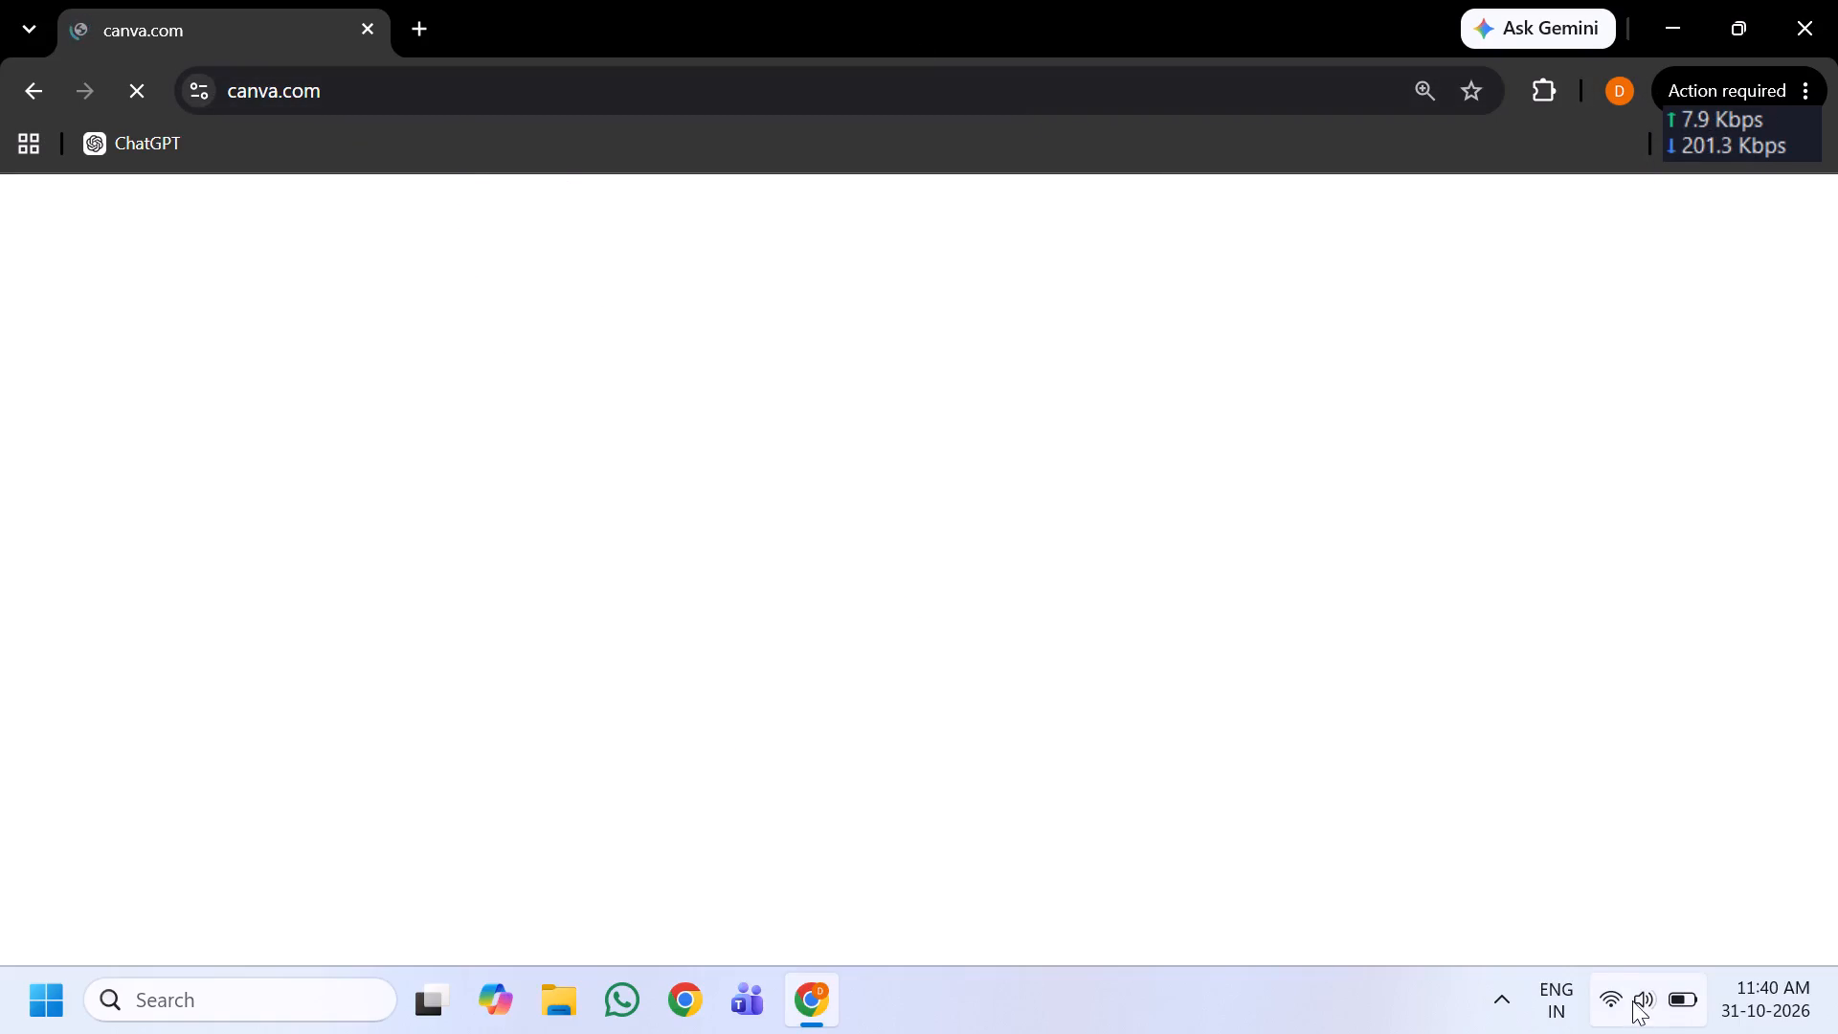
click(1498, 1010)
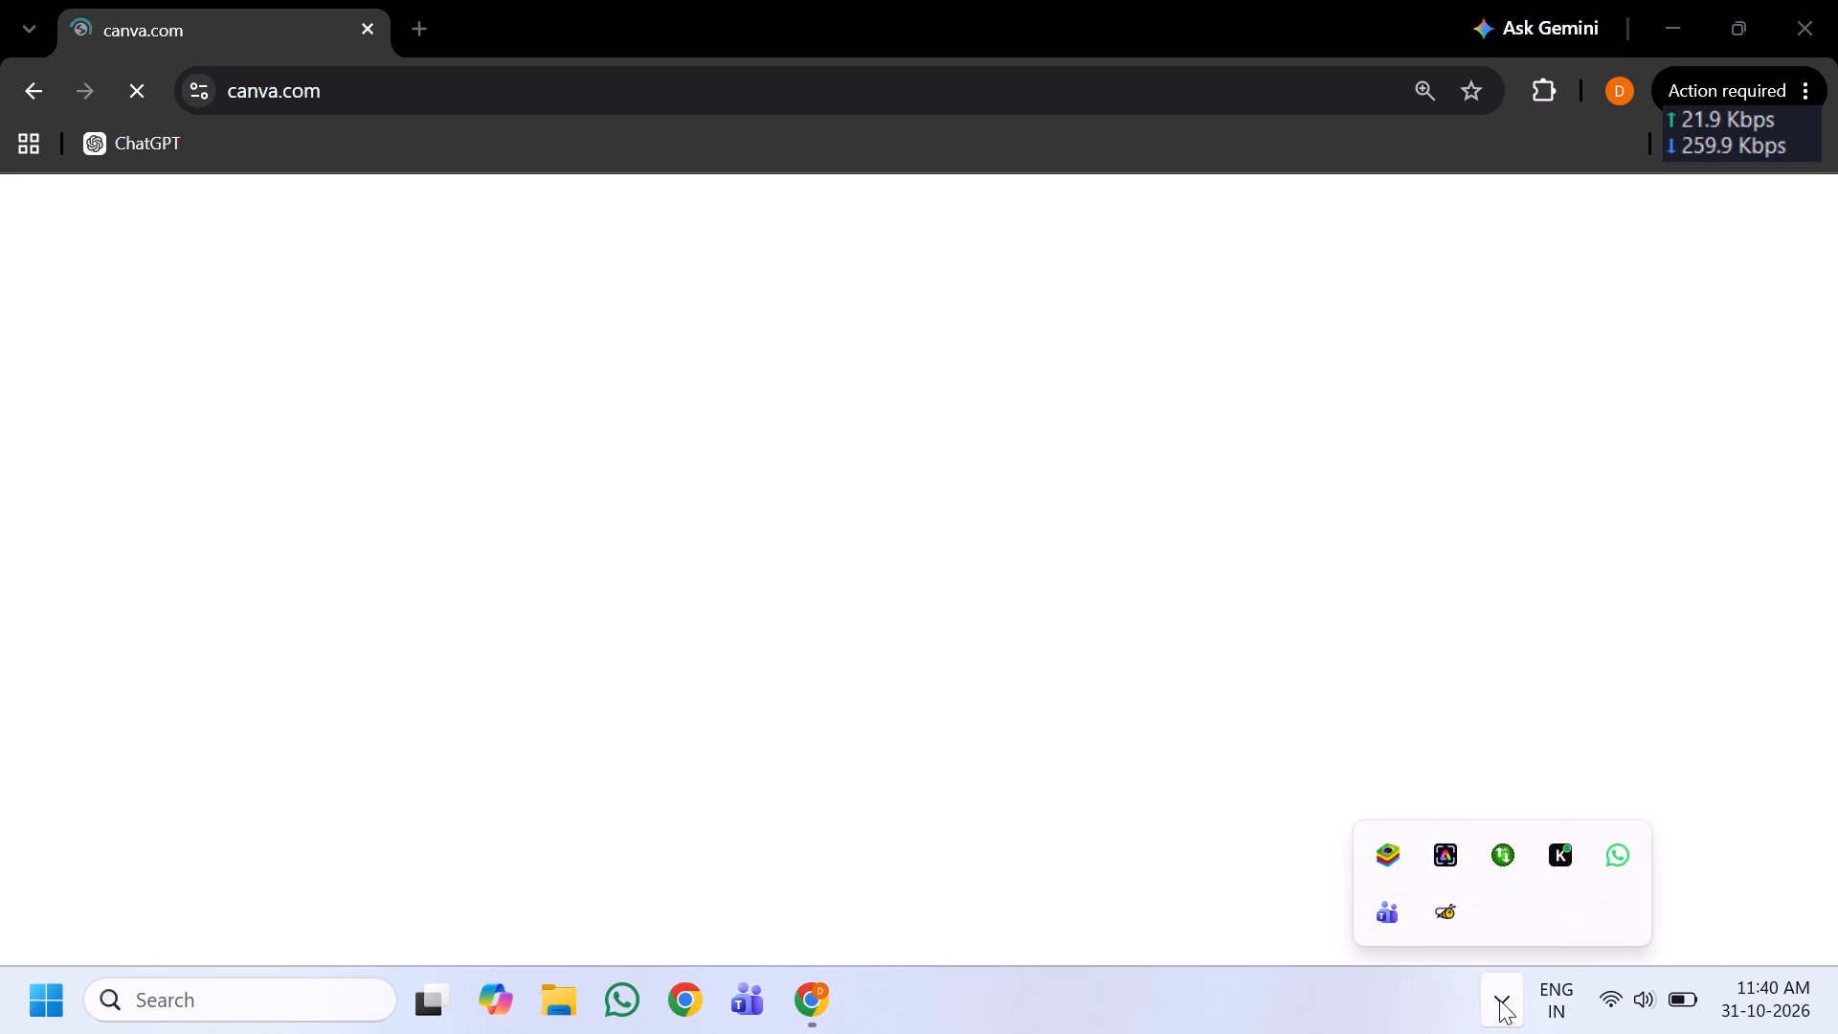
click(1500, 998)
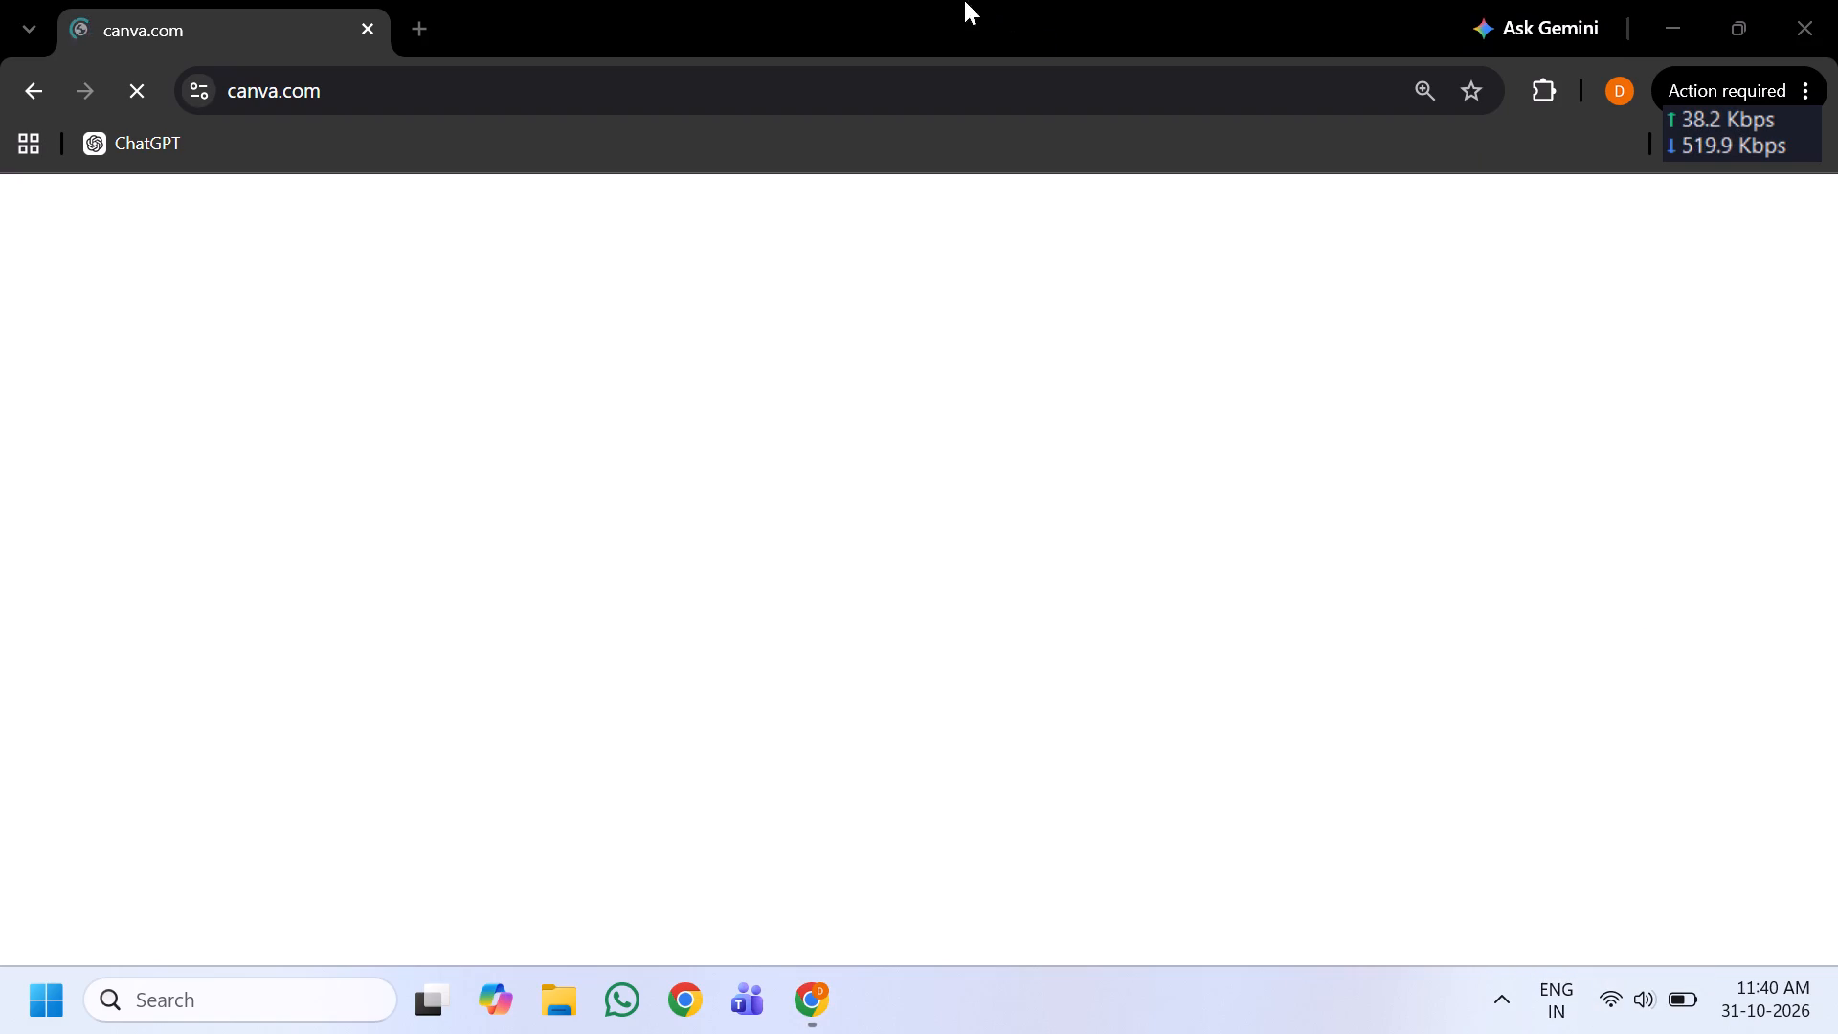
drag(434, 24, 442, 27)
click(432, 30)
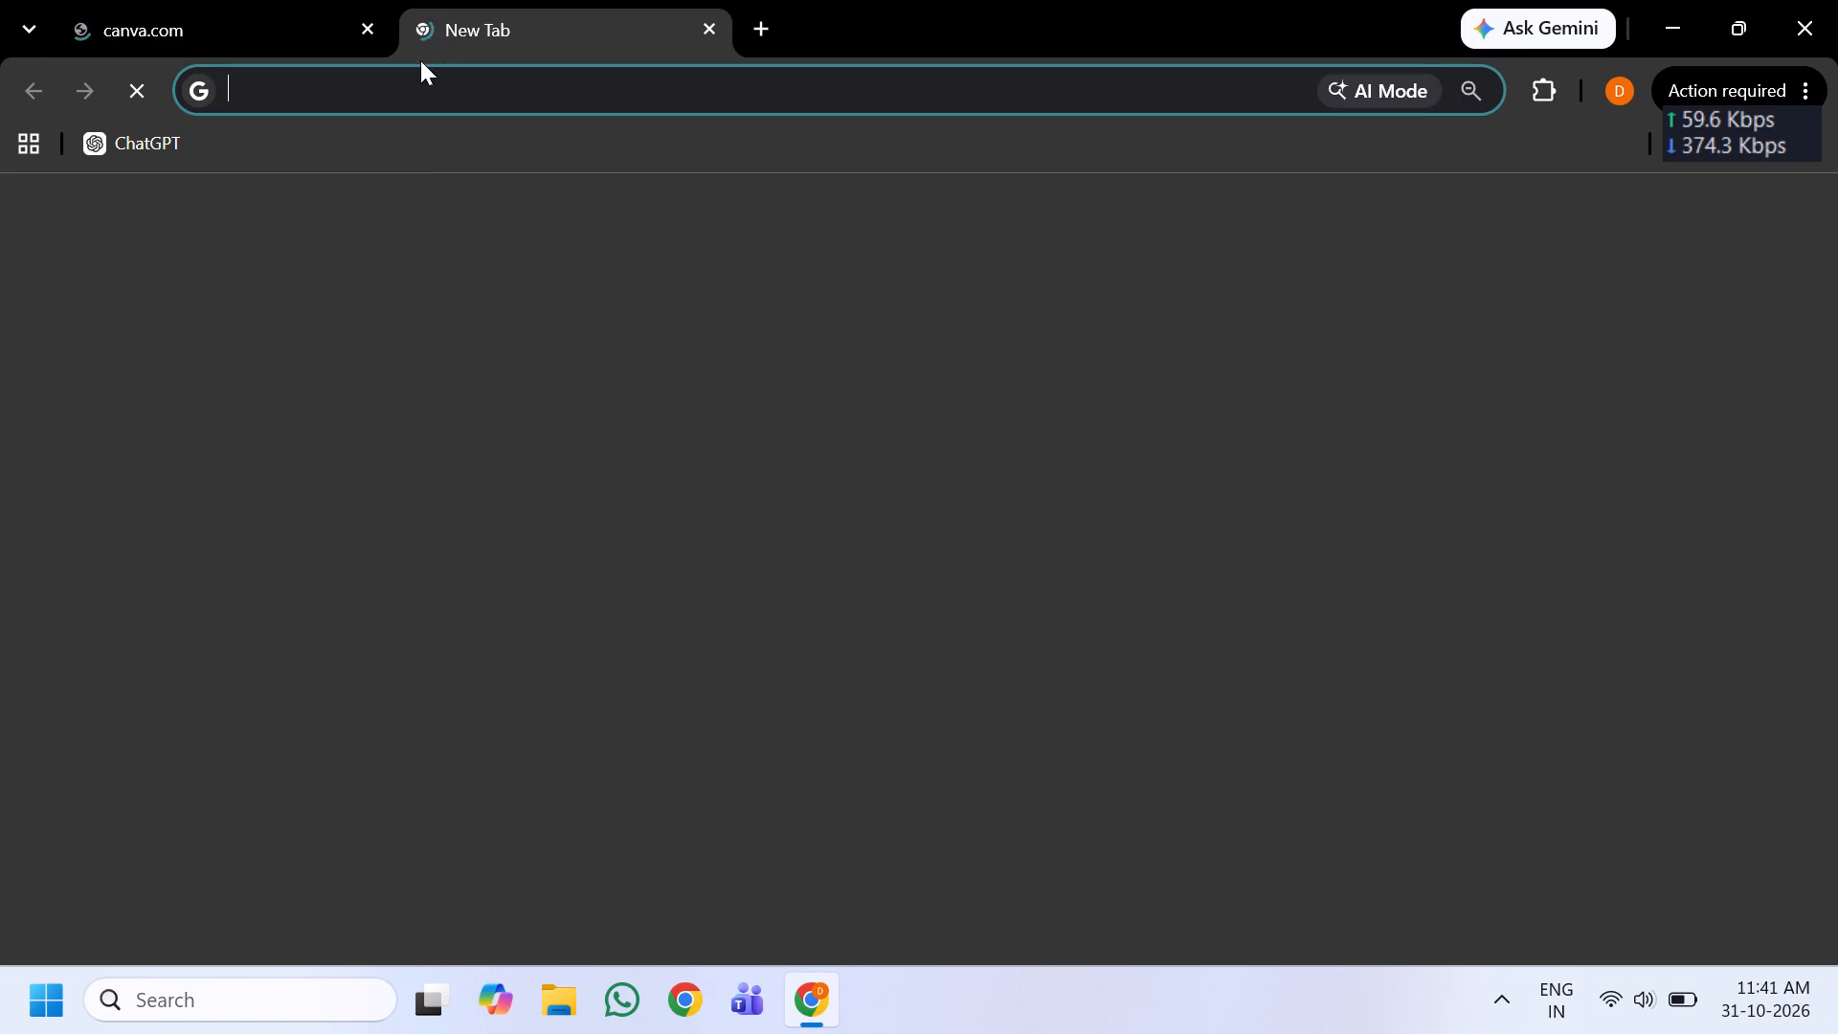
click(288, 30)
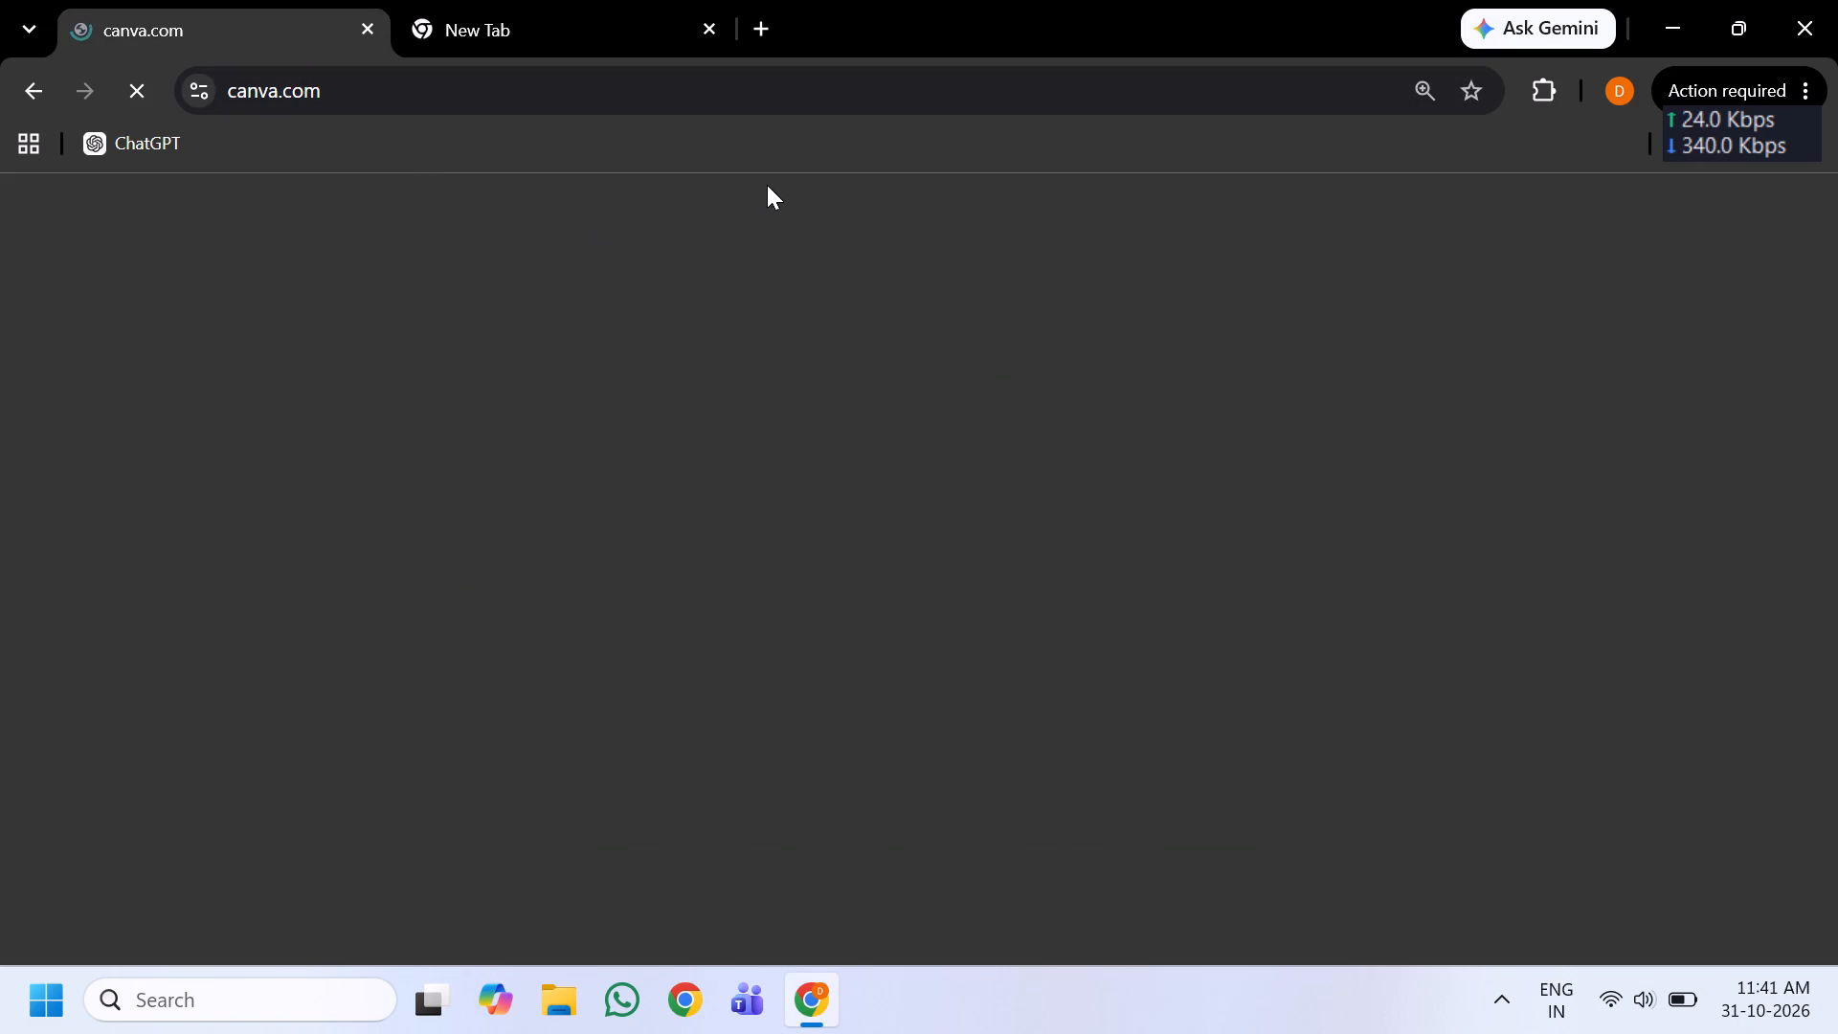
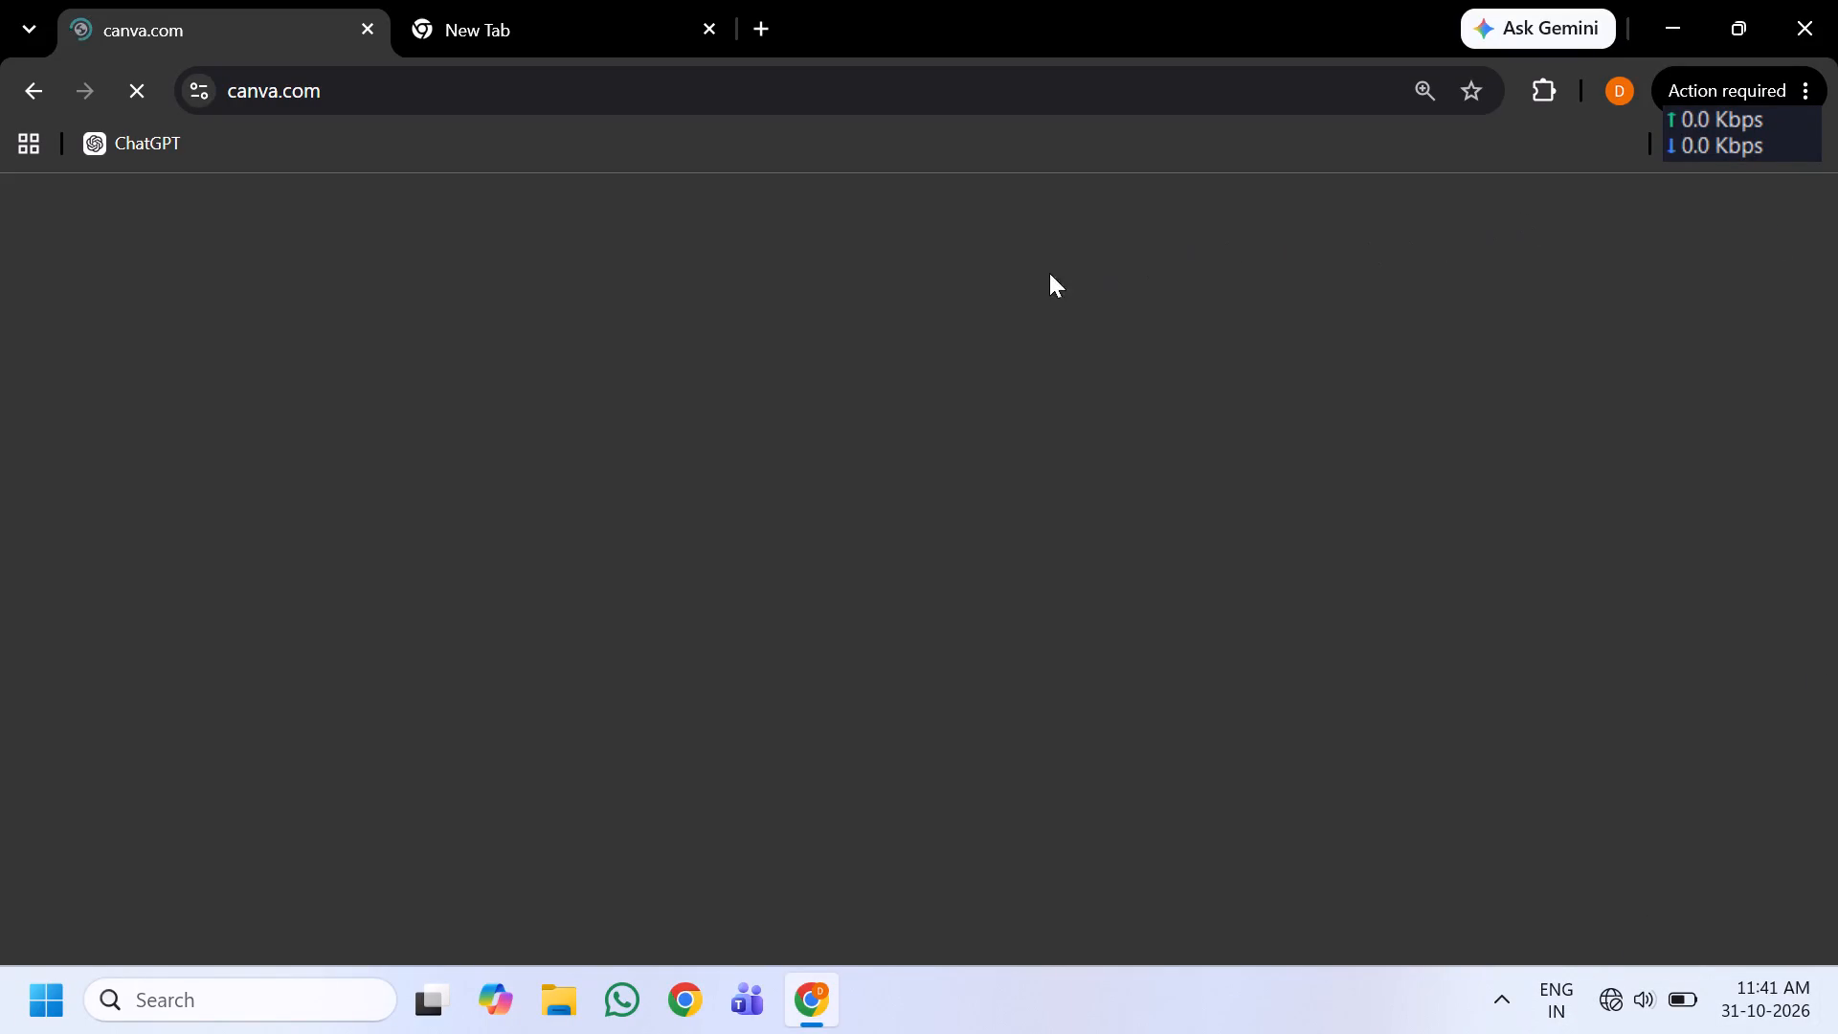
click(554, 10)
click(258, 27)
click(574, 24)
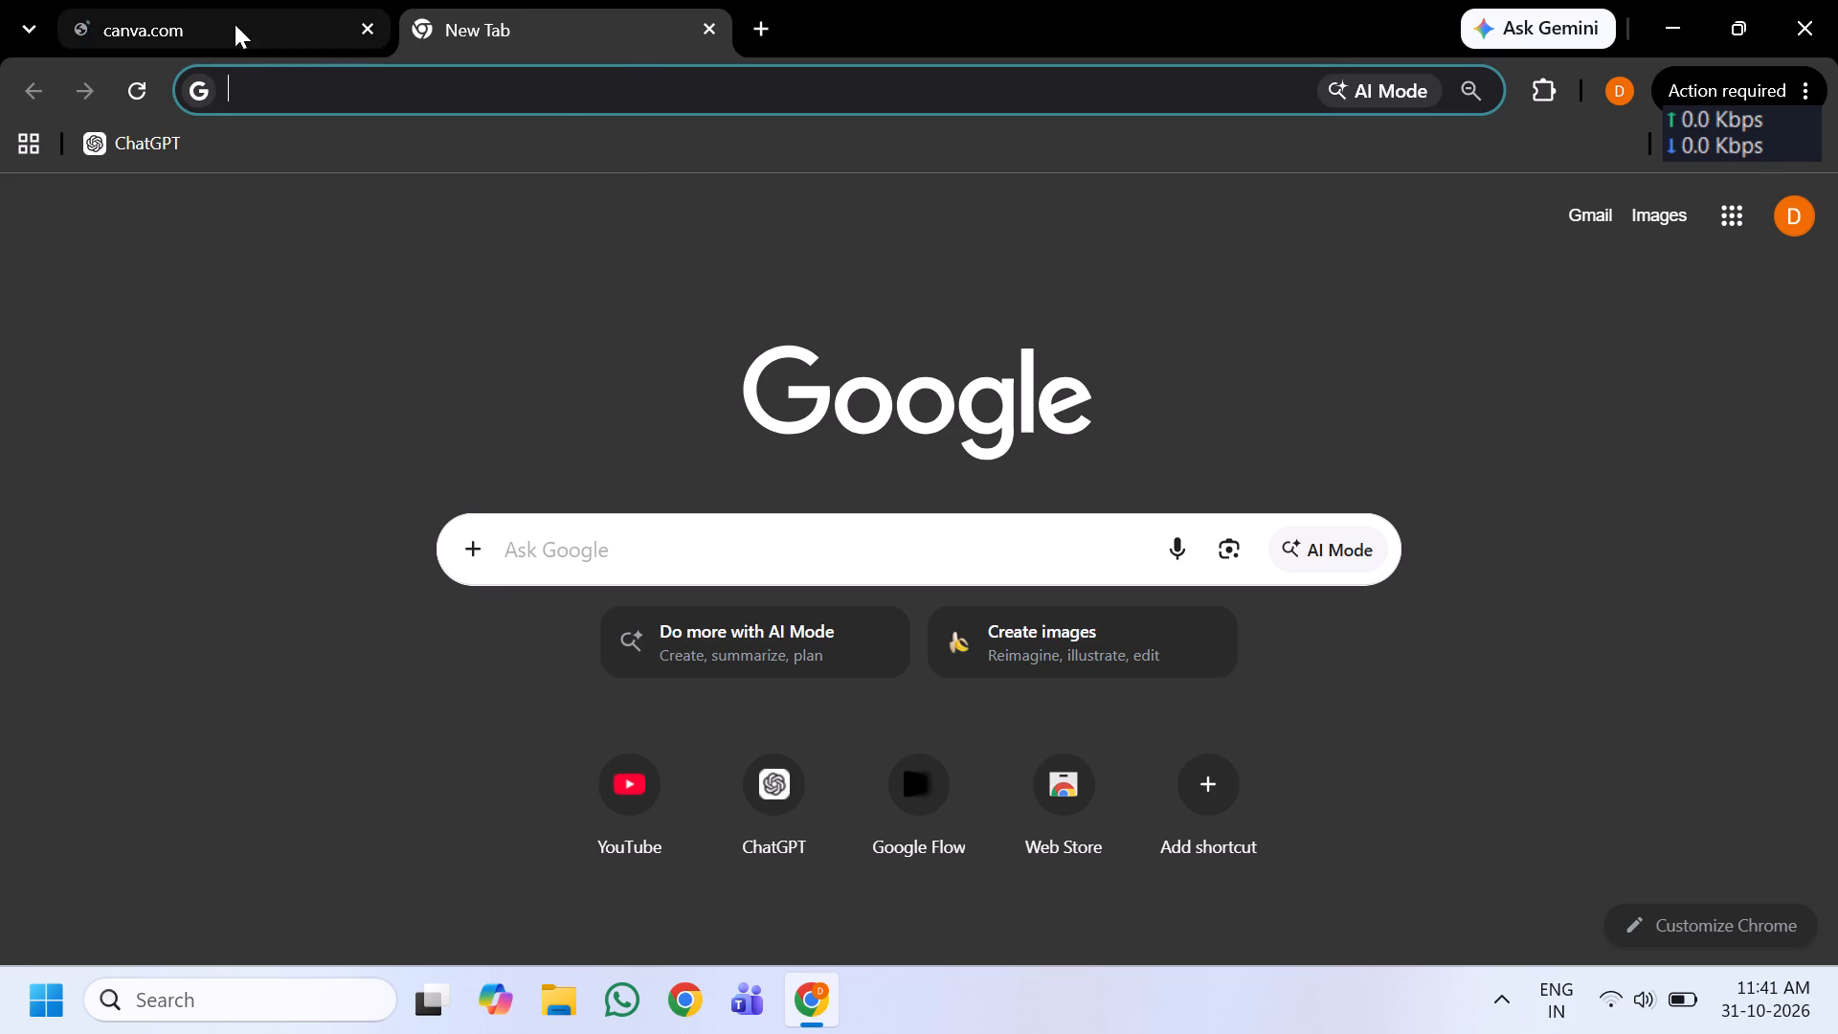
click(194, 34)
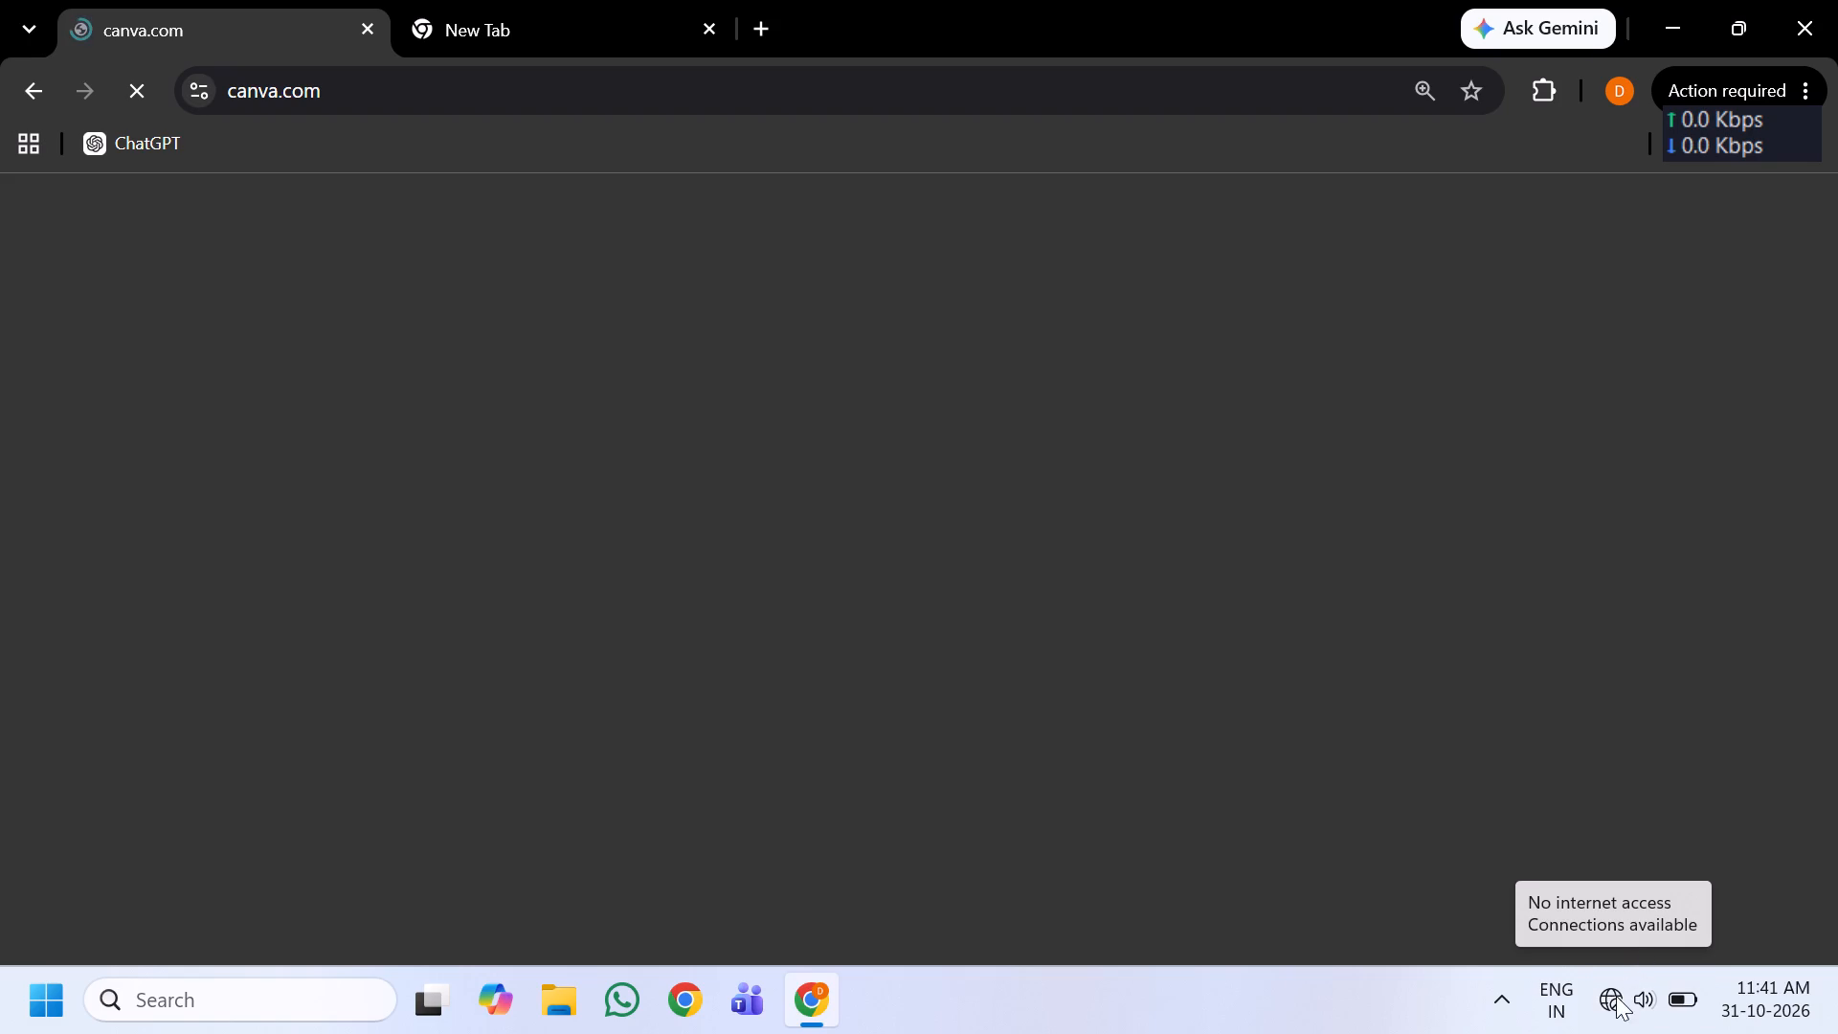
Connect the computer to the Wi-Fi network realme 13 5G D7BC with automatic connection enabled.
click(1609, 1006)
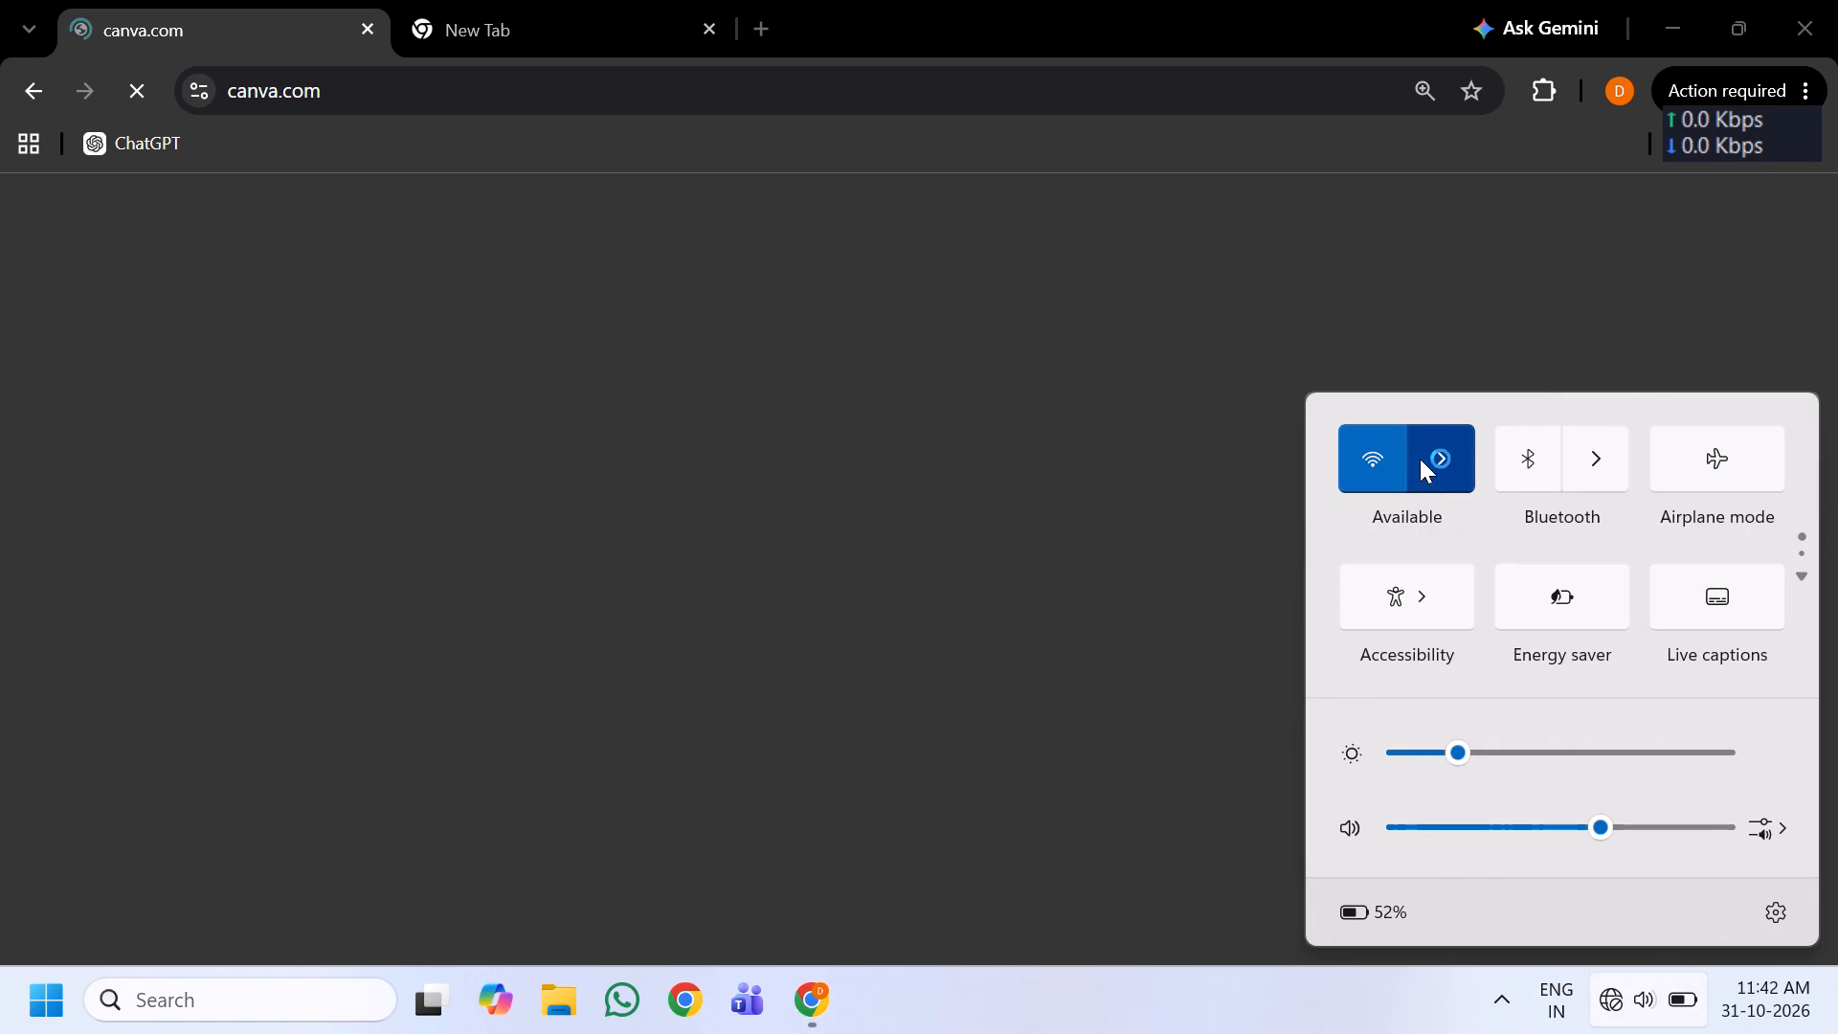
click(1420, 459)
drag(1503, 503, 1502, 513)
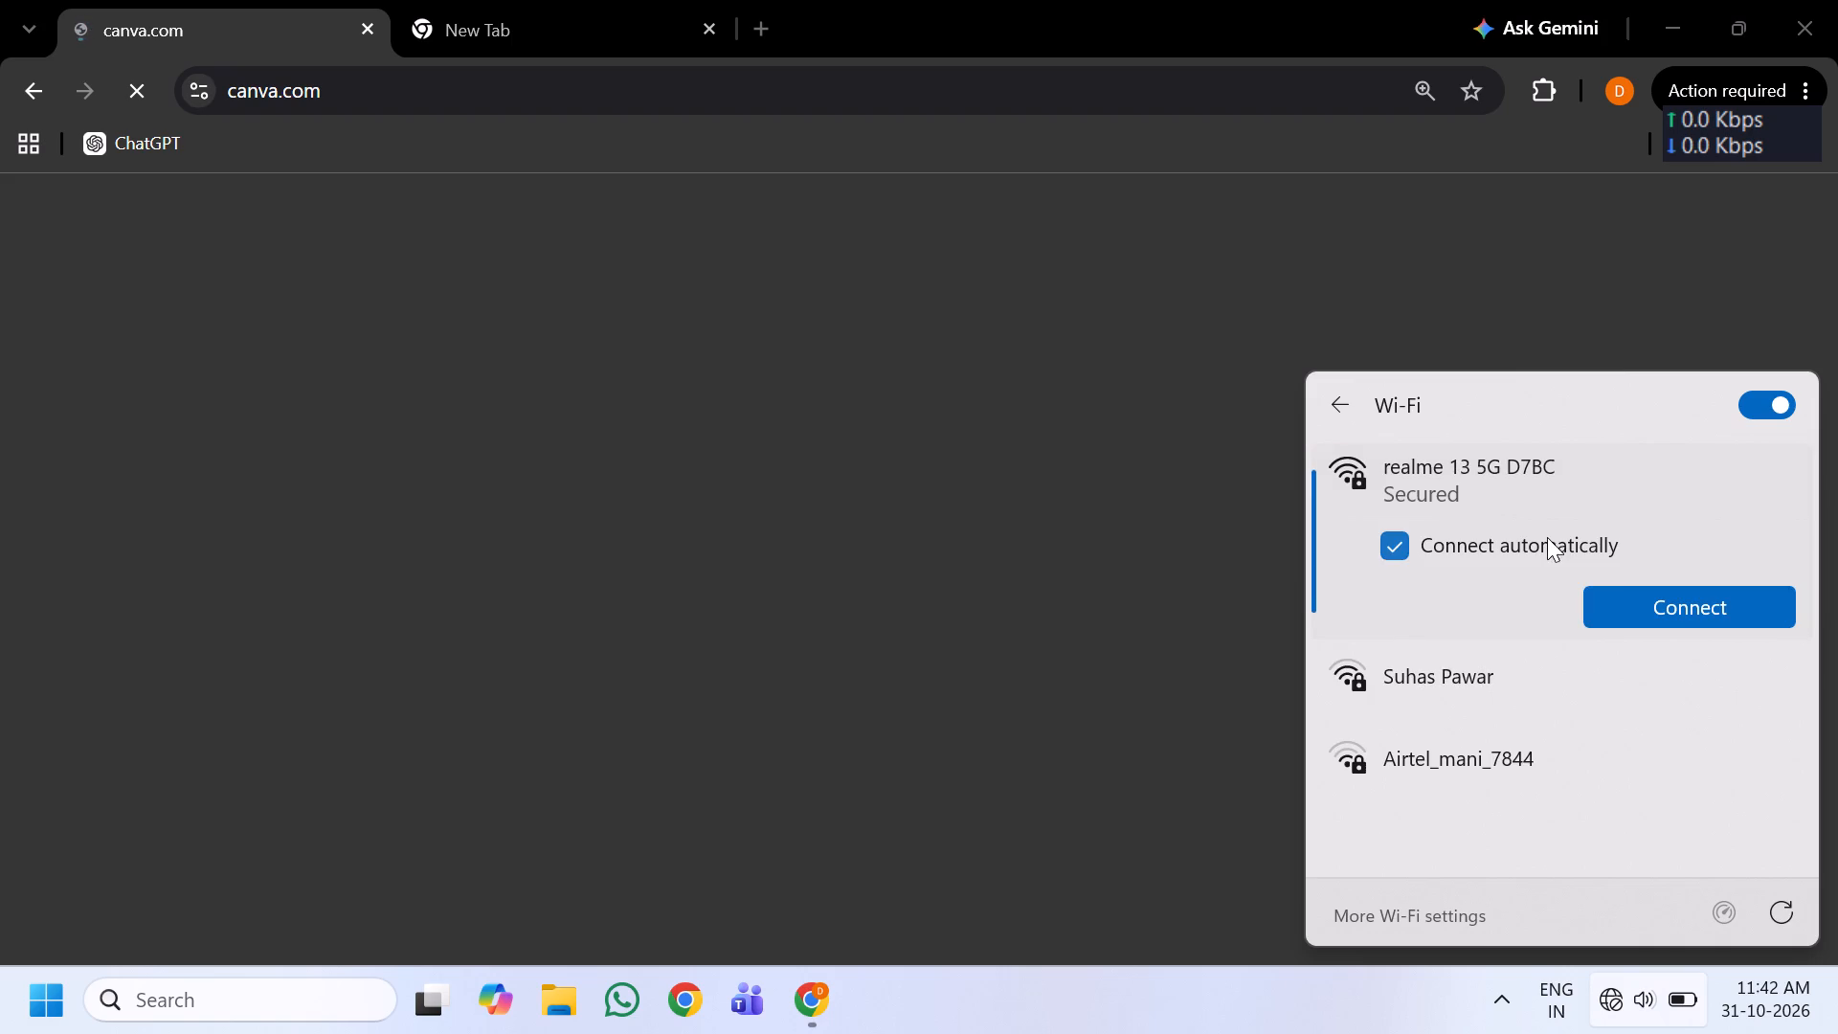
click(1650, 614)
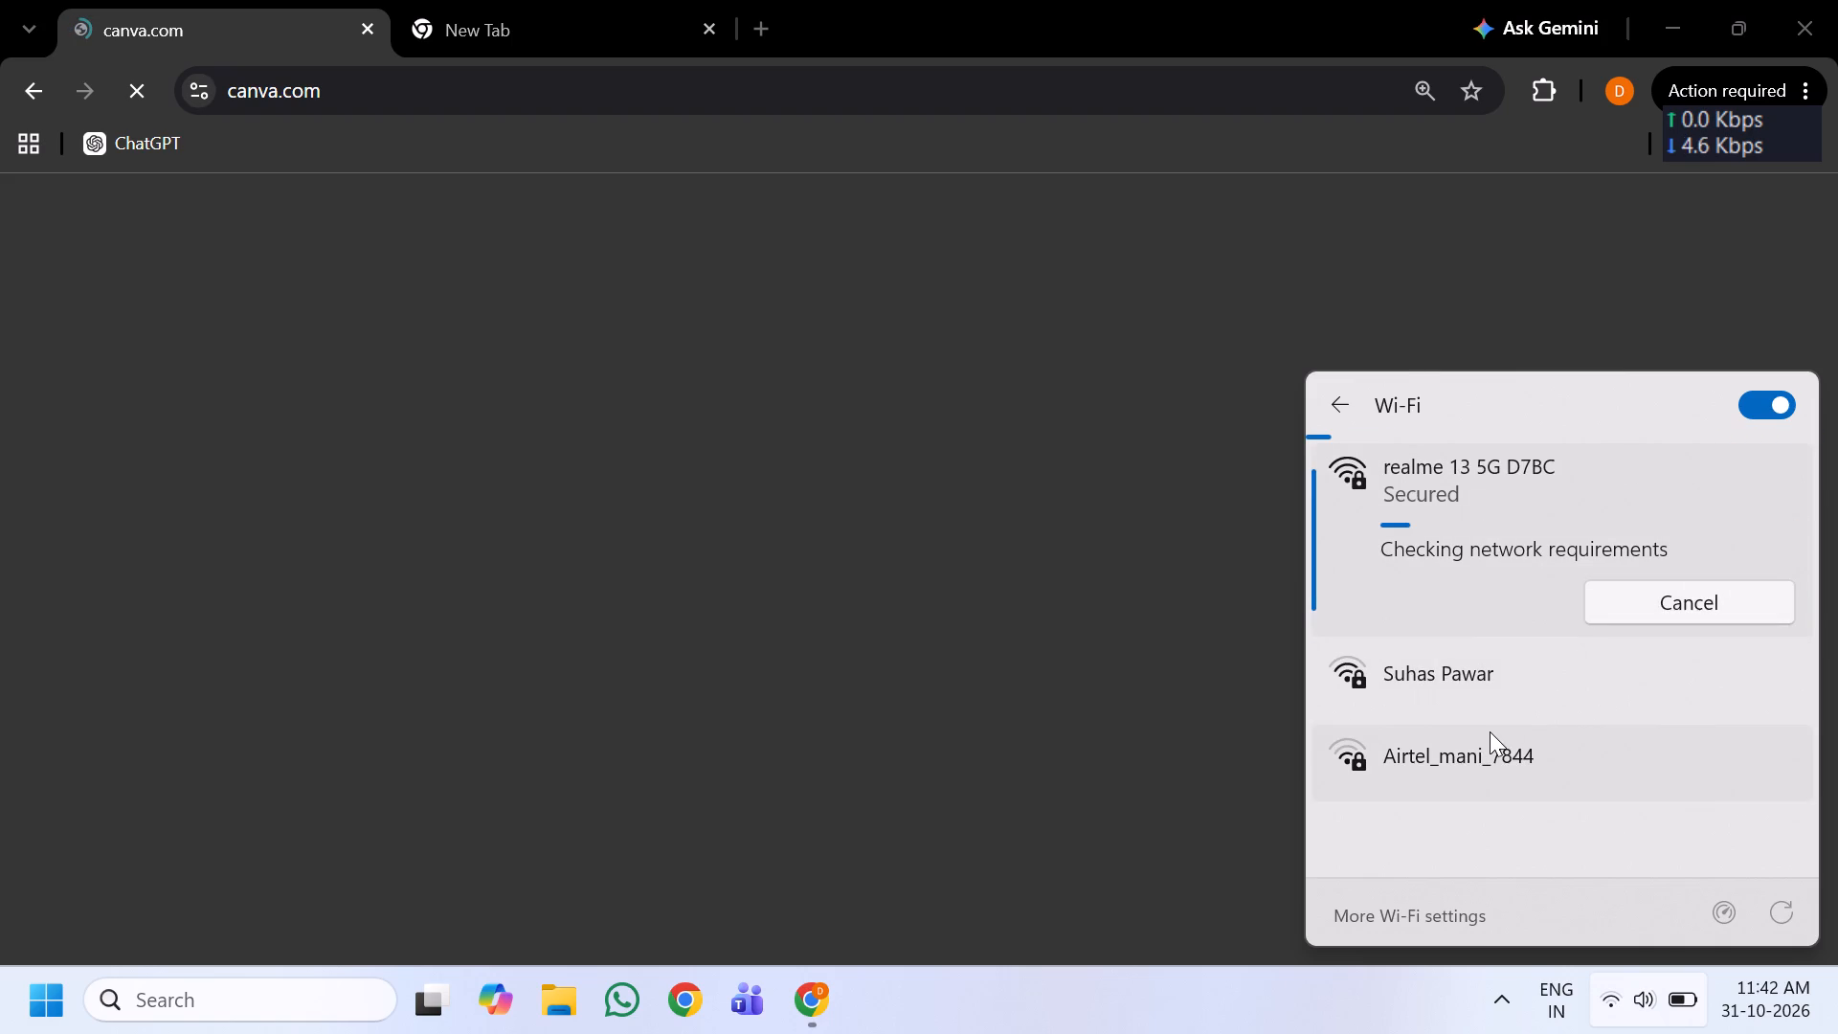
drag(943, 510, 941, 533)
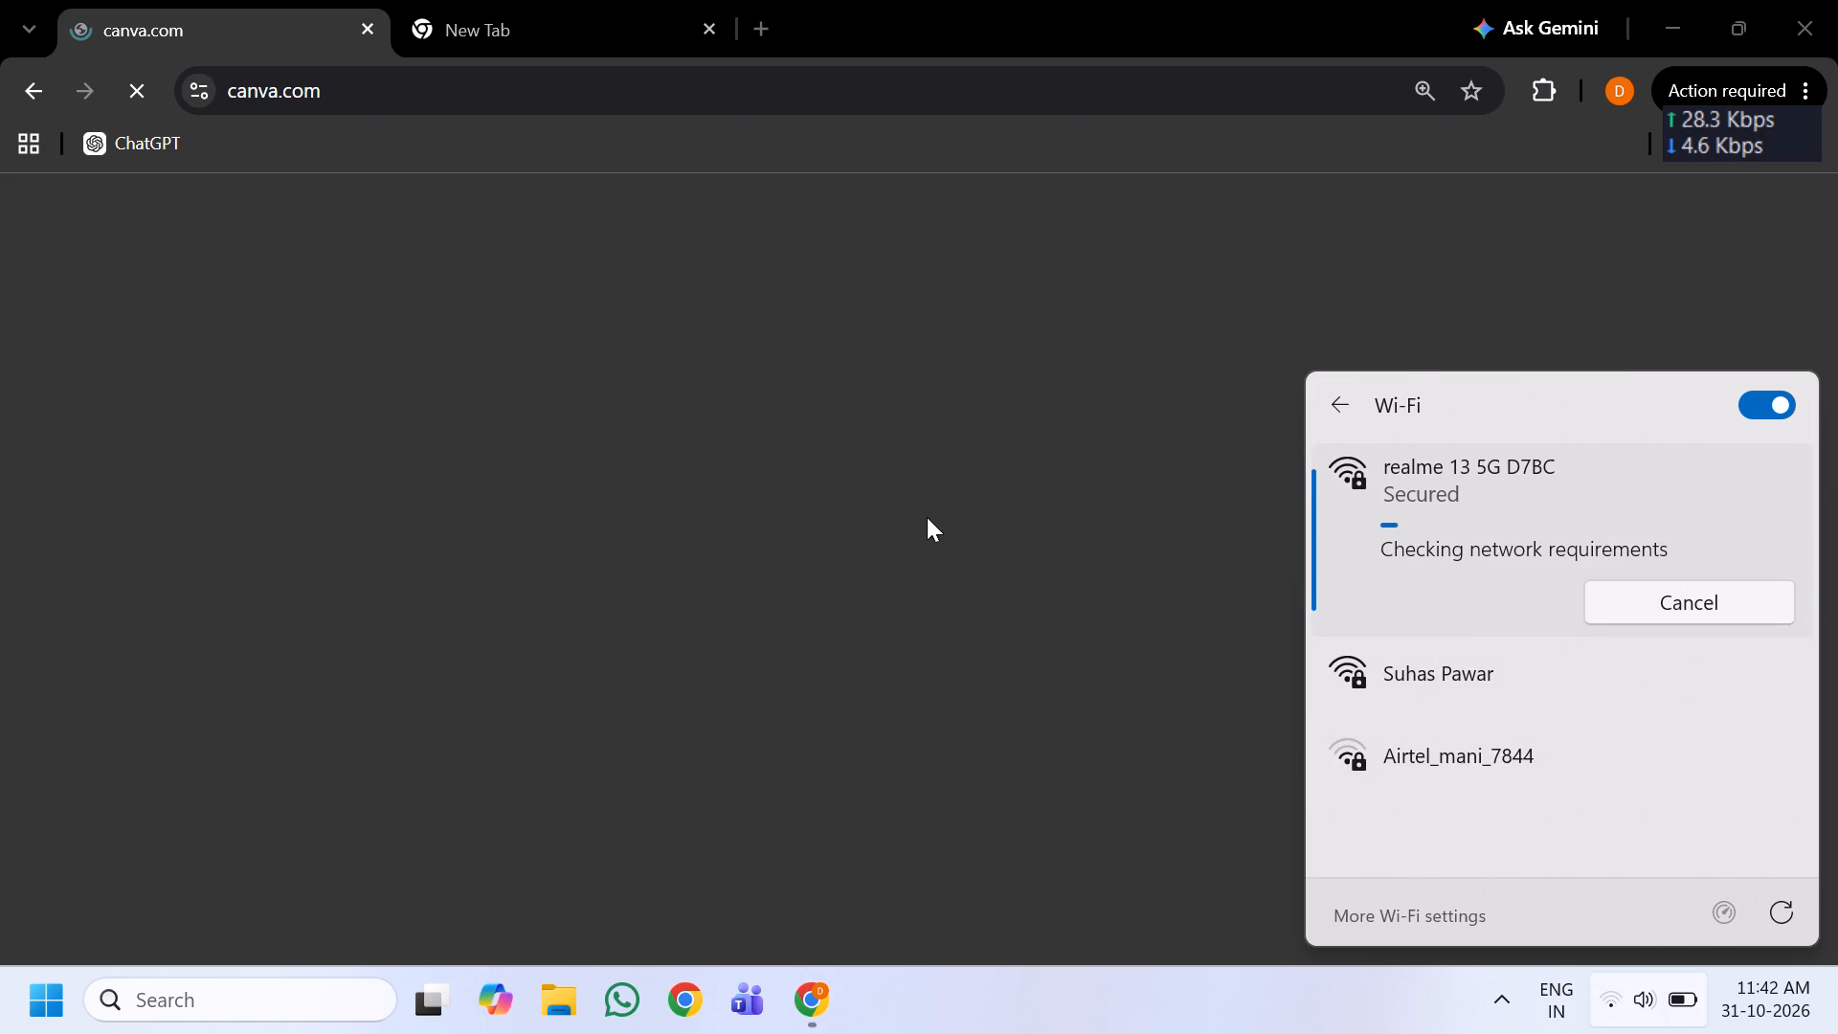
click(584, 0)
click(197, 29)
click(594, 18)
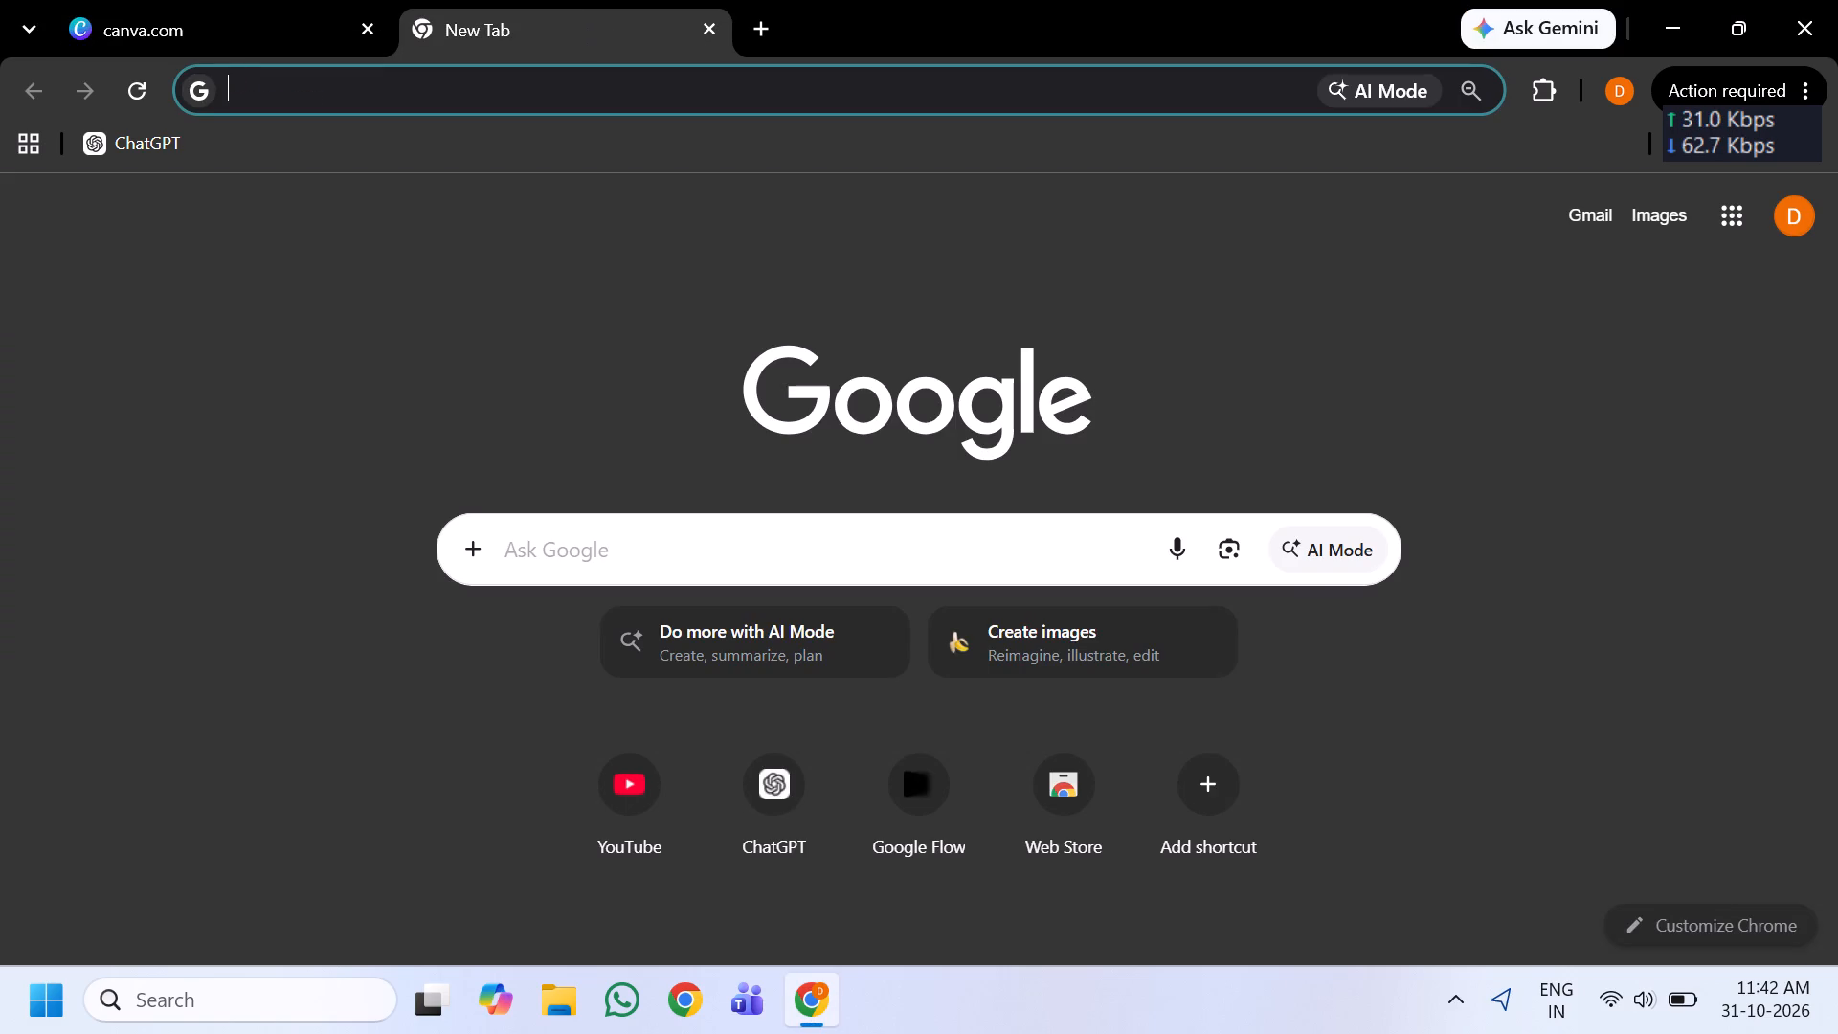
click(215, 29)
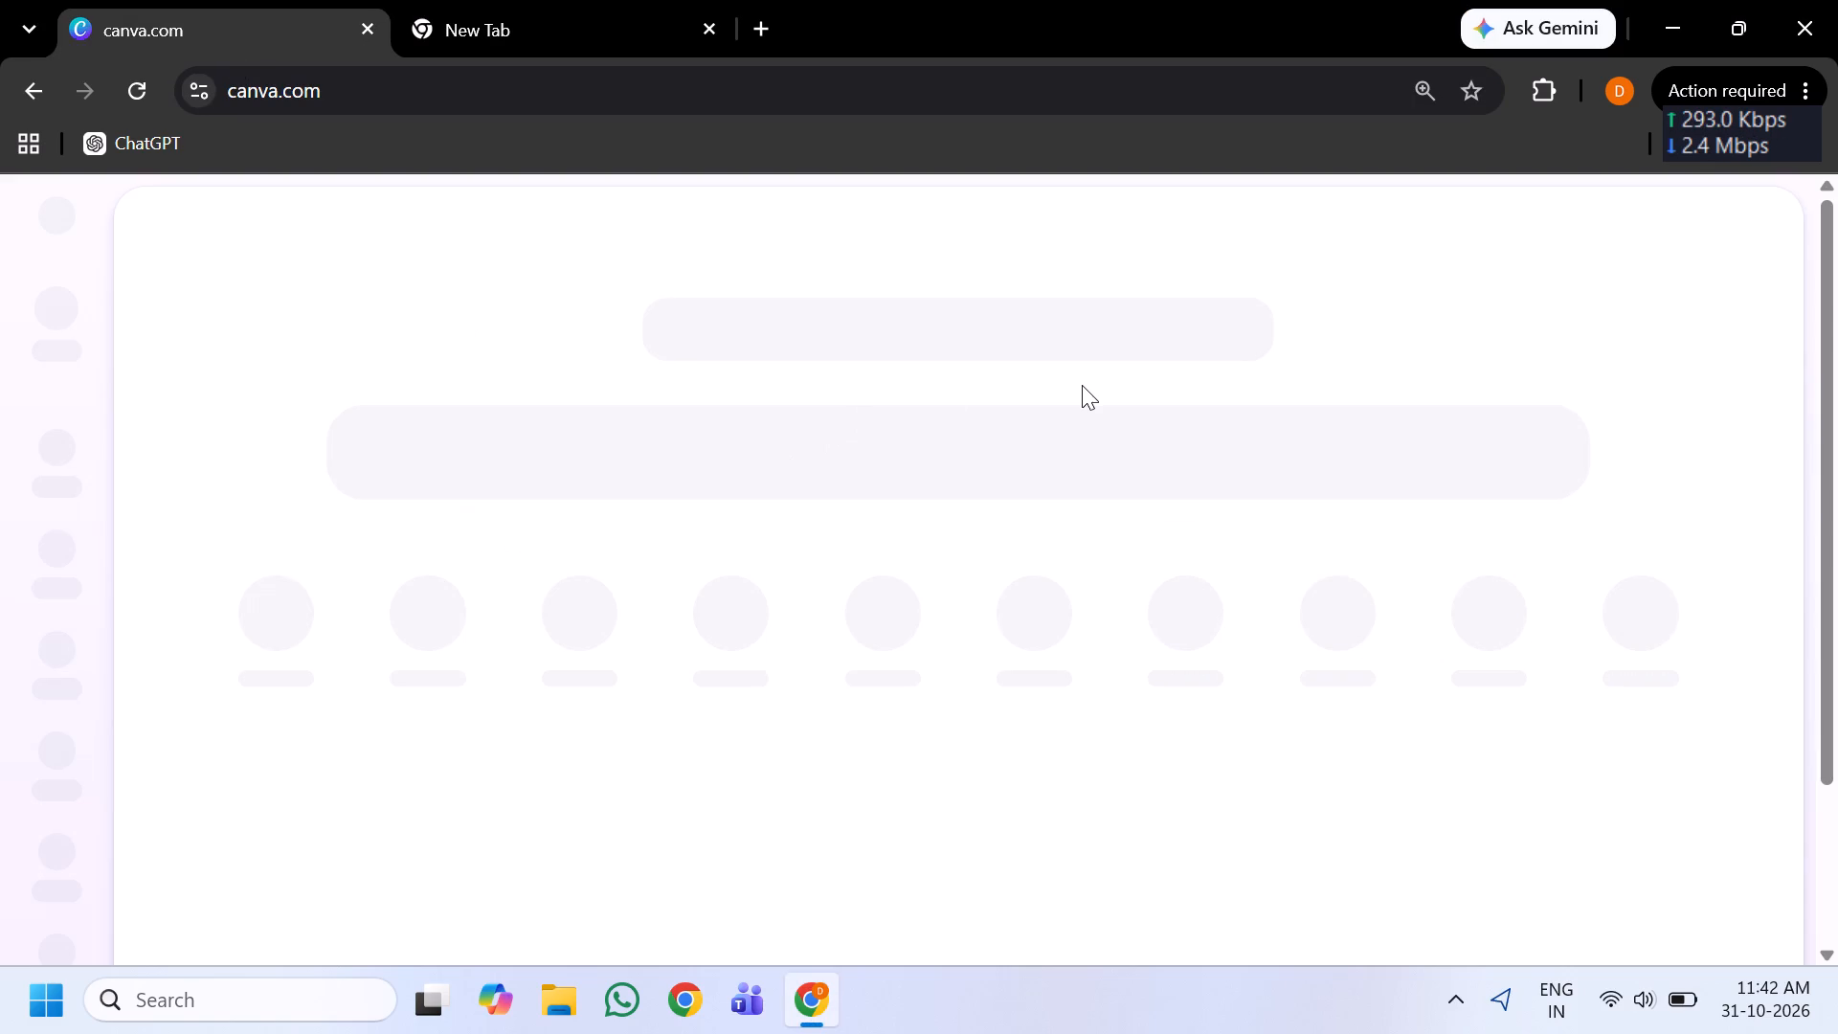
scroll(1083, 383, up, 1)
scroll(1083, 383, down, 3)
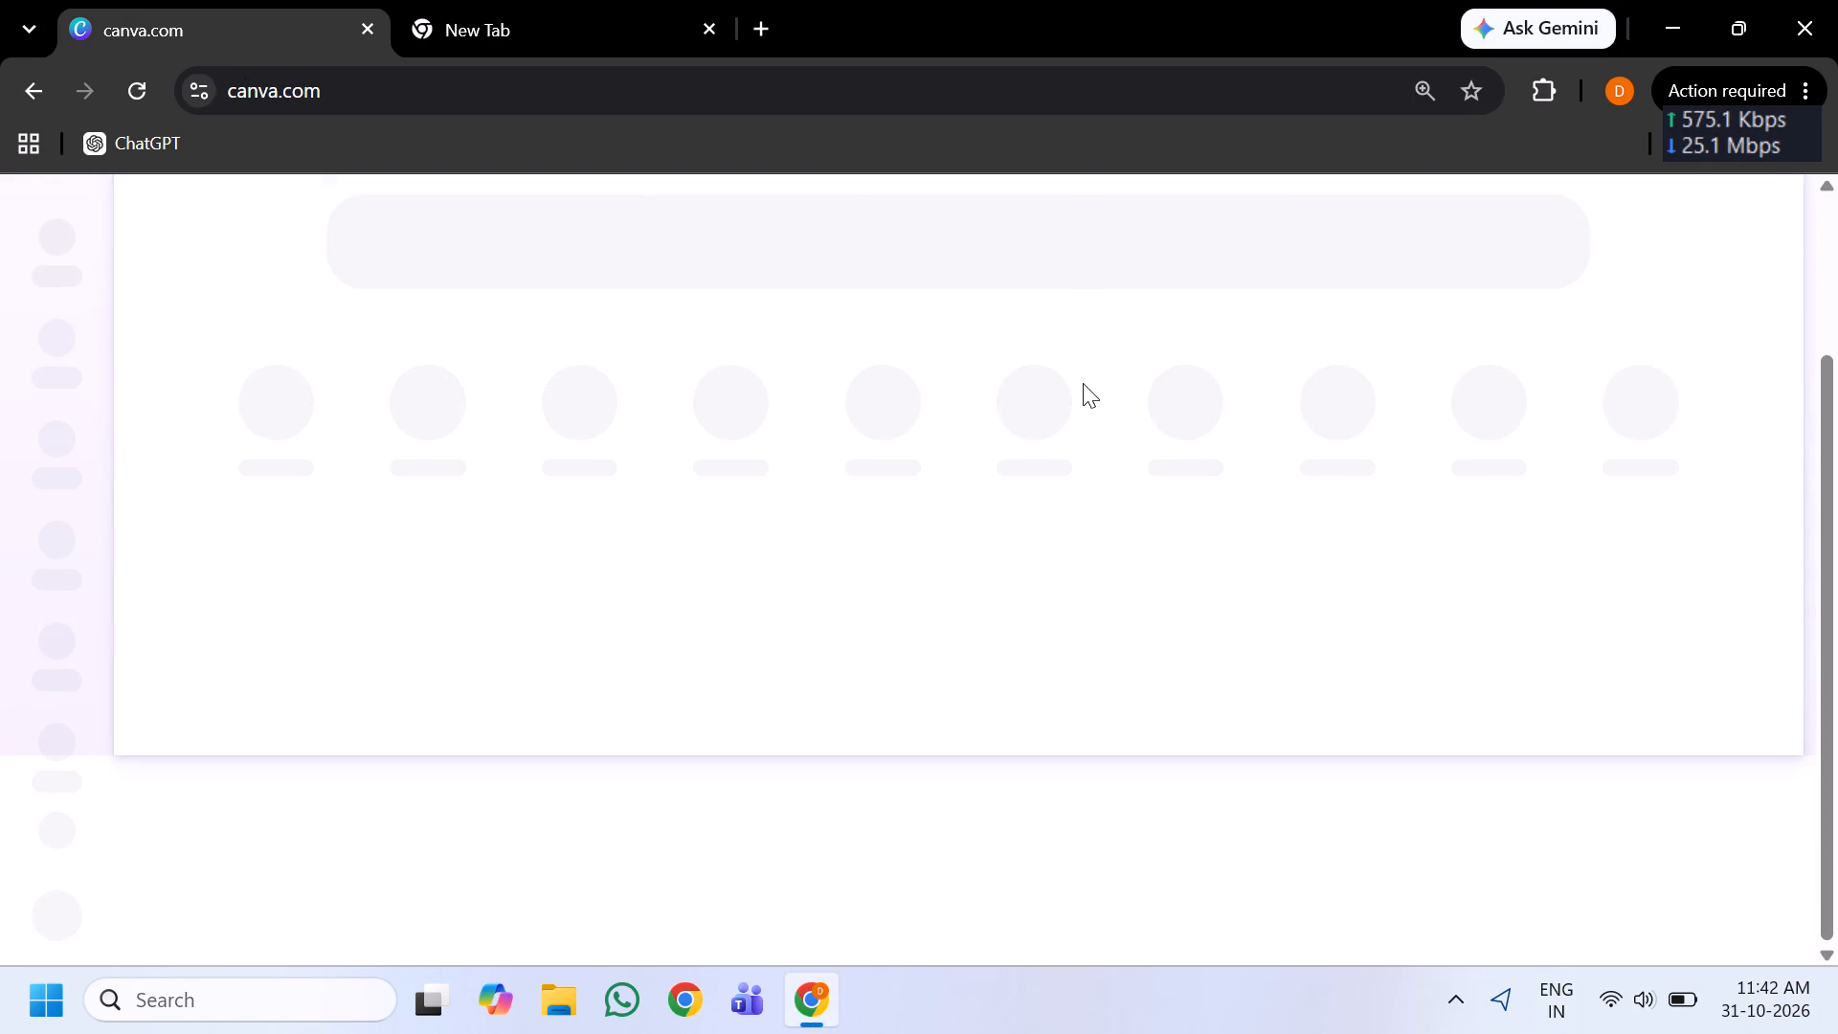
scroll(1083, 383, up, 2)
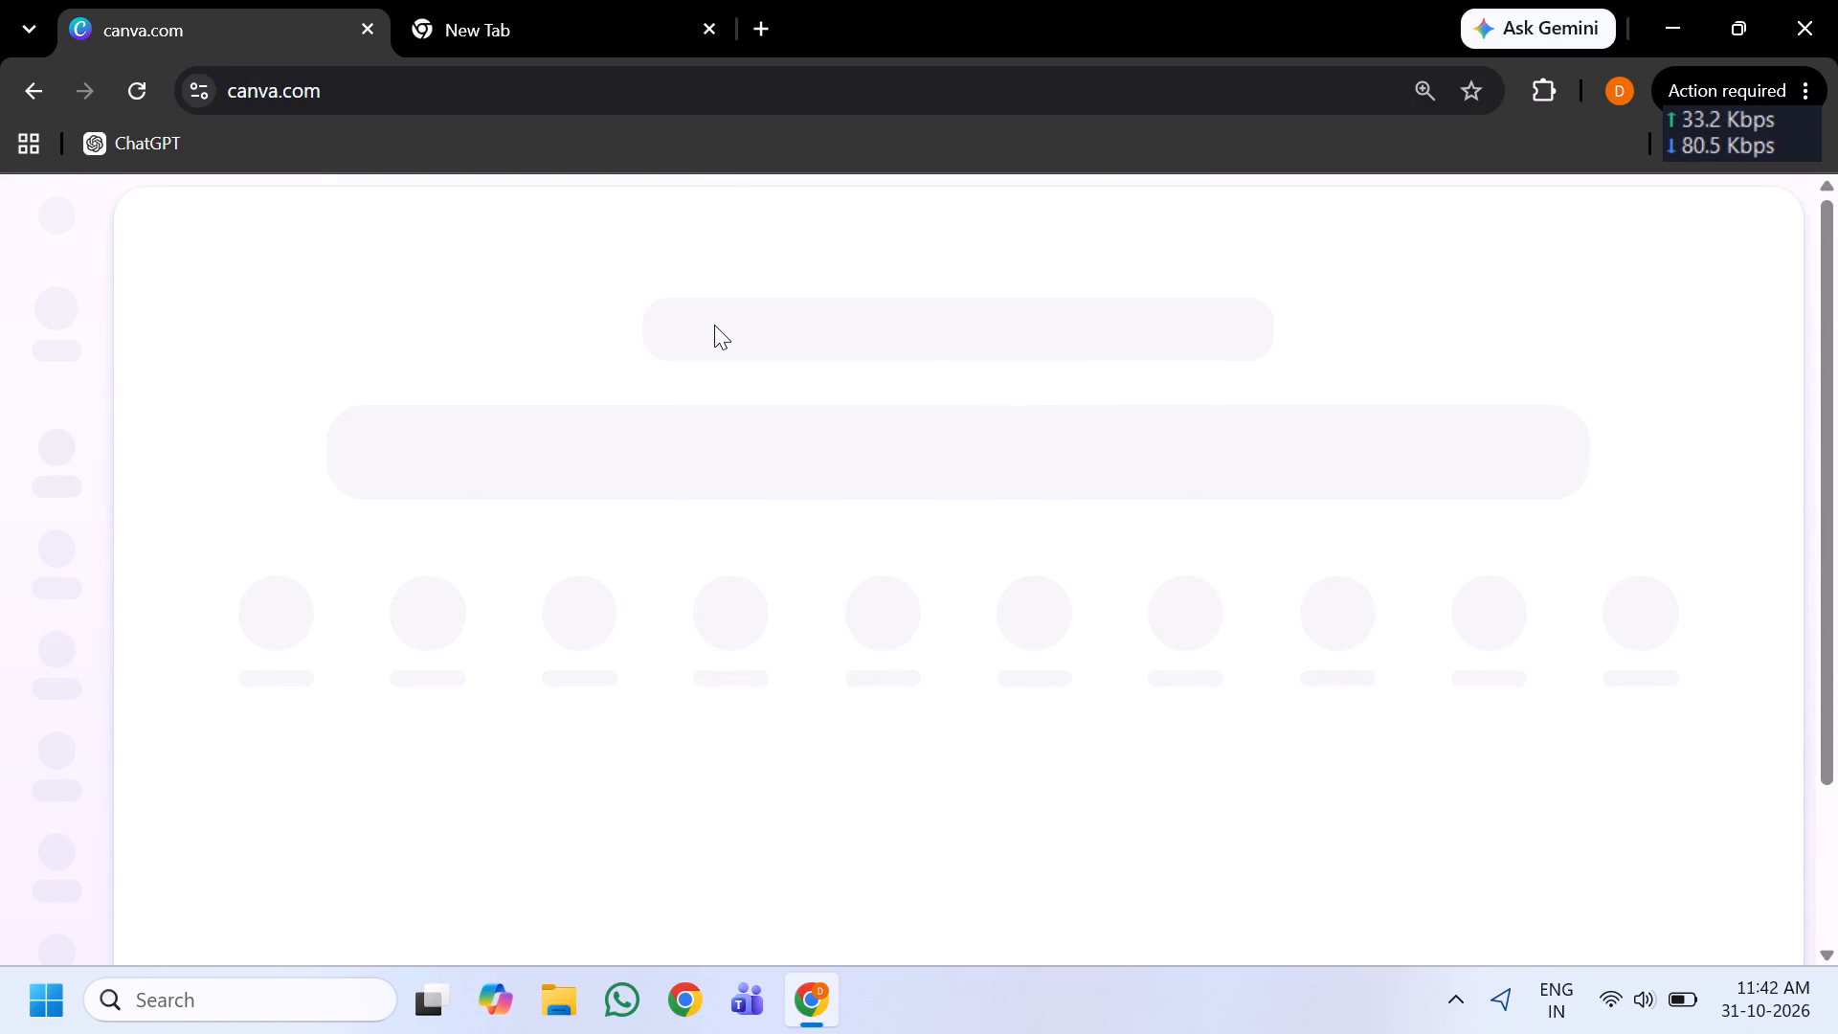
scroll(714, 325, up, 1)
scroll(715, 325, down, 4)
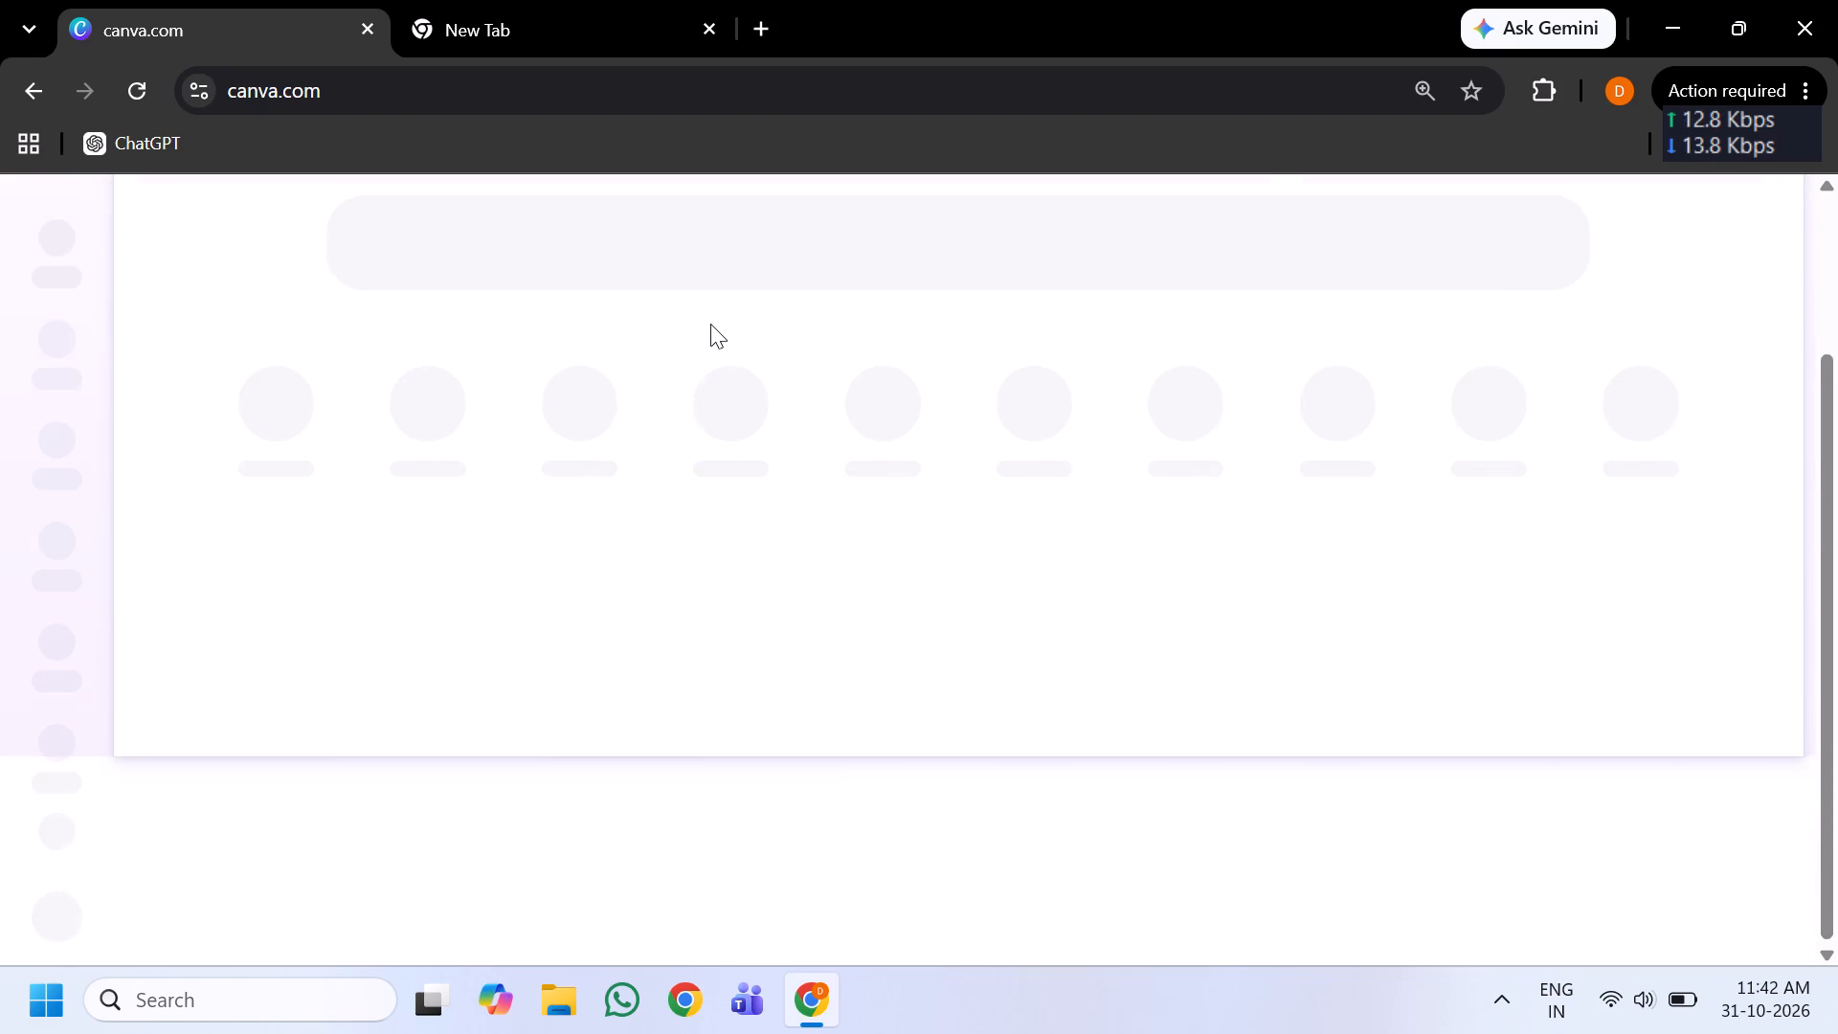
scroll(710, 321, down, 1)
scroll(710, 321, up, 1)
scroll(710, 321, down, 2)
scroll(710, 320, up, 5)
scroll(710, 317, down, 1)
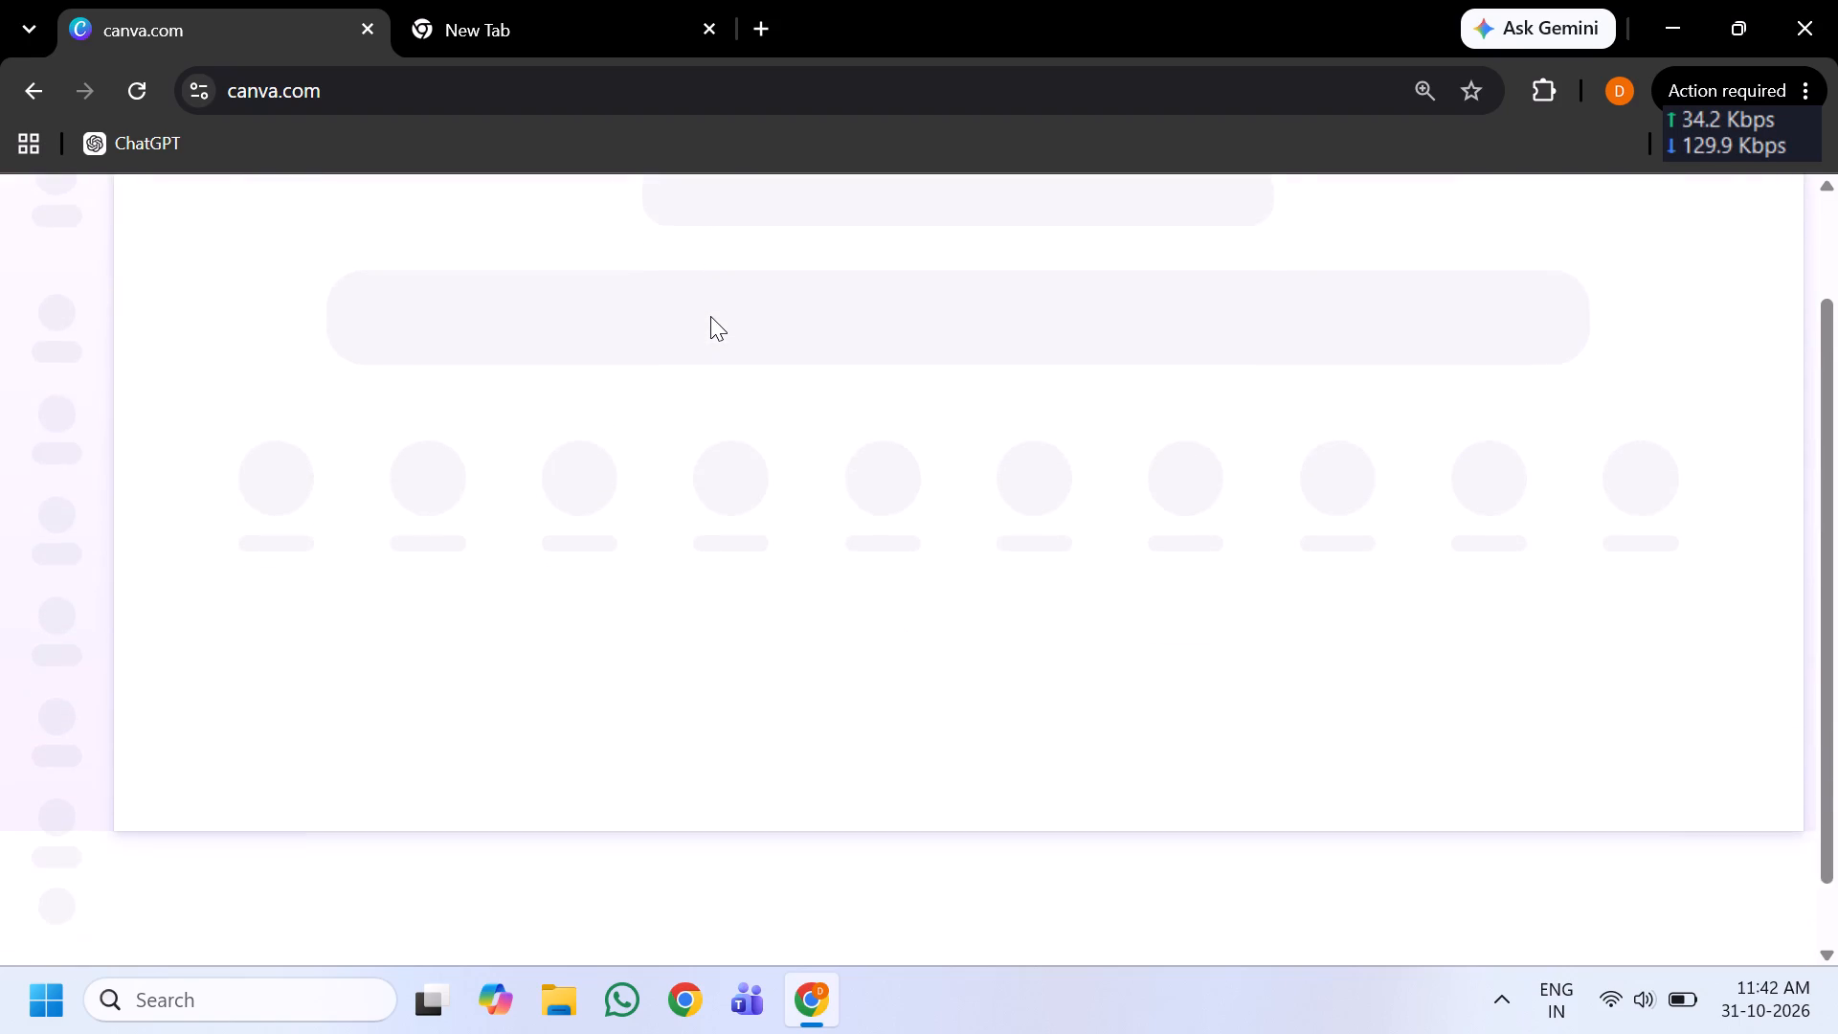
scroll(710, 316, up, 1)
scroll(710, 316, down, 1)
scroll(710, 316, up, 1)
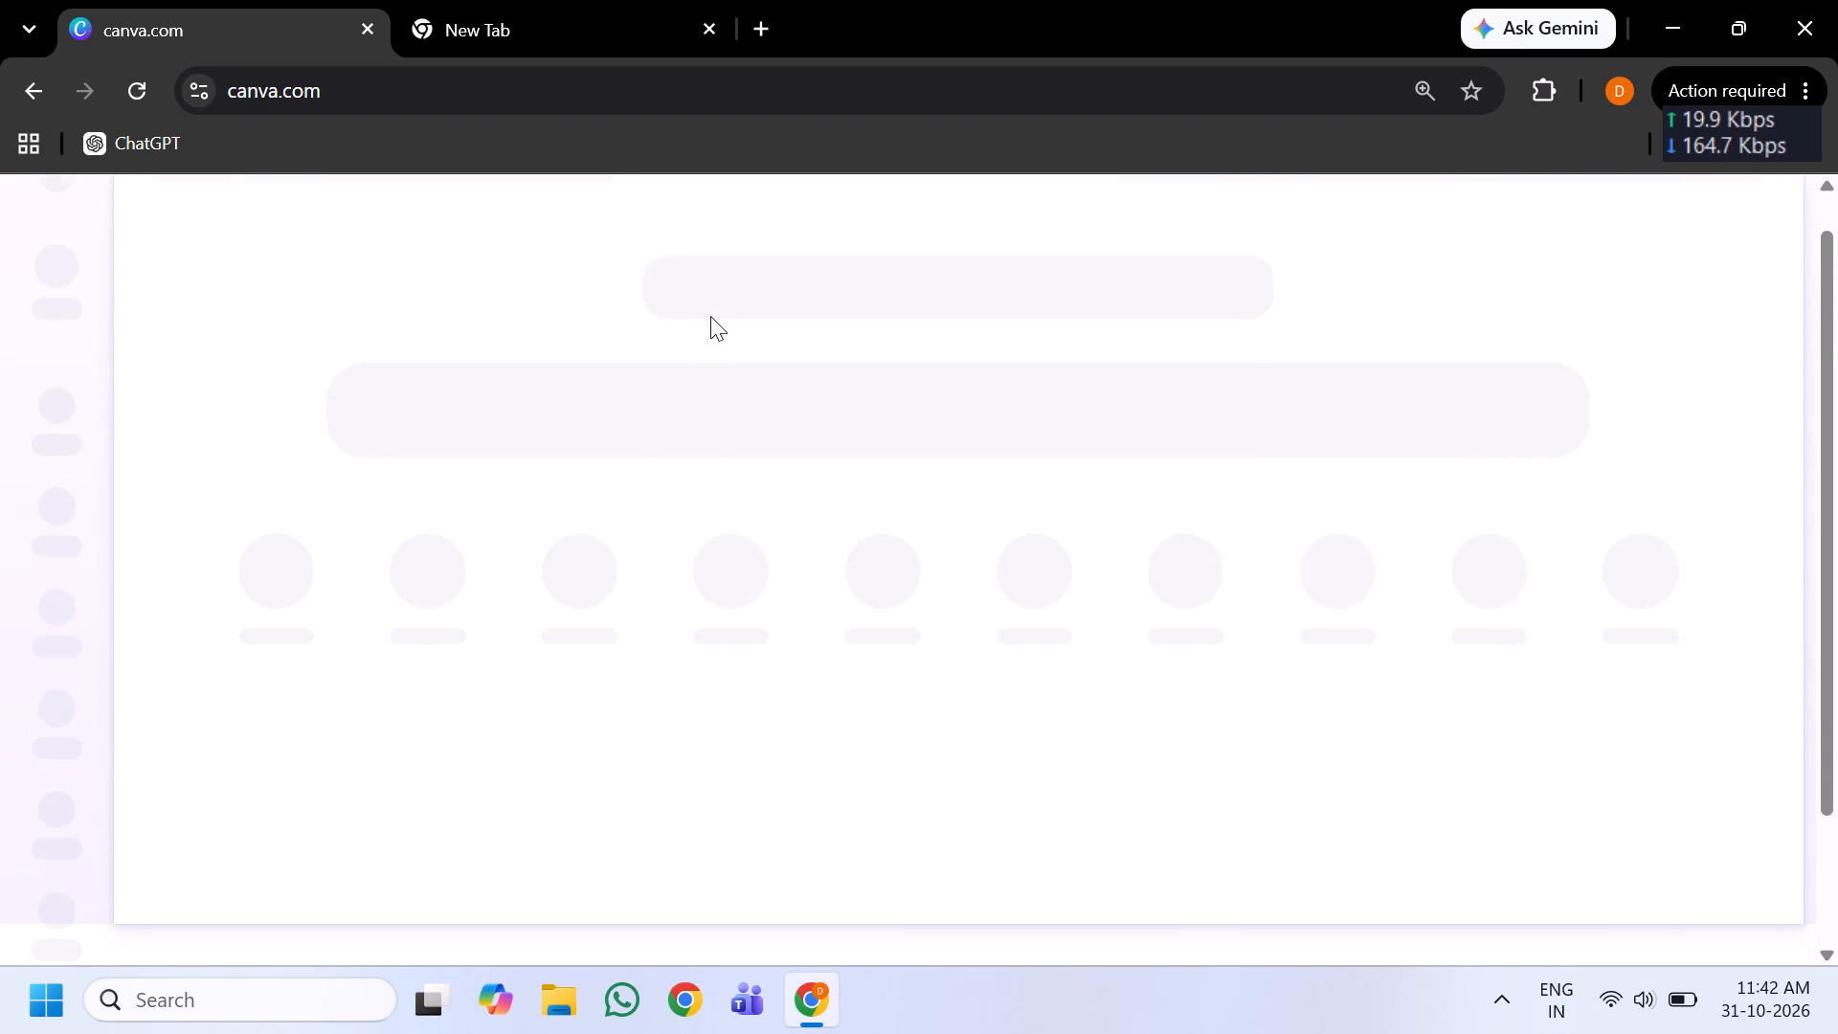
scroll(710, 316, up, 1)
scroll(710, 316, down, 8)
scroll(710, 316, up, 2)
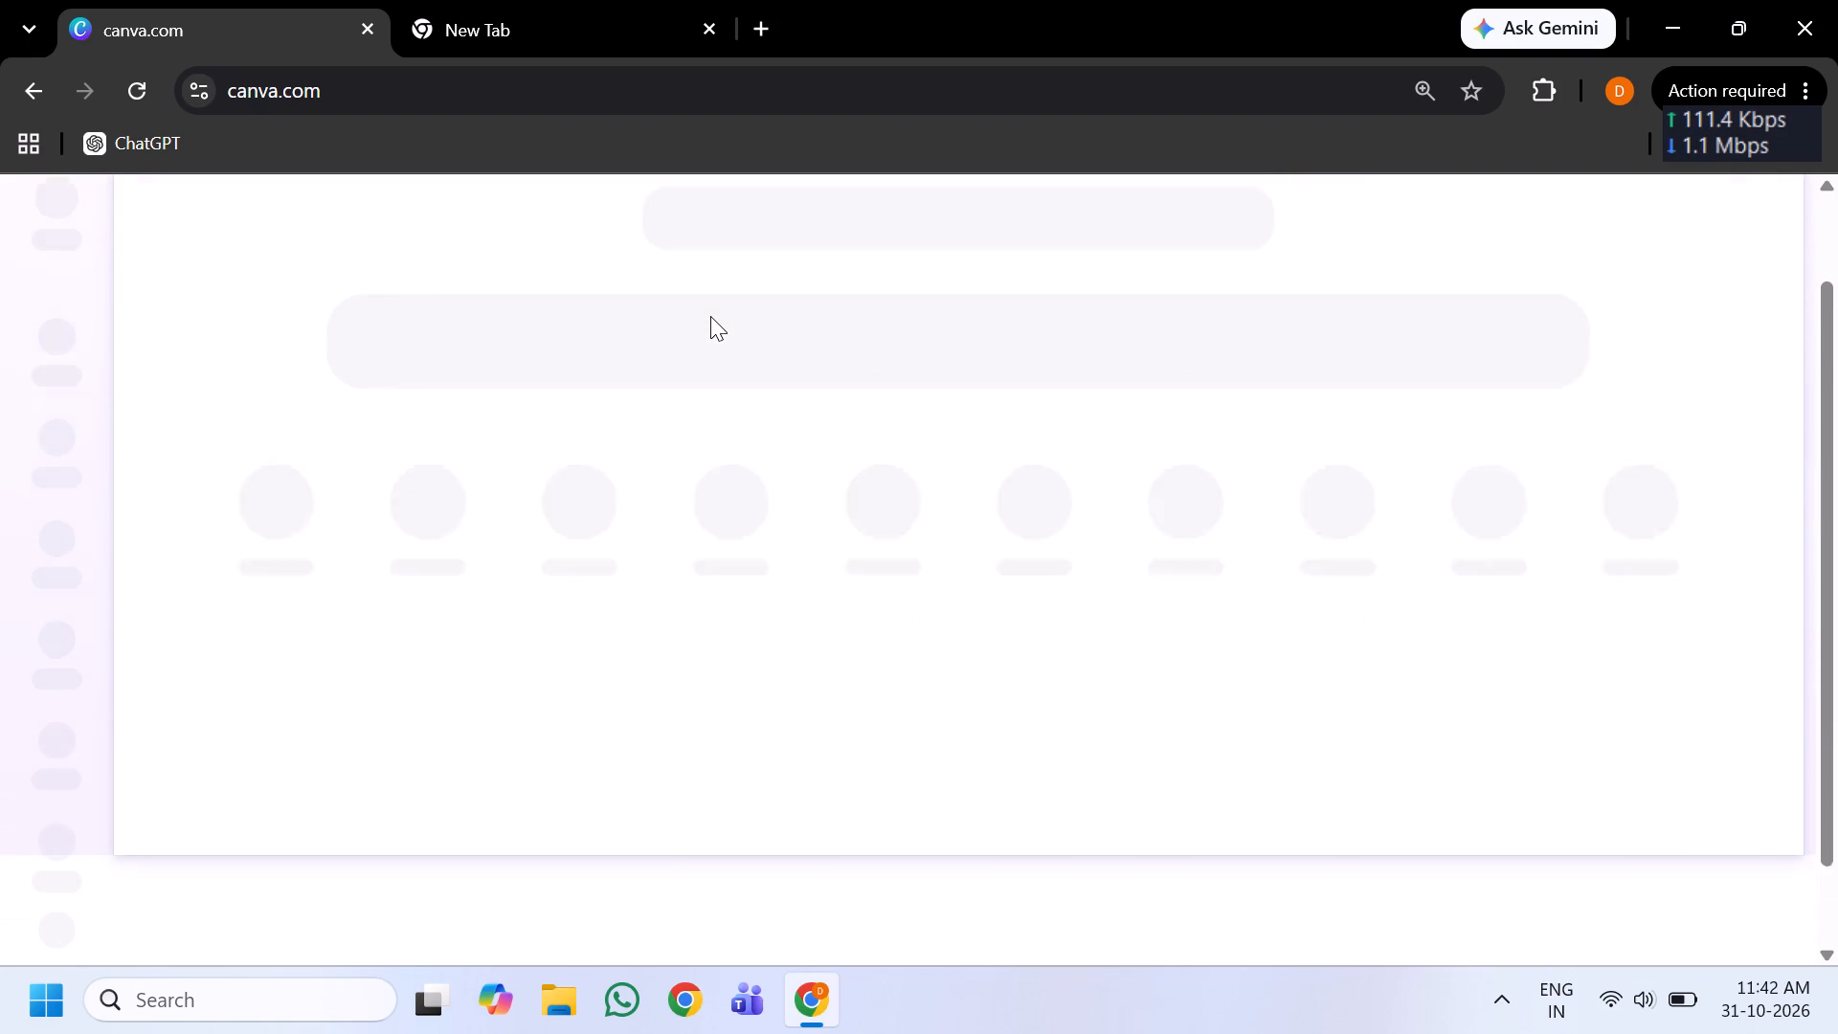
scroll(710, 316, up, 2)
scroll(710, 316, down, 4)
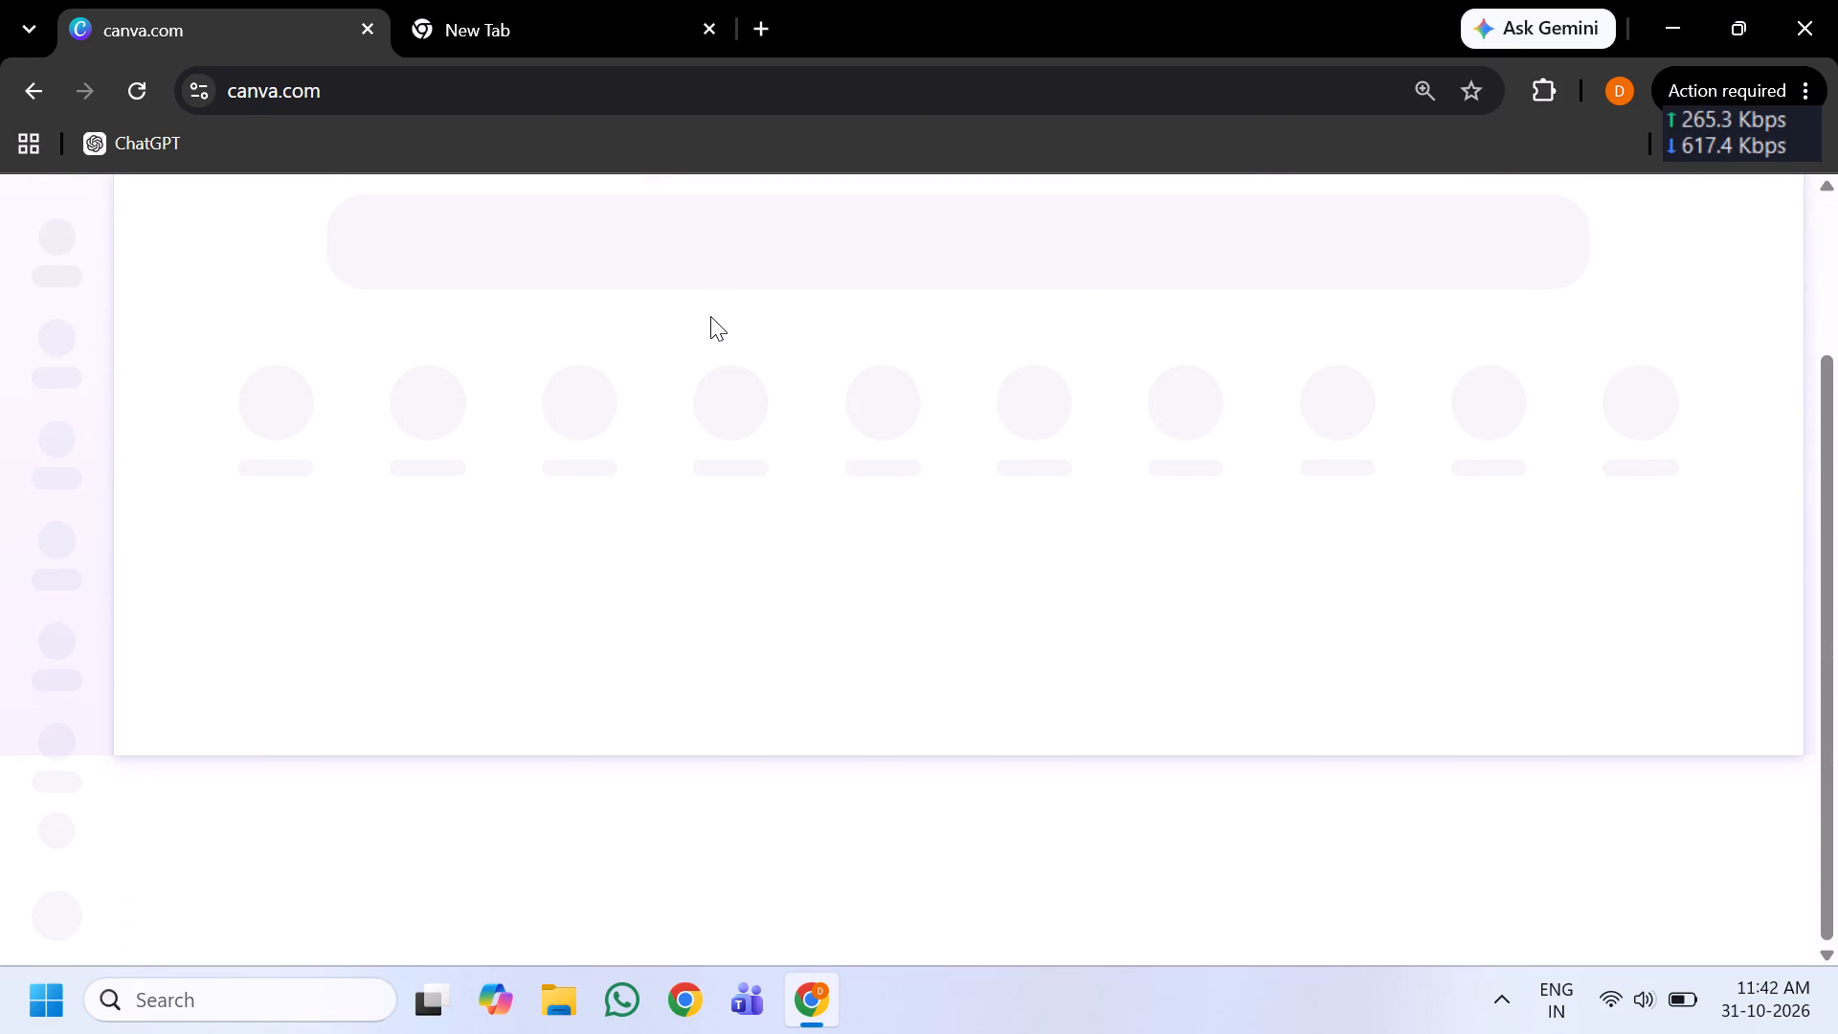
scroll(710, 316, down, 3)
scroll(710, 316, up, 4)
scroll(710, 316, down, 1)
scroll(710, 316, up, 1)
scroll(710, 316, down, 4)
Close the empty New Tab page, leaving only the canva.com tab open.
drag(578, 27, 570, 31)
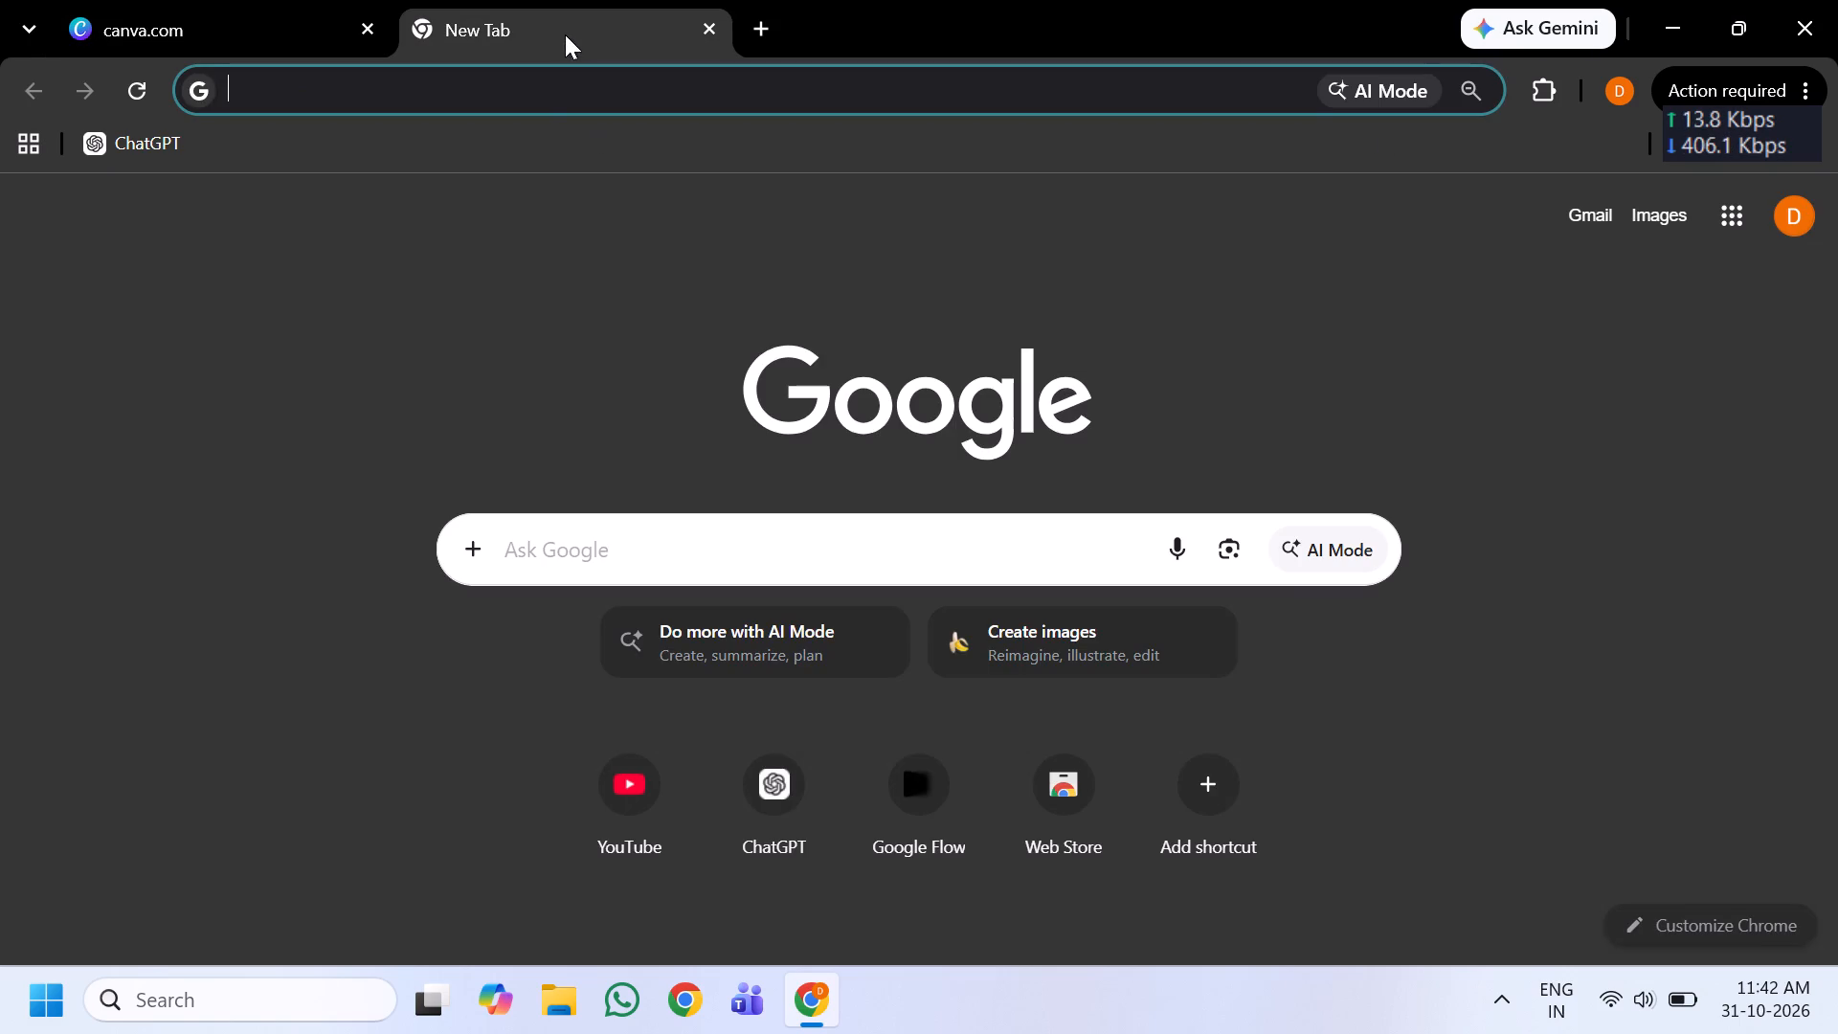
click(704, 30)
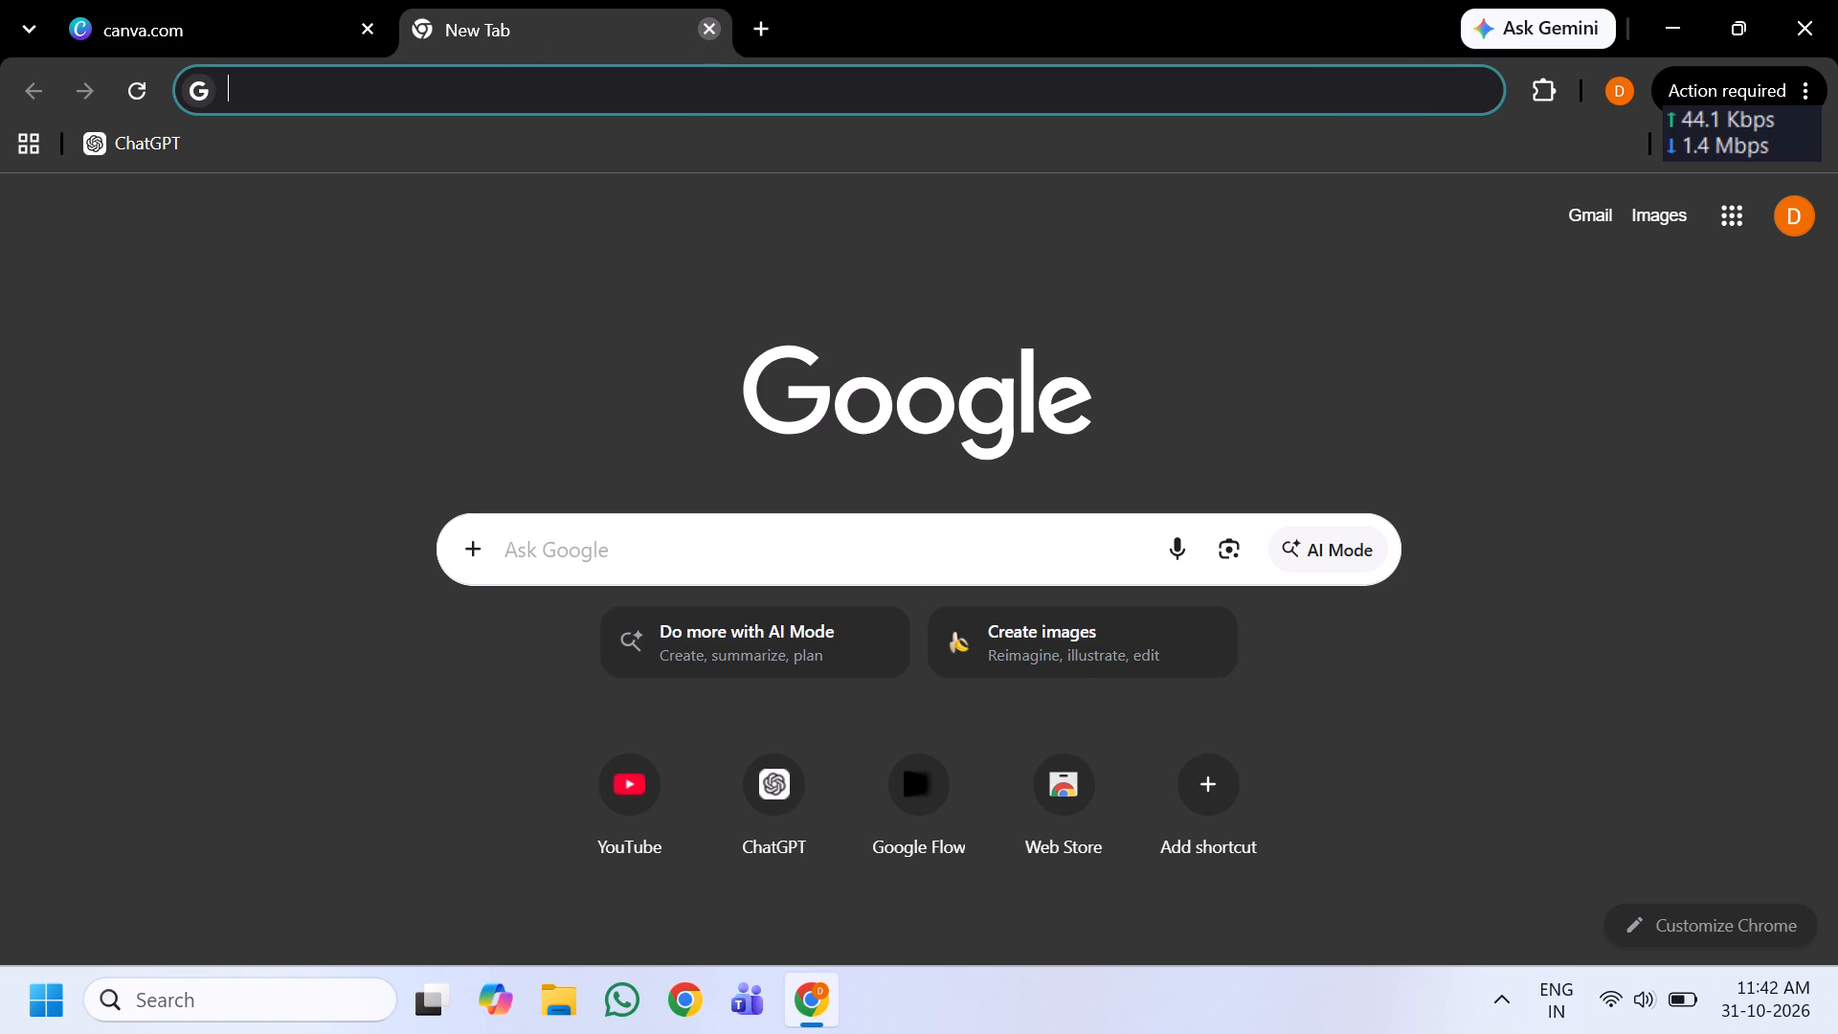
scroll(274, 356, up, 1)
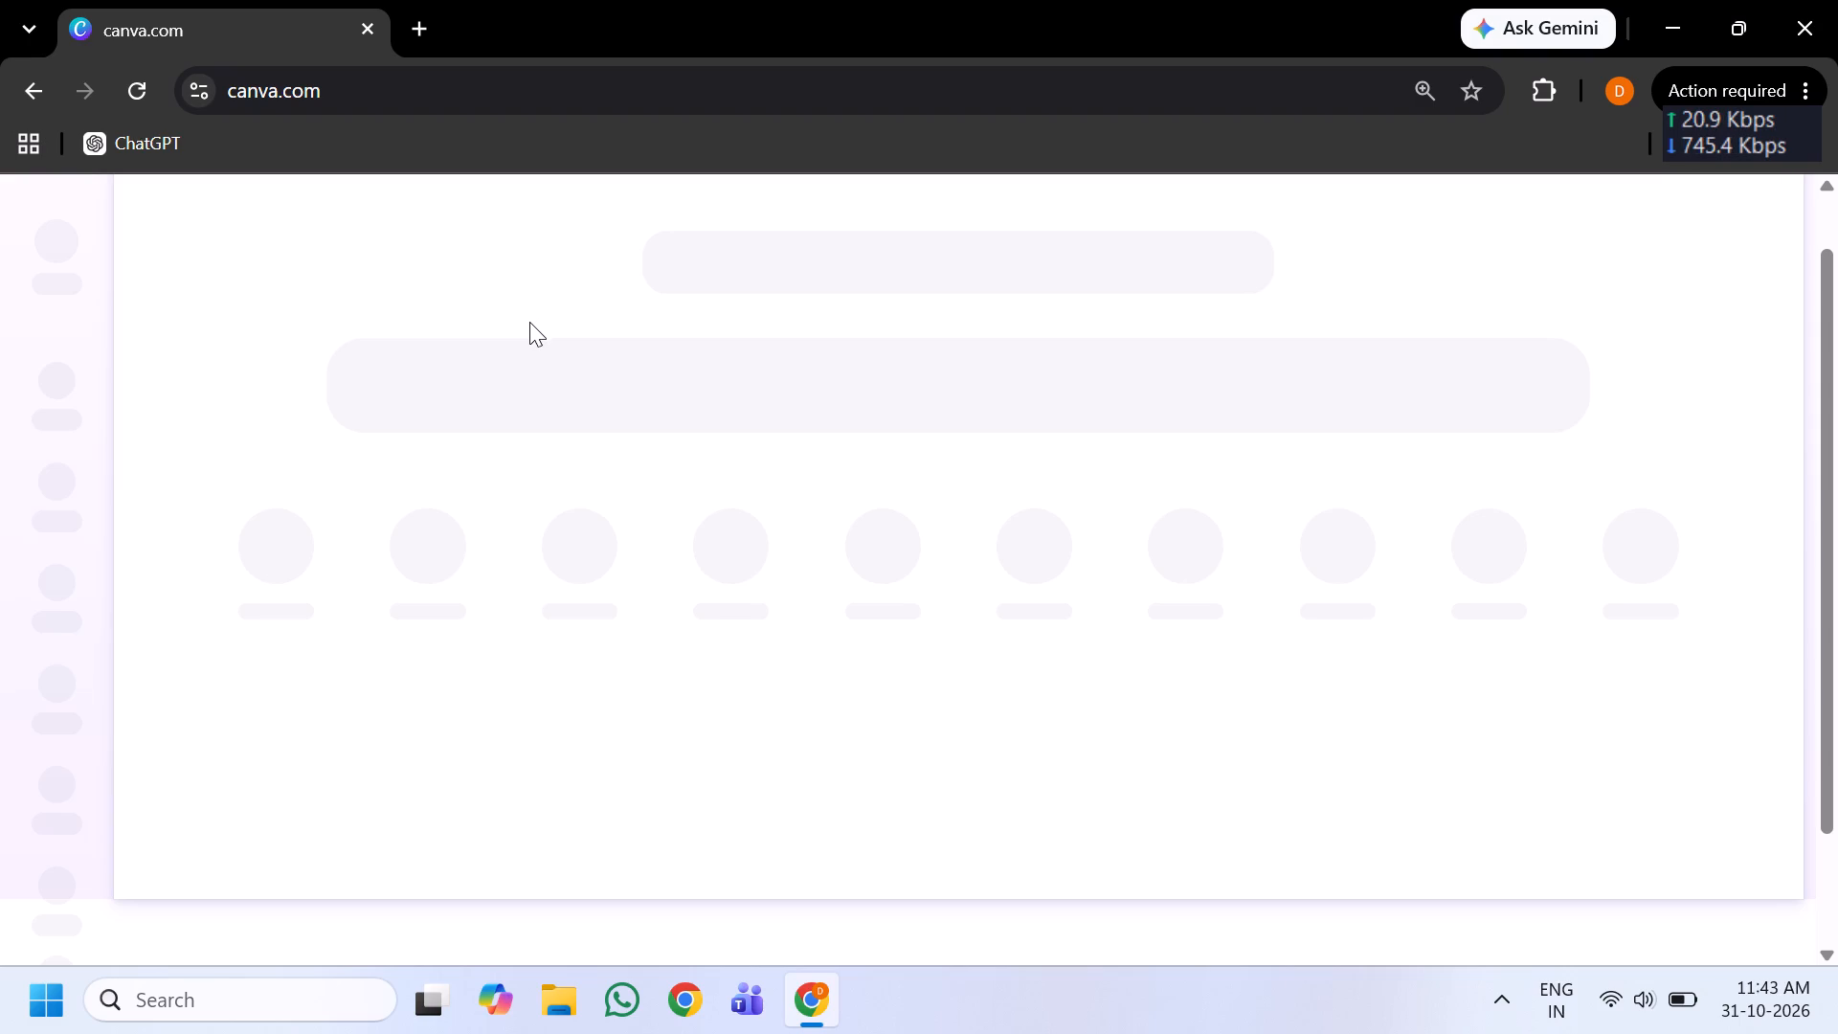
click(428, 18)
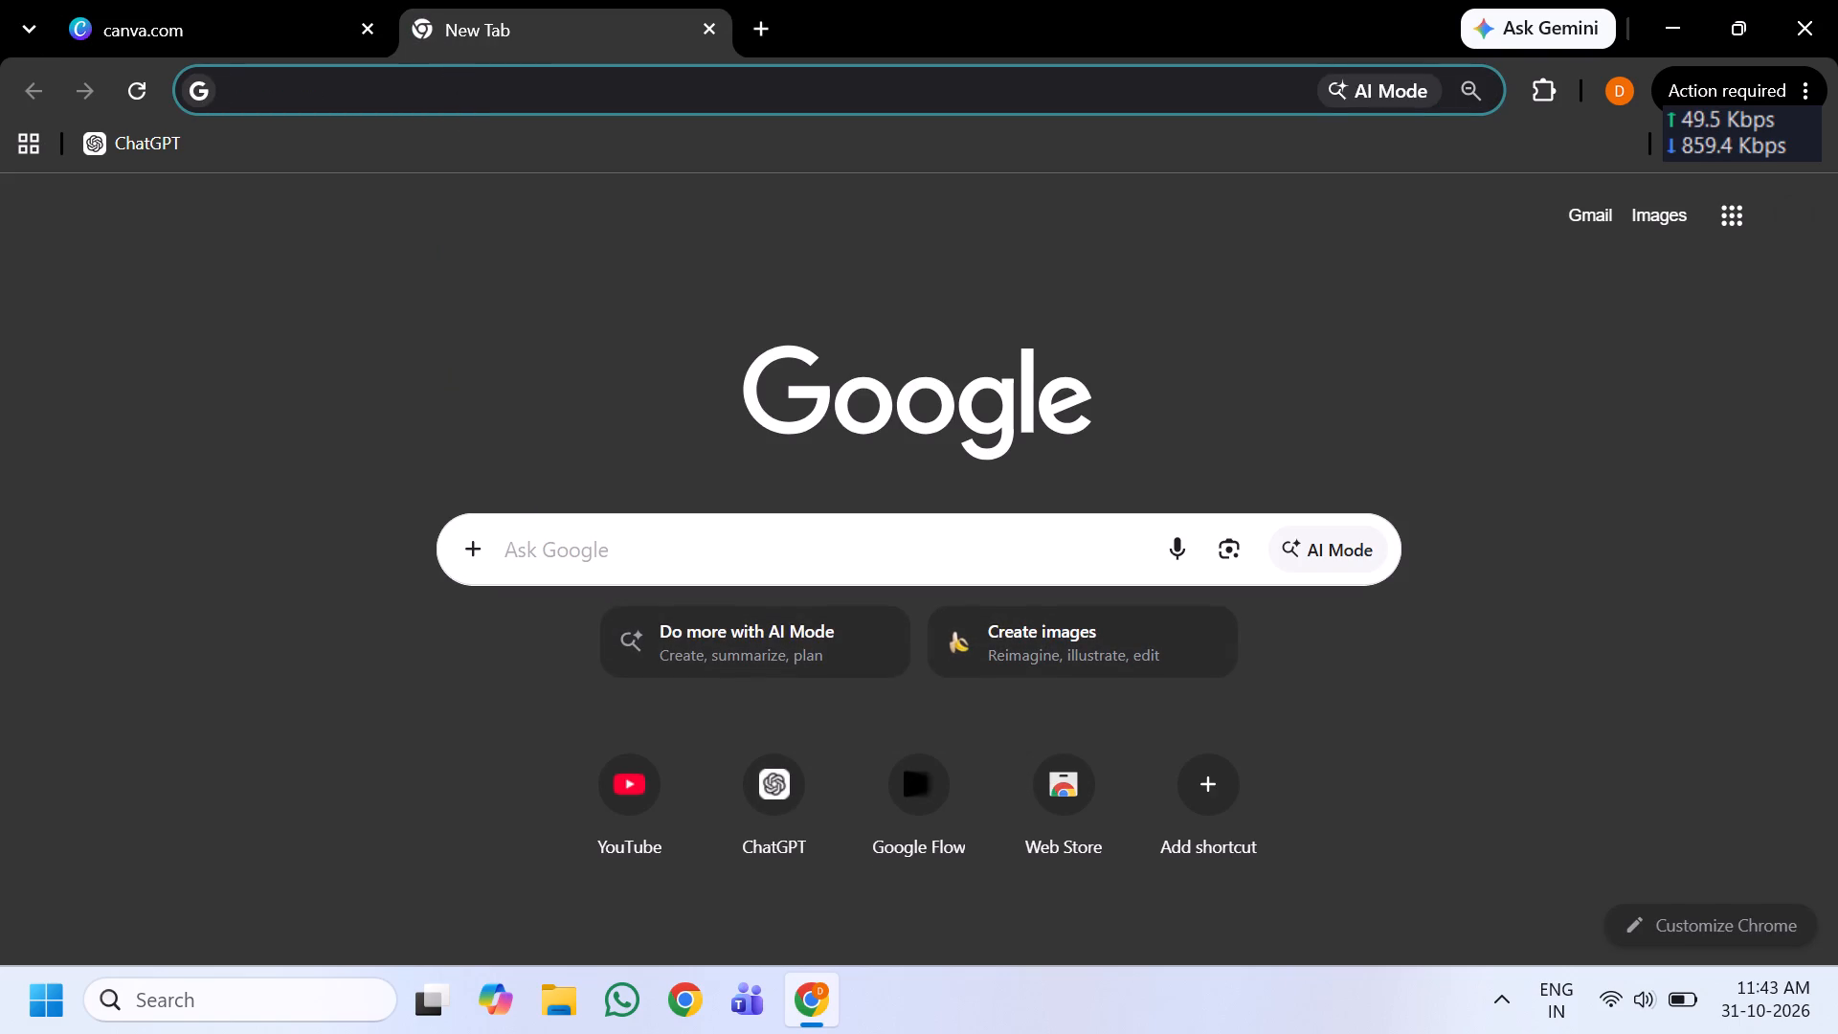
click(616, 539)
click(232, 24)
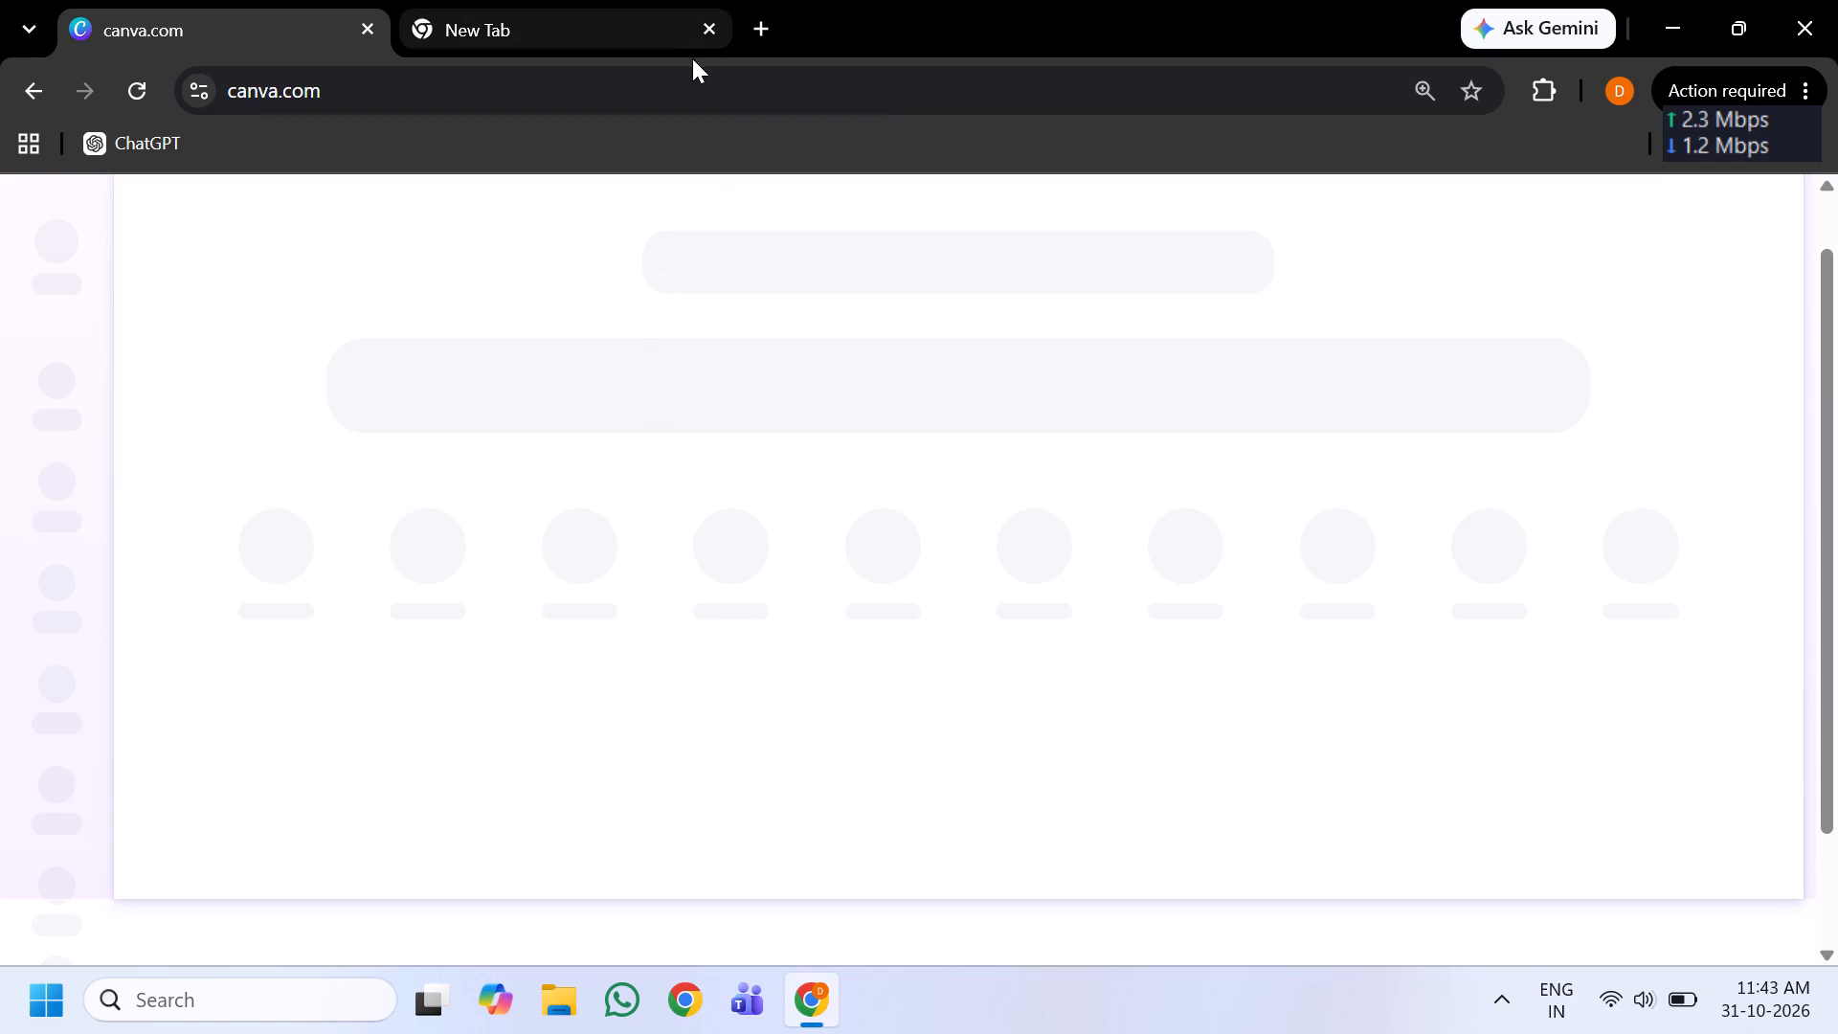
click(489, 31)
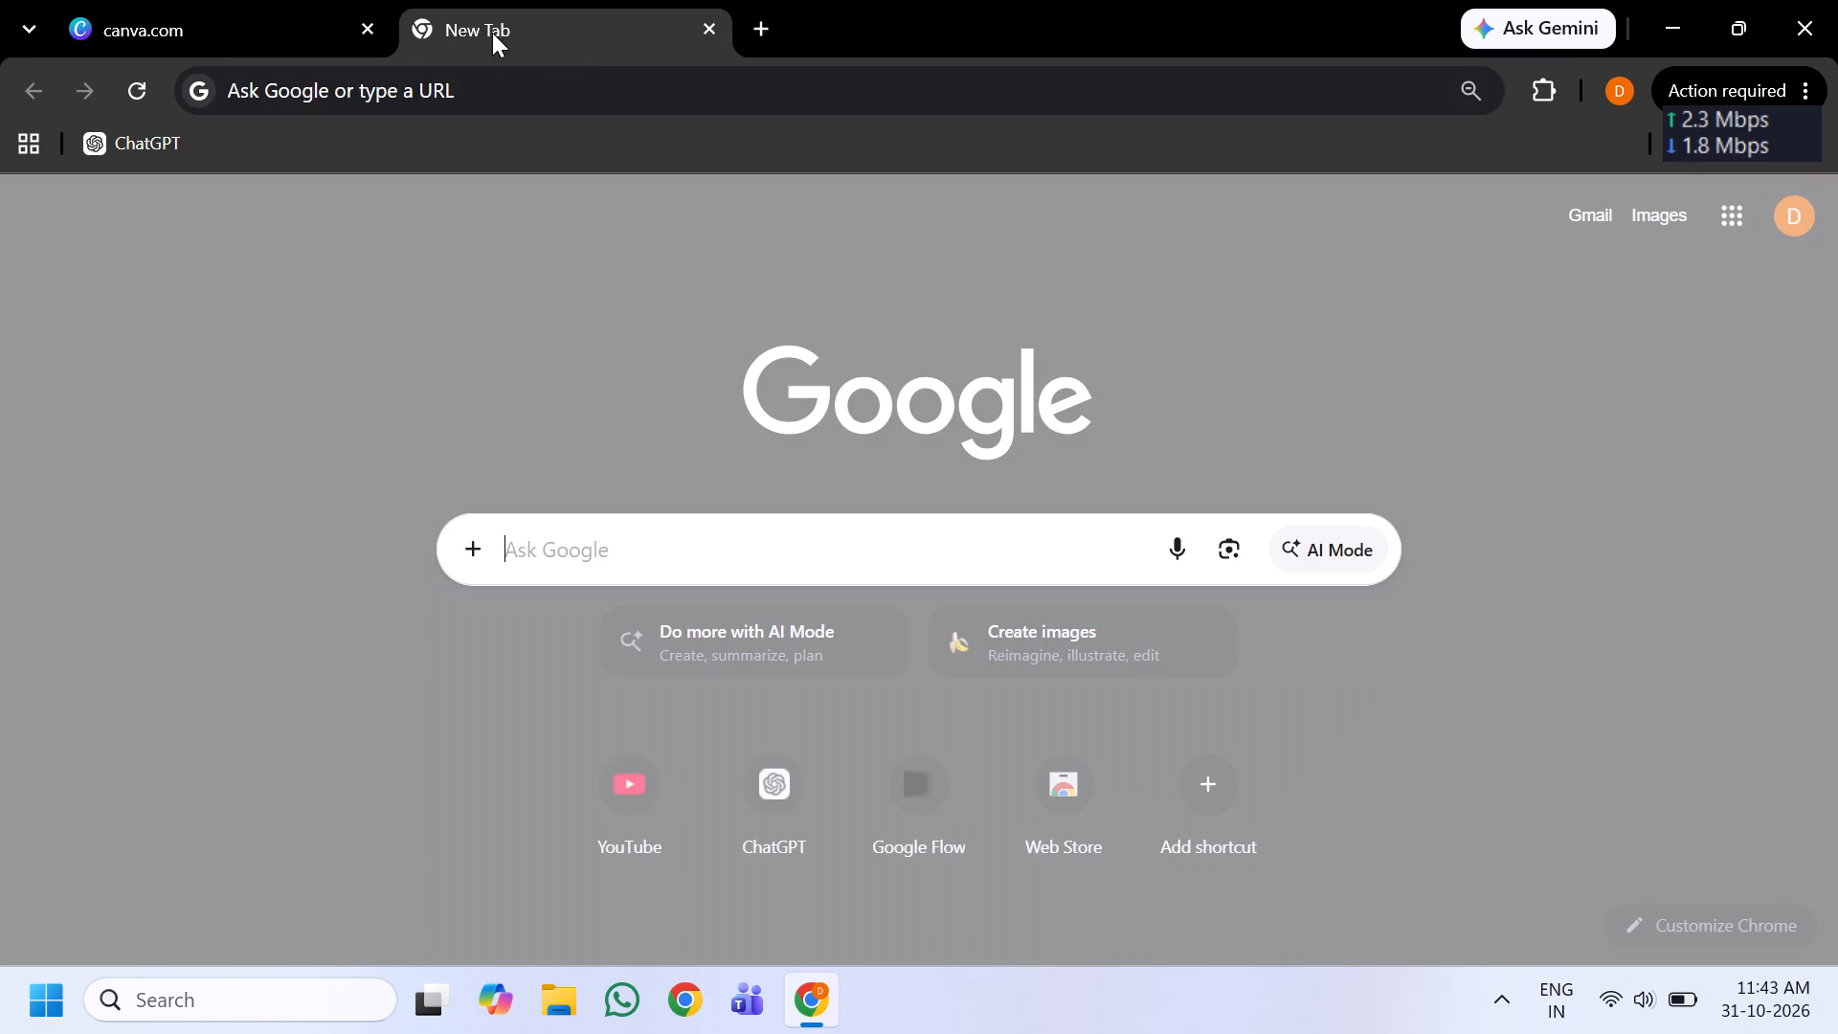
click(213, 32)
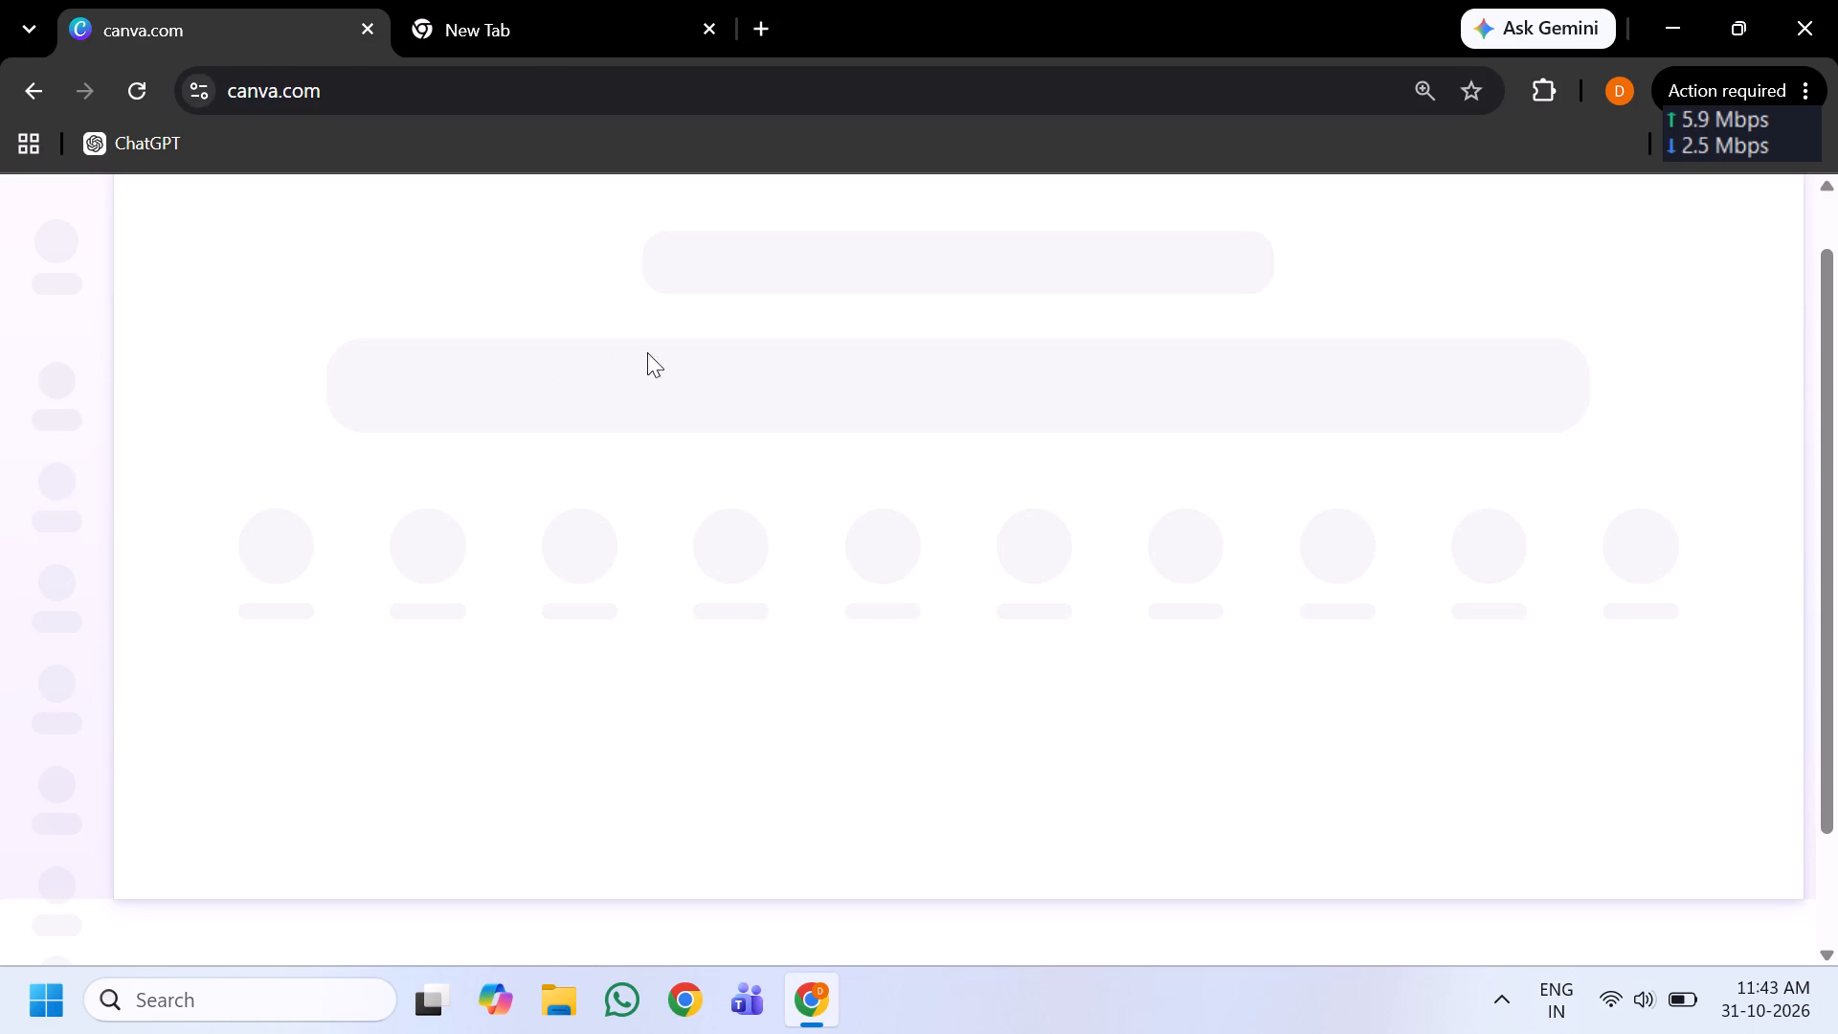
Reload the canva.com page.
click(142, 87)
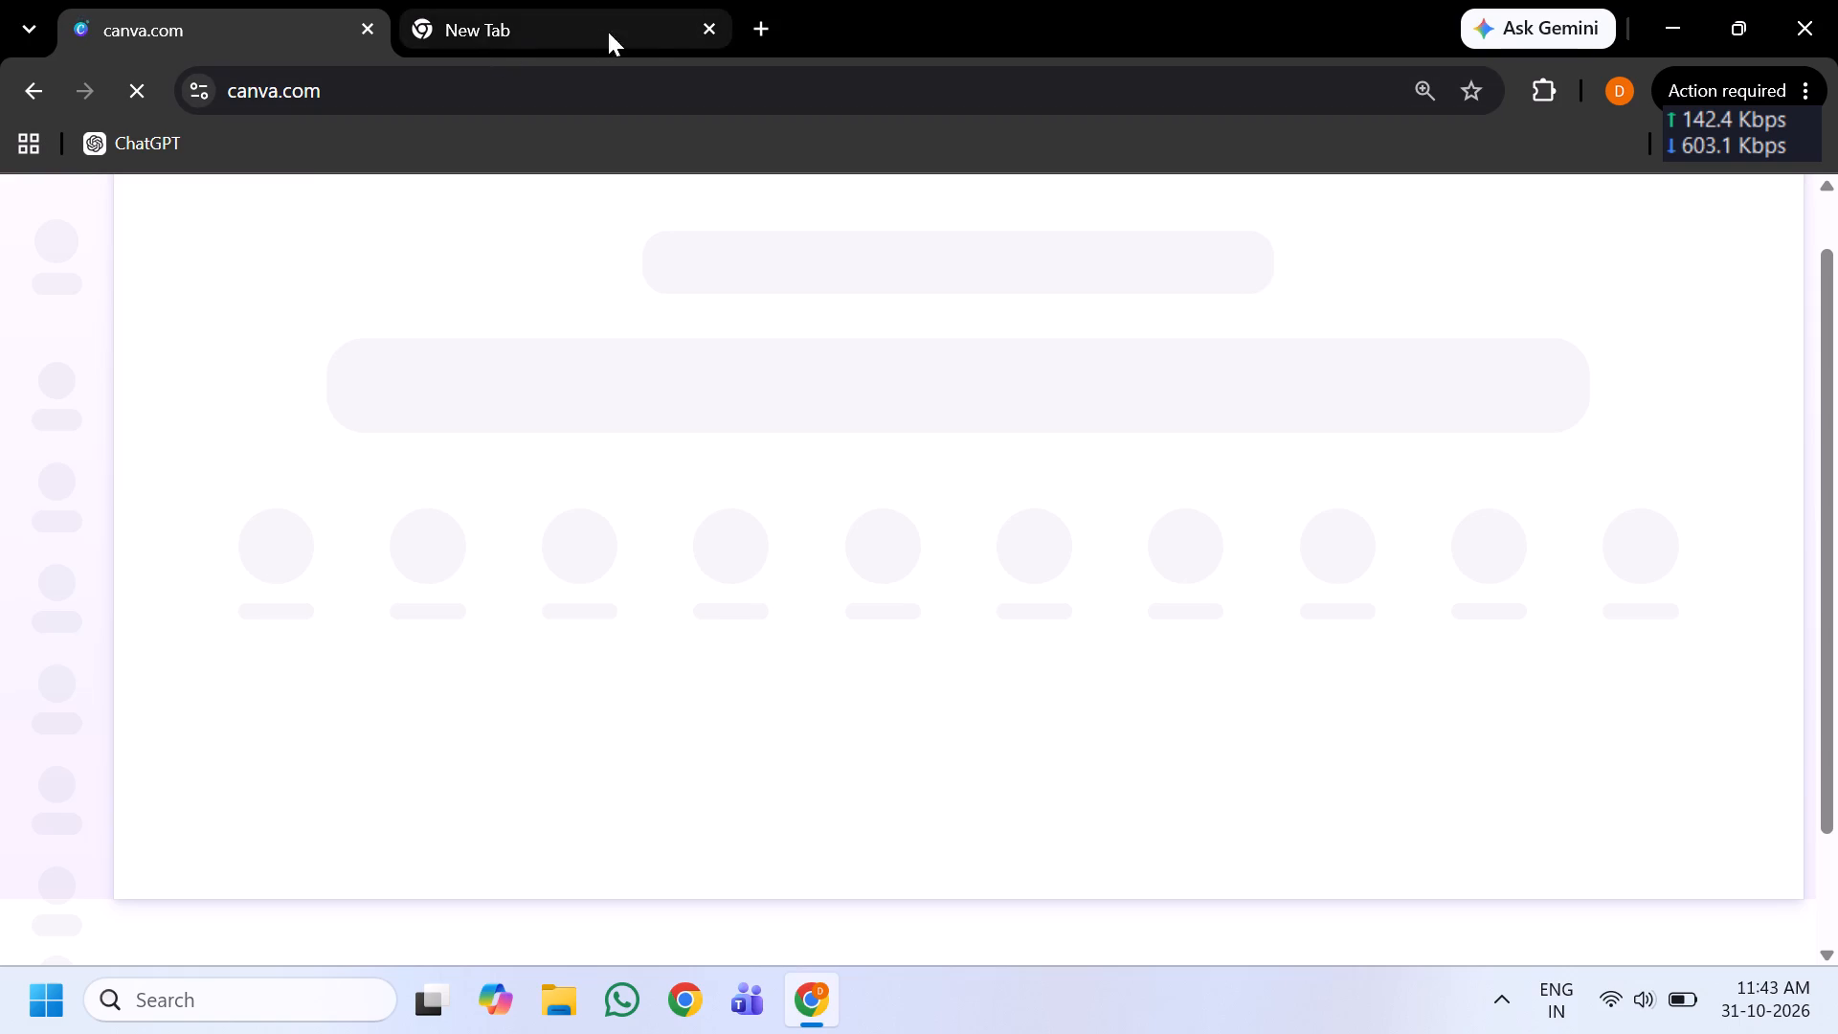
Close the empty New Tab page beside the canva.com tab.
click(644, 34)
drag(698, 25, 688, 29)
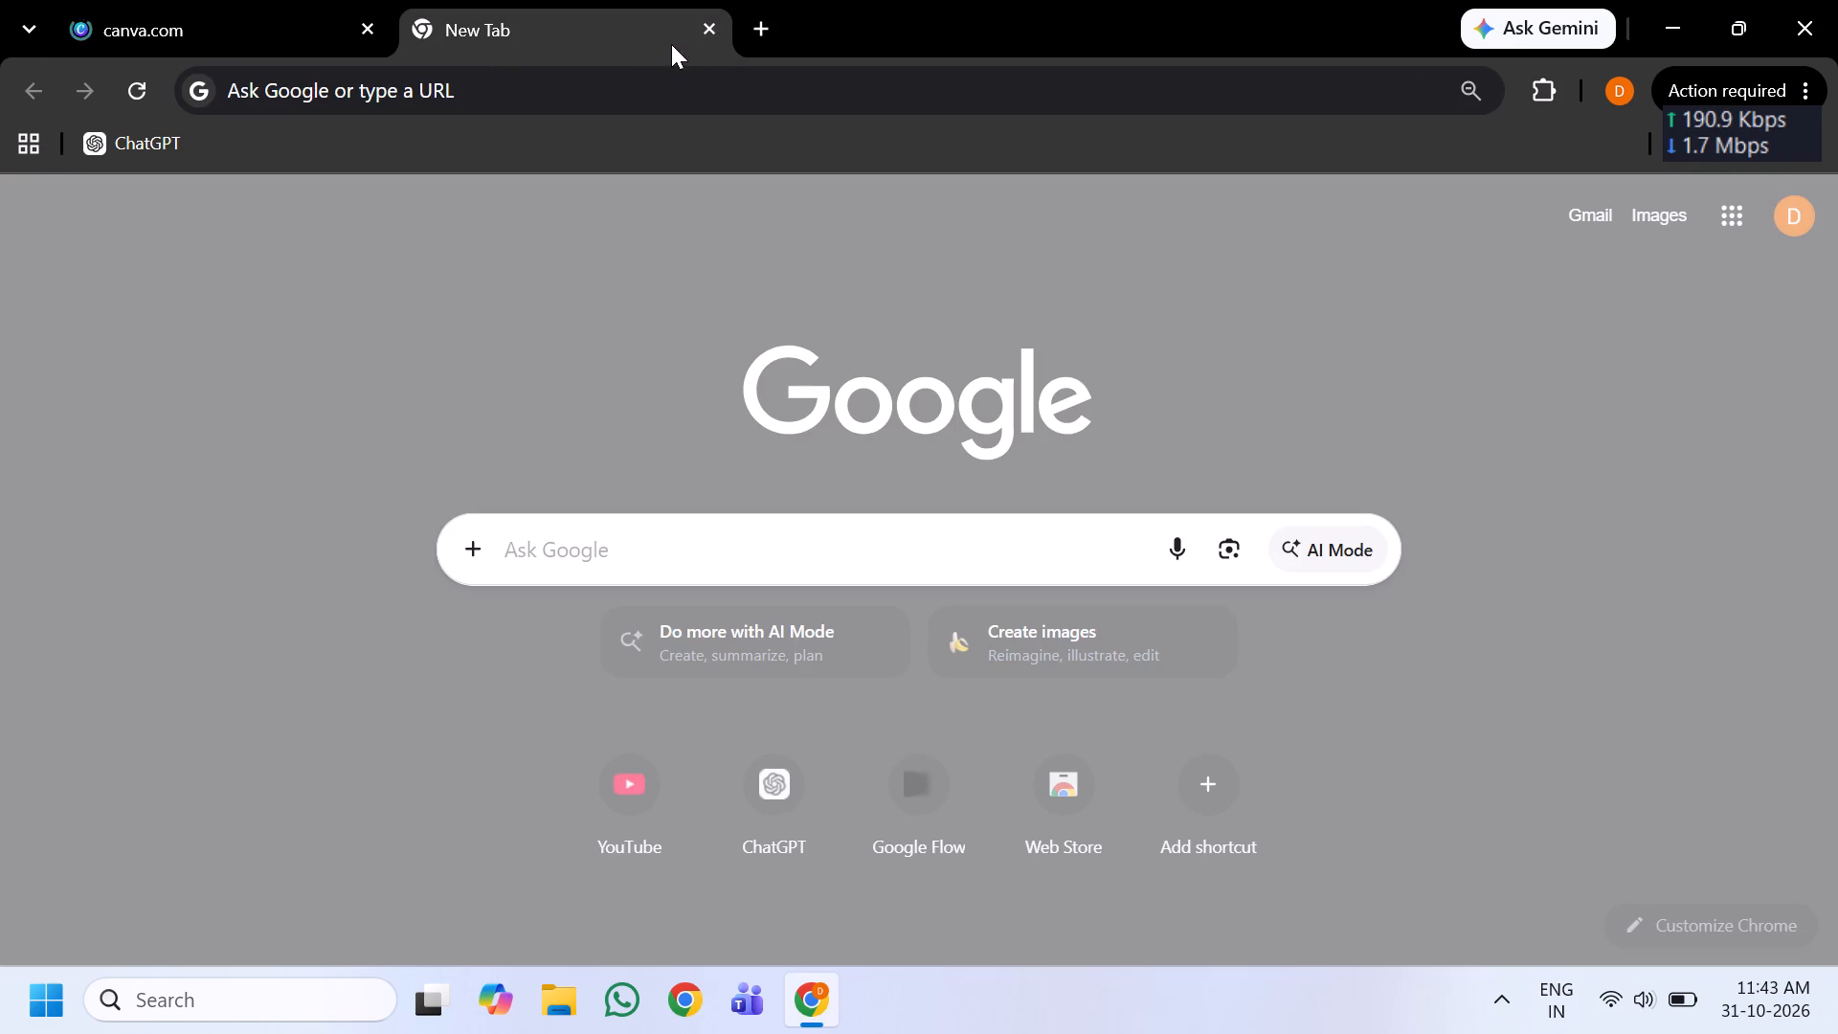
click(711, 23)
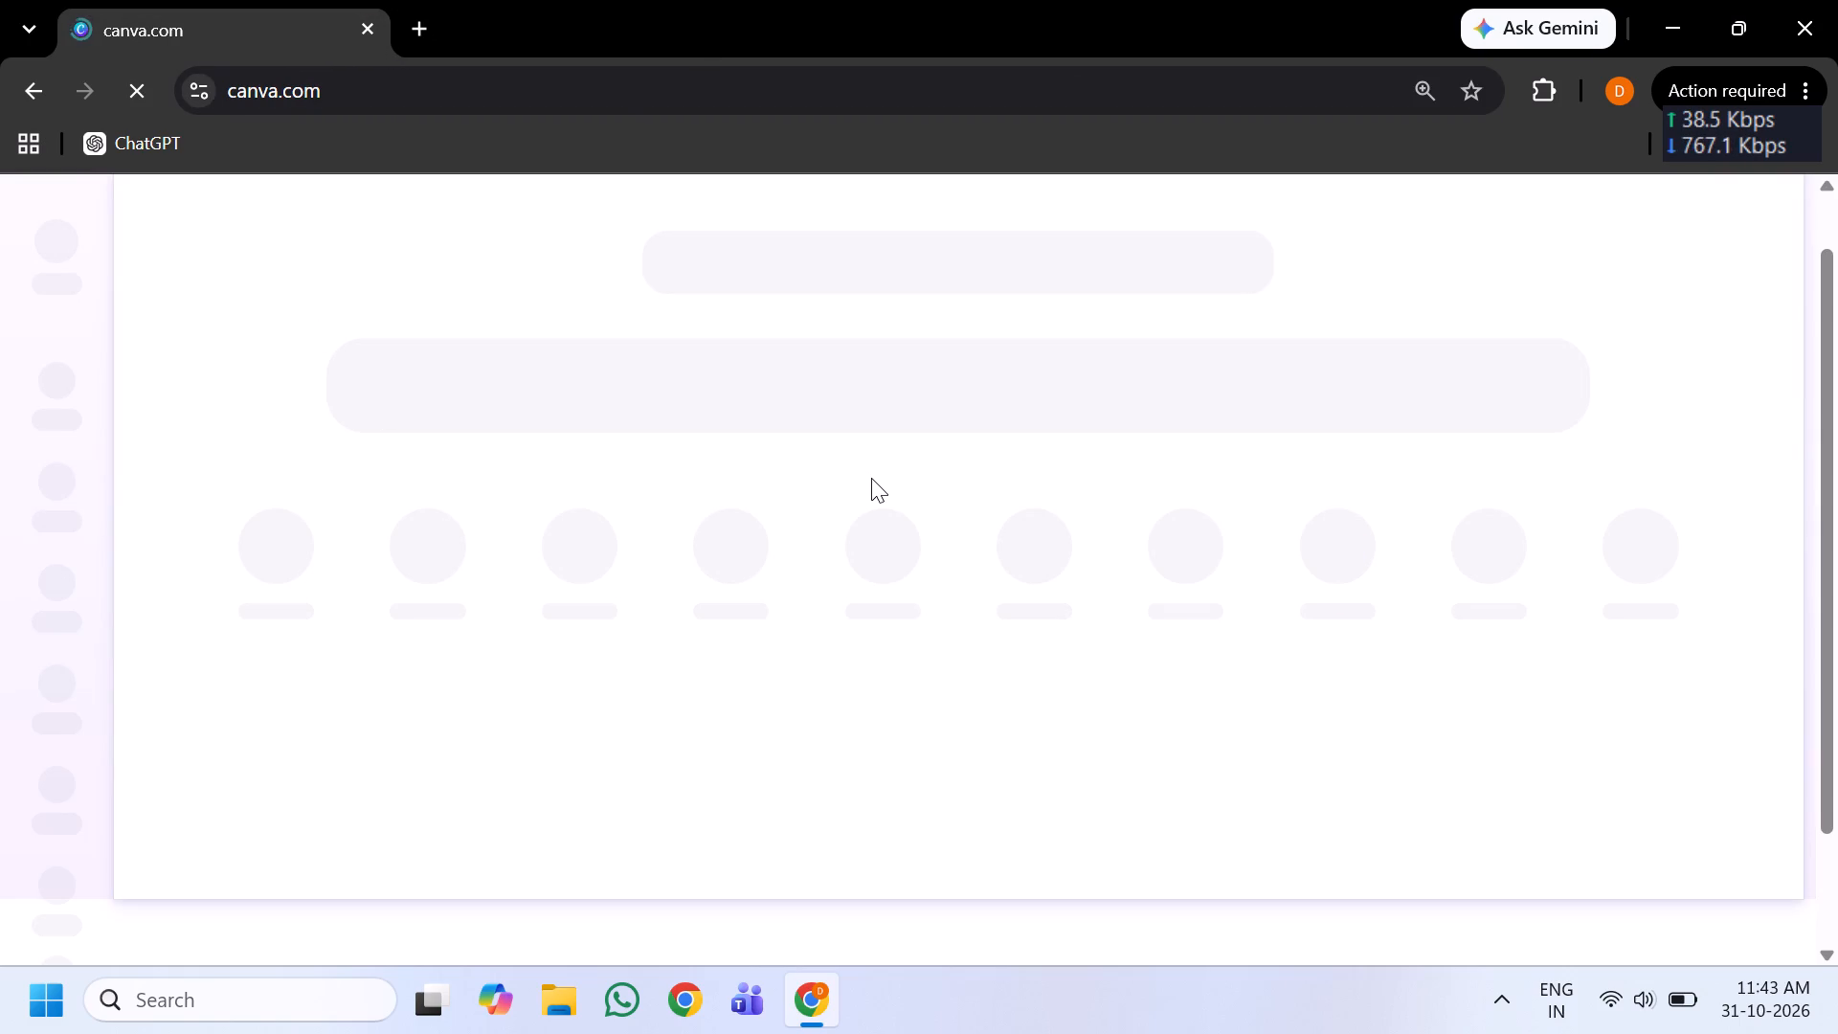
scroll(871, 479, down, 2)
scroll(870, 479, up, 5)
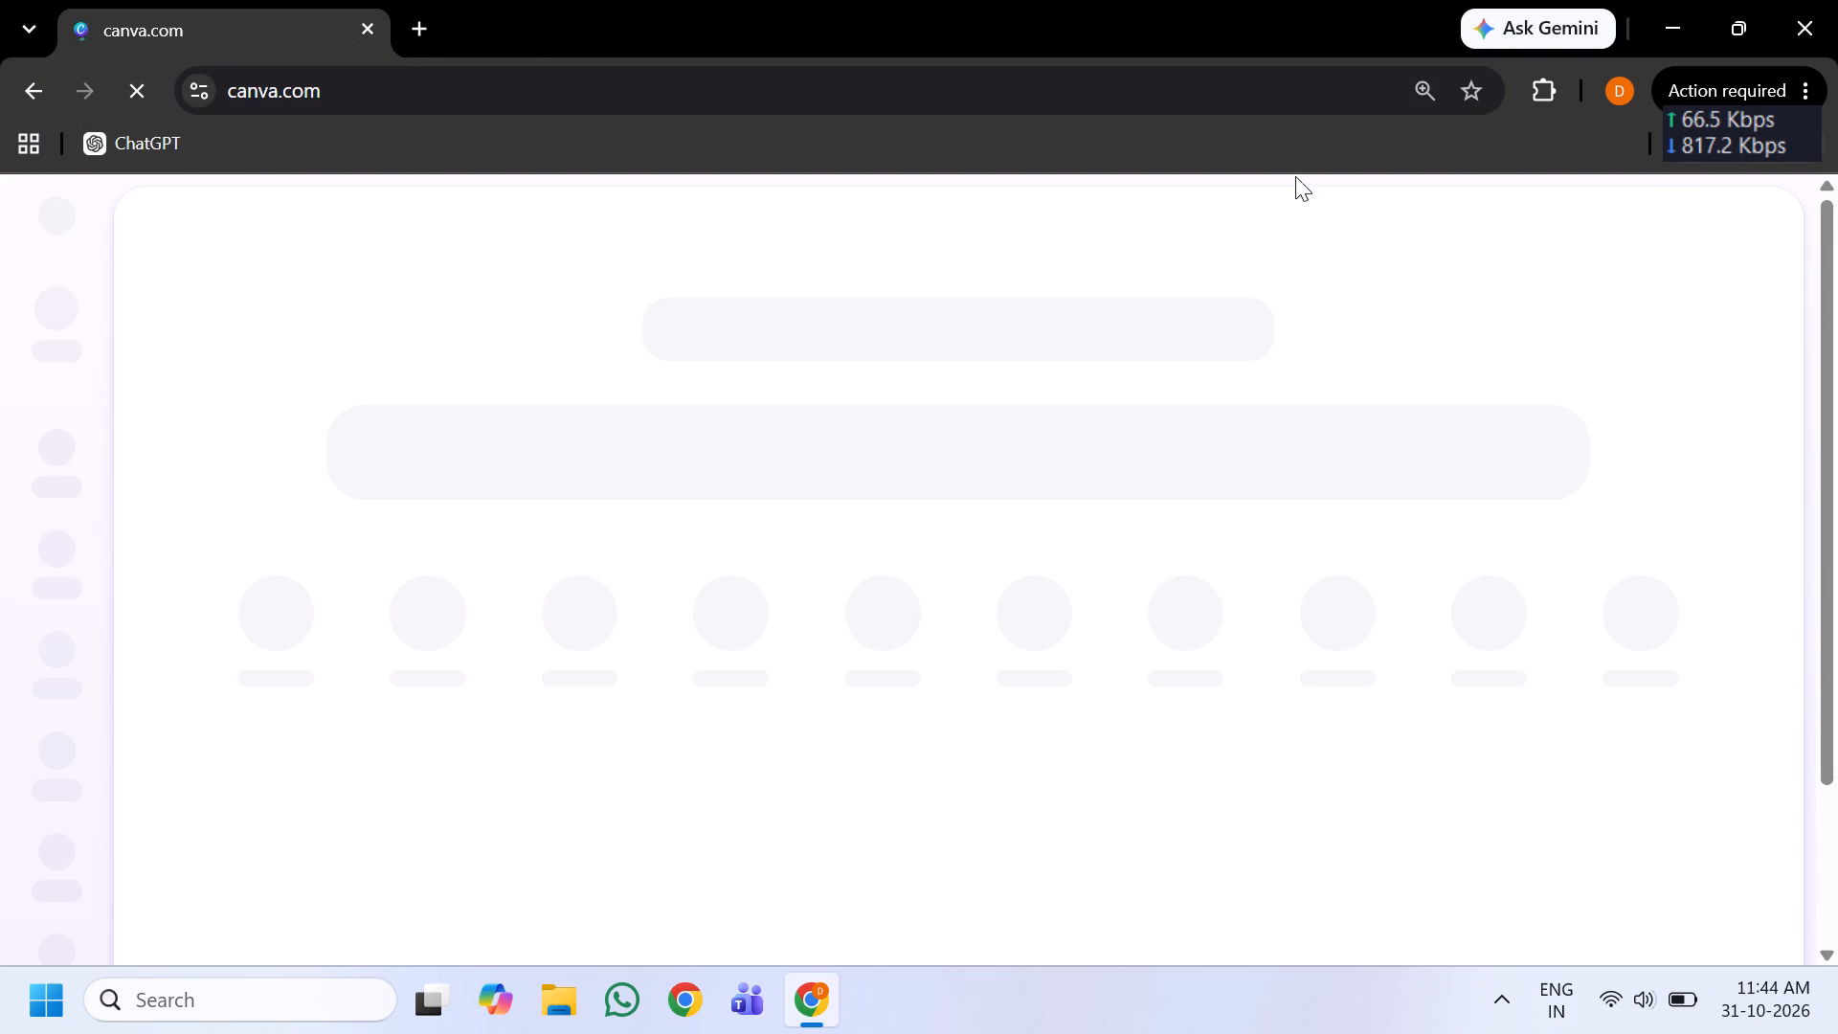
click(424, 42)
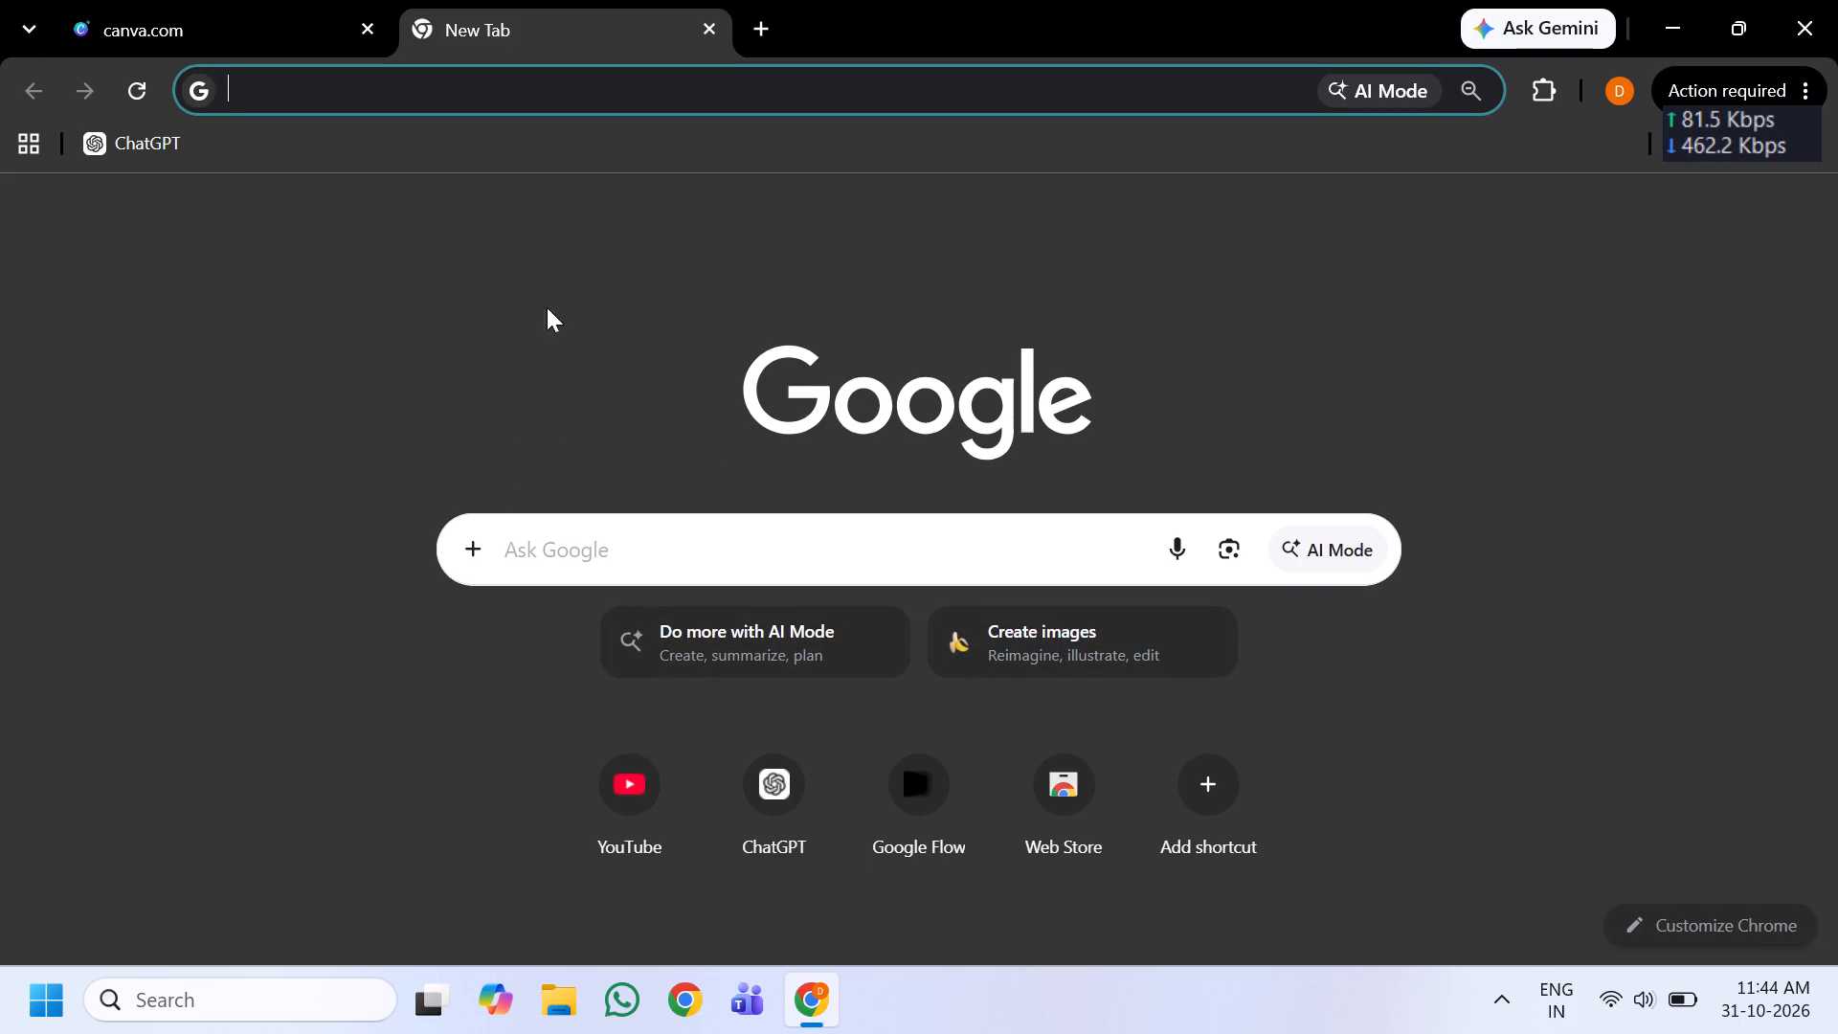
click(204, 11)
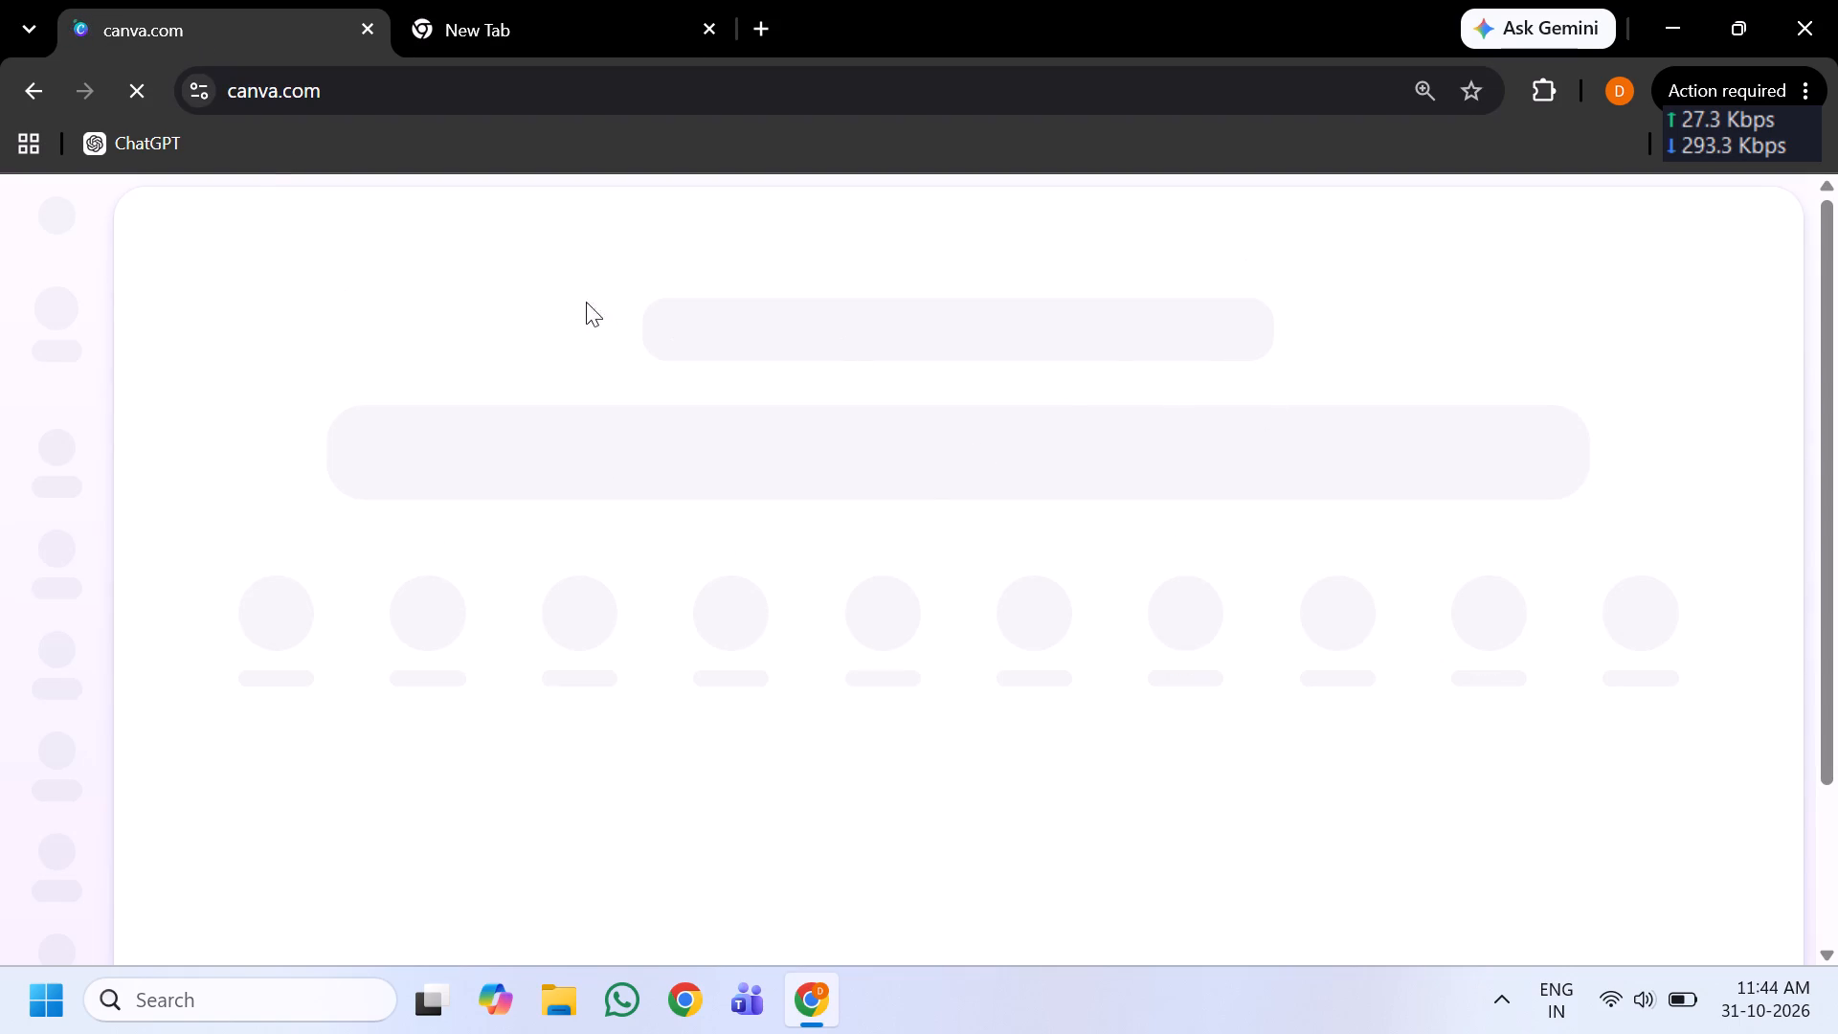
Close the browser window holding the canva.com and New Tab pages.
click(1837, 0)
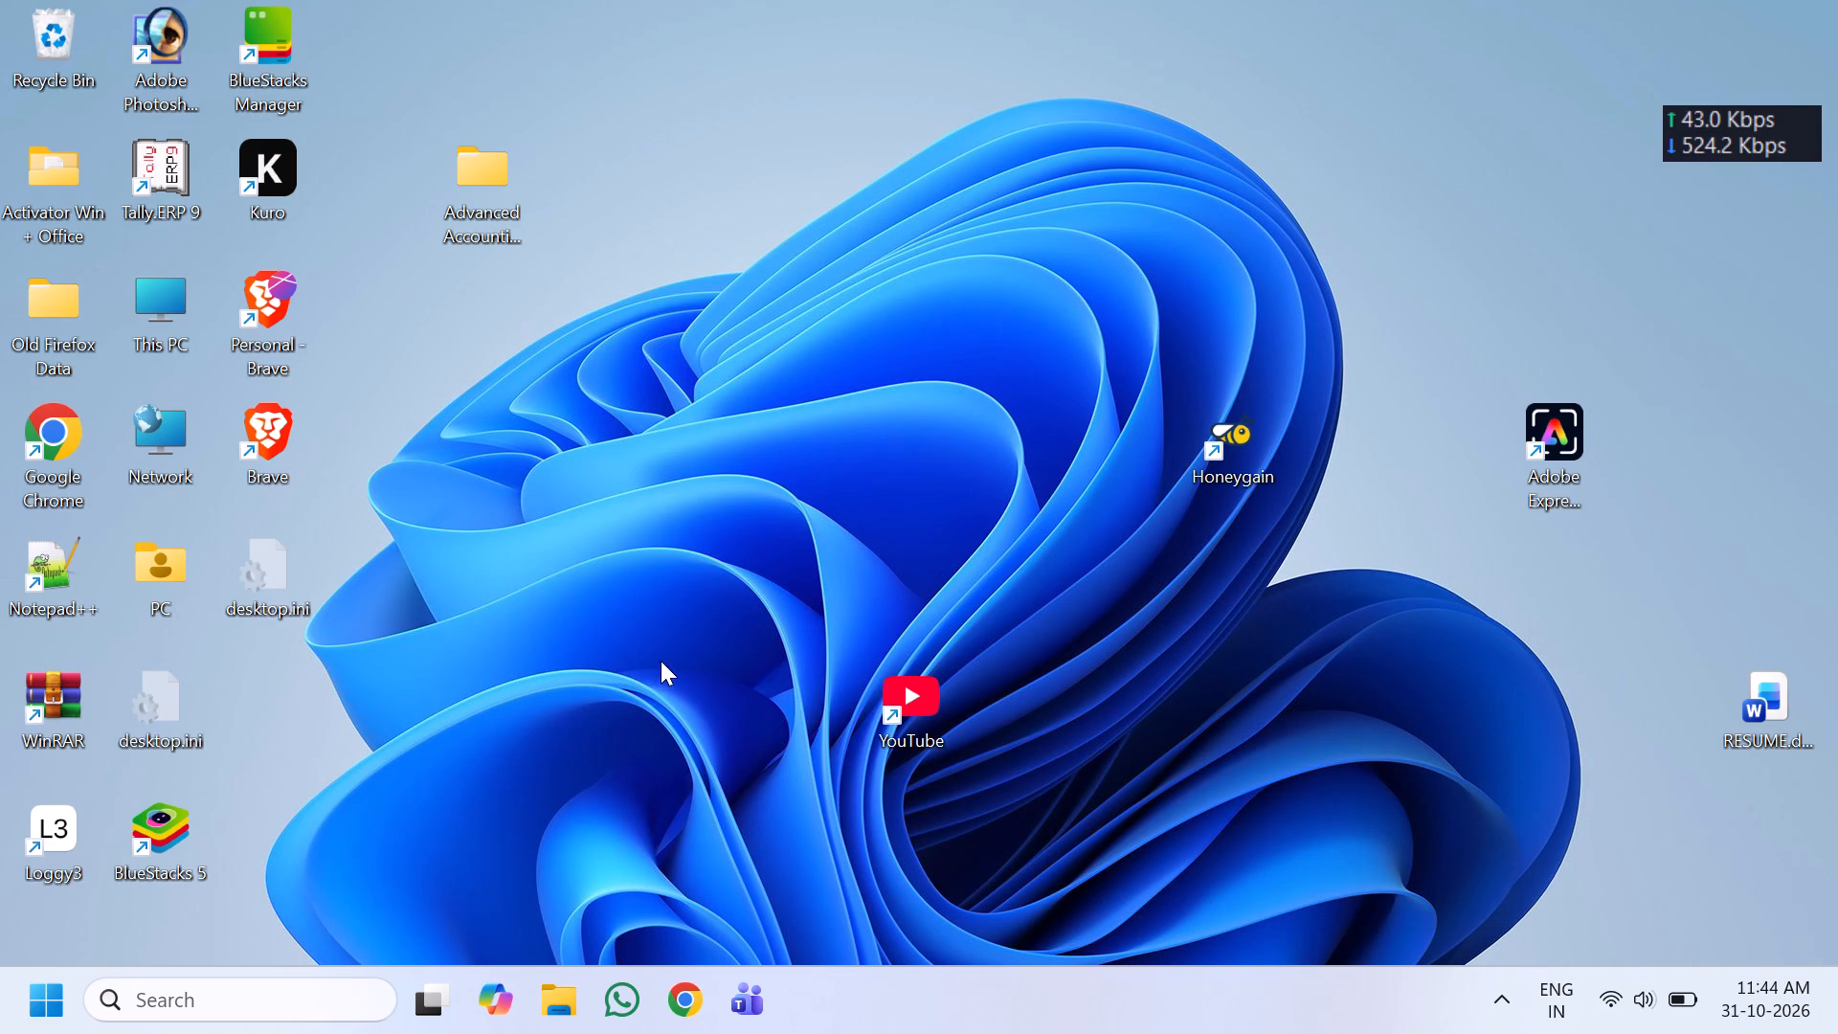
Launch Kuro from its desktop shortcut.
double_click(267, 178)
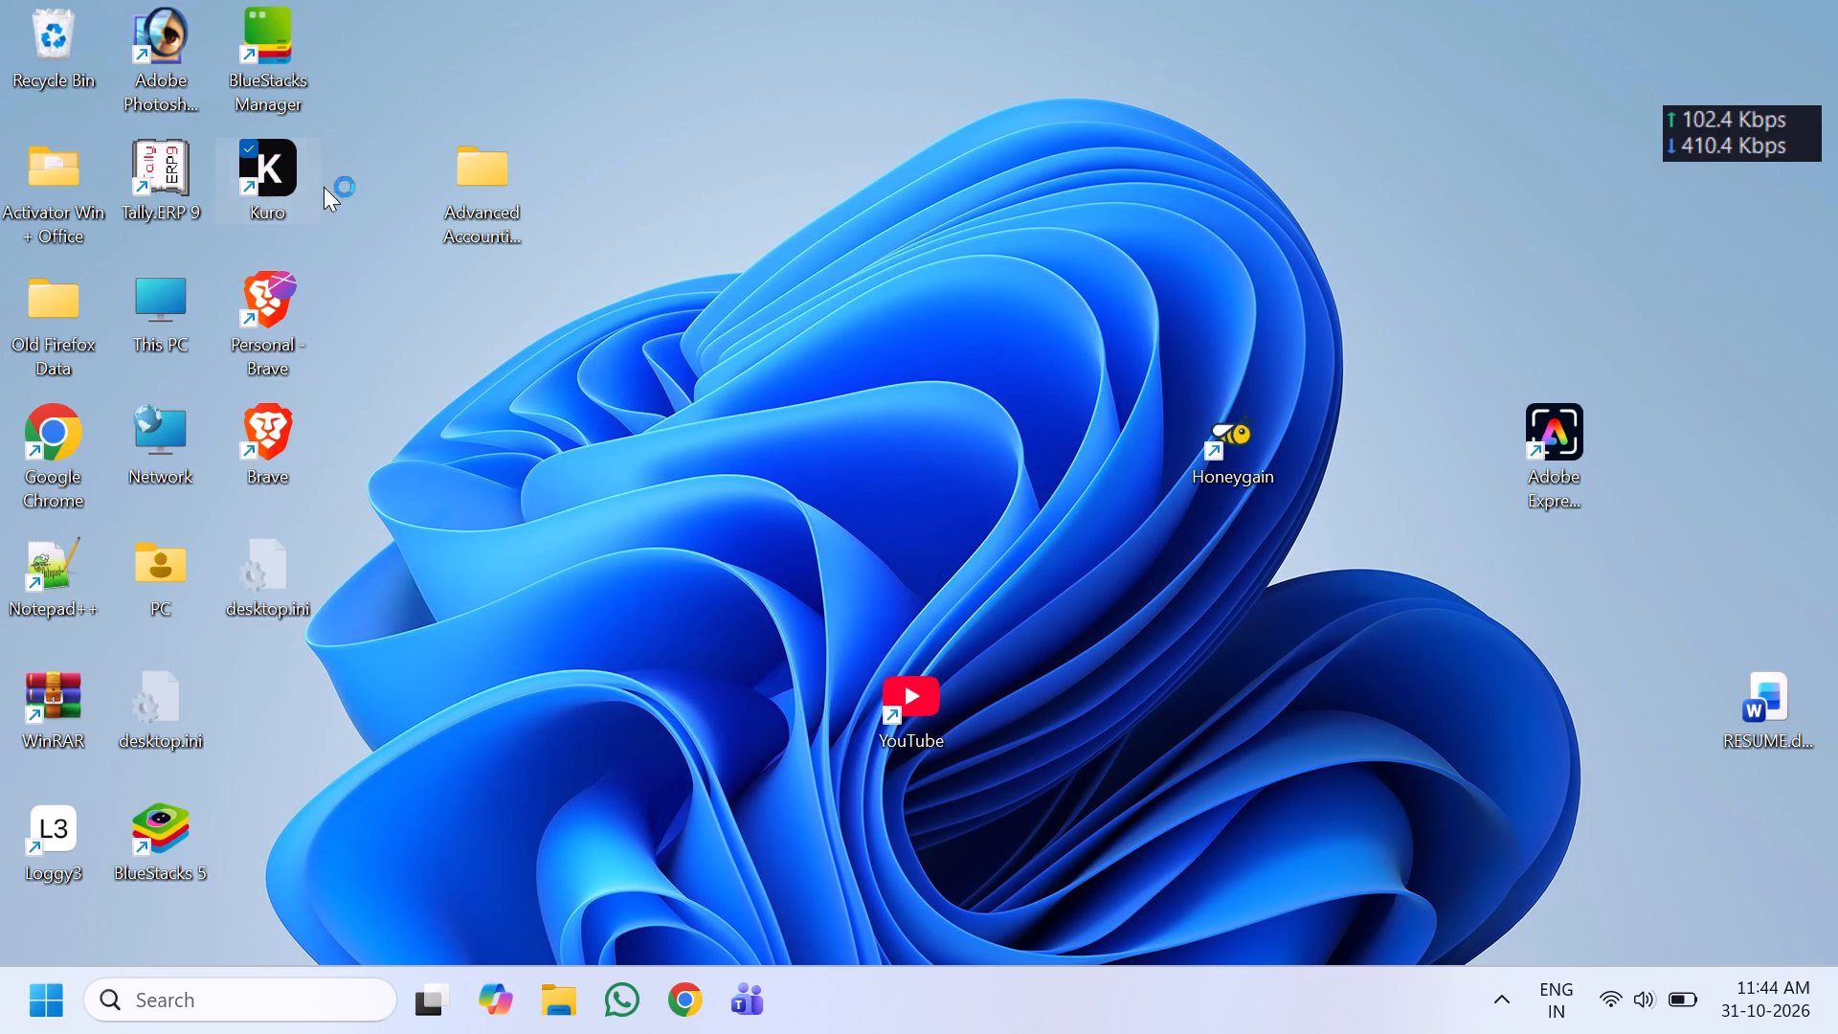
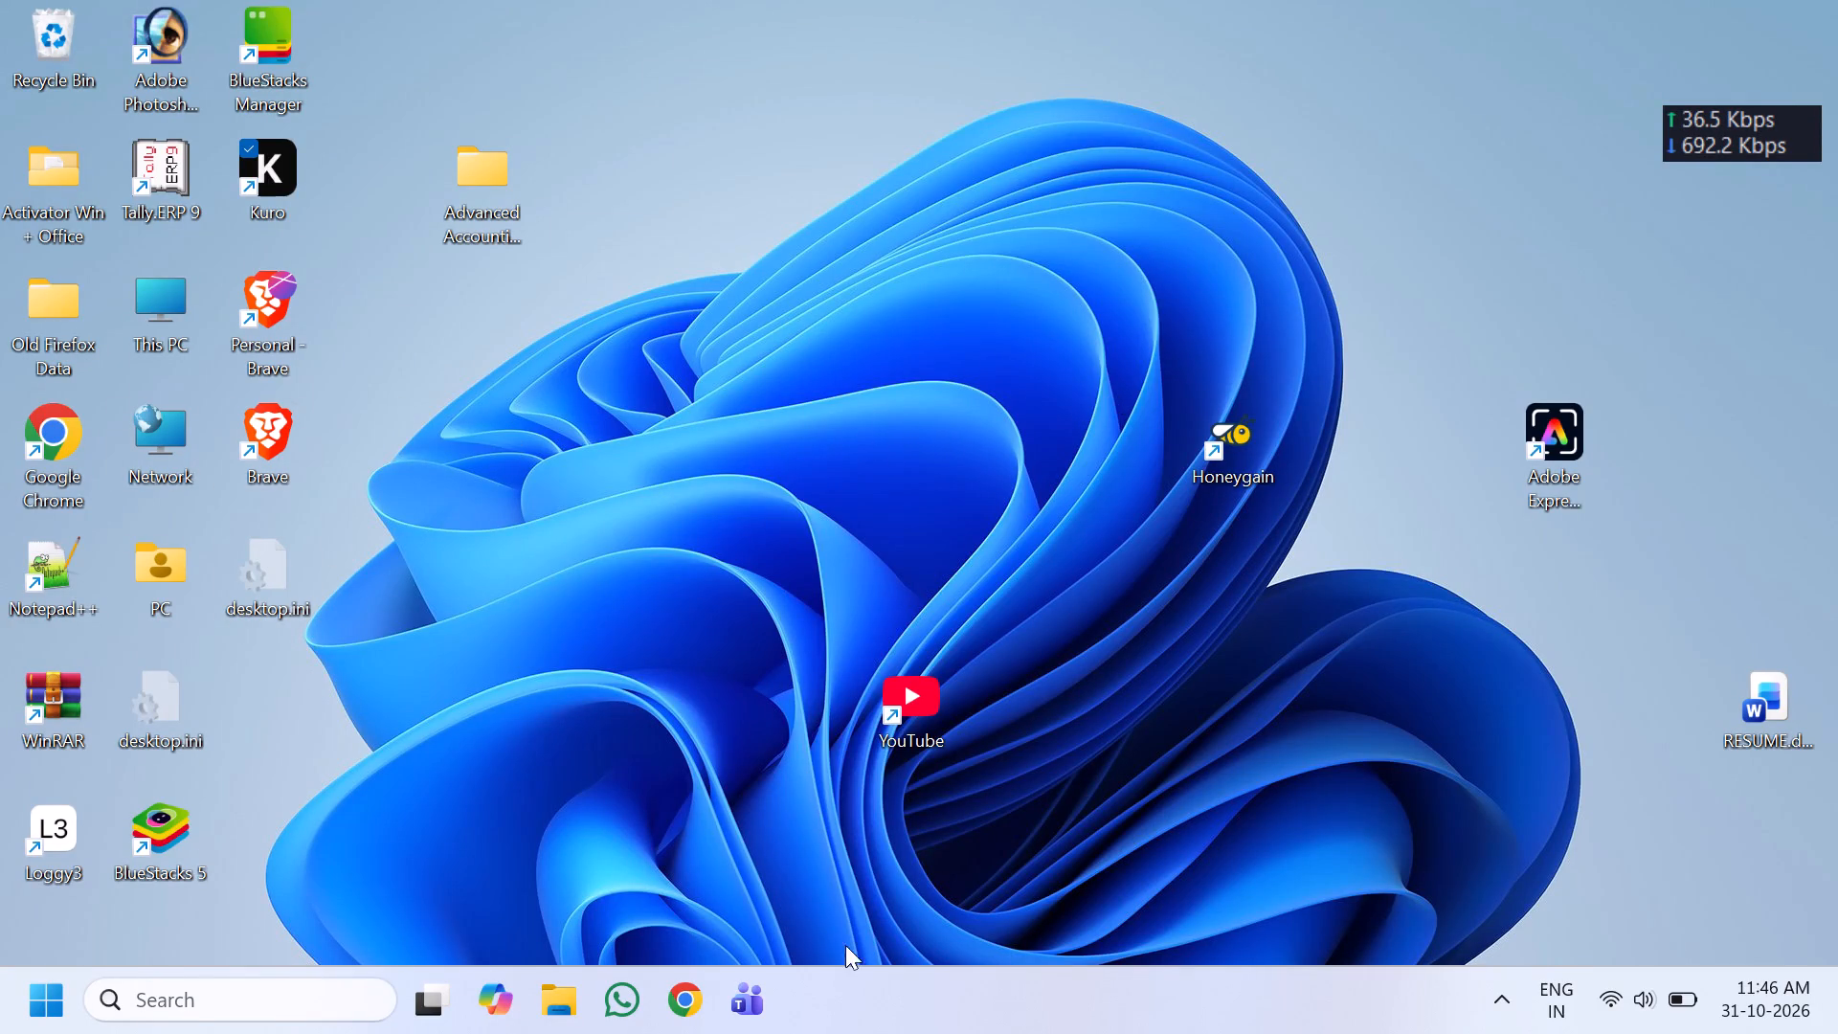
Reopen Chrome with the canva.com page.
click(698, 987)
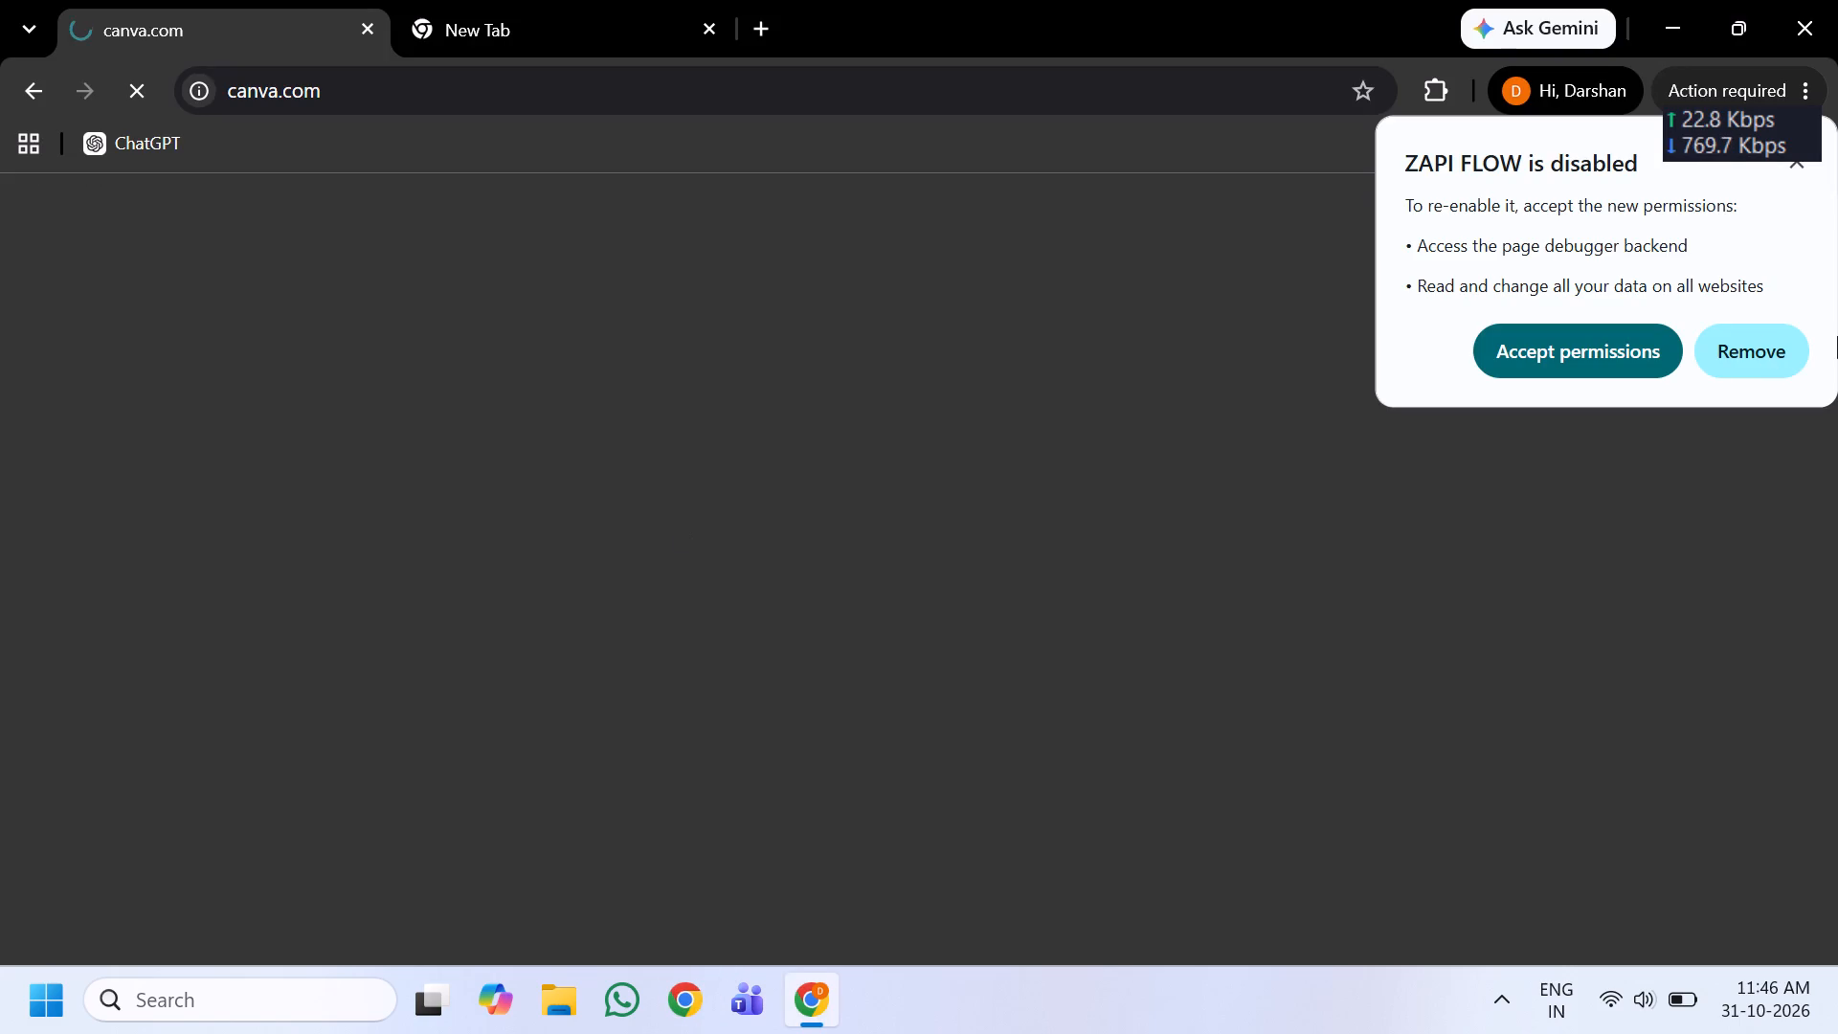
Remove the disabled ZAPI FLOW extension from the browser.
click(1742, 344)
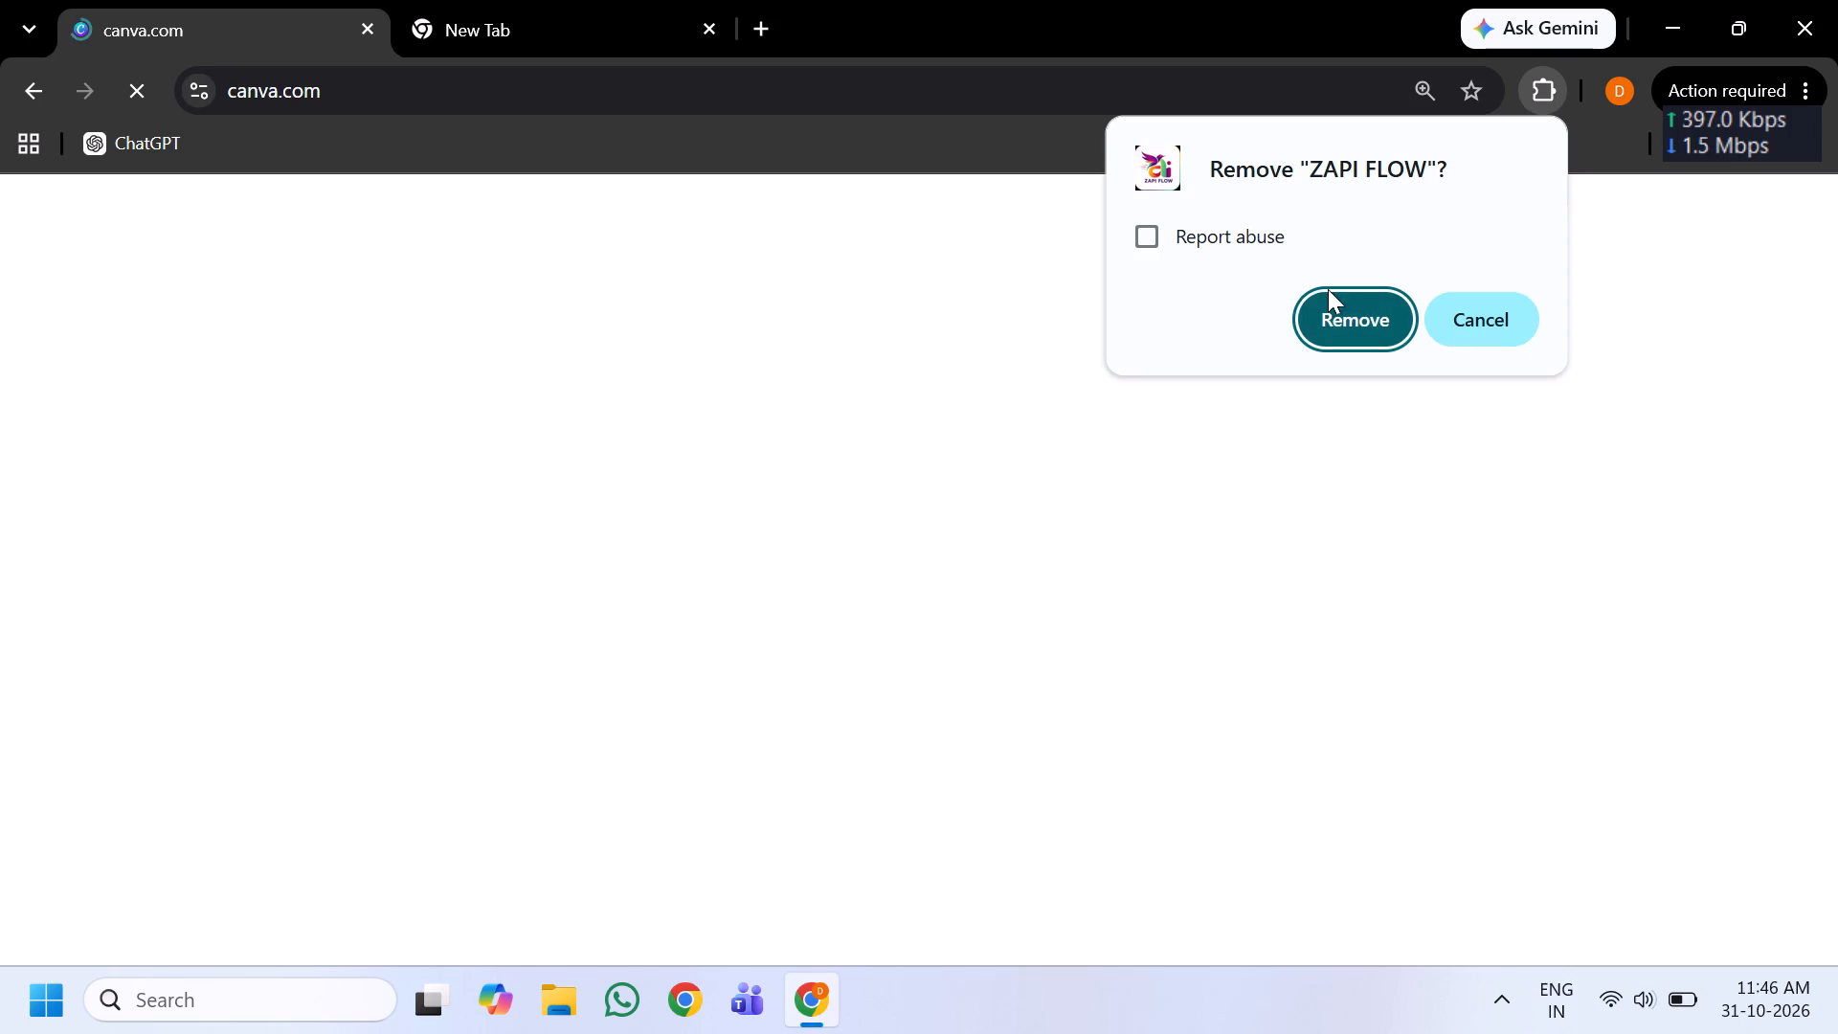
click(1346, 300)
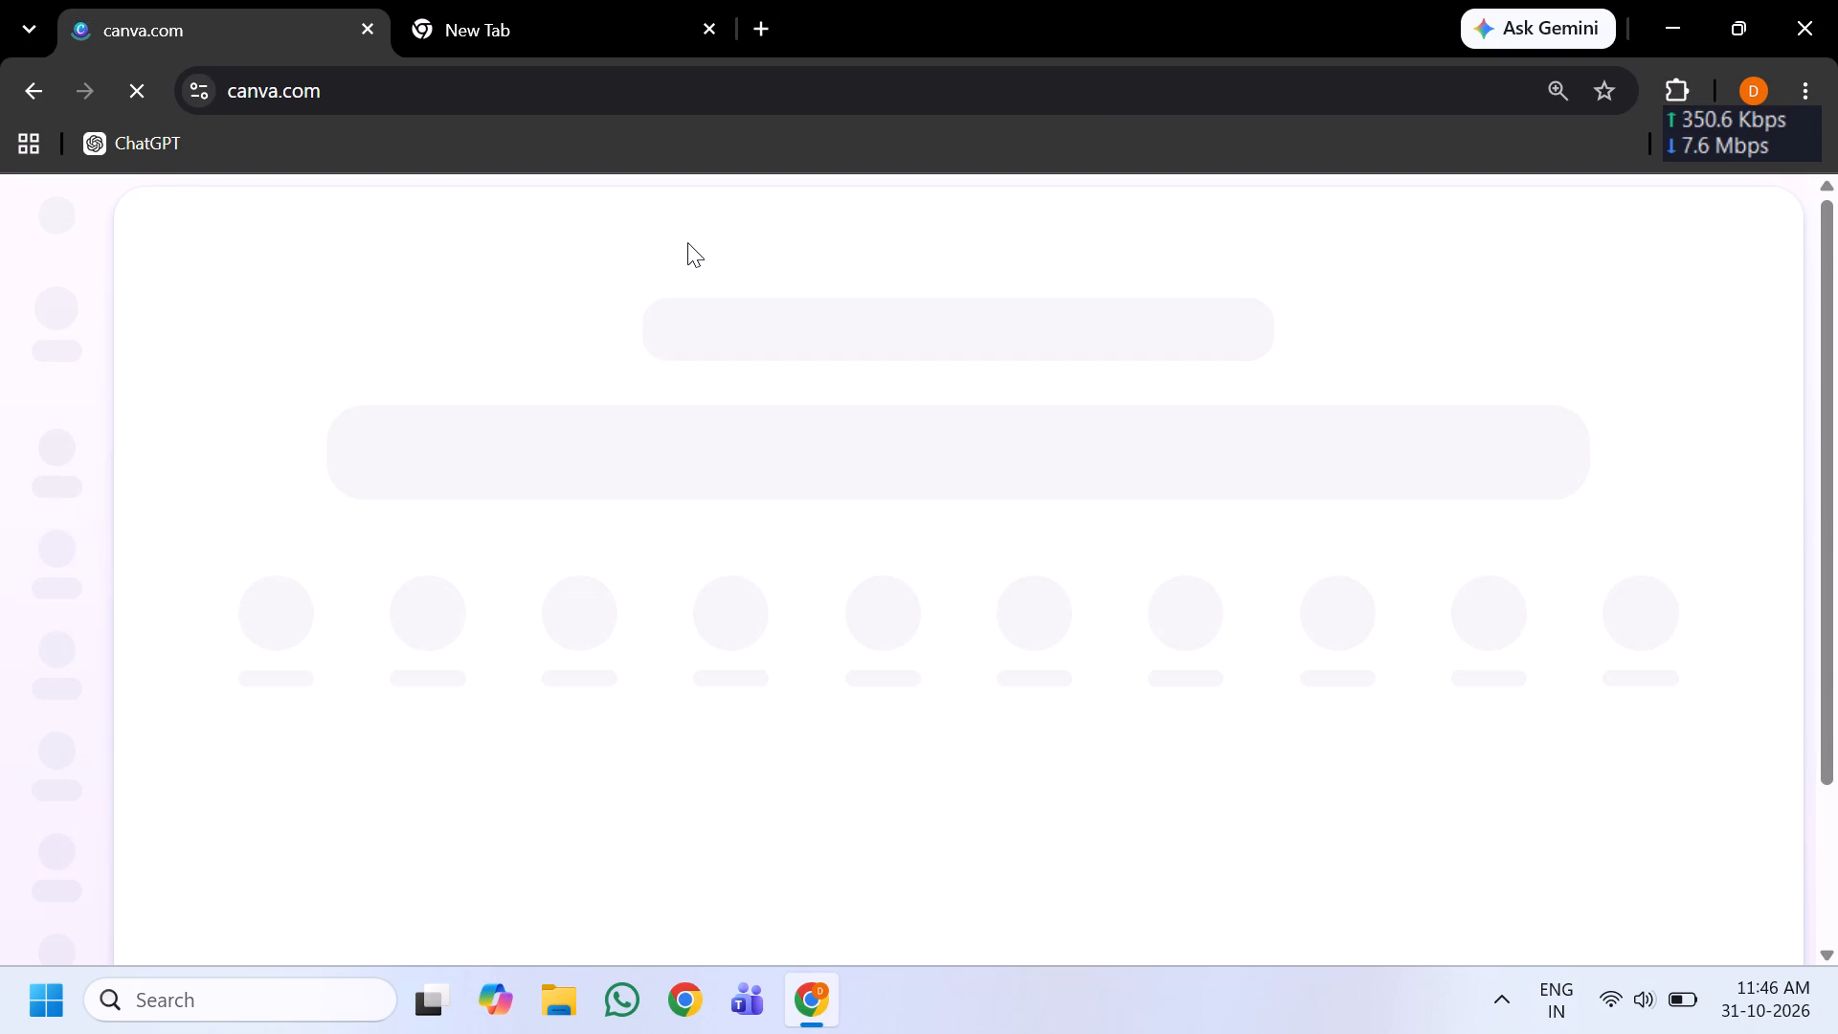
Dismiss the pop-up covering the Canva home page.
click(1693, 244)
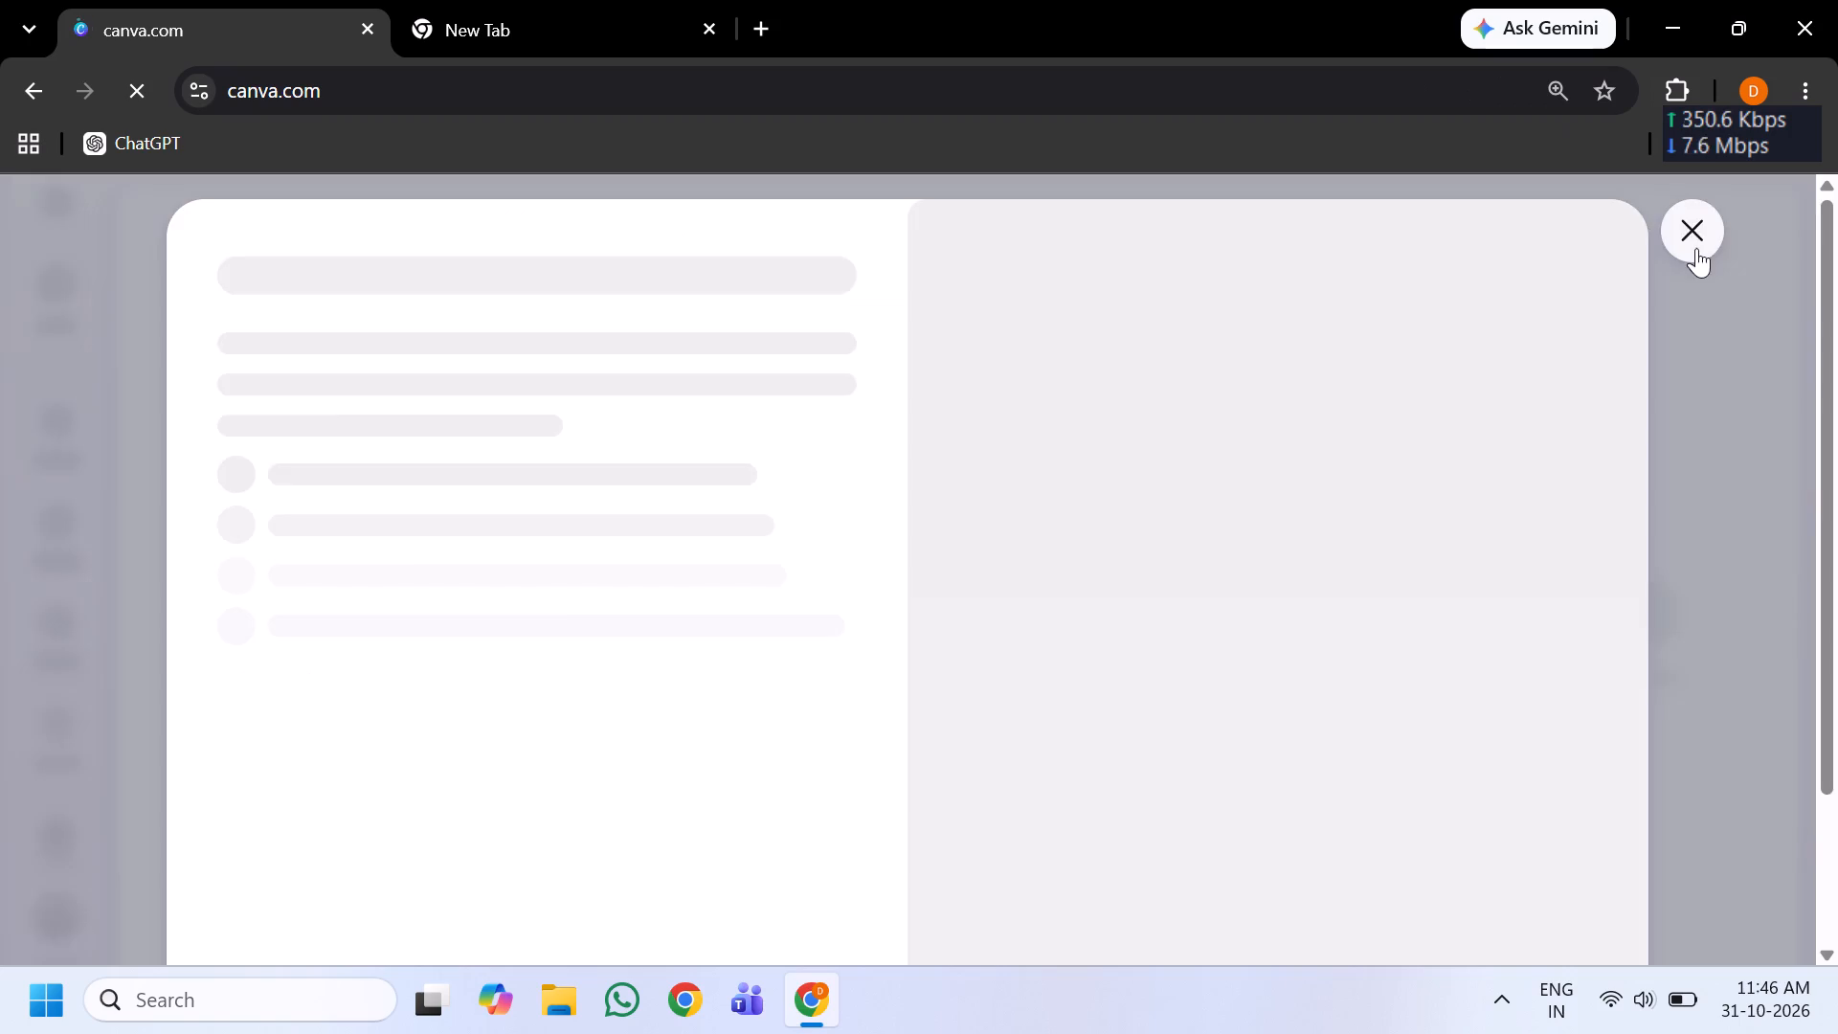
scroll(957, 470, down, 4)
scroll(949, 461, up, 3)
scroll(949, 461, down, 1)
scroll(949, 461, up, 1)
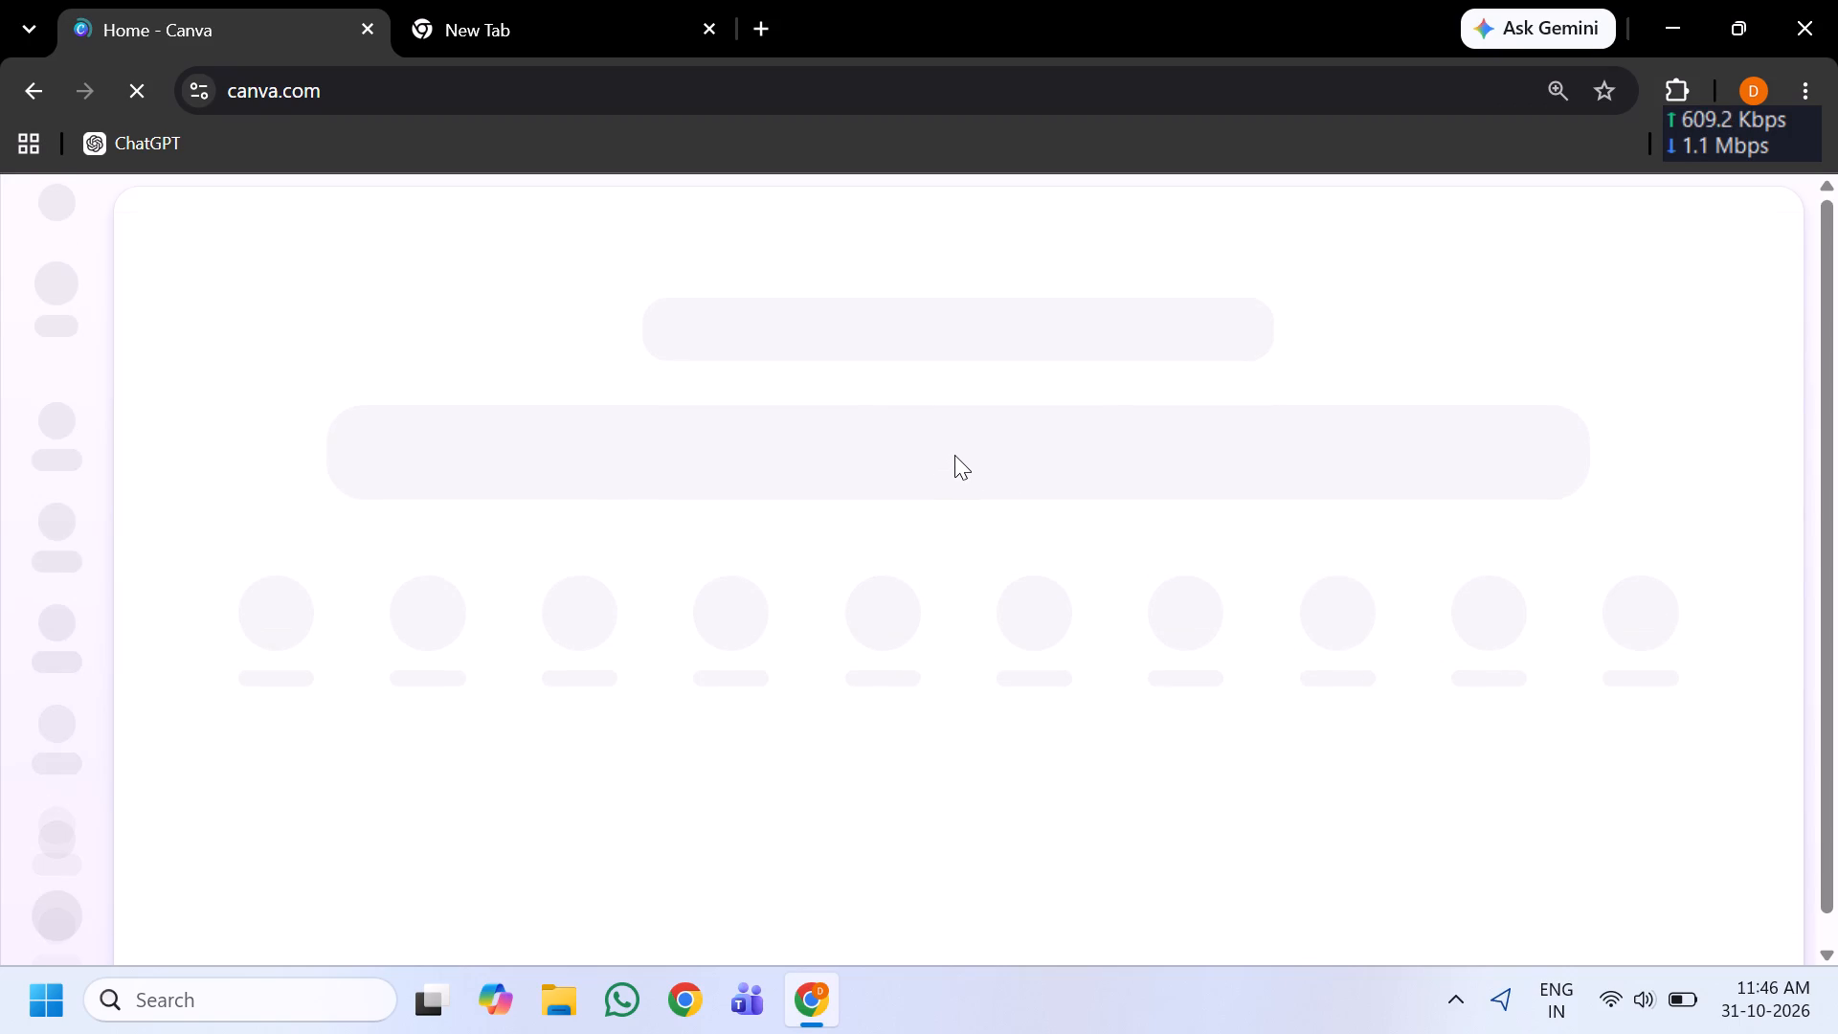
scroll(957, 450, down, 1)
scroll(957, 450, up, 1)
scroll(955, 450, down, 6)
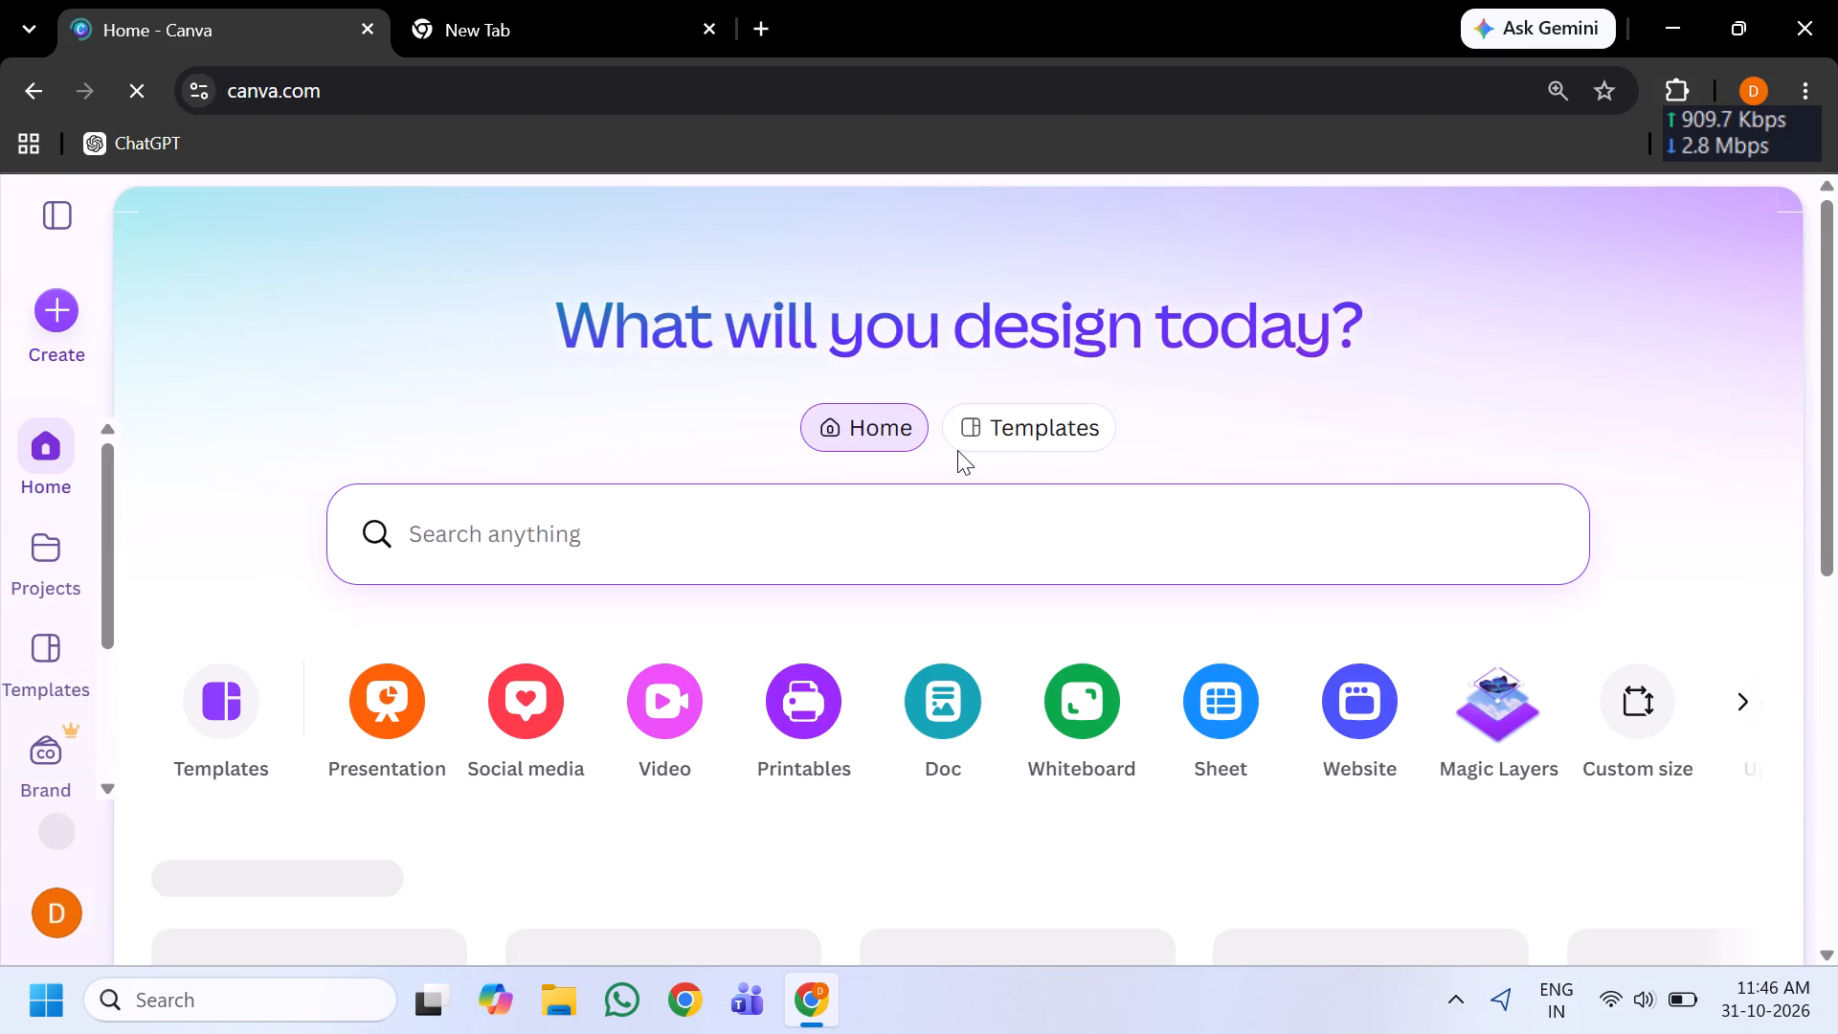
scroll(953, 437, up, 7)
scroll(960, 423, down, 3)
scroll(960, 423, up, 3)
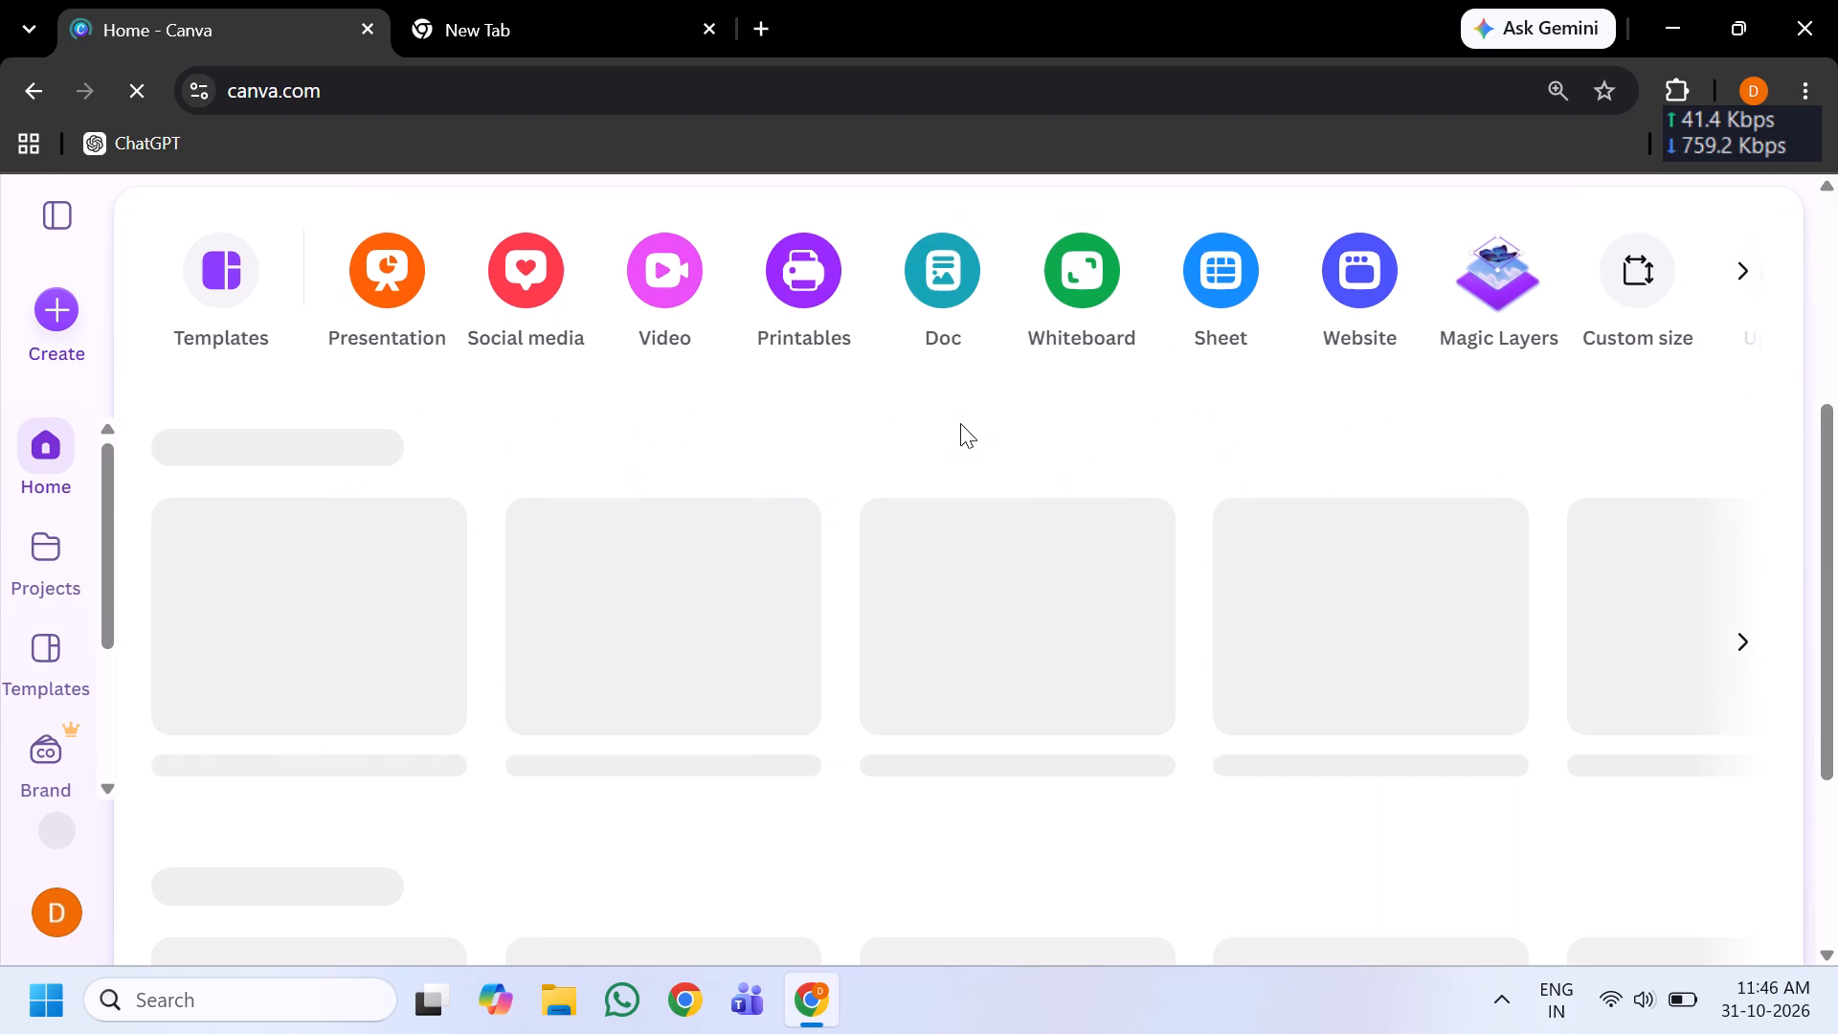
Create a new blank Presentation design from the Canva home page.
click(392, 724)
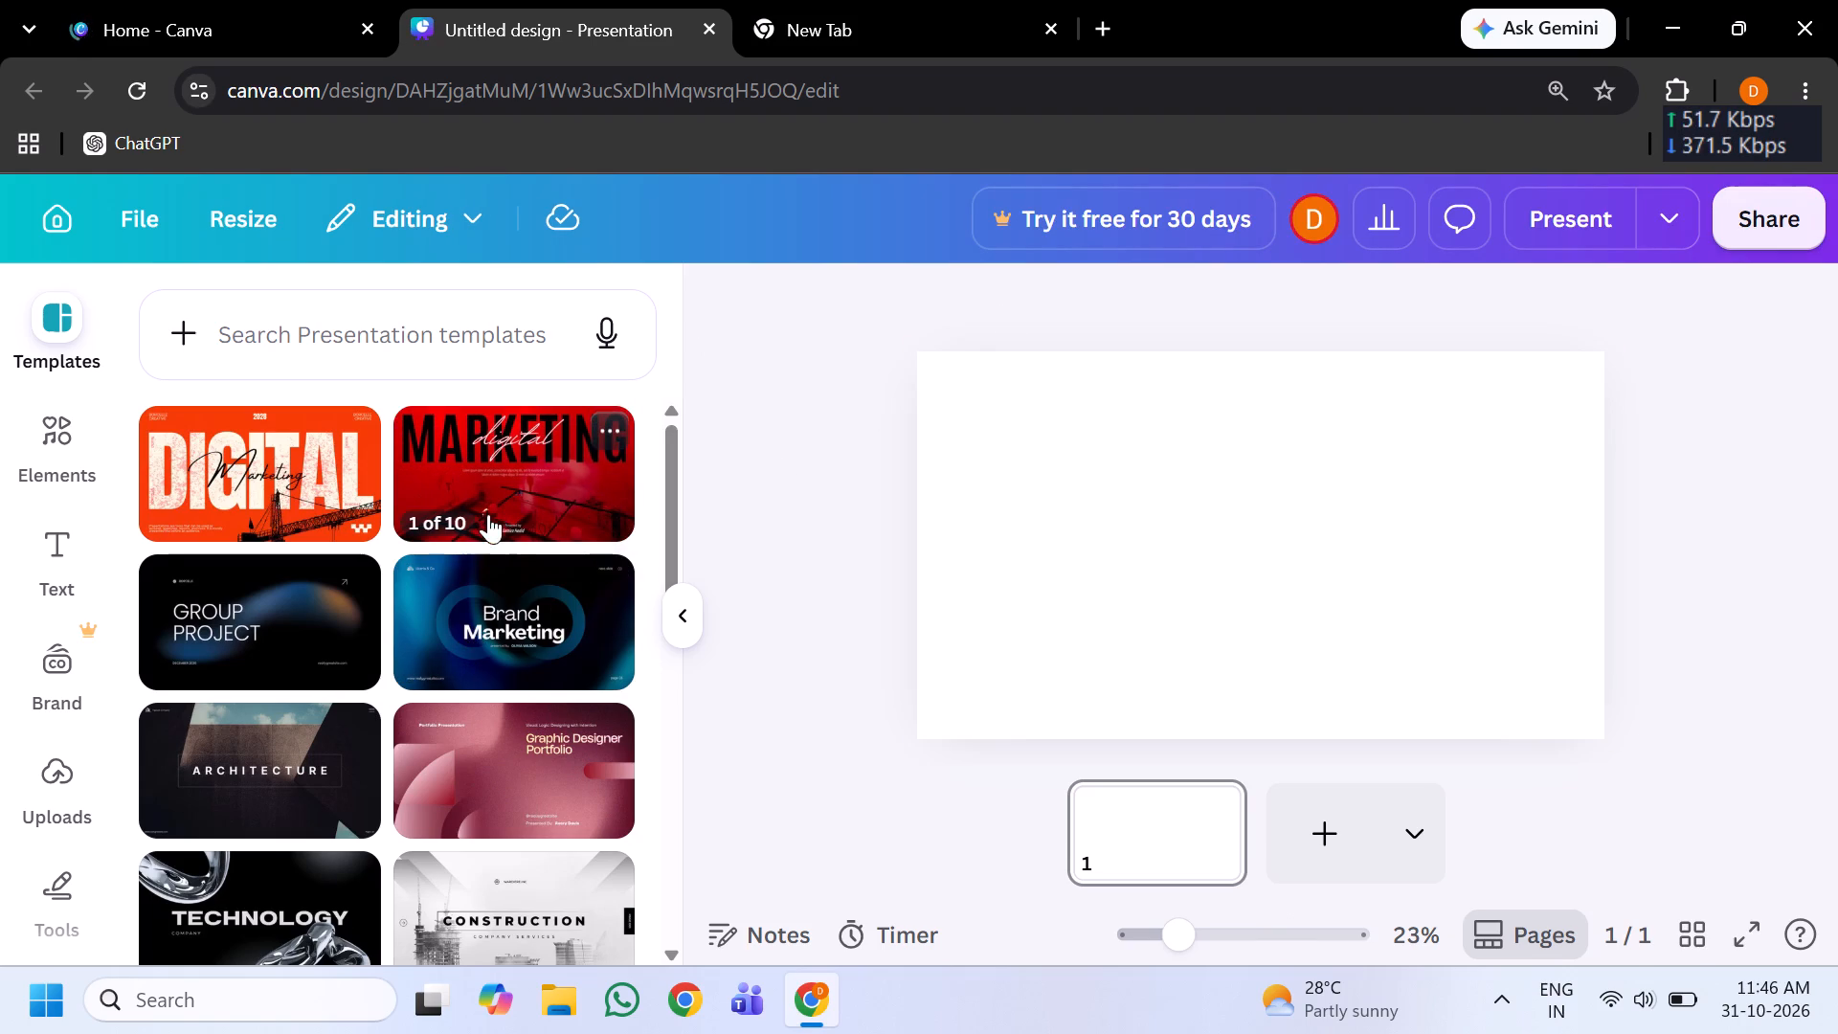
Apply all 16 pages of the Dark Blue Gradient Modern Professional Presentation template (GROUP PROJECT cover) to the design.
click(291, 617)
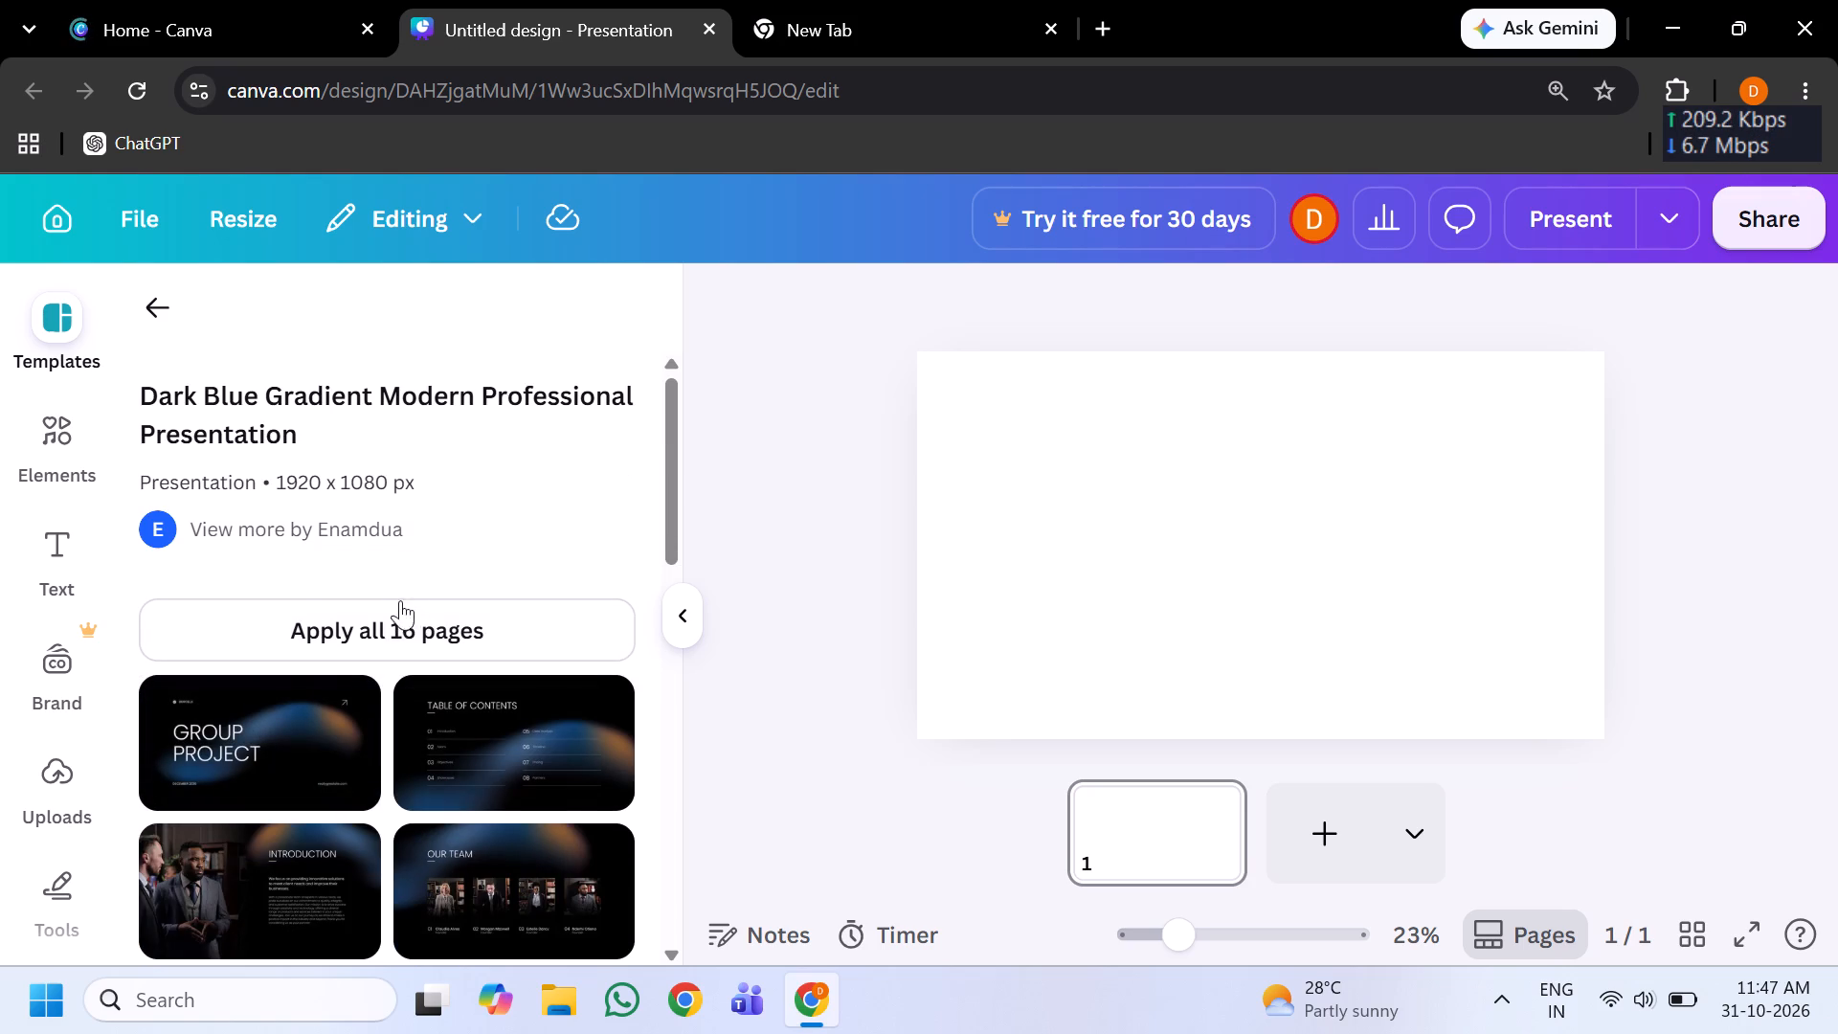
click(417, 639)
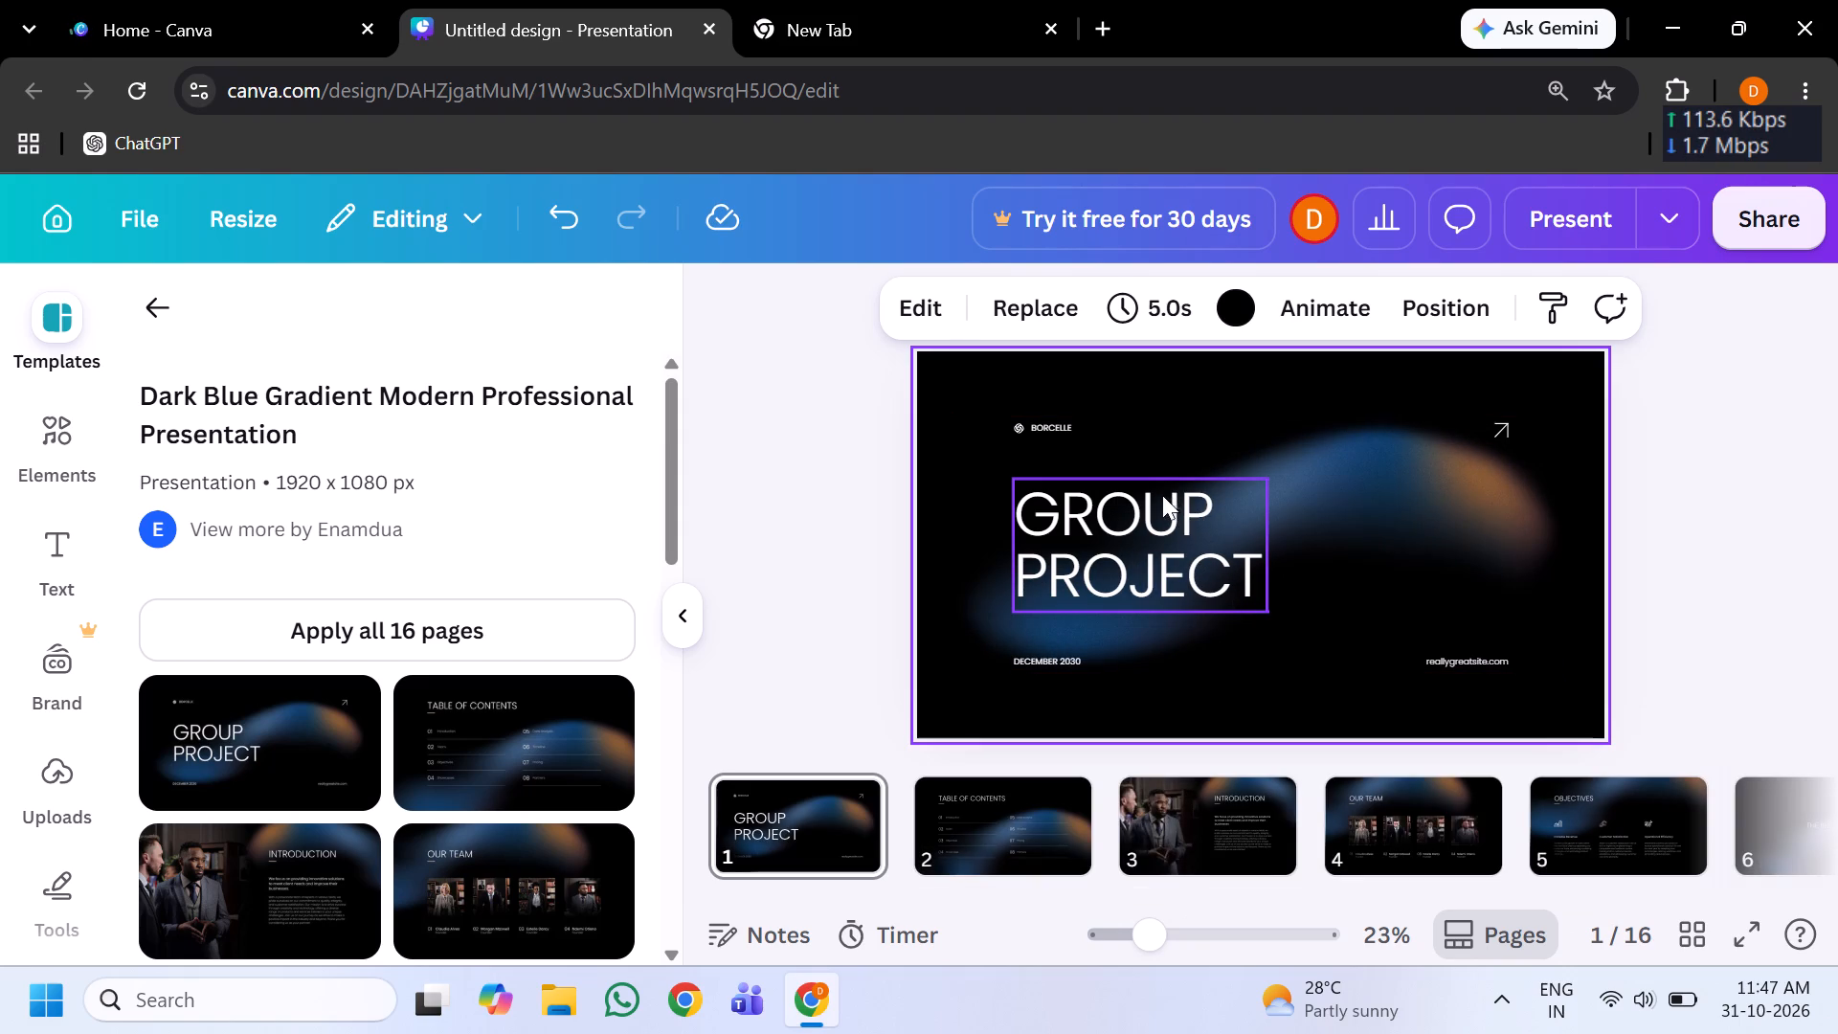
Replace the GROUP PROJECT title on page 1 with "Darshan enteprises" on two lines, widening its text box so the first word fits.
double_click(1154, 546)
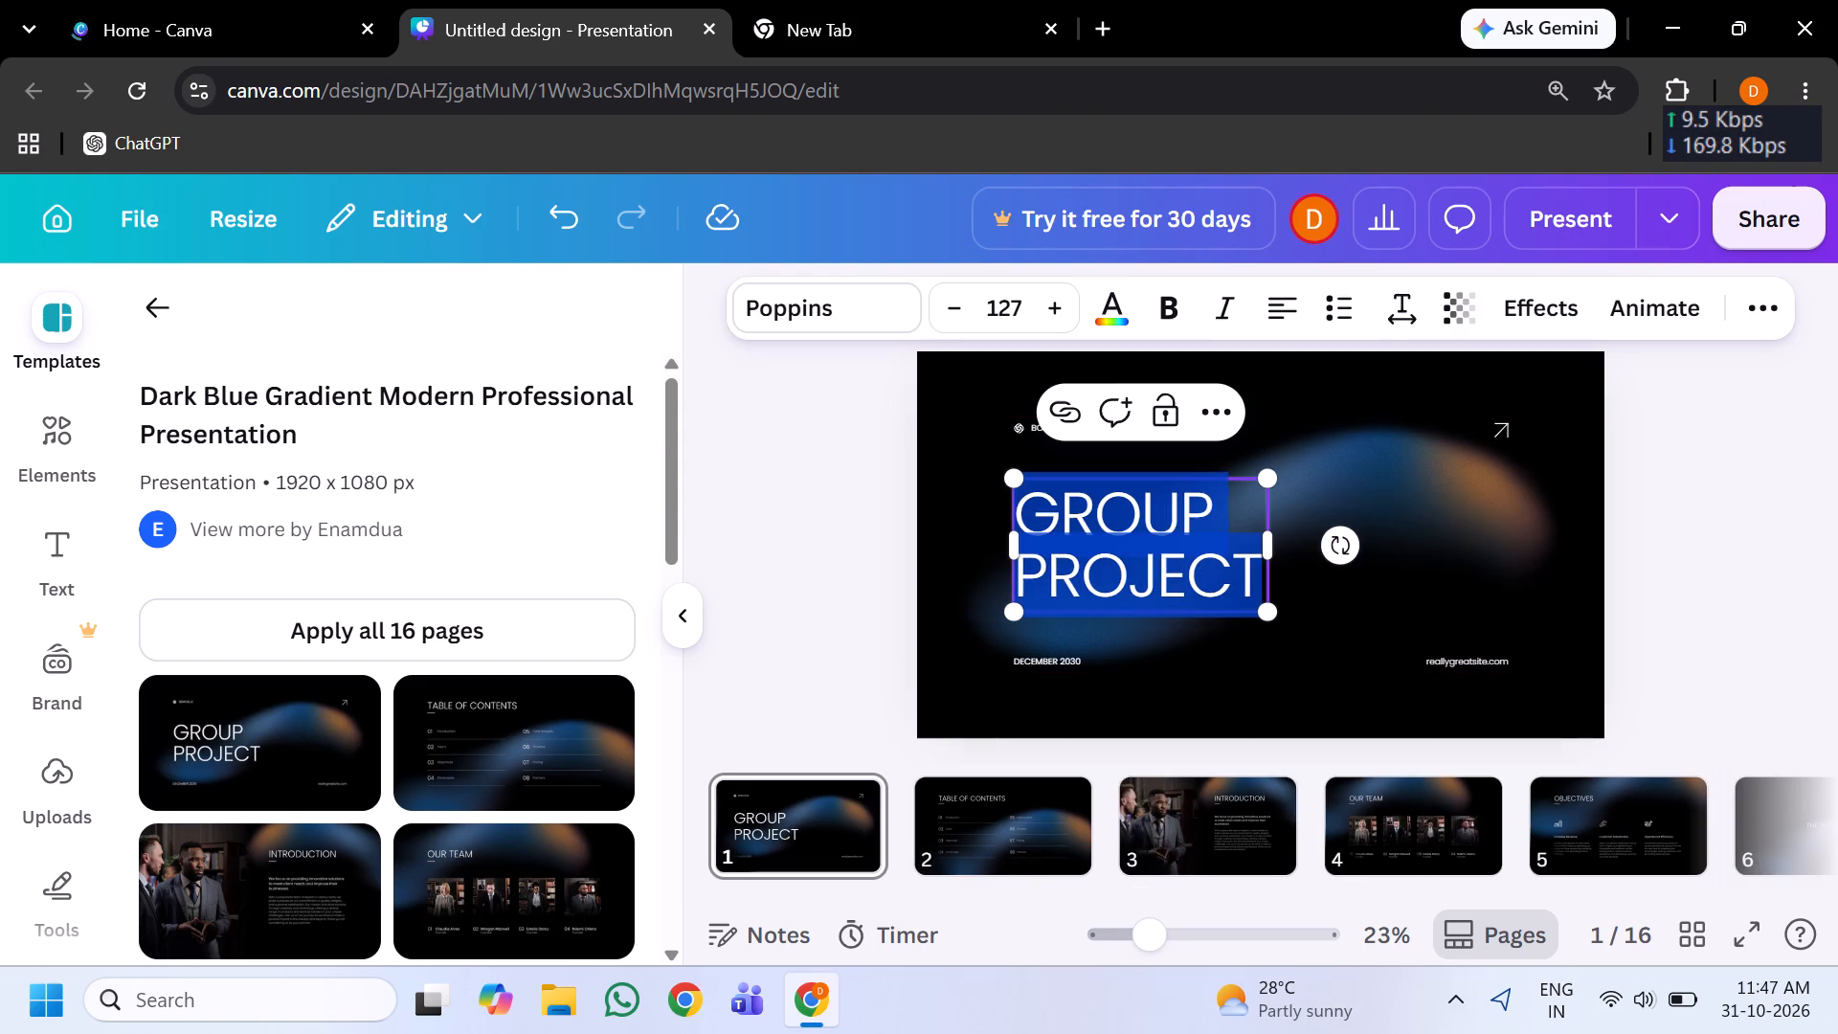
key(BackSpace)
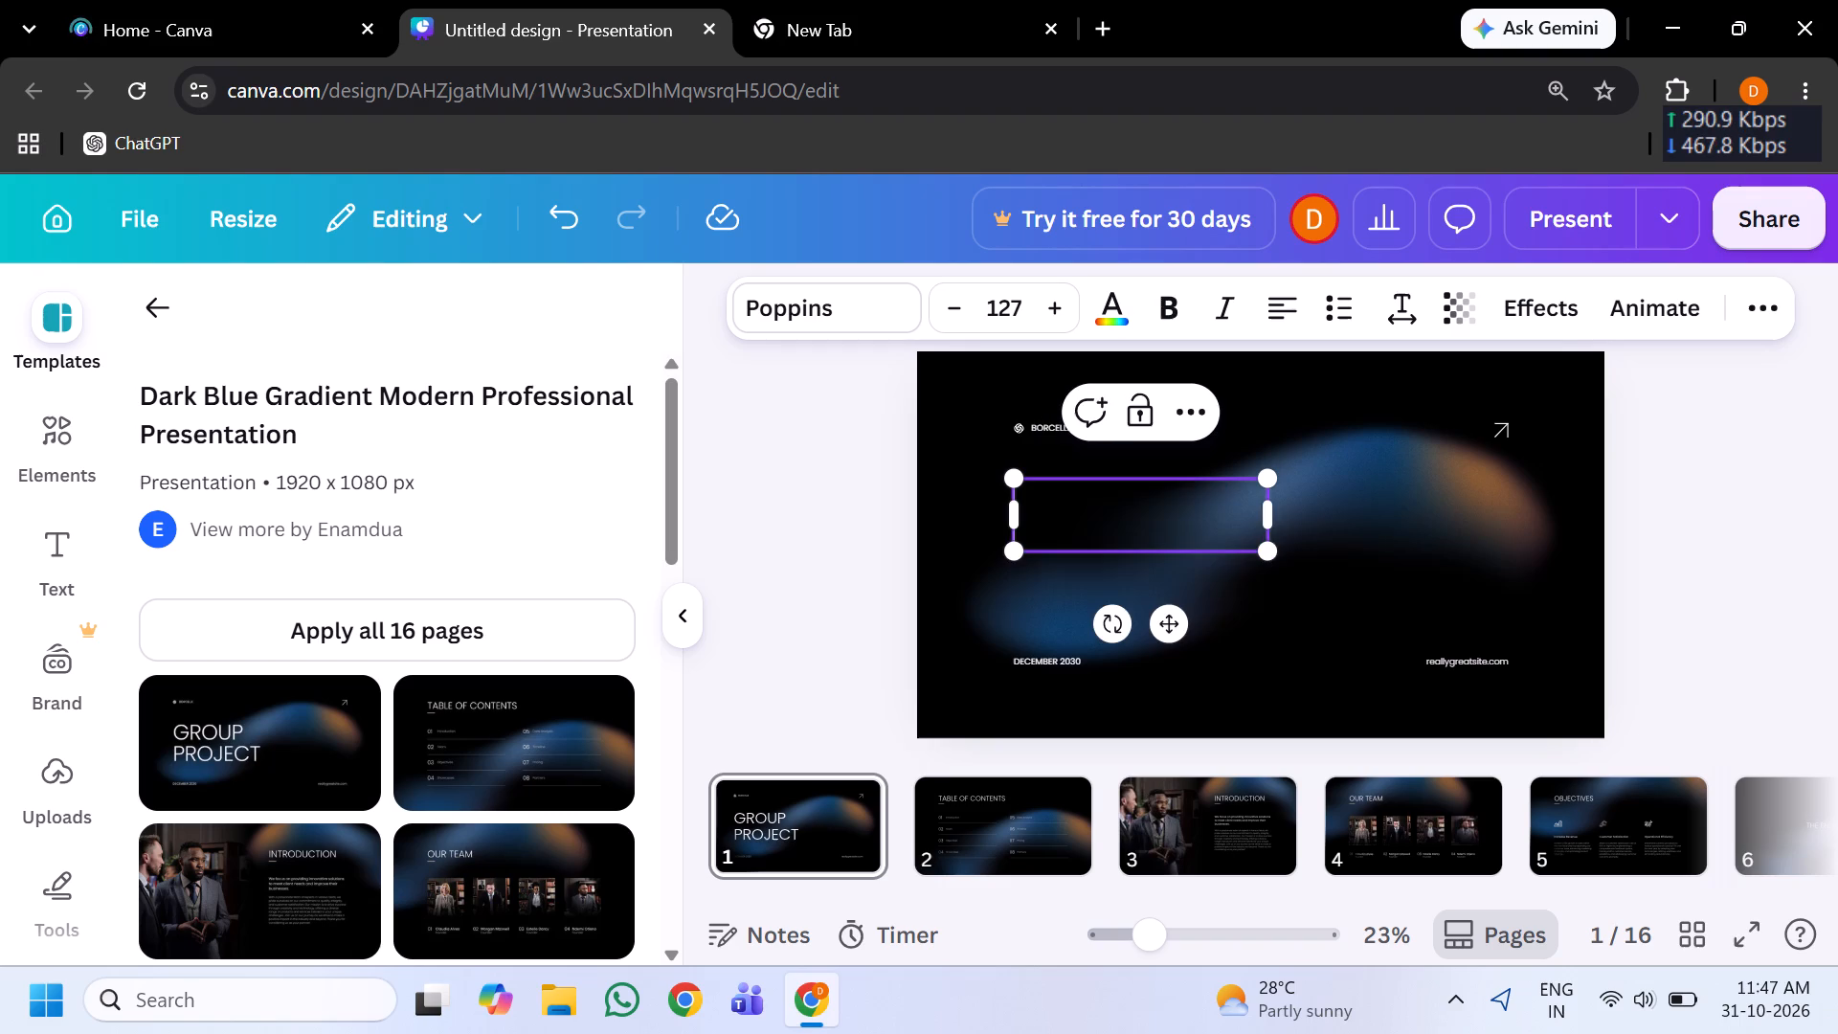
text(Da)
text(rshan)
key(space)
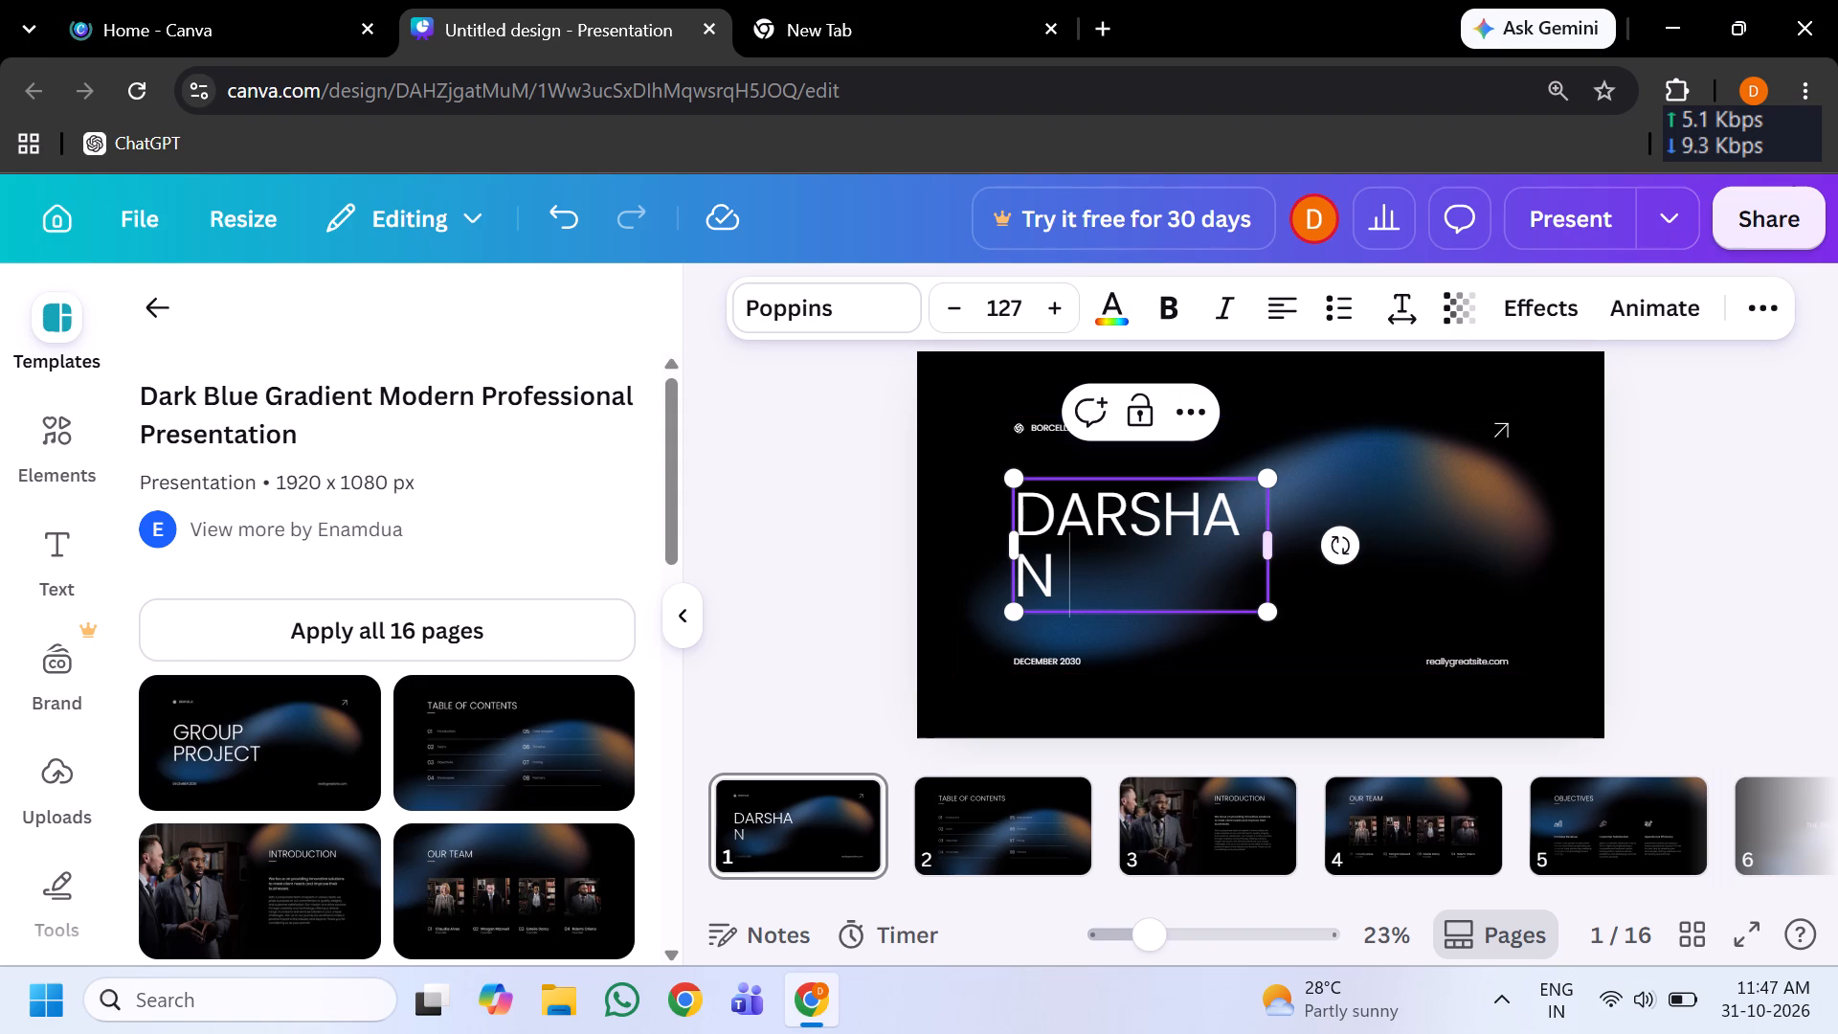
drag(1274, 543, 1337, 557)
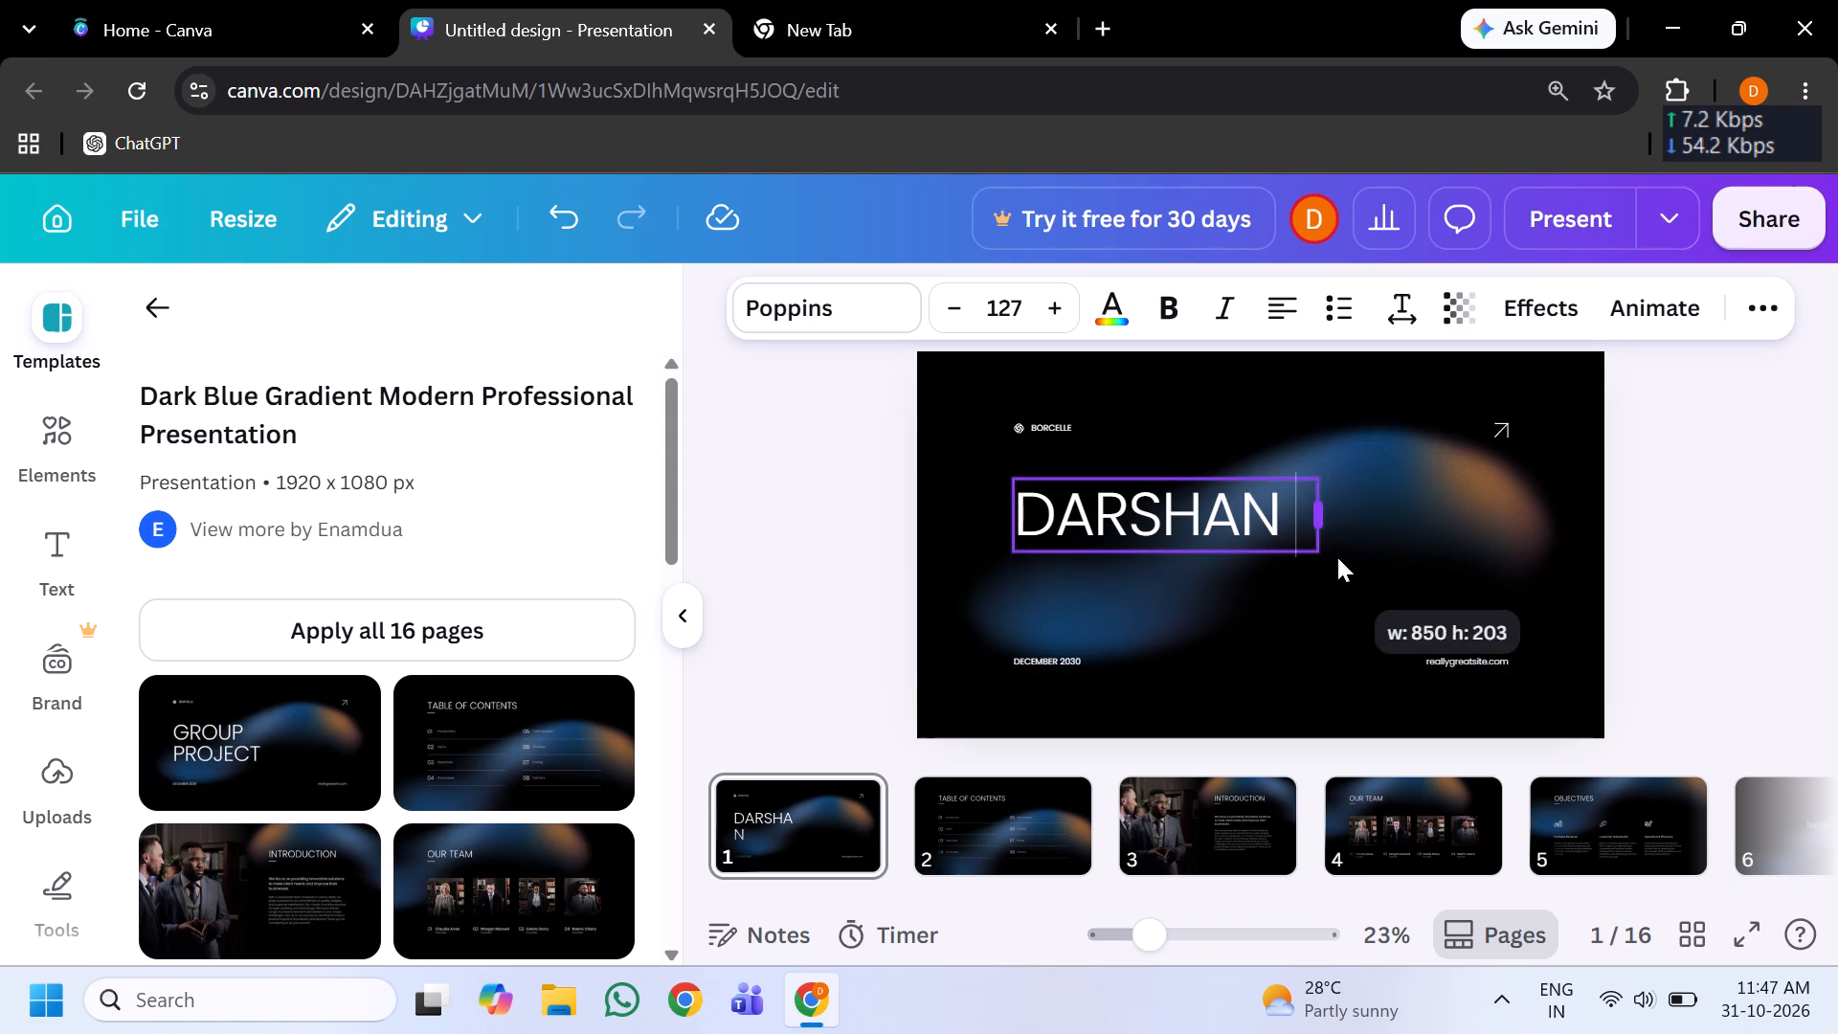
drag(1337, 557, 1338, 557)
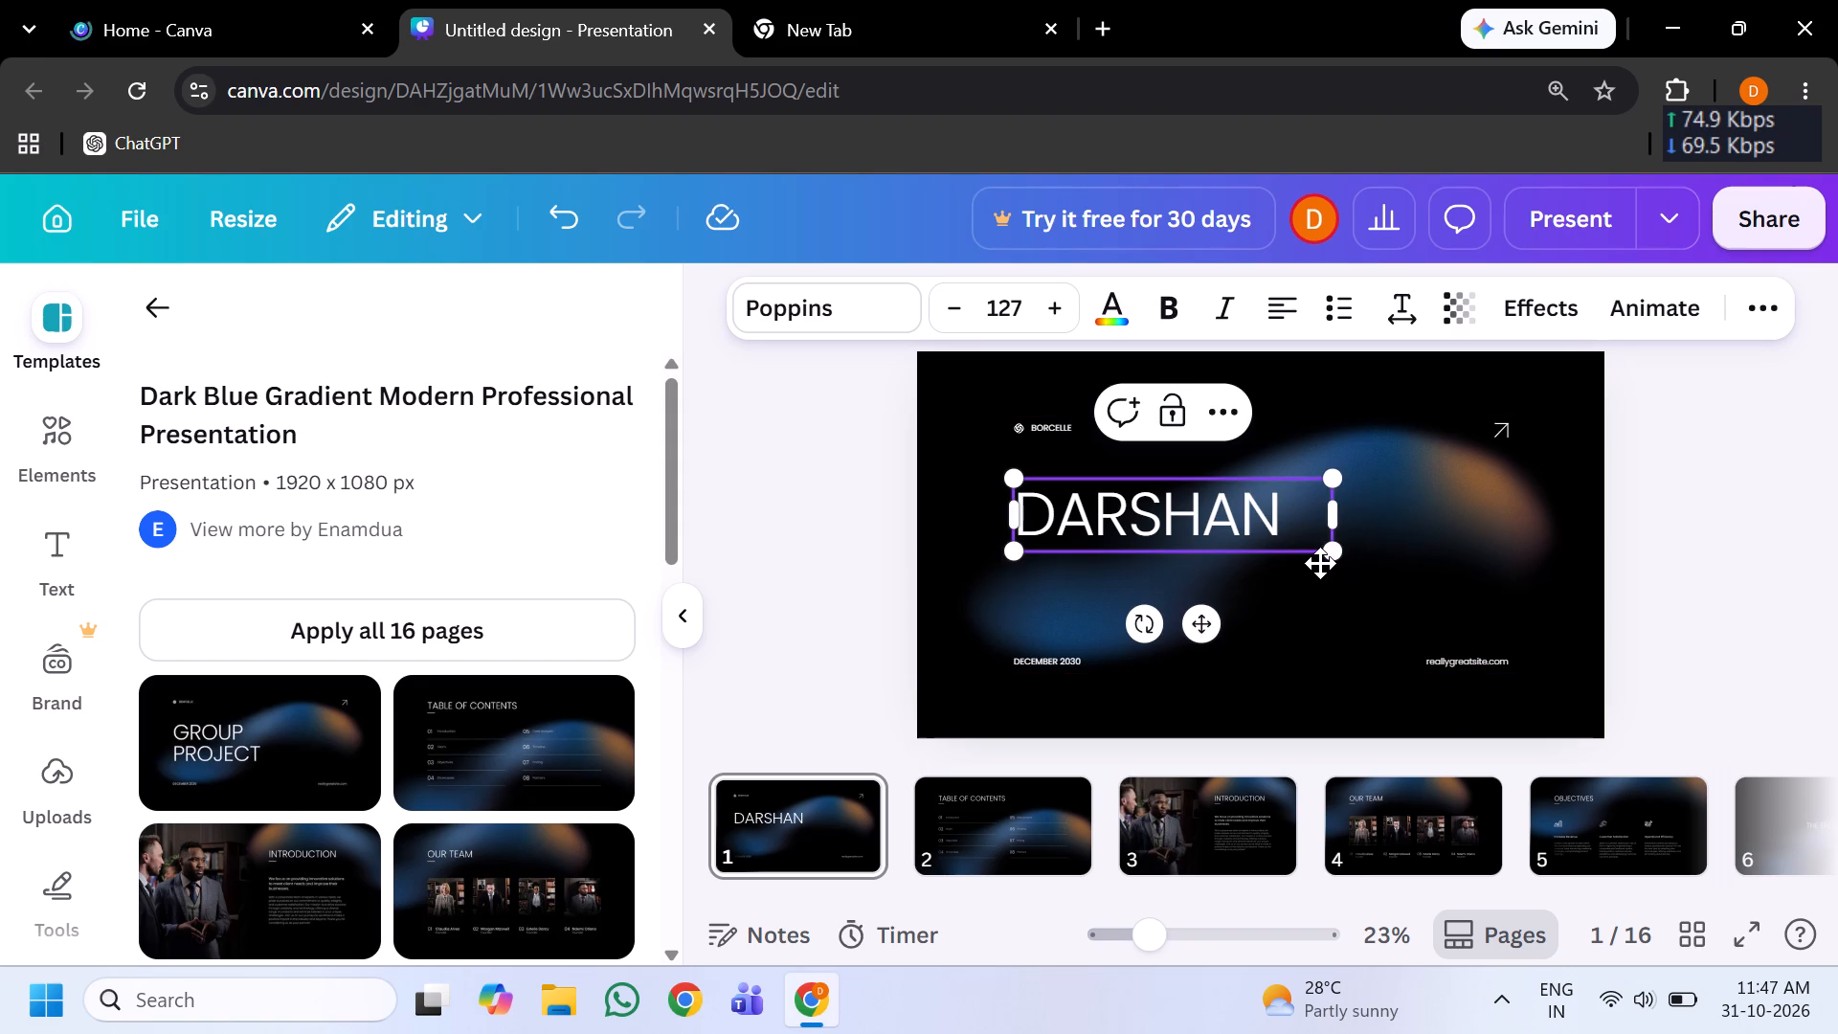
key(Return)
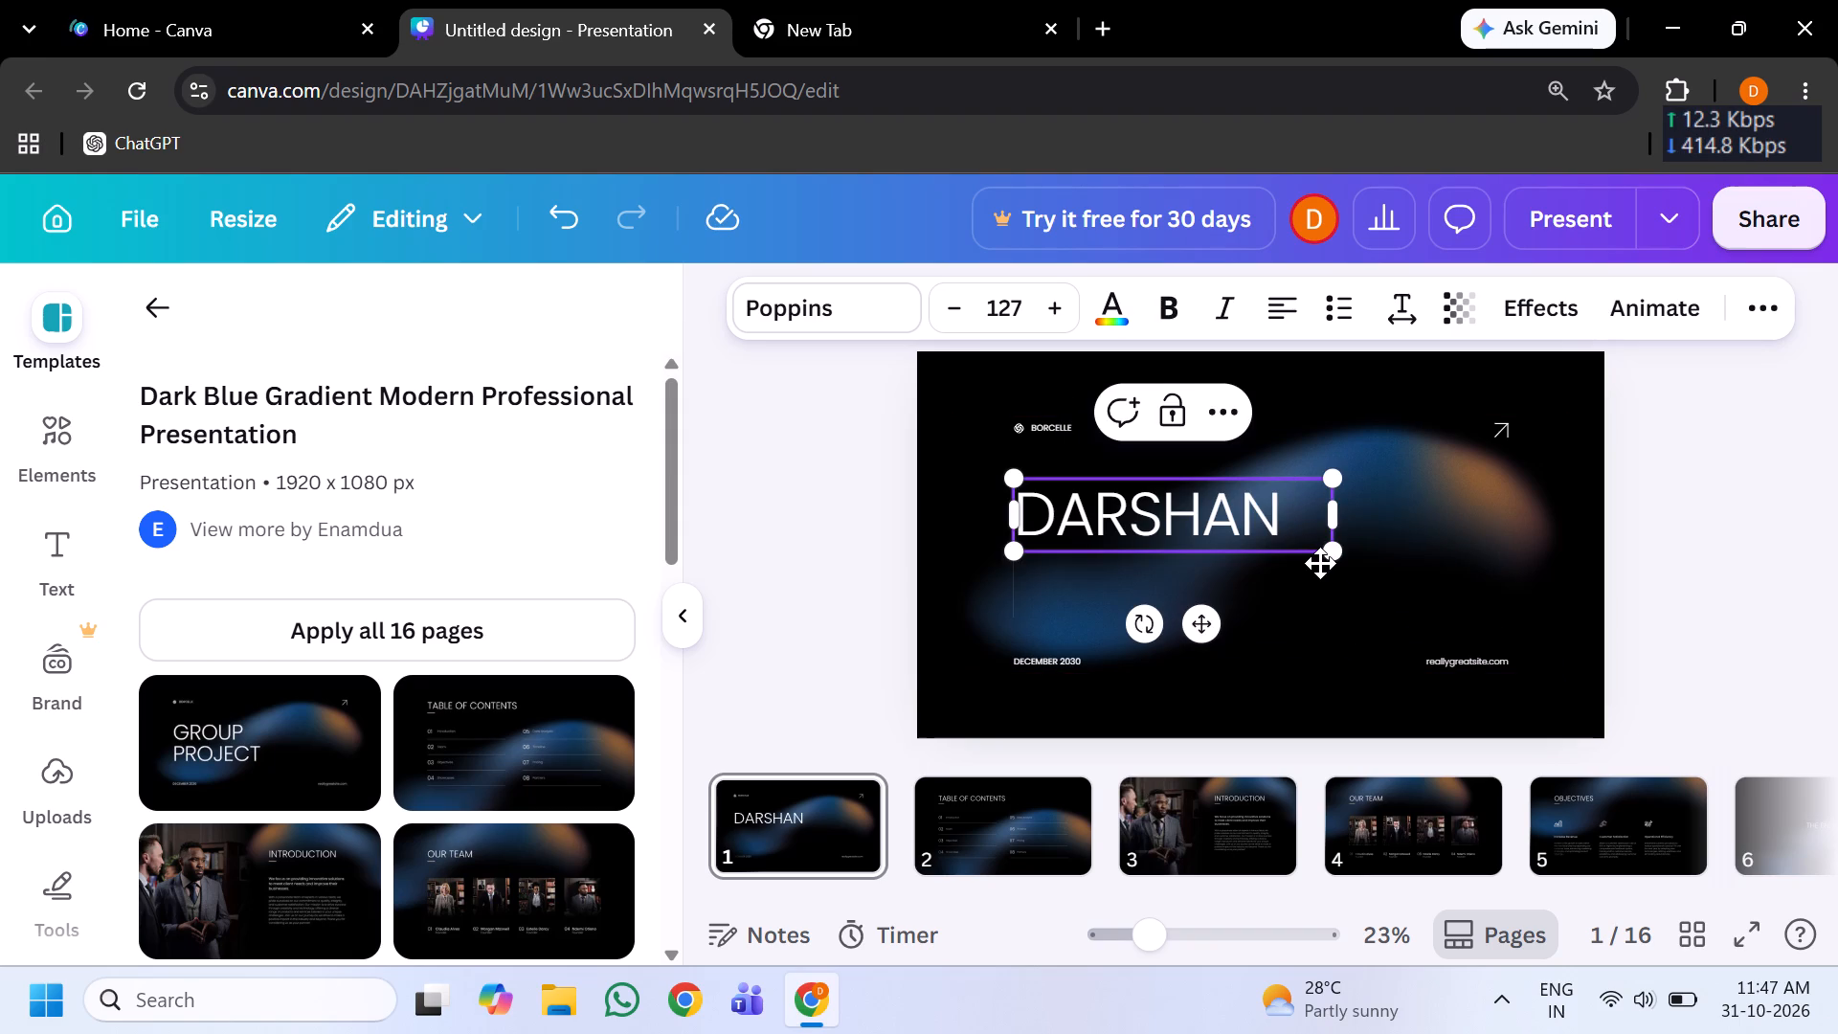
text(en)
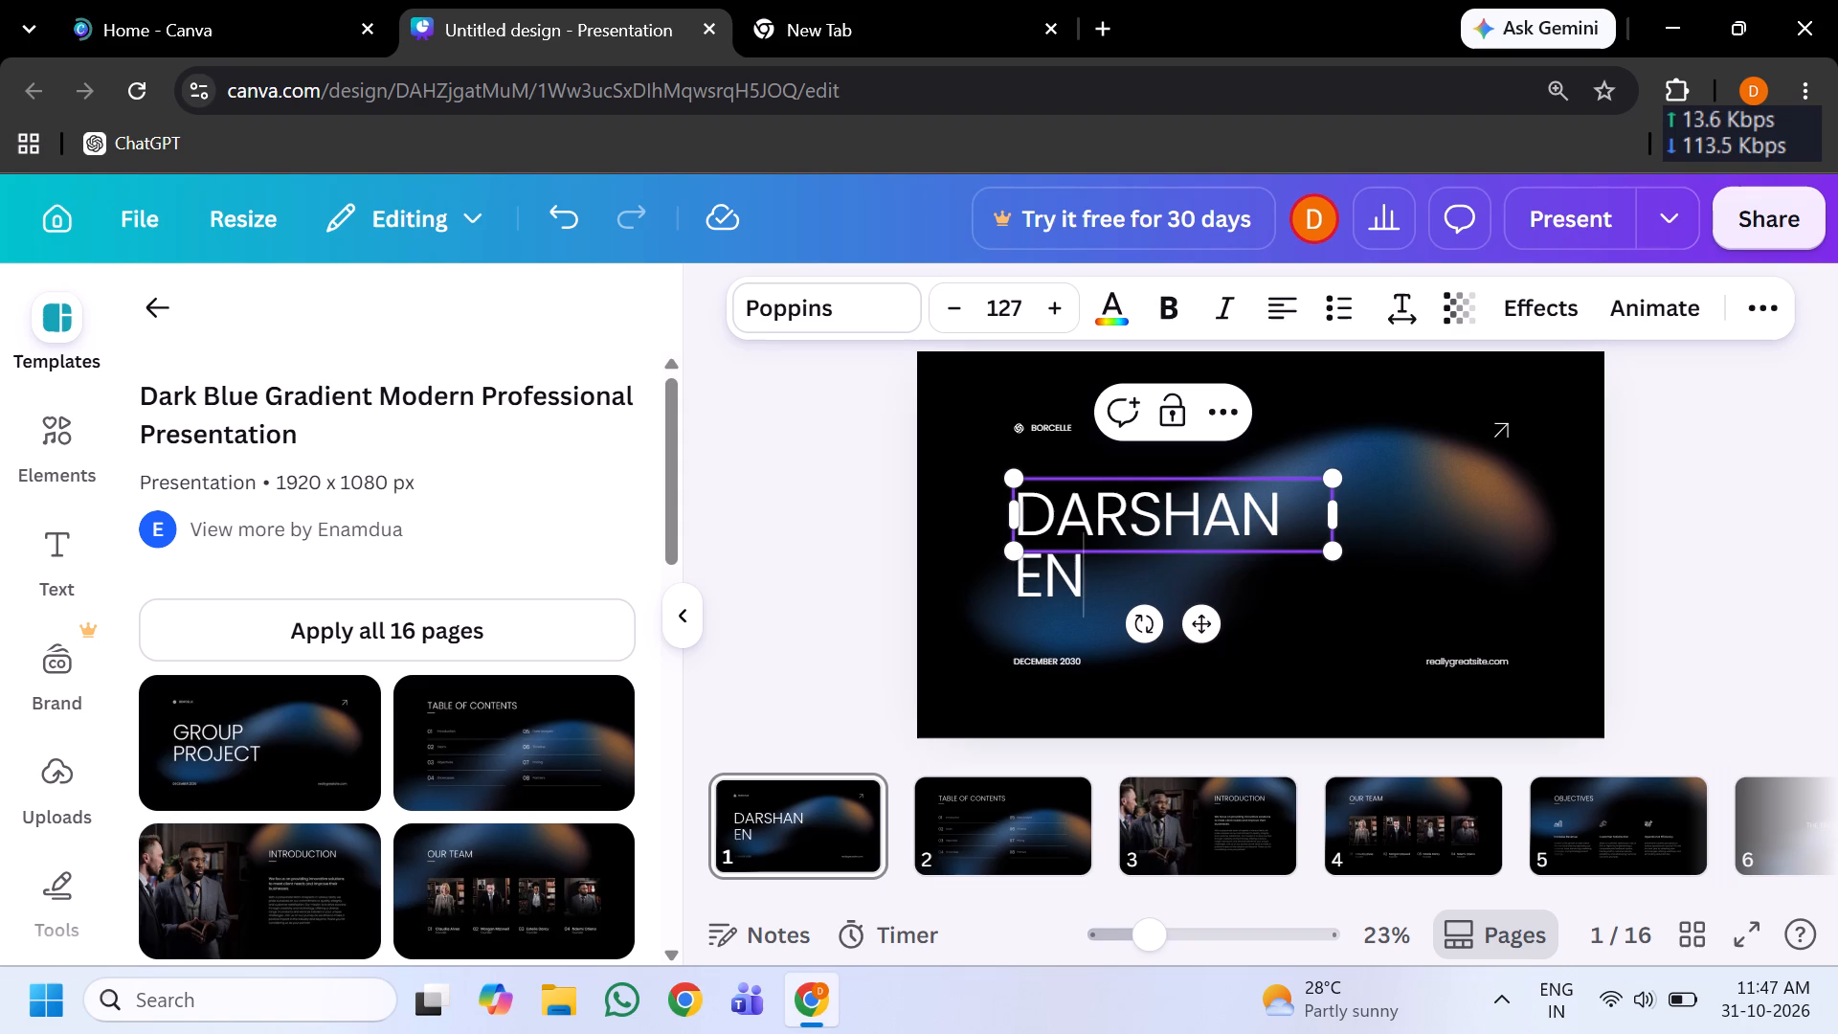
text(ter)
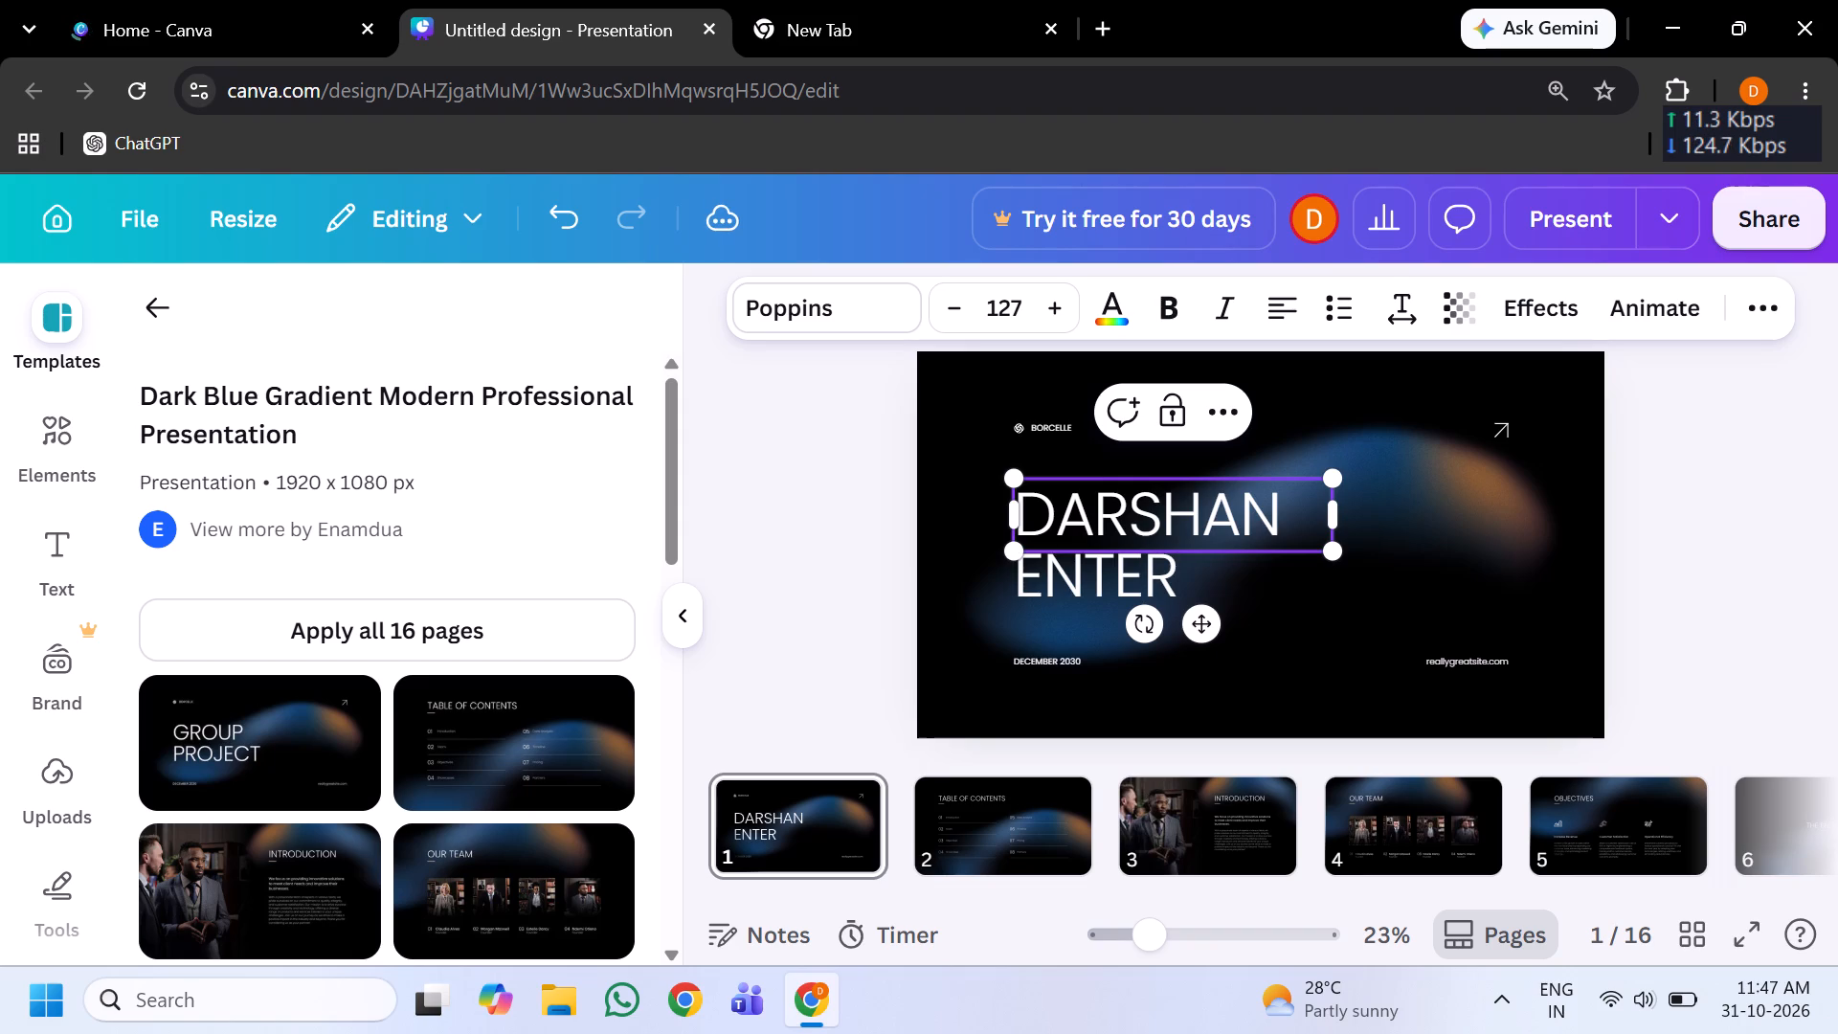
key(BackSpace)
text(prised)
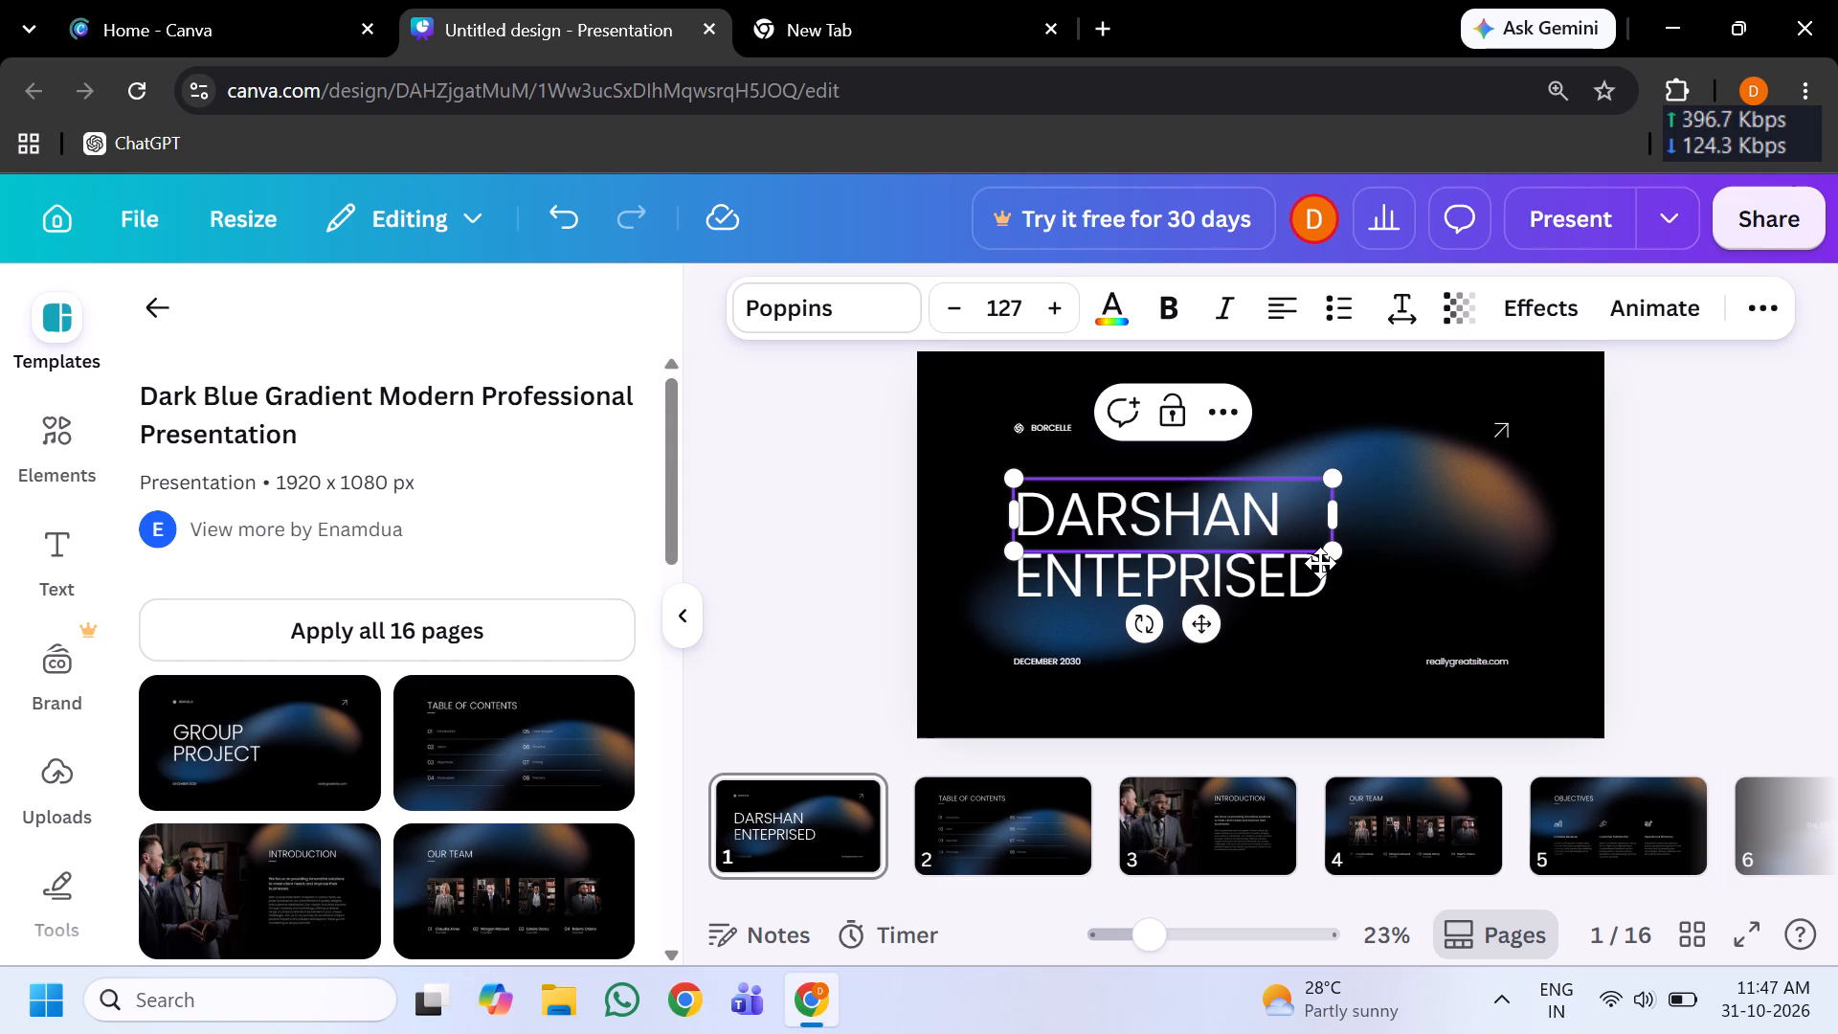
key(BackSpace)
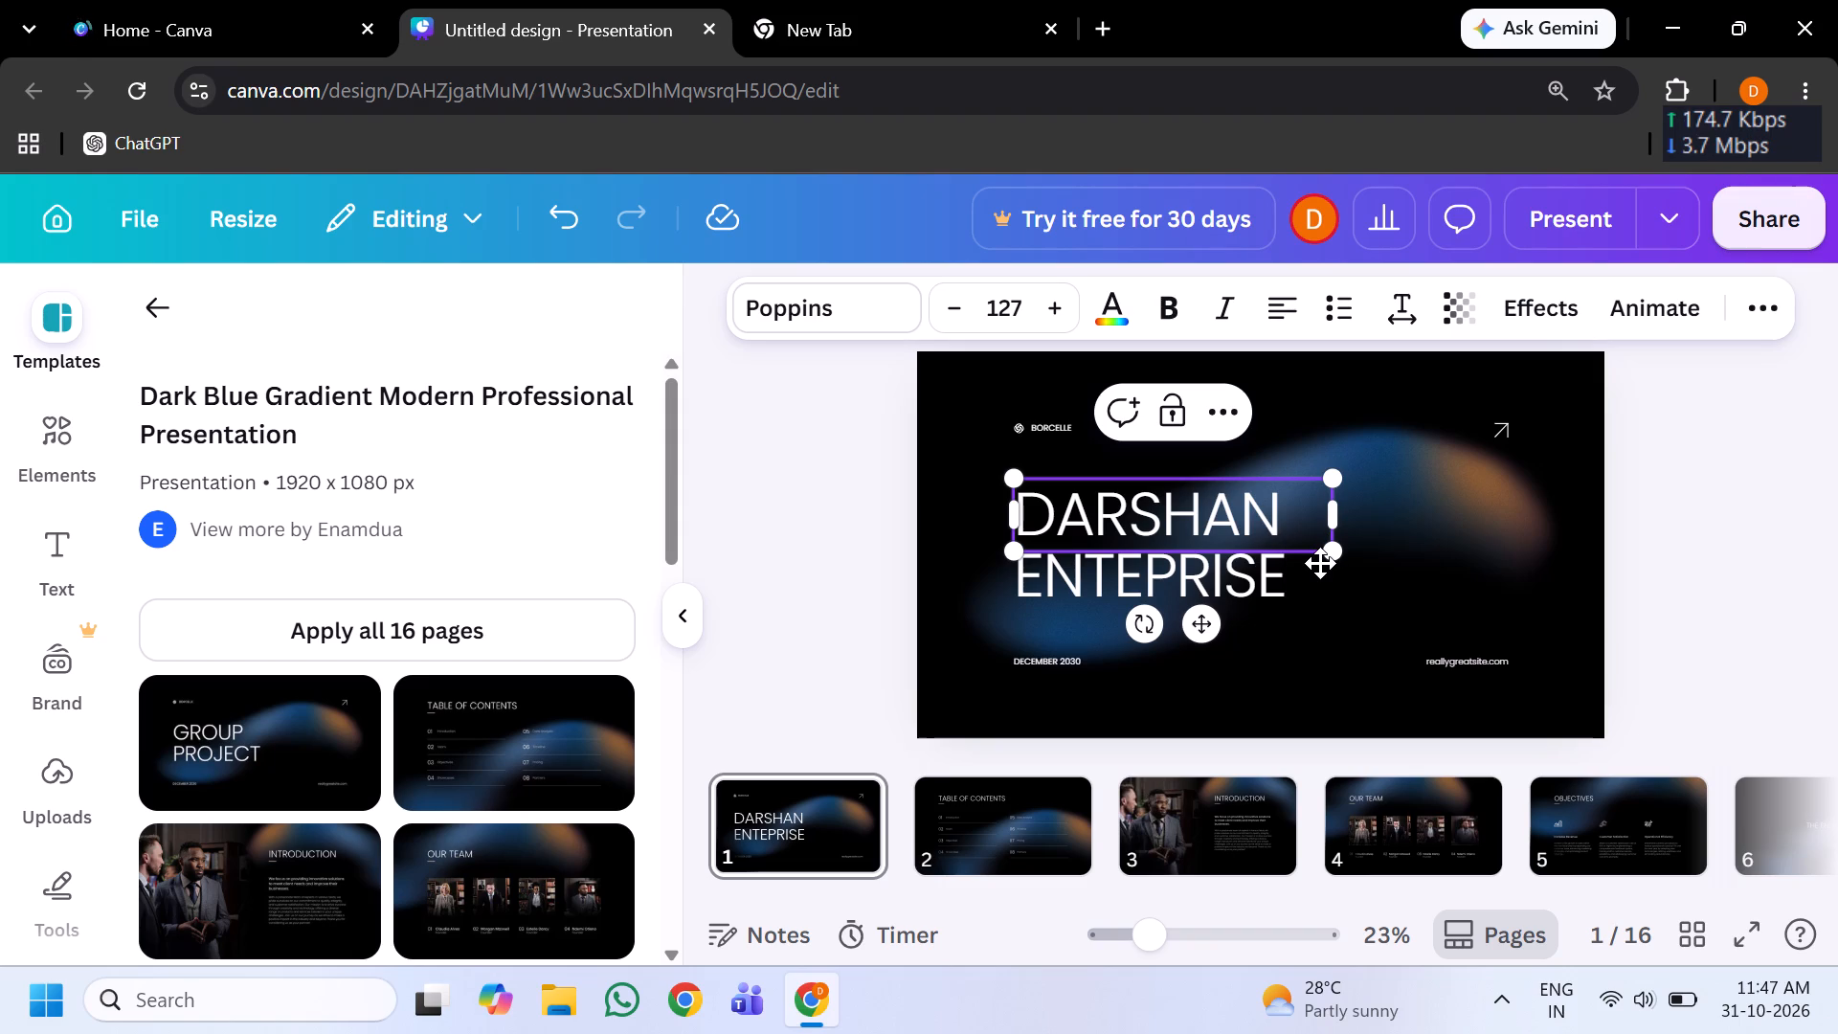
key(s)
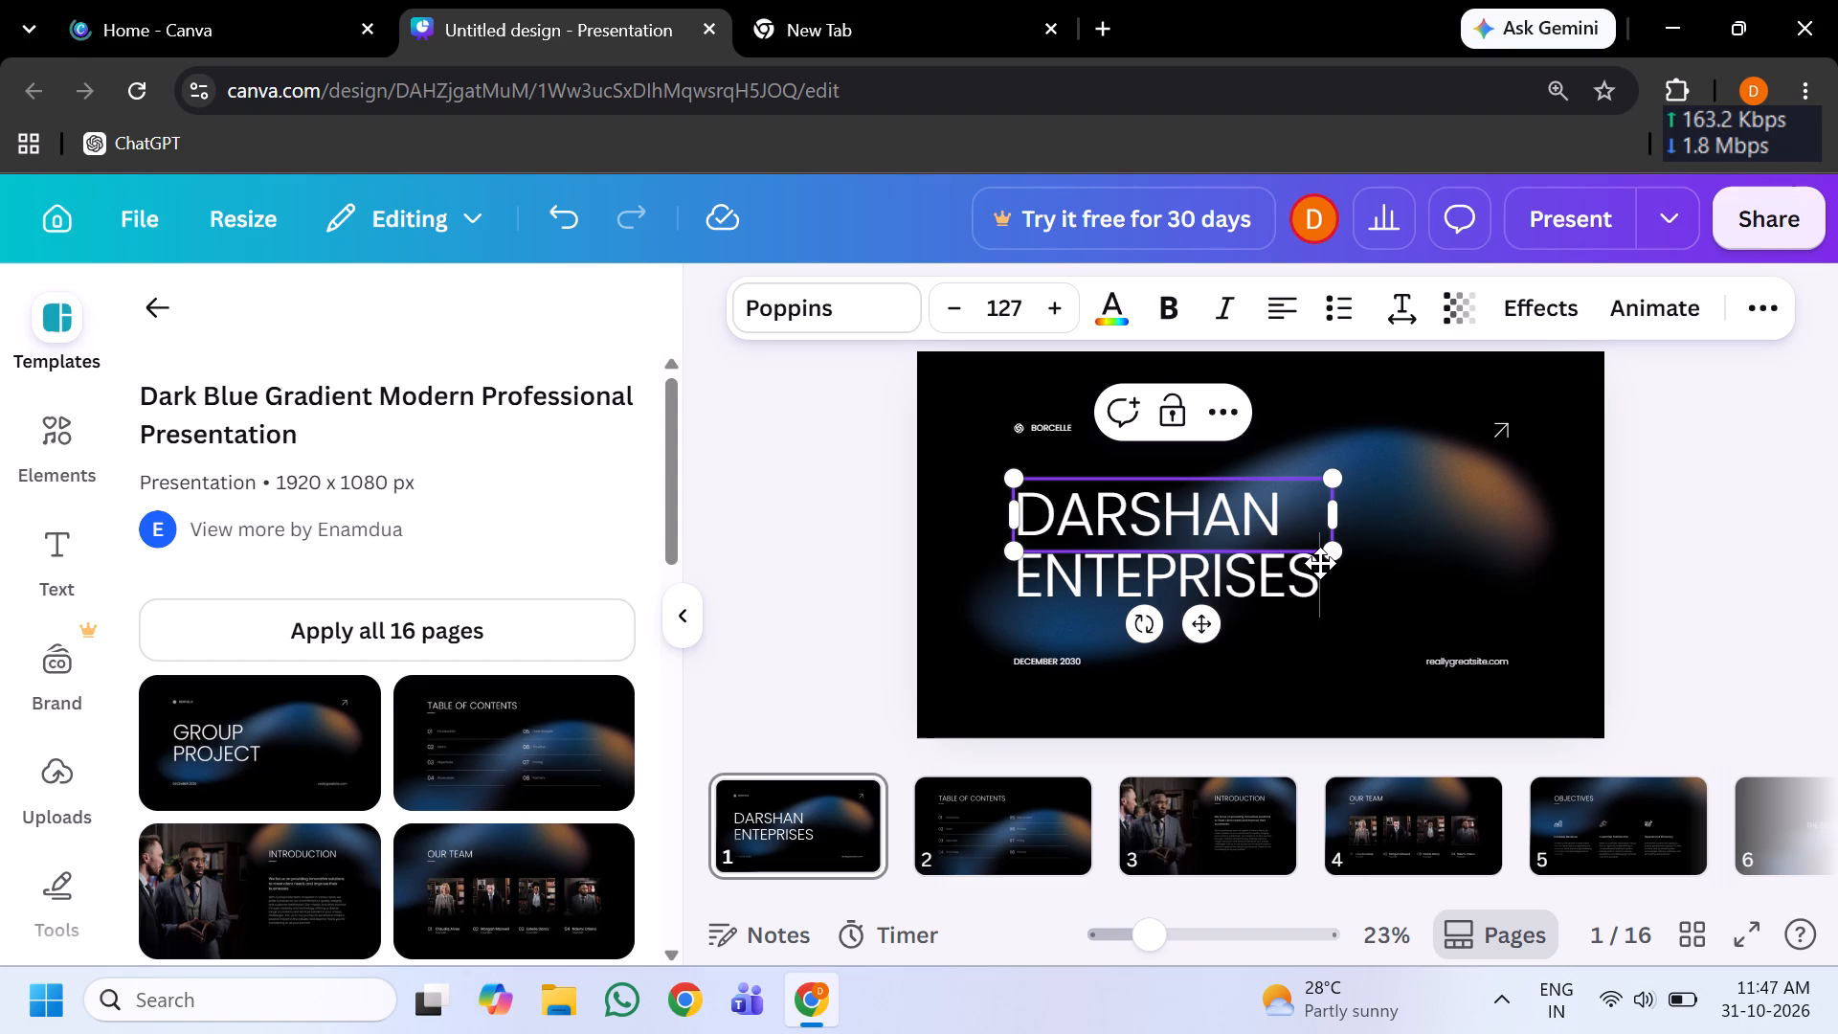
Make the TABLE OF CONTENTS heading on page 2 bold and place it just above its short underline, aligned with the first column of entries.
click(1000, 840)
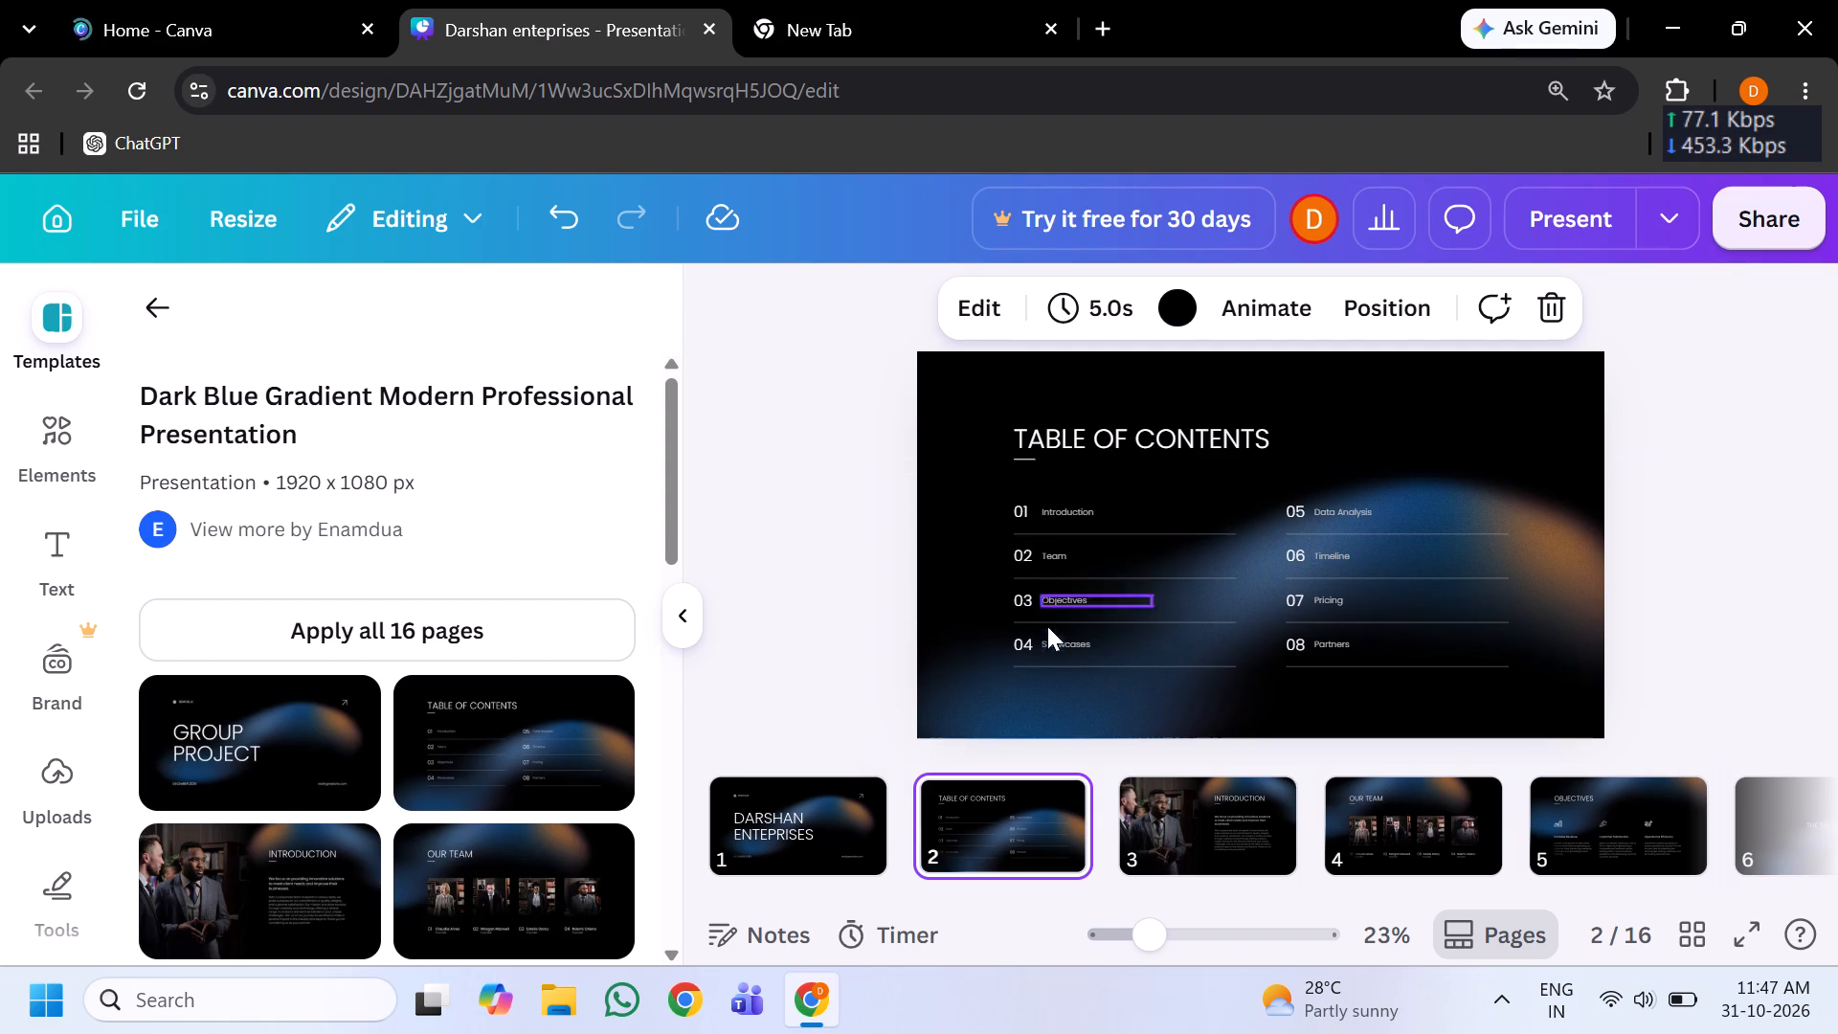
click(1116, 442)
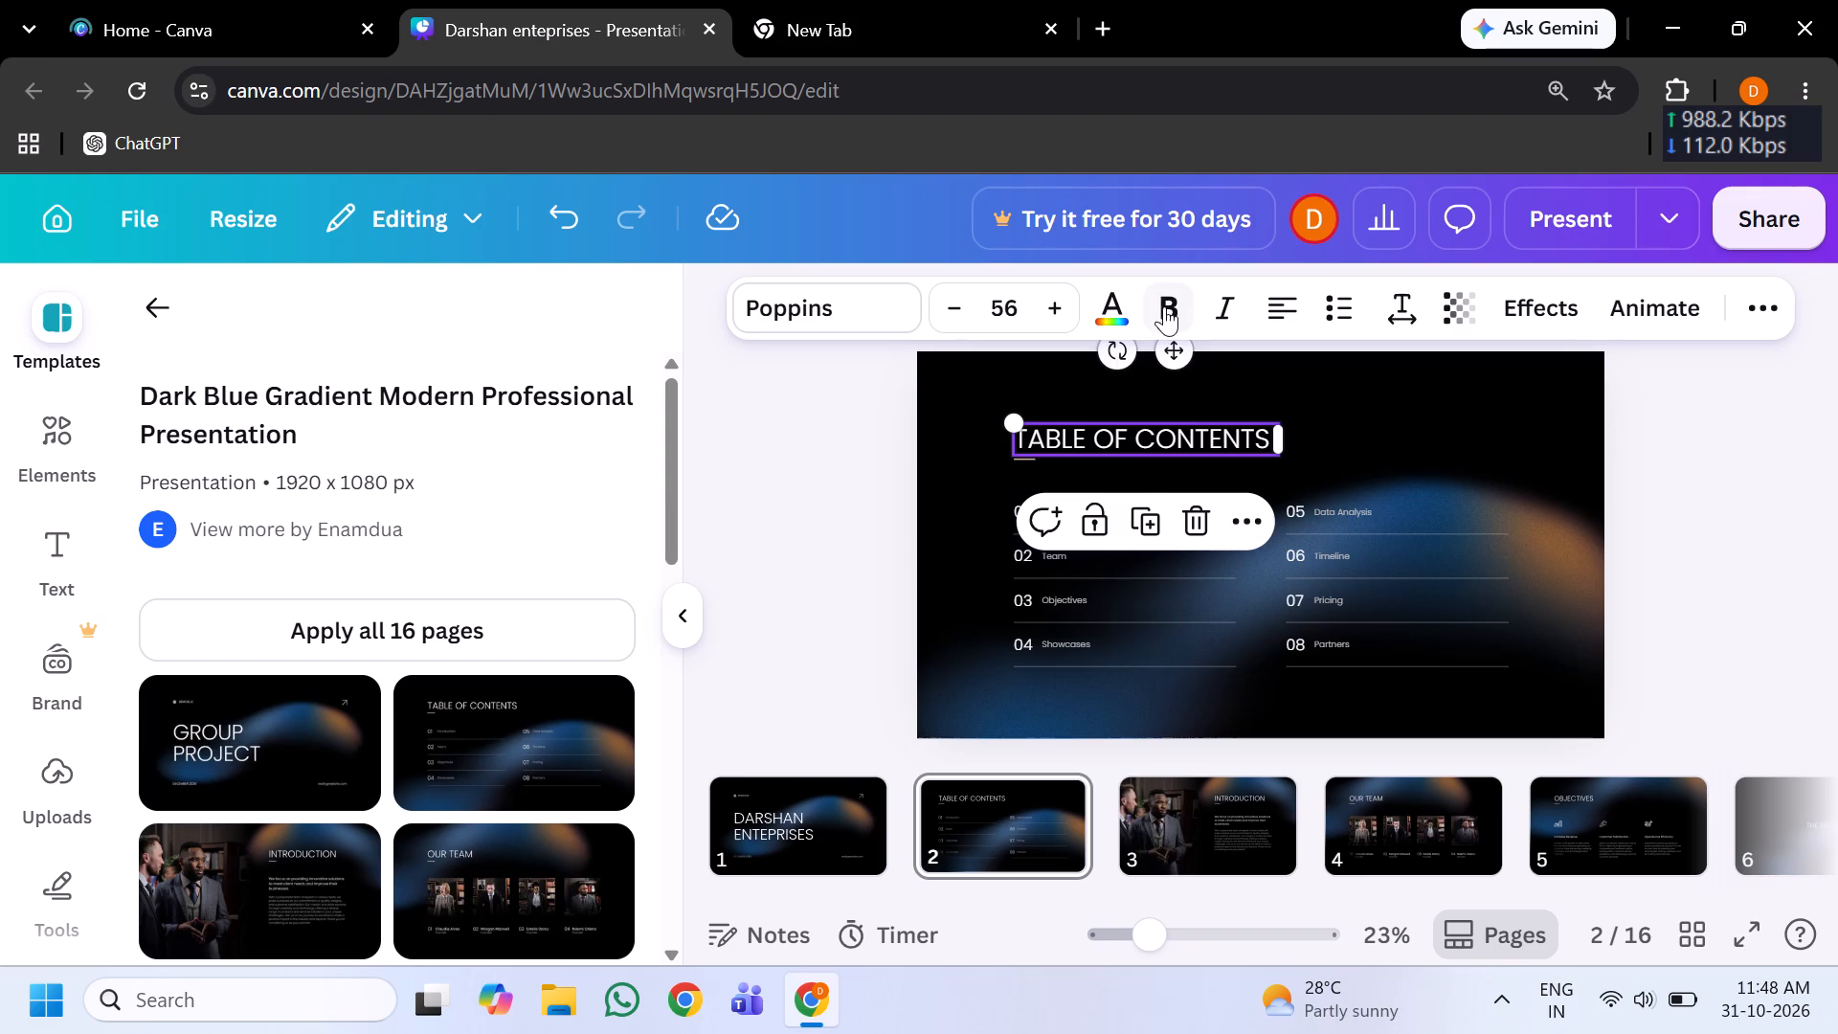
click(1168, 309)
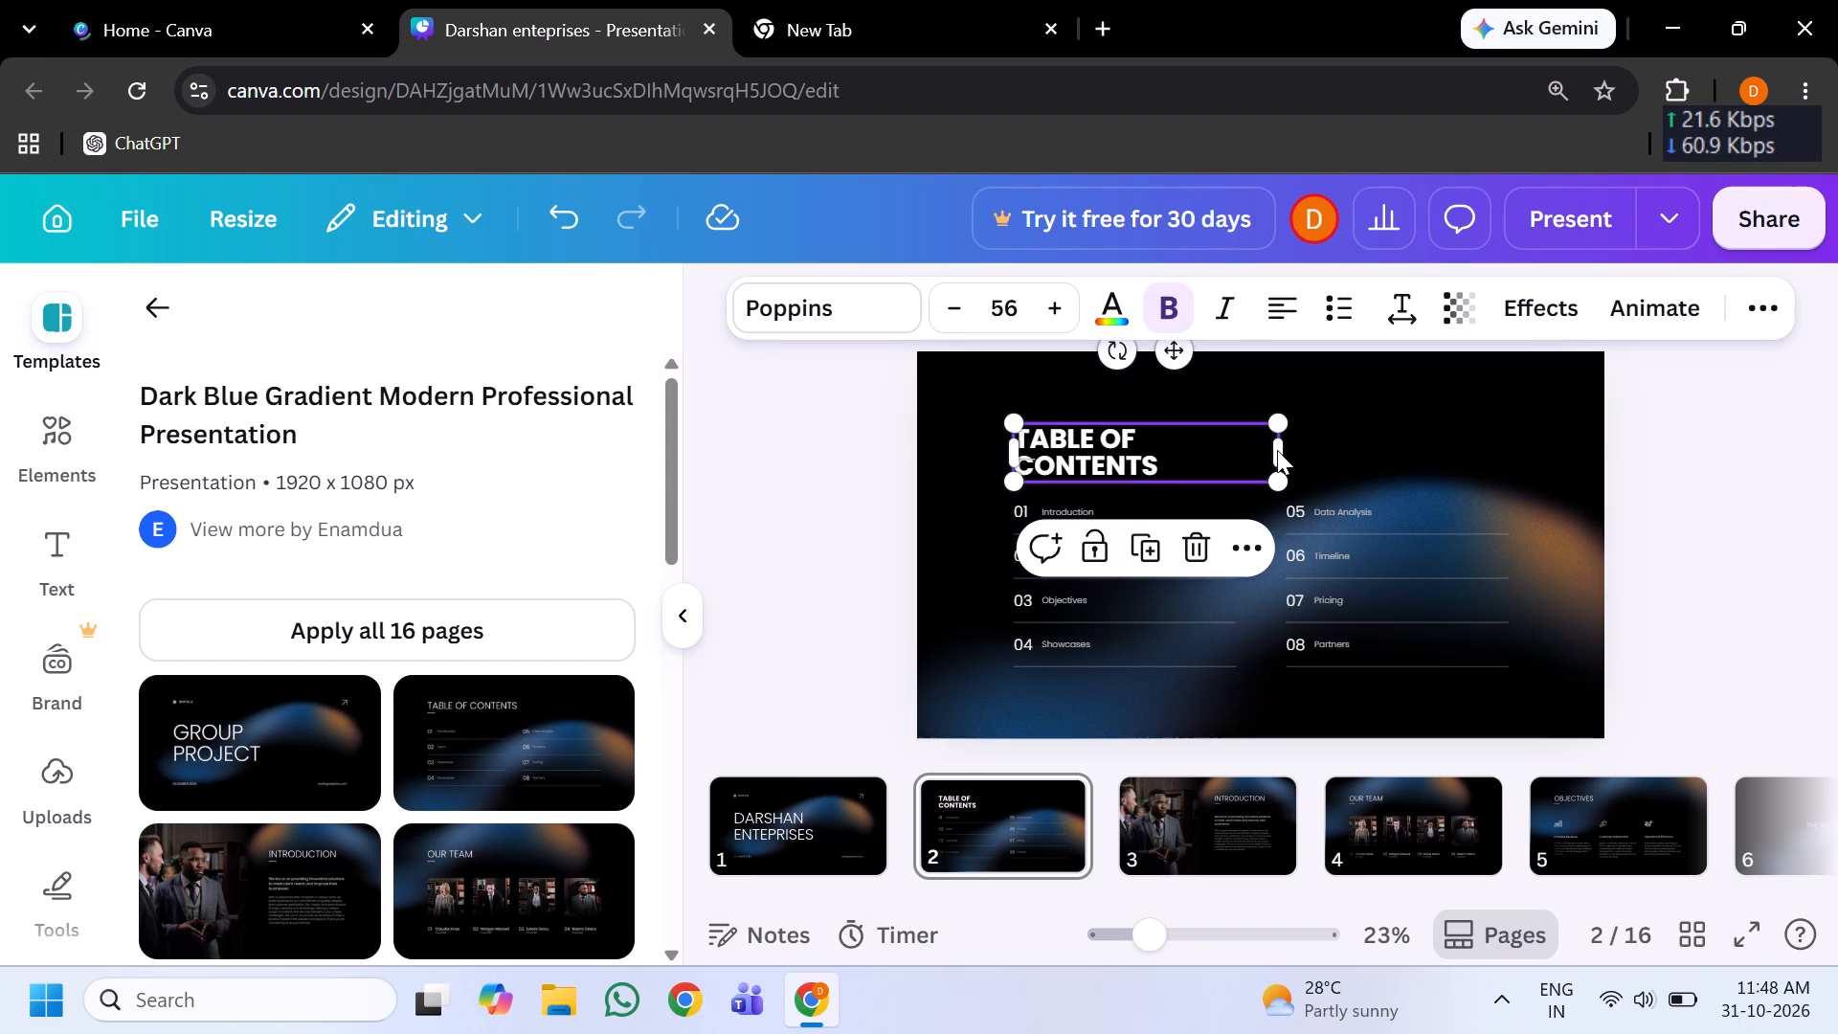
drag(1275, 457, 1303, 454)
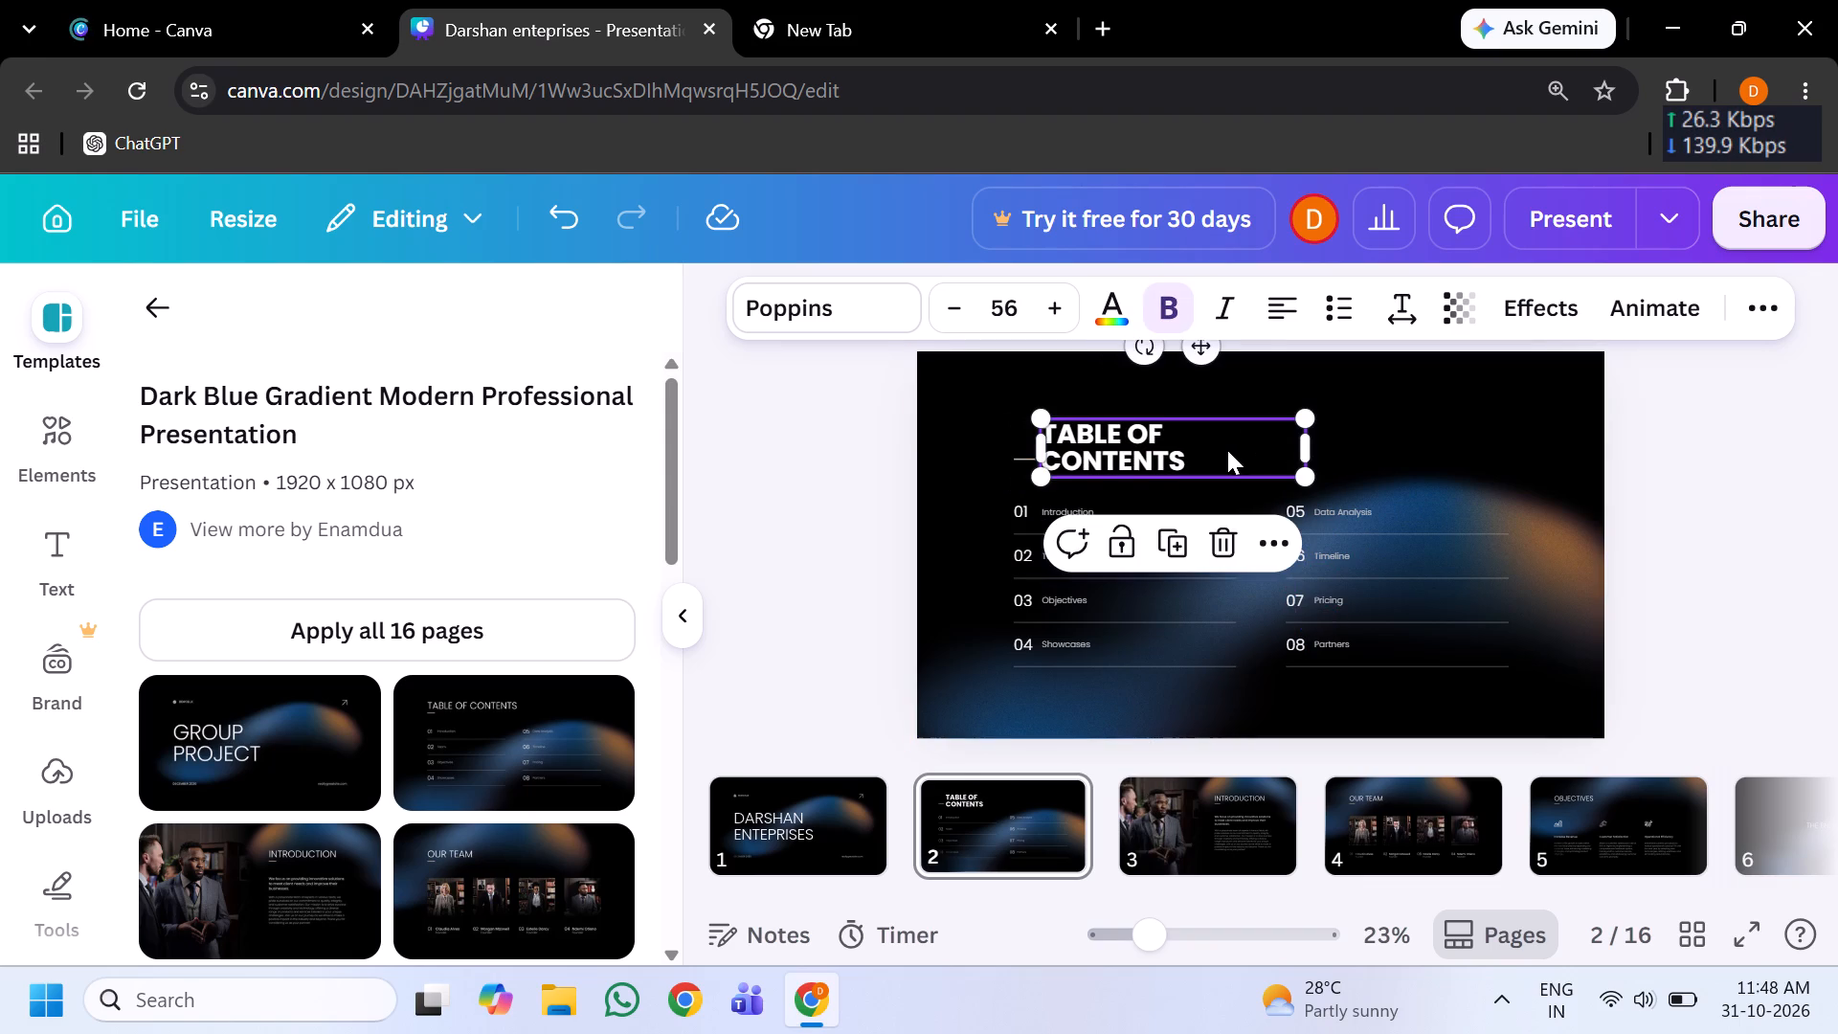
drag(1227, 450, 1198, 425)
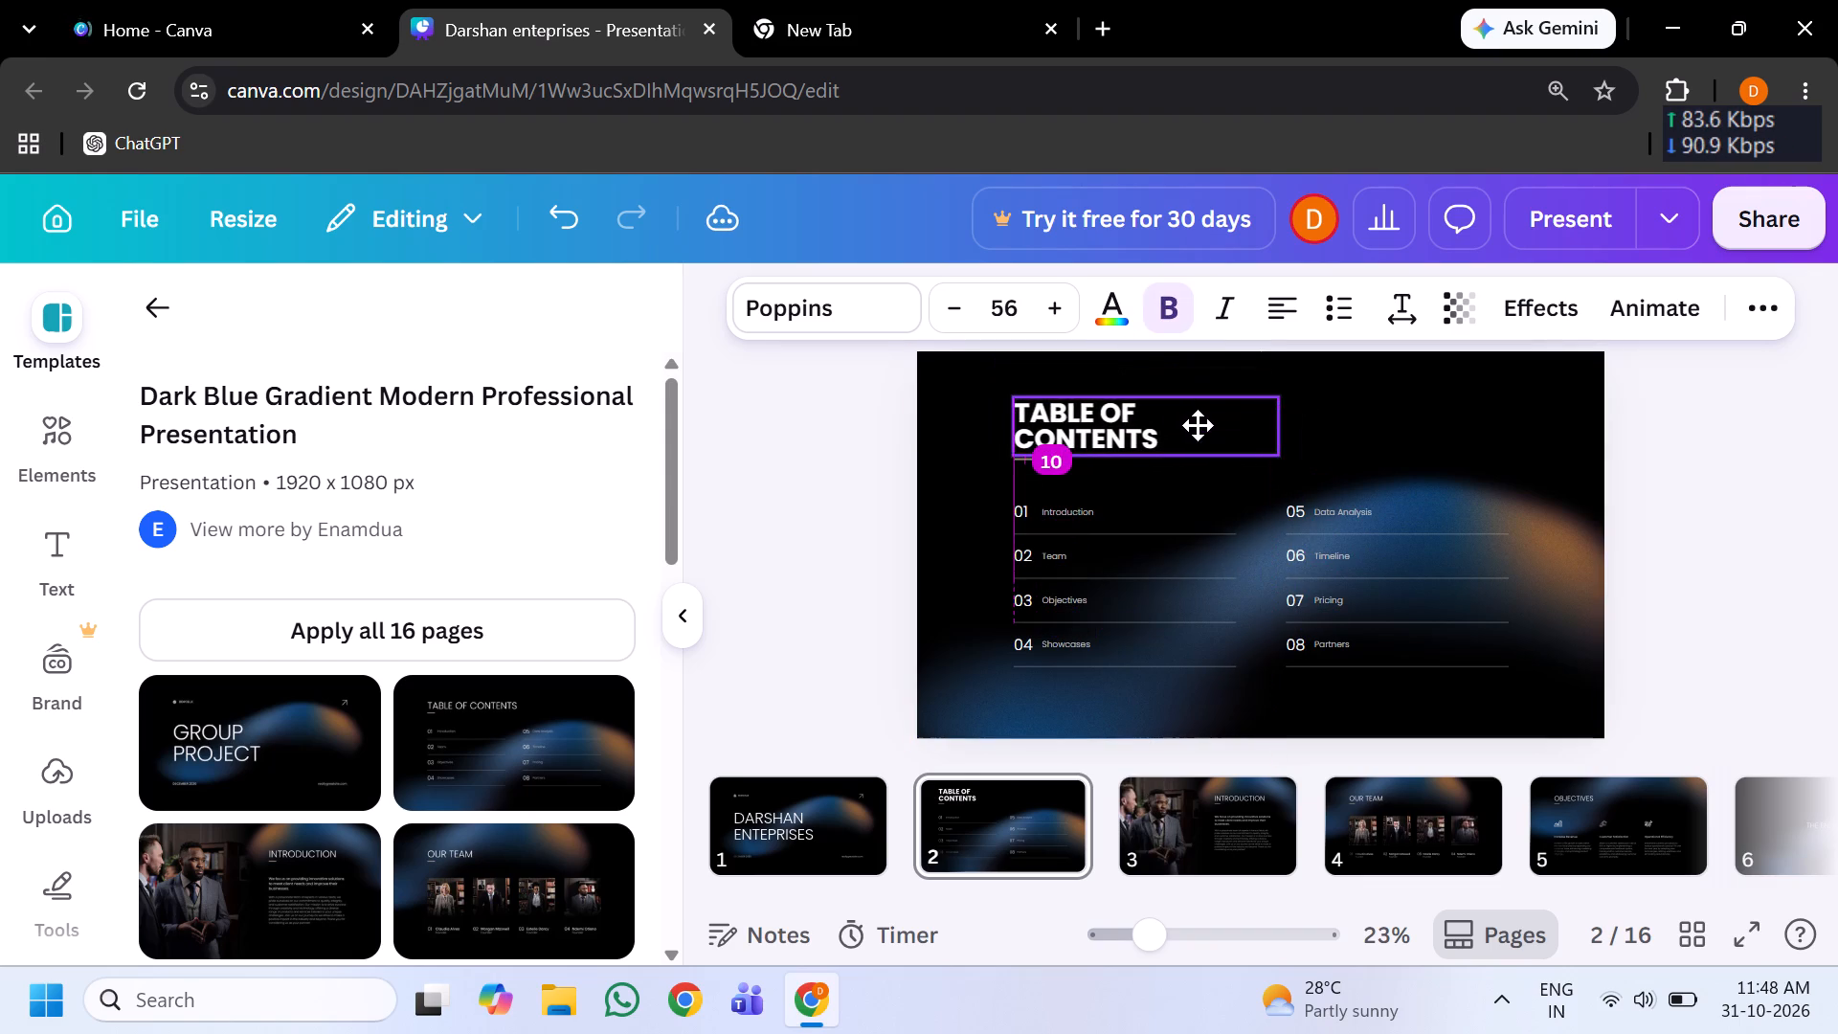
click(1424, 427)
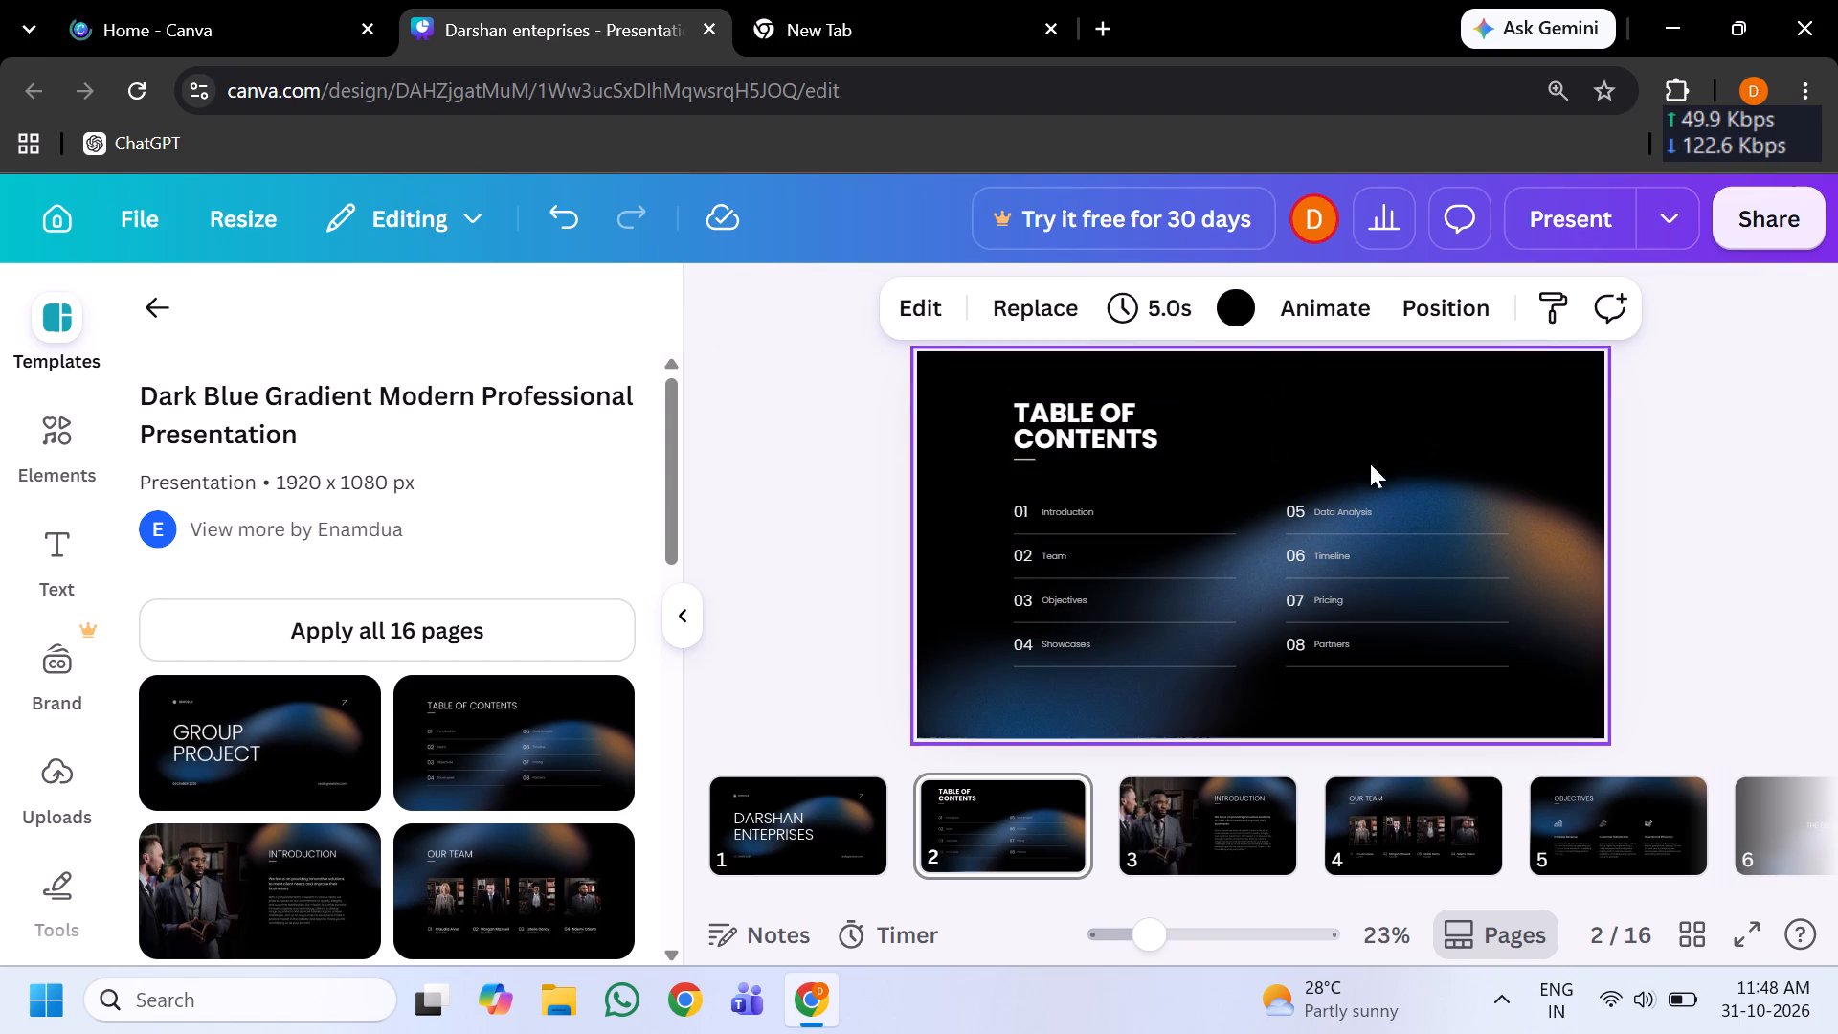
Make the first-column contents entries Introduction, Team, Objectives and Showcases bold on page 2.
click(1086, 508)
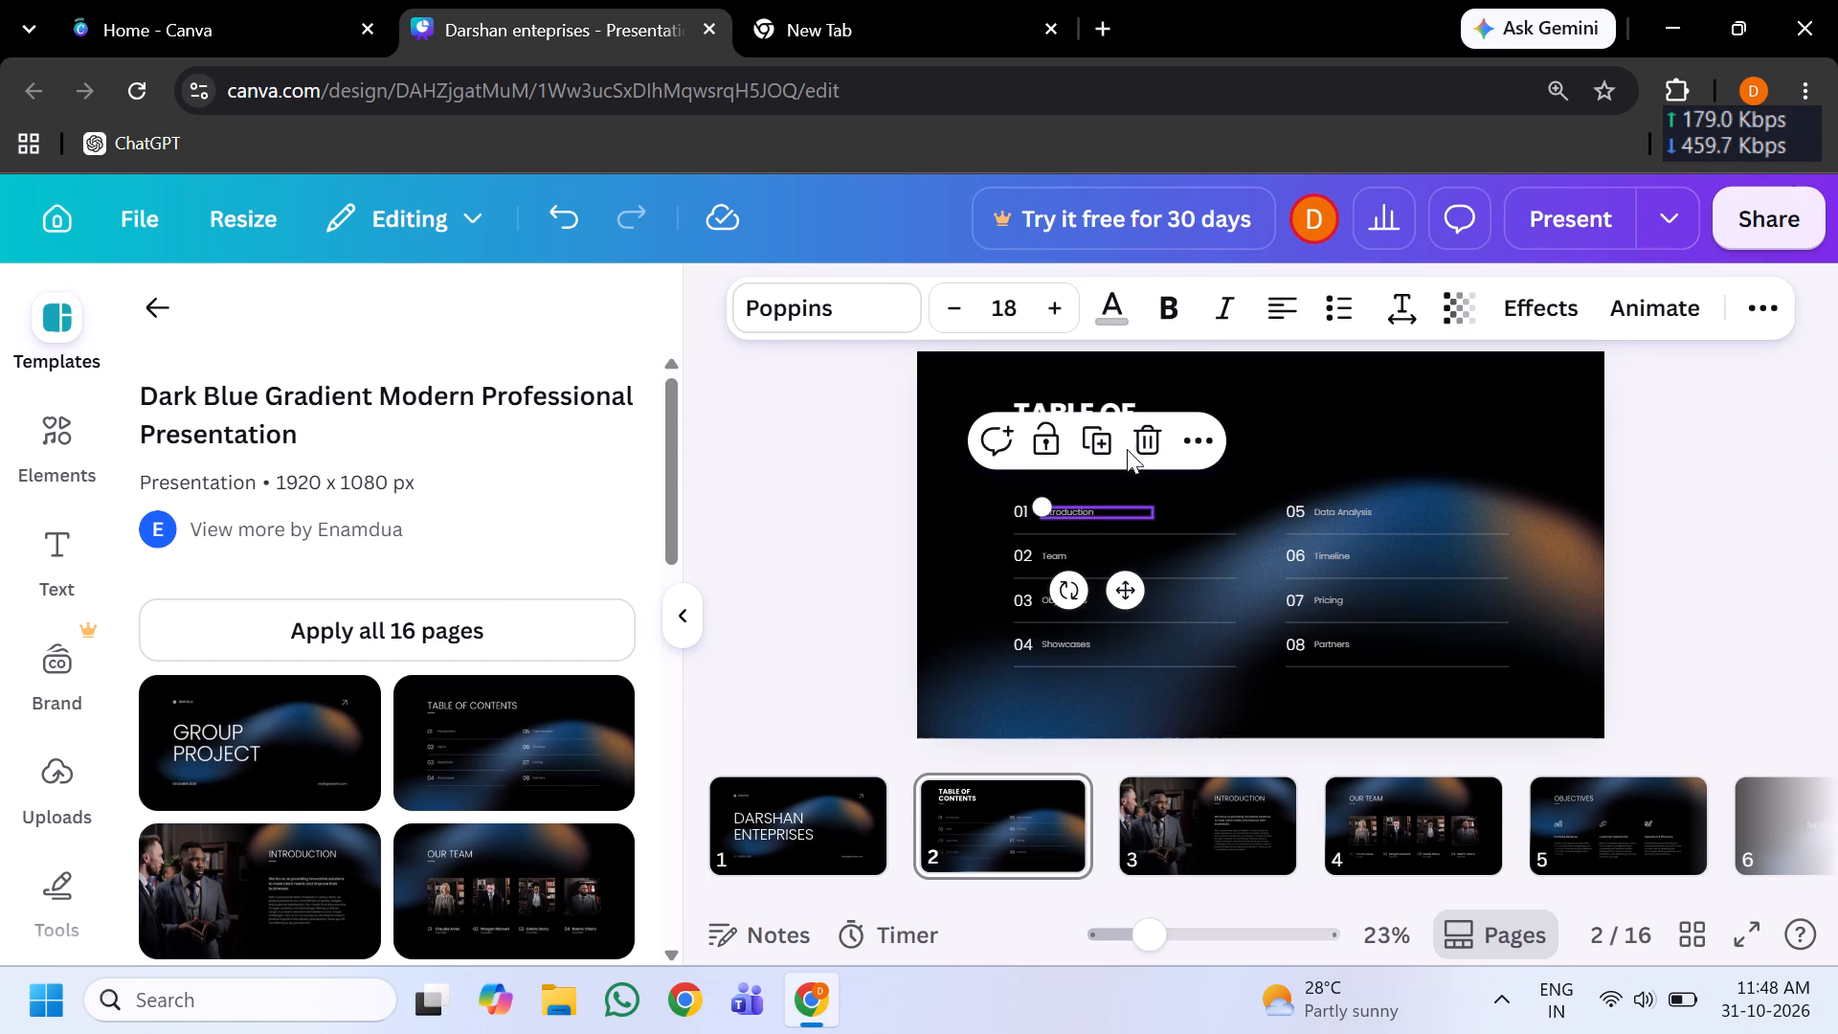
click(1158, 307)
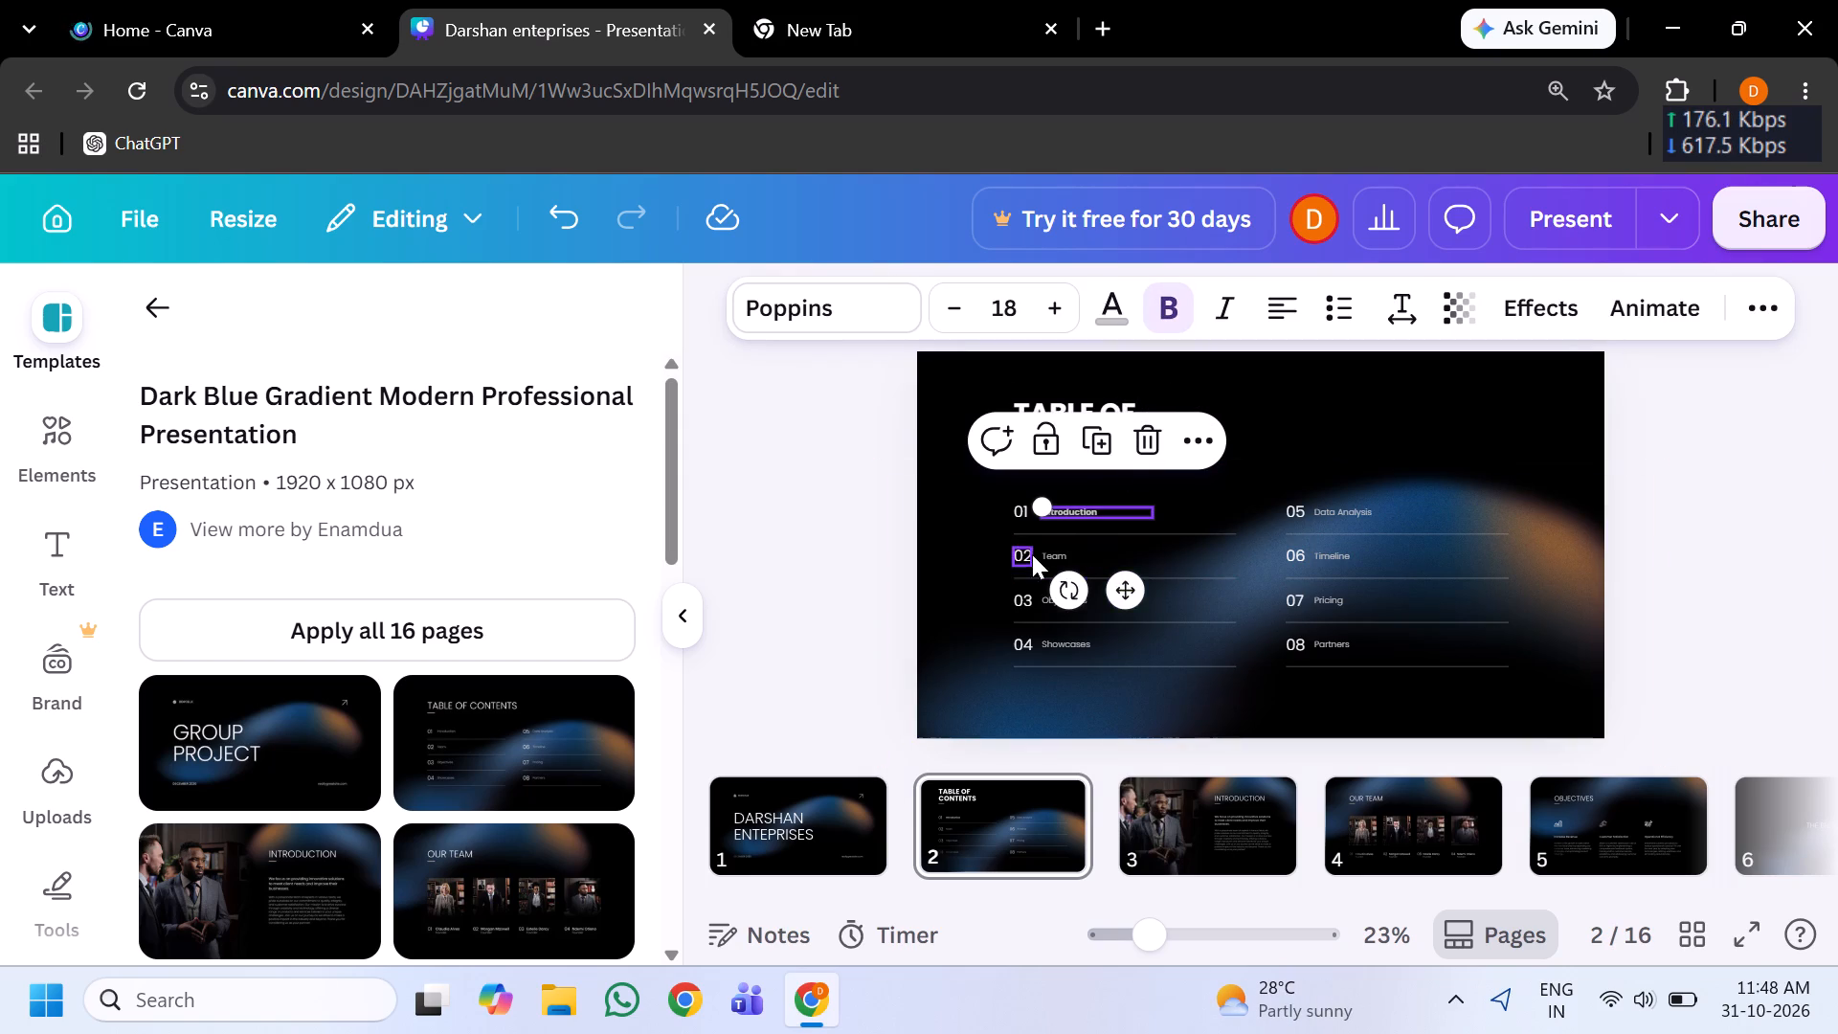
click(1051, 556)
click(1166, 300)
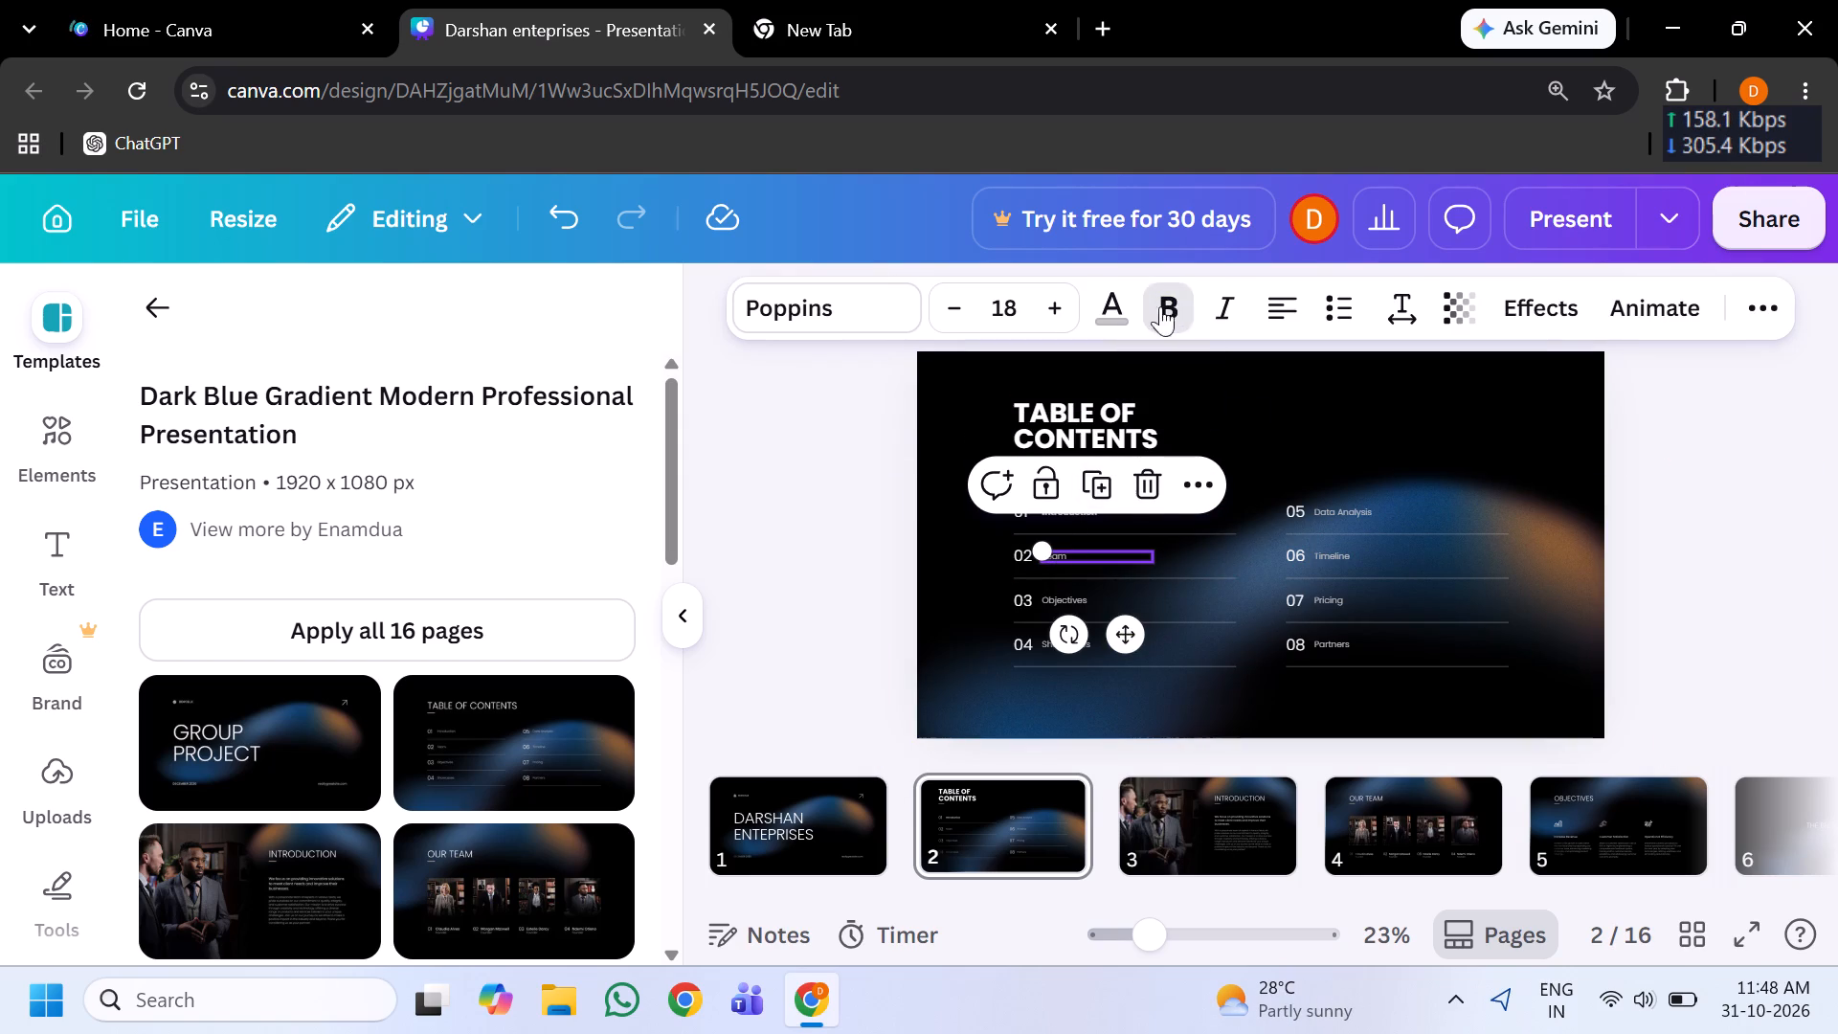
click(1370, 397)
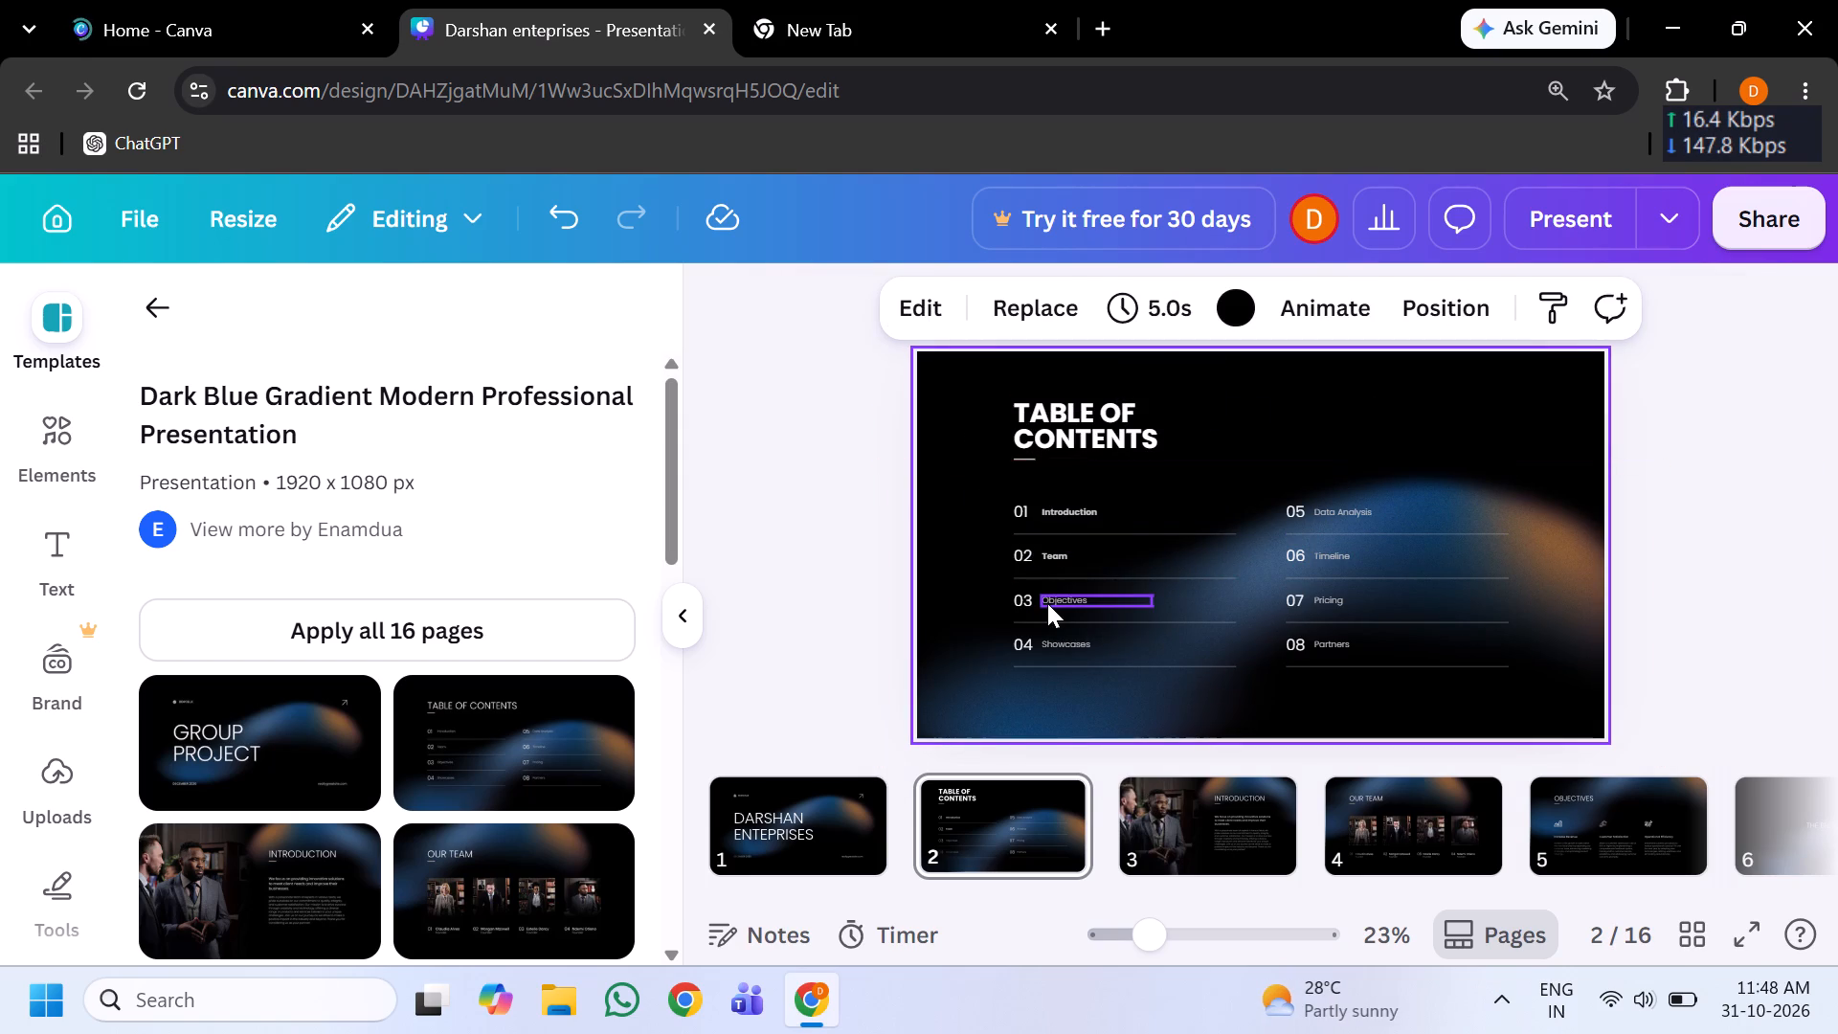
click(1047, 603)
click(1166, 300)
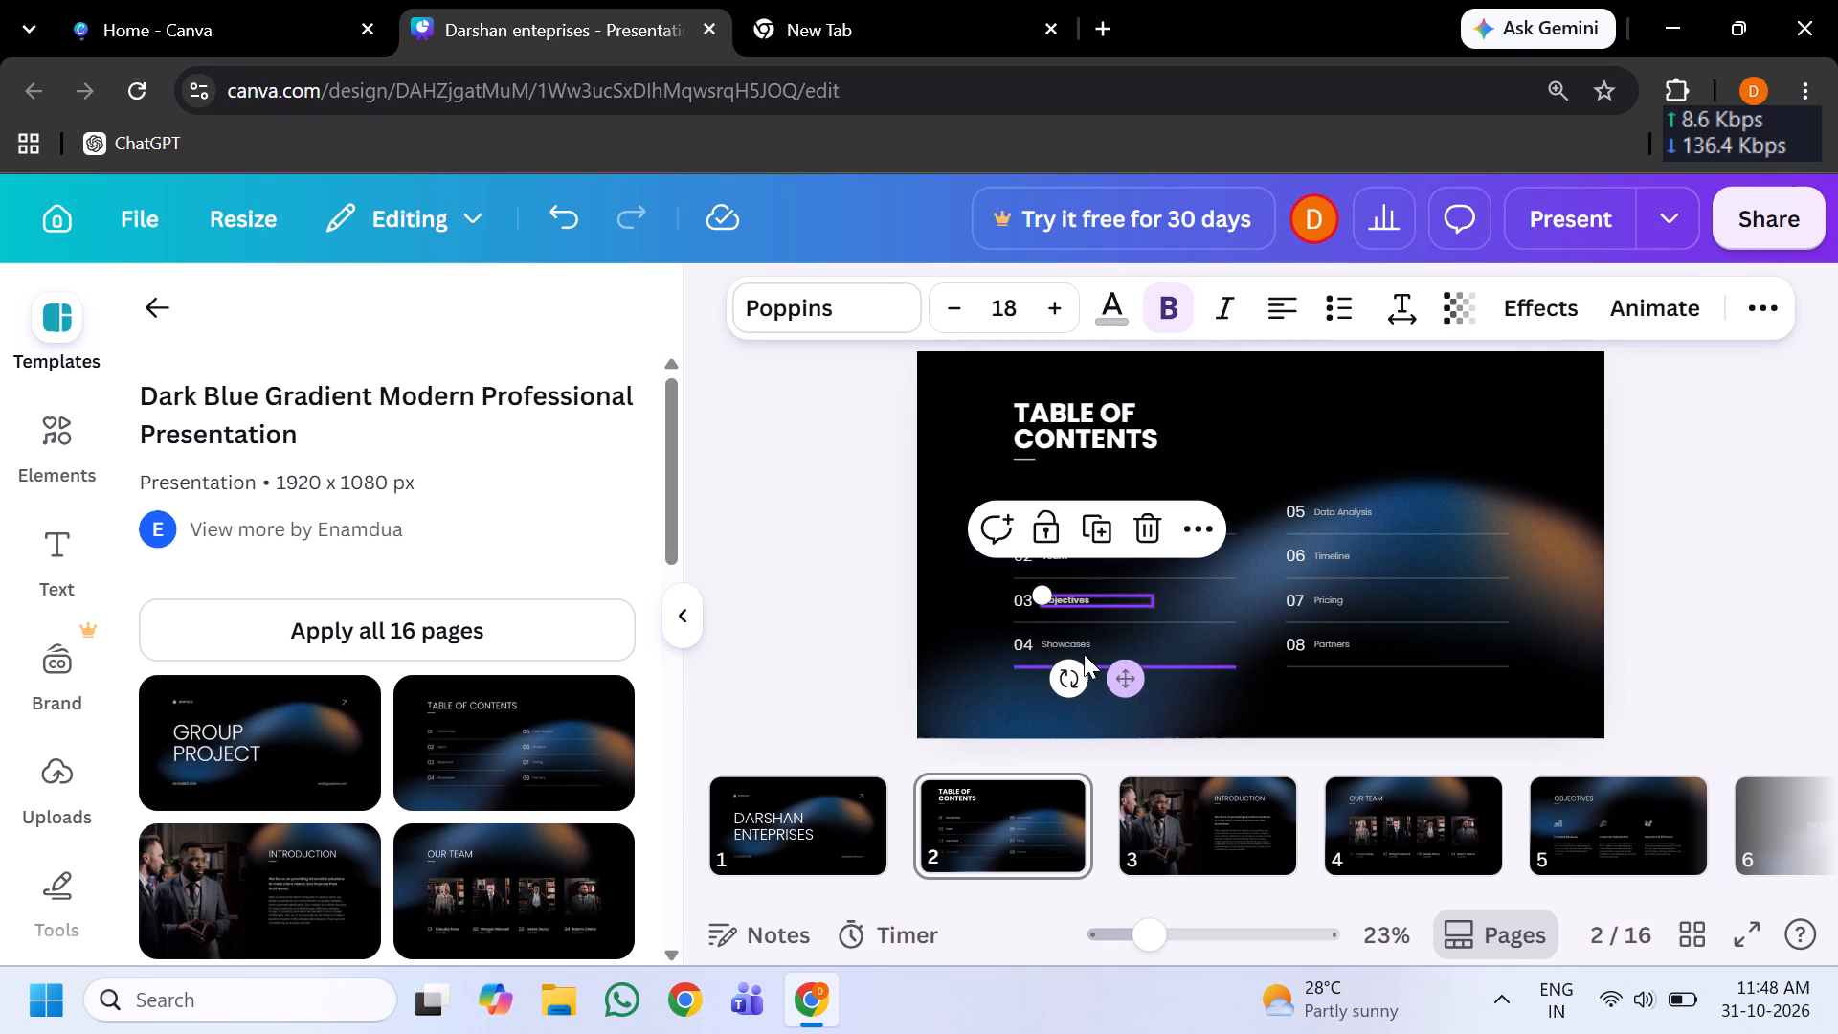
click(1079, 647)
click(1175, 308)
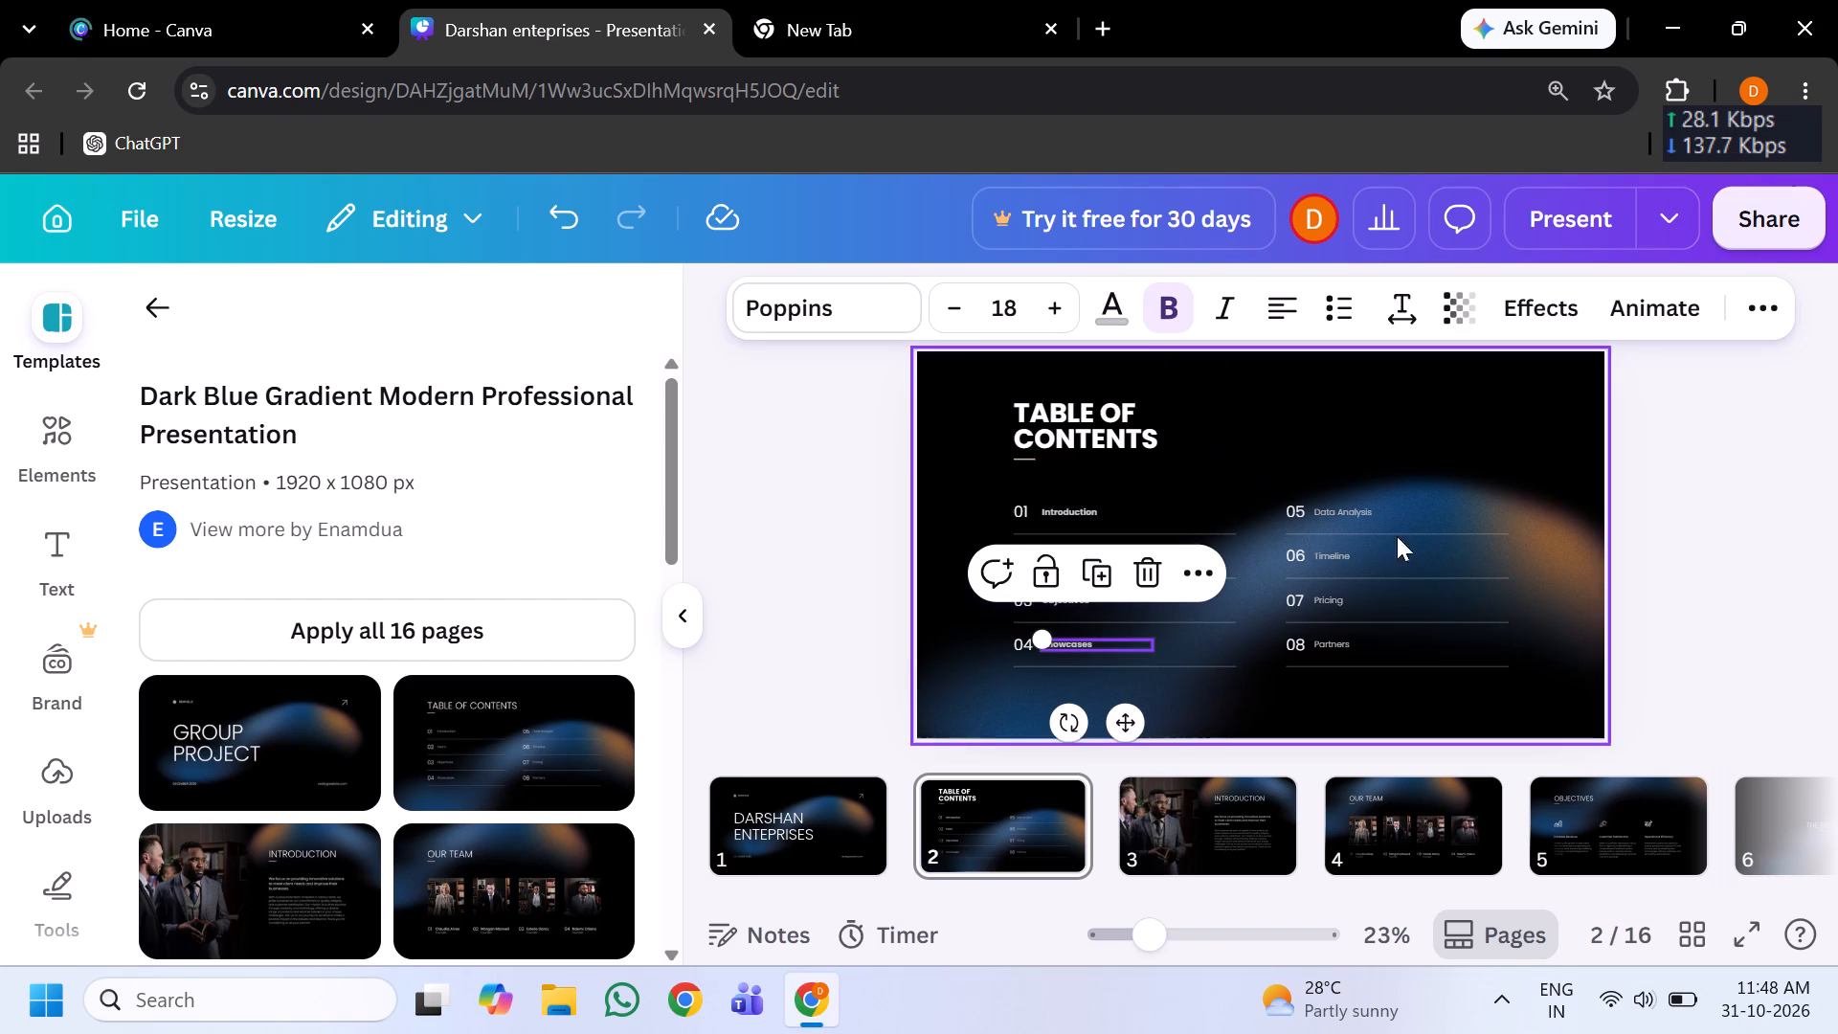
Make the second-column contents entries Data Analysis, Timeline, Pricing and Partners bold on page 2.
click(1342, 512)
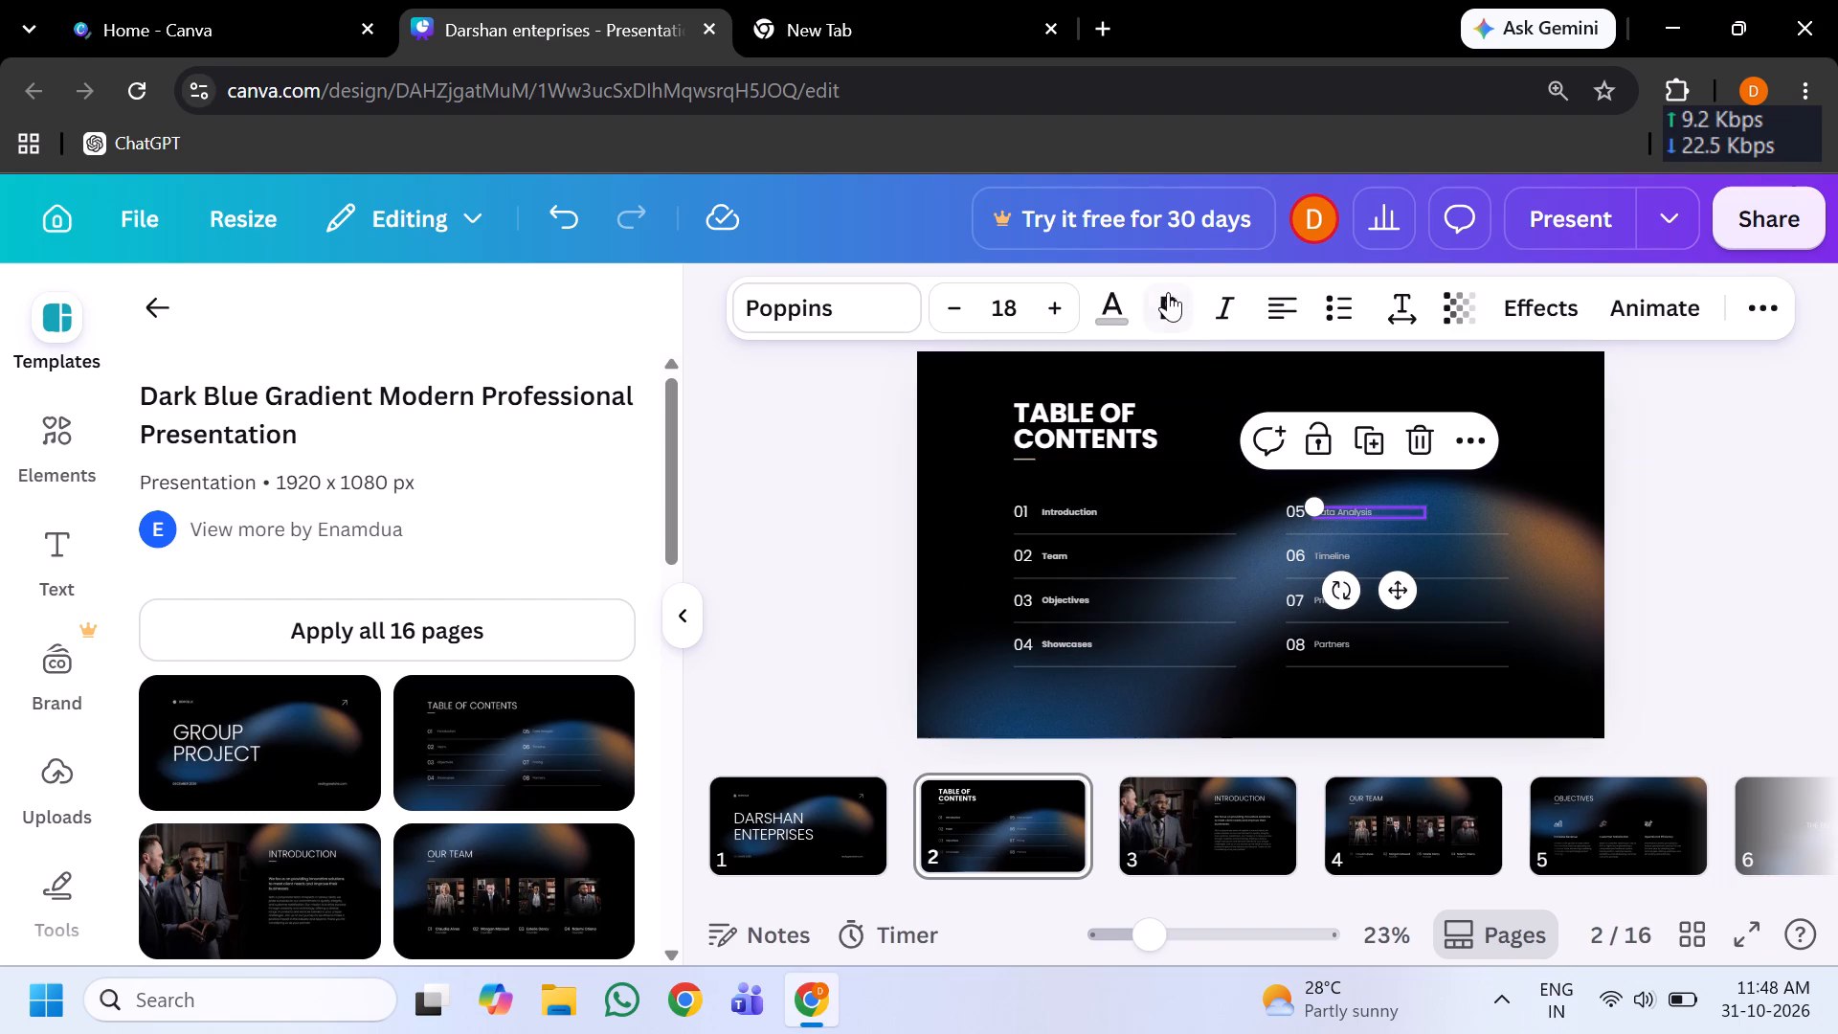
click(1168, 298)
click(1342, 550)
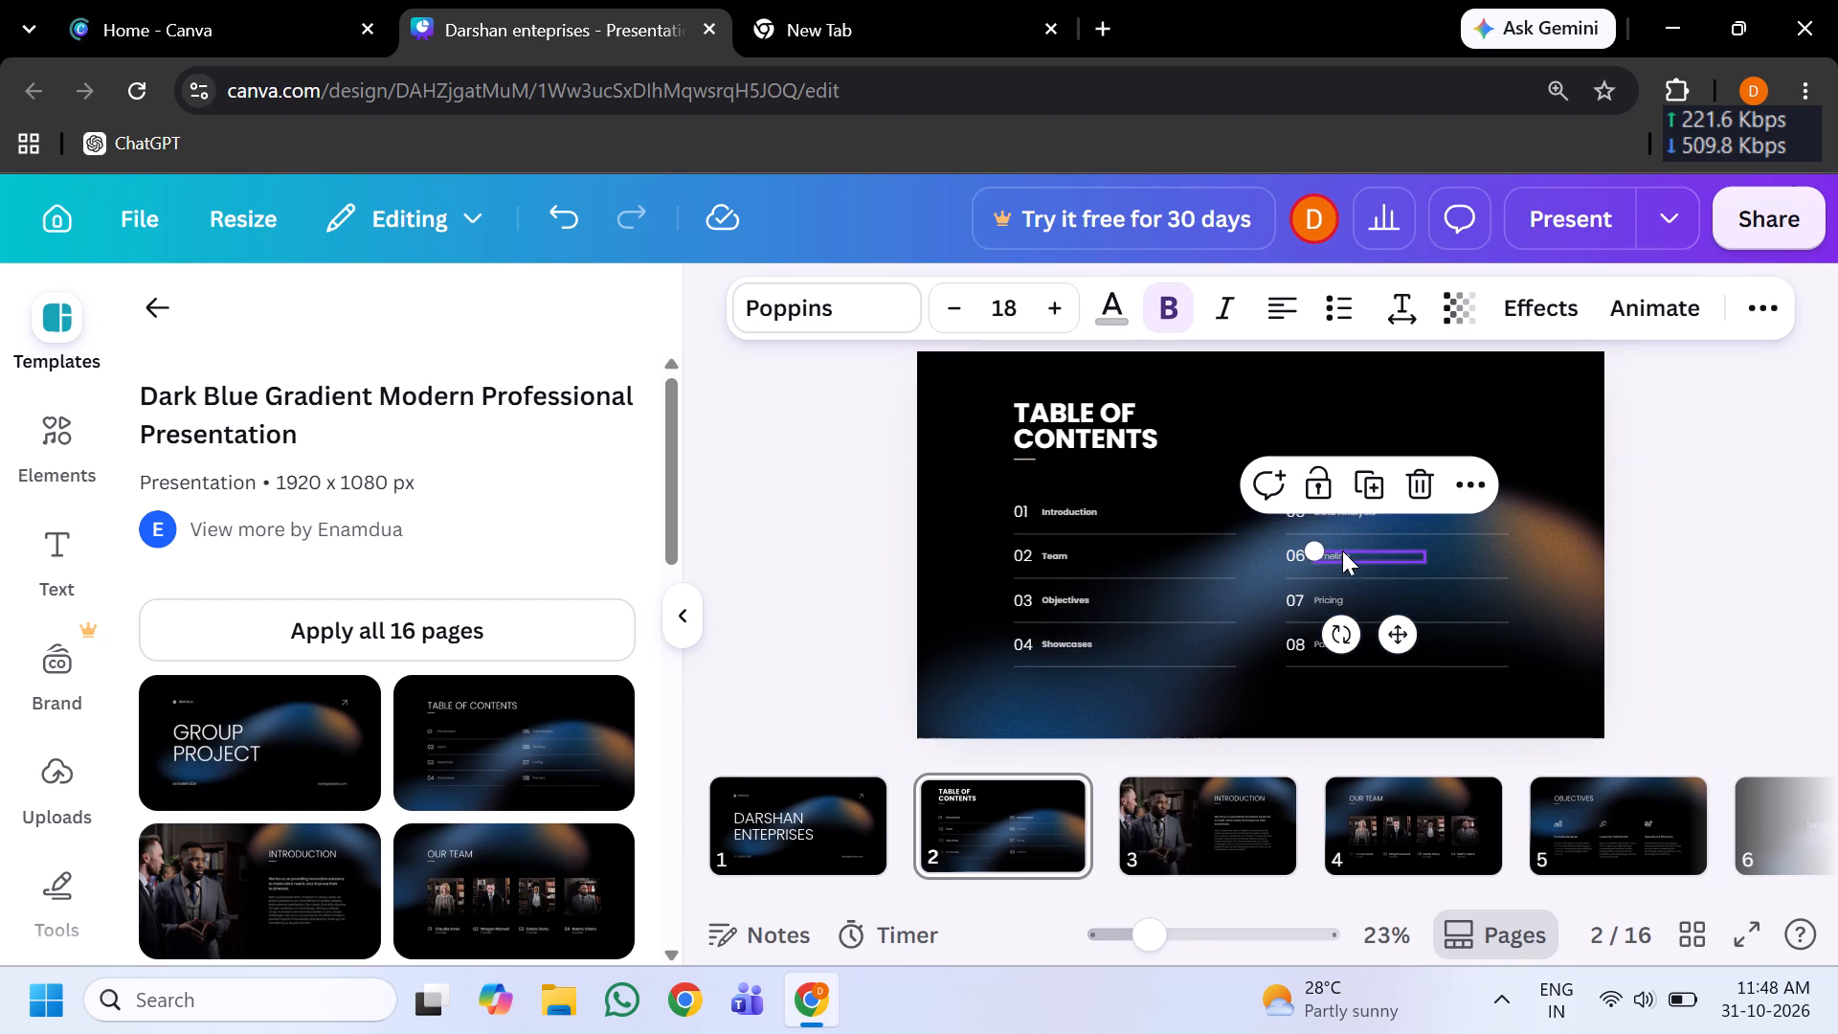
click(1168, 312)
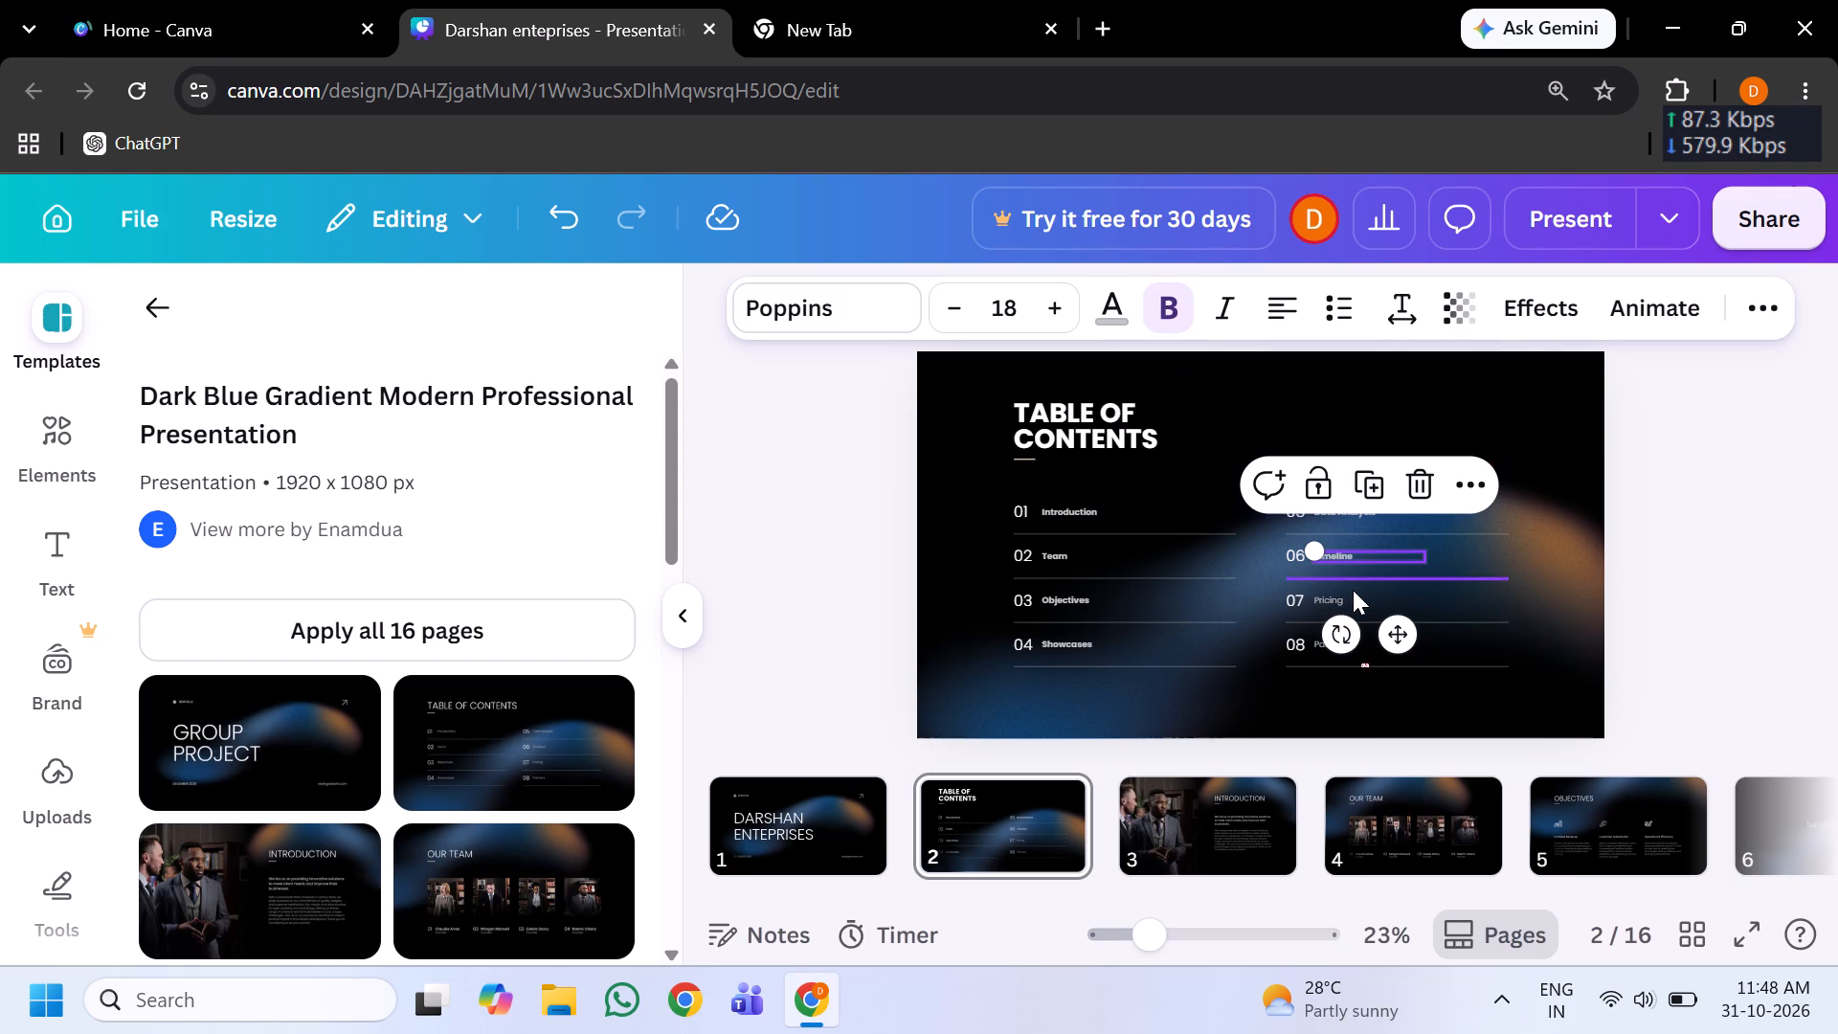
click(1334, 595)
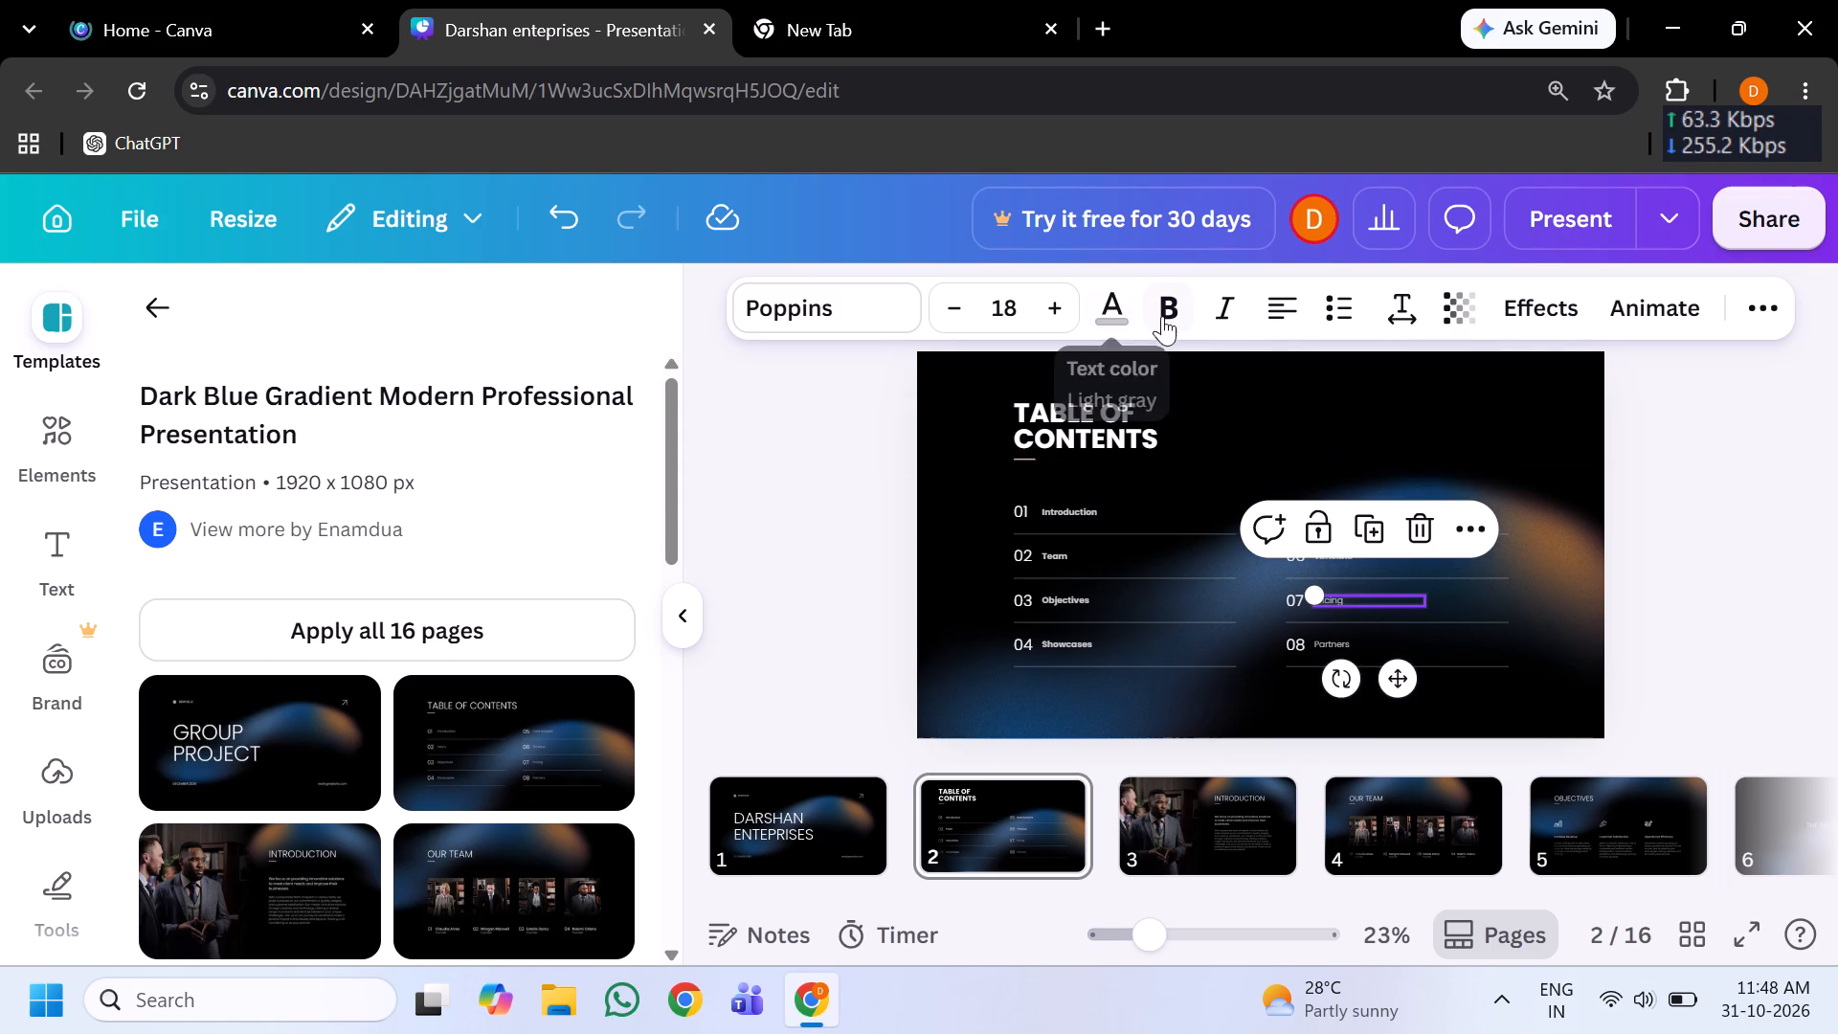
click(1162, 316)
click(1334, 649)
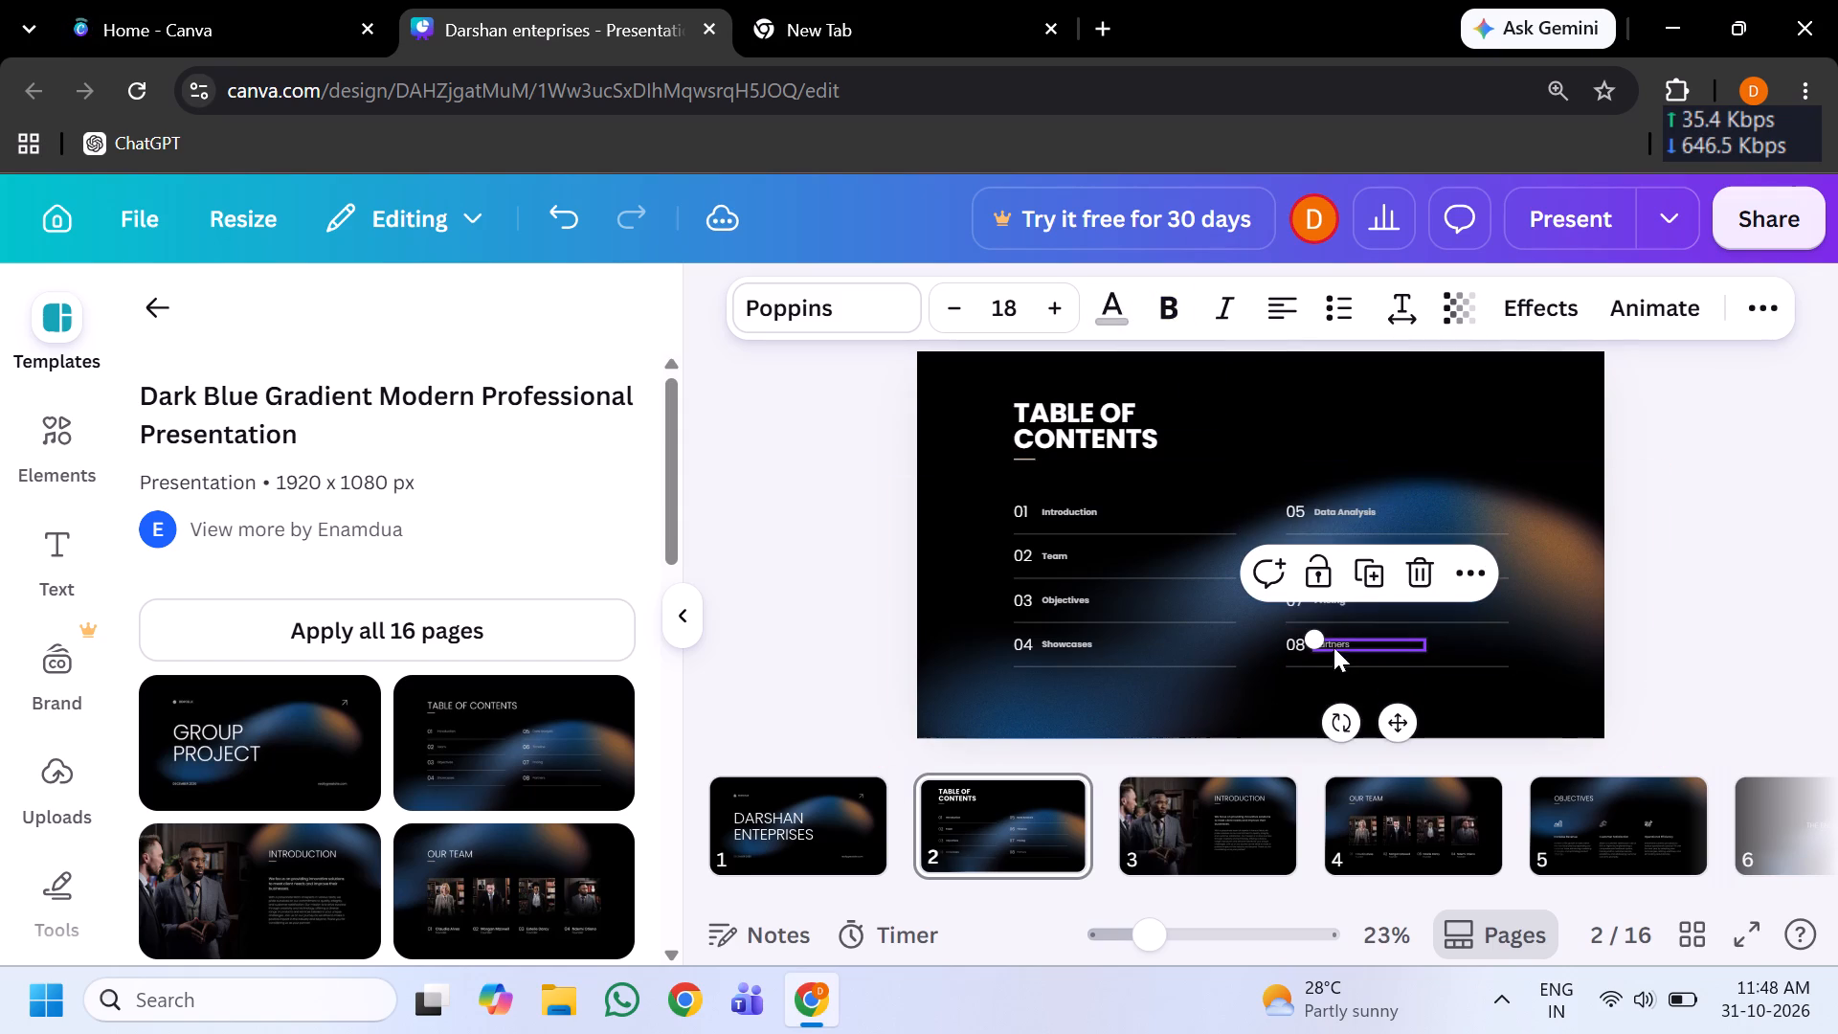
click(1164, 307)
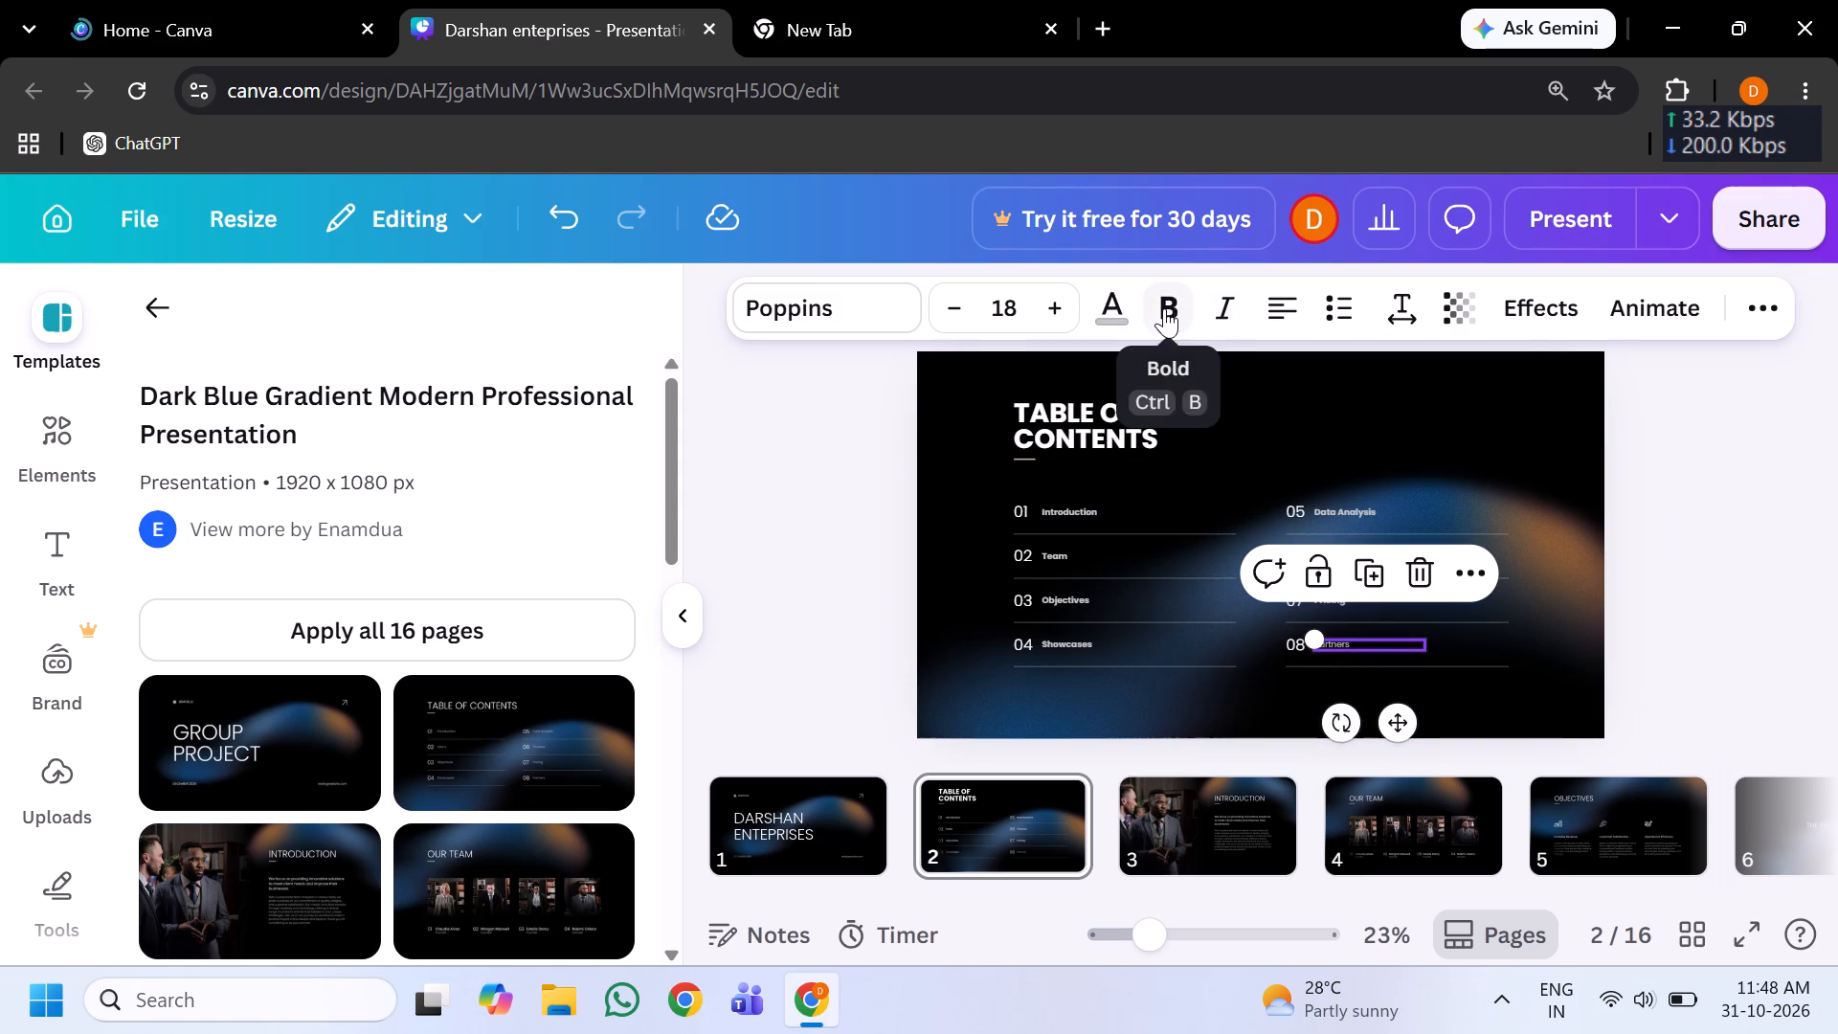
click(1522, 423)
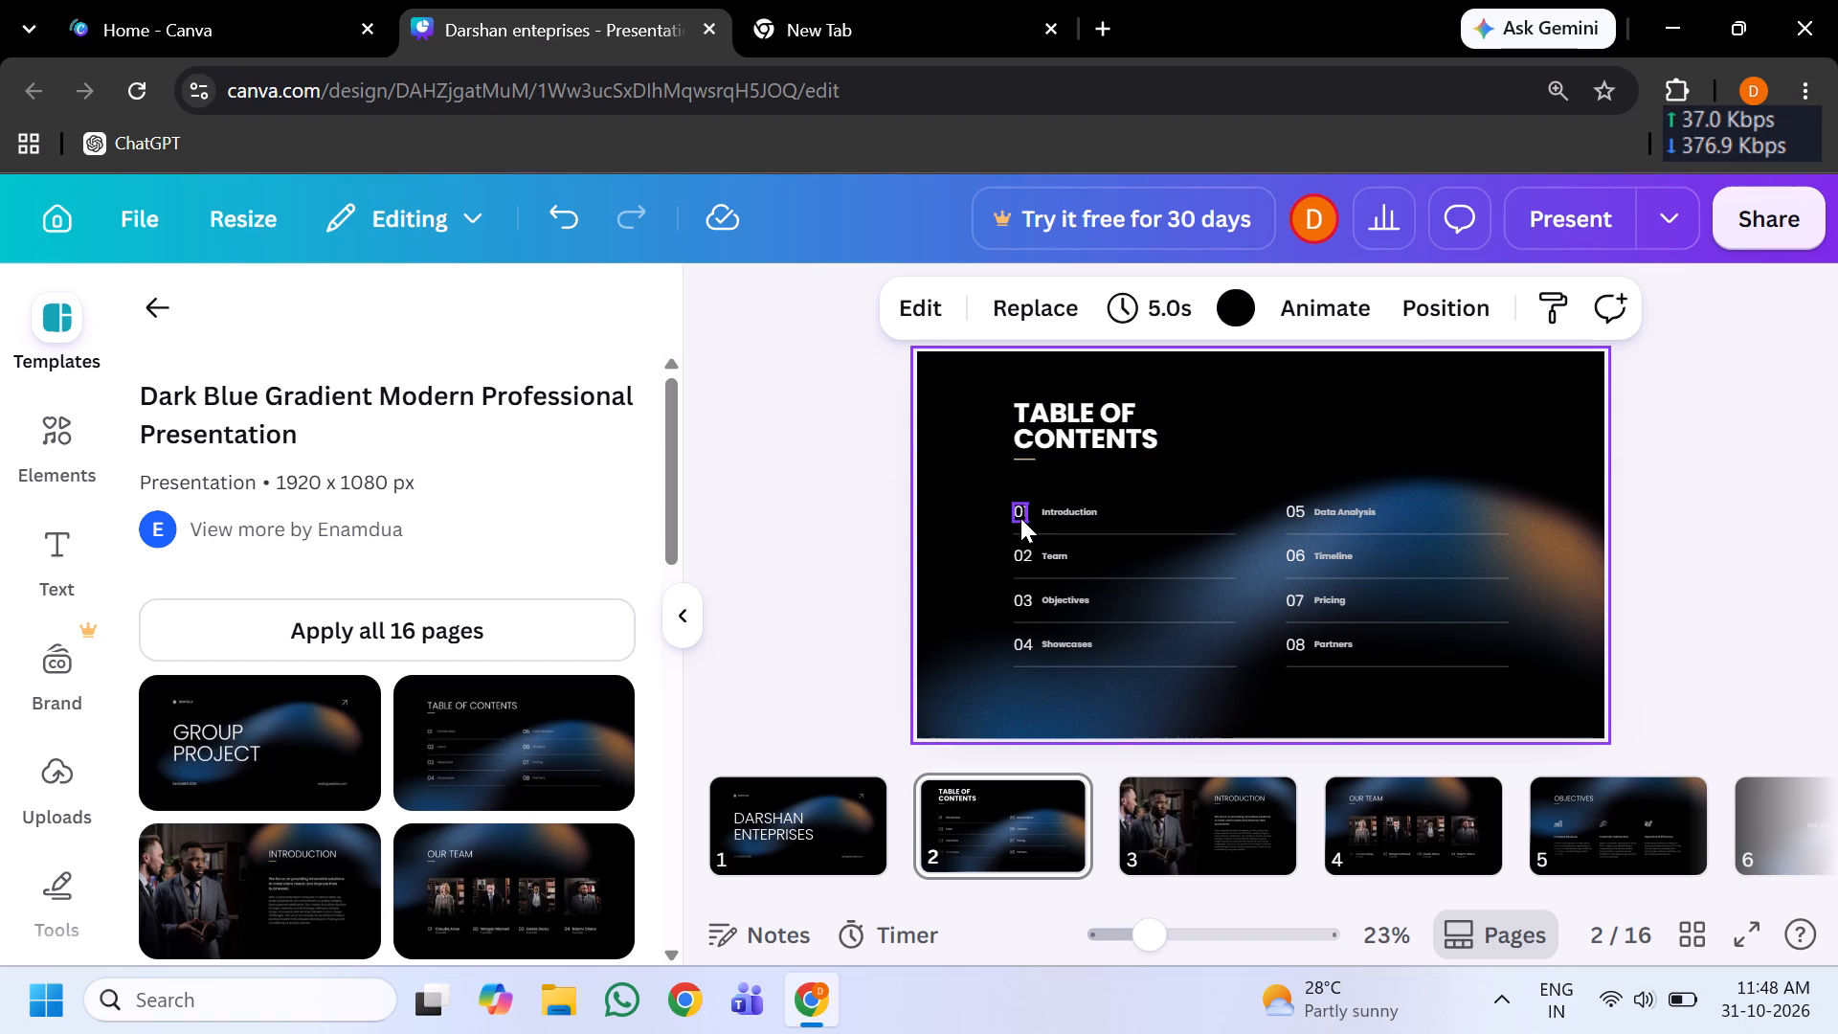
Italicise the first-column entry numbers 01, 02, 03 and 04 on the contents page.
click(1018, 516)
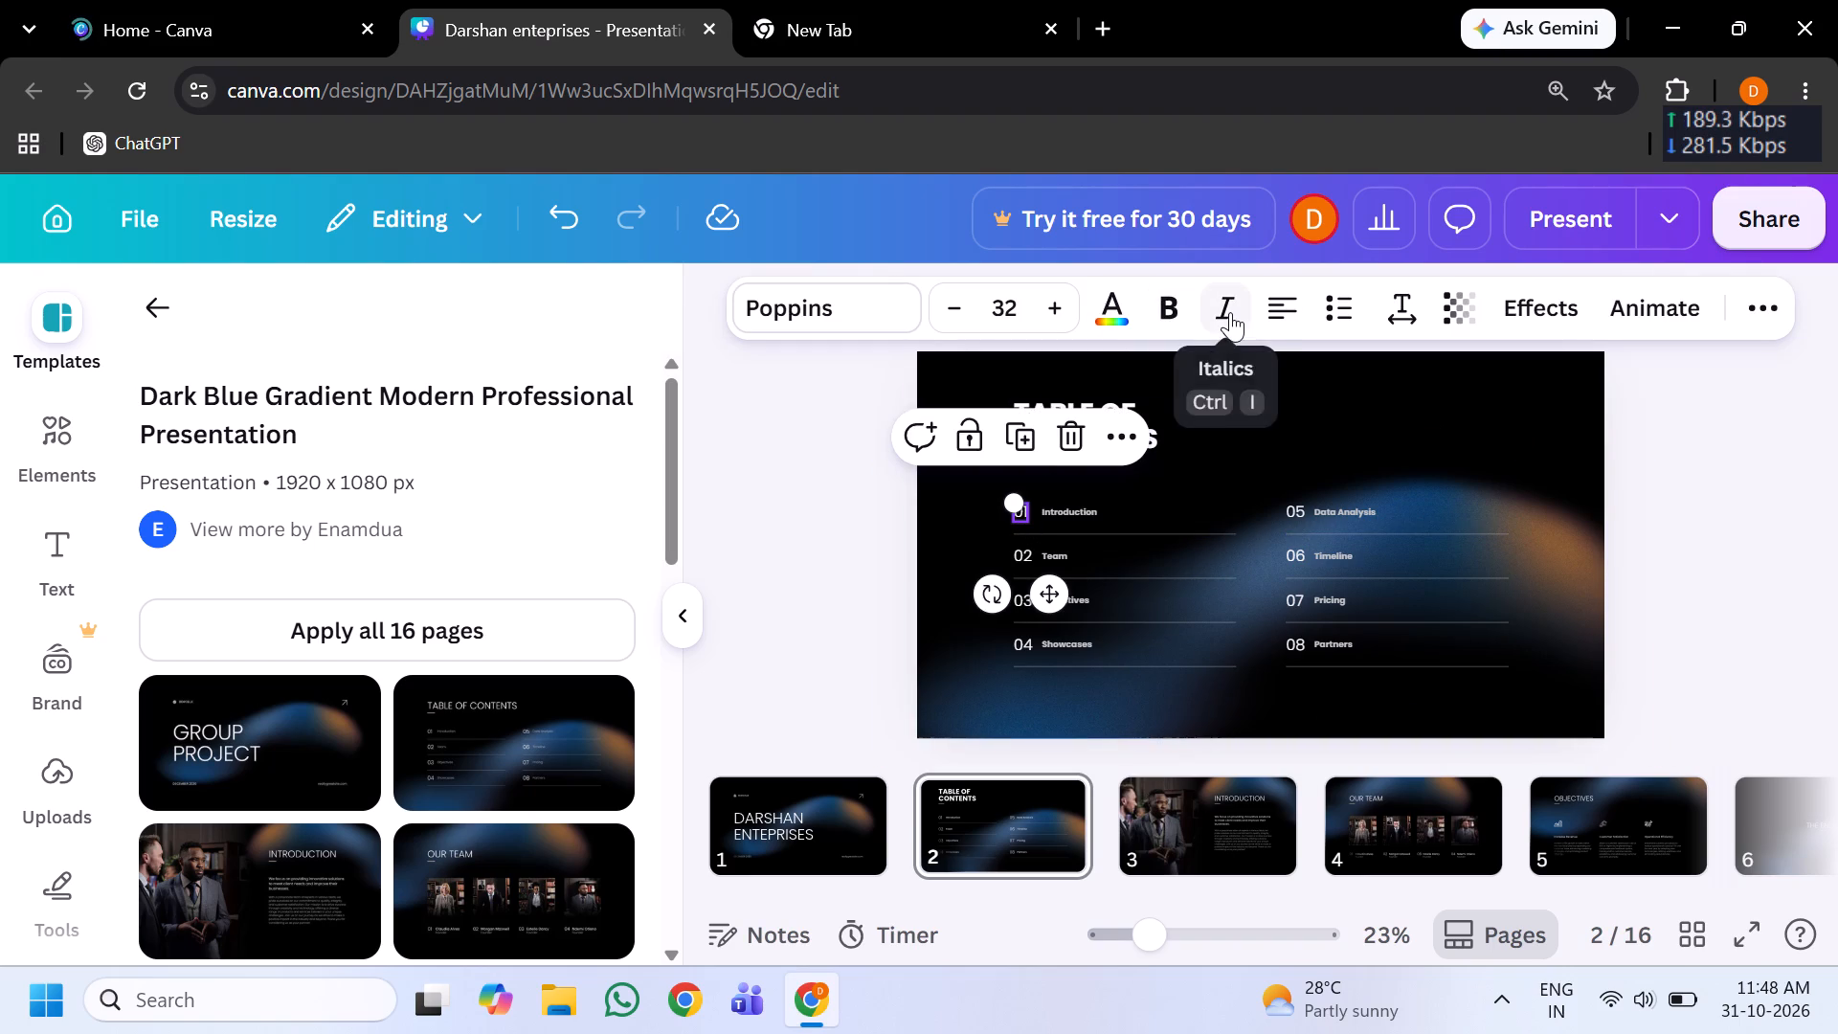
click(1230, 312)
click(1020, 562)
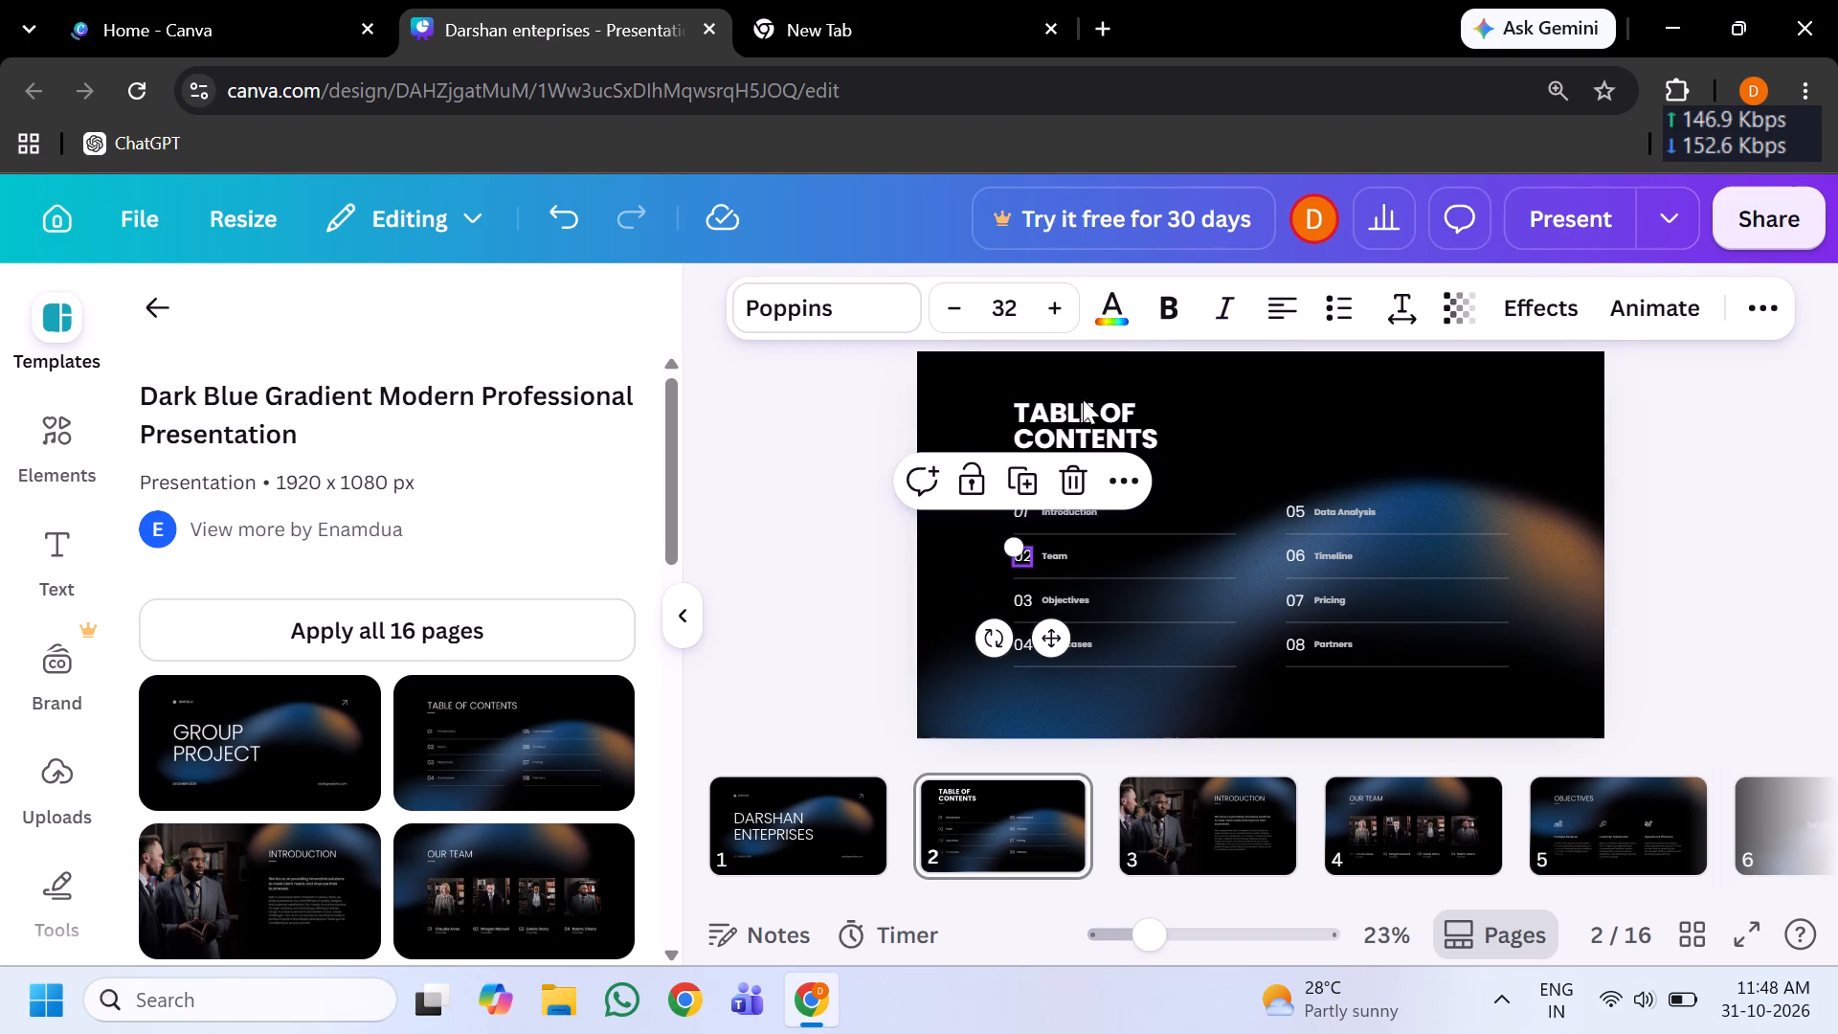
click(1219, 306)
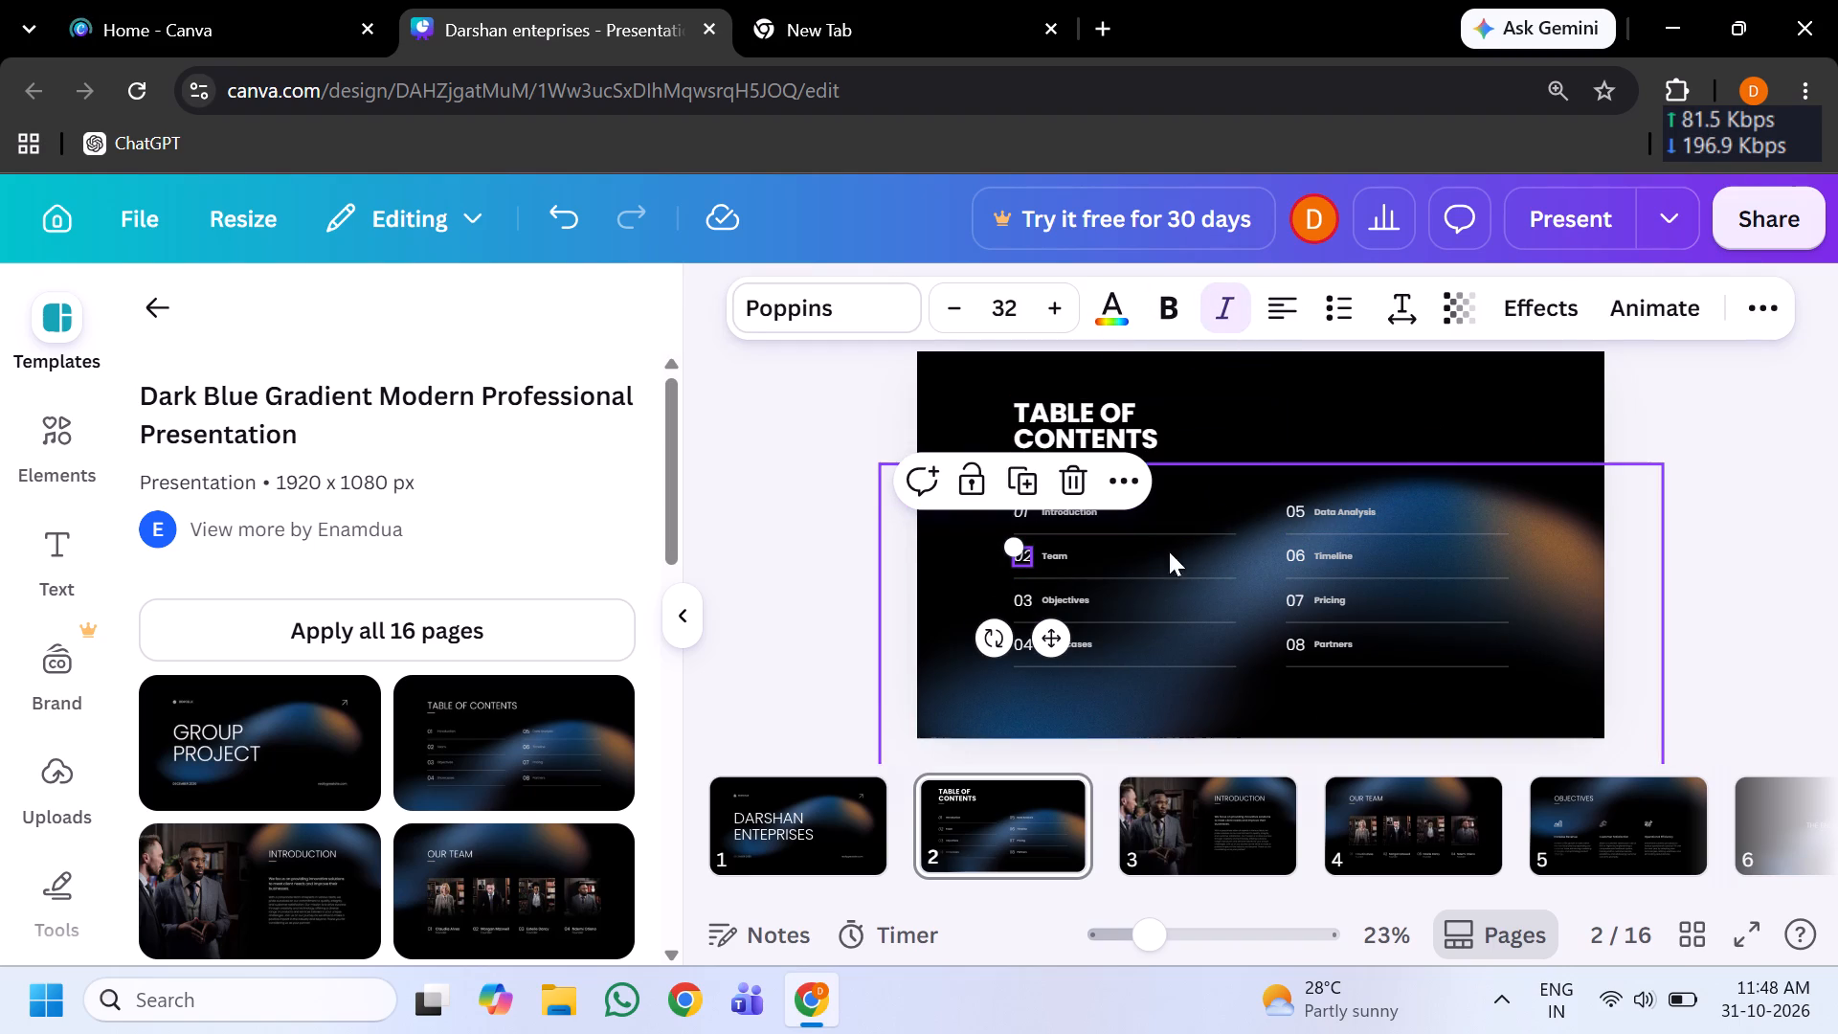
click(1022, 596)
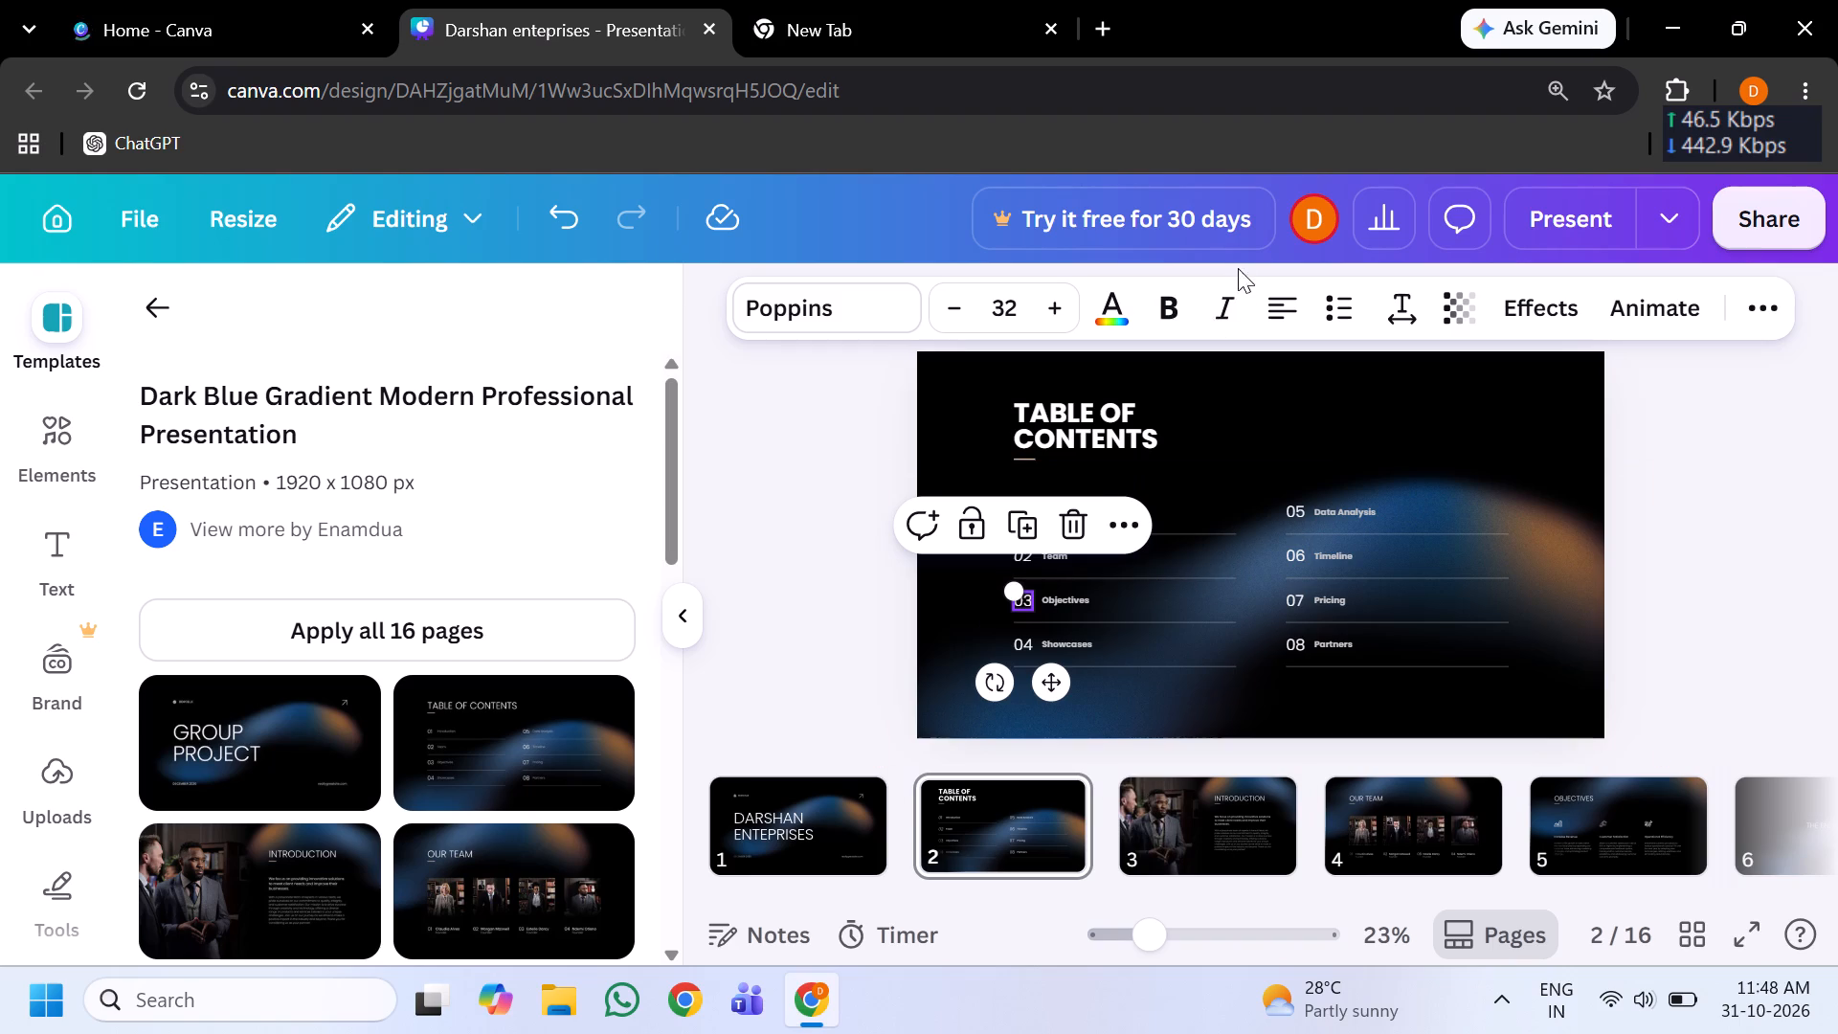
click(1233, 302)
click(1027, 649)
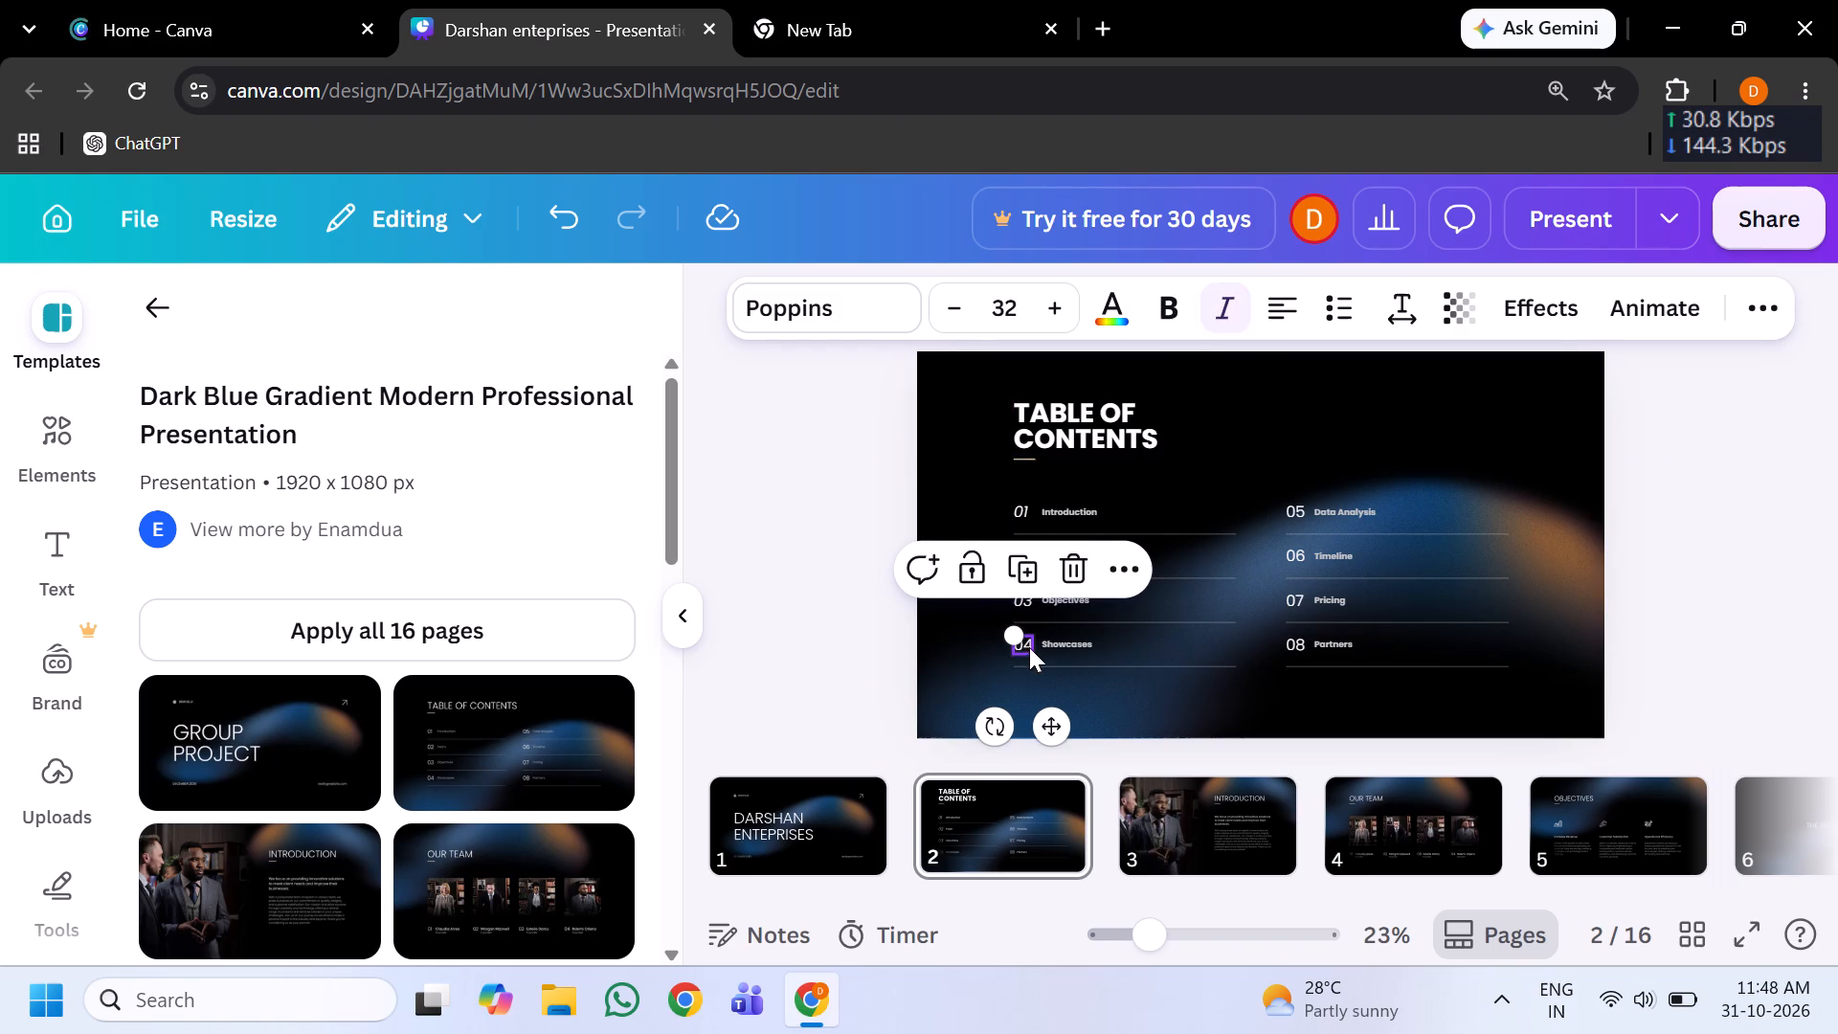
click(1222, 319)
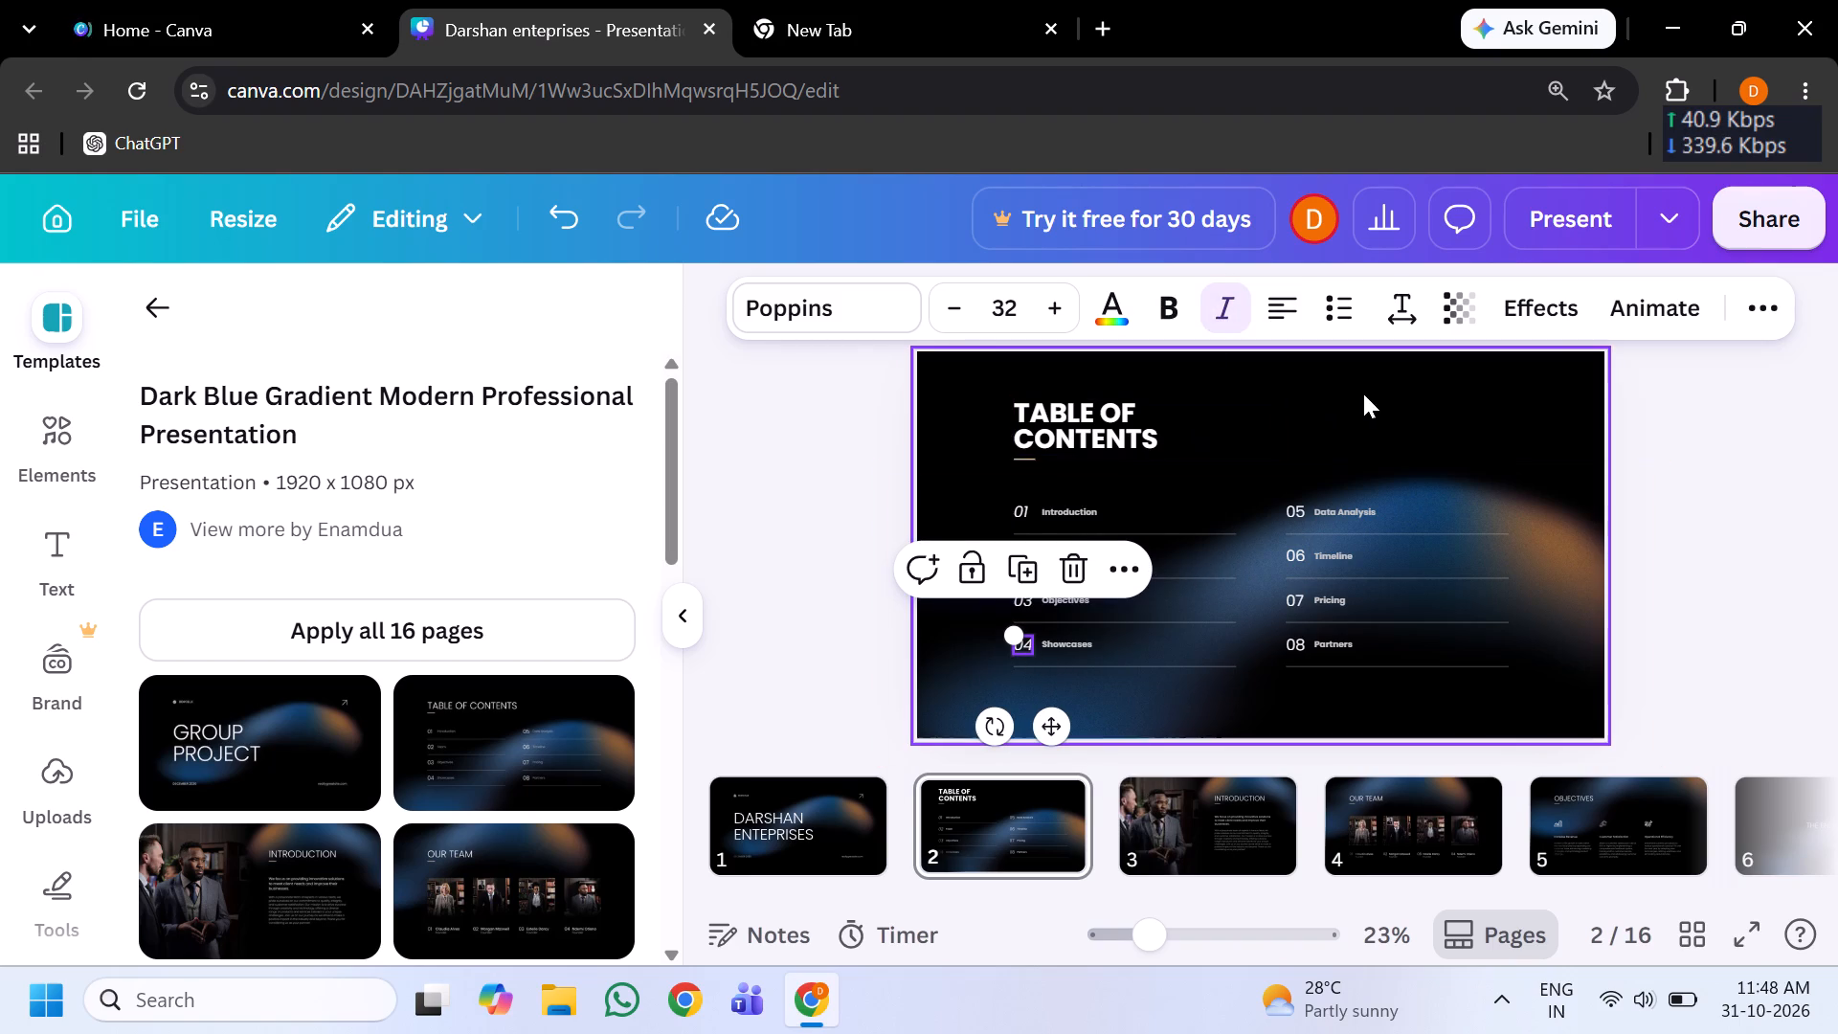
click(1393, 391)
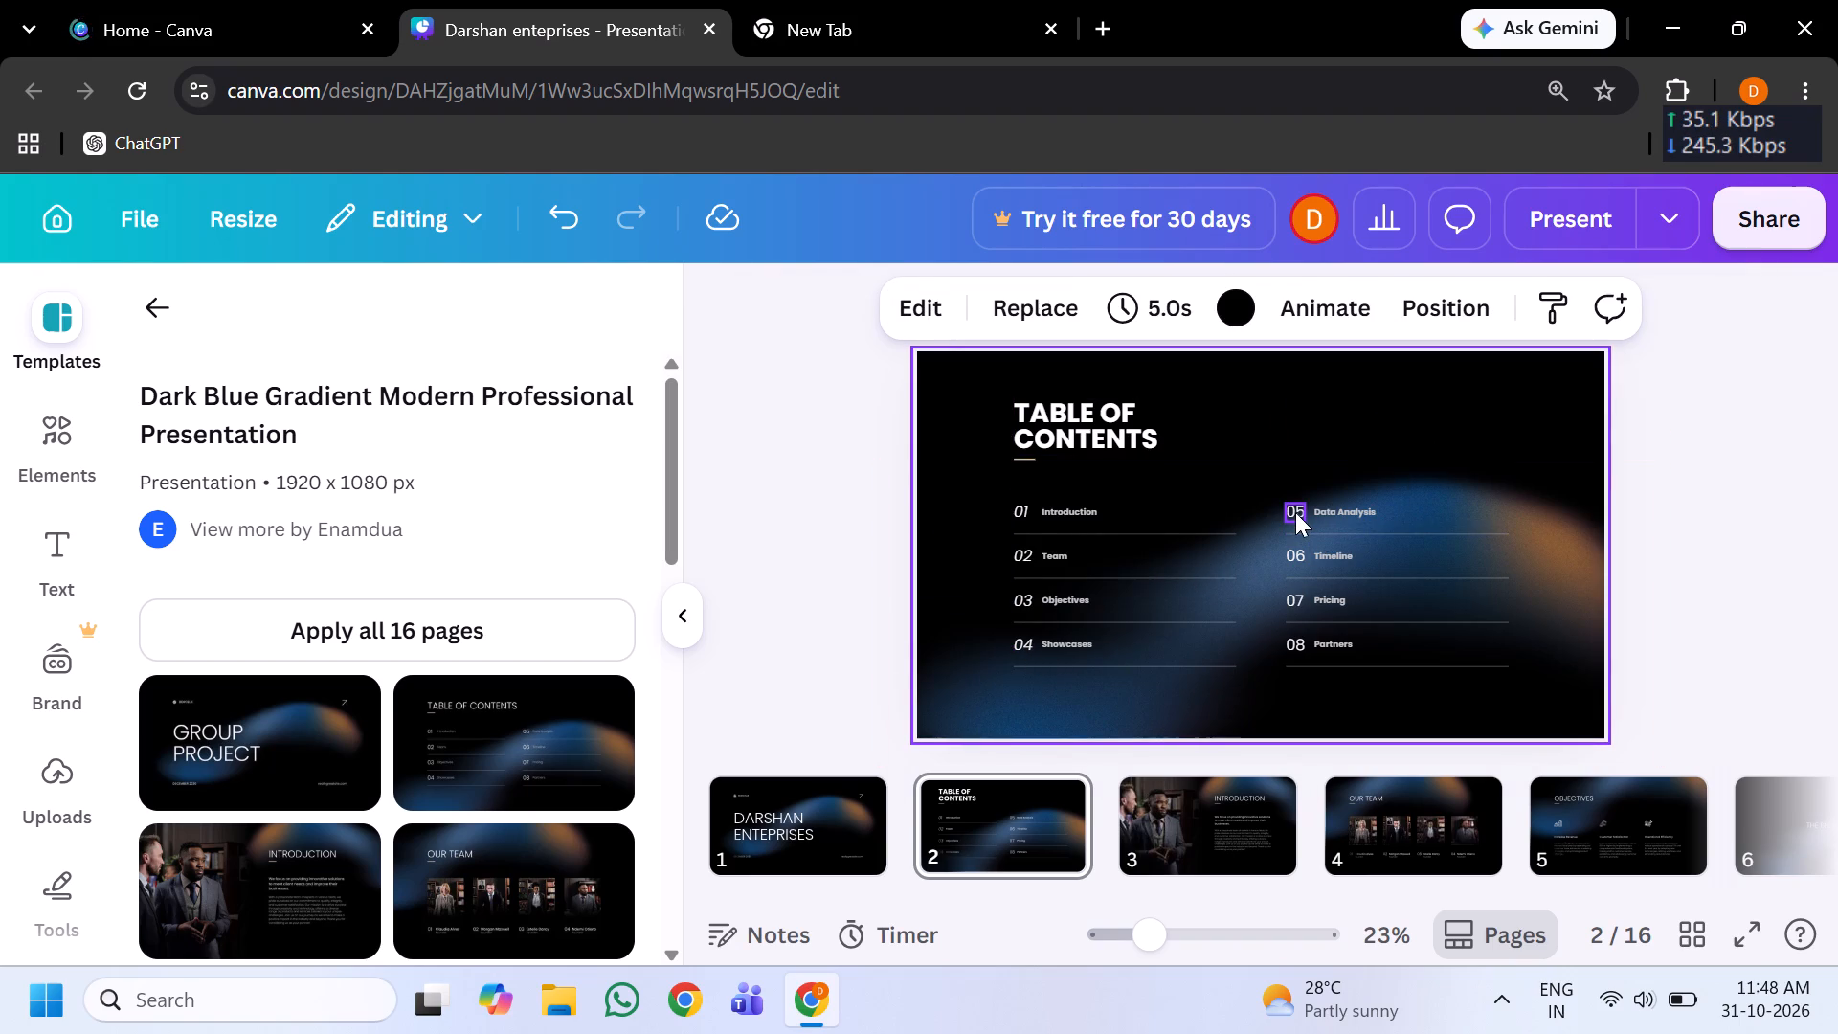
Italicise the second-column entry numbers 05, 06, 07 and 08 on the contents page.
click(1295, 512)
click(1223, 310)
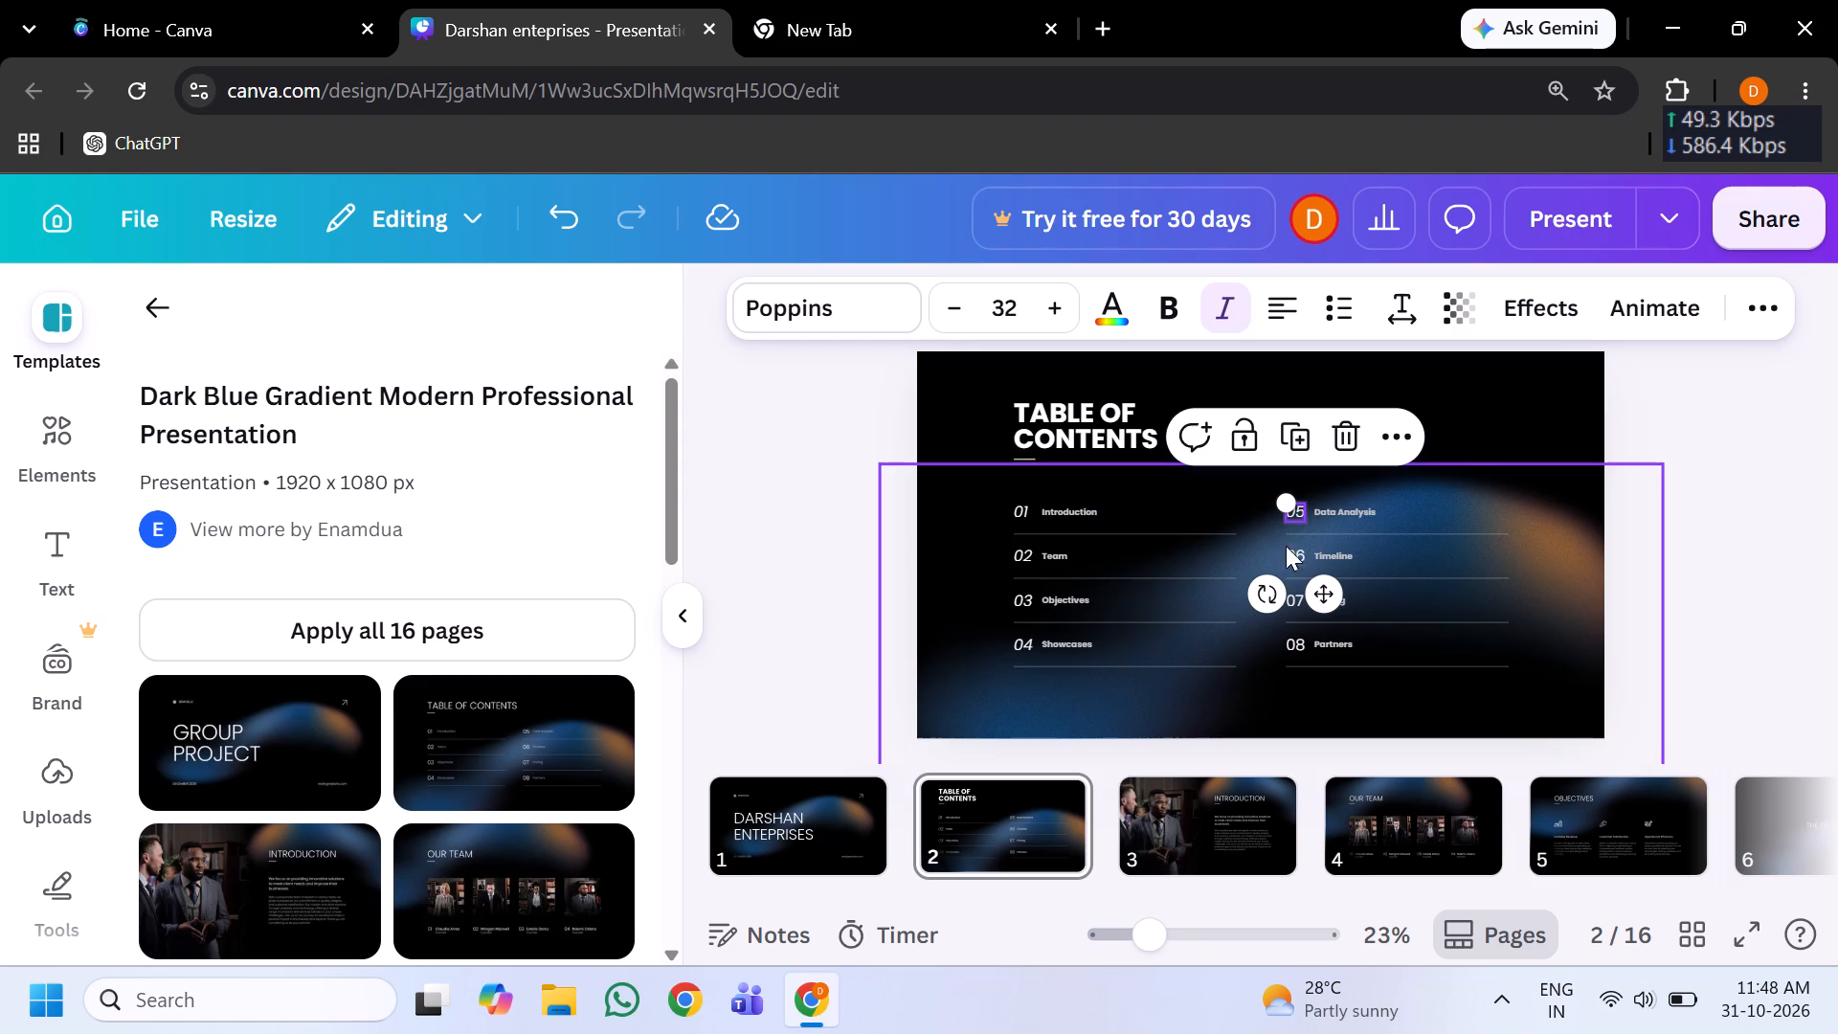
click(1292, 552)
click(1222, 305)
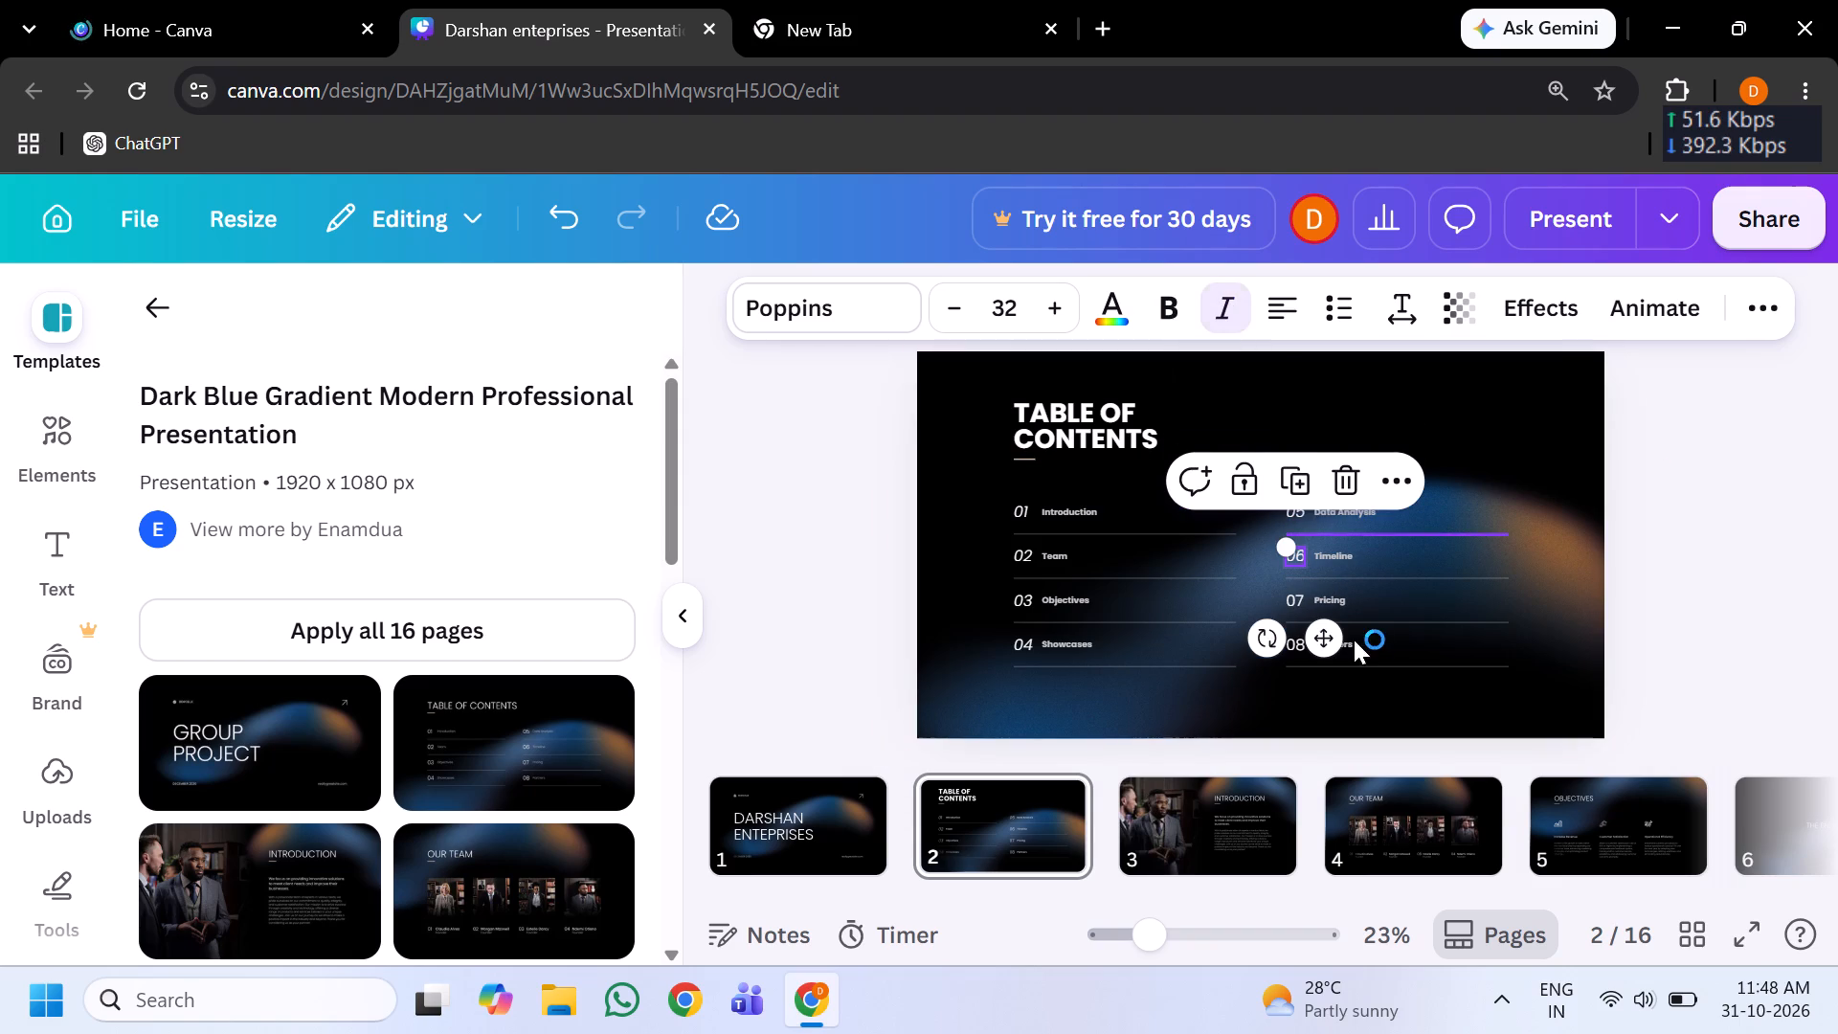
click(1296, 596)
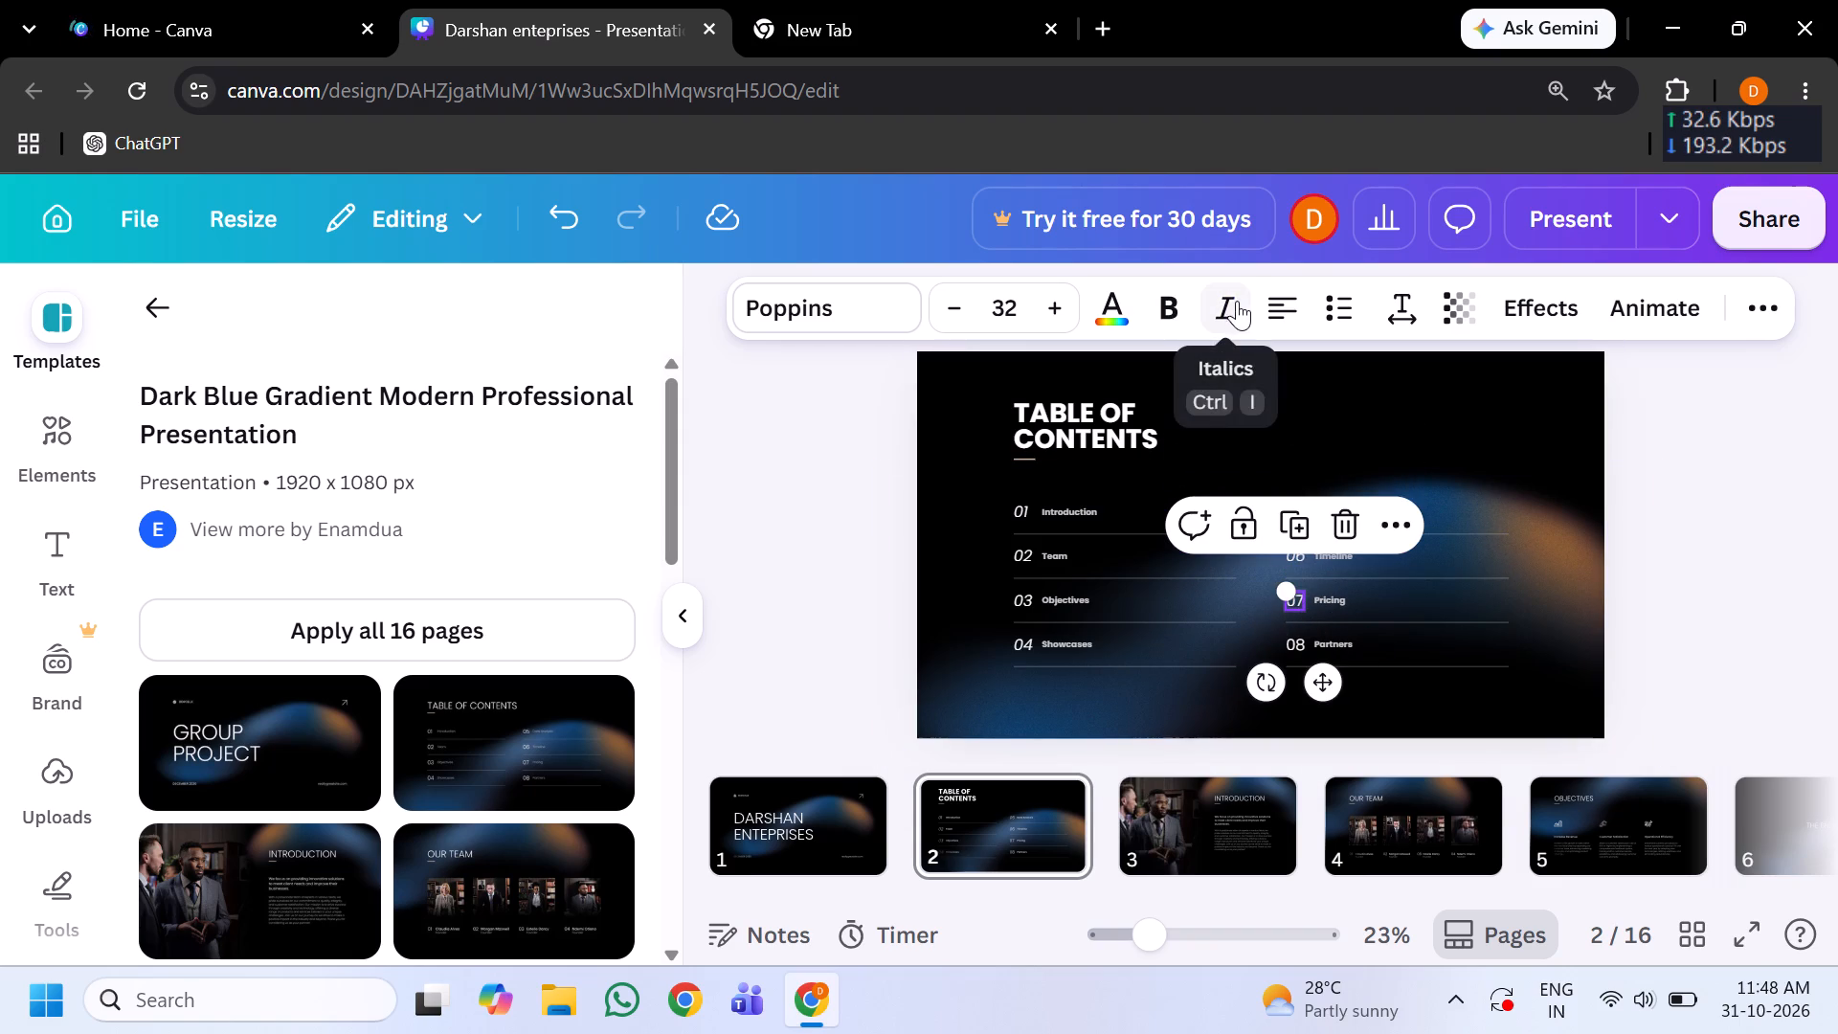
click(1237, 300)
click(1287, 638)
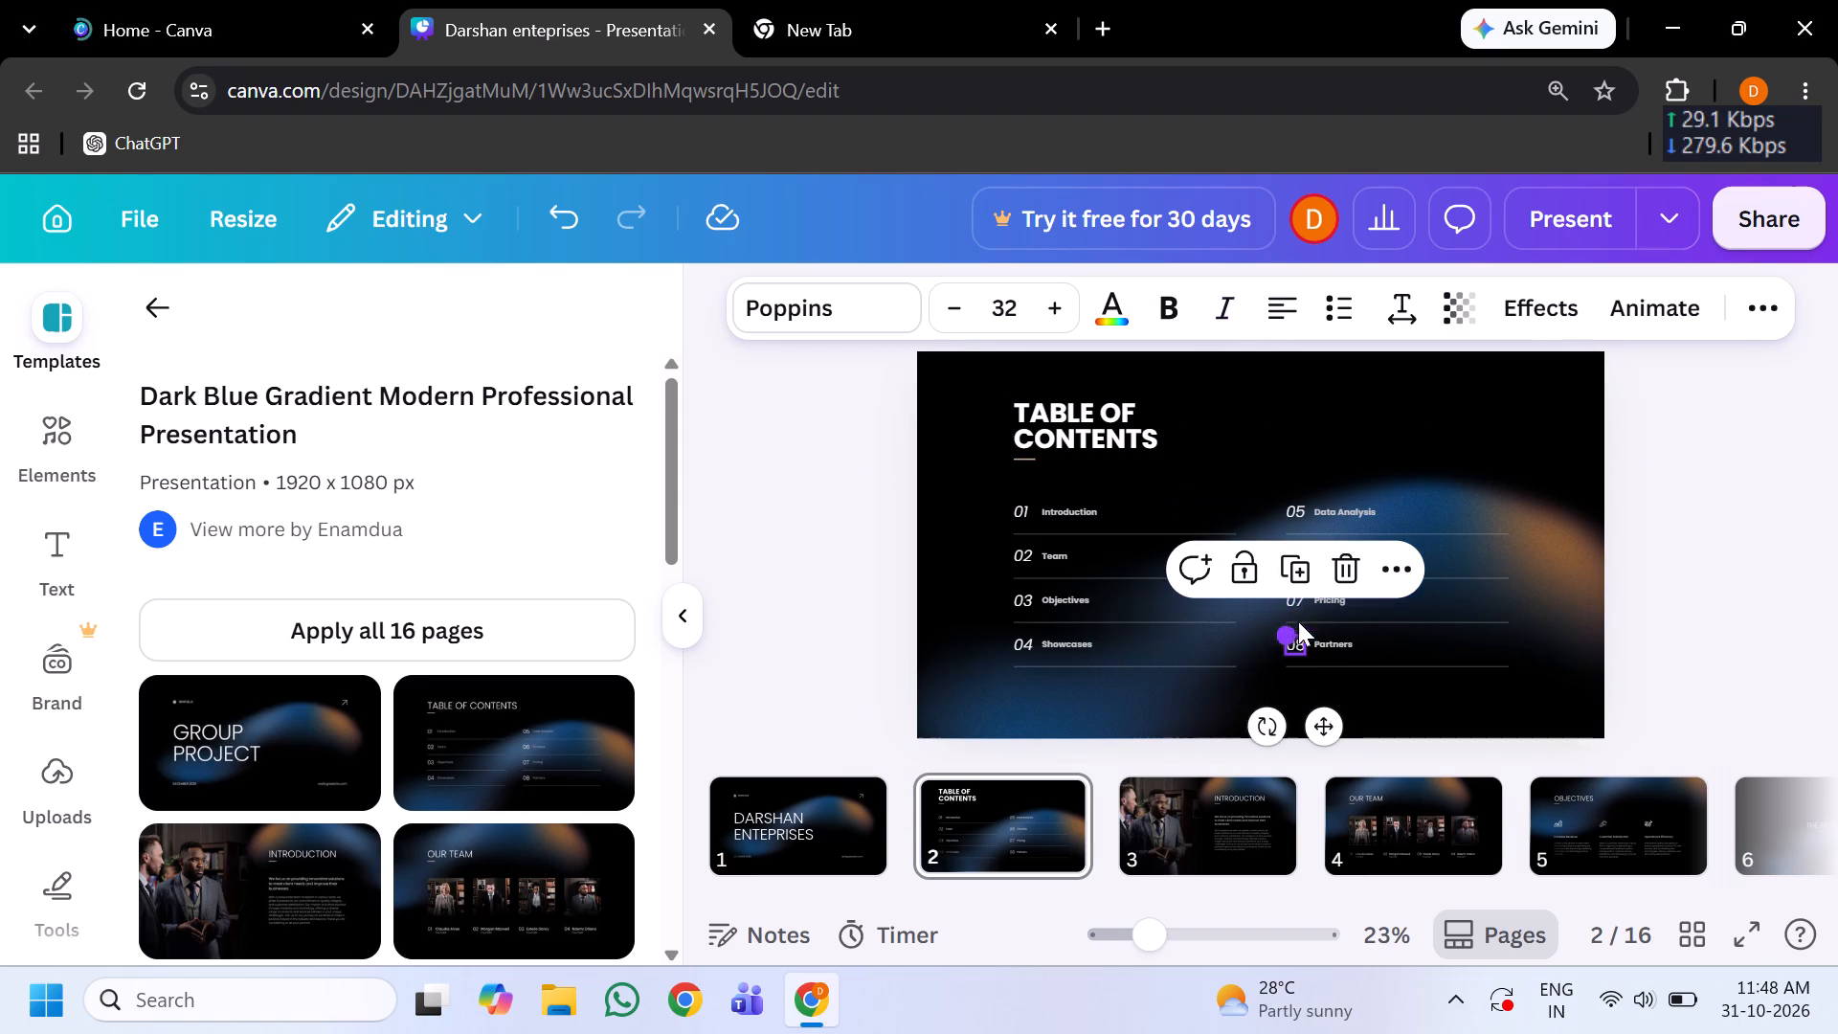
click(1215, 315)
click(1501, 406)
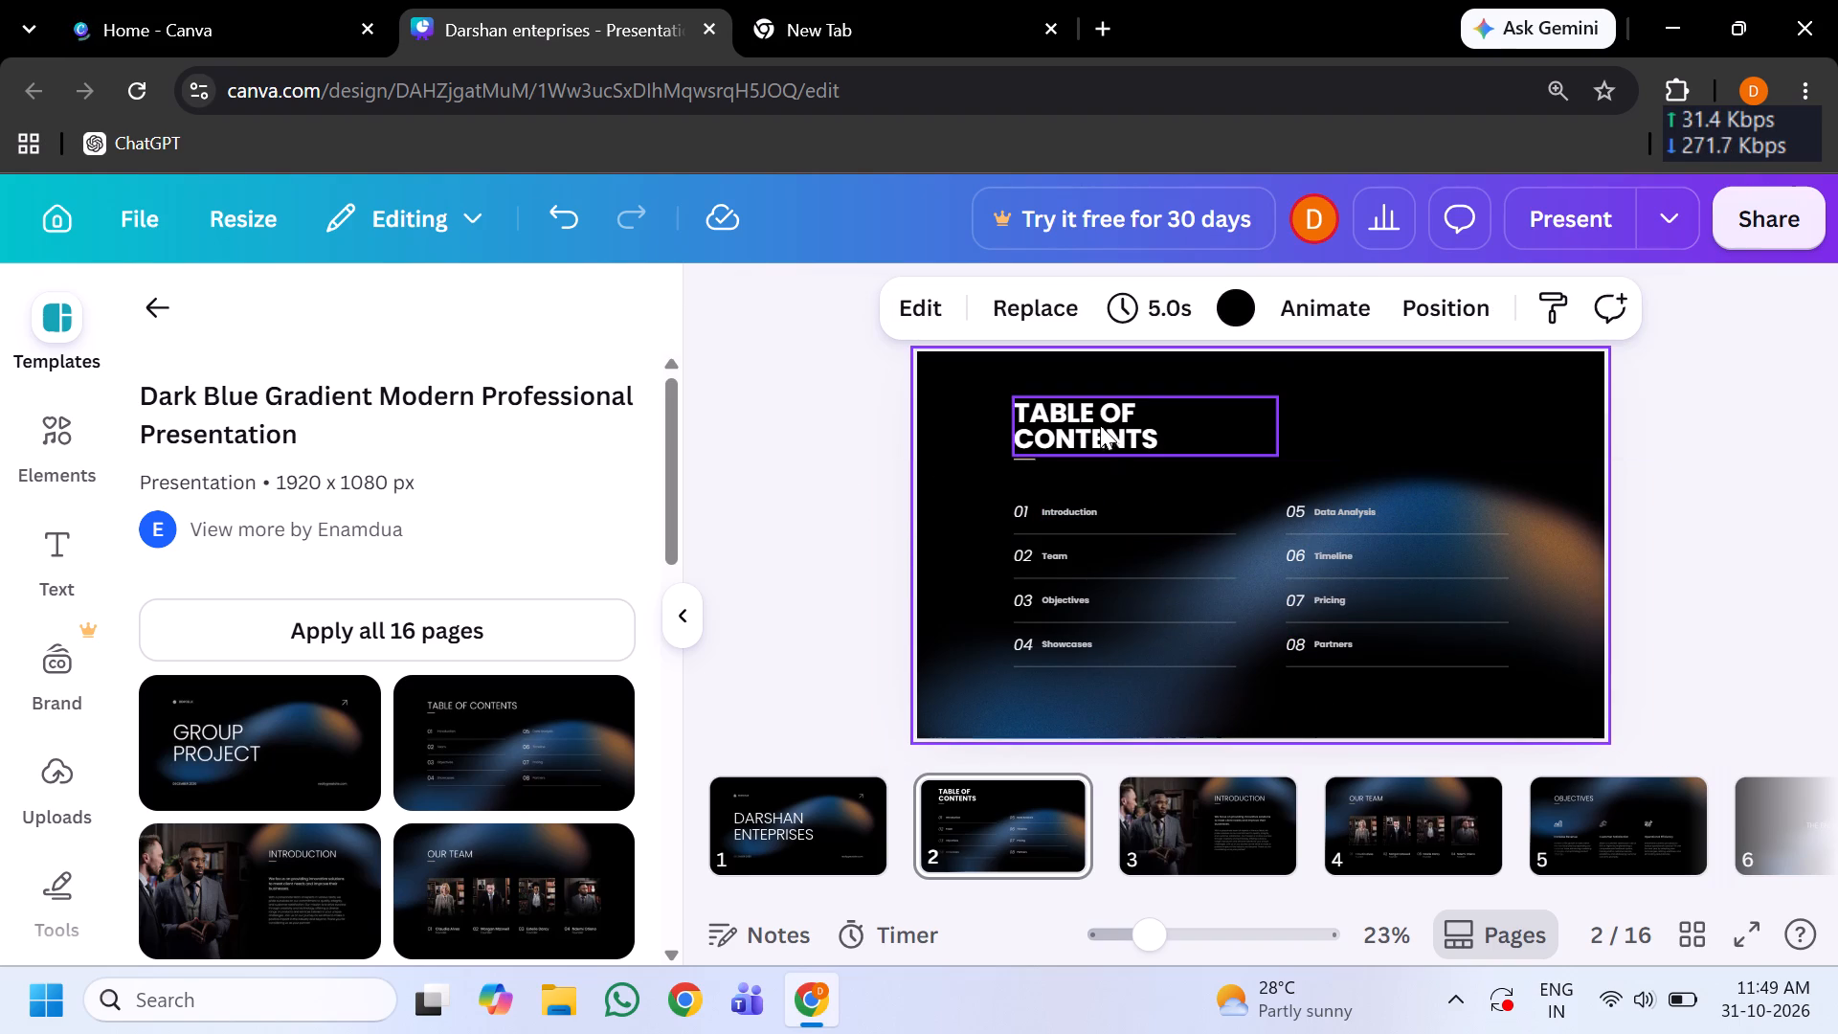
Widen the TABLE OF CONTENTS heading's text box on page 2 so the heading fits on one line.
click(1245, 422)
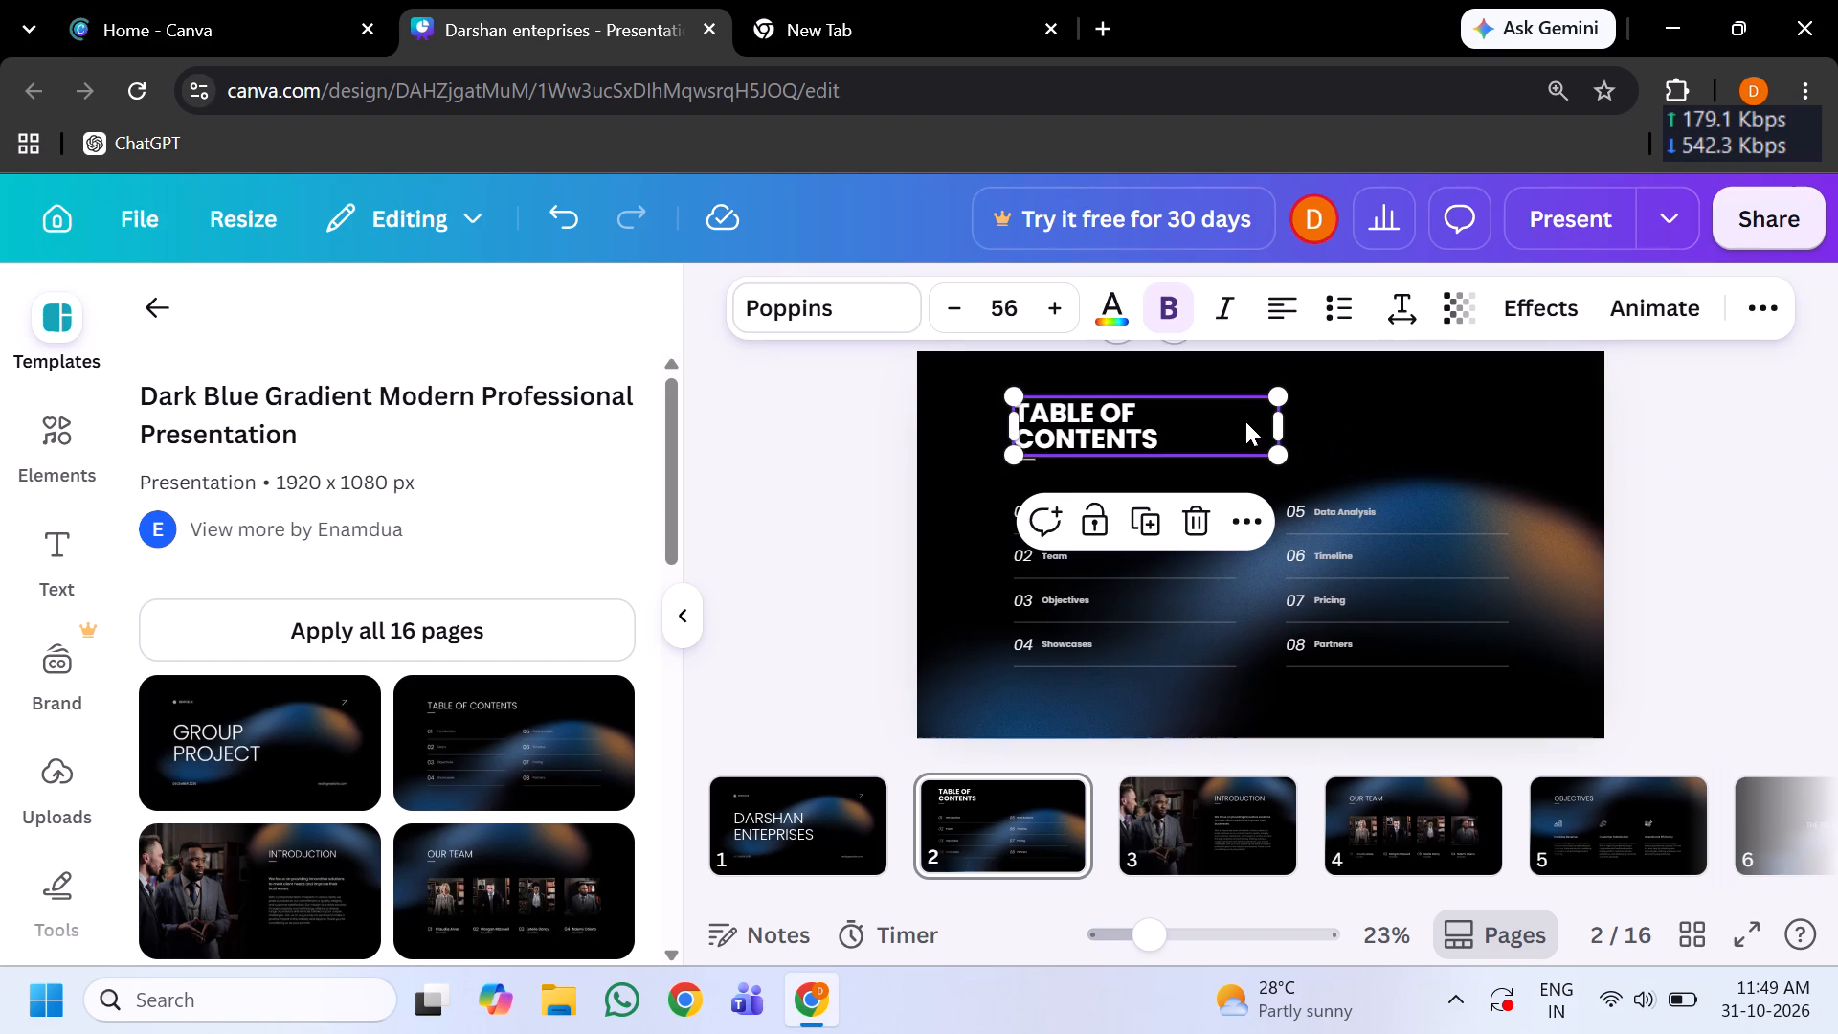
drag(1283, 421, 1367, 440)
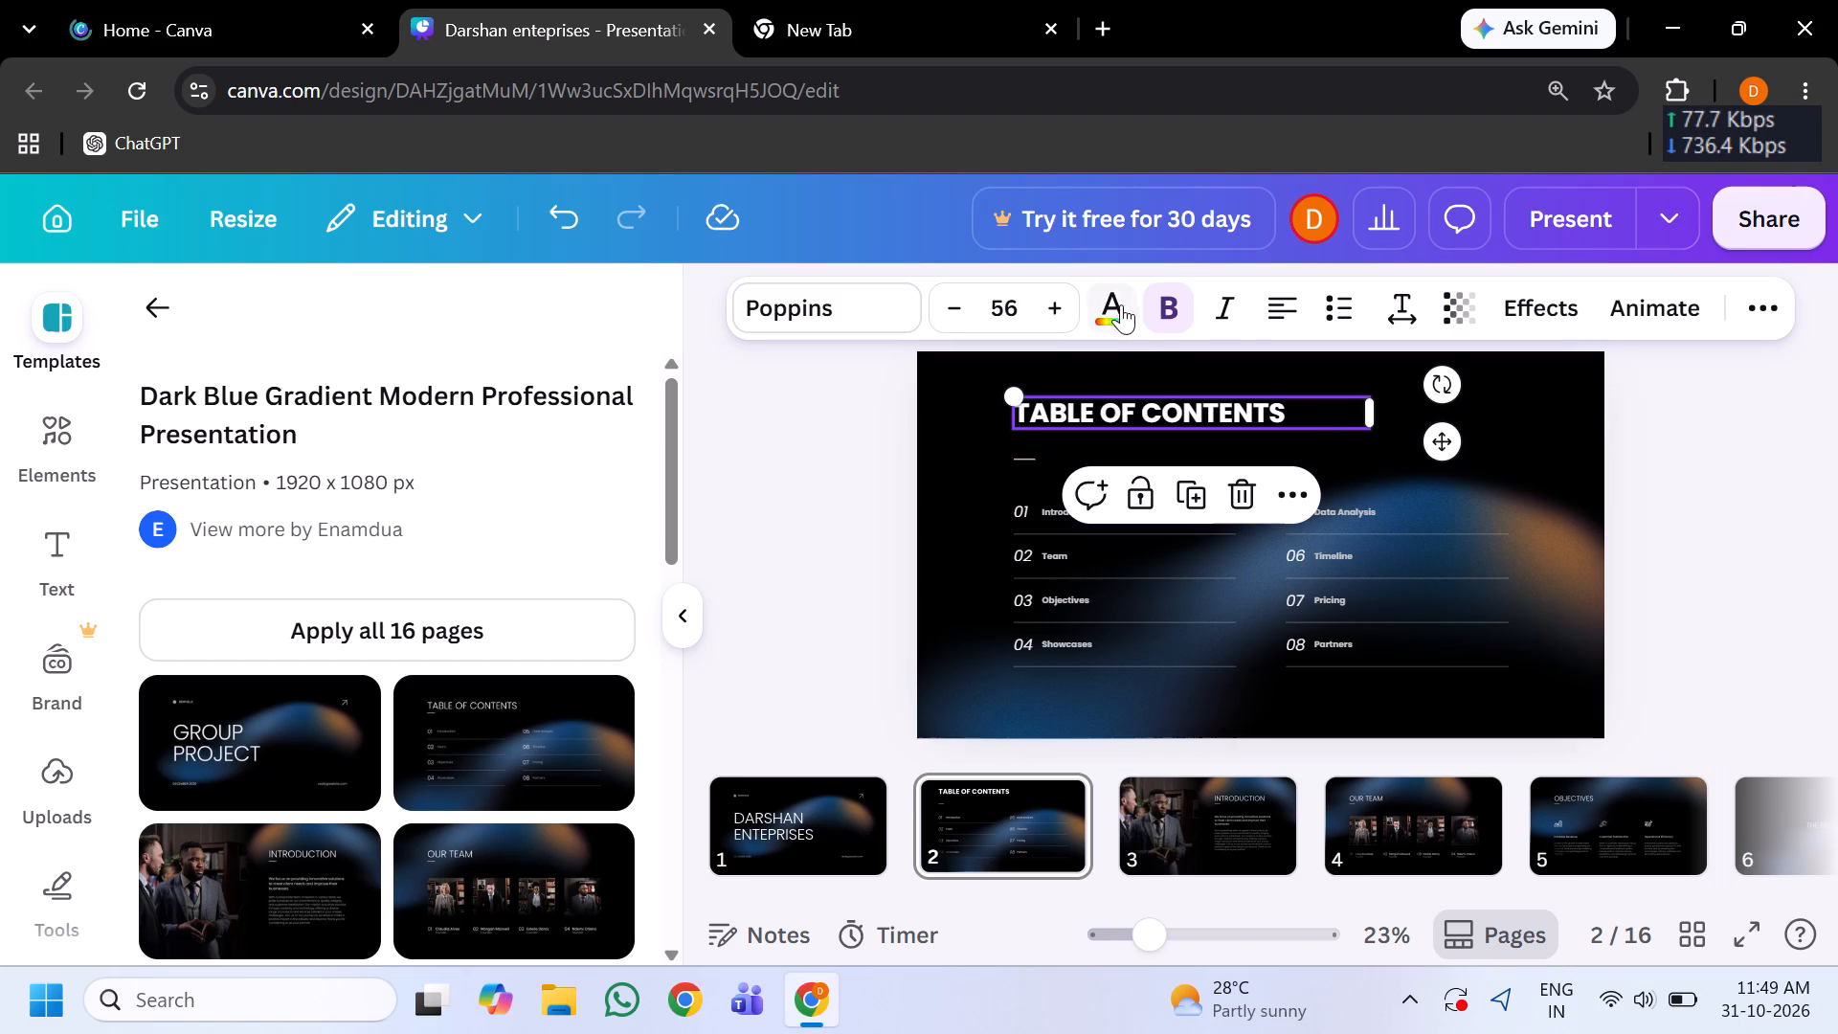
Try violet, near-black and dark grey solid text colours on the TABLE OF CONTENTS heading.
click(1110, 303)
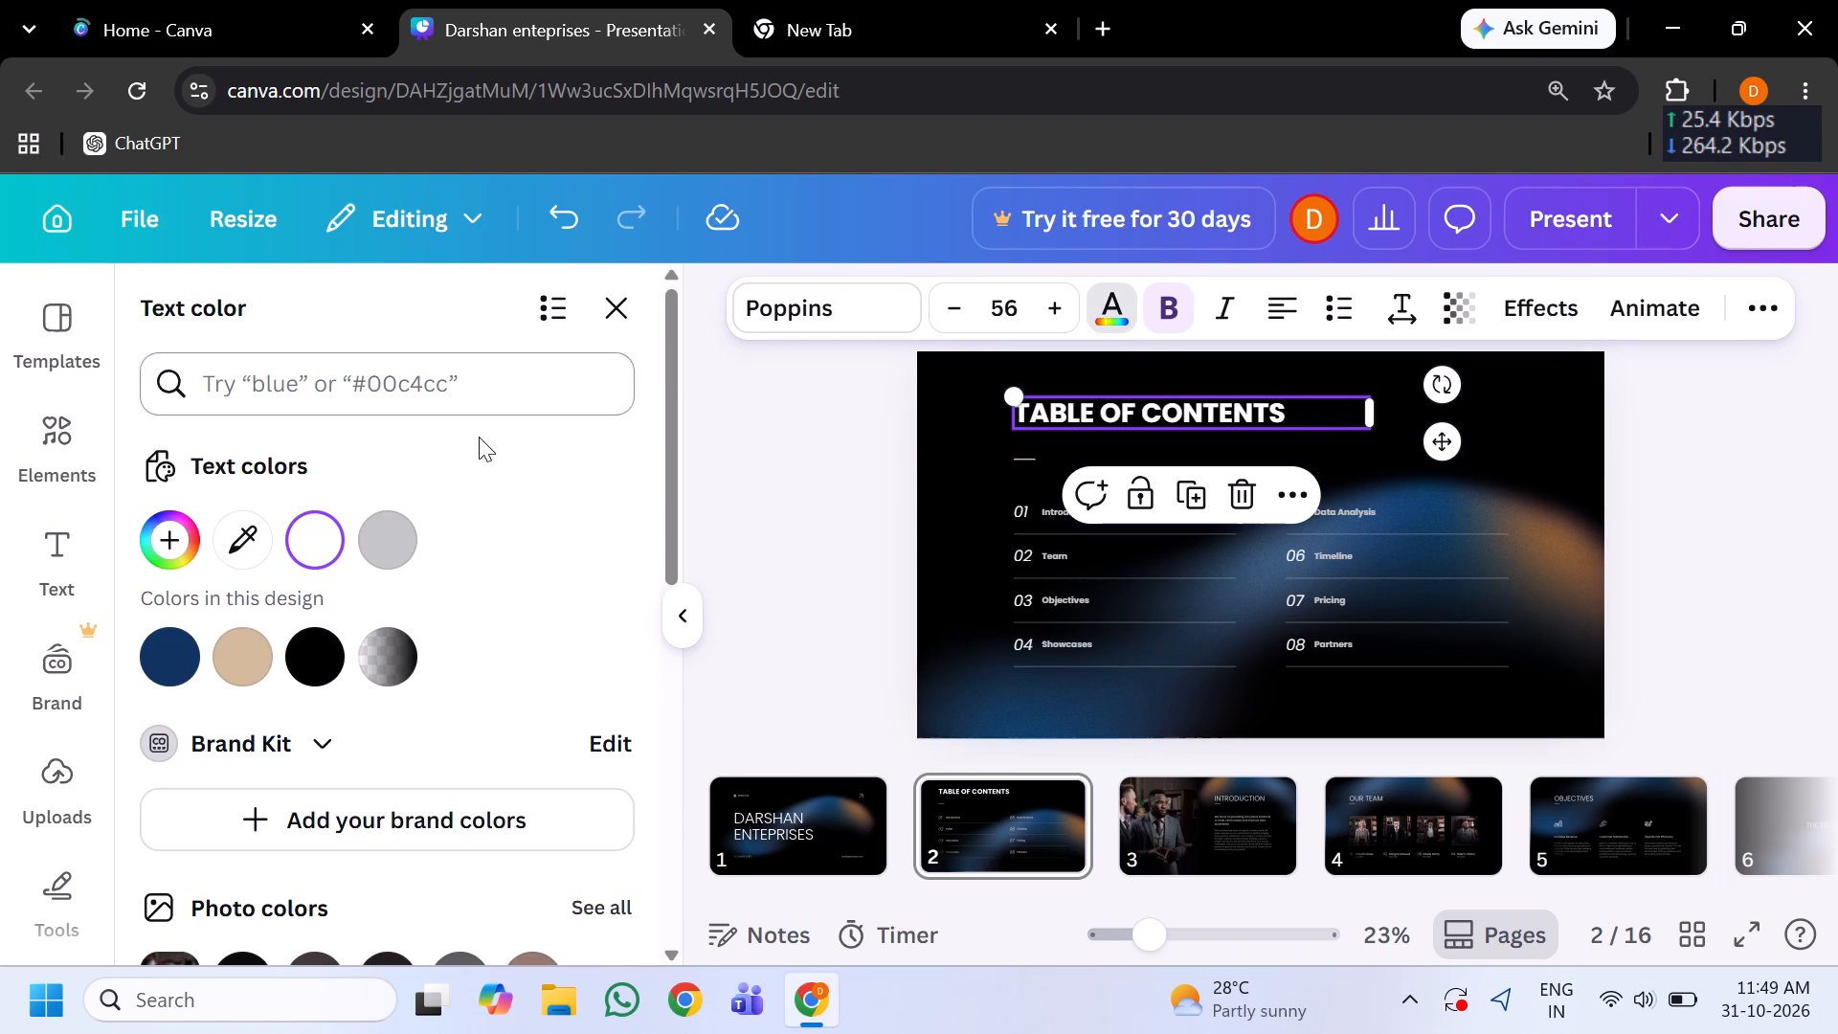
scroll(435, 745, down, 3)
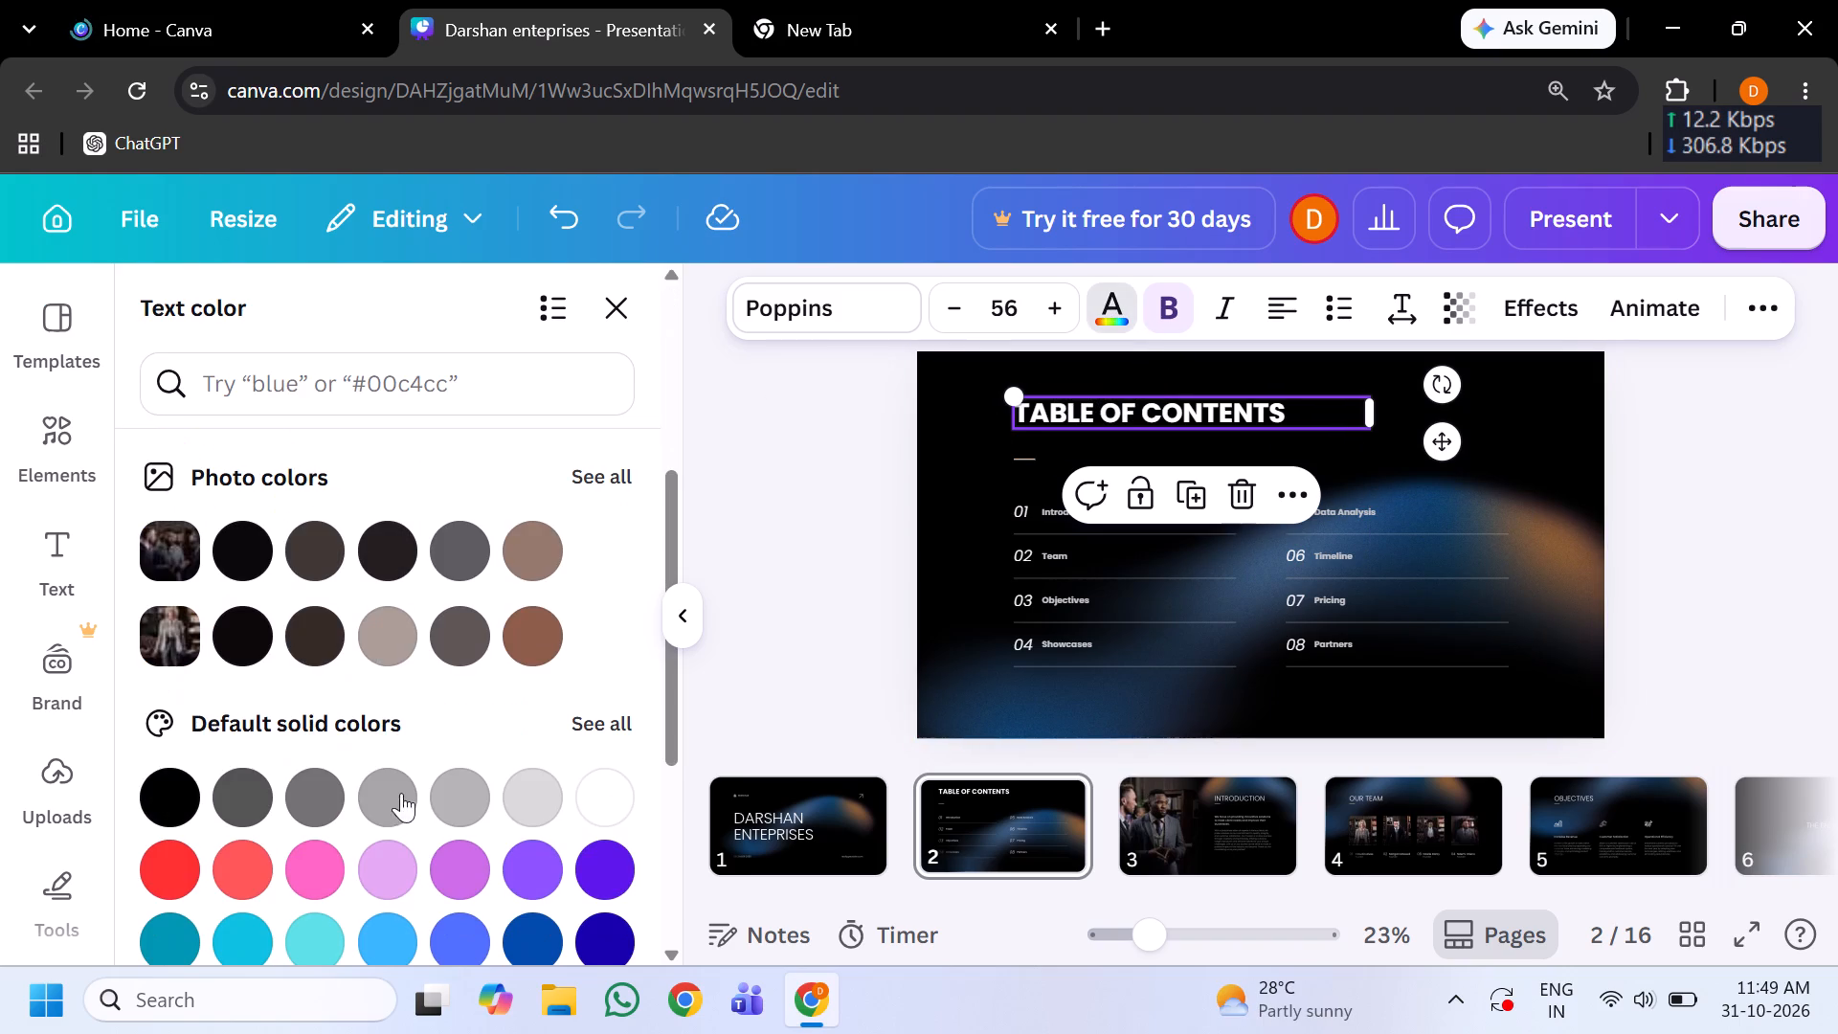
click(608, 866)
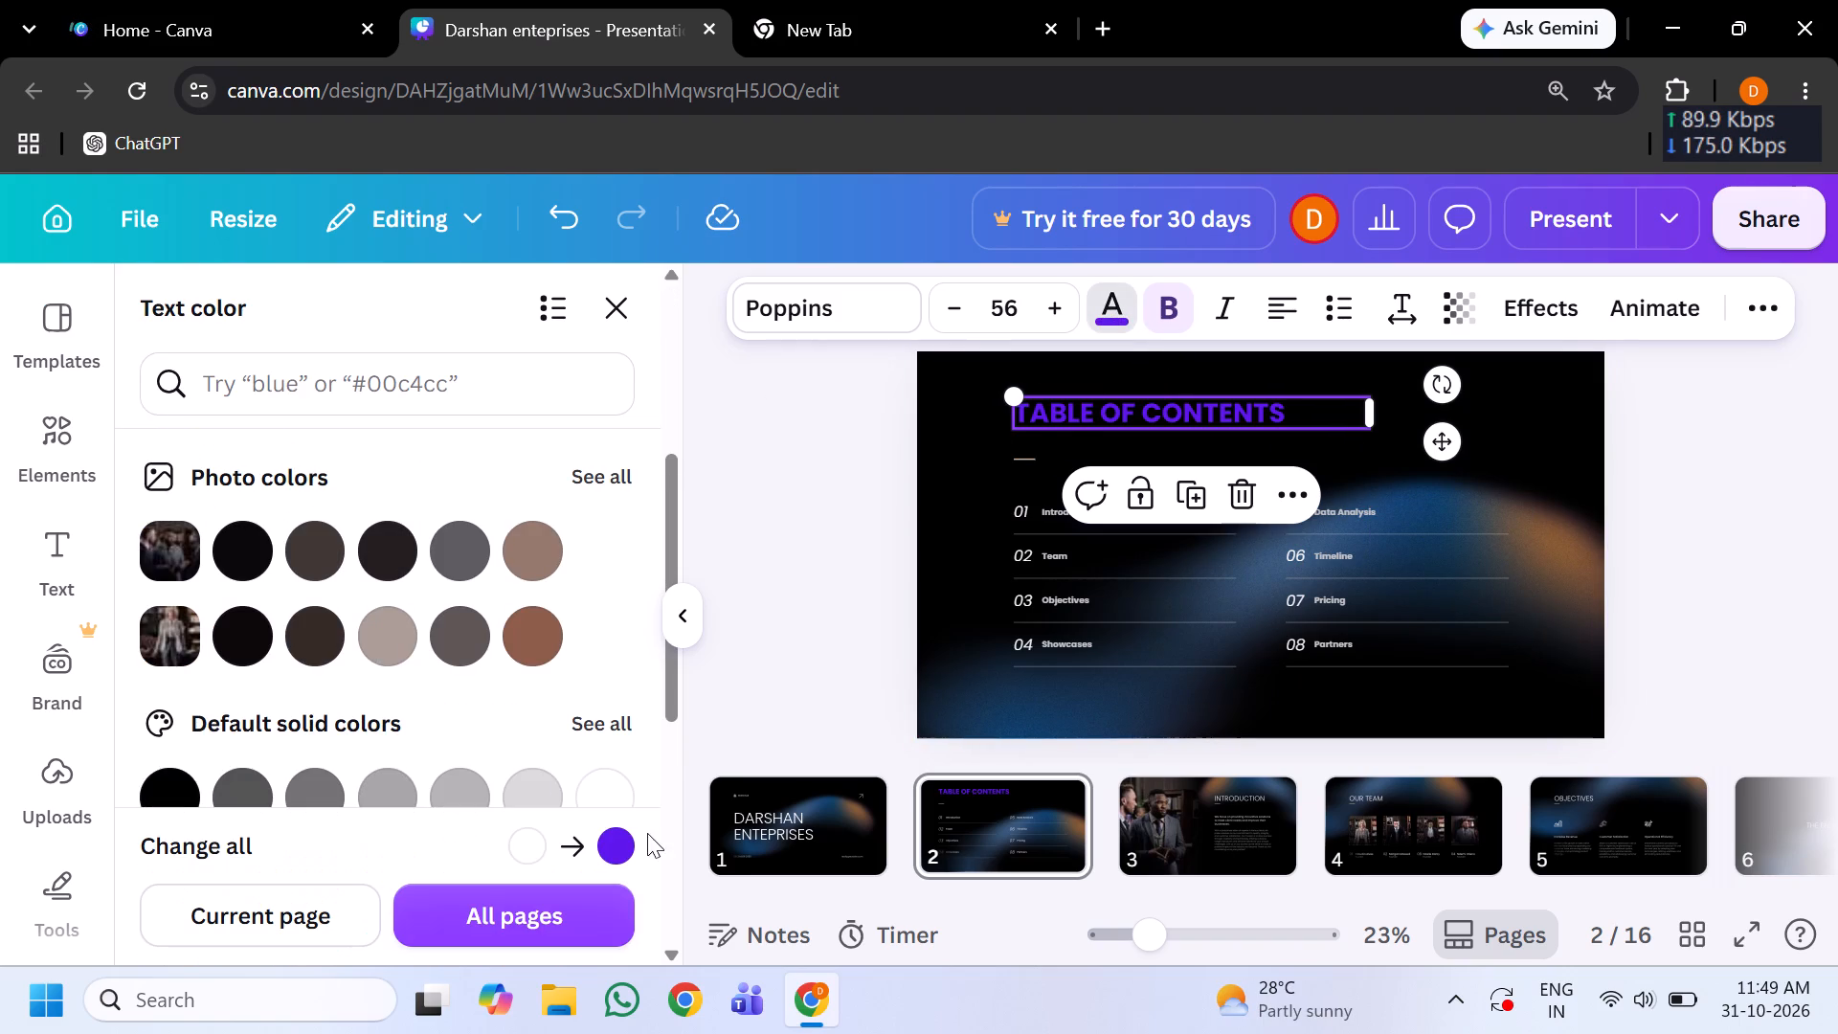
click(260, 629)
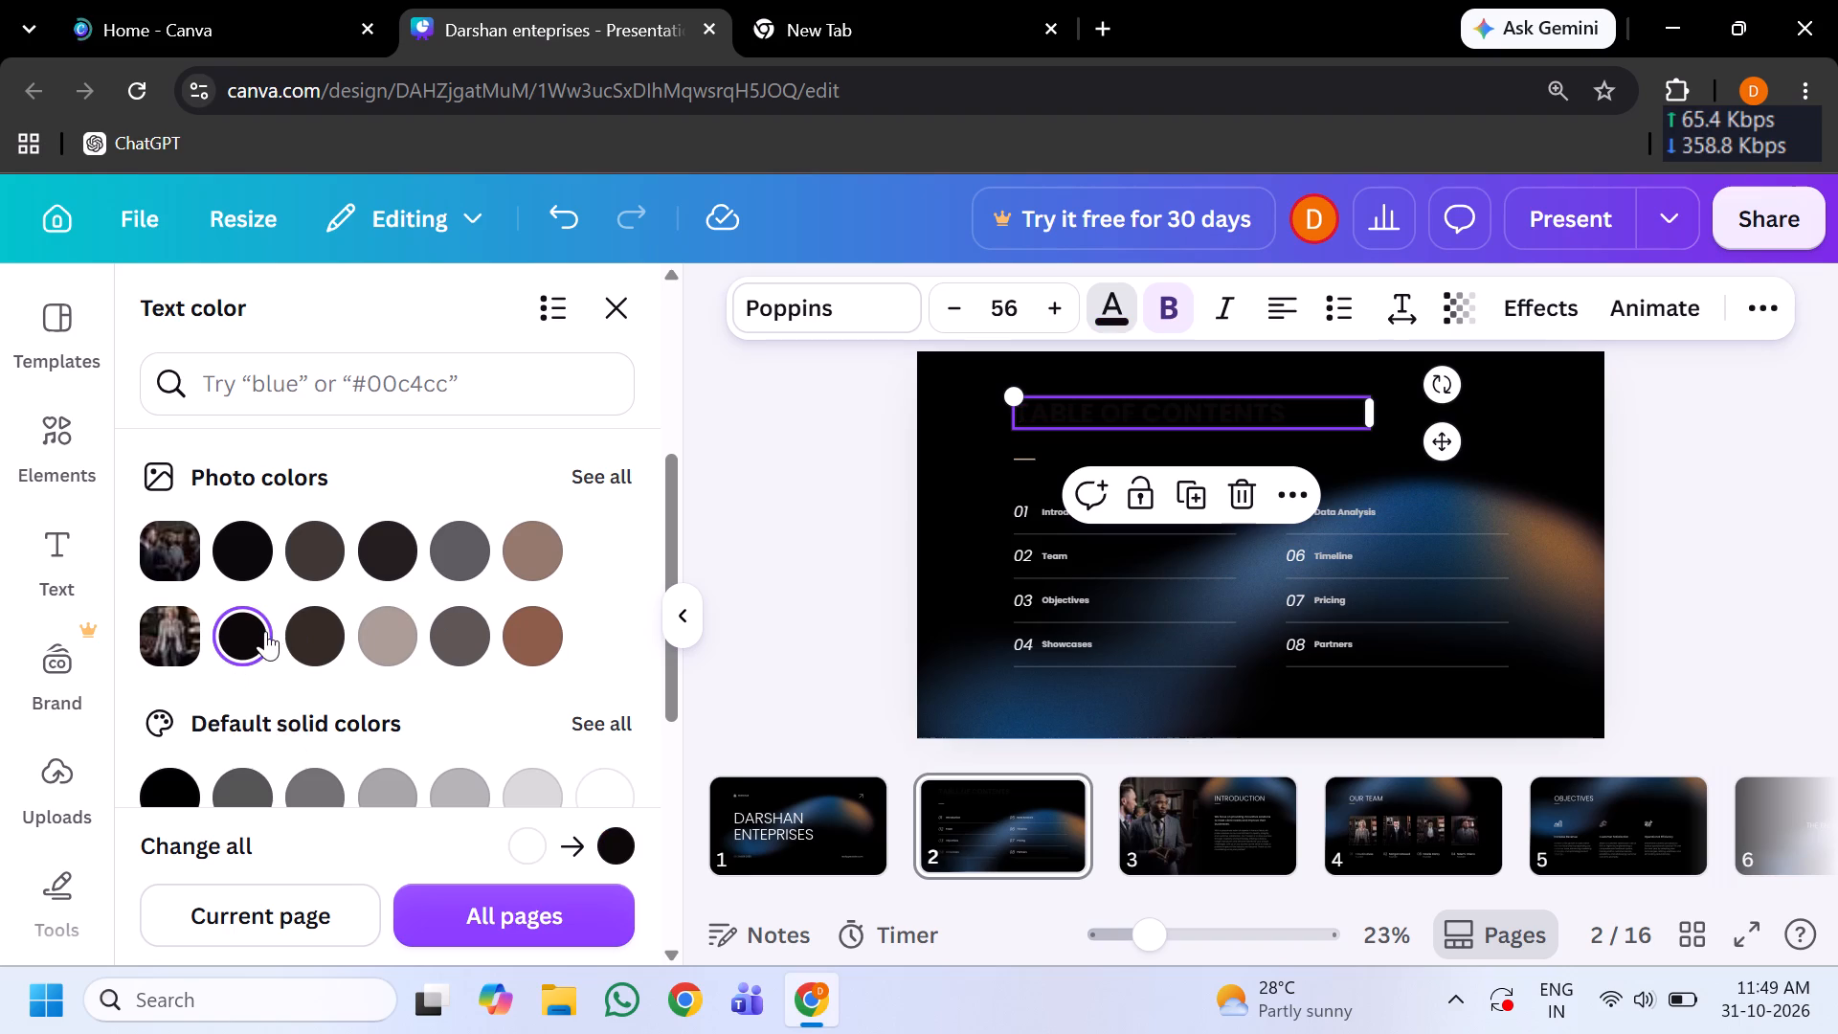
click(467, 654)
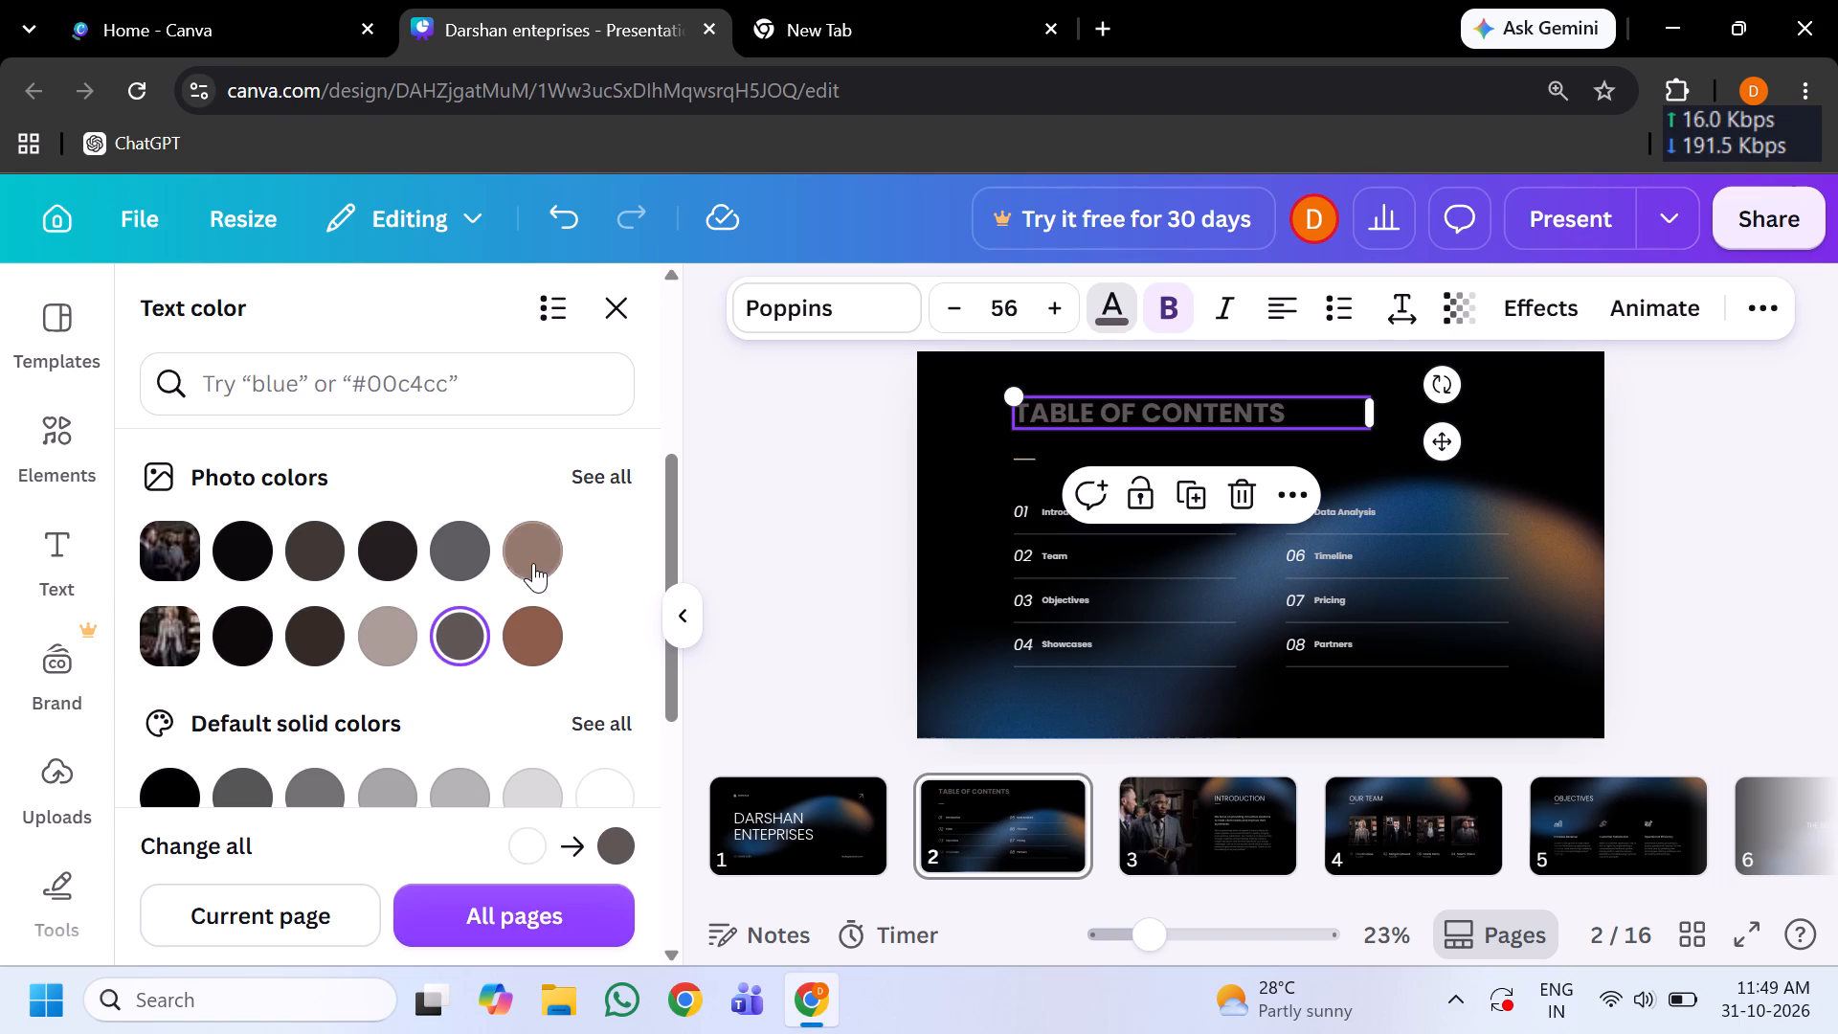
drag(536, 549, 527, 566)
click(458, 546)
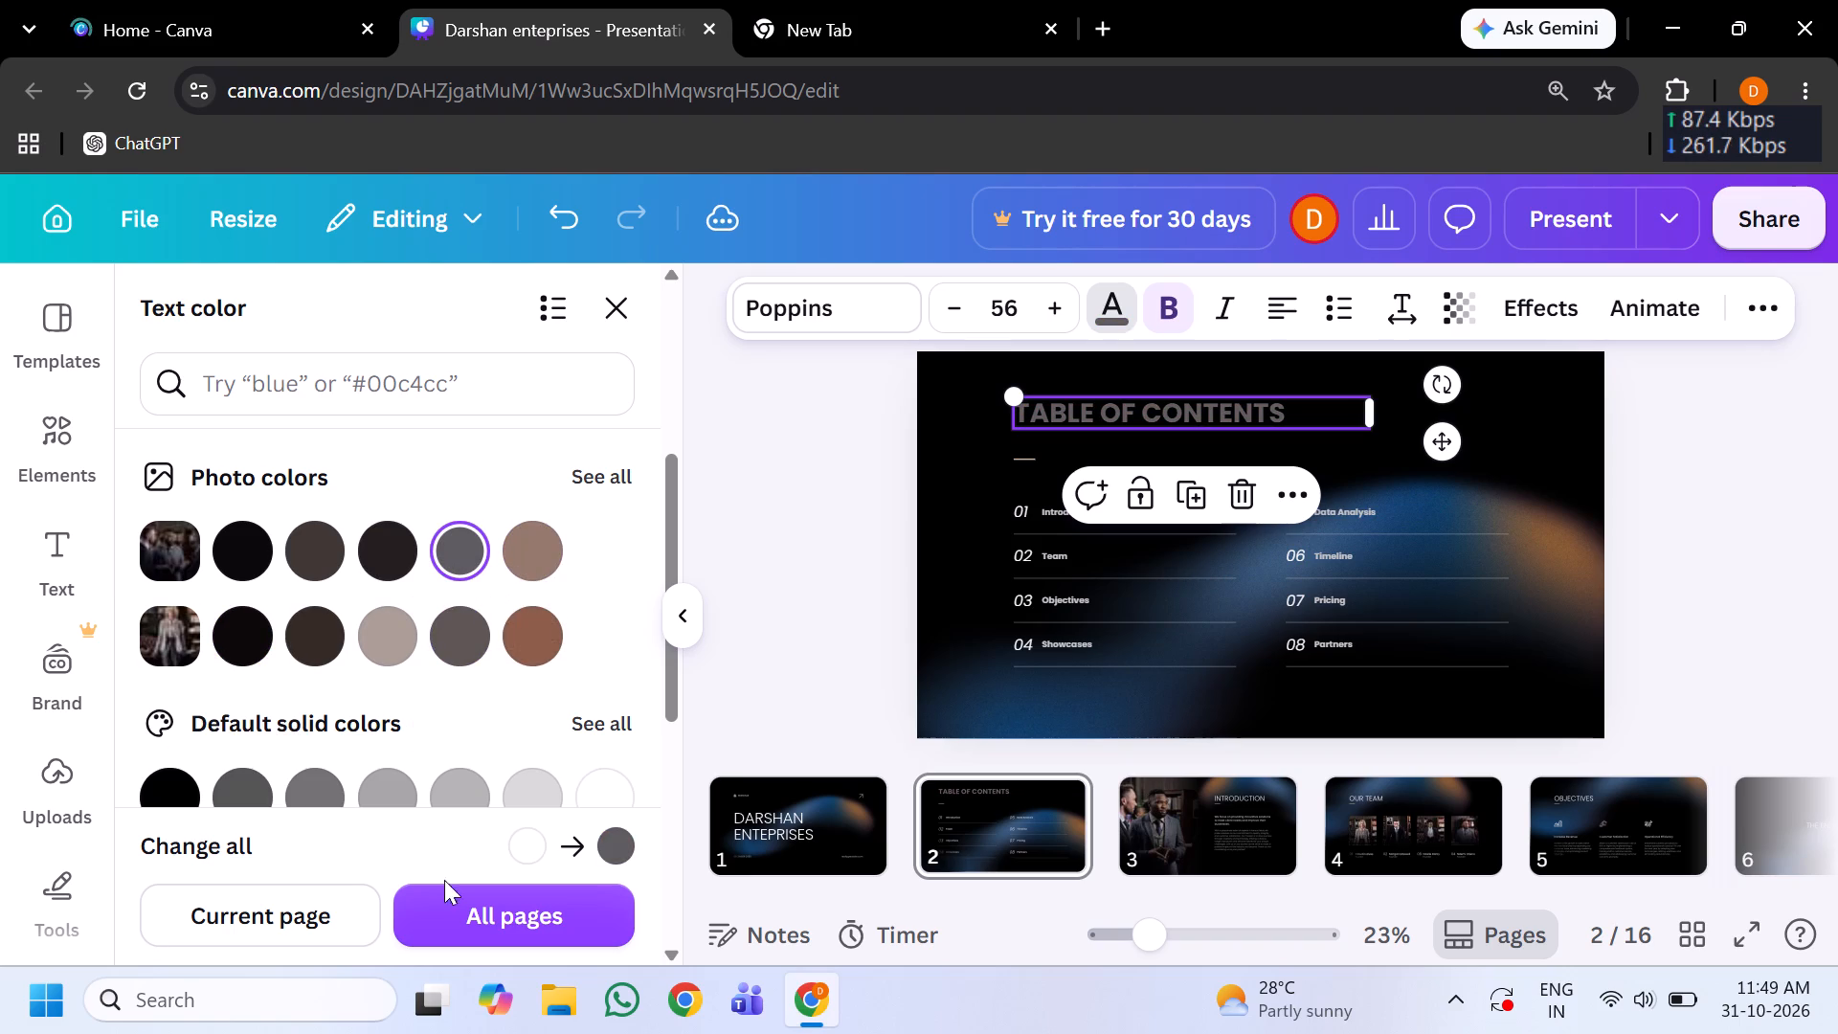
Colour the TABLE OF CONTENTS heading with the red-to-orange linear gradient #ff3131, #ff914d.
scroll(392, 578, down, 4)
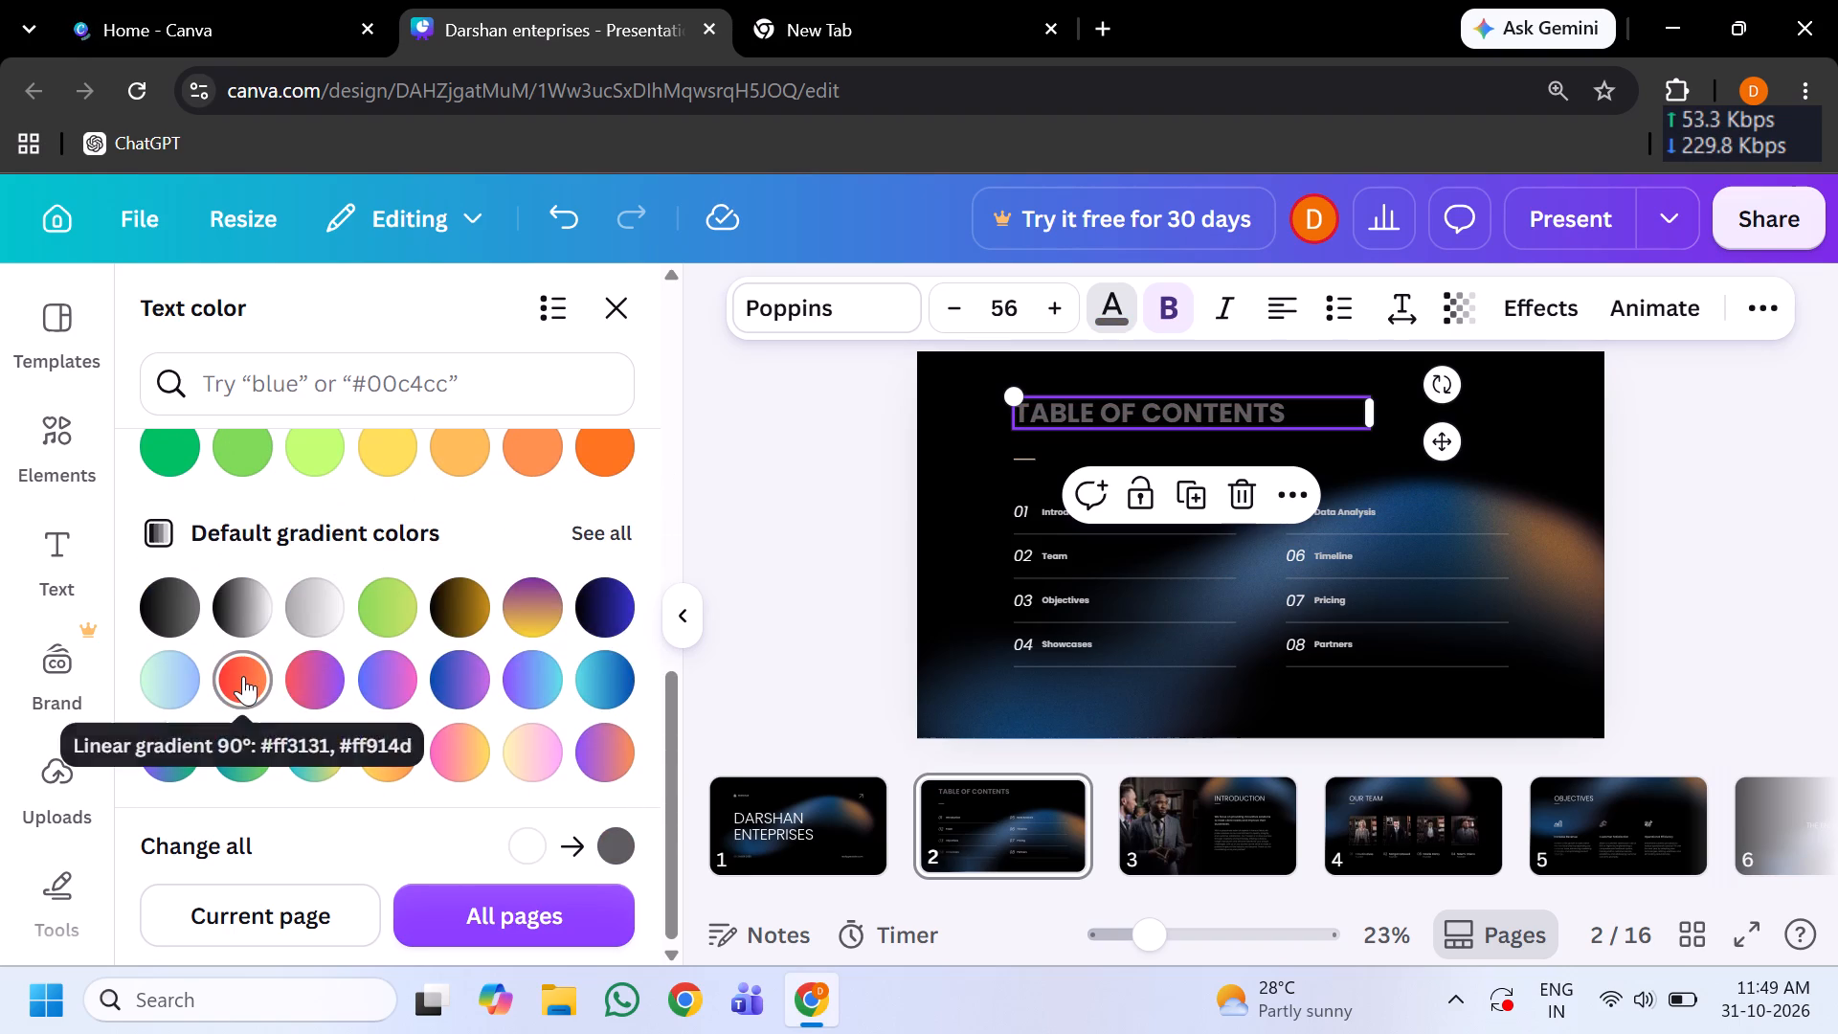
click(243, 676)
click(1785, 616)
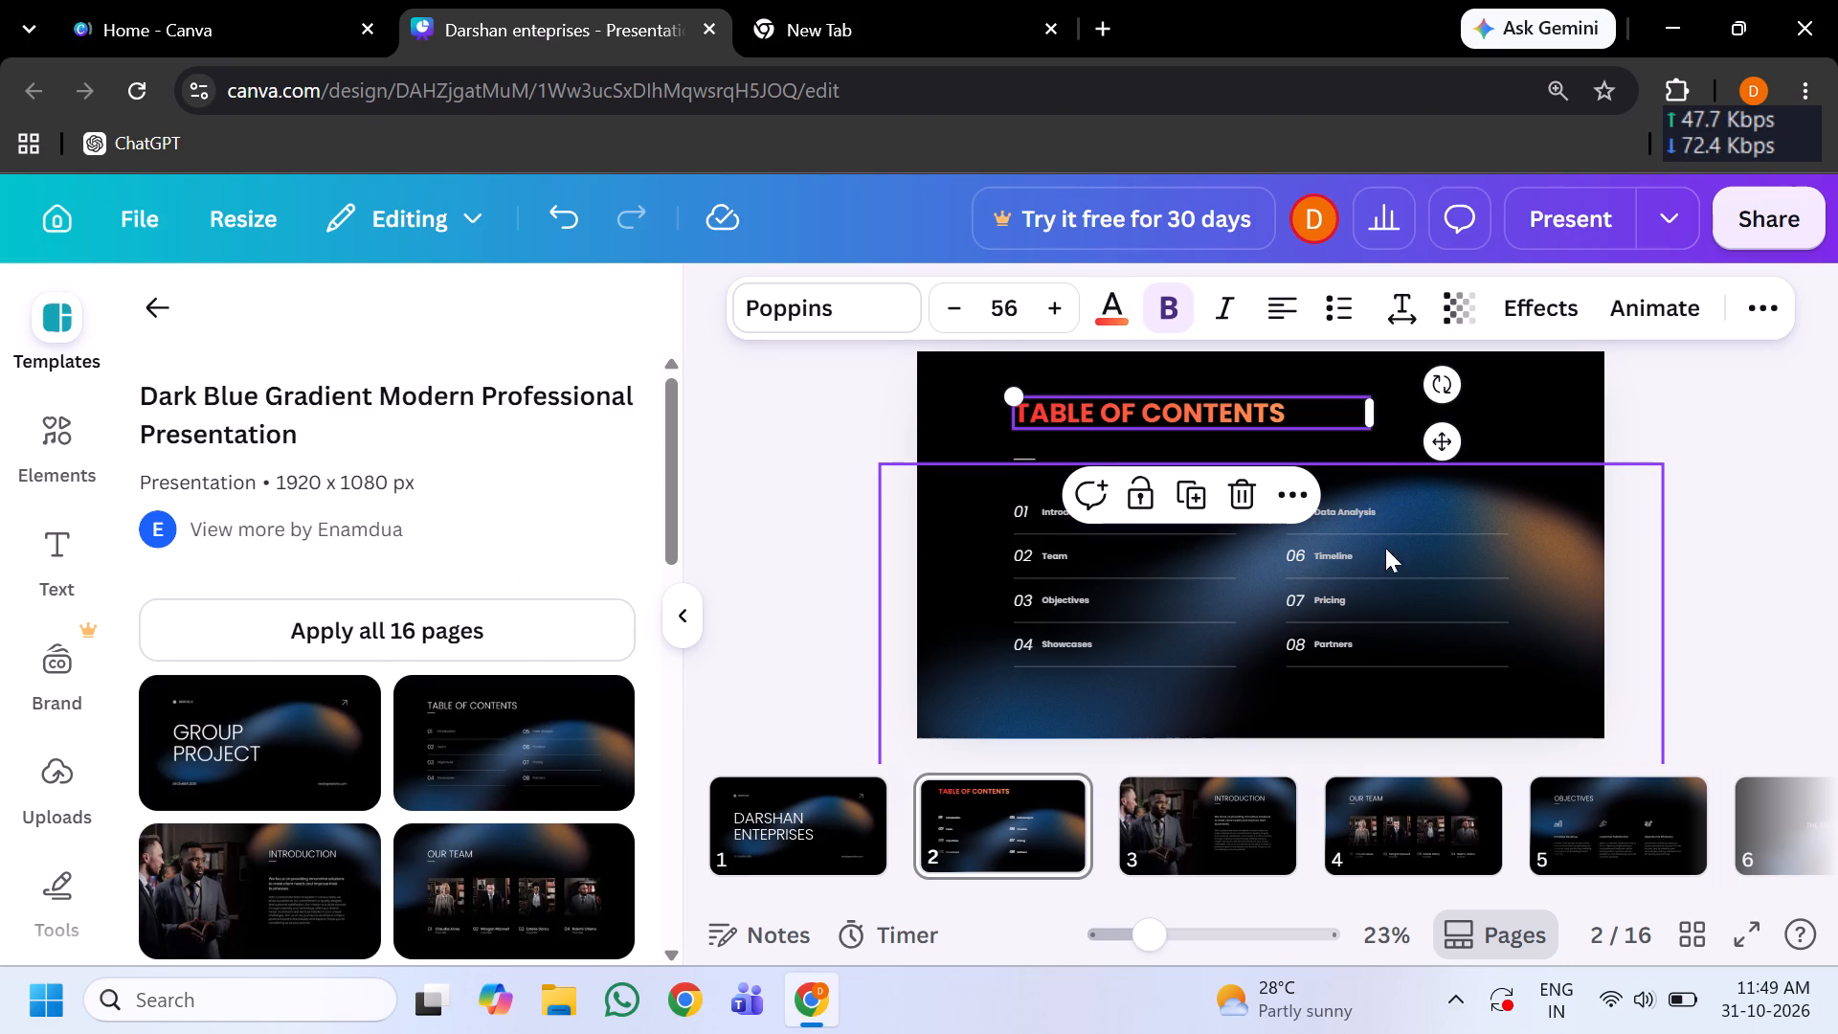
click(1680, 411)
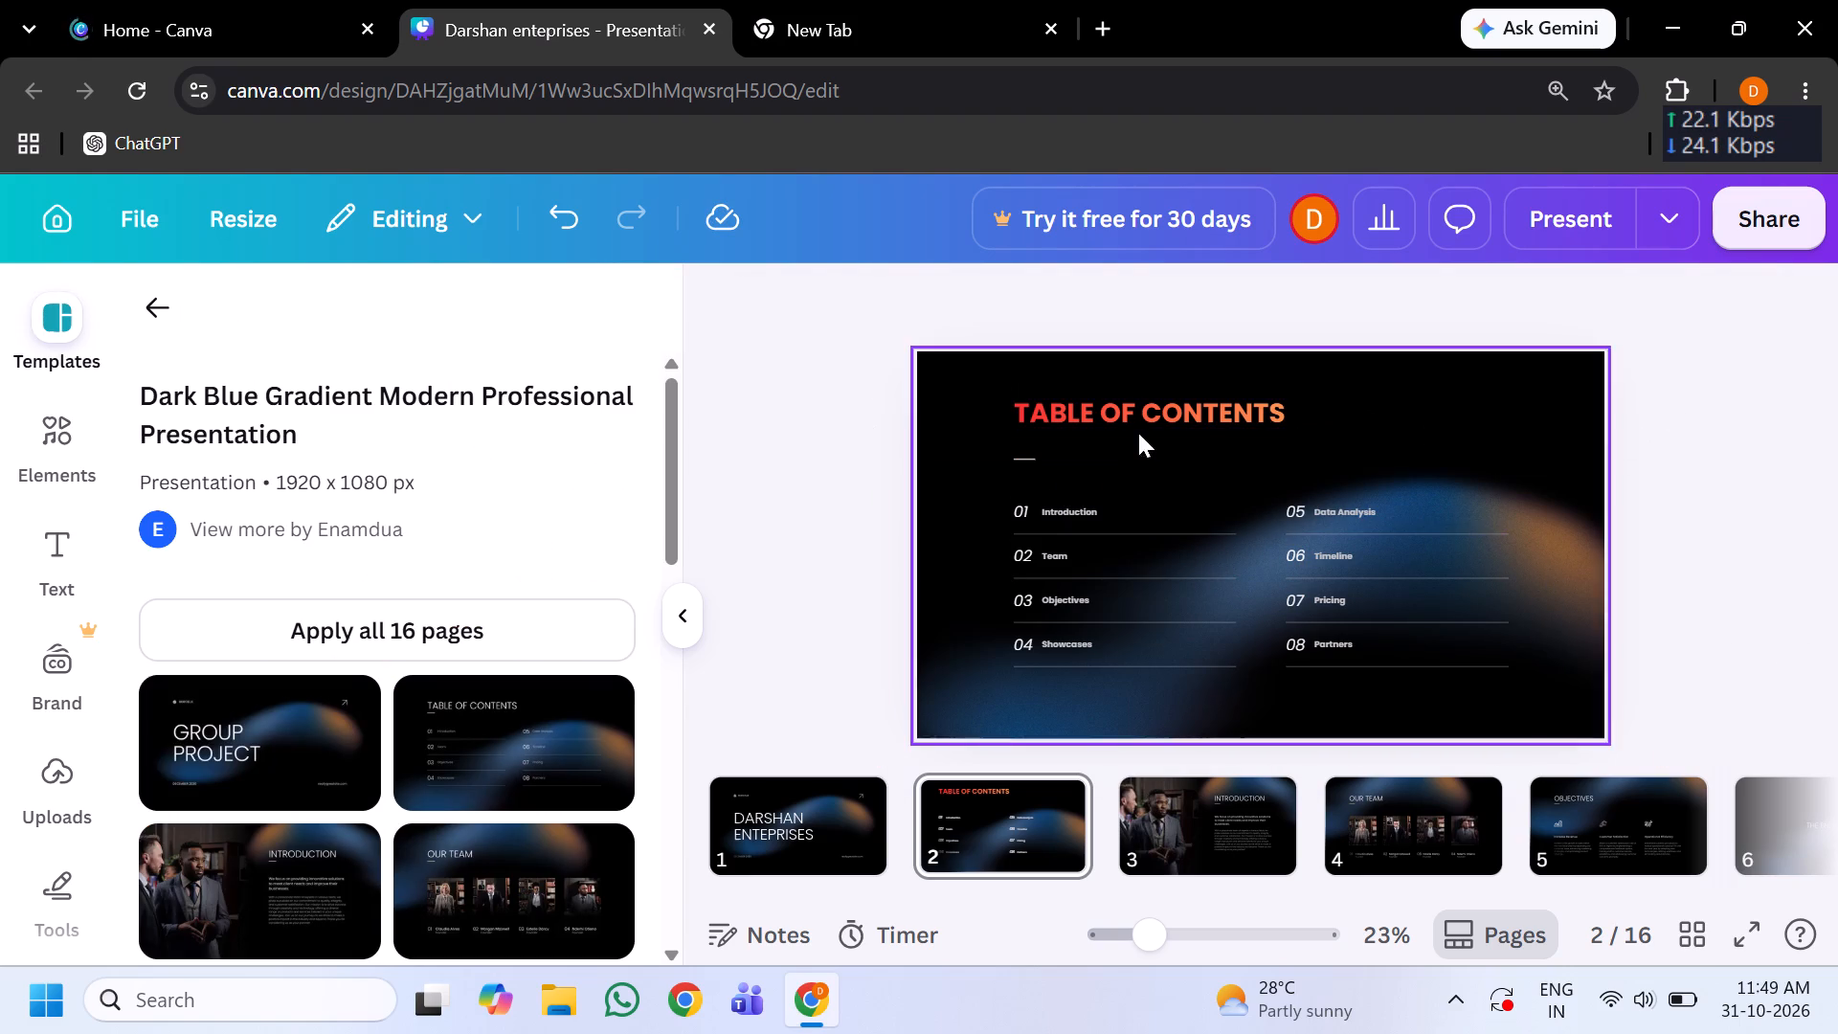
Apply the same #ff3131, #ff914d linear gradient to the DARSHAN ENTEPRISES title on page 1.
click(835, 800)
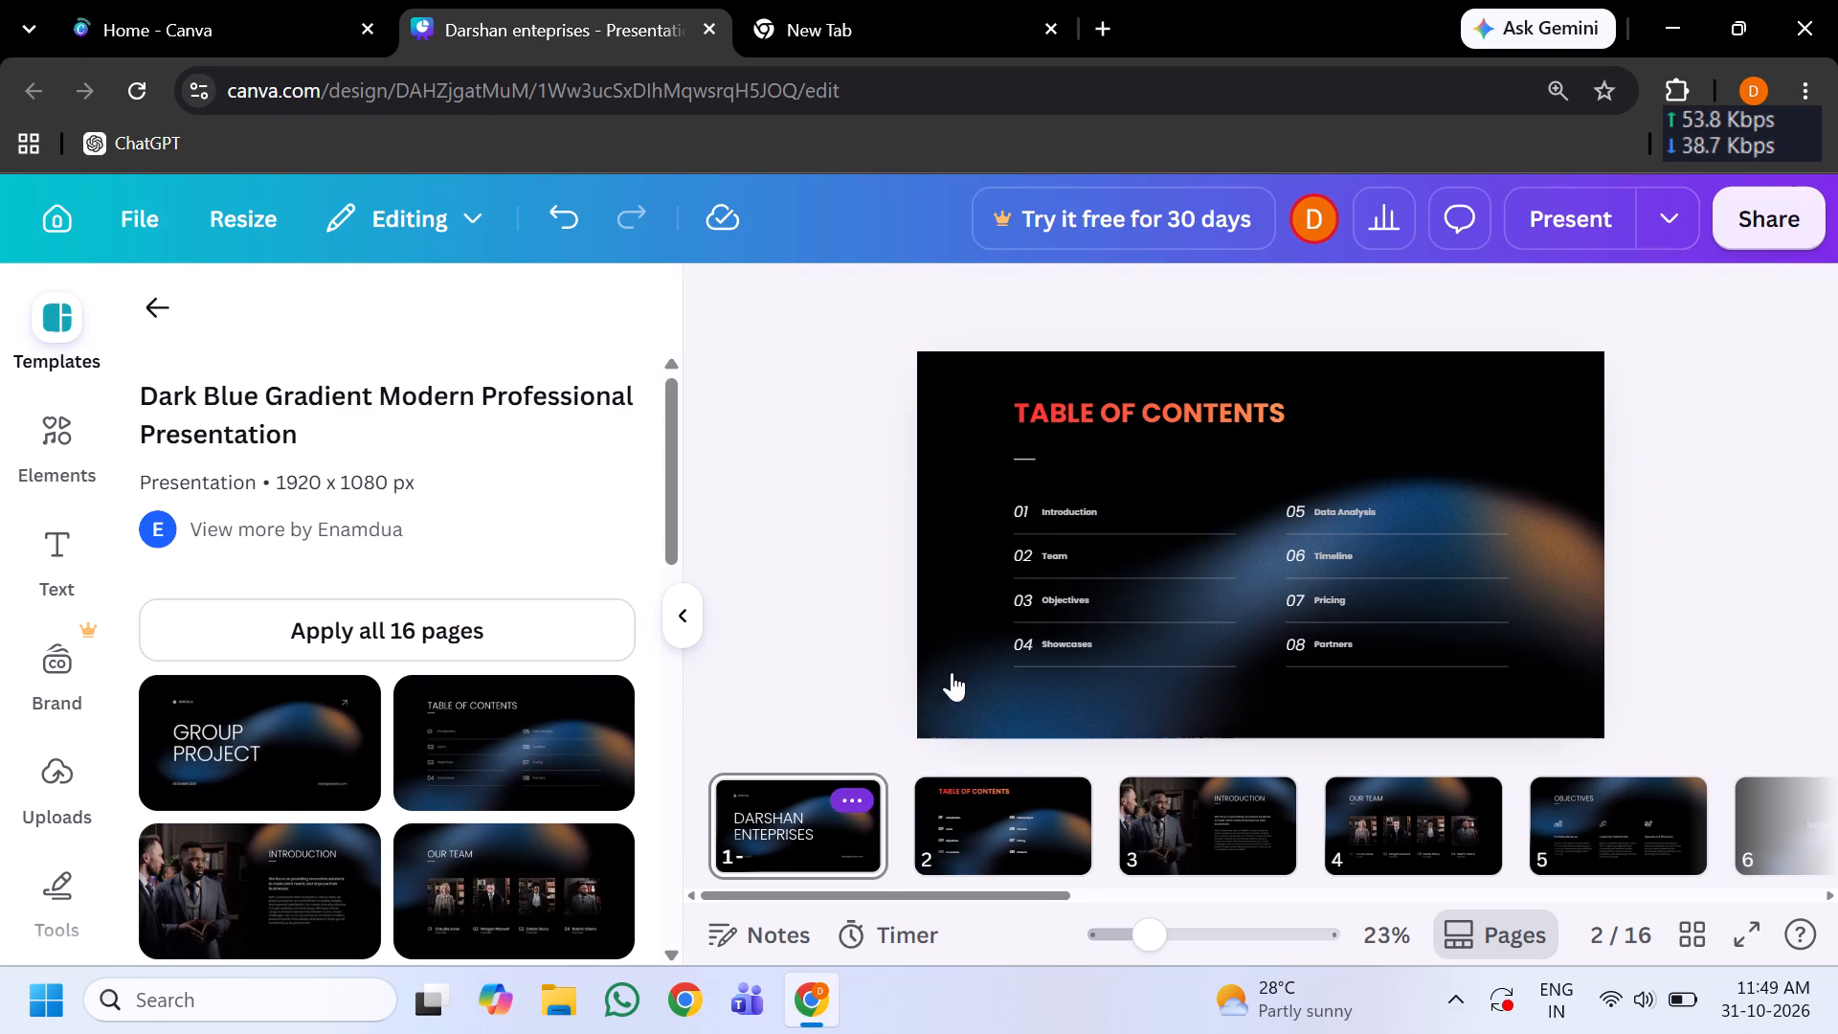
click(1151, 535)
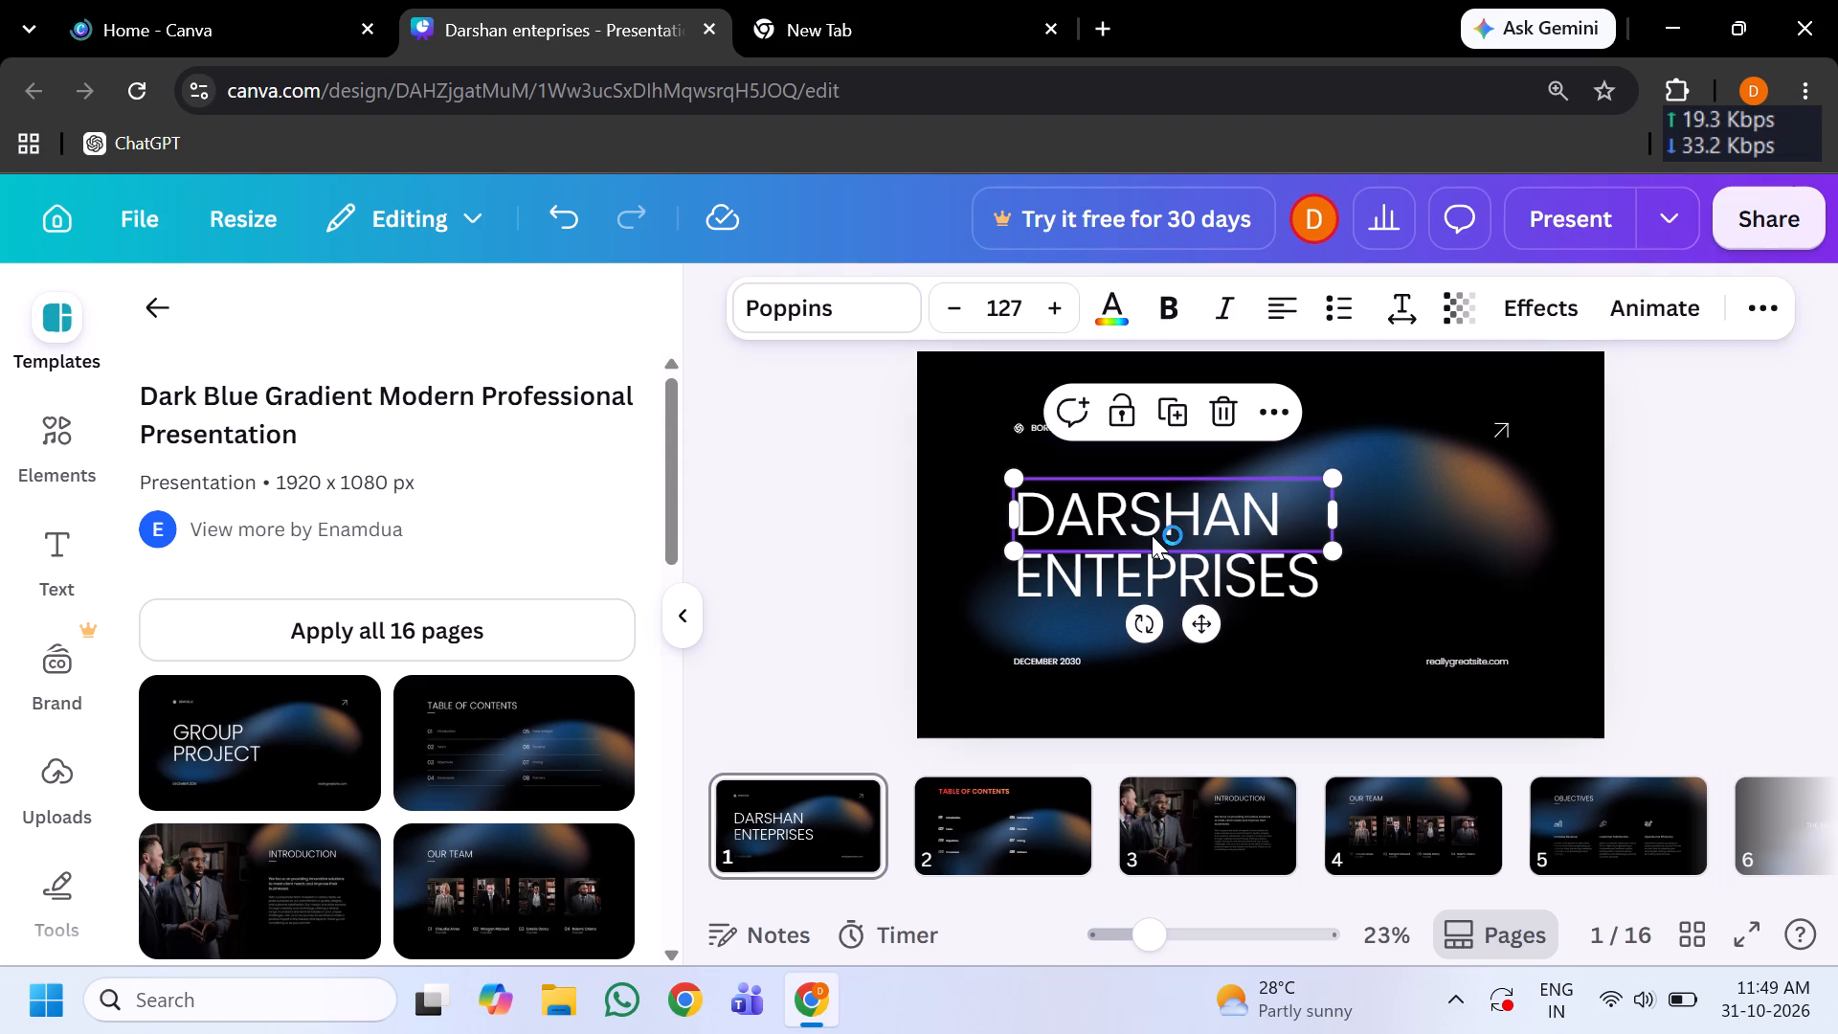
drag(1311, 580, 1252, 573)
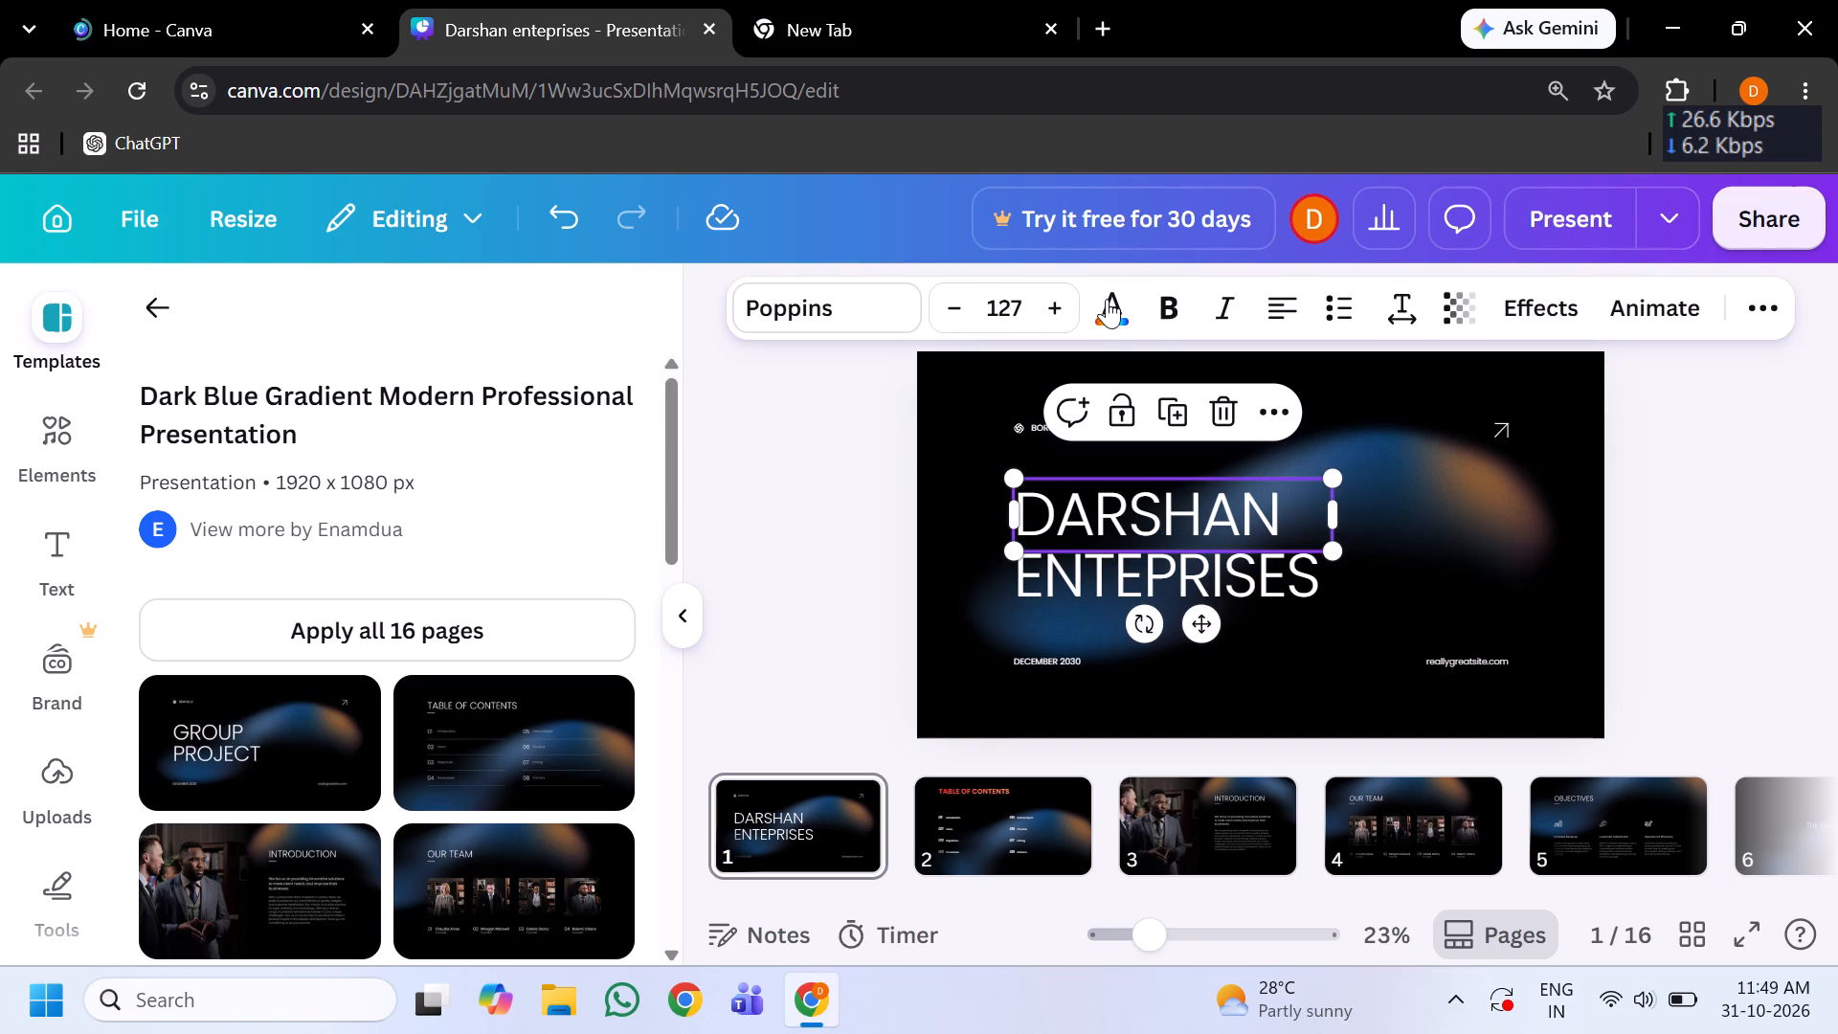
click(1110, 308)
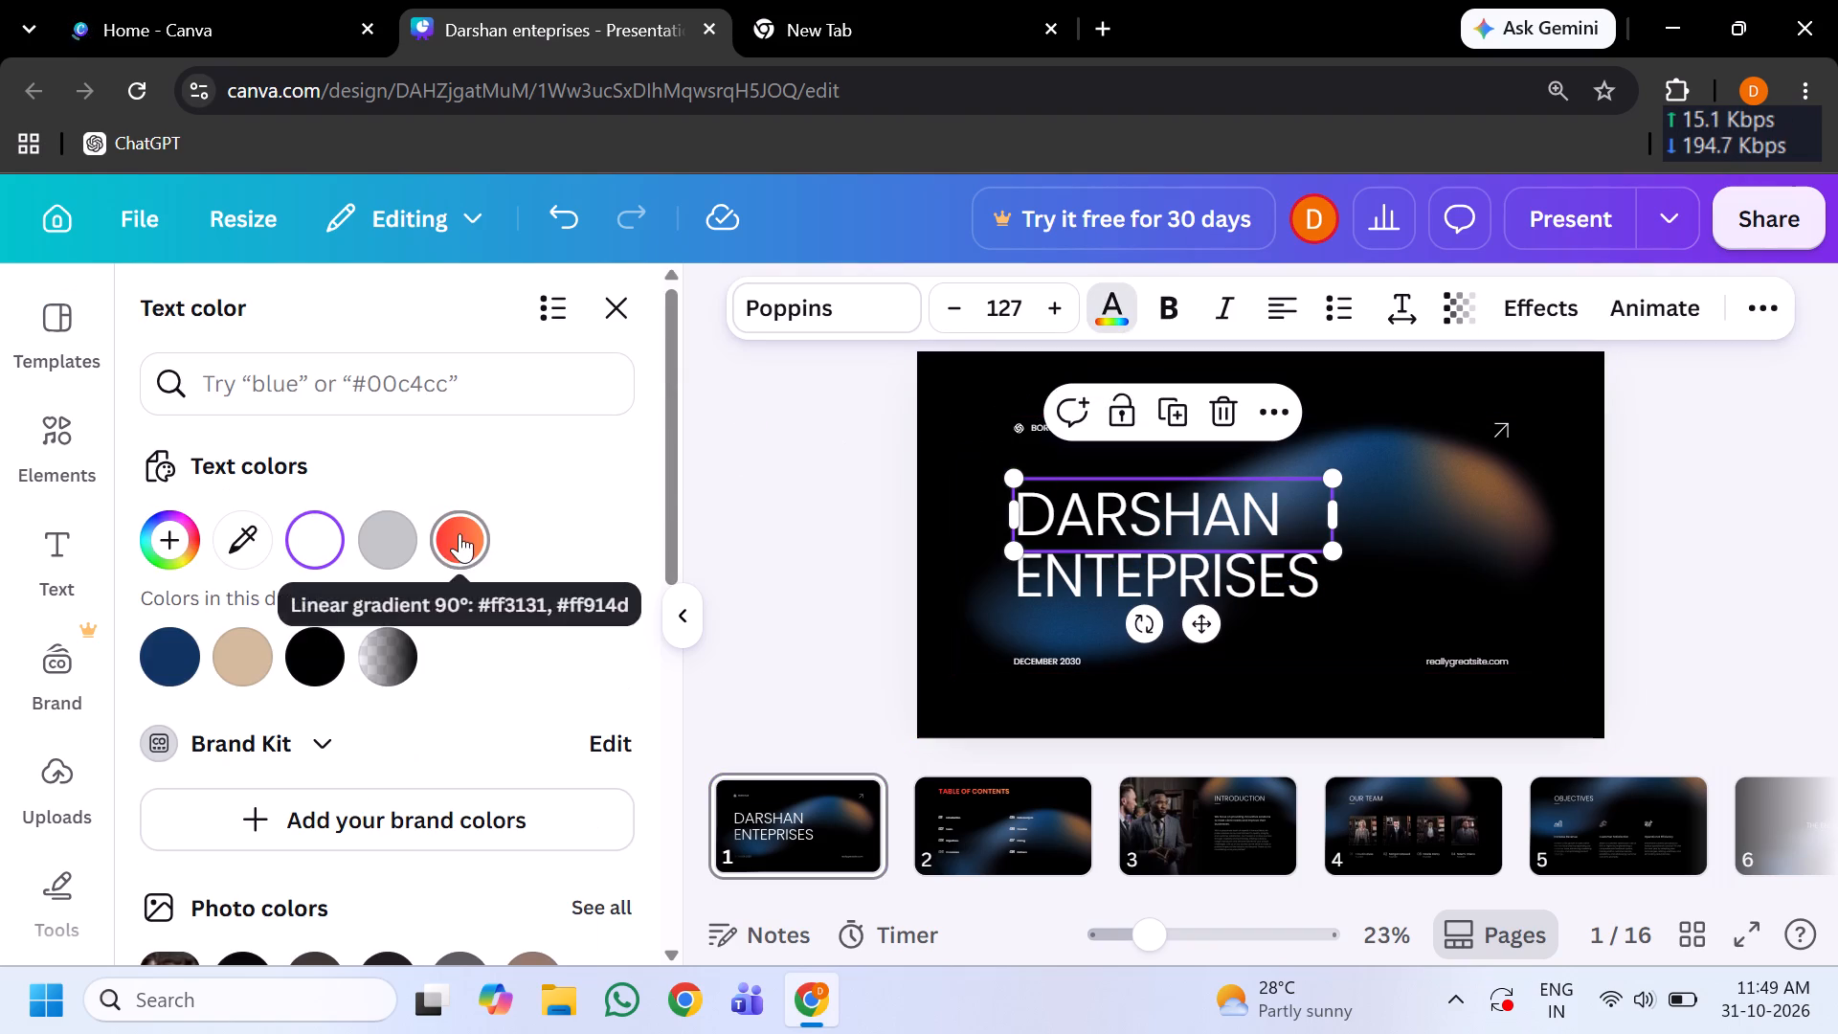
click(461, 533)
click(1708, 581)
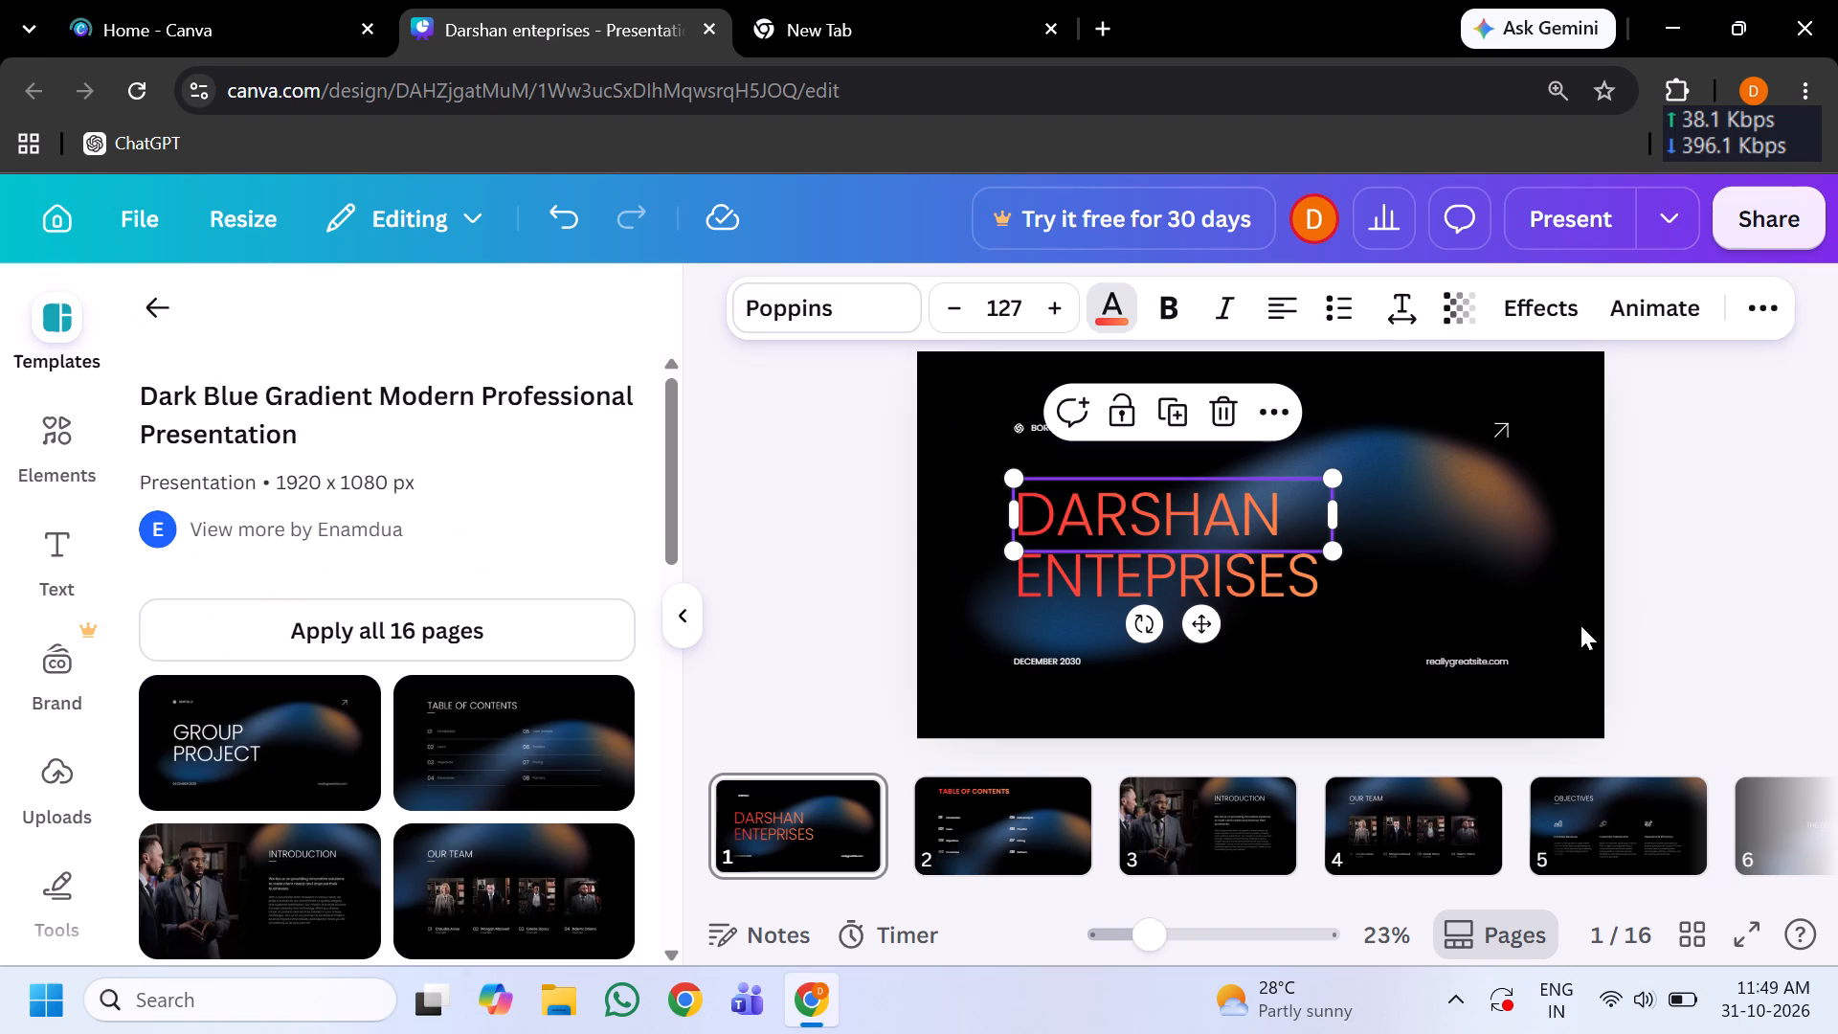
Make the INTRODUCTION heading and the 'We focus on providing innovative solutions' paragraph on page 3 bold.
click(1022, 796)
click(784, 786)
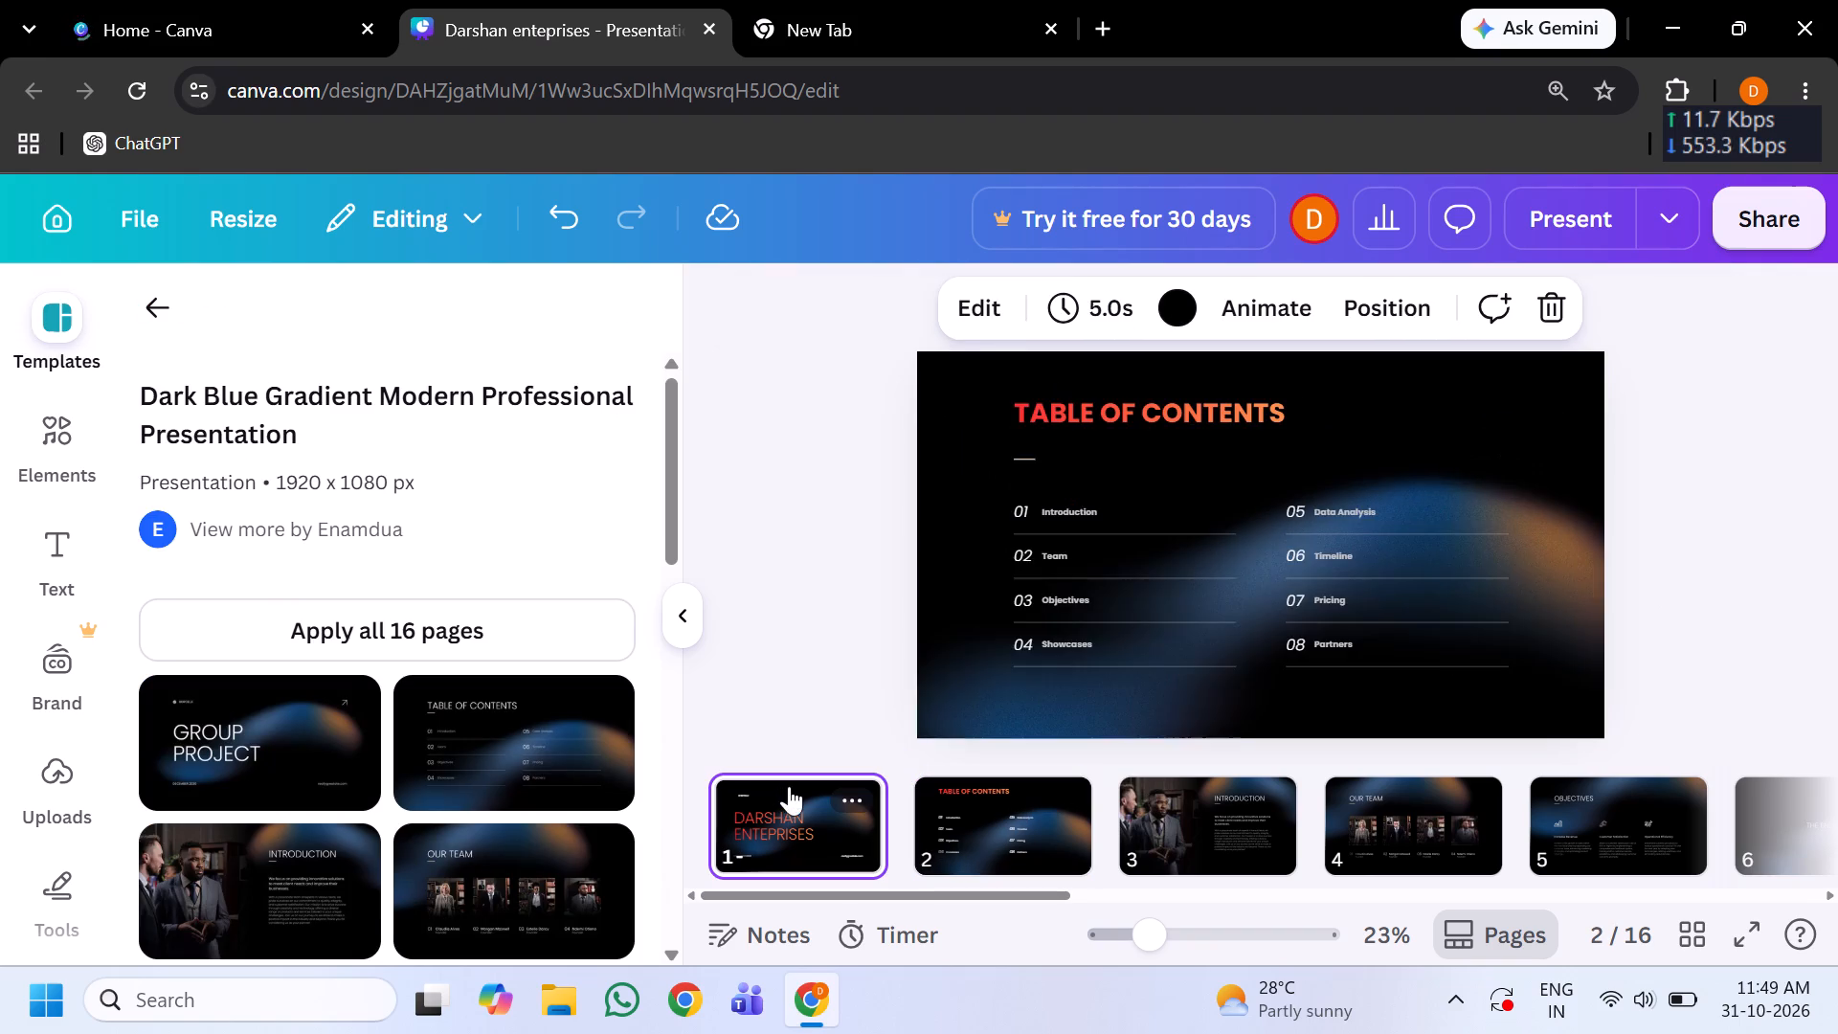
click(975, 815)
click(1234, 812)
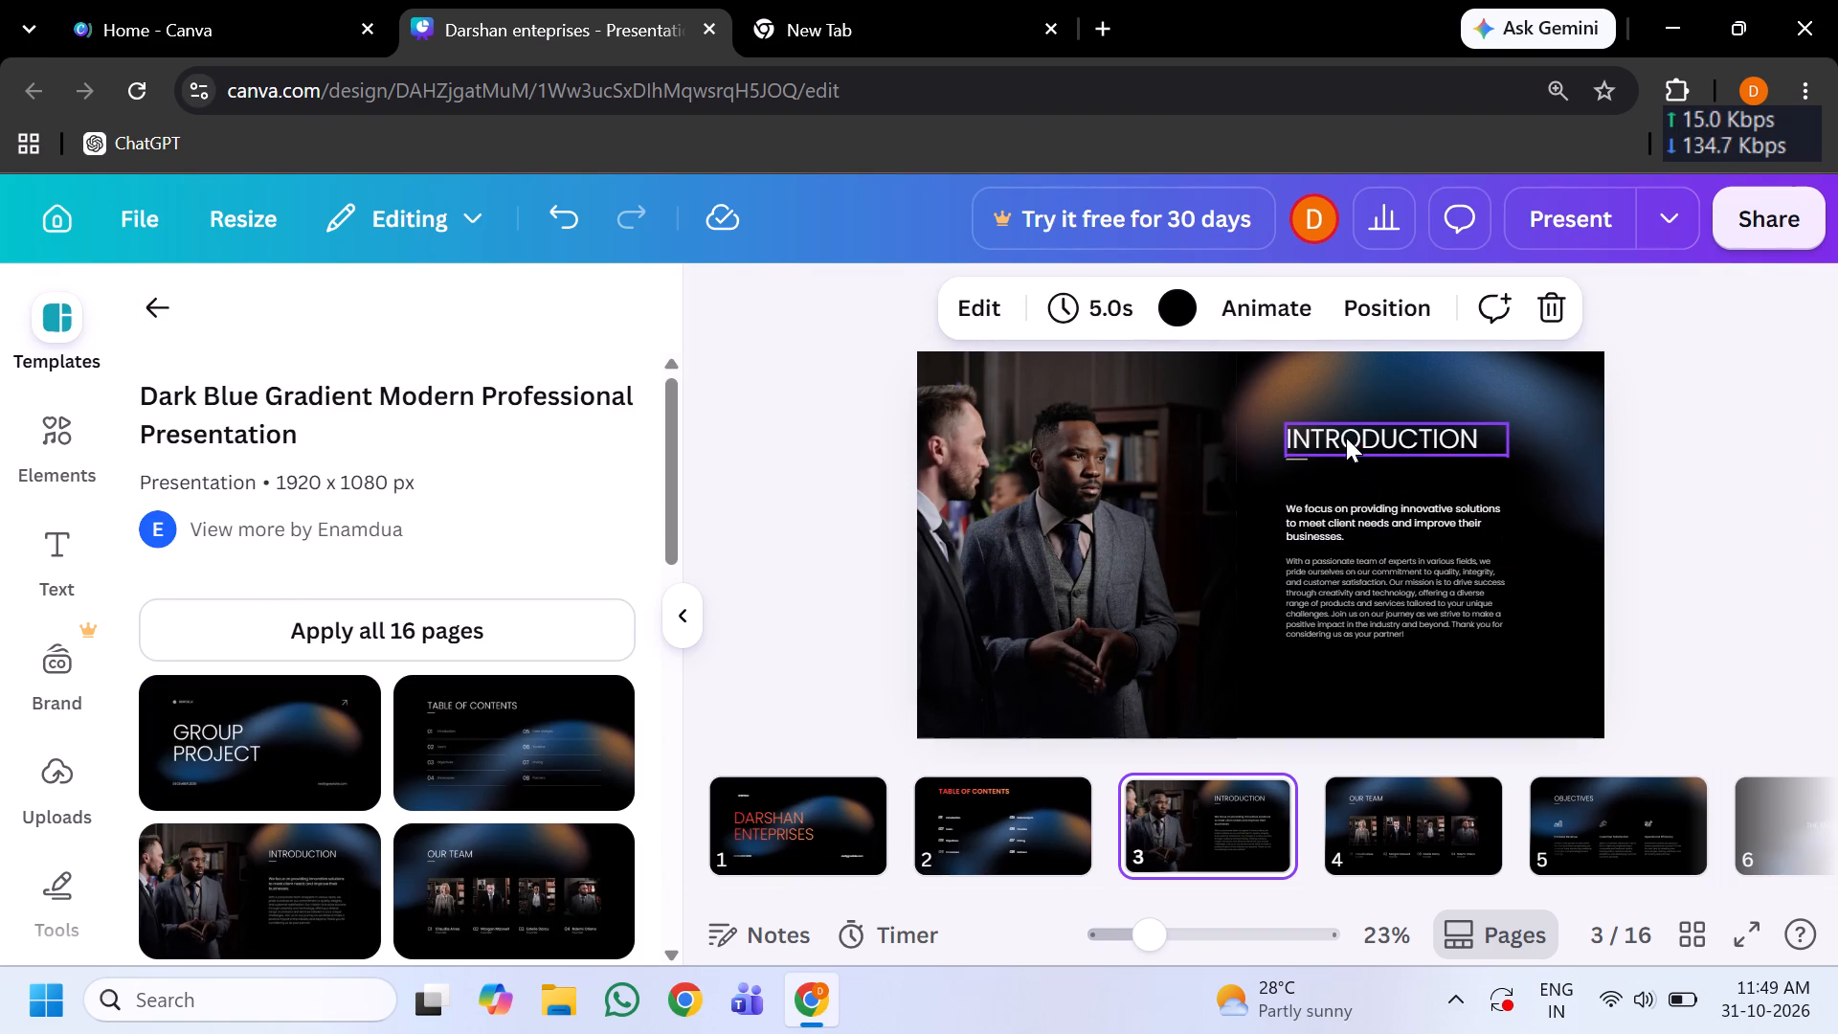
click(1340, 421)
click(1165, 300)
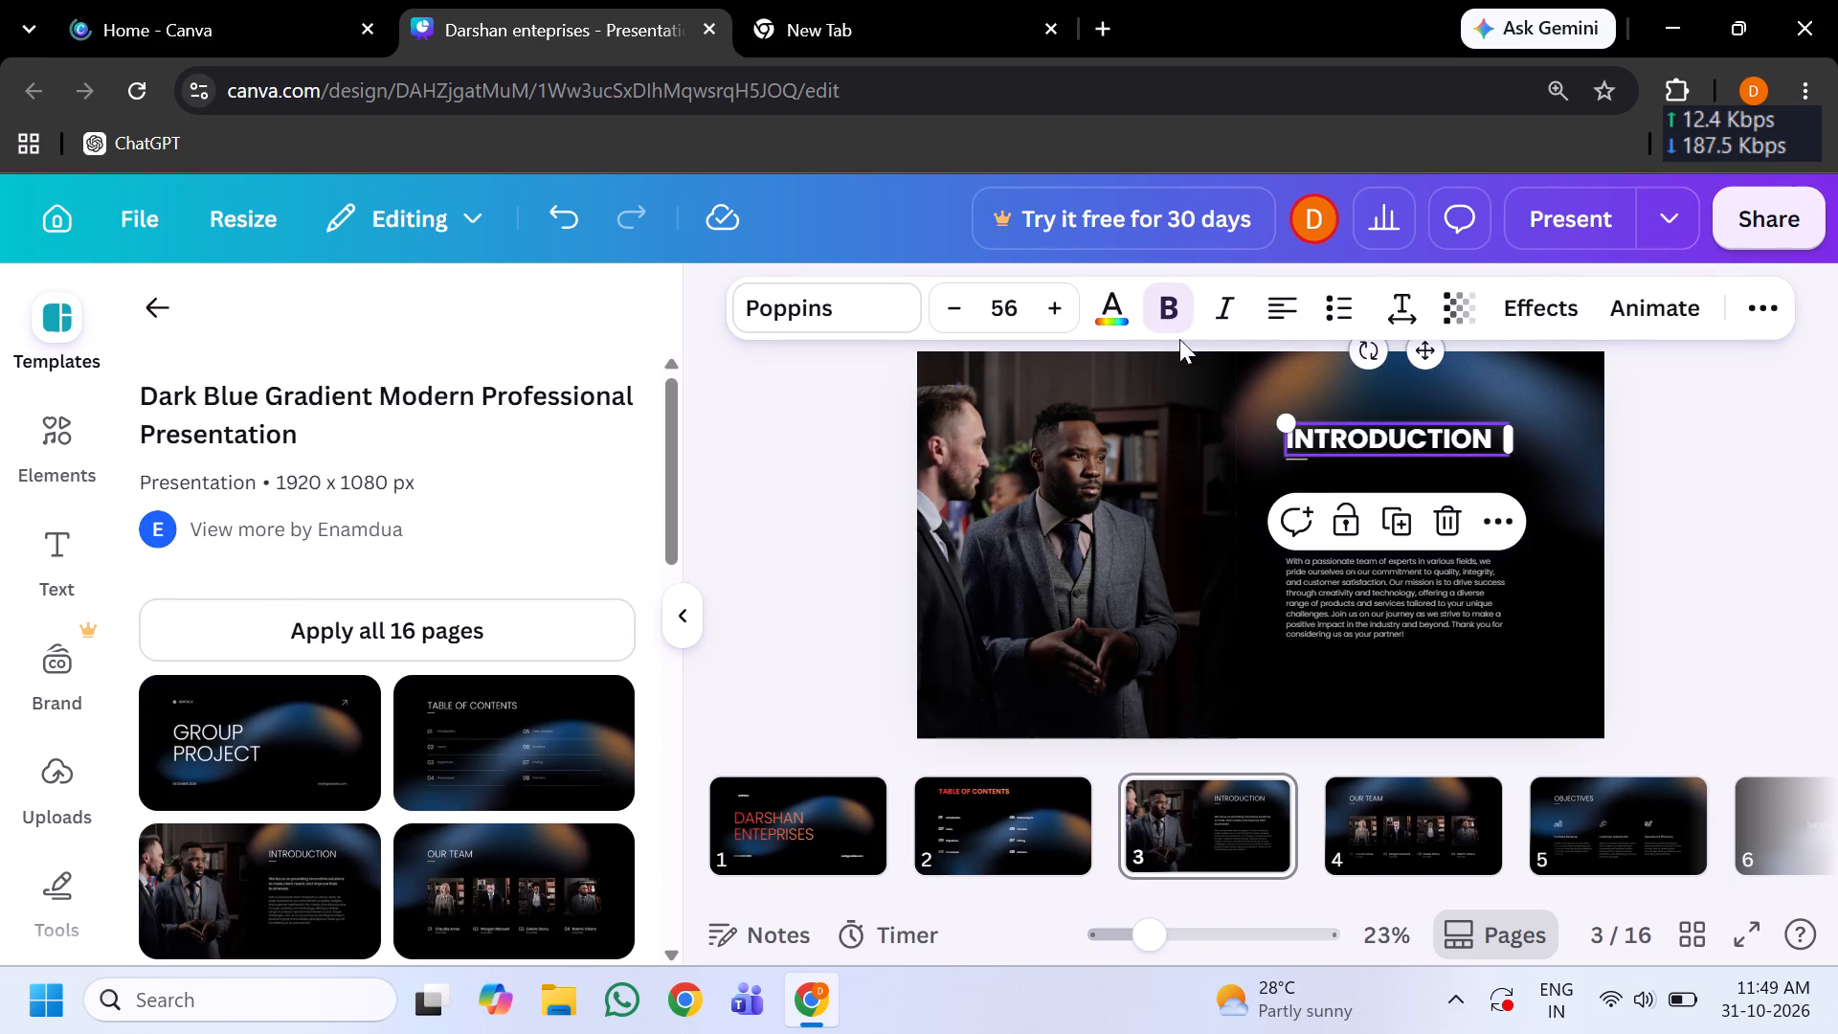
drag(1833, 564, 1822, 561)
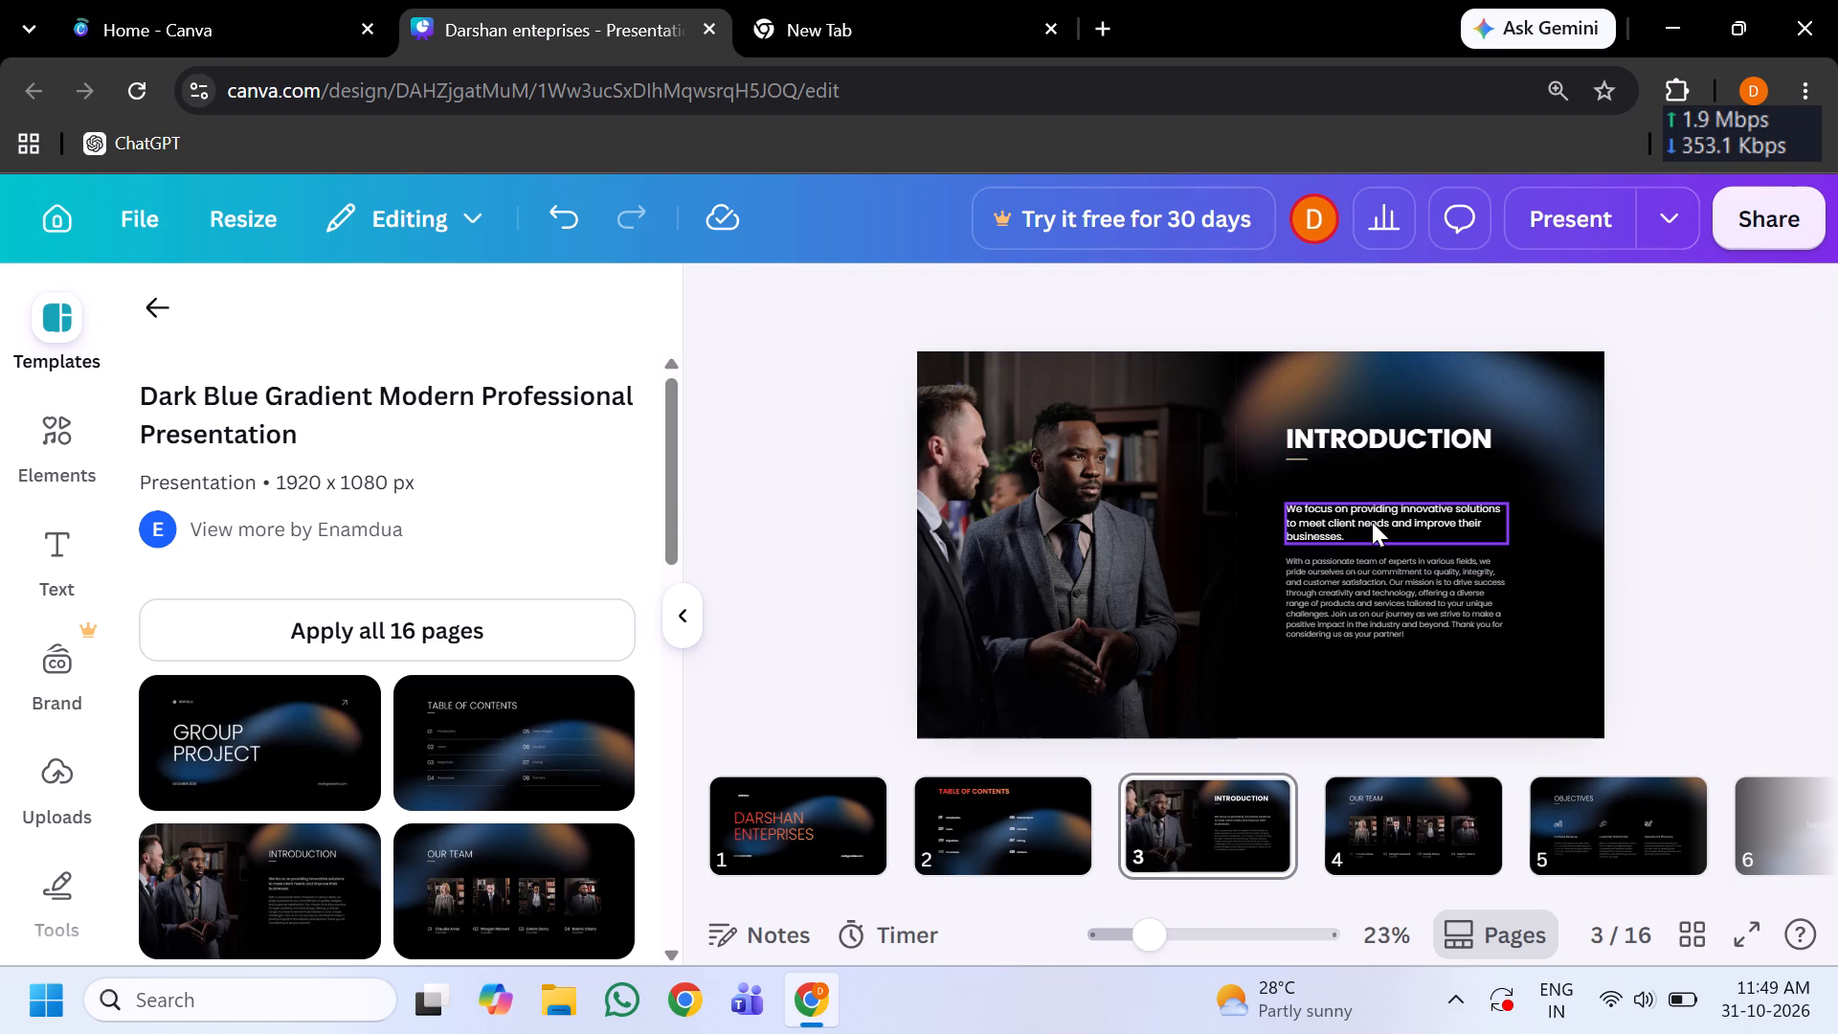
click(1372, 520)
click(1166, 306)
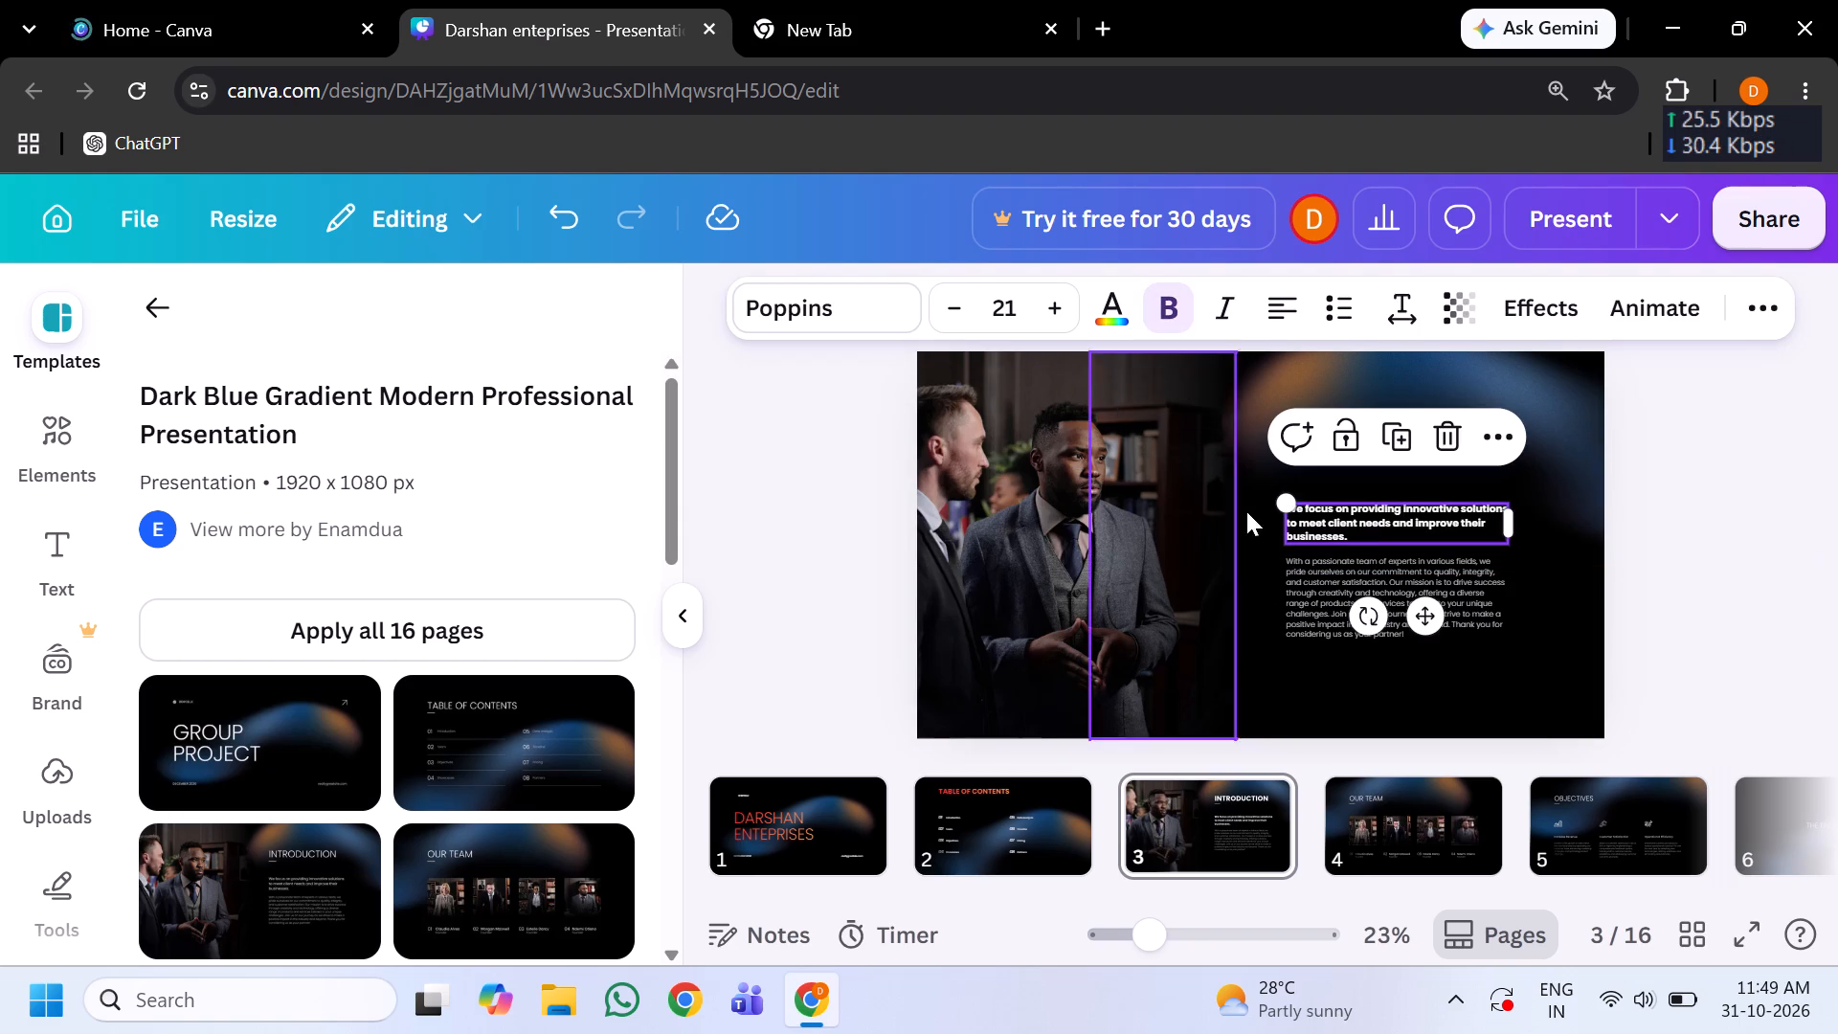
Italicise the body paragraph beginning 'With a passionate team of experts' on page 3 and set its font size to 21.
click(1312, 573)
click(1225, 308)
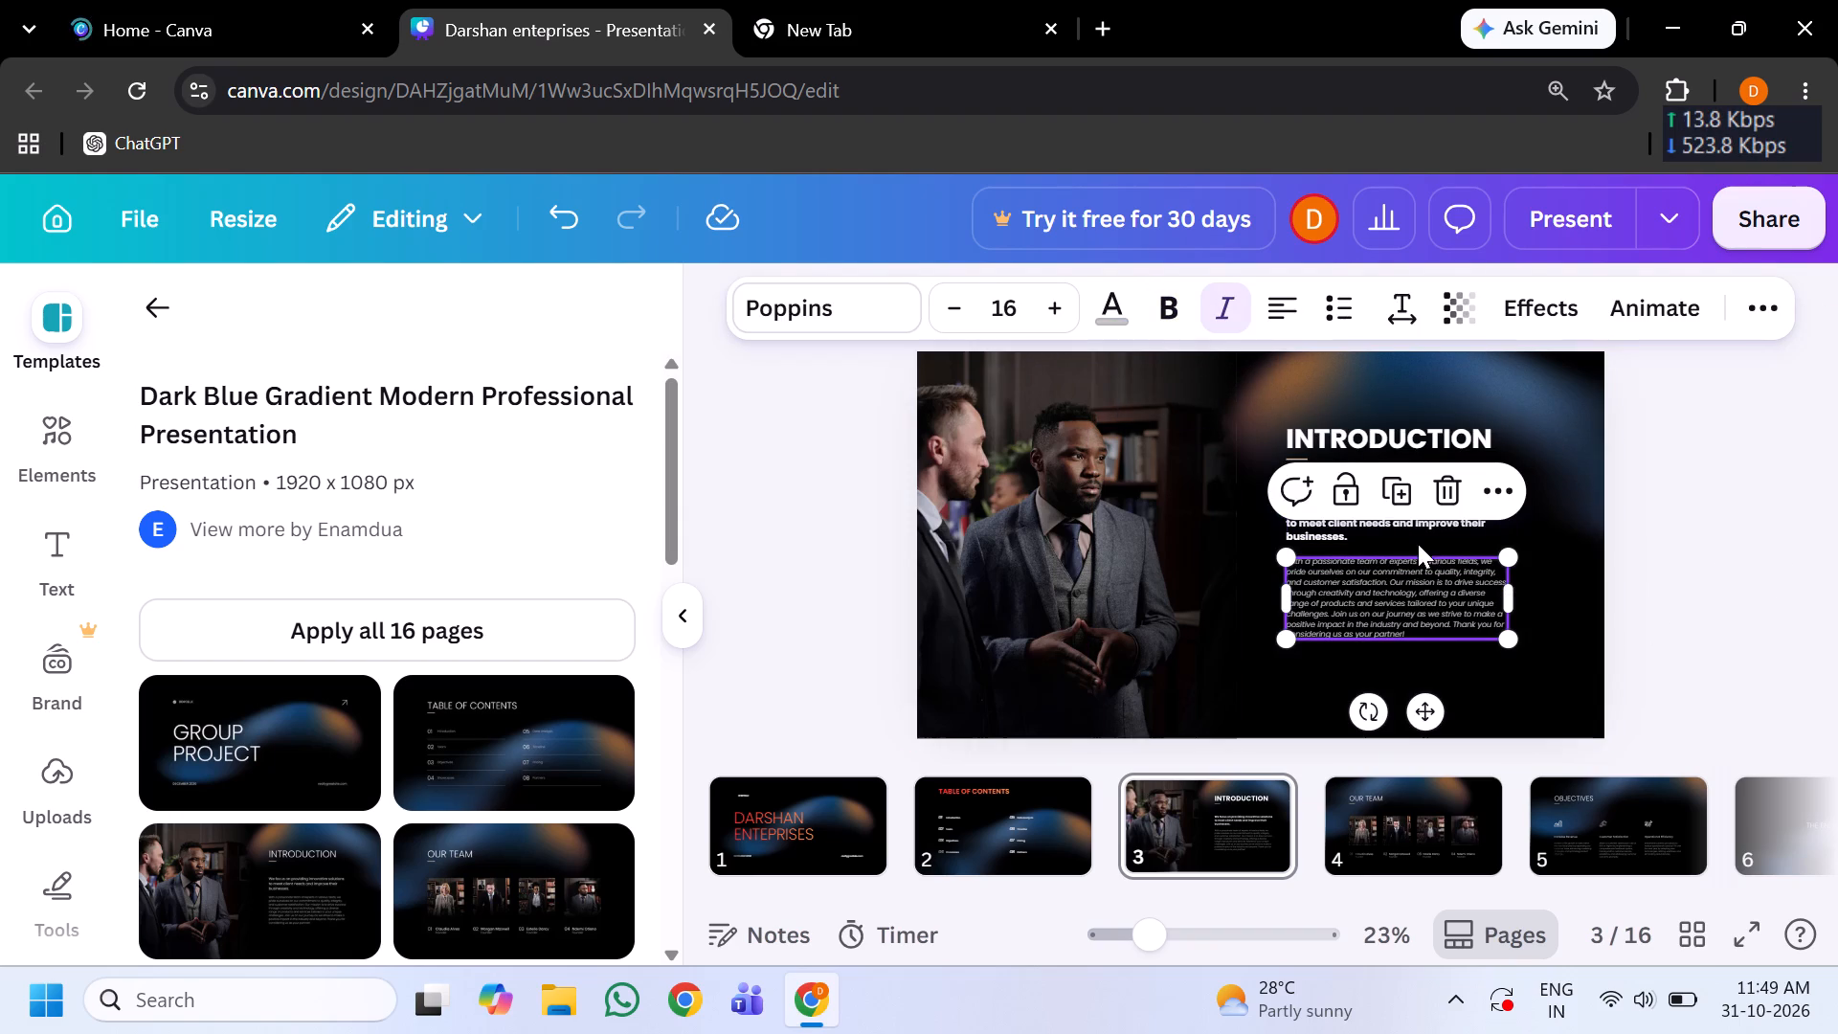
double_click(1063, 307)
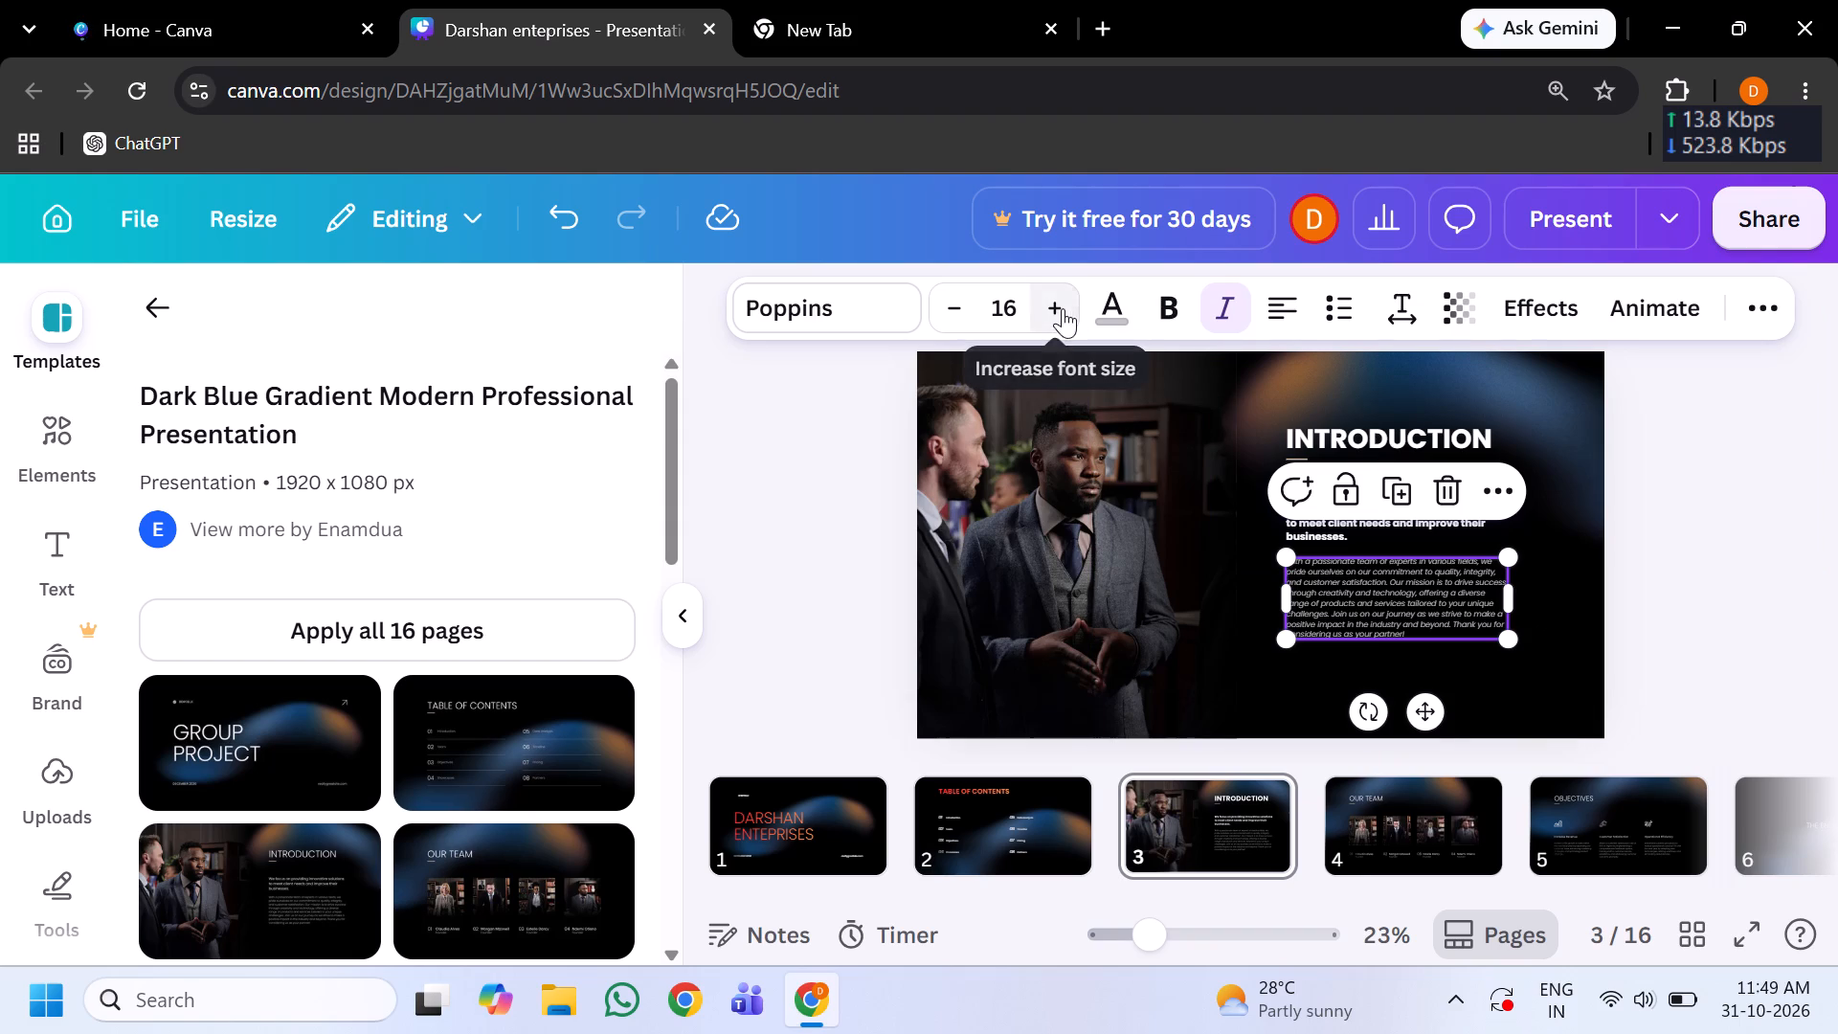
double_click(1069, 315)
click(1075, 319)
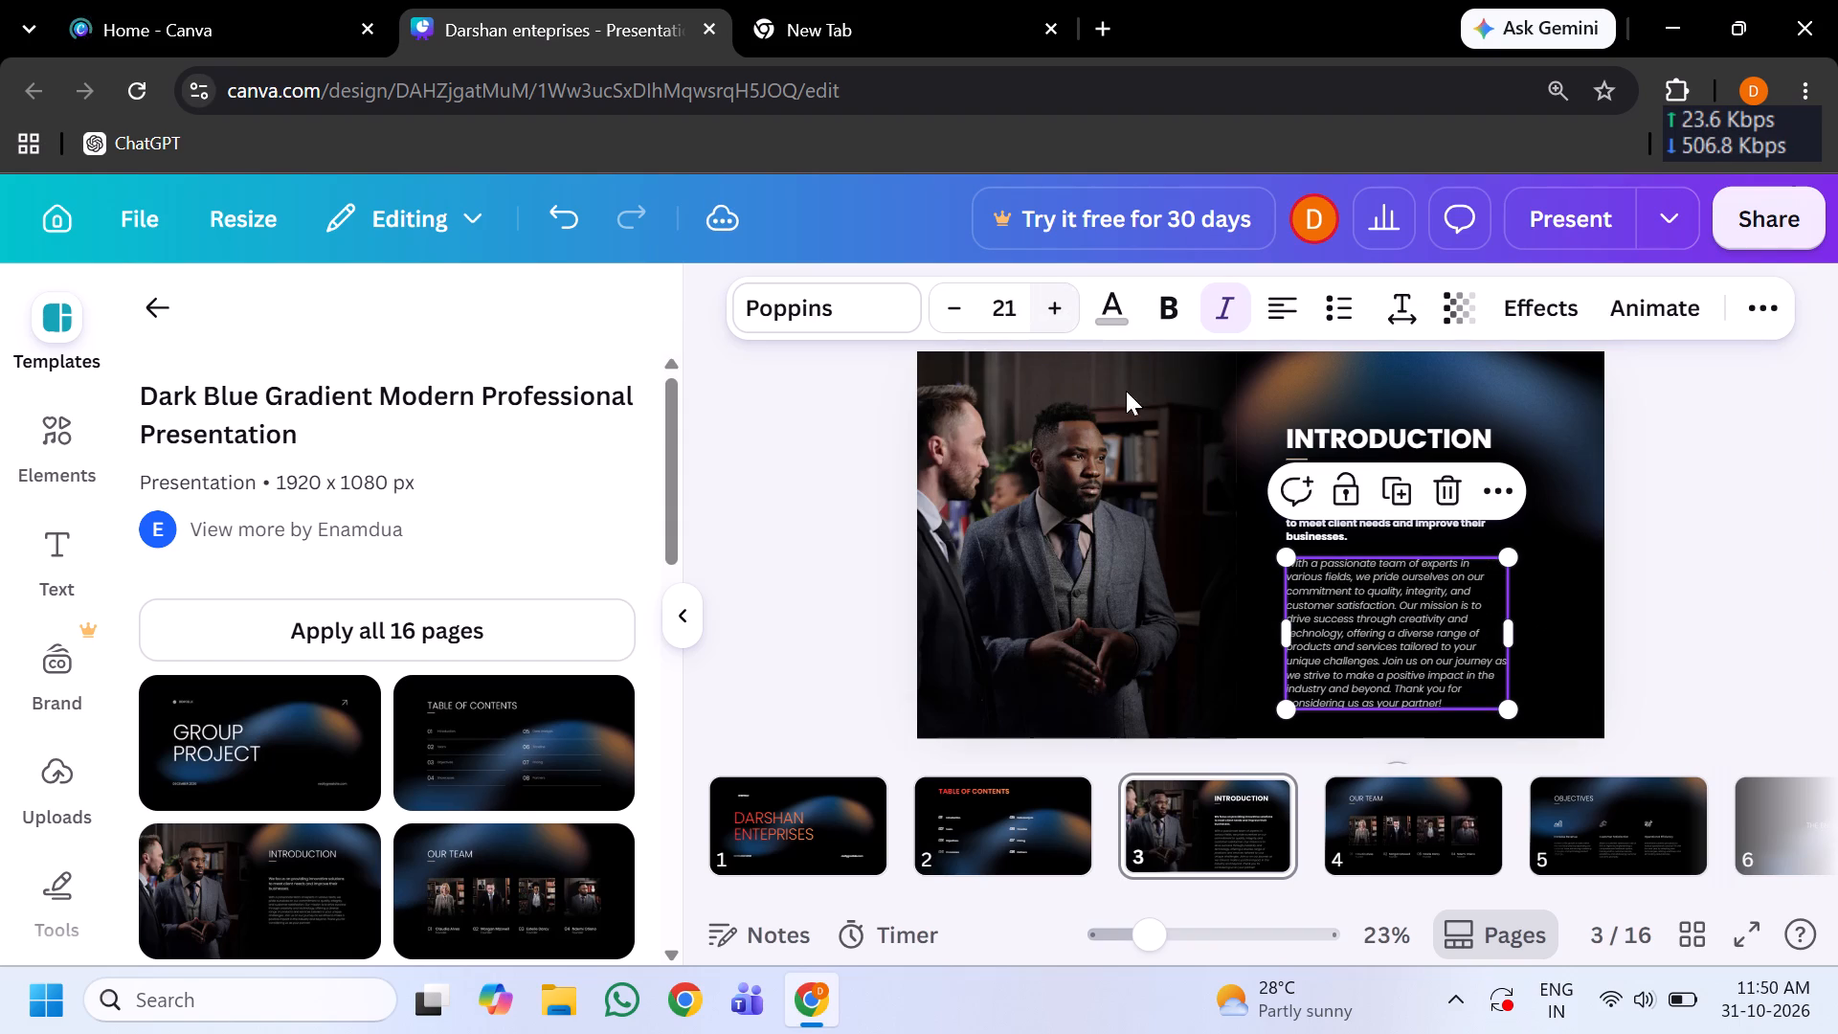
Widen the body paragraph's text box on page 3 towards the slide's outer edge.
drag(1513, 629, 1518, 629)
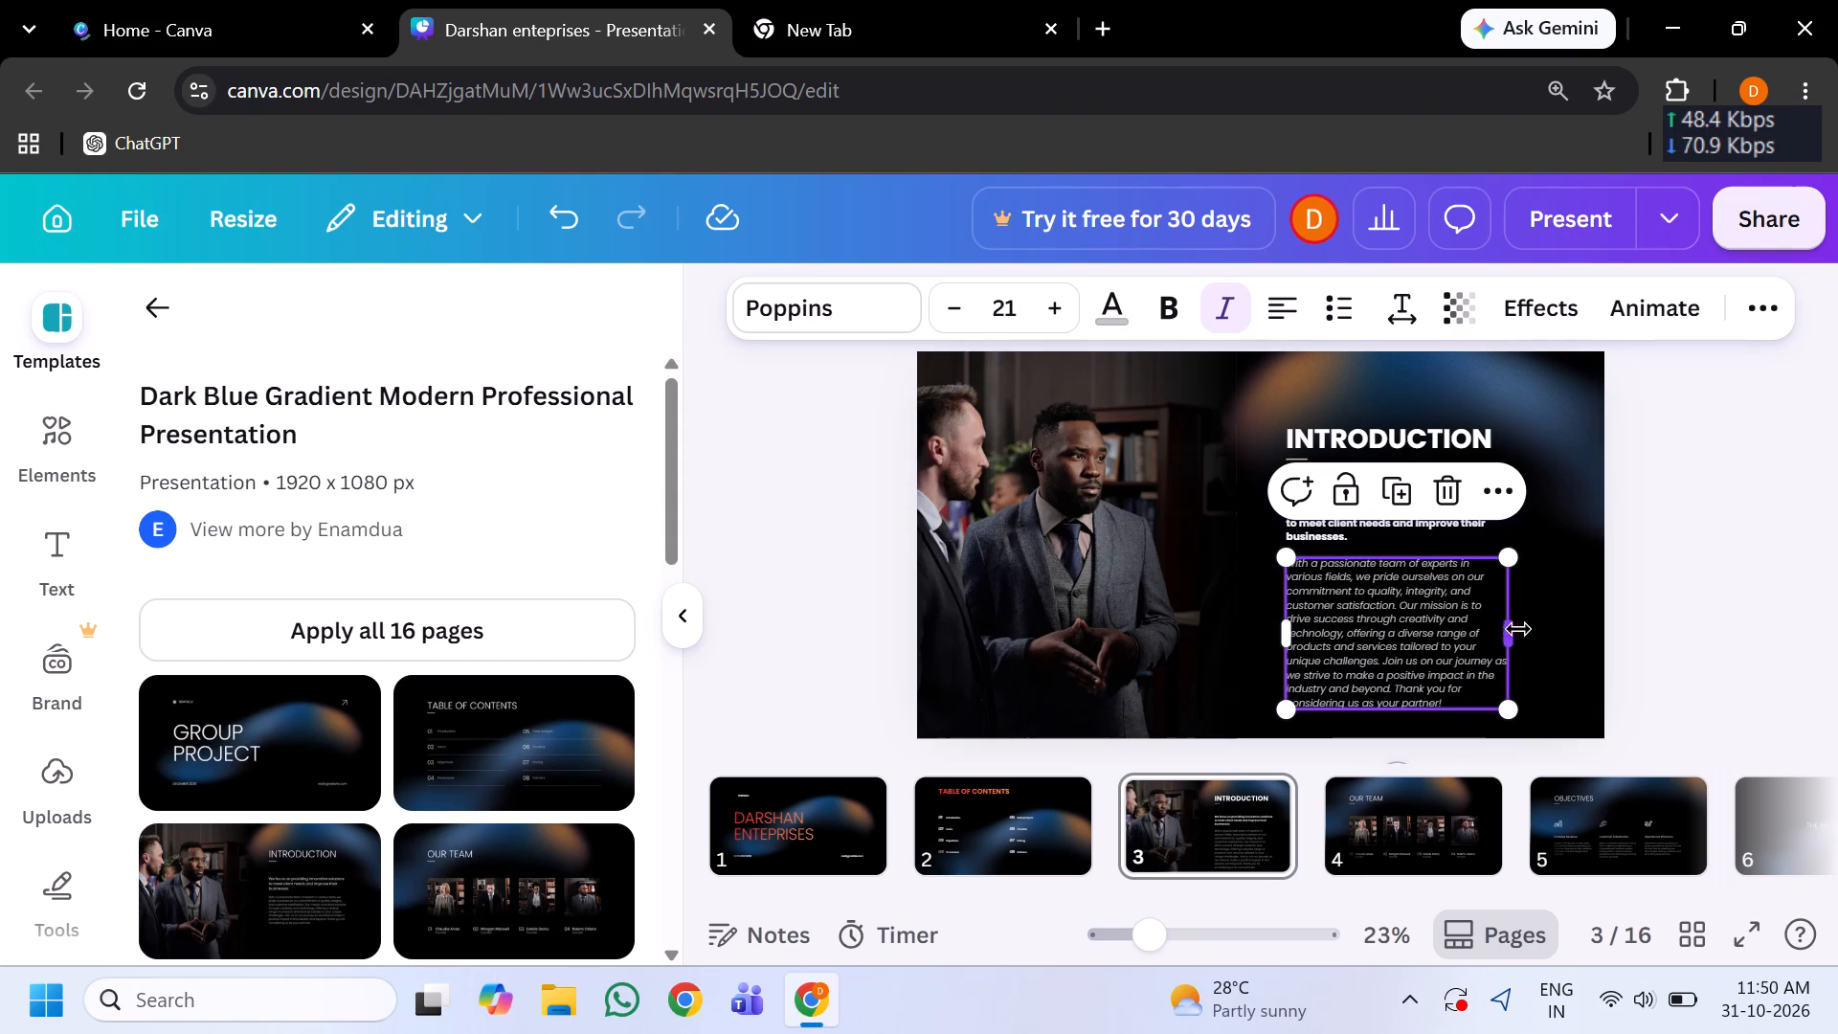
drag(1518, 629, 1574, 630)
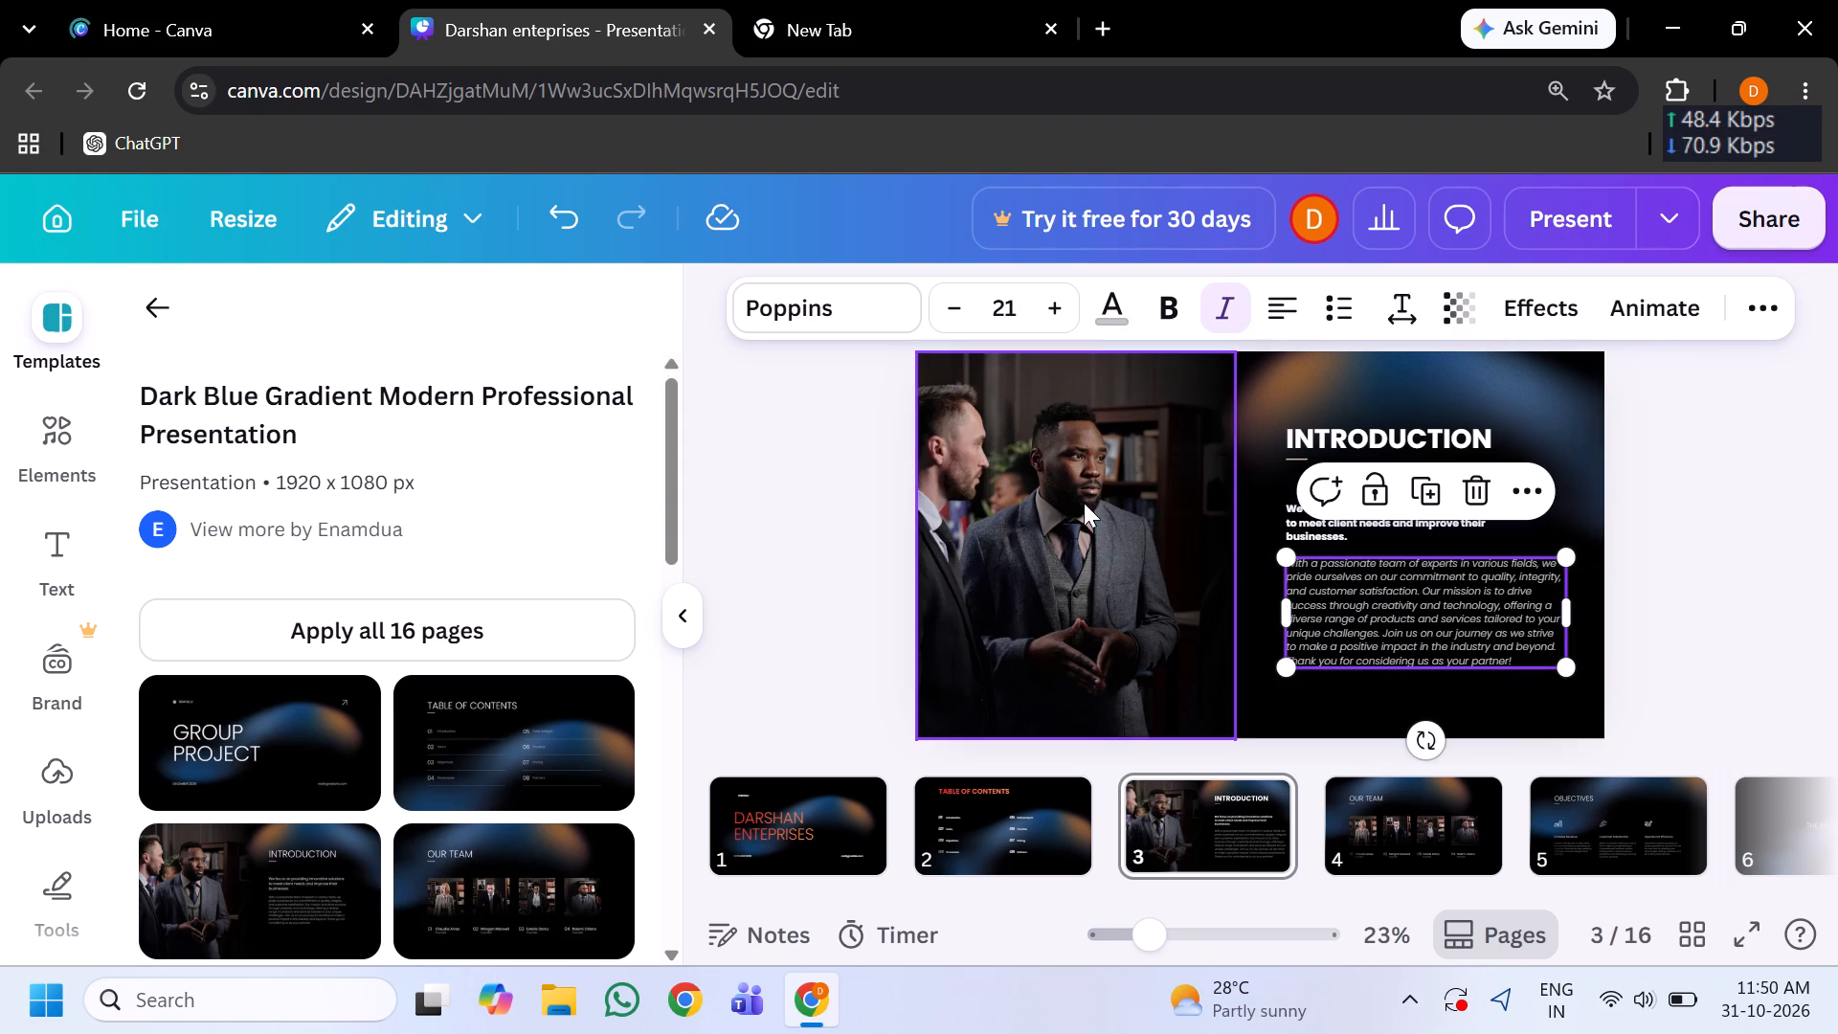
Search Google Images for "plumbers" in a new browser tab.
click(1076, 498)
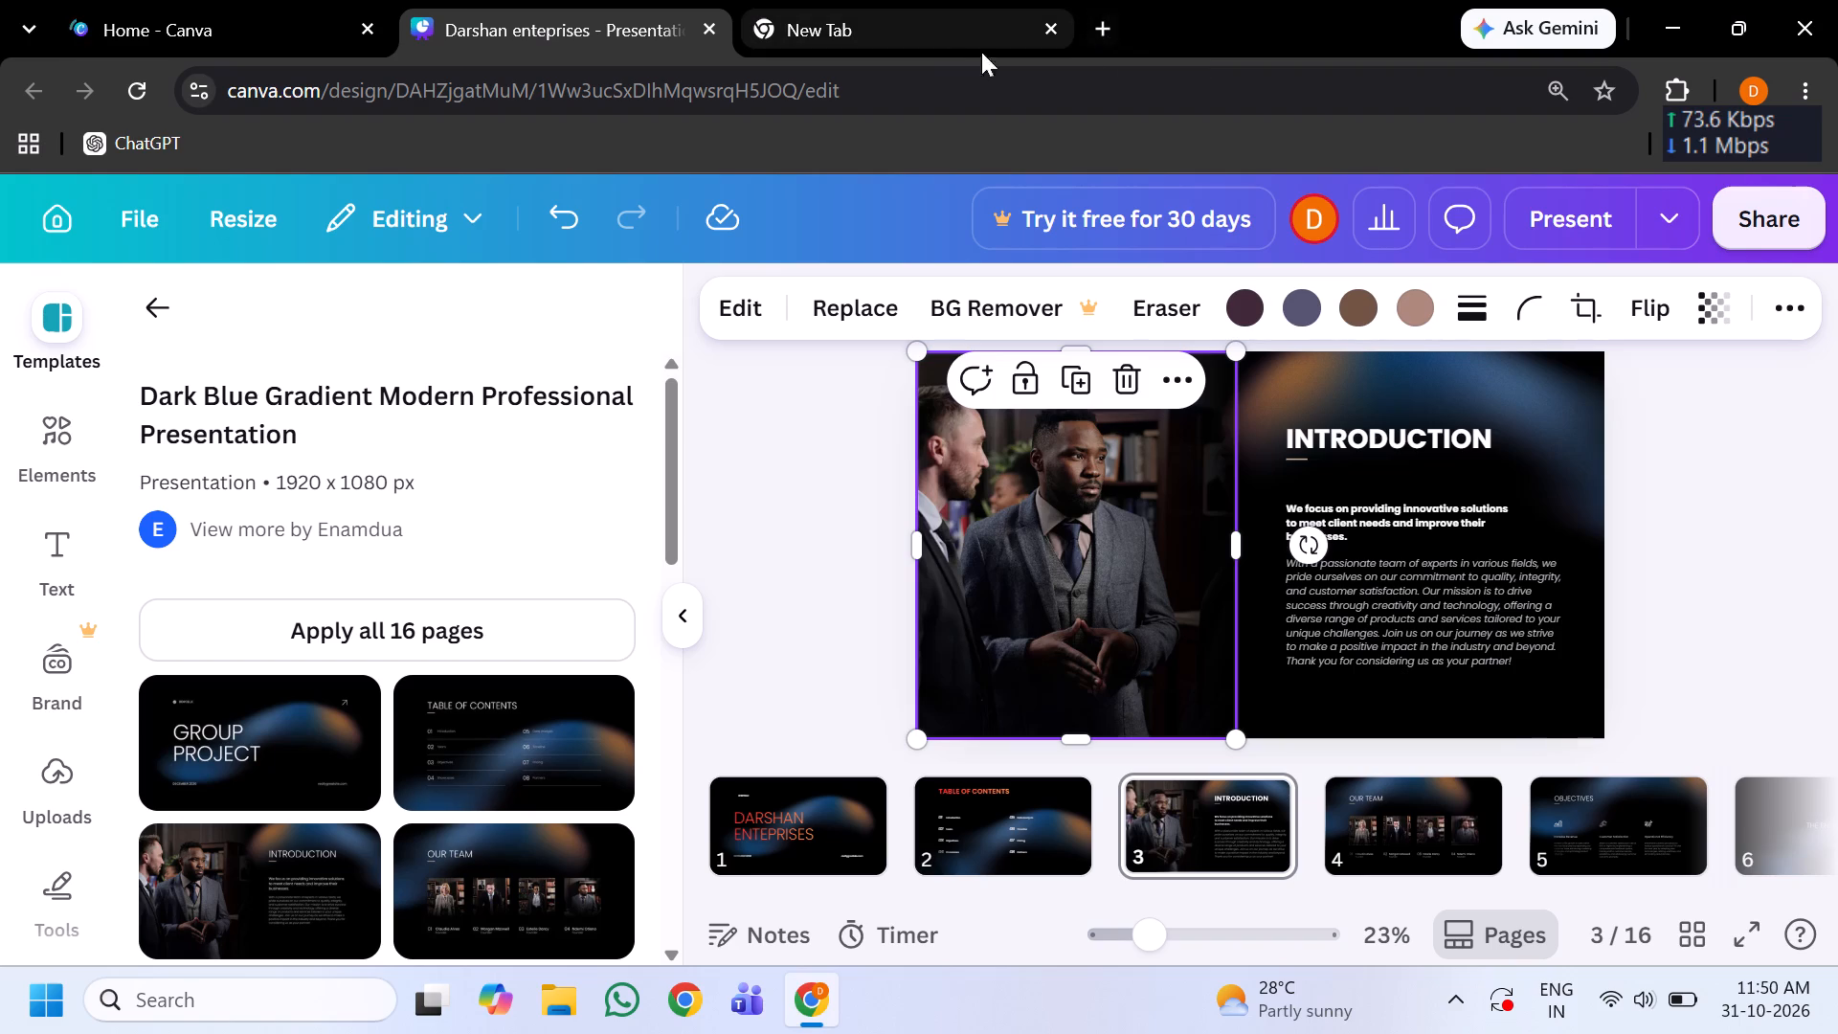
click(1102, 43)
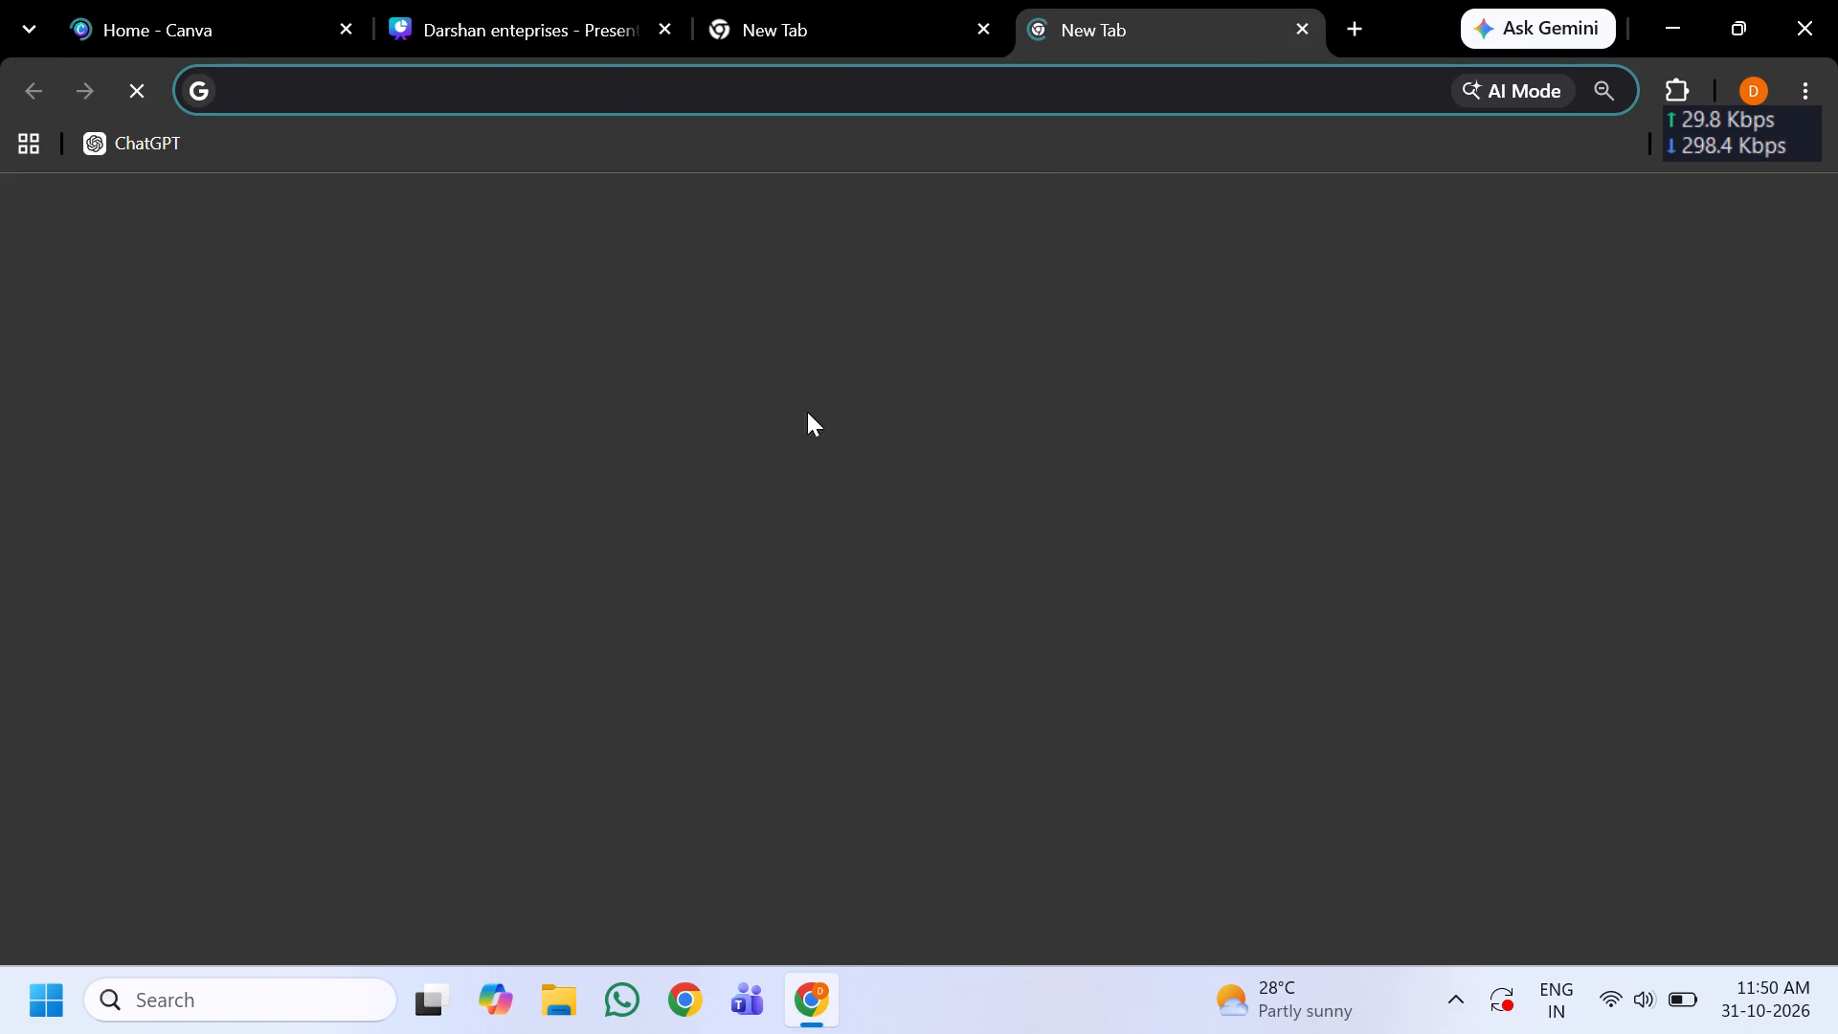
click(767, 546)
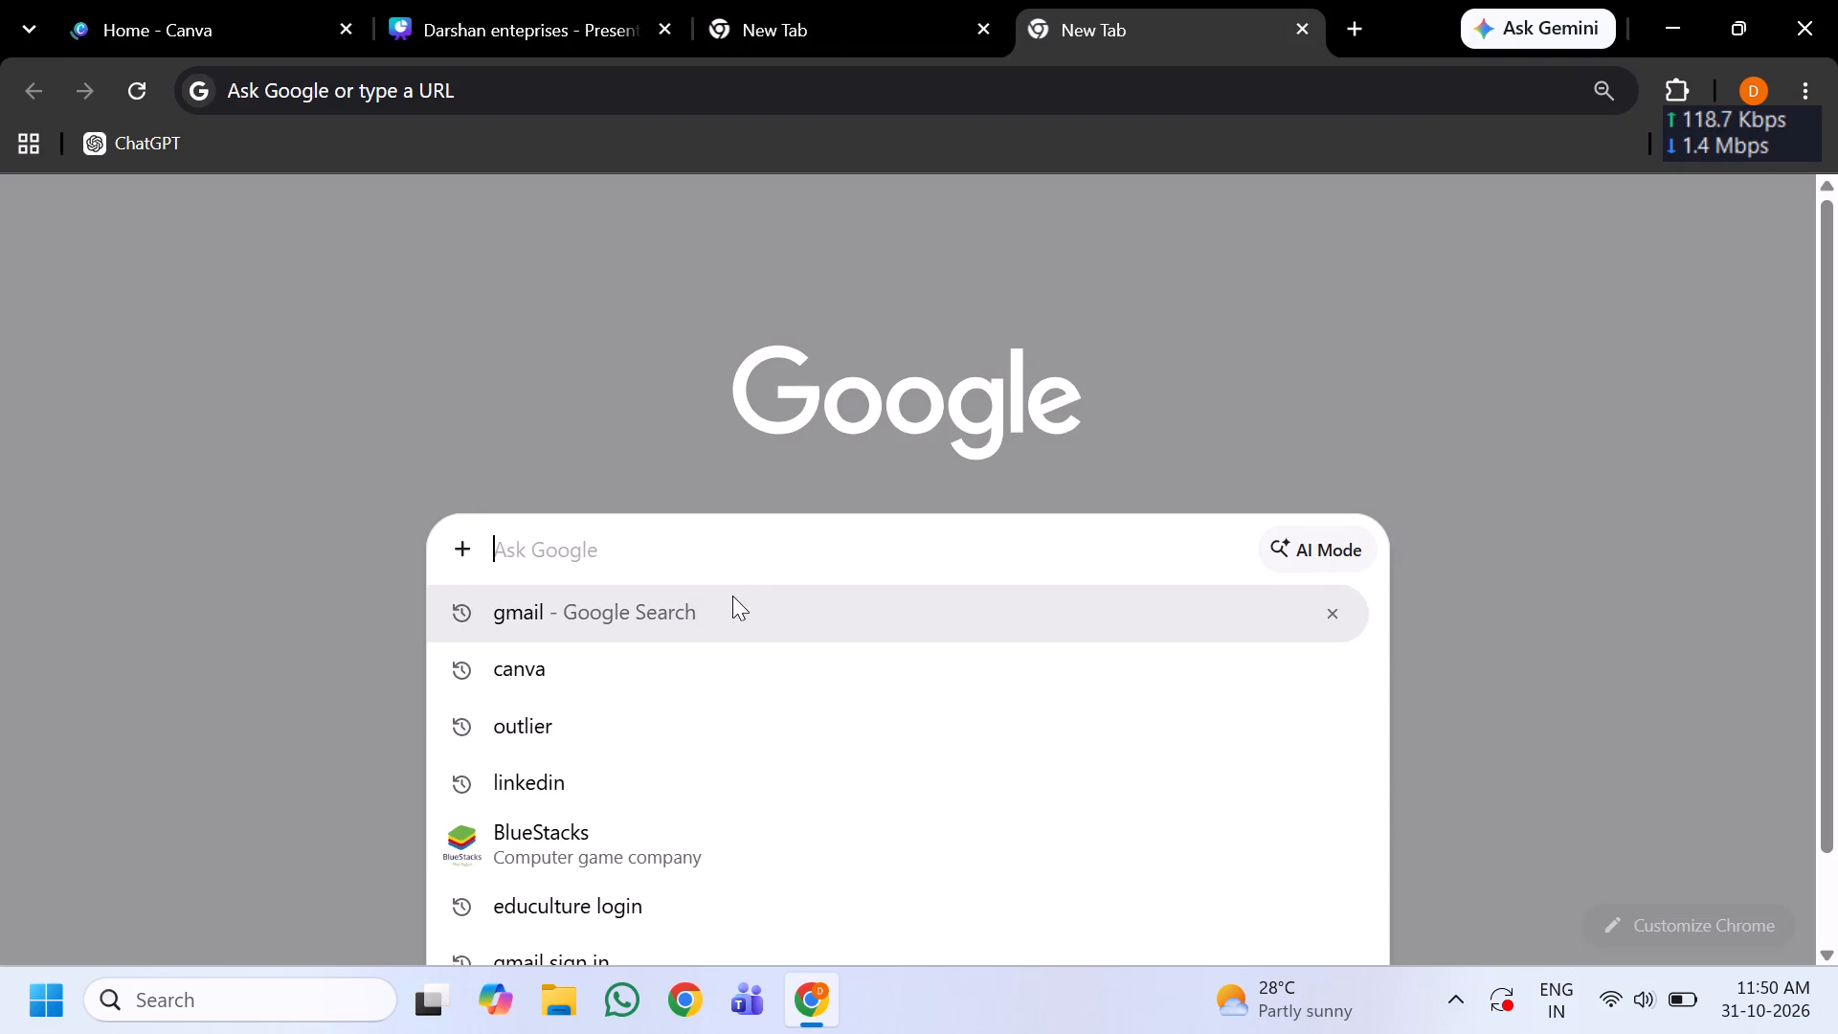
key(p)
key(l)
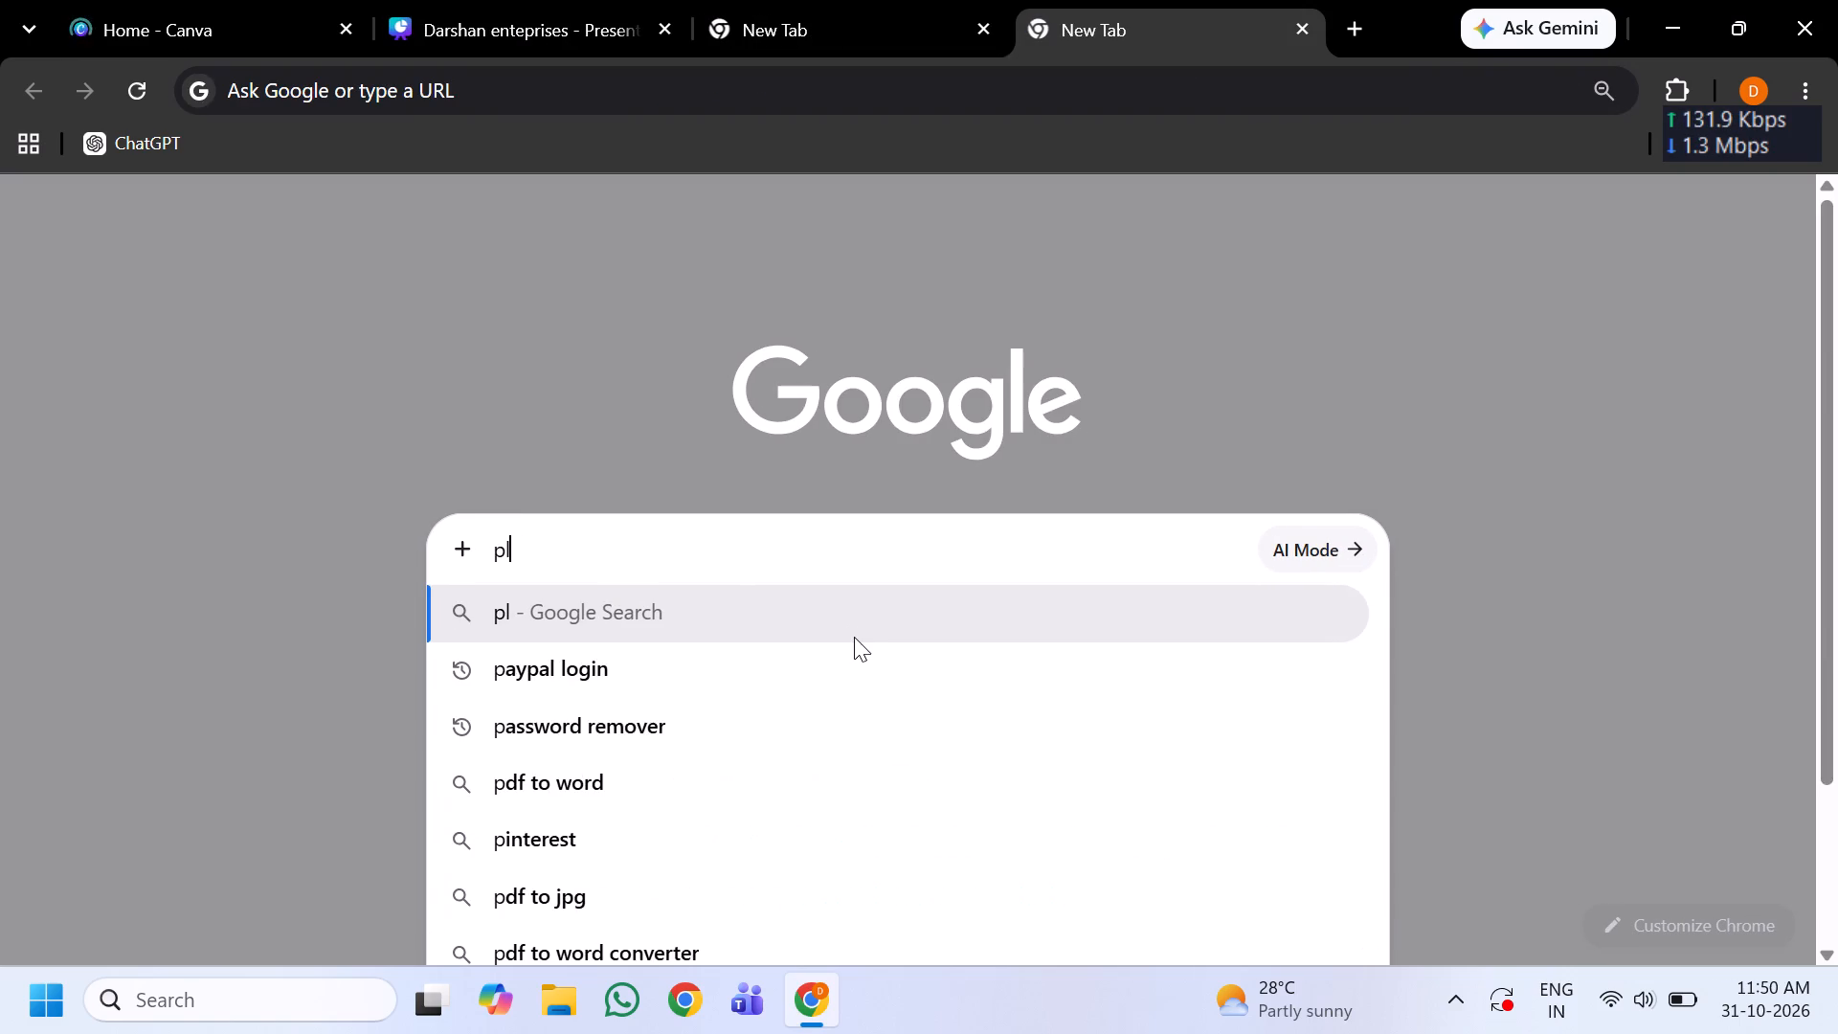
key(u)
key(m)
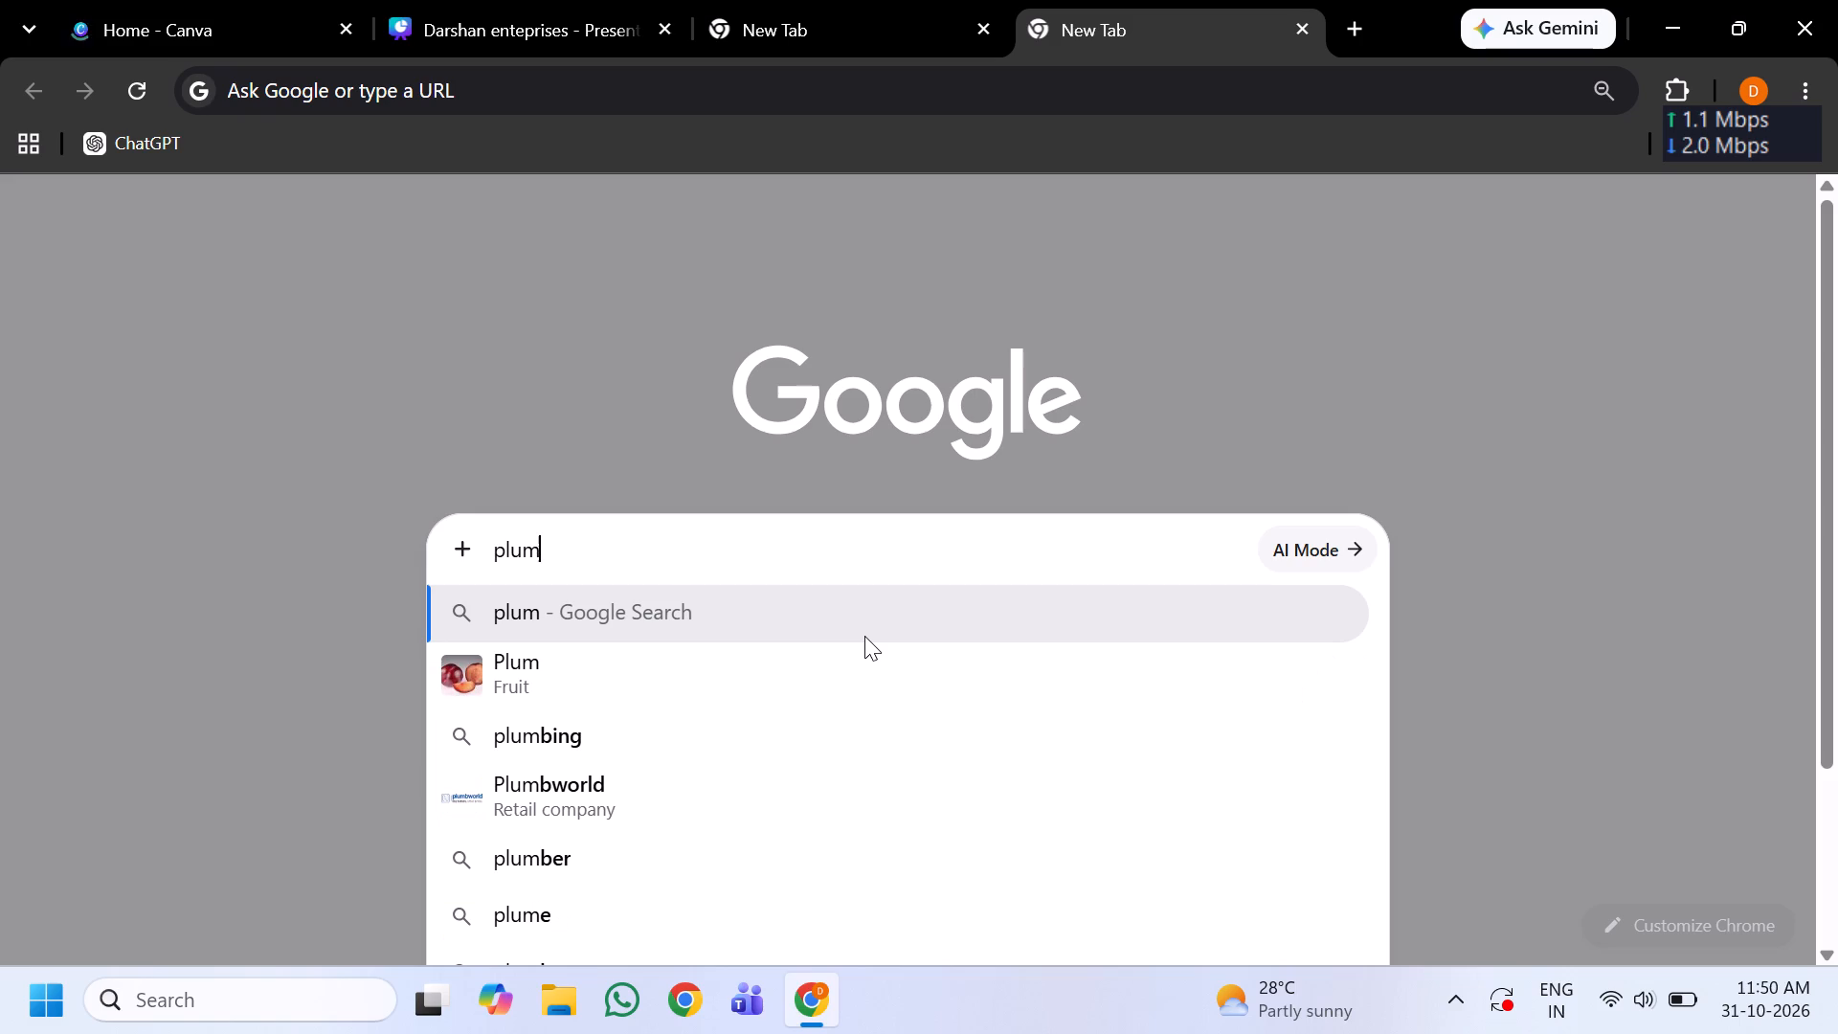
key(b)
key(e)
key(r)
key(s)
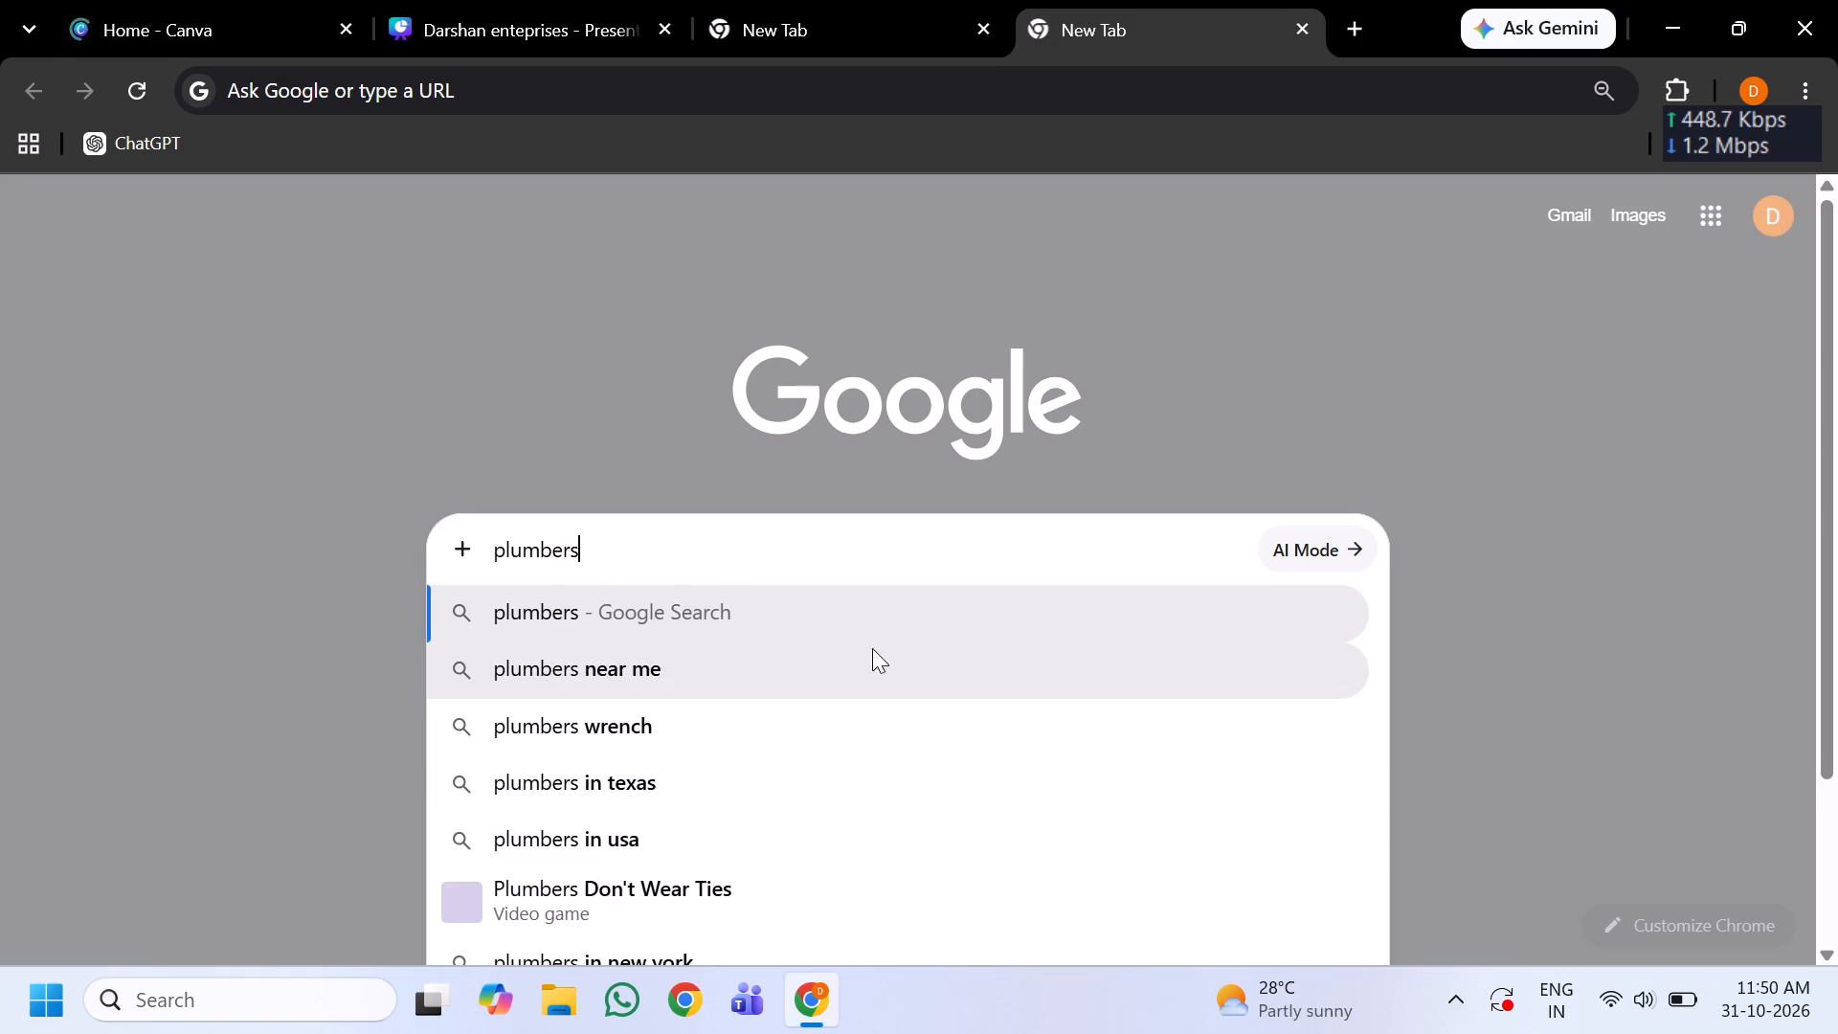
click(830, 621)
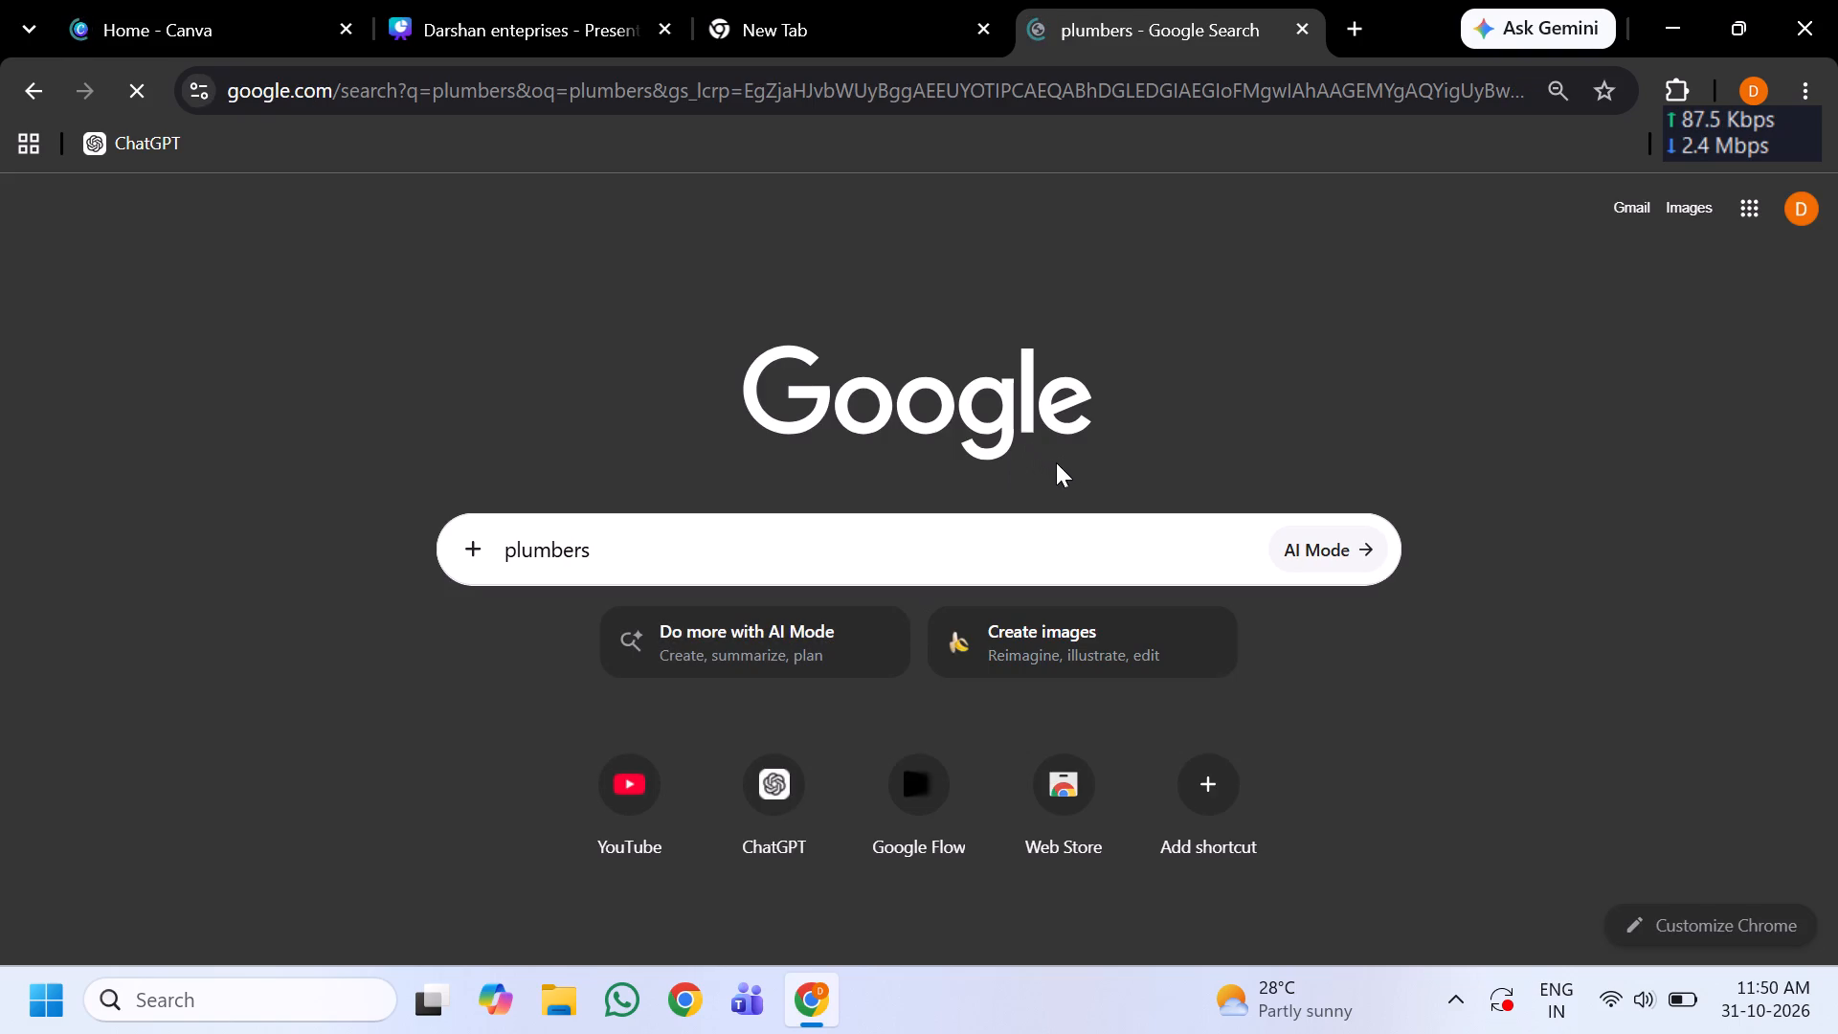
click(444, 309)
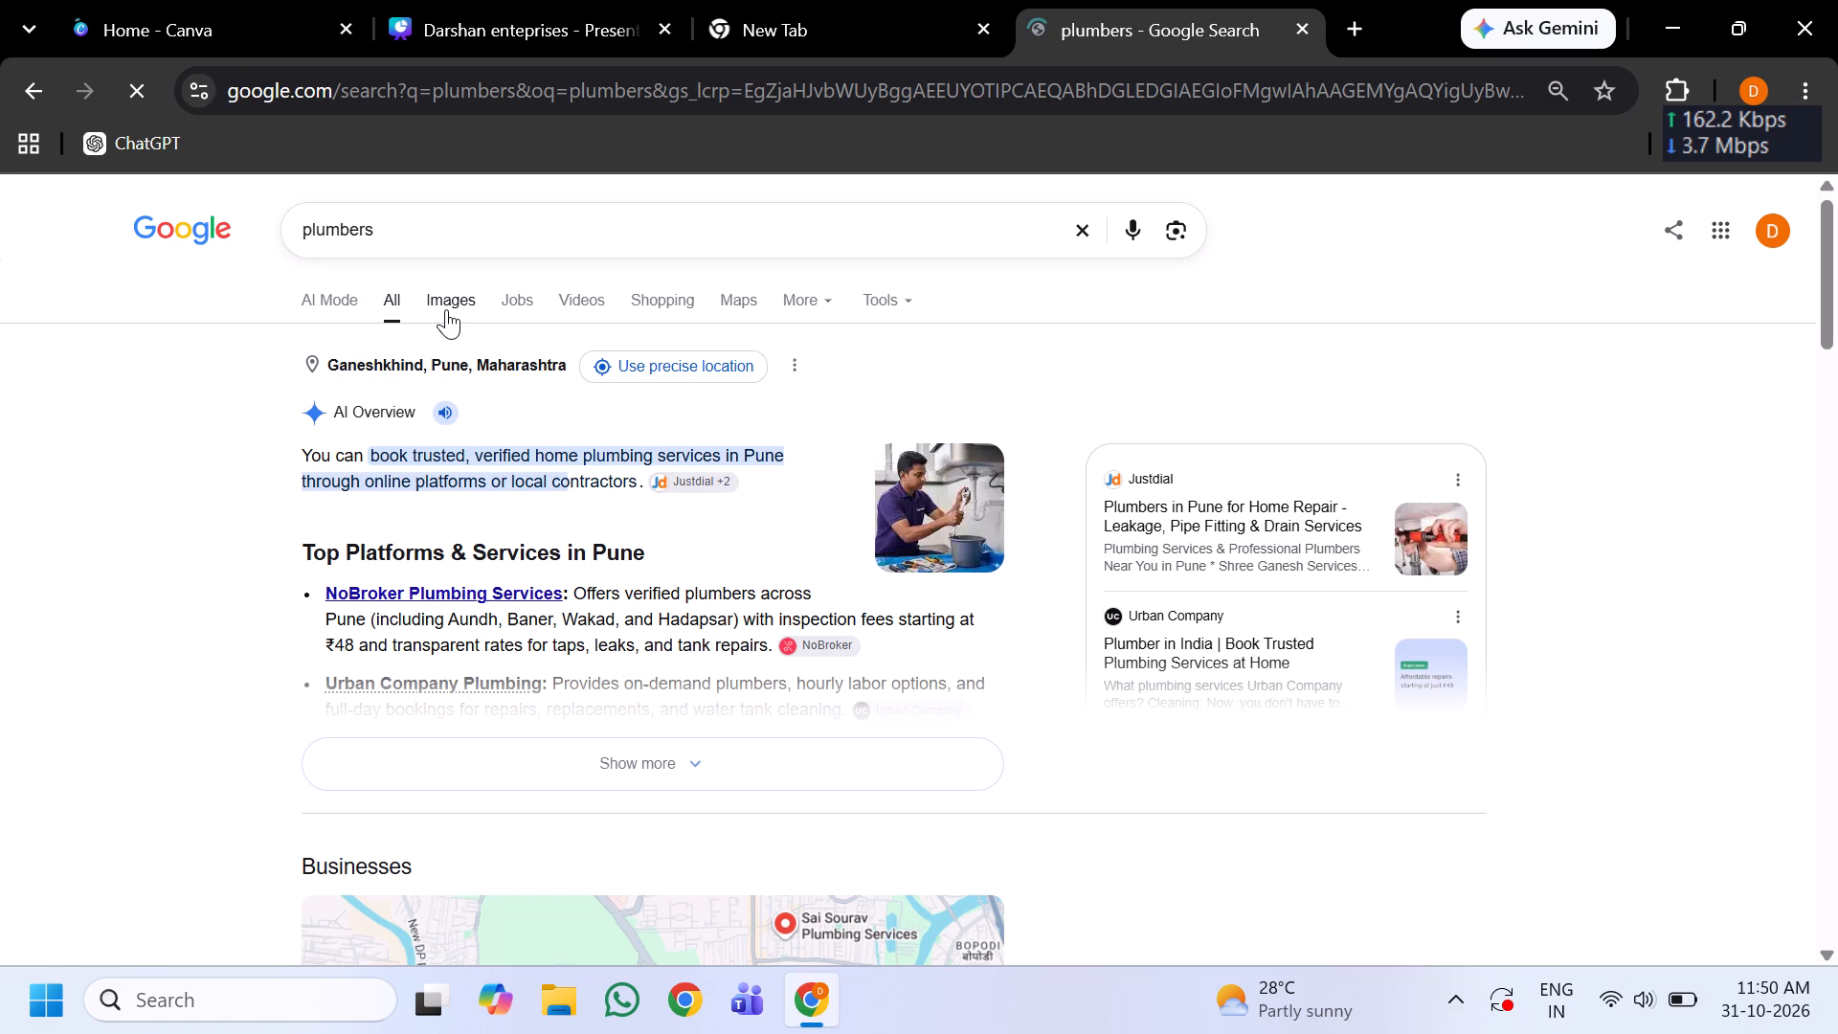
click(456, 296)
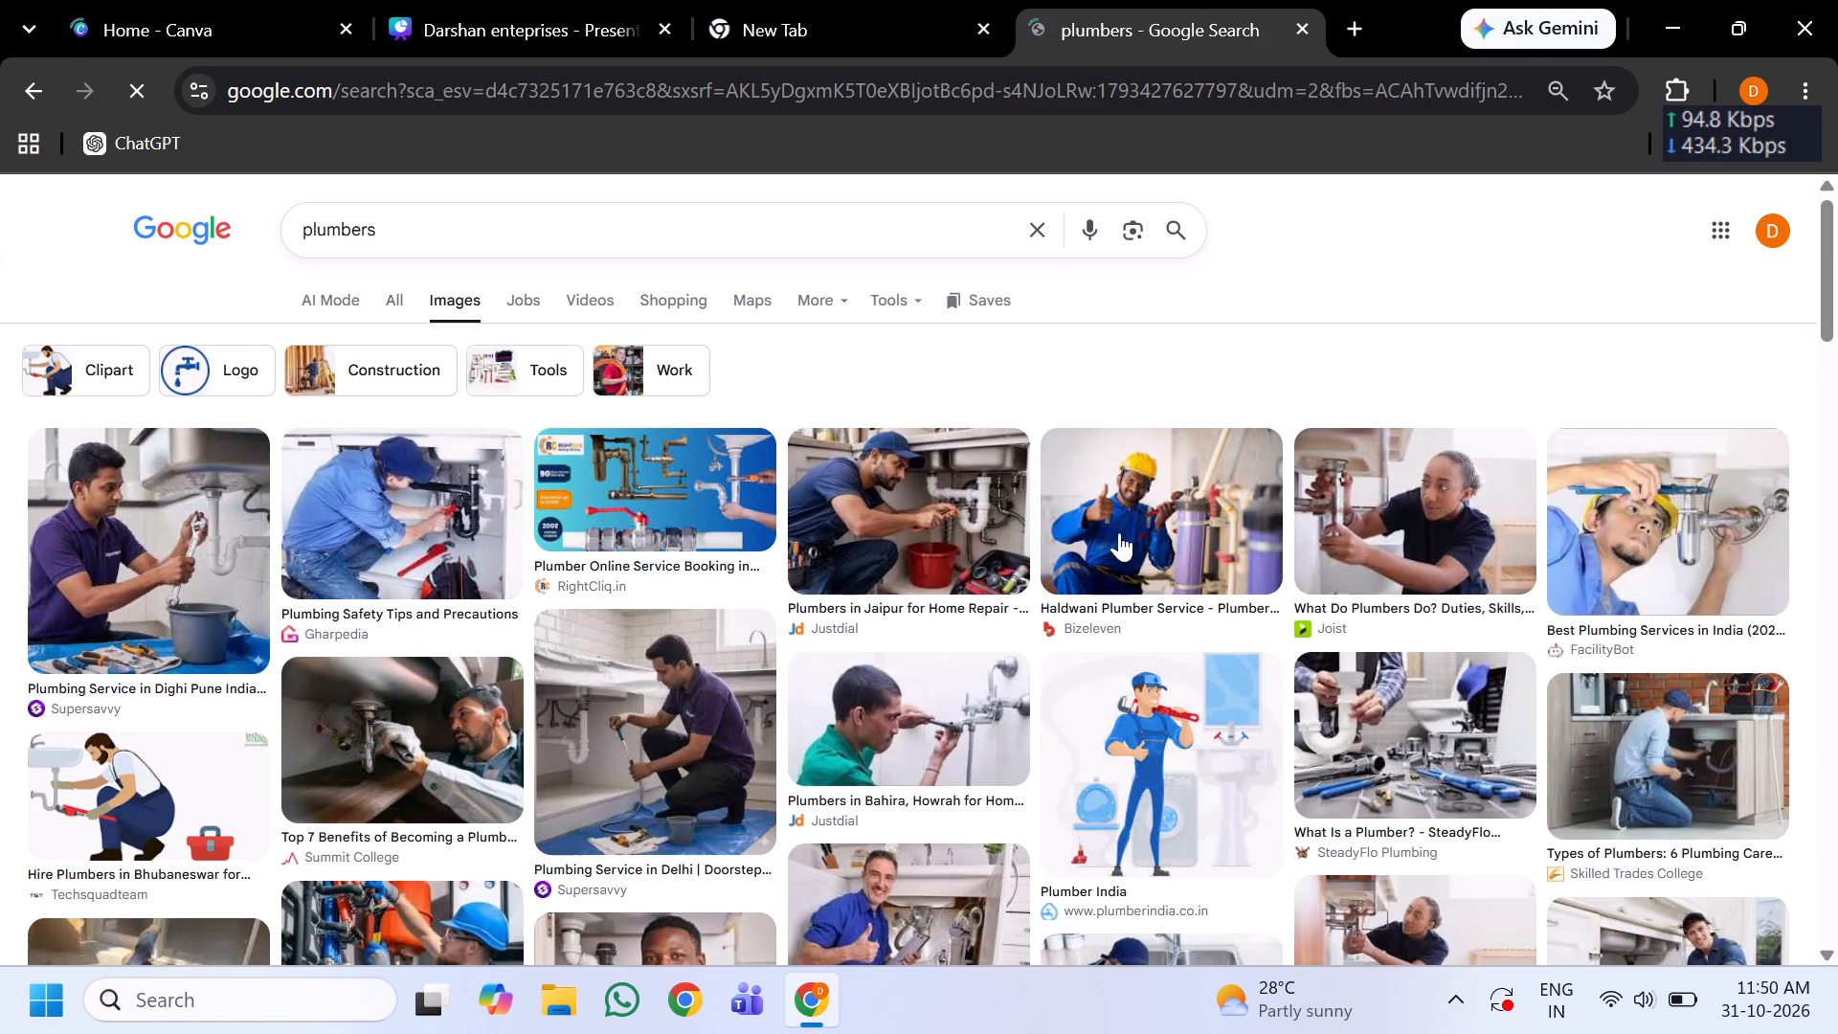
Save the Plumber India illustration of a plumber in blue overalls to the Downloads folder.
scroll(956, 587, down, 1)
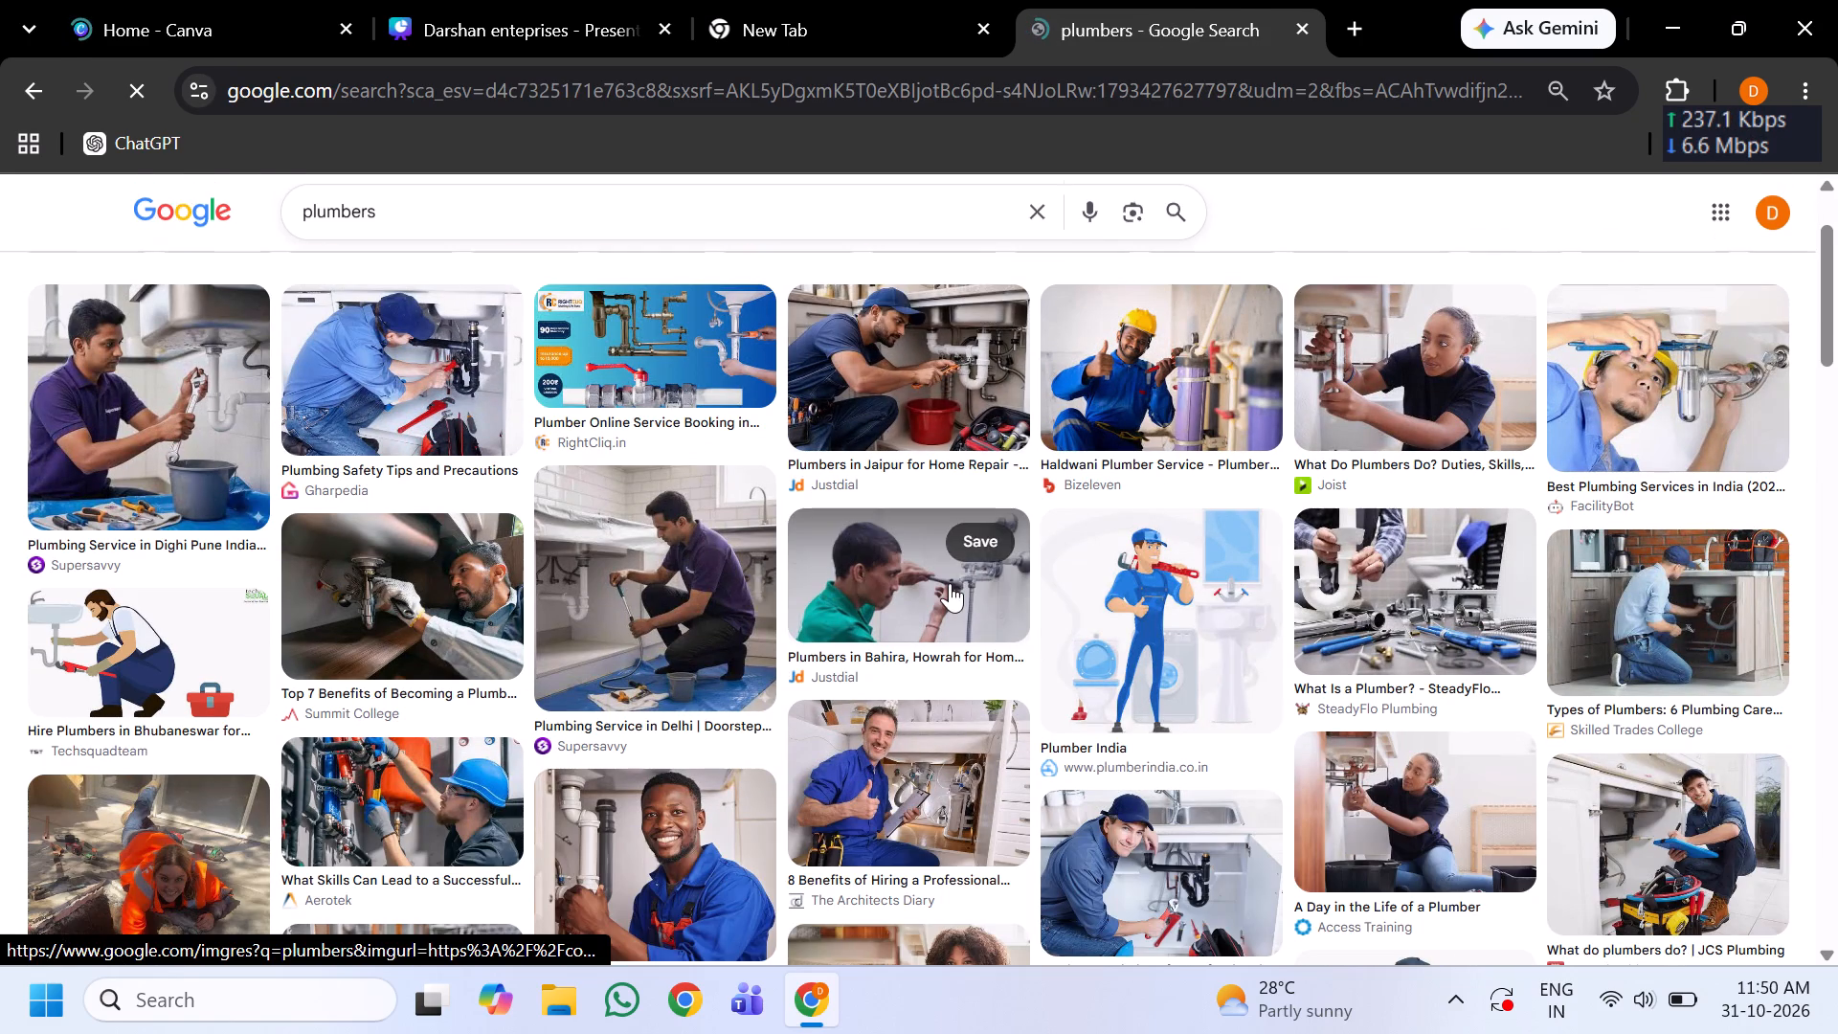
click(1229, 532)
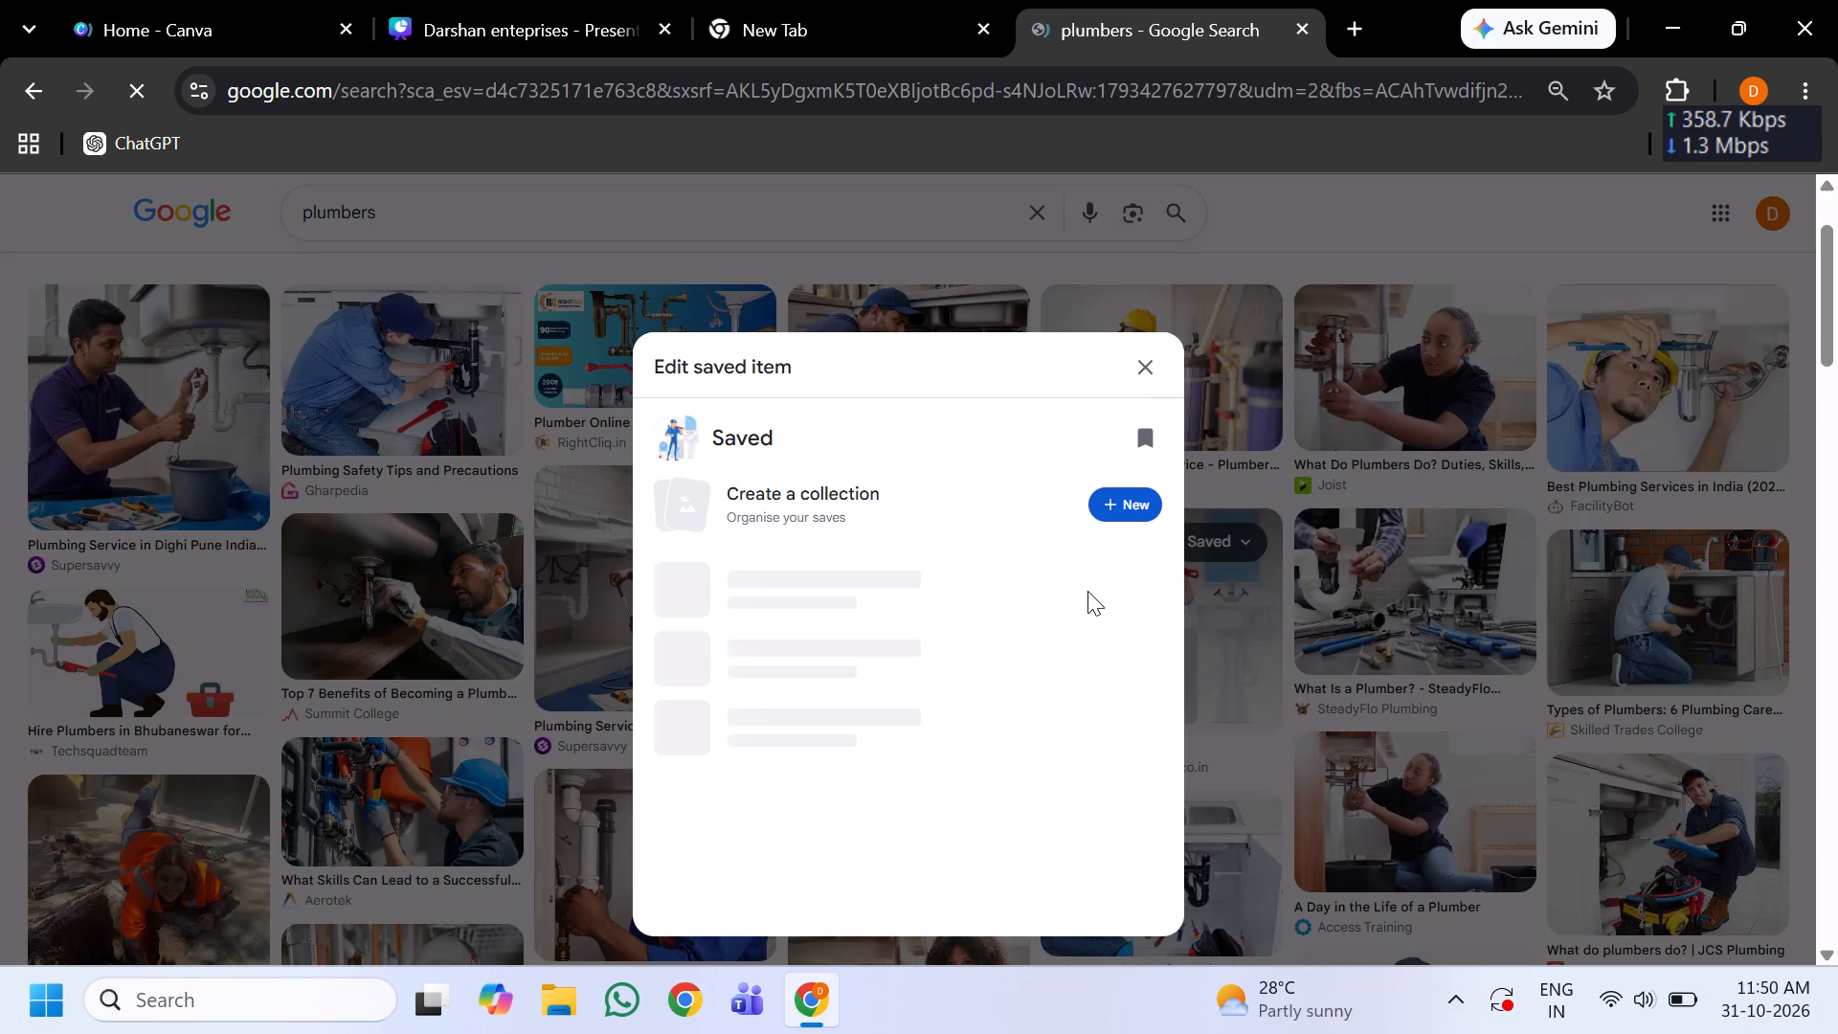
click(1159, 354)
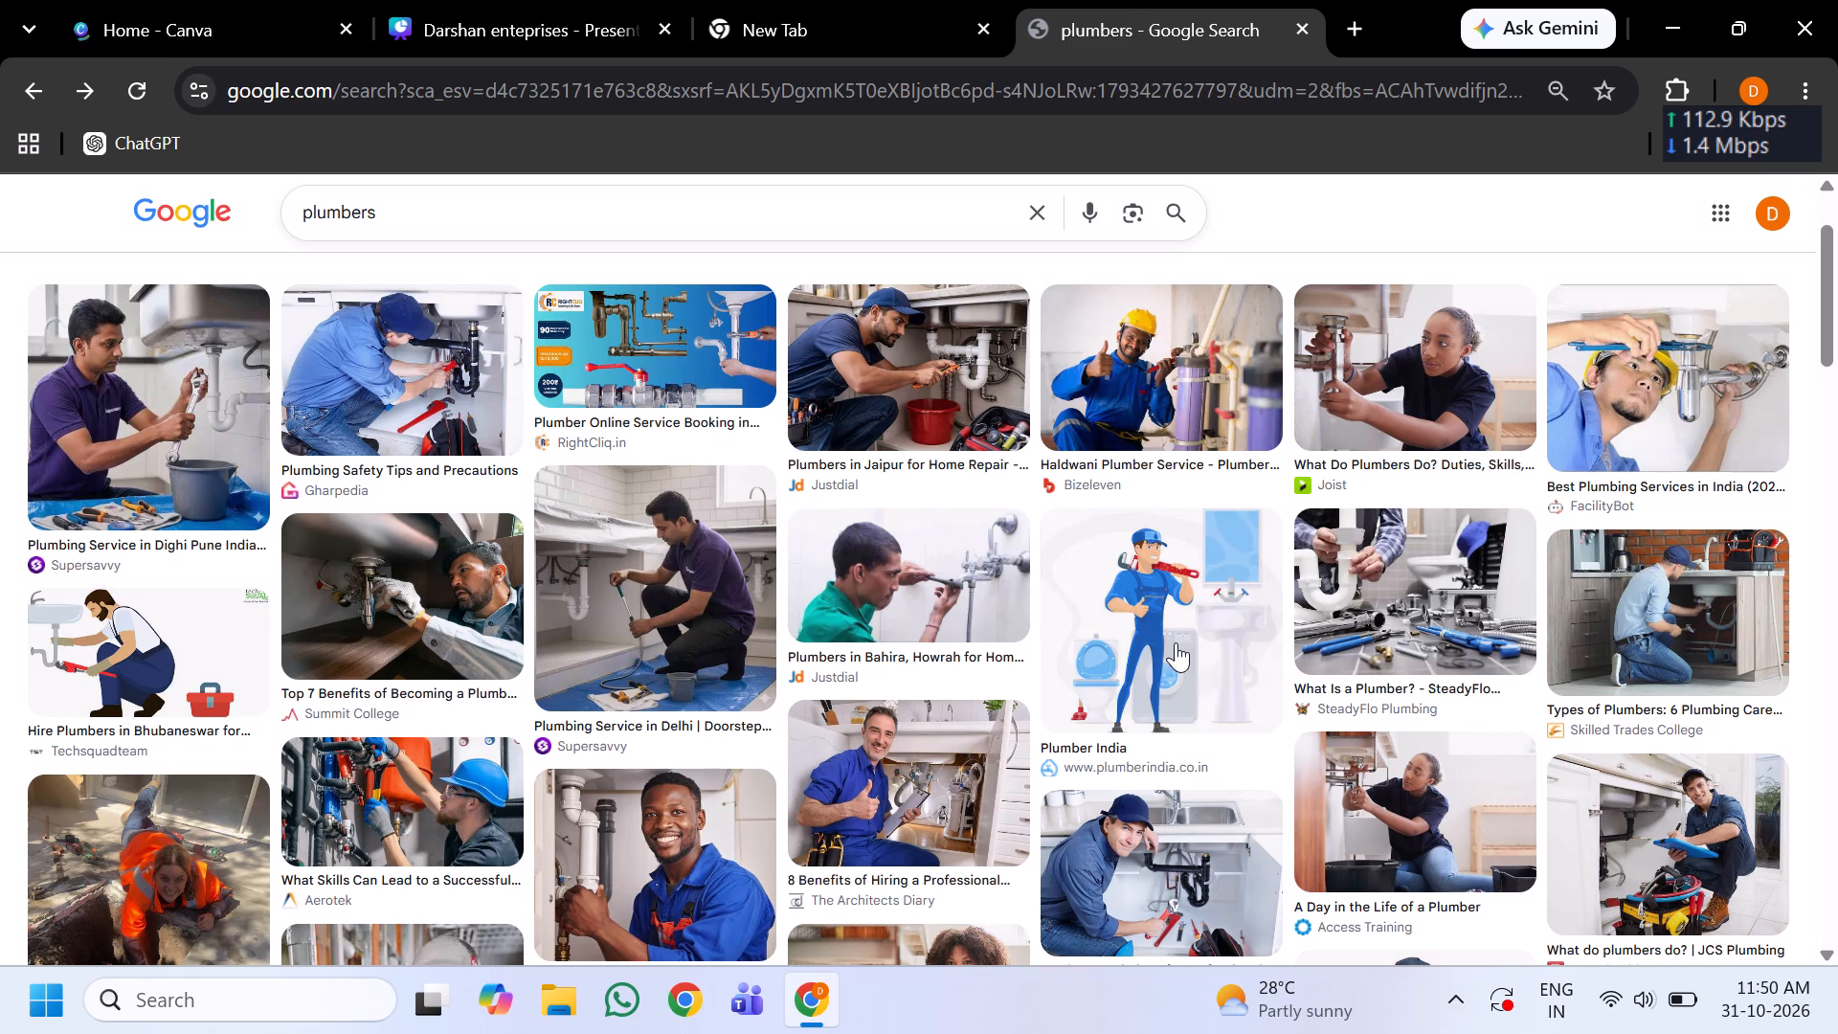
right_click(1176, 640)
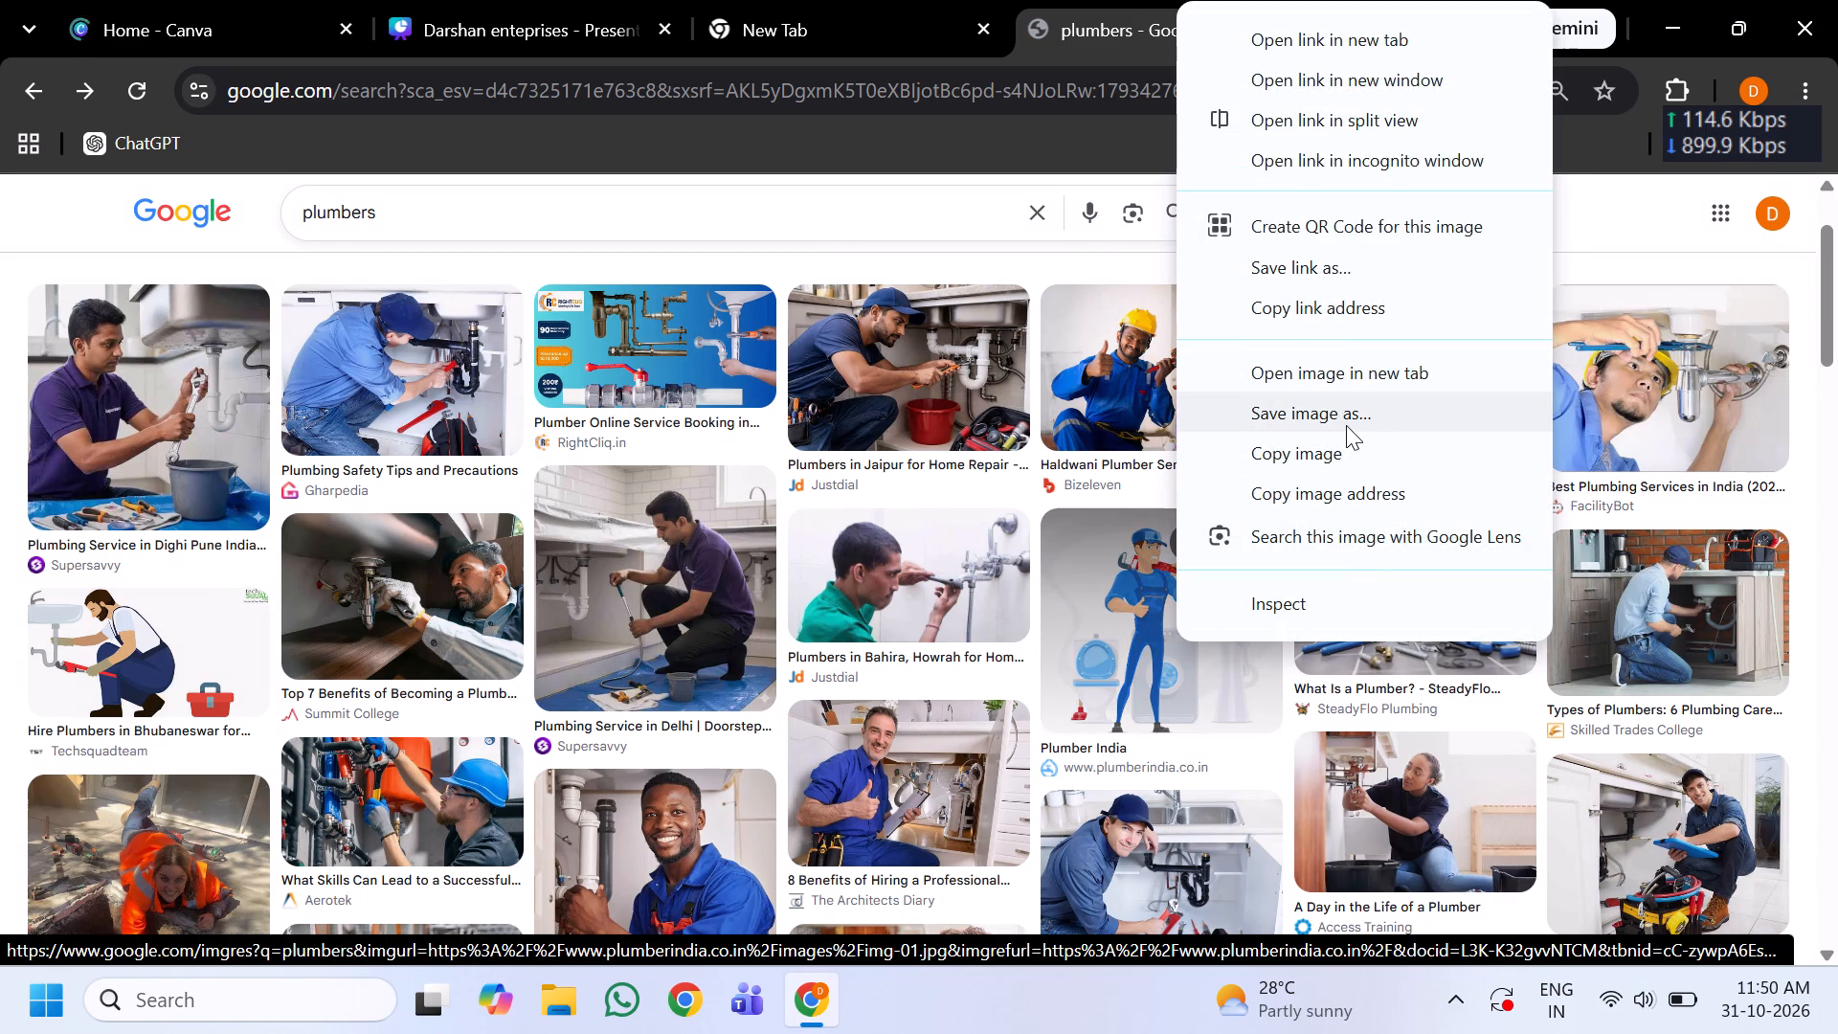
click(1348, 422)
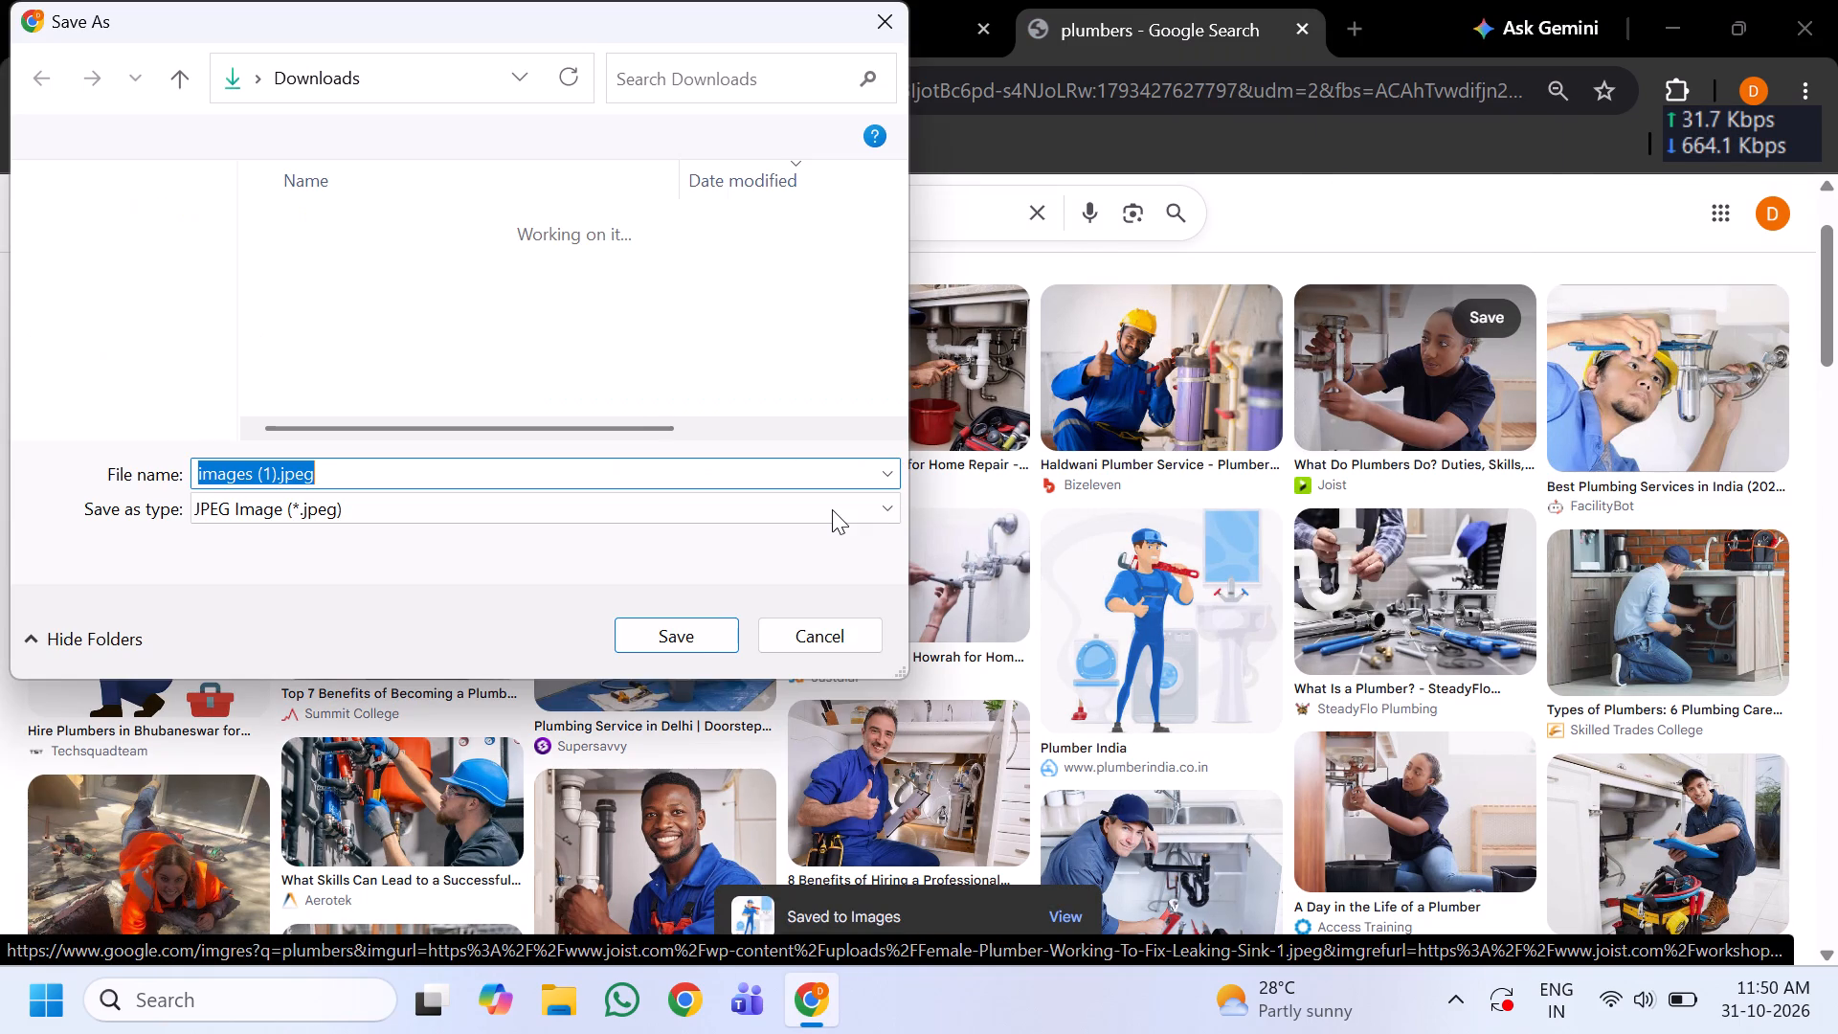
click(698, 636)
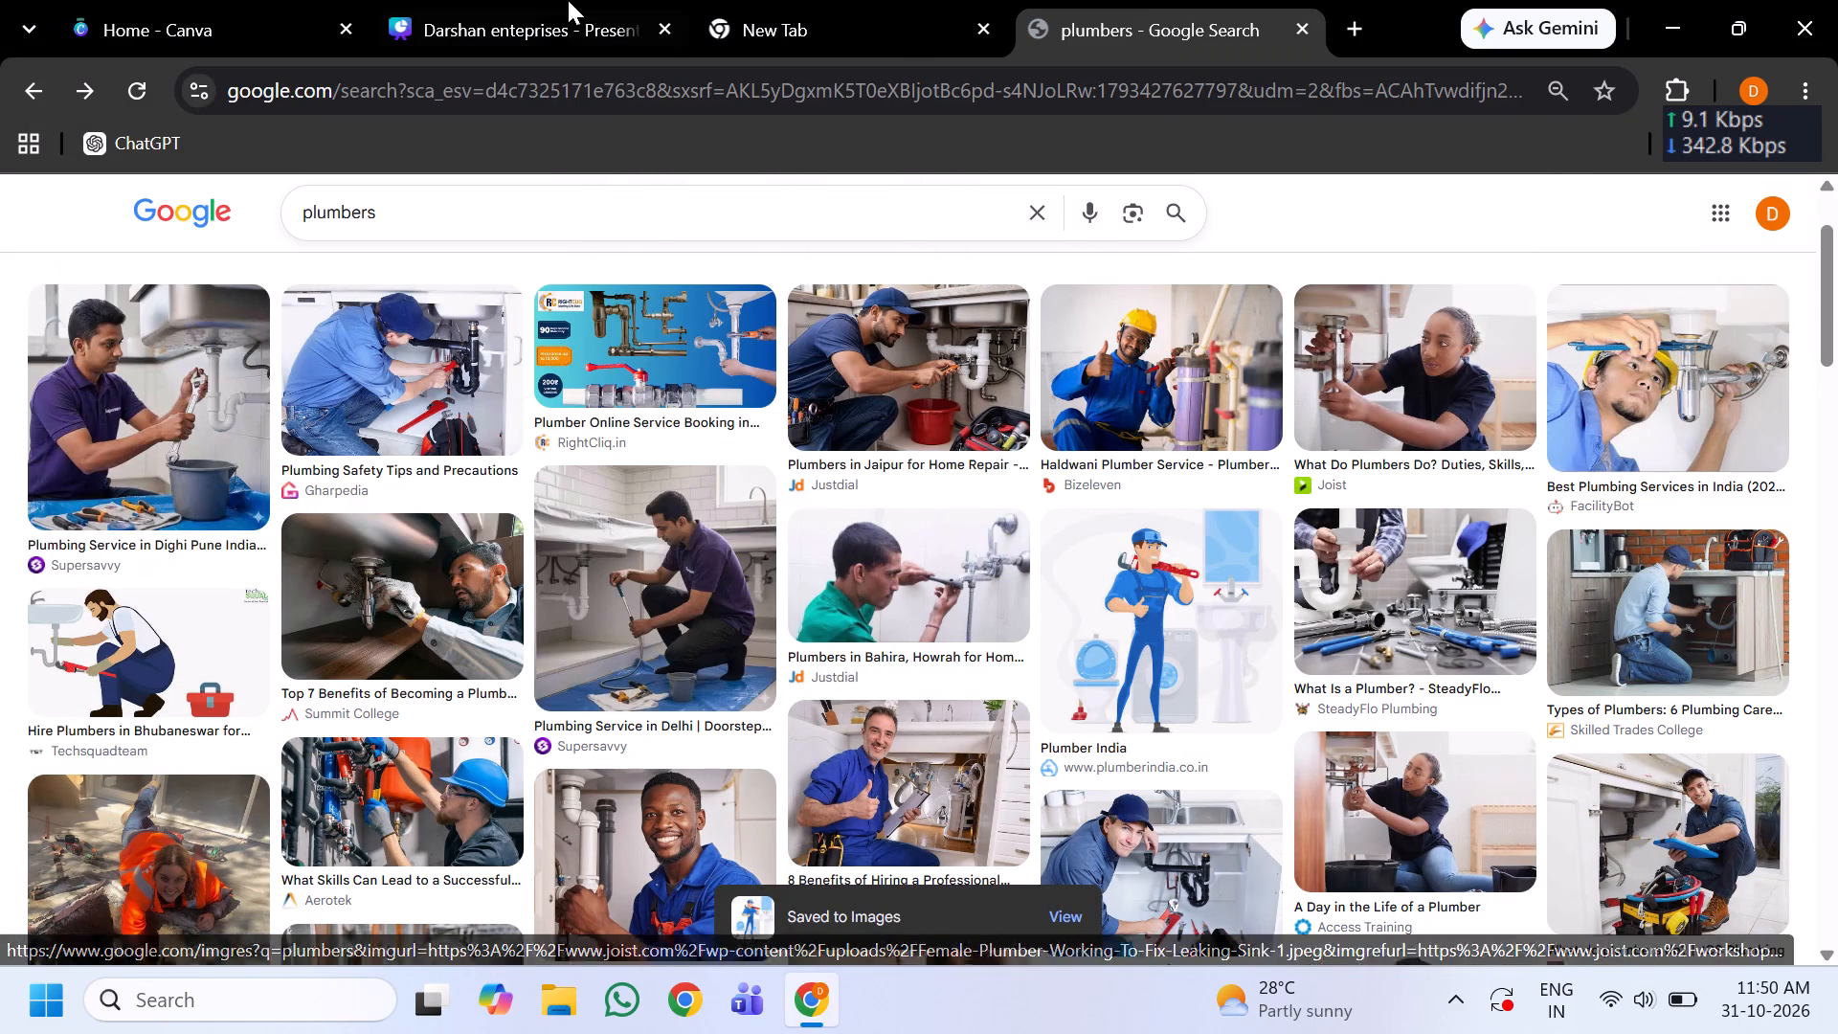
Switch back to the Canva presentation and close the downloaded image's window in Adobe Express Photos.
click(528, 20)
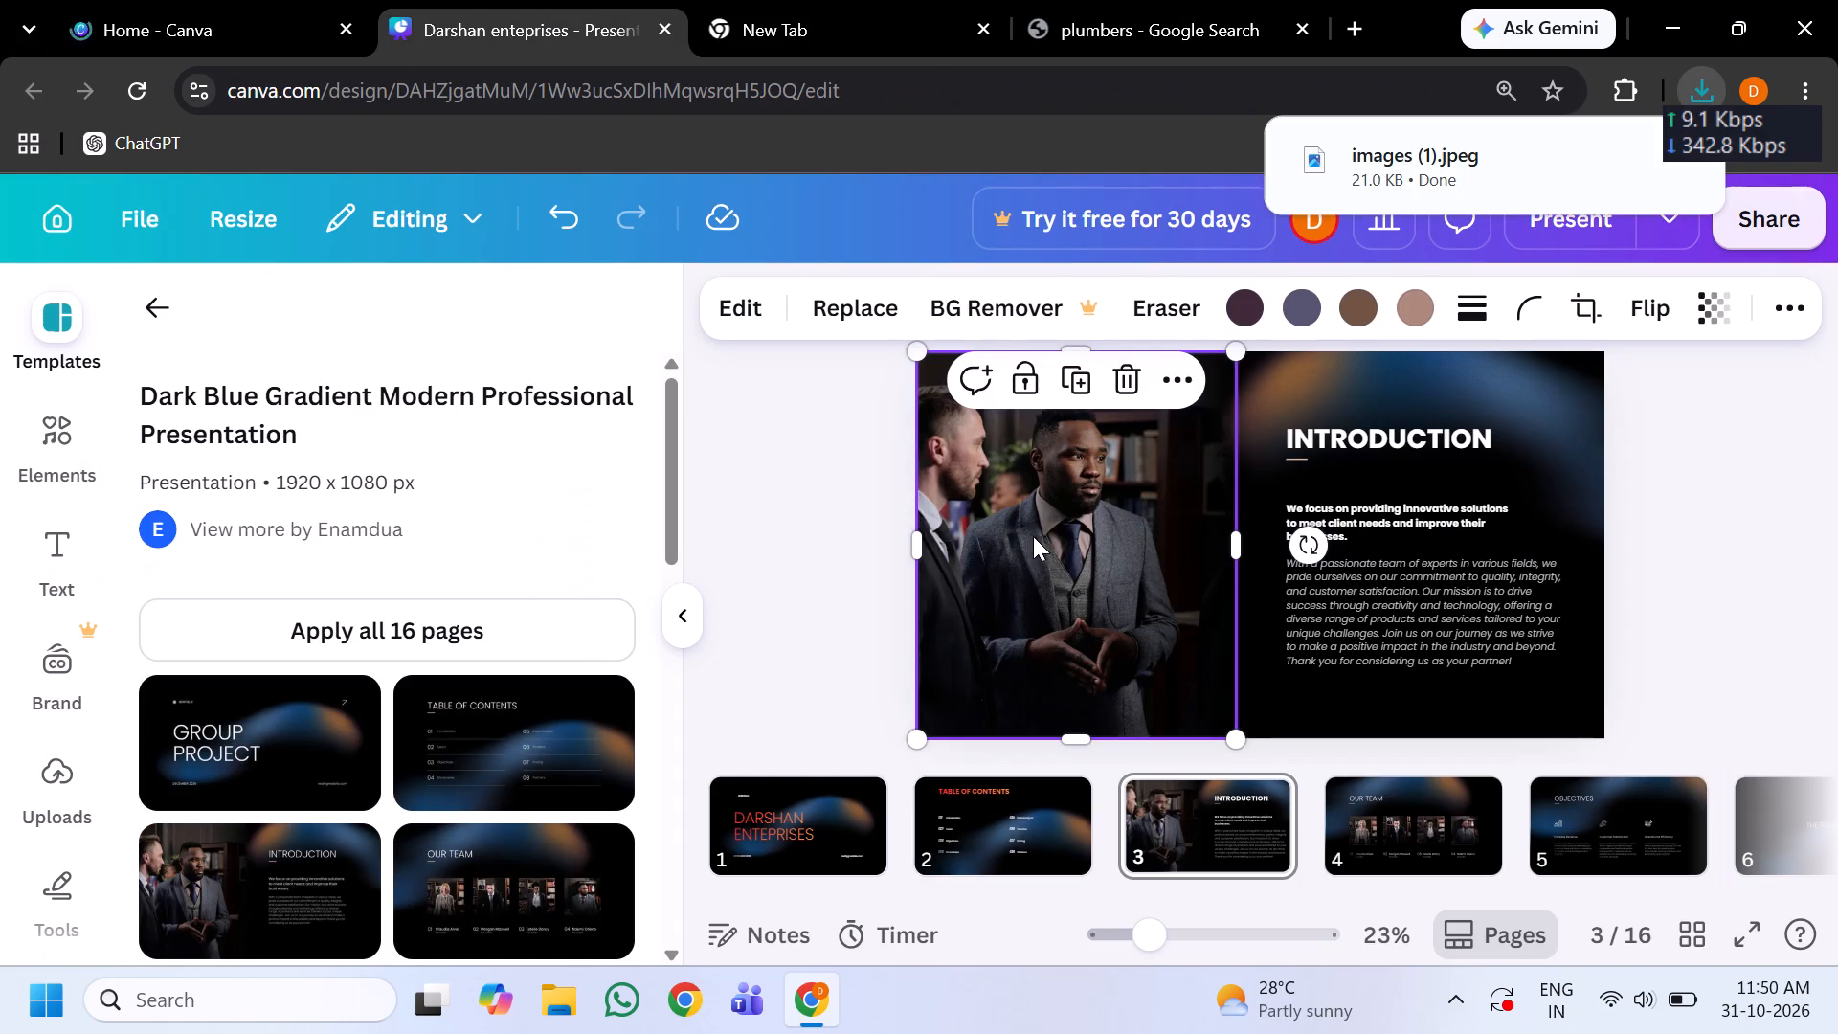
click(1042, 531)
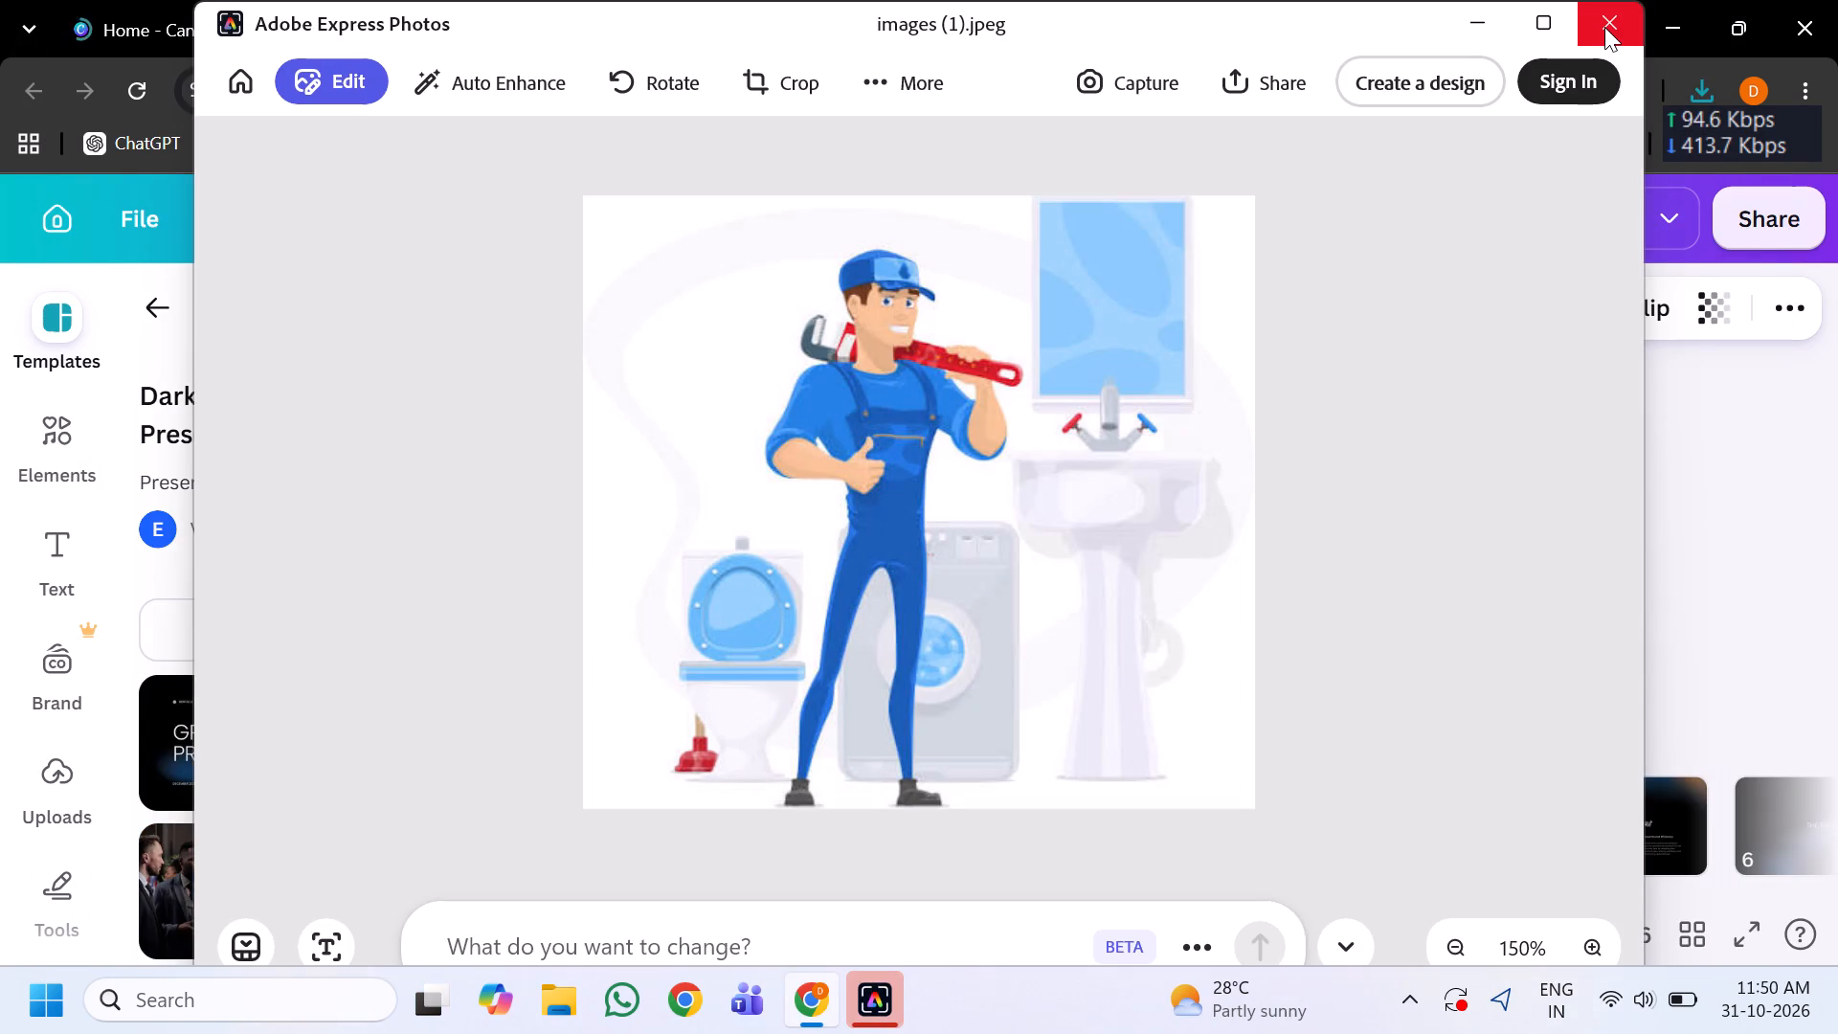
click(1604, 27)
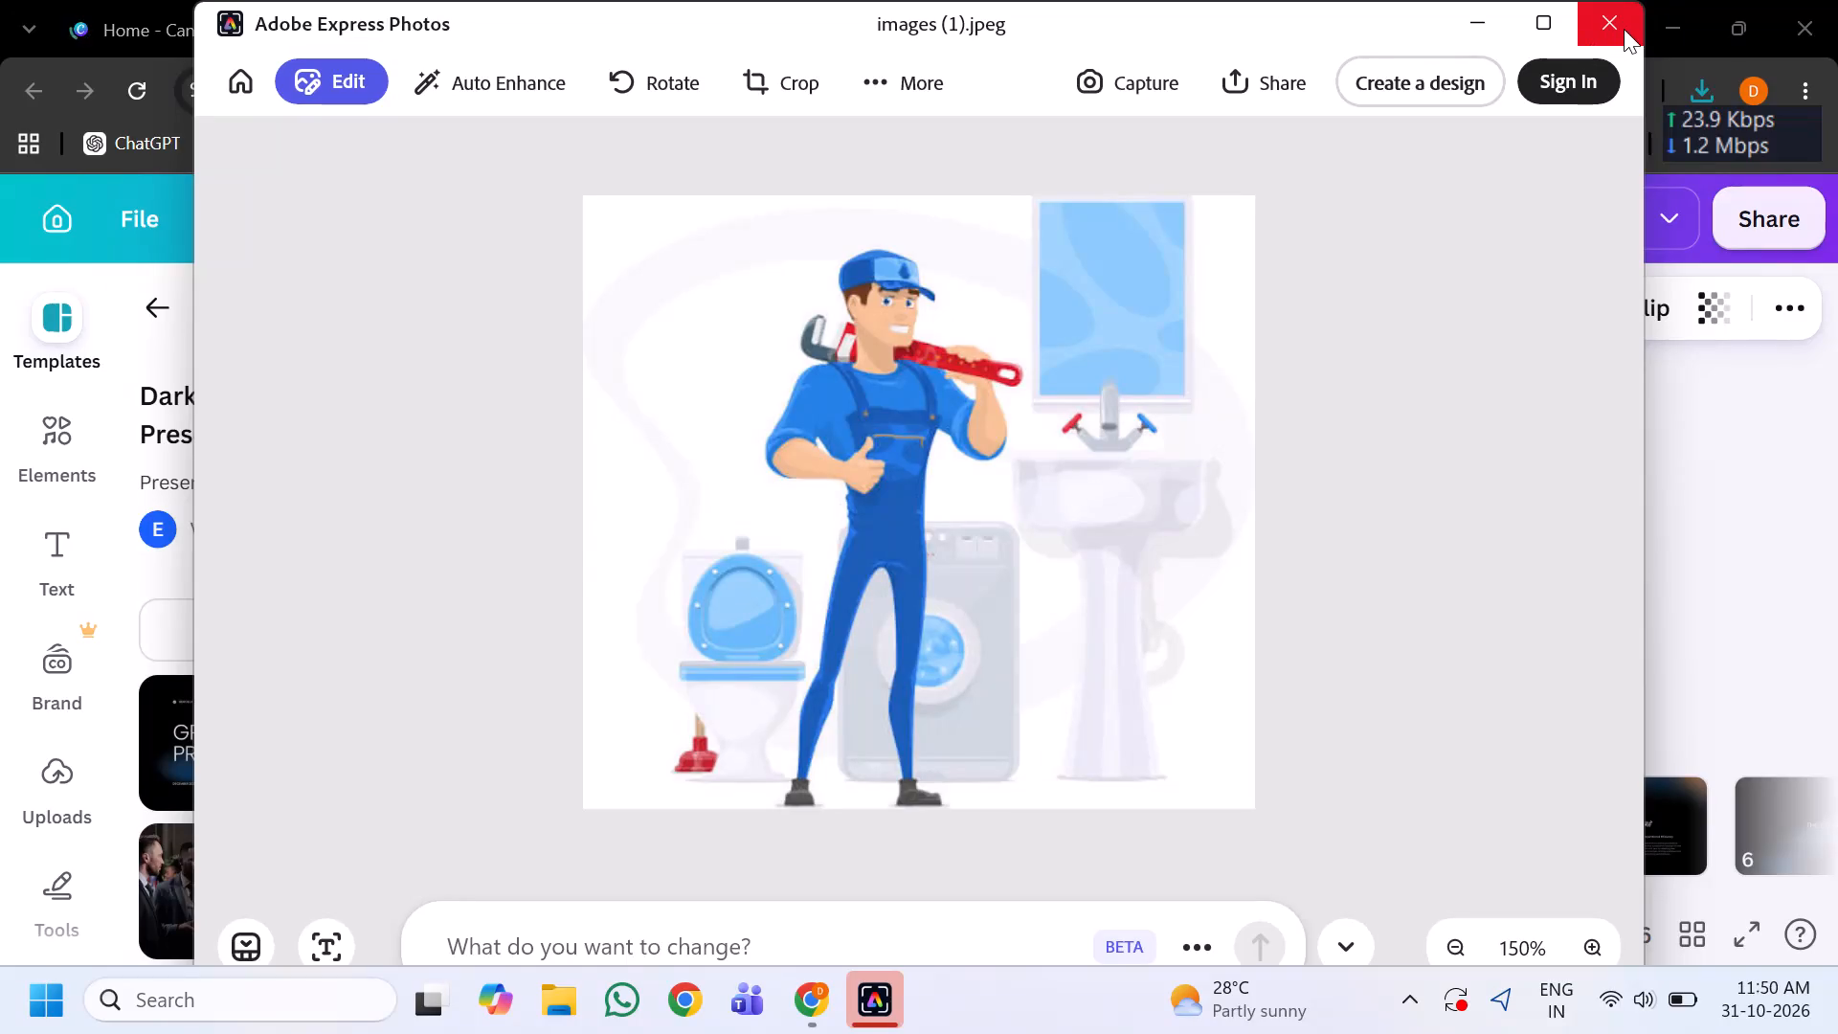
click(1624, 29)
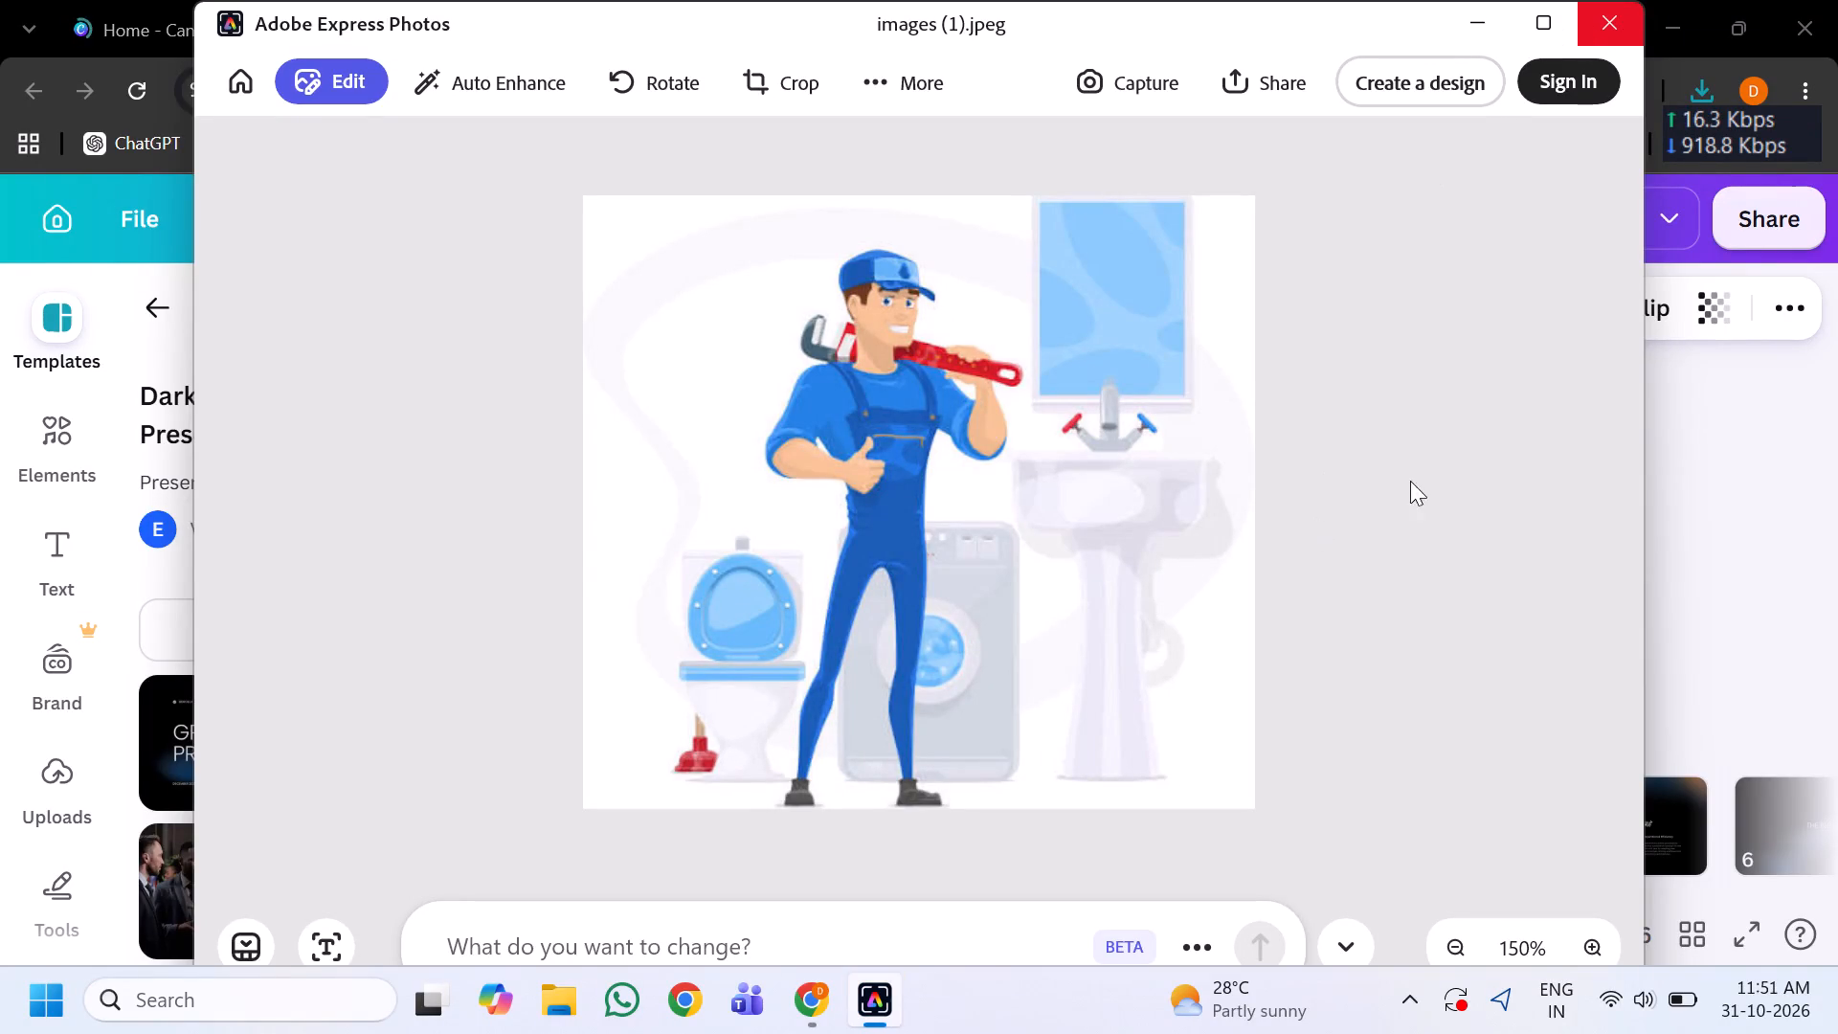
click(1603, 22)
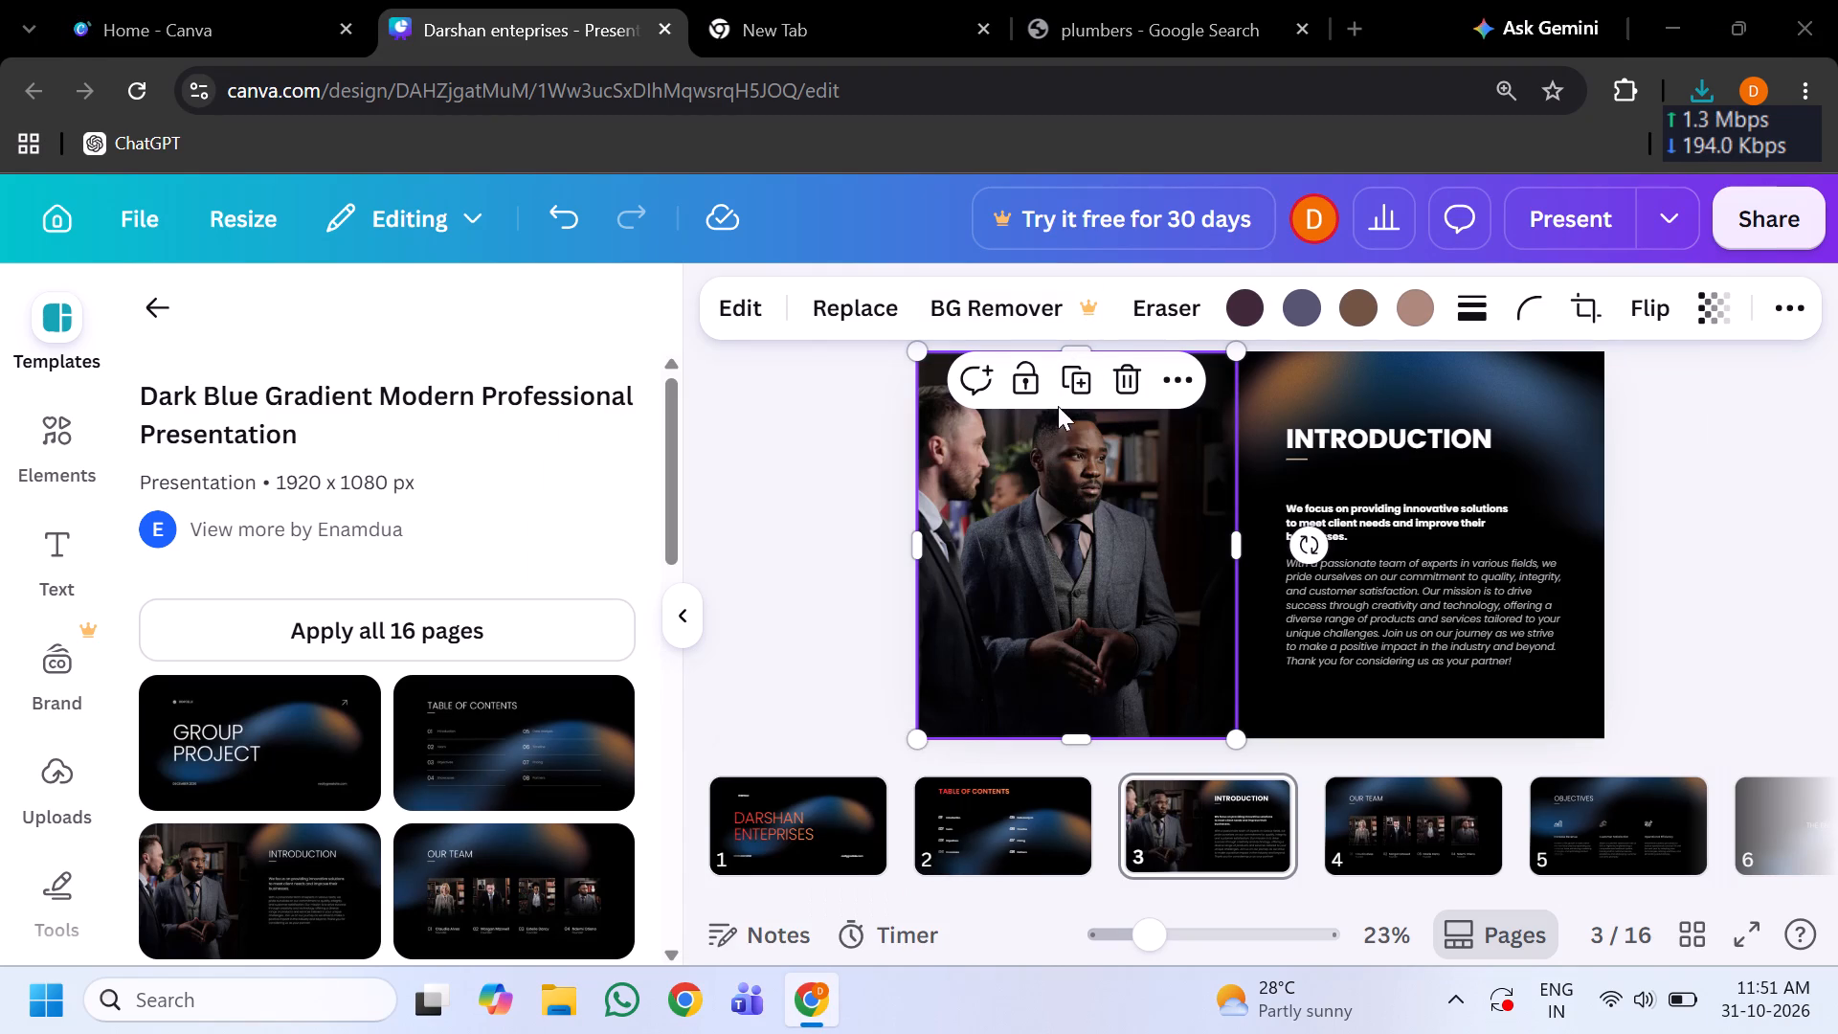
Upload the plumber picture images (1).jpeg from the Downloads folder to the design's uploads.
click(1194, 369)
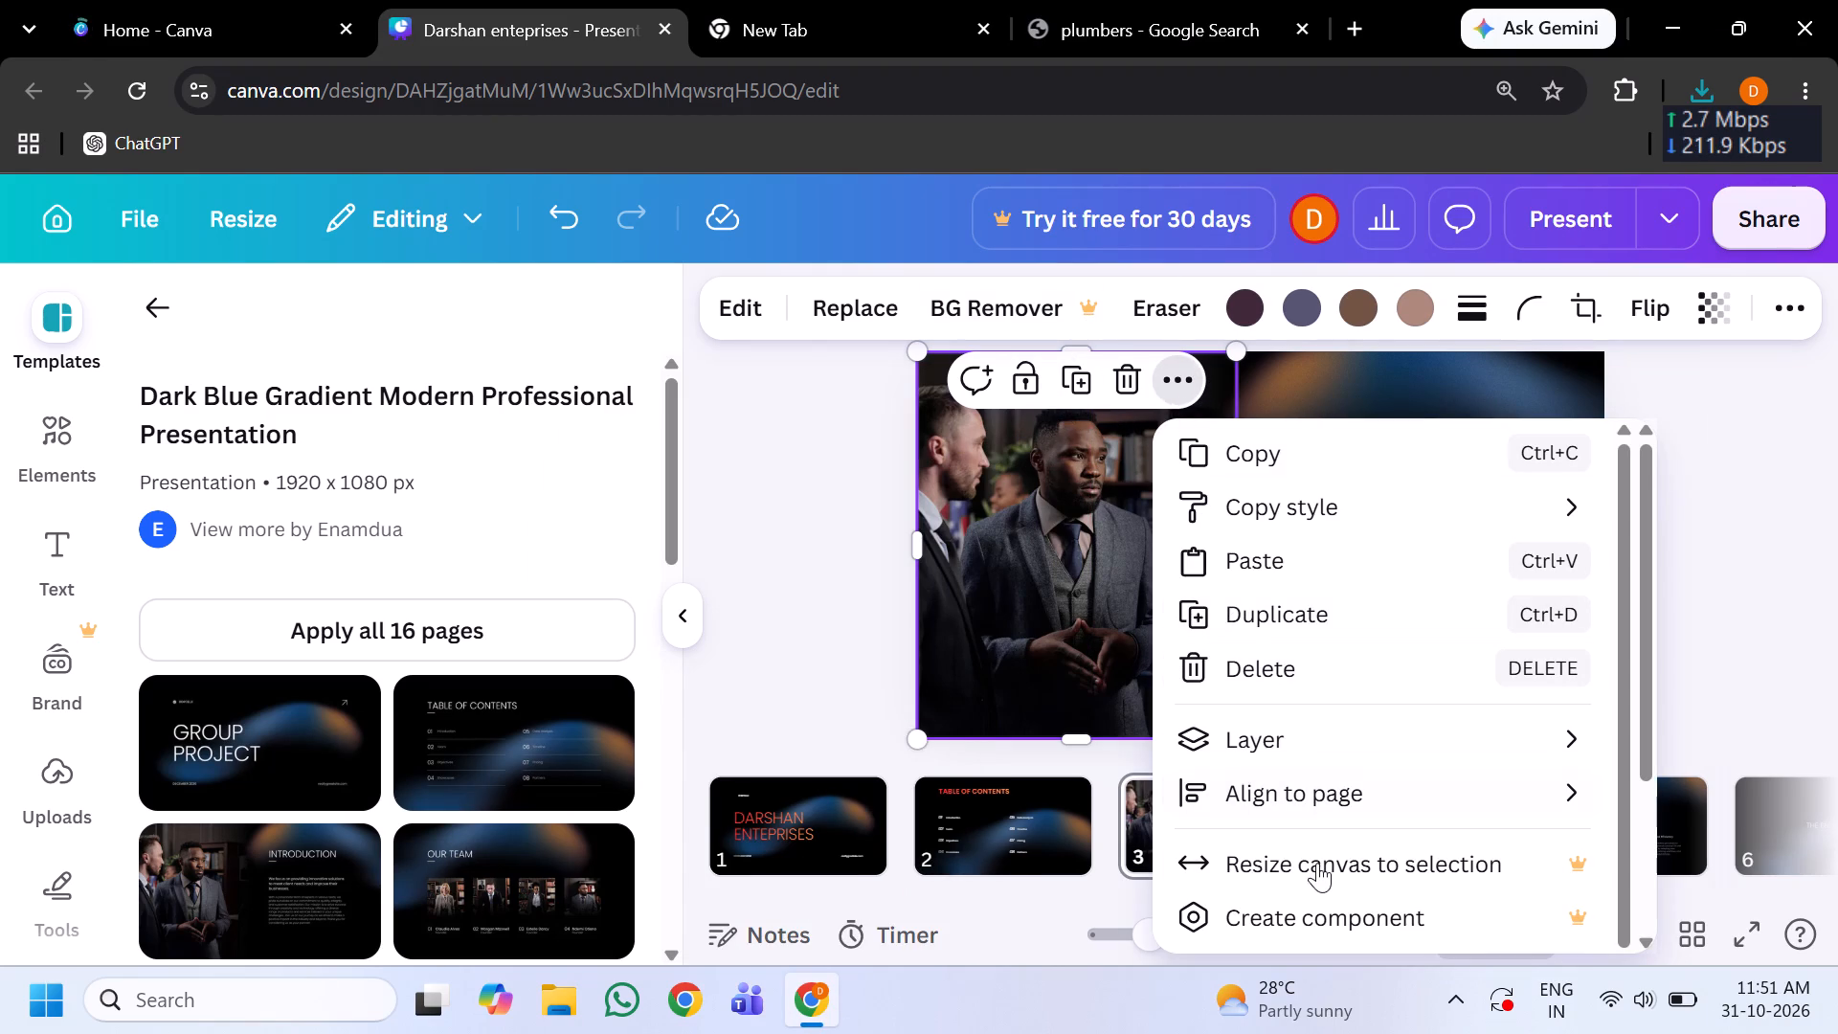
click(998, 572)
click(50, 438)
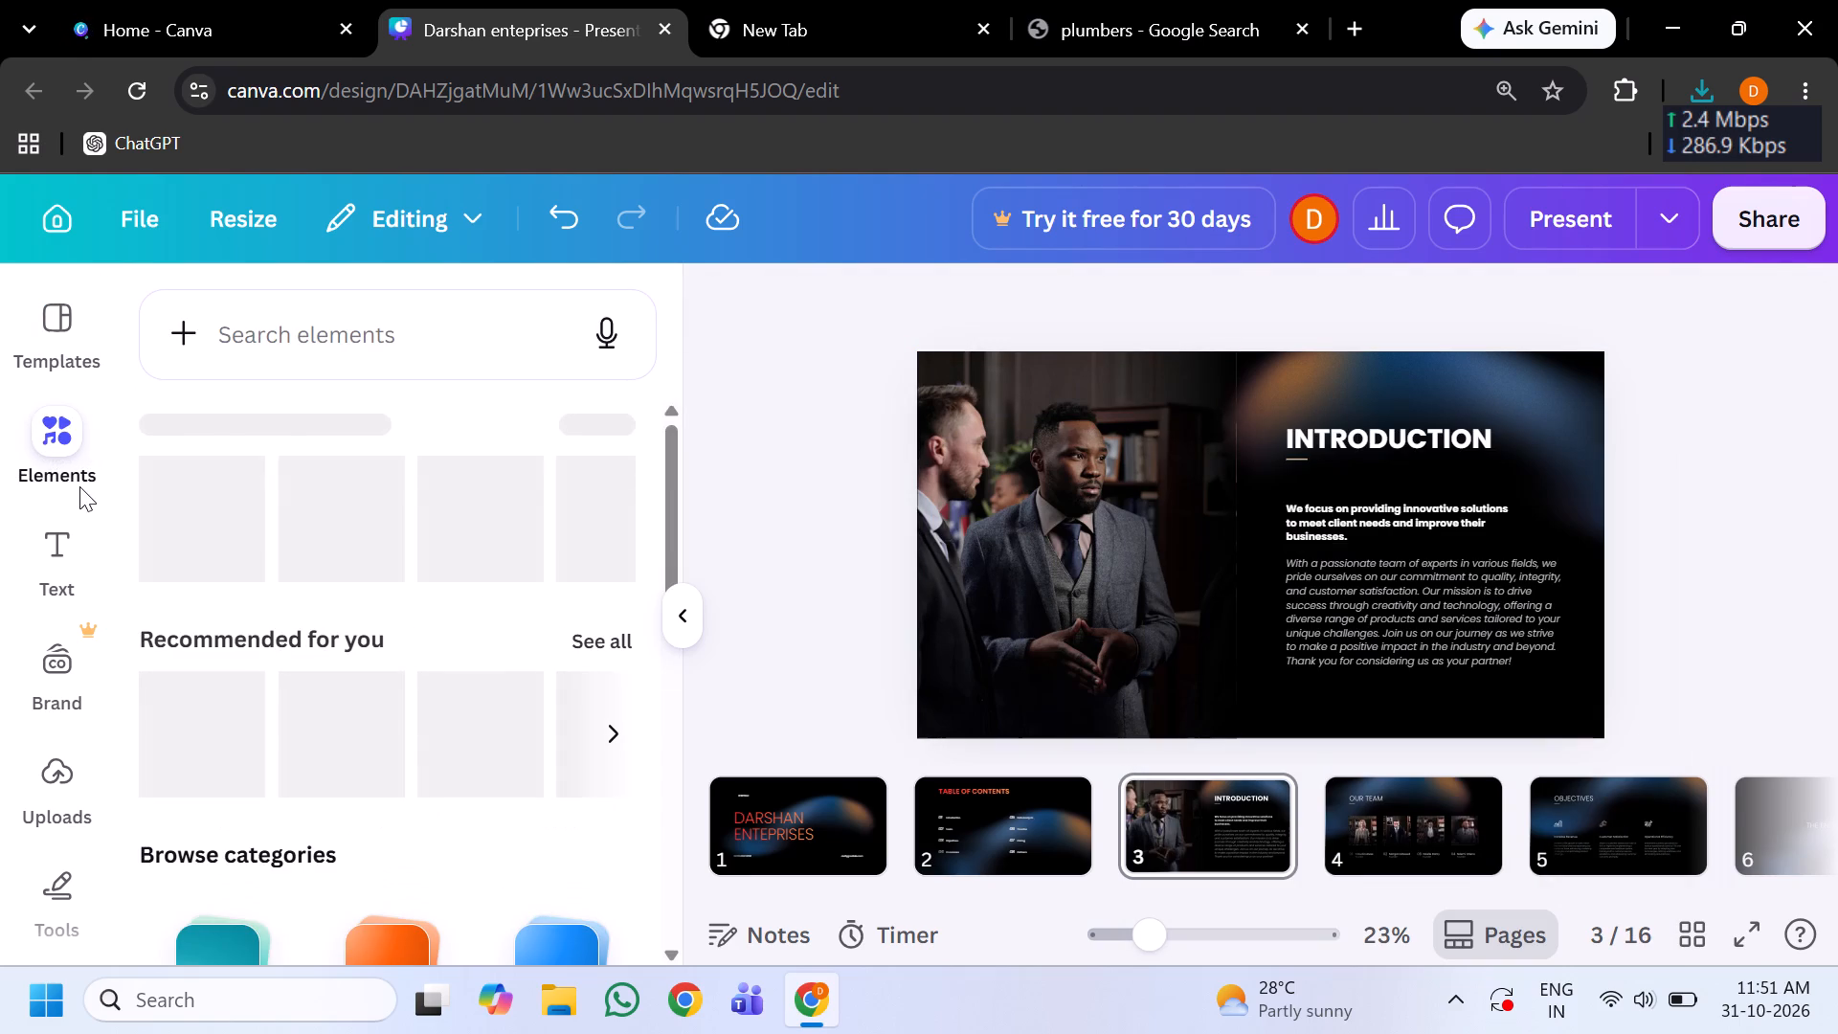
click(62, 781)
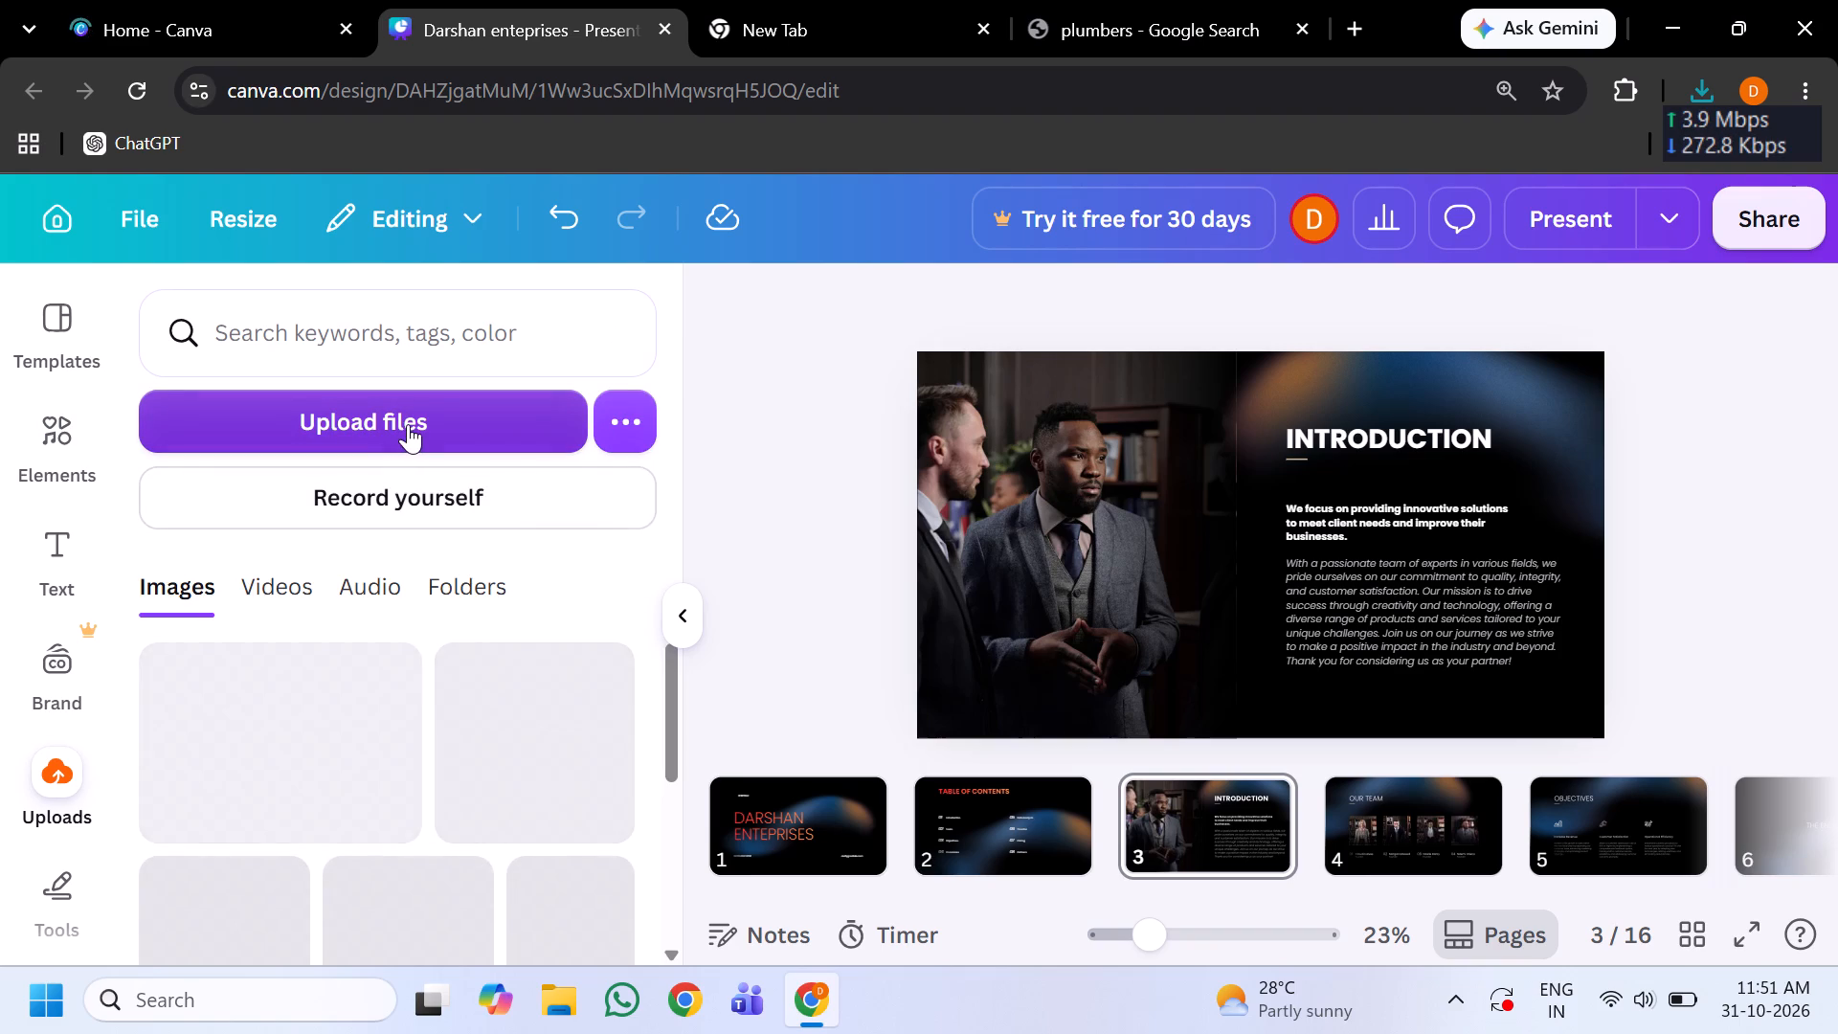
click(405, 424)
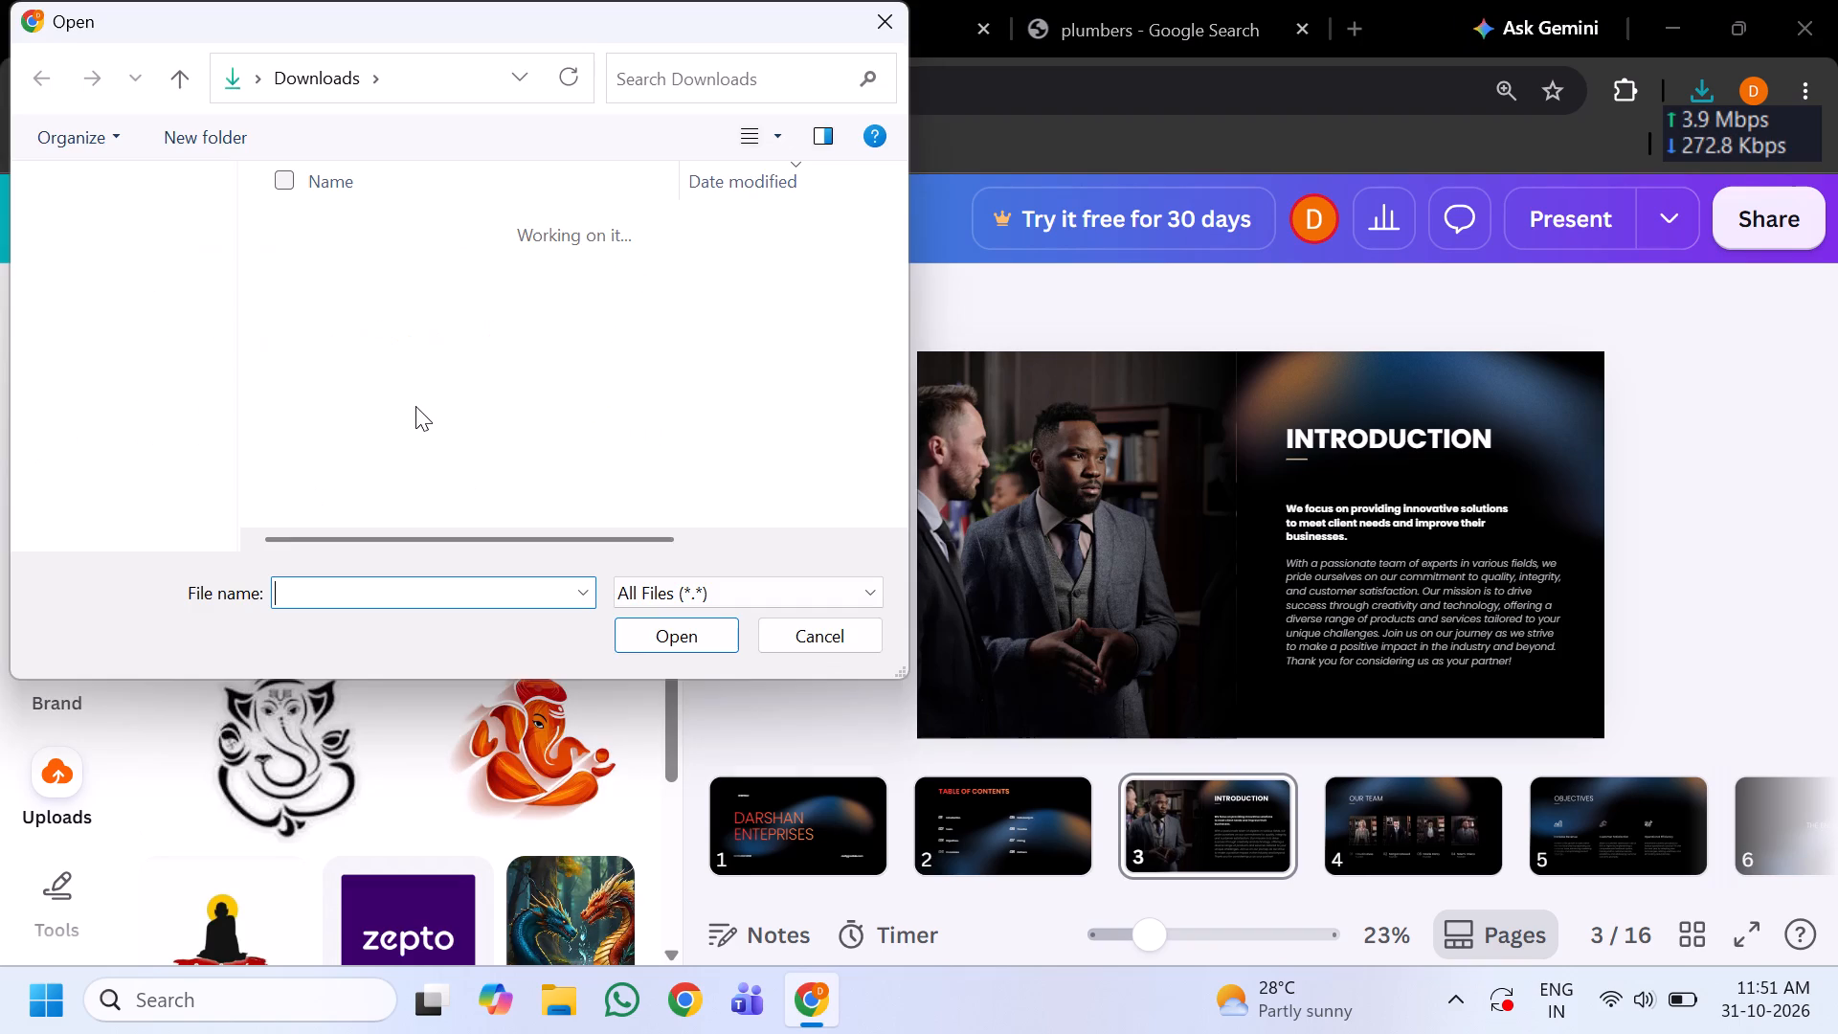
click(446, 261)
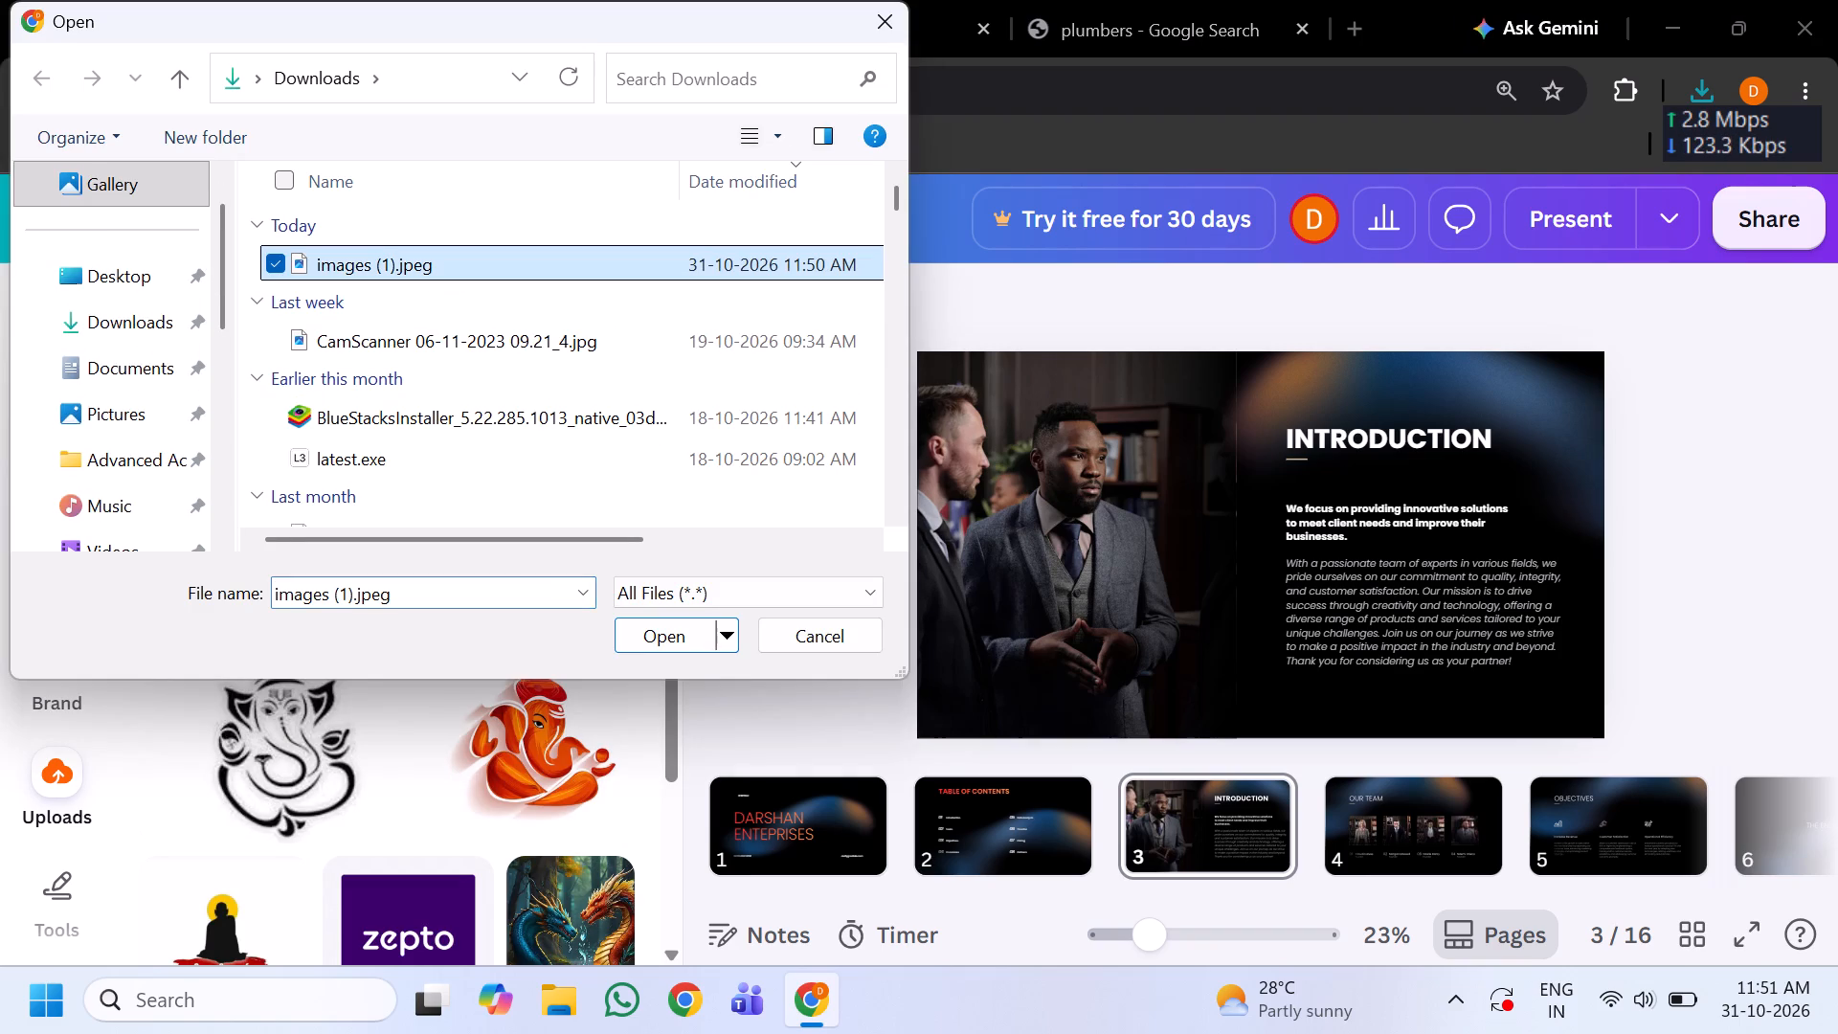
click(681, 640)
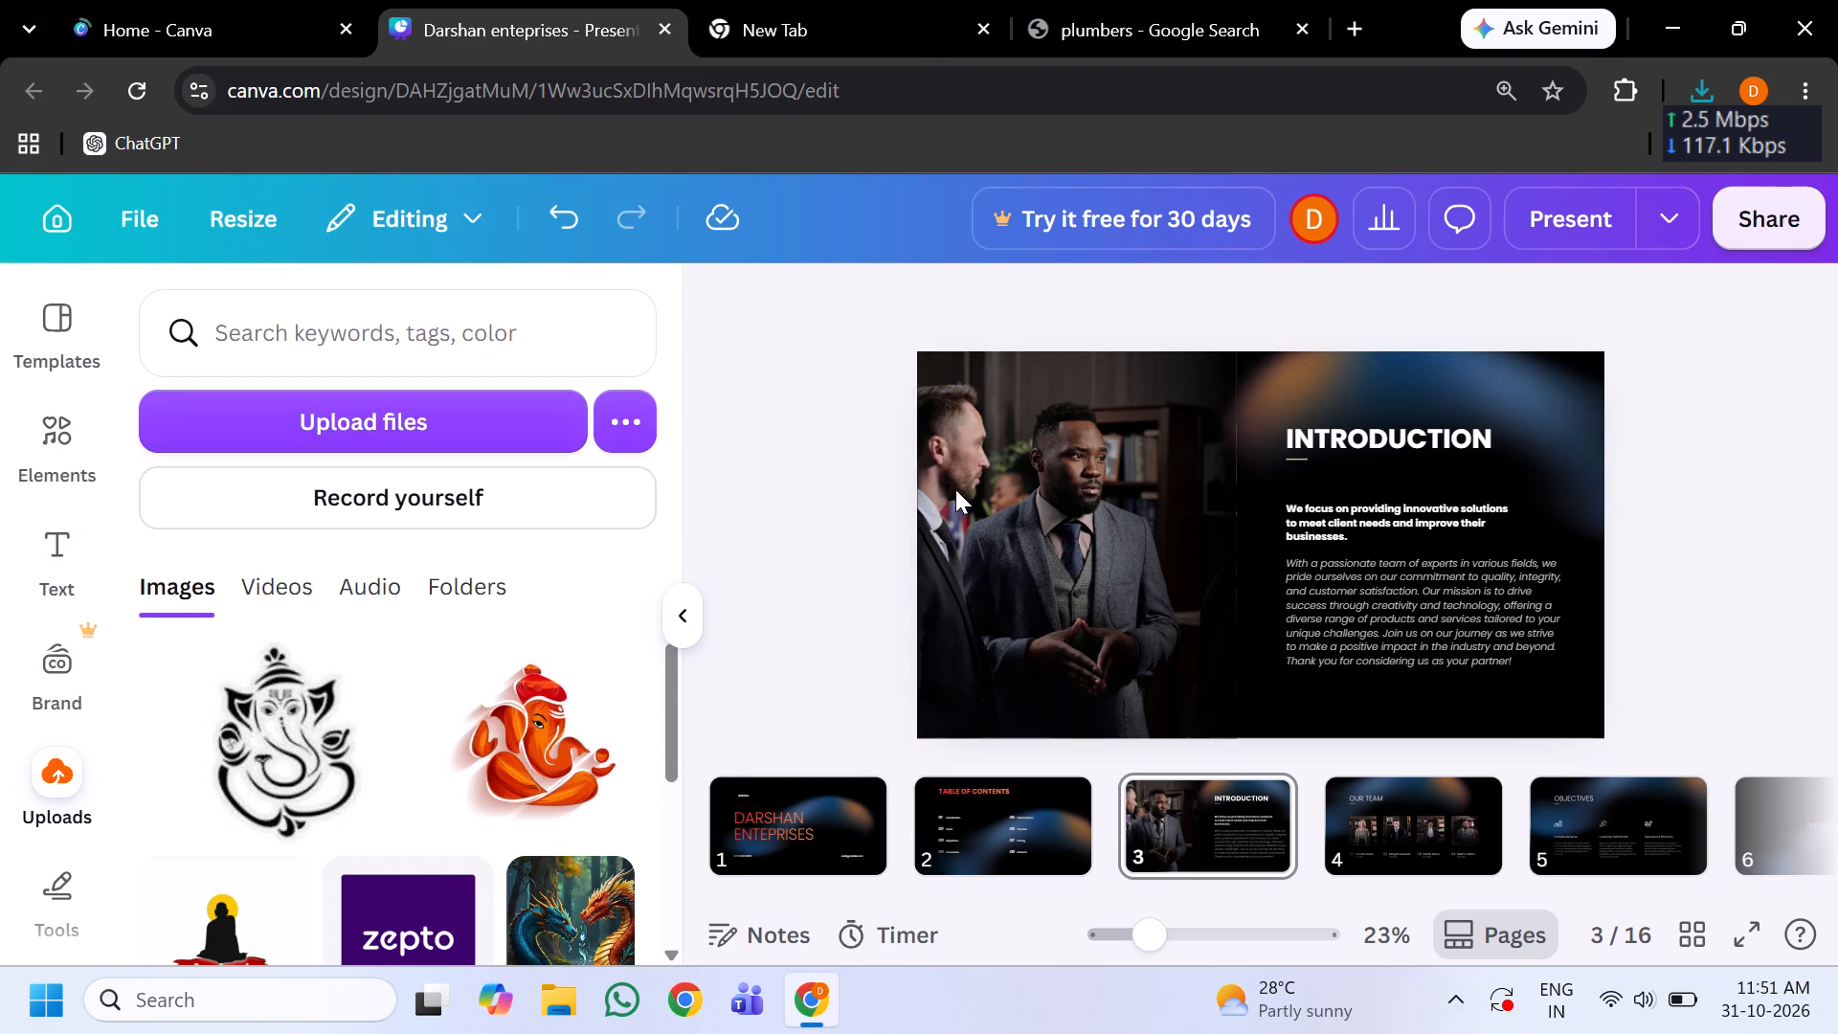
Add the uploaded plumber illustration to page 3 and move it over the businessmen photo, into the slide's top-left corner.
click(1032, 514)
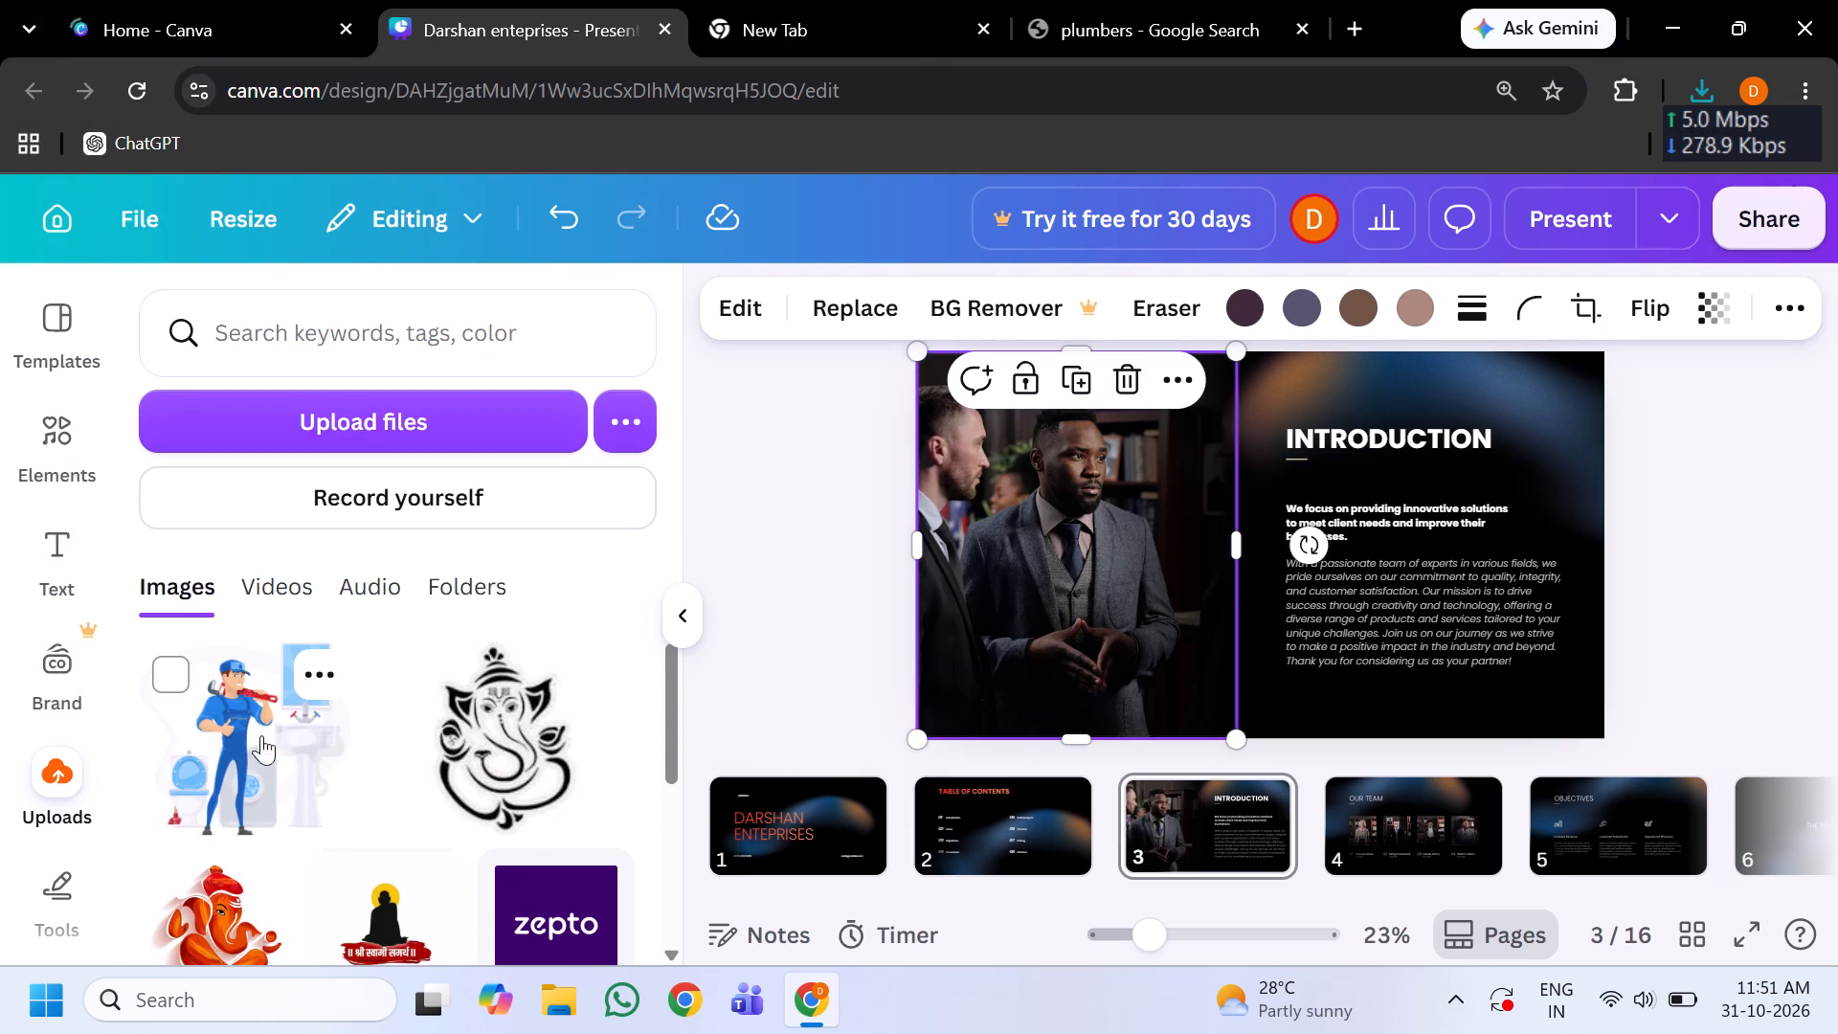
click(235, 750)
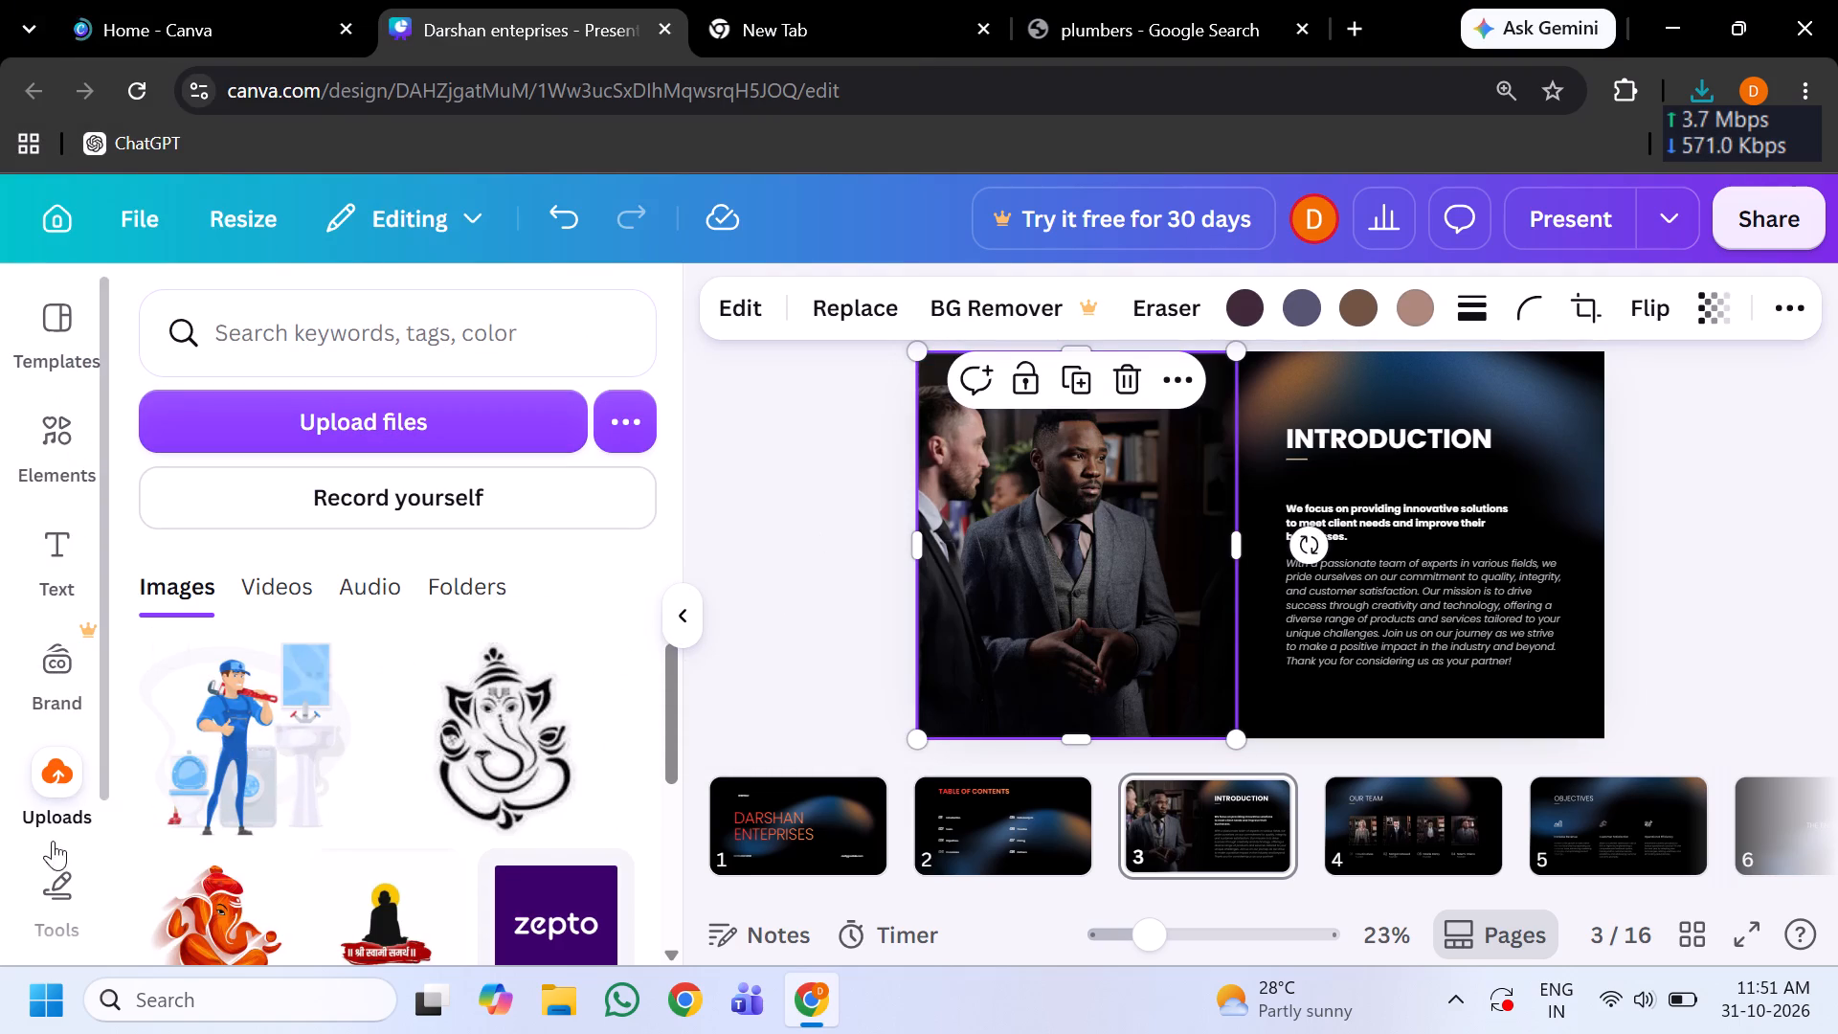
click(274, 759)
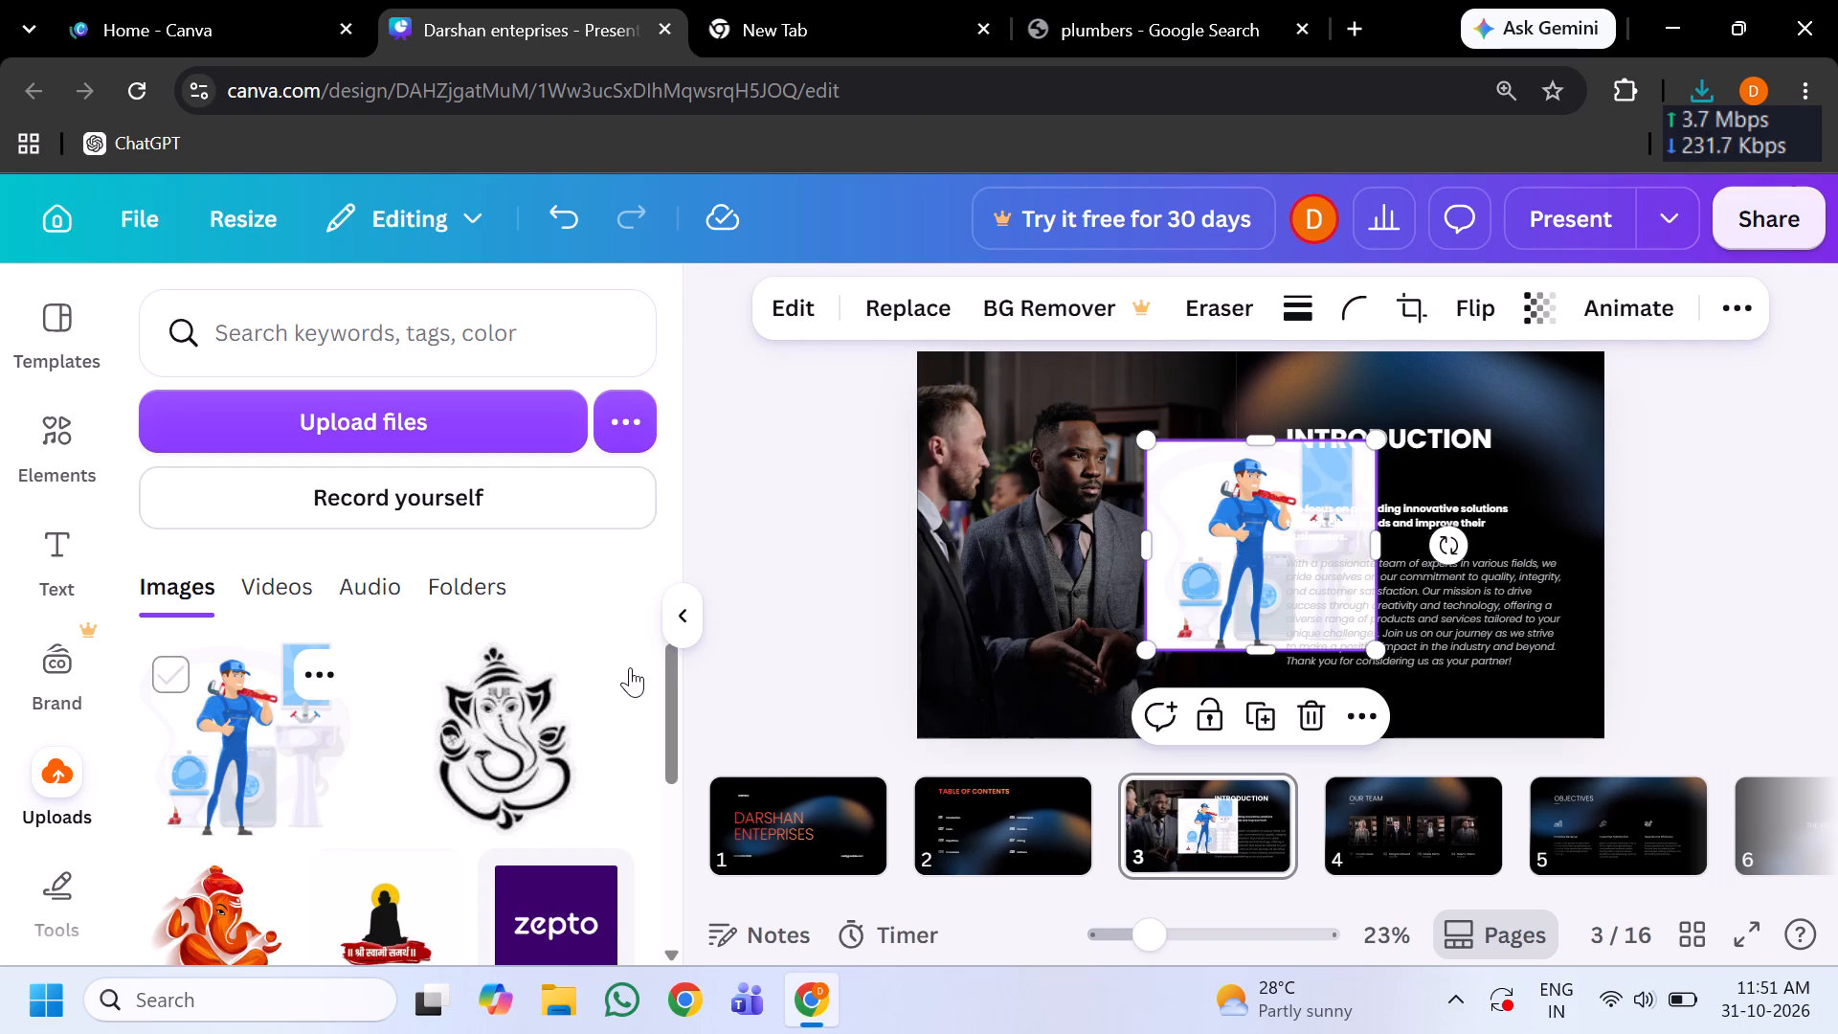
drag(1251, 564, 1073, 544)
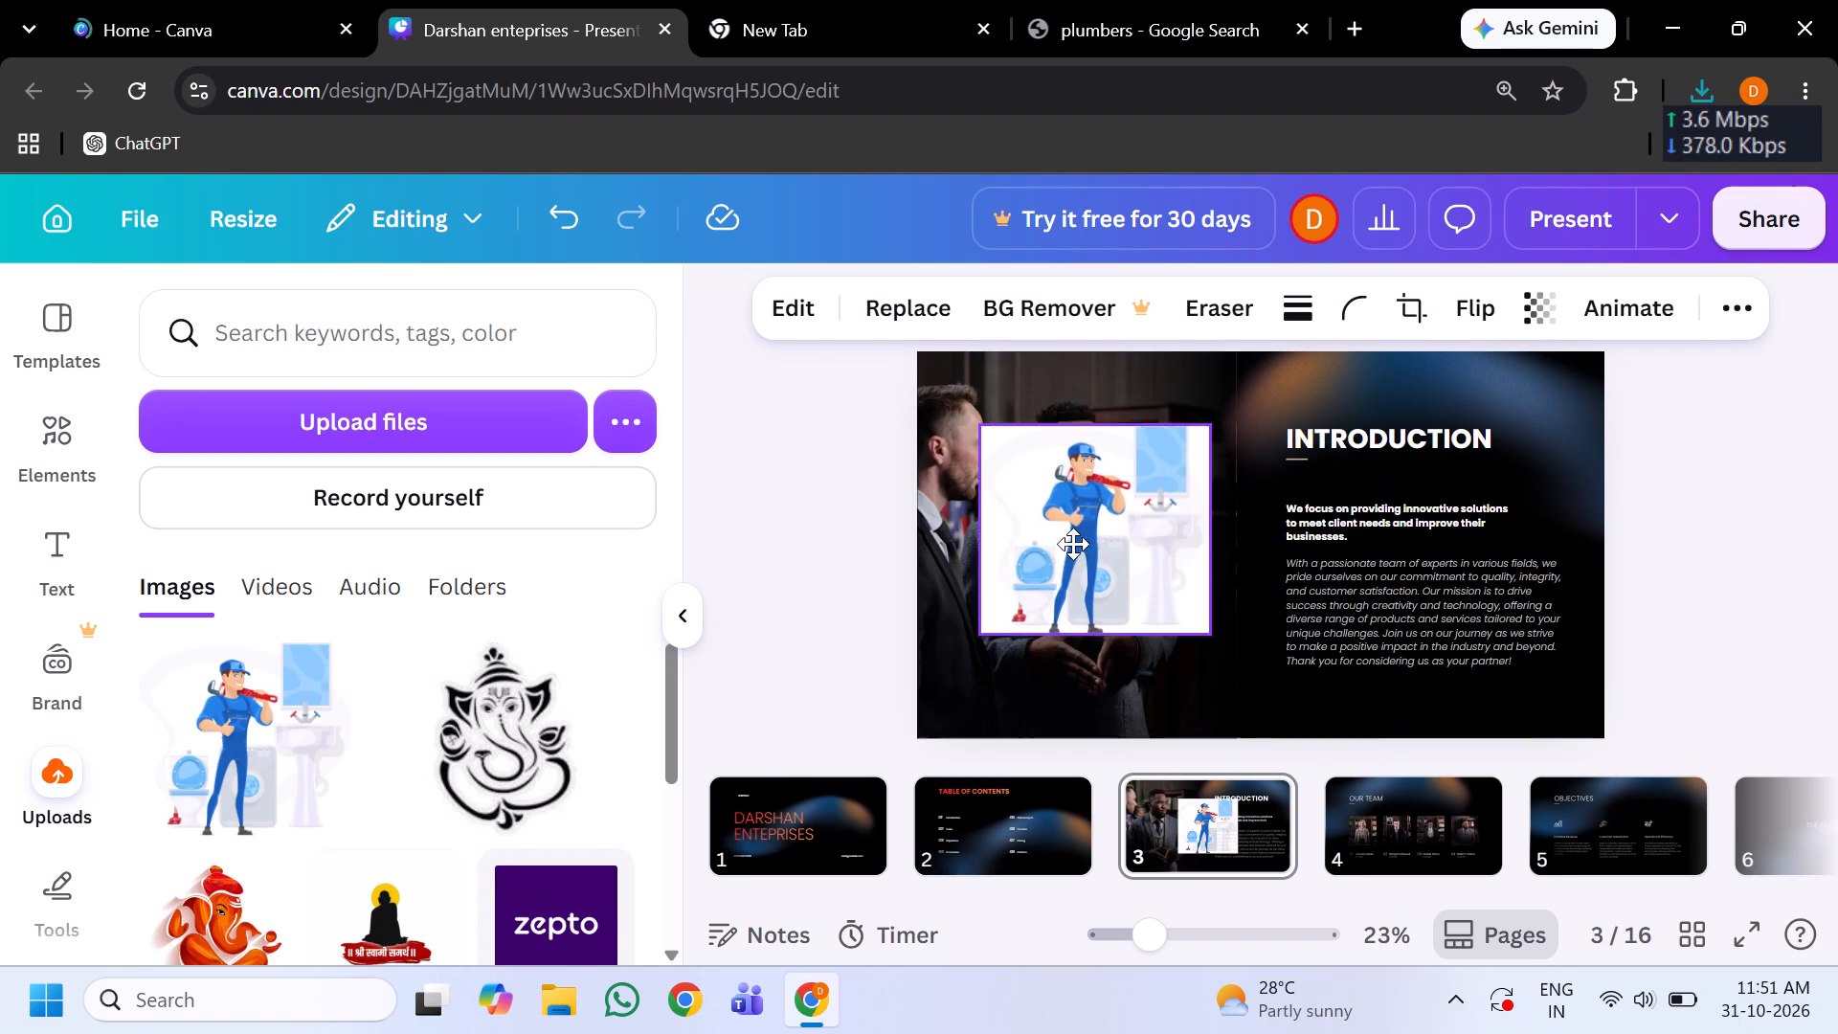
drag(1073, 544, 1021, 473)
Extend the plumber image downward until it reaches the slide's bottom edge.
drag(1037, 565, 1055, 662)
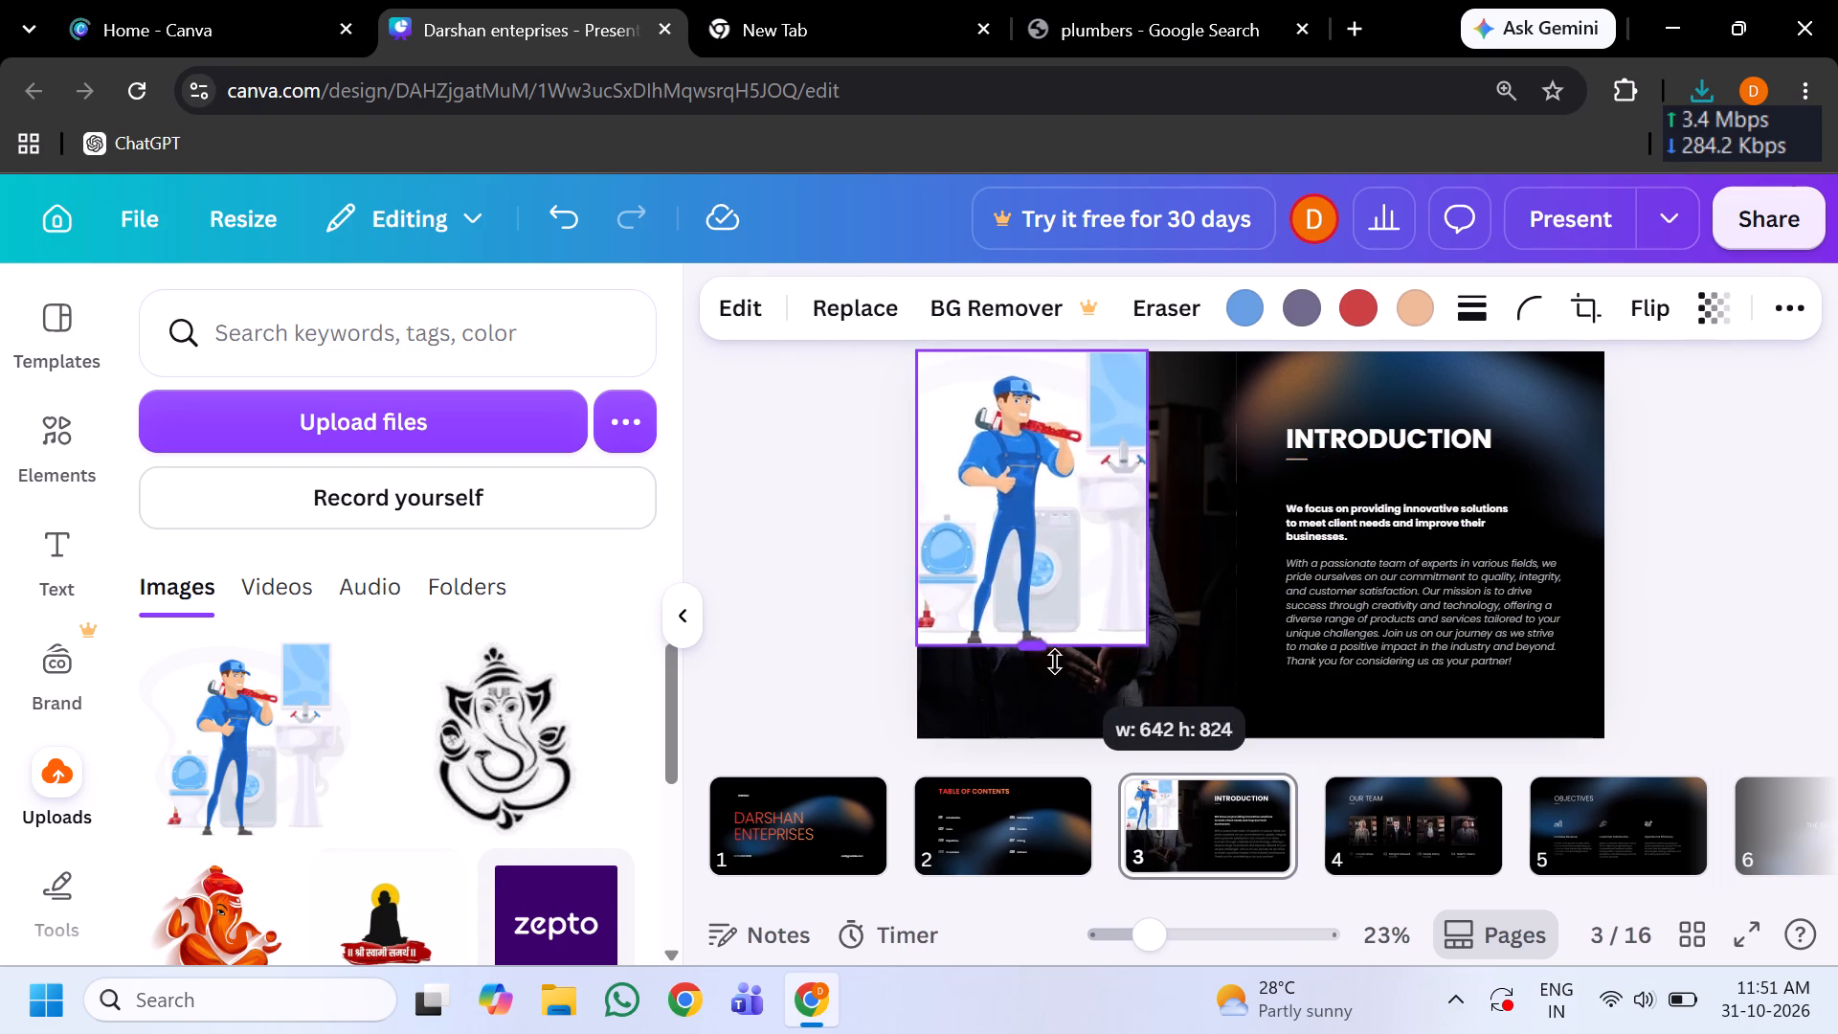
drag(1055, 662, 1063, 719)
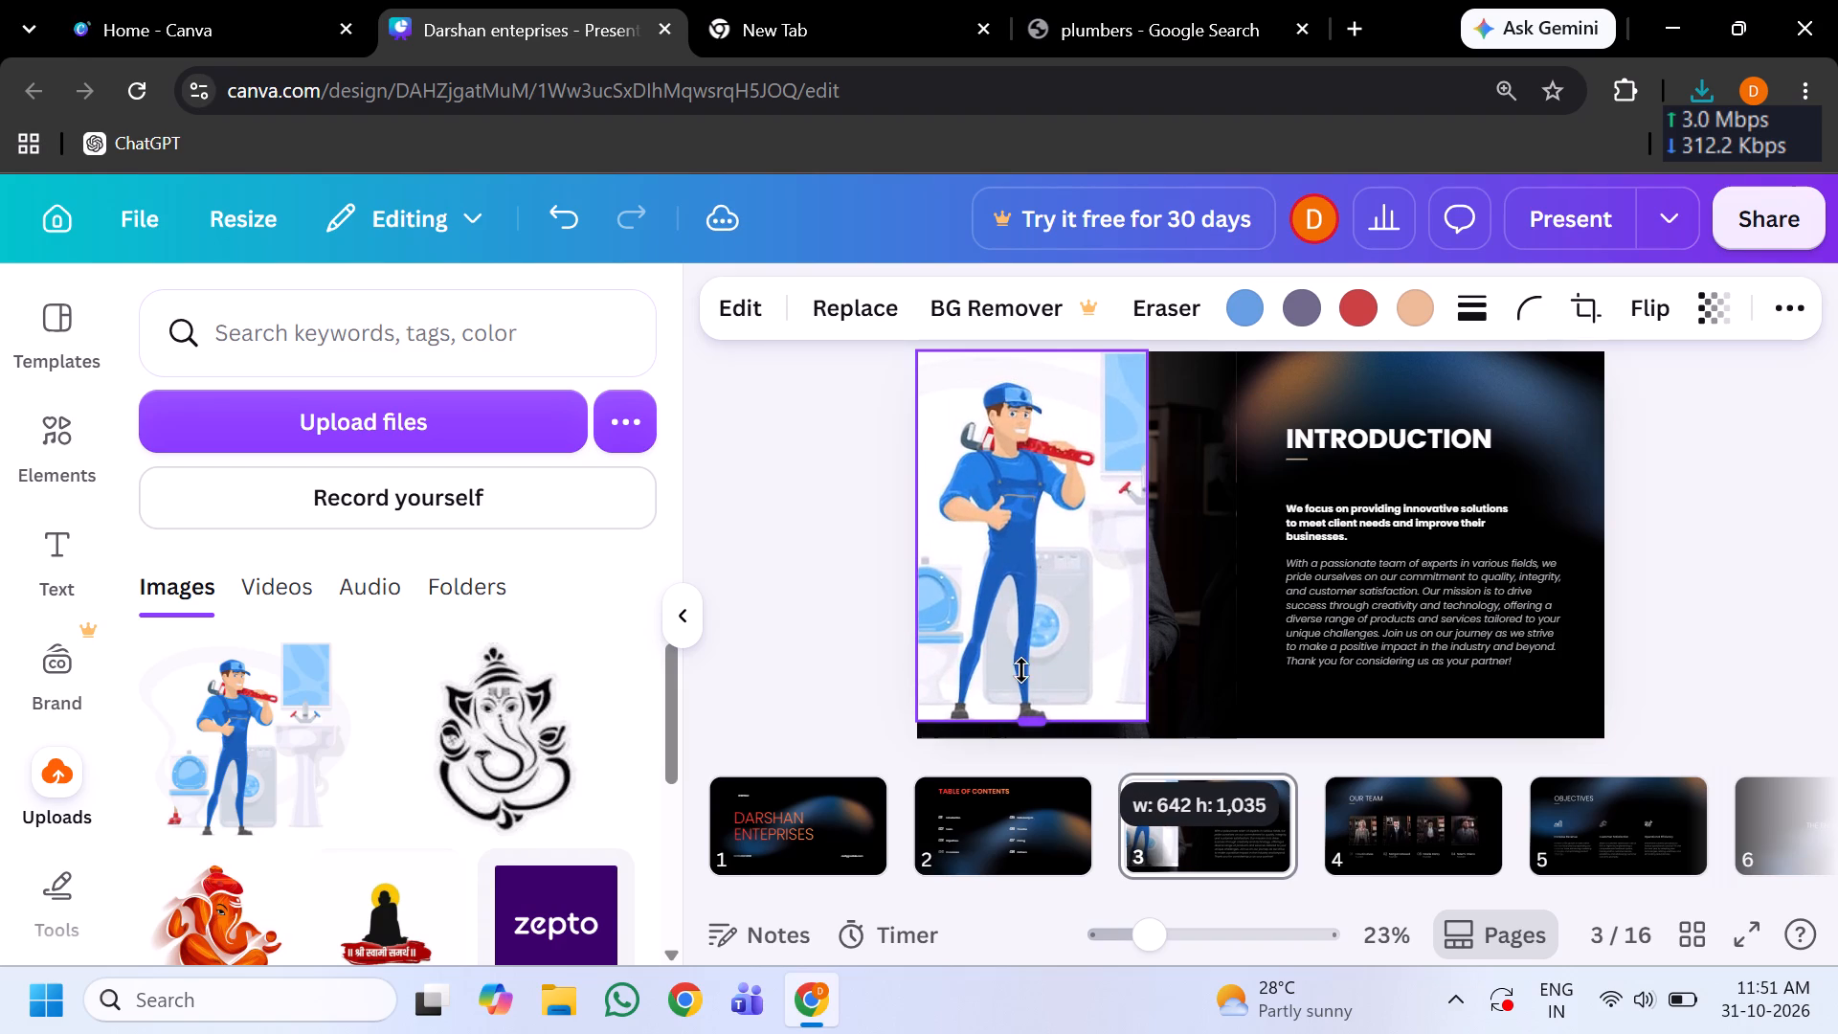
click(1005, 581)
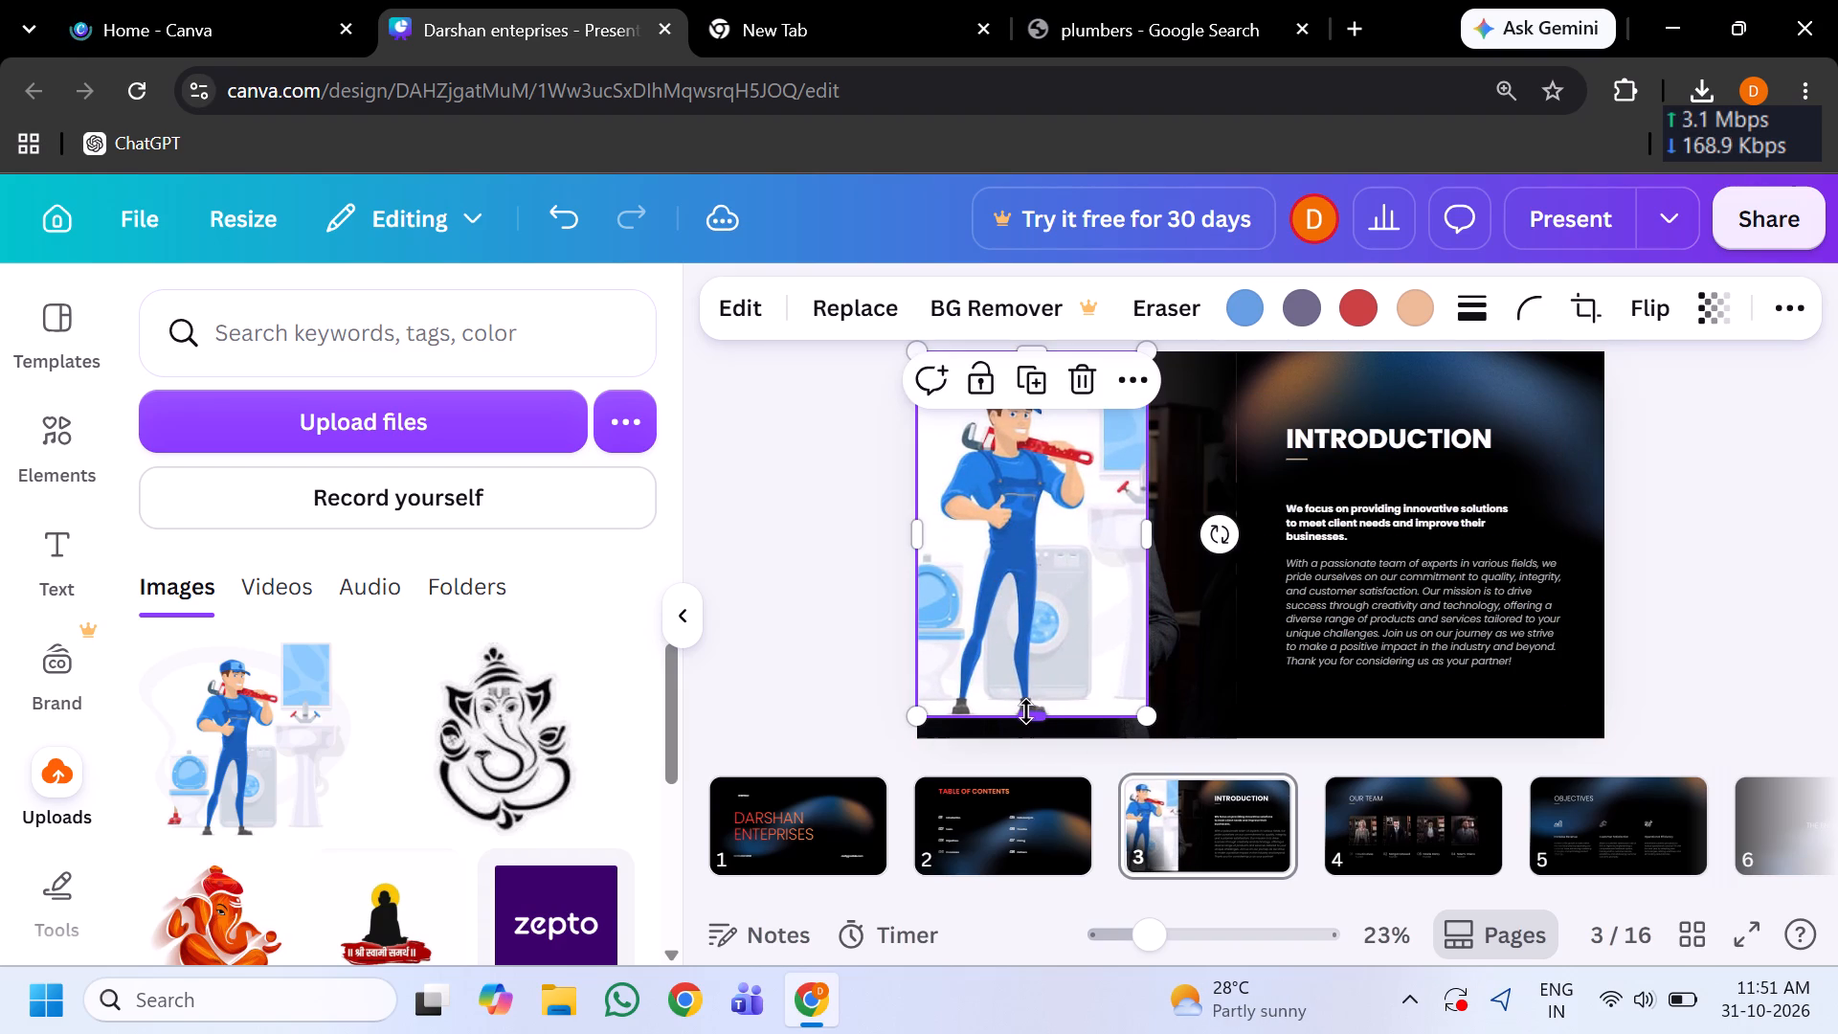
drag(1026, 713, 1035, 734)
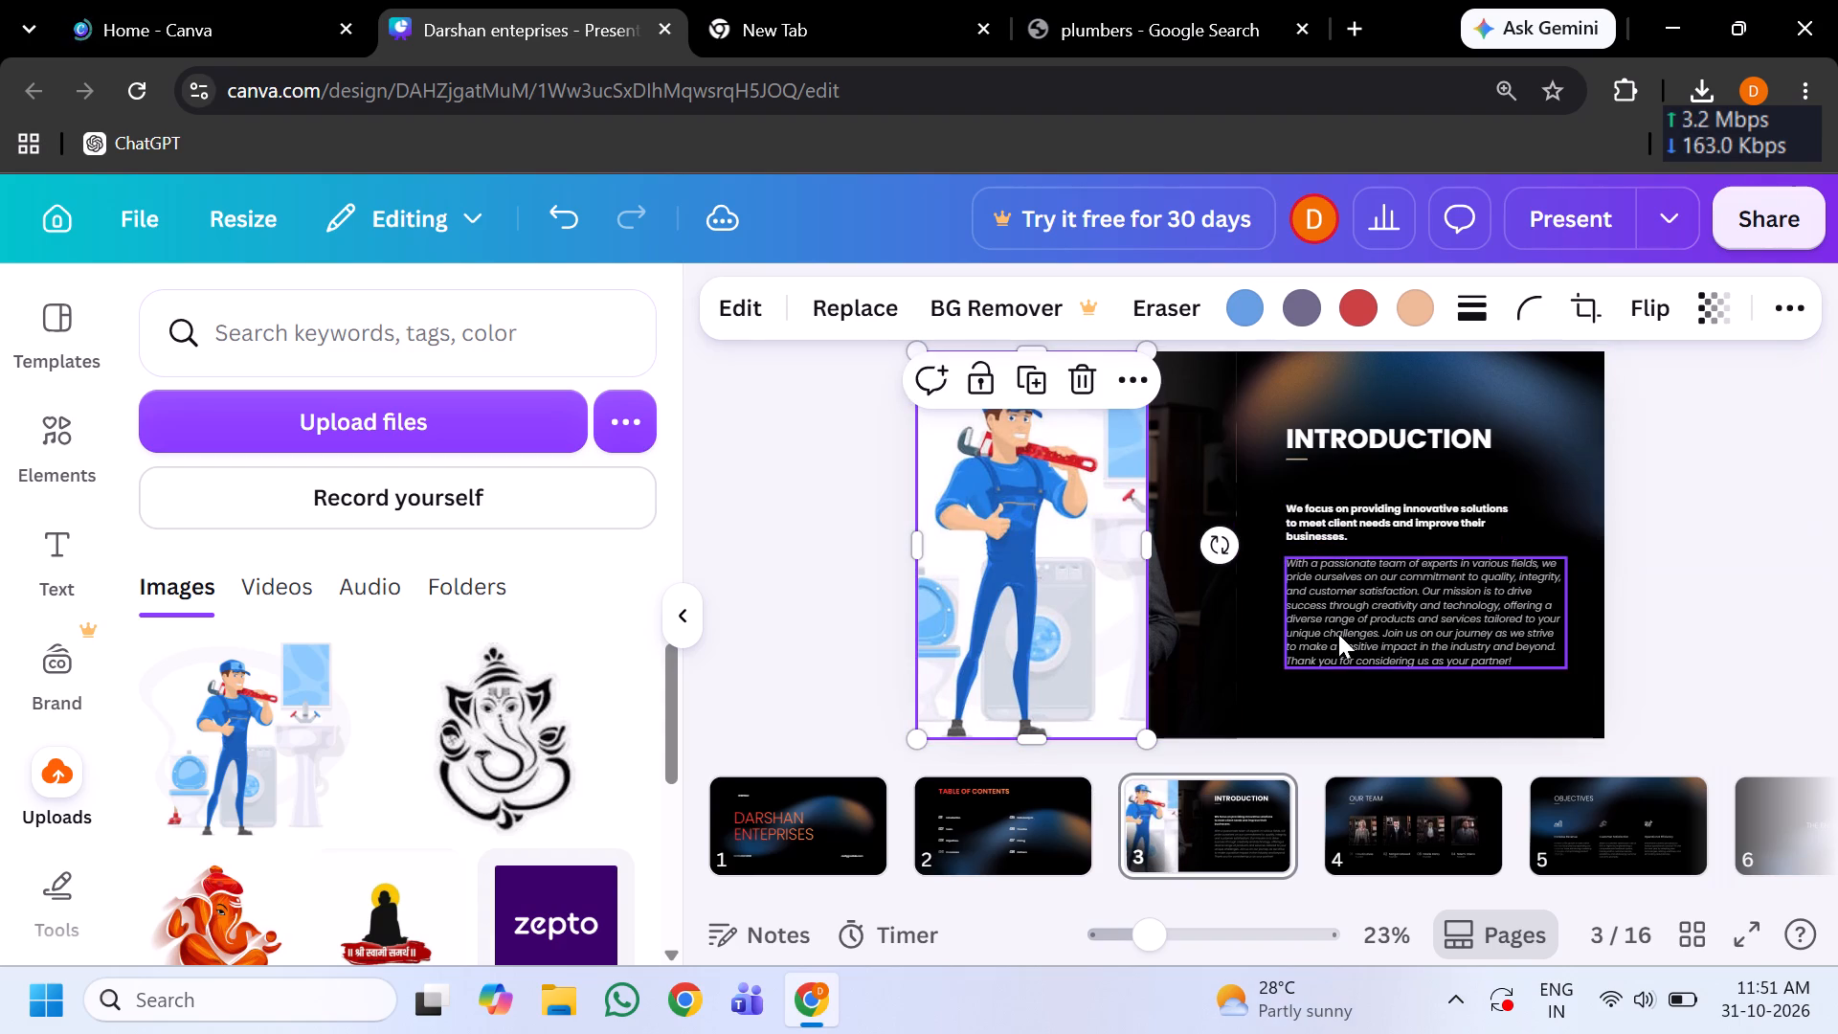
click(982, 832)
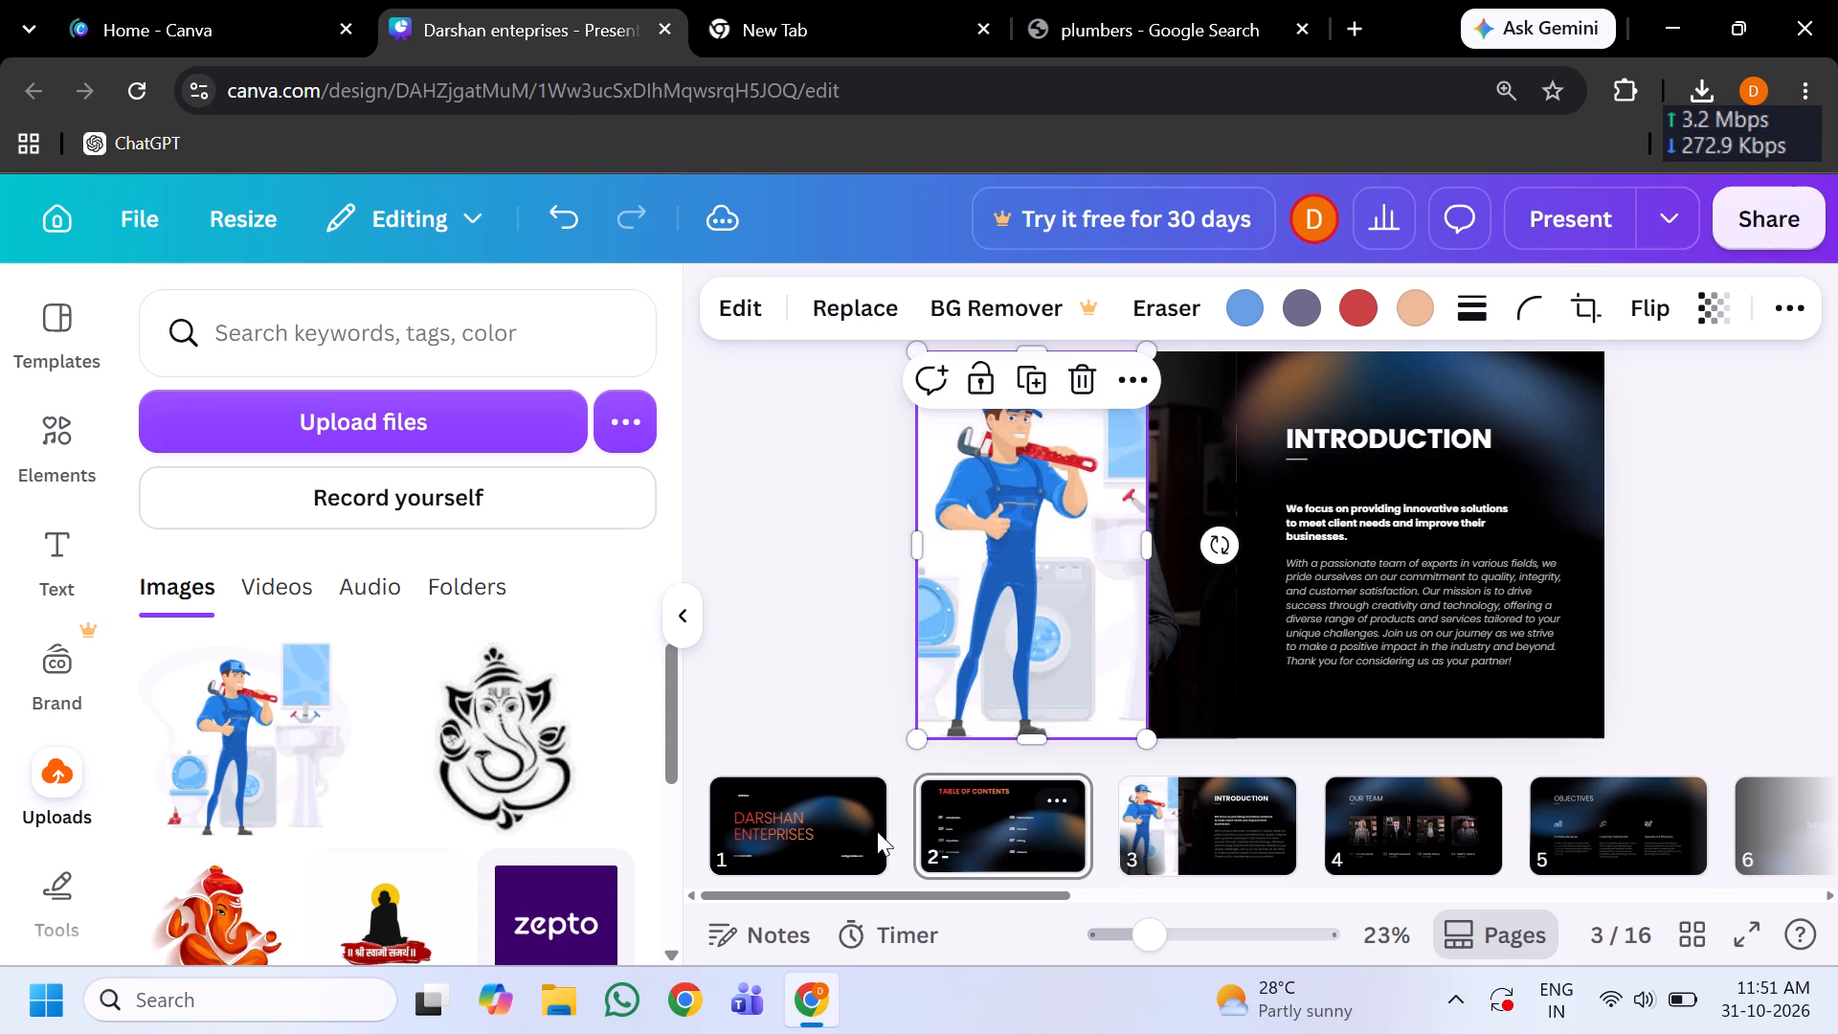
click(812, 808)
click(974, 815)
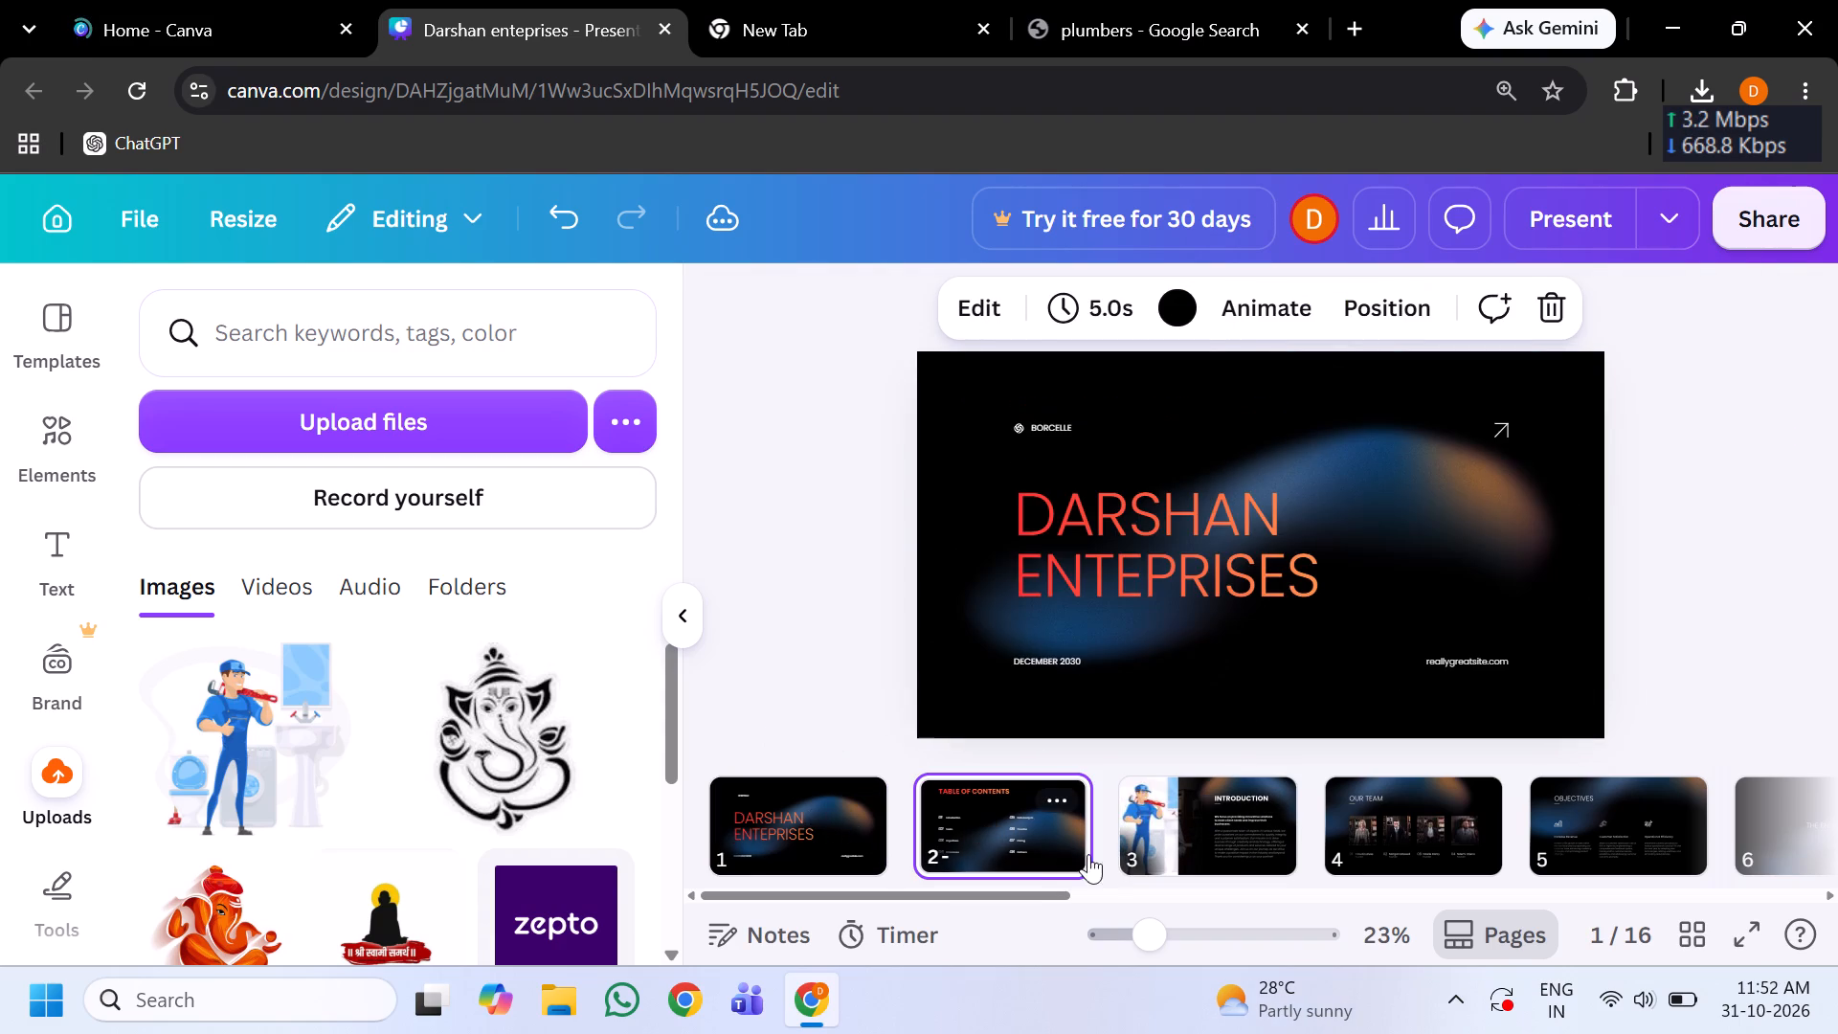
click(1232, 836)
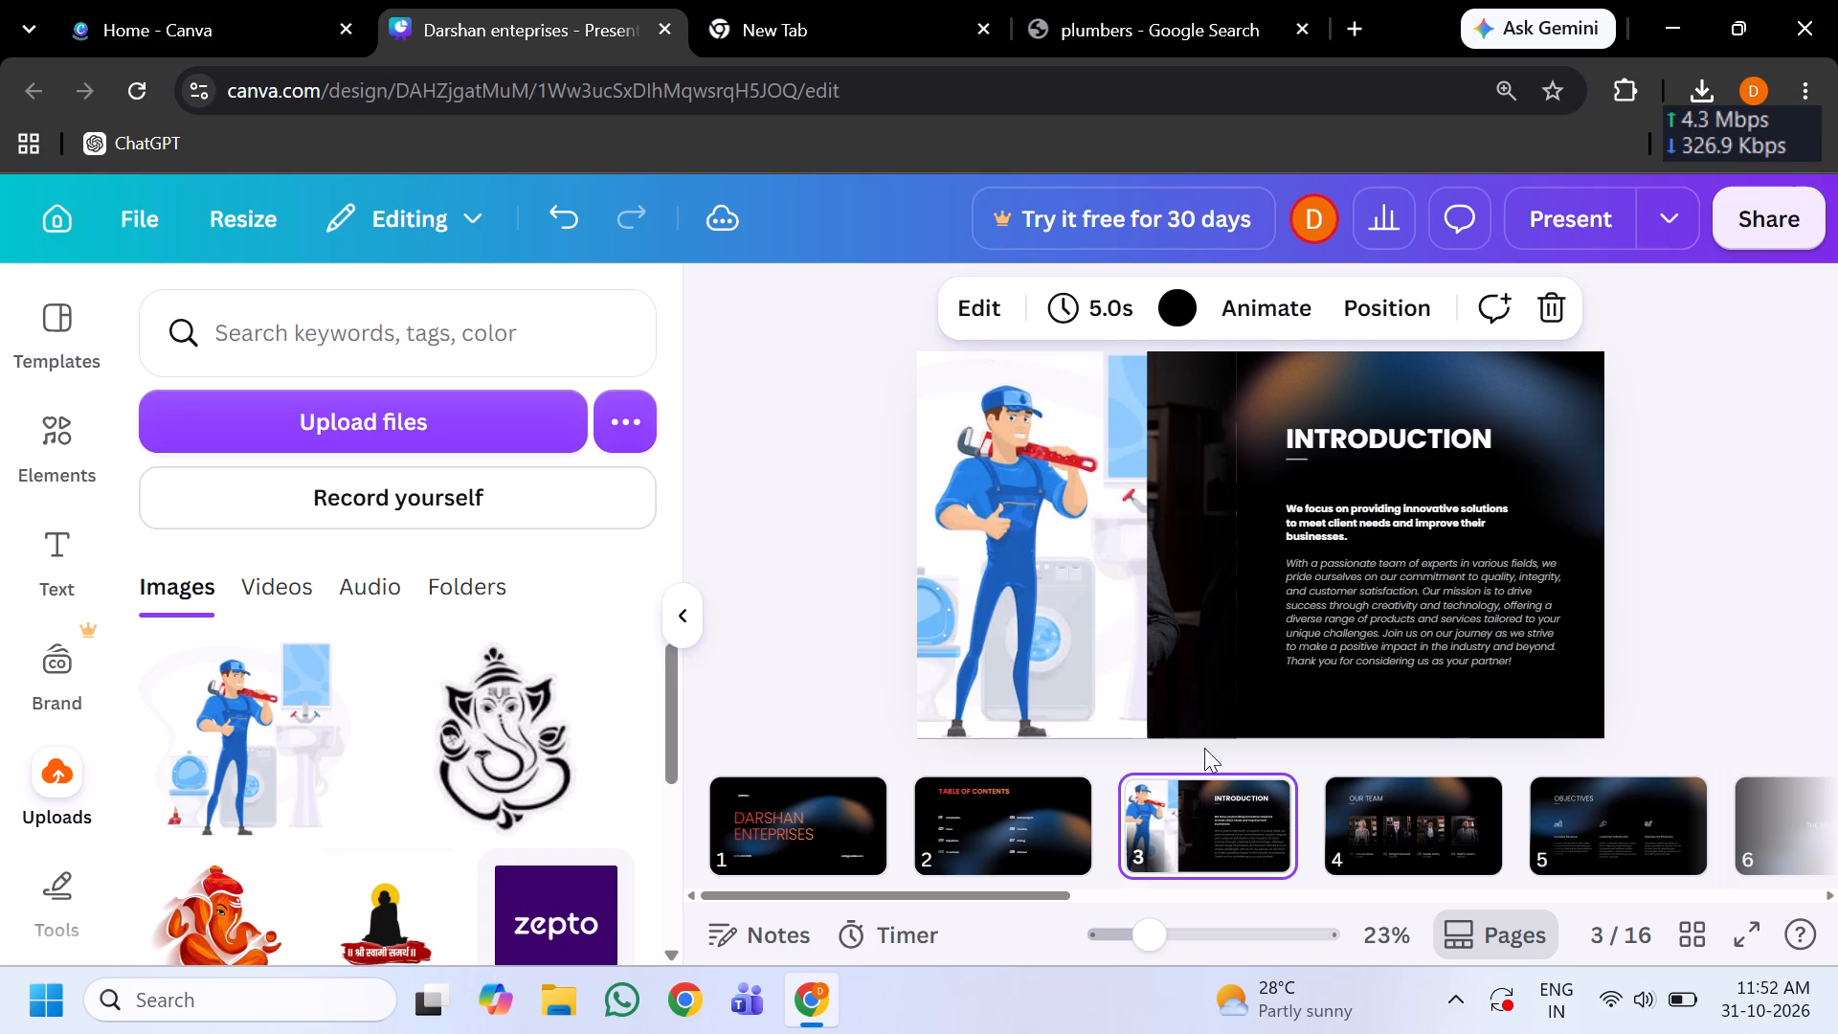
Widen the plumber image on page 3 toward the INTRODUCTION text until it fully covers the businessmen photo.
click(1063, 581)
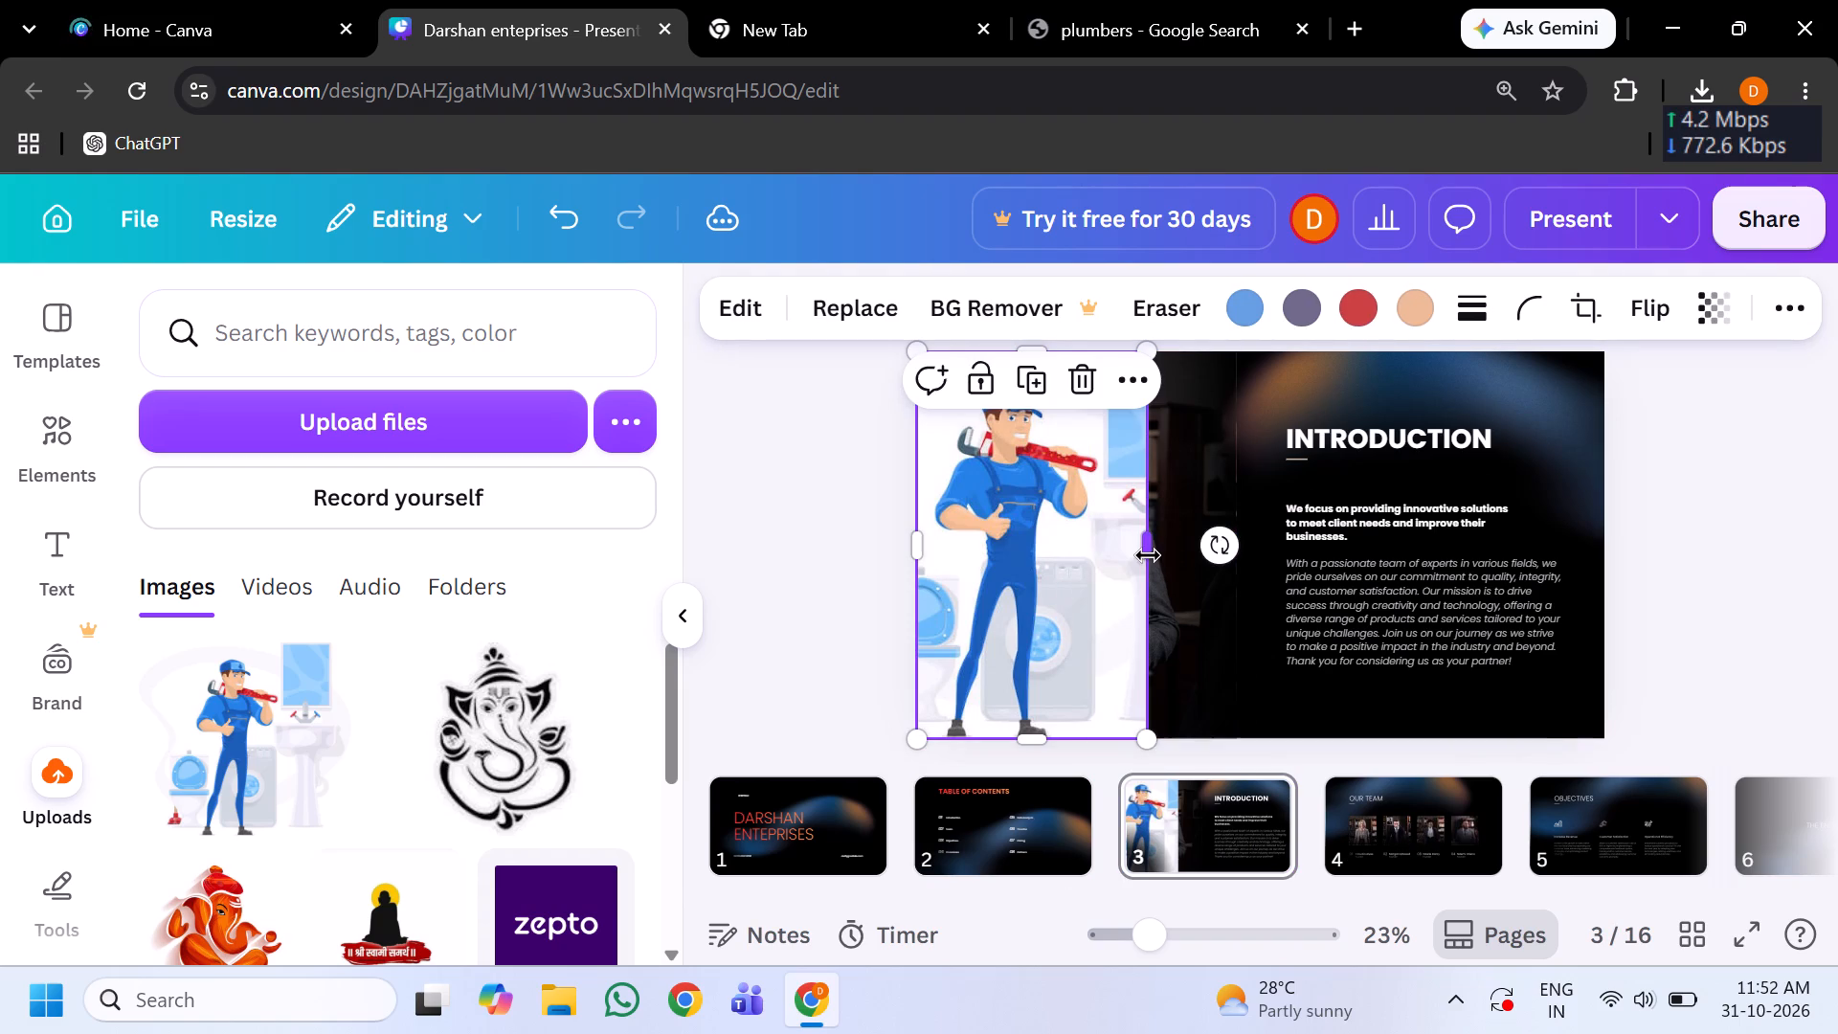
drag(1148, 555, 1234, 580)
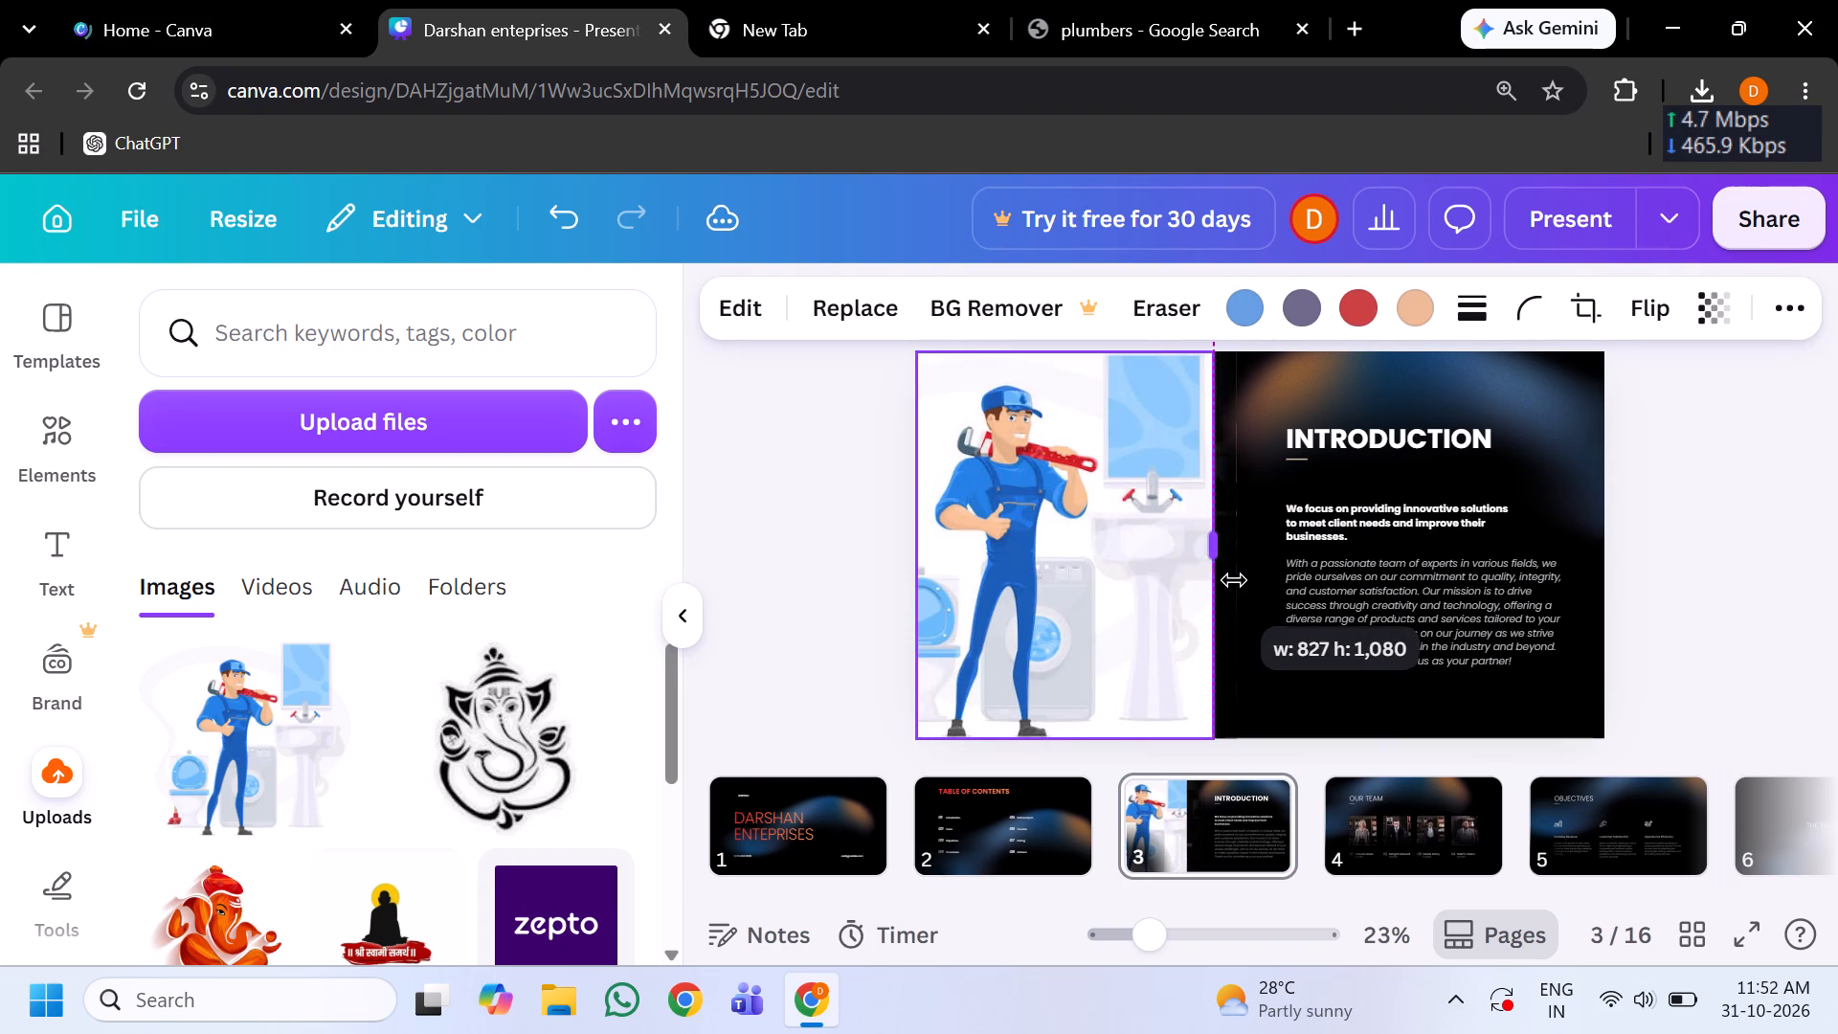
drag(1234, 580, 1248, 583)
click(1749, 598)
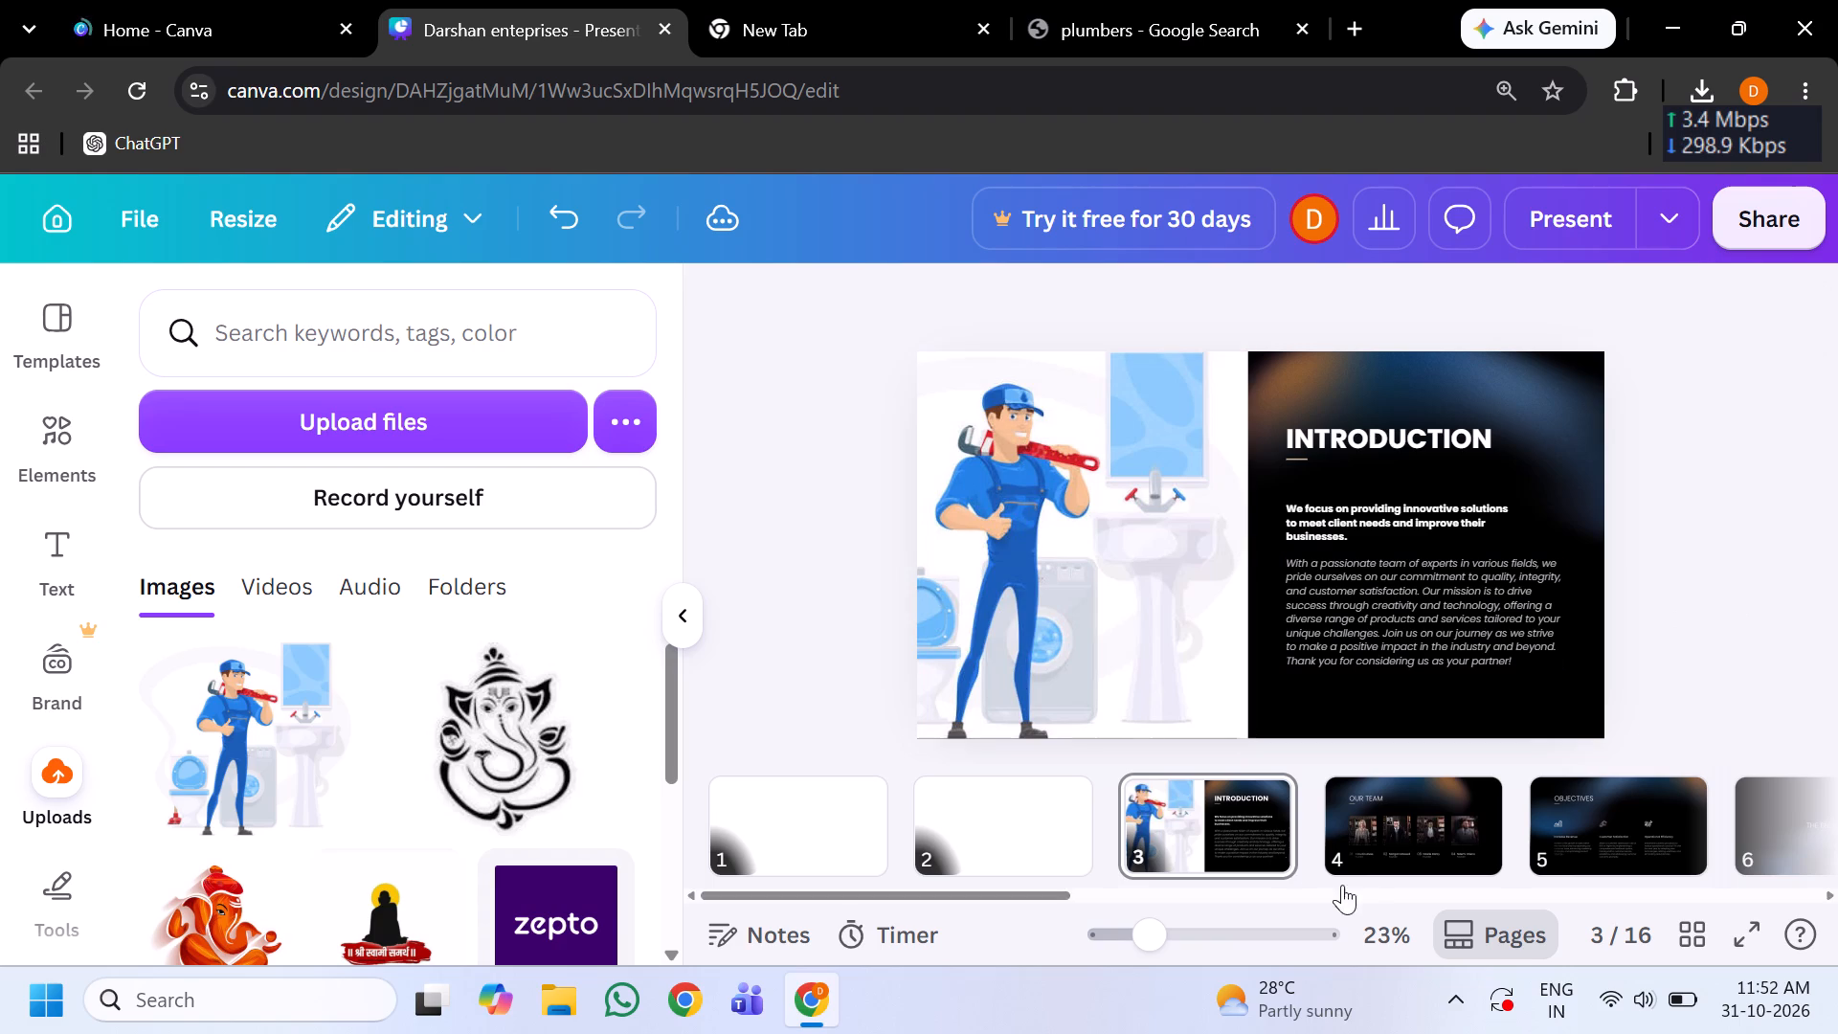
Make the DARSHAN ENTEPRISES title on page 1 bold and widen its text box so ENTEPRISES fits on one line.
click(1038, 816)
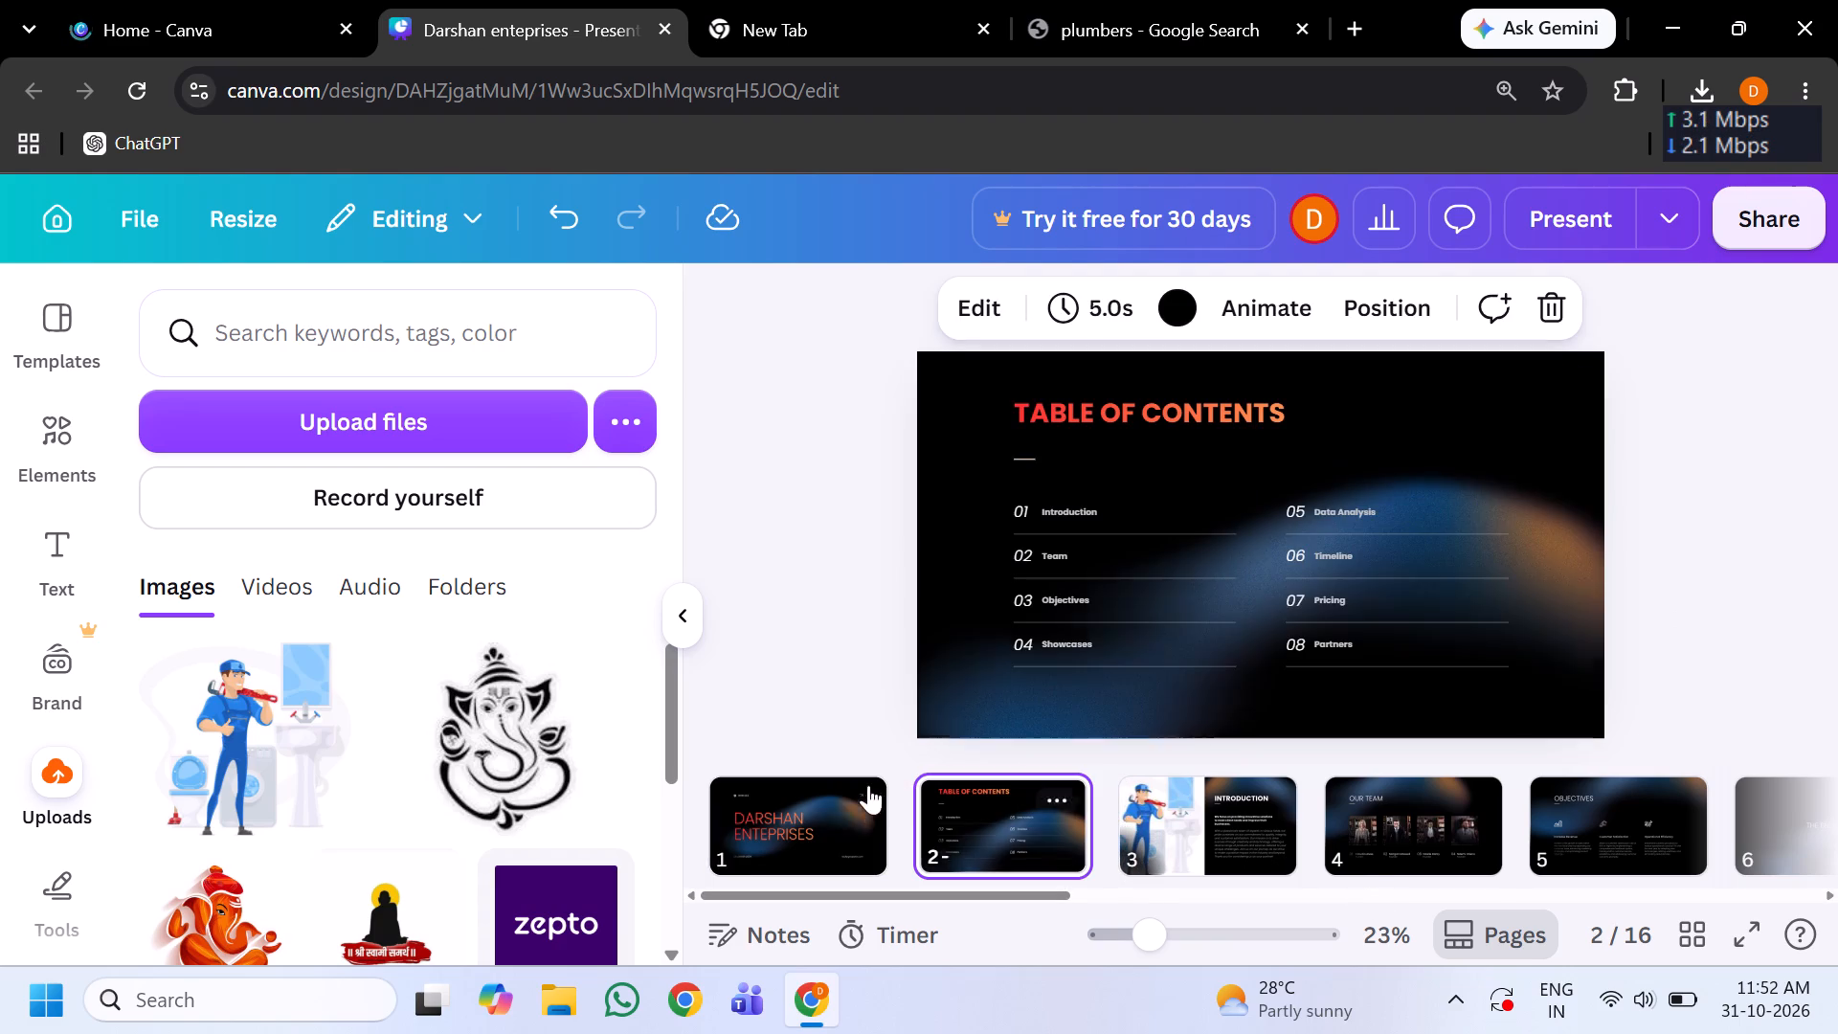
click(824, 814)
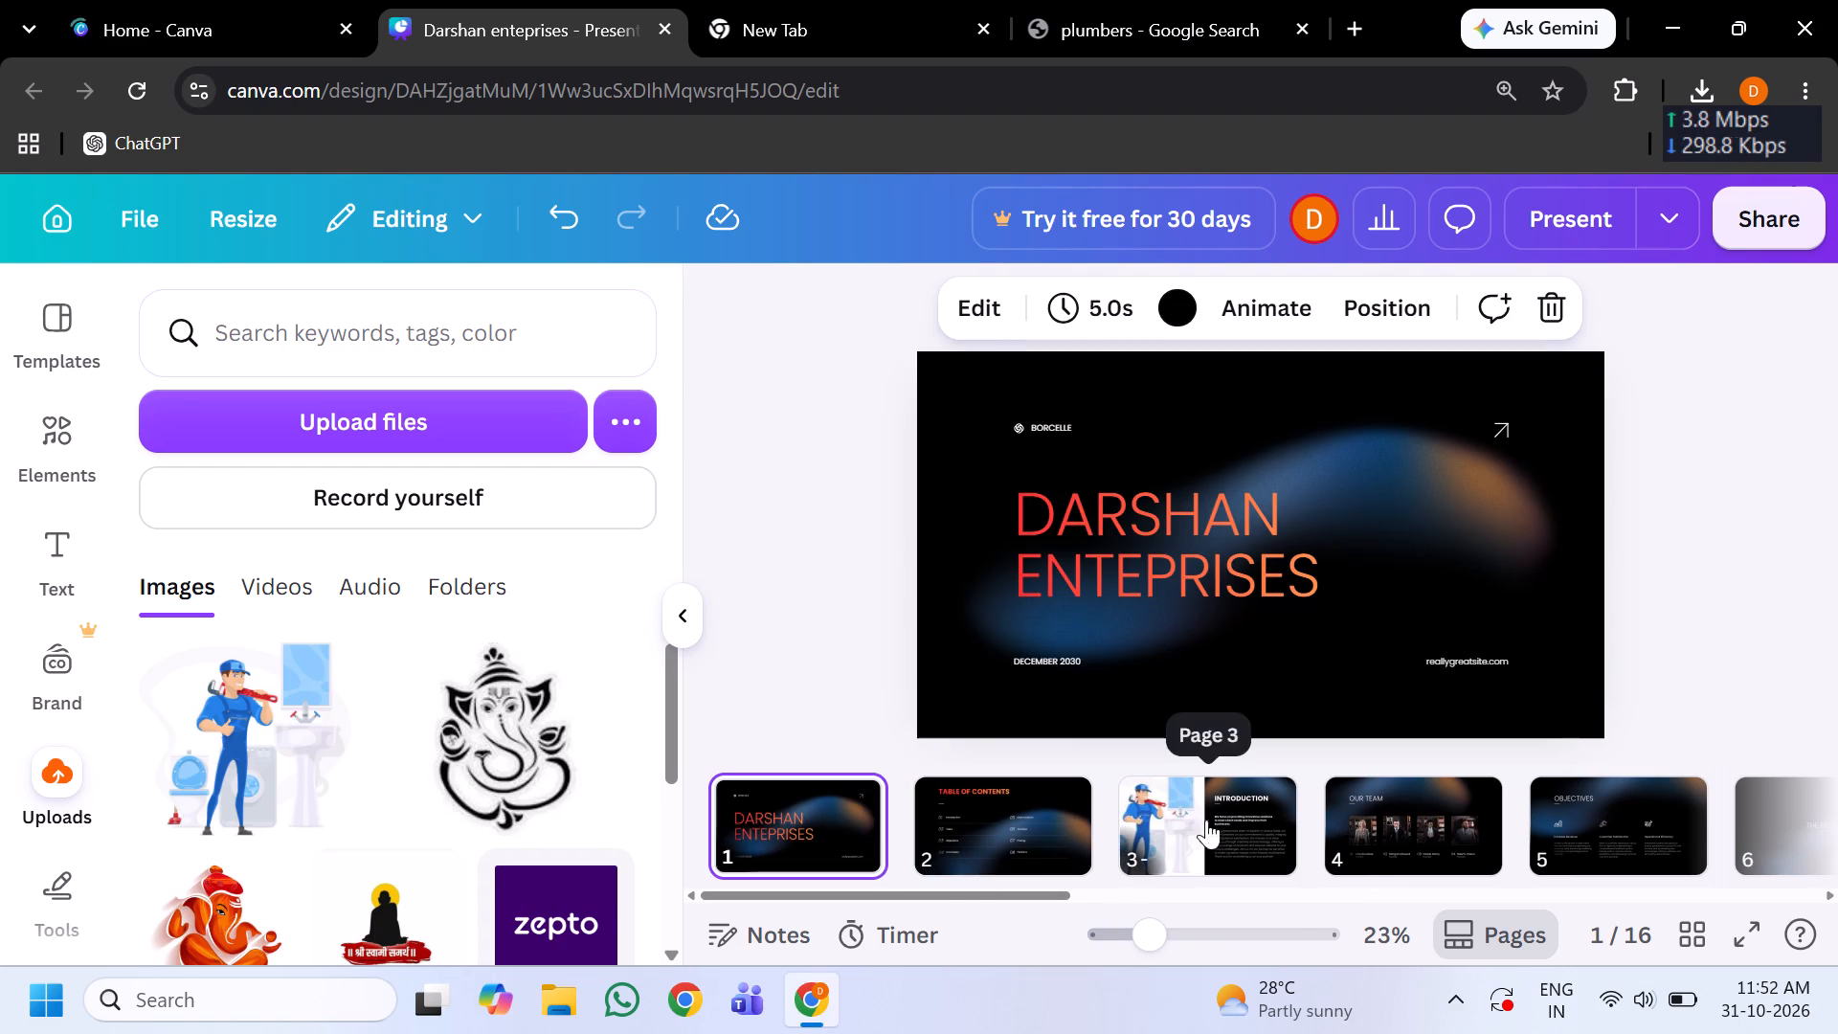
click(1104, 537)
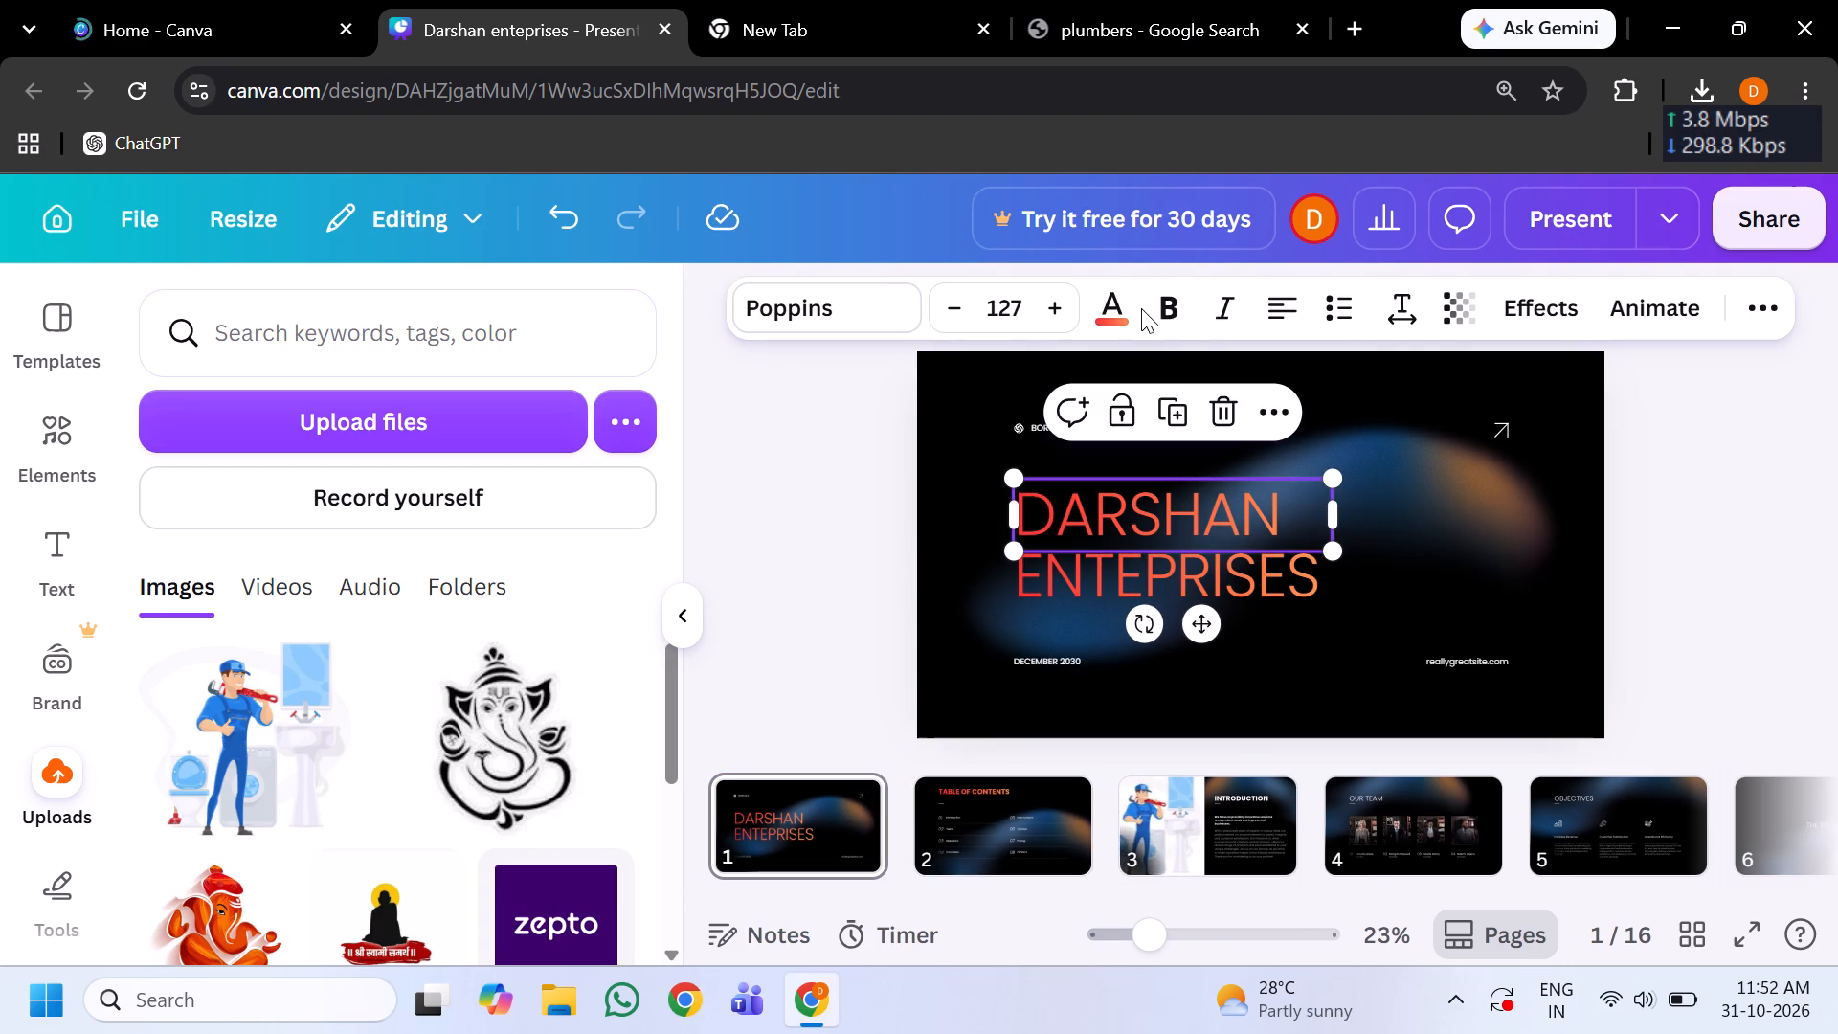
click(1162, 311)
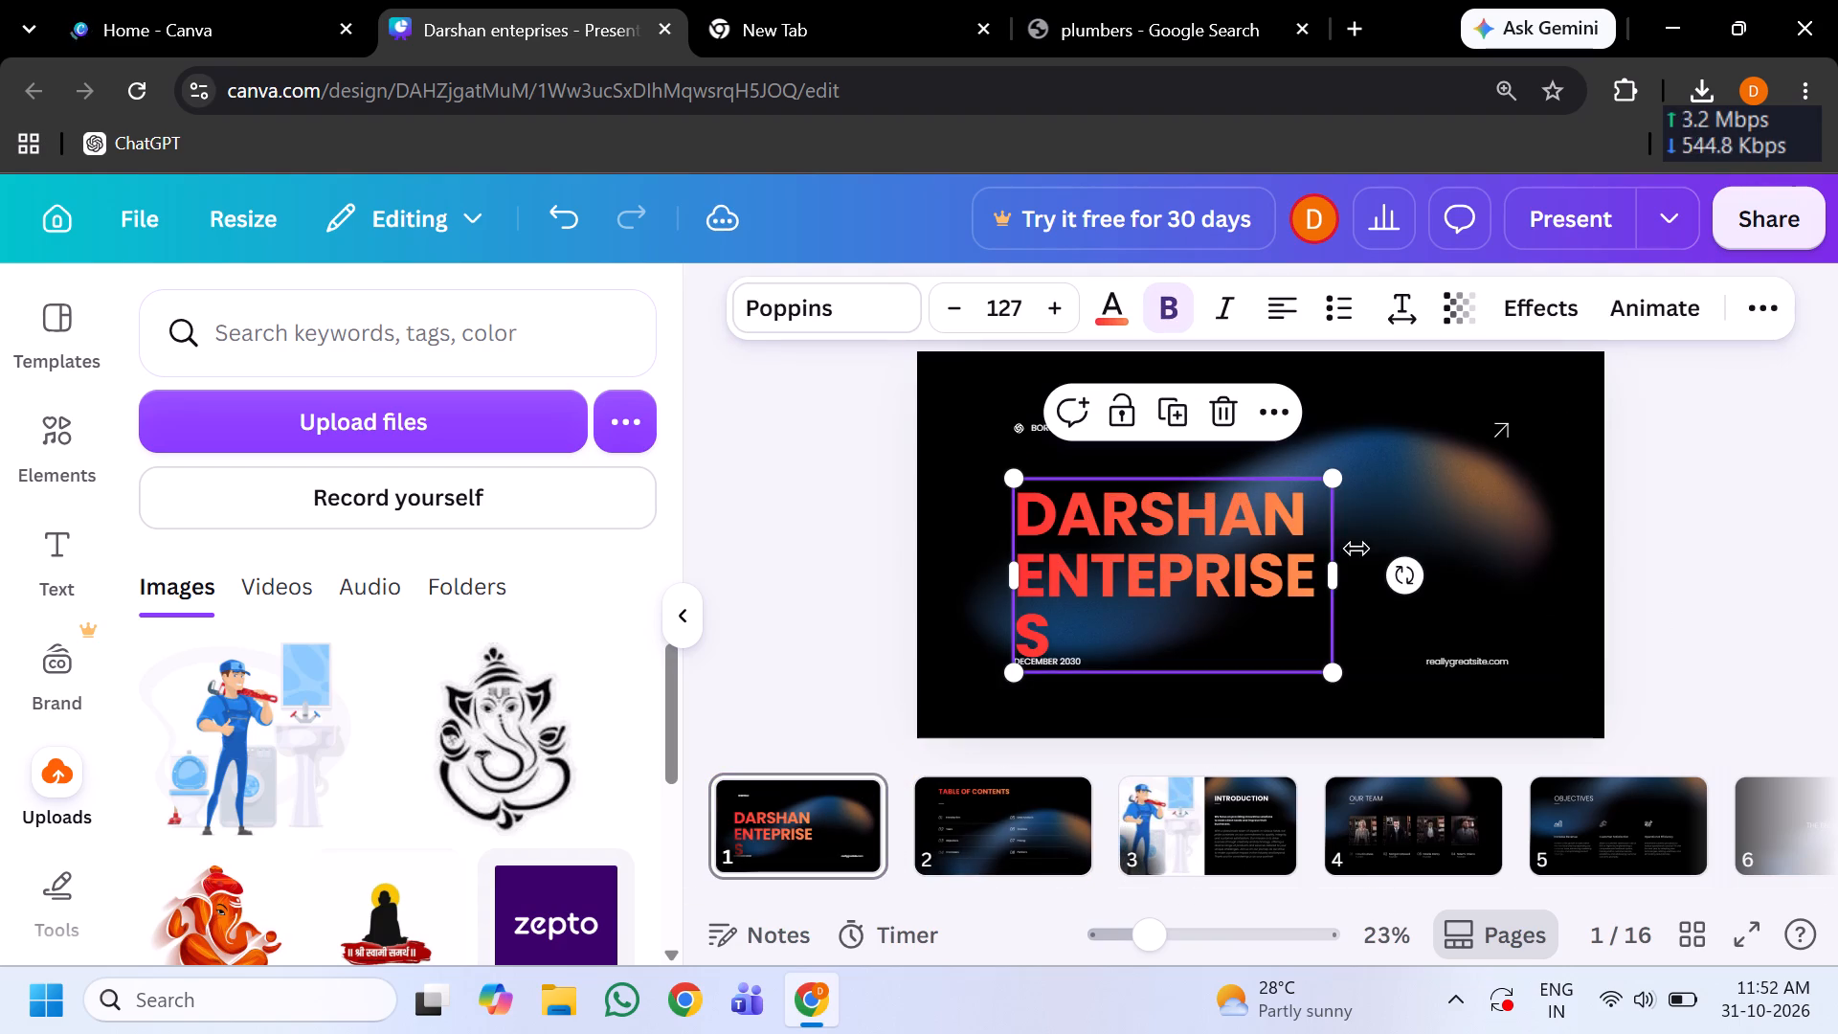
drag(1339, 570, 1342, 570)
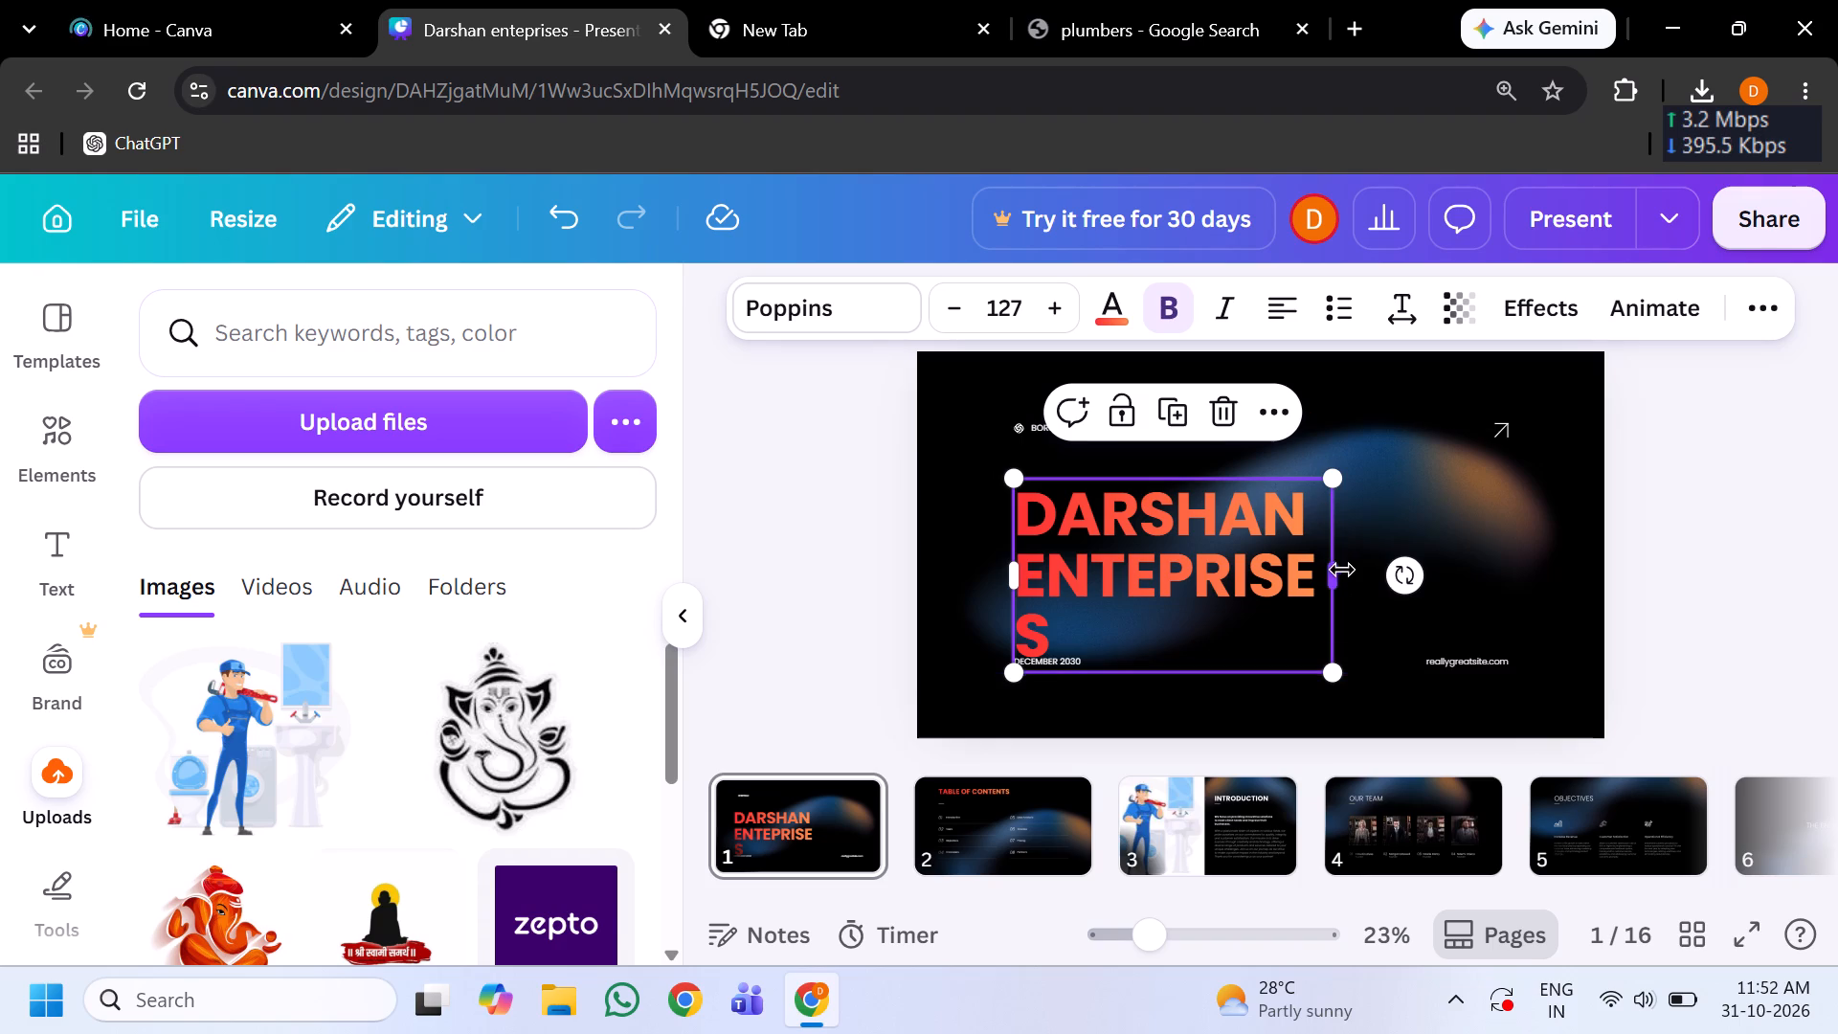
drag(1342, 570, 1438, 570)
click(1686, 584)
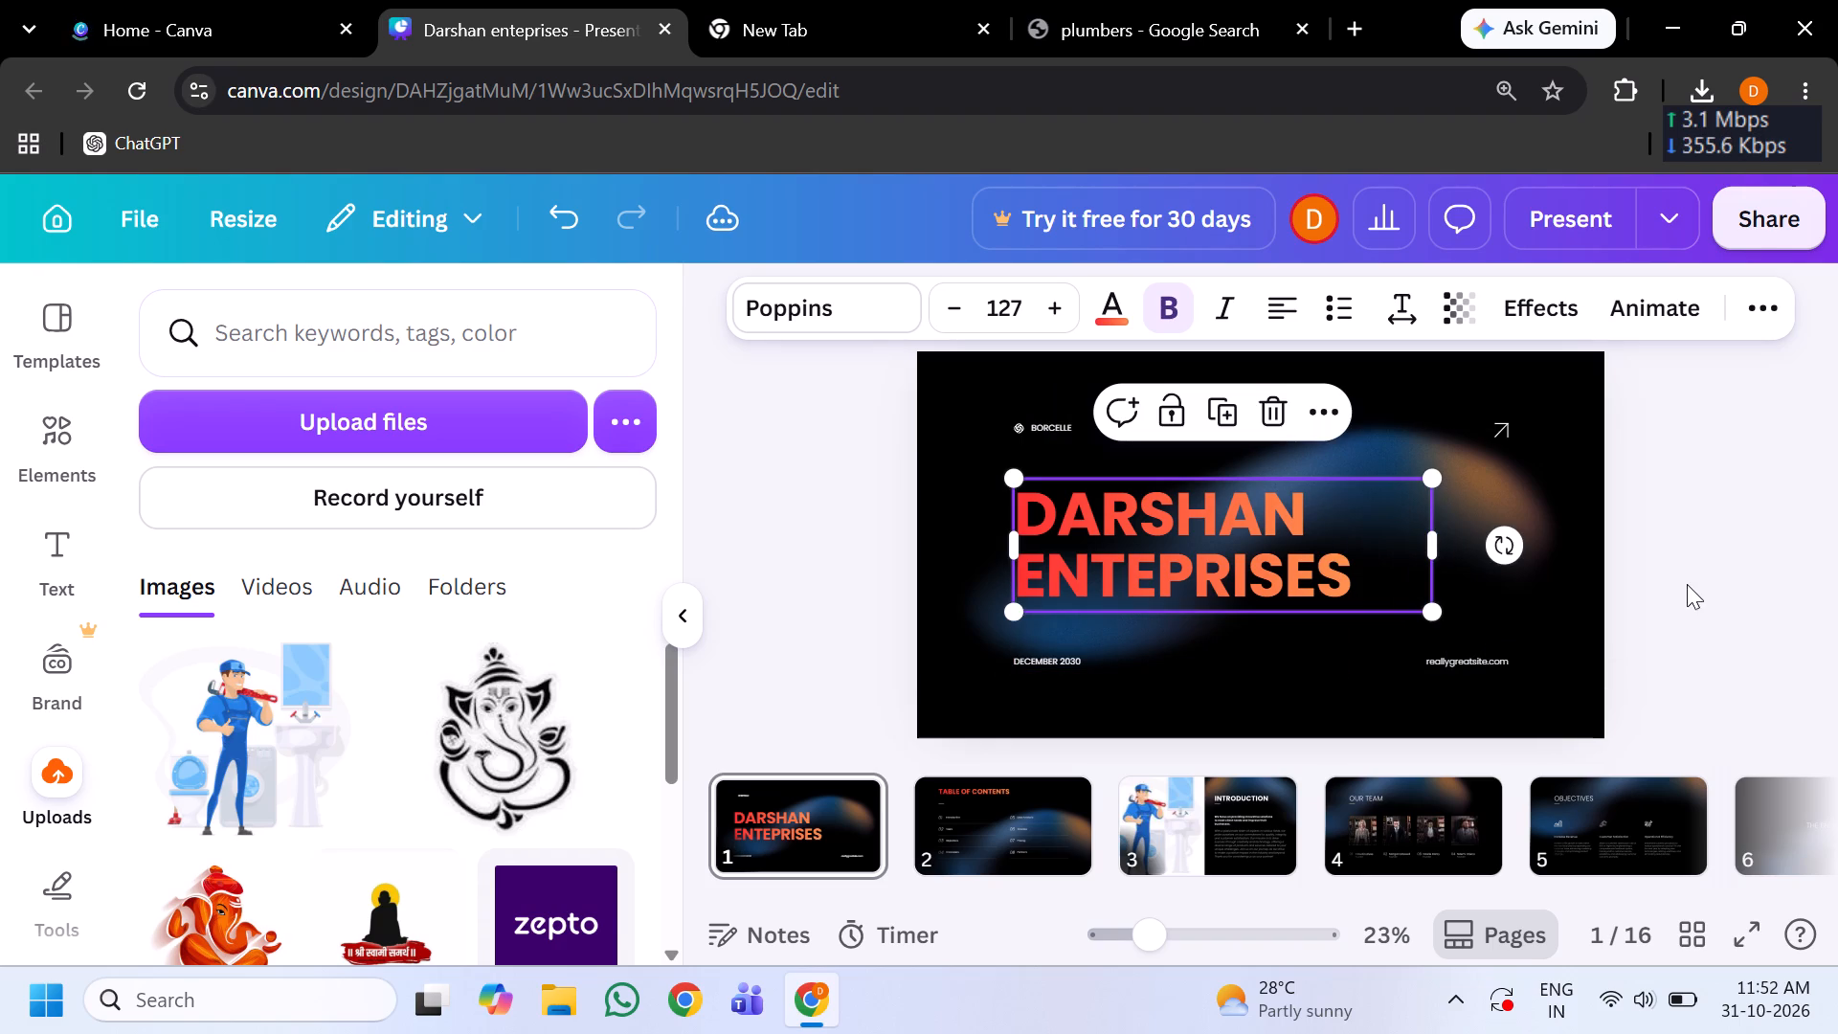
Delete the name texts beside numbers 01 and 02 on the page 4 OUR TEAM slide.
click(985, 817)
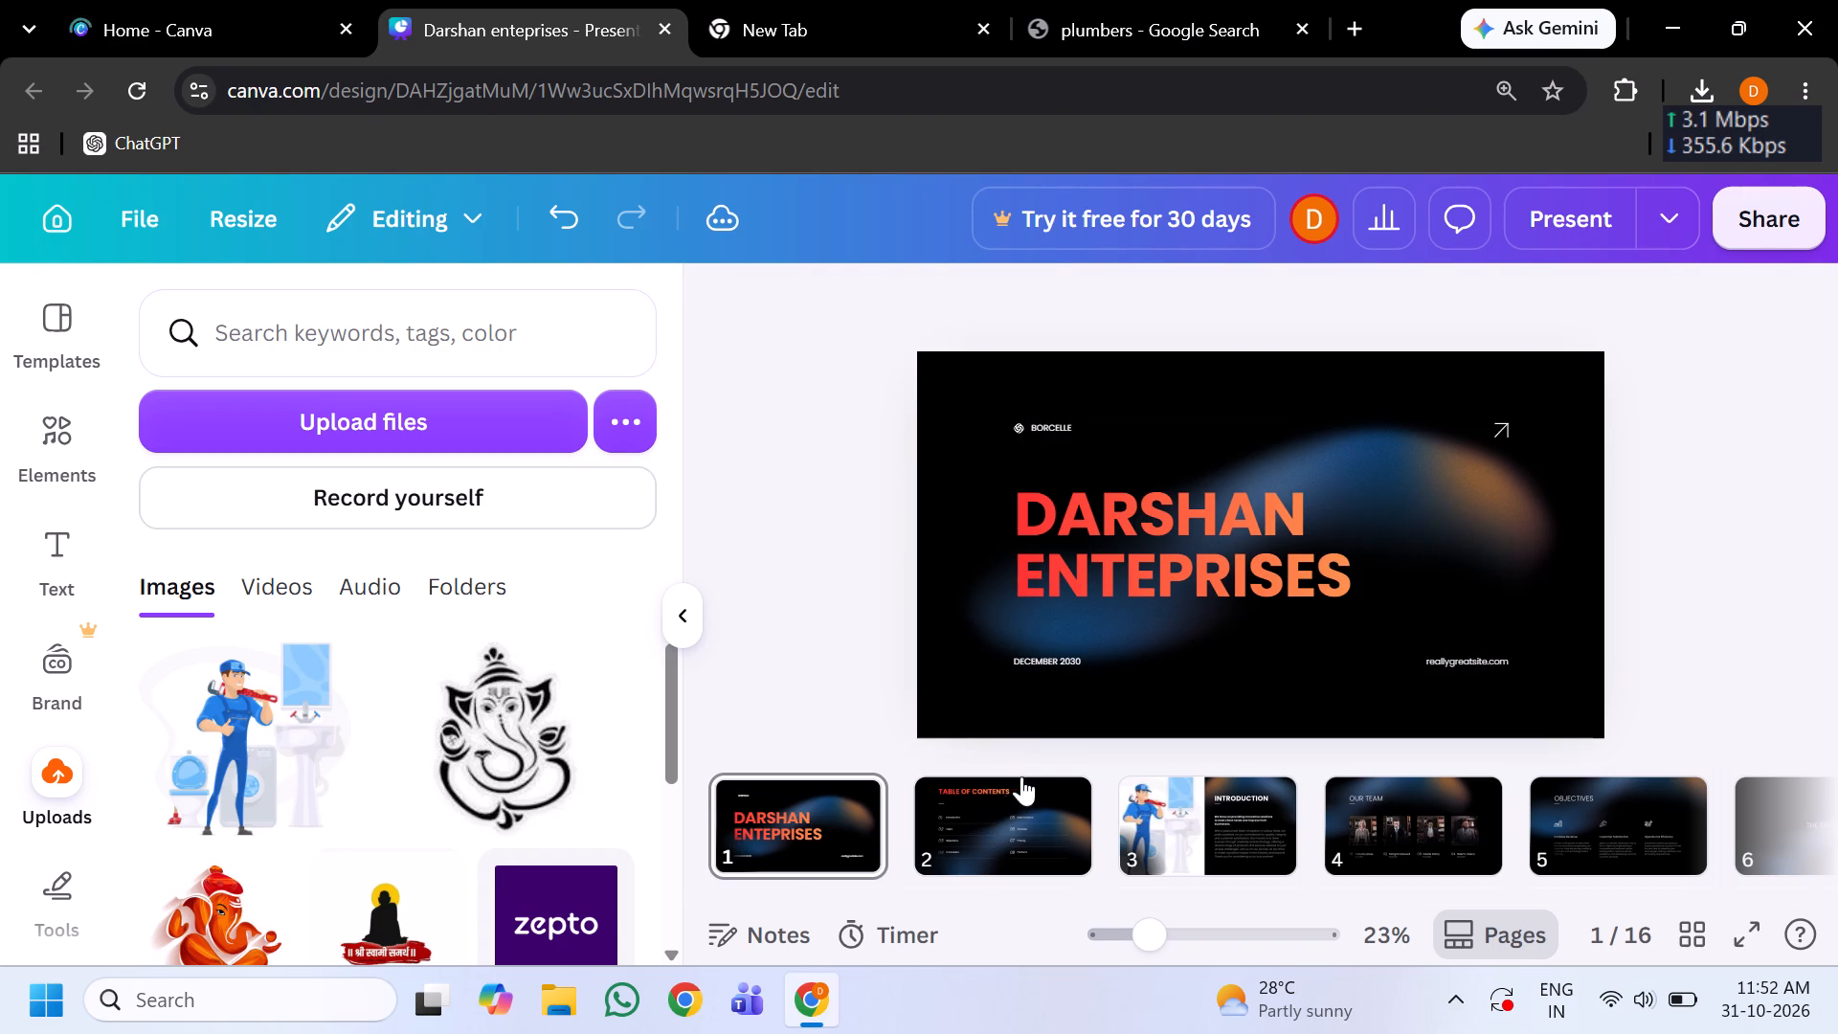
drag(990, 821, 999, 827)
click(989, 837)
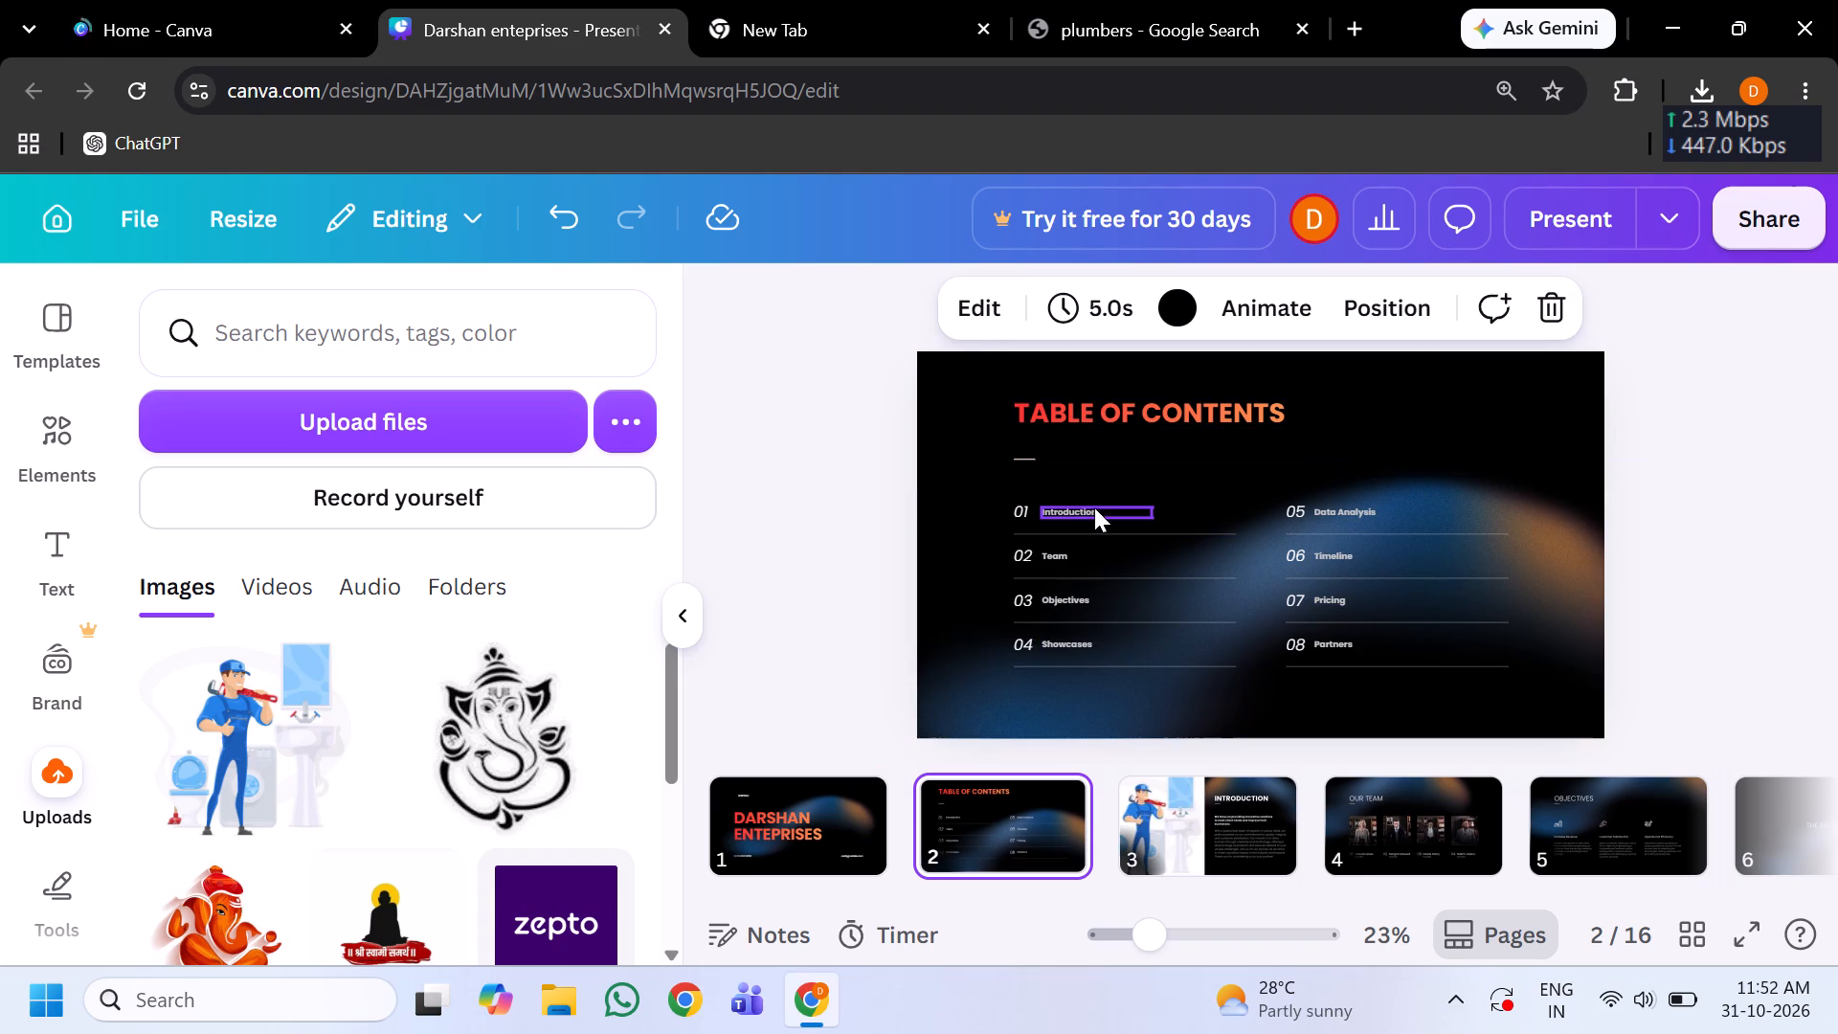
click(1393, 822)
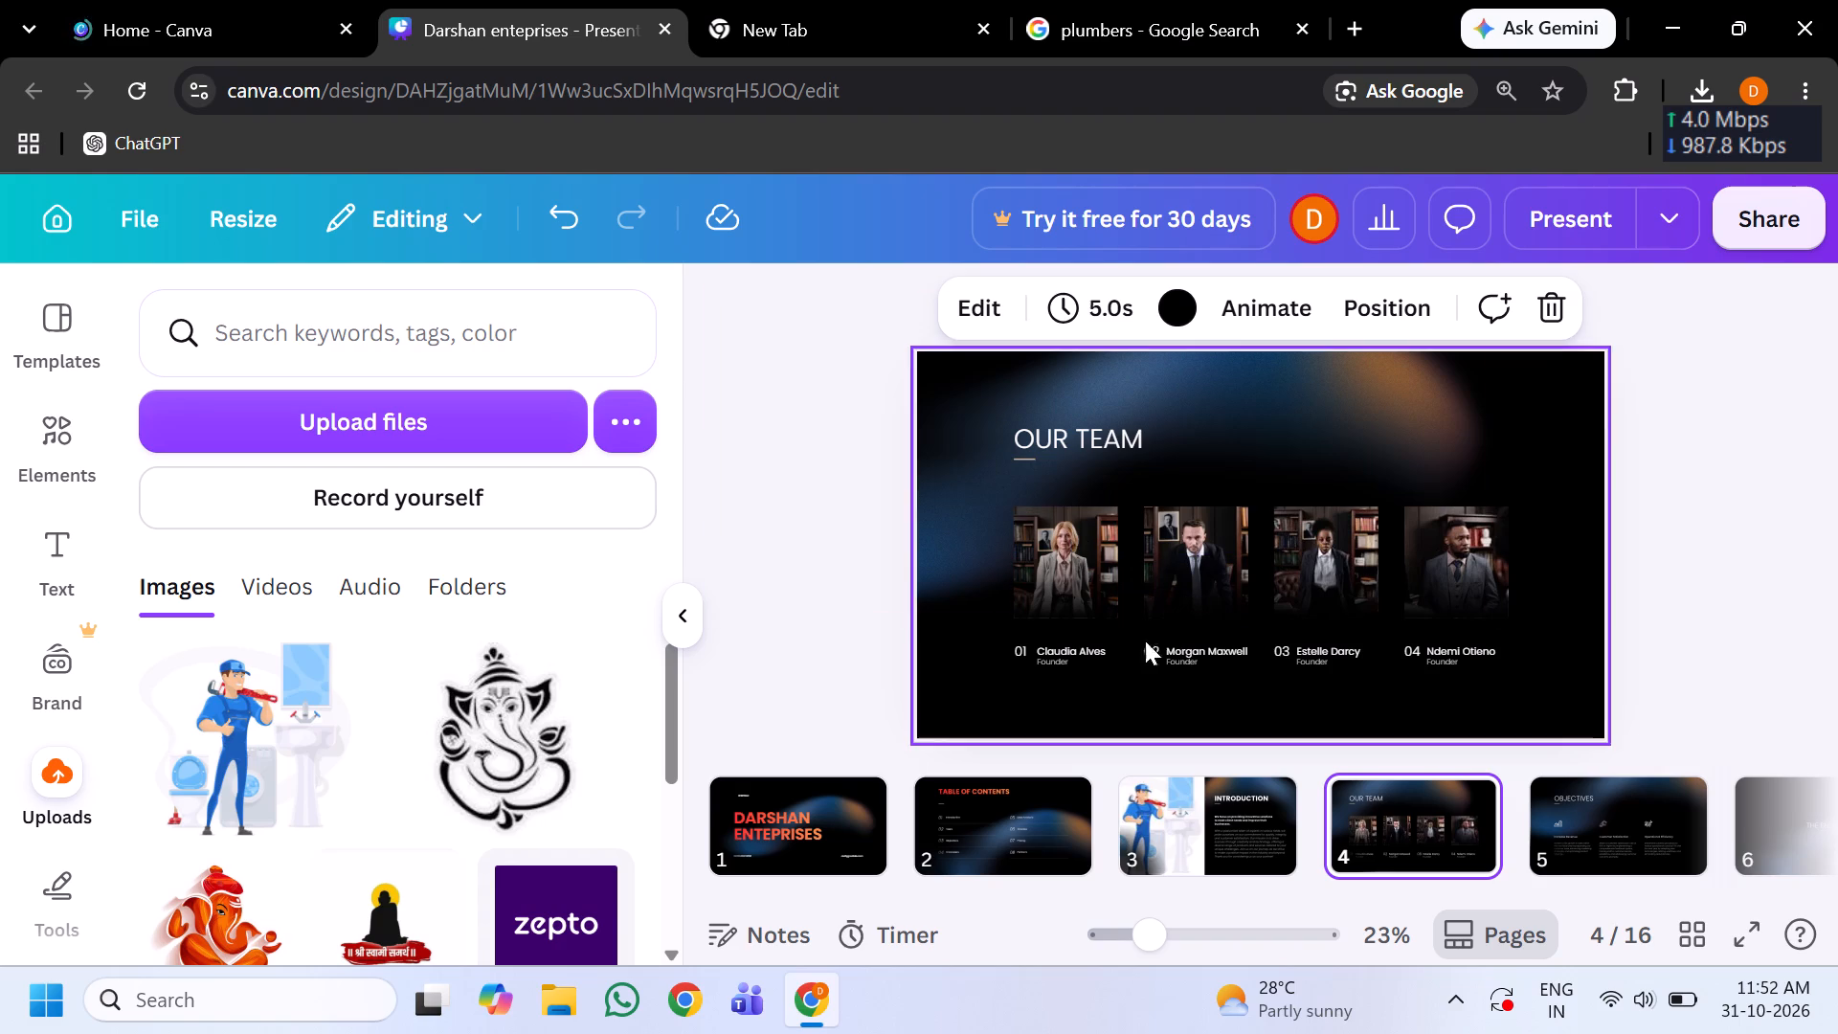
click(1068, 646)
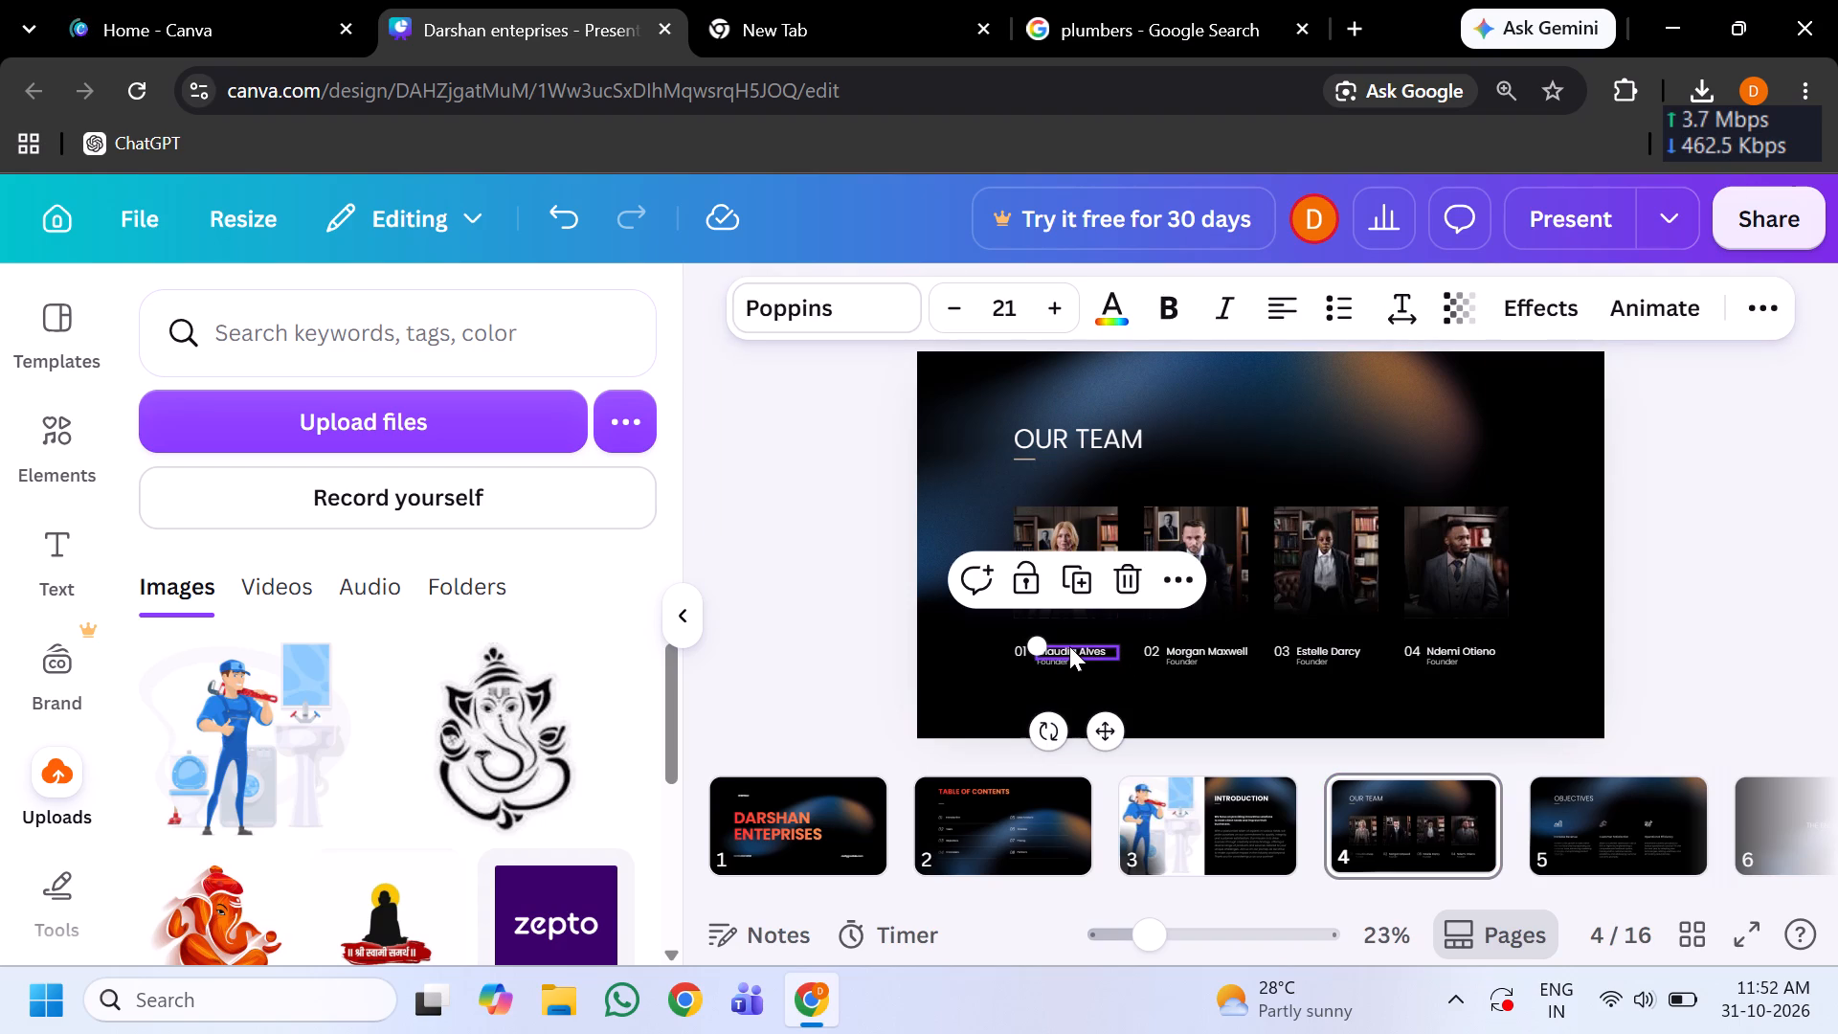
key(BackSpace)
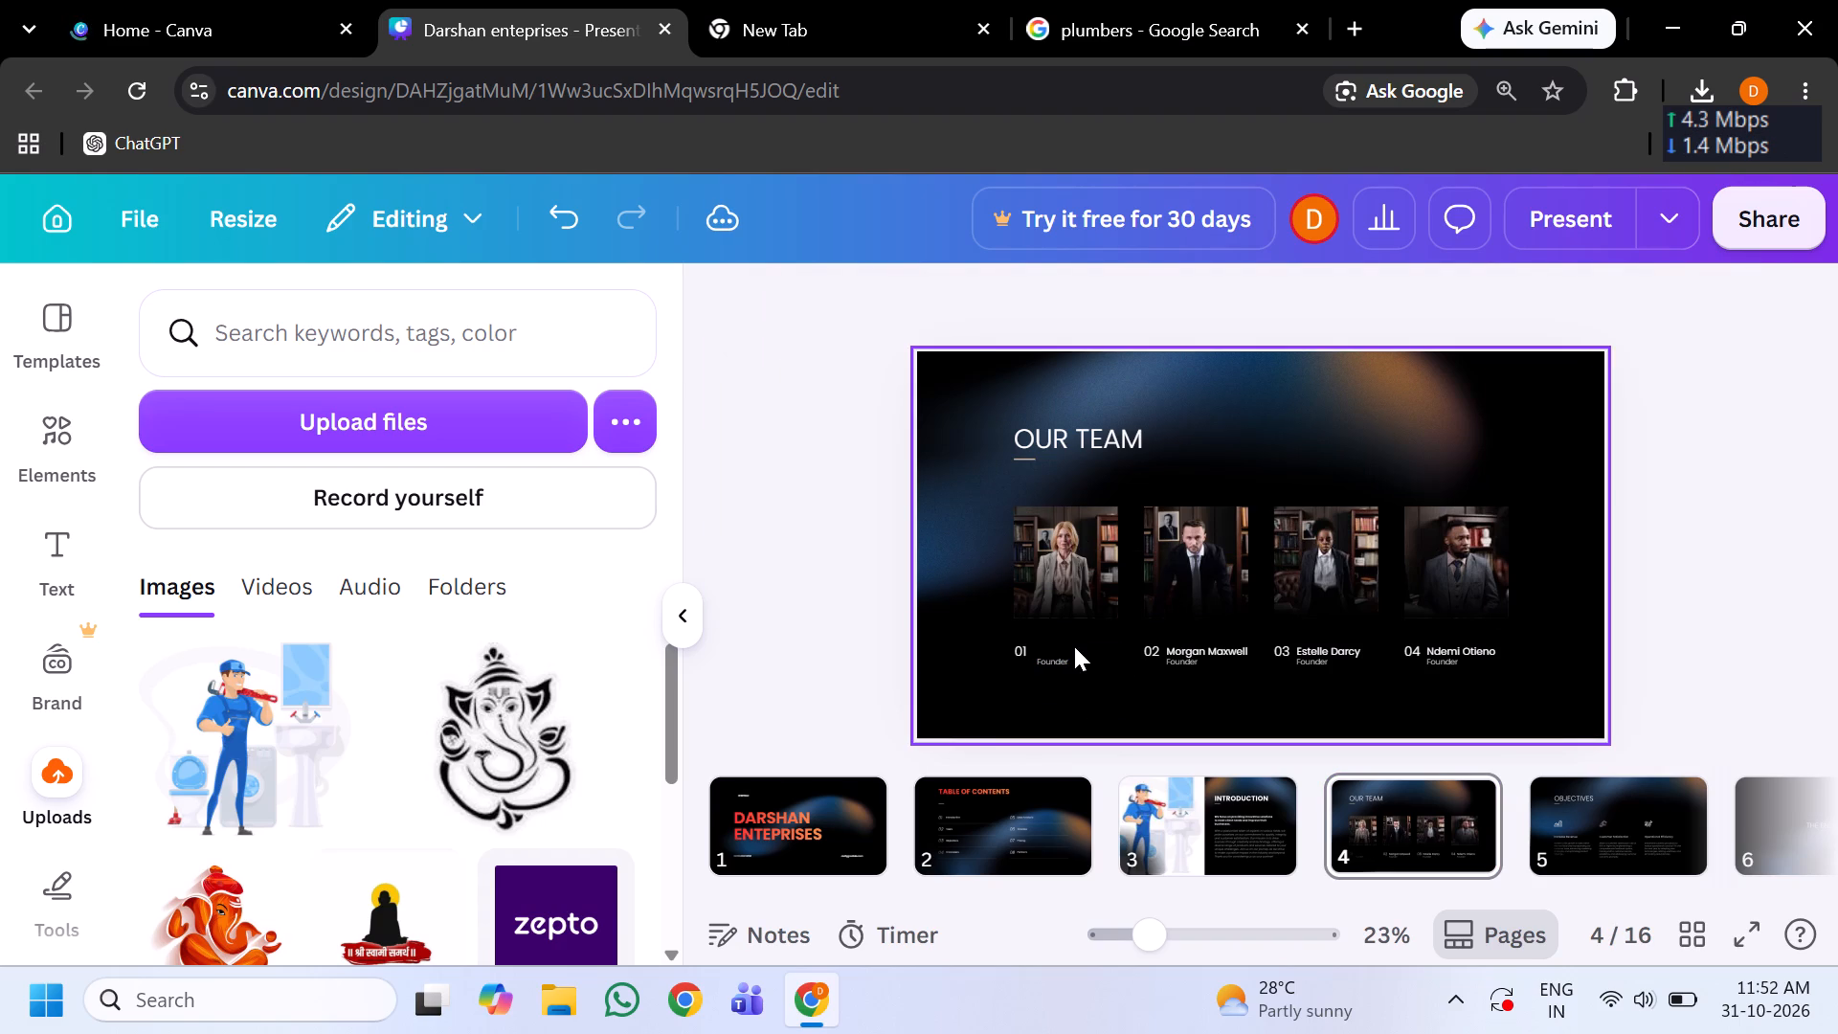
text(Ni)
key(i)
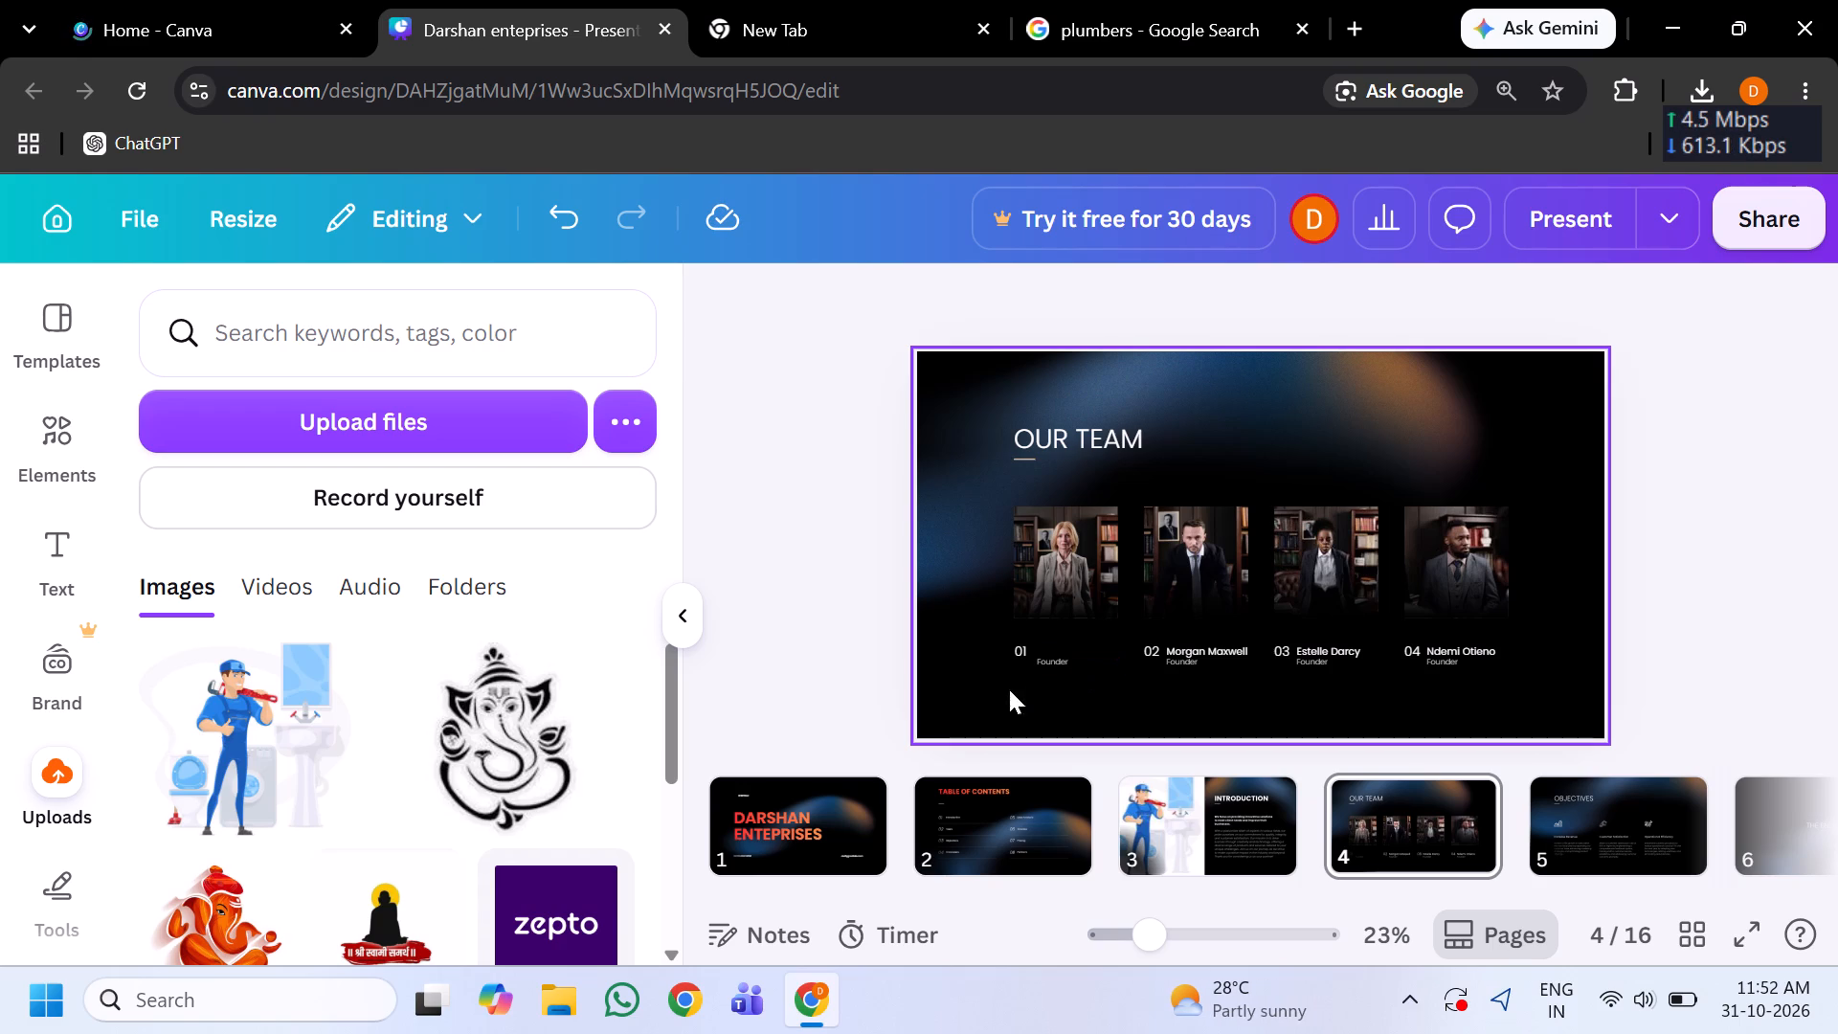
click(1061, 642)
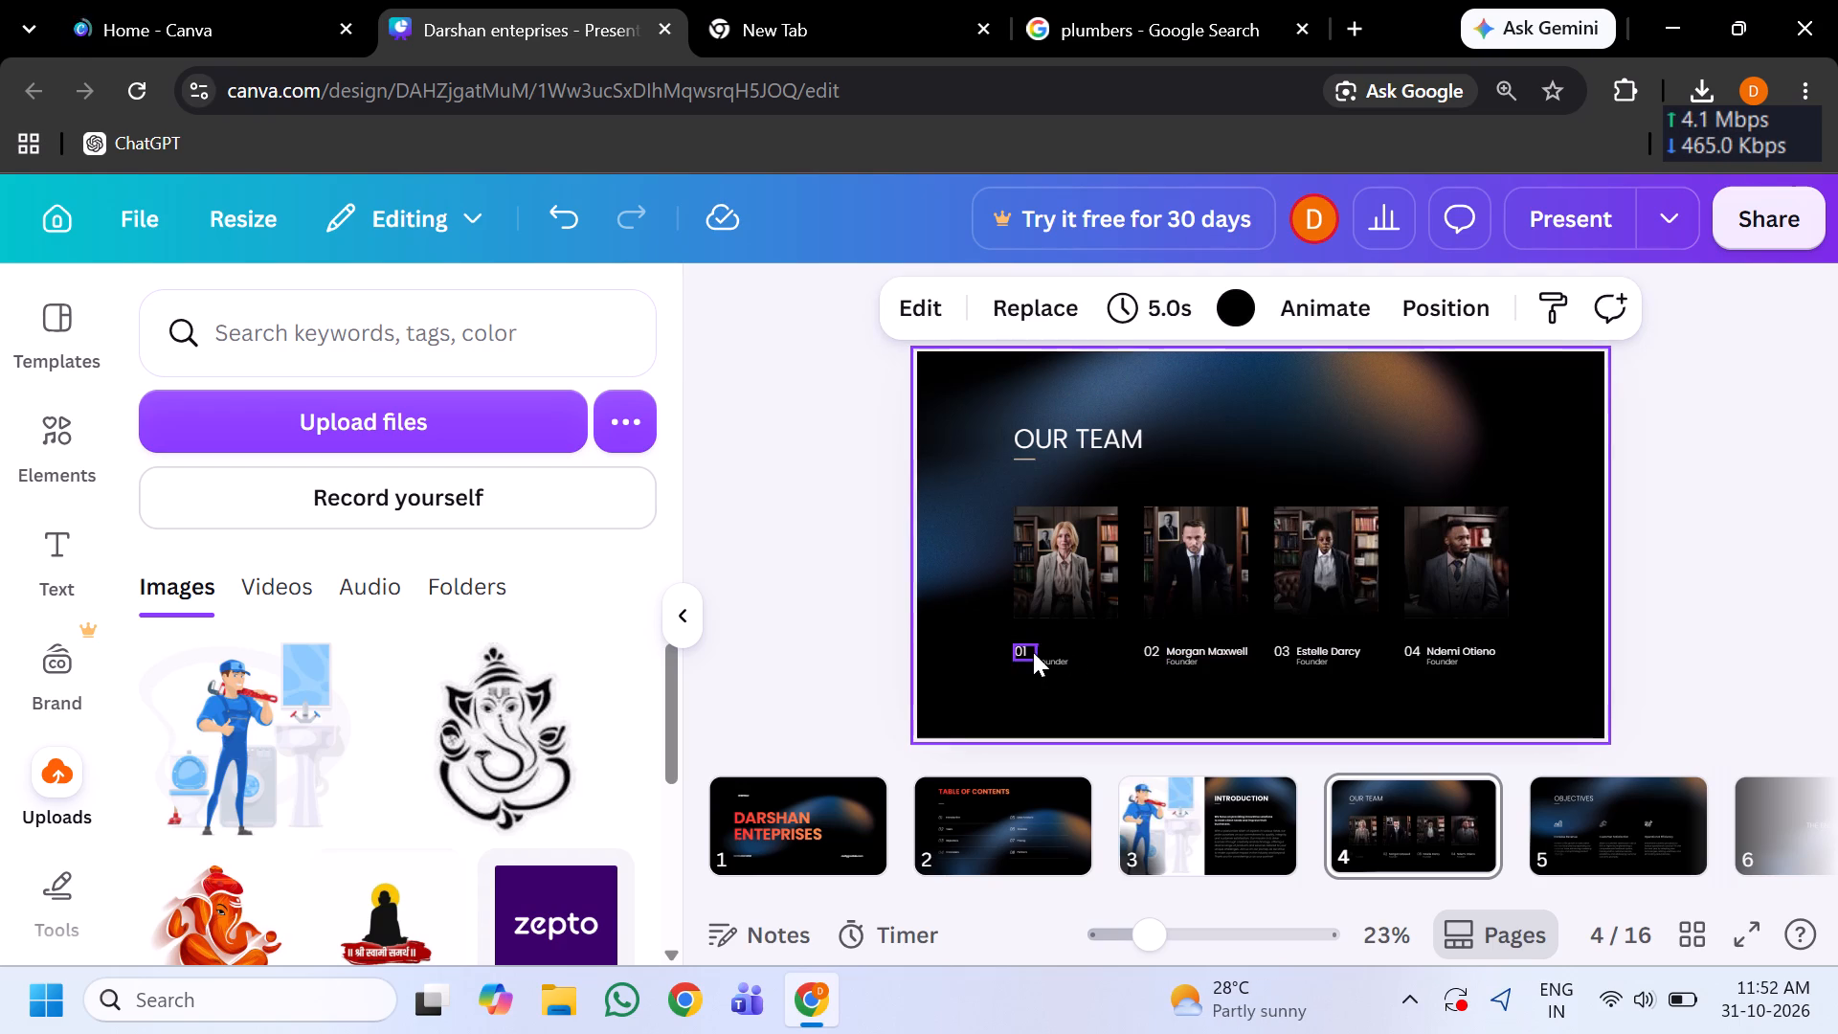
click(1196, 650)
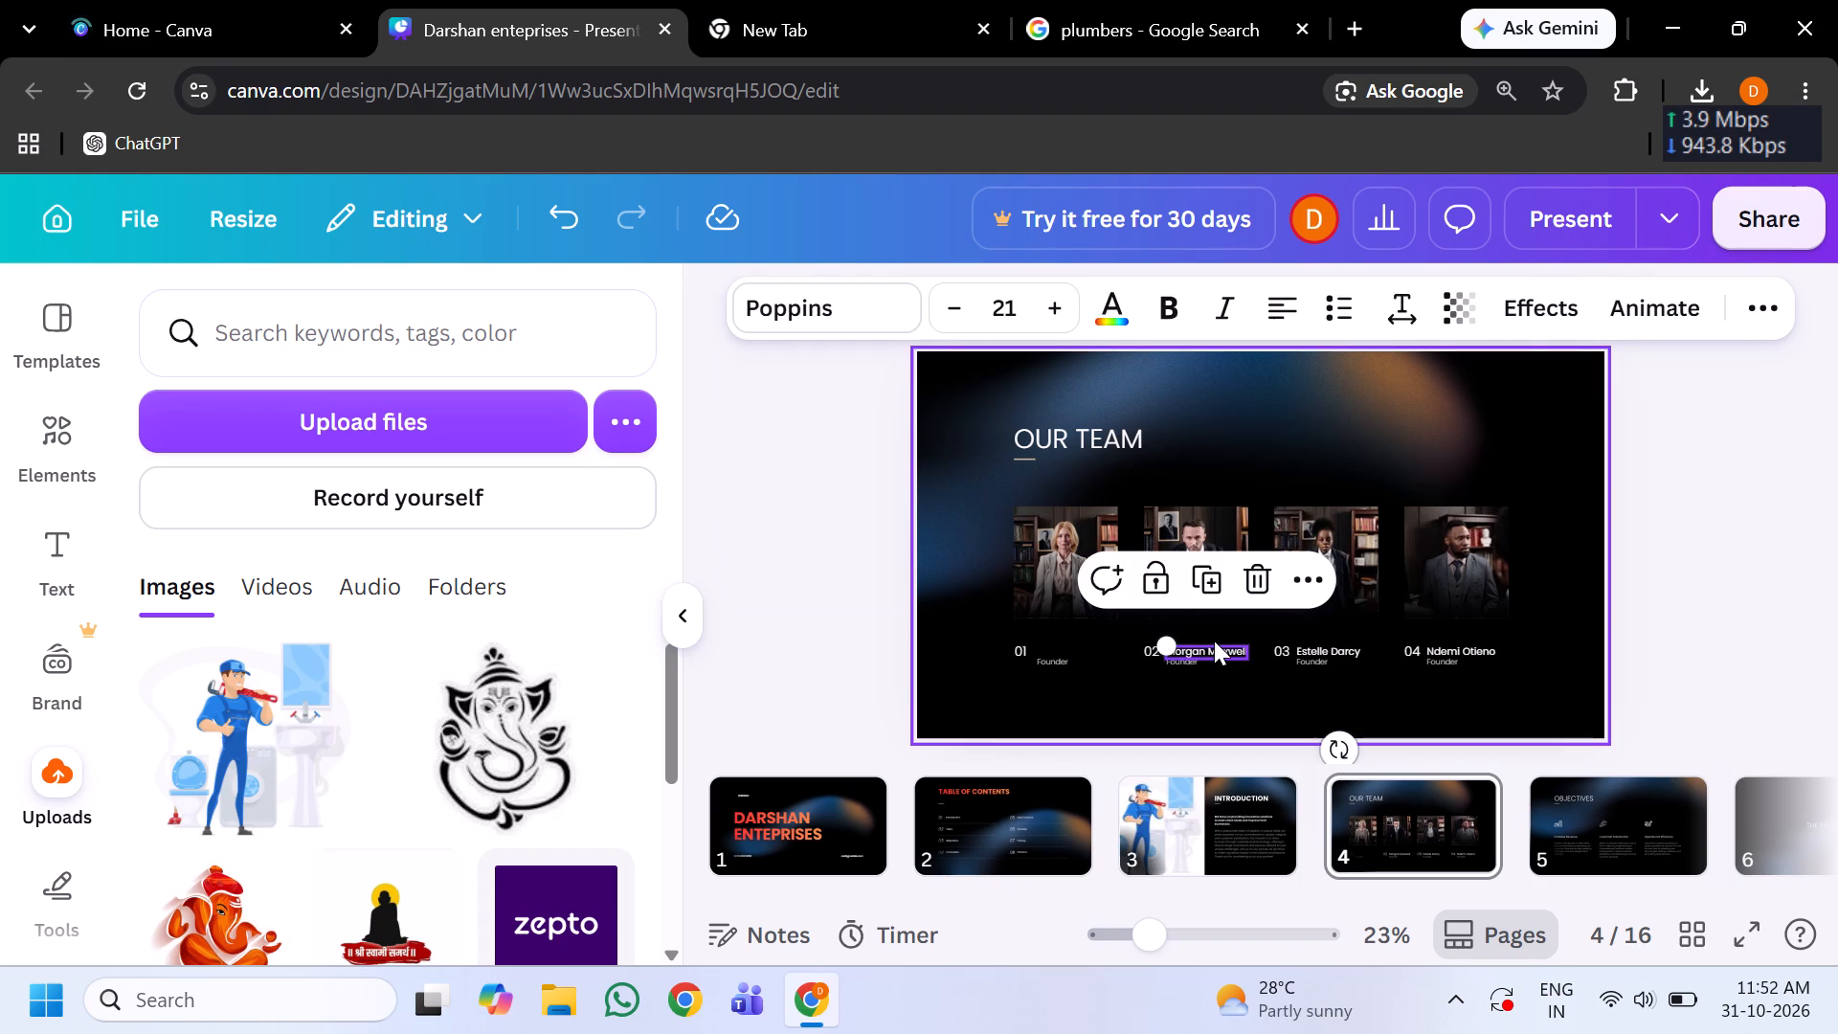
key(BackSpace)
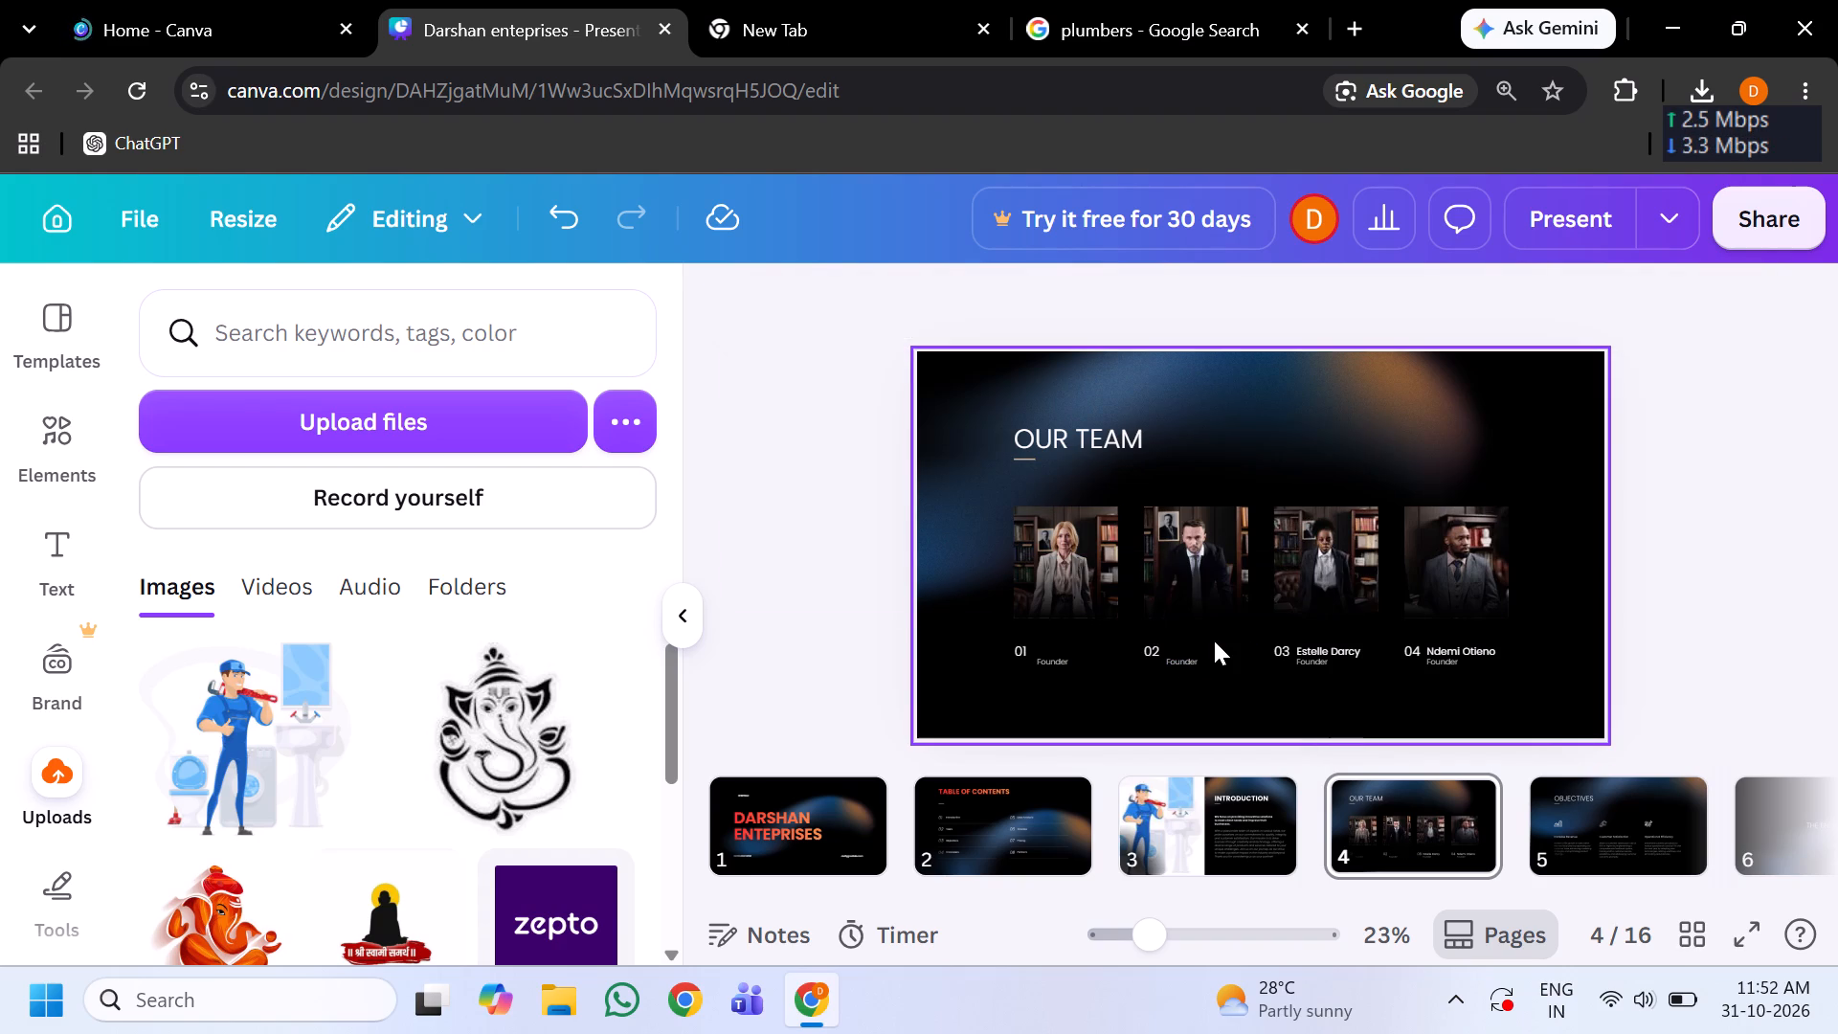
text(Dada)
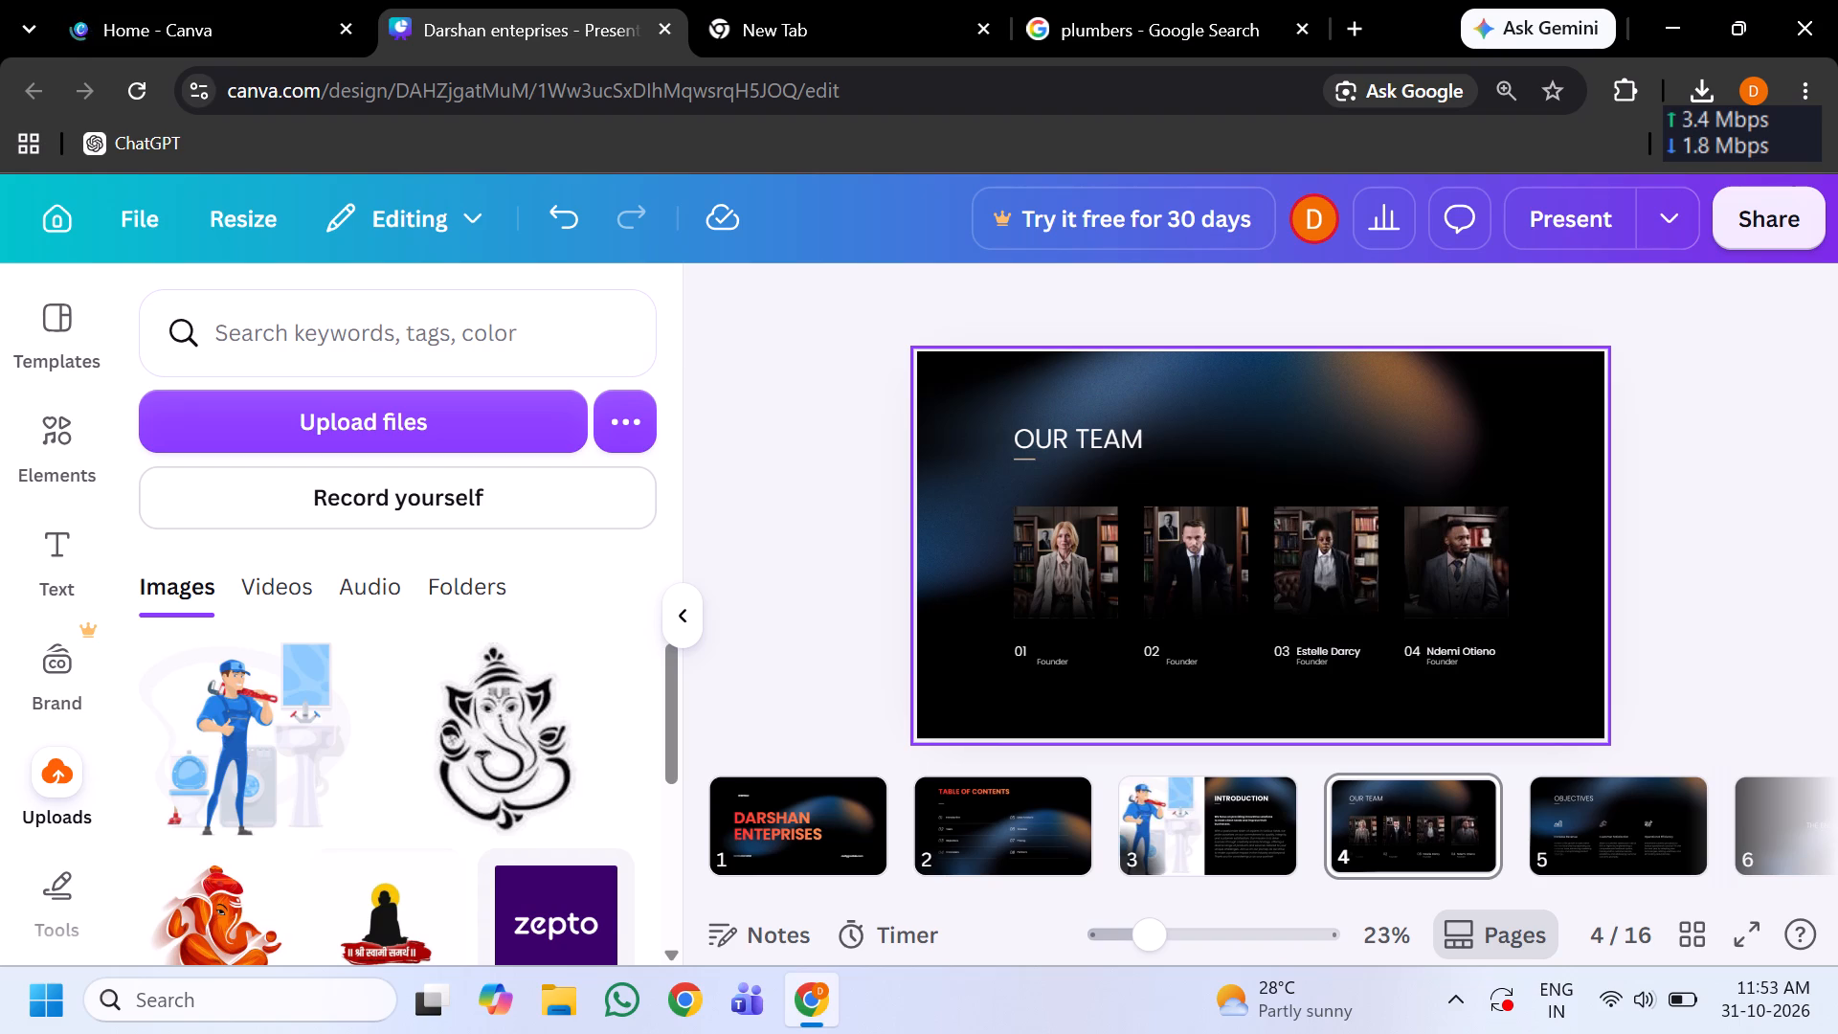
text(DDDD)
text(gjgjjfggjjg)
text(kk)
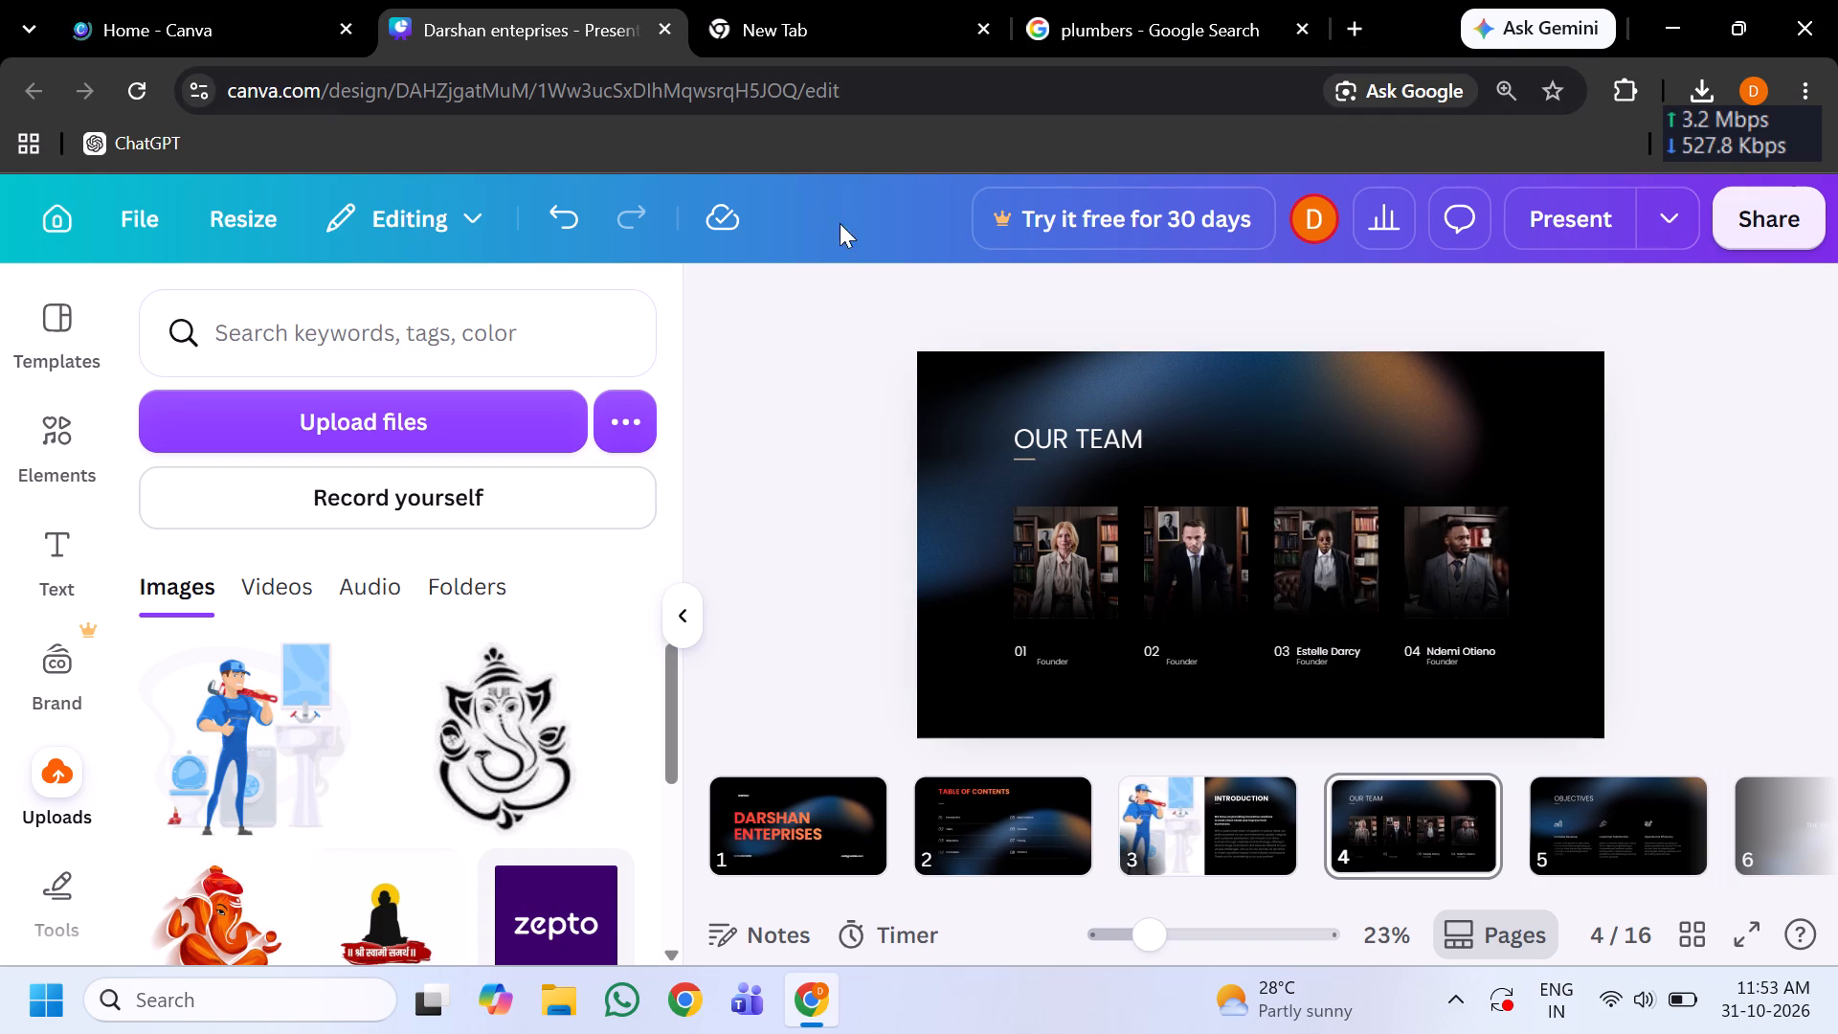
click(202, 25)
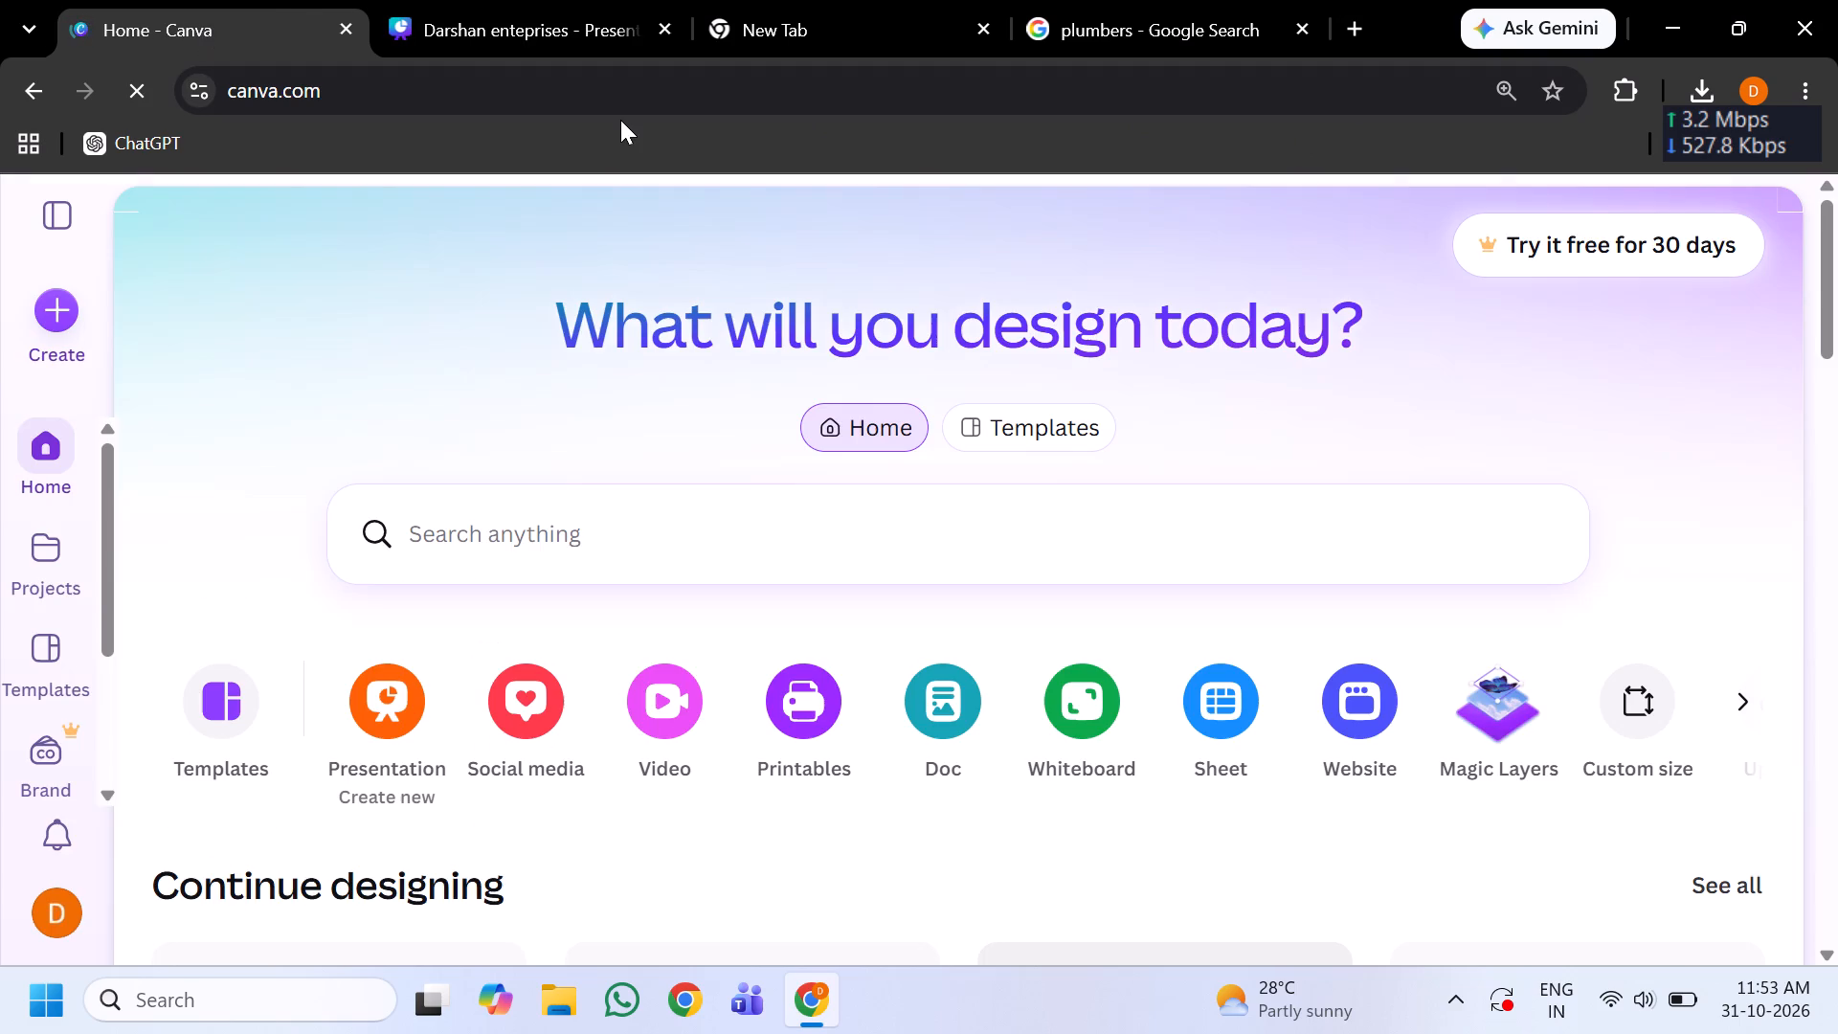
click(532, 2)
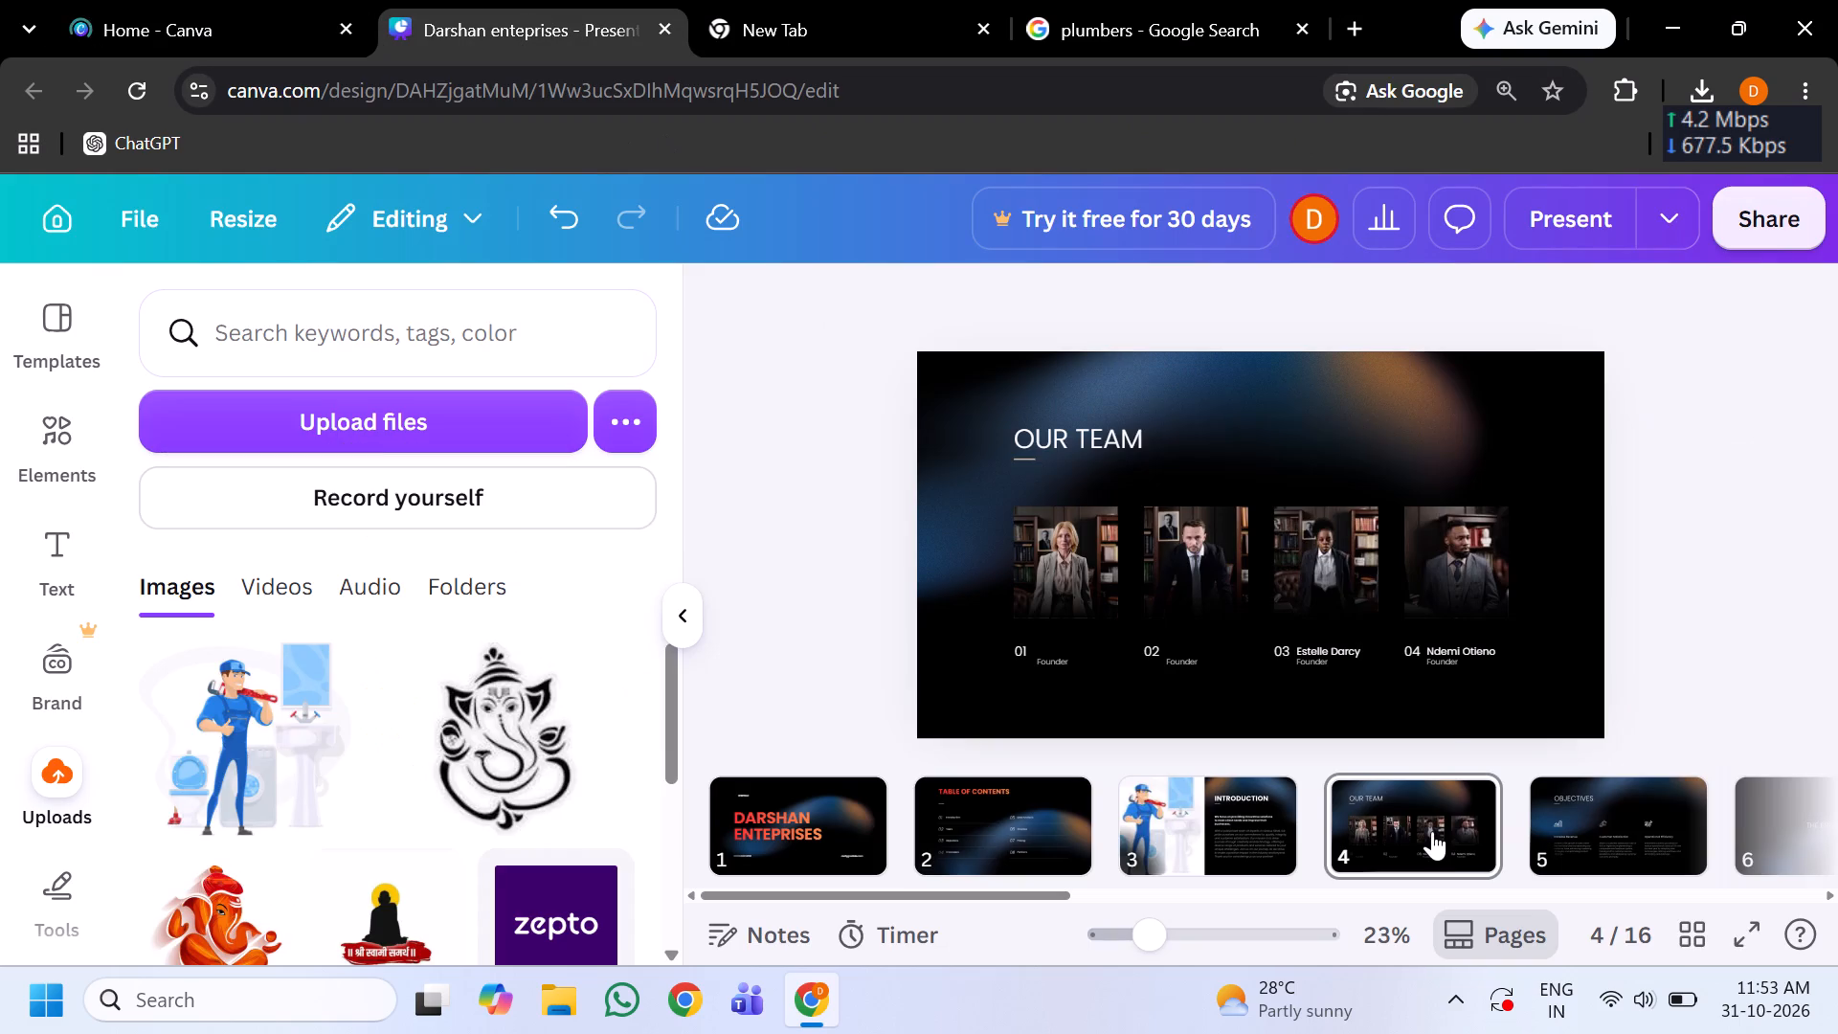
Recolor the chart icon above Increase Revenue on the page 5 OBJECTIVES slide to bright red (#ff3131).
click(1583, 849)
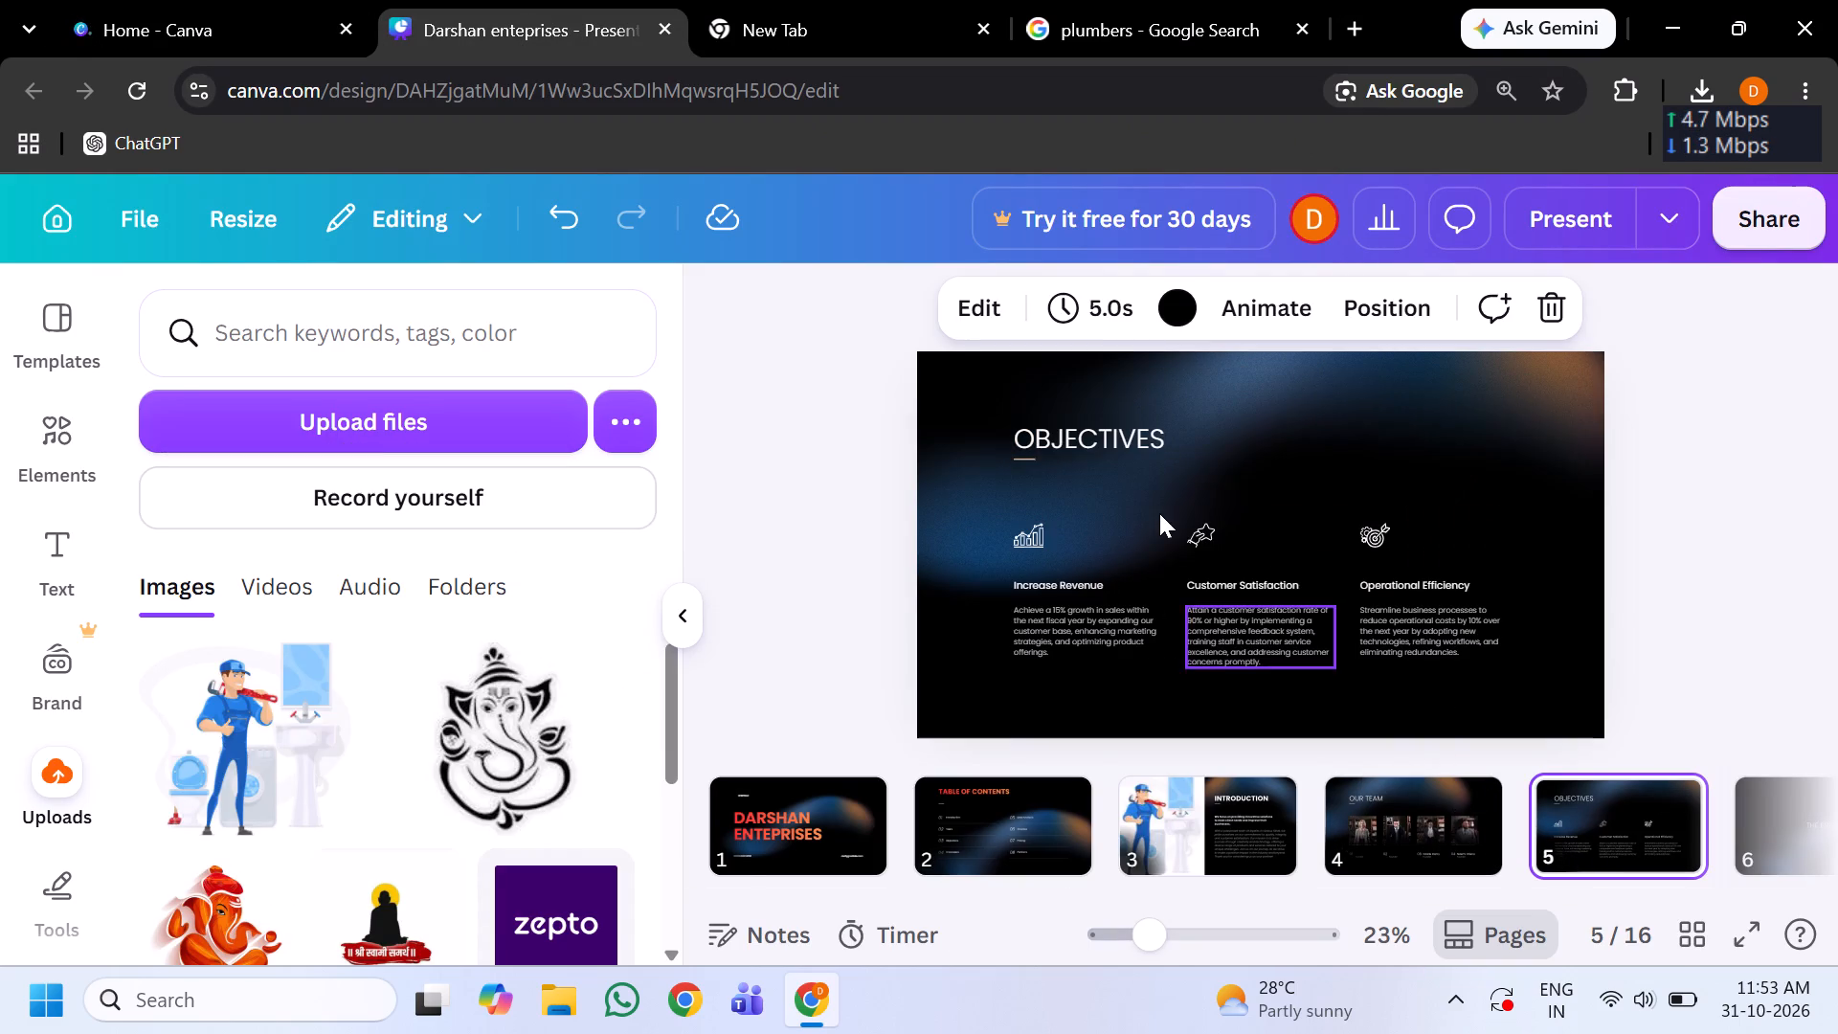
click(1029, 531)
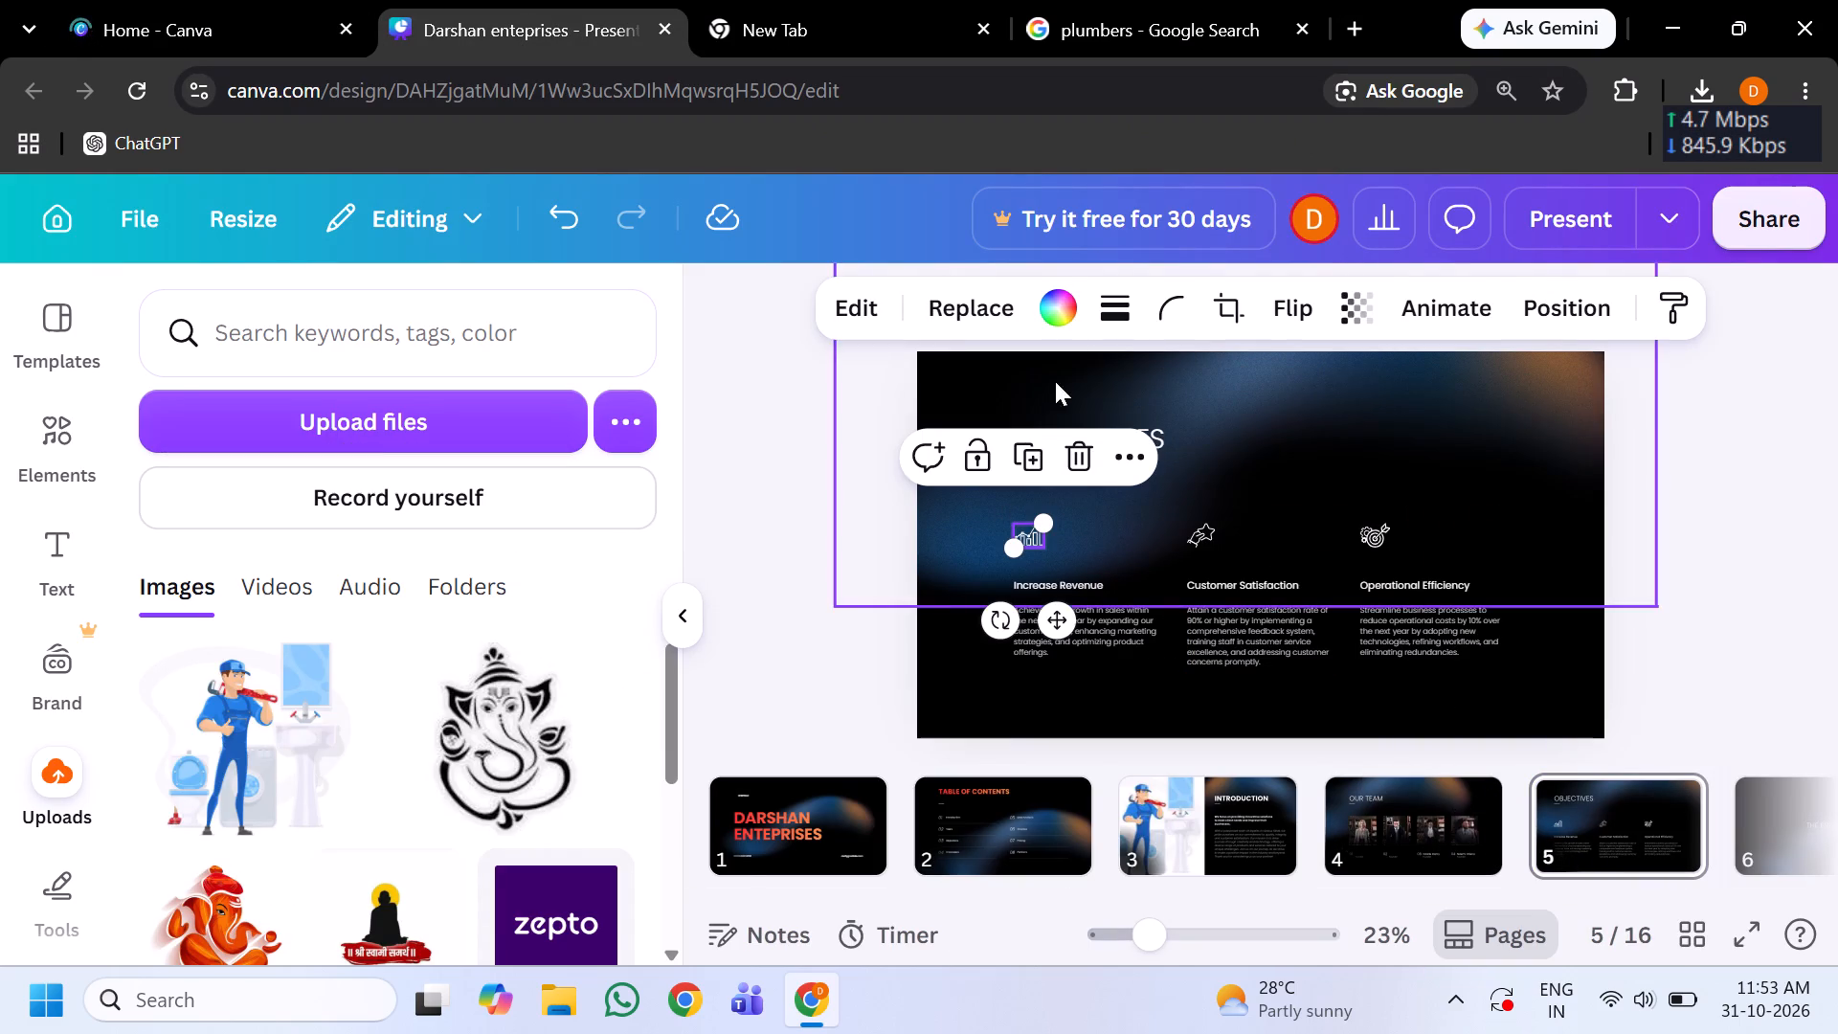
click(1036, 294)
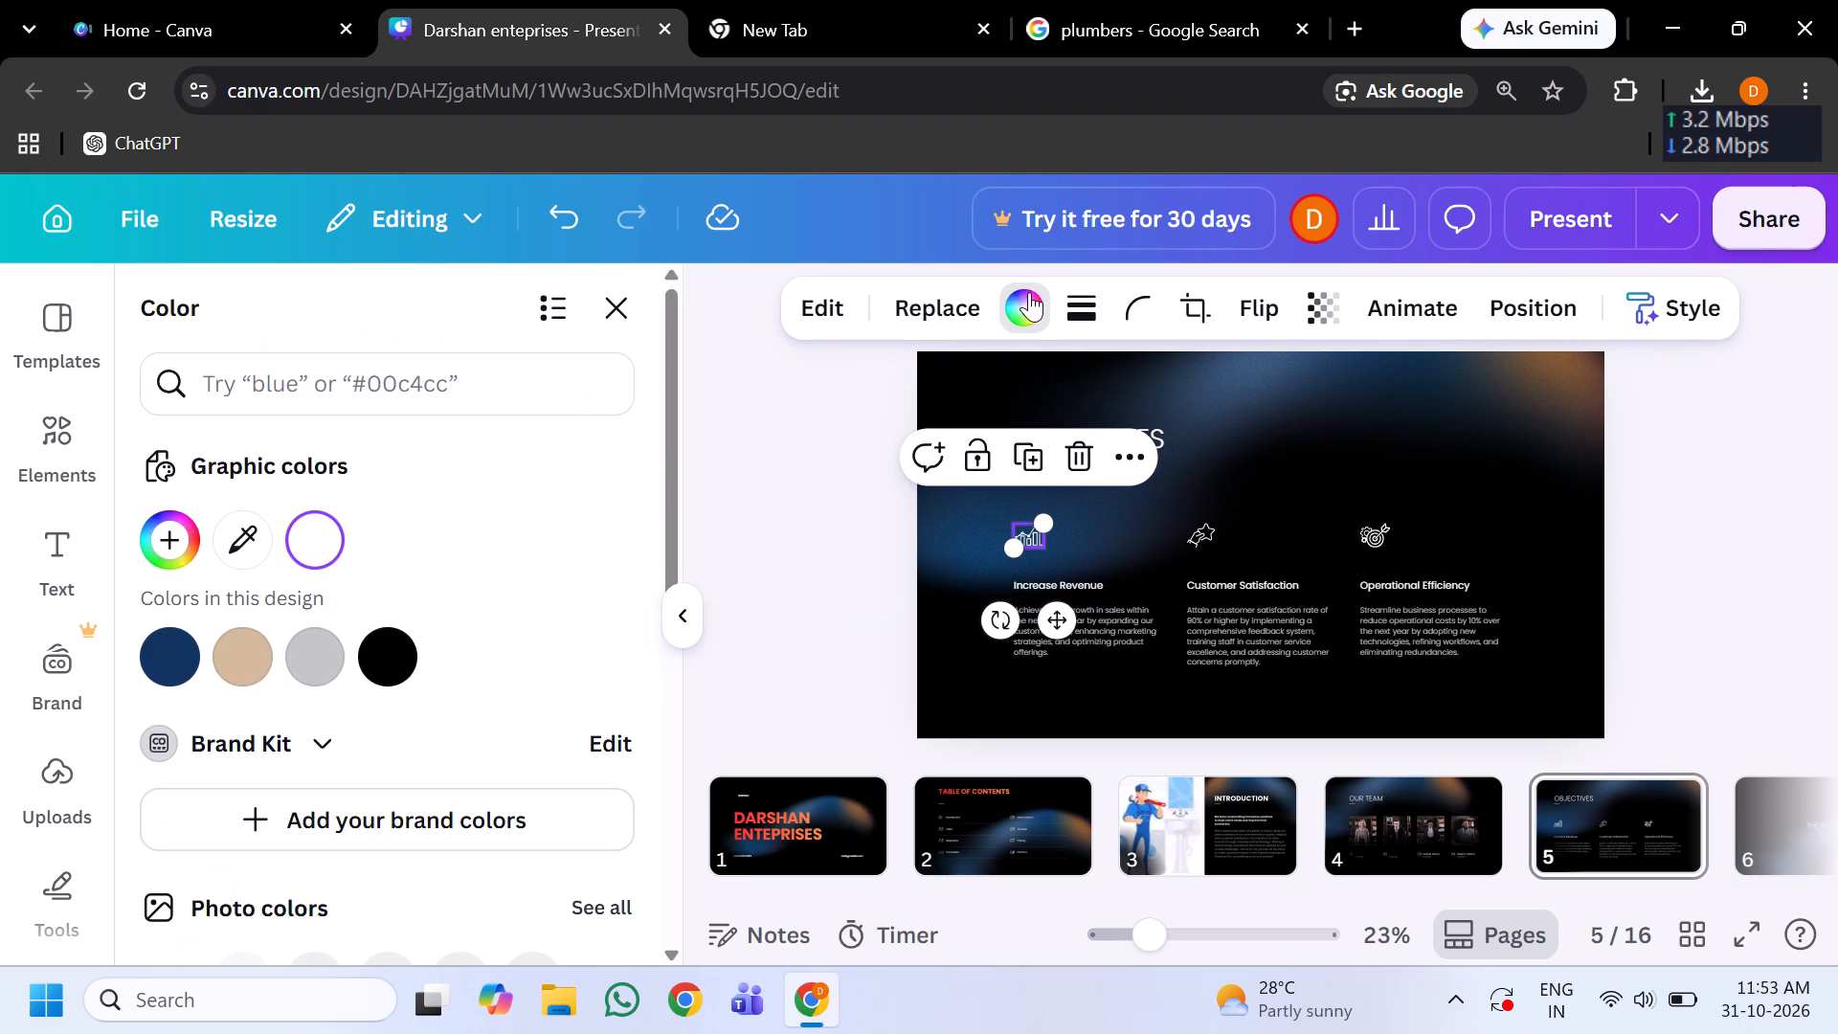
scroll(445, 737, down, 1)
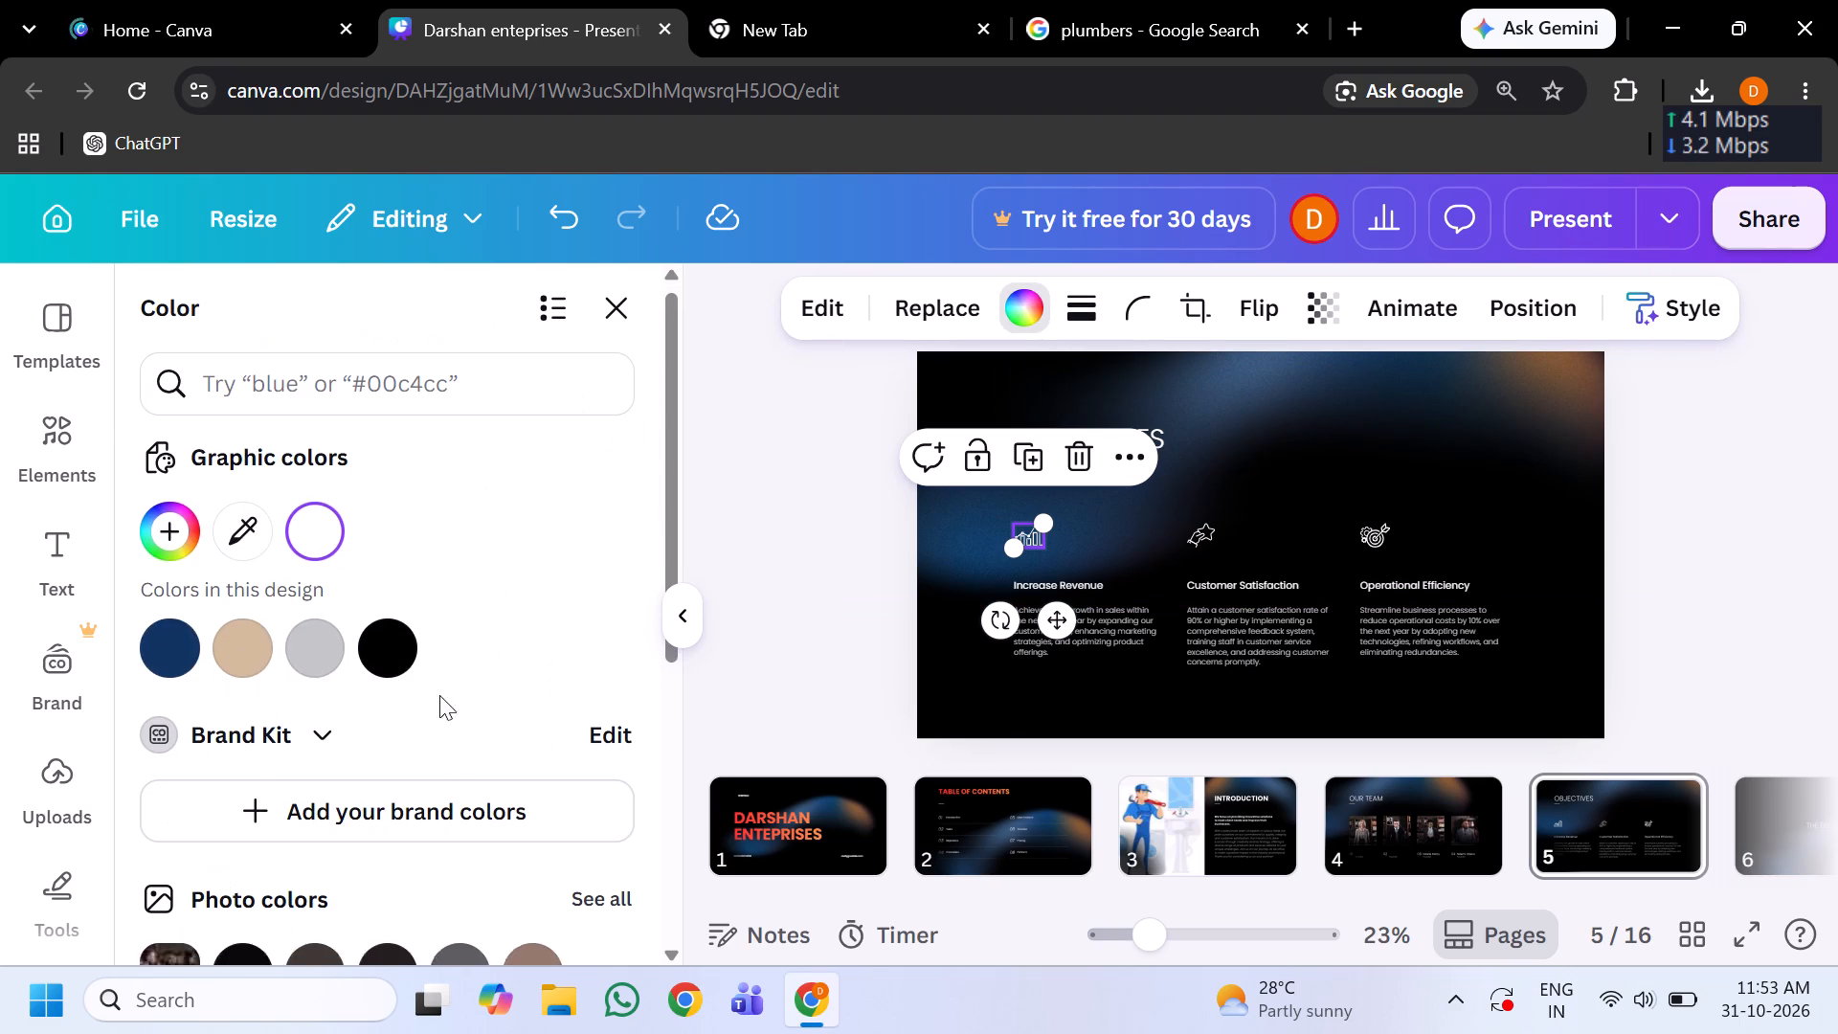
scroll(439, 695, down, 2)
click(607, 924)
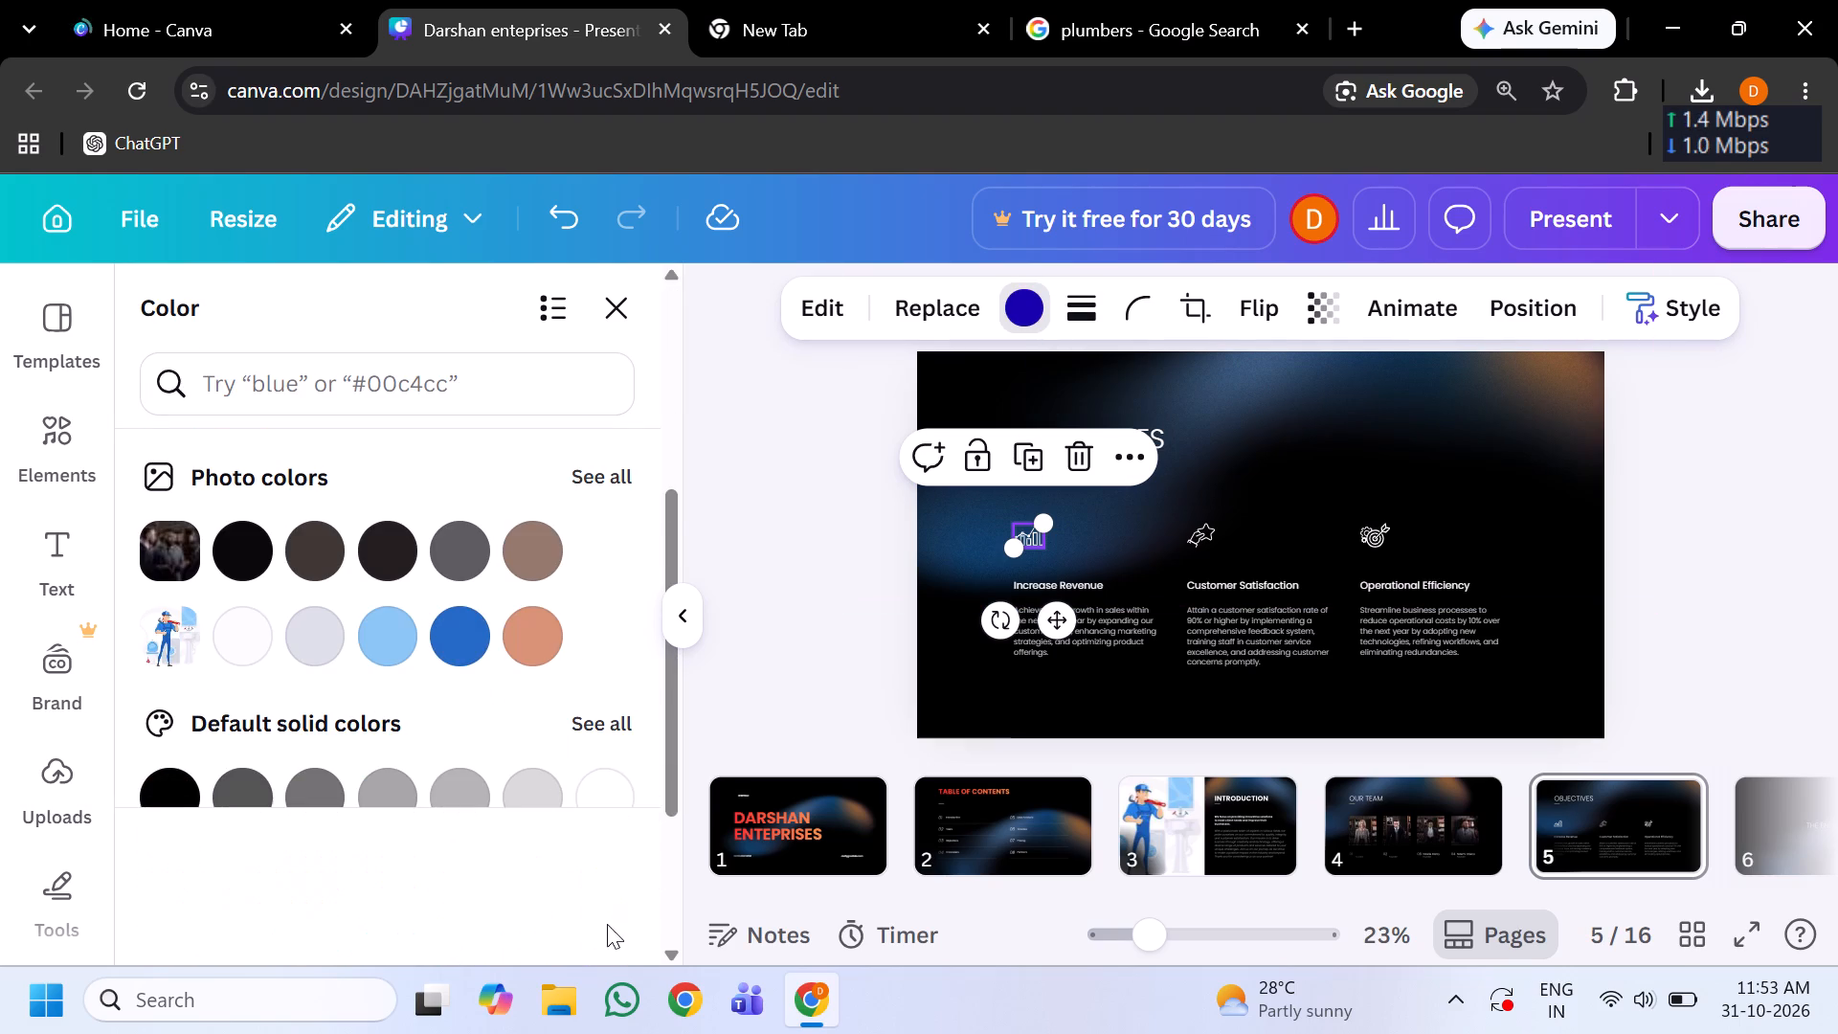
scroll(363, 604, down, 4)
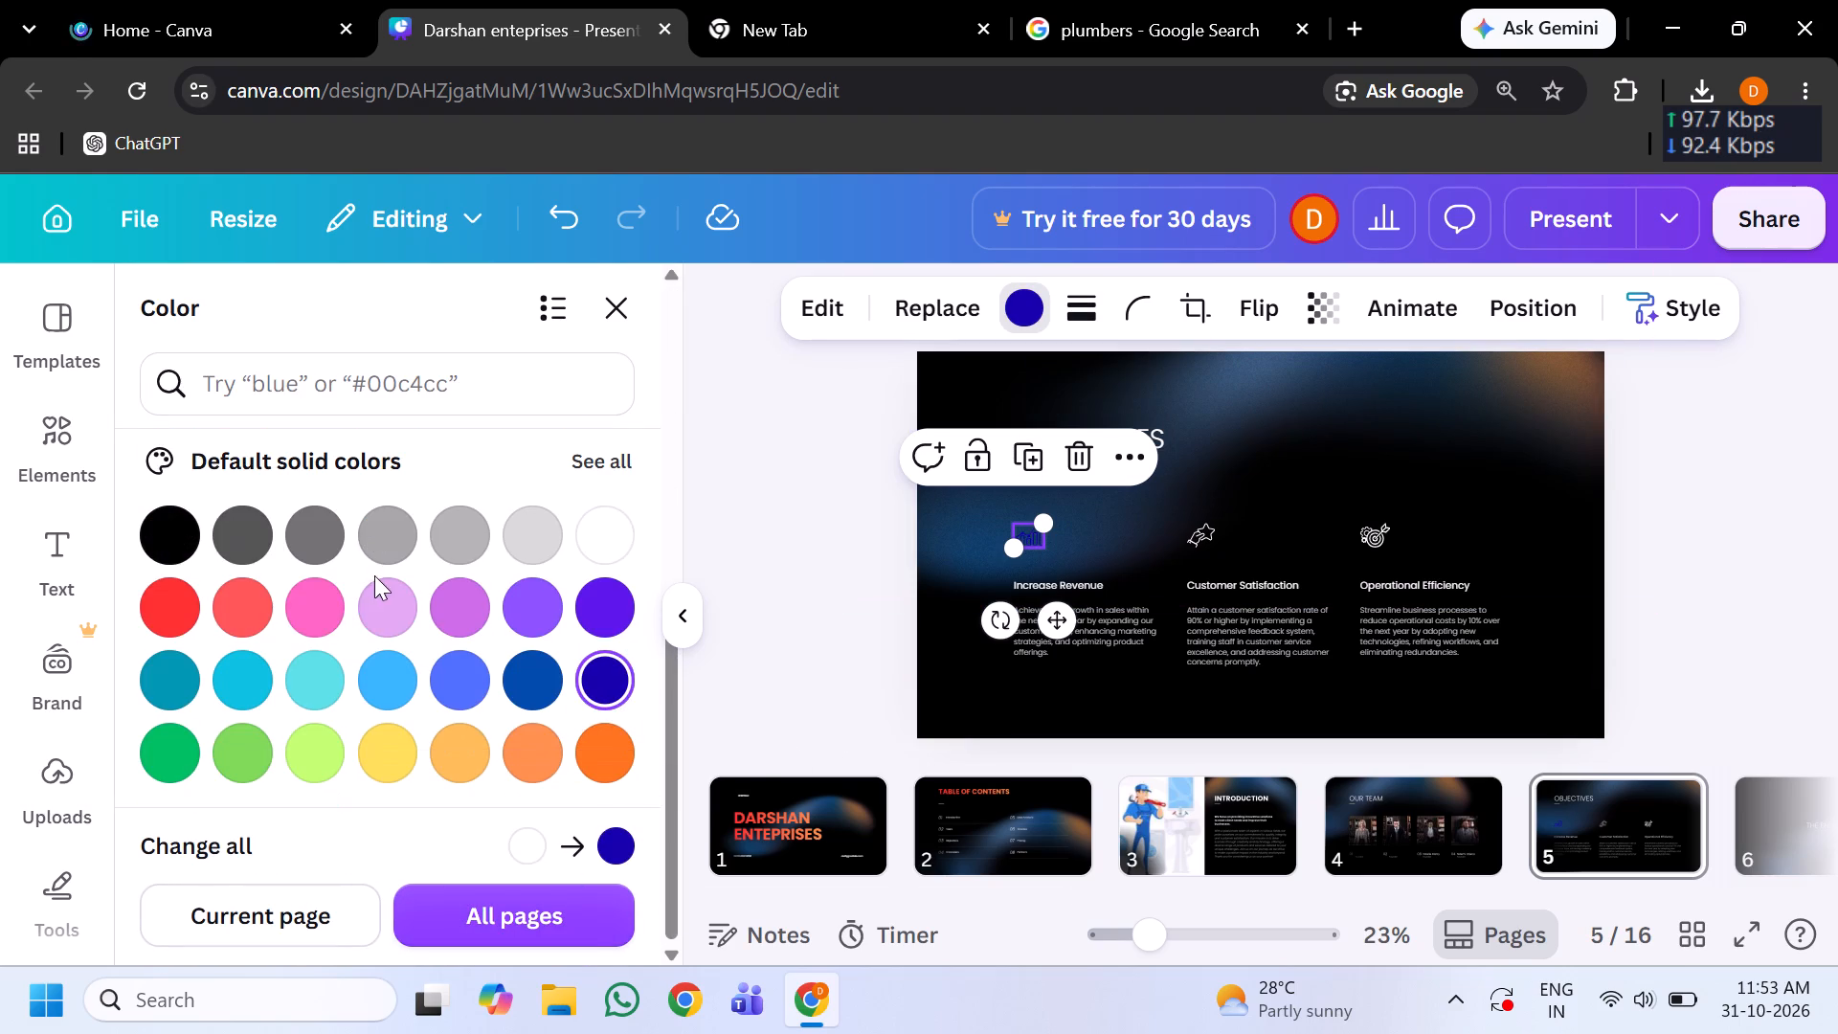
click(153, 616)
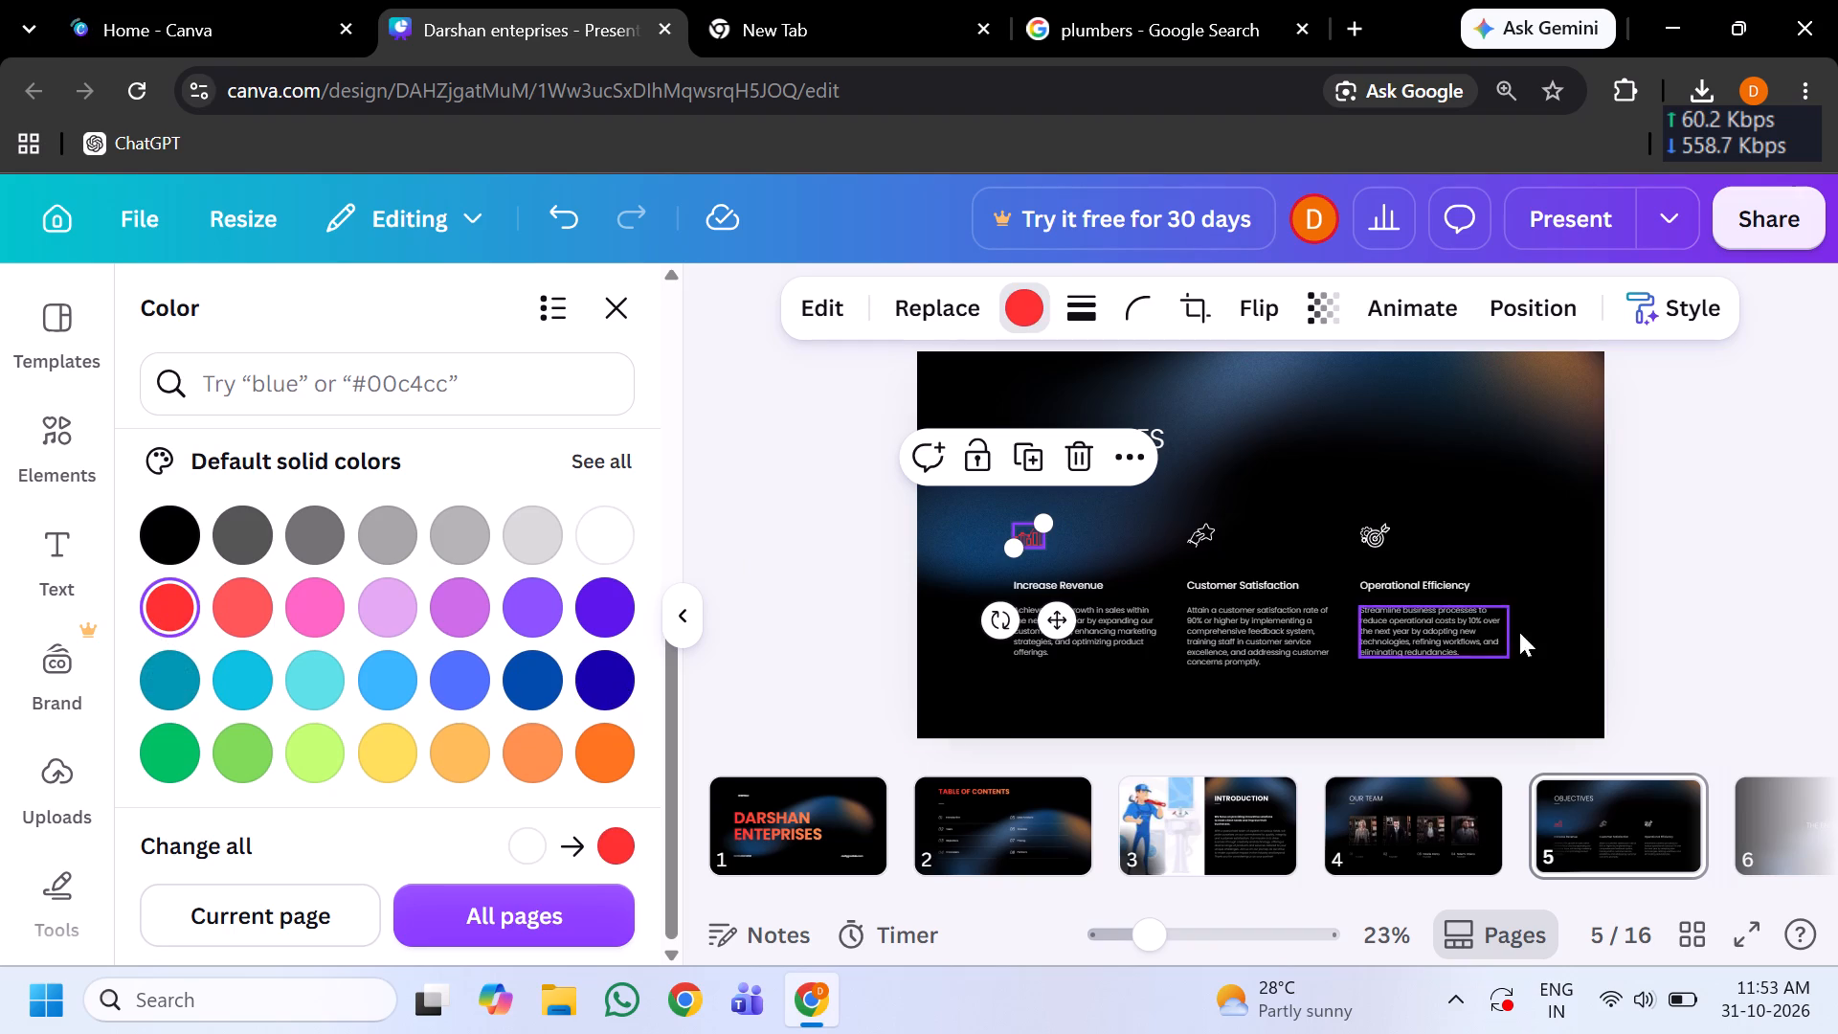
click(1425, 470)
Recolor the icons above Customer Satisfaction and Operational Efficiency to the same bright red (#ff3131).
click(1190, 529)
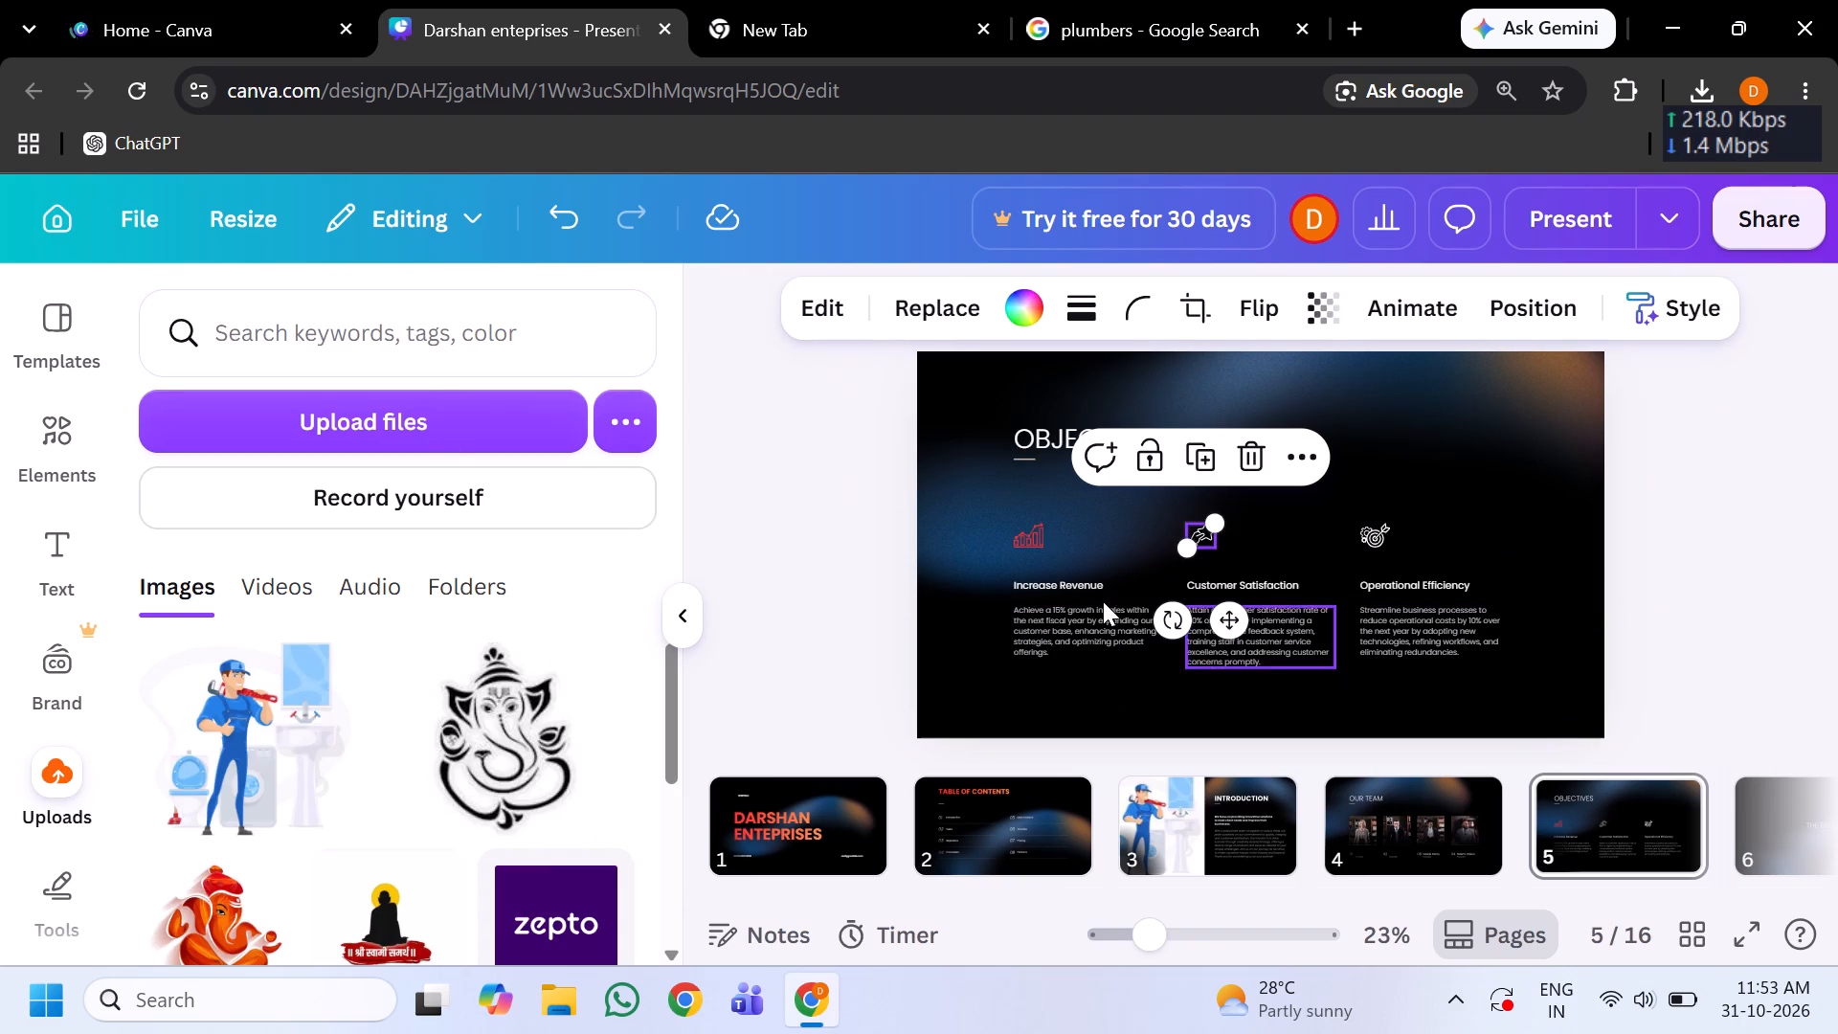
click(1005, 313)
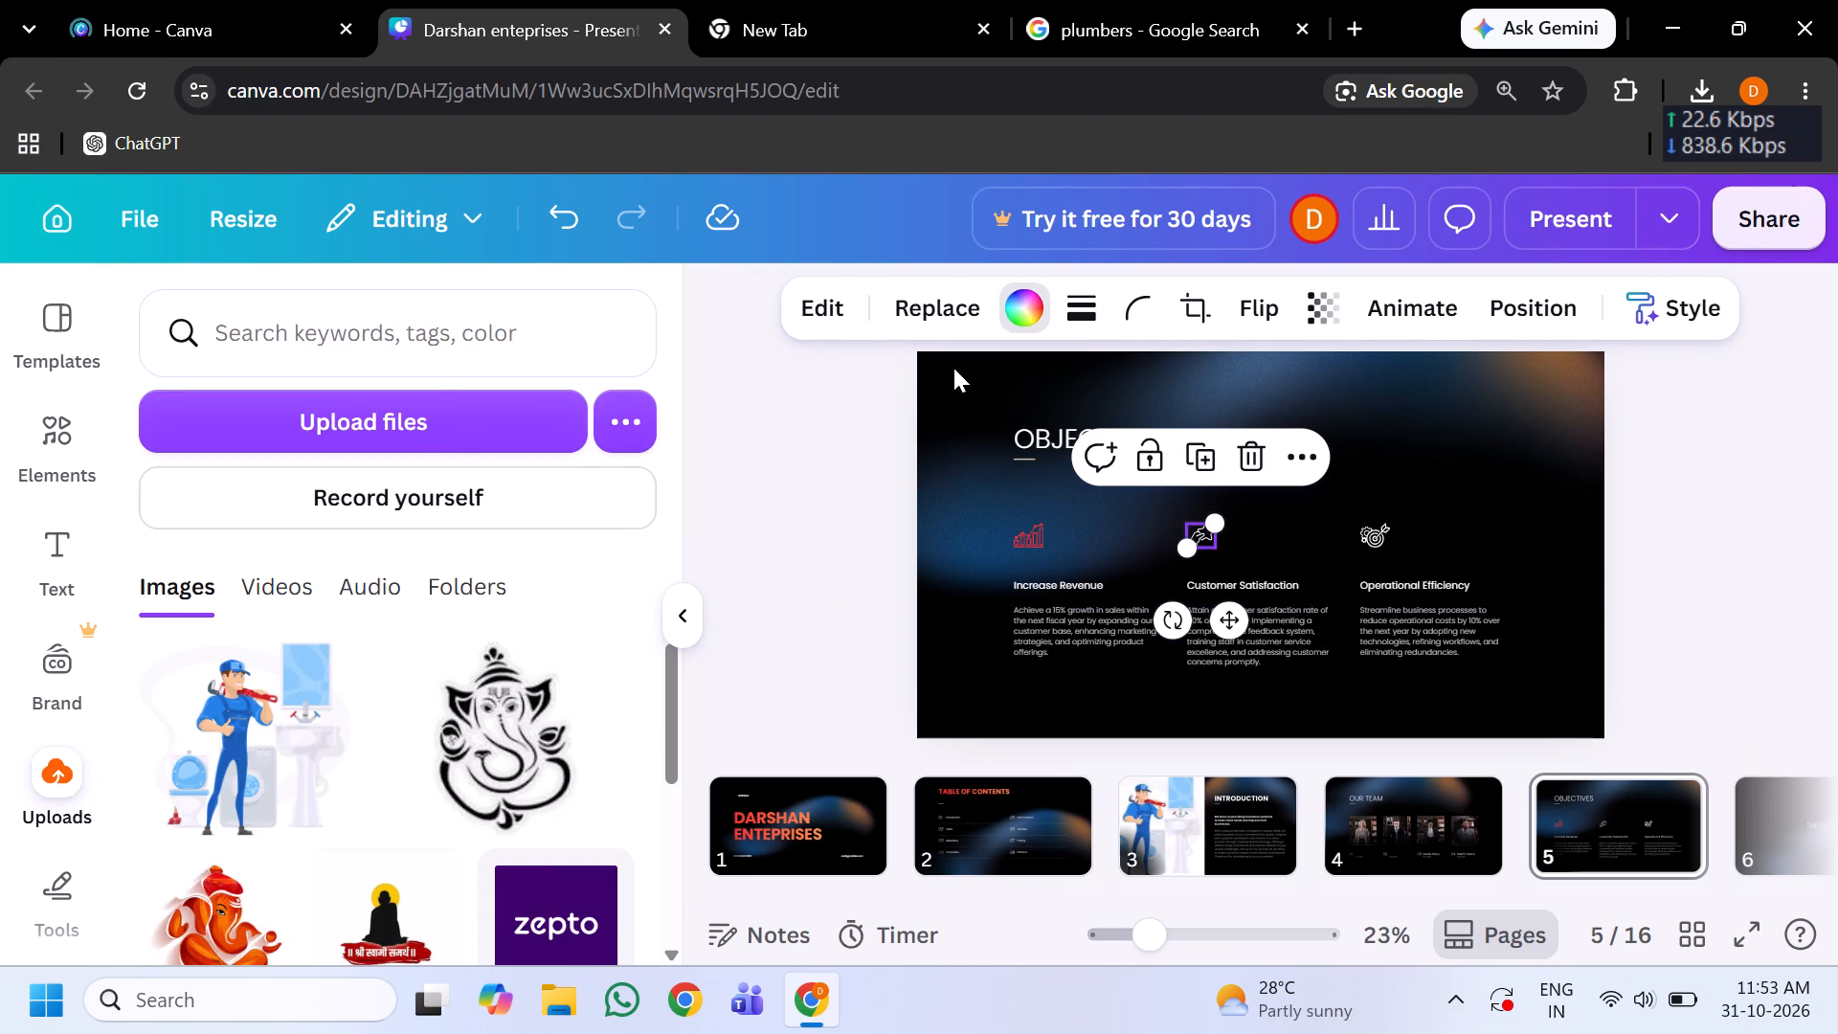
click(325, 542)
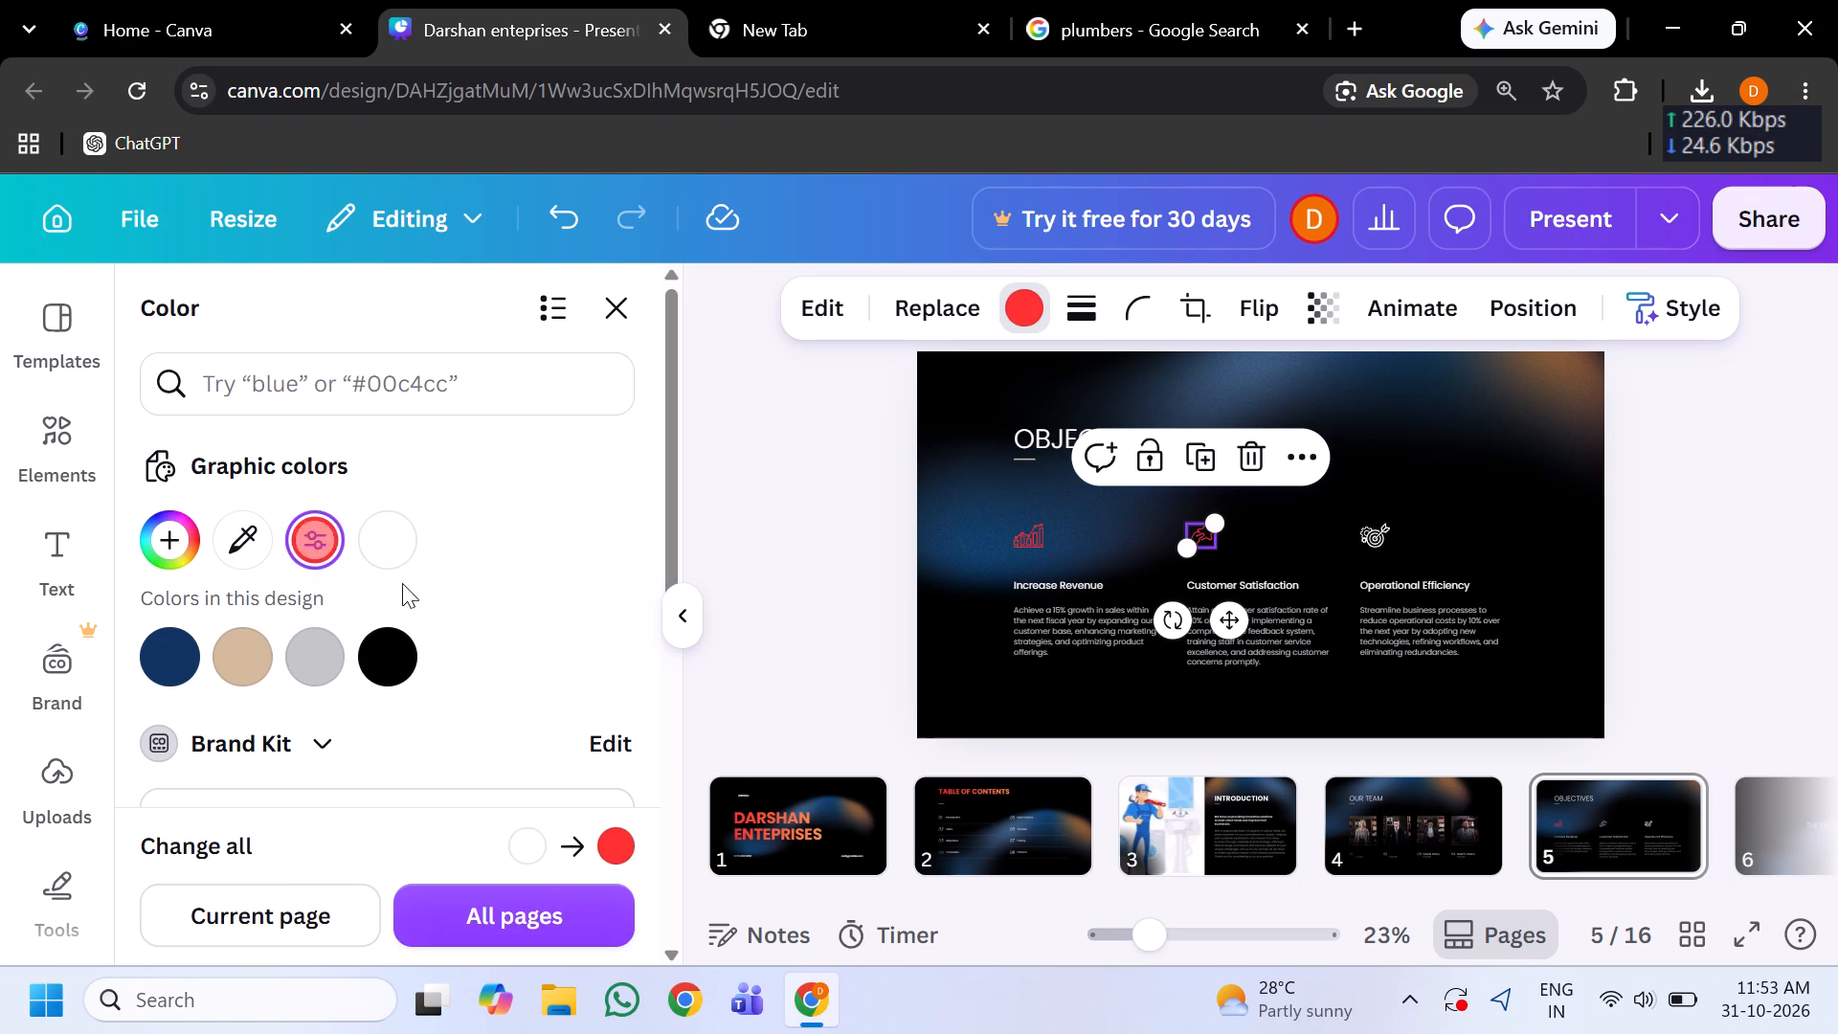
click(1374, 534)
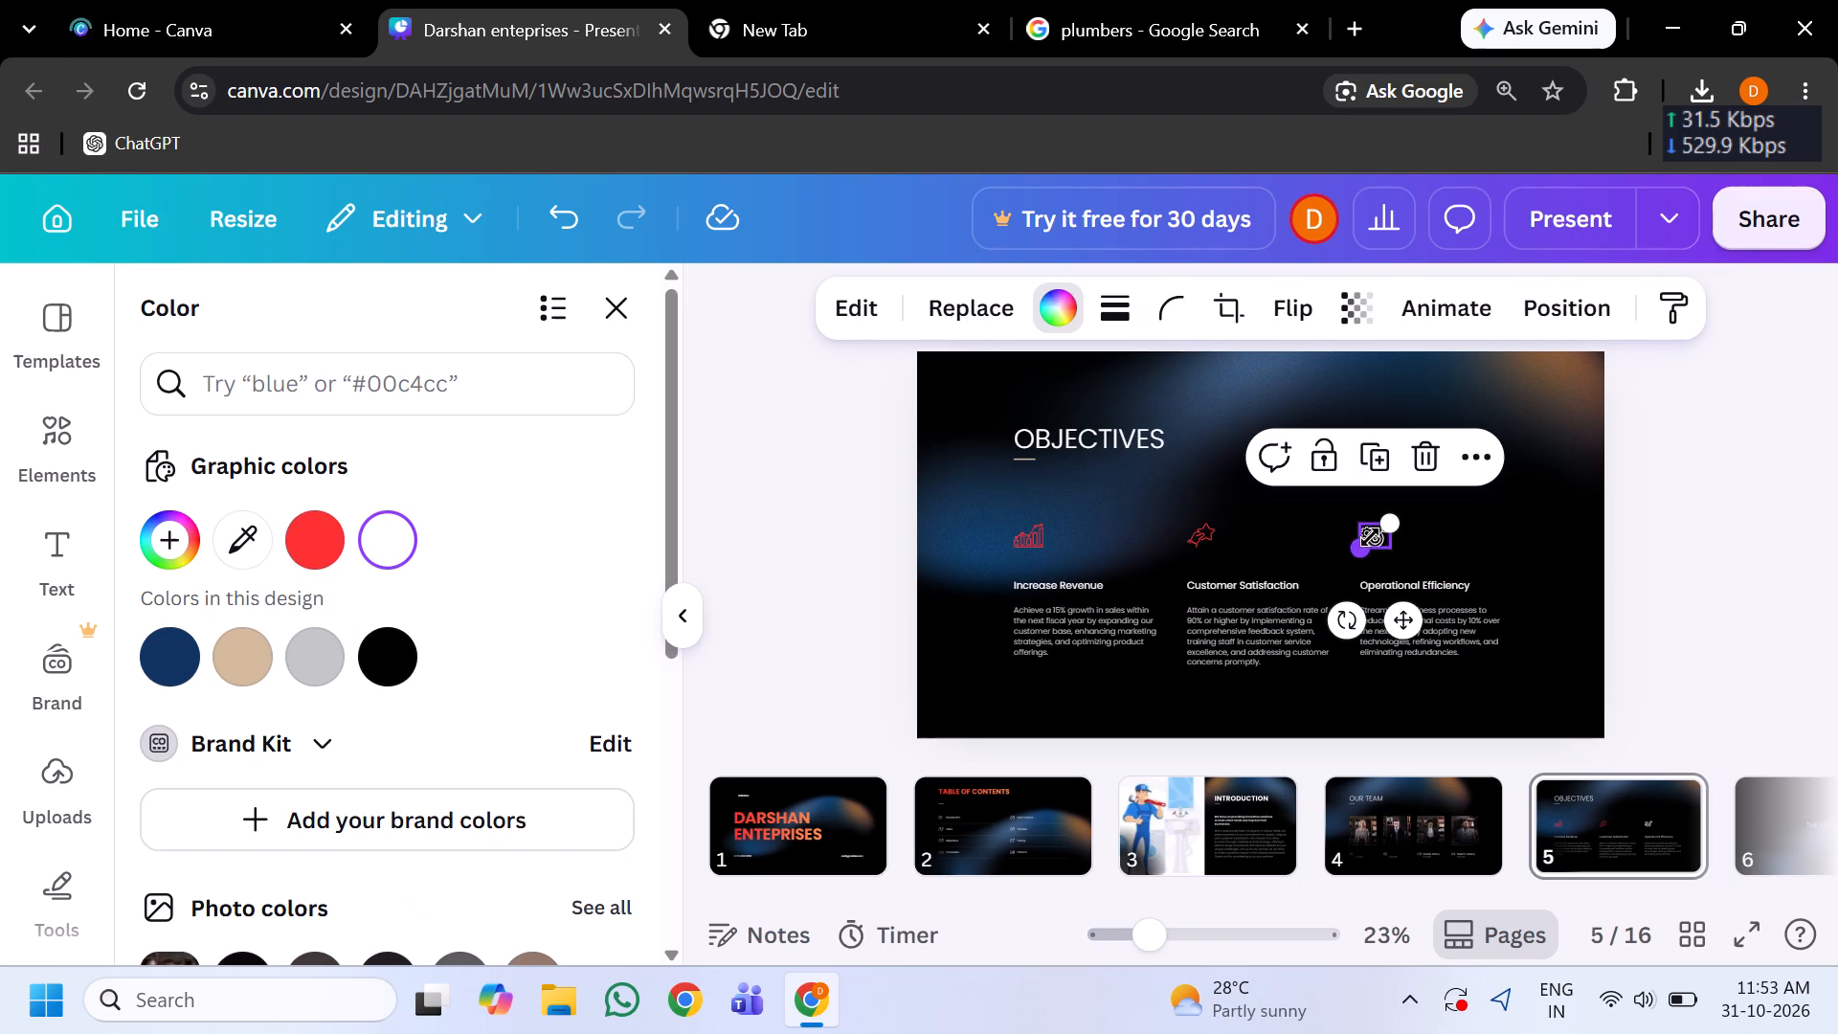
click(316, 539)
click(1826, 529)
click(1697, 545)
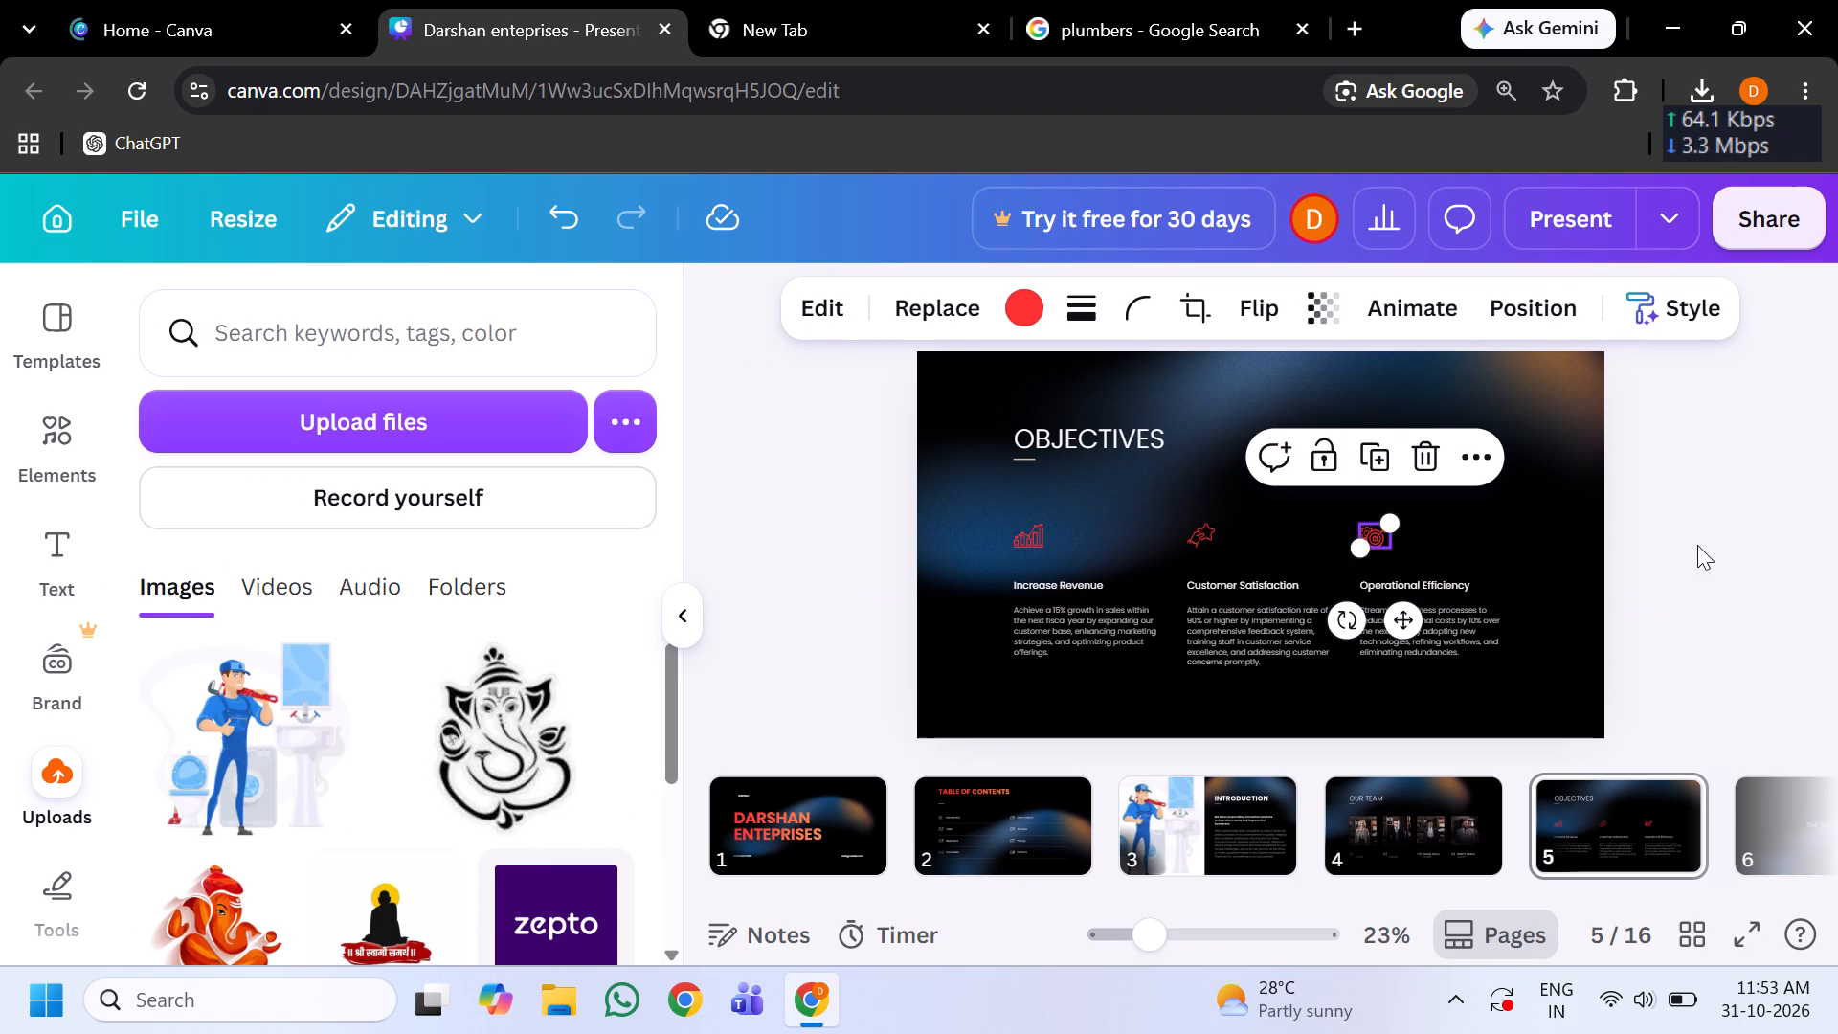
Make the Increase Revenue, Customer Satisfaction and Operational Efficiency subheadings on the OBJECTIVES slide bold.
click(1077, 583)
click(1179, 307)
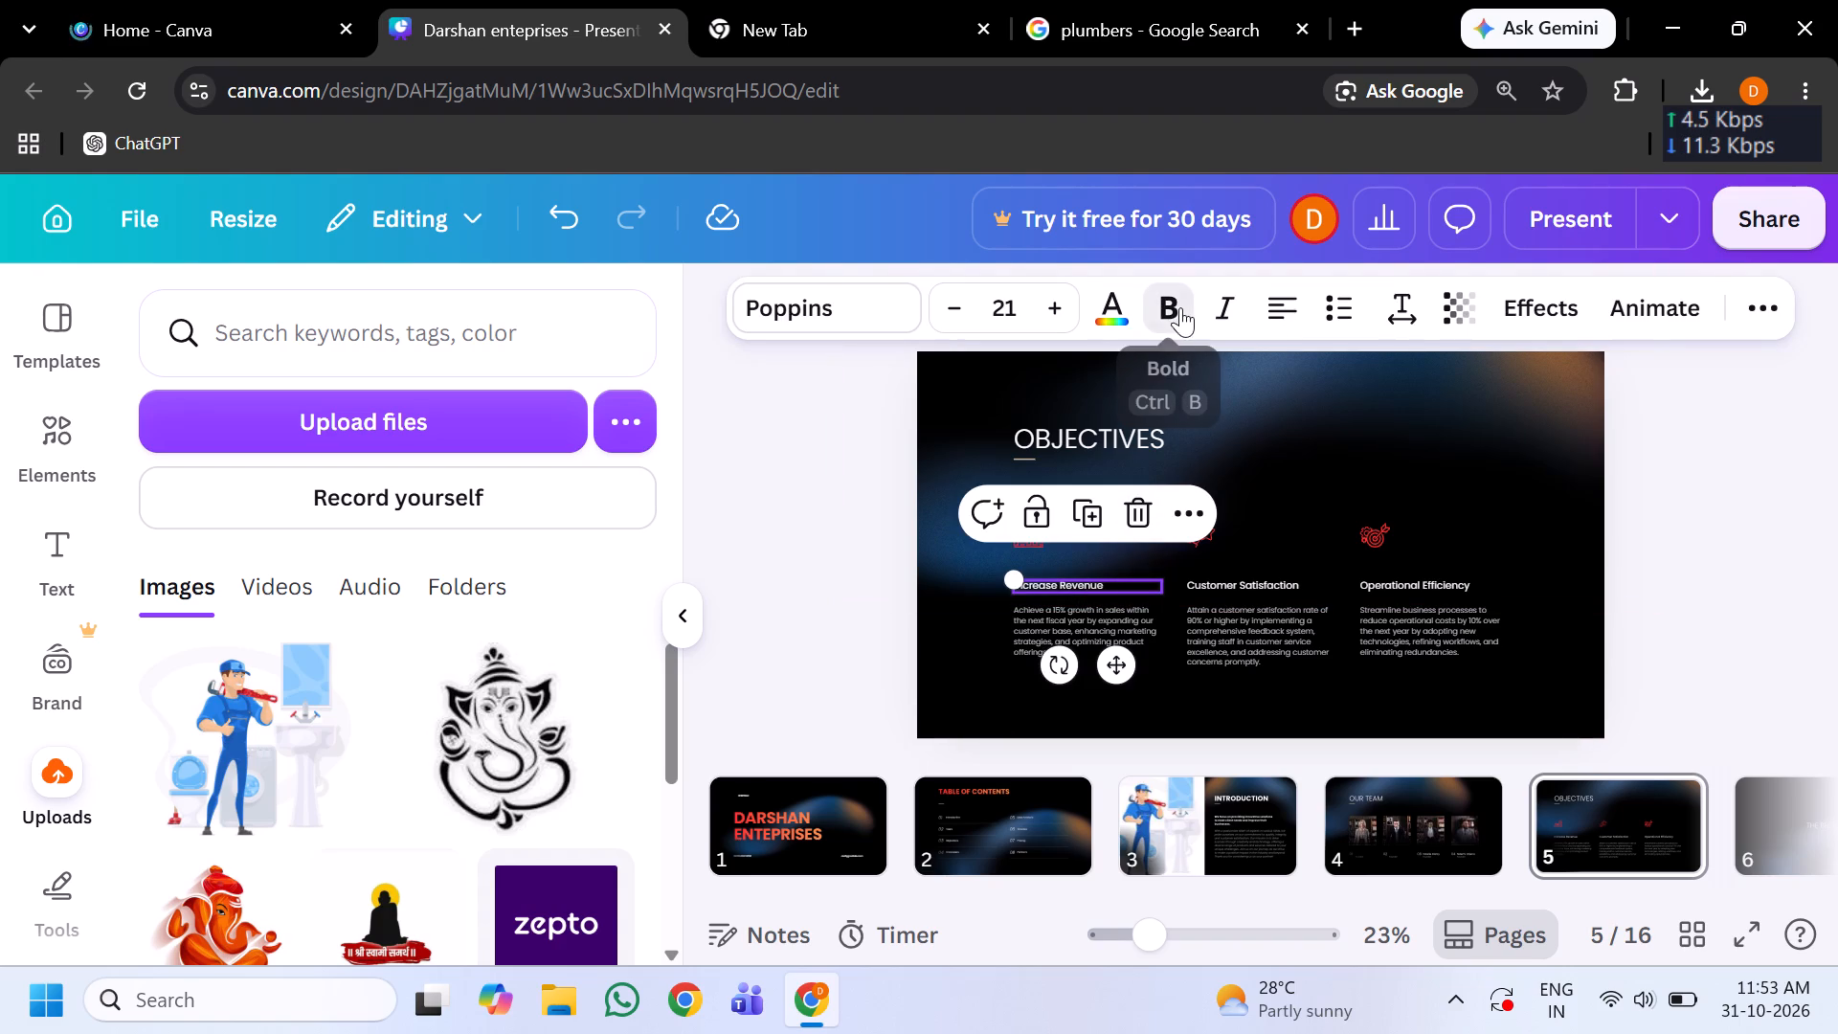
click(1246, 583)
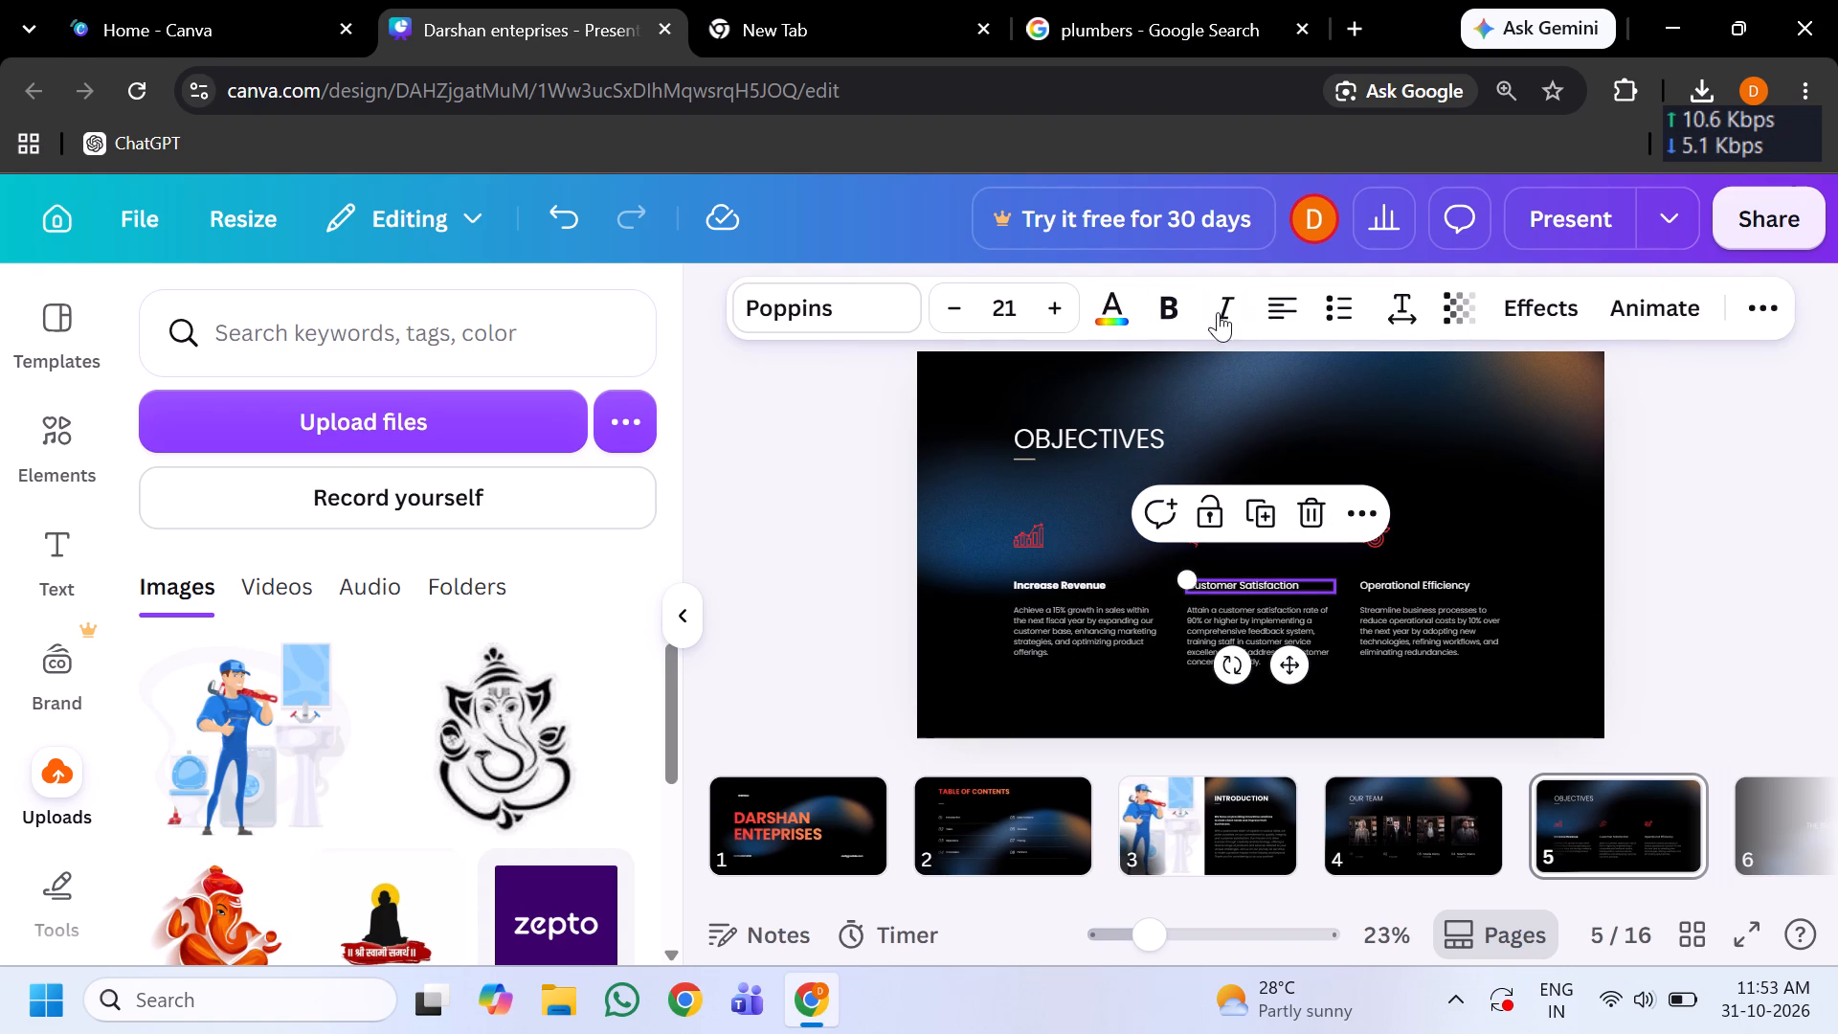
click(1176, 299)
click(1429, 577)
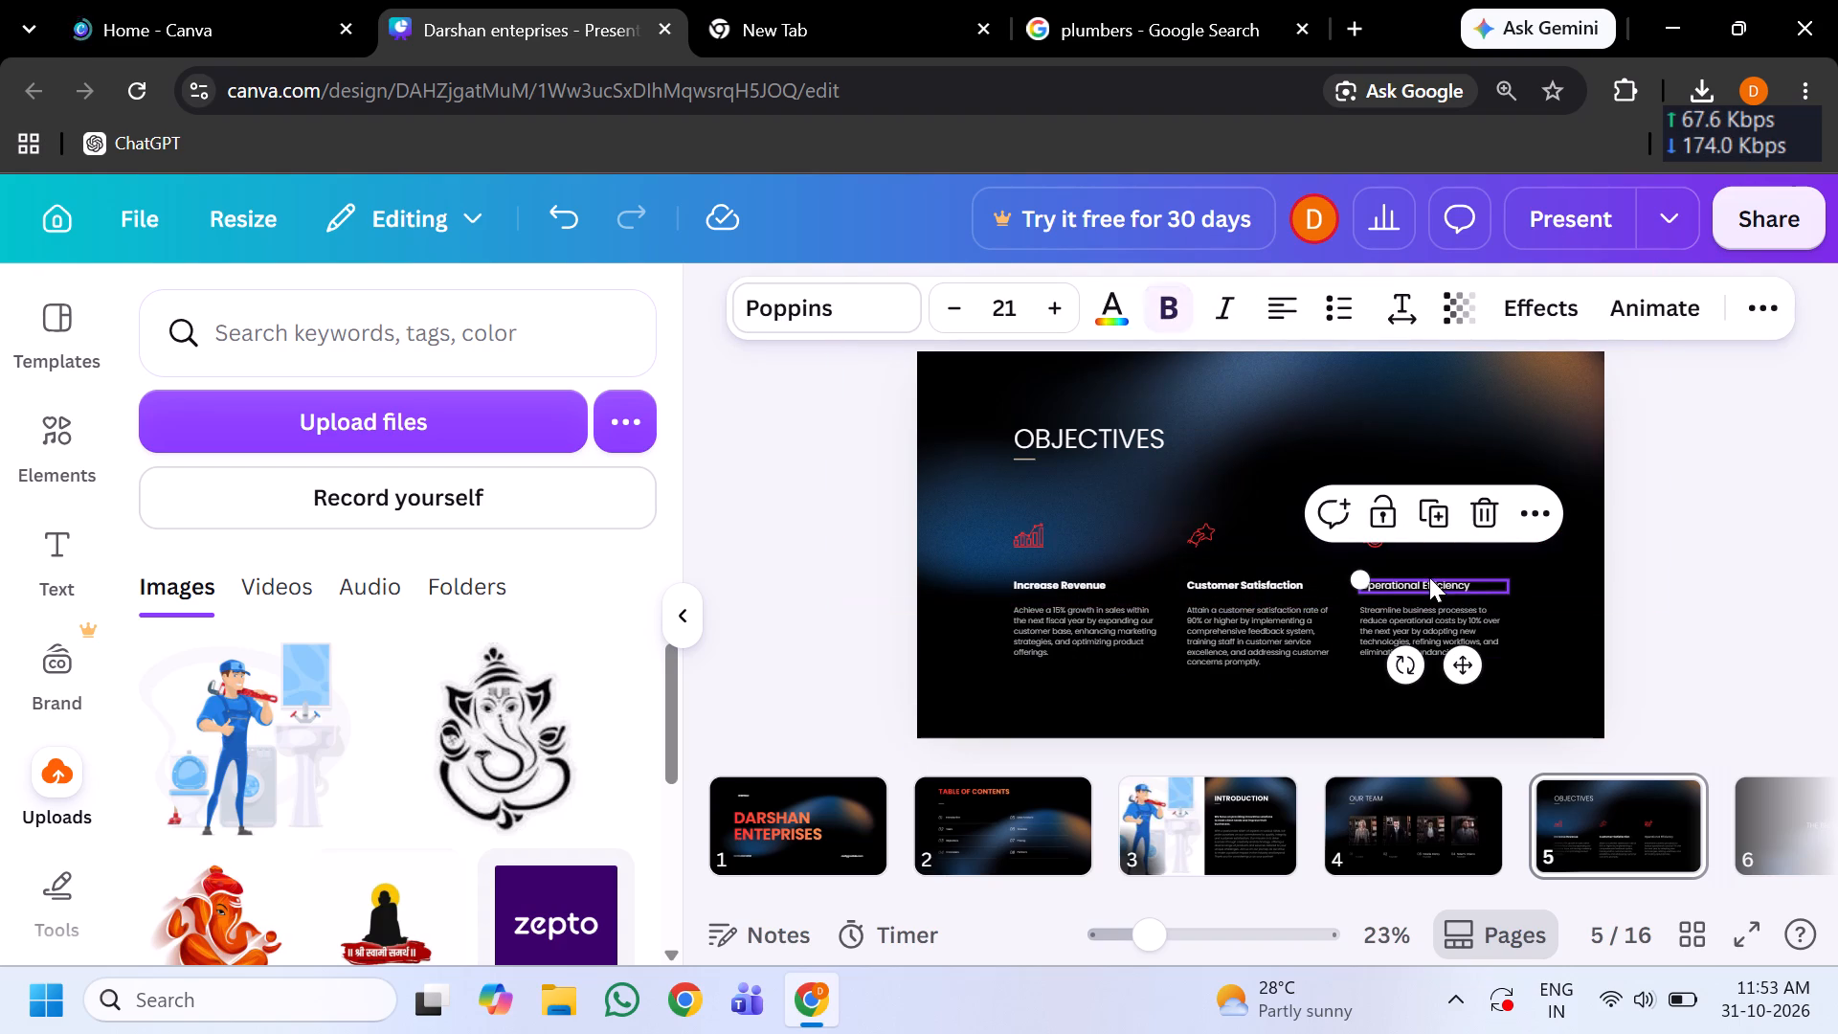
click(1173, 299)
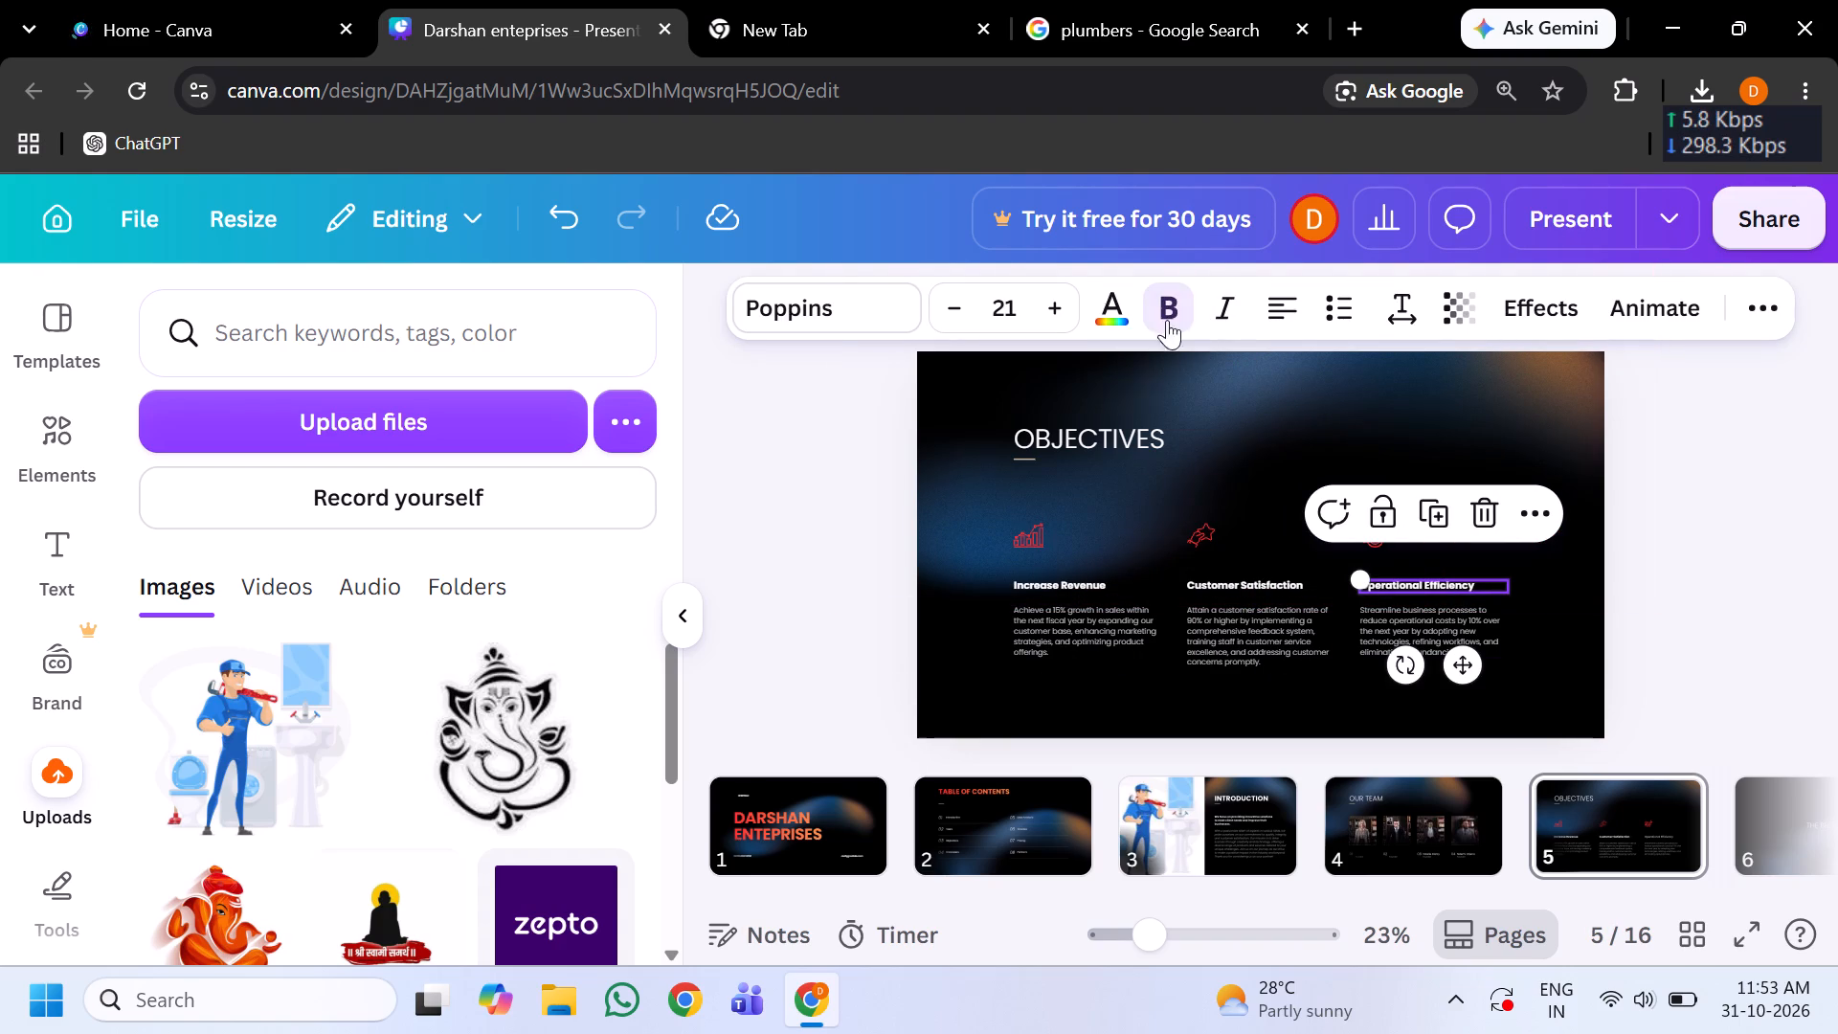
Increase the font size of the three description paragraphs on the OBJECTIVES slide to 17.
click(1063, 624)
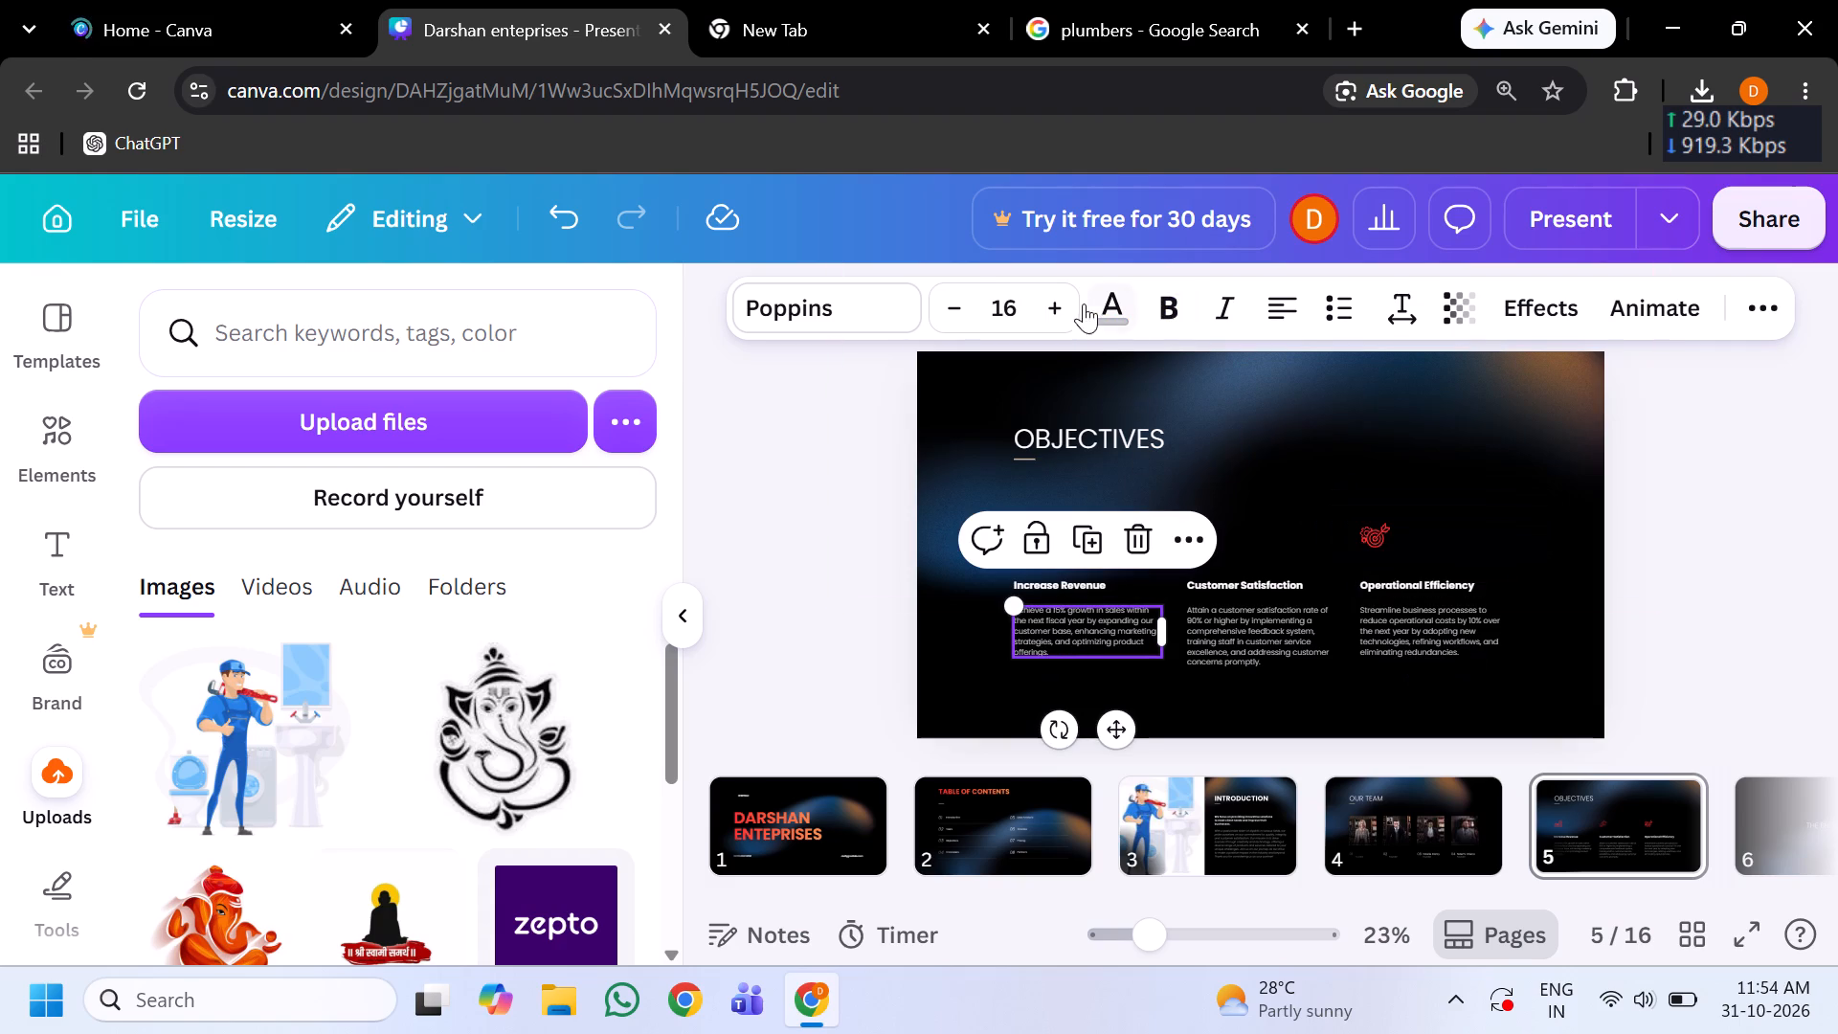
click(1058, 311)
click(1228, 626)
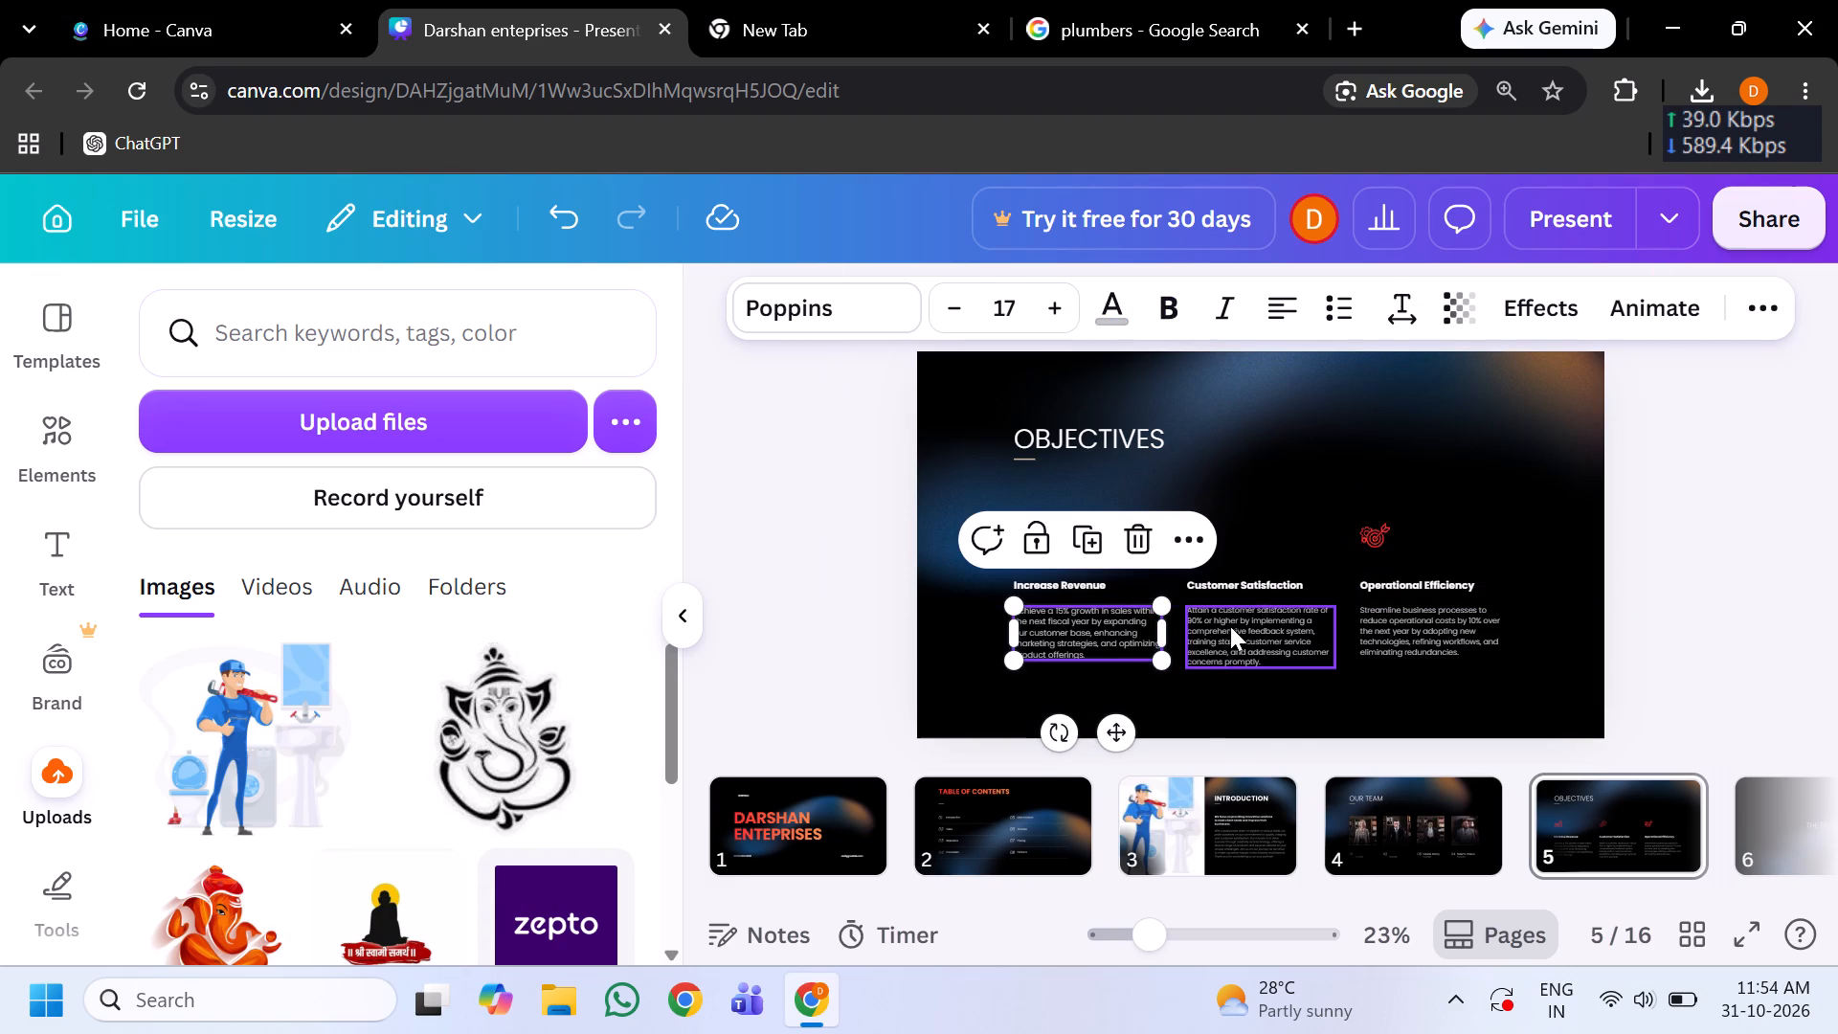
click(1074, 311)
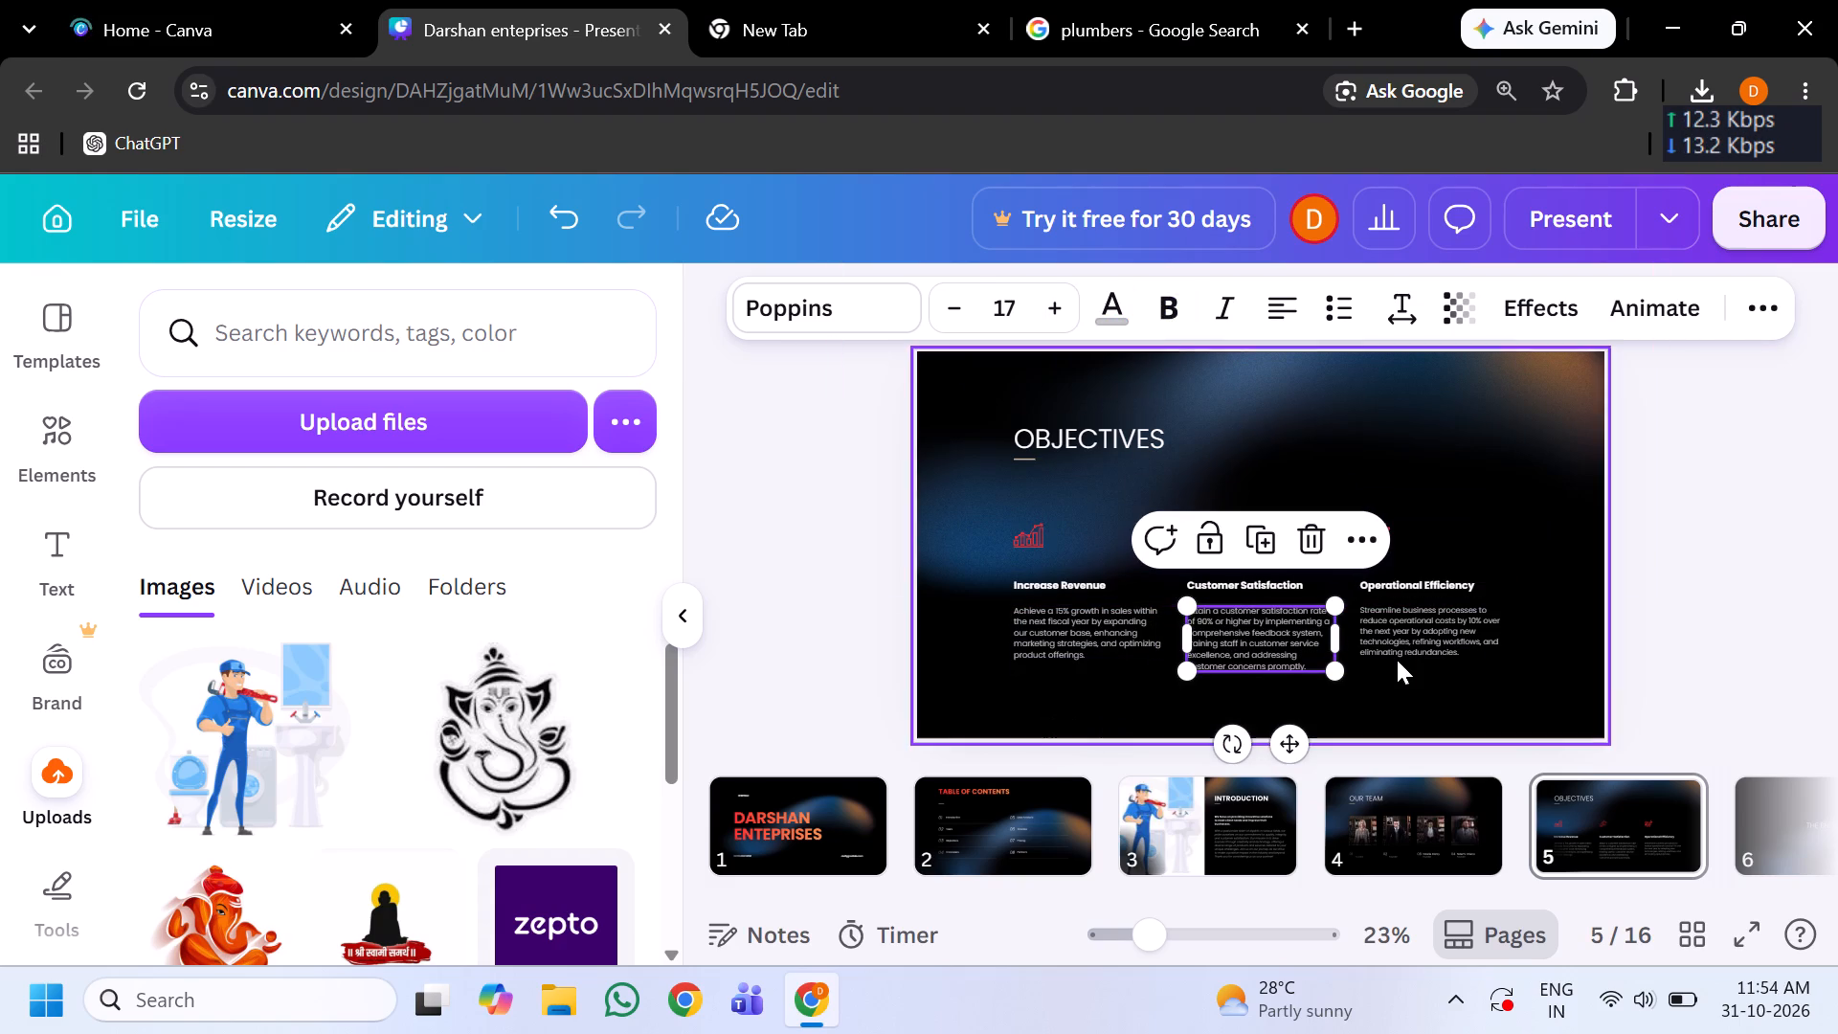
click(1413, 631)
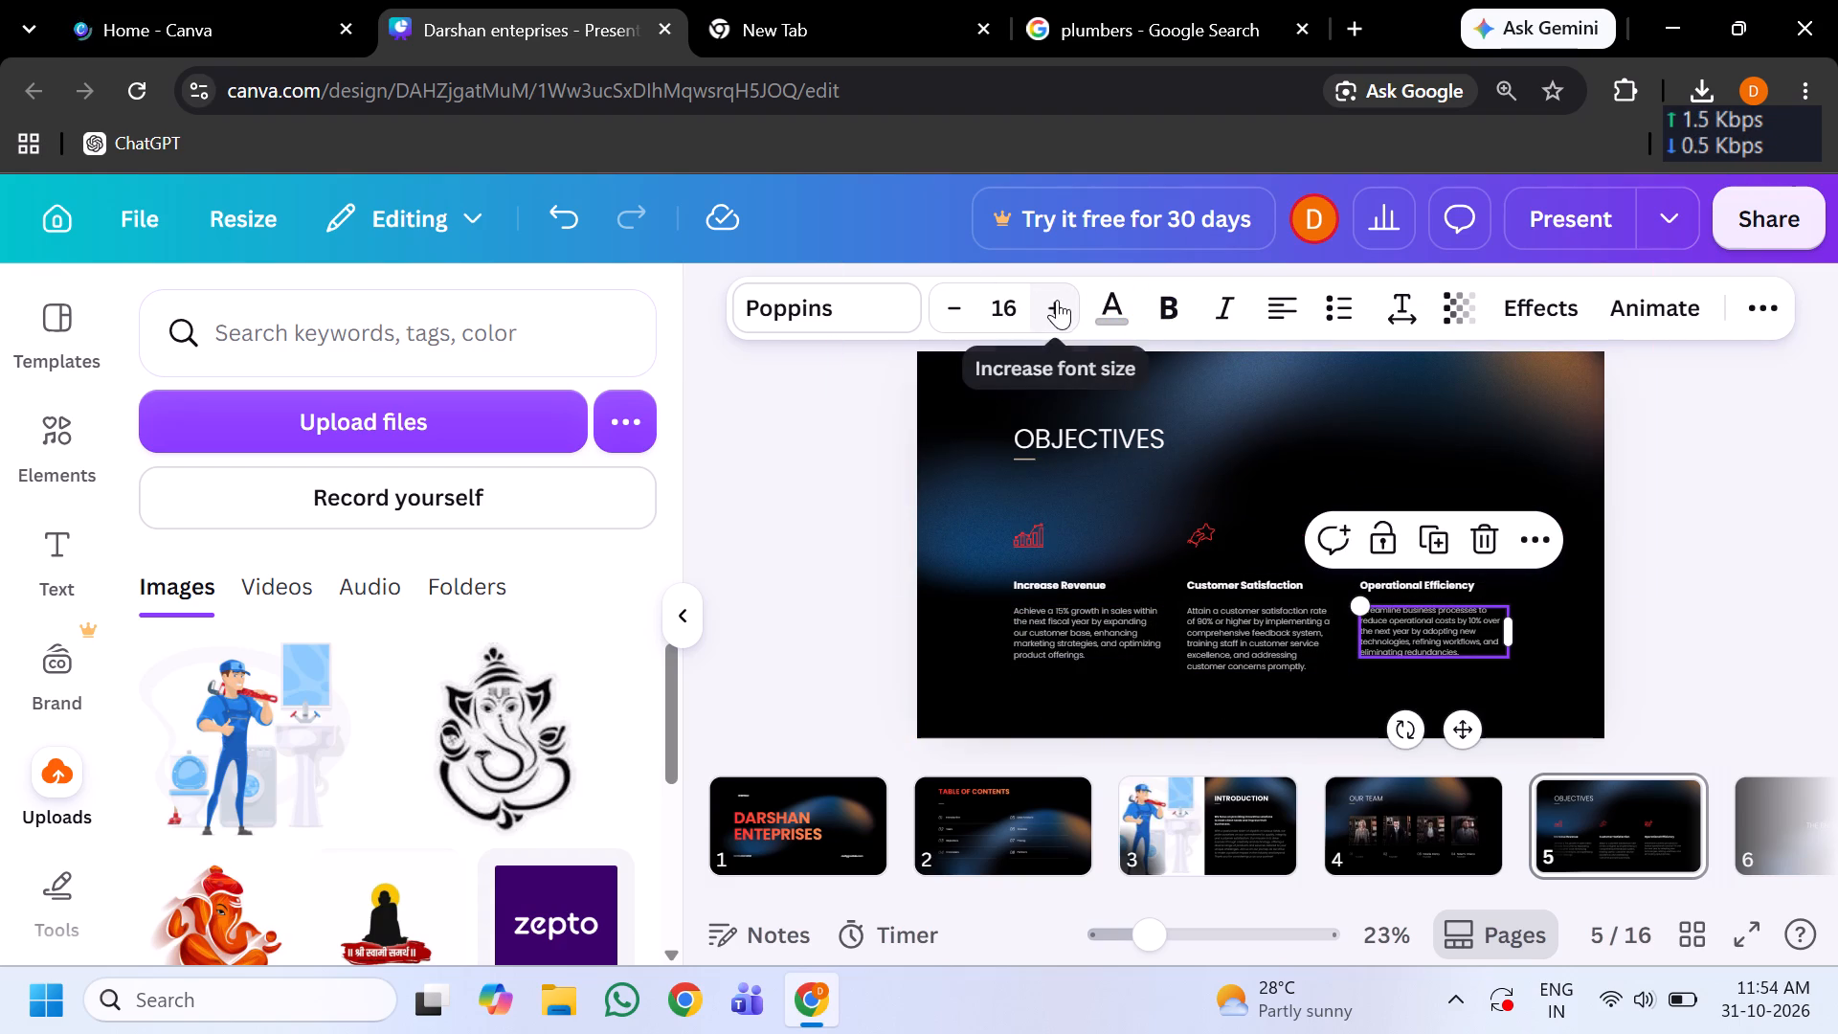
click(1063, 303)
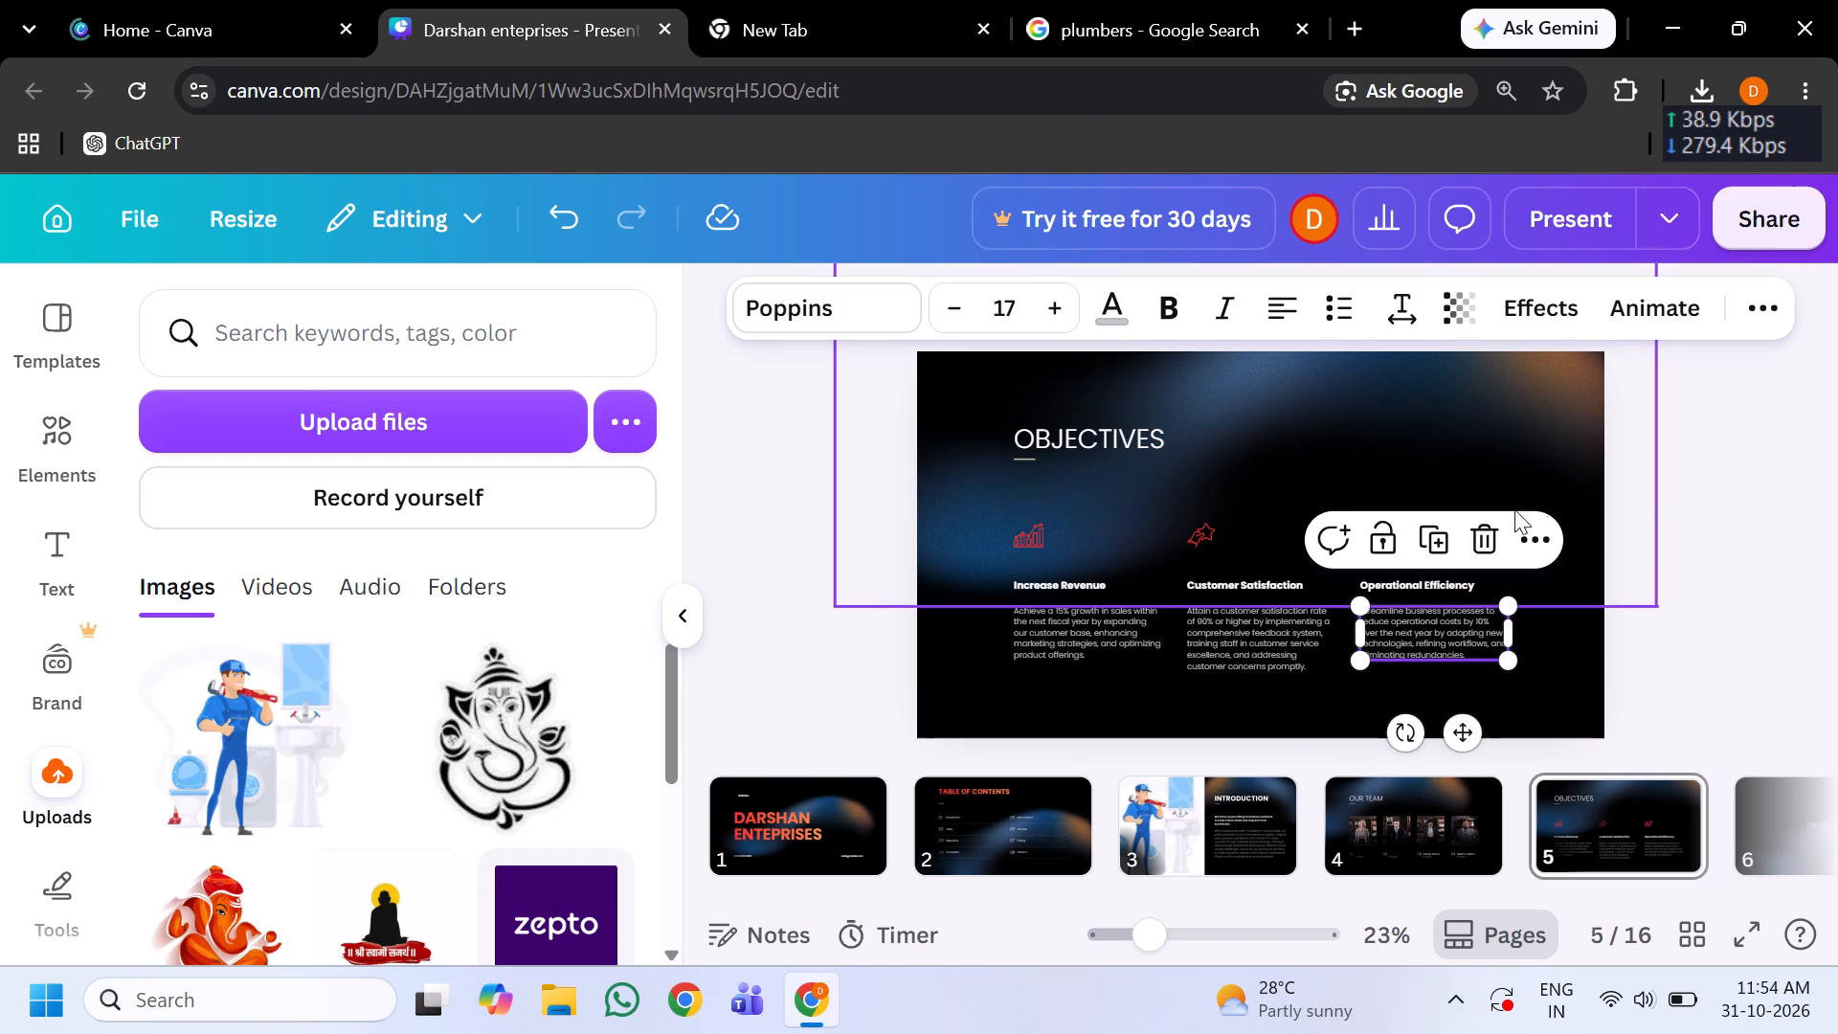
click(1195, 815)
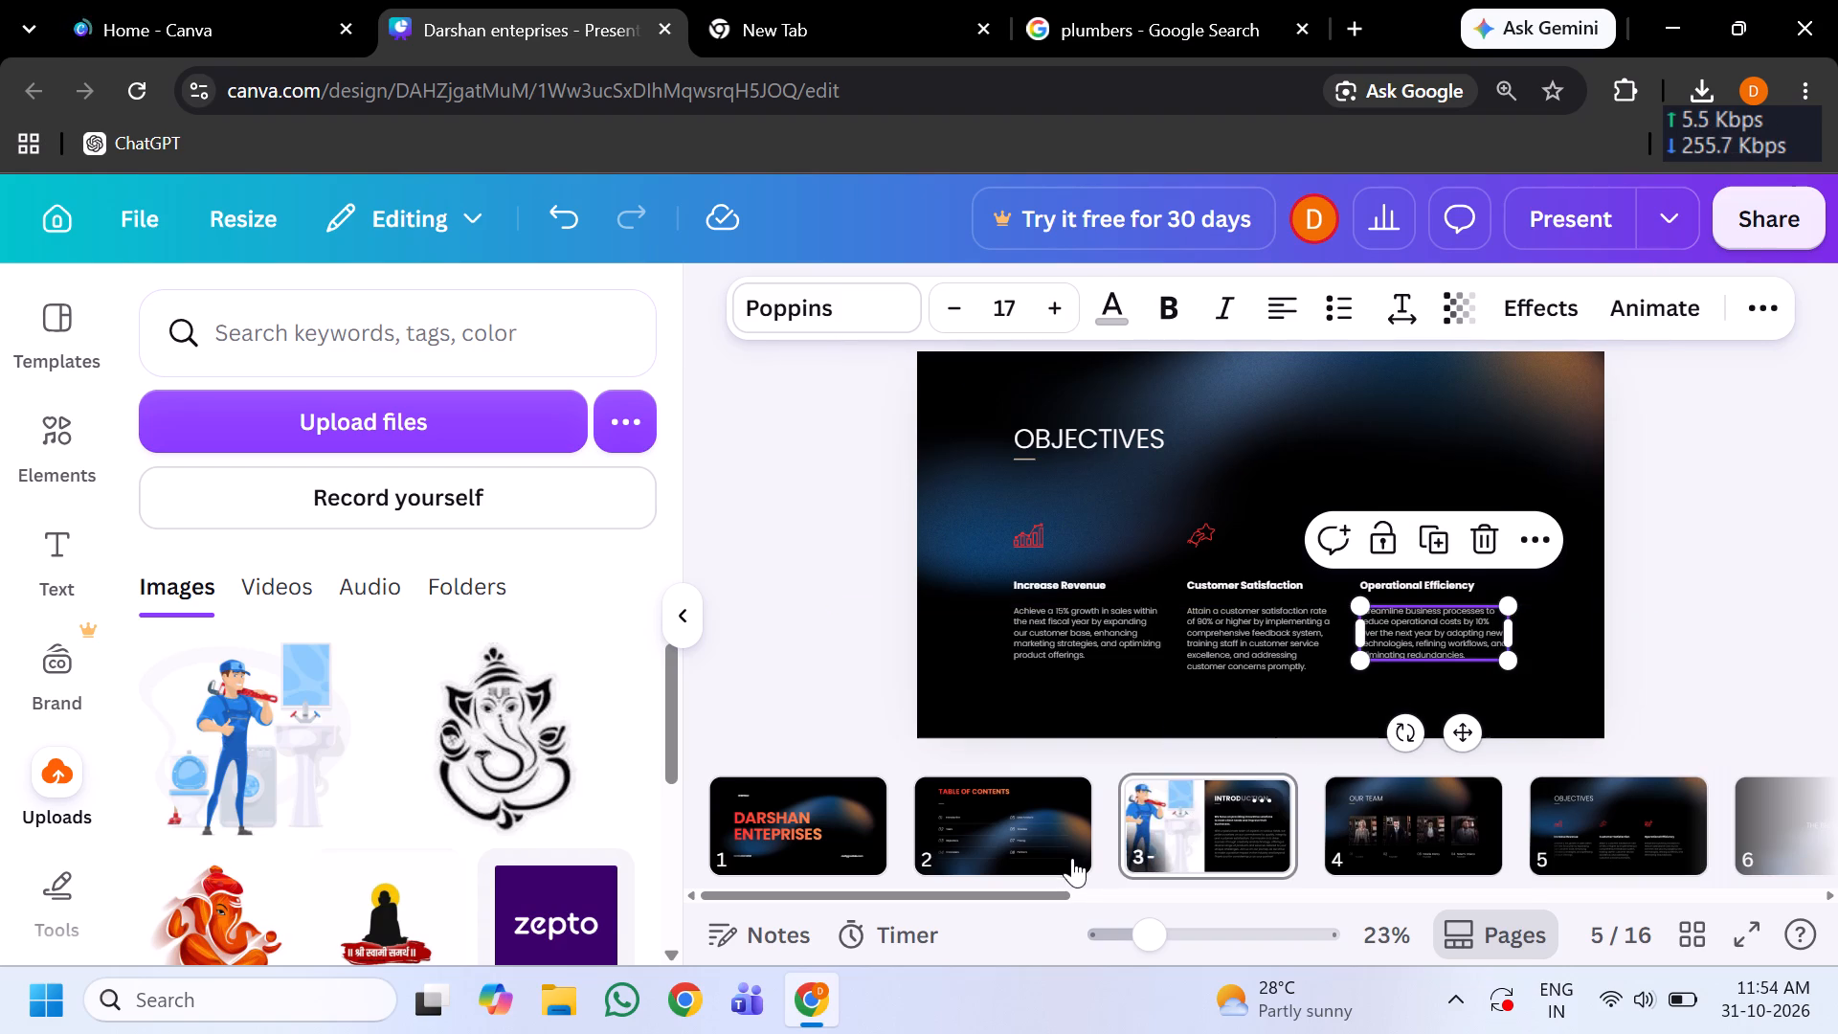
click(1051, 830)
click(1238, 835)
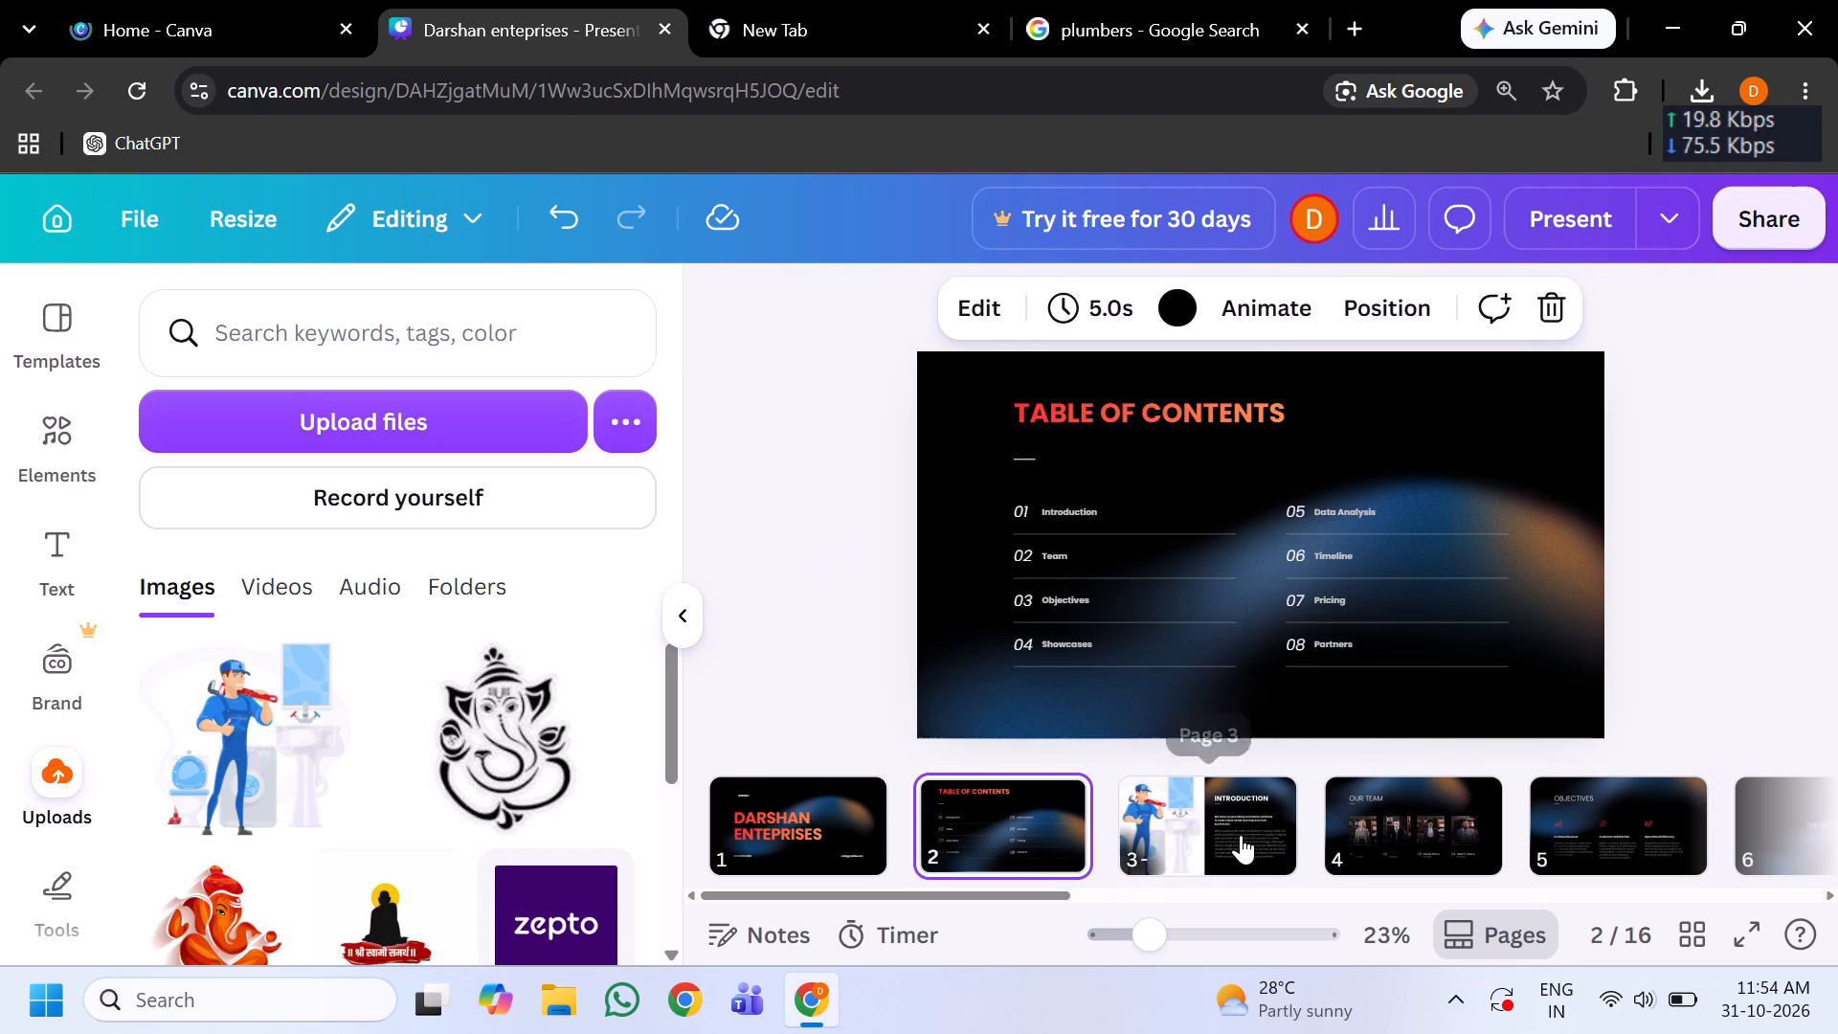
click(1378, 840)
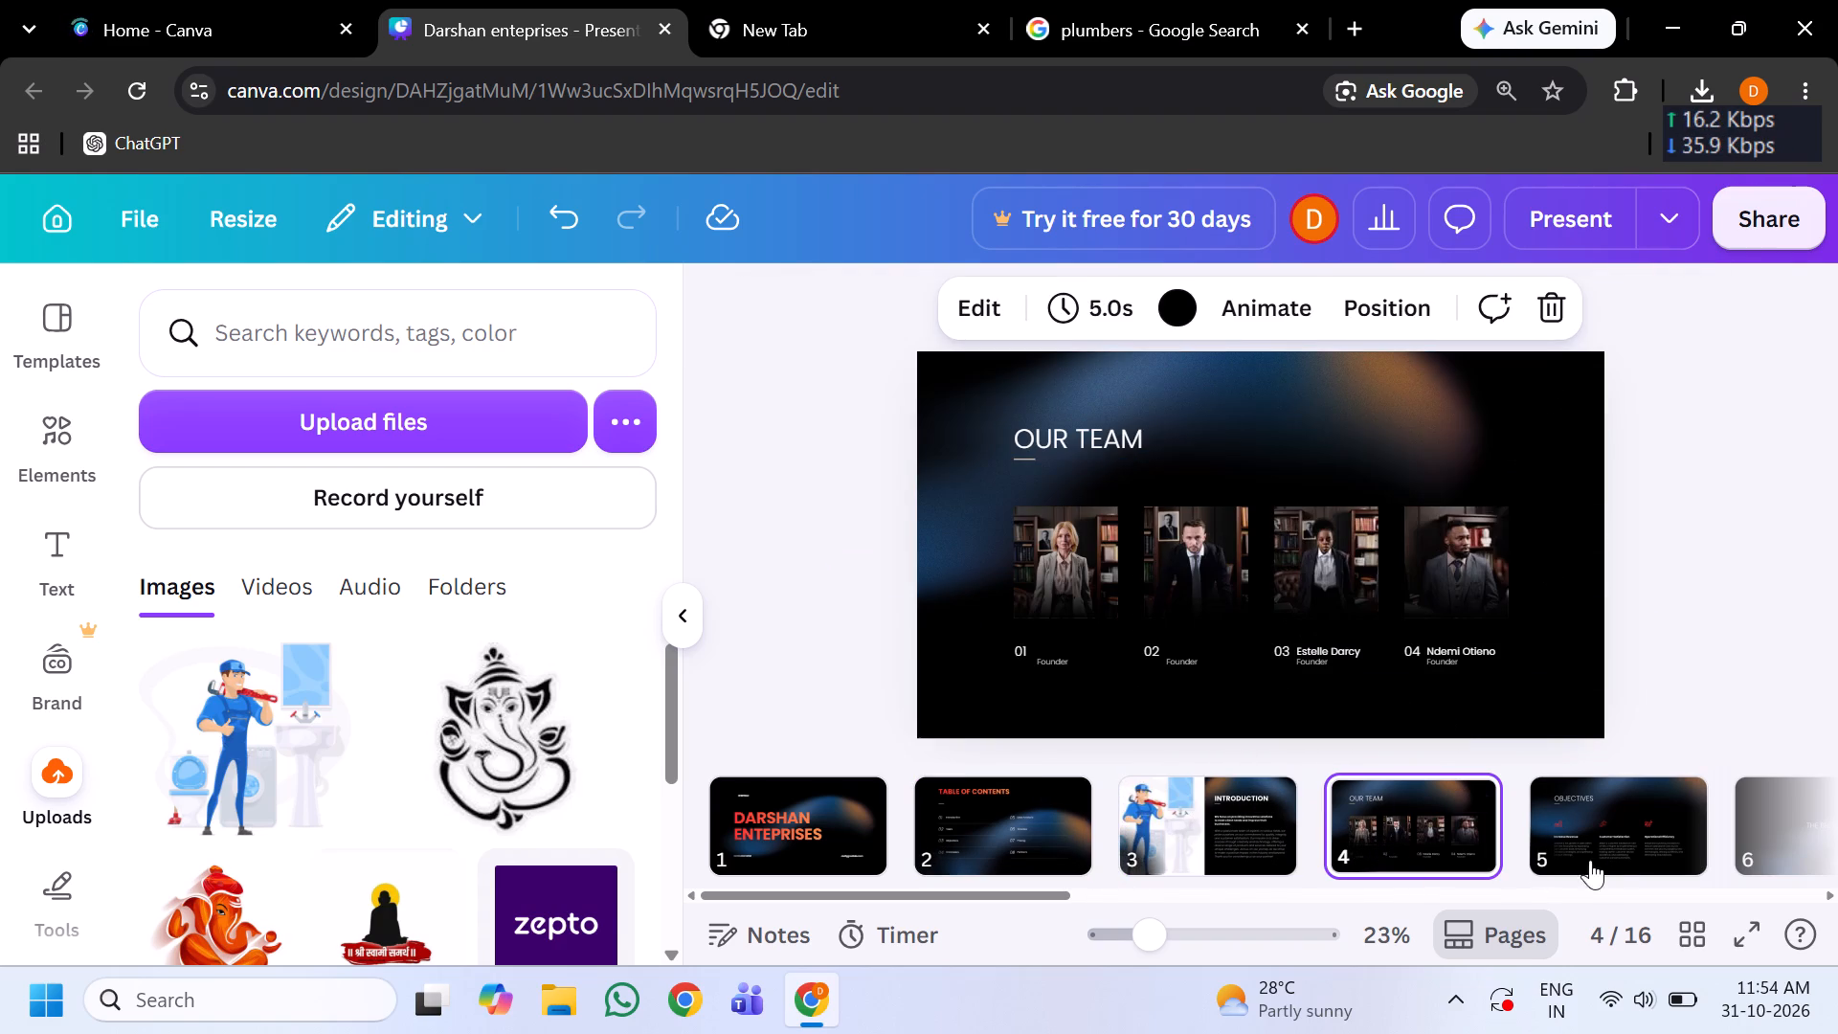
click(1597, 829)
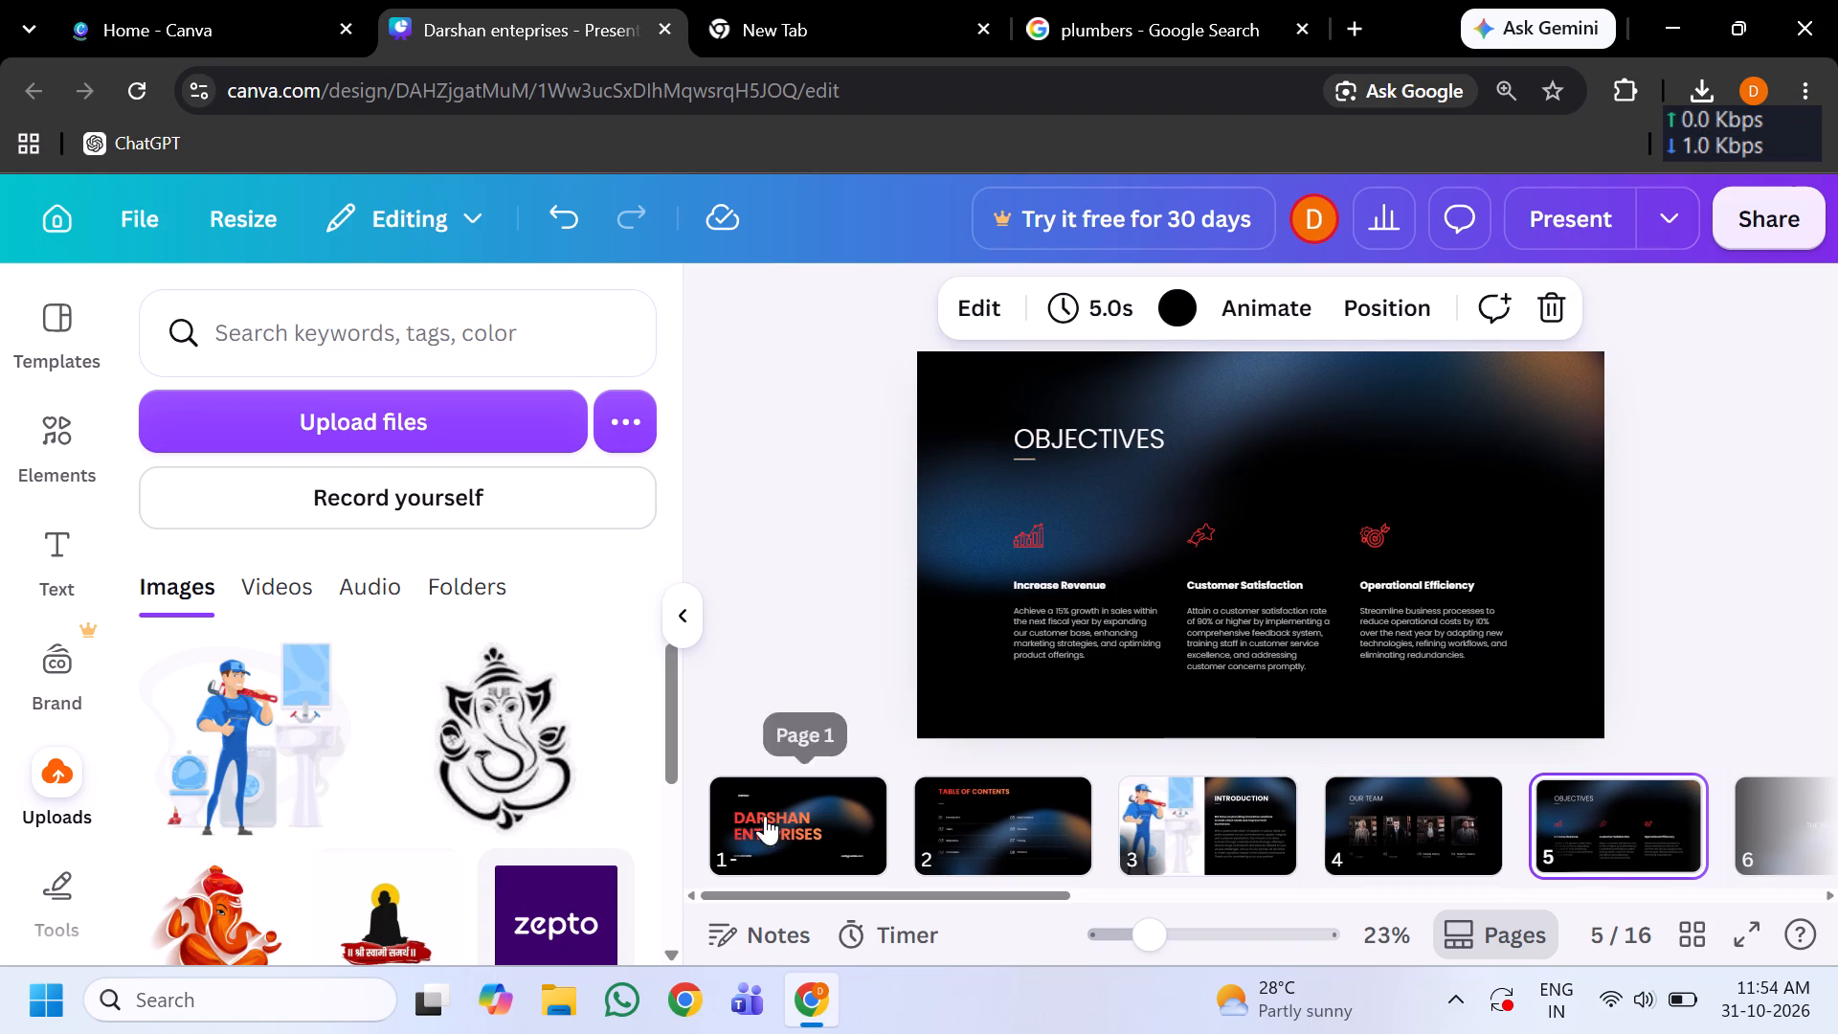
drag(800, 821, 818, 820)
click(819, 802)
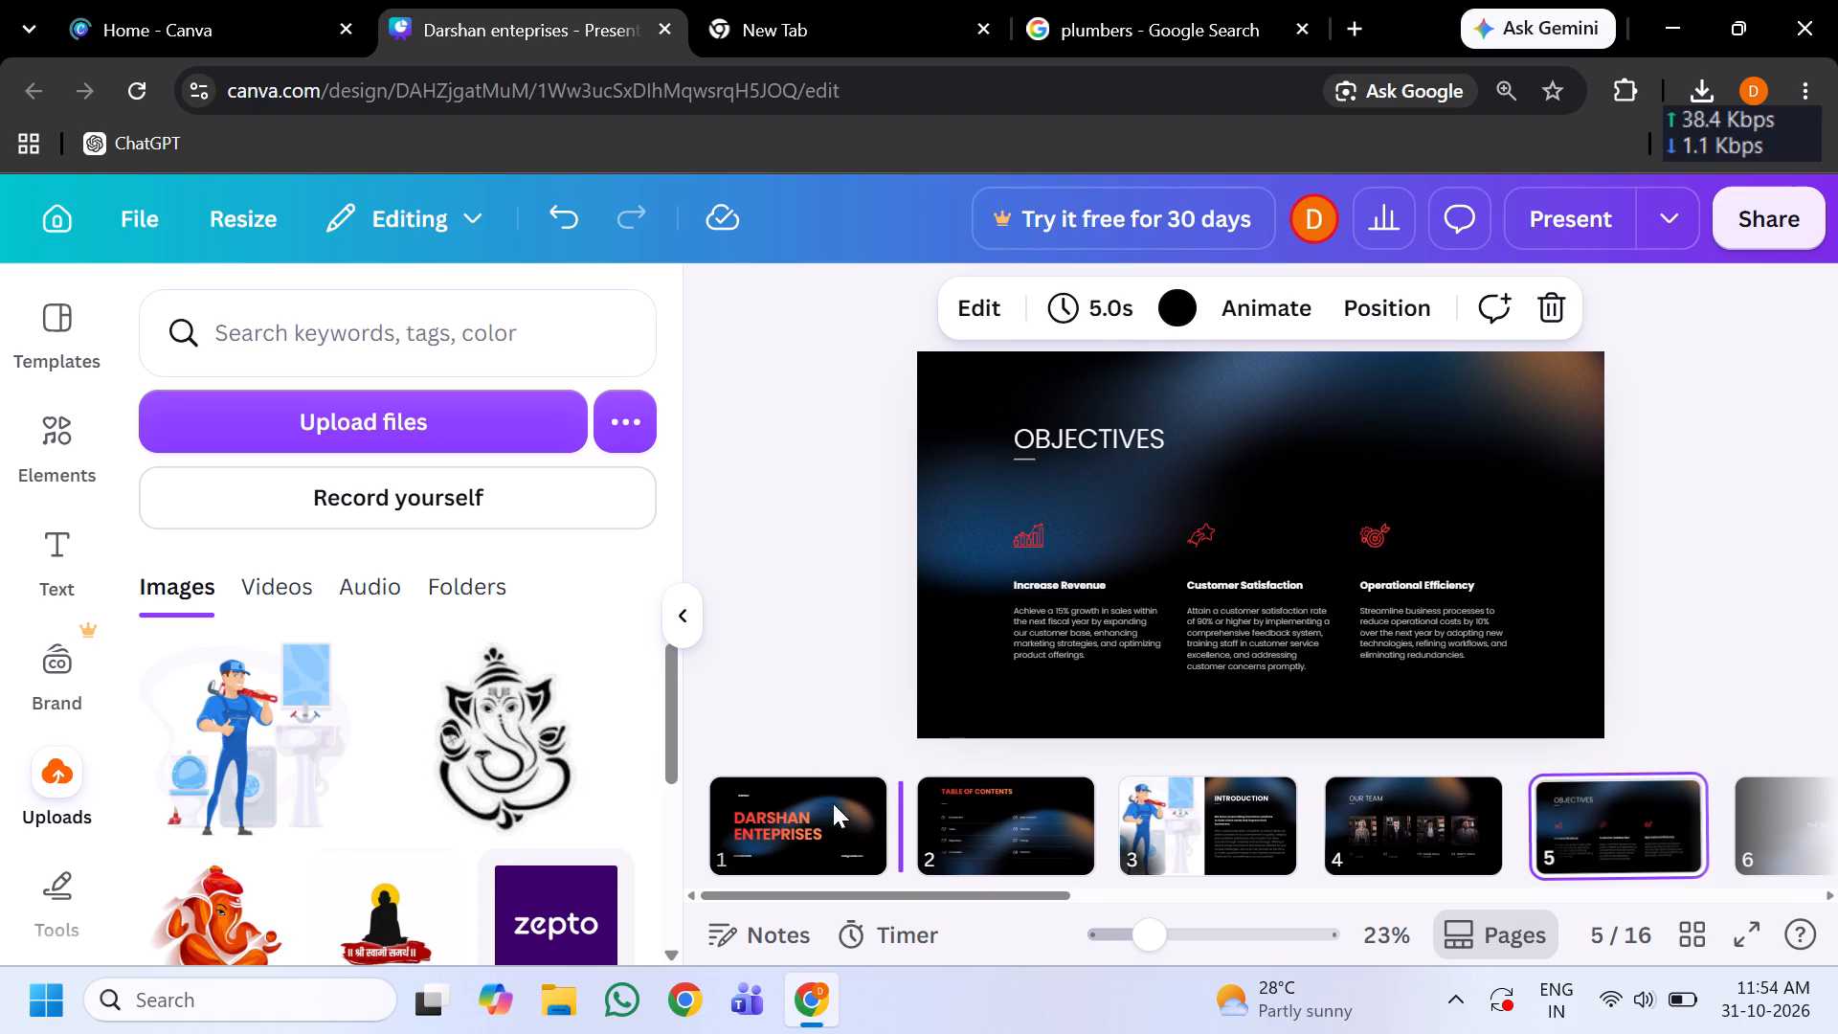
Increase the font size of the Introduction entry on the page 2 TABLE OF CONTENTS slide to 23.
click(1034, 838)
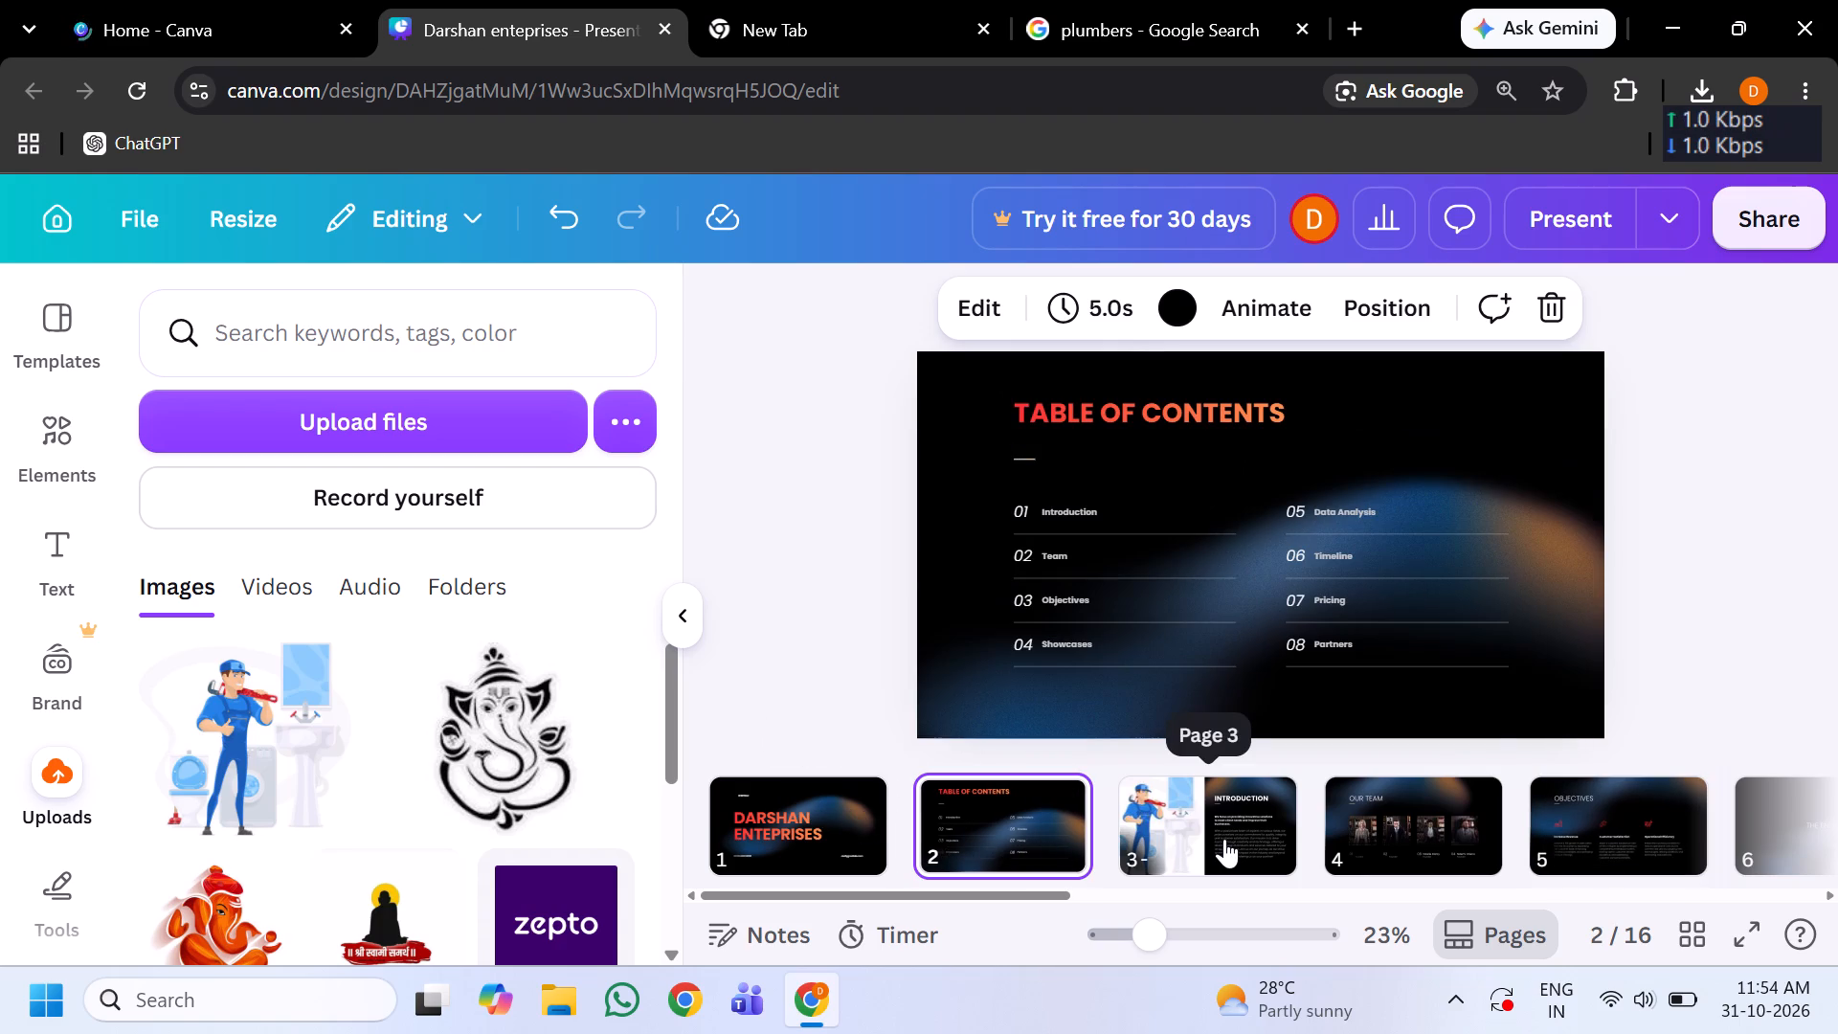
click(1061, 510)
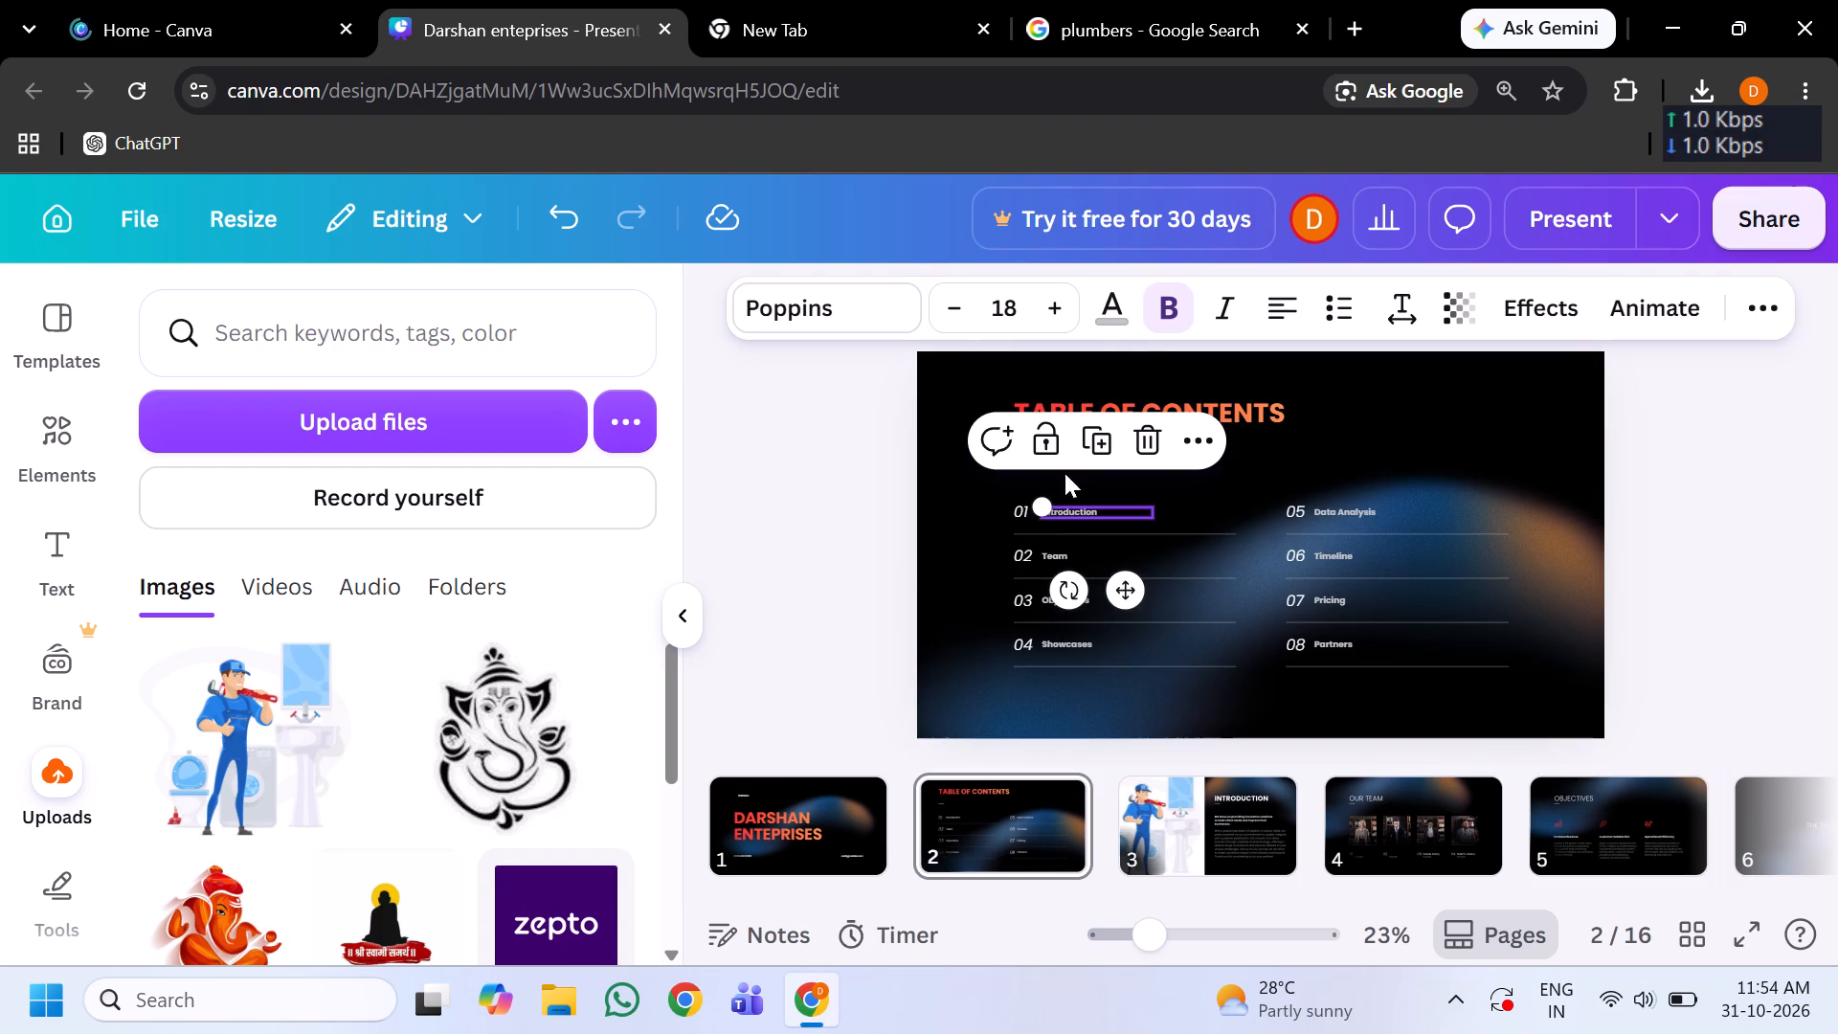
click(1067, 309)
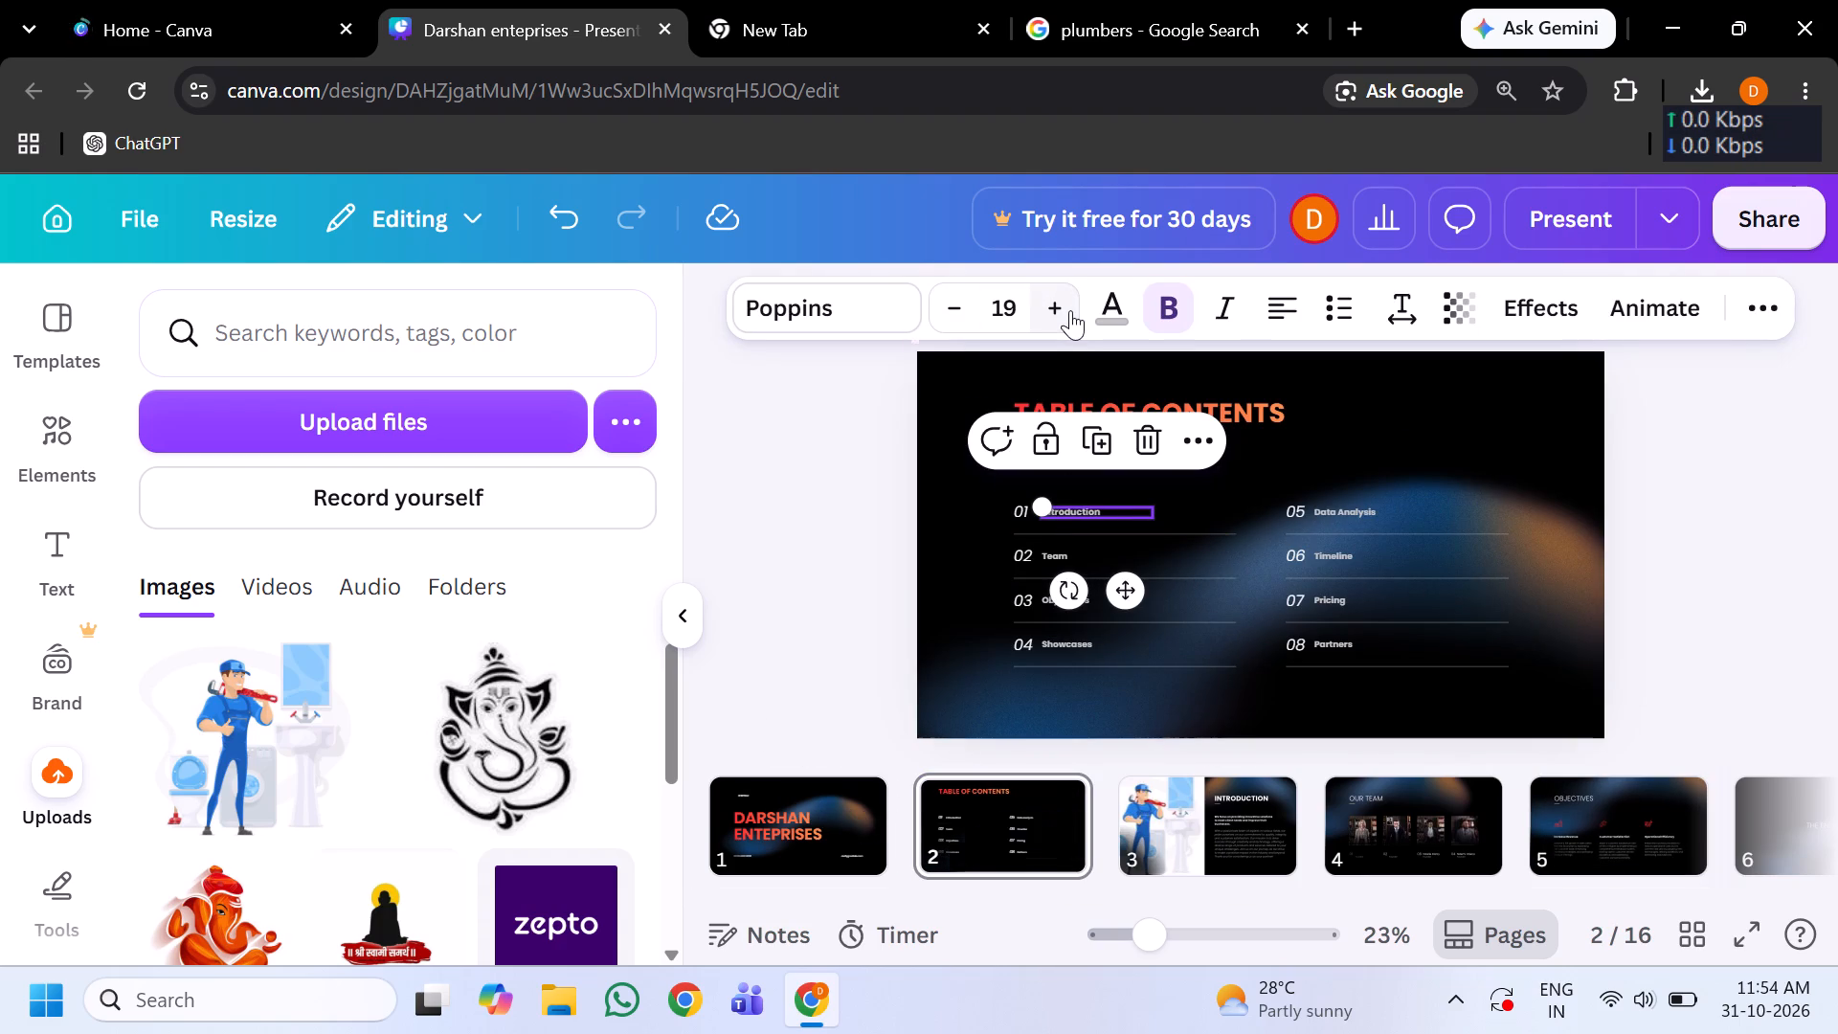
double_click(1070, 310)
double_click(1073, 317)
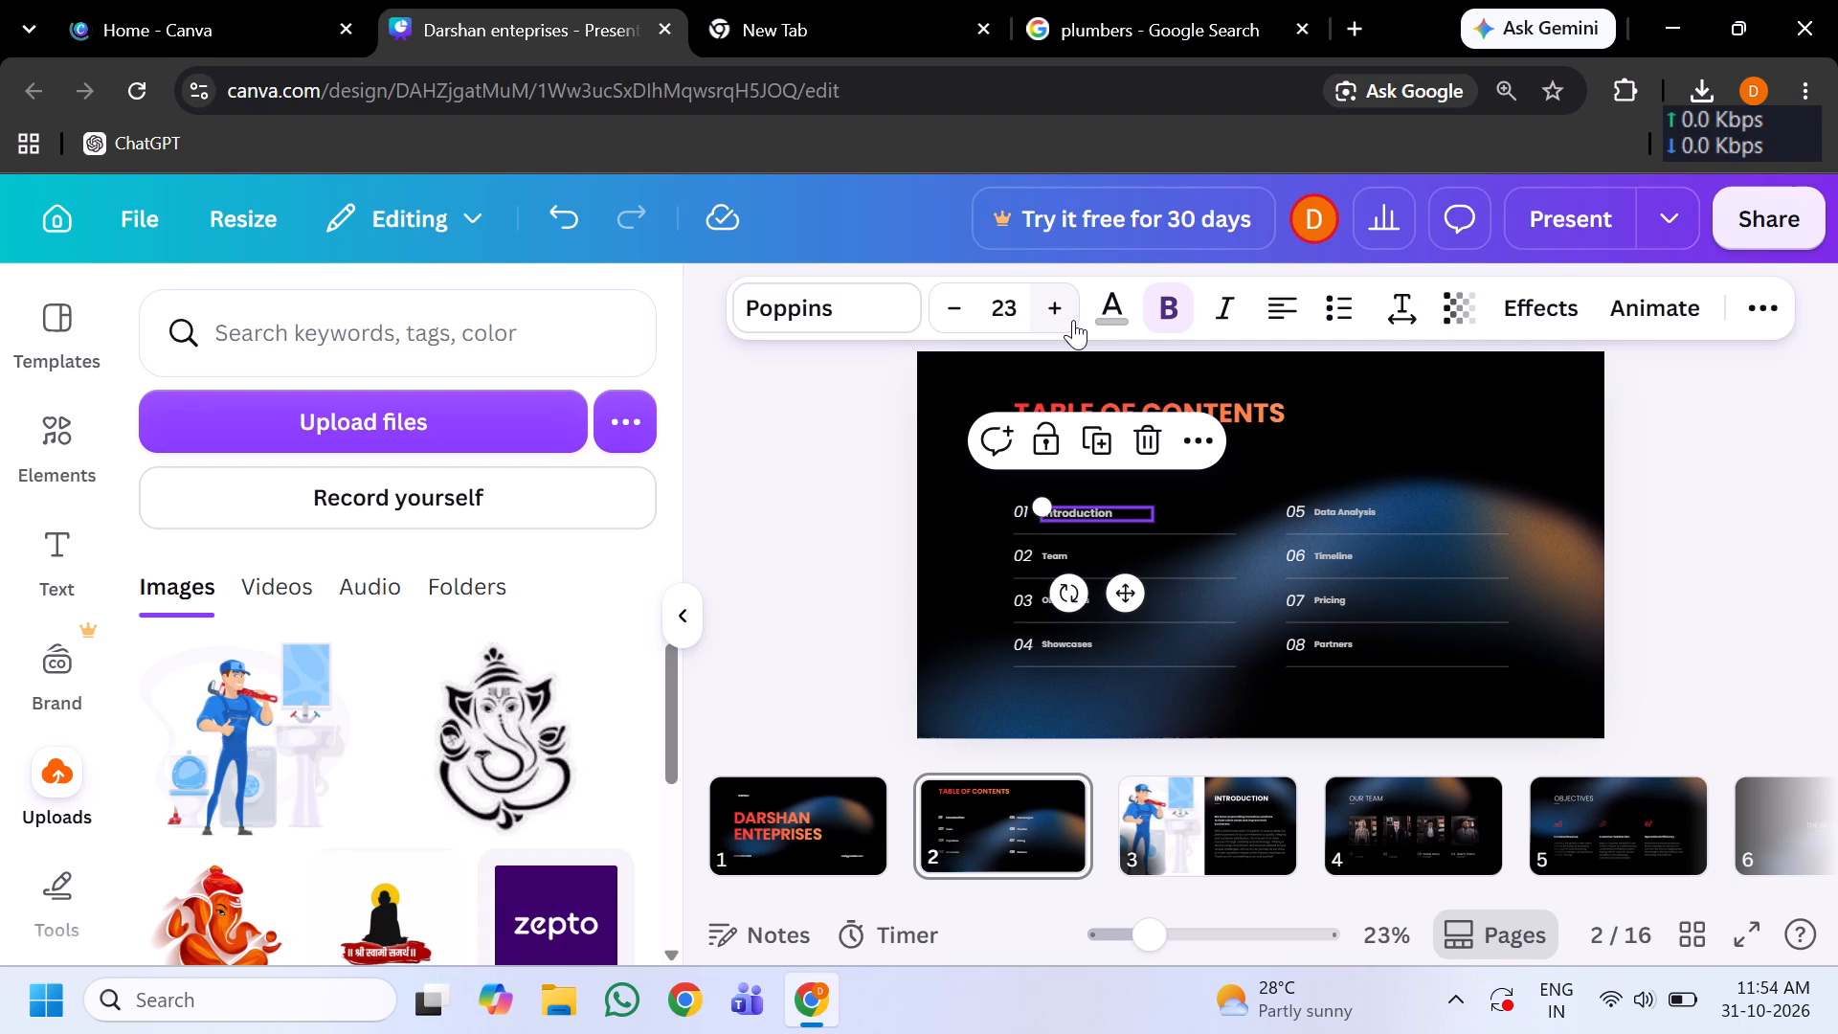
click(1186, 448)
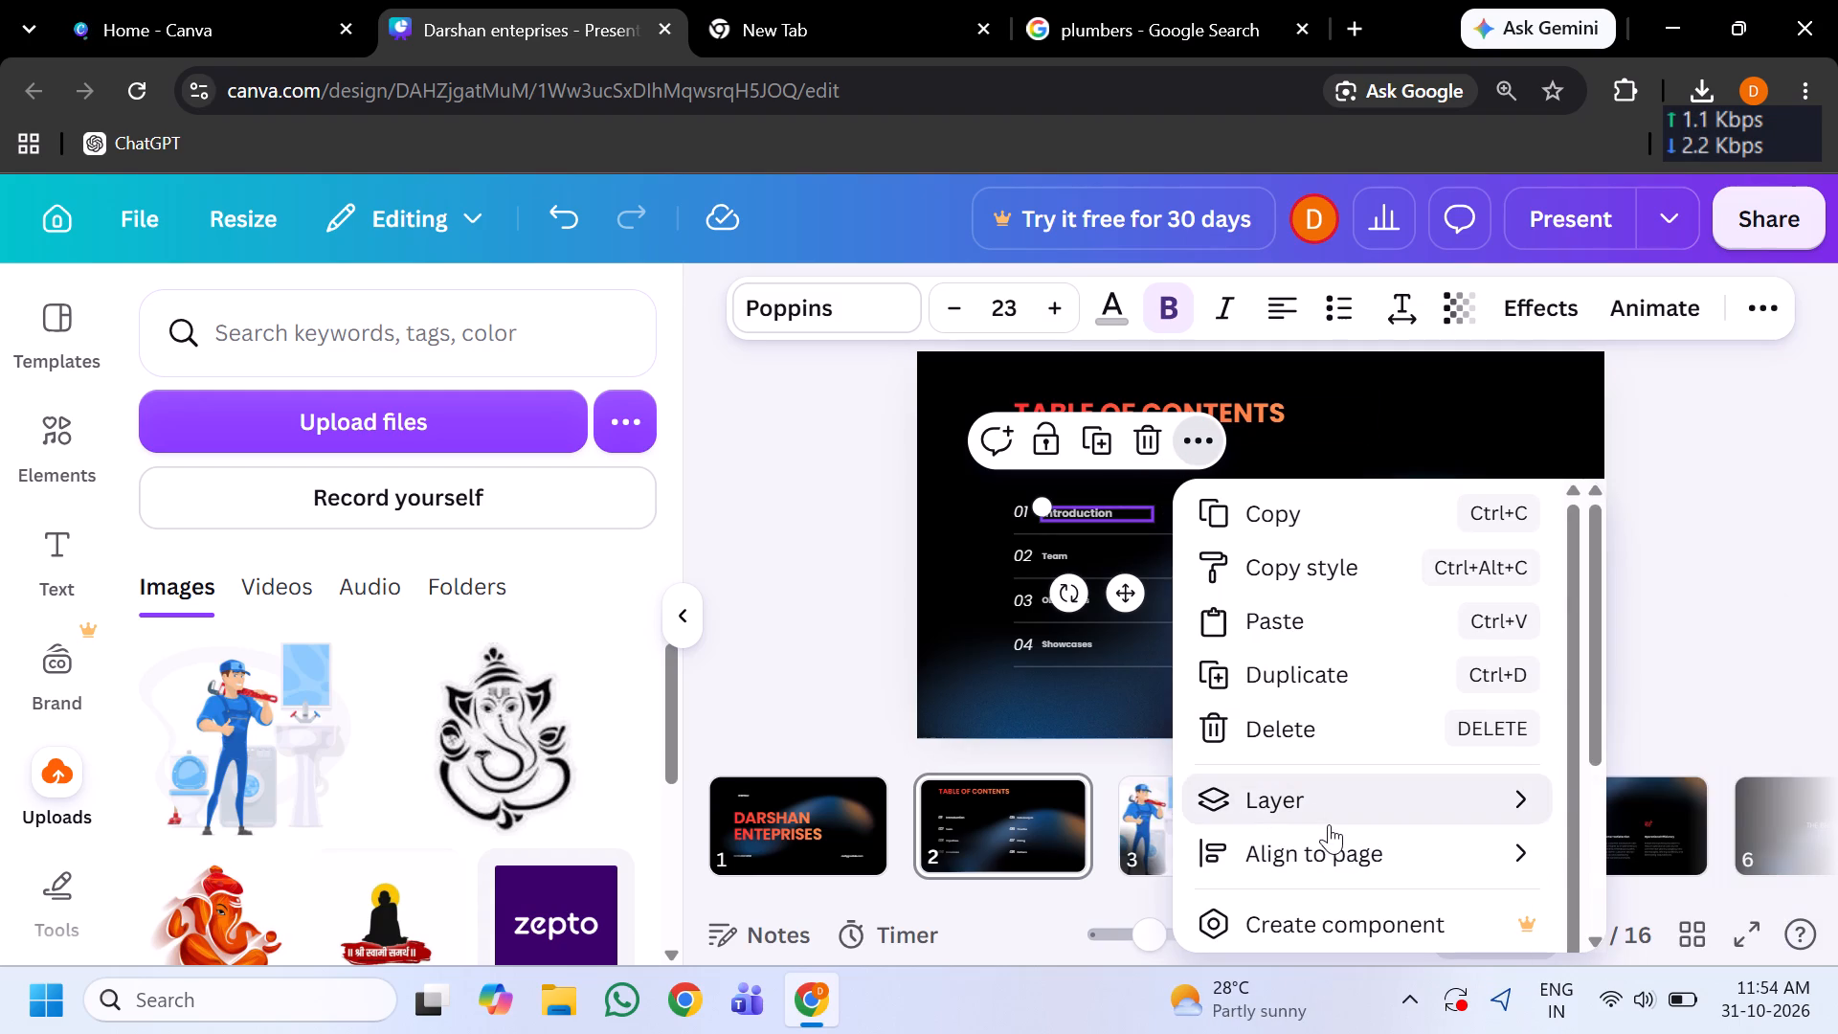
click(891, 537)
Increase the font size of the Team and Objectives entries on the TABLE OF CONTENTS slide to 23 and of Showcases to 22.
click(1065, 553)
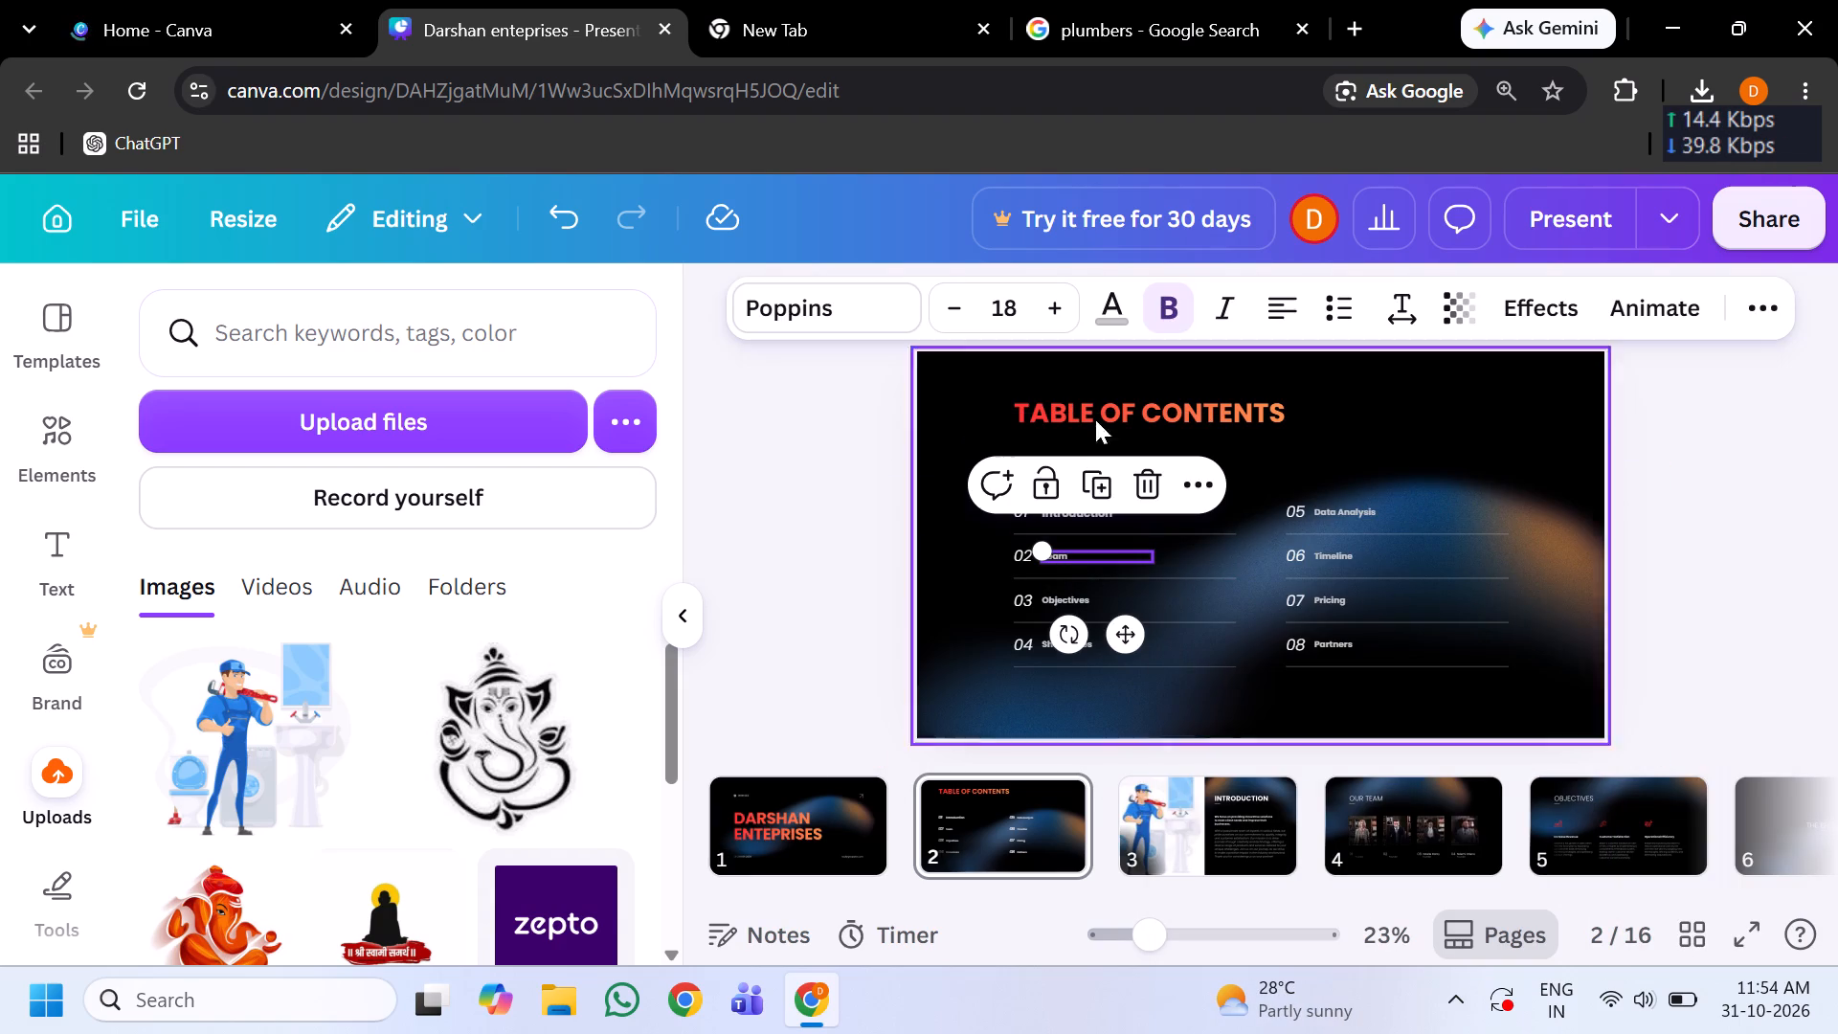
triple_click(1057, 305)
double_click(1059, 308)
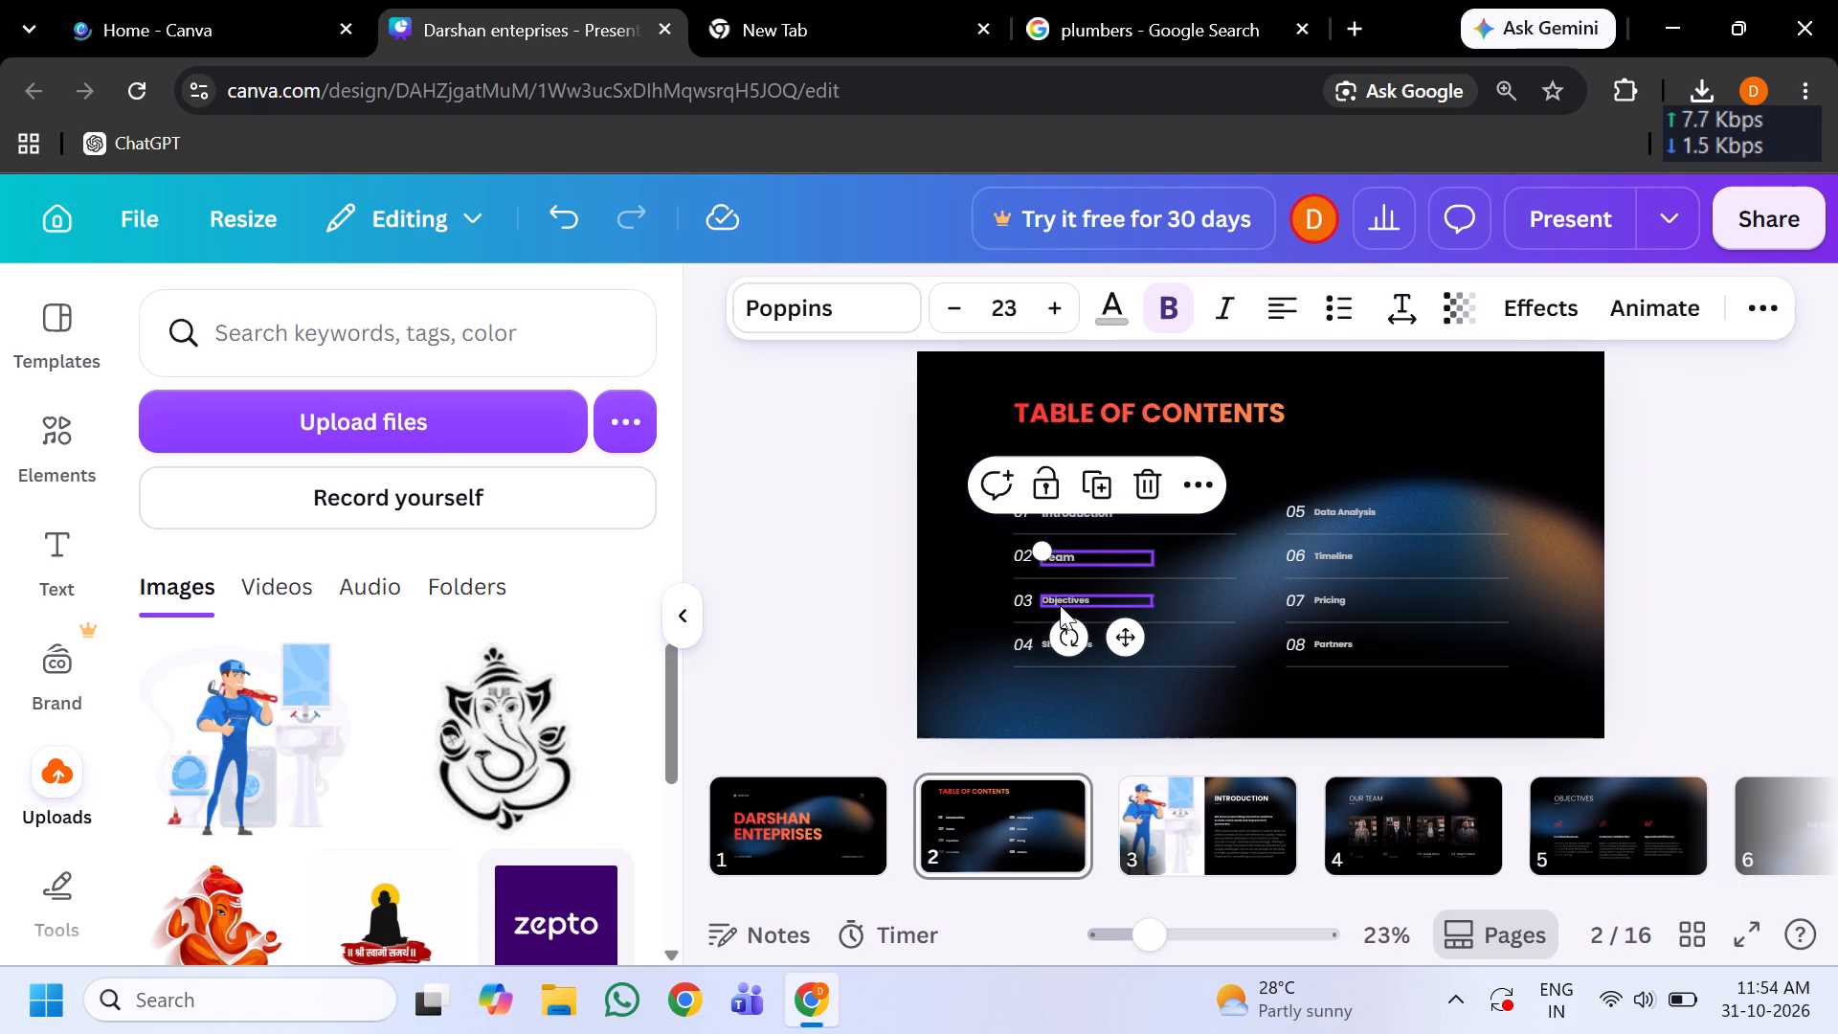
click(1060, 605)
triple_click(1059, 308)
click(1062, 308)
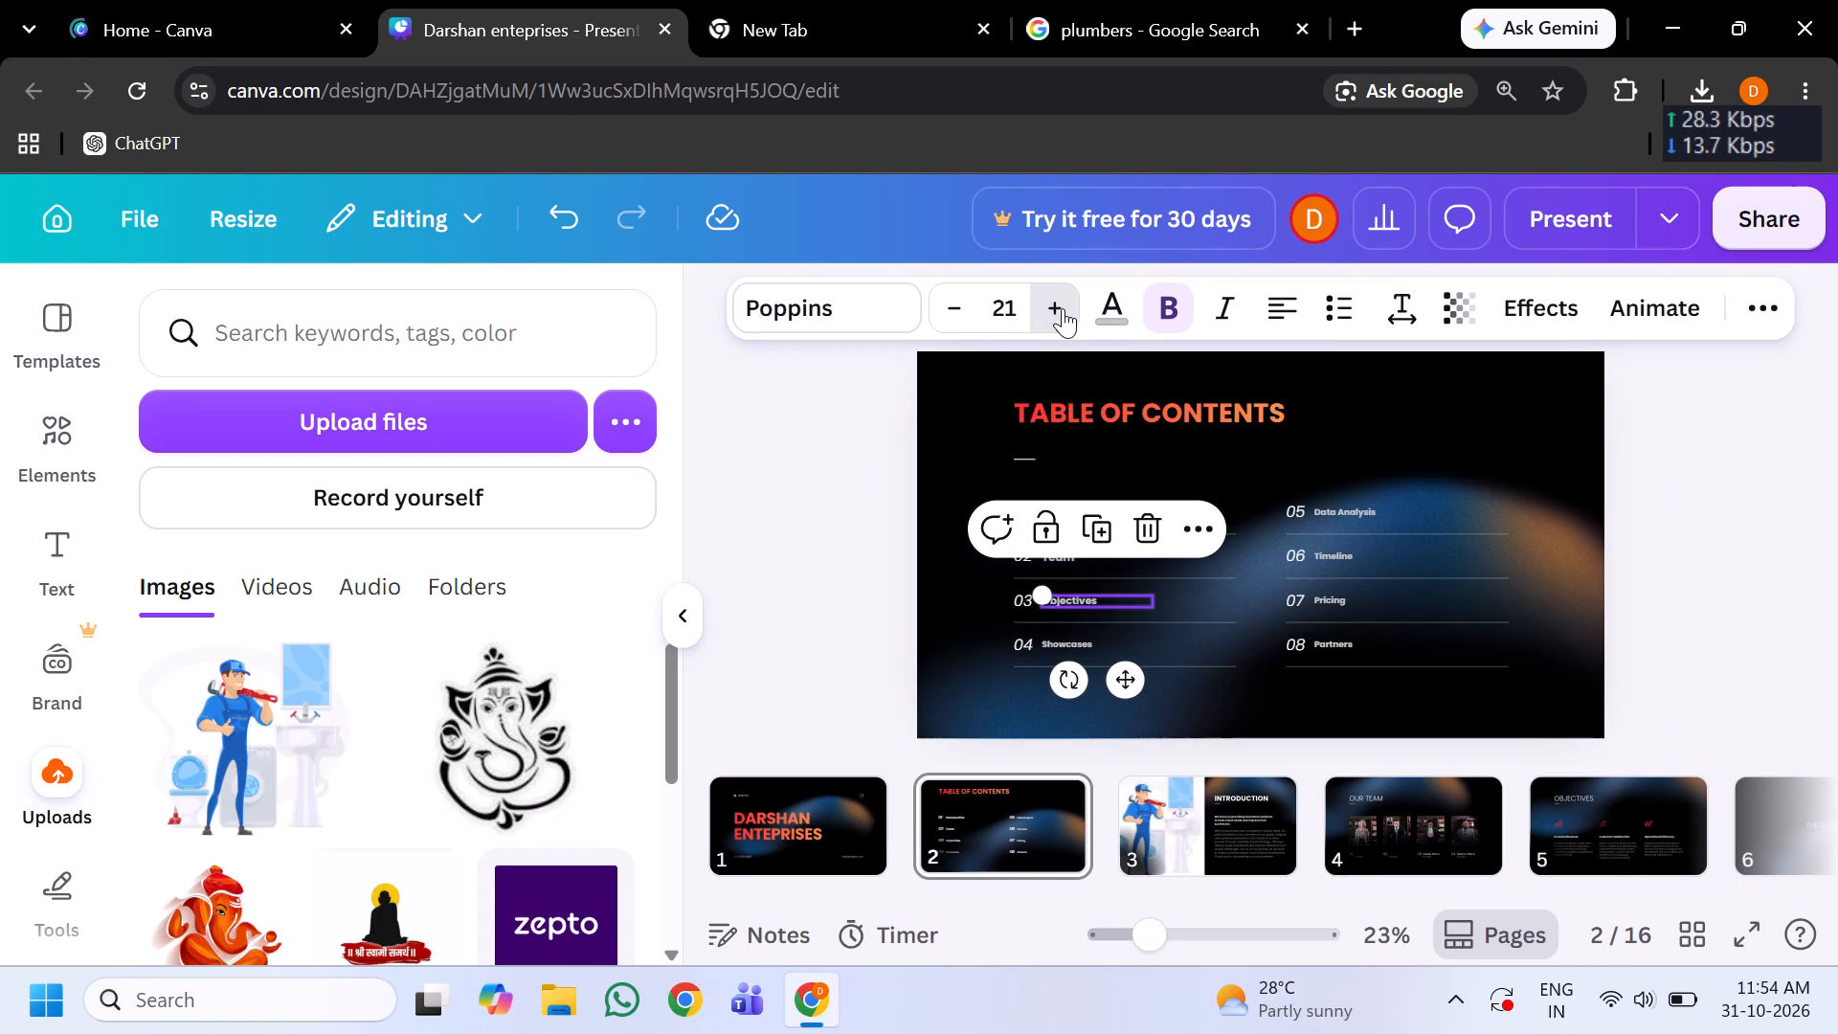
click(1063, 308)
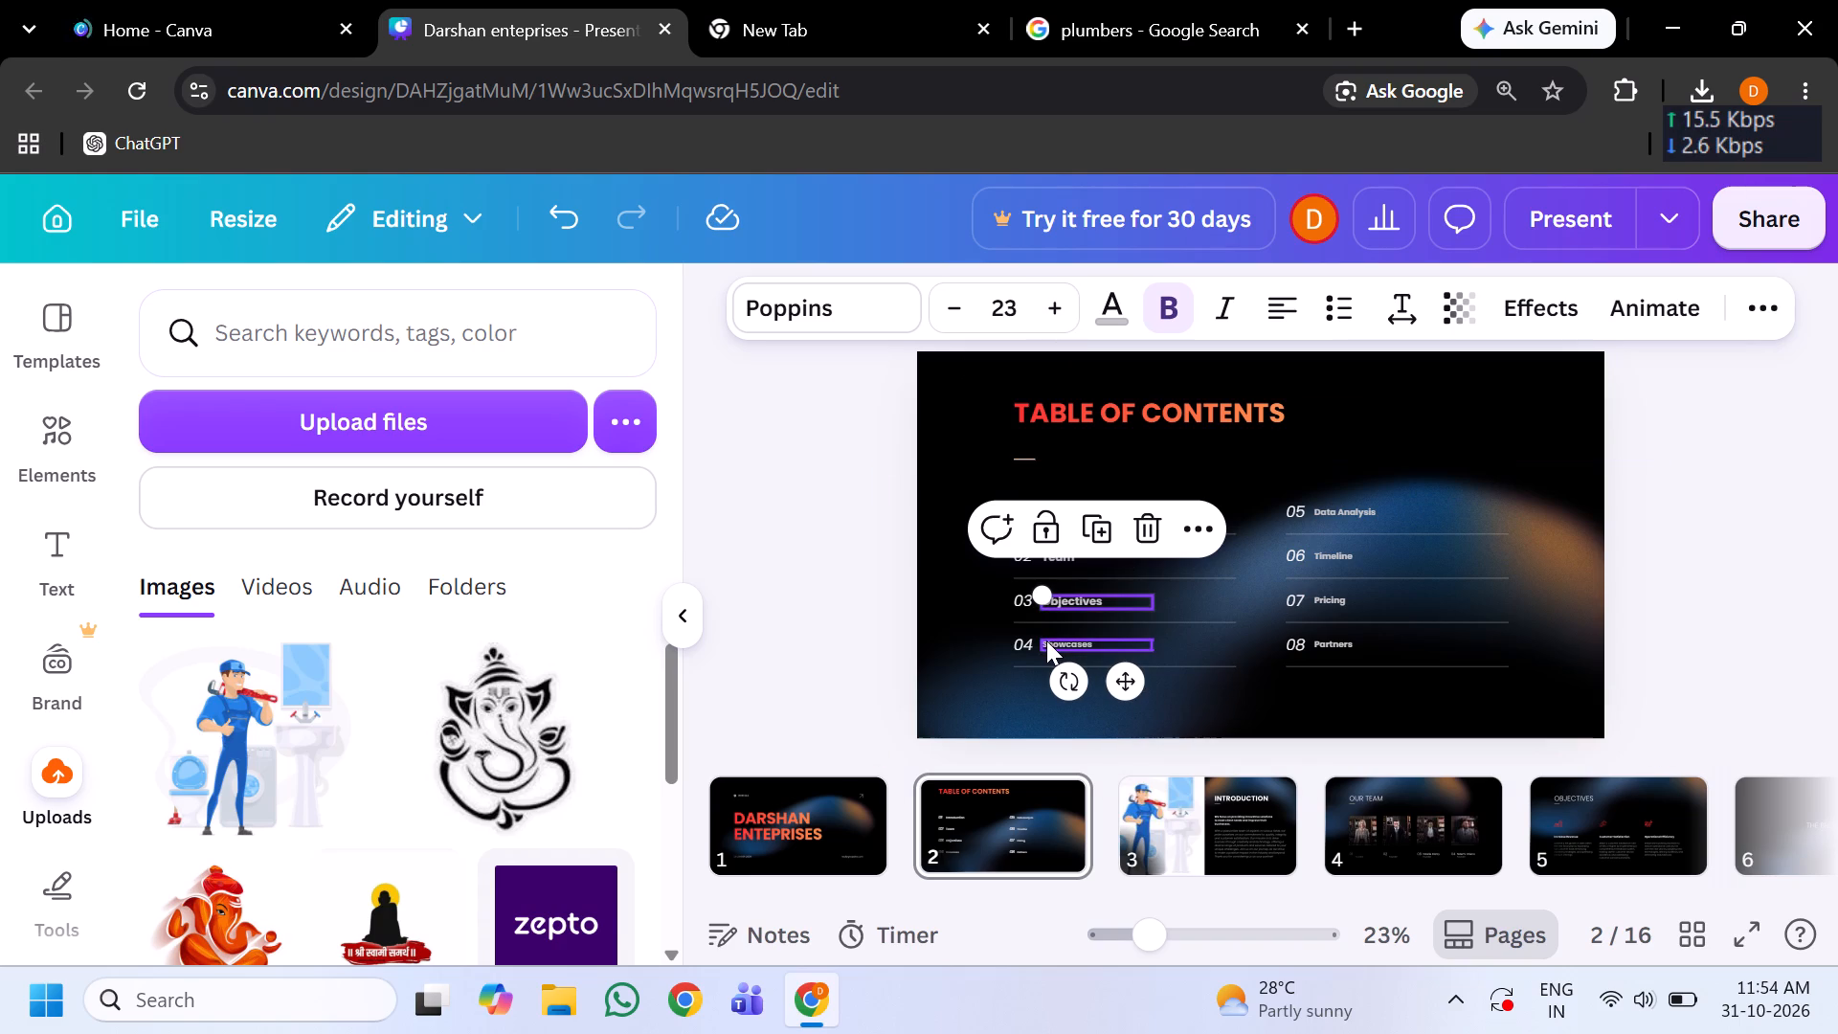
click(1047, 641)
triple_click(1057, 305)
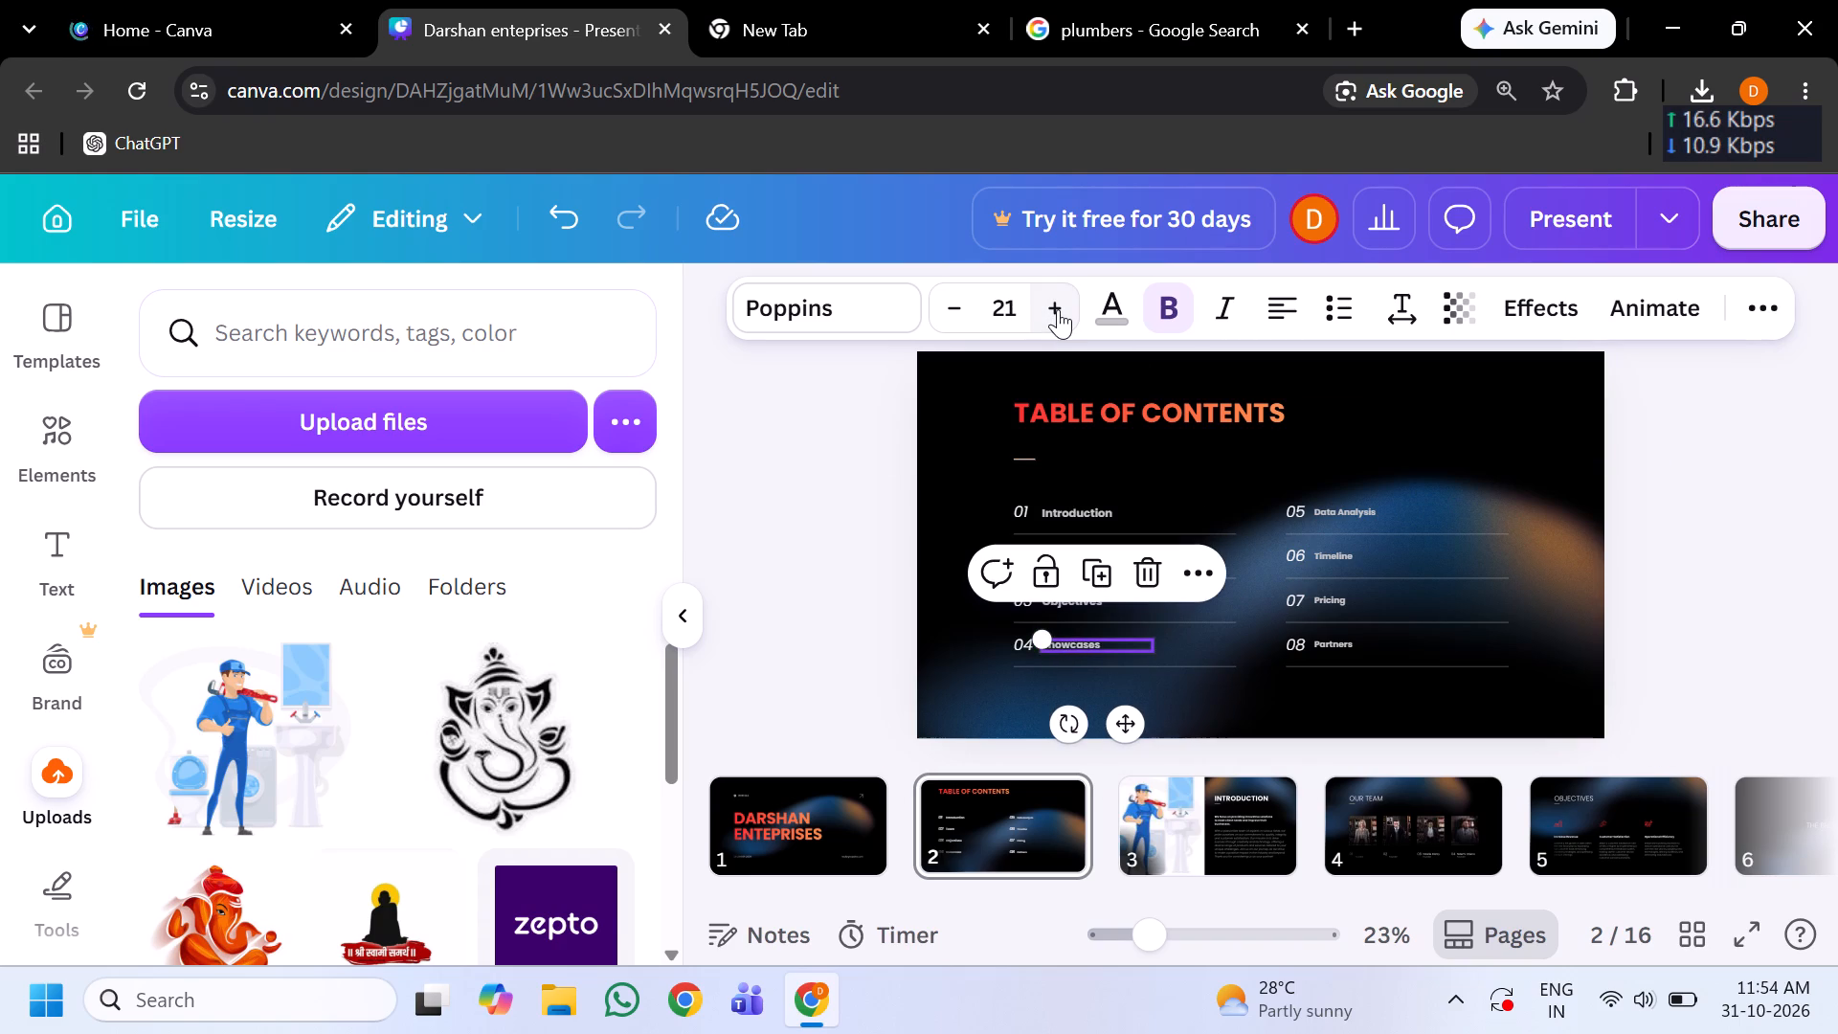
click(1058, 309)
Increase the font size of the Data Analysis and Timeline entries to 22 and Pricing to 23, and enlarge the Partners entry.
click(1344, 507)
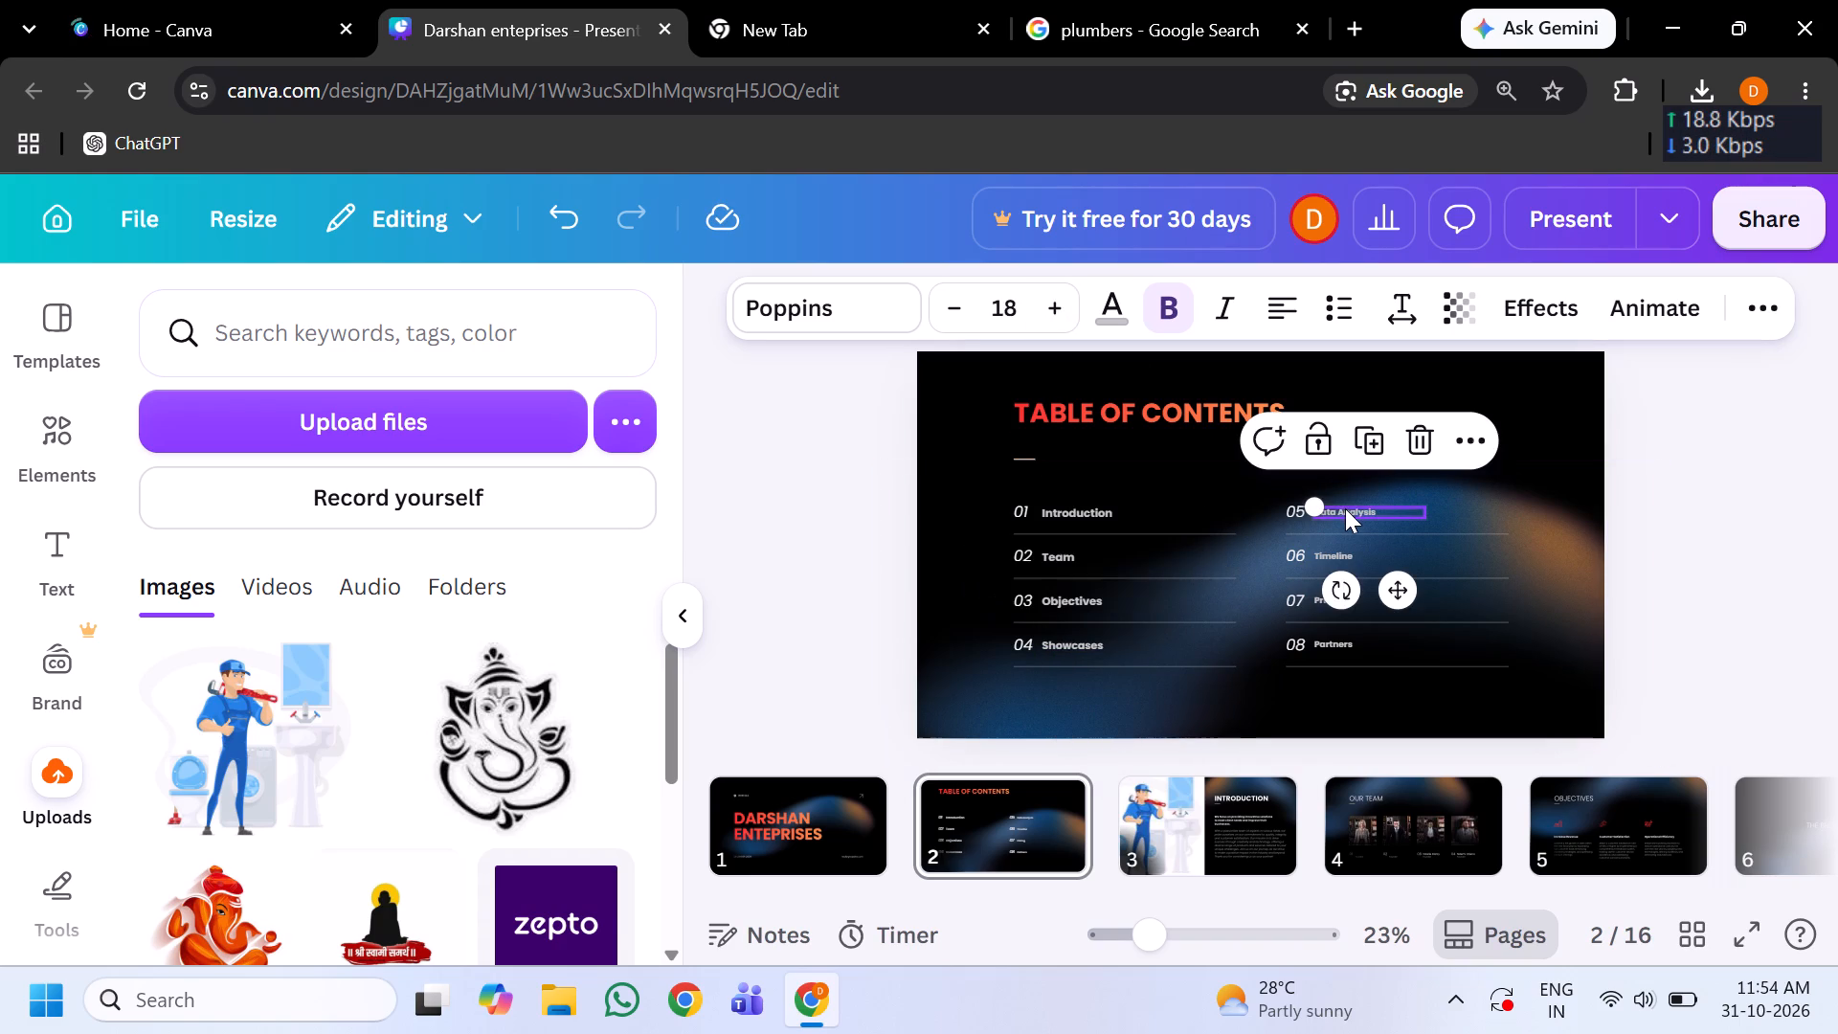
triple_click(1061, 318)
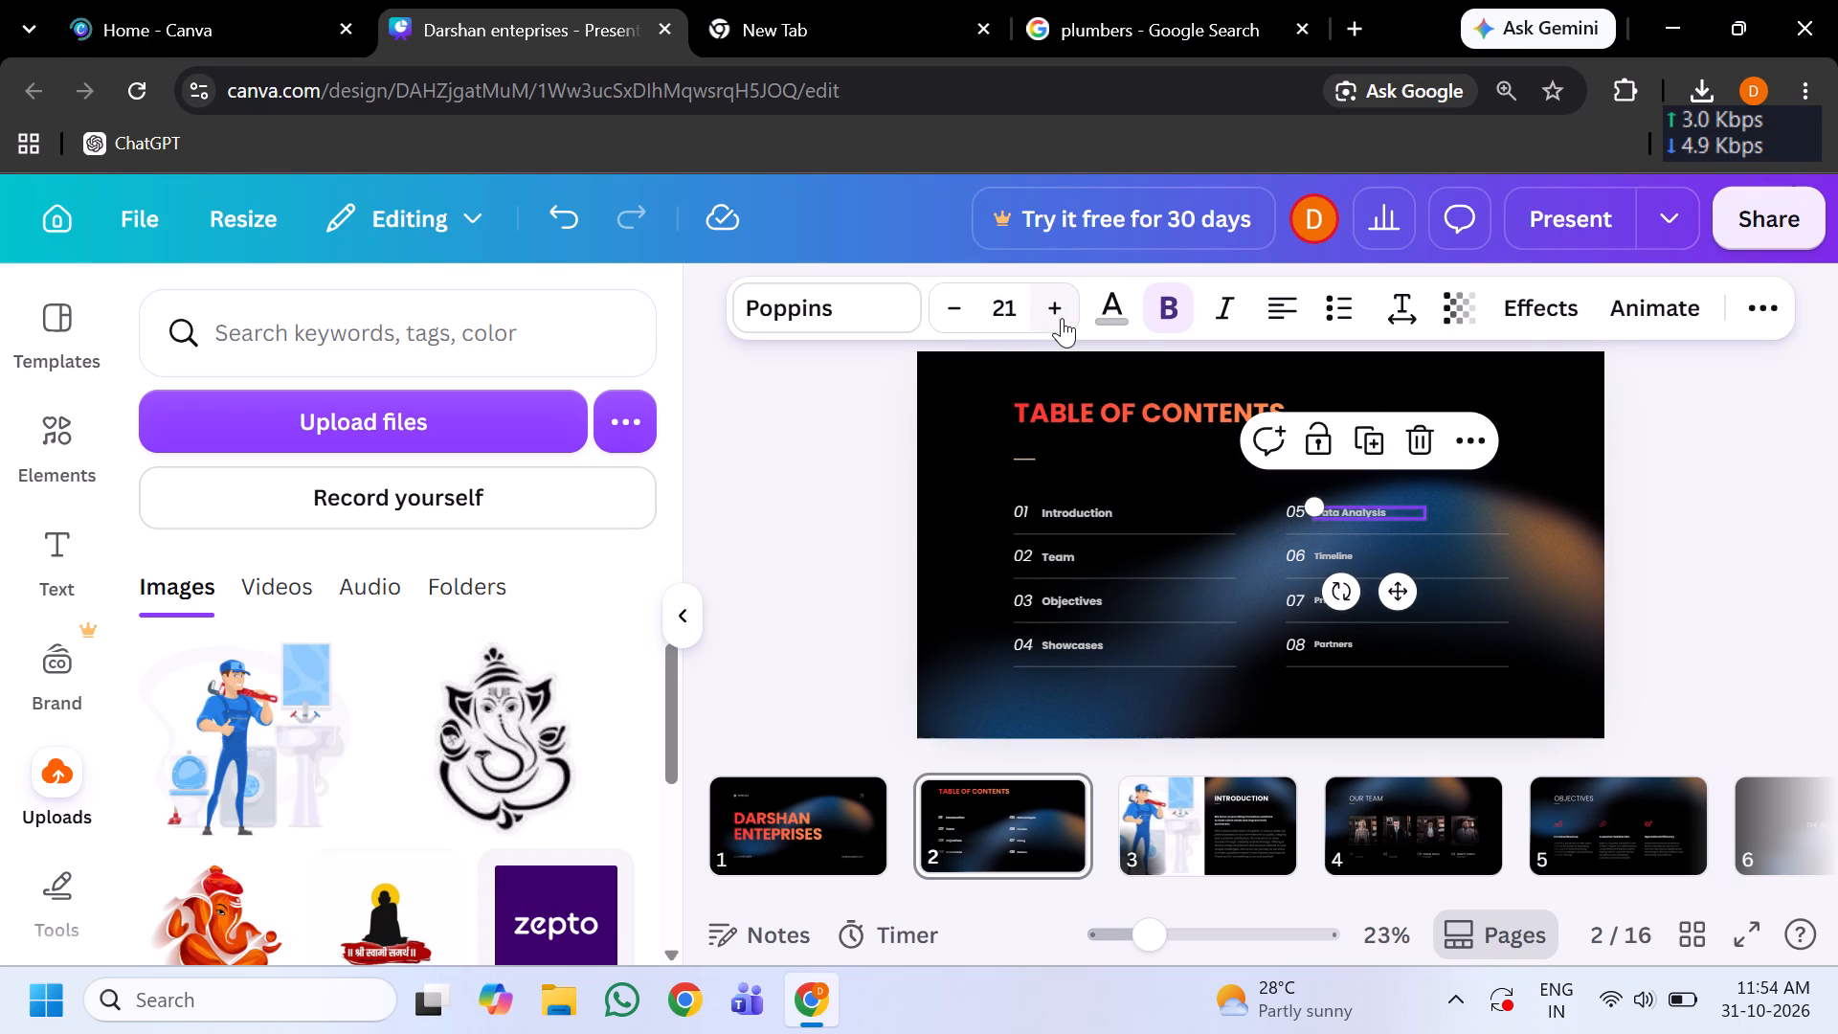
click(1062, 318)
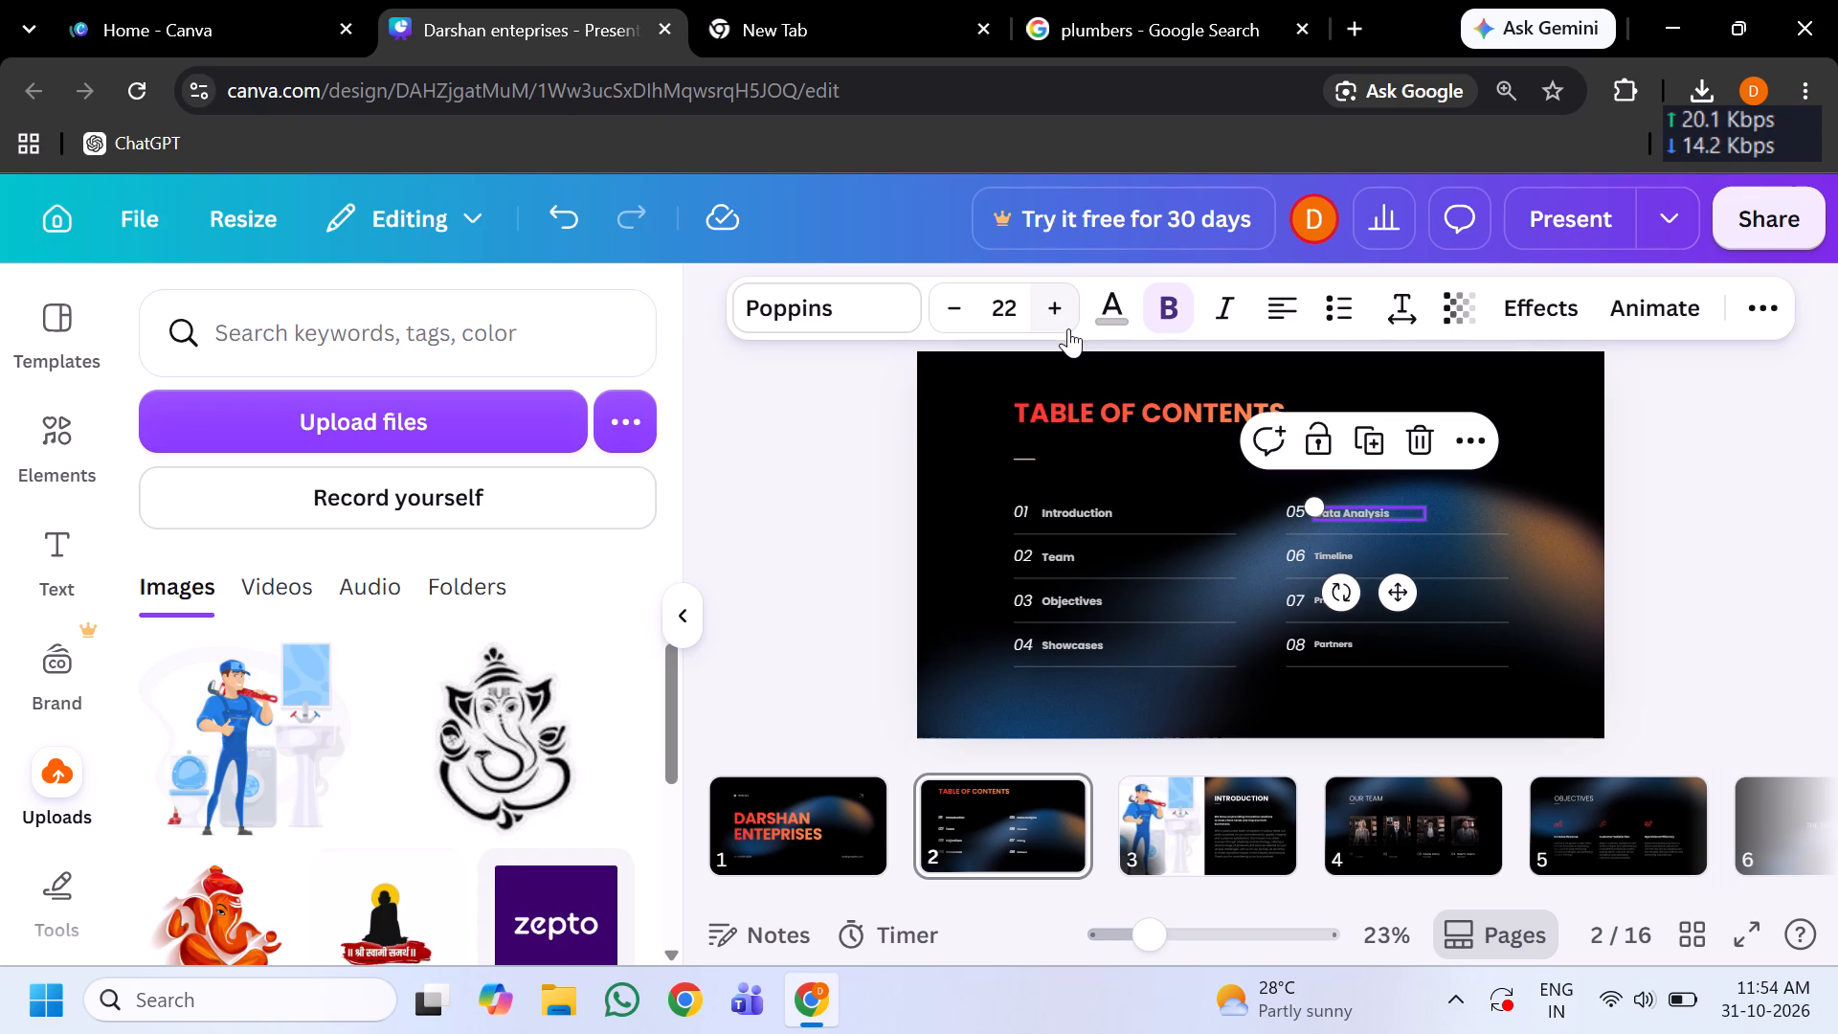
click(1333, 553)
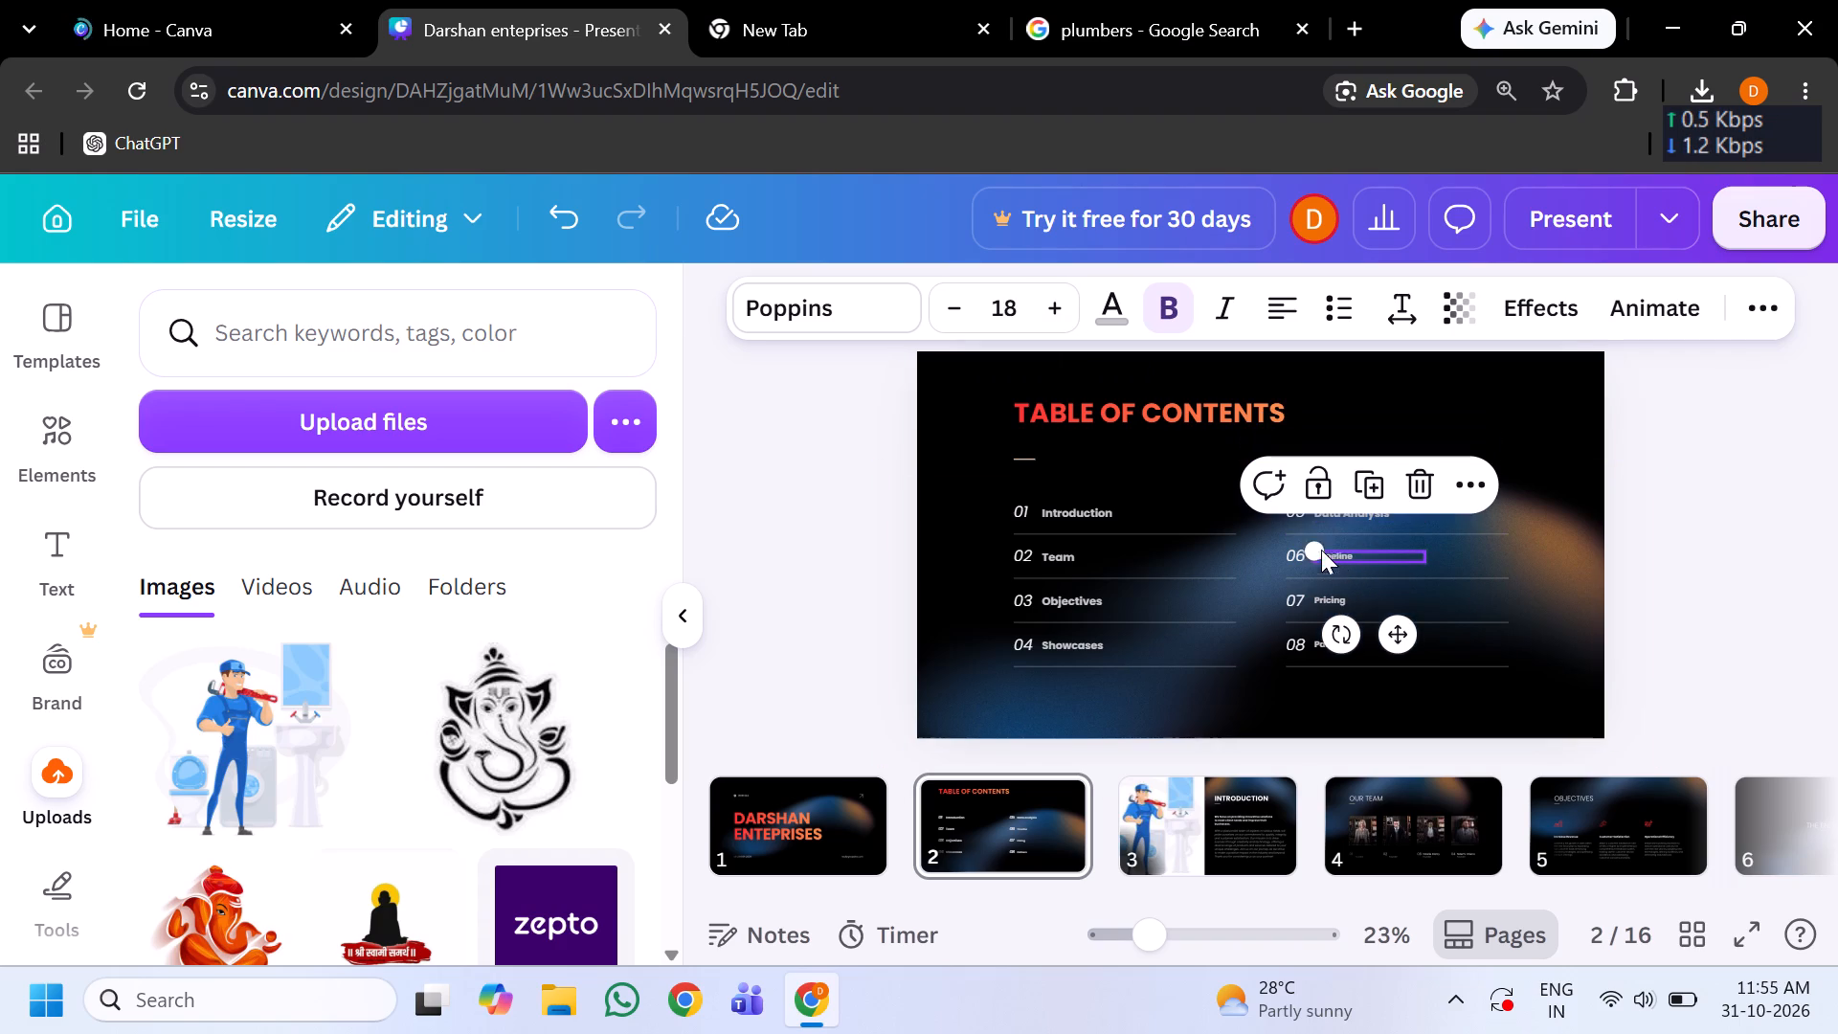
triple_click(1058, 305)
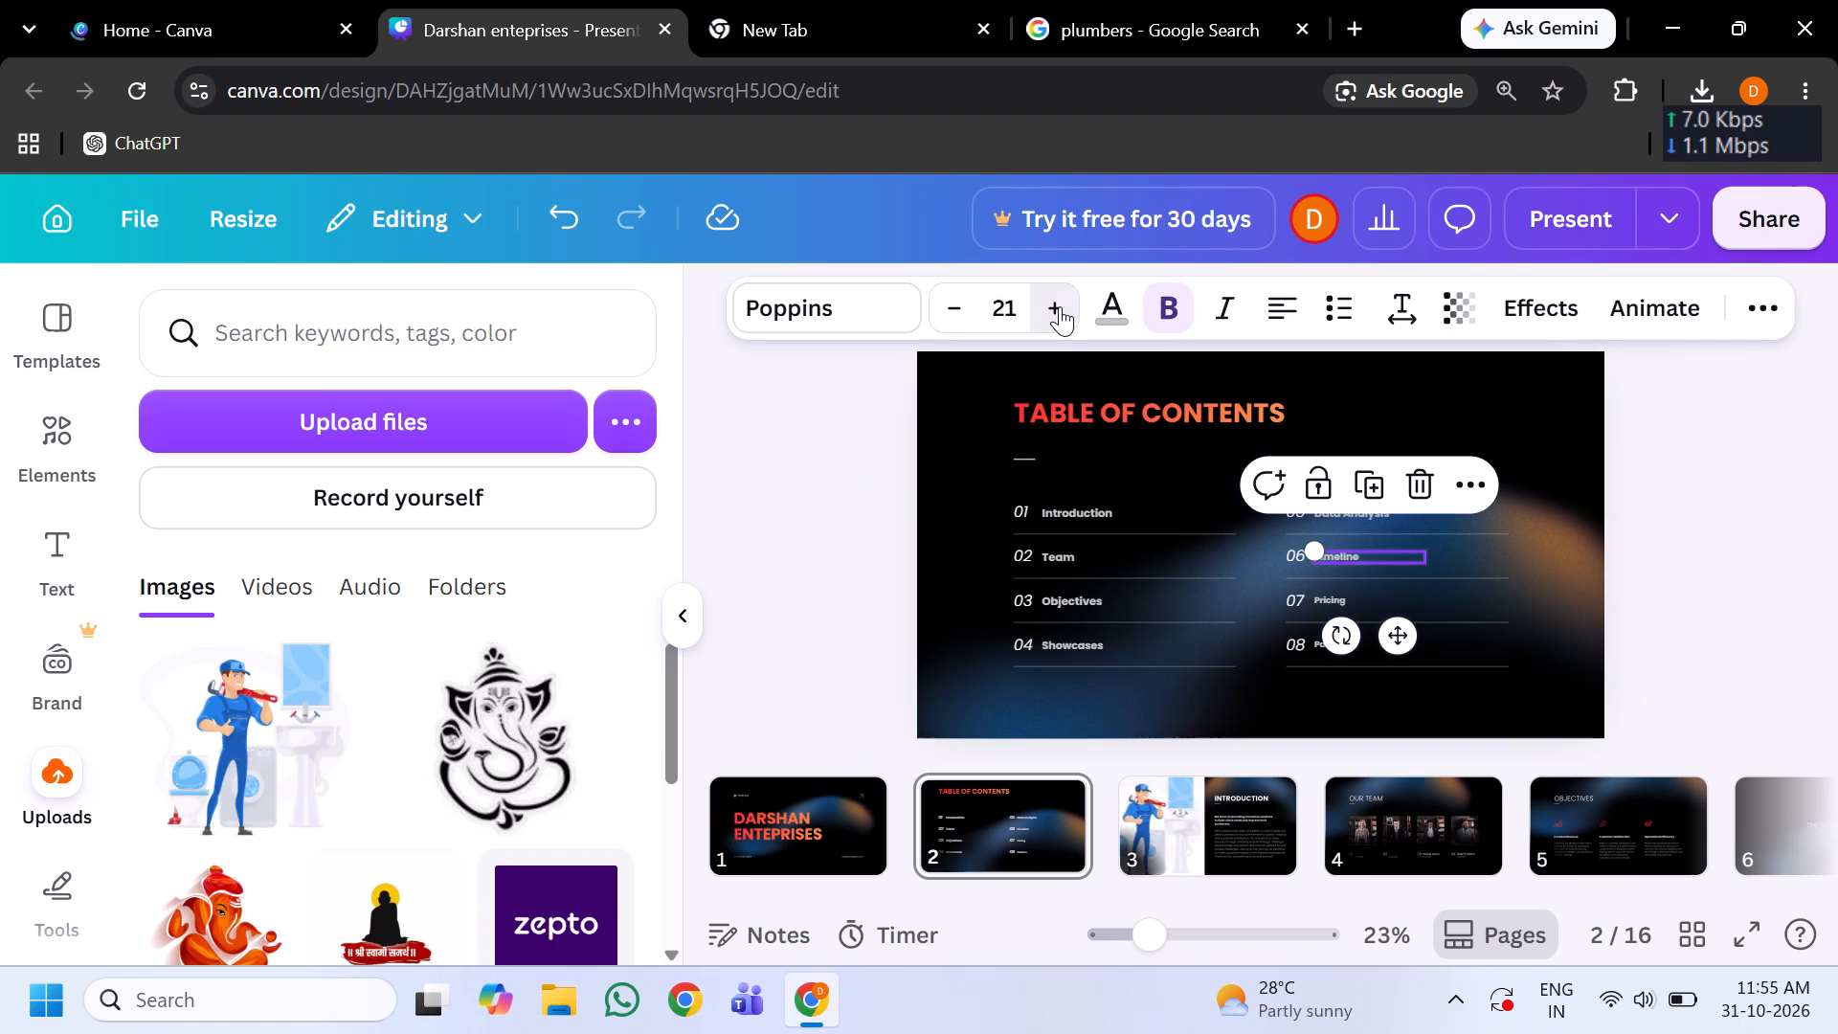
click(1062, 318)
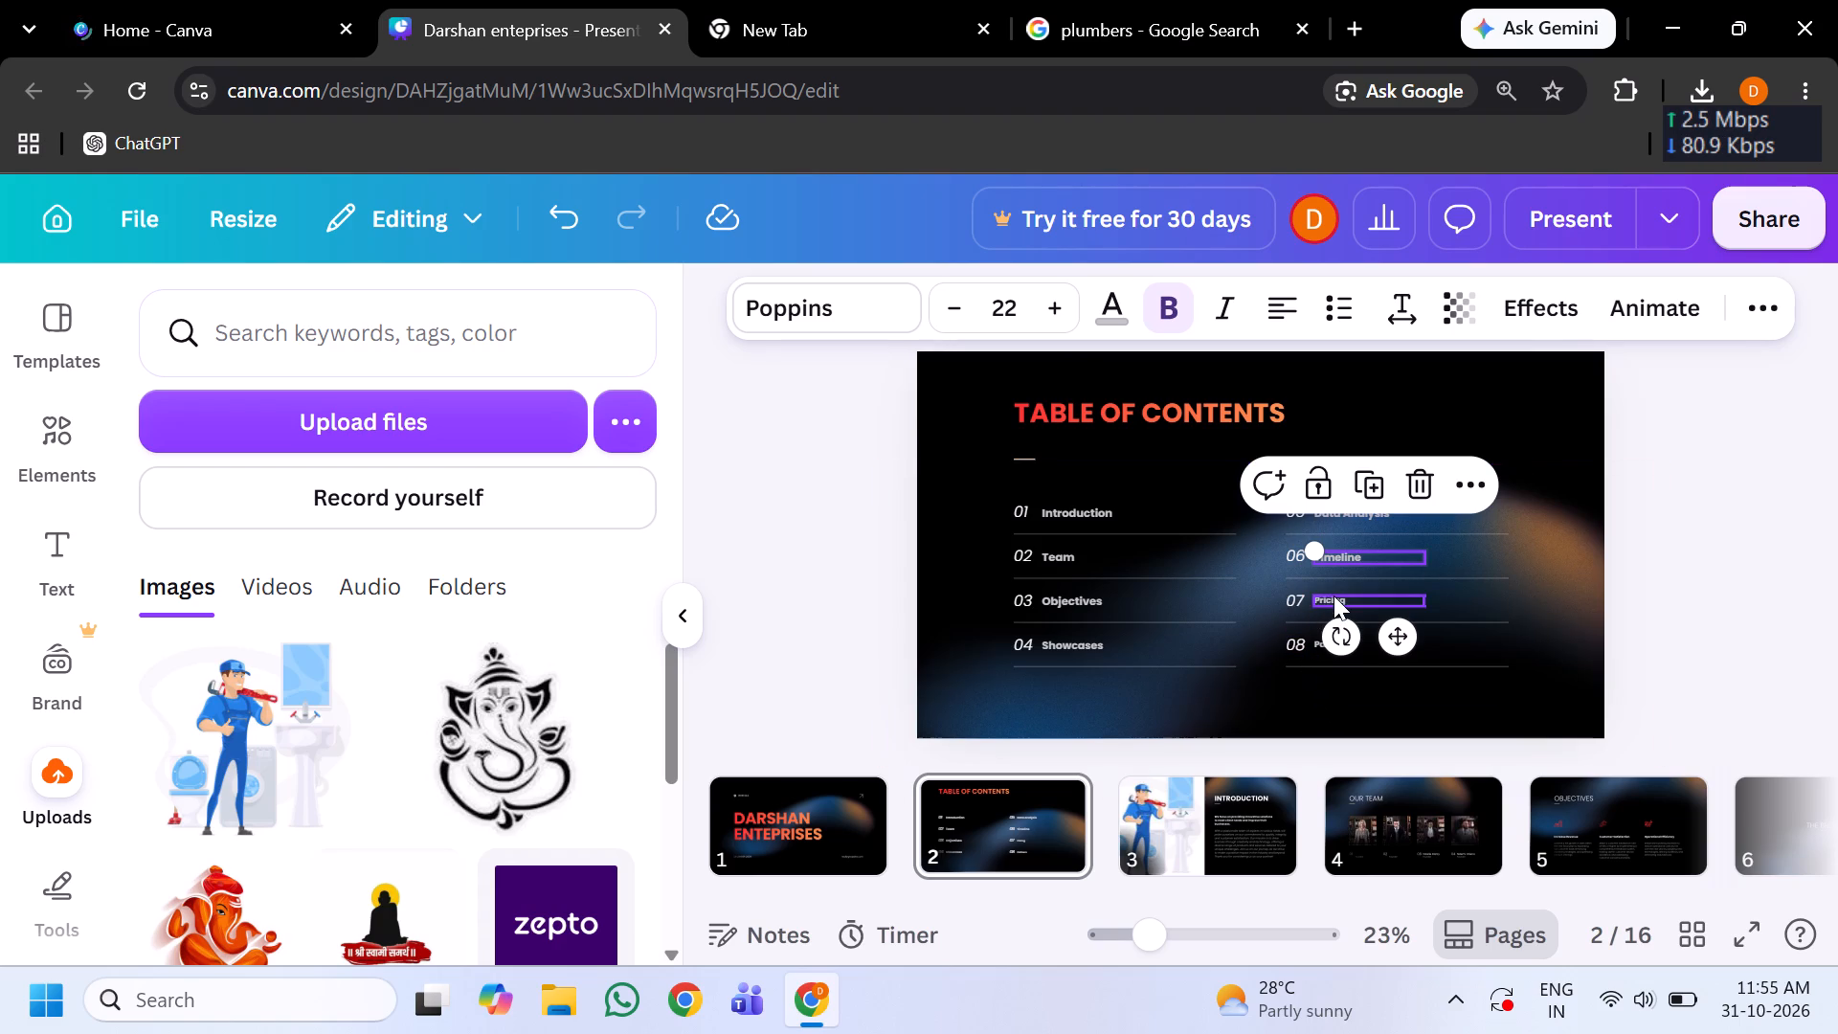
click(1334, 596)
double_click(1045, 307)
double_click(1053, 311)
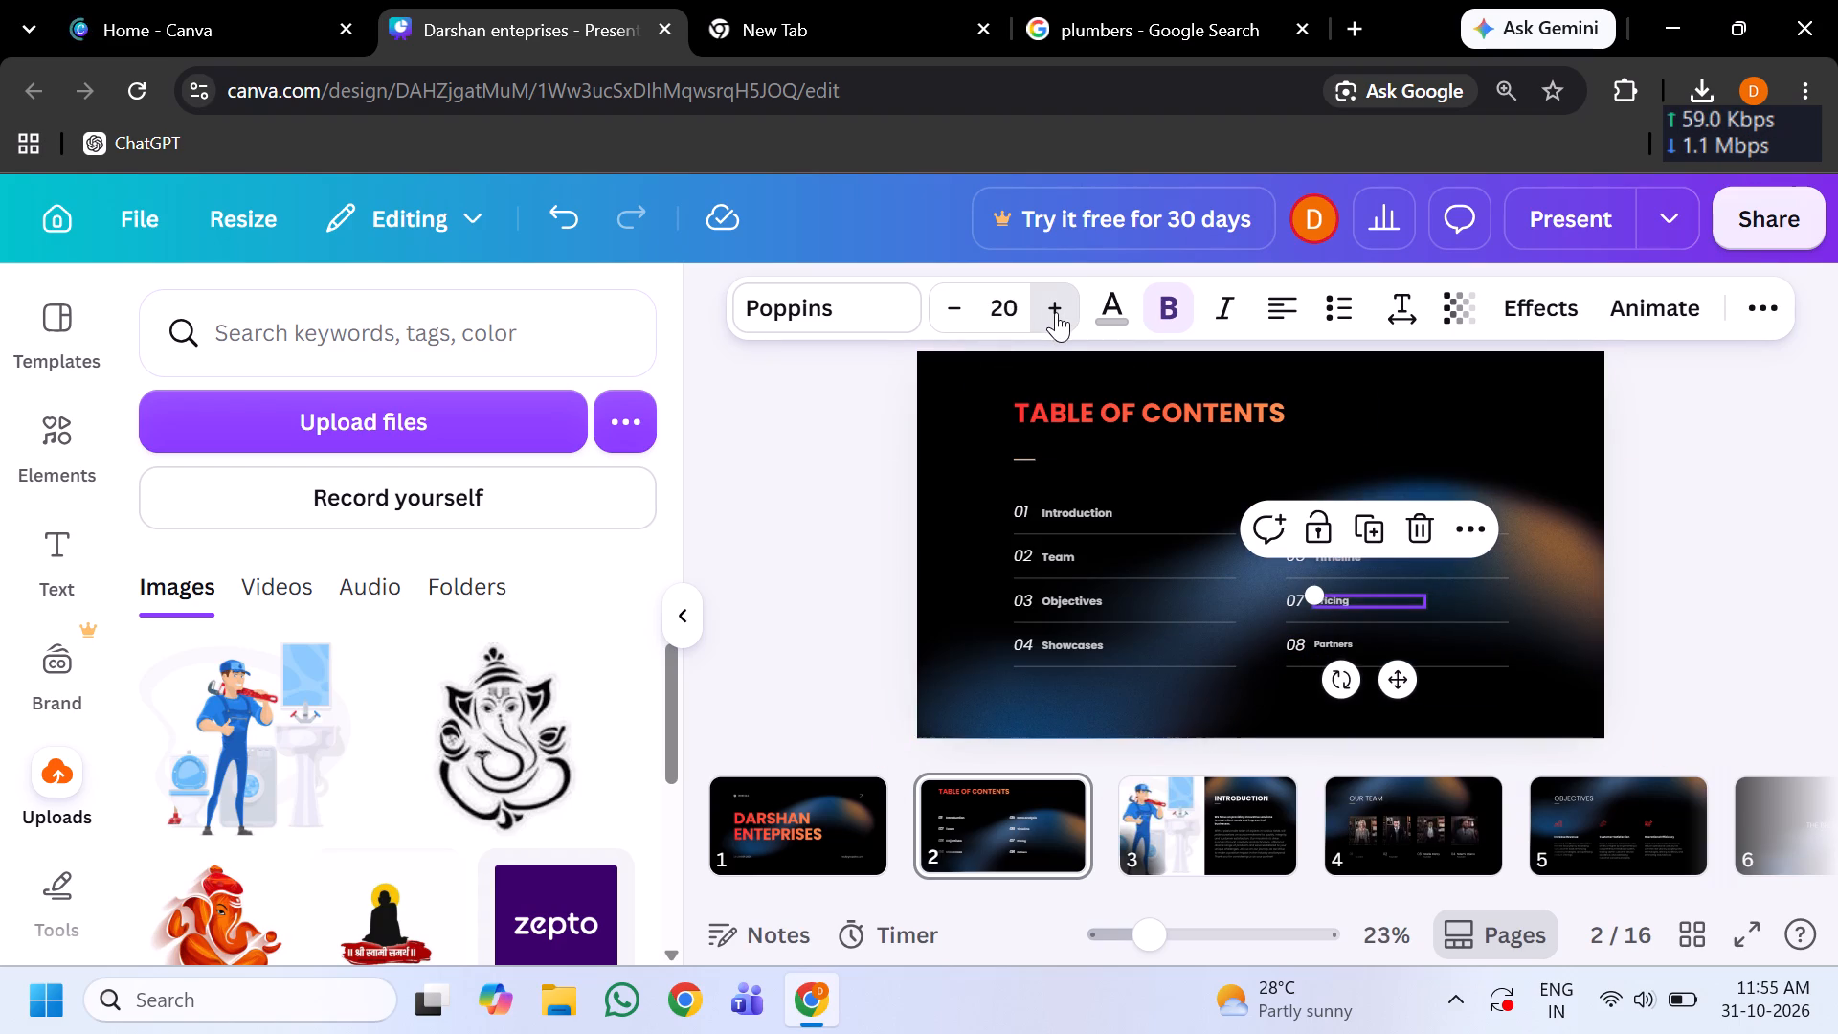
click(1056, 312)
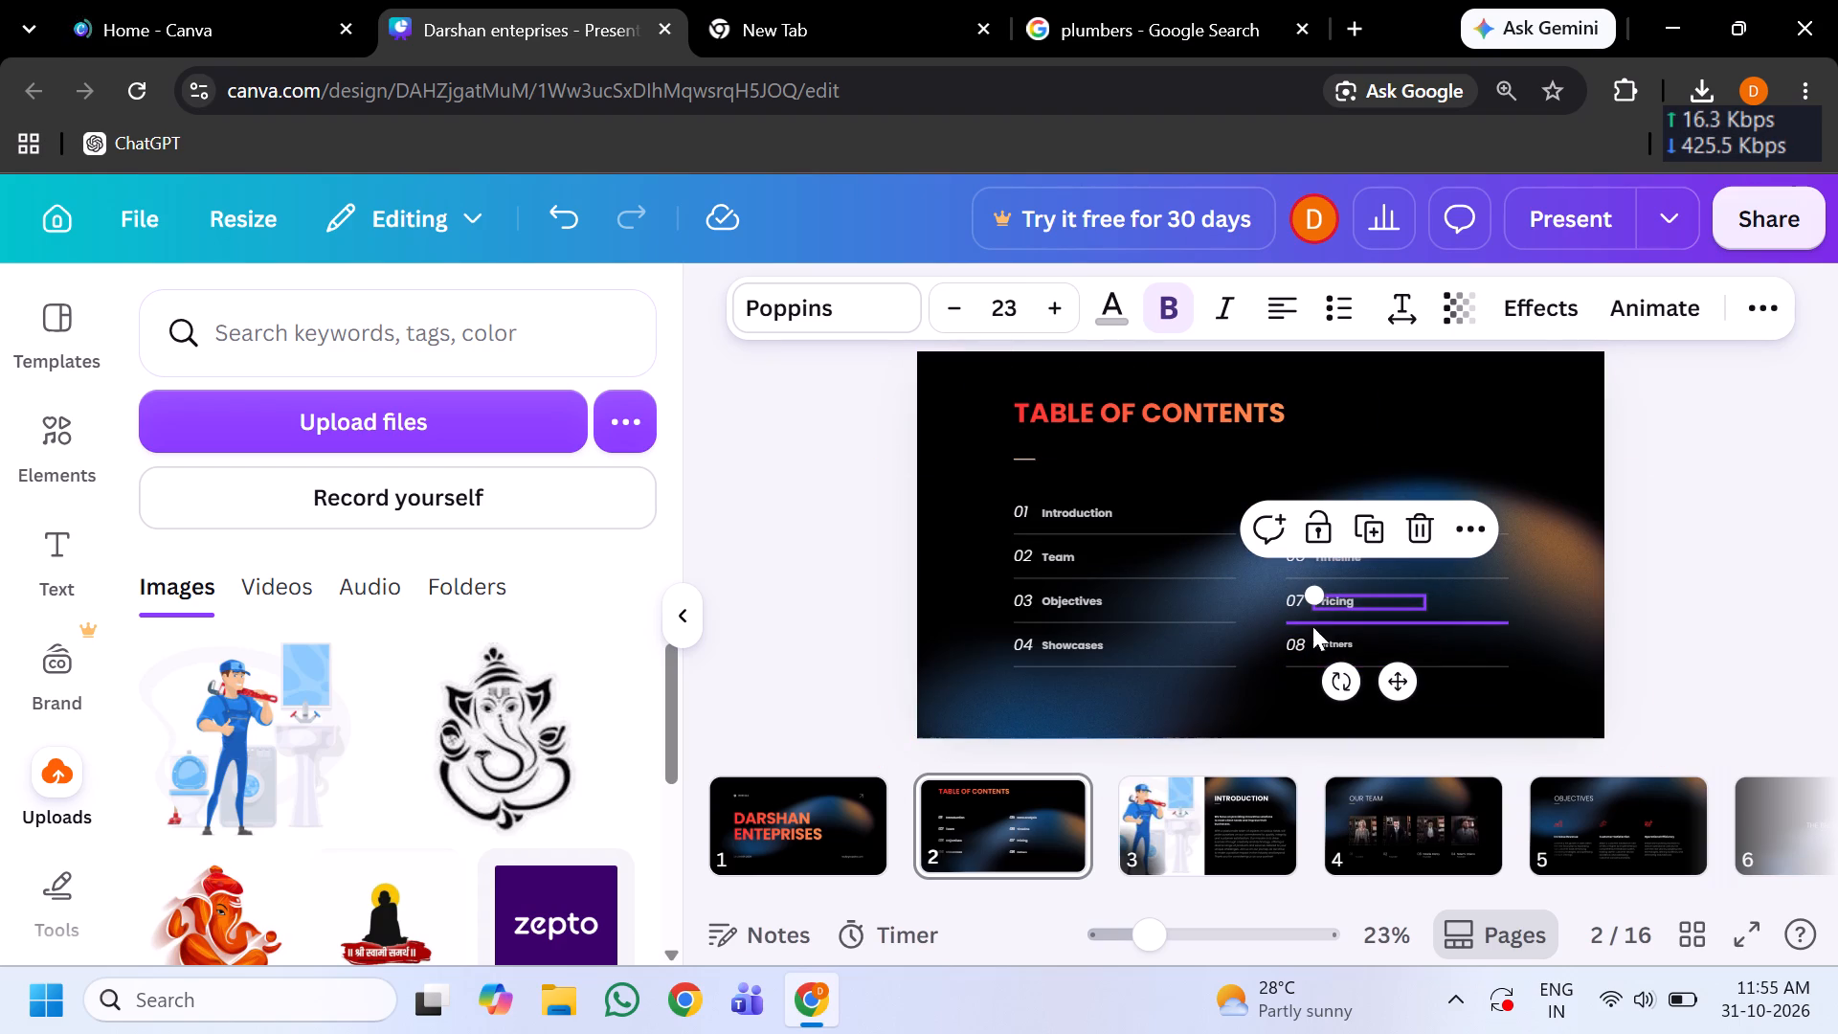
click(1334, 644)
double_click(1053, 317)
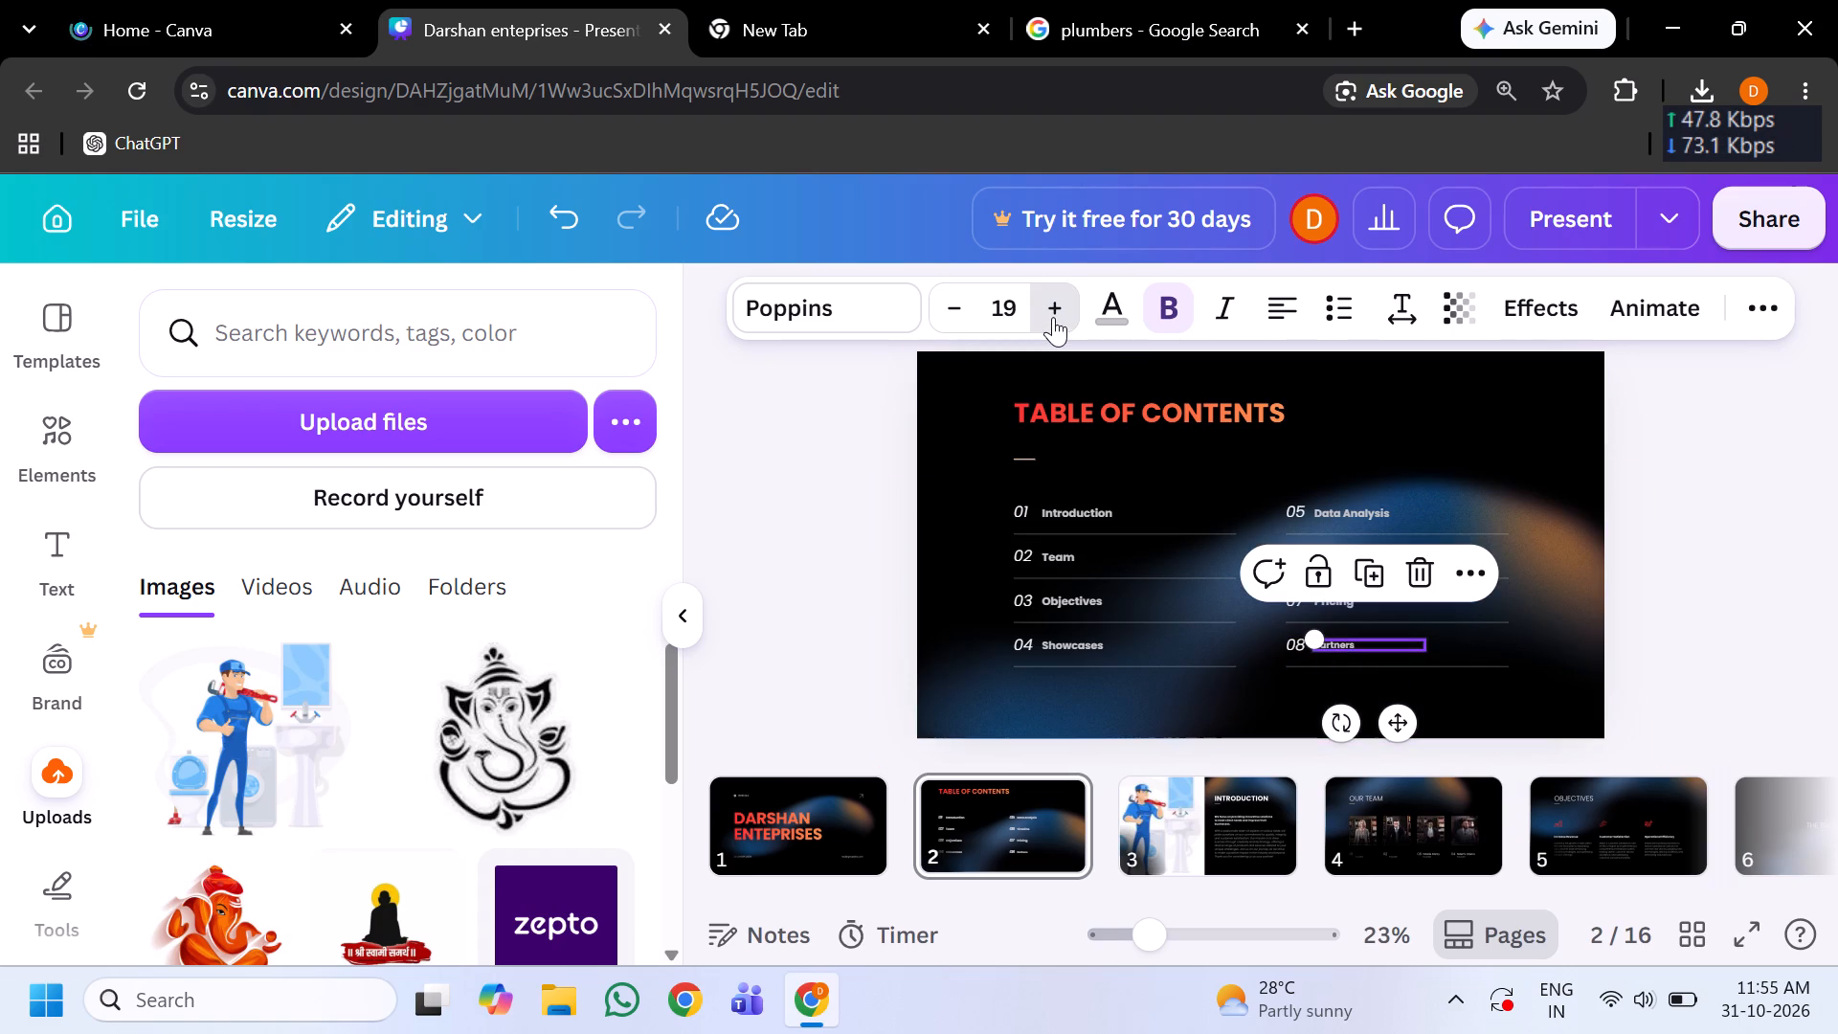
click(1053, 317)
click(1825, 503)
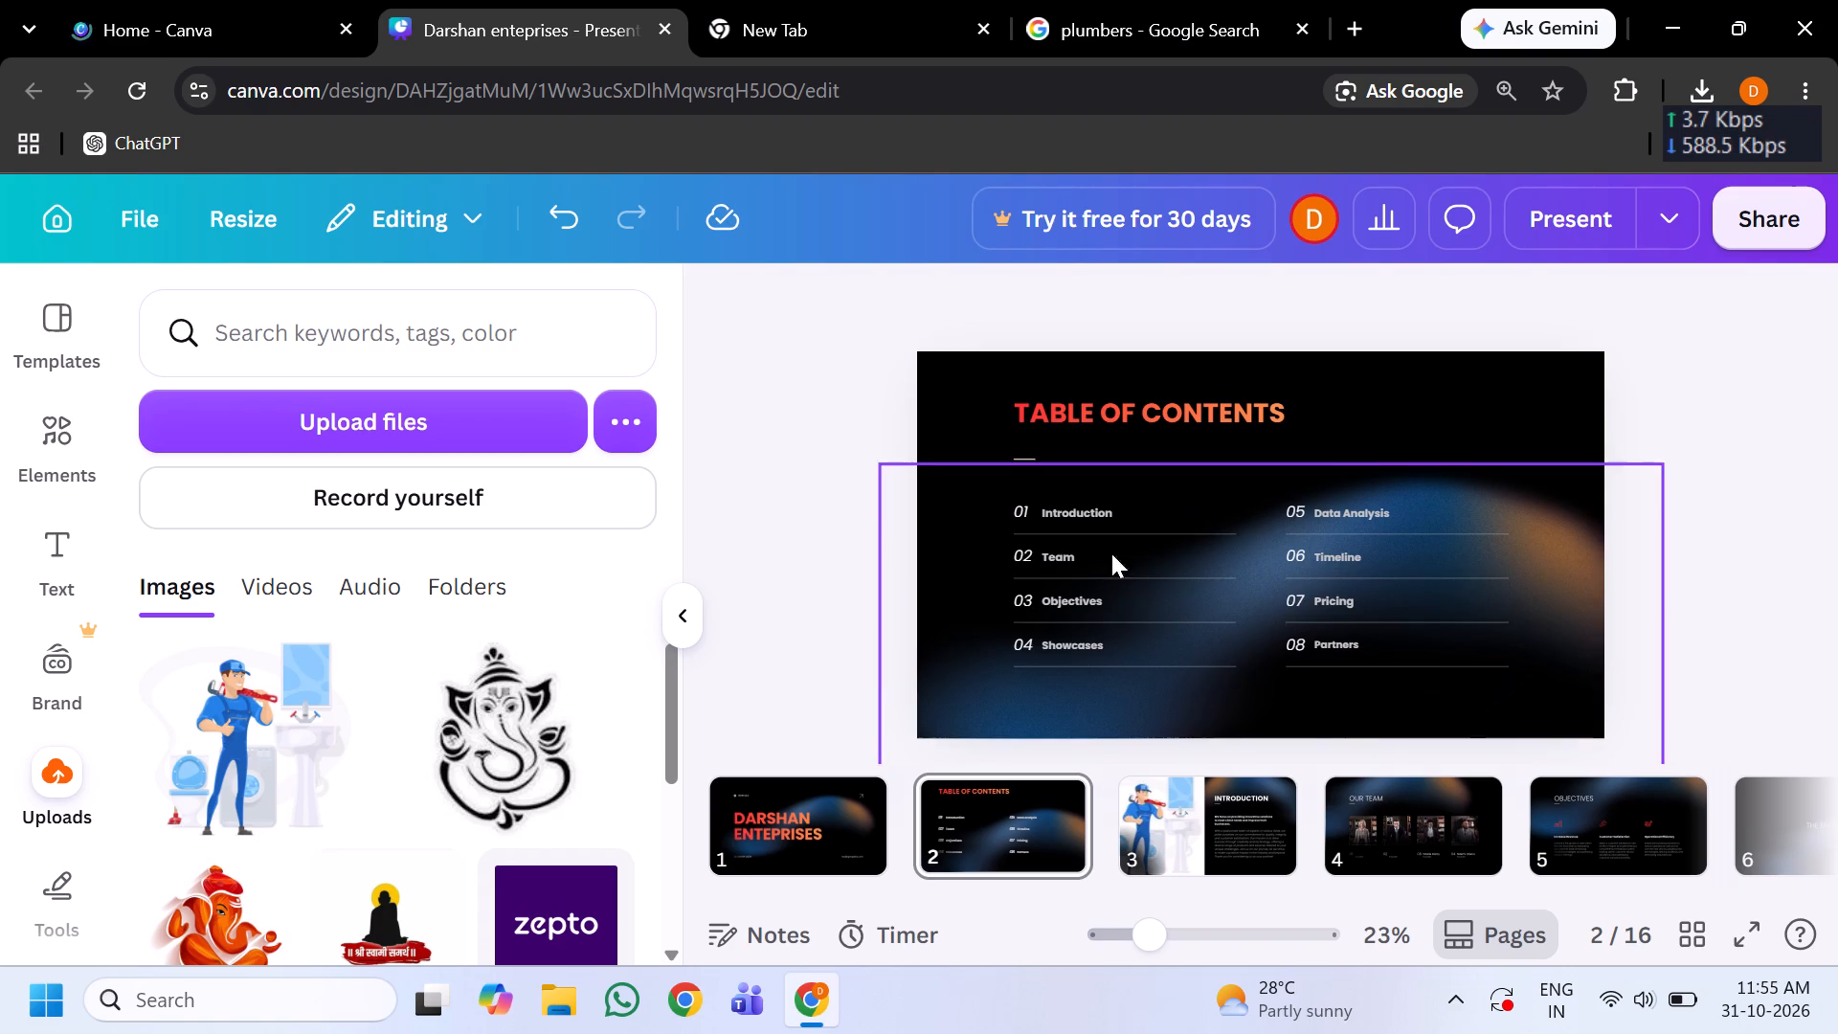
Delete the 02 and 01 numbers and their Founder labels beneath the second and first portraits on the page 4 OUR TEAM slide.
click(975, 807)
click(1212, 816)
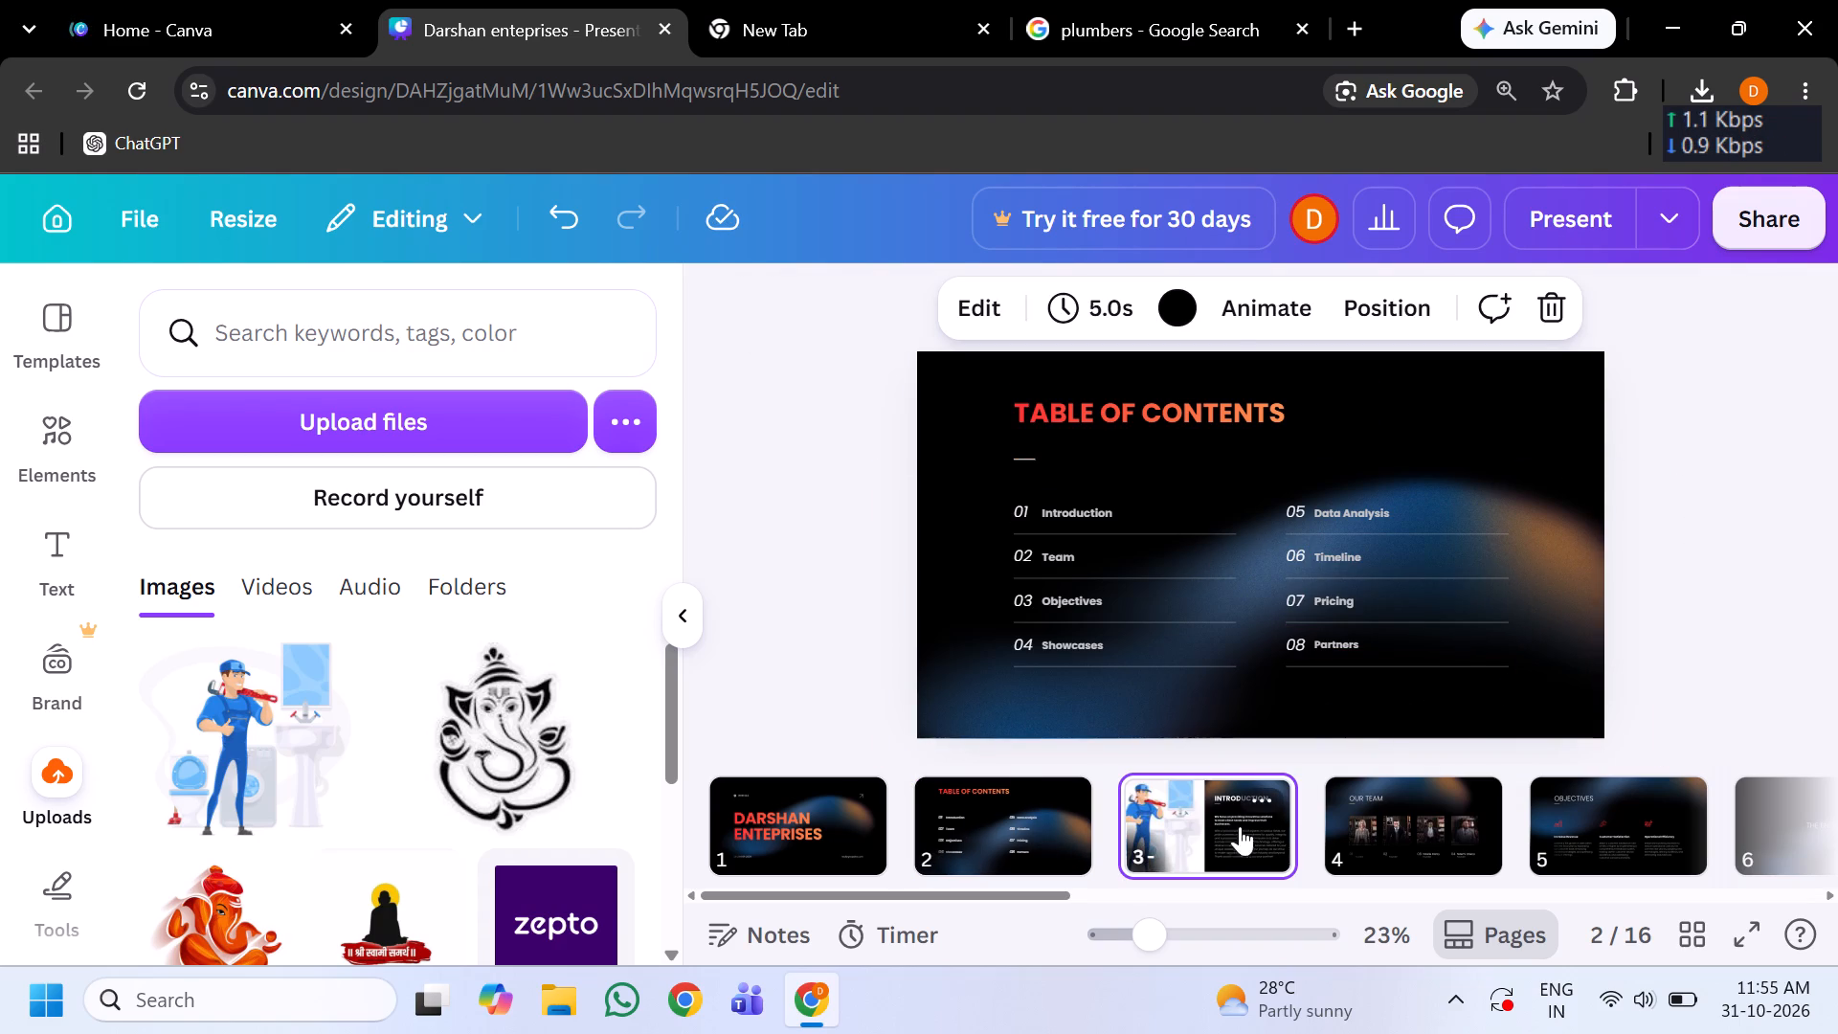
click(1365, 828)
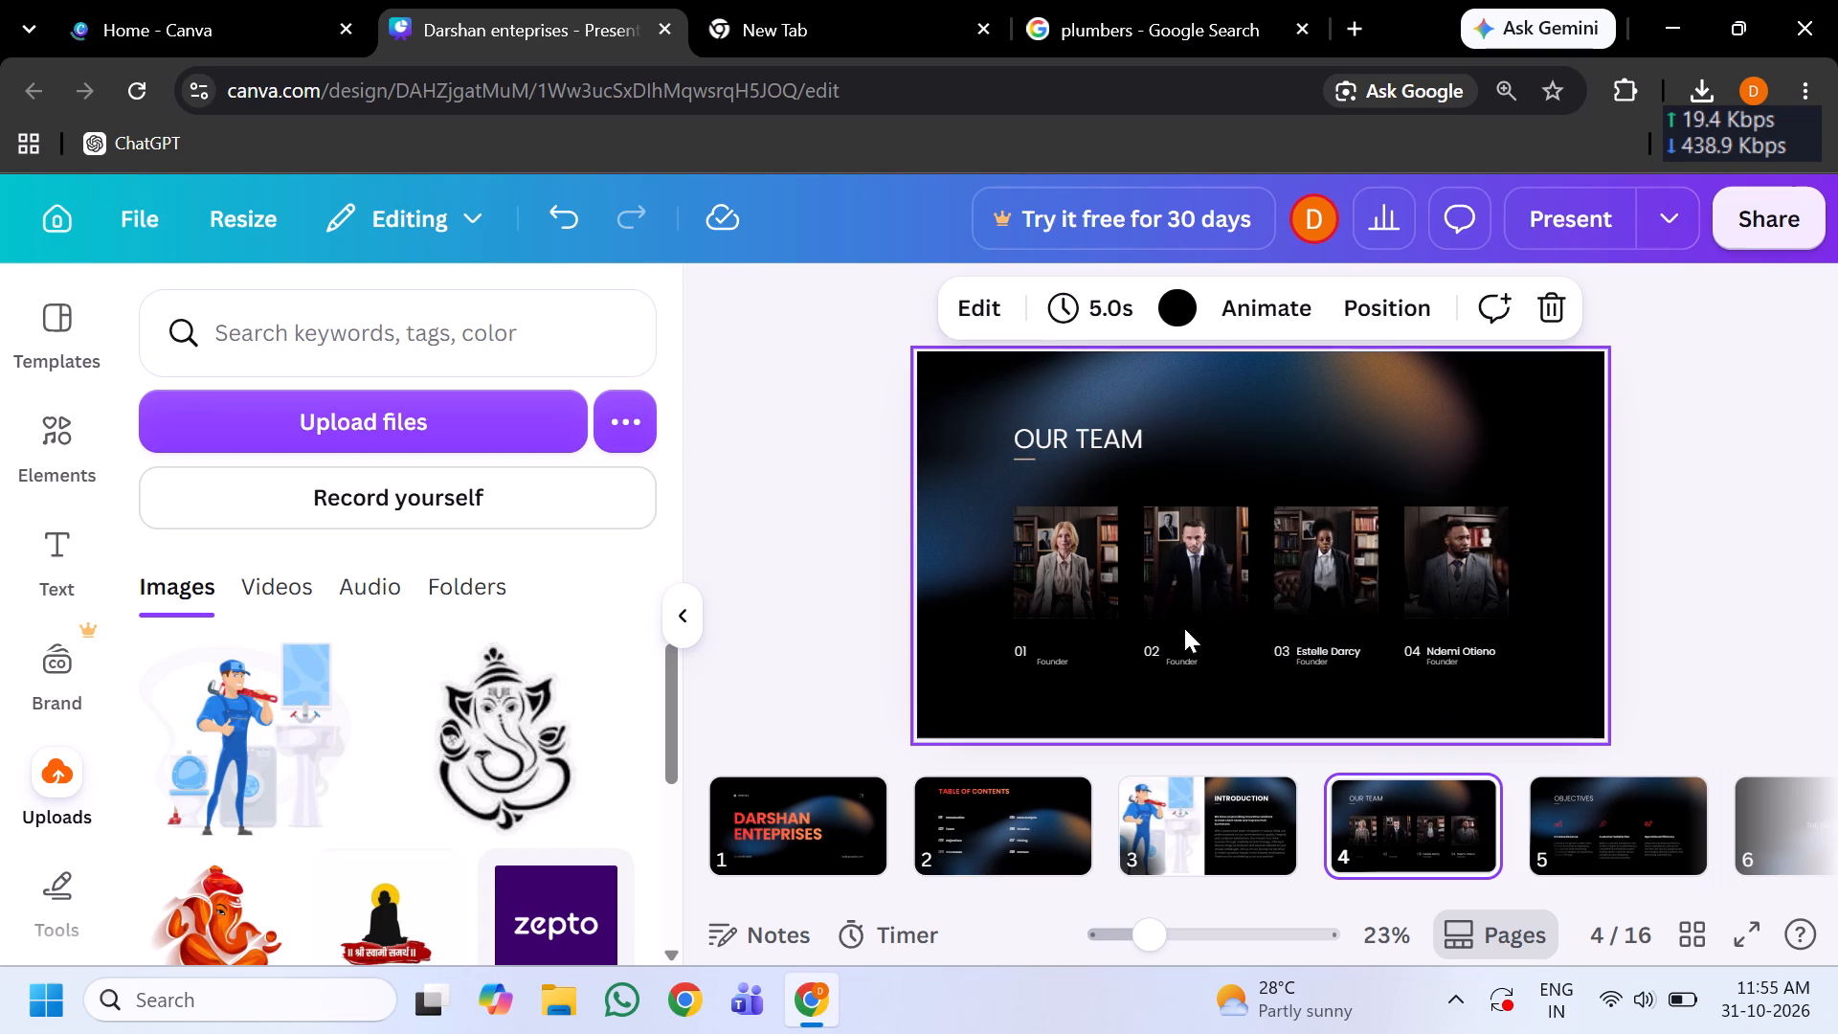
click(1150, 649)
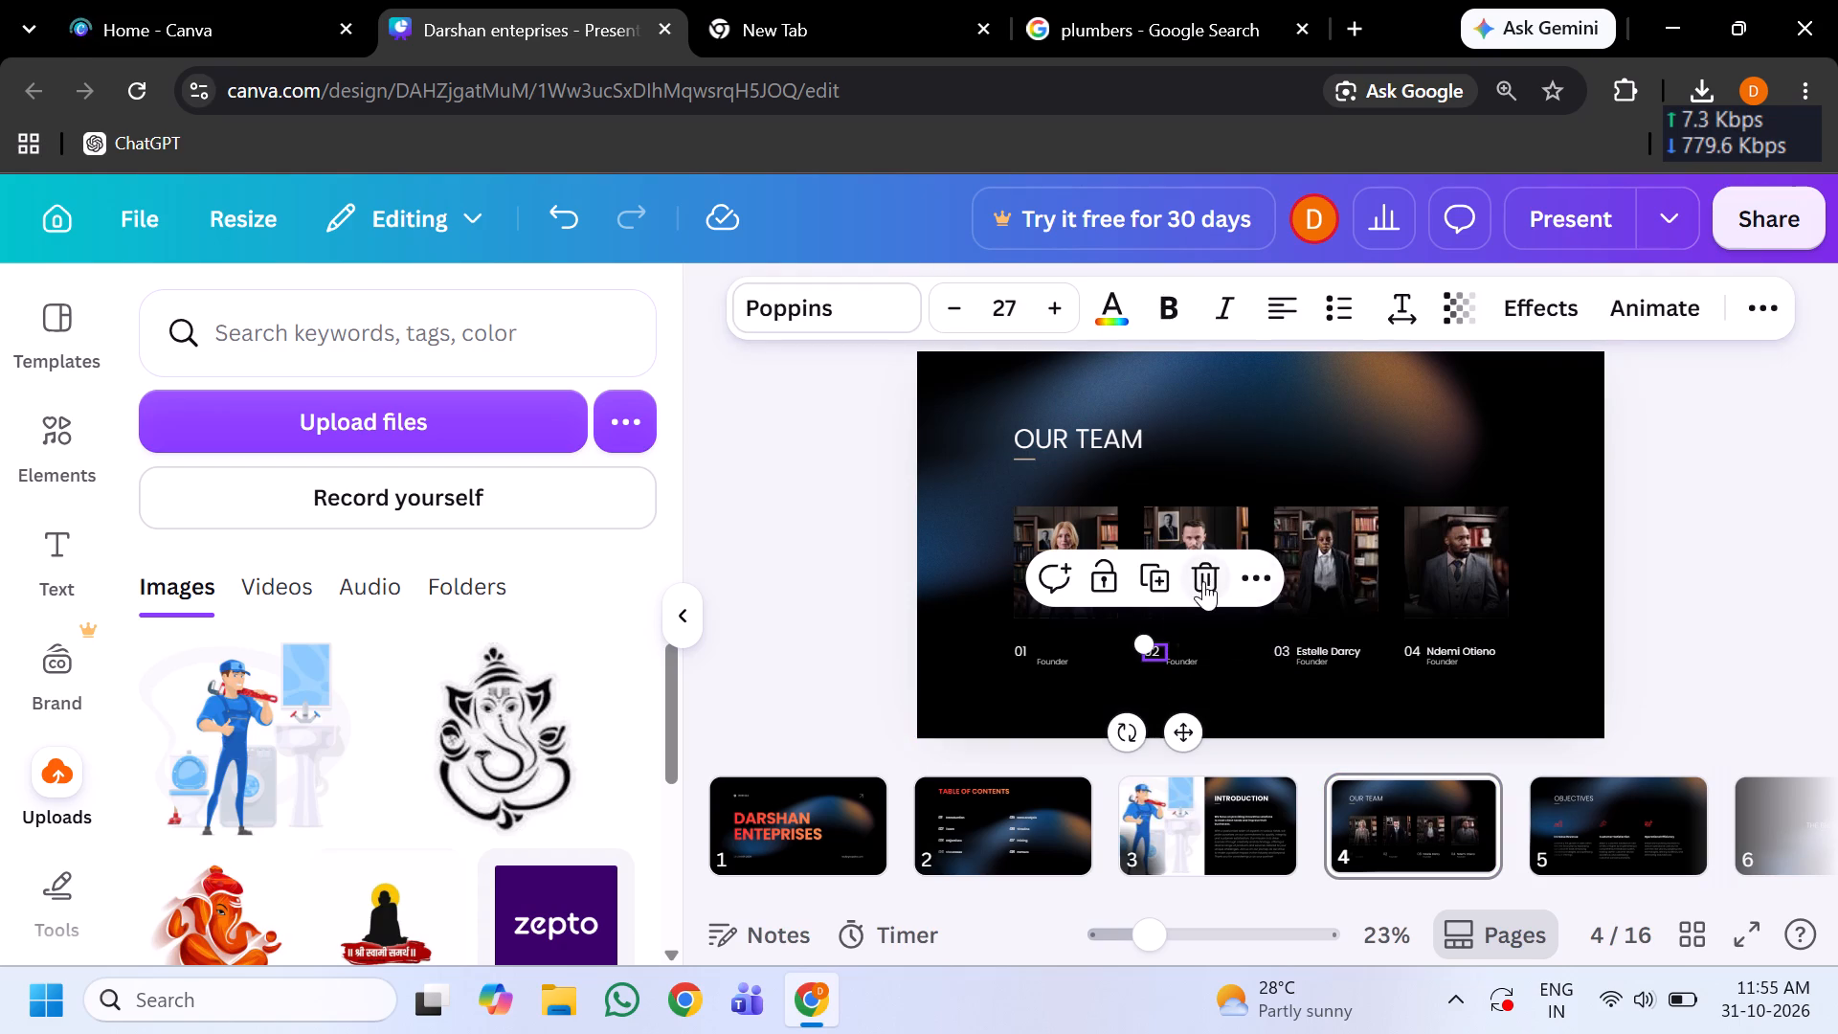
click(1203, 581)
click(1189, 664)
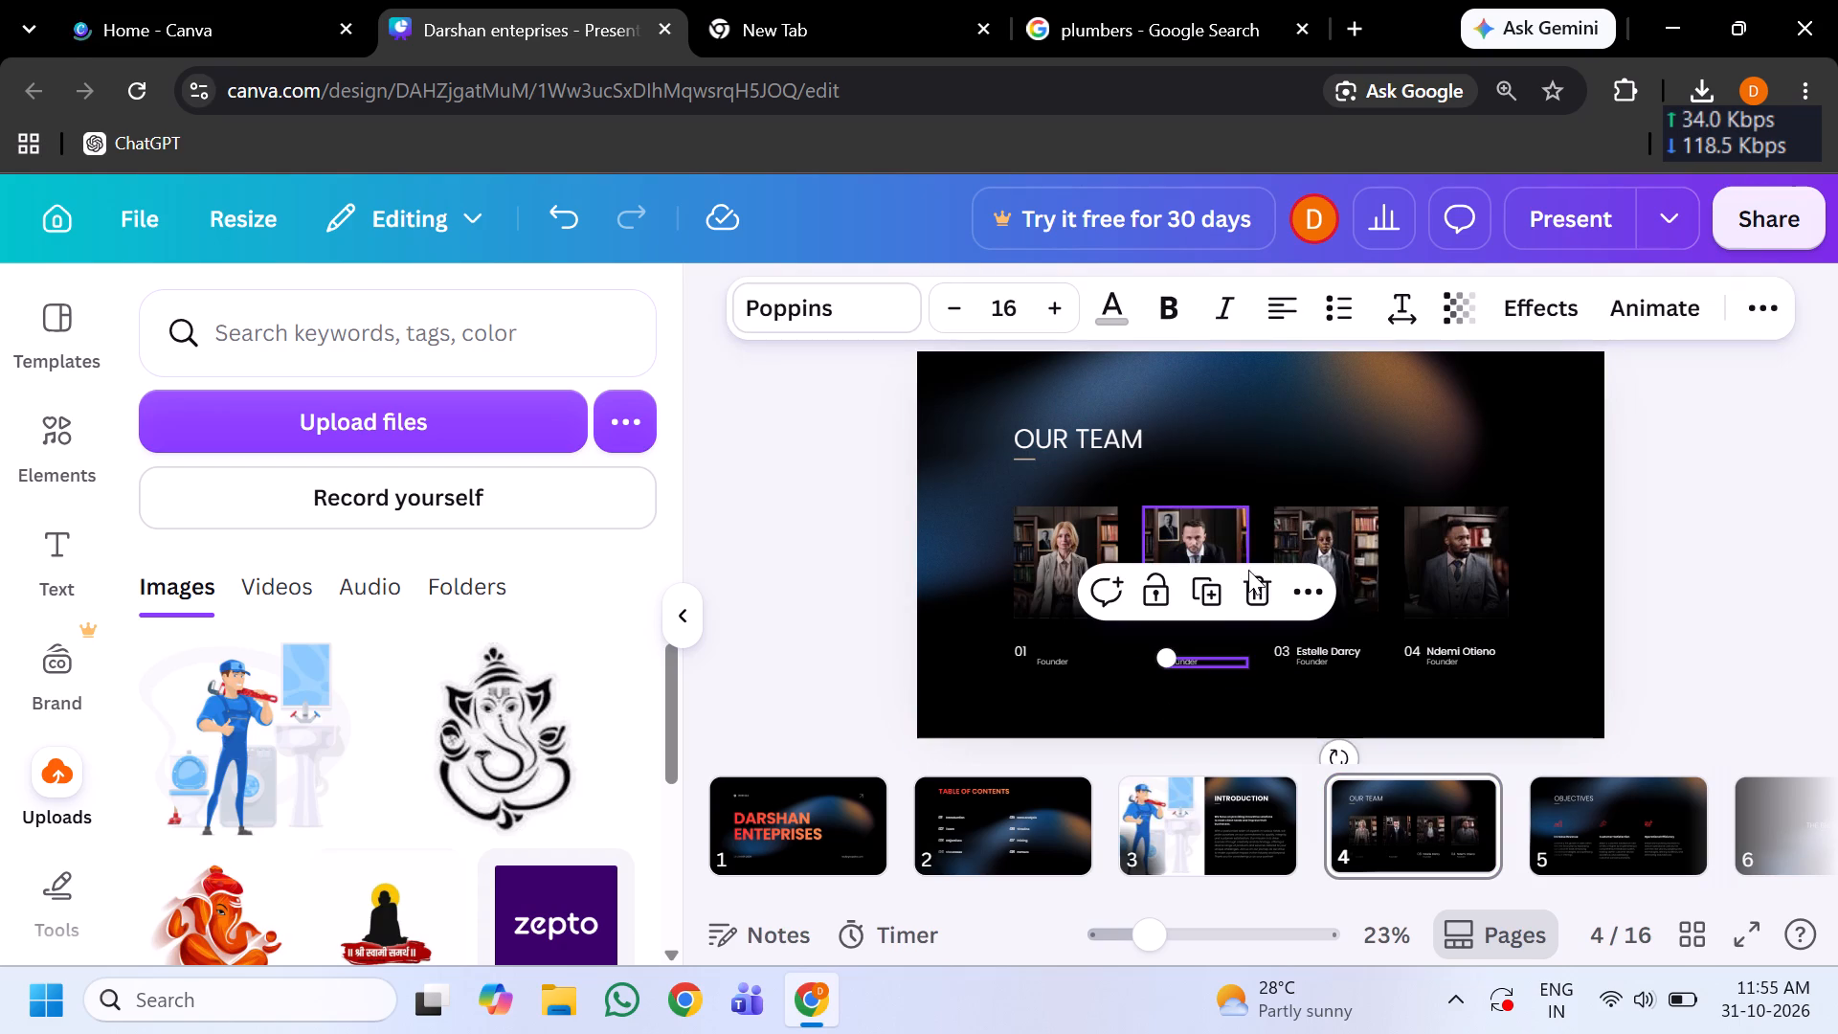
click(1252, 593)
click(1014, 651)
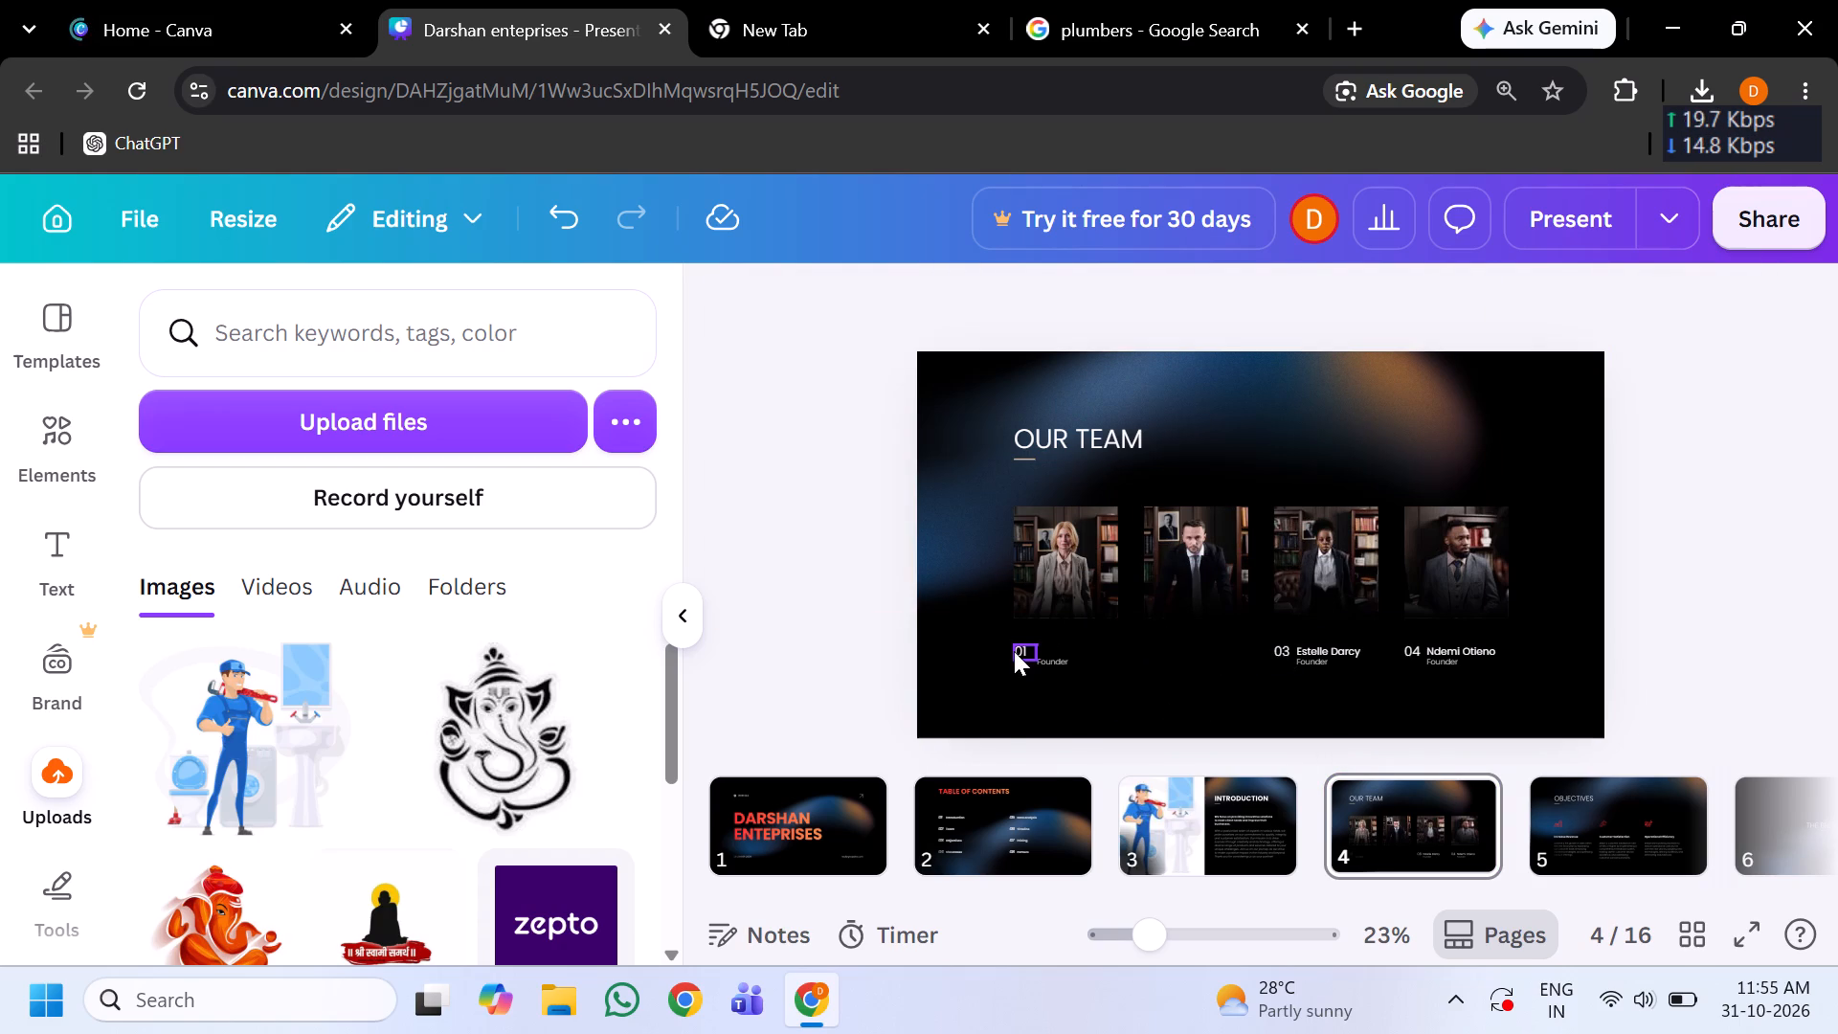
click(1081, 582)
click(1061, 659)
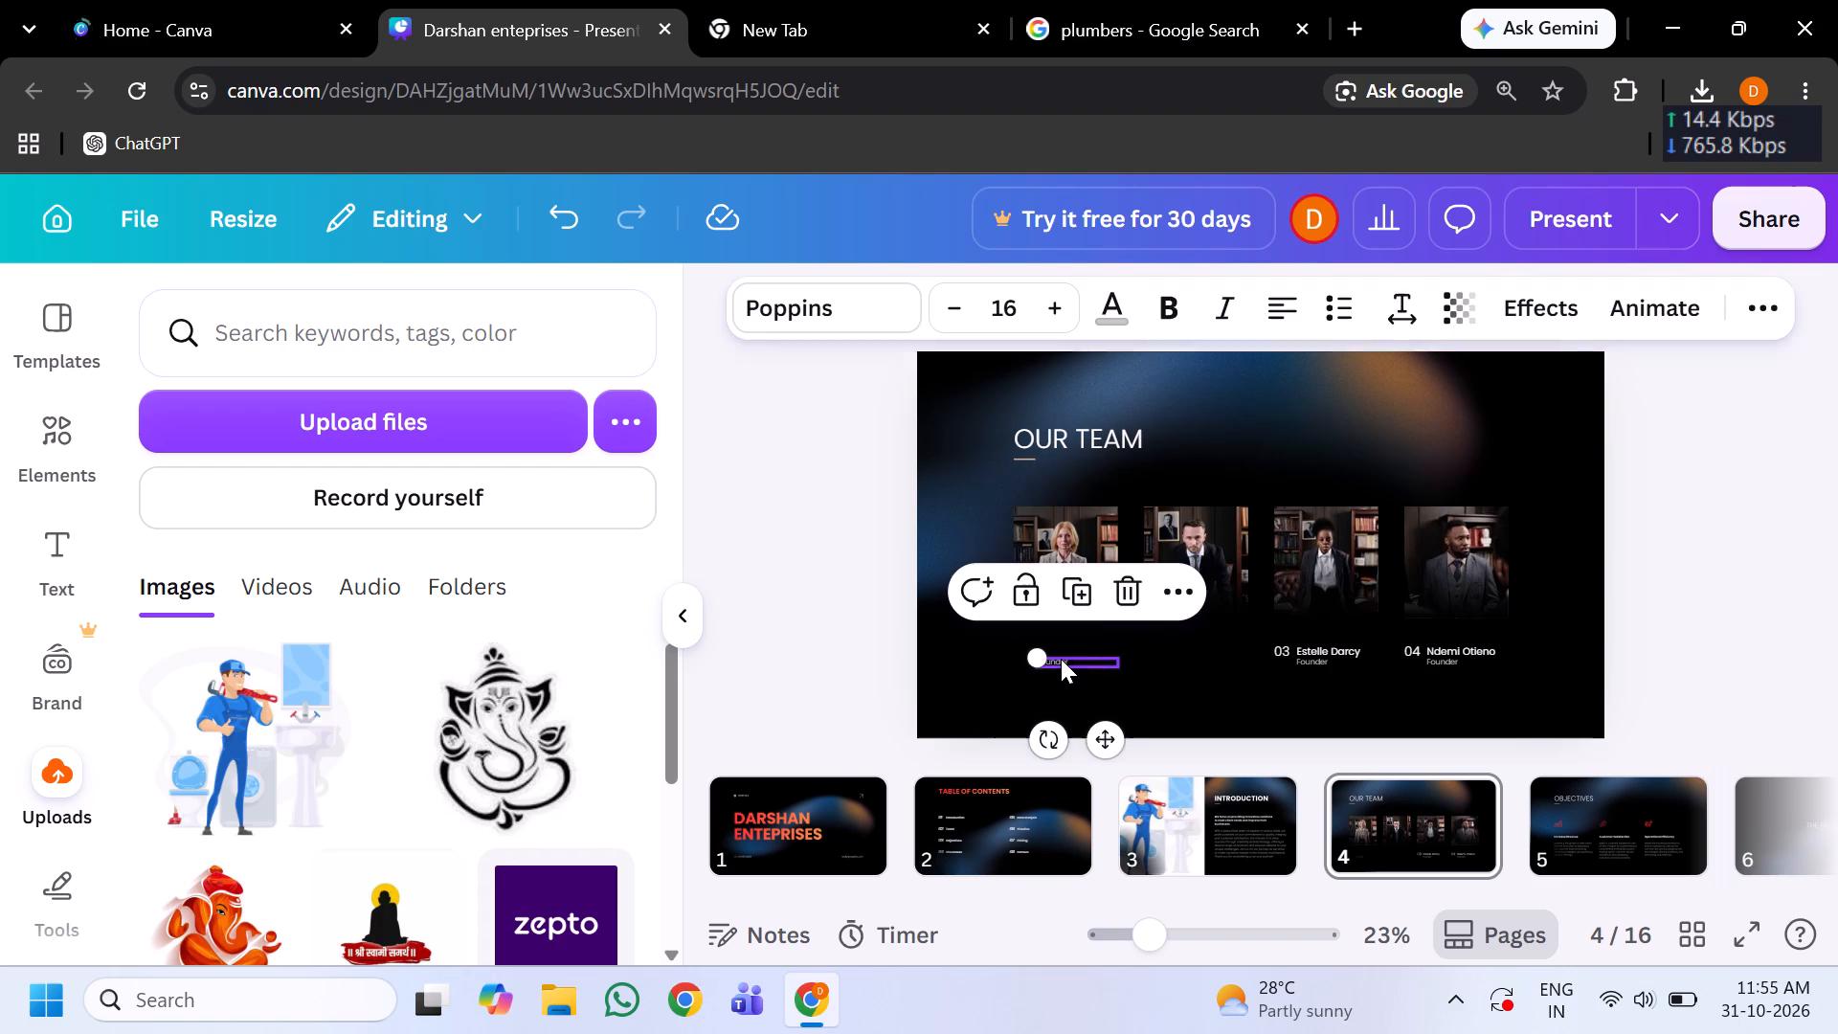
click(1139, 593)
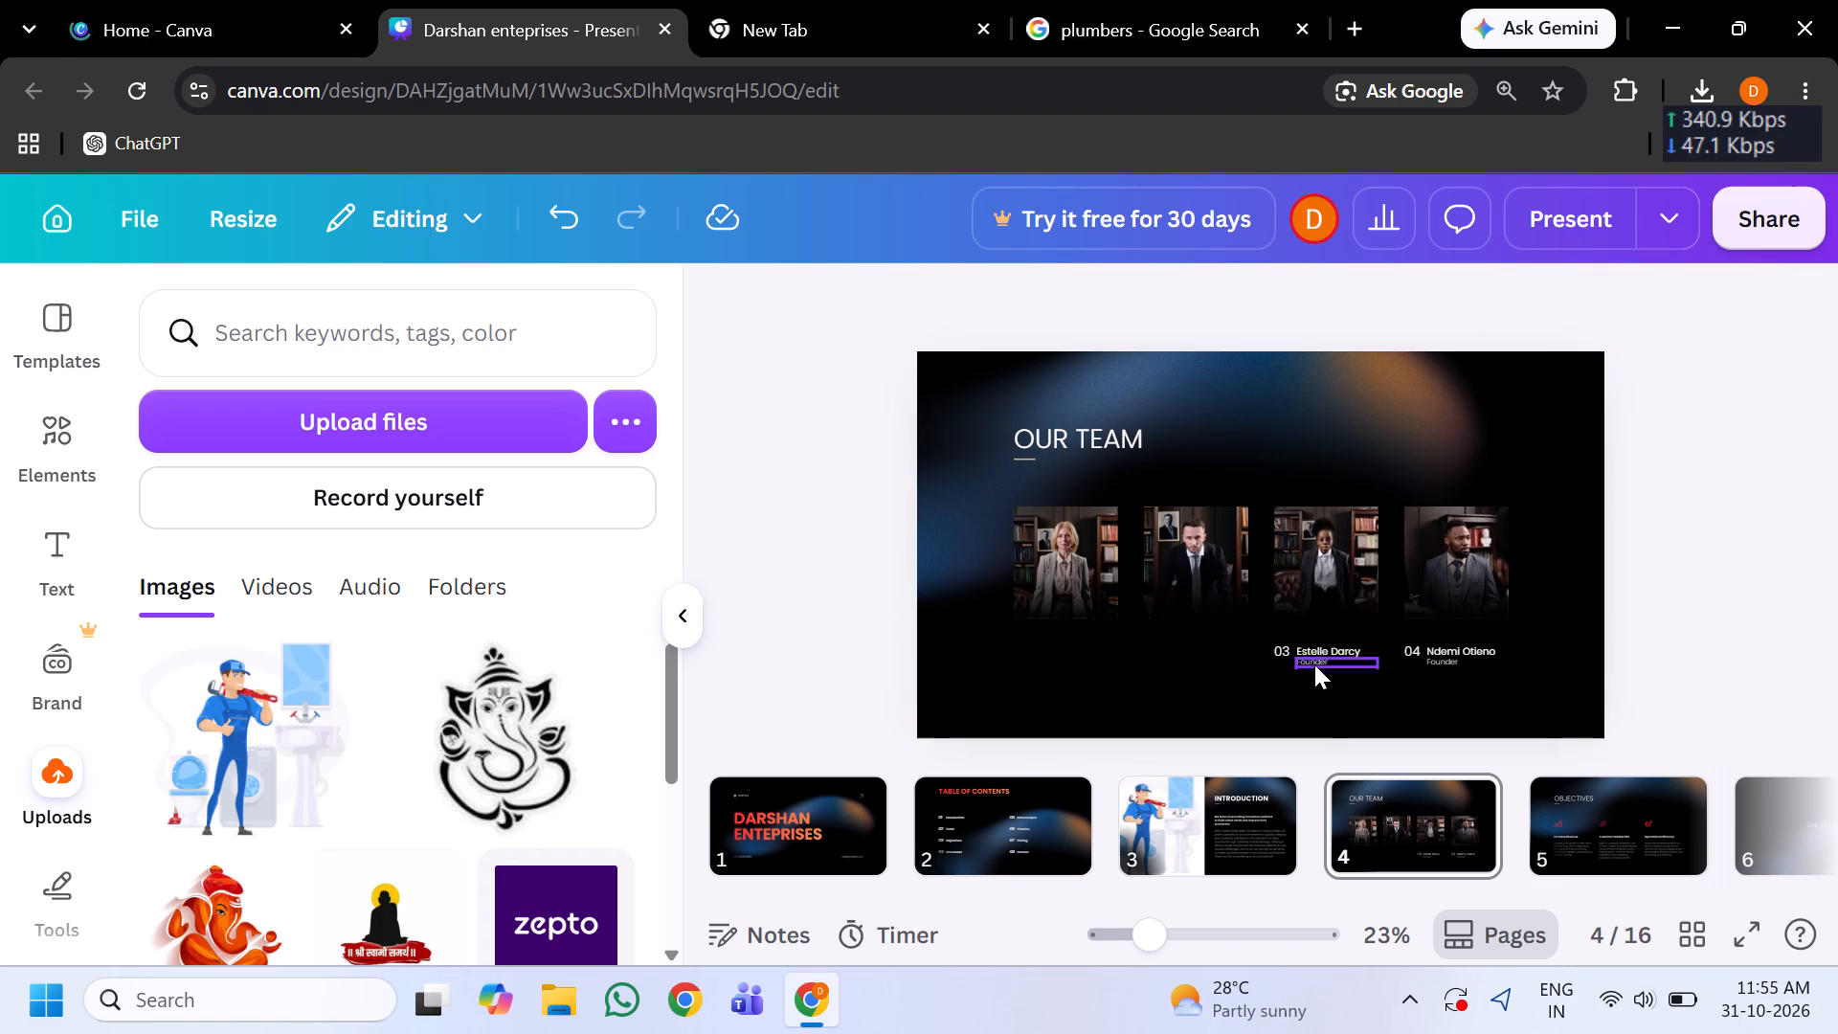
Delete the Founder label, the name and the number 03 beneath the third portrait on the OUR TEAM slide.
click(1315, 661)
click(1392, 588)
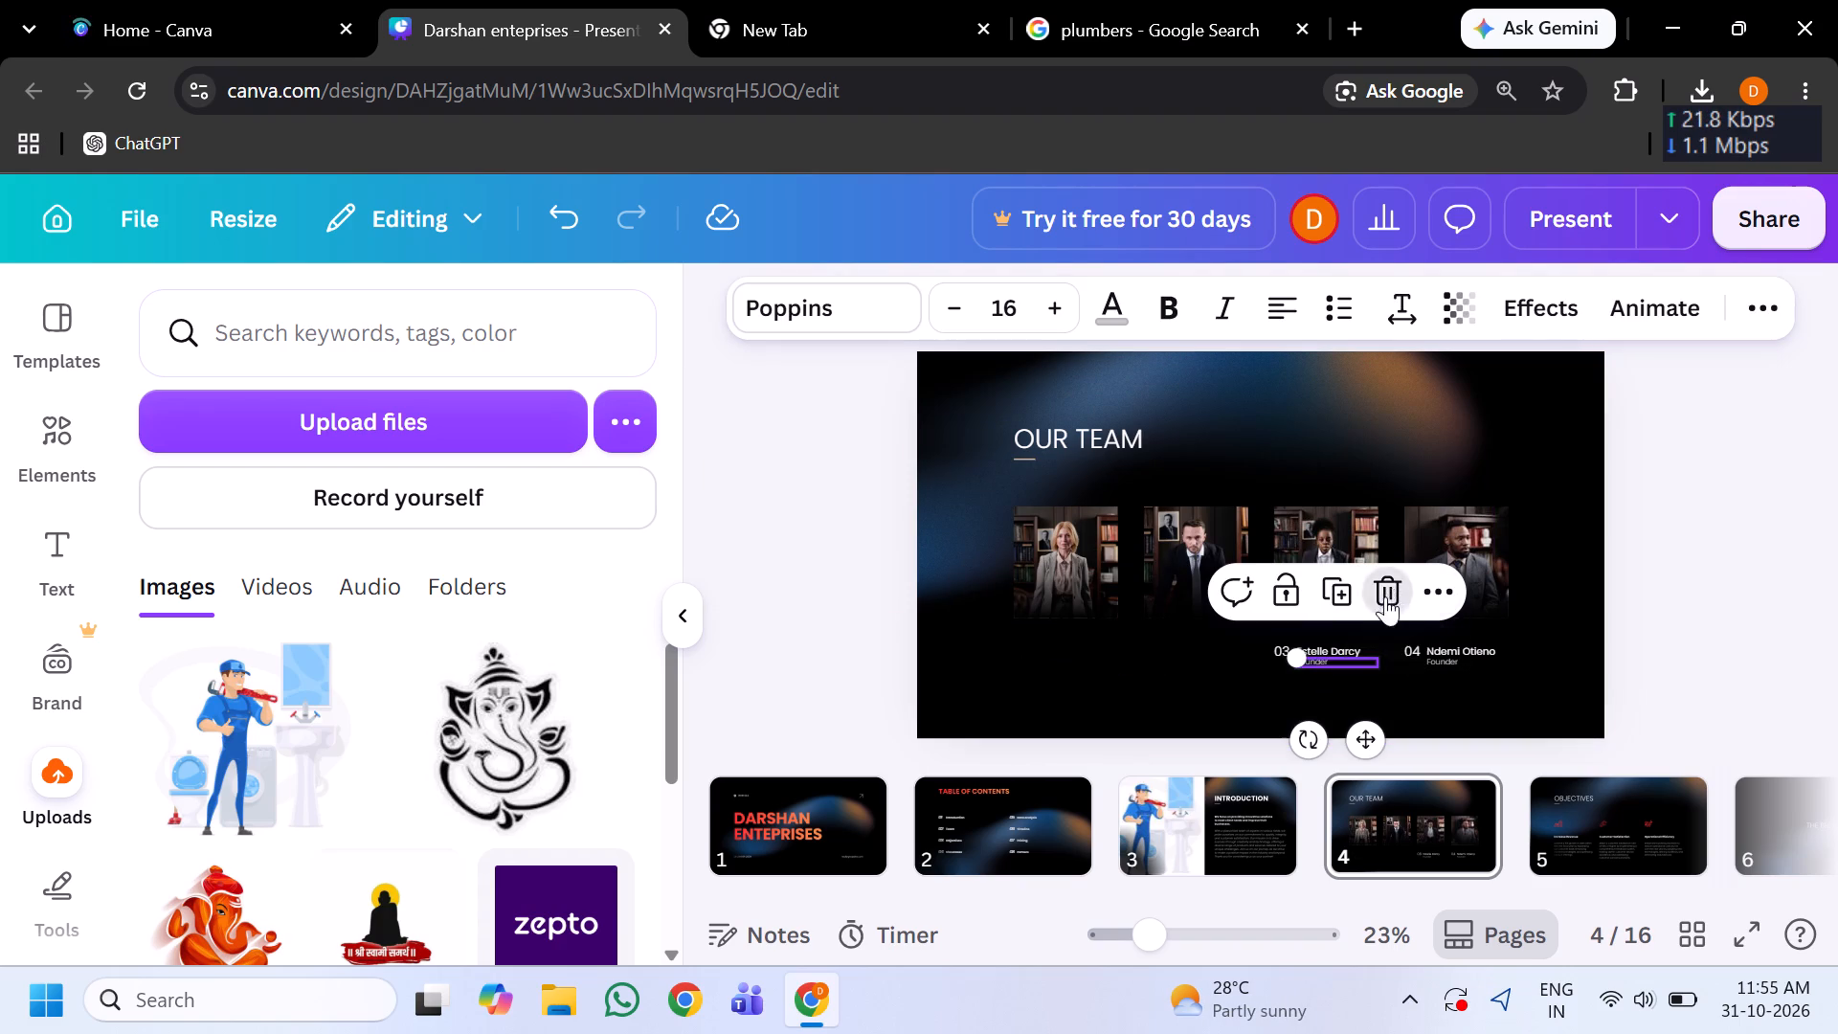
click(1320, 655)
click(1385, 585)
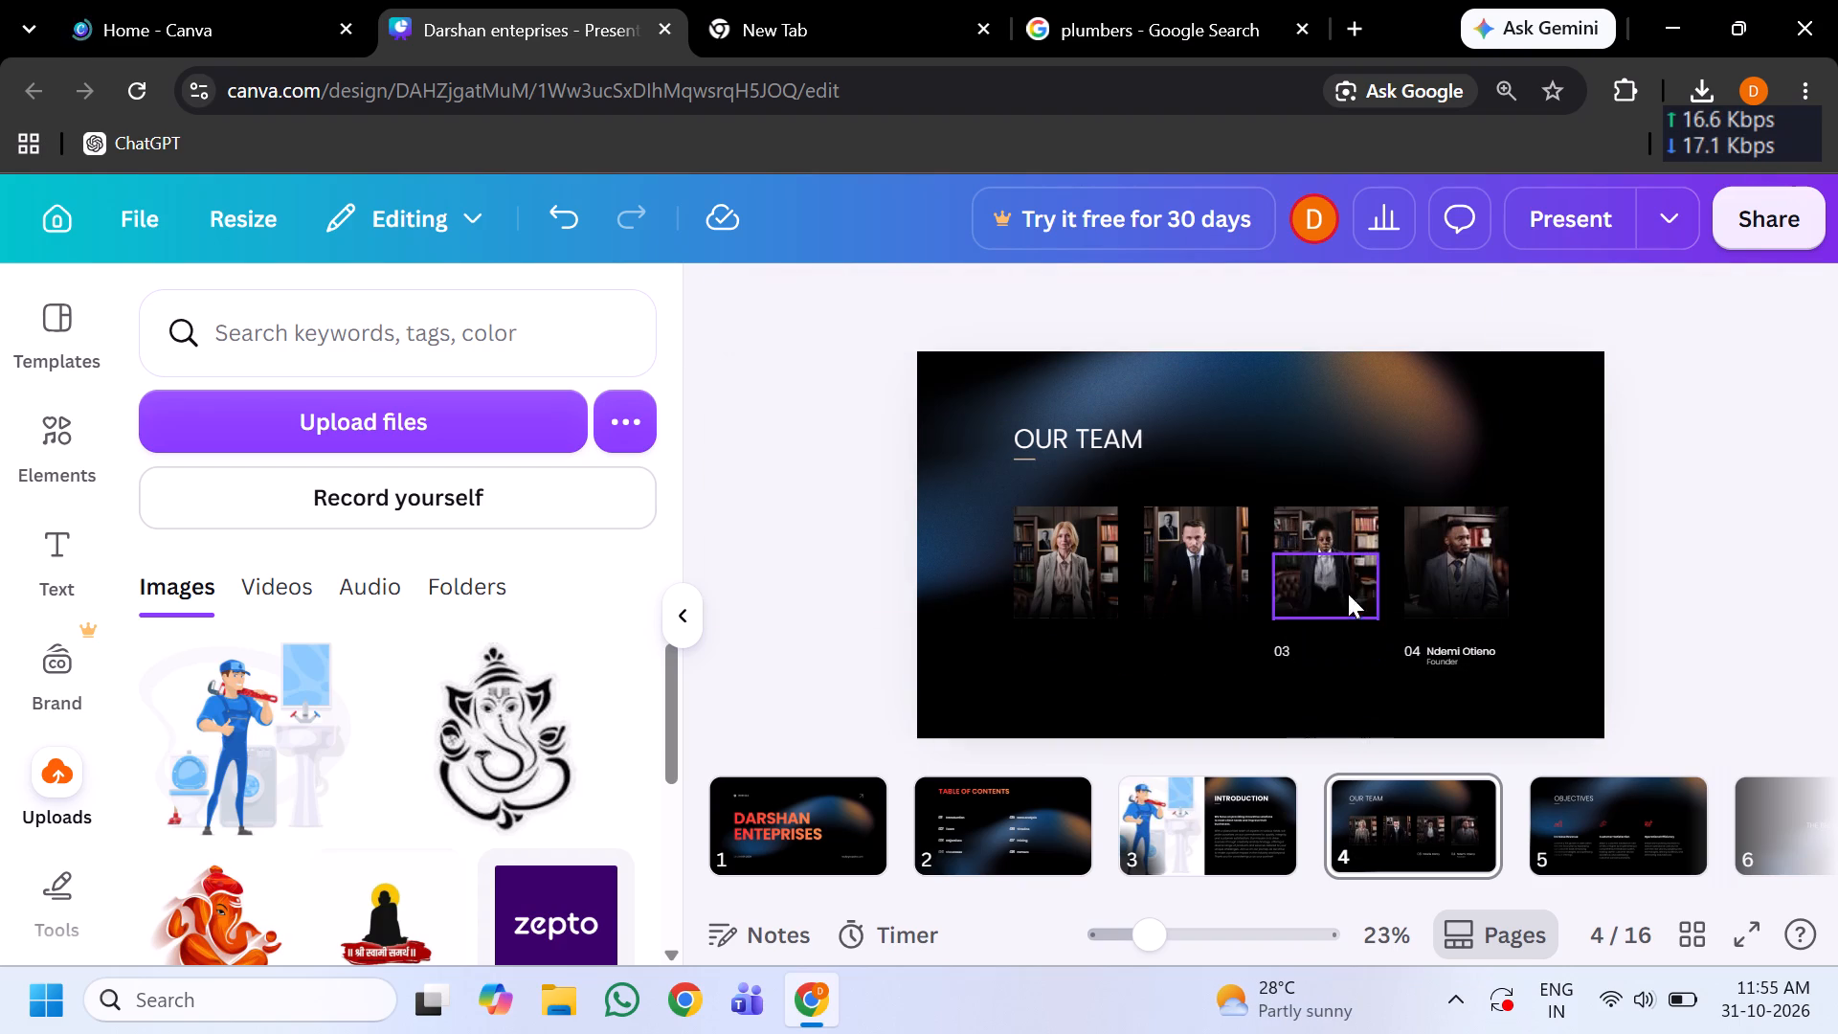
click(1274, 642)
click(1342, 583)
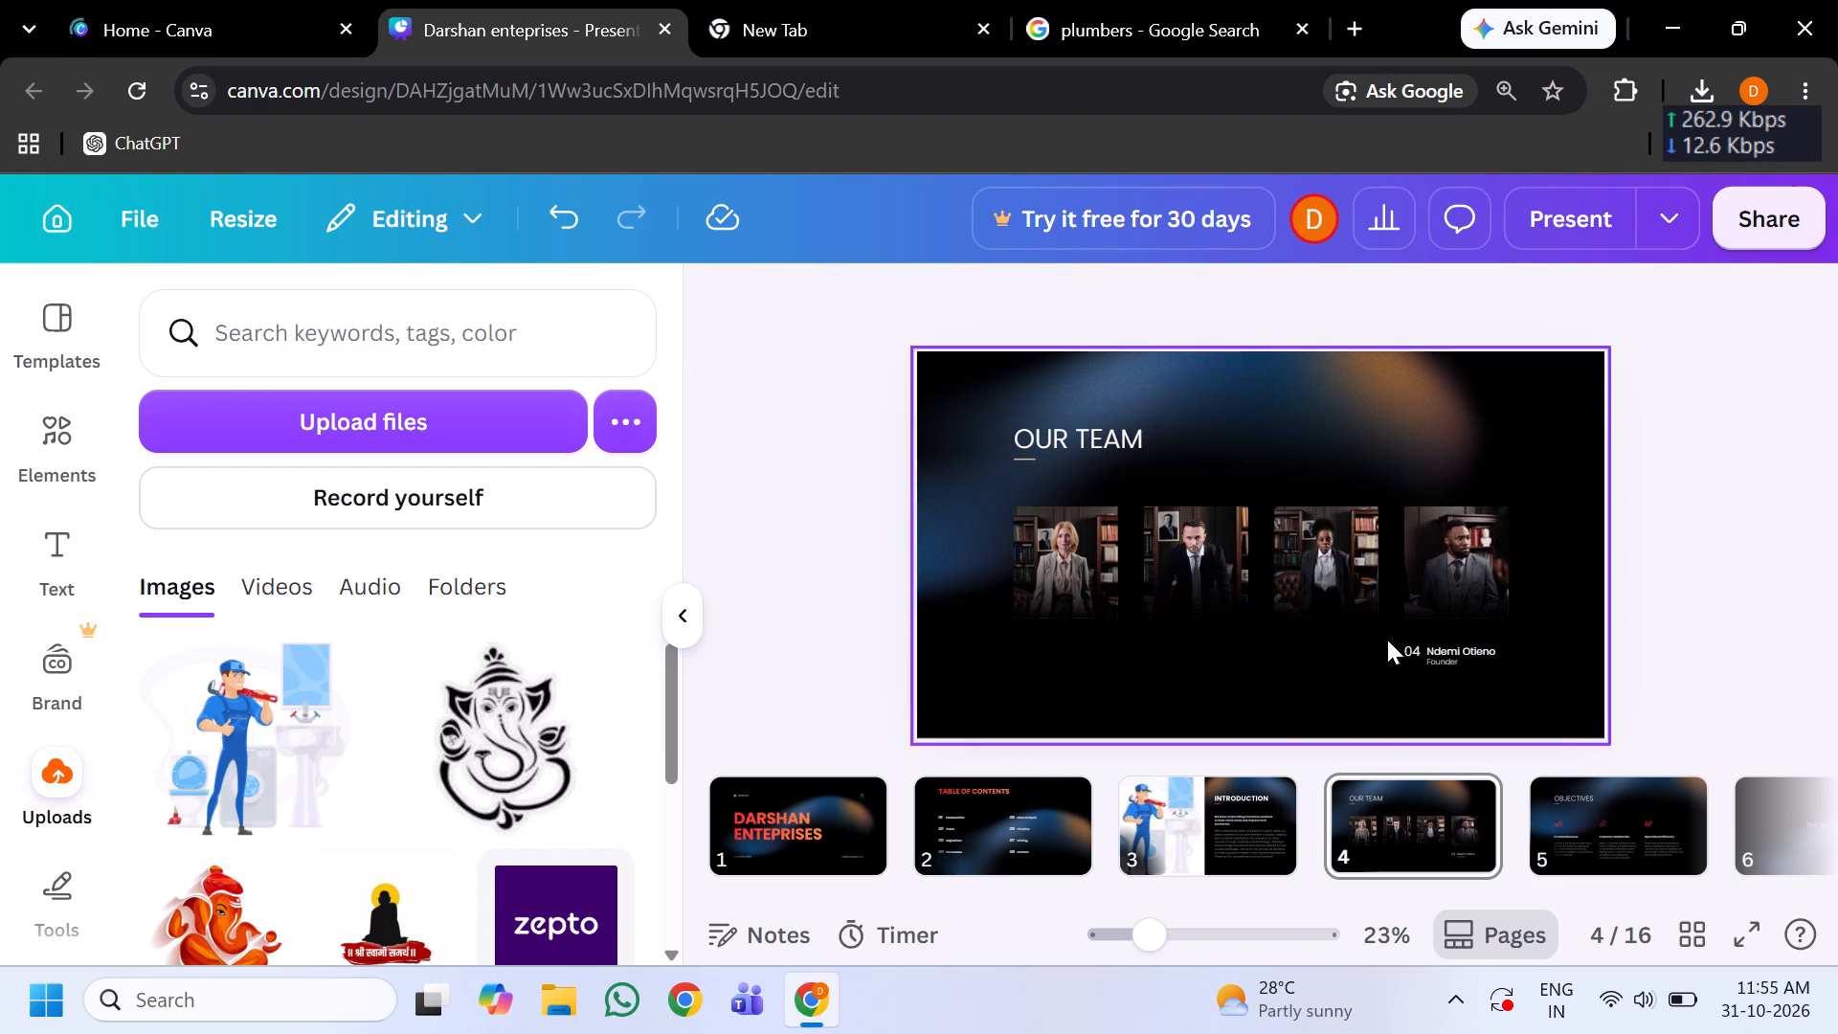
Delete the number 04, the name and the Founder label beneath the fourth portrait on the OUR TEAM slide.
click(1403, 649)
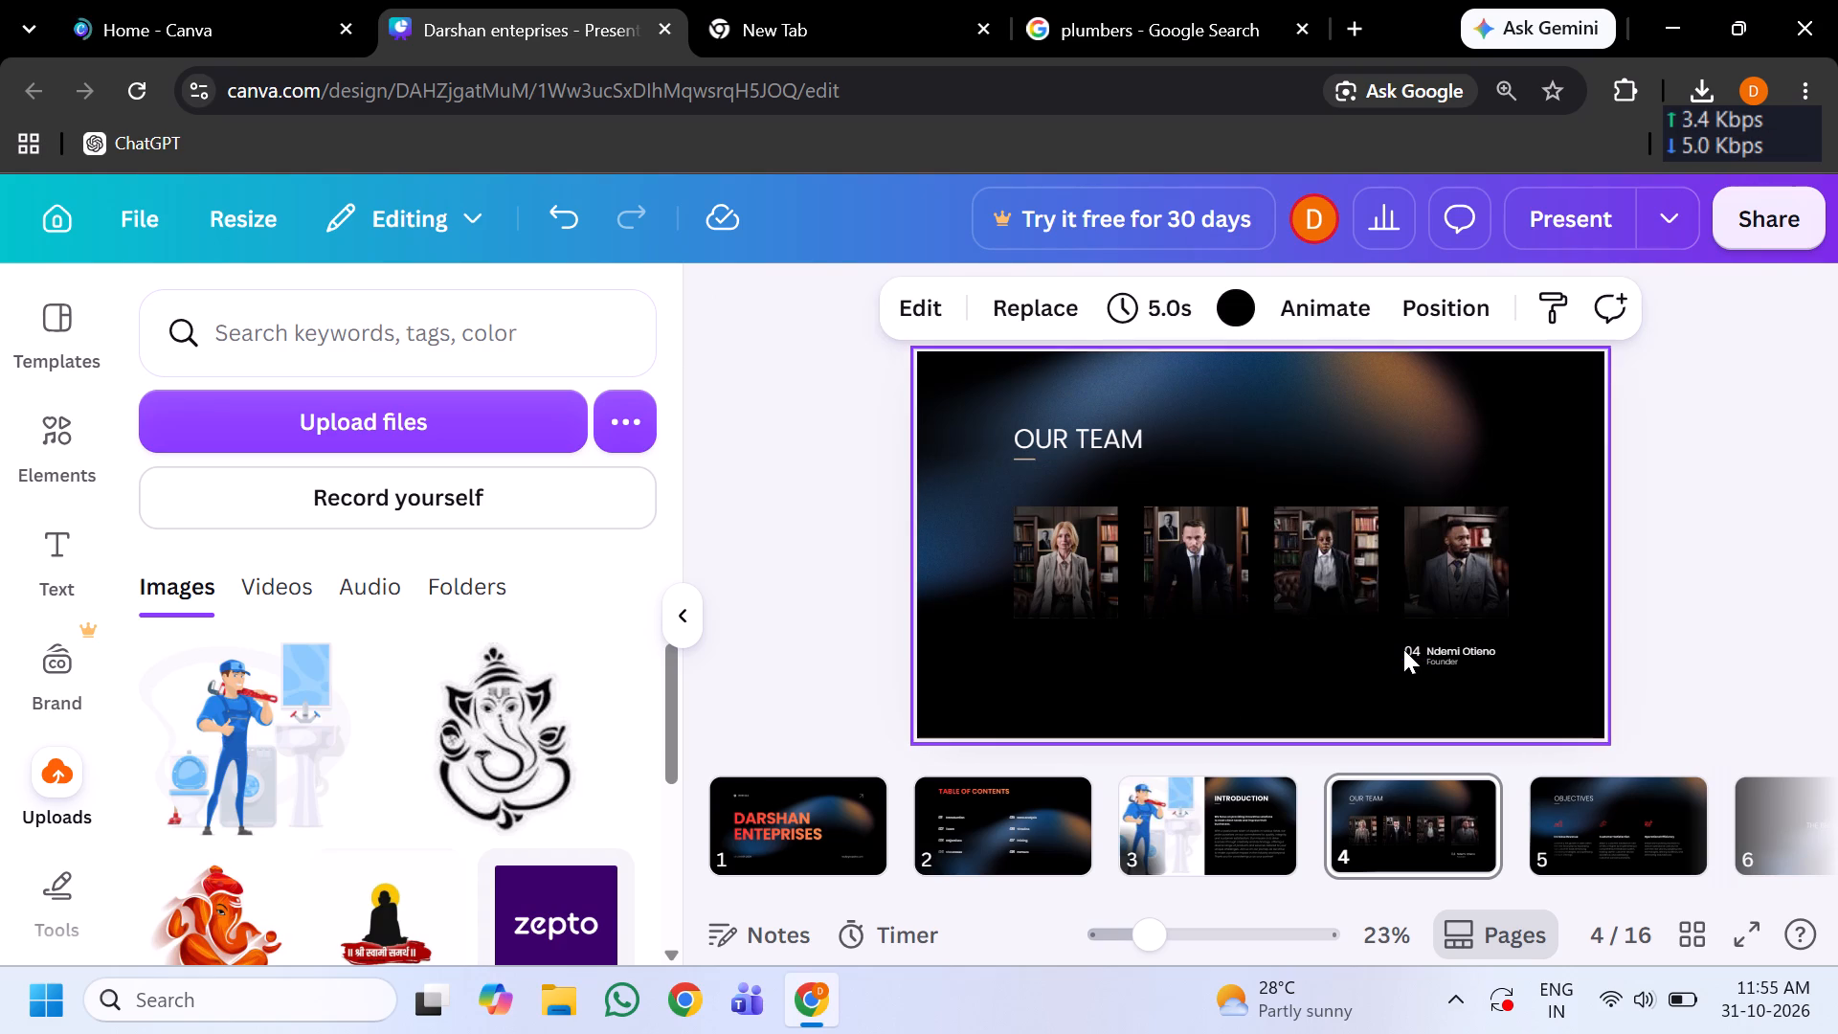
click(1408, 648)
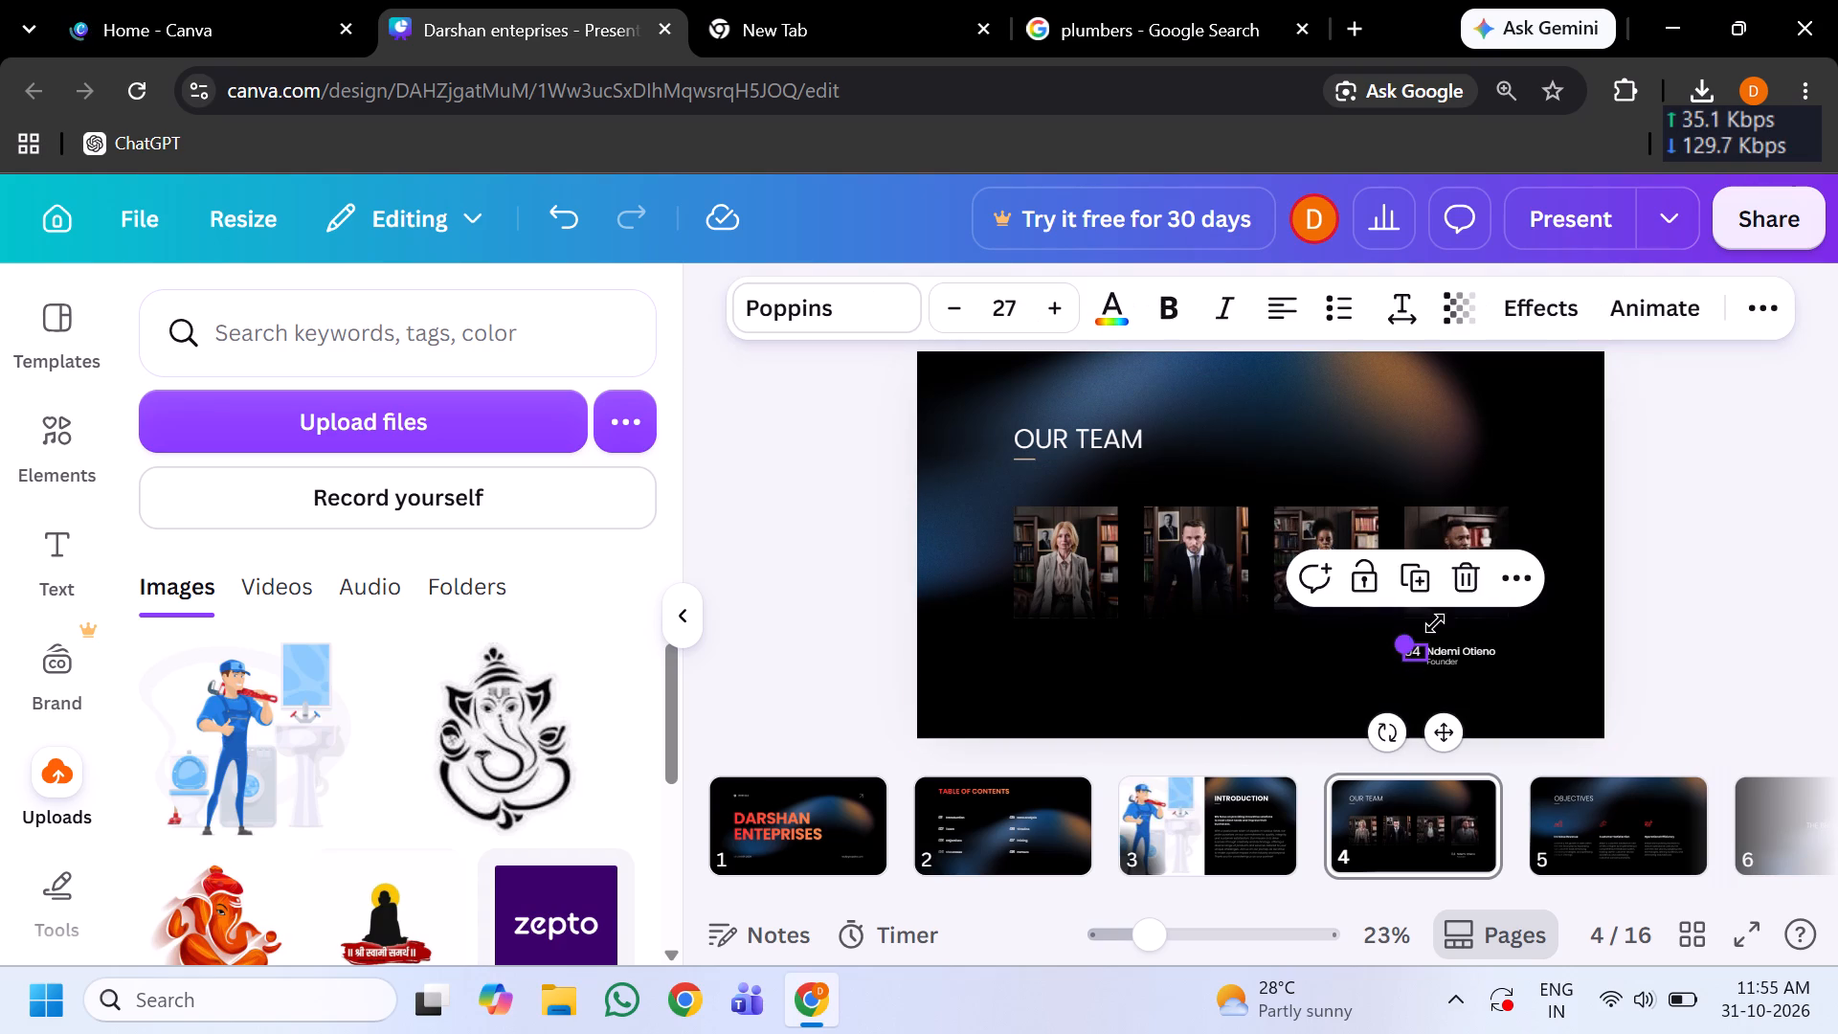
click(1469, 565)
click(1456, 649)
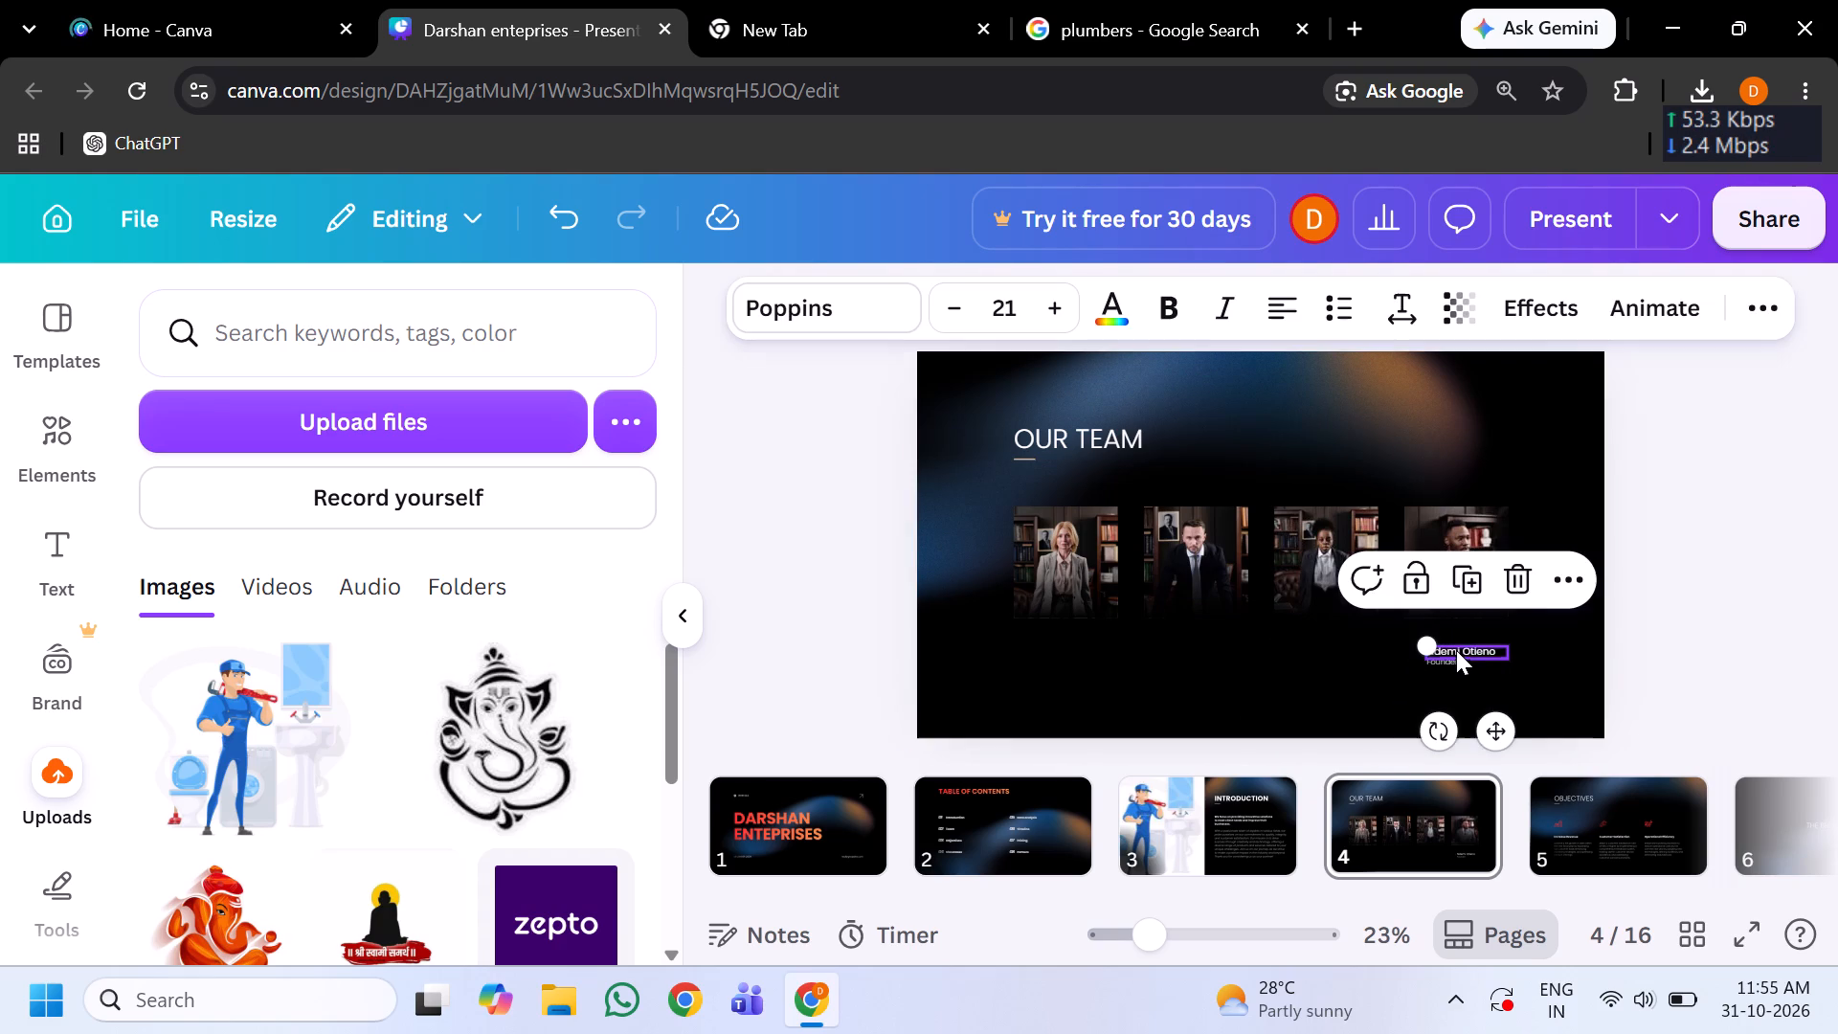
click(1517, 587)
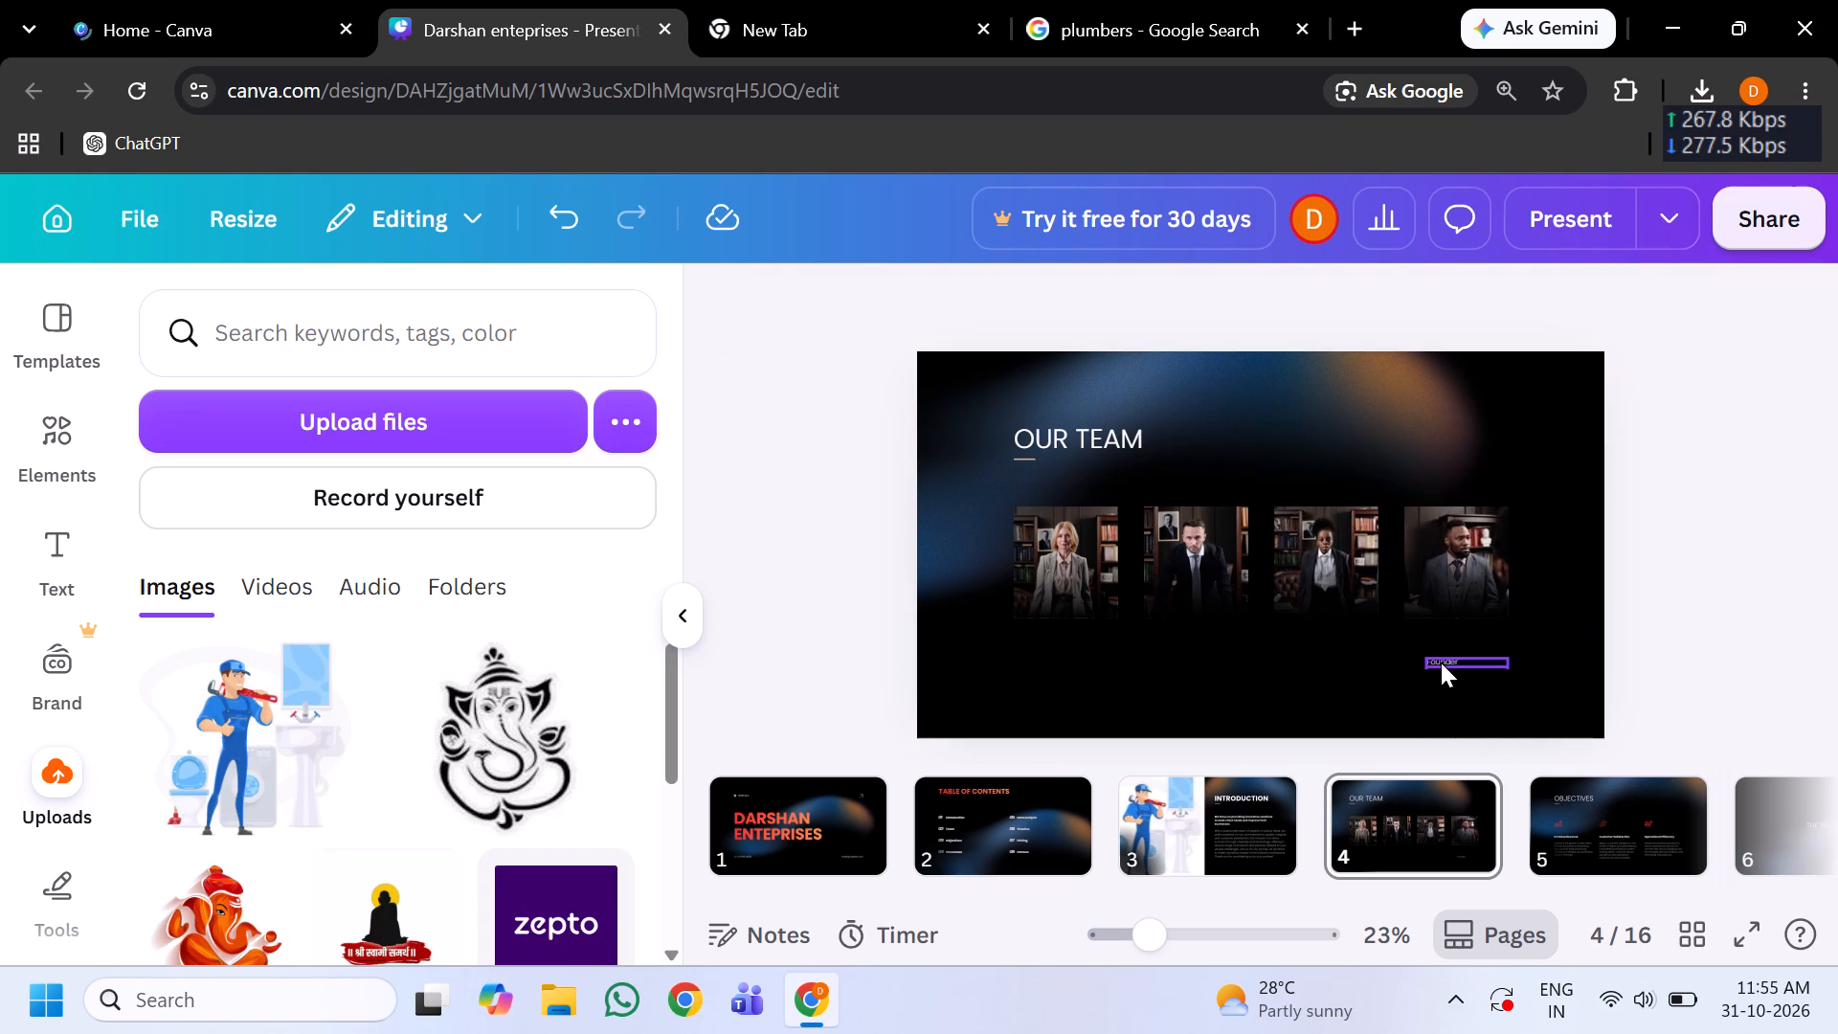
click(1441, 663)
click(1529, 578)
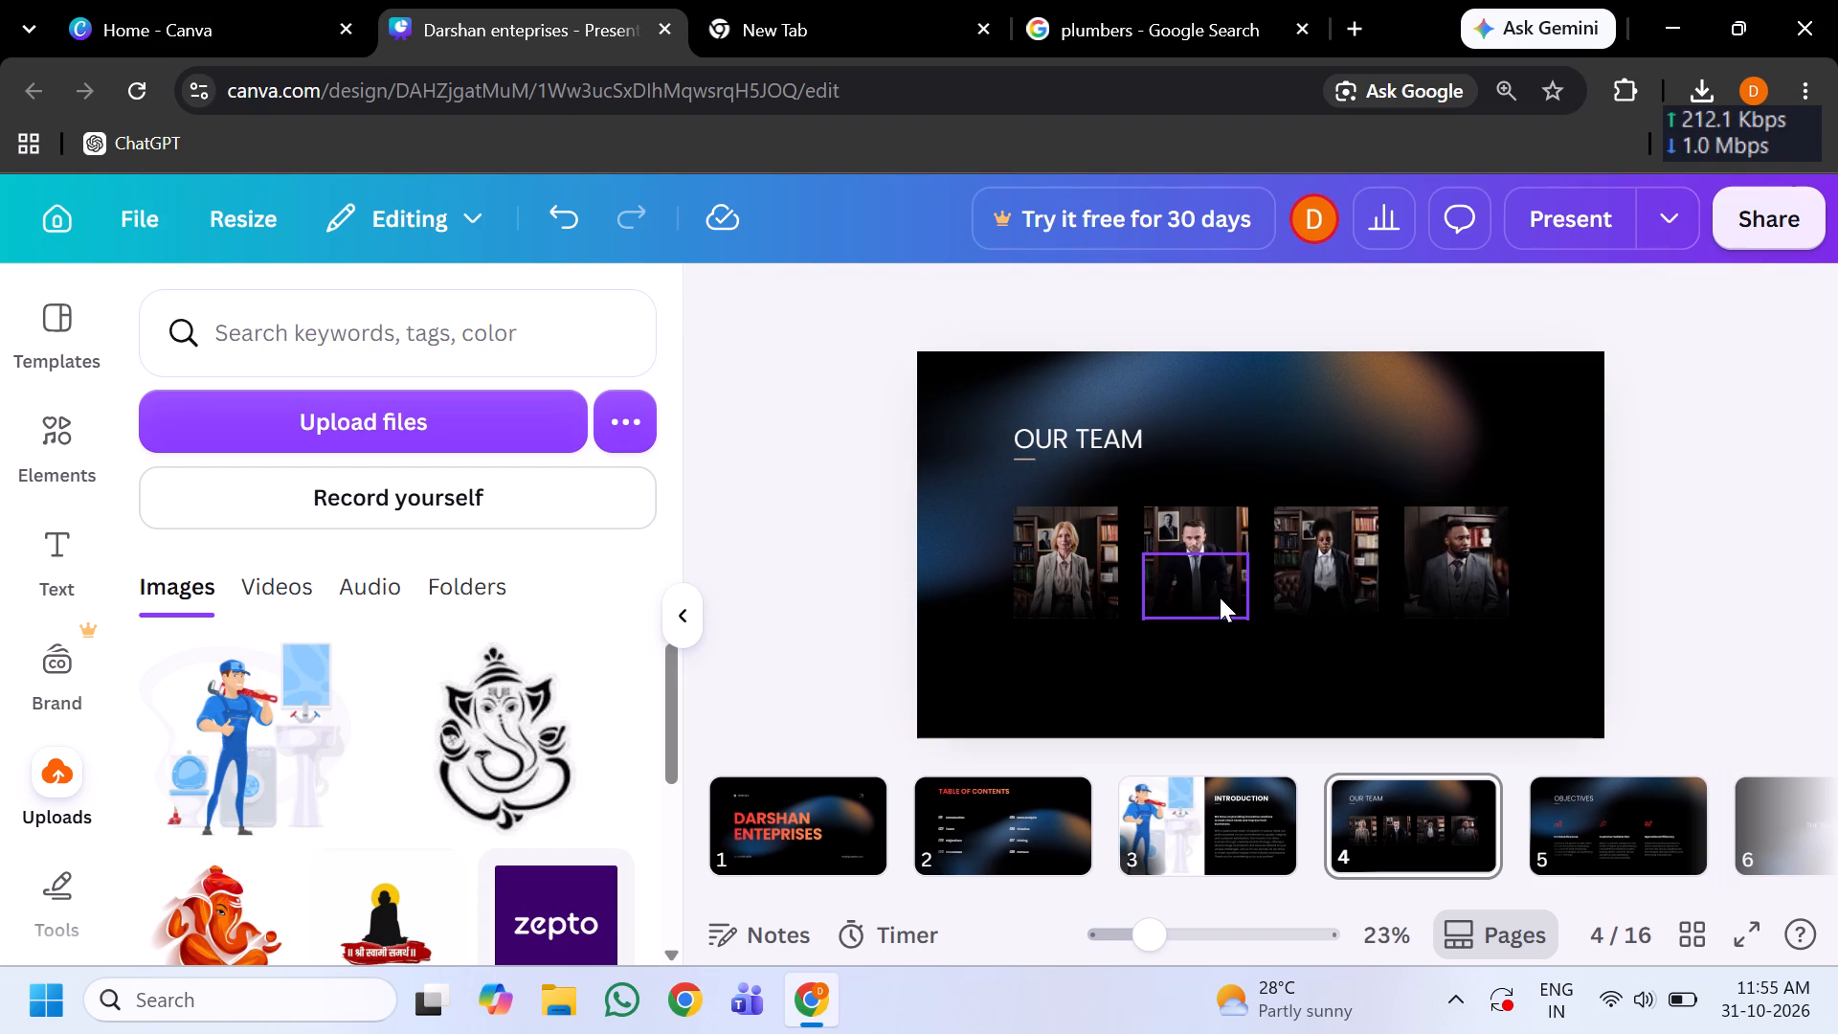
Add a heading text box to the OUR TEAM slide and shrink it to a font size of about 32.
drag(51, 577, 60, 578)
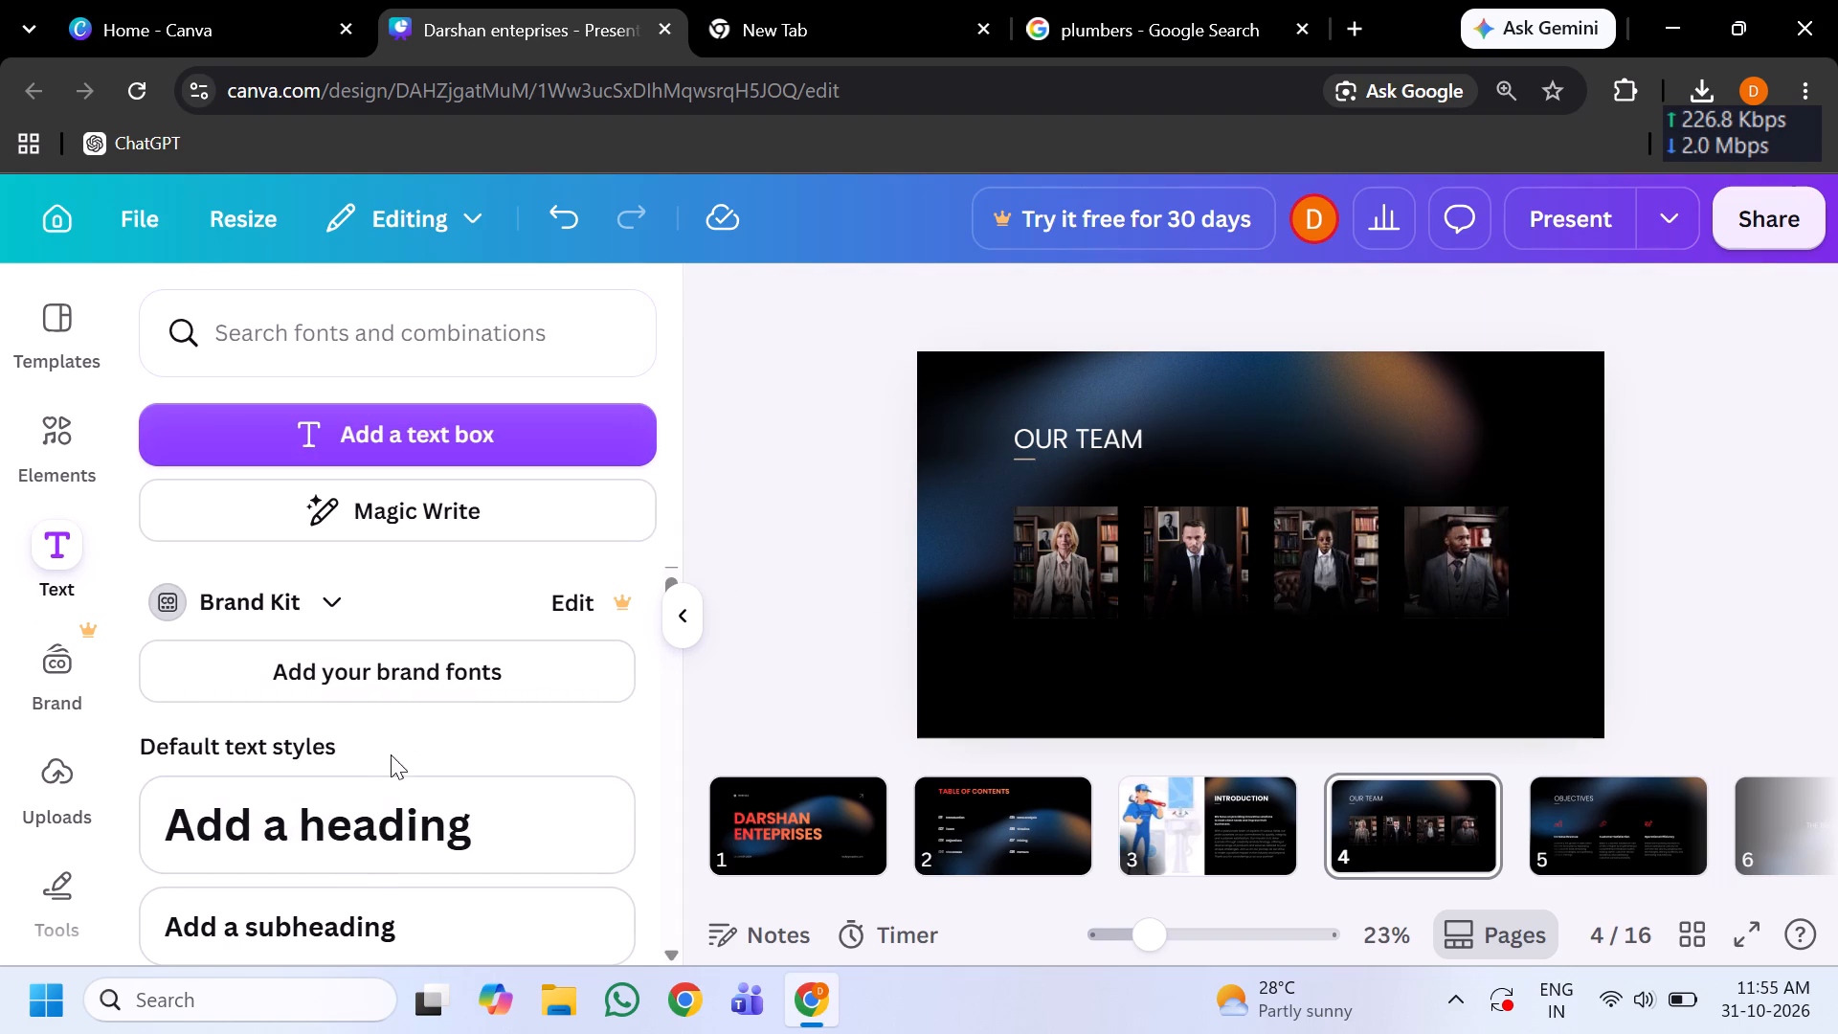
click(402, 810)
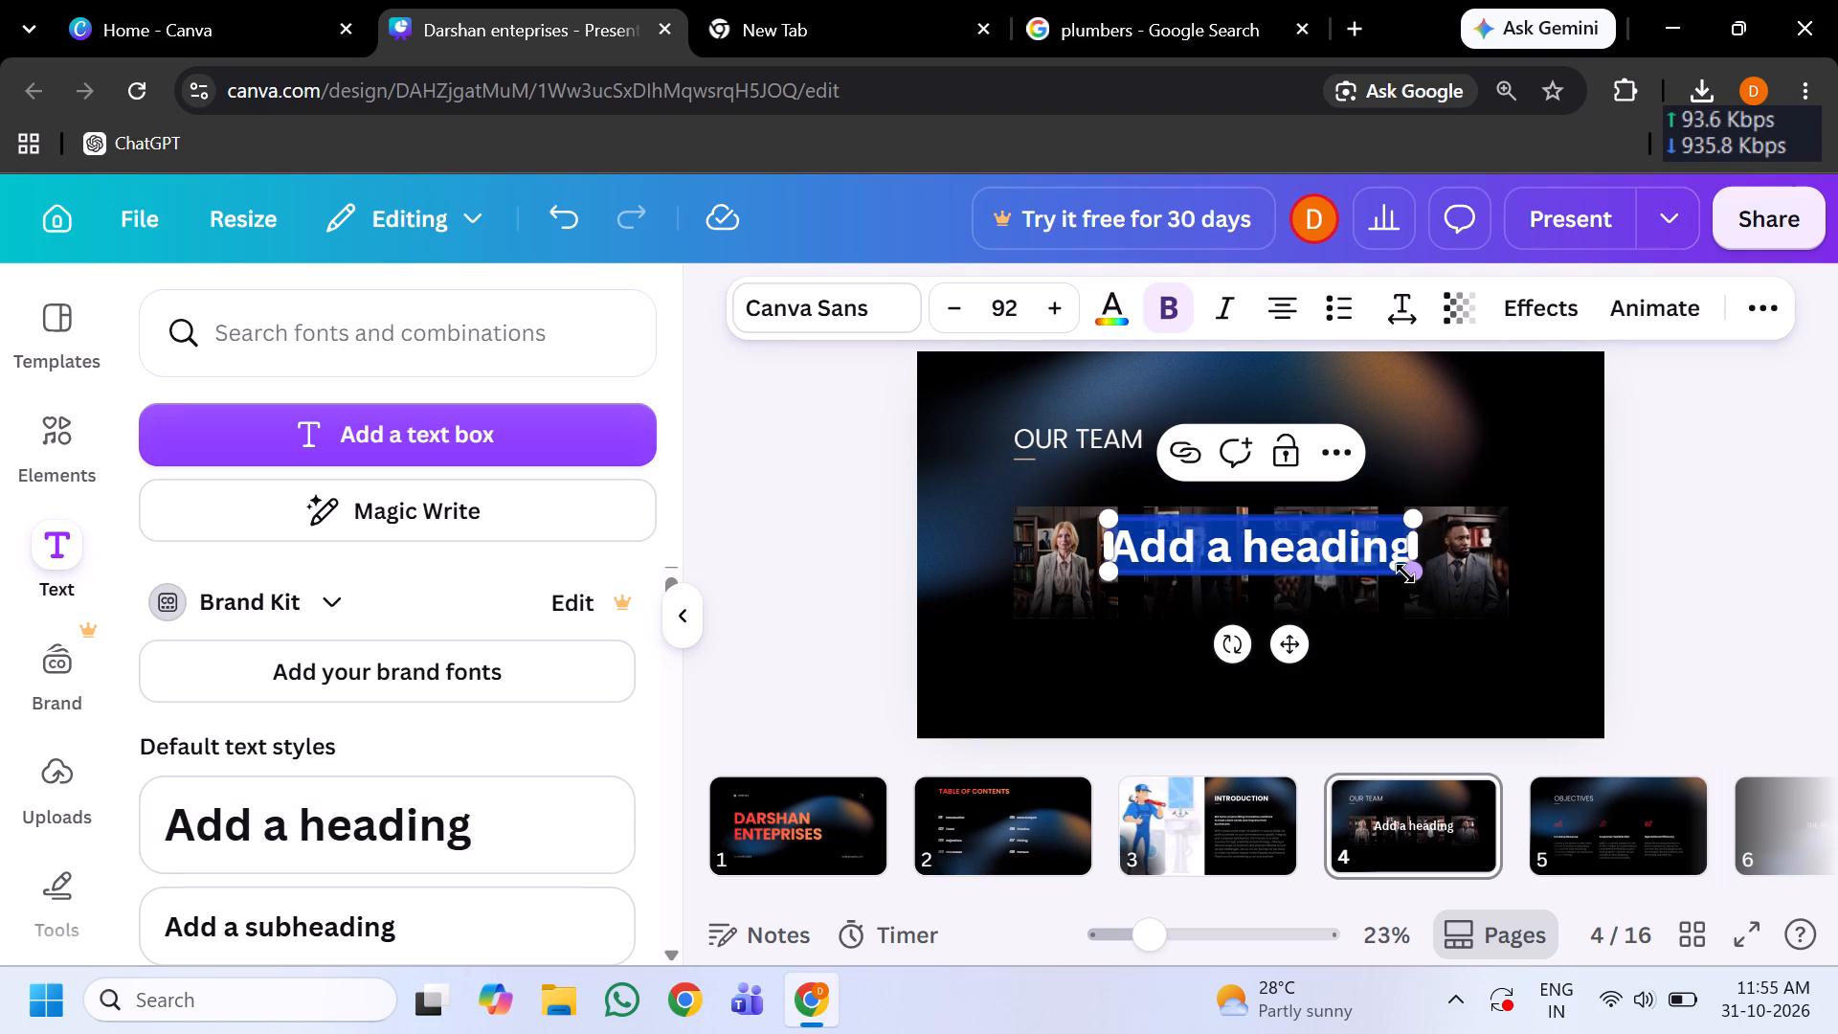
drag(1412, 574, 1212, 569)
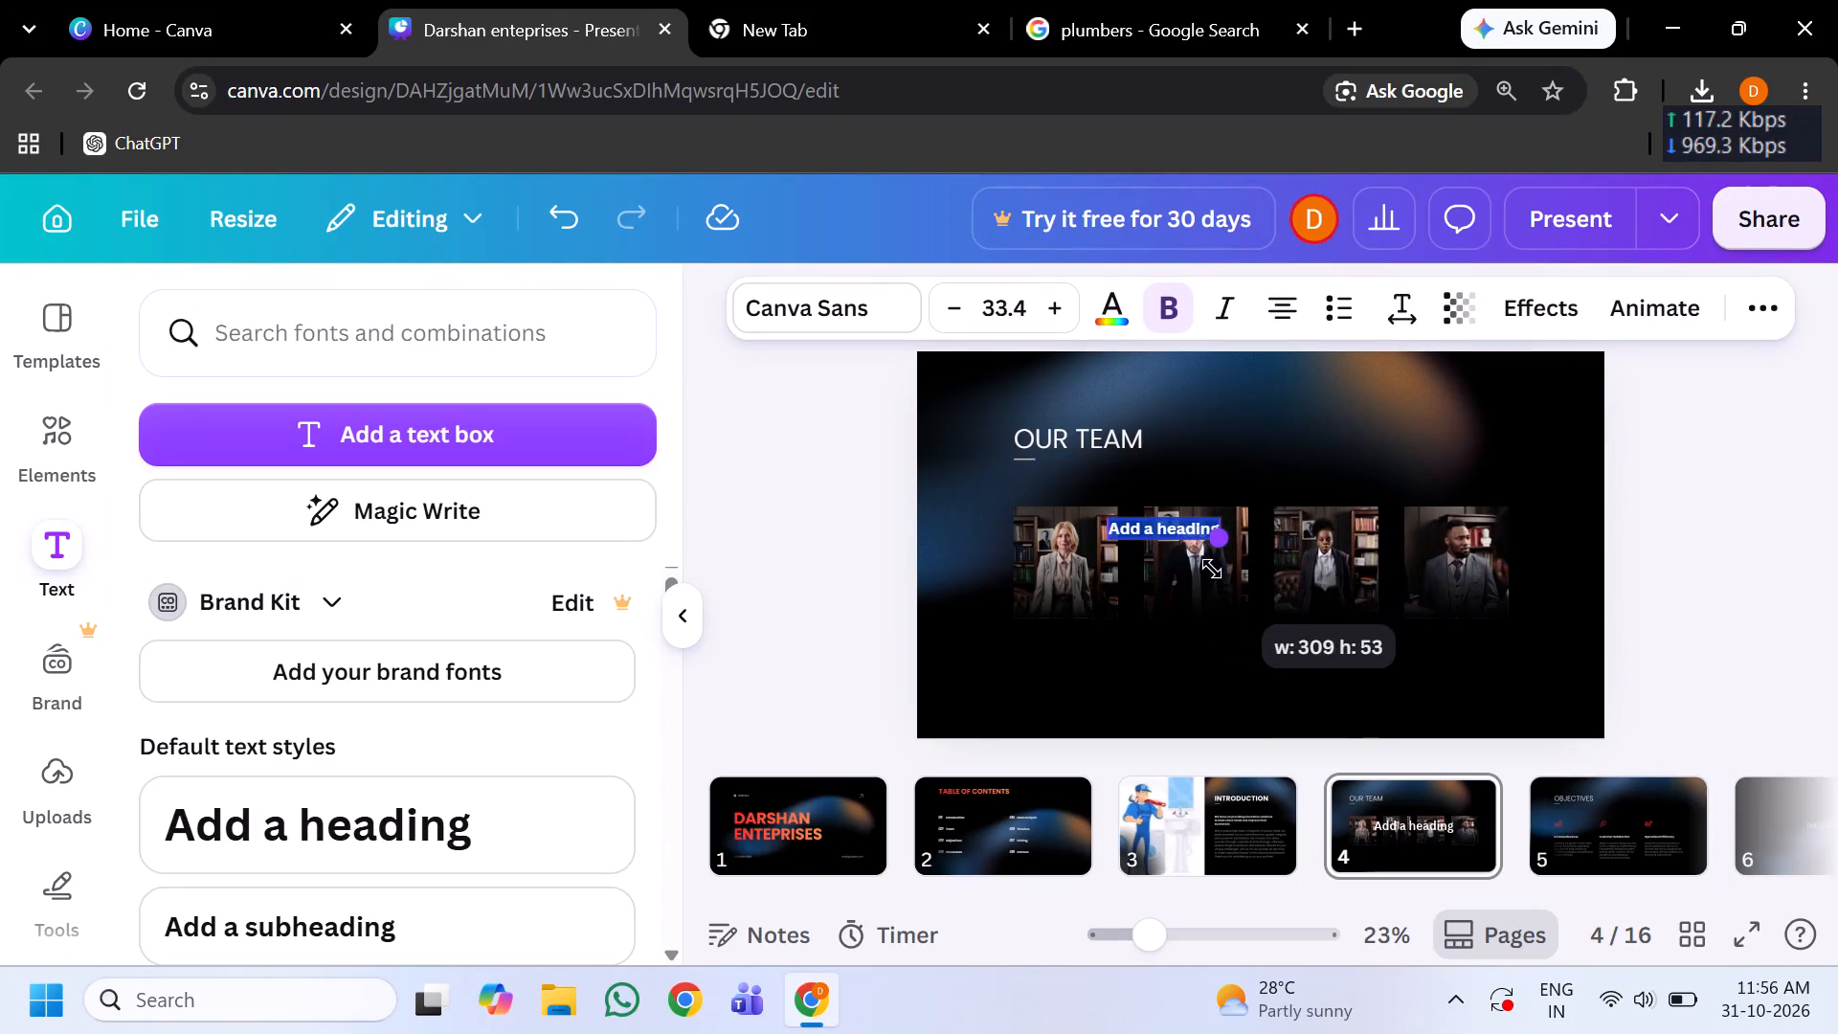
drag(1212, 569, 1207, 567)
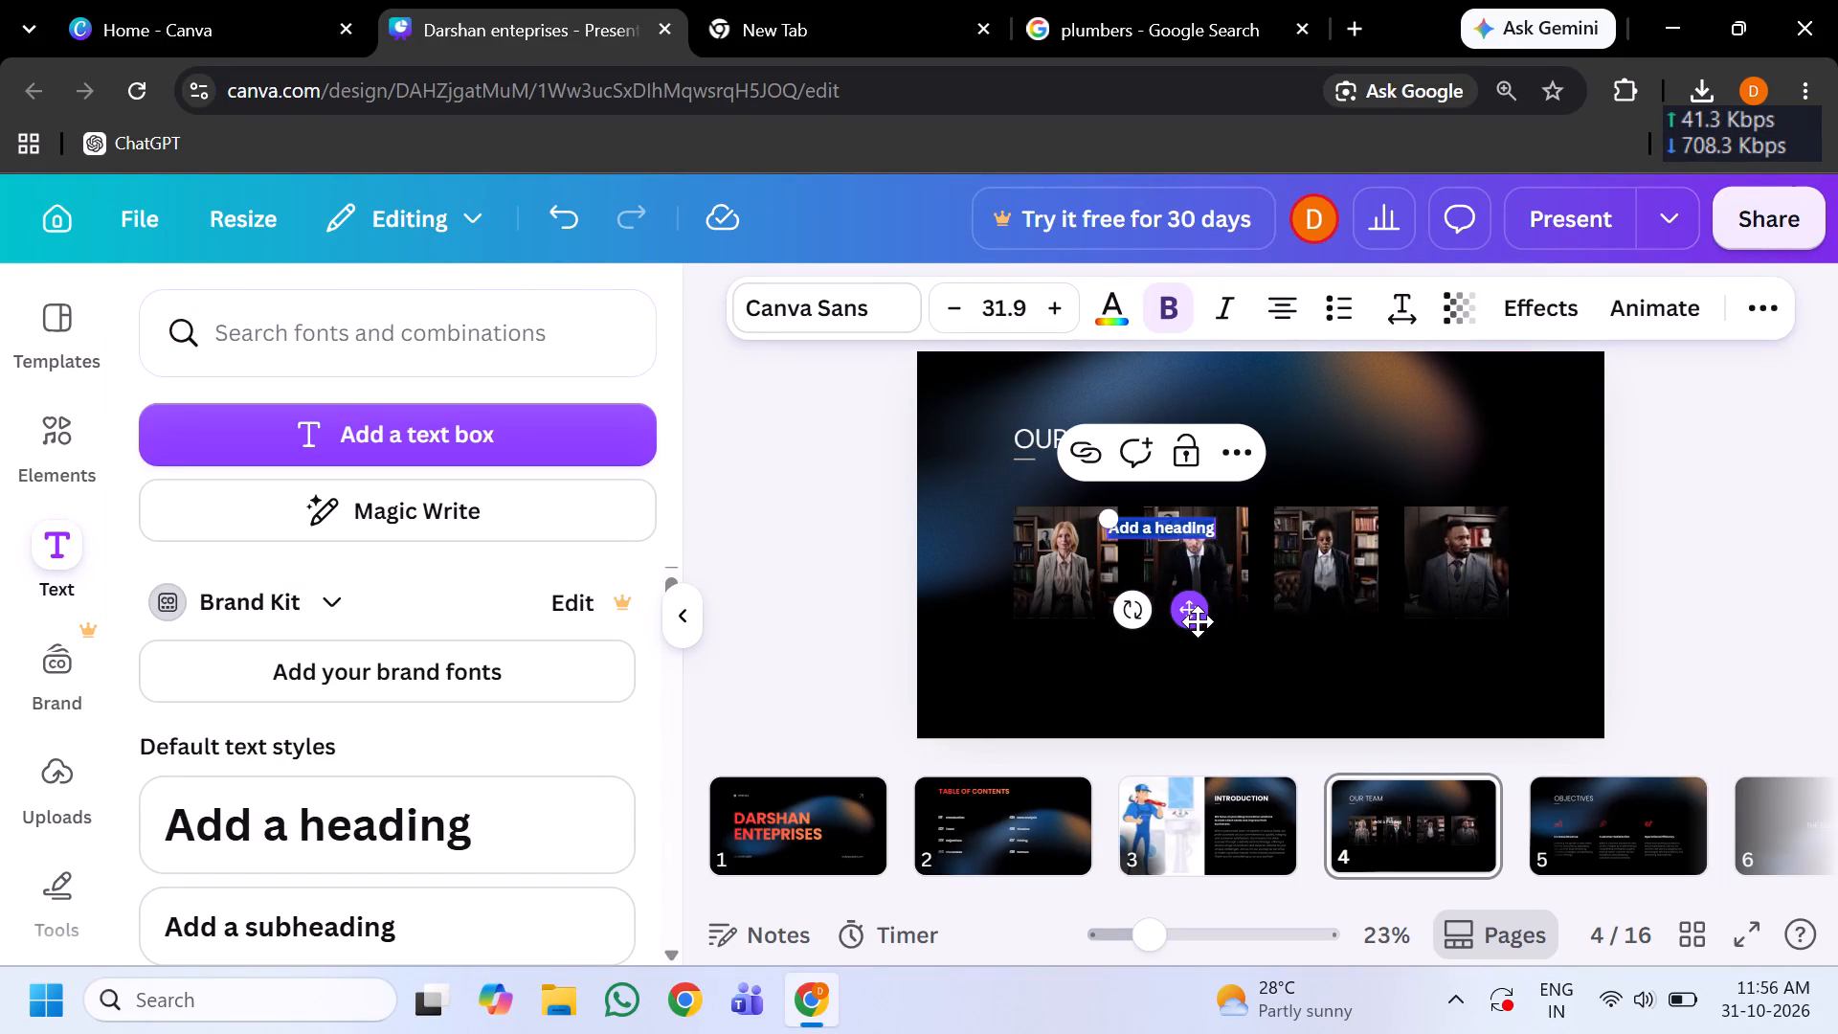
Place the new heading text box beneath the first OUR TEAM portrait and replace its text with the first team member's name.
drag(1198, 621, 1110, 719)
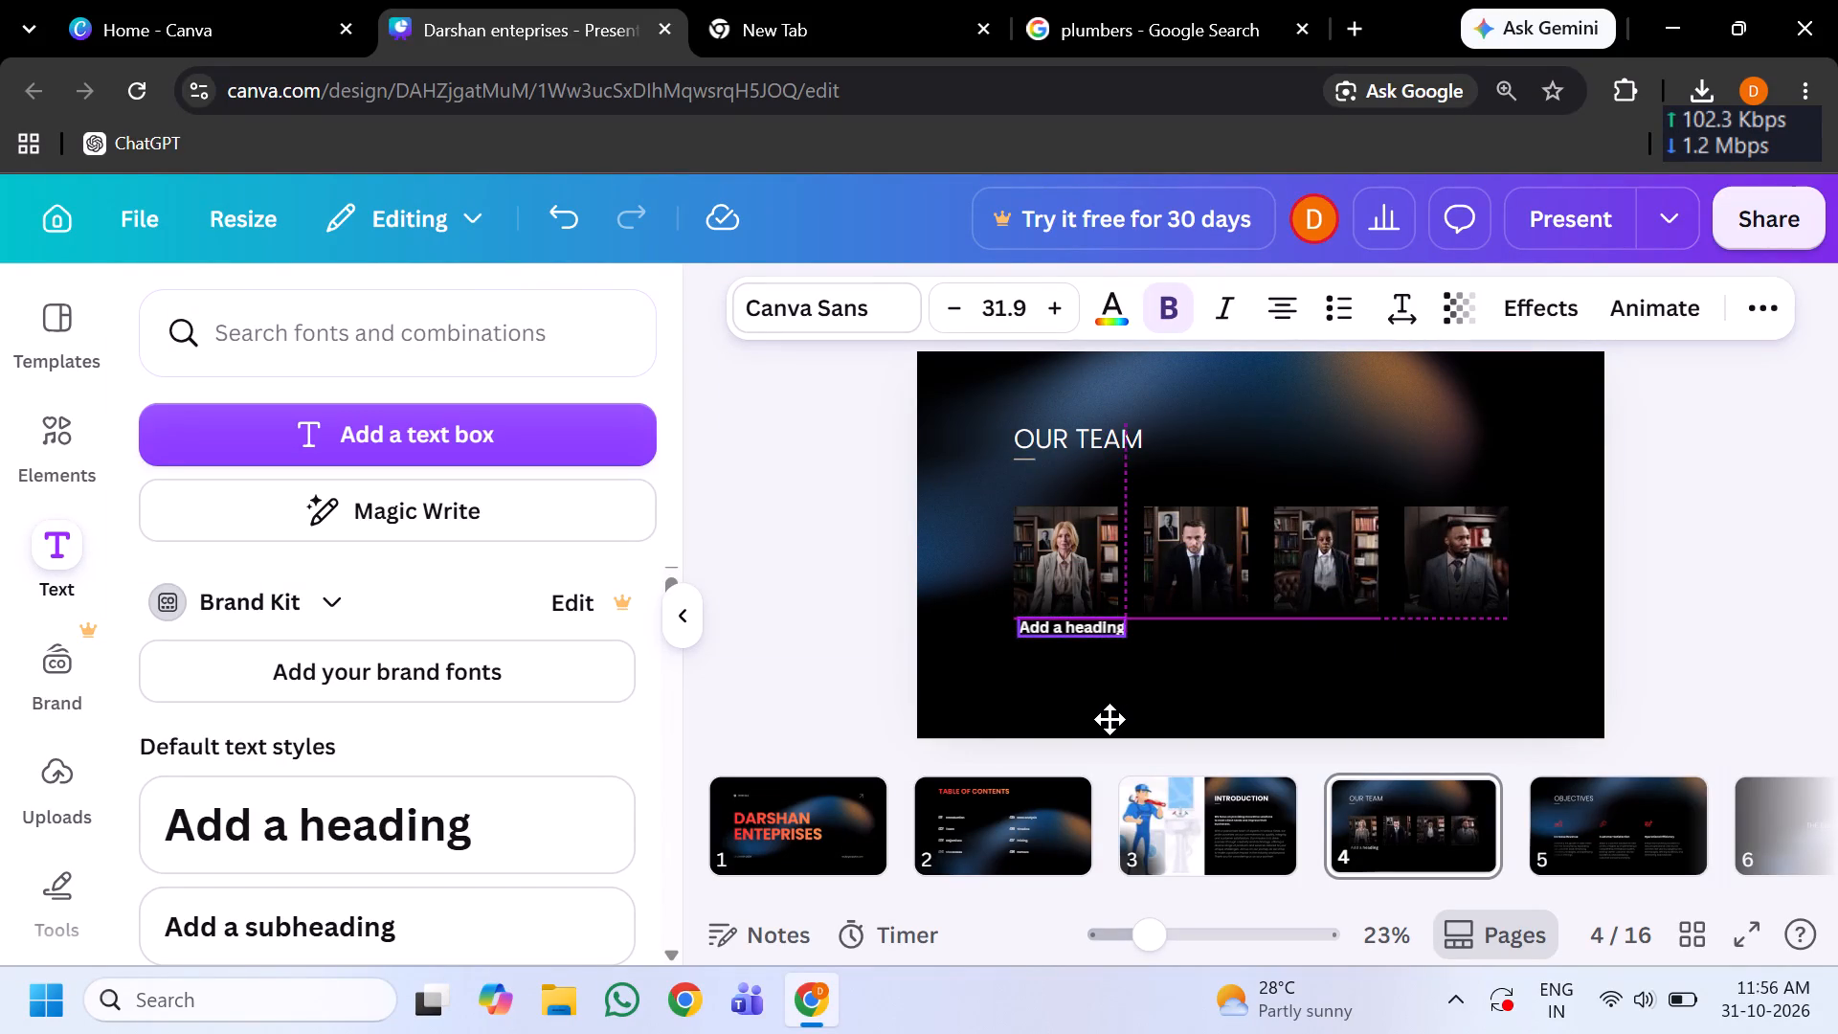
drag(1110, 719, 1106, 733)
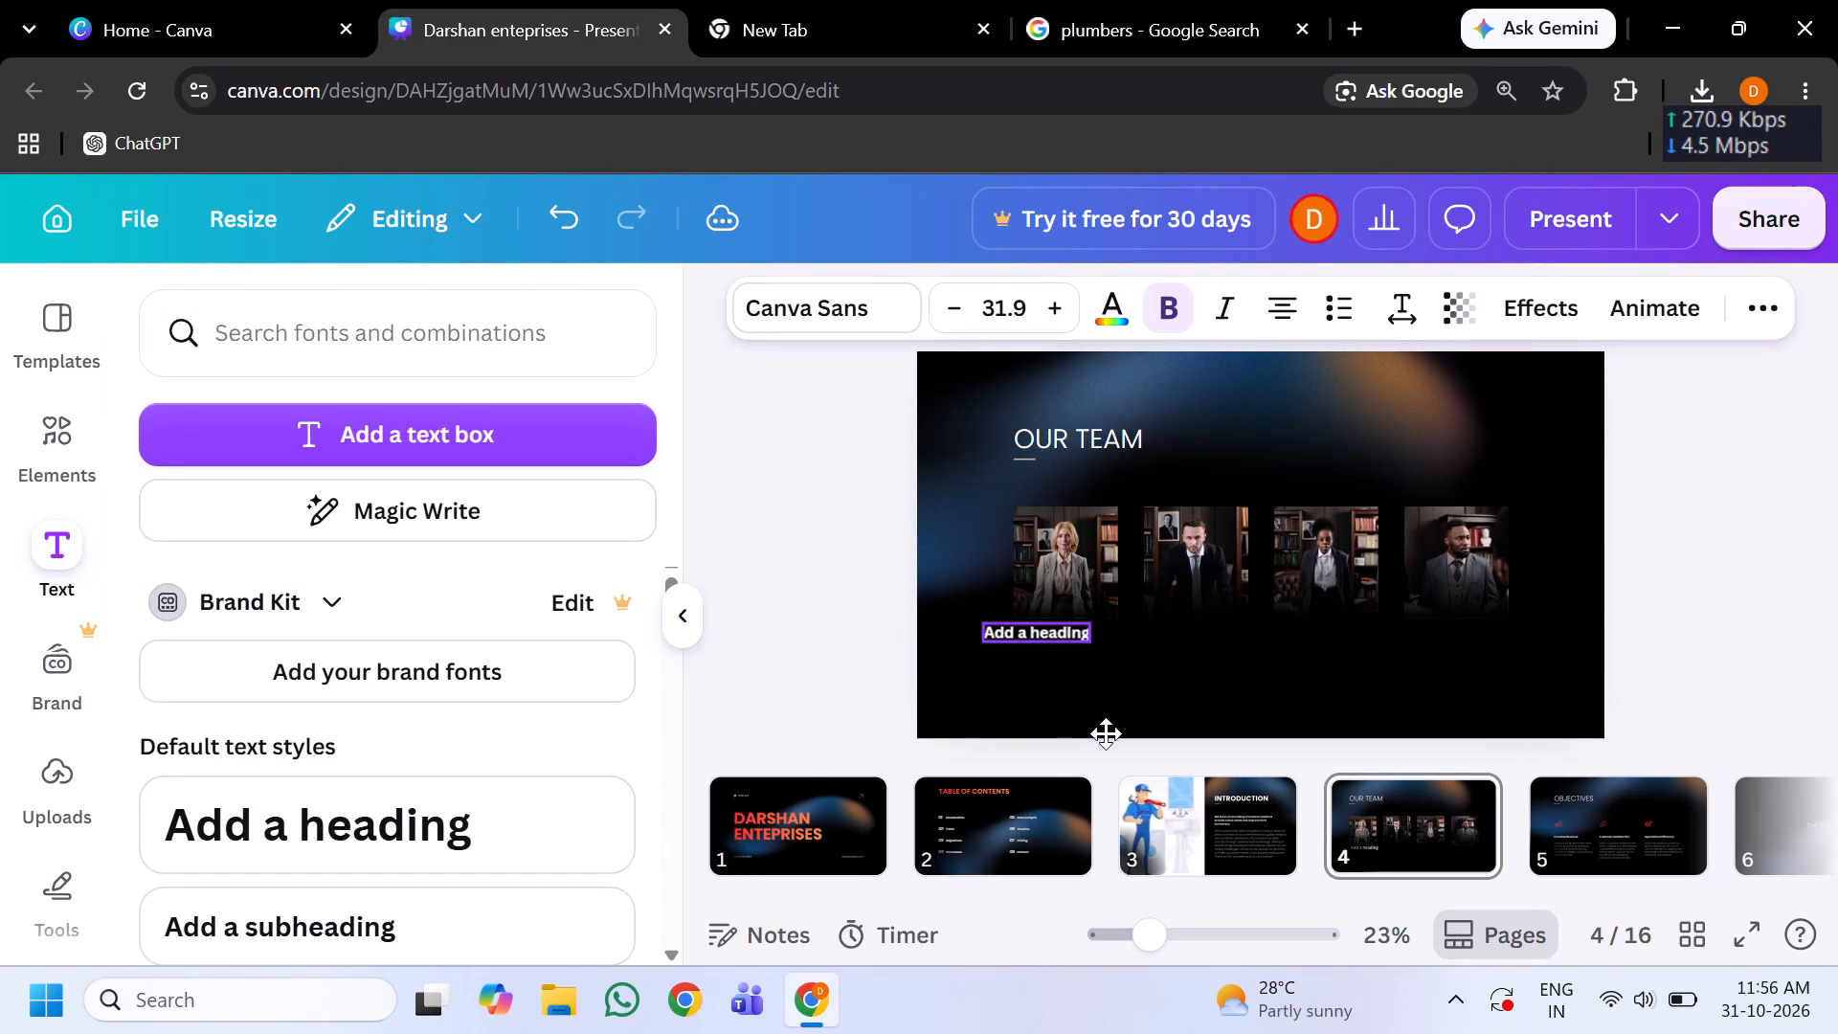
drag(1106, 733, 1101, 736)
double_click(1093, 636)
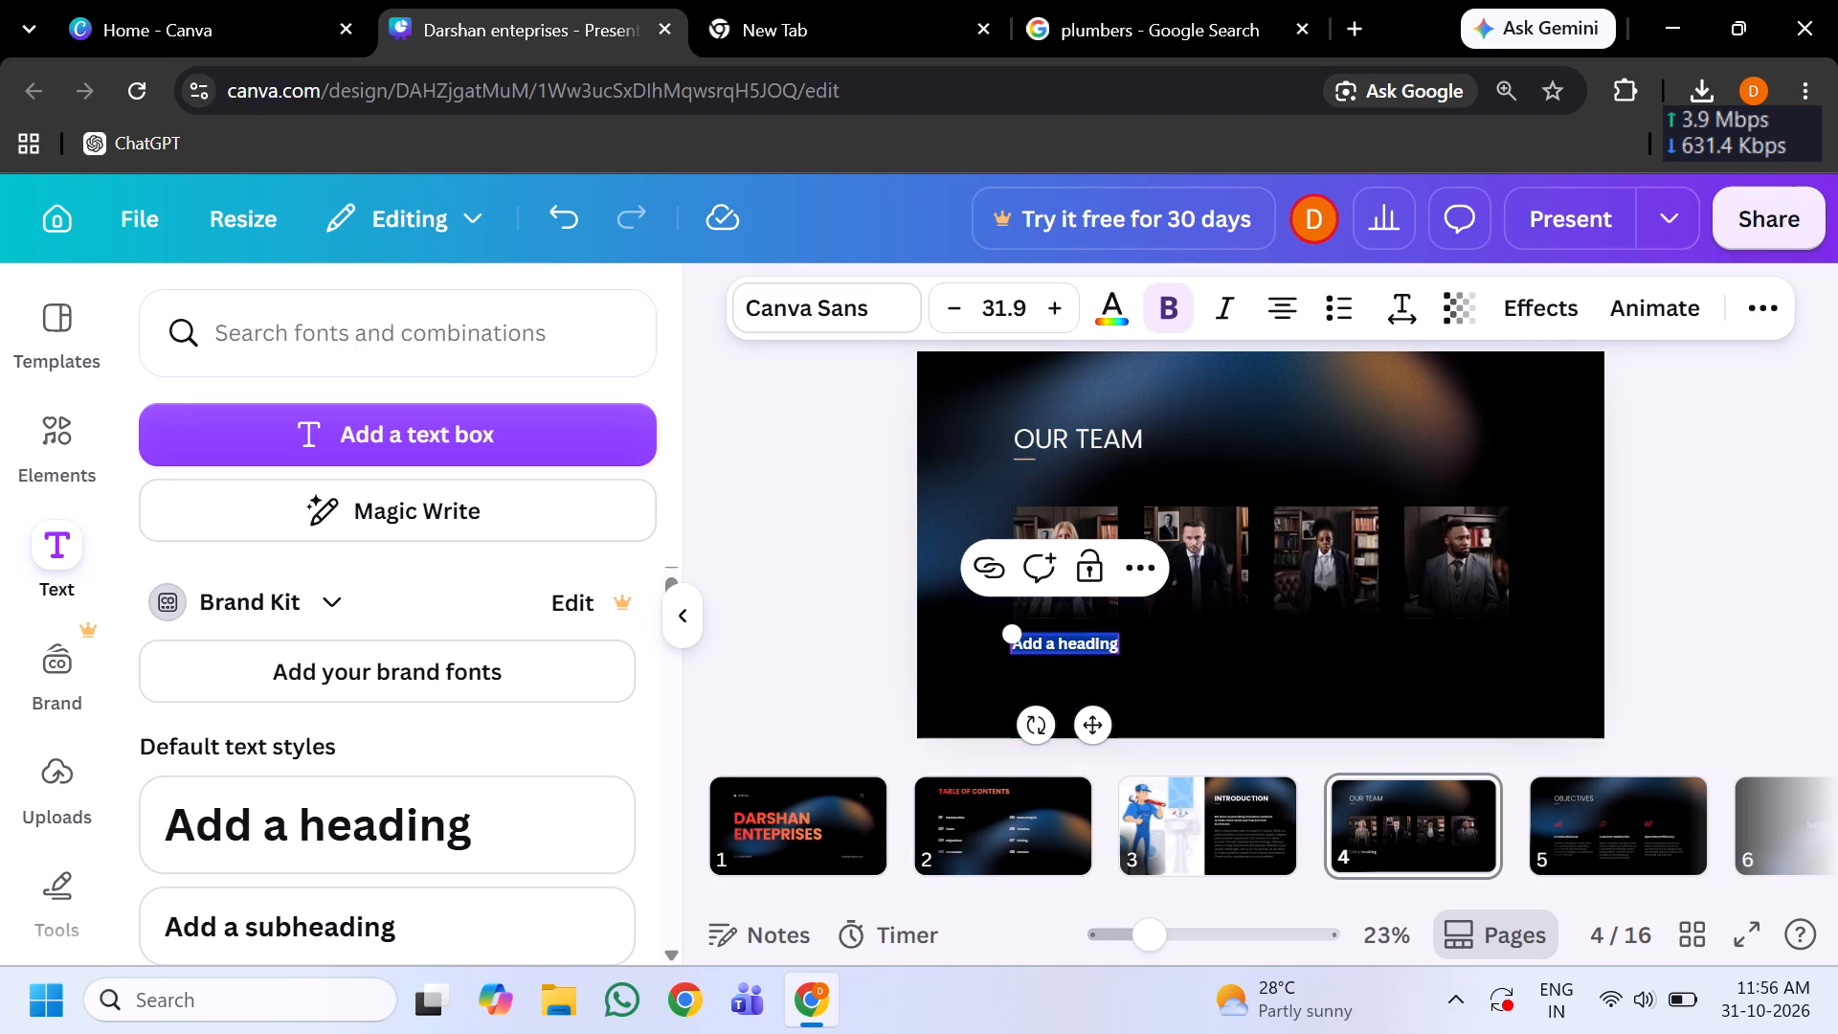
key(BackSpace)
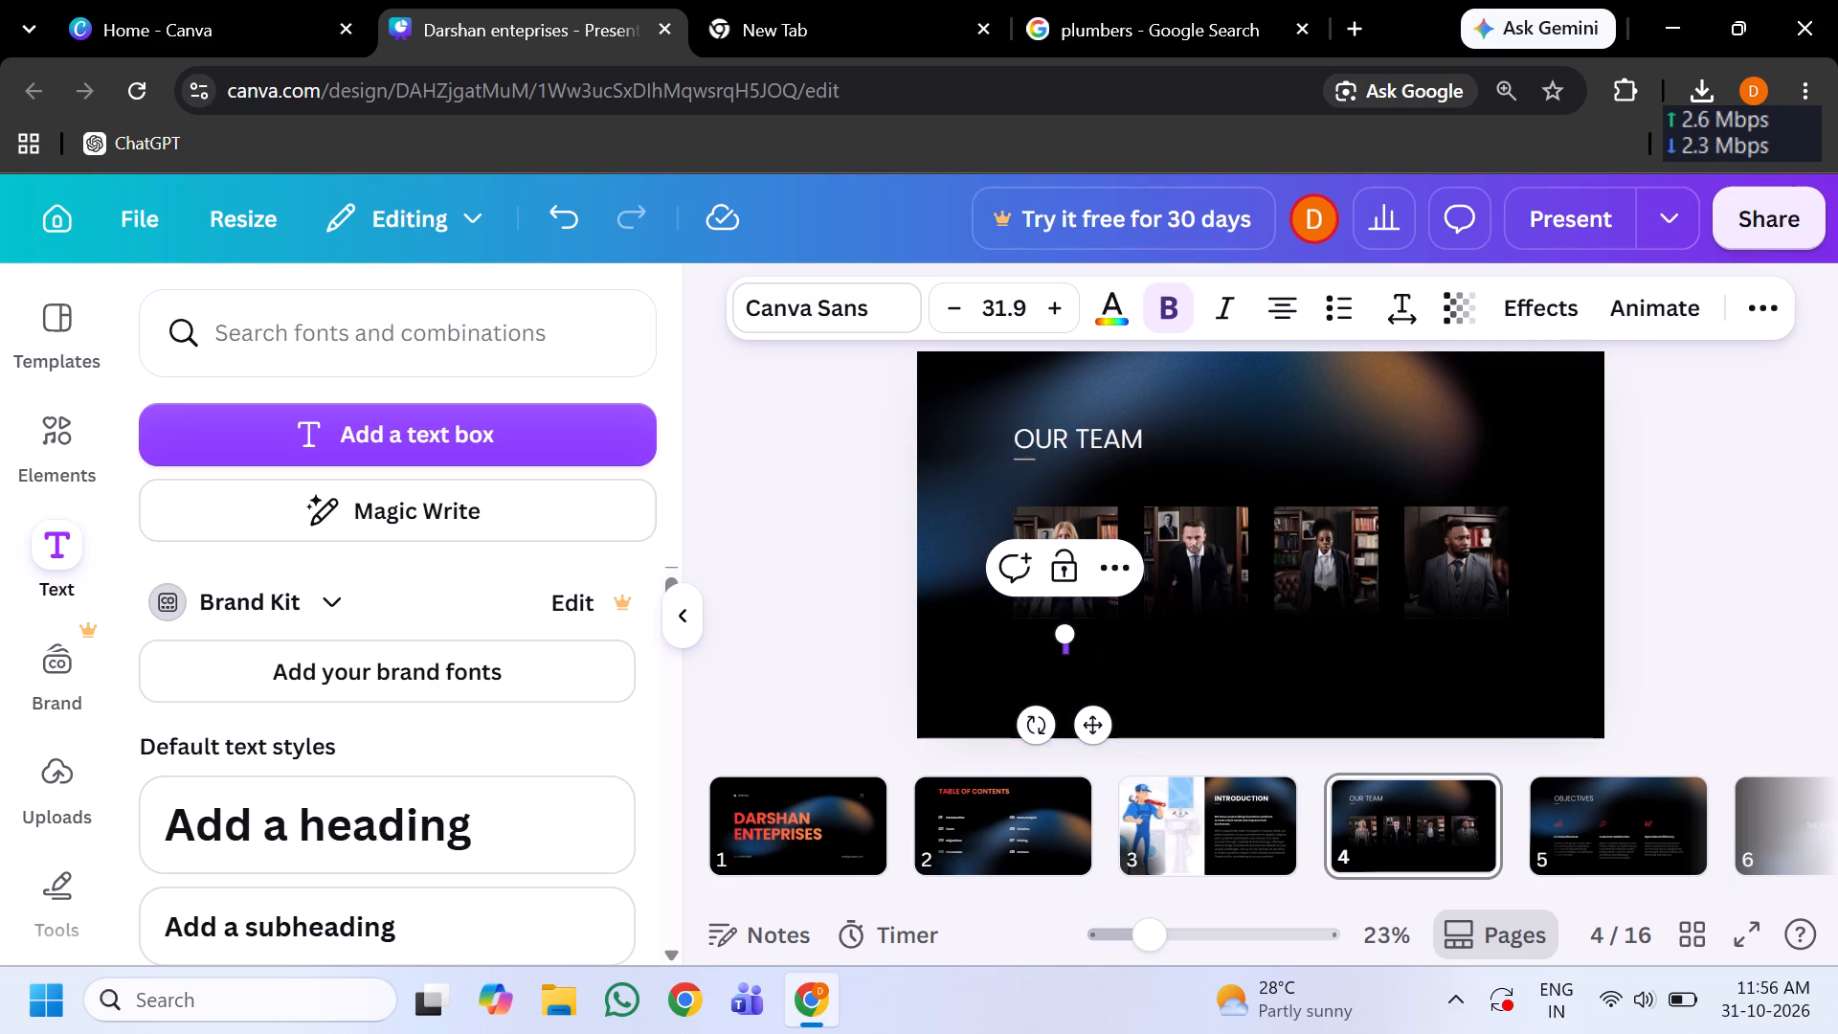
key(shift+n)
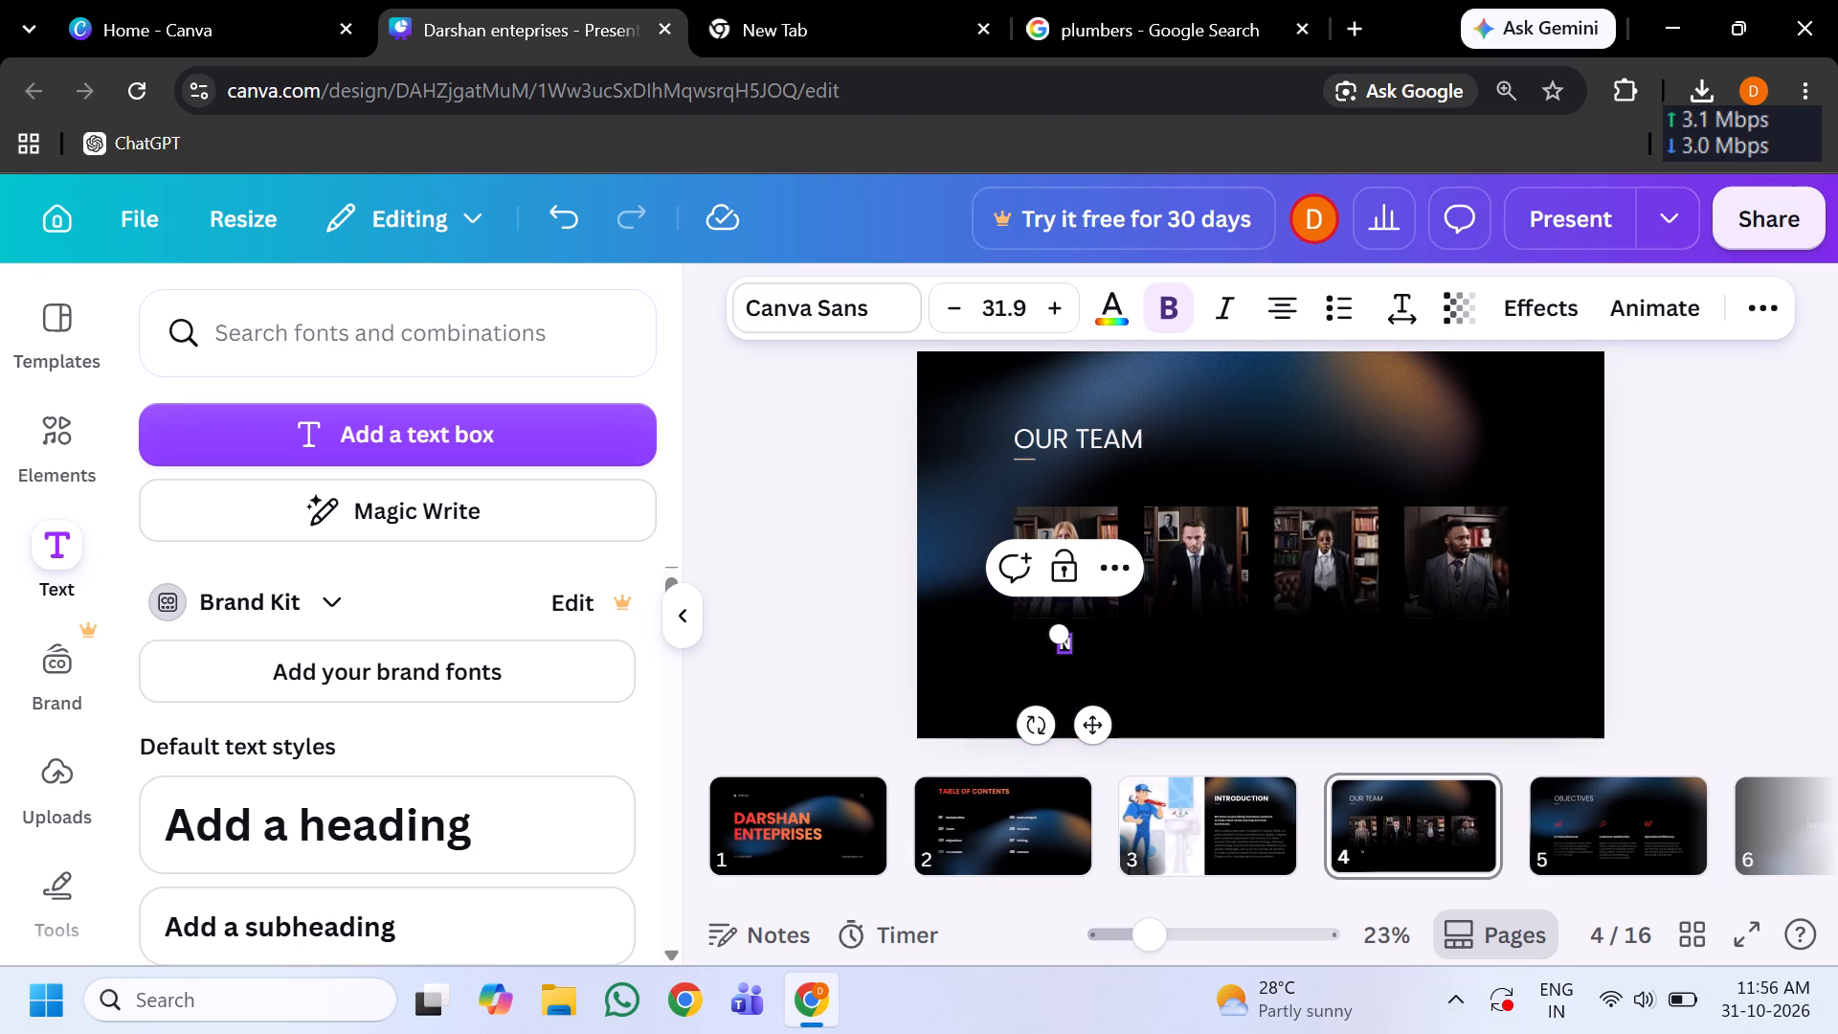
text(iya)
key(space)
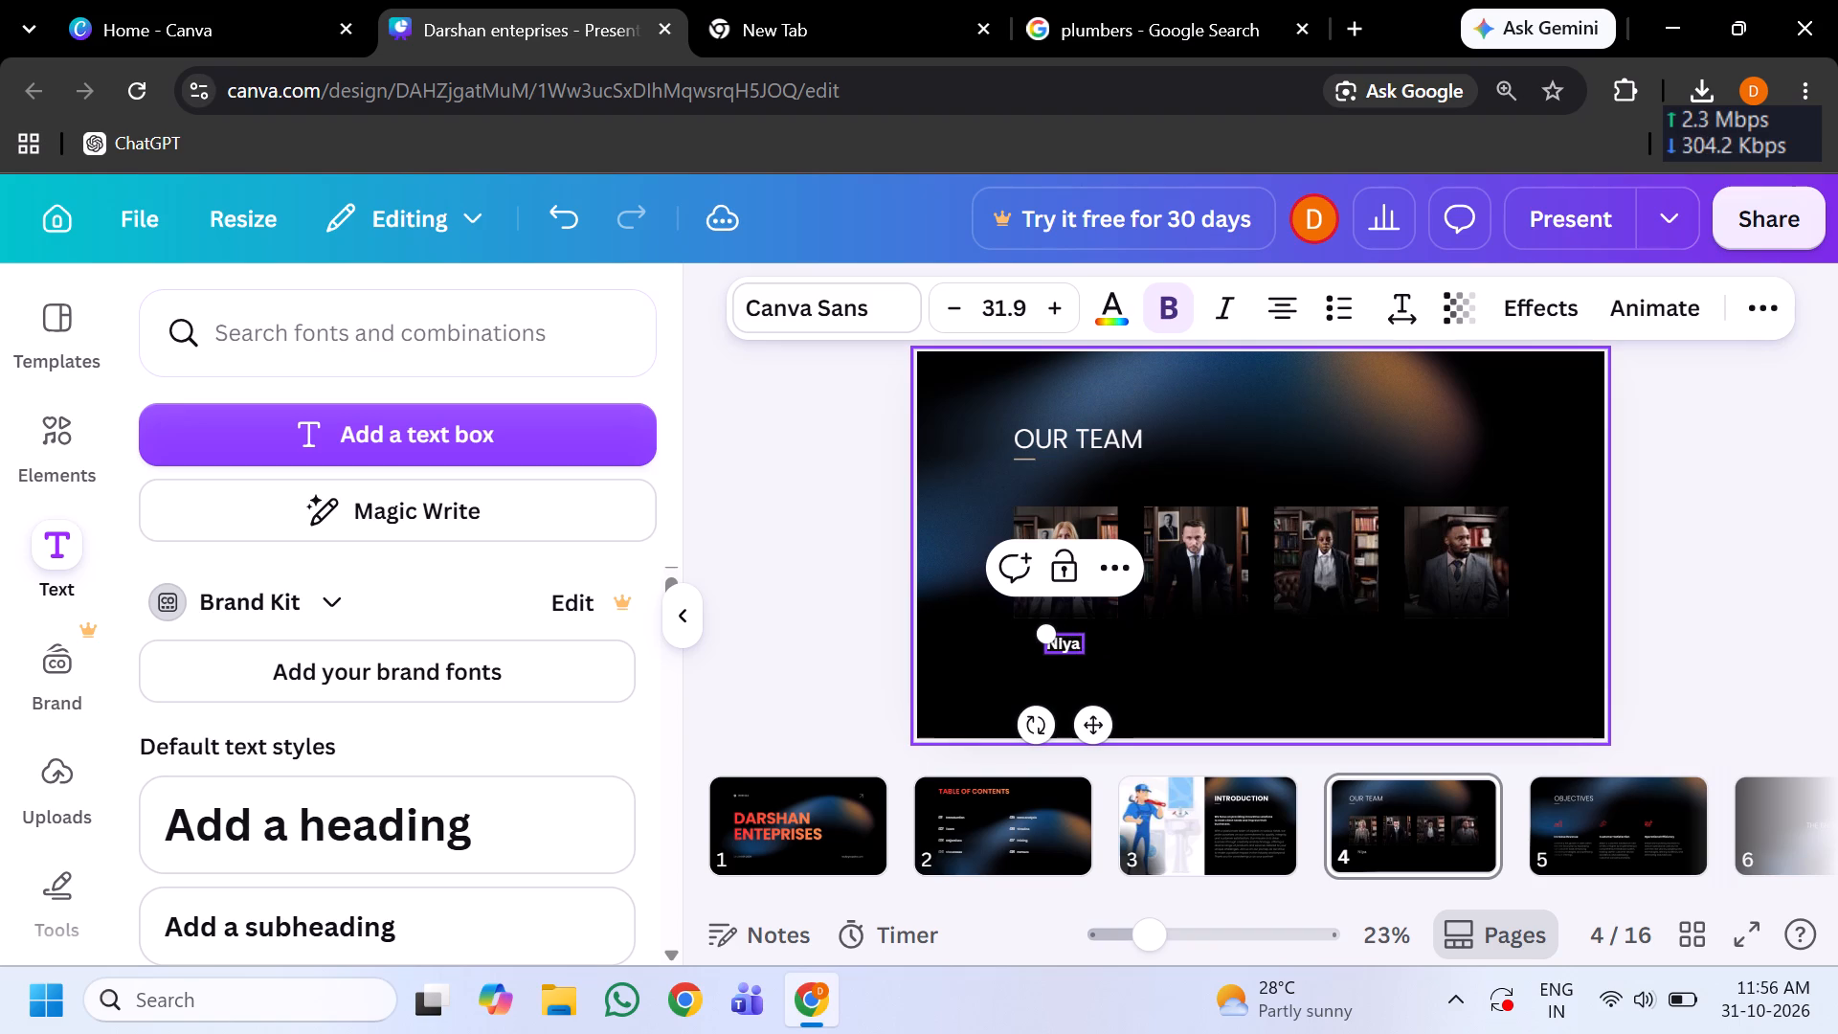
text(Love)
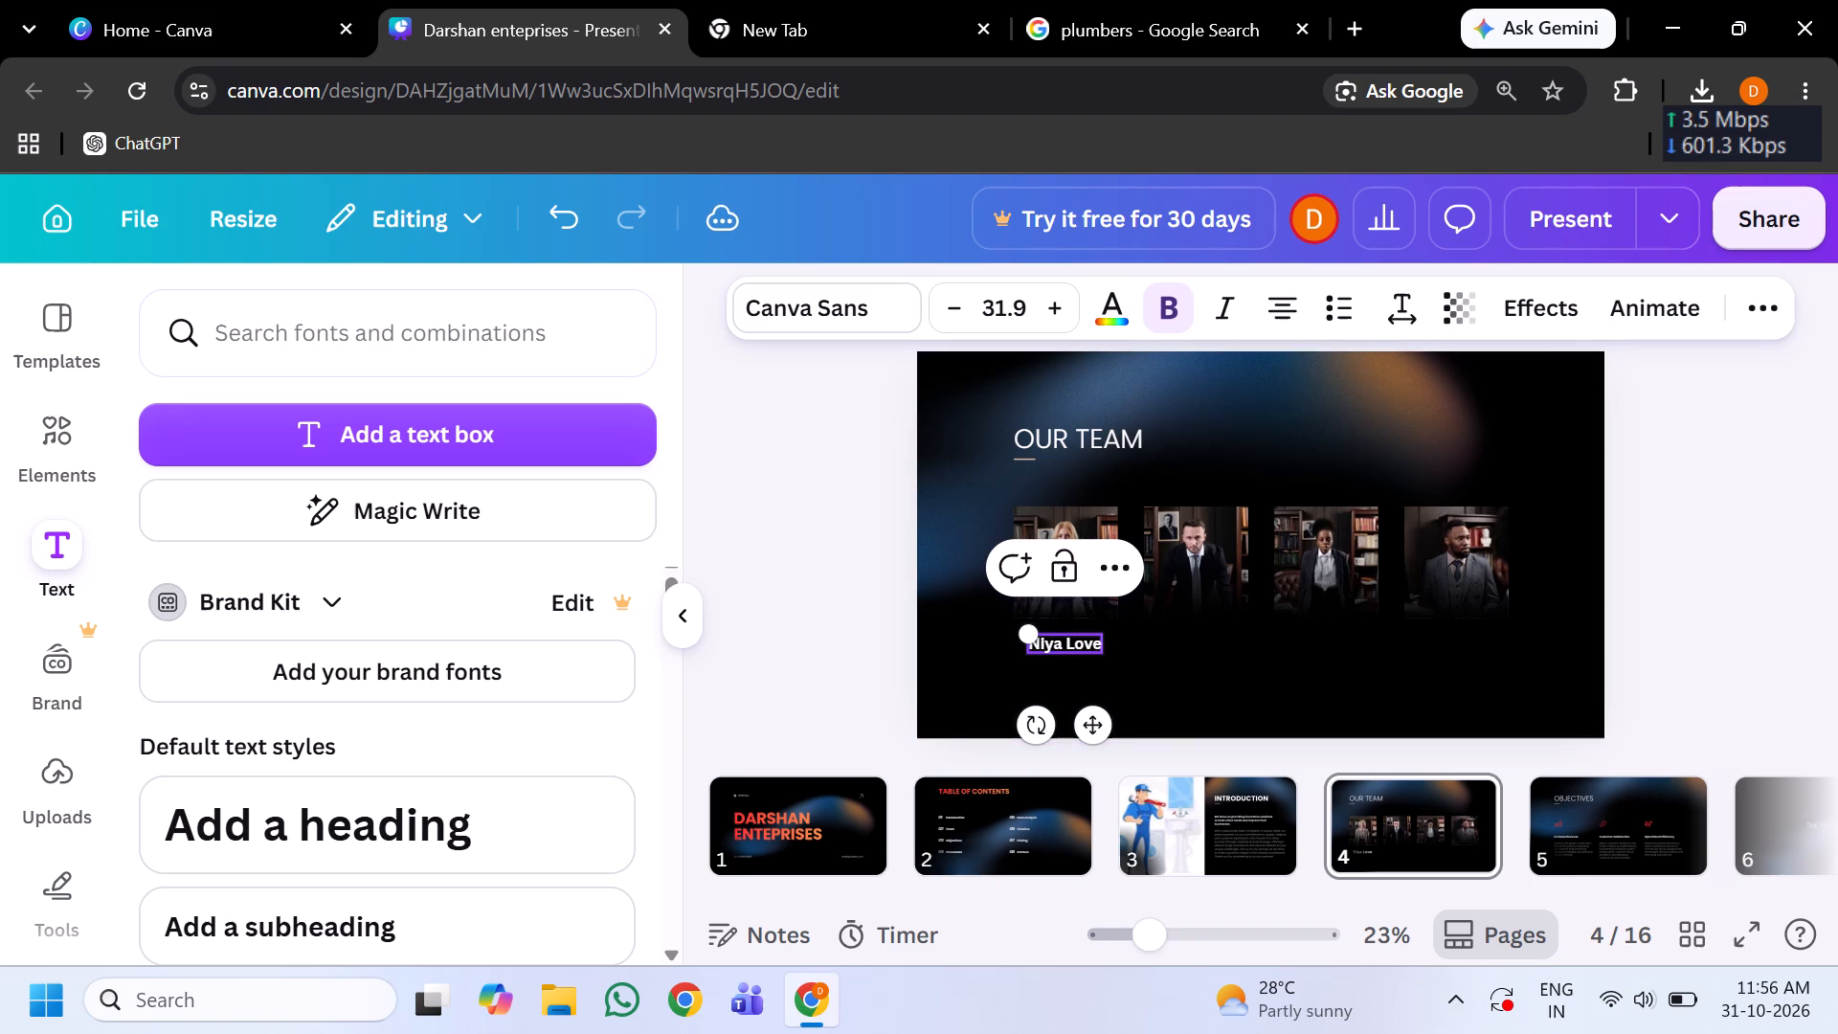
click(1258, 679)
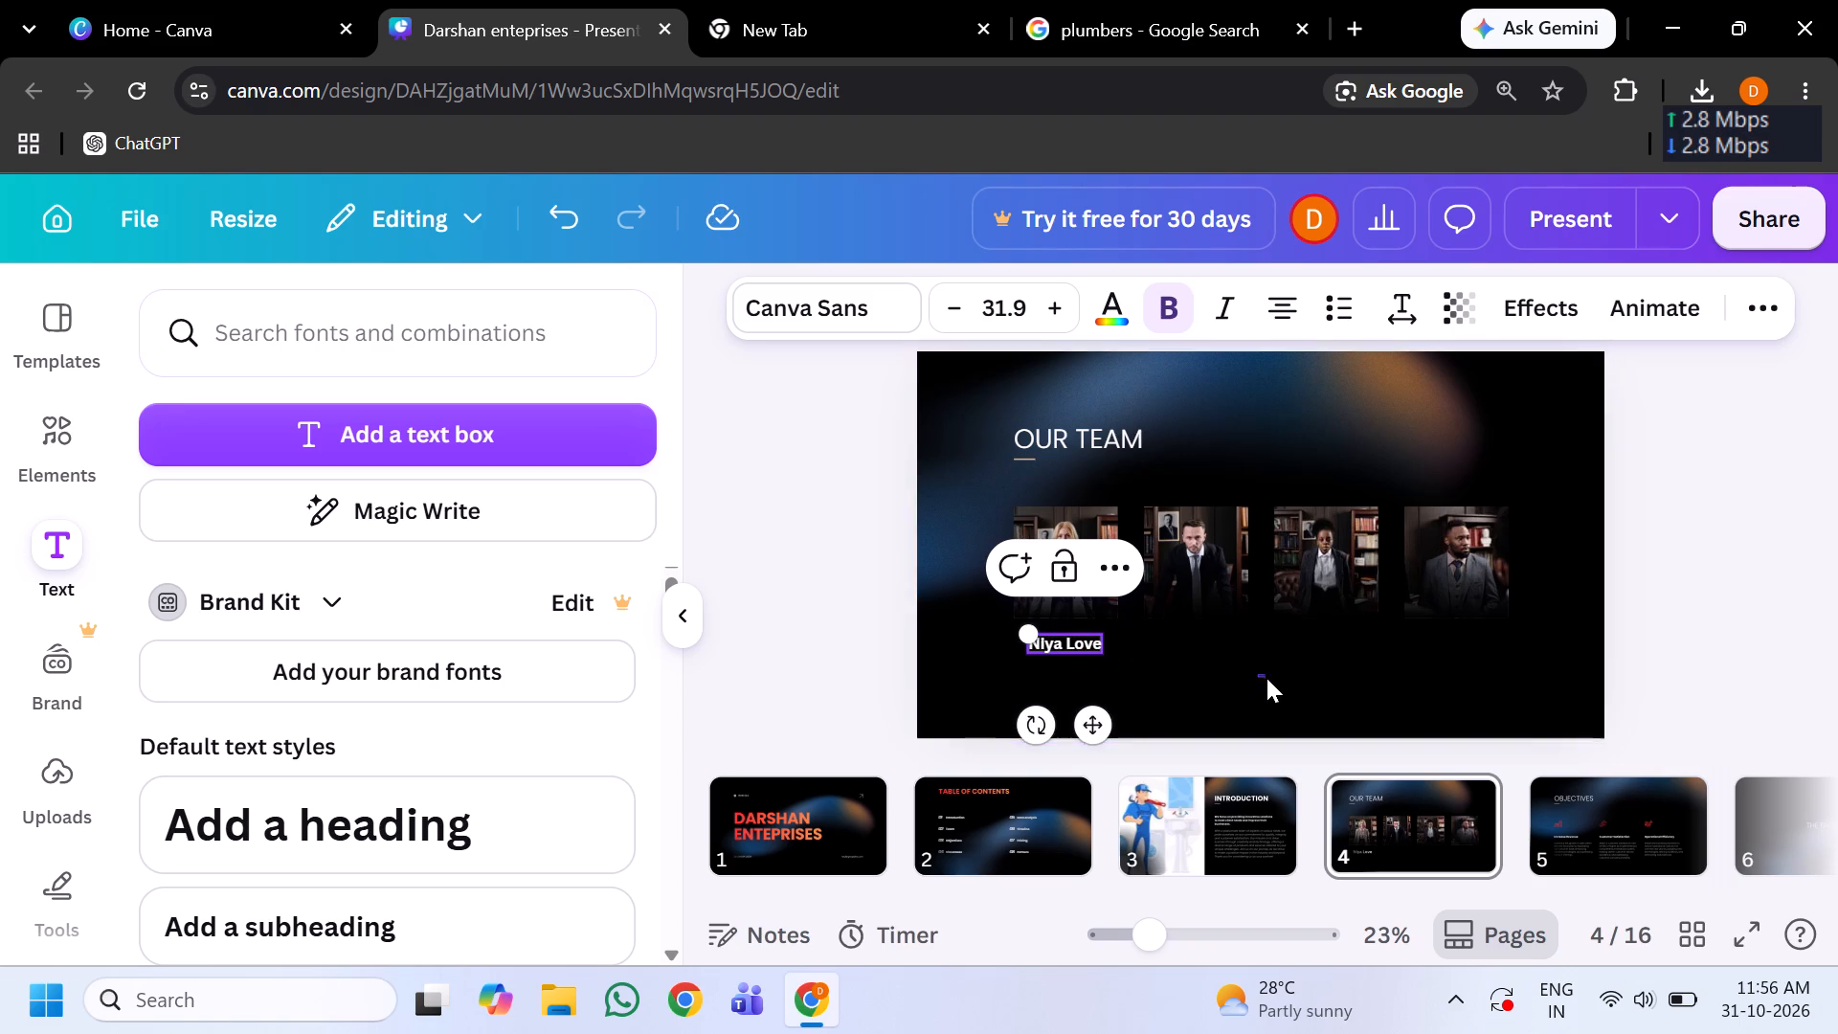
Duplicate the name caption and place the copy beneath the second portrait, level with the first caption.
click(1095, 636)
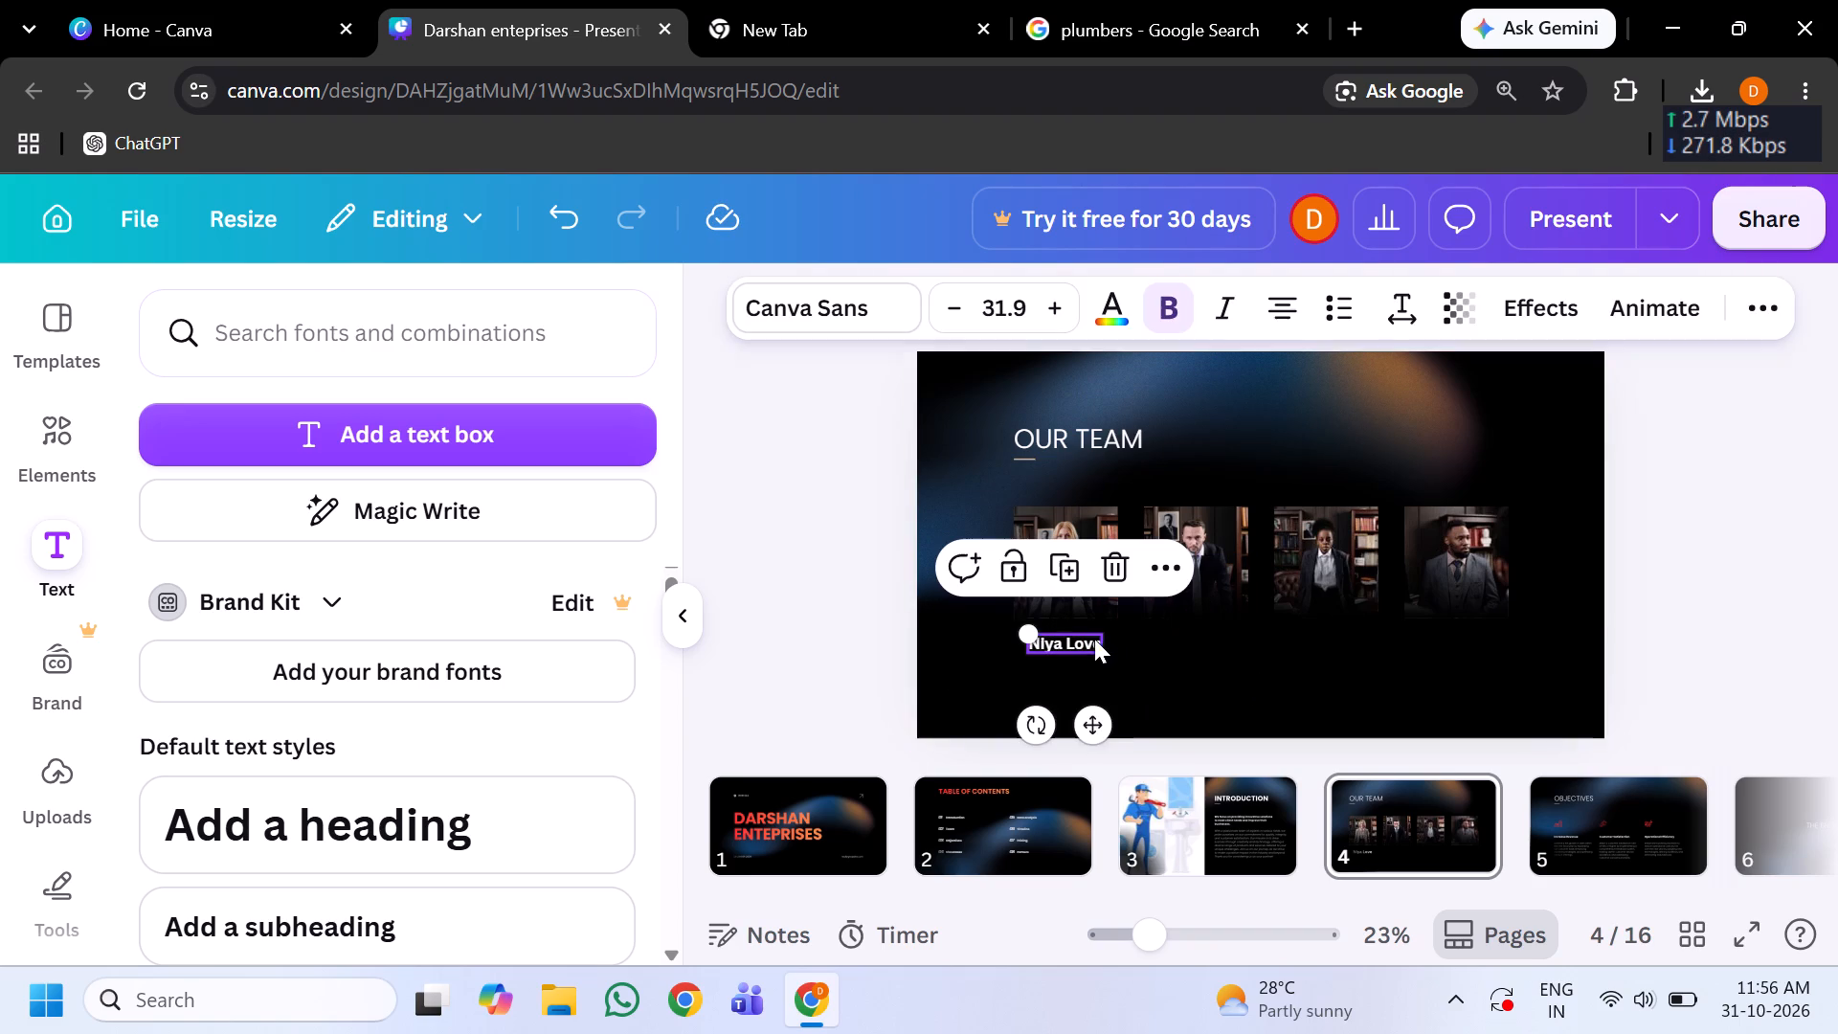
click(1167, 569)
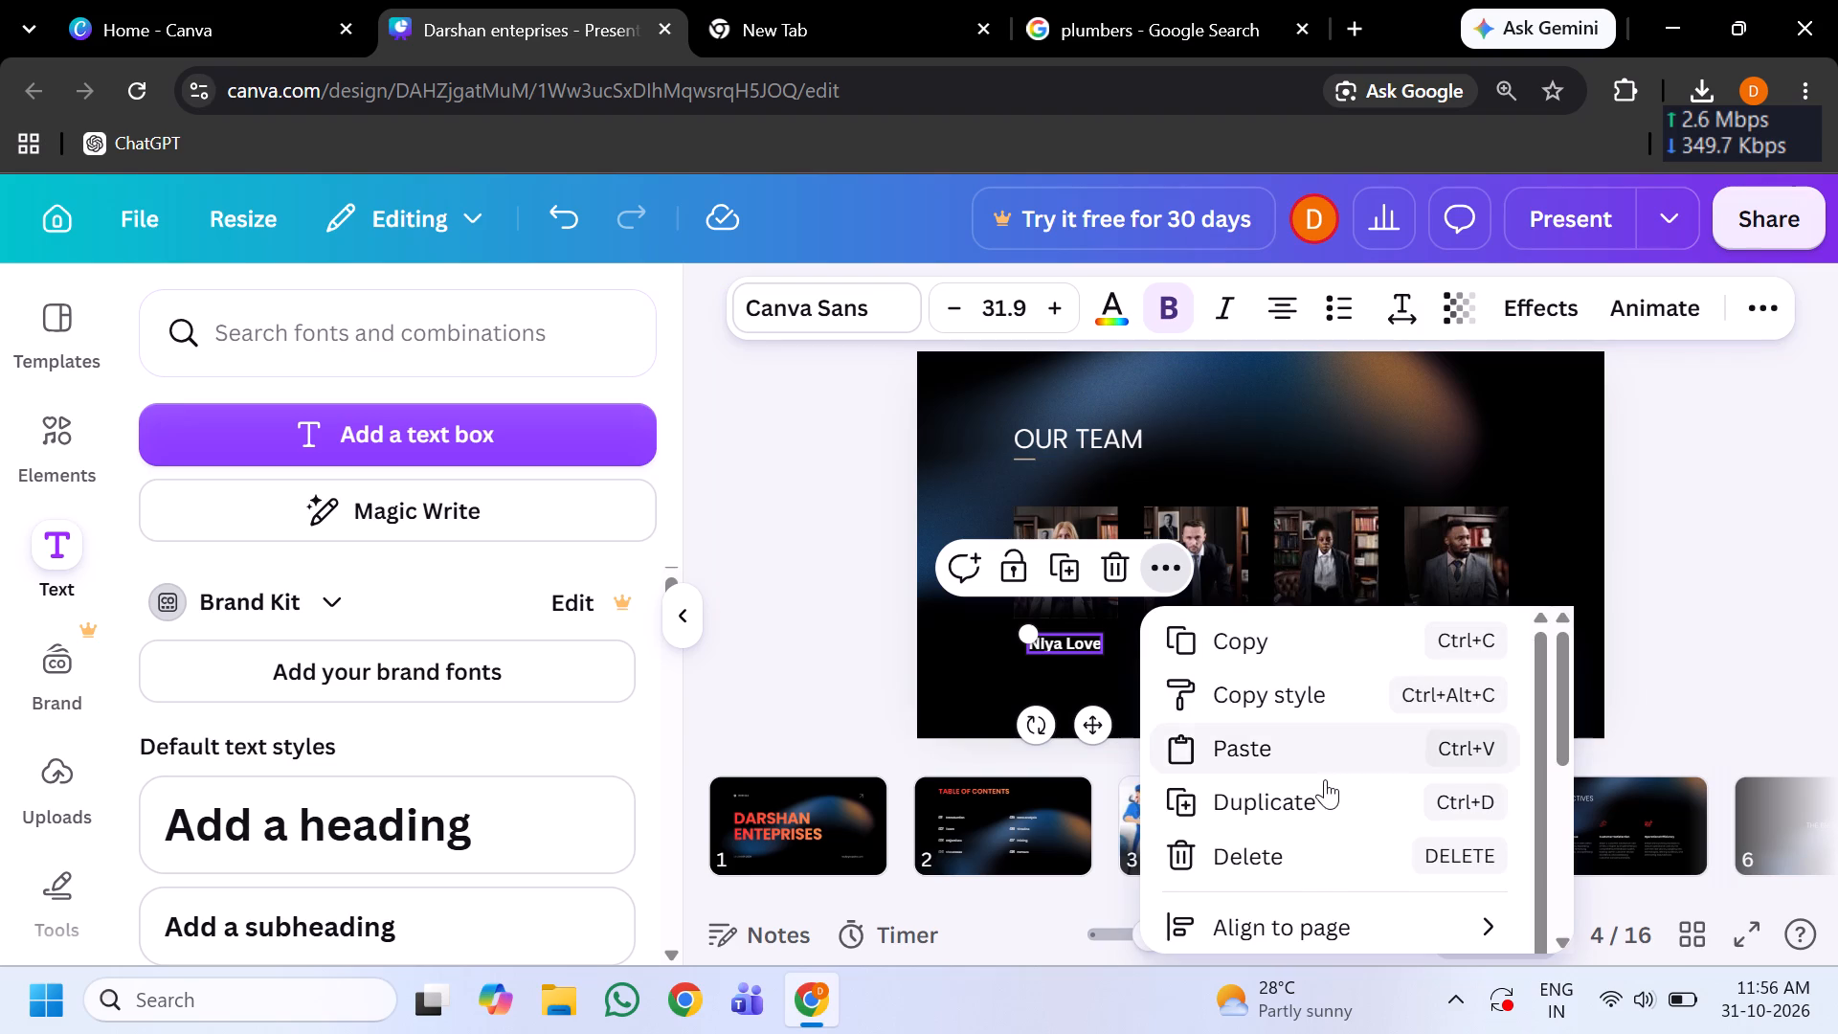
click(1340, 805)
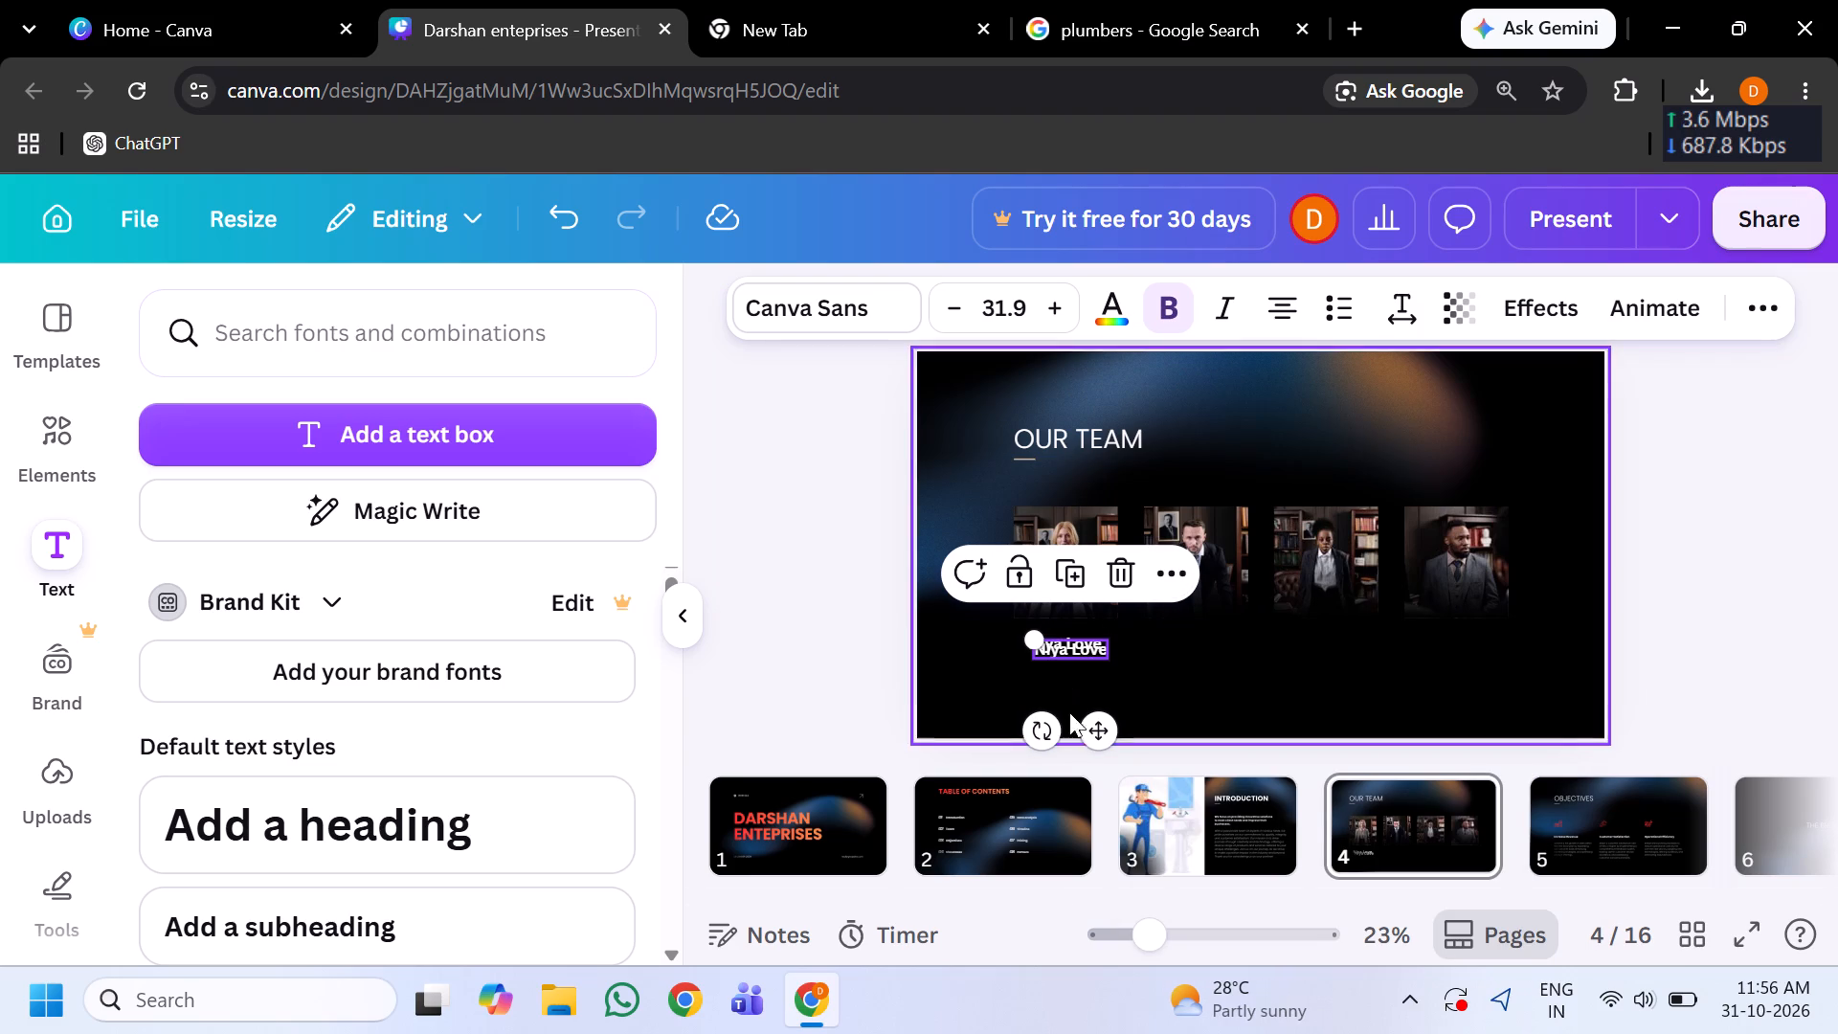
drag(1110, 724, 1199, 739)
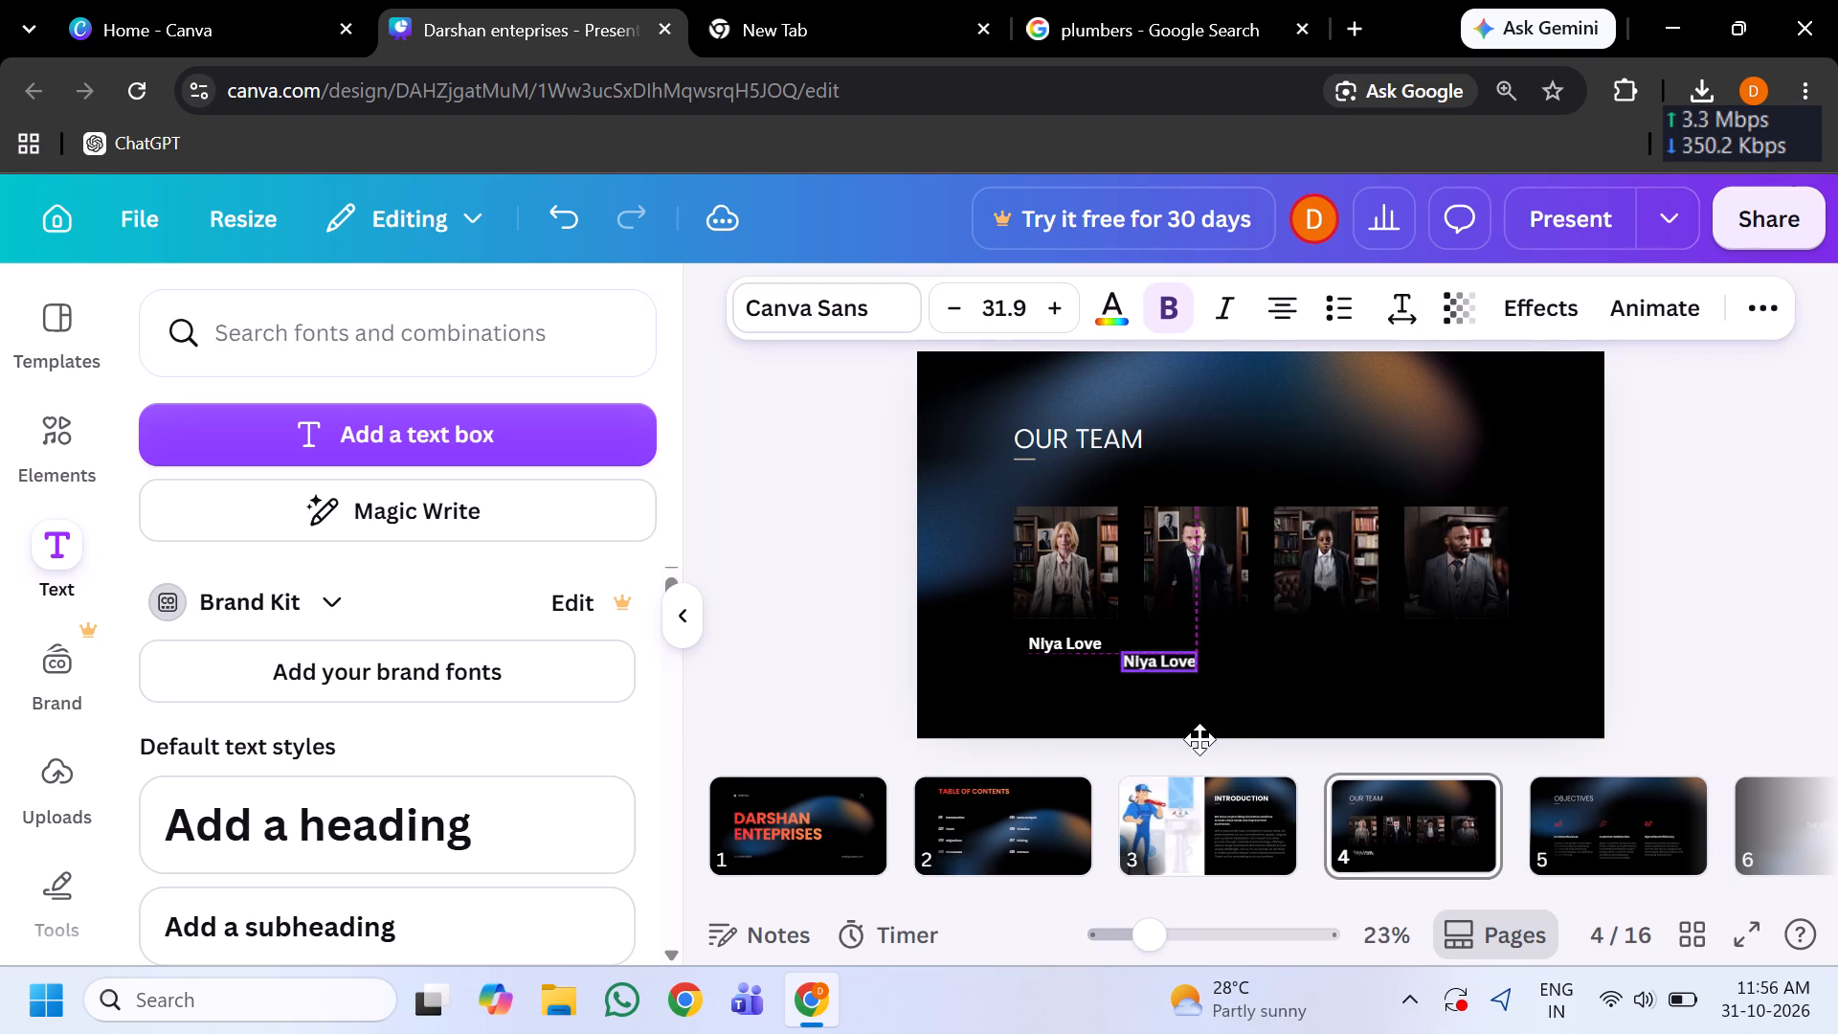
drag(1199, 739, 1232, 730)
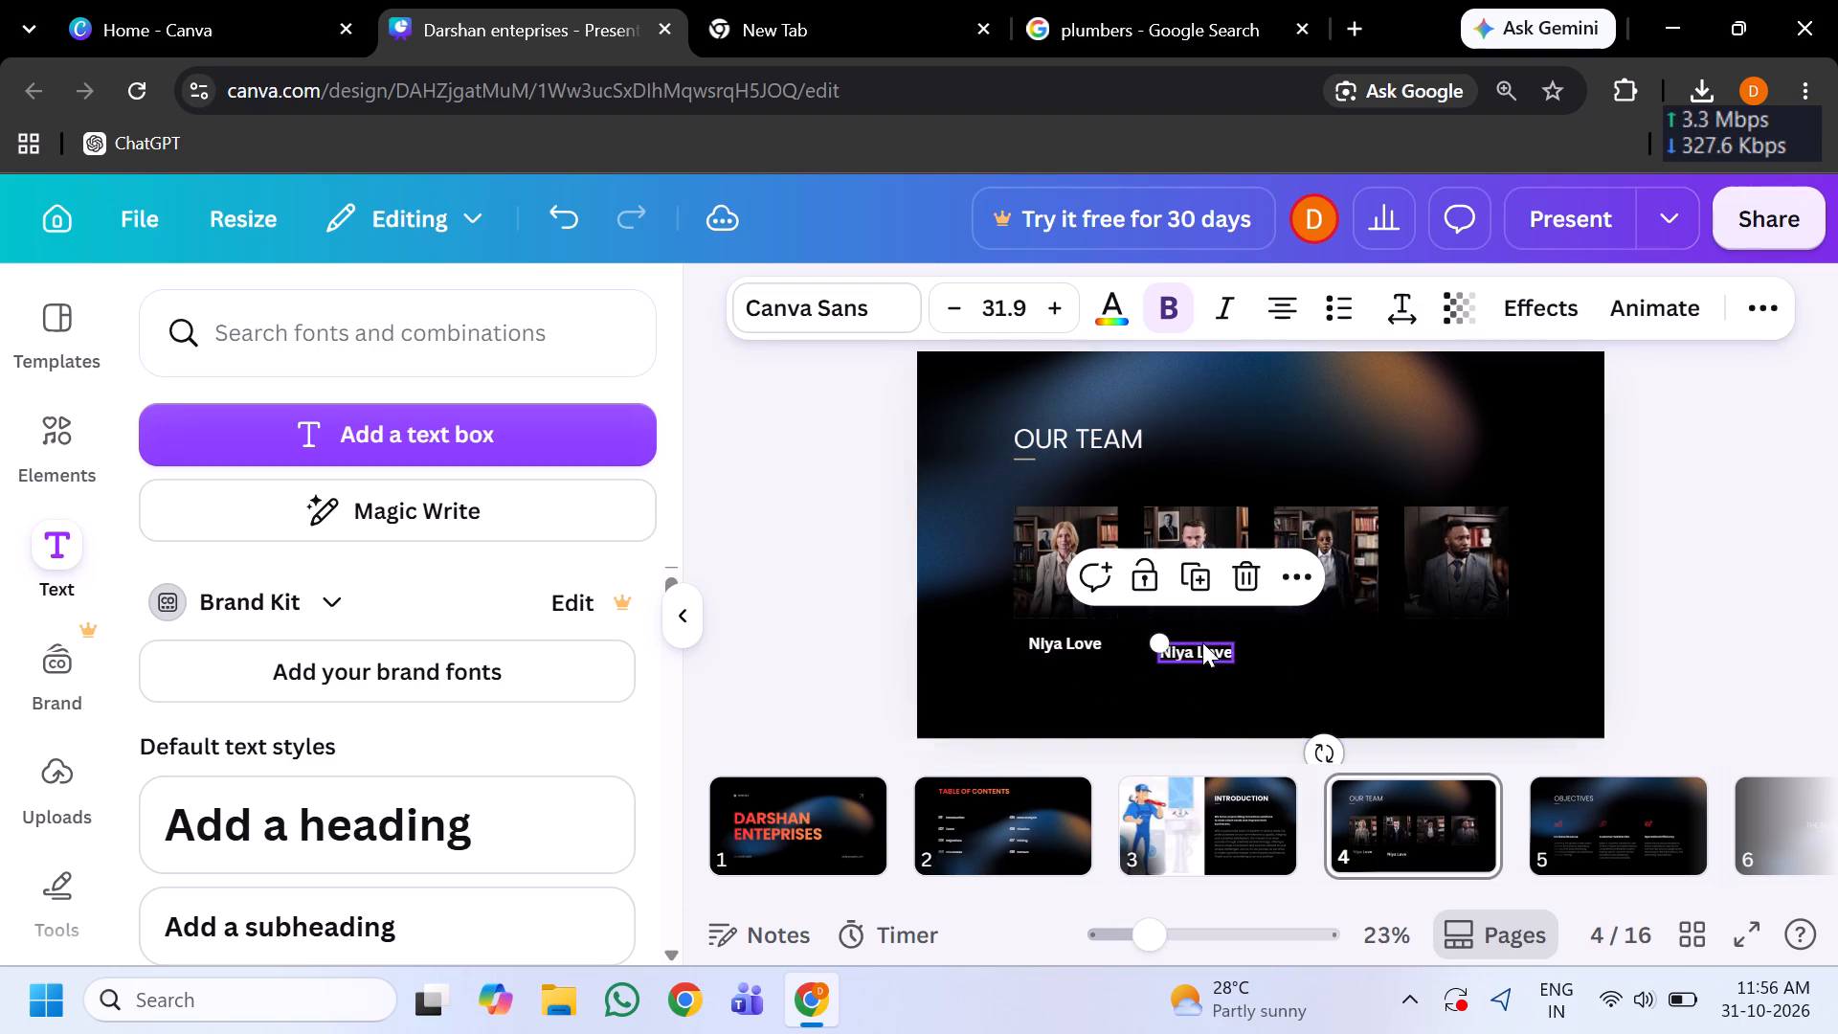
click(1205, 641)
click(1716, 642)
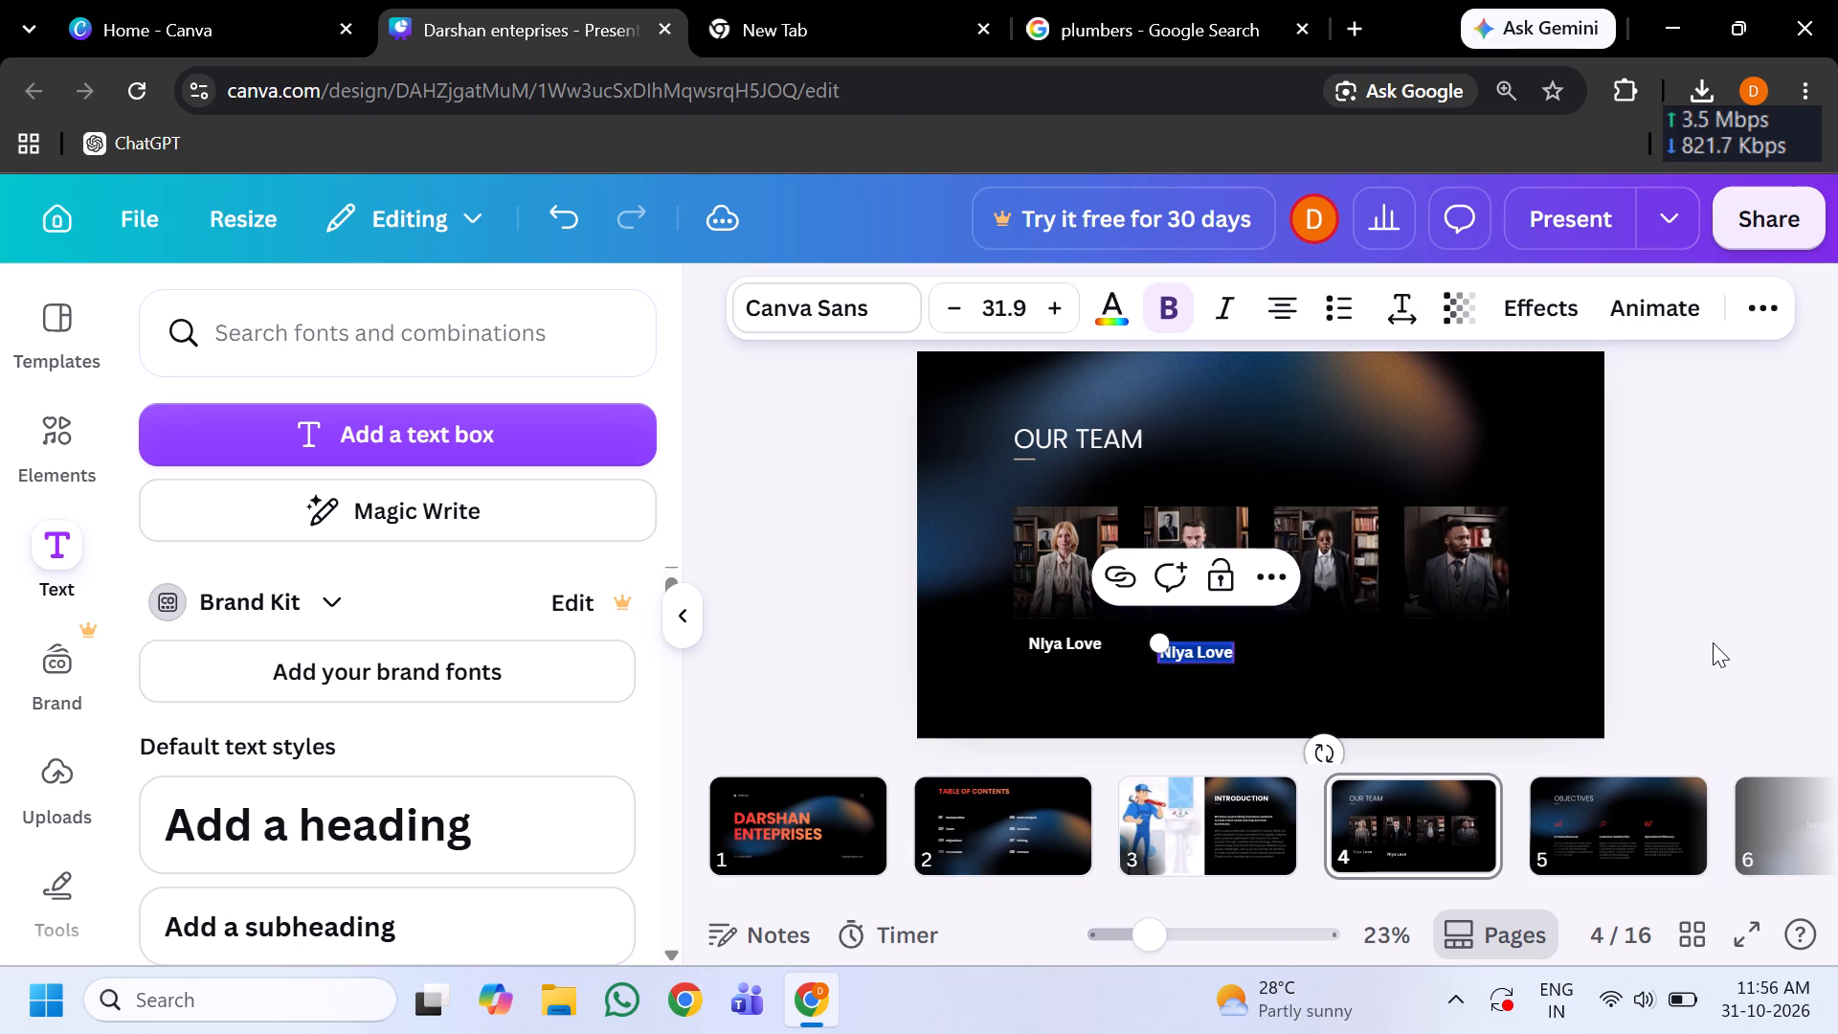
drag(1202, 647, 1199, 637)
click(1723, 646)
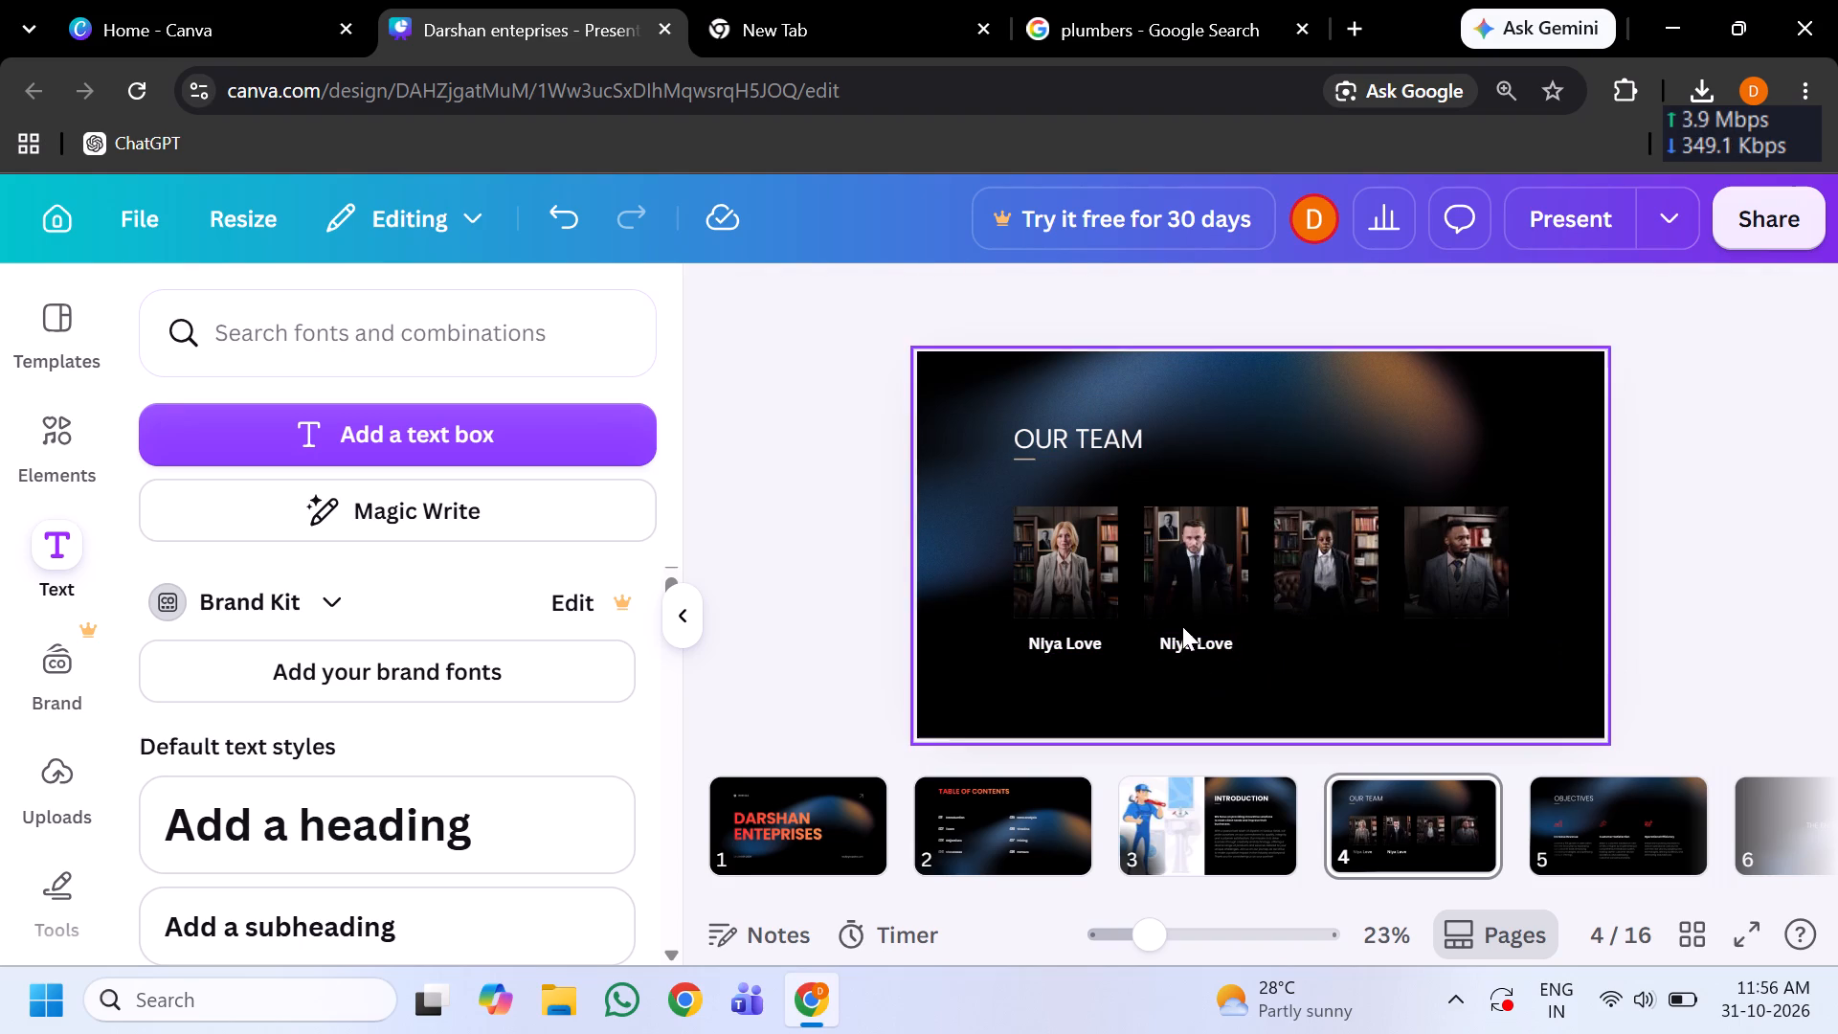
Duplicate the second portrait's name caption twice so that copies sit beneath the third and fourth portraits.
click(1210, 634)
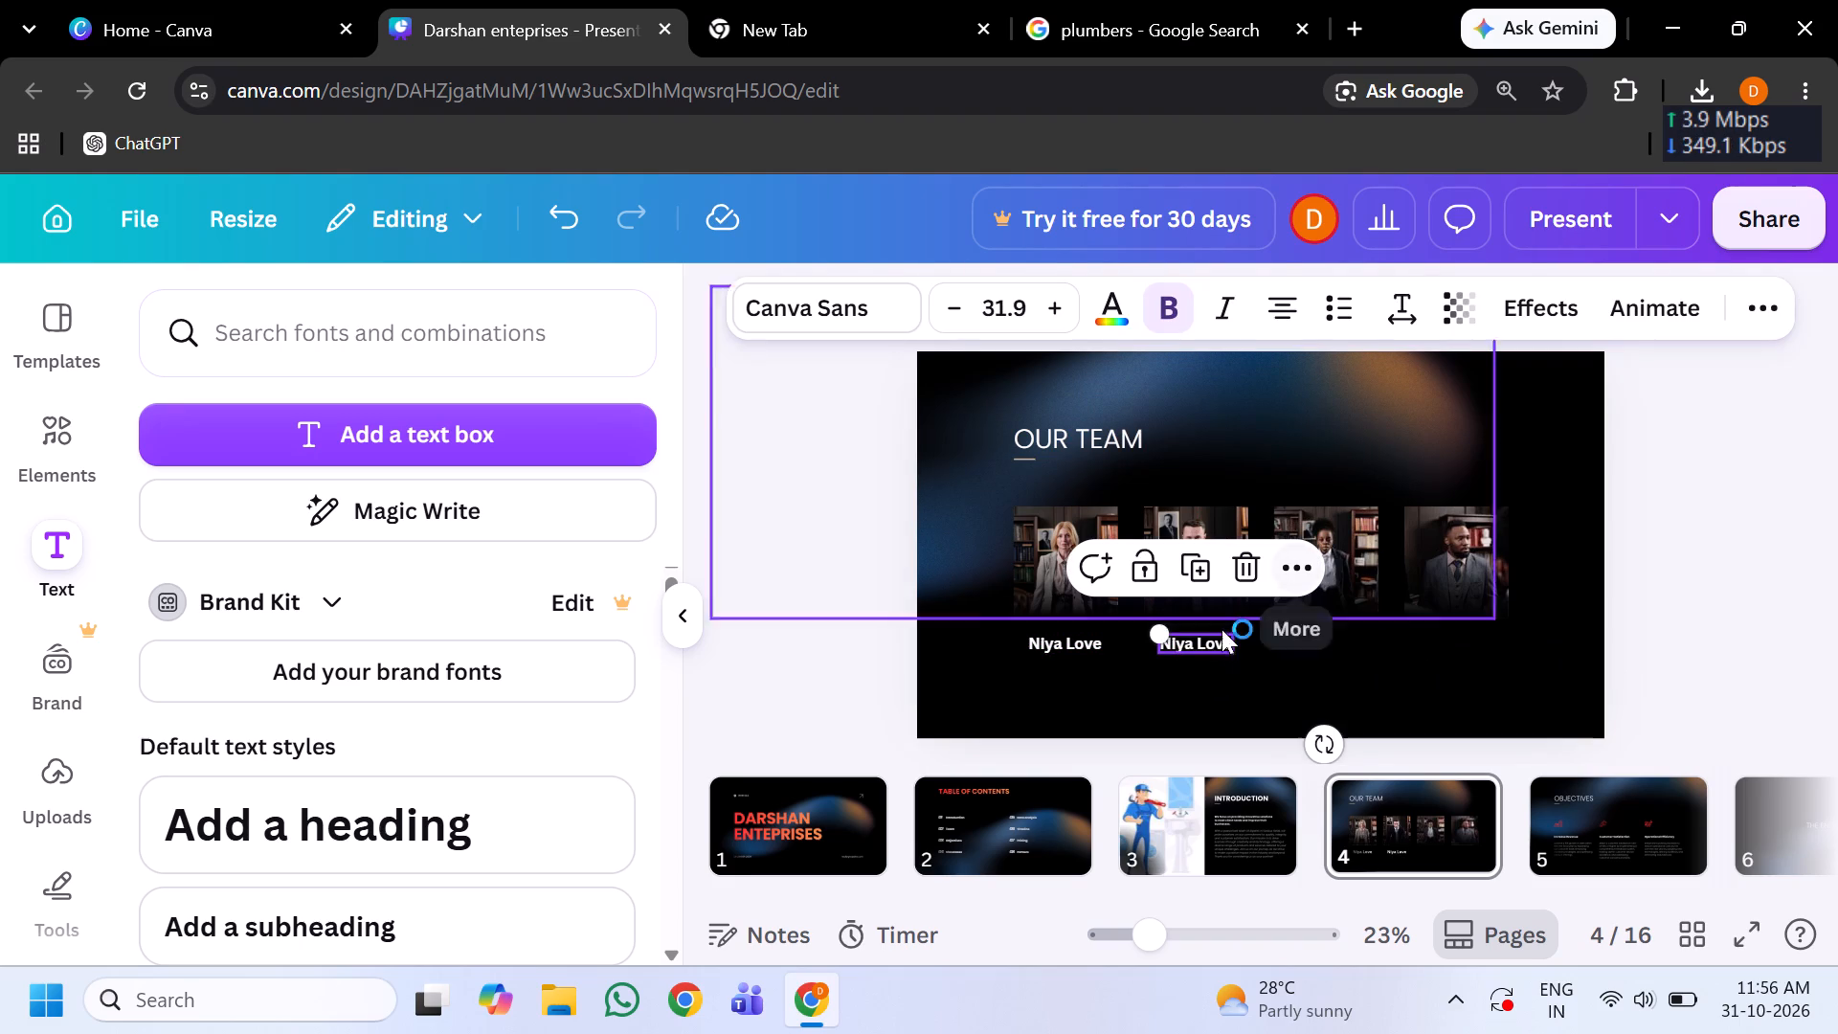
click(1288, 589)
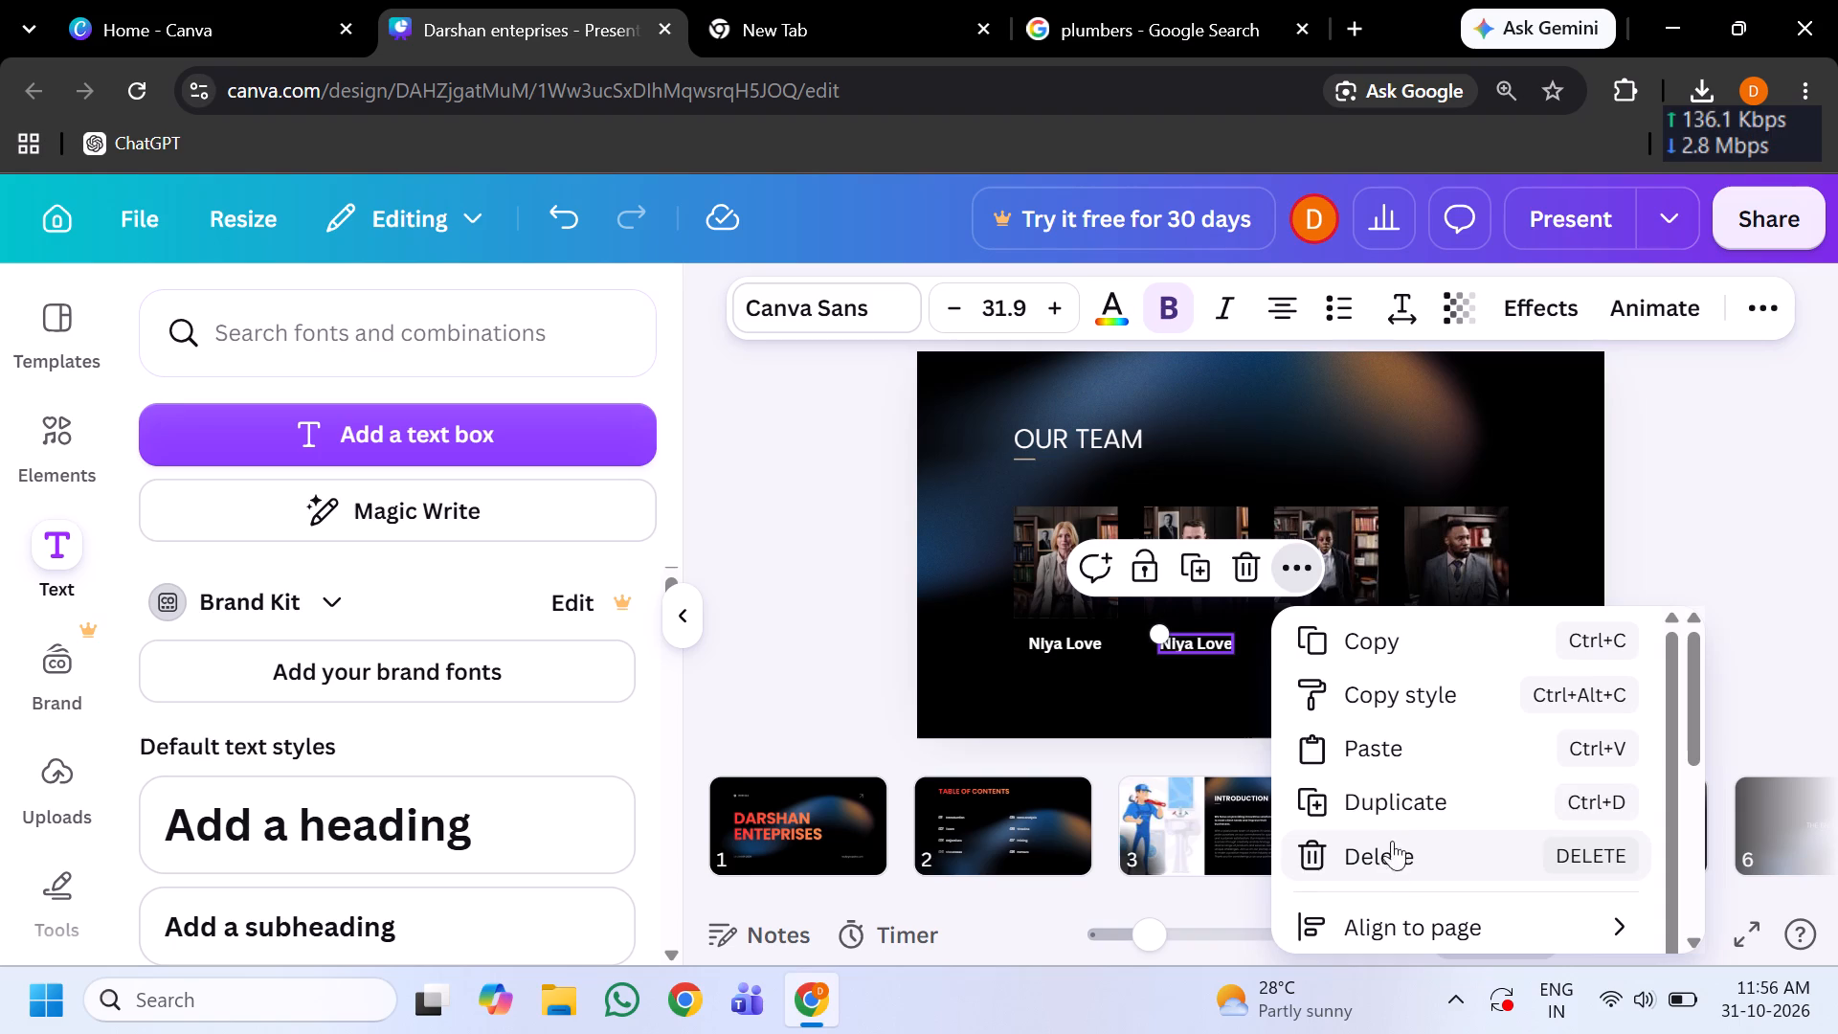
click(1418, 787)
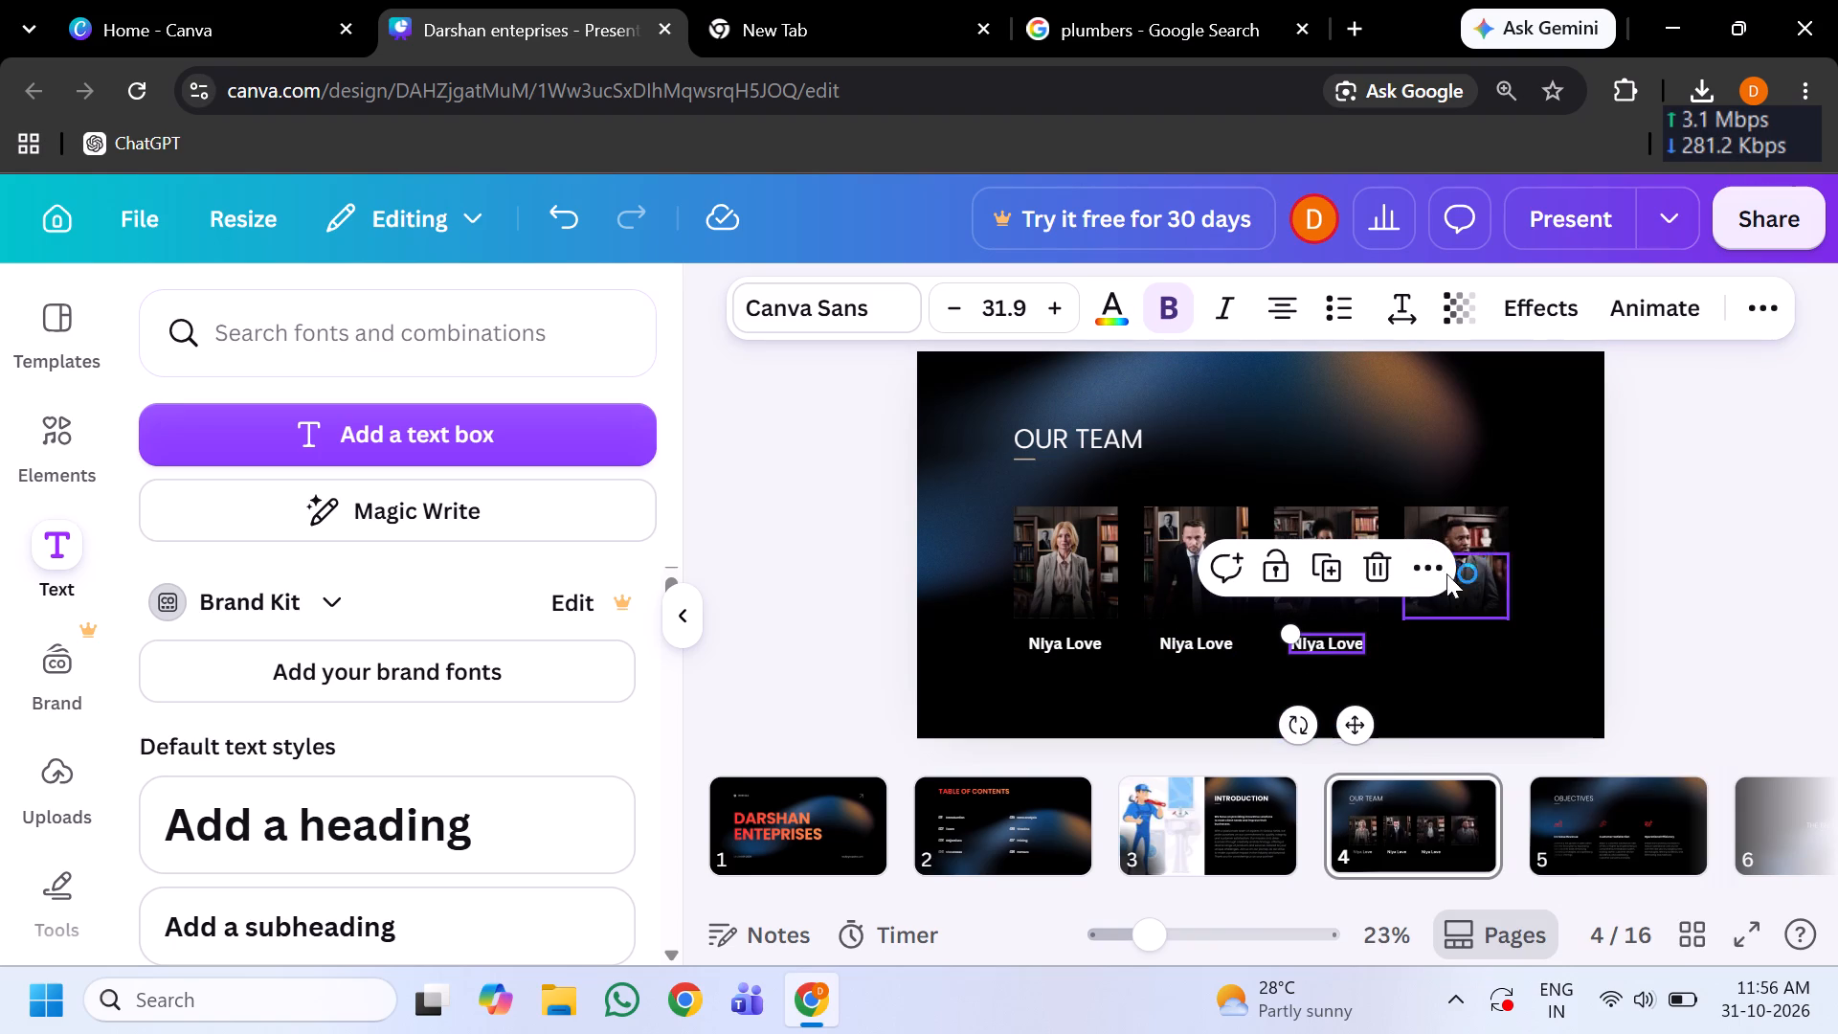
click(1427, 572)
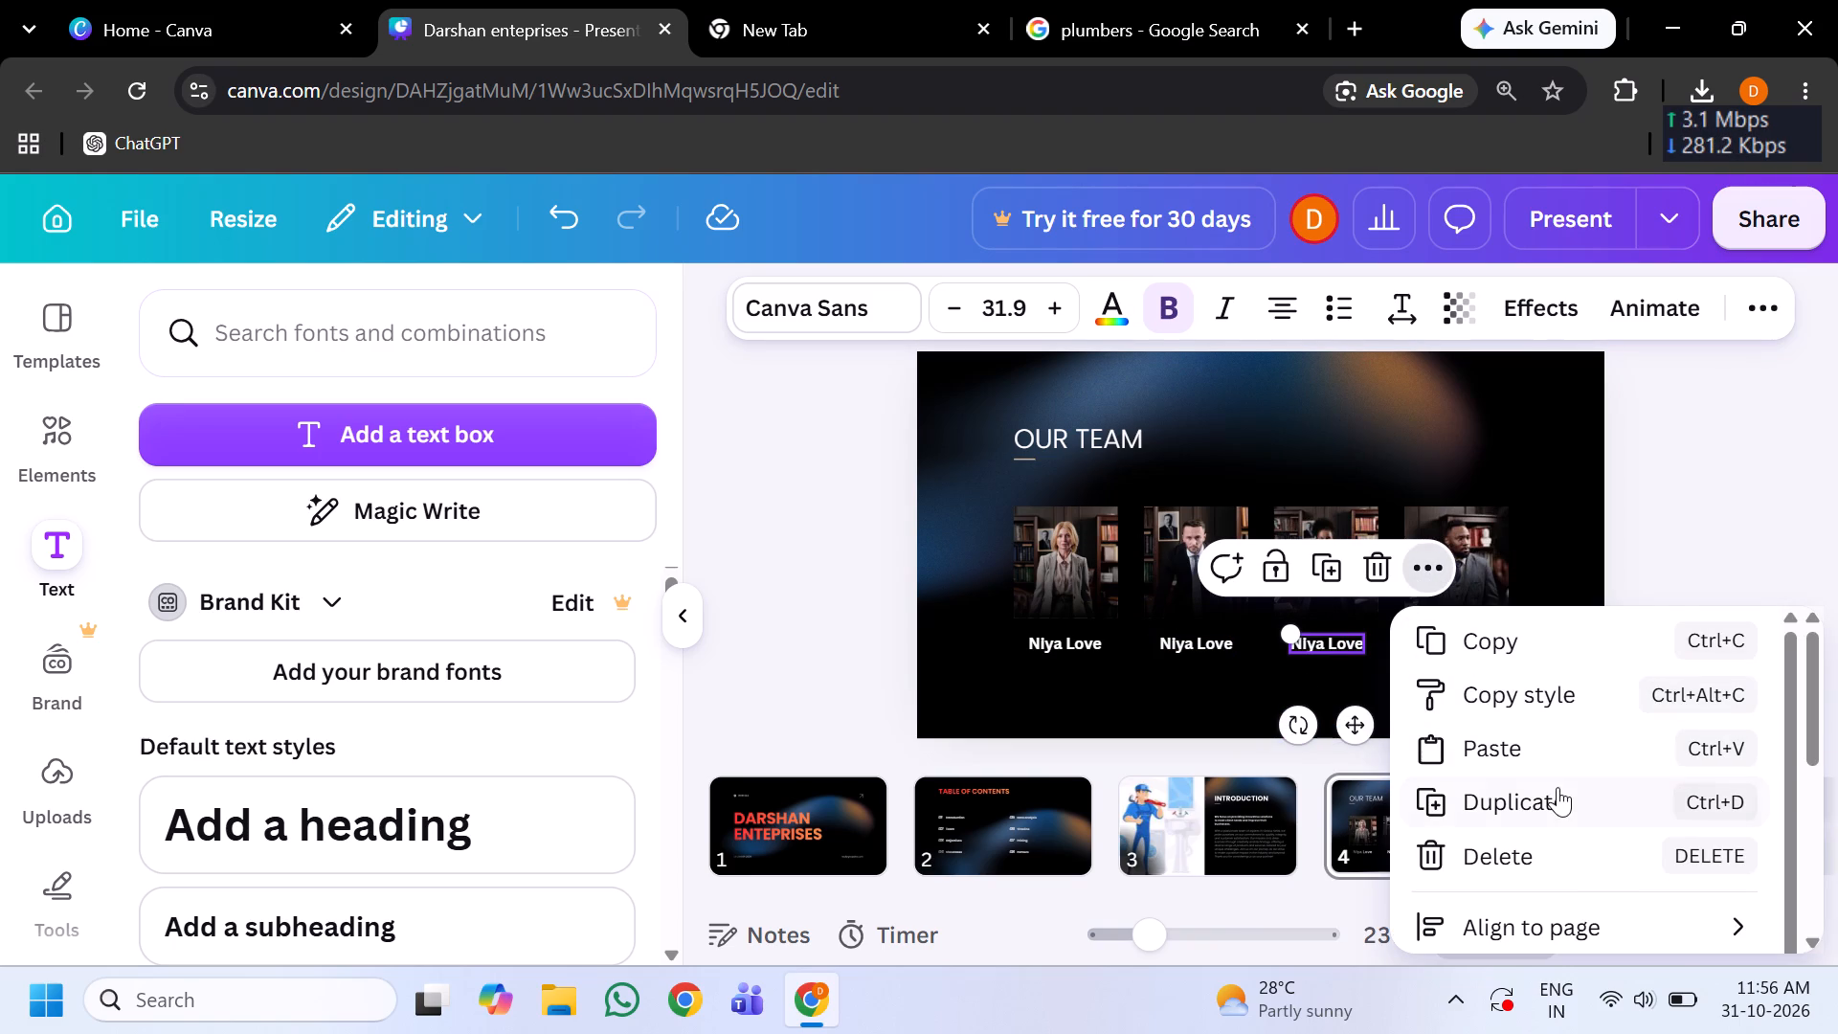
click(1558, 788)
click(1701, 623)
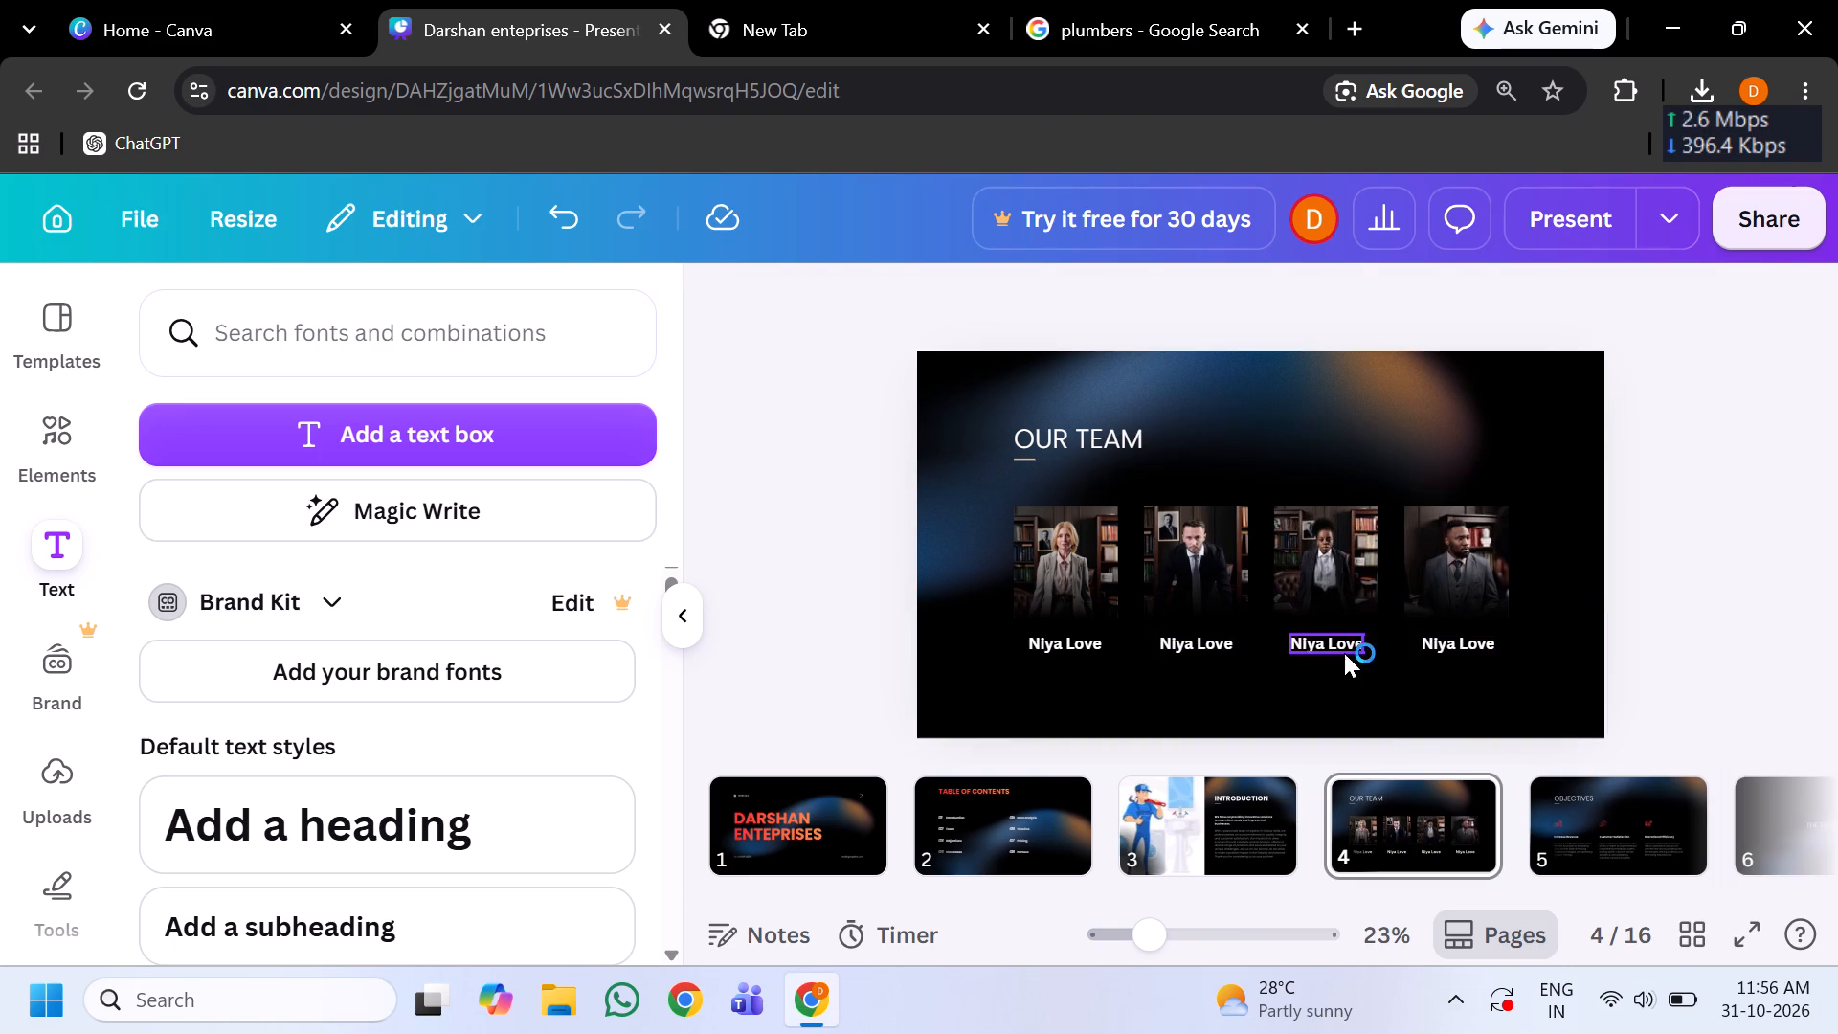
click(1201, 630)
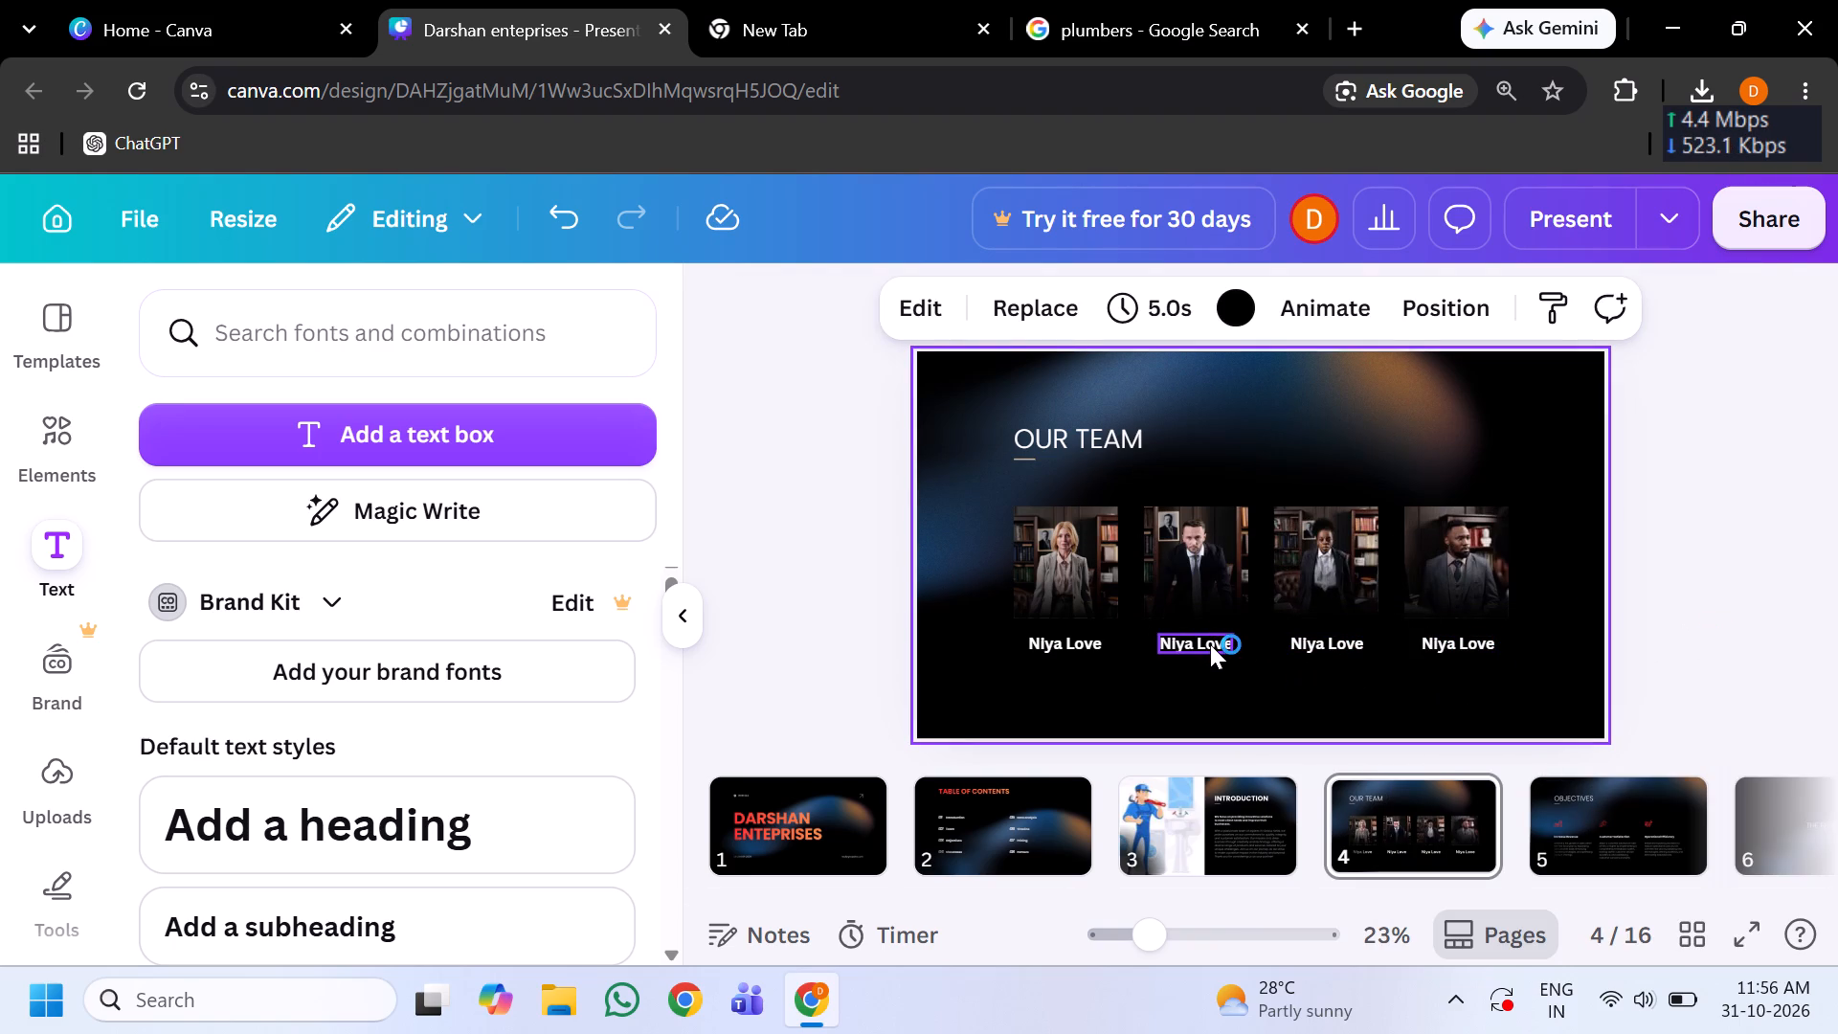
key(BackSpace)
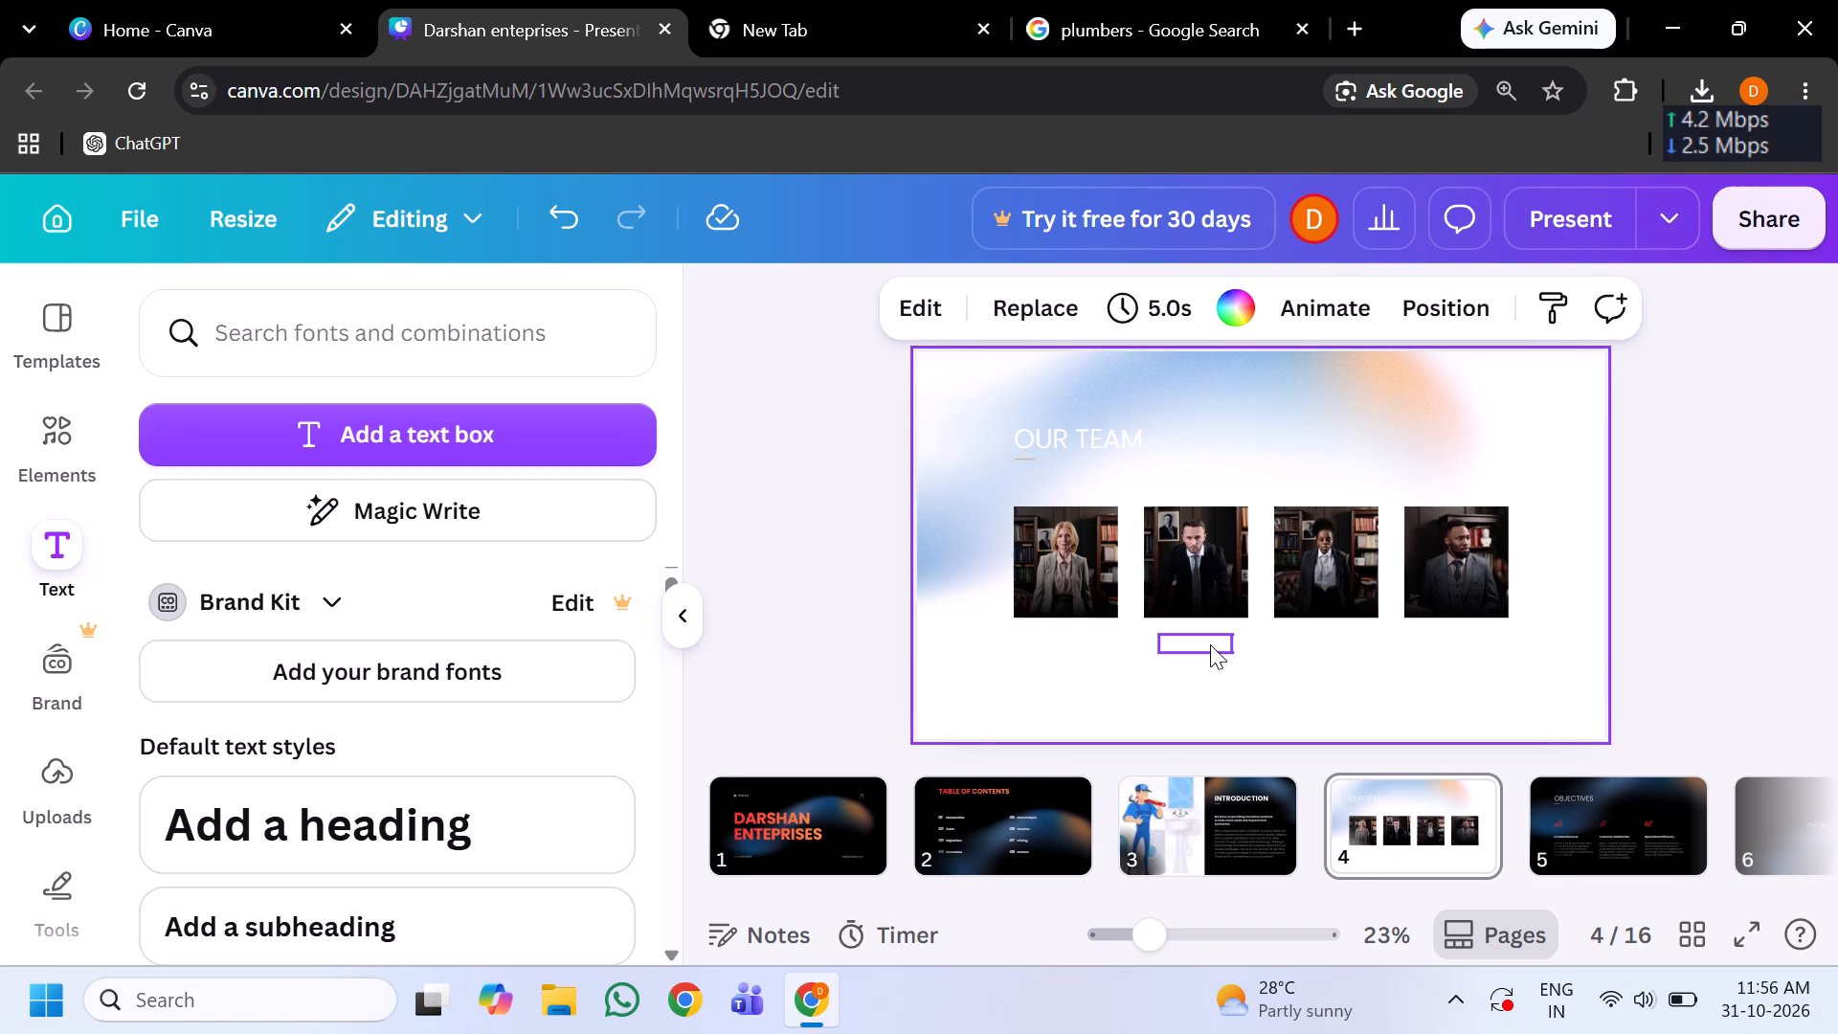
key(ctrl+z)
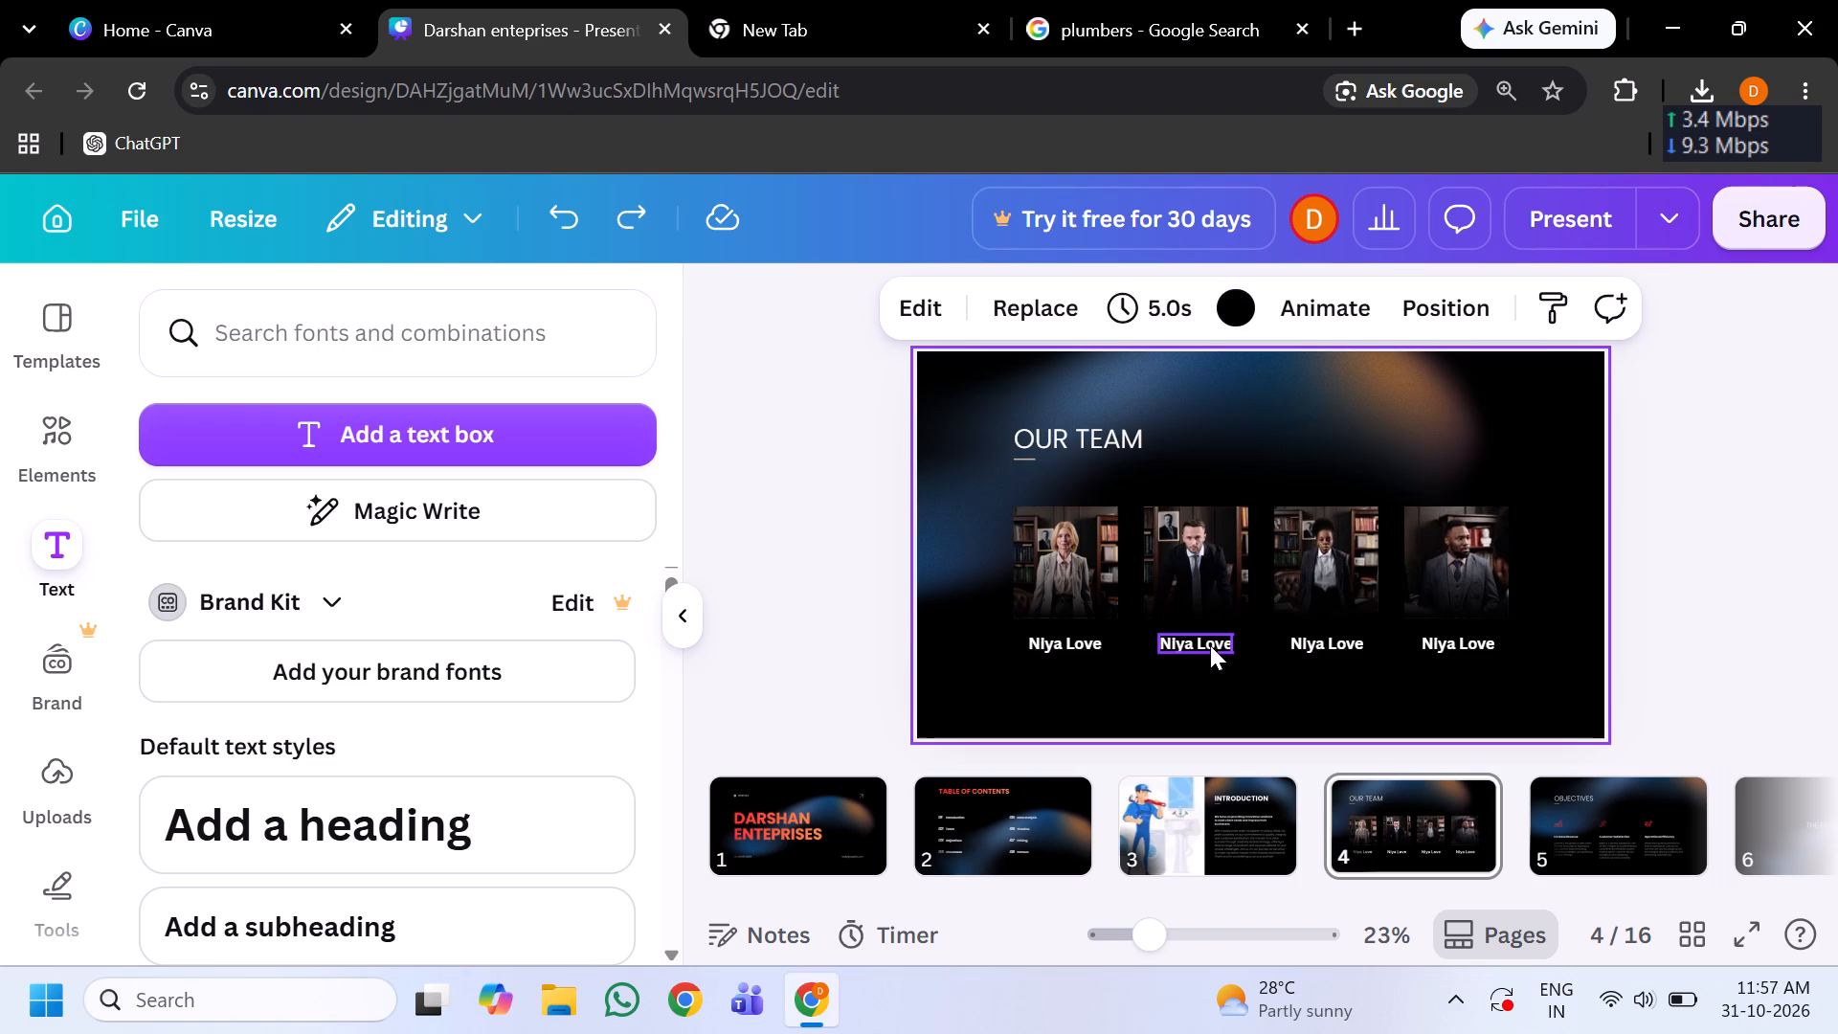
Replace the name caption beneath the second portrait with Darshyya.
double_click(1222, 641)
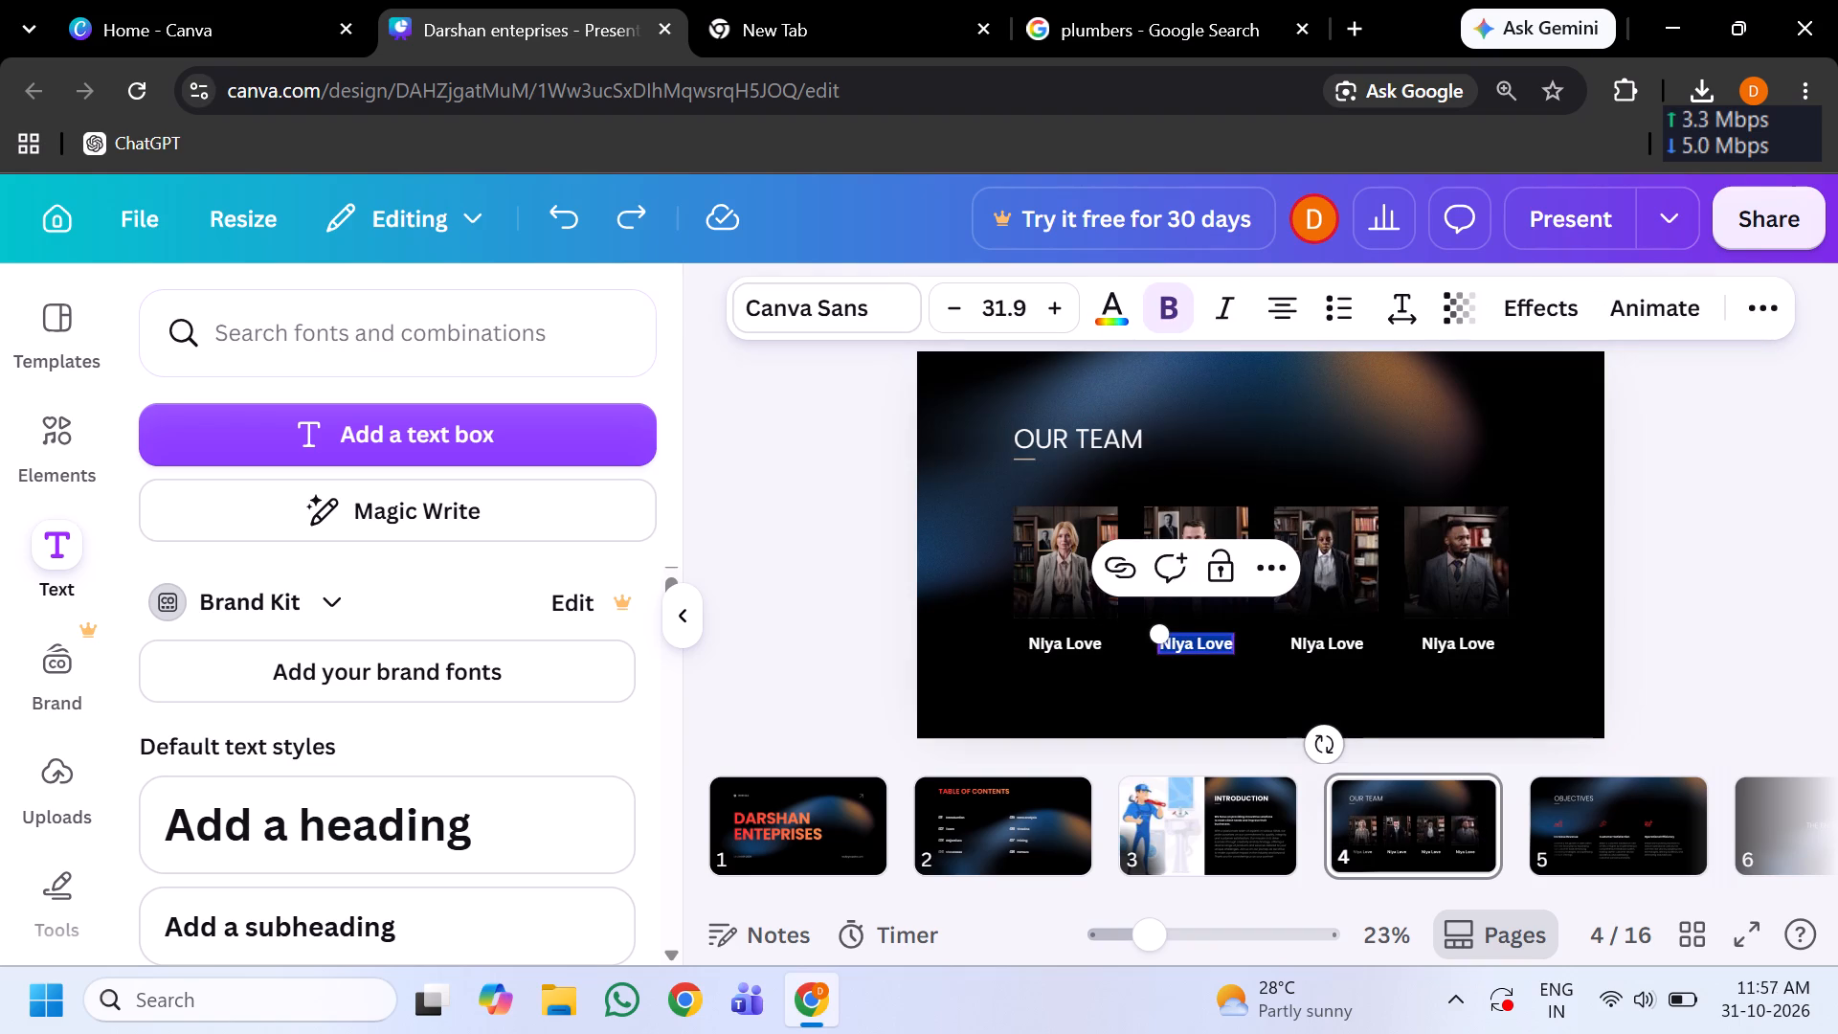
key(BackSpace)
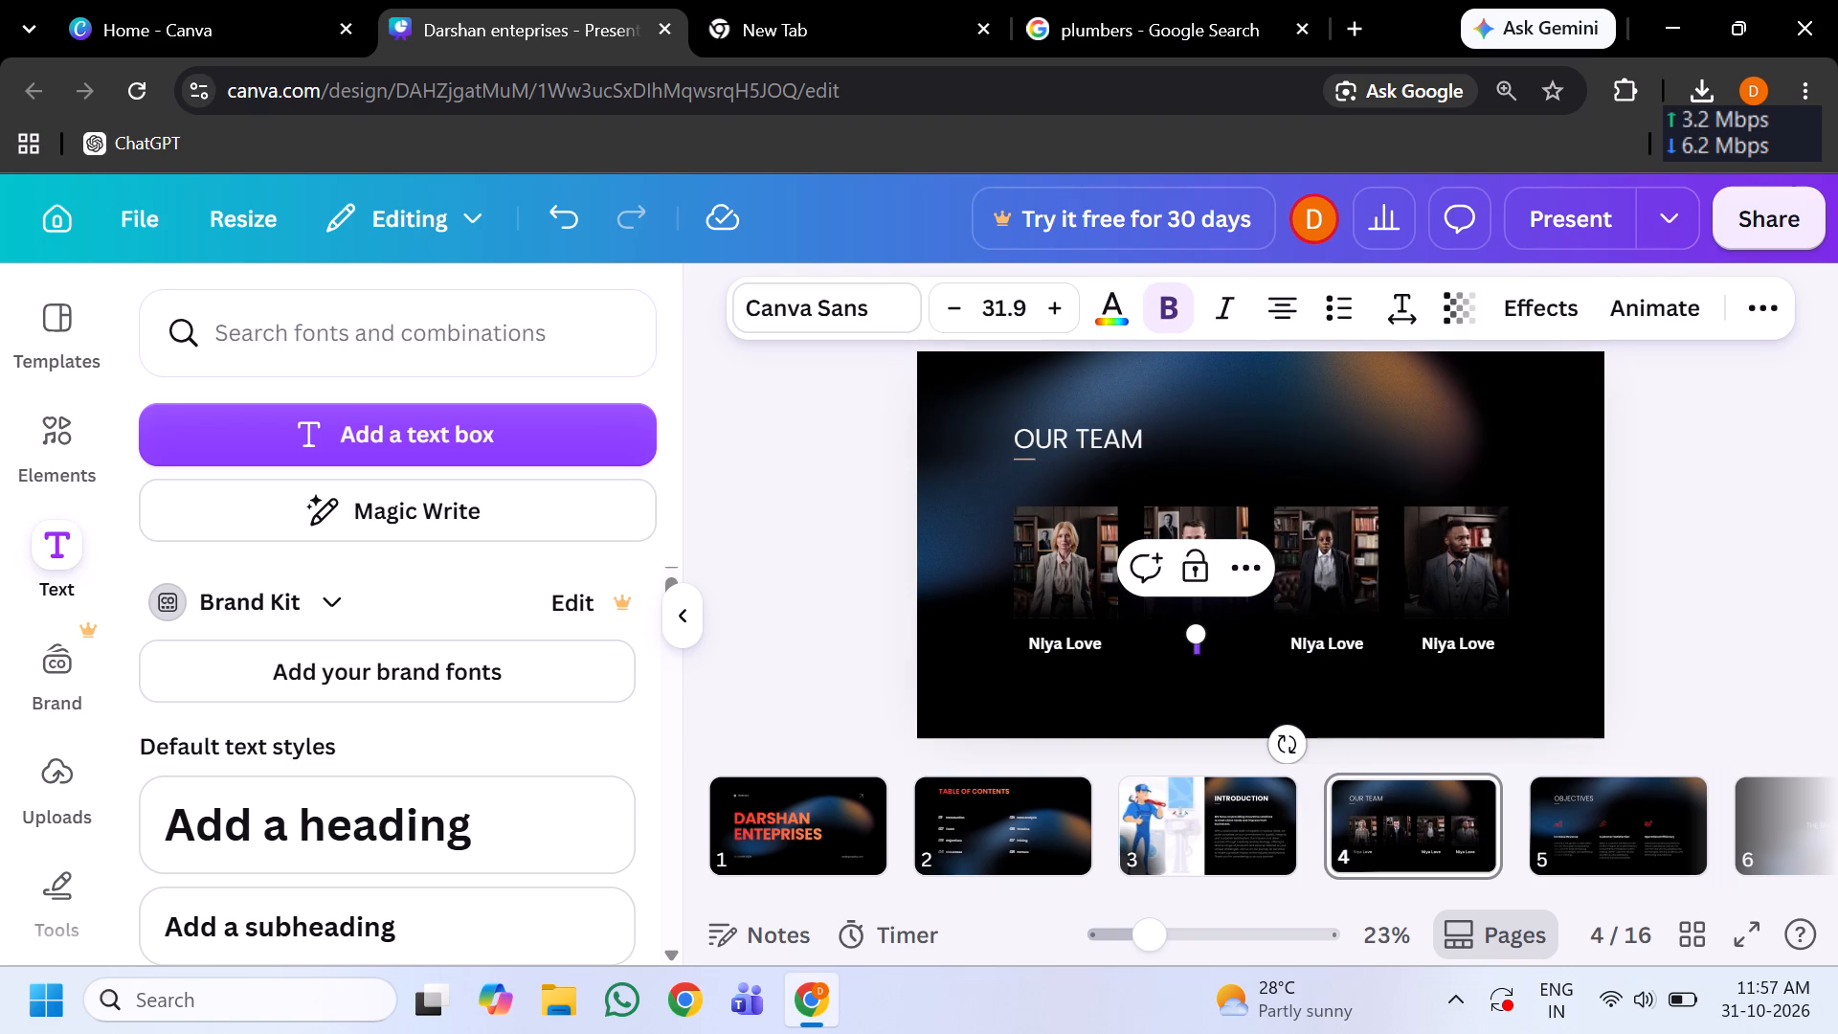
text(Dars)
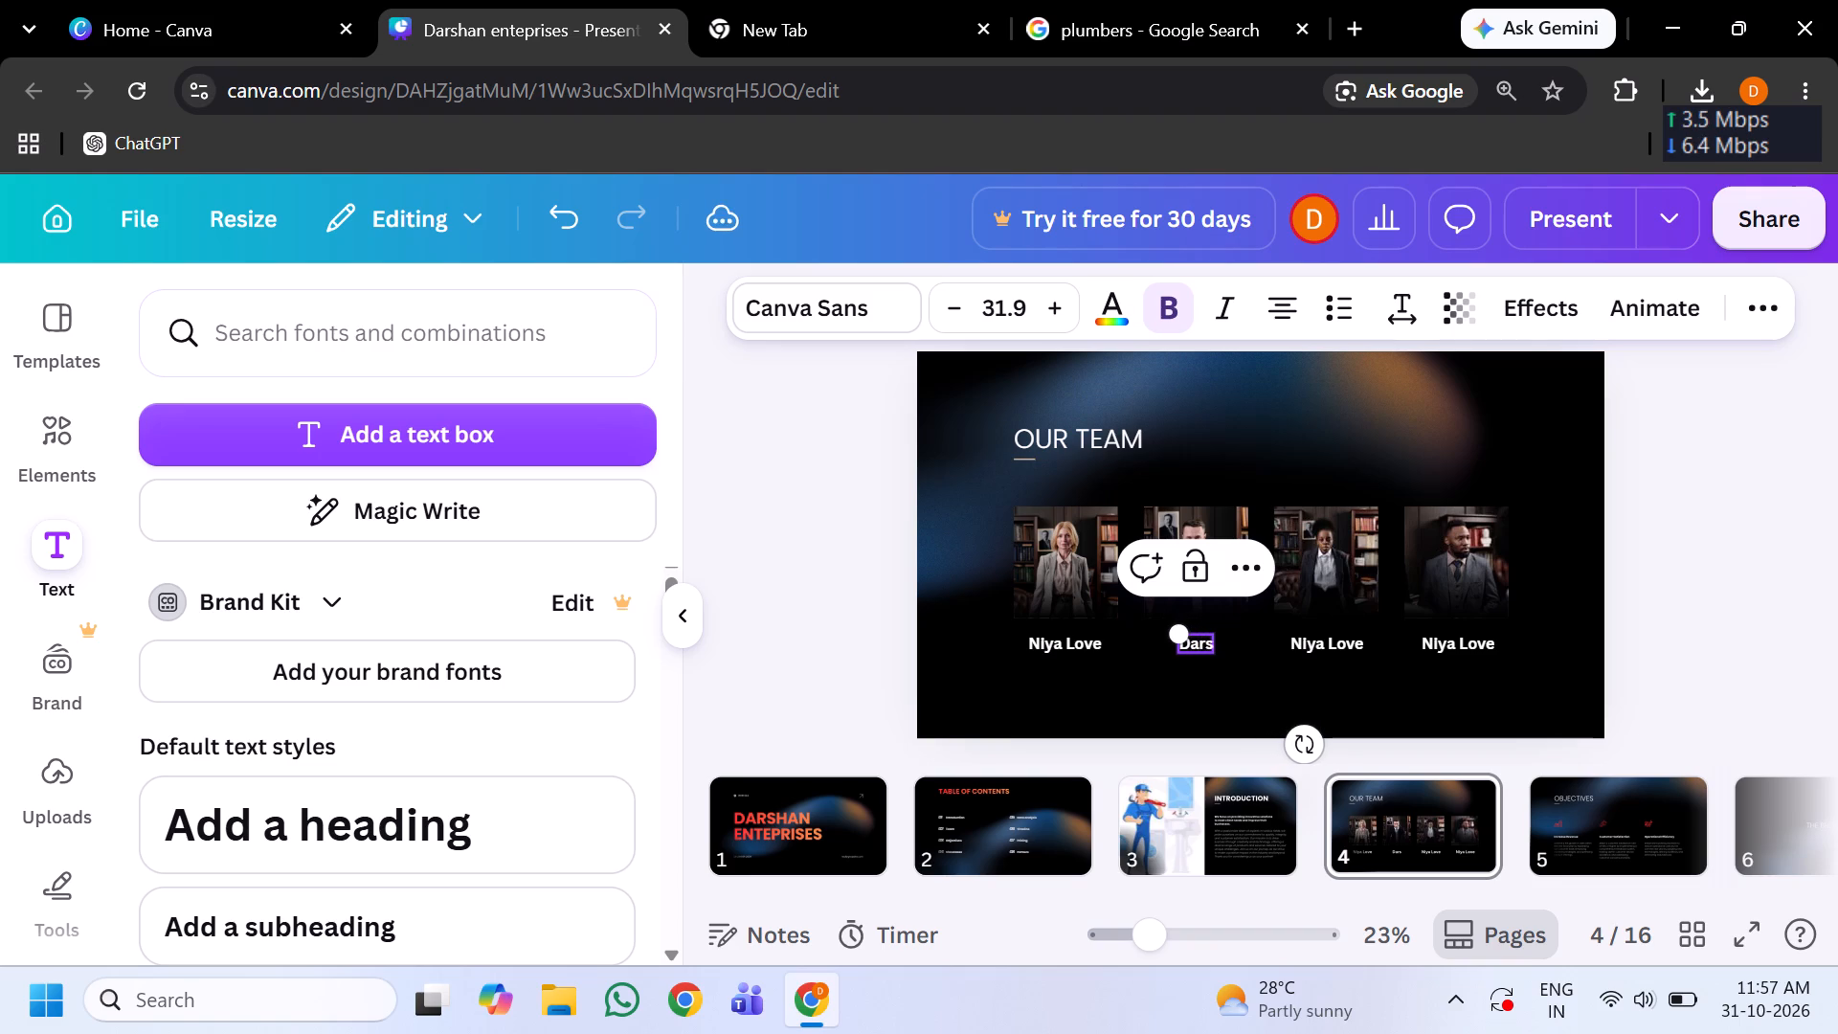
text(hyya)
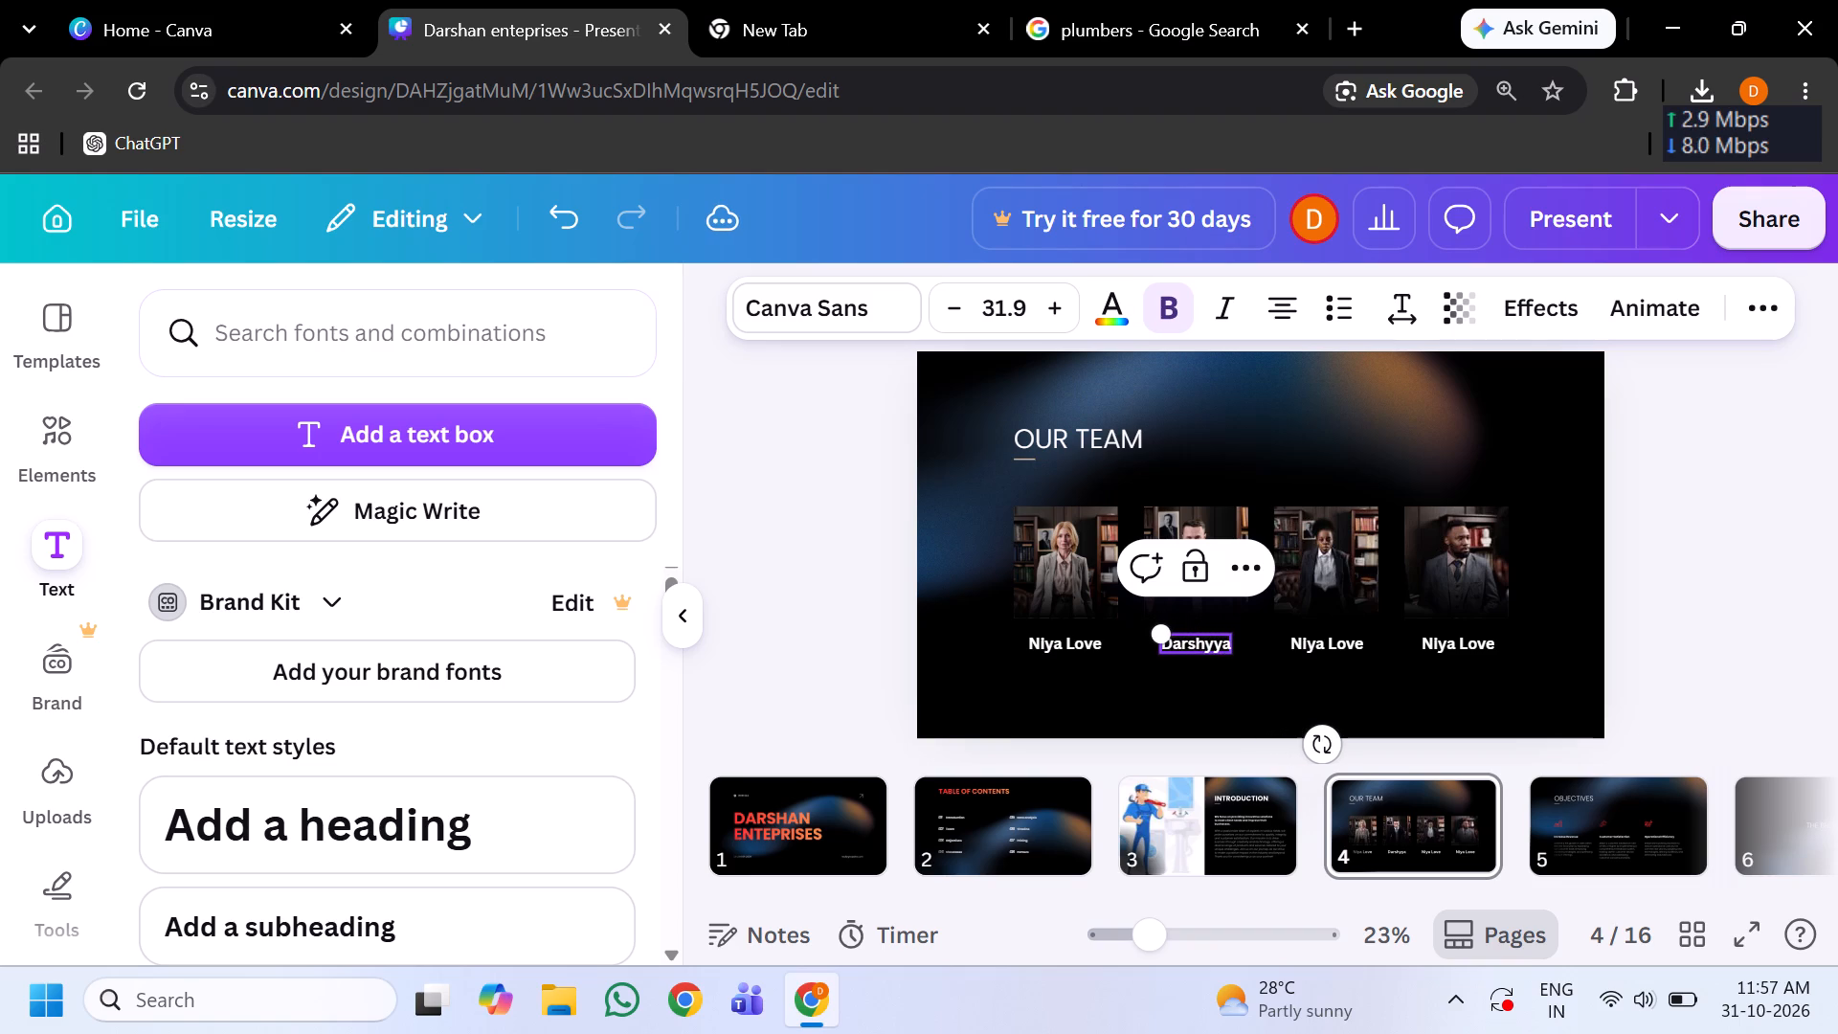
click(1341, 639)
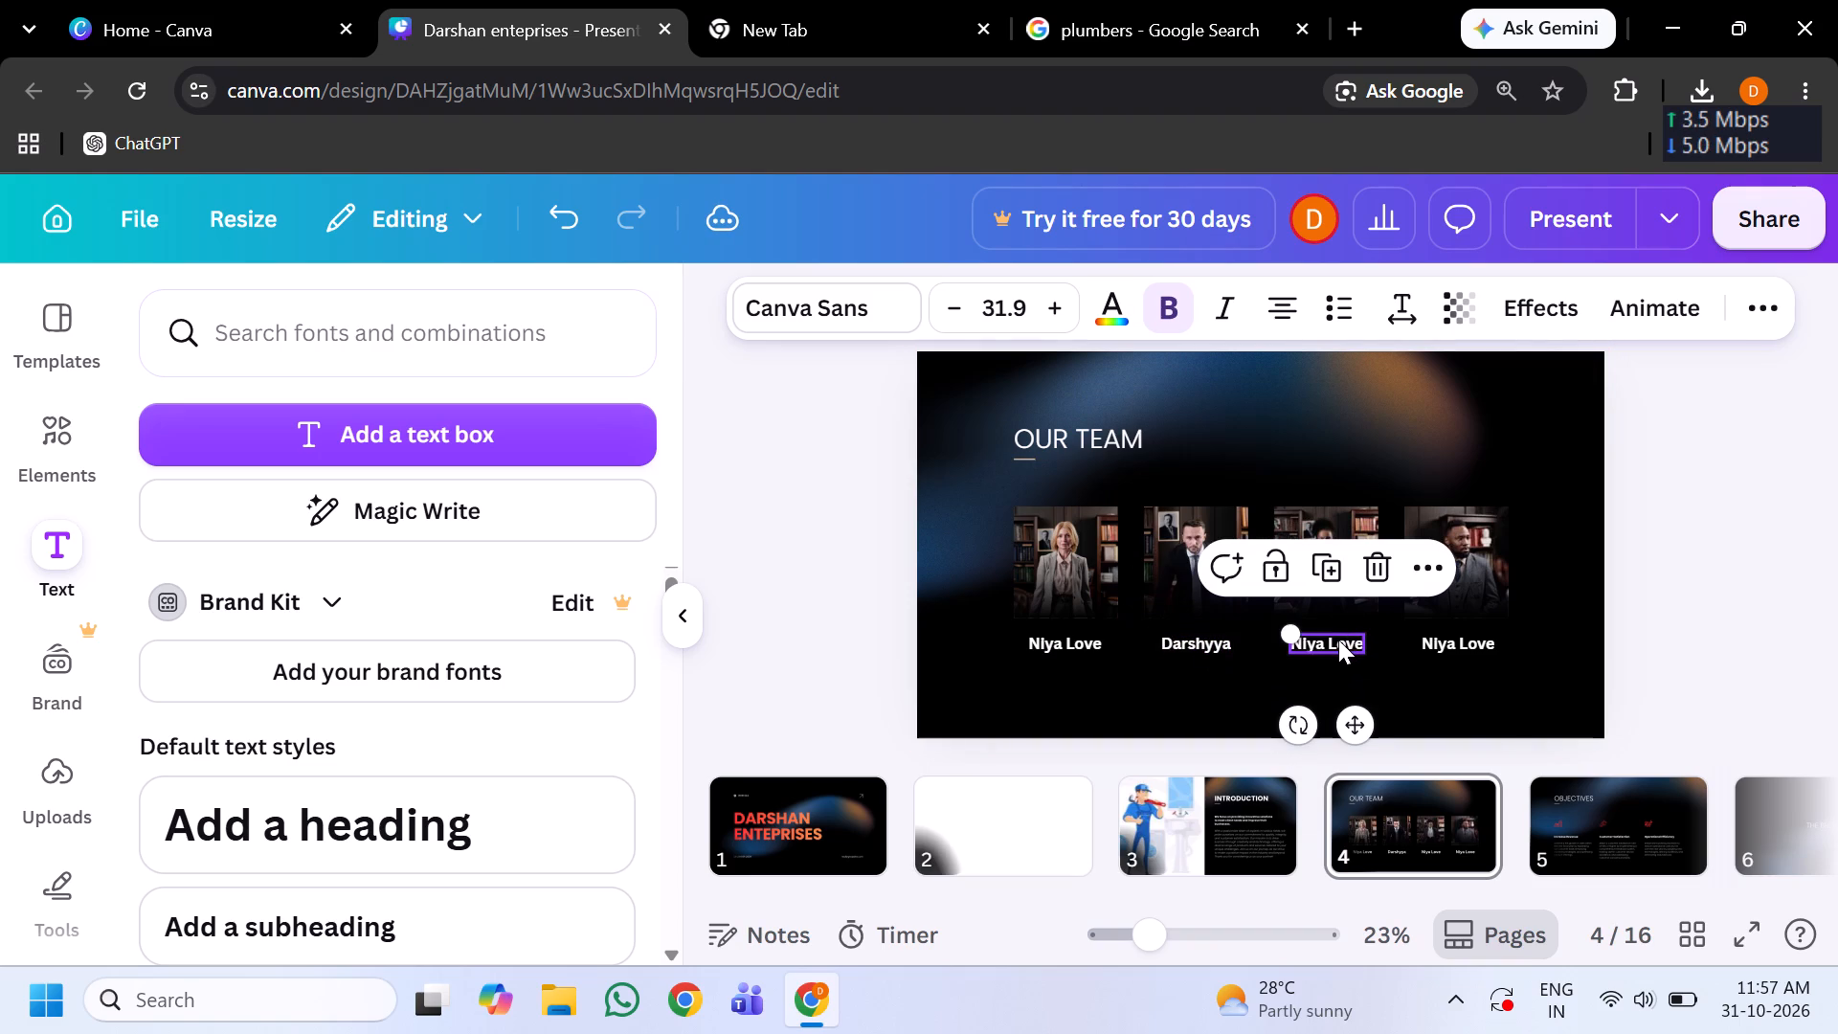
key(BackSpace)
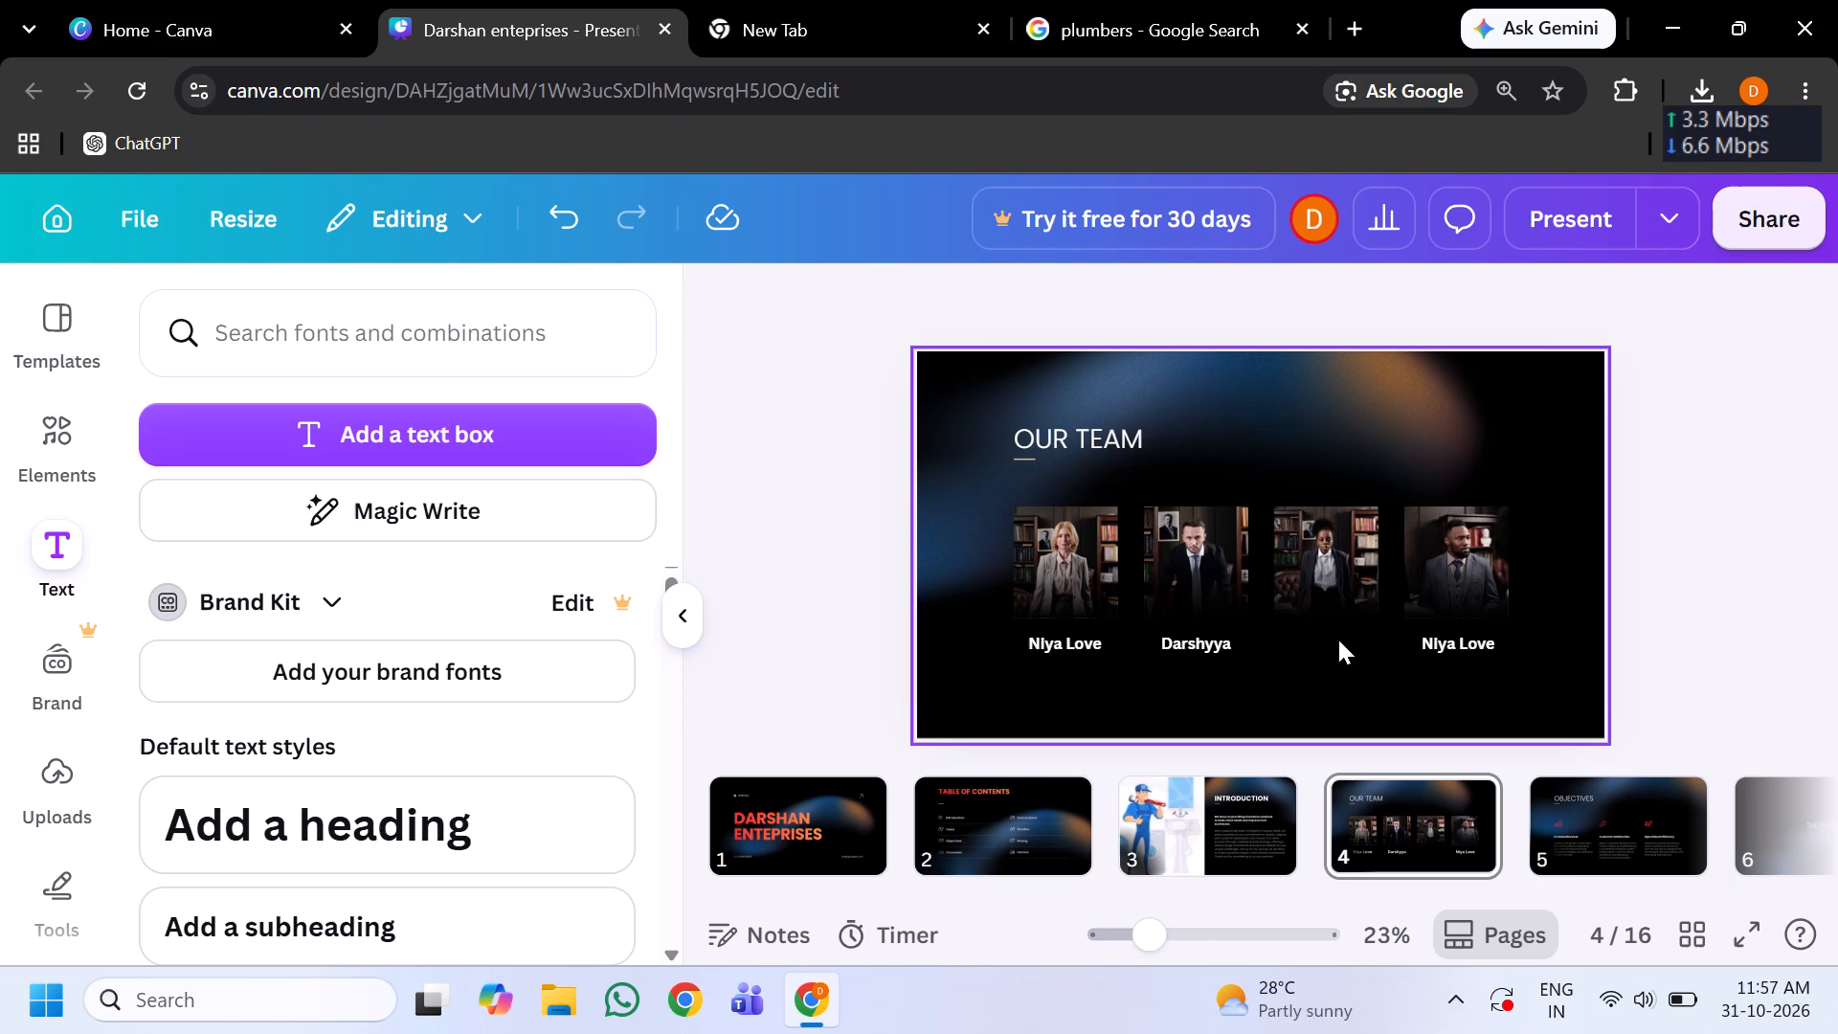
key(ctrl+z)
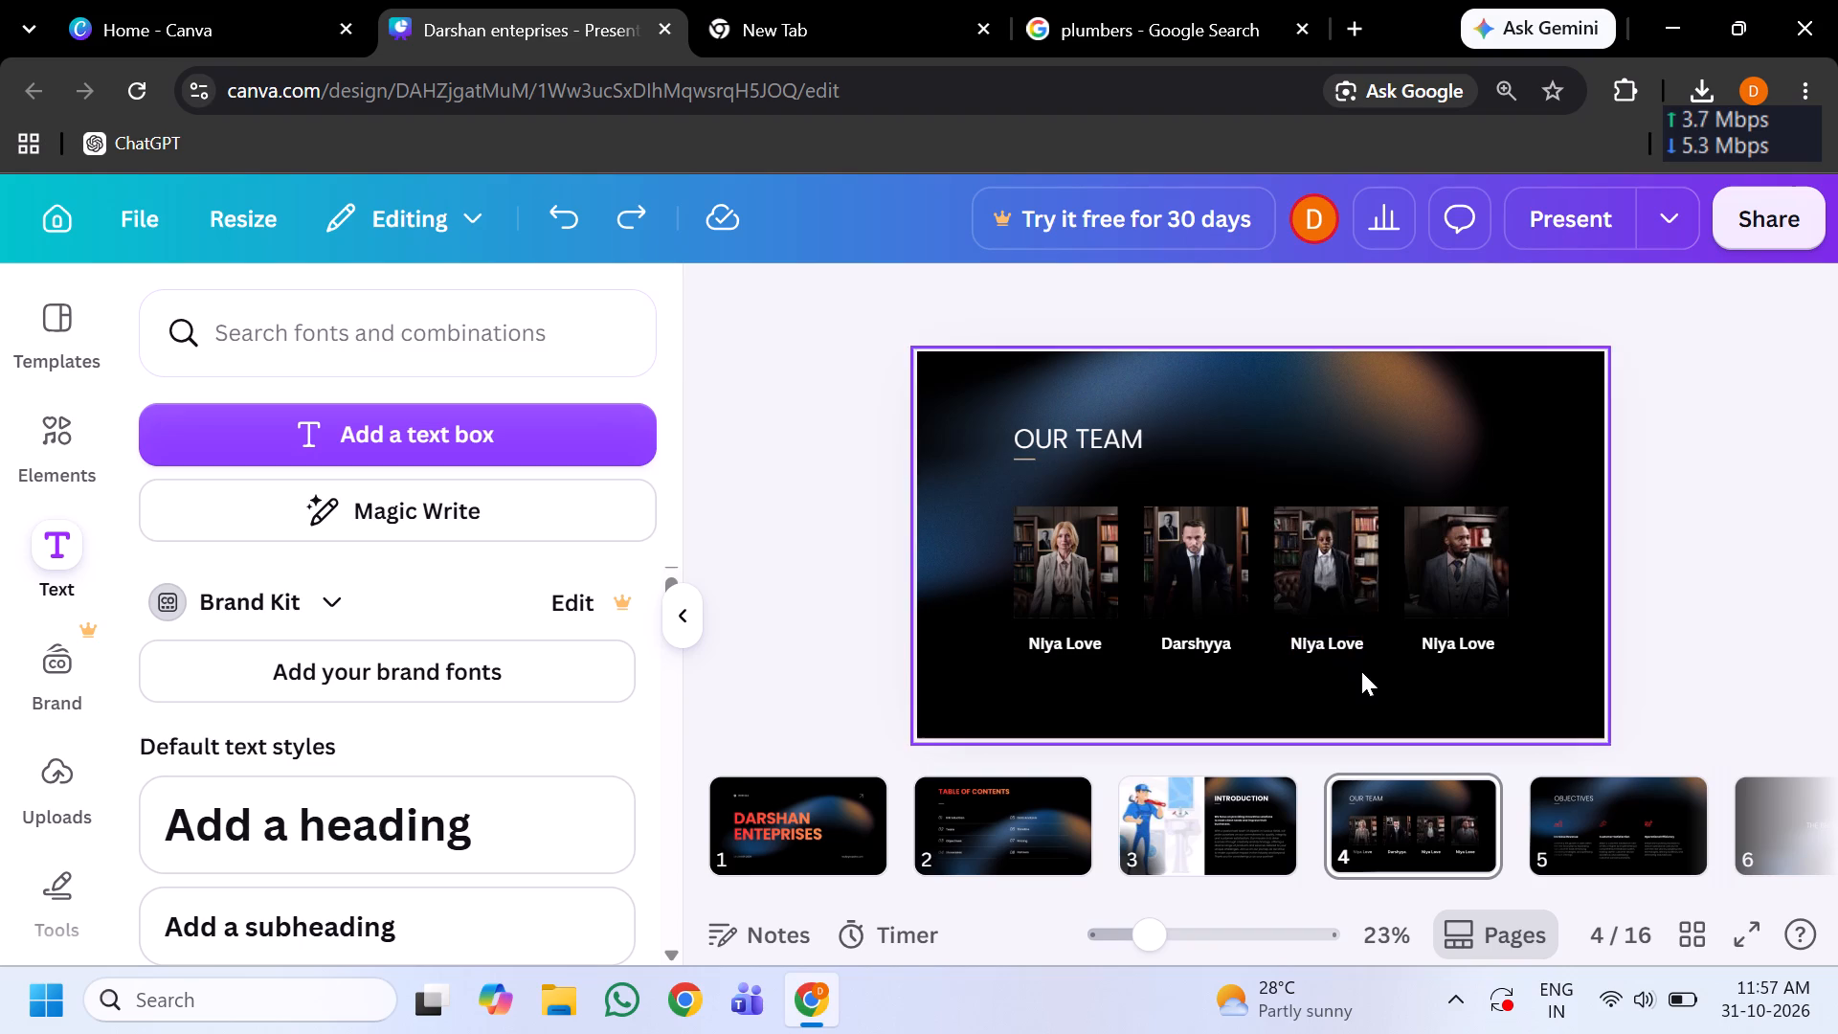
Replace the caption text beneath the third portrait with the third team member's name.
double_click(1336, 648)
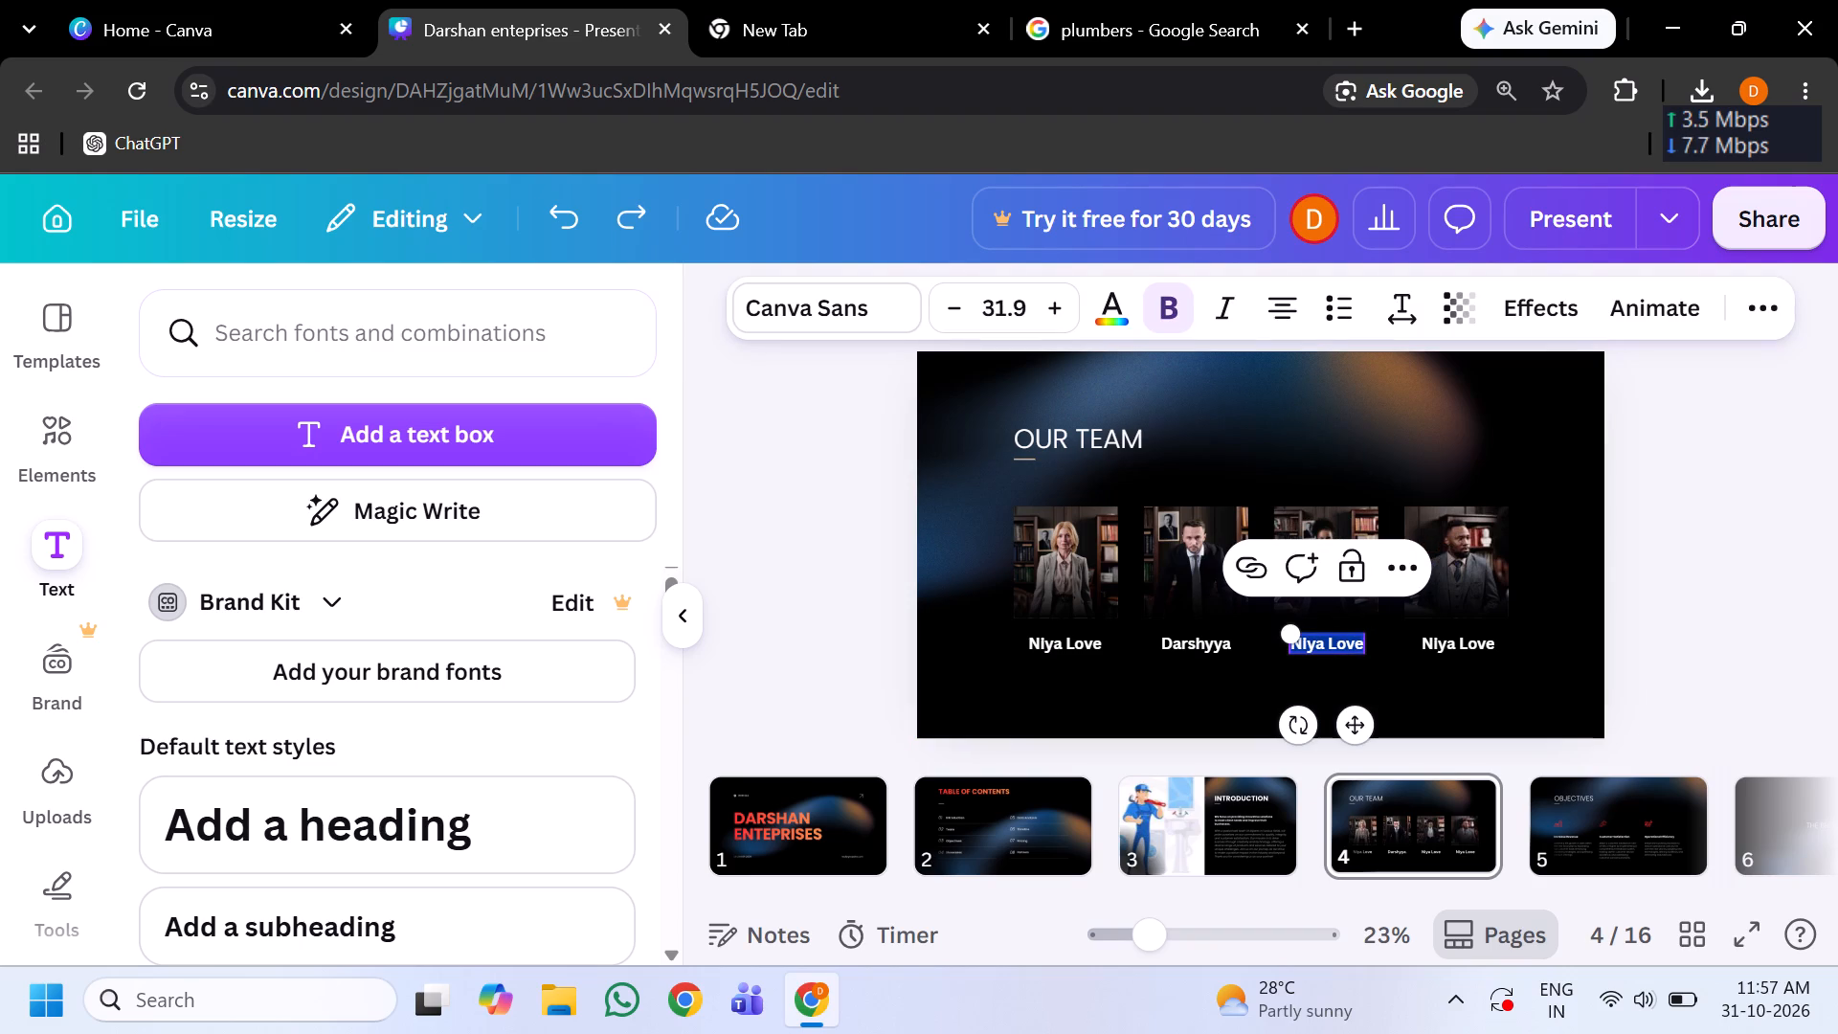
key(BackSpace)
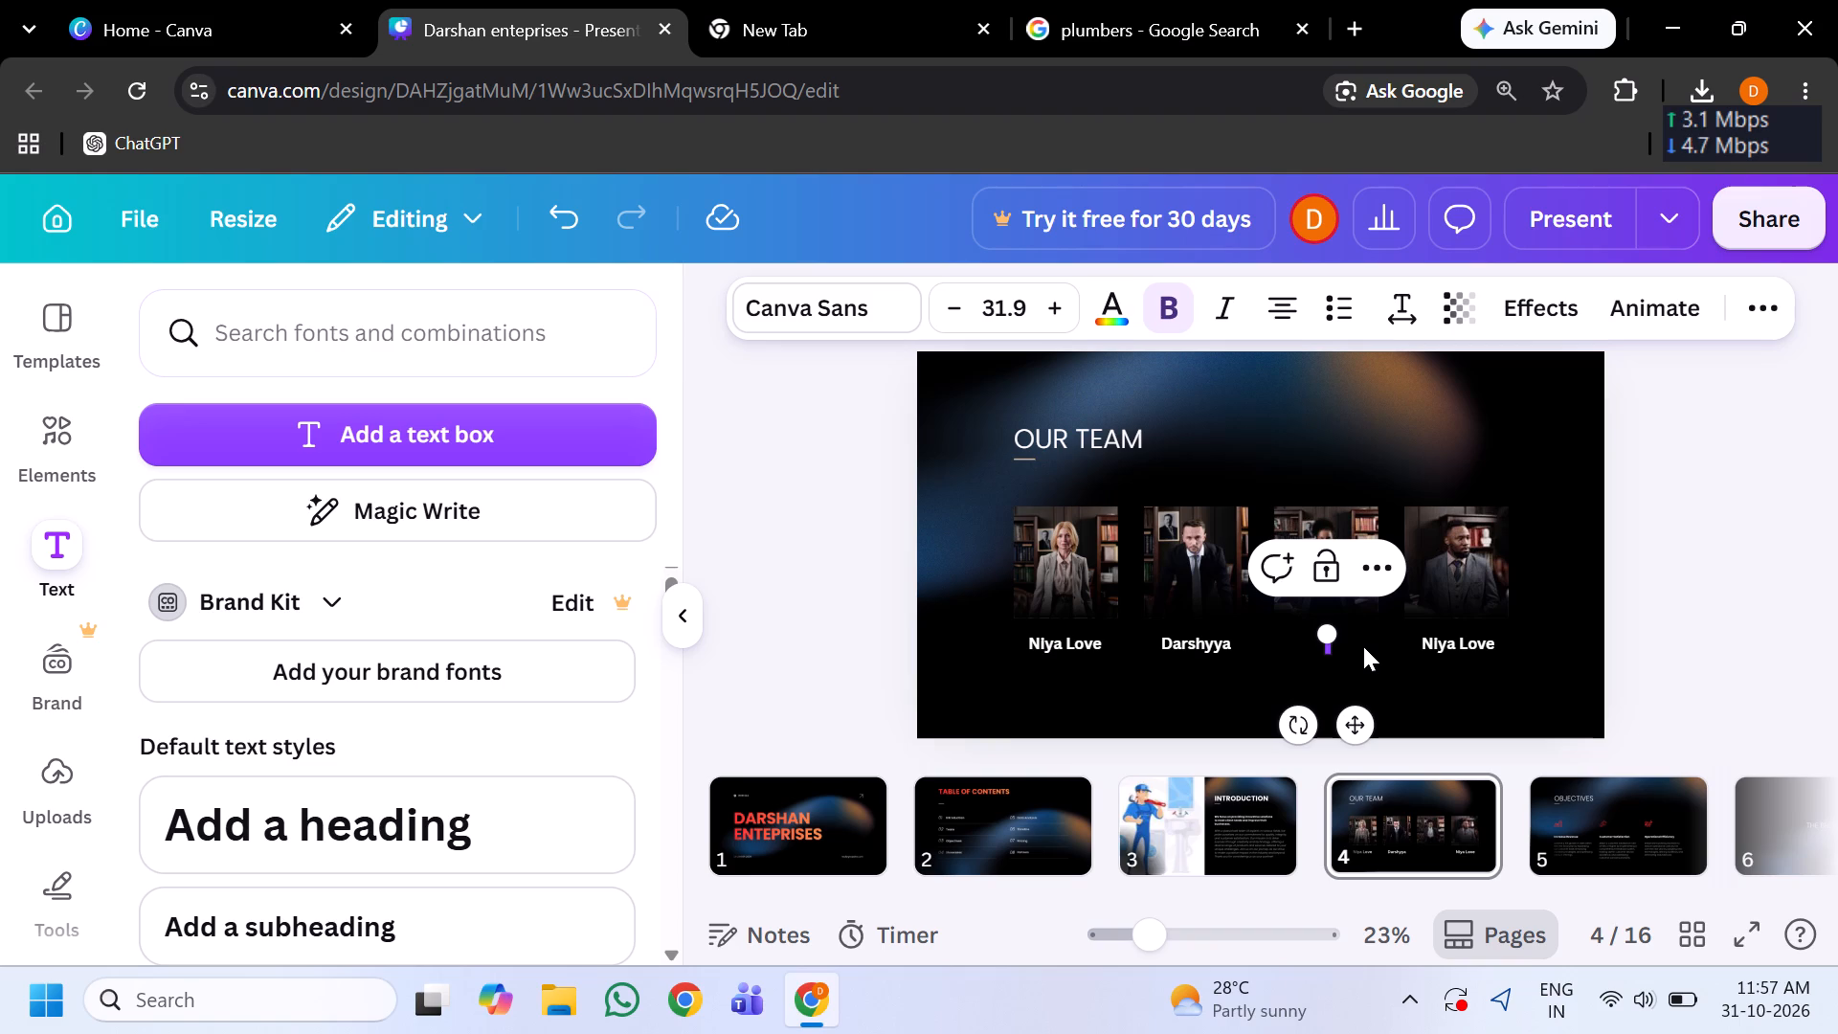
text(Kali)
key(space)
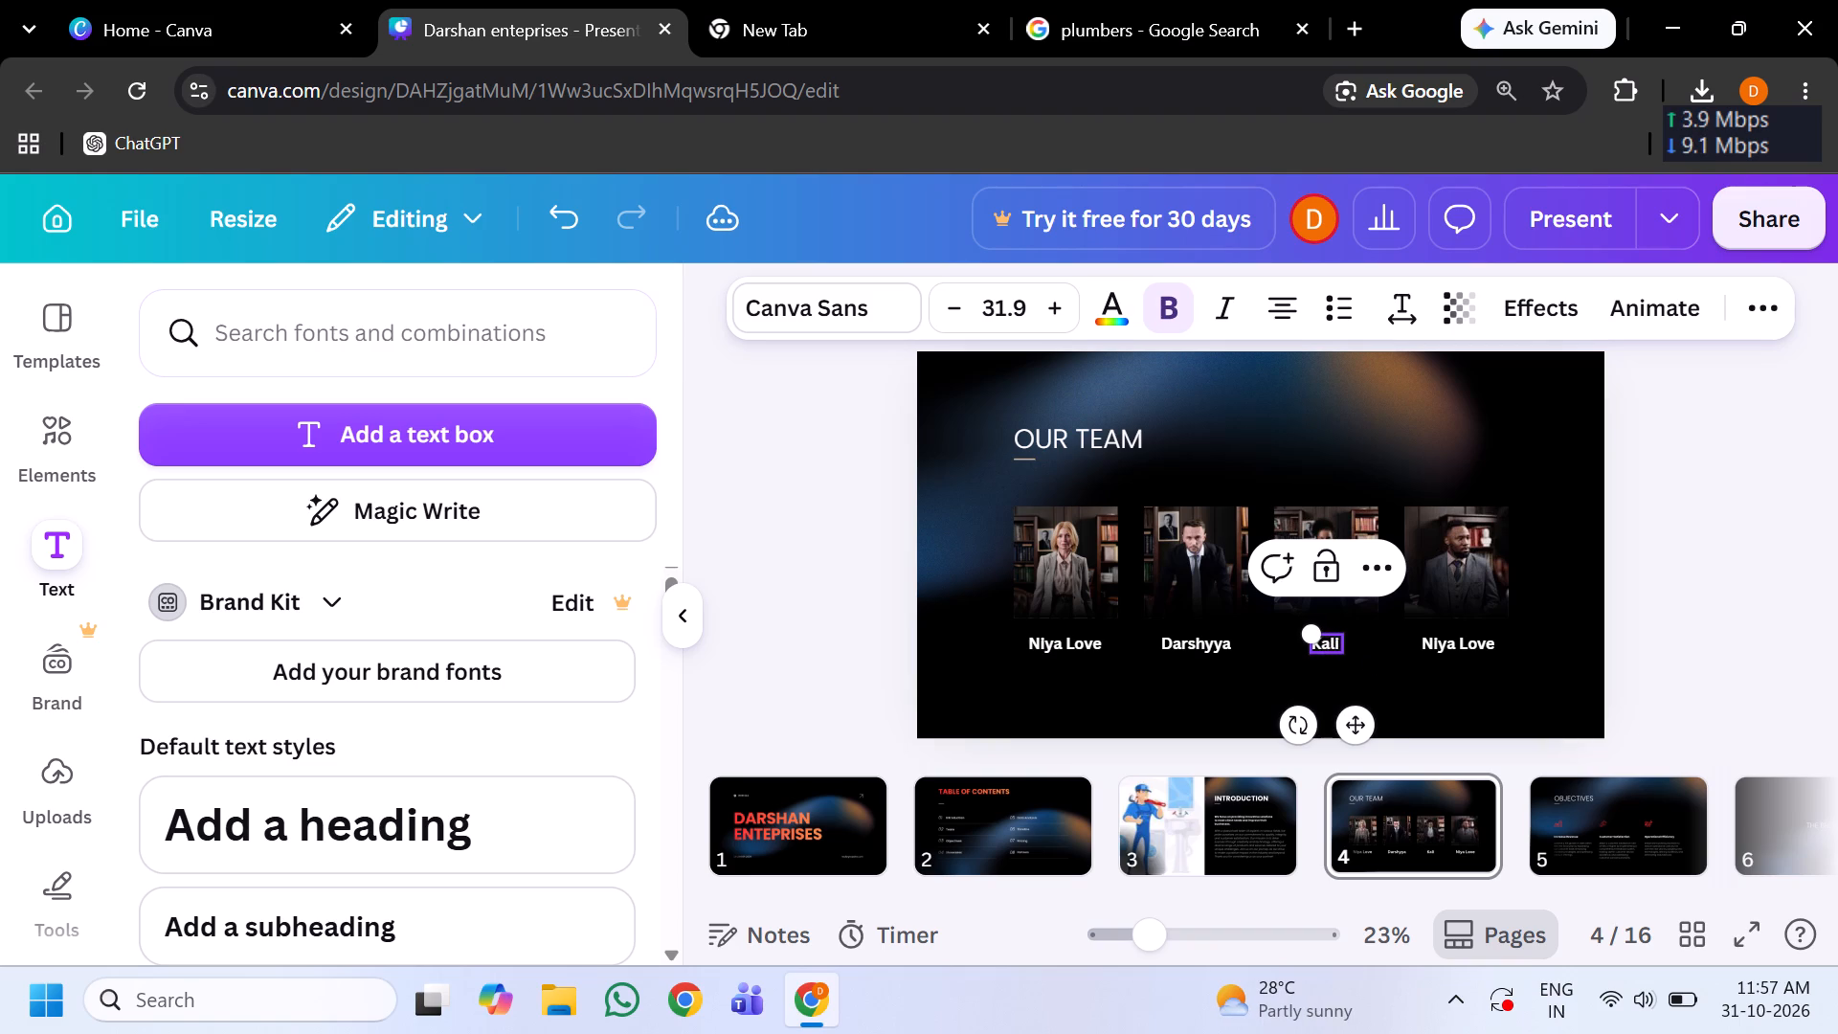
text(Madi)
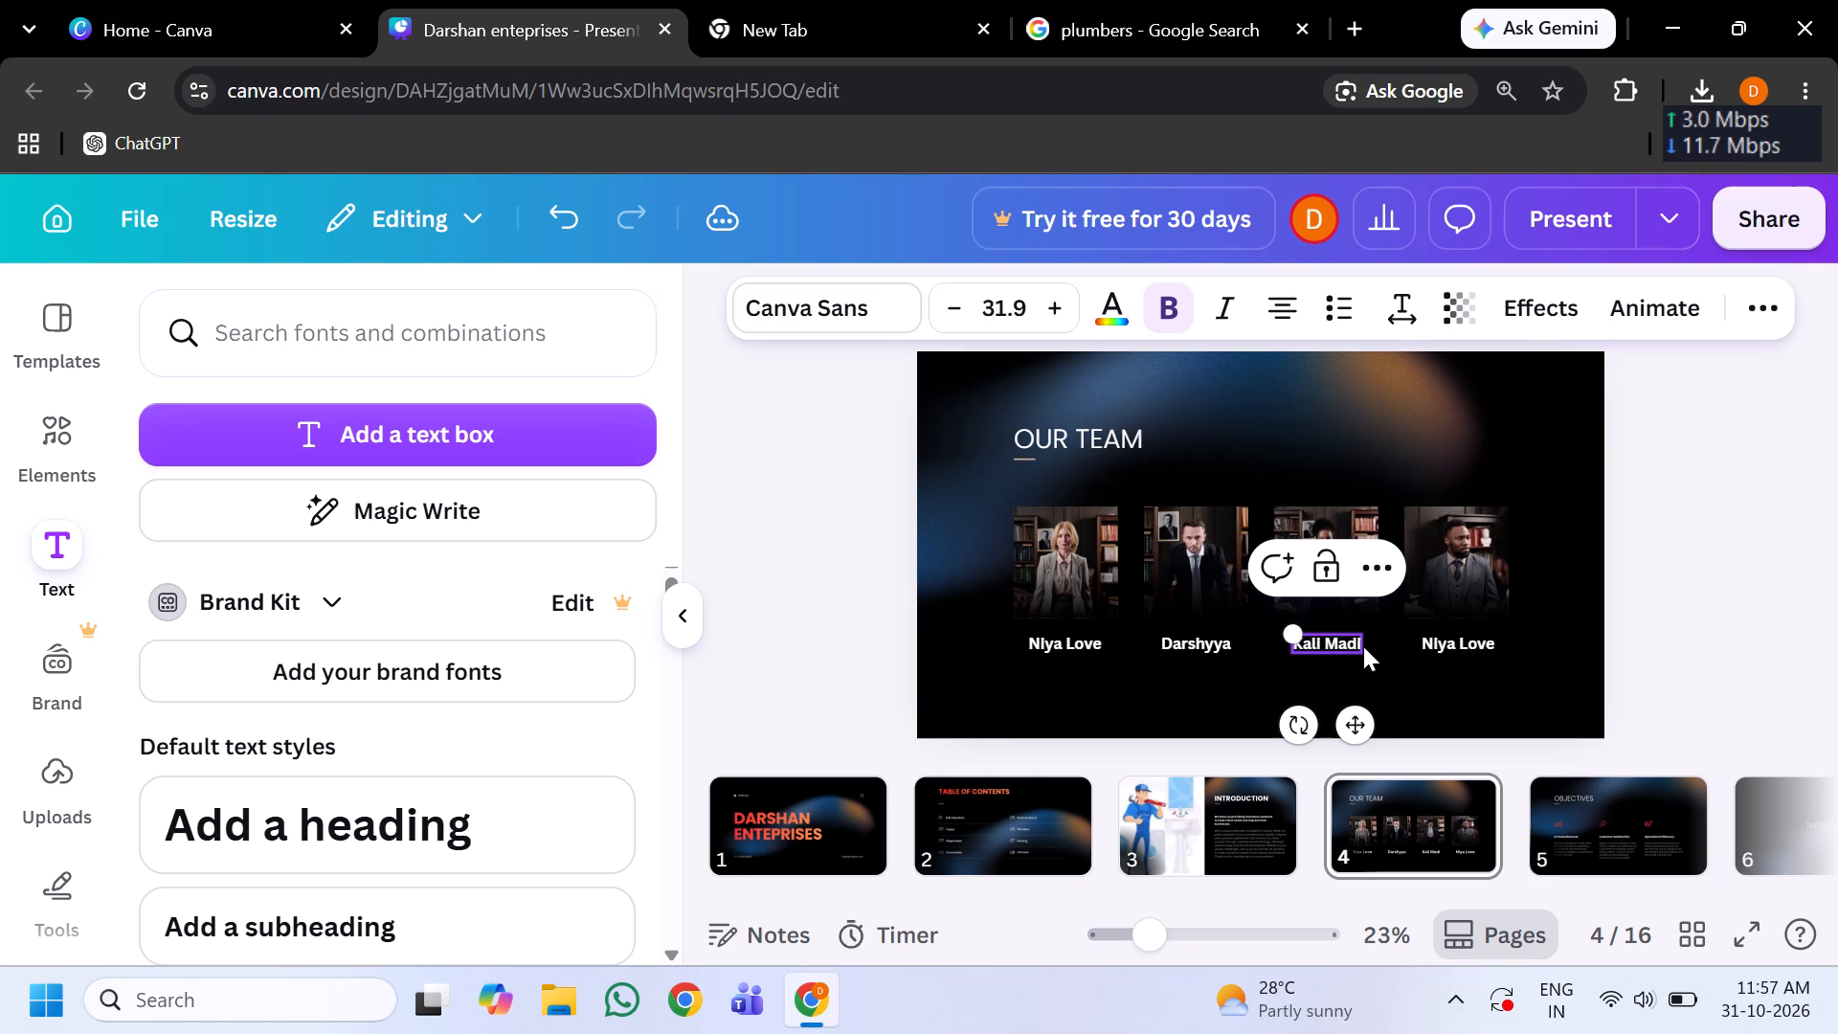
Replace the caption text beneath the fourth portrait with the fourth team member's name.
click(1490, 643)
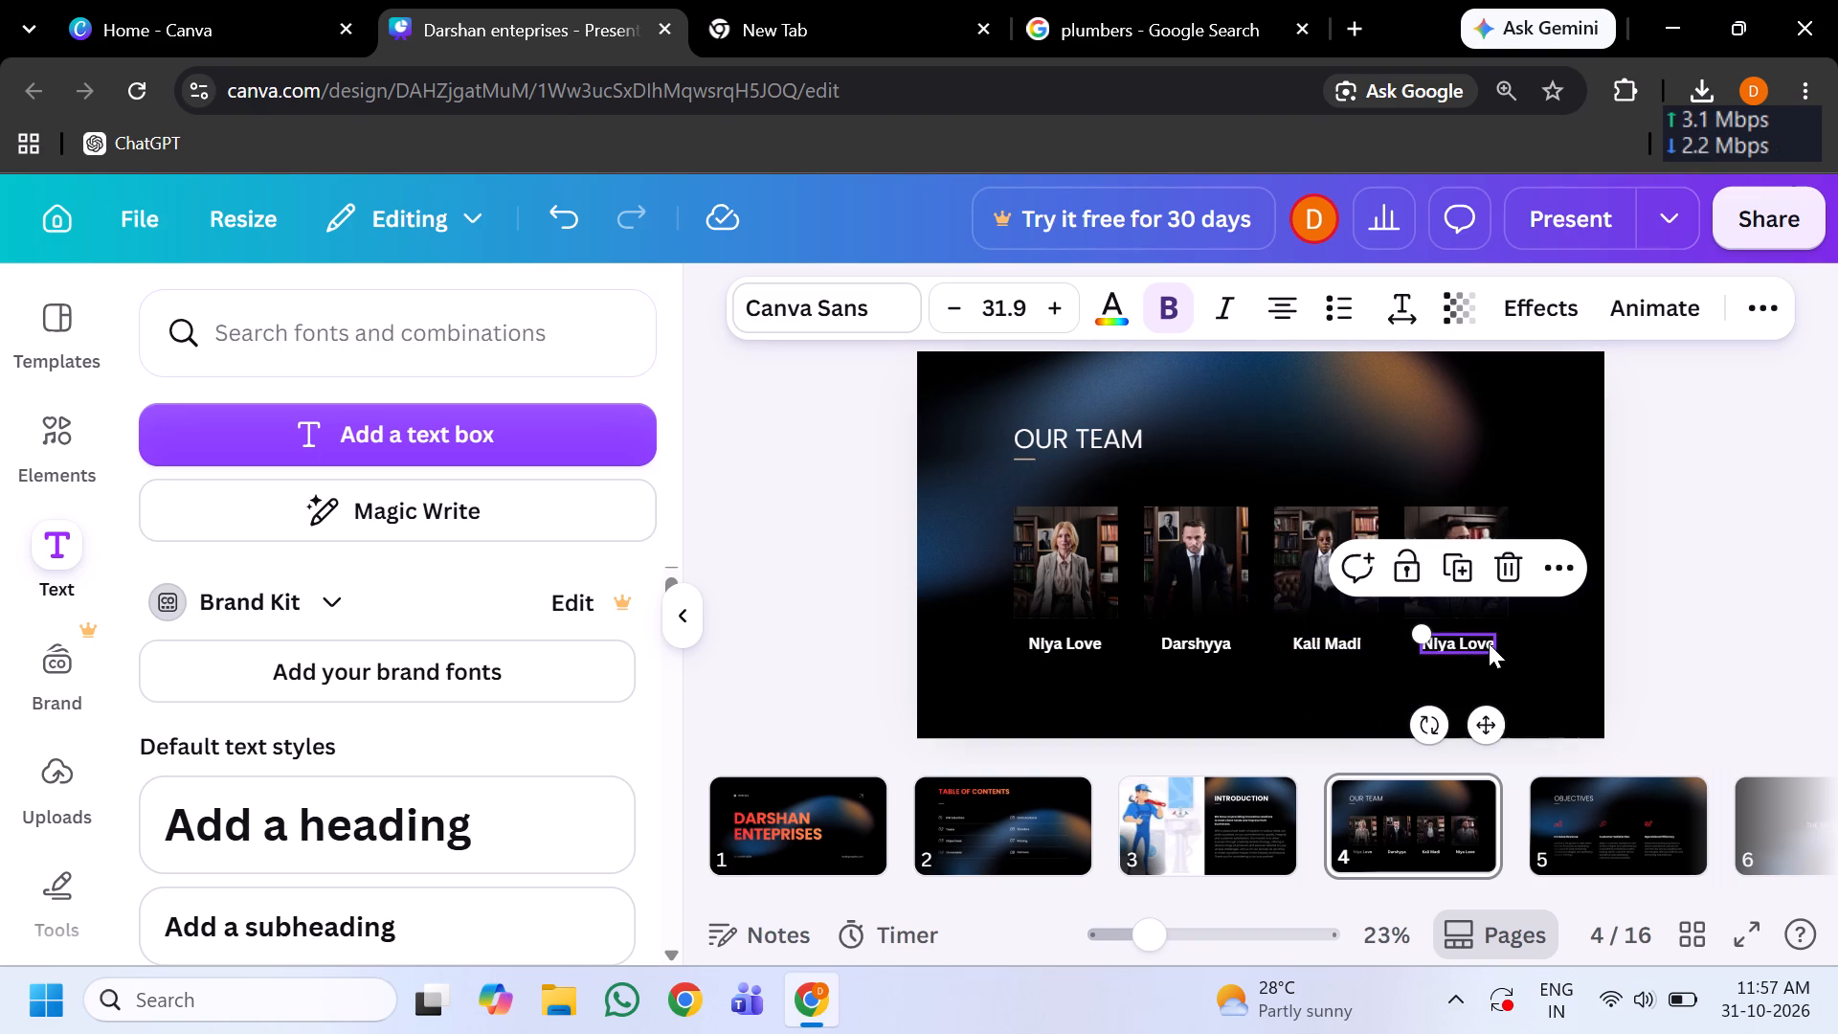
double_click(1475, 640)
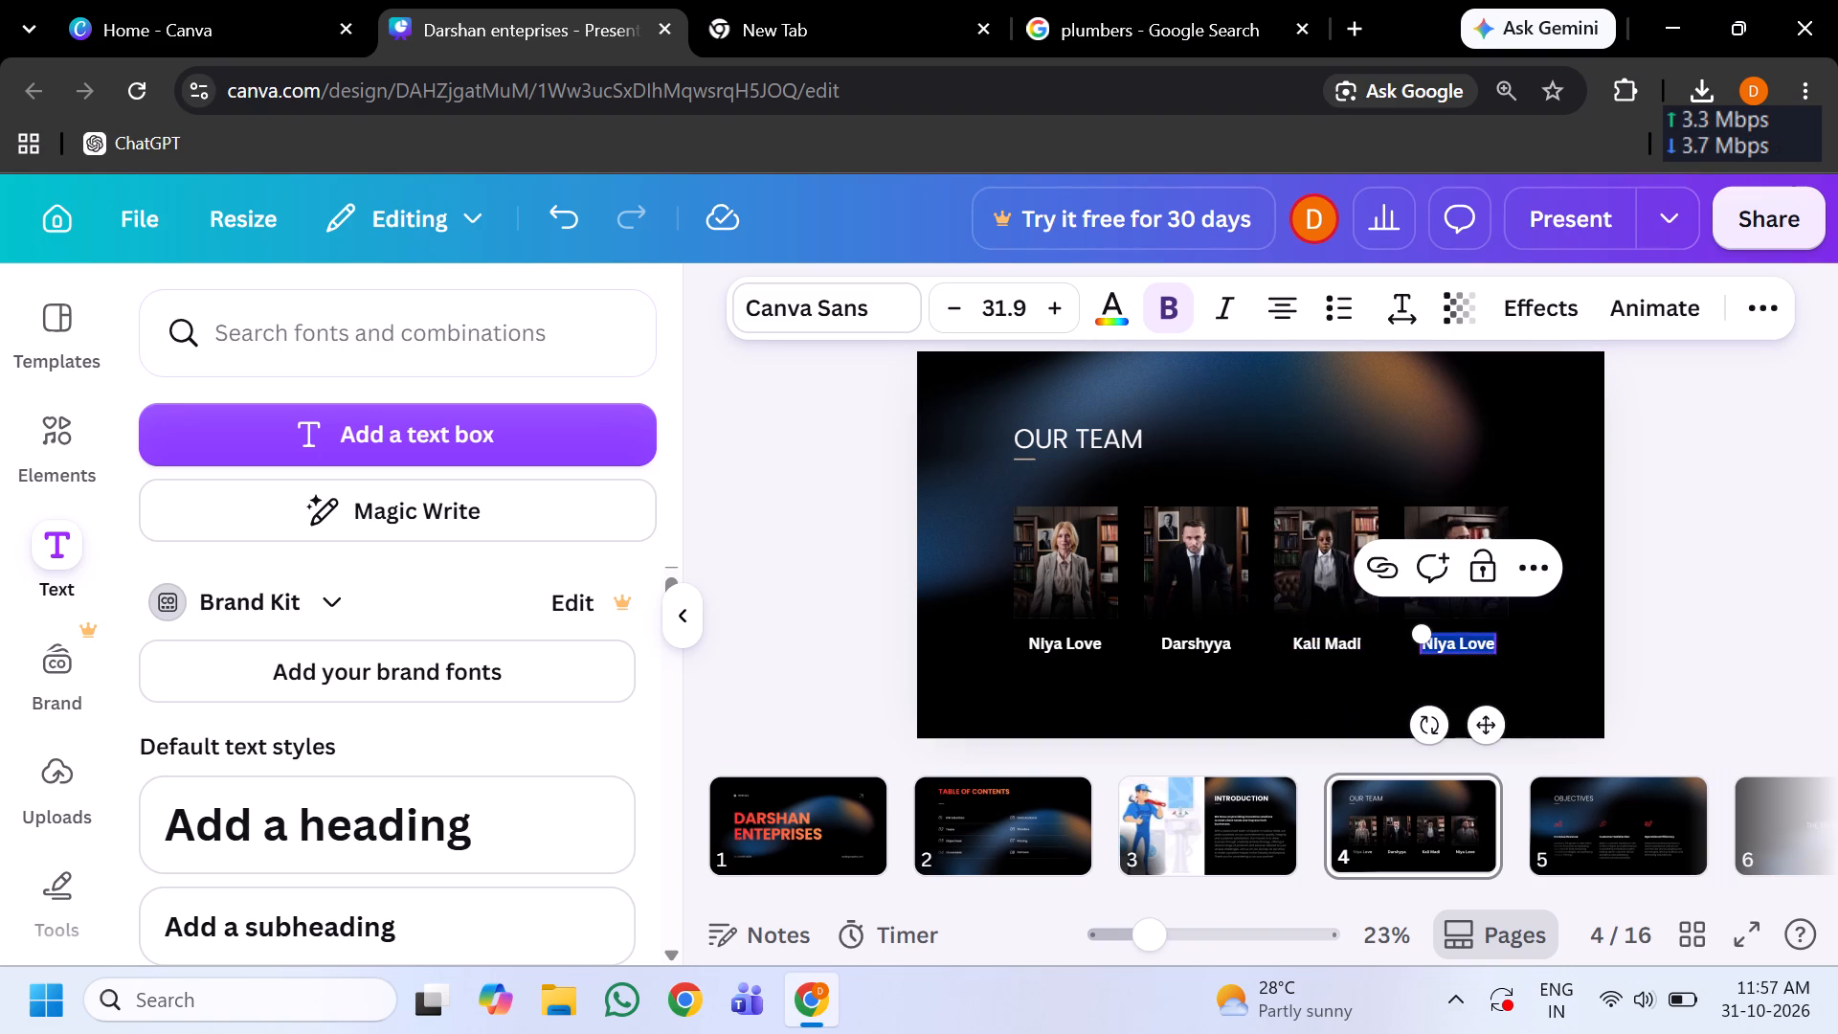
key(BackSpace)
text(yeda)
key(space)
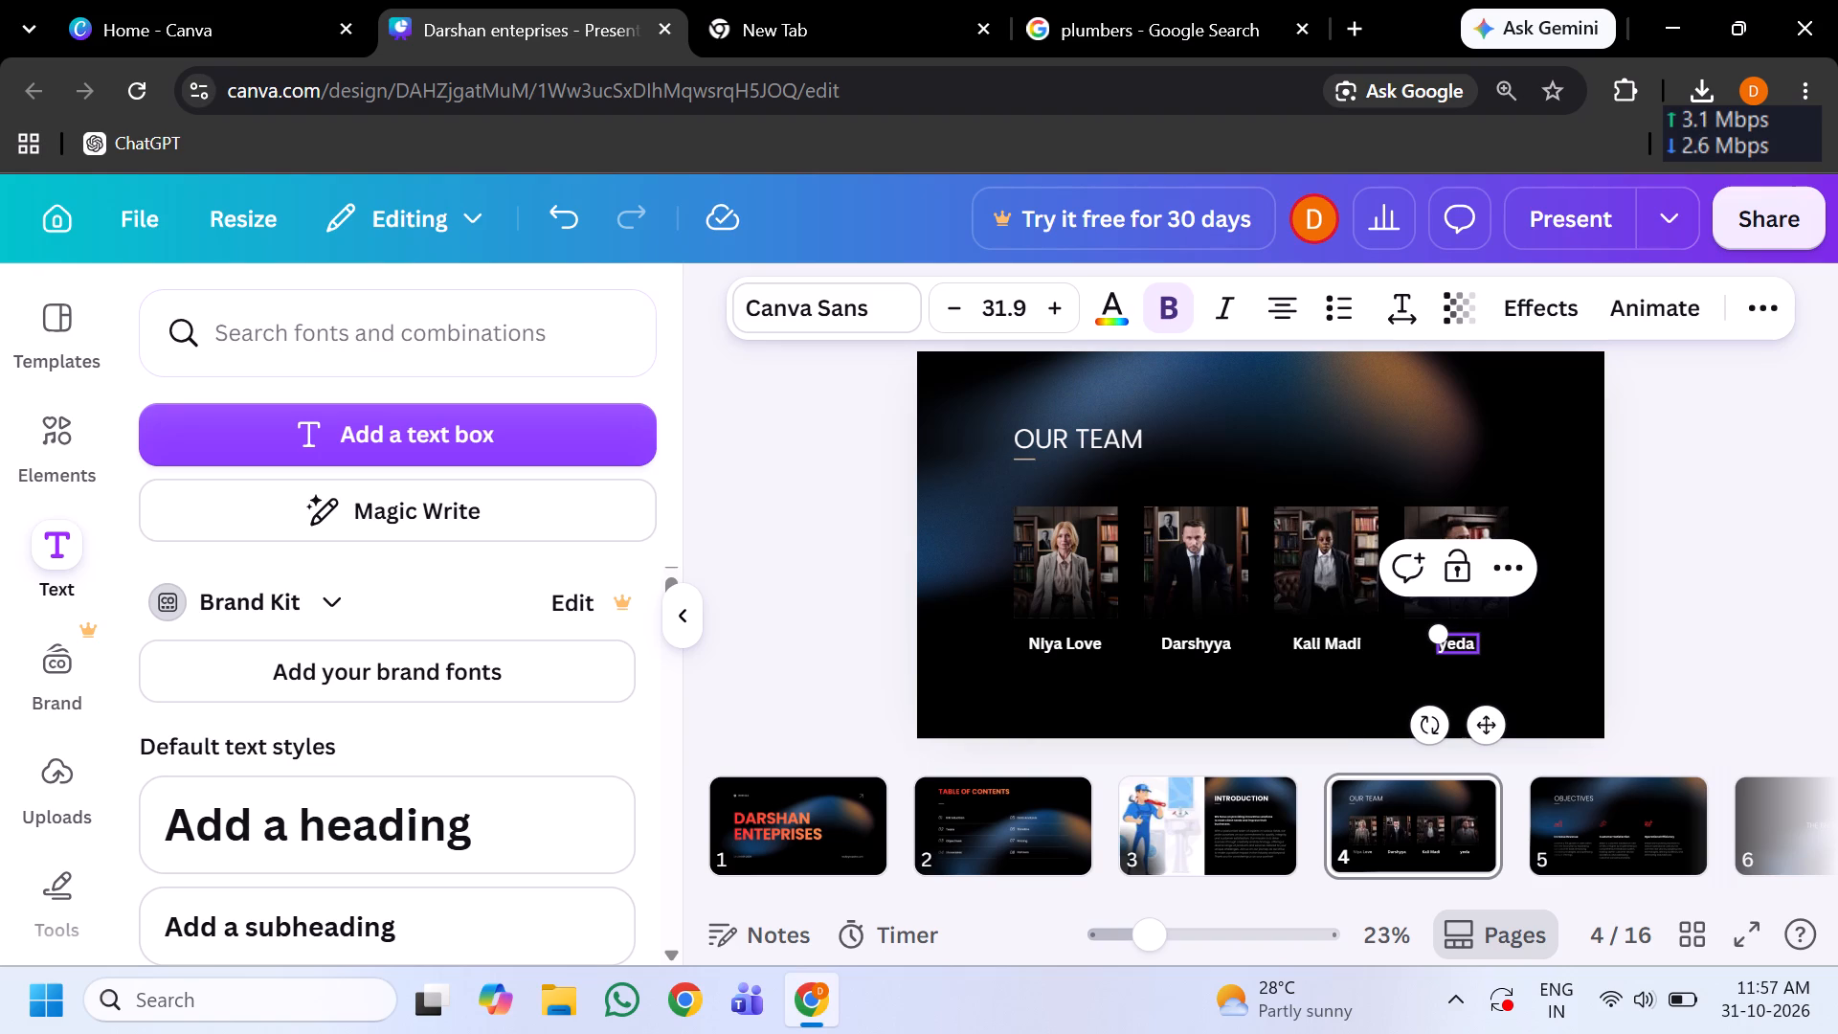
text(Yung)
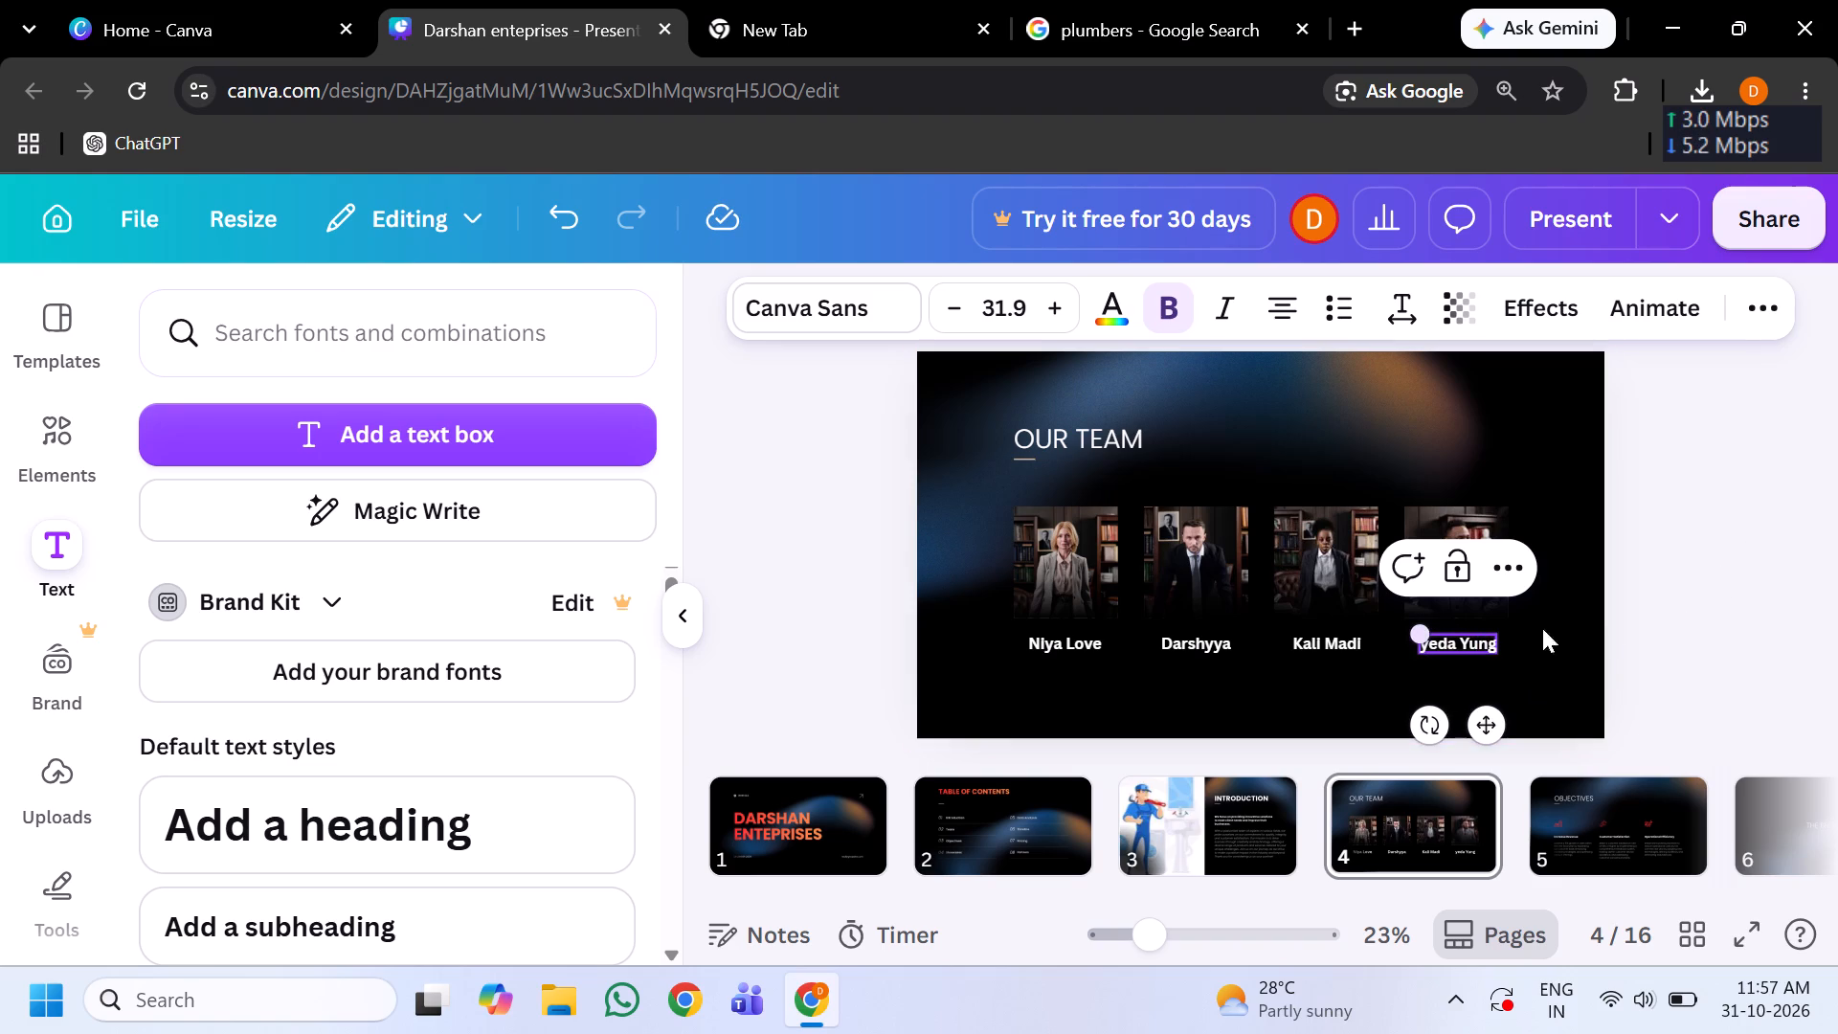
click(1695, 595)
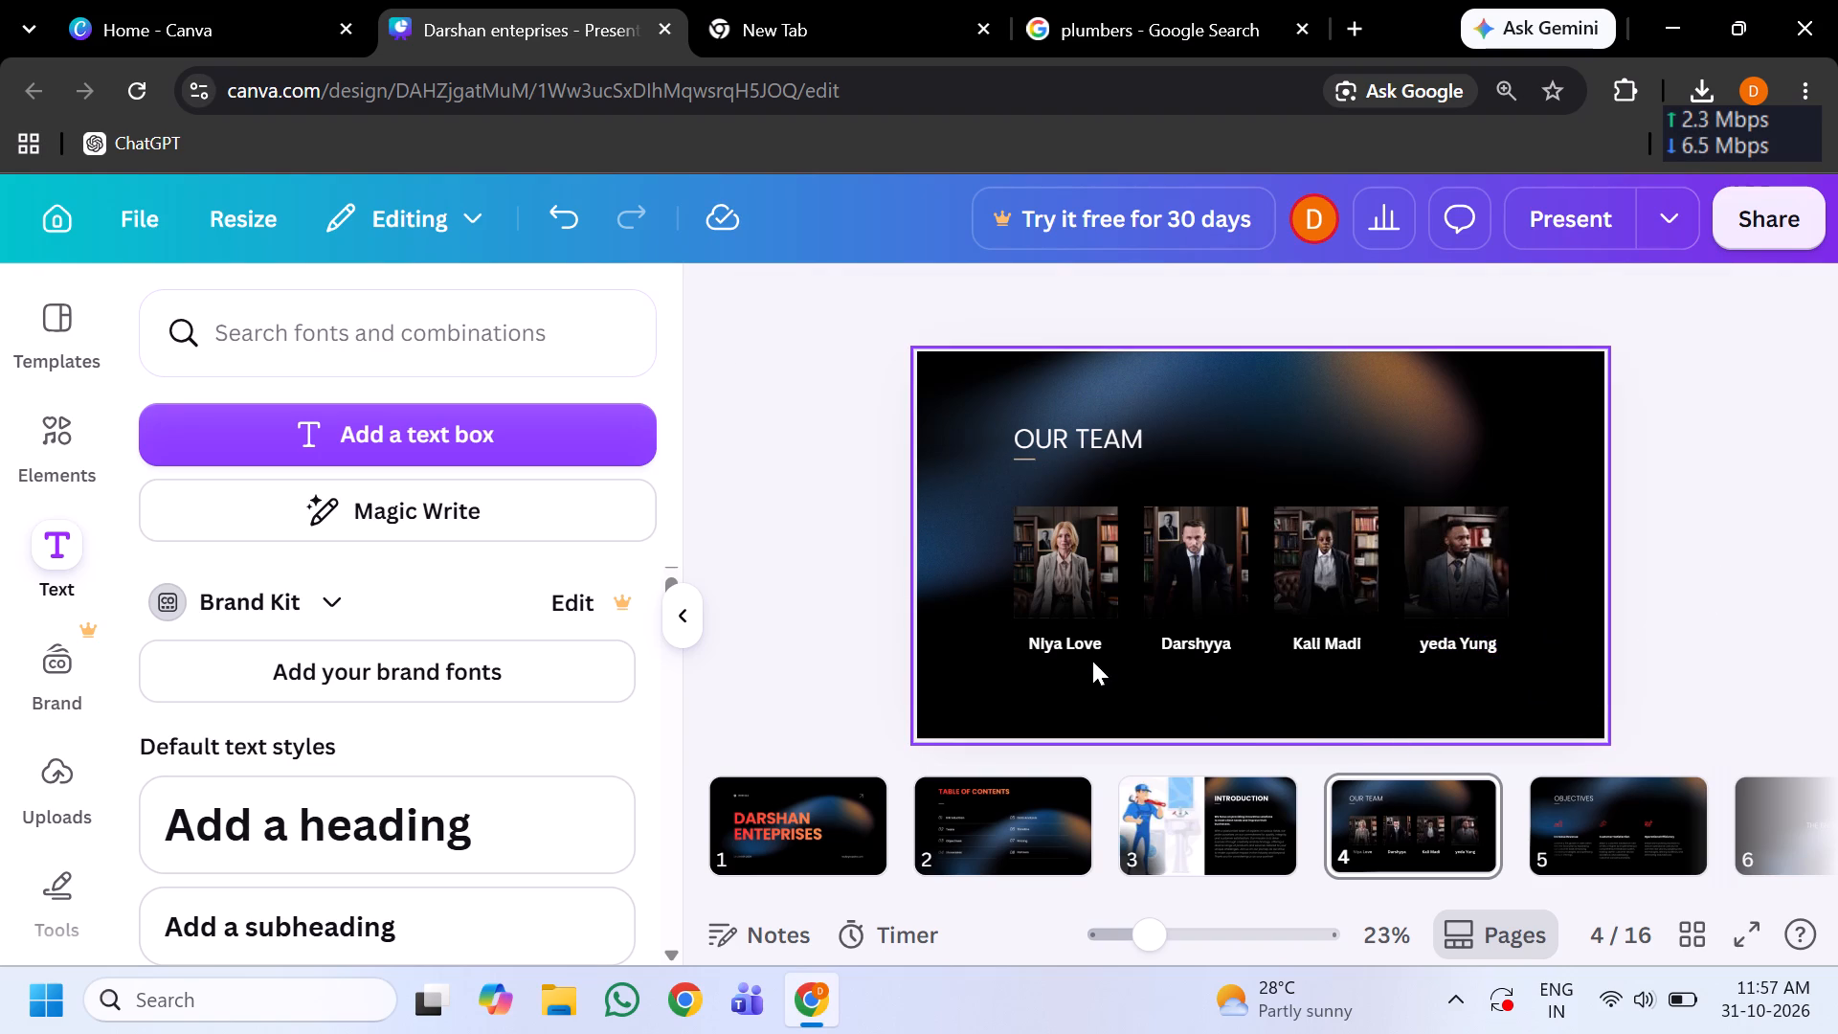
Recolour the three description paragraphs on the Objectives page to light blue from the default solid colors.
click(1606, 805)
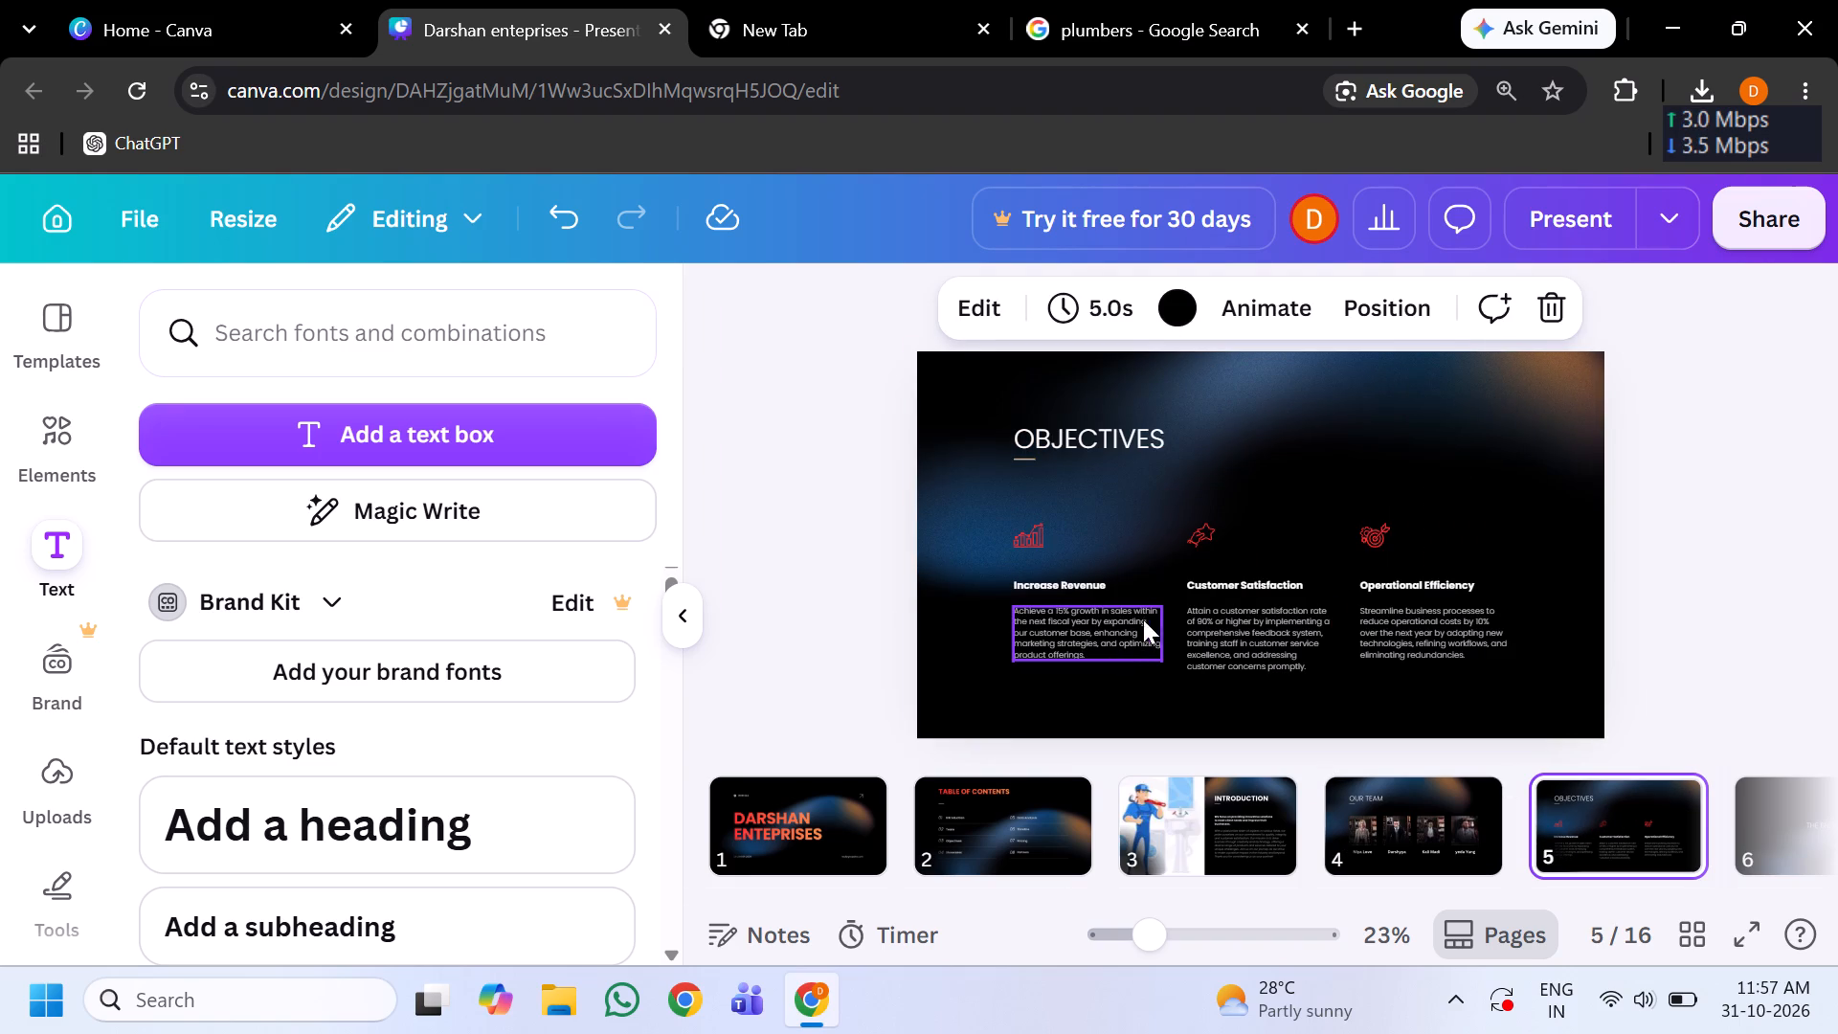
click(1093, 624)
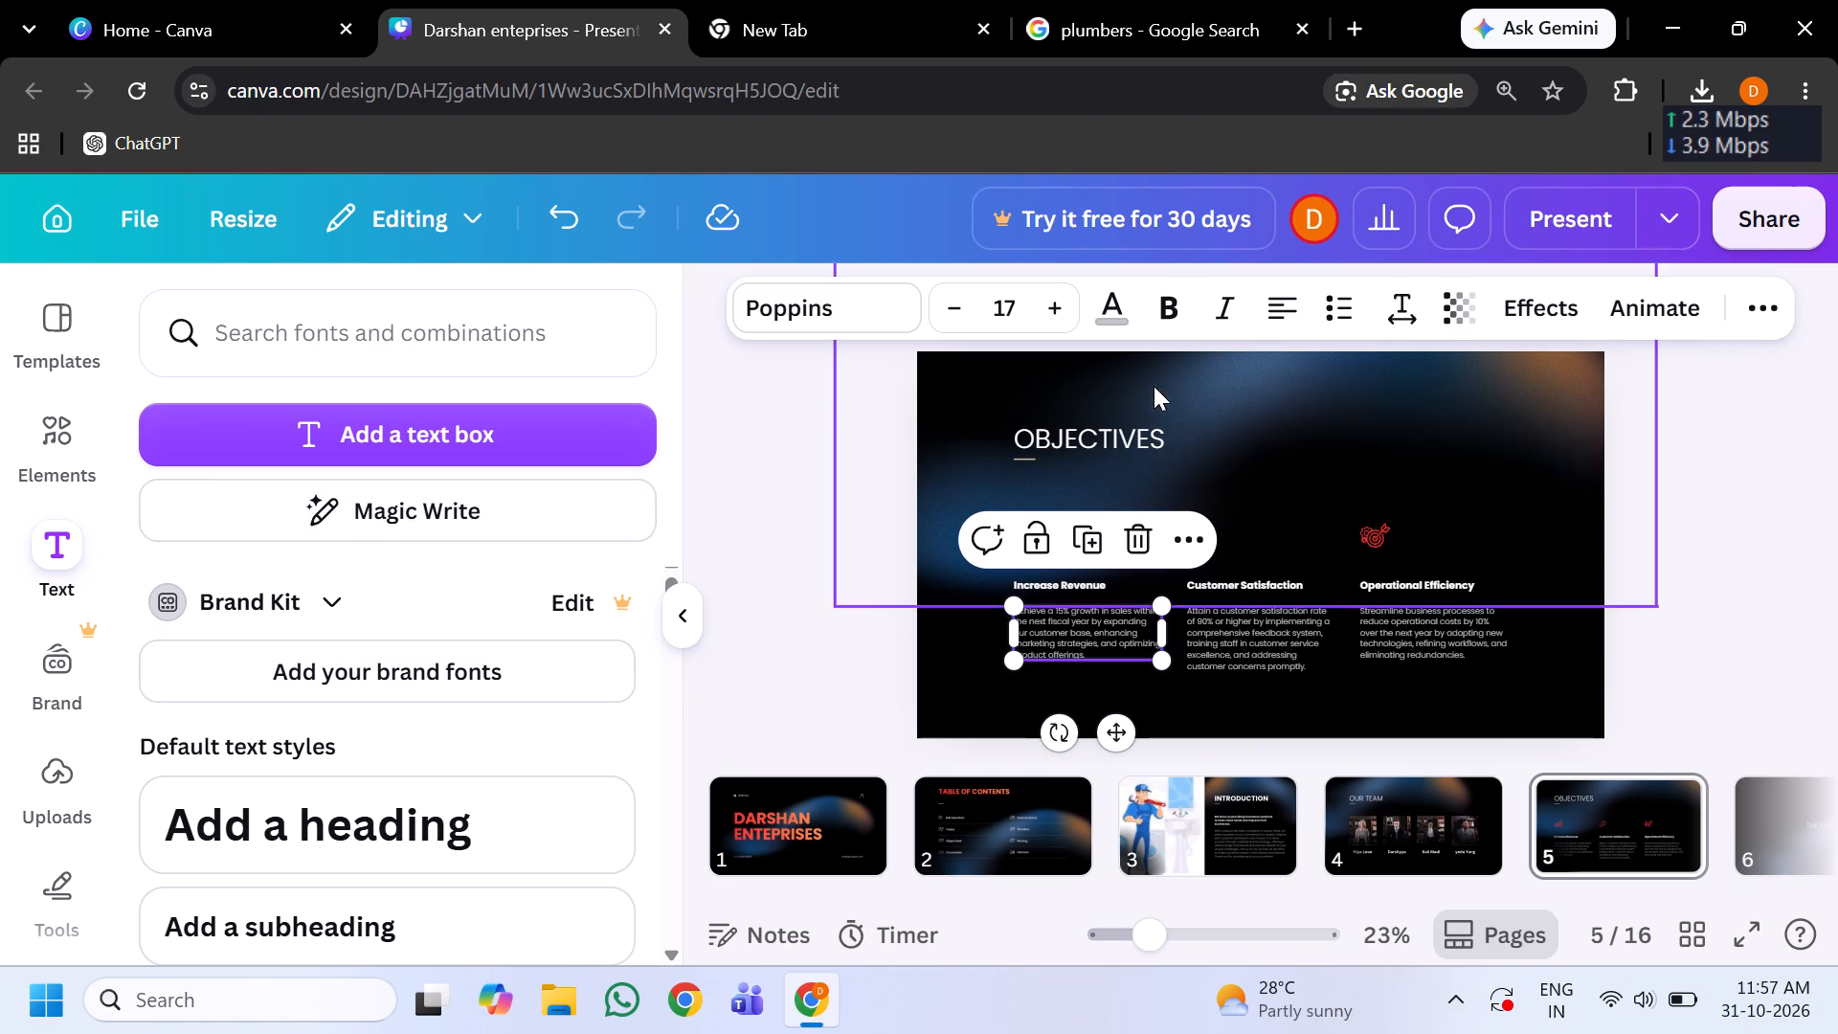
click(1106, 324)
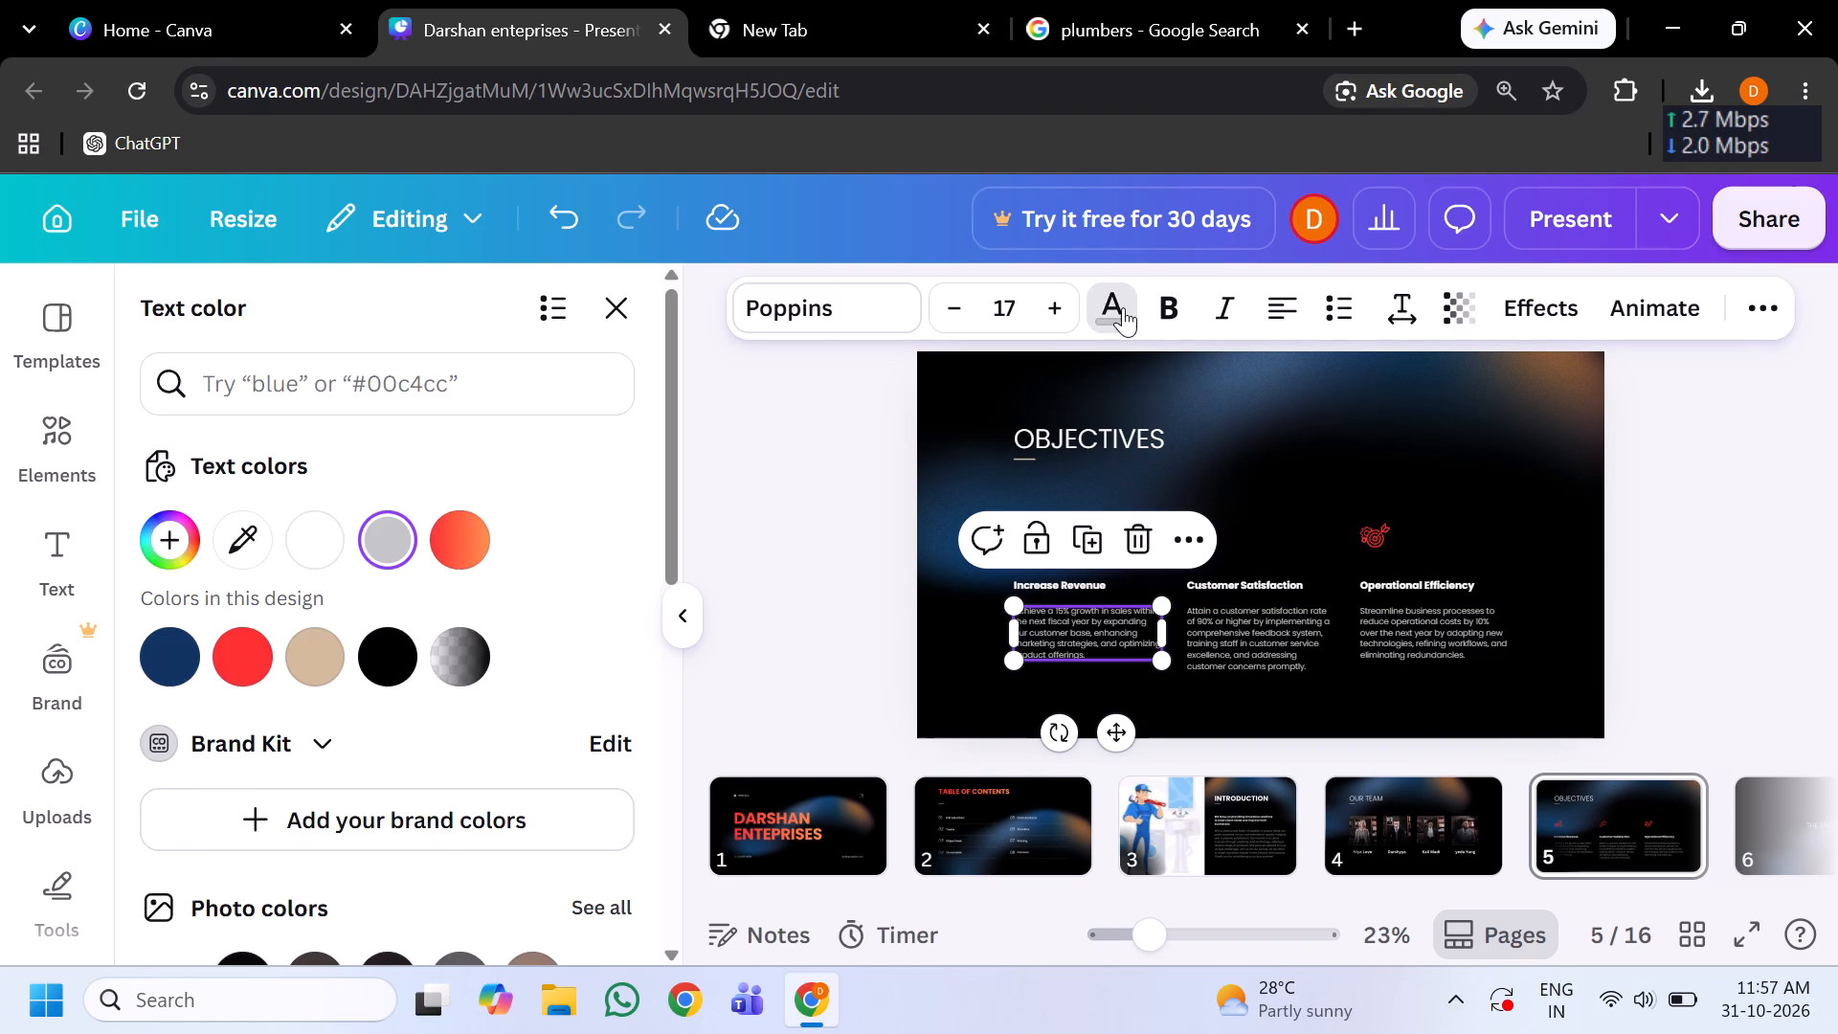
scroll(372, 583, down, 3)
scroll(418, 540, up, 1)
scroll(418, 540, down, 2)
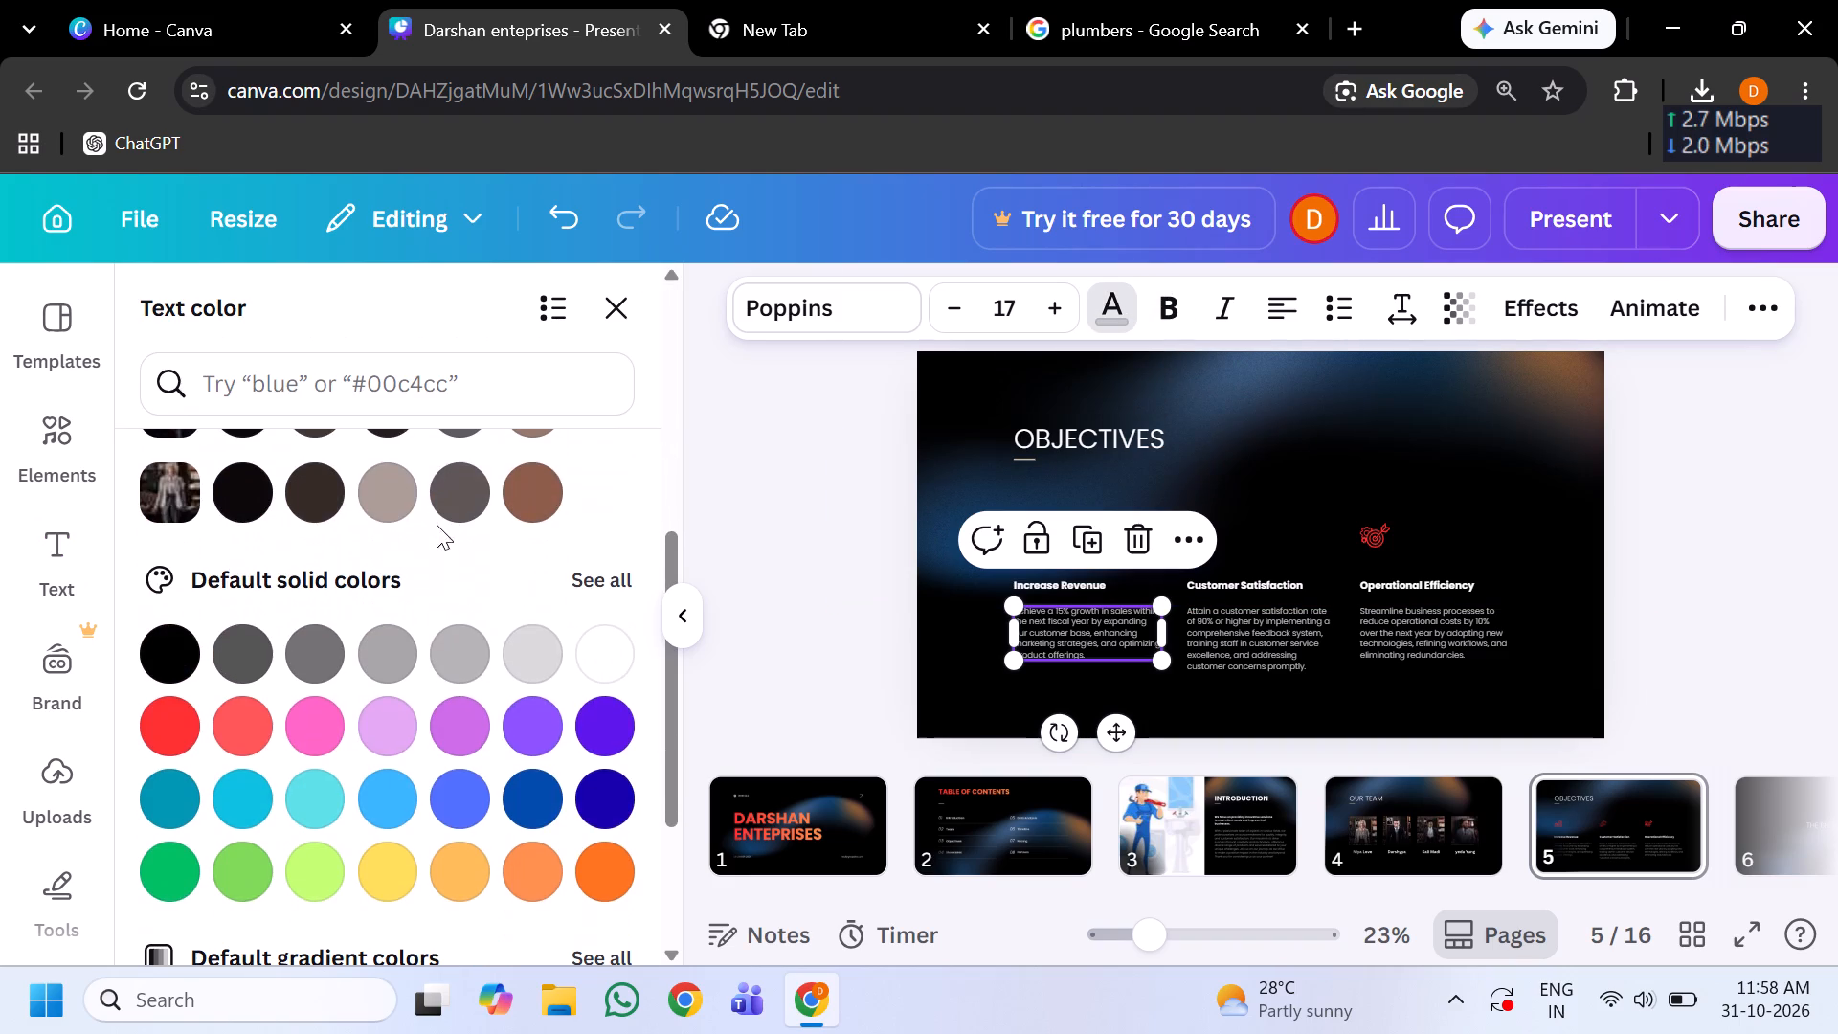
click(380, 806)
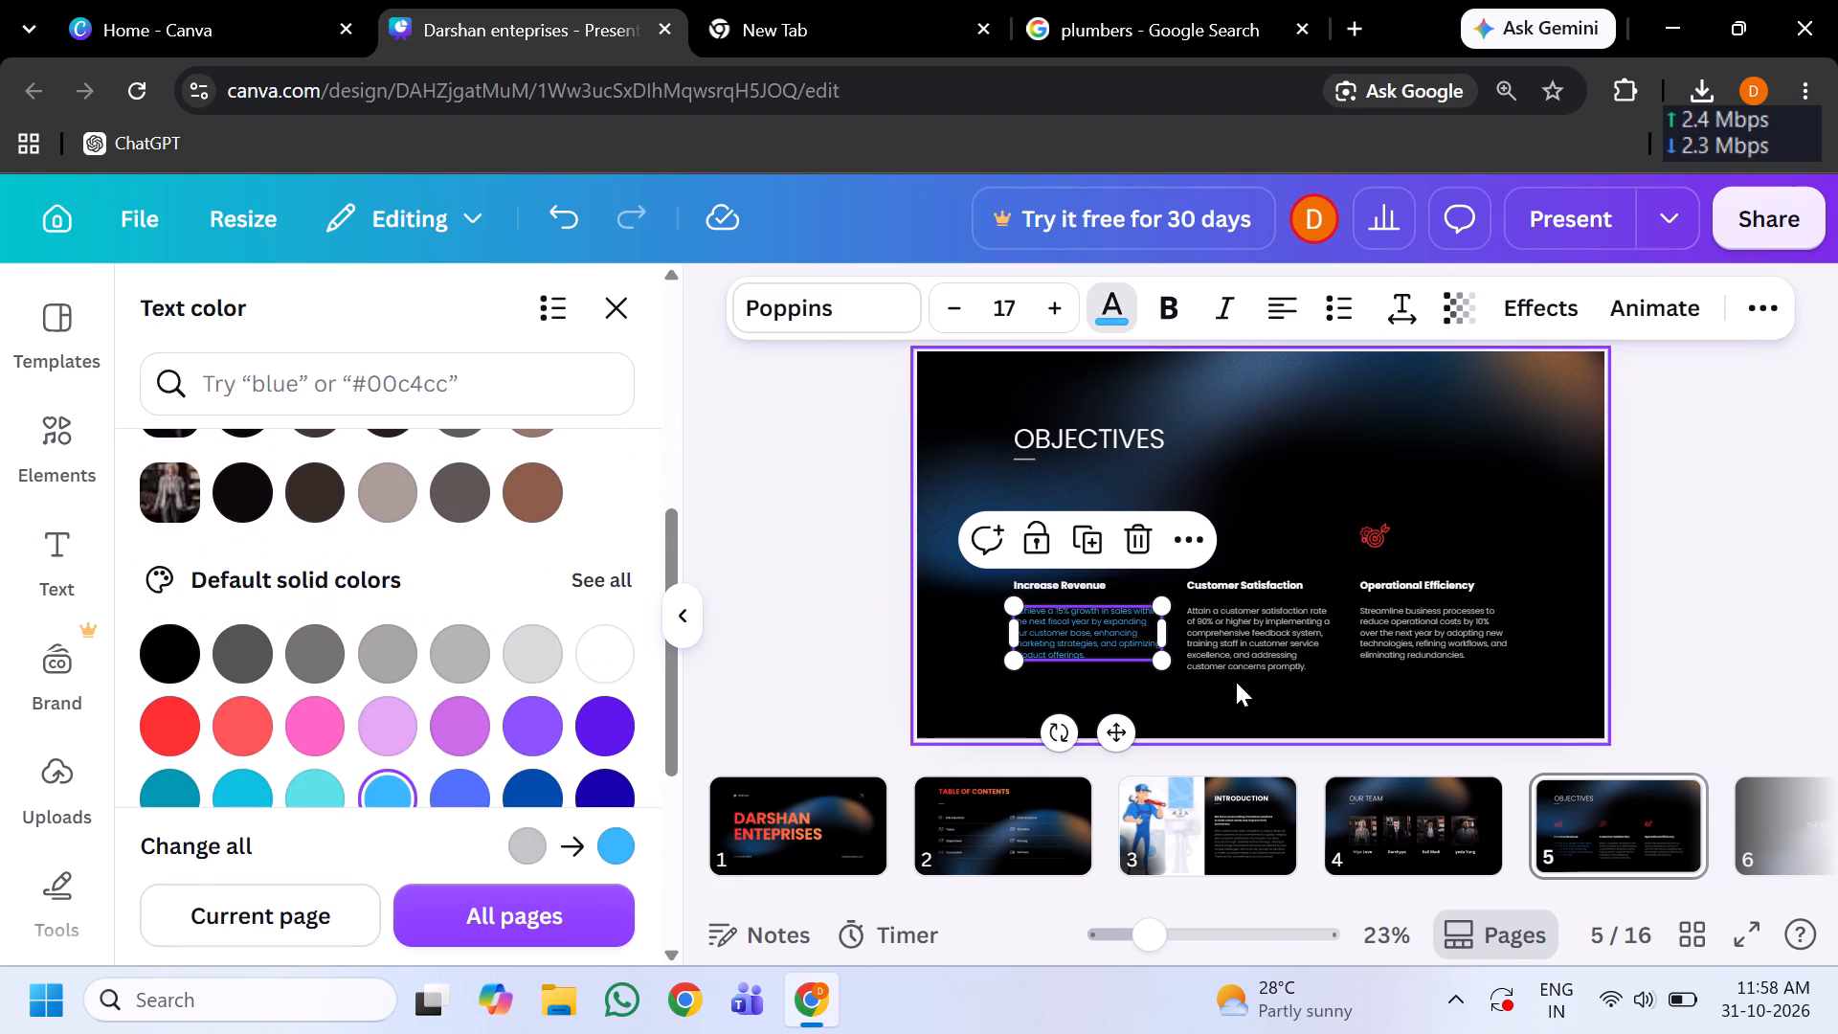
click(1284, 653)
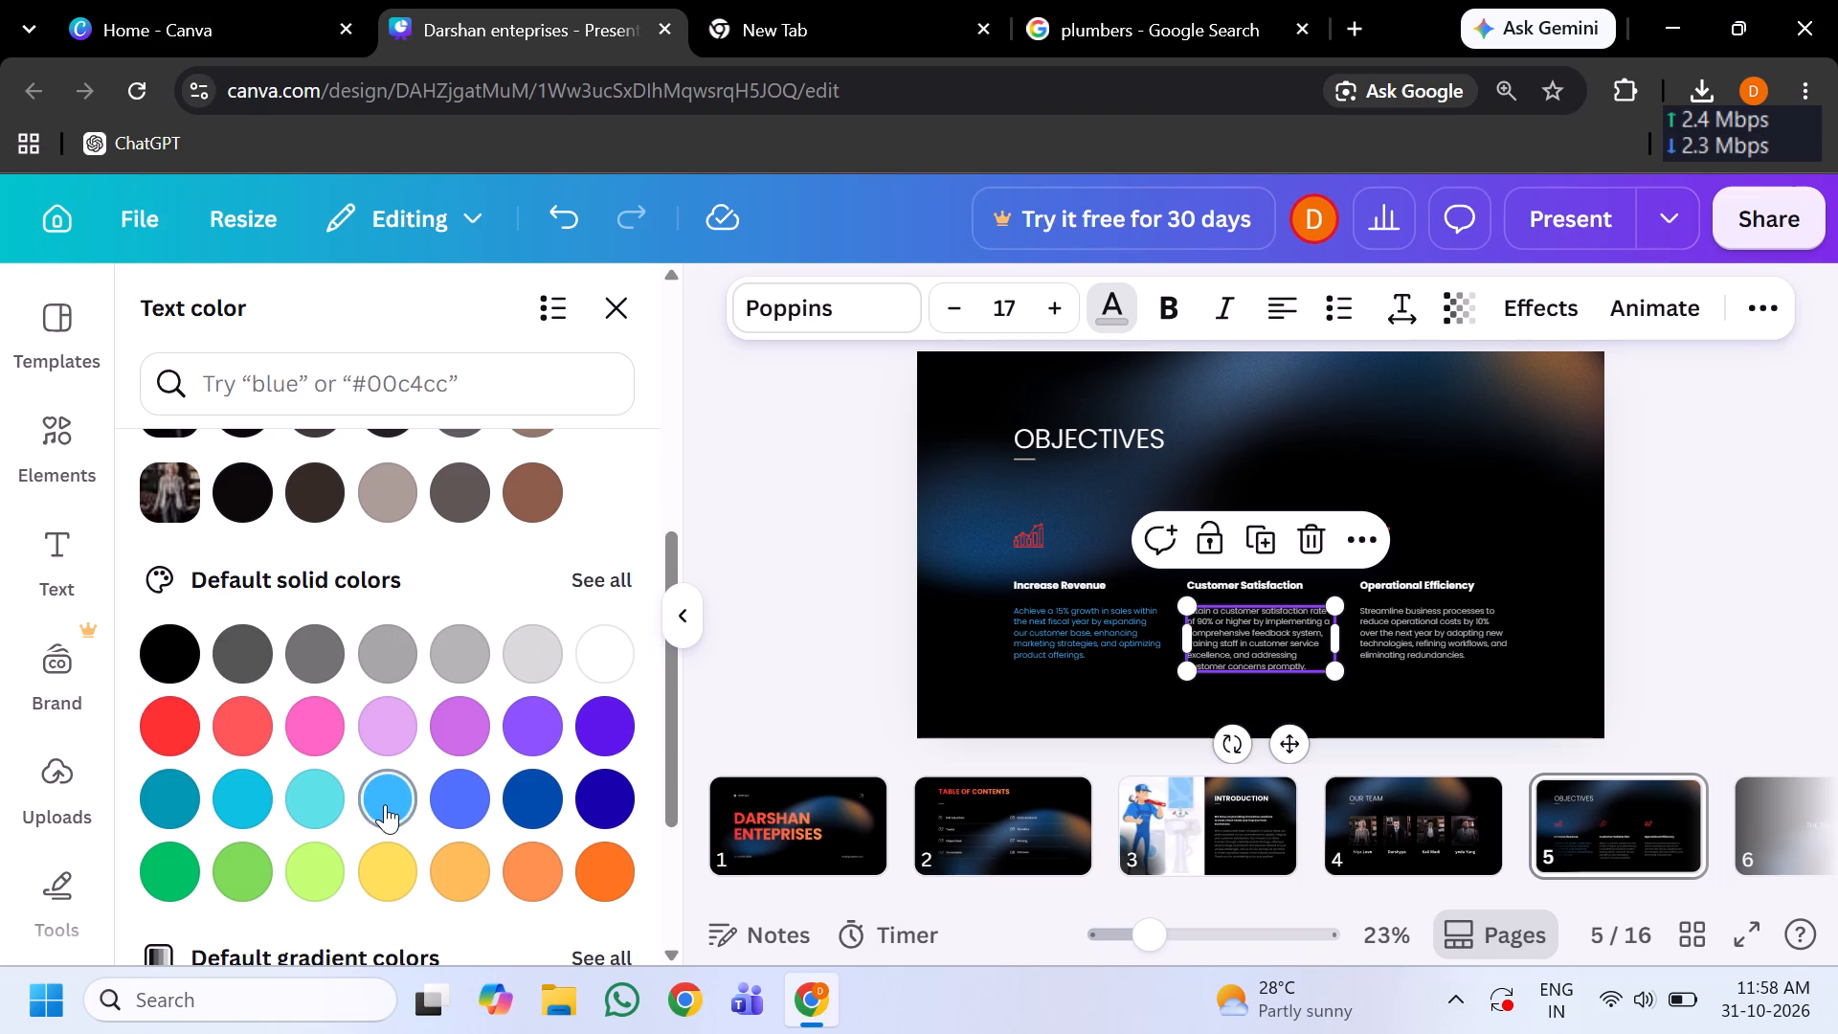
click(386, 804)
click(1425, 635)
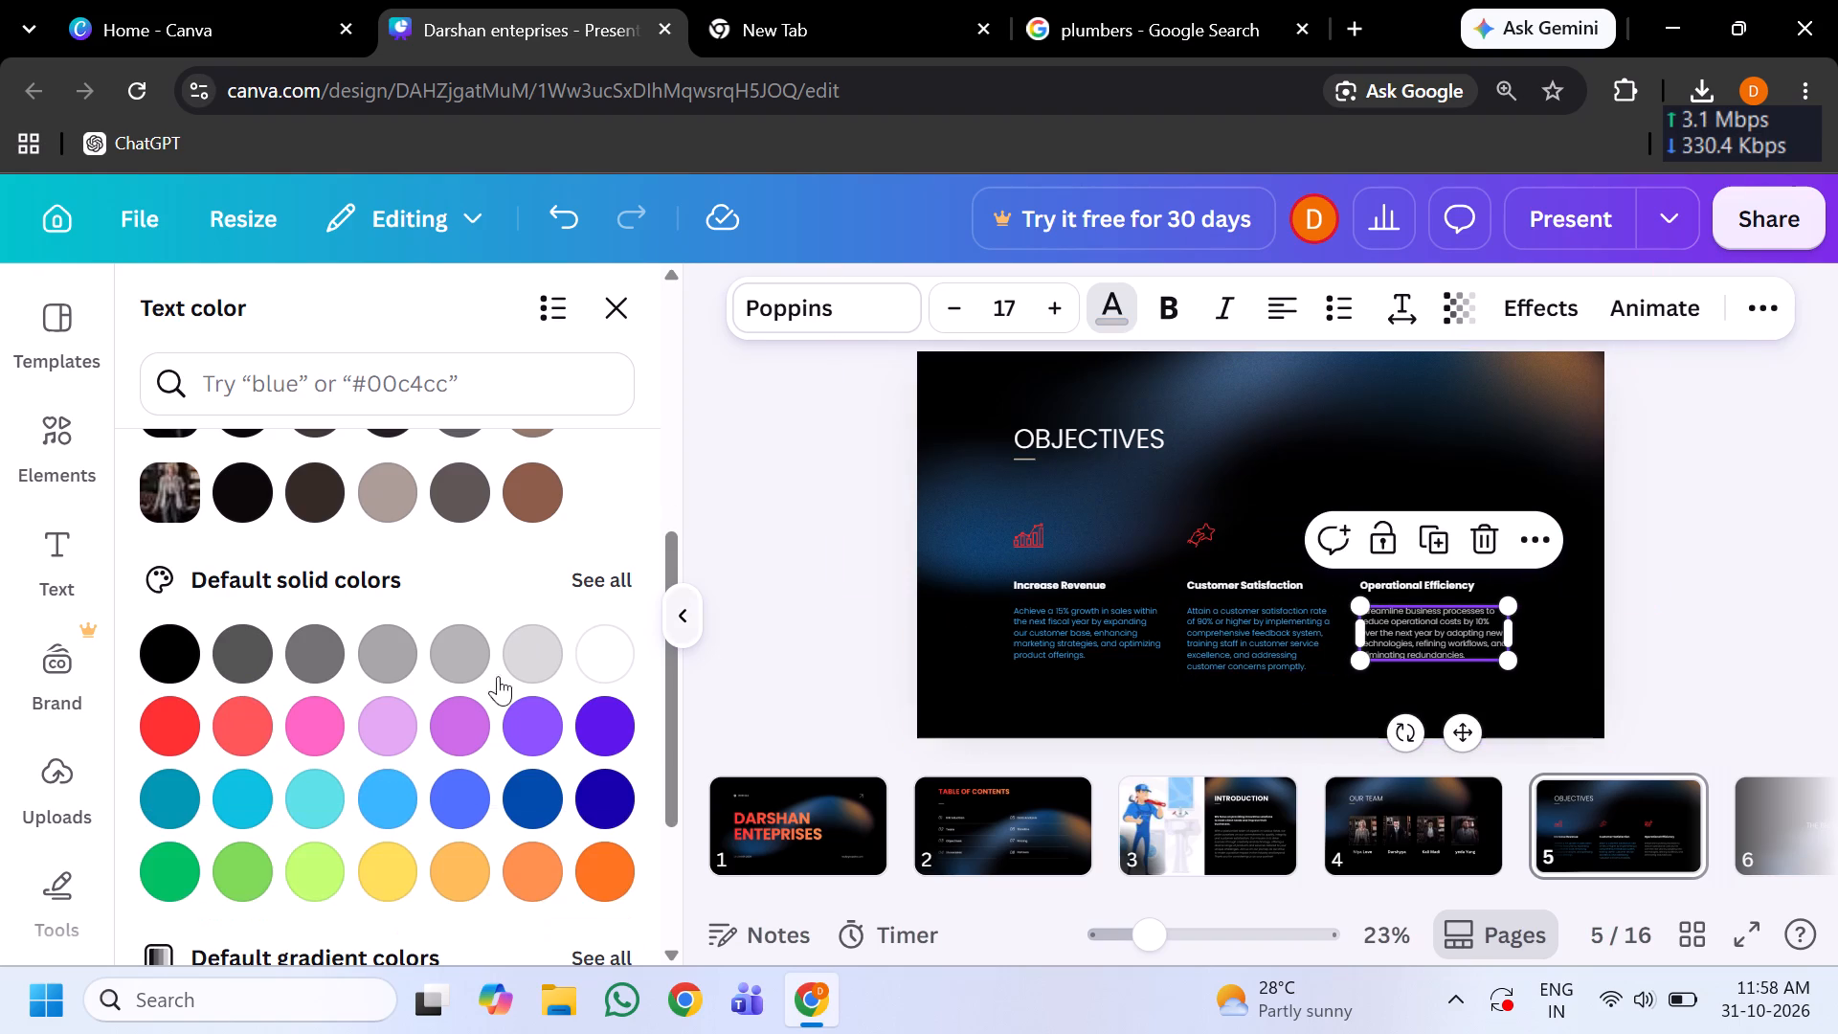
click(392, 800)
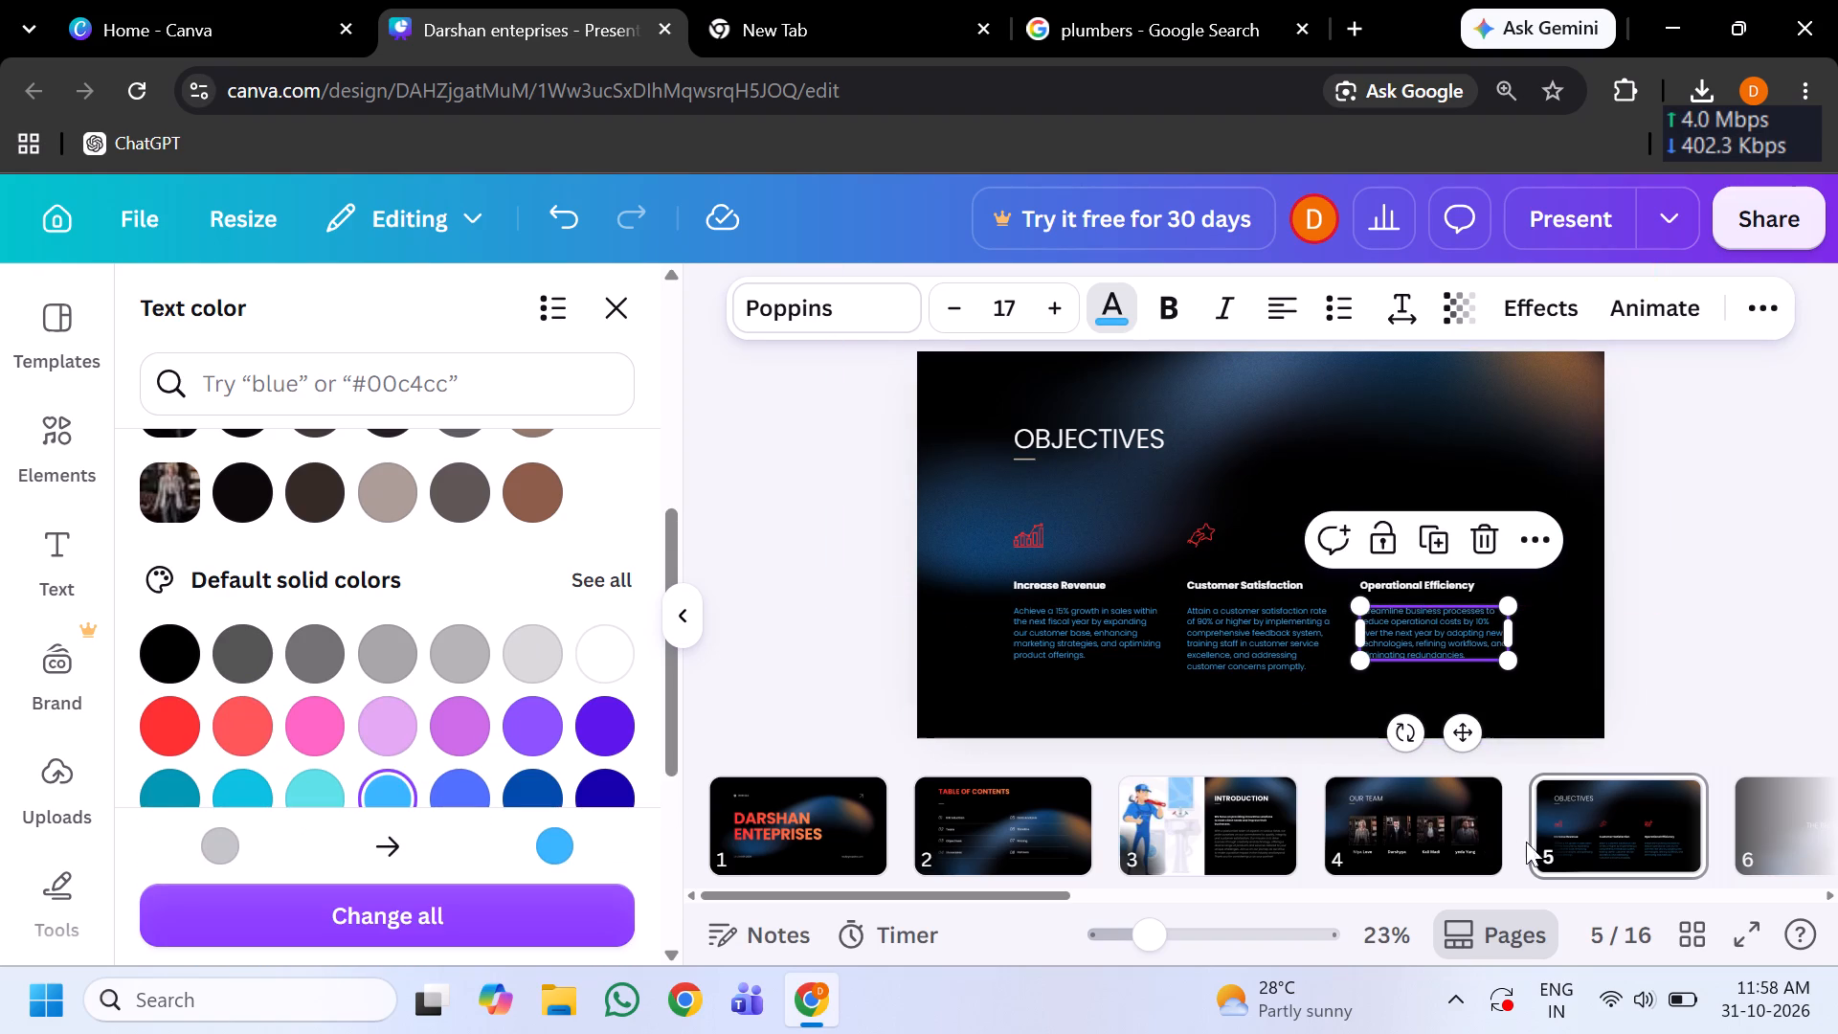
drag(1547, 798, 1454, 779)
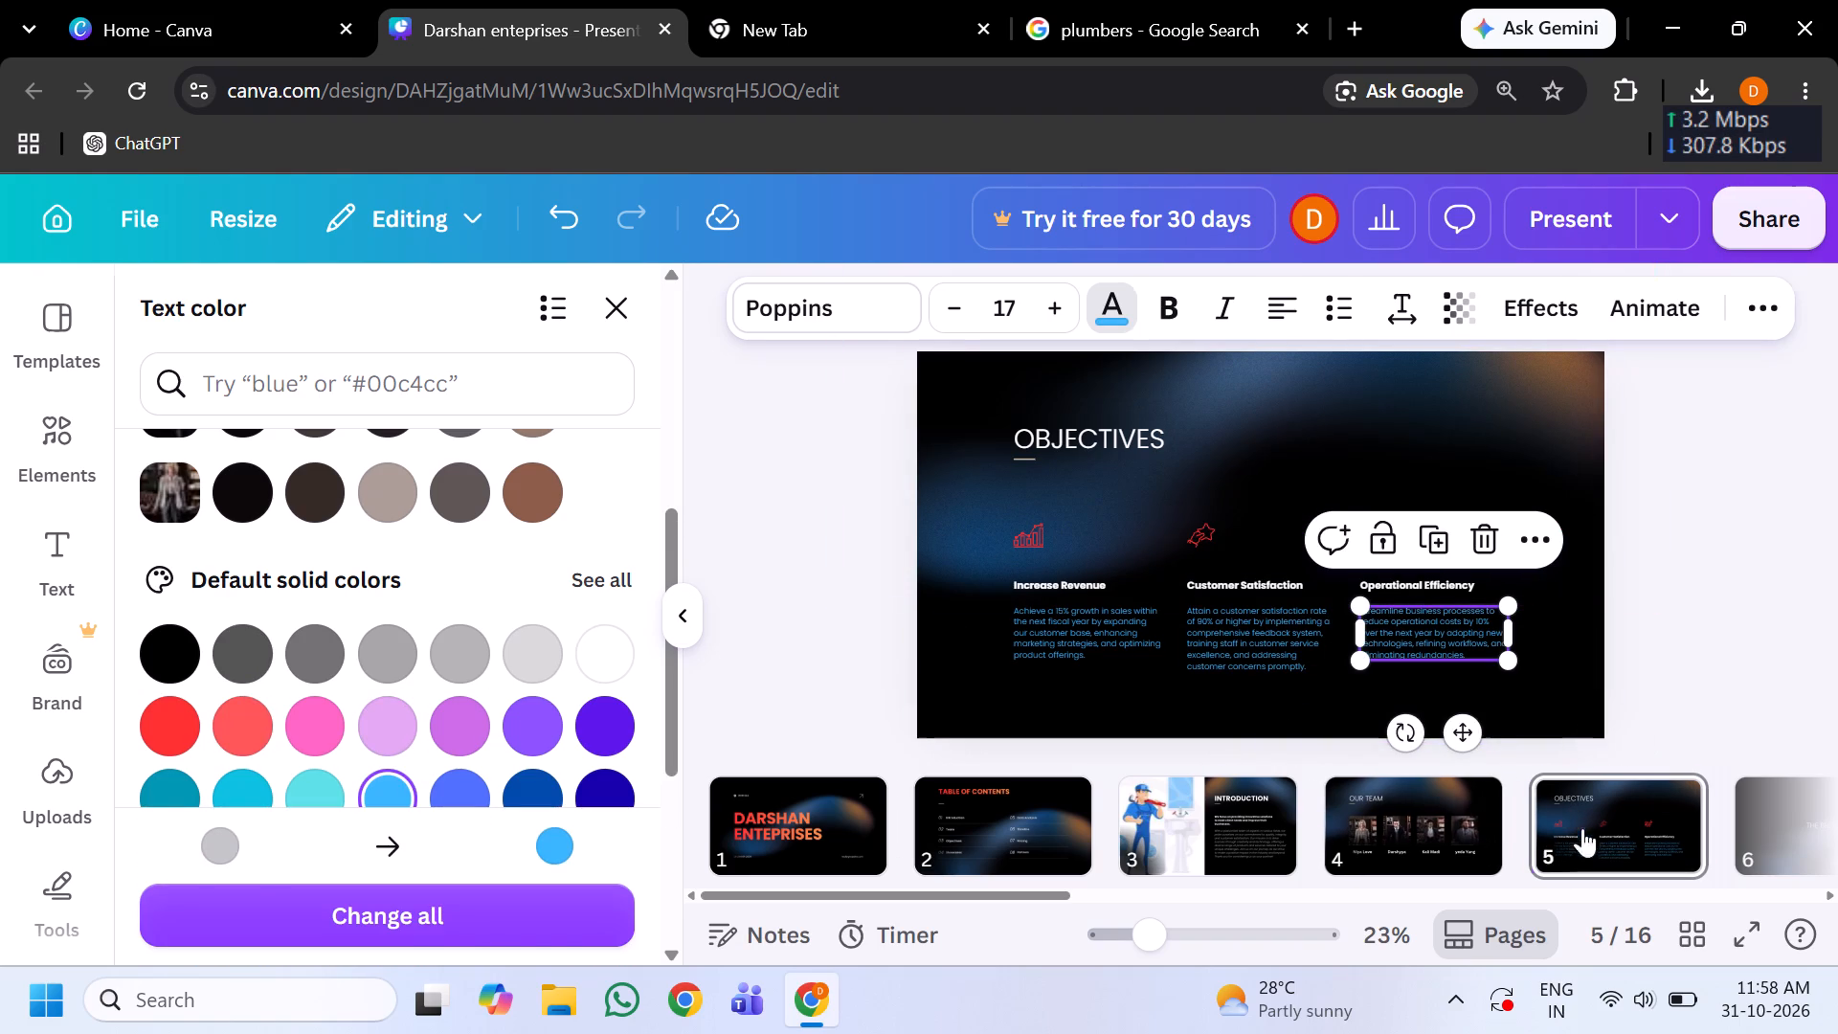
click(1601, 828)
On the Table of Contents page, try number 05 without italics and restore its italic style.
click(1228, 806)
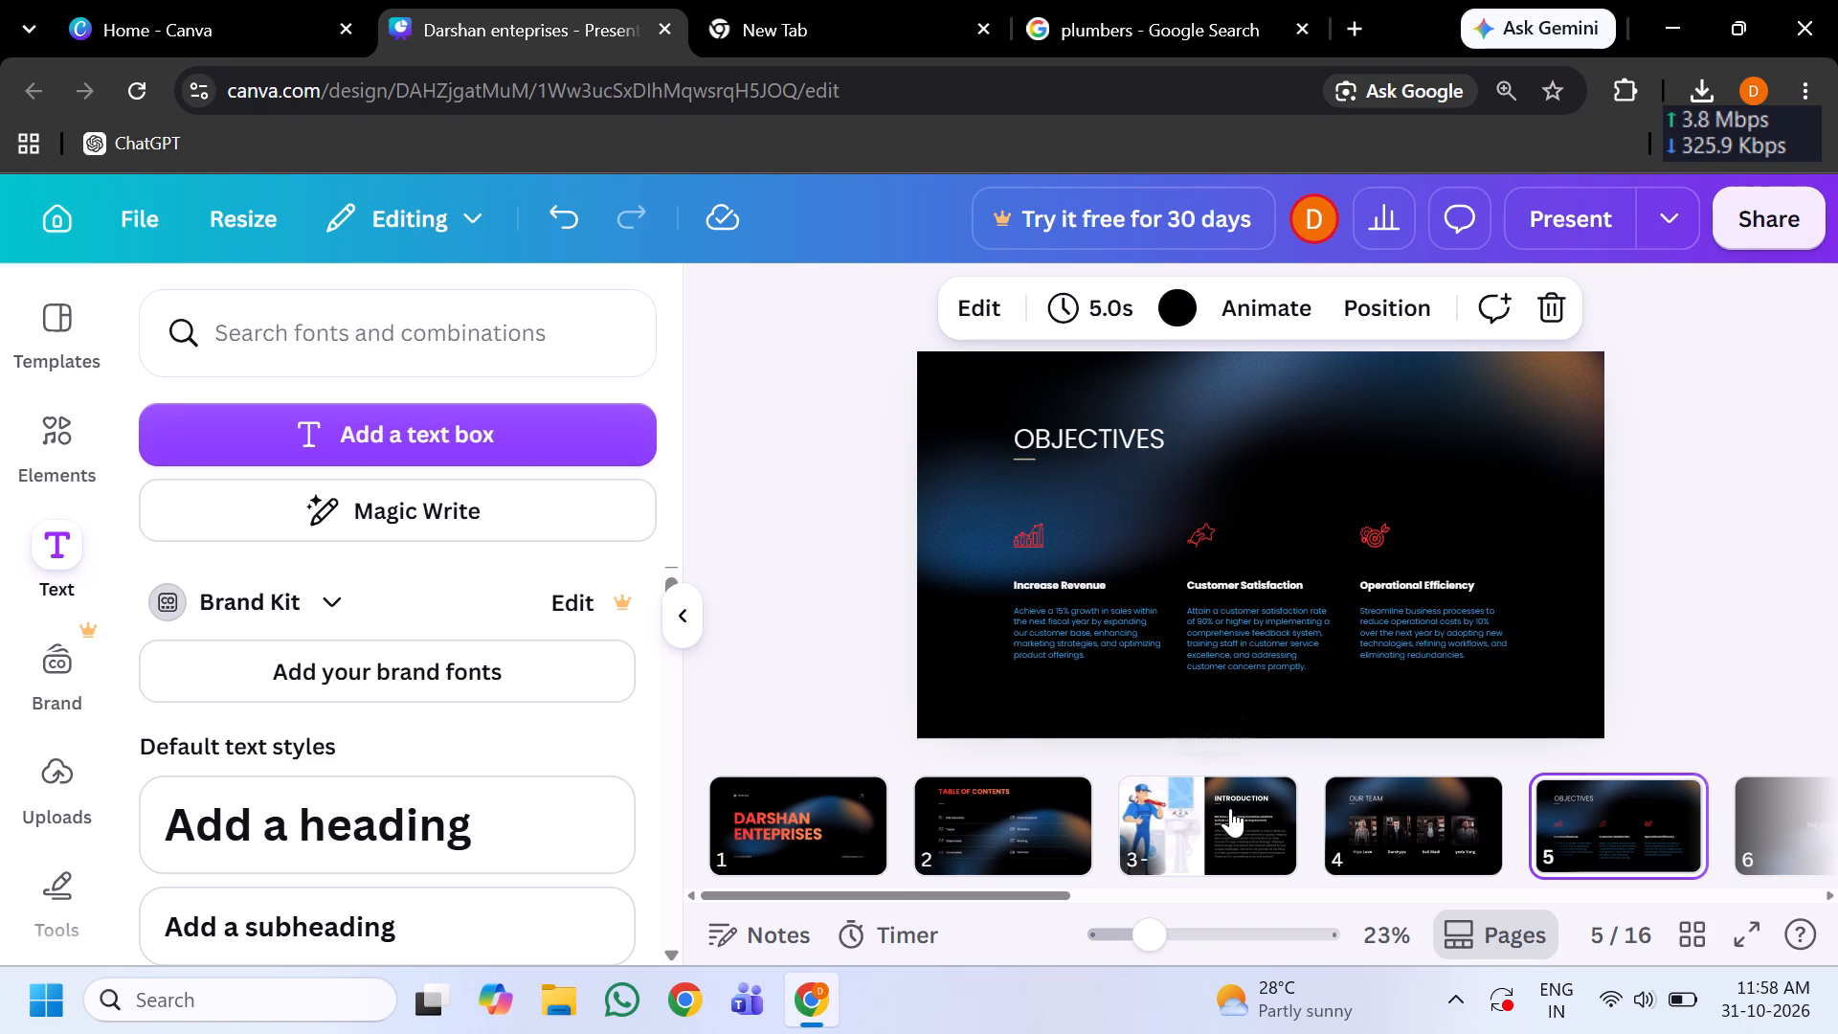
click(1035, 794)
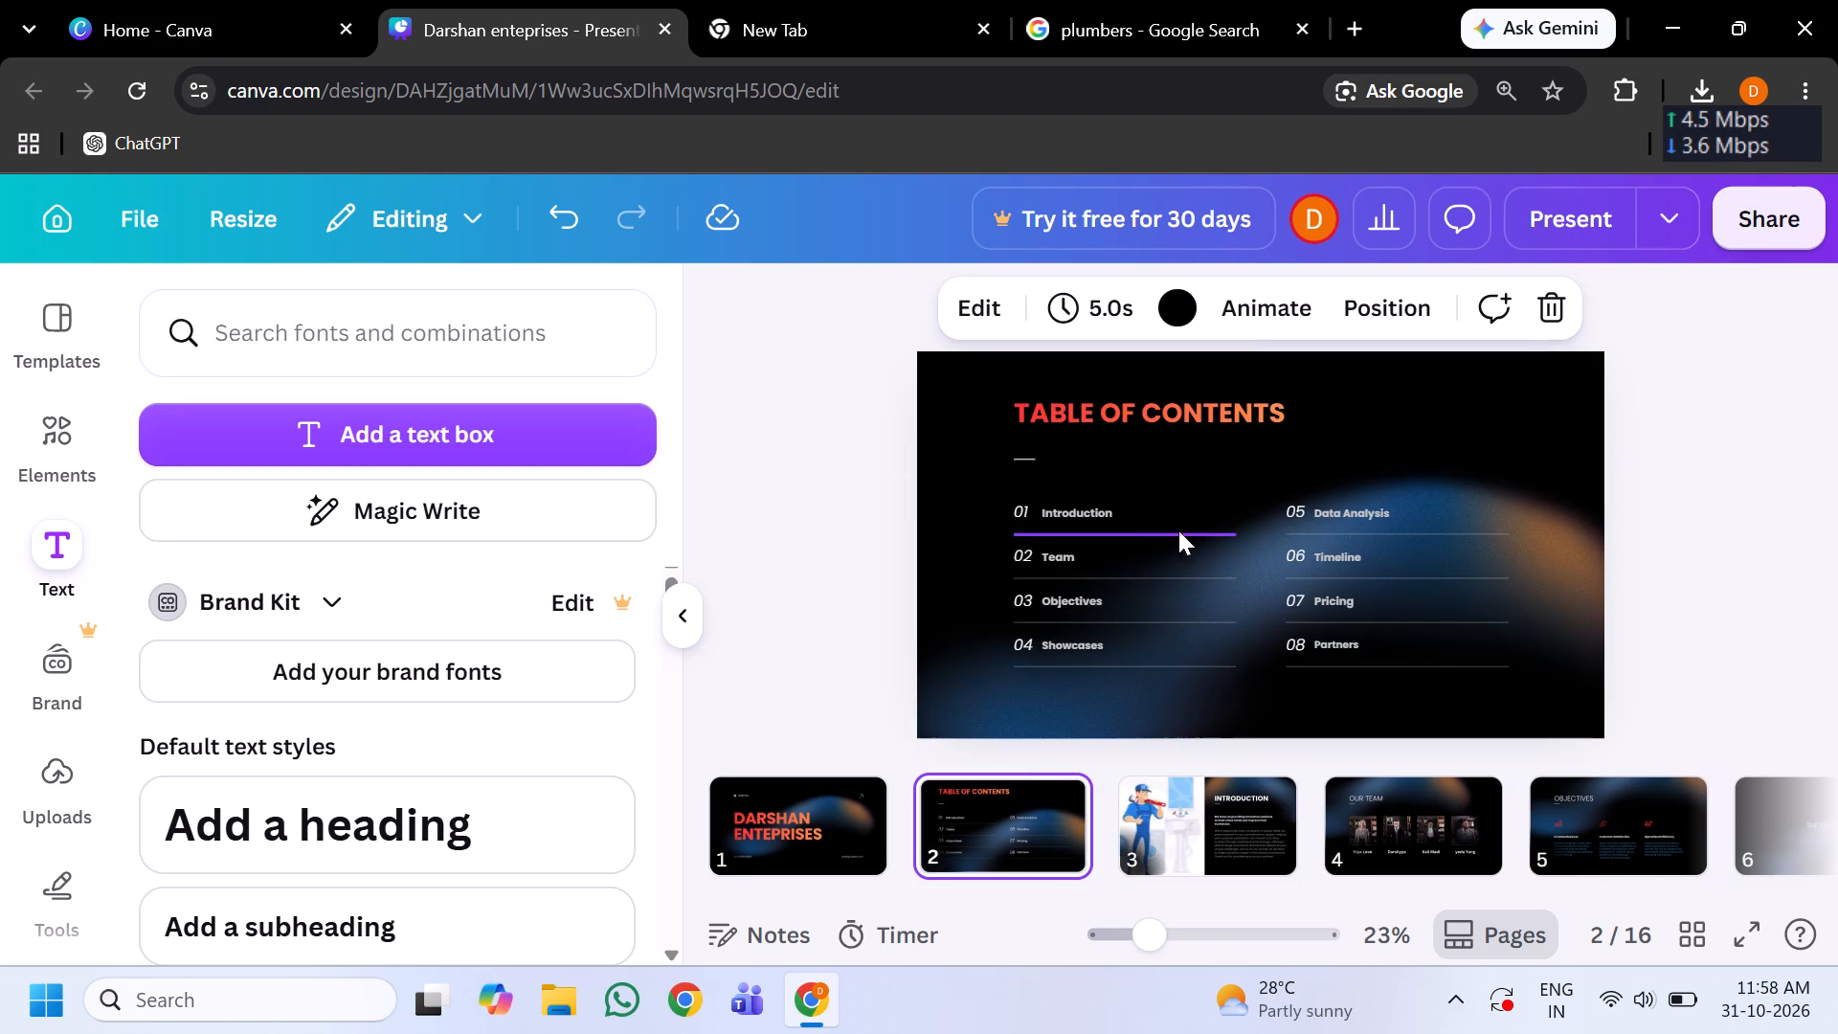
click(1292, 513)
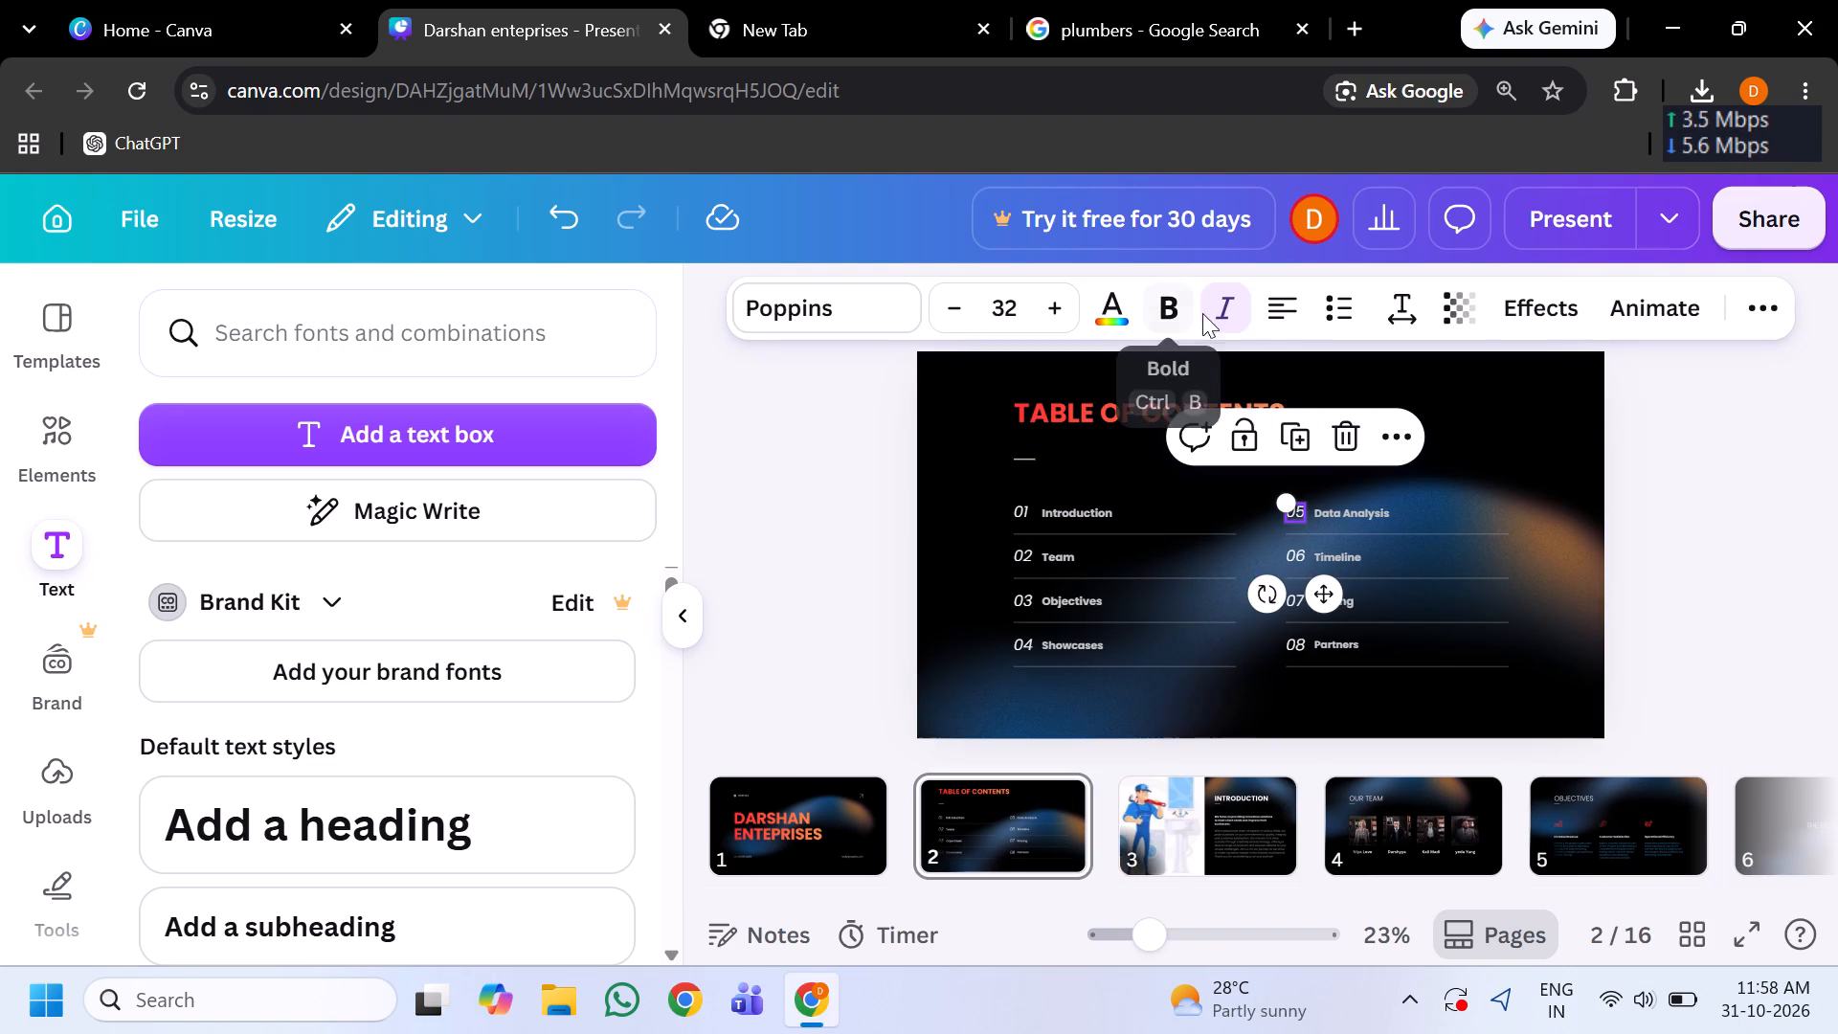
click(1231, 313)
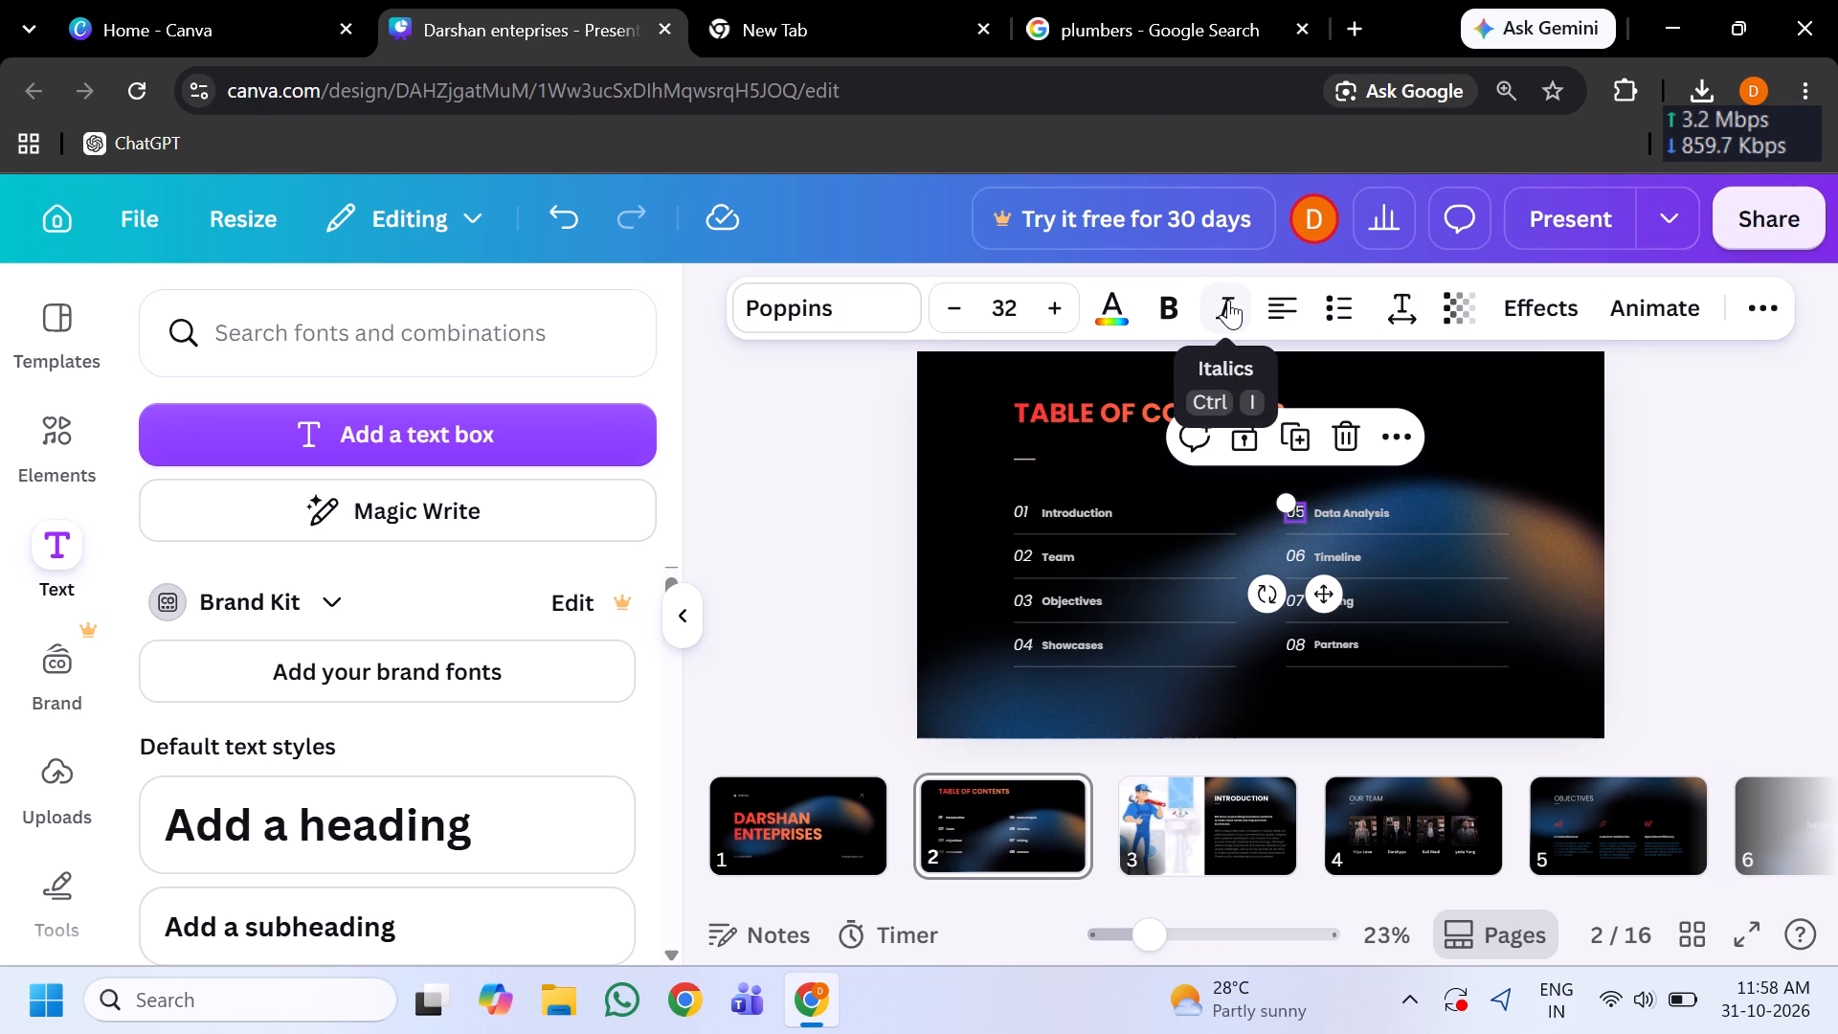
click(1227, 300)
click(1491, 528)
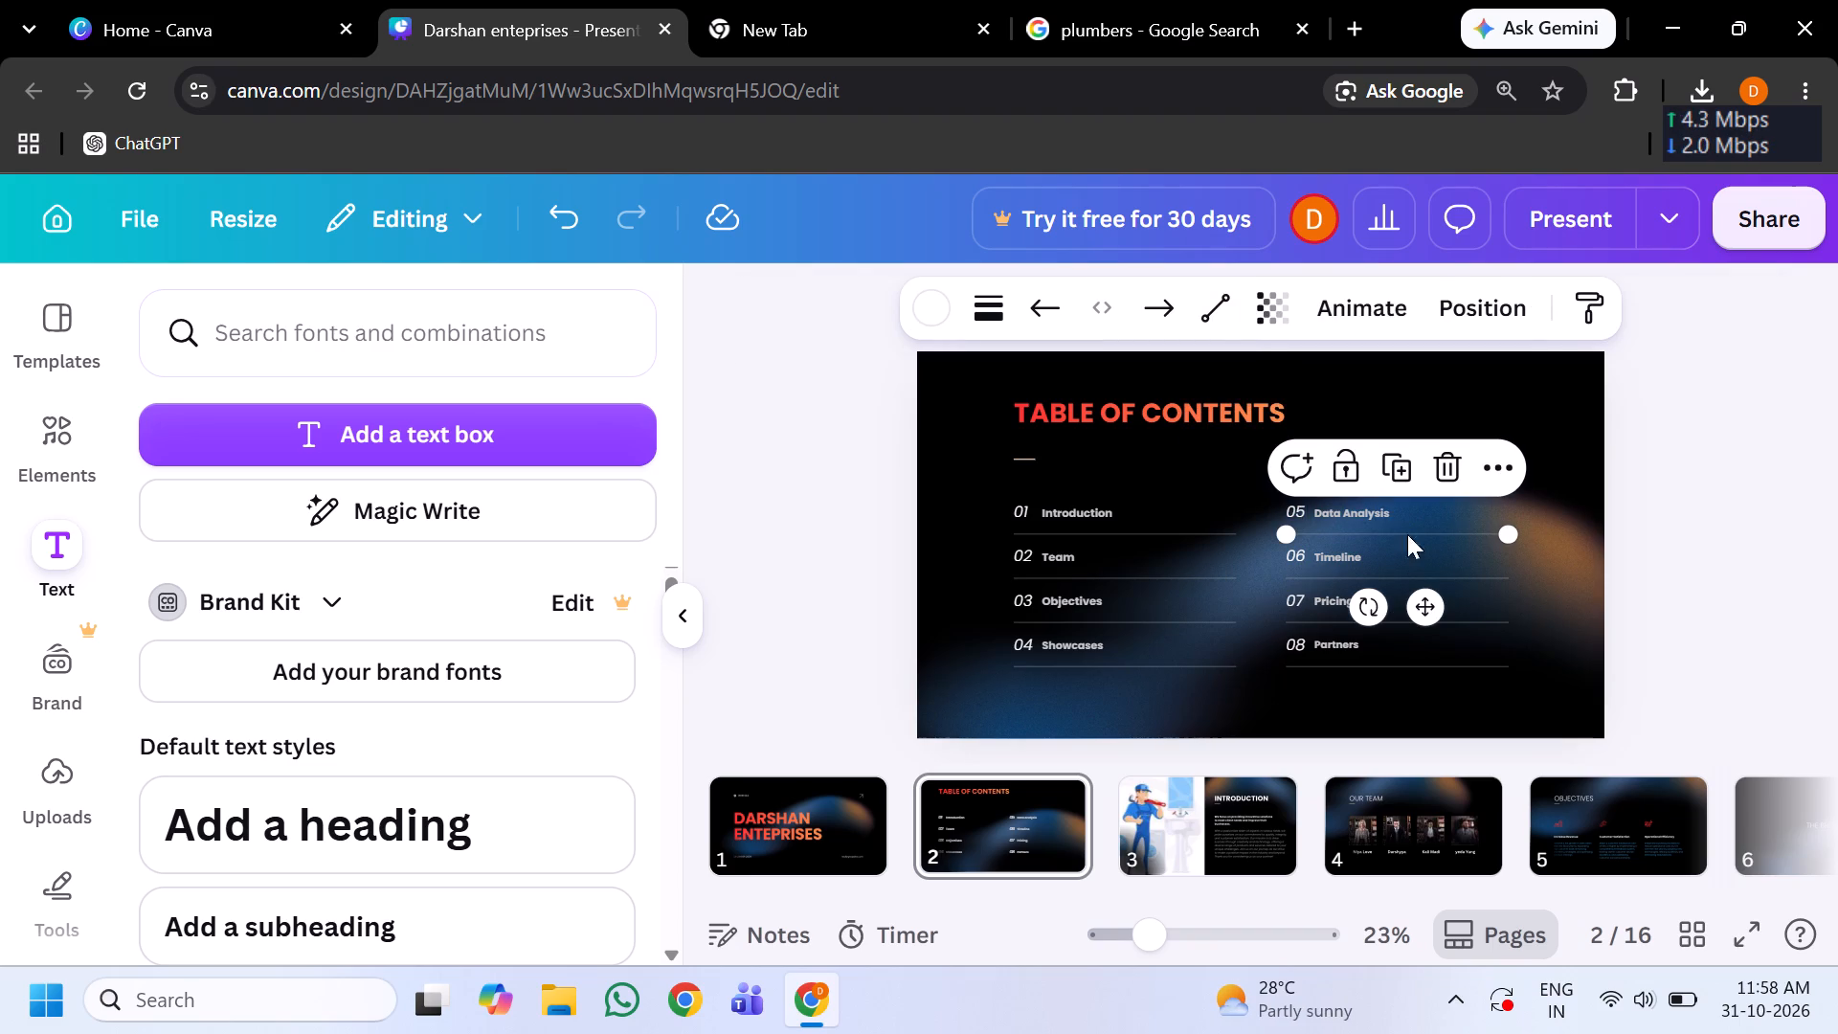
Remove the italic style from number 06 beside Timeline in the table of contents.
click(1294, 555)
click(1233, 313)
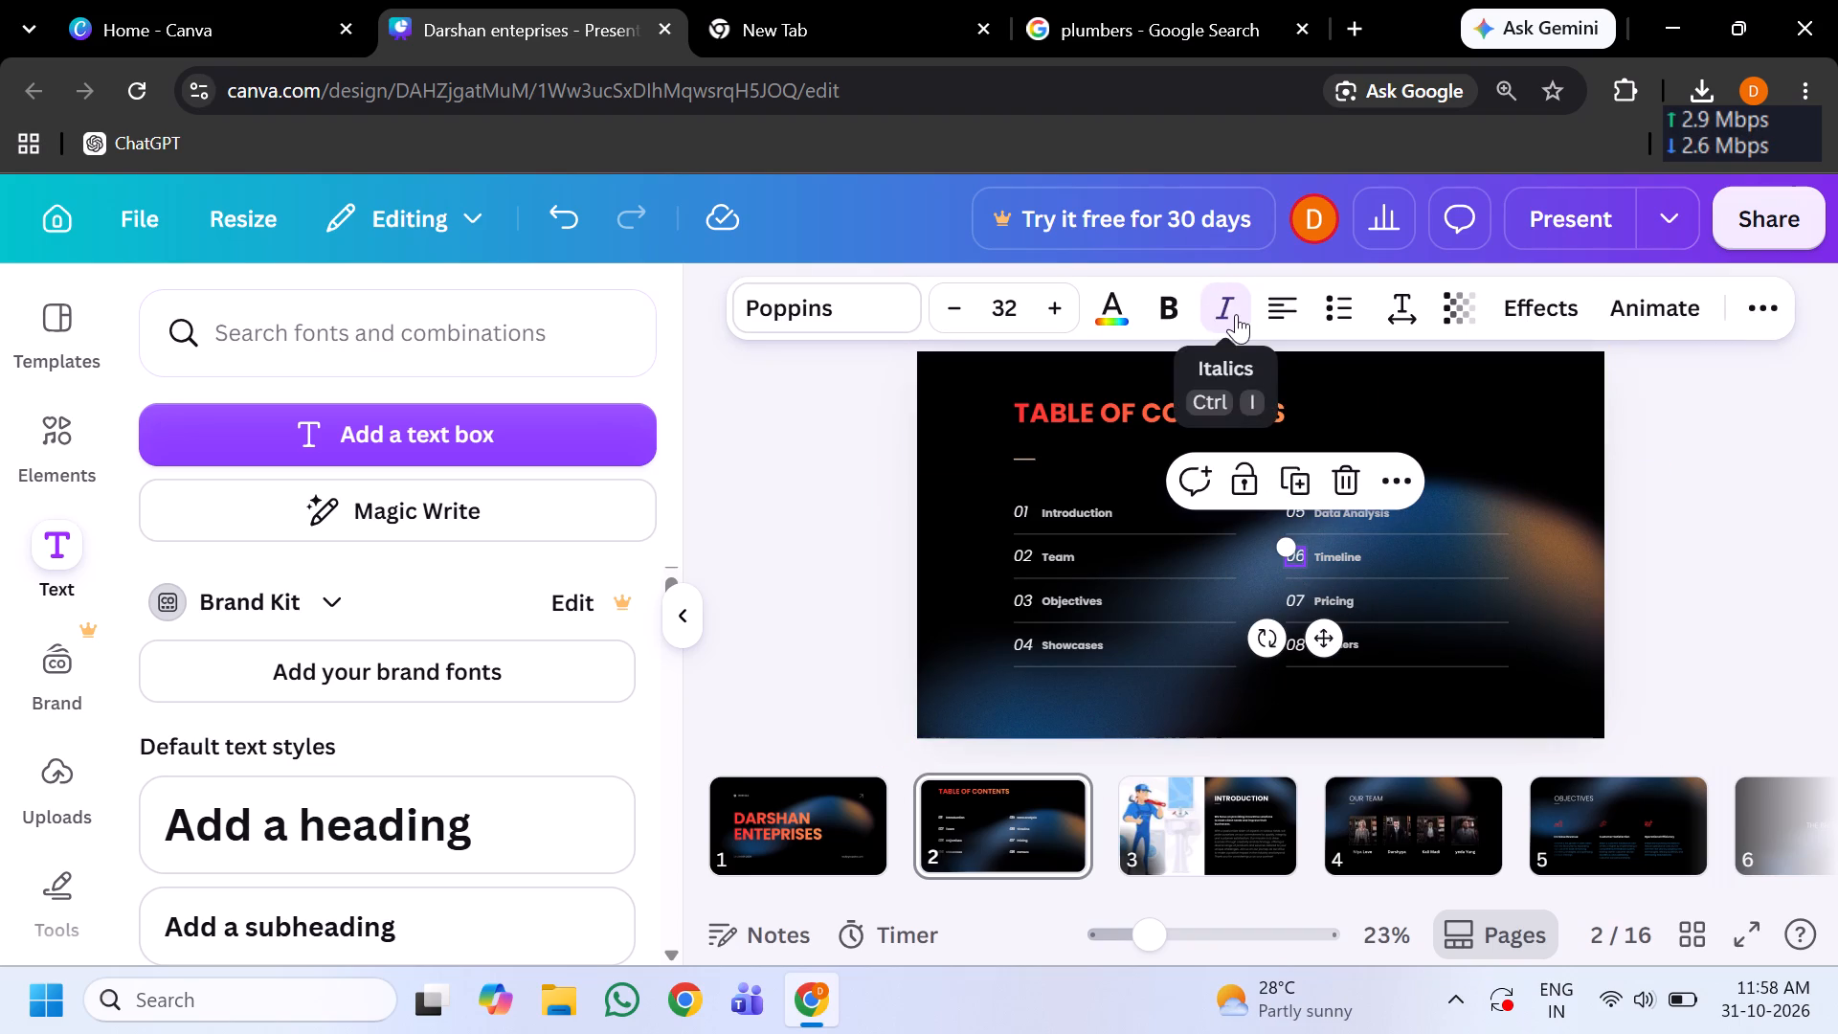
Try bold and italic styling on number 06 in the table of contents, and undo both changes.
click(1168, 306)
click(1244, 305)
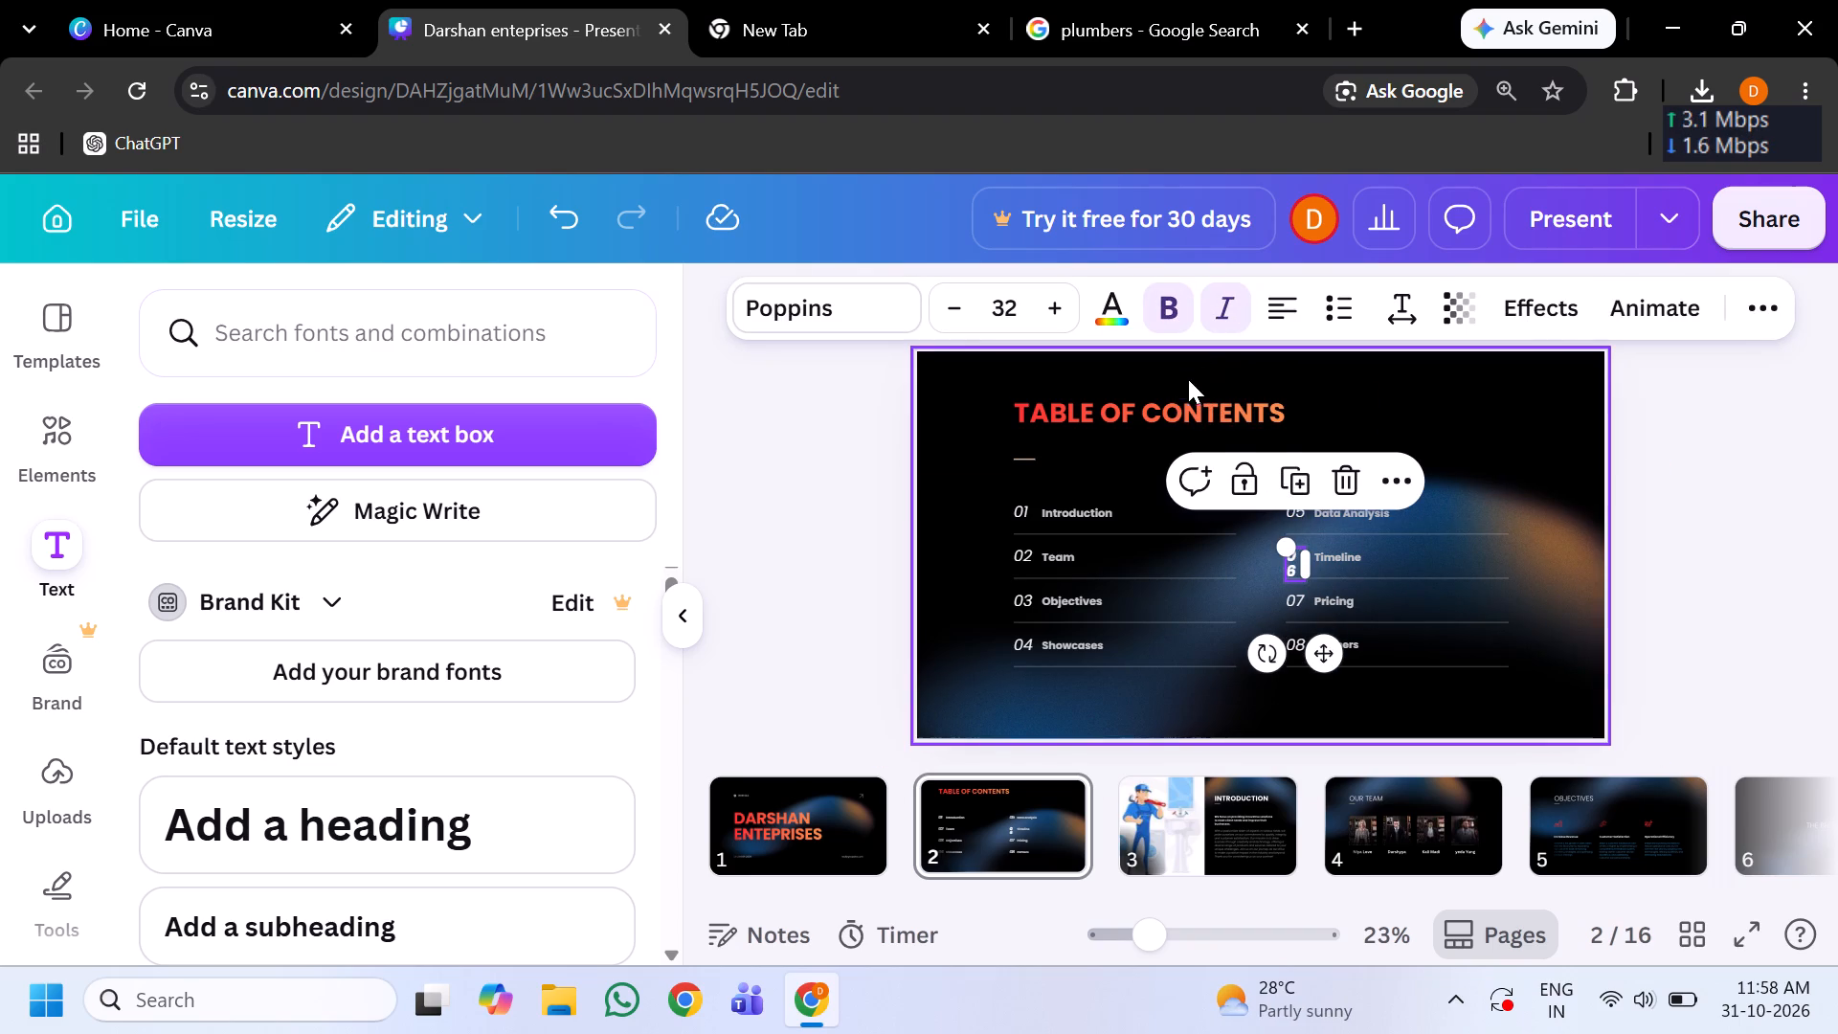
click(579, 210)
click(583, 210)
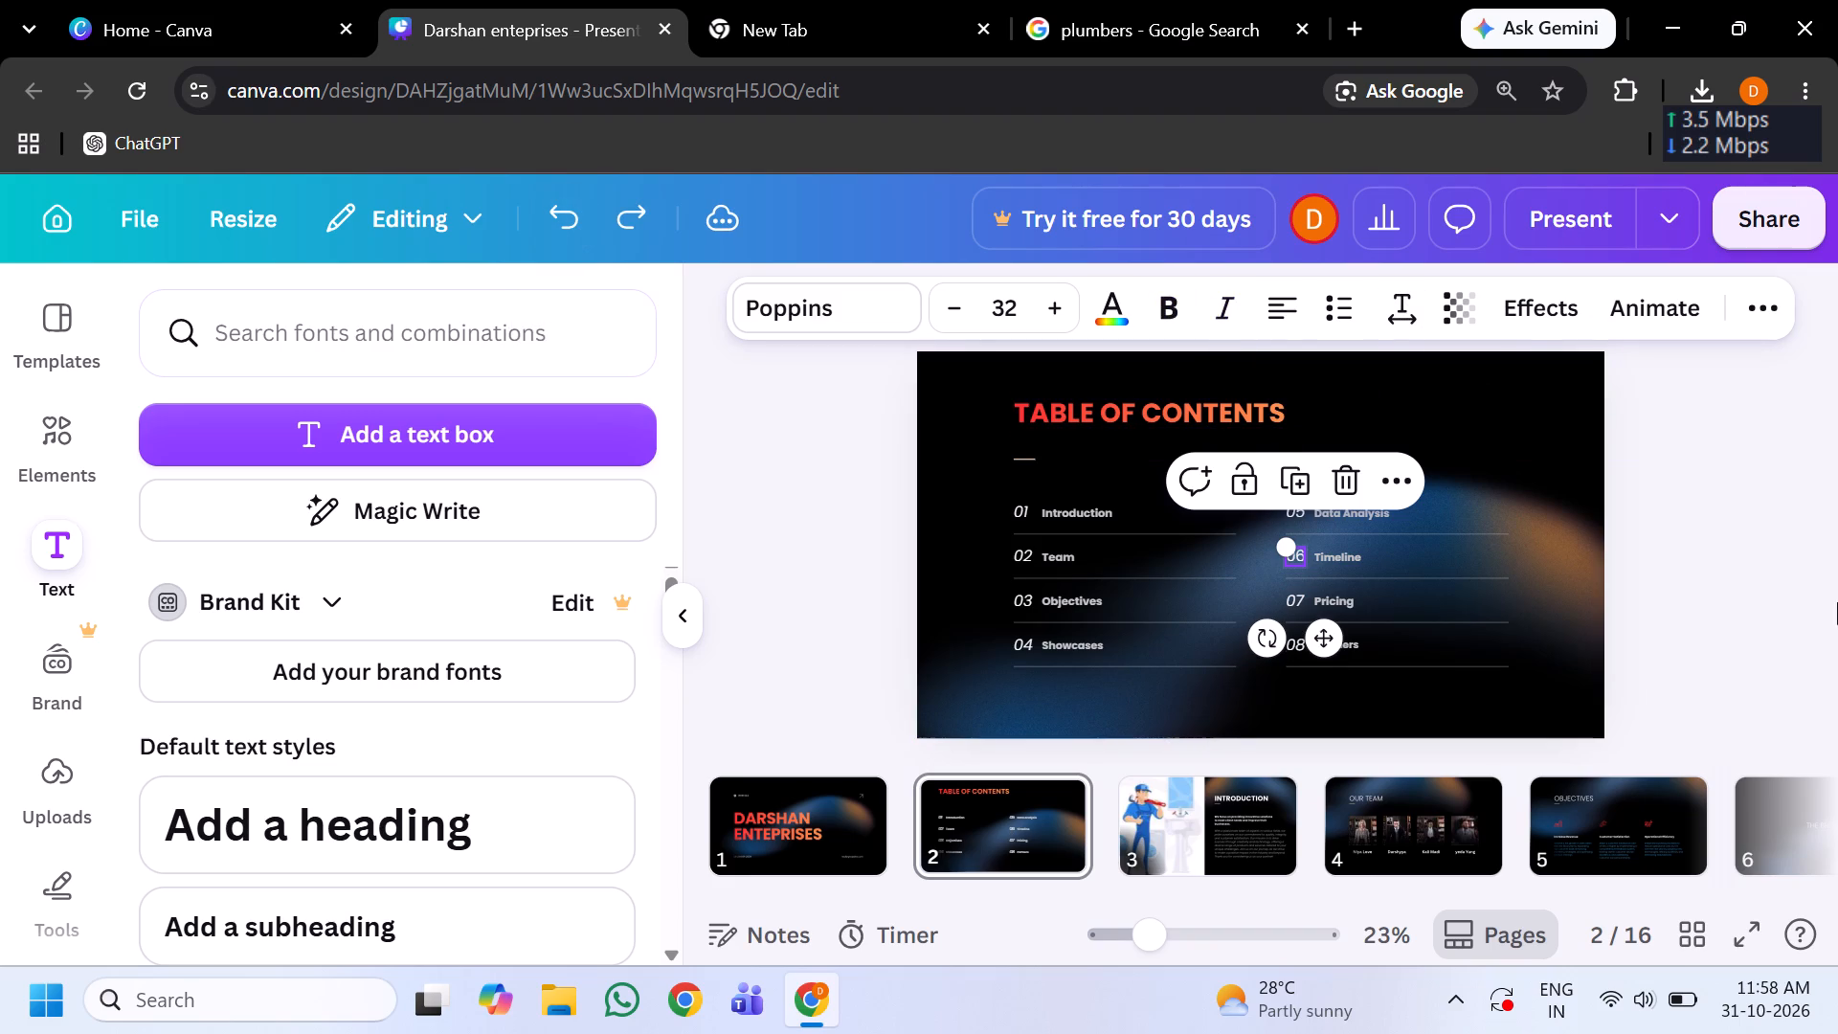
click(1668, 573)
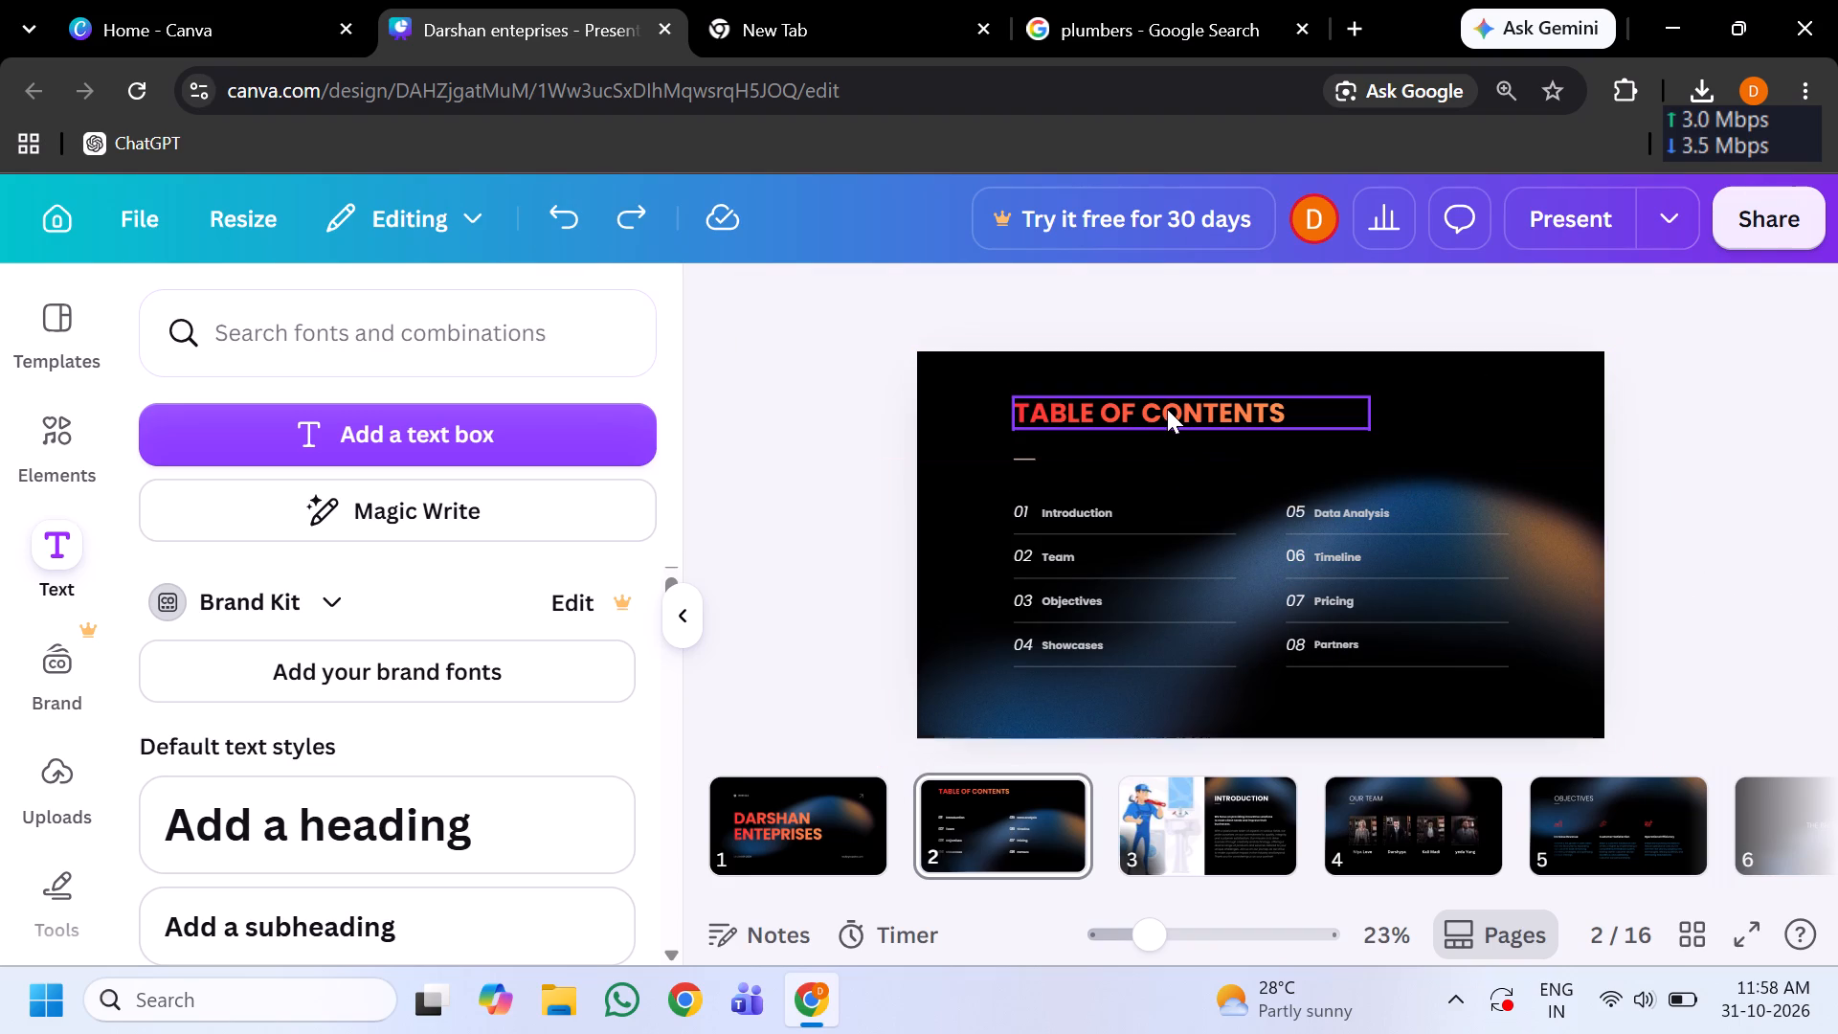
Recolour the INTRODUCTION heading on page 3 with the red-to-orange linear gradient (#ff3131, #ff914d).
click(1268, 820)
click(1414, 445)
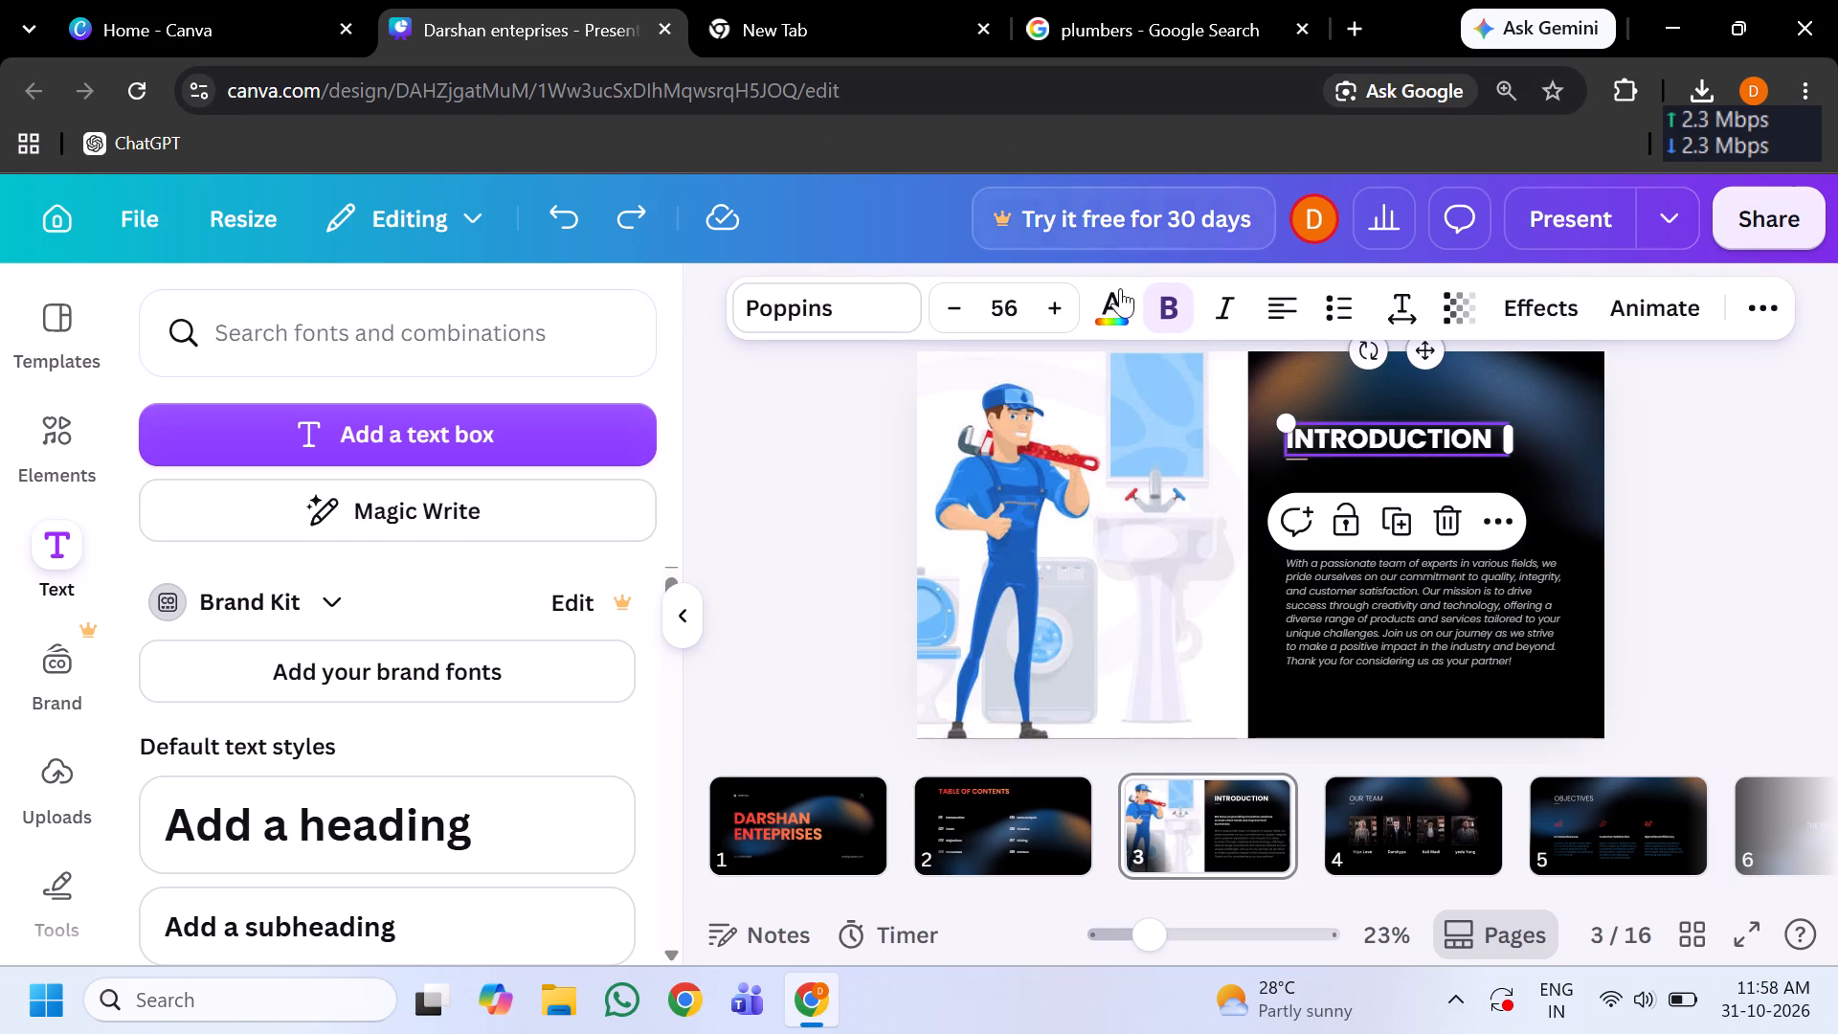
click(1105, 311)
click(549, 532)
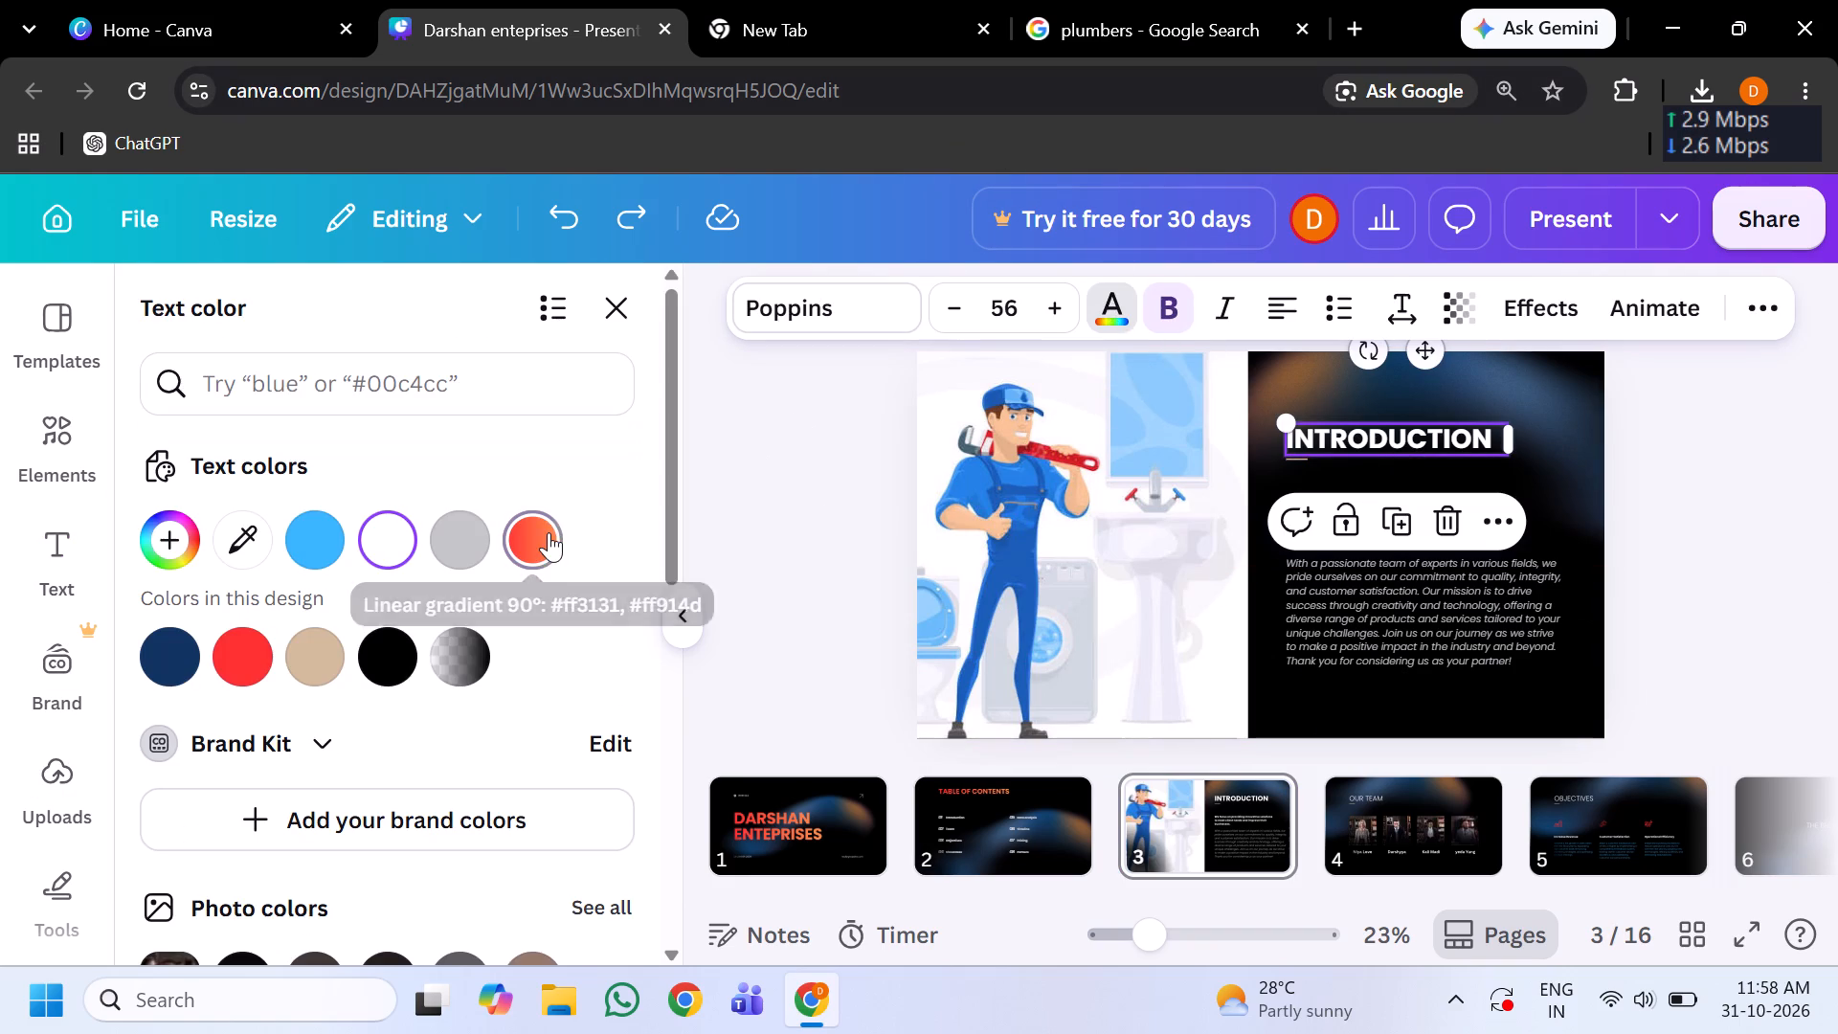
Give the OUR TEAM heading on page 4 the same red-to-orange gradient and make it bold.
click(1378, 838)
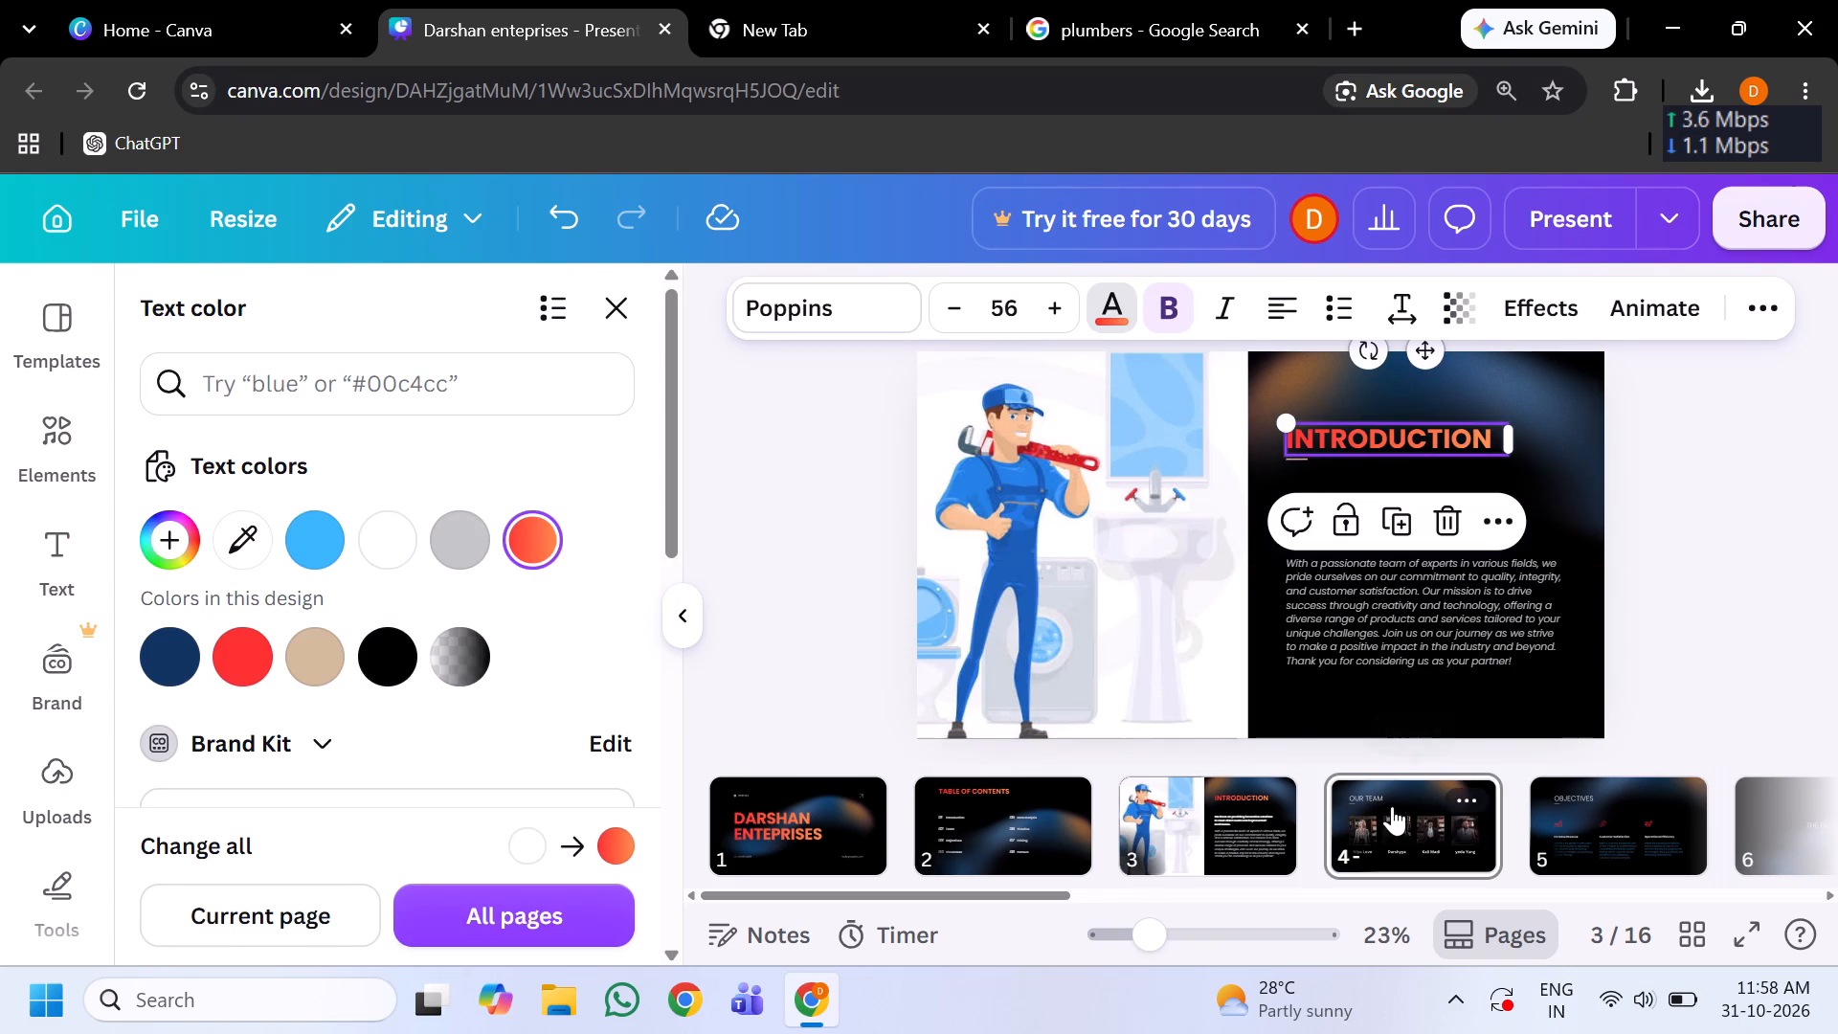
click(1124, 443)
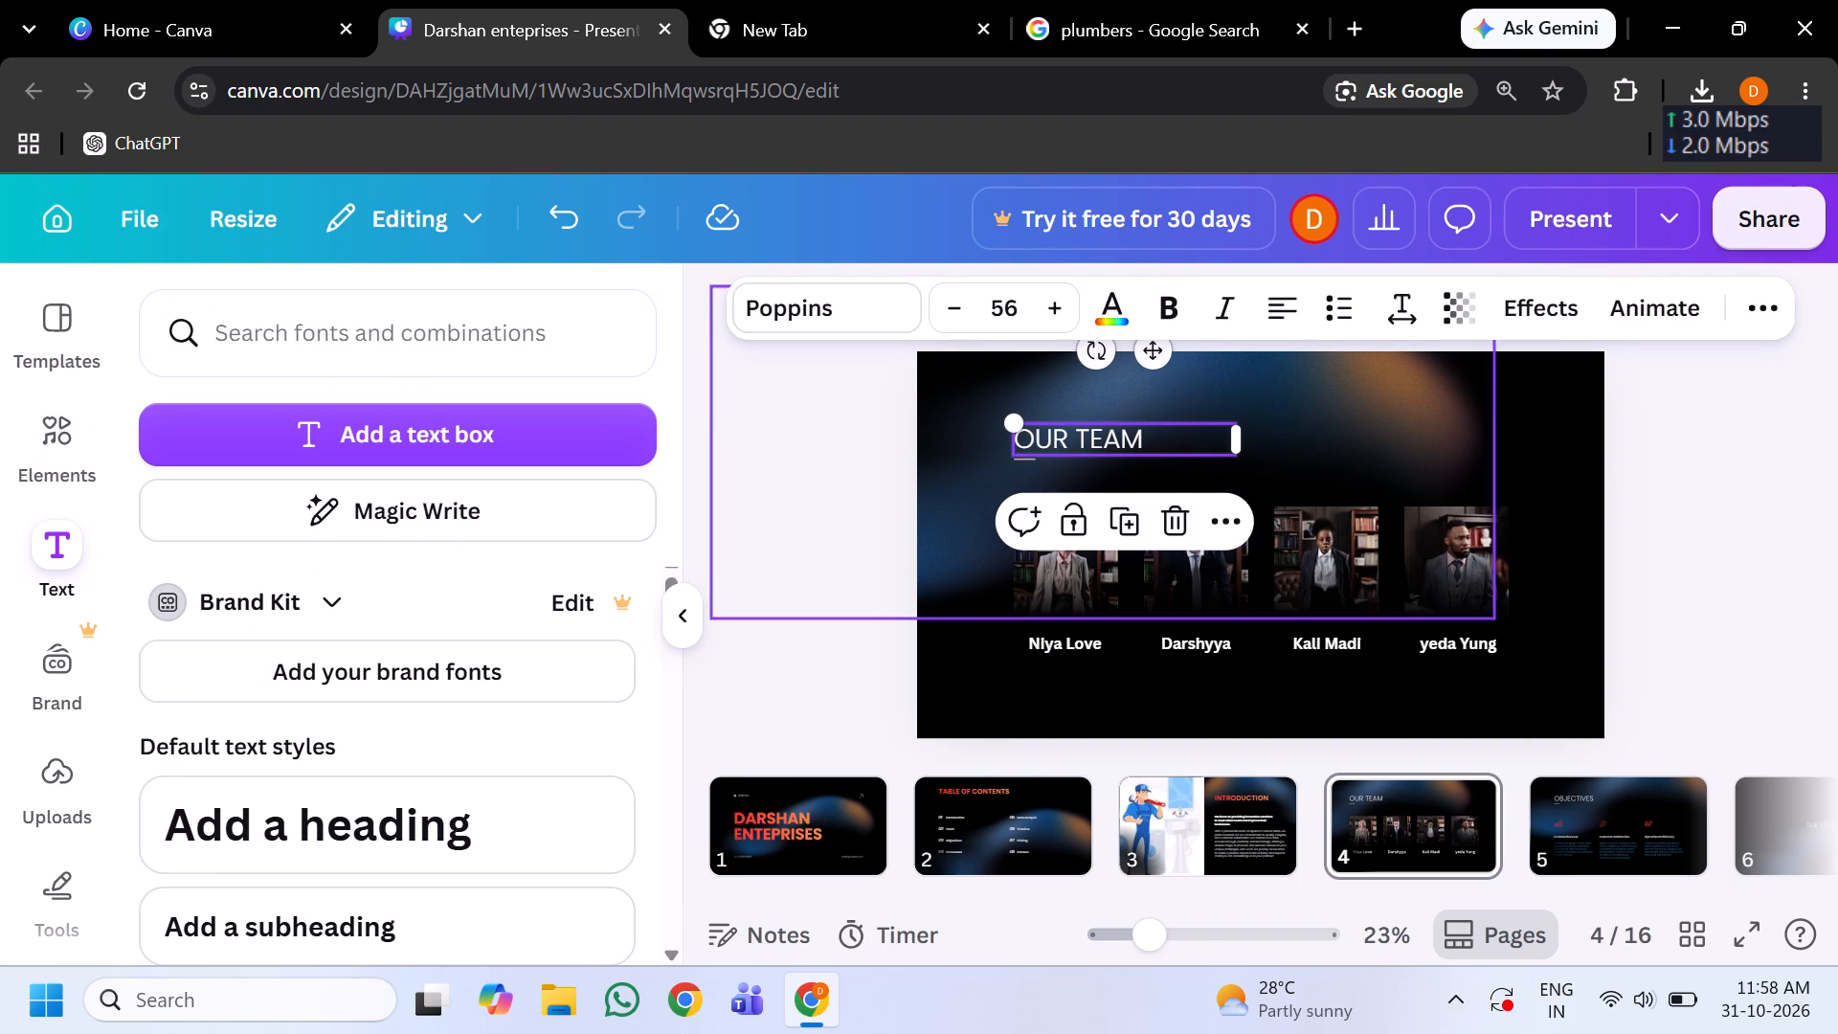
click(1118, 309)
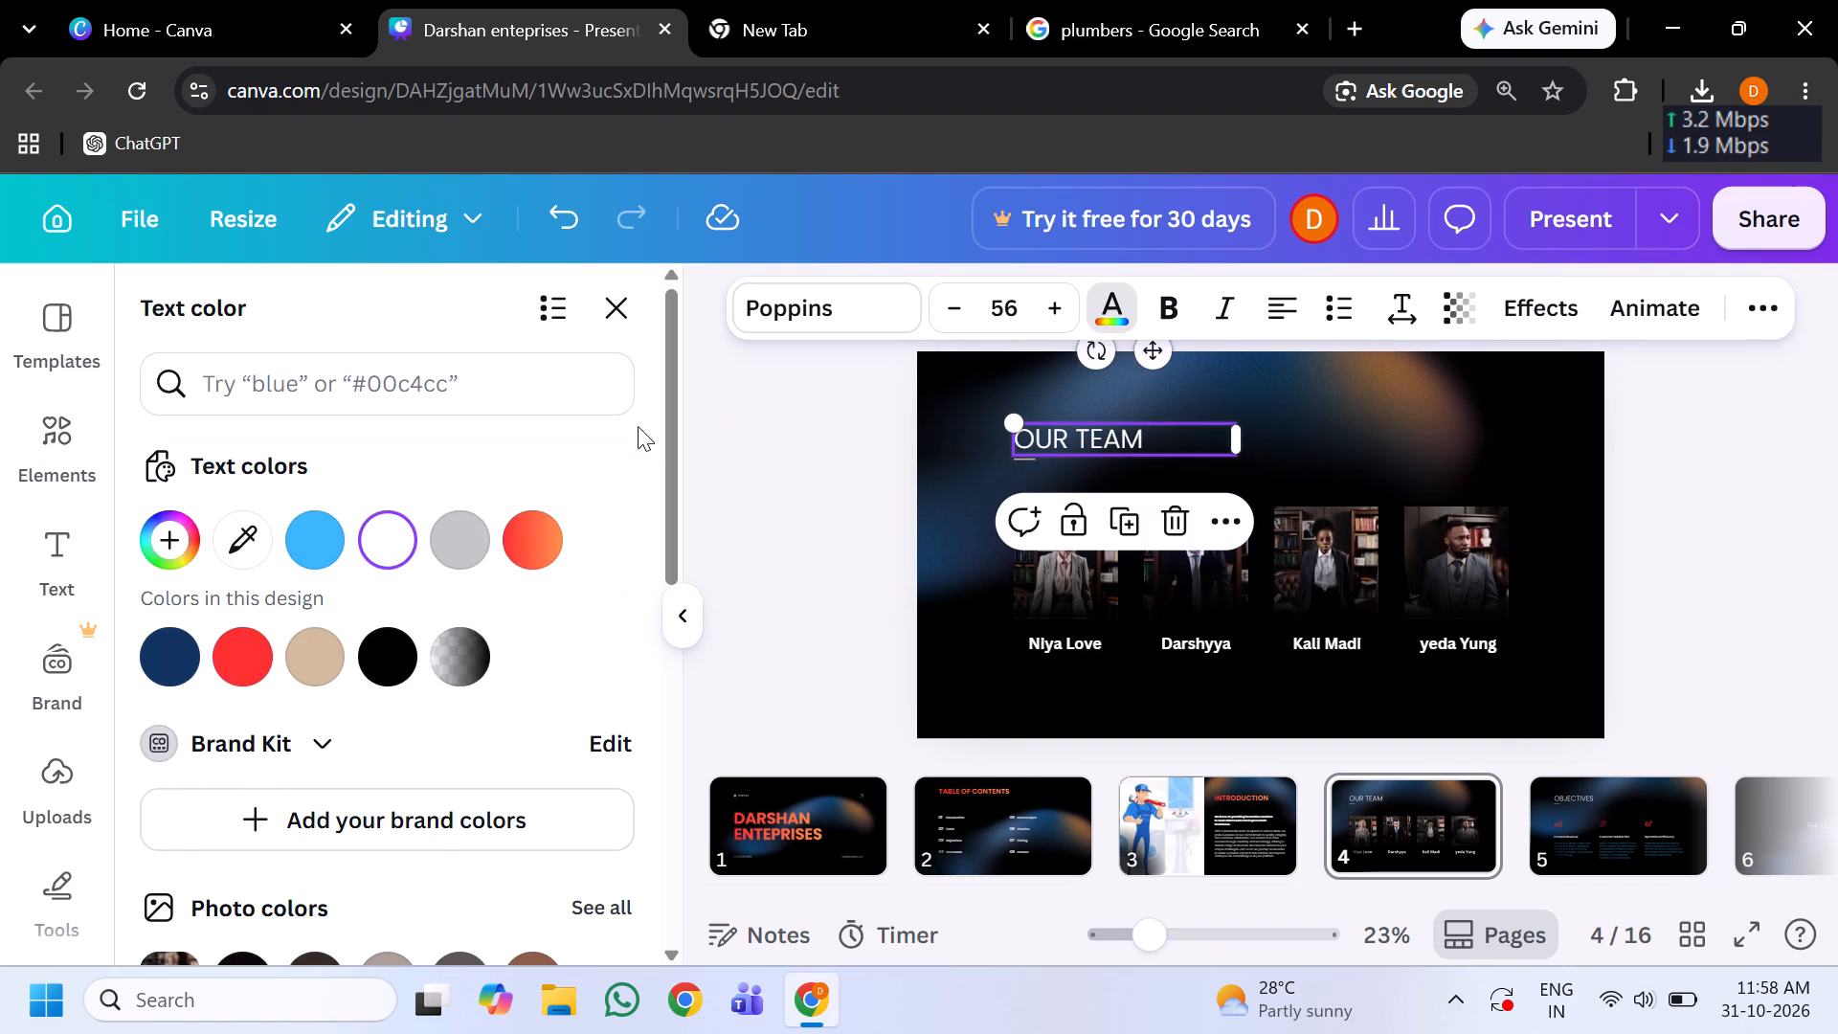
drag(524, 547, 532, 548)
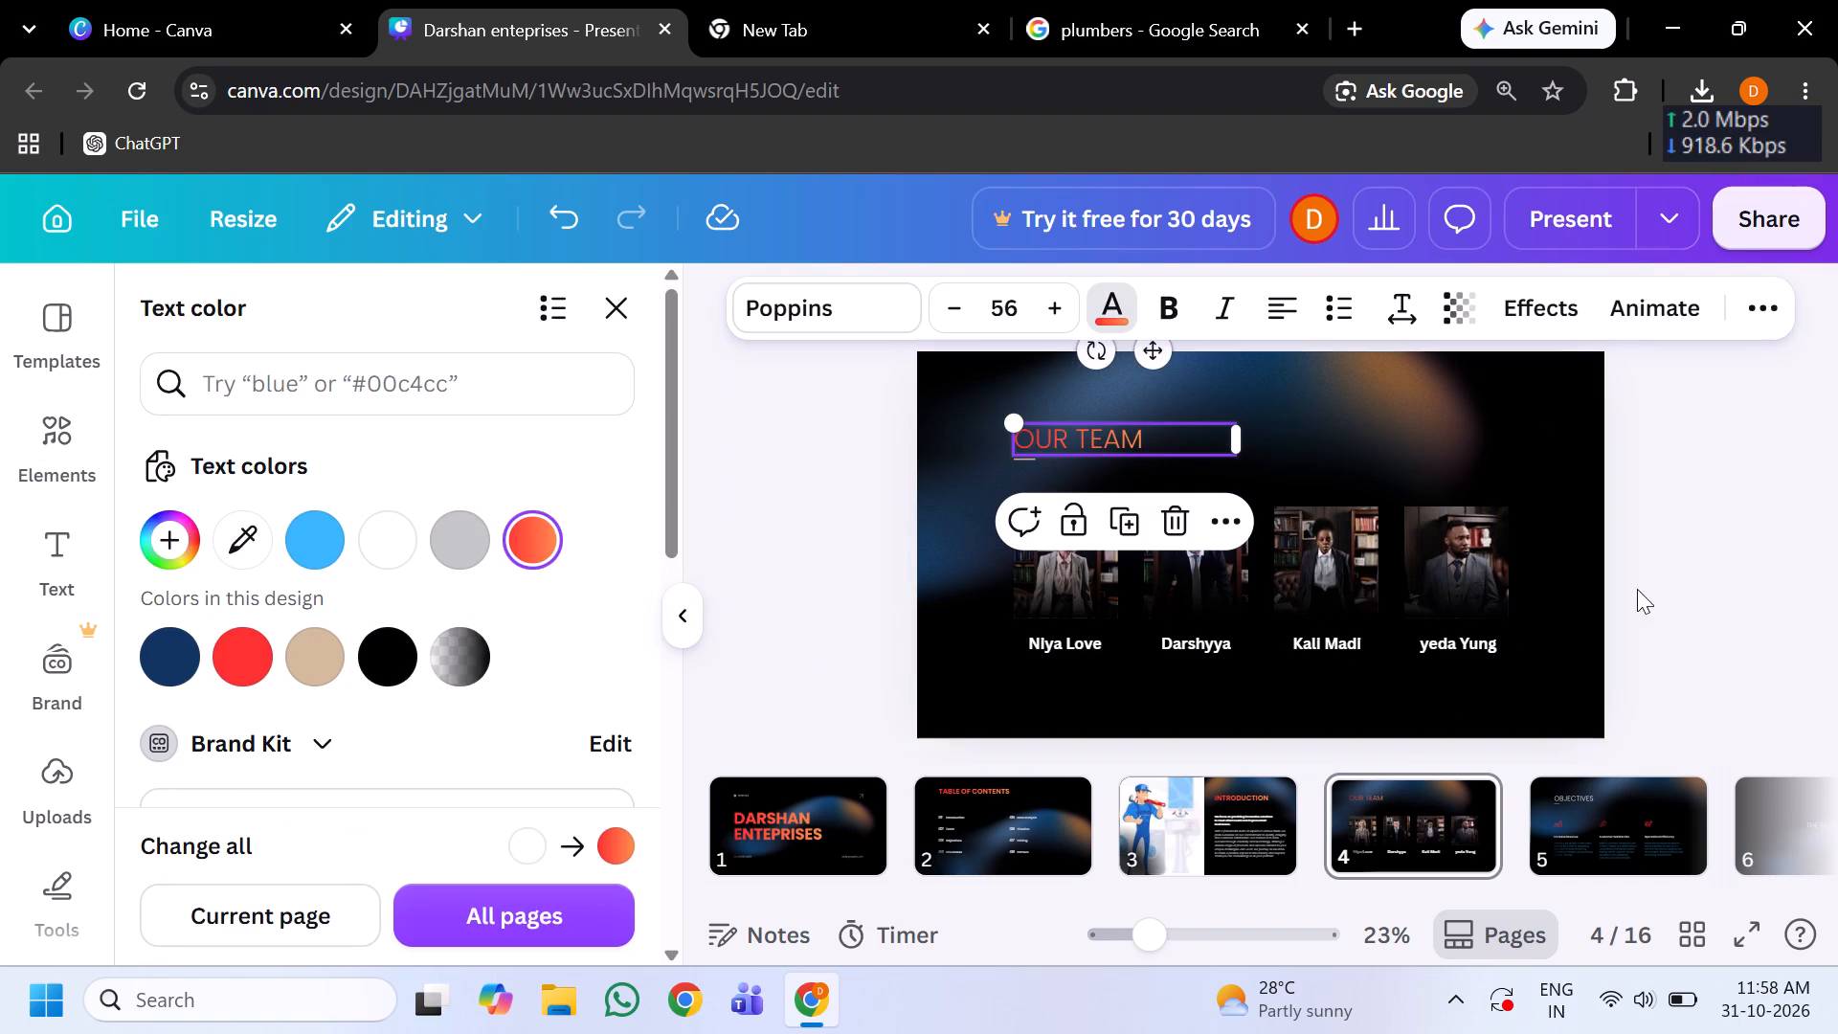
click(1172, 311)
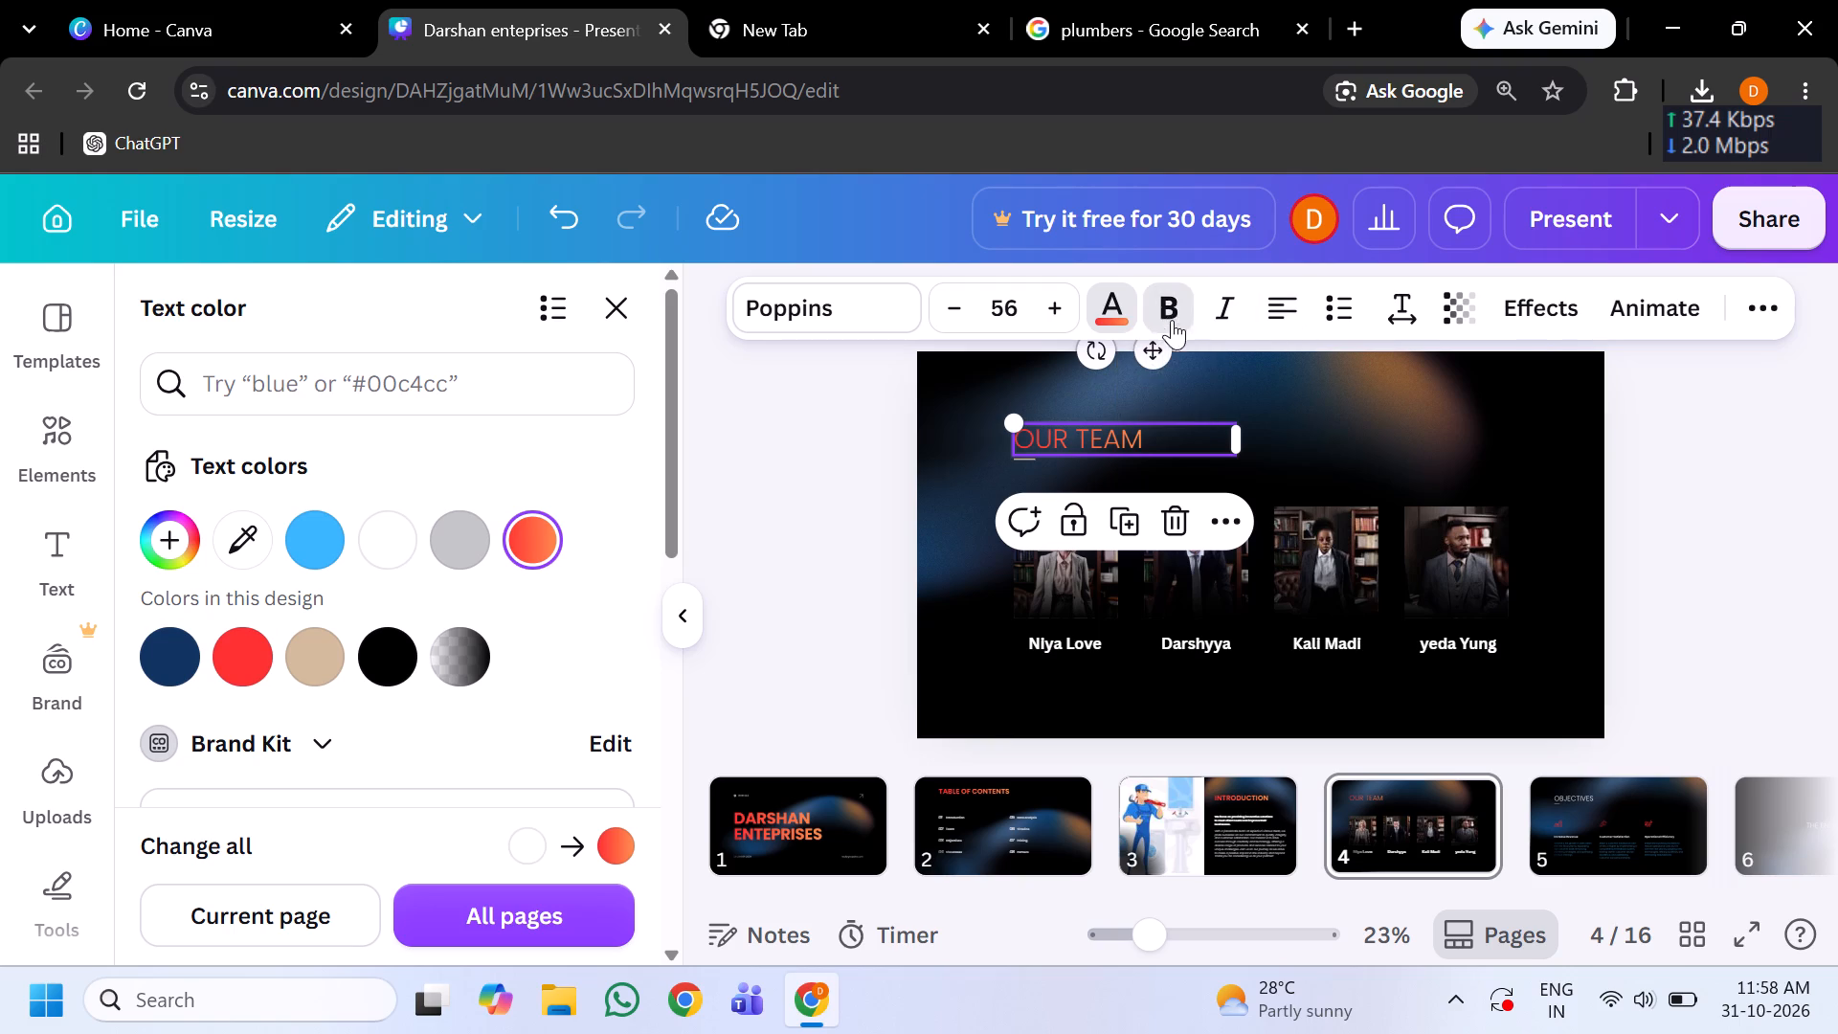
click(1770, 509)
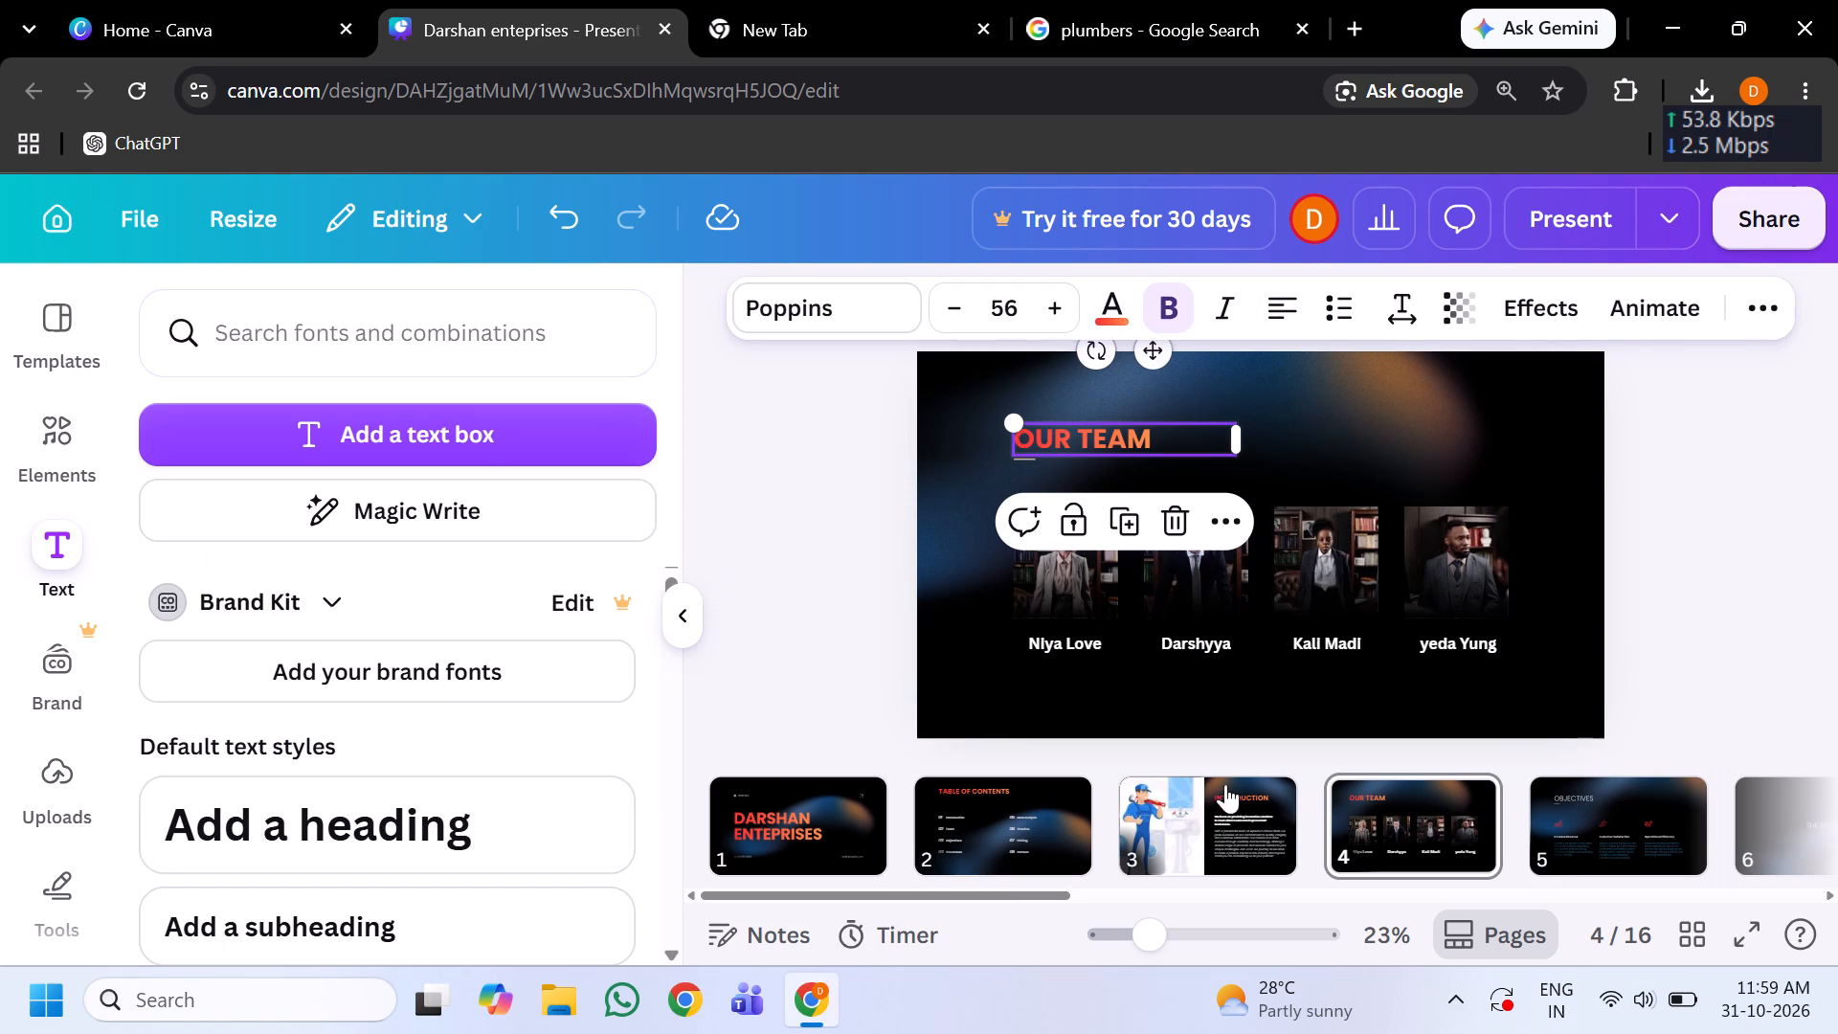
Make the THE BREAK heading on page 6 bold and recolour it with the red-to-orange linear gradient (#ff3131, #ff914d).
click(1601, 833)
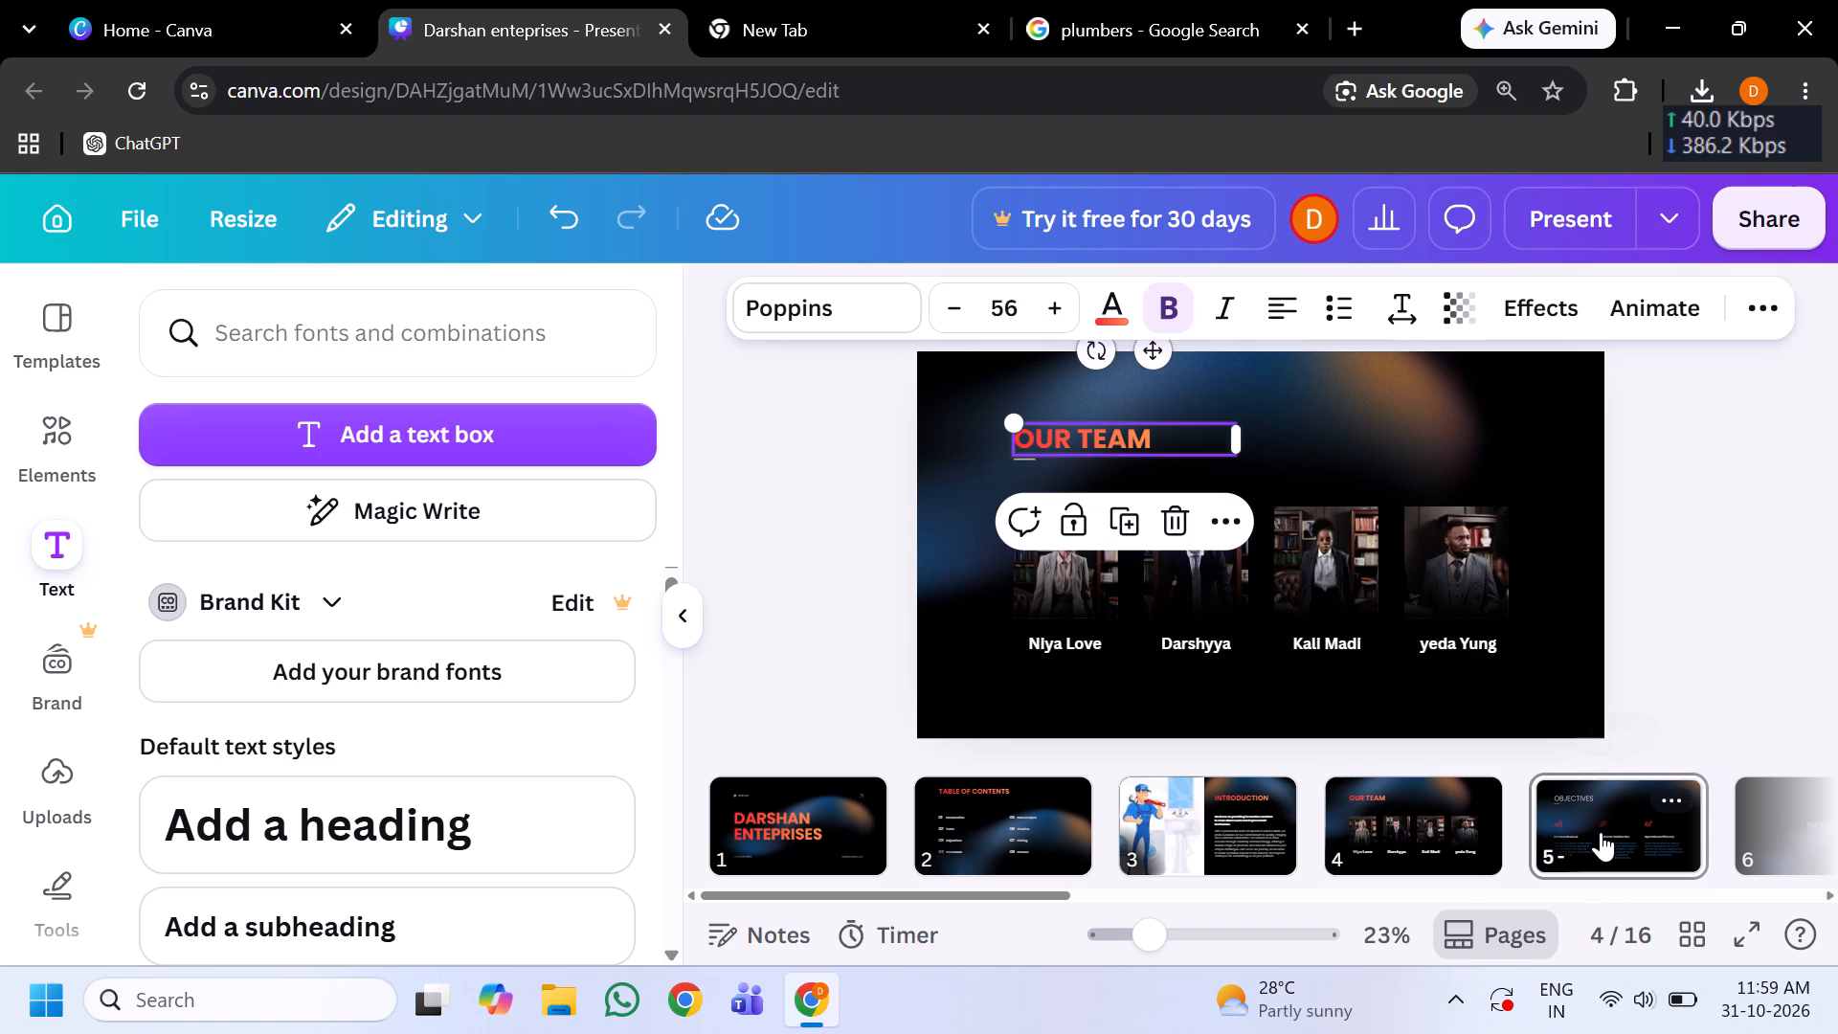
drag(1621, 810, 1606, 813)
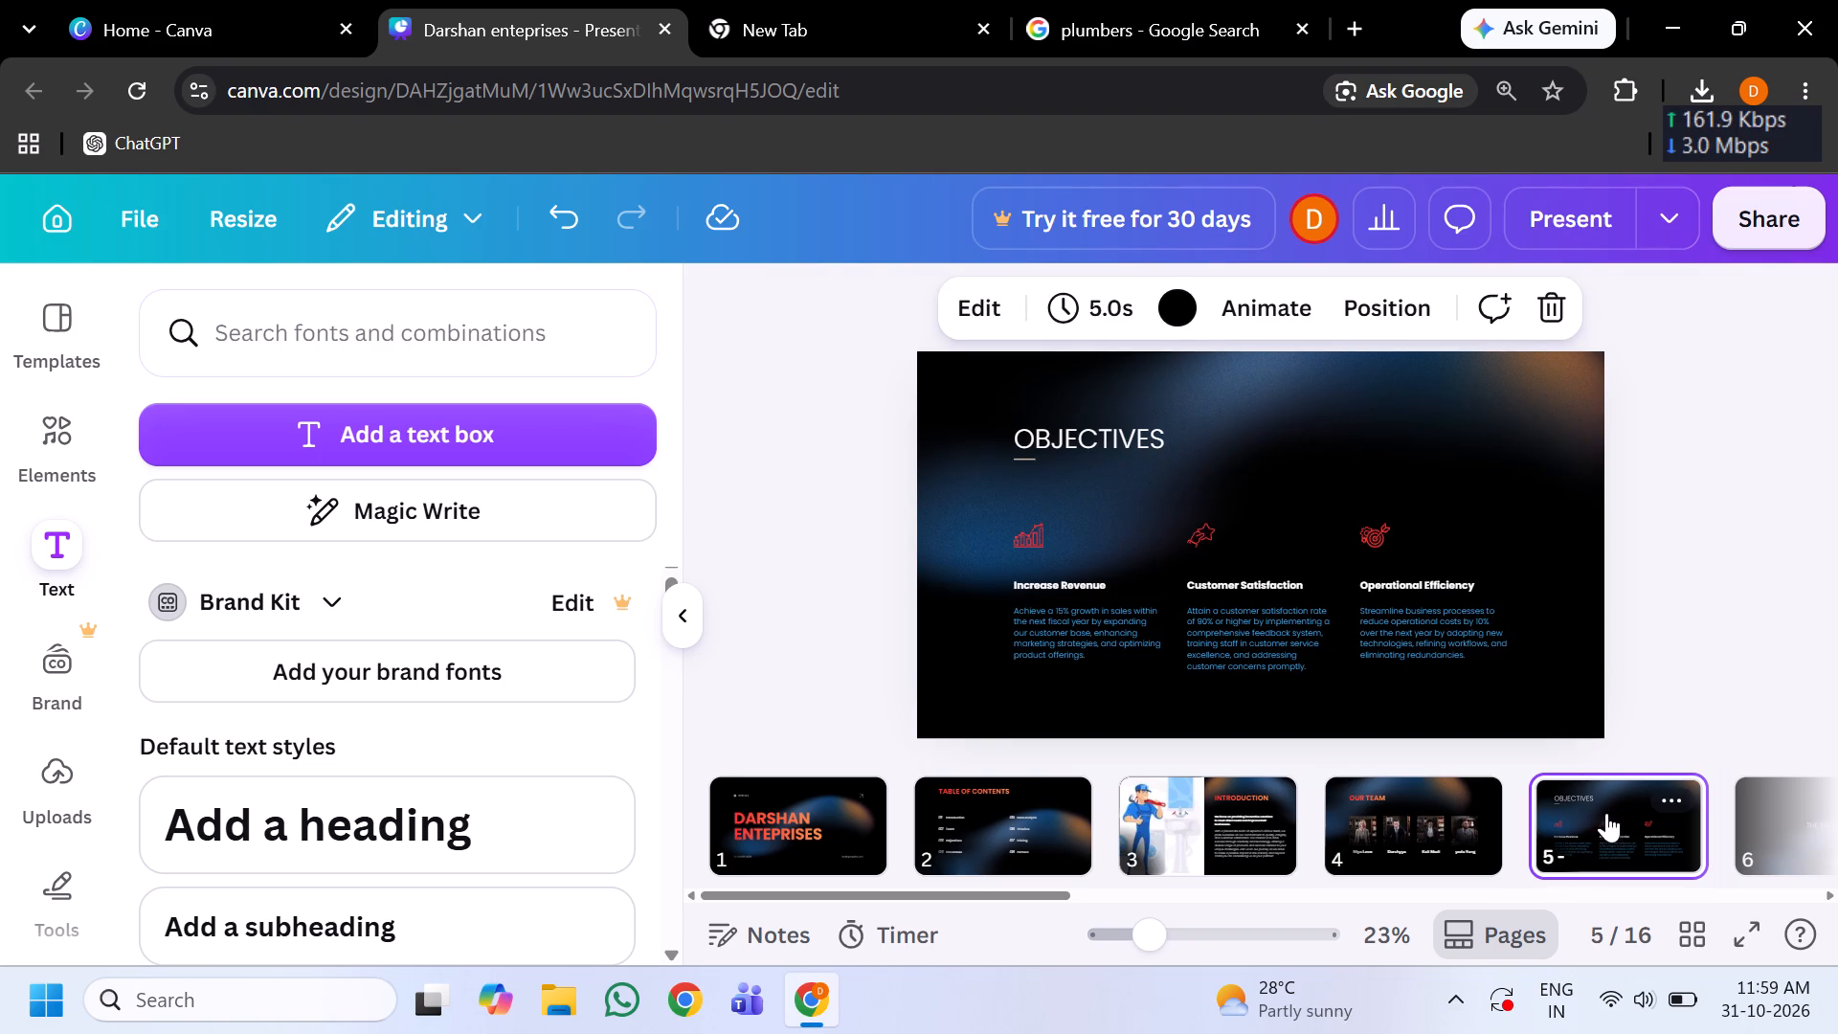
drag(1606, 813, 1591, 833)
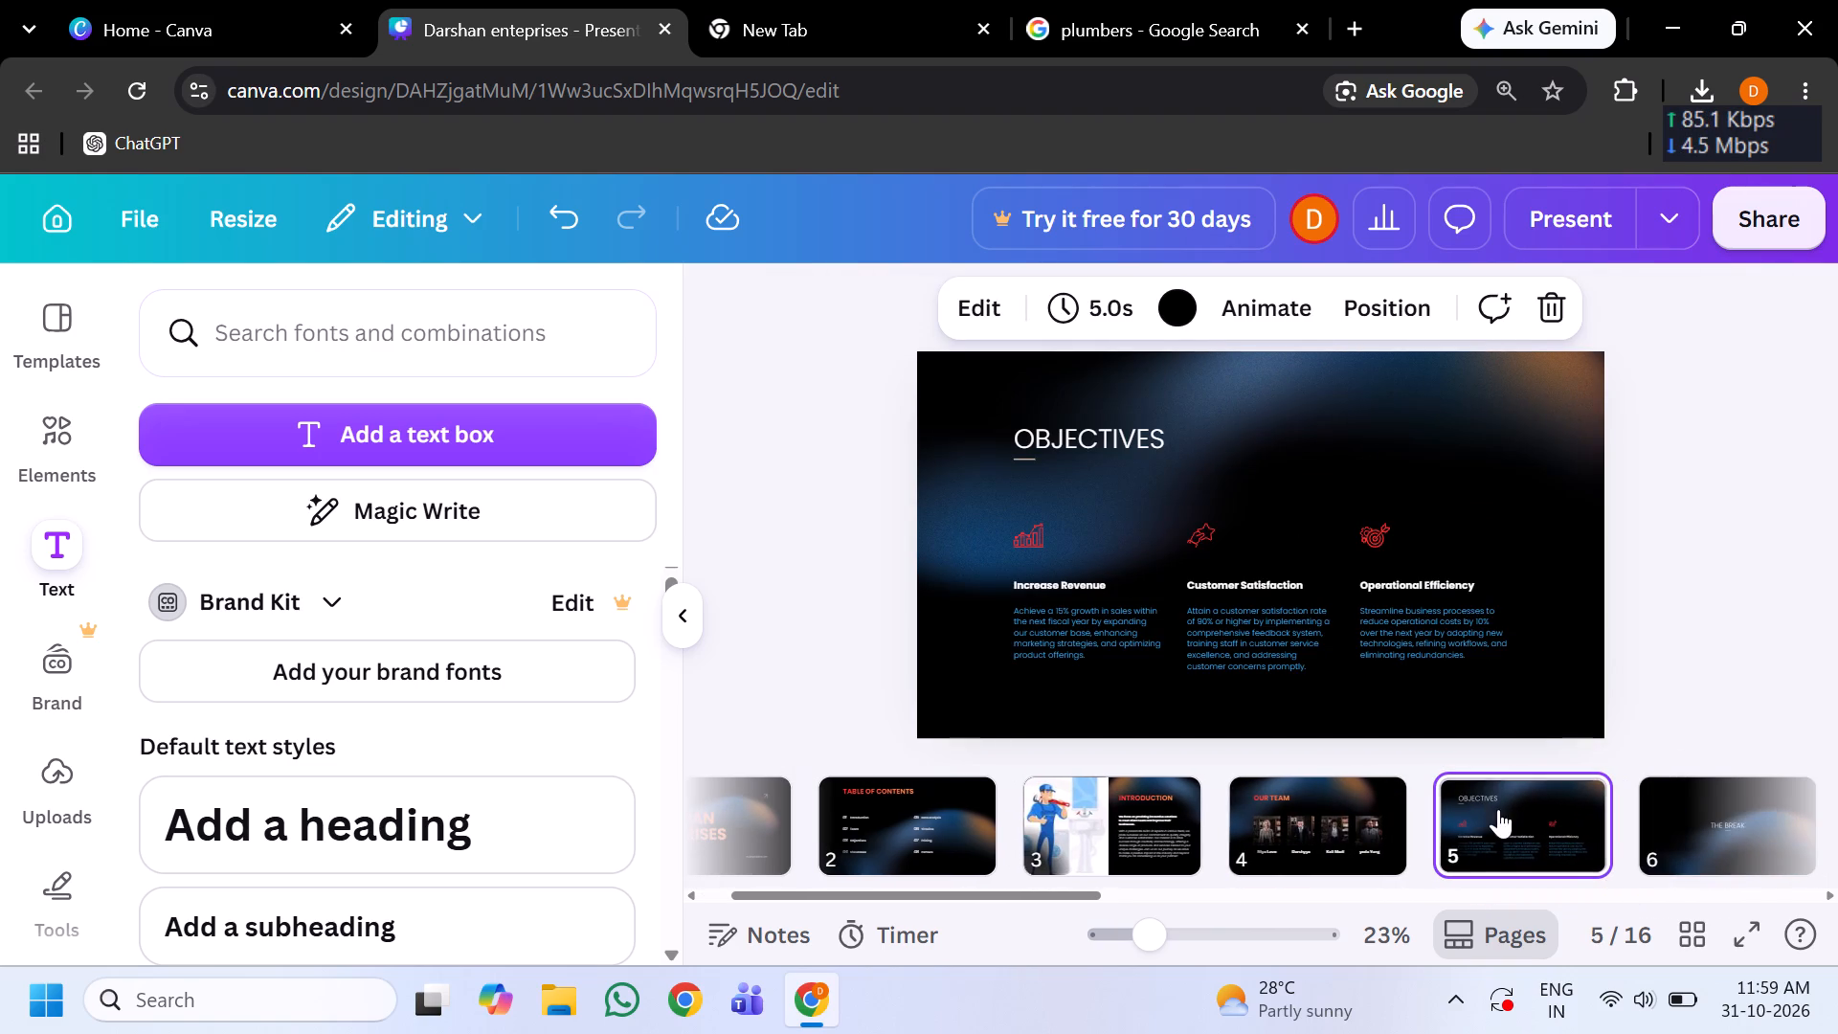
drag(1076, 892, 1152, 941)
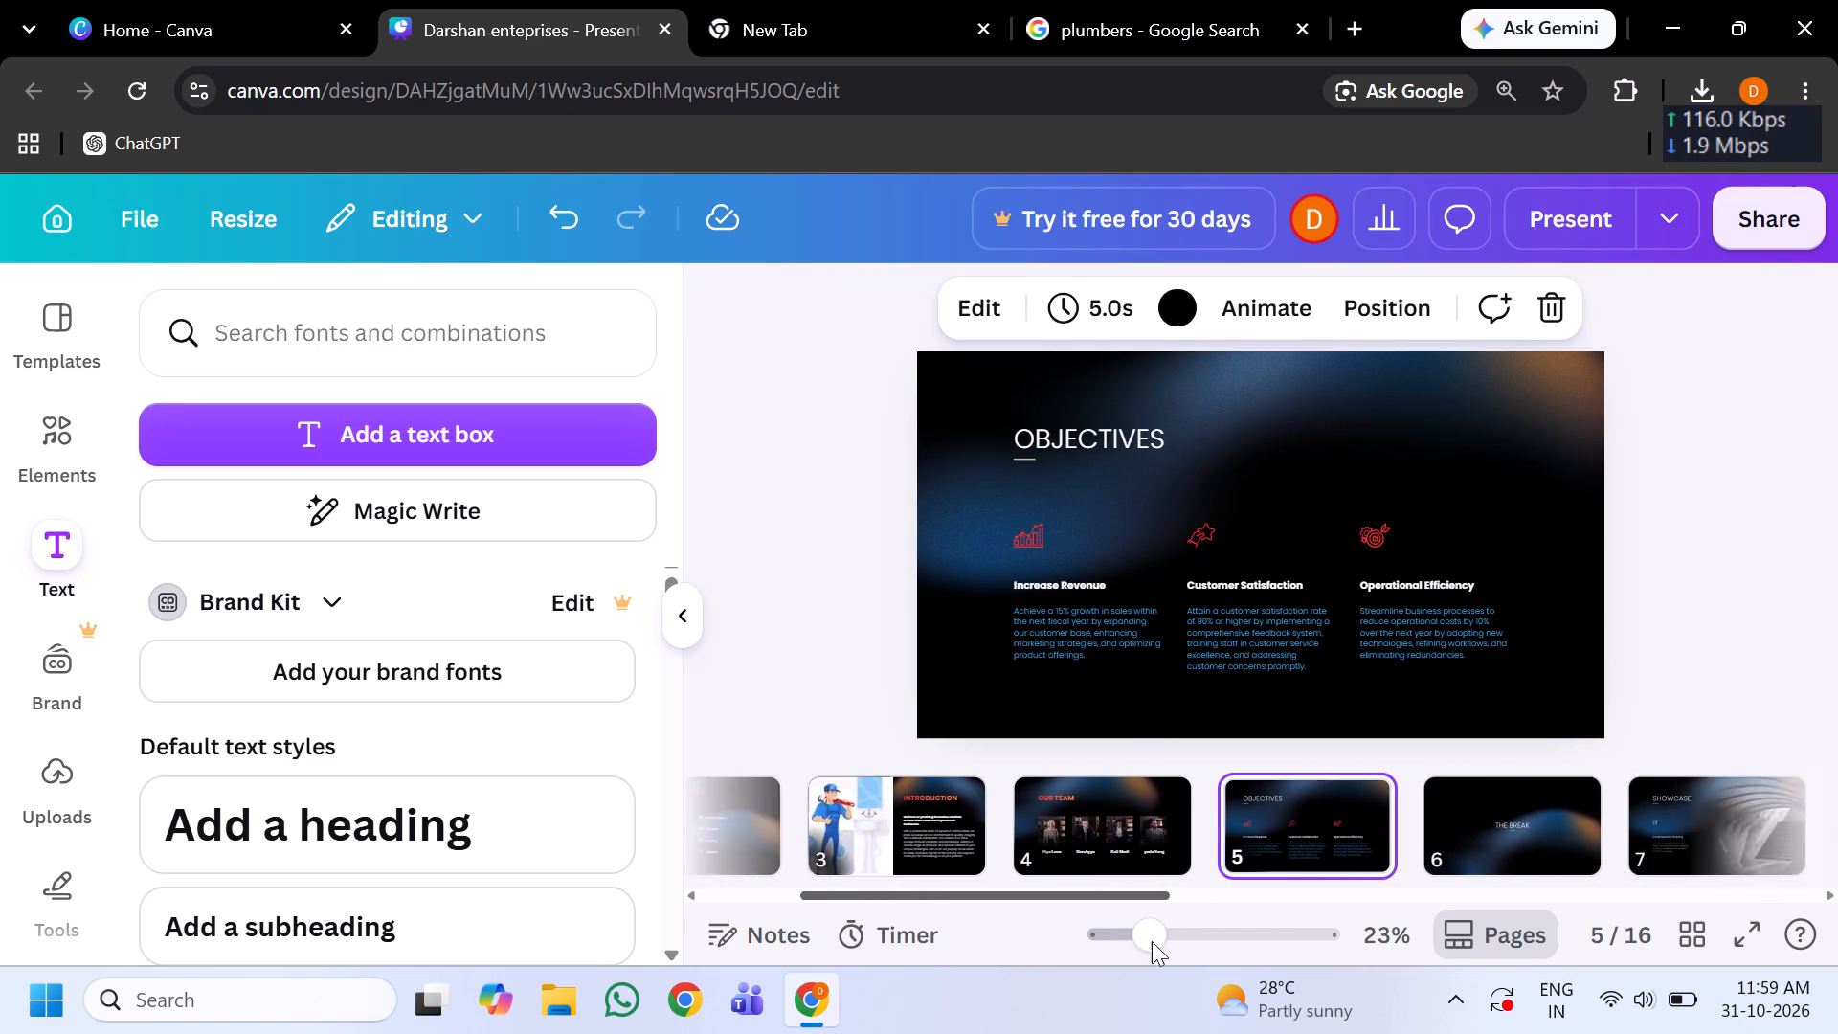
drag(1152, 941, 1182, 943)
click(1393, 810)
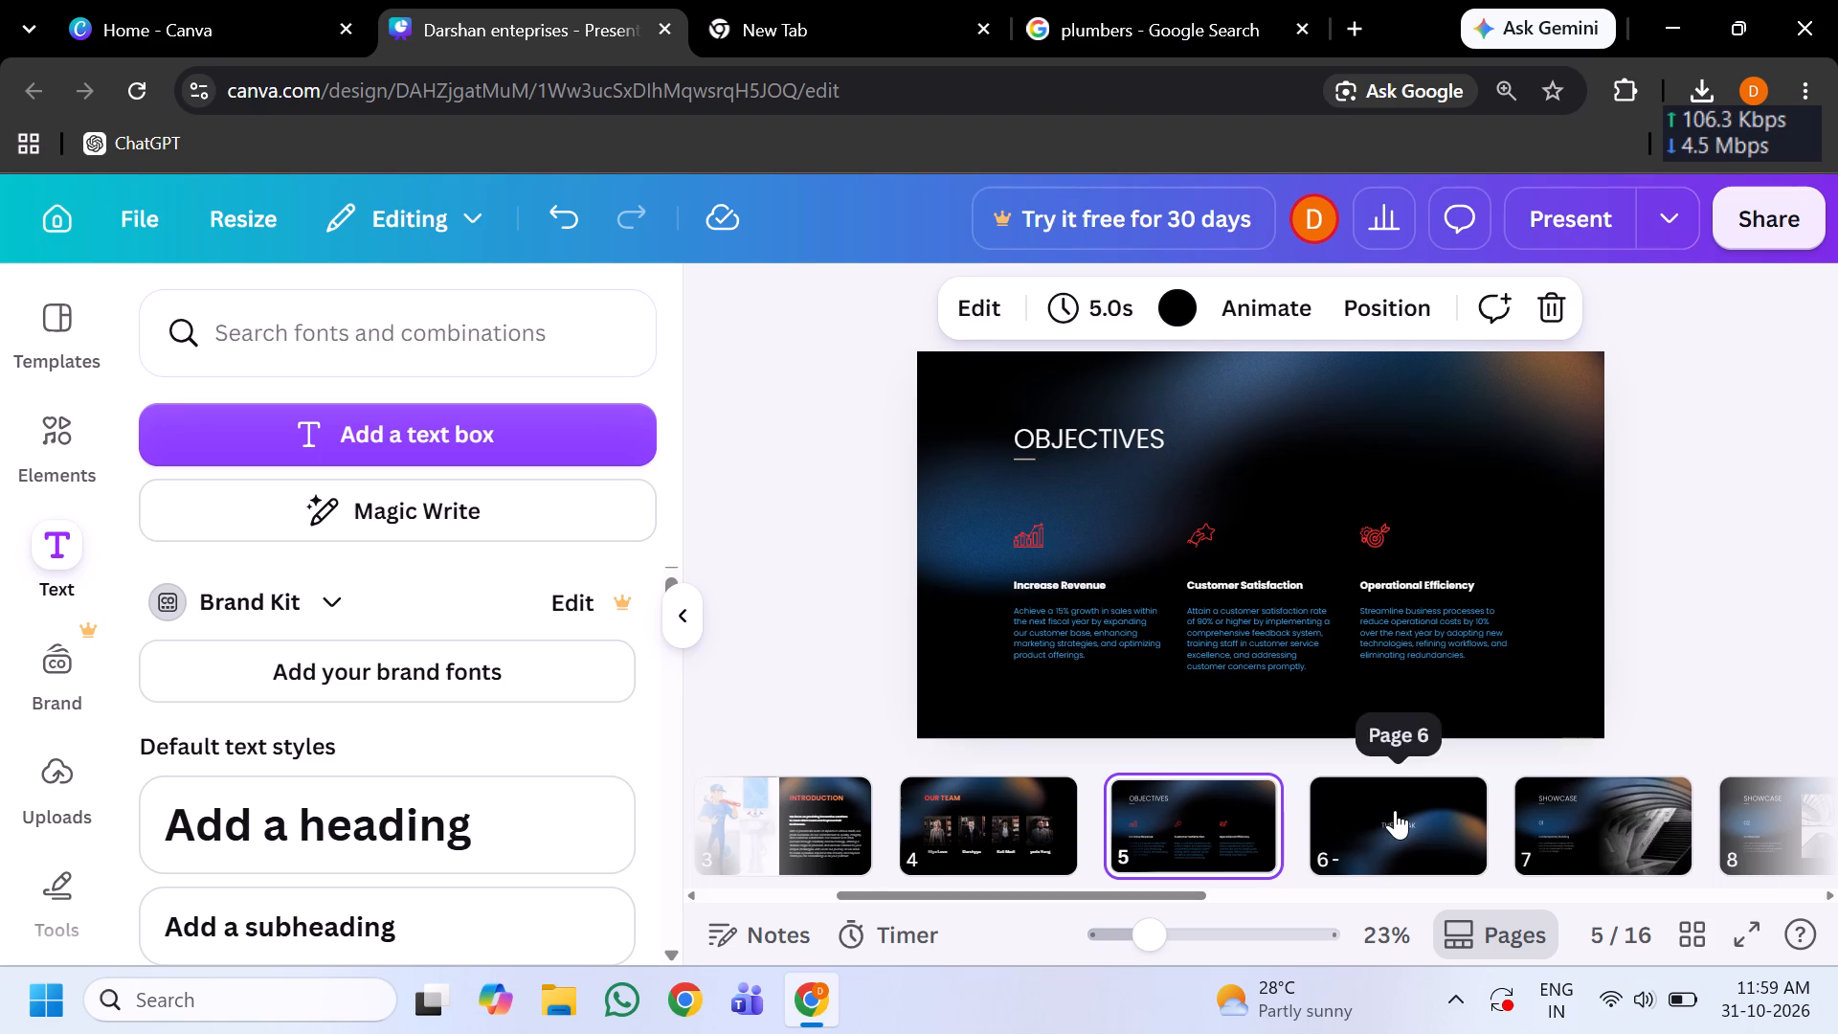
click(1303, 544)
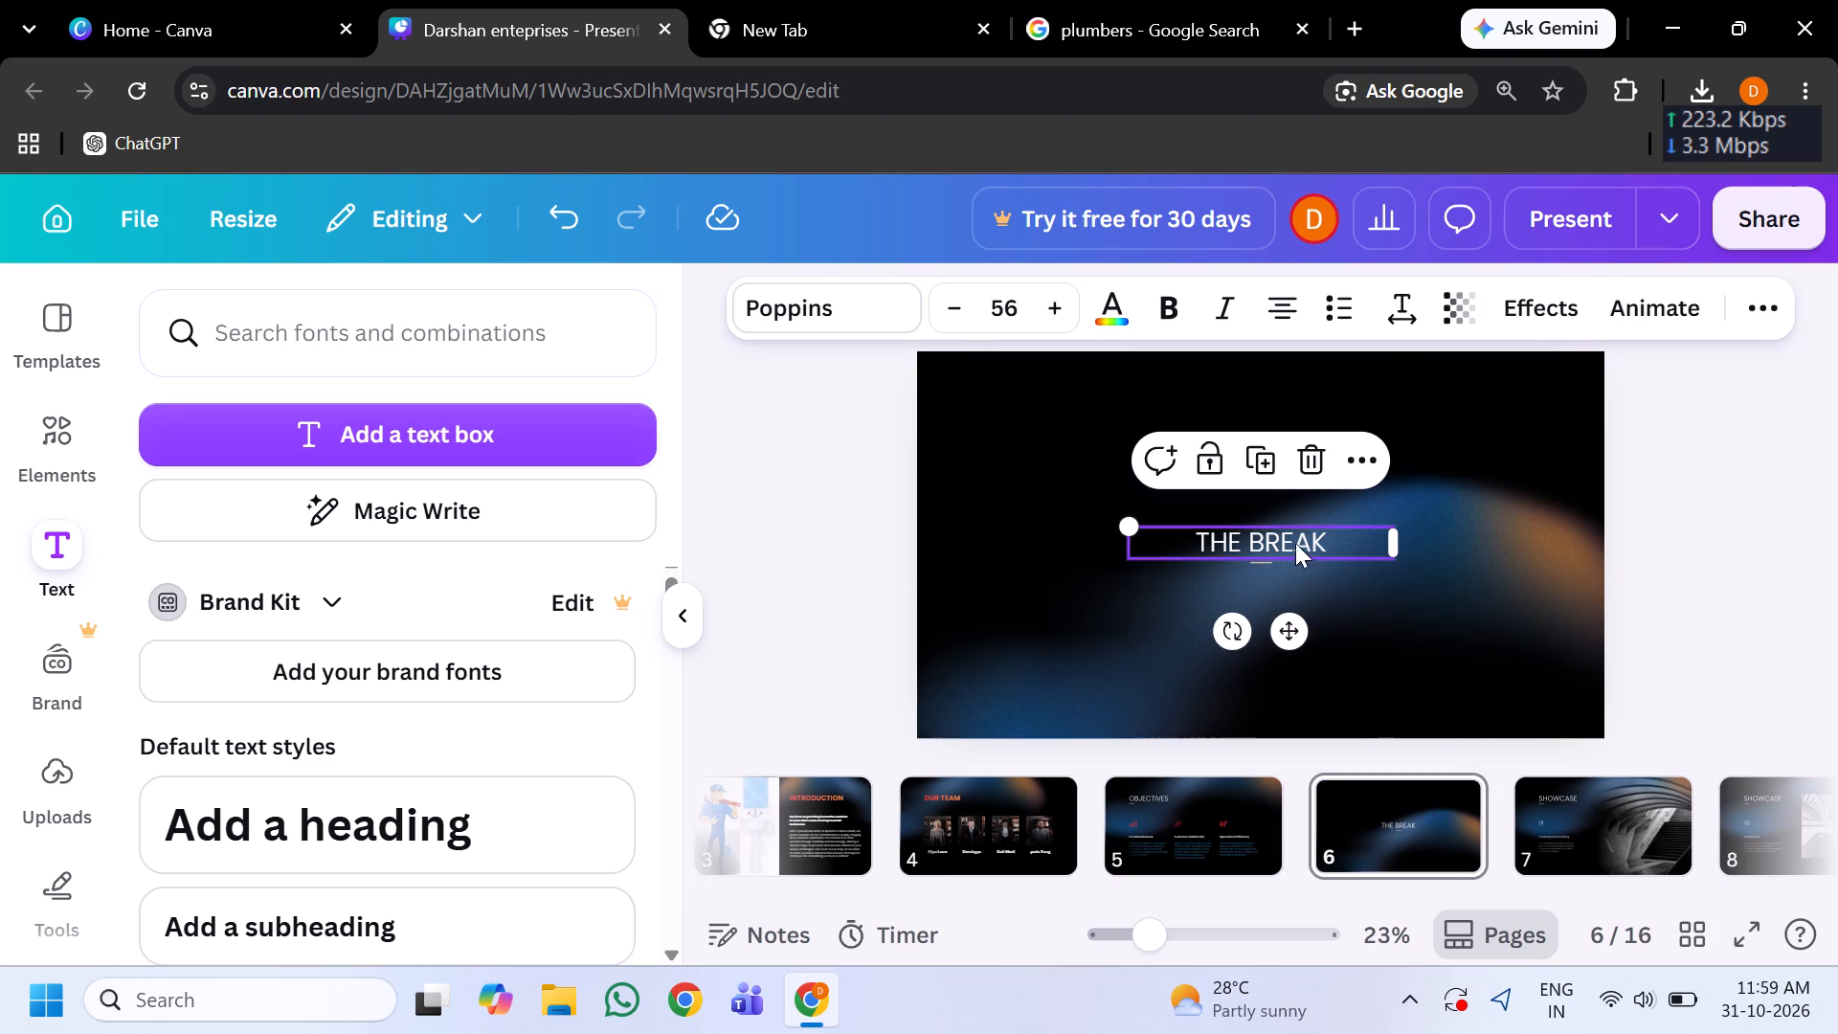
click(1174, 308)
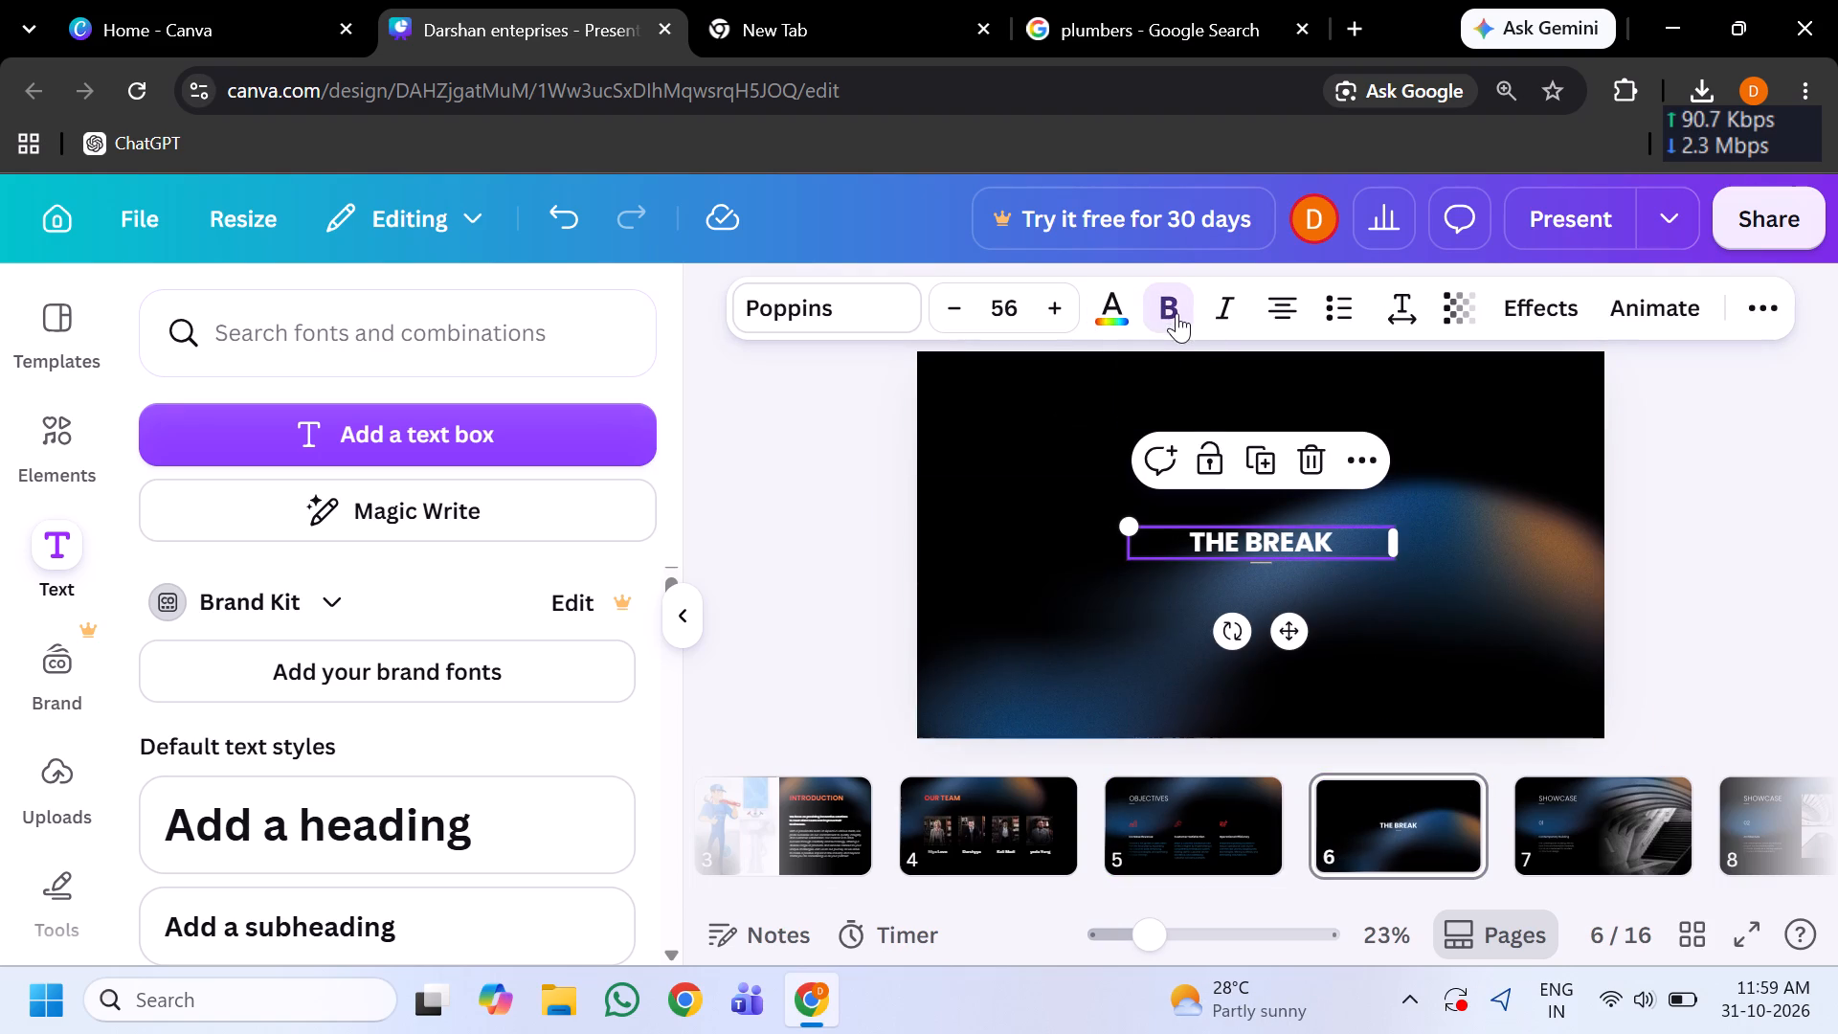
click(1112, 318)
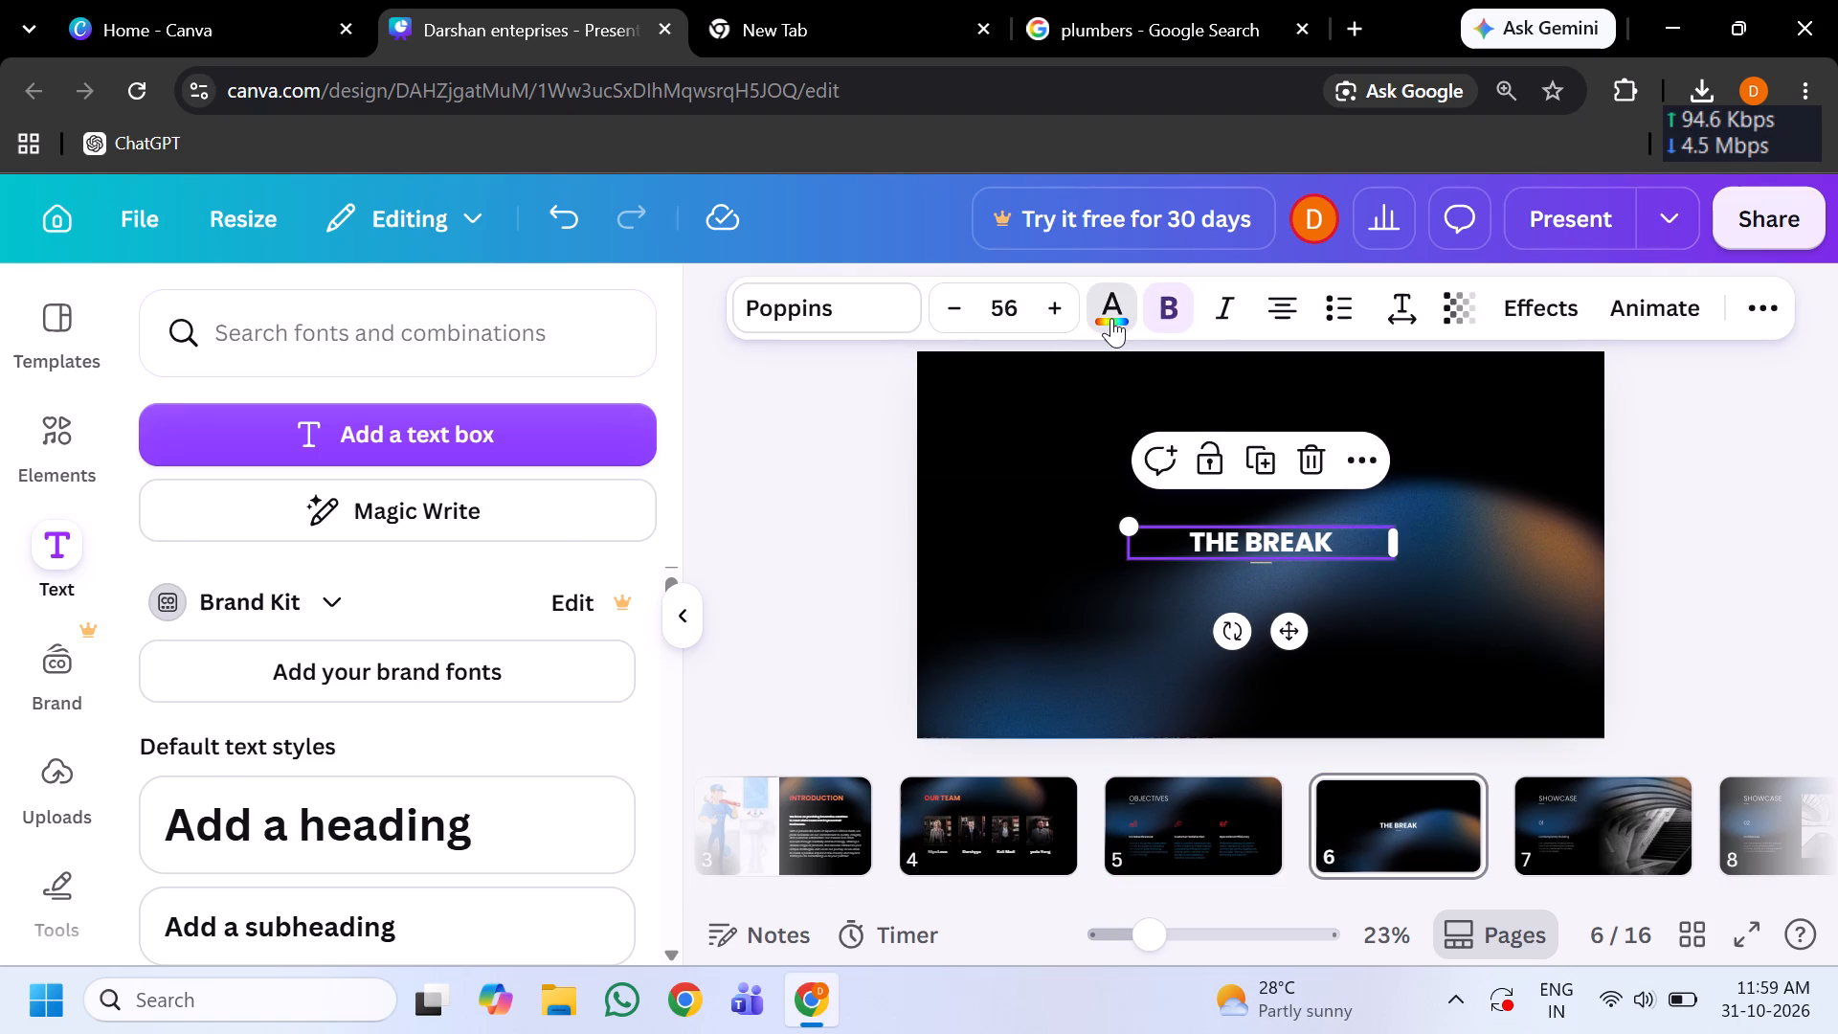
click(544, 528)
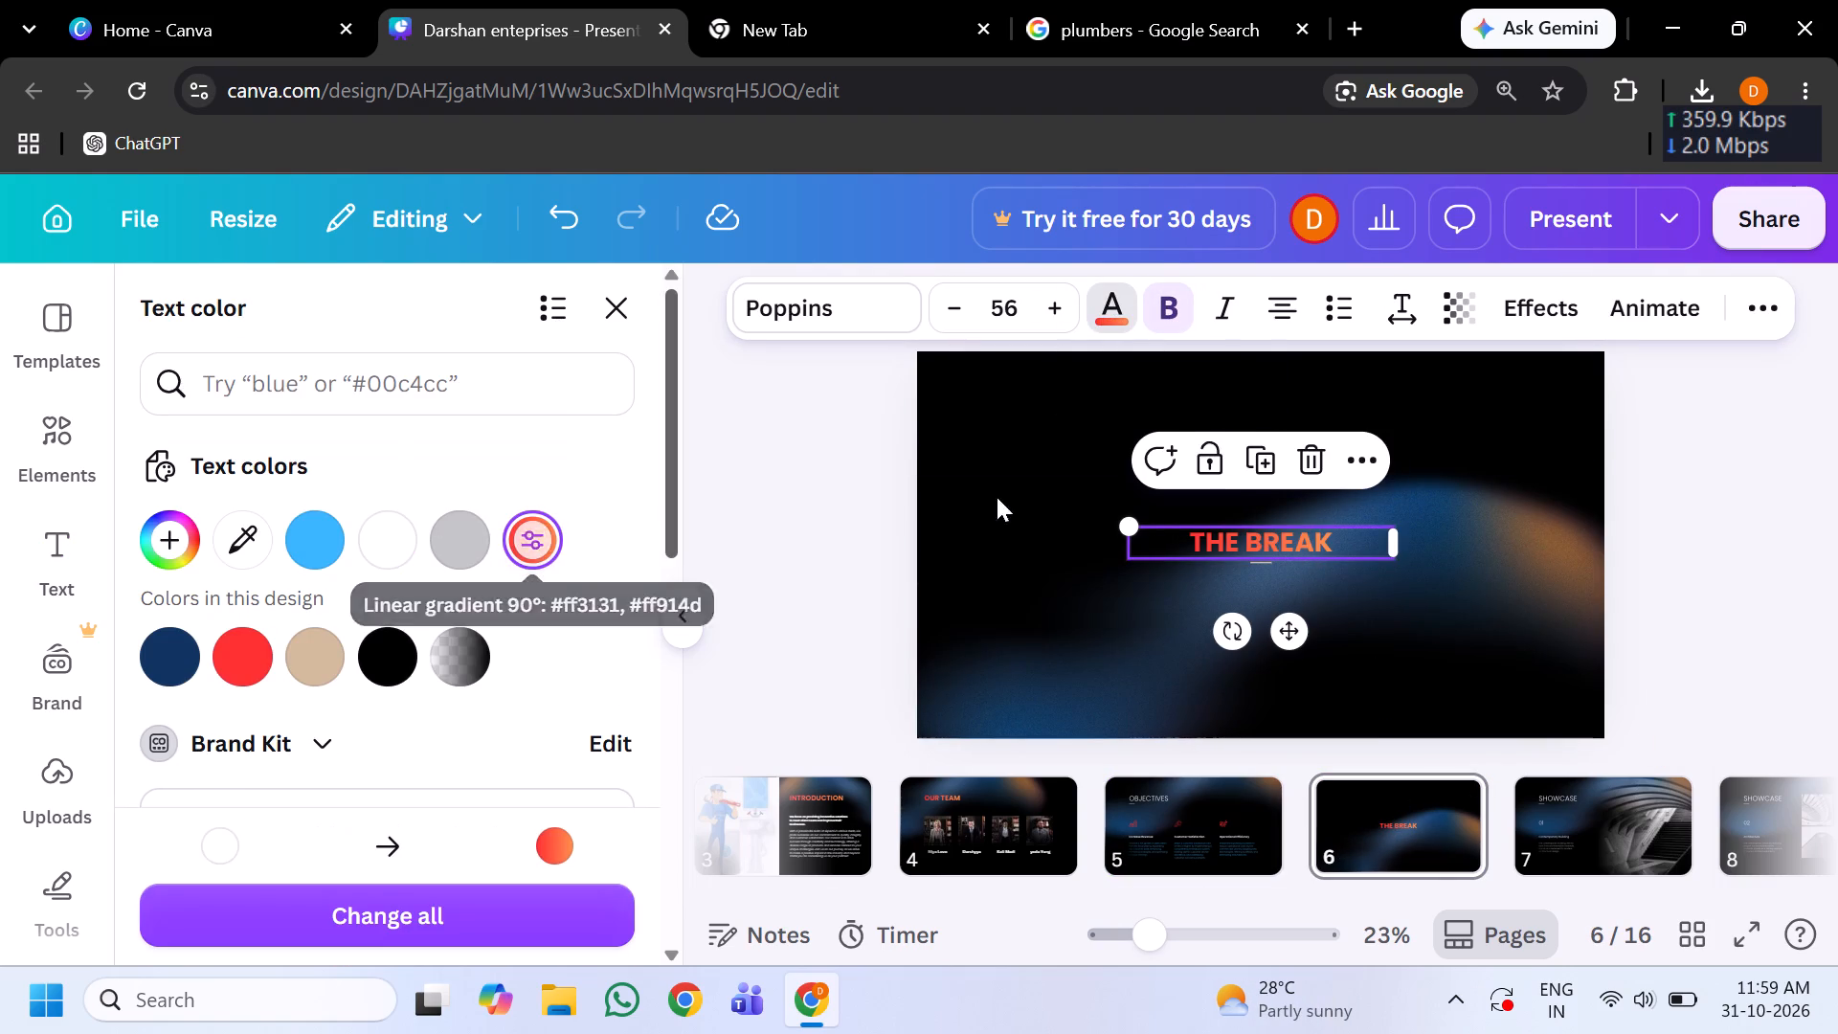
click(1691, 494)
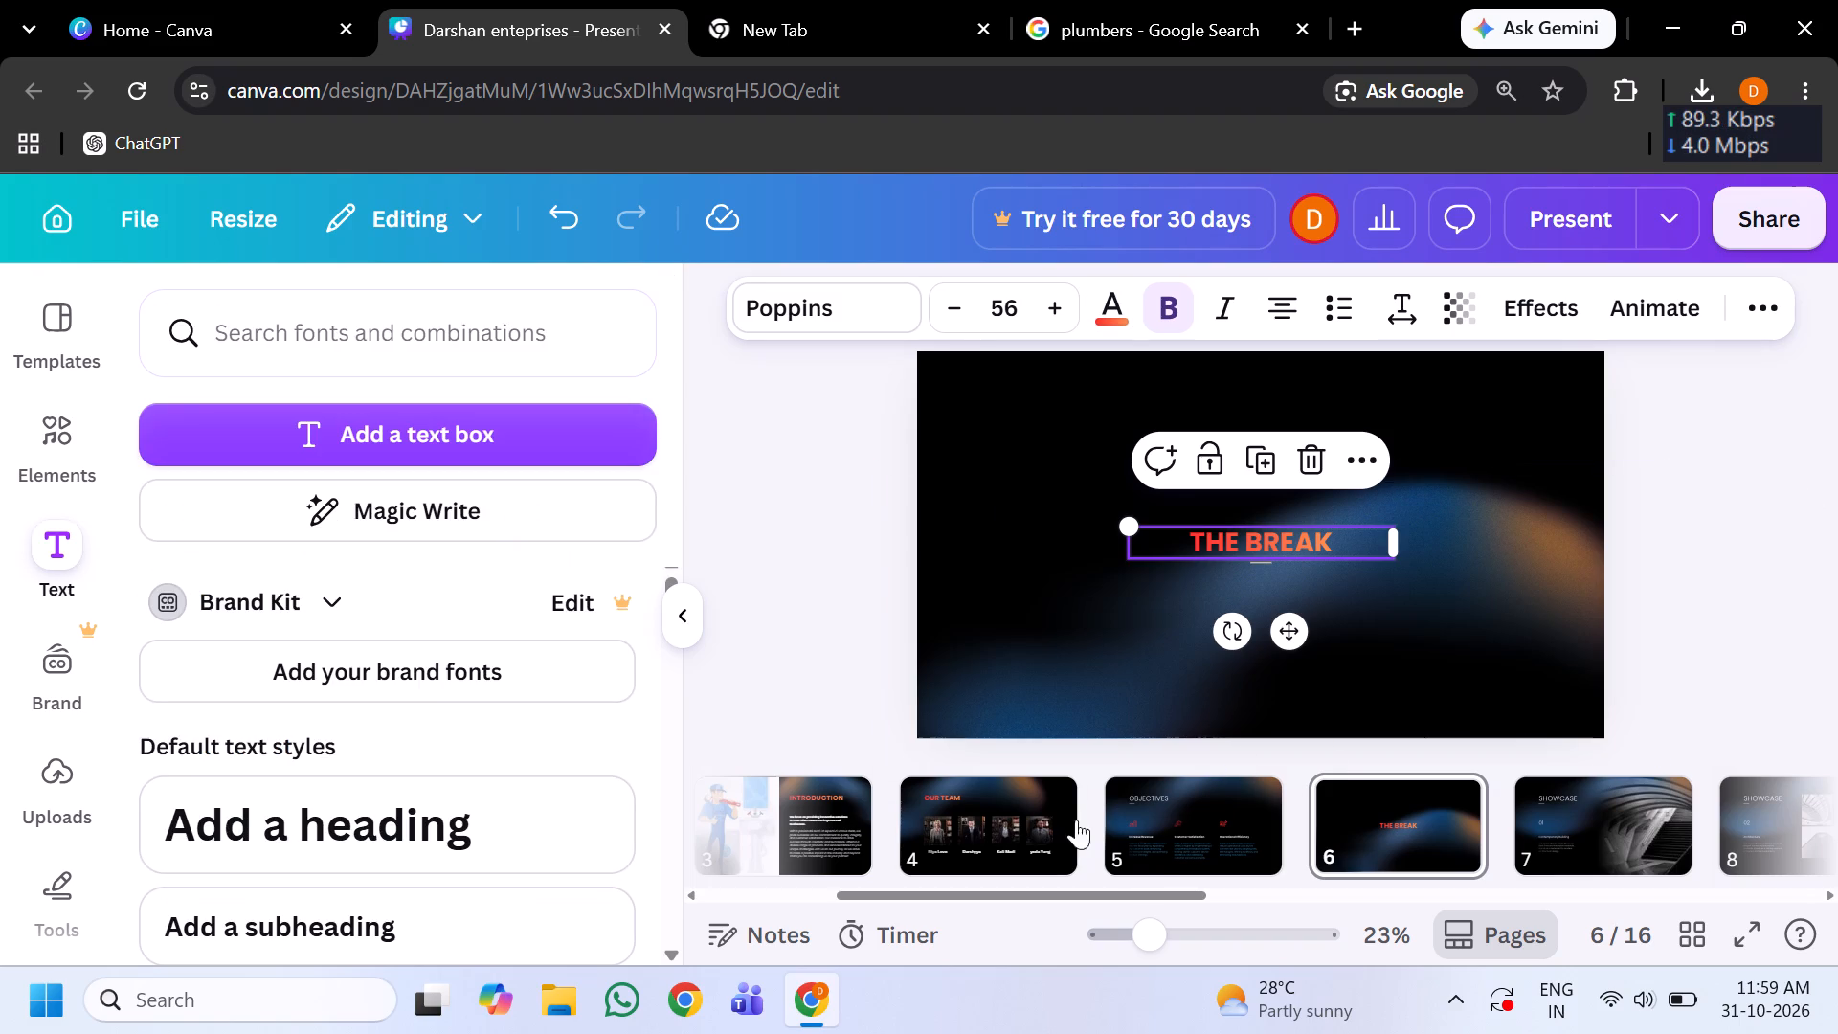
Recolour the italic body paragraph under INTRODUCTION on page 3 light blue.
click(1161, 807)
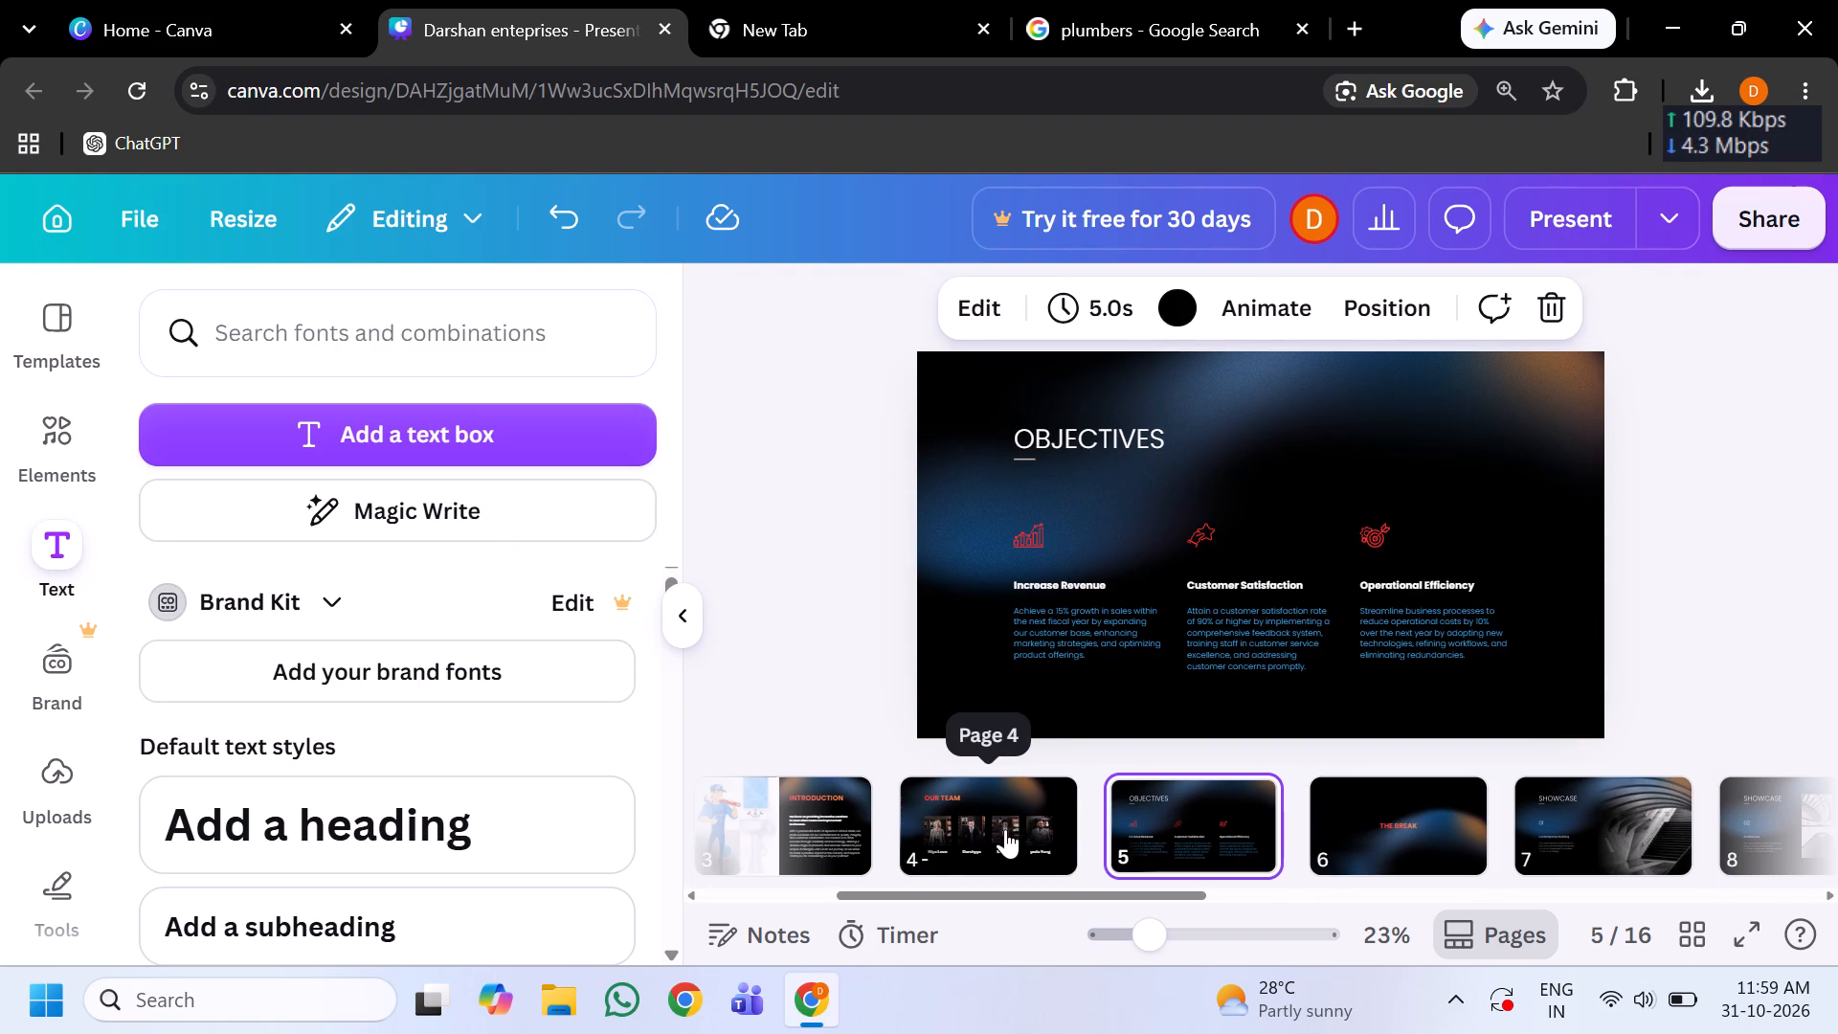
click(1006, 829)
click(808, 819)
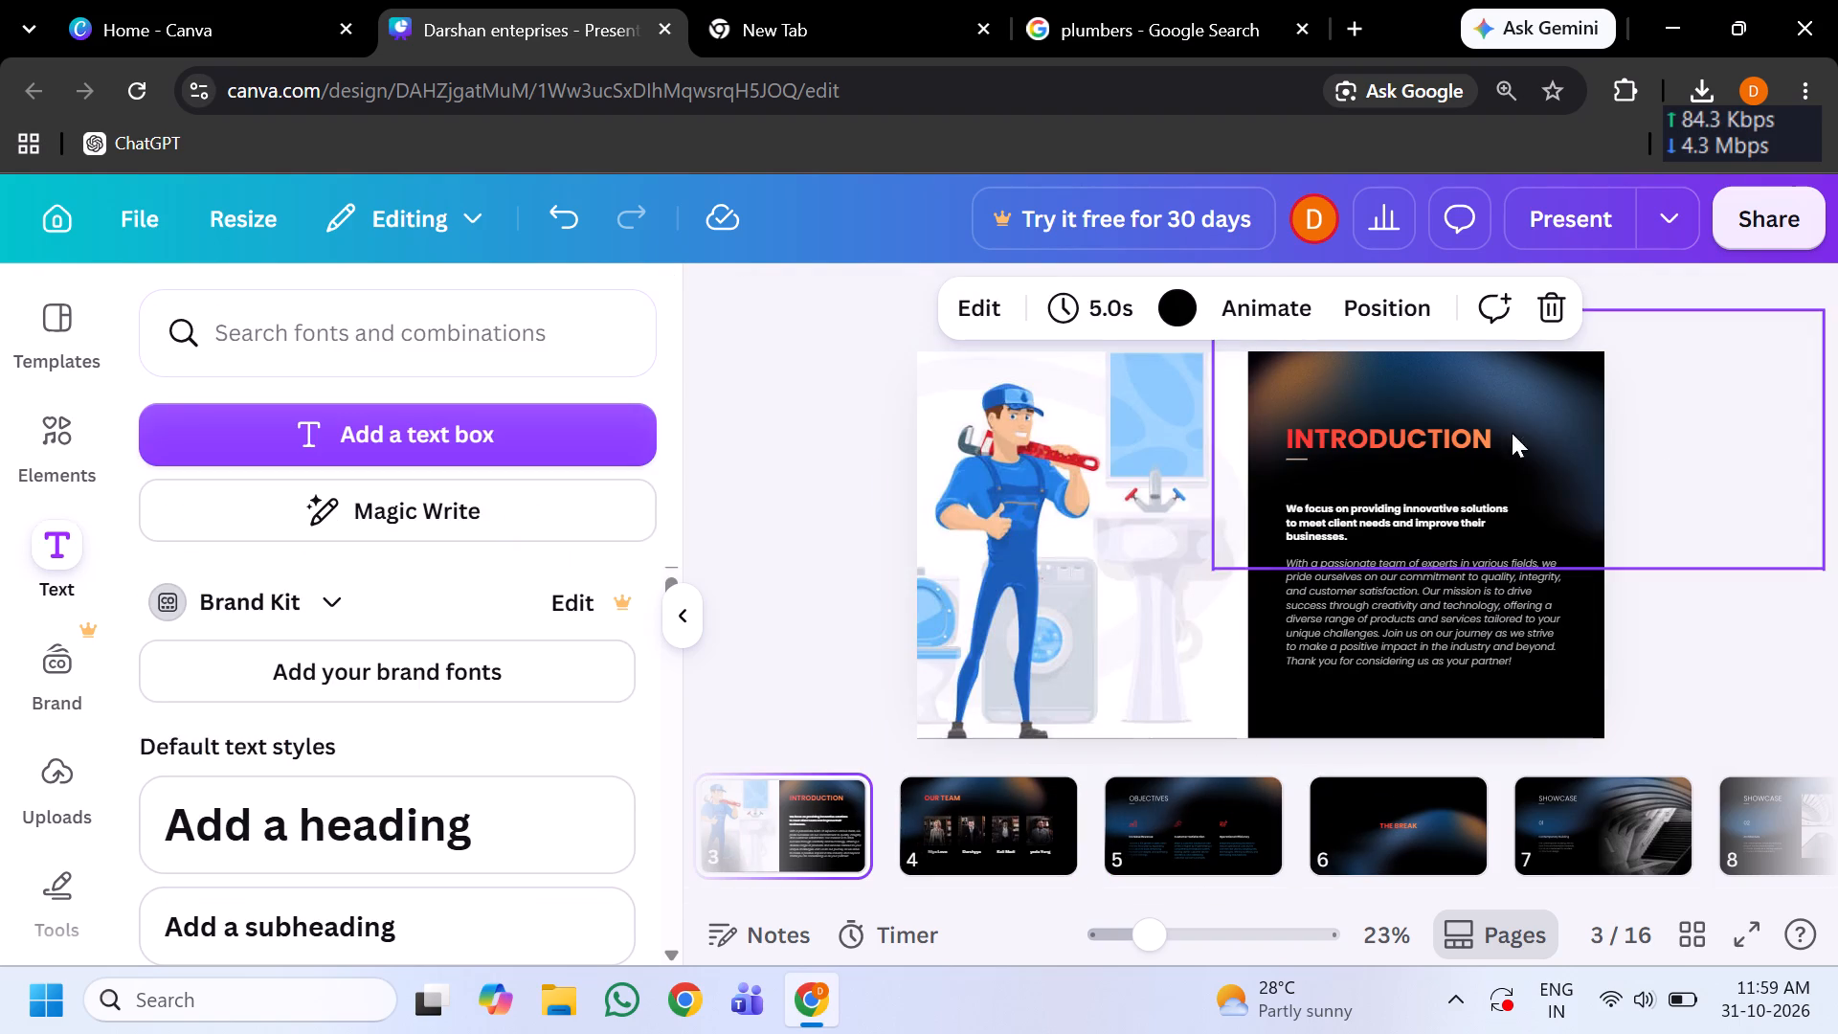
click(1451, 592)
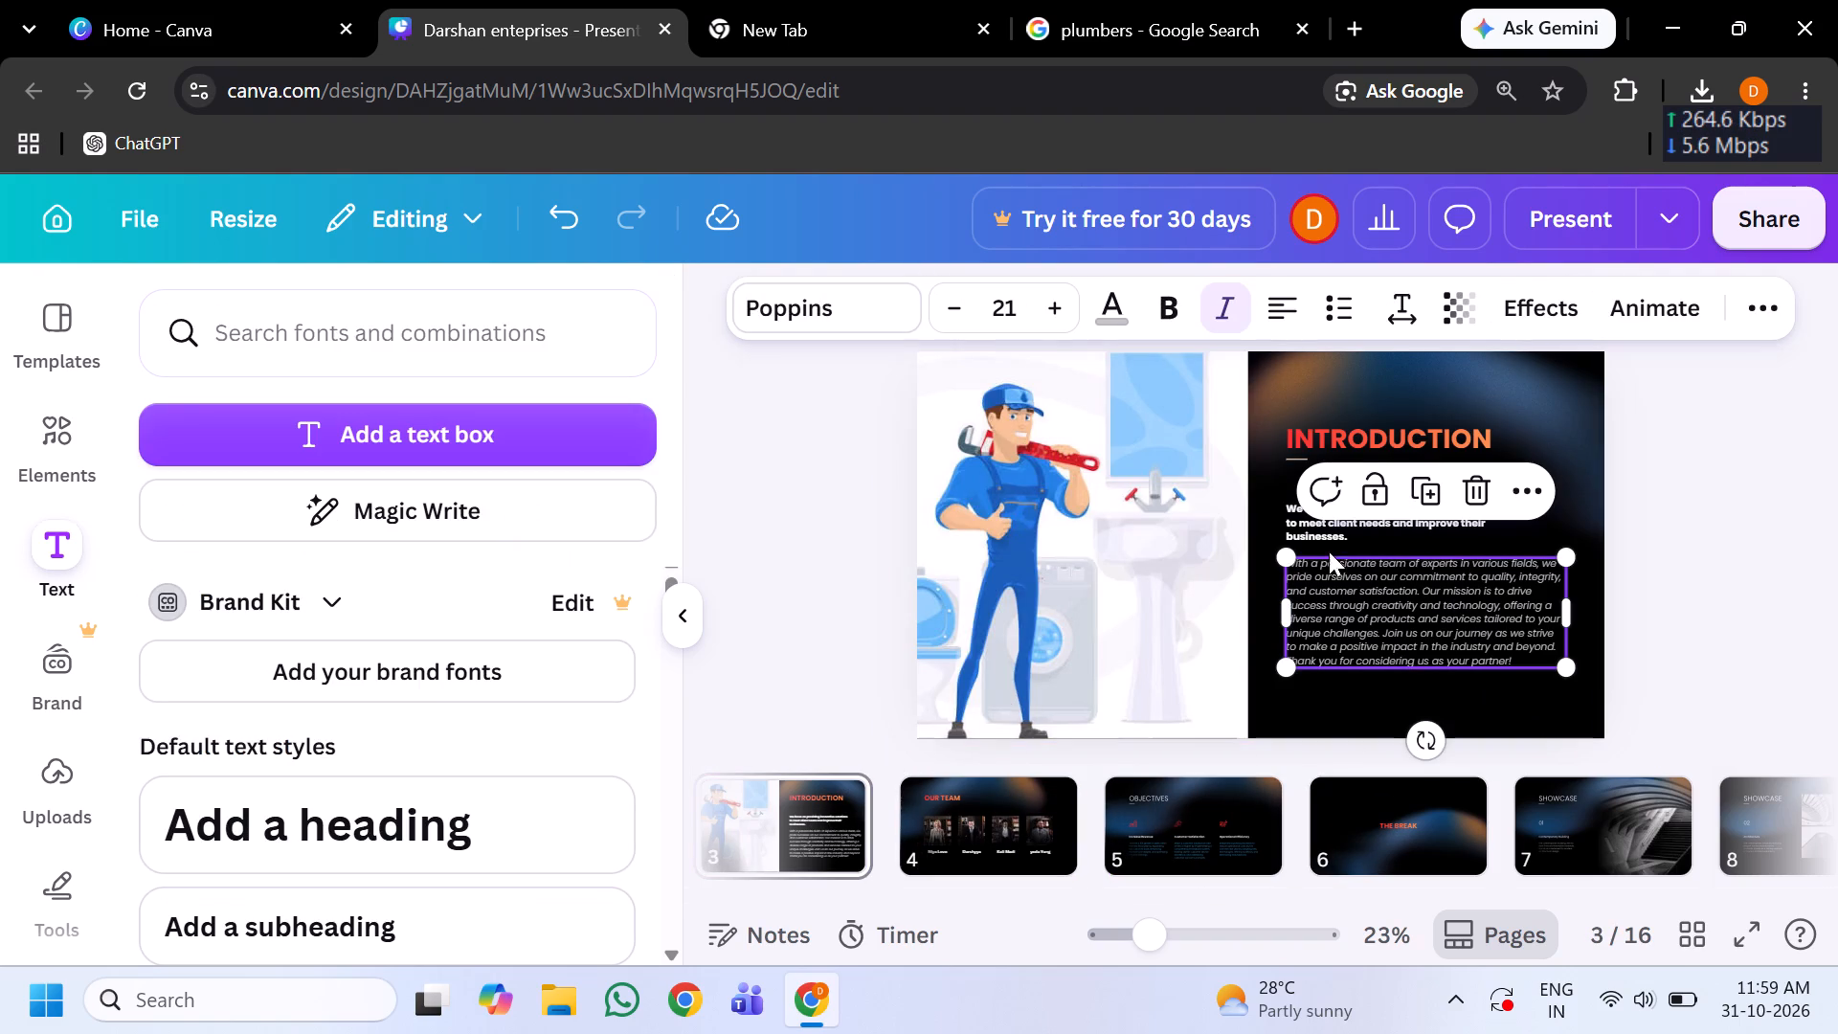
click(1113, 318)
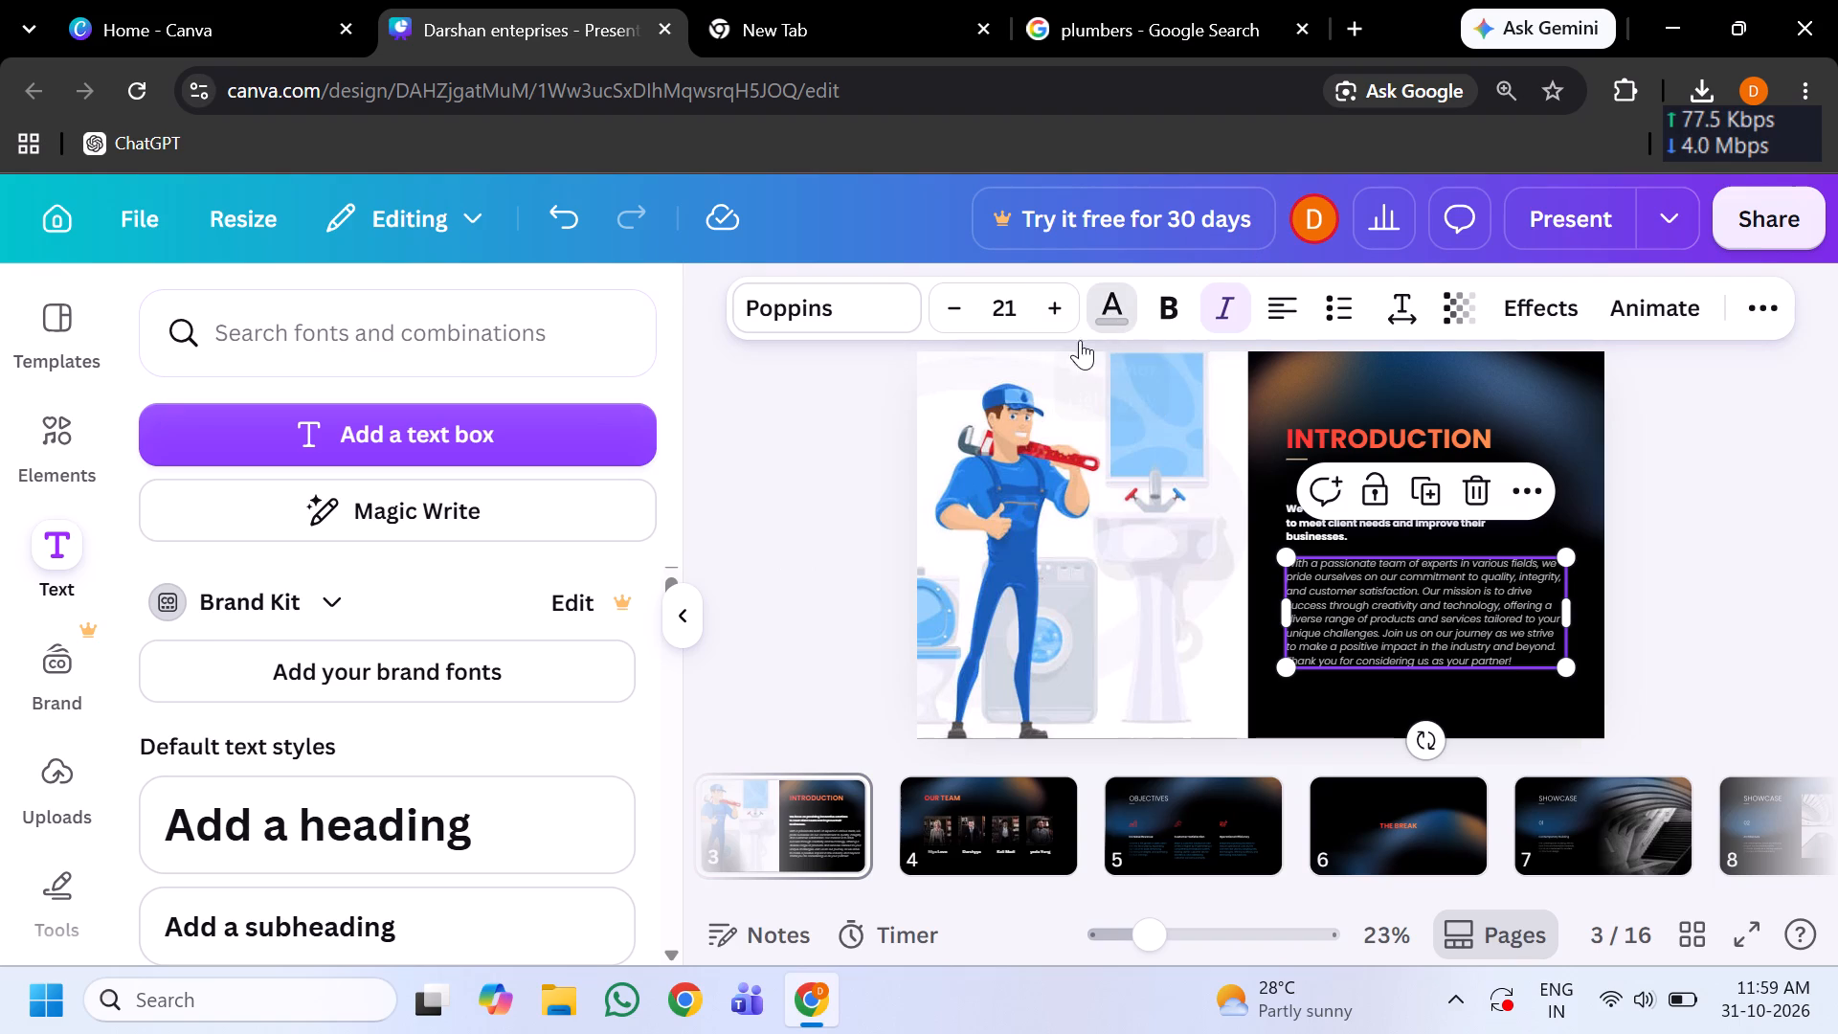
drag(325, 534, 336, 524)
click(1786, 501)
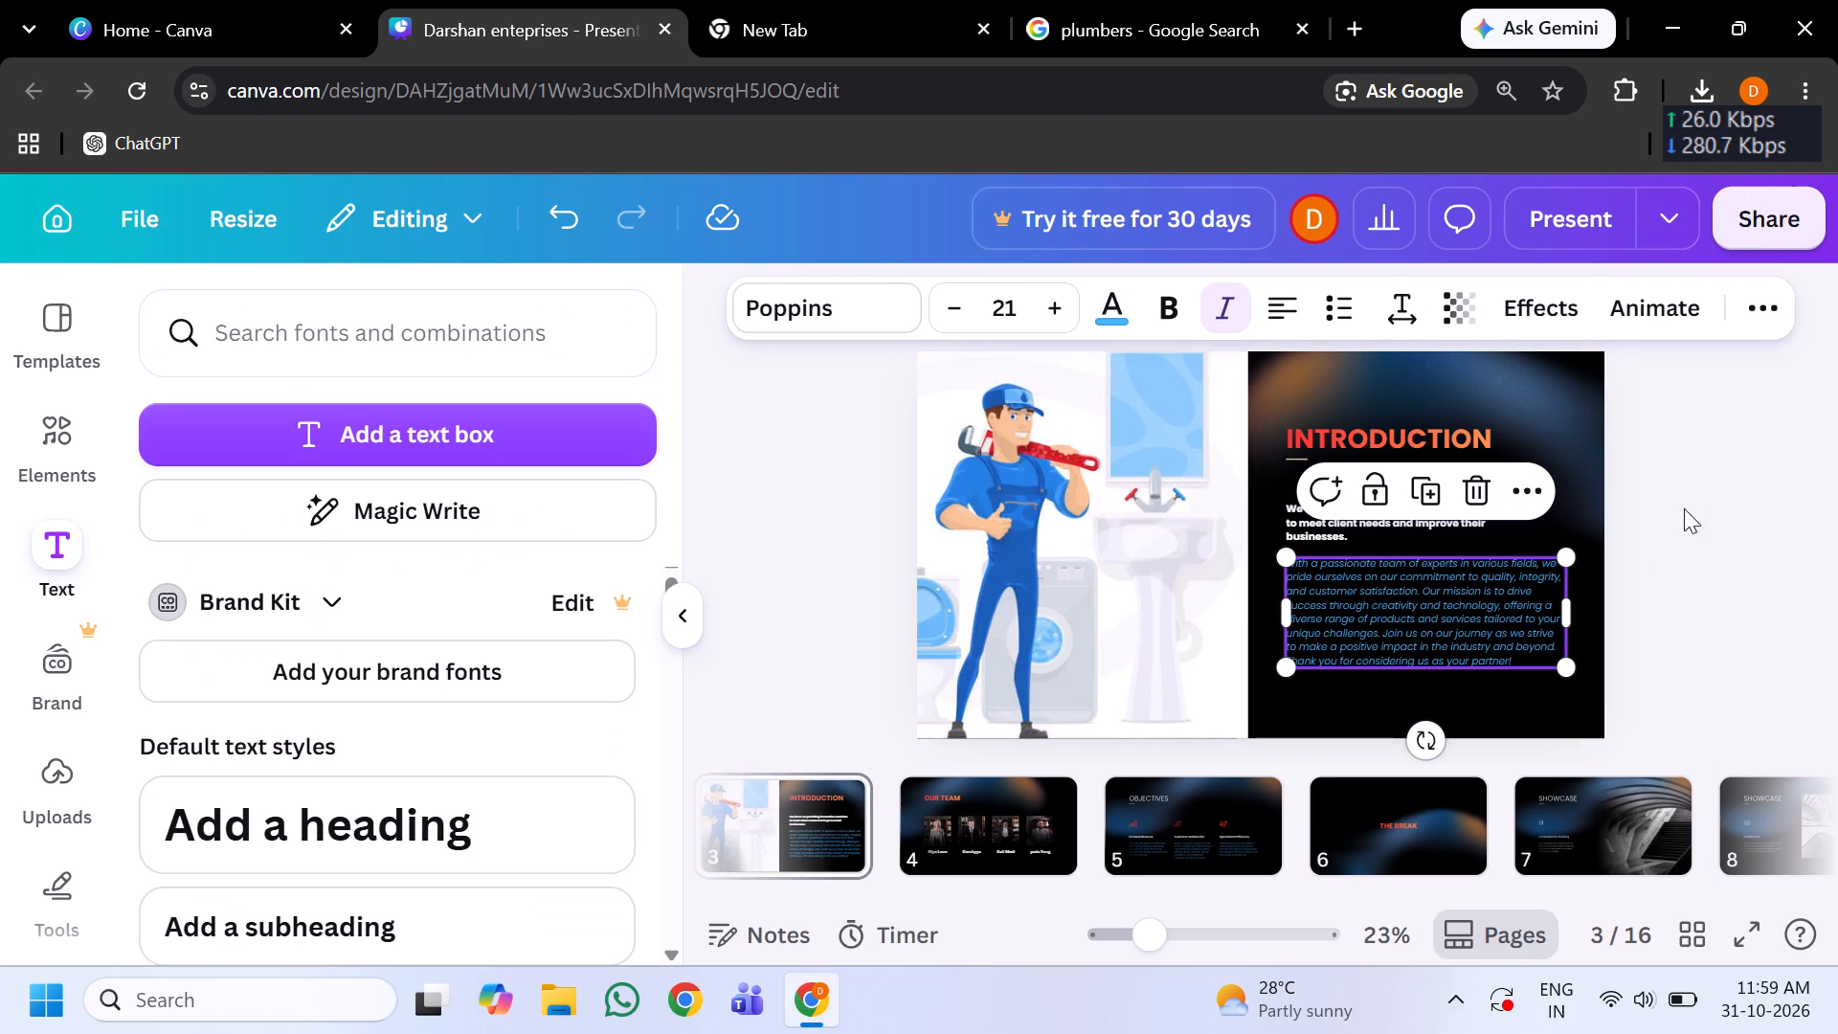
click(1711, 493)
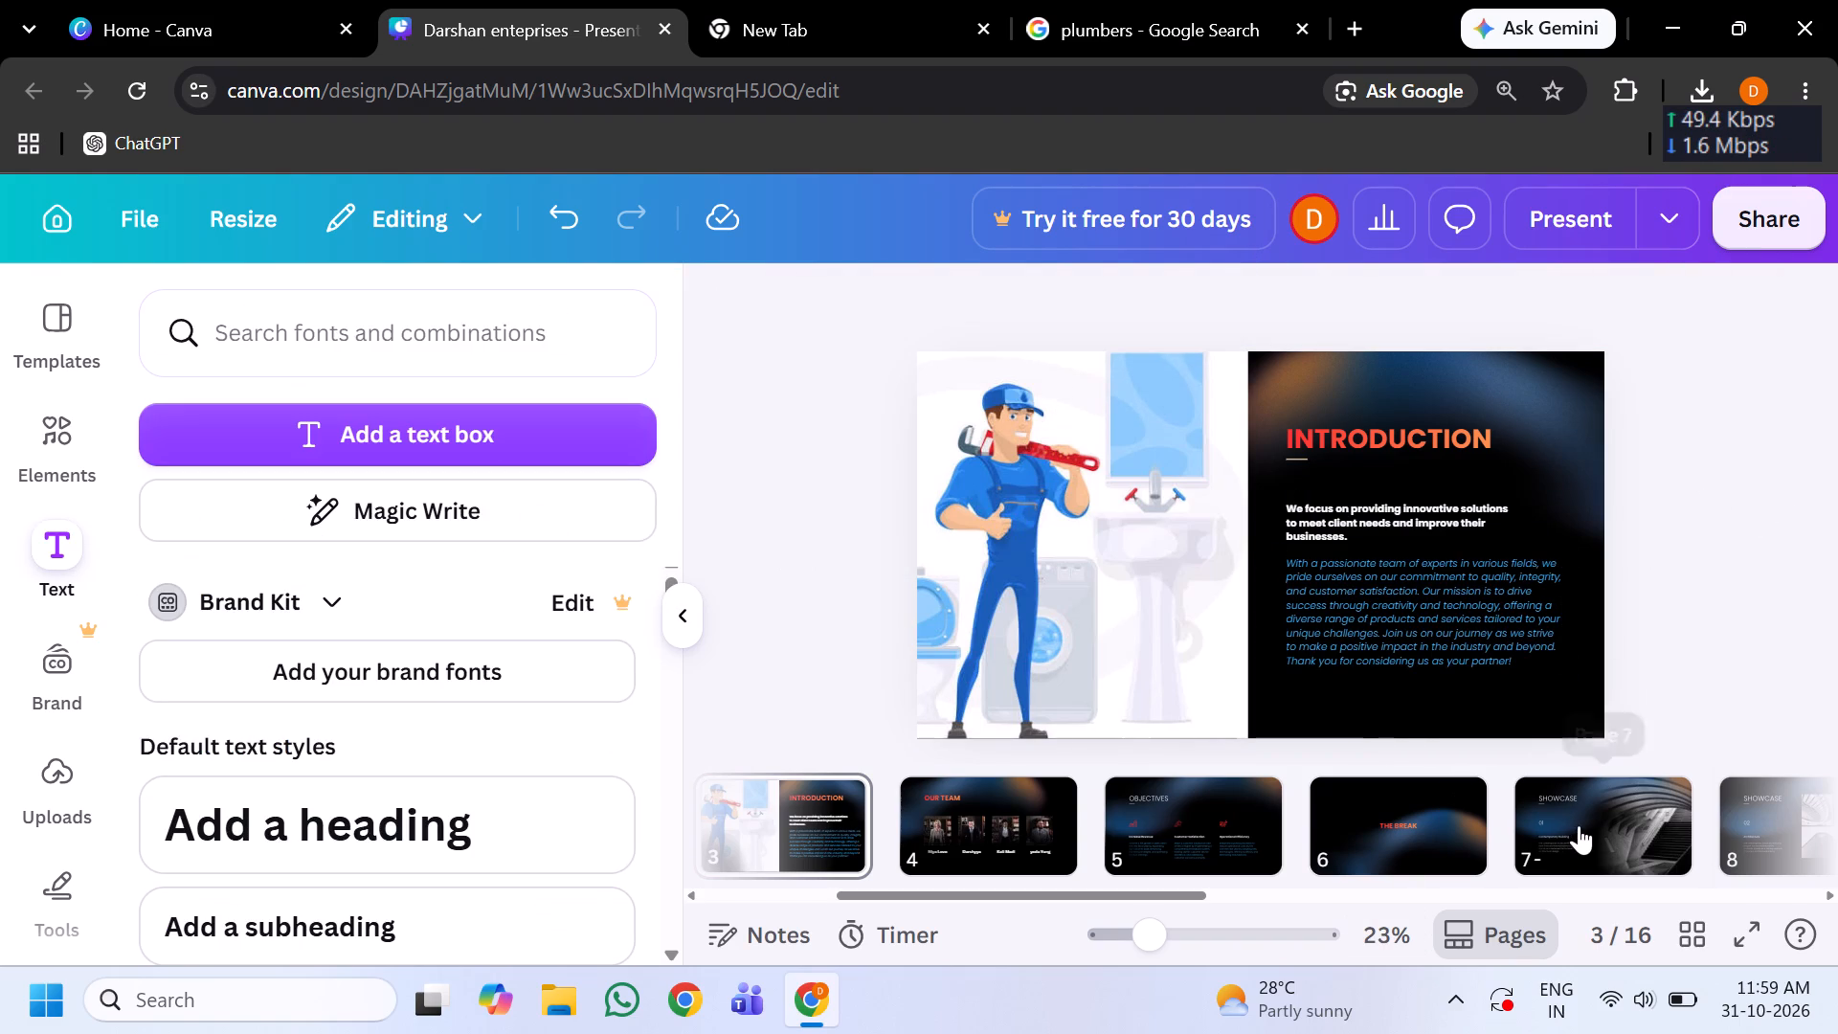
Nudge the SHOWCASE heading on page 7 slightly downward.
click(1580, 825)
drag(1141, 452, 1133, 464)
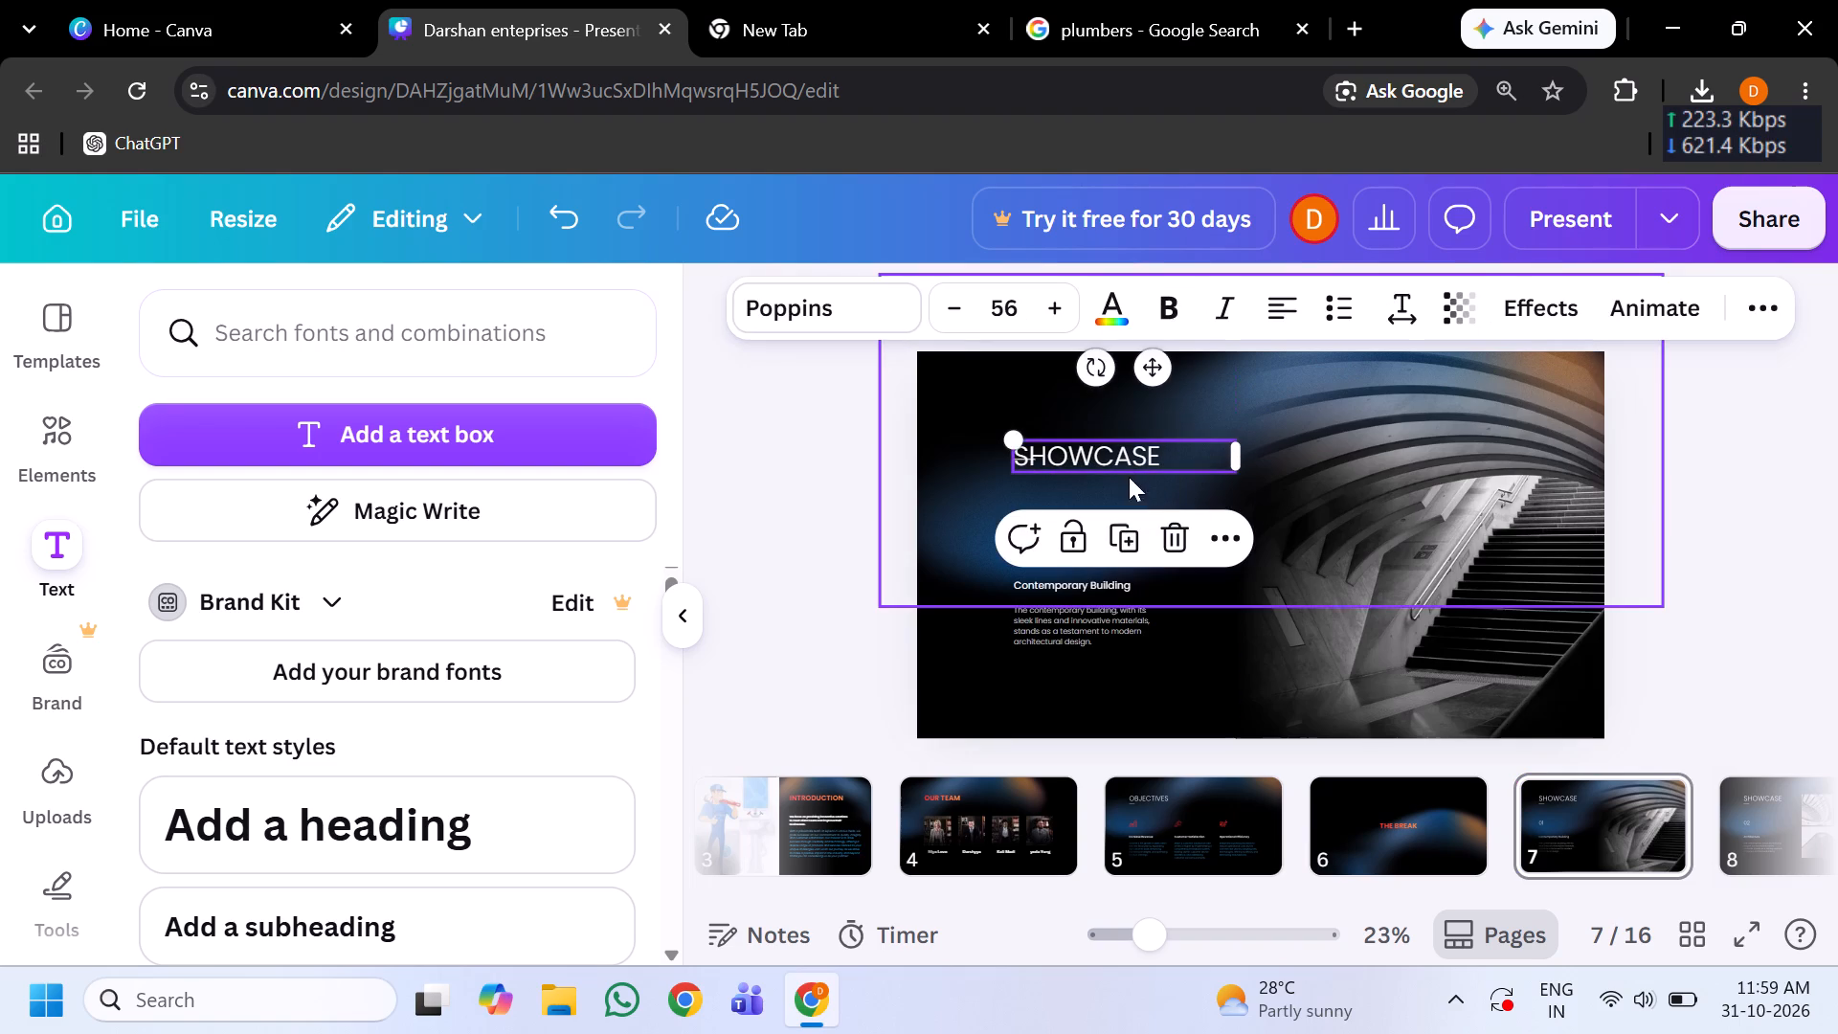
click(1127, 455)
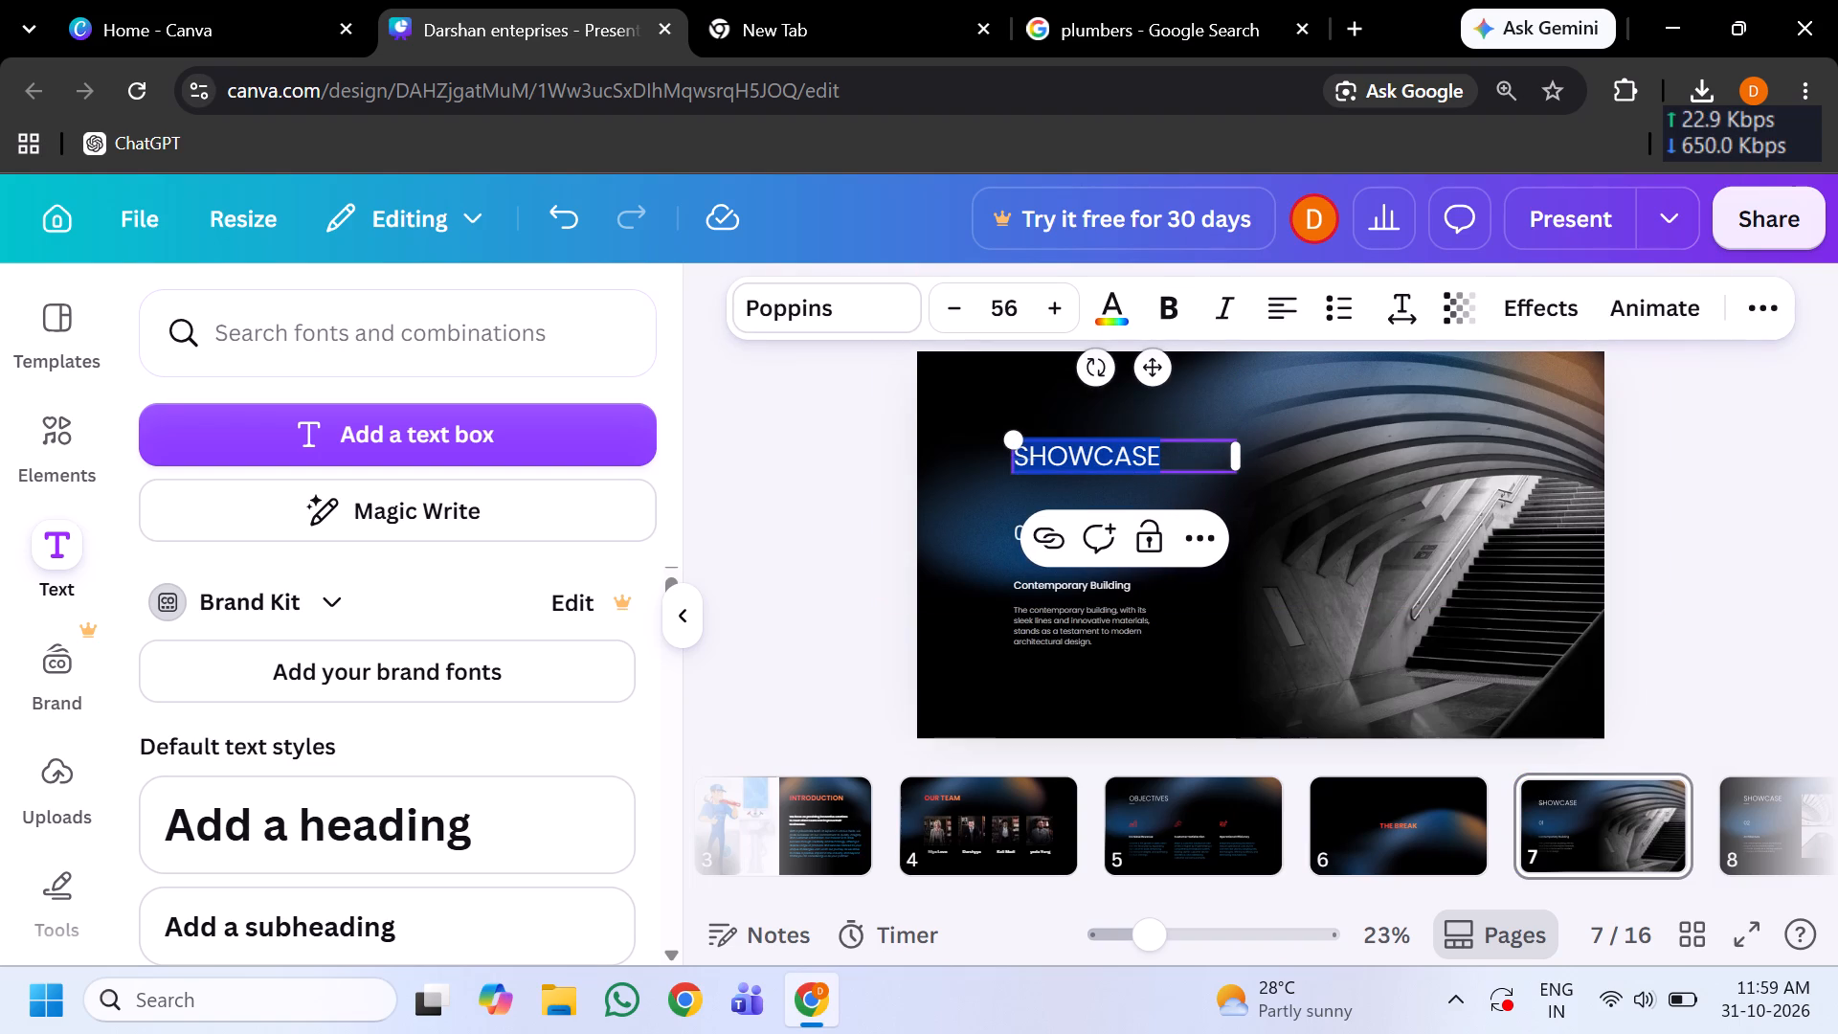
click(1423, 392)
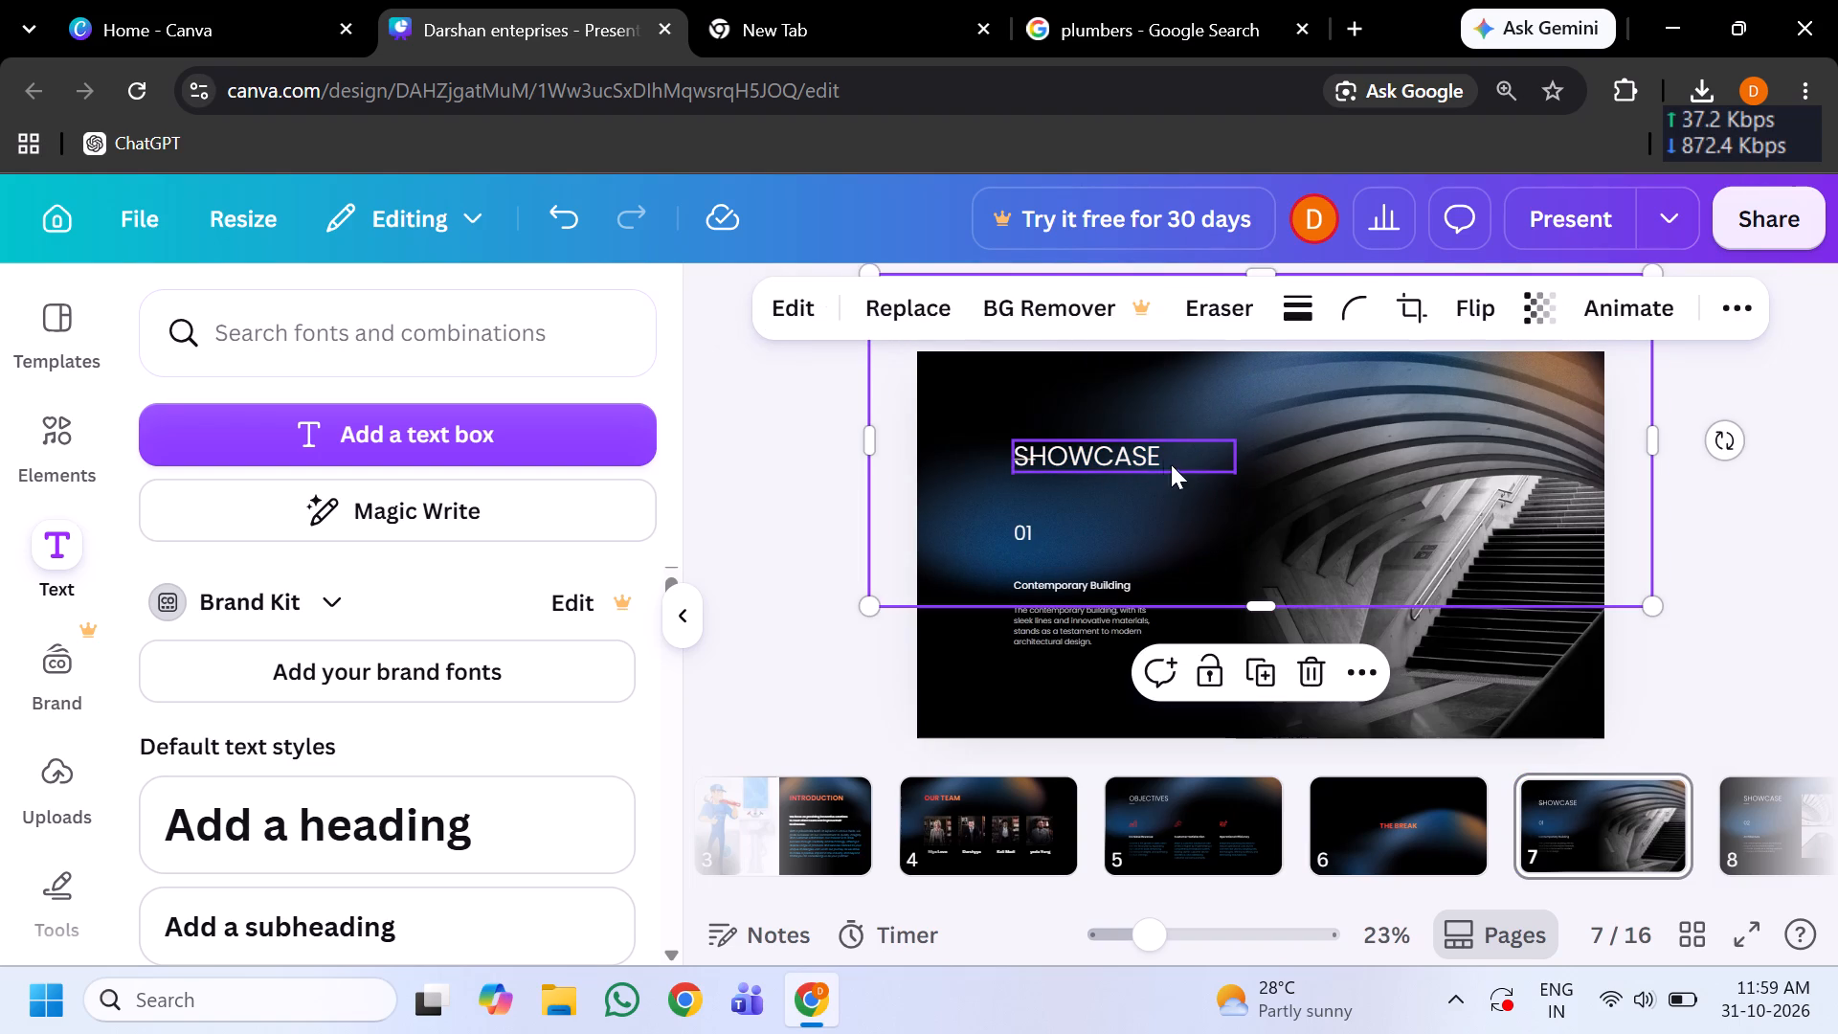
Give the SHOWCASE heading on page 7 the same red-to-orange gradient and make it bold.
click(1145, 454)
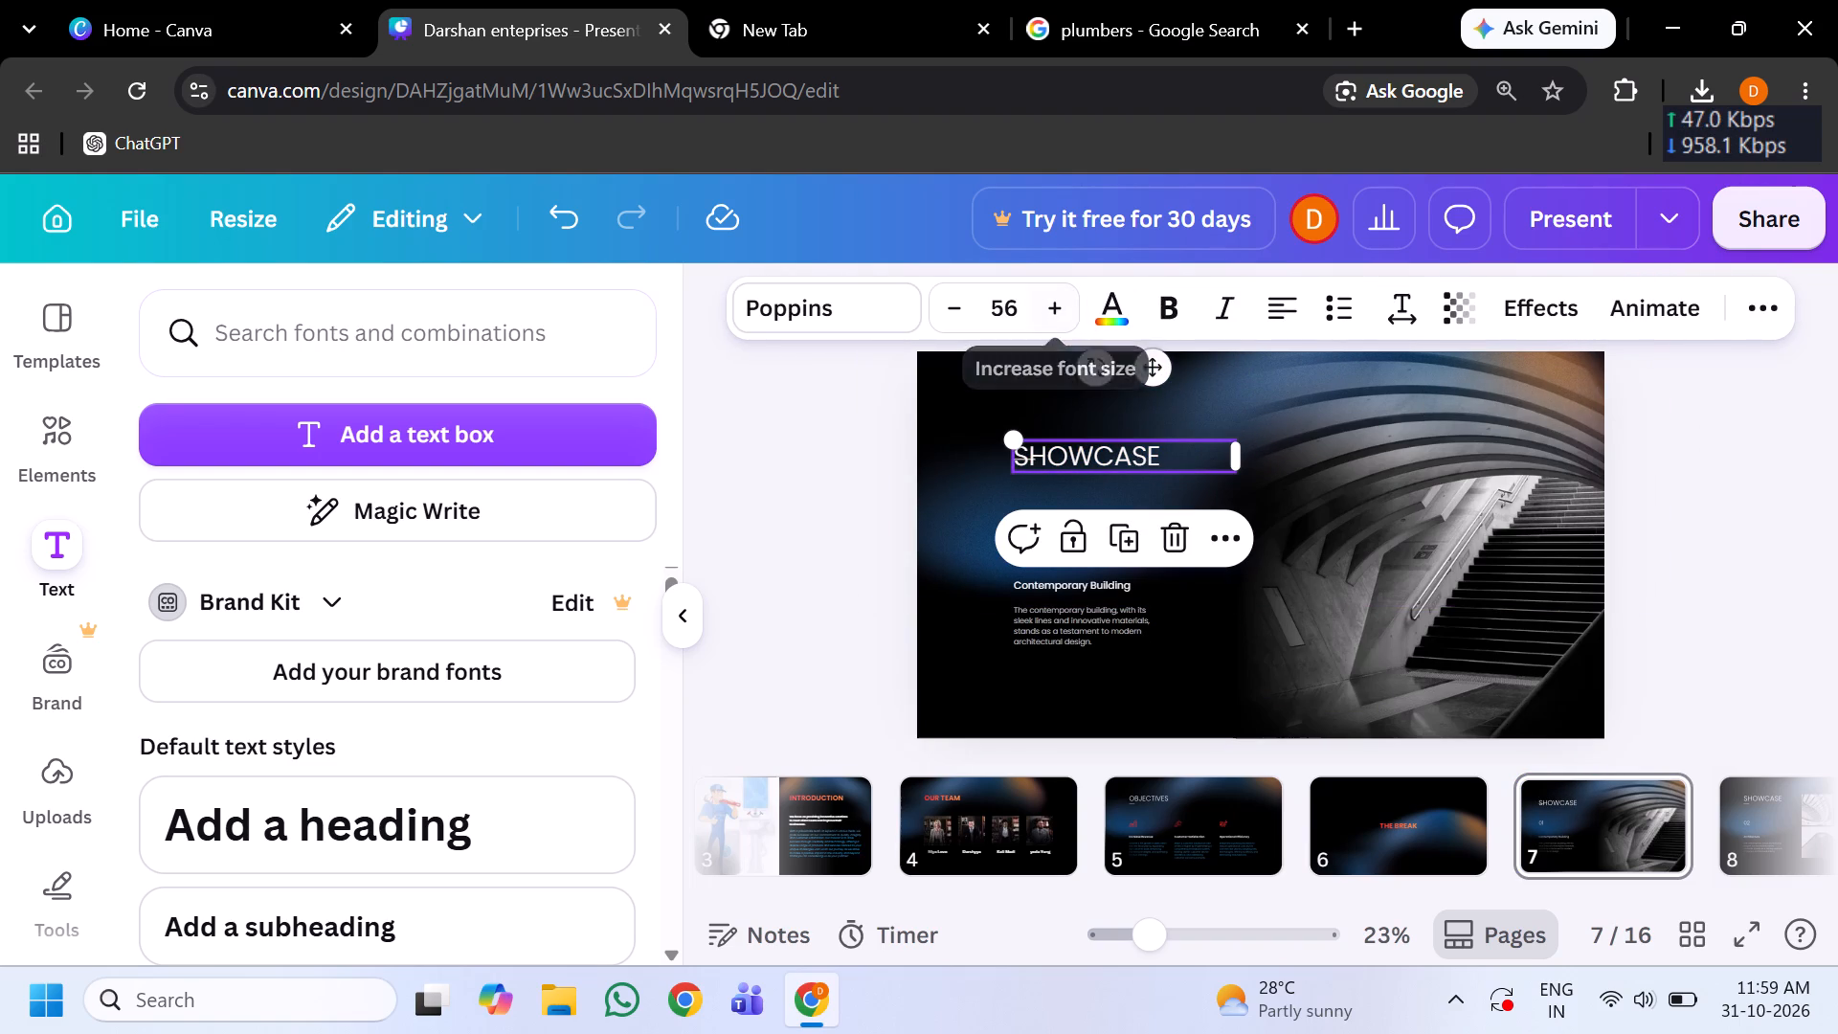
click(1106, 319)
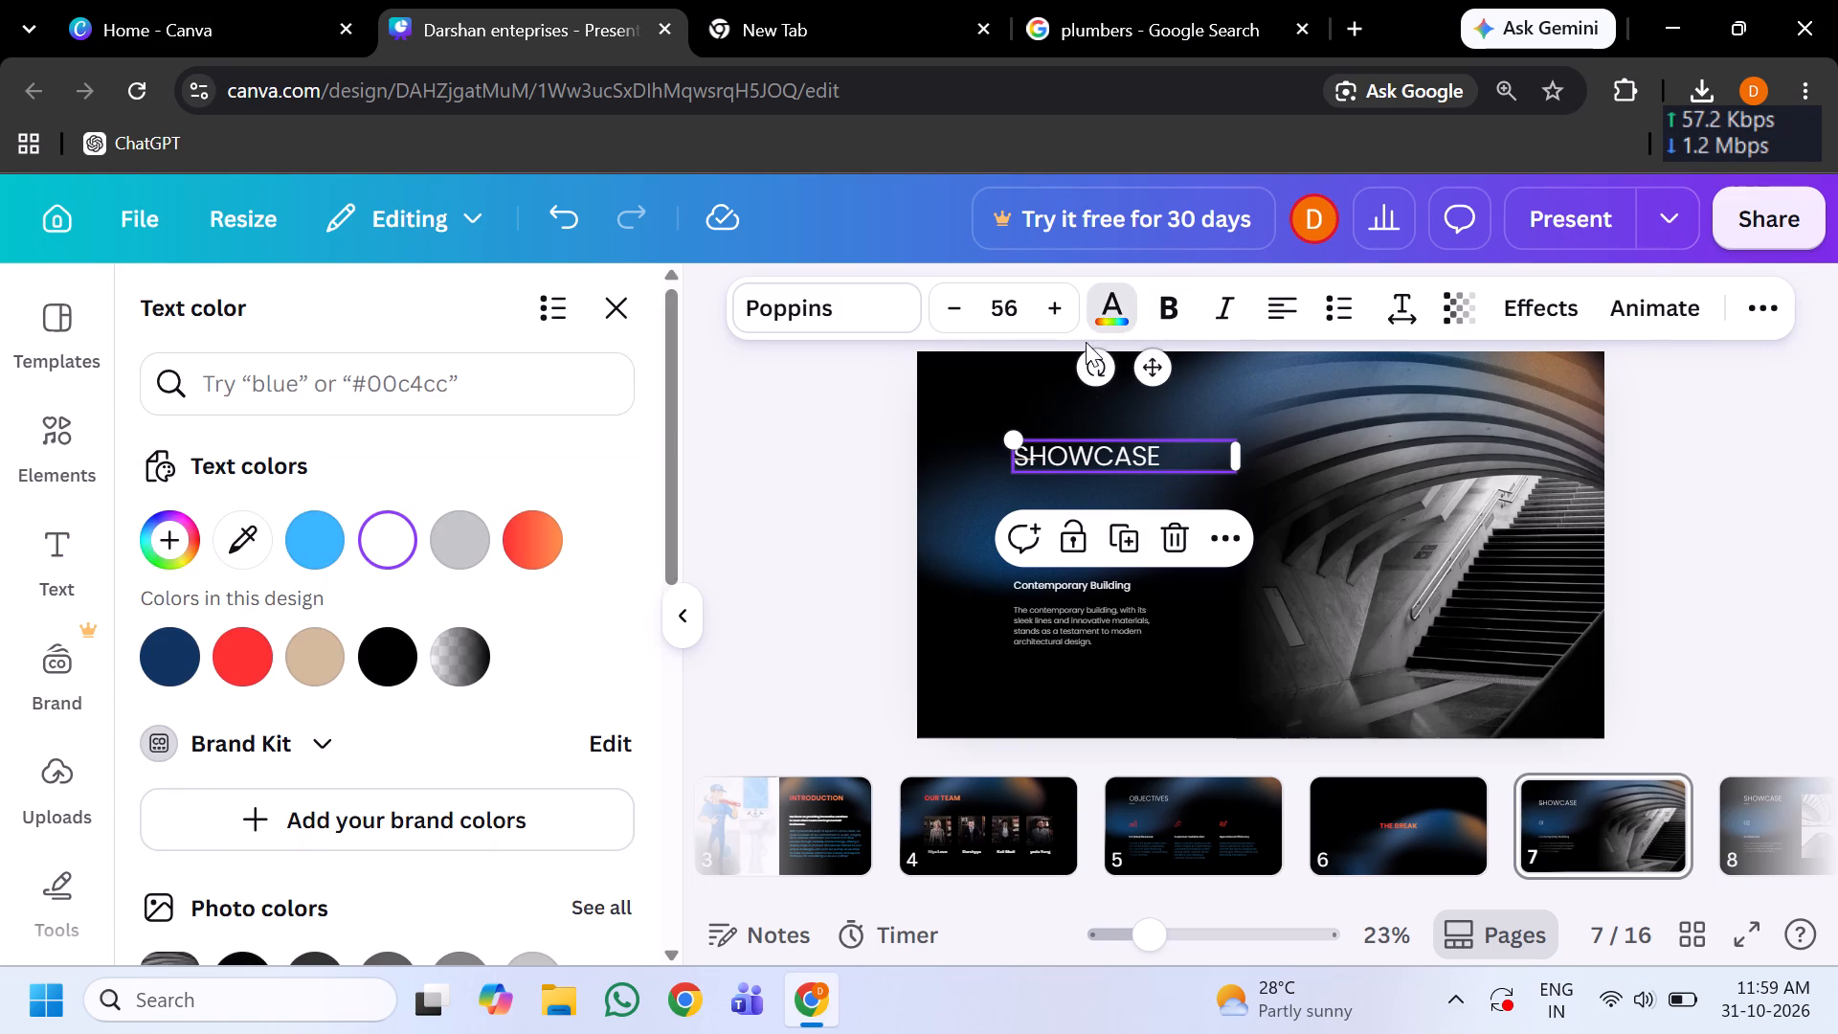
click(540, 551)
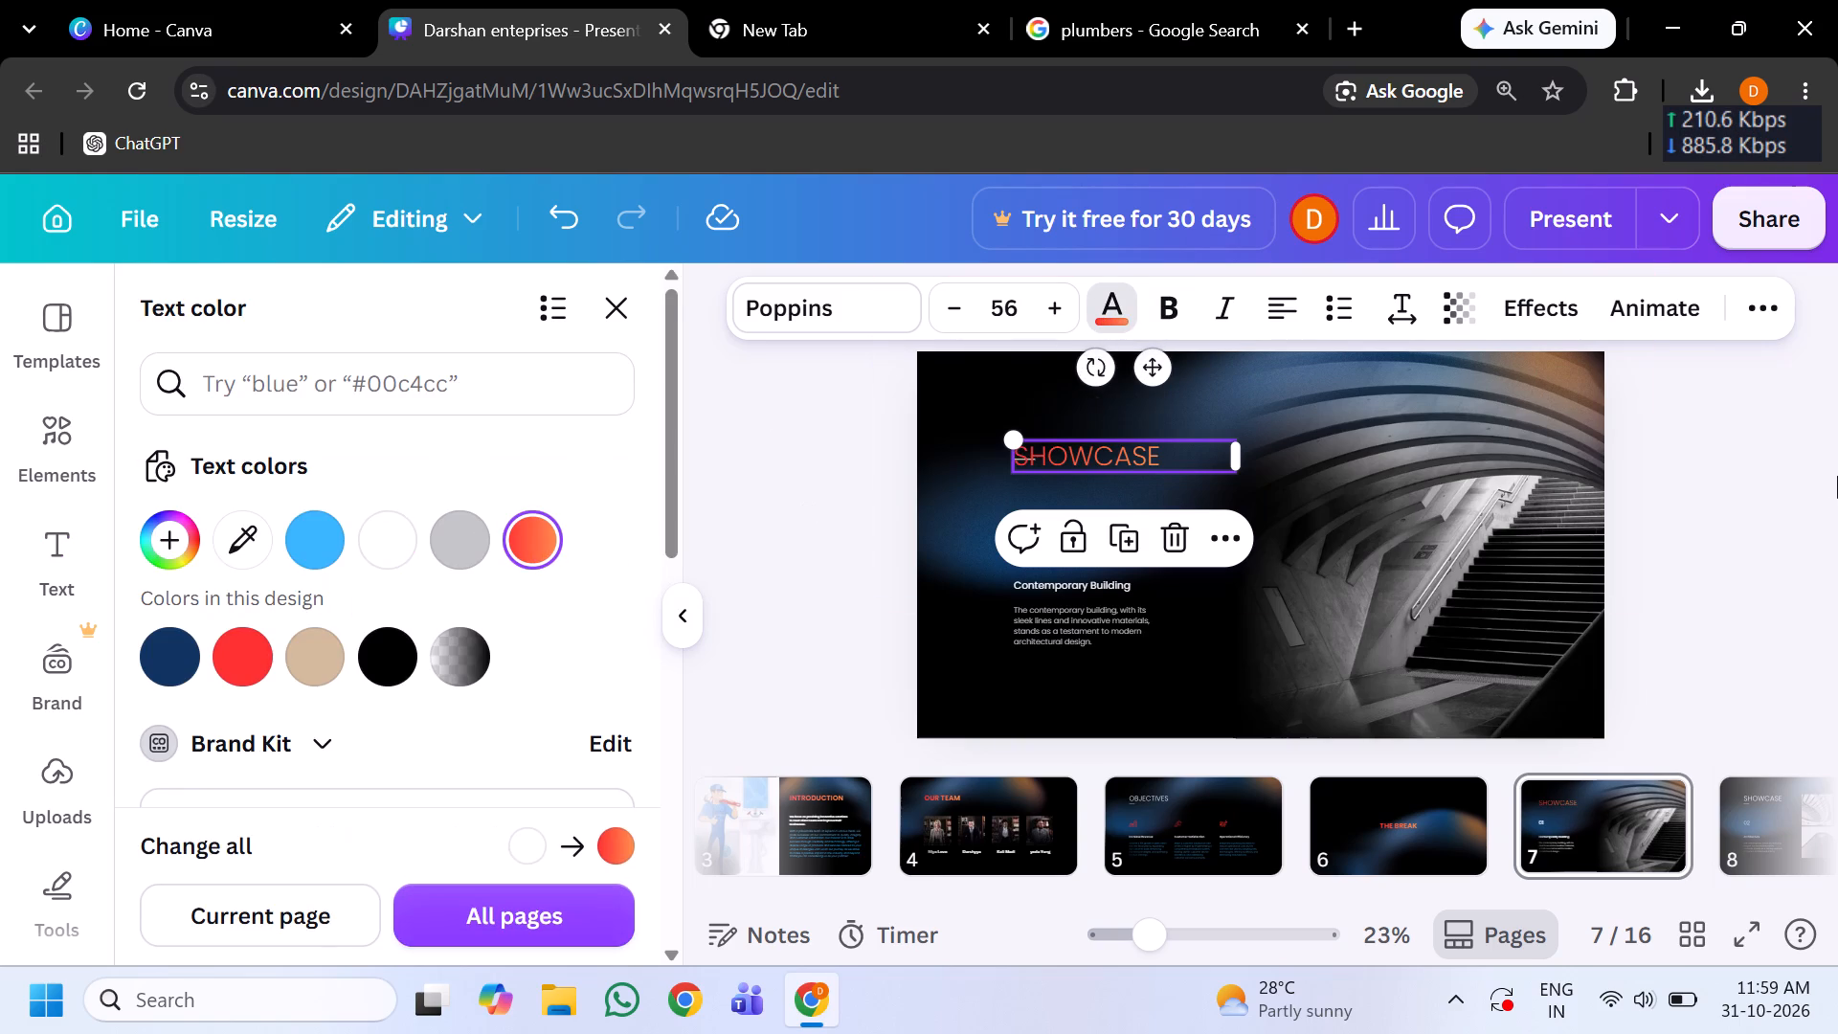
click(1166, 321)
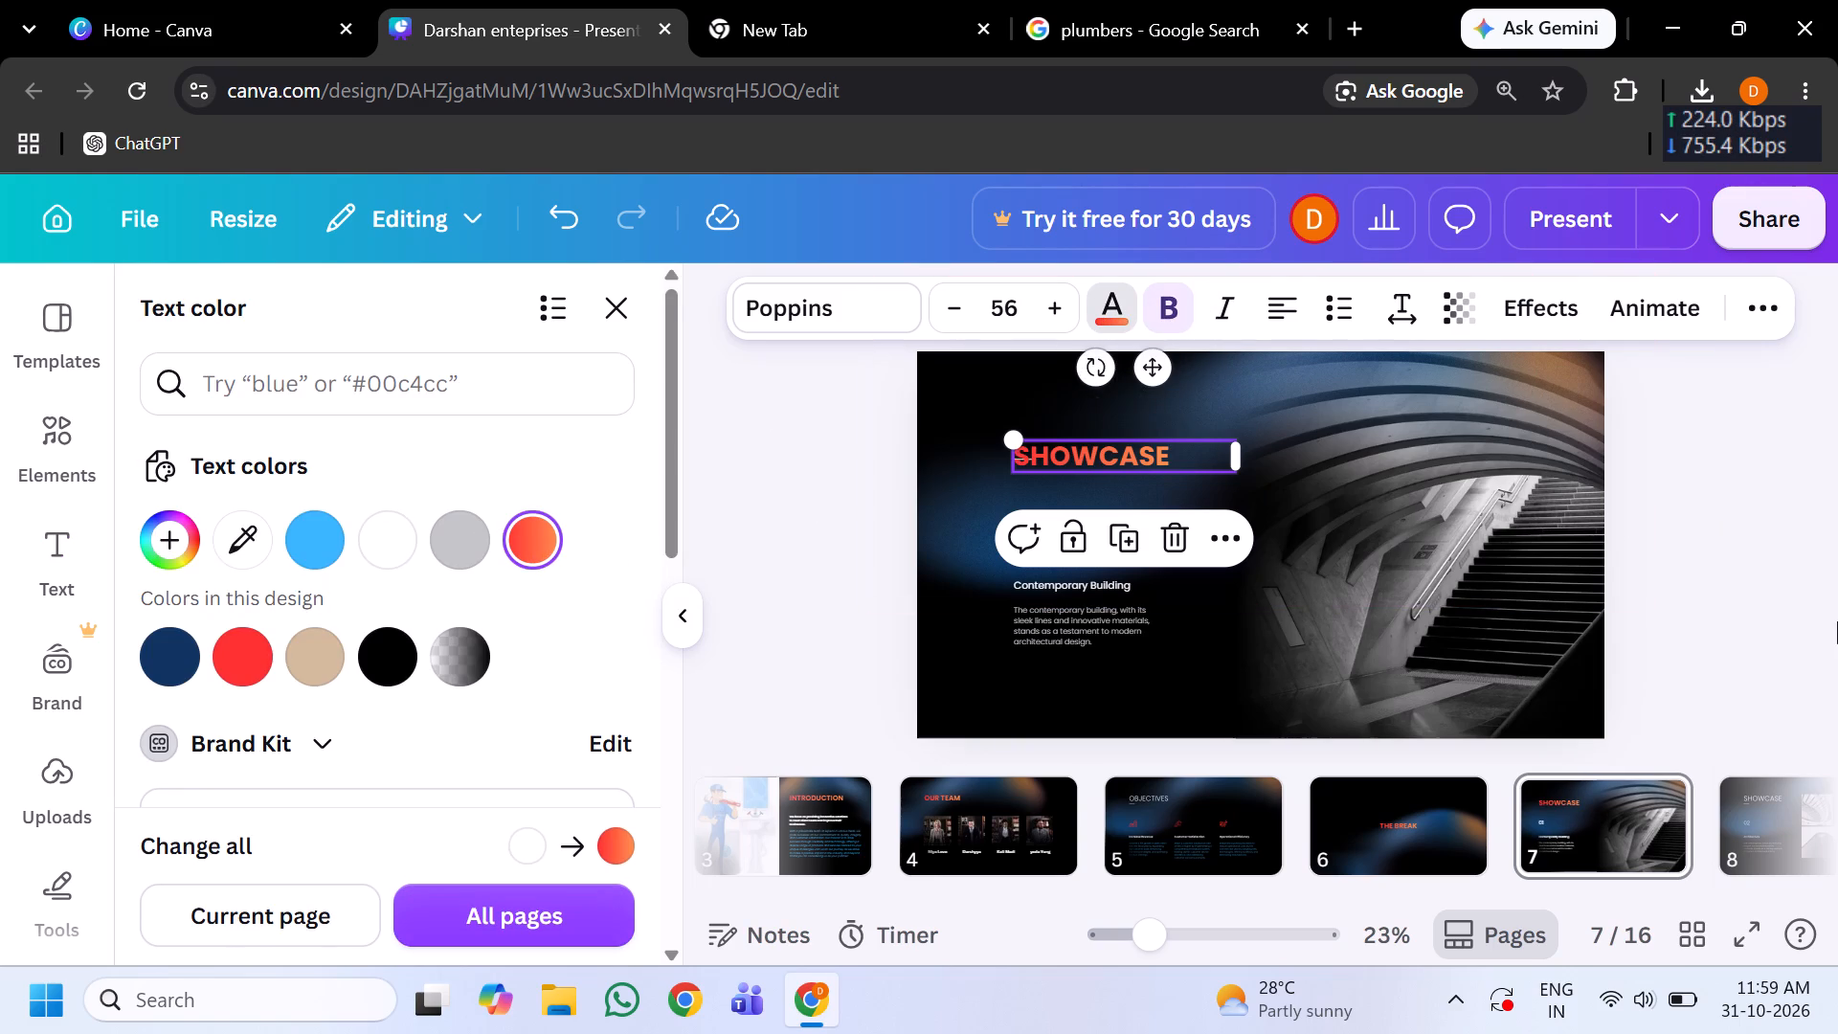
click(1837, 620)
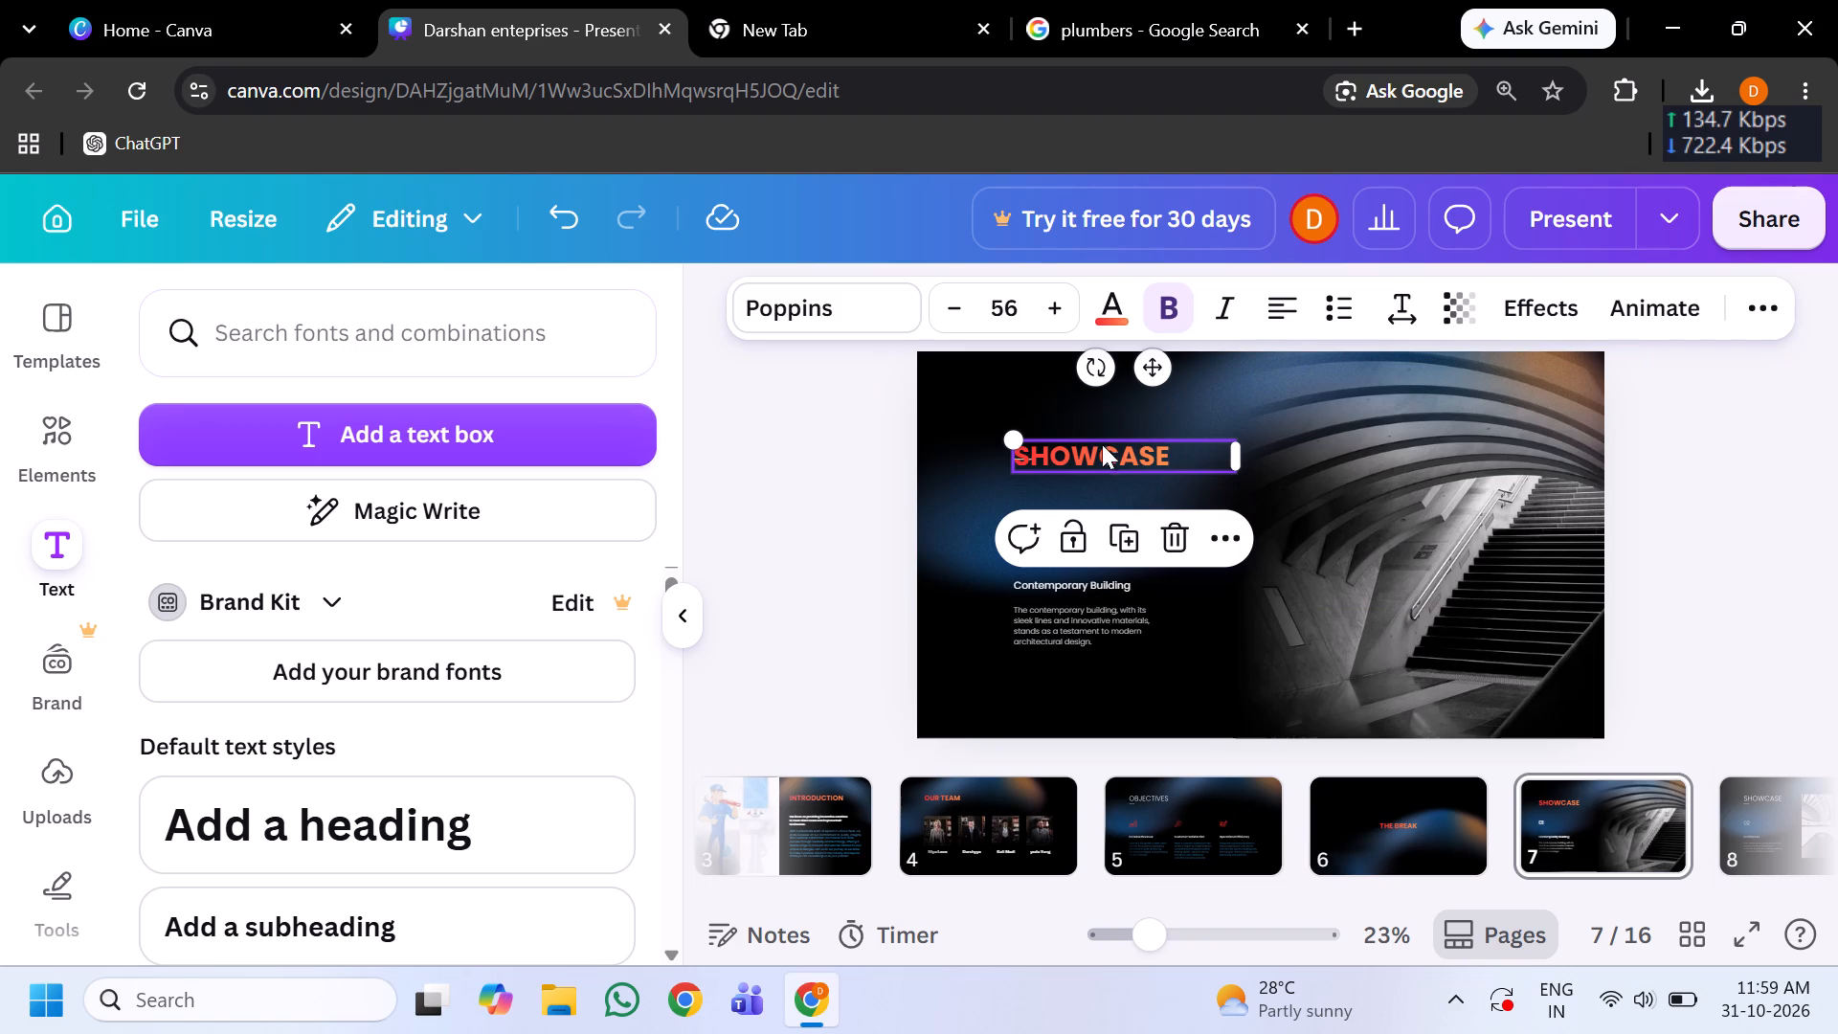
double_click(1172, 451)
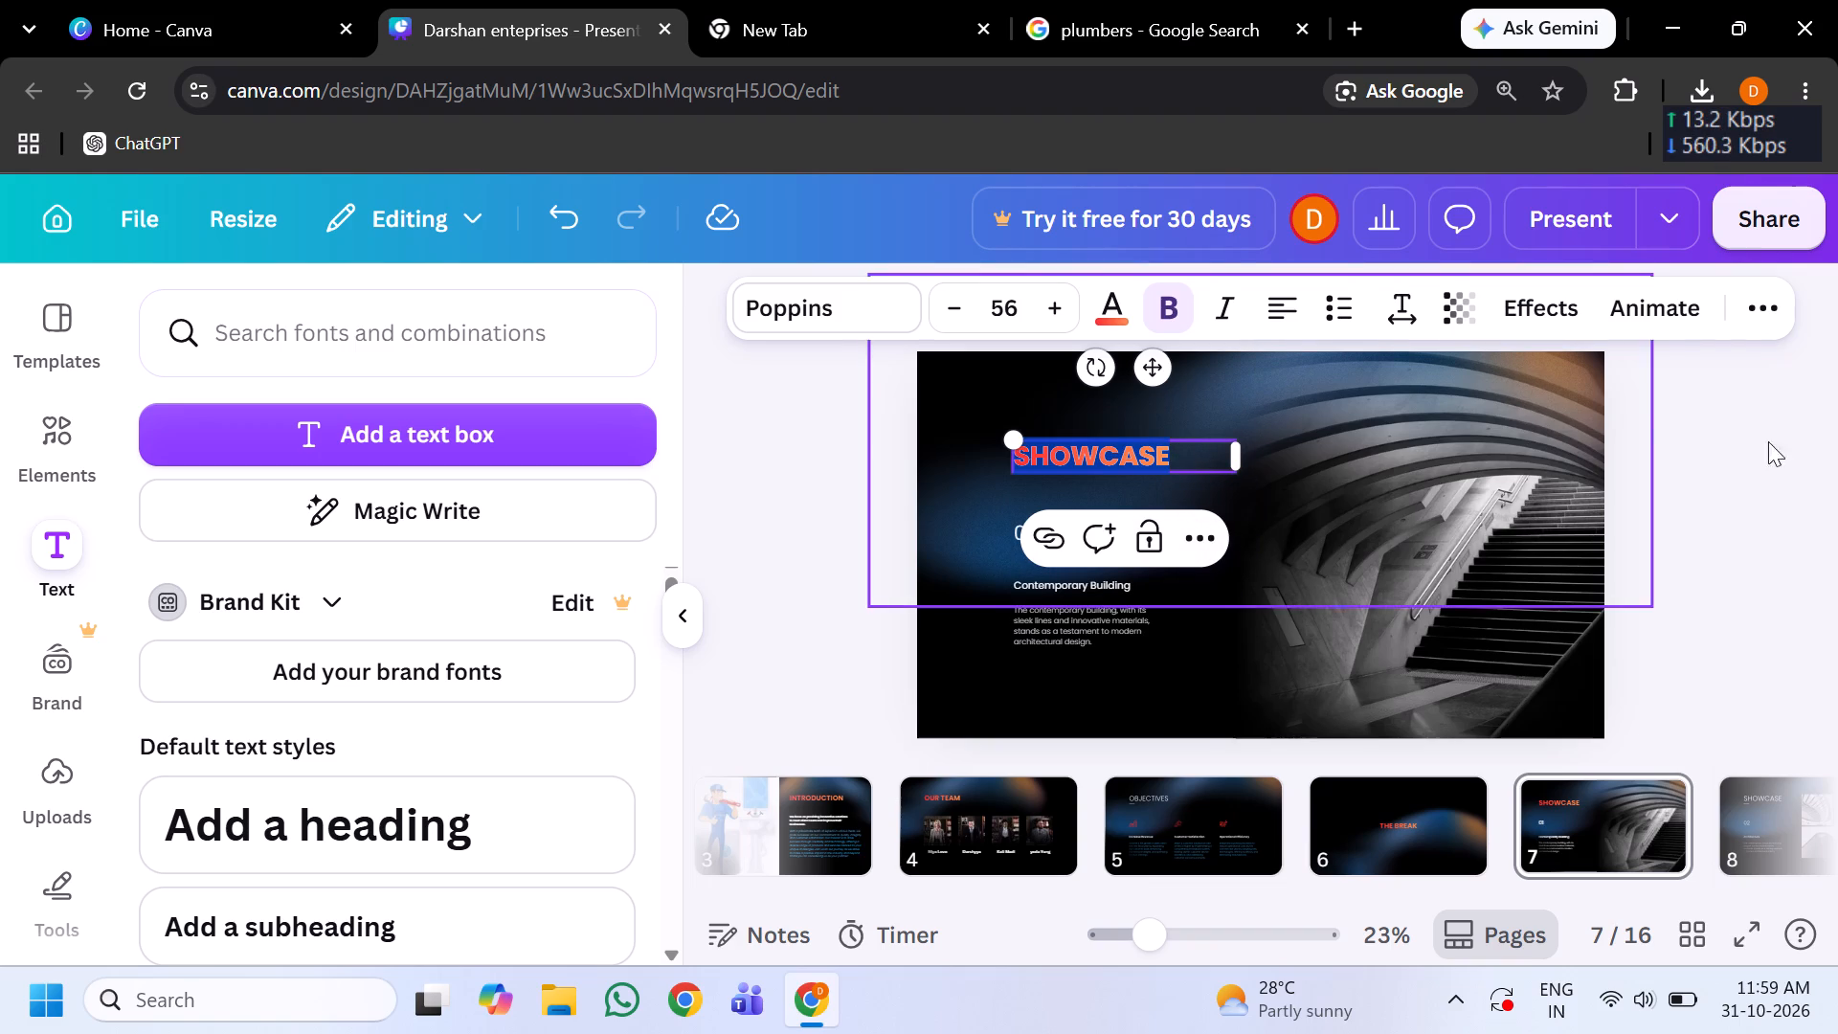
click(1692, 482)
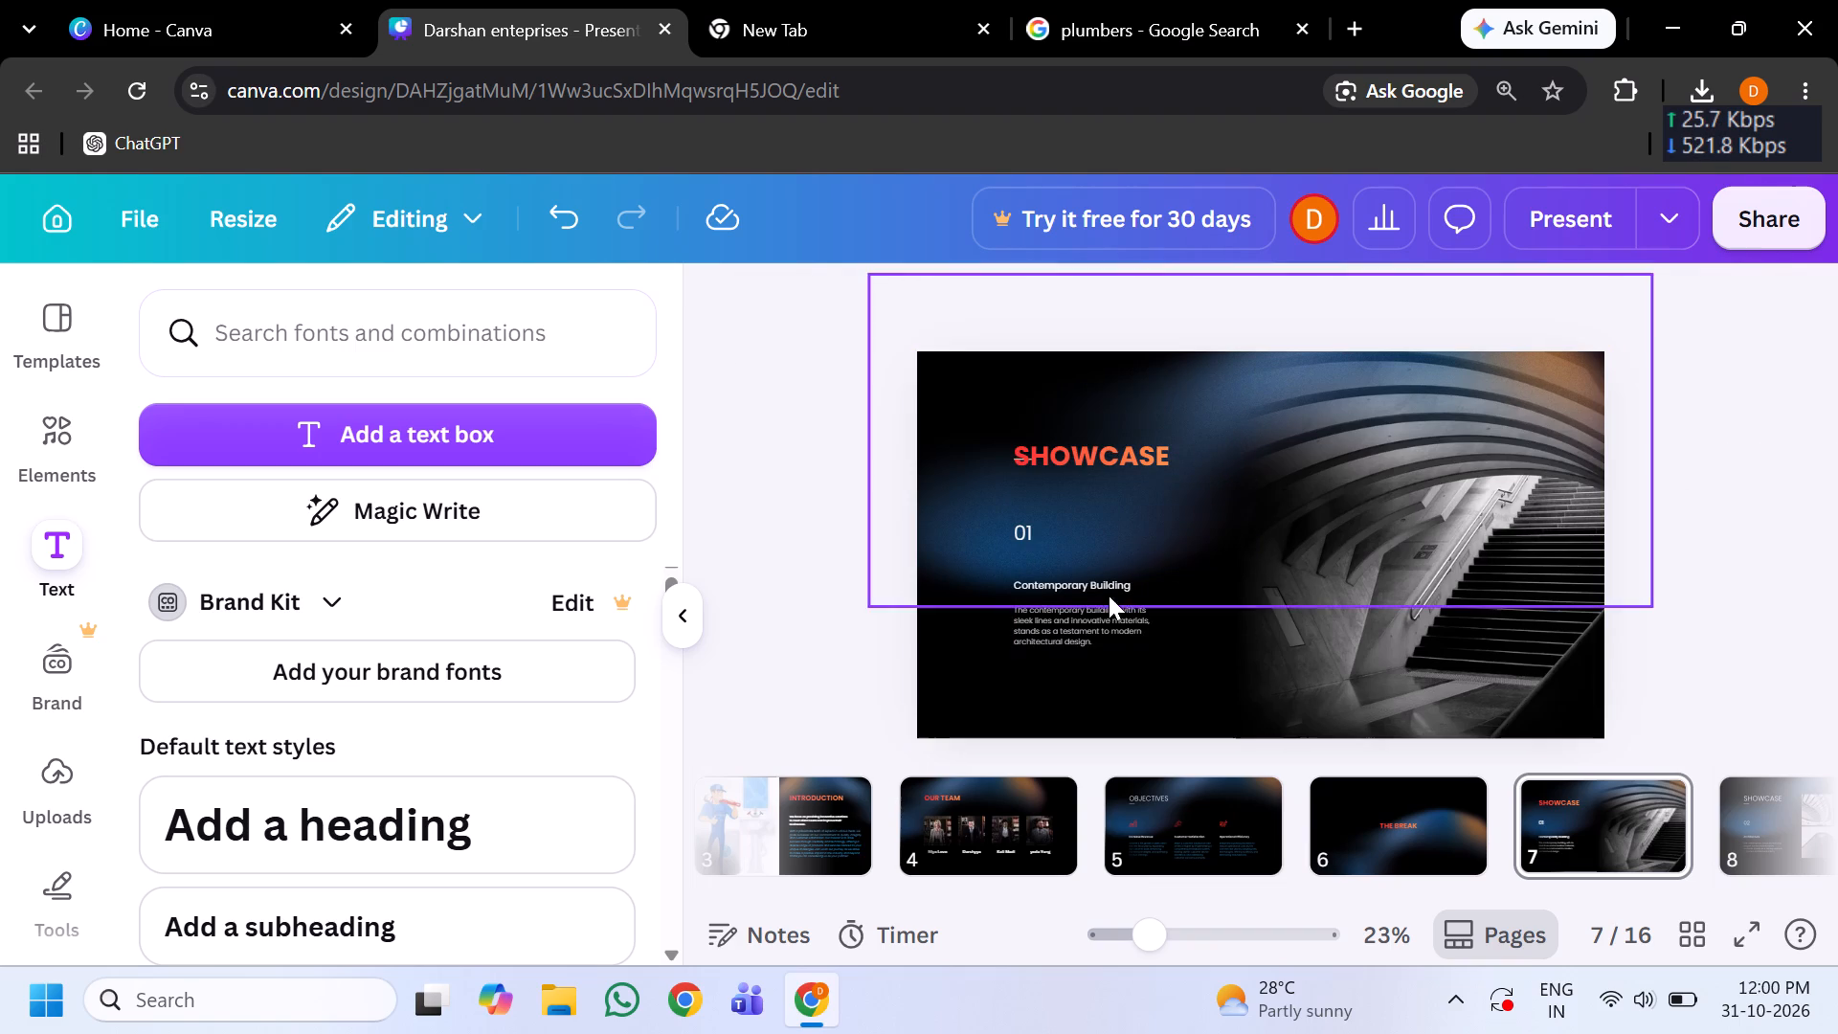
Move the Contemporary Building subheading on page 7 slightly up and to the left, closer to number 01.
drag(1089, 579, 1099, 554)
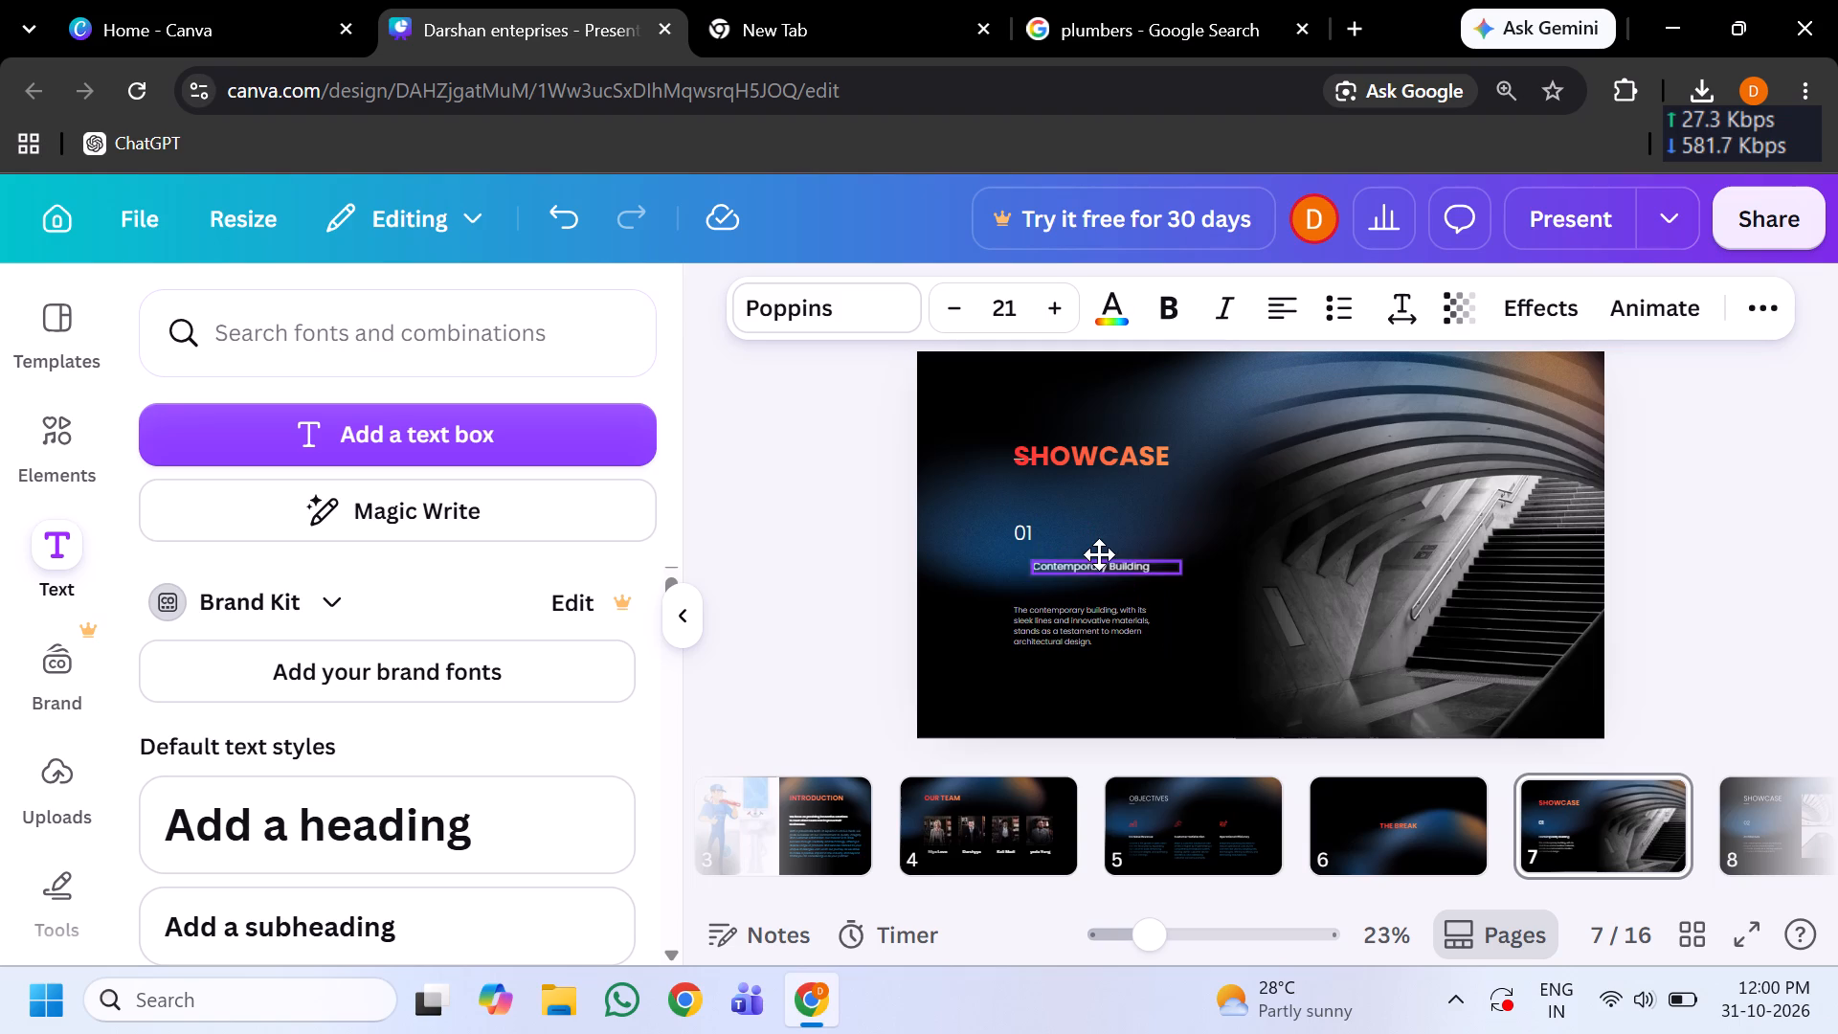
drag(1099, 554, 1073, 564)
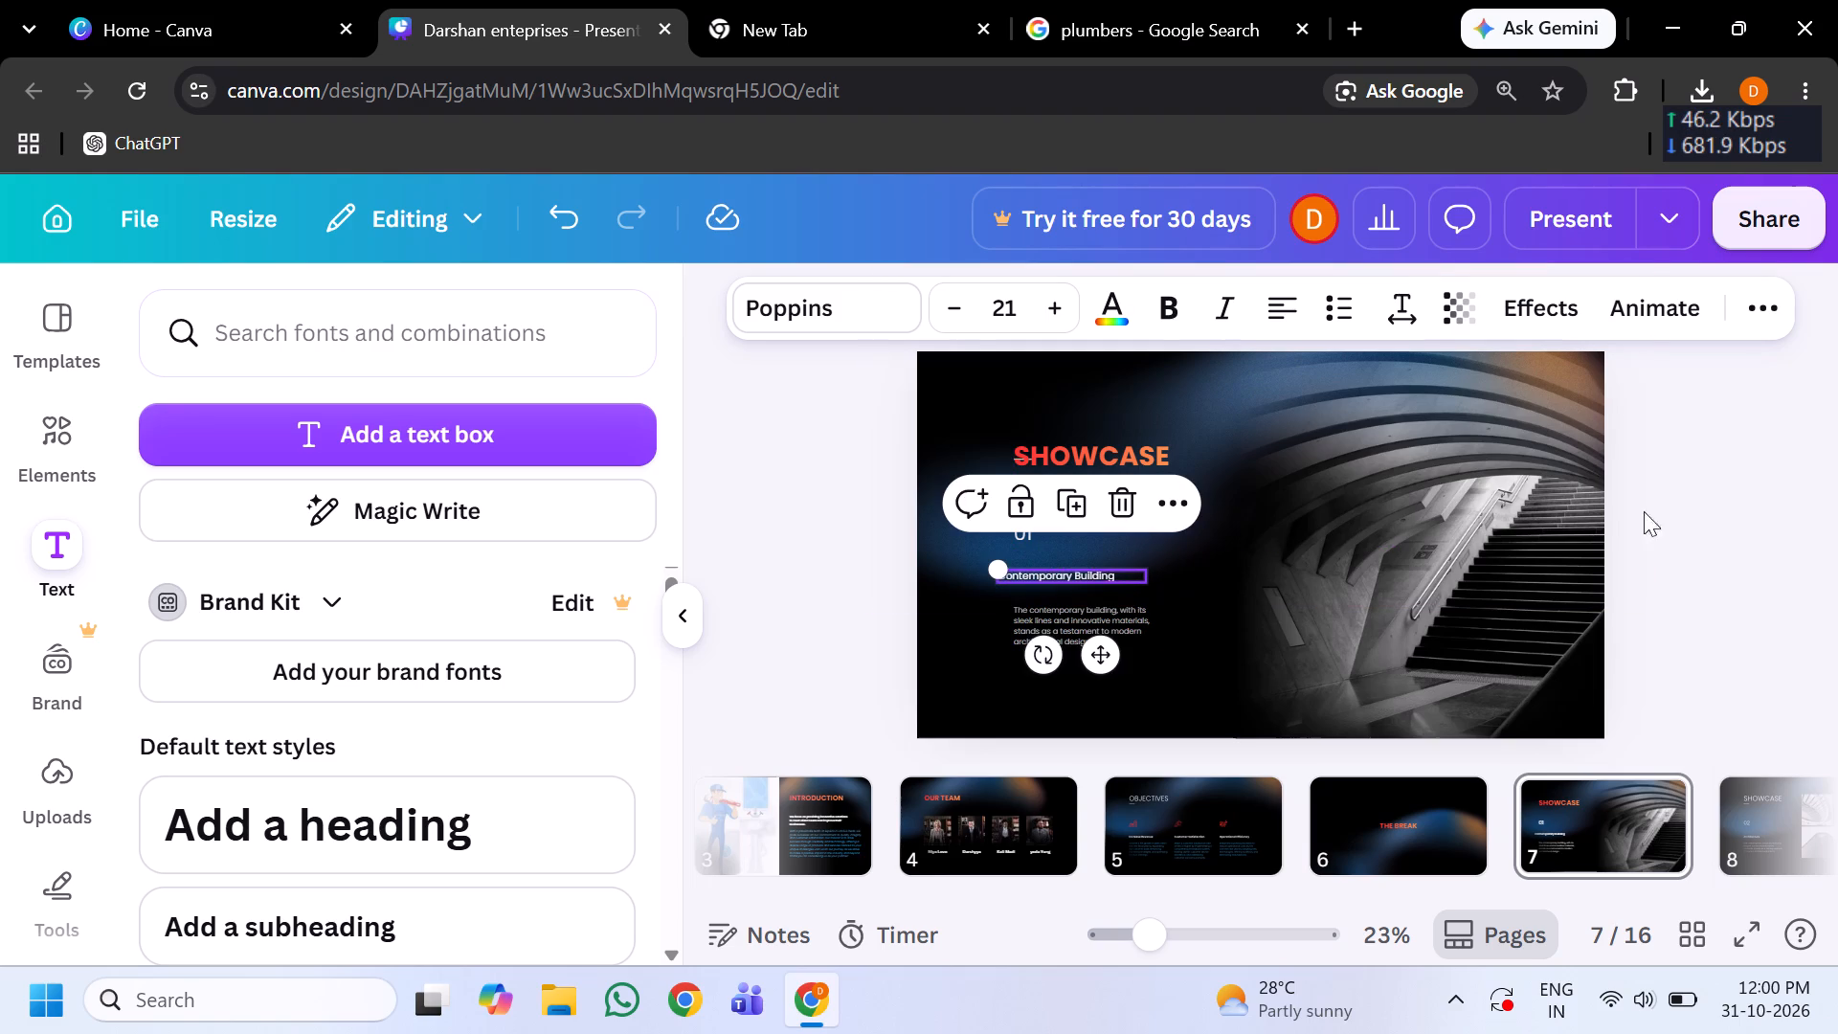
click(1706, 509)
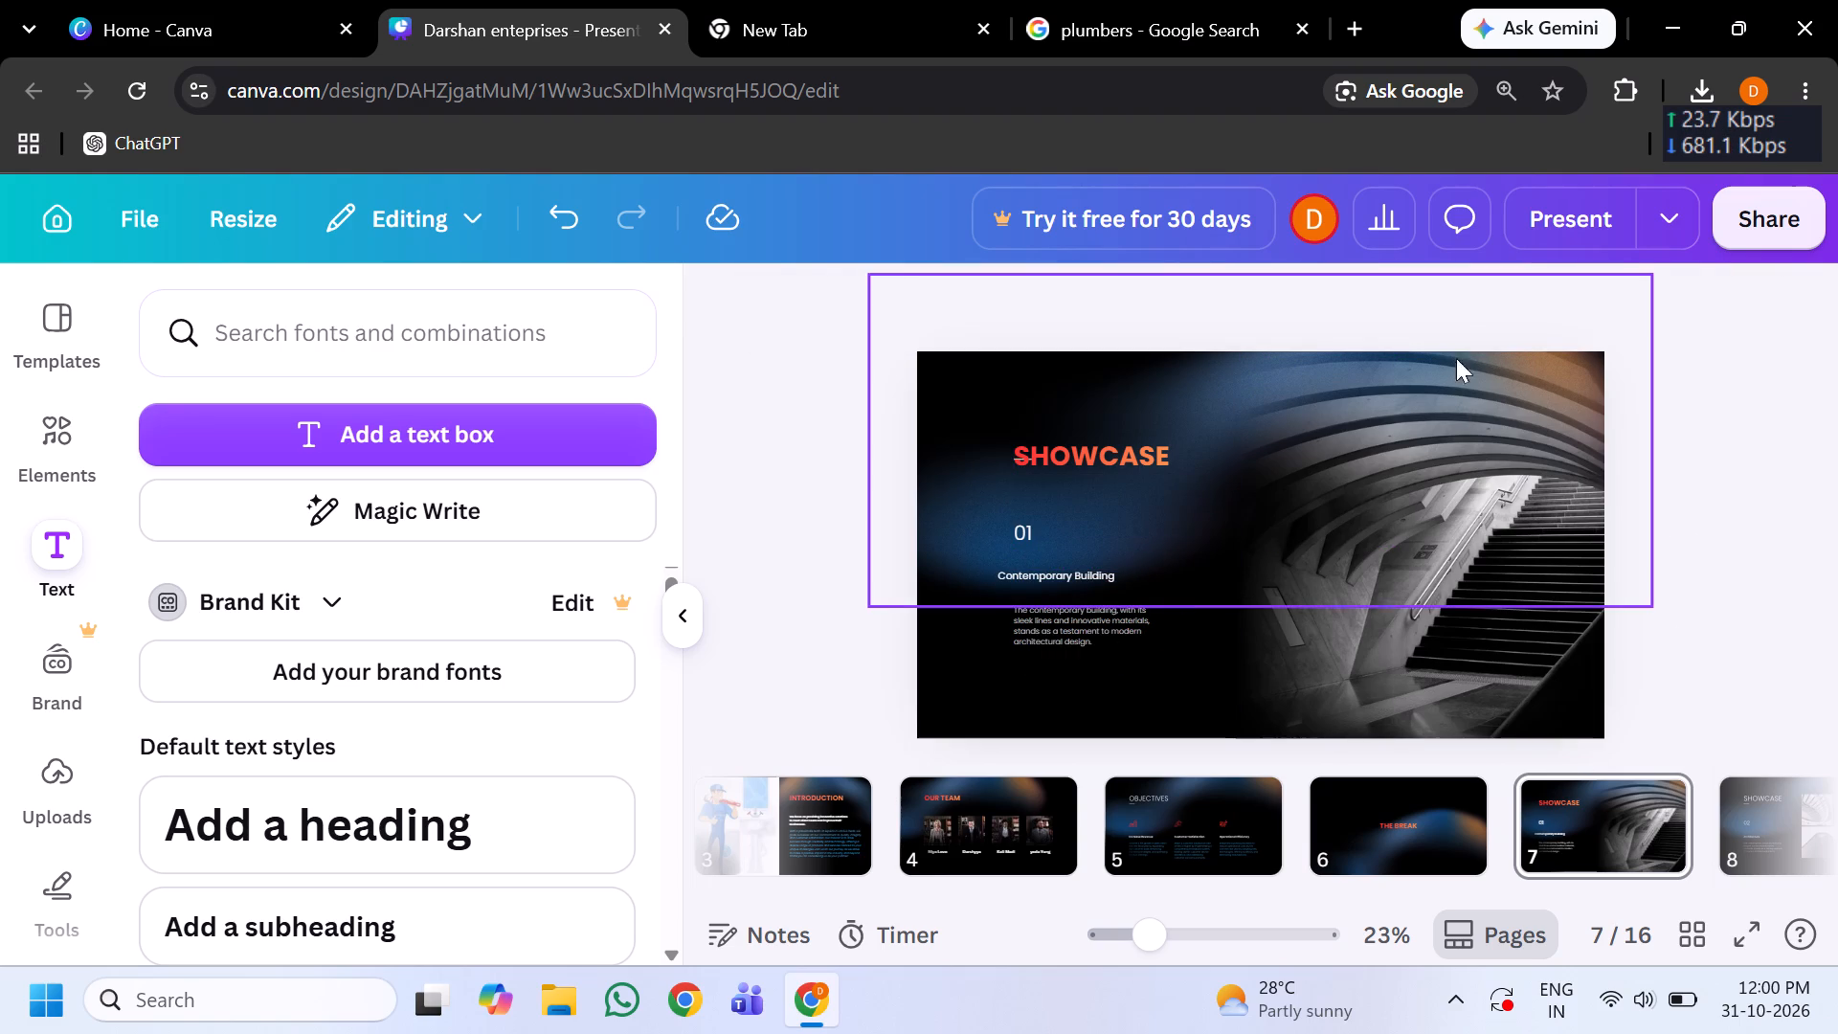
Shift the description paragraph below Contemporary Building slightly left and widen its text box so the text wraps onto three lines.
scroll(1330, 503, down, 2)
scroll(1330, 503, up, 1)
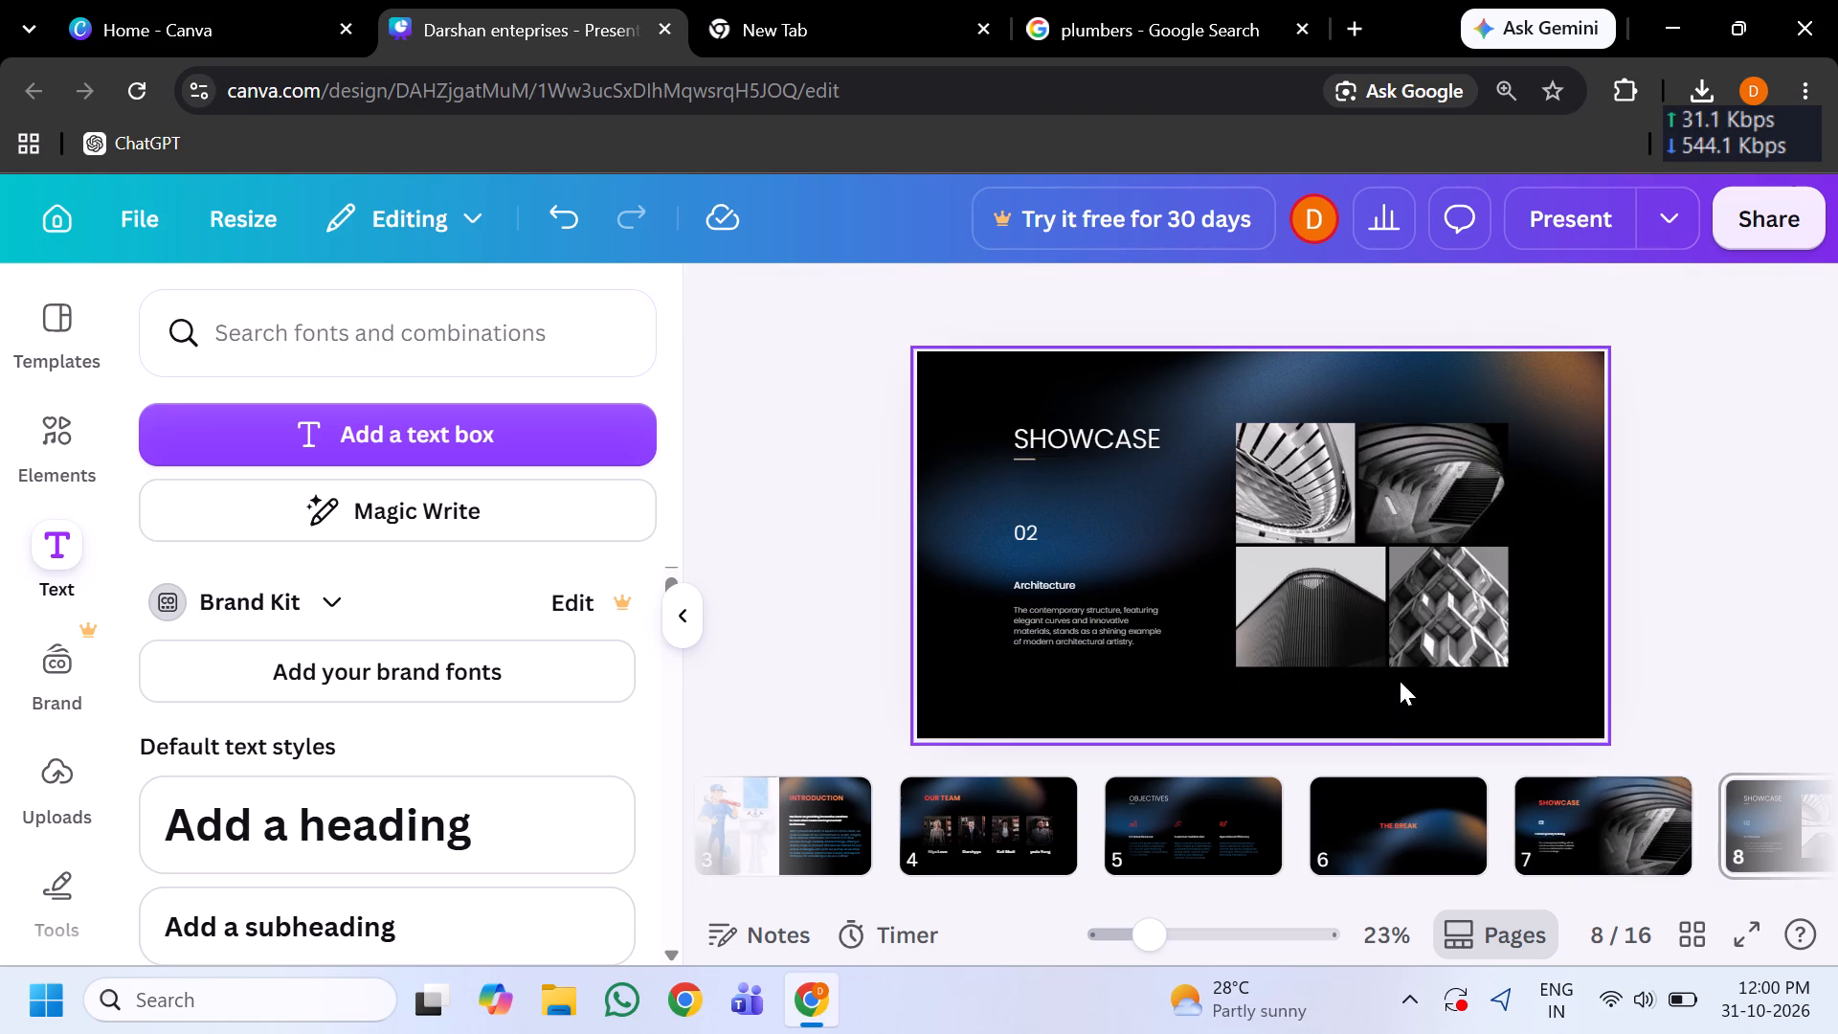
scroll(1400, 677, up, 3)
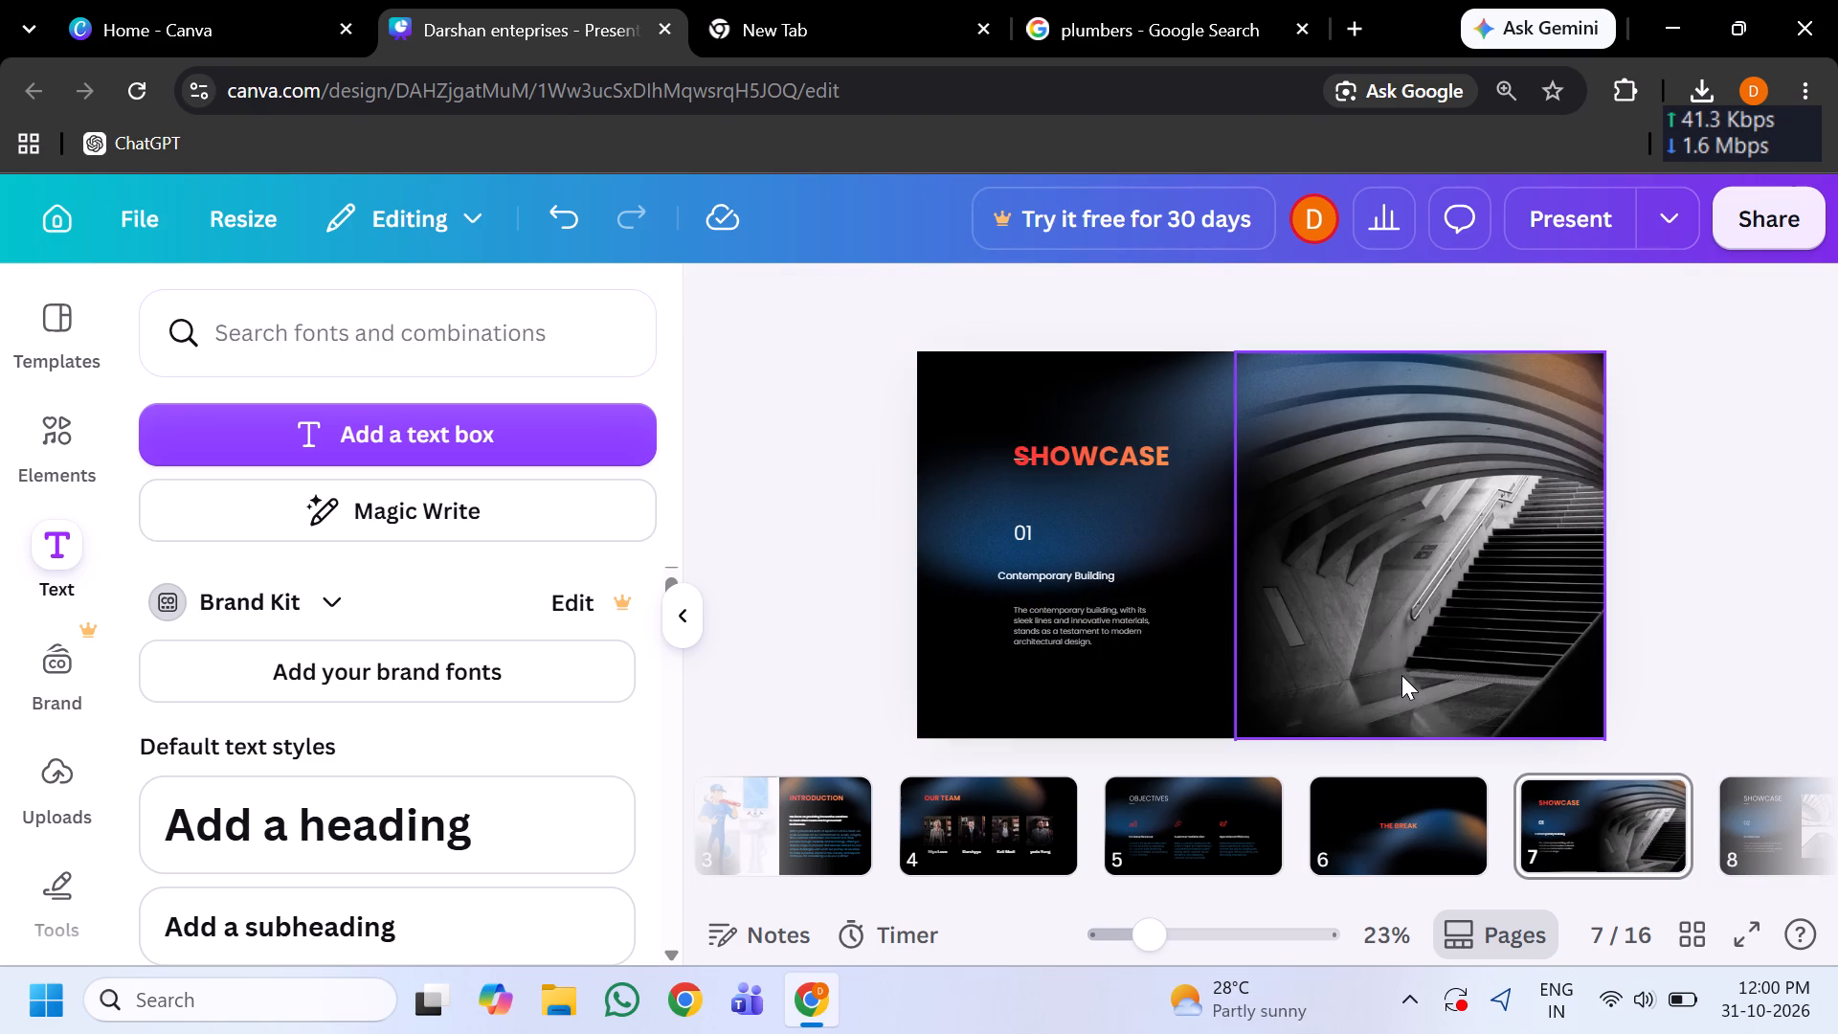
click(1057, 614)
drag(1065, 626, 1028, 629)
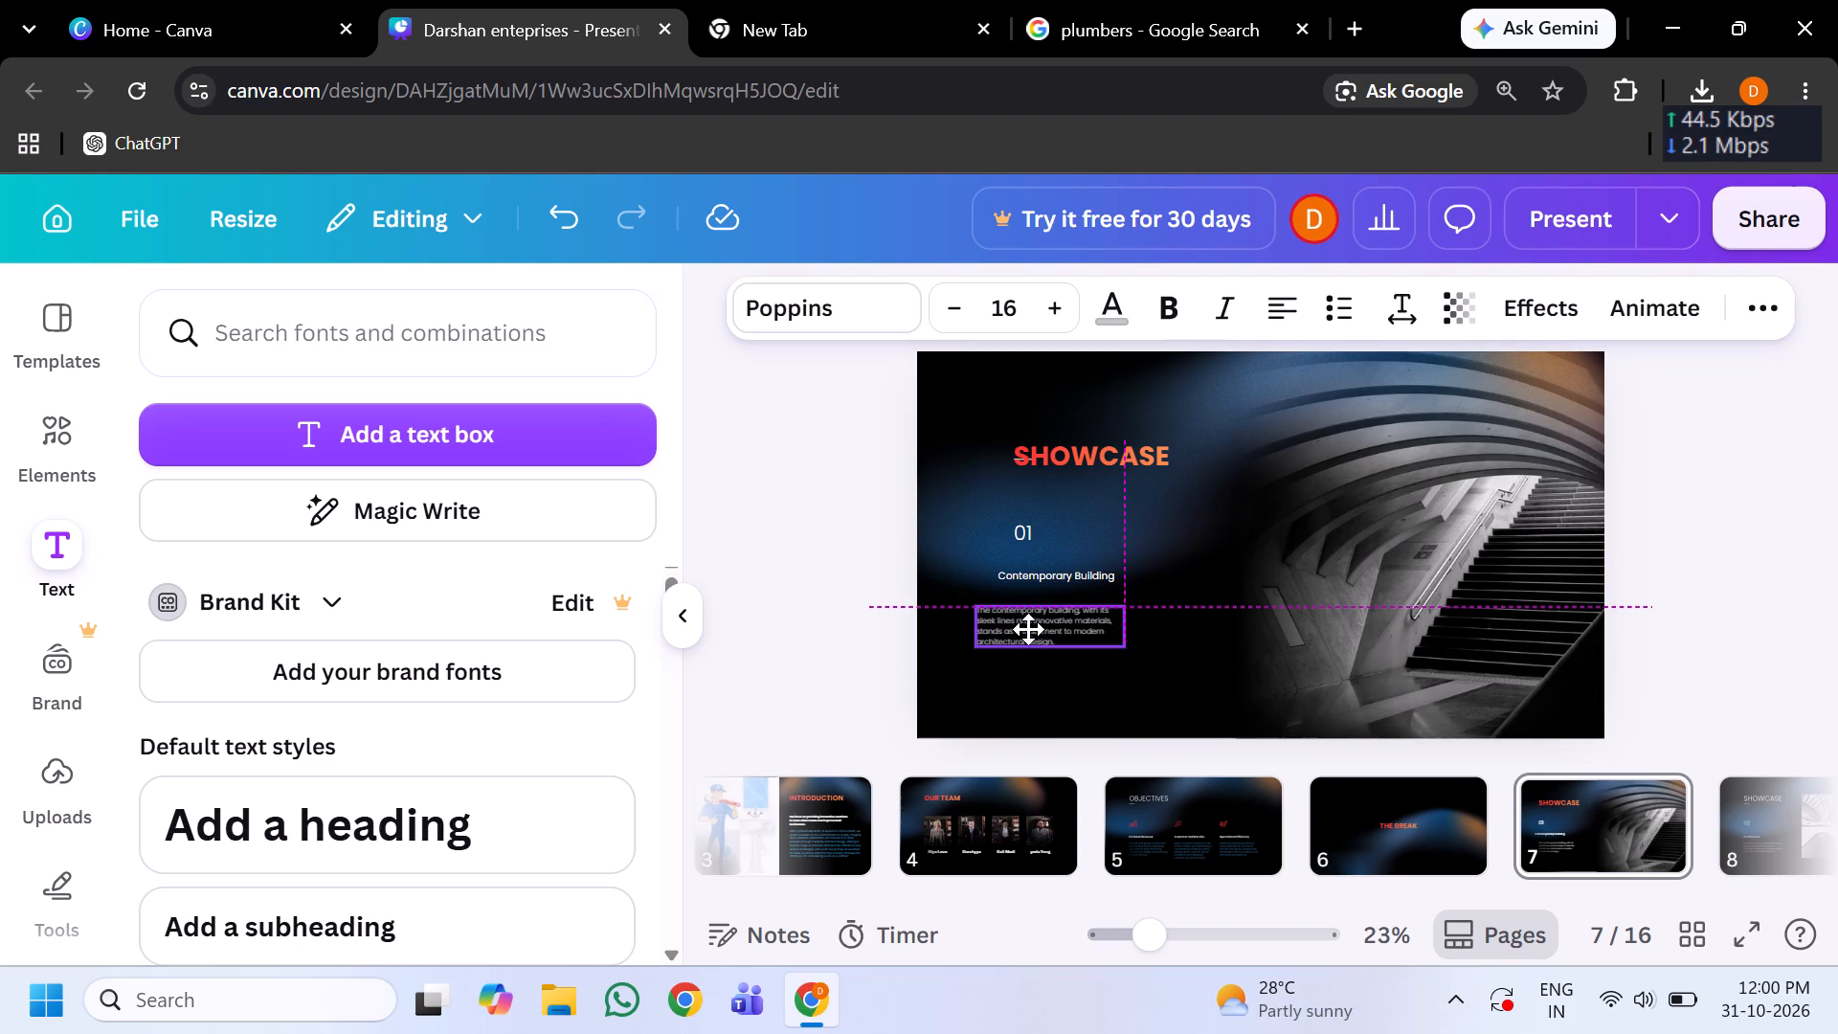
drag(1028, 629, 1040, 629)
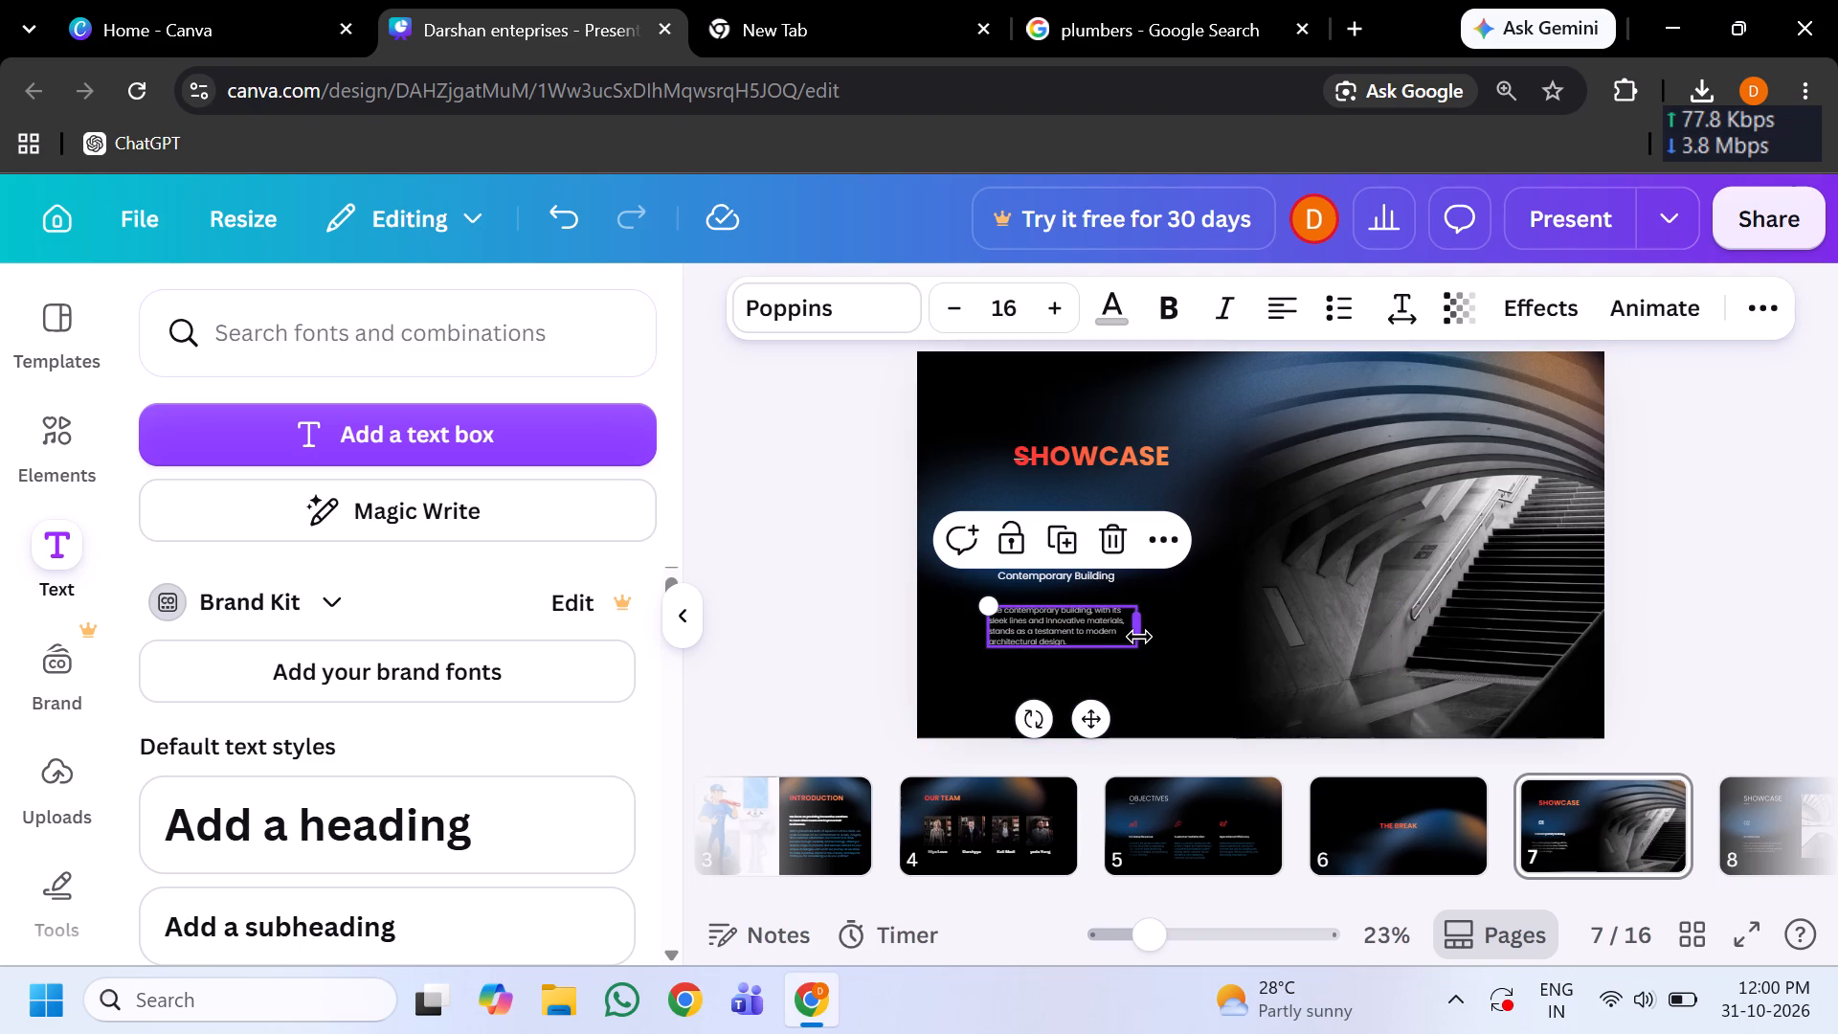
click(1163, 621)
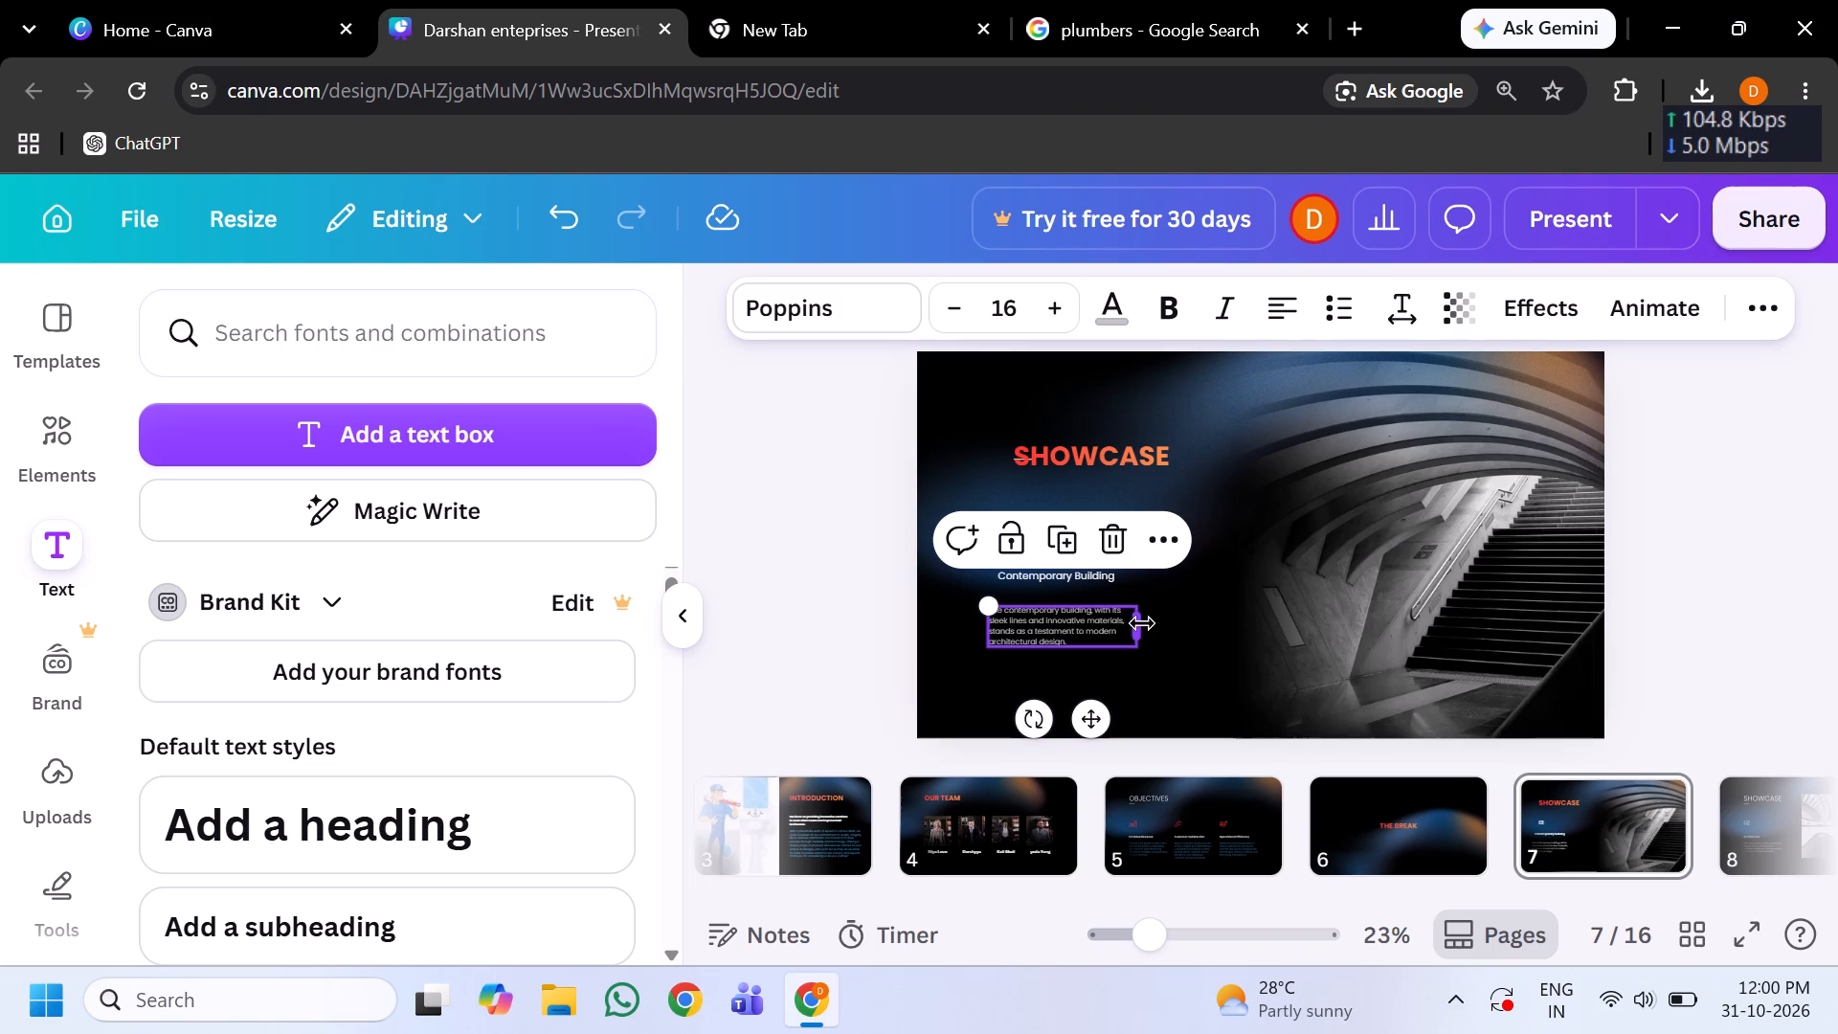
drag(1142, 623, 1183, 635)
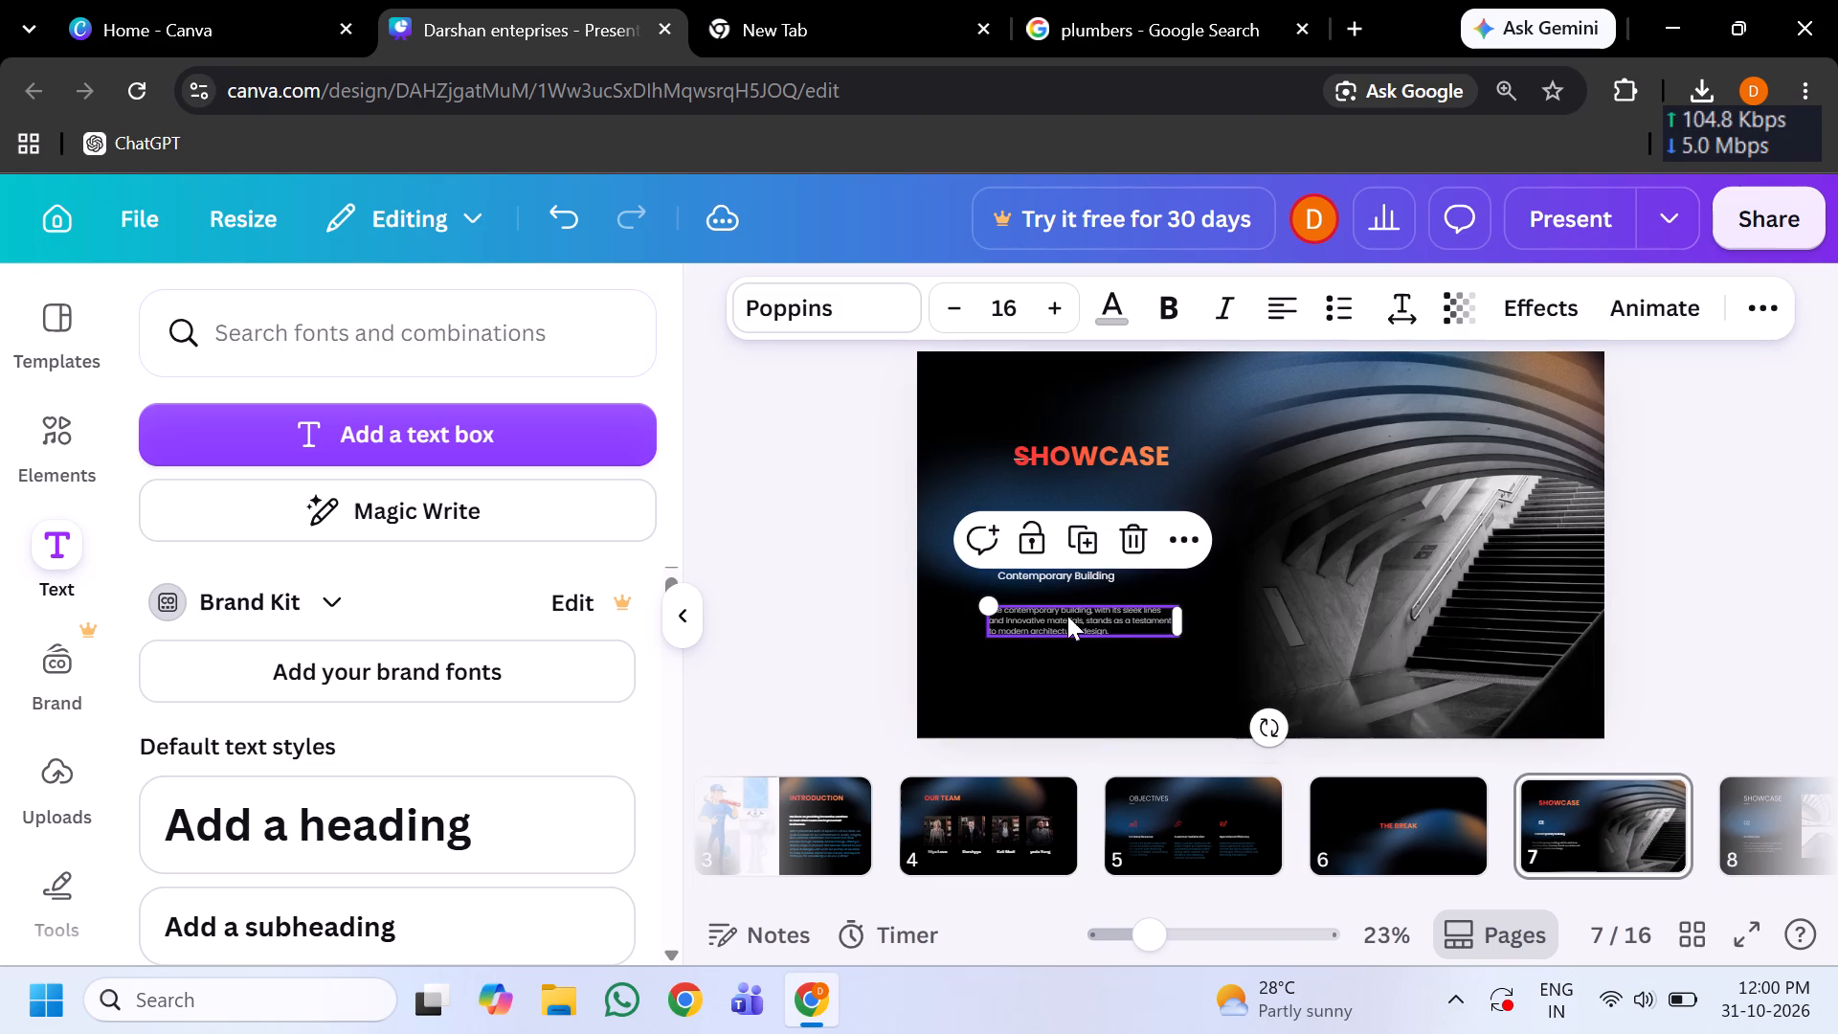
Enlarge the description paragraph below Contemporary Building on page 7 to font size 18.8, extending it further left.
drag(987, 602, 978, 544)
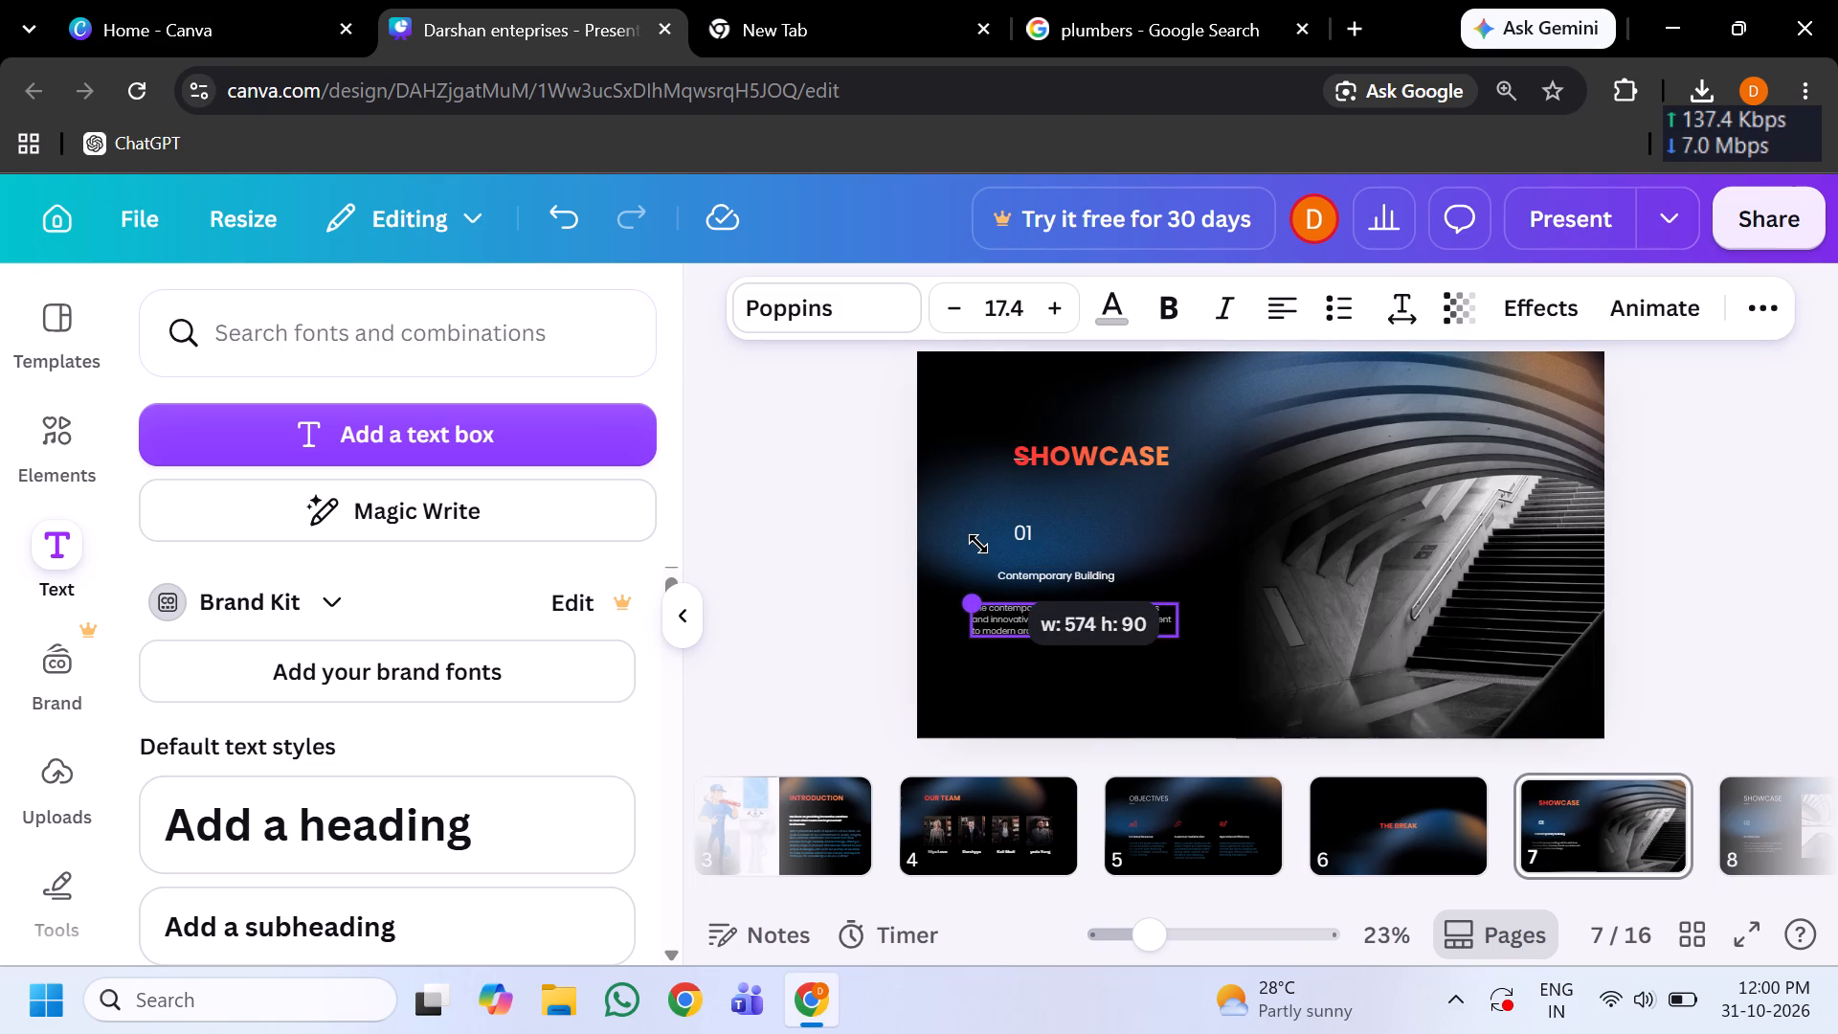
drag(978, 544, 963, 540)
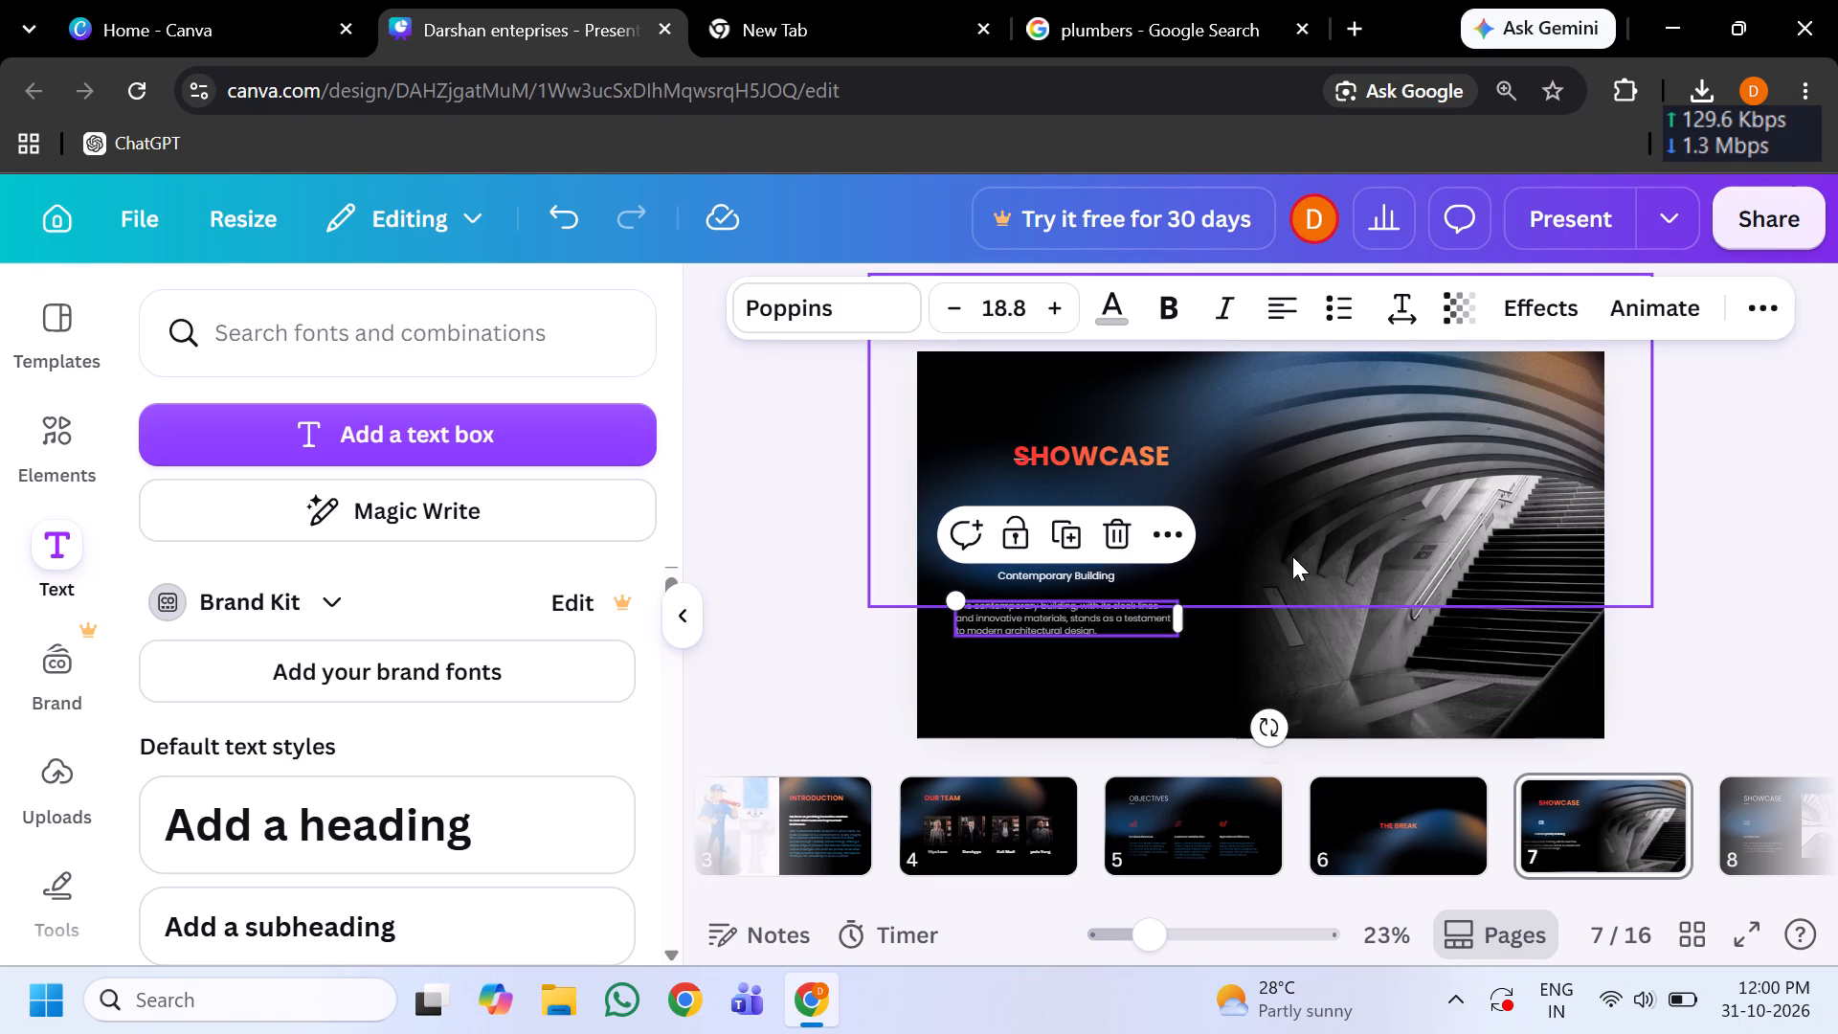
click(1715, 503)
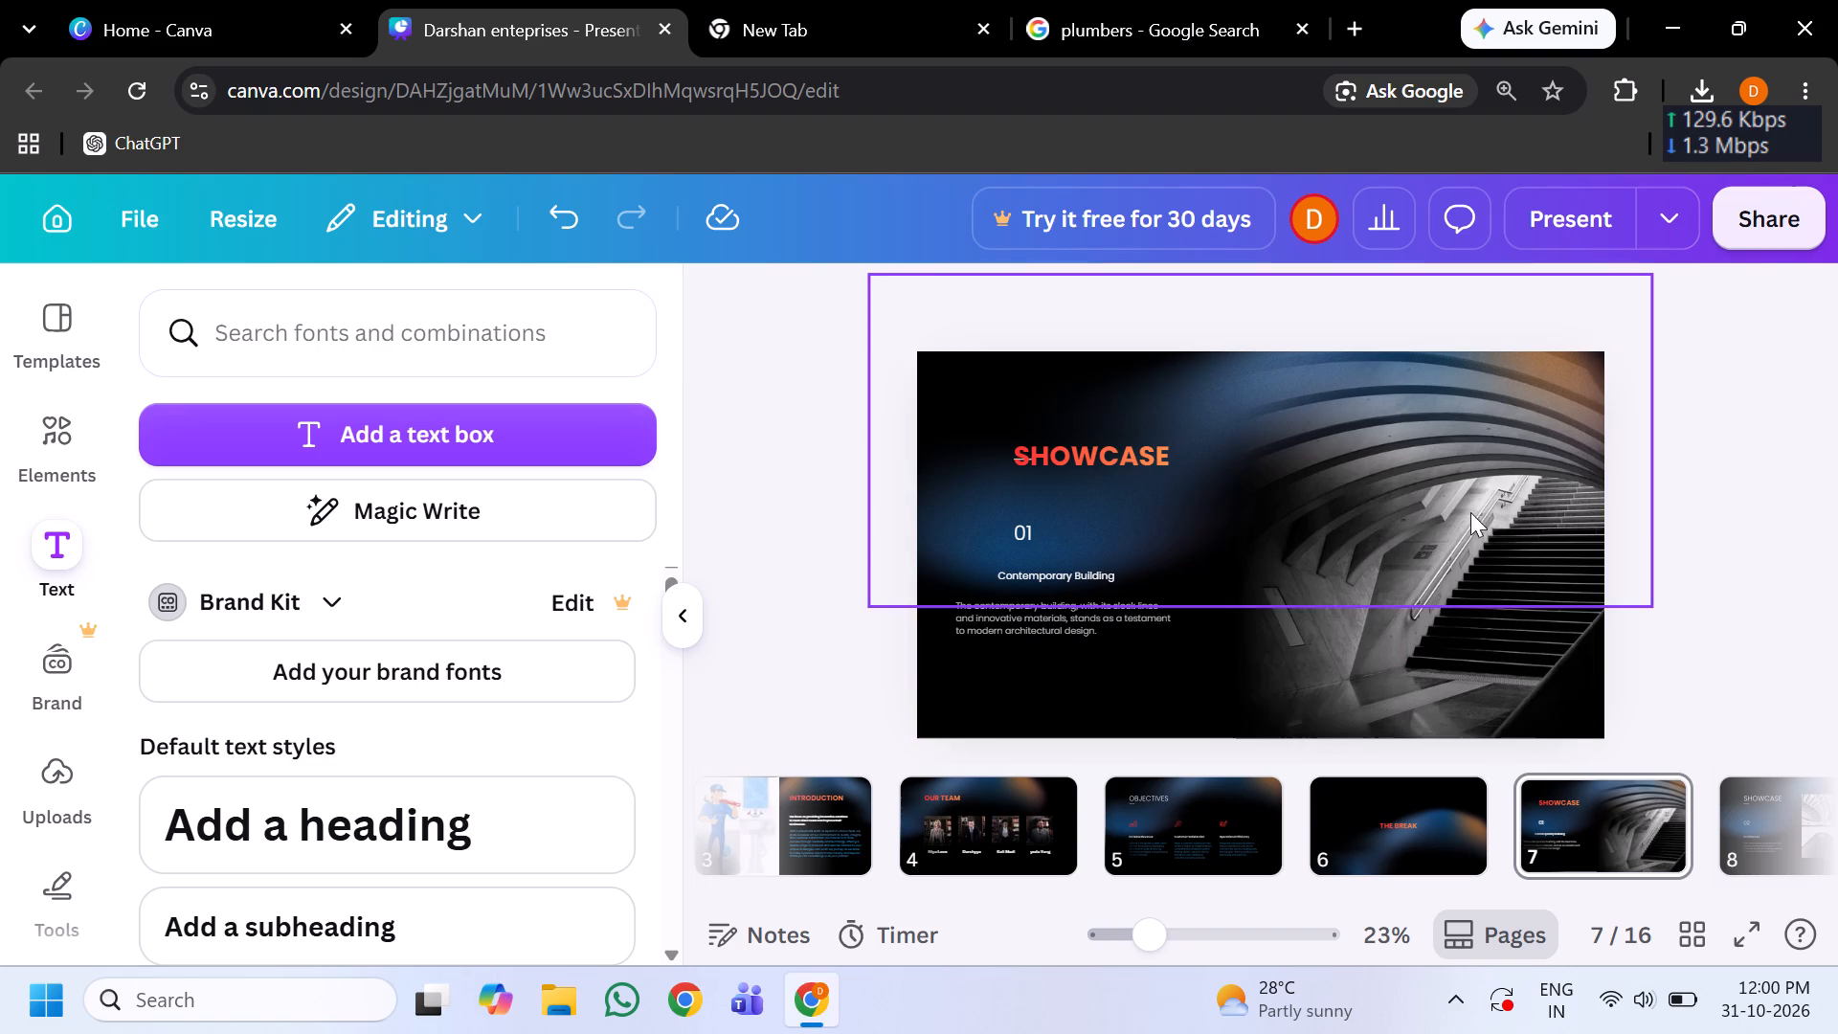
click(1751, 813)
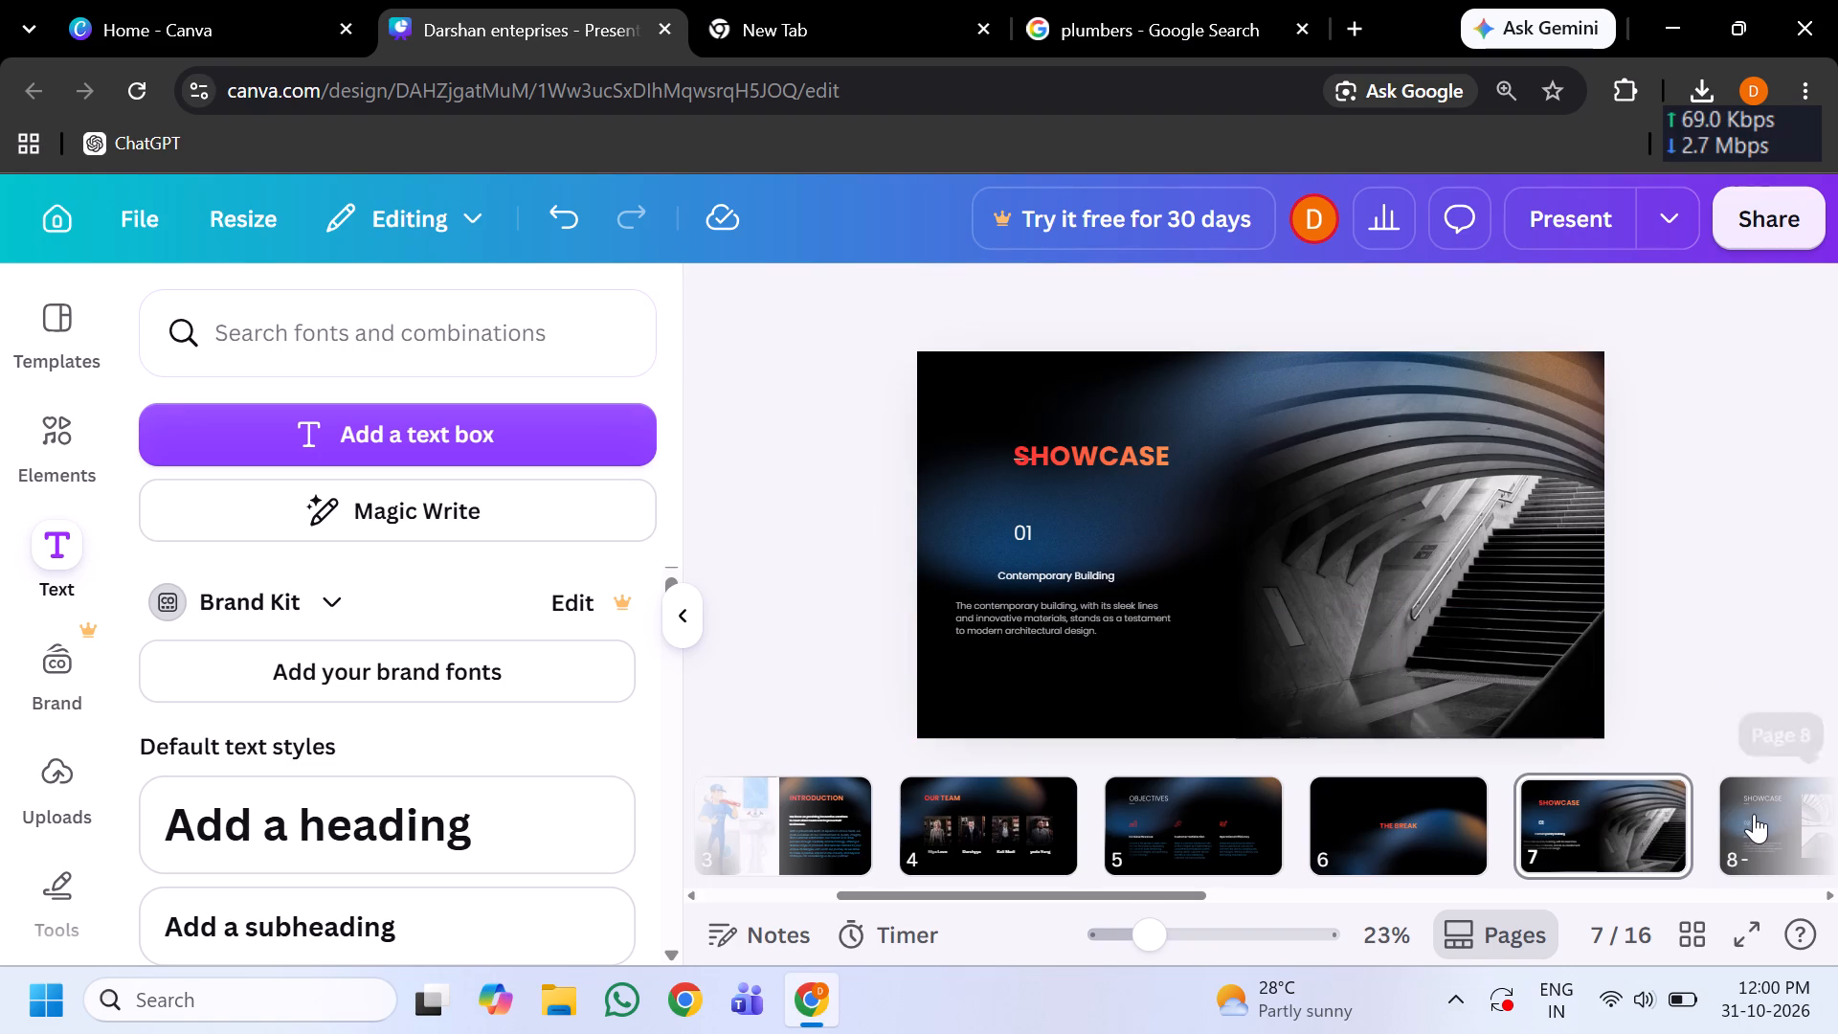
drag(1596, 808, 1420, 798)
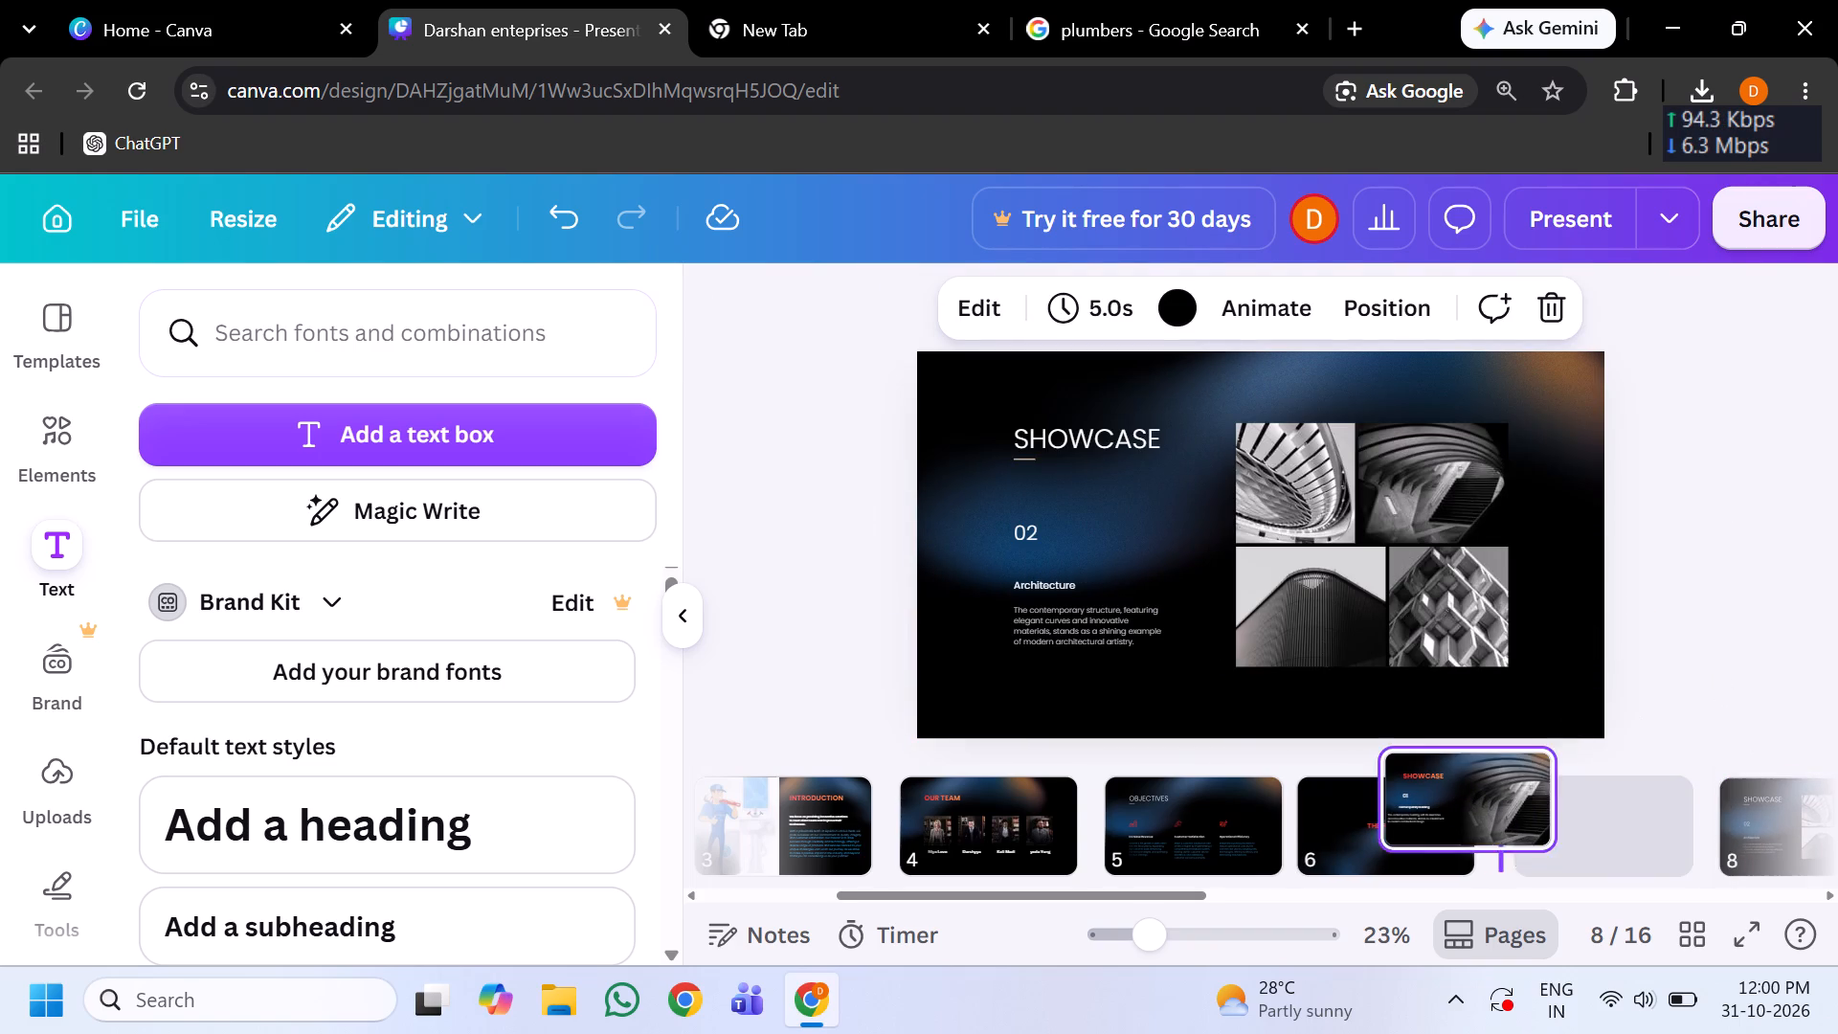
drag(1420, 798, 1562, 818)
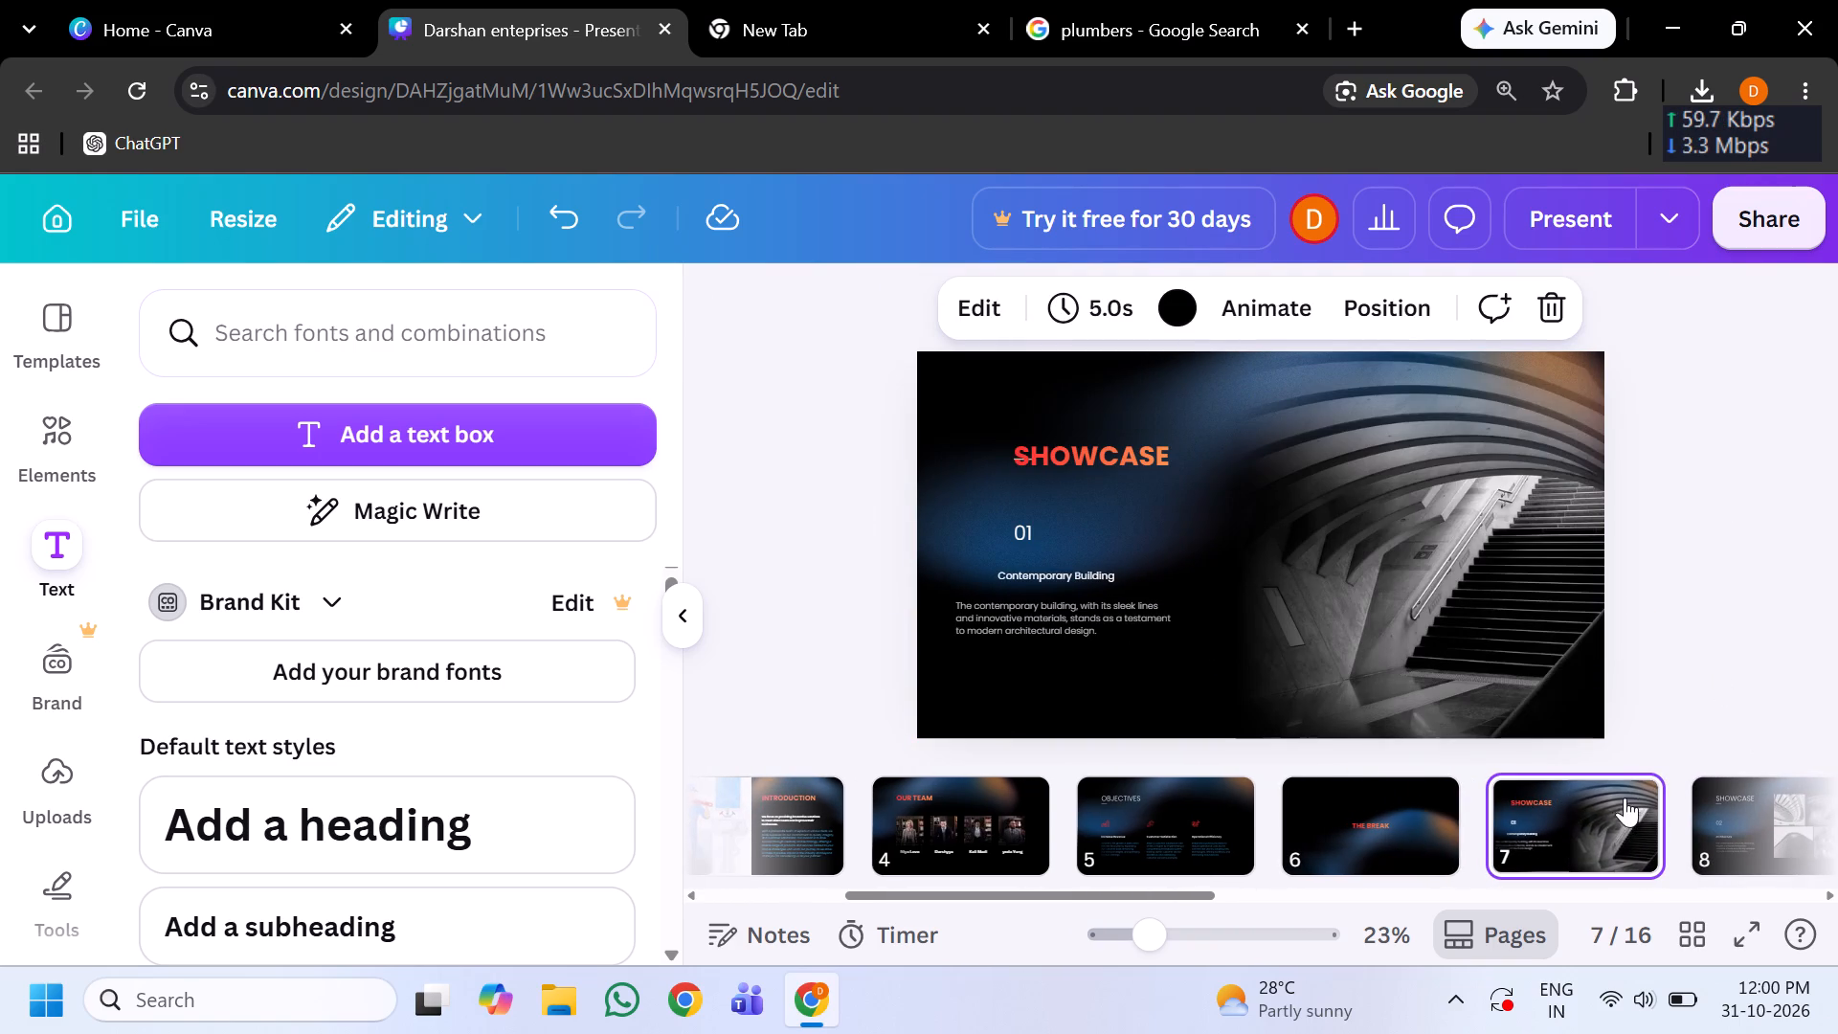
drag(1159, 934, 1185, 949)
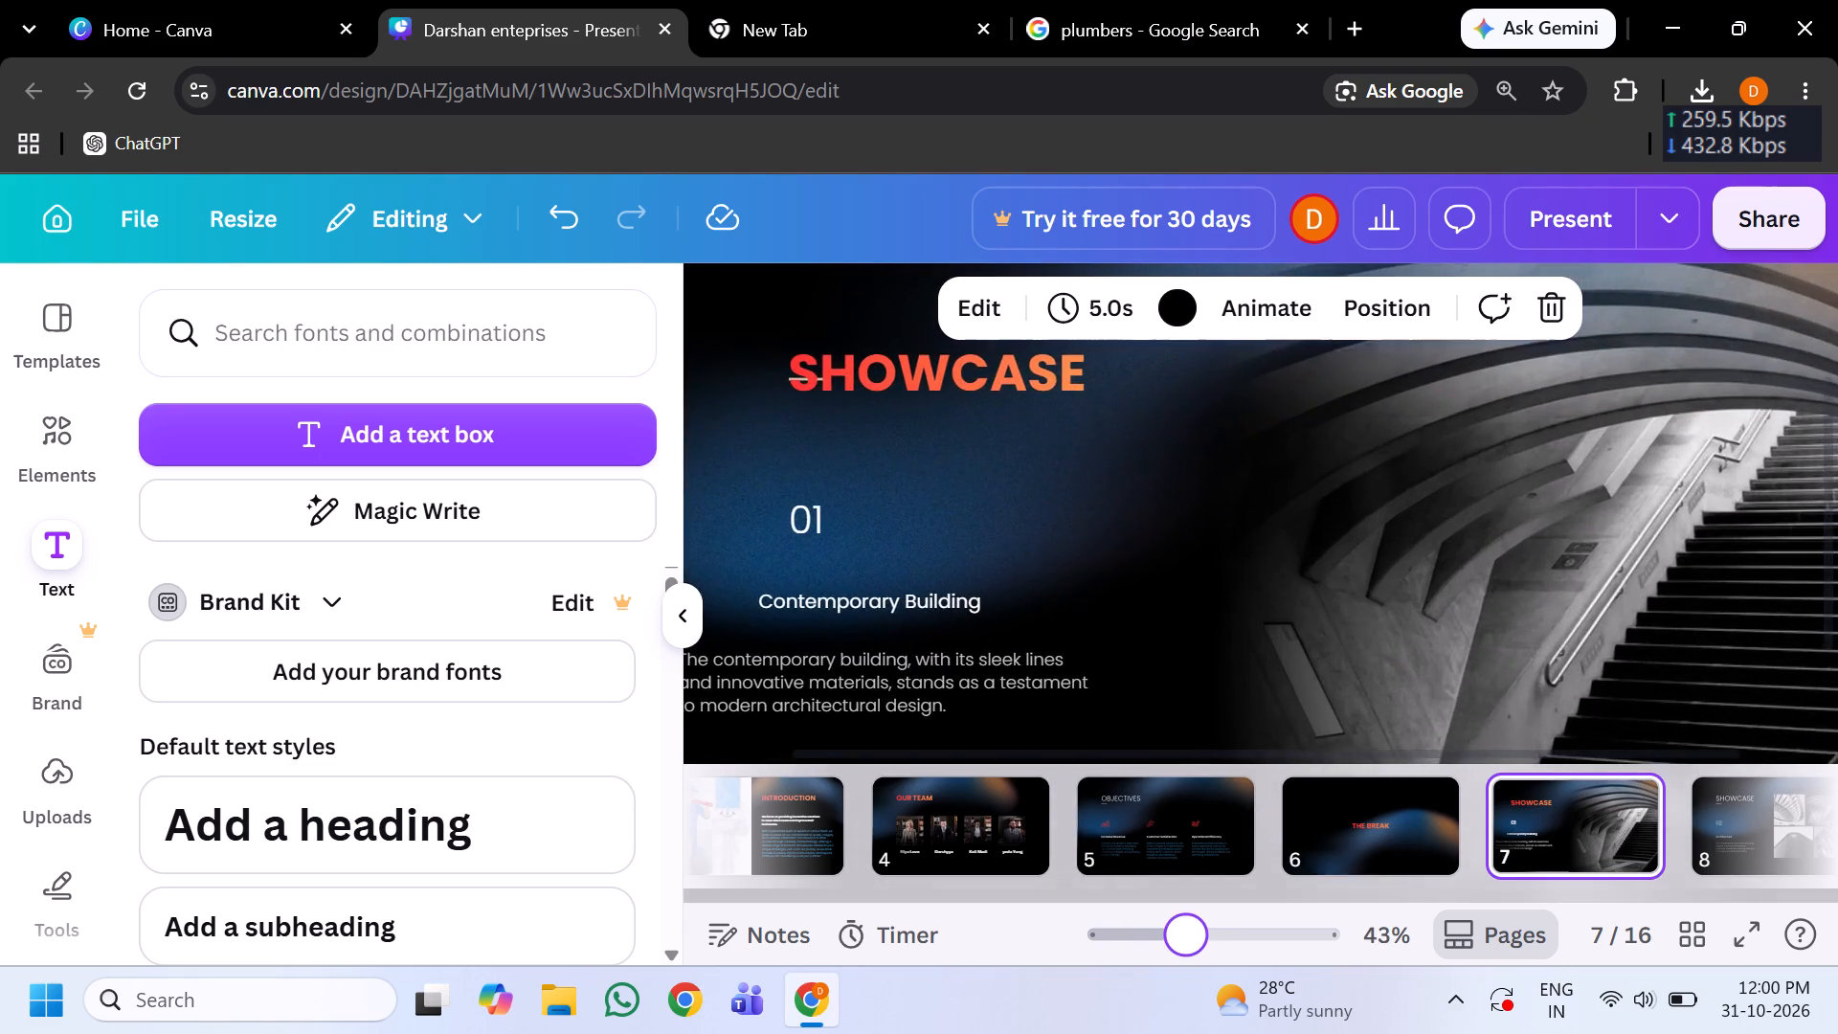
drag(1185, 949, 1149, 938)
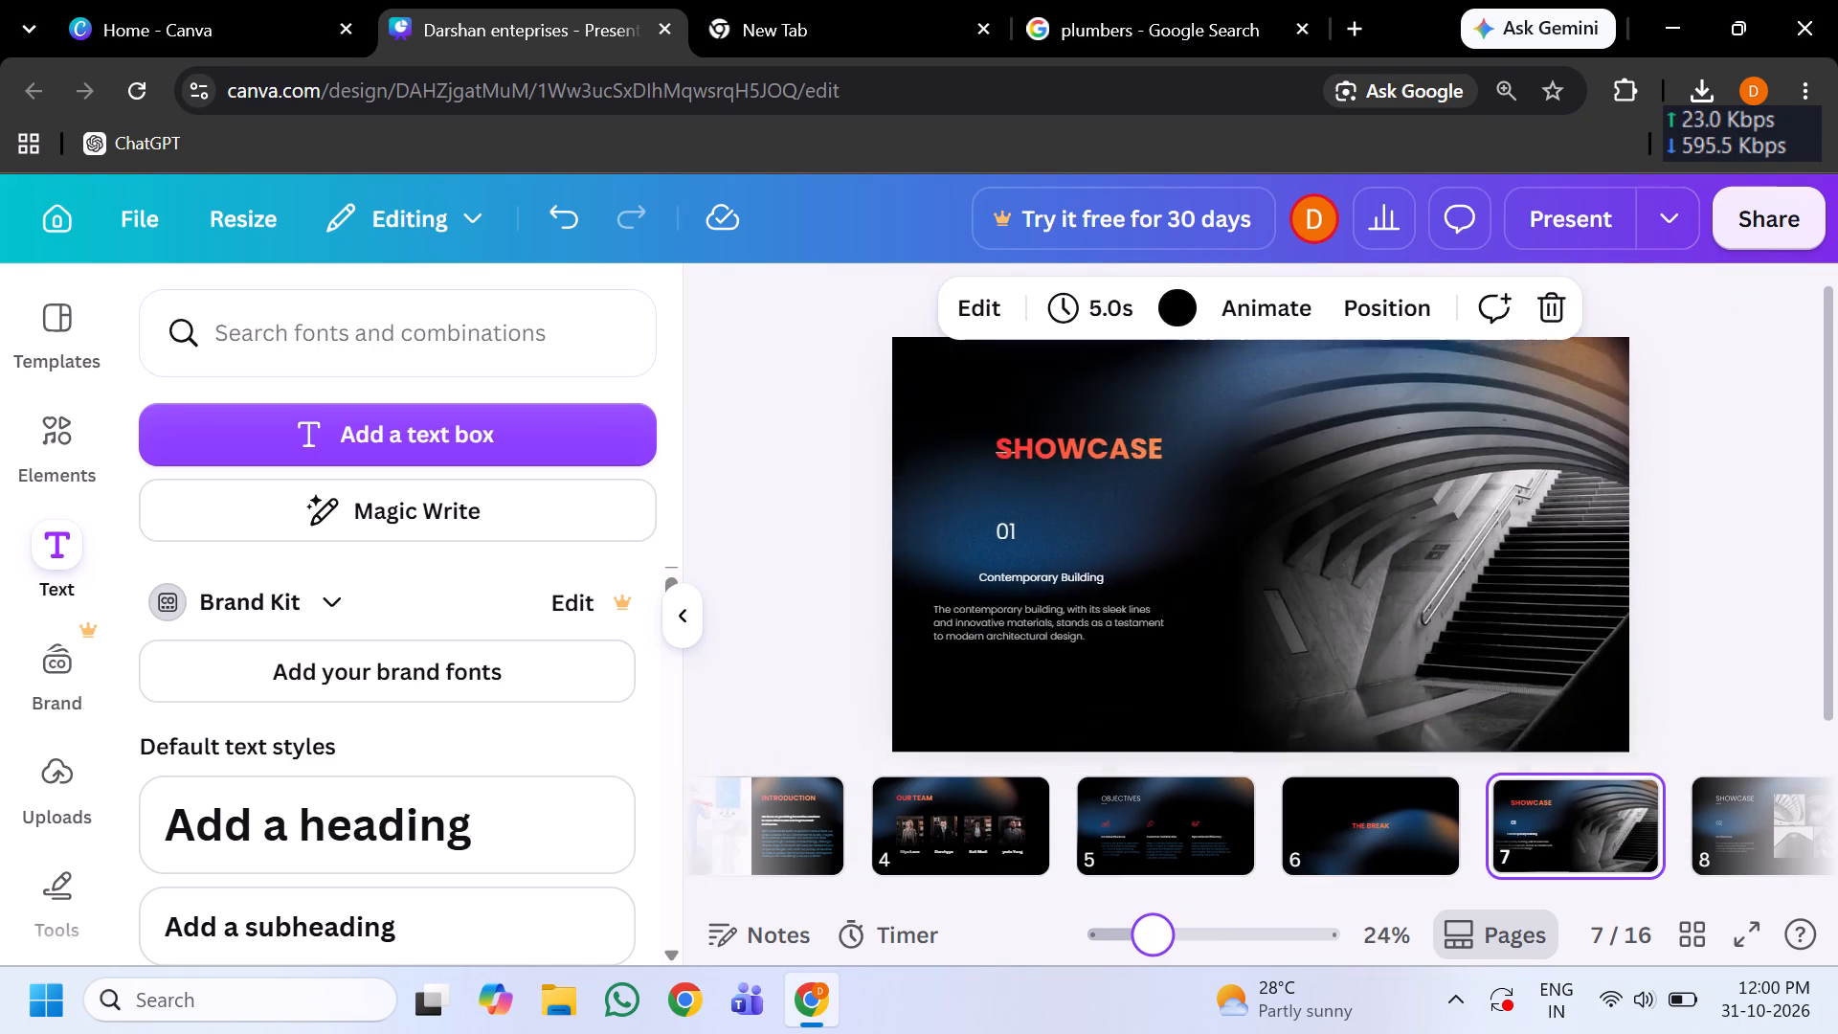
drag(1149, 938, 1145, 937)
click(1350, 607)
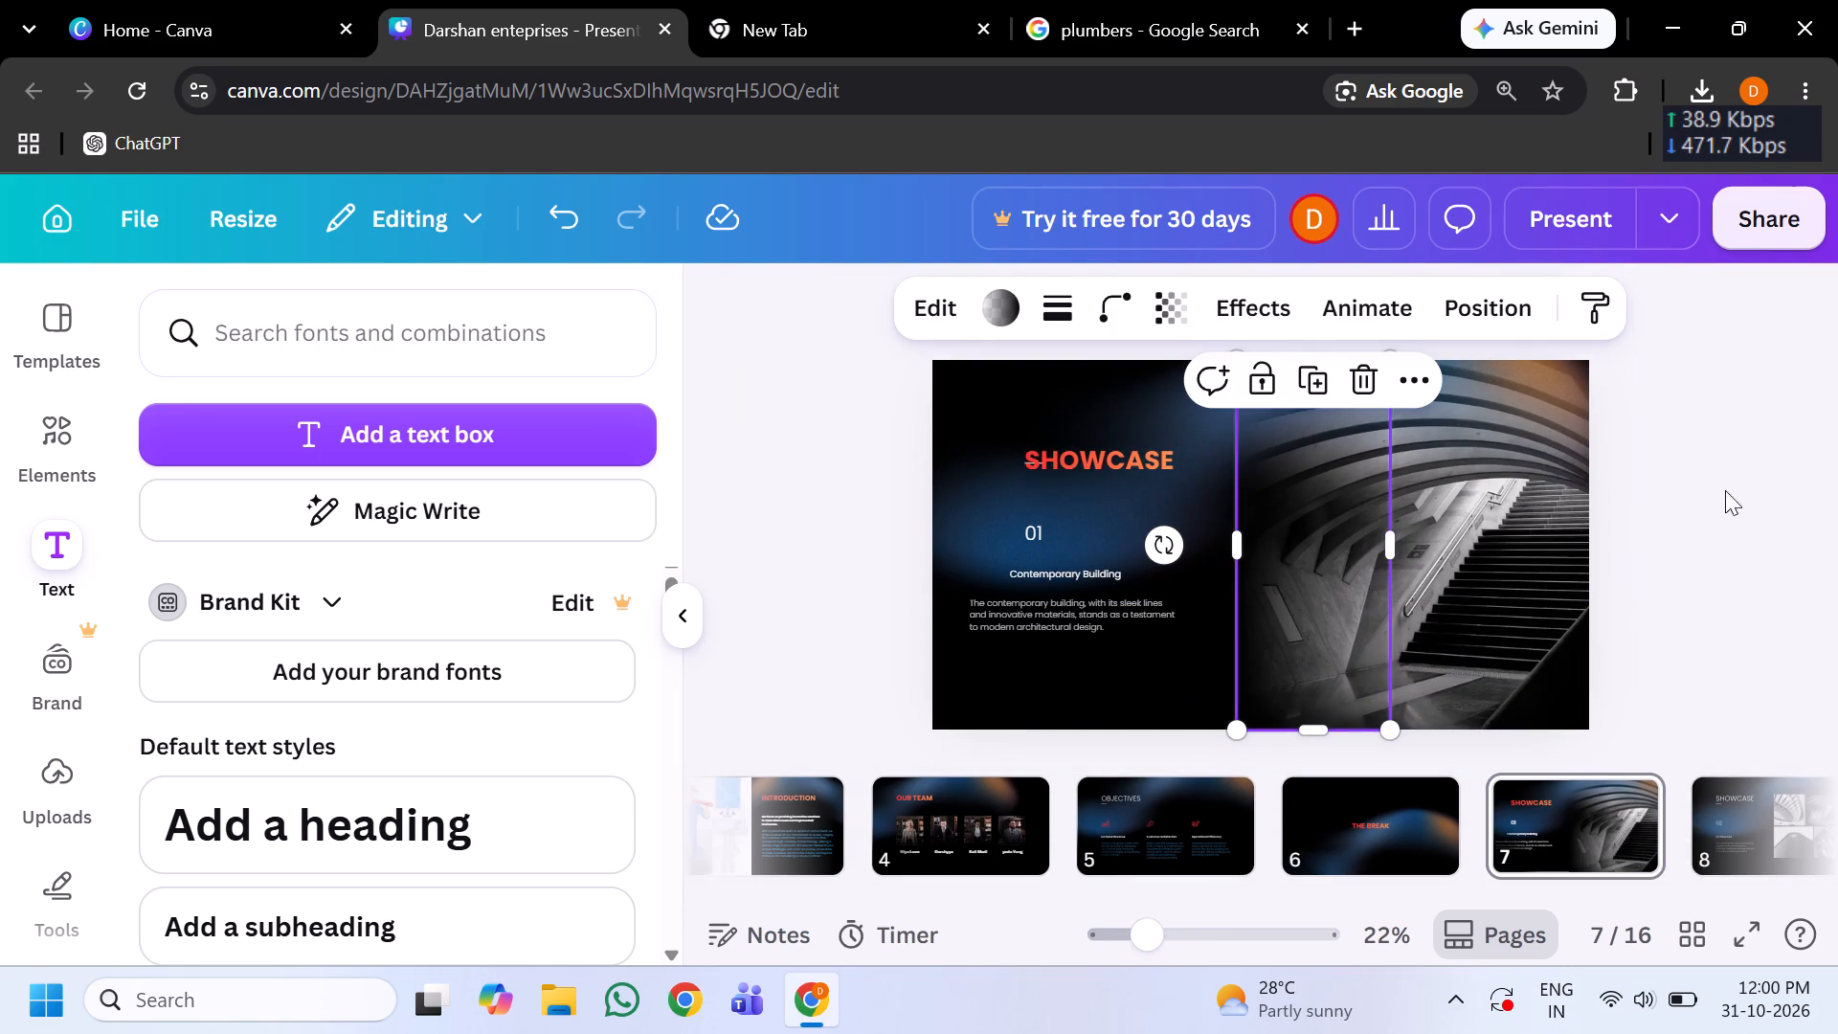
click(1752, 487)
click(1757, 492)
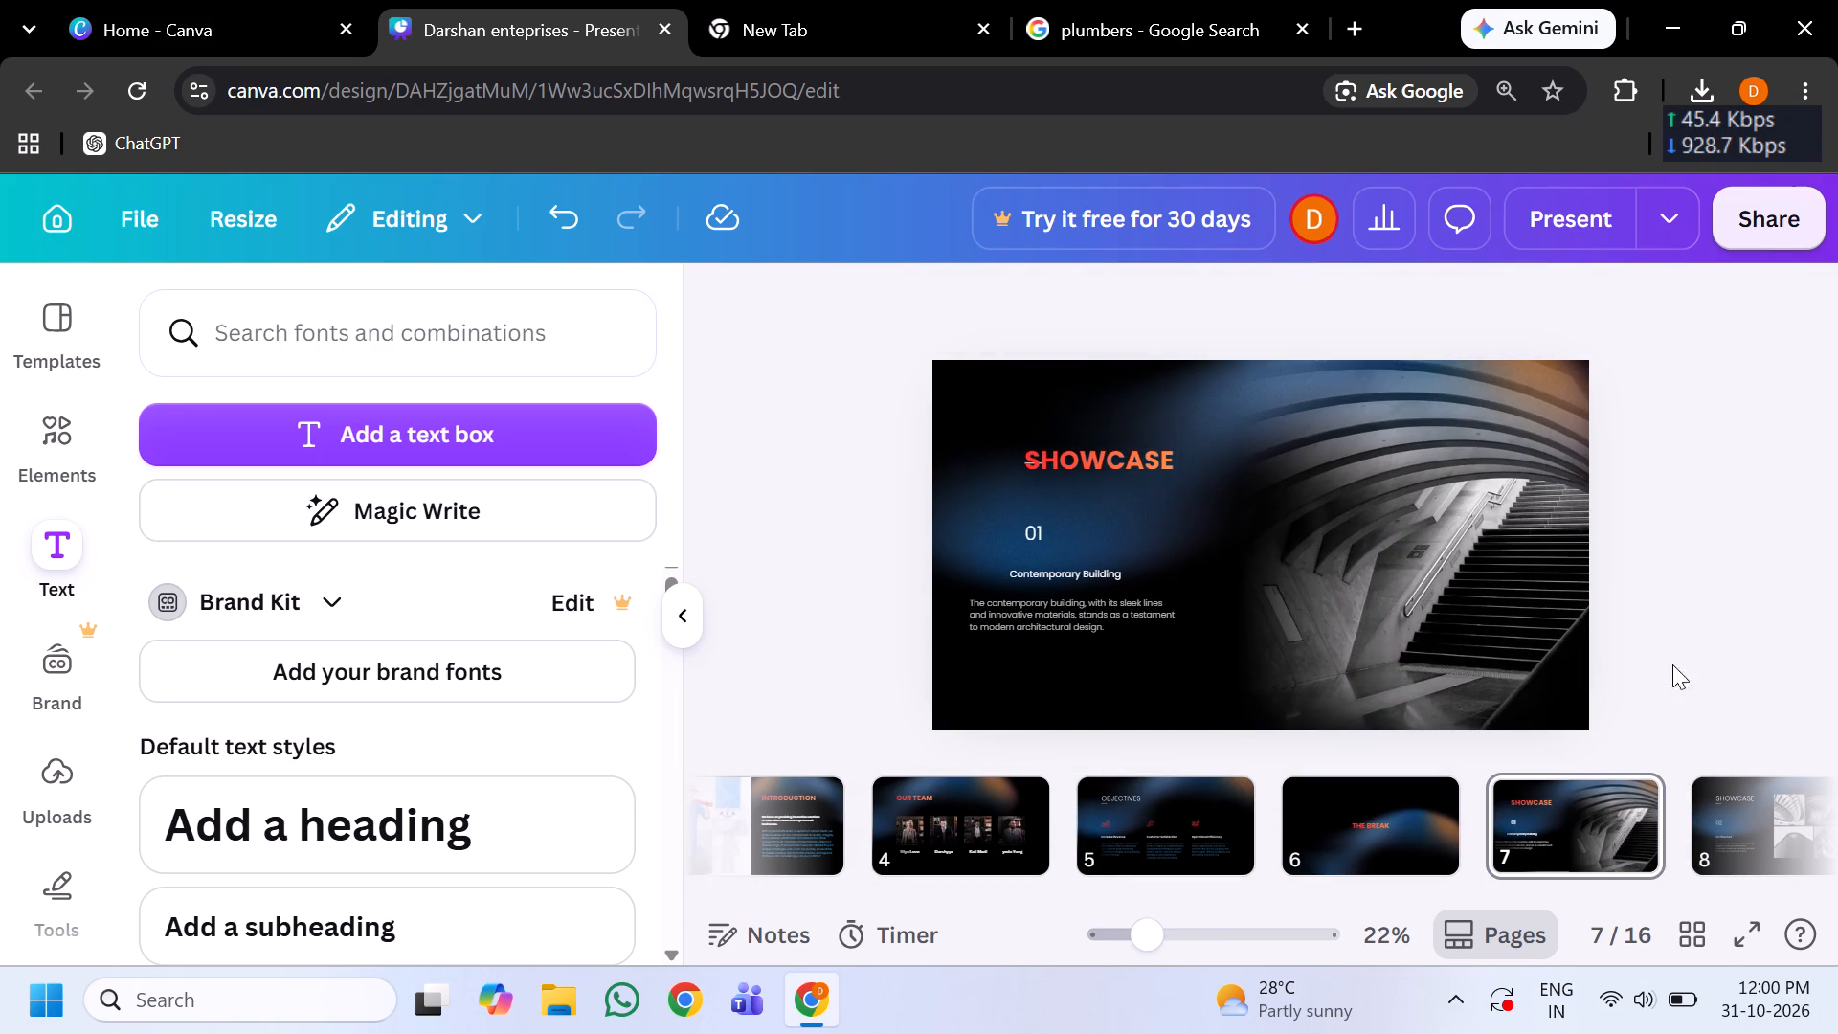
Review the slides in full screen from page 7 back to page 1, and return to editing.
click(1750, 918)
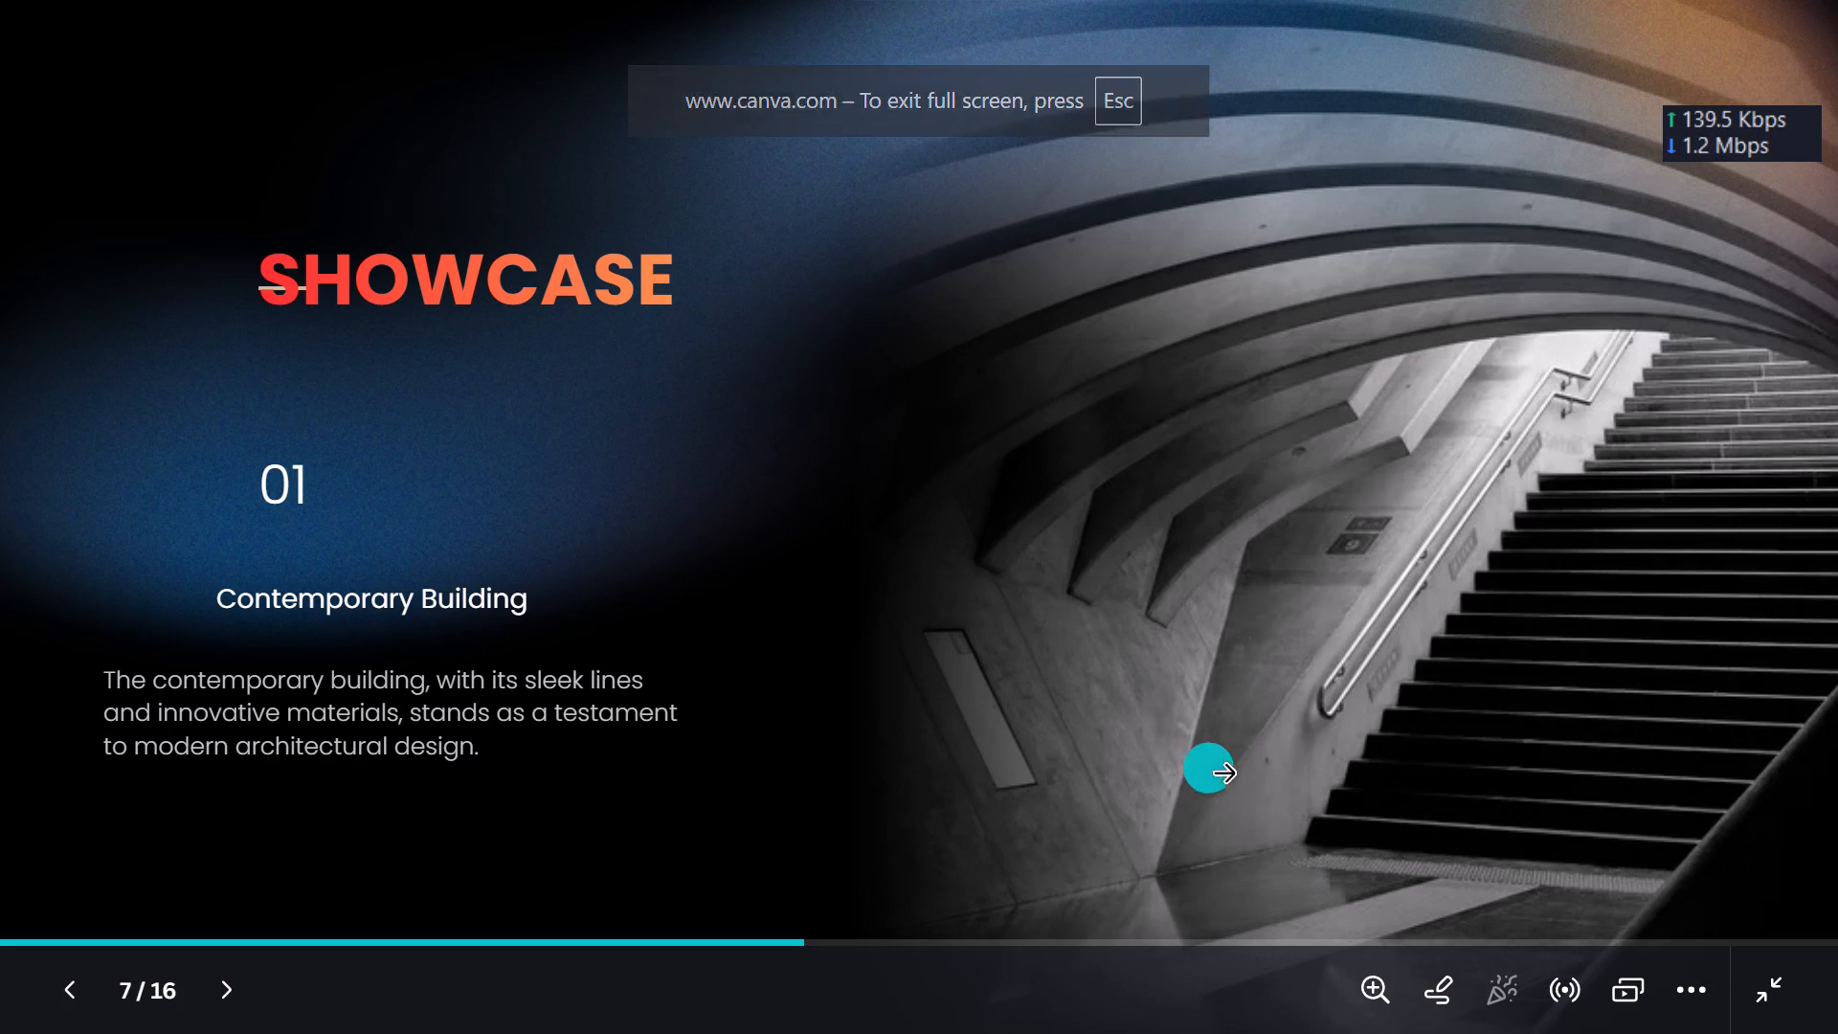
click(59, 1010)
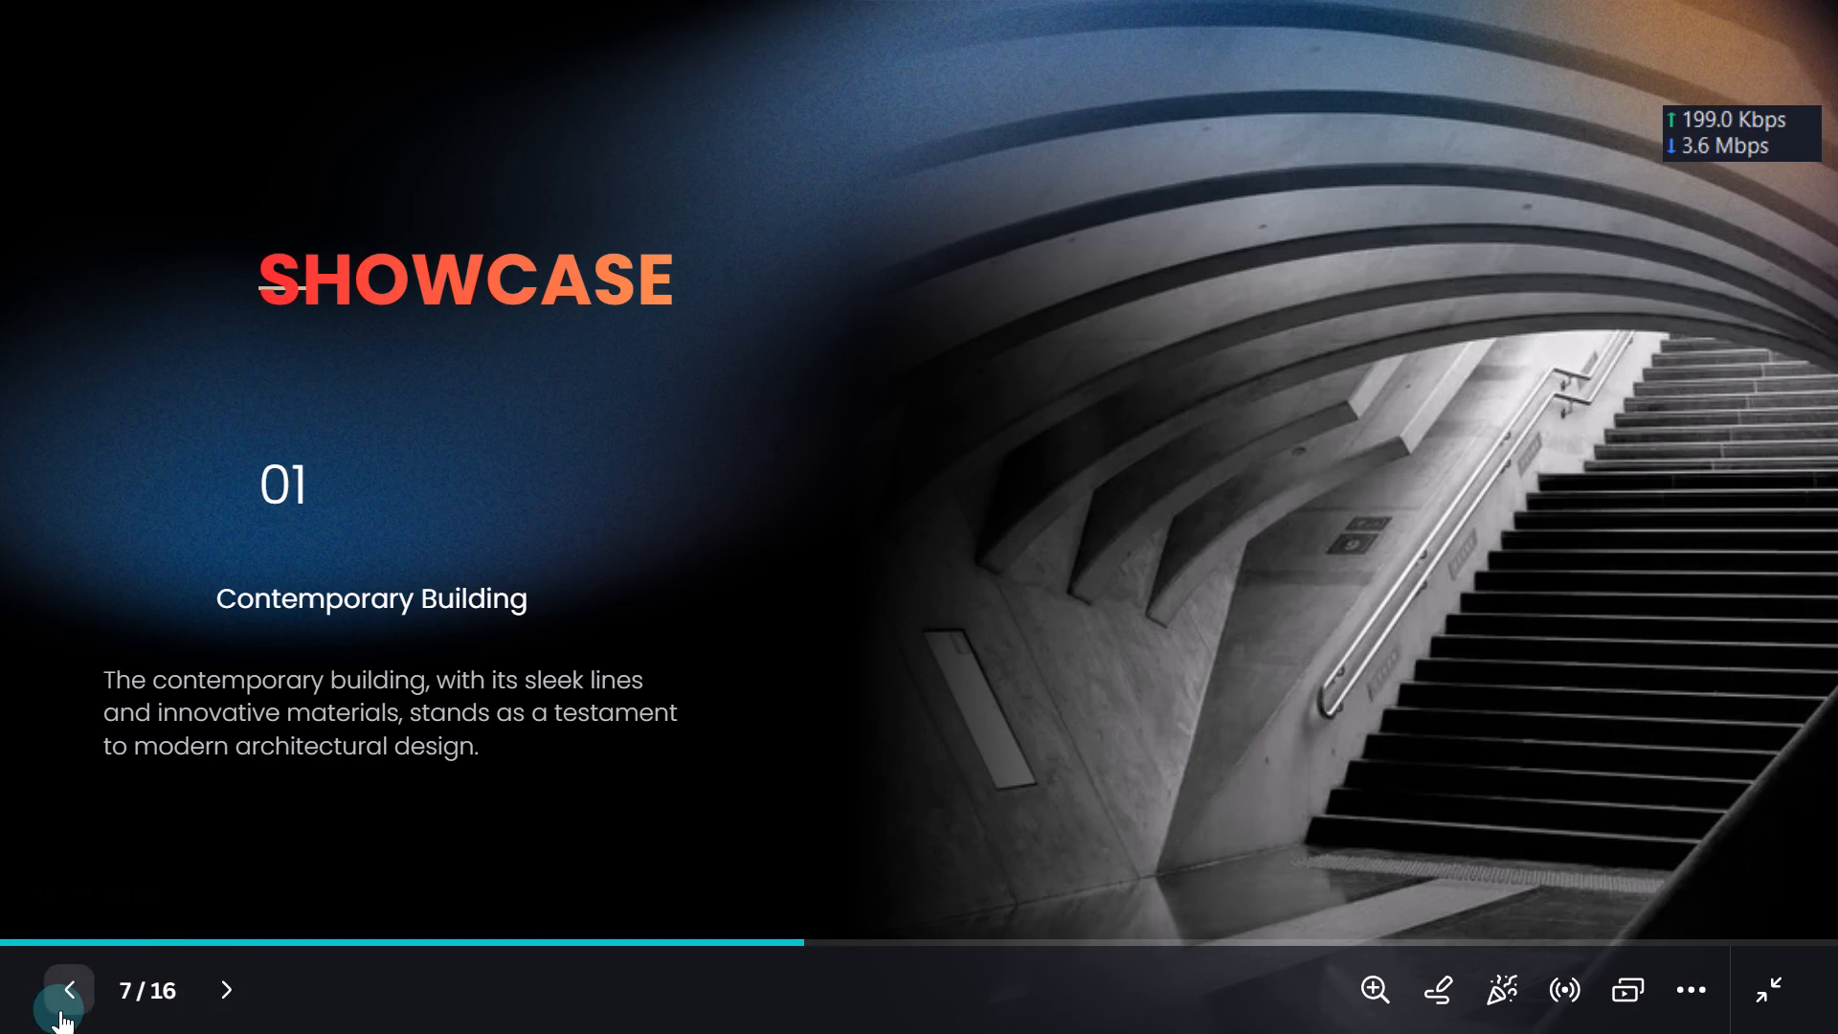
click(72, 1002)
click(80, 998)
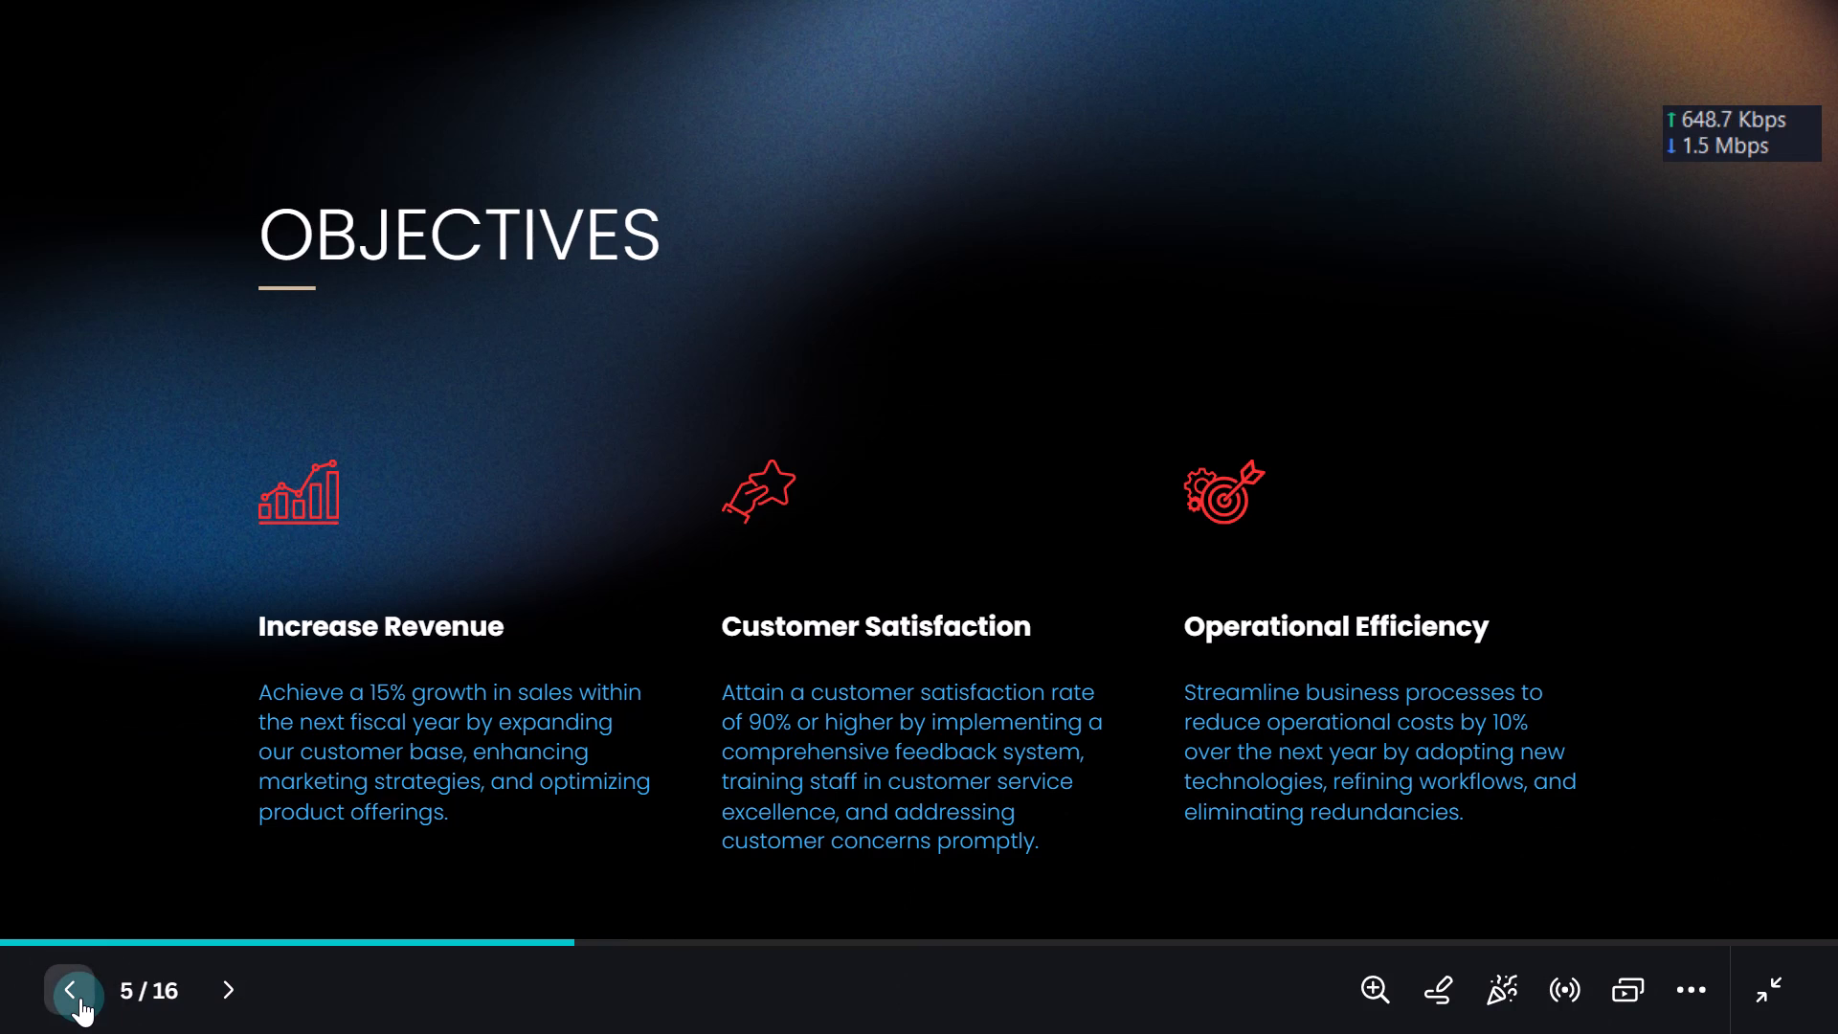
click(83, 997)
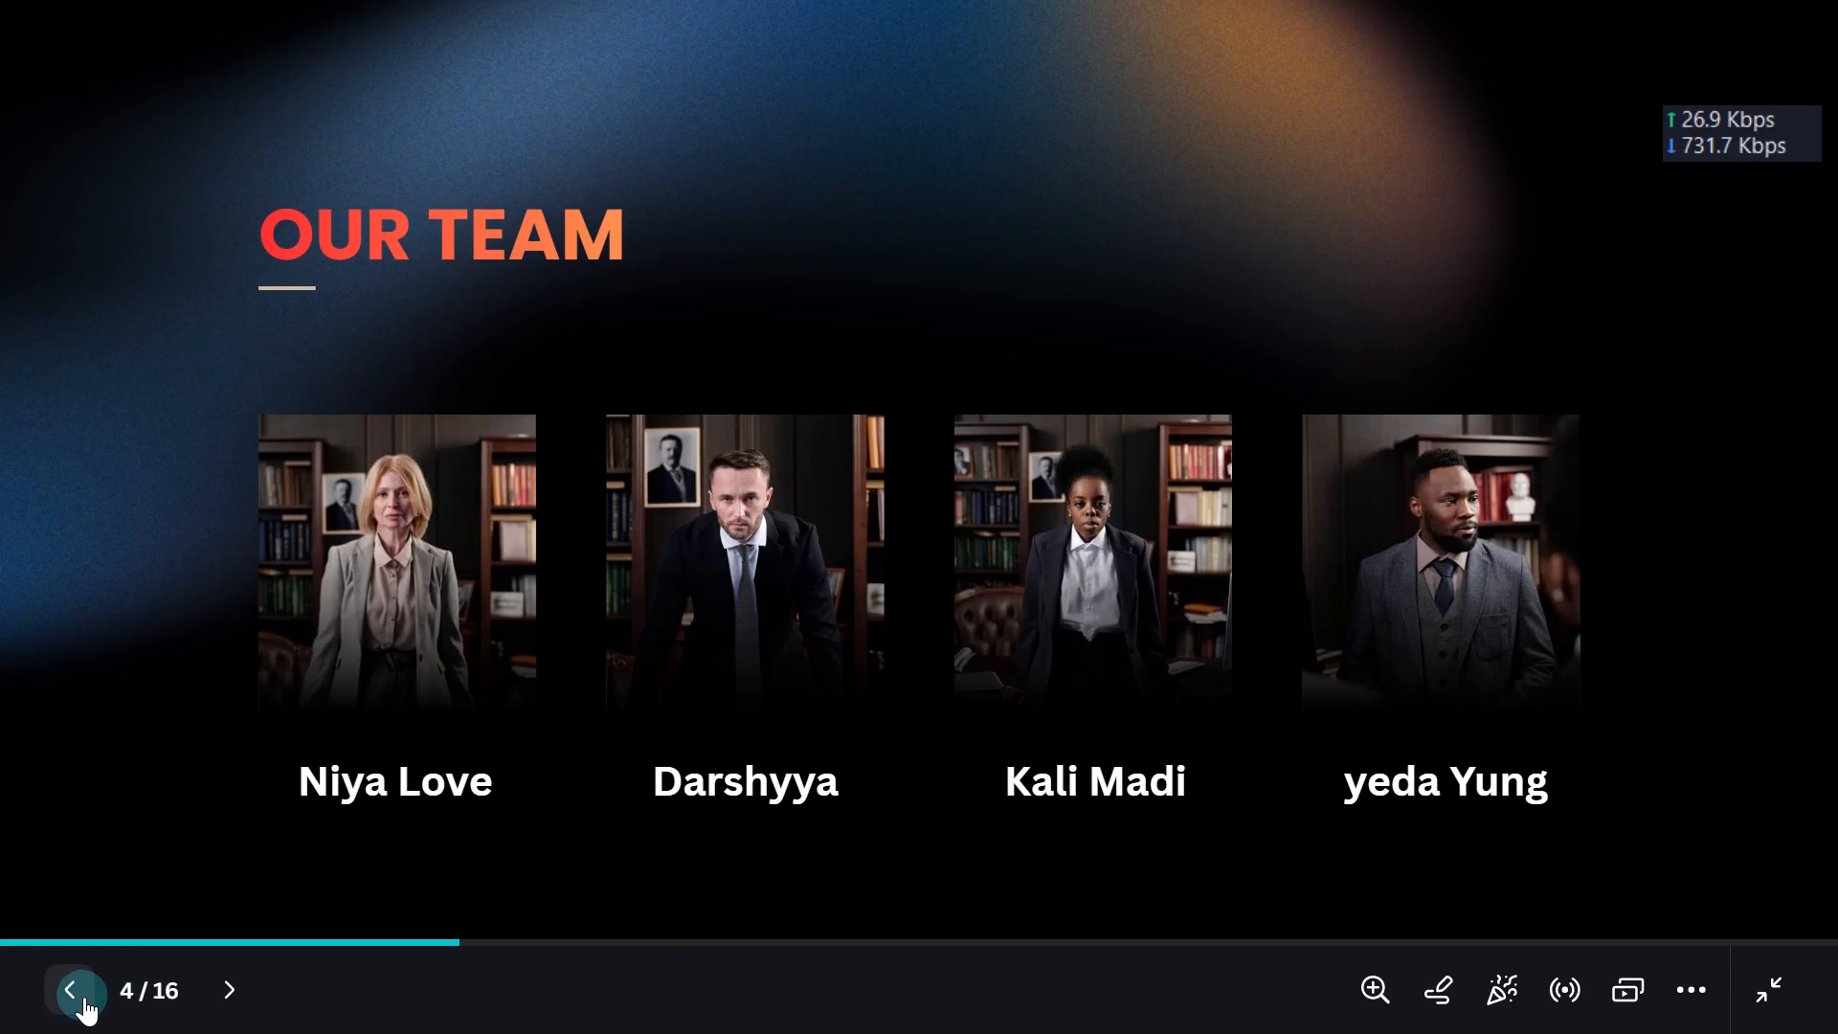
click(84, 997)
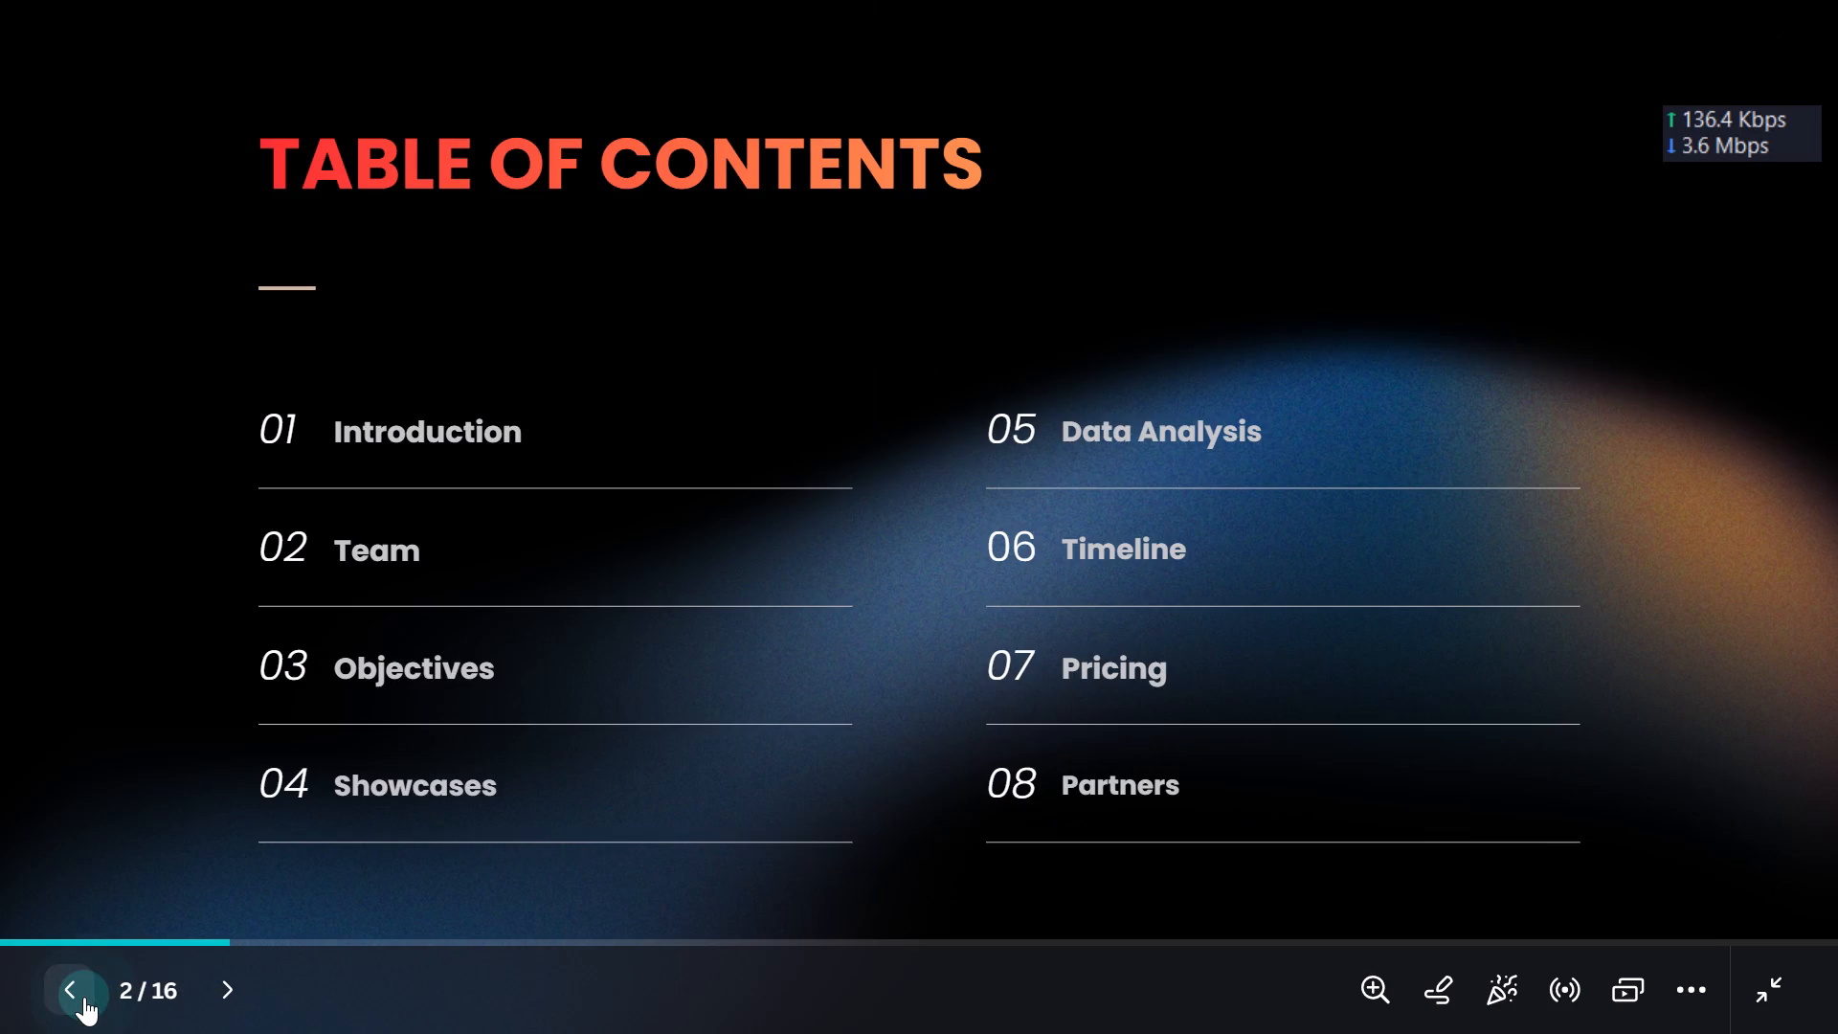
click(84, 997)
click(86, 998)
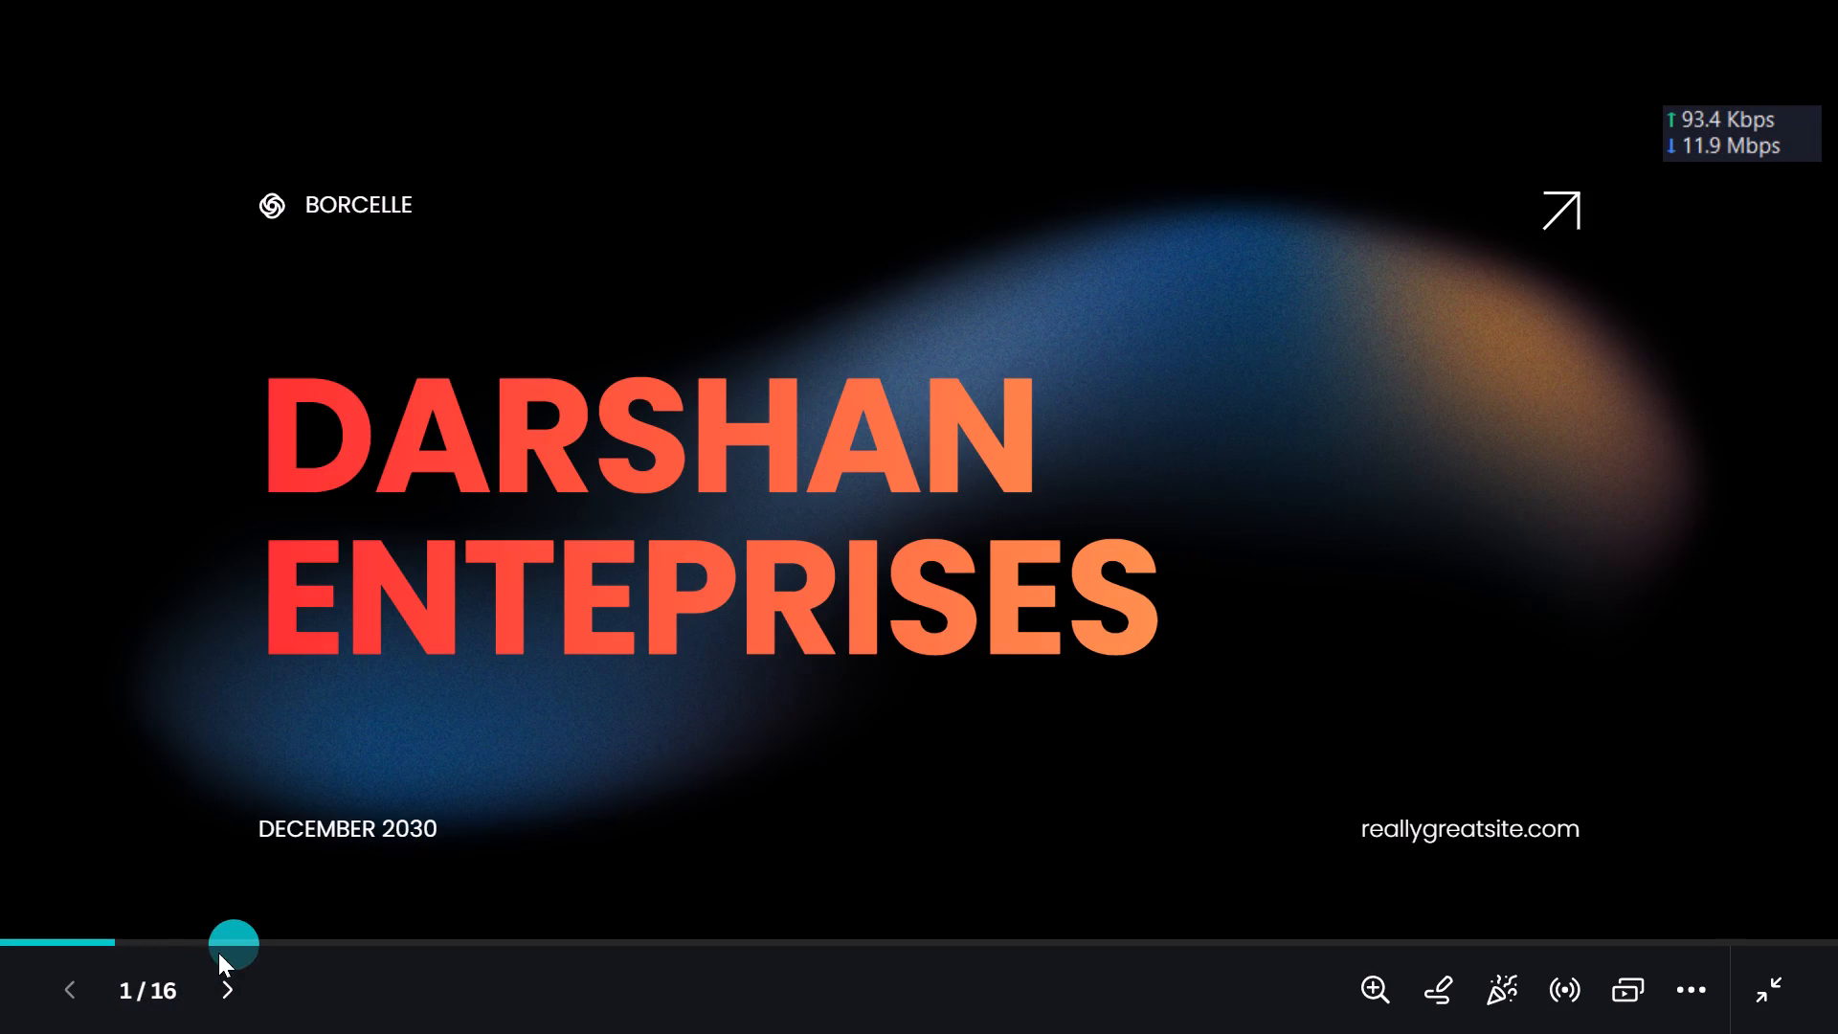
click(1772, 1000)
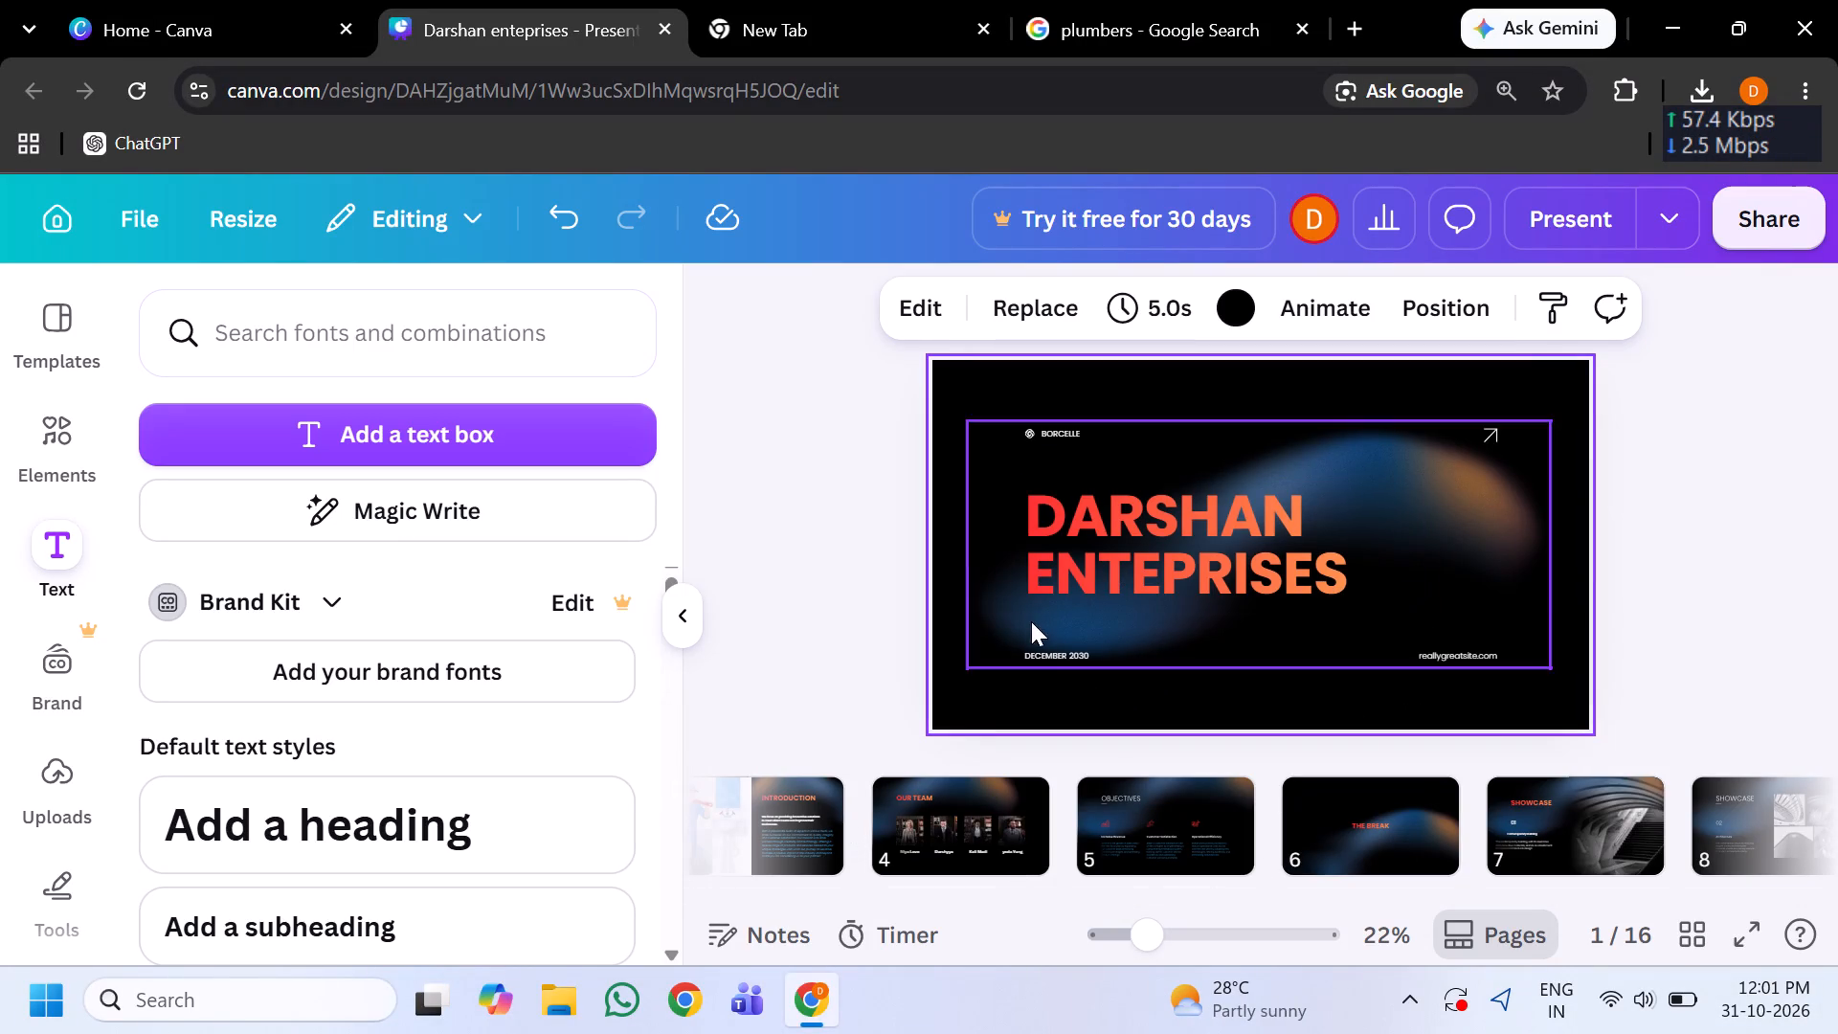
Replace the DECEMBER 2030 date text on page 1 with 2027.
click(1065, 661)
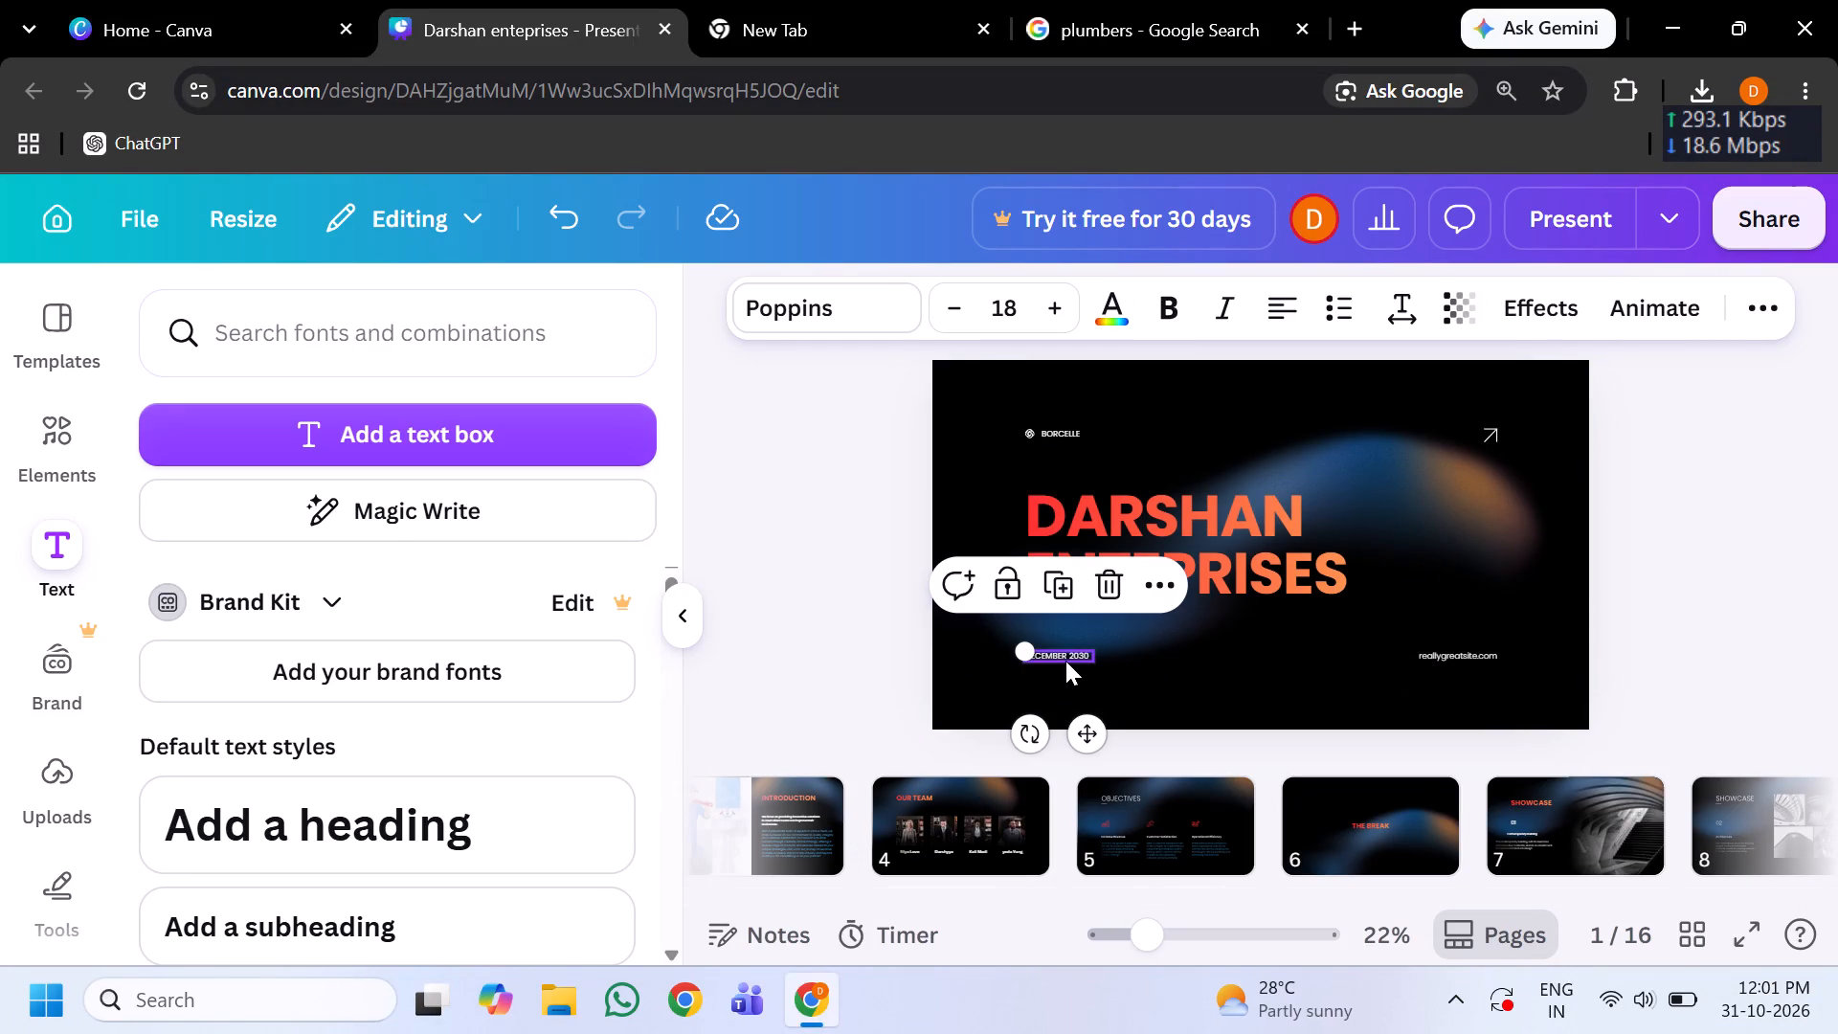
click(1071, 655)
click(1076, 657)
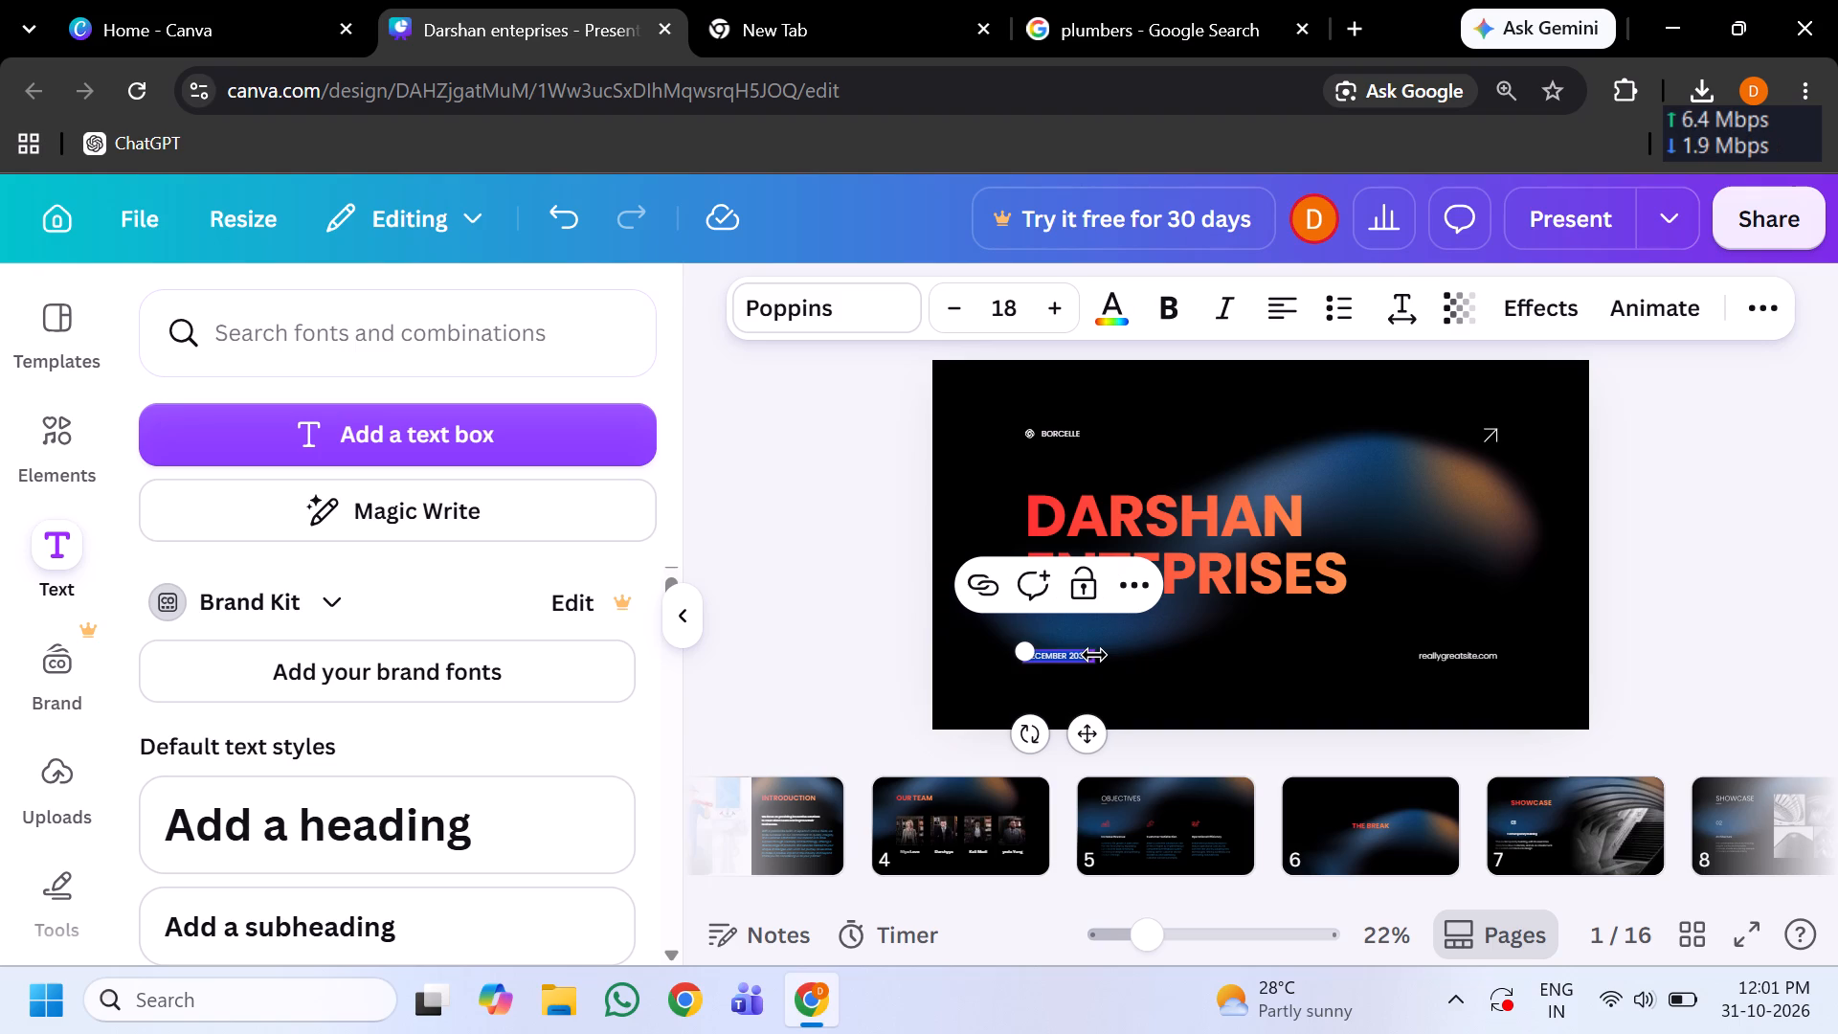
click(1094, 655)
click(1079, 654)
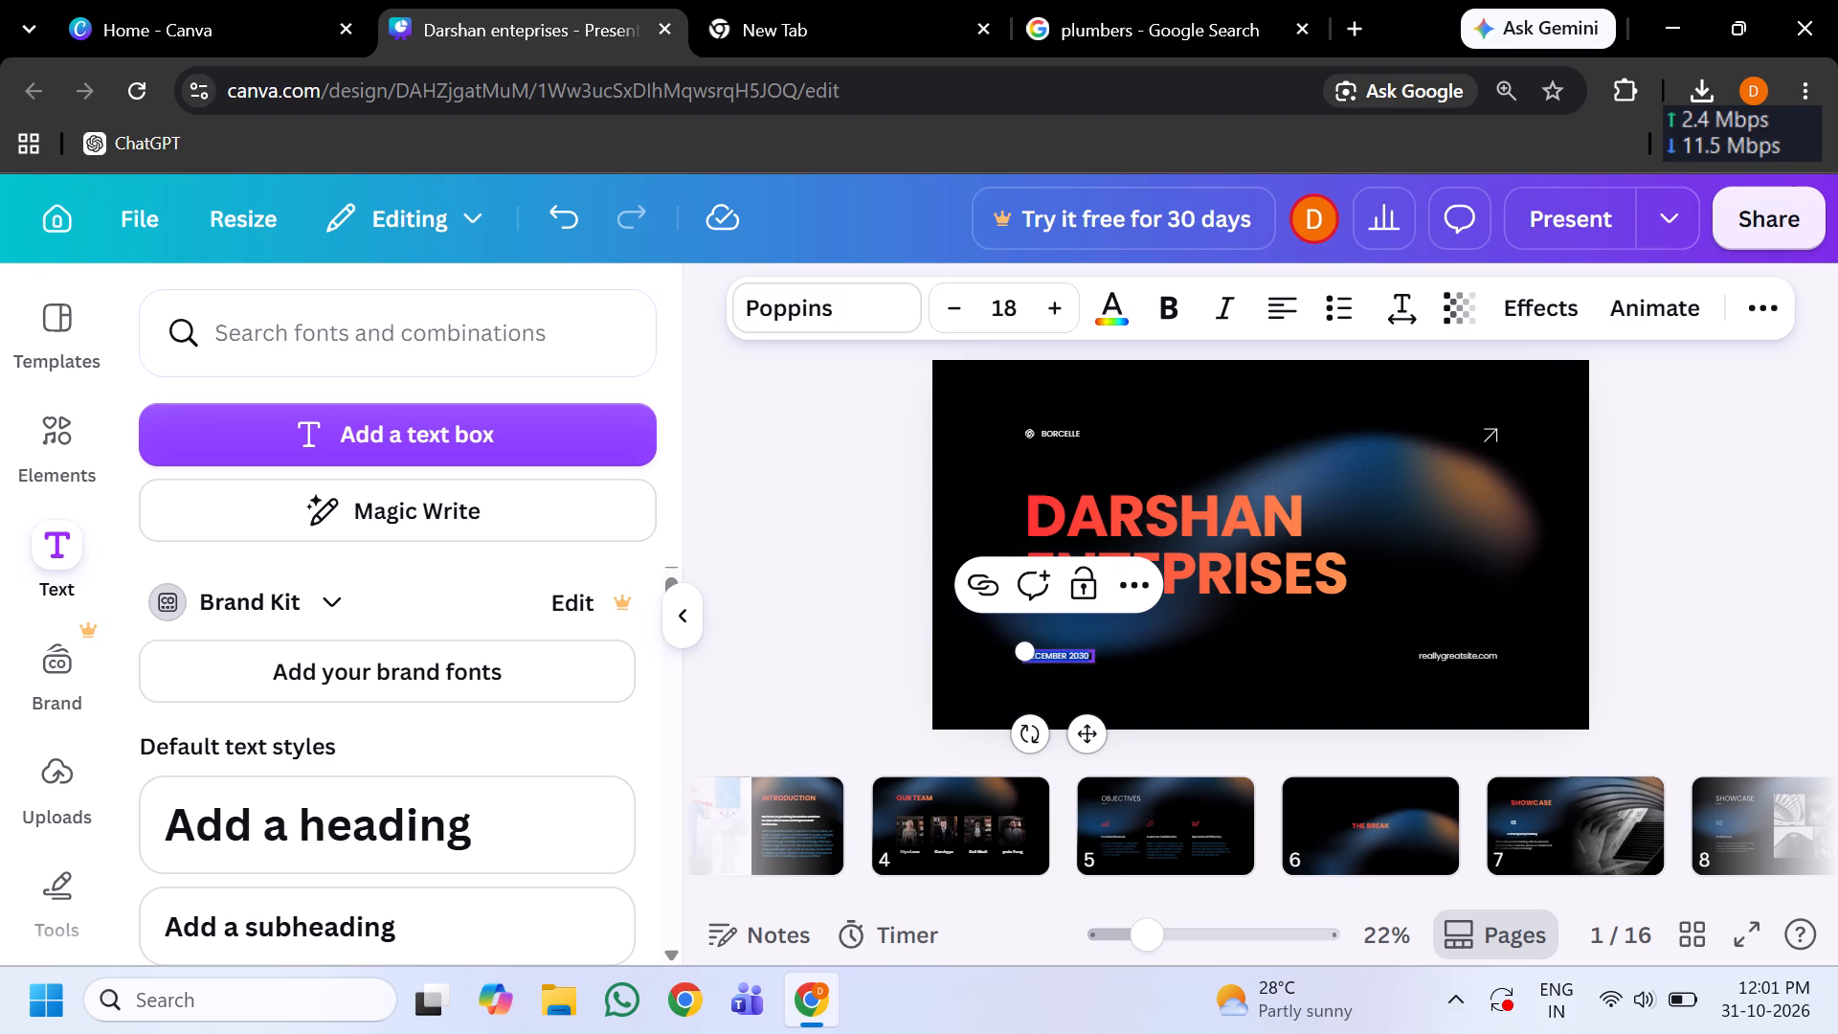
click(1084, 657)
click(1087, 657)
key(BackSpace)
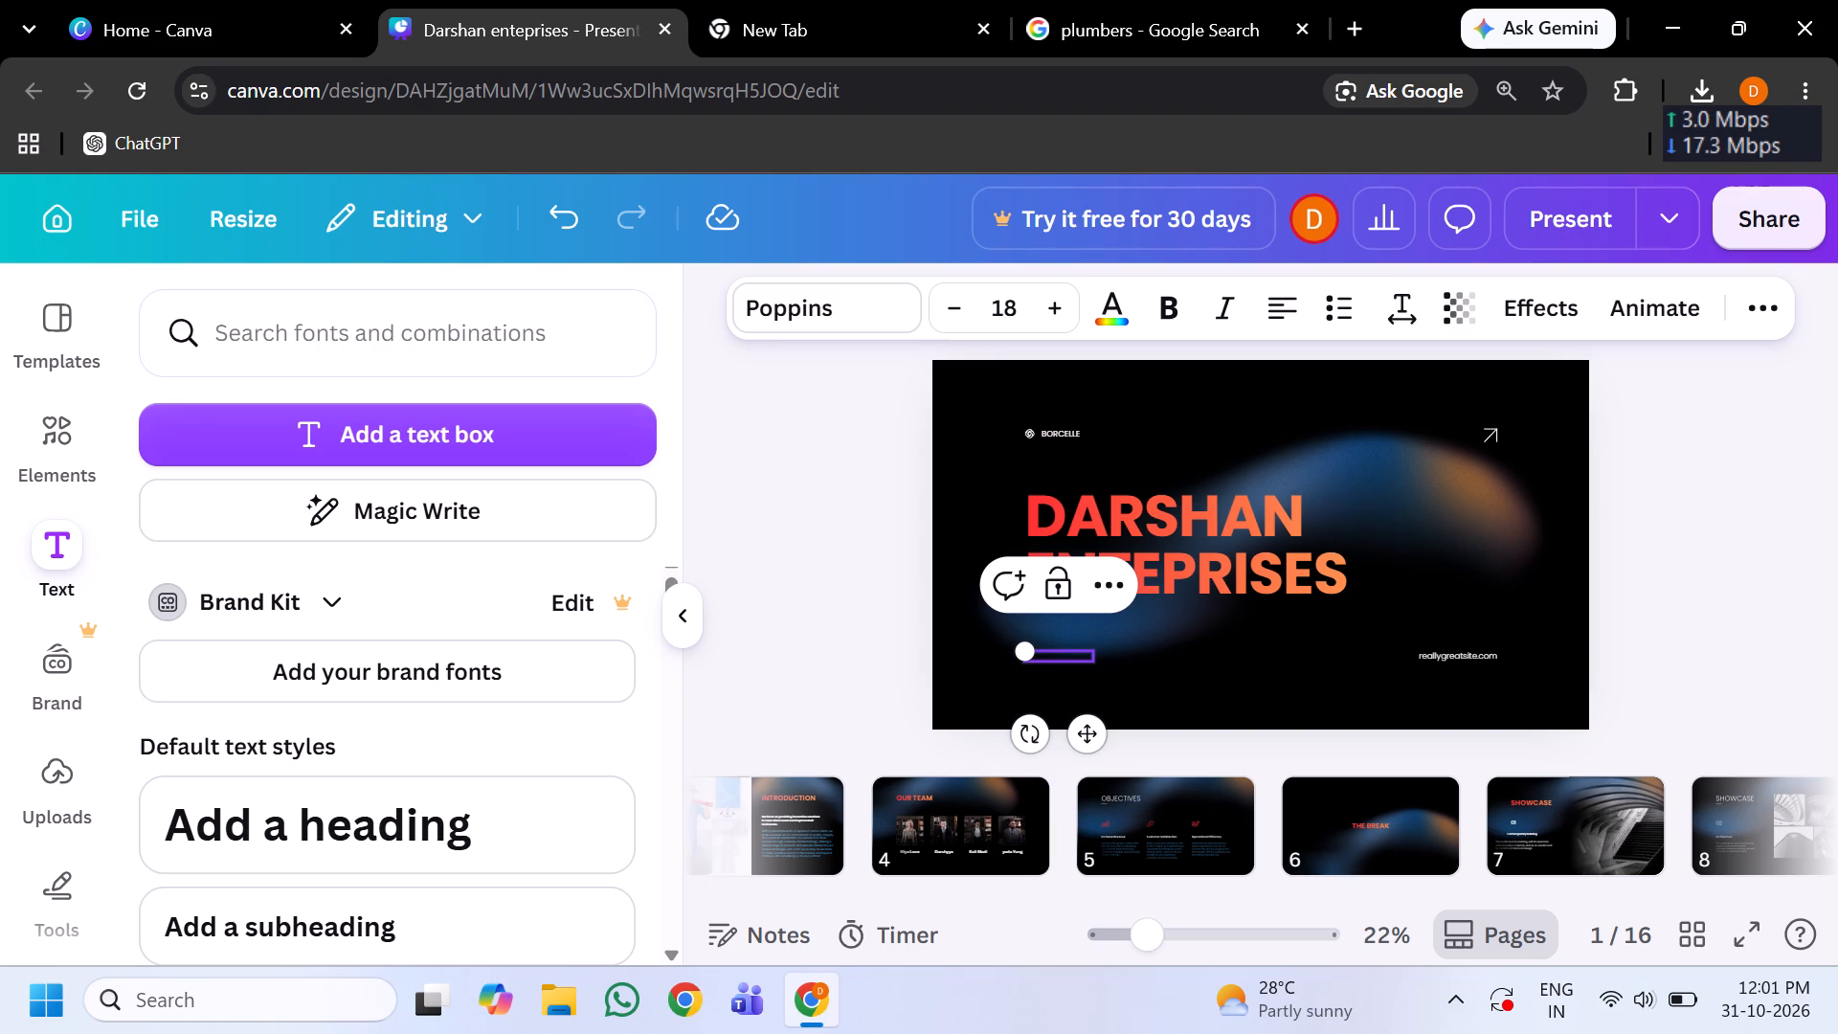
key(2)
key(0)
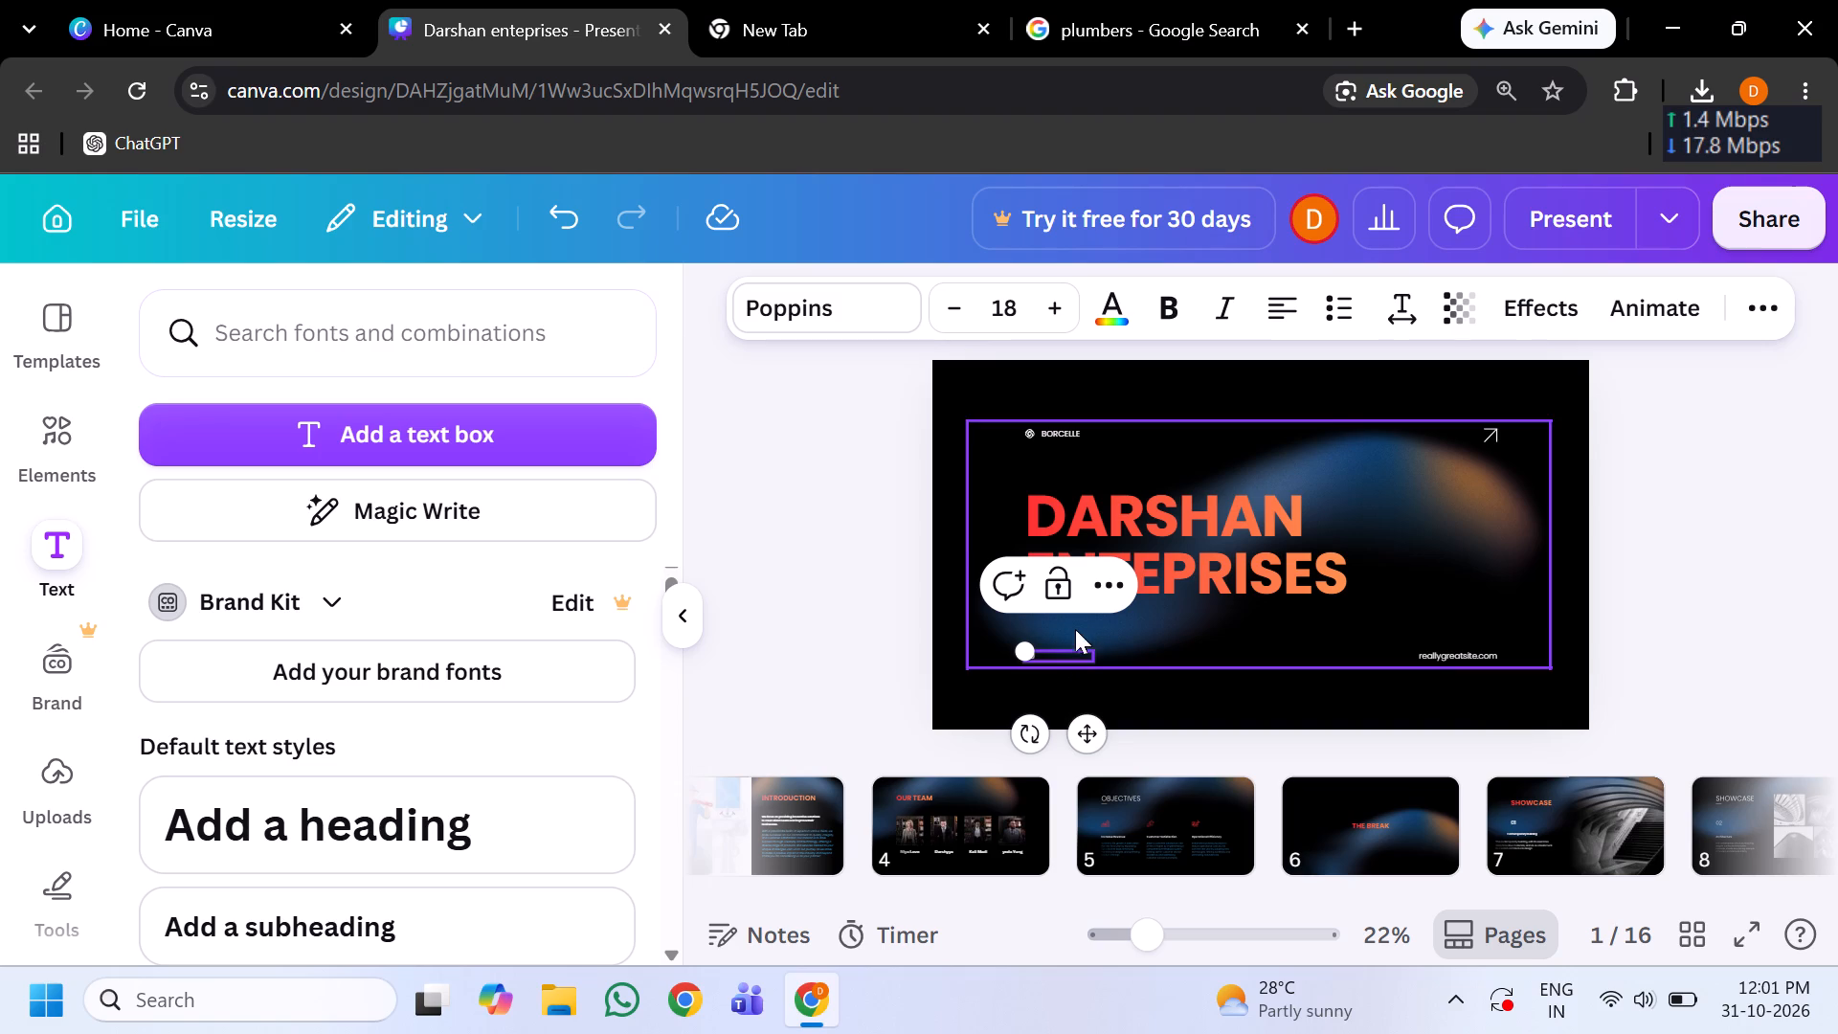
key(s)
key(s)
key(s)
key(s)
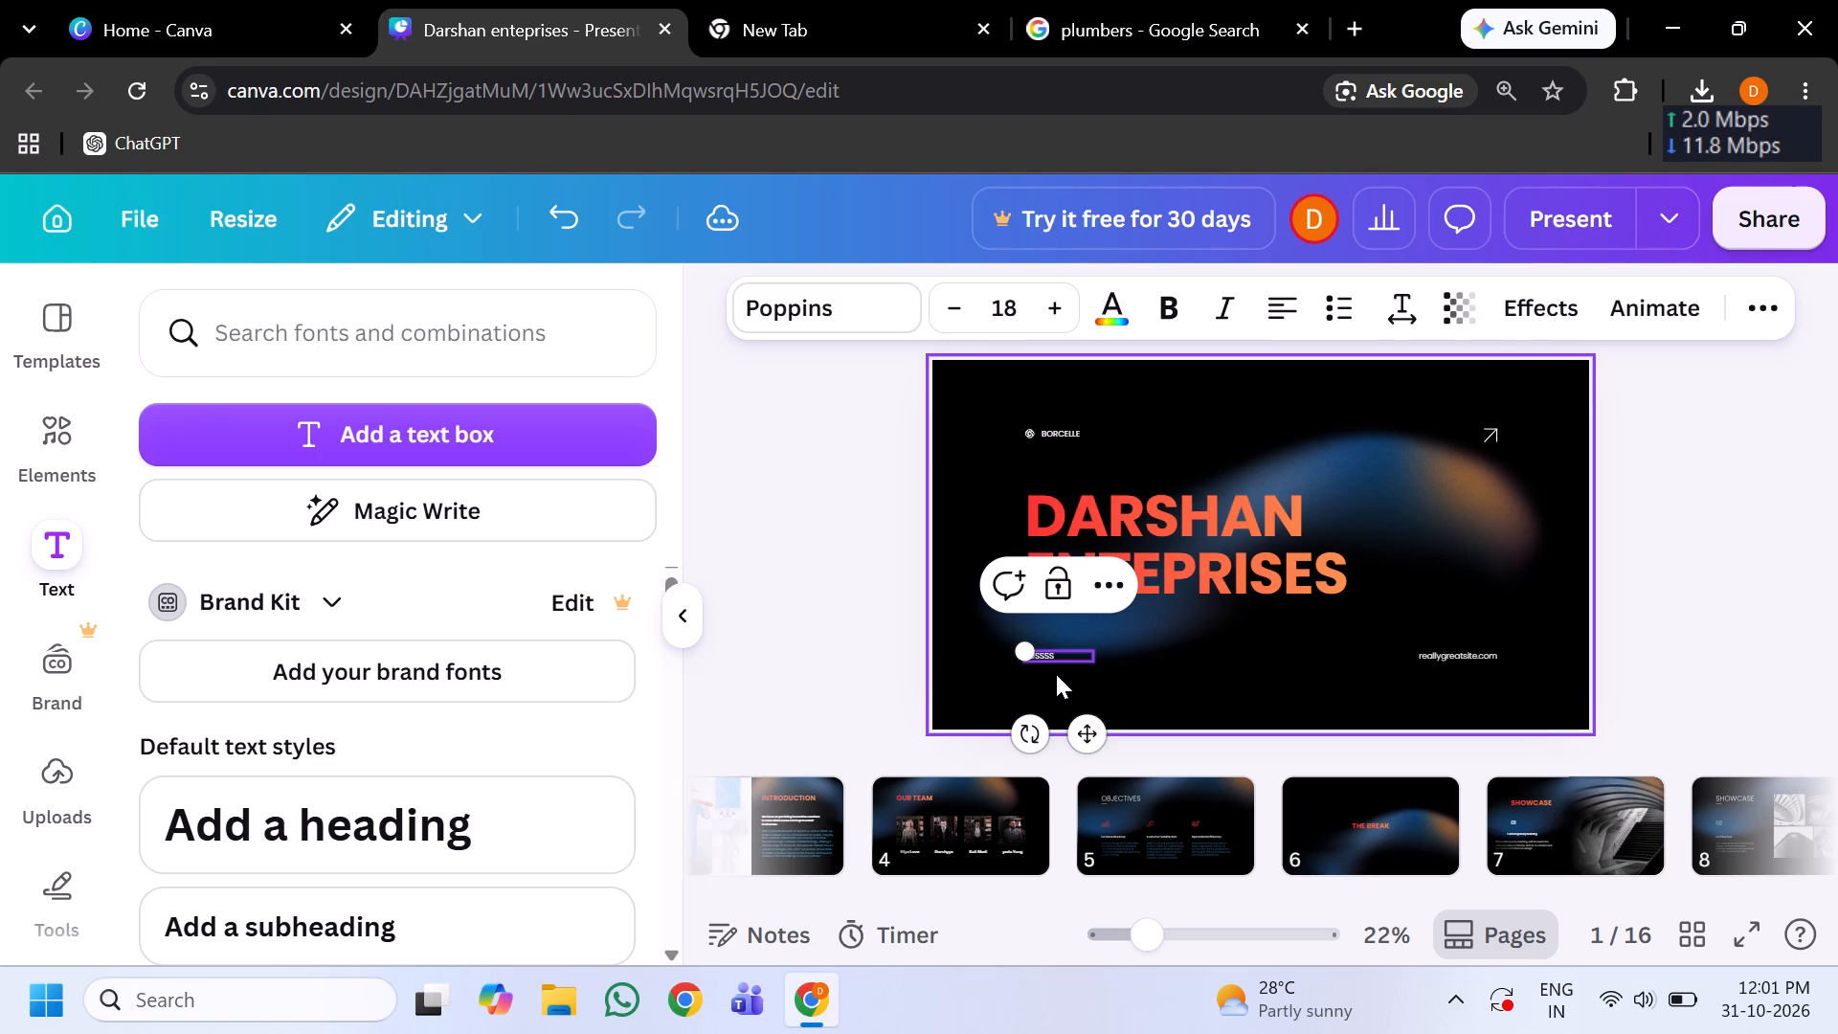
key(BackSpace)
key(BackSpace)
key(BackSpace)
key(BackSpace)
key(BackSpace)
key(BackSpace)
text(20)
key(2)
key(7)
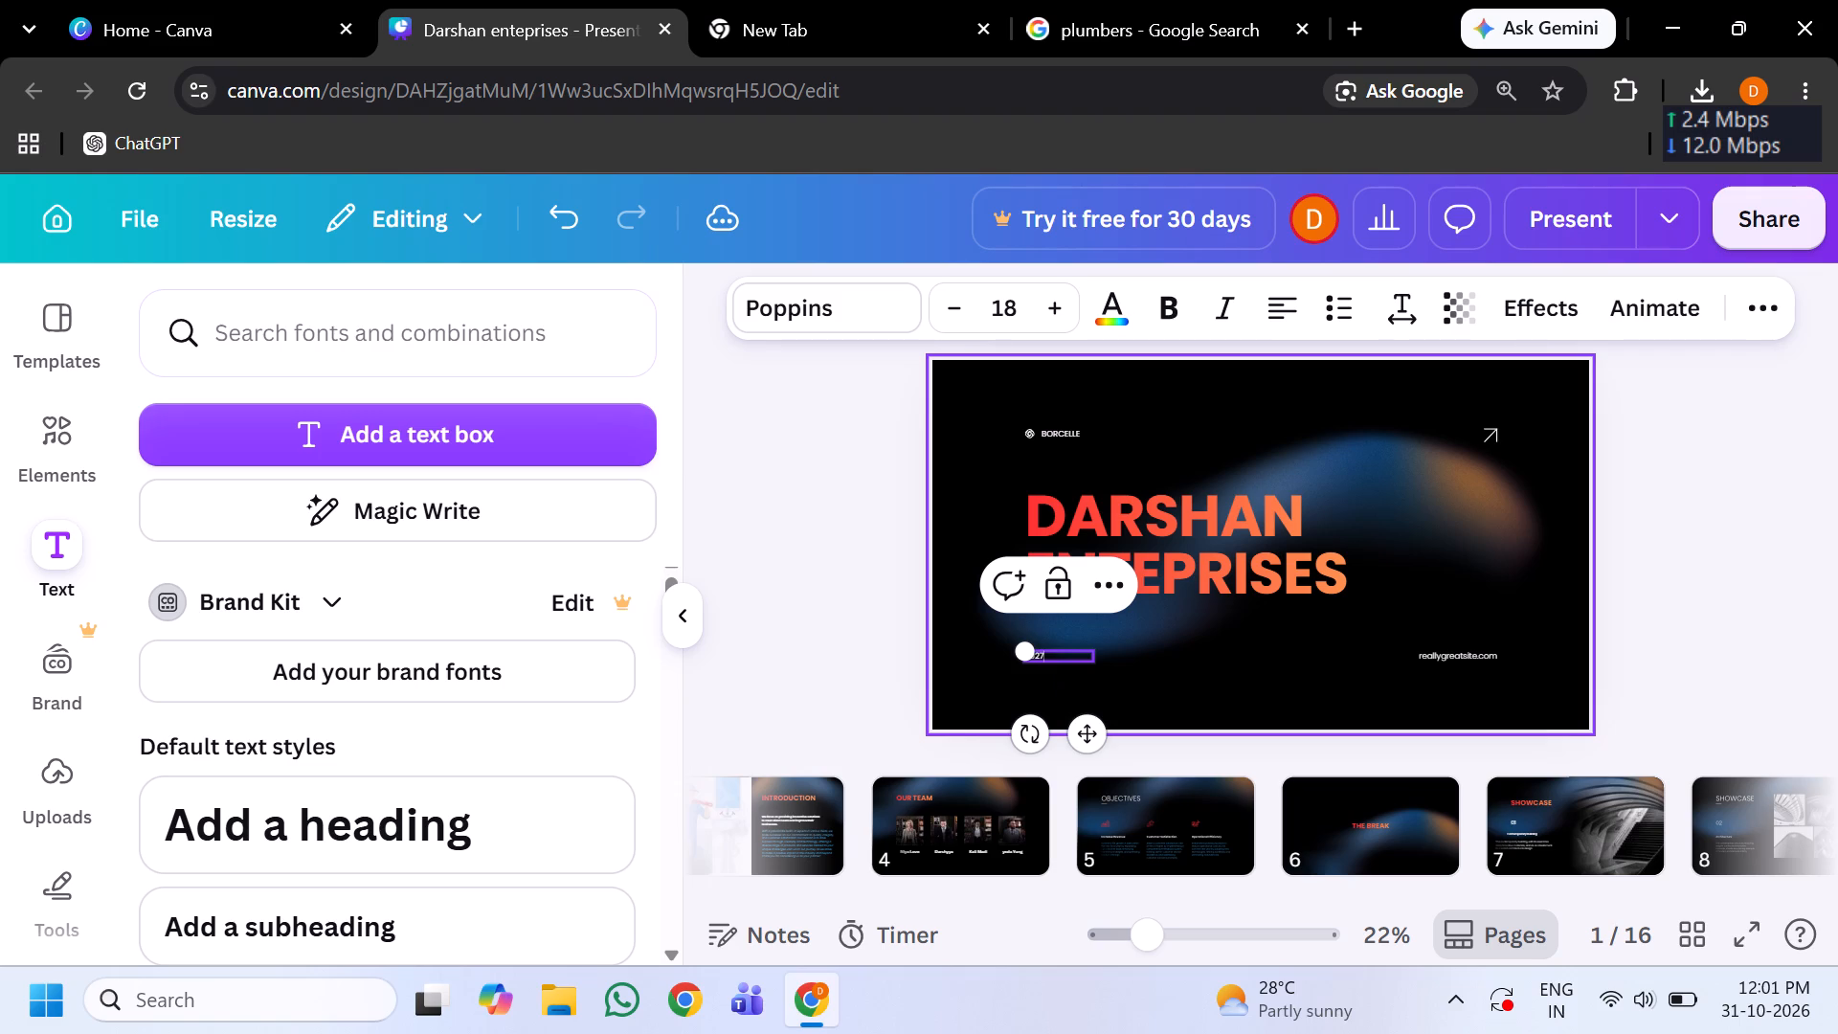
click(1216, 691)
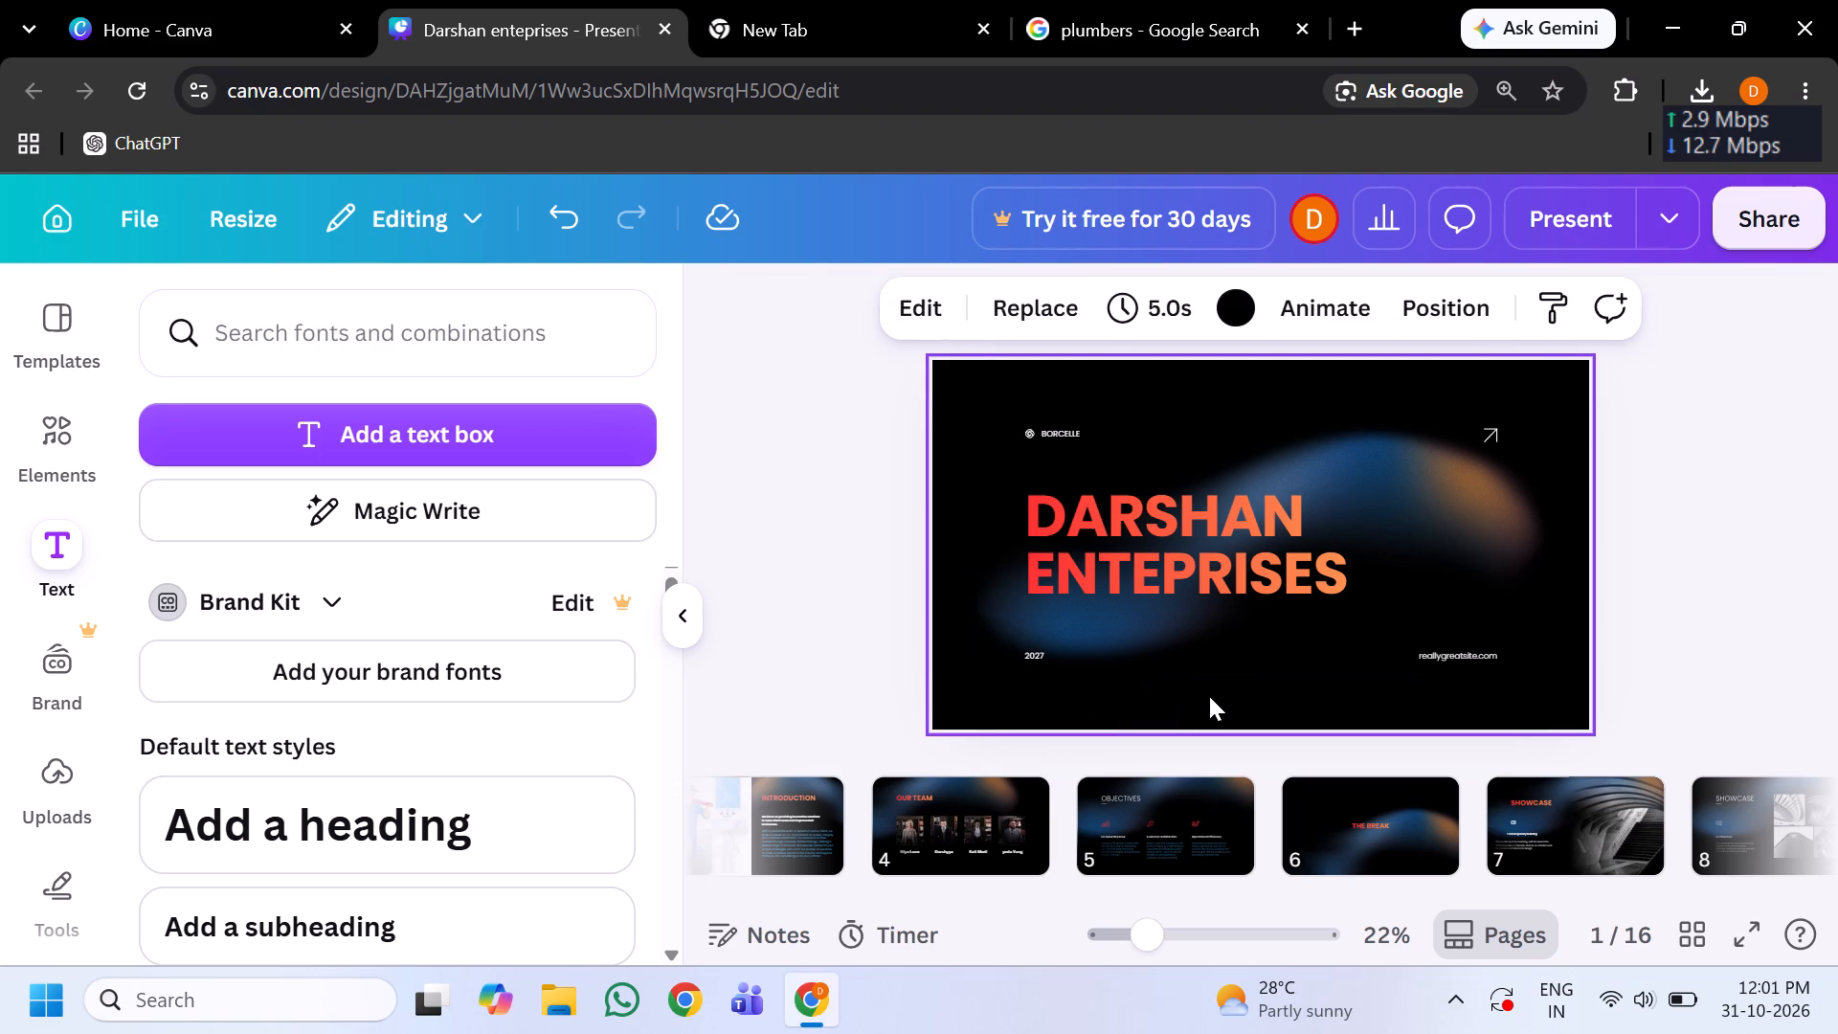
Delete the reallygreatsite.com and BORCELLE placeholder texts from page 1.
click(1474, 653)
click(1504, 592)
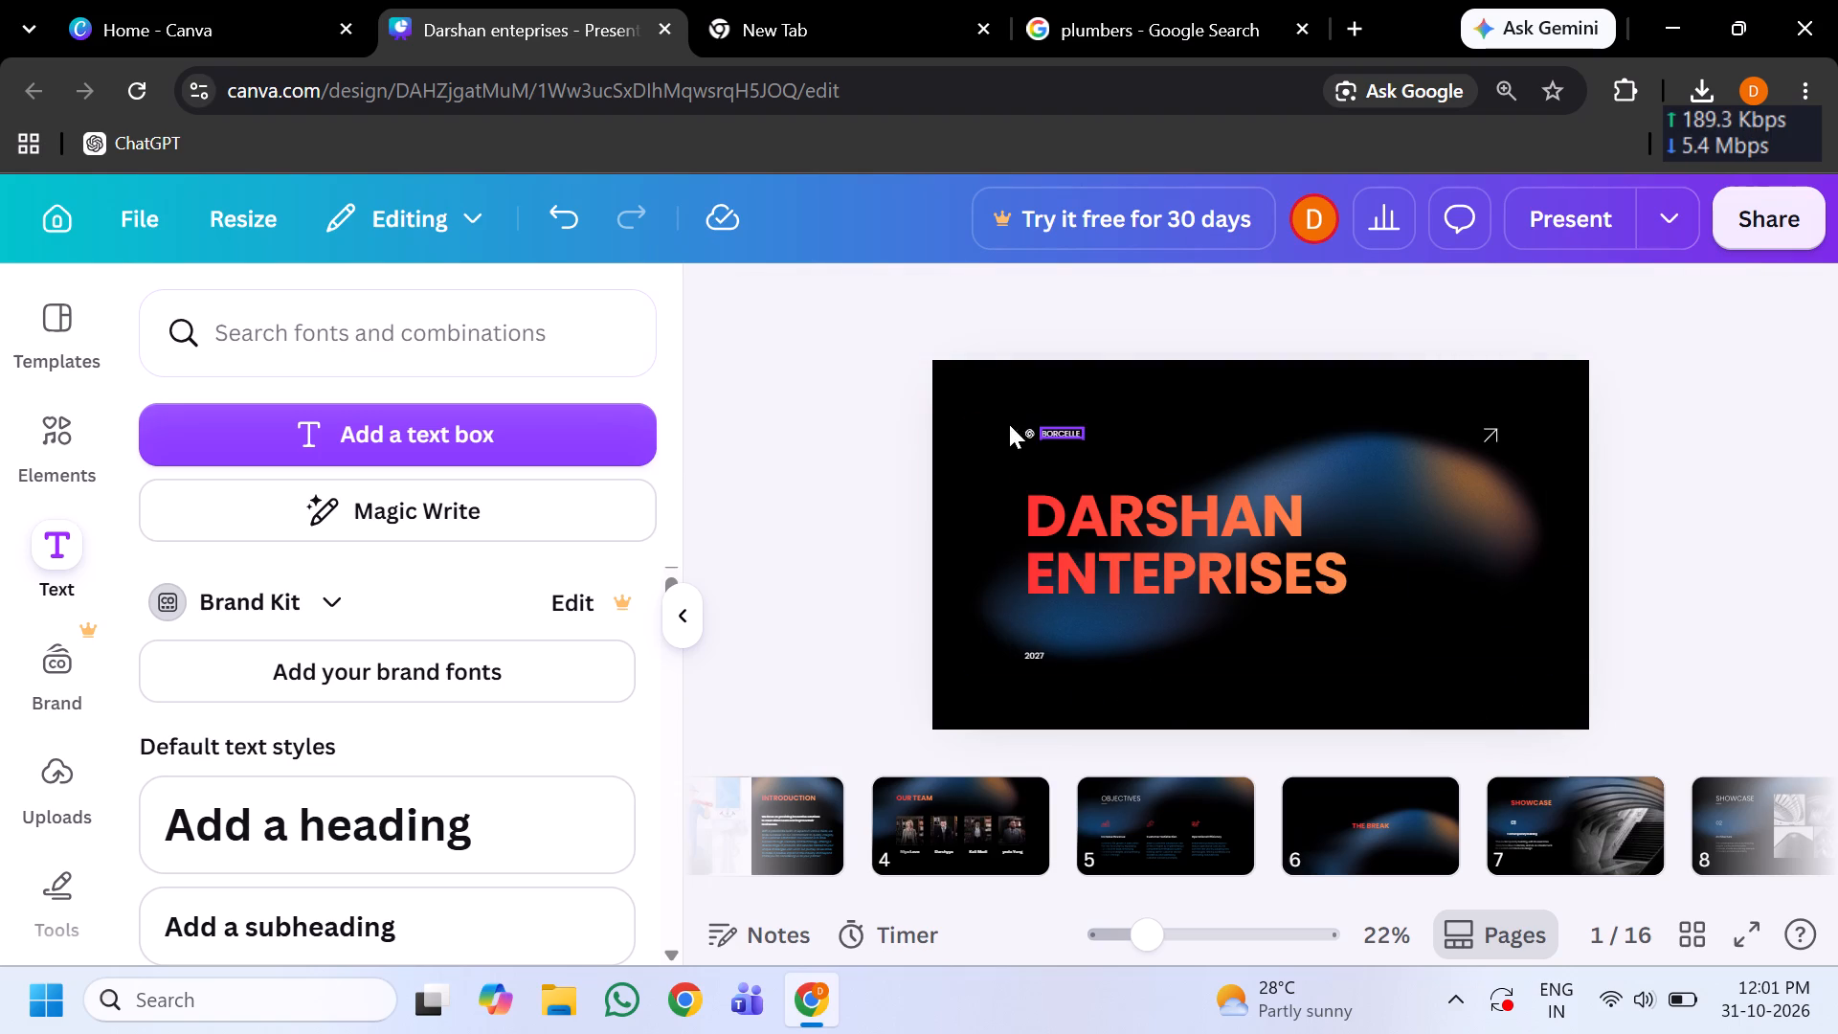
click(1064, 430)
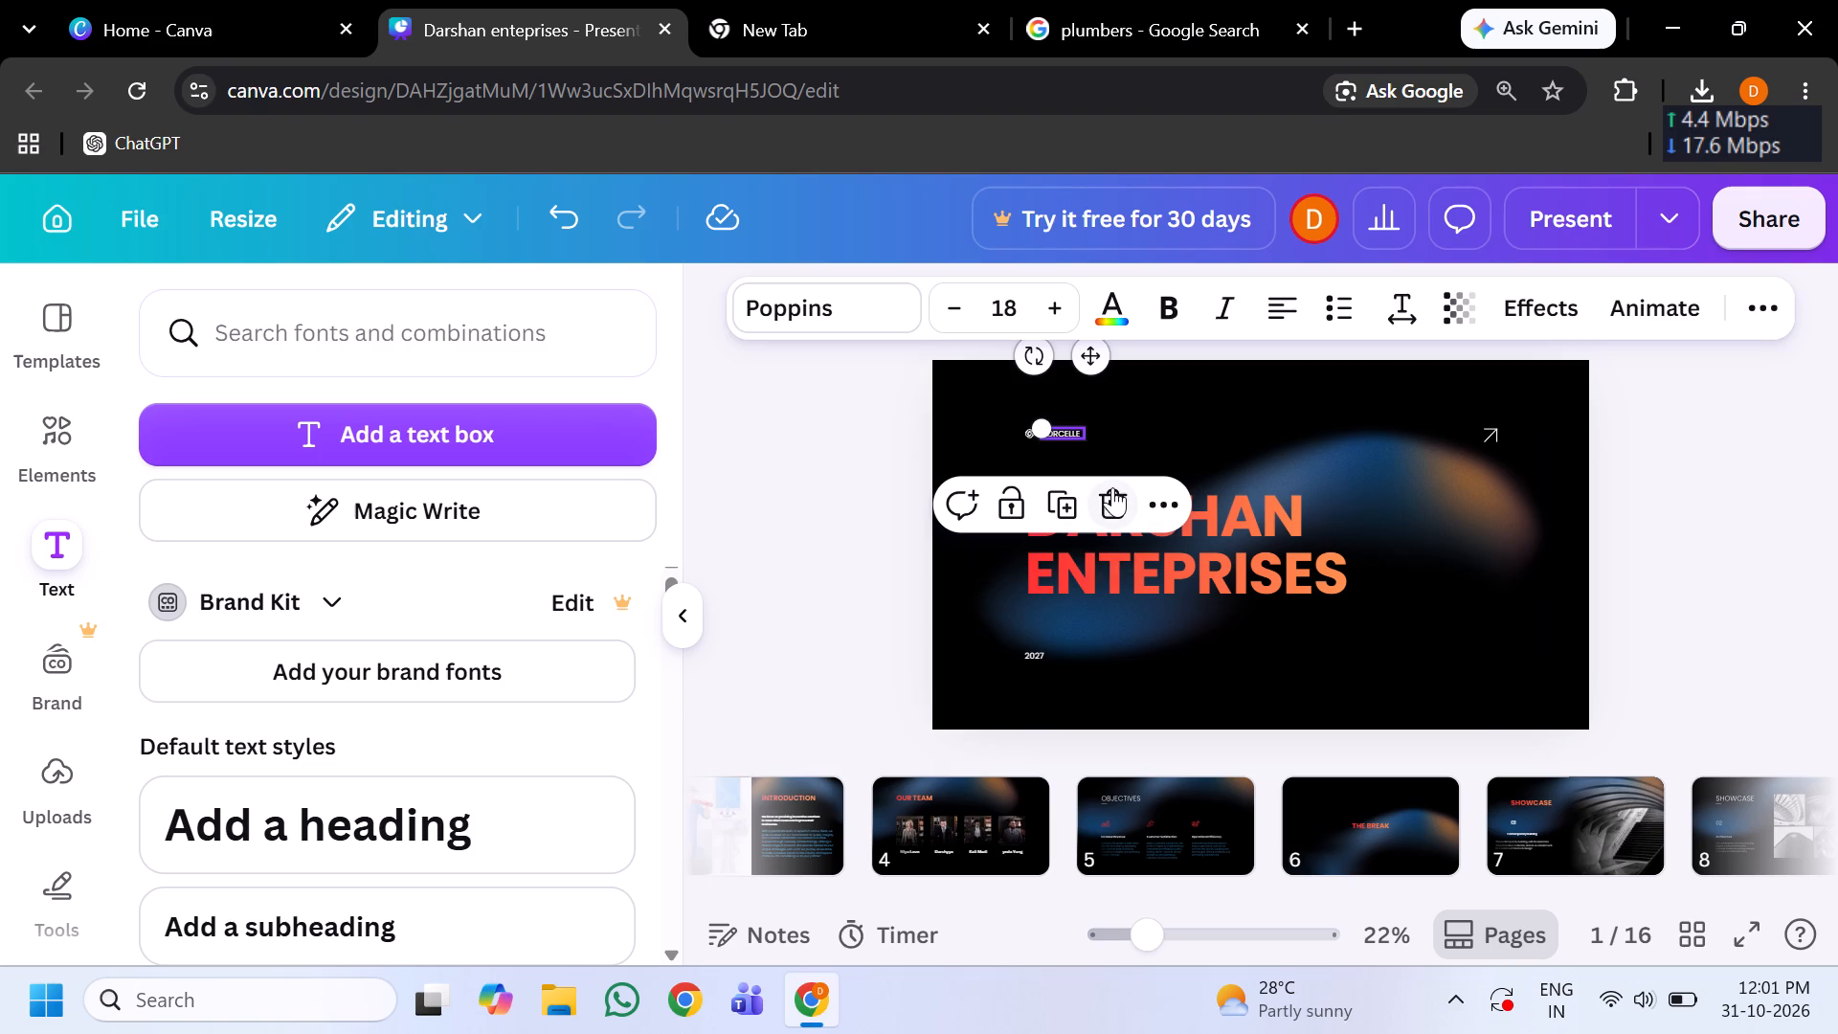
click(1112, 490)
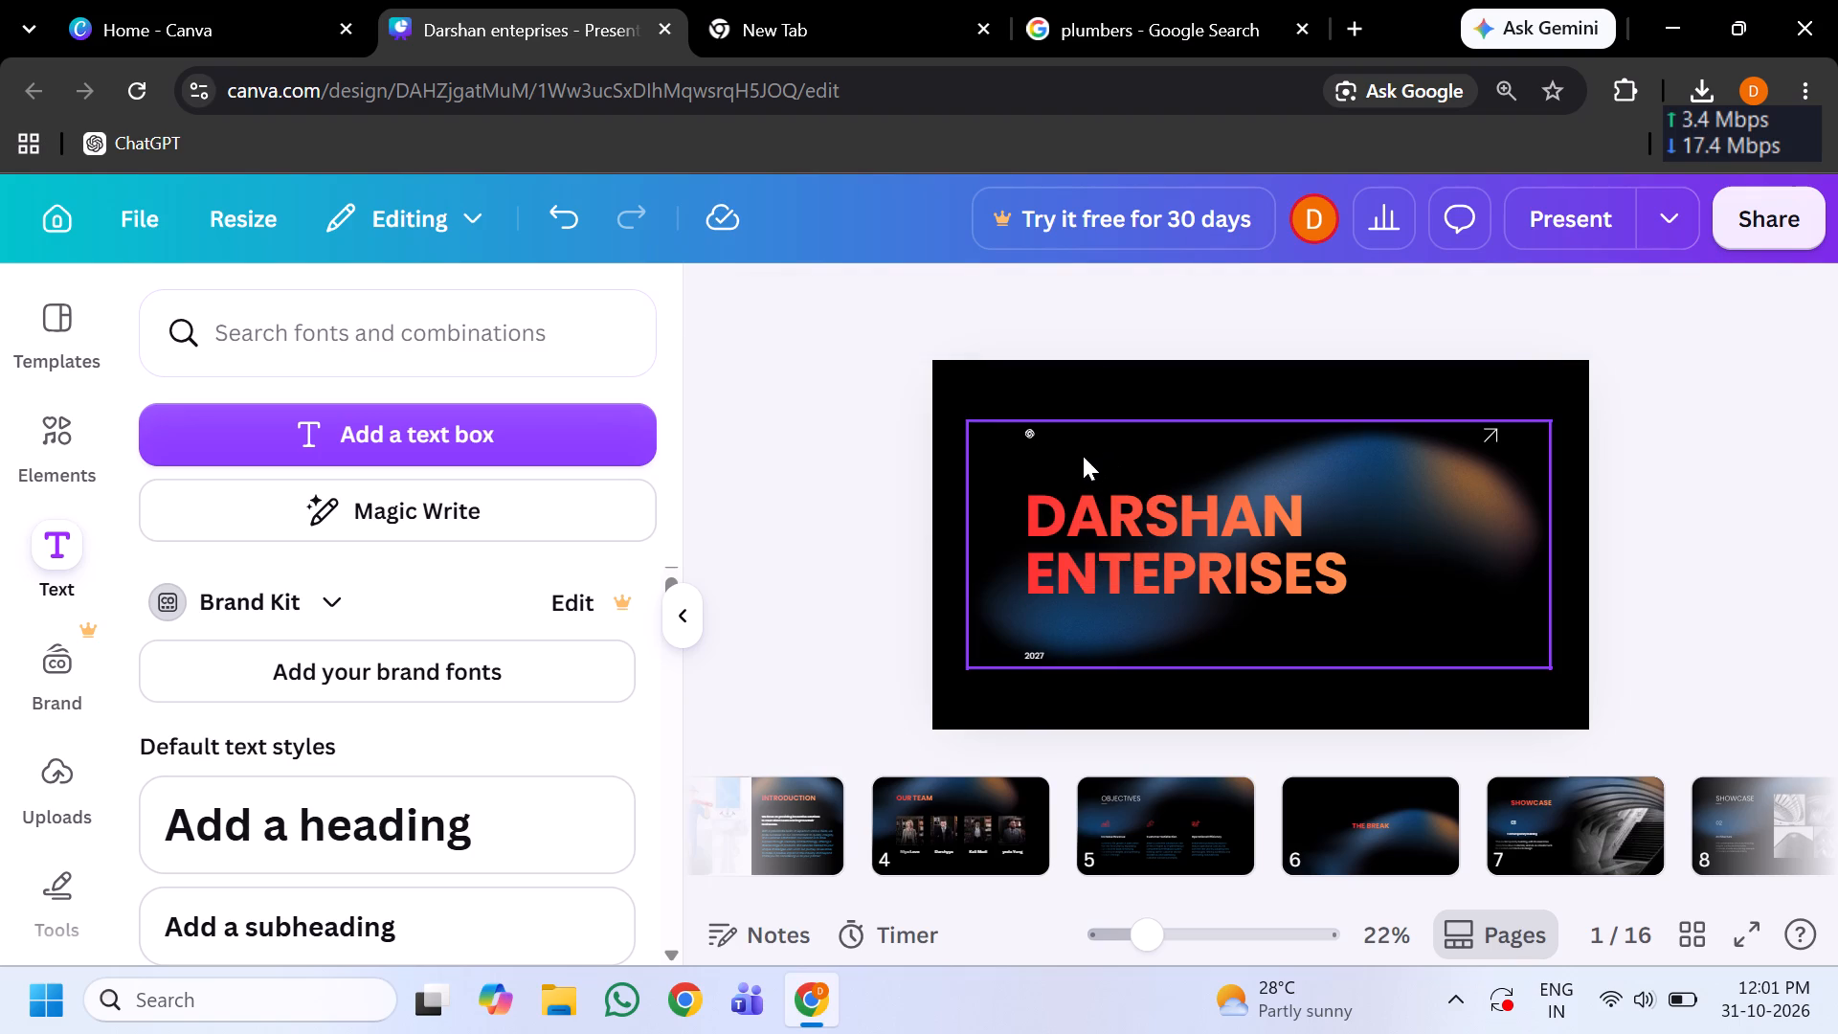
Make the SHOWCASE heading on page 8 bold and apply the red-orange gradient text colour.
click(1362, 841)
click(1596, 837)
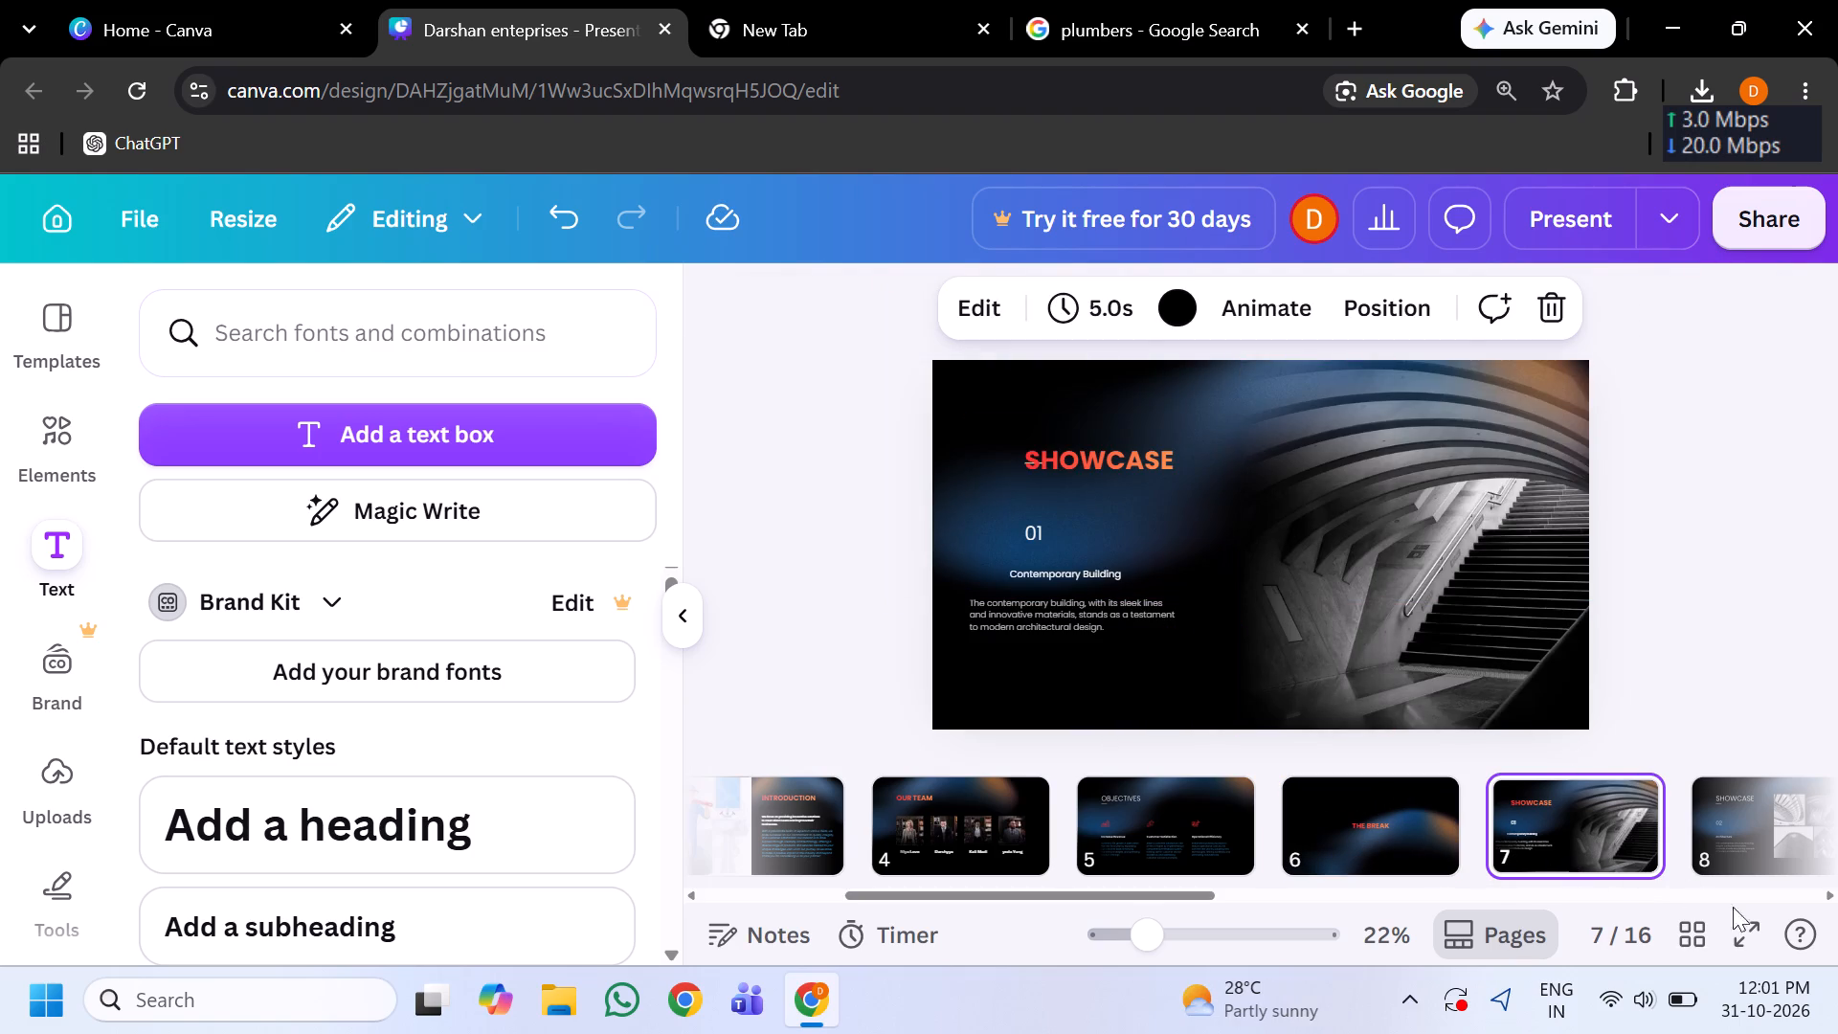
drag(1160, 937, 1162, 937)
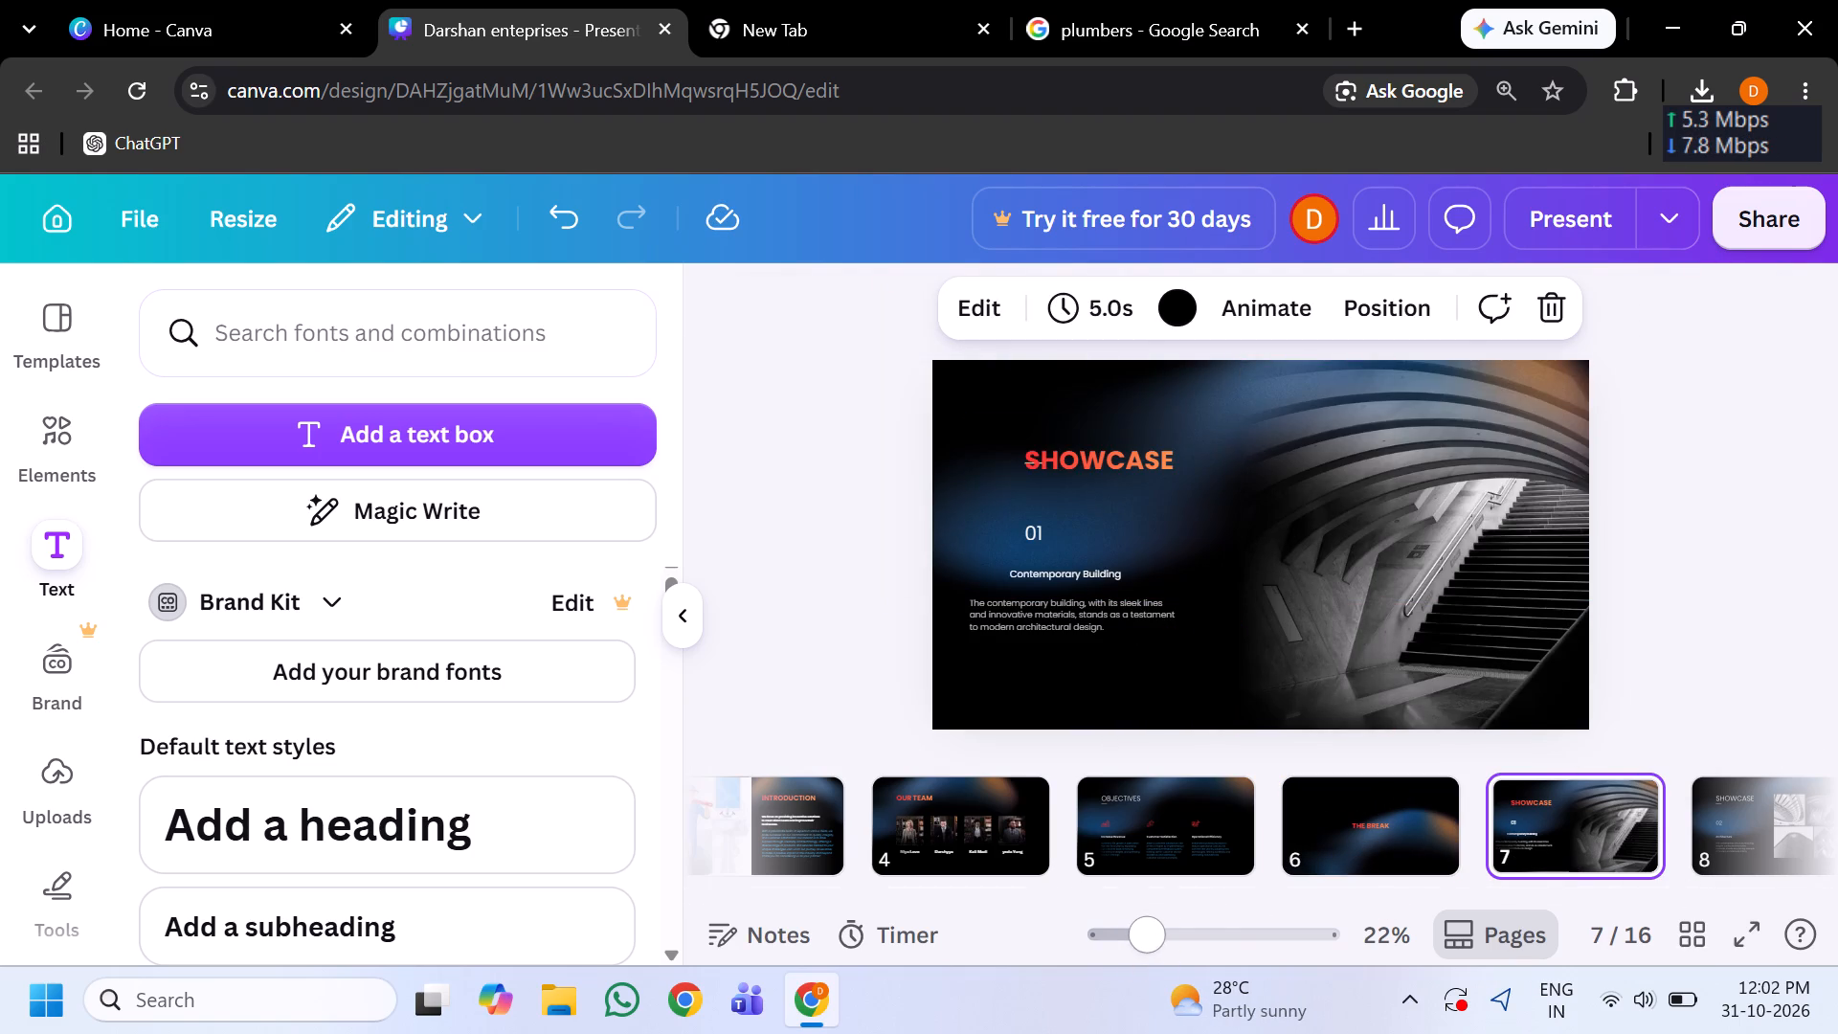
drag(1162, 937, 1142, 930)
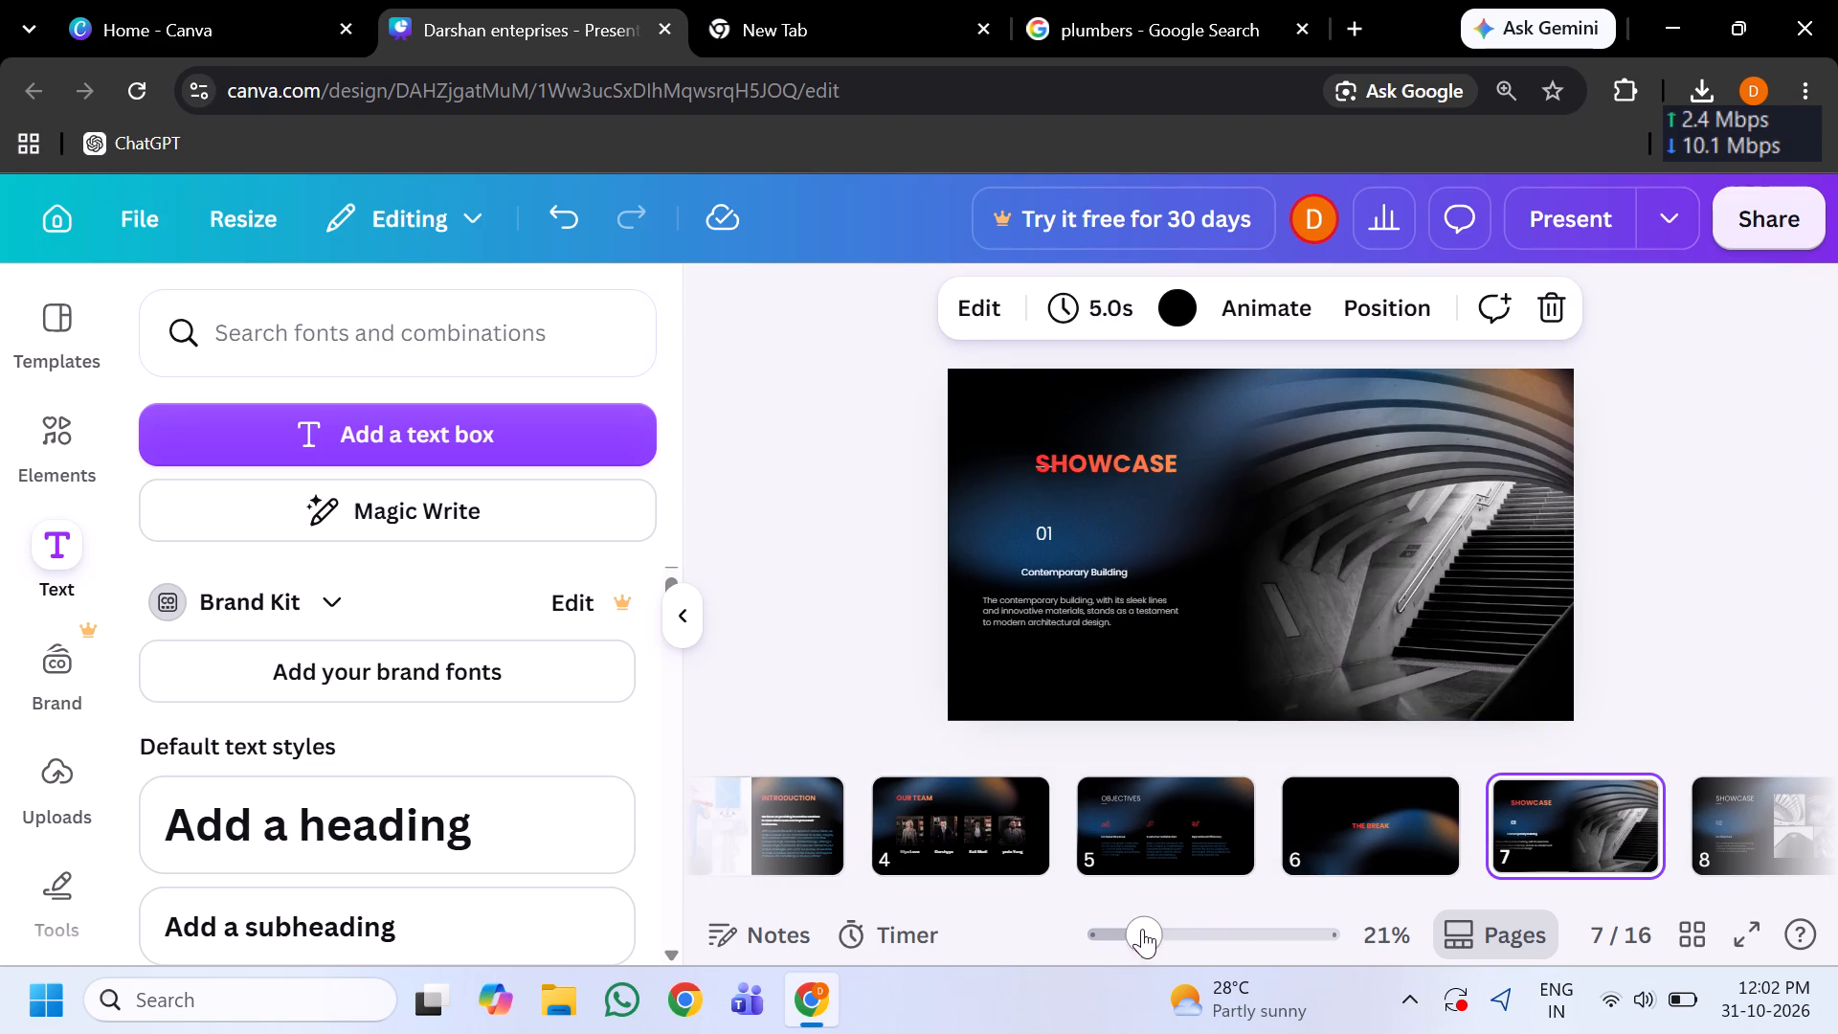
drag(1189, 888, 1283, 896)
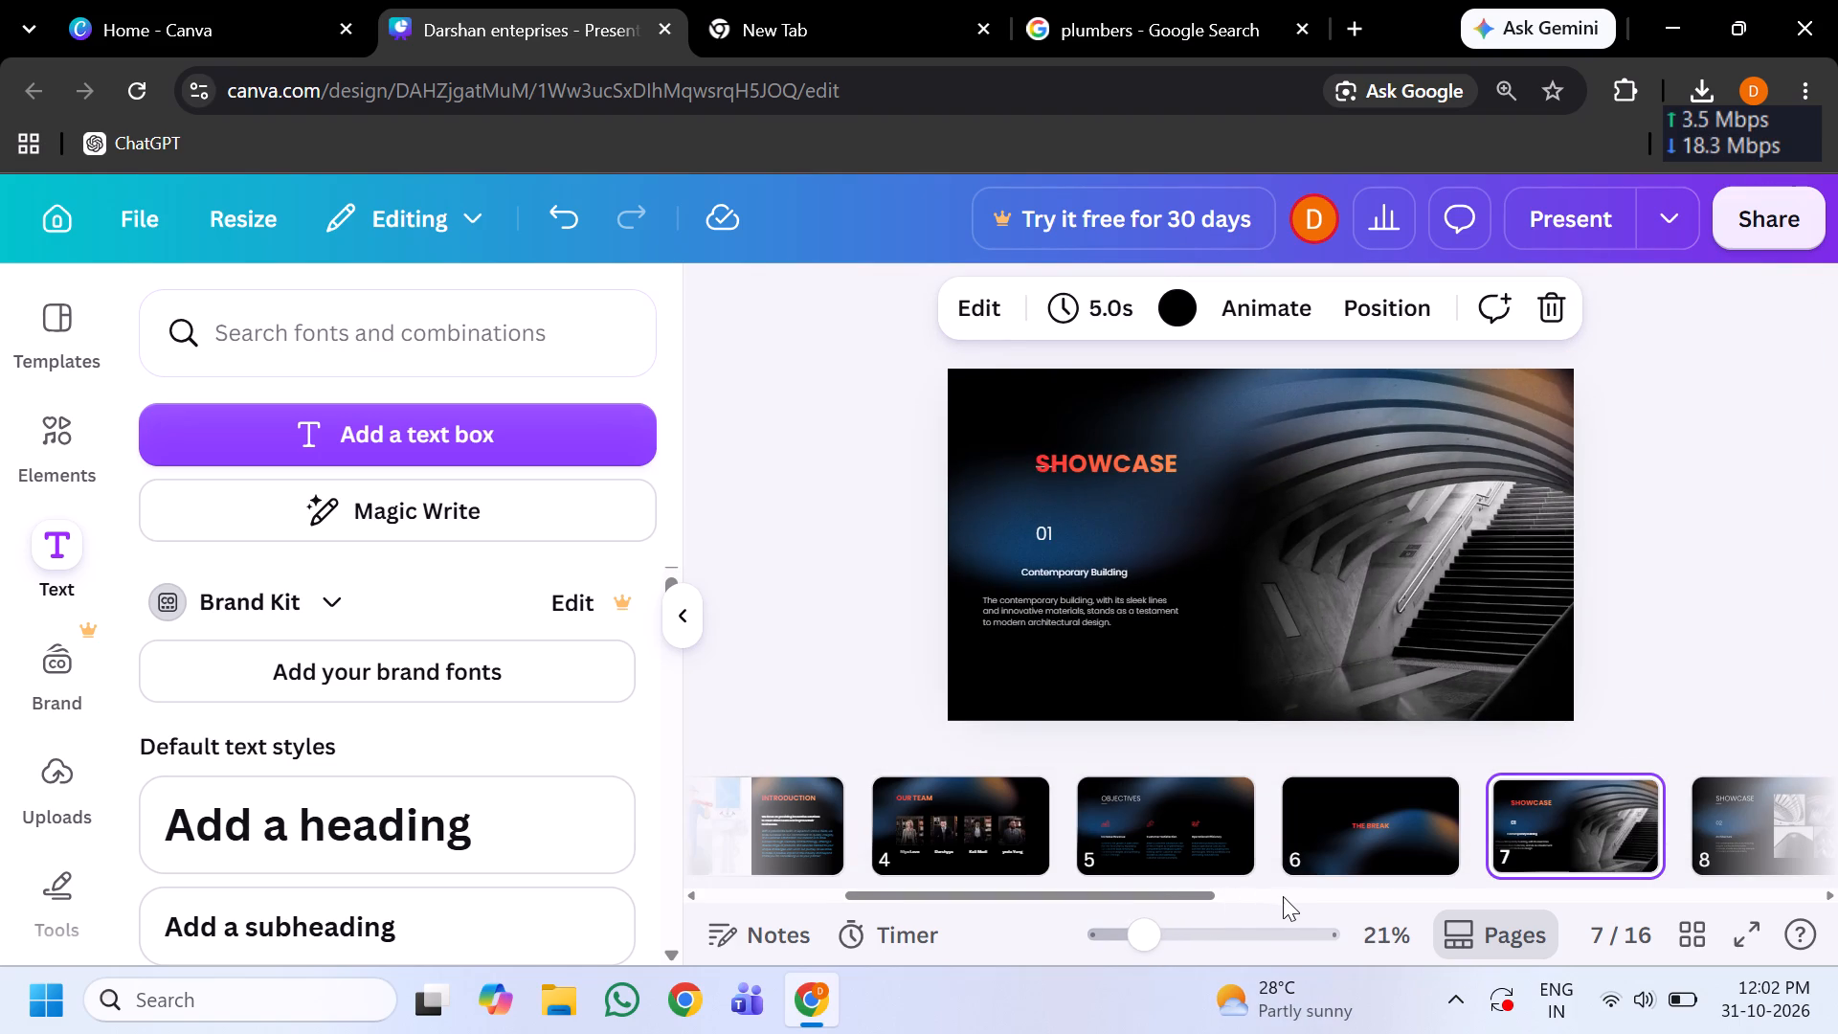
drag(1283, 896, 1207, 895)
drag(1180, 890, 1316, 901)
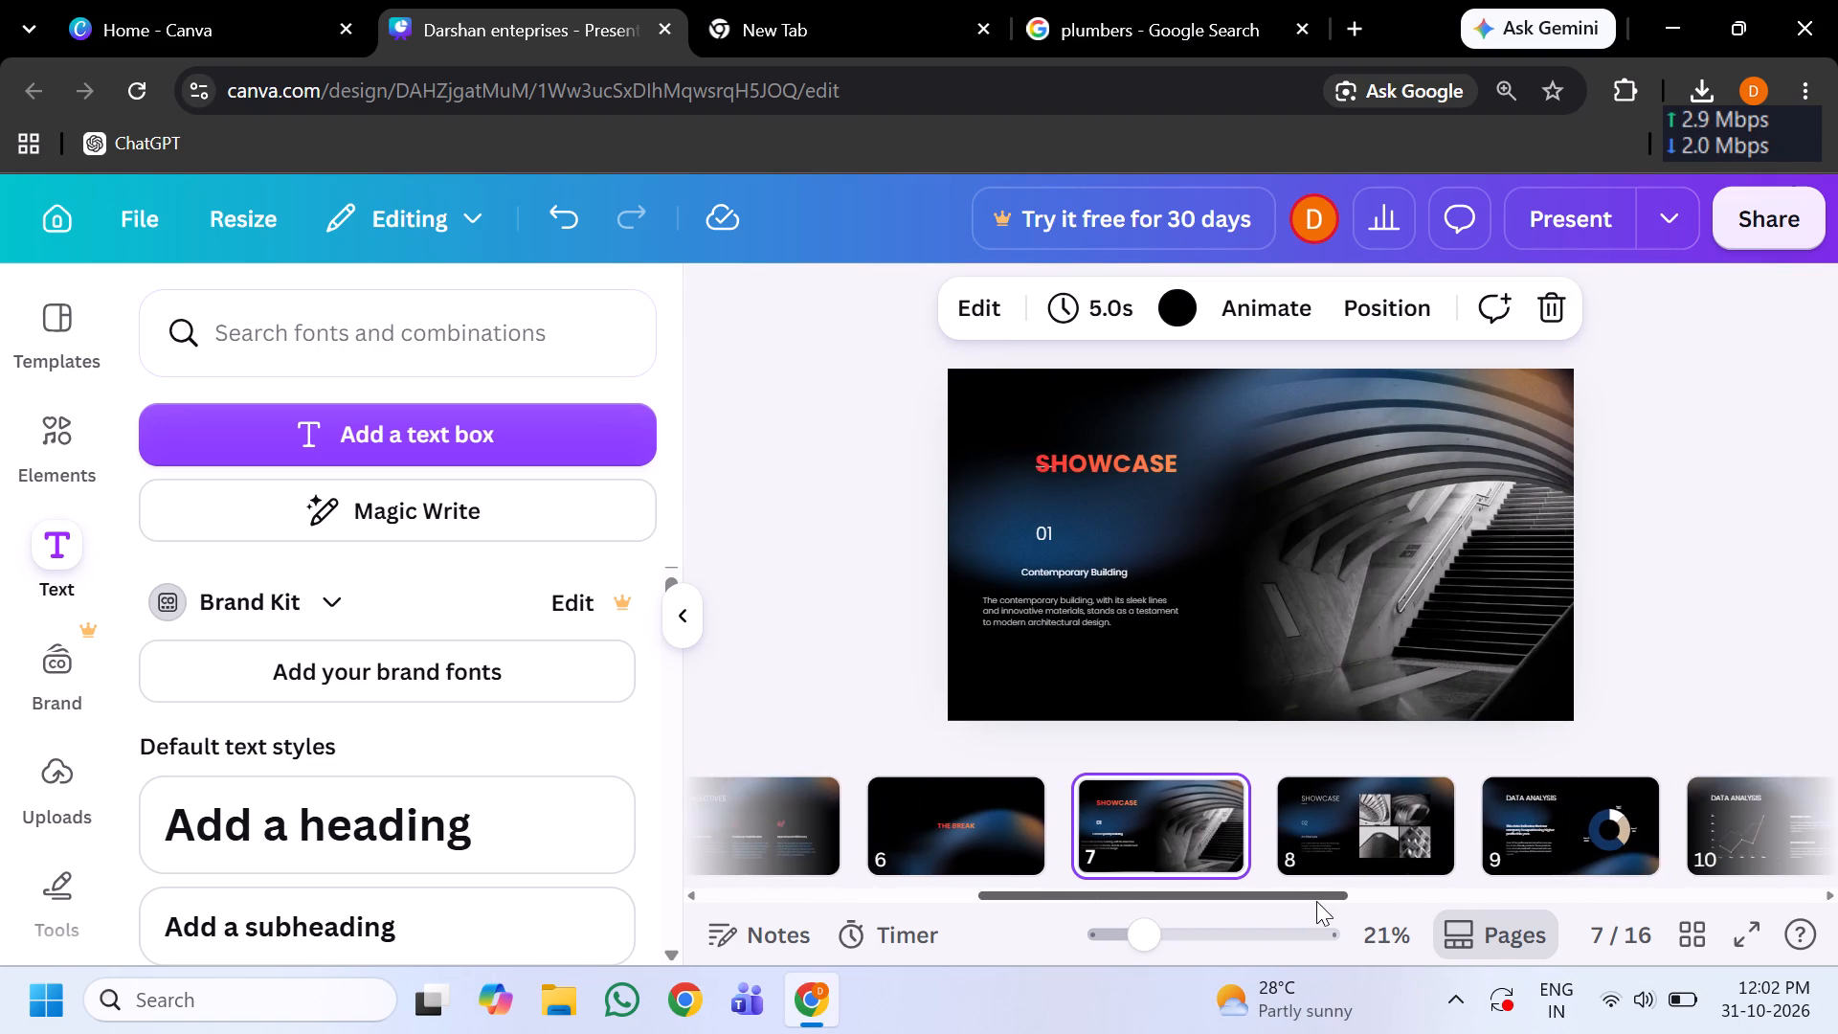
drag(1316, 901, 1359, 907)
click(1050, 811)
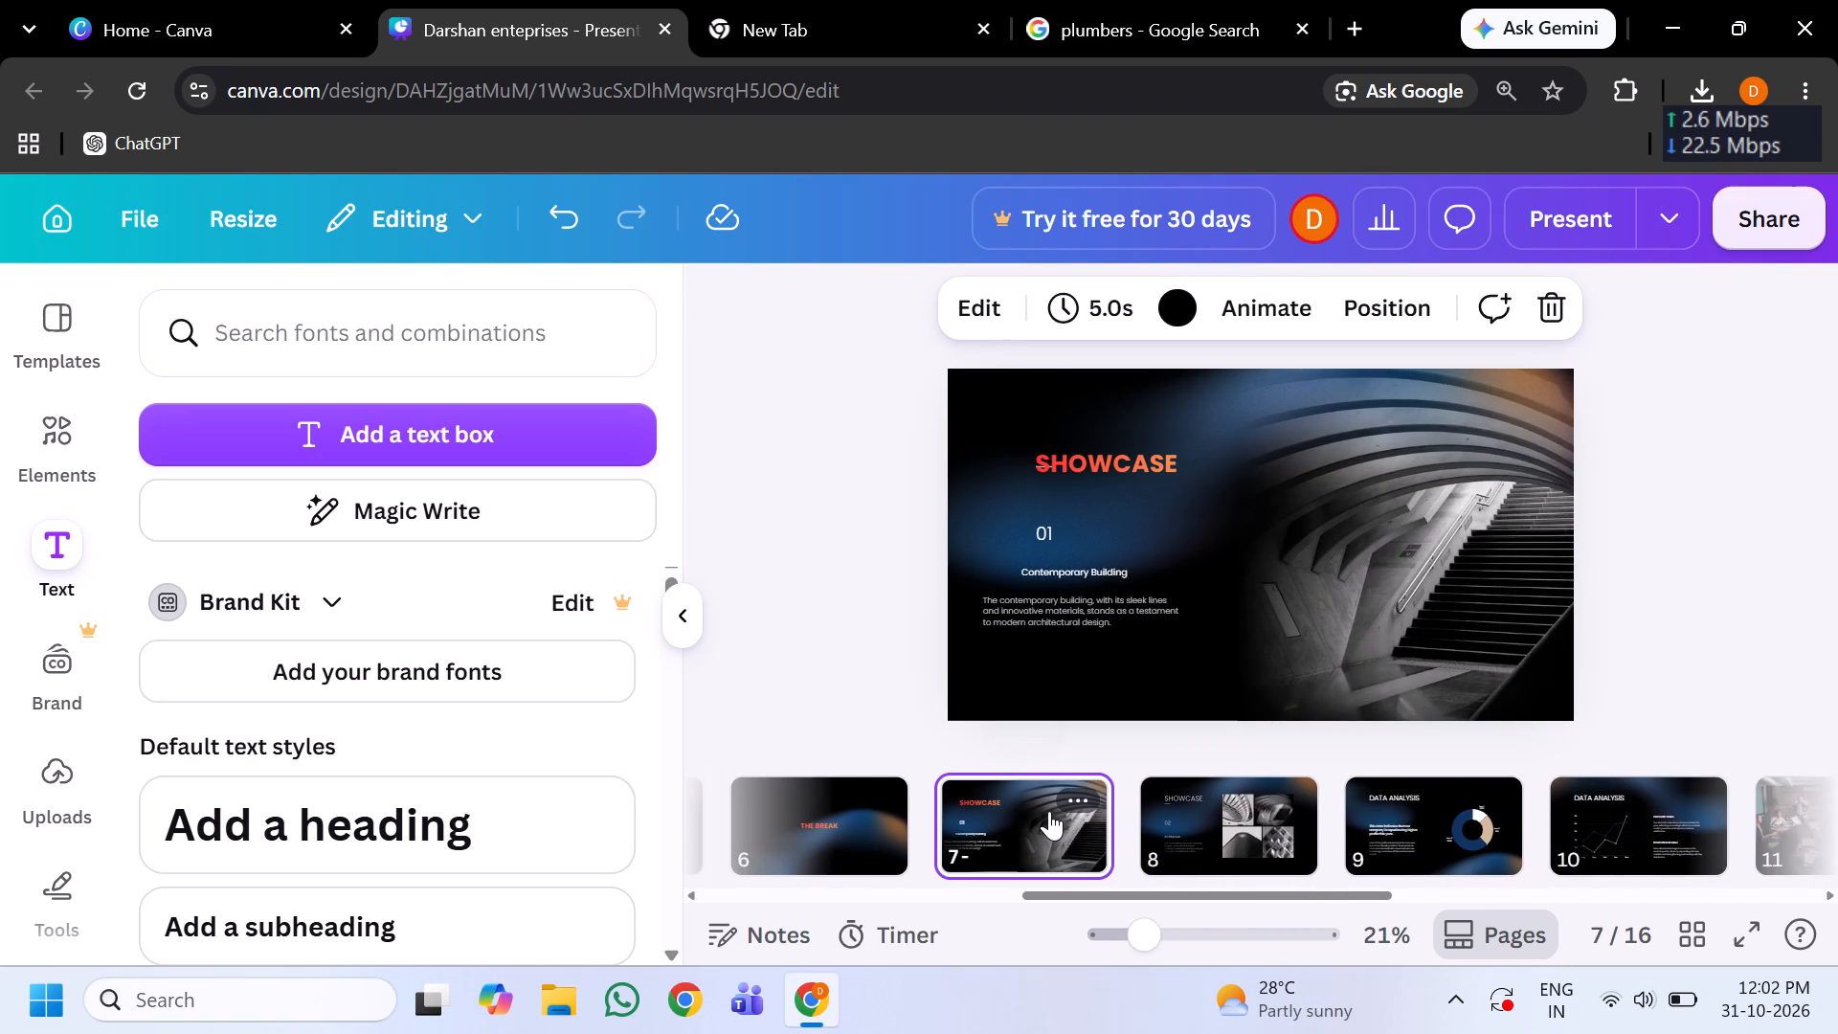
click(1206, 802)
click(1223, 829)
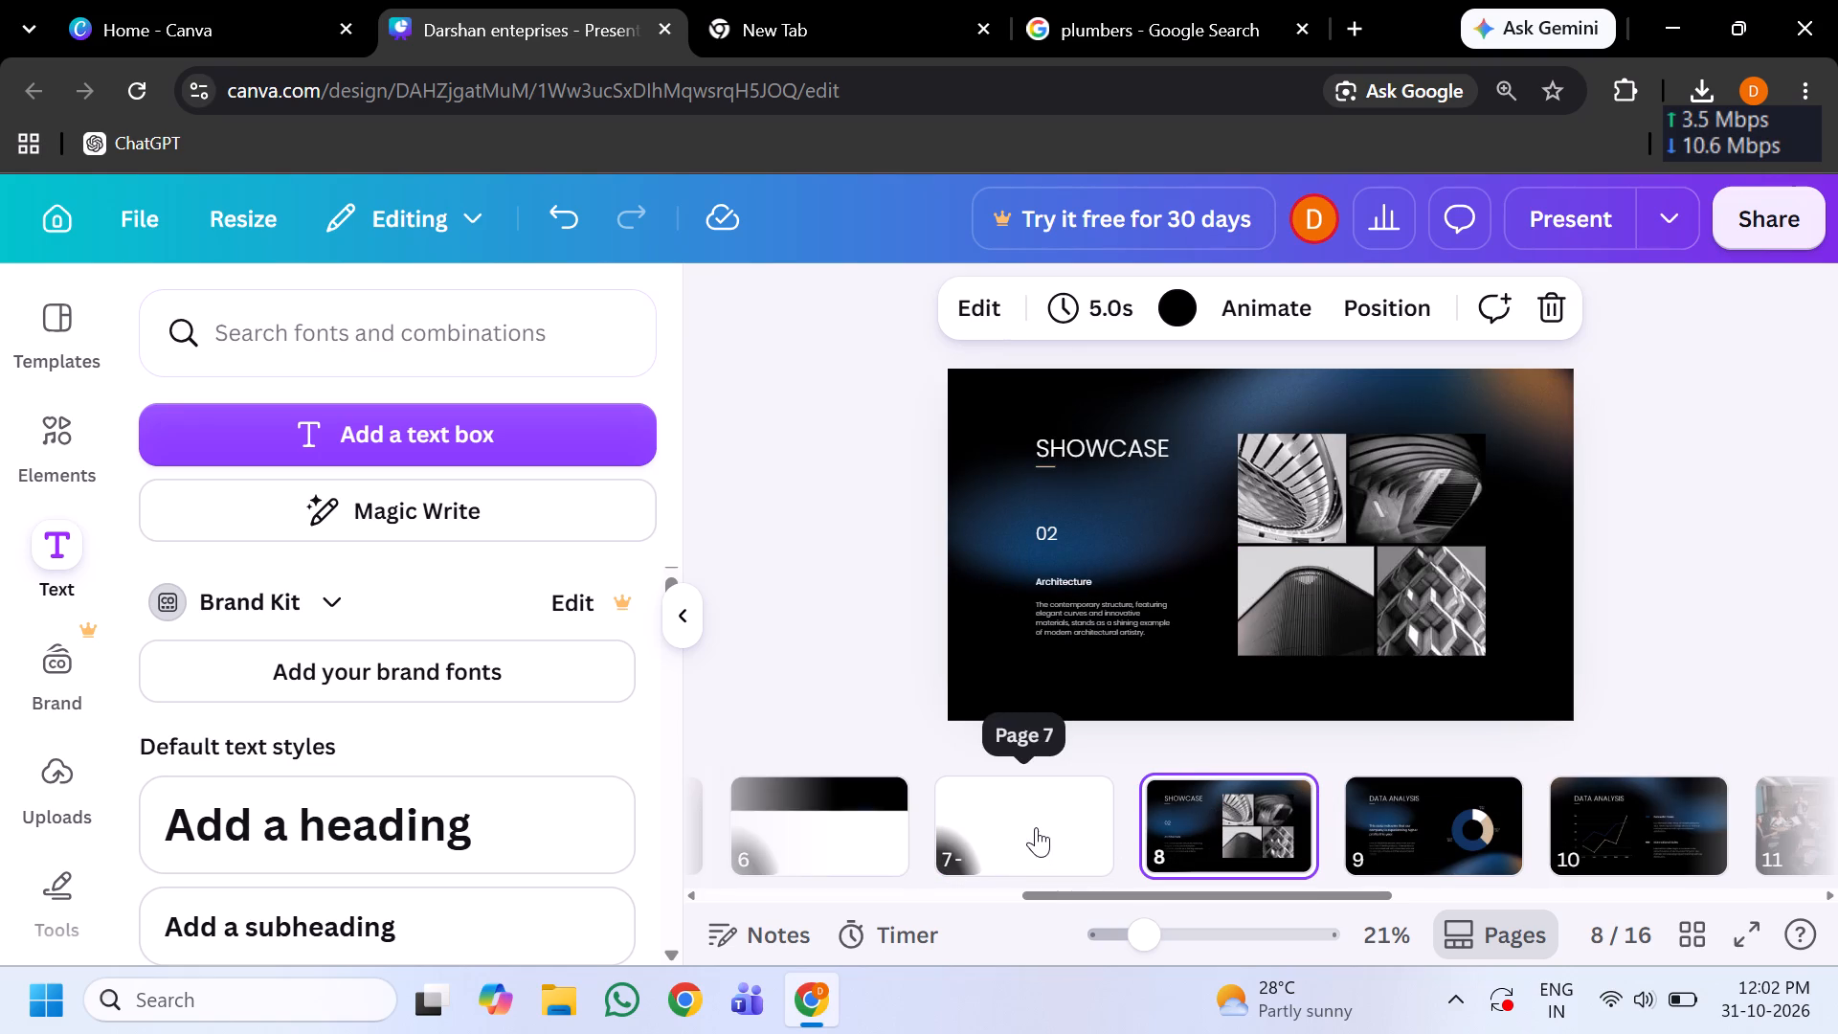
click(1124, 447)
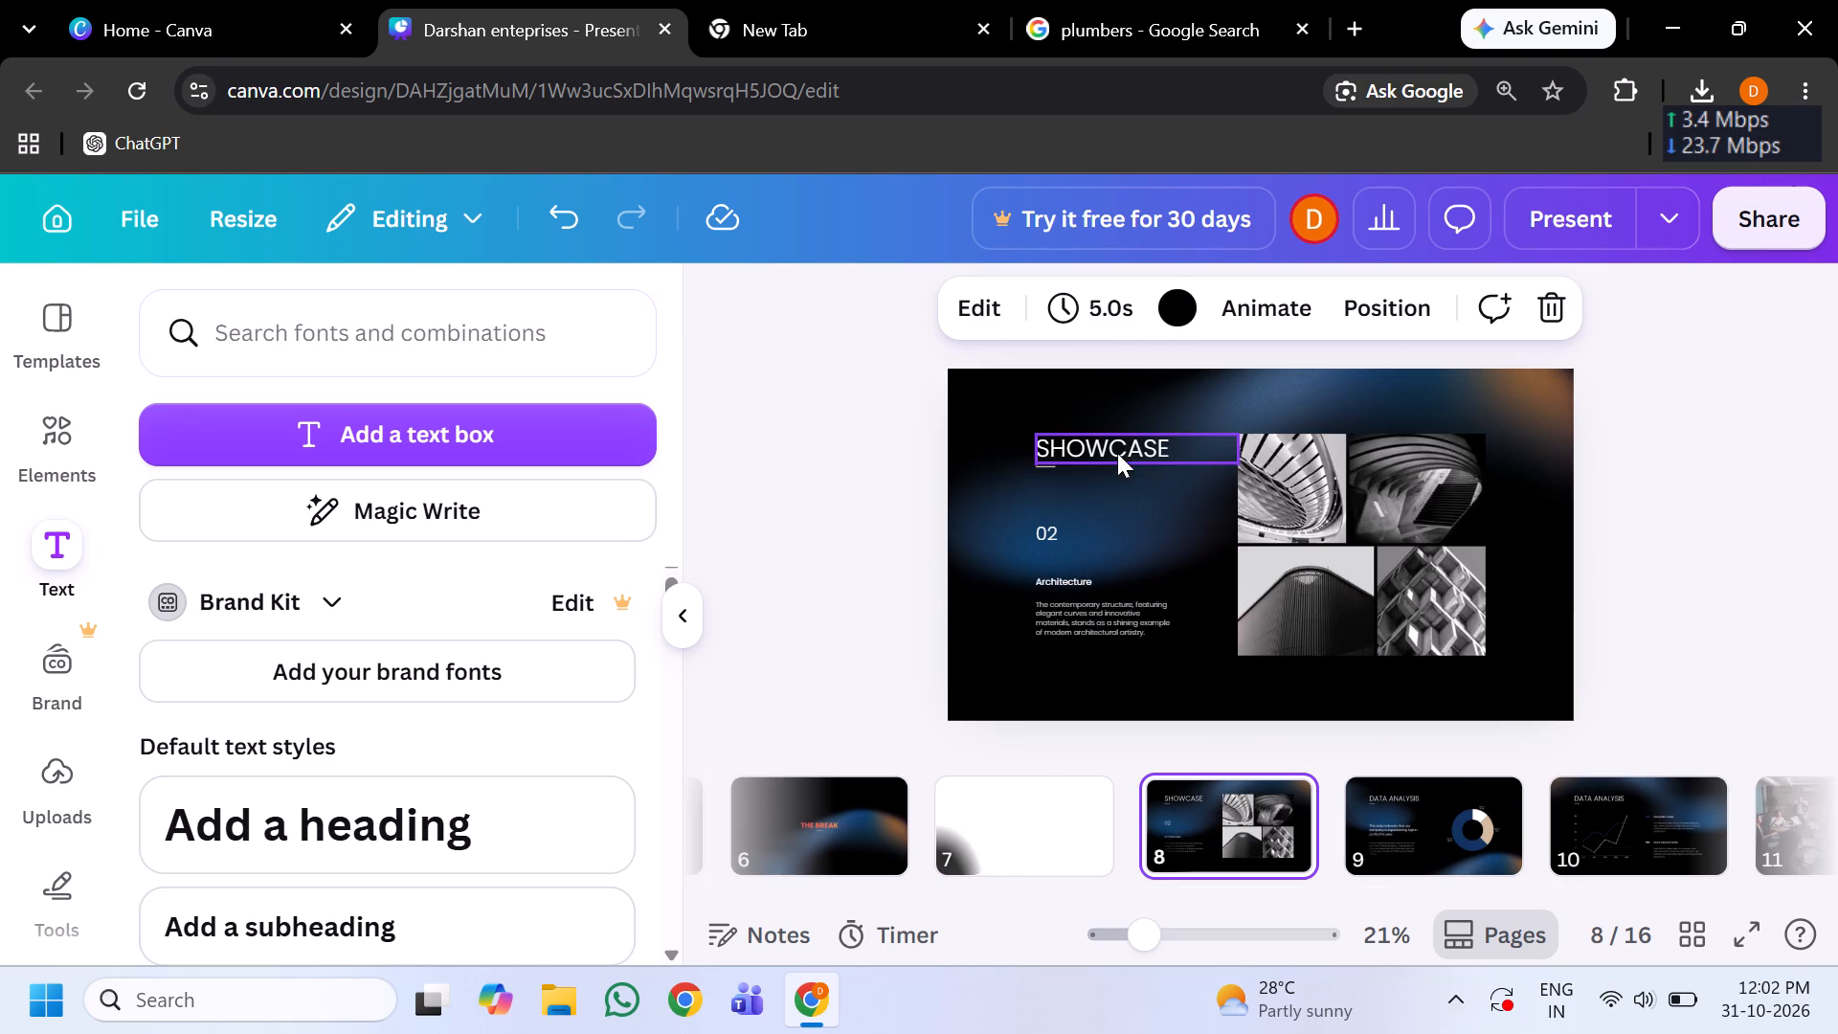
click(1159, 303)
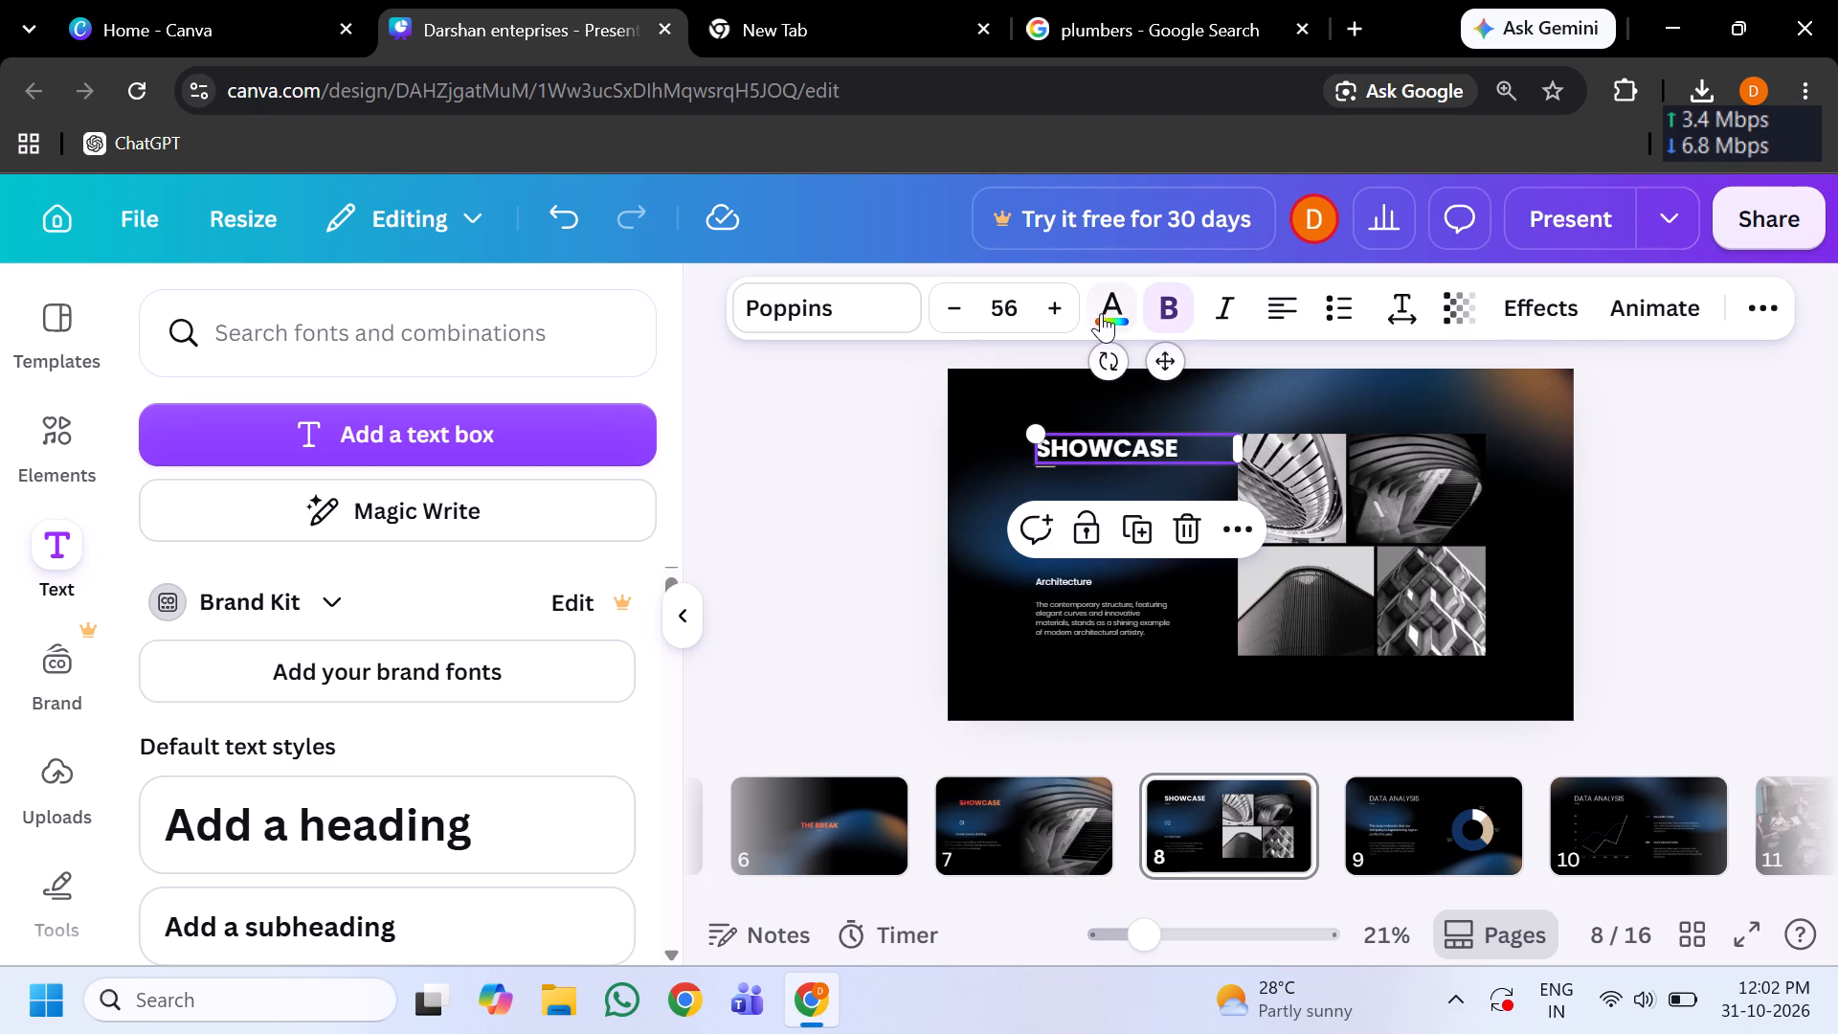
click(1109, 302)
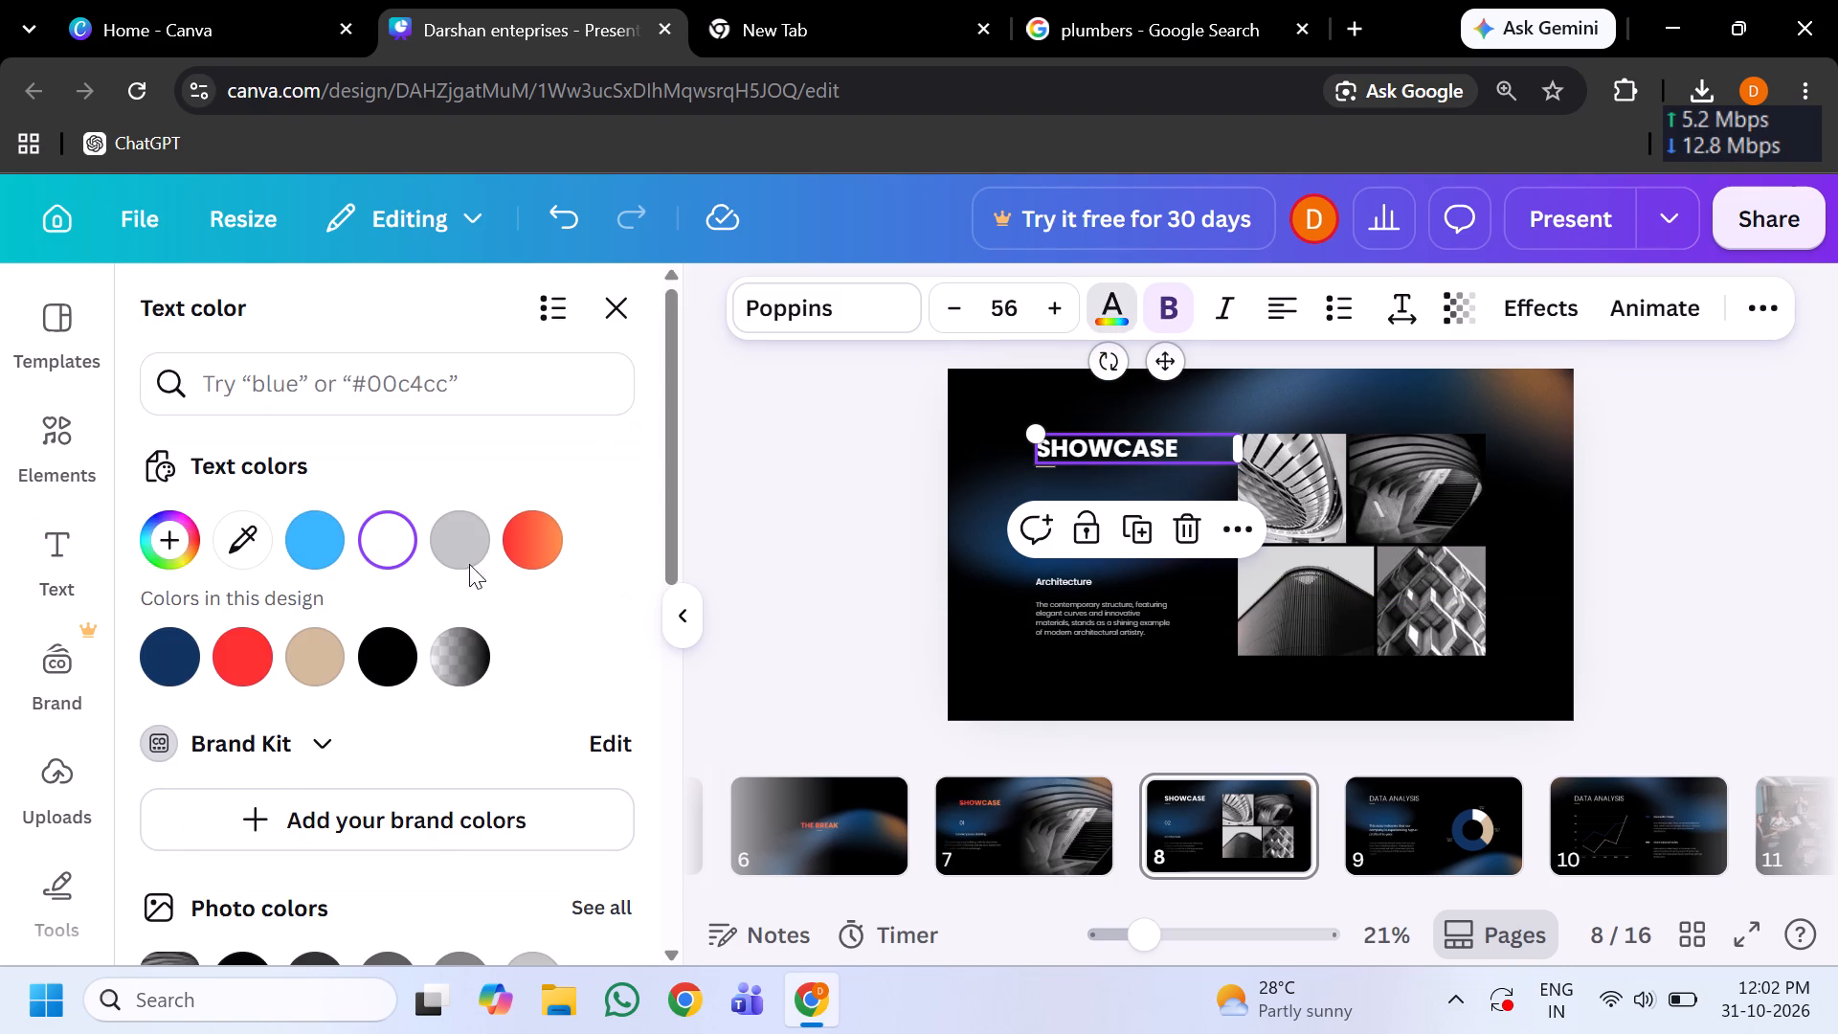
click(538, 537)
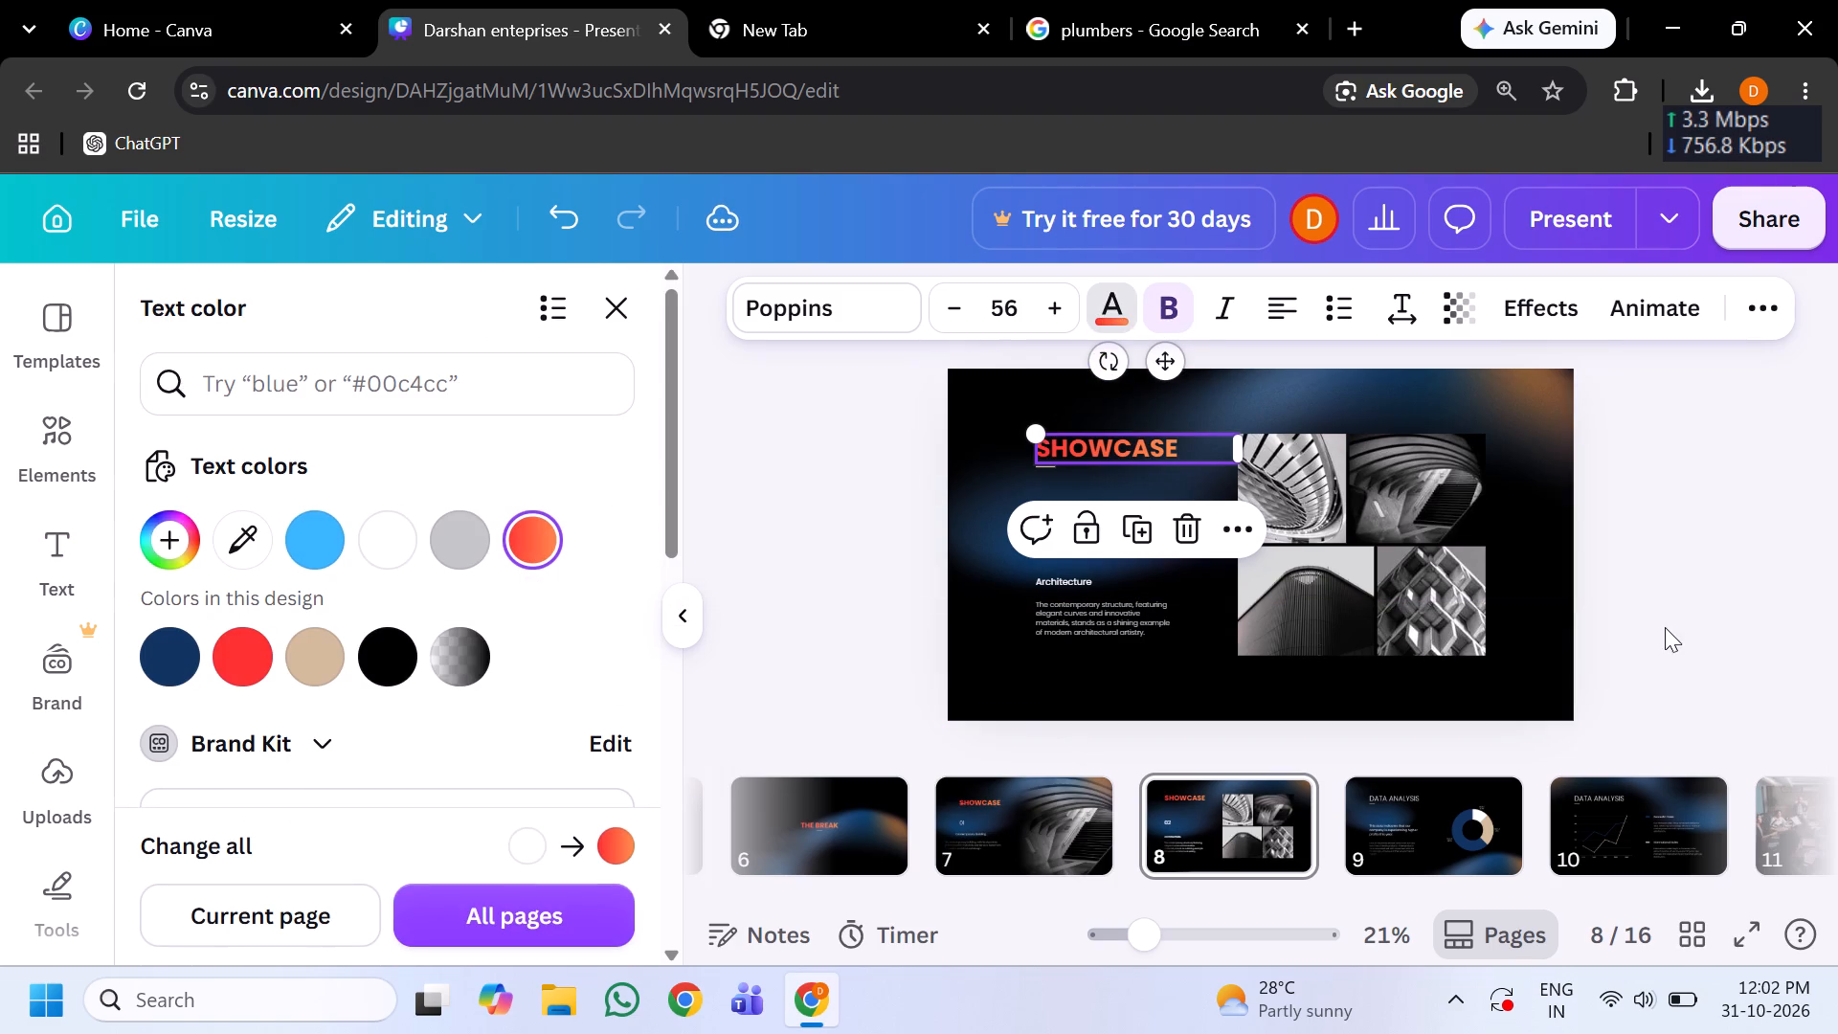
drag(1665, 627, 1656, 633)
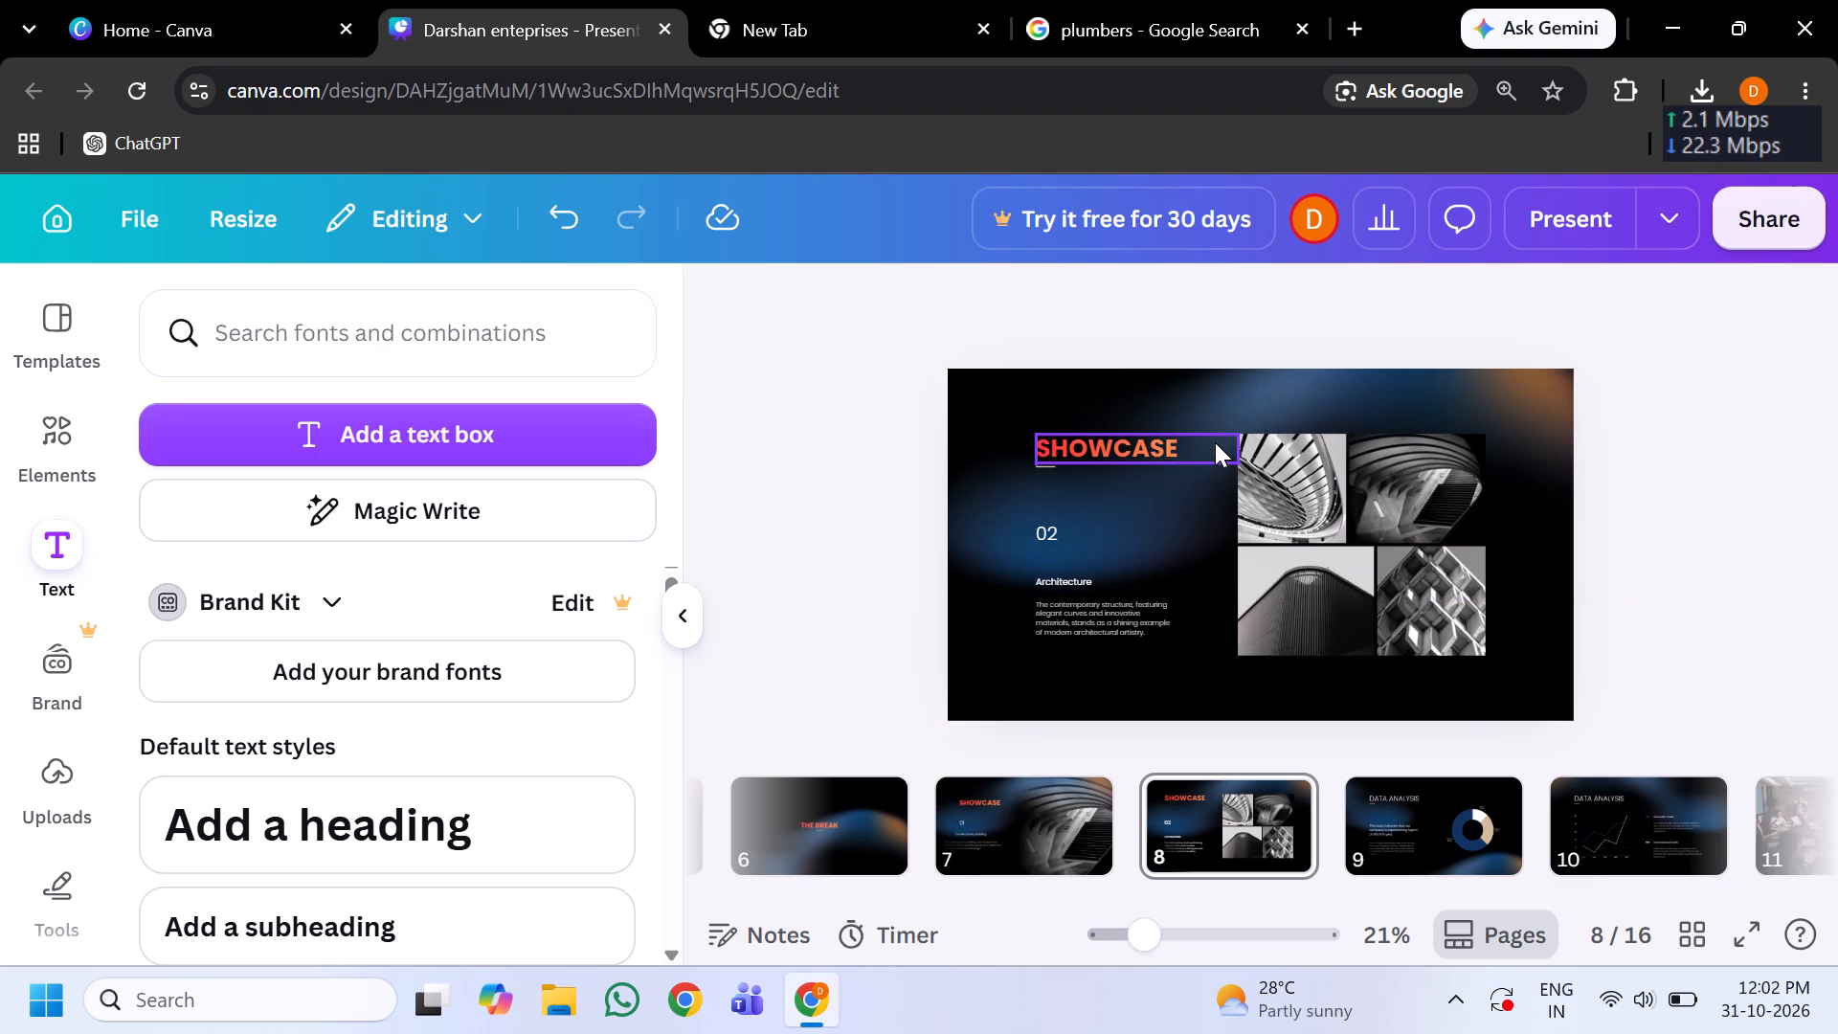
Close the plumbers Google Search browser tab.
click(1304, 18)
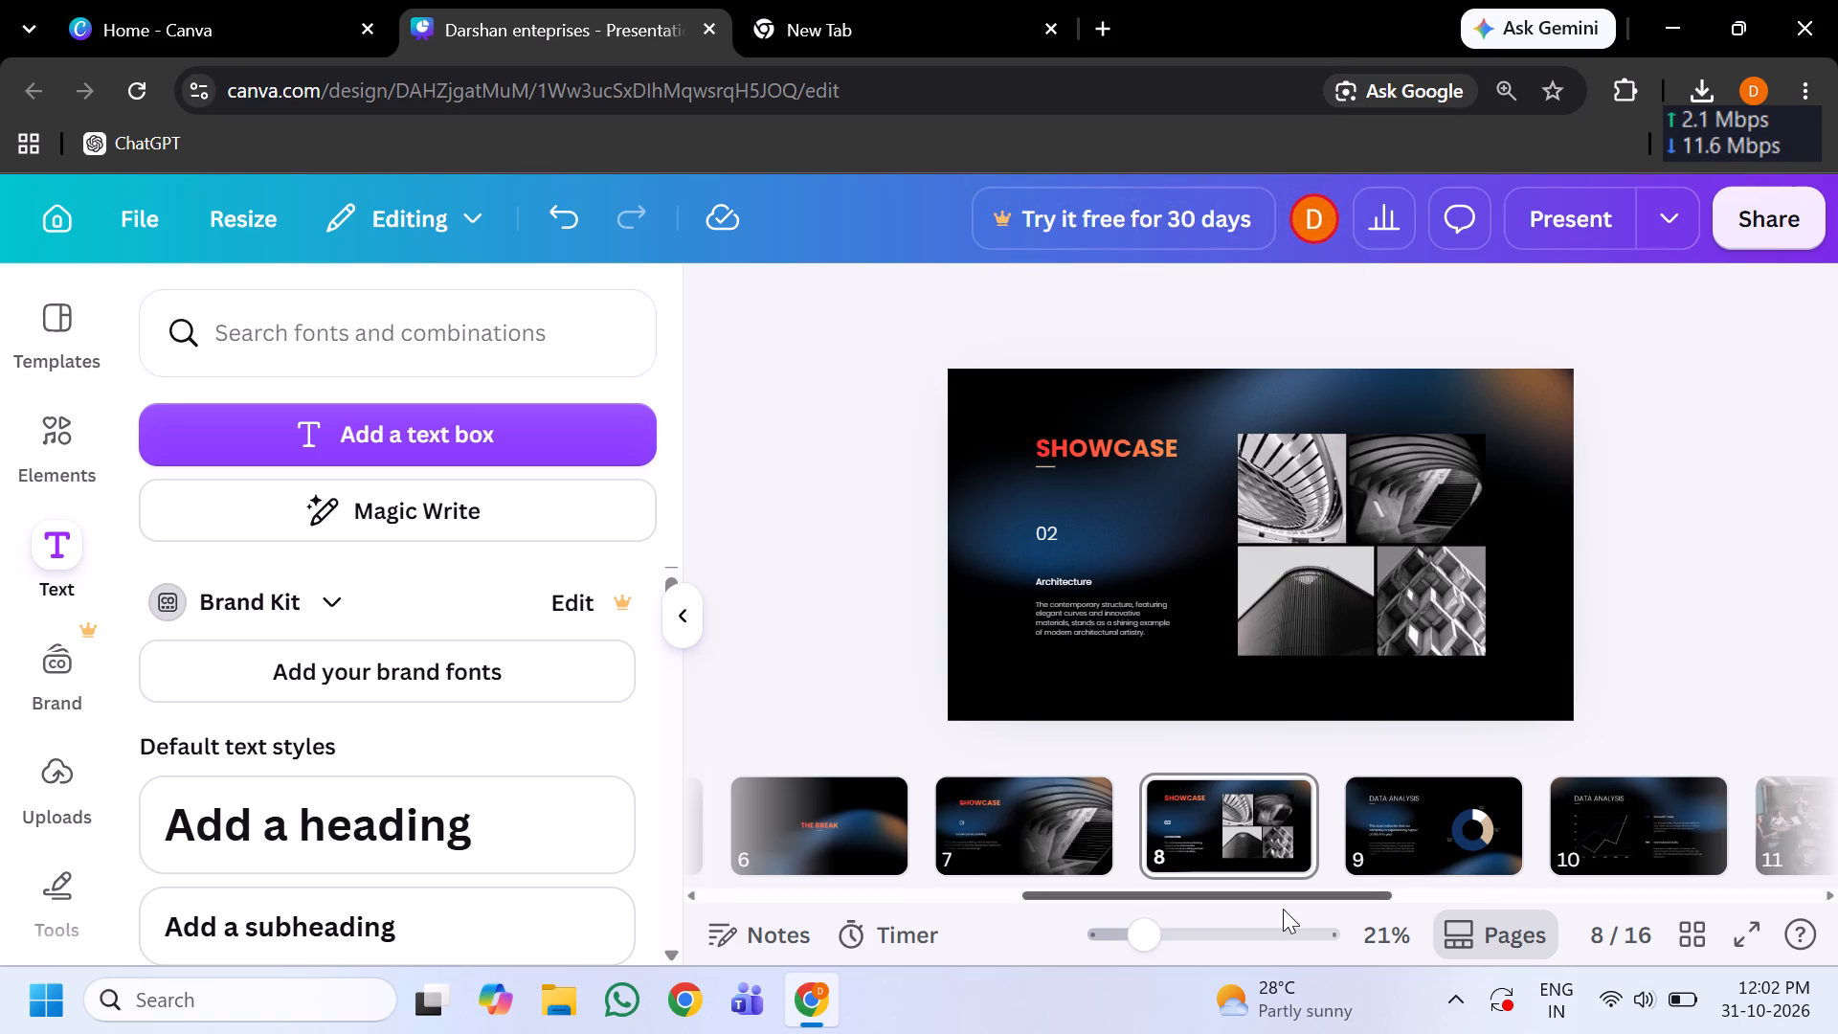
Look through the page thumbnails up to page 16 and back, checking the Objectives page and page 6.
drag(1202, 894, 1279, 910)
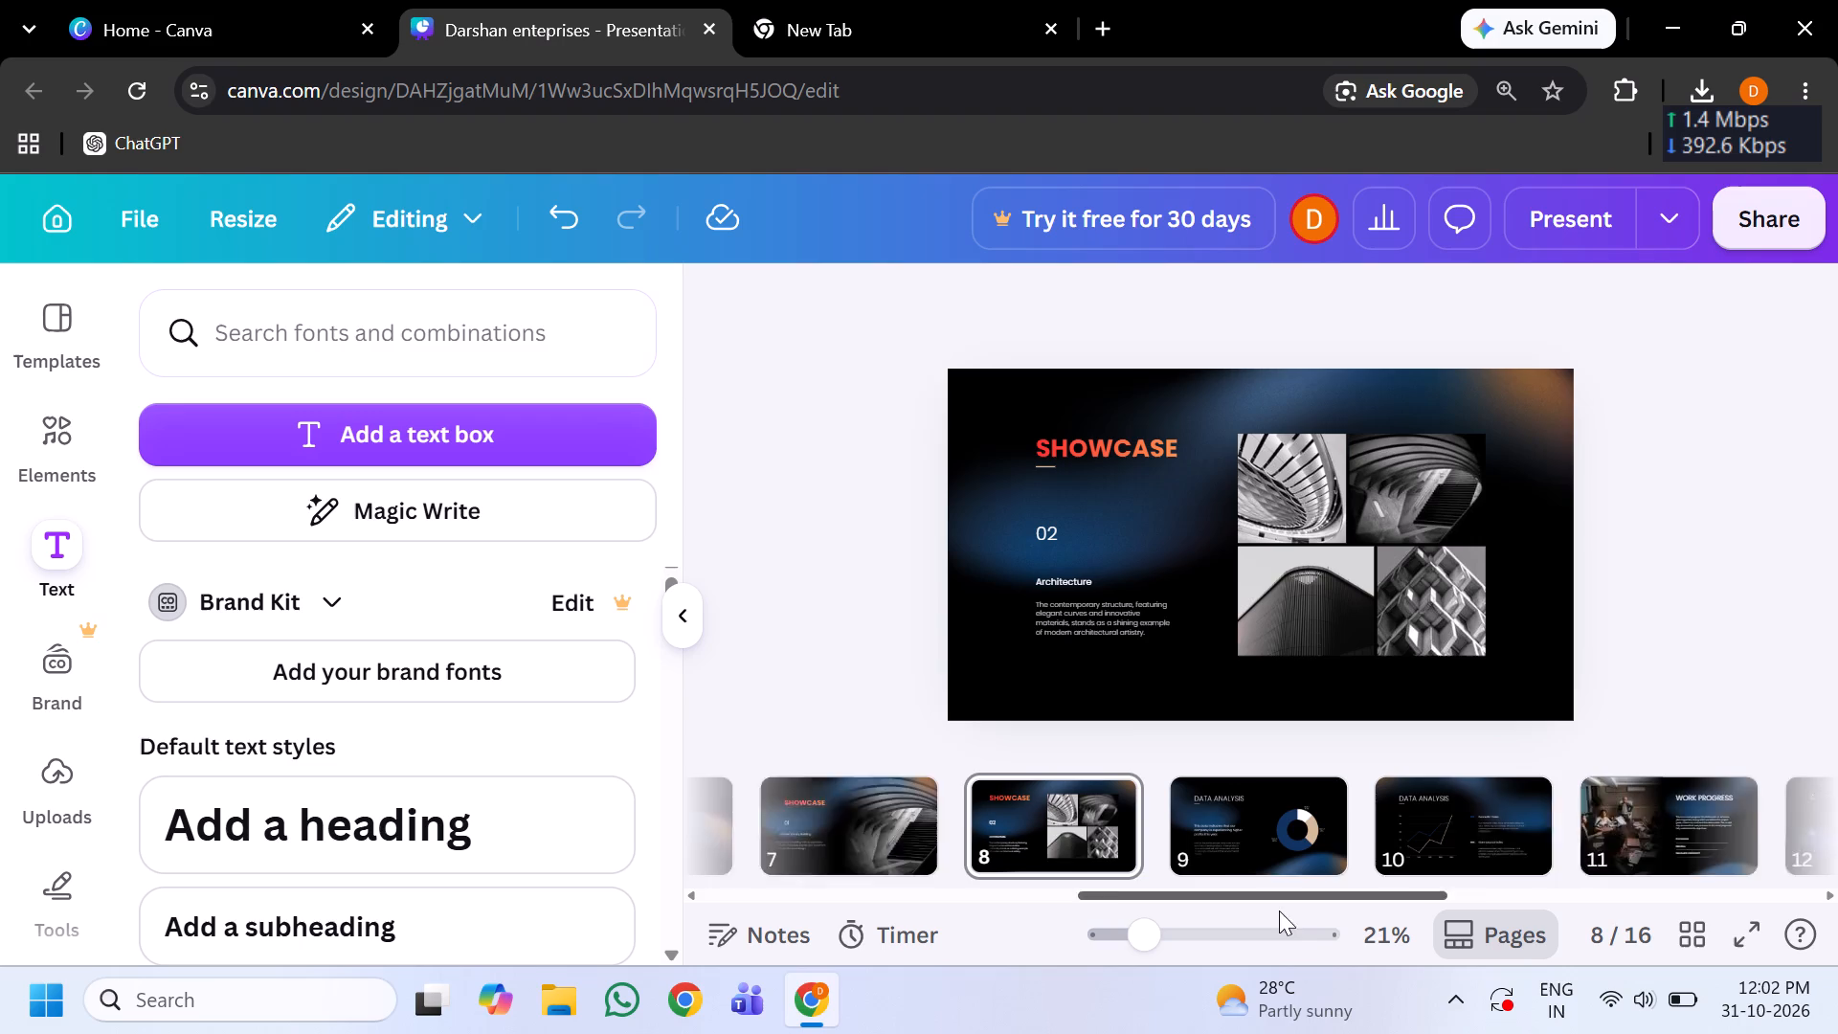
drag(1279, 910, 1385, 913)
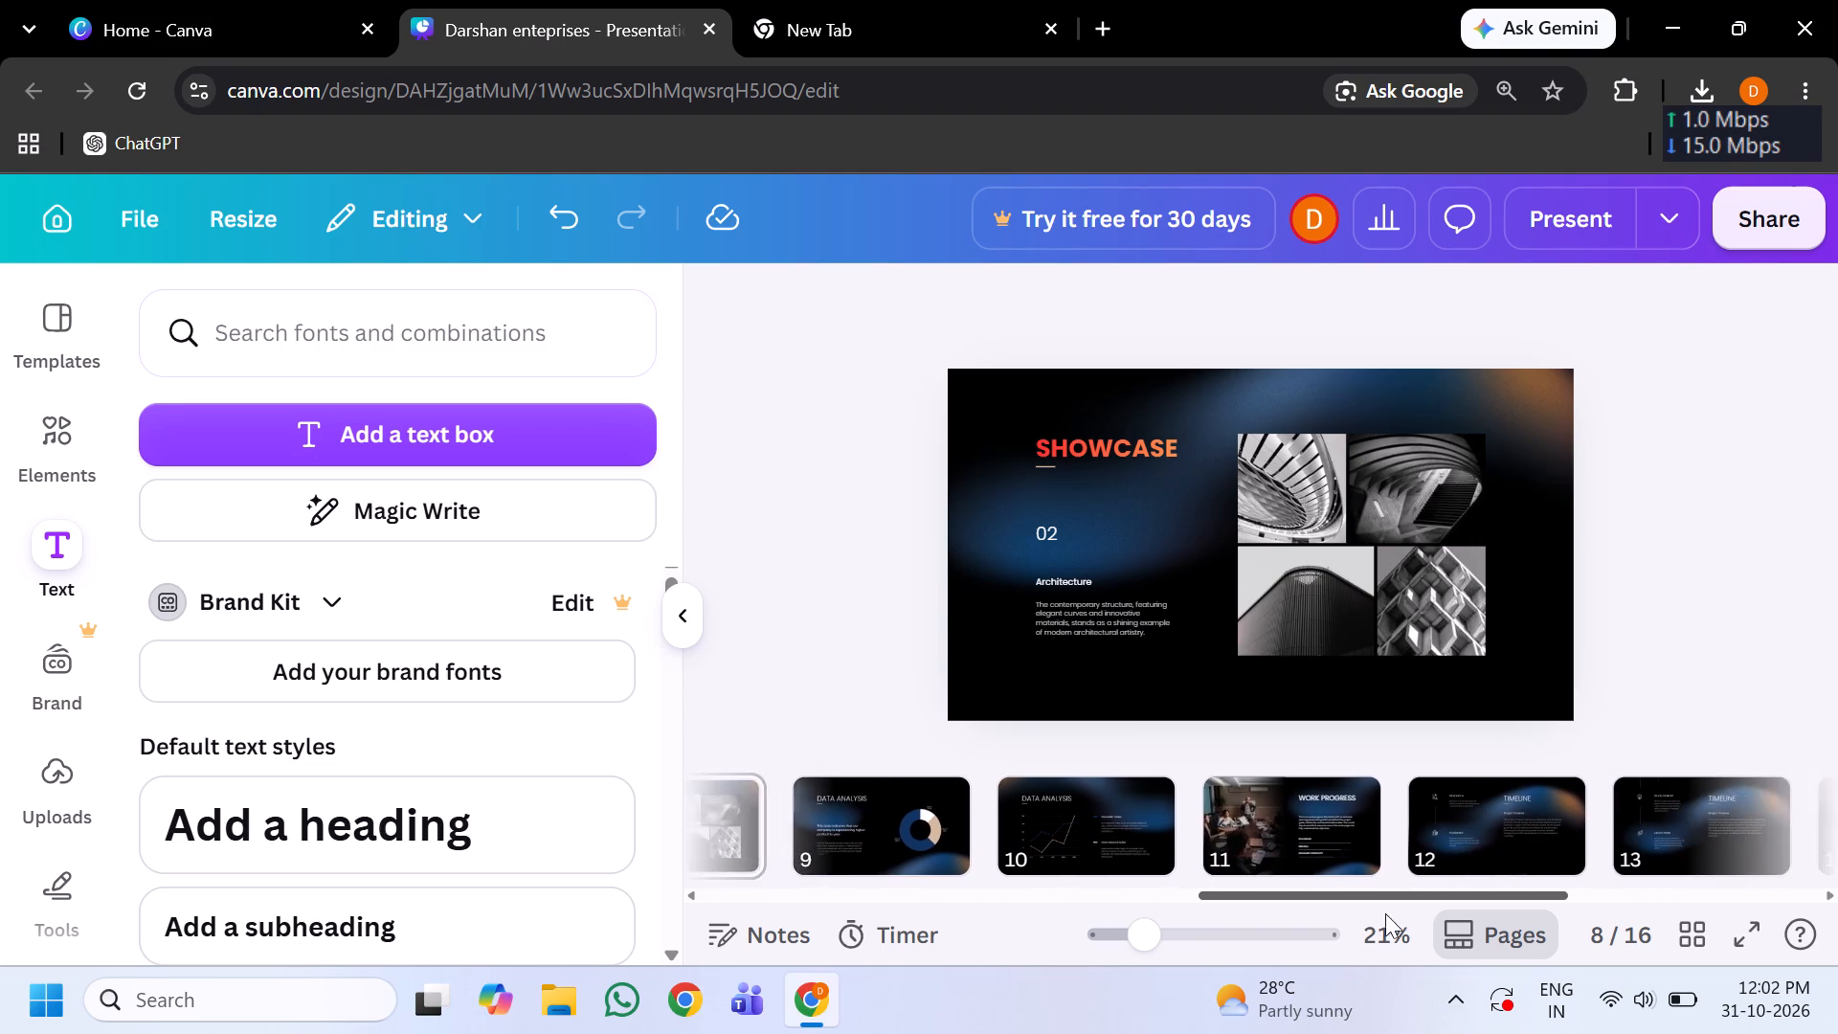
drag(1385, 913, 1633, 899)
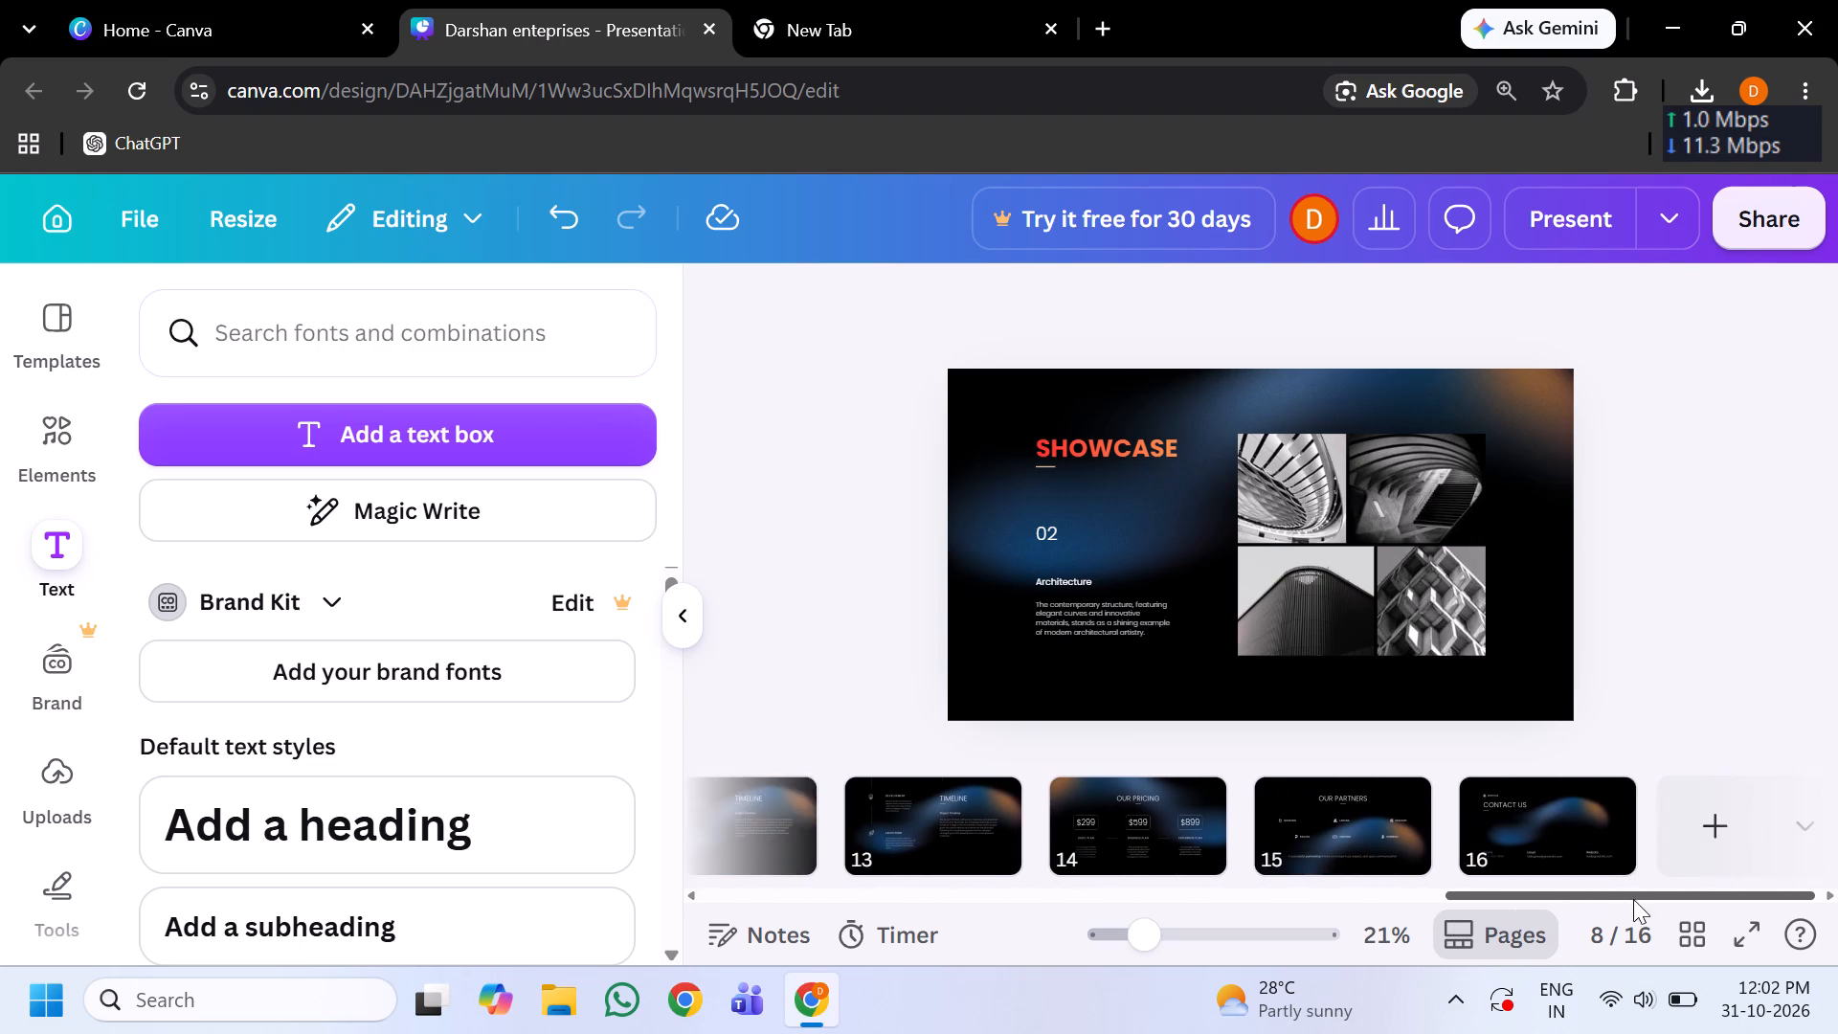
drag(1633, 899, 1254, 906)
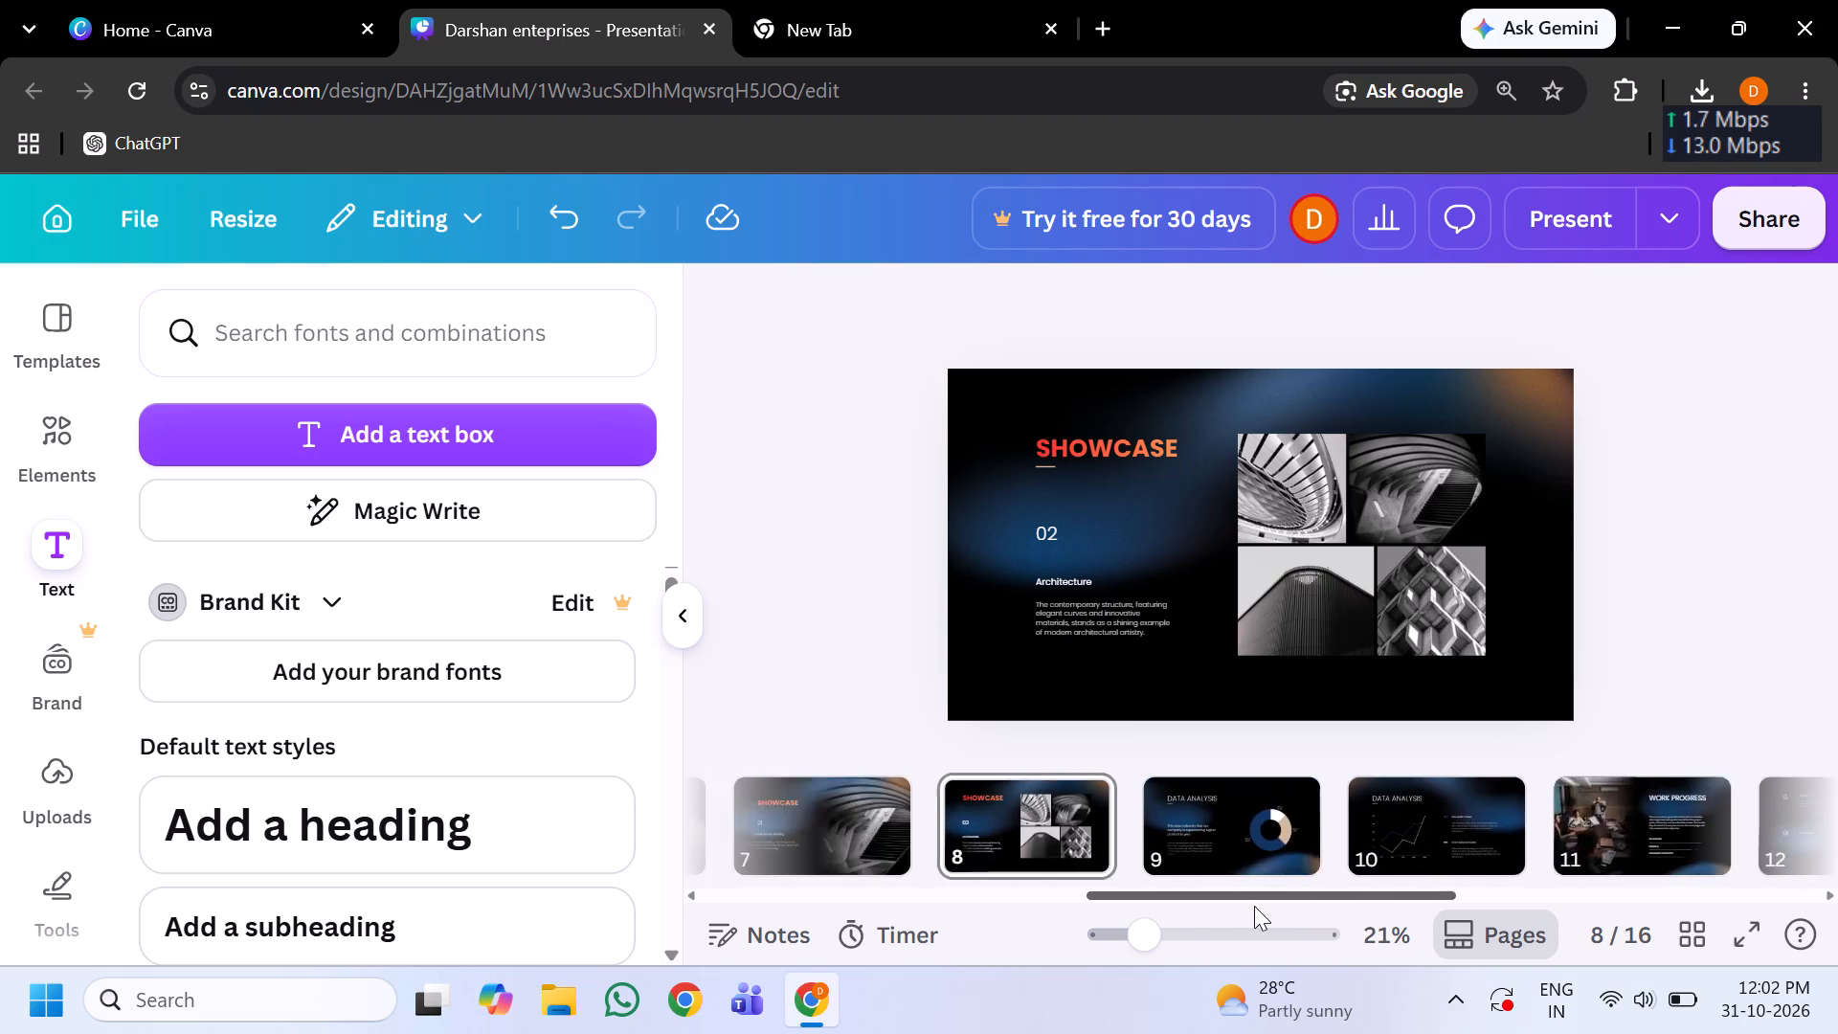
drag(1254, 906, 1112, 886)
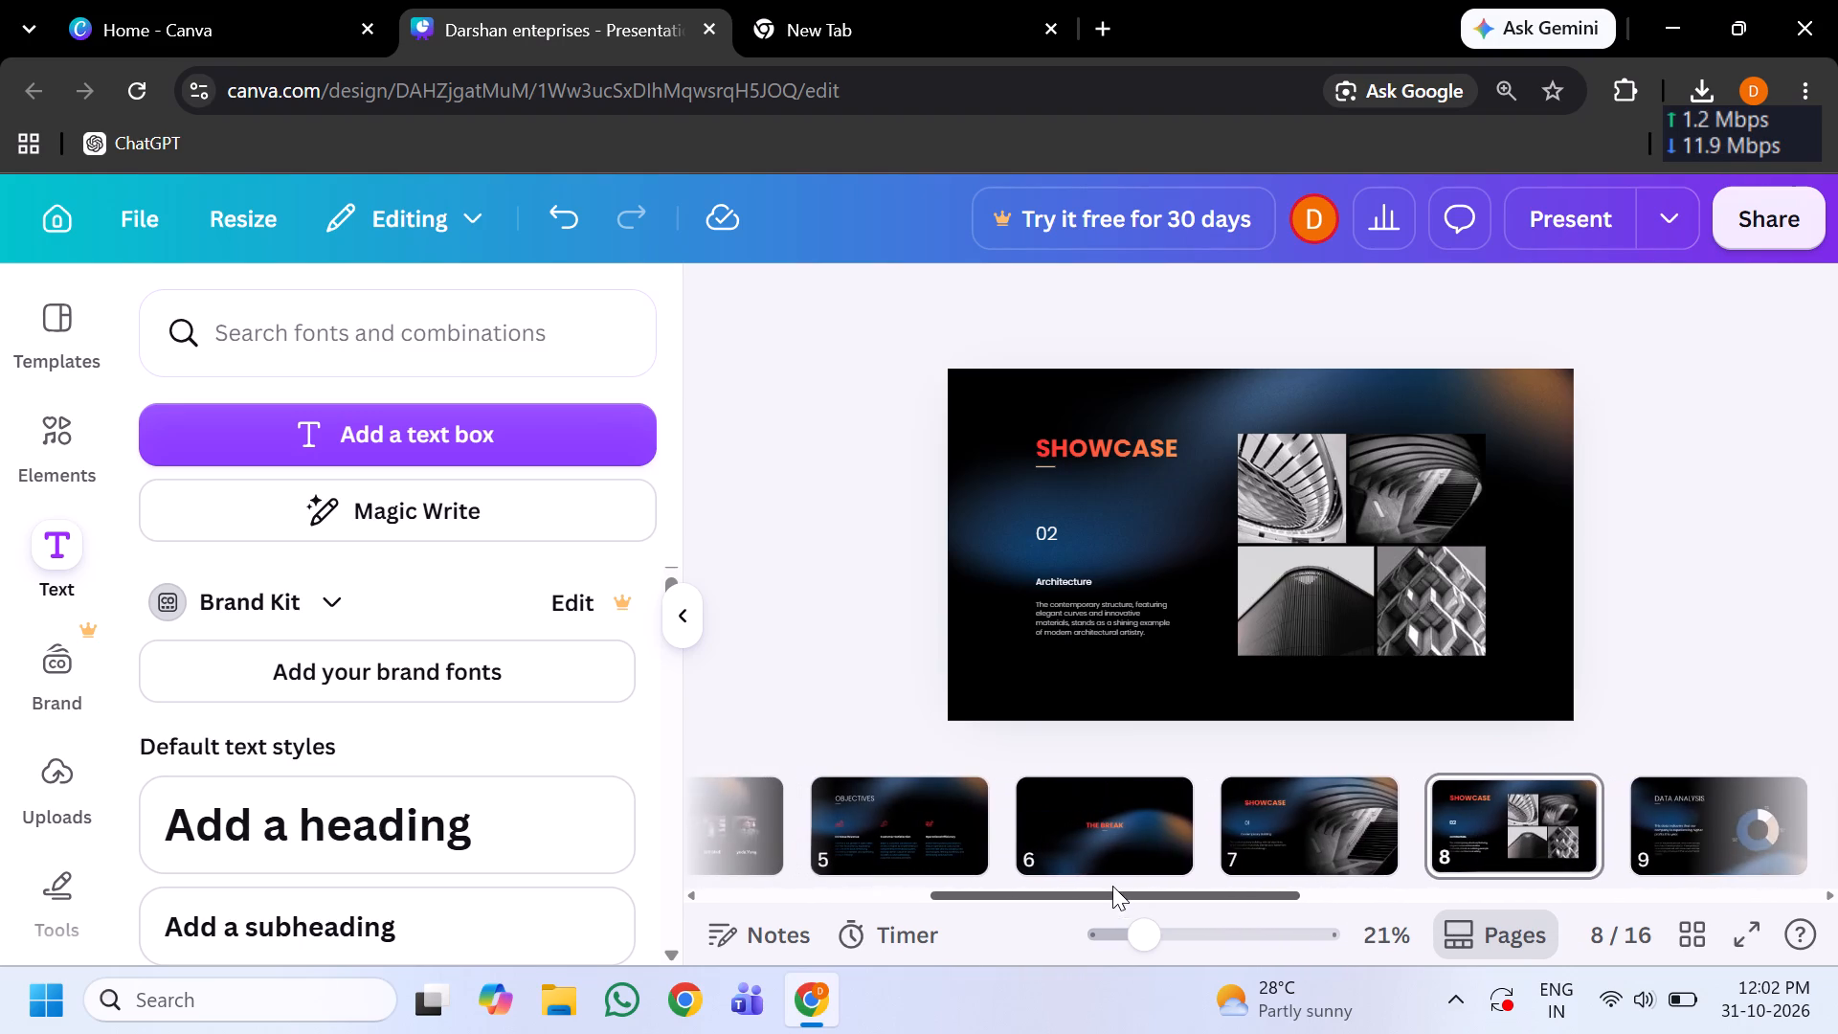
drag(1112, 886, 1110, 884)
click(888, 806)
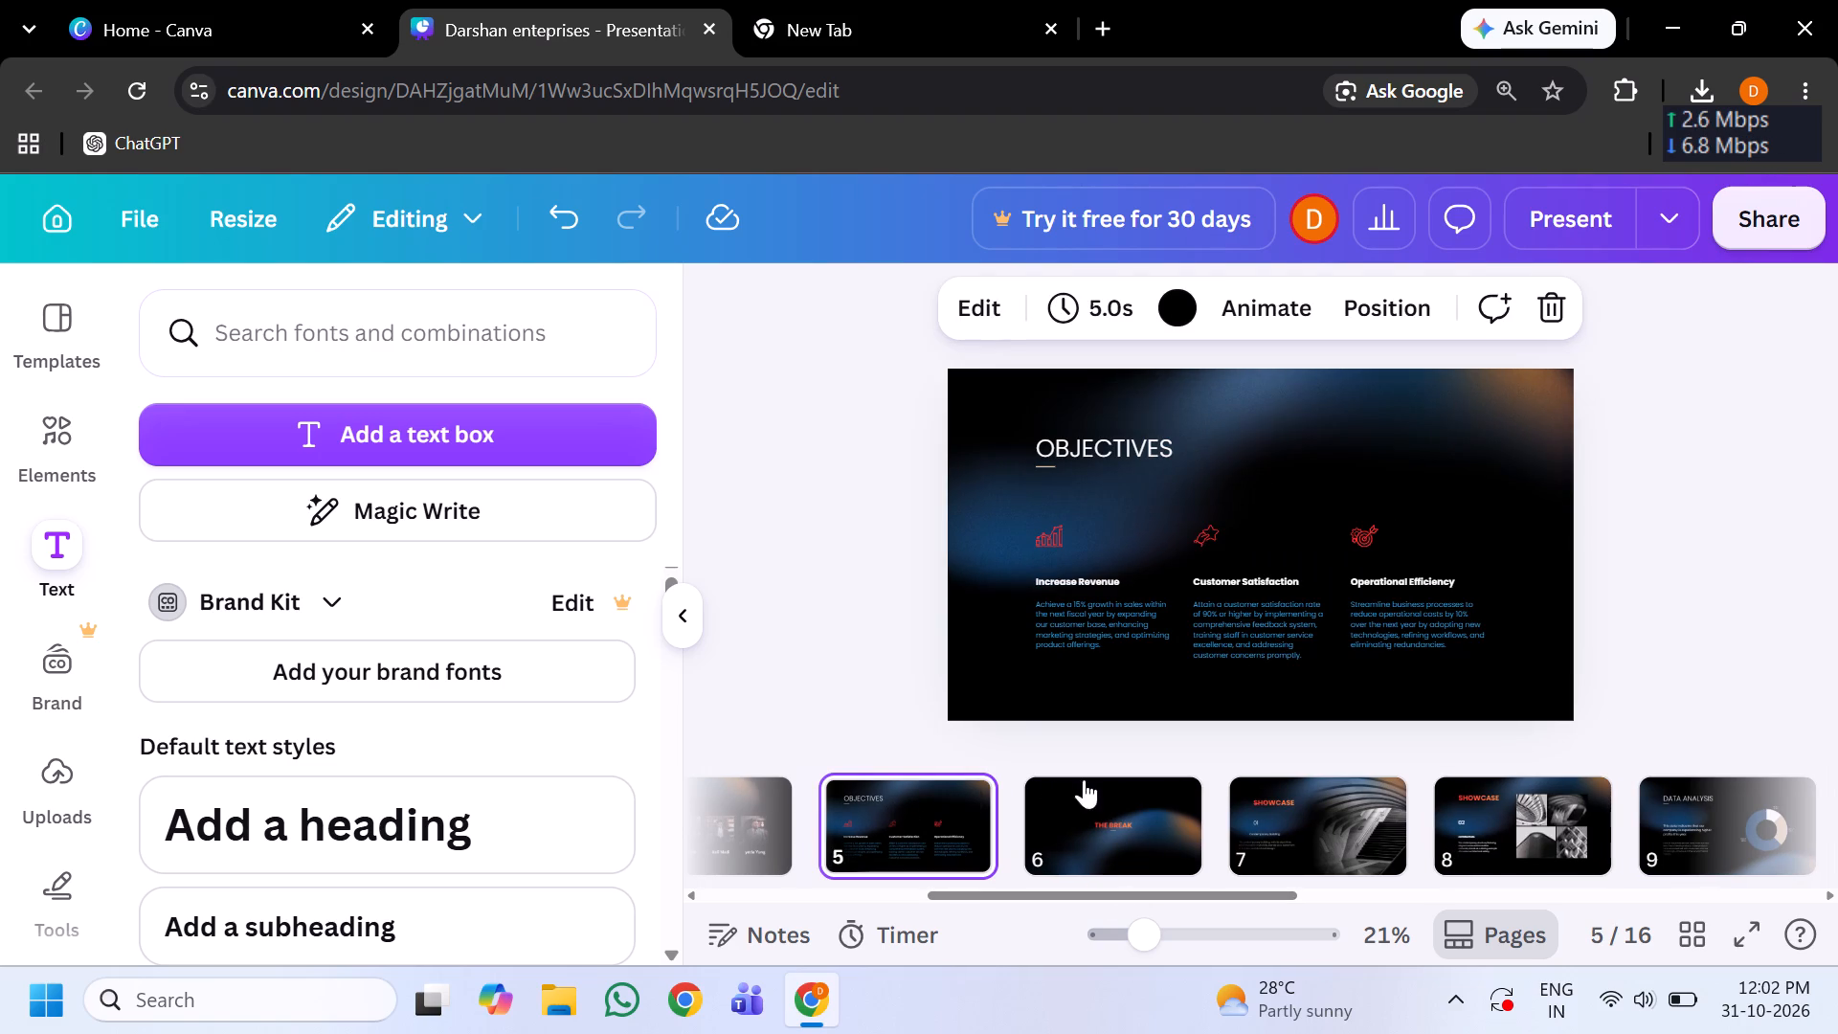
drag(1130, 810, 1144, 821)
click(1134, 837)
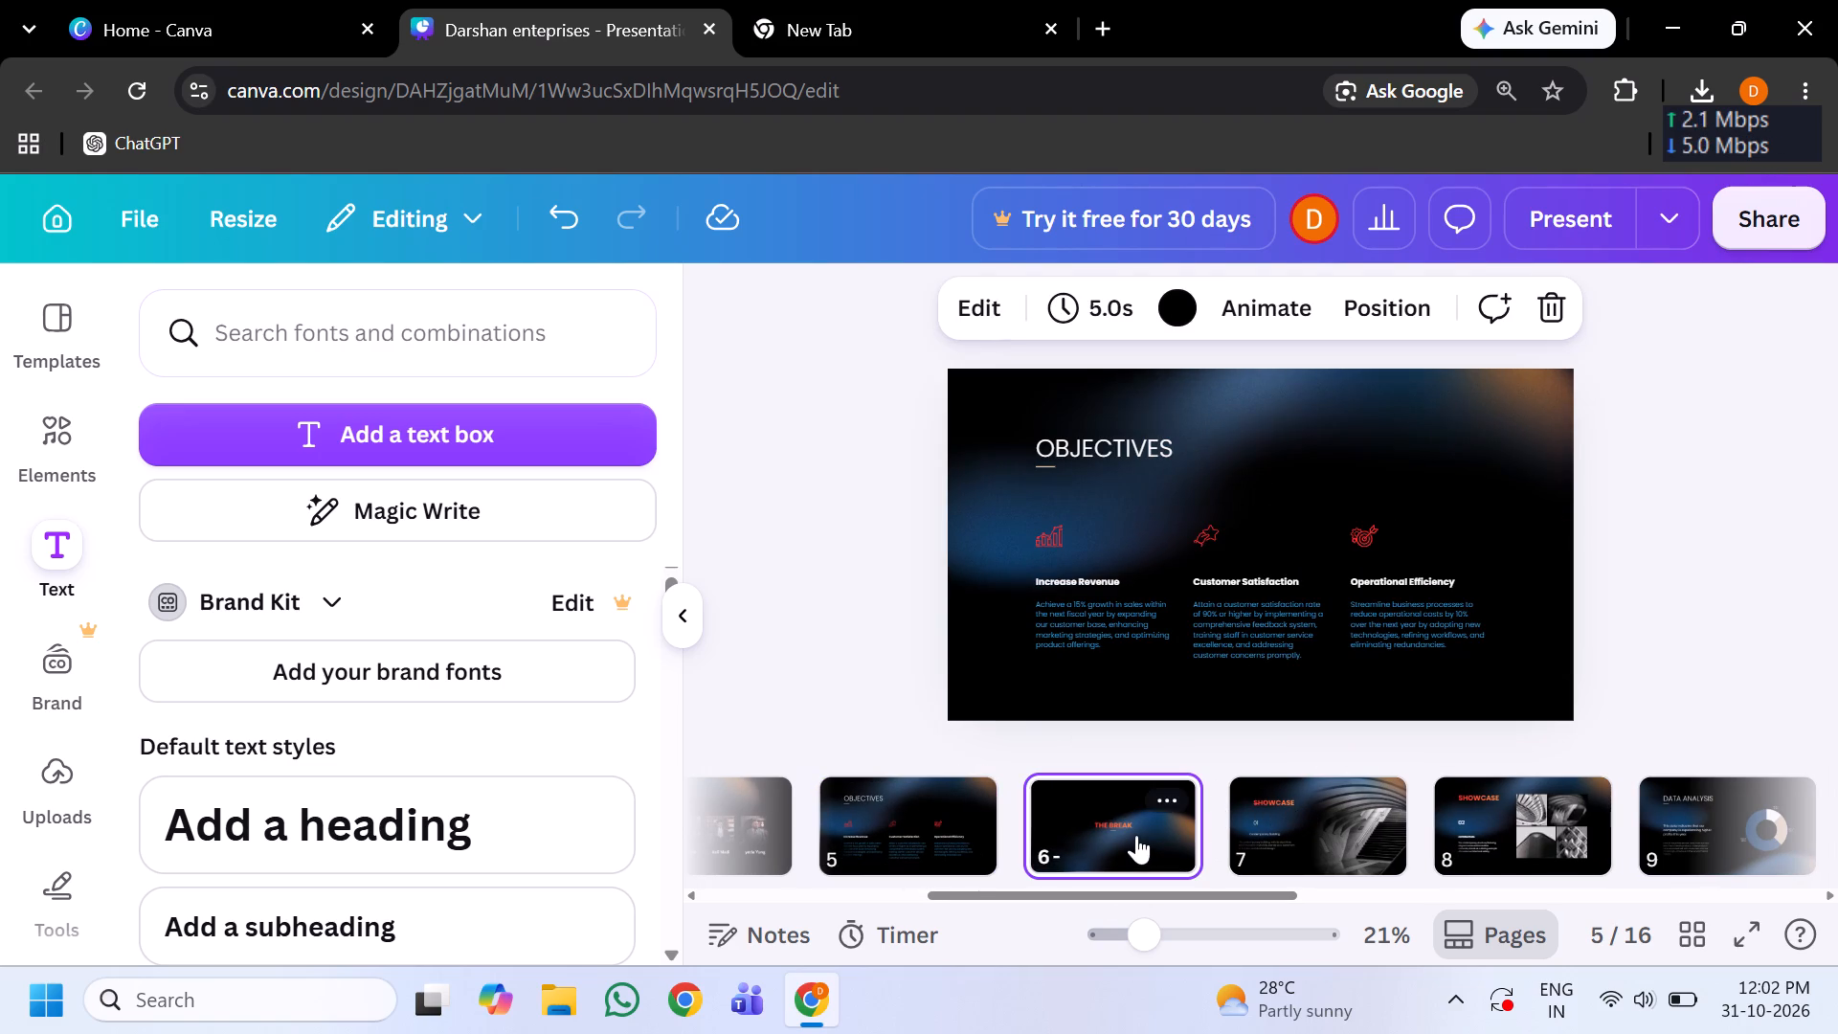
Replace the Contemporary Building subheading on page 7 with "Part 1 : The union and its ter".
click(1311, 817)
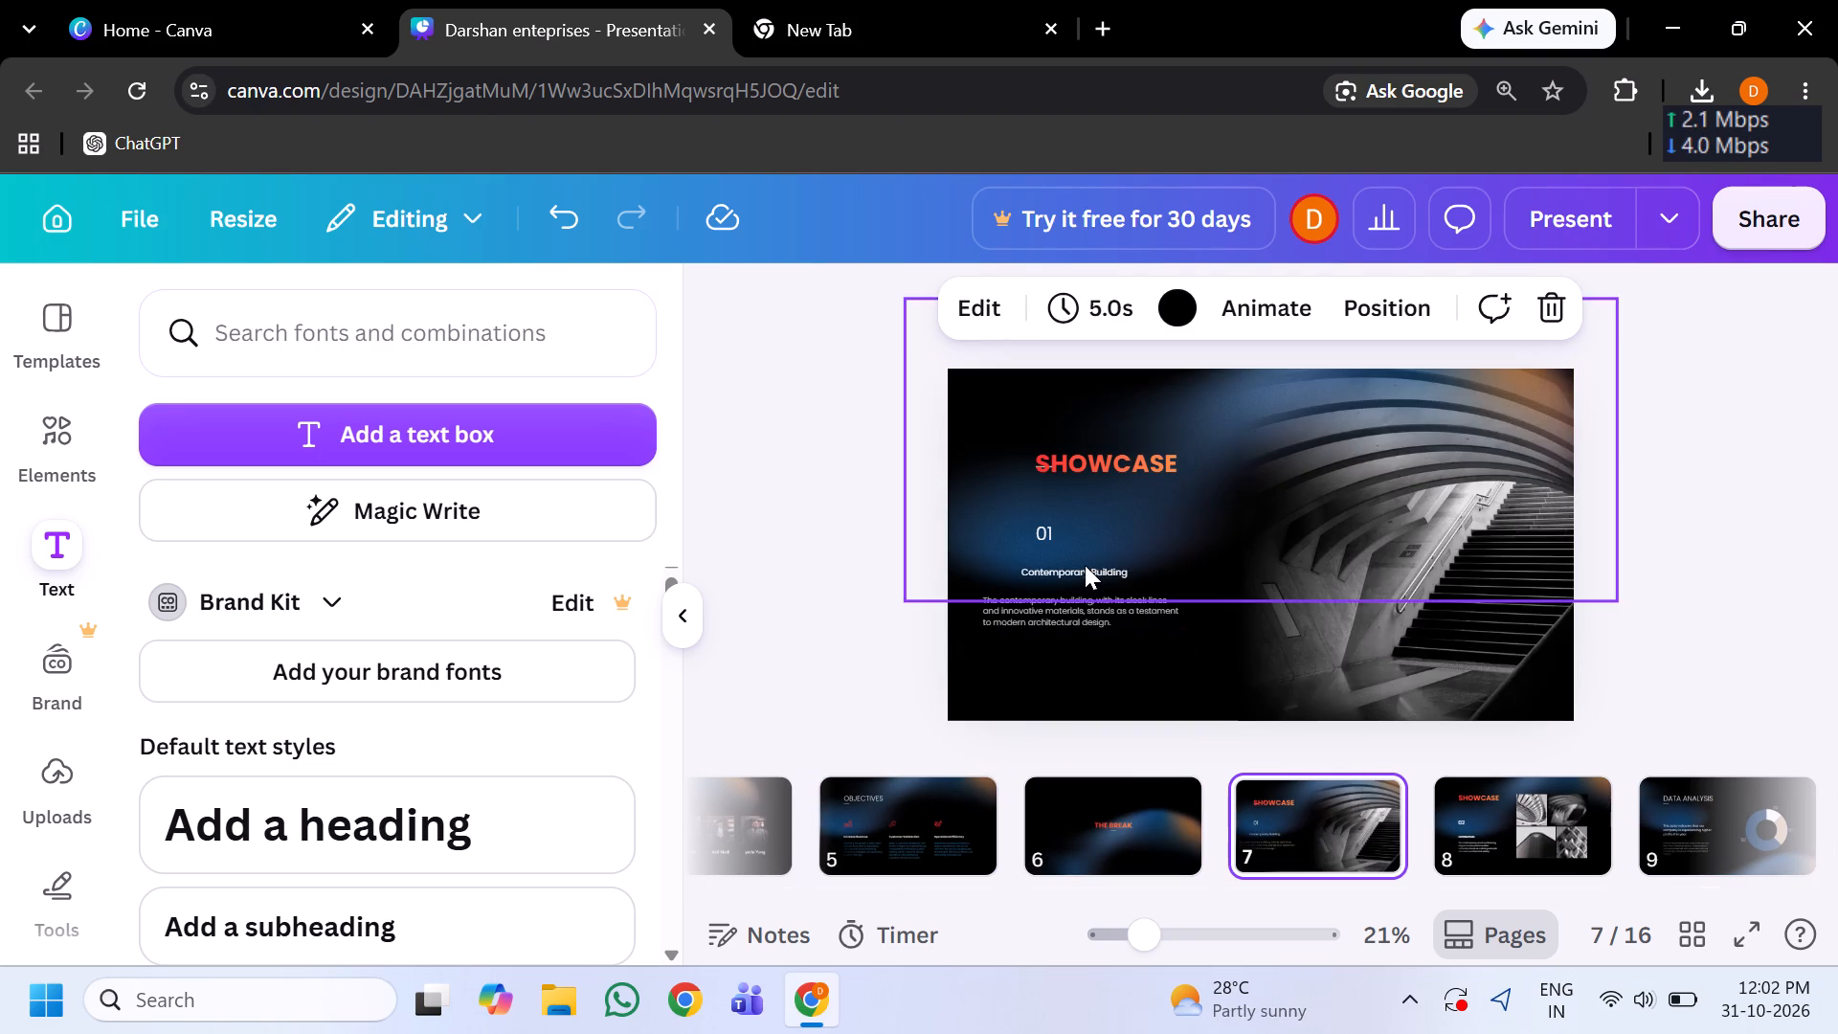
click(1086, 570)
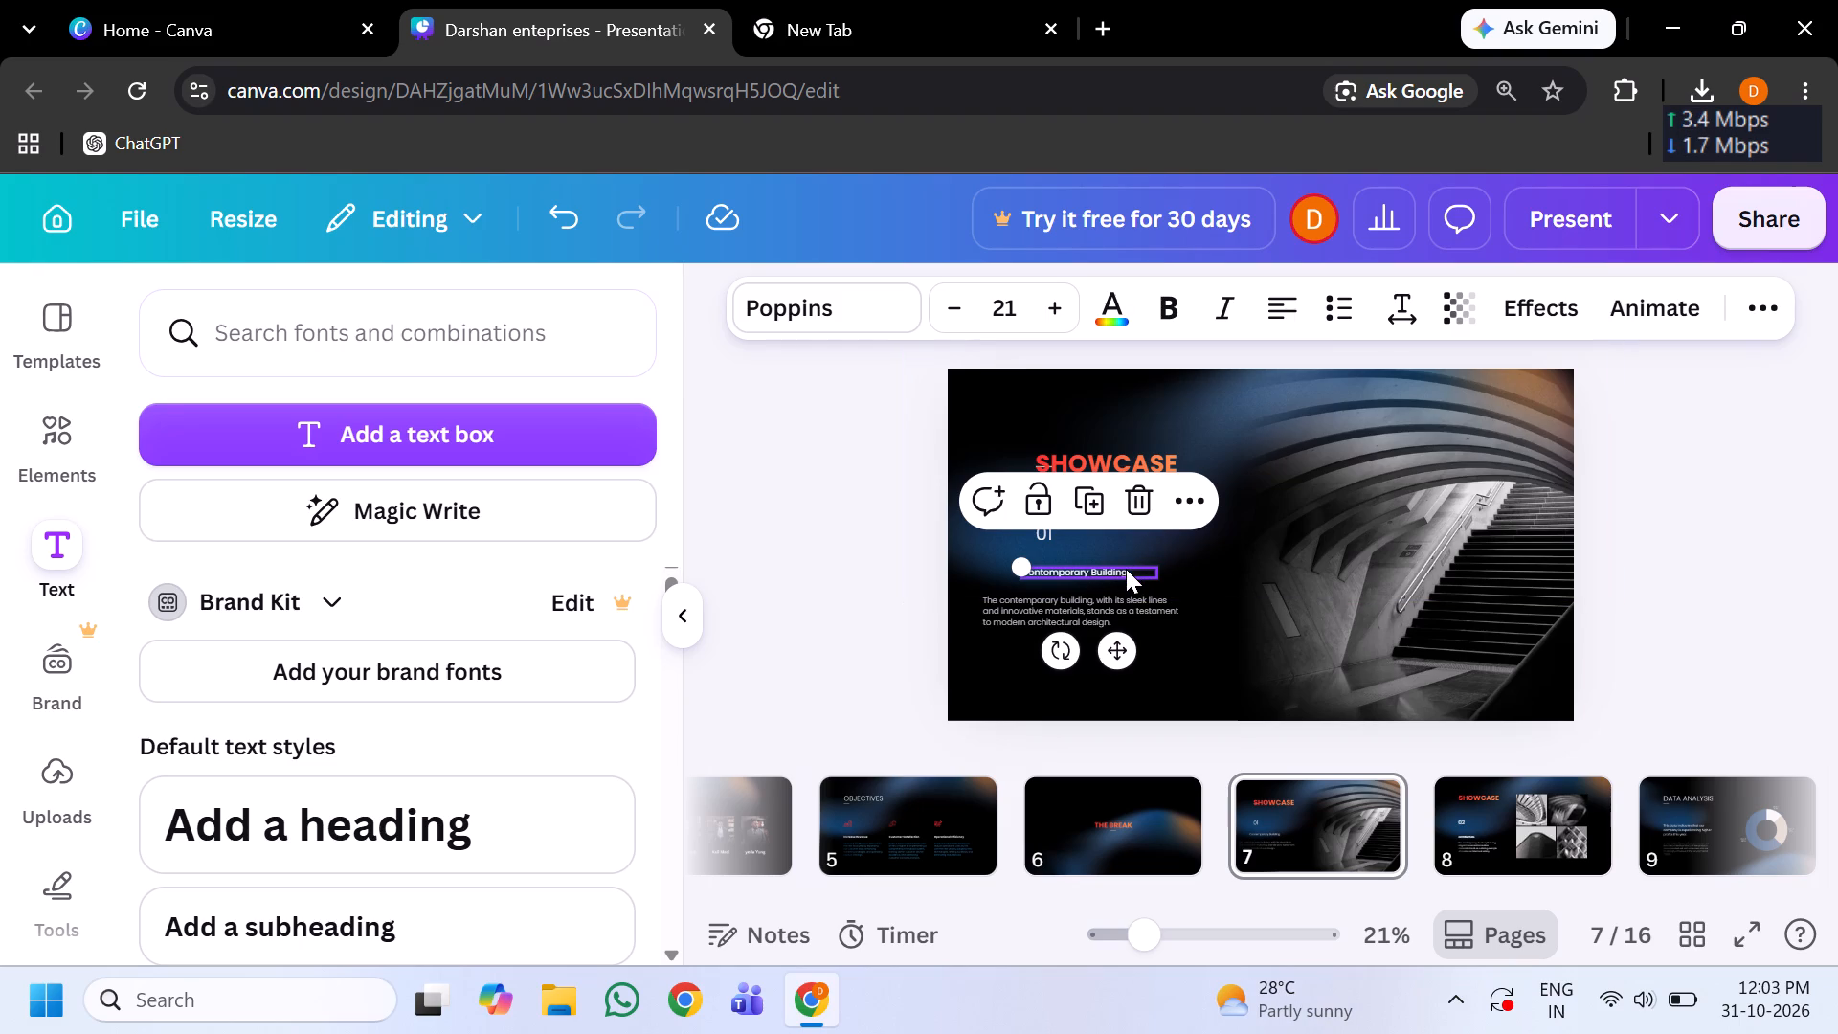
double_click(1126, 569)
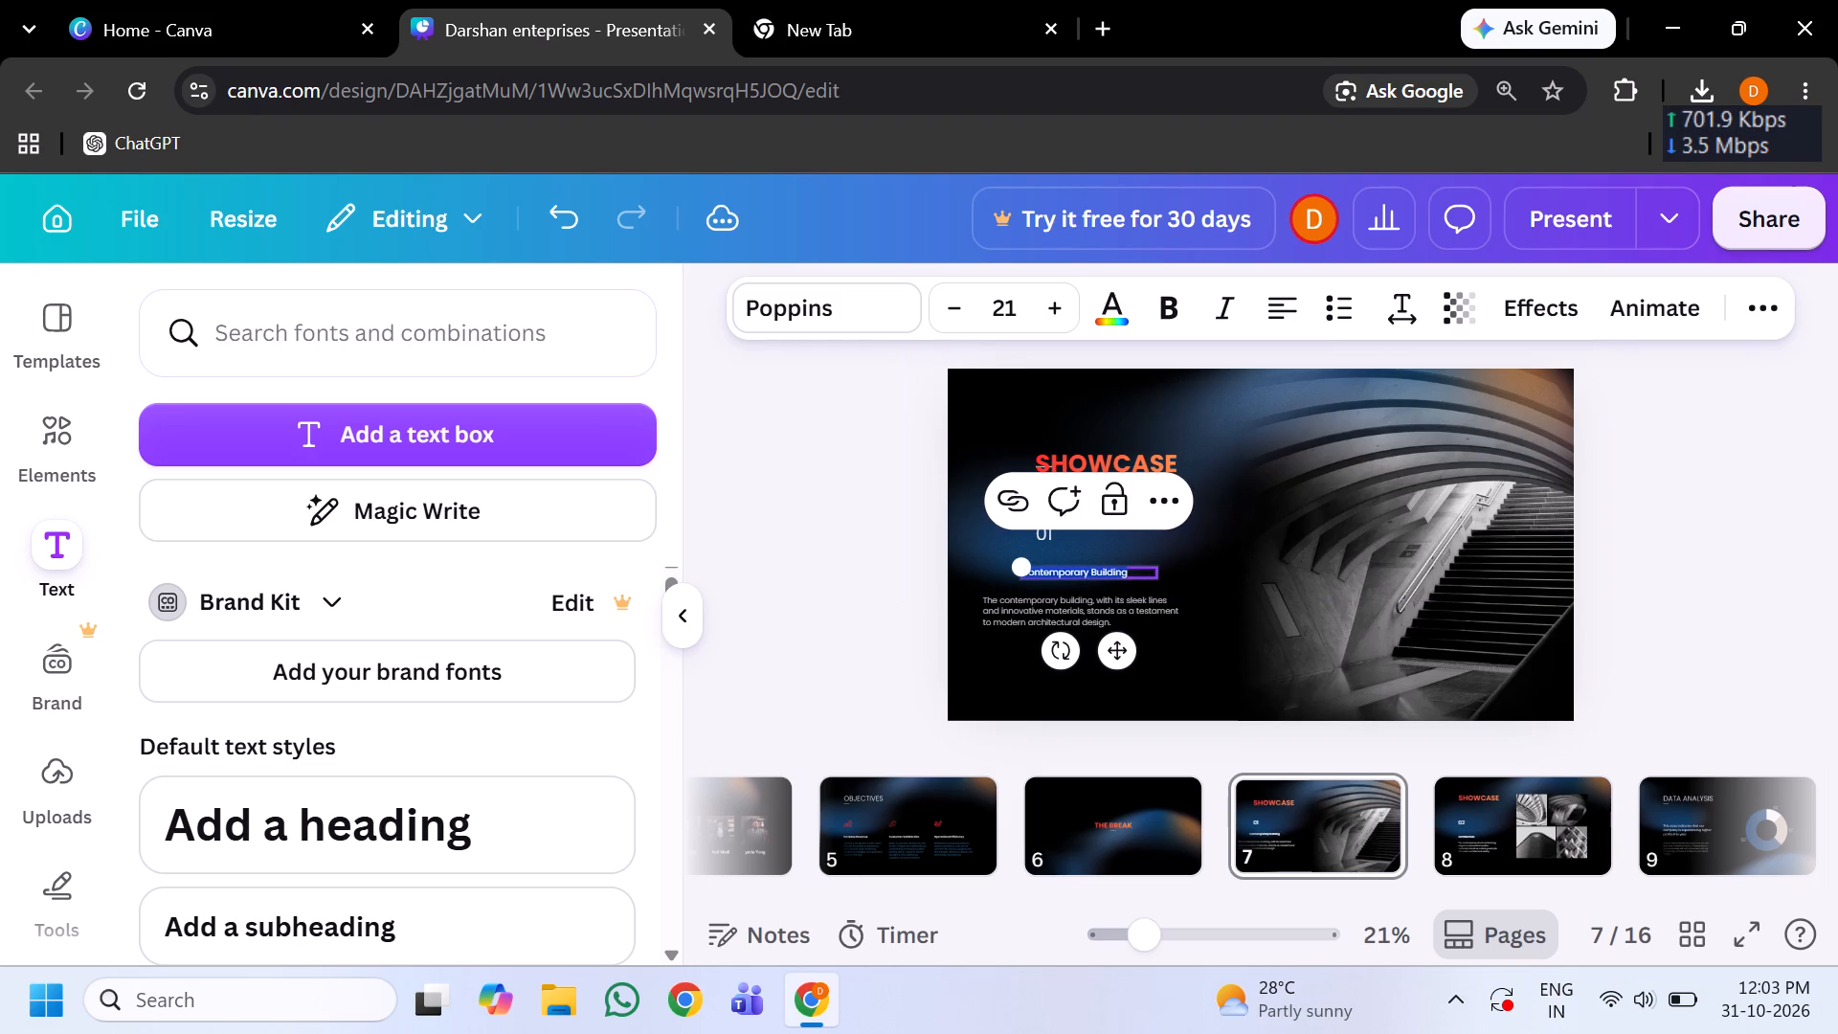
key(BackSpace)
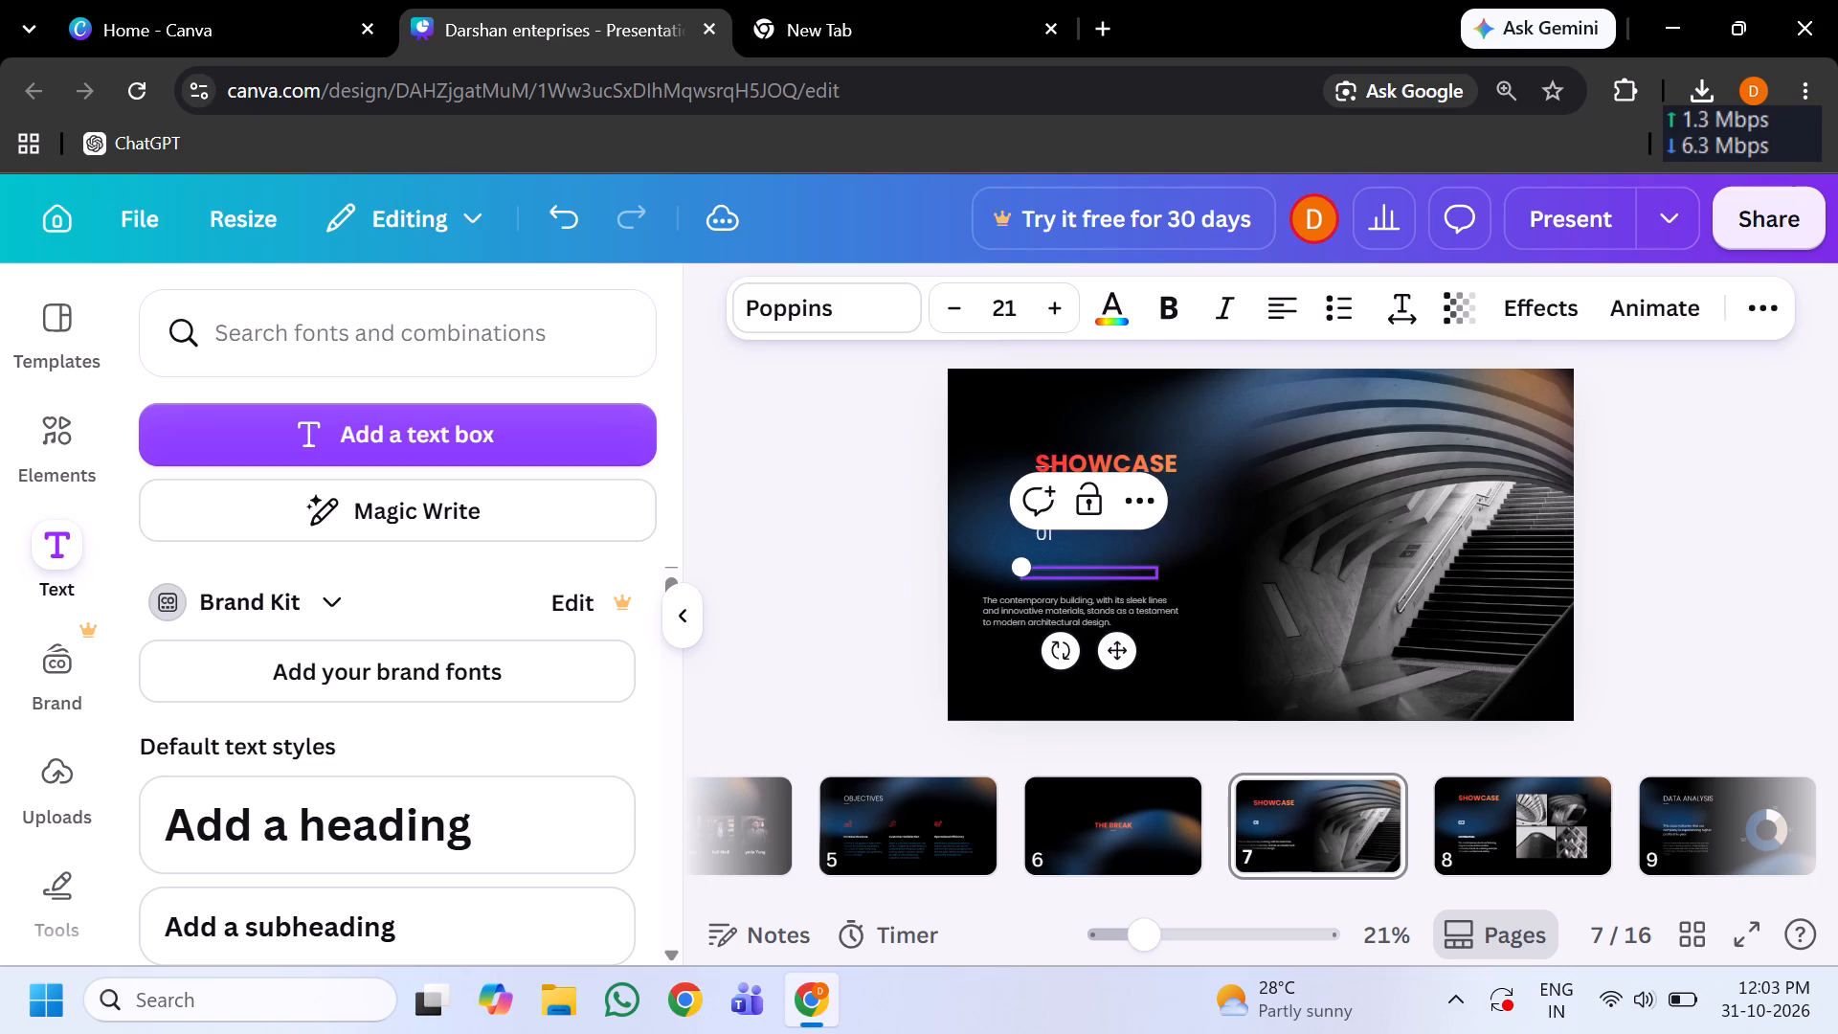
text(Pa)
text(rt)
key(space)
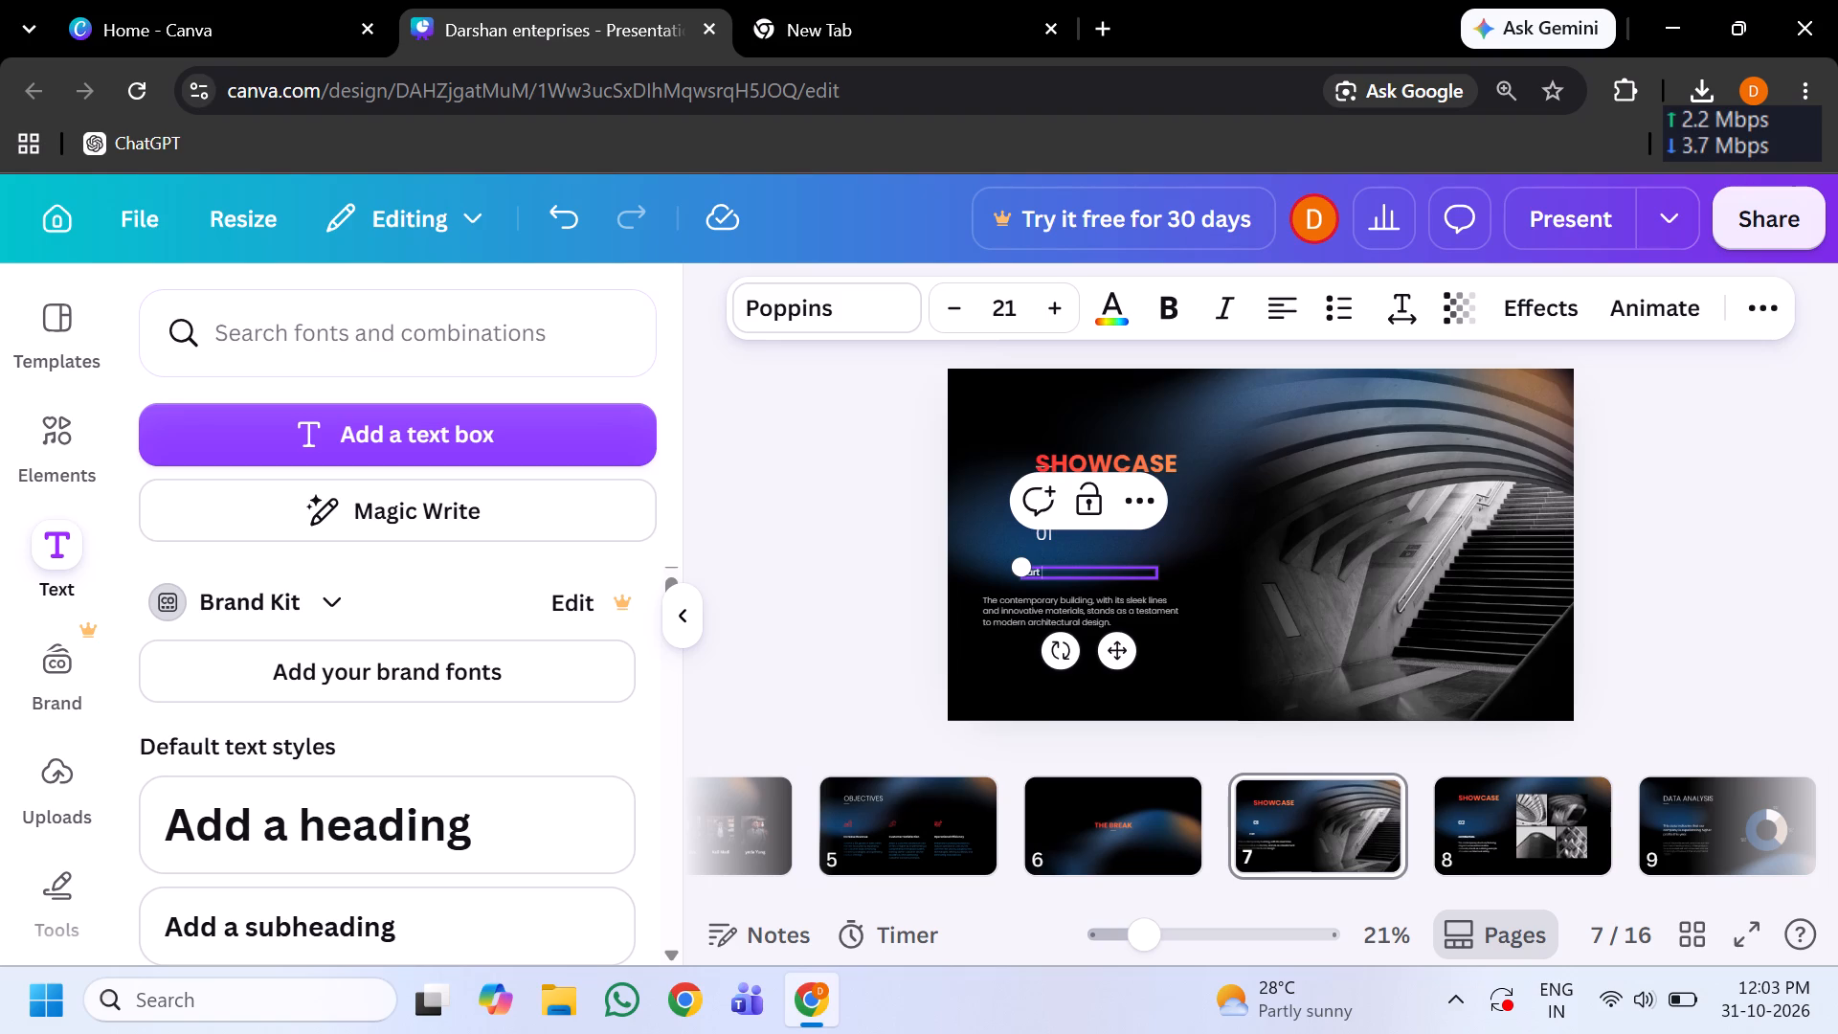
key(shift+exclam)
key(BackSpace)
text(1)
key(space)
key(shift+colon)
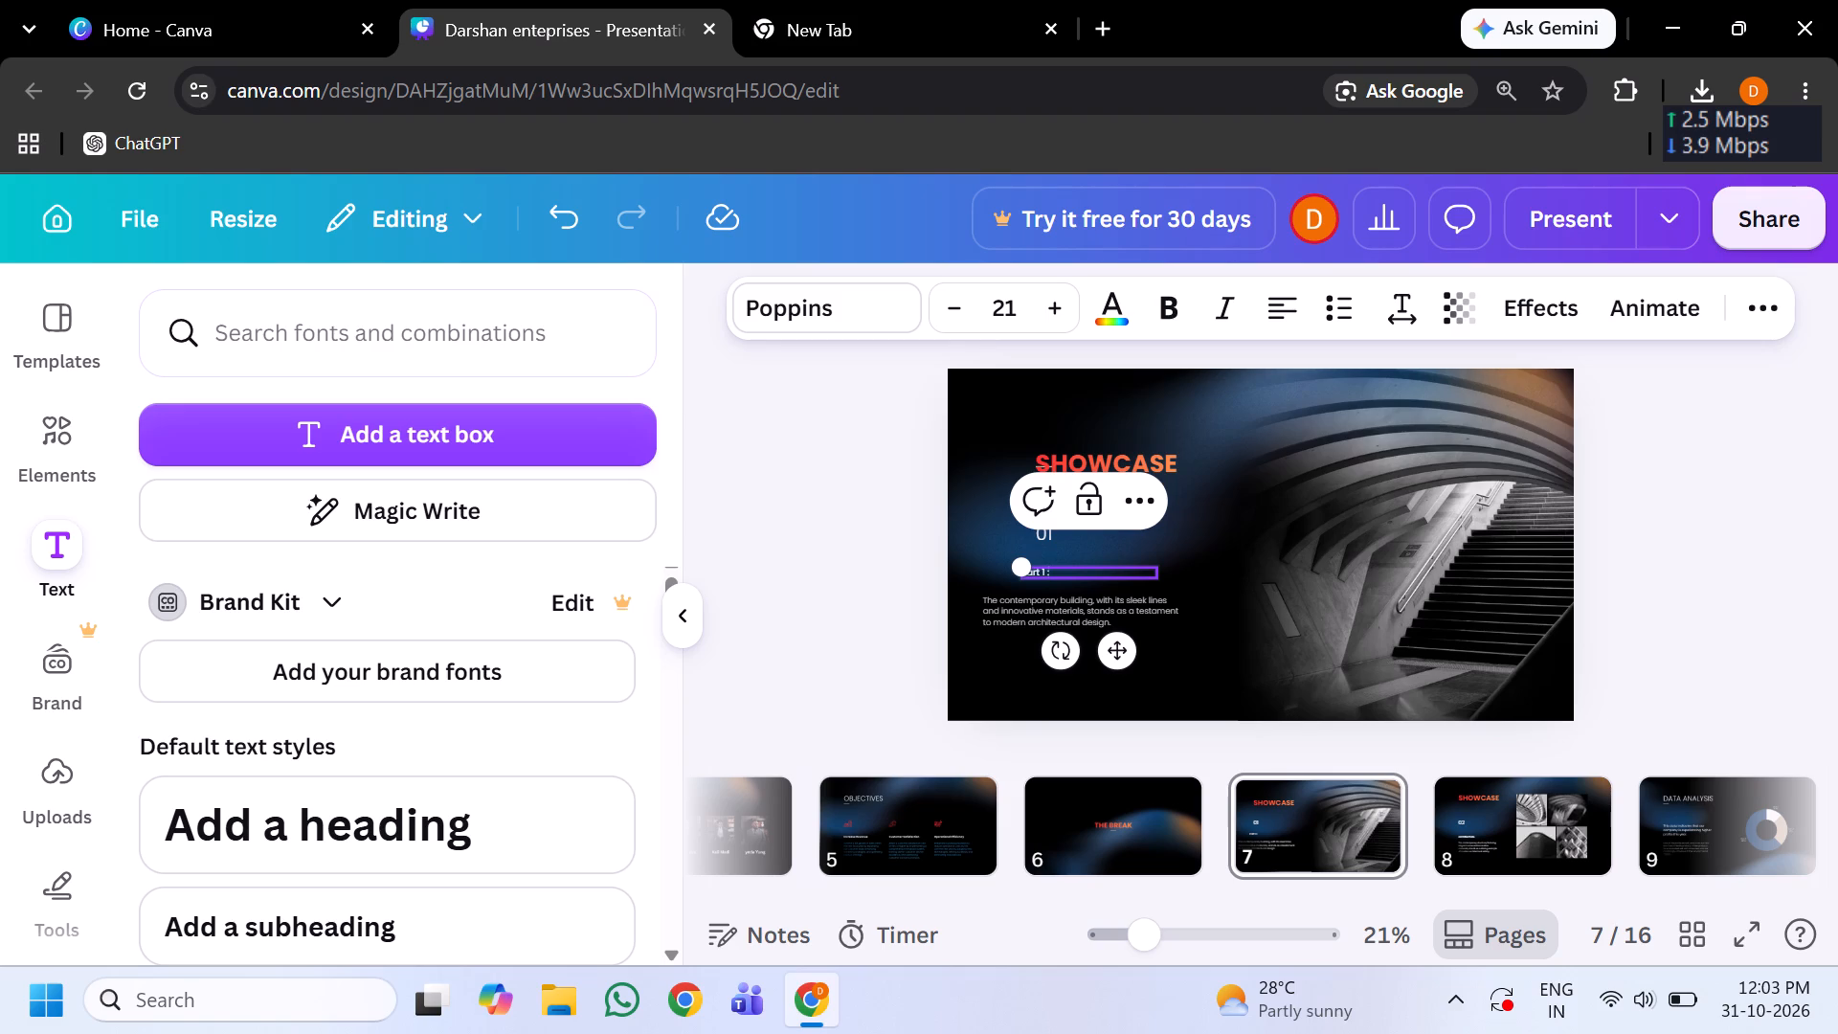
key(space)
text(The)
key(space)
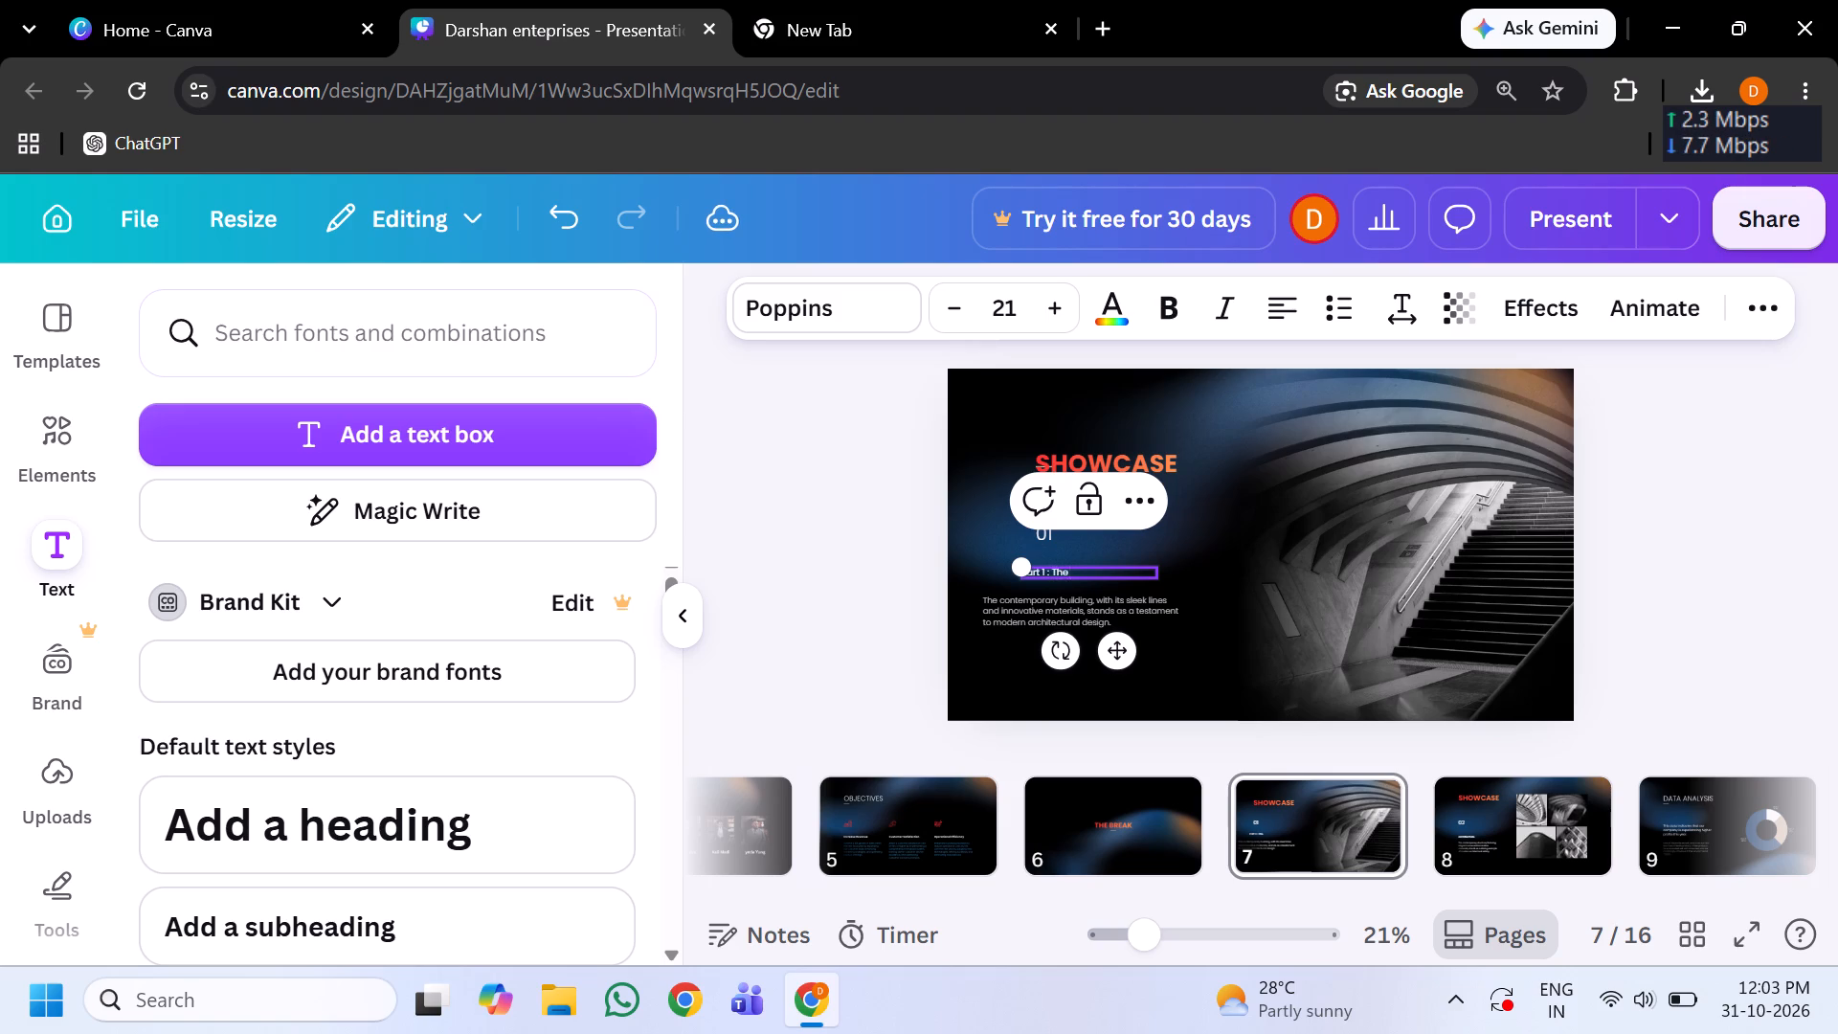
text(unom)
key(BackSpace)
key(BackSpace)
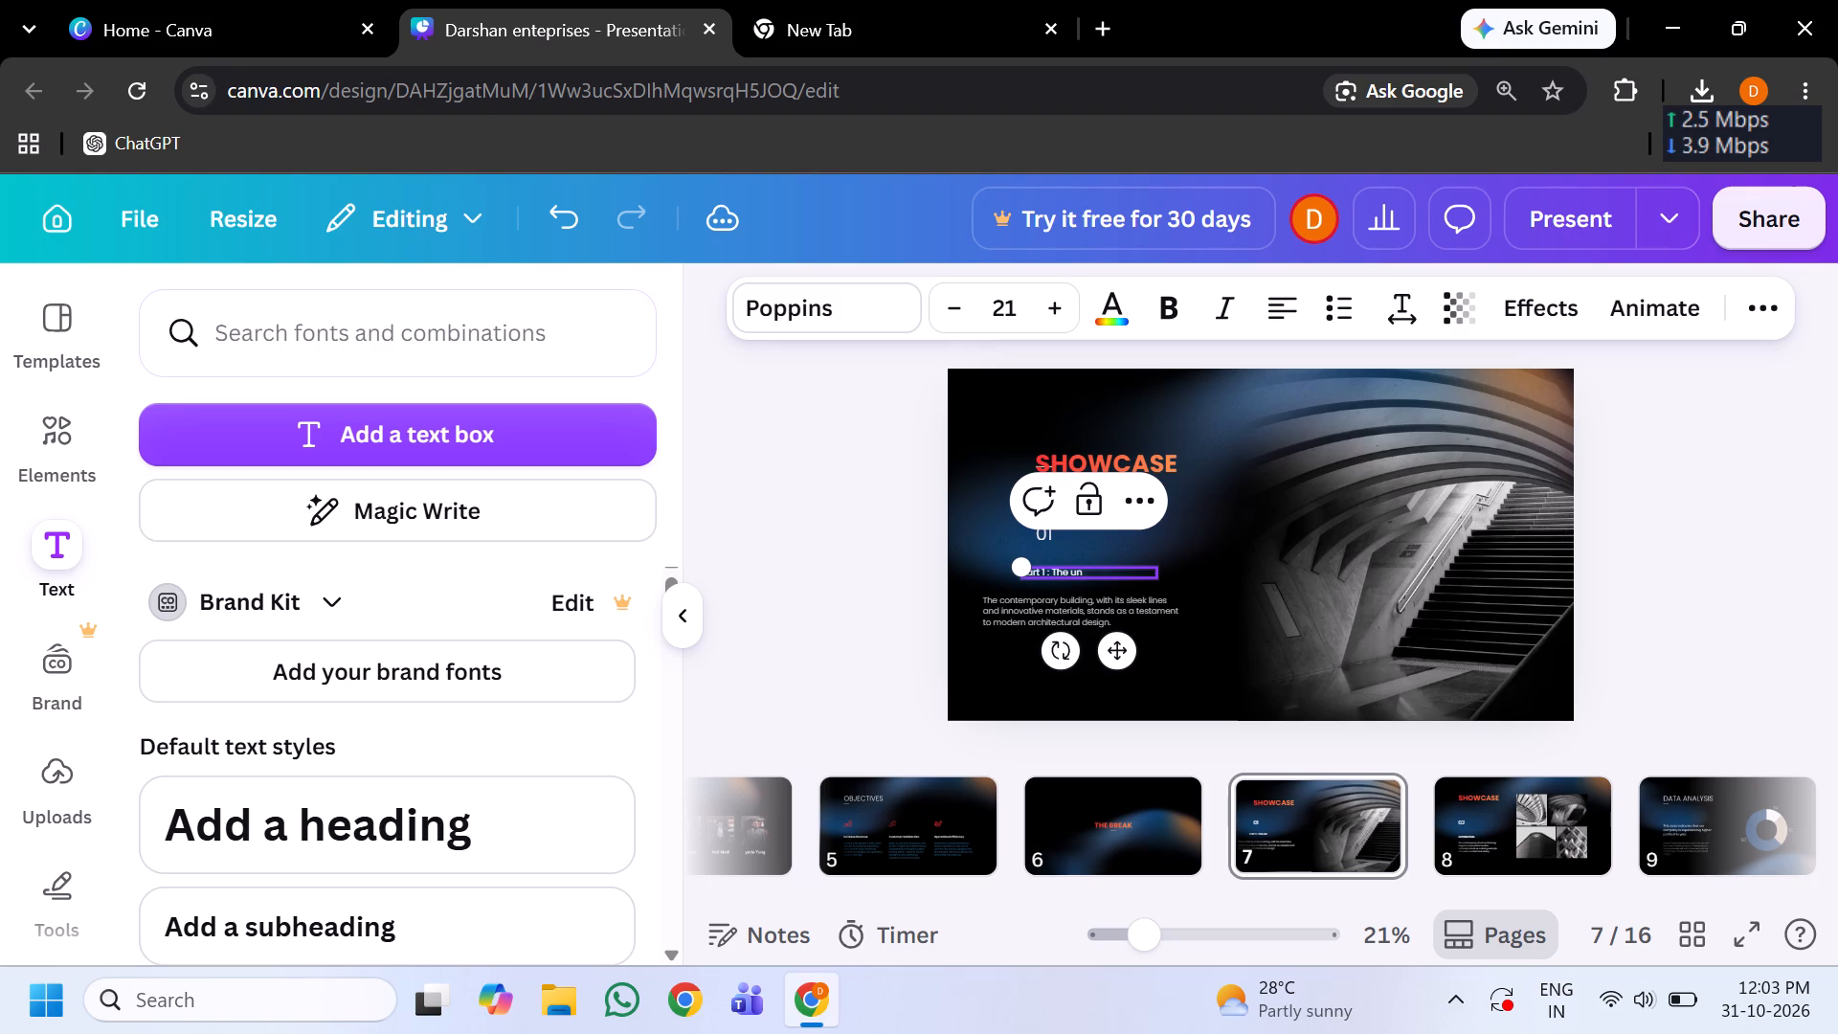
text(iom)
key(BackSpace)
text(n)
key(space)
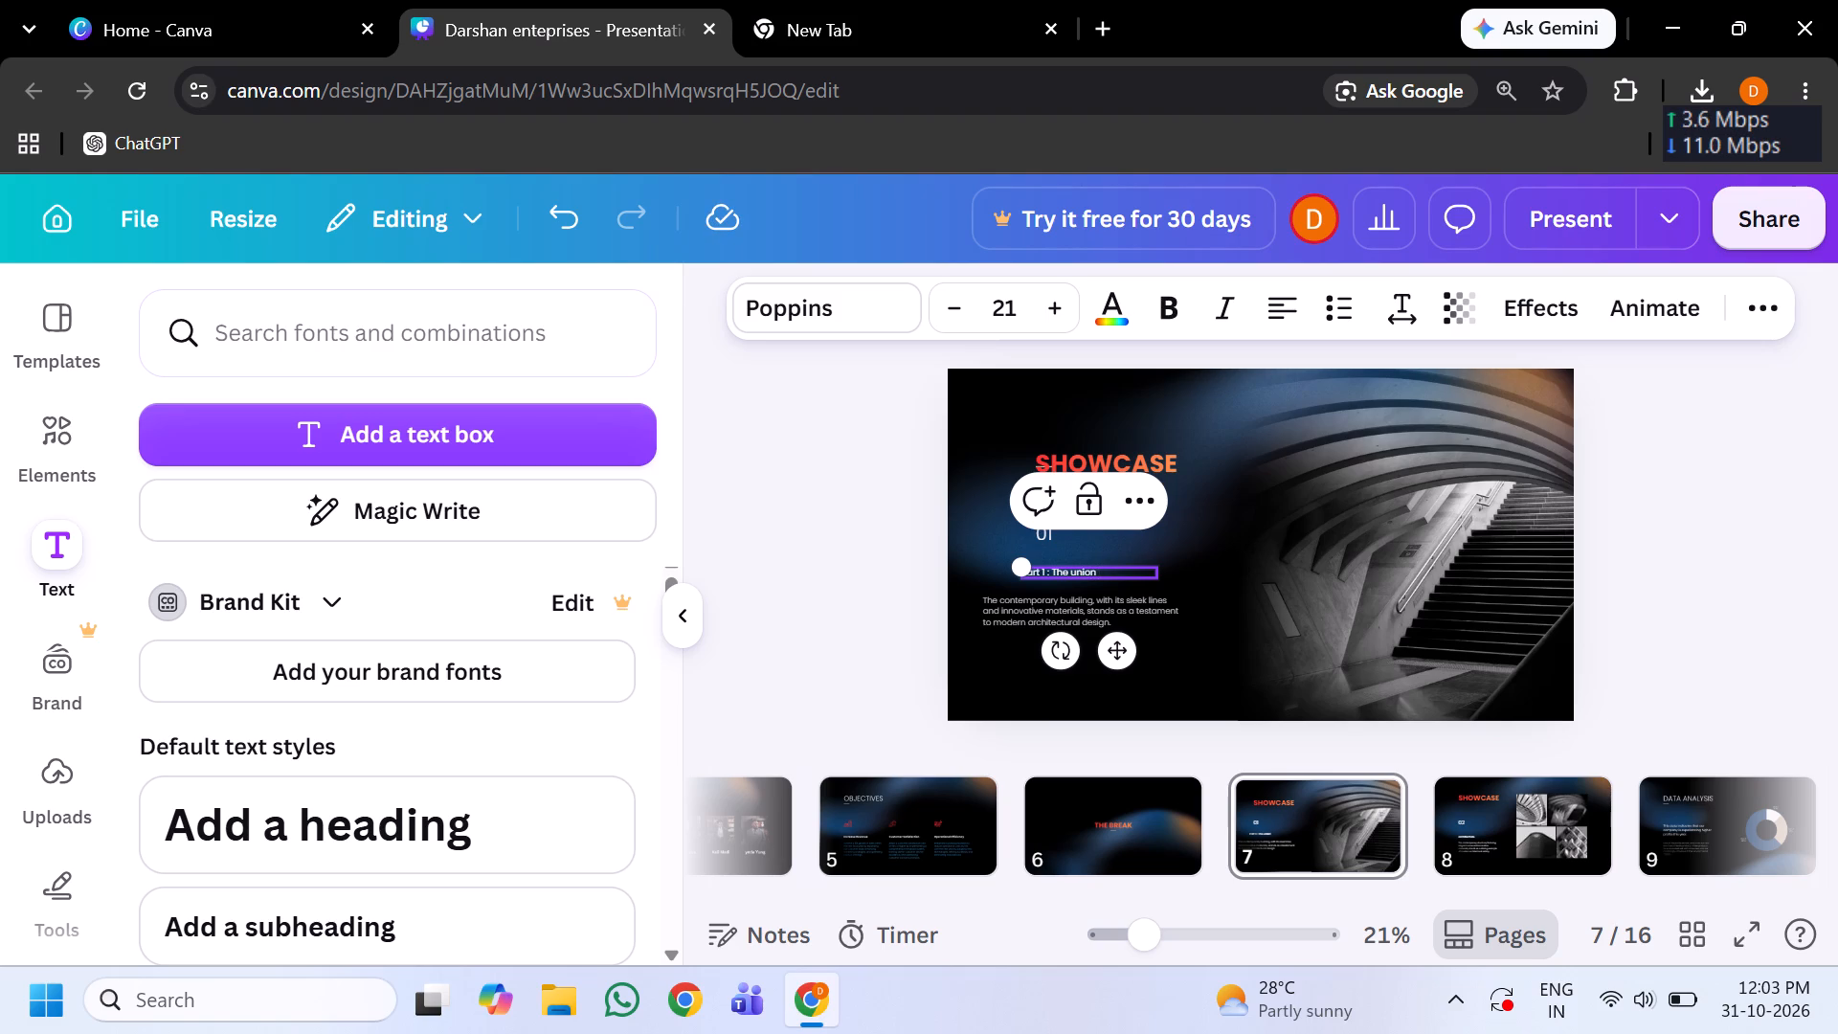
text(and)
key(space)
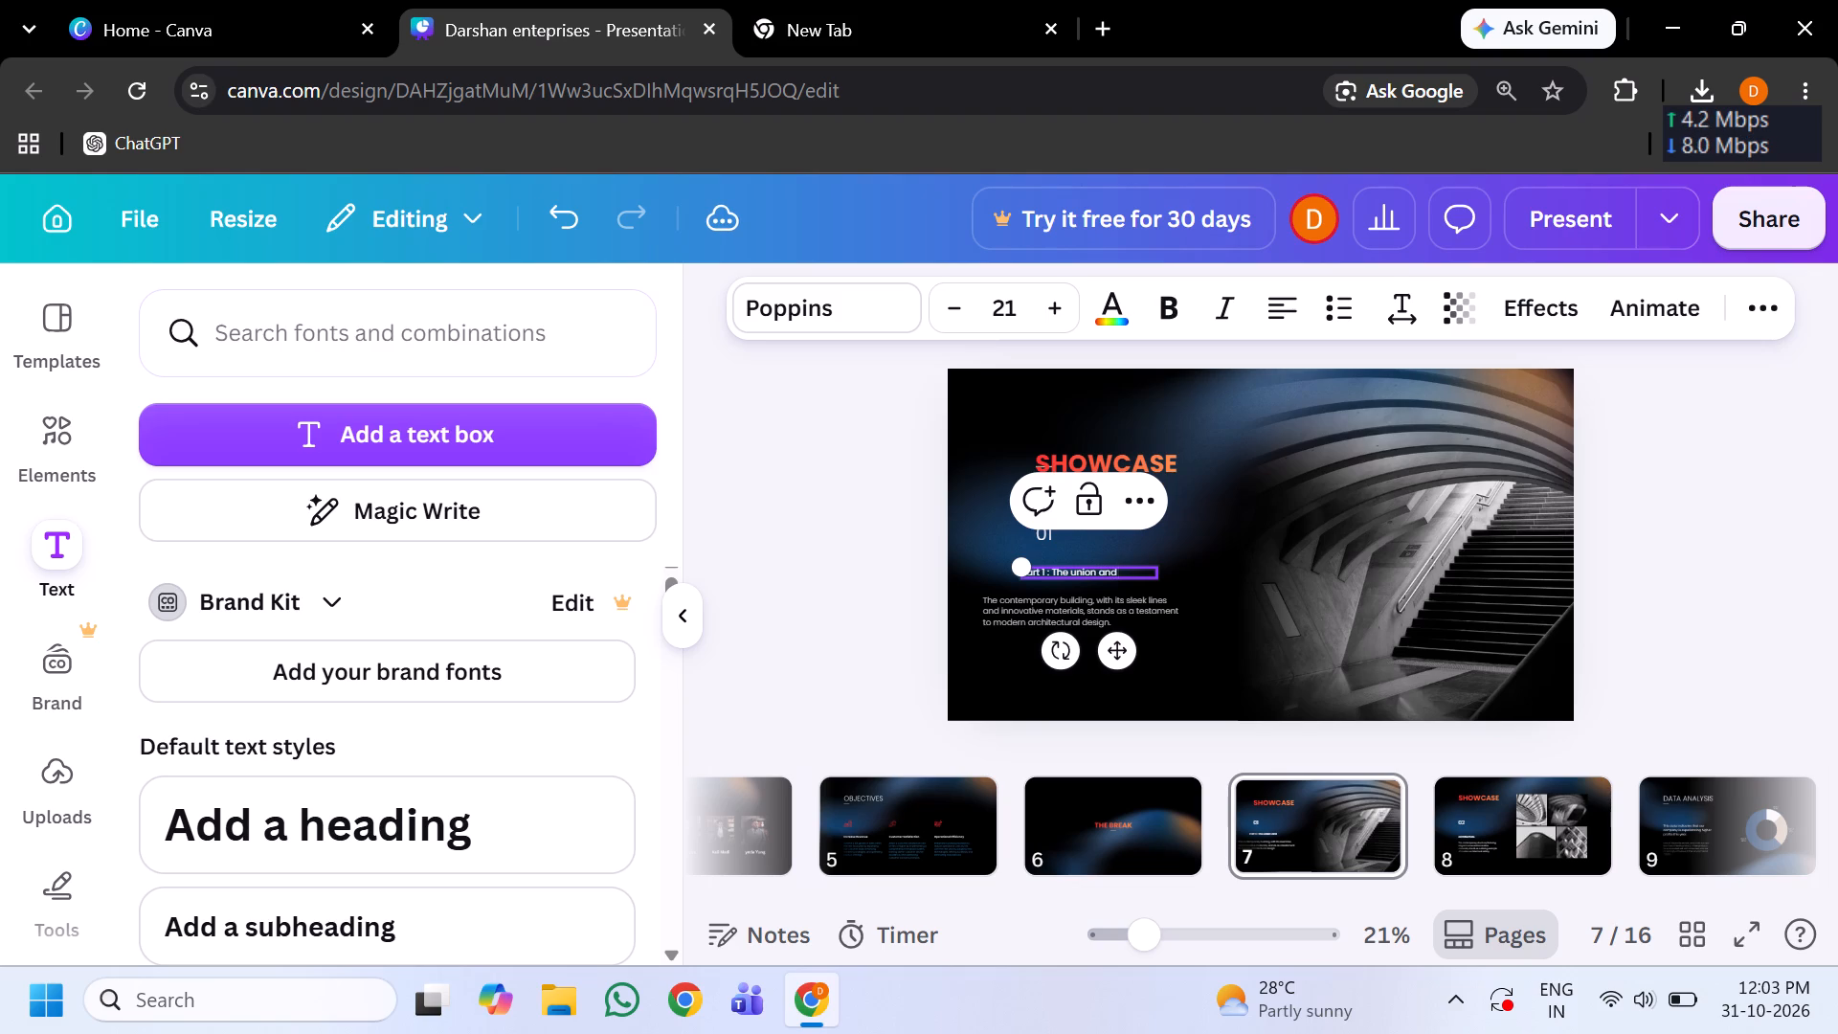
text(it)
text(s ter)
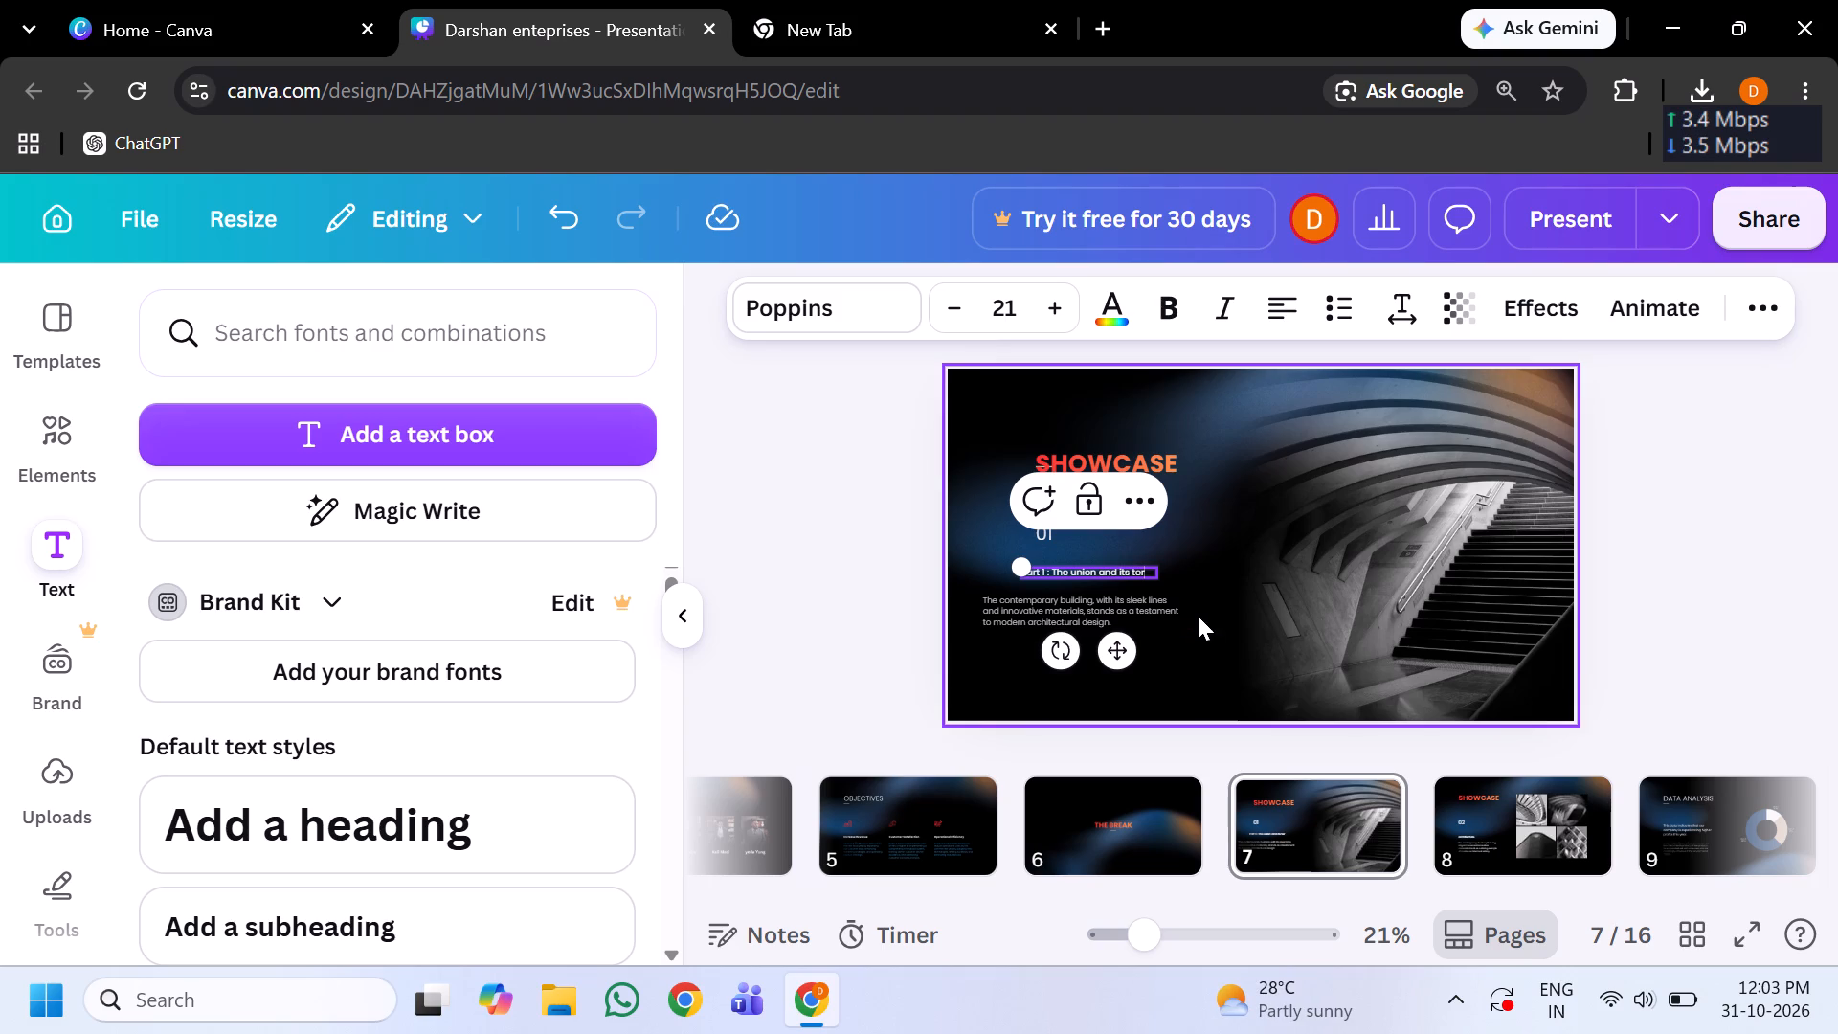
Complete the last word of the page 7 subheading so it reads "Part 1 : The union and its terrotery".
drag(1157, 926, 1157, 925)
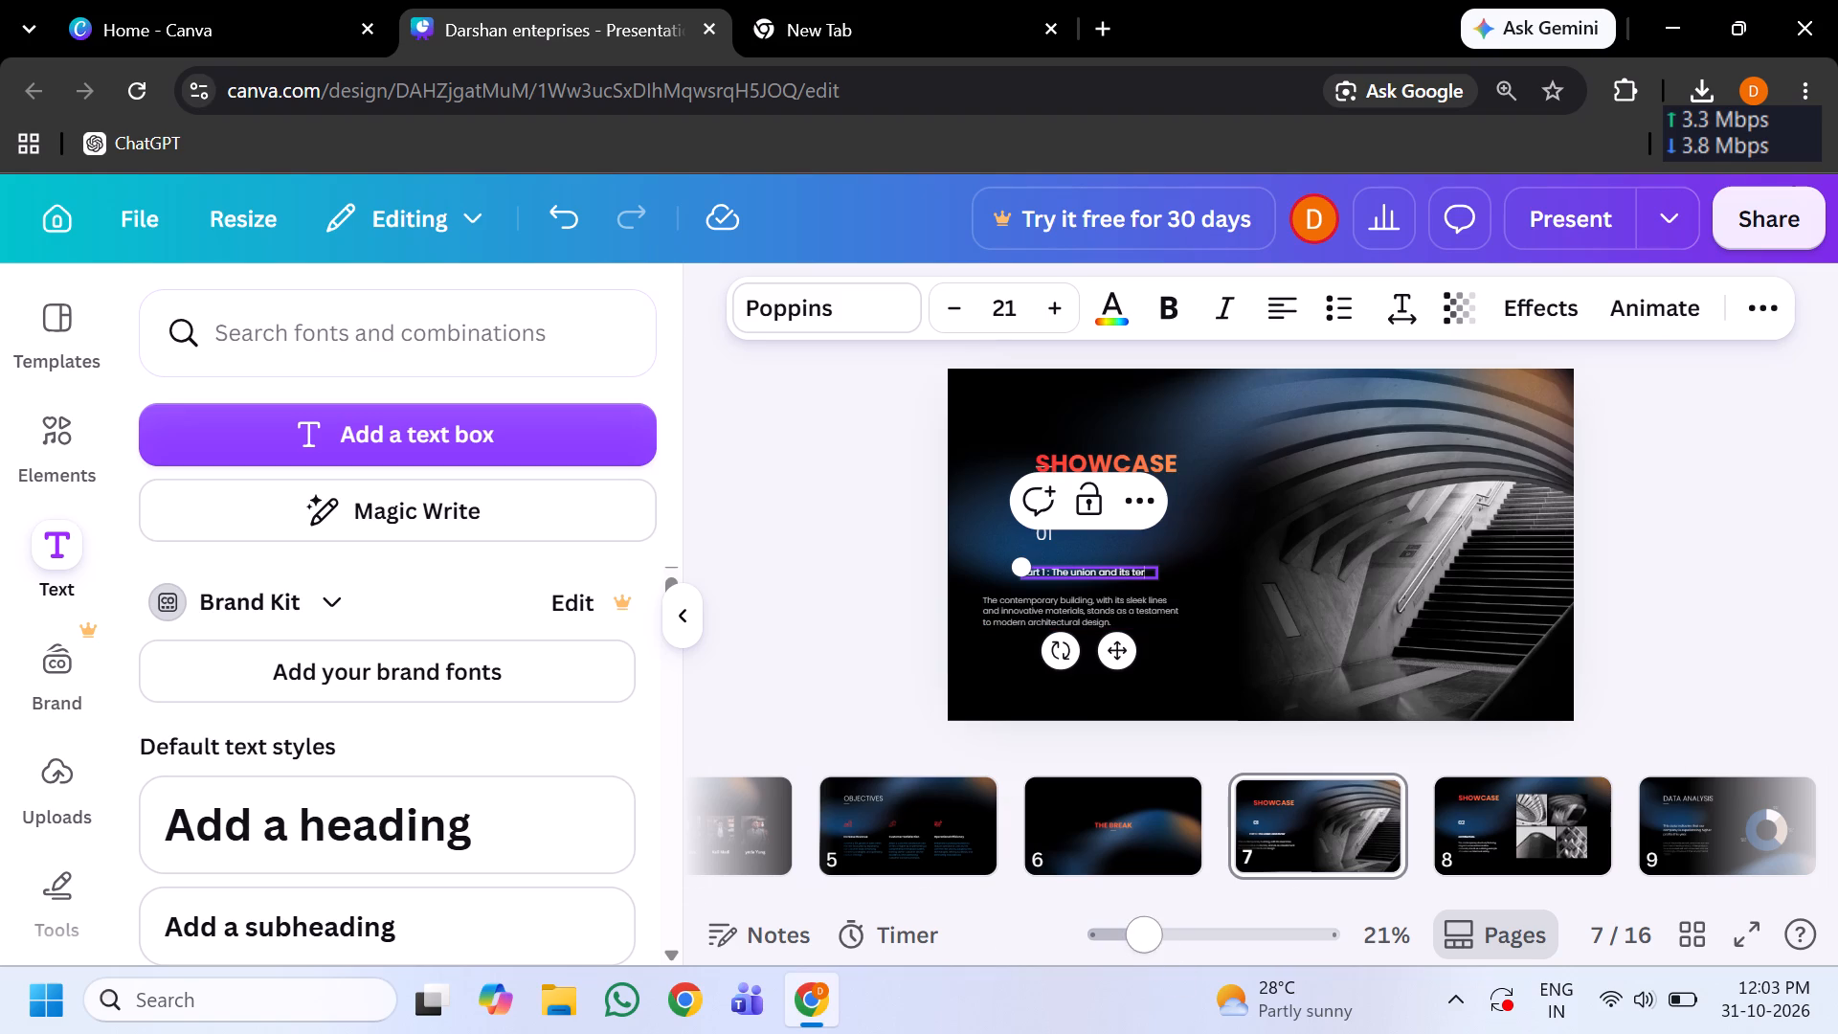
drag(1157, 925, 1162, 937)
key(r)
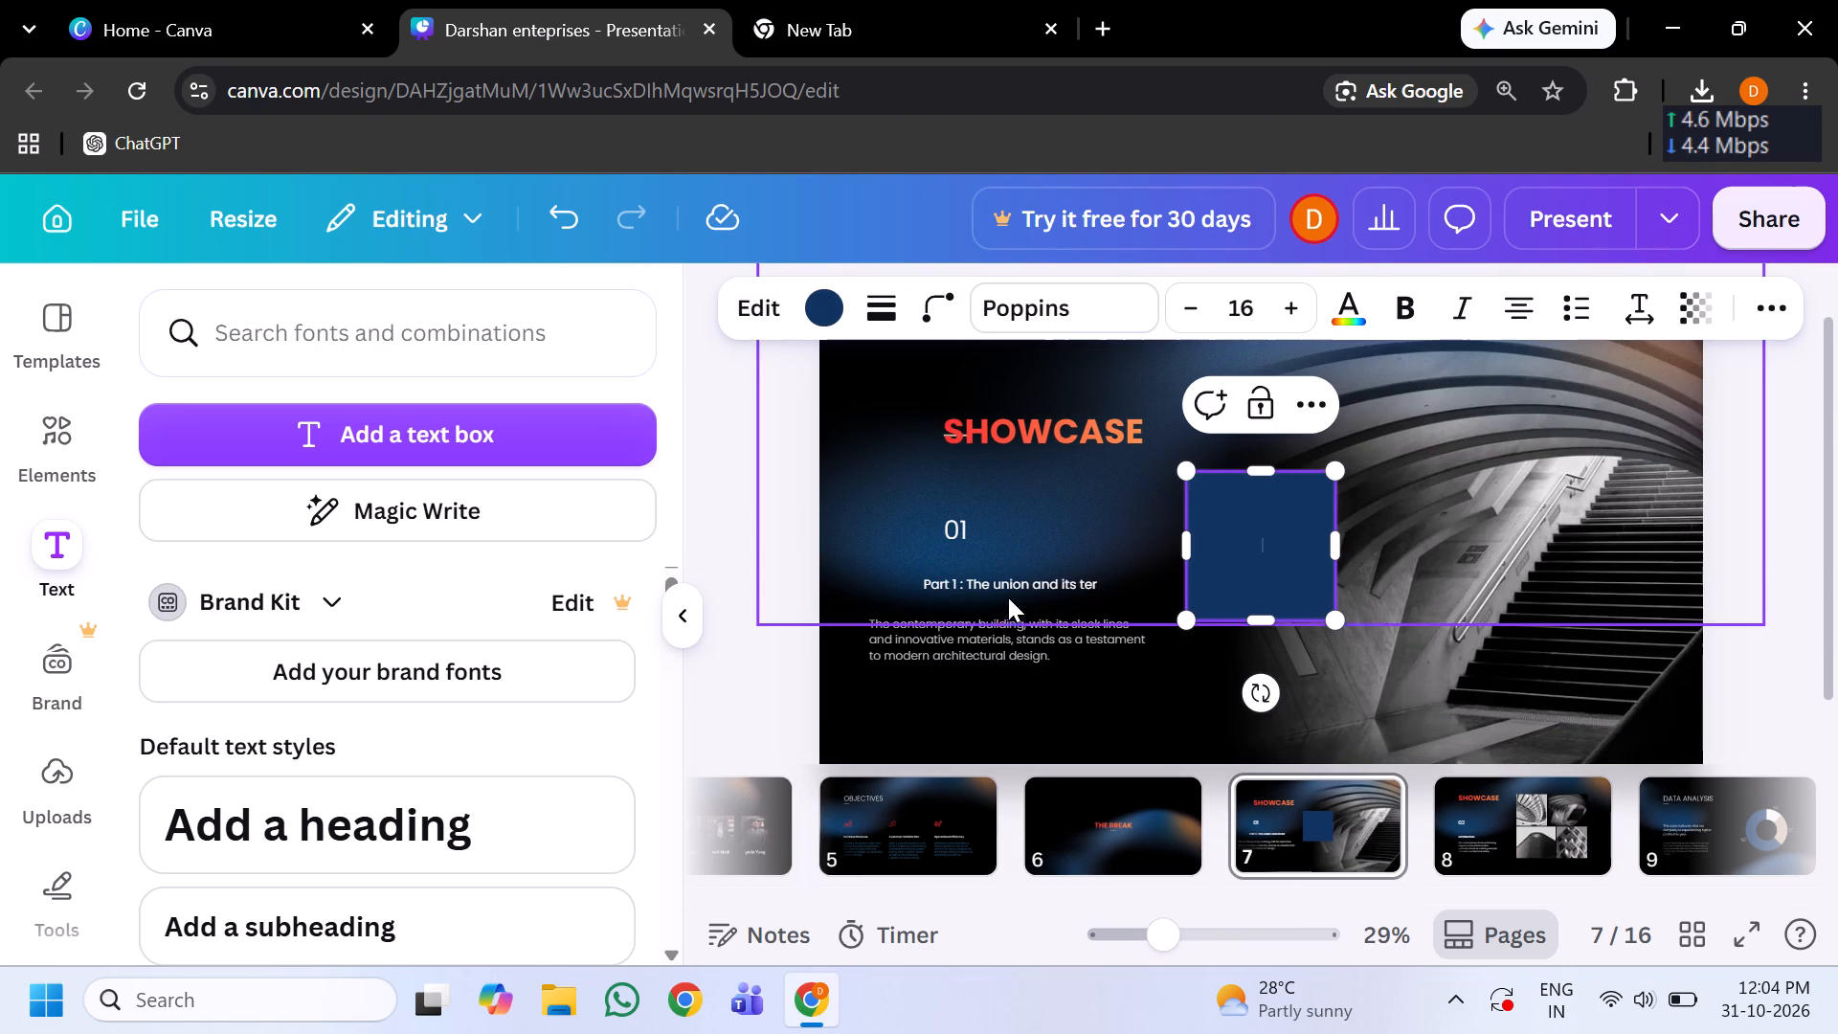
click(1043, 569)
click(1070, 574)
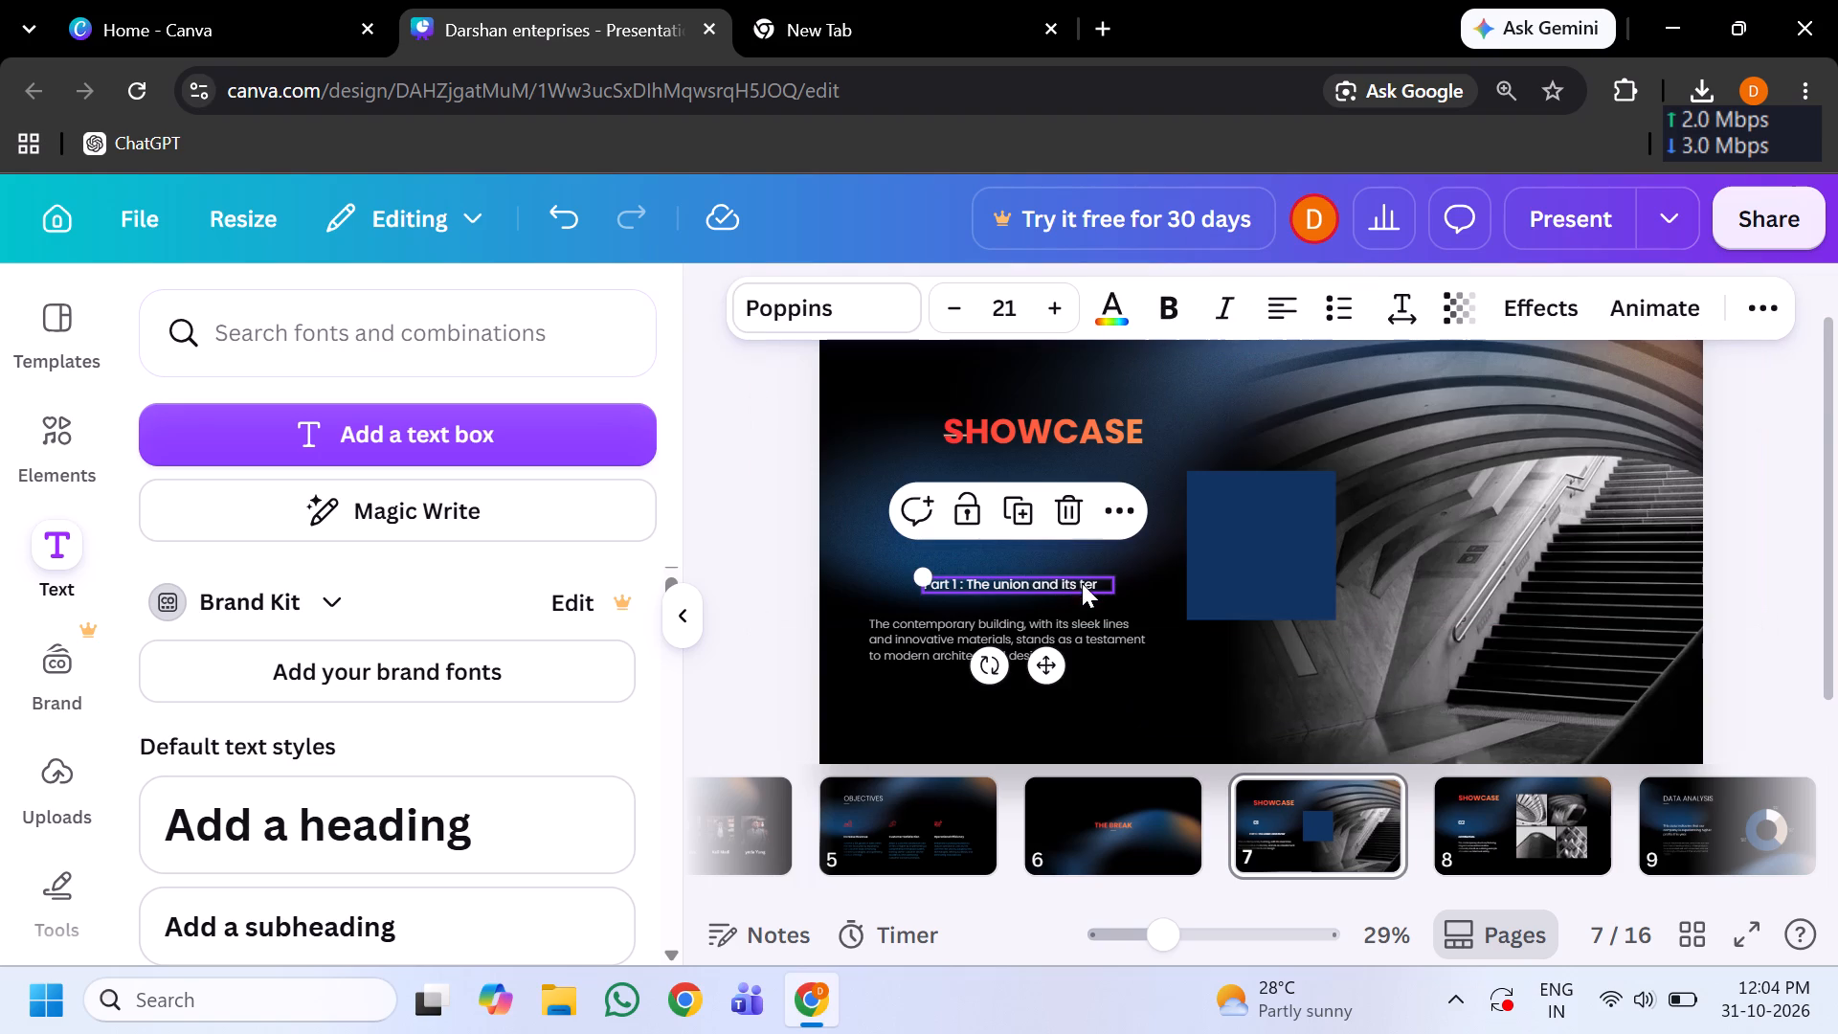
click(1095, 581)
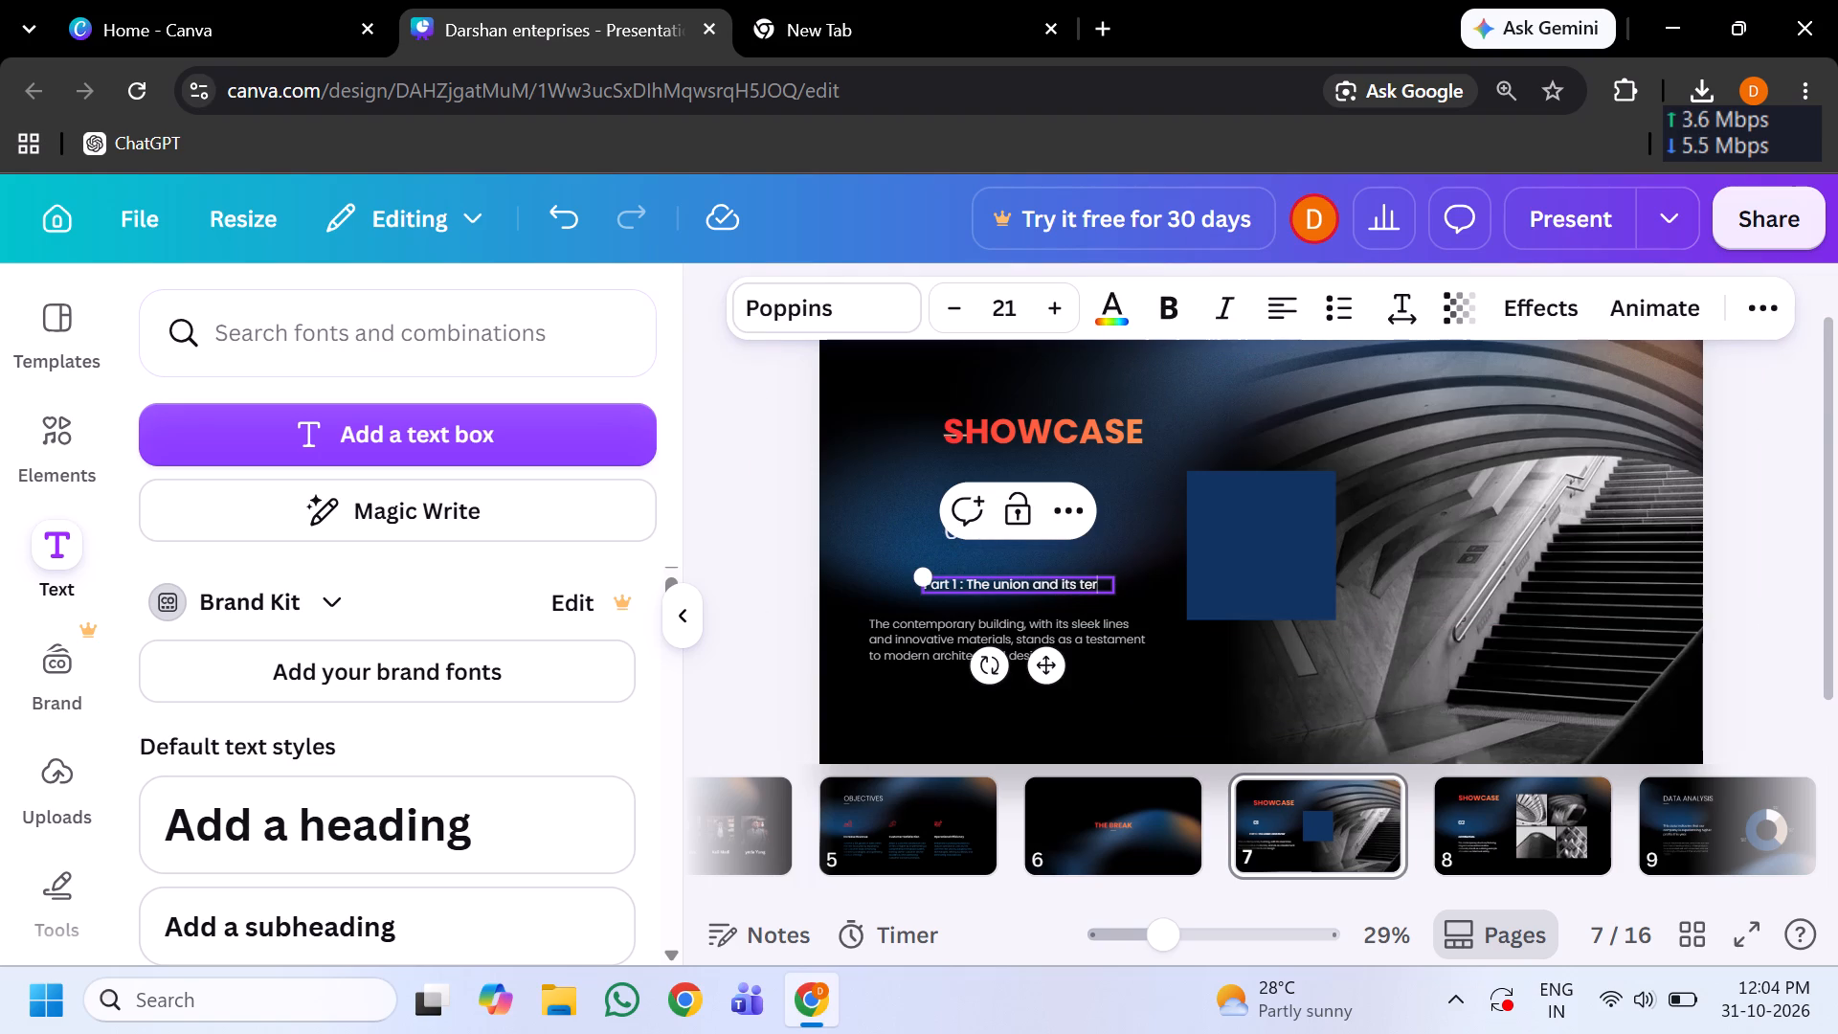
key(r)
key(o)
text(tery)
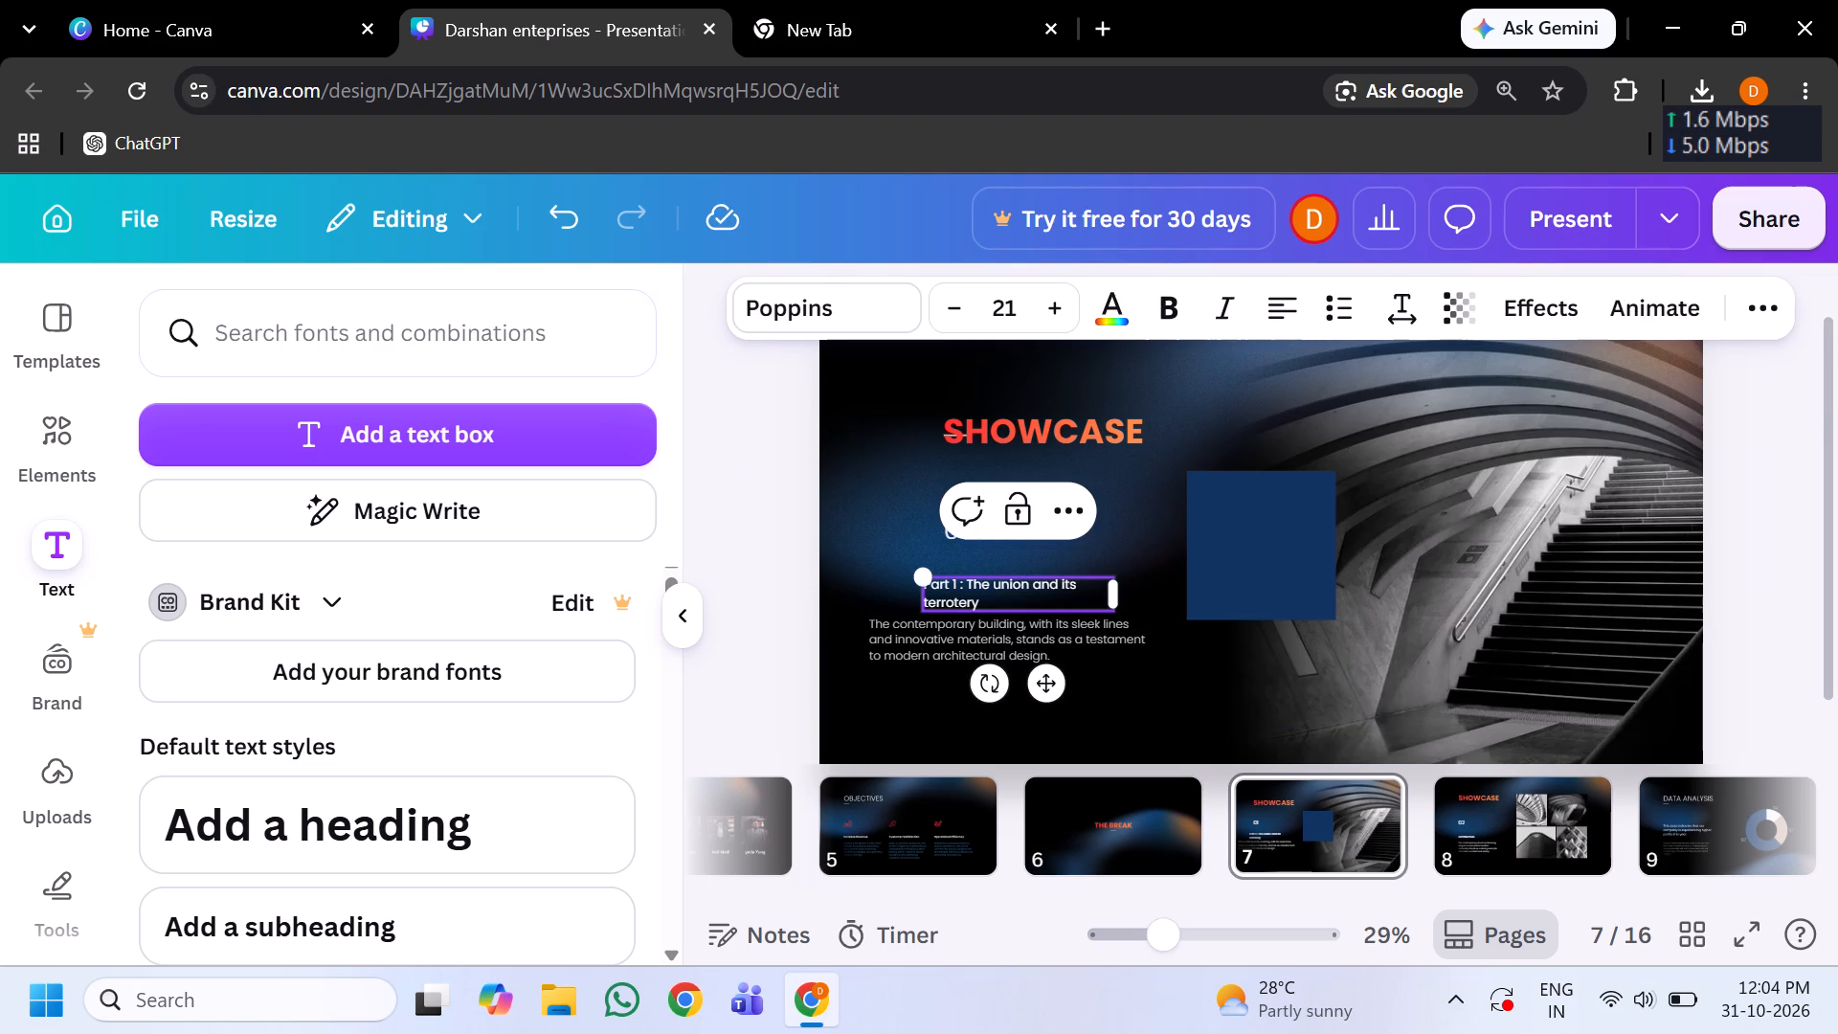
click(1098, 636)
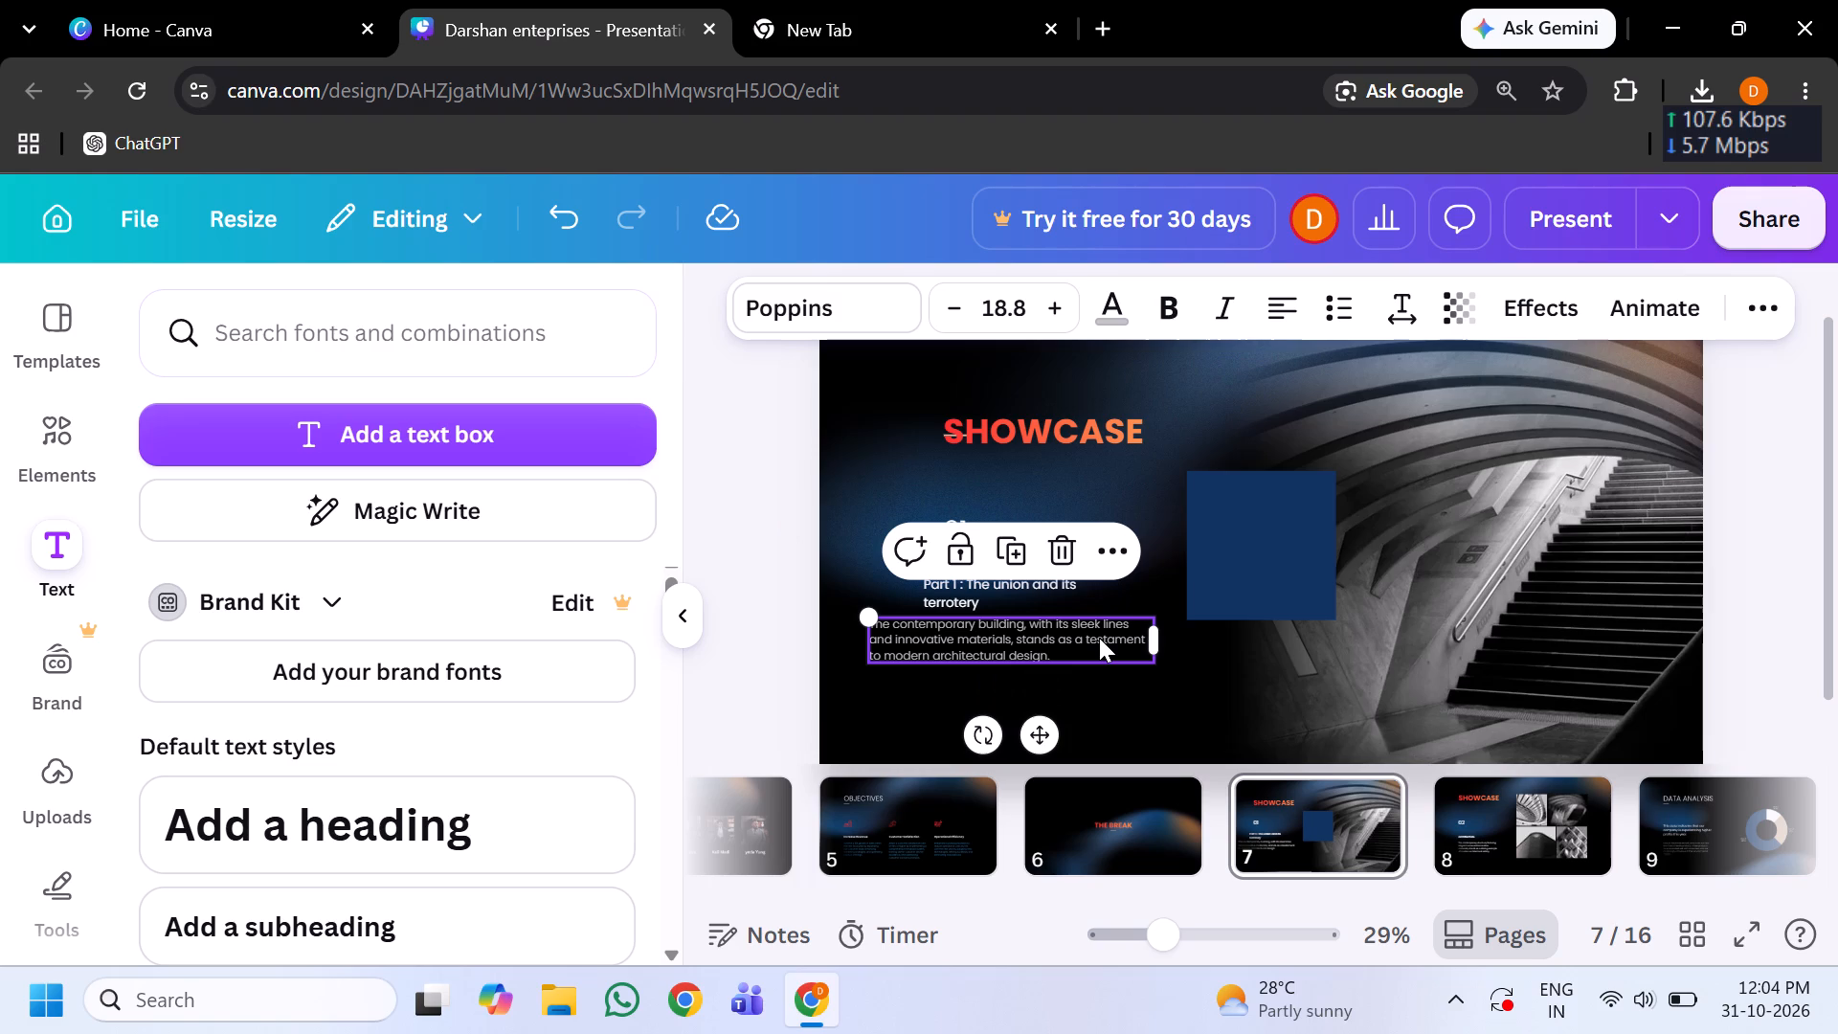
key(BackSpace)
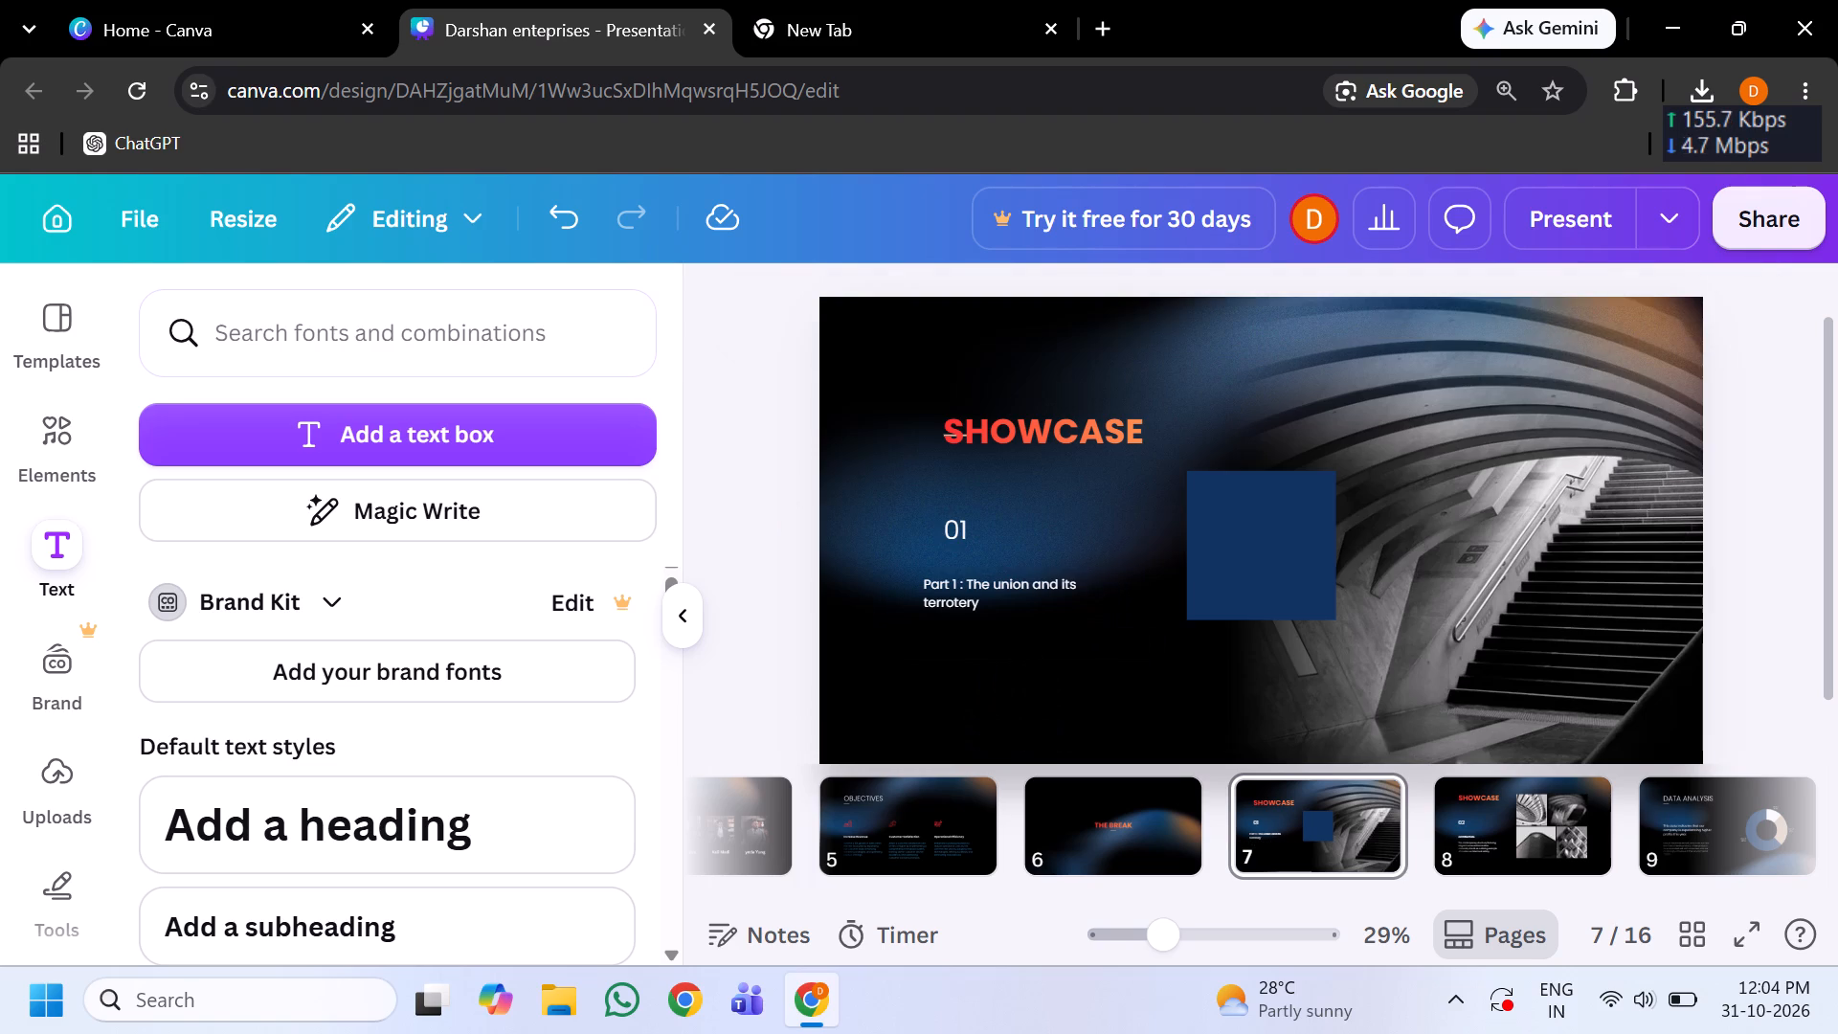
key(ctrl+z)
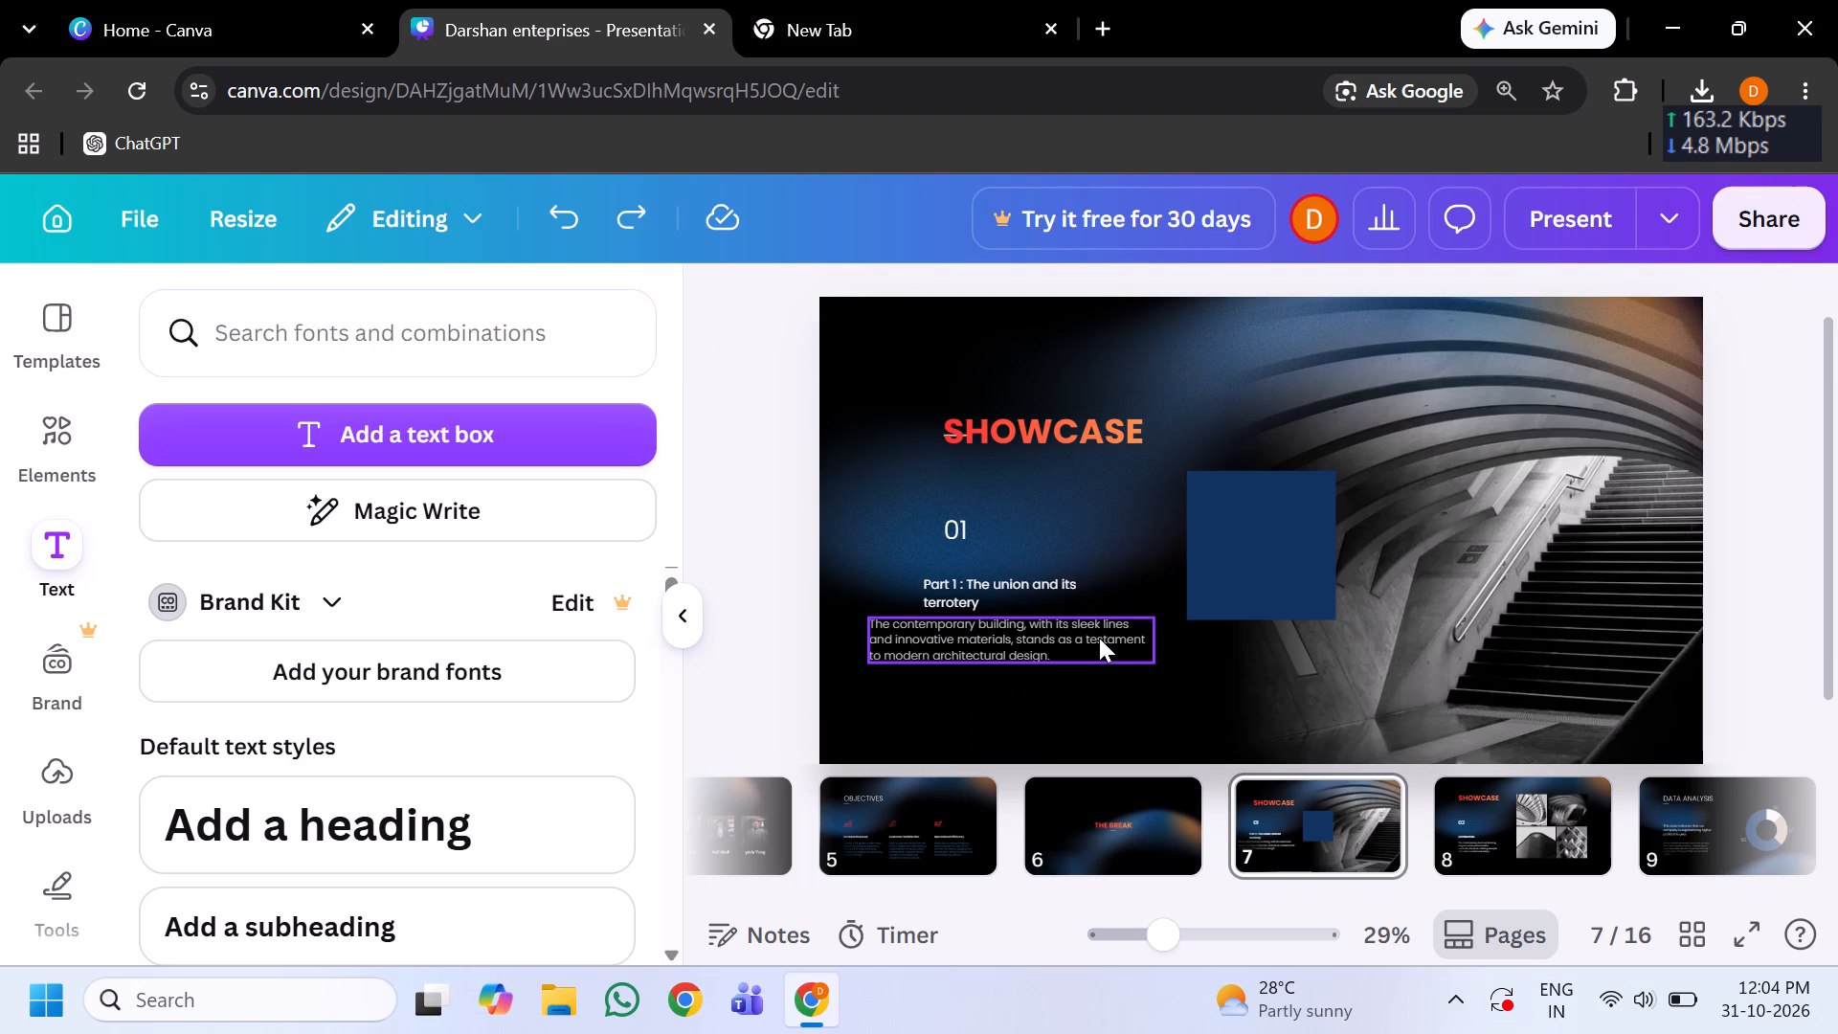
Replace the contemporary building description on page 7 with "1.Name and terrotery of the union".
double_click(1062, 650)
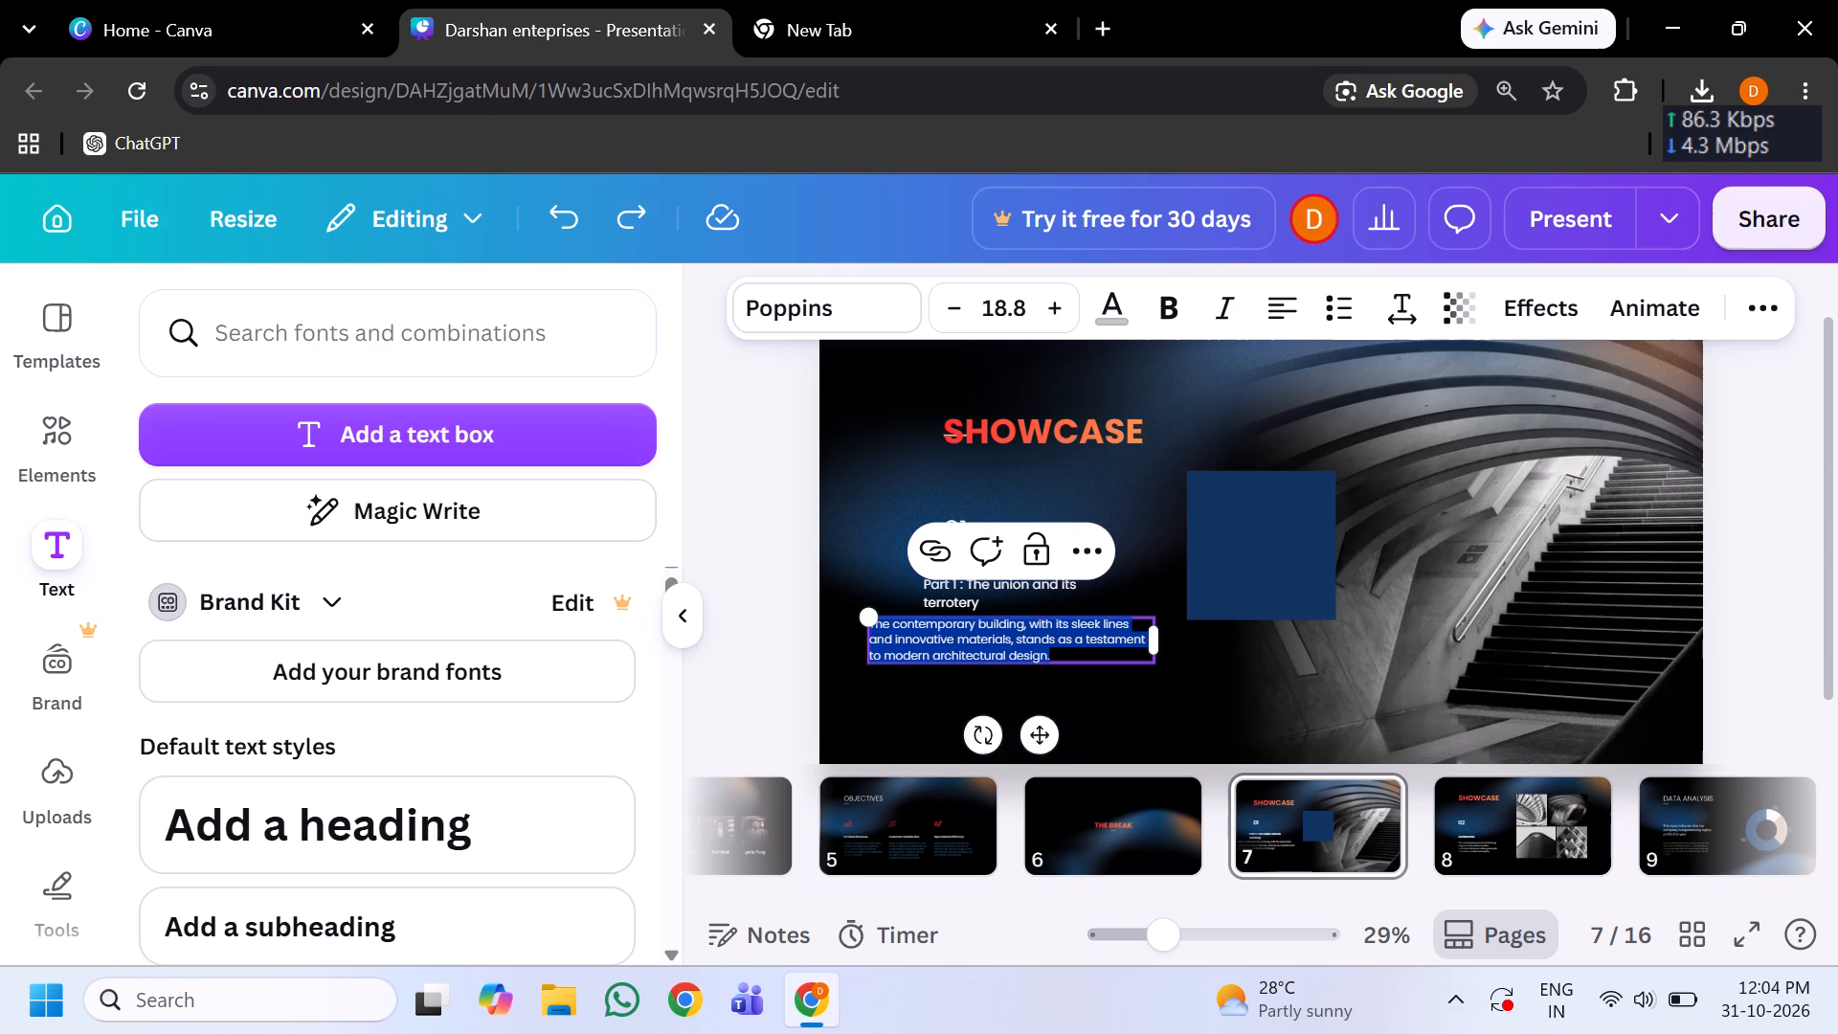
key(BackSpace)
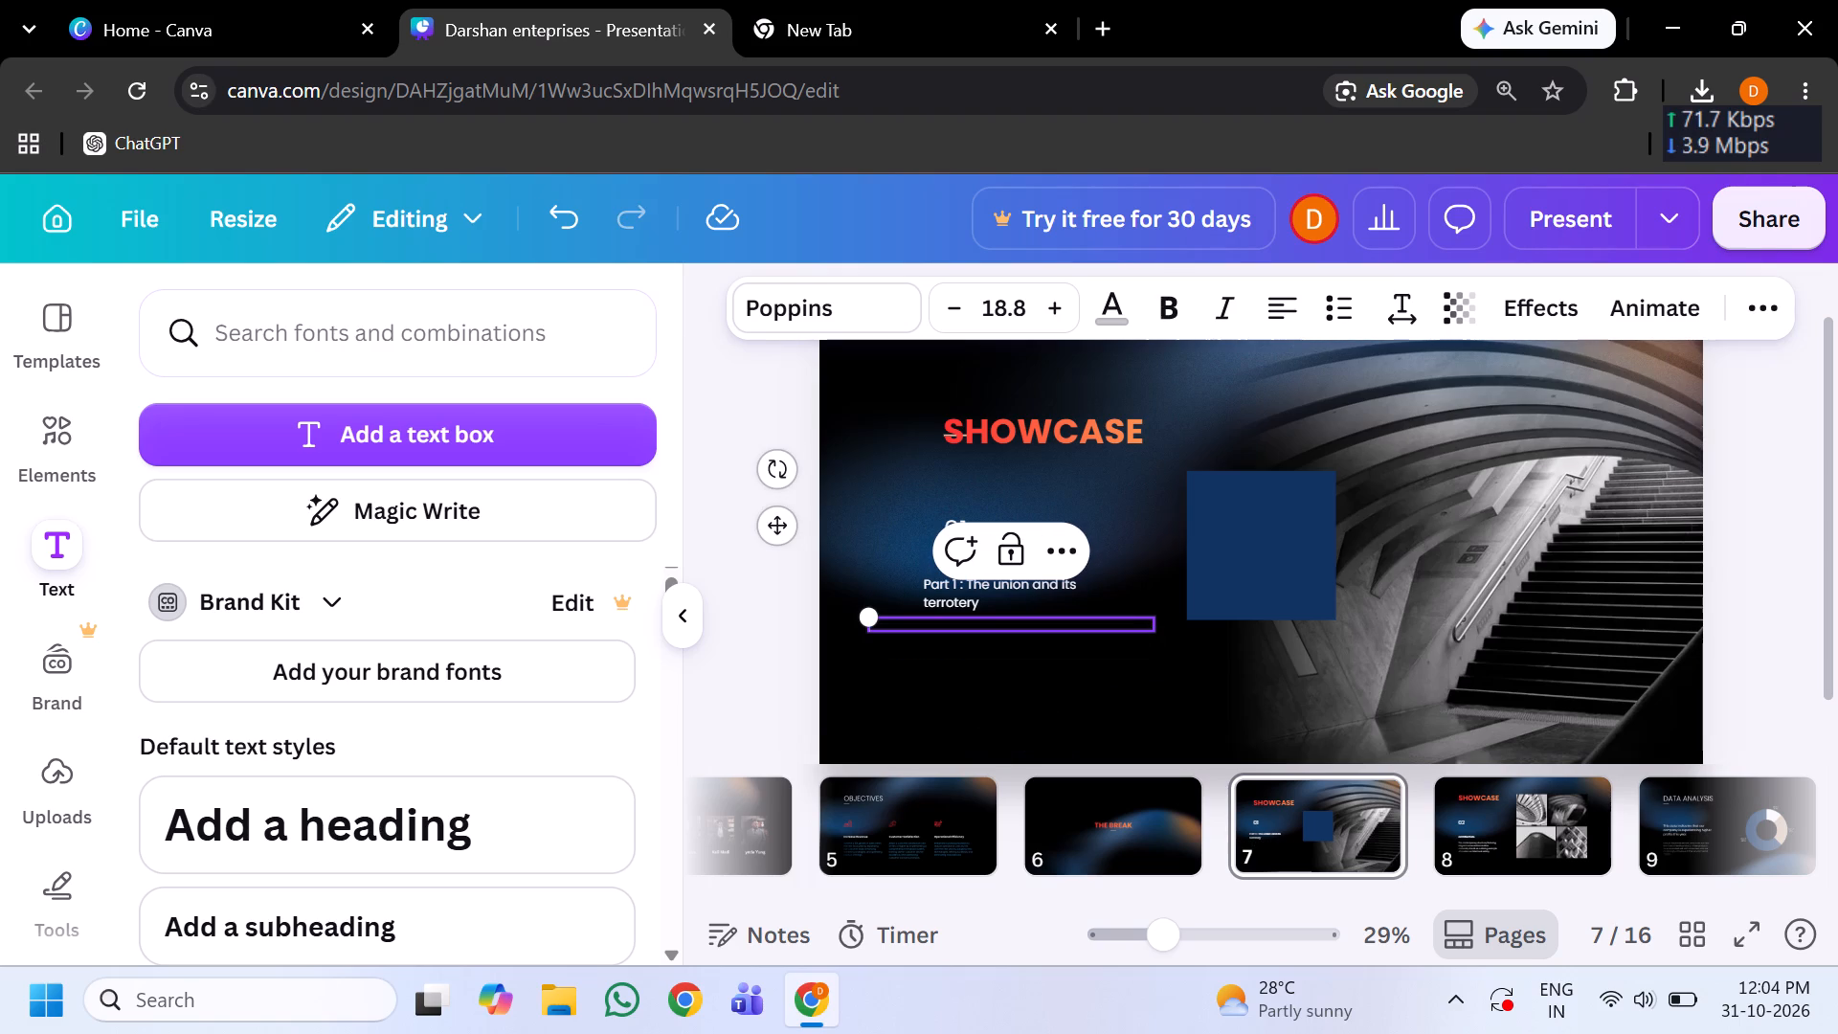
key(shift+exclam)
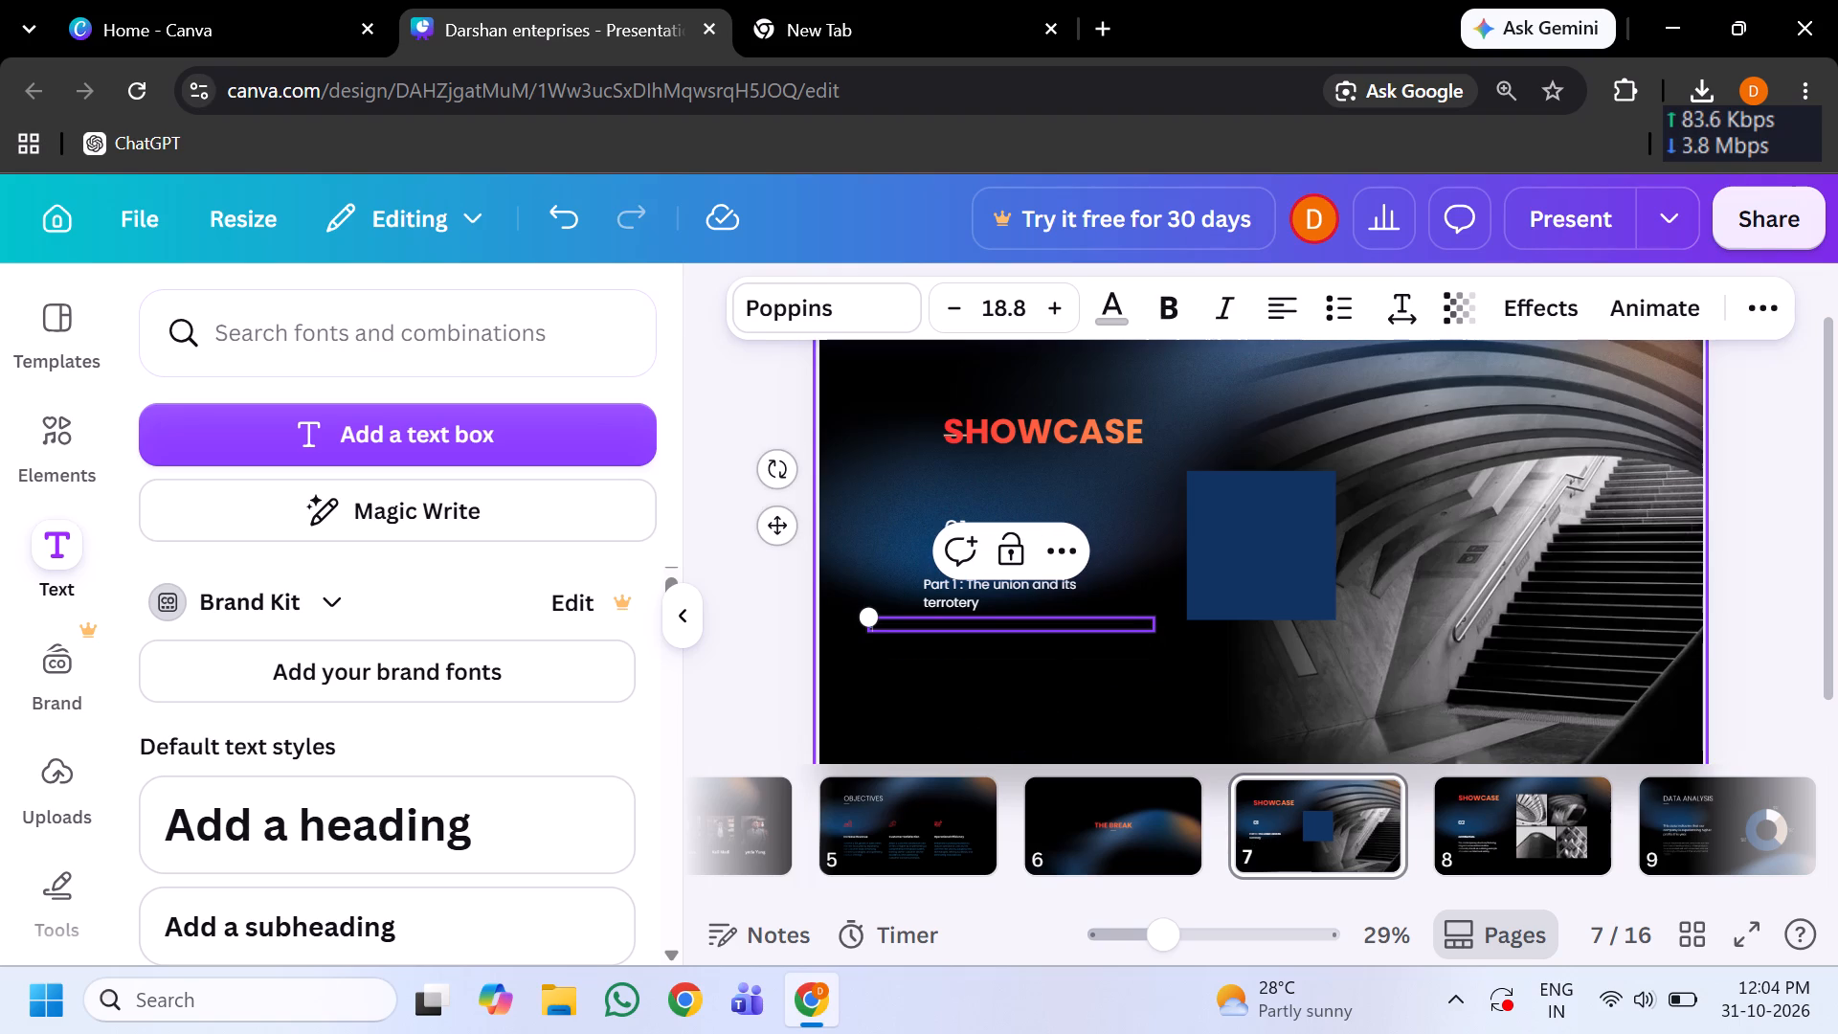
key(BackSpace)
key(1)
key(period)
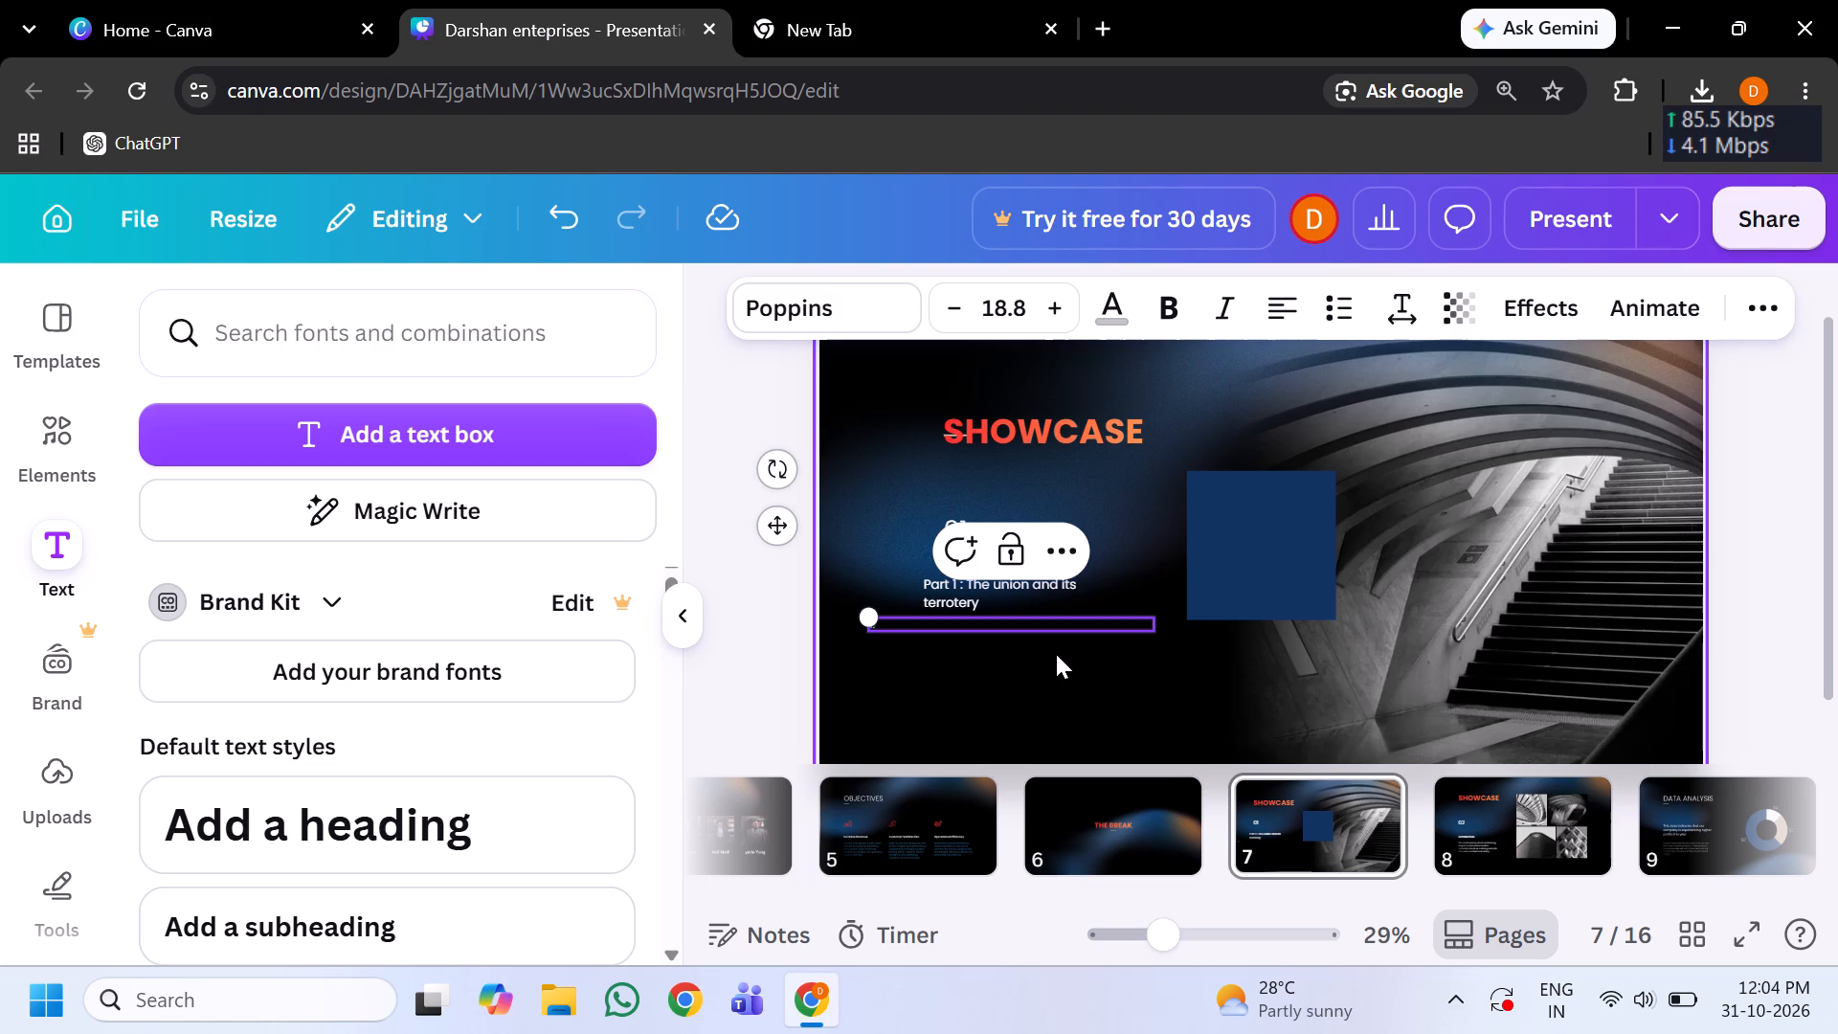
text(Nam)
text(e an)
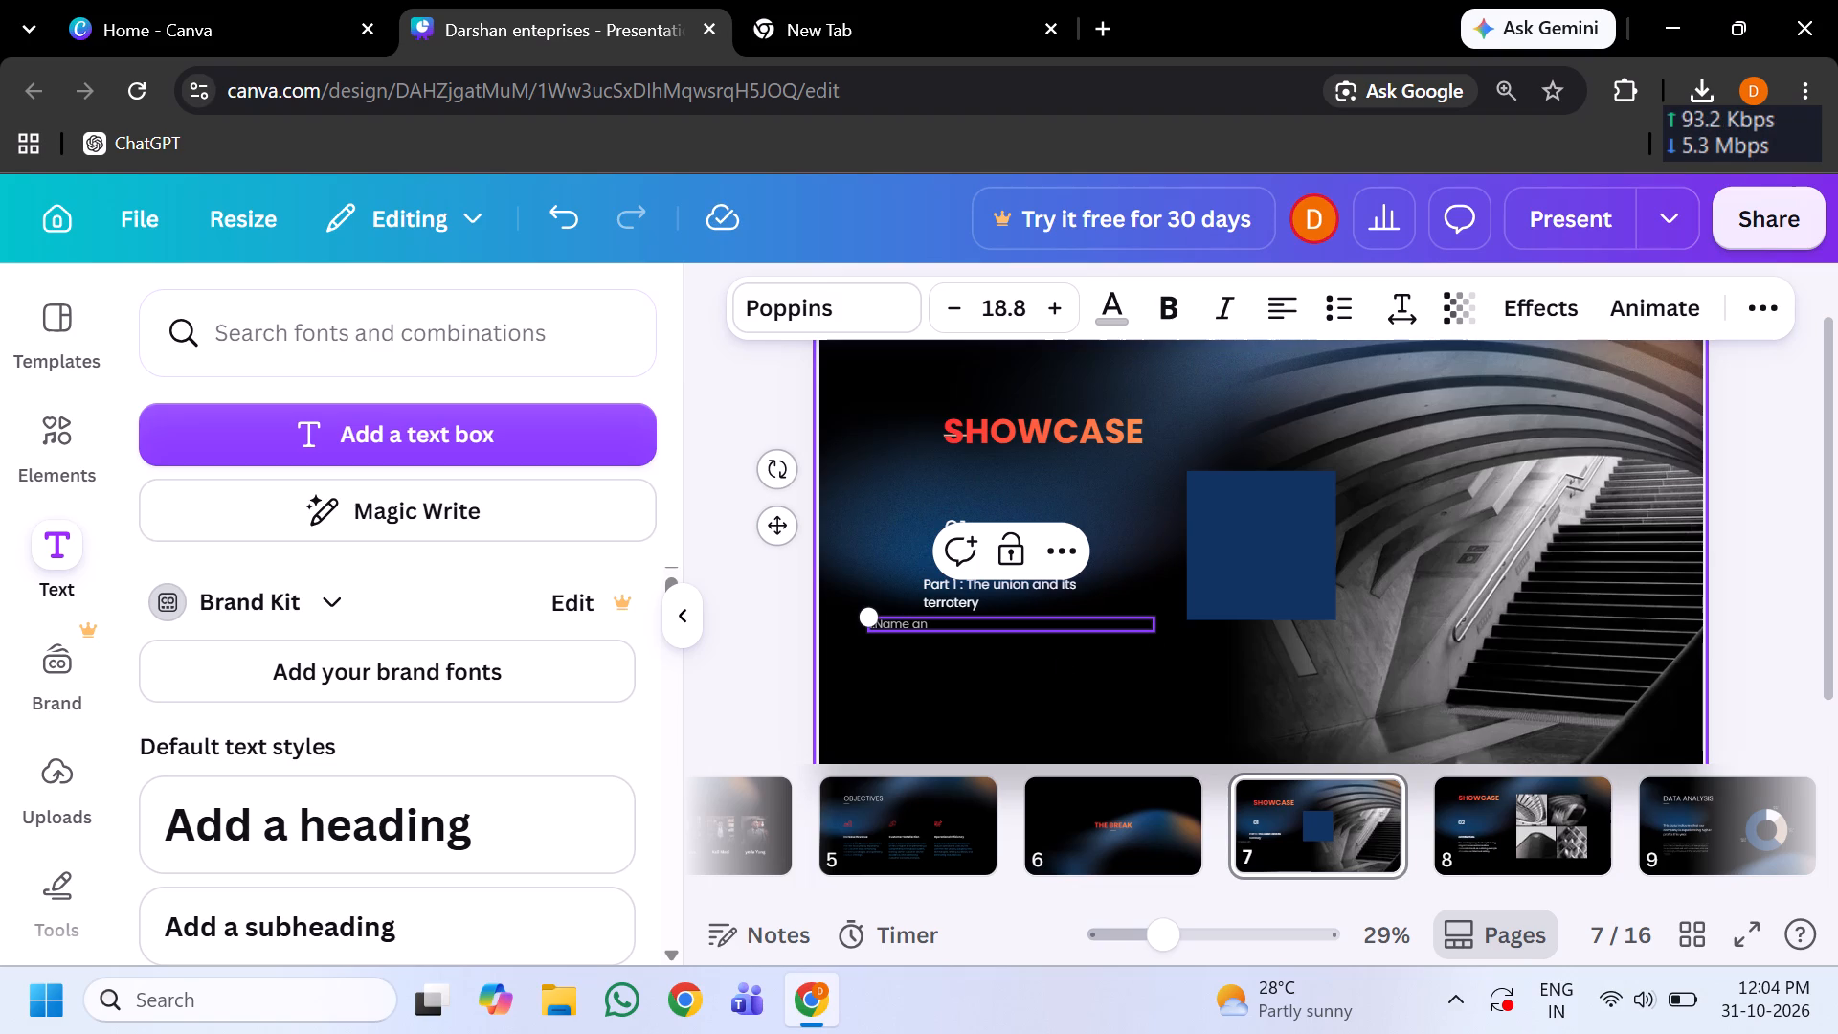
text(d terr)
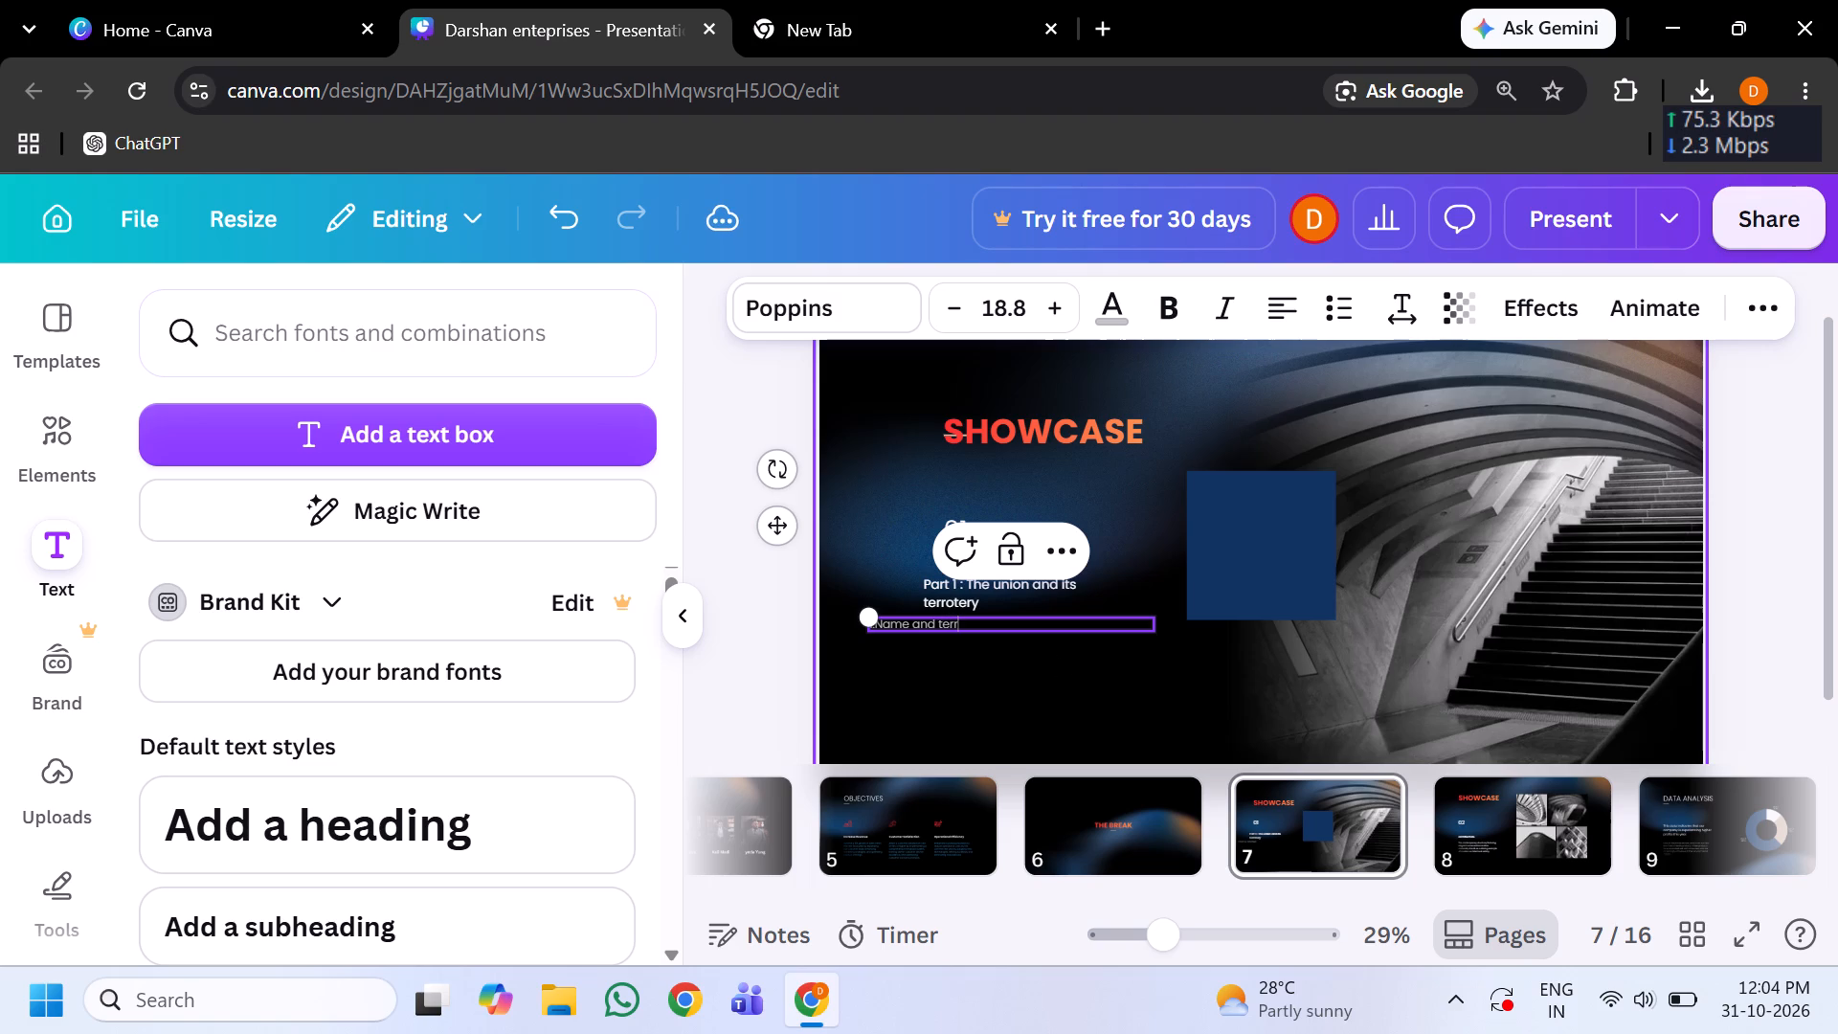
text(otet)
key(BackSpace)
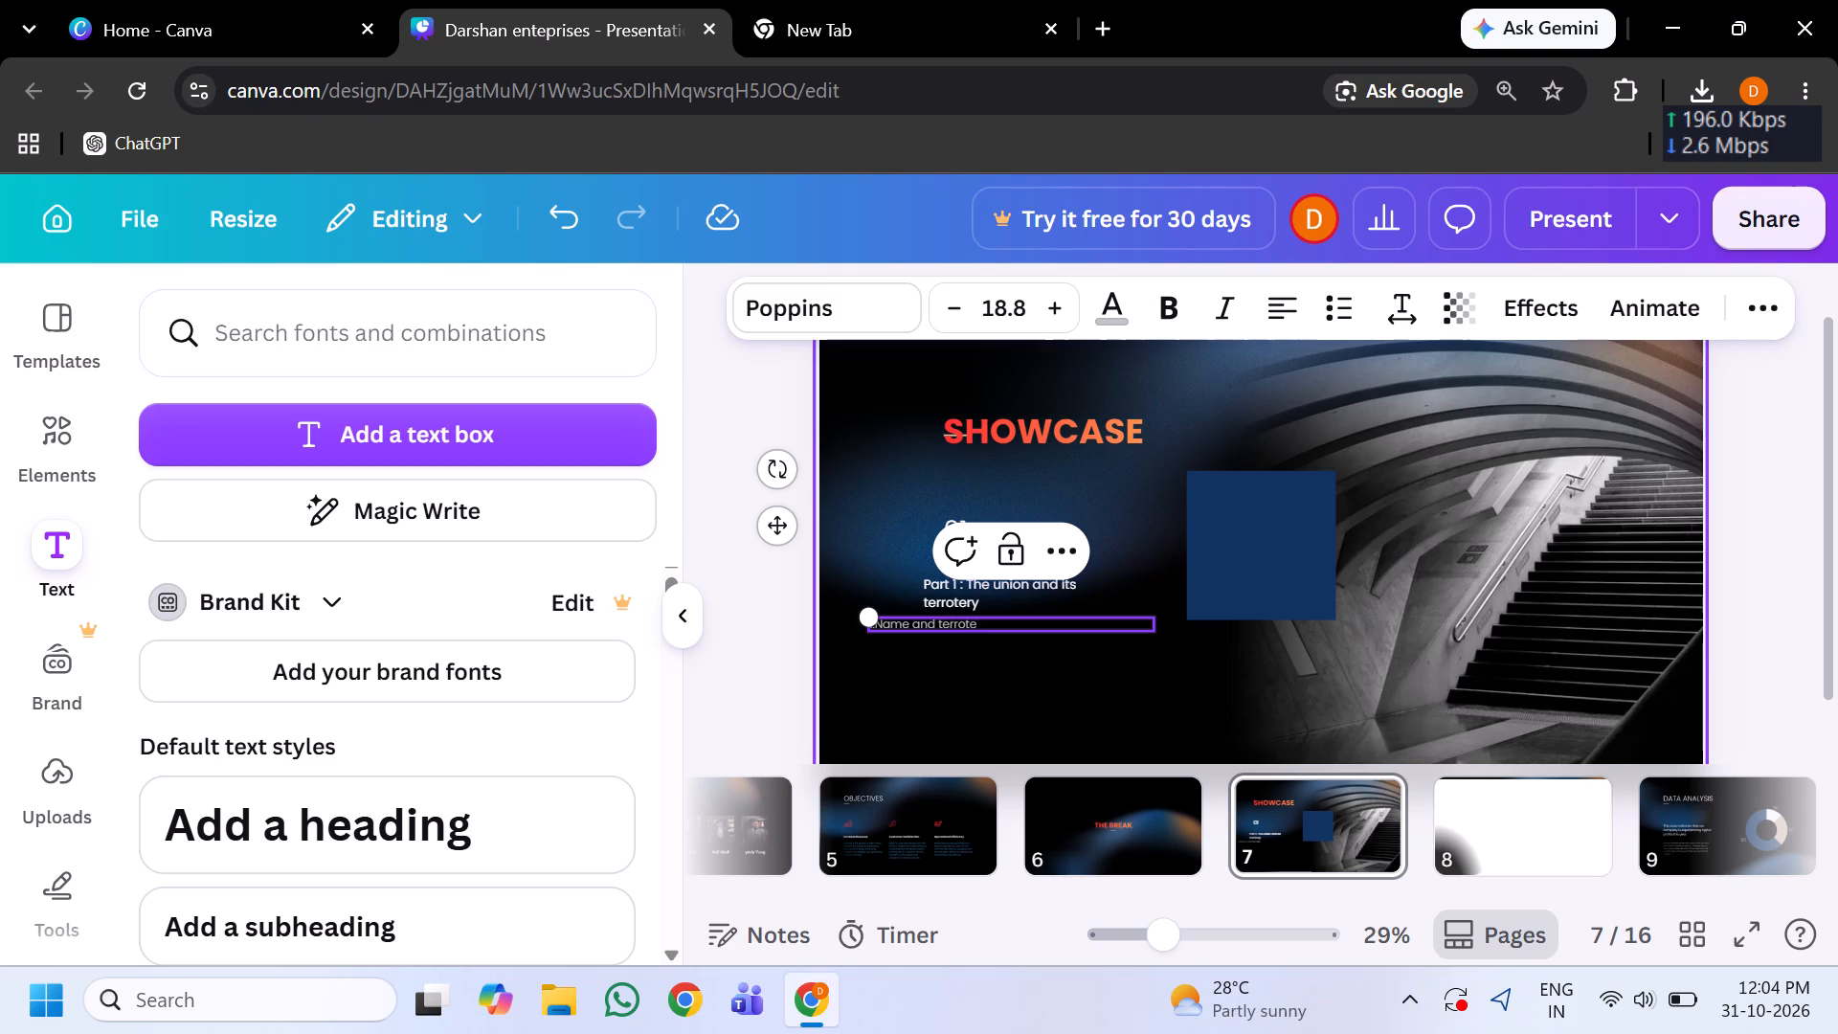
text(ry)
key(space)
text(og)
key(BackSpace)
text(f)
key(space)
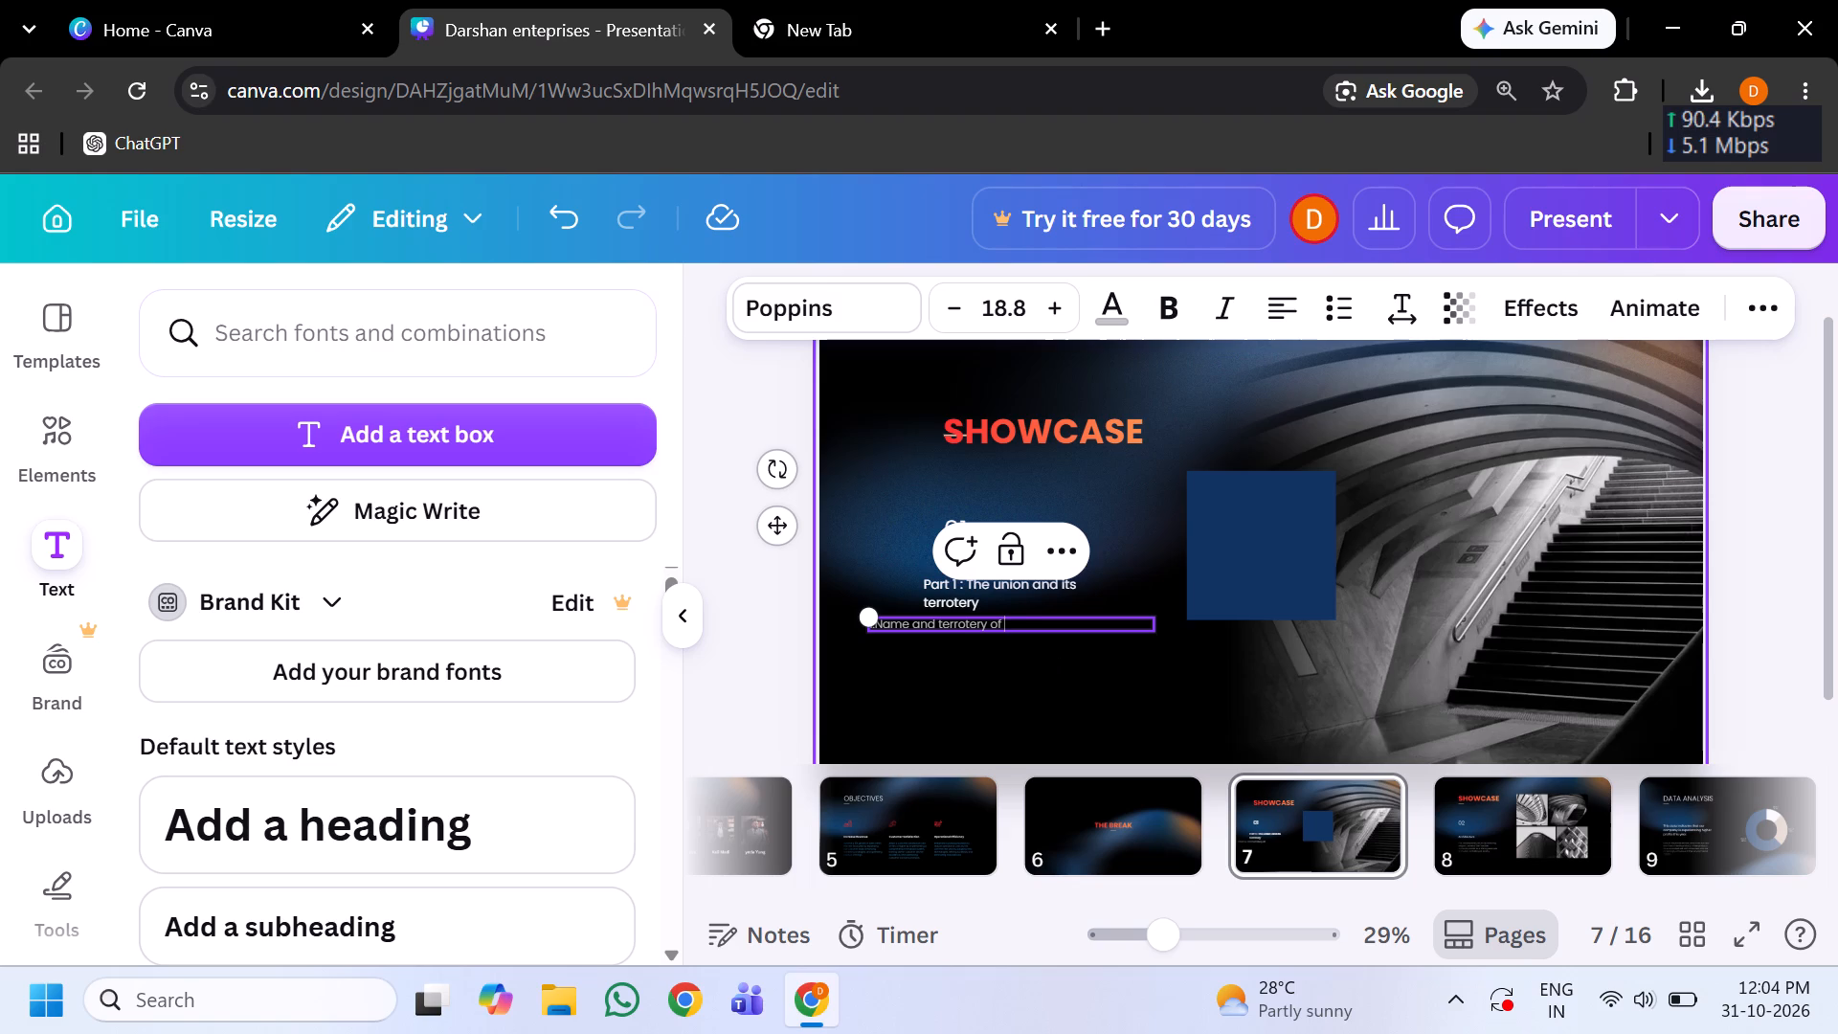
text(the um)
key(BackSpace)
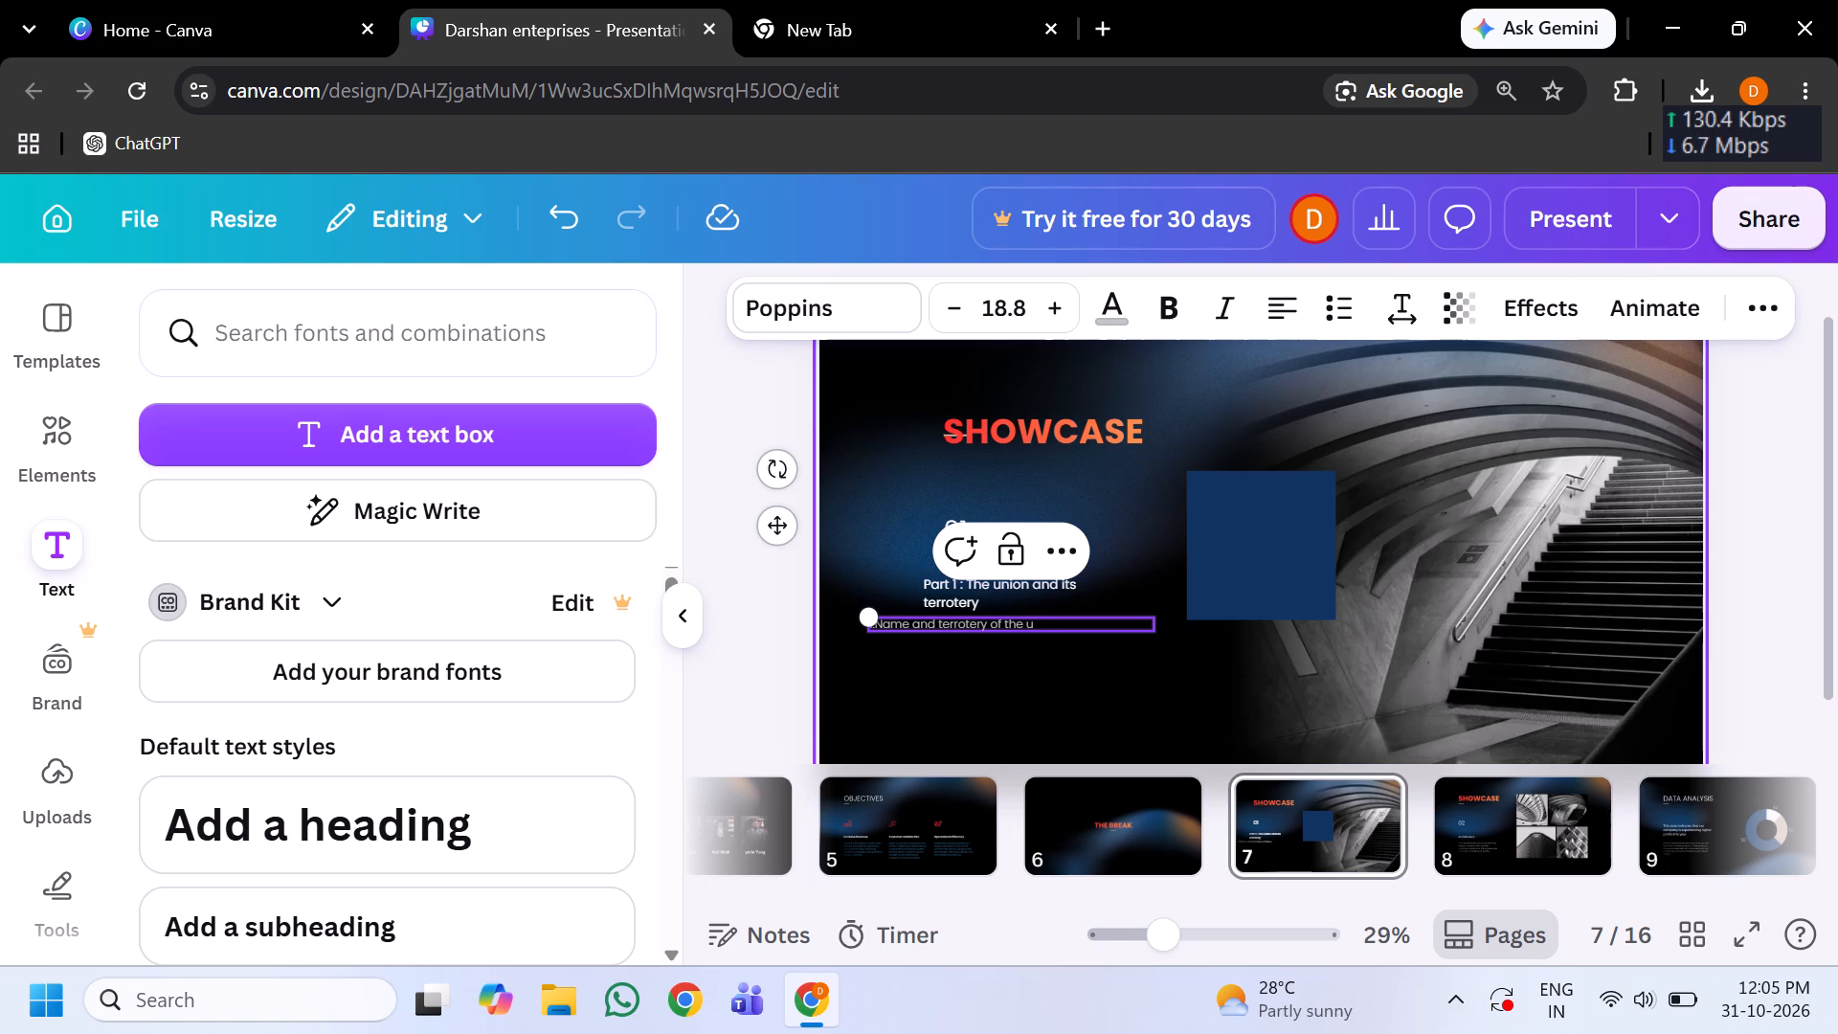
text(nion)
Add a second line to the page 7 body text reading "2.admission or establishment of new staes".
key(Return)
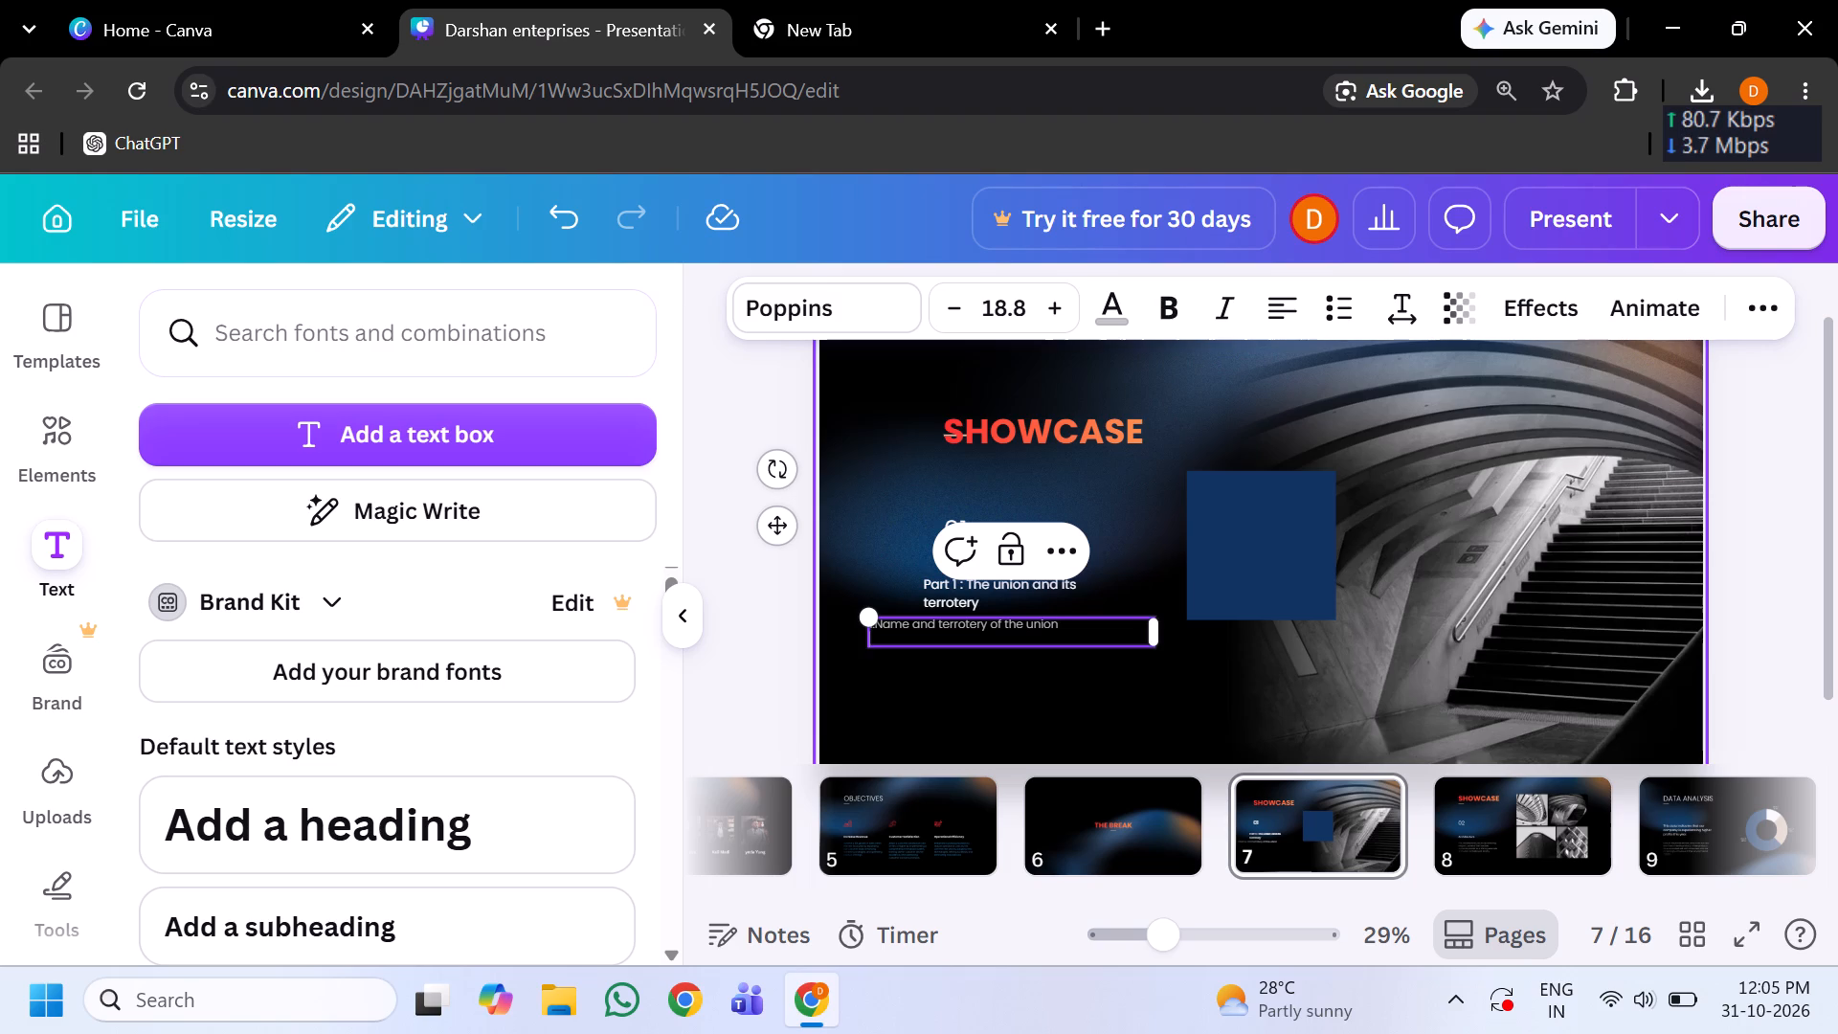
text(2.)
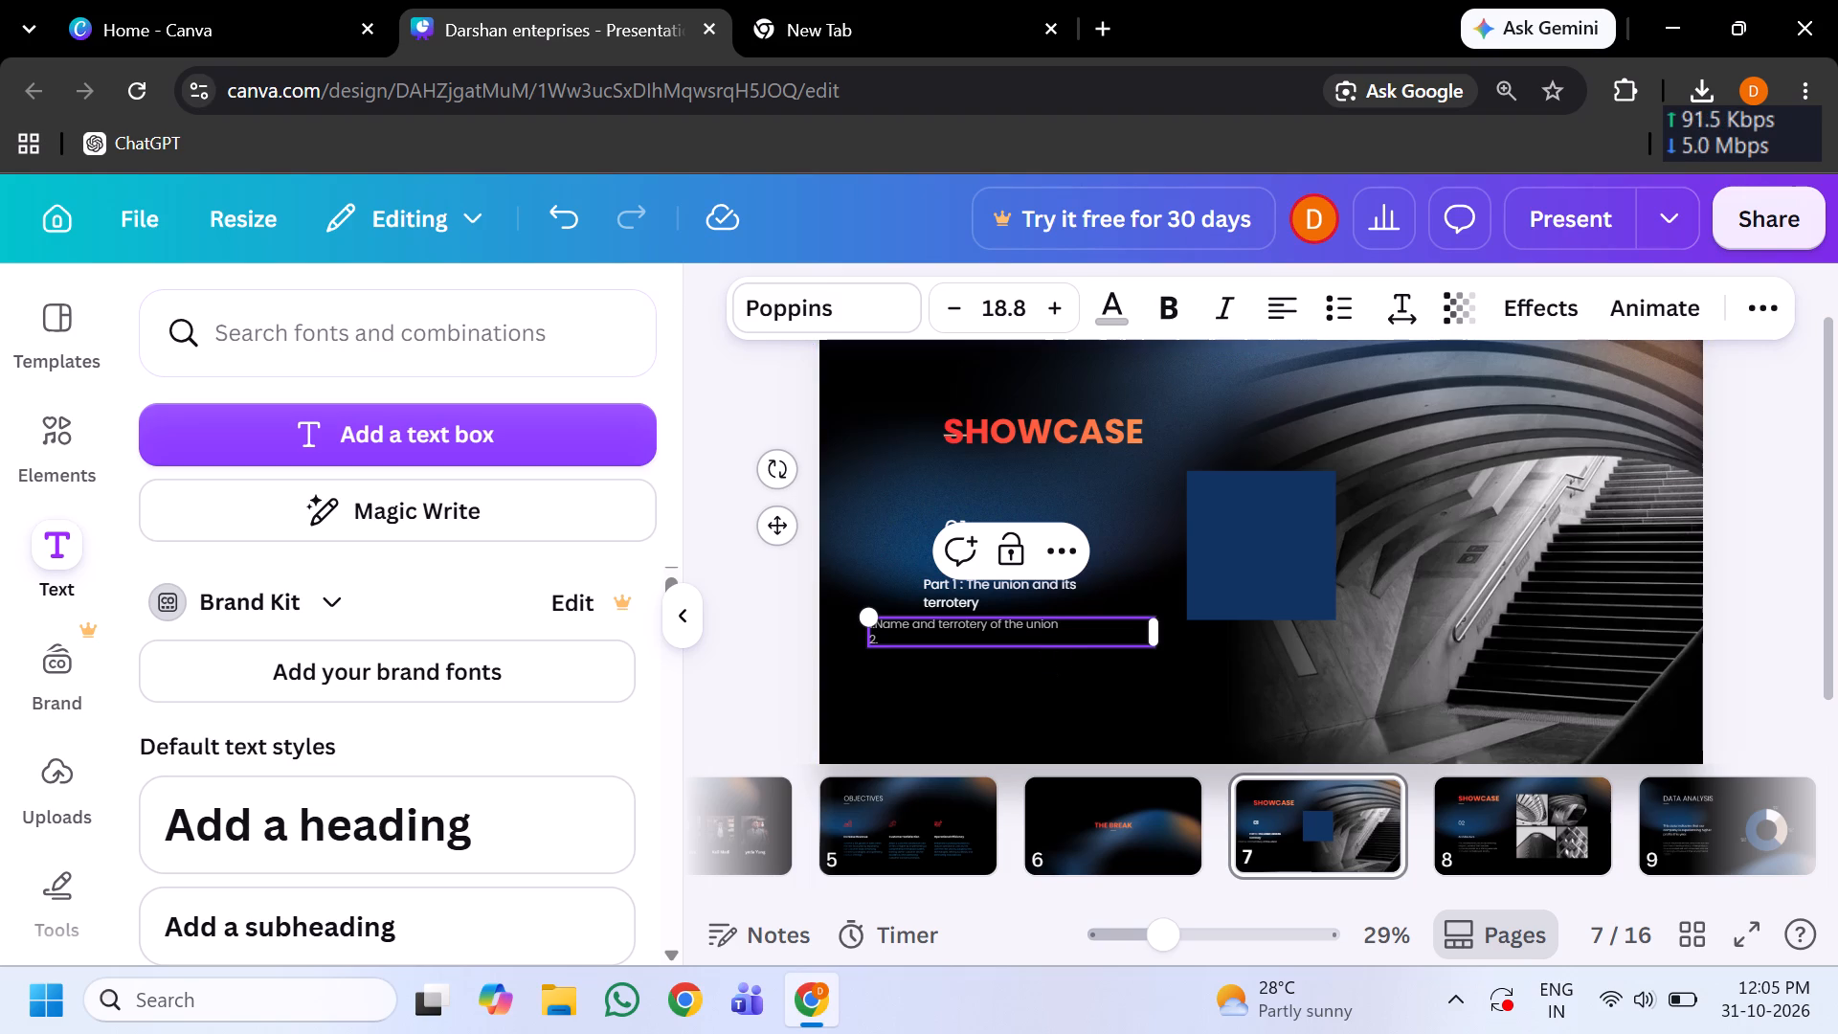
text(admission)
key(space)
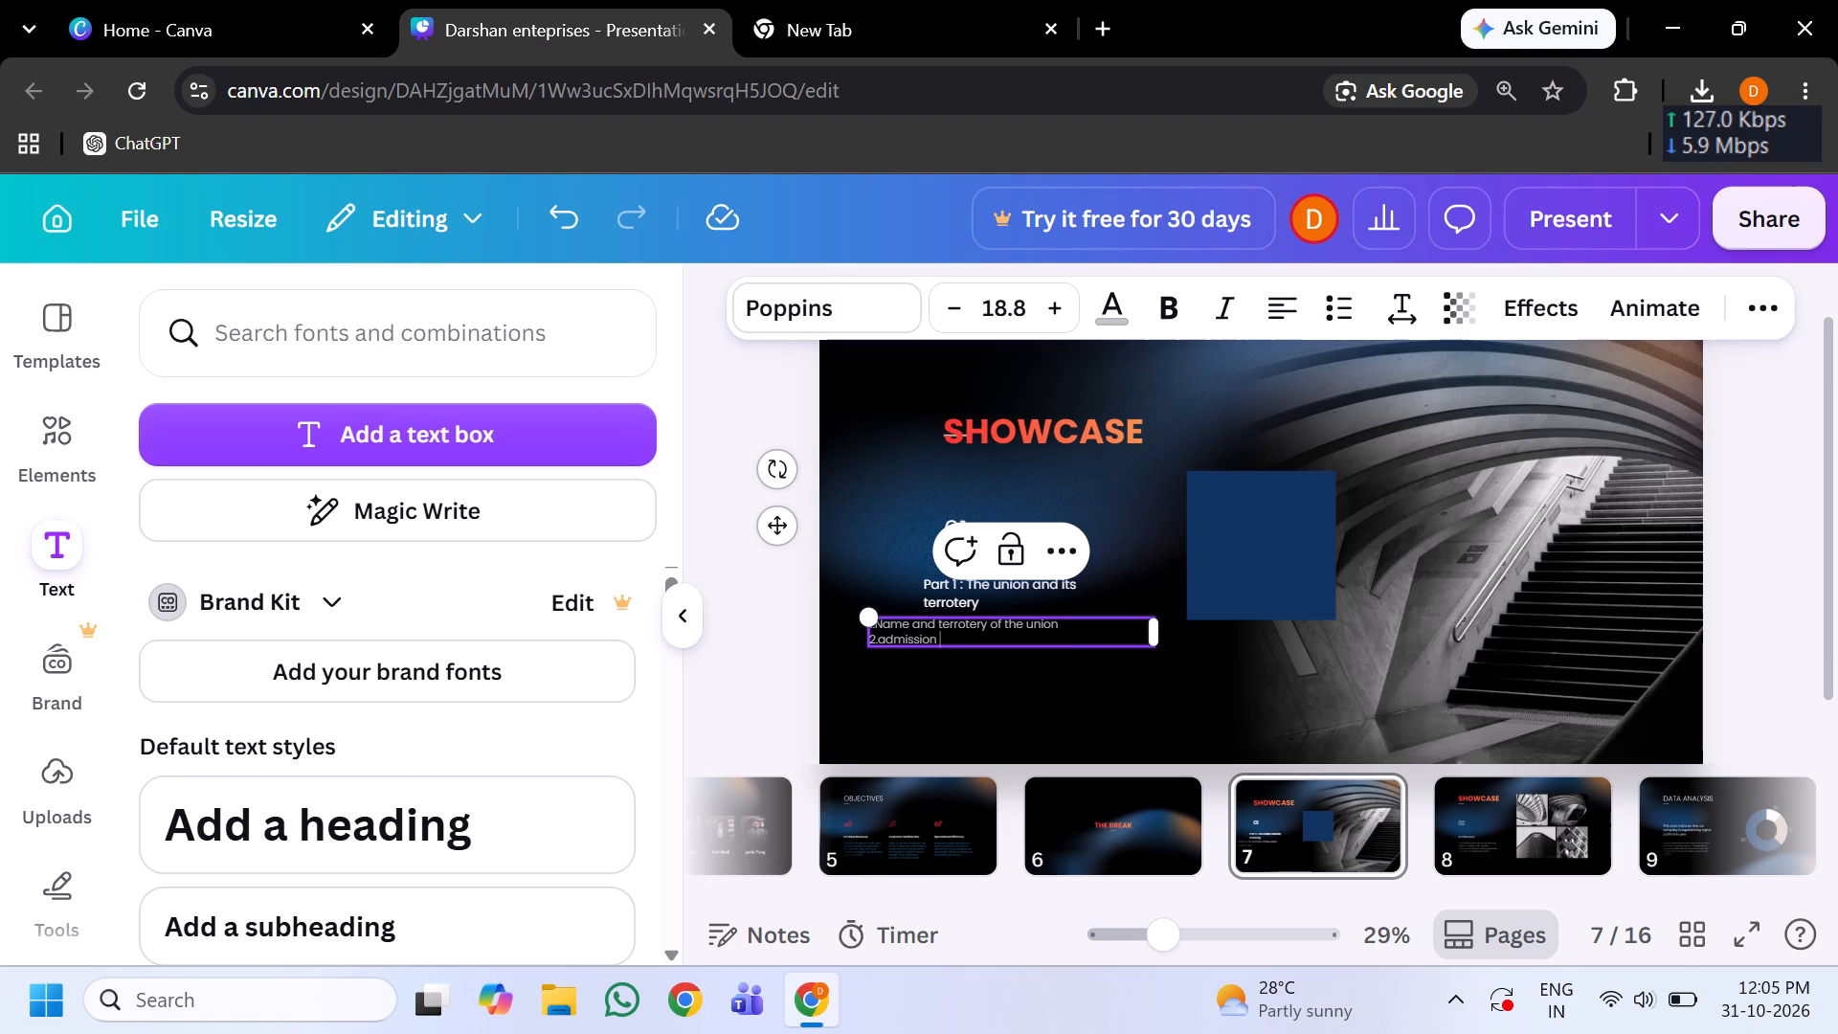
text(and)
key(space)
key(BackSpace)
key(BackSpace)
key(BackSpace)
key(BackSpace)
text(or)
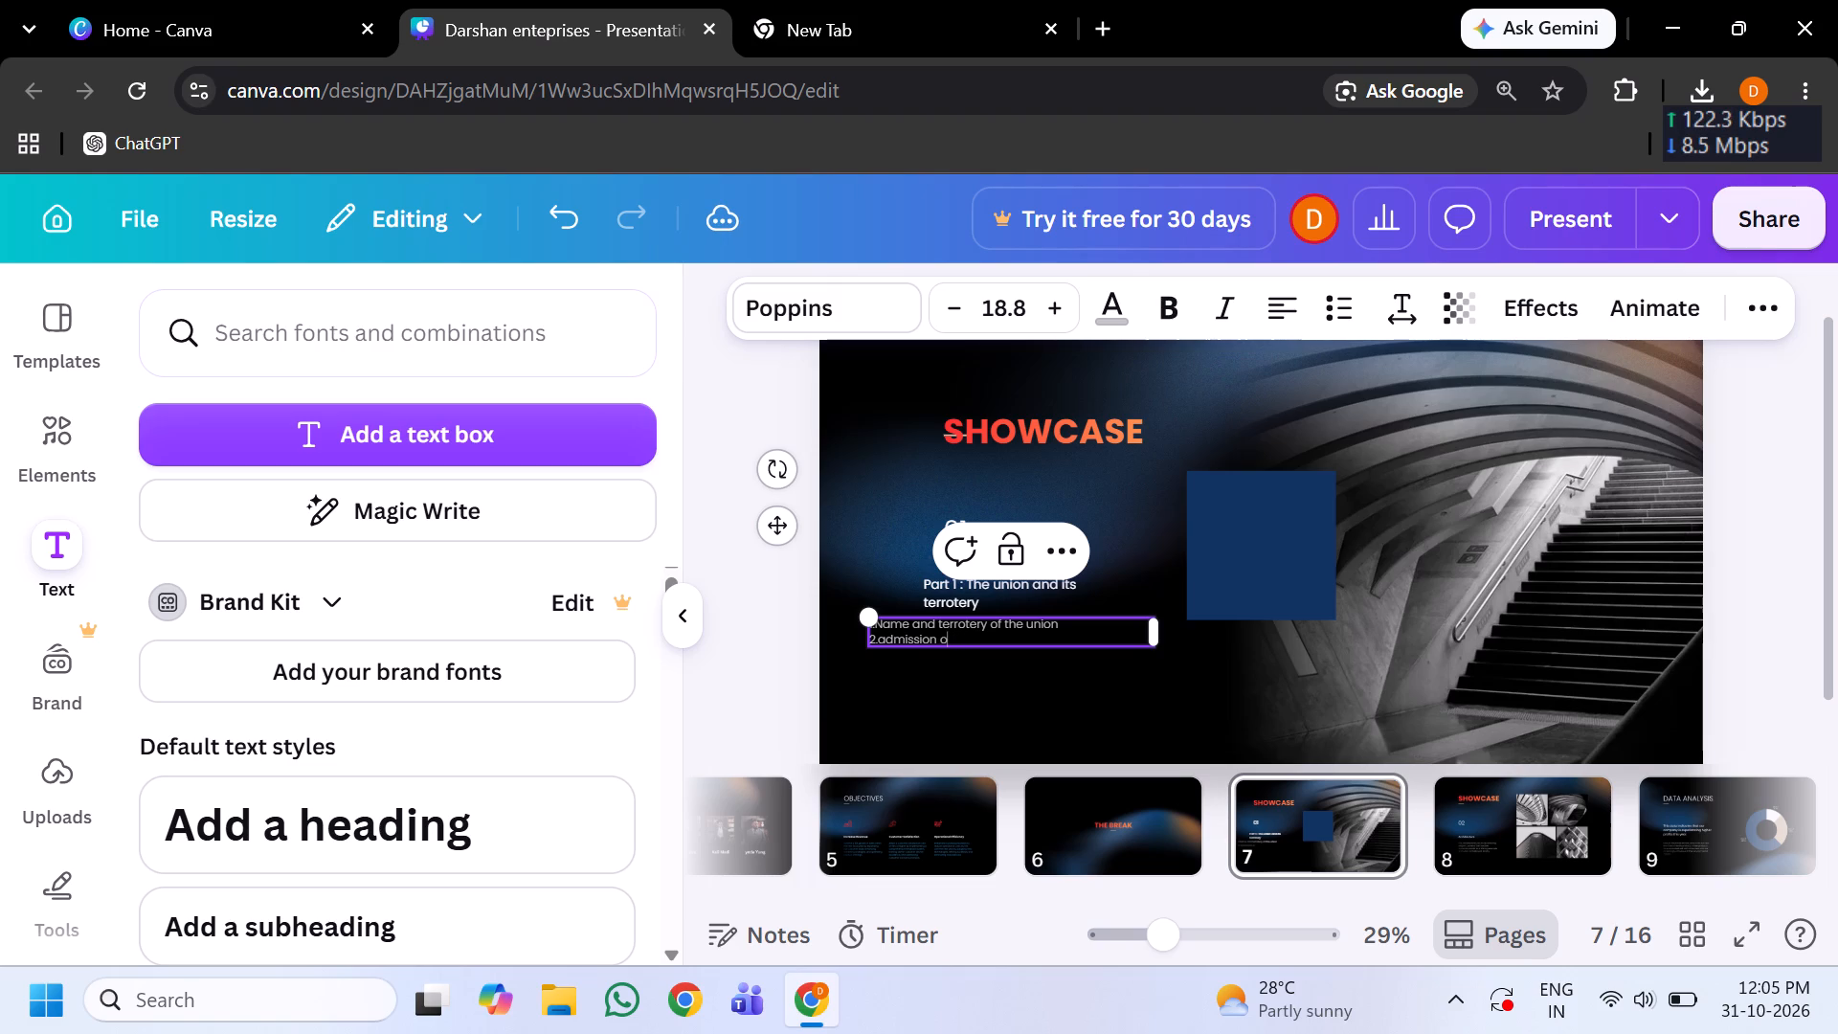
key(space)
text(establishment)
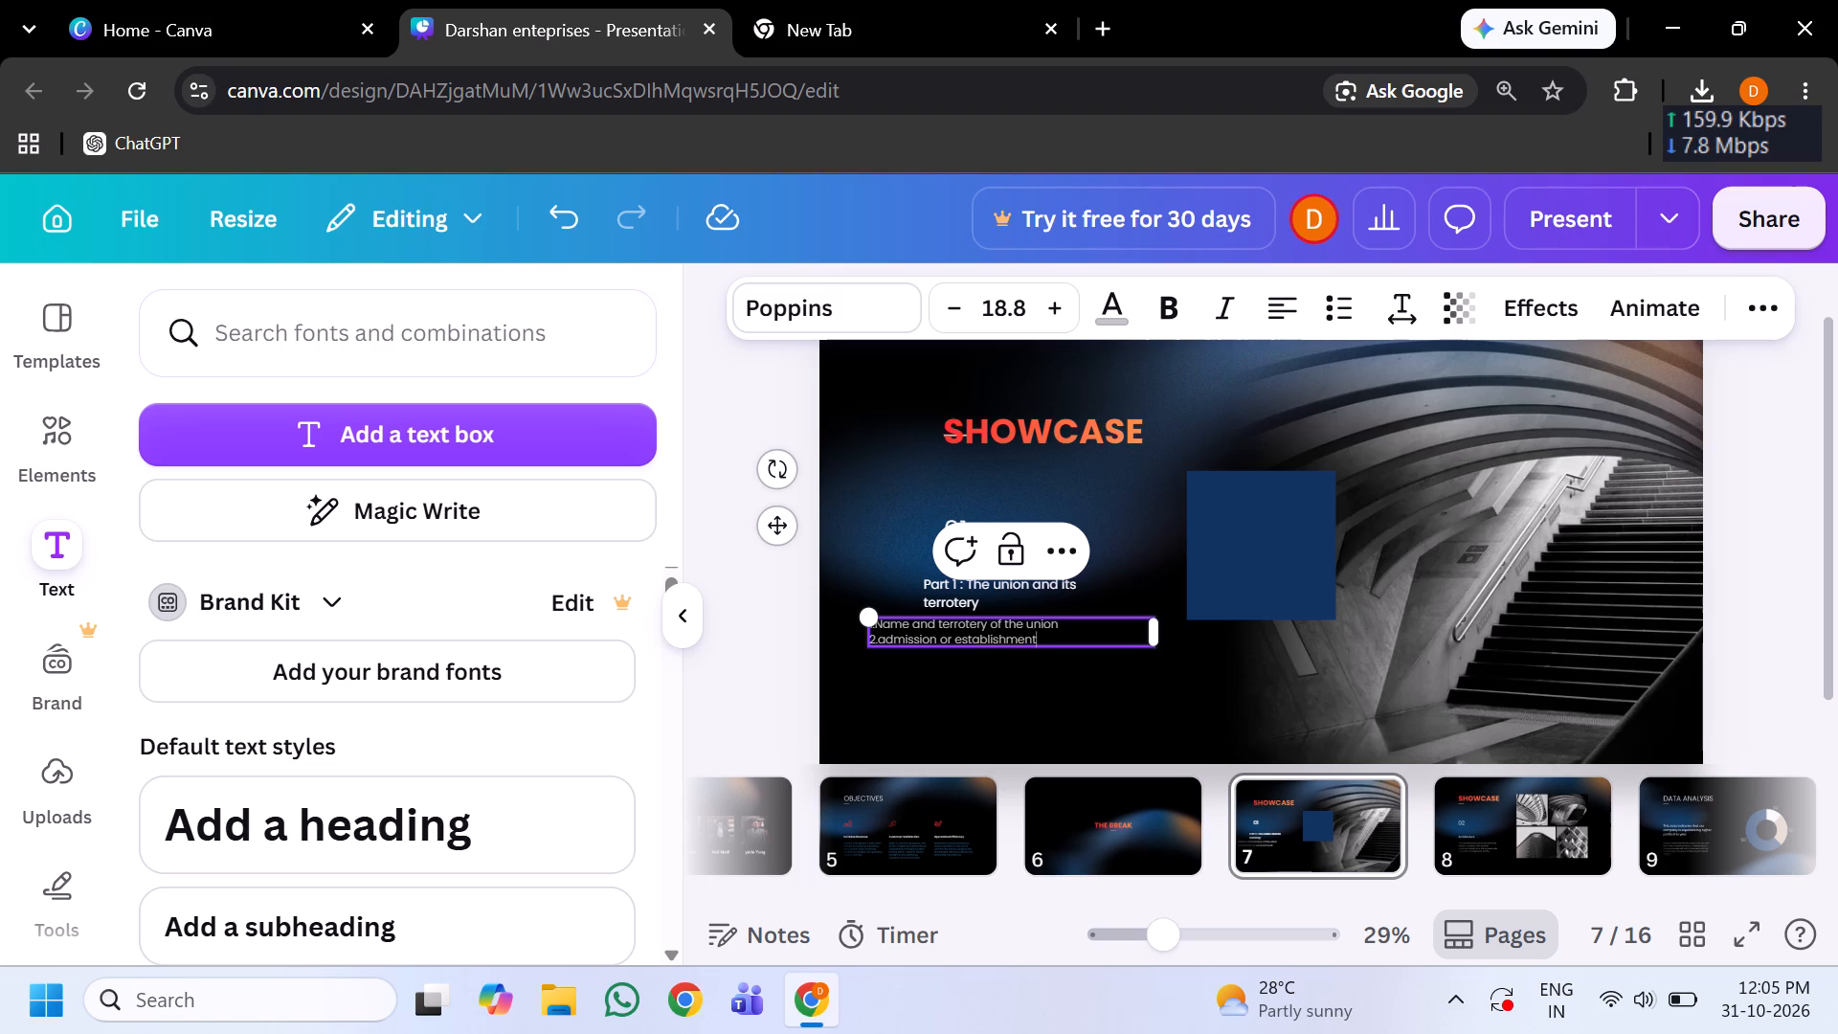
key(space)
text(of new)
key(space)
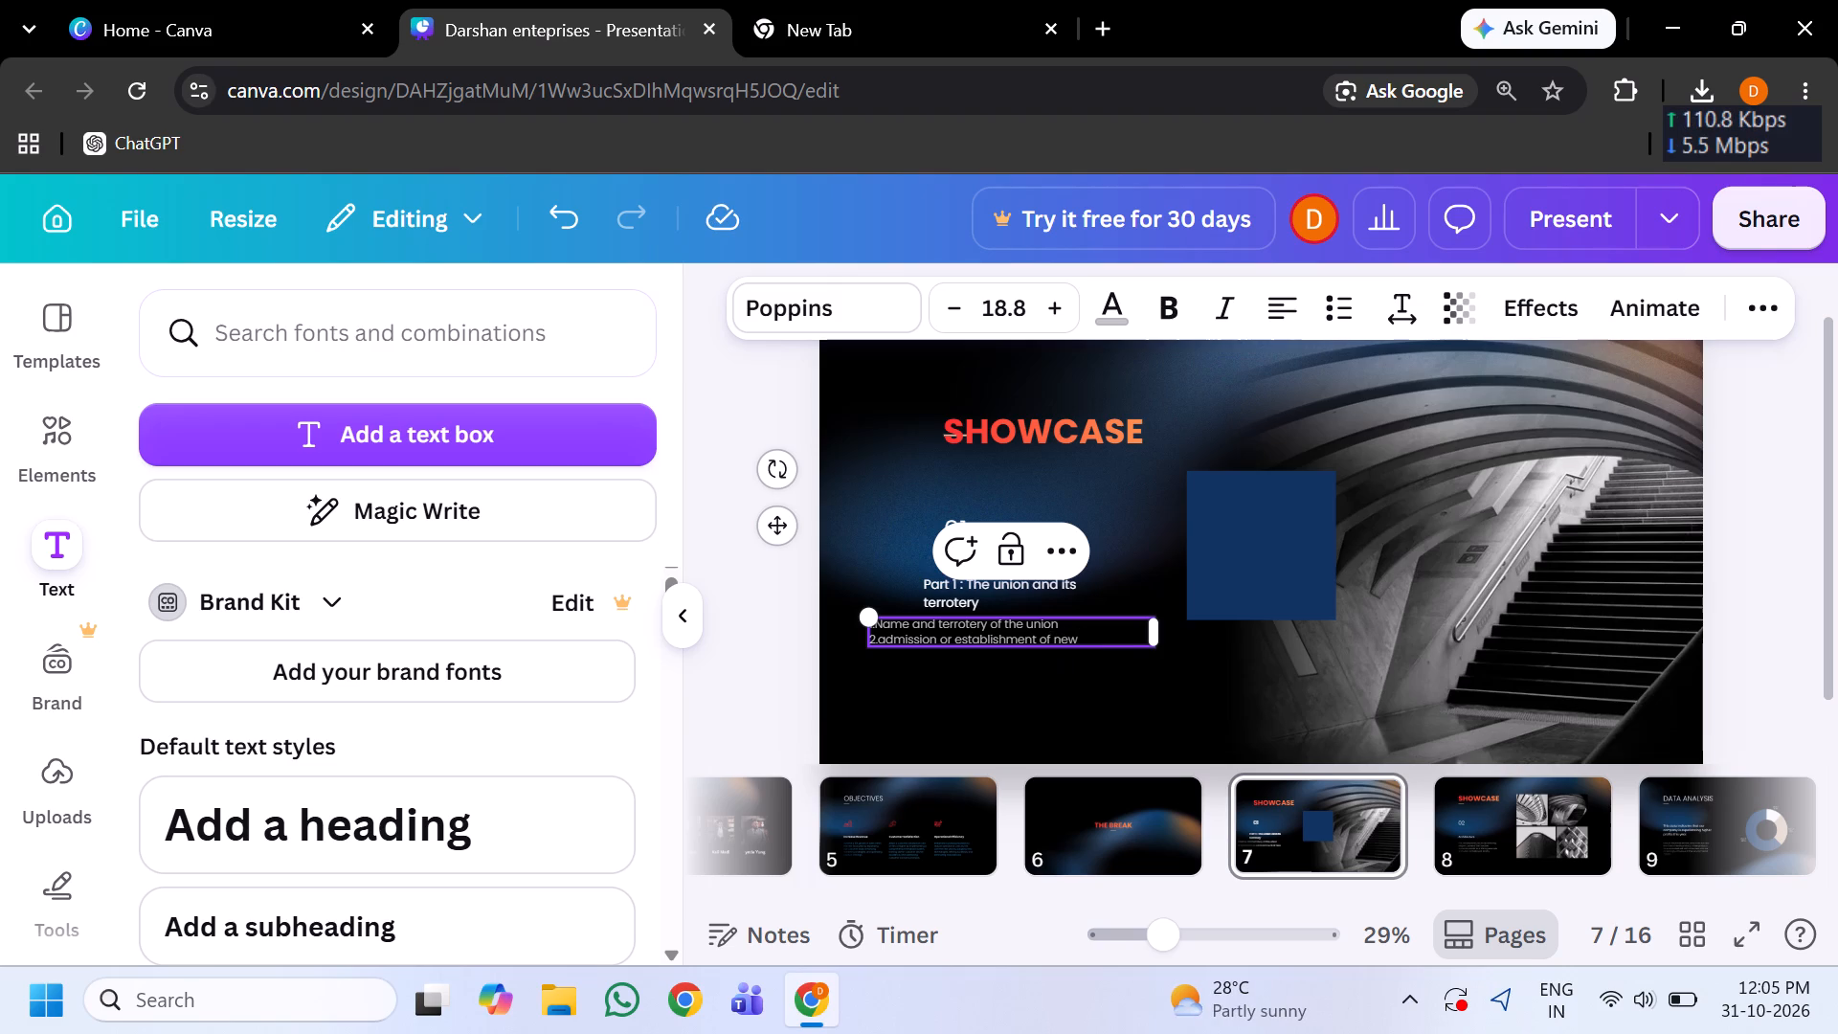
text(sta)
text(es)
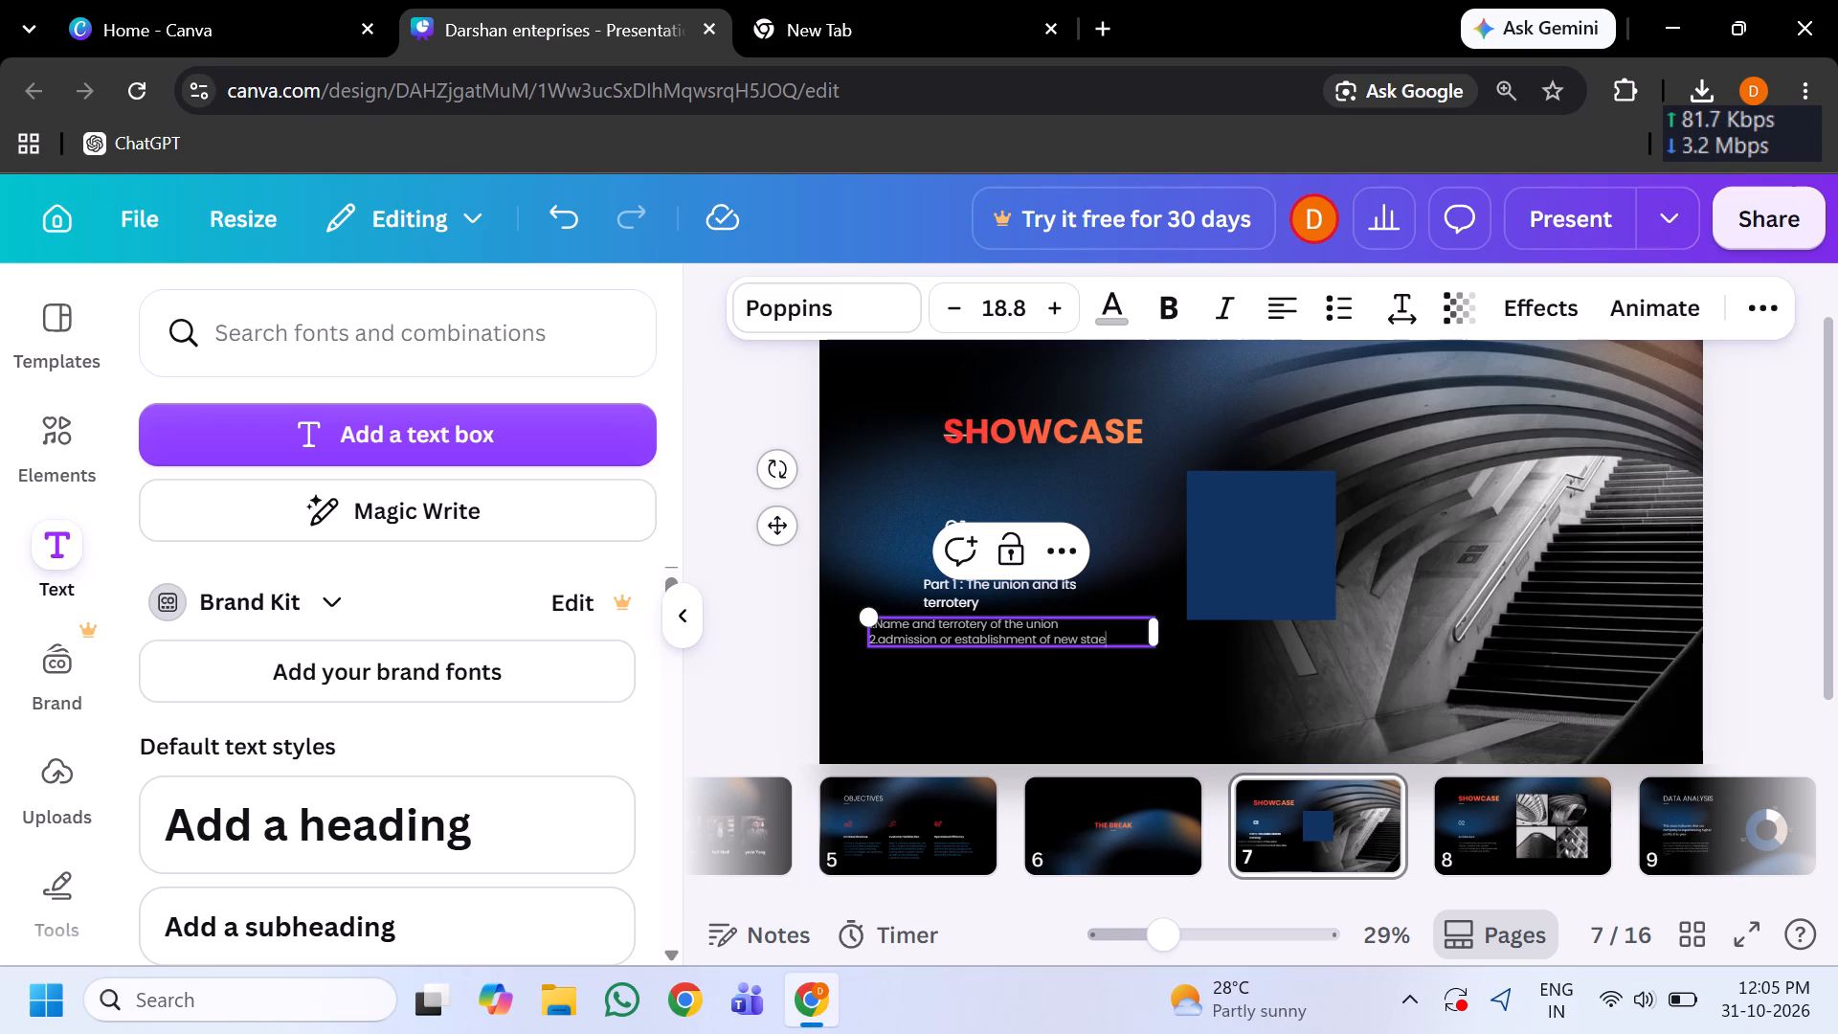
Add a third line to the page 7 body text reading "3.formation of new states".
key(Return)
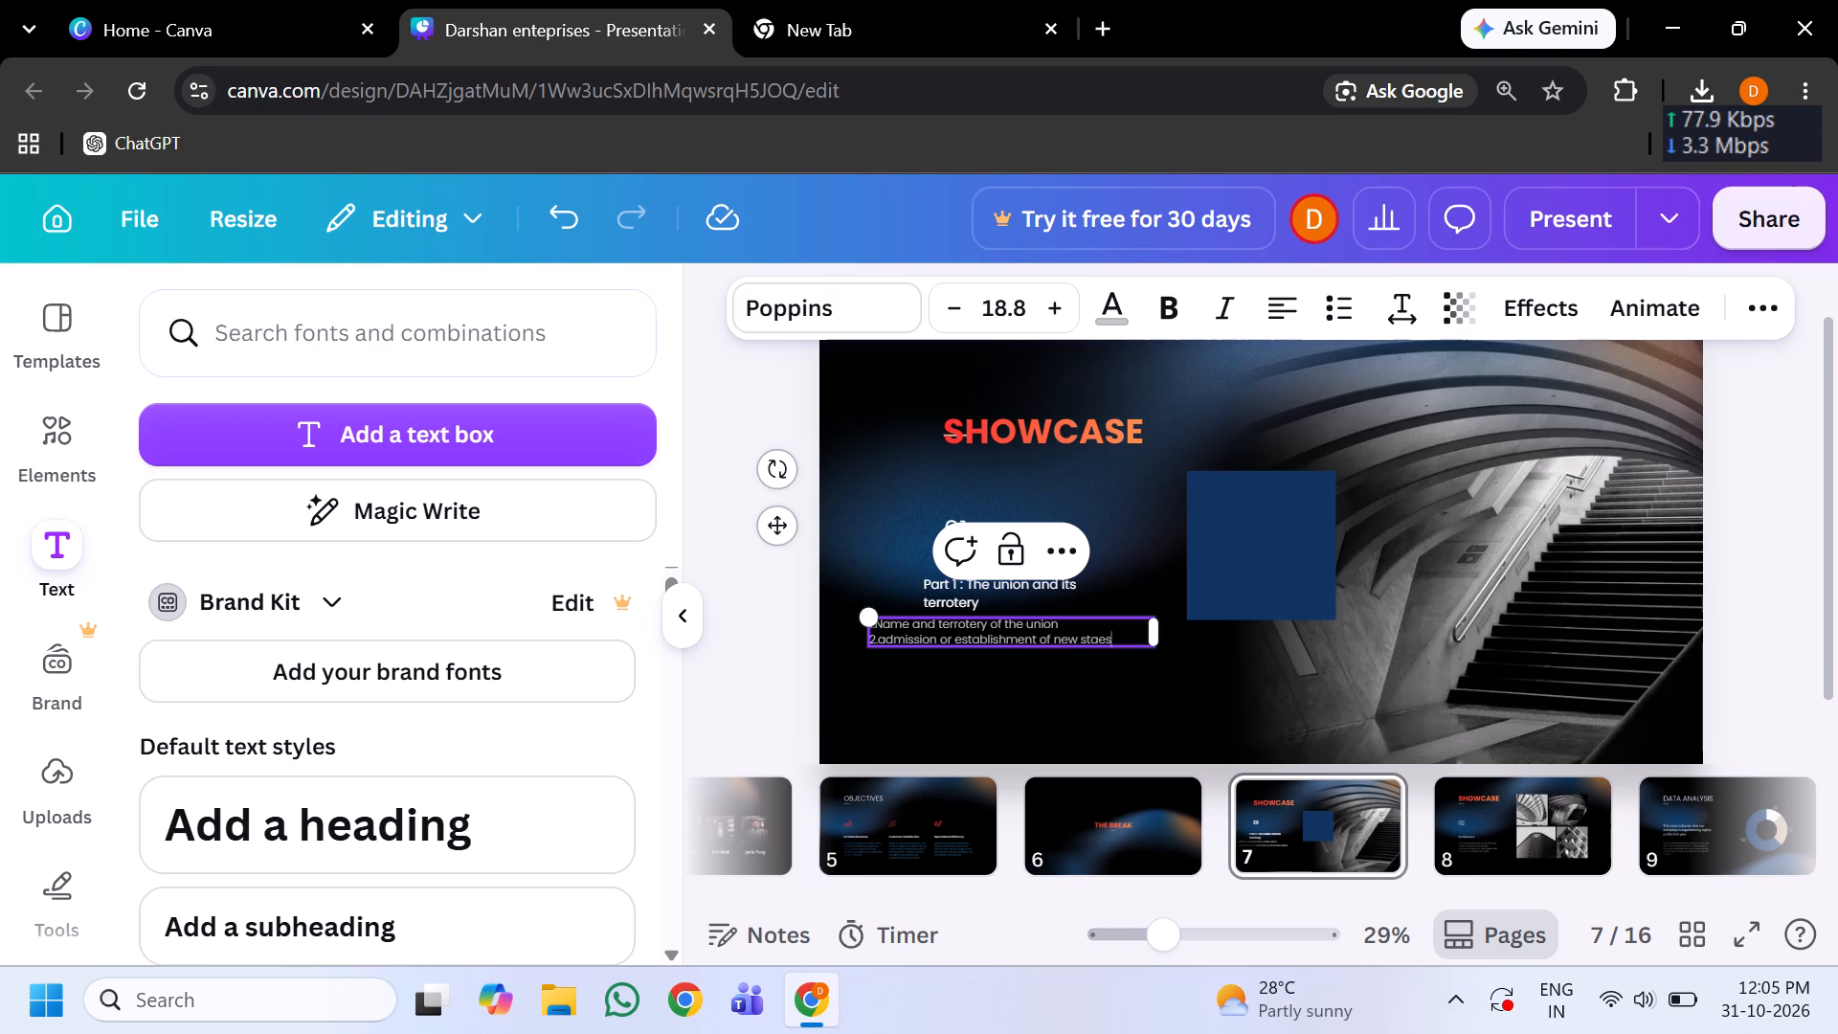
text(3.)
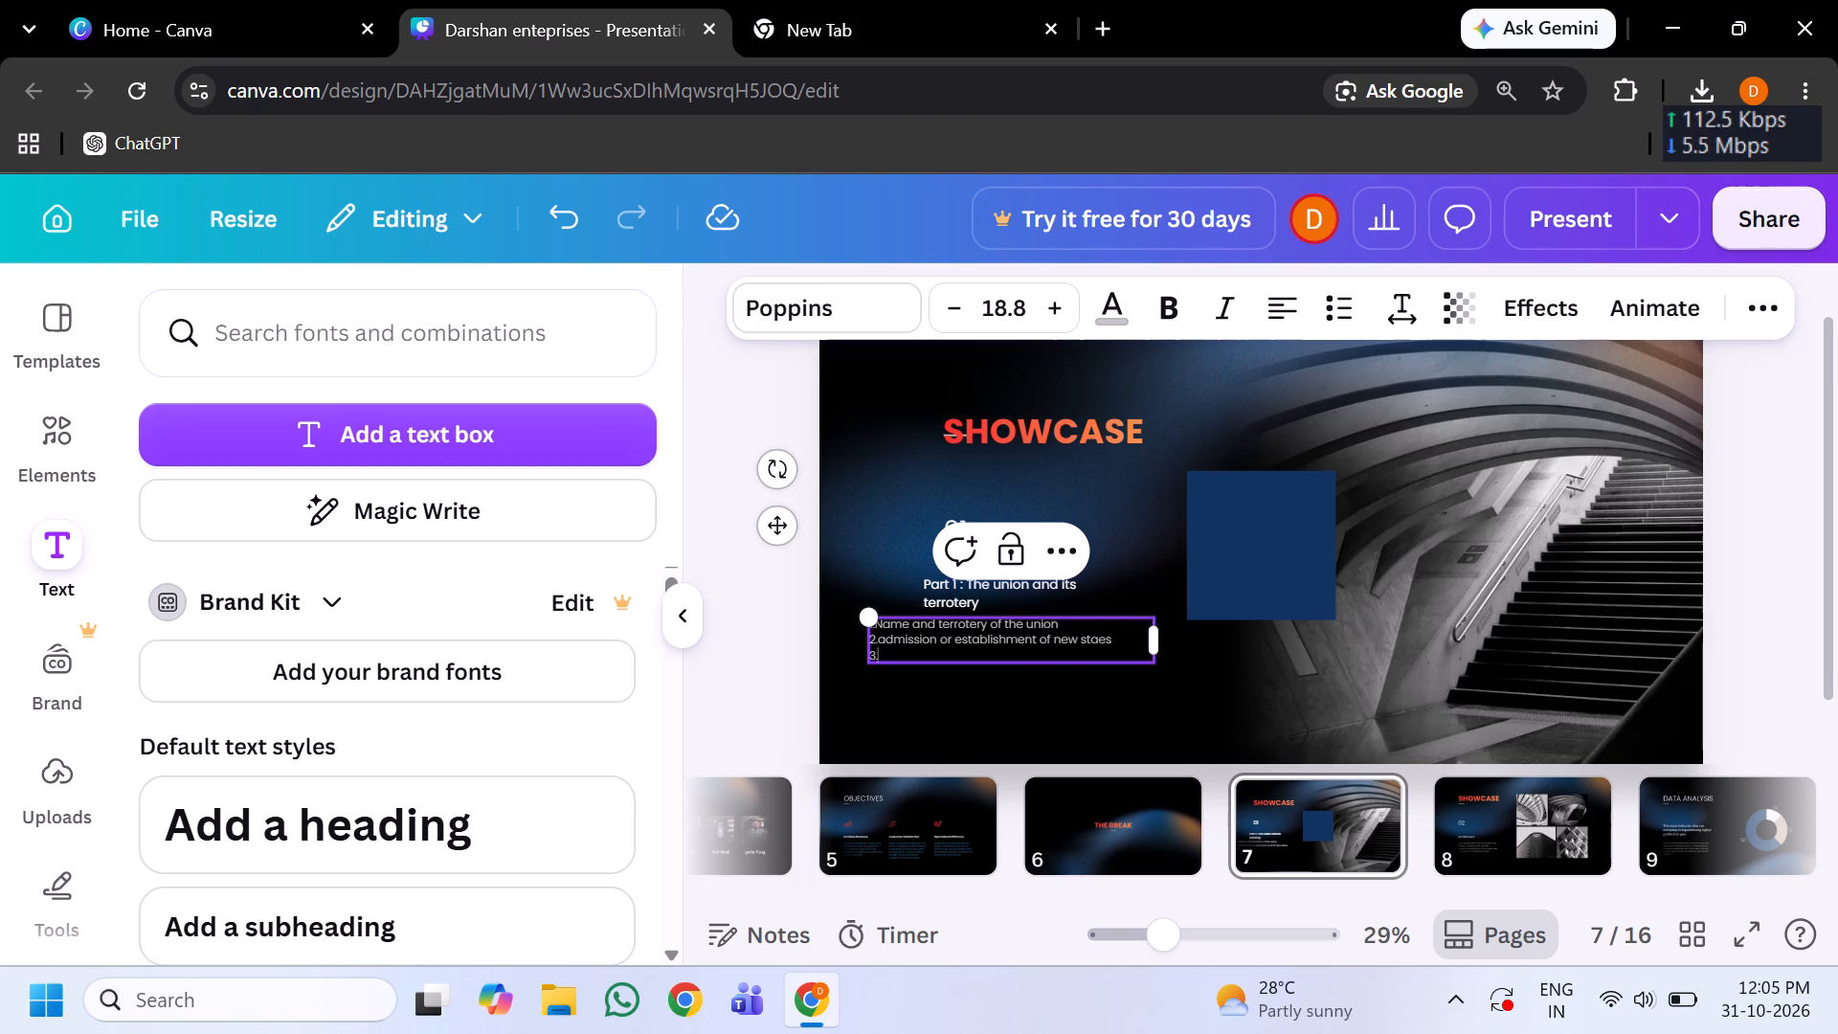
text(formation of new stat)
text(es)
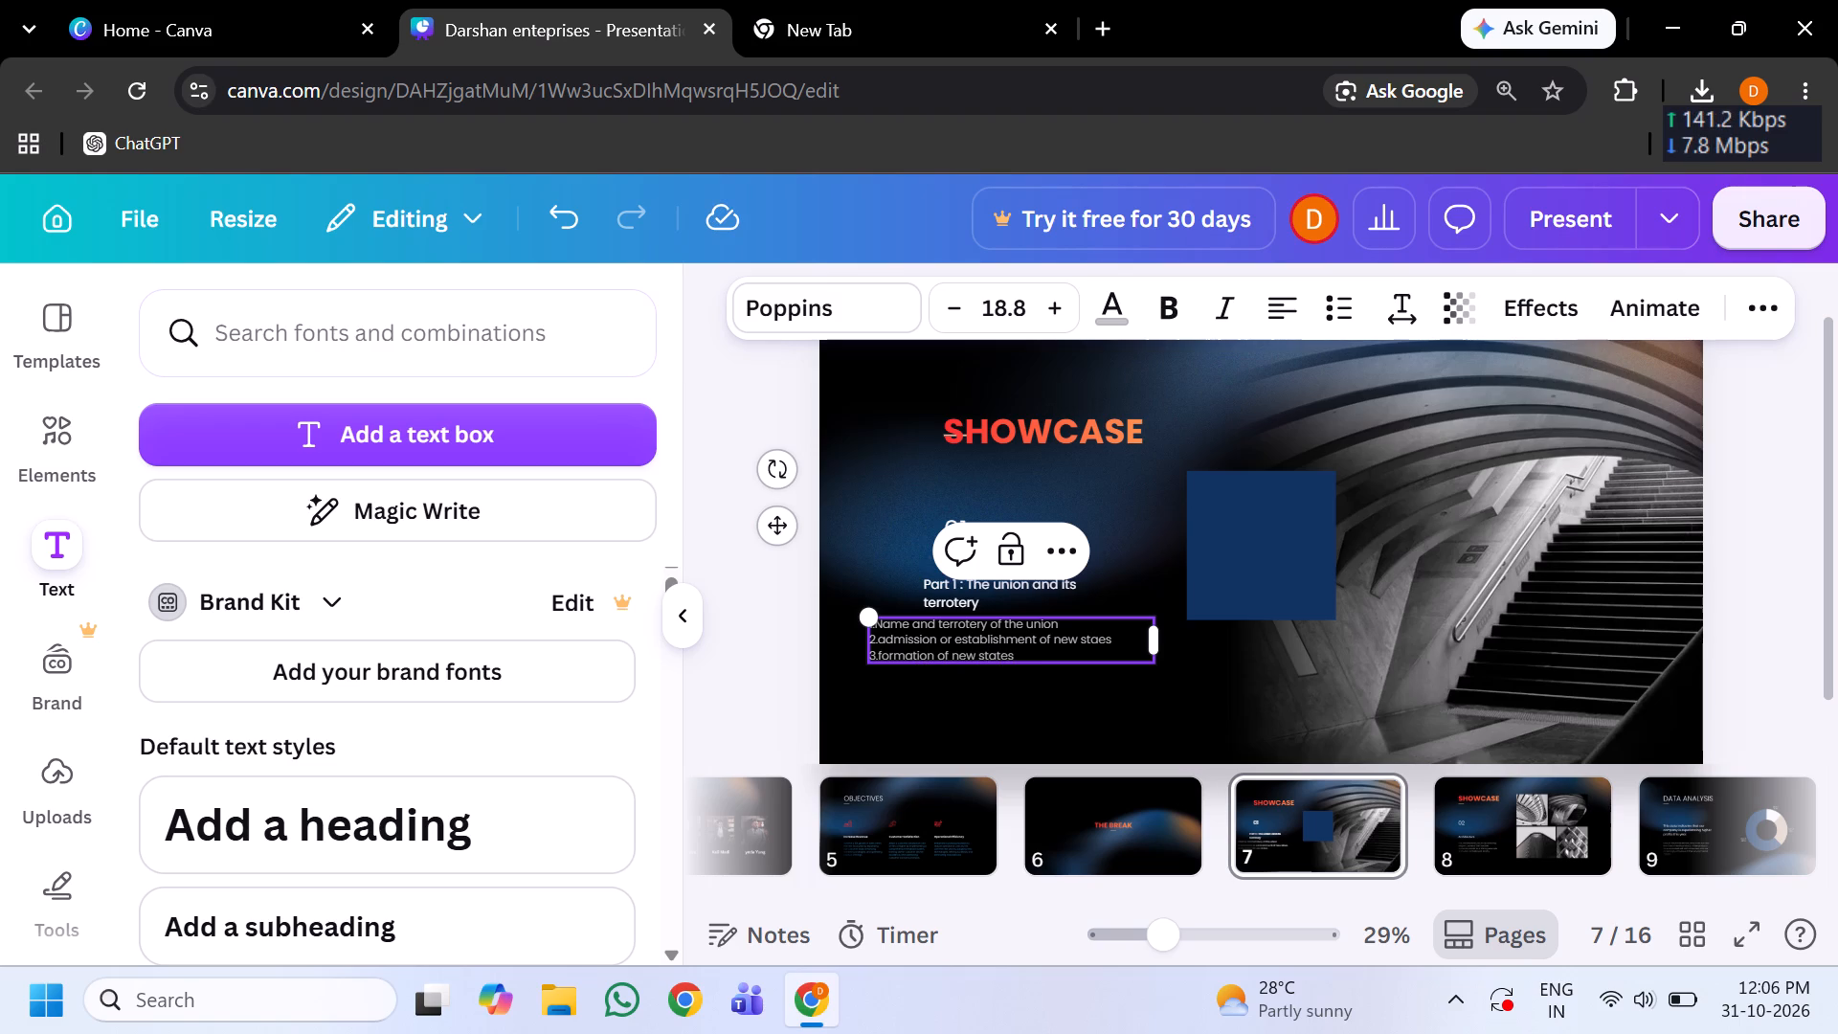
Add a fourth line to the page 7 body text reading "4.law under article 2 and 3 provide the amendment" and finish editing.
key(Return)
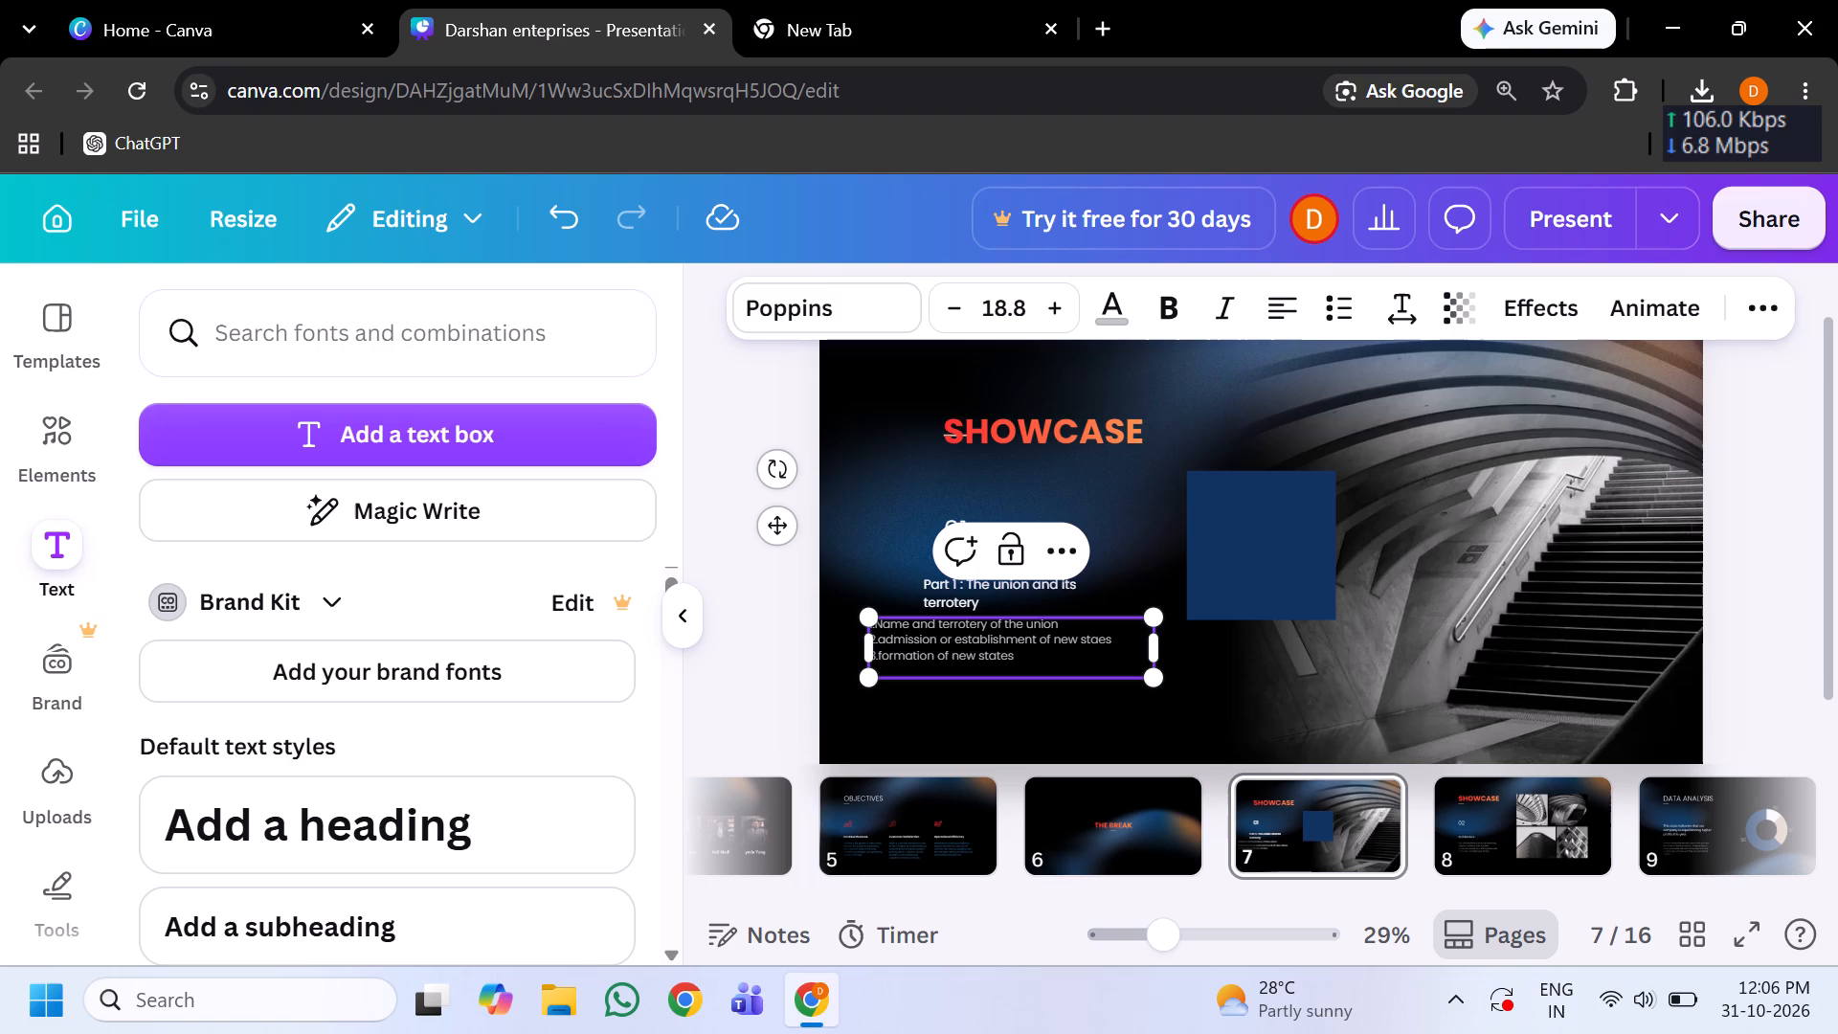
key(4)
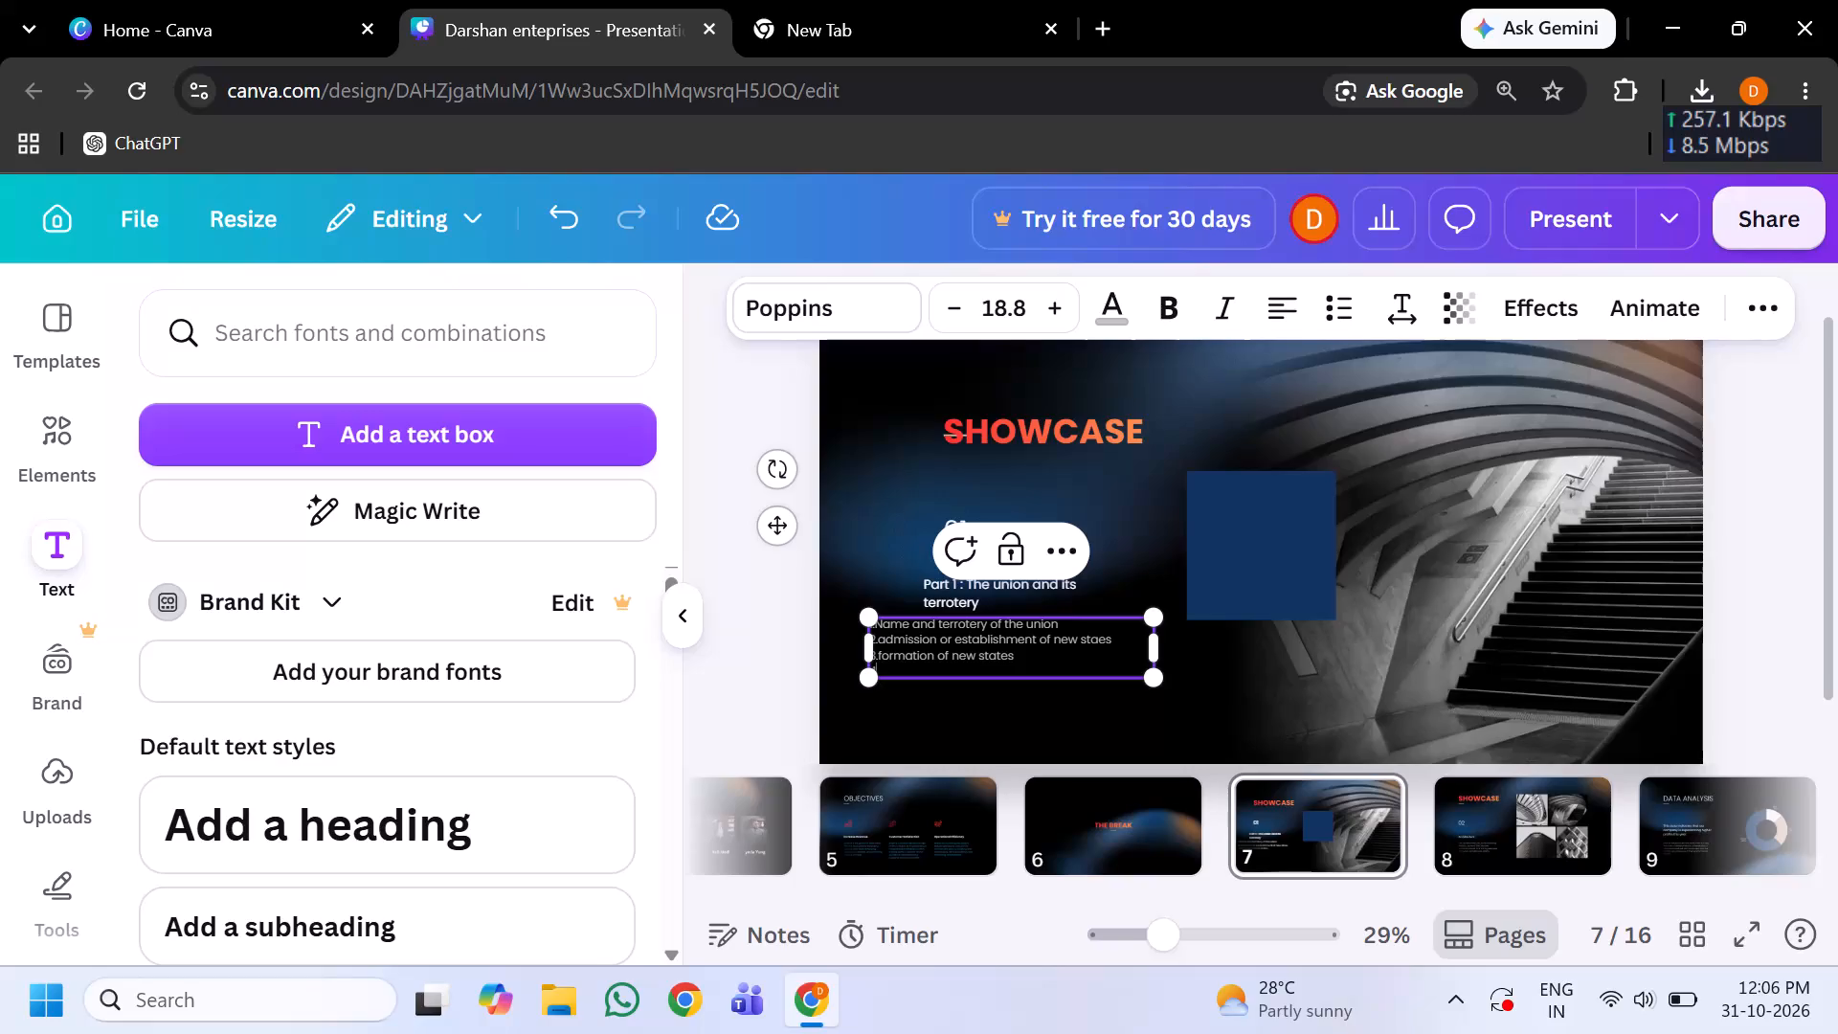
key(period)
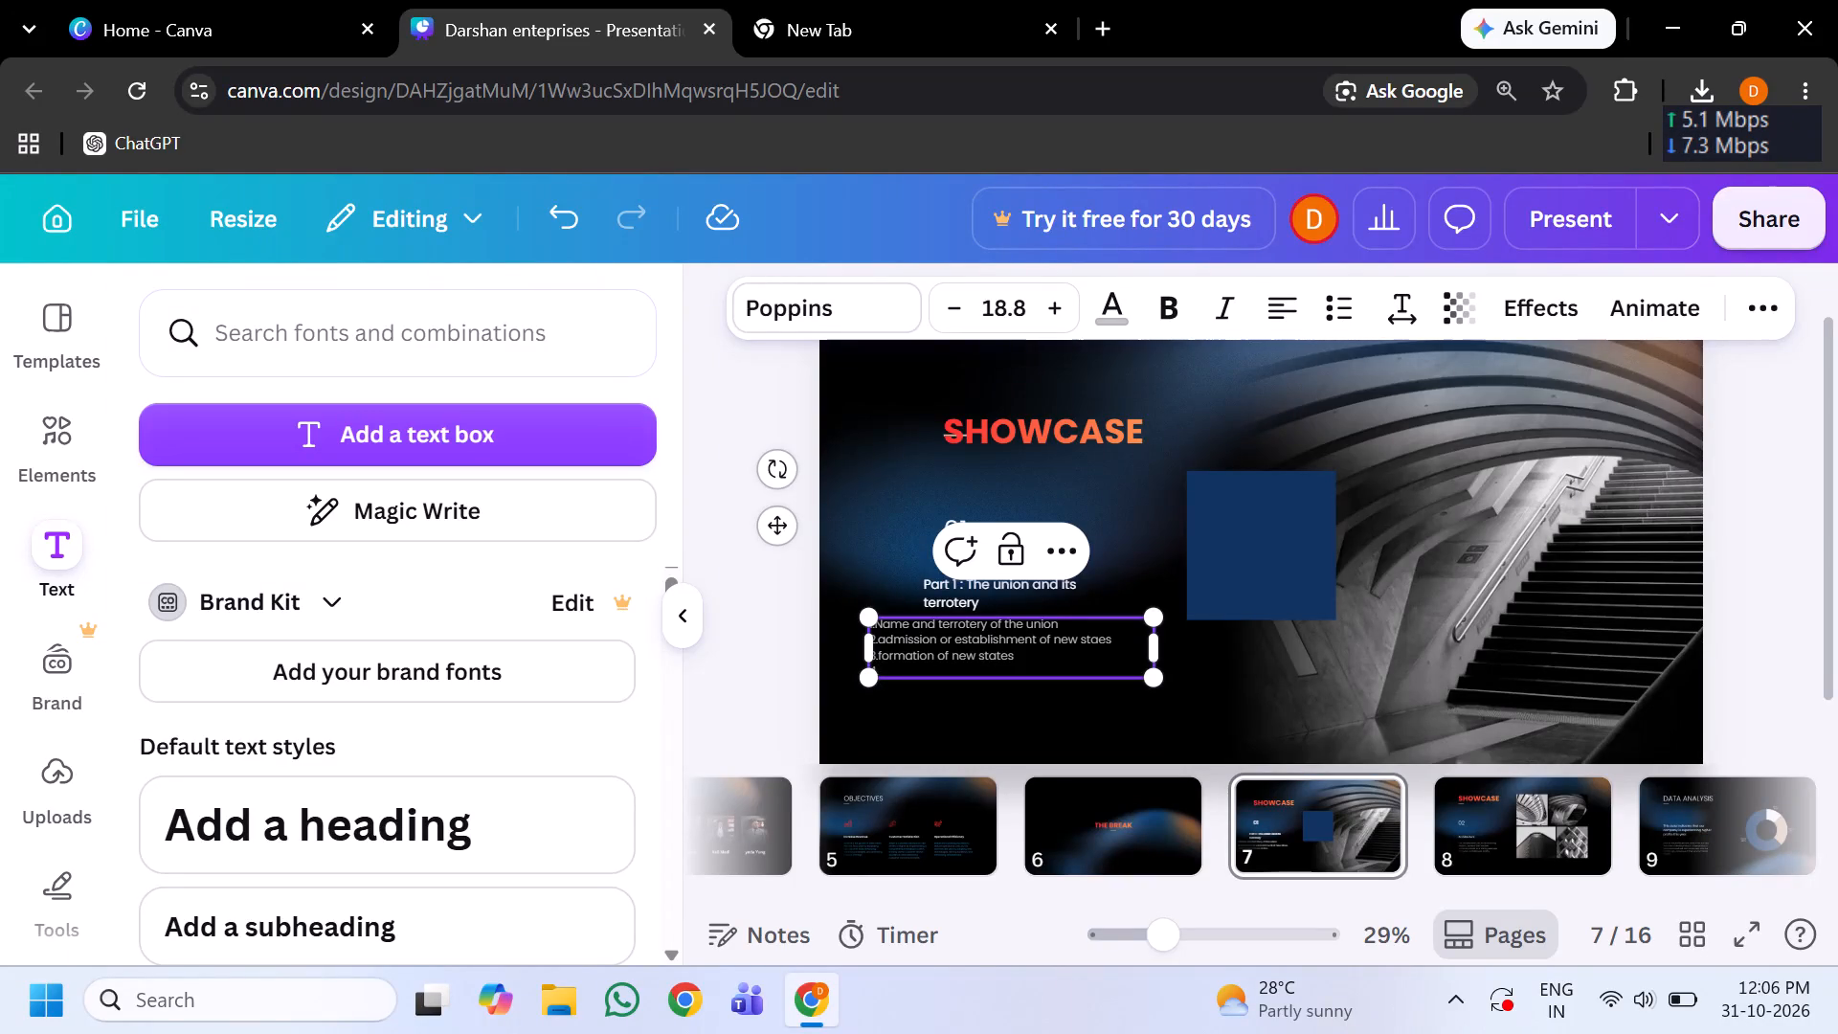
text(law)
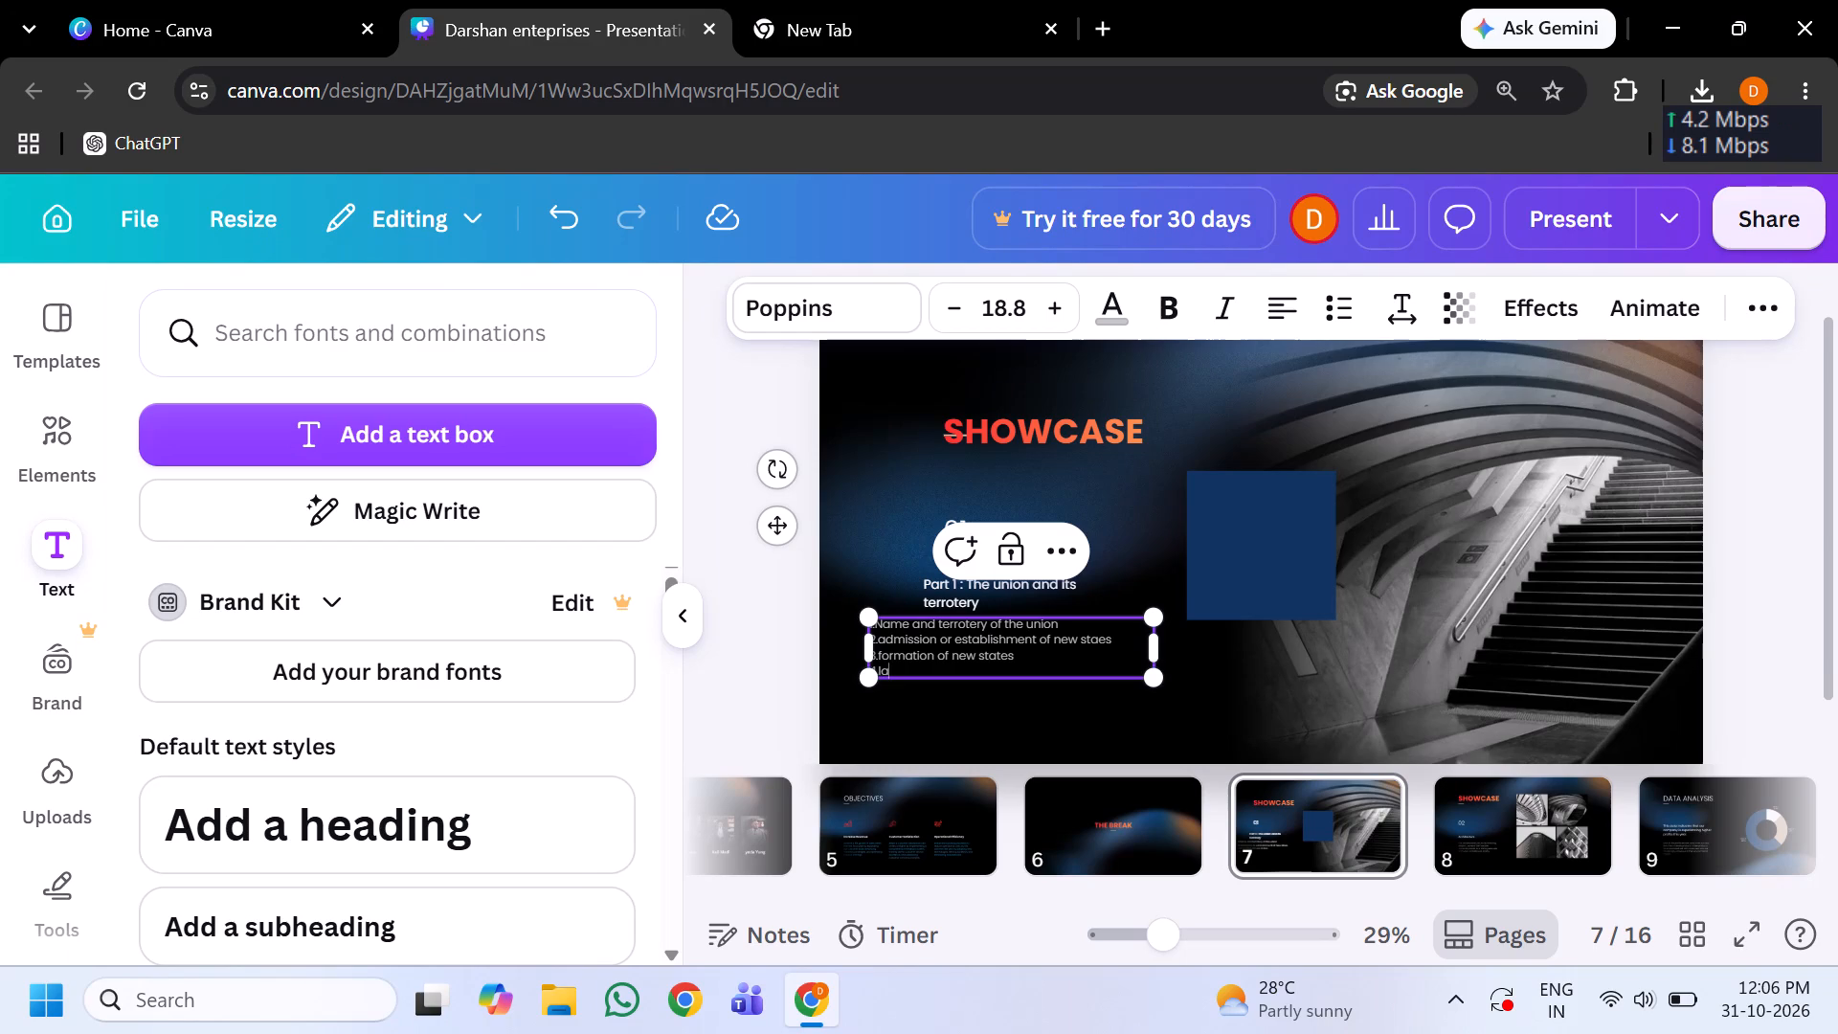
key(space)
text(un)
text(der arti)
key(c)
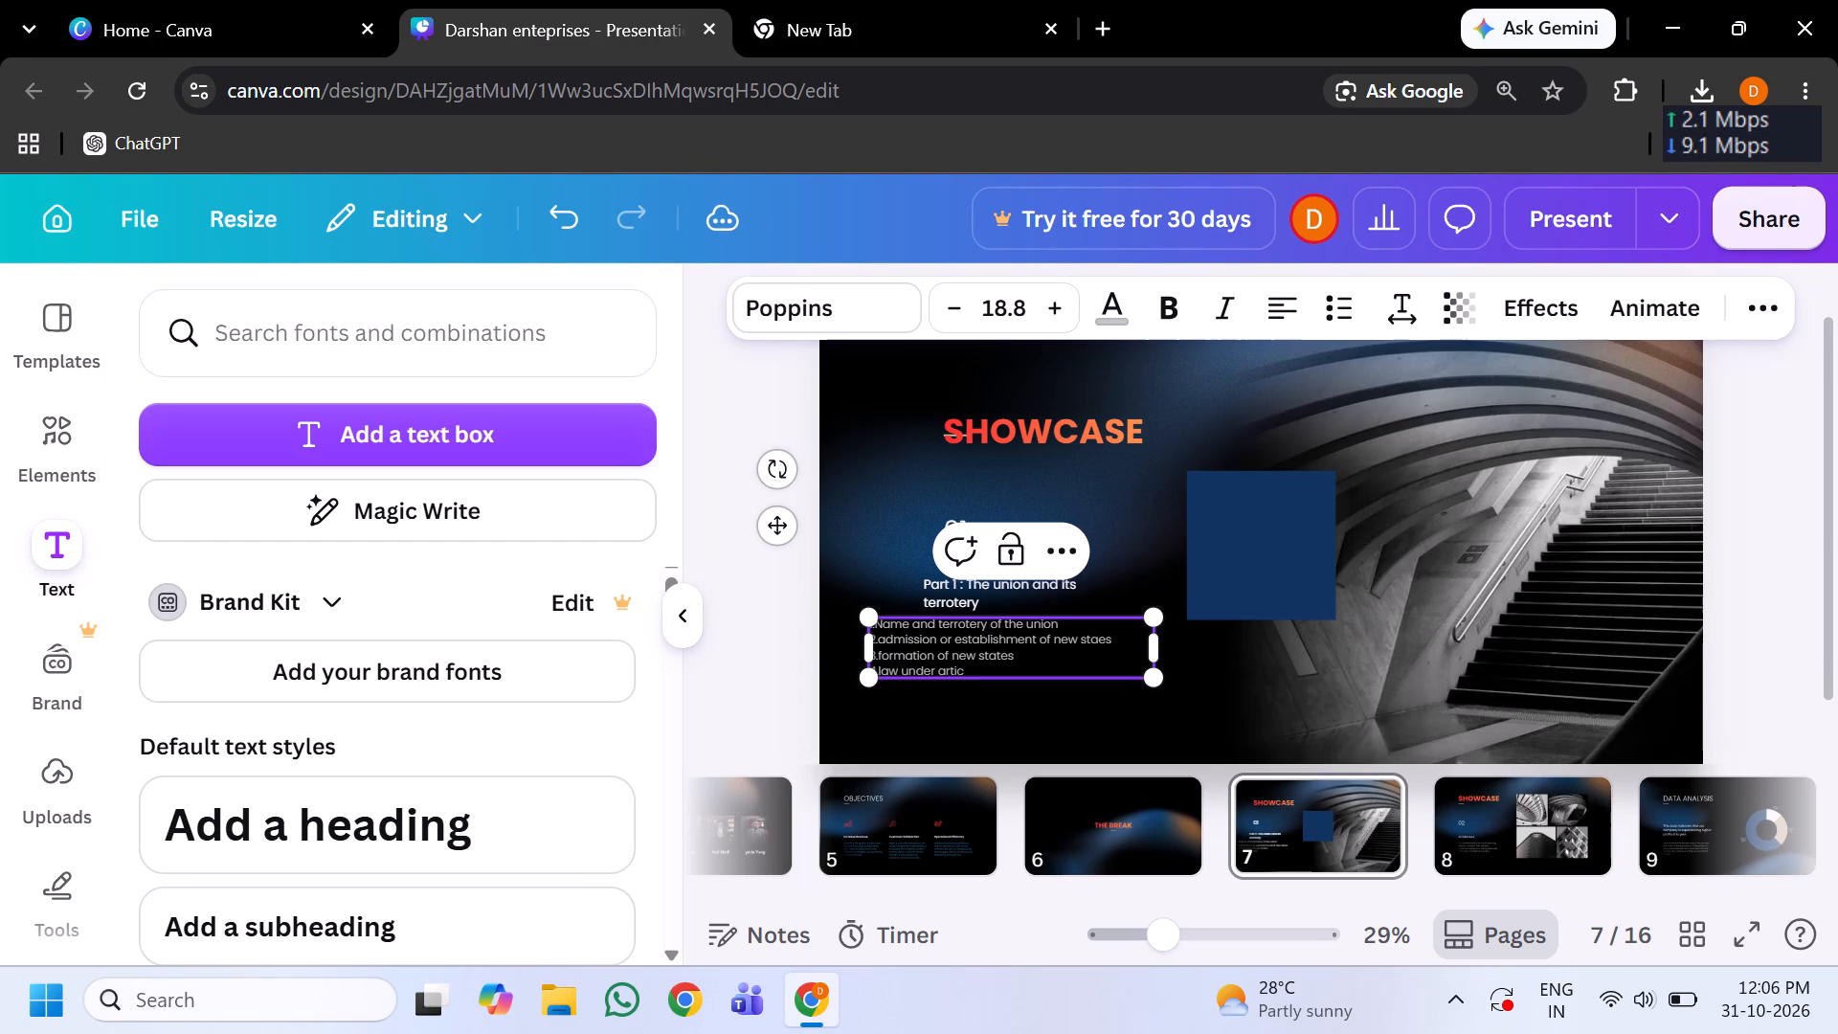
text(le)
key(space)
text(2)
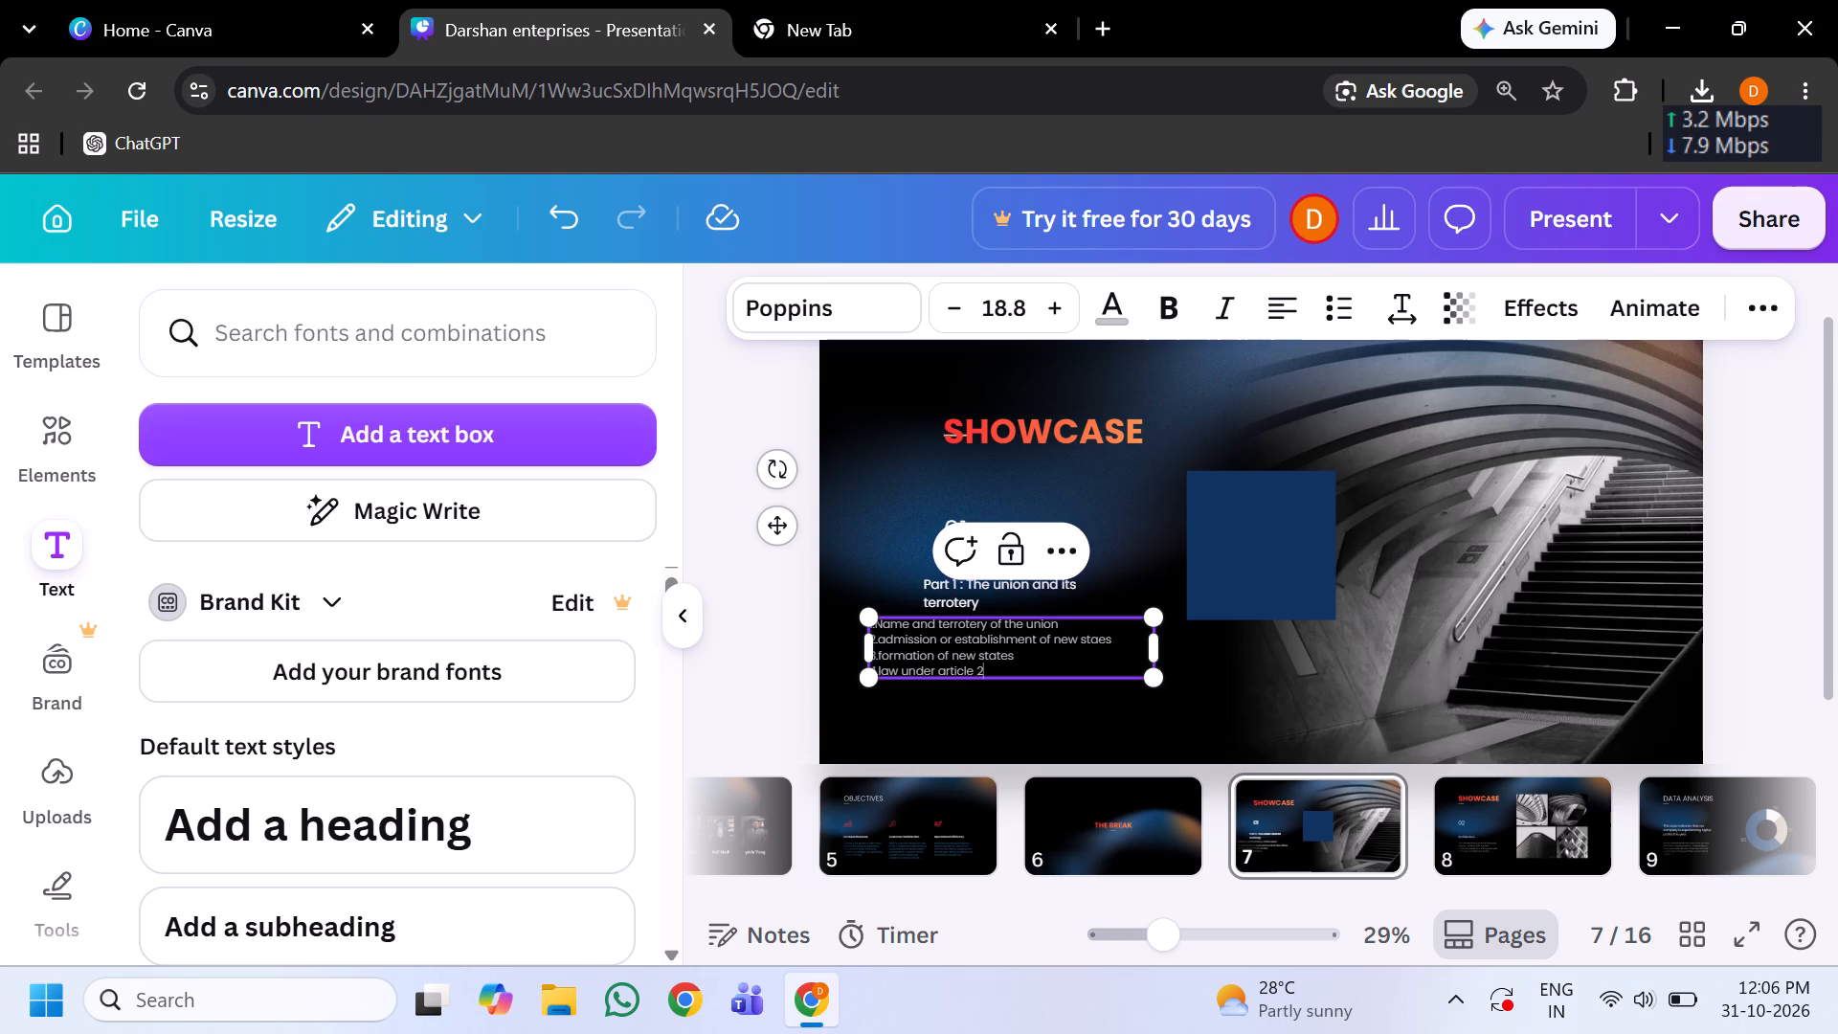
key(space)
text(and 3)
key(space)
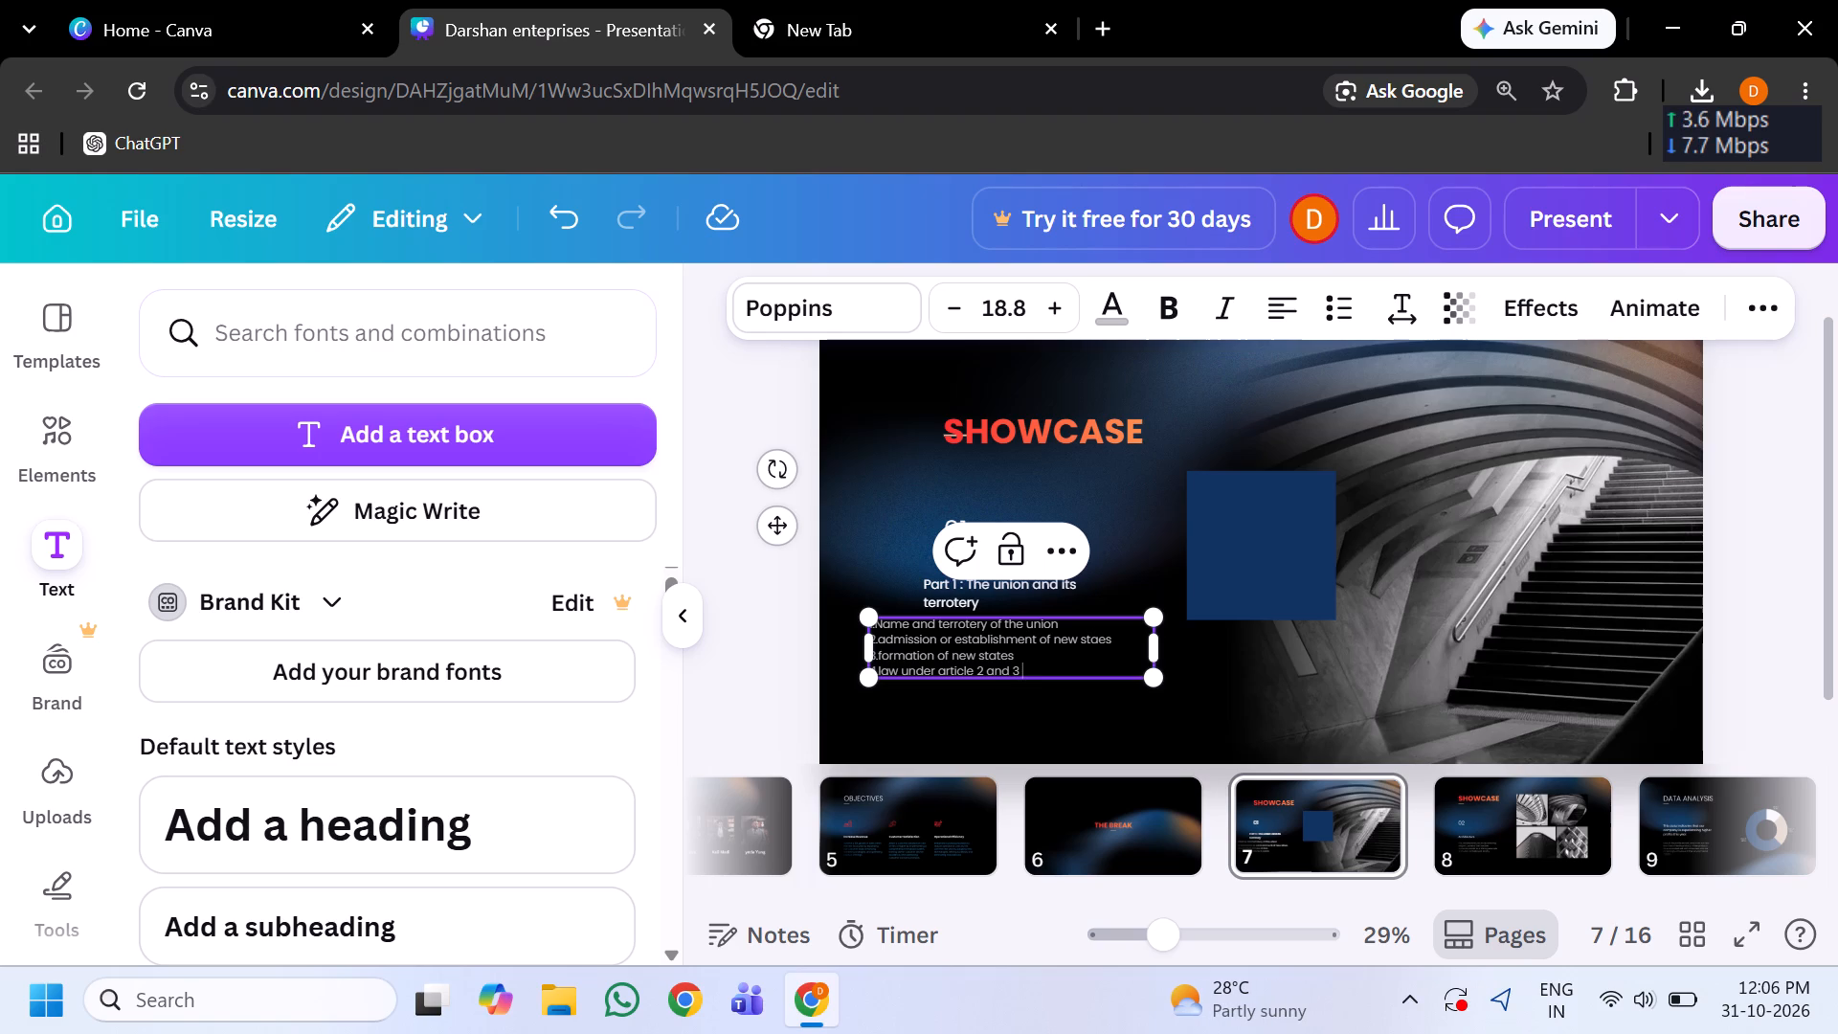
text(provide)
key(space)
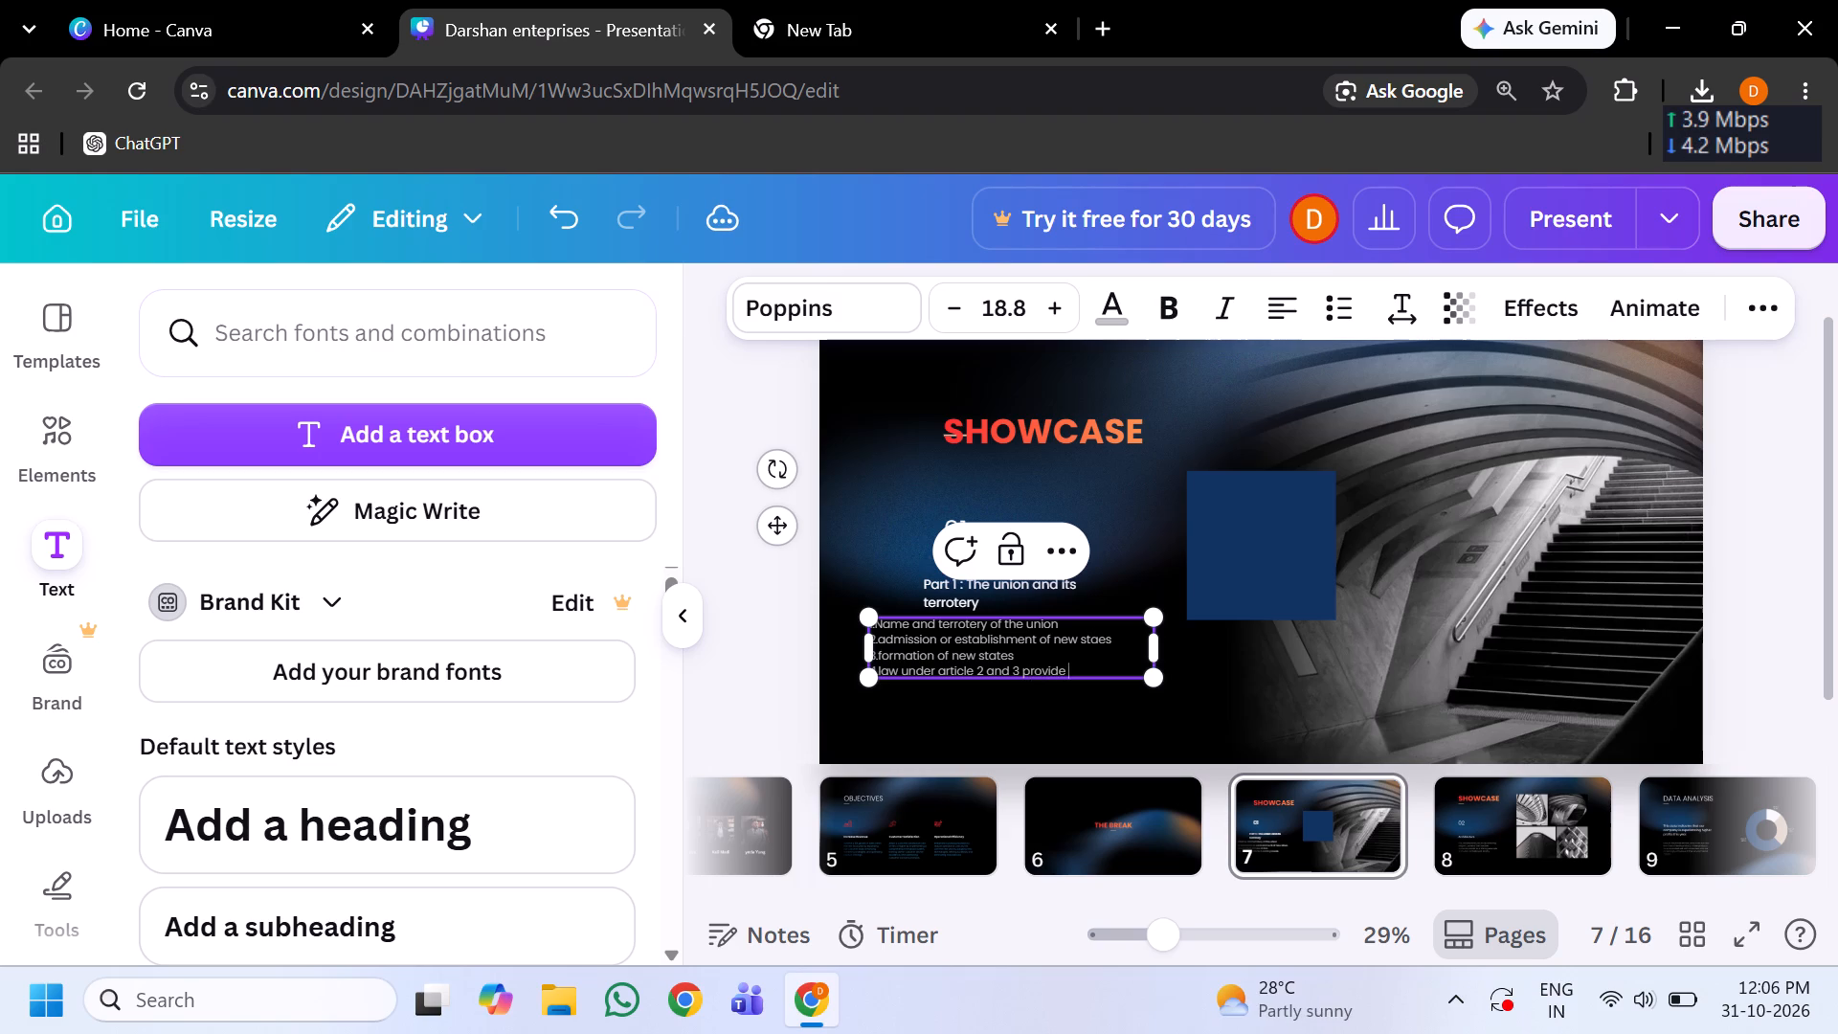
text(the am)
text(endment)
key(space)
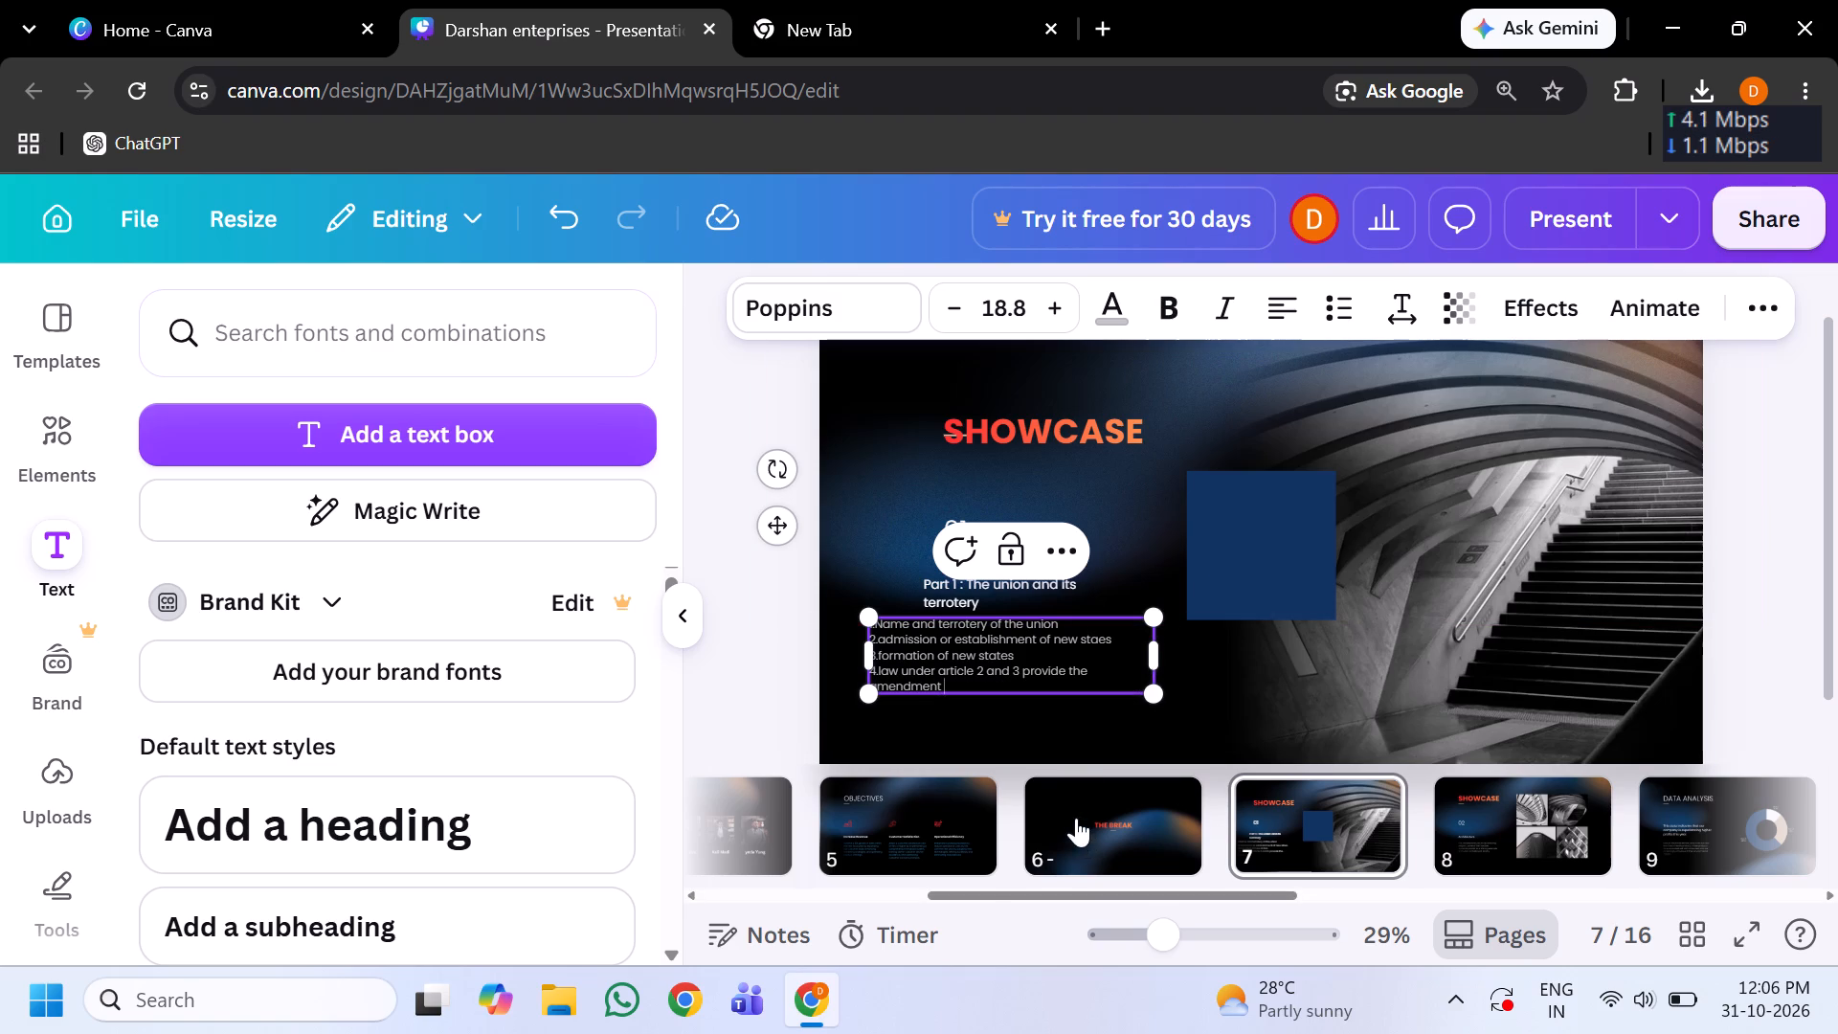
click(870, 501)
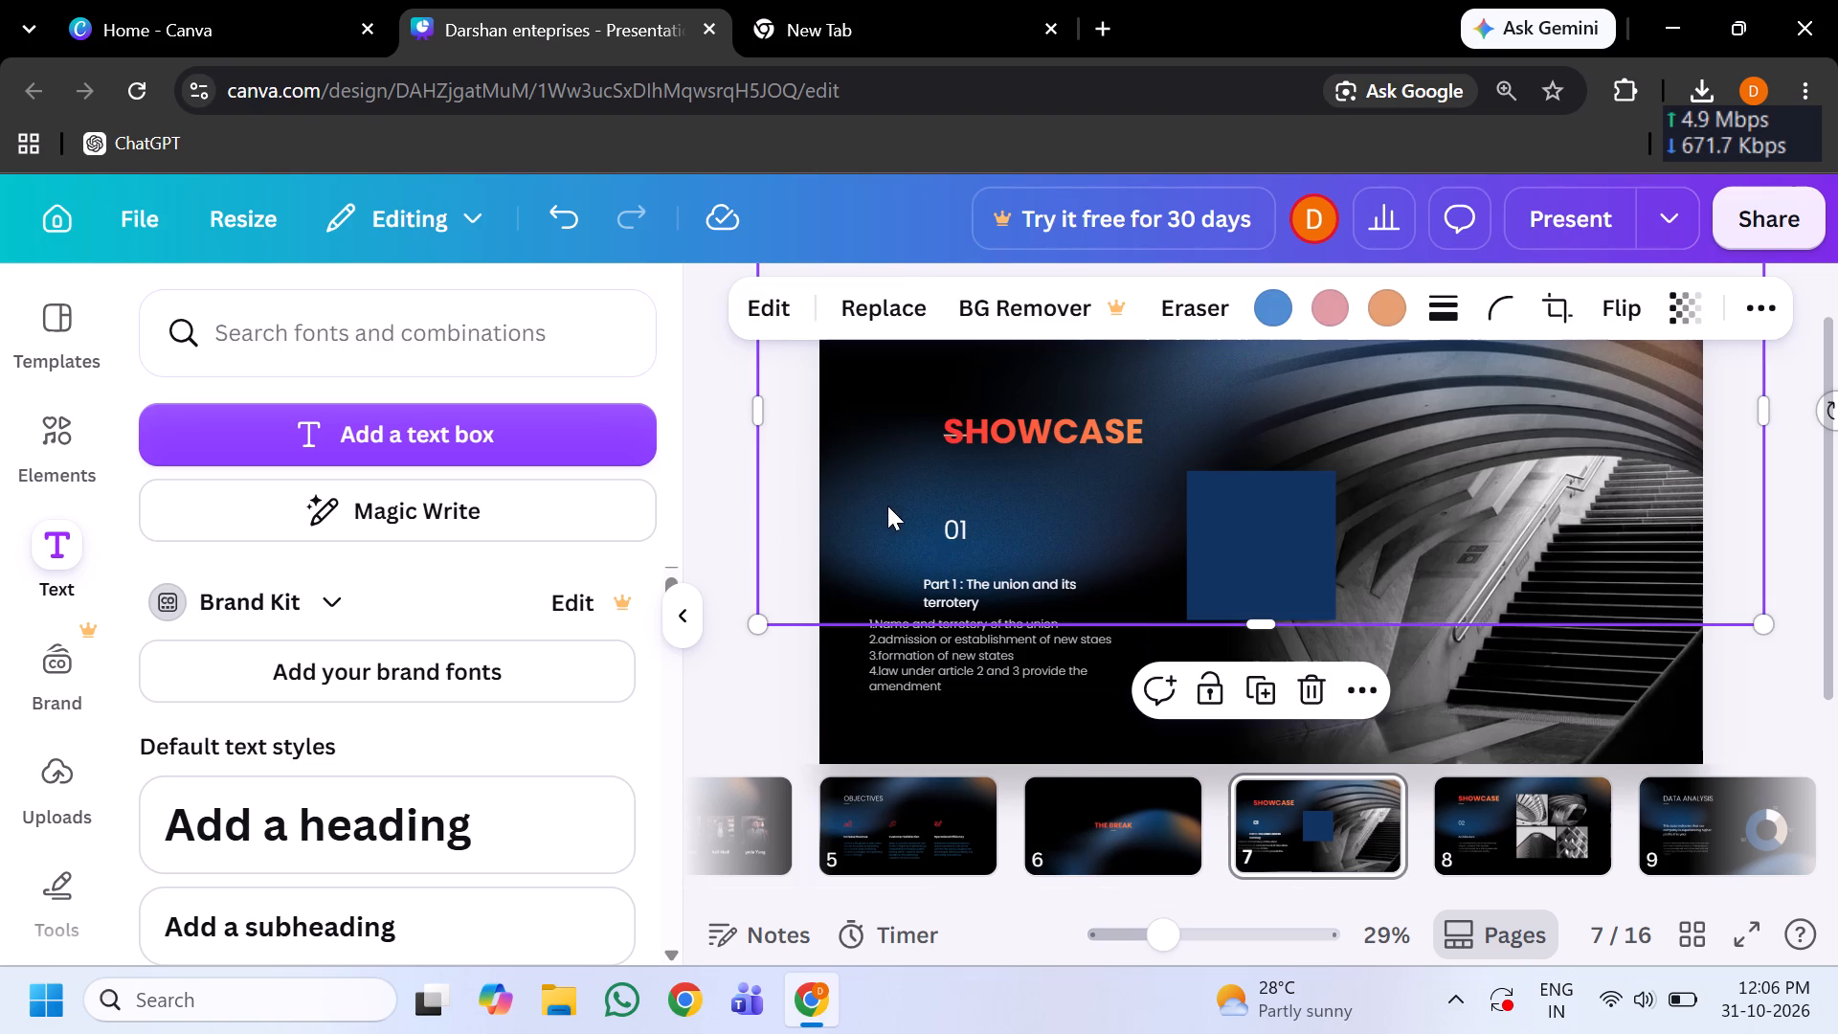
Replace the "Architecture" subheading on page 8 with "Citizenships".
click(1475, 830)
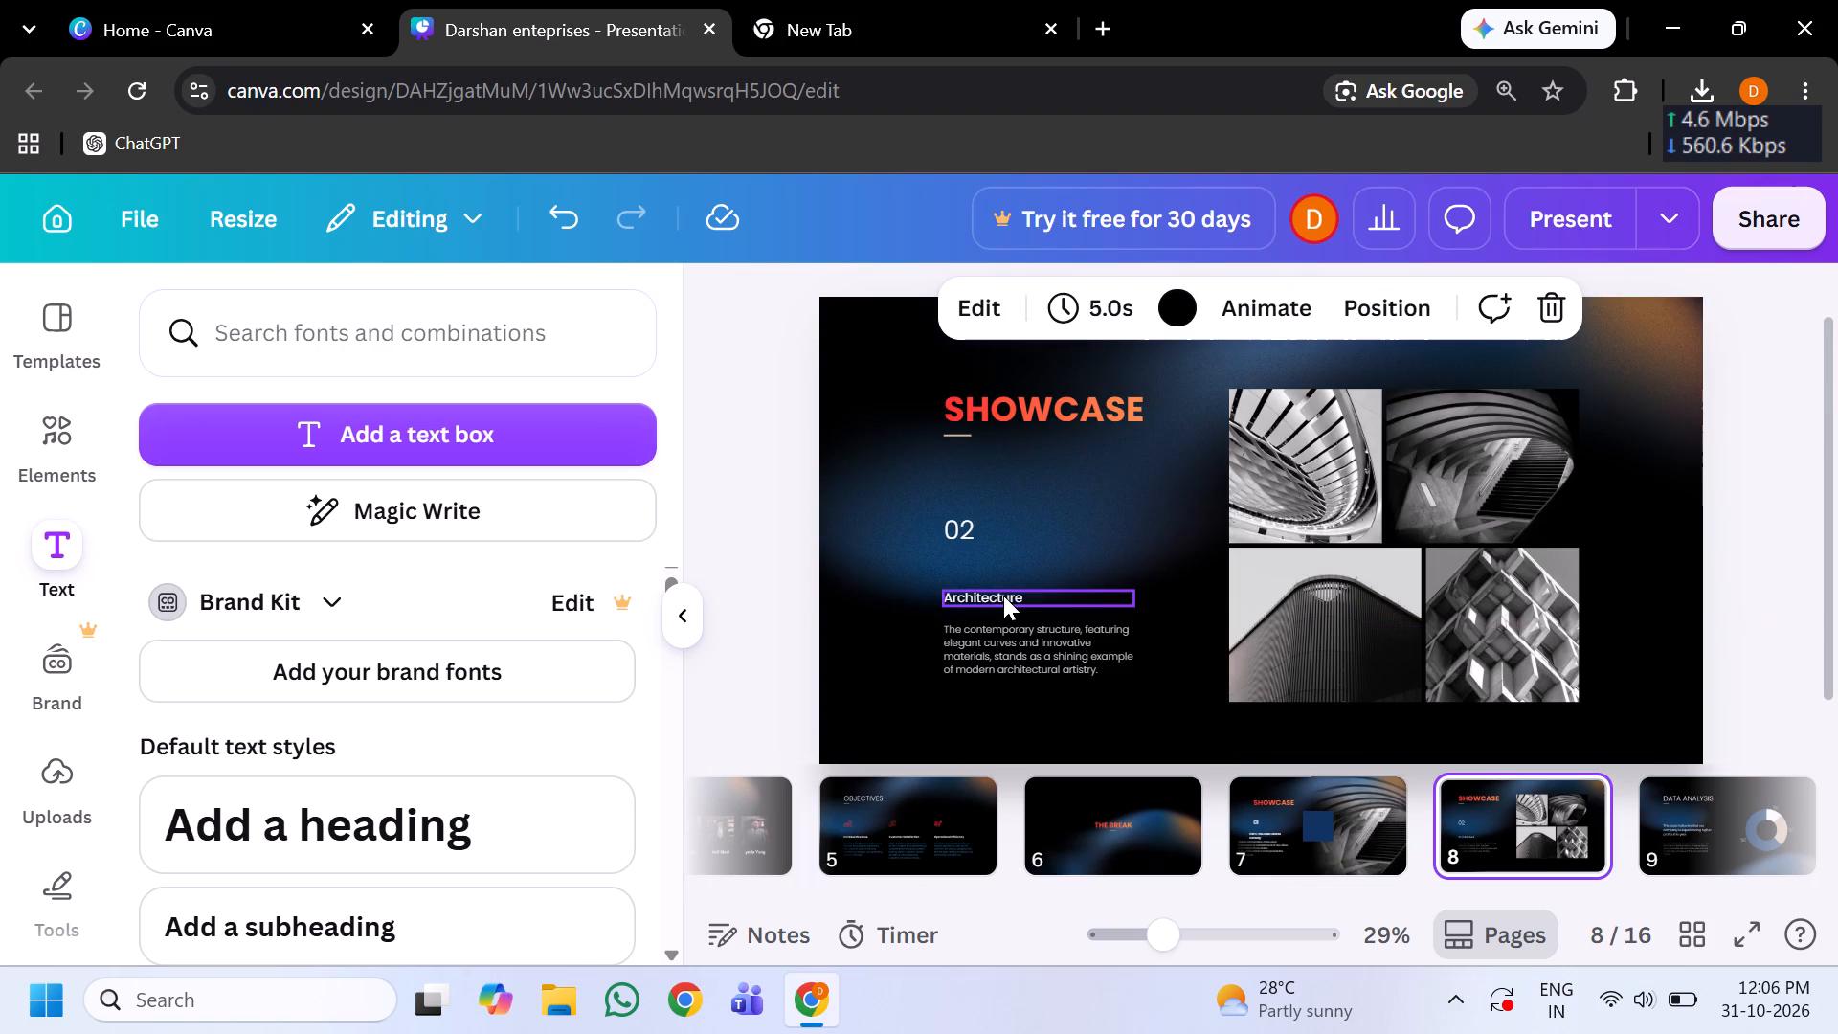
click(1003, 596)
double_click(1025, 594)
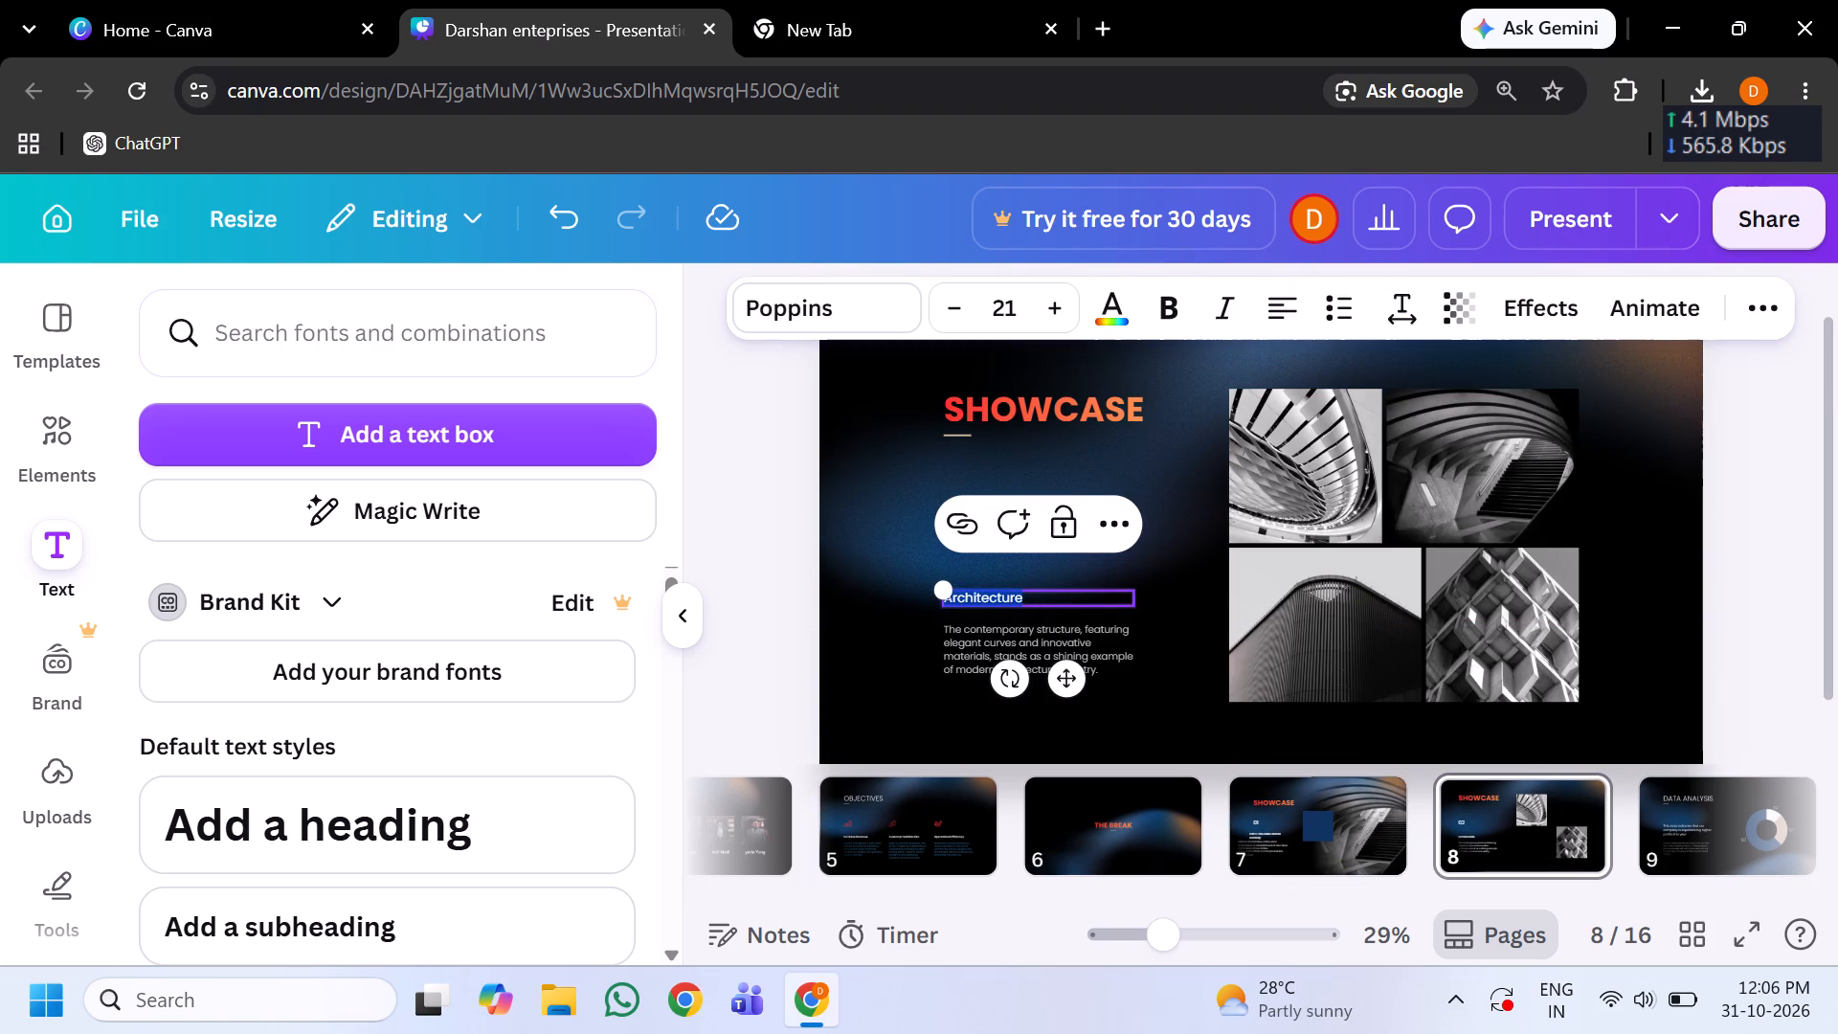
key(BackSpace)
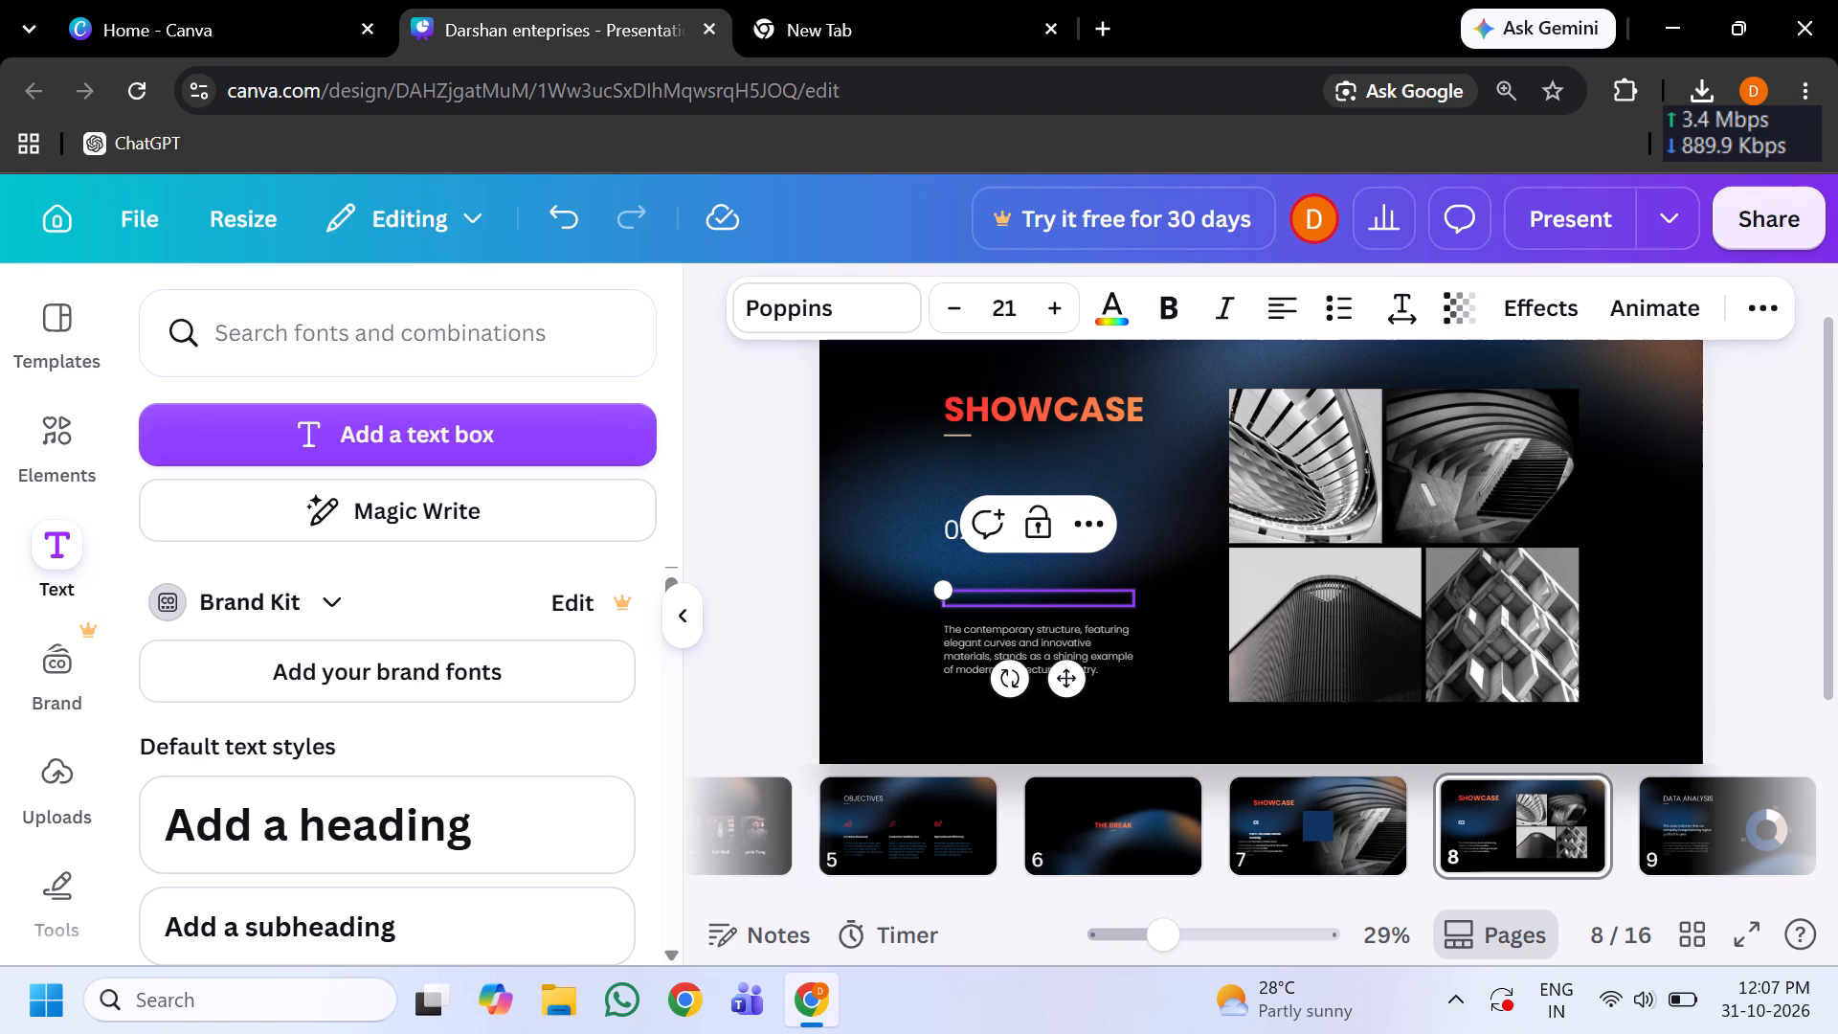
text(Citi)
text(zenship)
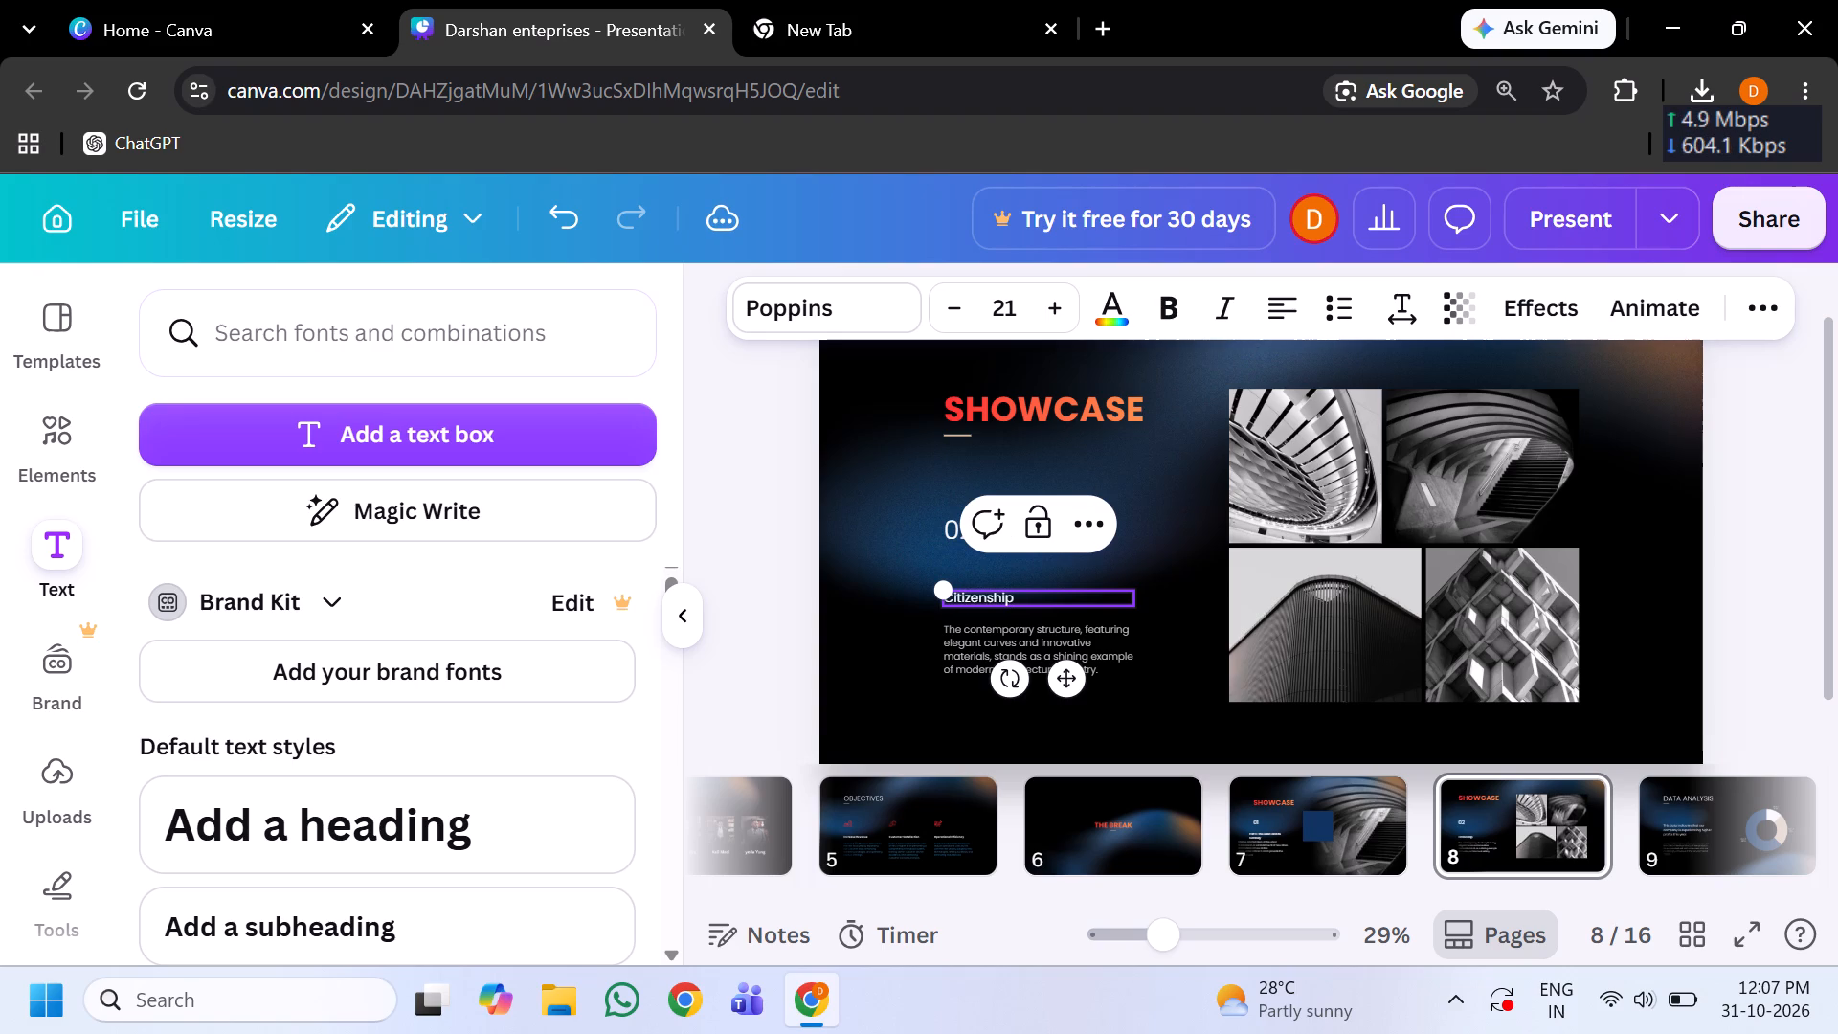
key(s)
Replace the contemporary structure description on page 8 with "5.citizenship at the commencement of the constitution".
drag(984, 638, 975, 638)
double_click(1034, 649)
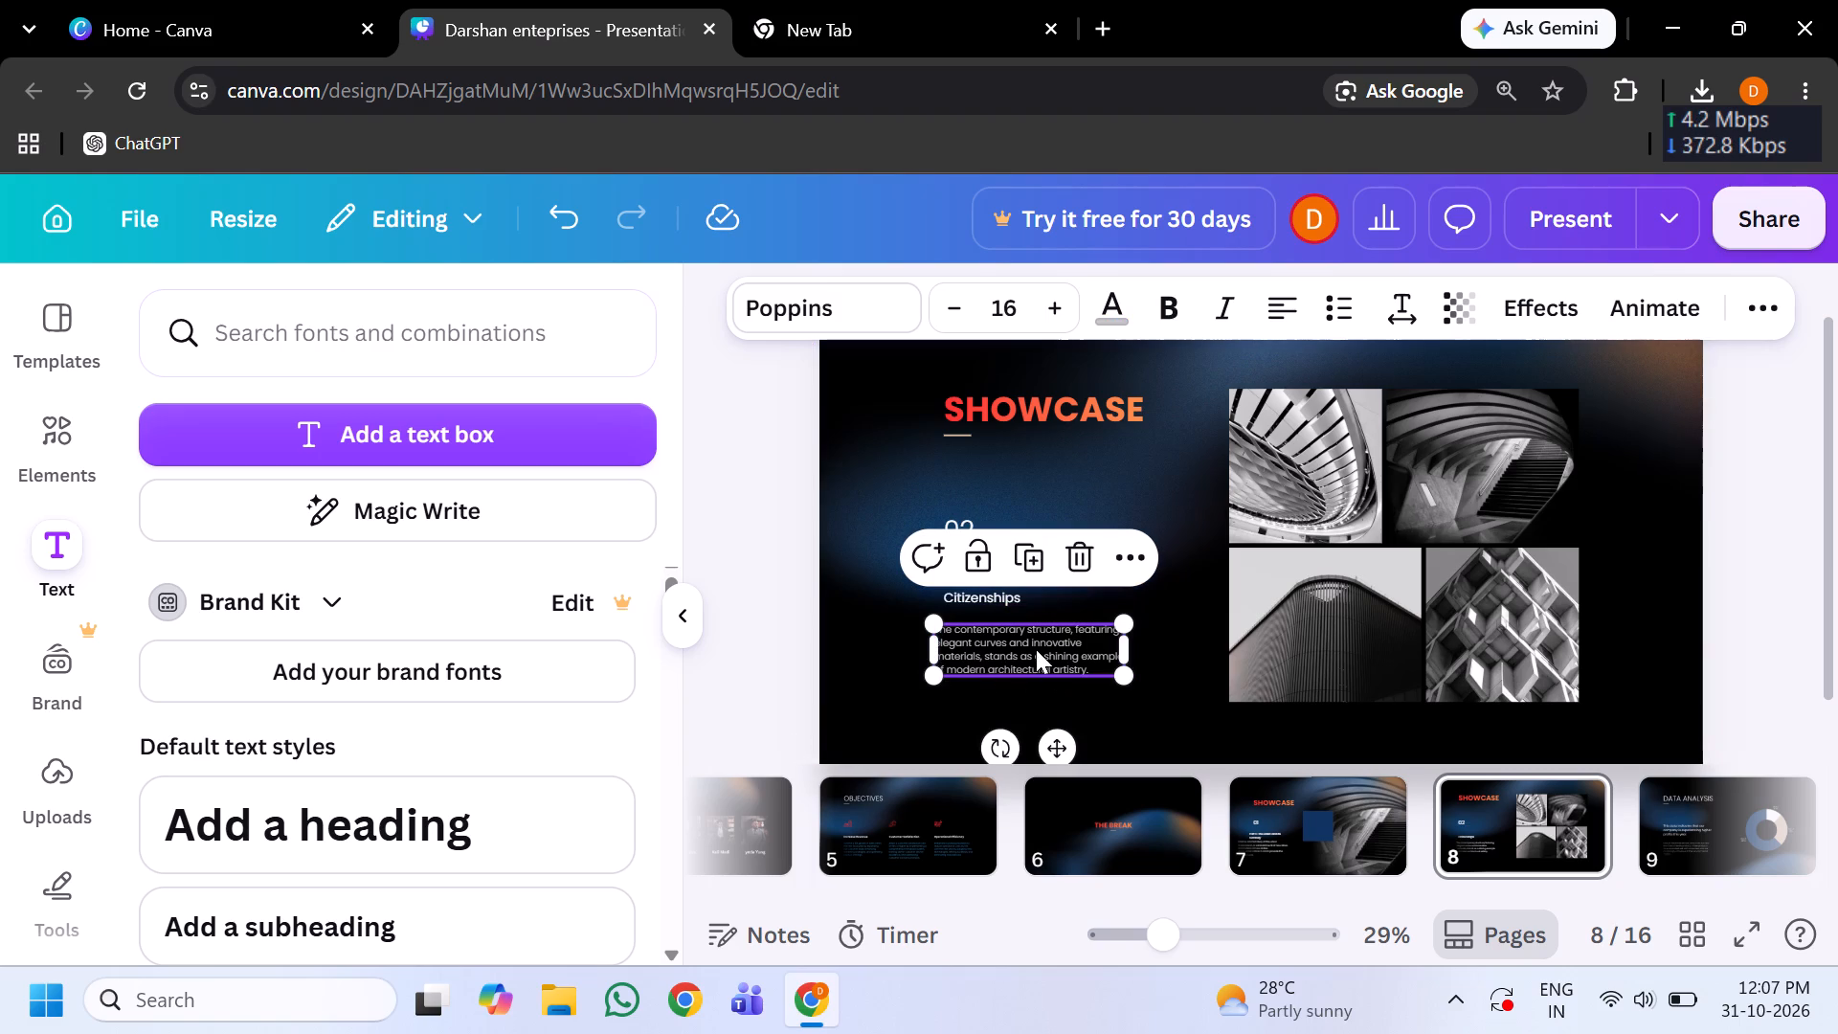
key(BackSpace)
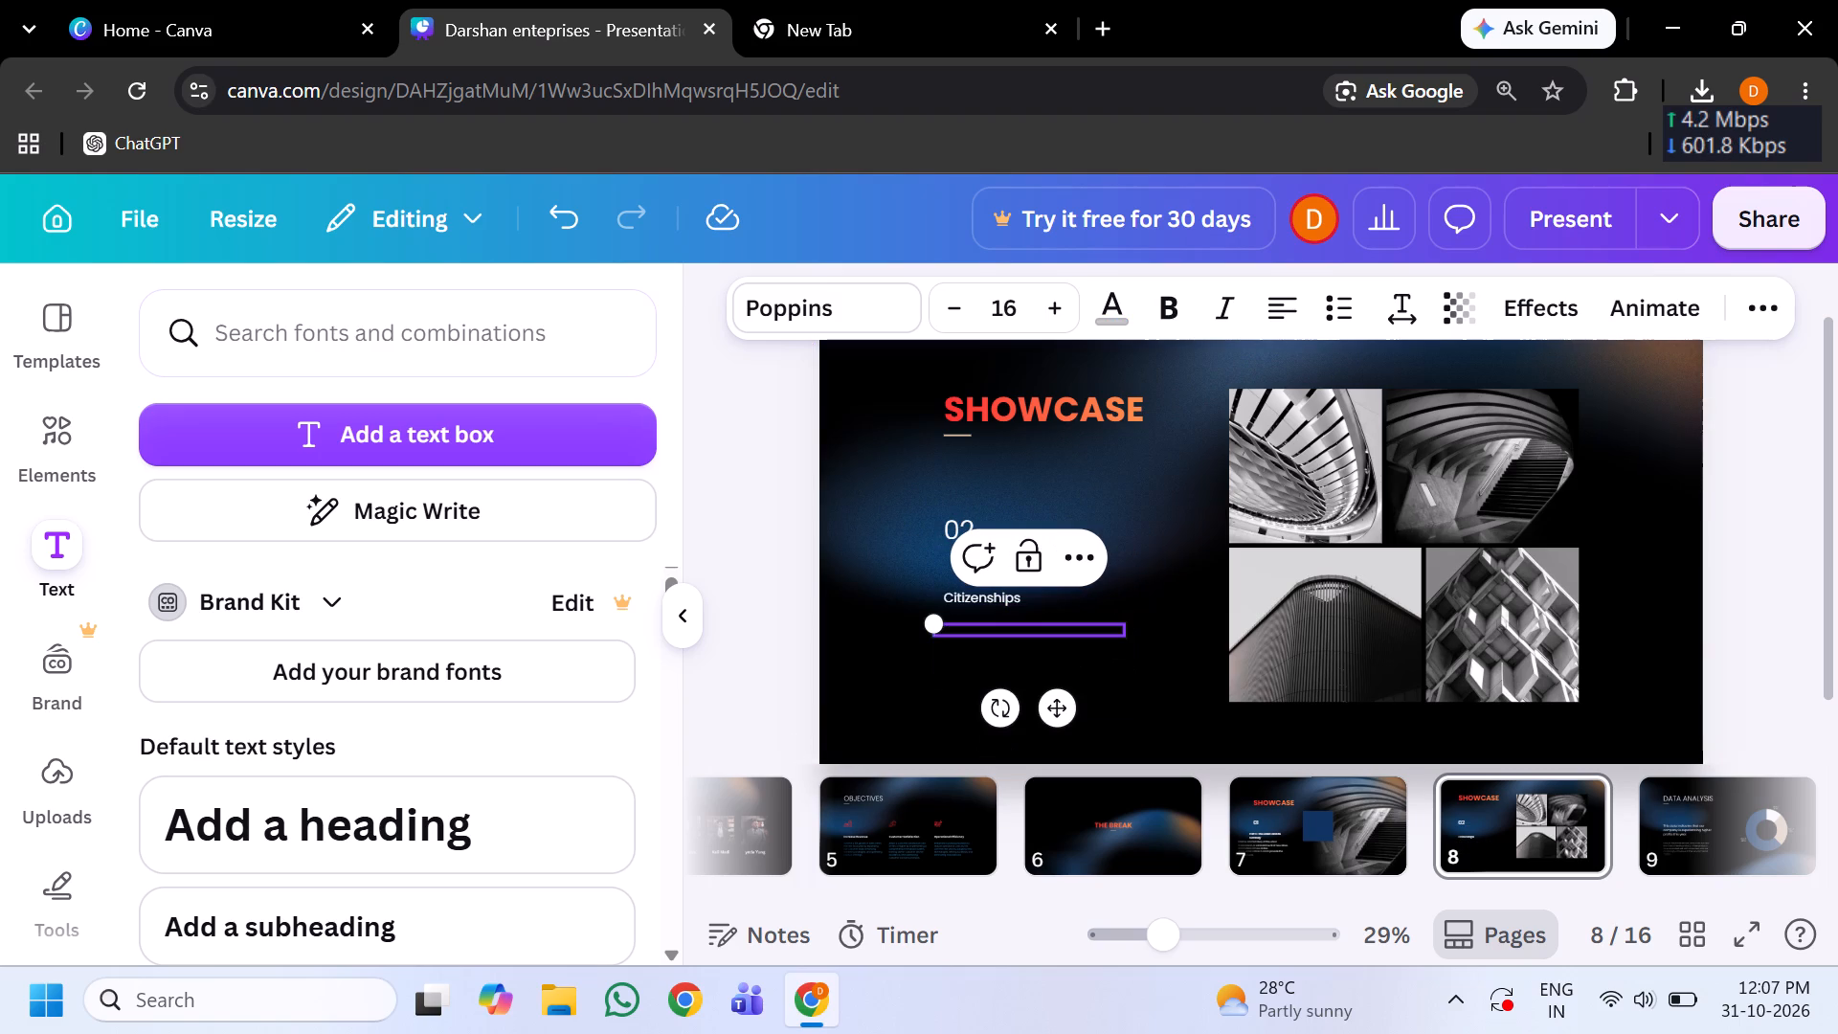
key(shift+percent)
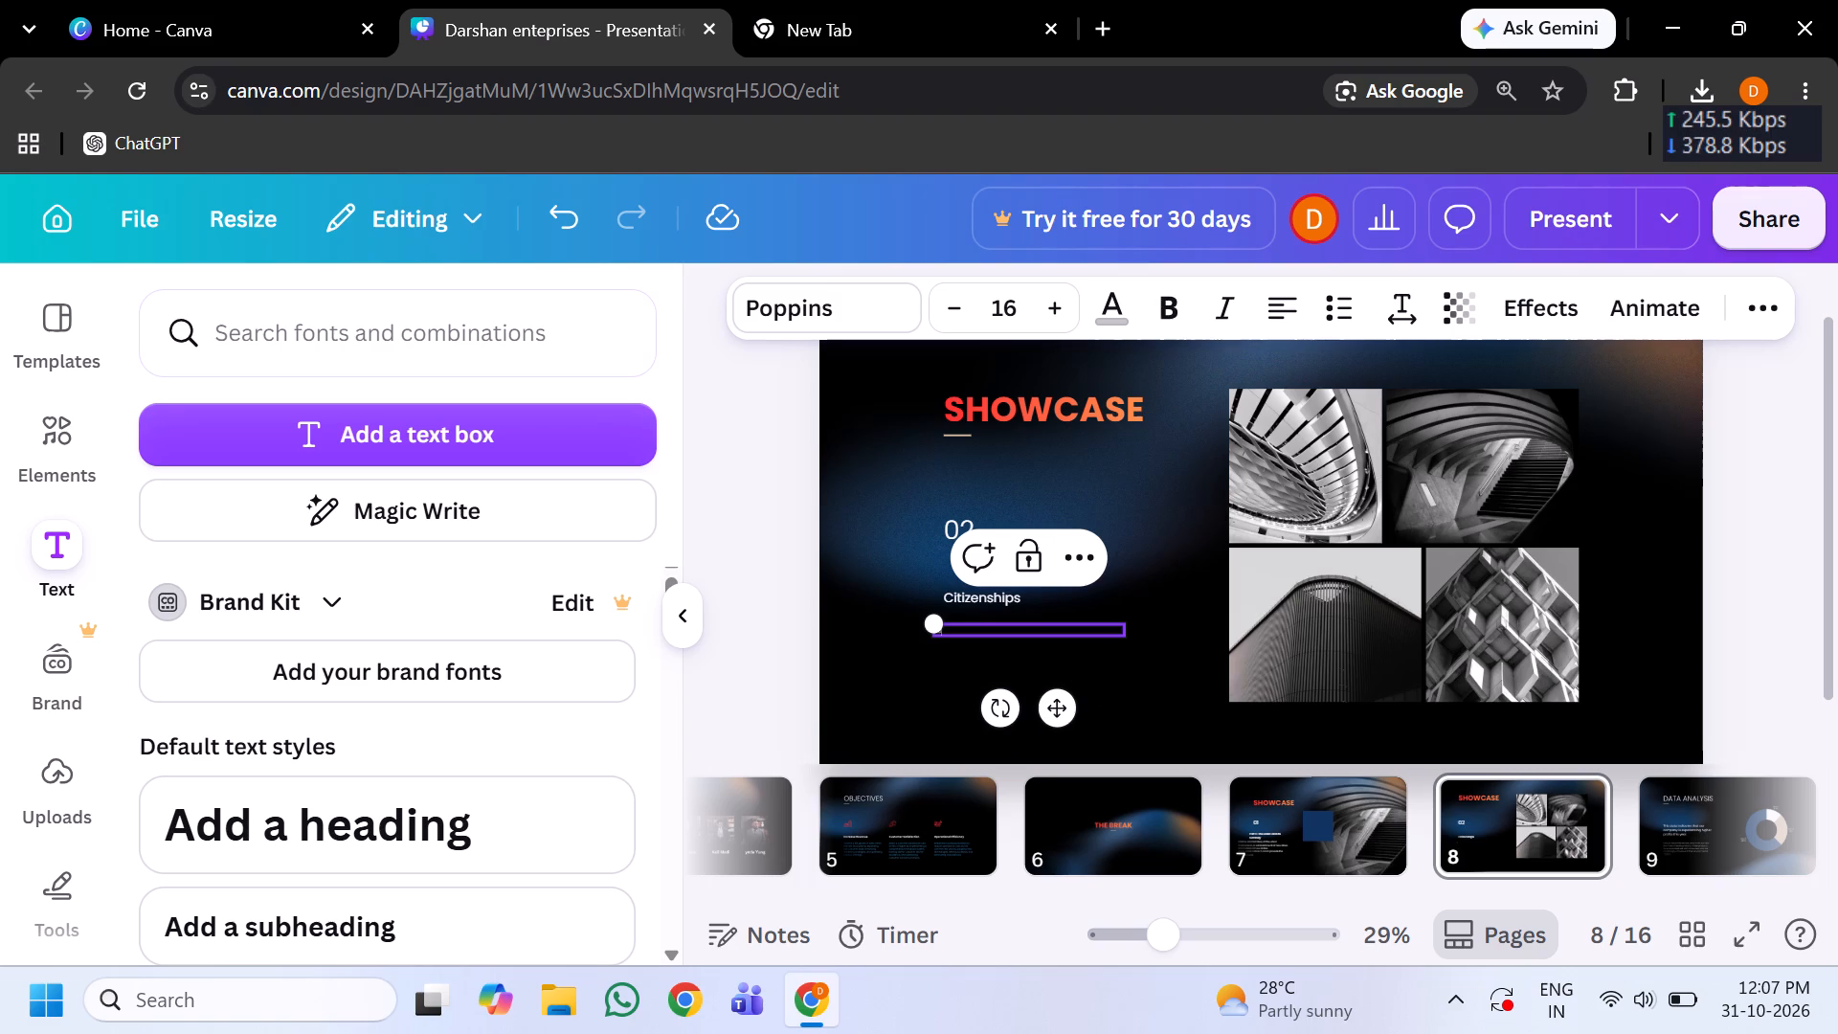
key(BackSpace)
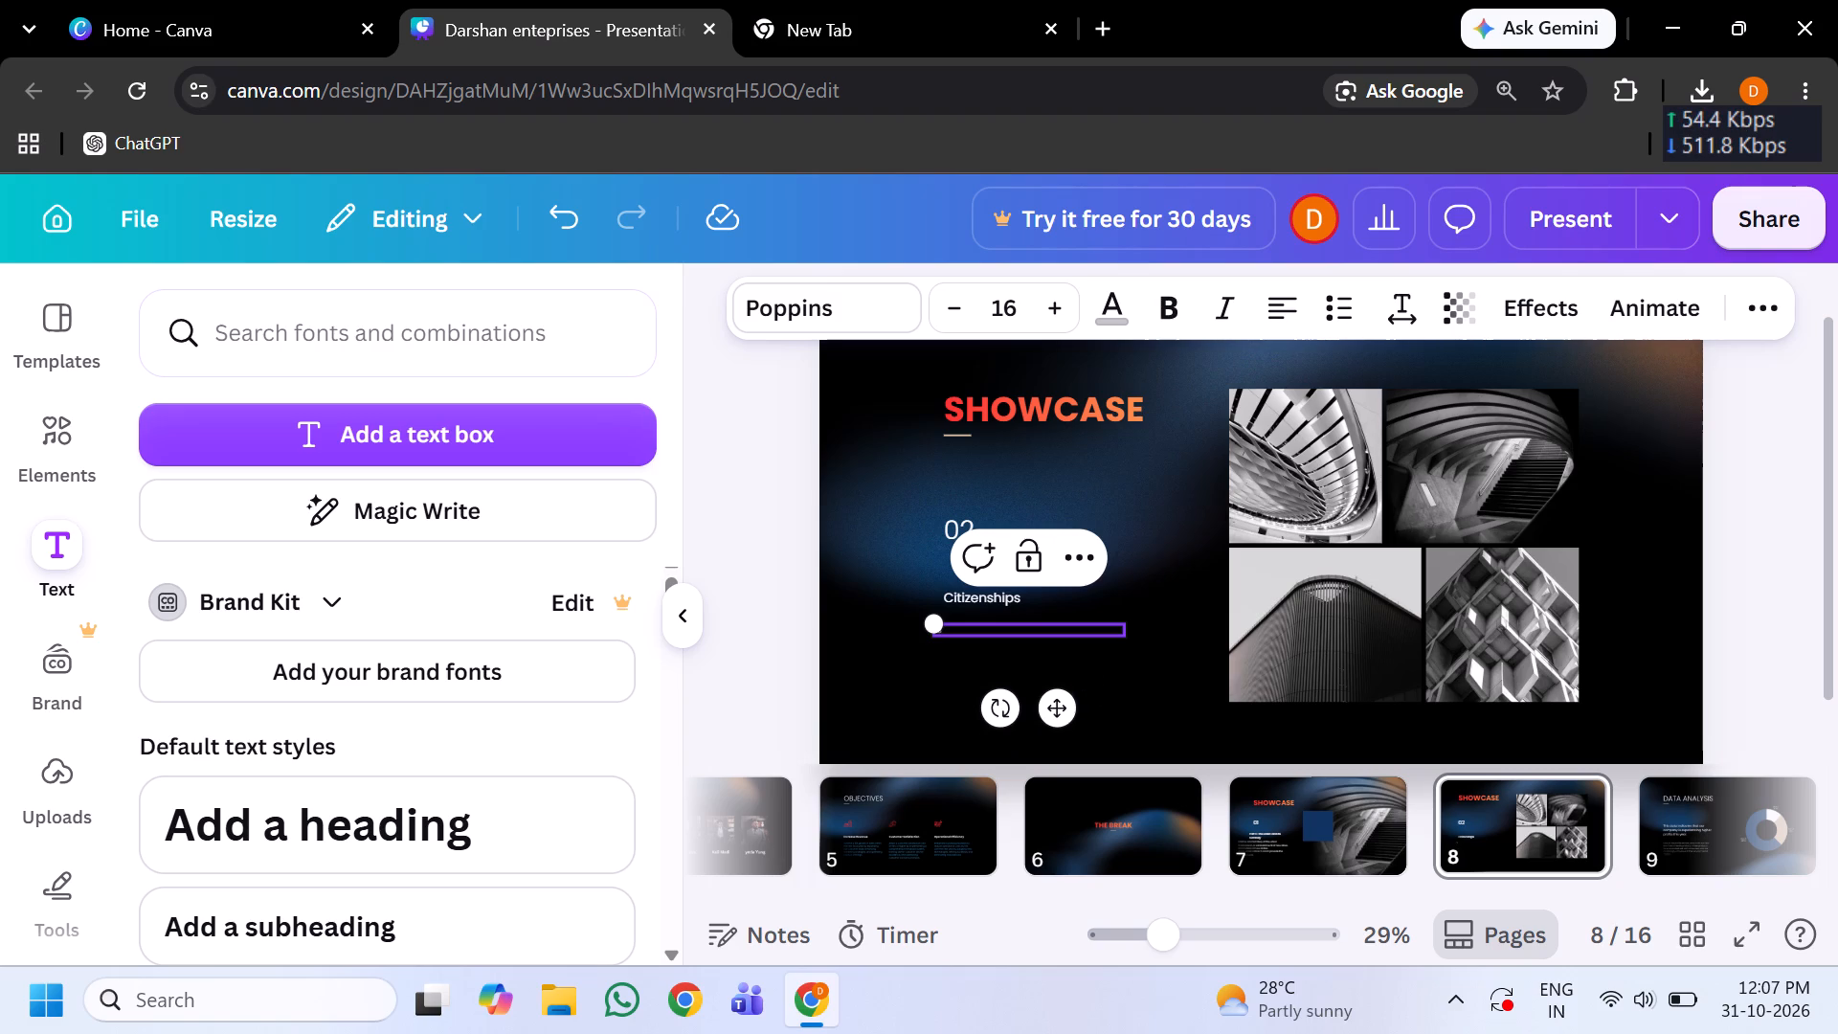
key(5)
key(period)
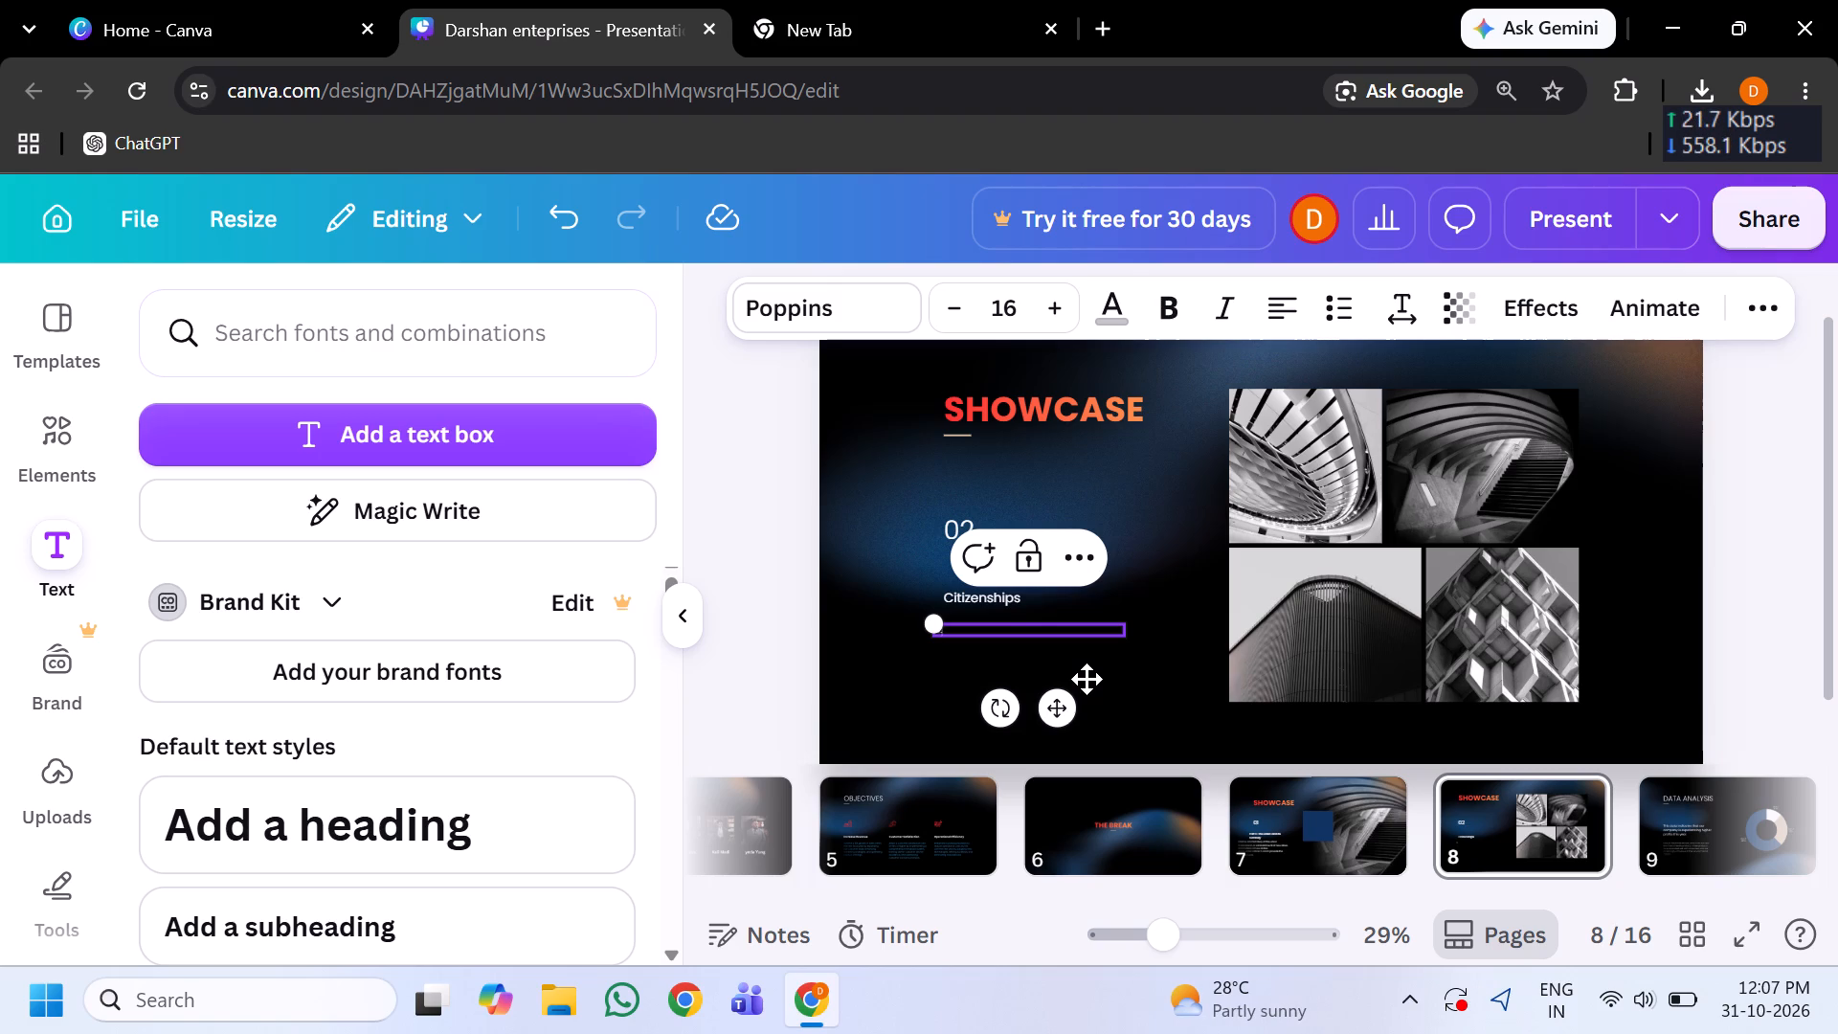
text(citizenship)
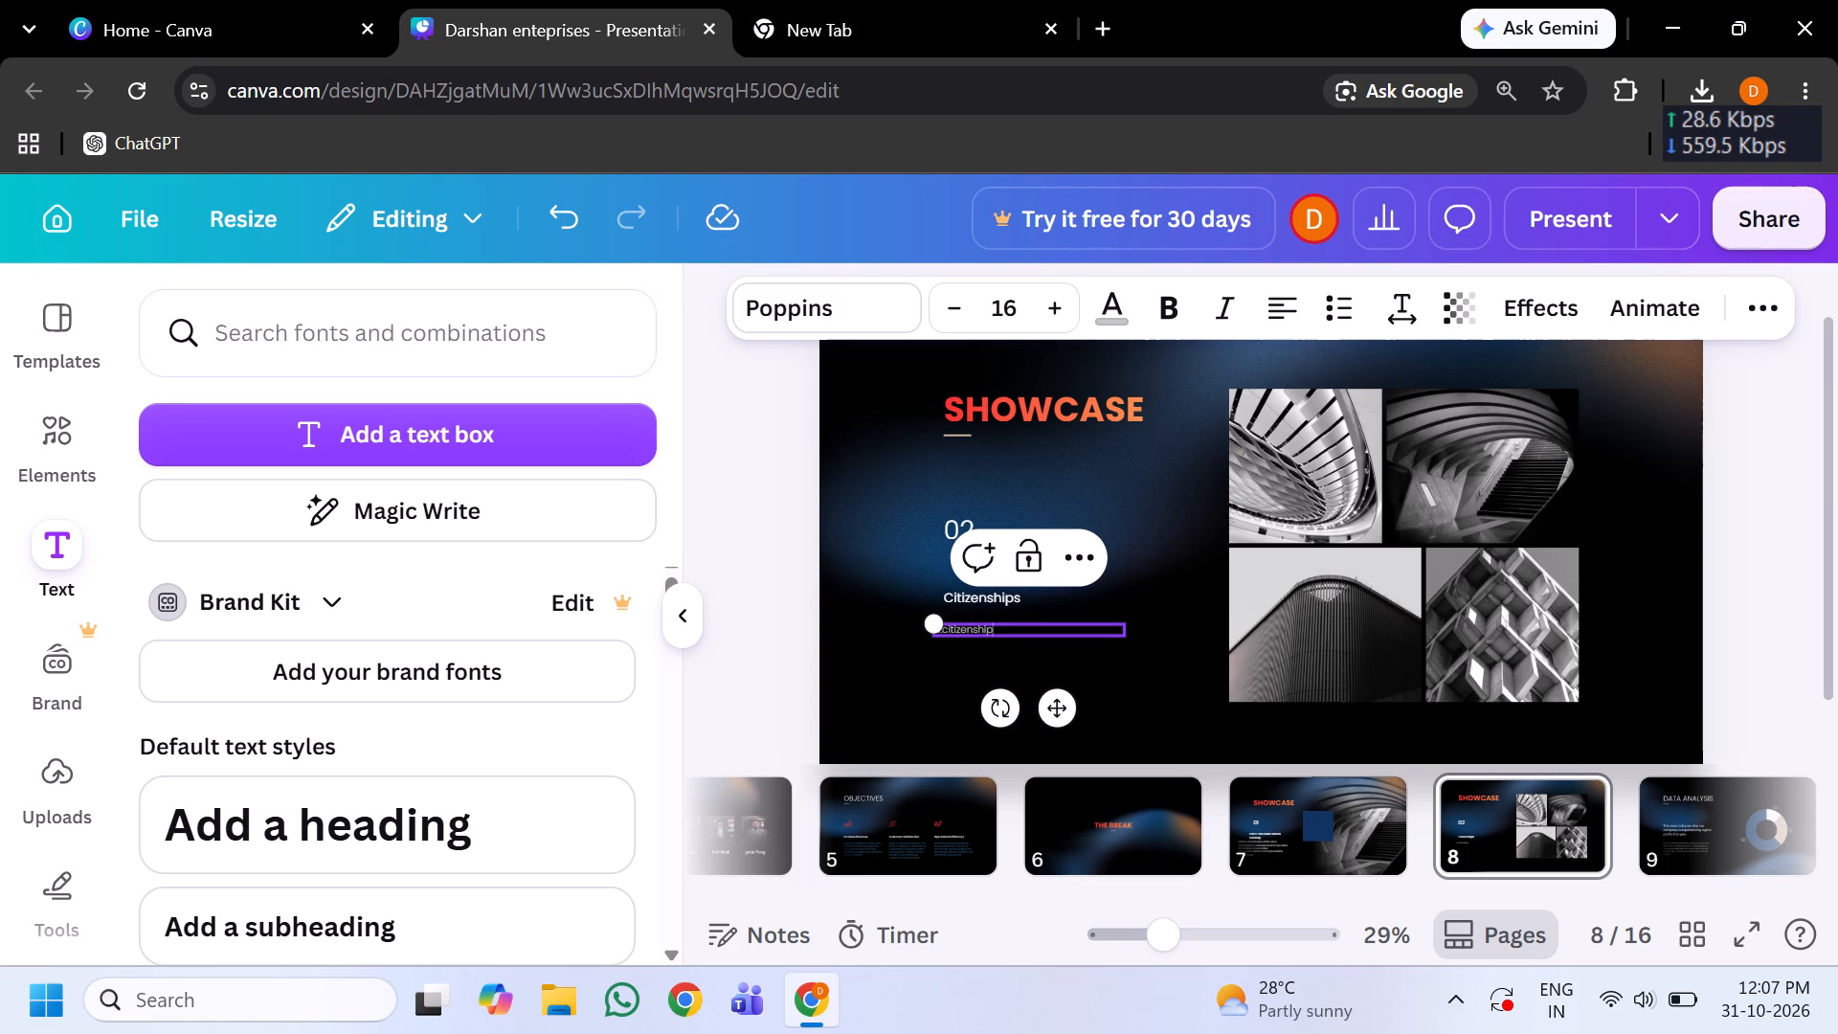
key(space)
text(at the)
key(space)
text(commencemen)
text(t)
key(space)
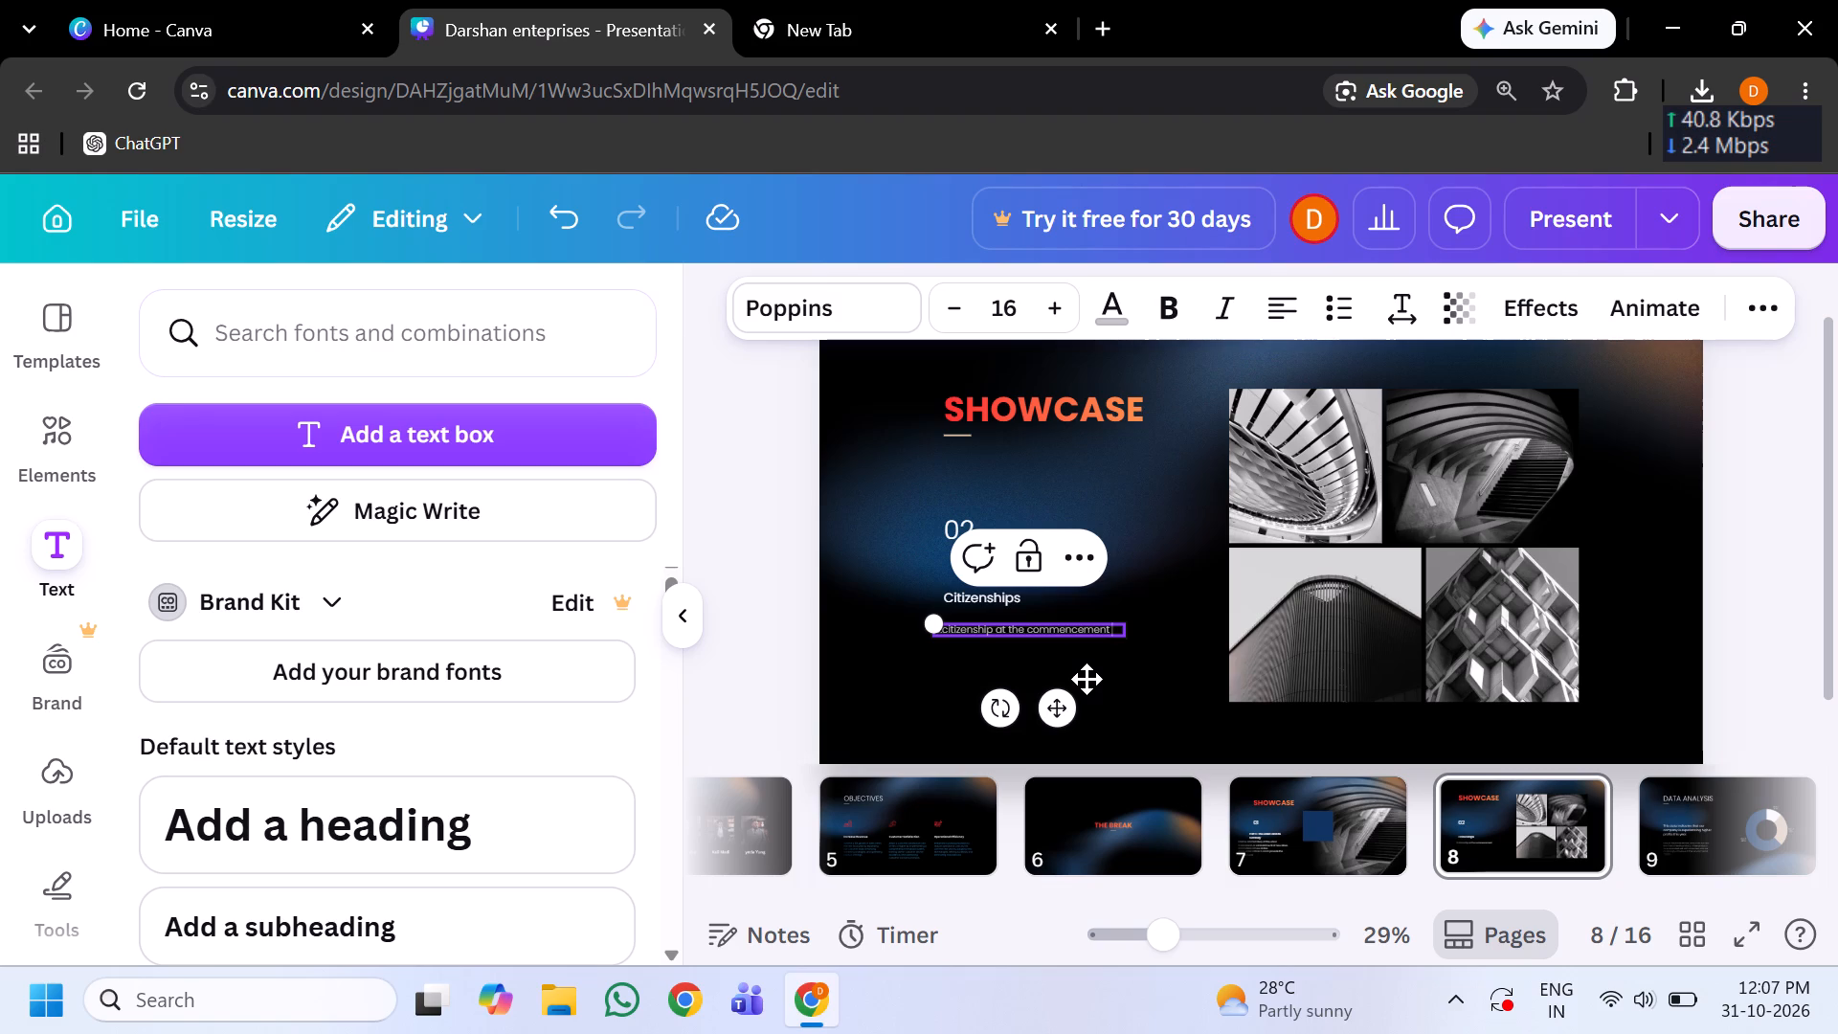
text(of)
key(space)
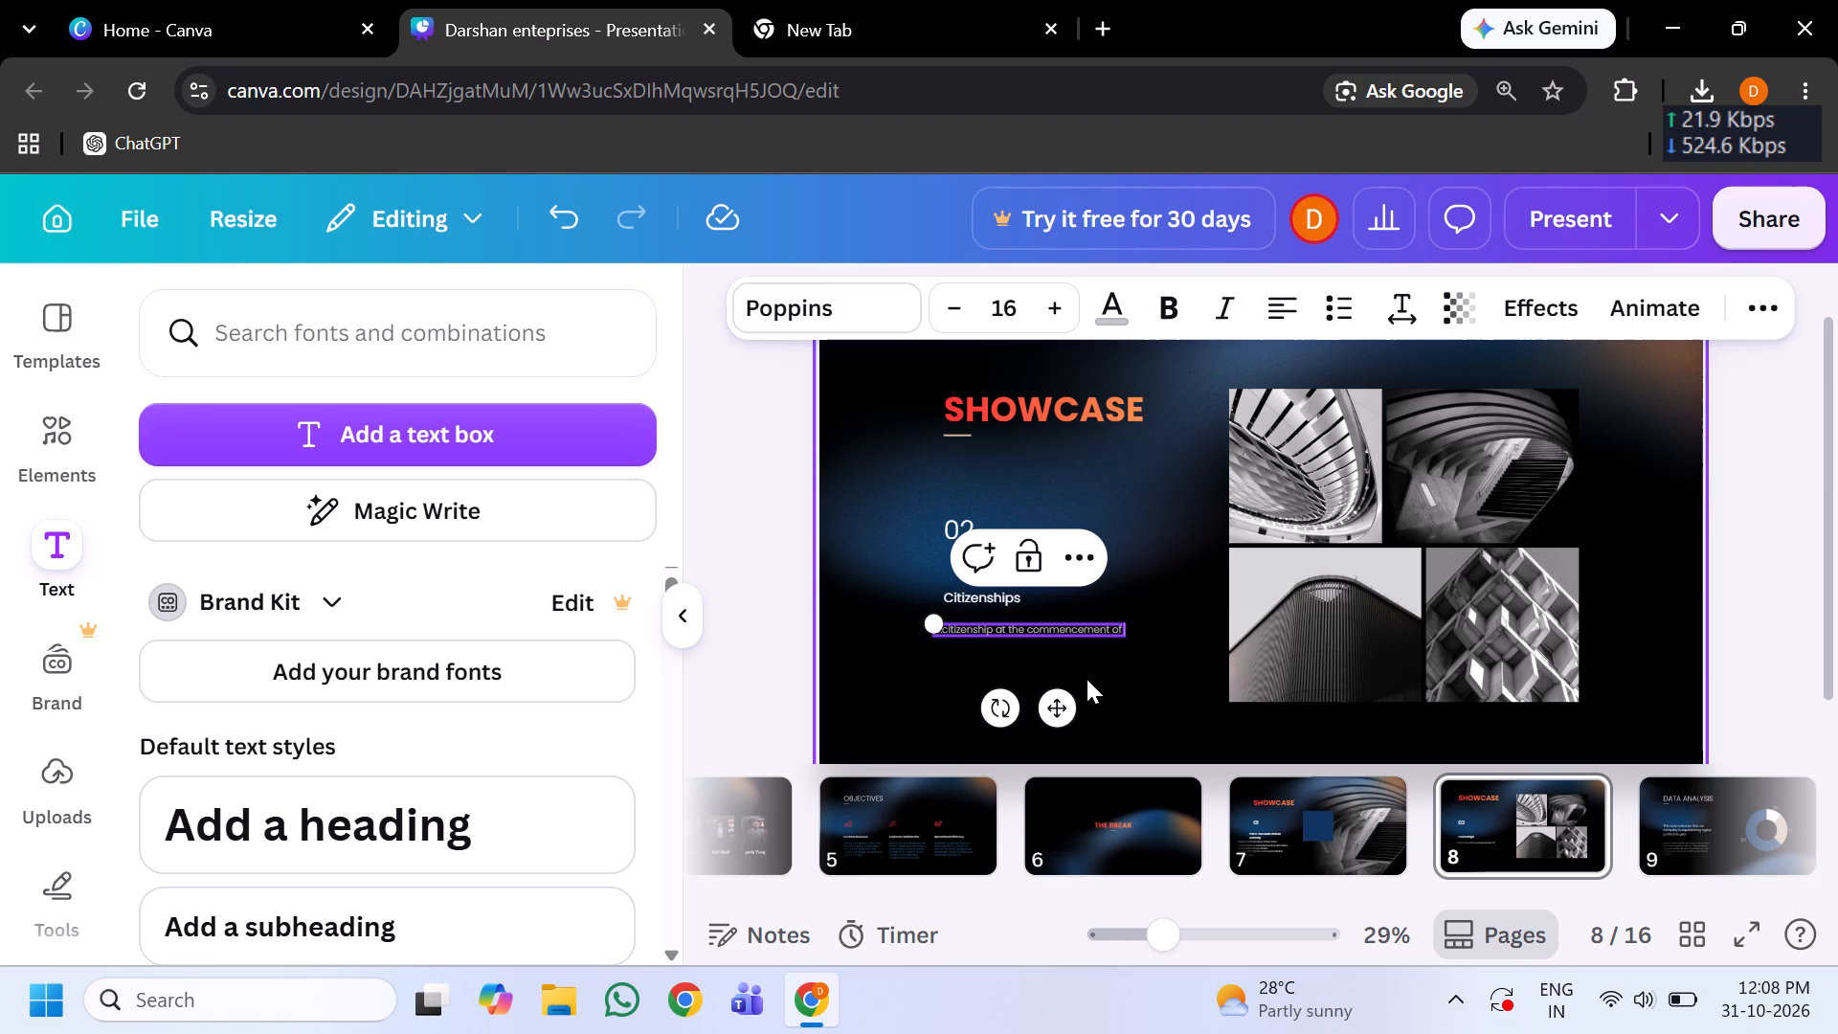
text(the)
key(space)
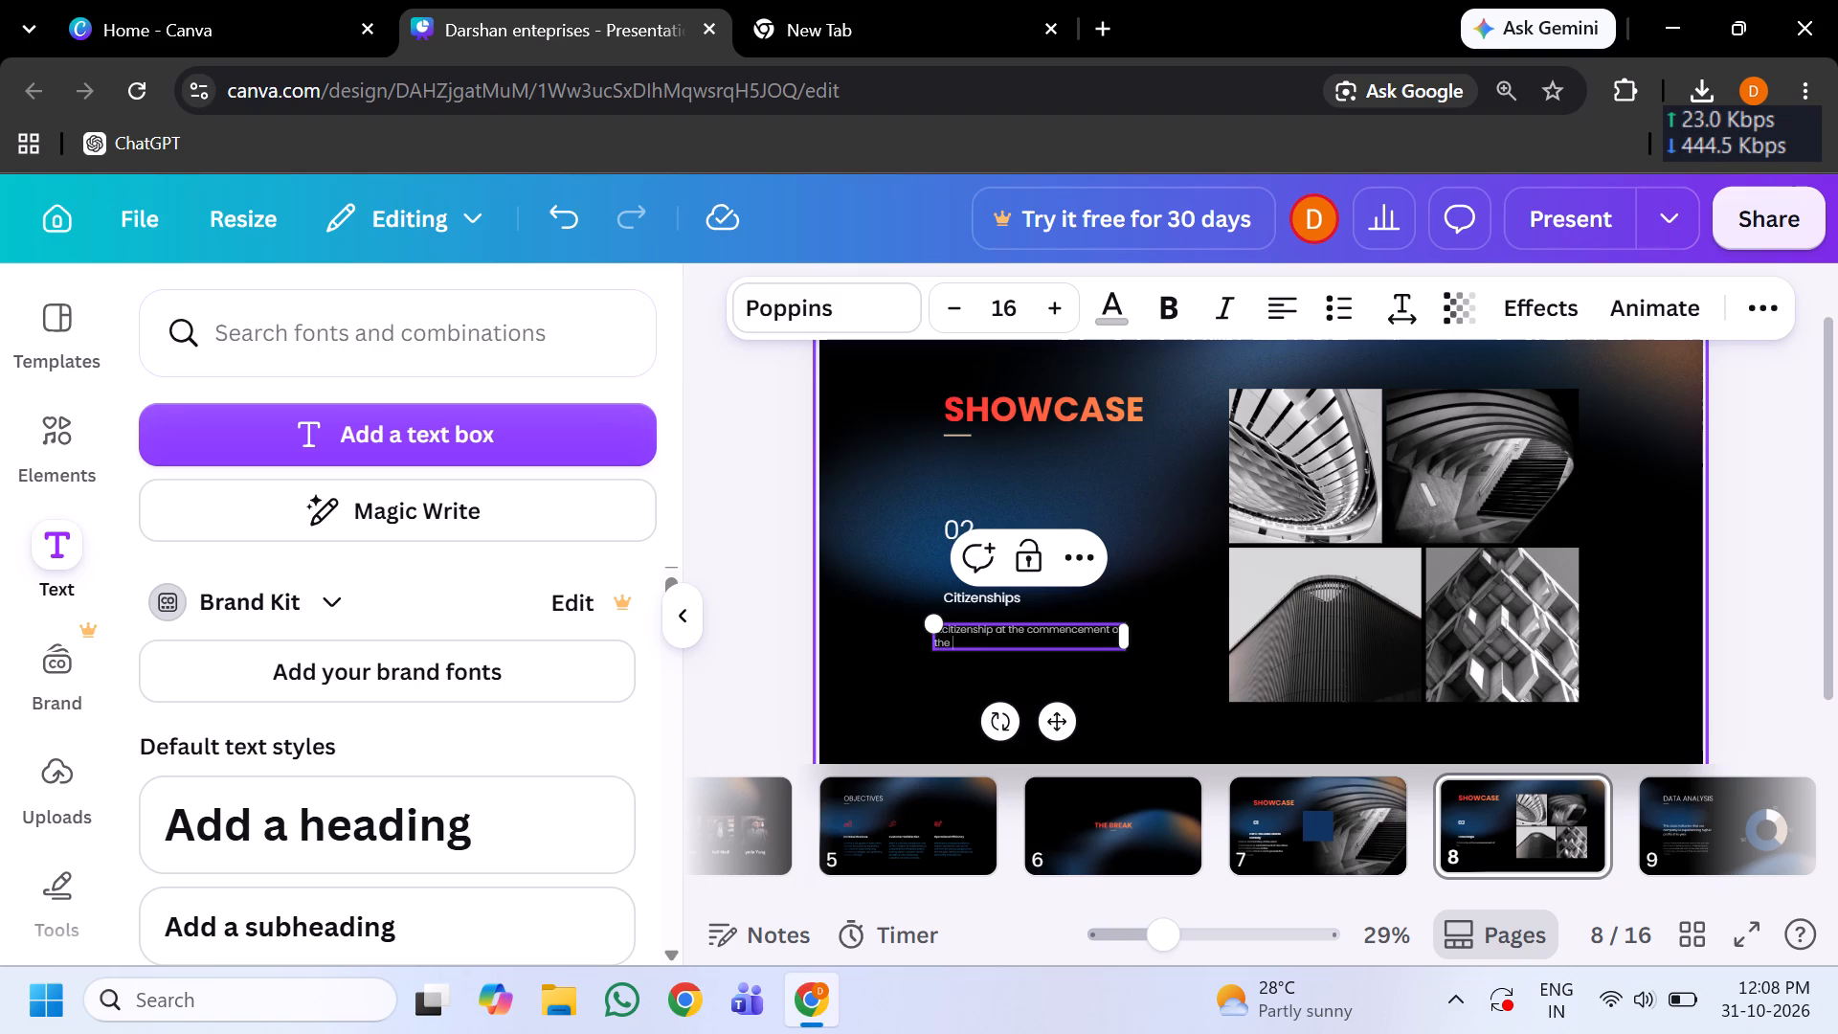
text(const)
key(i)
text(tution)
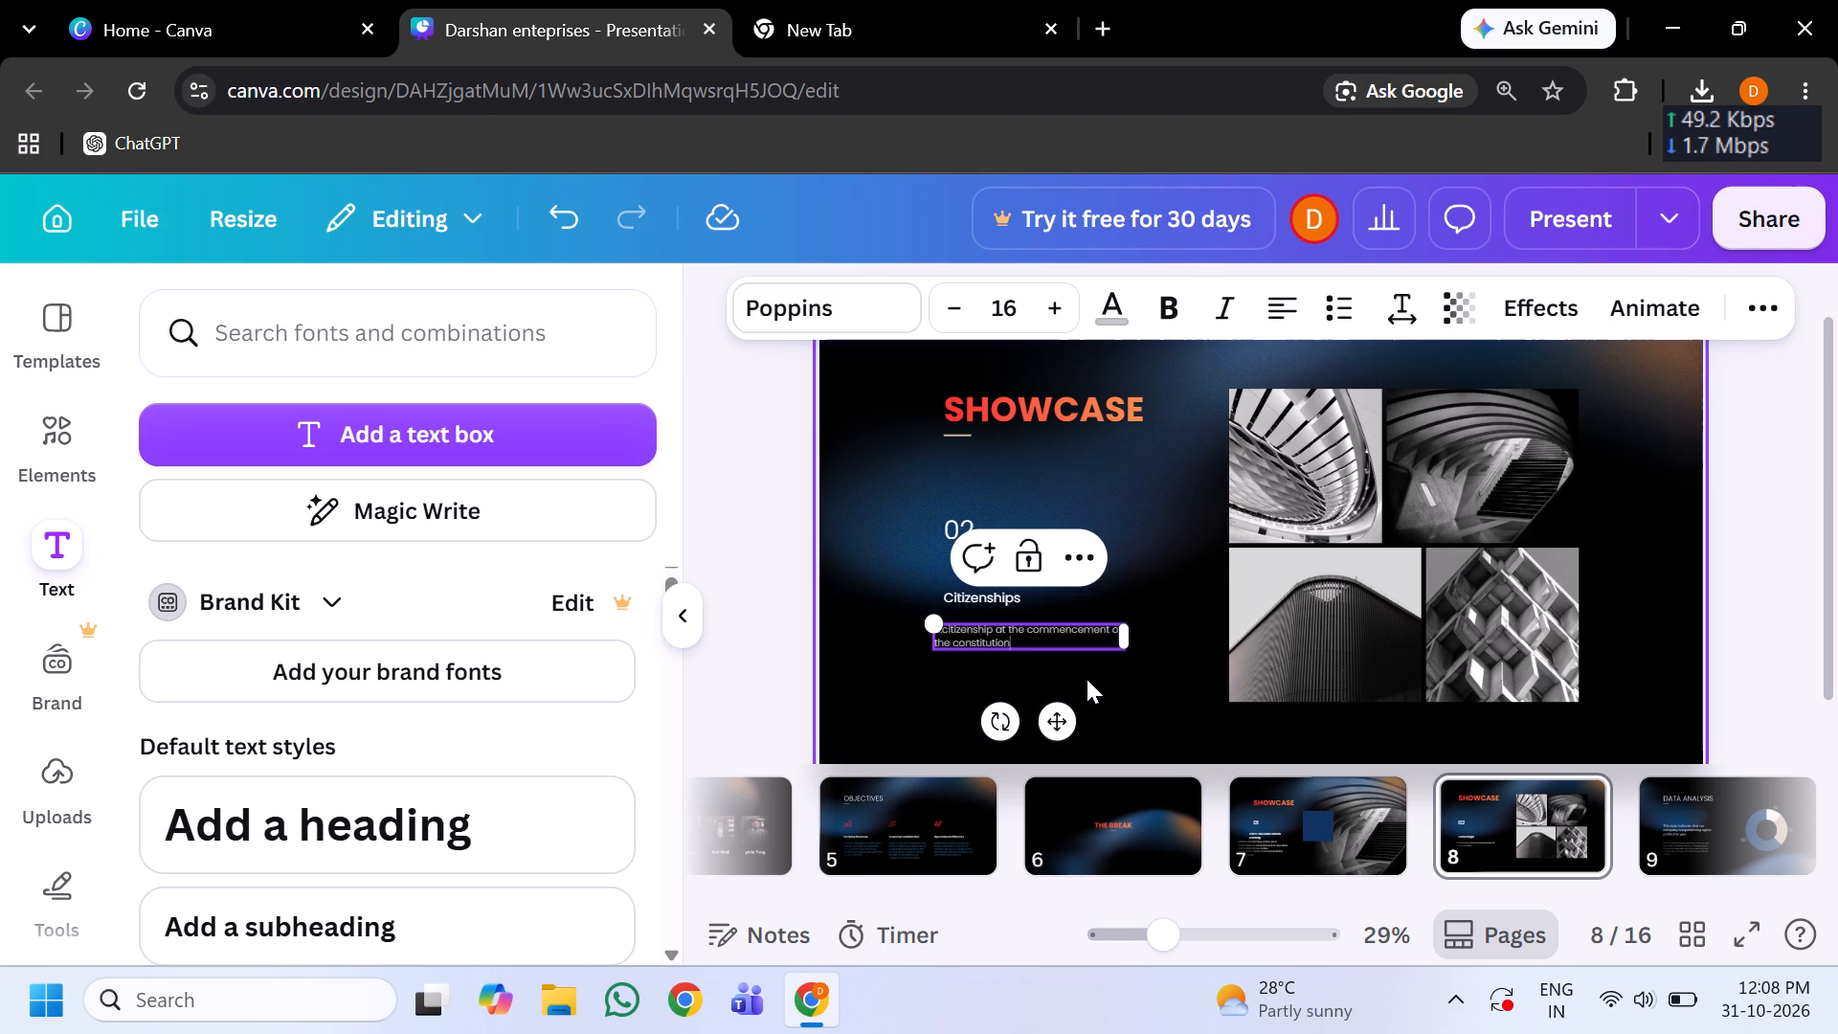
Add a second line to the page 8 body text reading "2.Right of citizenship of certain prrson who migrated india to pakistan".
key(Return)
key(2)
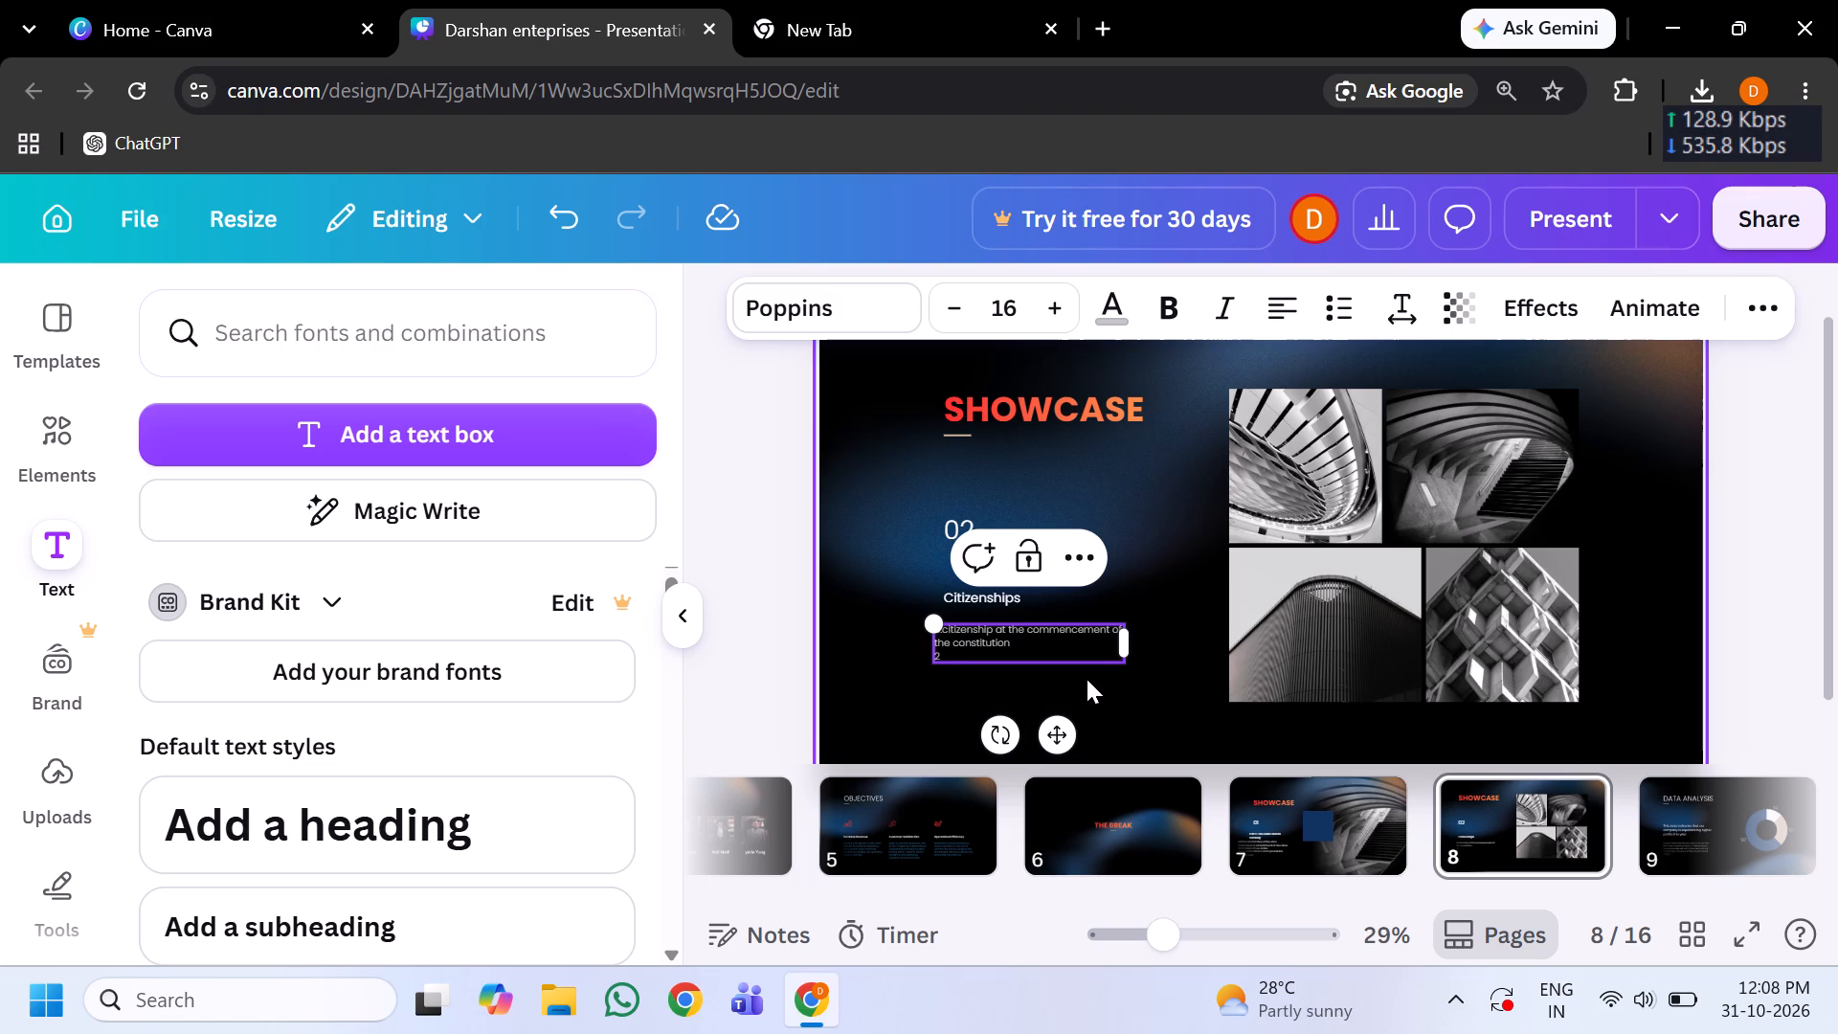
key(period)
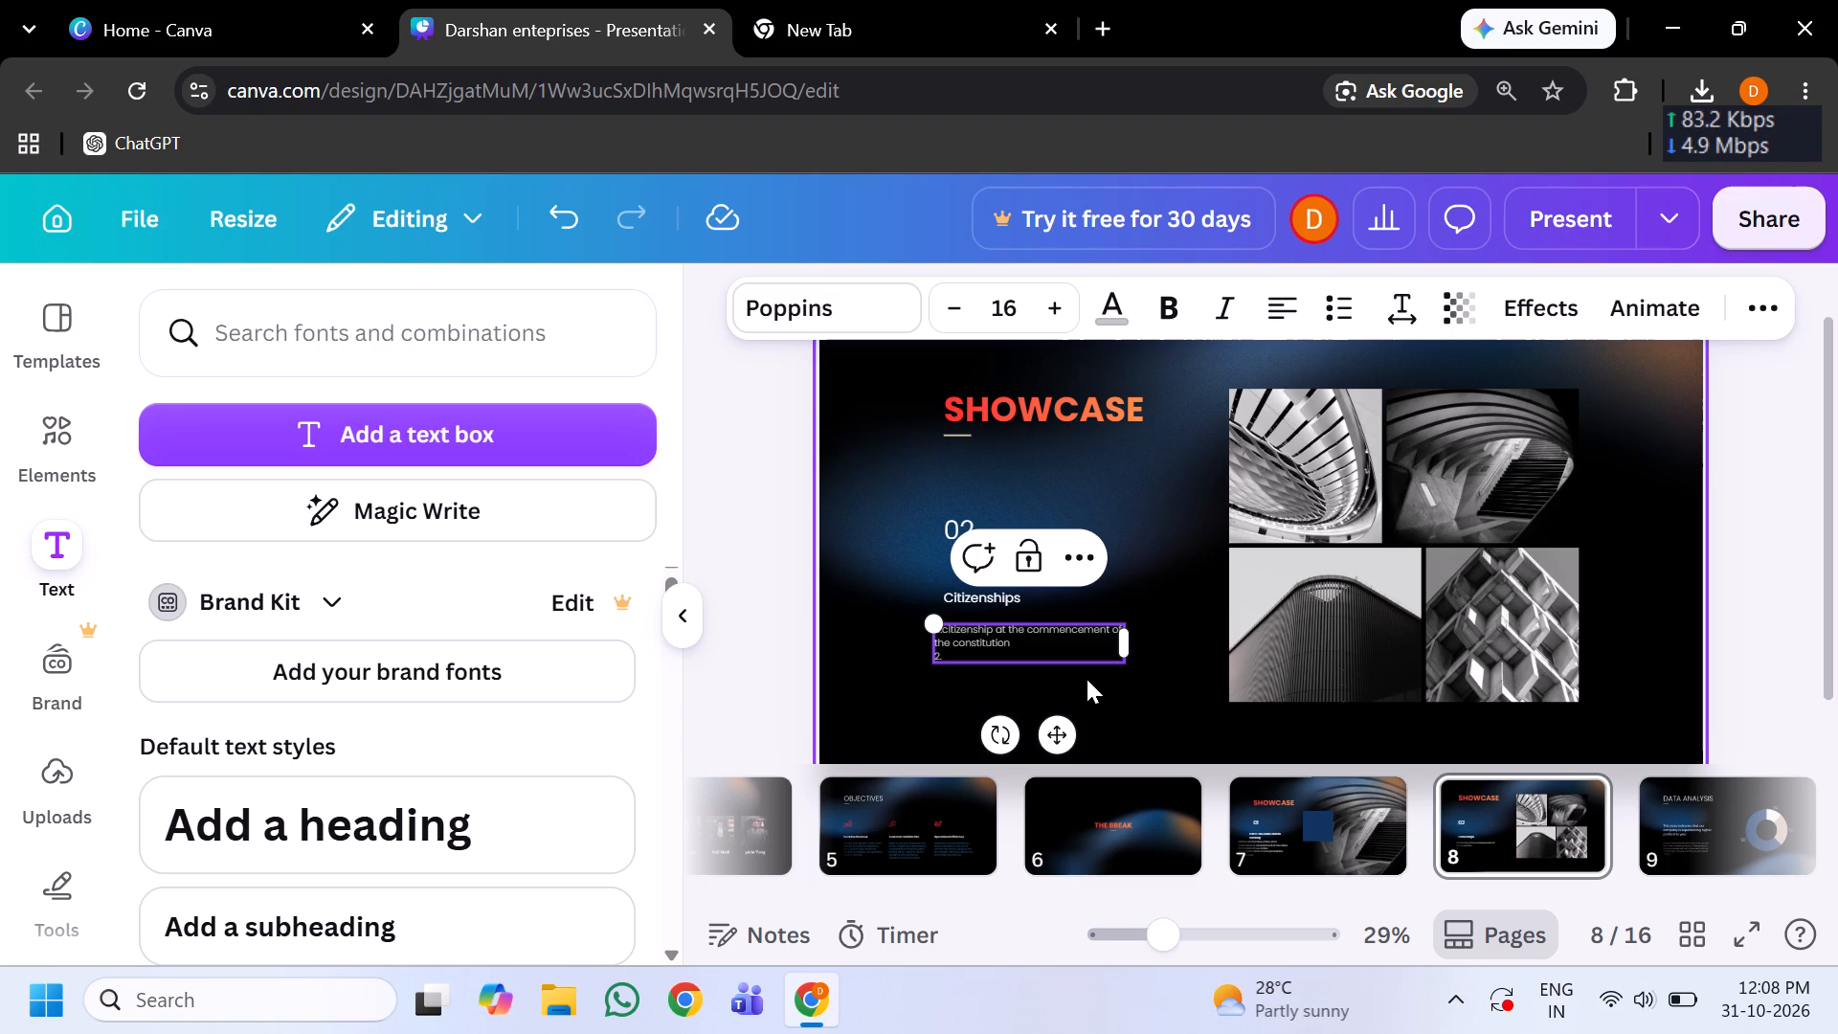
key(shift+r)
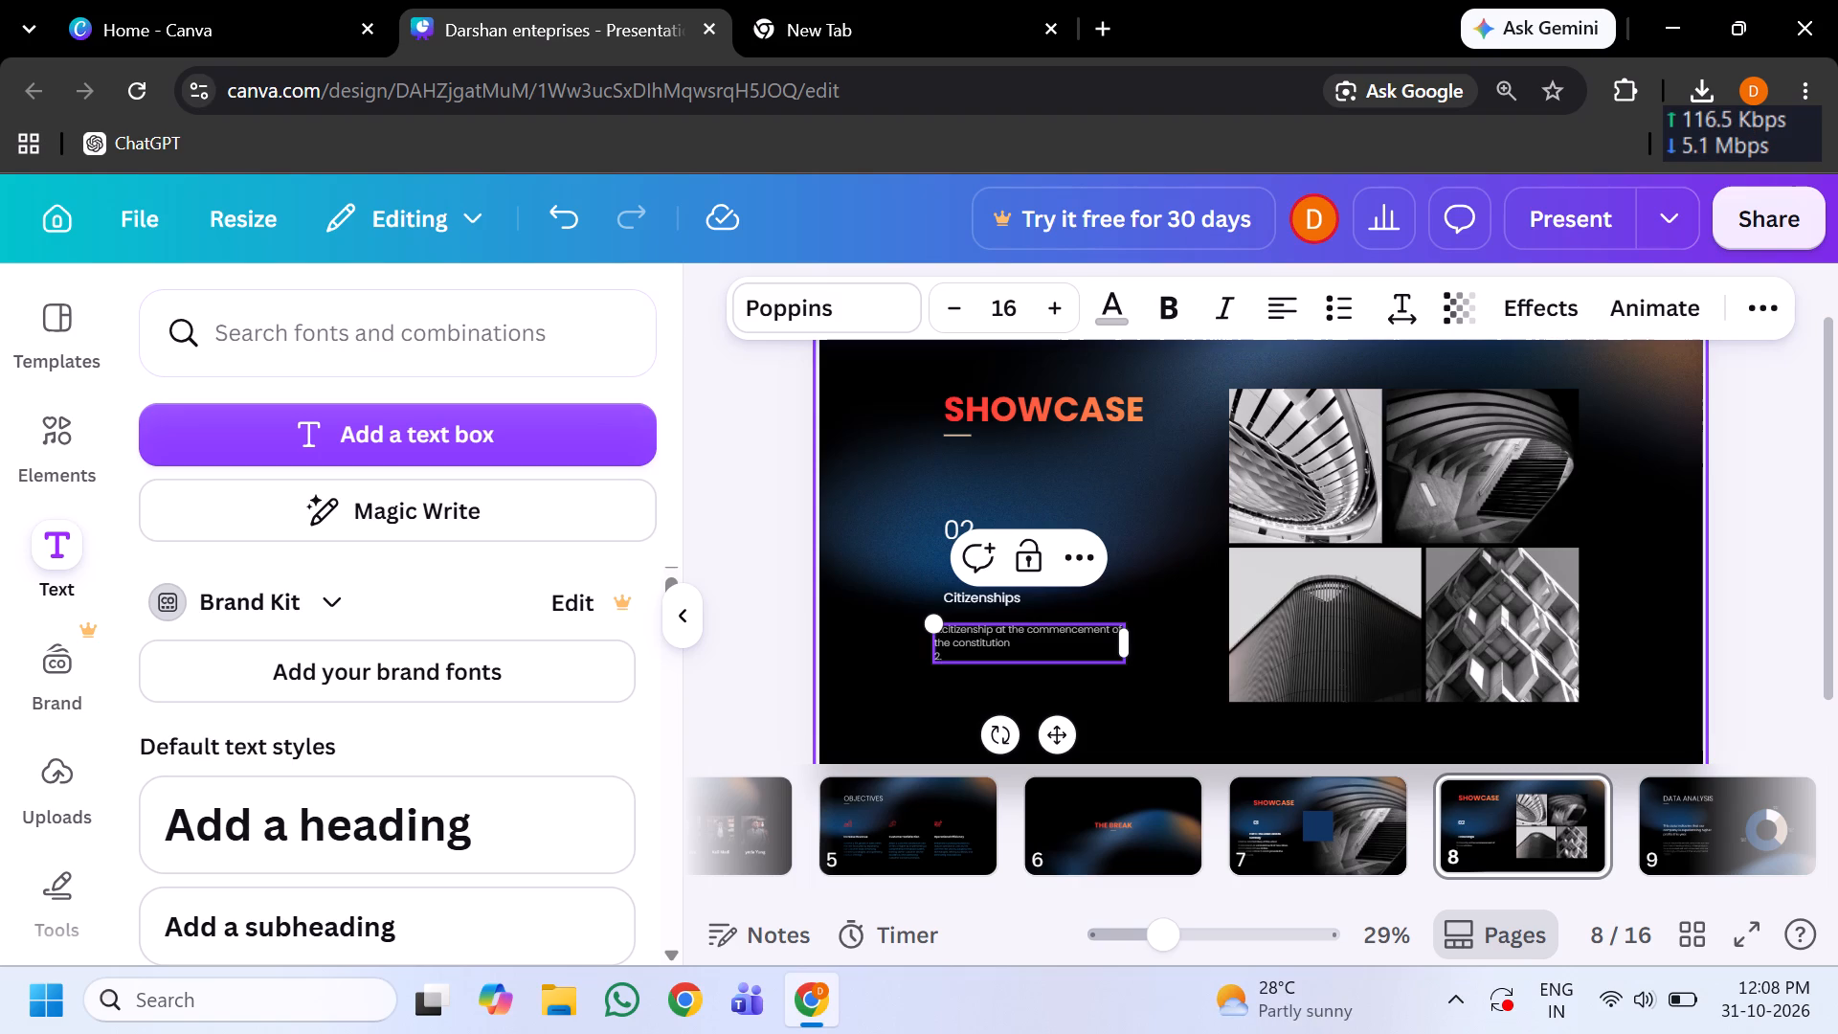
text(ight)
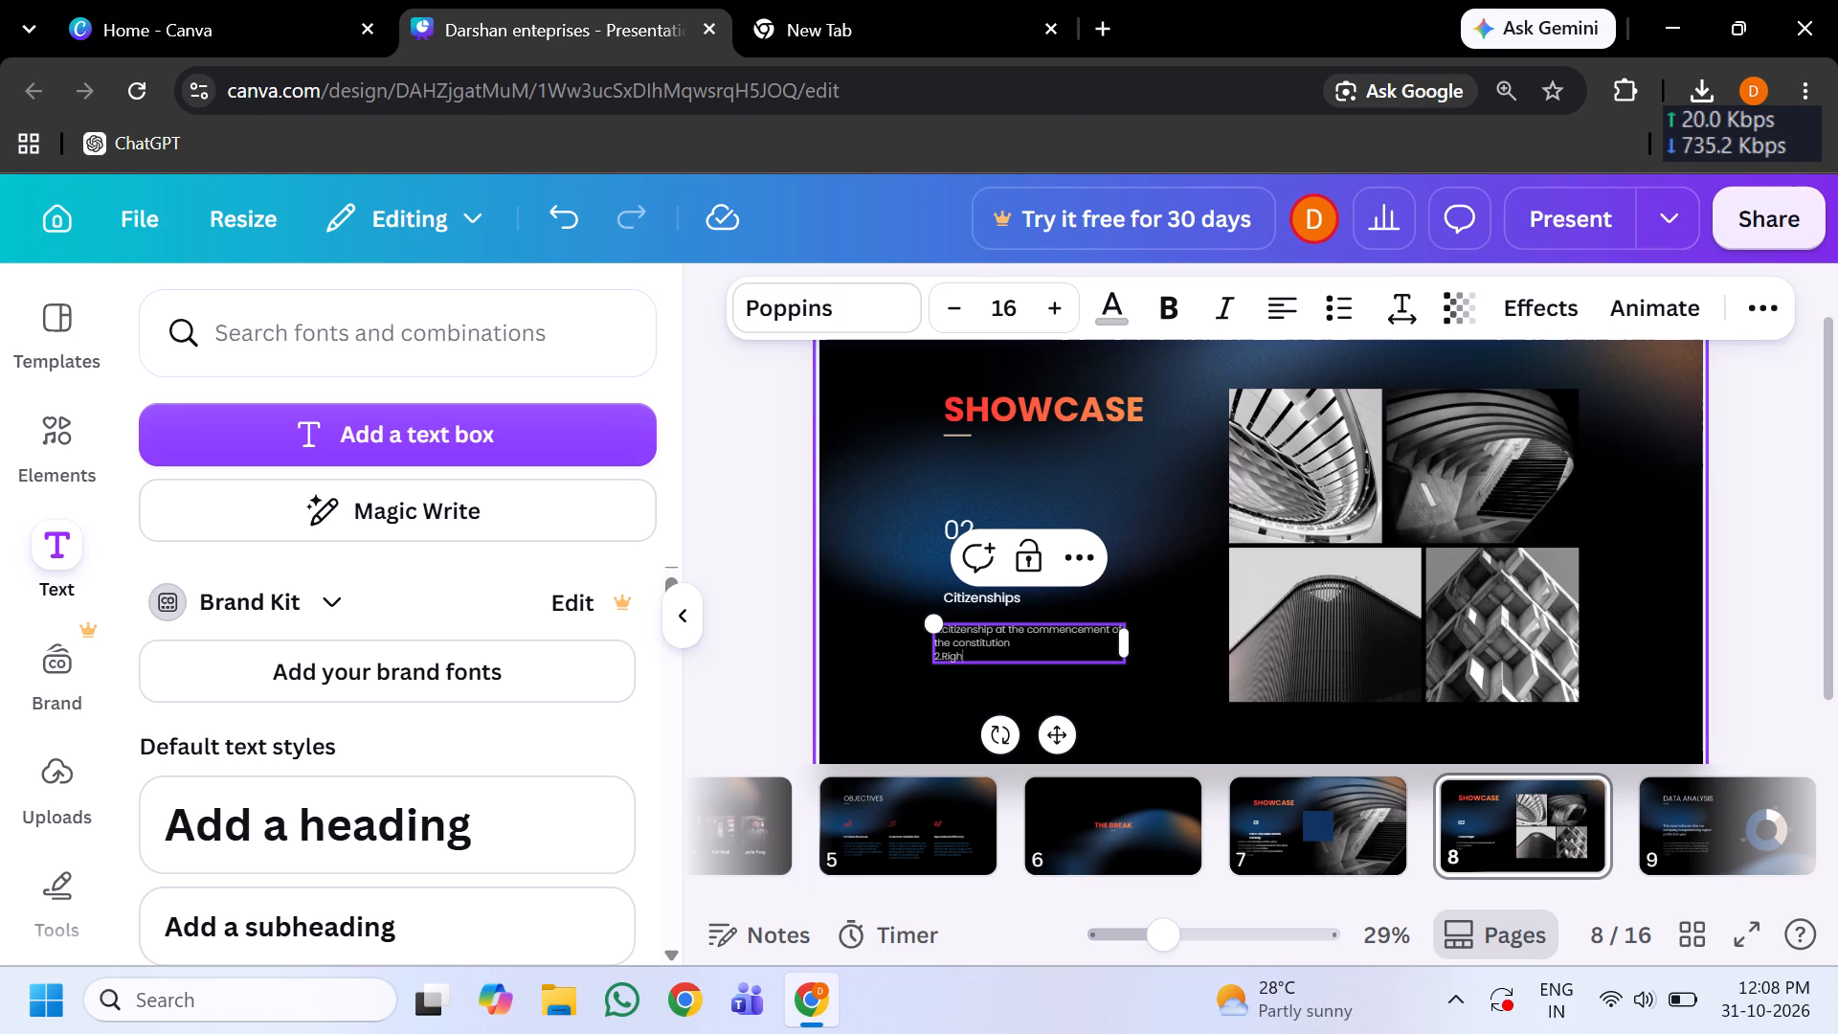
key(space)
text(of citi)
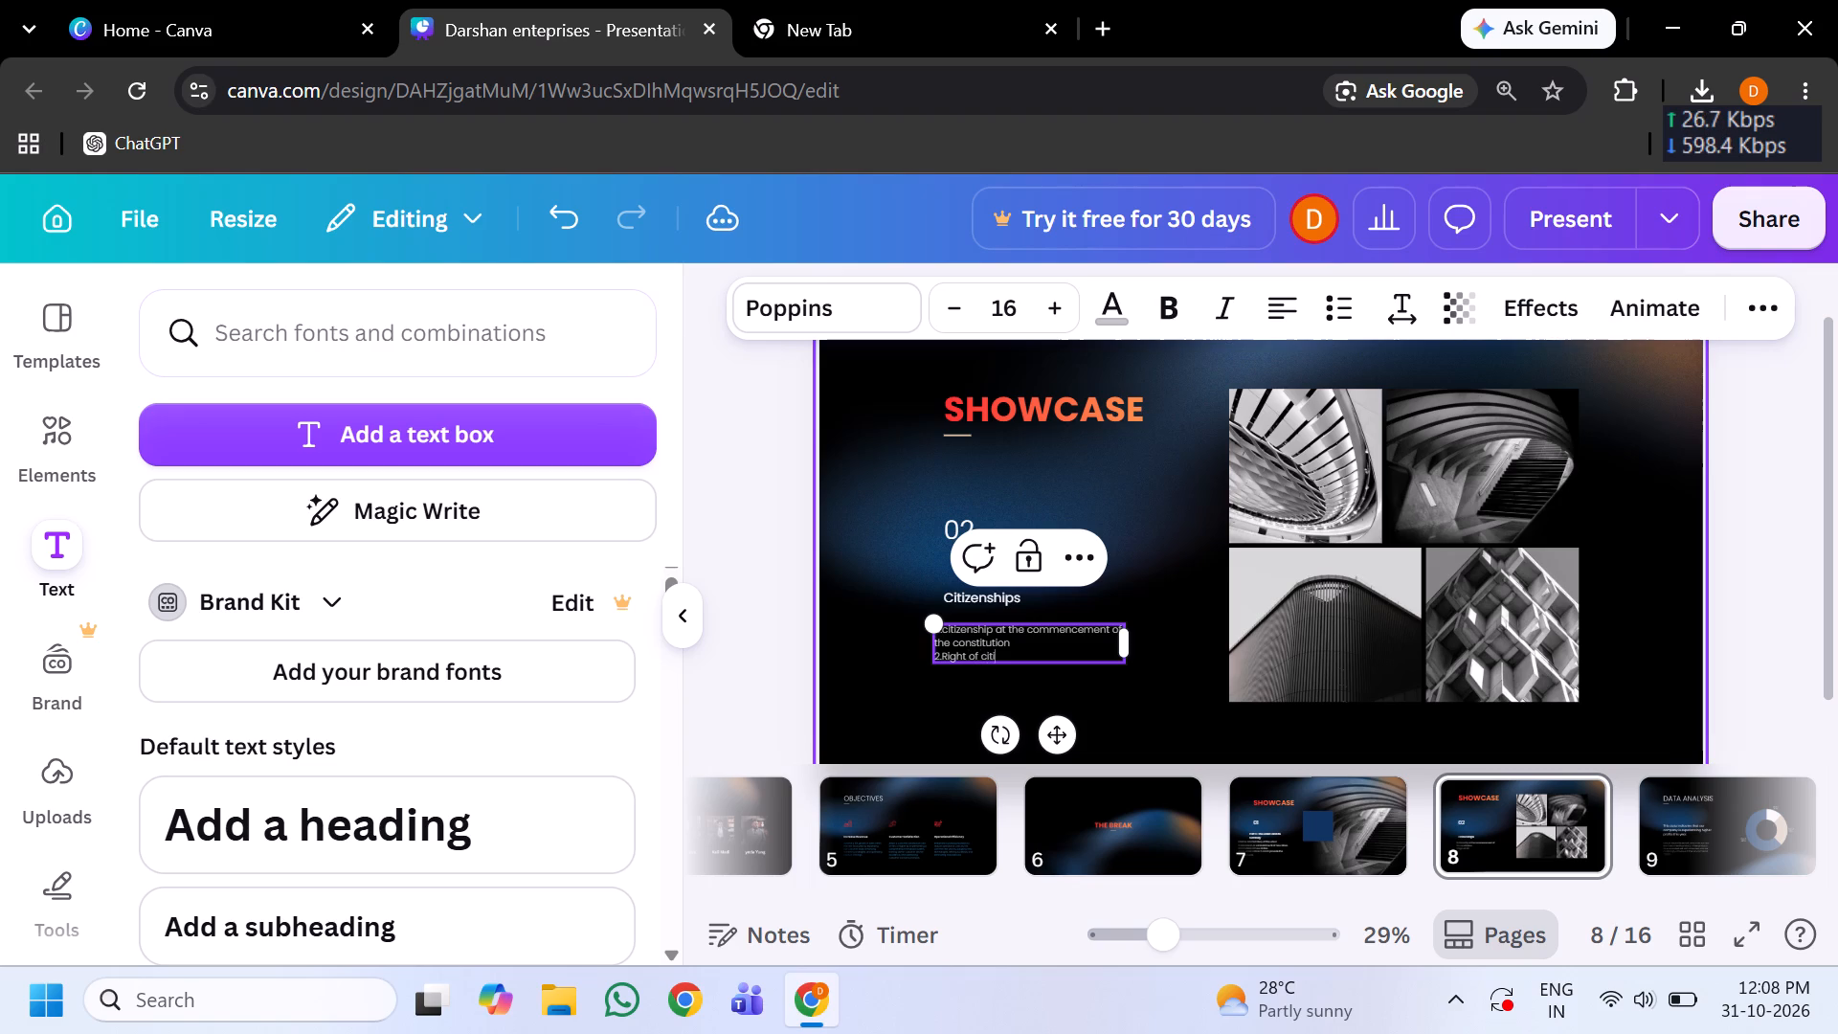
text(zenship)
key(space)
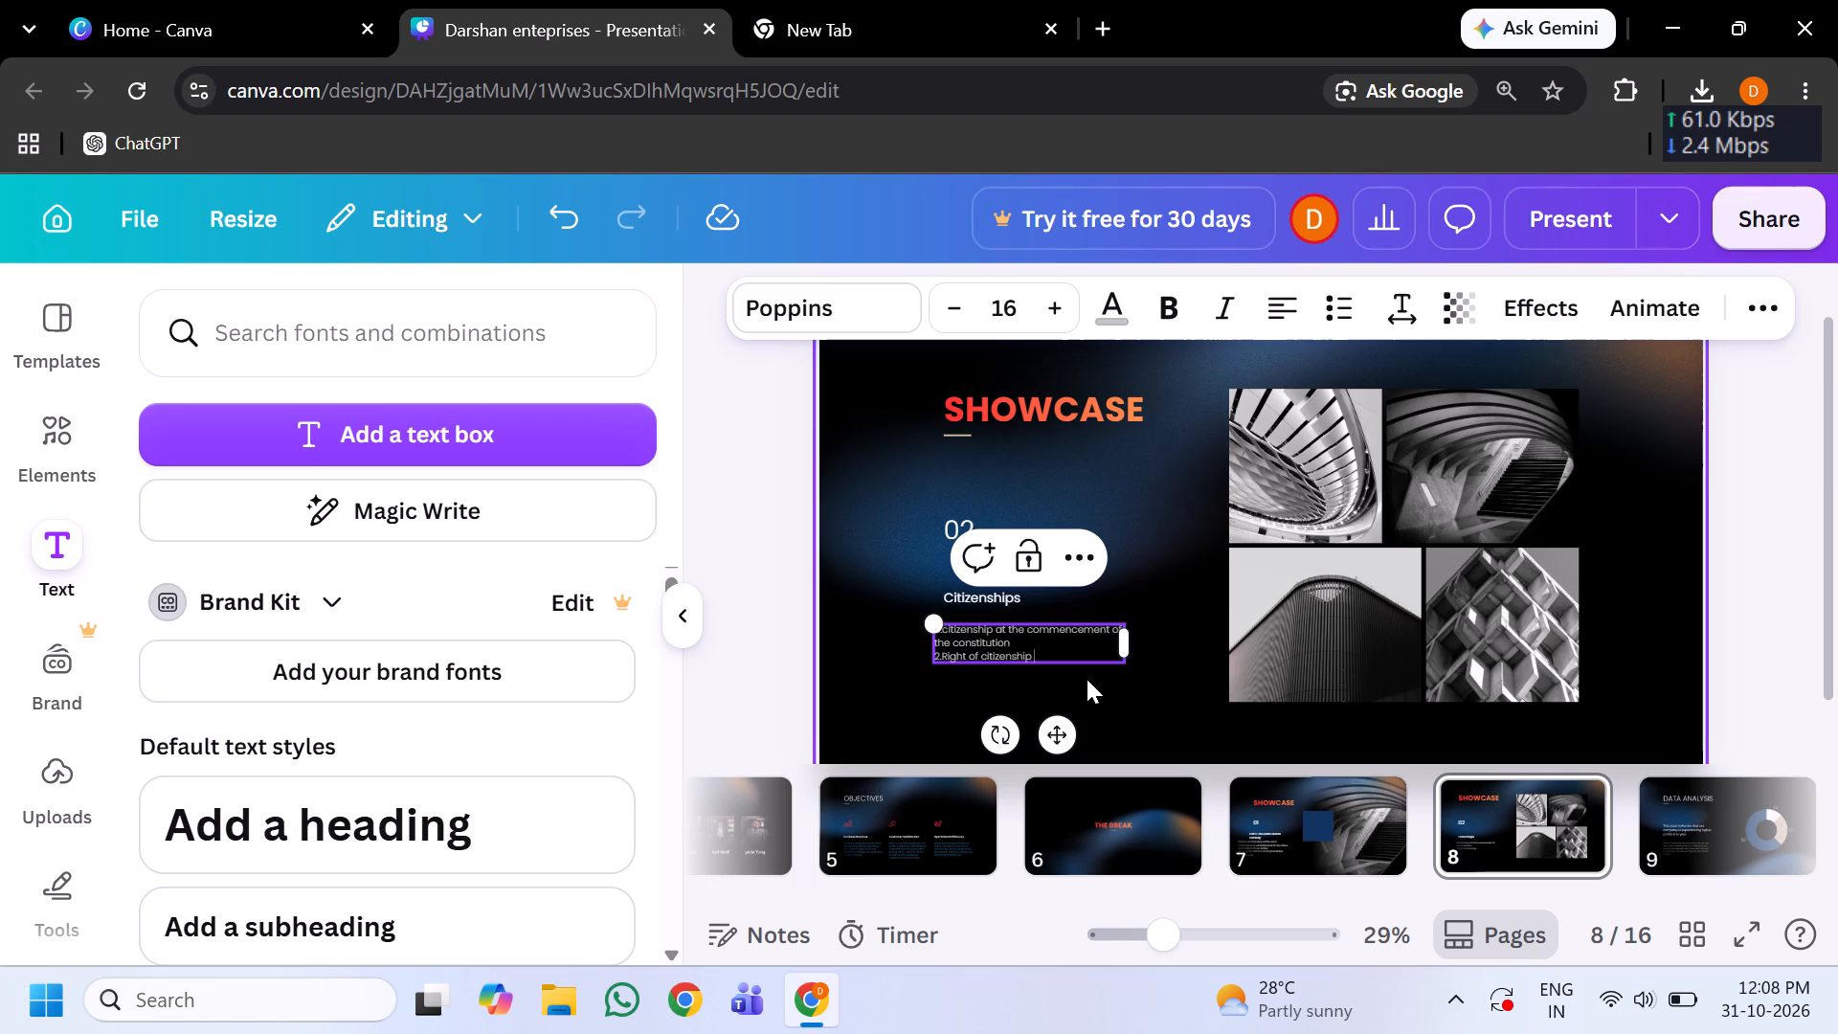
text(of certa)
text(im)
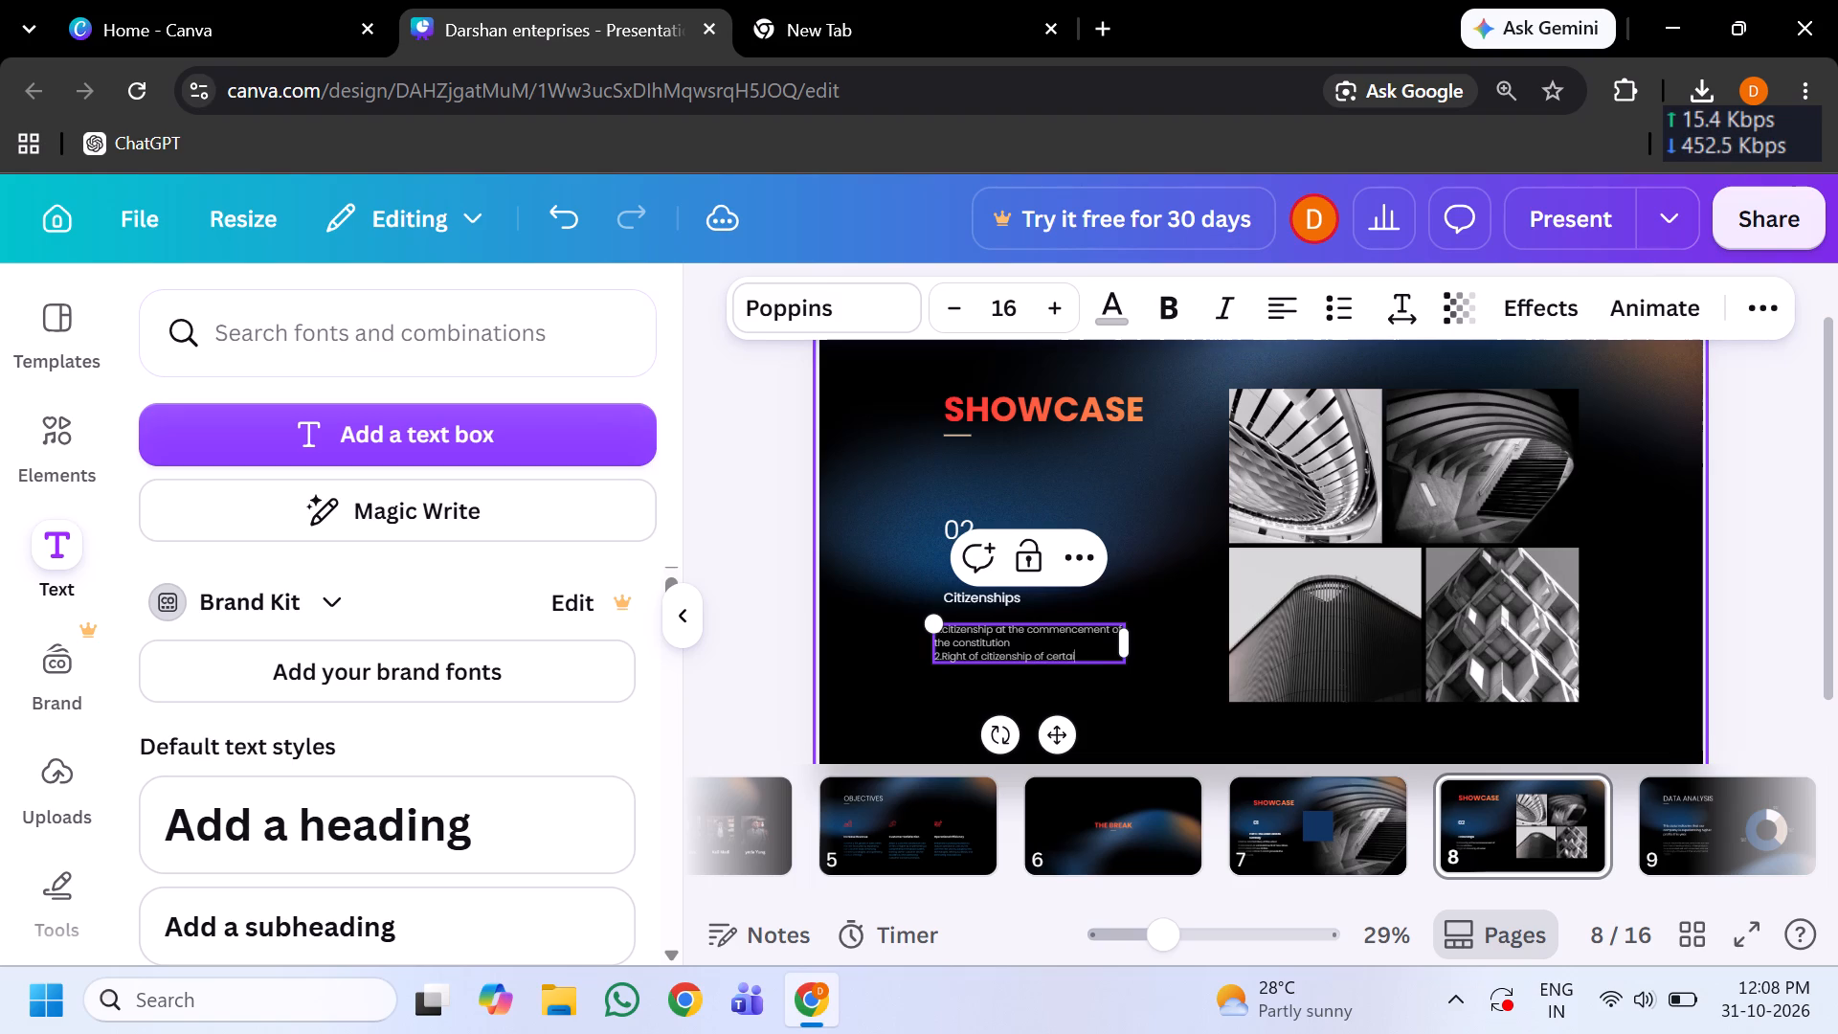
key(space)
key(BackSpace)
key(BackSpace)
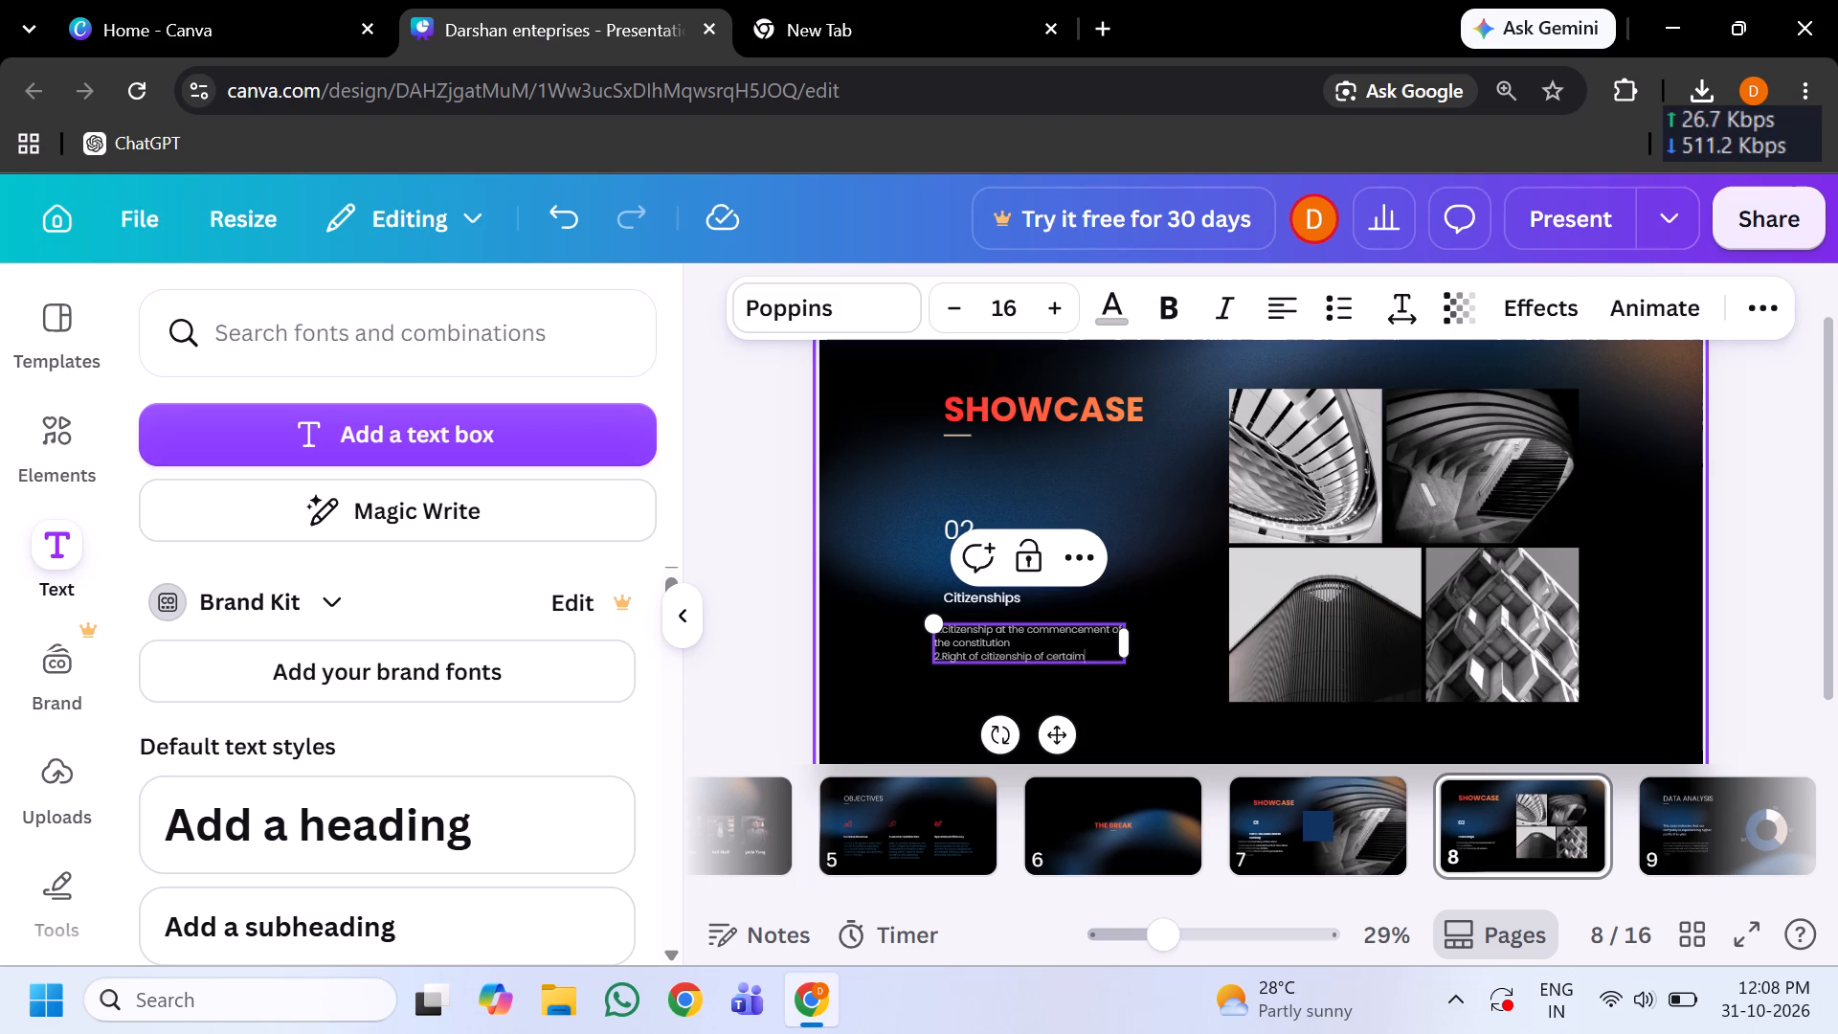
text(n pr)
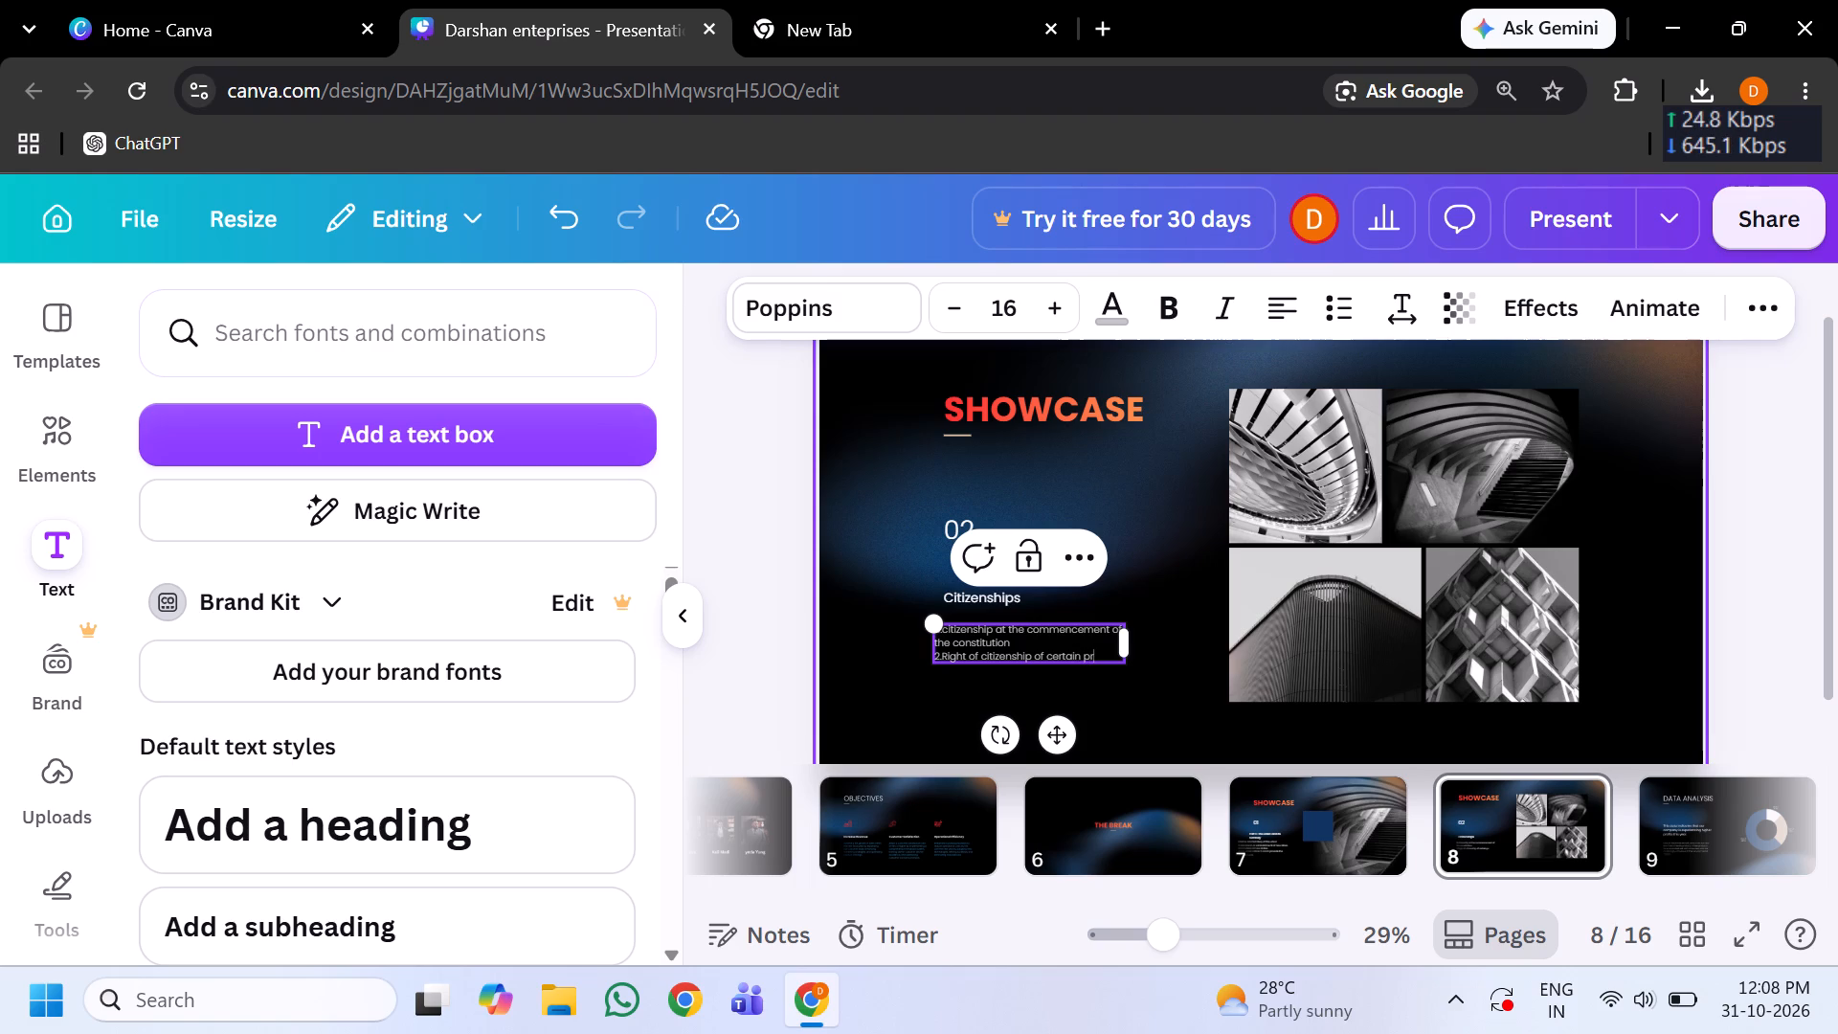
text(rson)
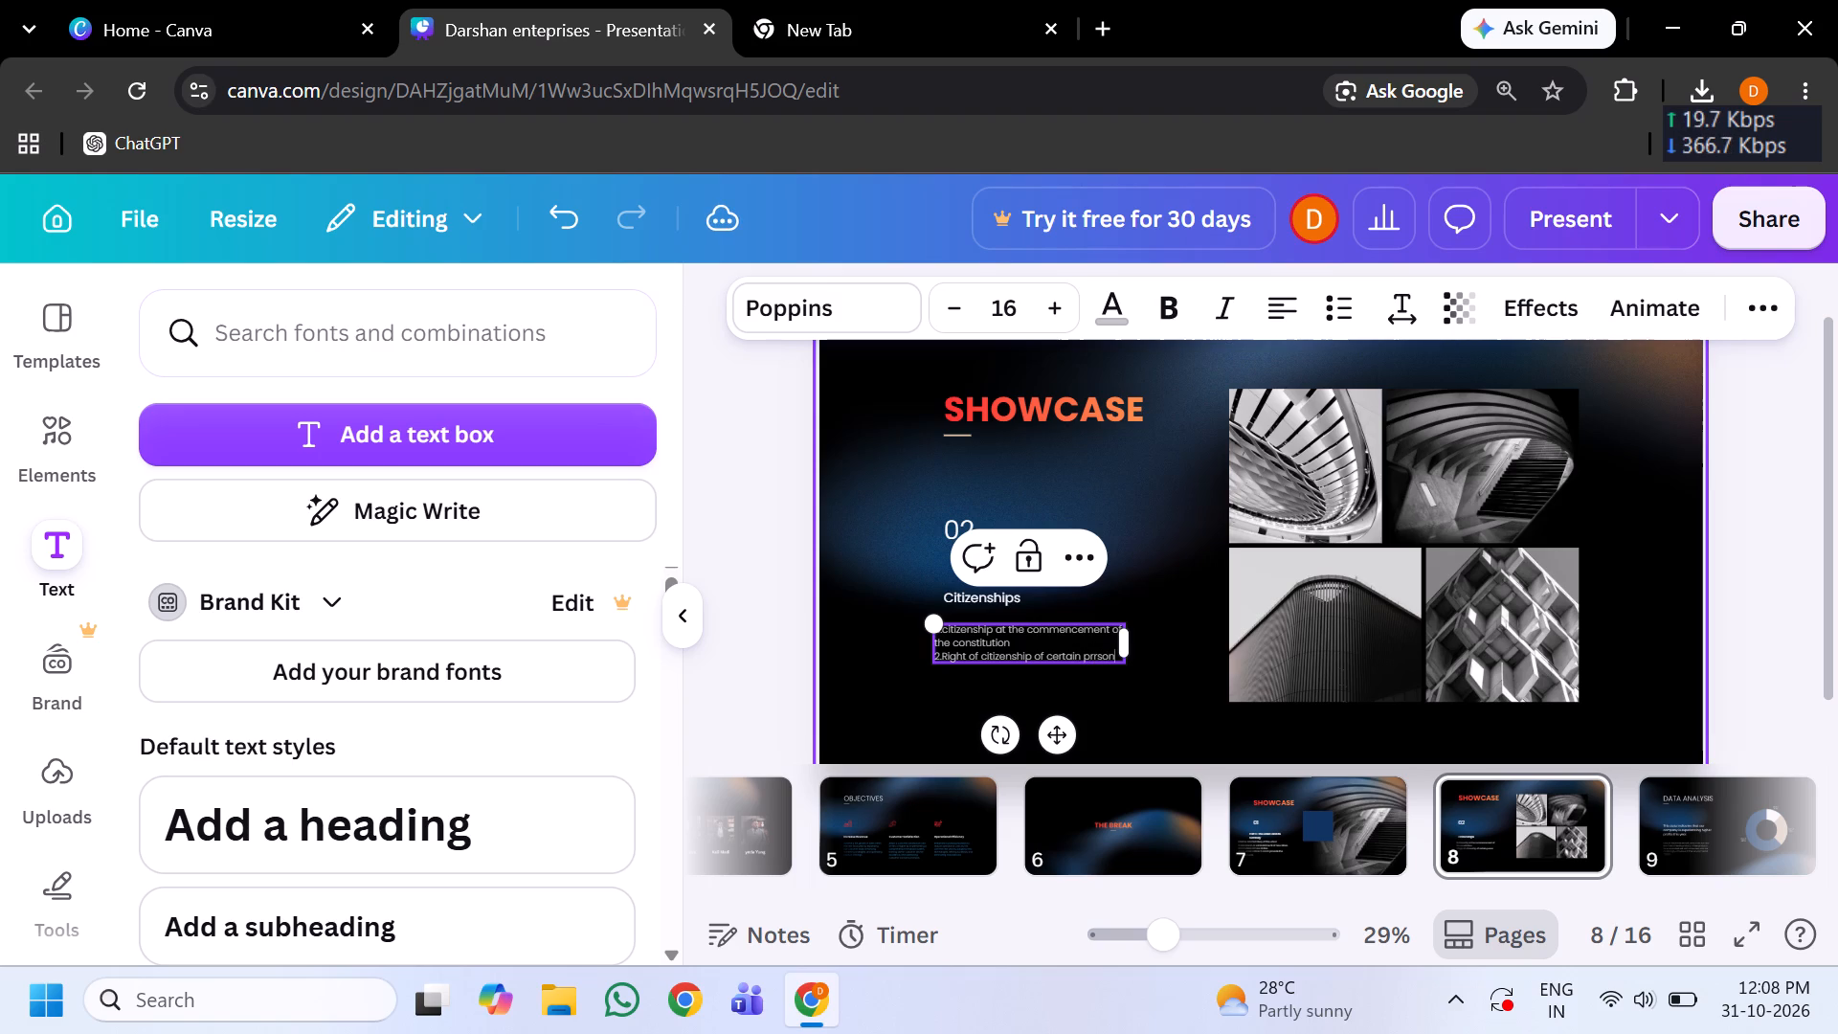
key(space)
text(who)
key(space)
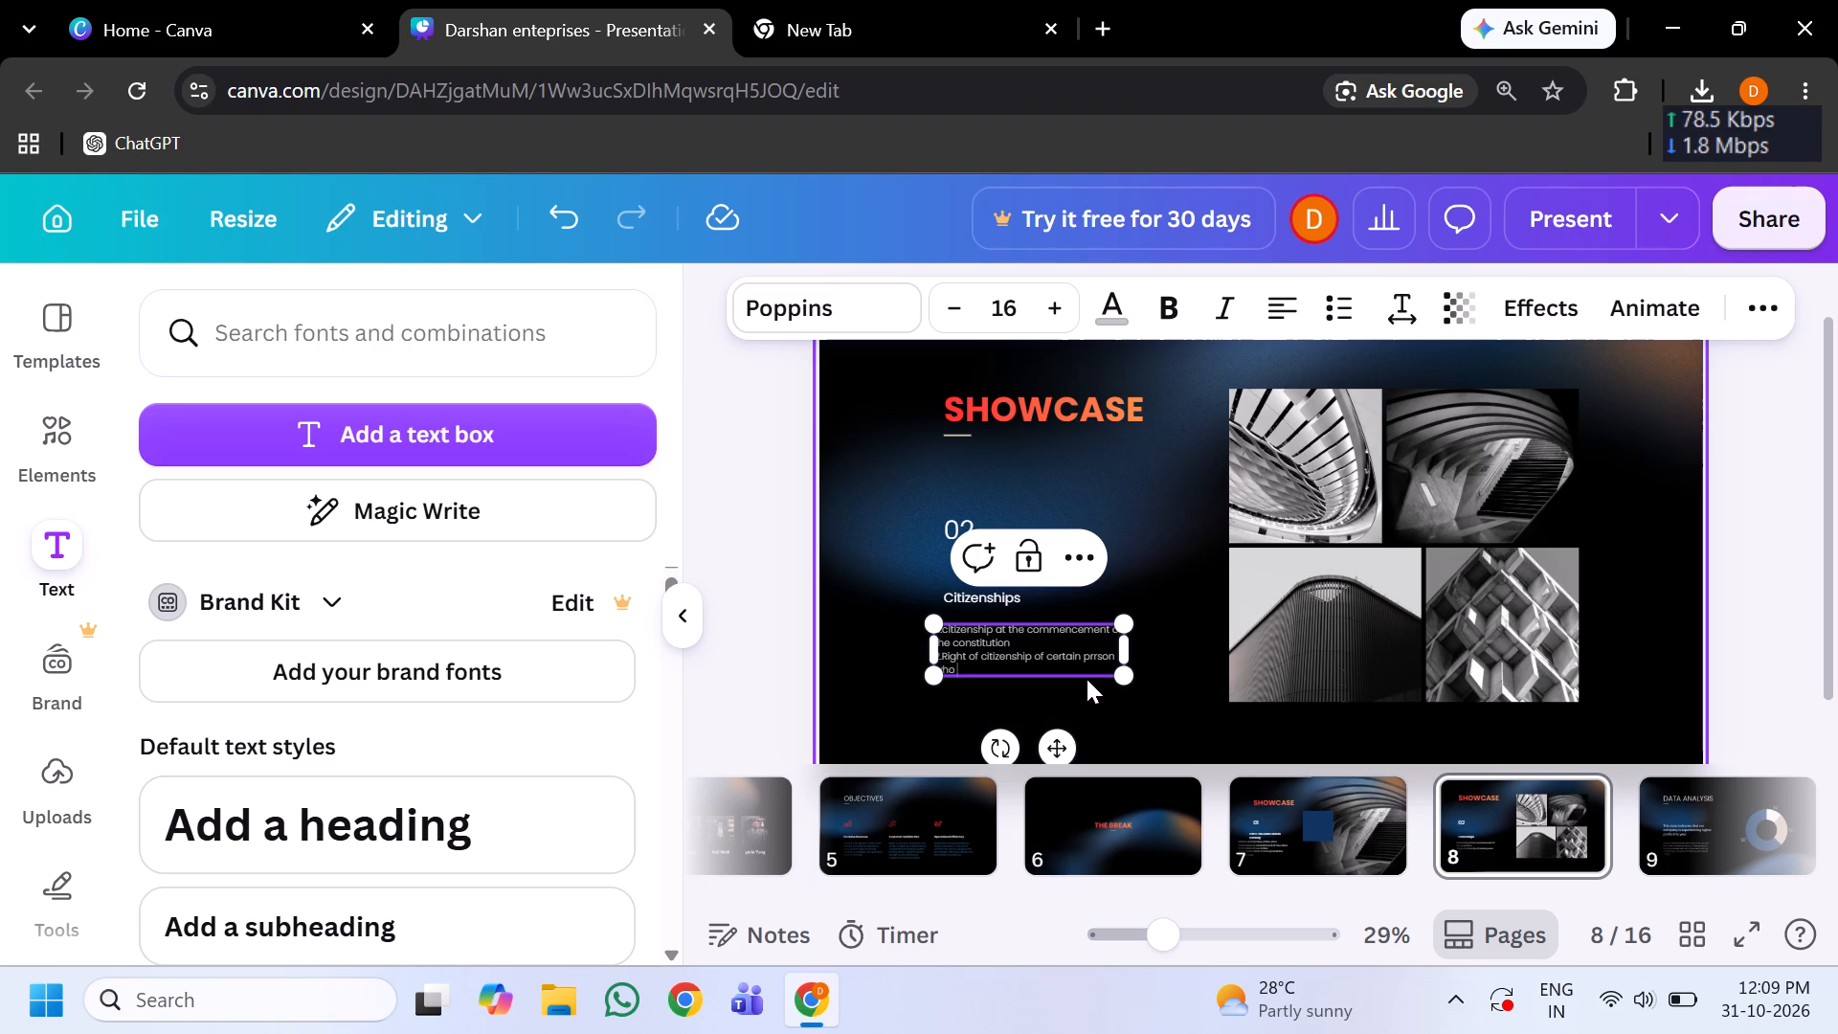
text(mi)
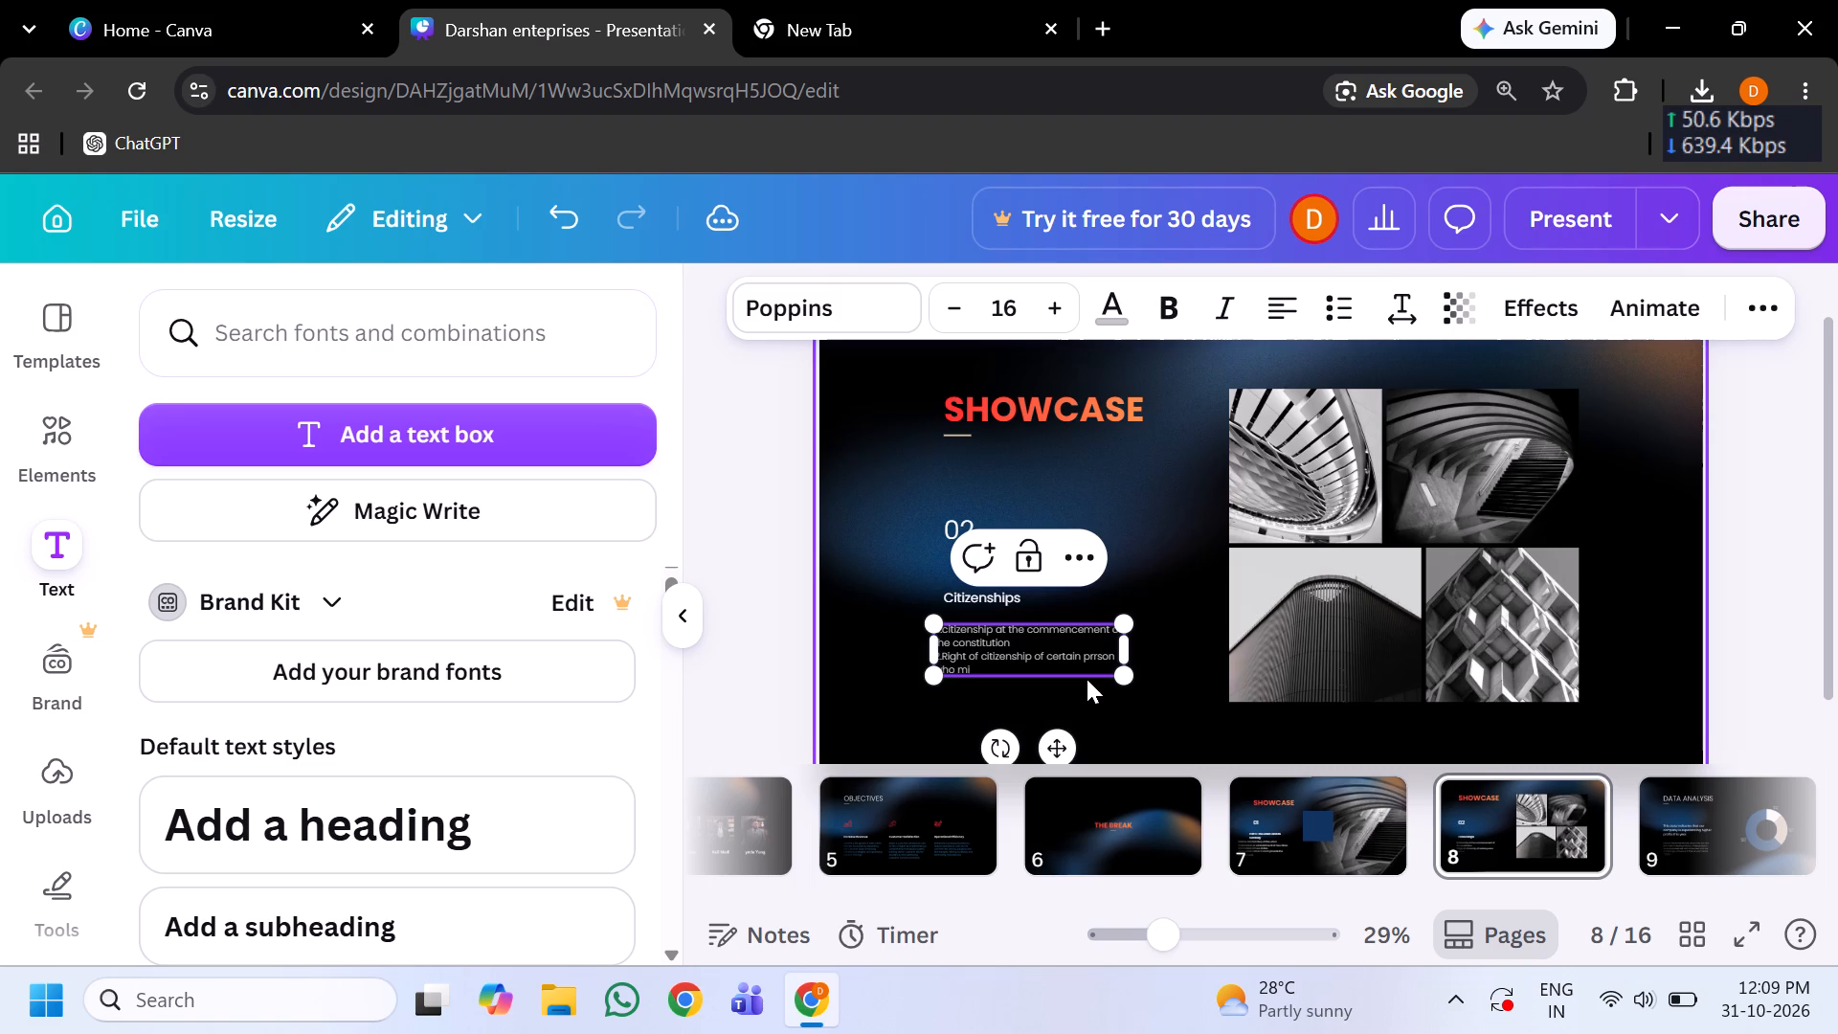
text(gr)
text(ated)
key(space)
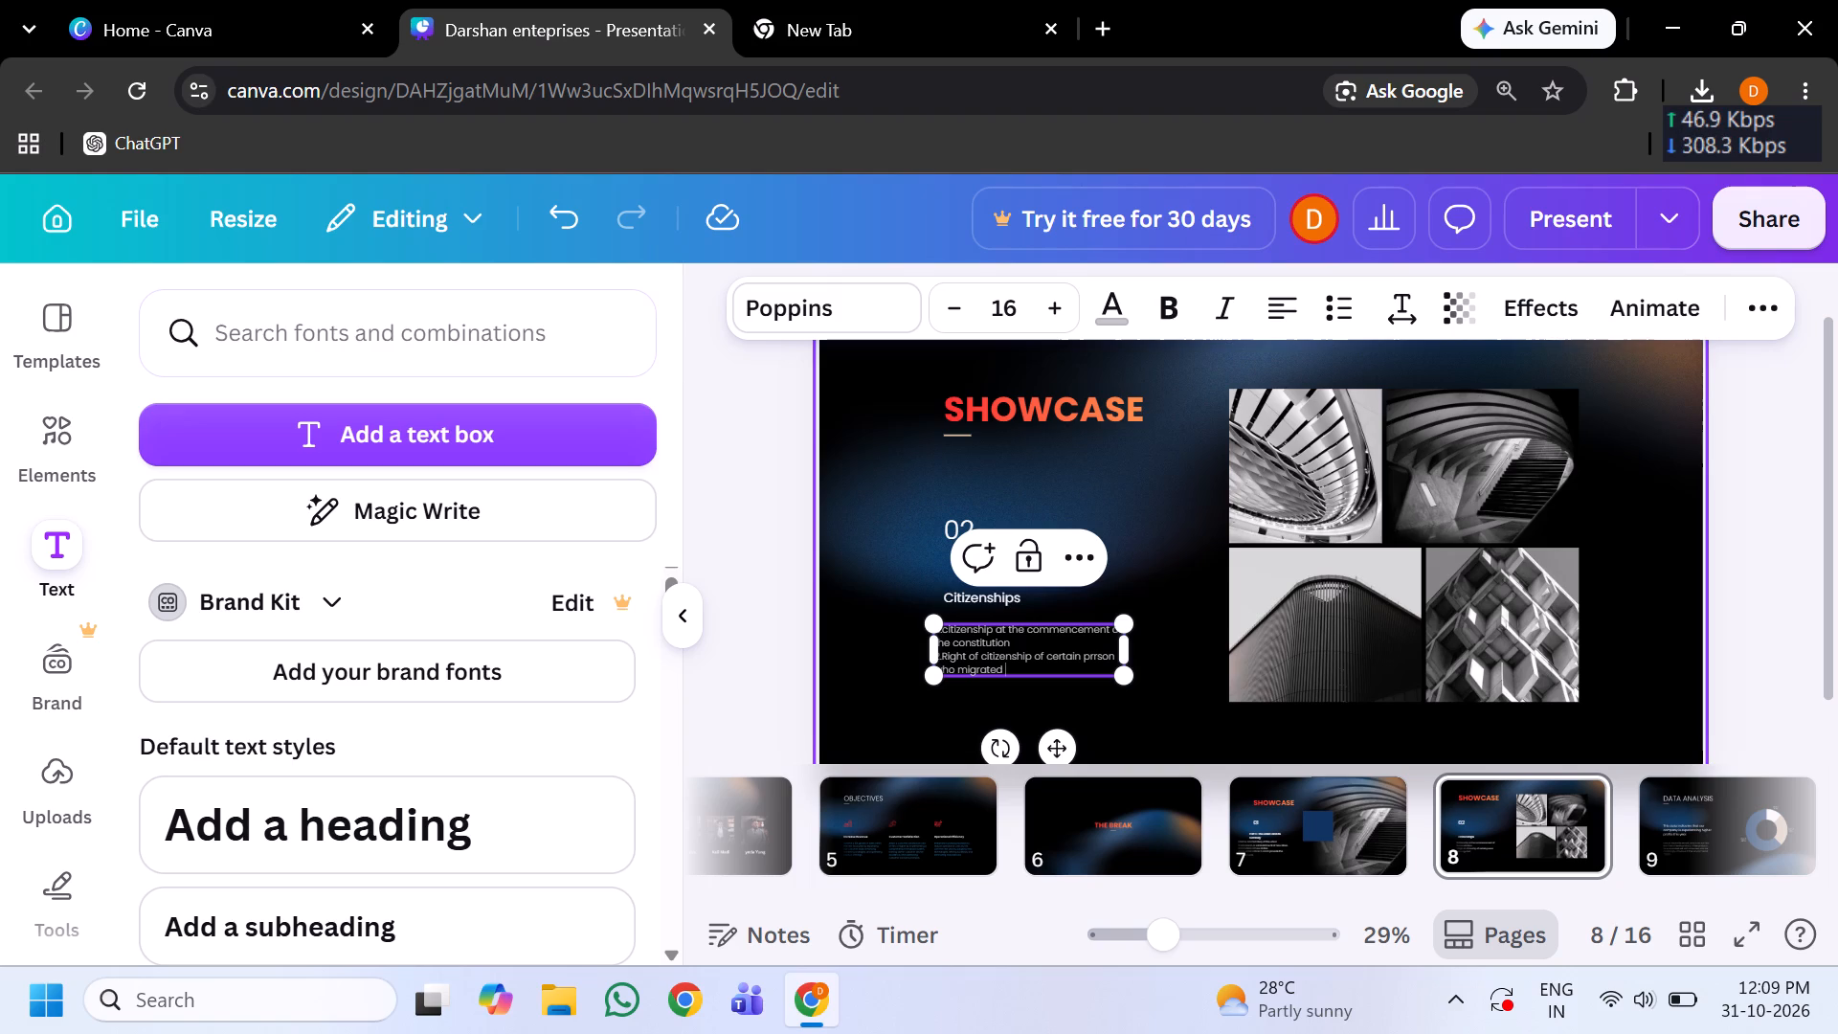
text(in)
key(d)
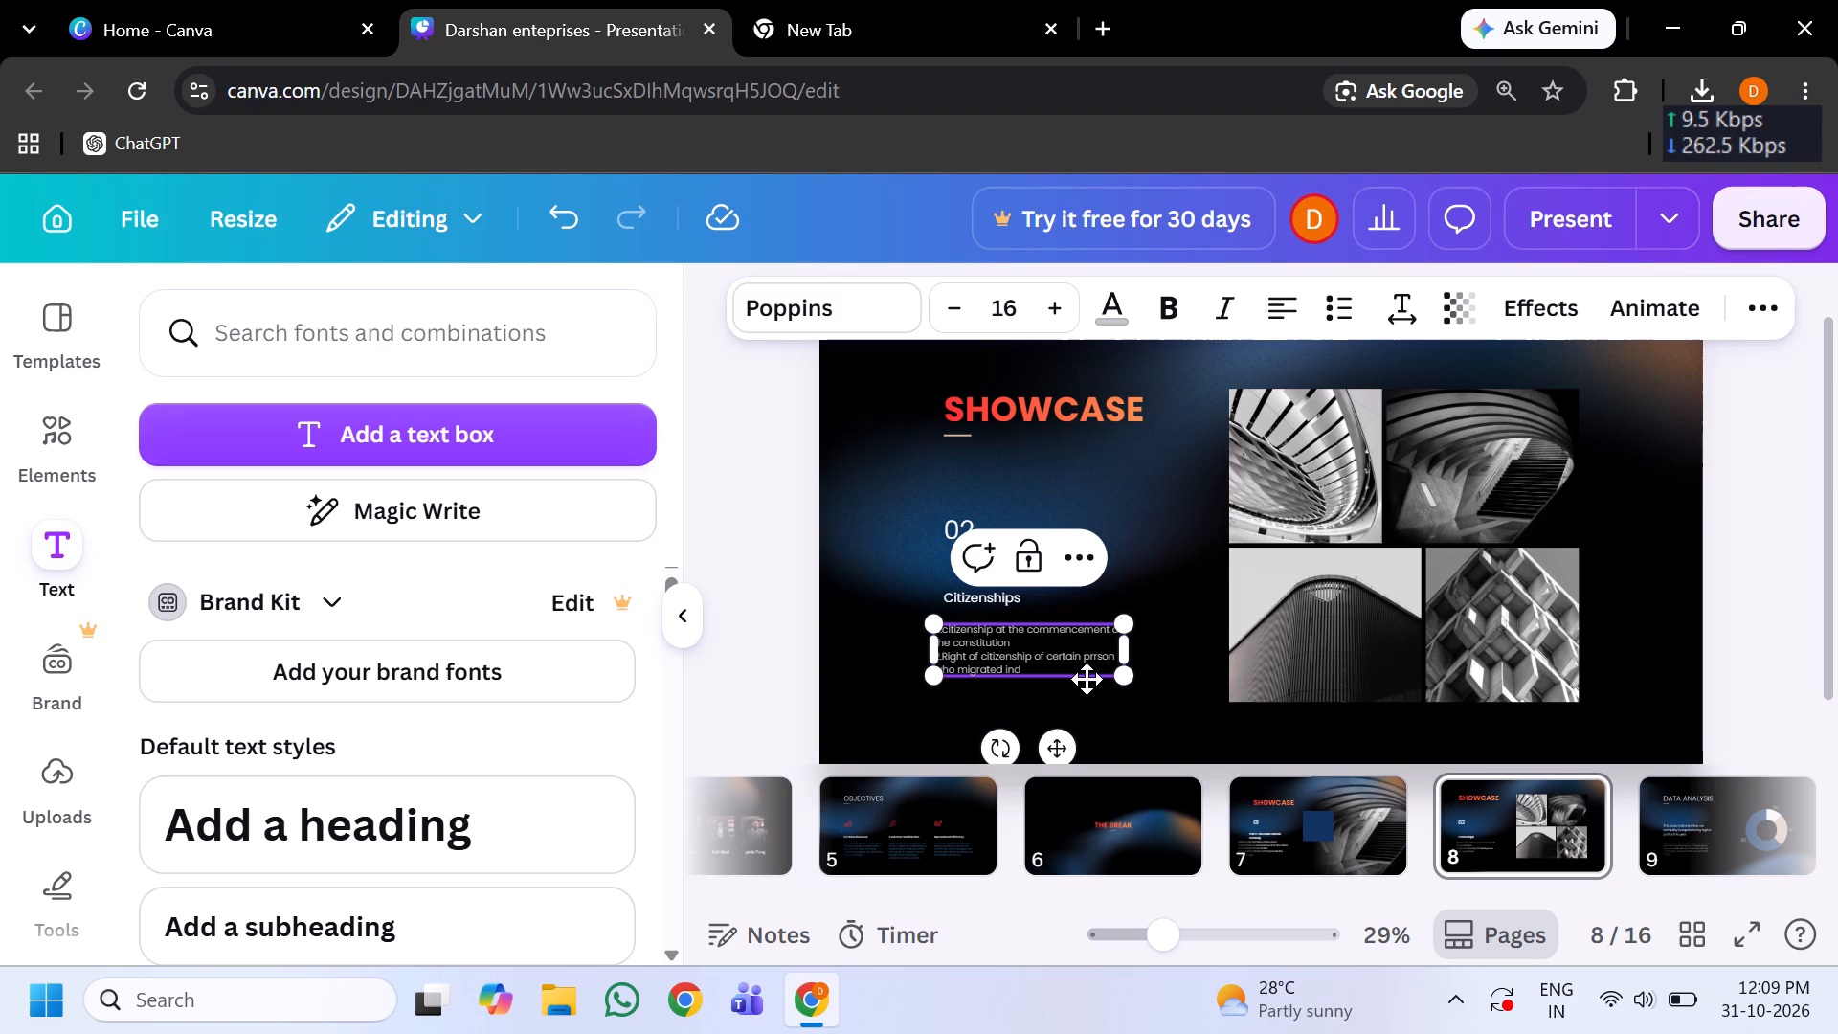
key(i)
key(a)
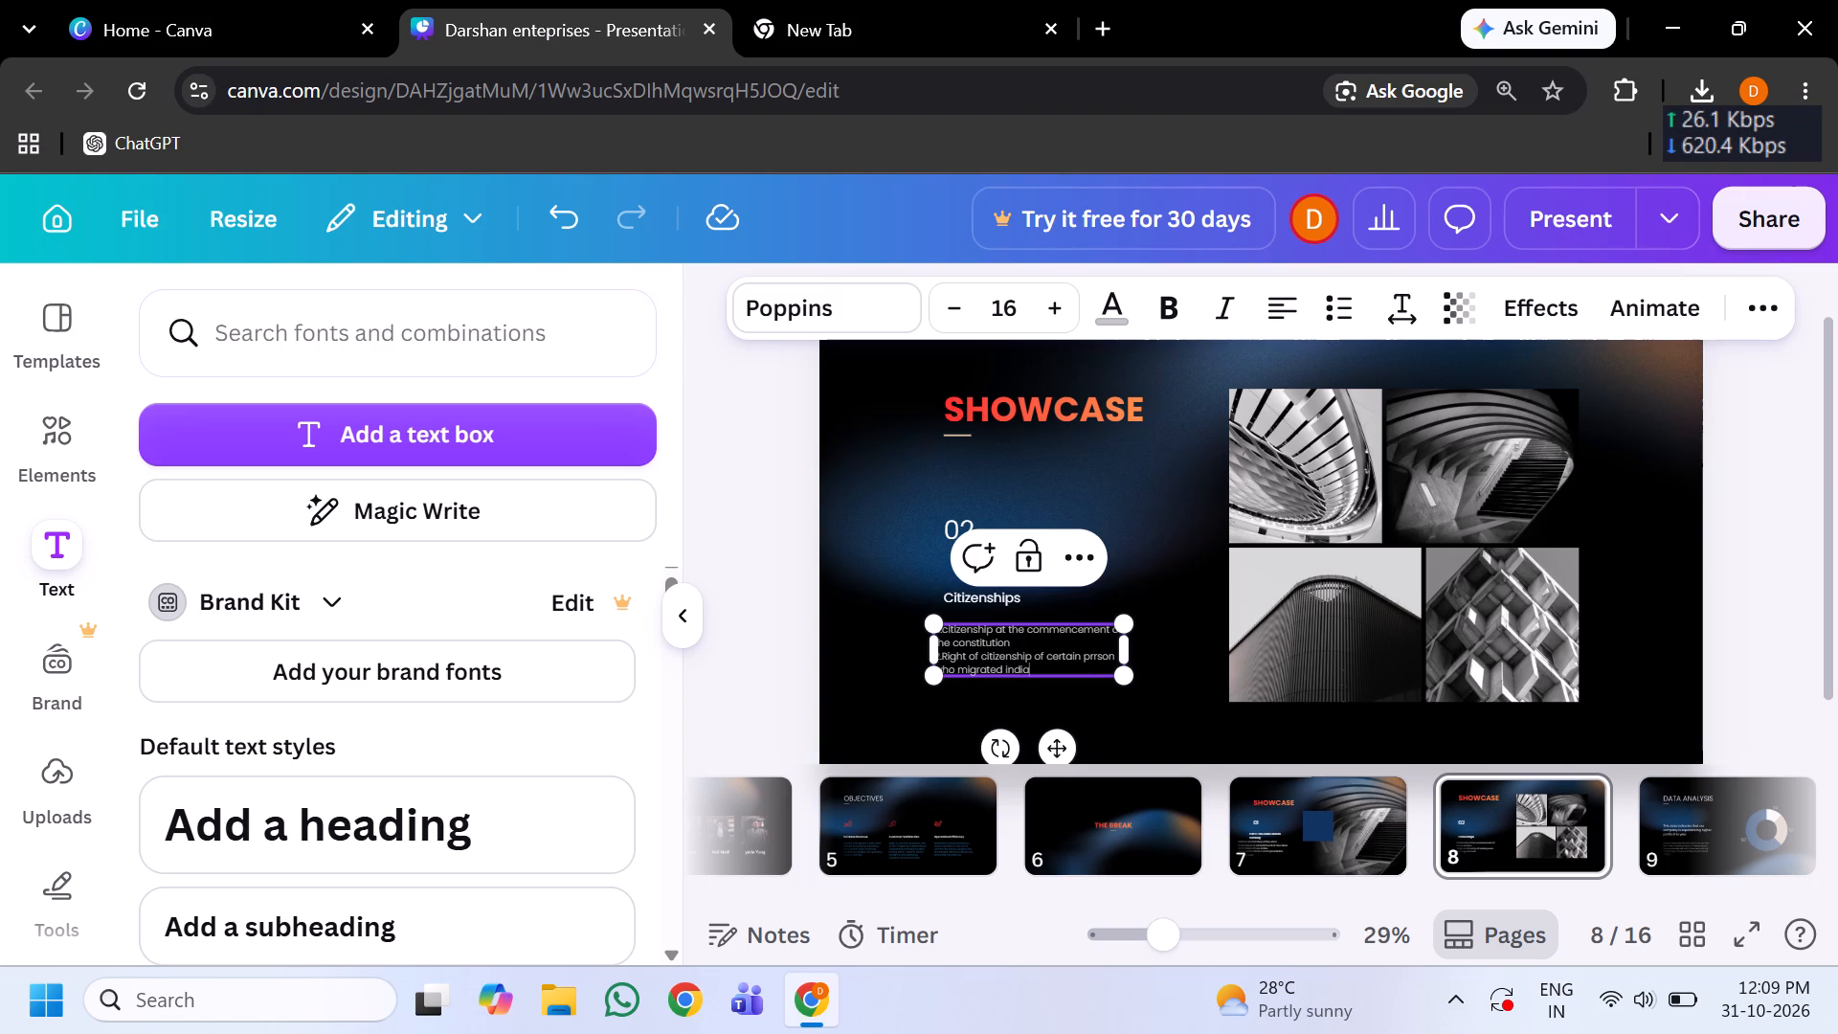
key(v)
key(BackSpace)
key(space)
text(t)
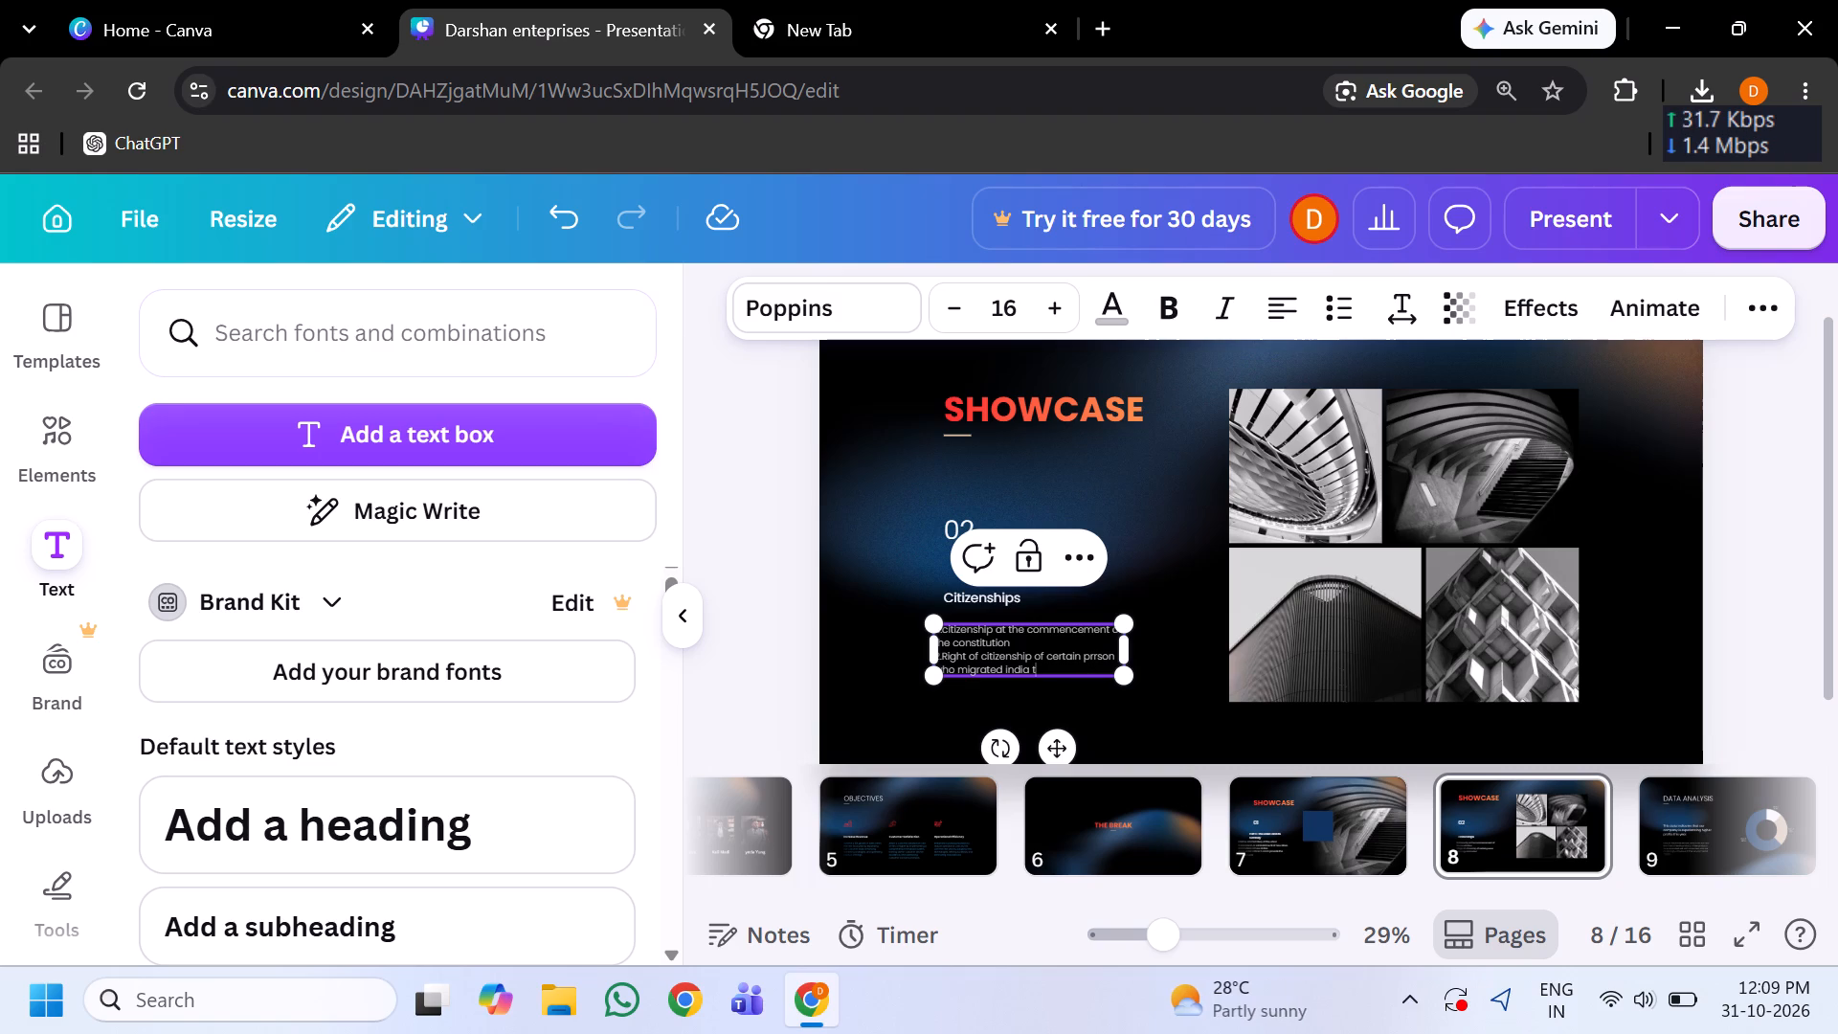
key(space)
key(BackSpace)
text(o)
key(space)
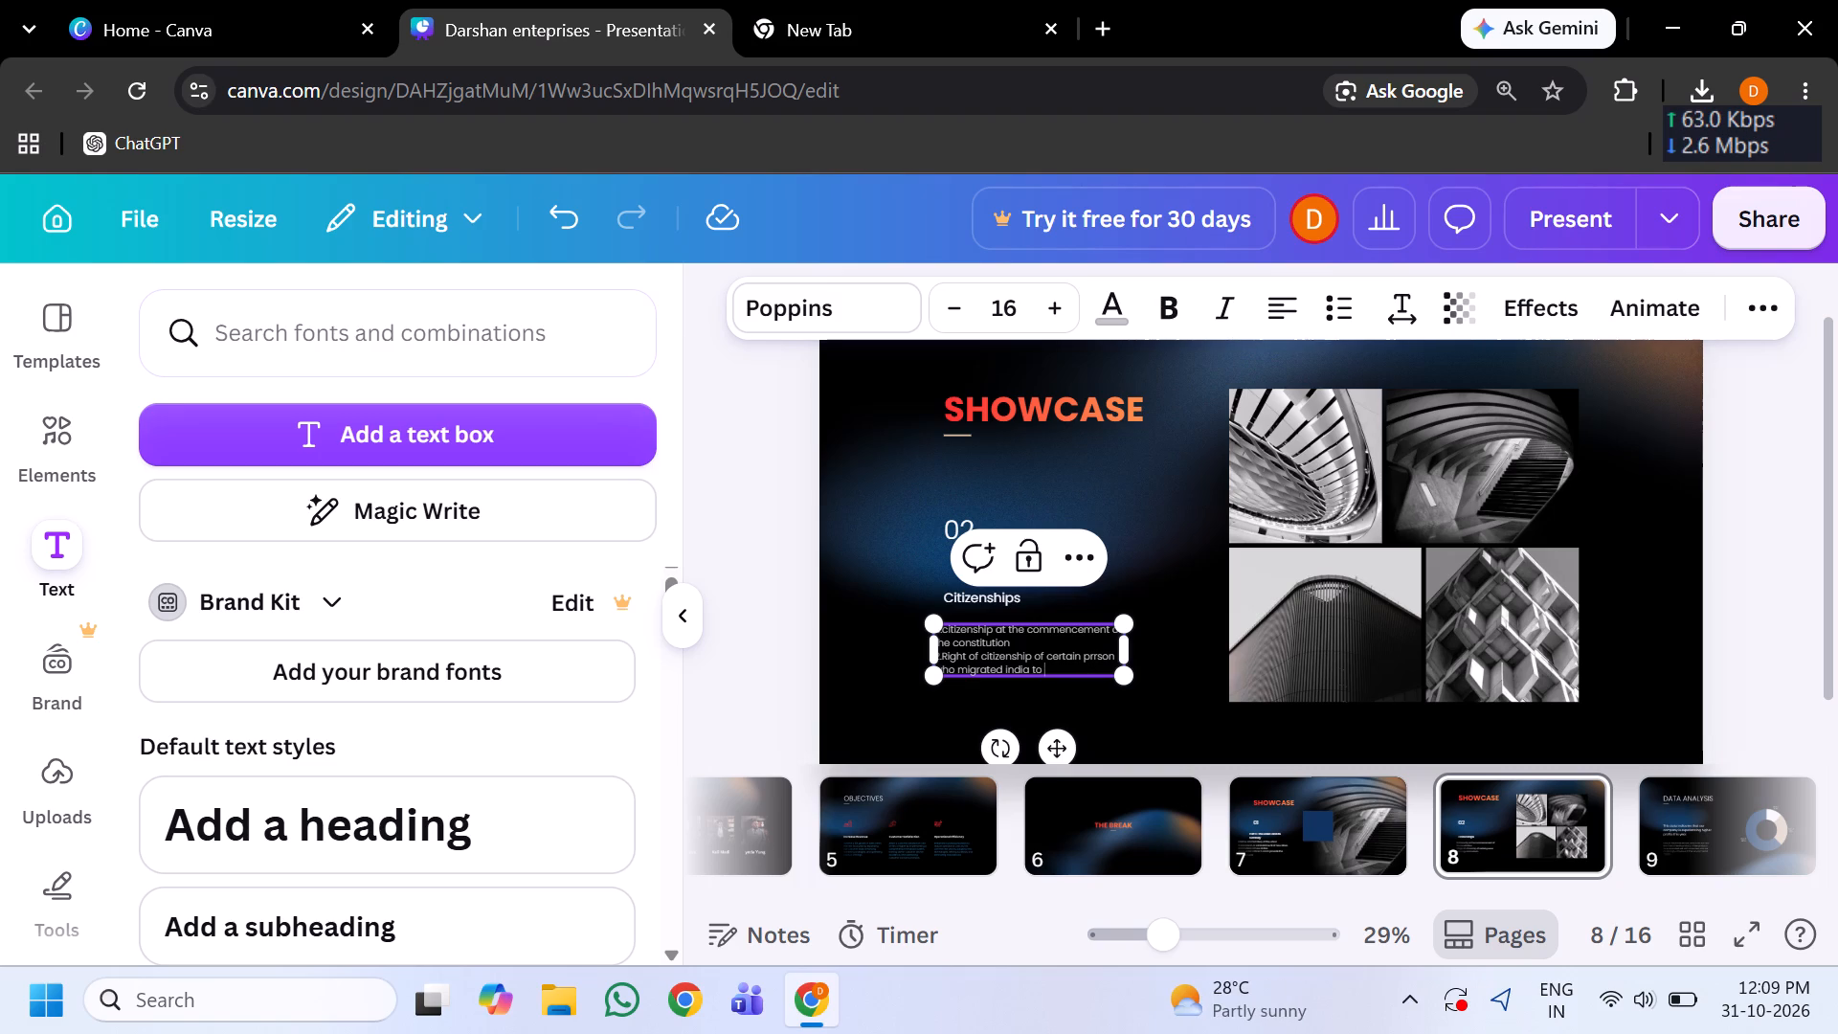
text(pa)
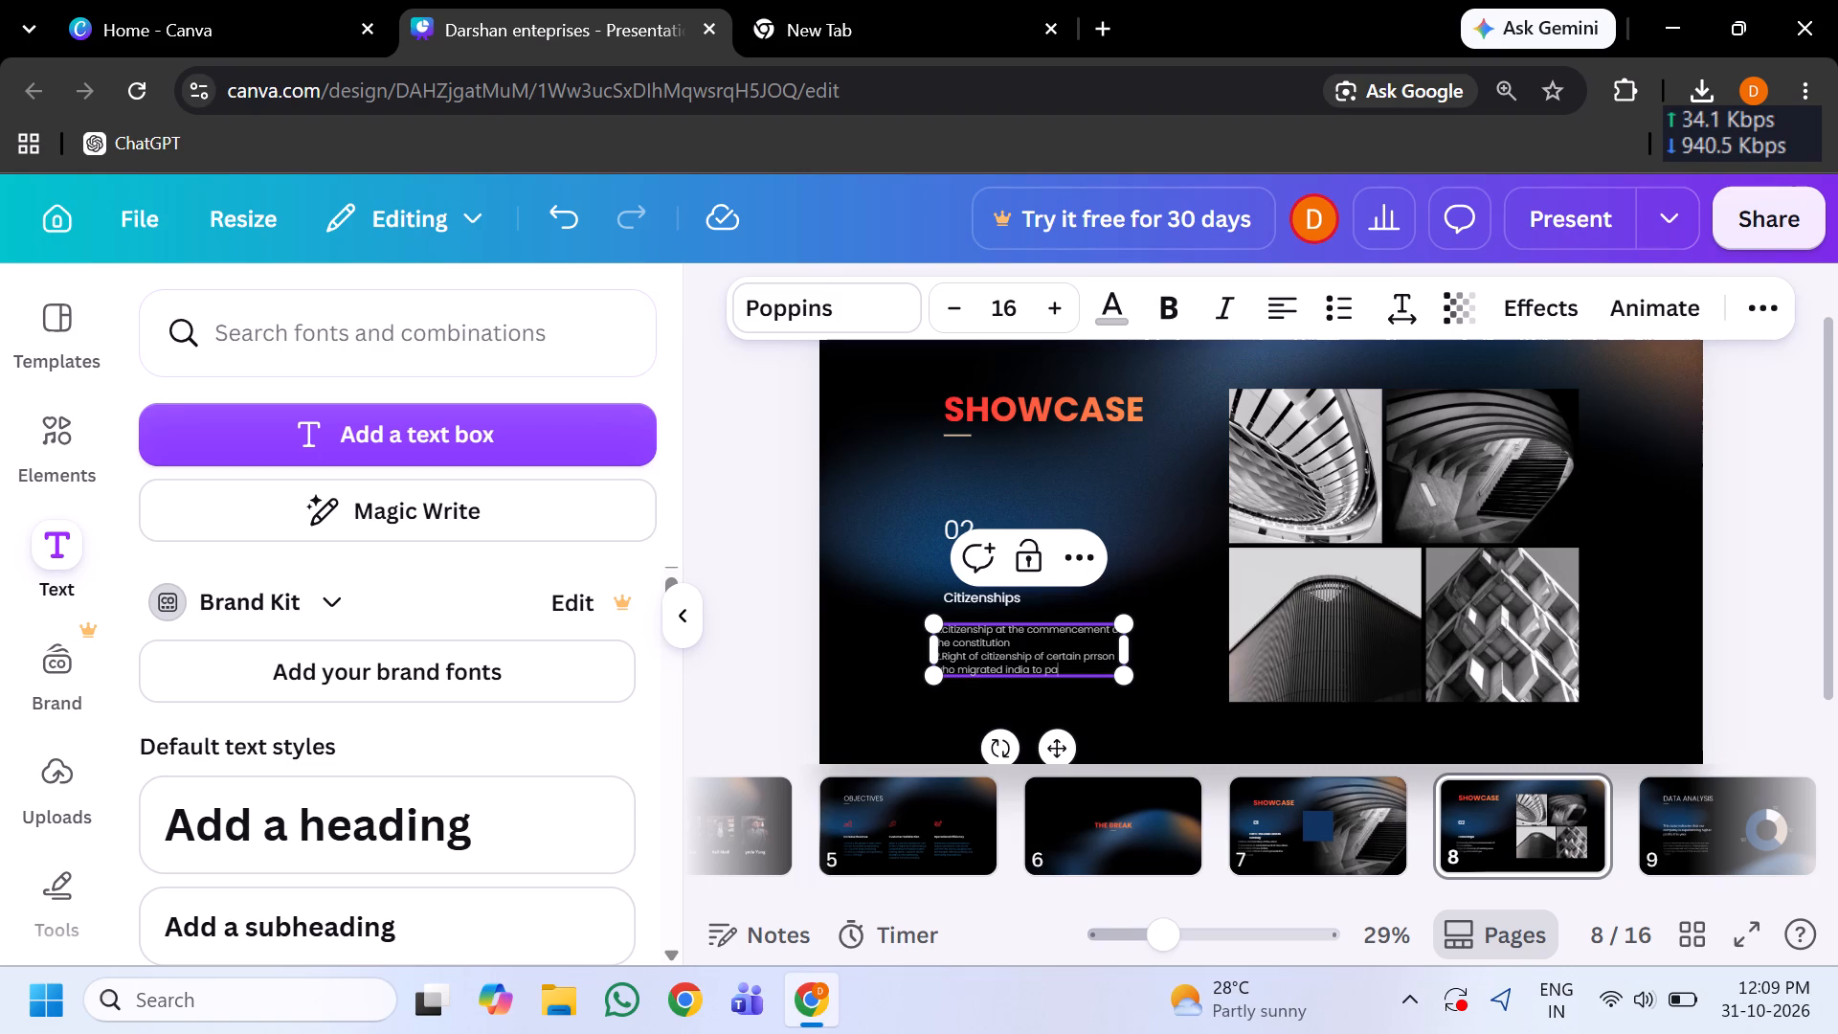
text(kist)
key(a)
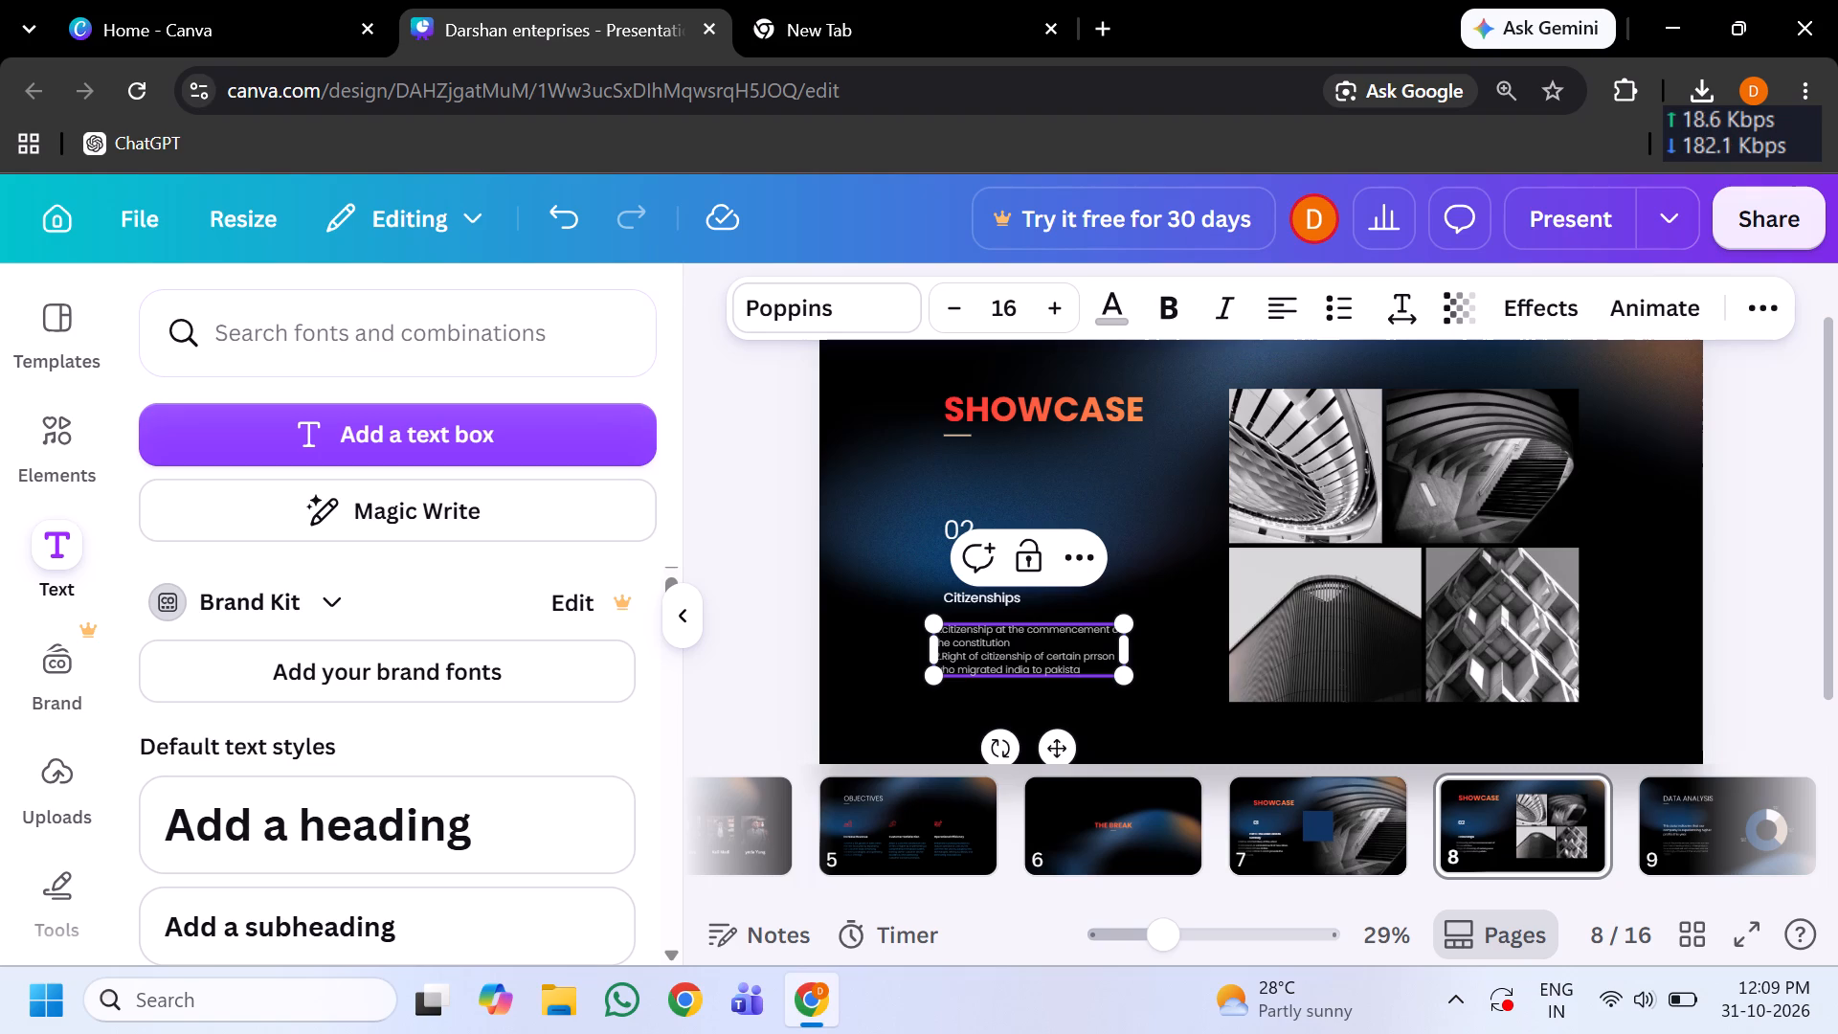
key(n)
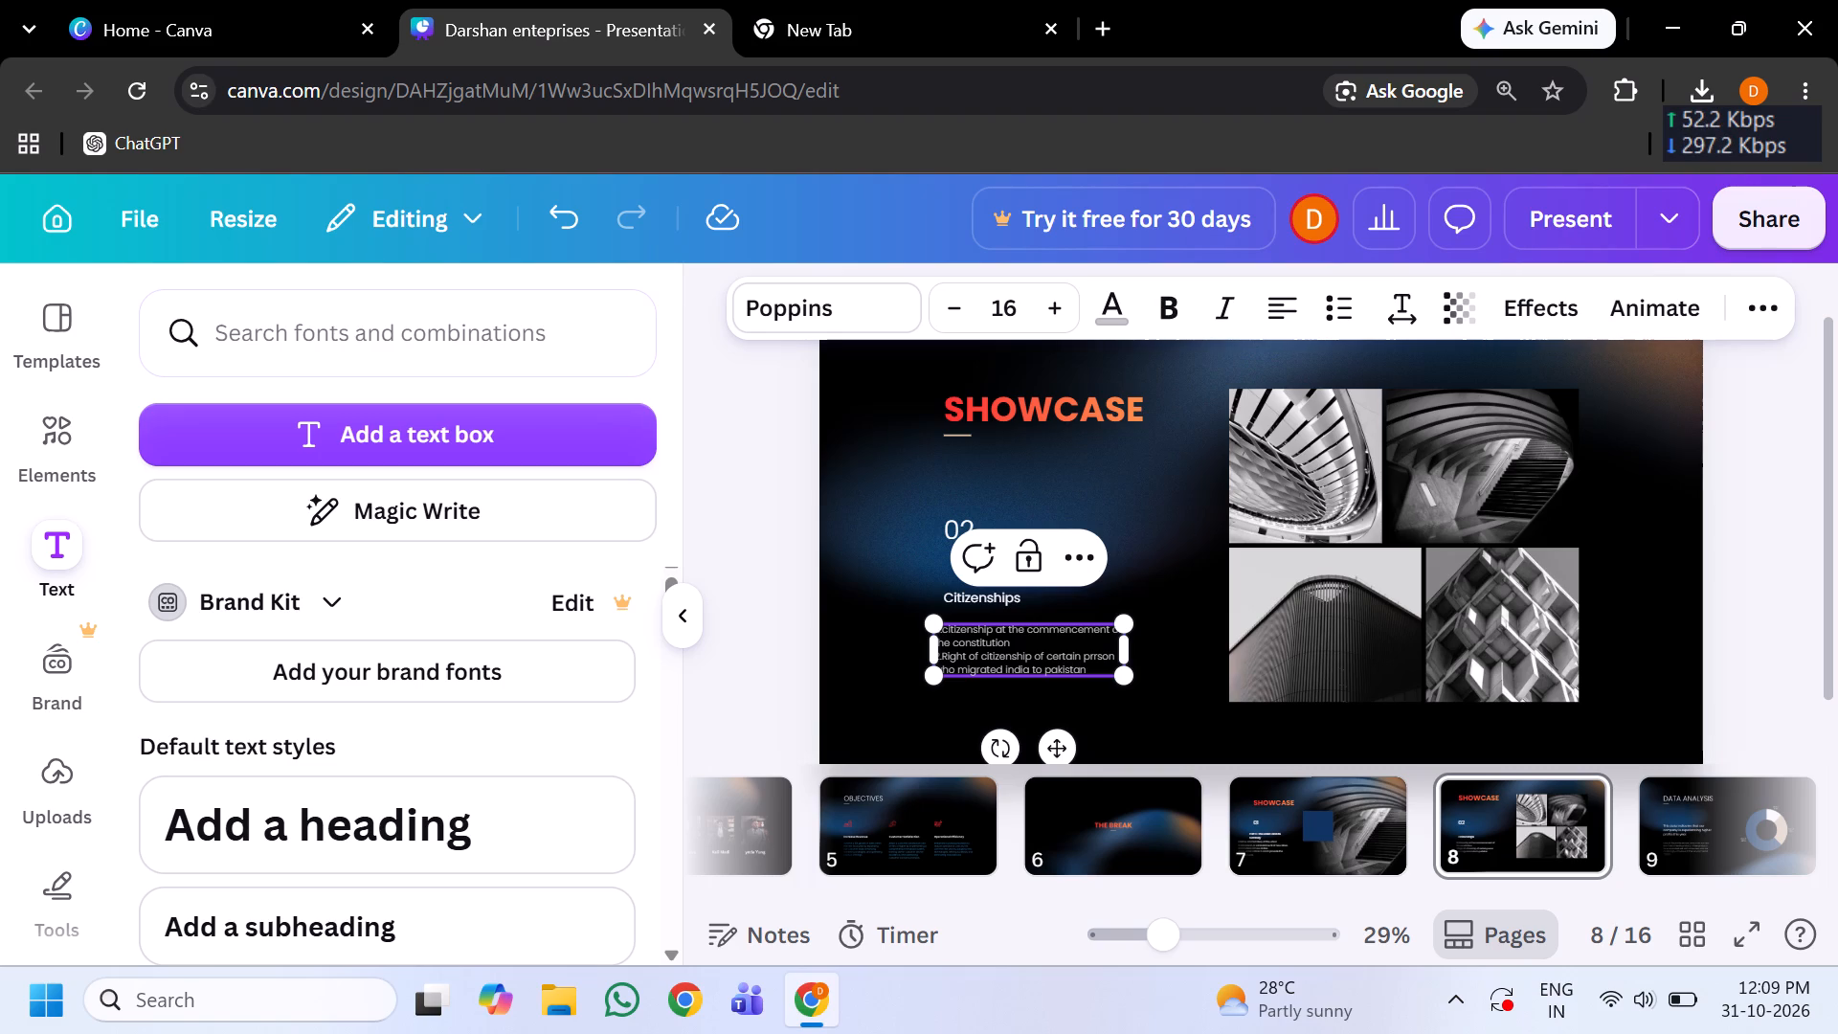
Begin a third line in the page 8 body text with the number 3.
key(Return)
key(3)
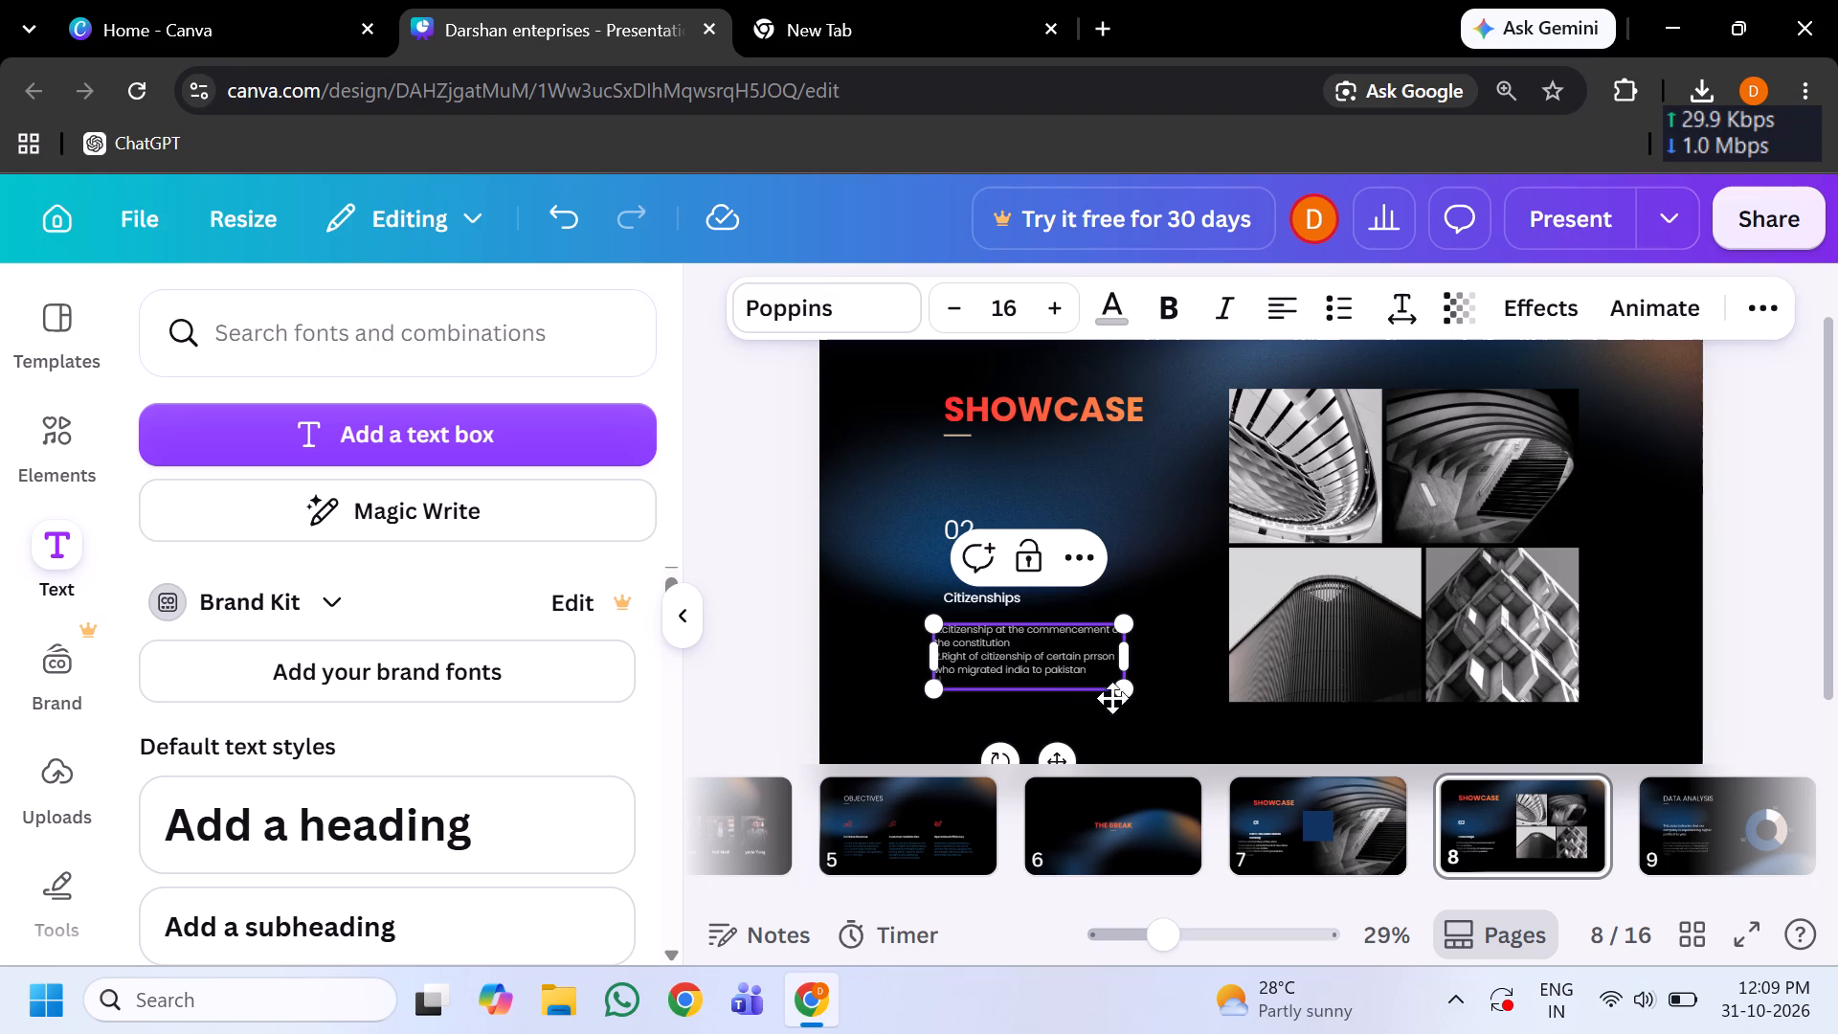
Enlarge the page 8 body text box slightly so its text scales up, and finish editing it.
drag(1121, 694, 1167, 712)
drag(1060, 686, 989, 654)
click(871, 603)
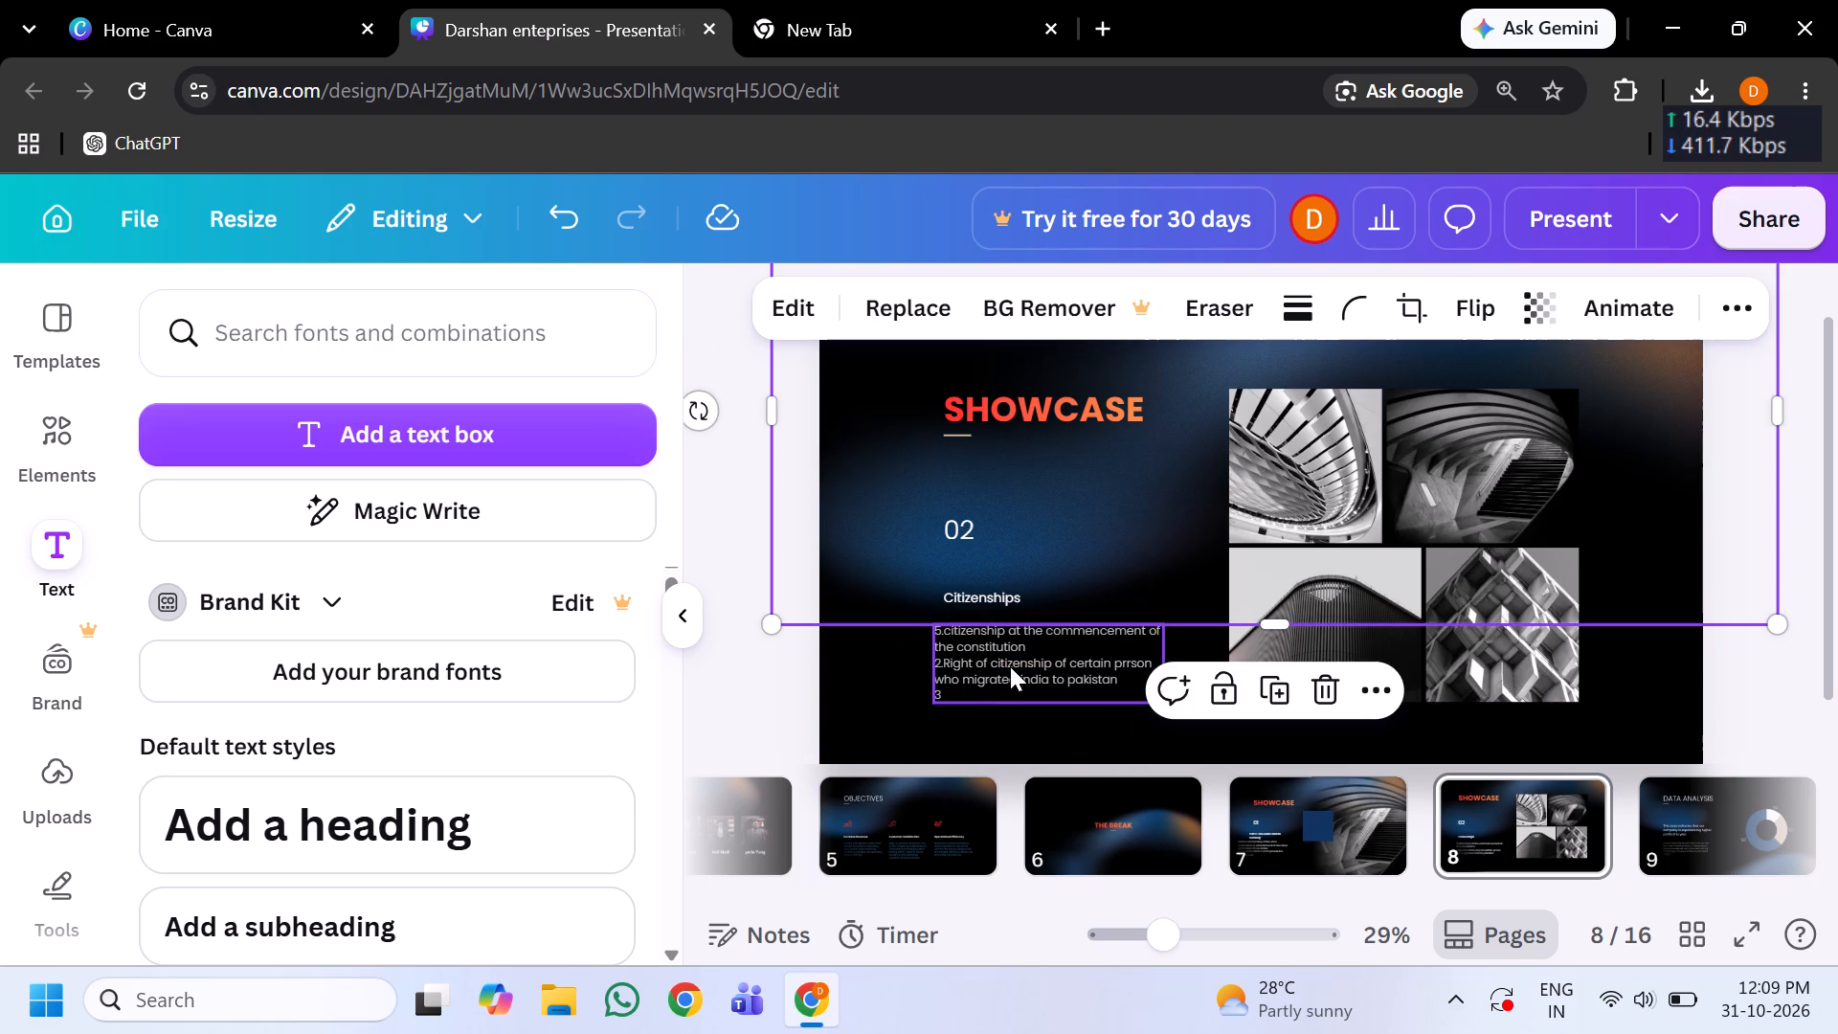
click(1091, 531)
click(989, 588)
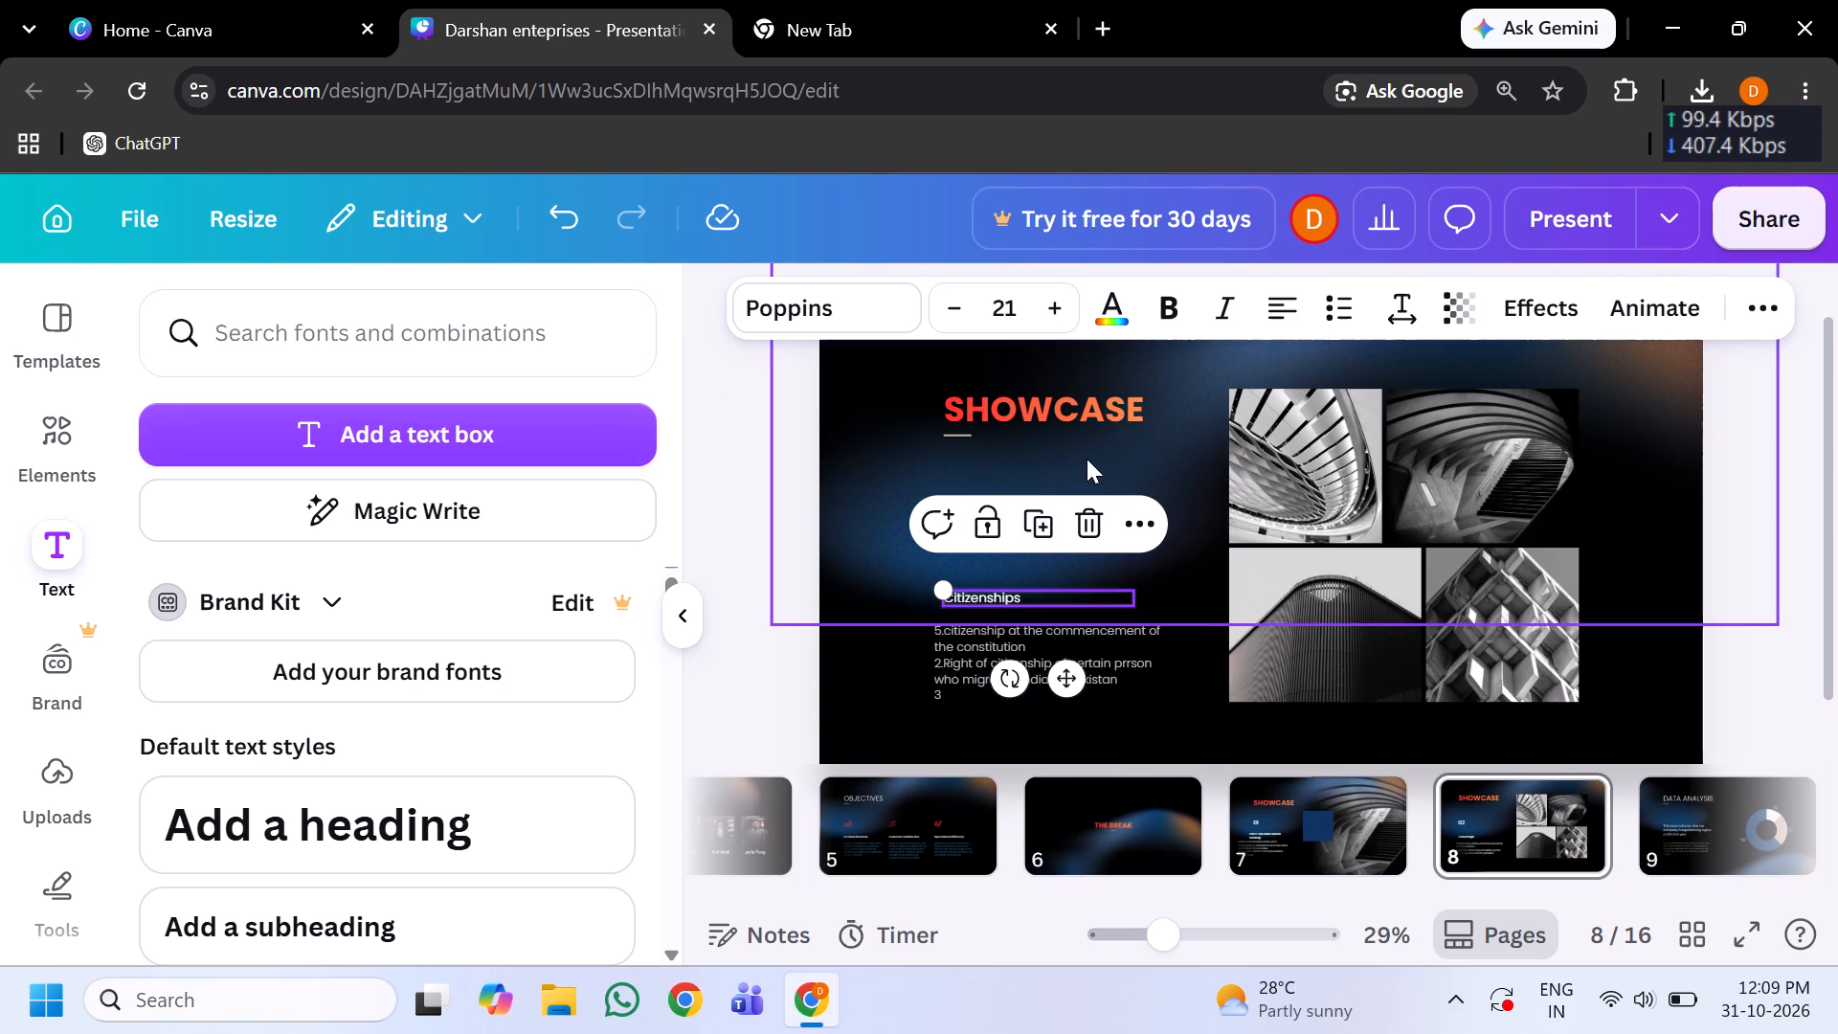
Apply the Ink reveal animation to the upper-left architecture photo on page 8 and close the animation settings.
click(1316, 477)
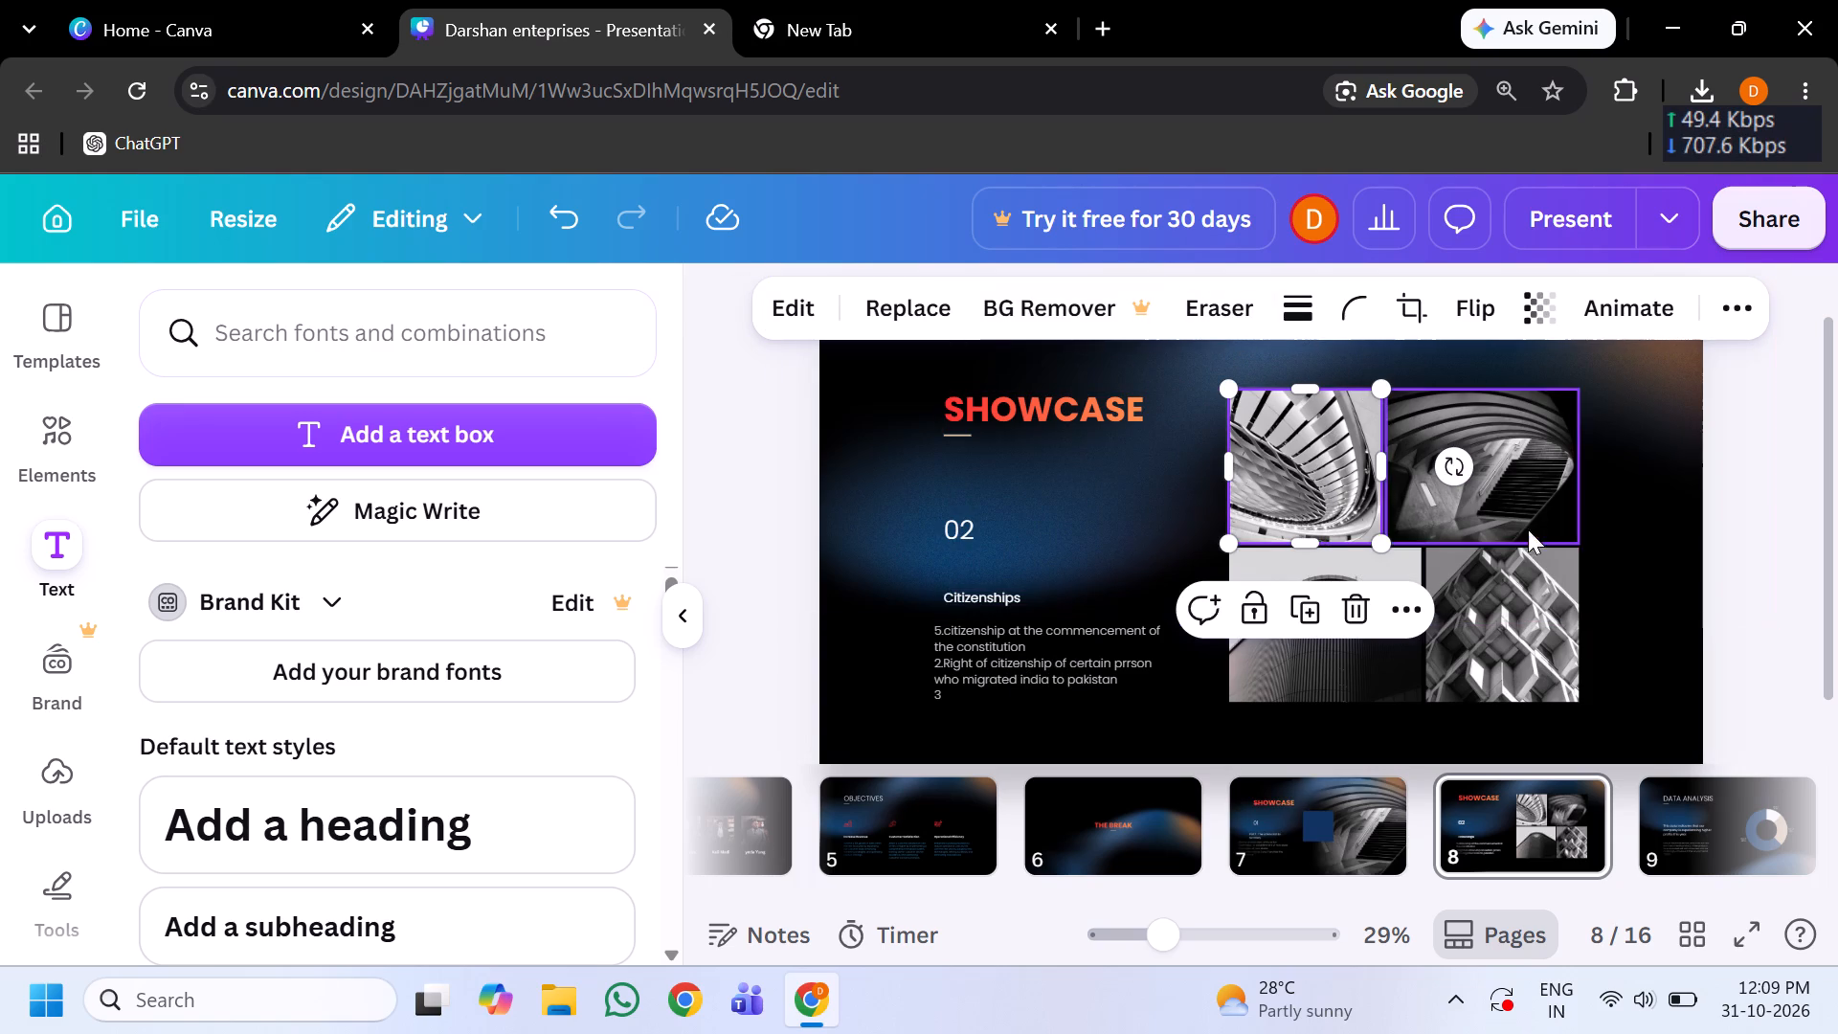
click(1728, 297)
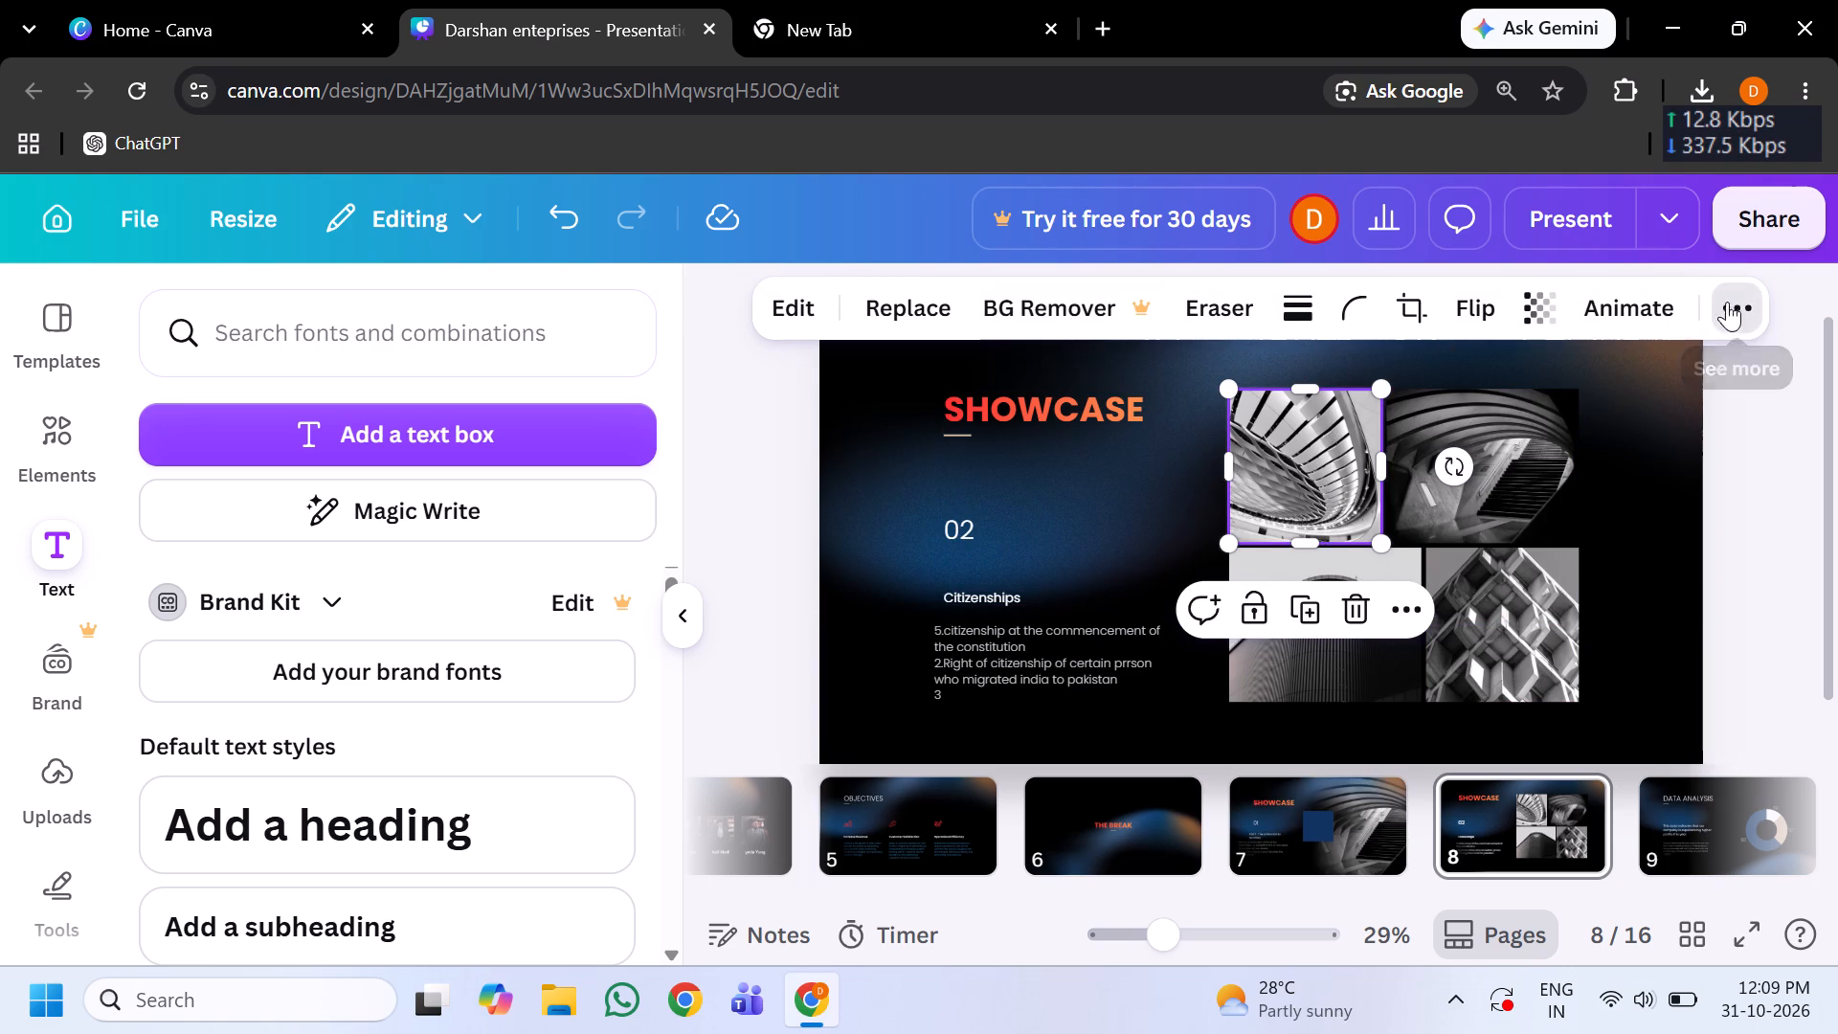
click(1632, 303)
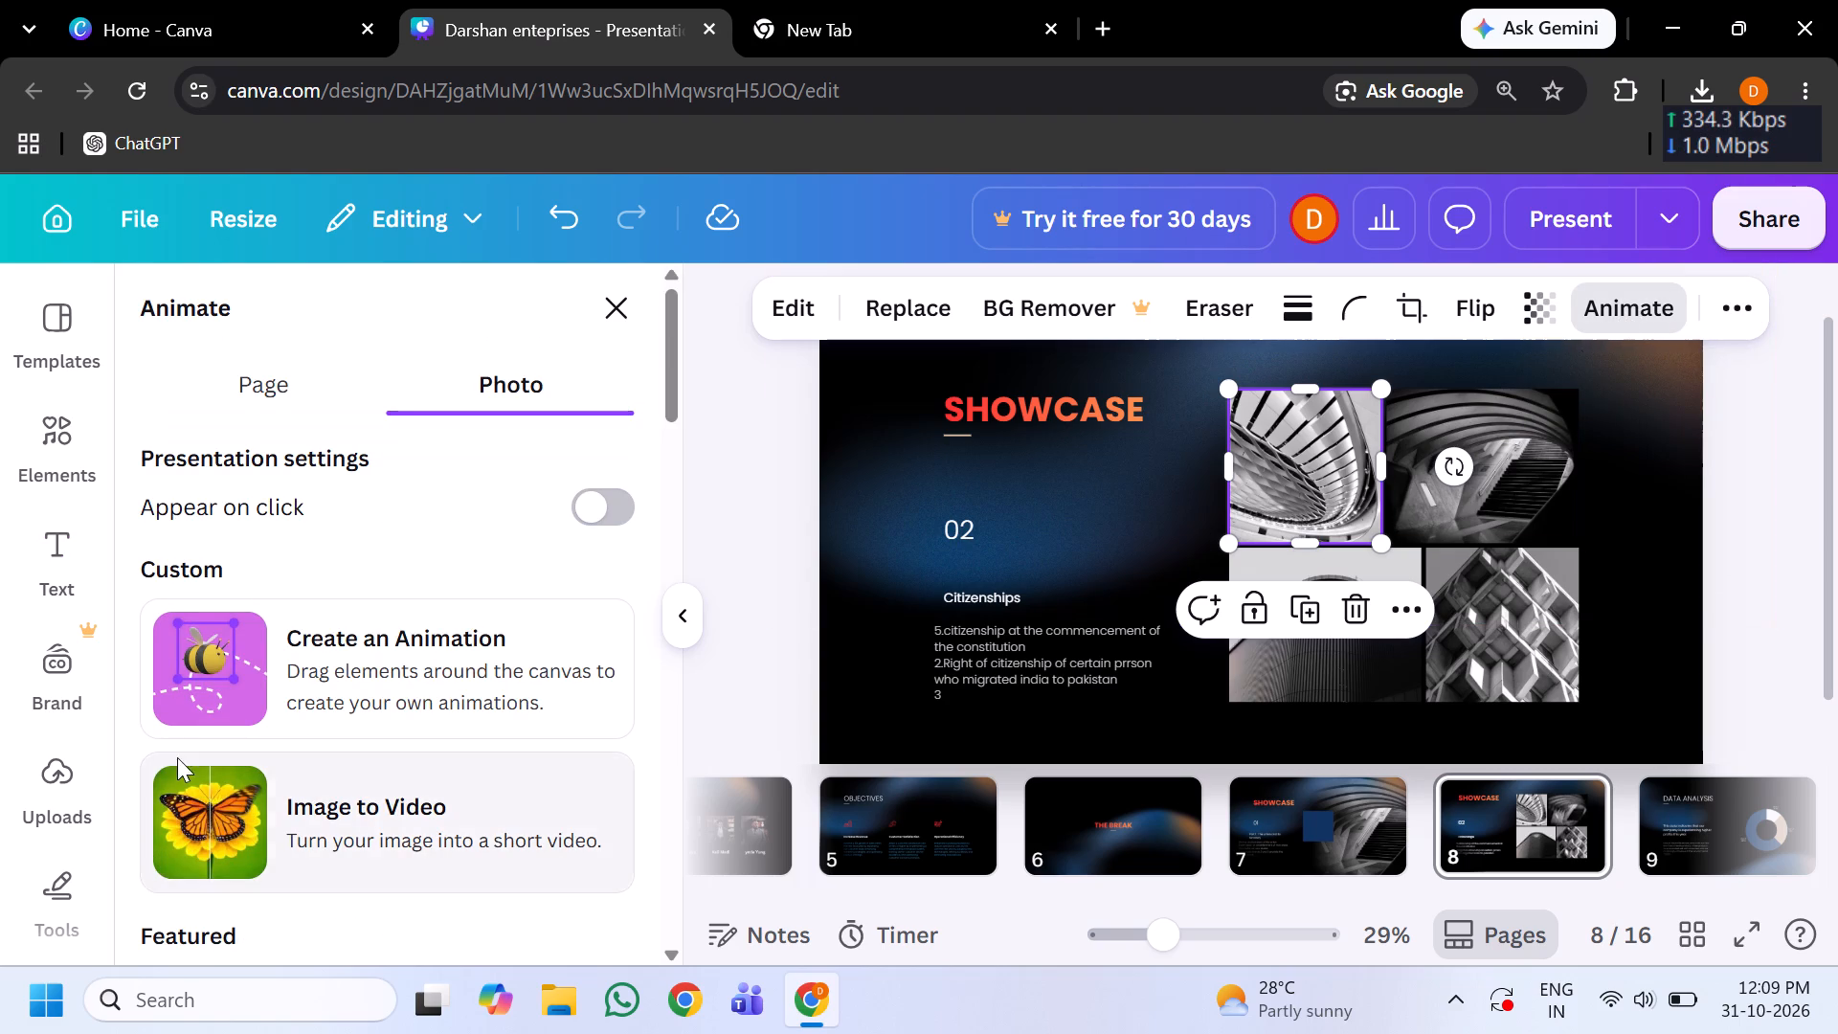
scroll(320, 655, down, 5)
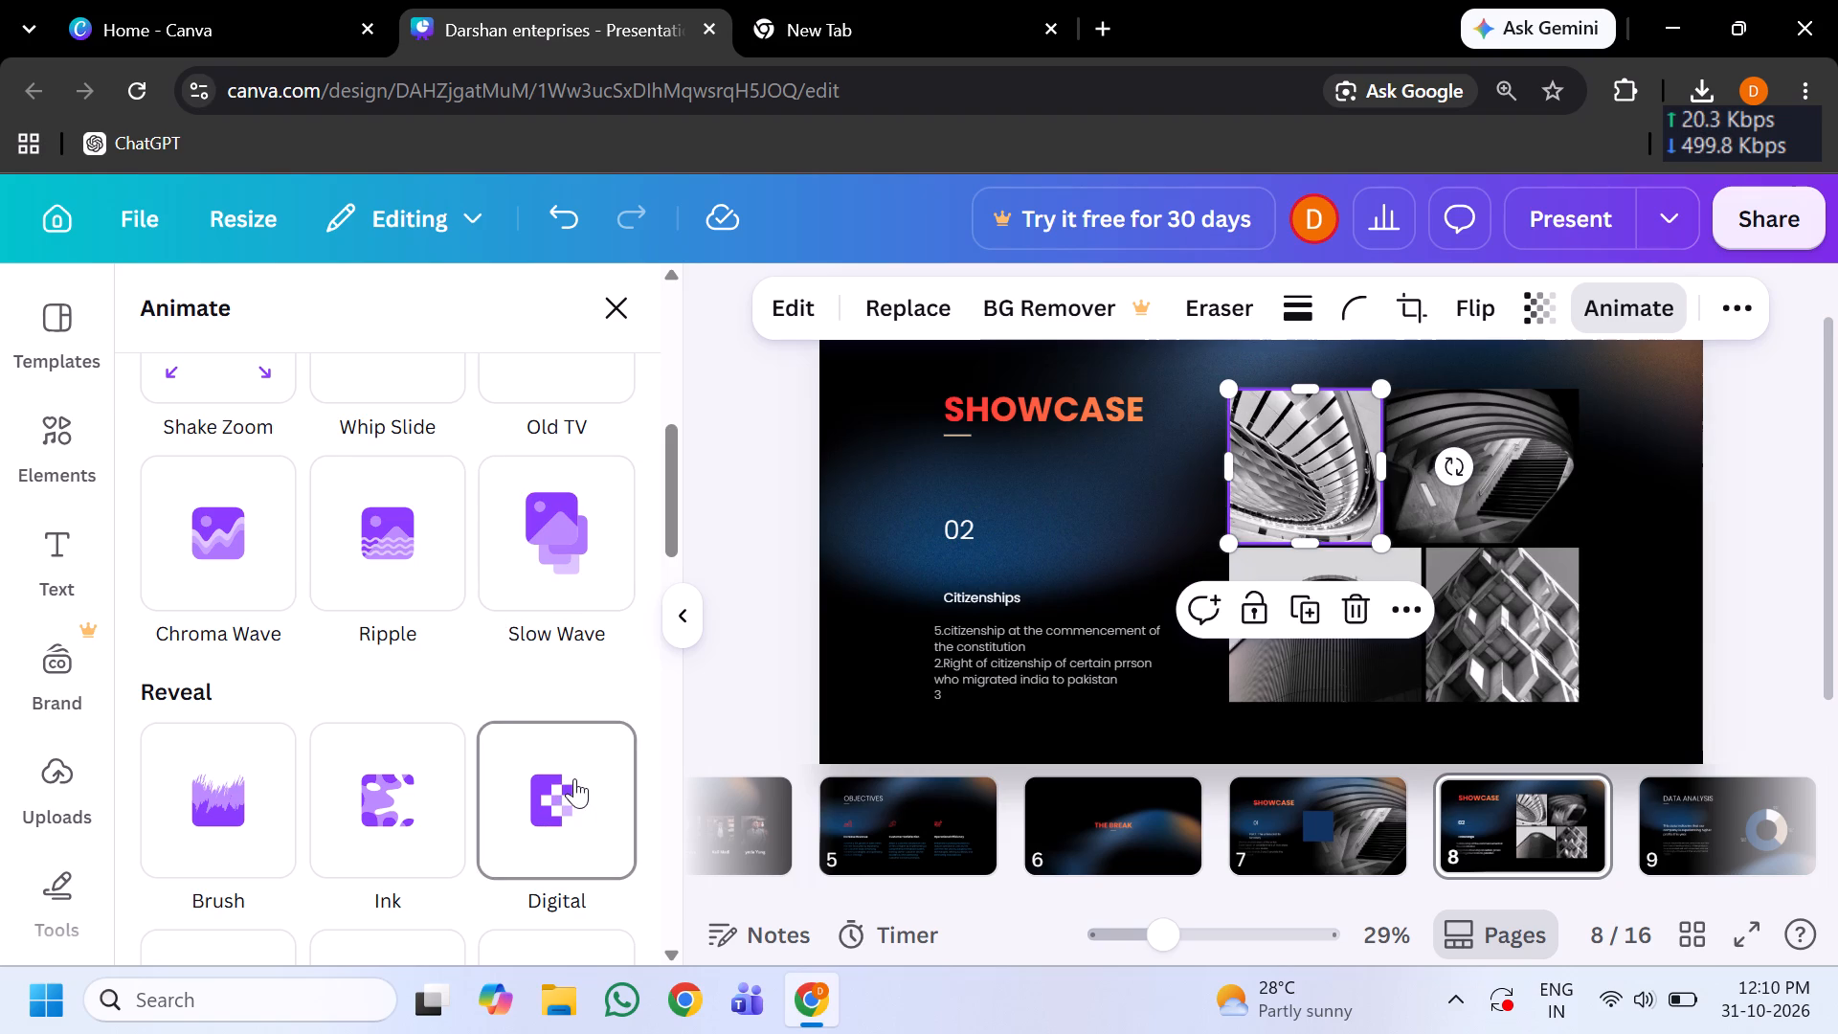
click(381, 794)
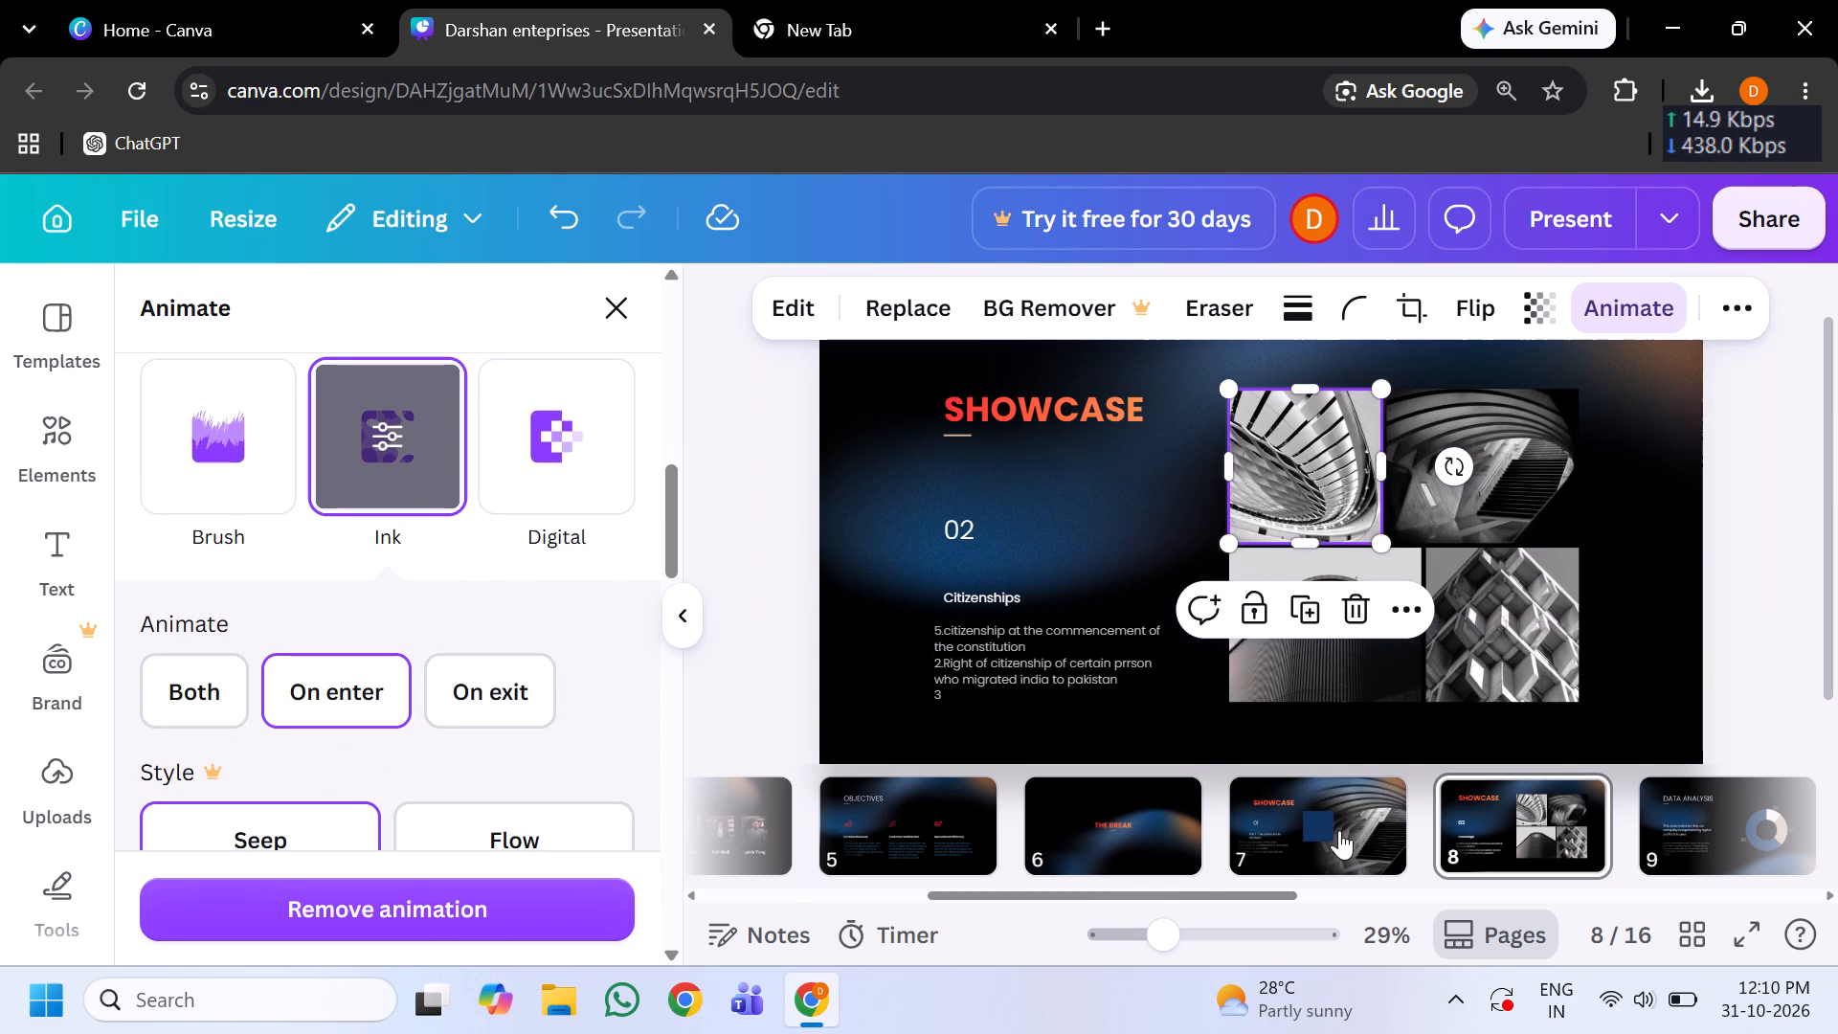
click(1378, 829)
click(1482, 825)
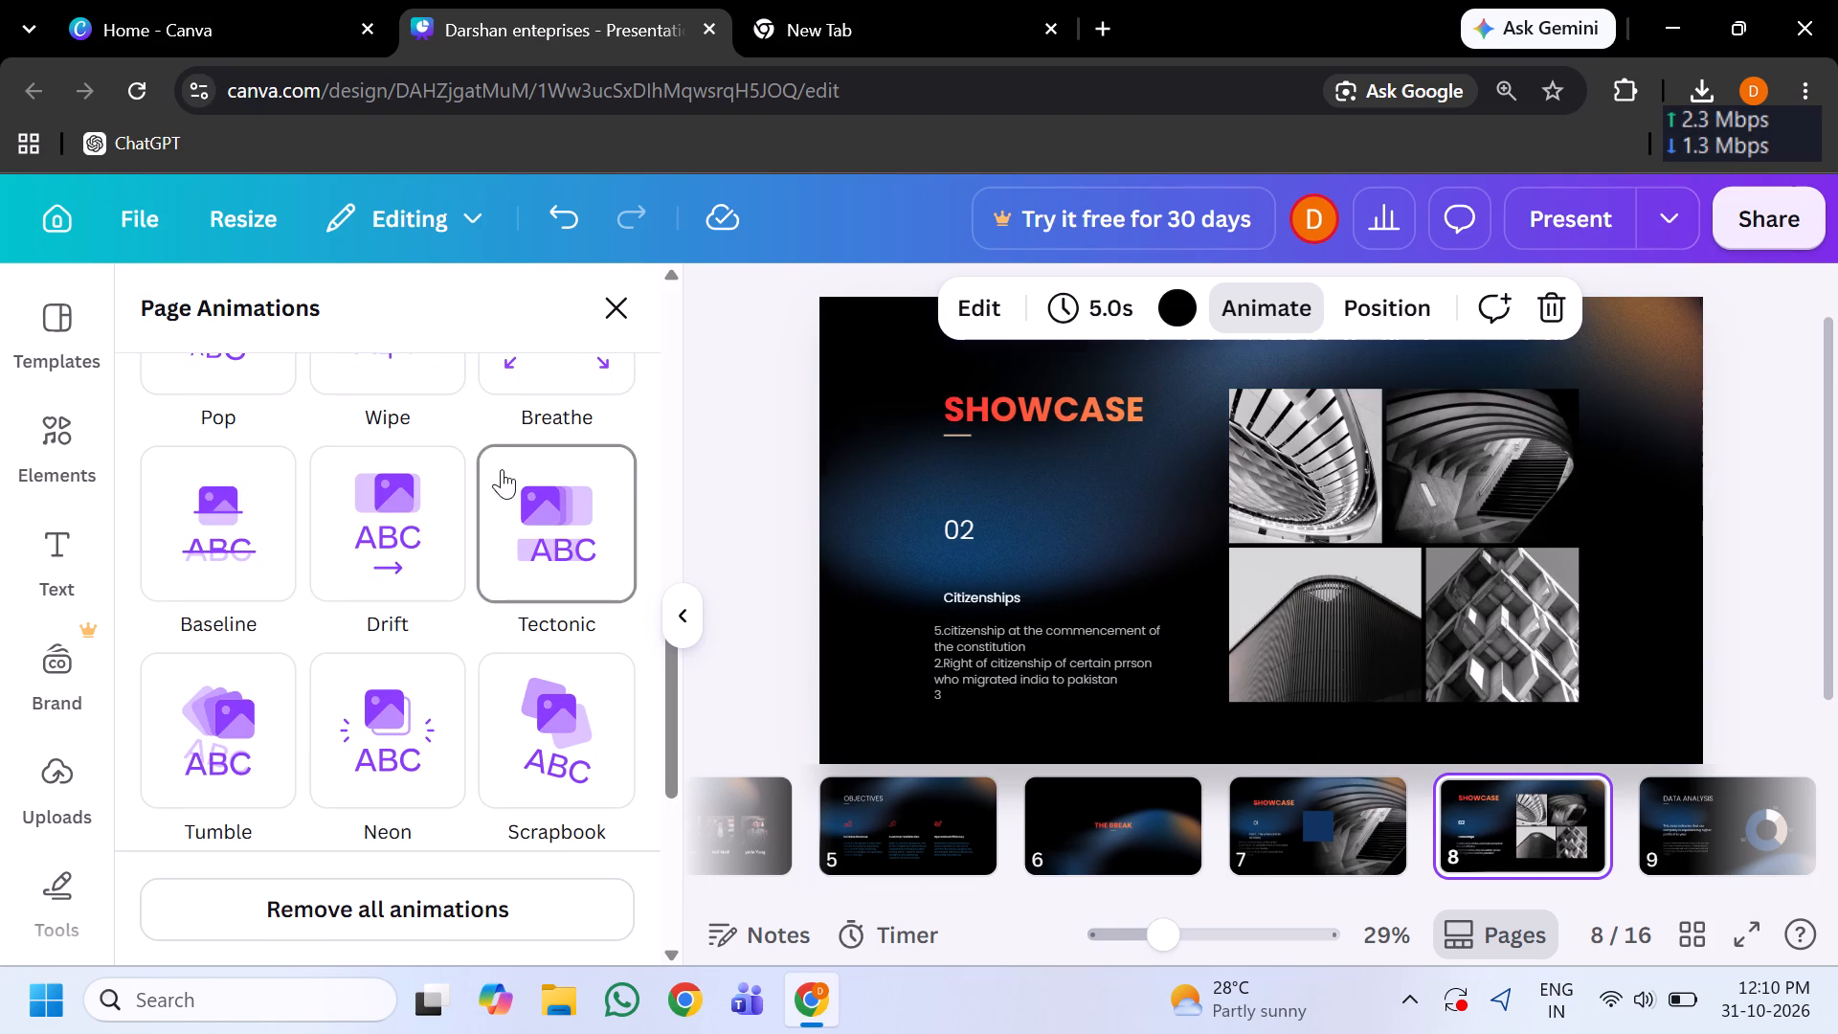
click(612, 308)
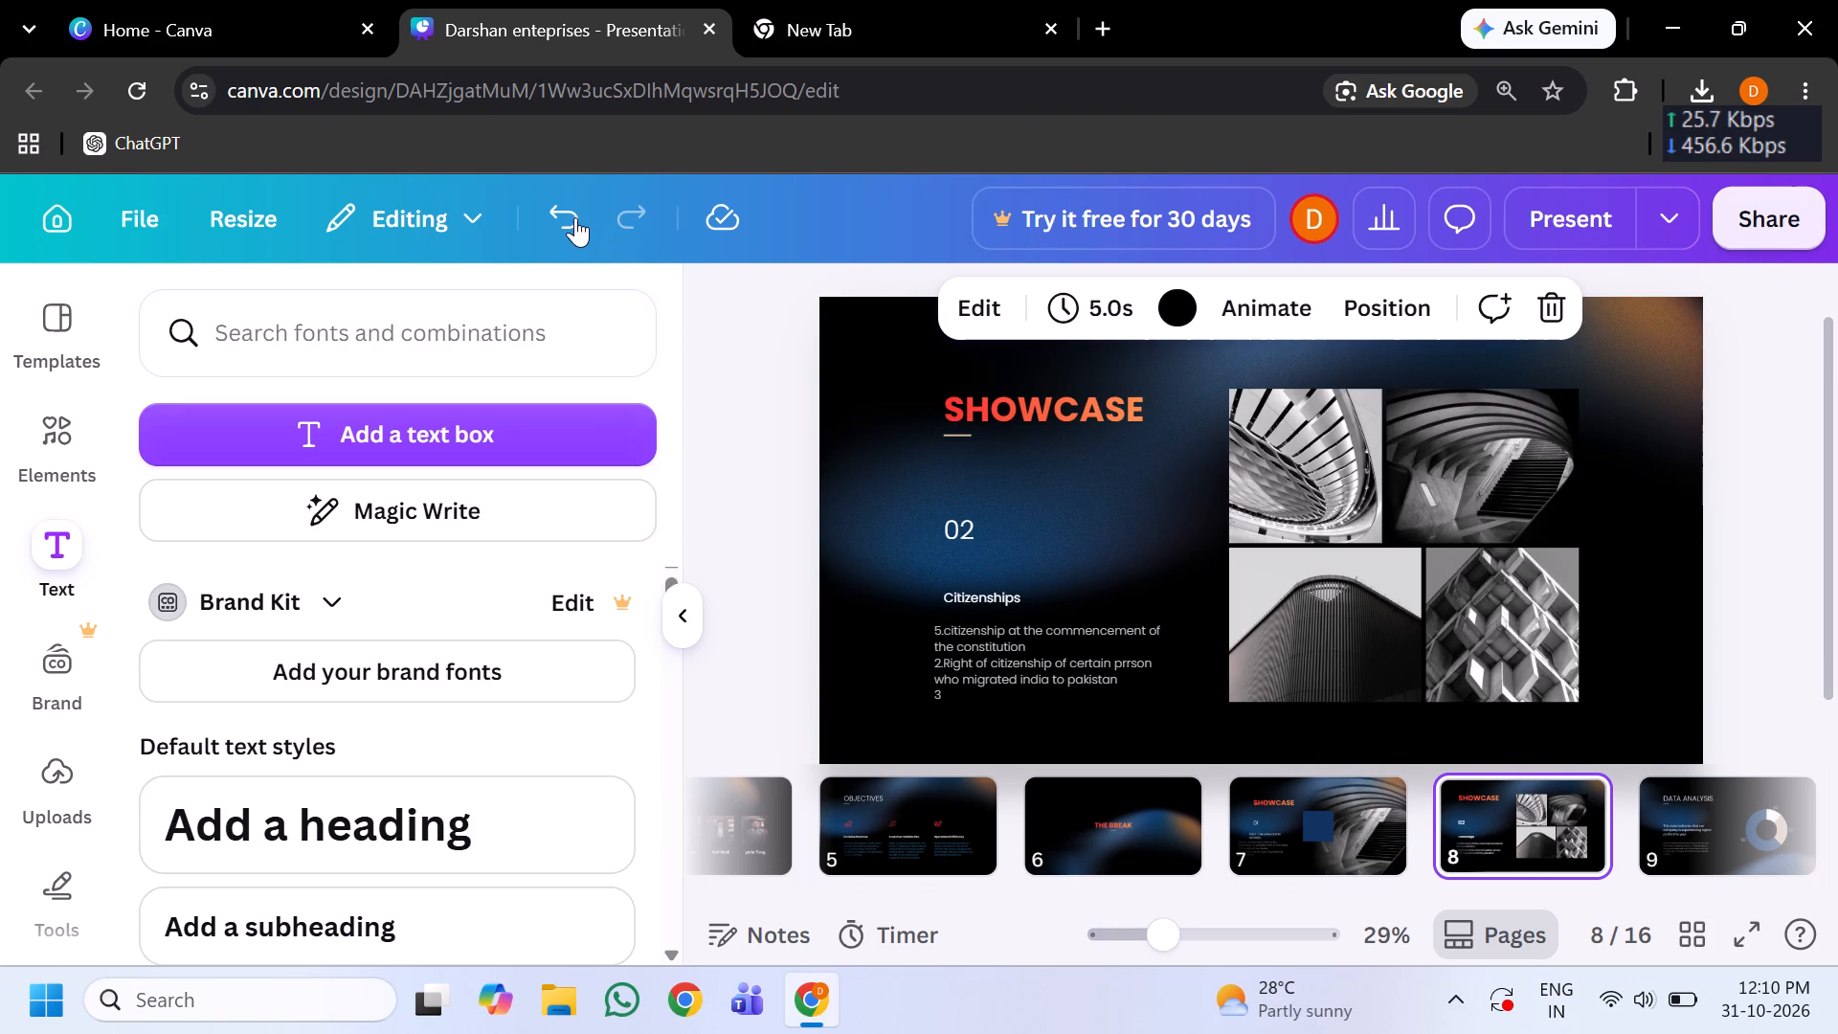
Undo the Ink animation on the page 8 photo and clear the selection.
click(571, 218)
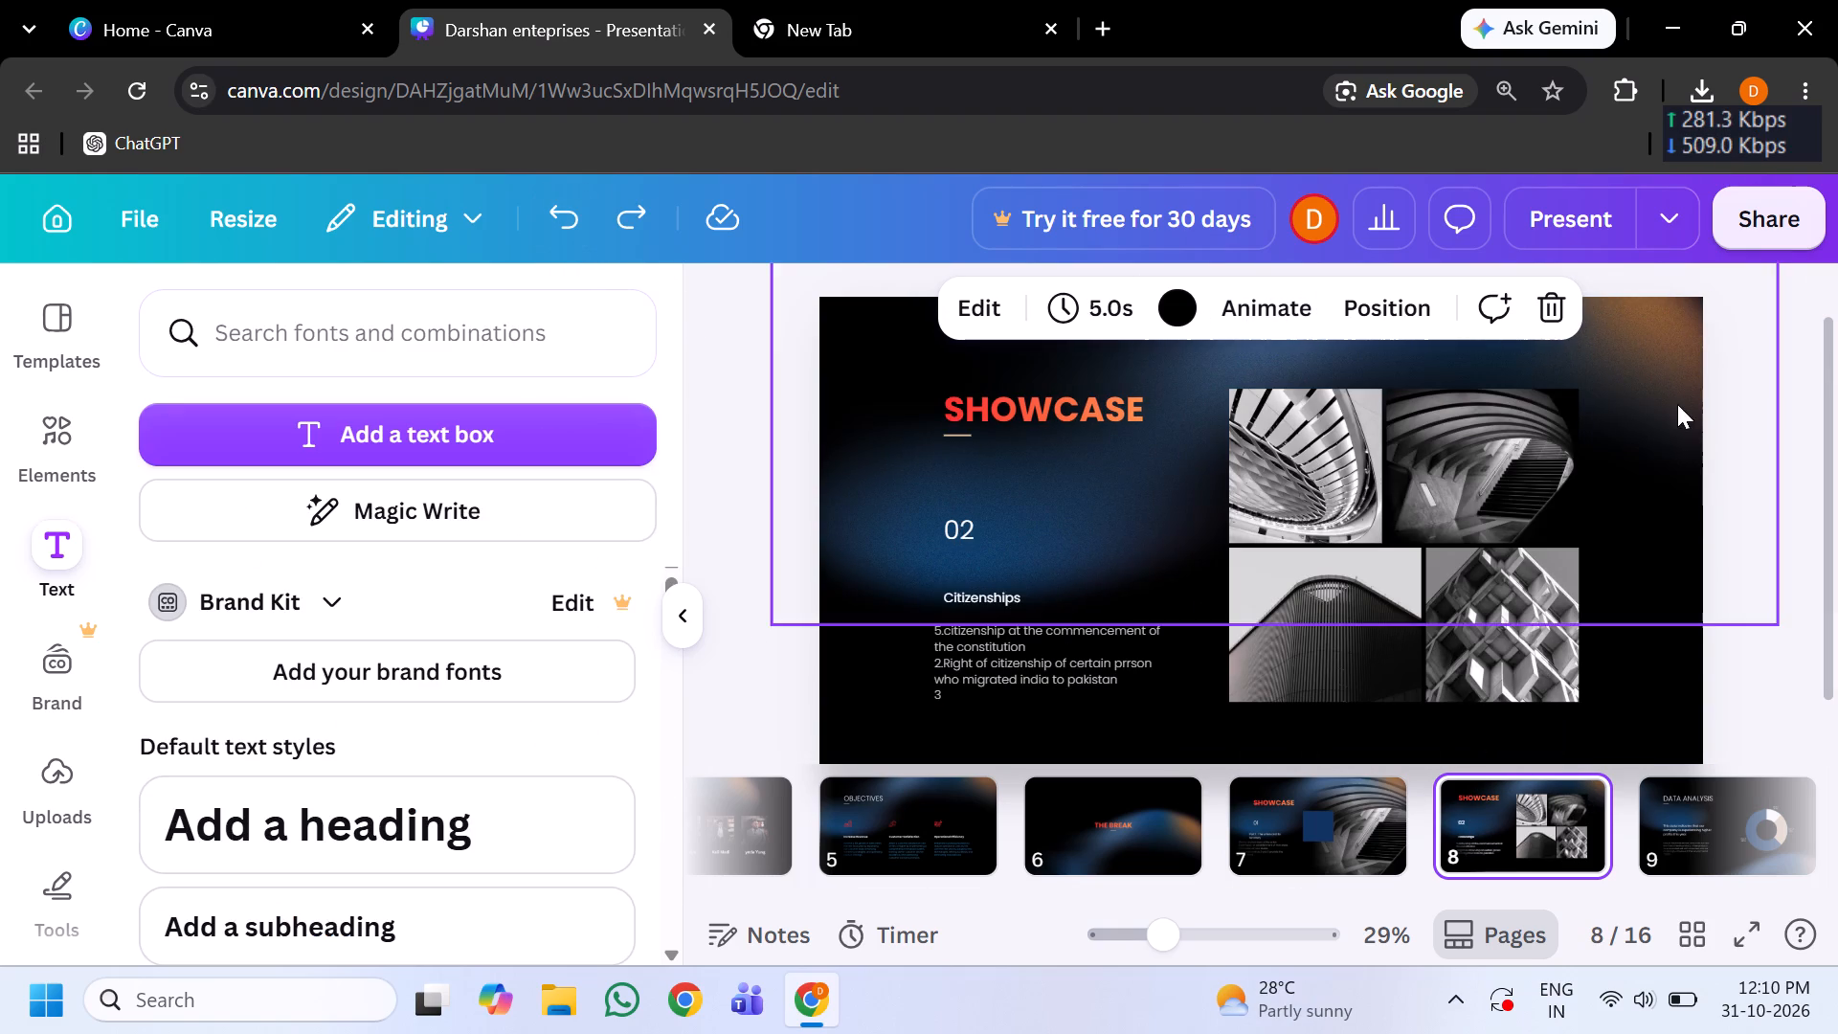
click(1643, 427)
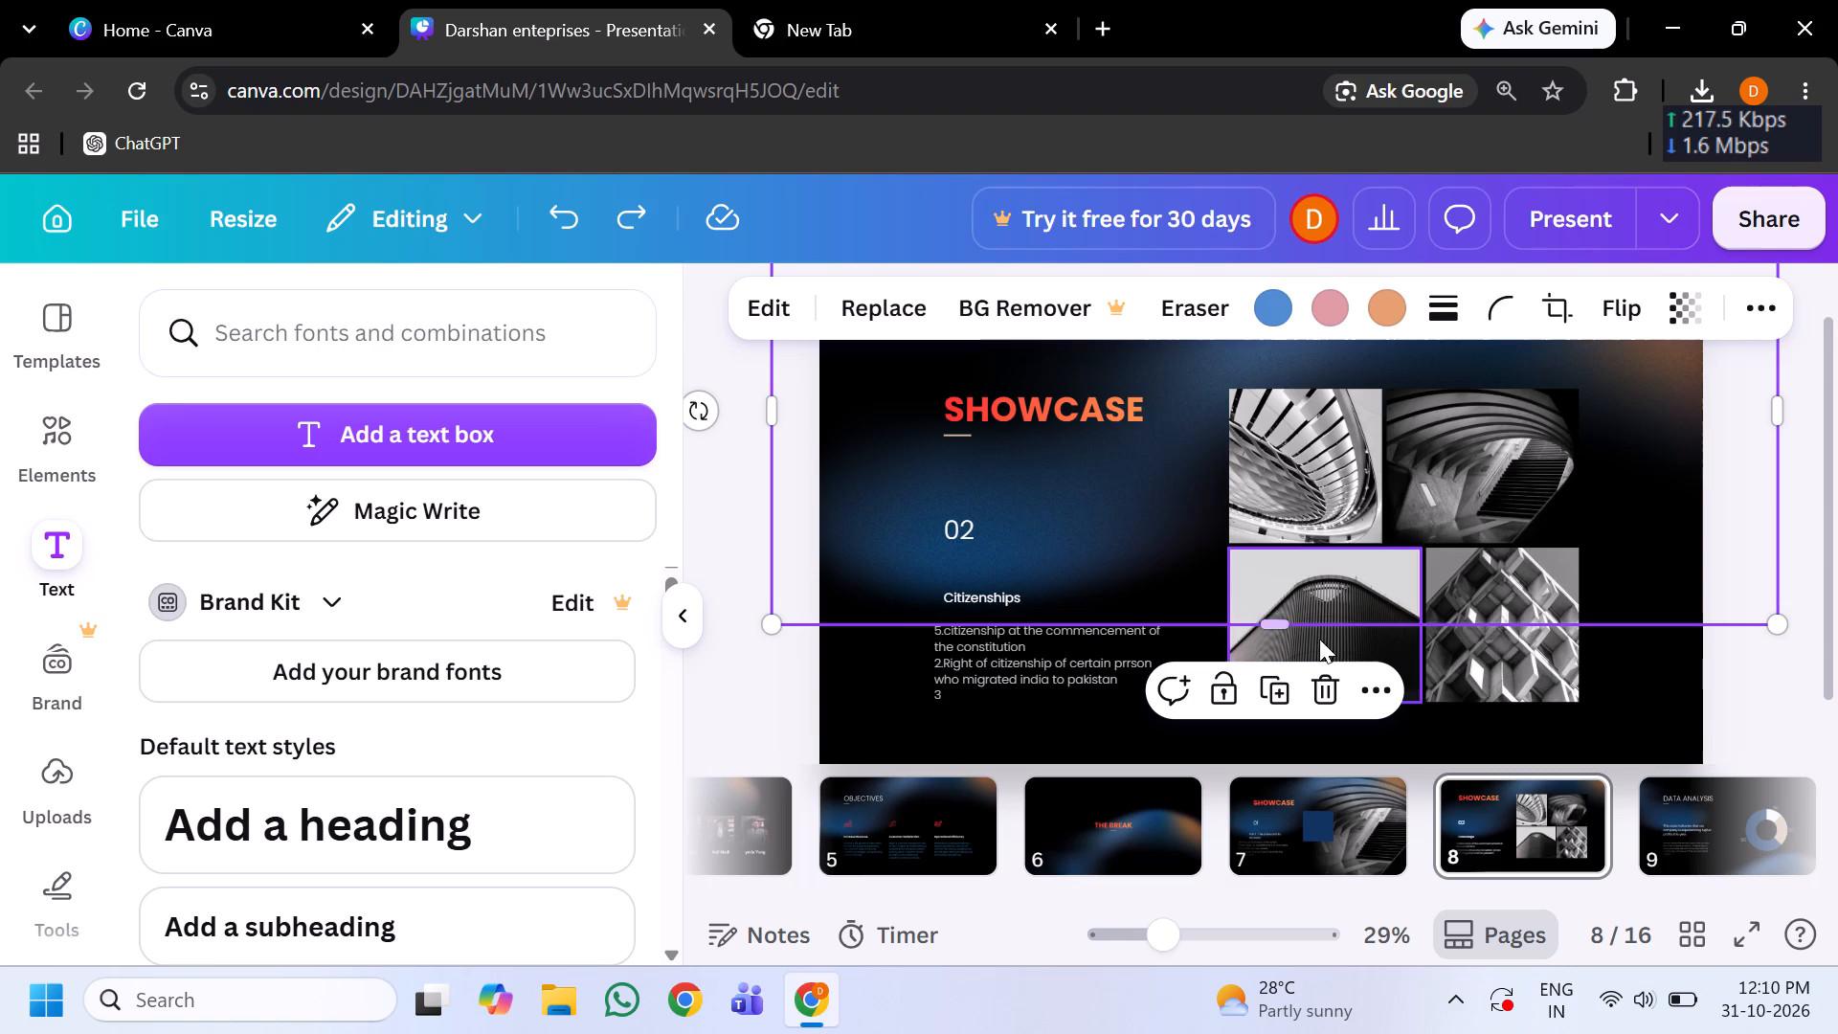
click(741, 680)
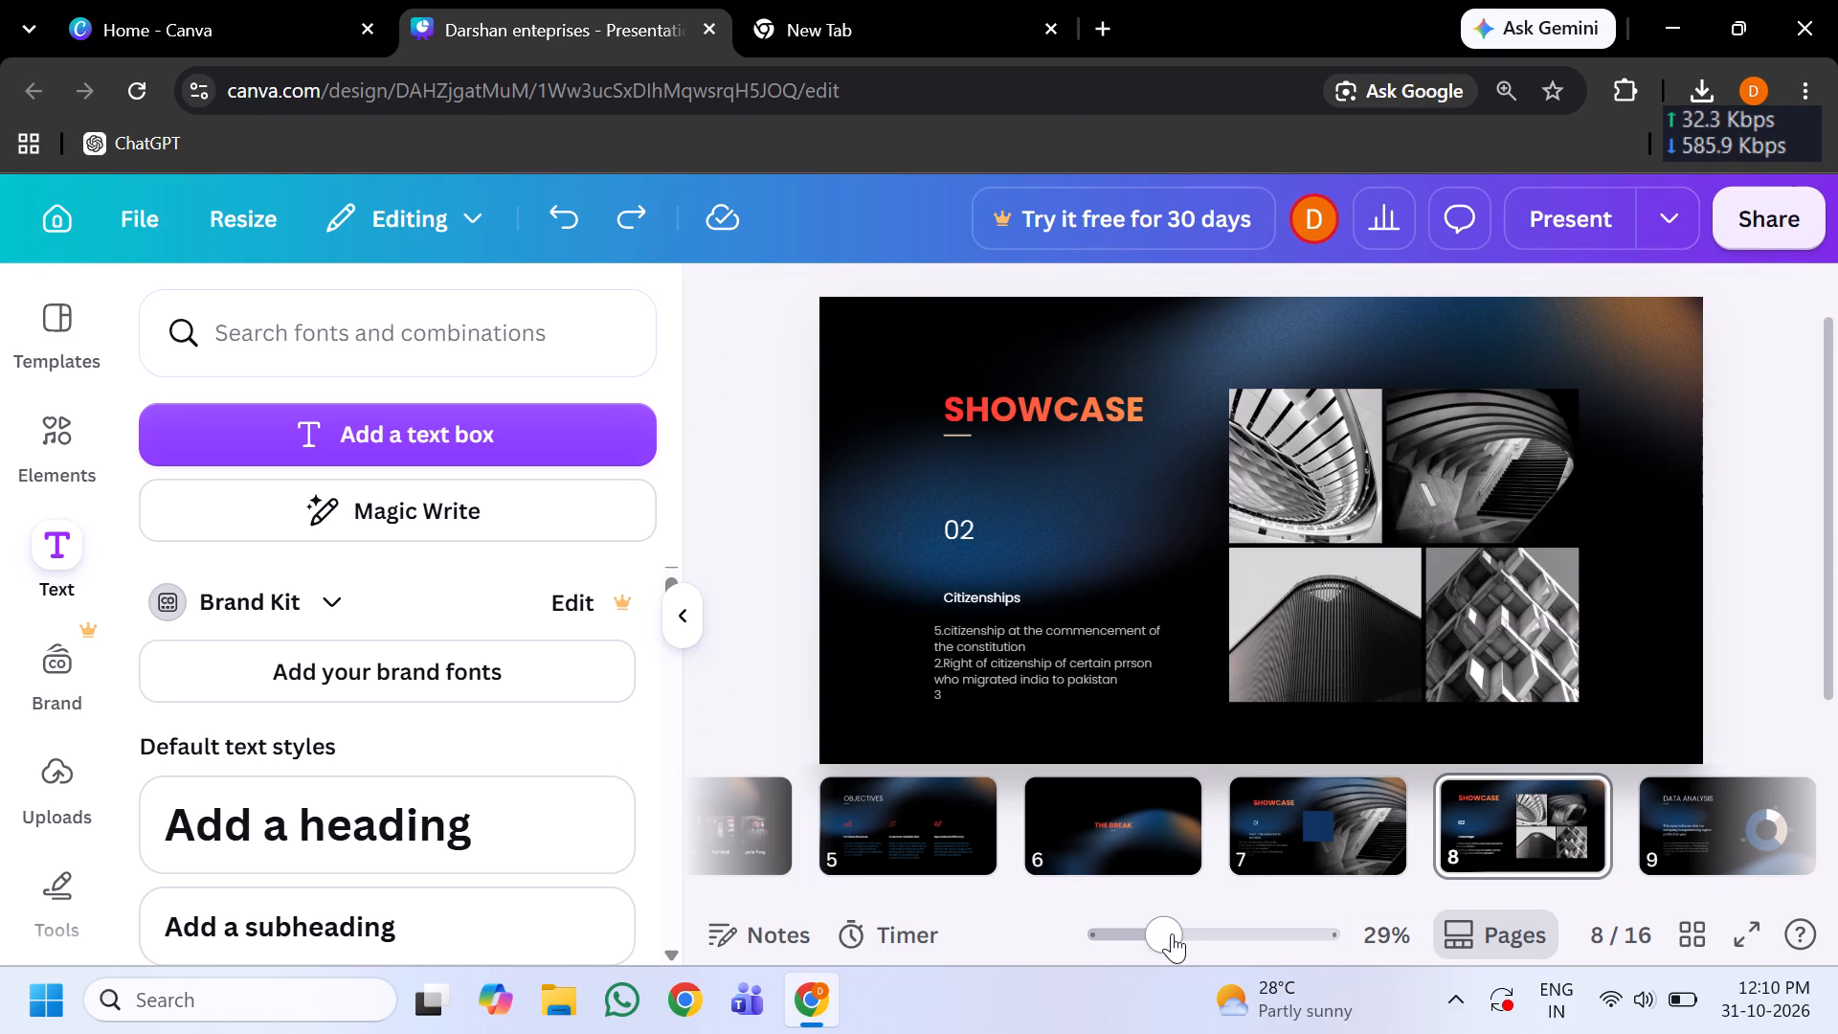
Make the DATA ANALYSIS heading on page 9 bold and colour it with the red-to-orange gradient.
drag(1221, 899, 1279, 915)
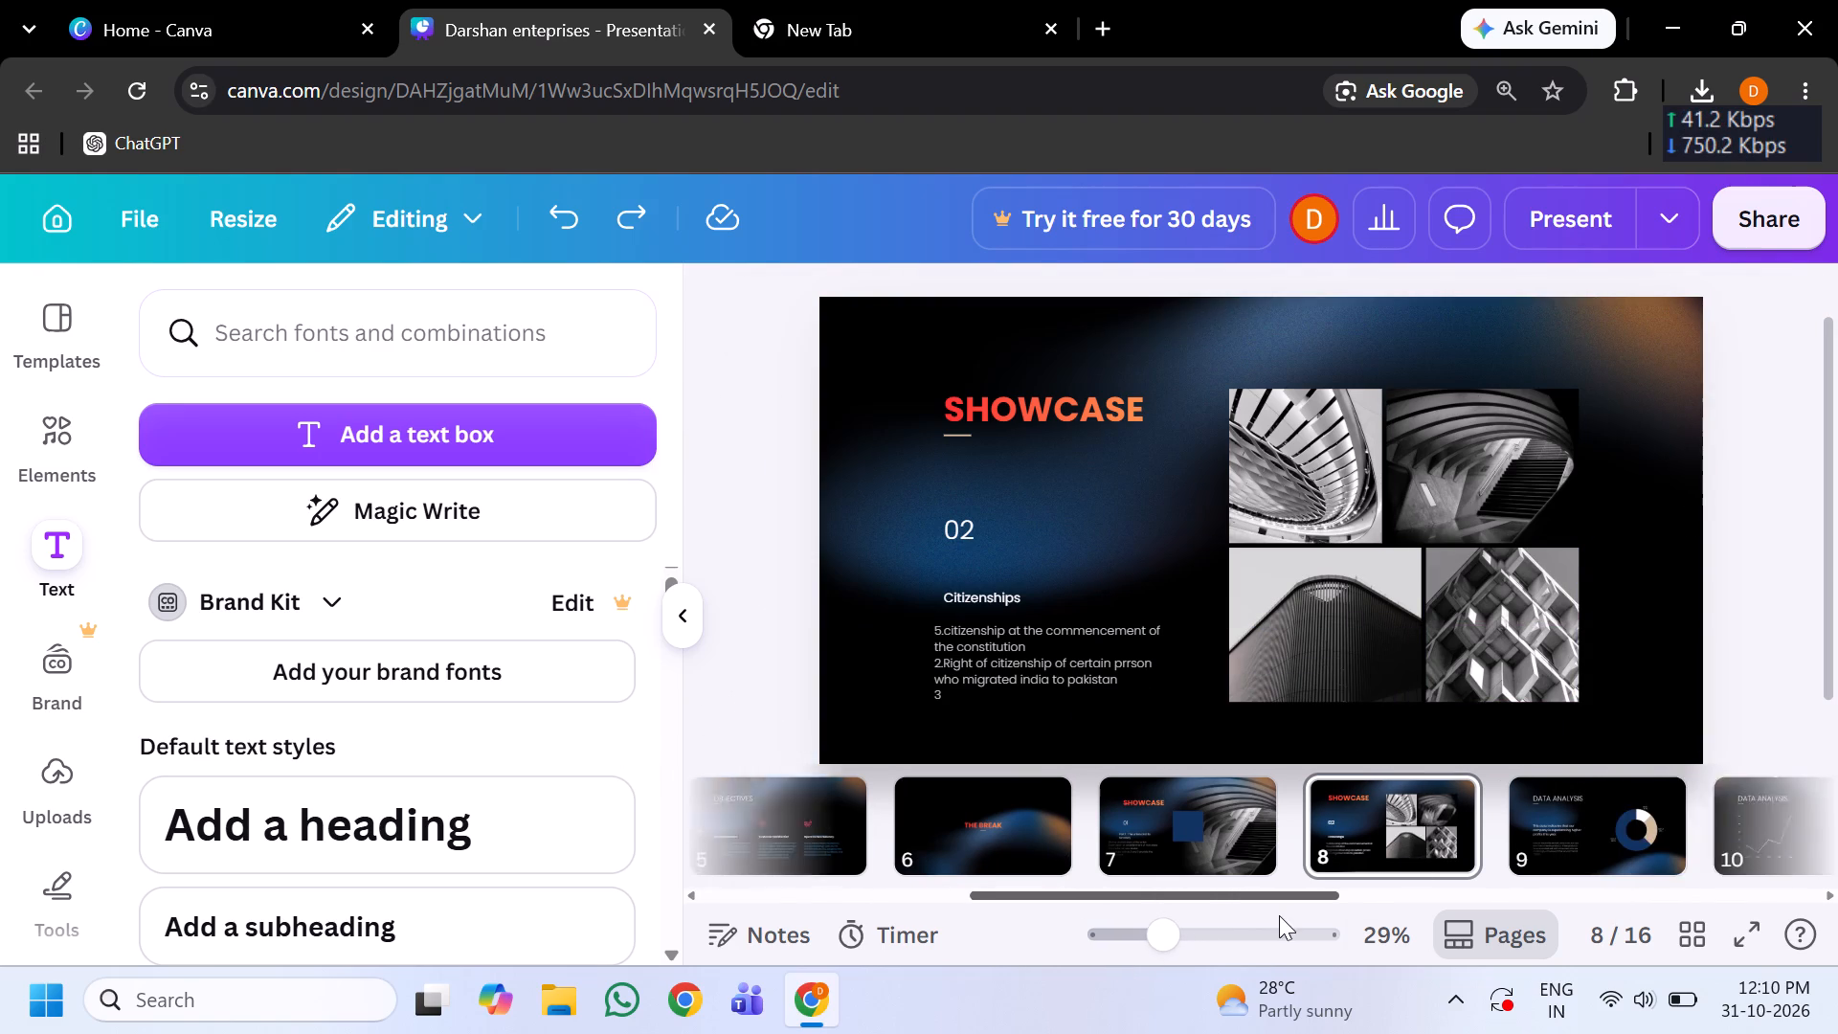
drag(1279, 915, 1342, 917)
click(1352, 804)
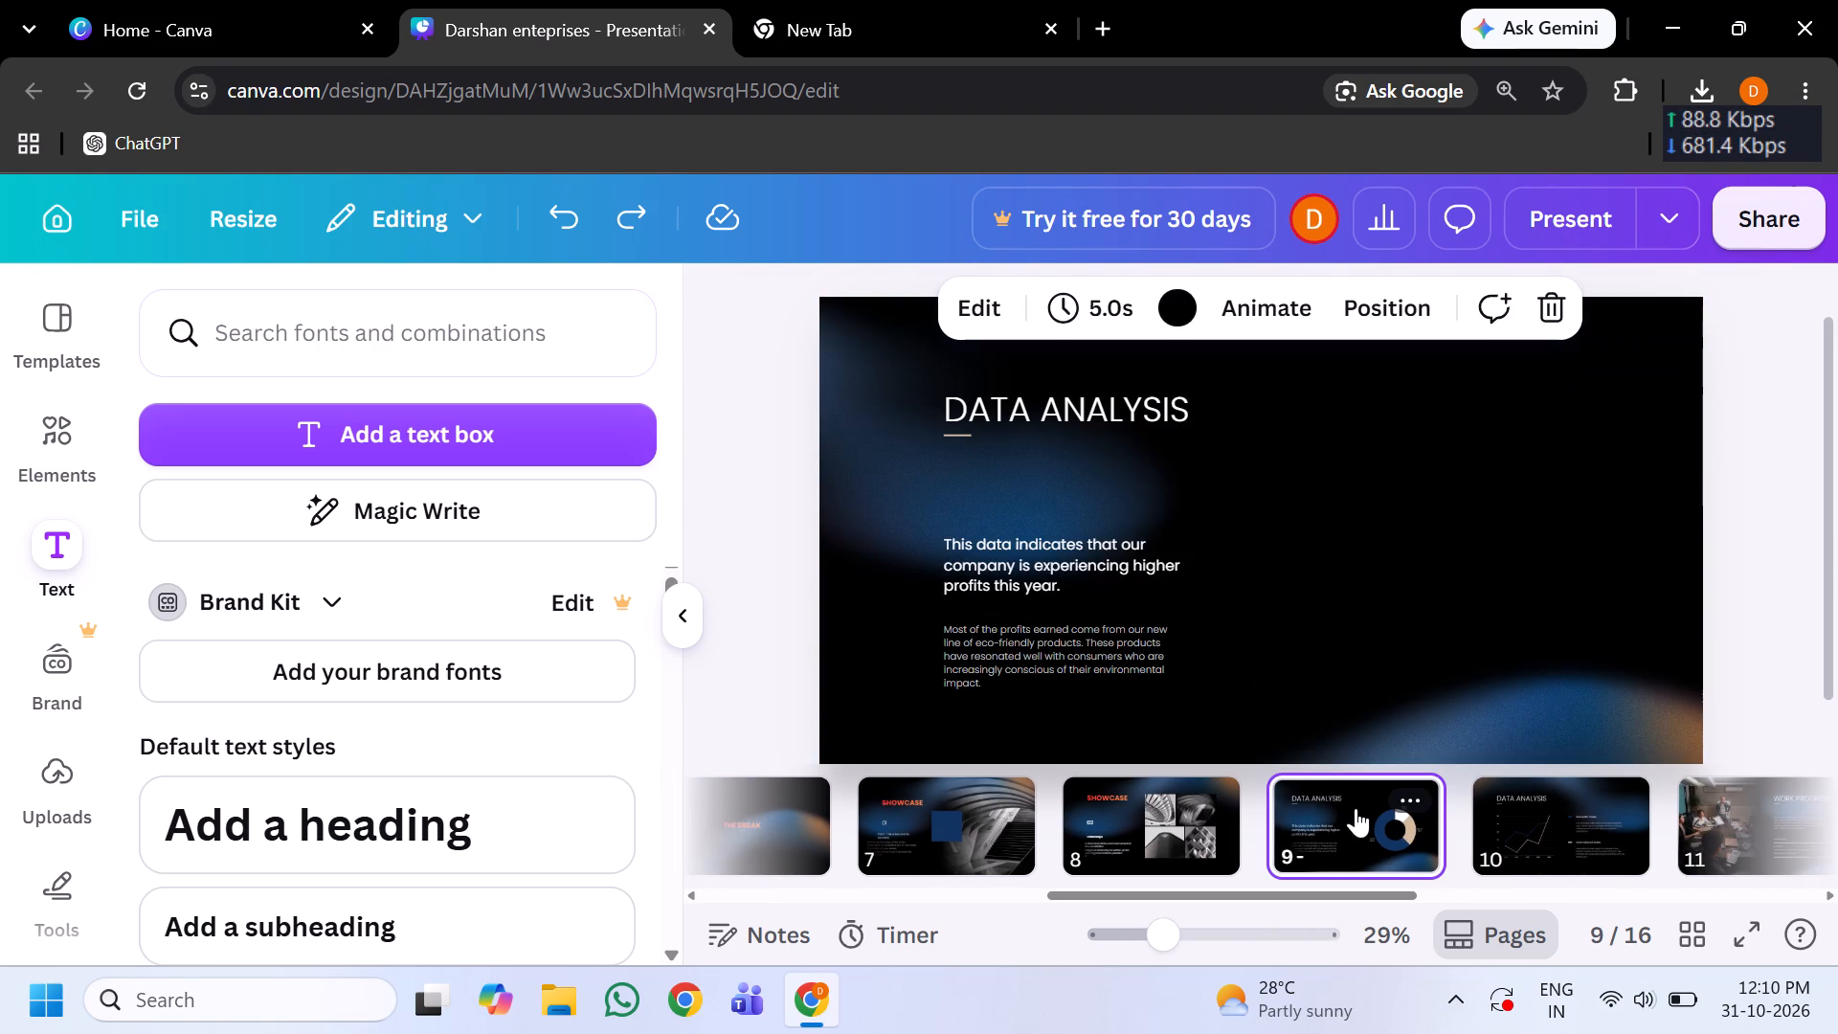
click(1118, 415)
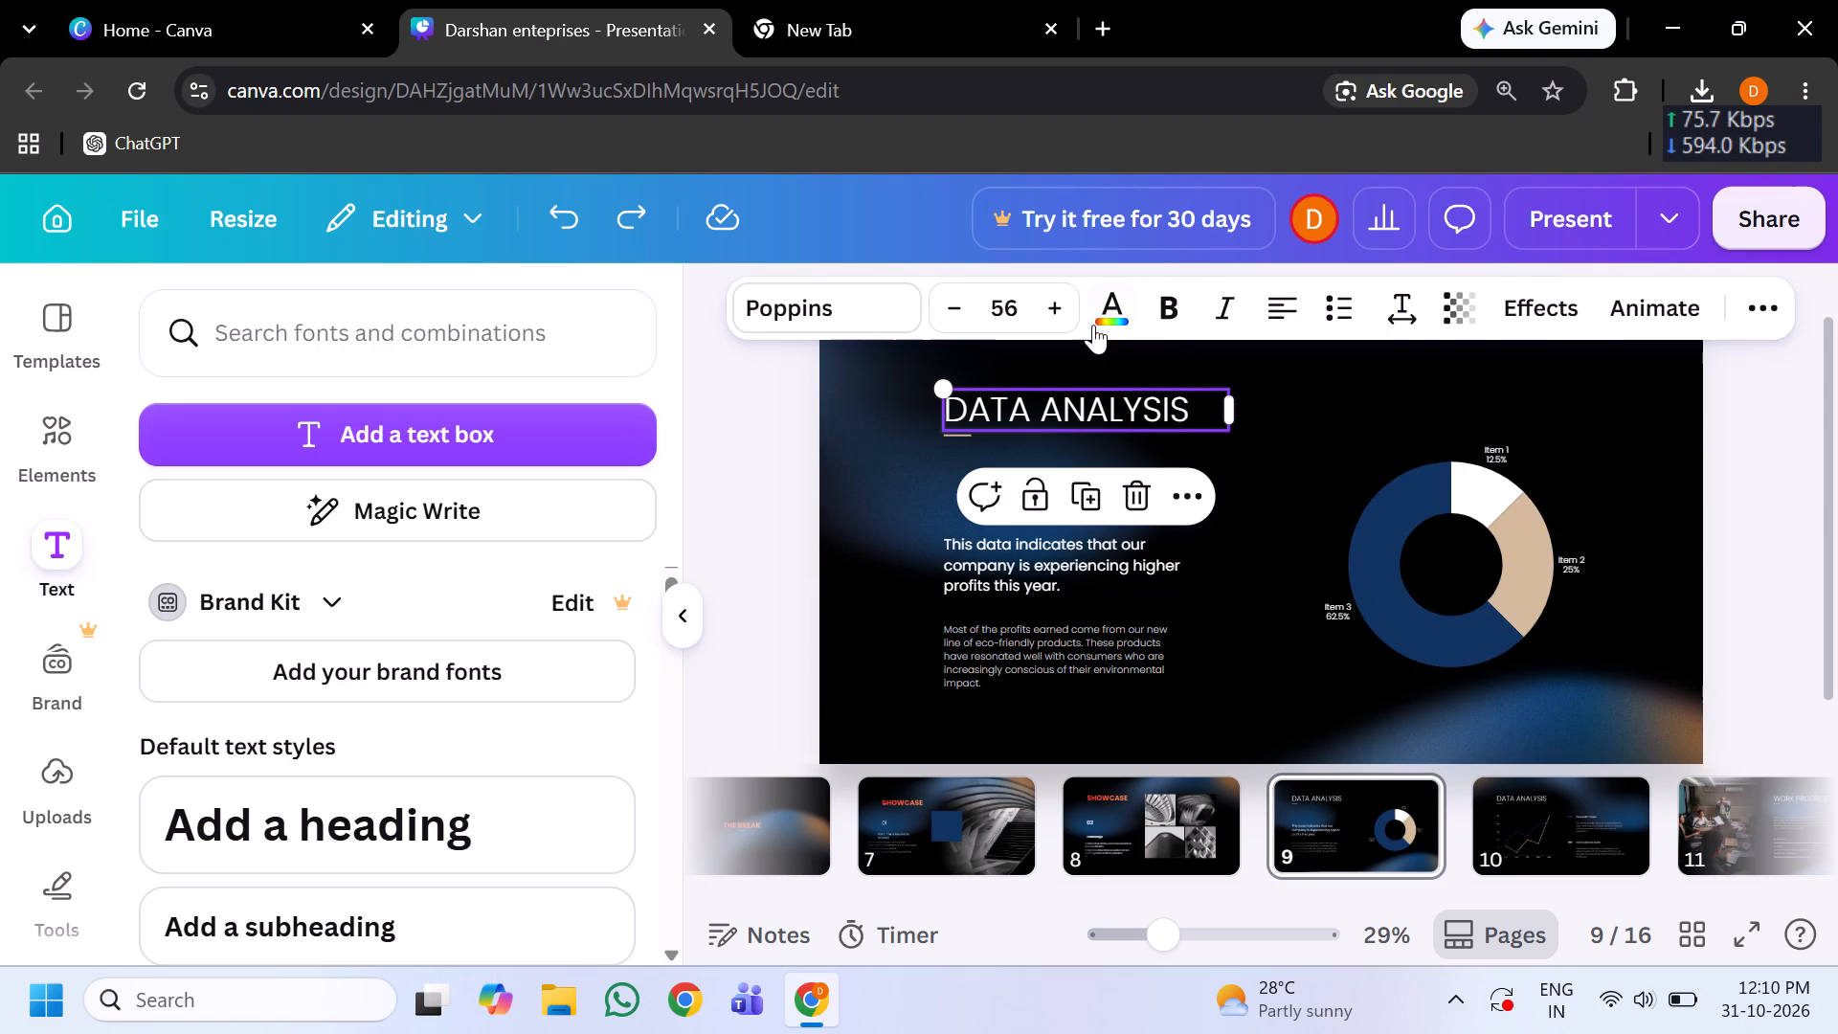
click(1174, 303)
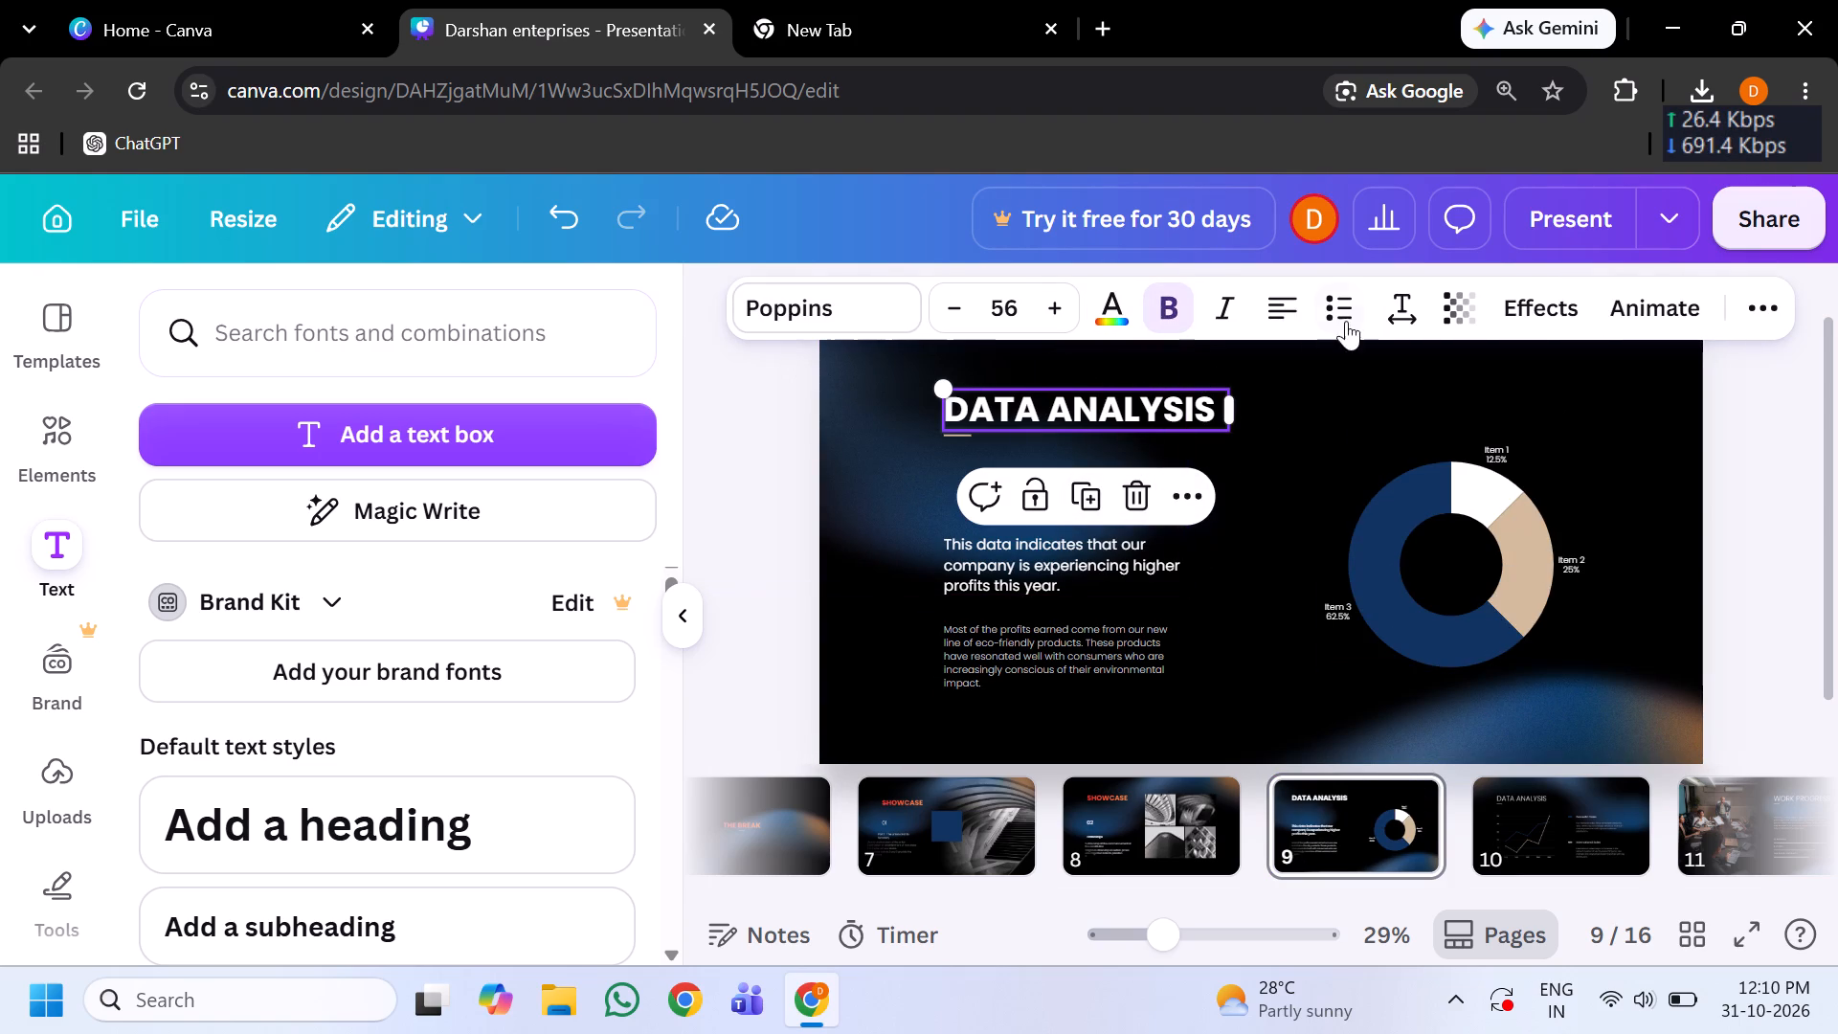
scroll(768, 660, down, 2)
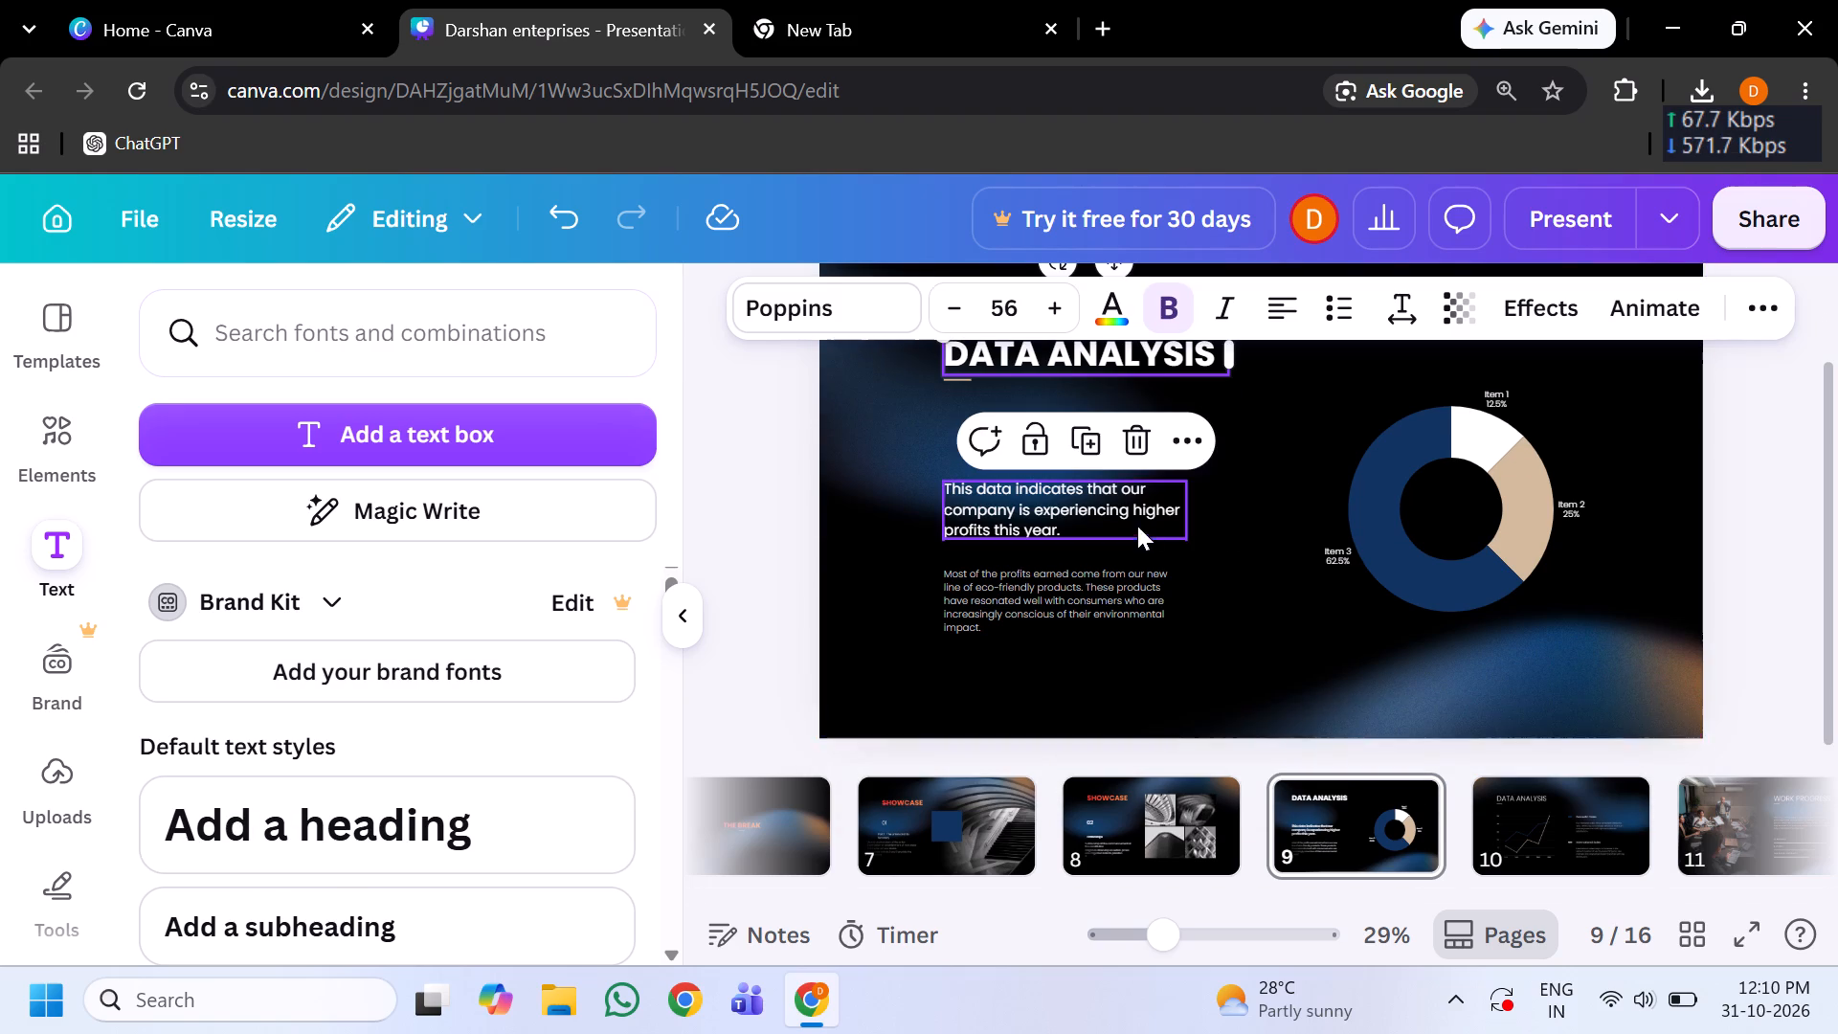
scroll(1108, 580, up, 3)
scroll(605, 573, down, 3)
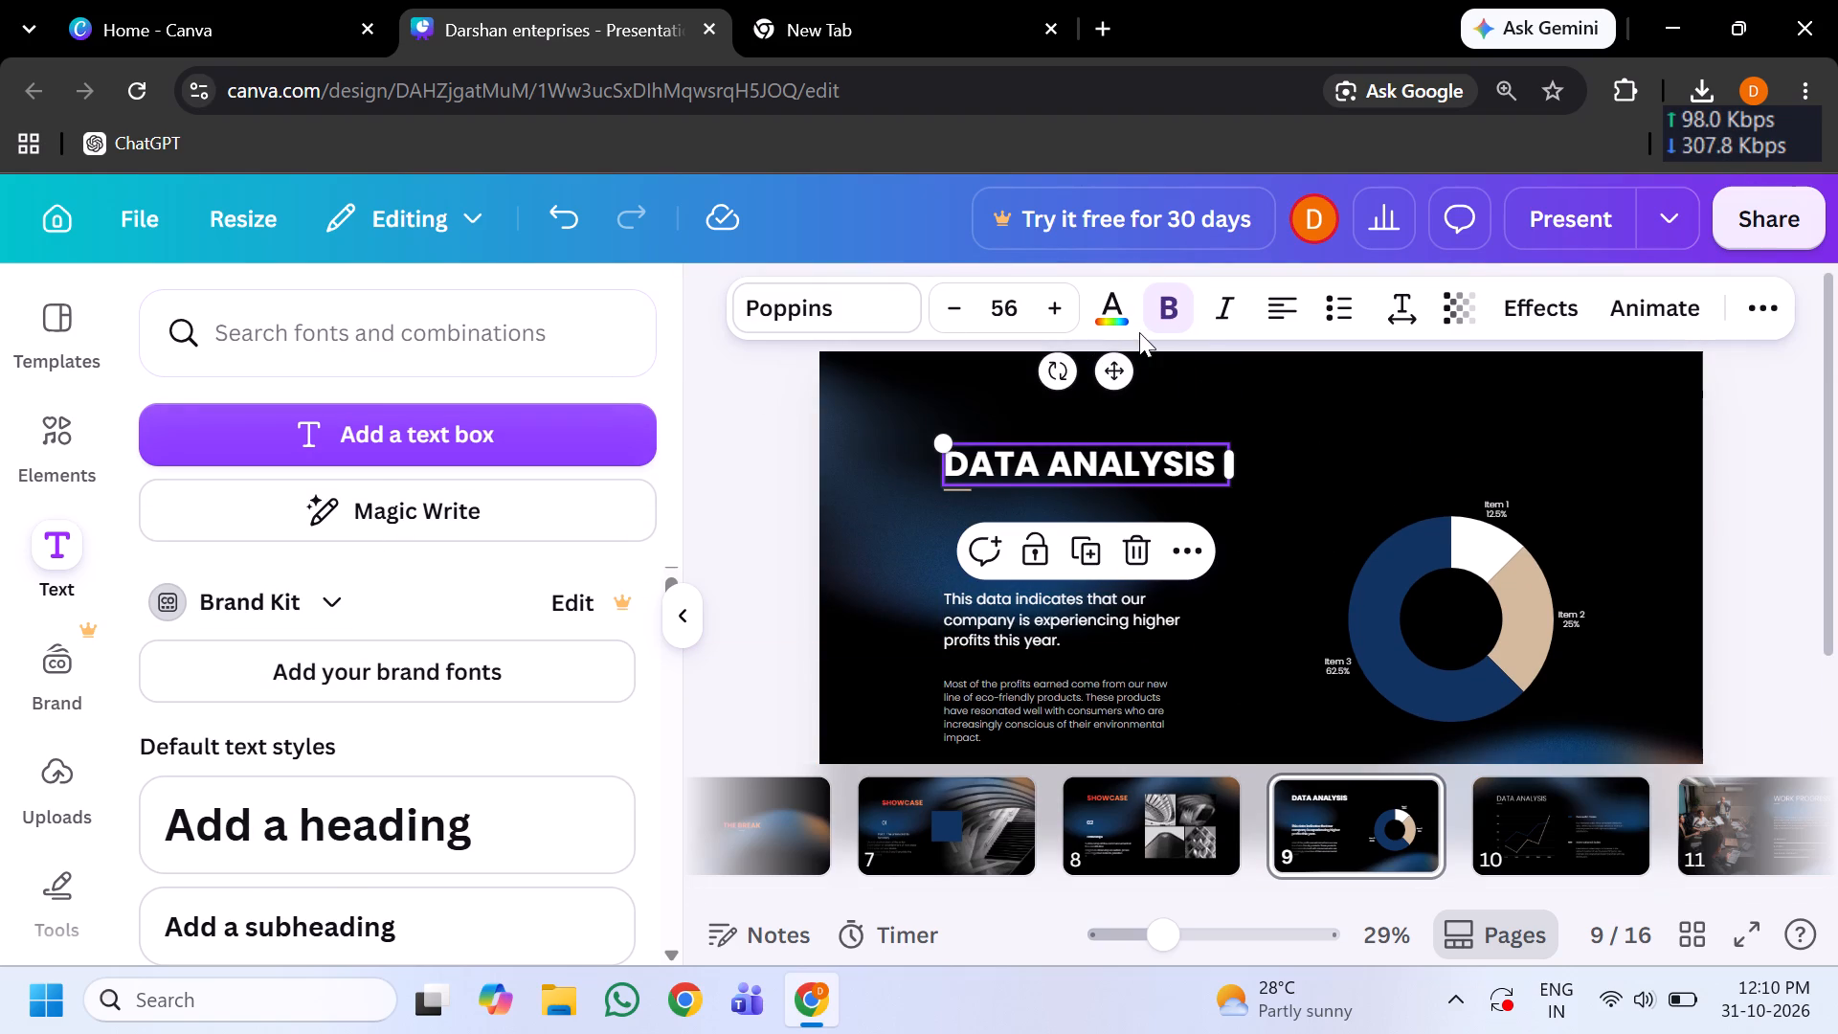
click(1121, 303)
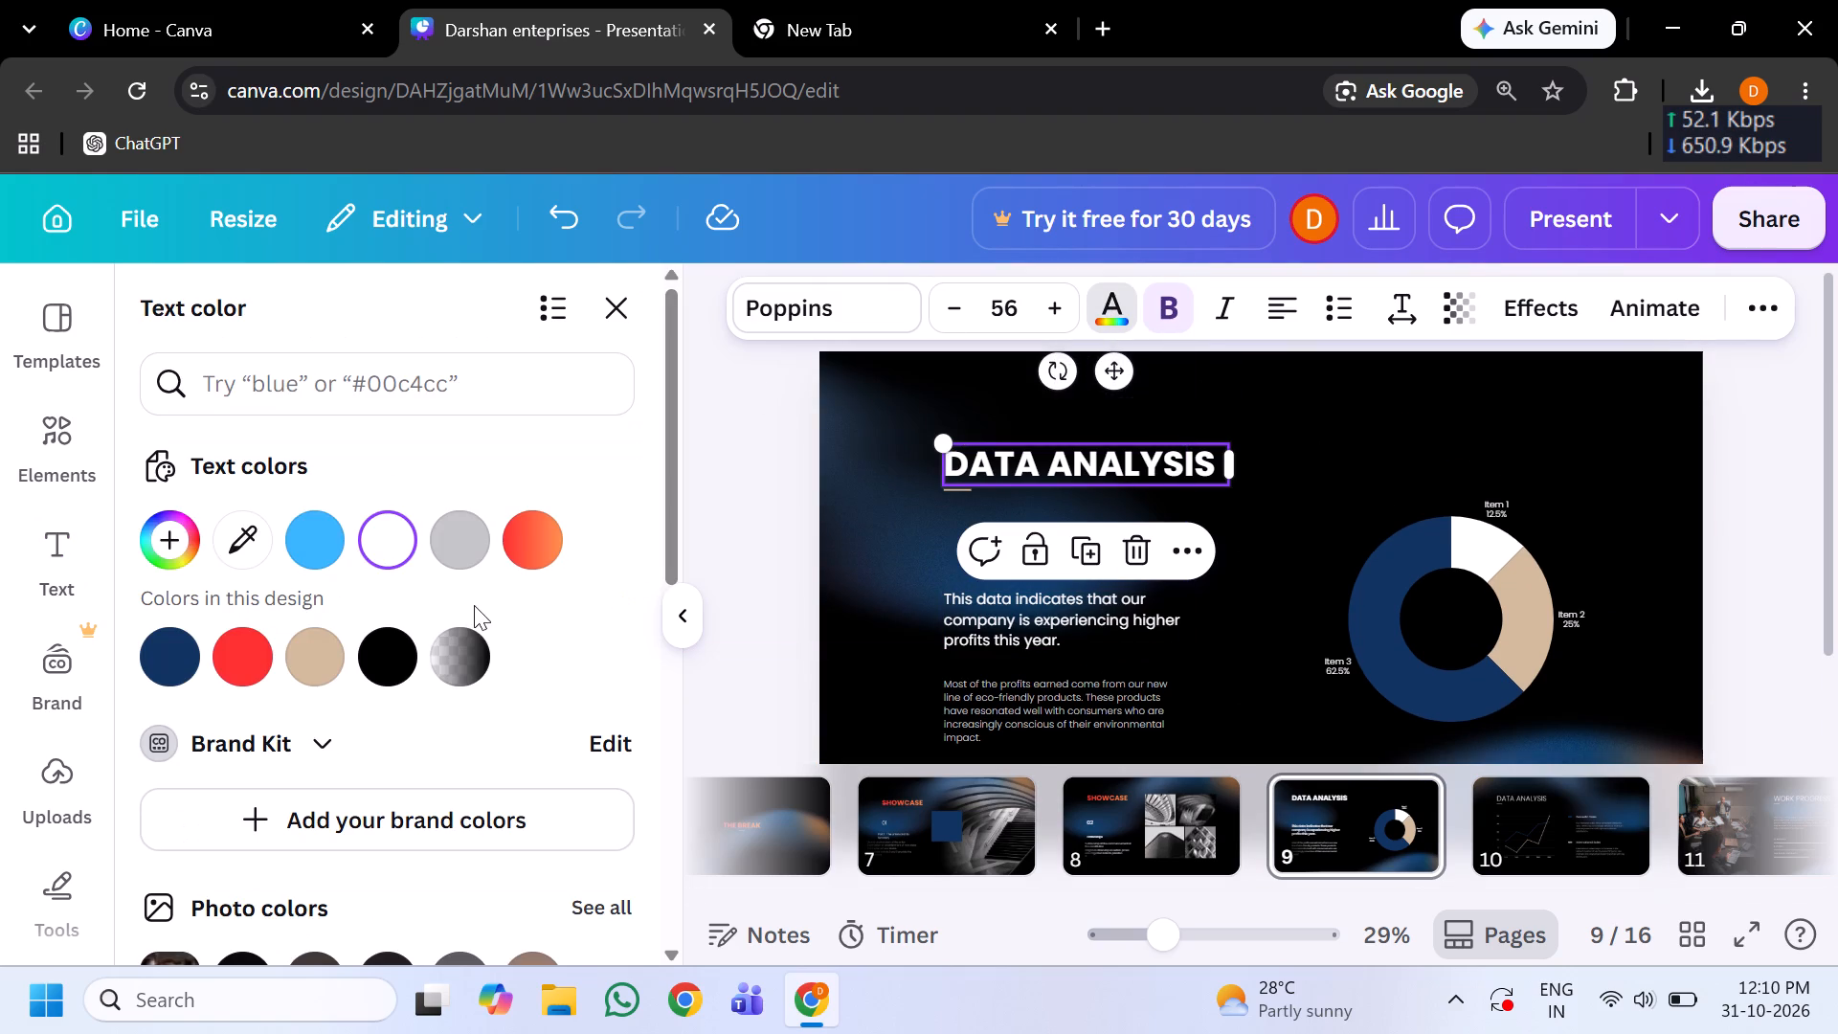
click(546, 539)
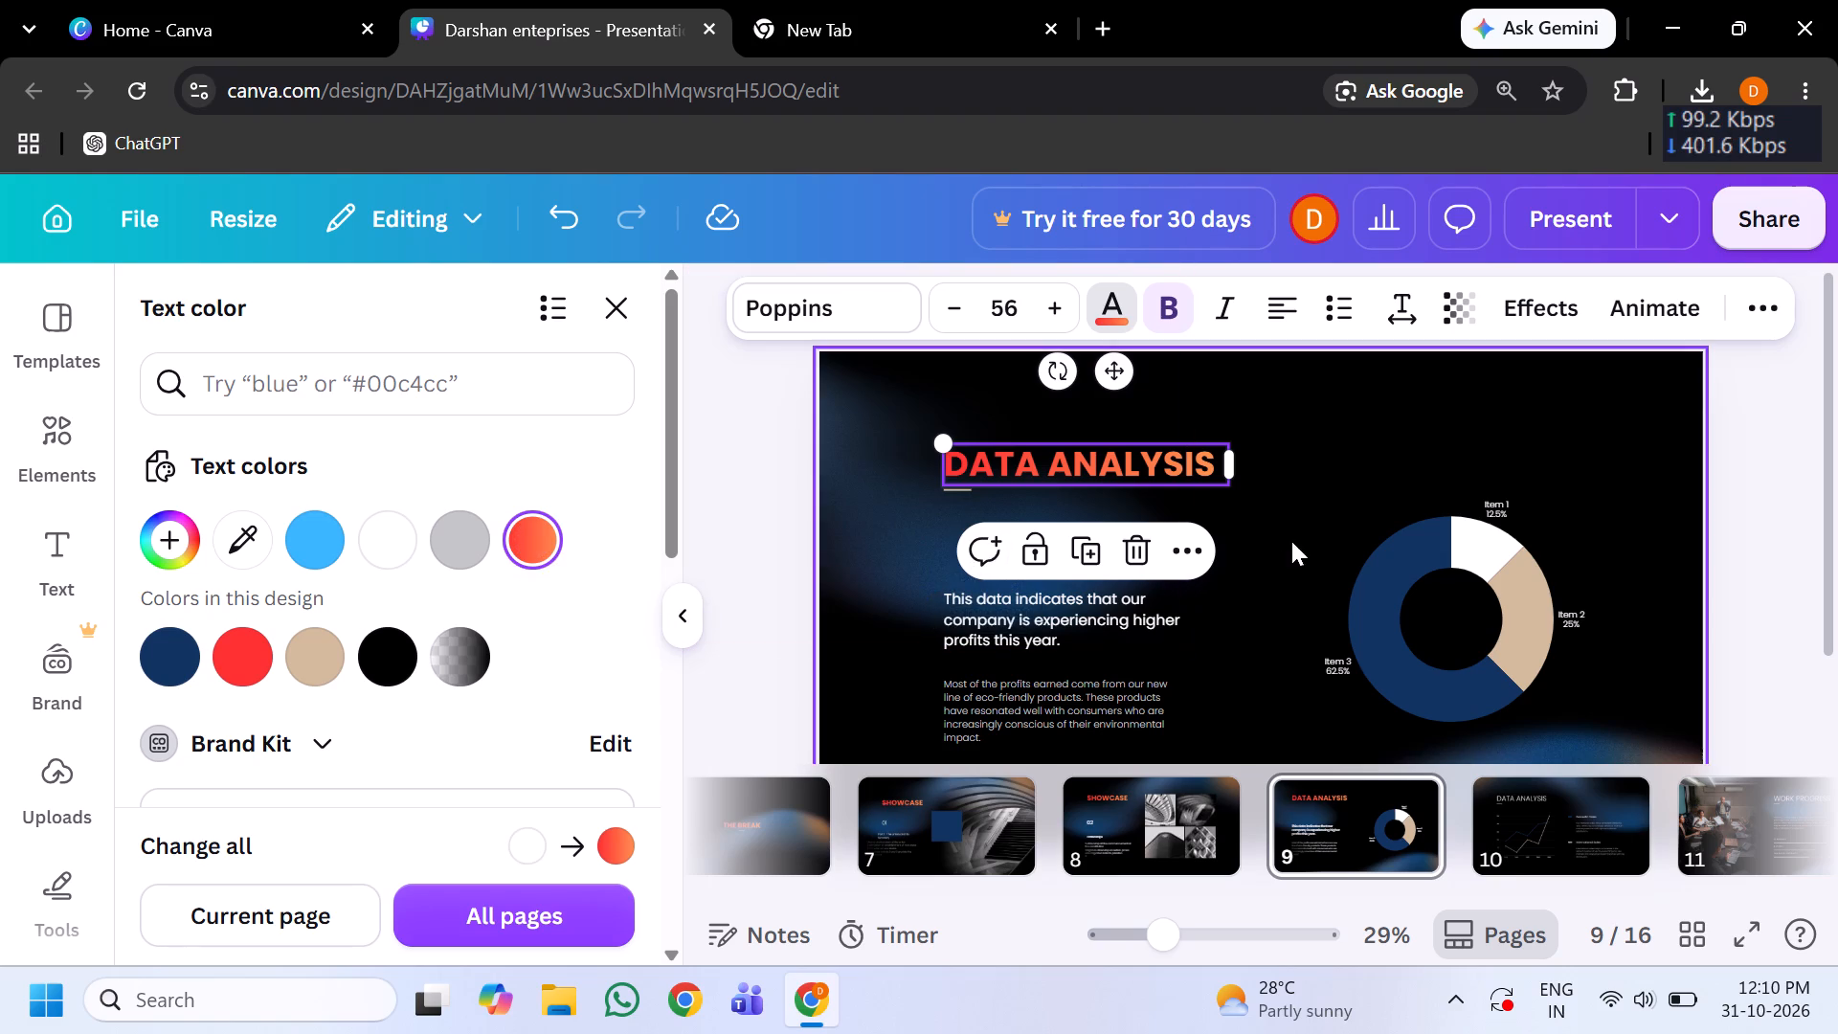
Look through the remaining slides from page 10 to the contact slide on page 16.
click(1534, 832)
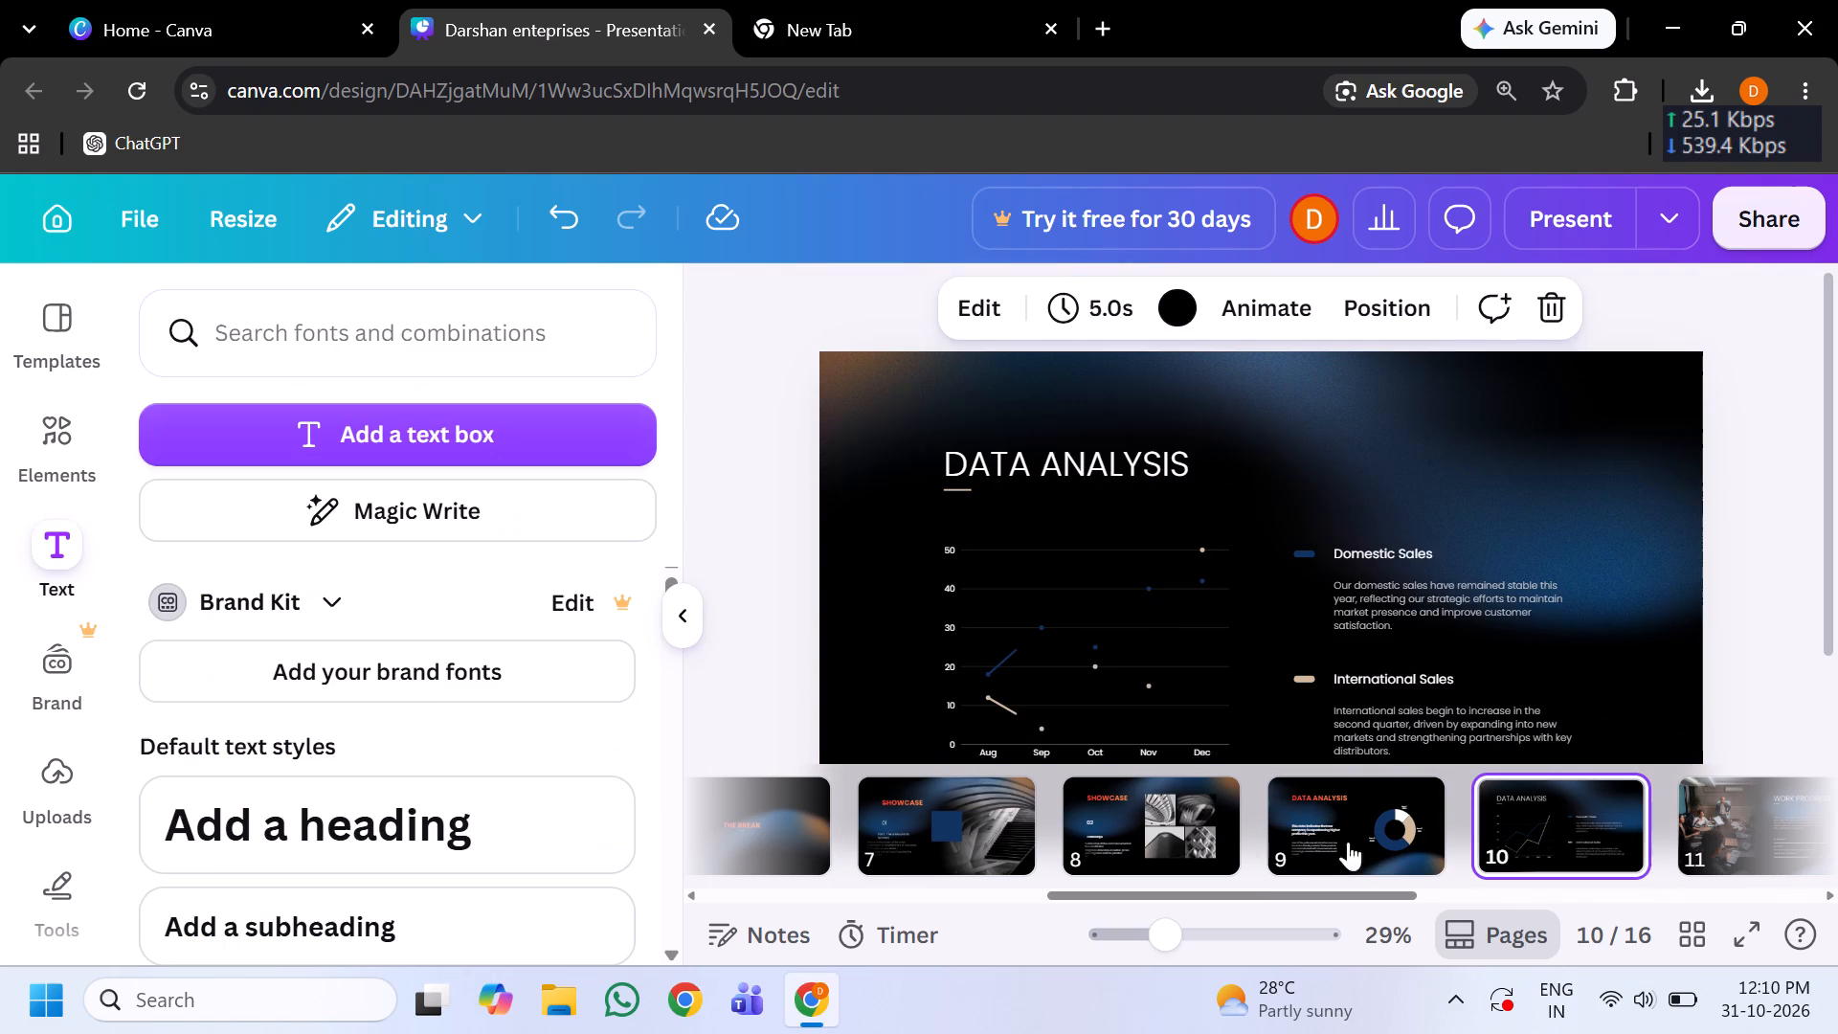
click(1320, 815)
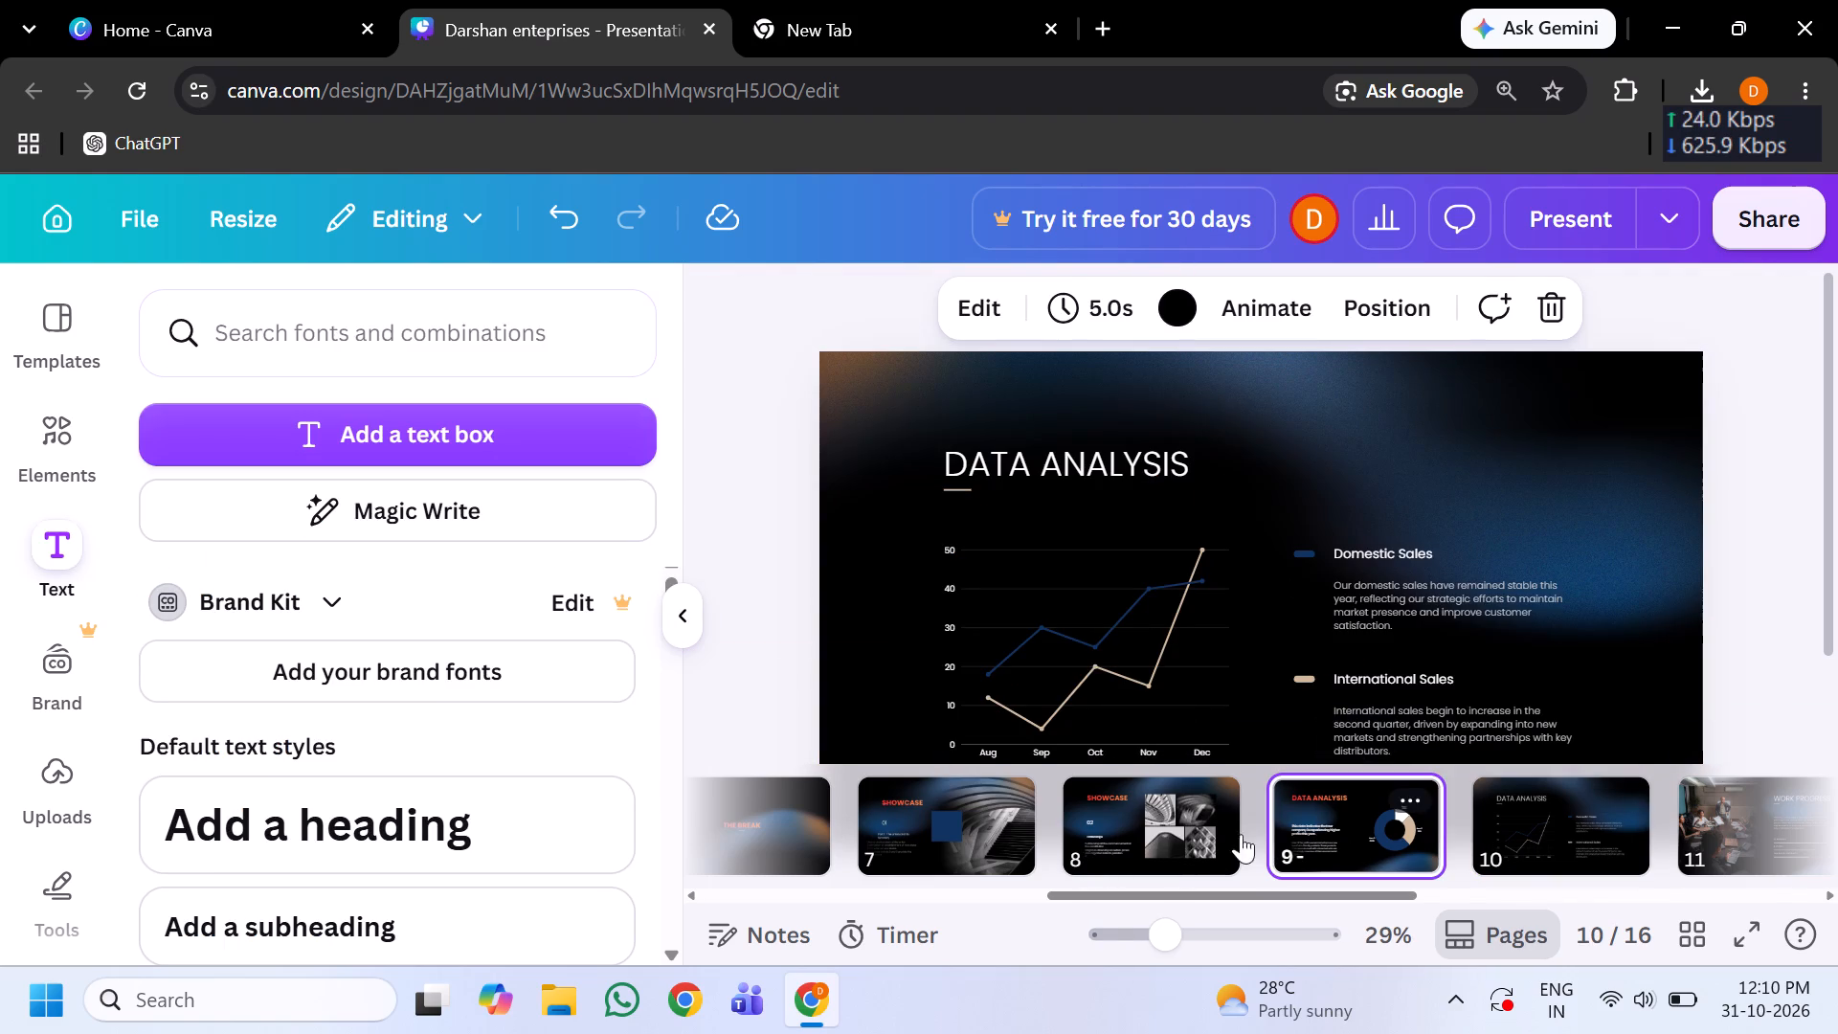
scroll(999, 838, down, 3)
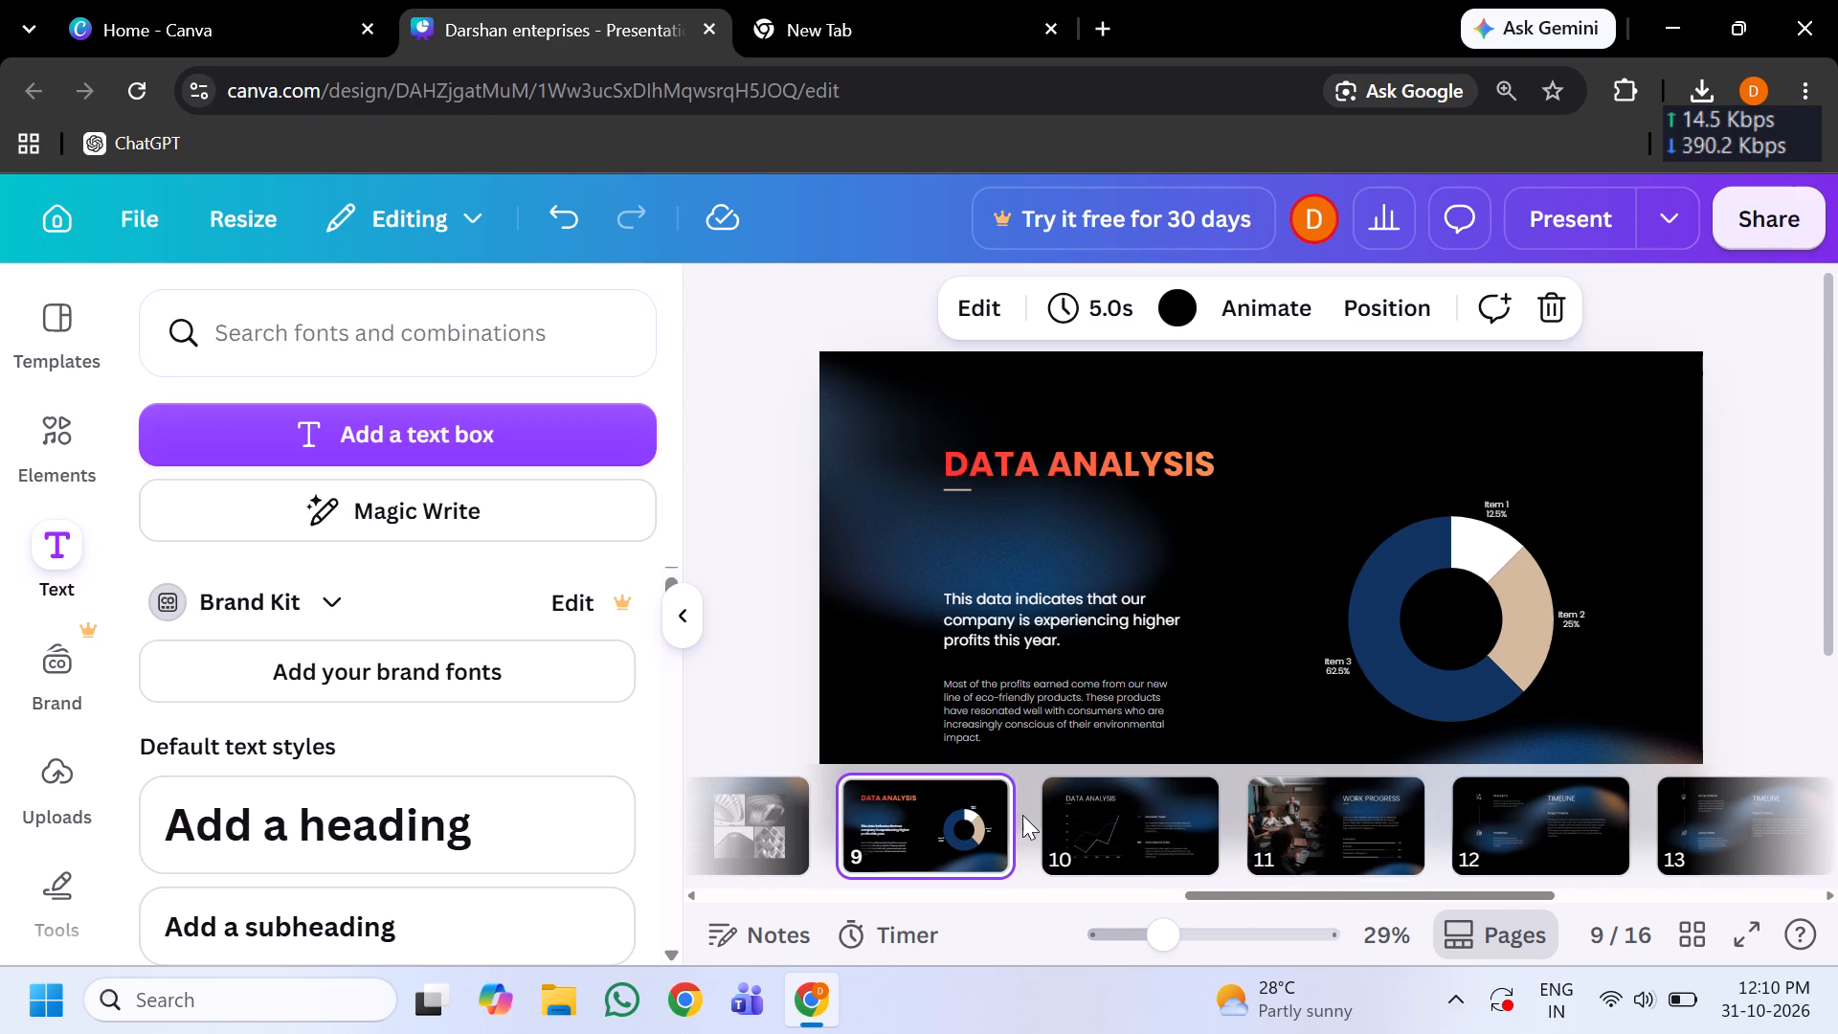
click(1114, 831)
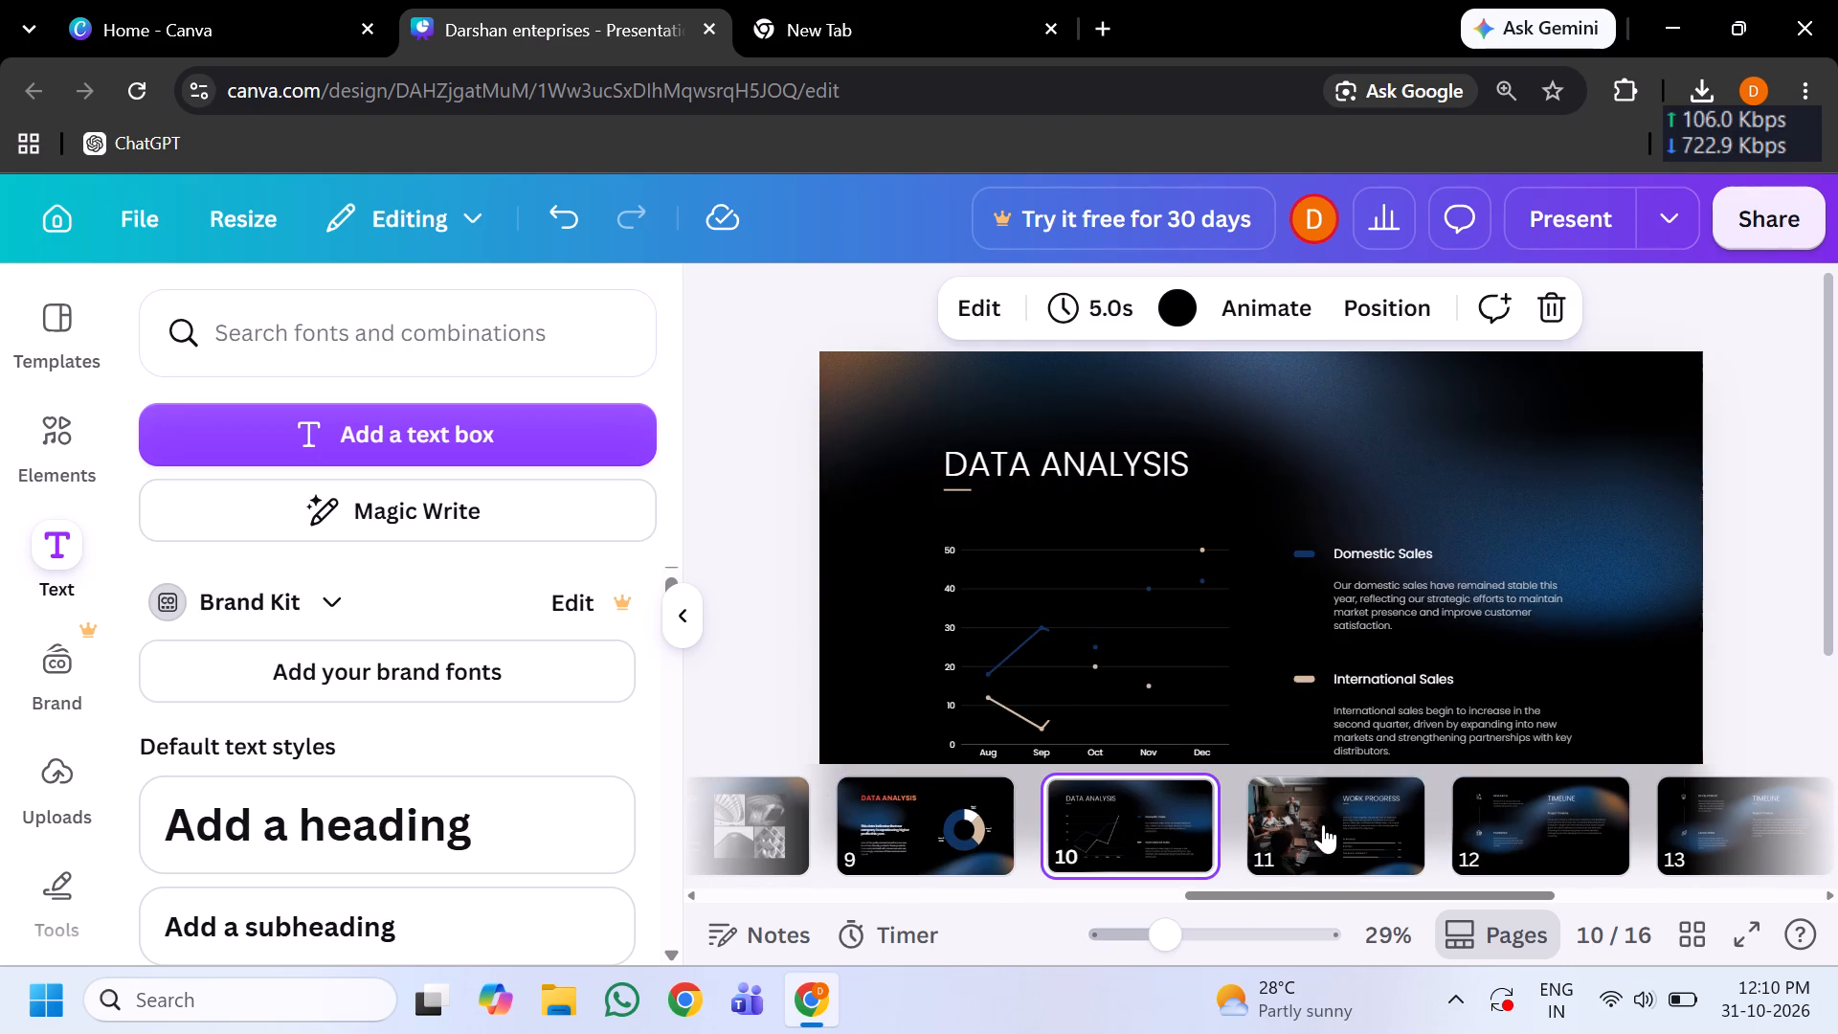
click(1330, 823)
click(1509, 817)
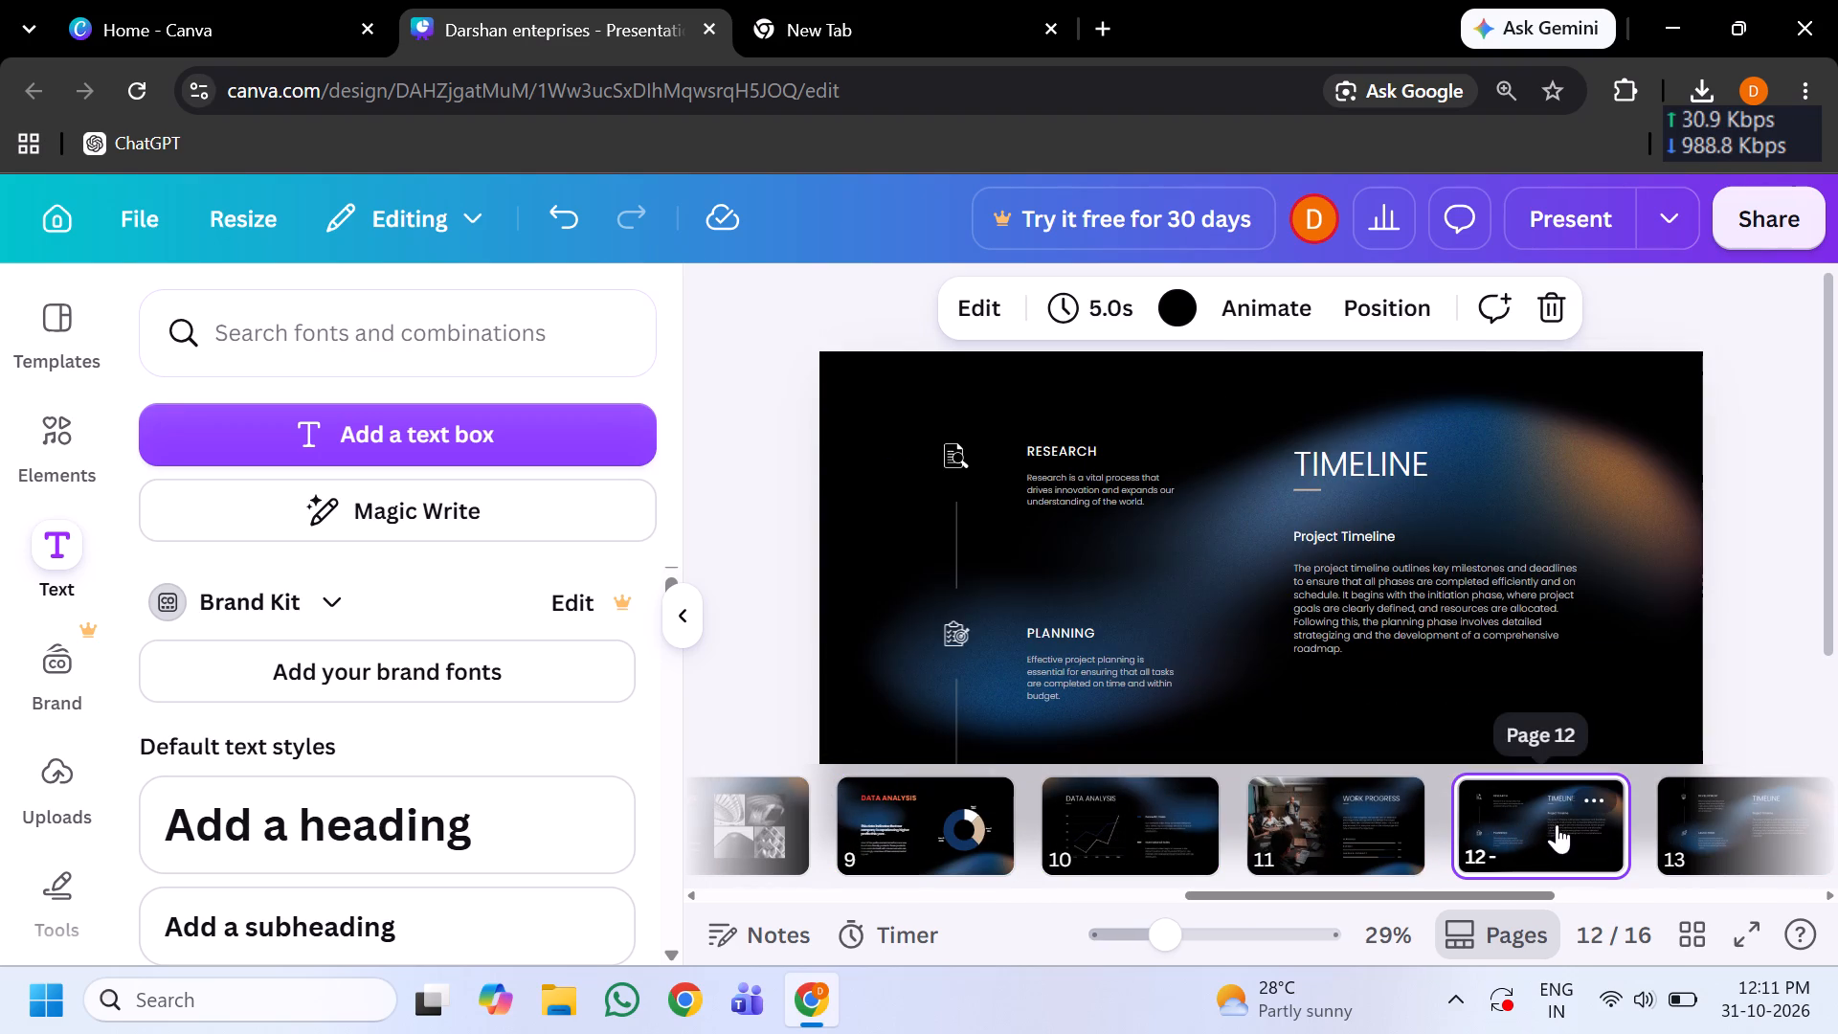
click(1717, 826)
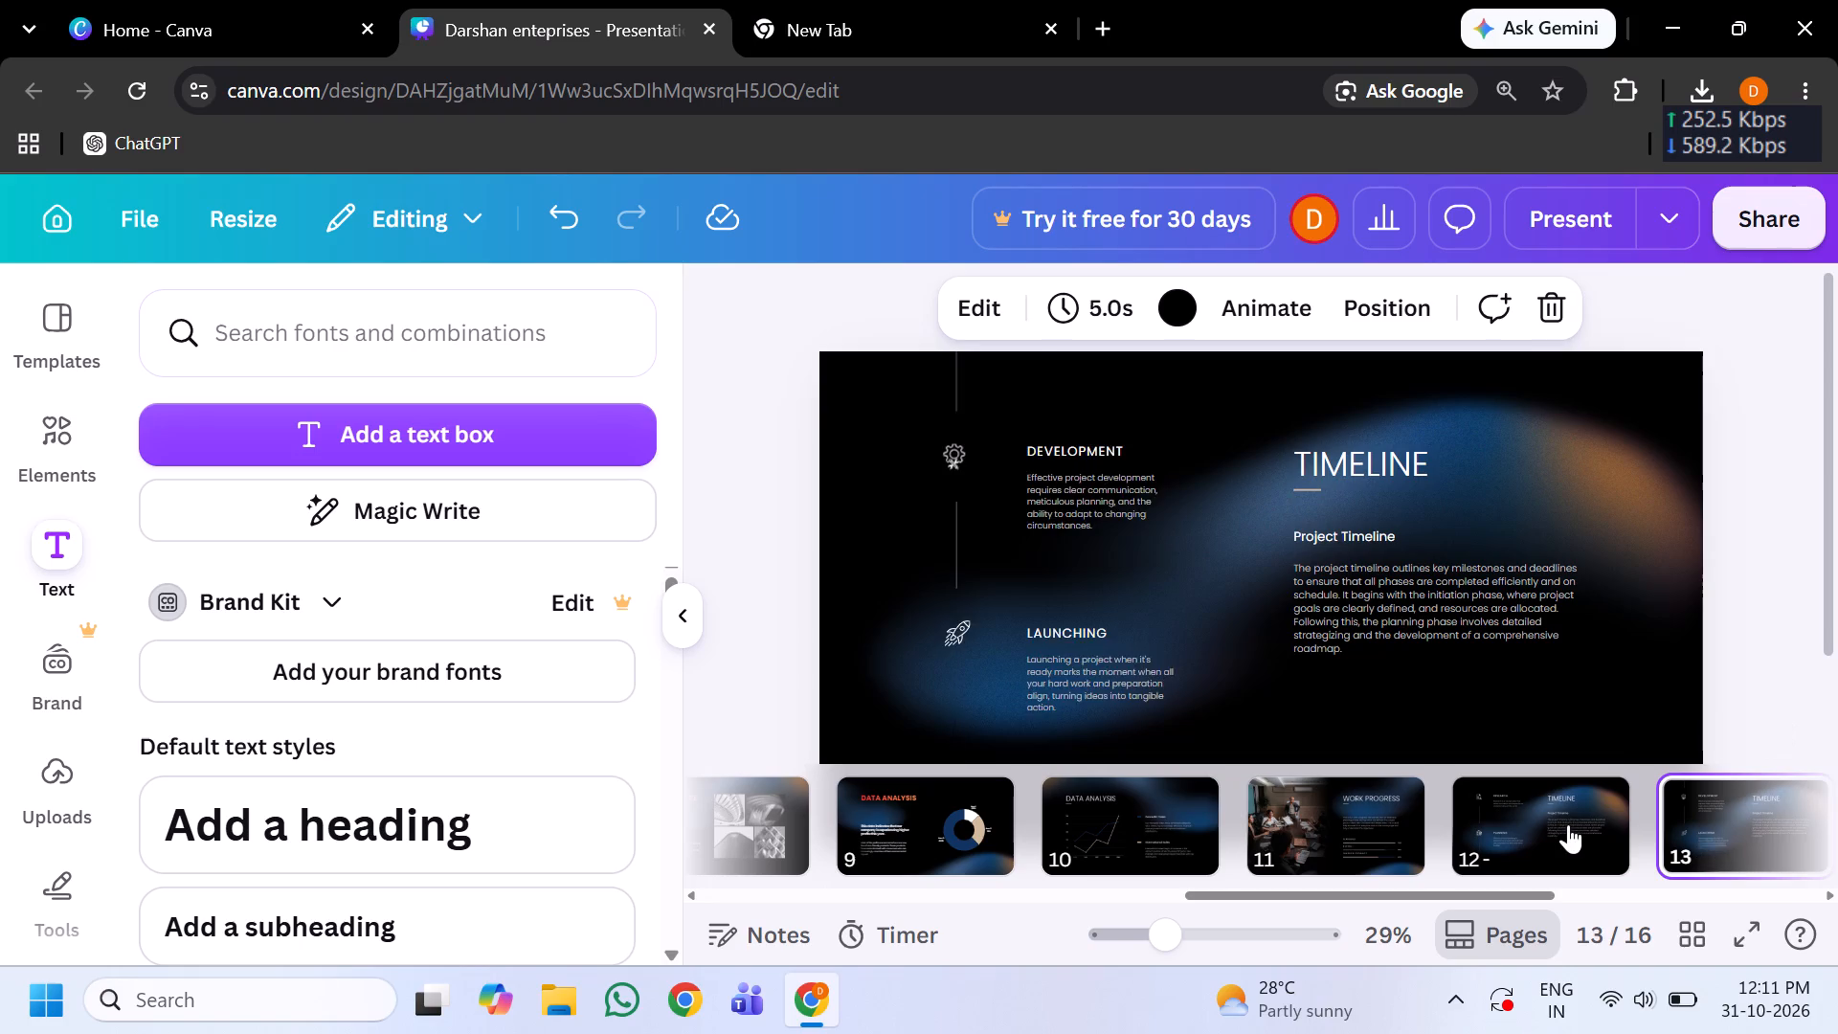
drag(1569, 824, 1487, 830)
drag(1500, 891, 1632, 905)
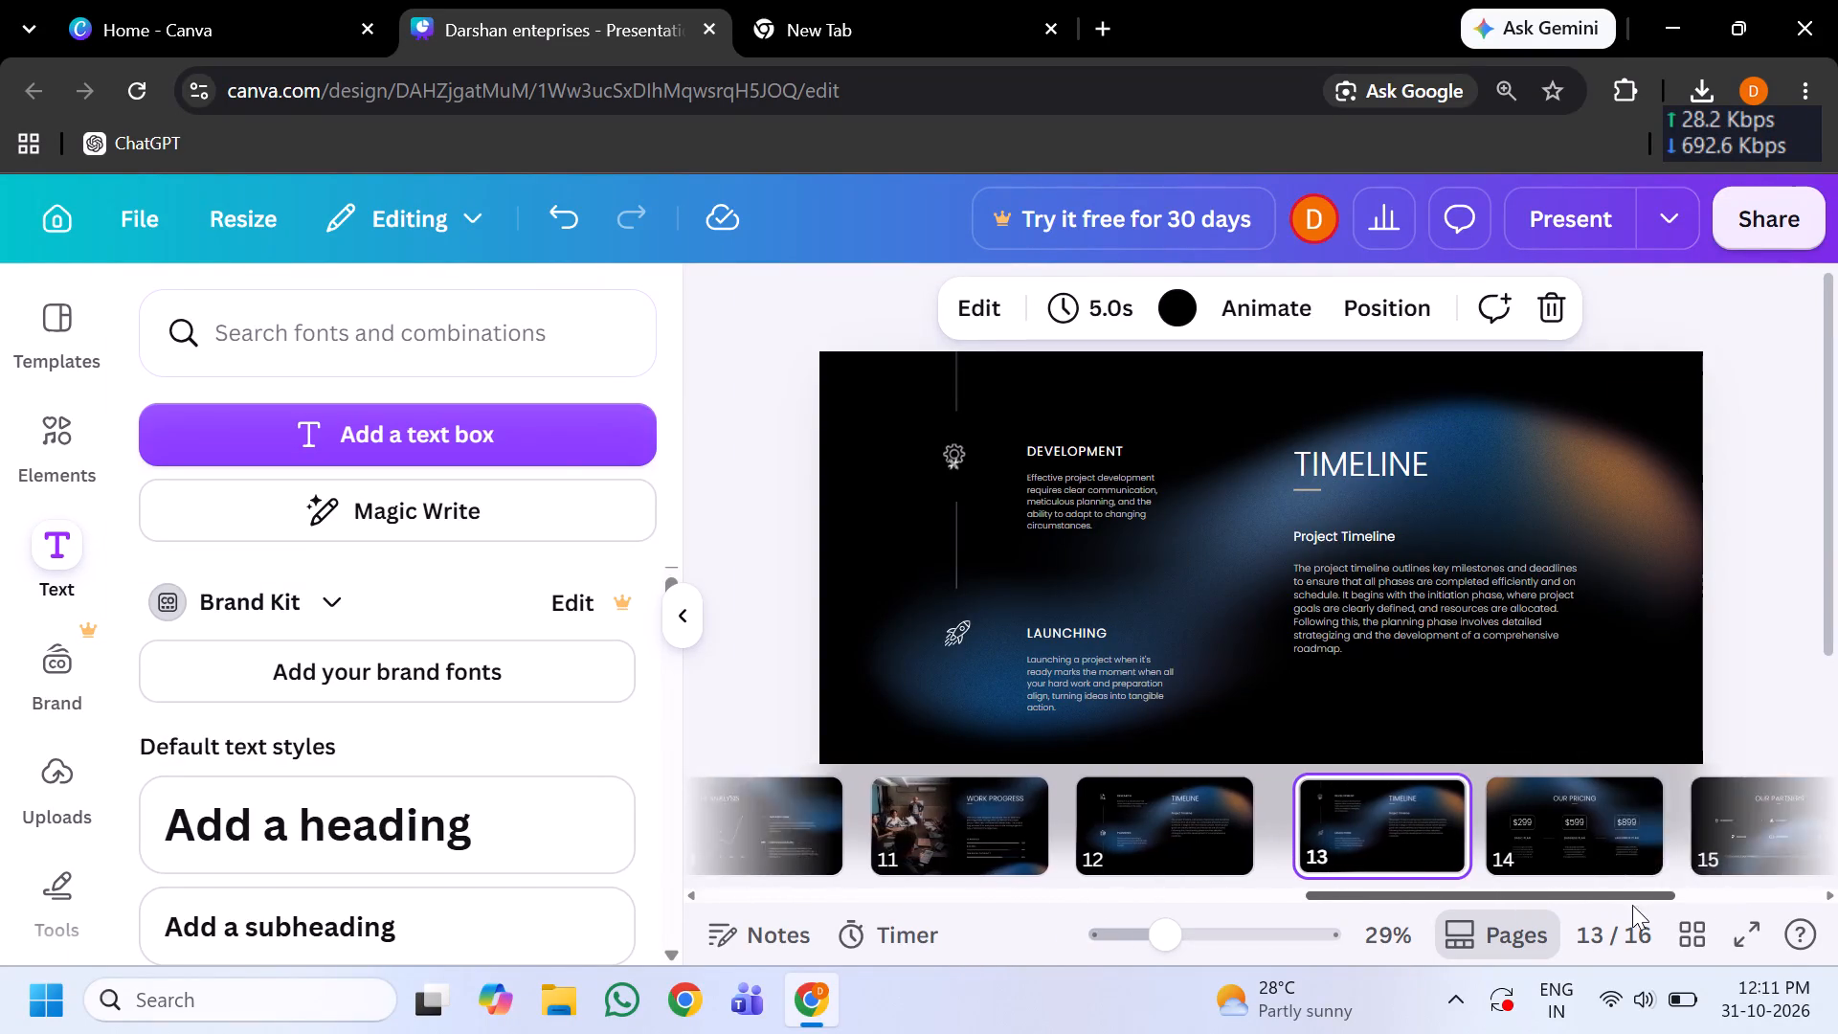
drag(1632, 905, 1715, 911)
click(1285, 825)
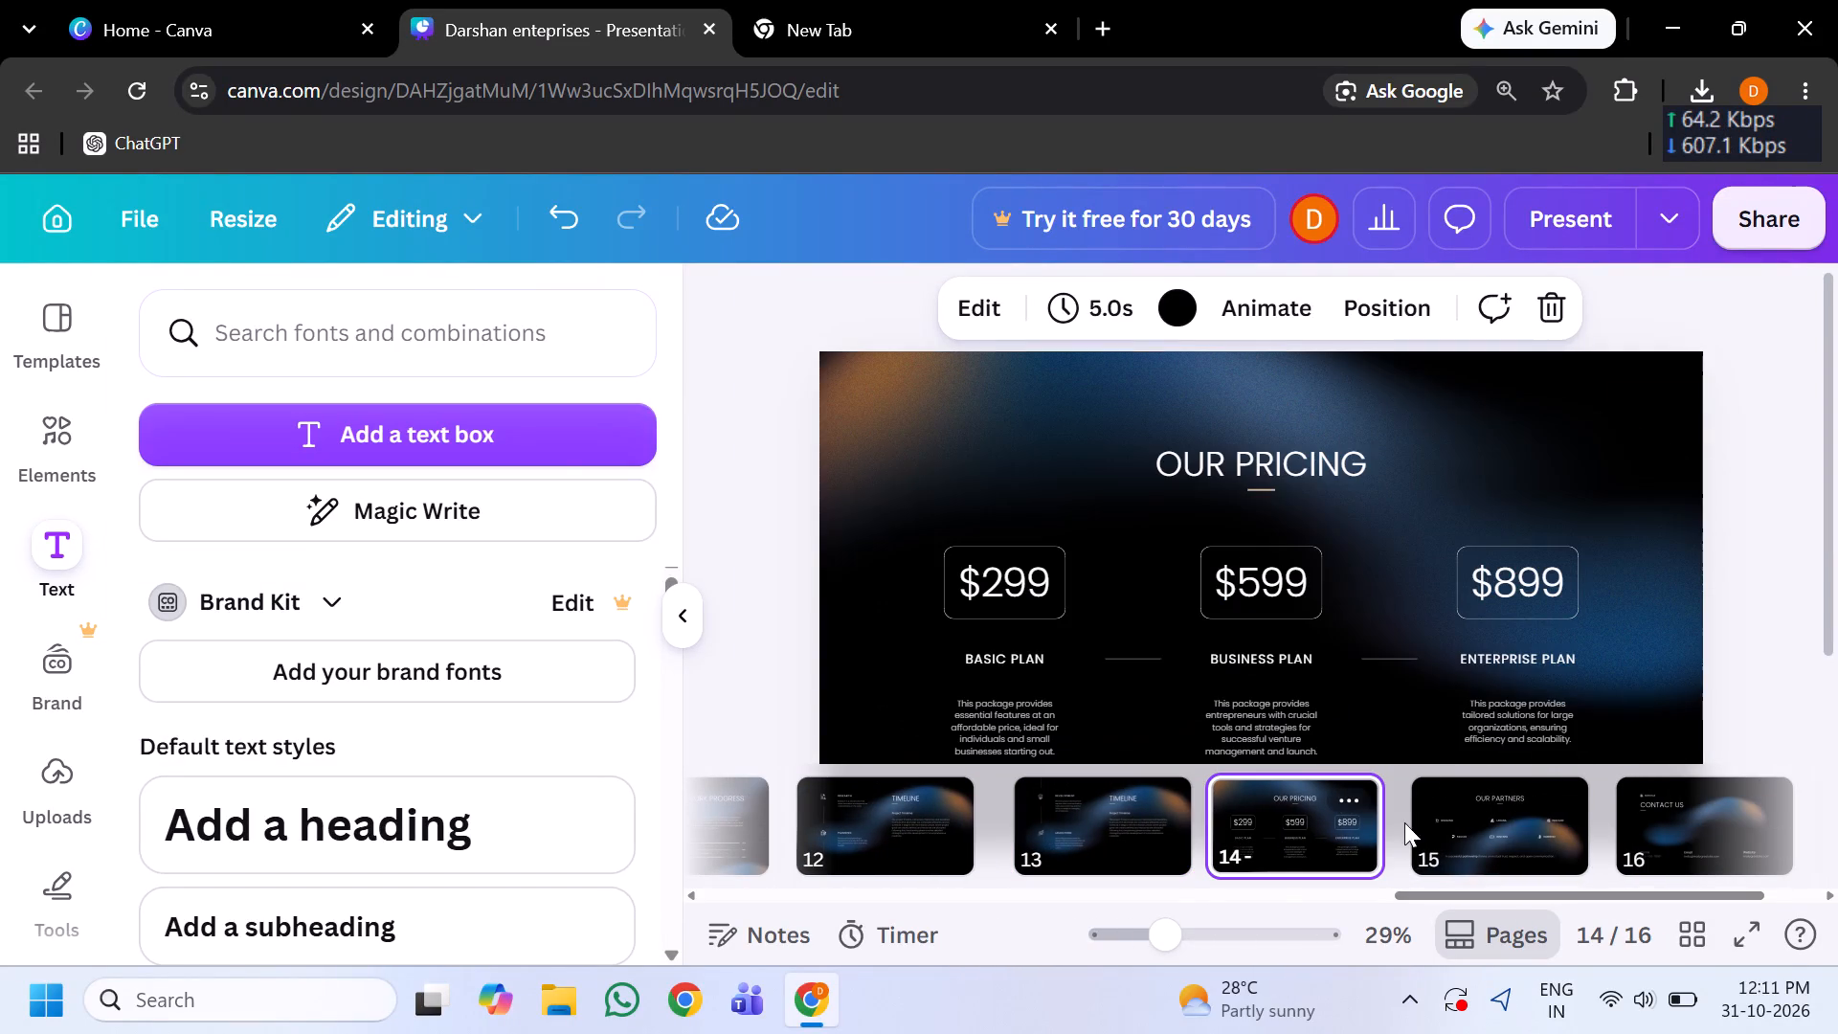
click(1450, 812)
click(1601, 821)
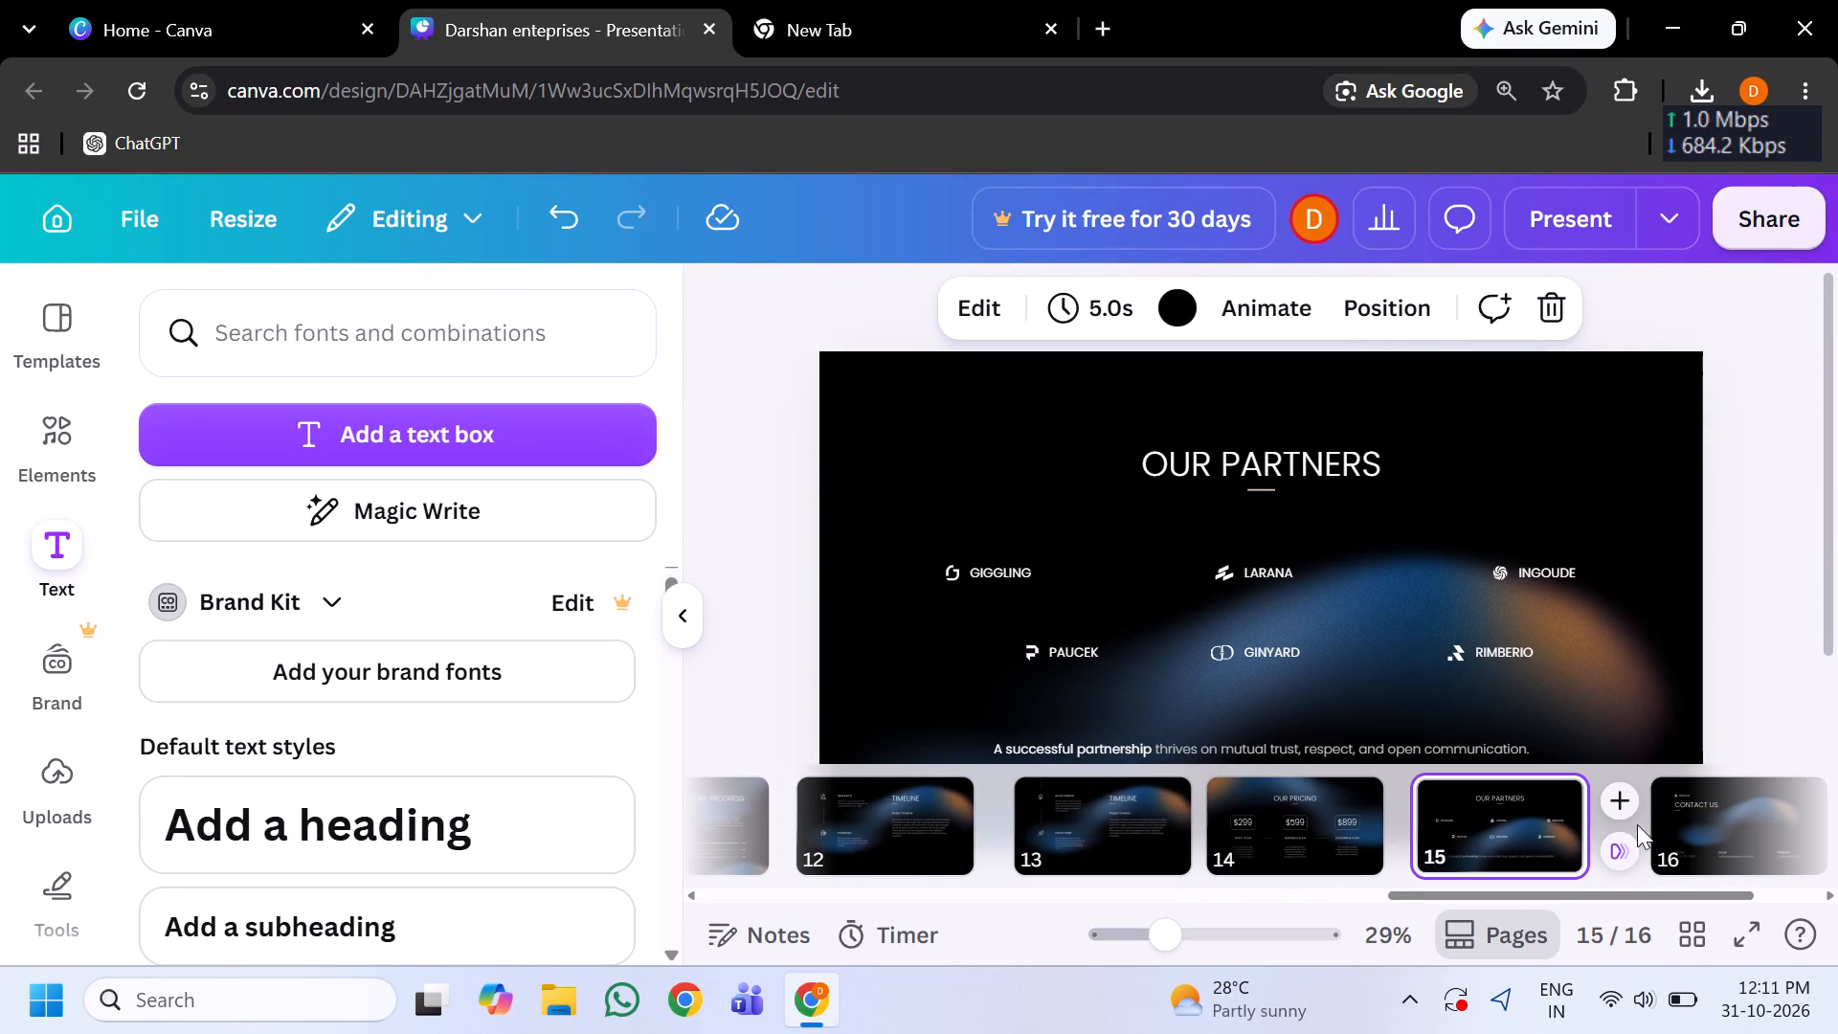
click(1710, 835)
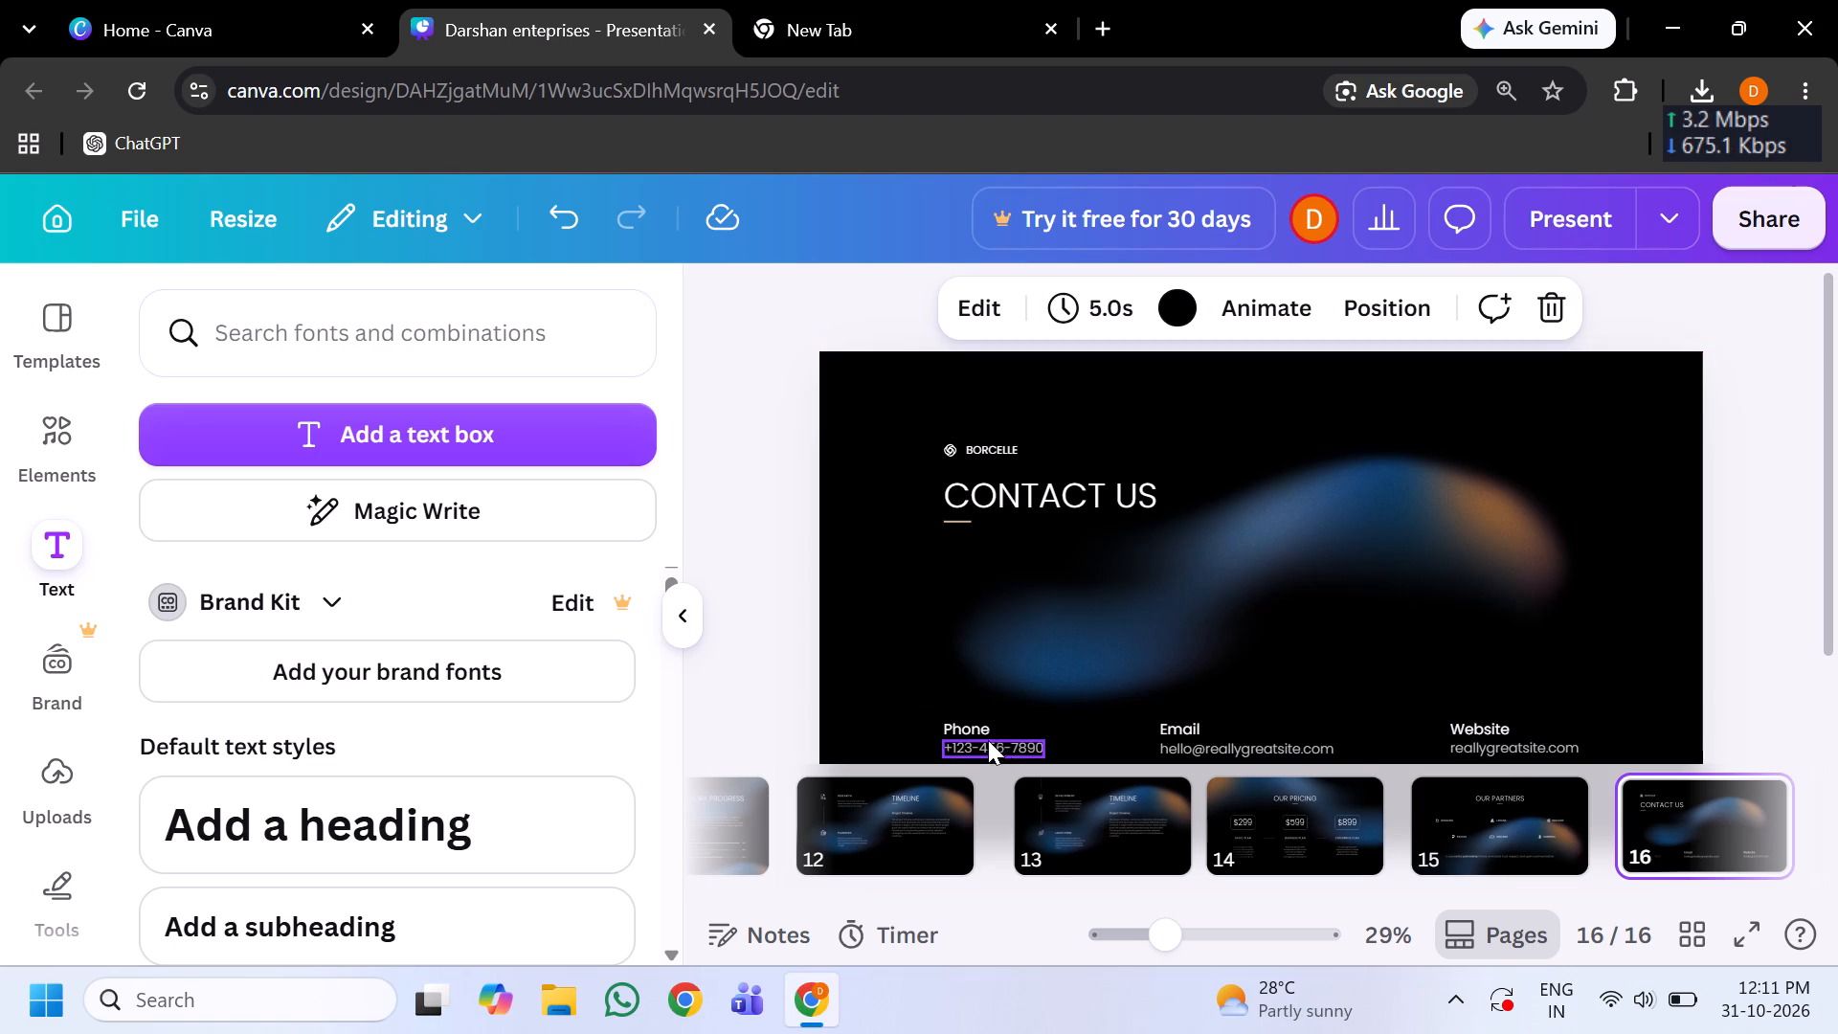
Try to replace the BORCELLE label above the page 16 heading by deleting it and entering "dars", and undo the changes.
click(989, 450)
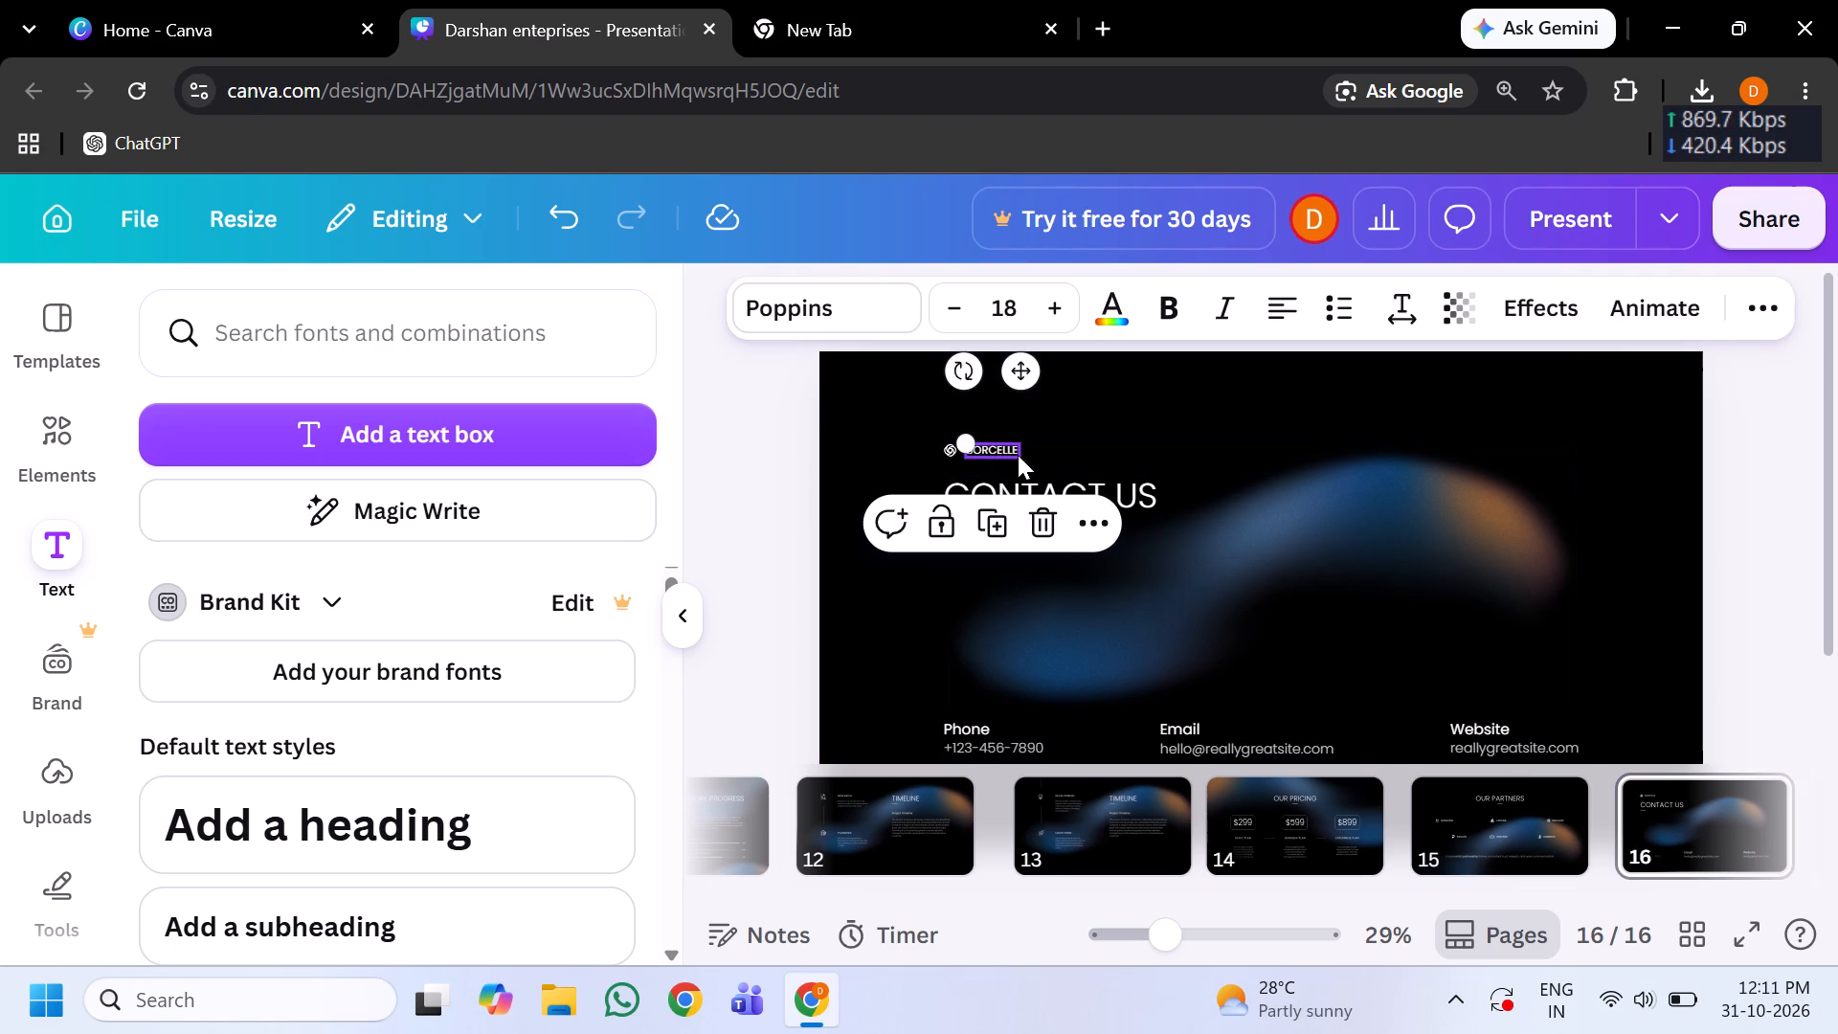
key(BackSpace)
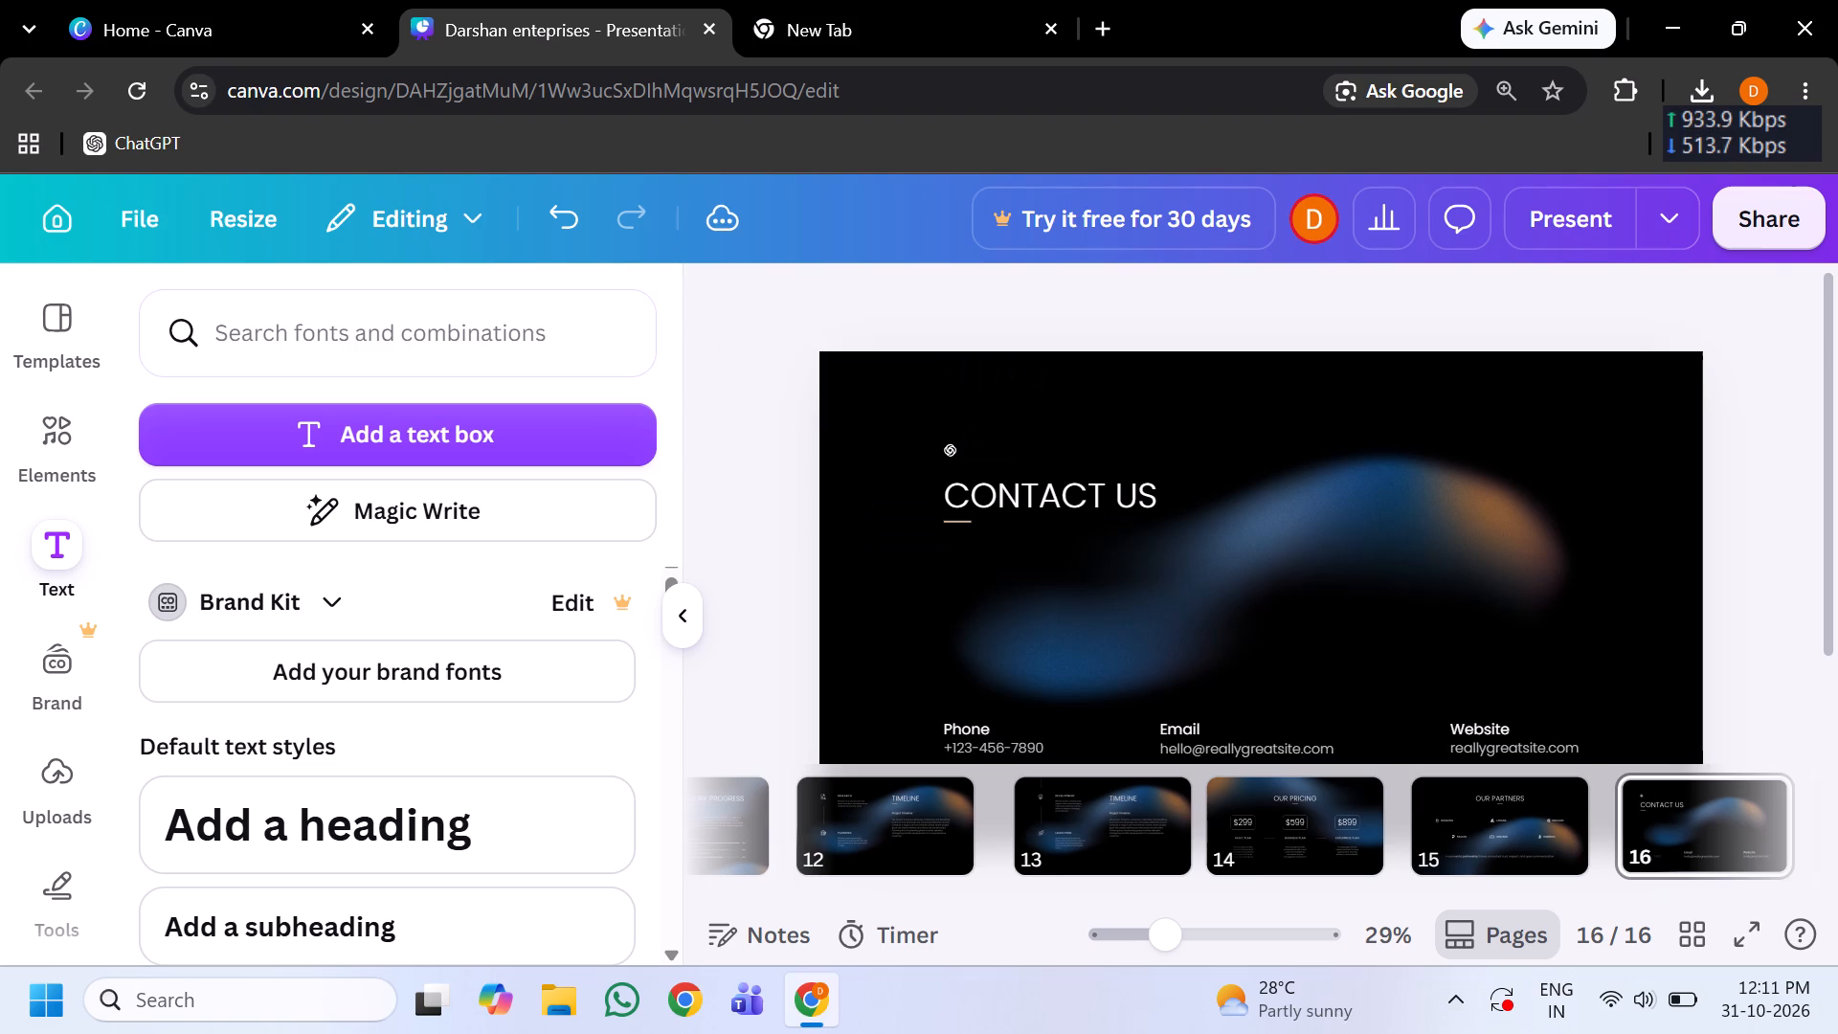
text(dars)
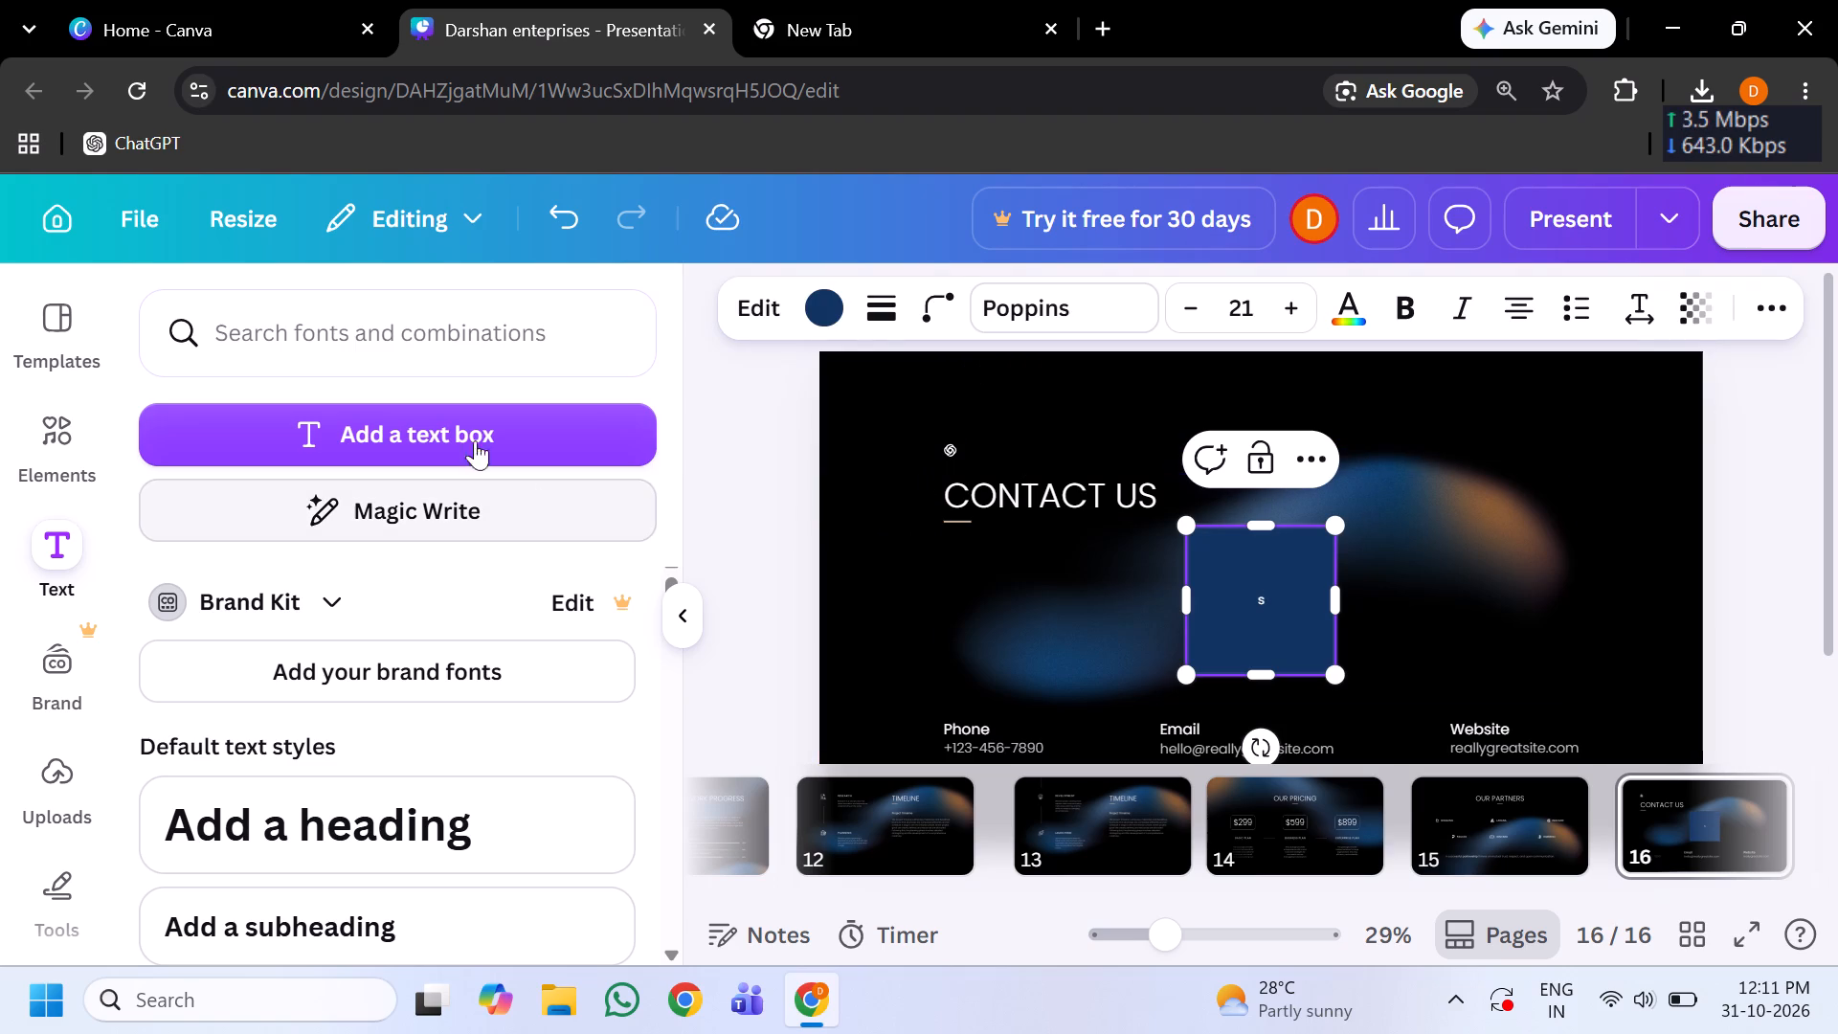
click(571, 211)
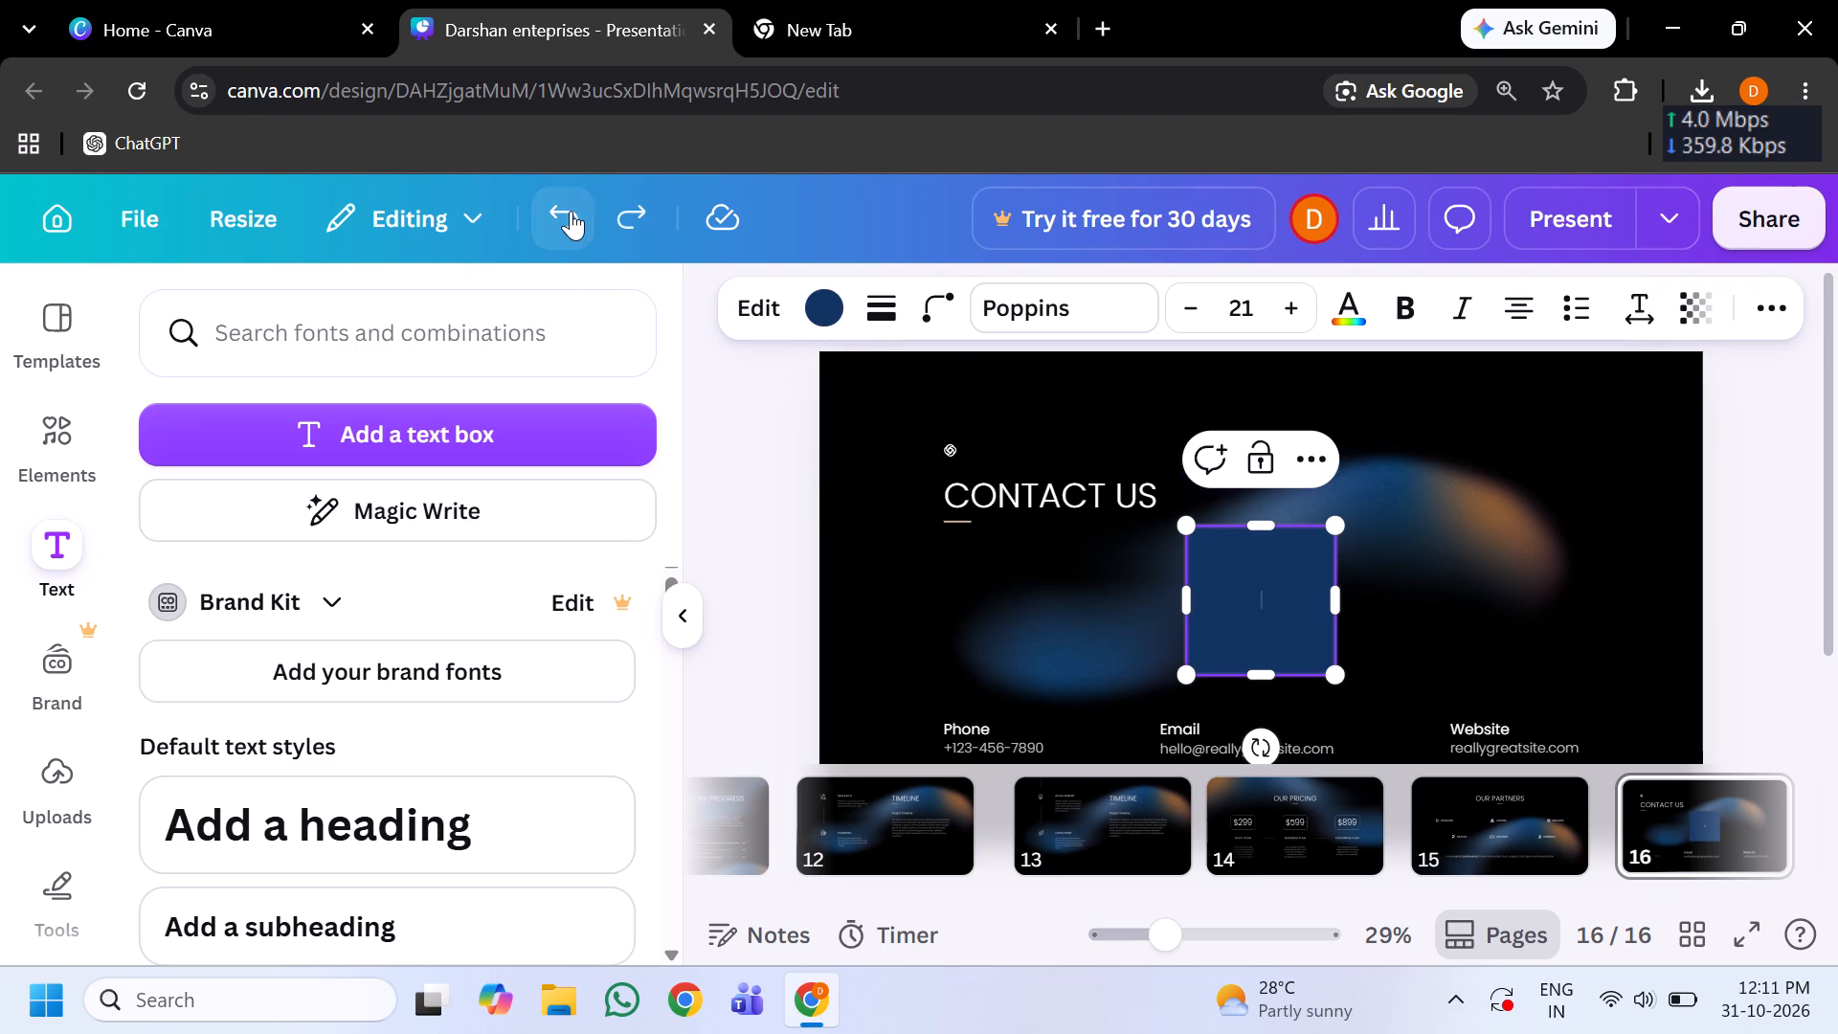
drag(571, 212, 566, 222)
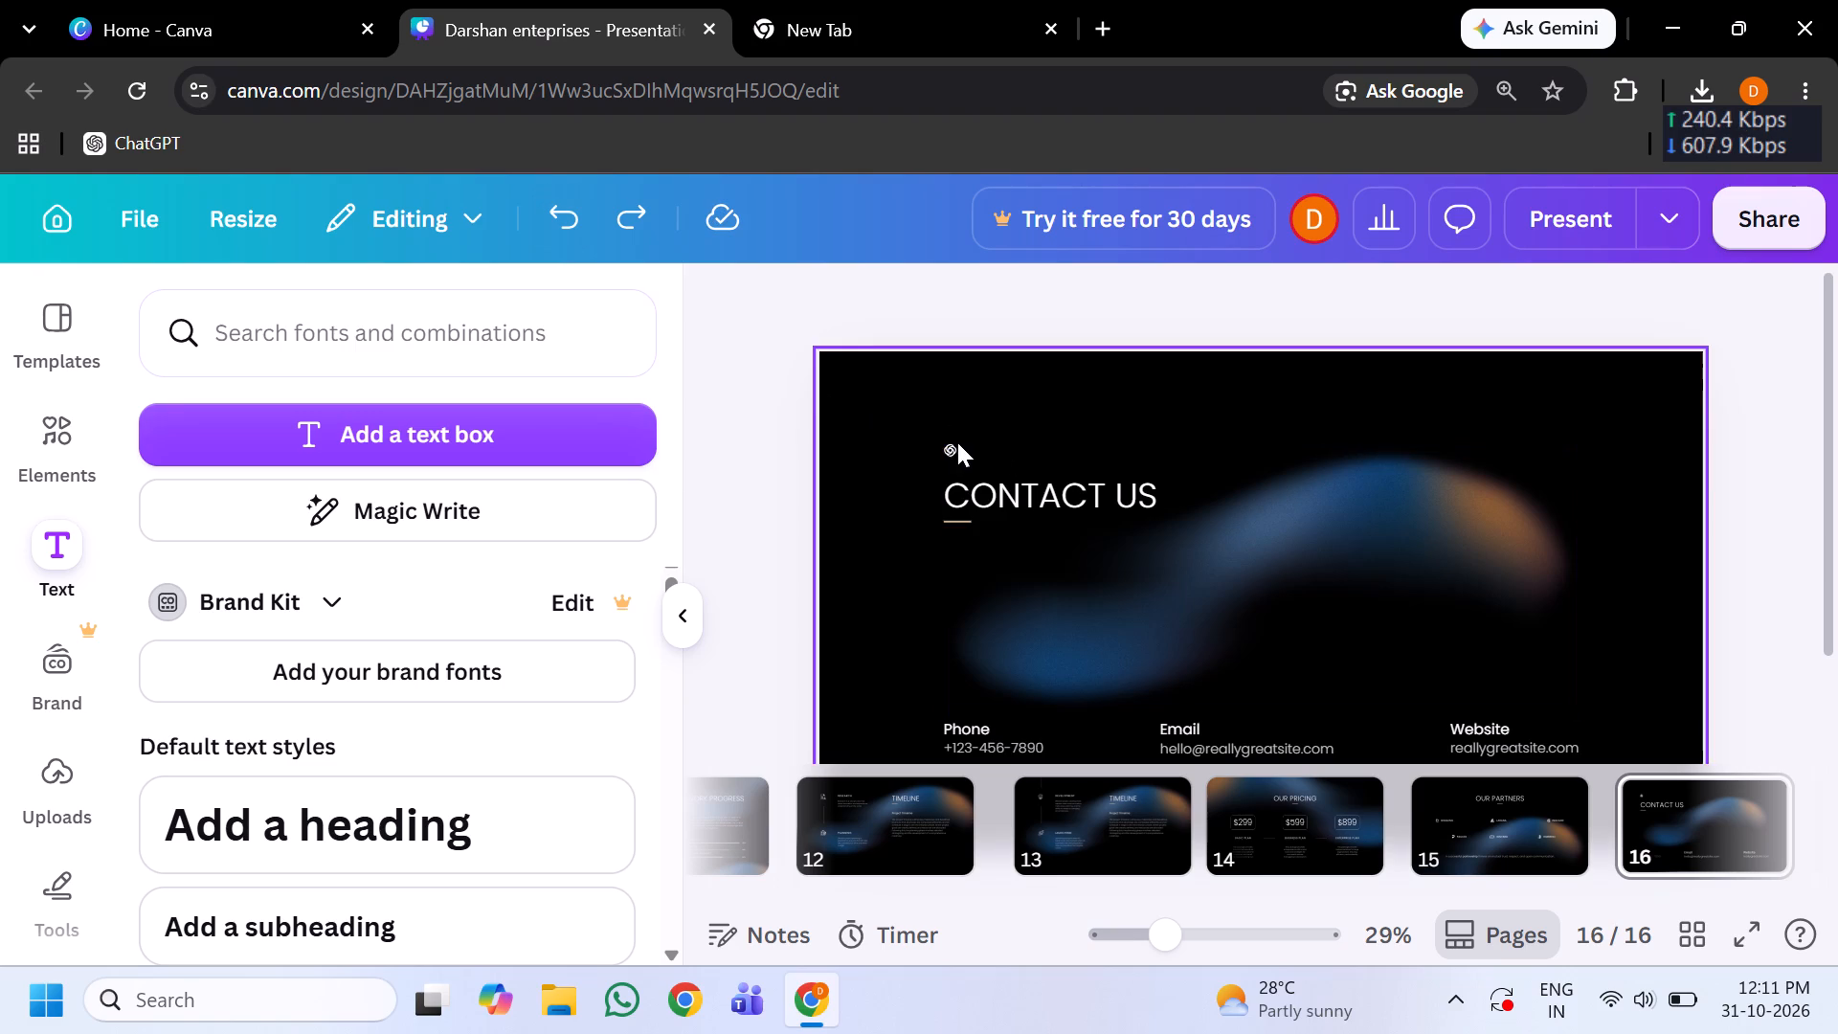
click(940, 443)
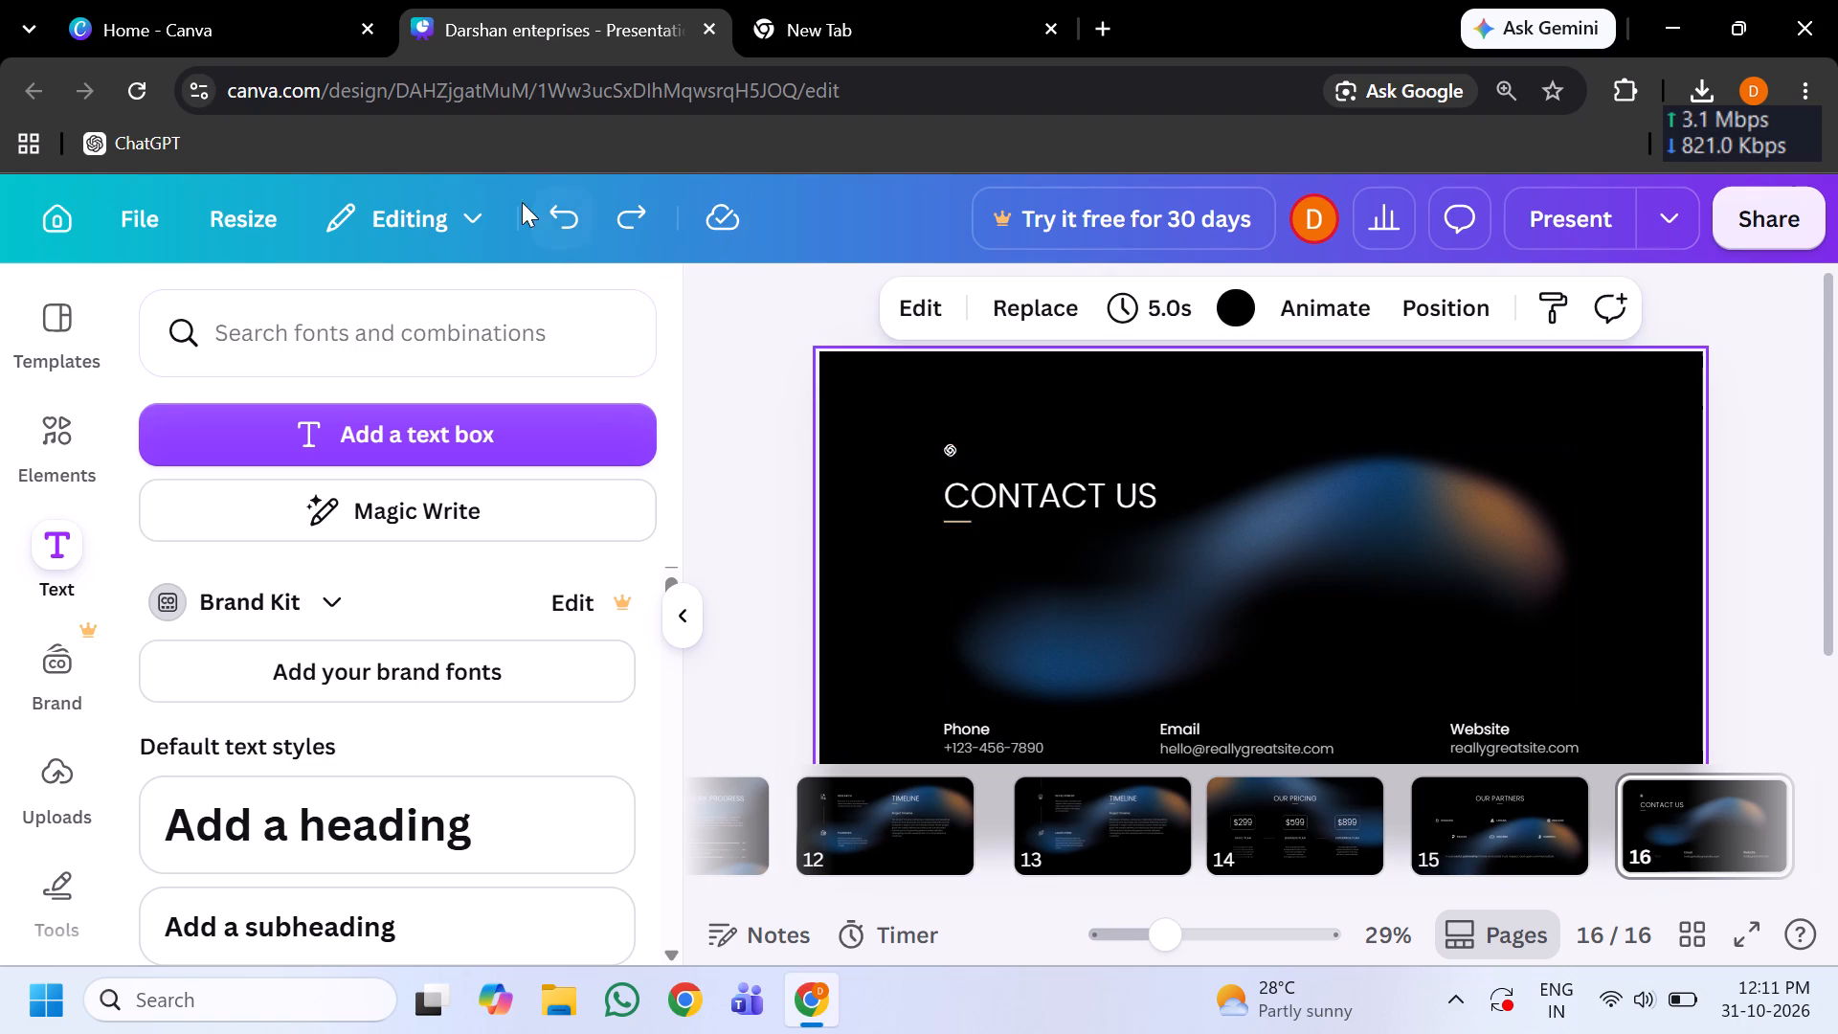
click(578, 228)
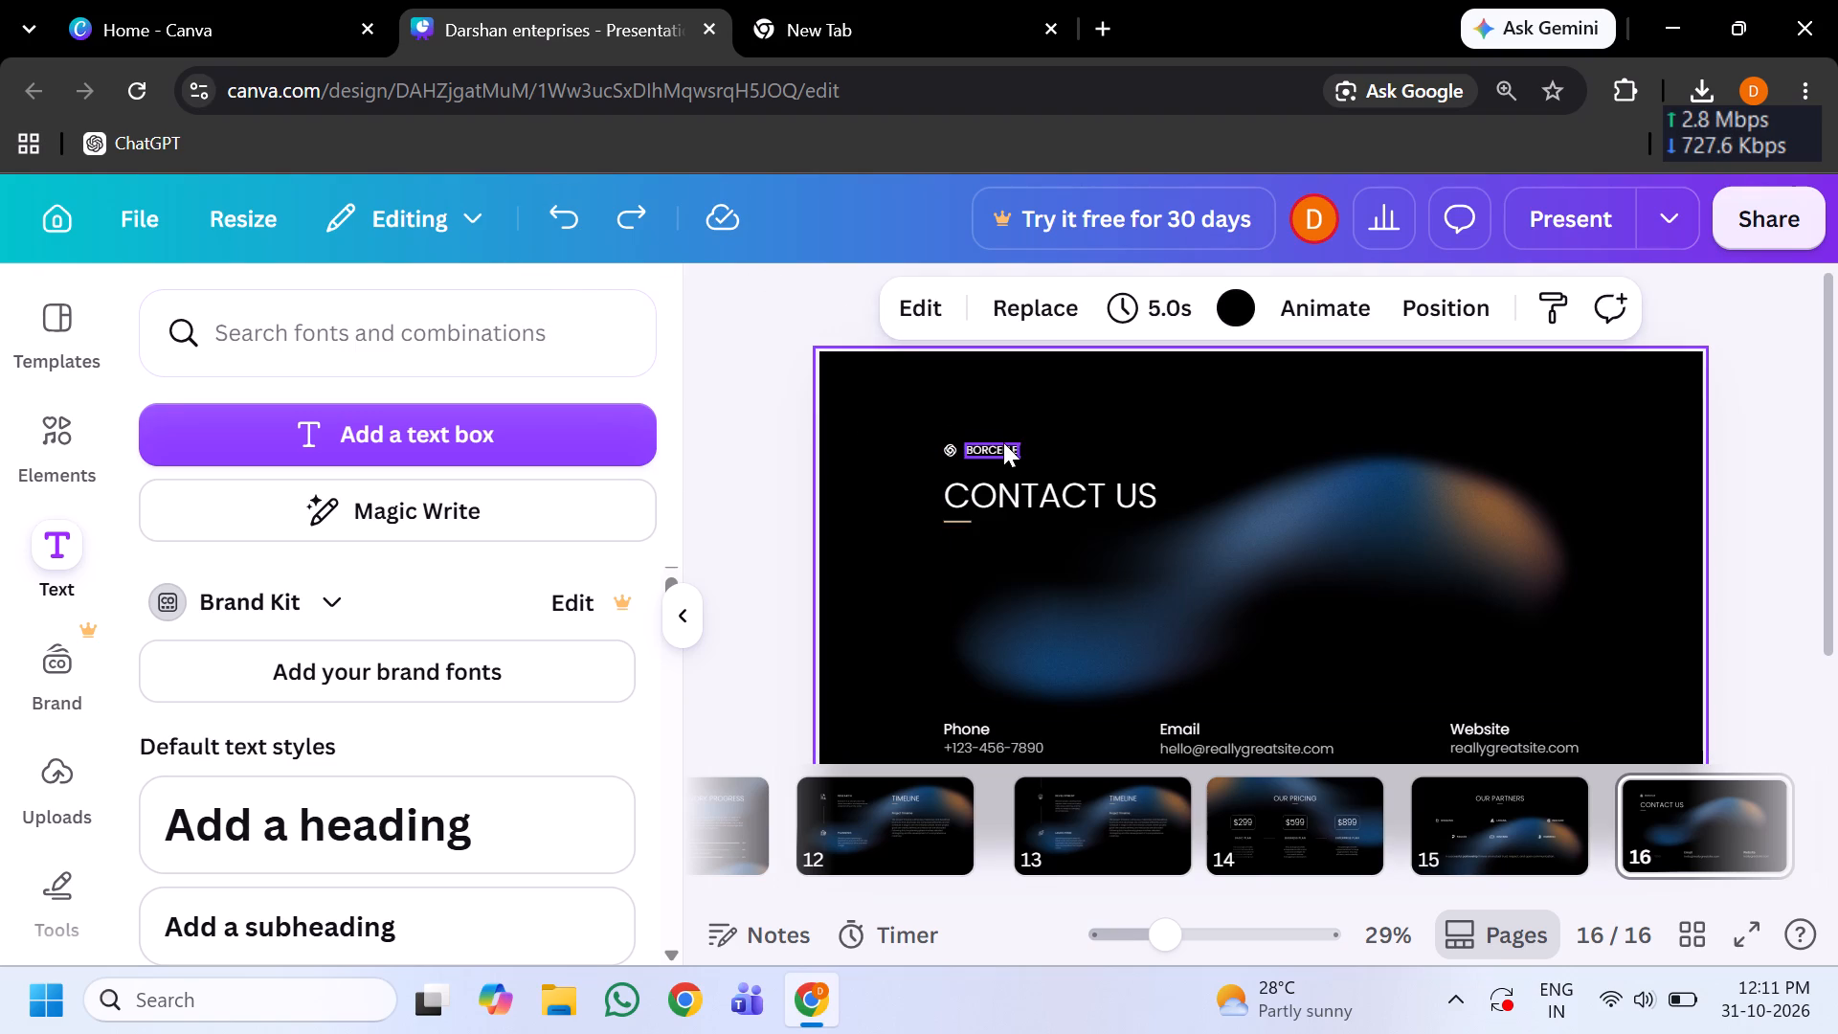
Replace the BORCELLE label text above the page 16 heading with "Darshan".
double_click(1003, 442)
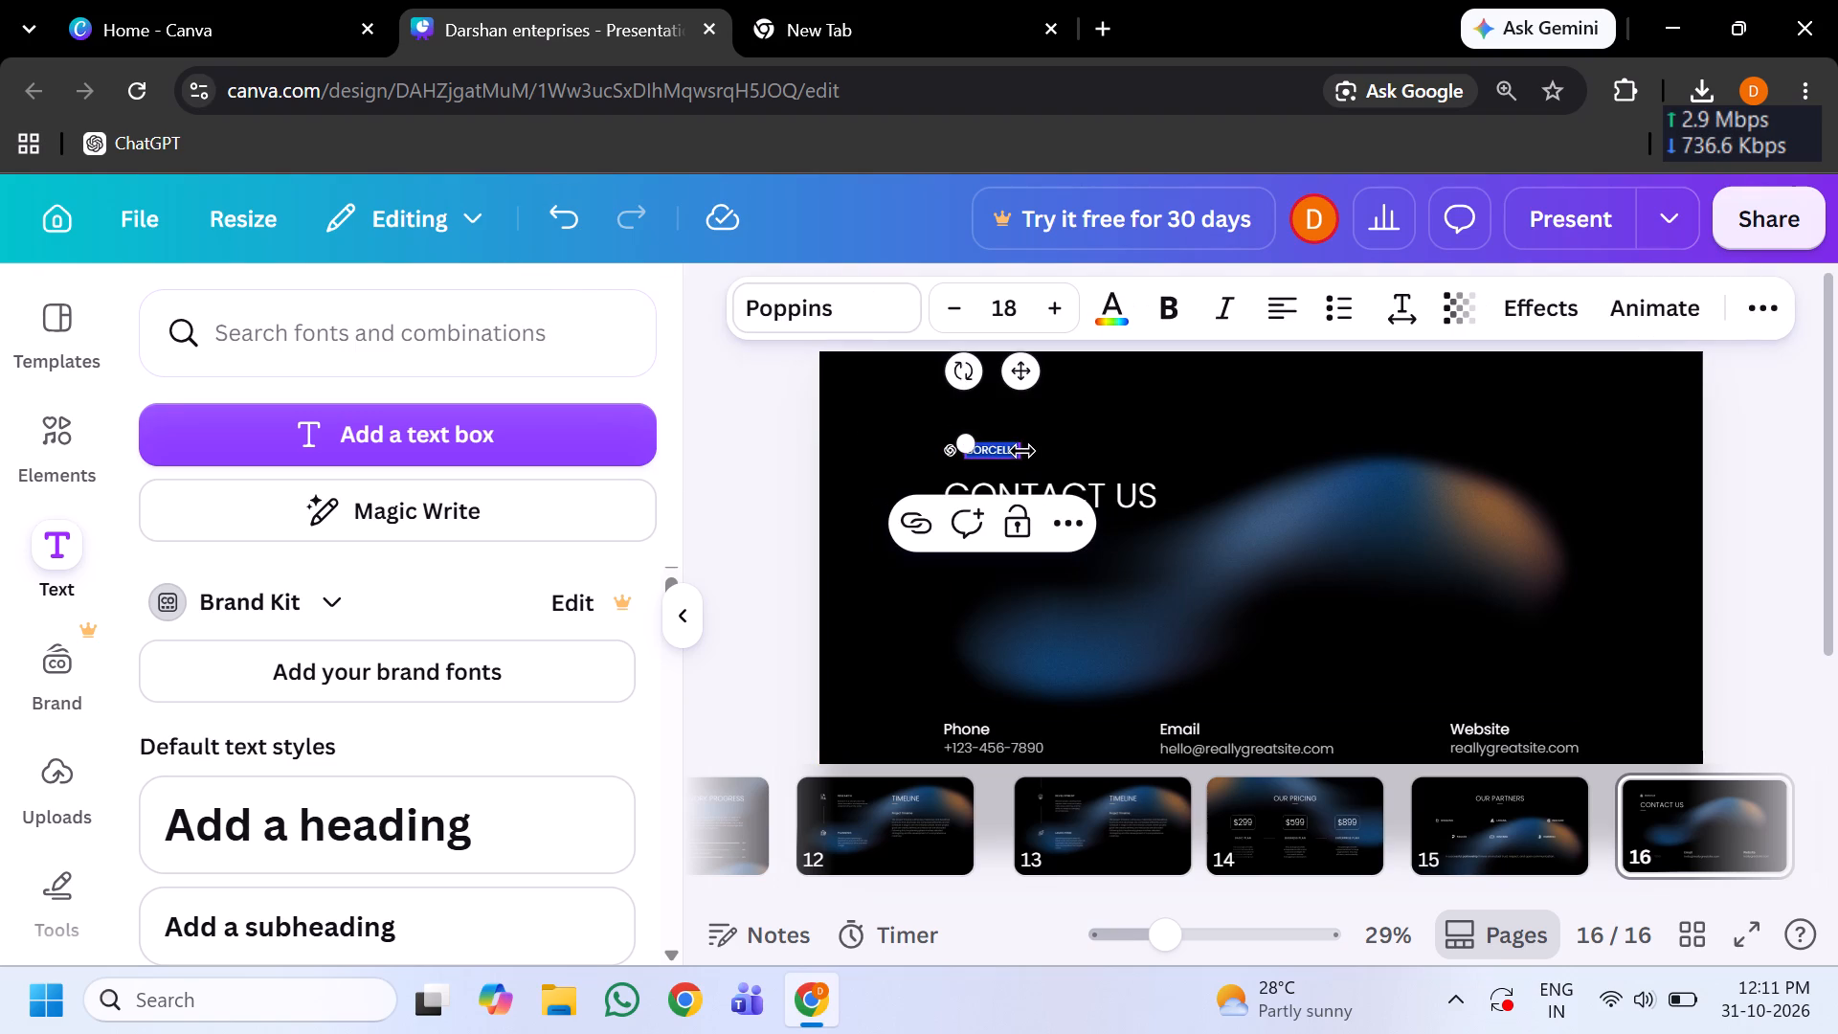
key(BackSpace)
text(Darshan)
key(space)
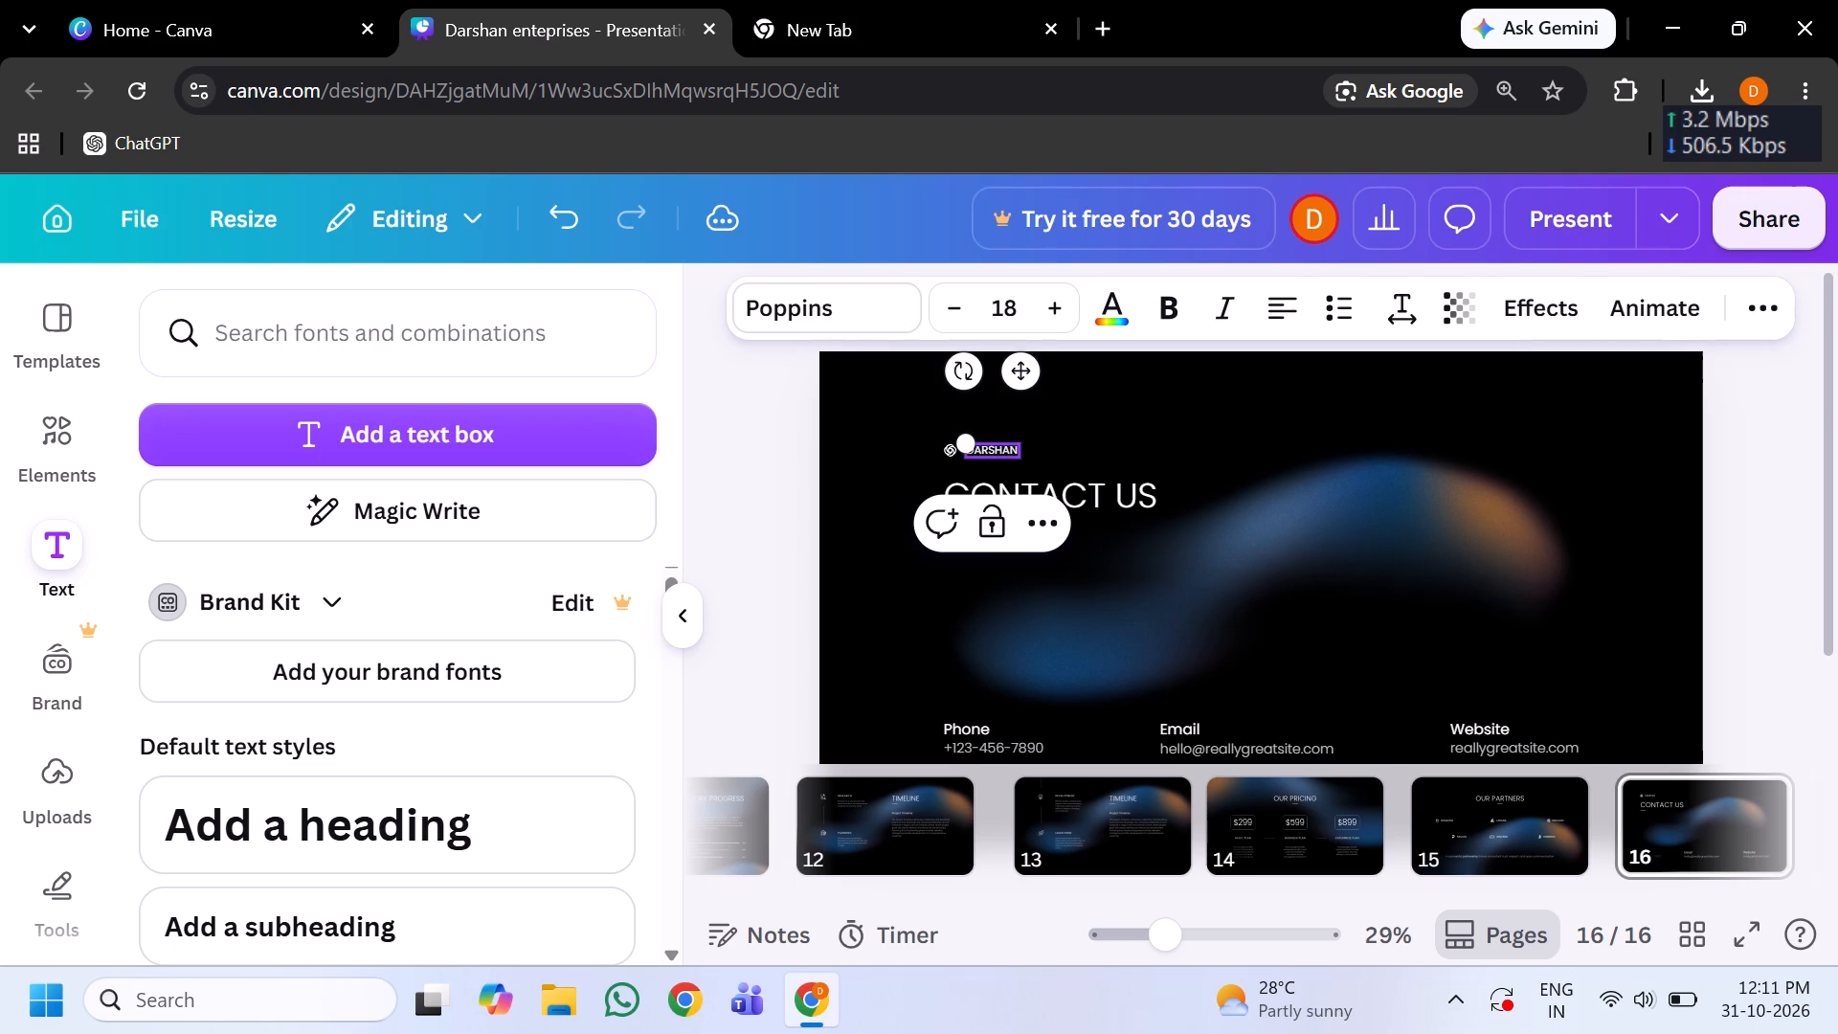
click(1351, 599)
Colour the CONTACT US heading on page 16 with the red-to-orange gradient, make it bold and clear the selection.
click(1053, 496)
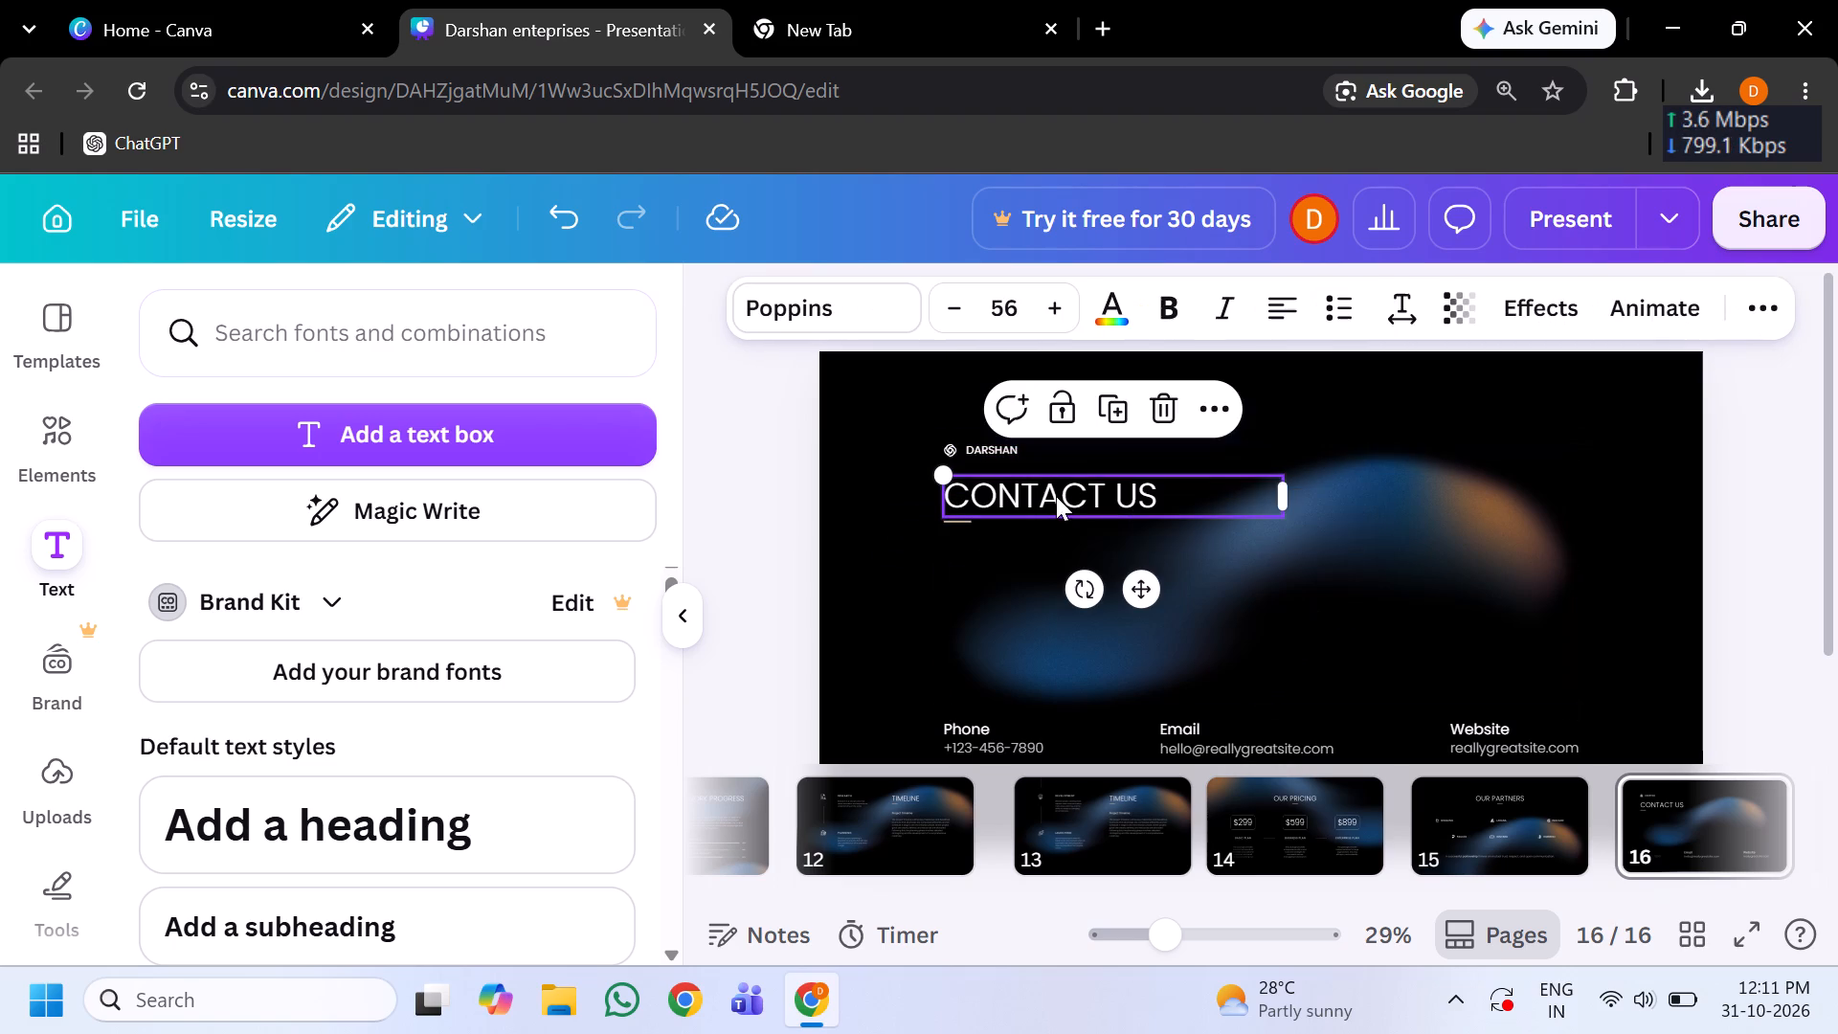
click(1101, 308)
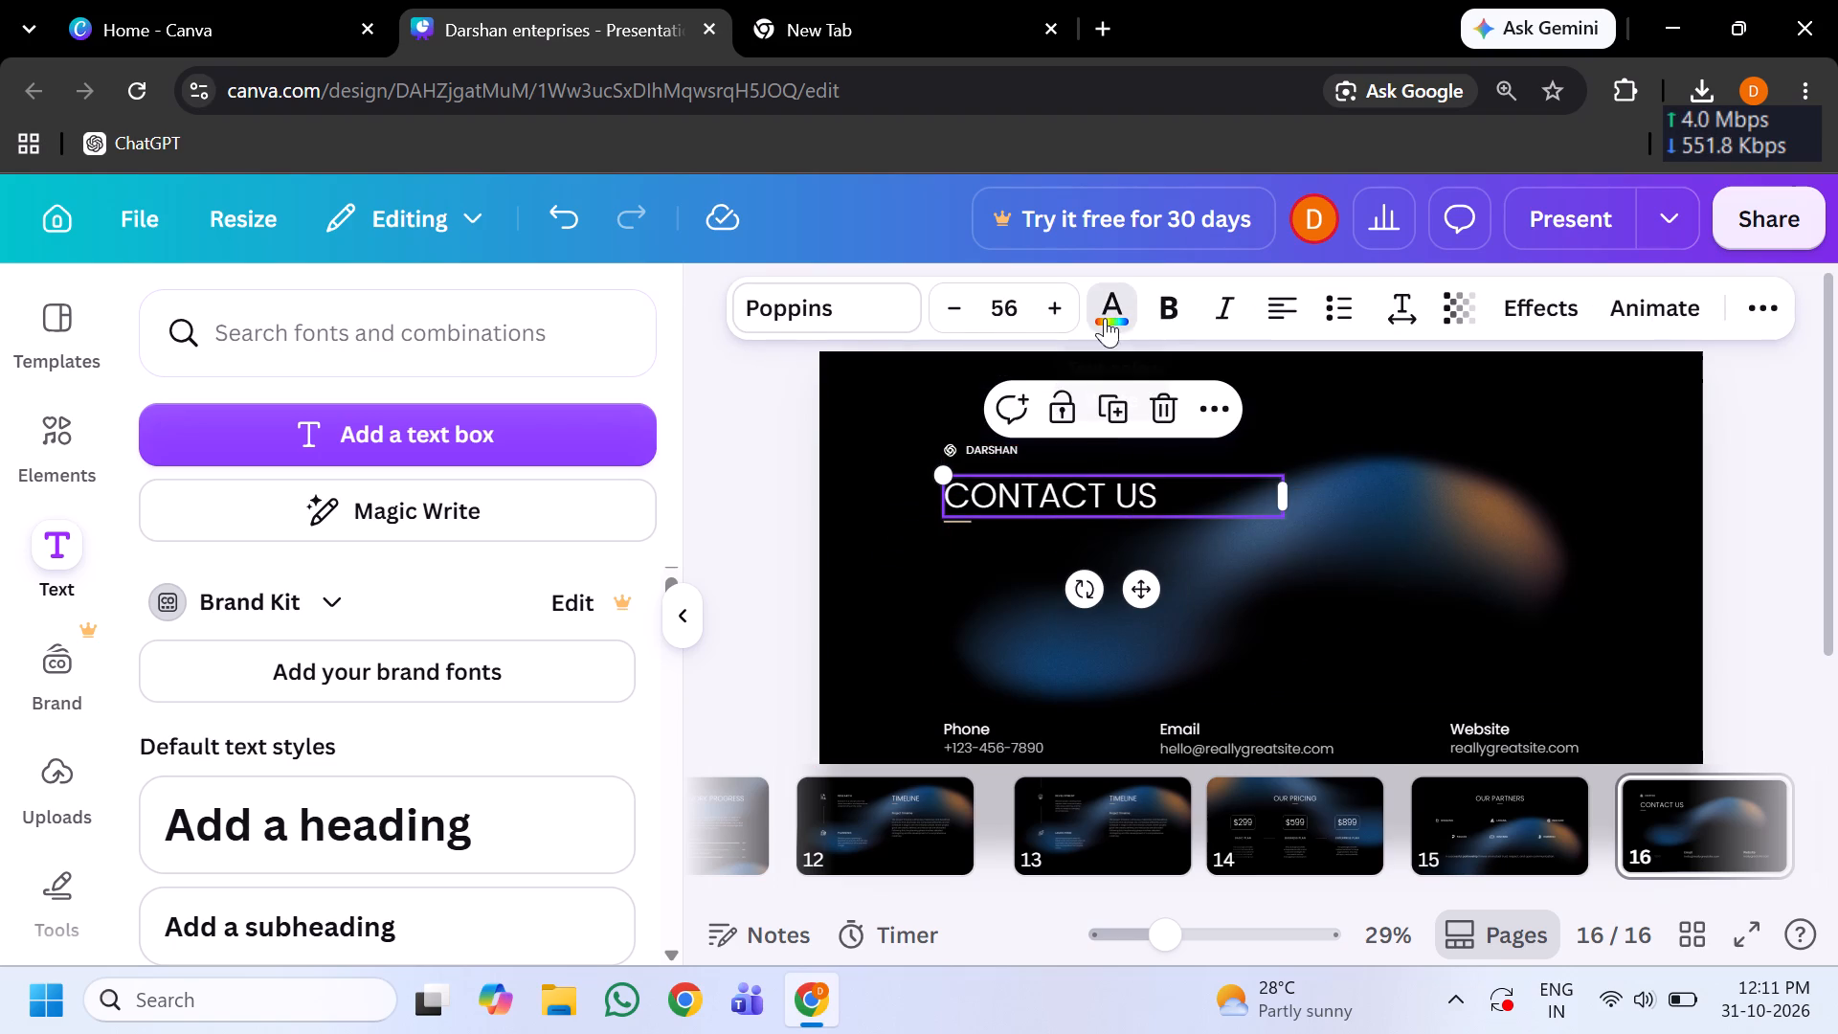
click(519, 544)
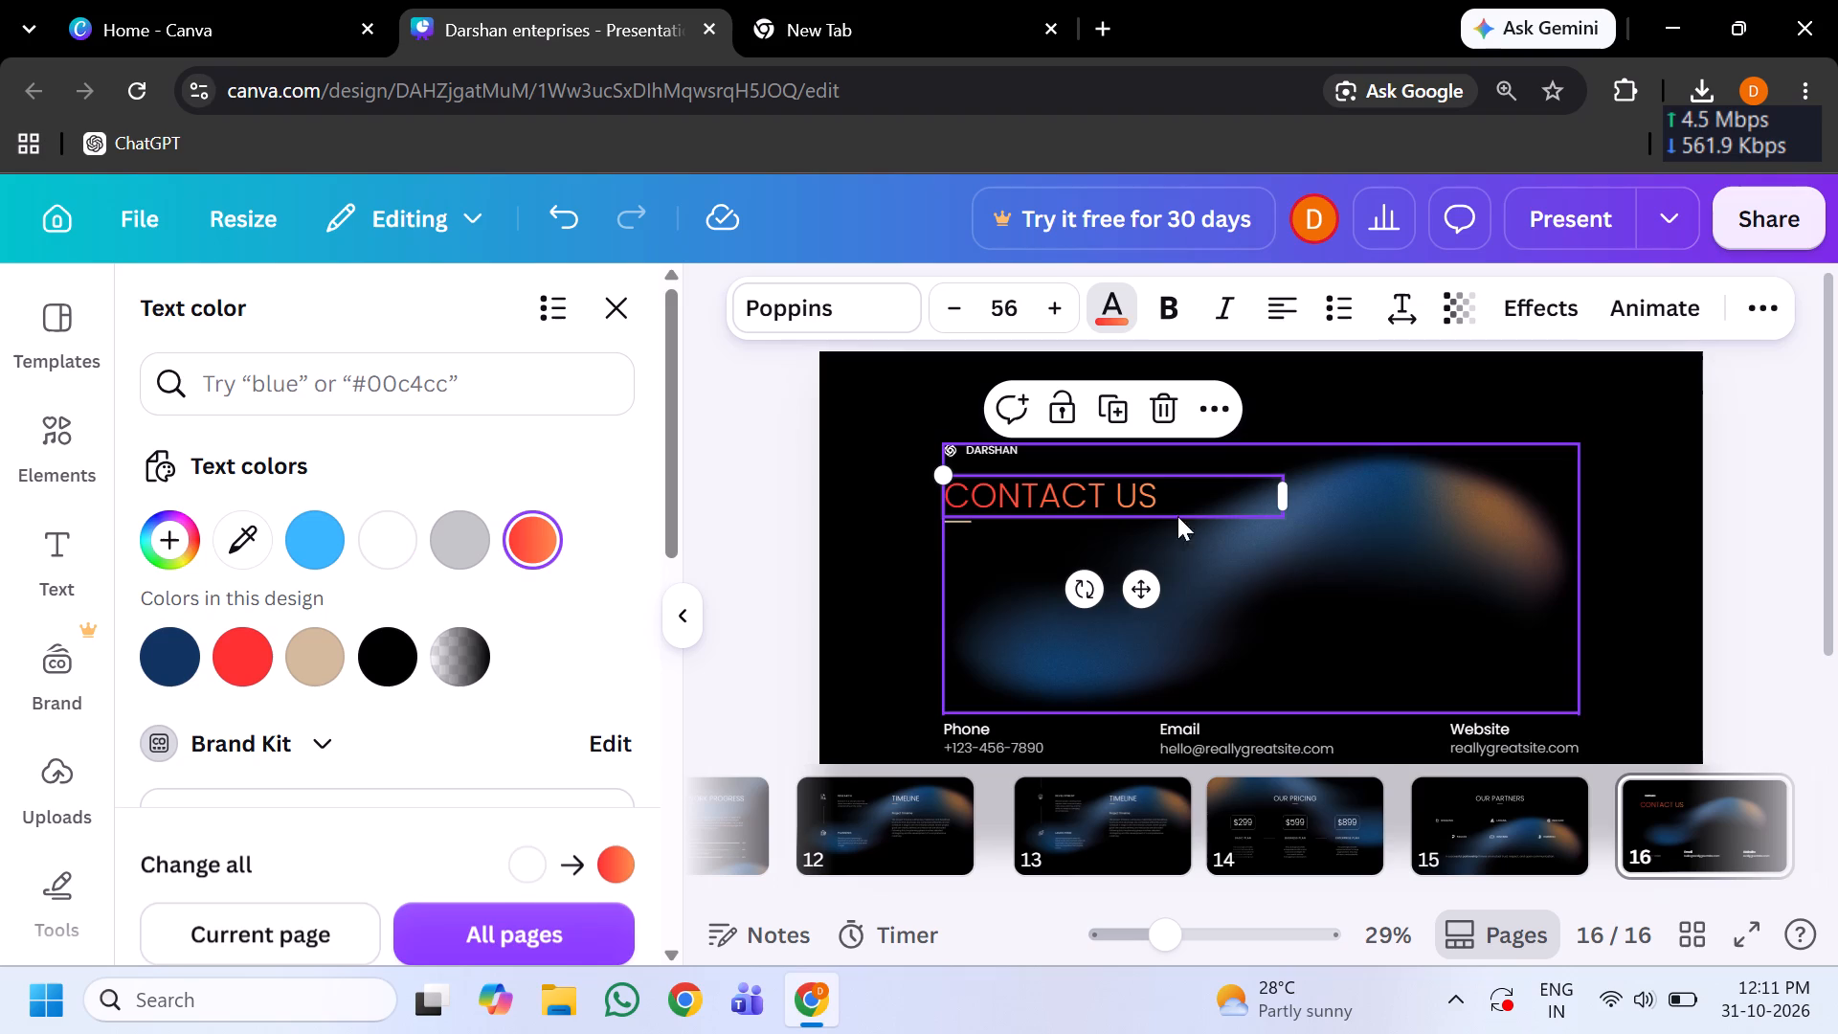
click(1158, 303)
click(1523, 508)
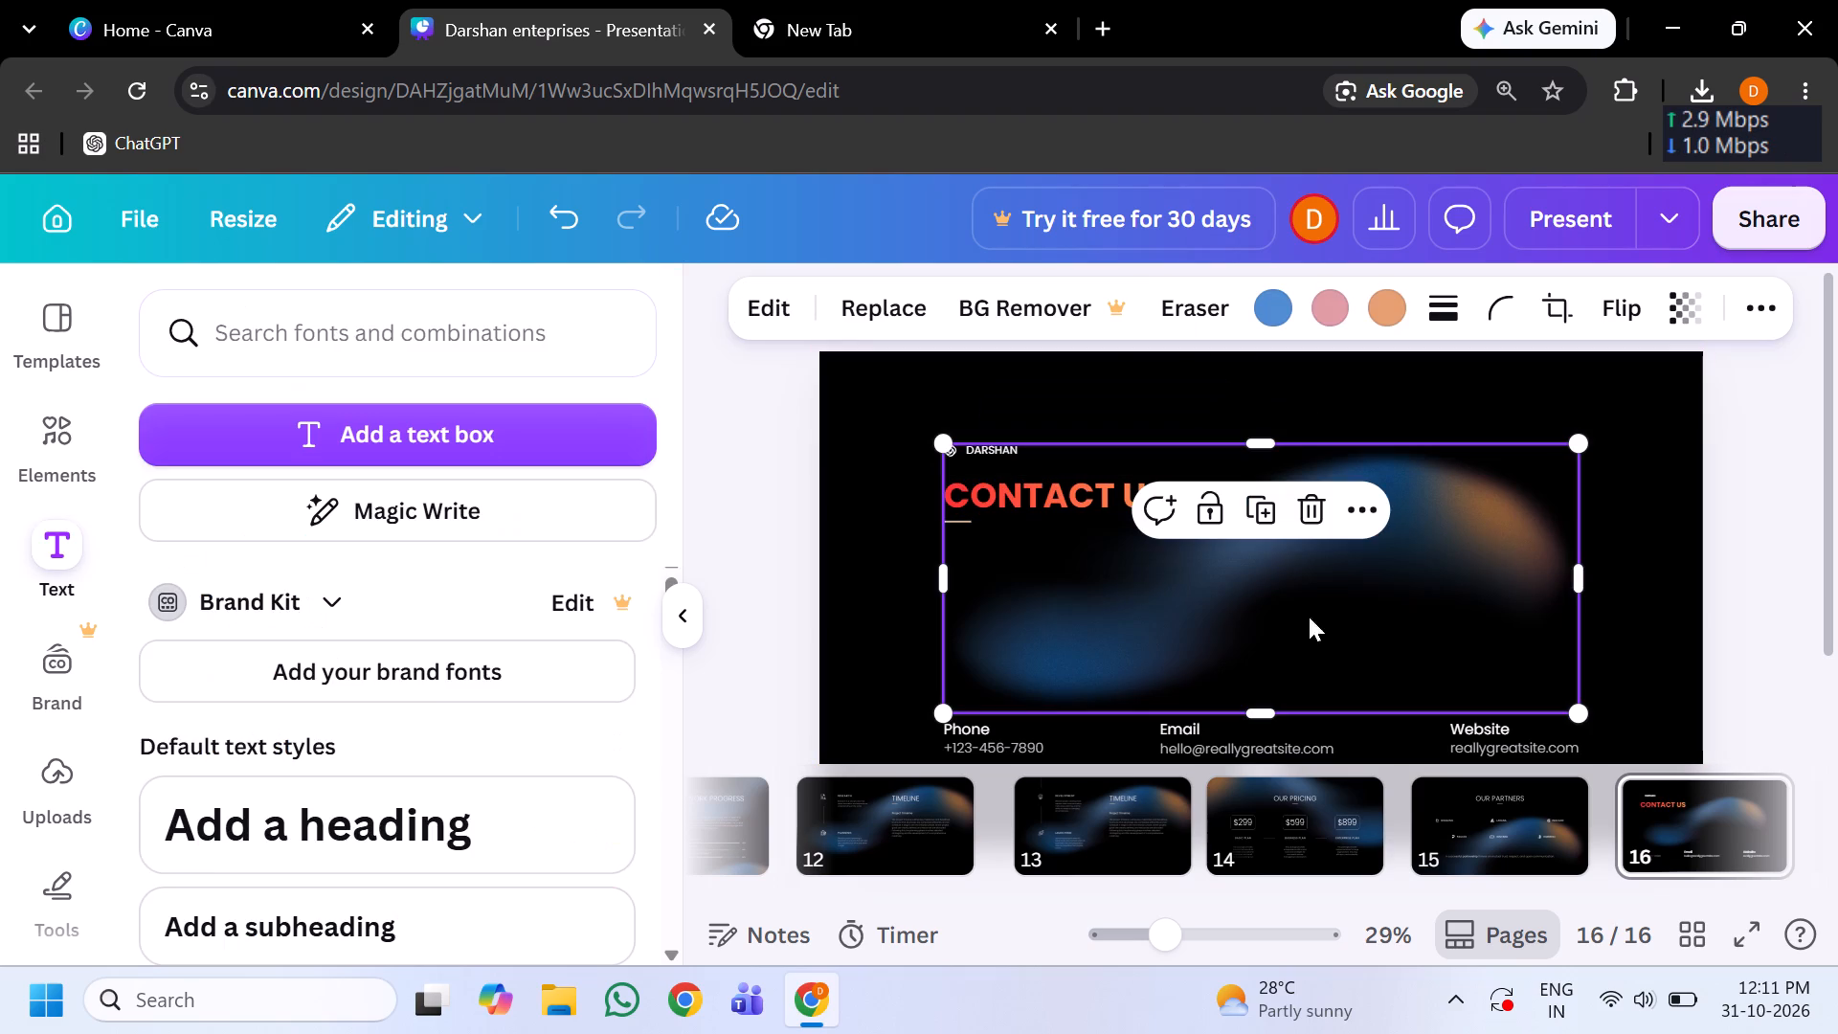
drag(887, 603, 901, 608)
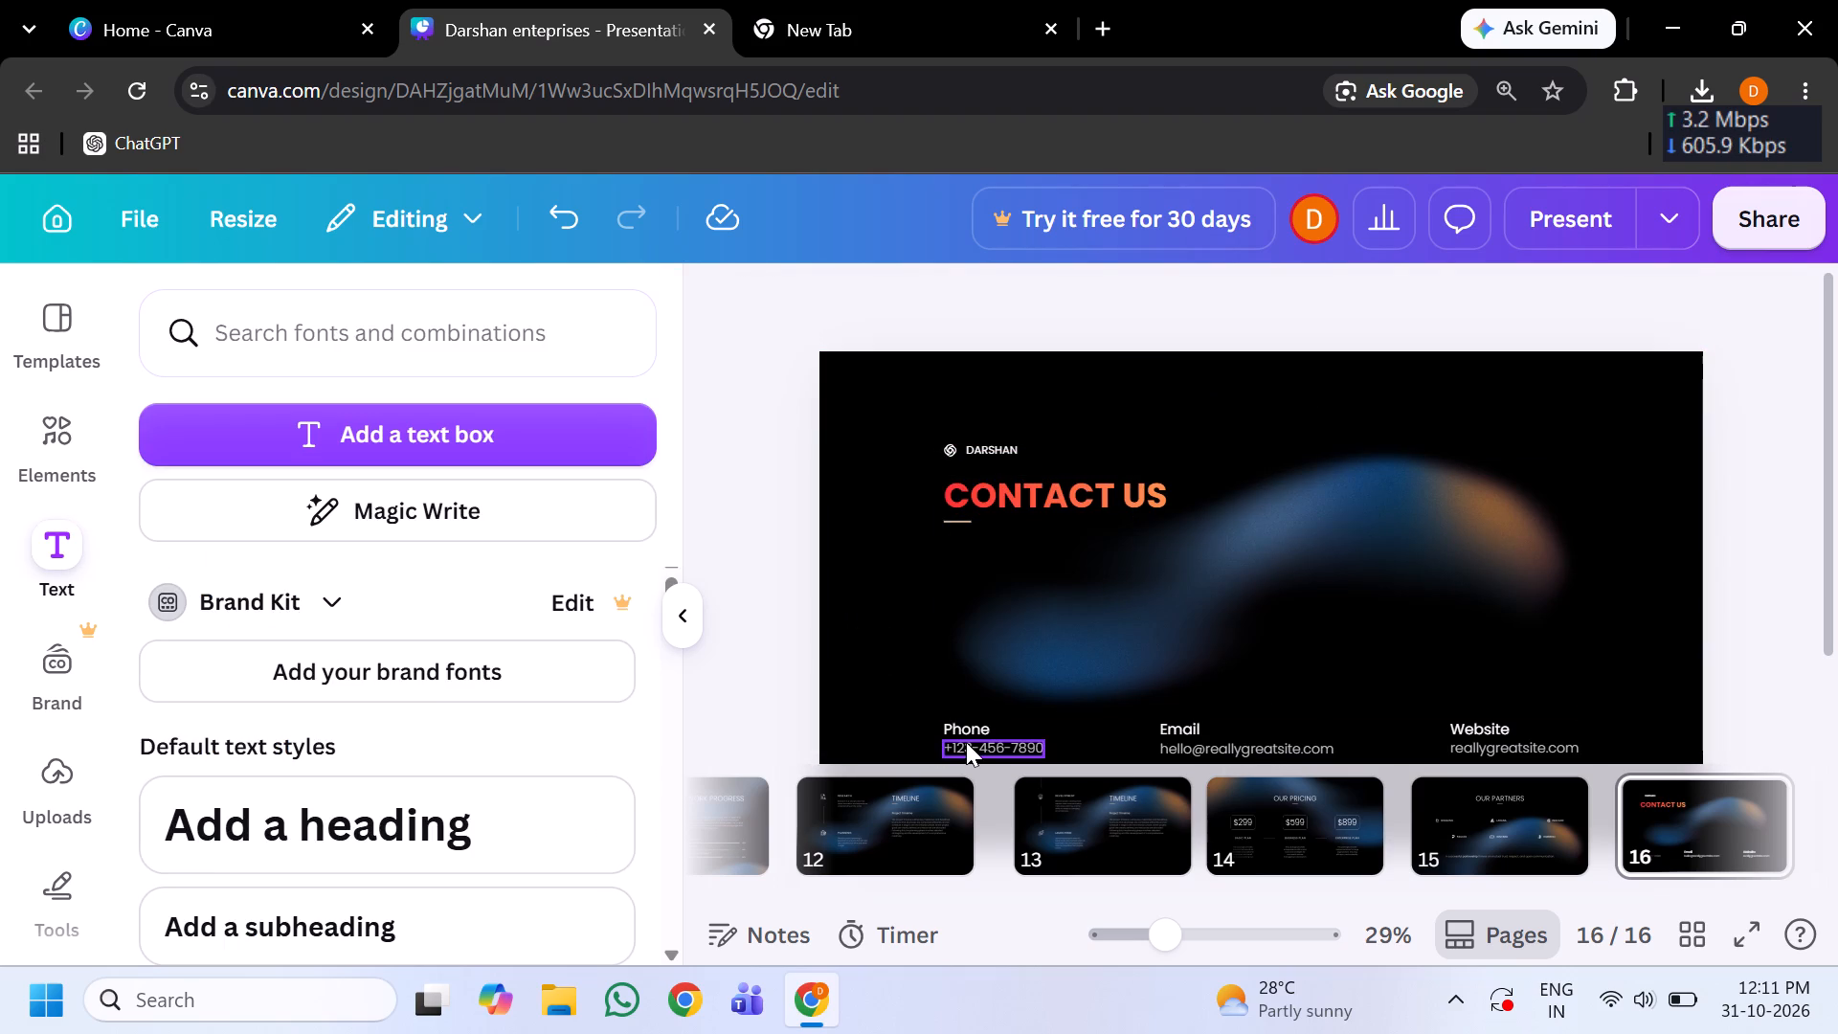
Clear the placeholder number under Phone on page 16 and begin entering a replacement.
click(966, 742)
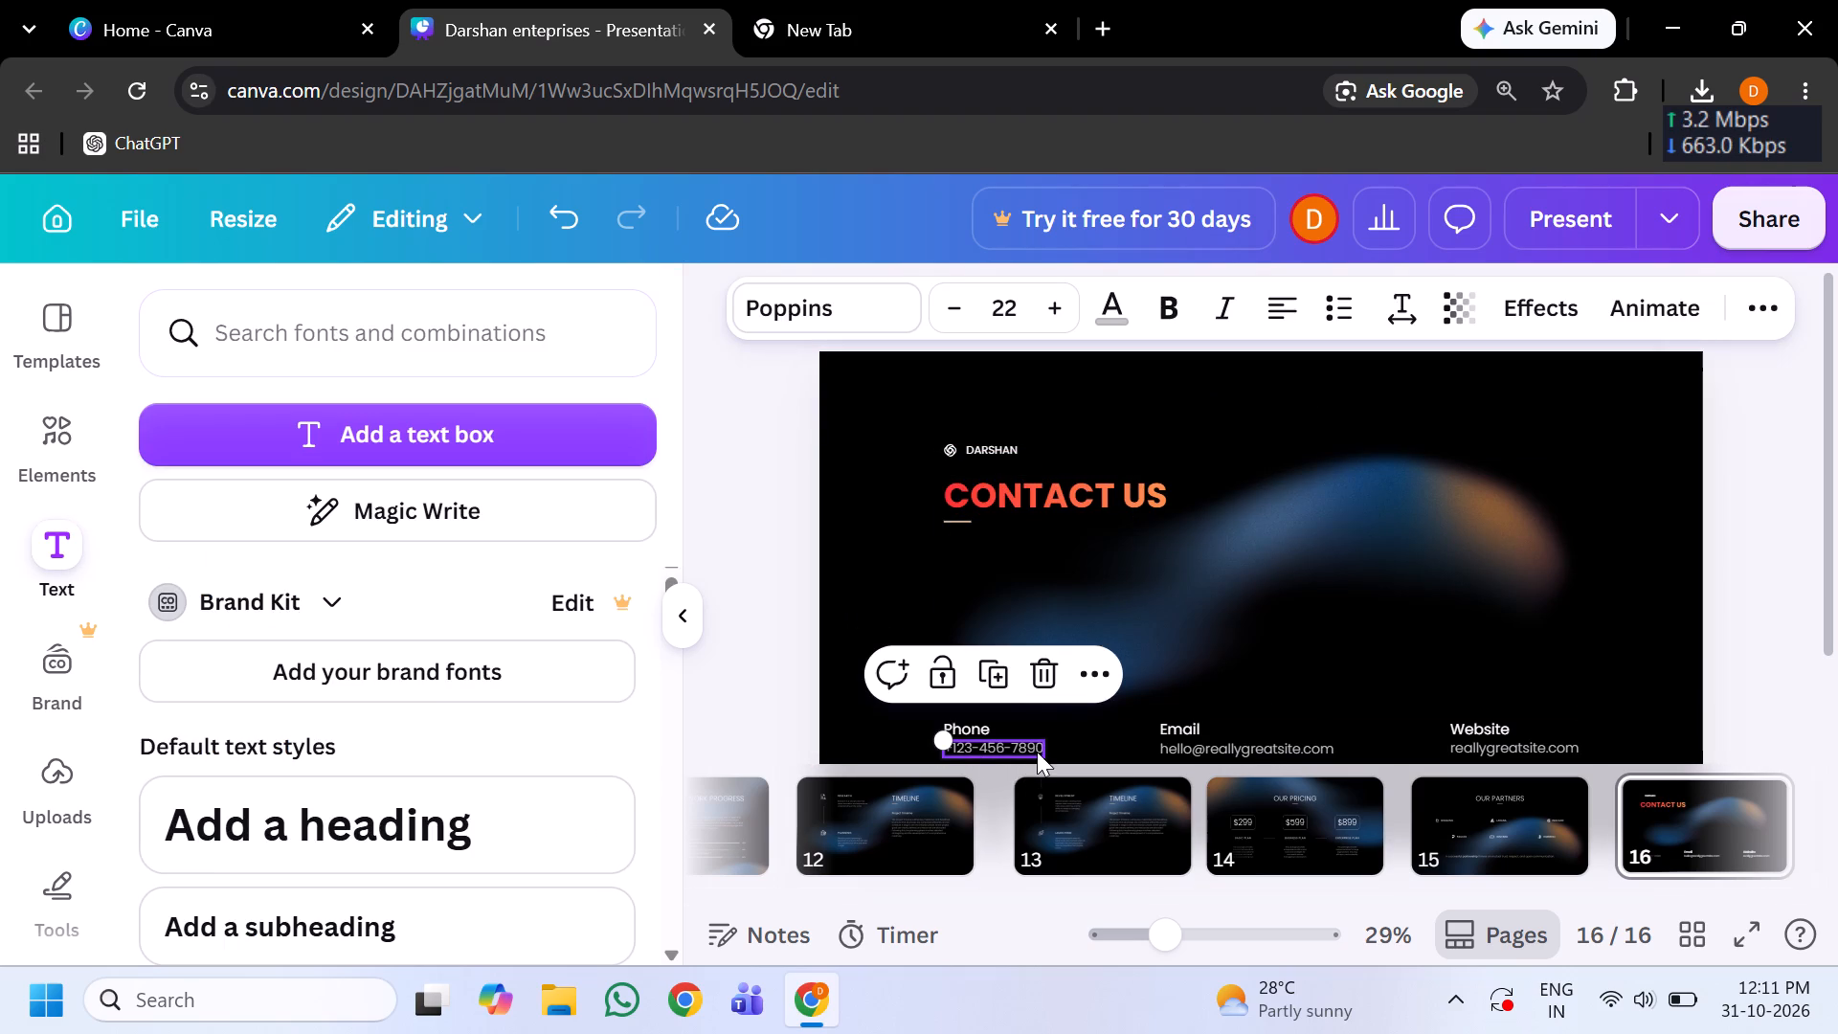
click(1035, 731)
double_click(1041, 750)
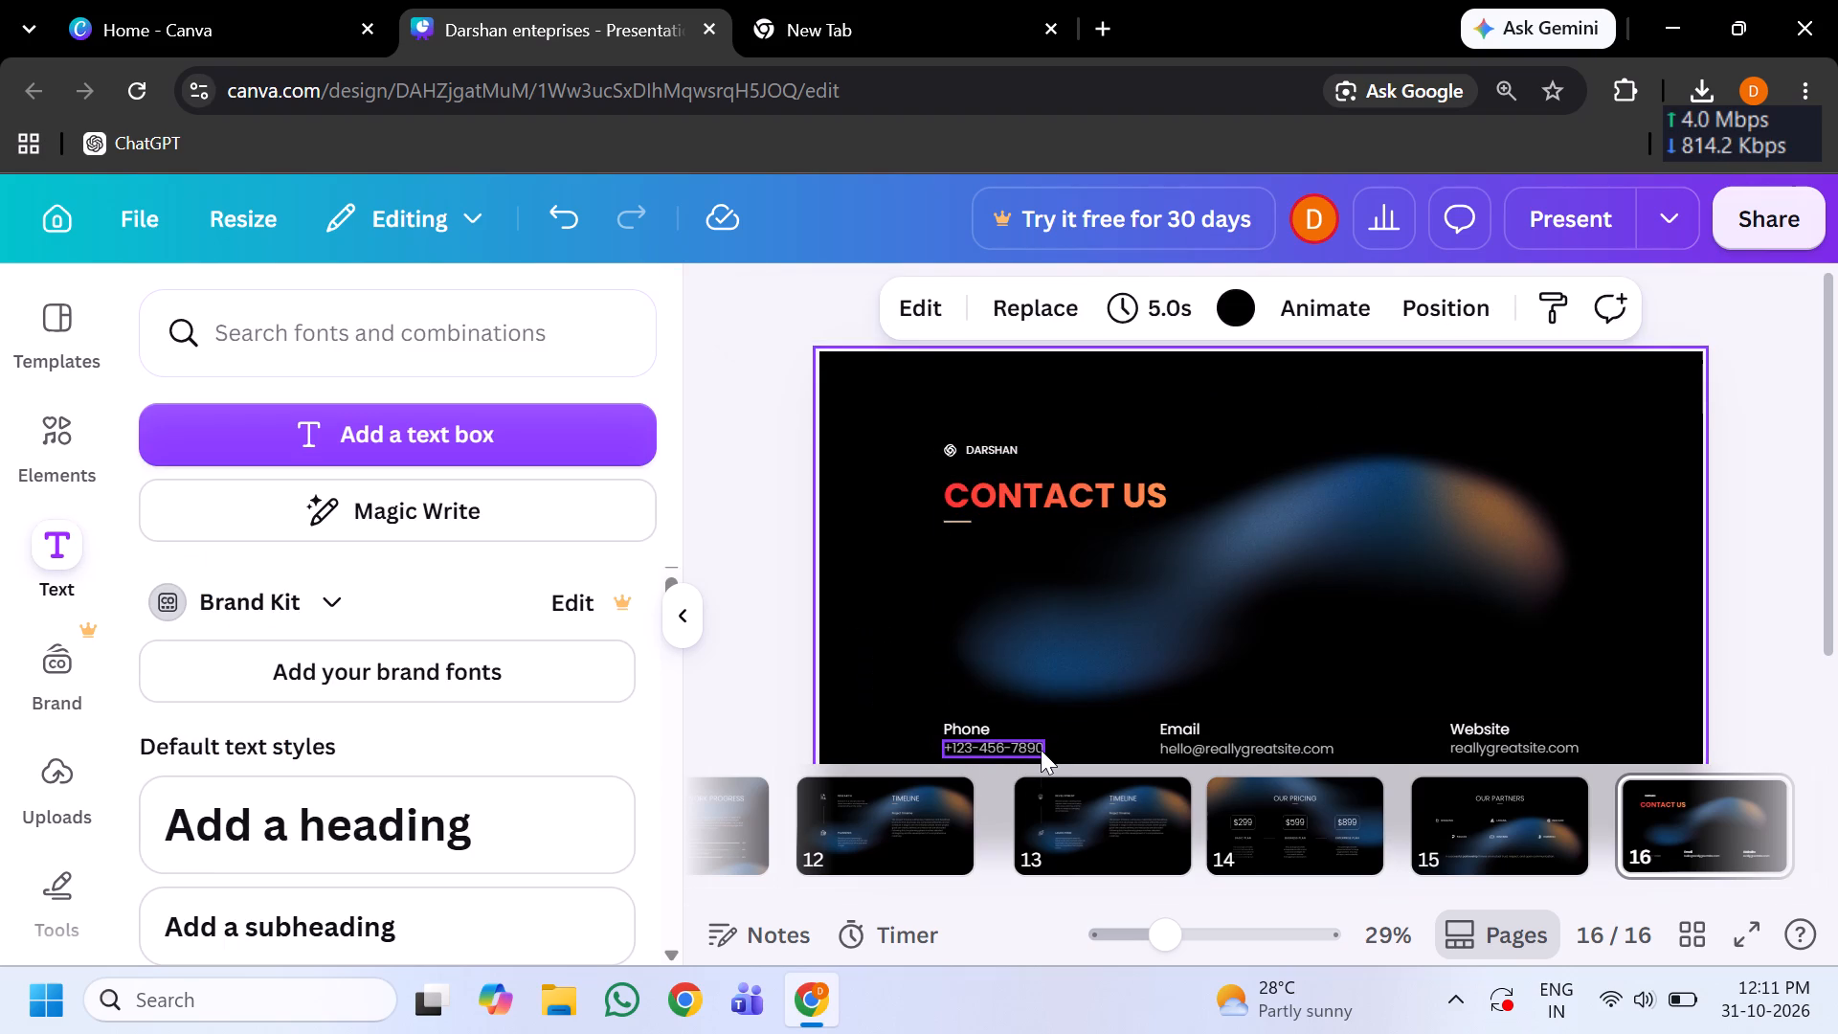
key(BackSpace)
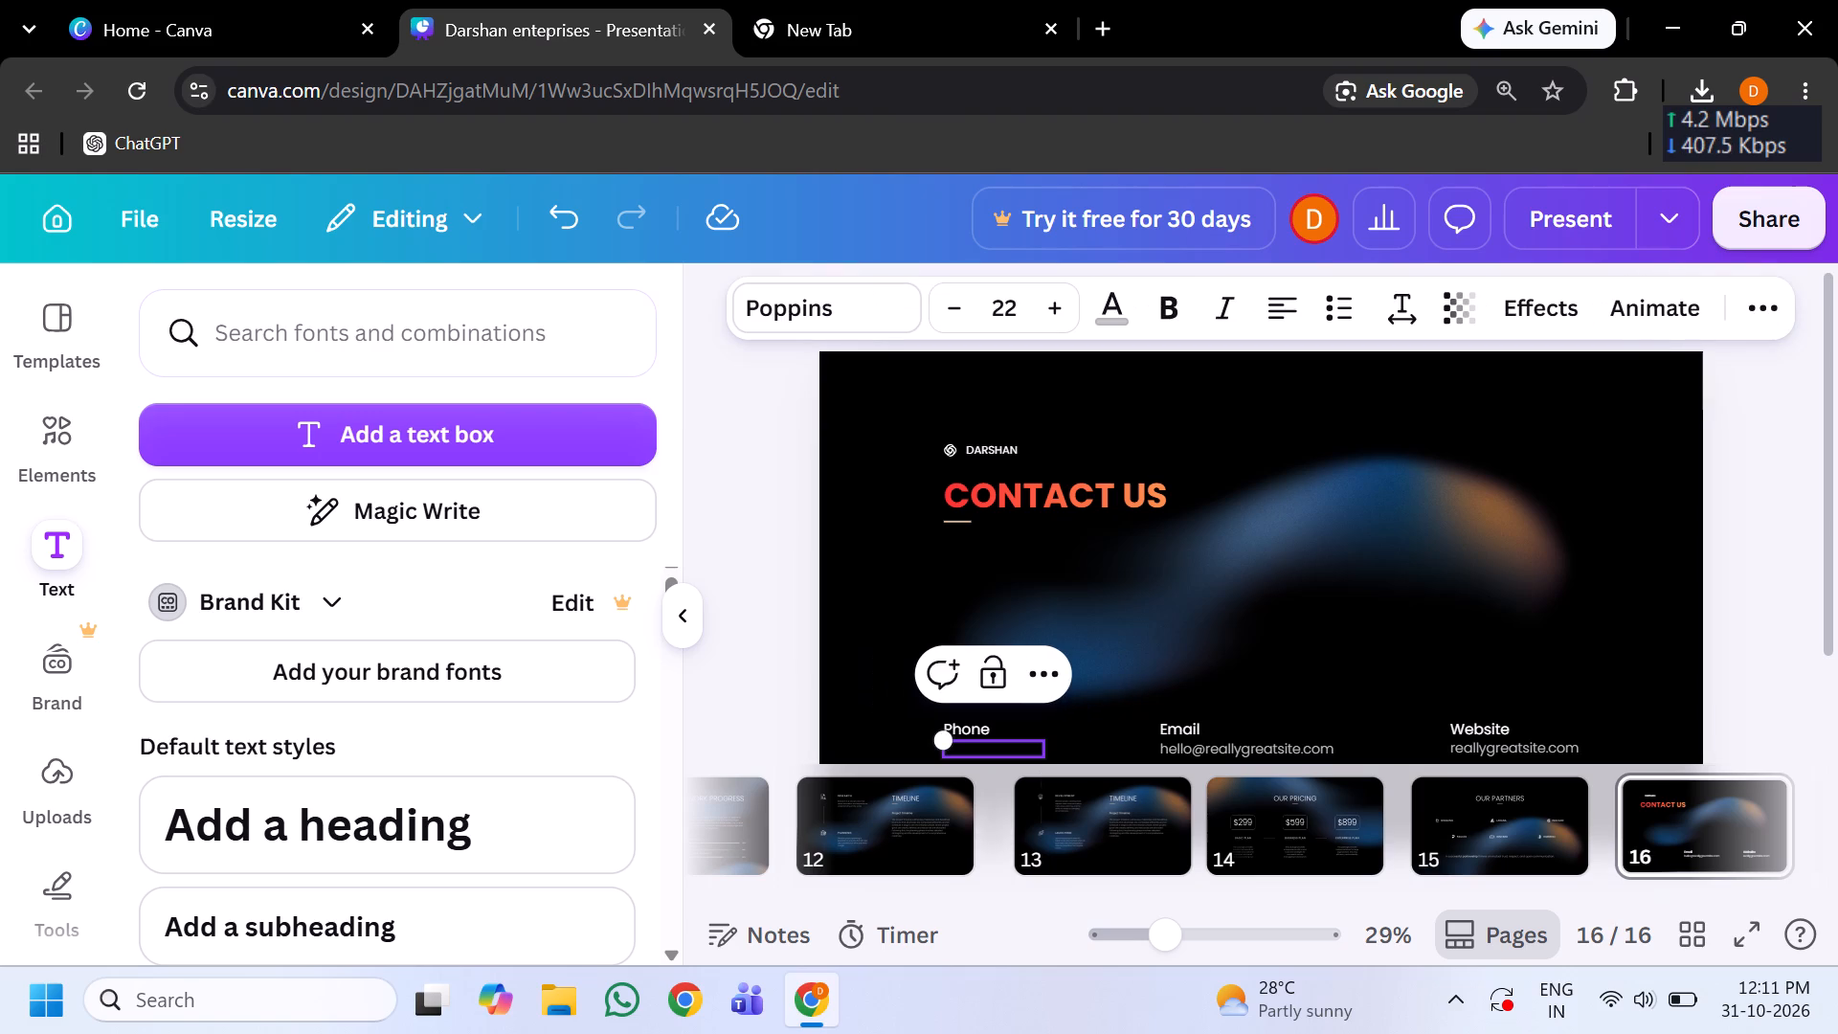
key(shift+braceleft)
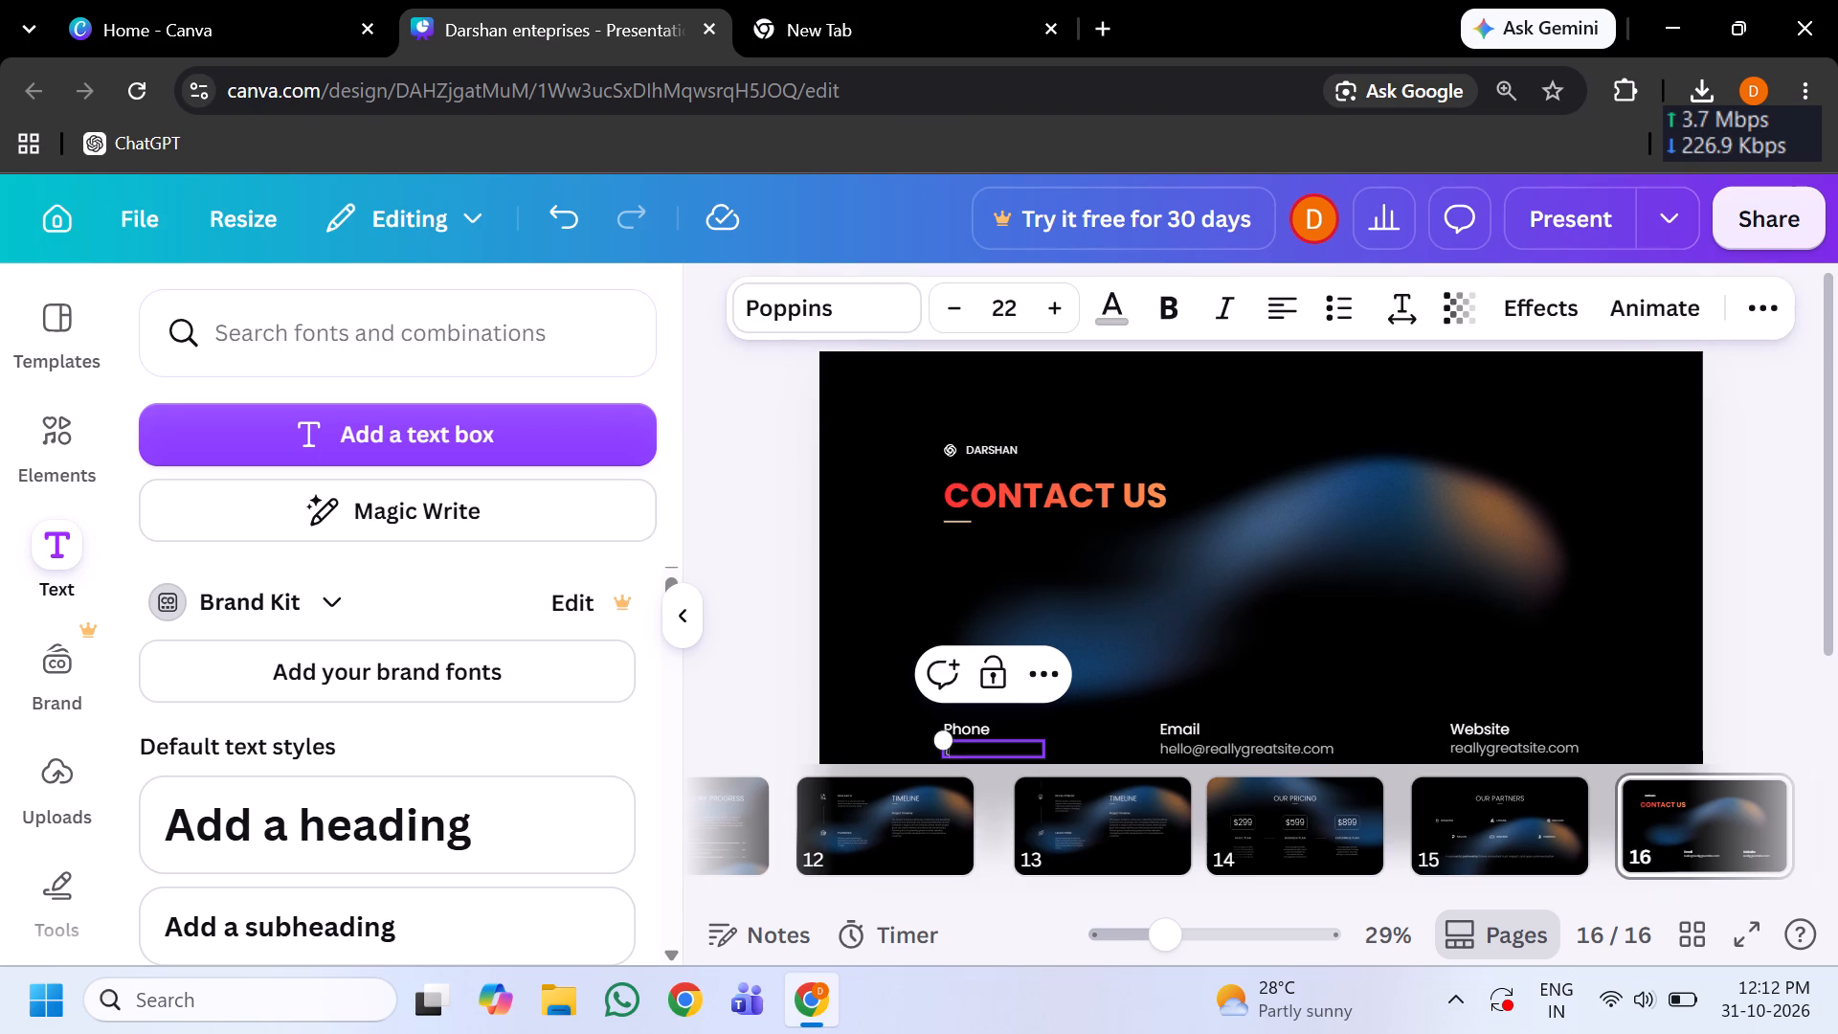
key(BackSpace)
key(equal)
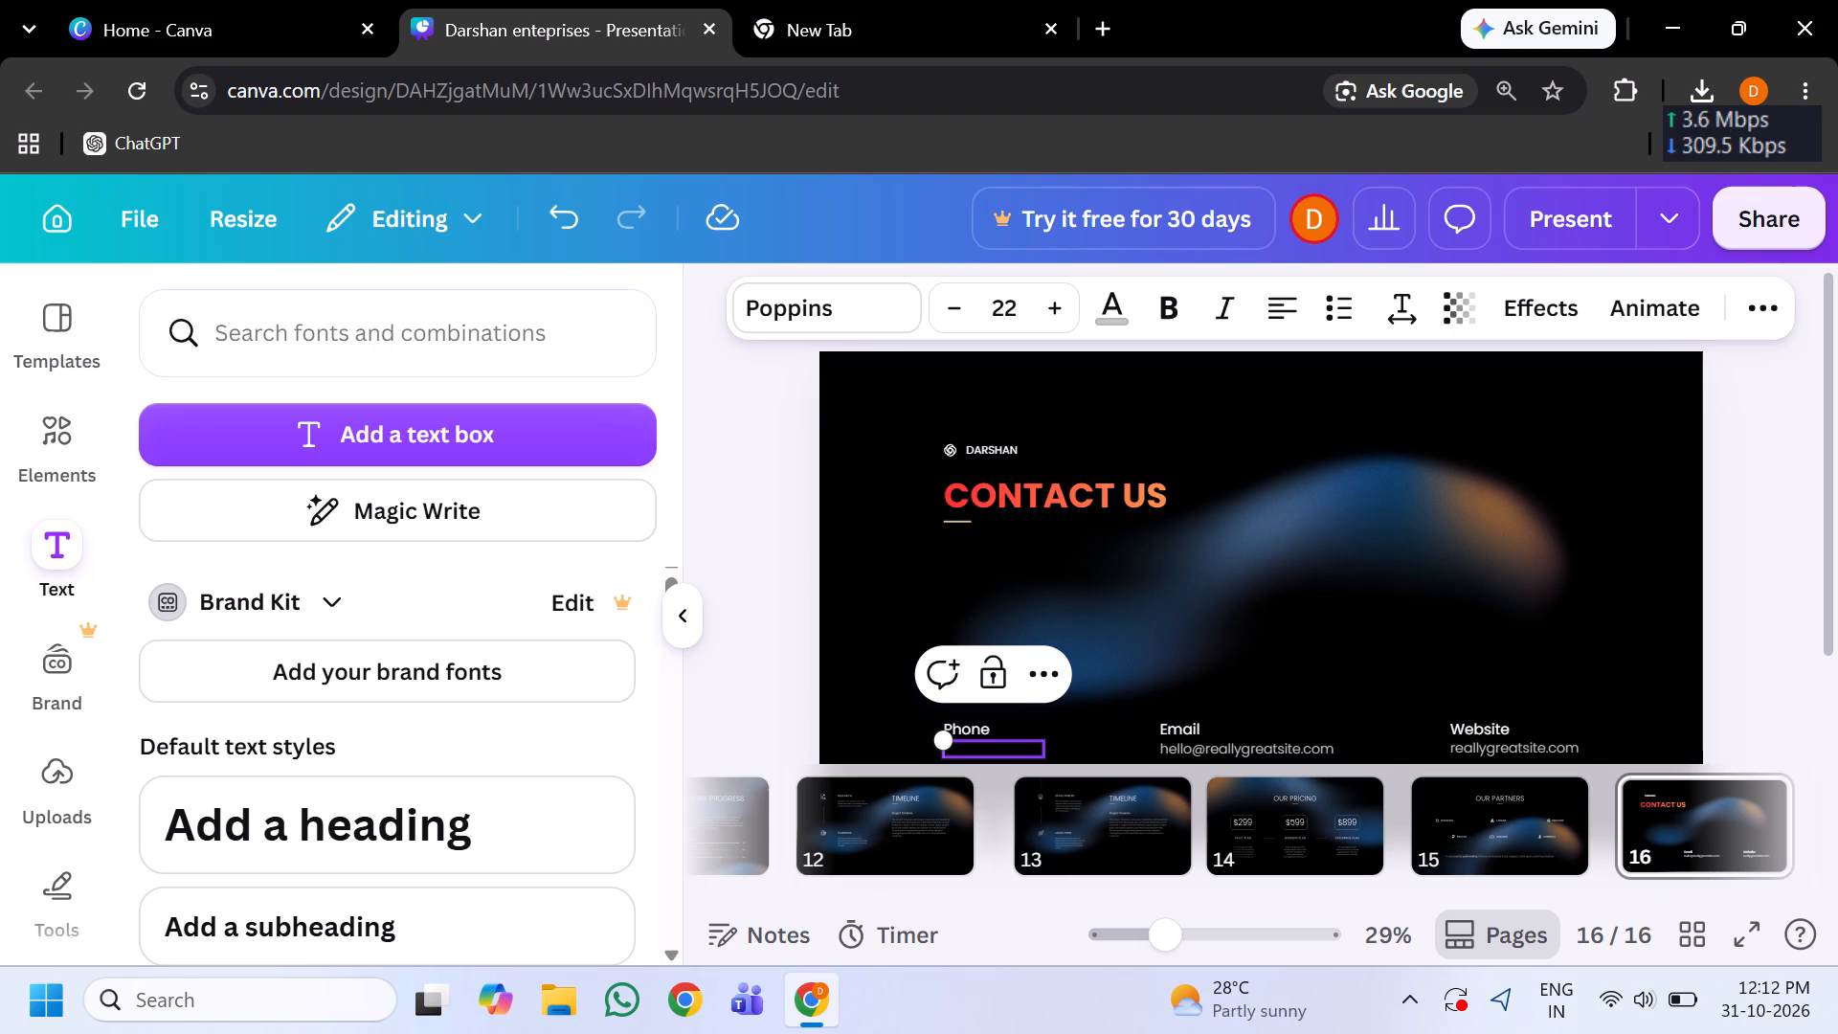
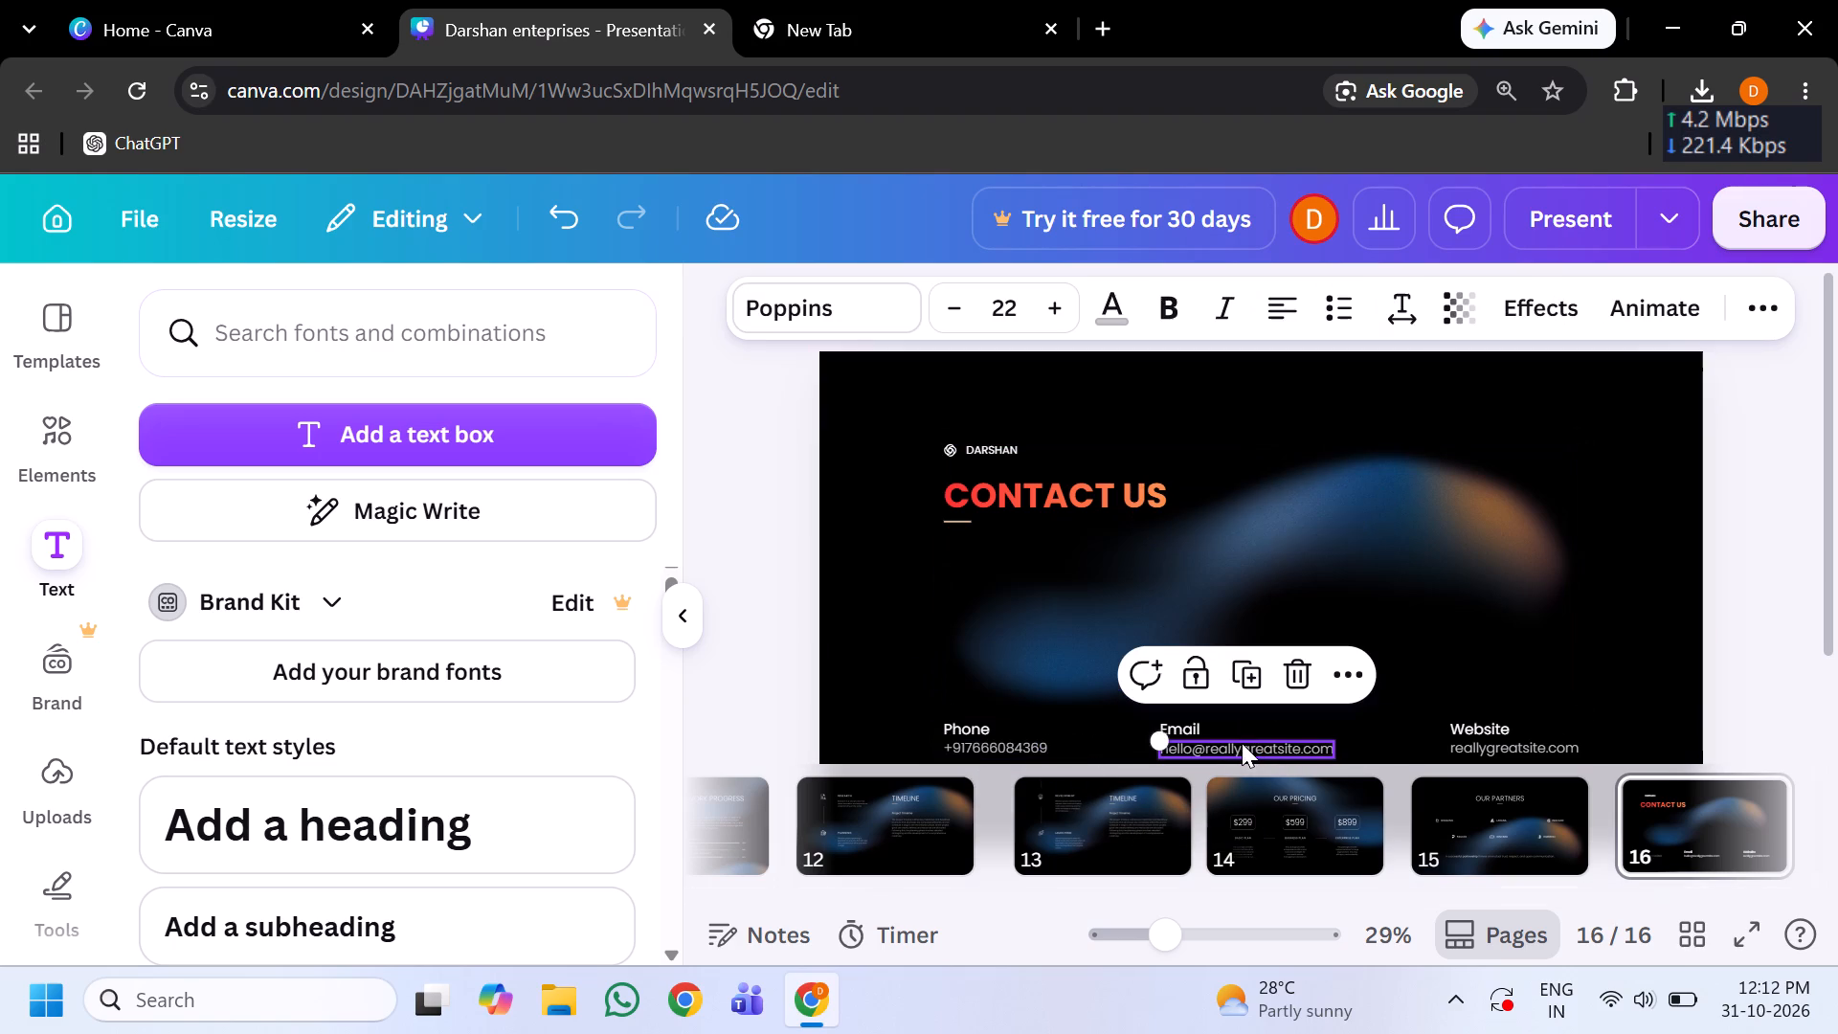
Open the placeholder address under Email on page 16 for editing with all its text selected.
double_click(1253, 744)
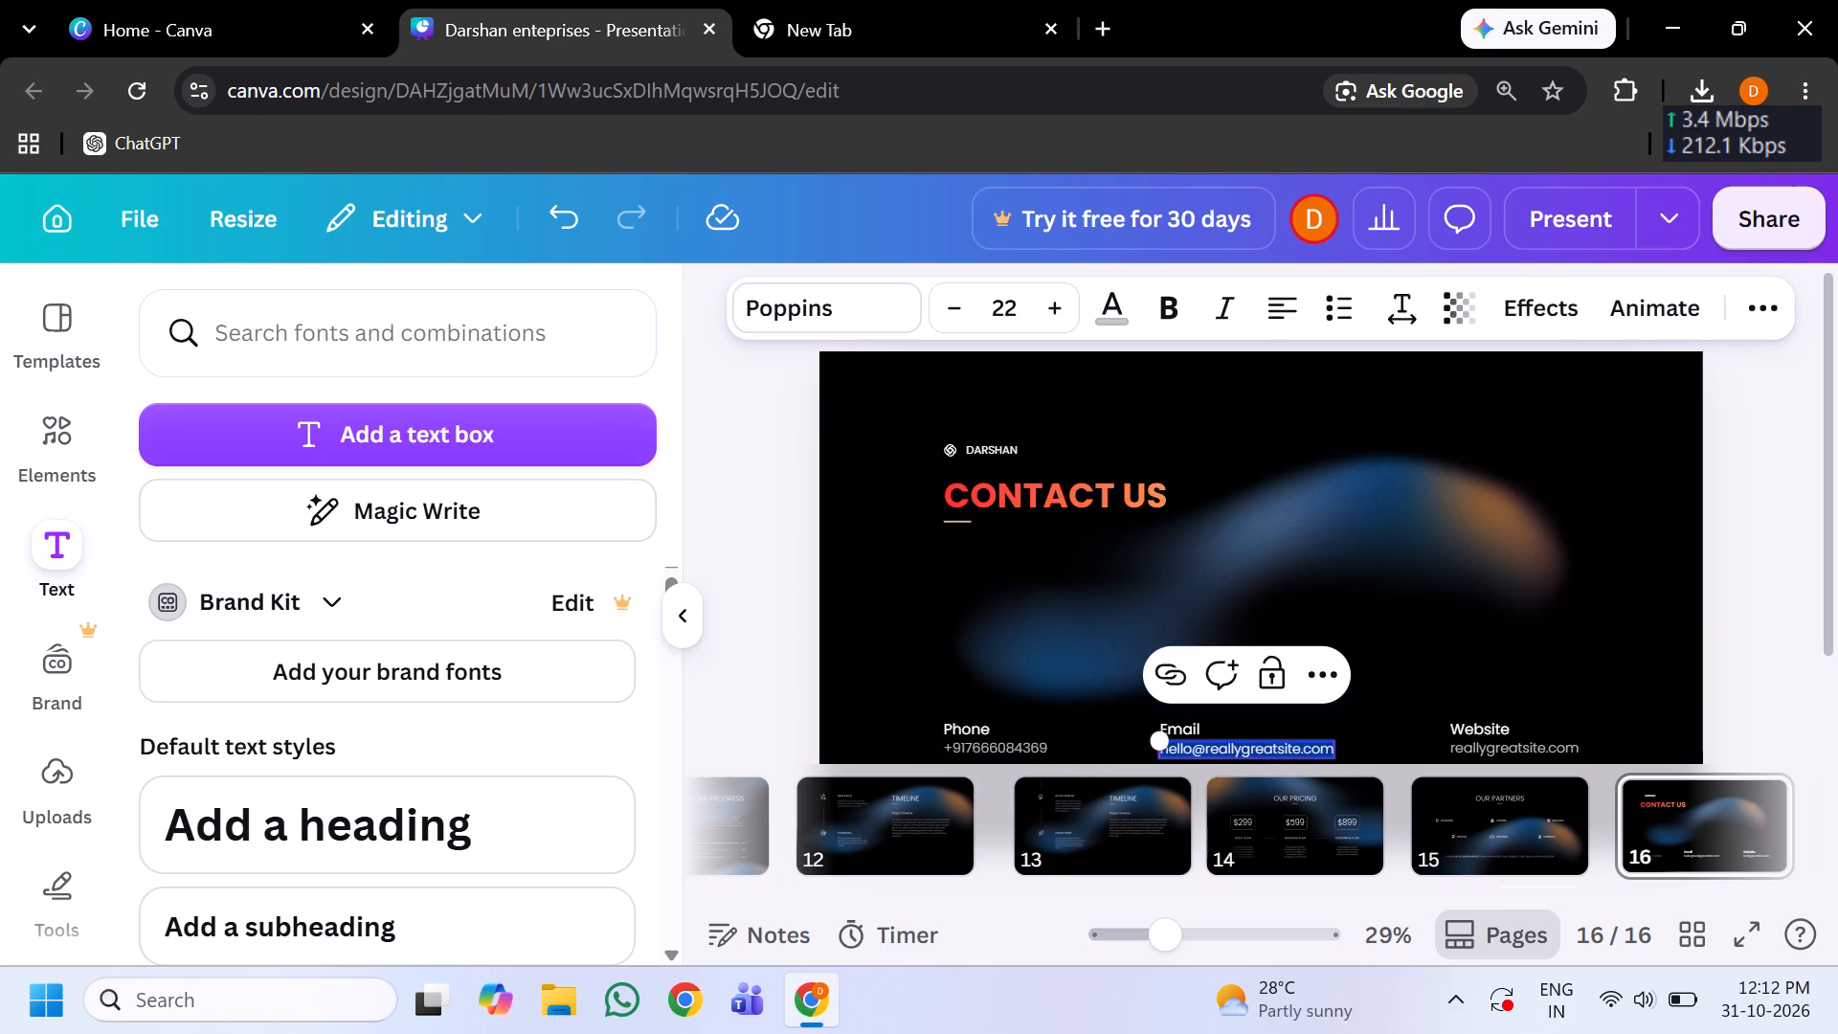
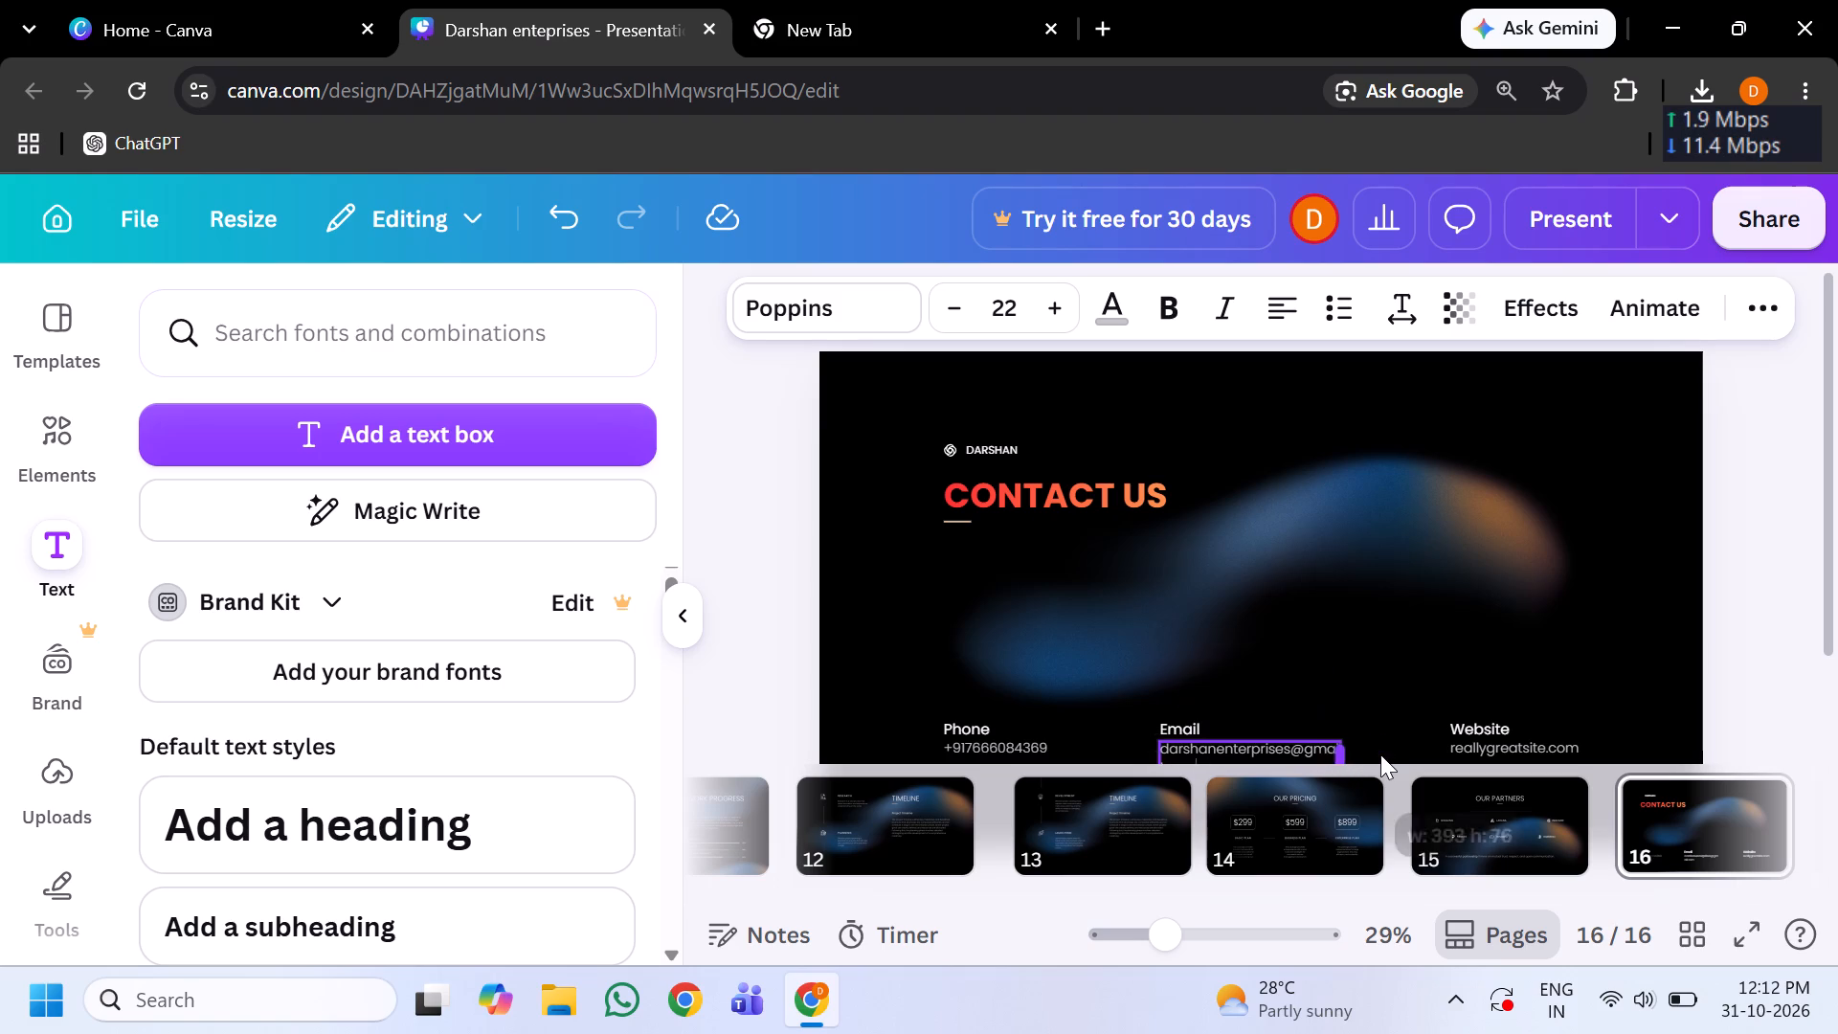
Widen the text box under Email on page 16 so the address fits on one line, and leave the text box.
drag(1380, 754, 1386, 756)
click(1413, 617)
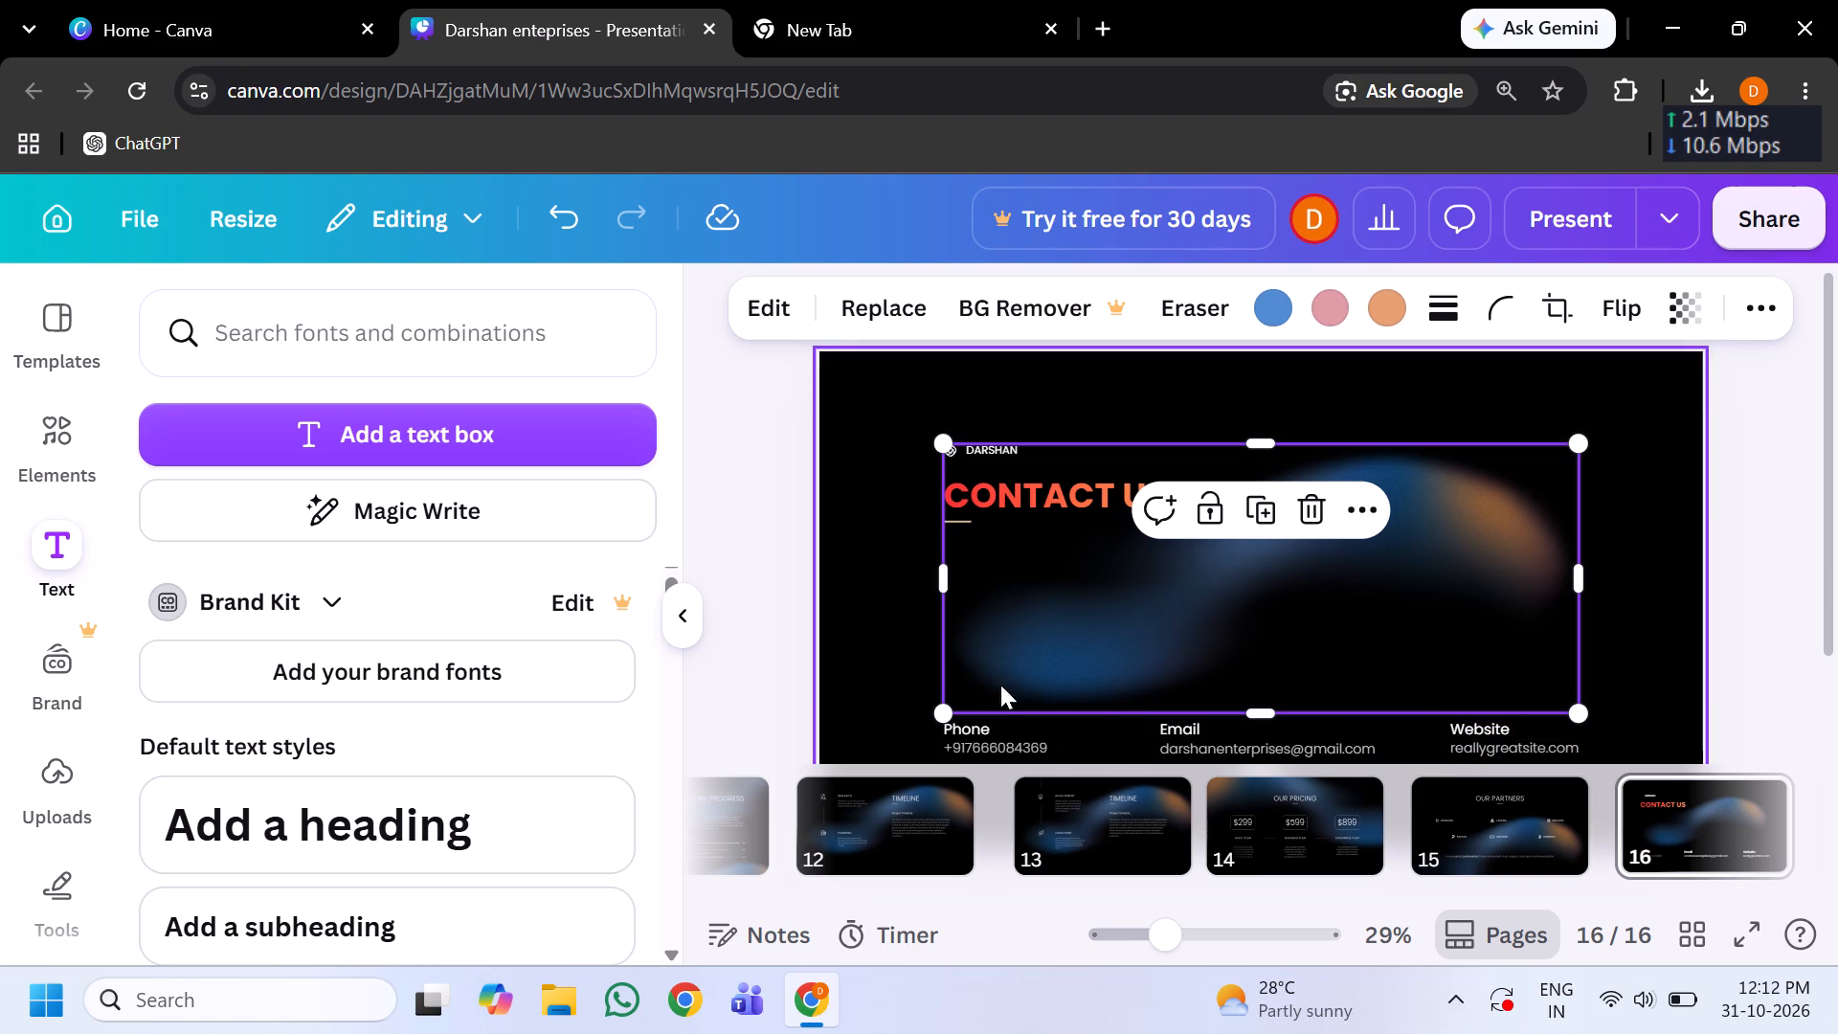
Replace the placeholder web address under Website on page 16 with "Darshan.com".
click(1539, 744)
double_click(1536, 749)
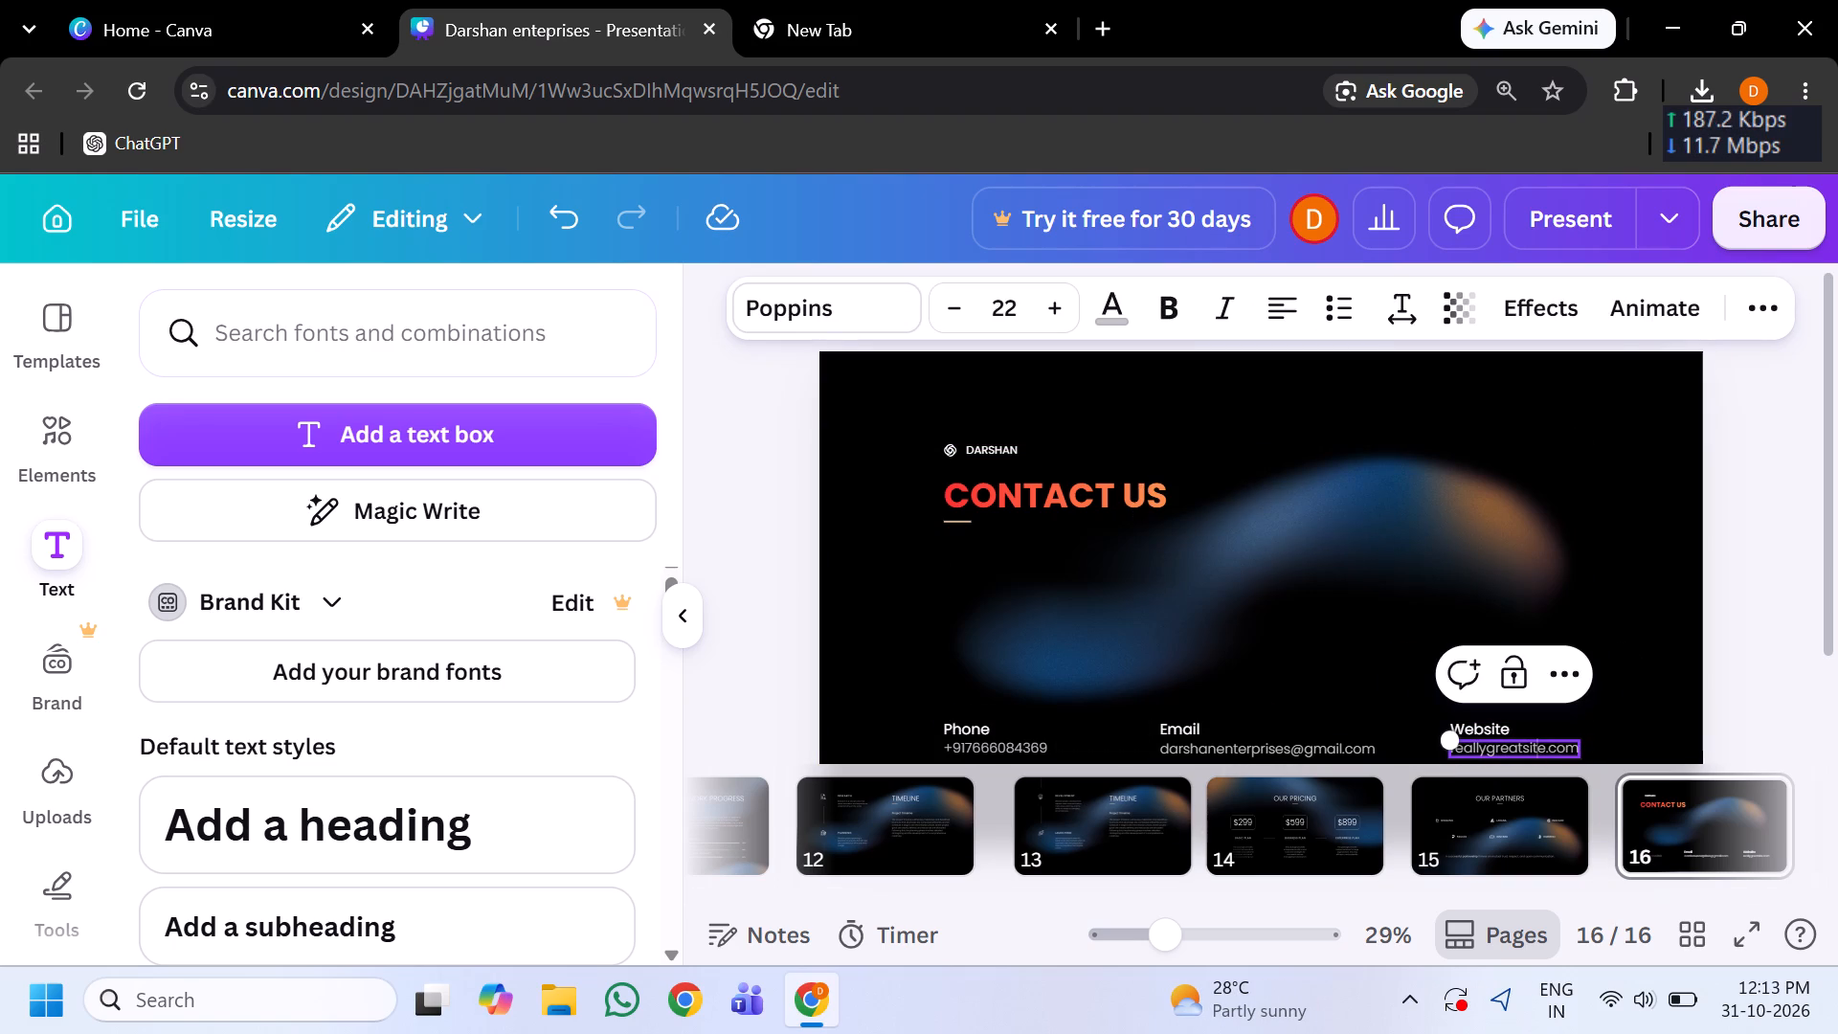
click(1571, 749)
click(1576, 749)
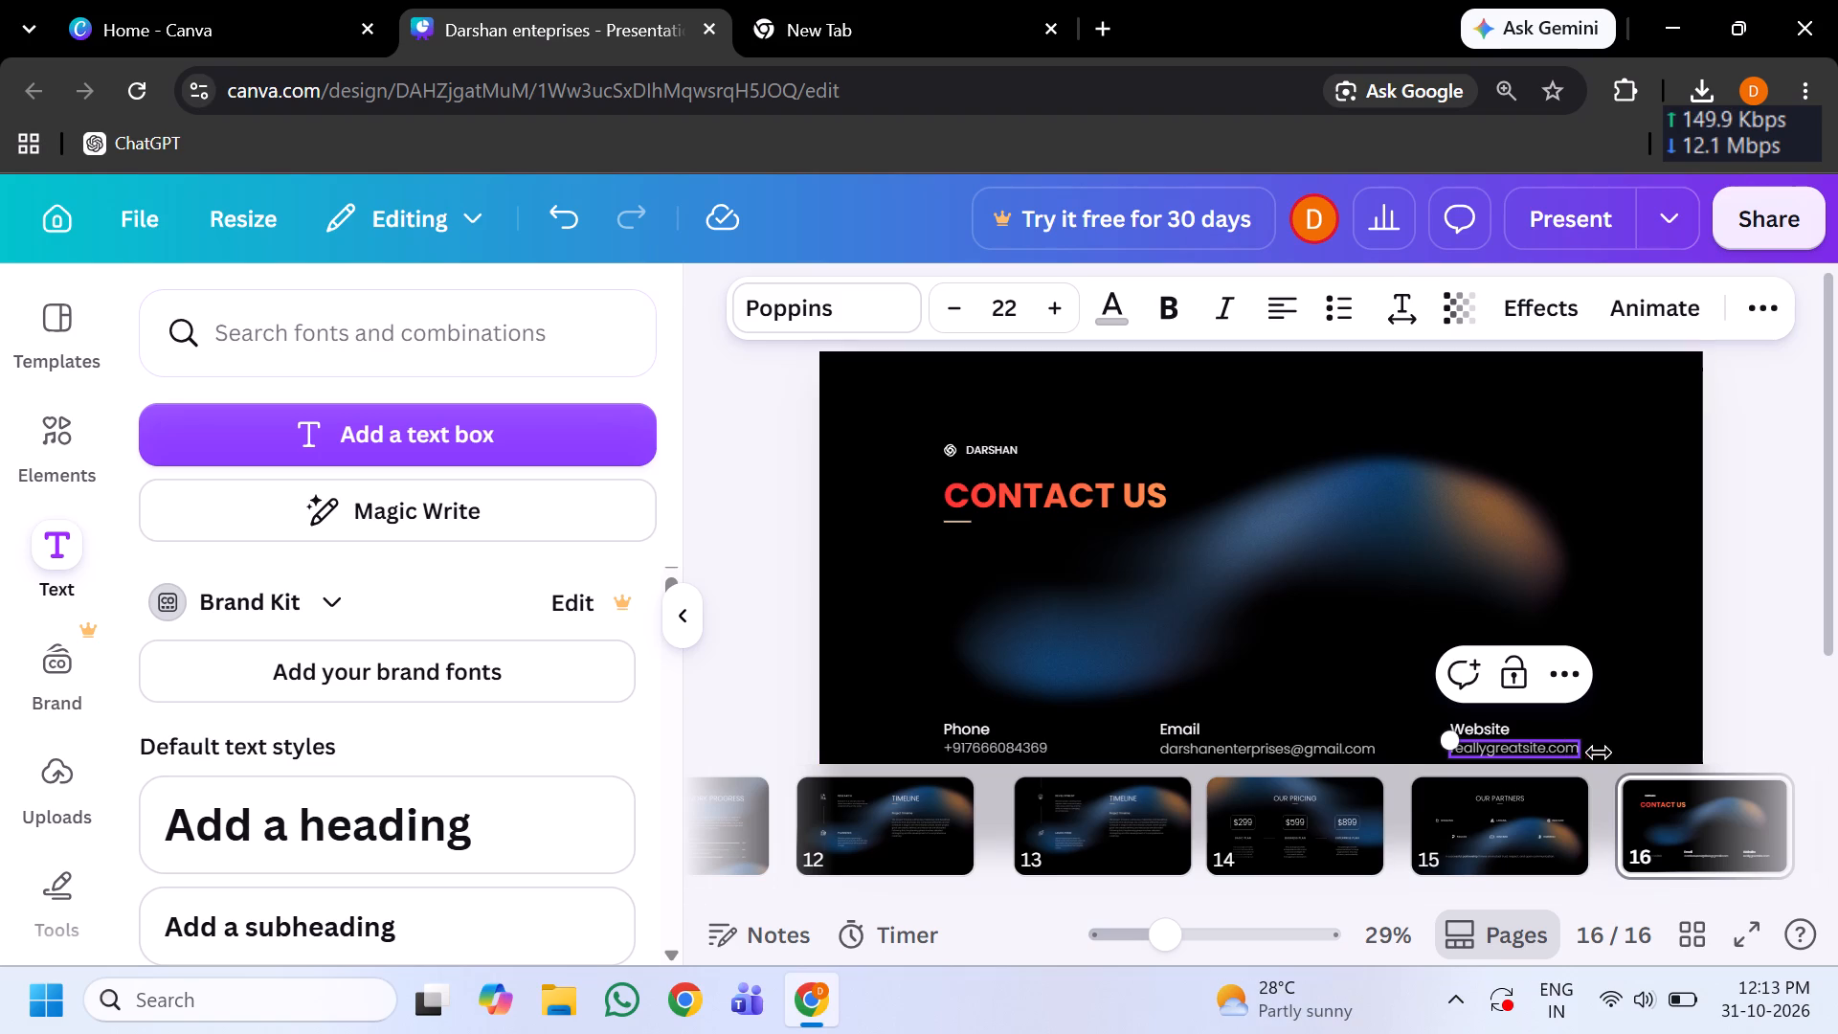
click(1575, 748)
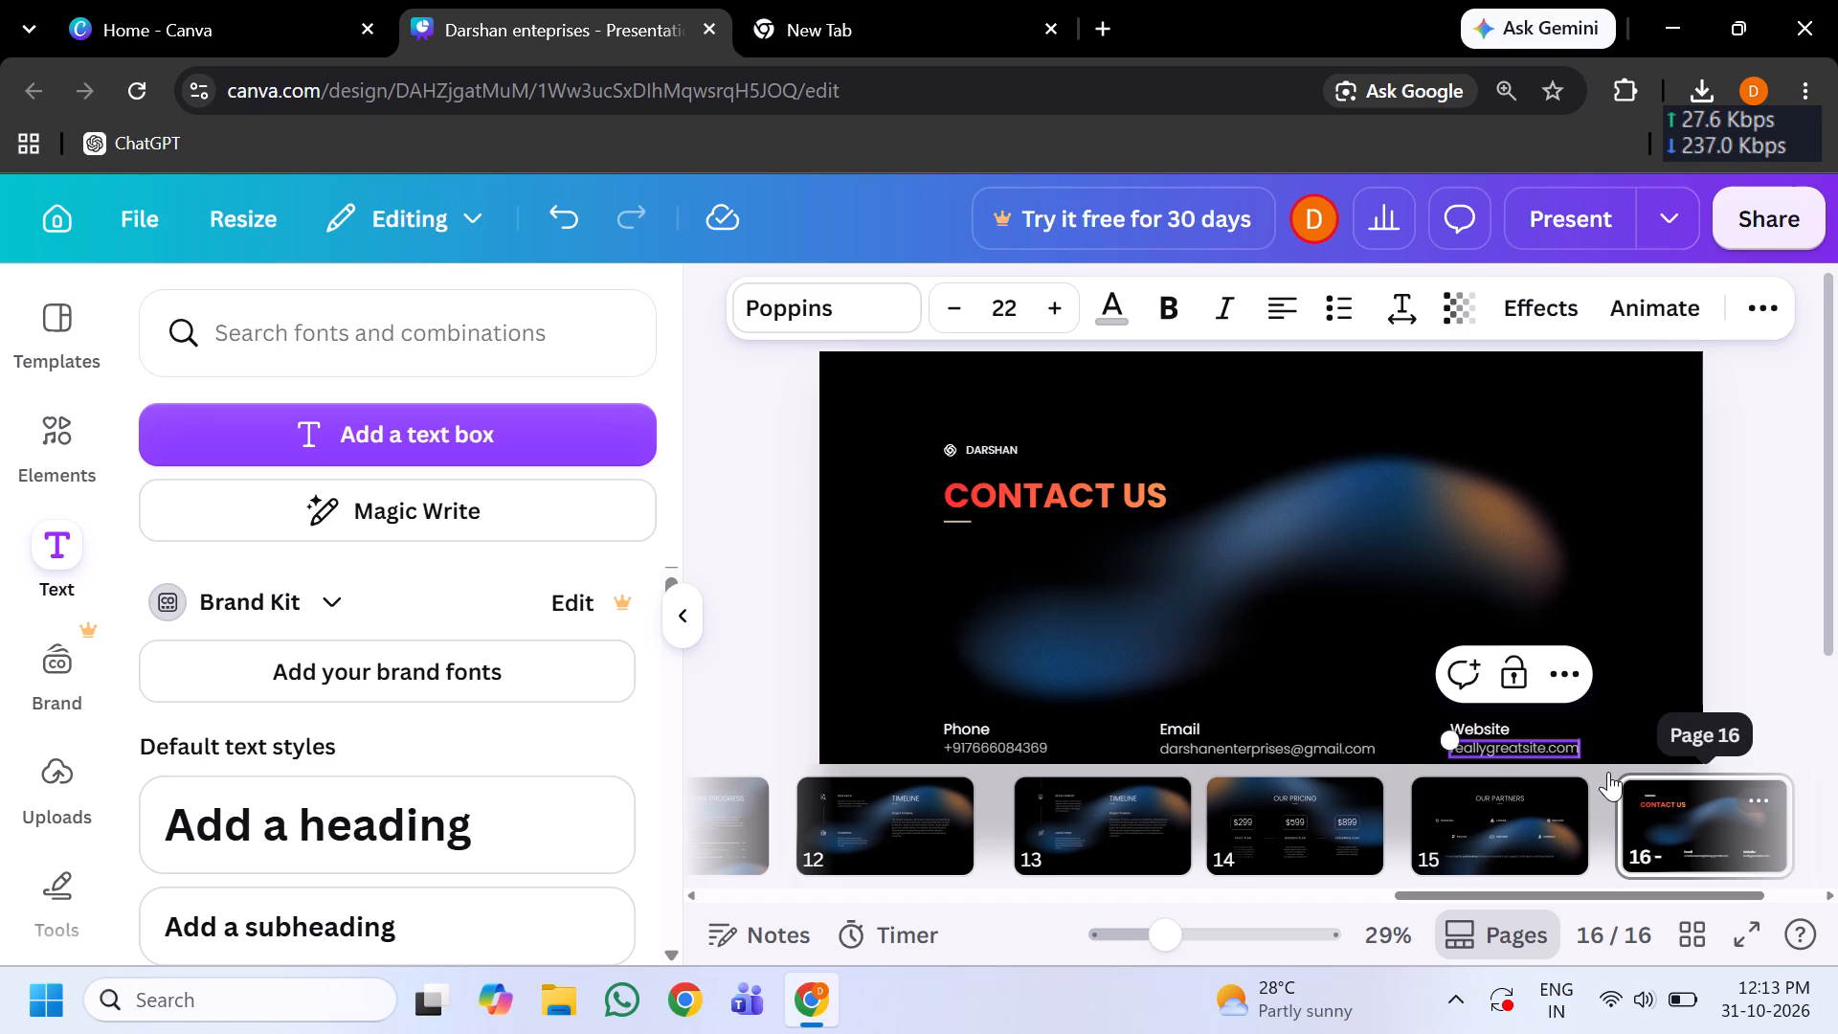
key(BackSpace)
key(BackSpace)
key(BackSpace)
key(BackSpace)
key(BackSpace)
key(BackSpace)
key(BackSpace)
key(BackSpace)
key(BackSpace)
key(BackSpace)
key(BackSpace)
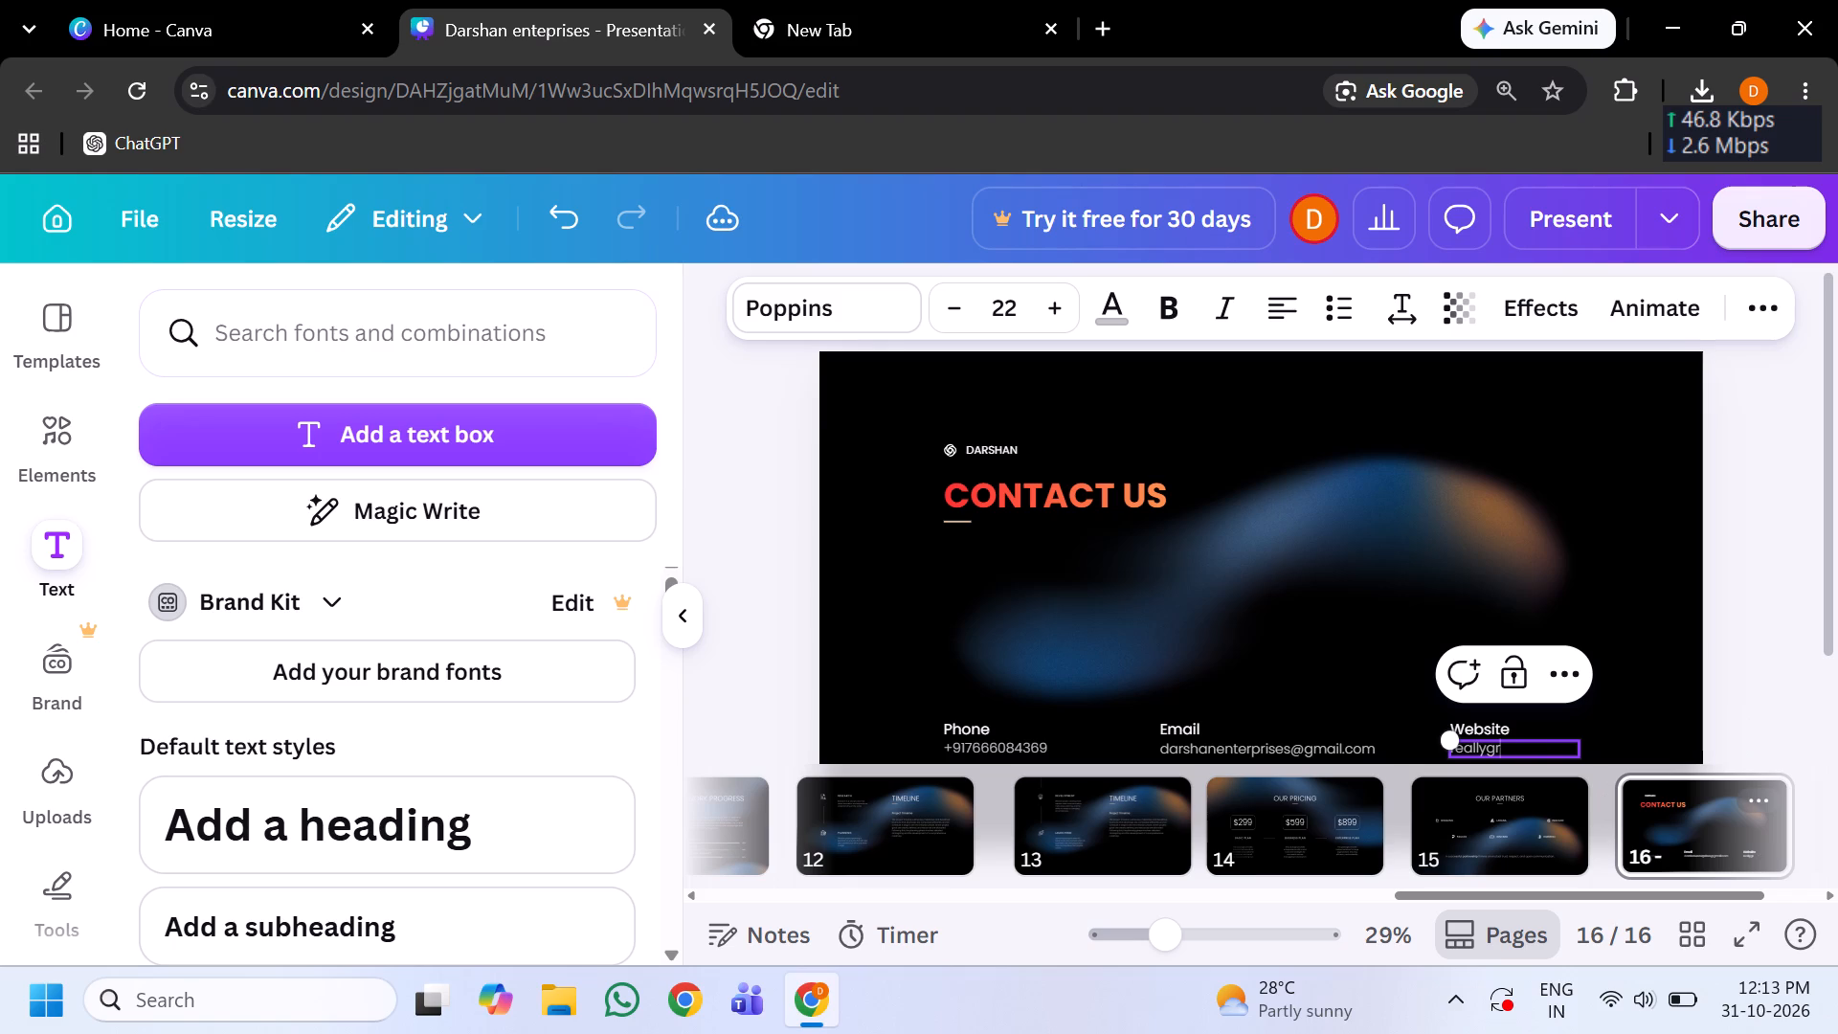
key(BackSpace)
key(BackSpace)
key(BackSpace)
key(BackSpace)
key(BackSpace)
key(BackSpace)
key(BackSpace)
key(BackSpace)
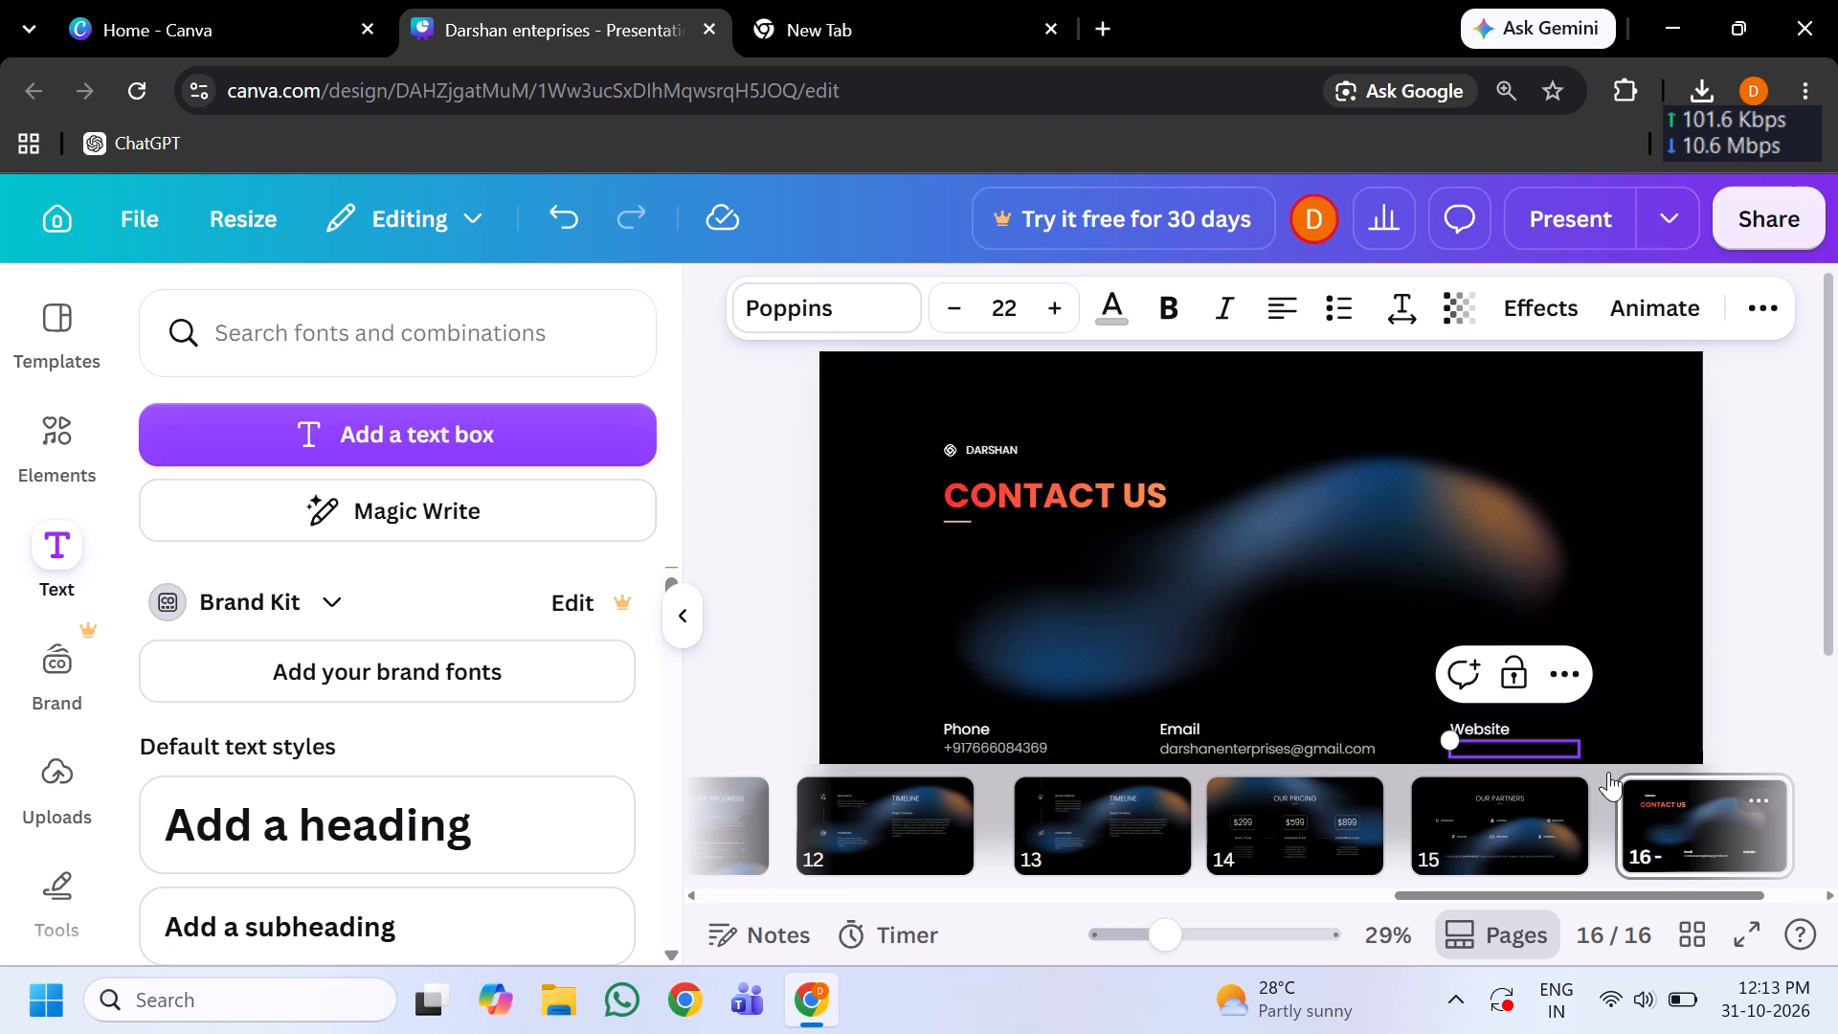
key(shift+d)
key(a)
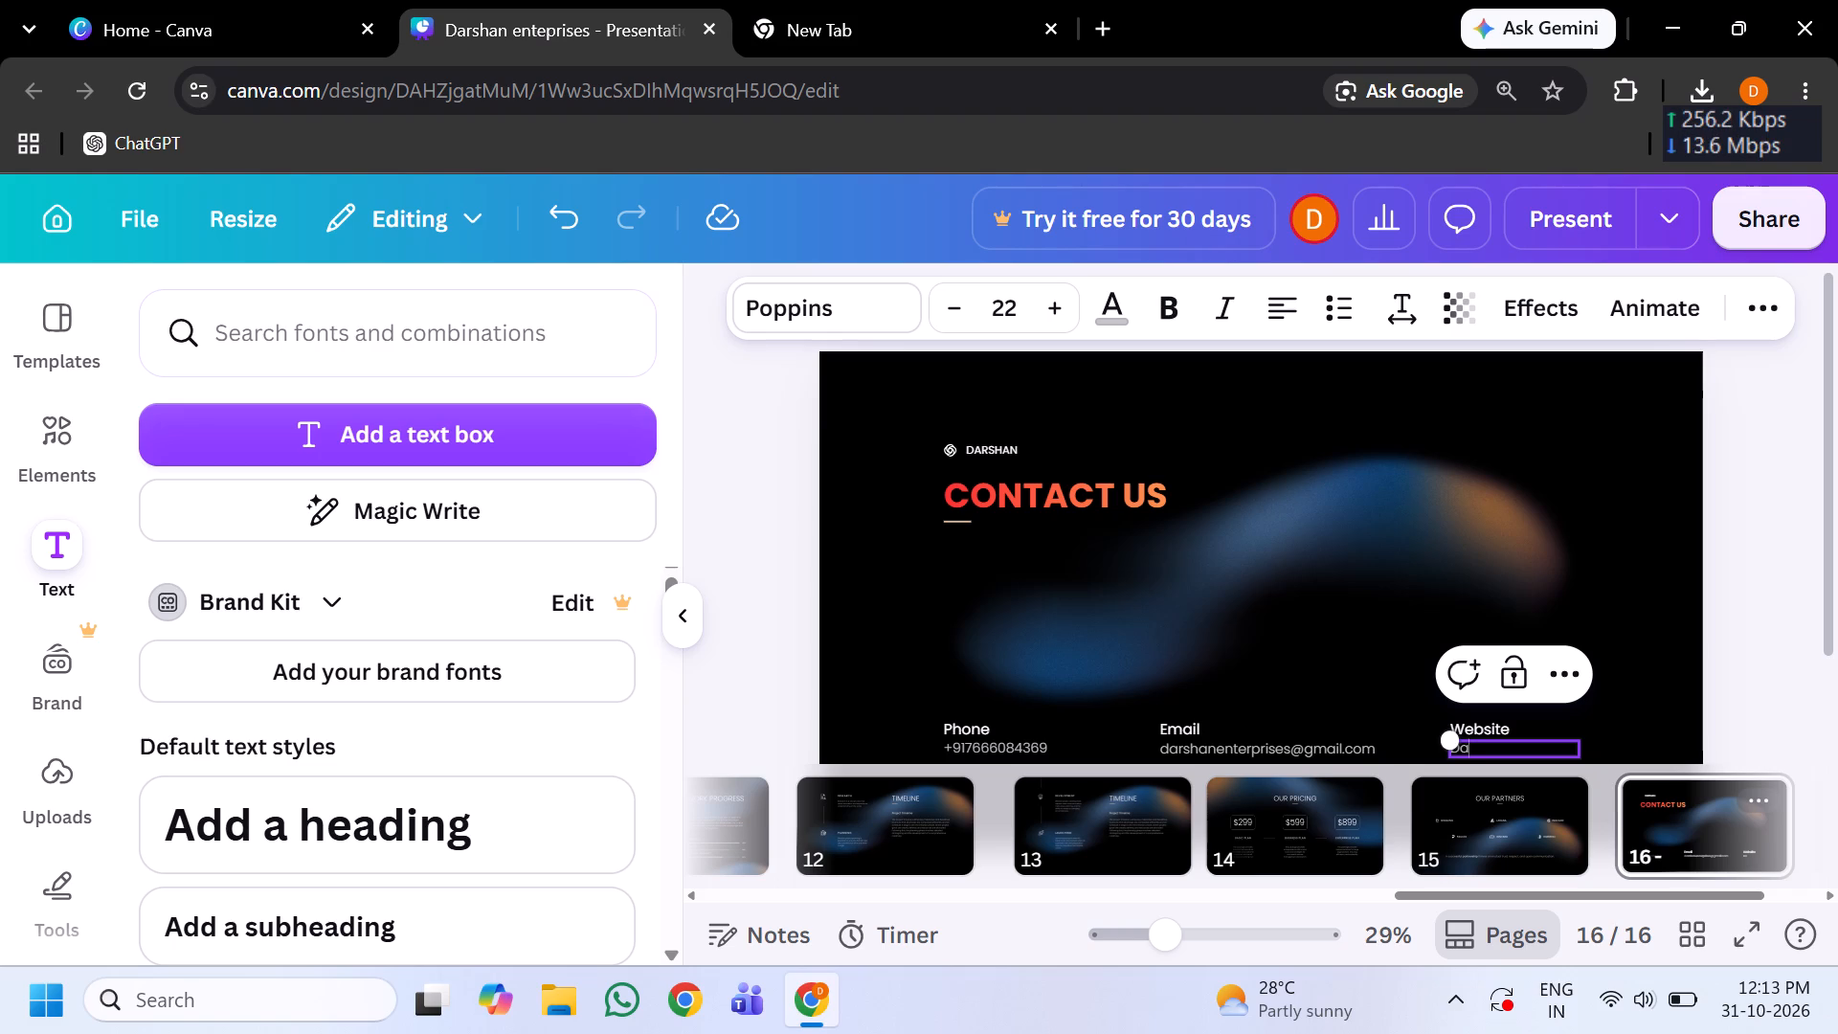
text(rshan)
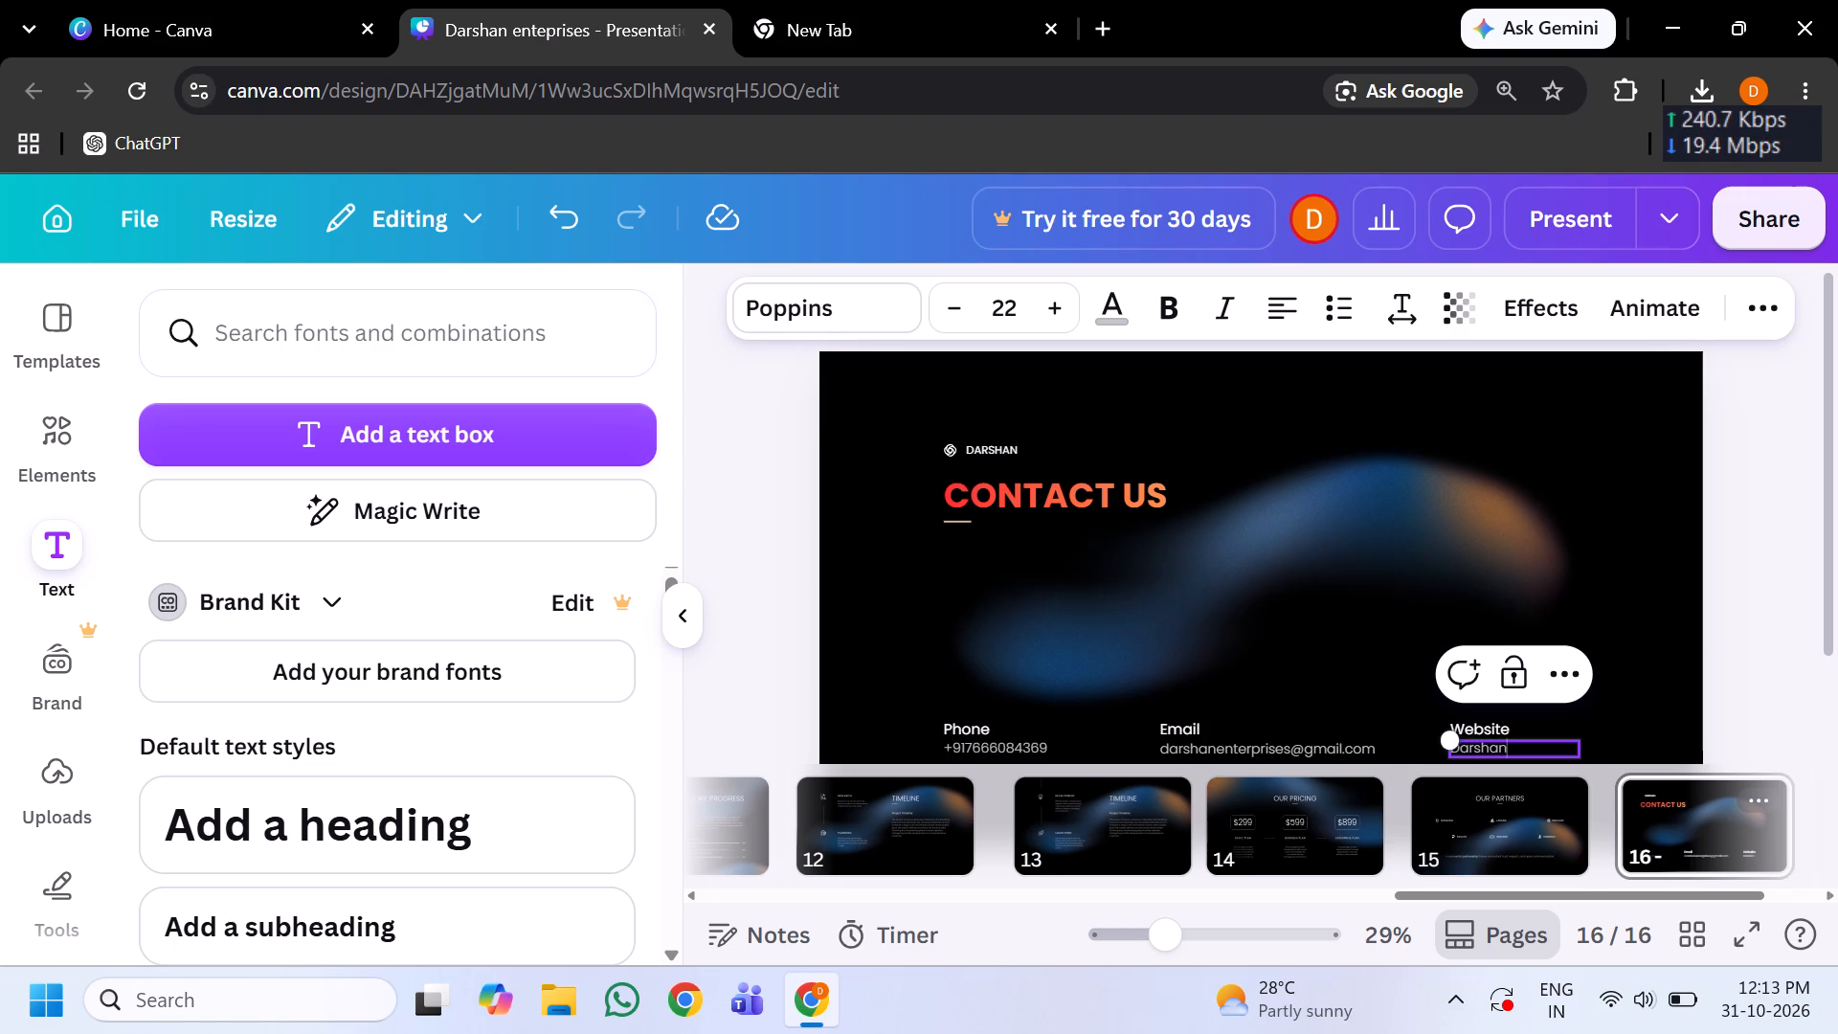
text(.com)
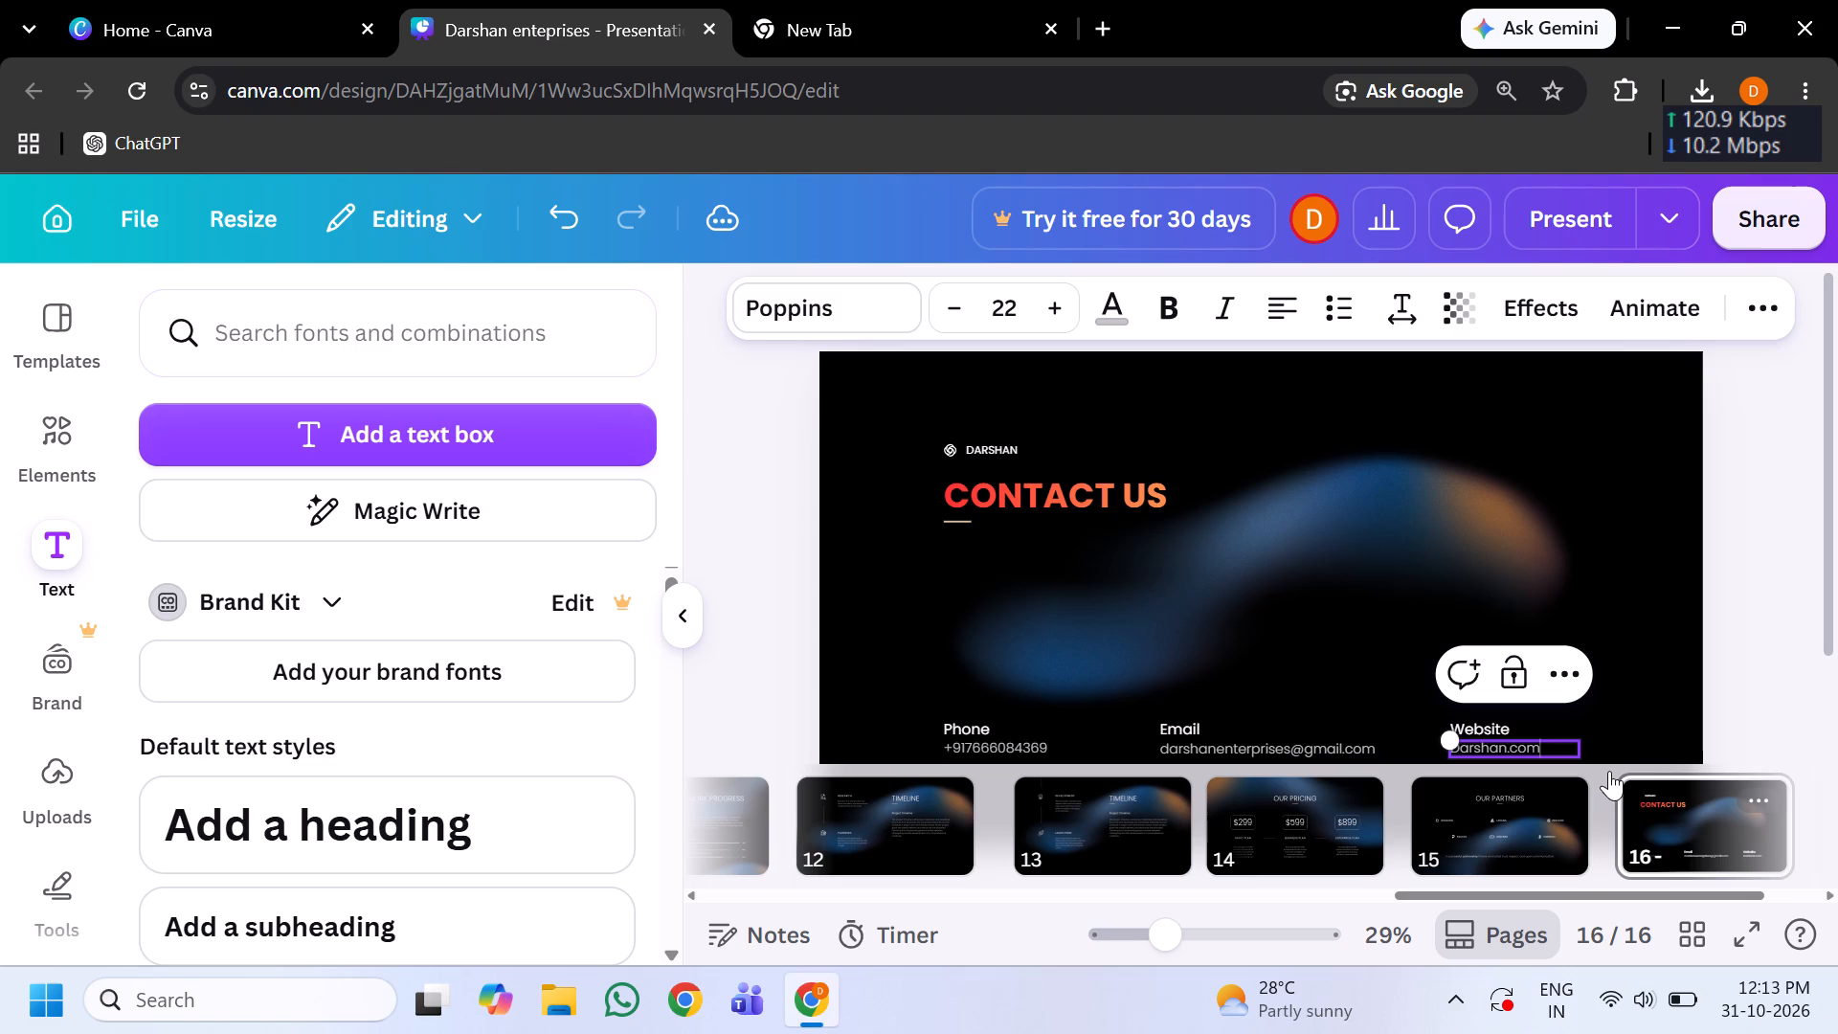
Open page 15, the OUR PARTNERS page.
click(1511, 829)
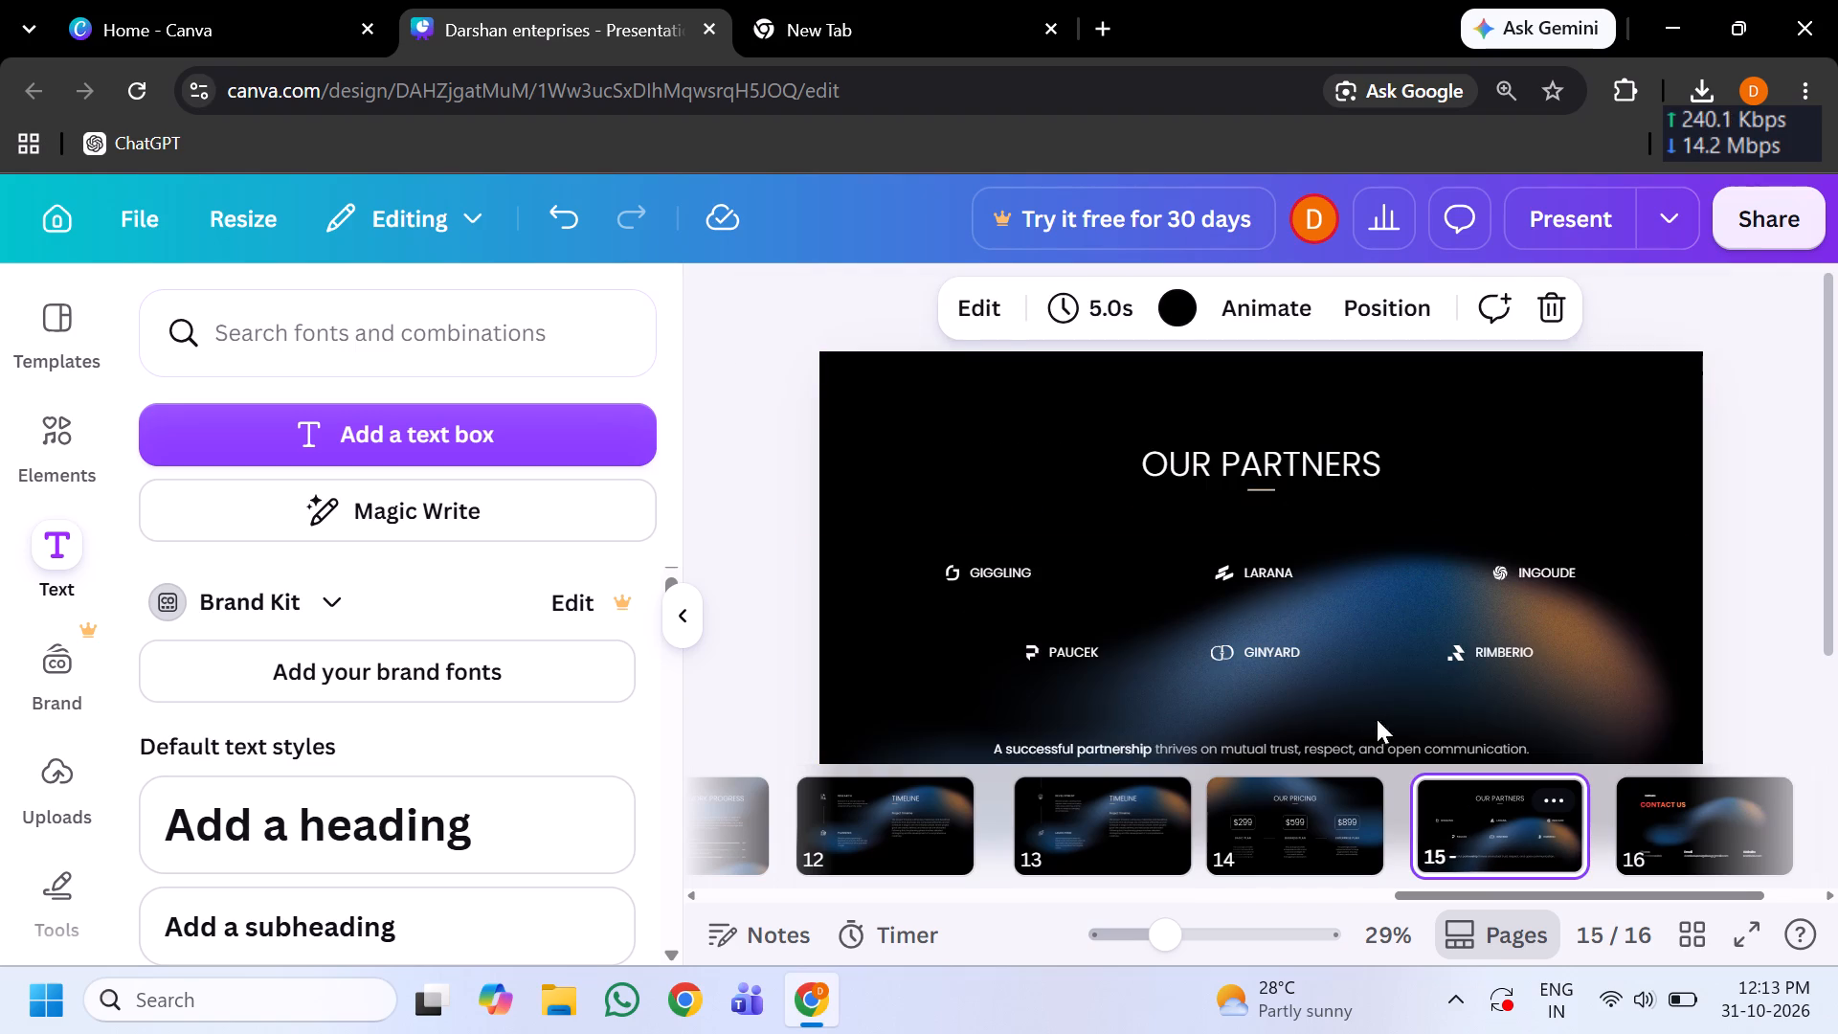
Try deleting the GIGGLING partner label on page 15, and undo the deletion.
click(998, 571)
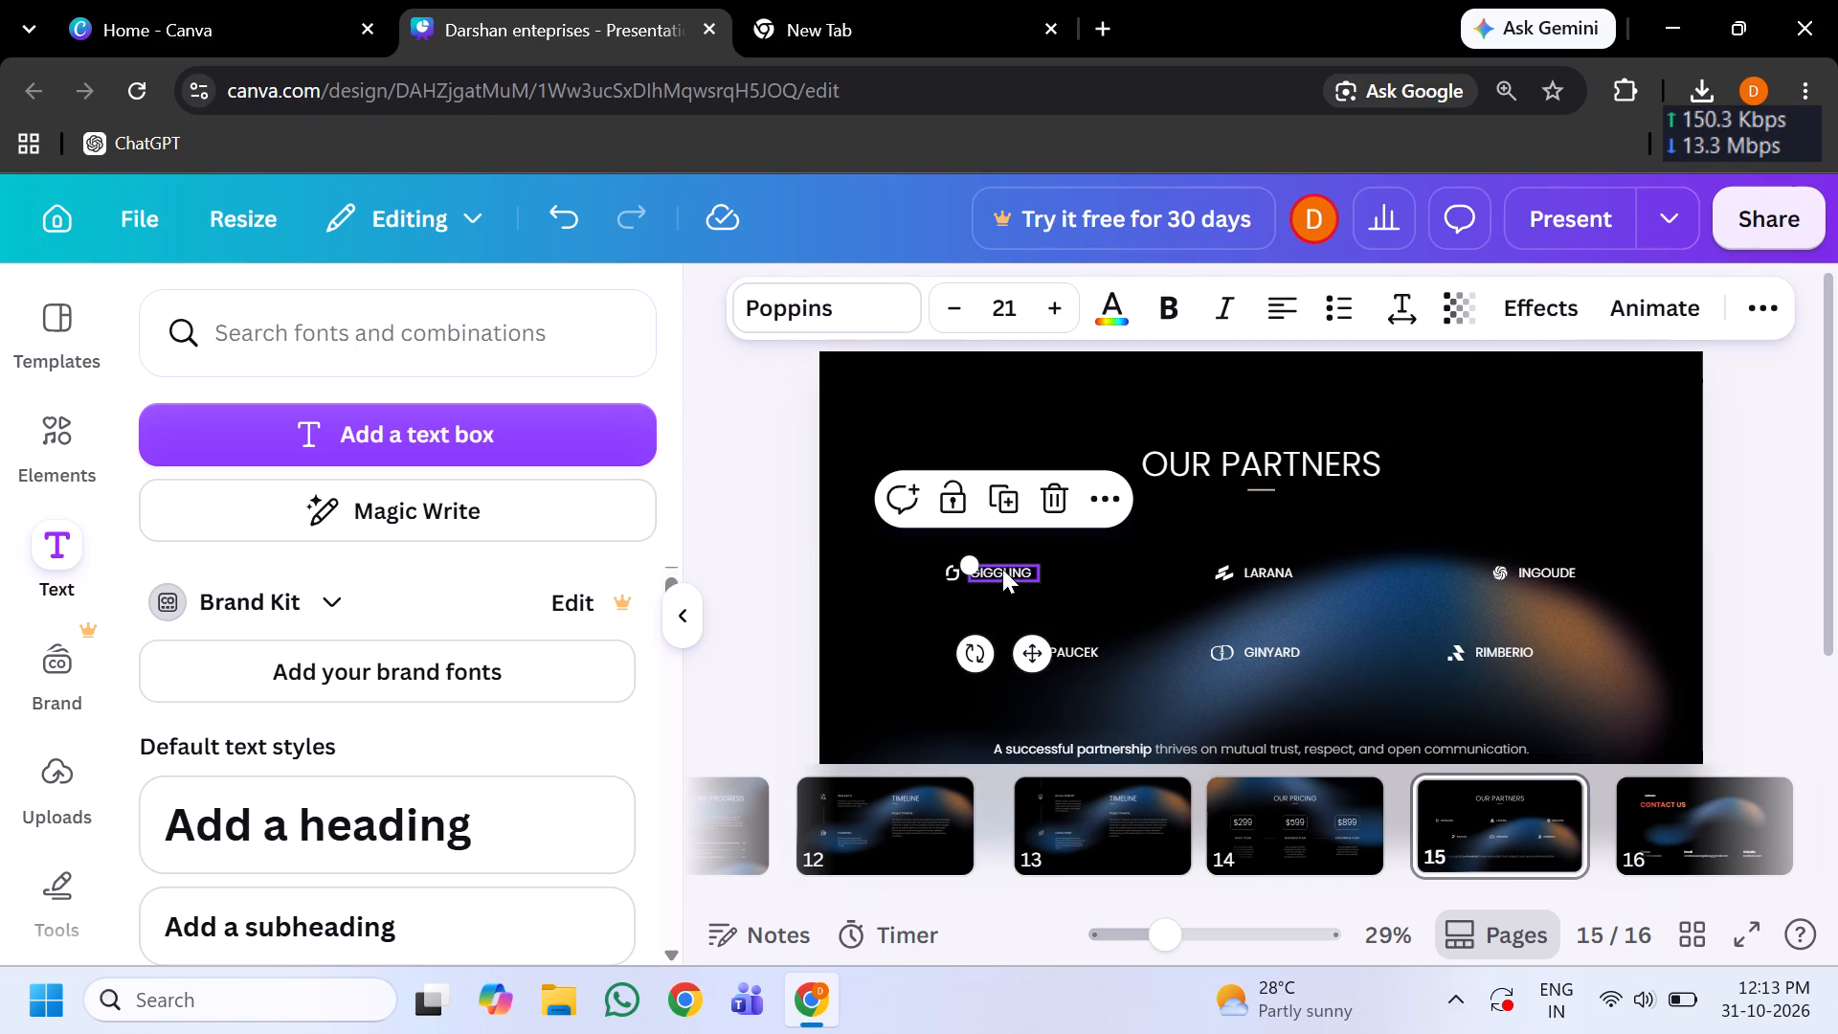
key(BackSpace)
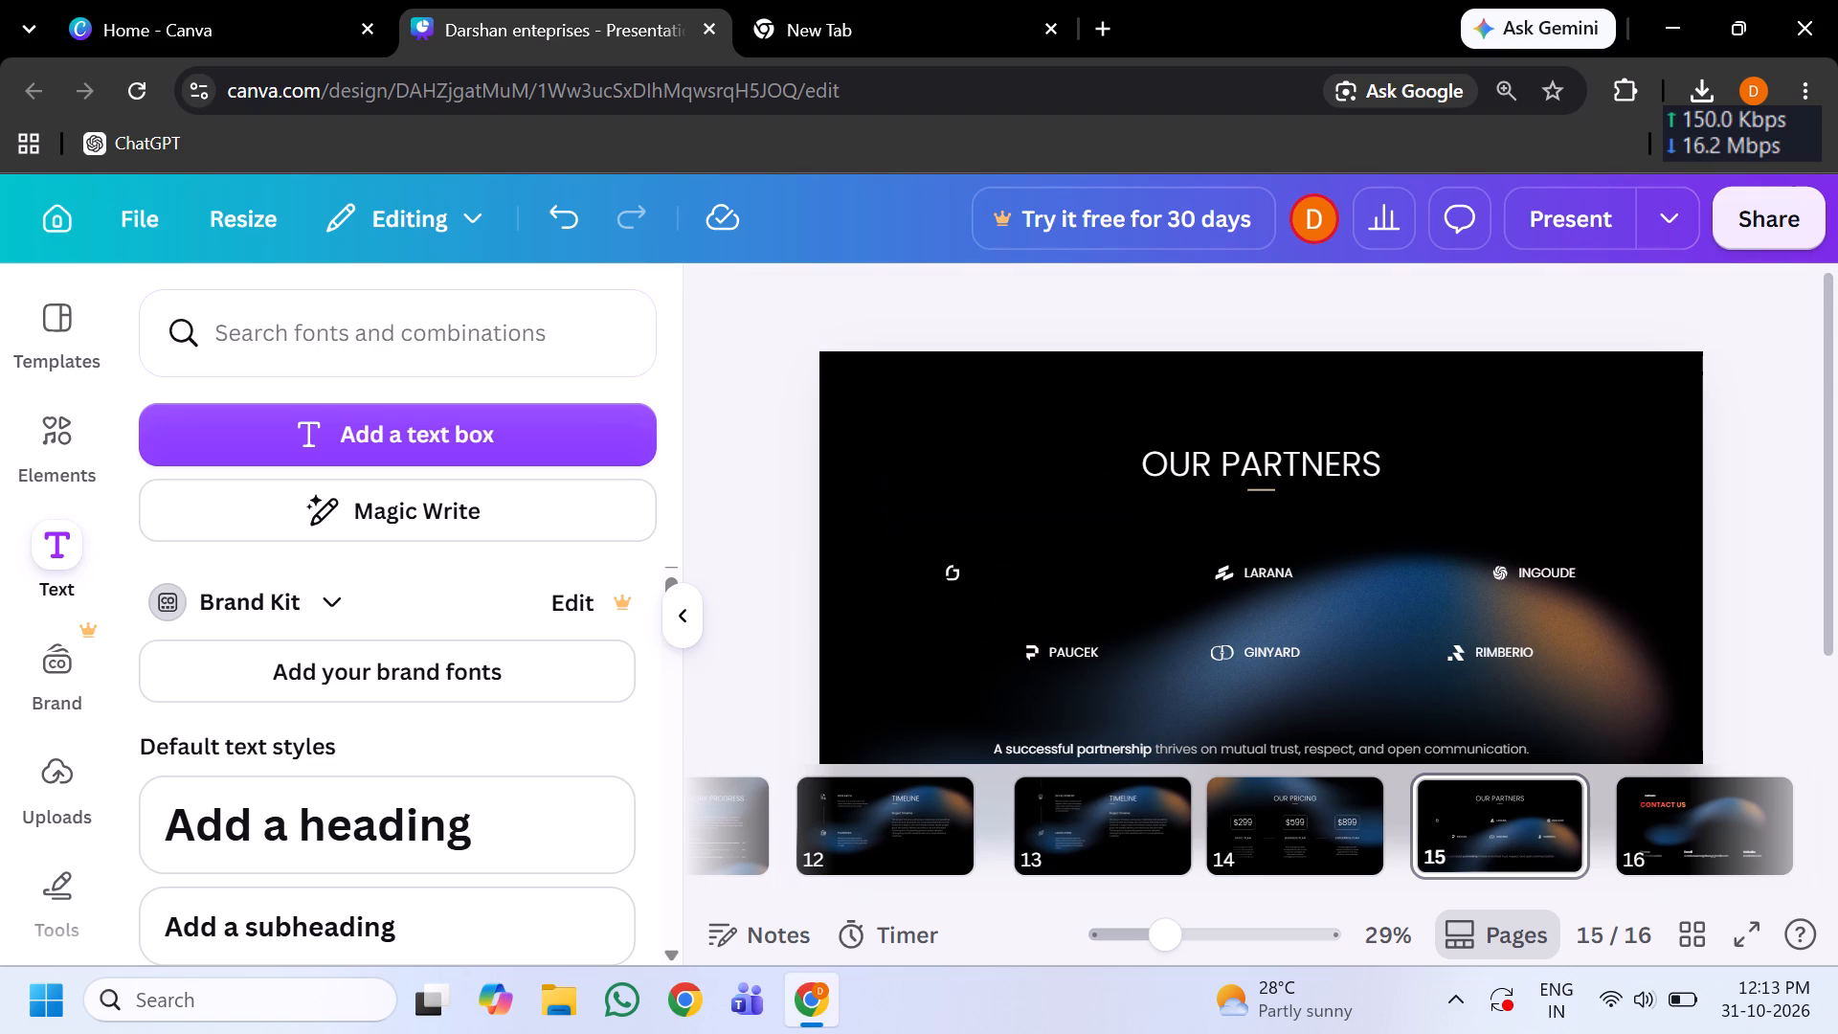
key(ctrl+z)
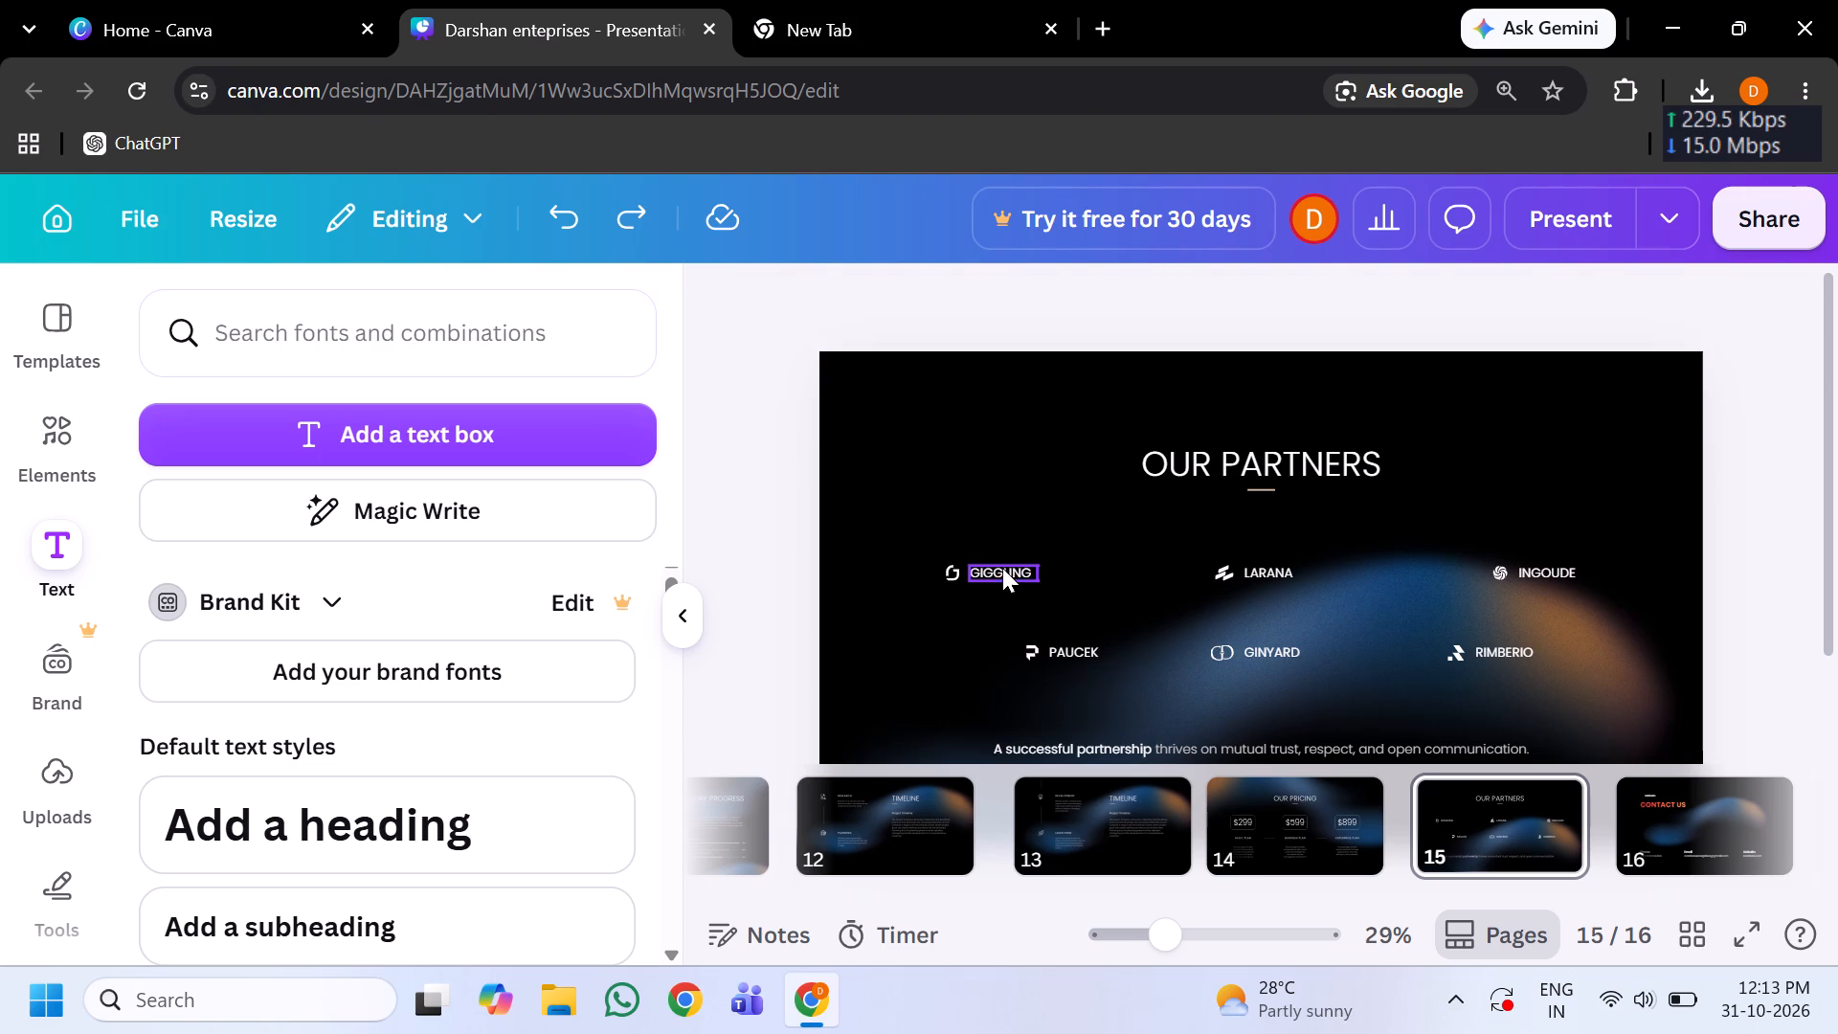
Replace the partner name GIGGLING on page 15 with "smiling".
click(999, 564)
click(1025, 574)
click(1020, 571)
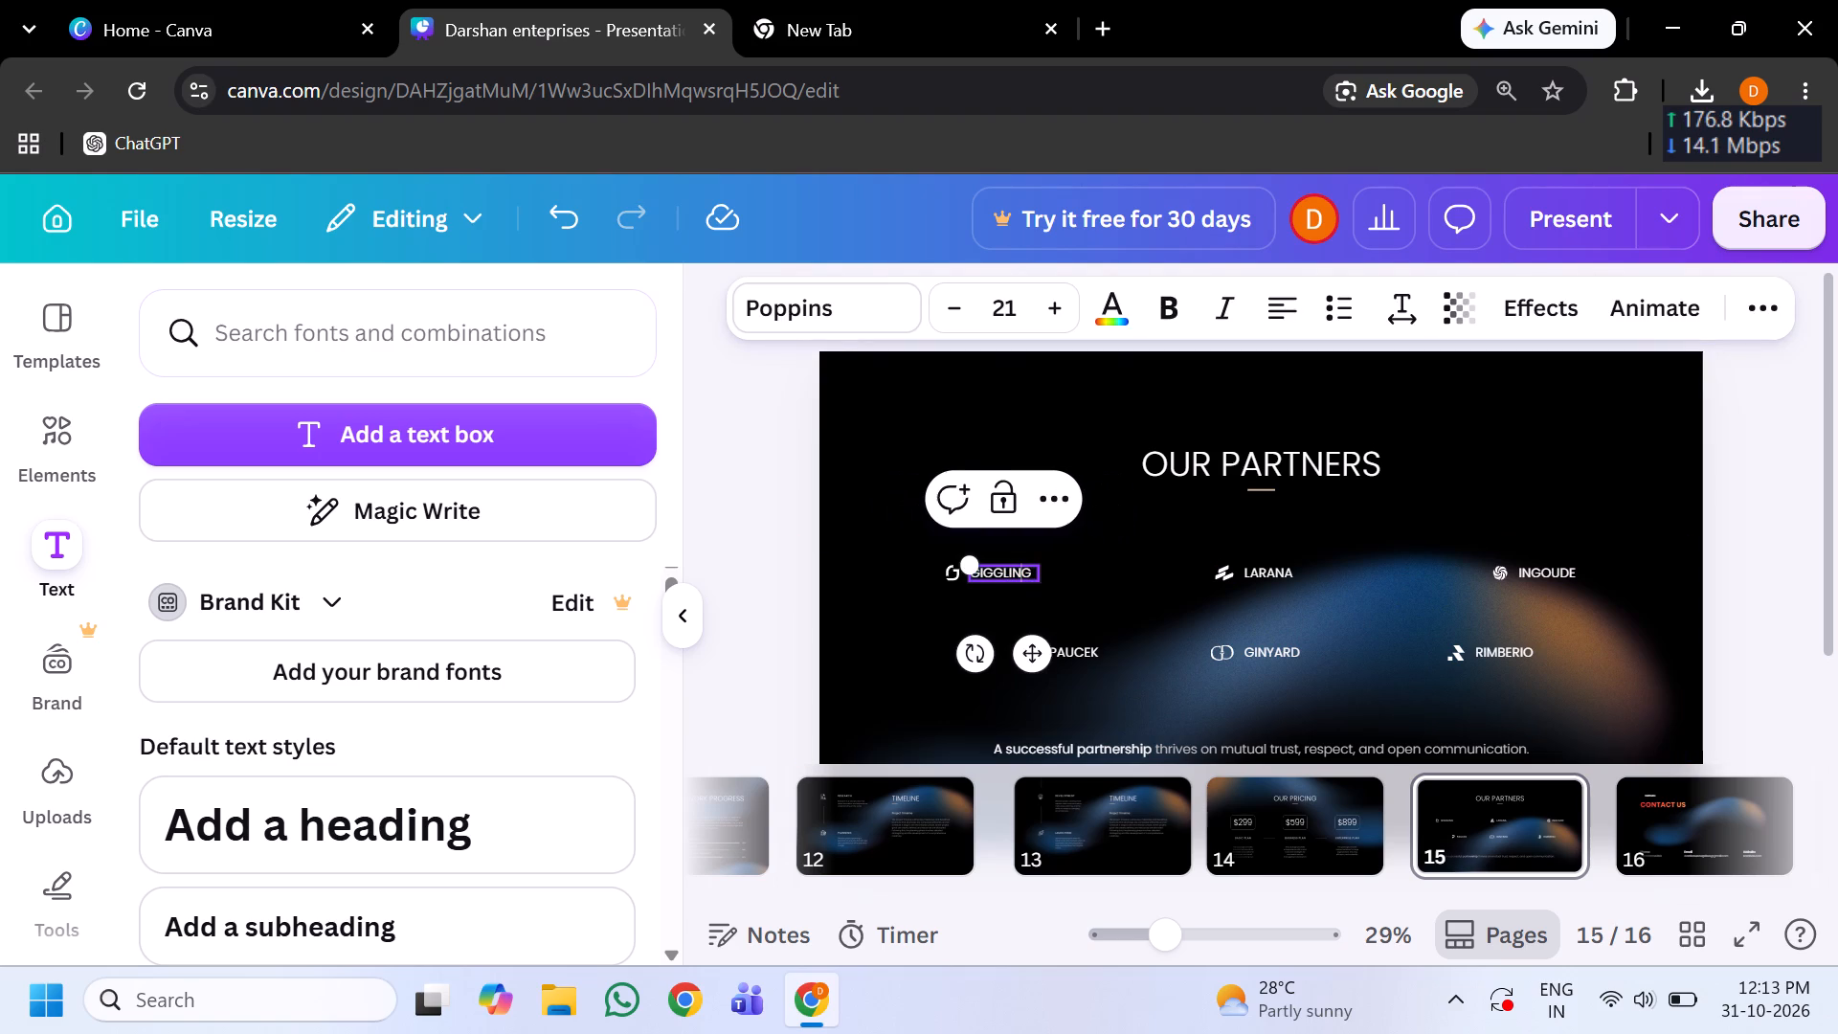
click(1023, 571)
click(1029, 571)
key(BackSpace)
key(BackSpace)
key(BackSpace)
key(BackSpace)
key(BackSpace)
key(BackSpace)
key(BackSpace)
key(BackSpace)
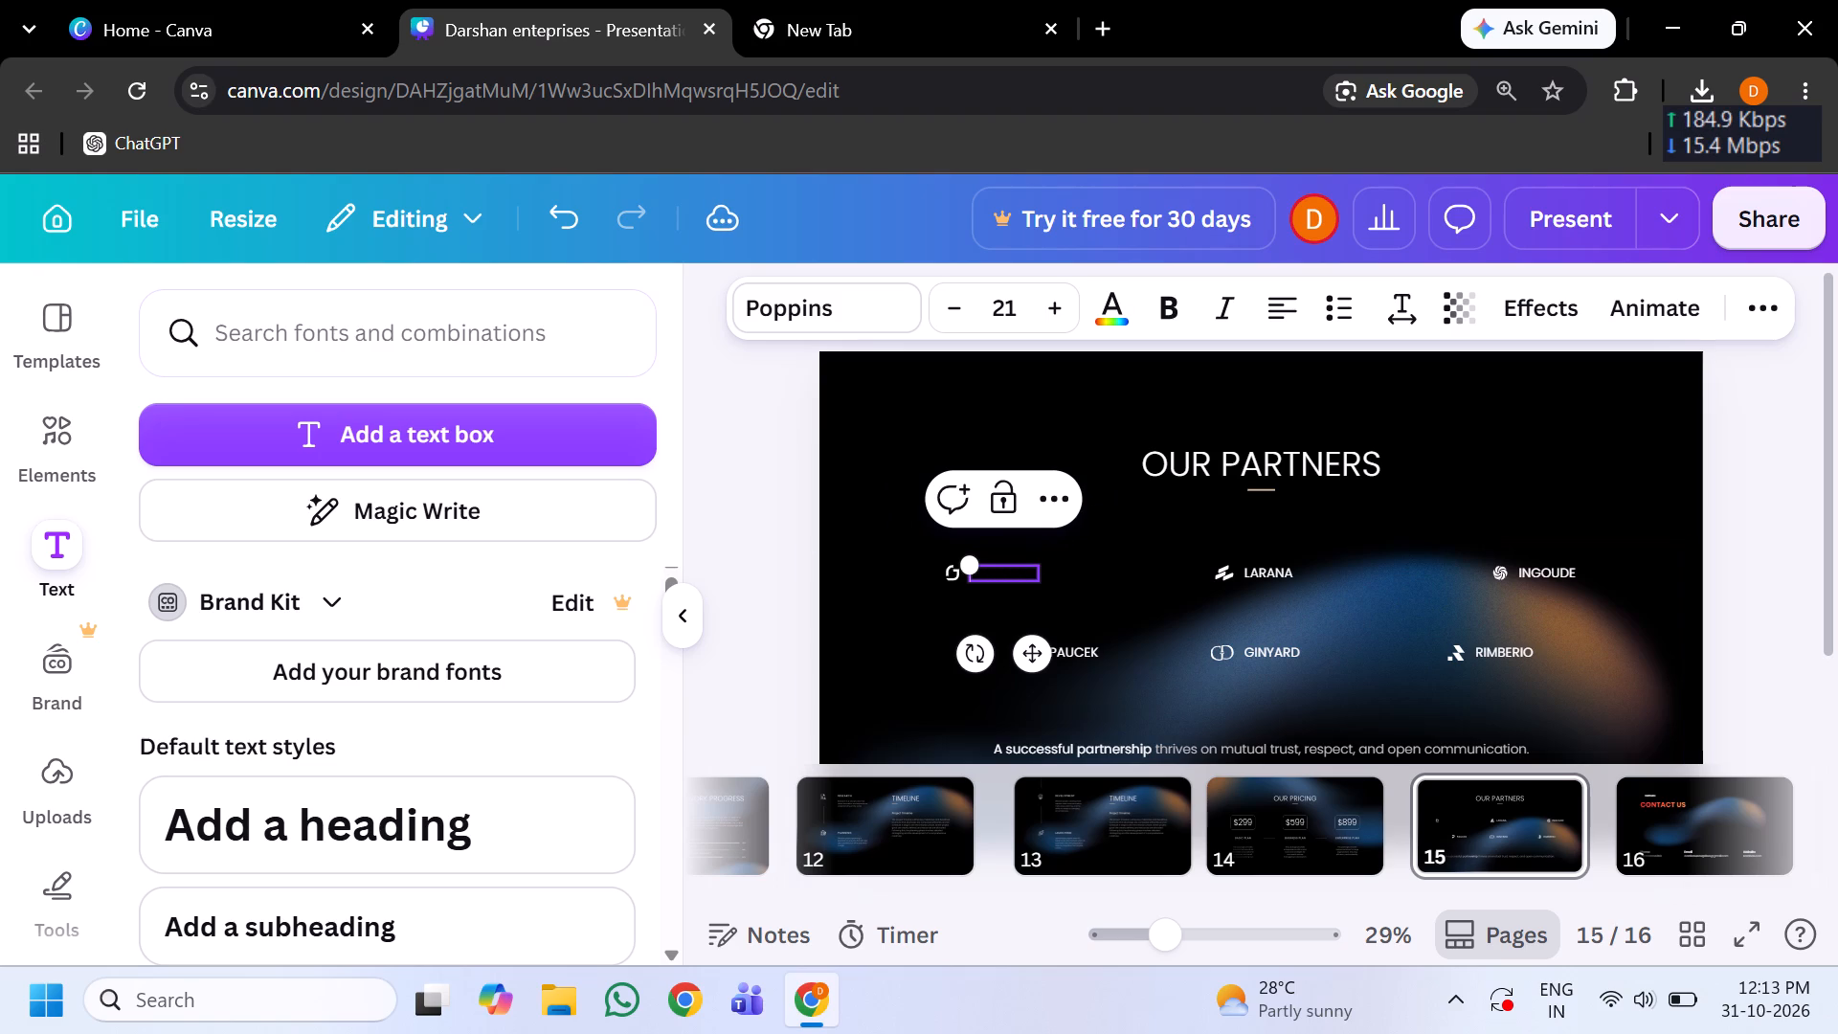
text(smiling)
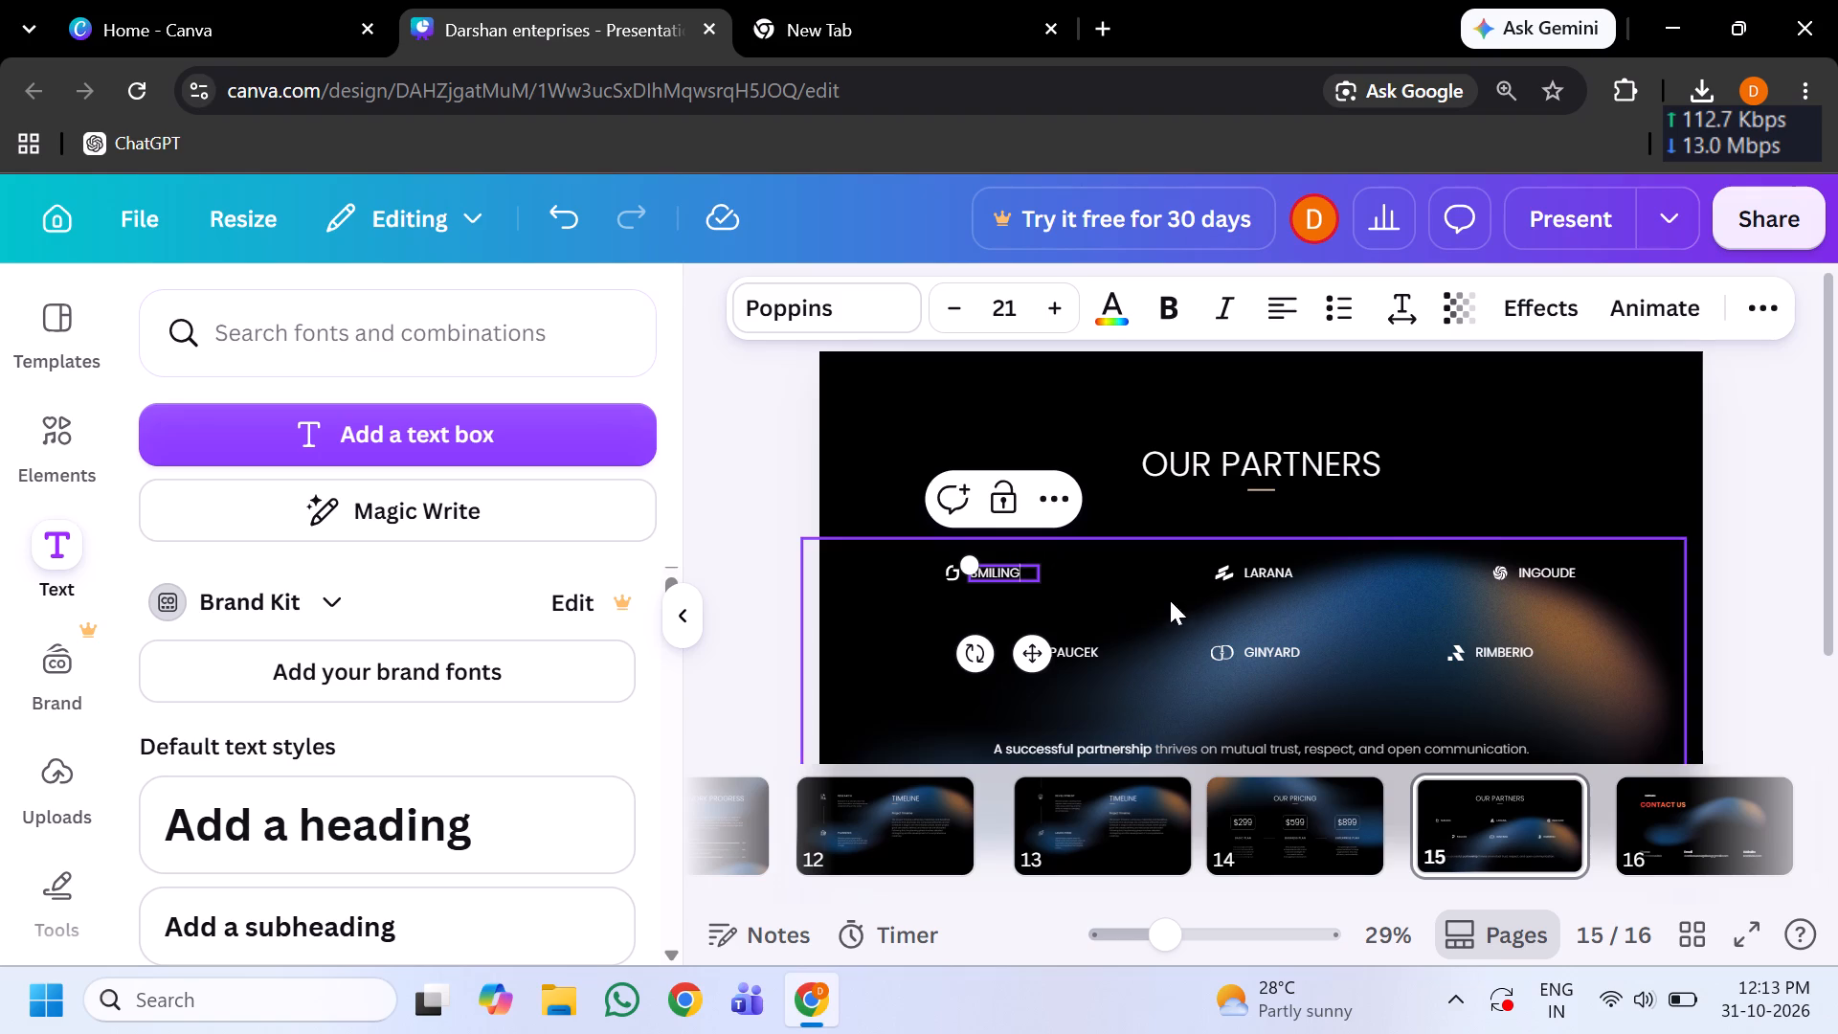
Replace the partner name LARANA on page 15 with "sahara".
click(1278, 581)
double_click(1279, 574)
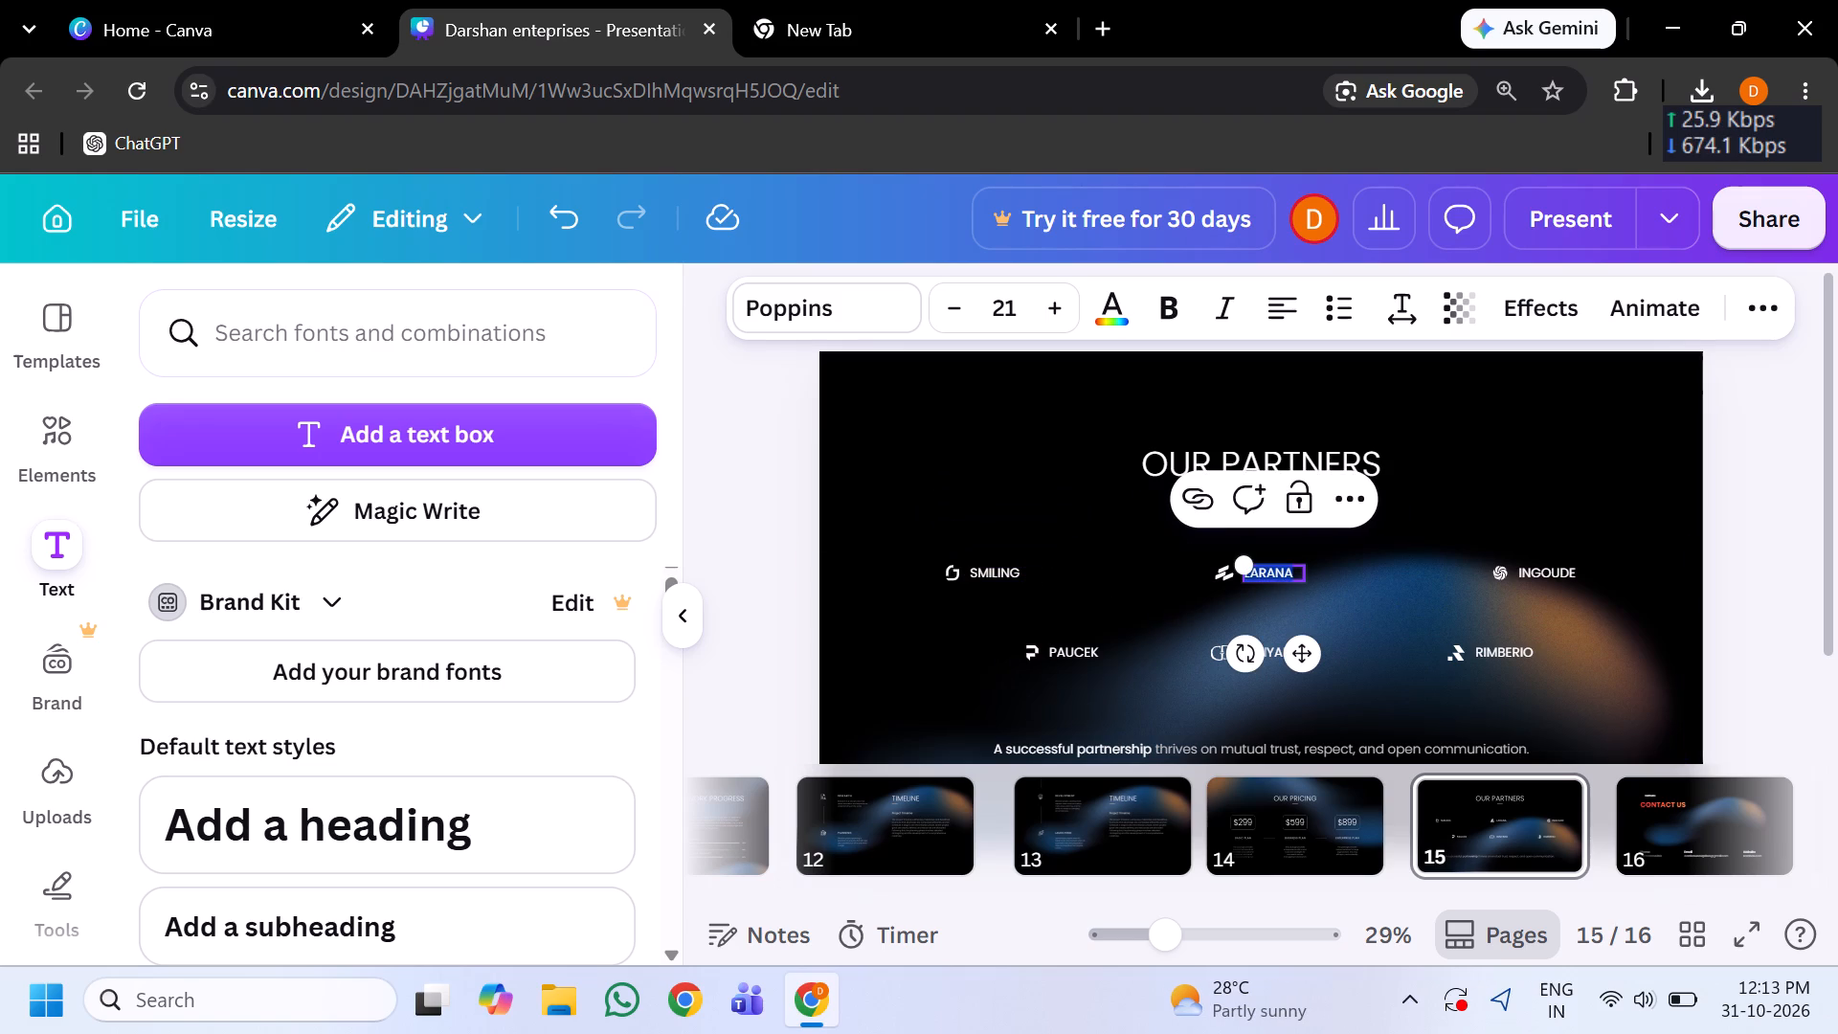
key(BackSpace)
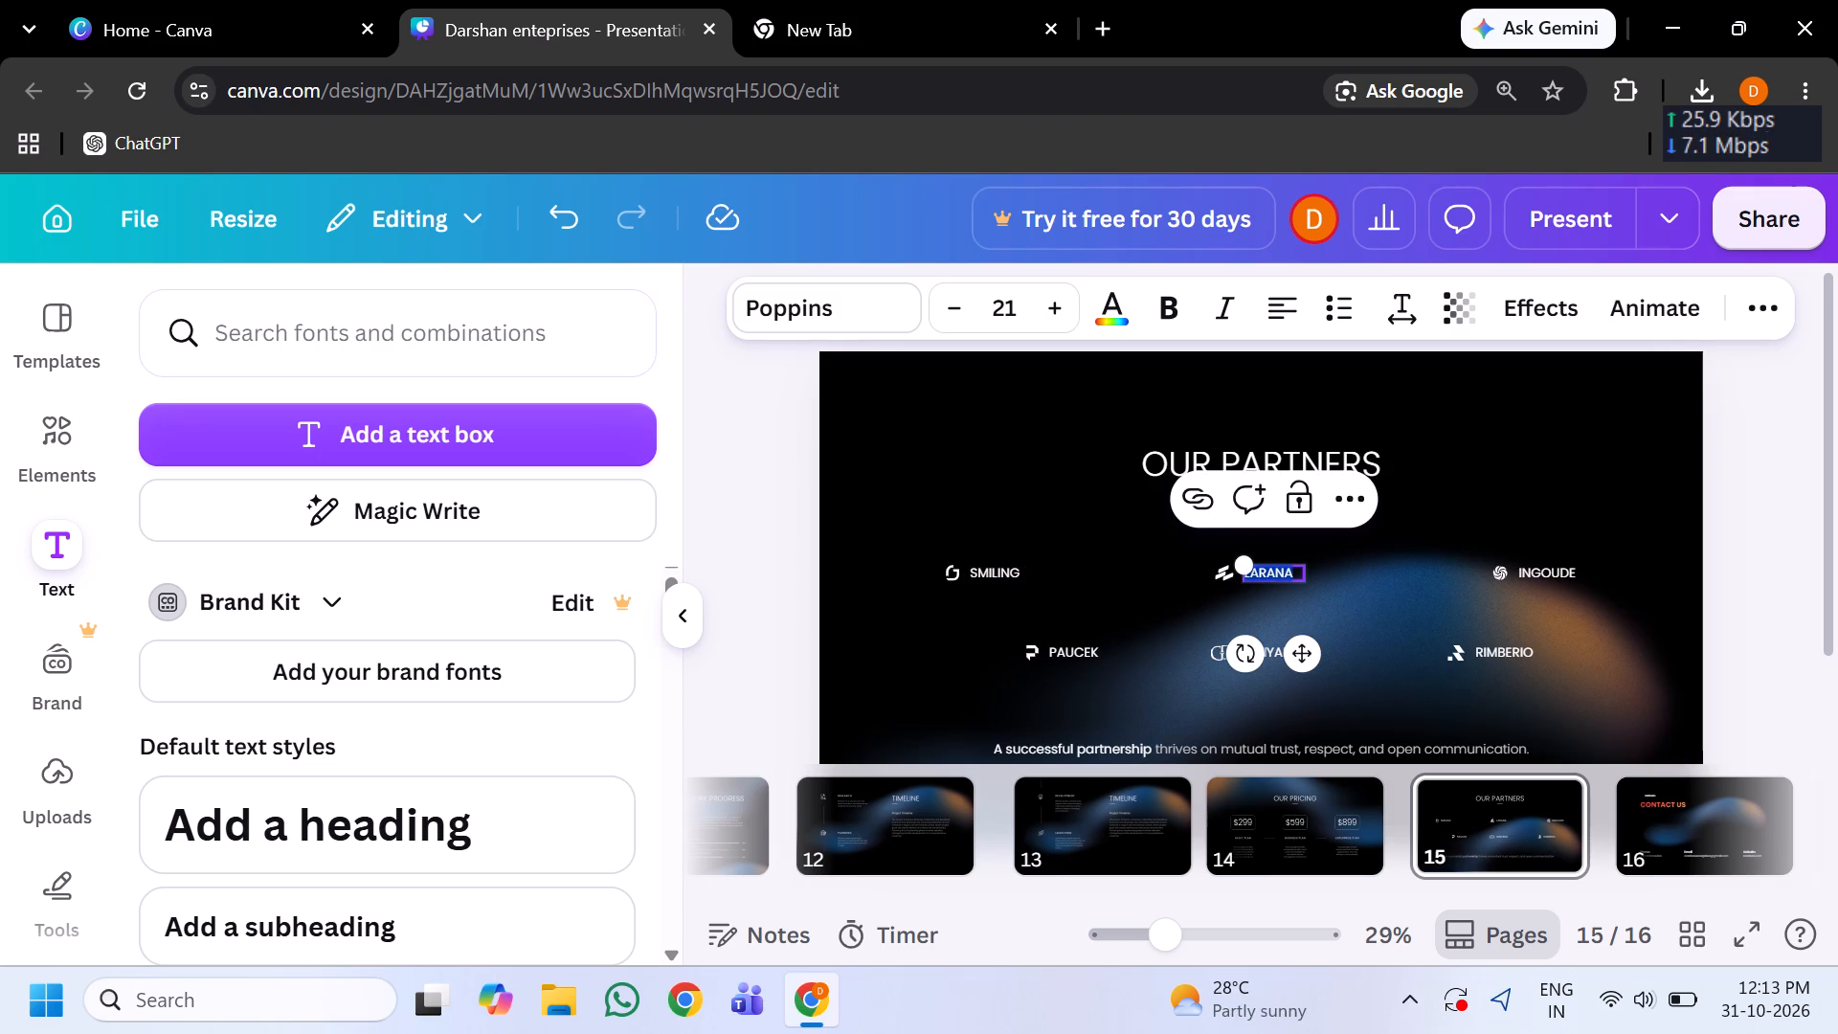
text(sahara)
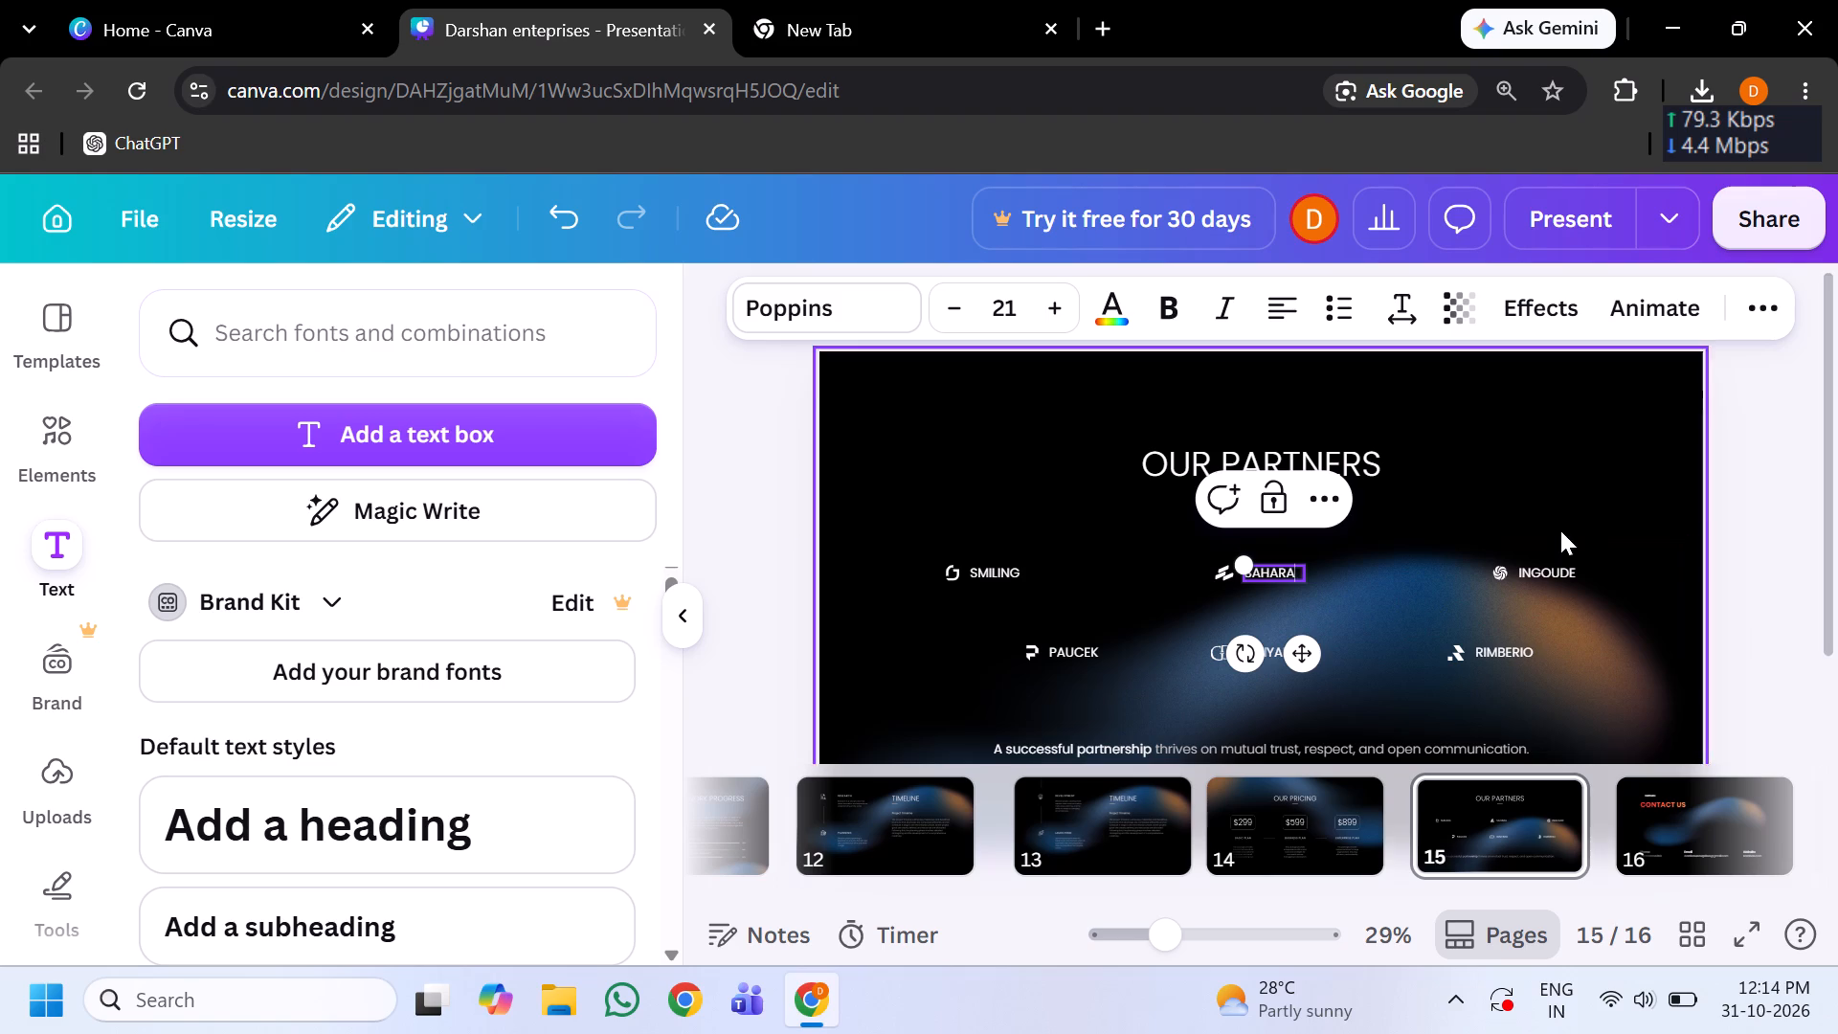
Replace the partner name INGOUDE on page 15 with "glide".
double_click(1530, 567)
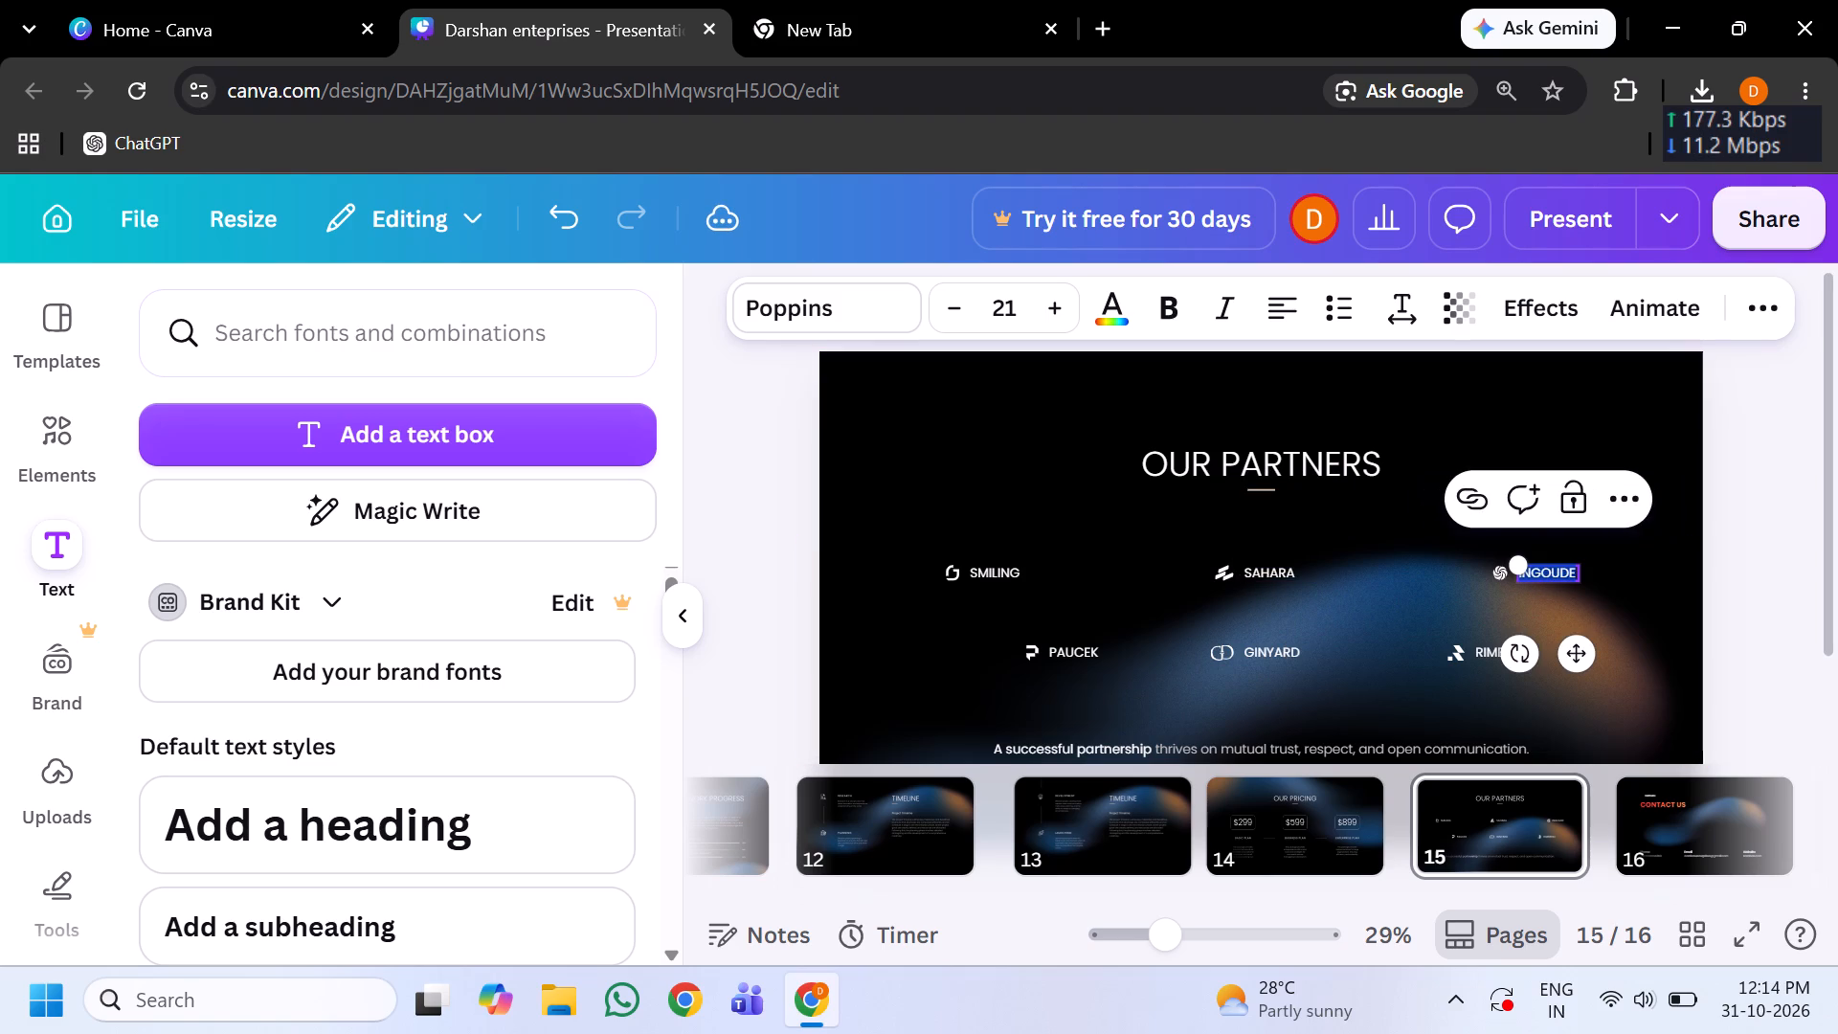
key(BackSpace)
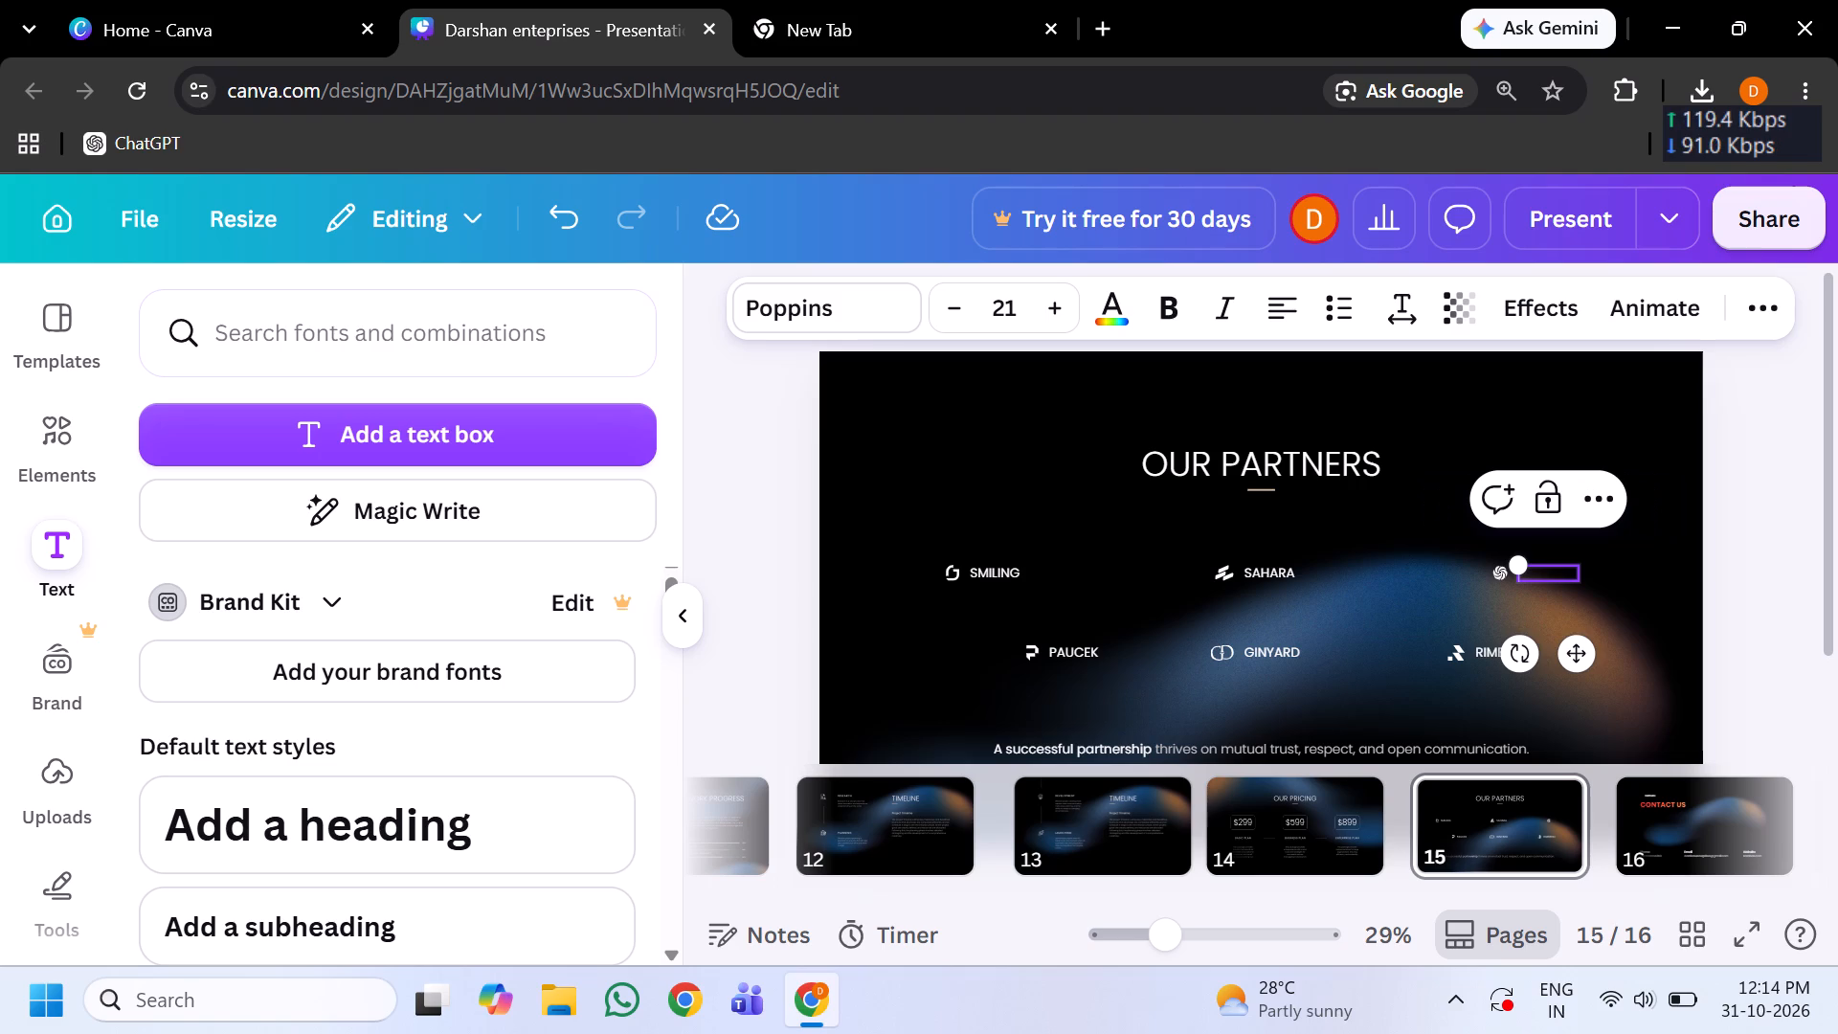
text(glide)
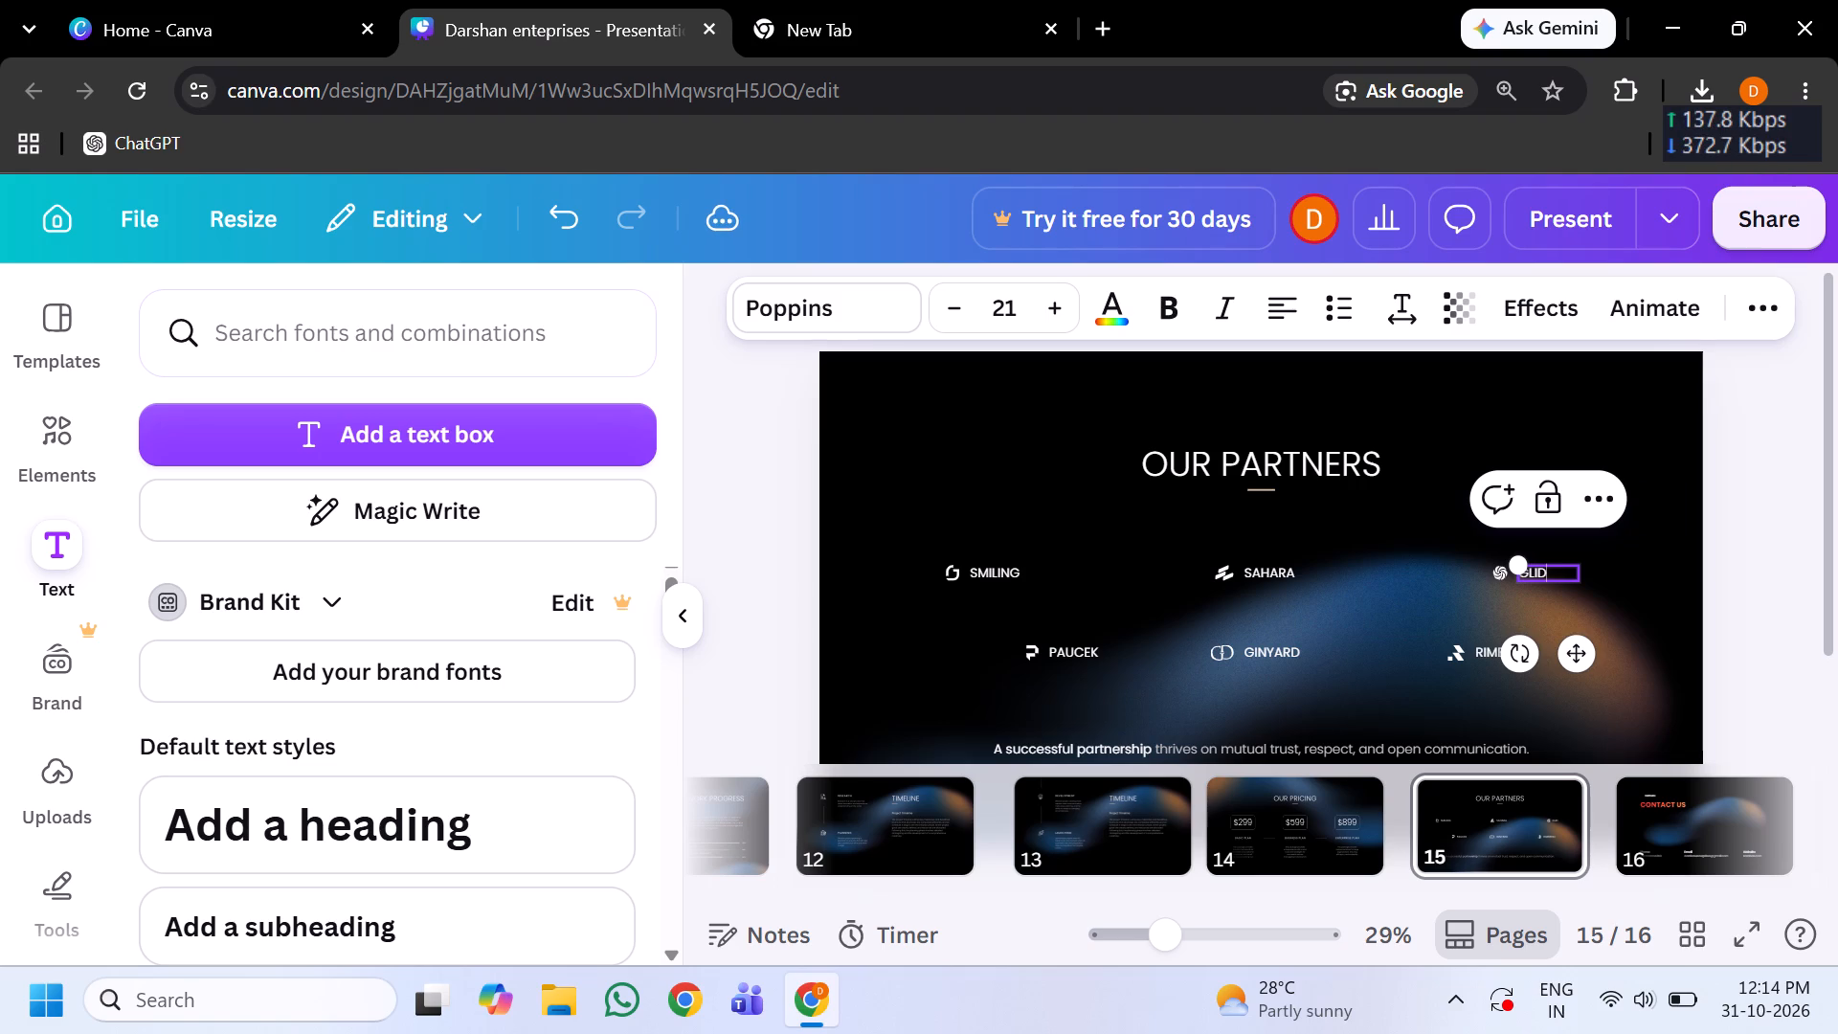
Replace the partner name PAUCEK on page 15 with "Peacock" and widen its text box to fit on one line.
double_click(1075, 652)
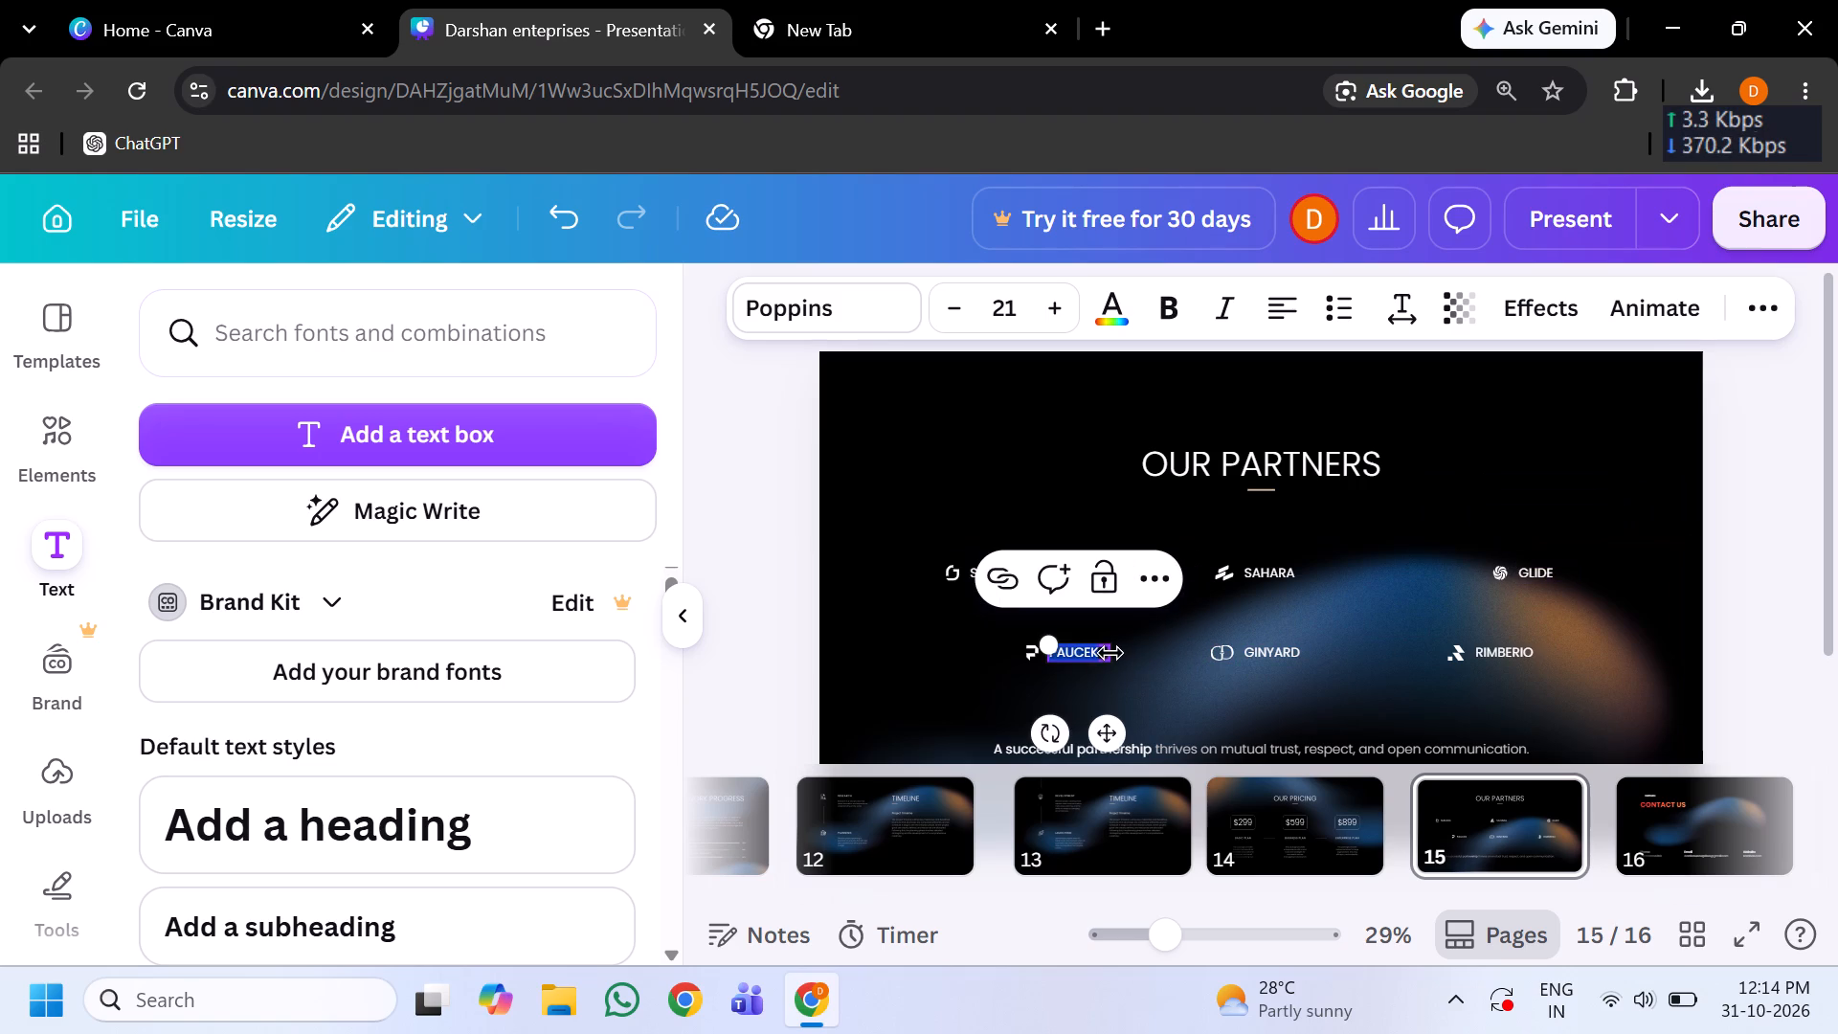
key(BackSpace)
text(Pe)
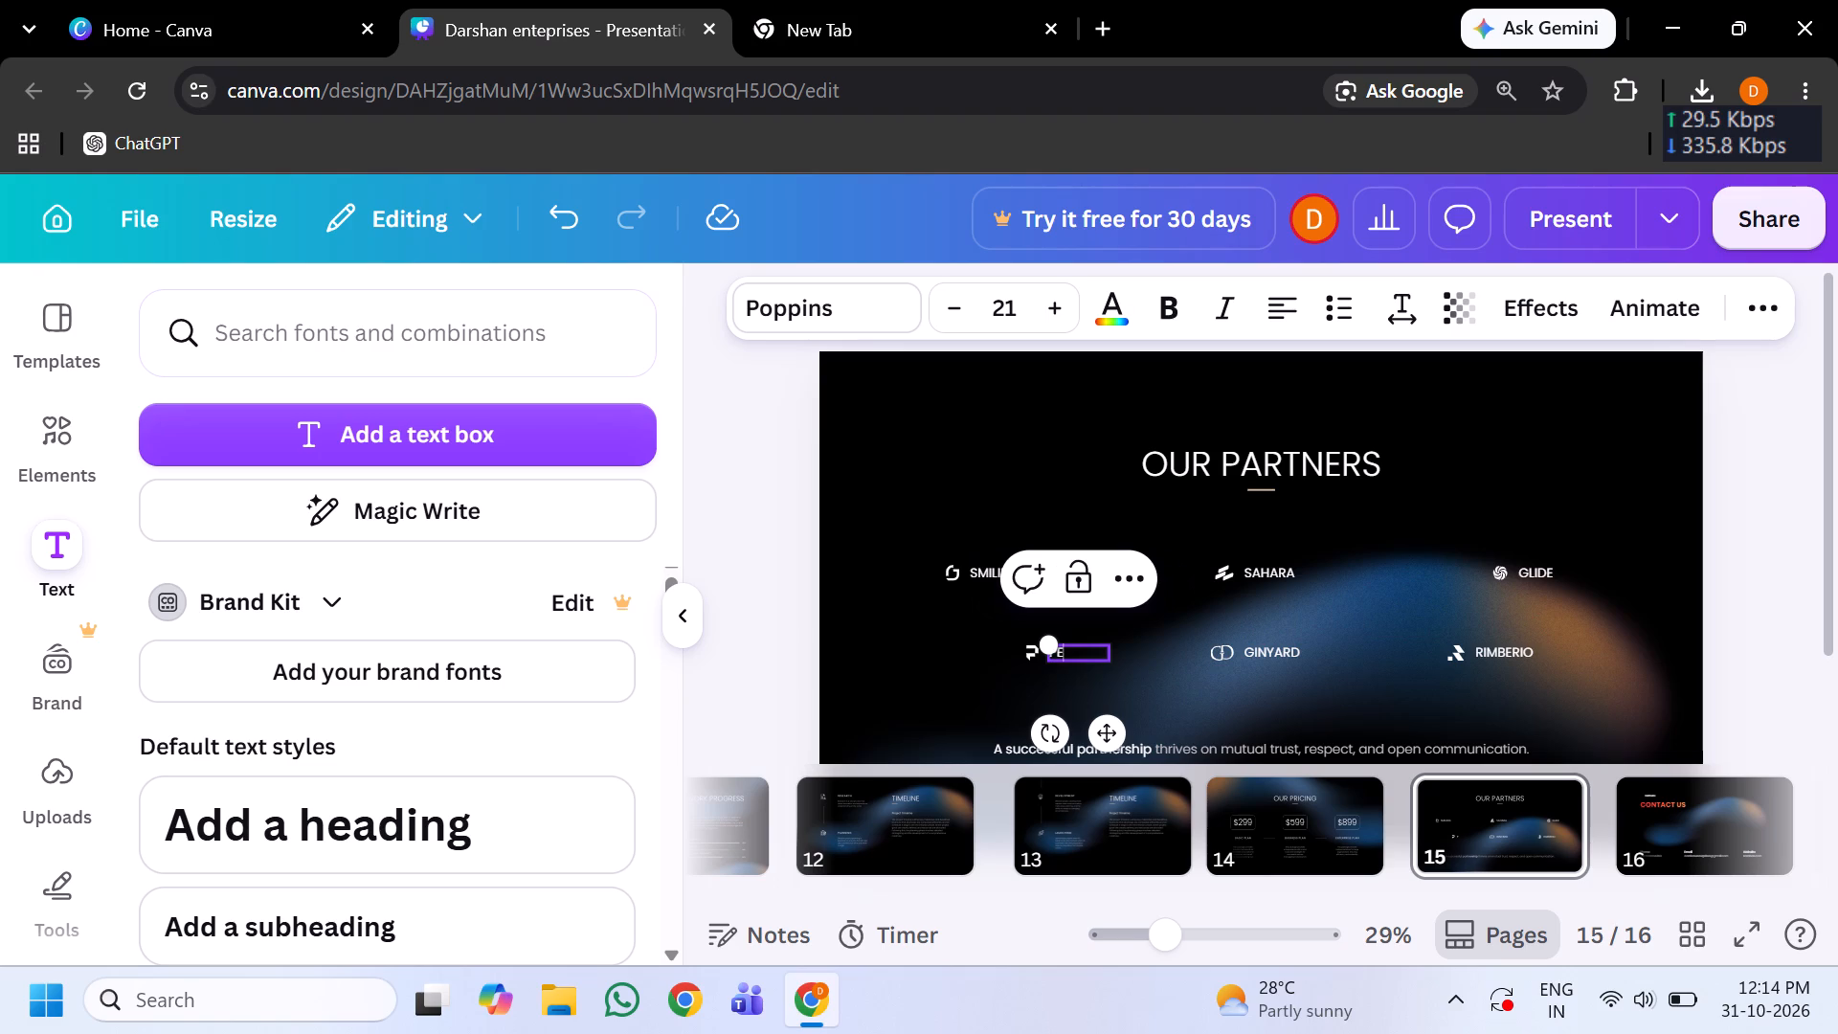
key(a)
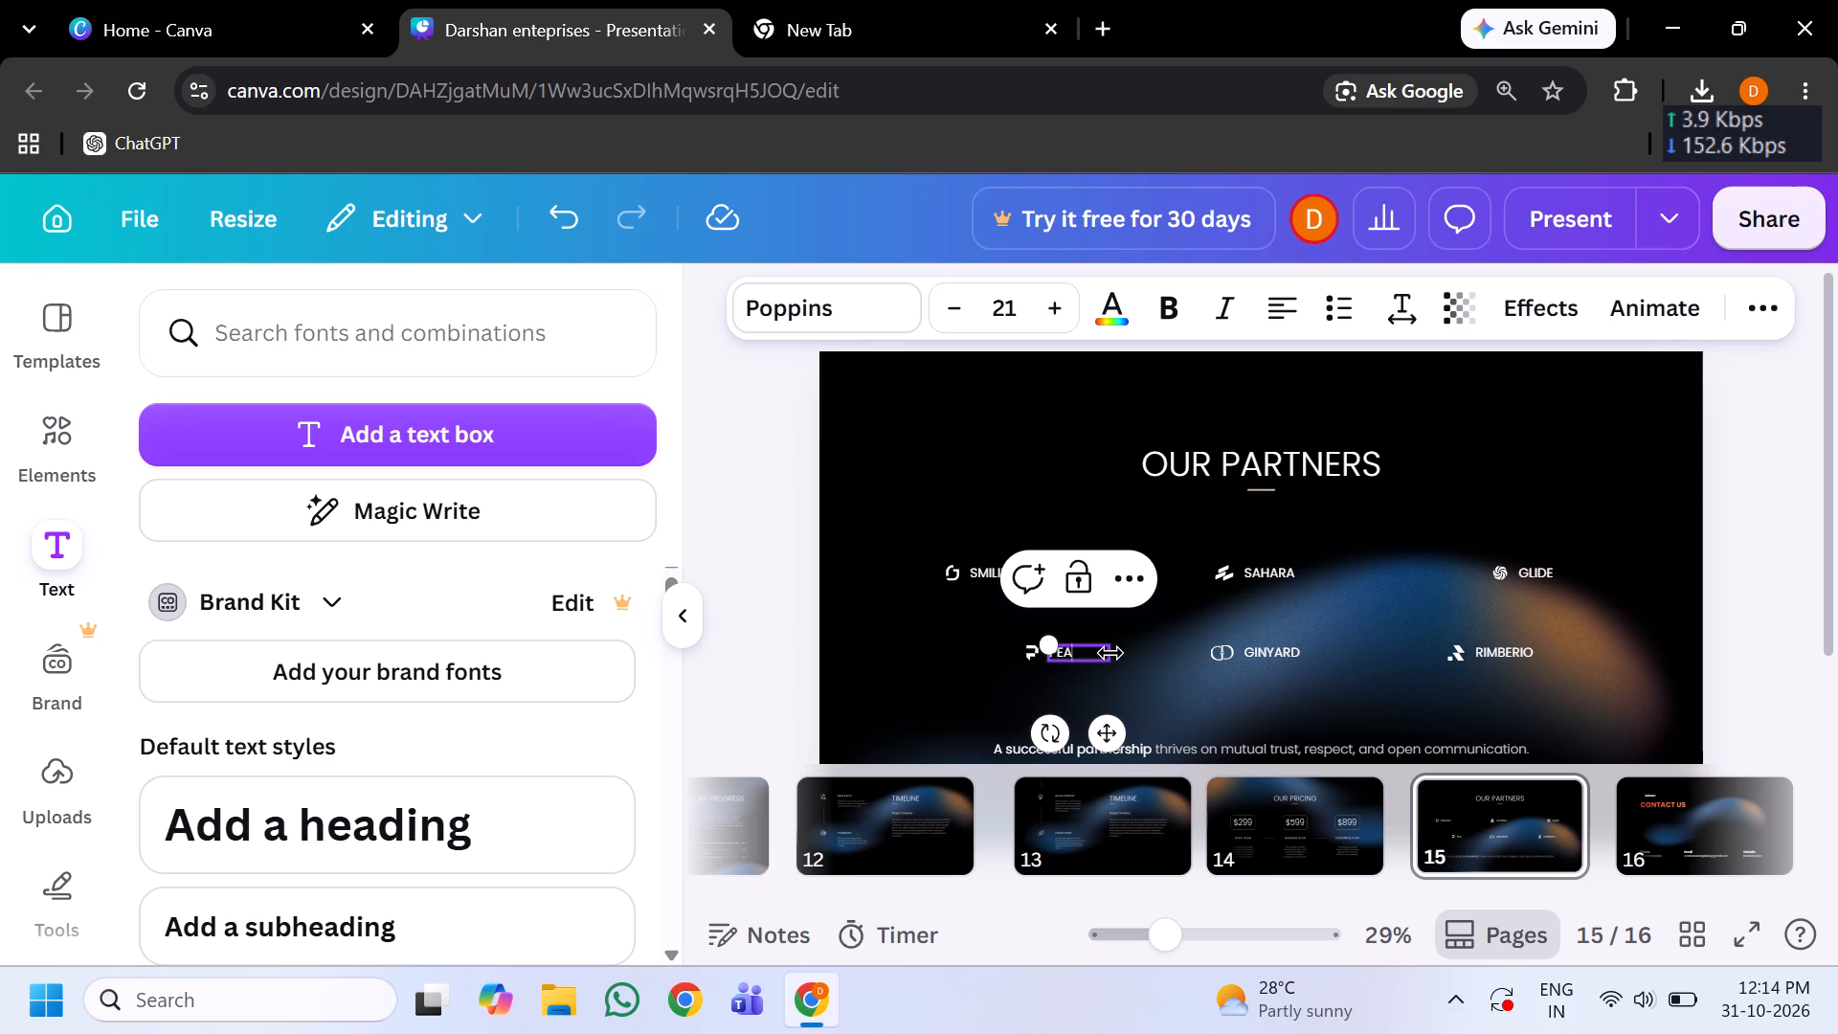
text(cov)
key(BackSpace)
text(ck)
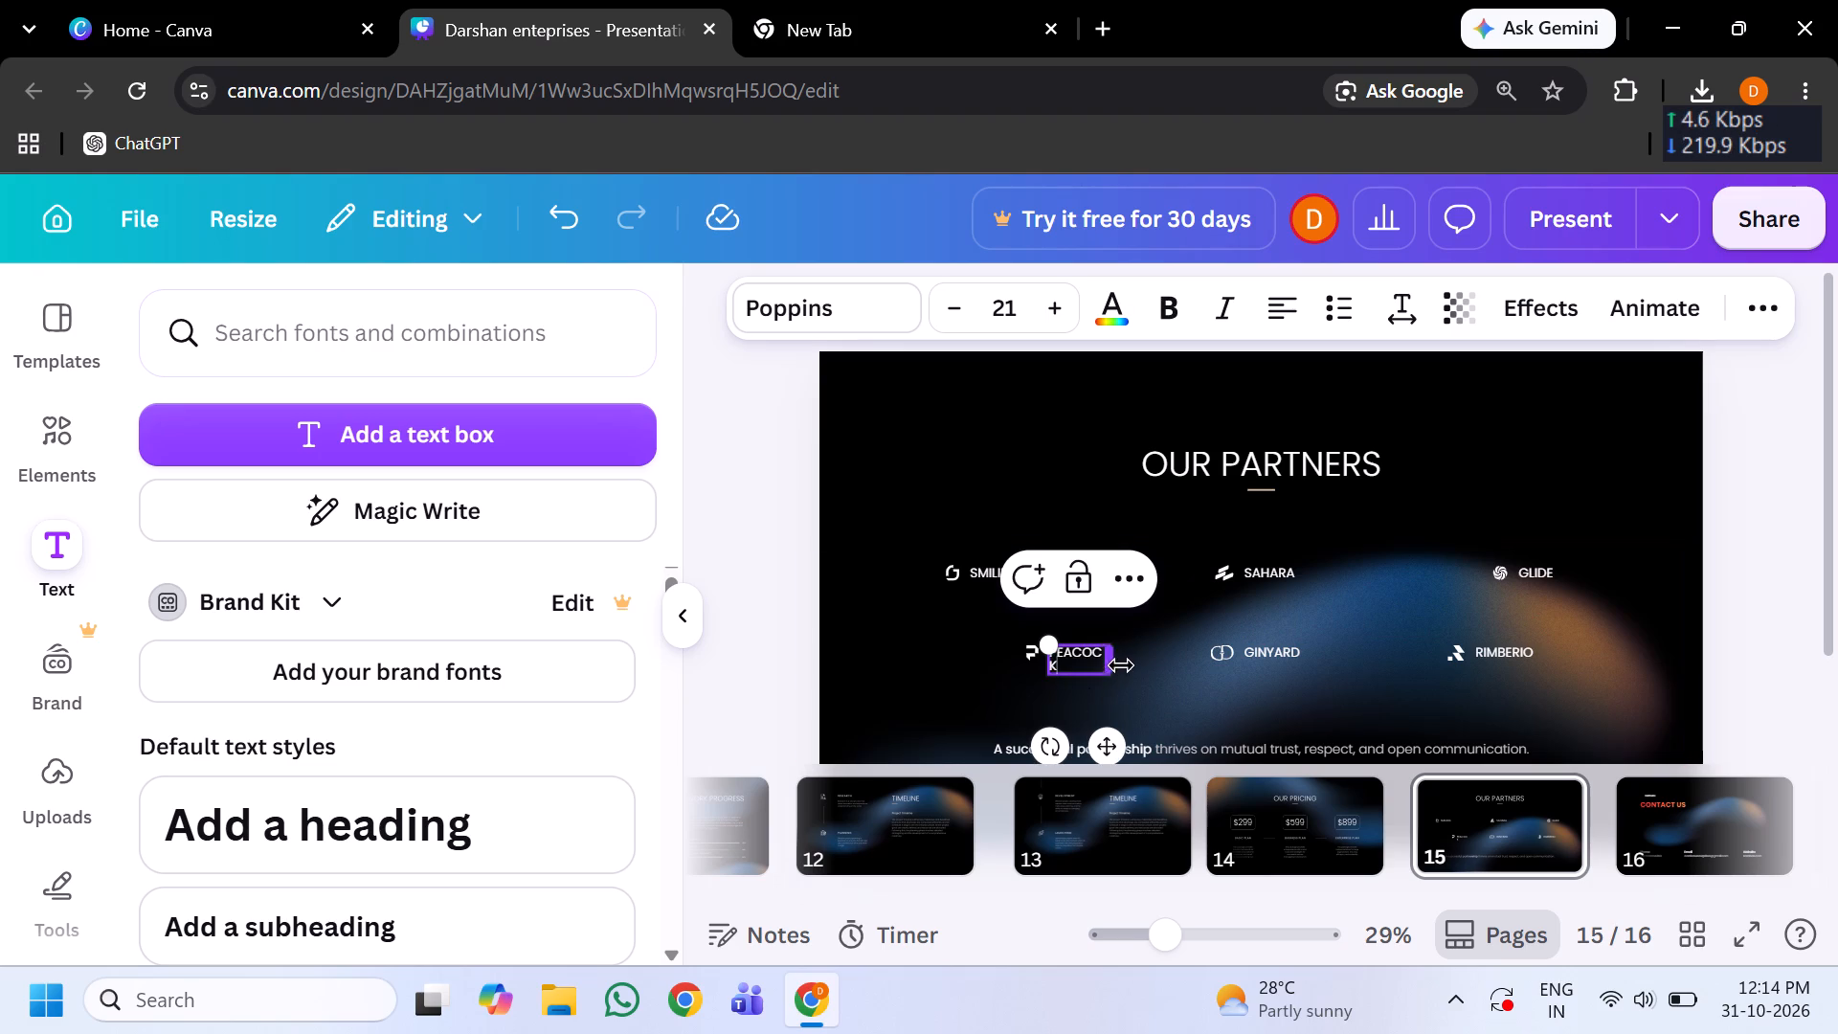
drag(1110, 663, 1152, 661)
click(1279, 648)
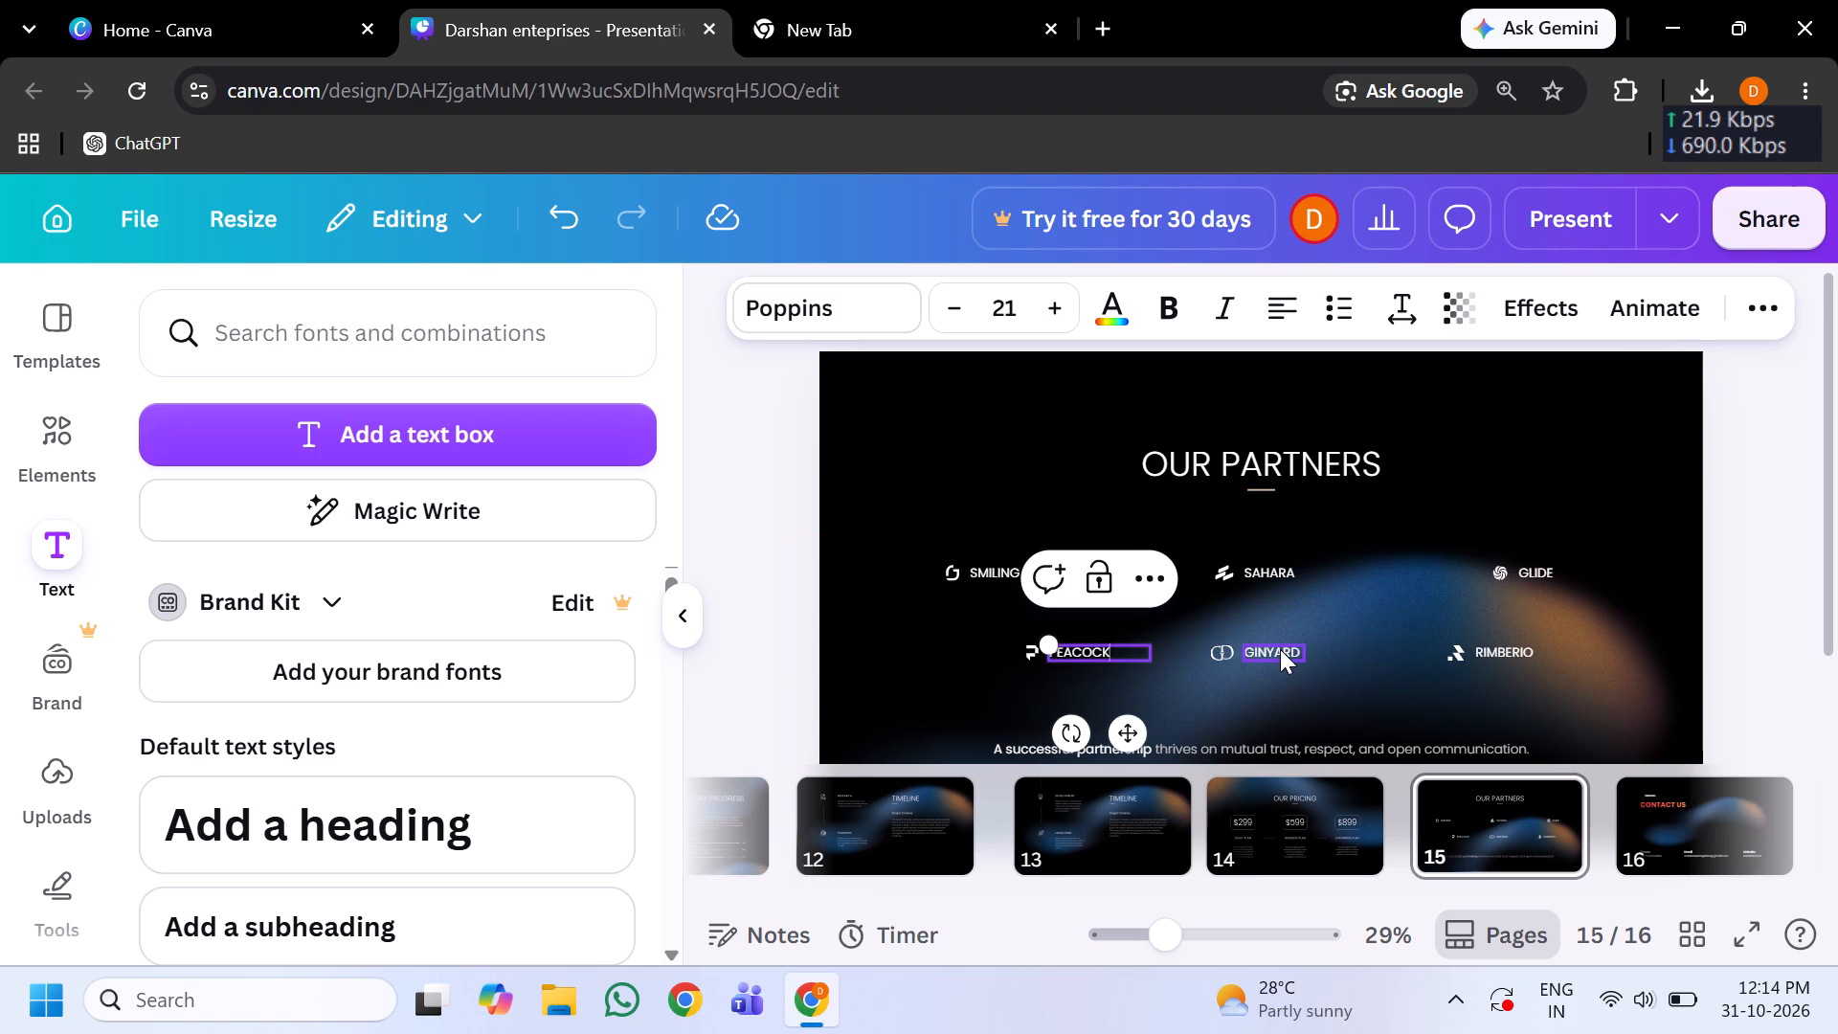
double_click(1290, 650)
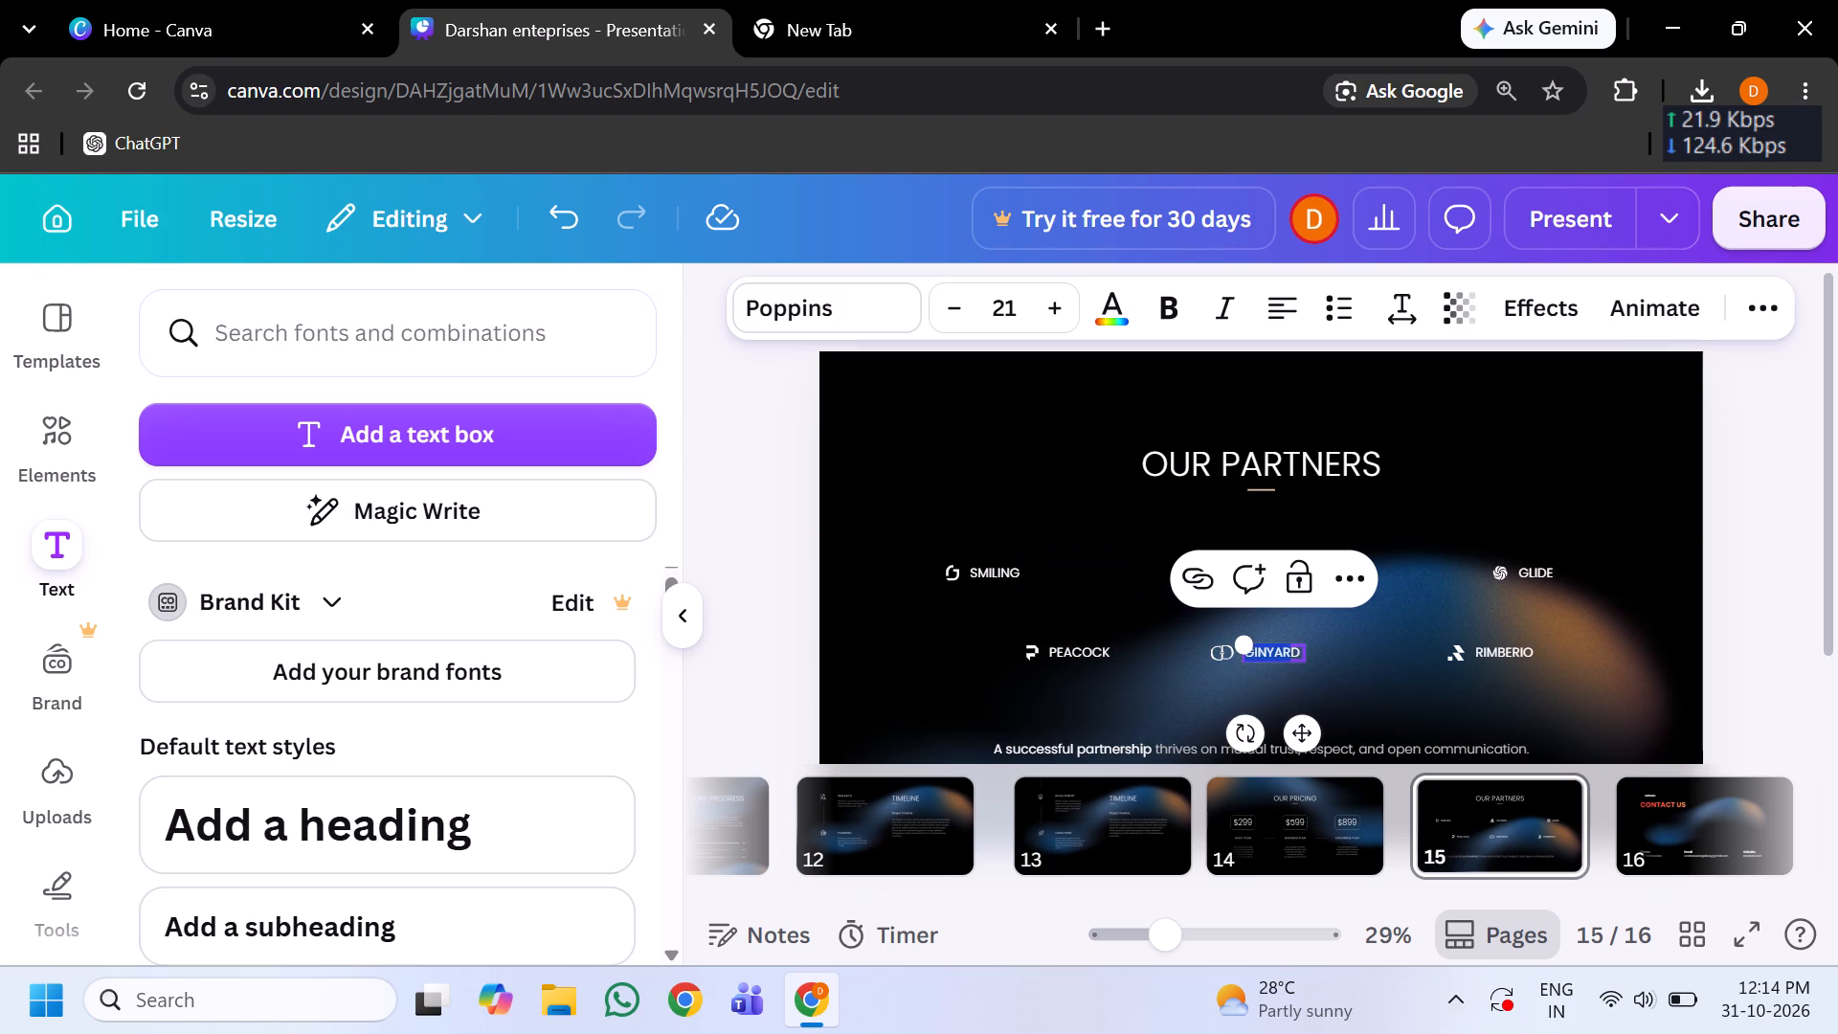
key(BackSpace)
text(granny)
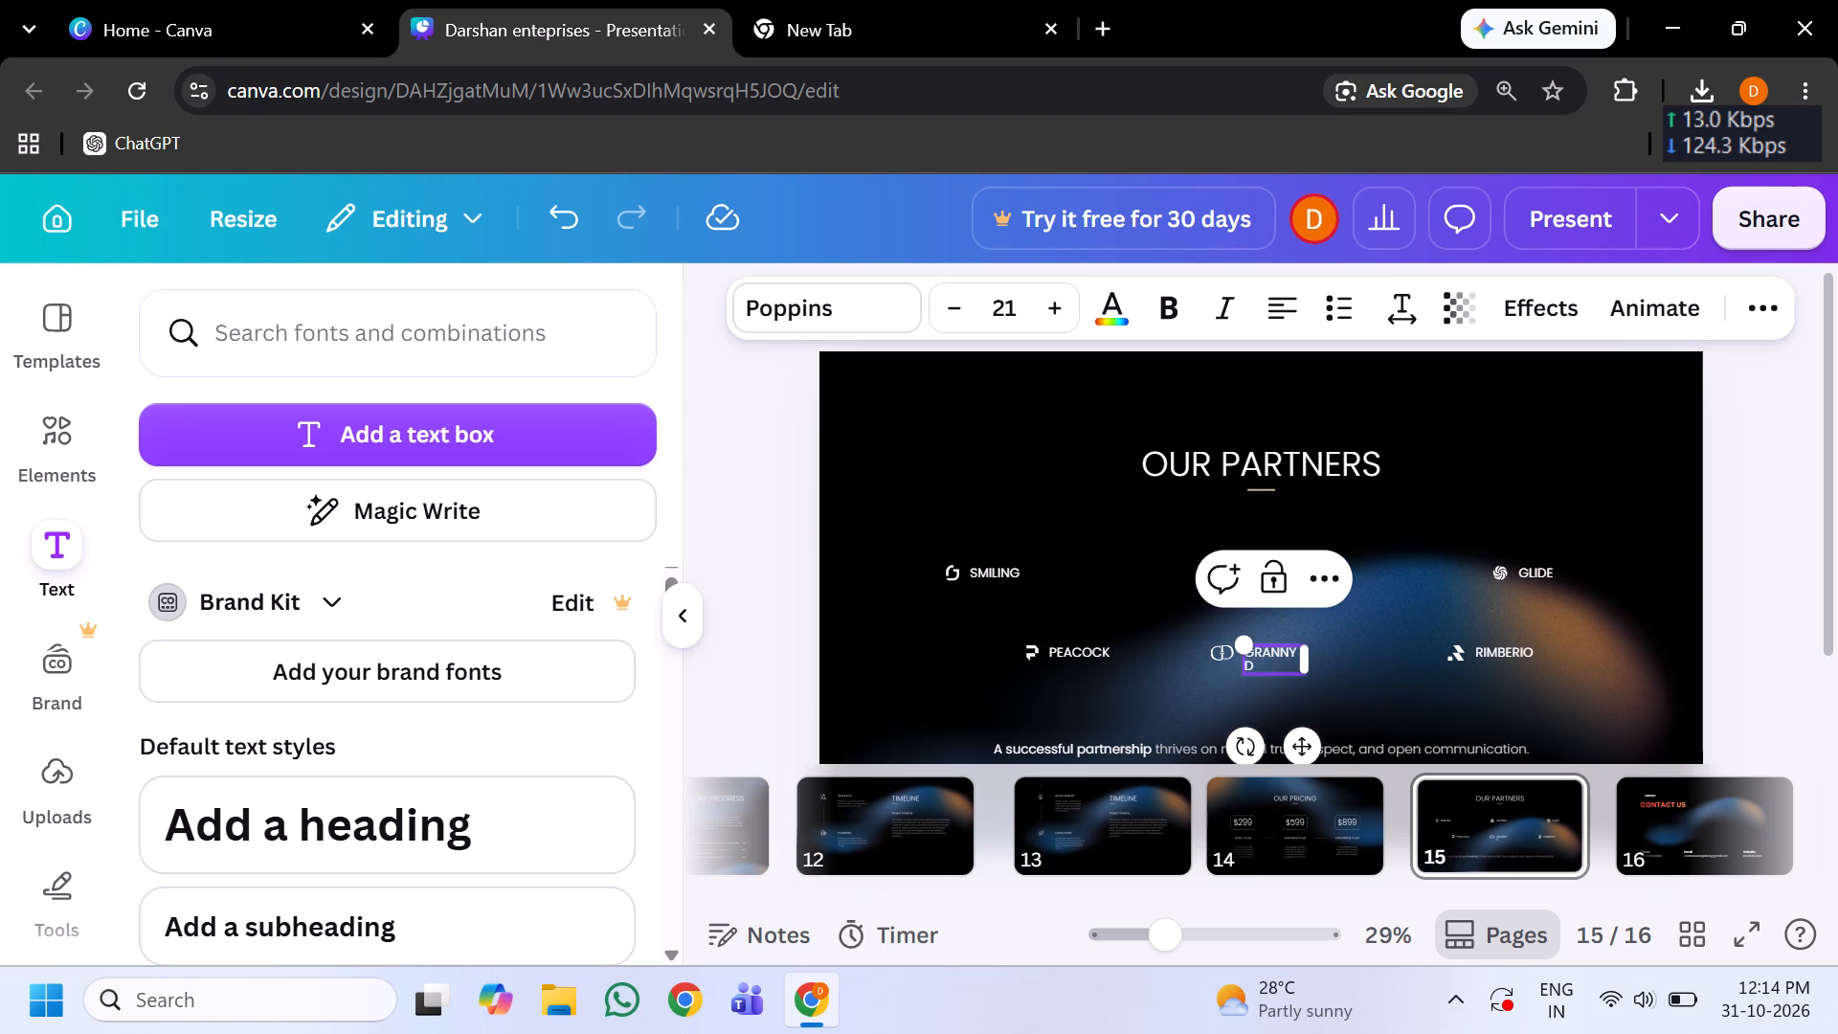
text(yad)
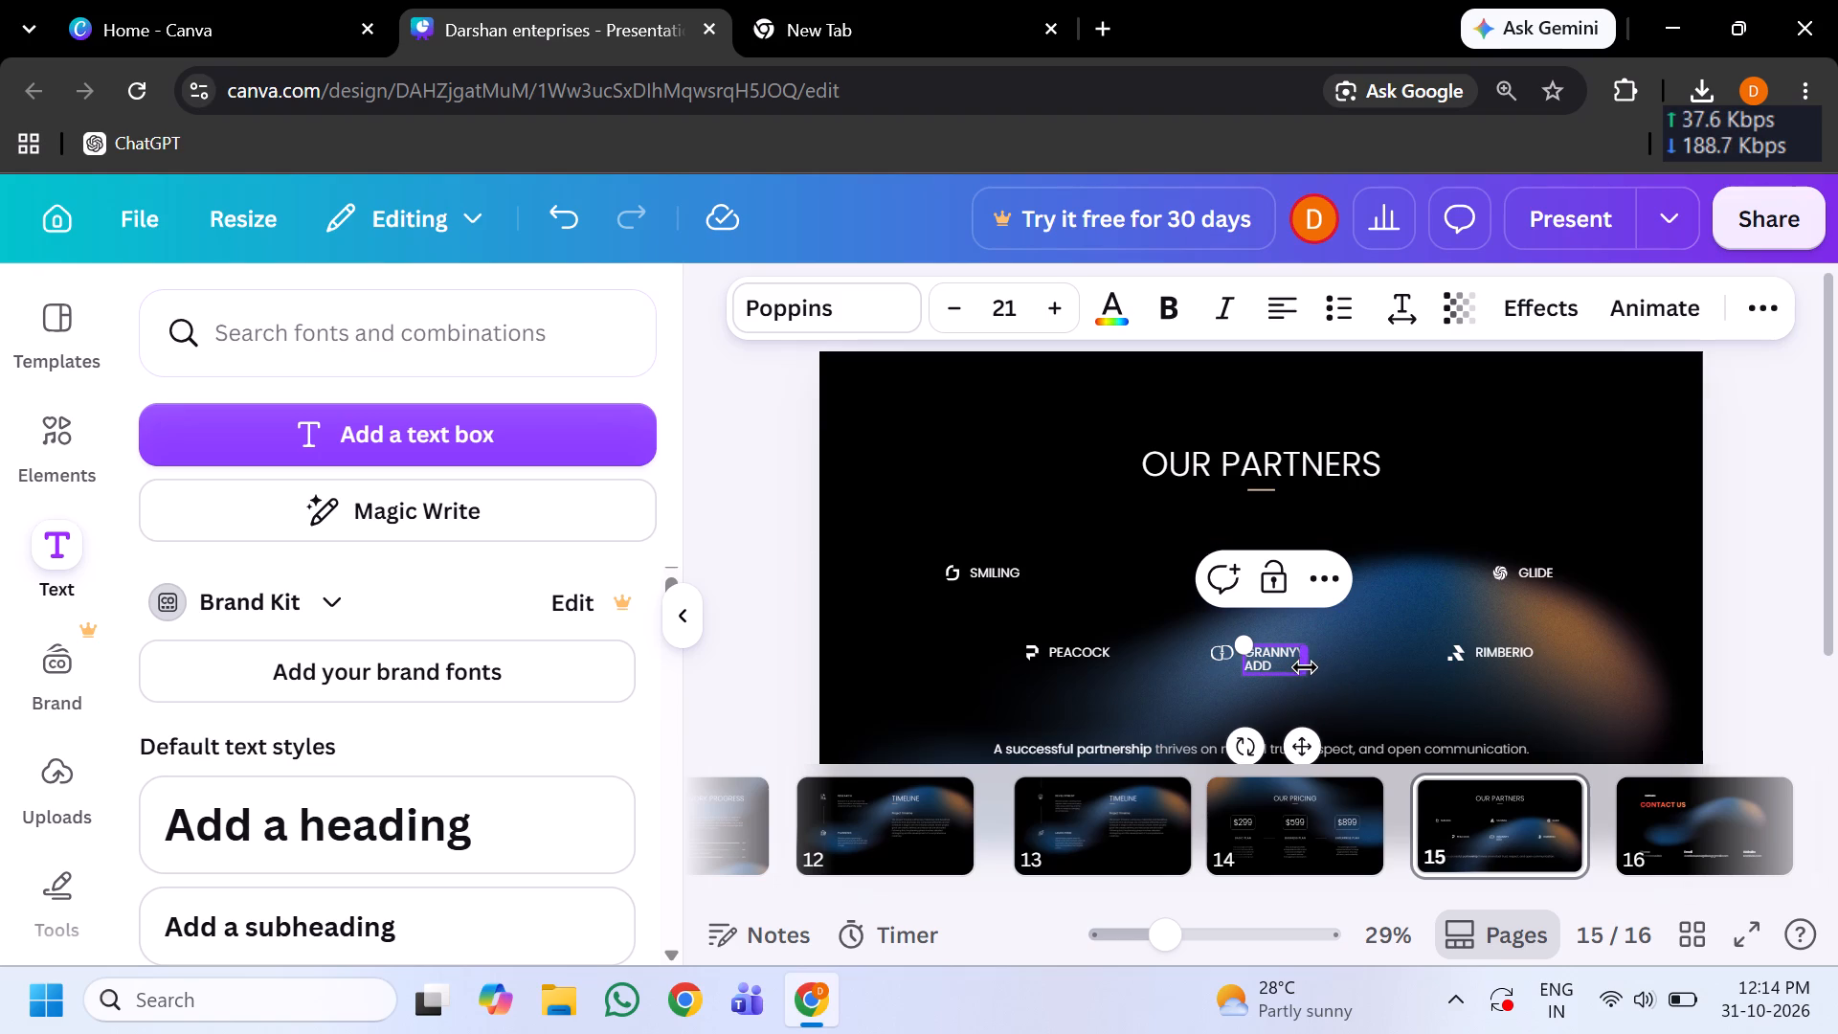
drag(1308, 664, 1334, 658)
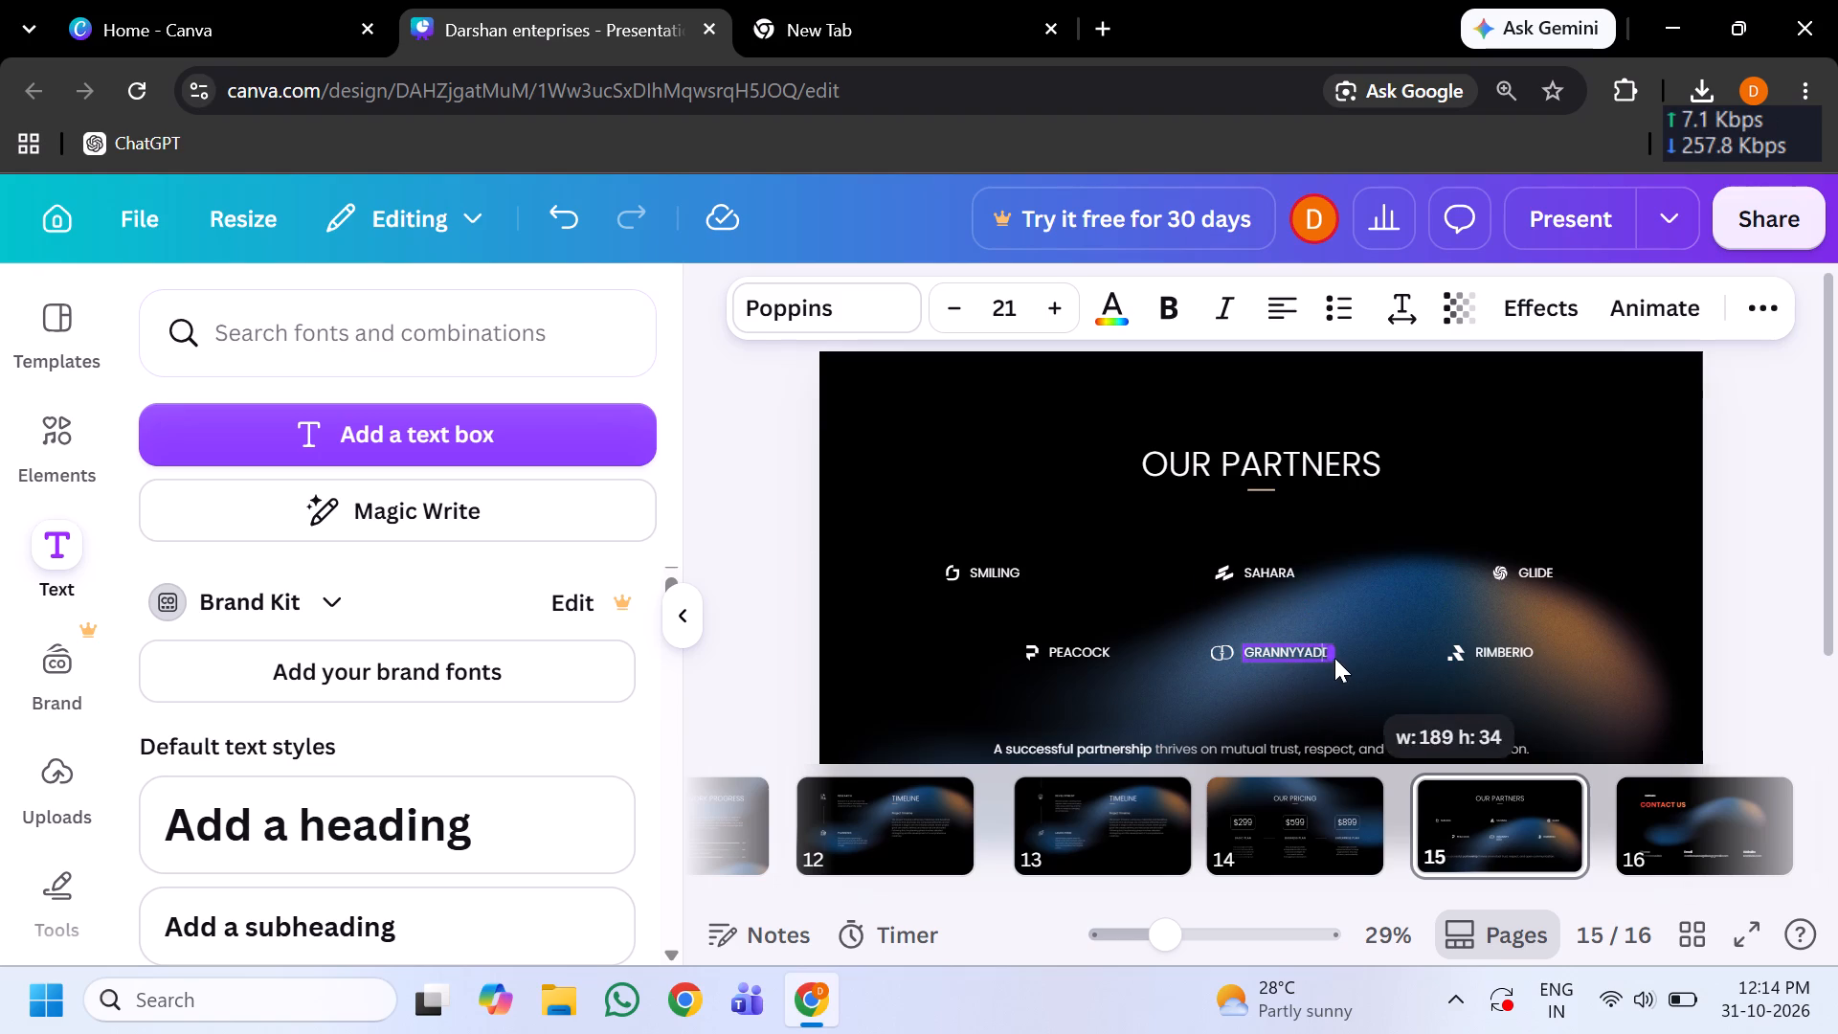
drag(1334, 658, 1336, 658)
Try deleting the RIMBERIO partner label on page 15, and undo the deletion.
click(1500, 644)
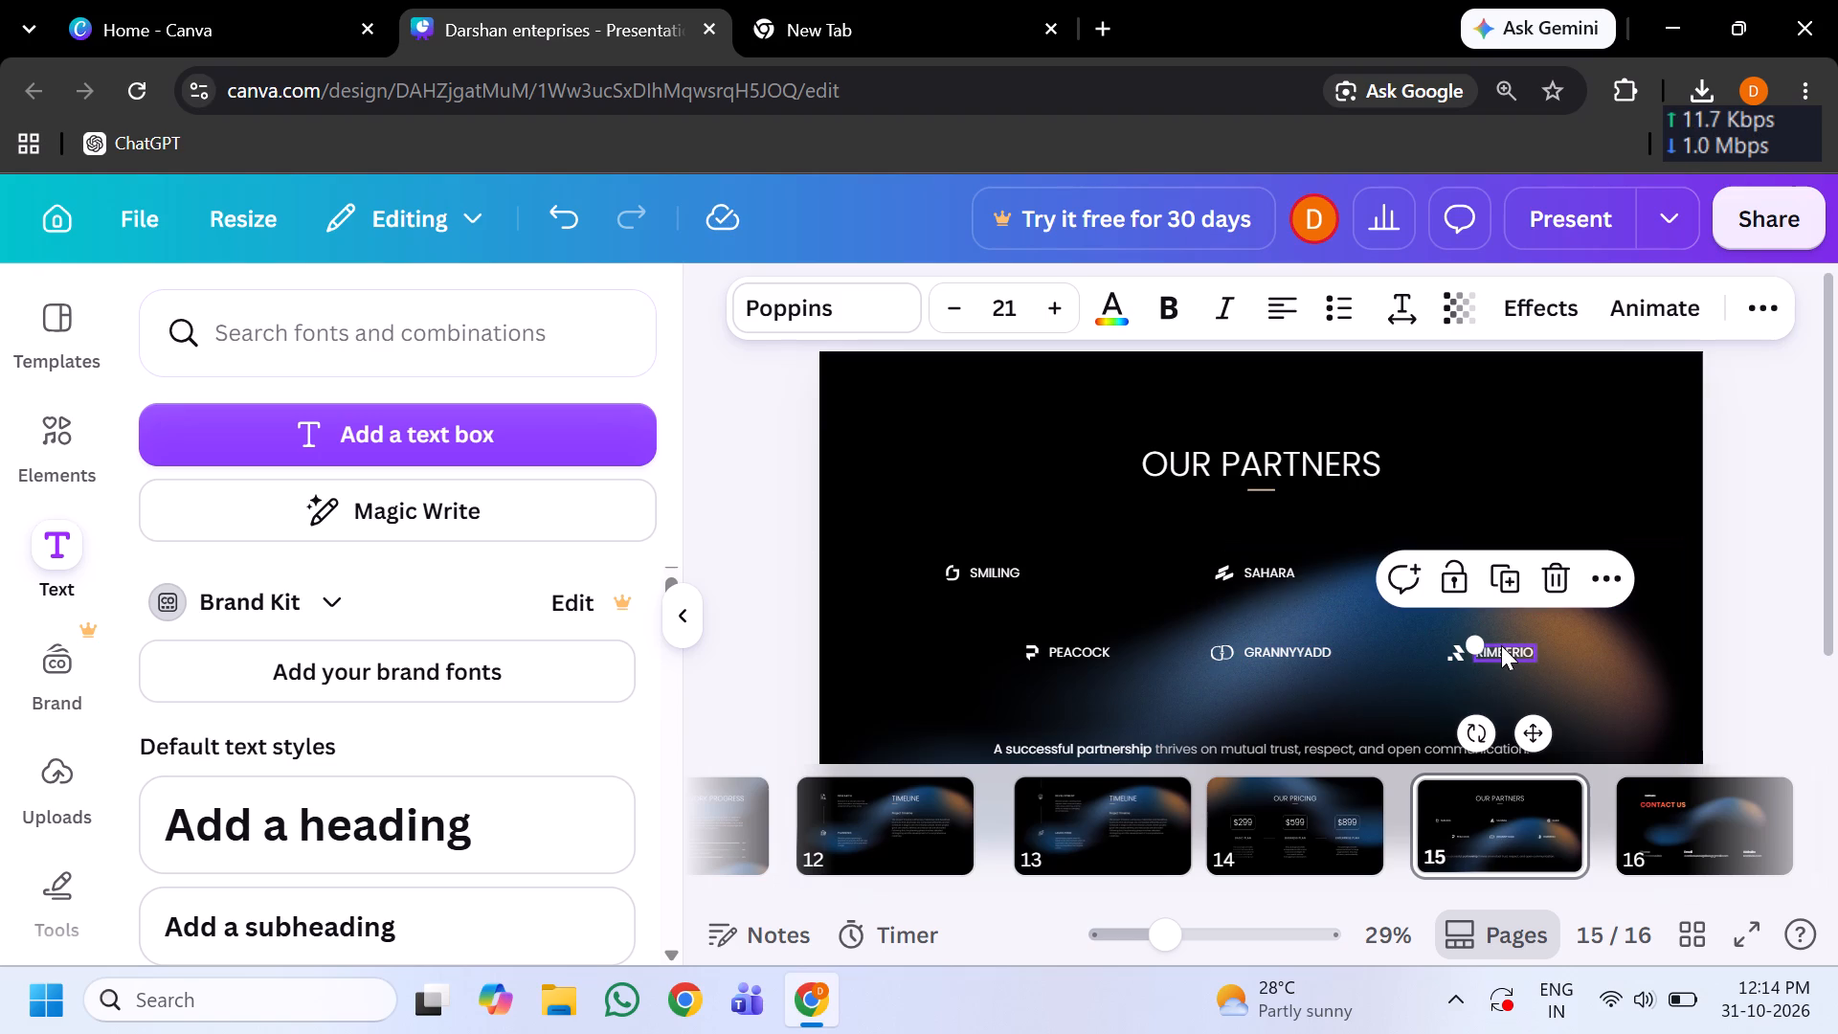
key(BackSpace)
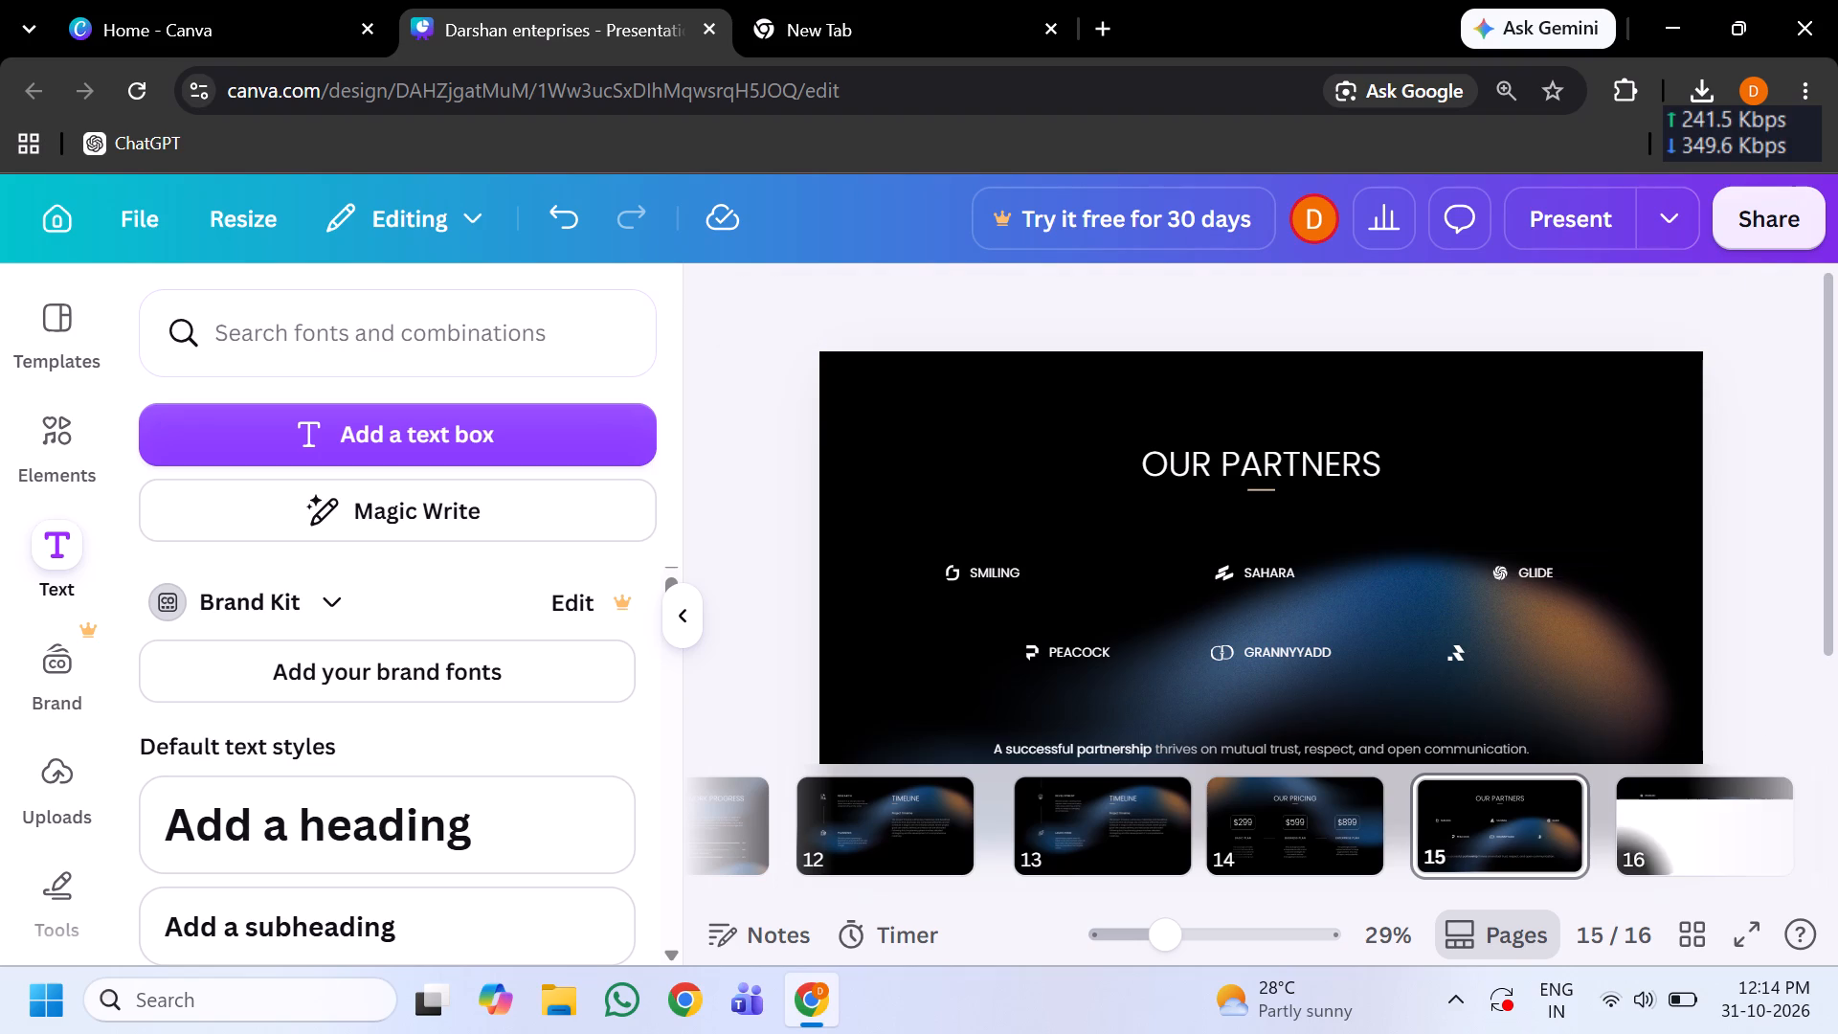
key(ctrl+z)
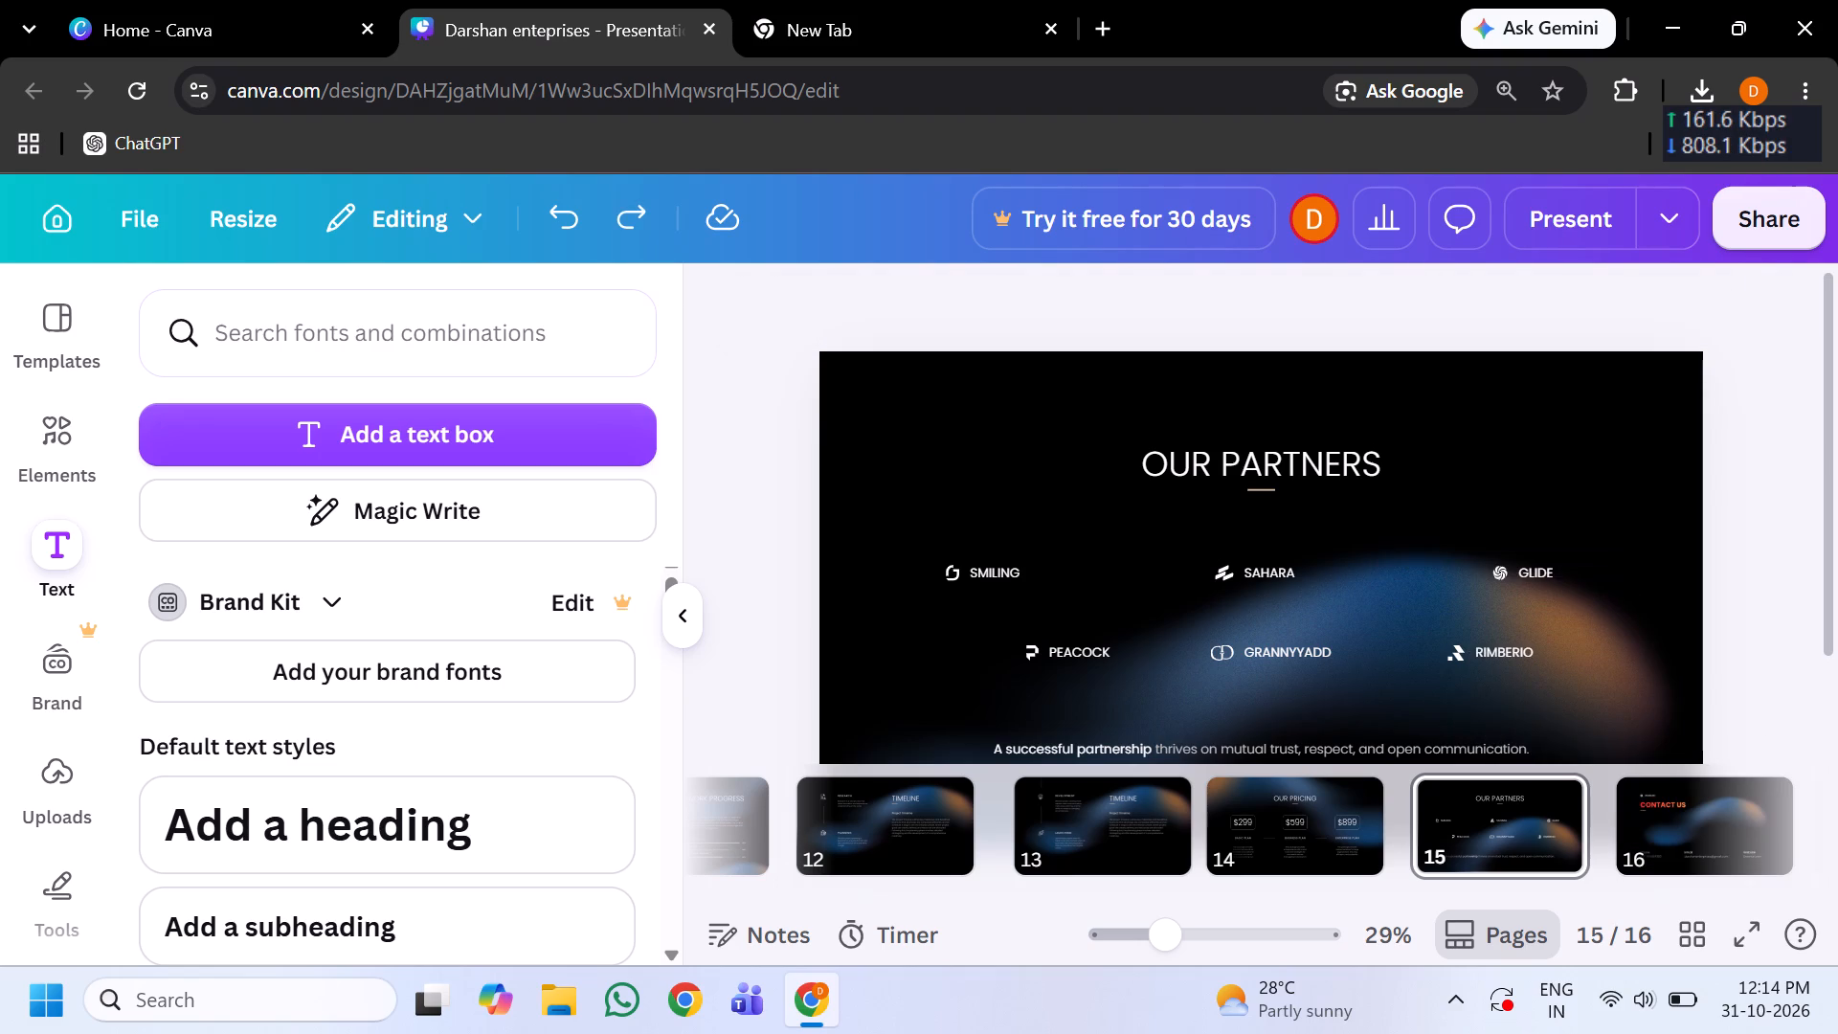
Replace the partner name RIMBERIO on page 15 with "RAMPAGLU" and widen its text box to fit on one line.
click(1505, 645)
double_click(1513, 646)
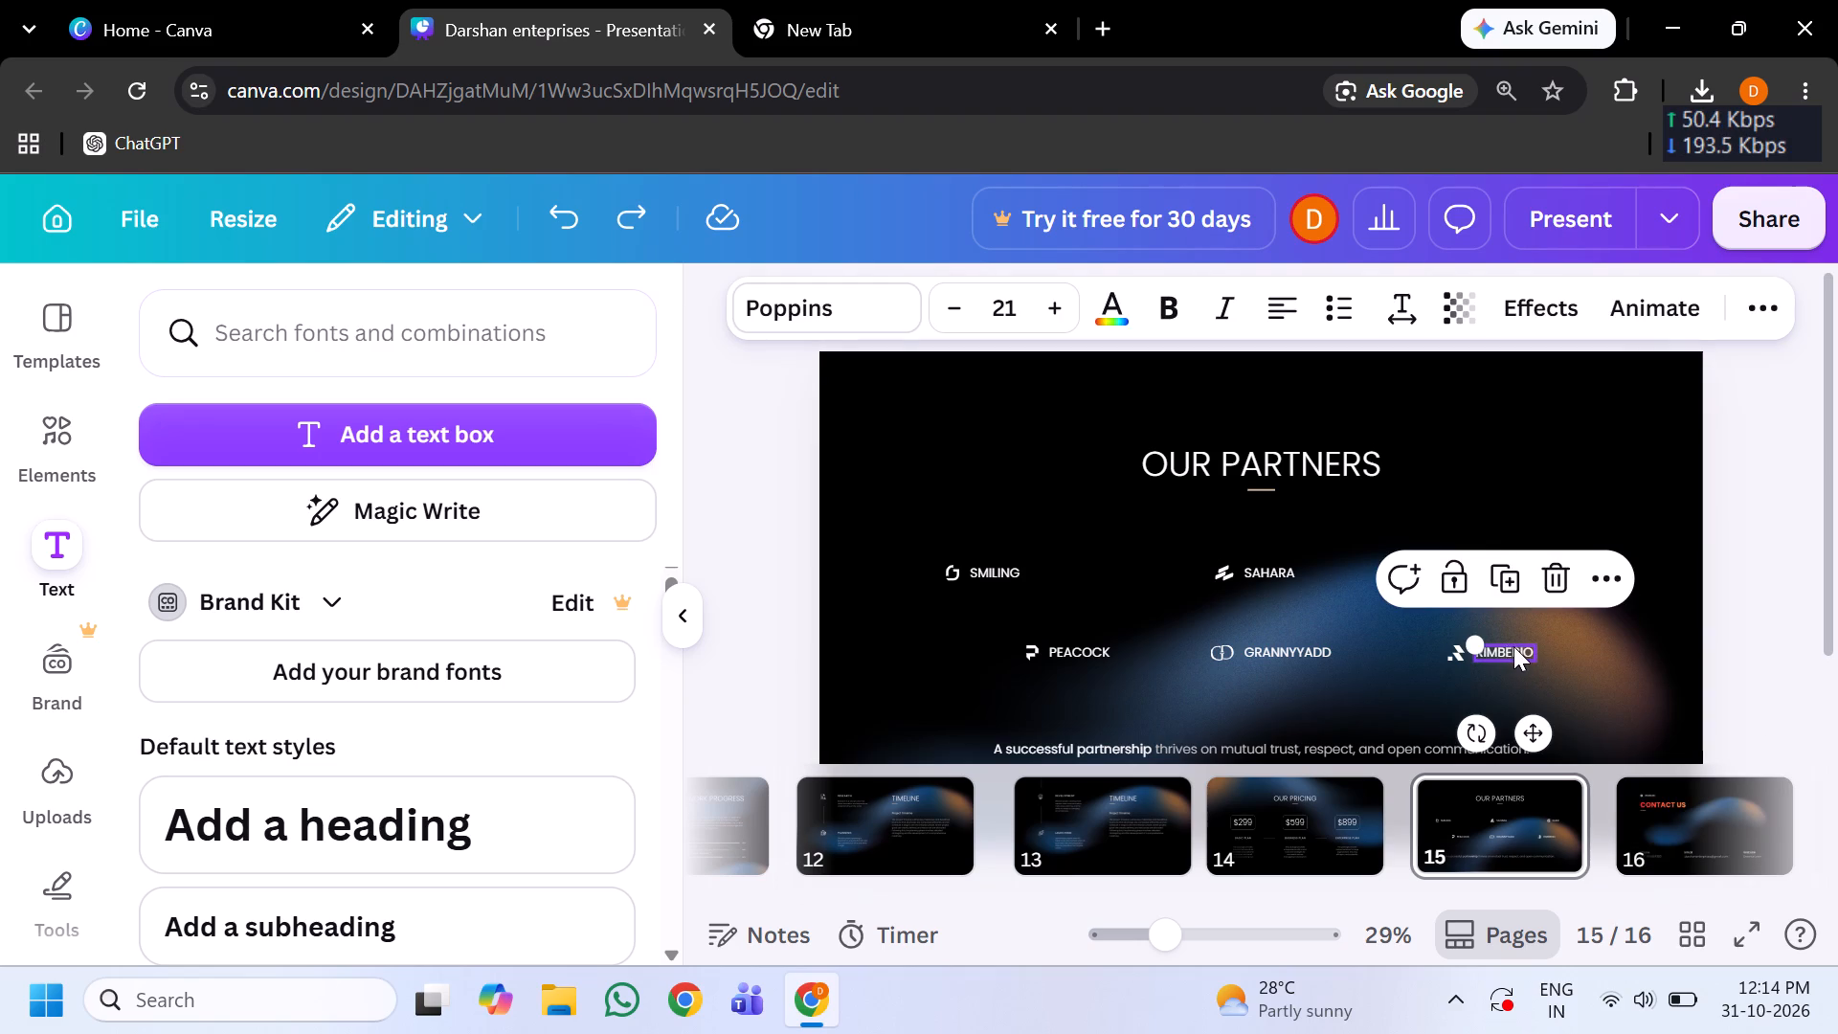
click(1530, 647)
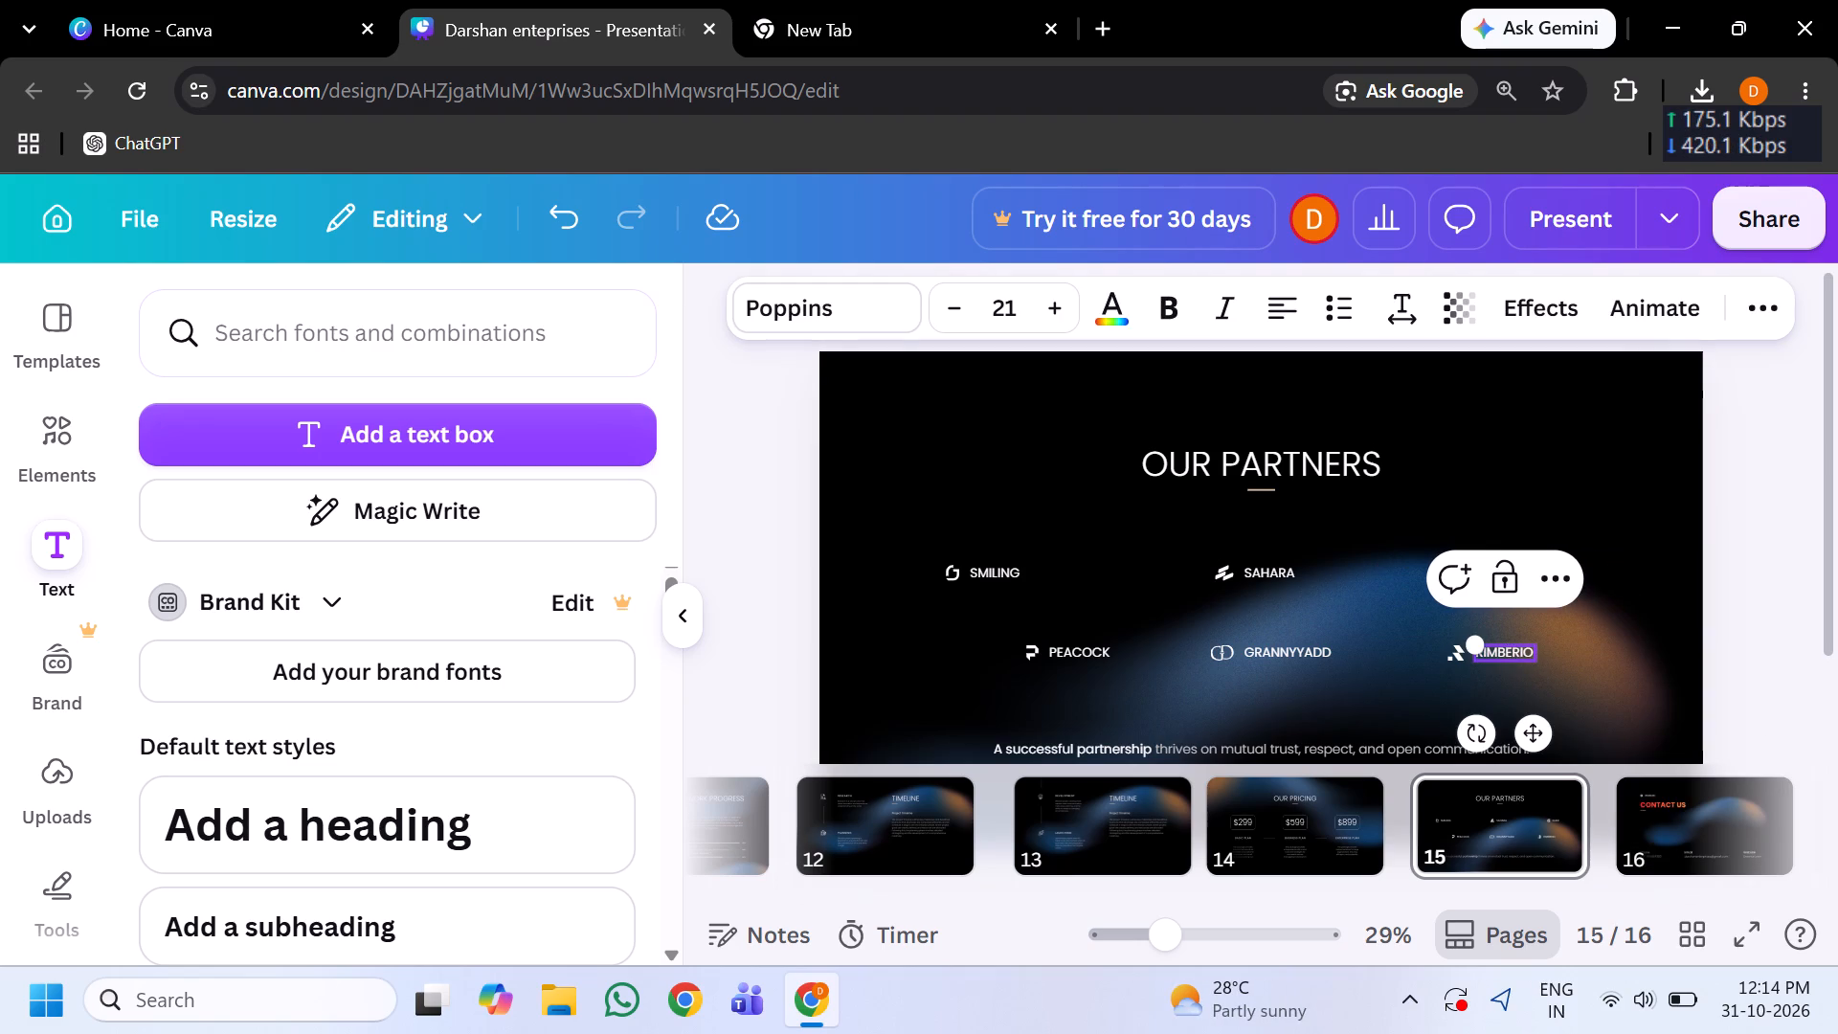
key(BackSpace)
key(BackSpace)
key(BackSpace)
key(BackSpace)
key(BackSpace)
key(BackSpace)
key(BackSpace)
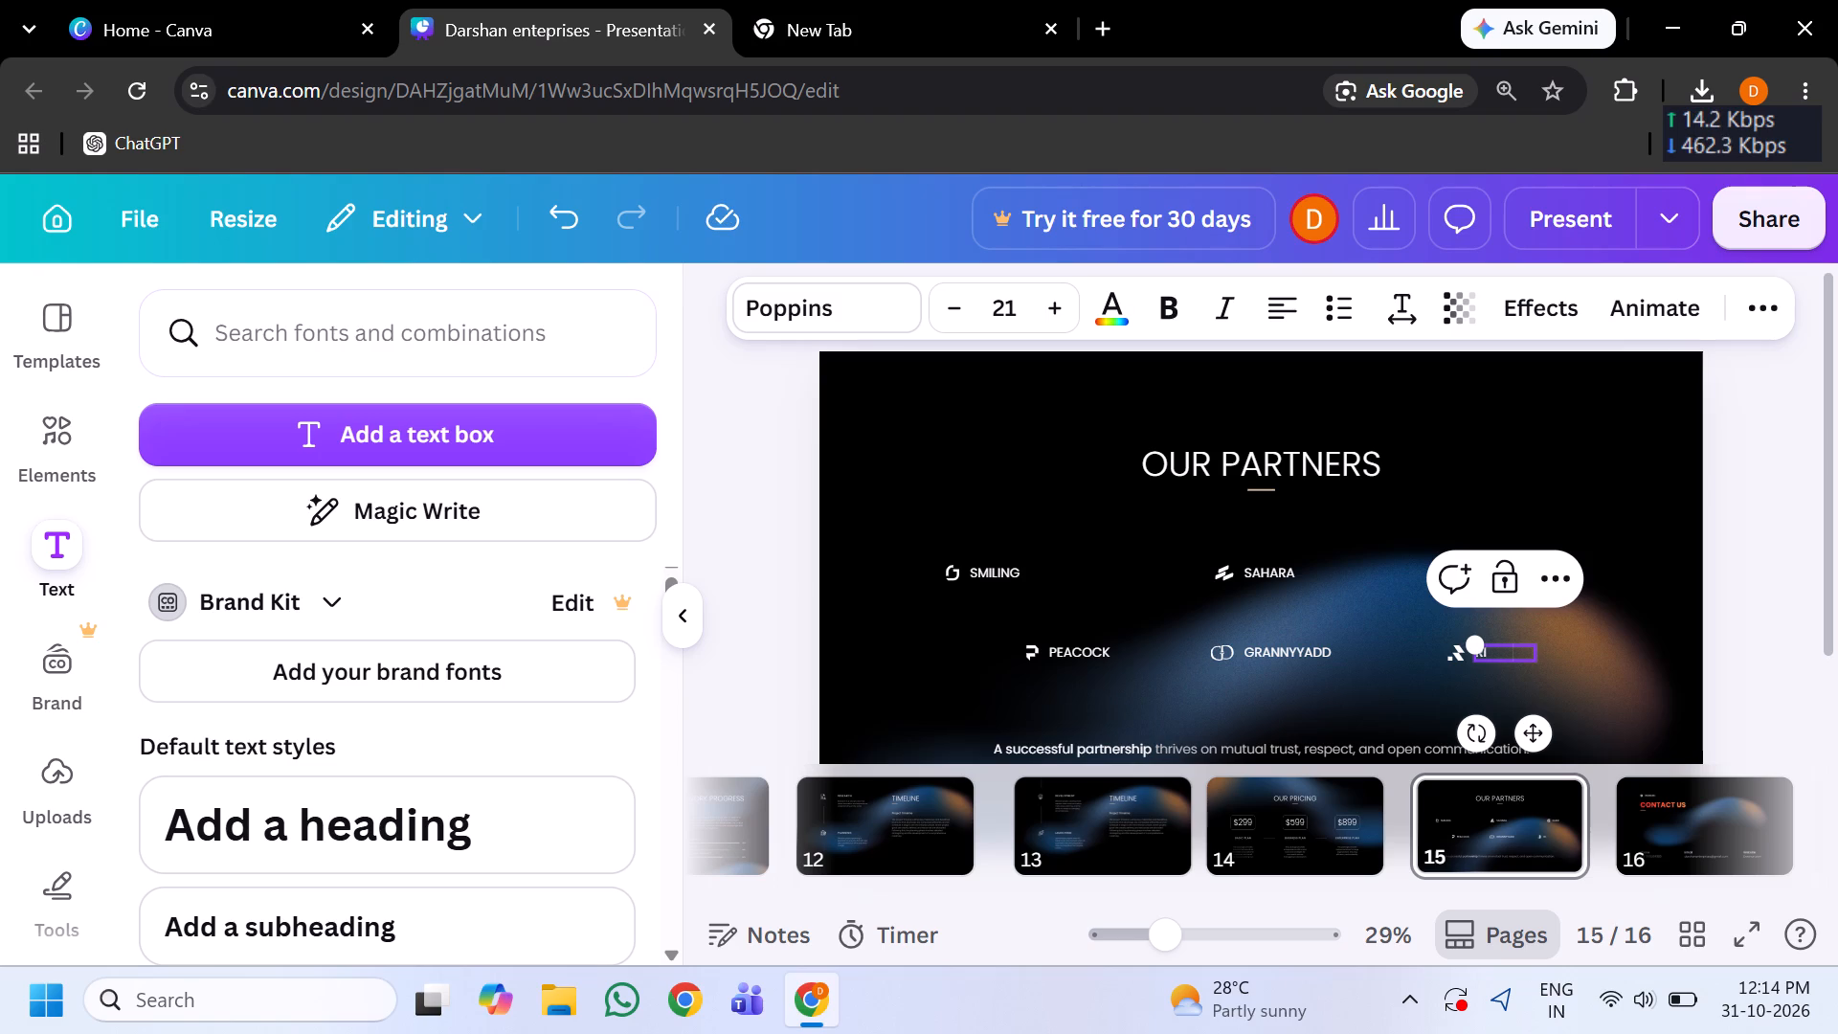
text(ampaglu)
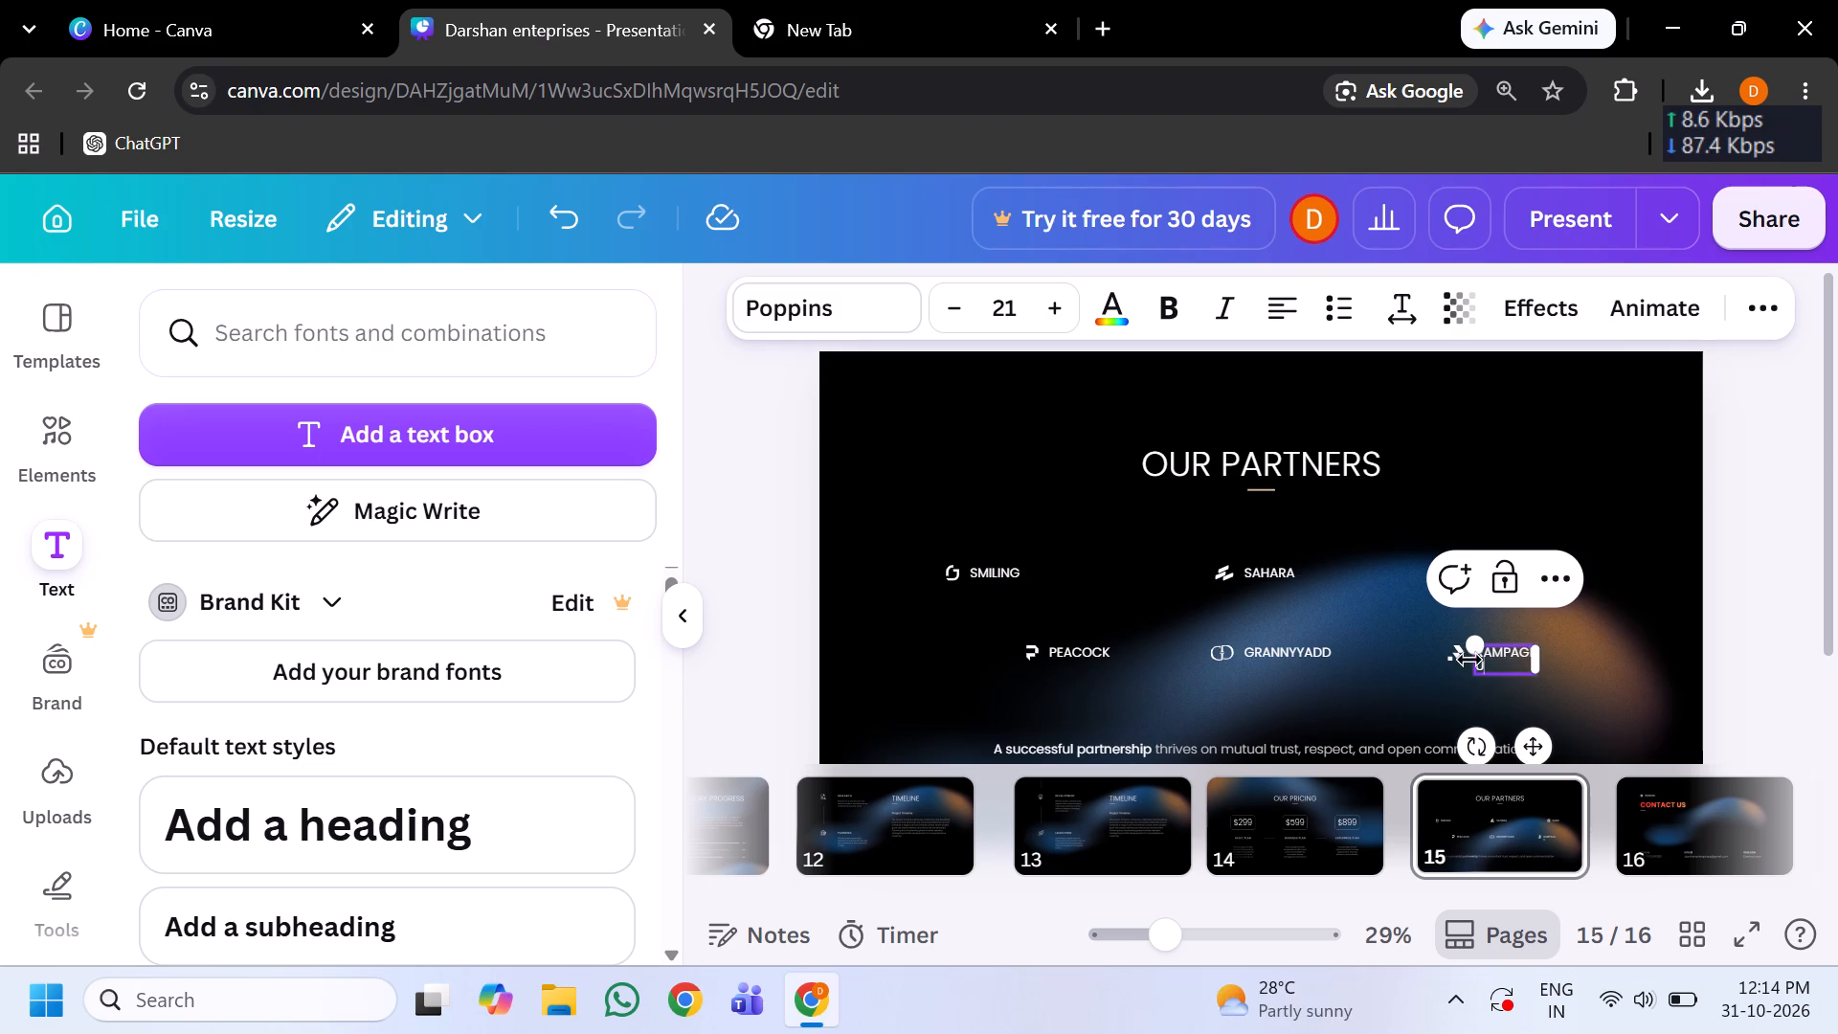
drag(1539, 663, 1540, 663)
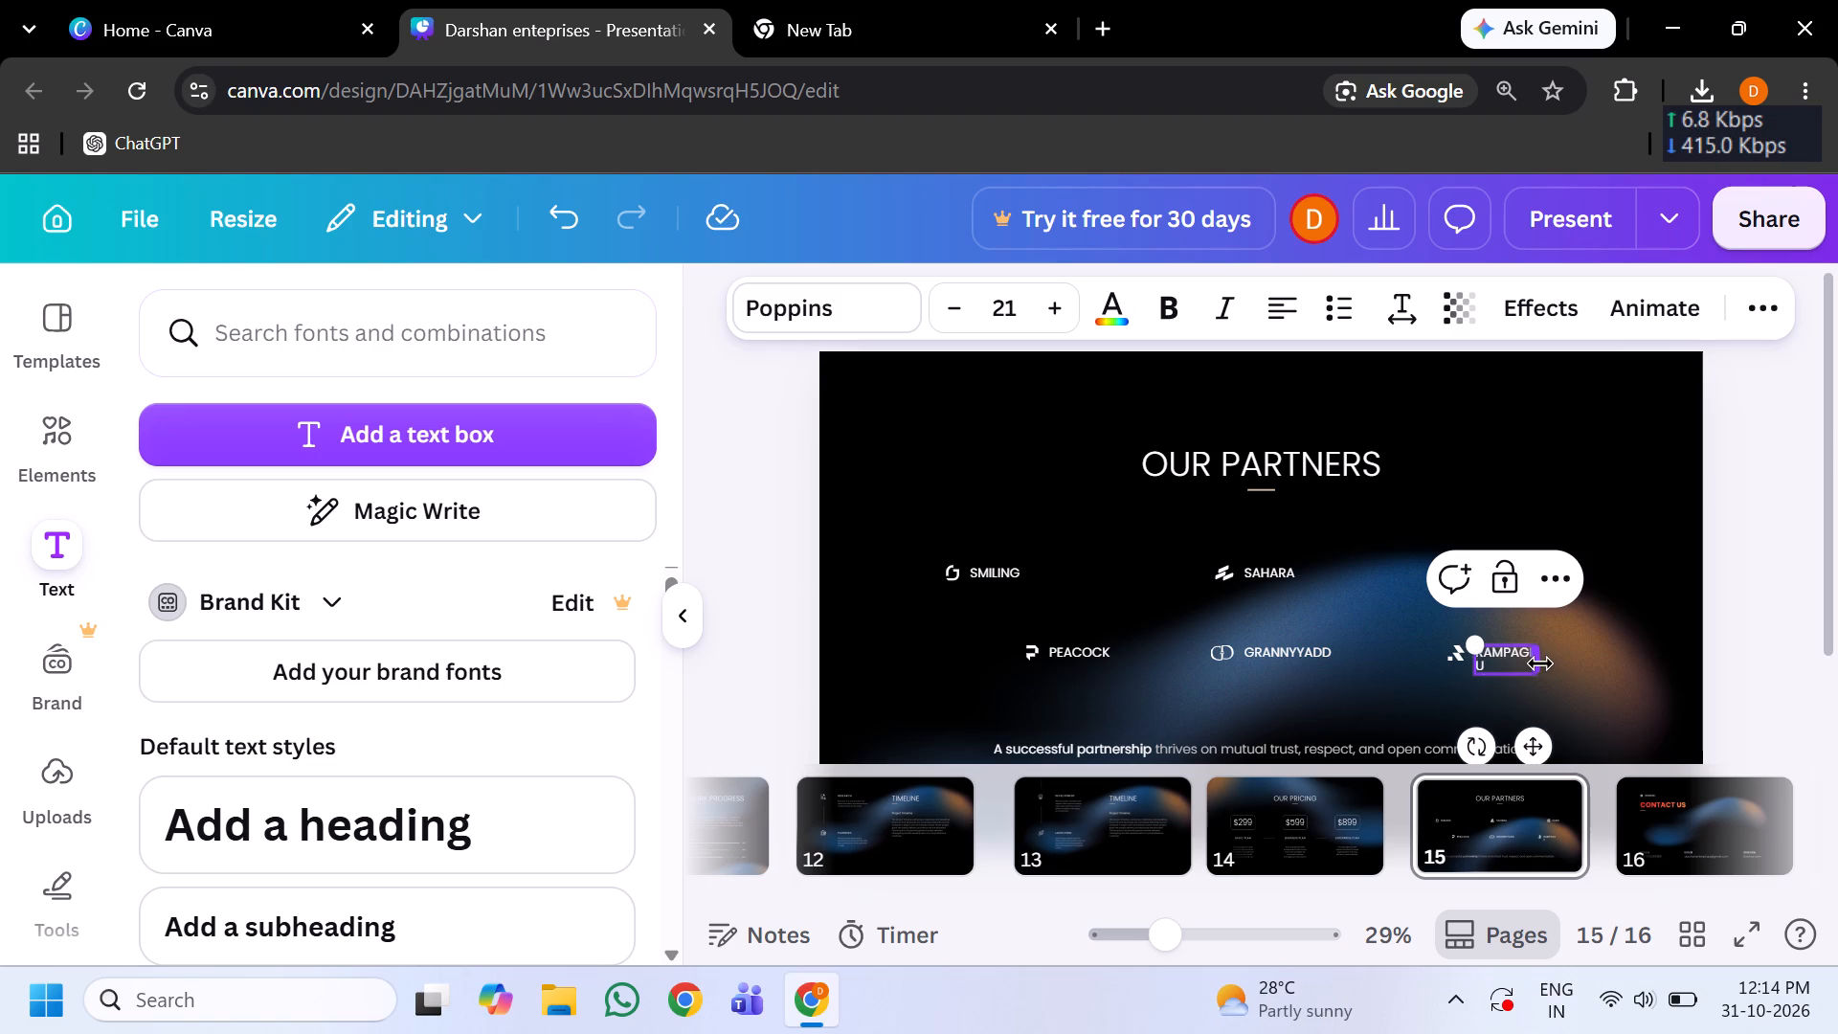
drag(1540, 663, 1570, 663)
click(1429, 443)
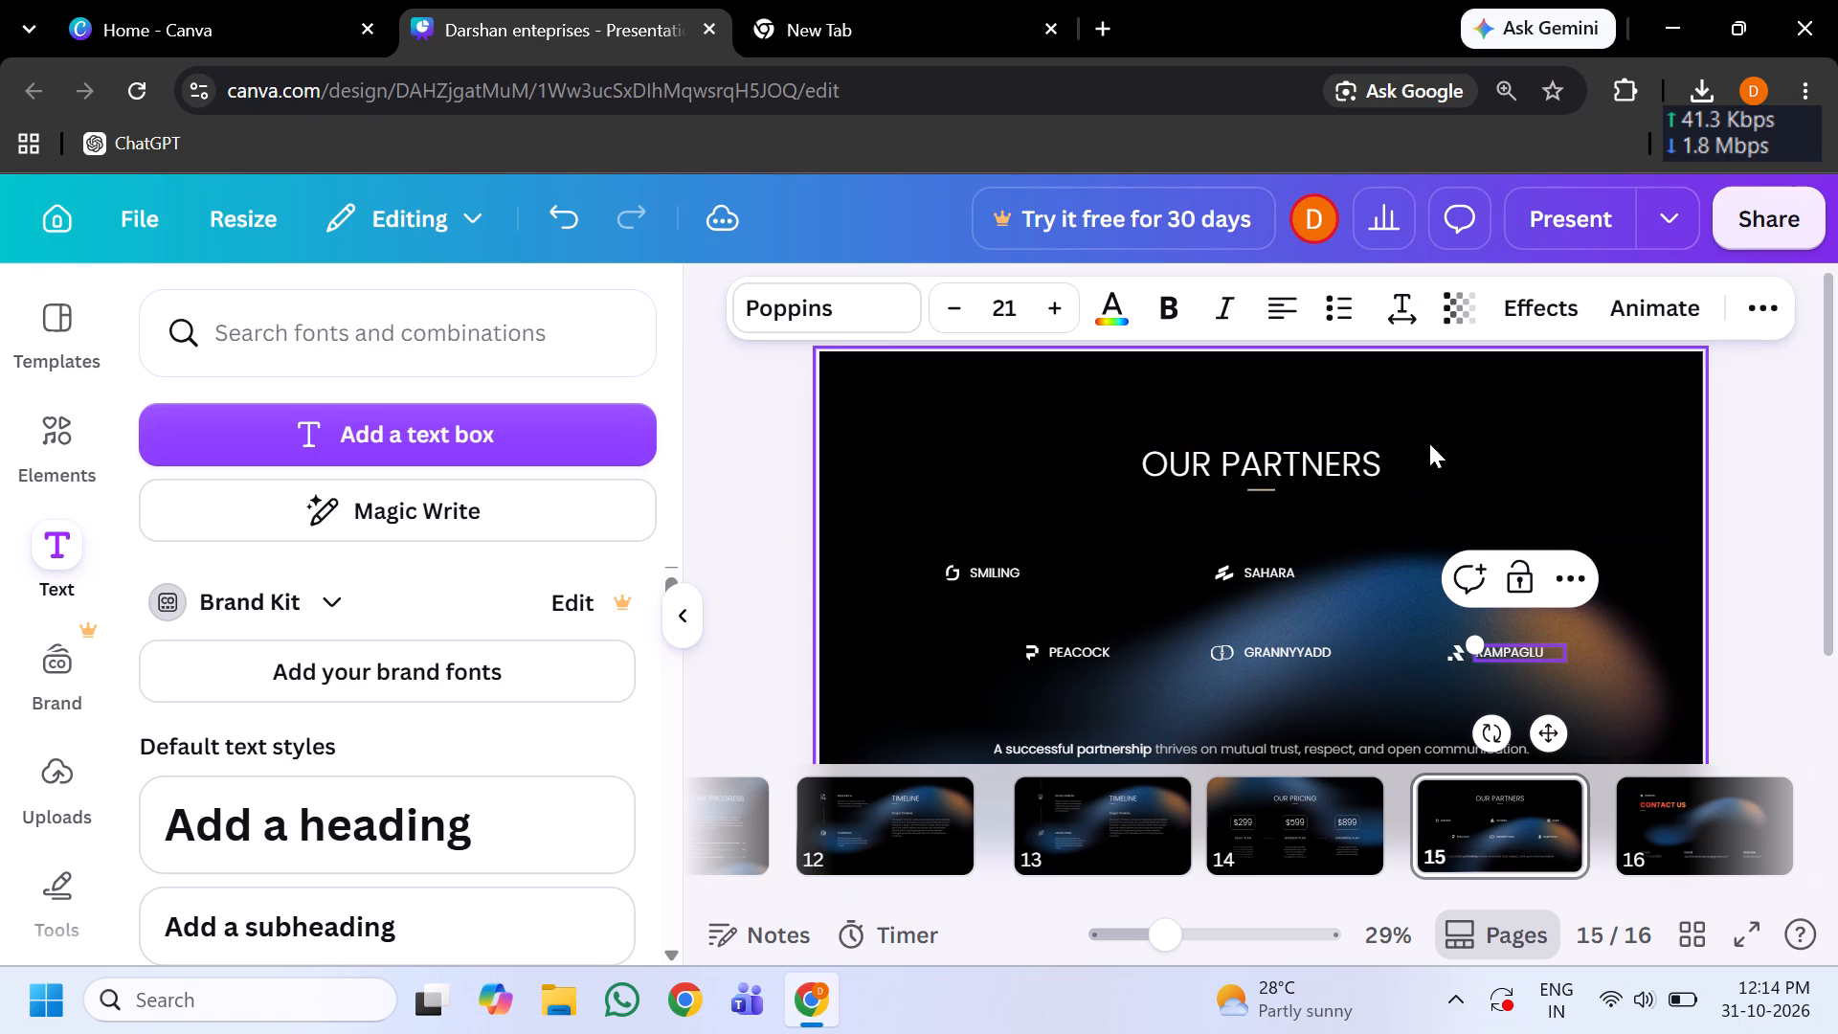
Make the OUR PARTNERS heading on page 15 bold and apply the red-orange gradient text colour.
double_click(1287, 457)
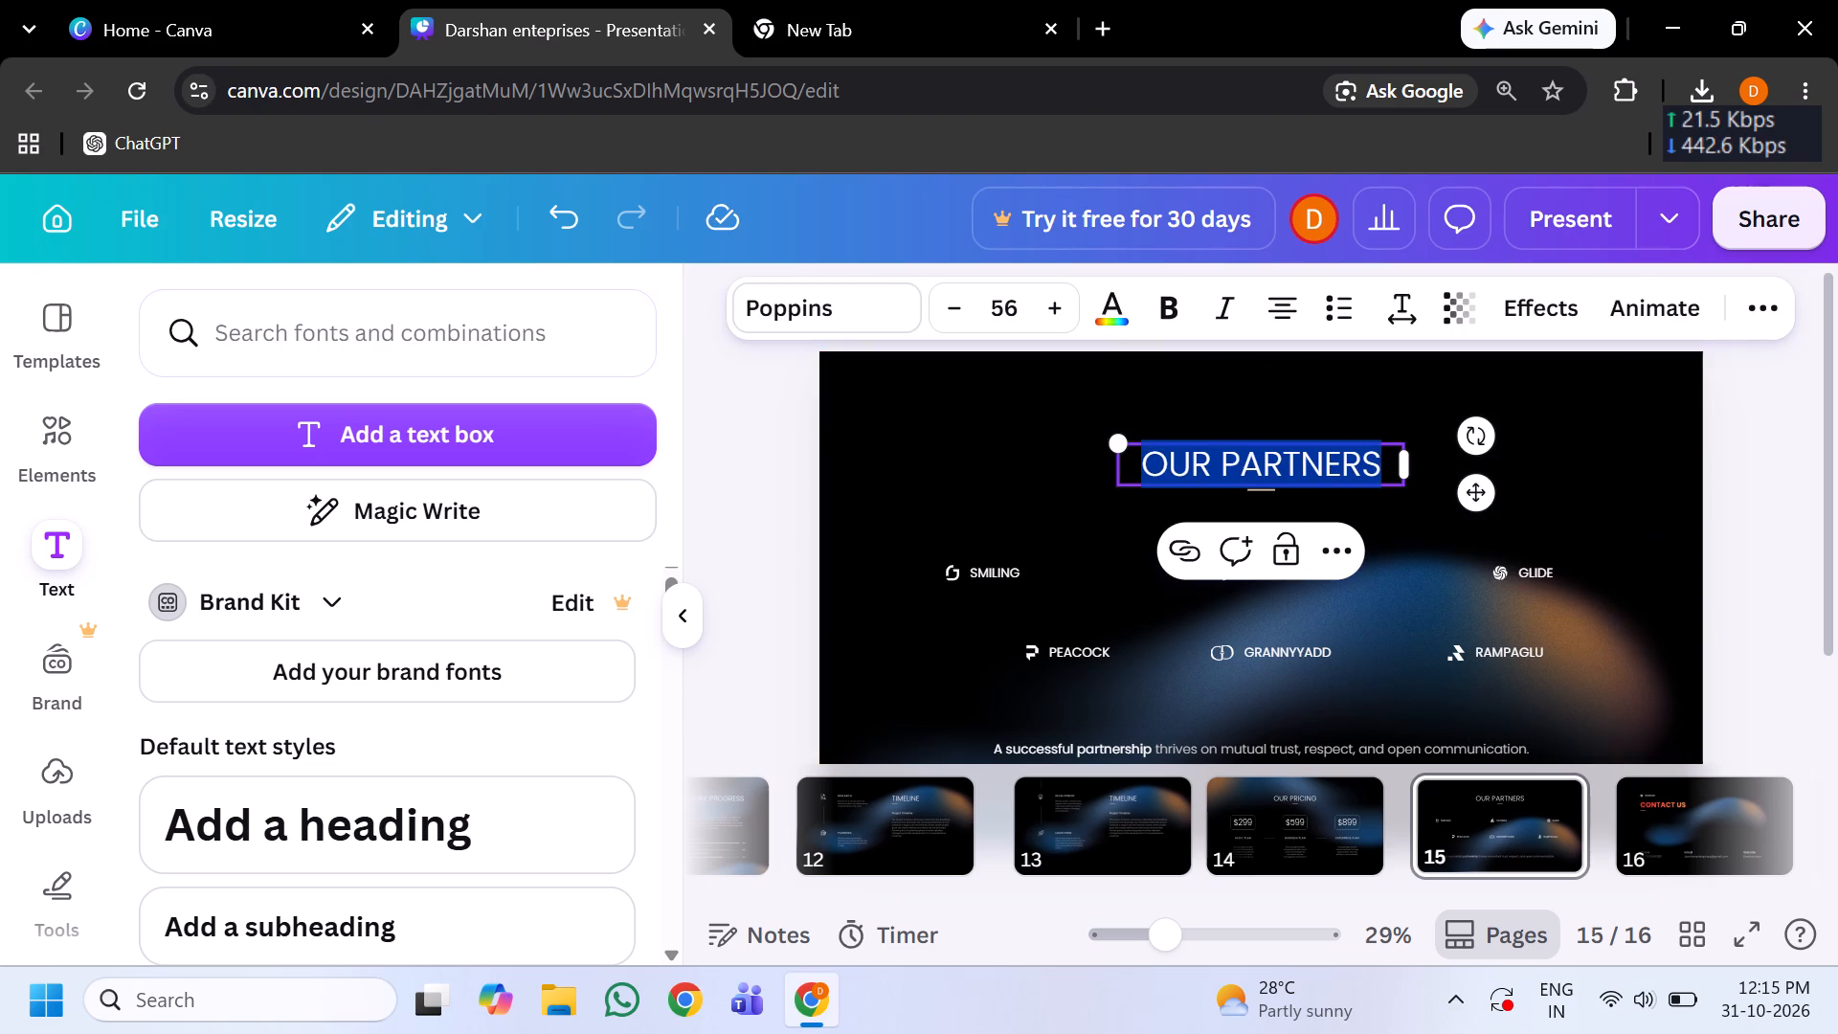
click(1171, 305)
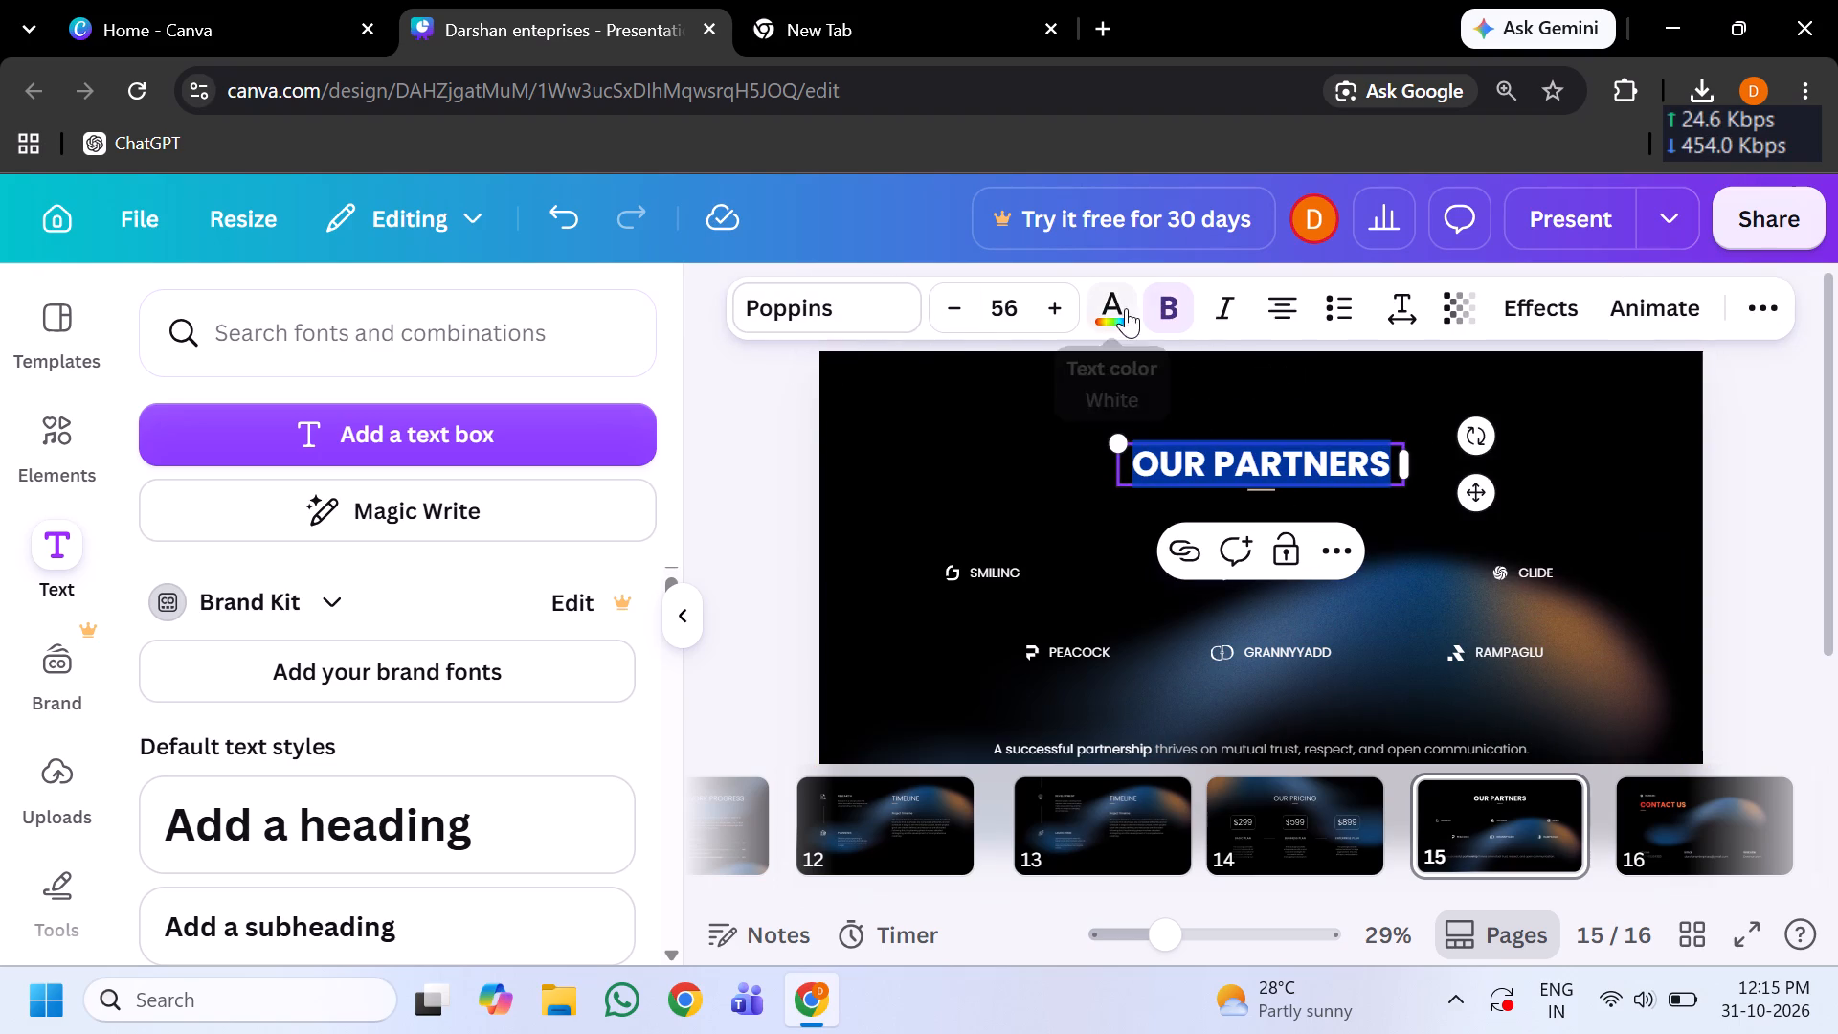
click(1114, 311)
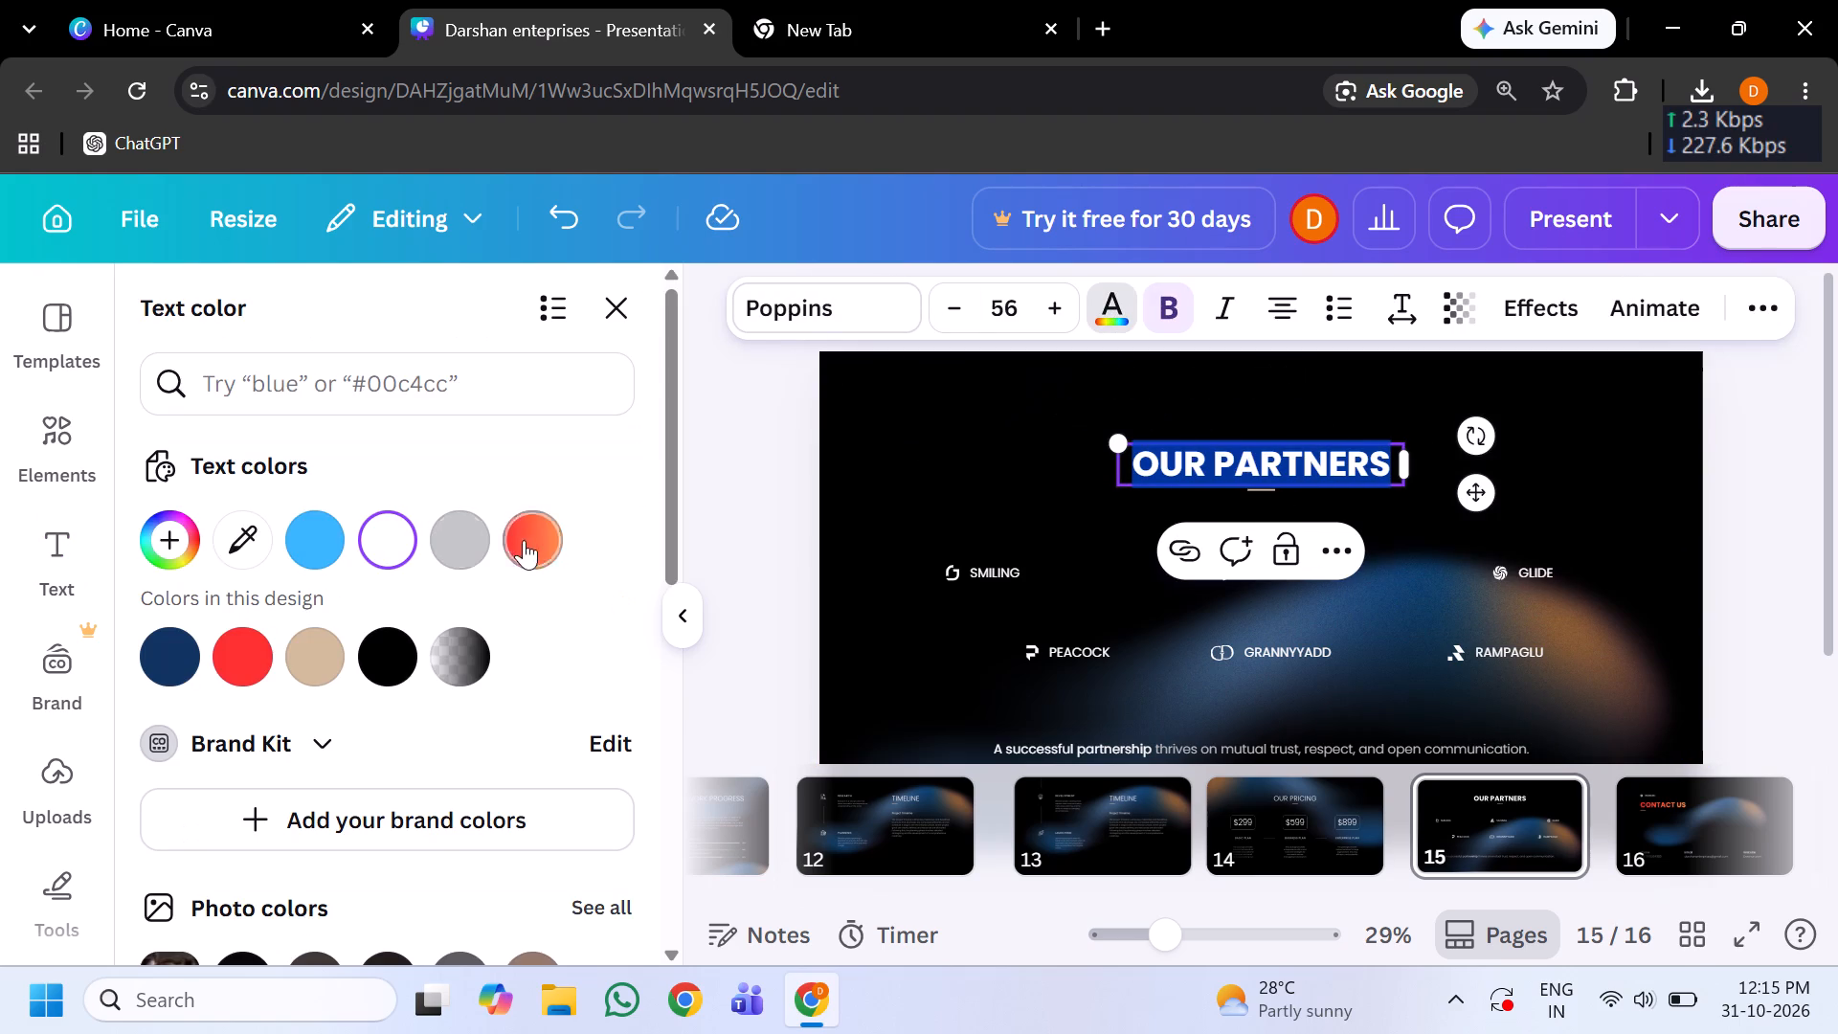
click(525, 540)
click(611, 304)
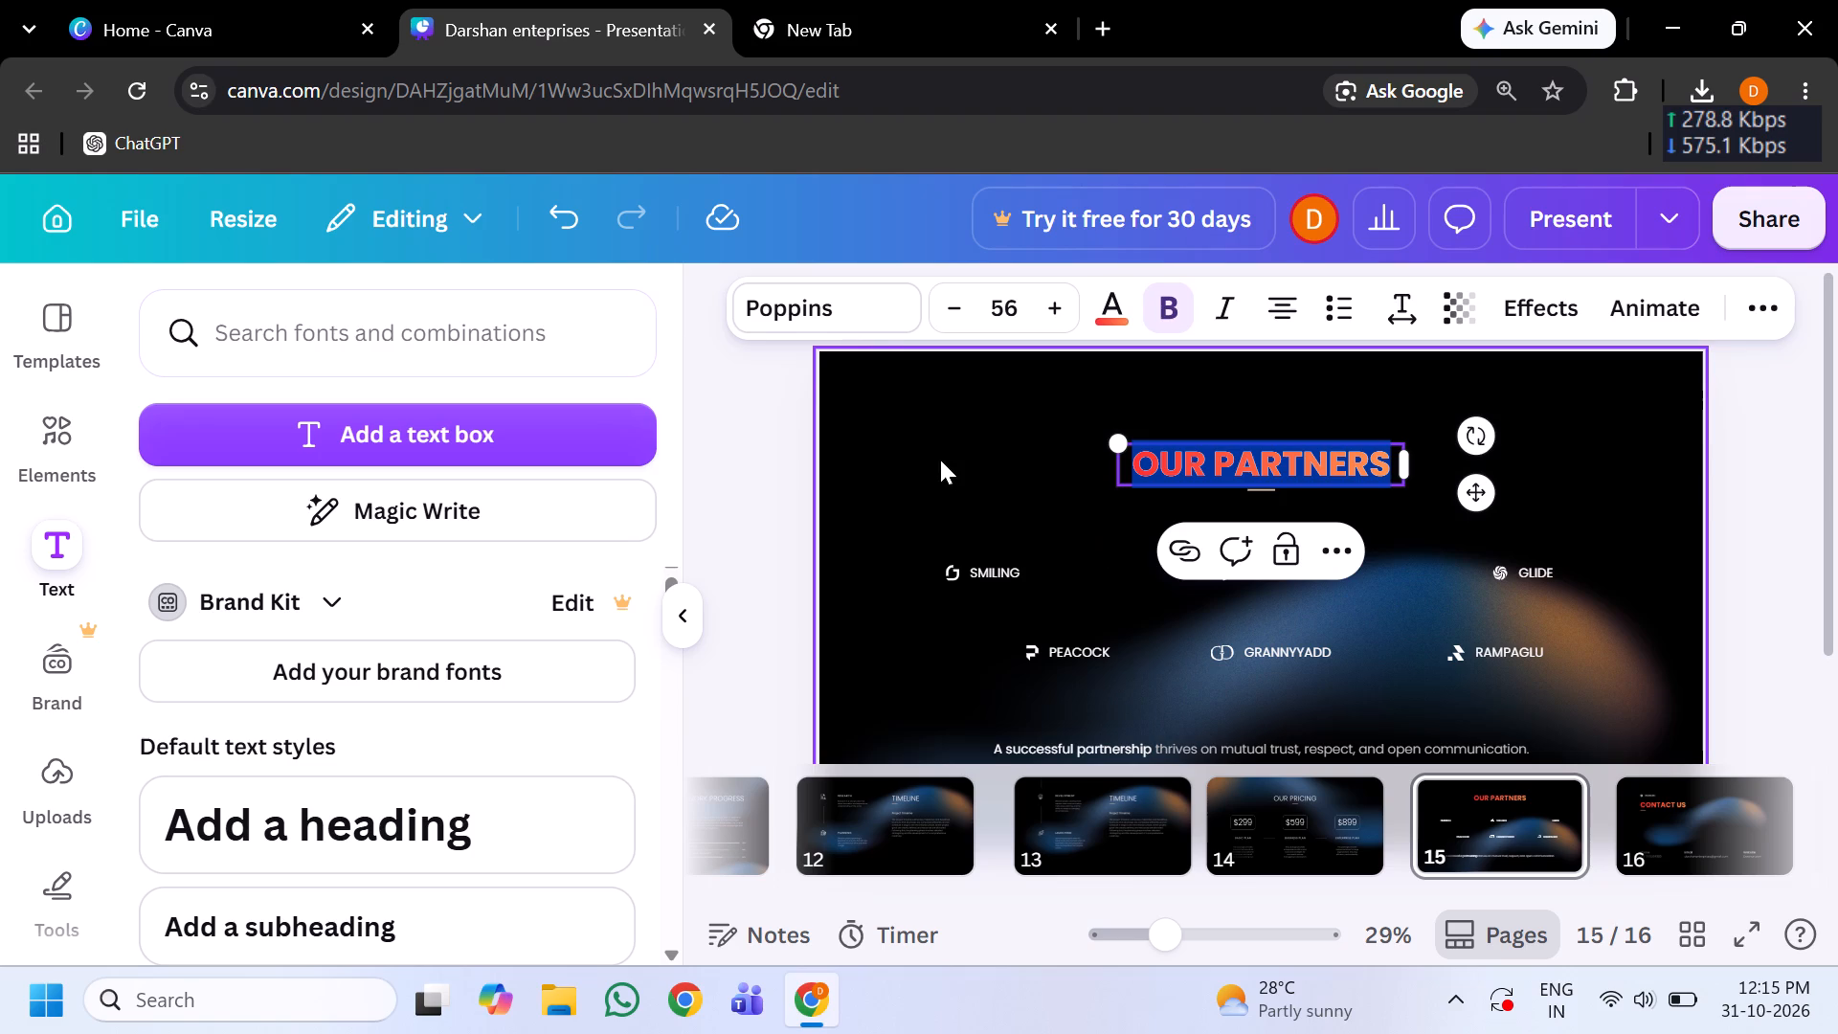
click(942, 461)
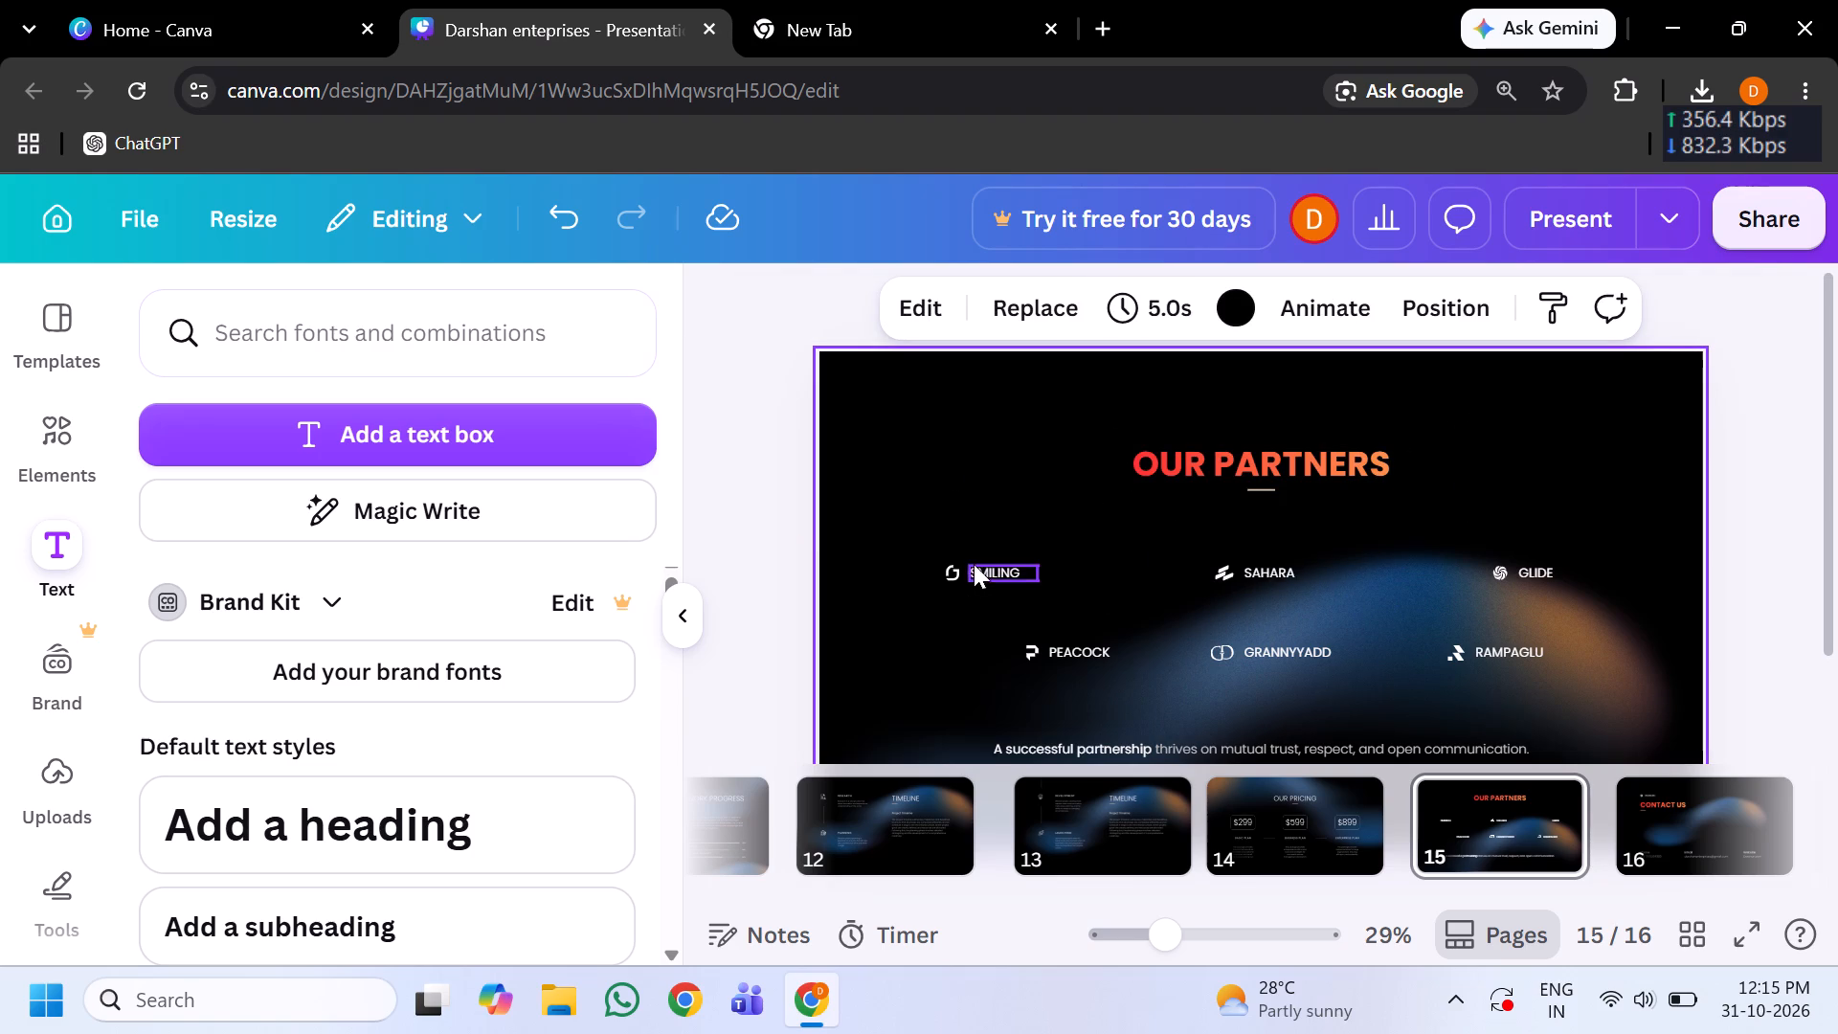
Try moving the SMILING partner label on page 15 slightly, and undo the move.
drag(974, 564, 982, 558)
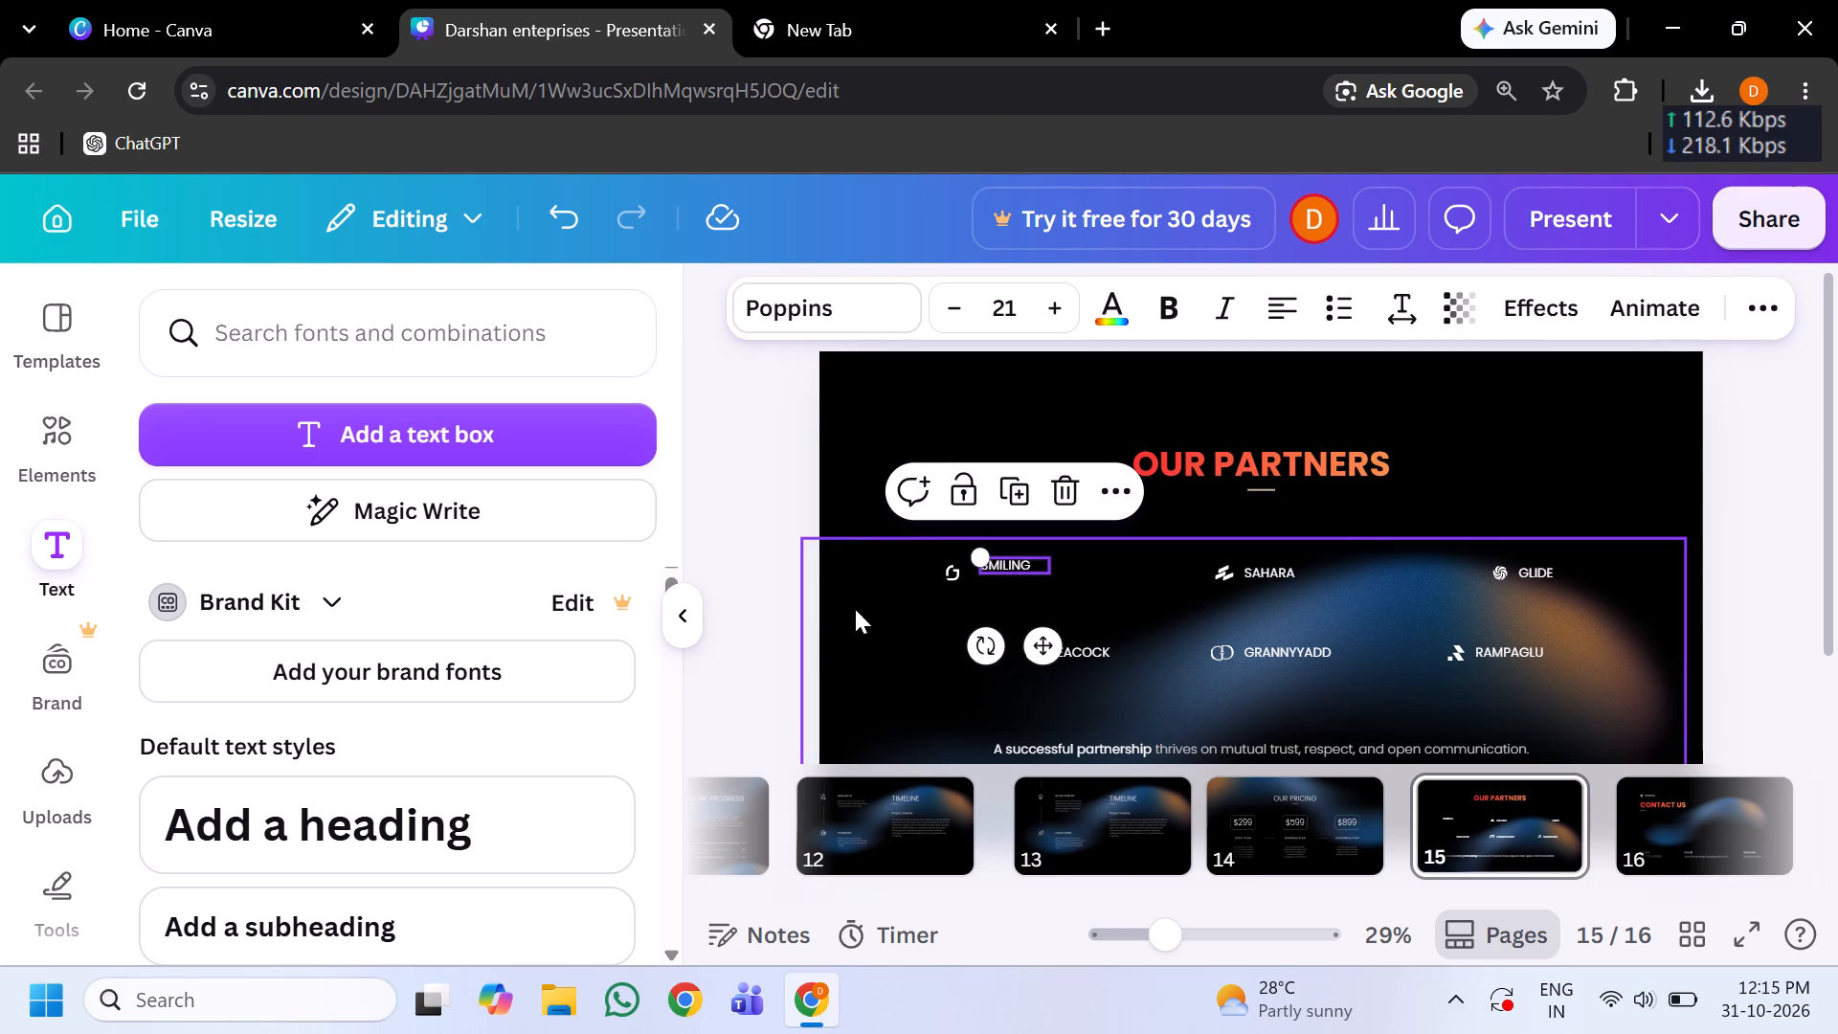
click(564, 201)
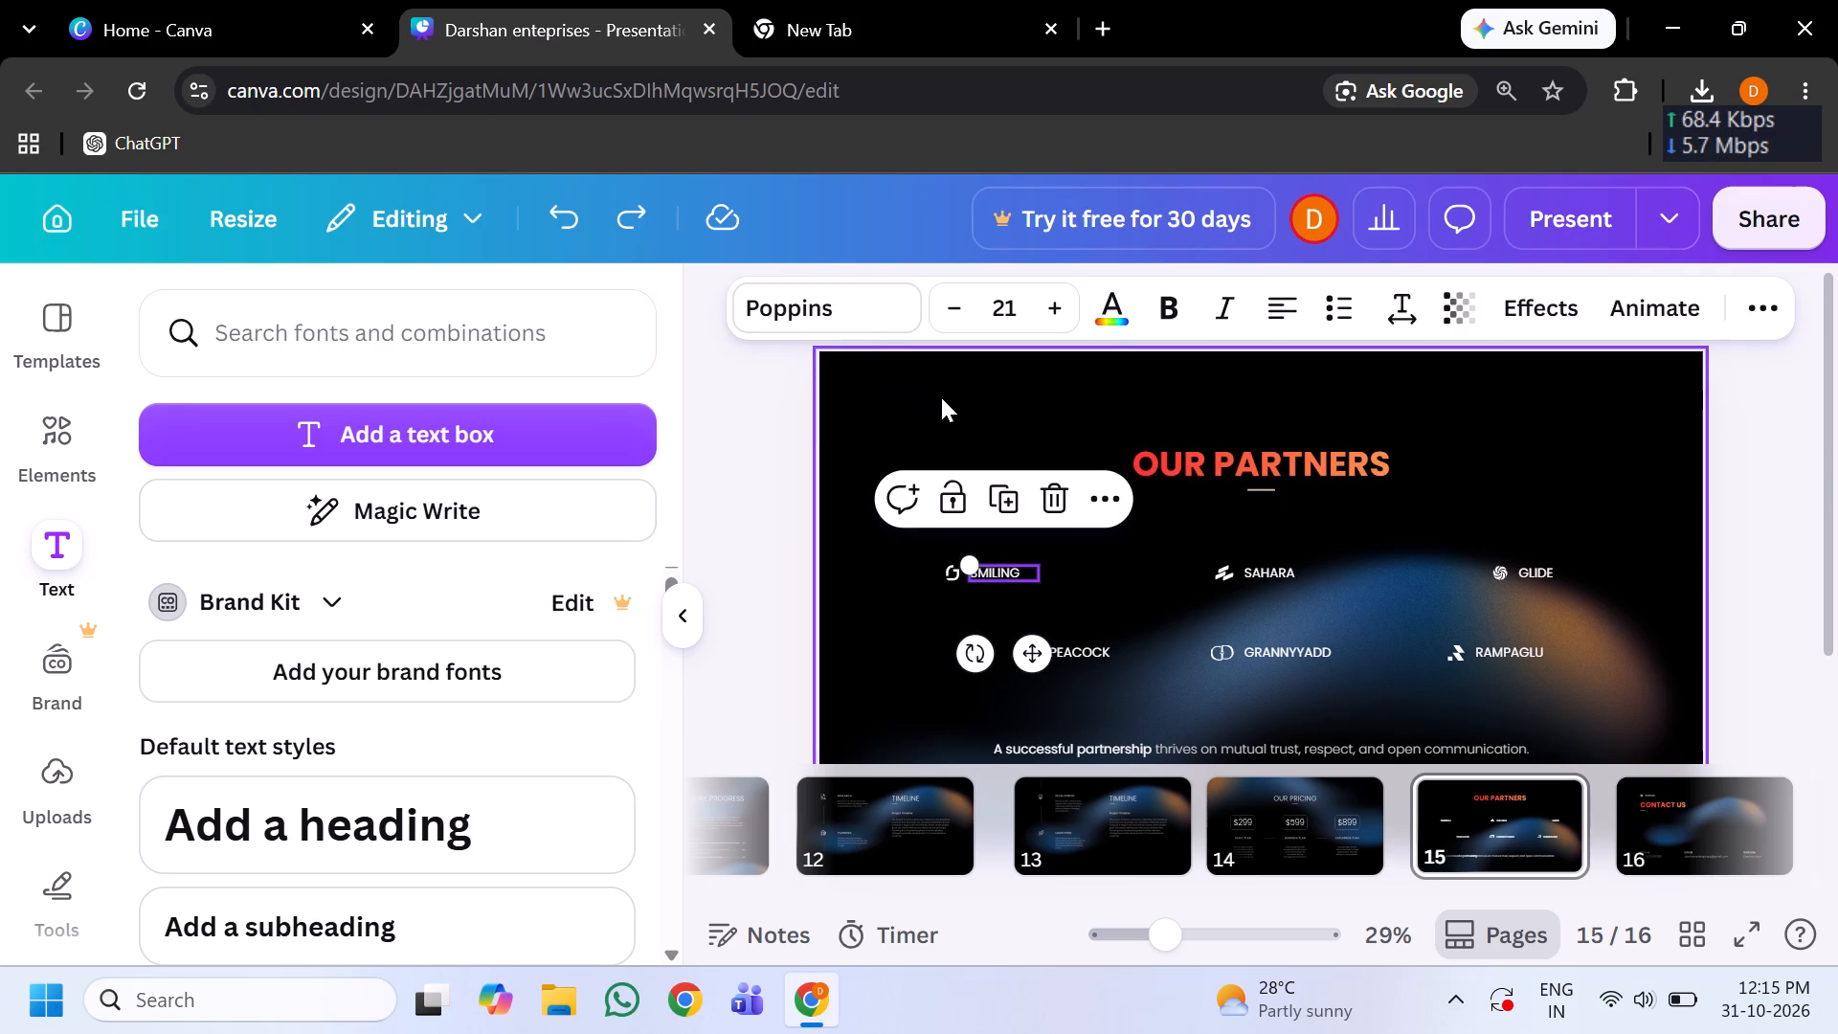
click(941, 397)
Change the Basic Plan price on page 14 to $399.
click(1283, 843)
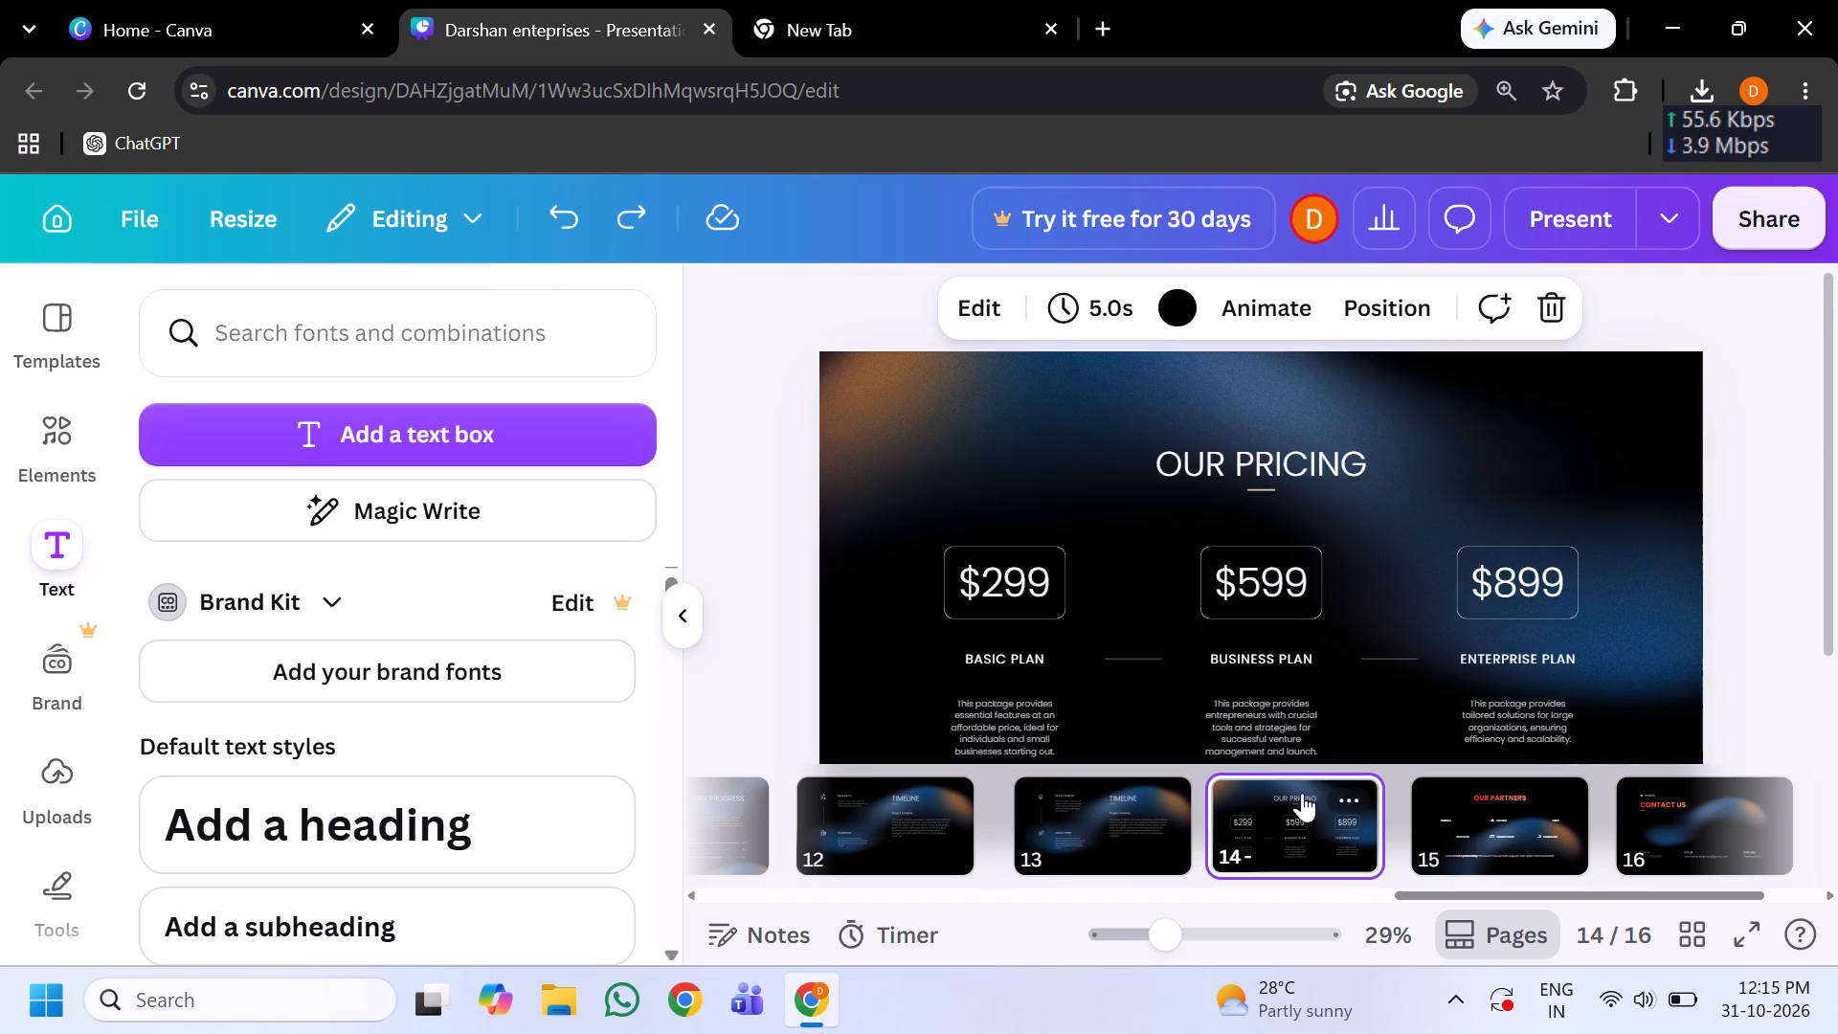
click(992, 576)
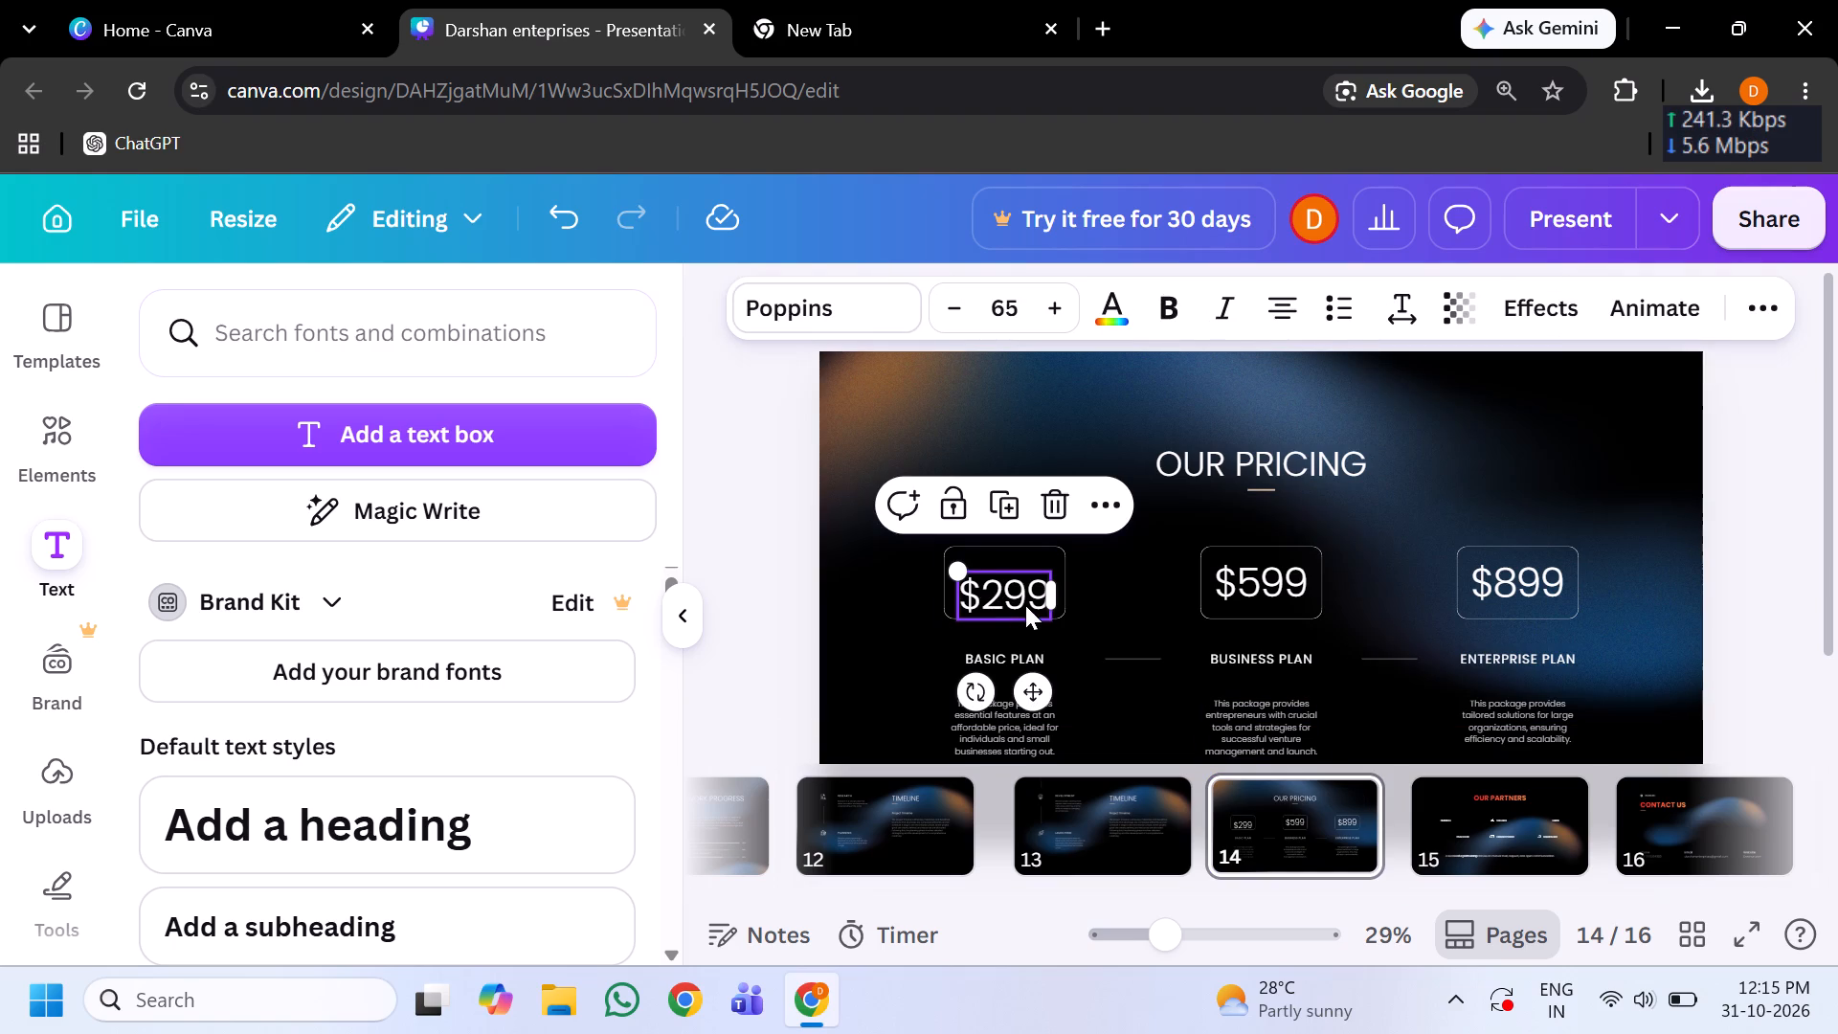
double_click(1029, 583)
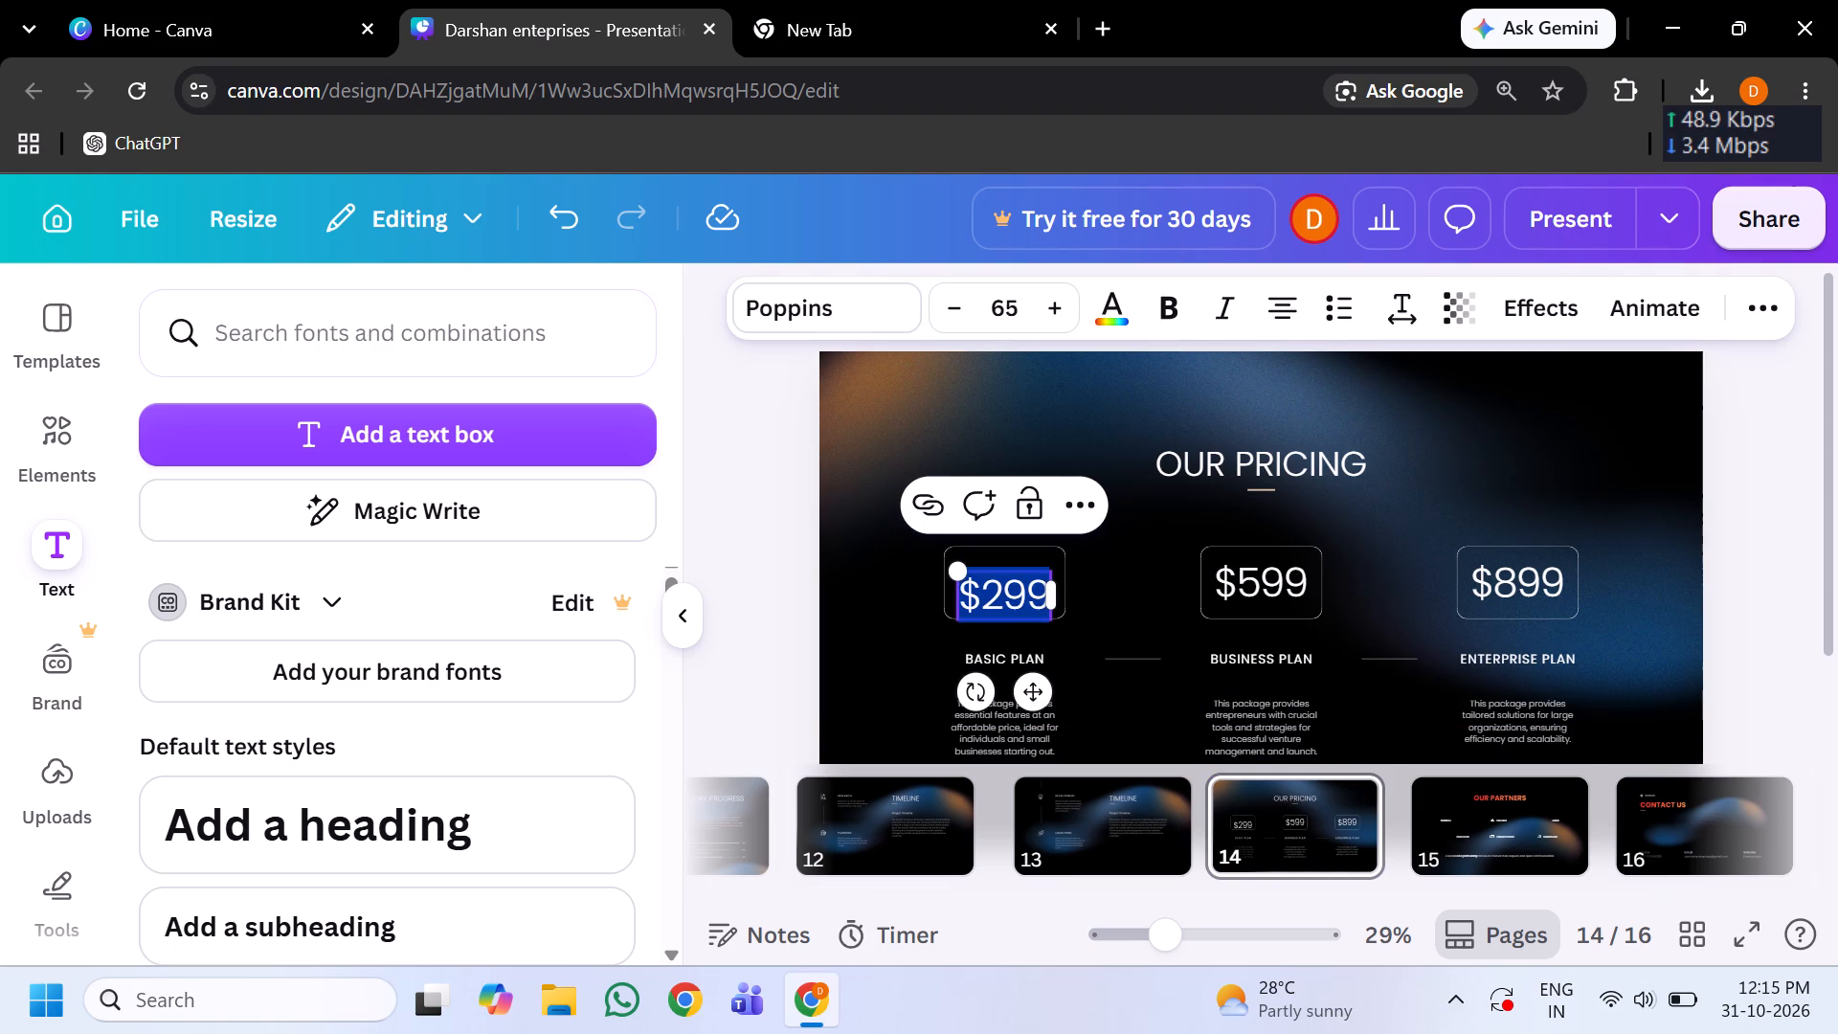
click(1042, 594)
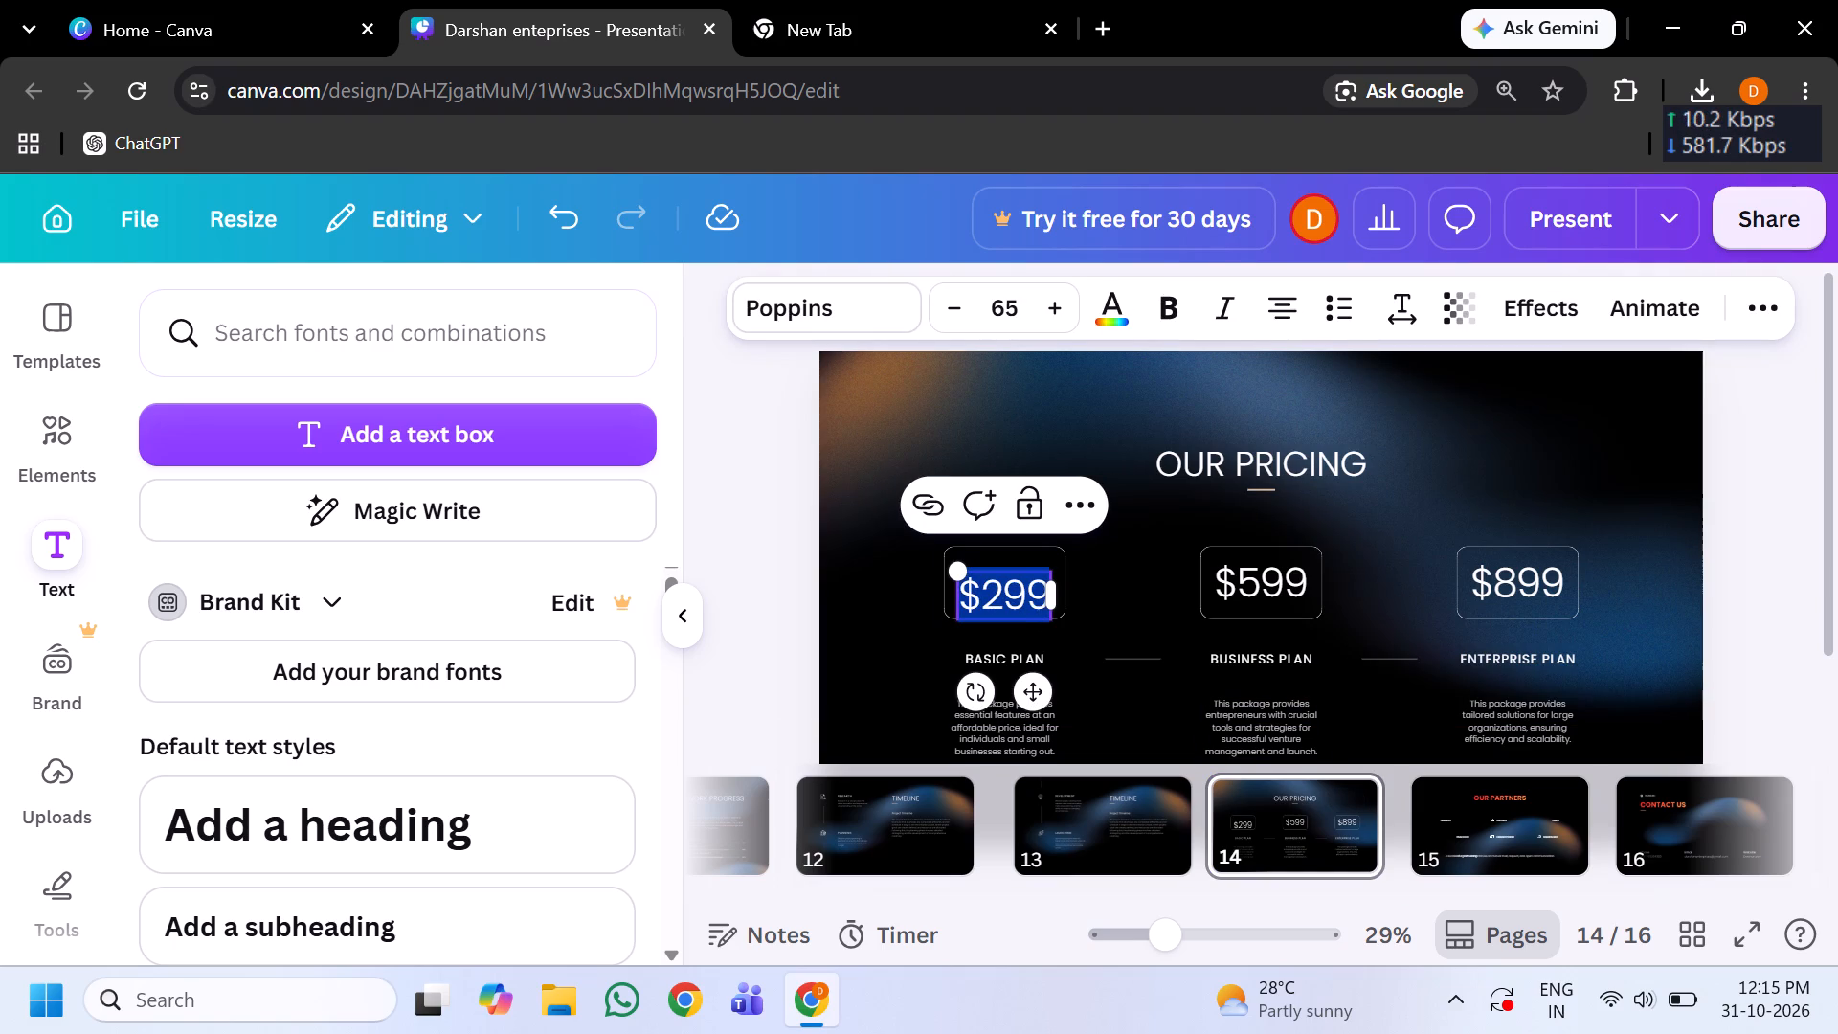
click(1037, 589)
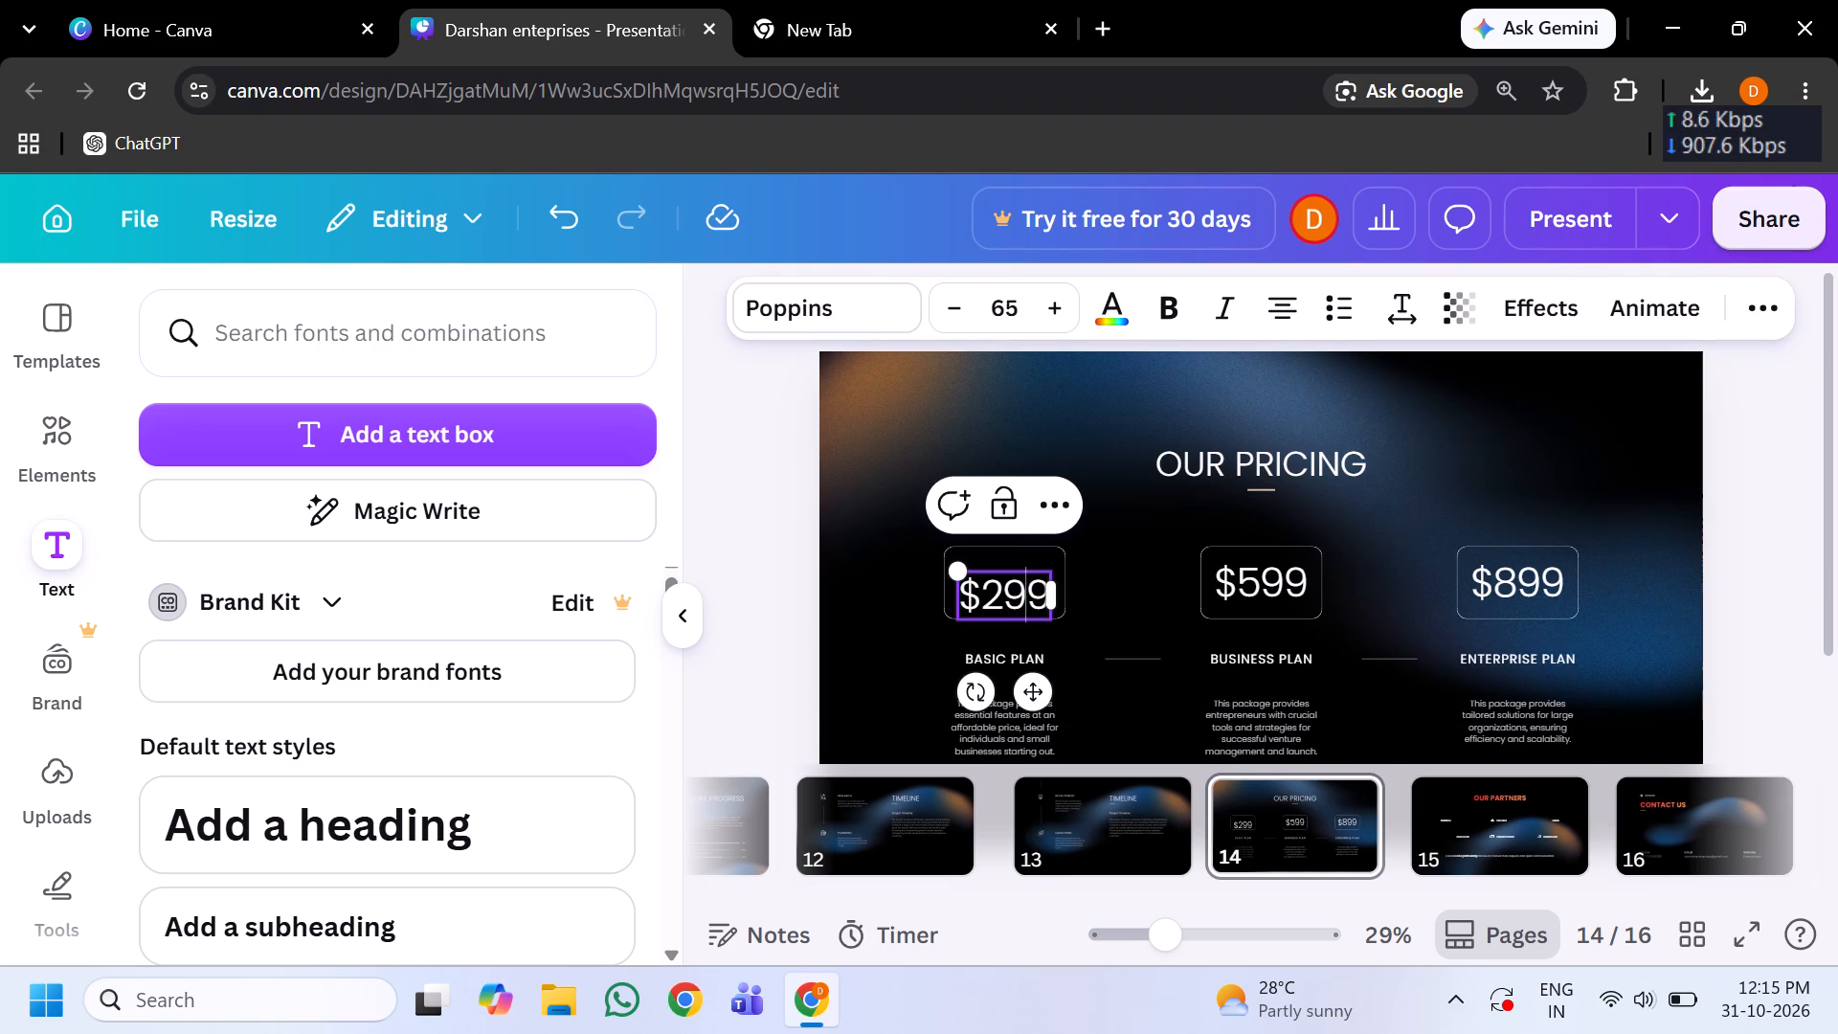
click(1047, 596)
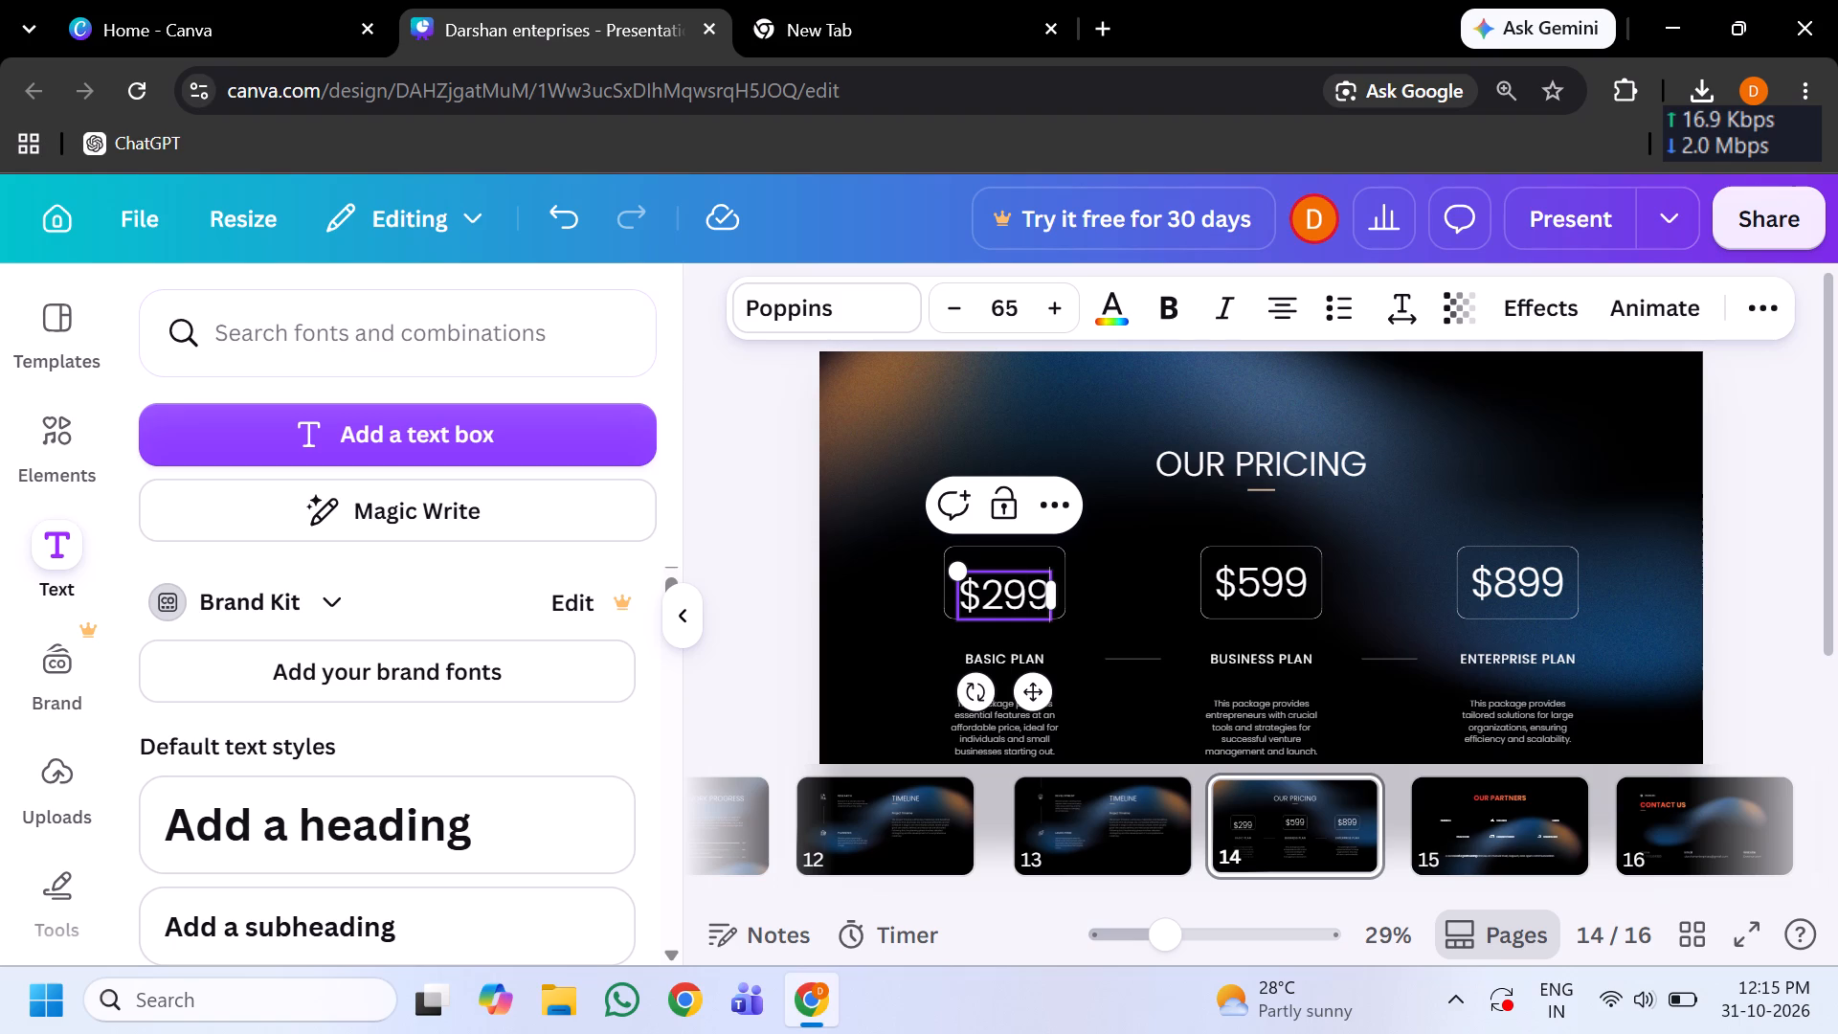
key(BackSpace)
key(BackSpace)
key(BackSpace)
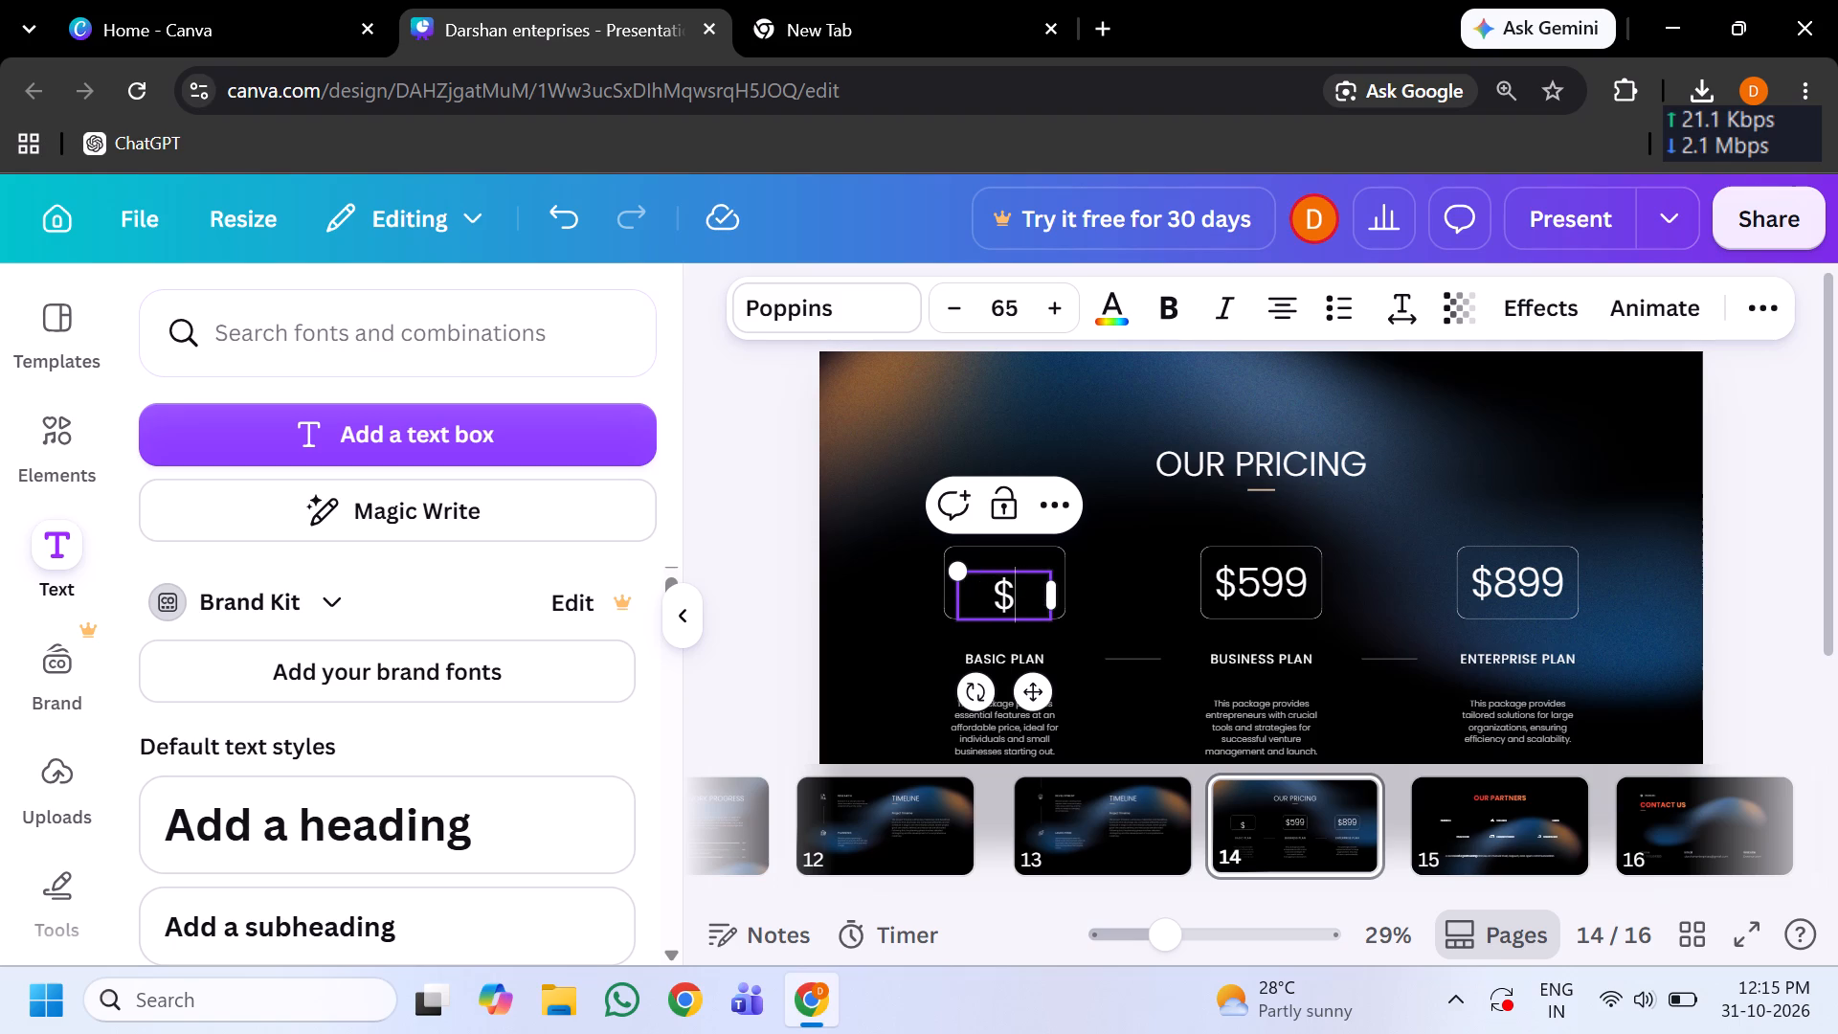
text(399)
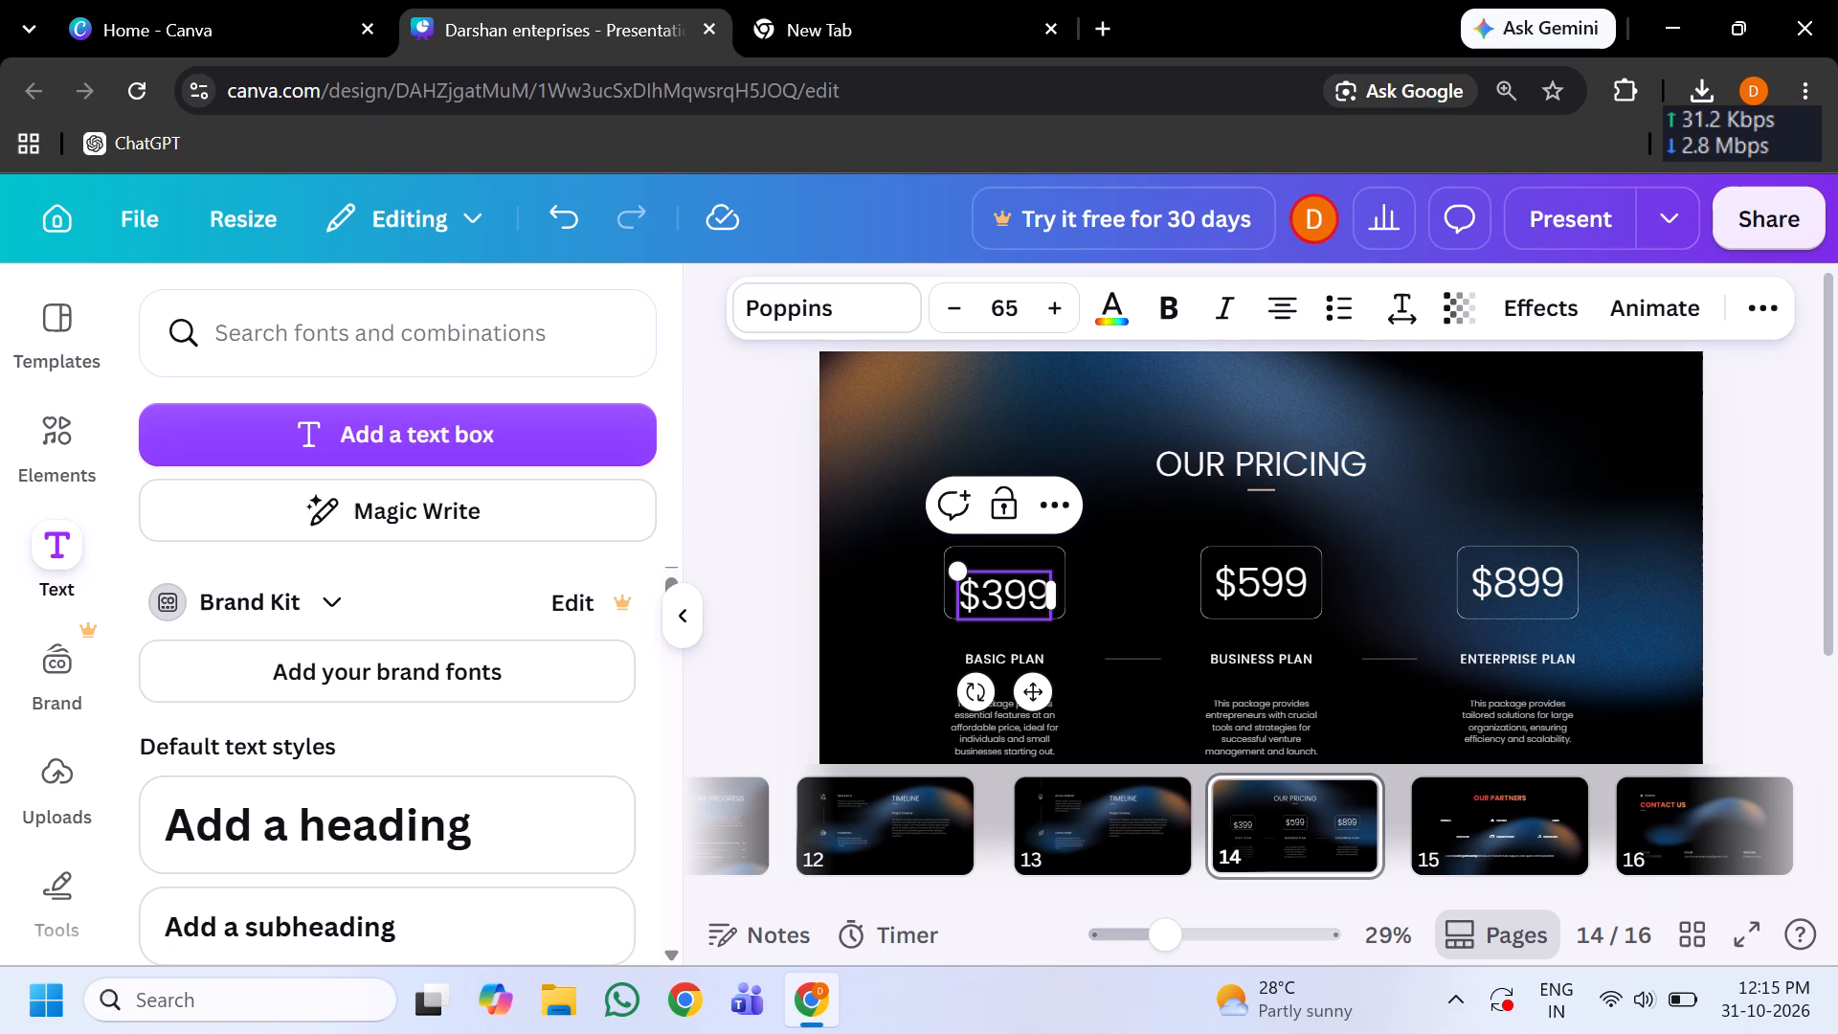
Change the Business Plan price on page 14 to $499.
double_click(1290, 586)
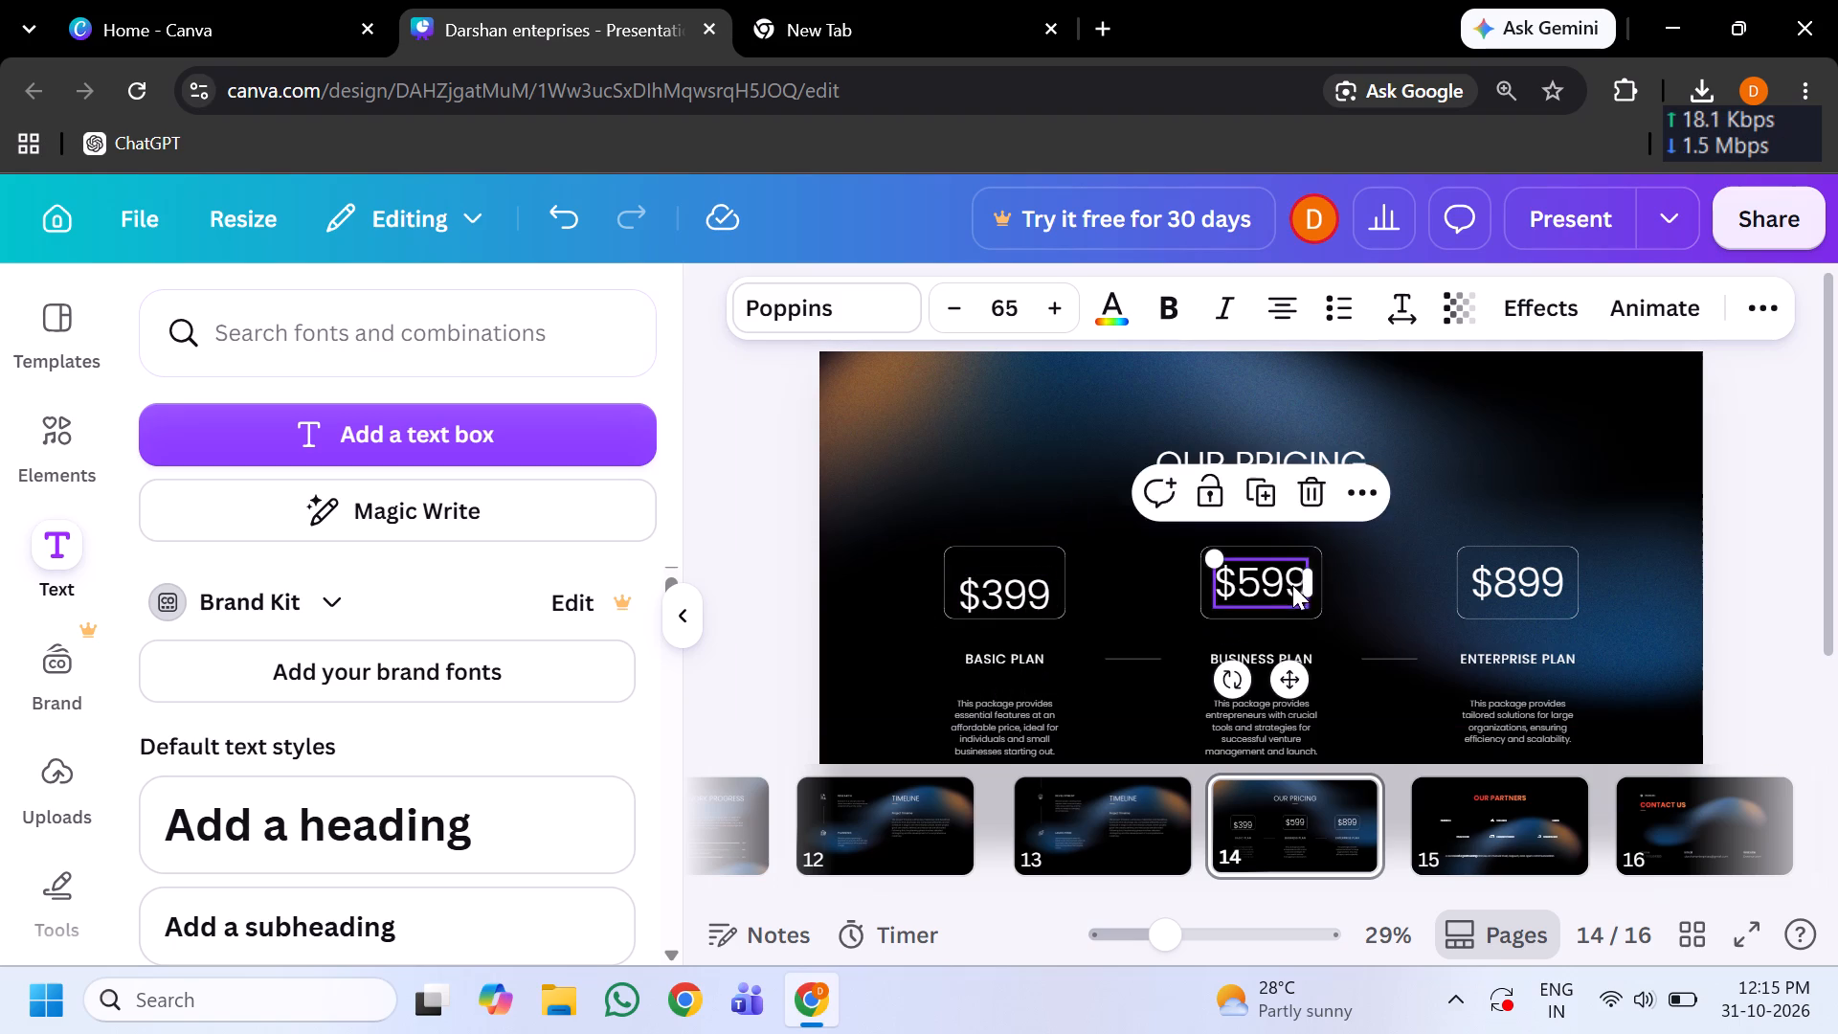
click(1292, 585)
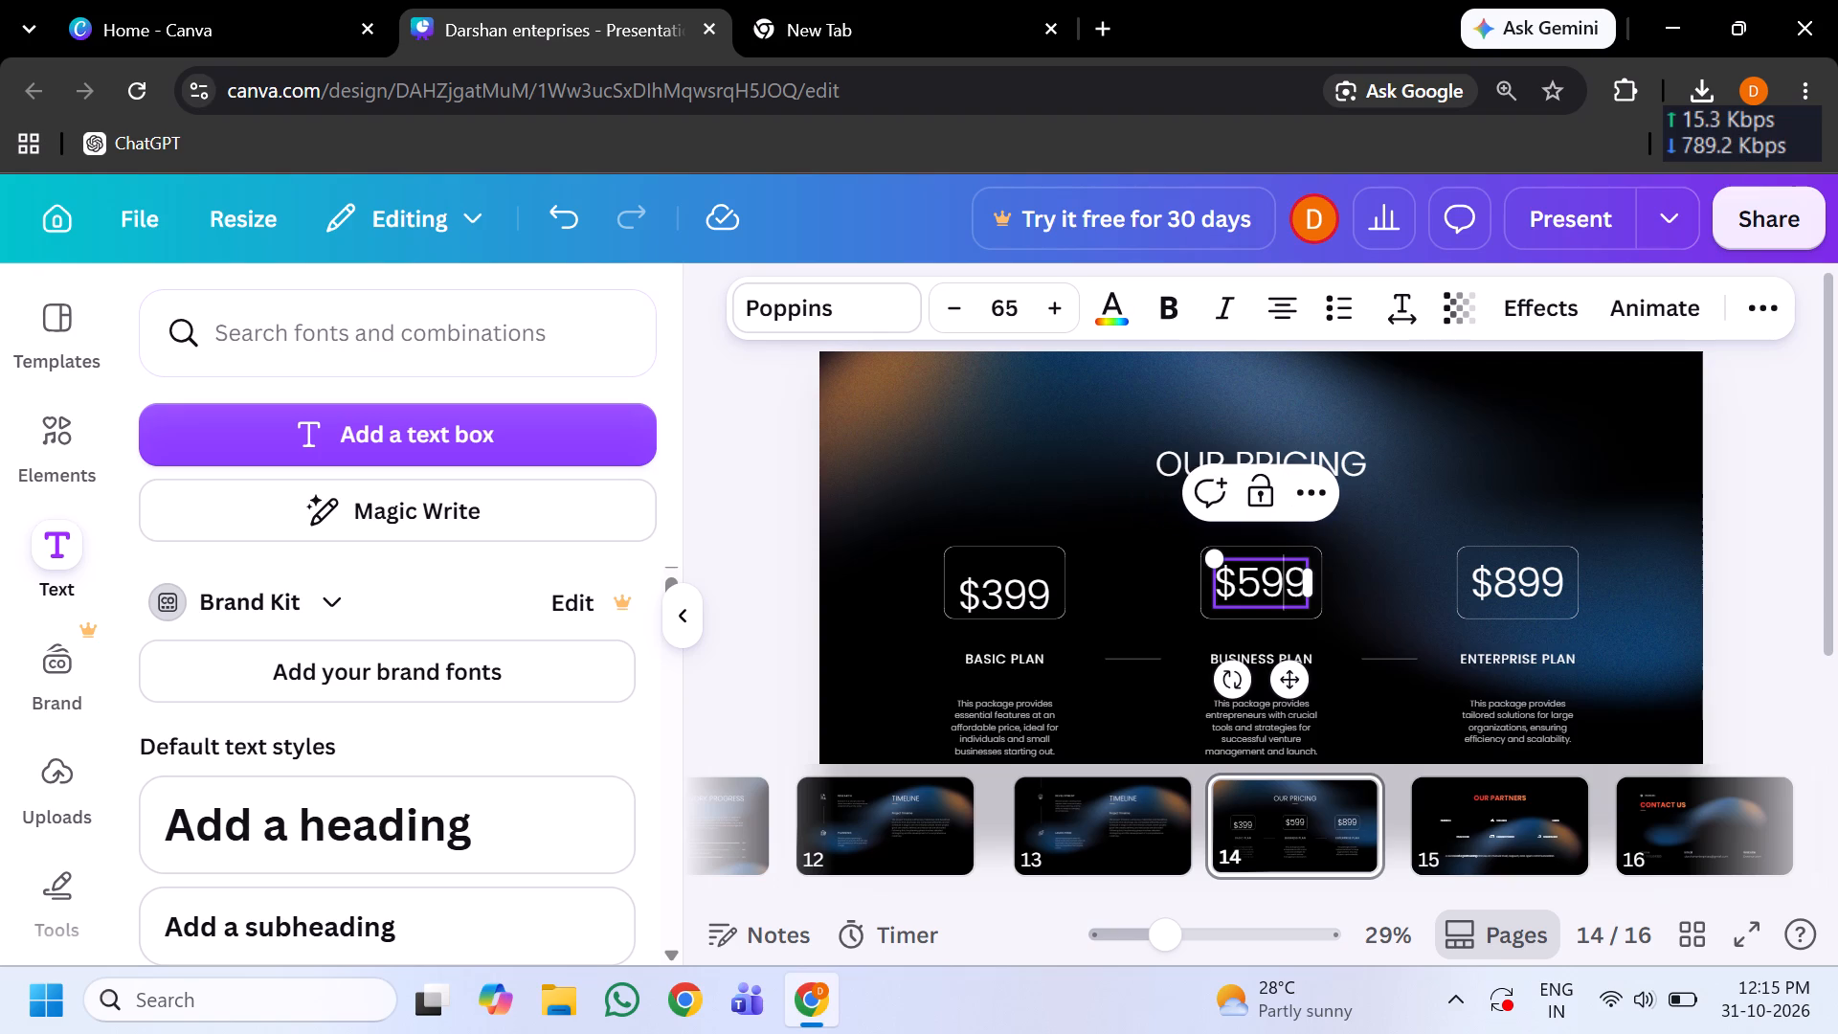
click(1263, 594)
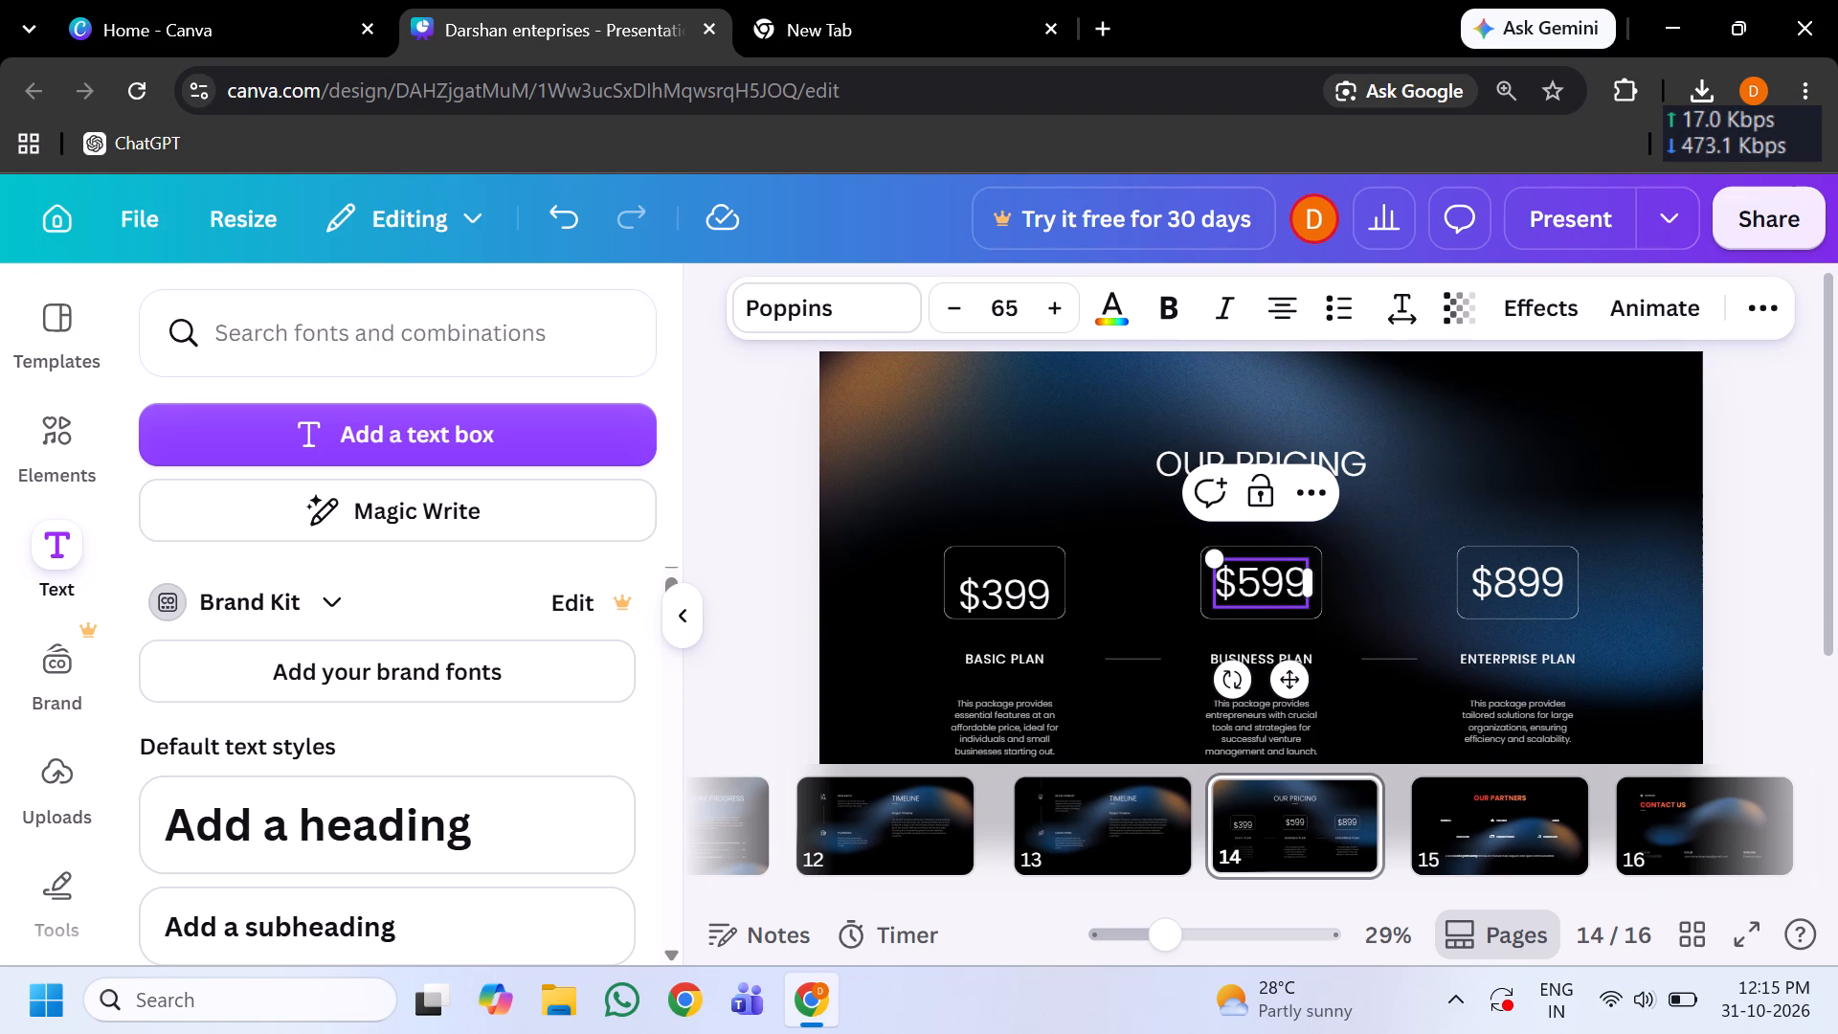
key(BackSpace)
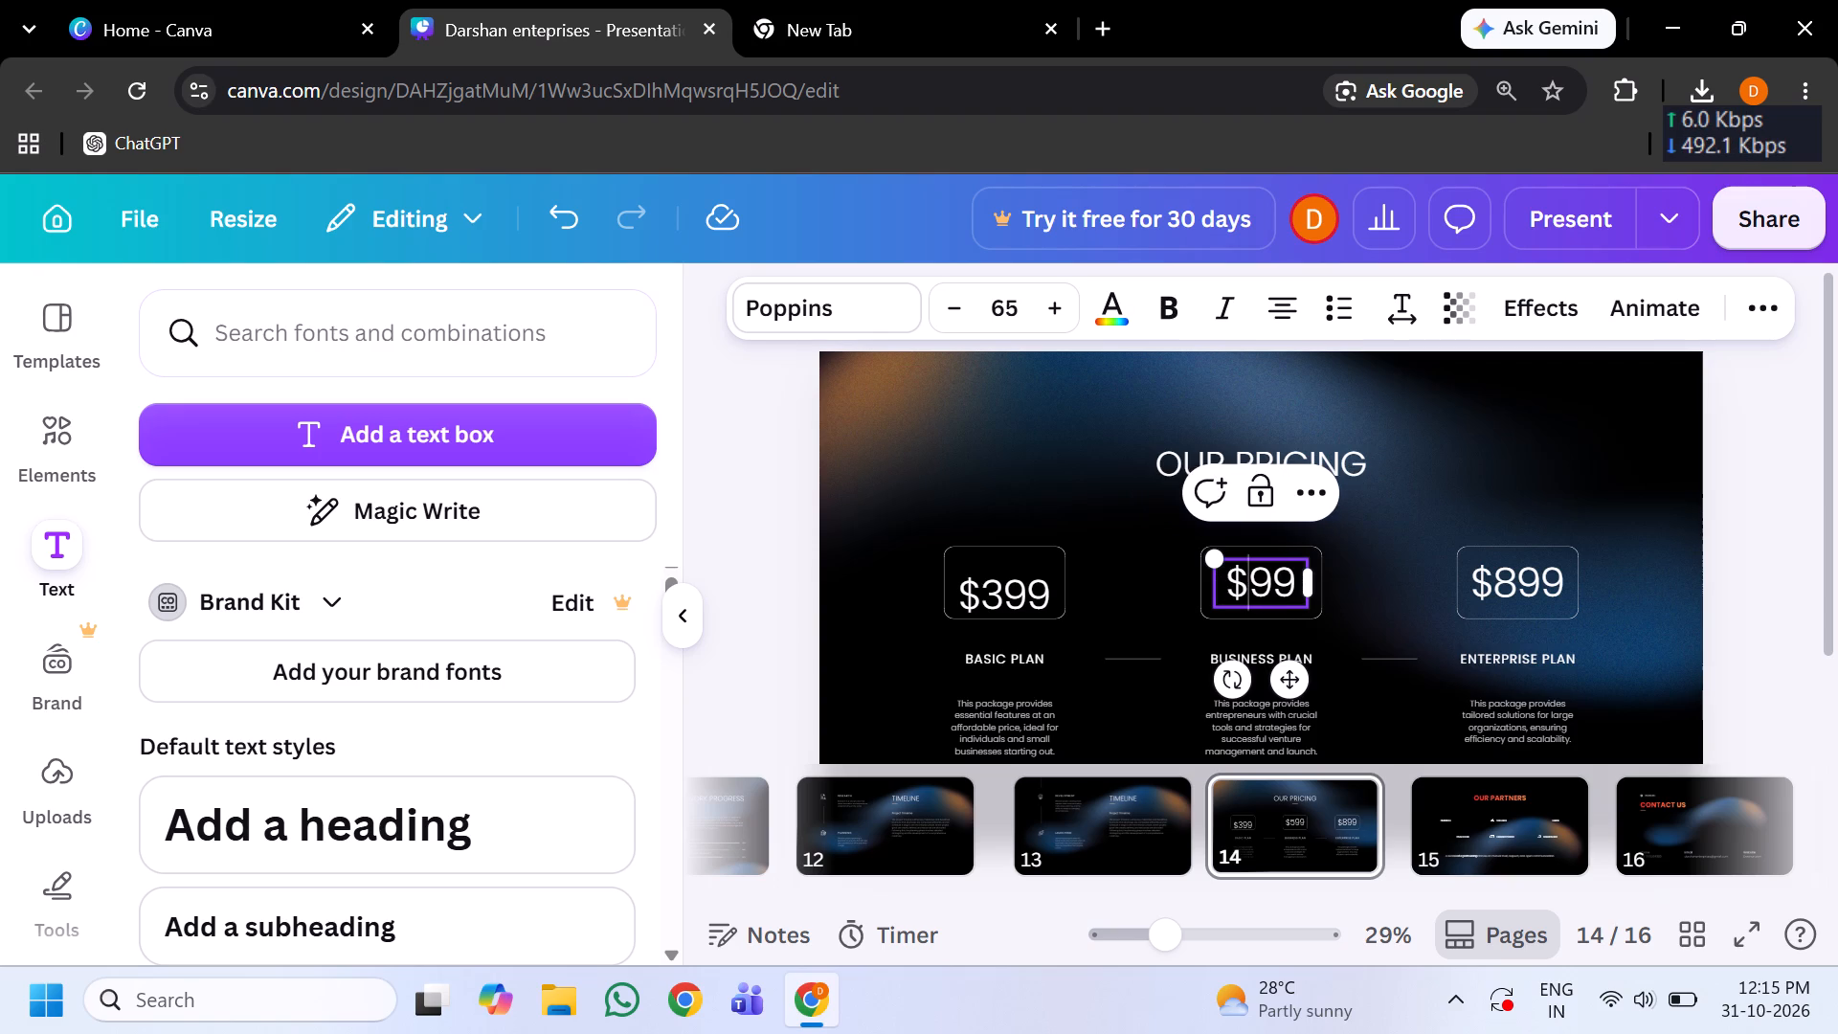
key(4)
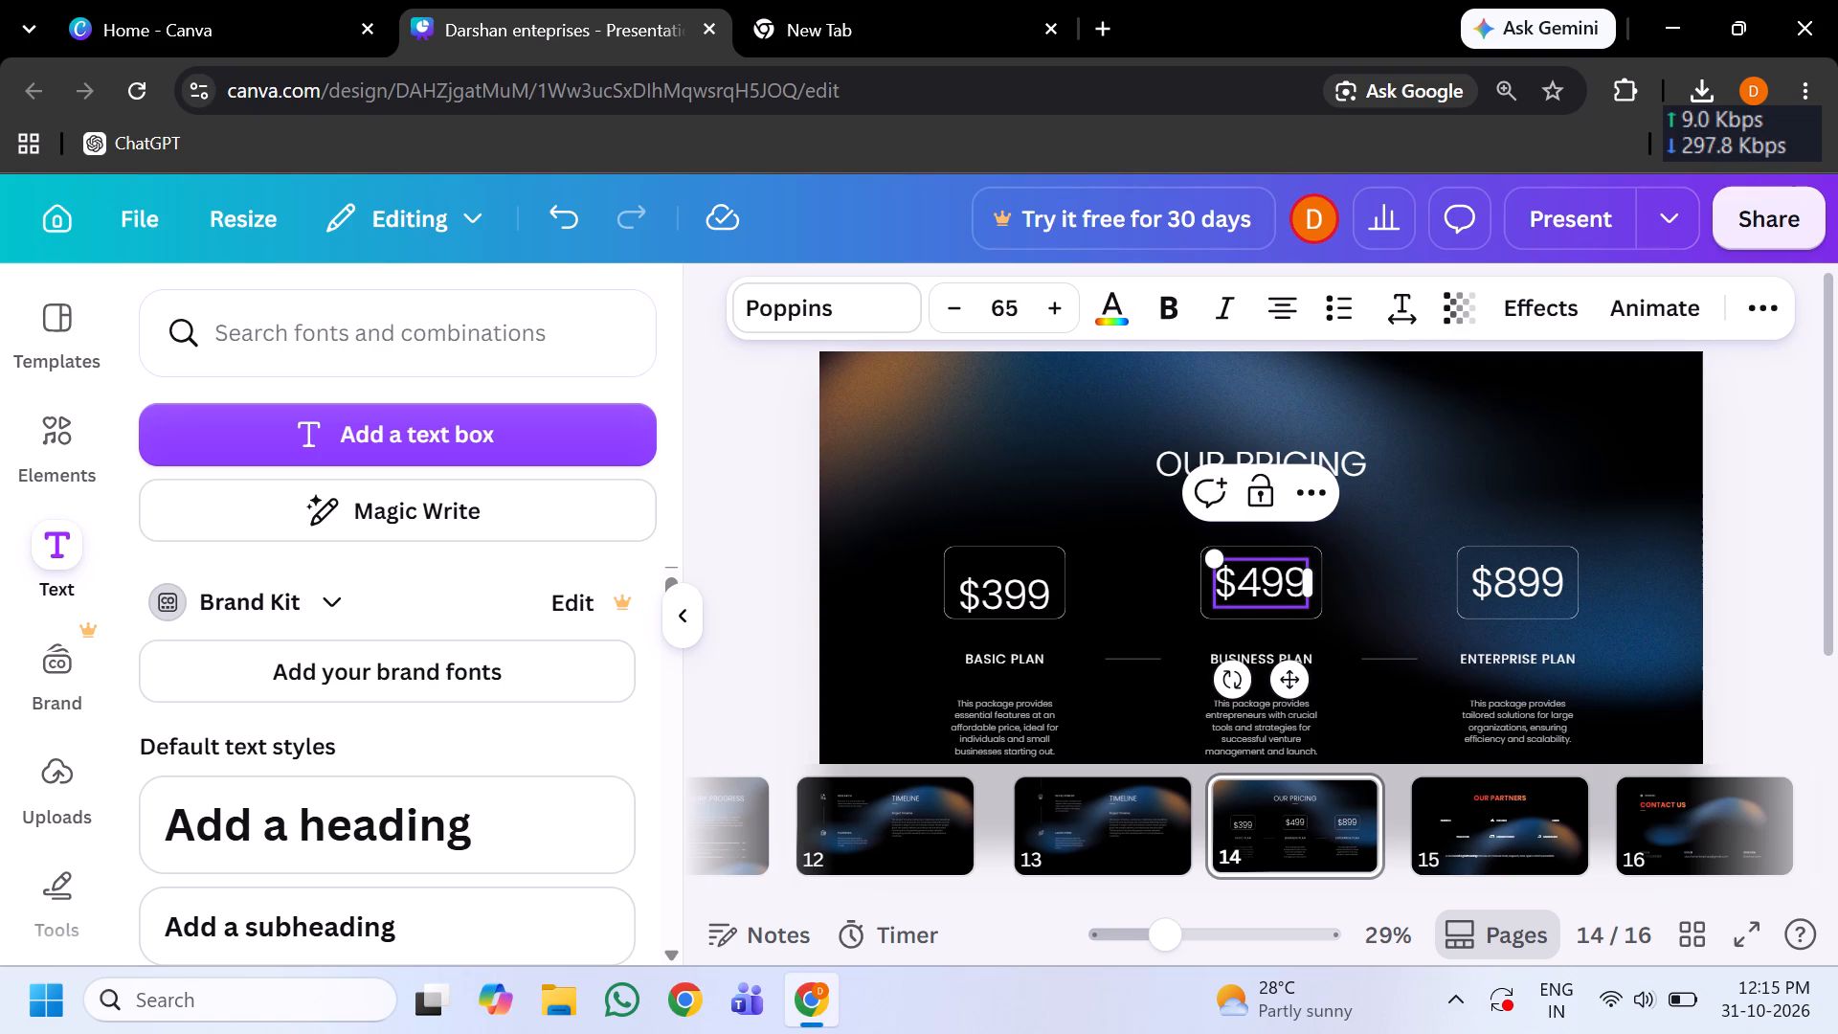
Change the Enterprise Plan price on page 14 to $999 and widen its text box just enough to fit on one line.
click(1516, 567)
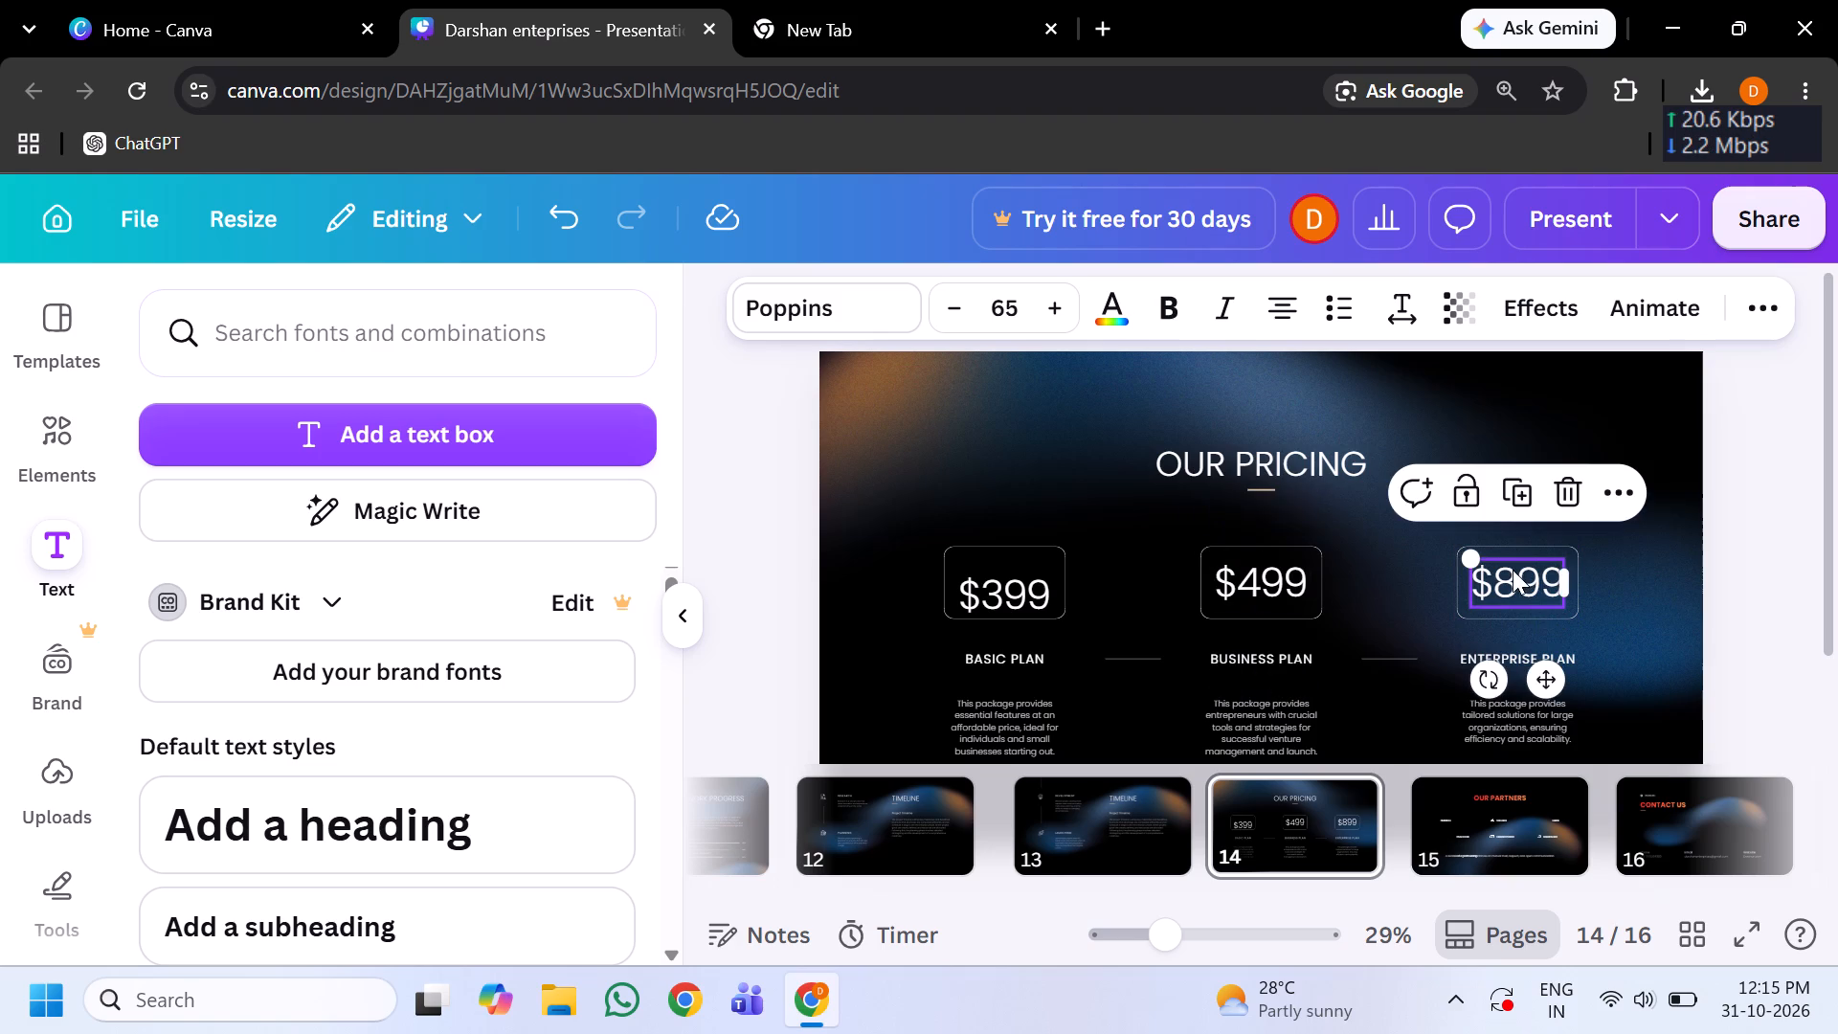
click(1513, 570)
click(1517, 576)
click(1513, 597)
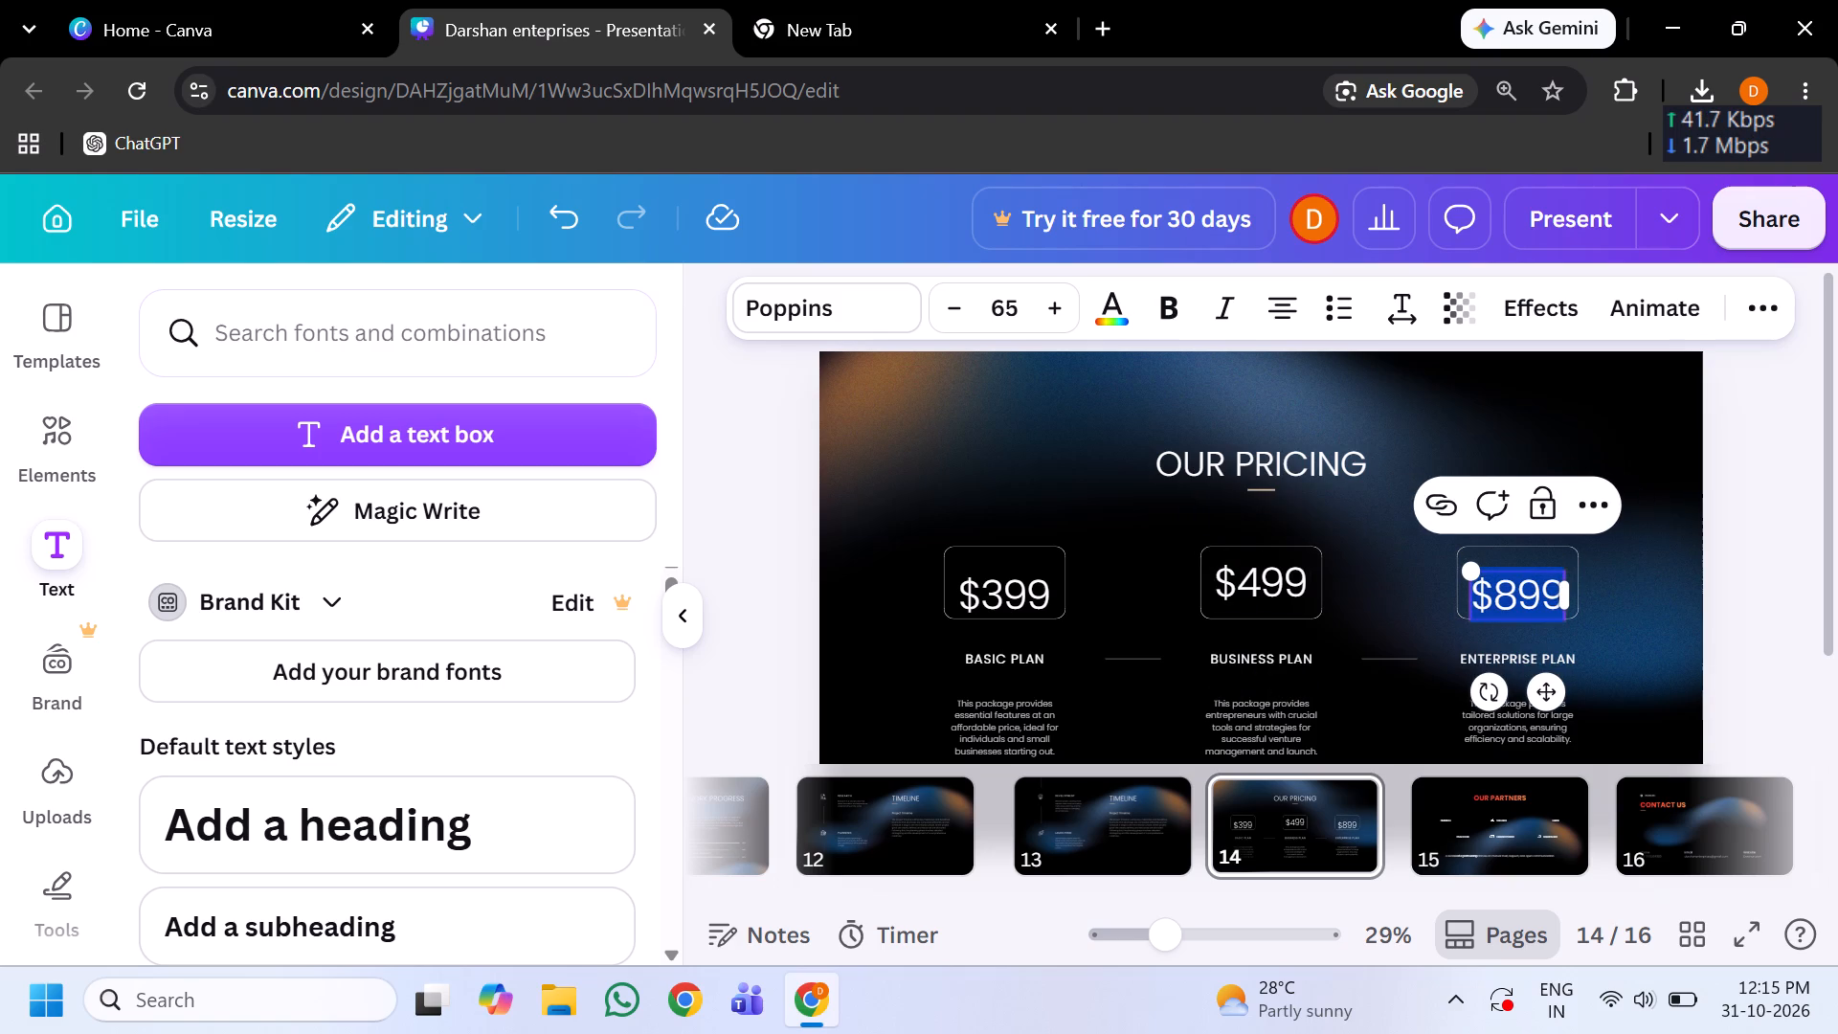
double_click(1520, 597)
click(1544, 585)
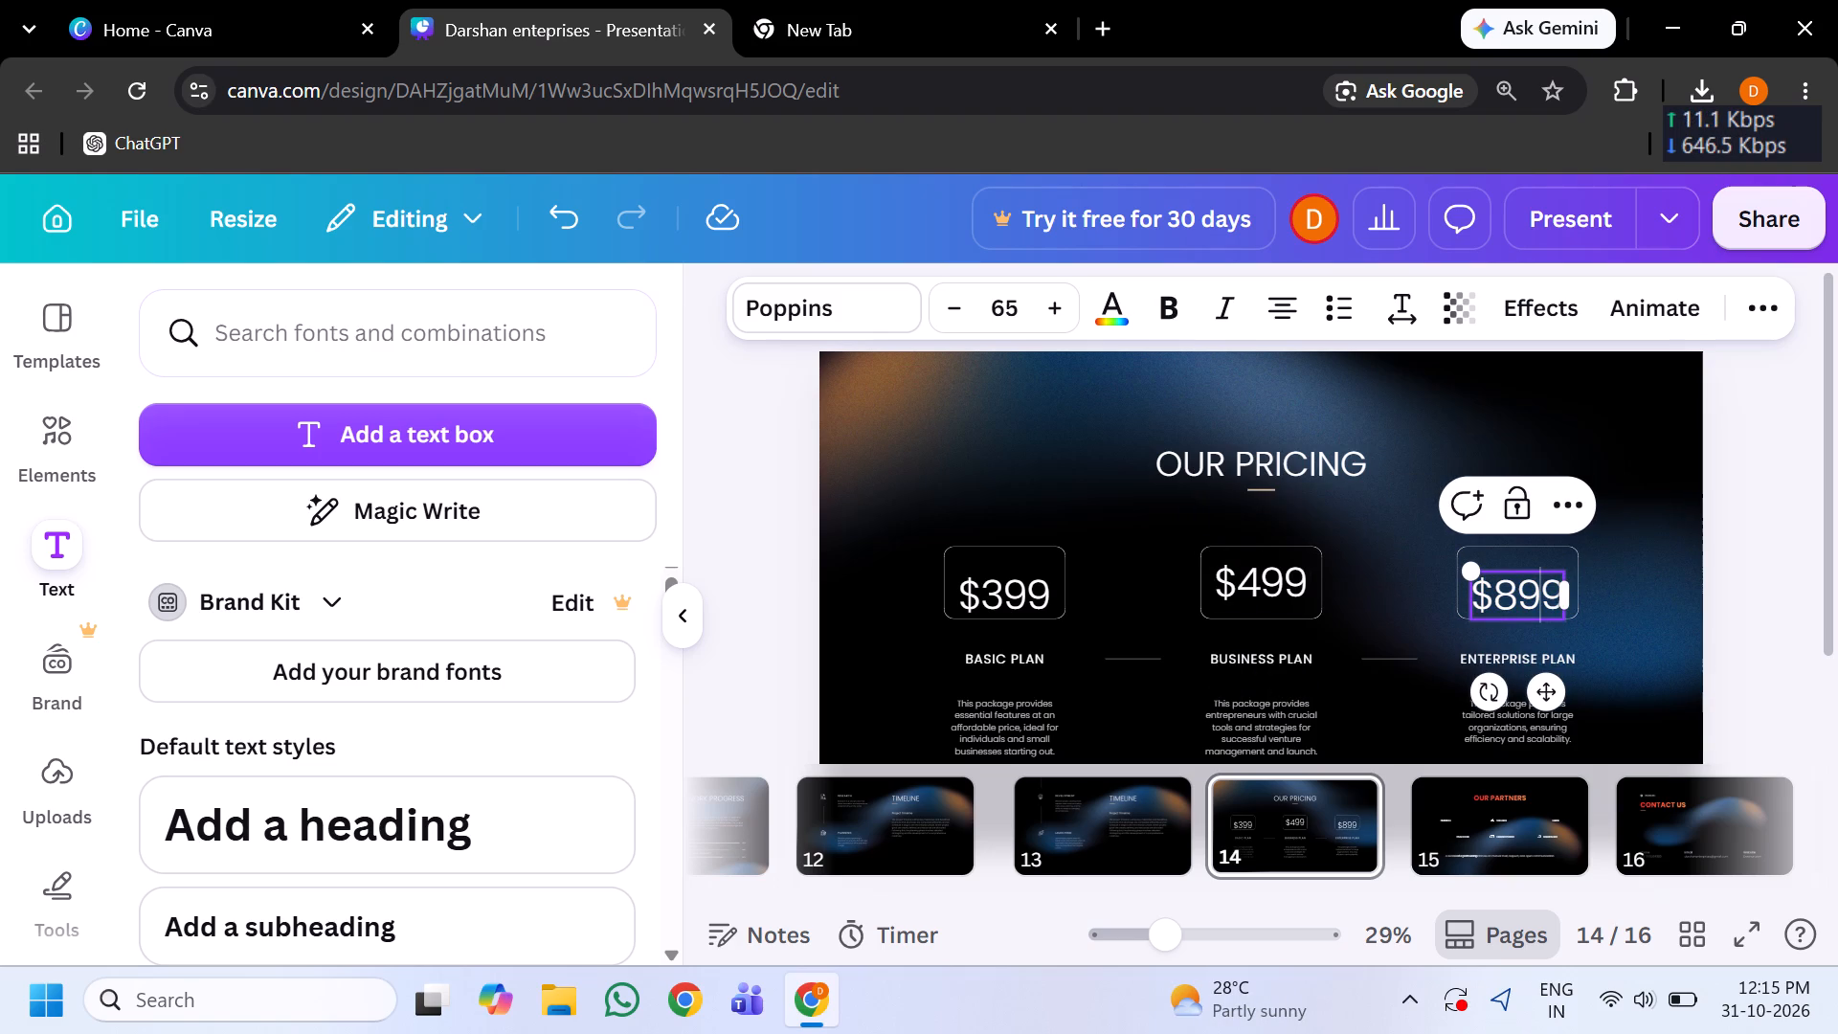
click(1517, 593)
key(BackSpace)
key(9)
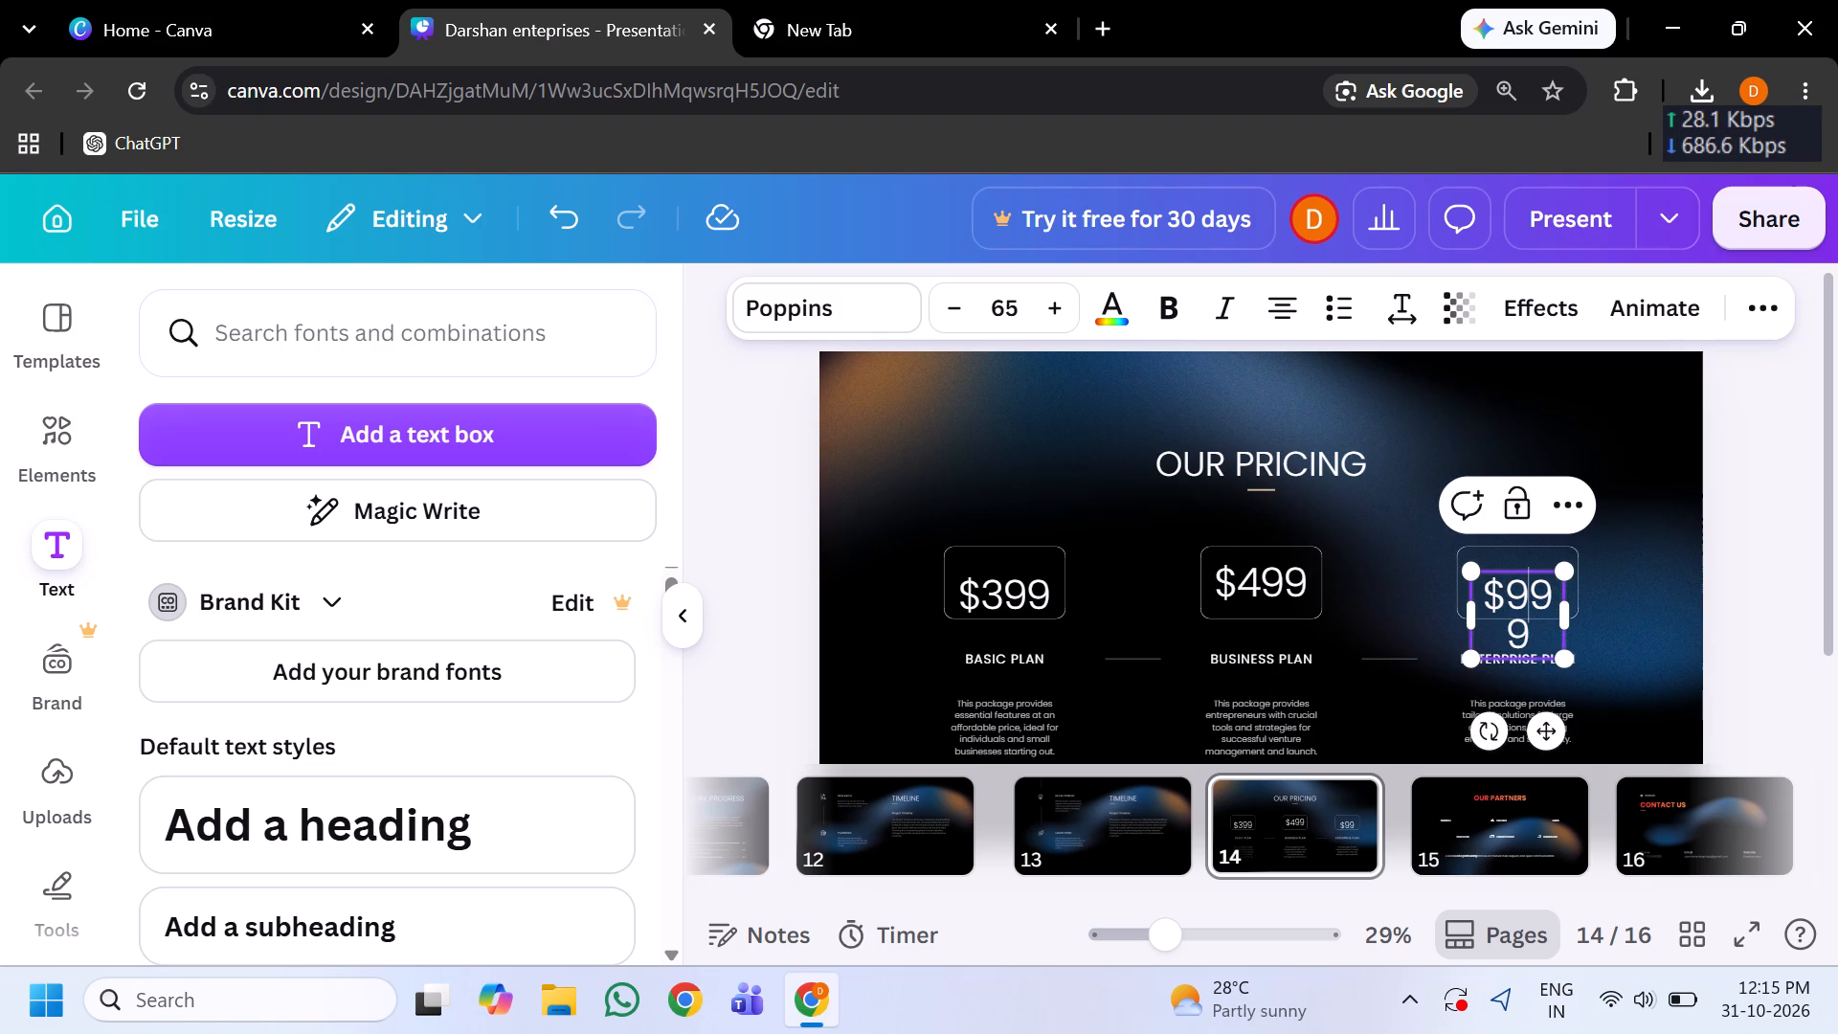
drag(1569, 618, 1635, 629)
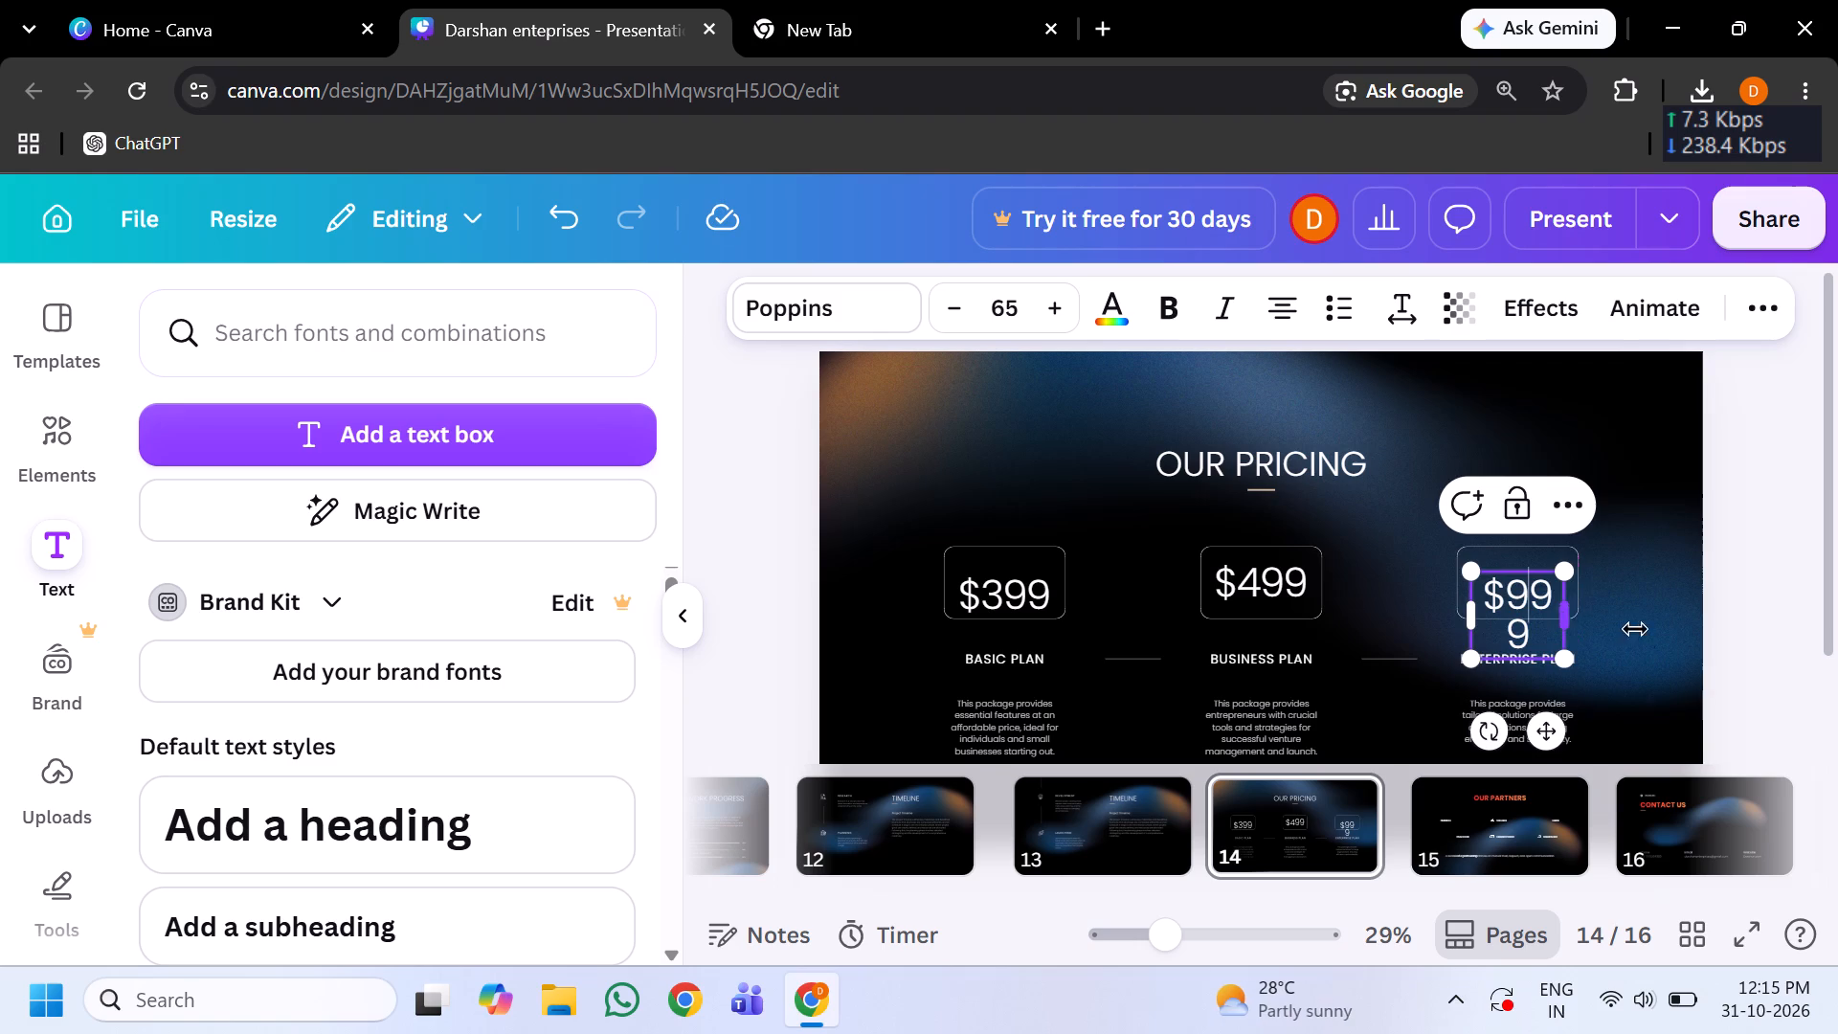
drag(1635, 629, 1639, 630)
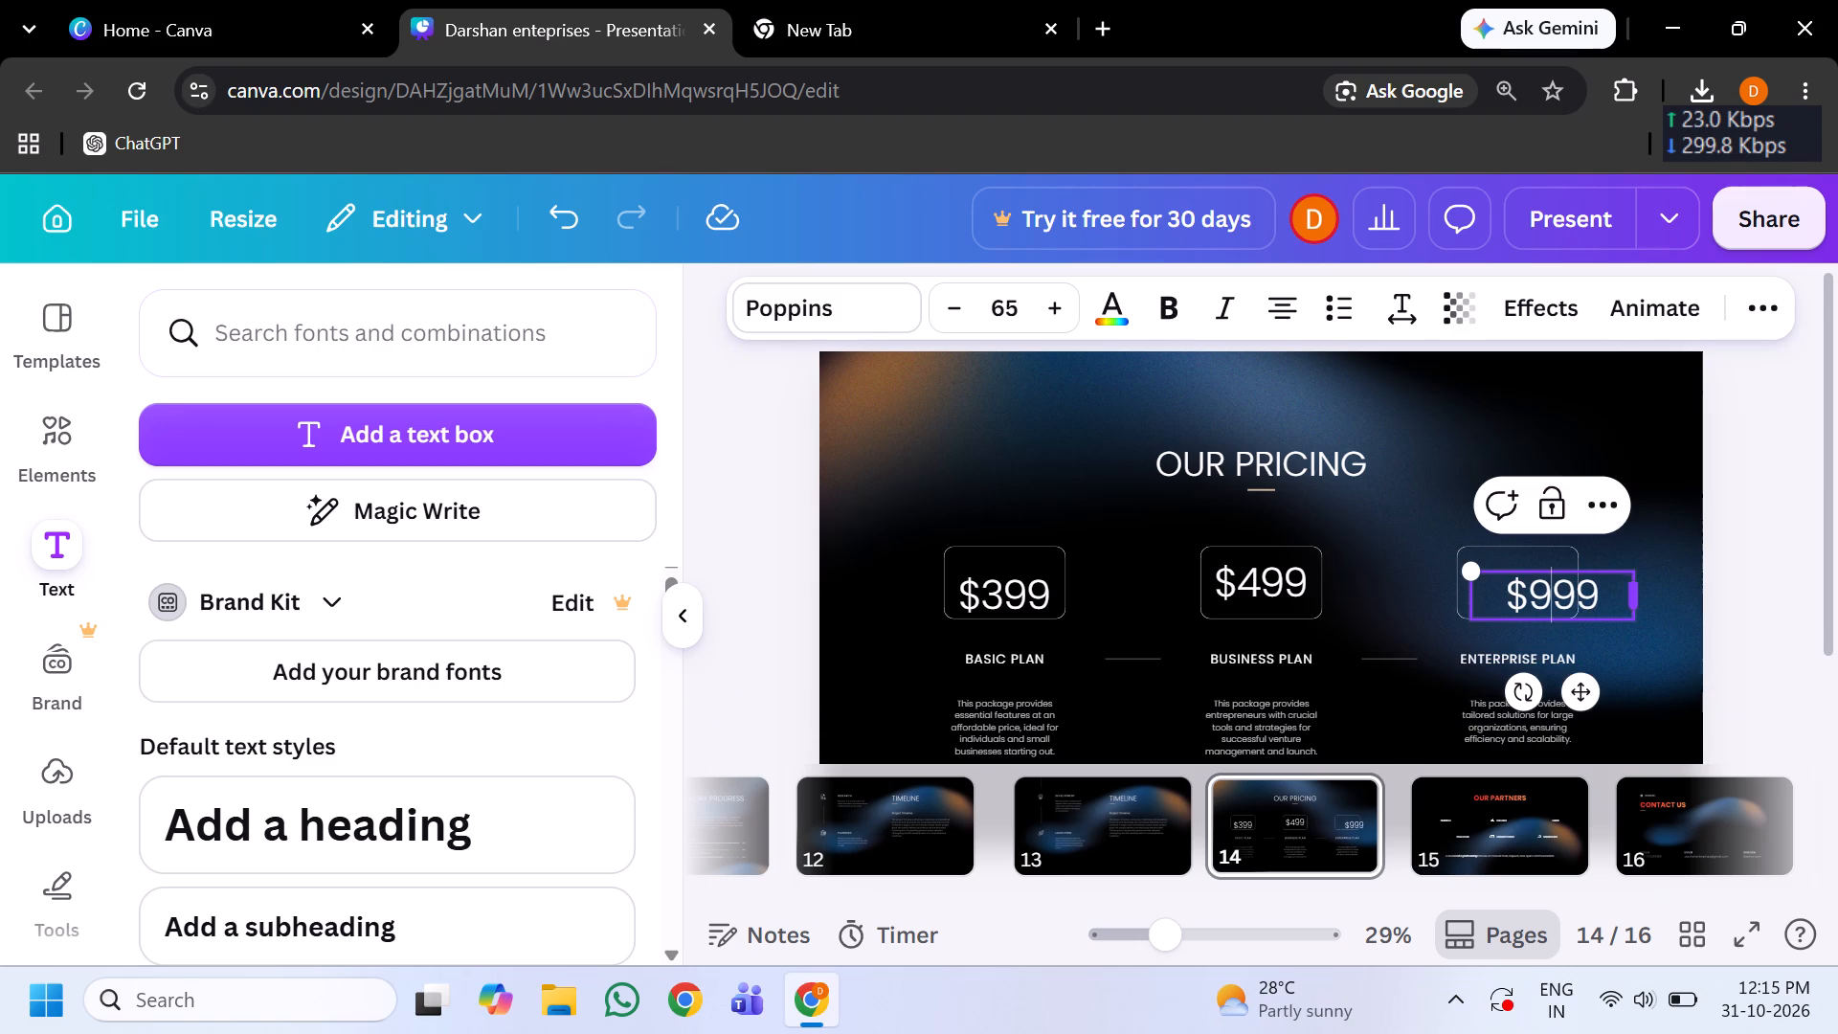
drag(1640, 601, 1612, 601)
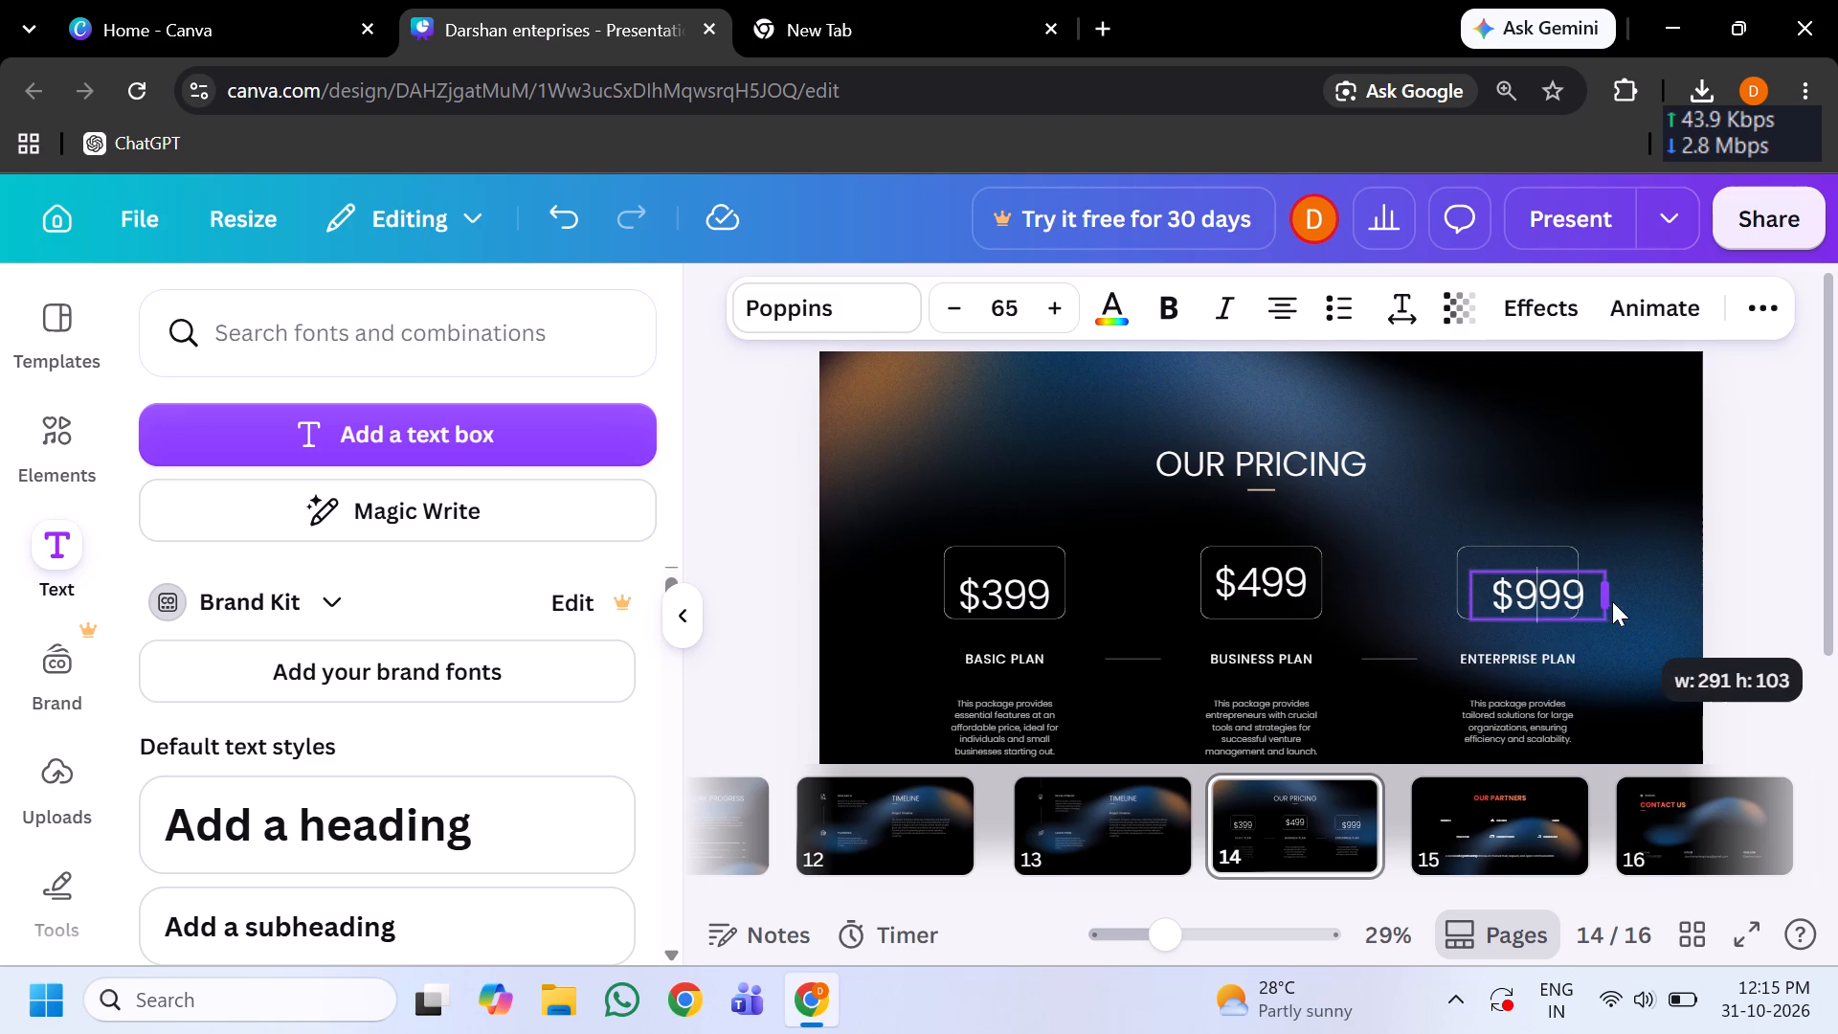
drag(1612, 601, 1577, 598)
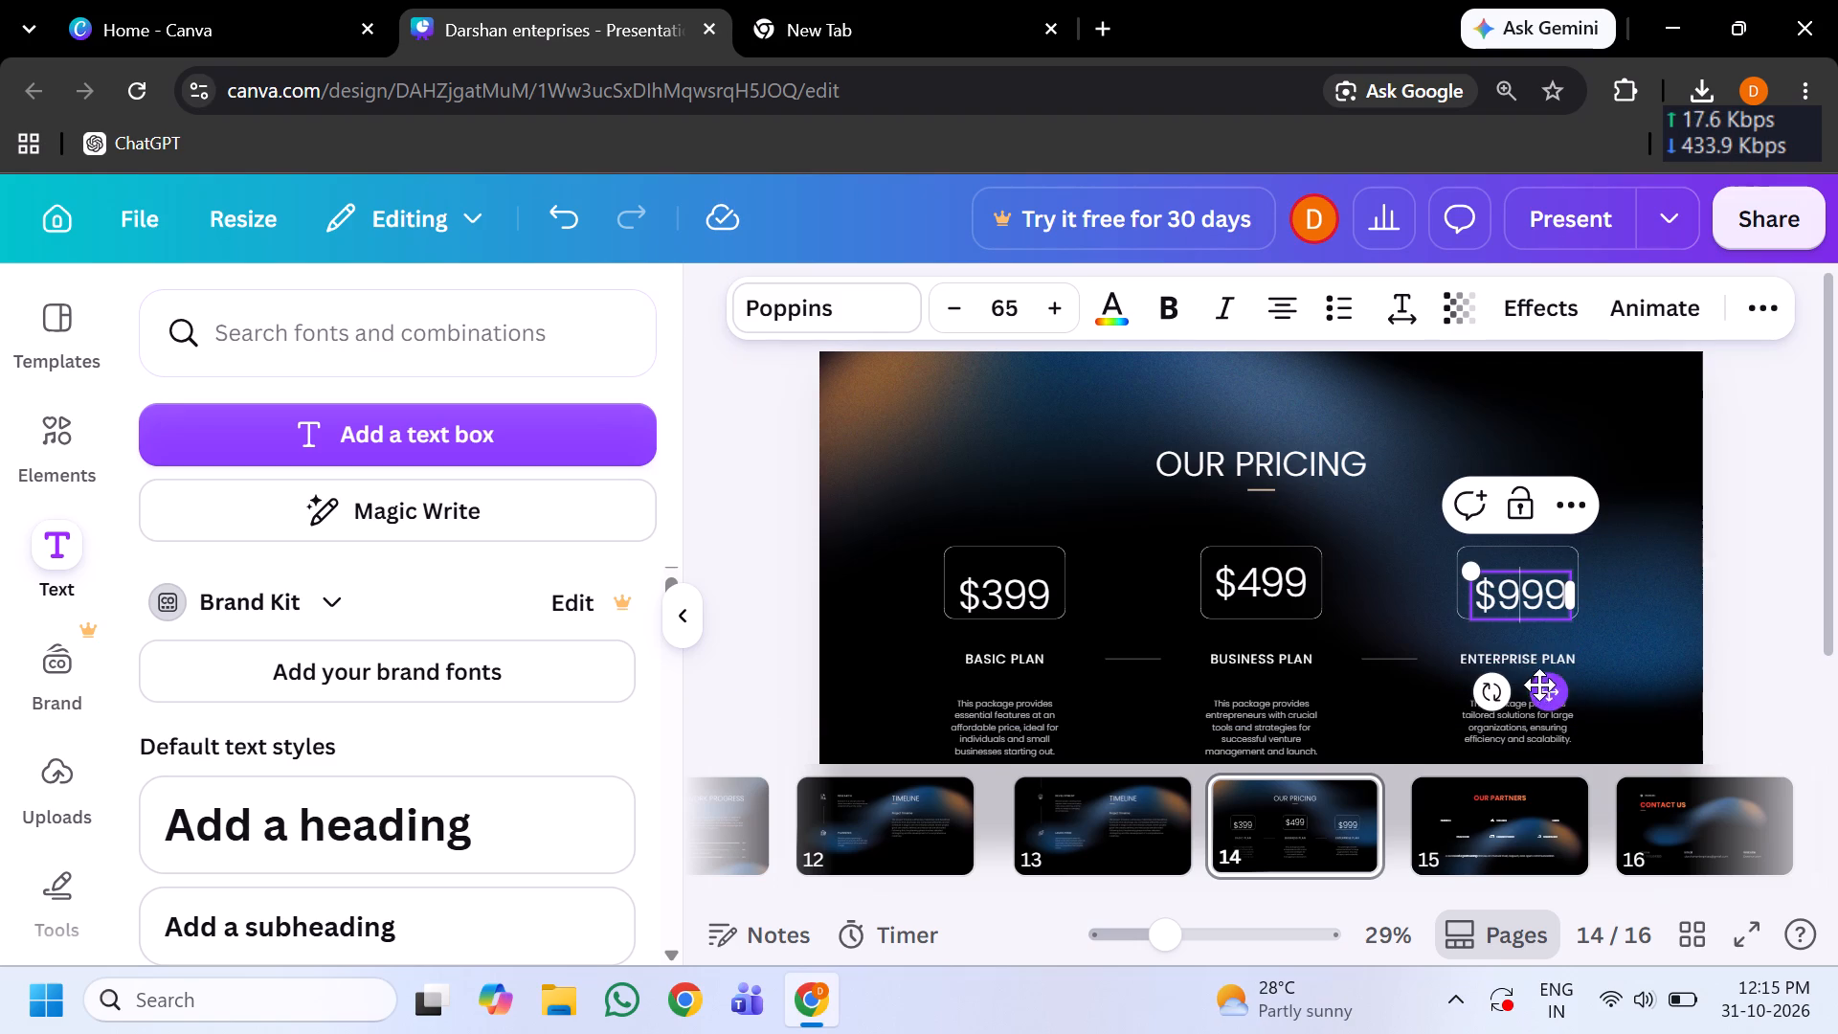
Move the $999 and $399 prices on page 14 to the centre of their boxes, level with the $499 price.
drag(1550, 693, 1552, 687)
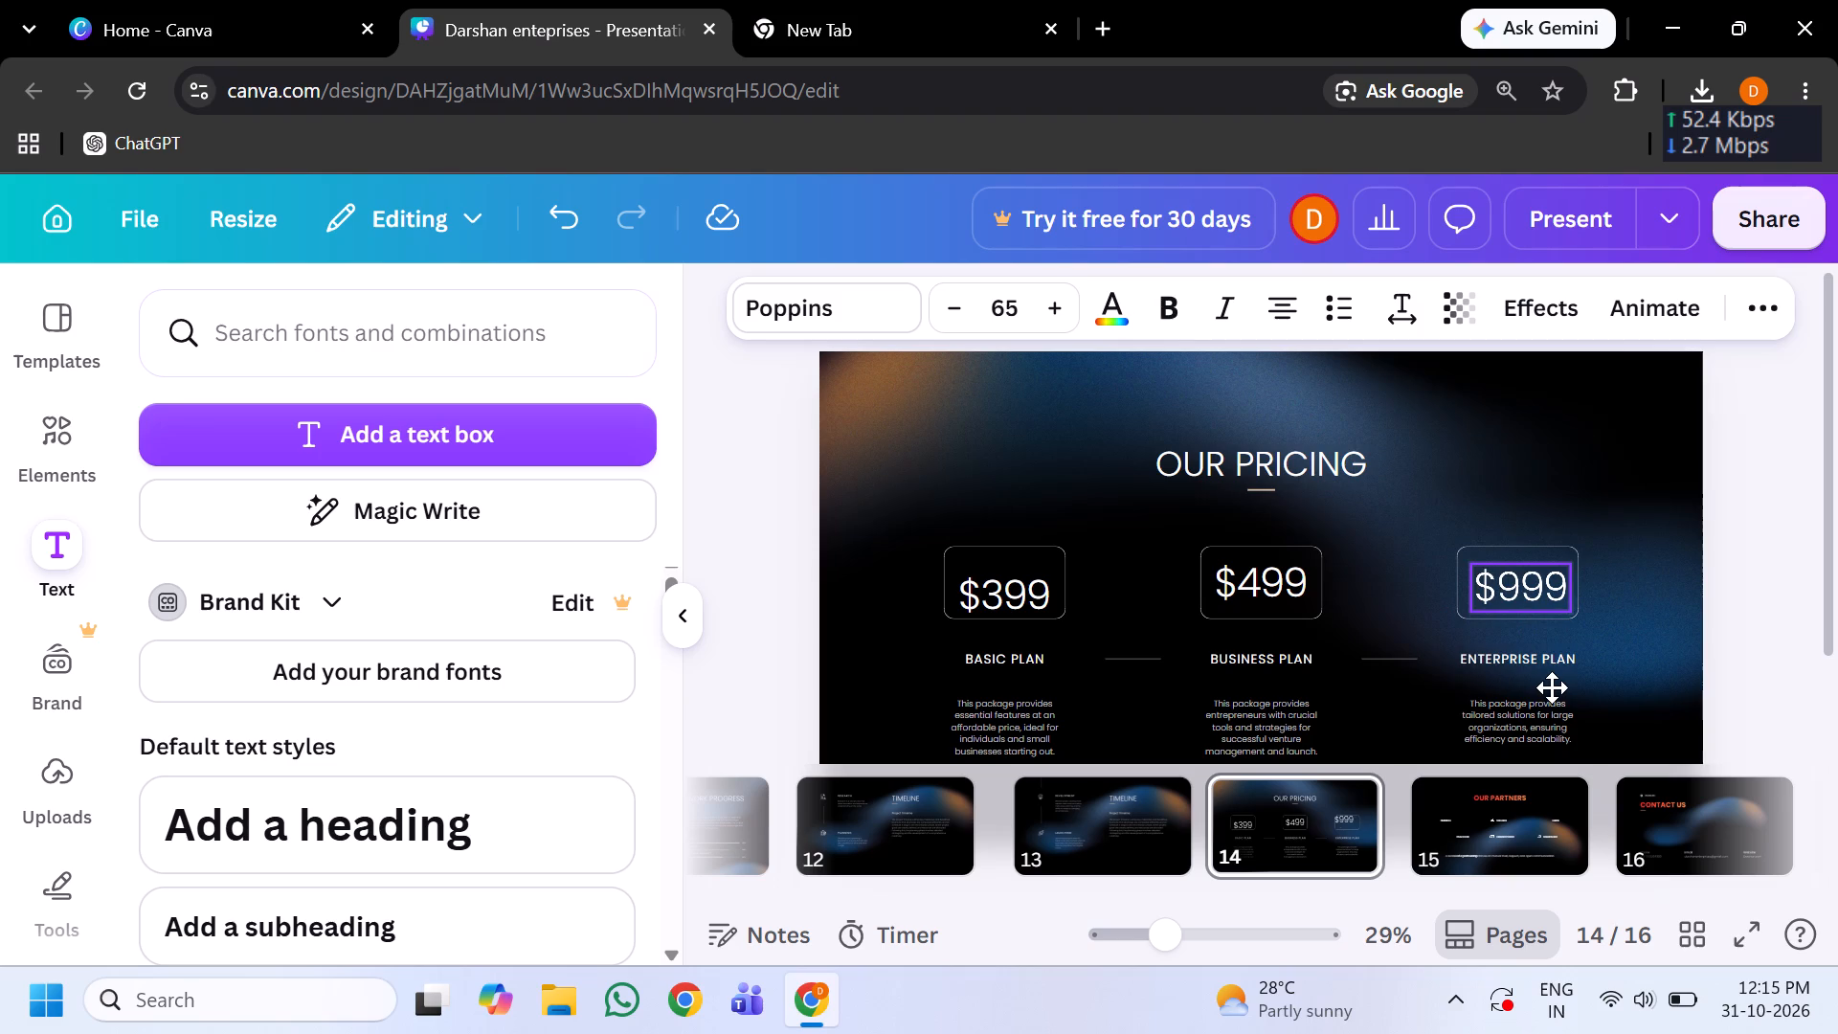
drag(1552, 687, 1547, 685)
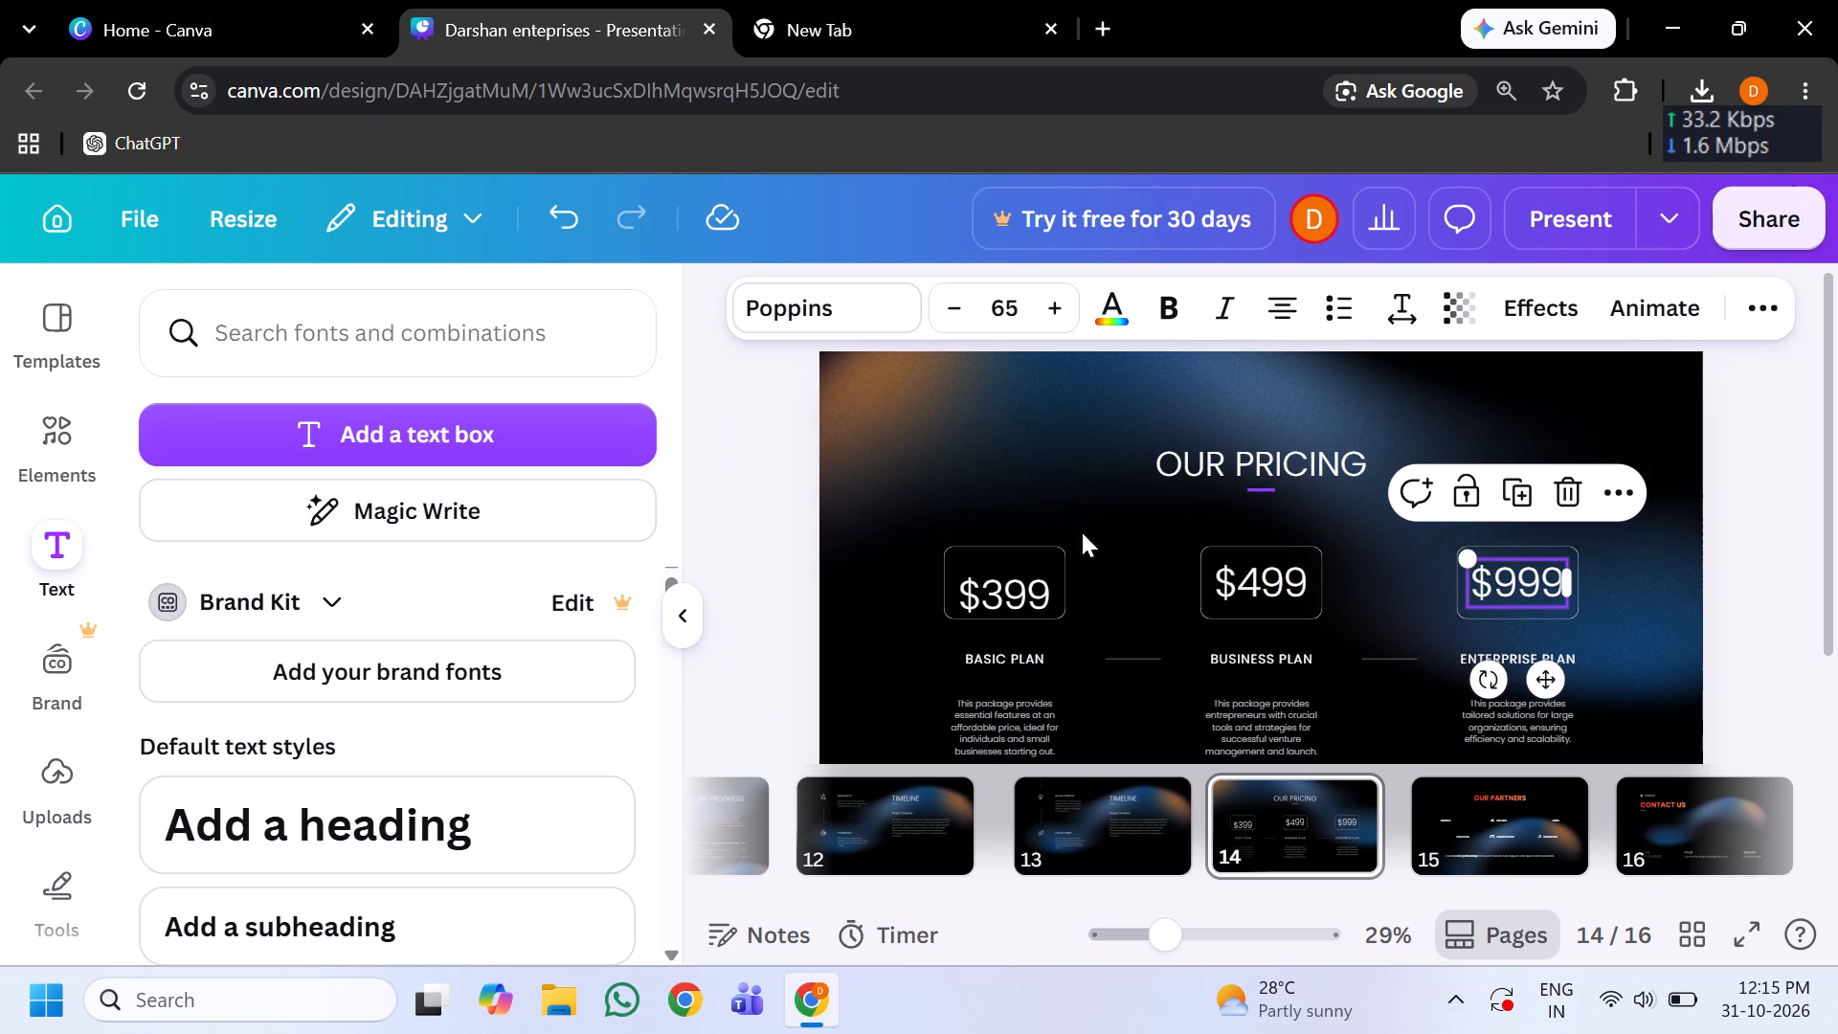
click(1025, 592)
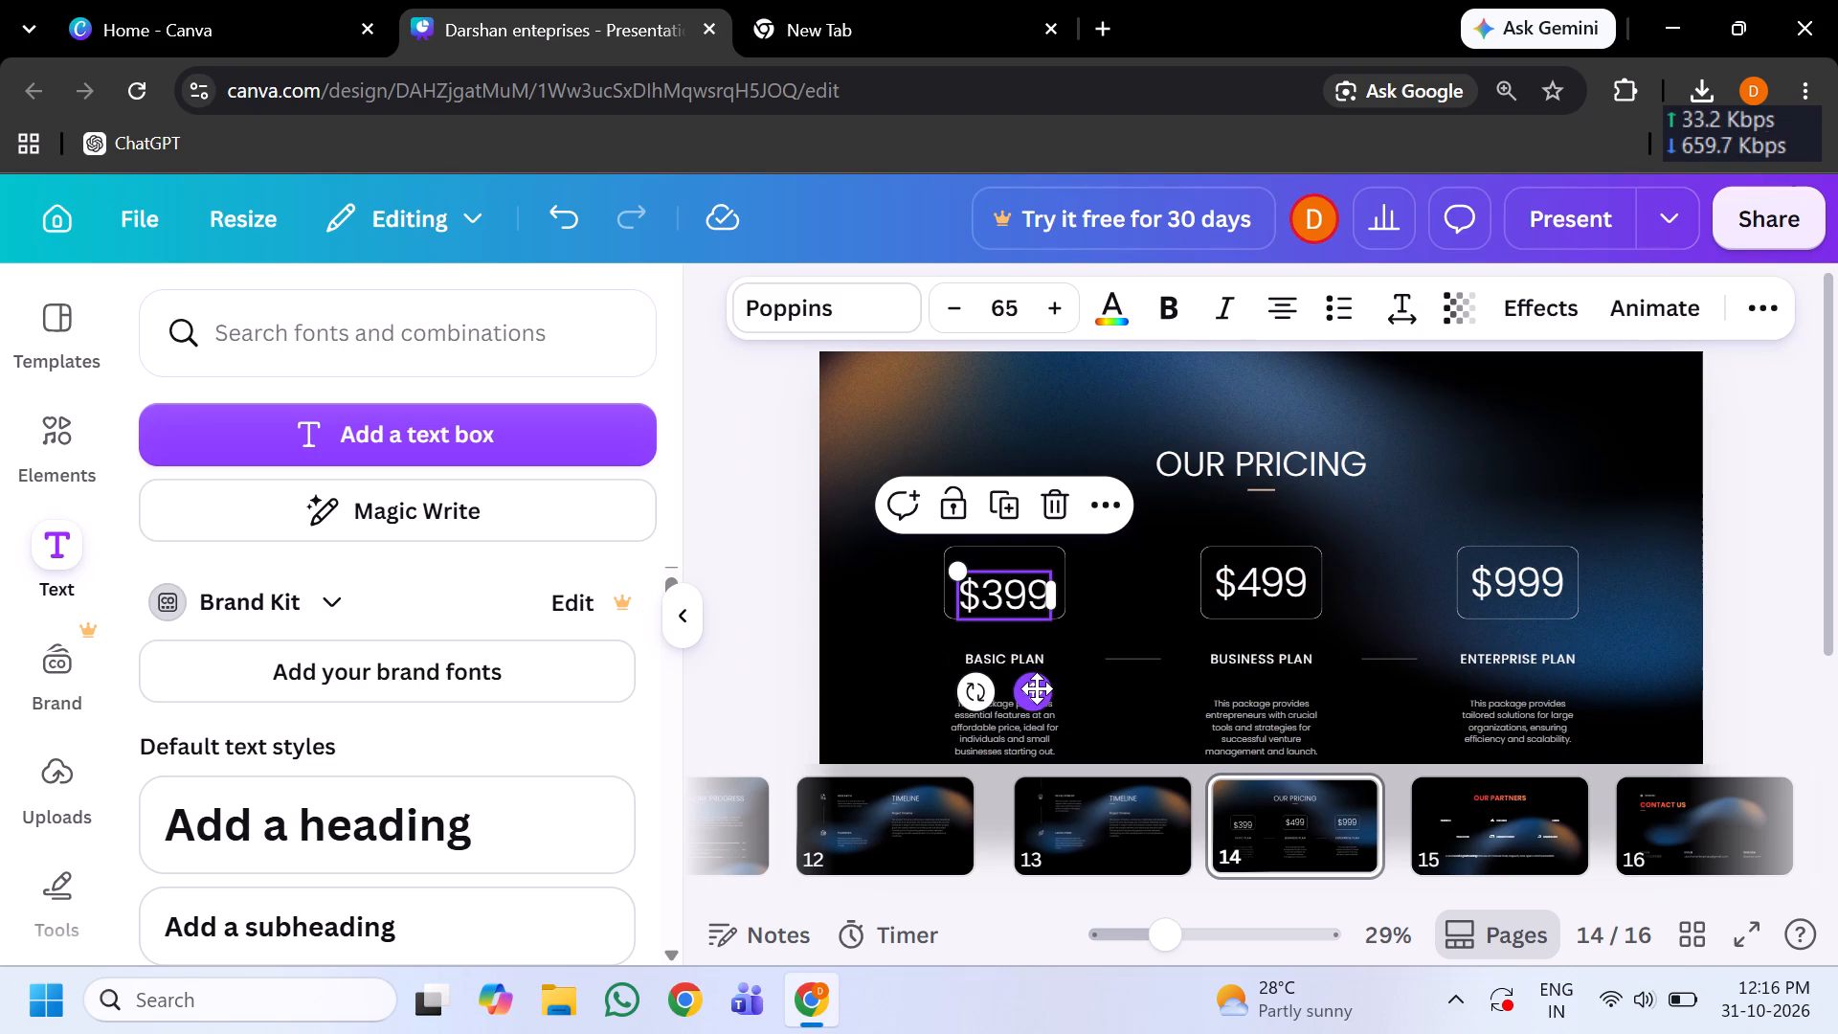
drag(1037, 688, 1042, 673)
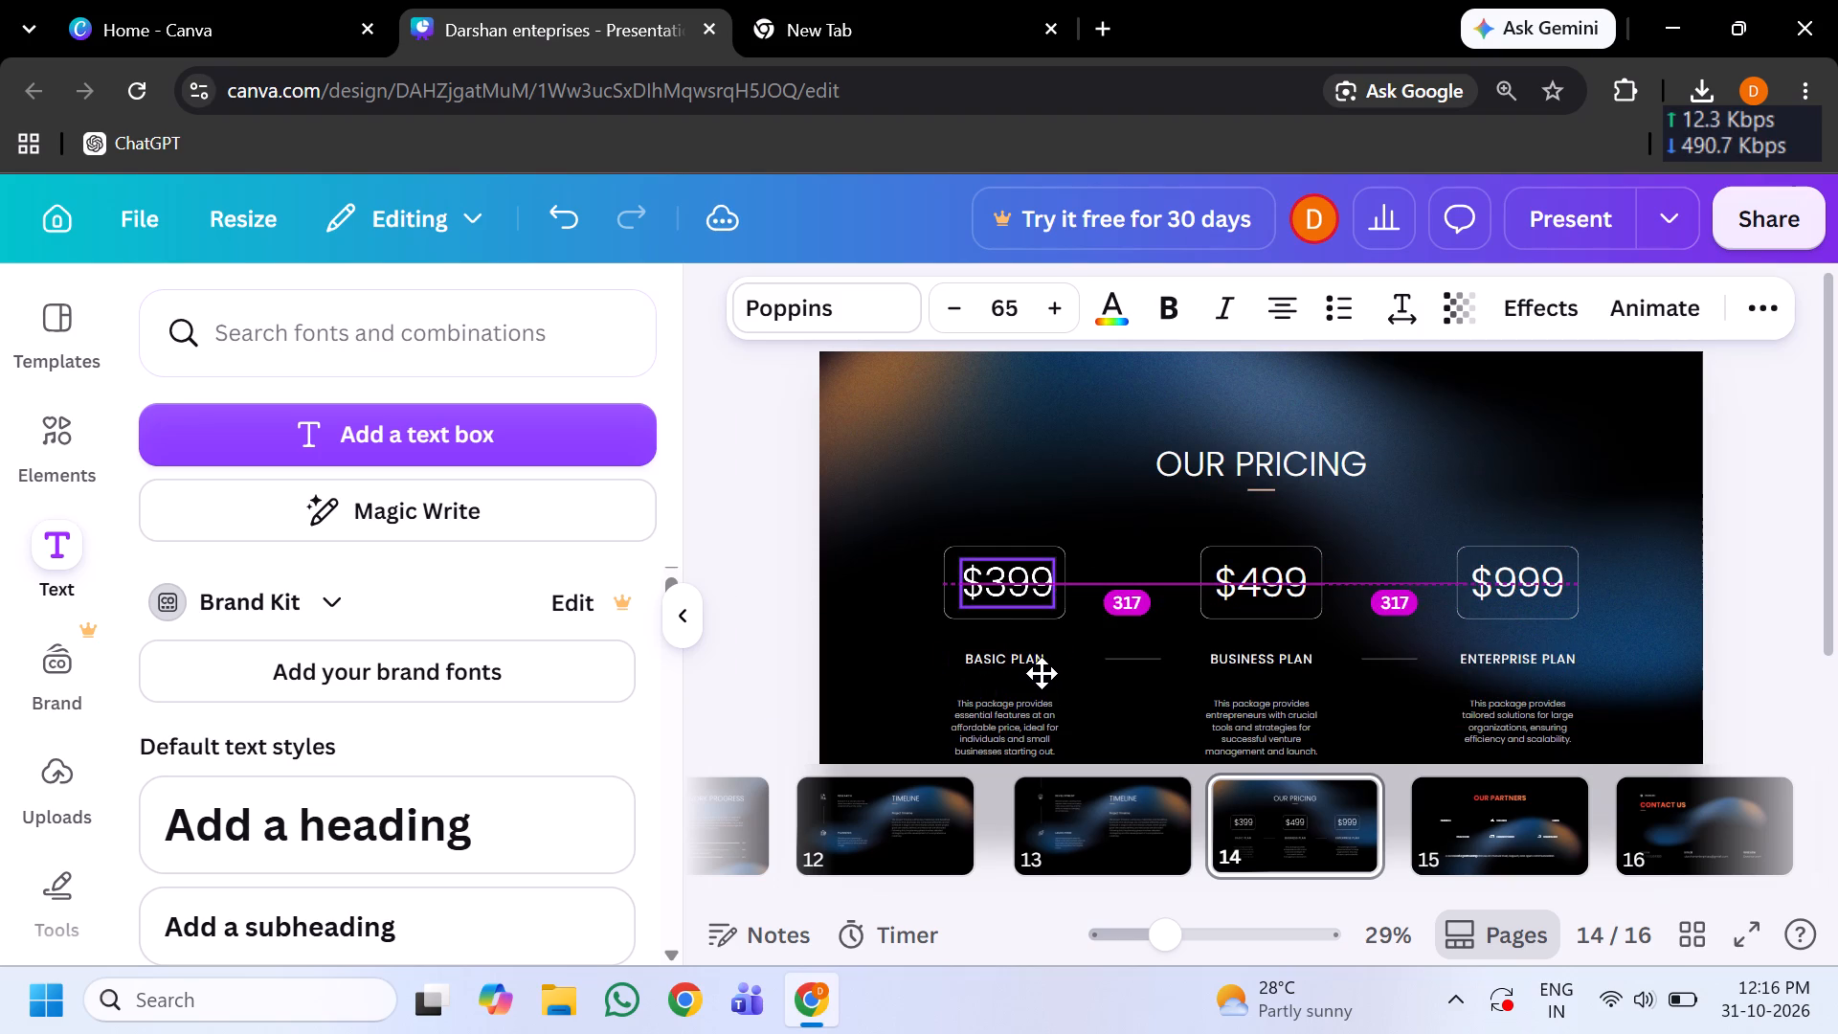
click(1064, 399)
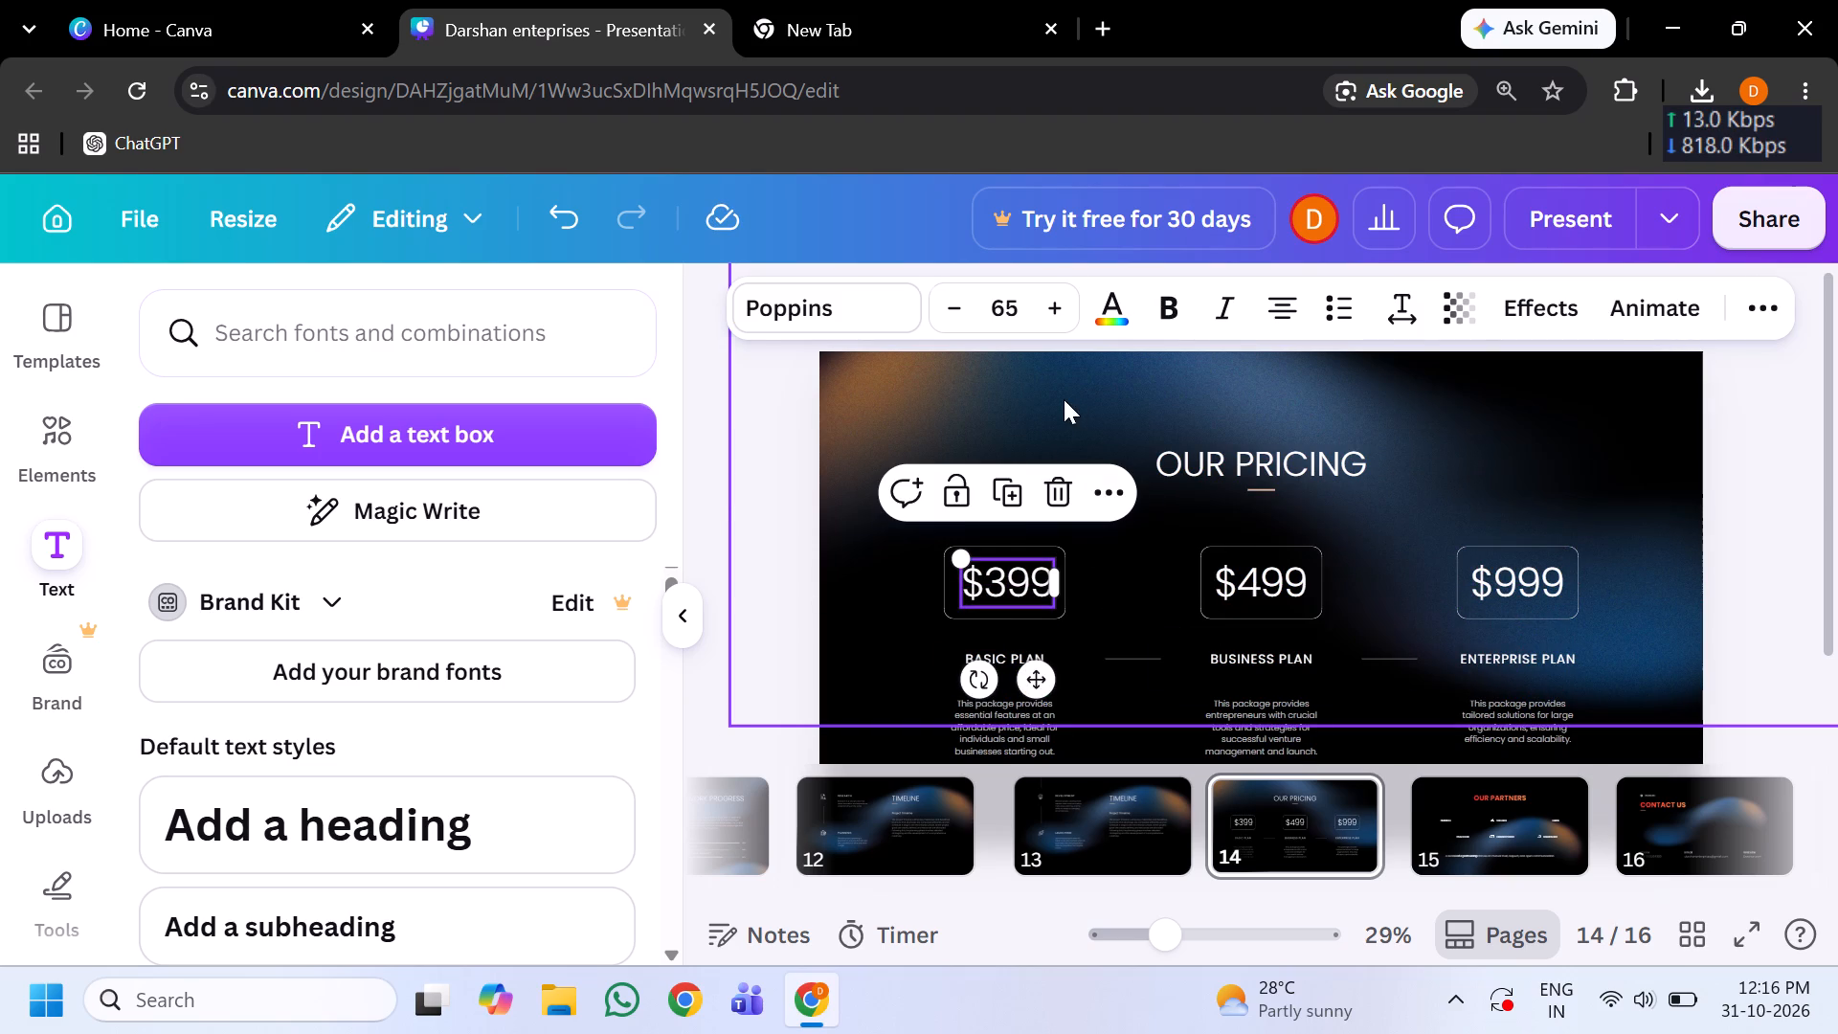
click(1580, 424)
Make the OUR PRICING heading on page 14 bold and colour it with the #ff3131 to #ff914d linear gradient.
double_click(1311, 468)
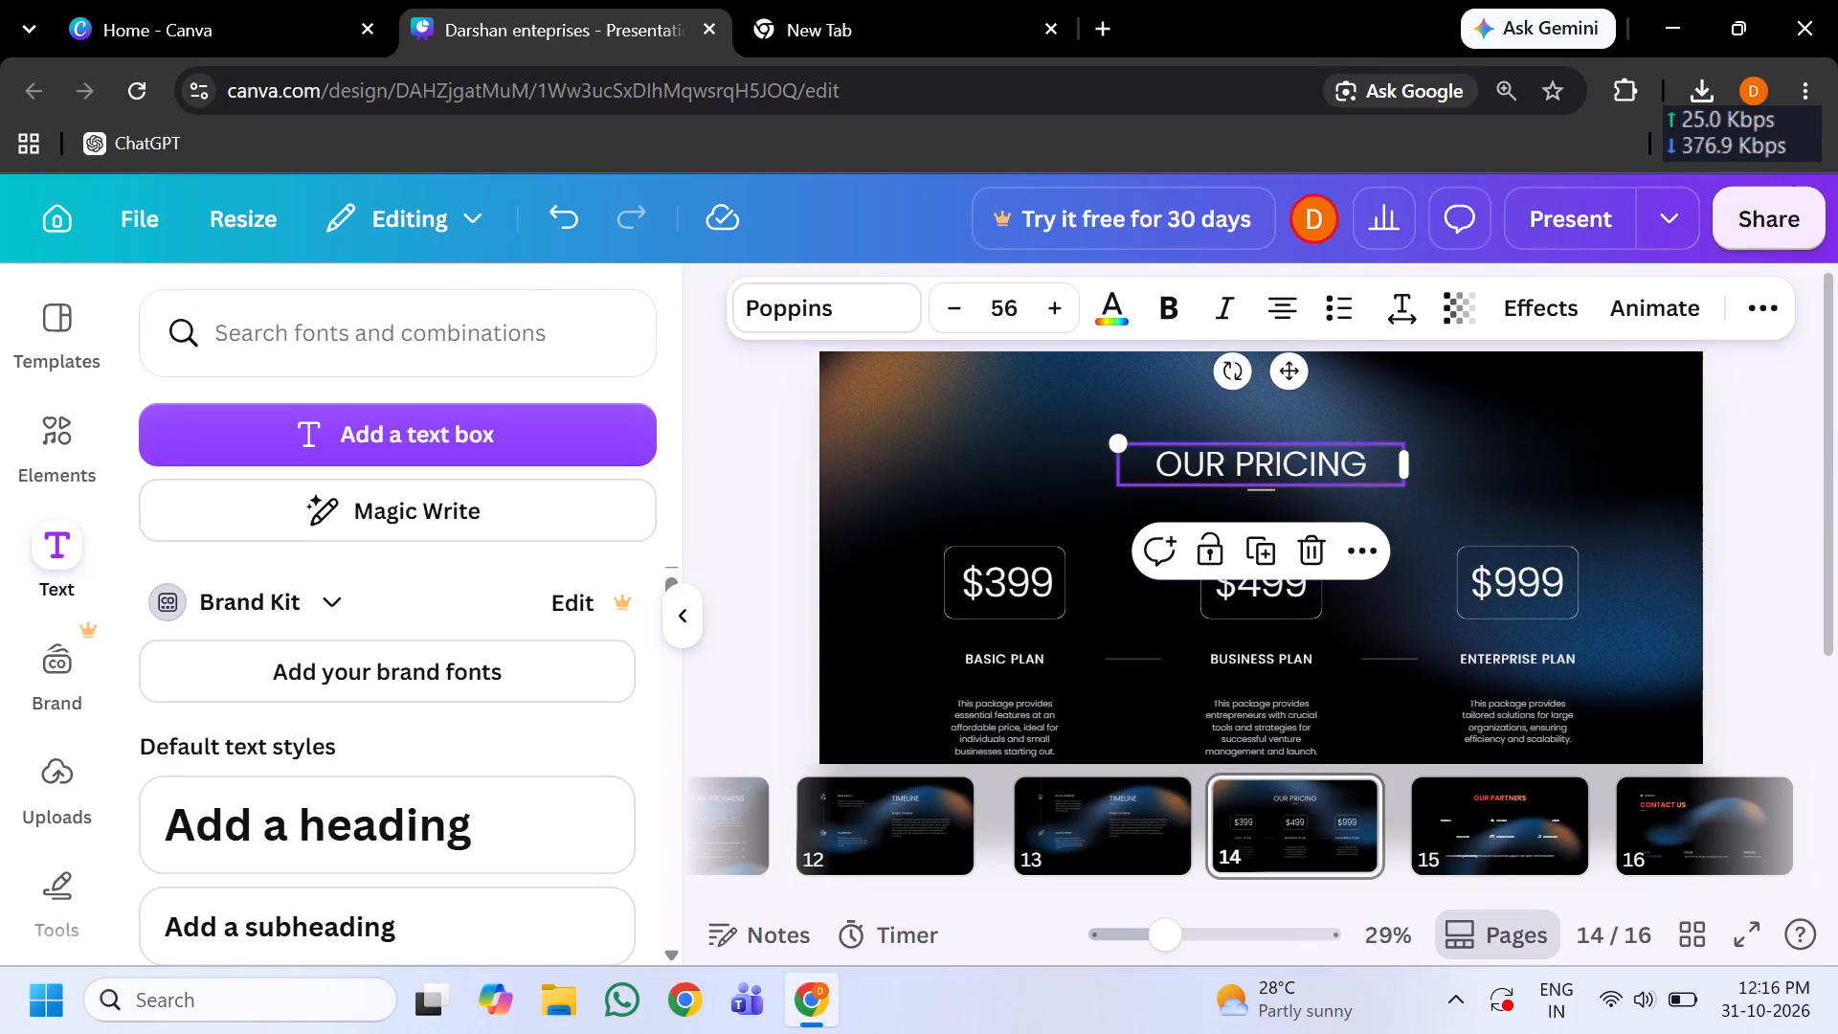
click(1167, 321)
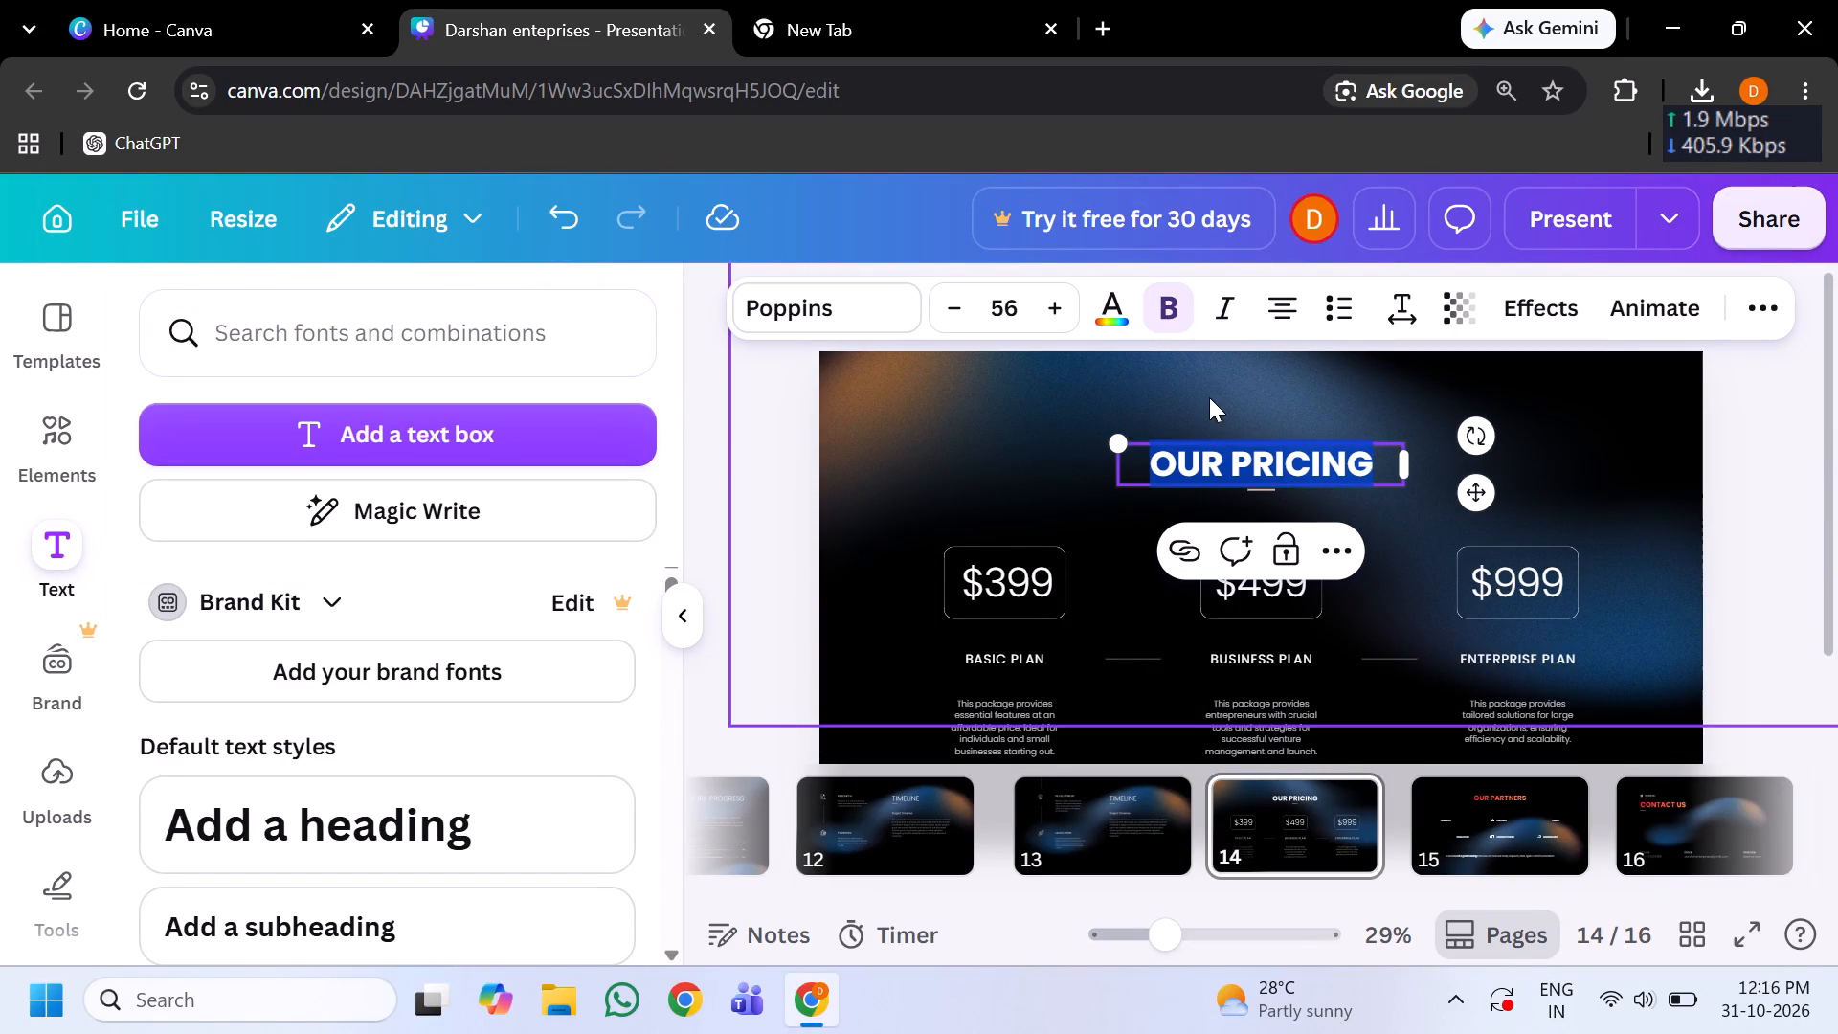
click(1114, 310)
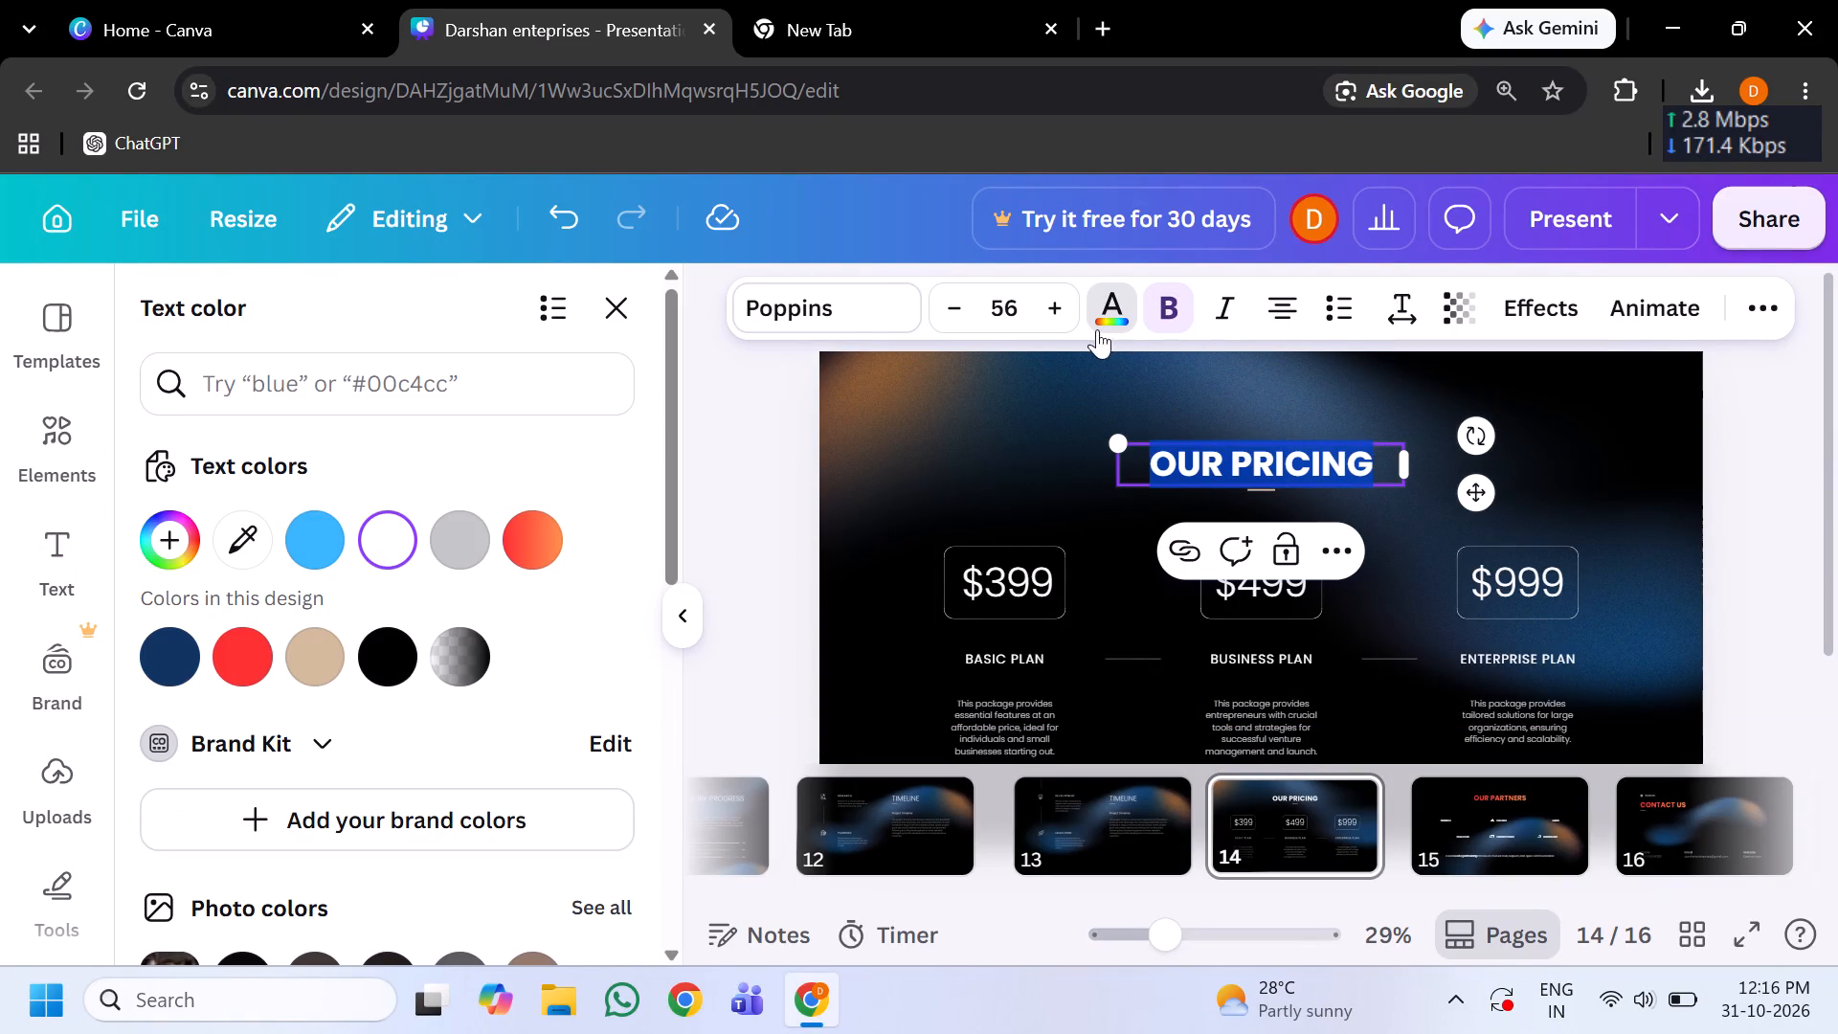
click(525, 536)
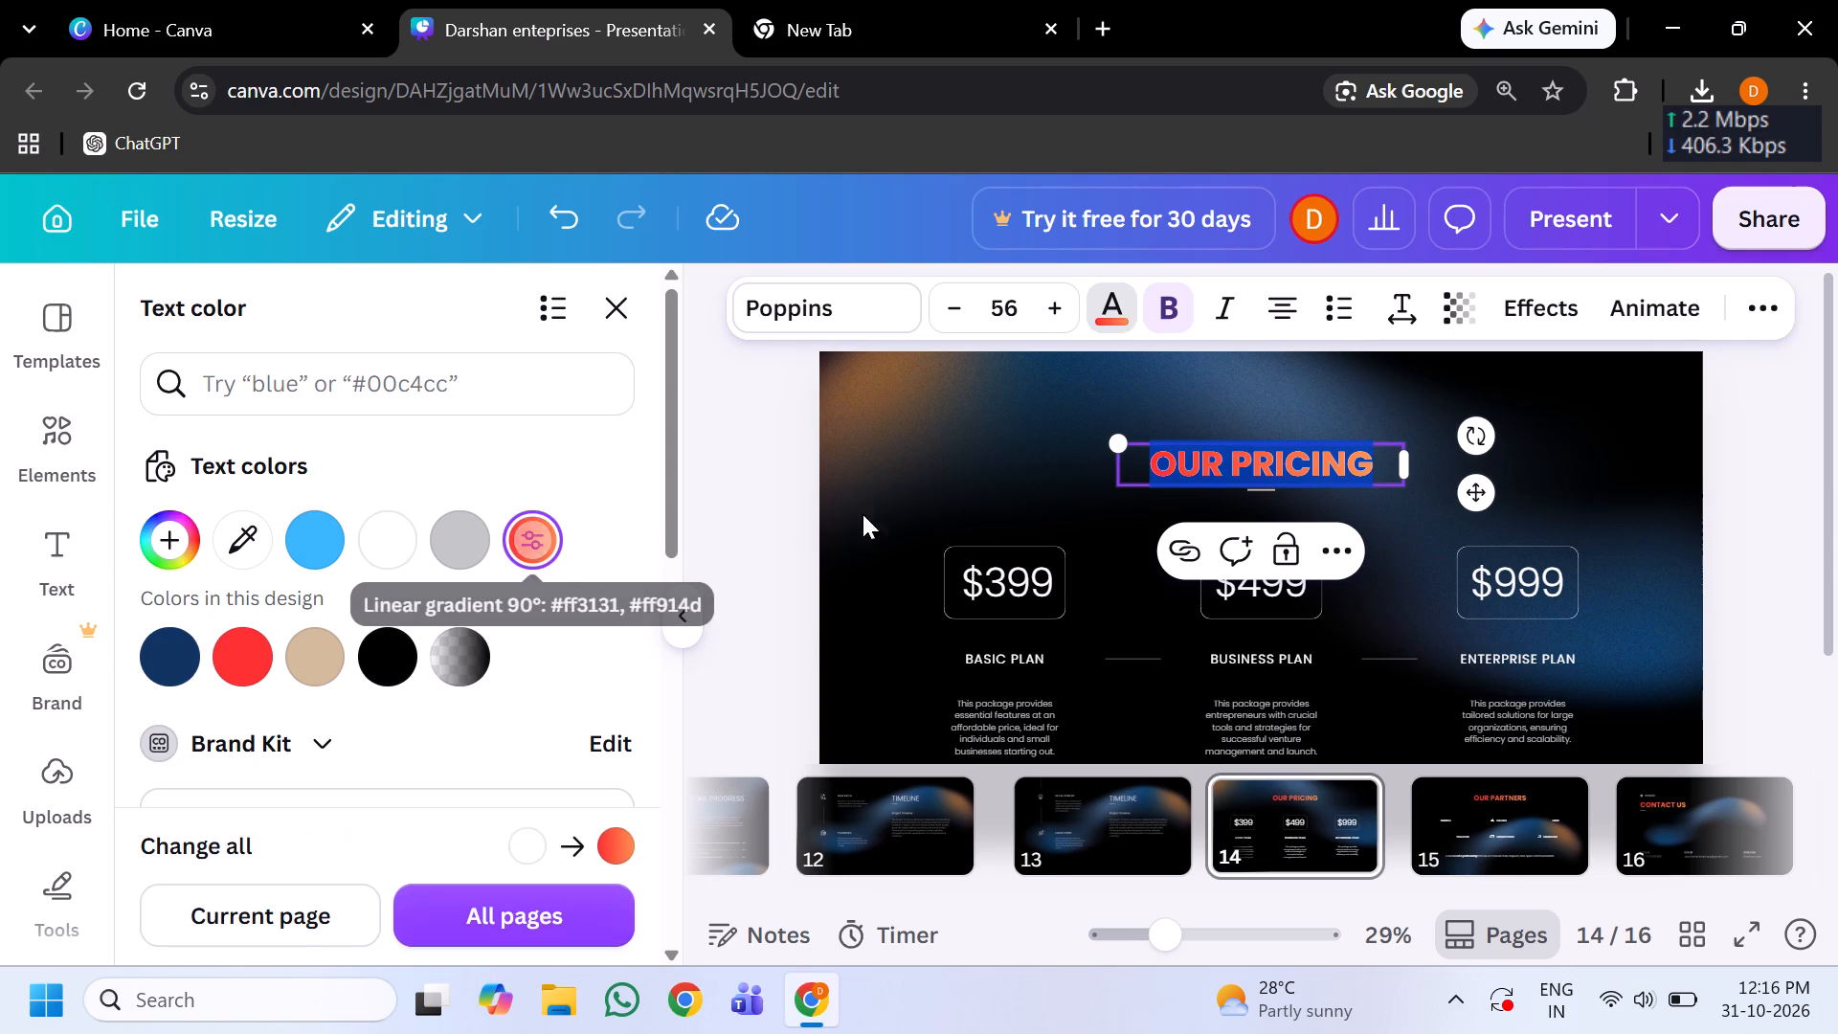
drag(955, 426, 963, 447)
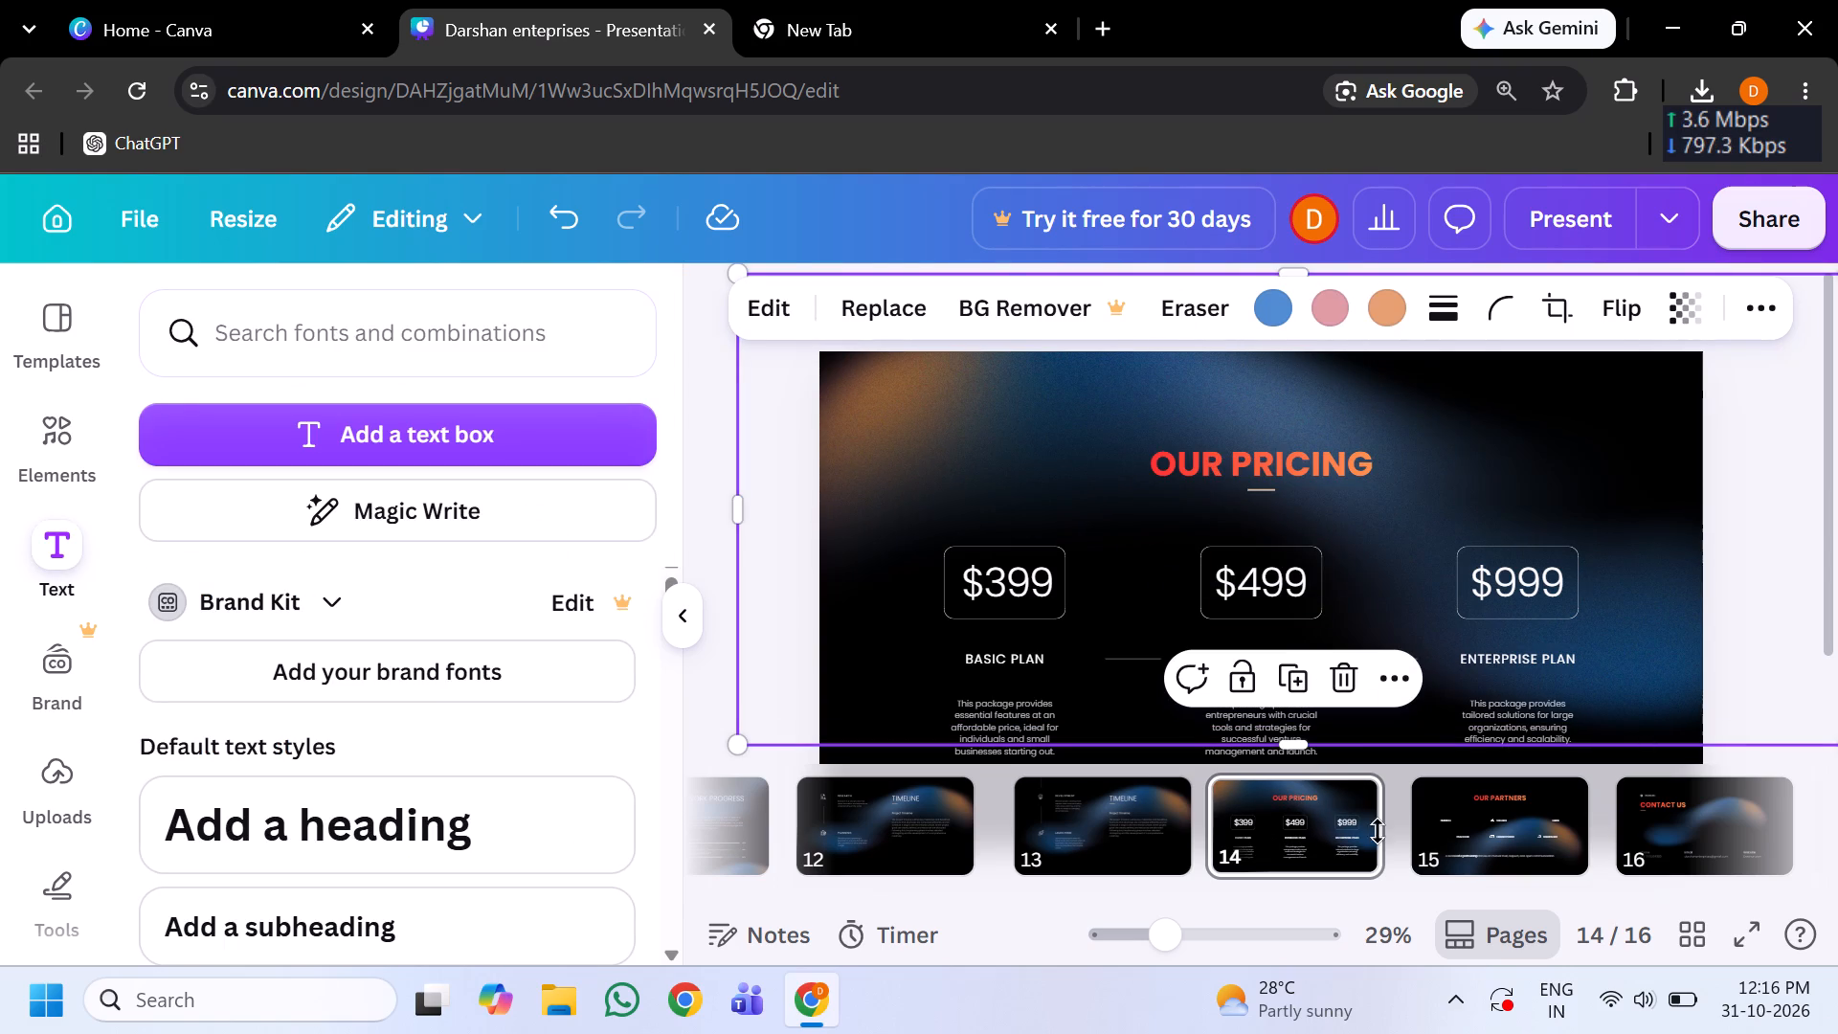
Colour the Basic, Business and Enterprise plan descriptions on page 14 light blue.
click(1009, 719)
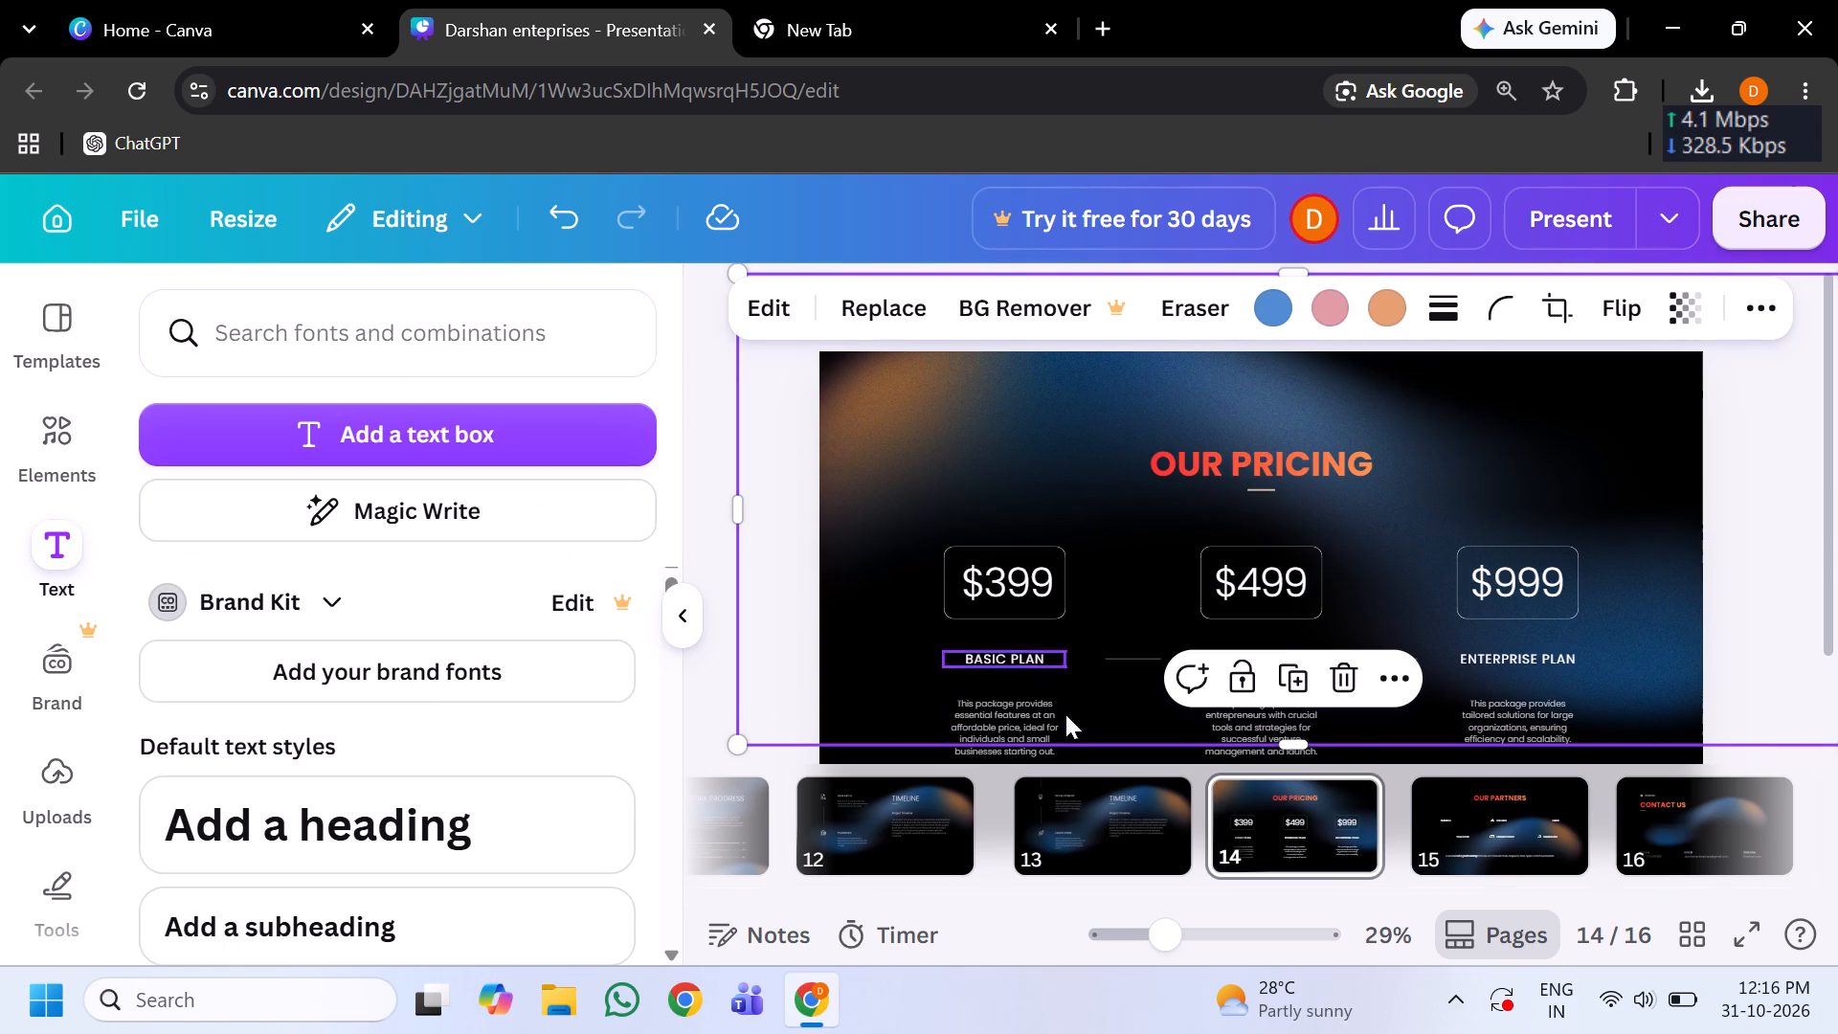
click(1028, 706)
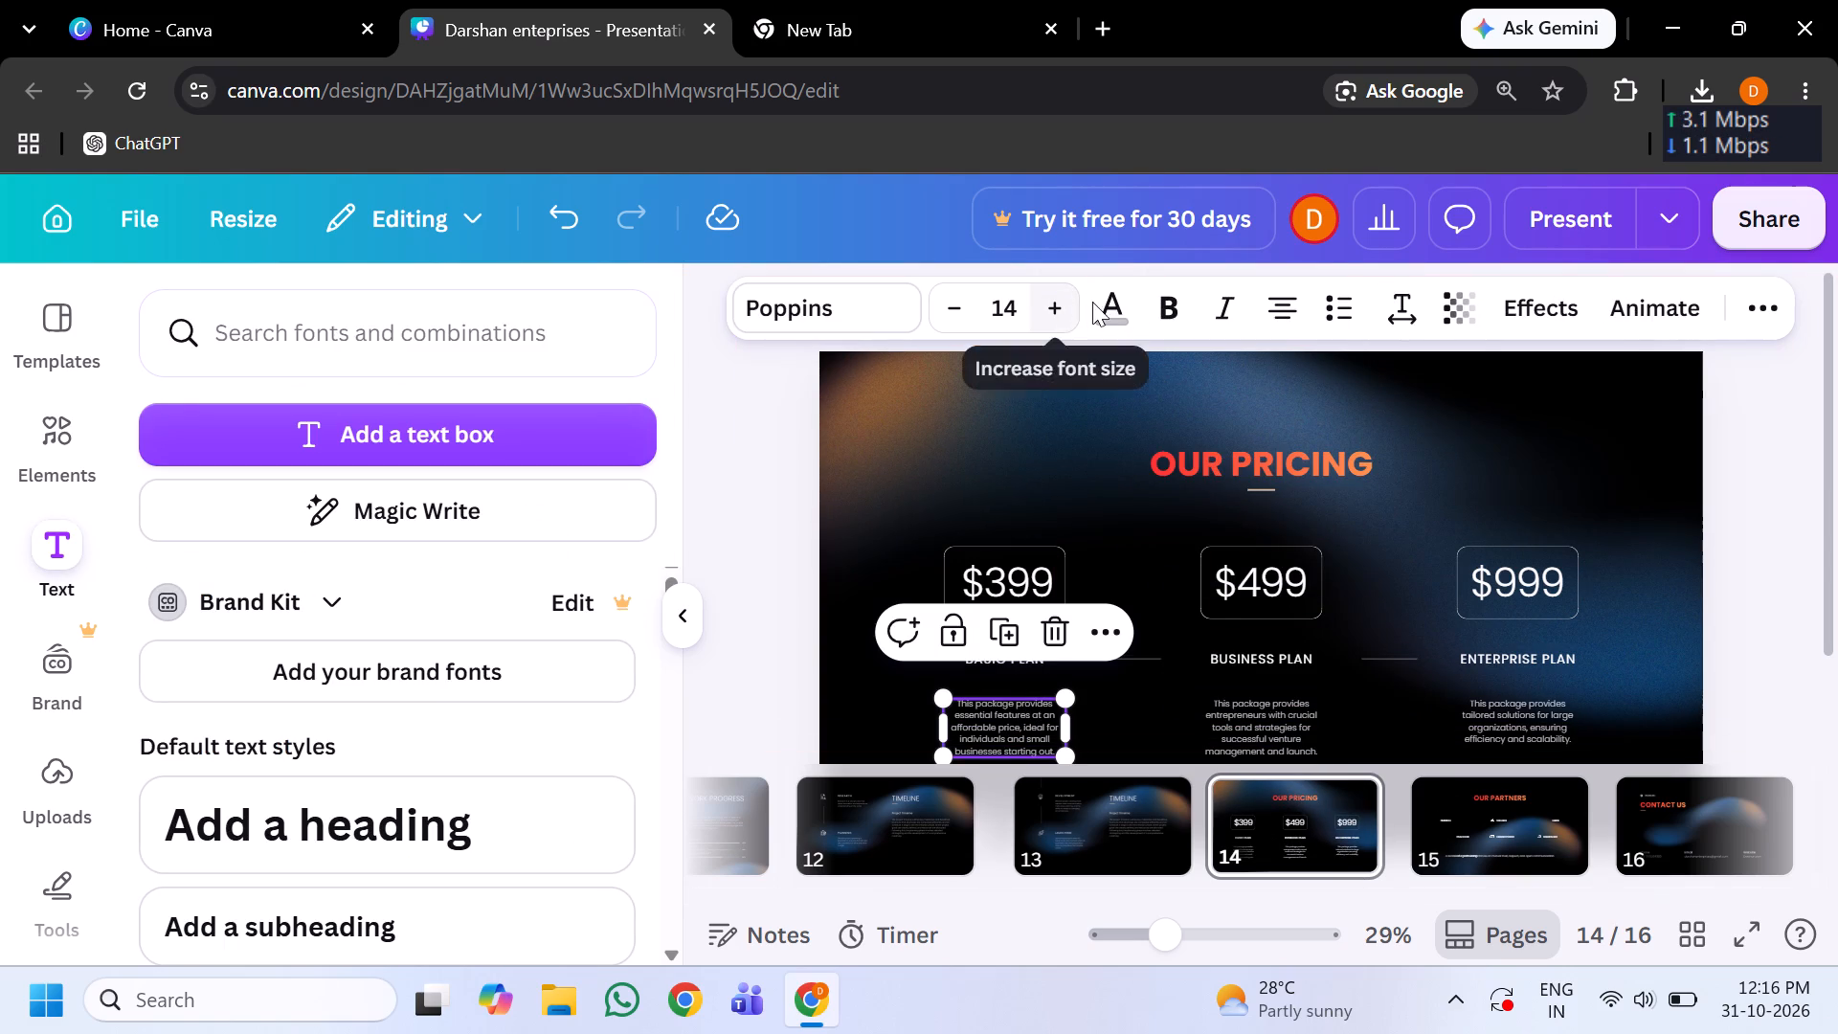
click(1107, 303)
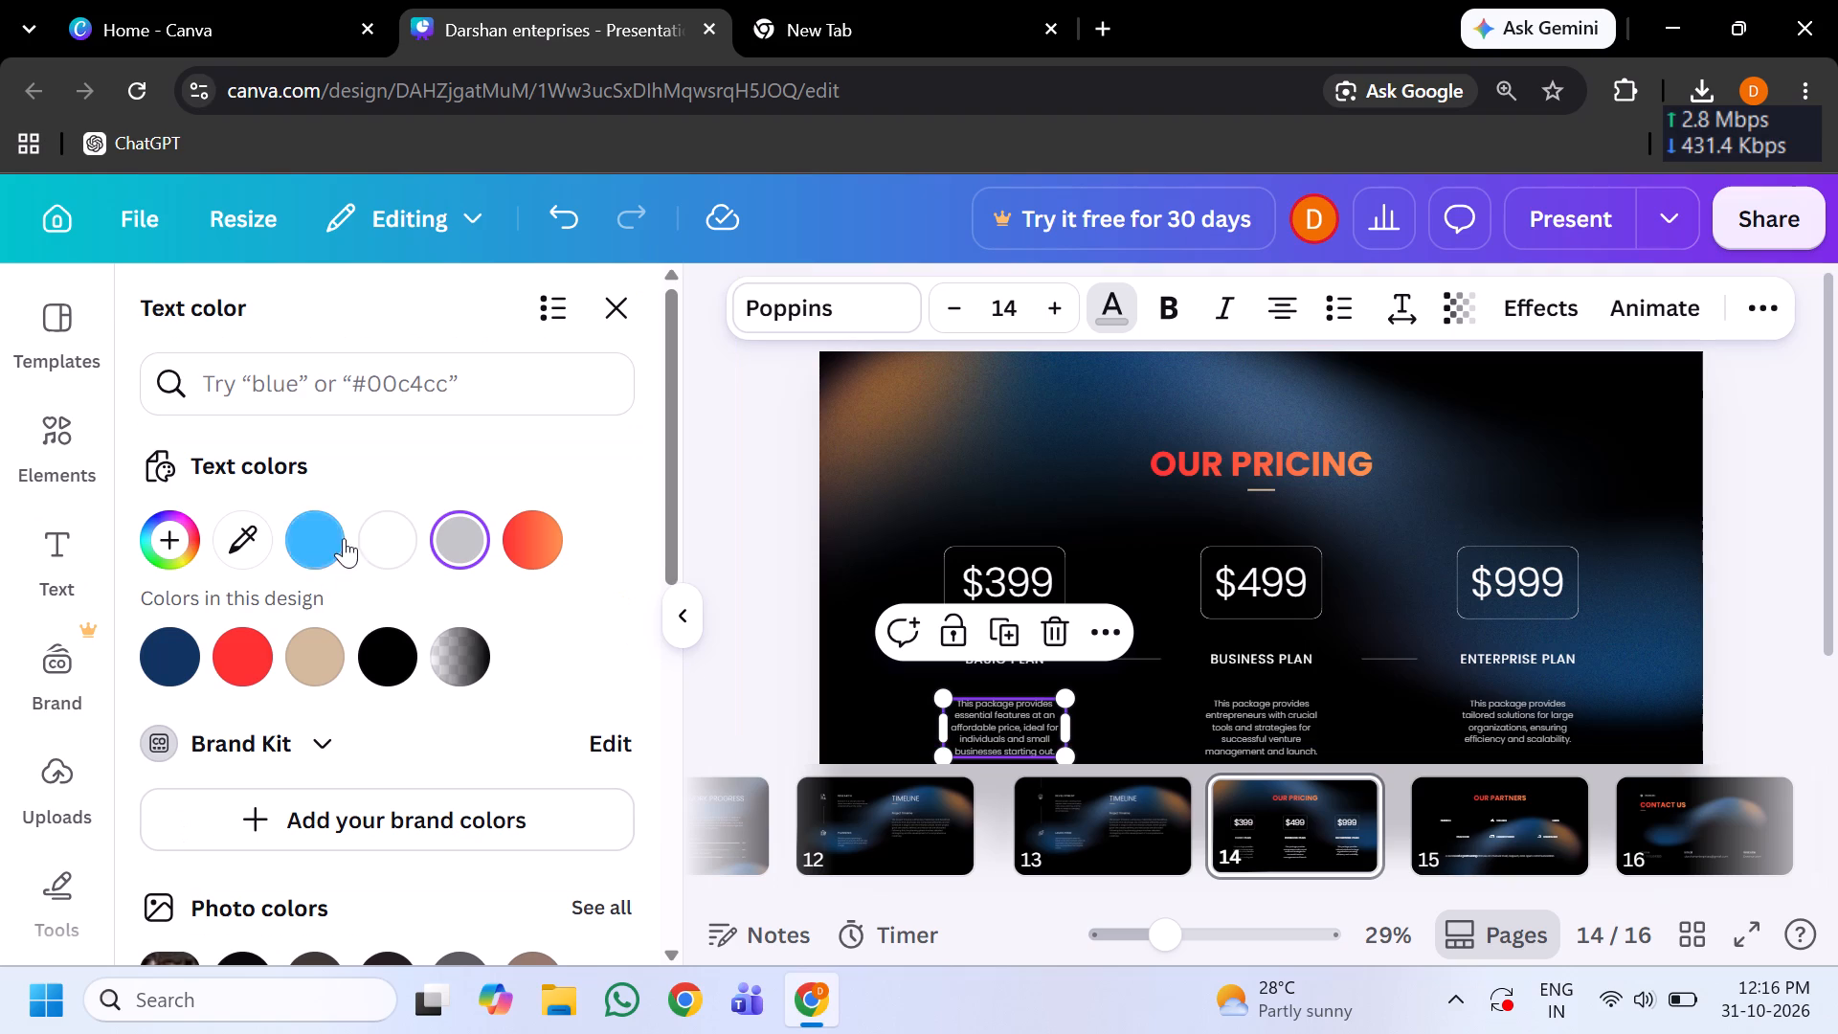
click(333, 535)
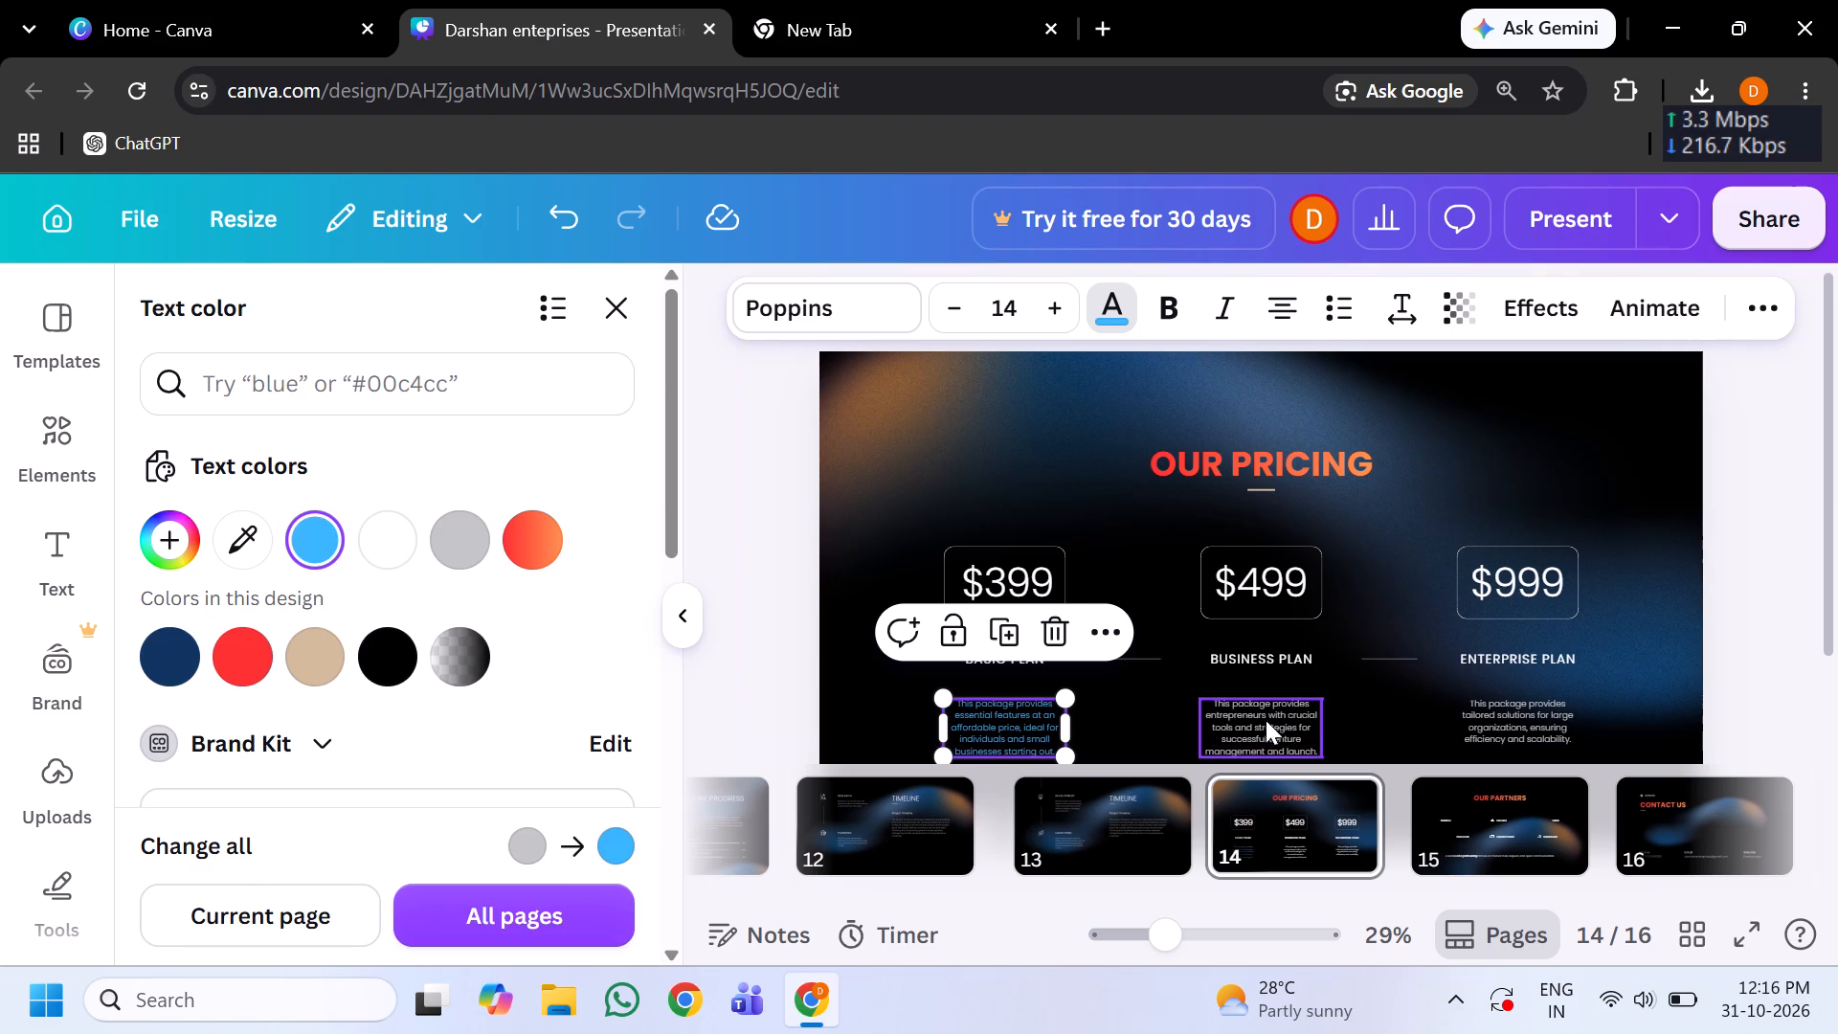
click(1266, 719)
click(305, 537)
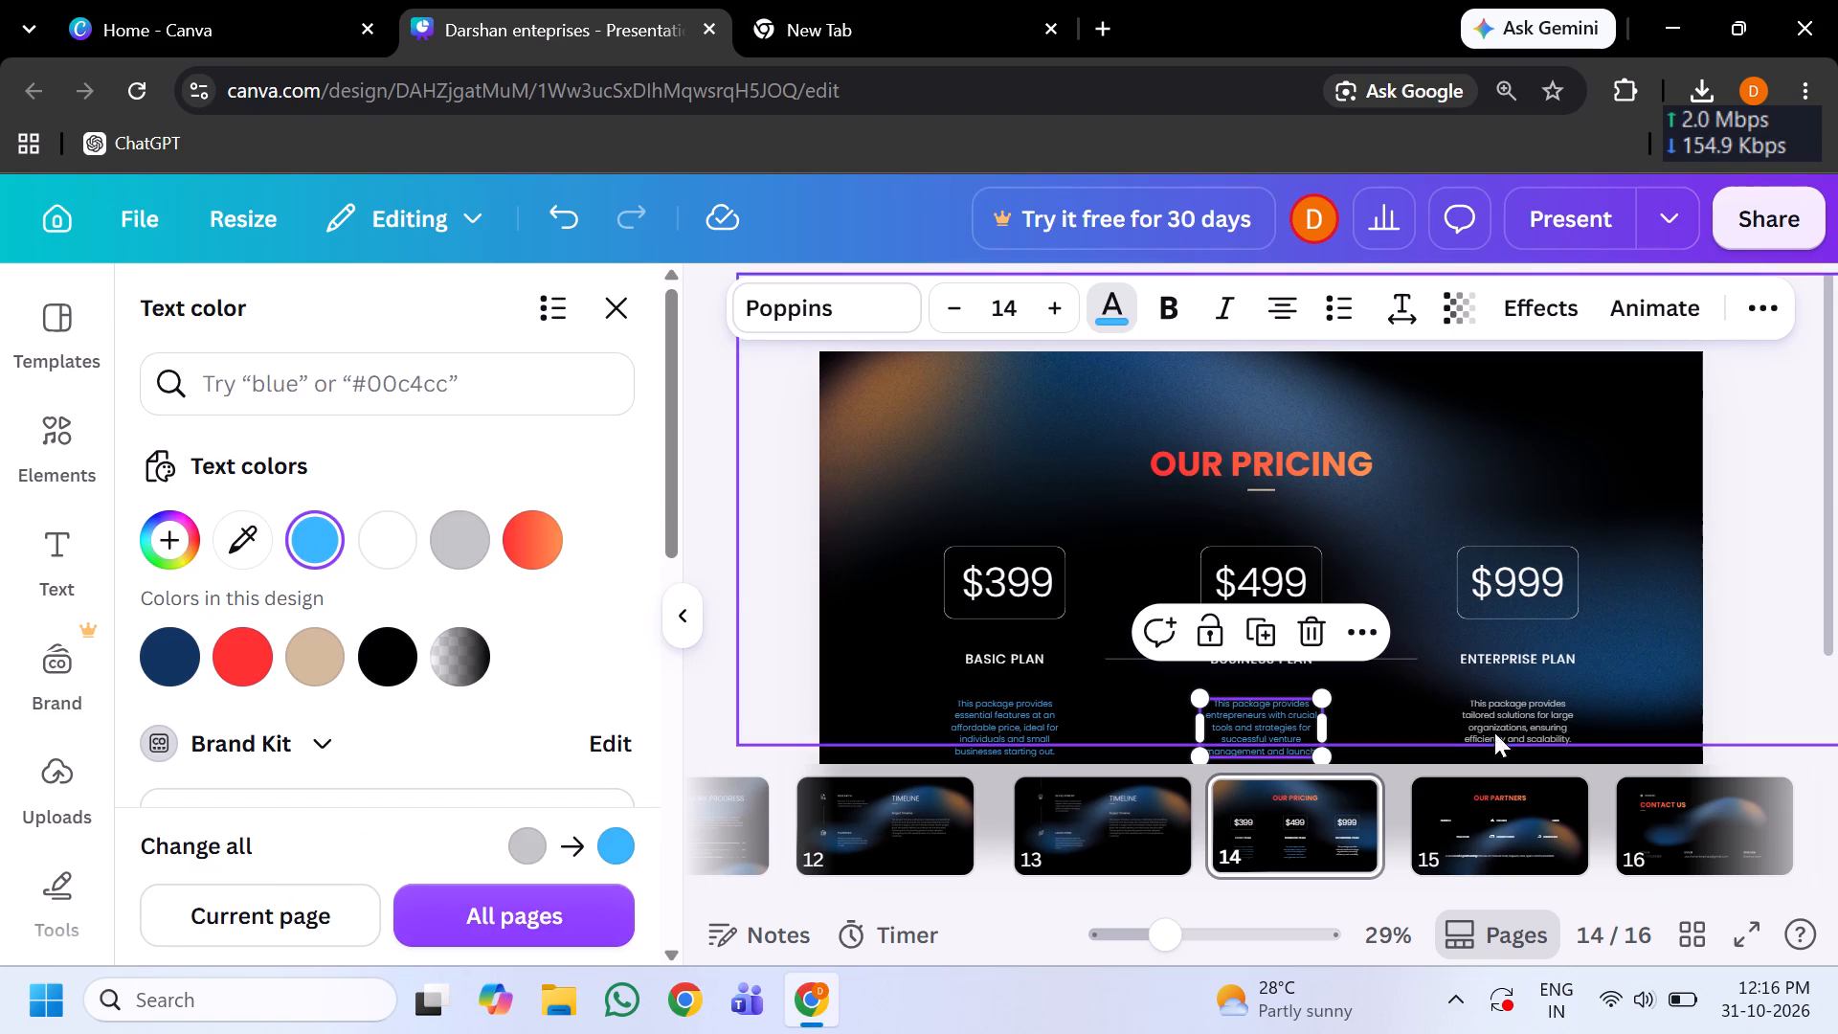
click(1491, 721)
click(324, 545)
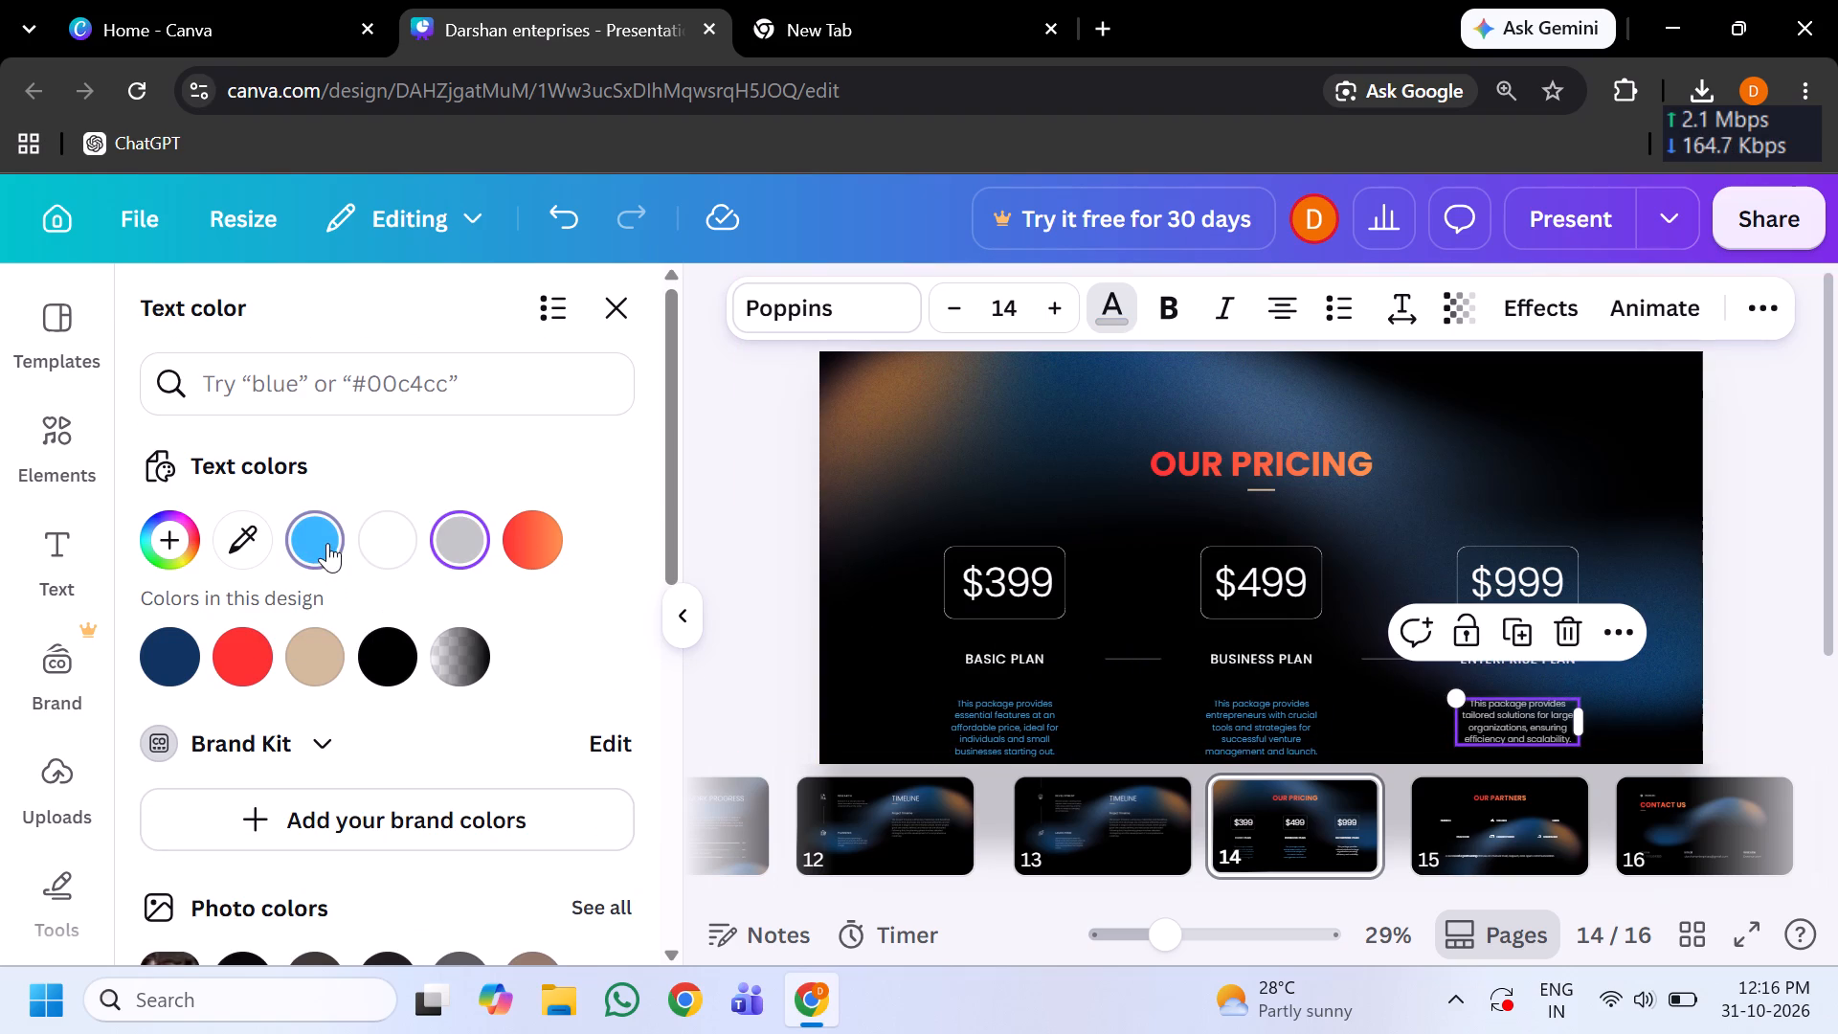
click(967, 423)
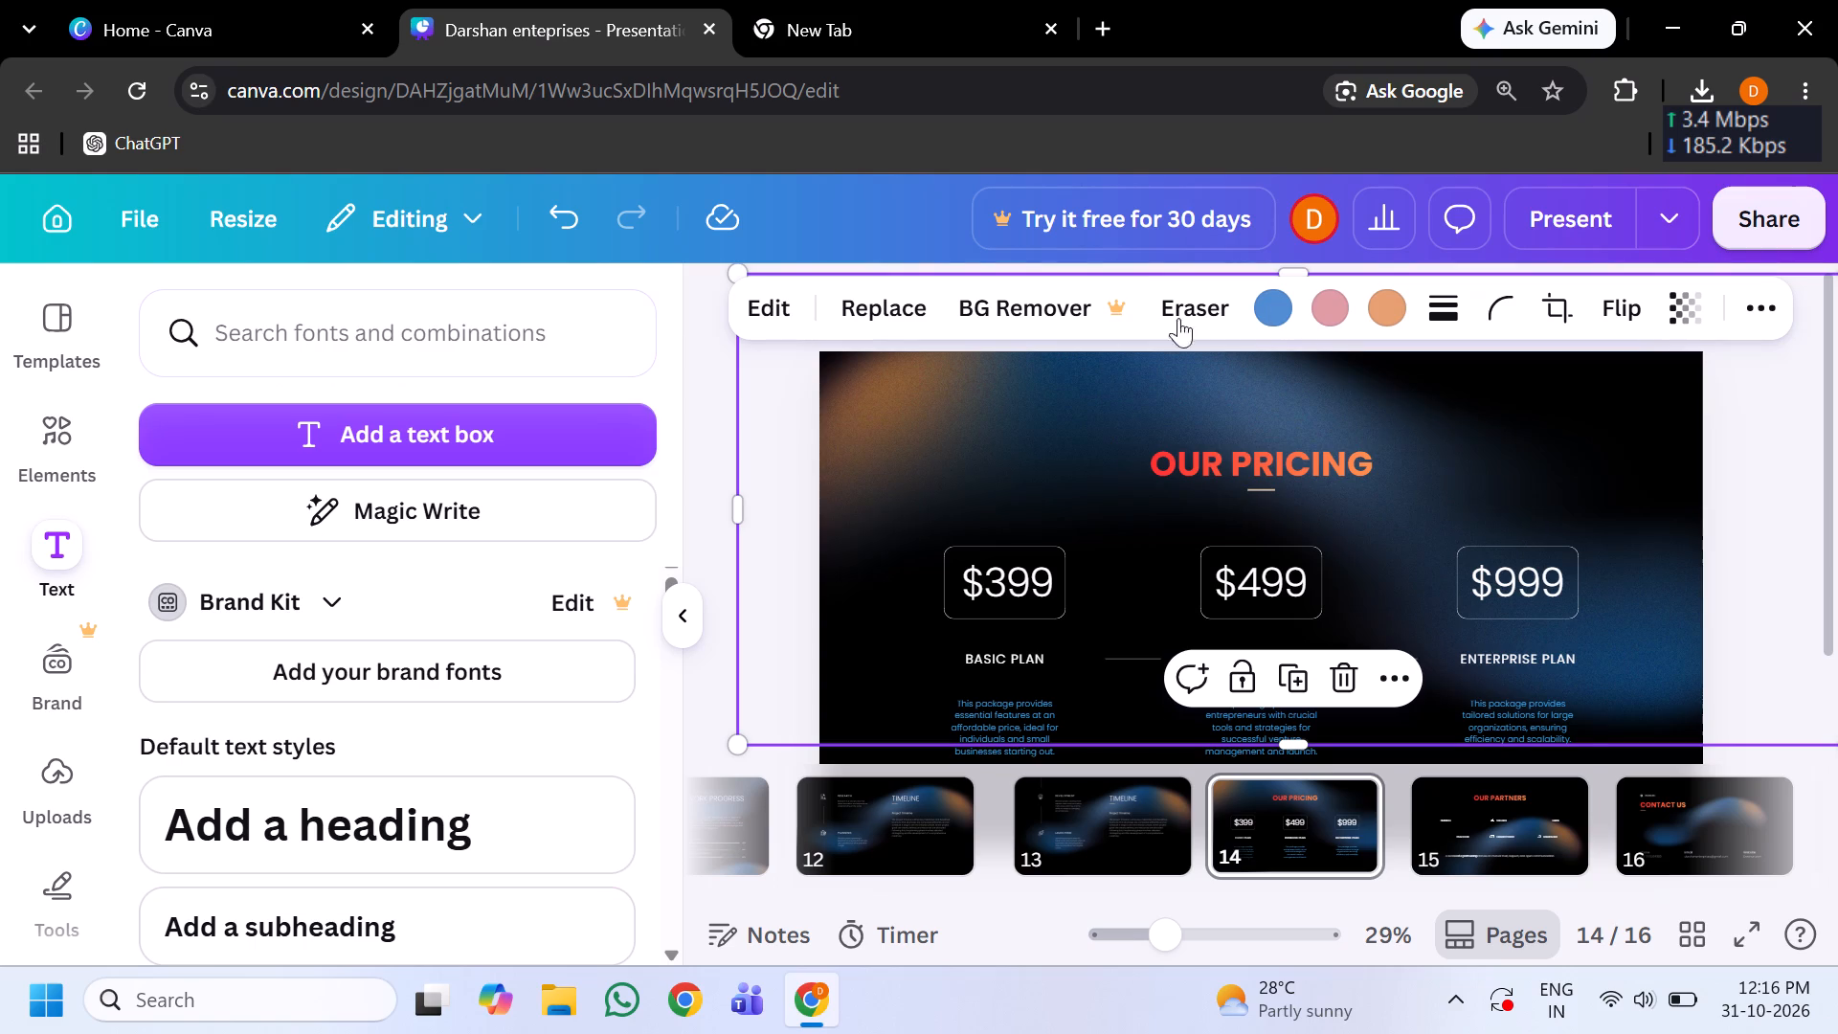
Make the $399 price bold, widen its text box to fit on one line and recentre it in its frame.
click(991, 567)
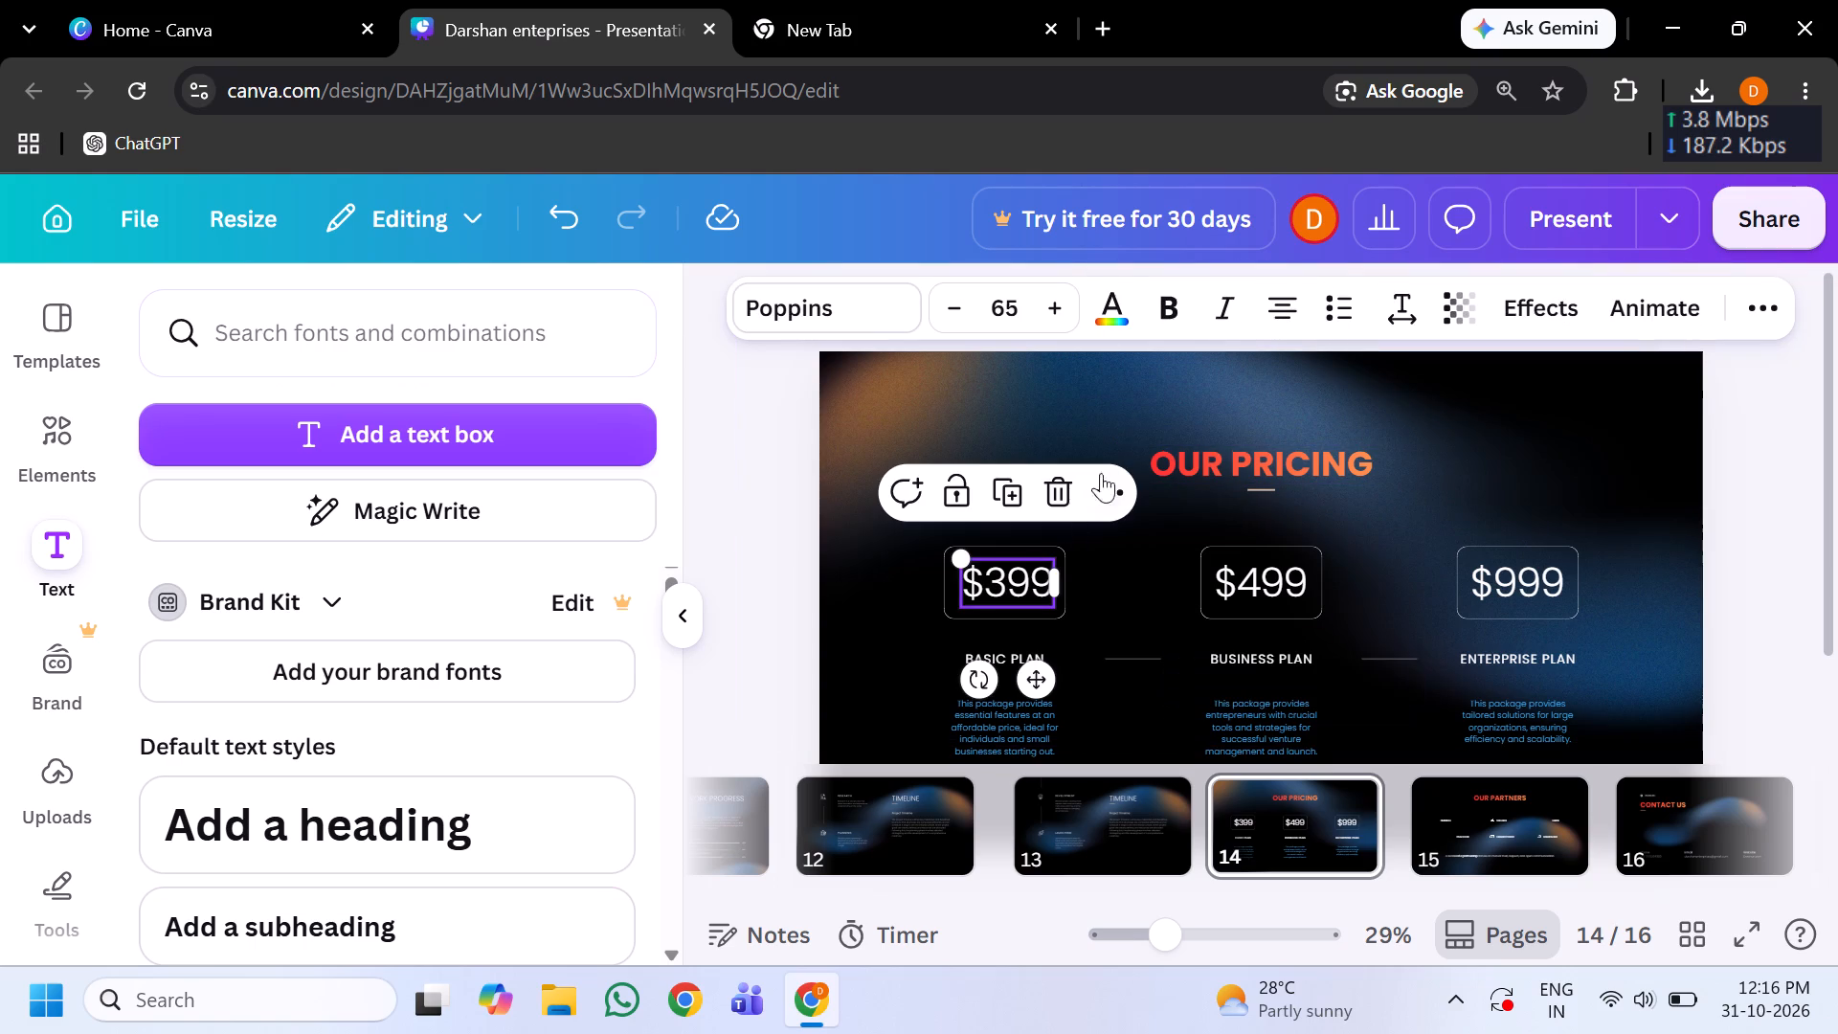
click(1172, 306)
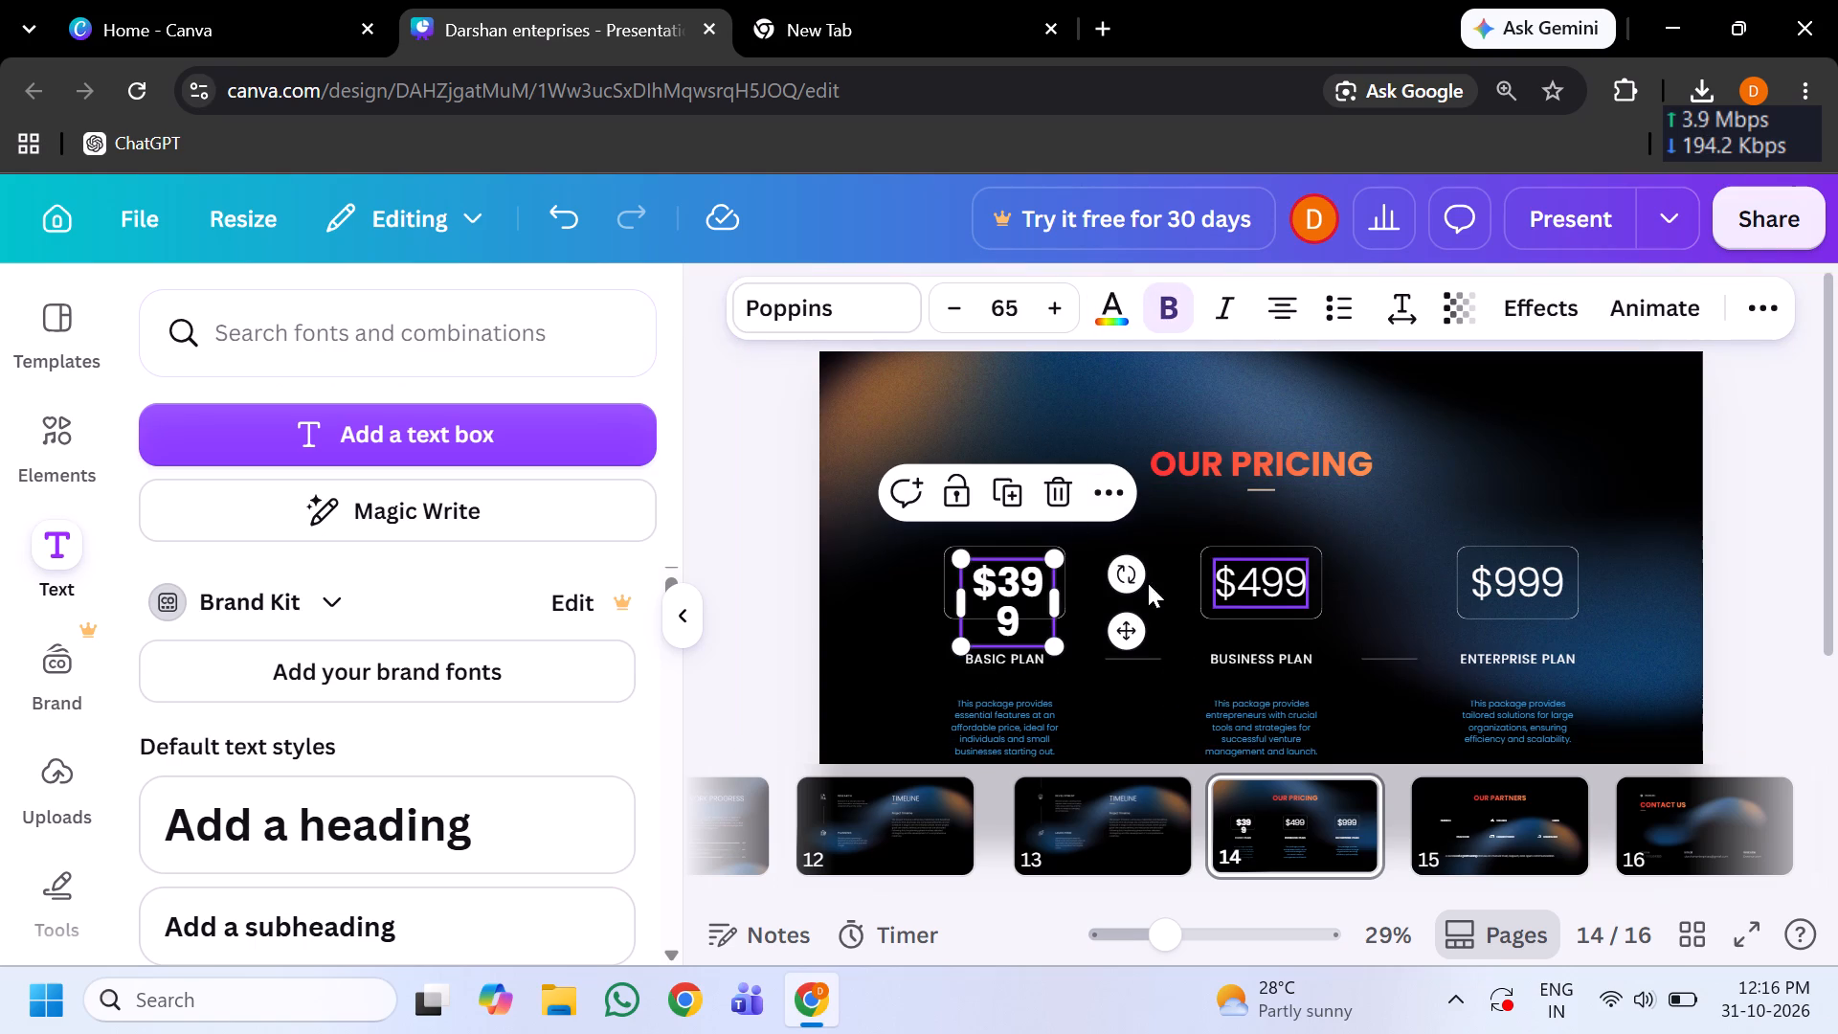
drag(1065, 600, 1094, 600)
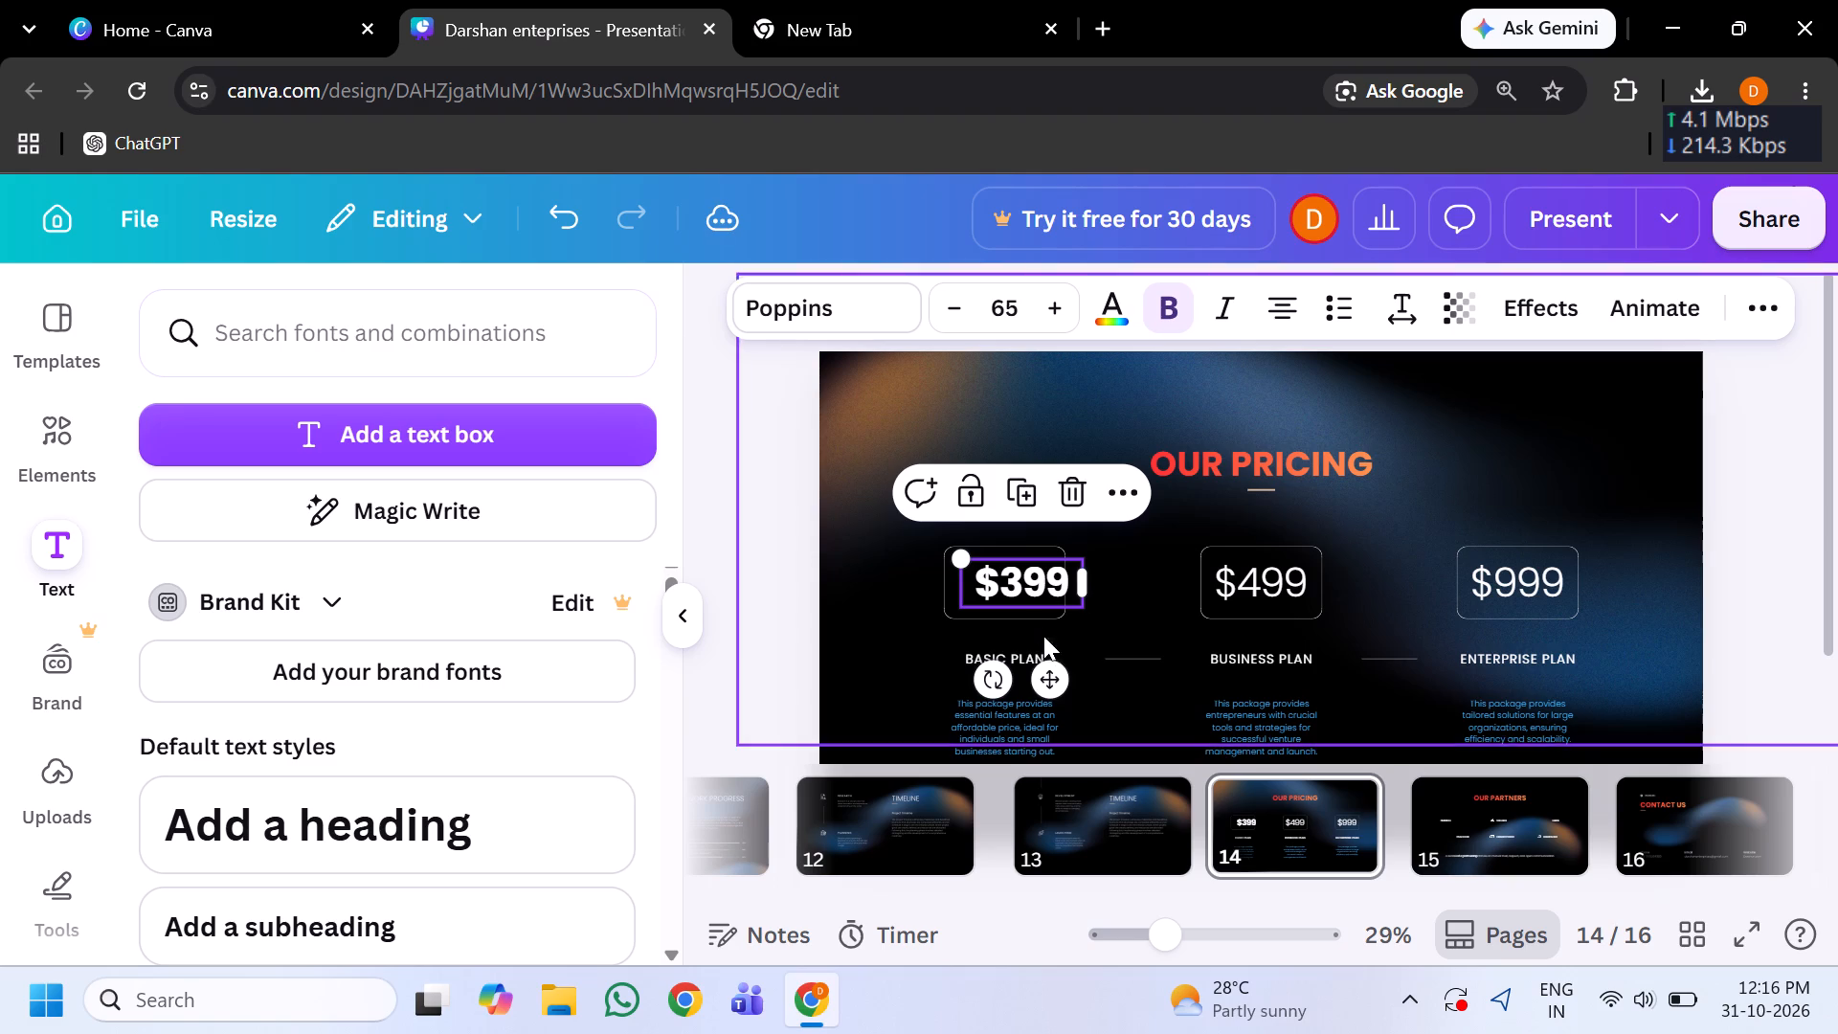
drag(1053, 681, 1029, 681)
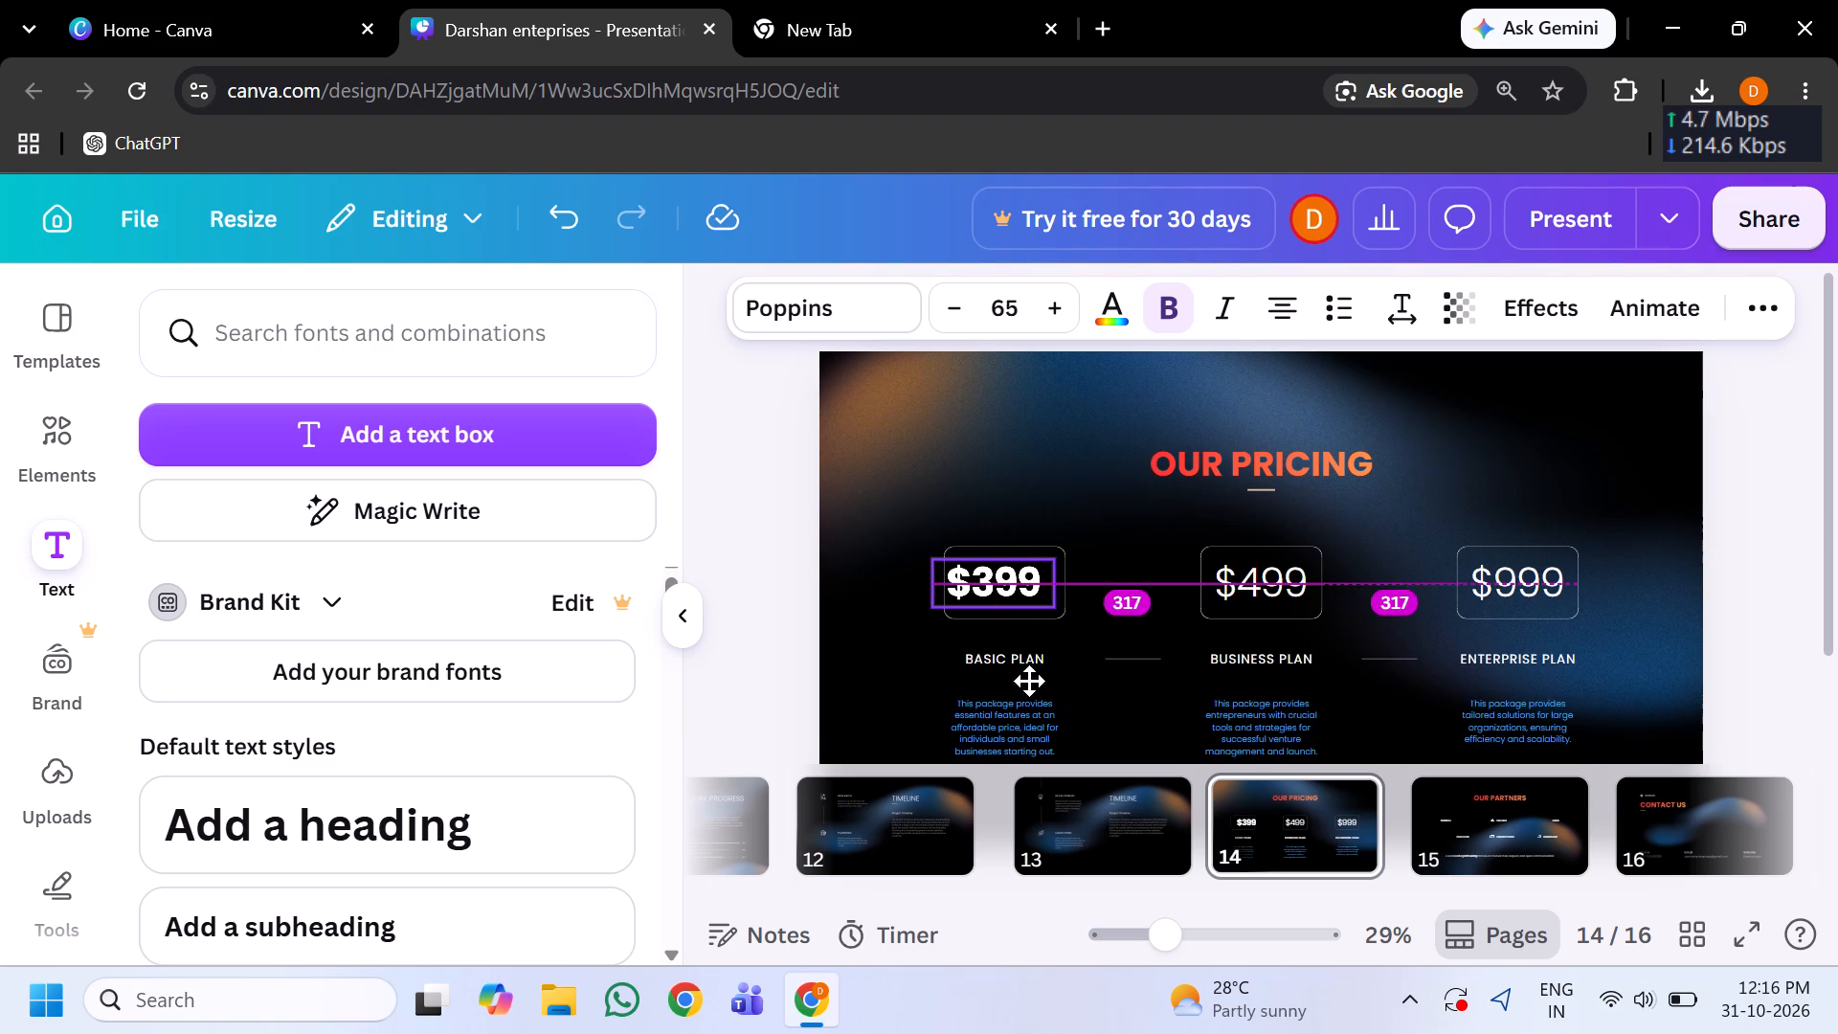
drag(1029, 681, 1036, 685)
click(1251, 585)
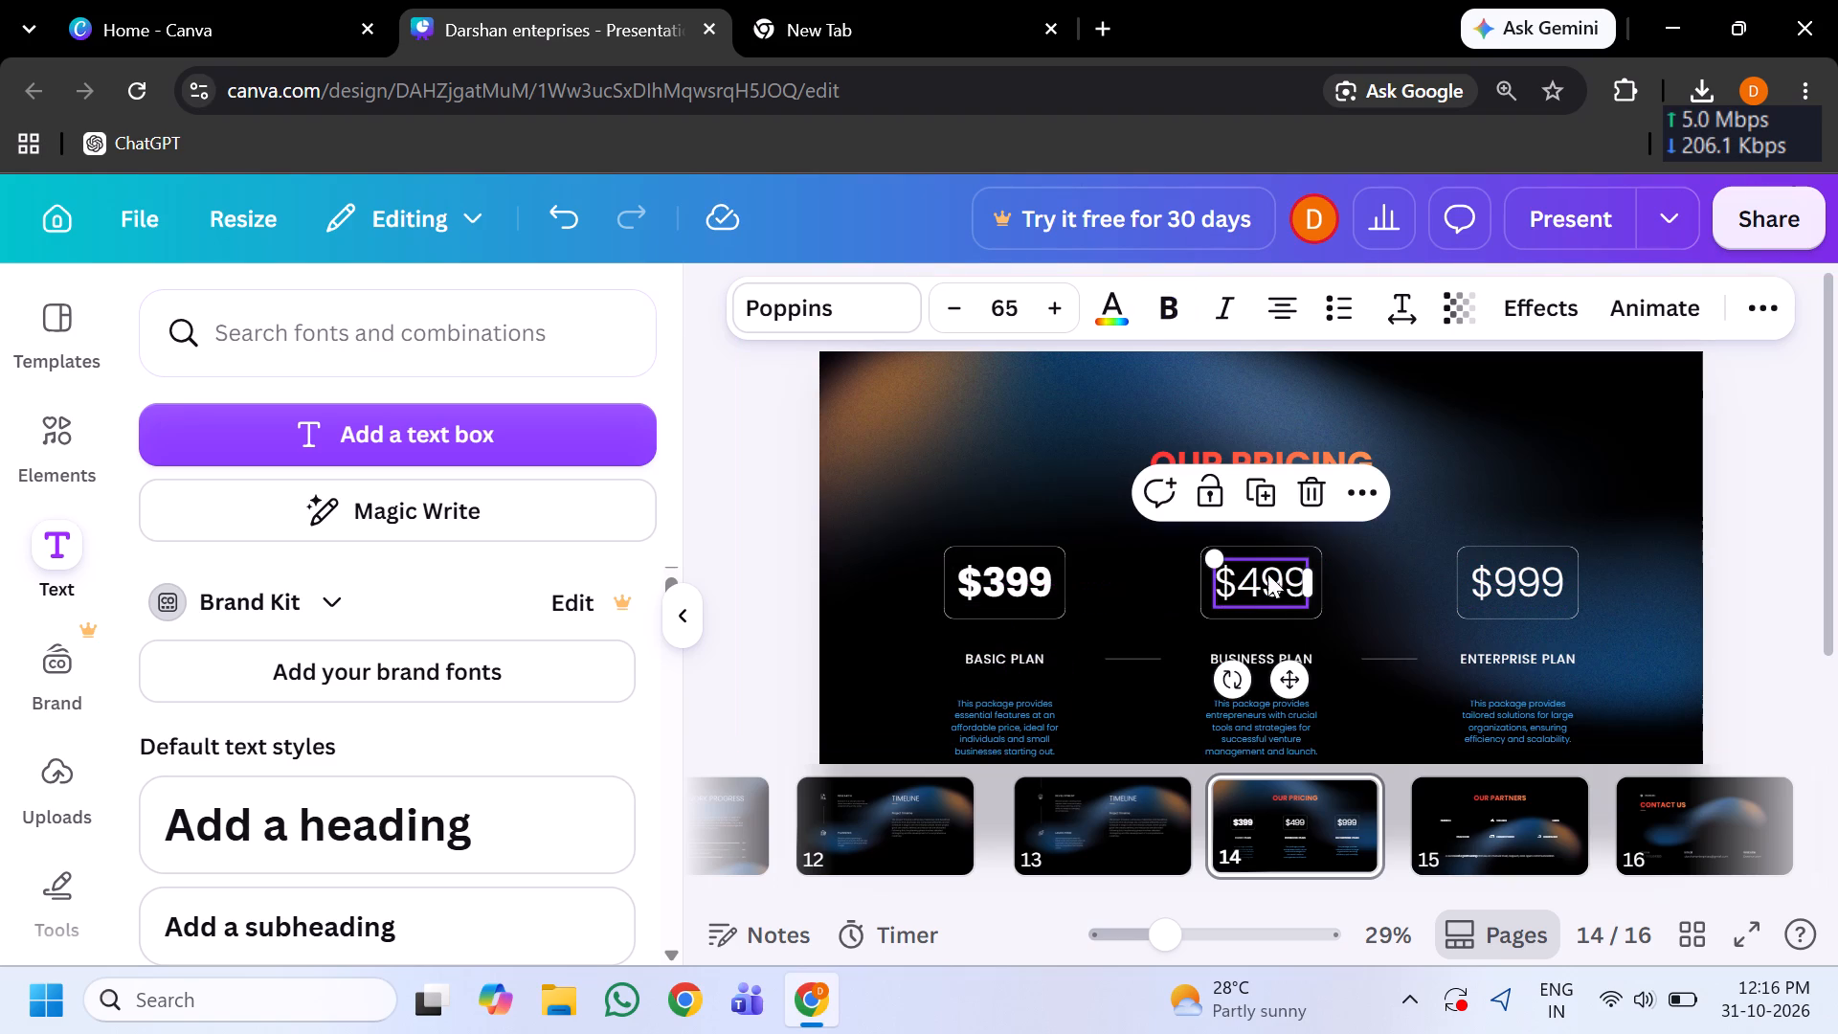
click(1160, 311)
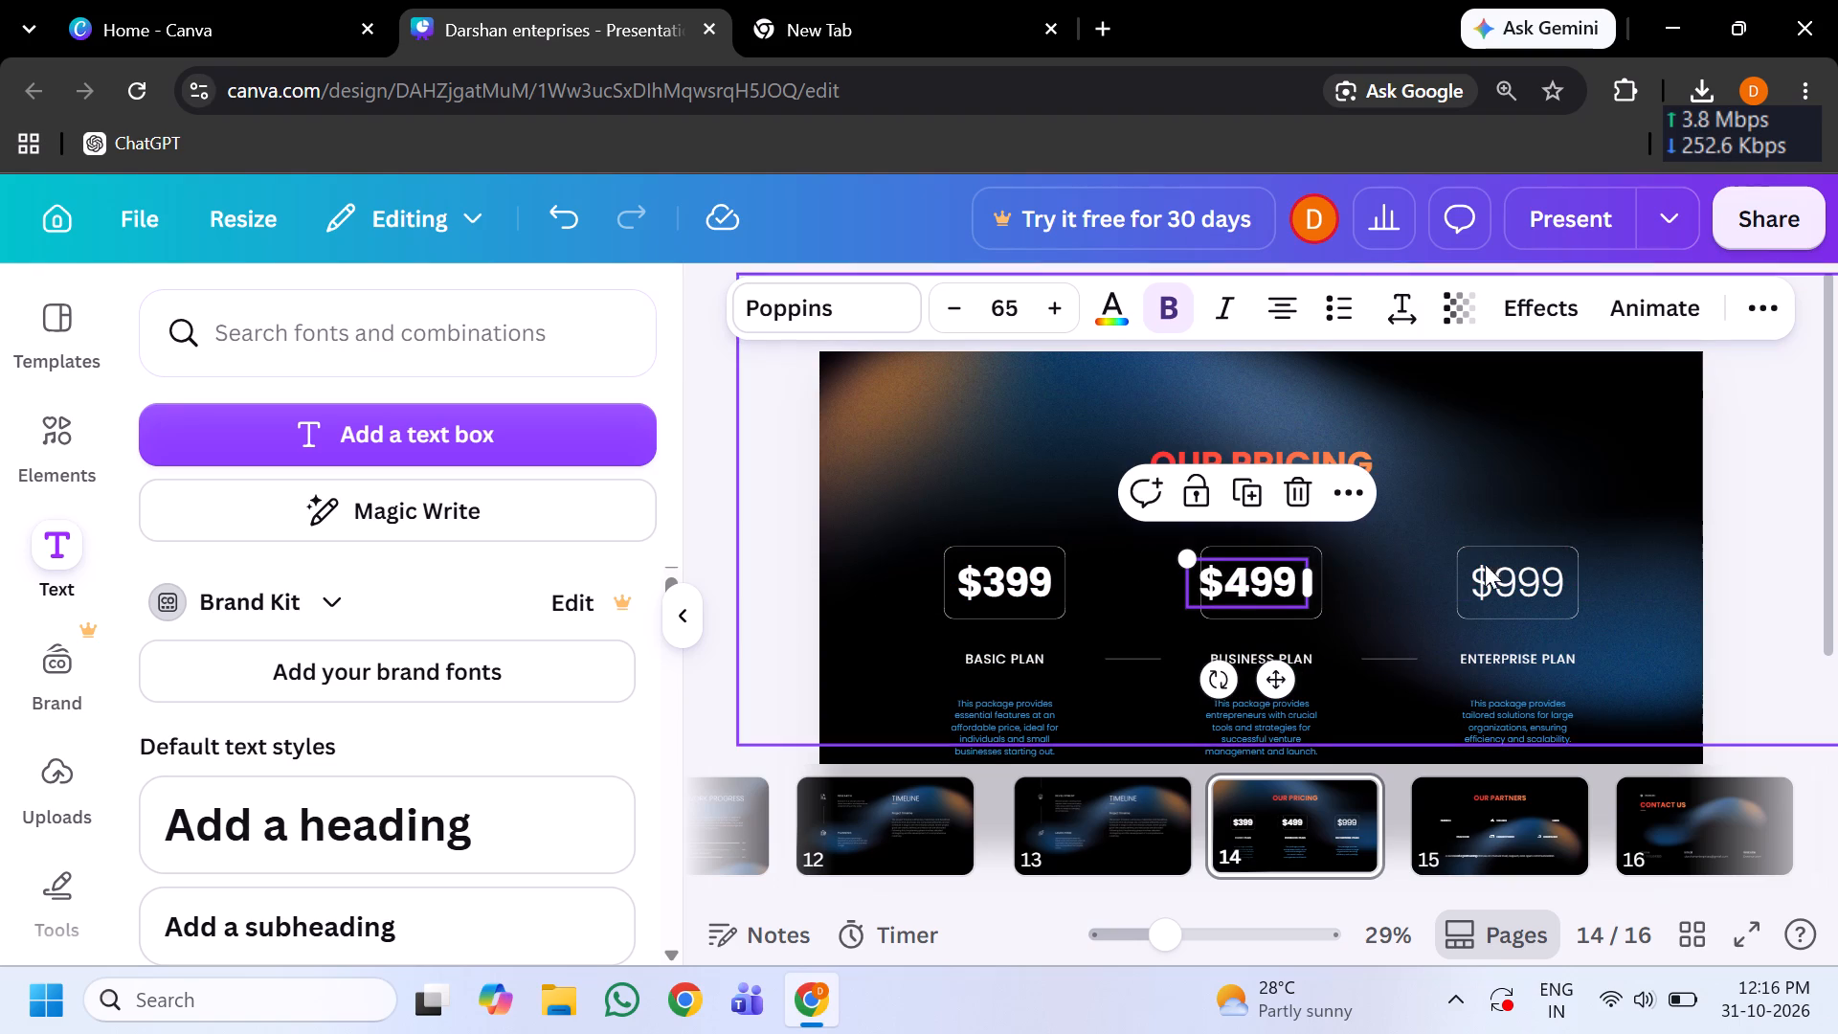
Make the $999 Enterprise Plan price bold.
click(1529, 581)
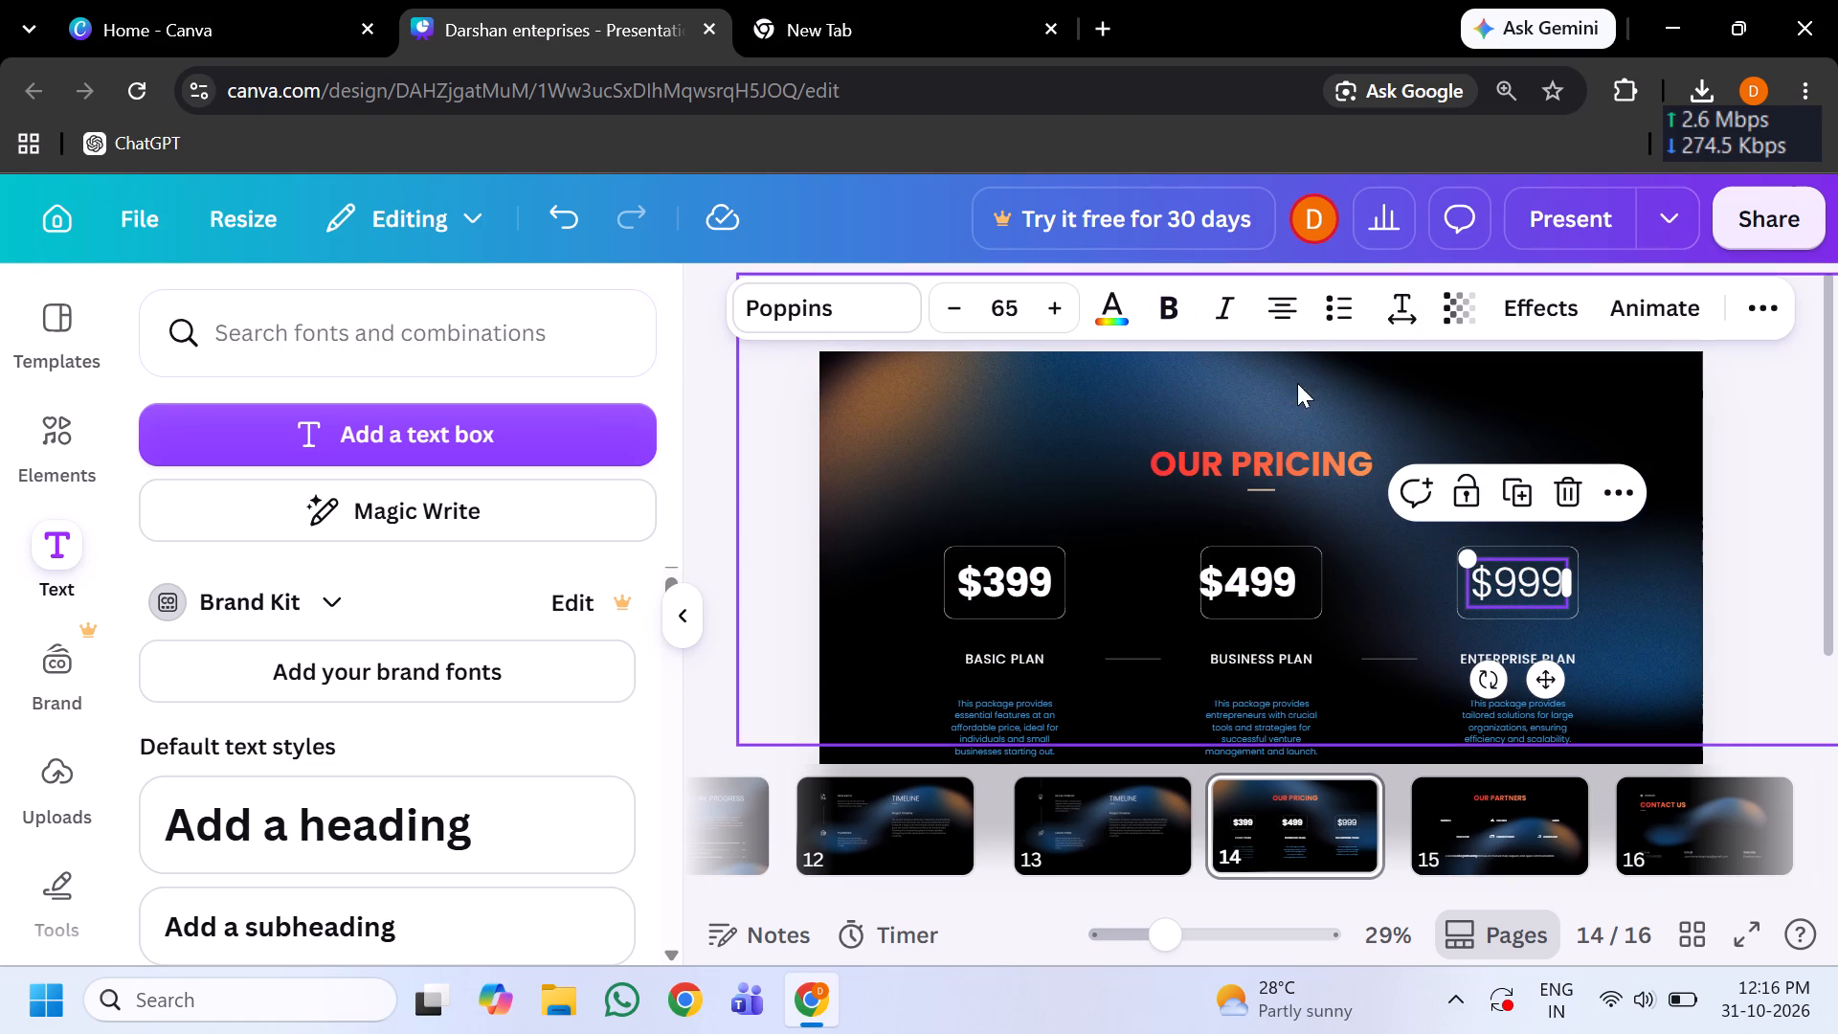
click(1173, 301)
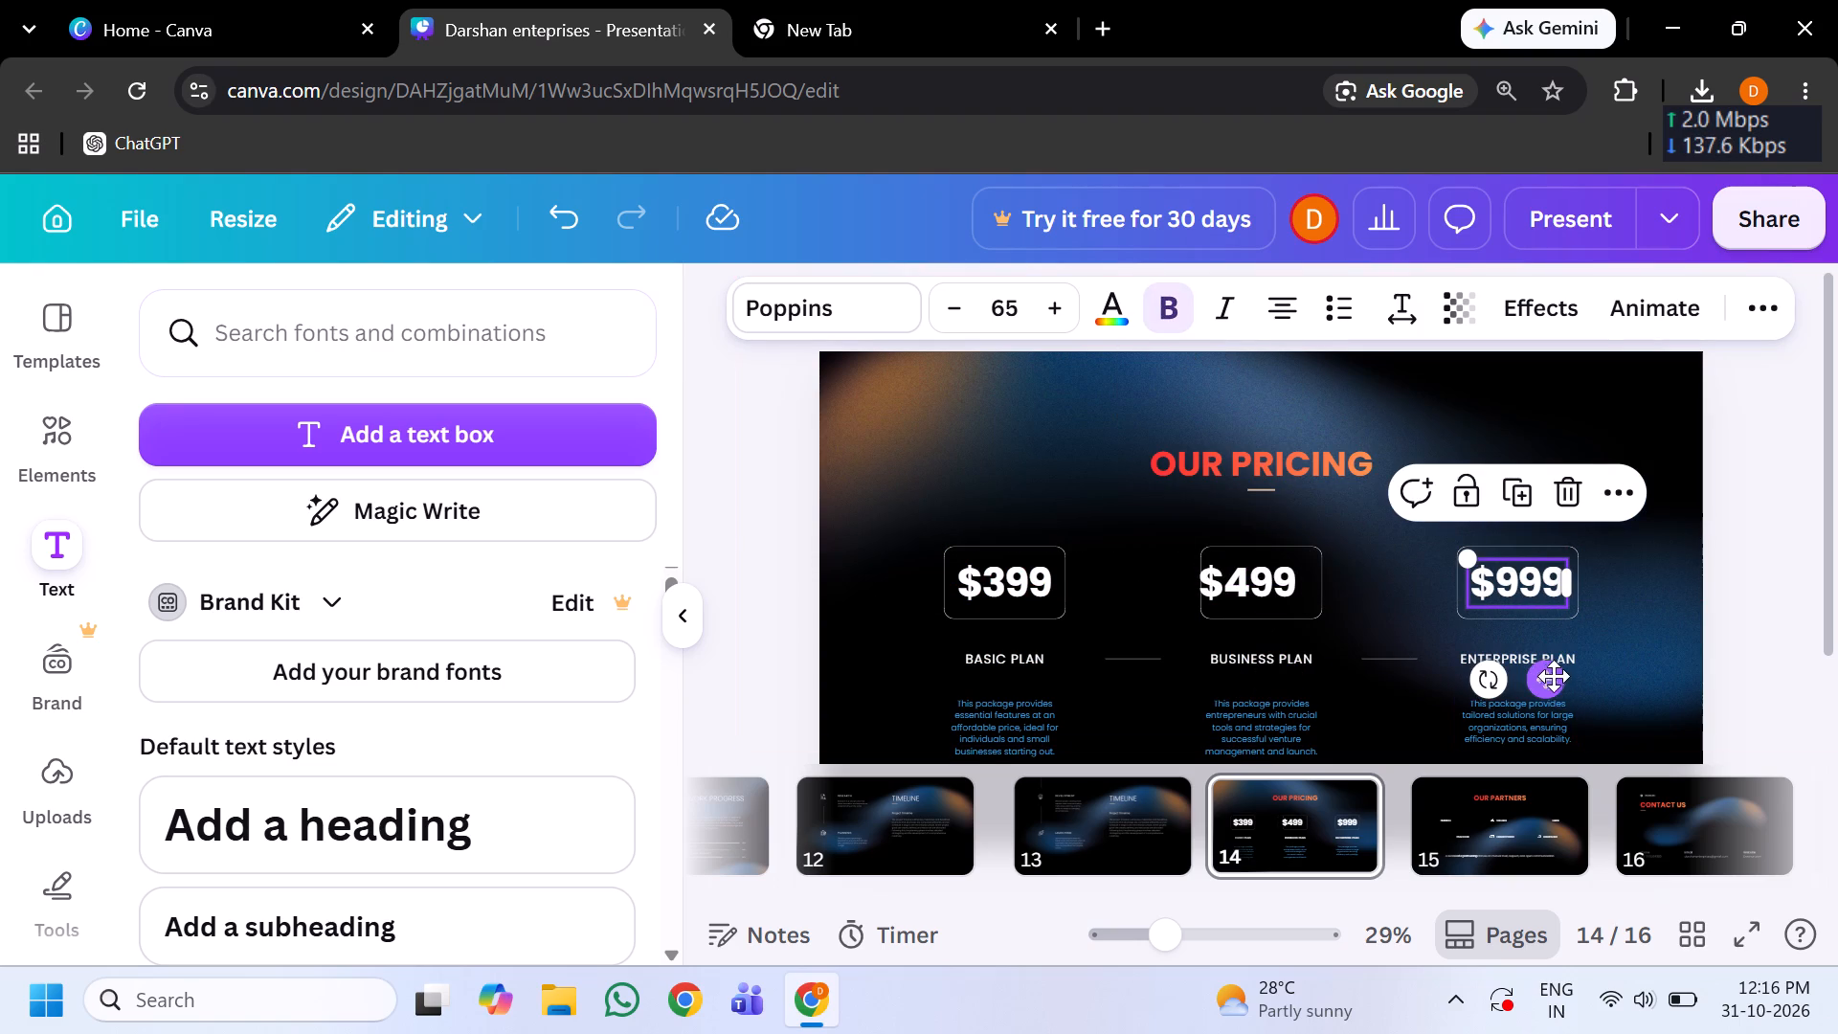
click(1551, 675)
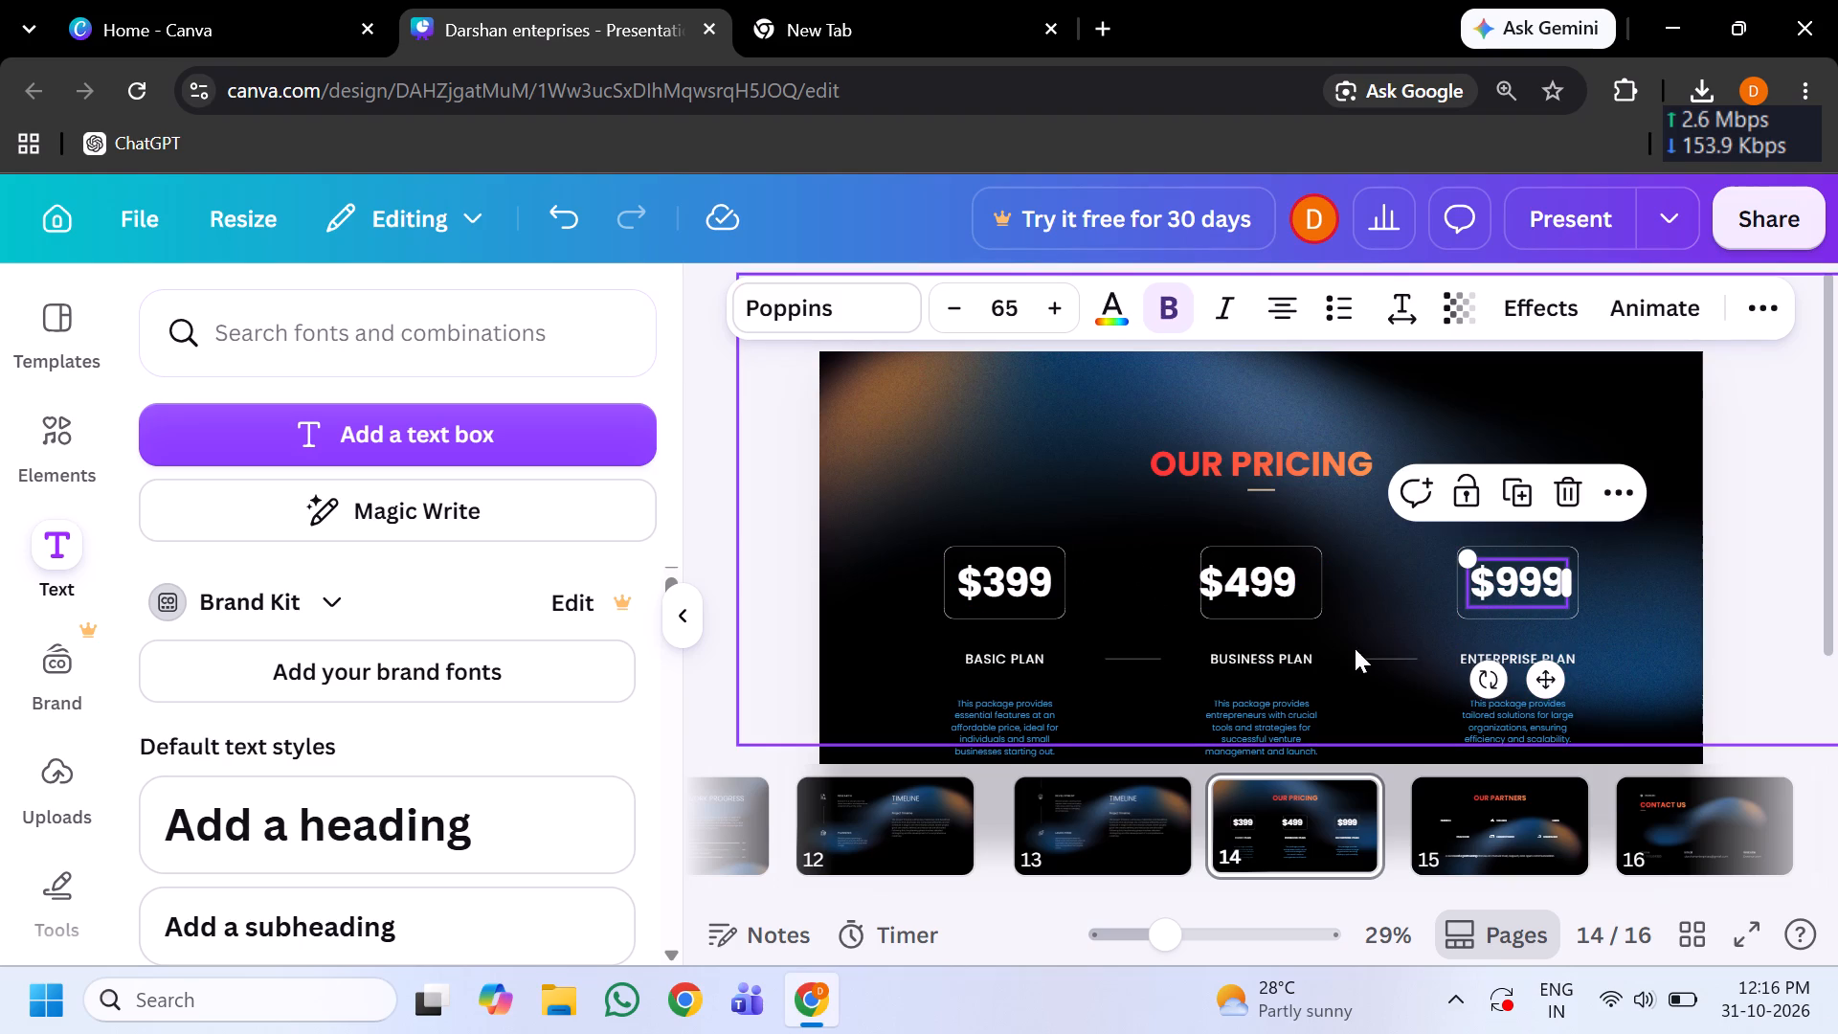
Centre the bold $499 price inside its frame, level with the $399 and $999 prices.
drag(1244, 582, 1256, 588)
drag(1285, 686, 1281, 661)
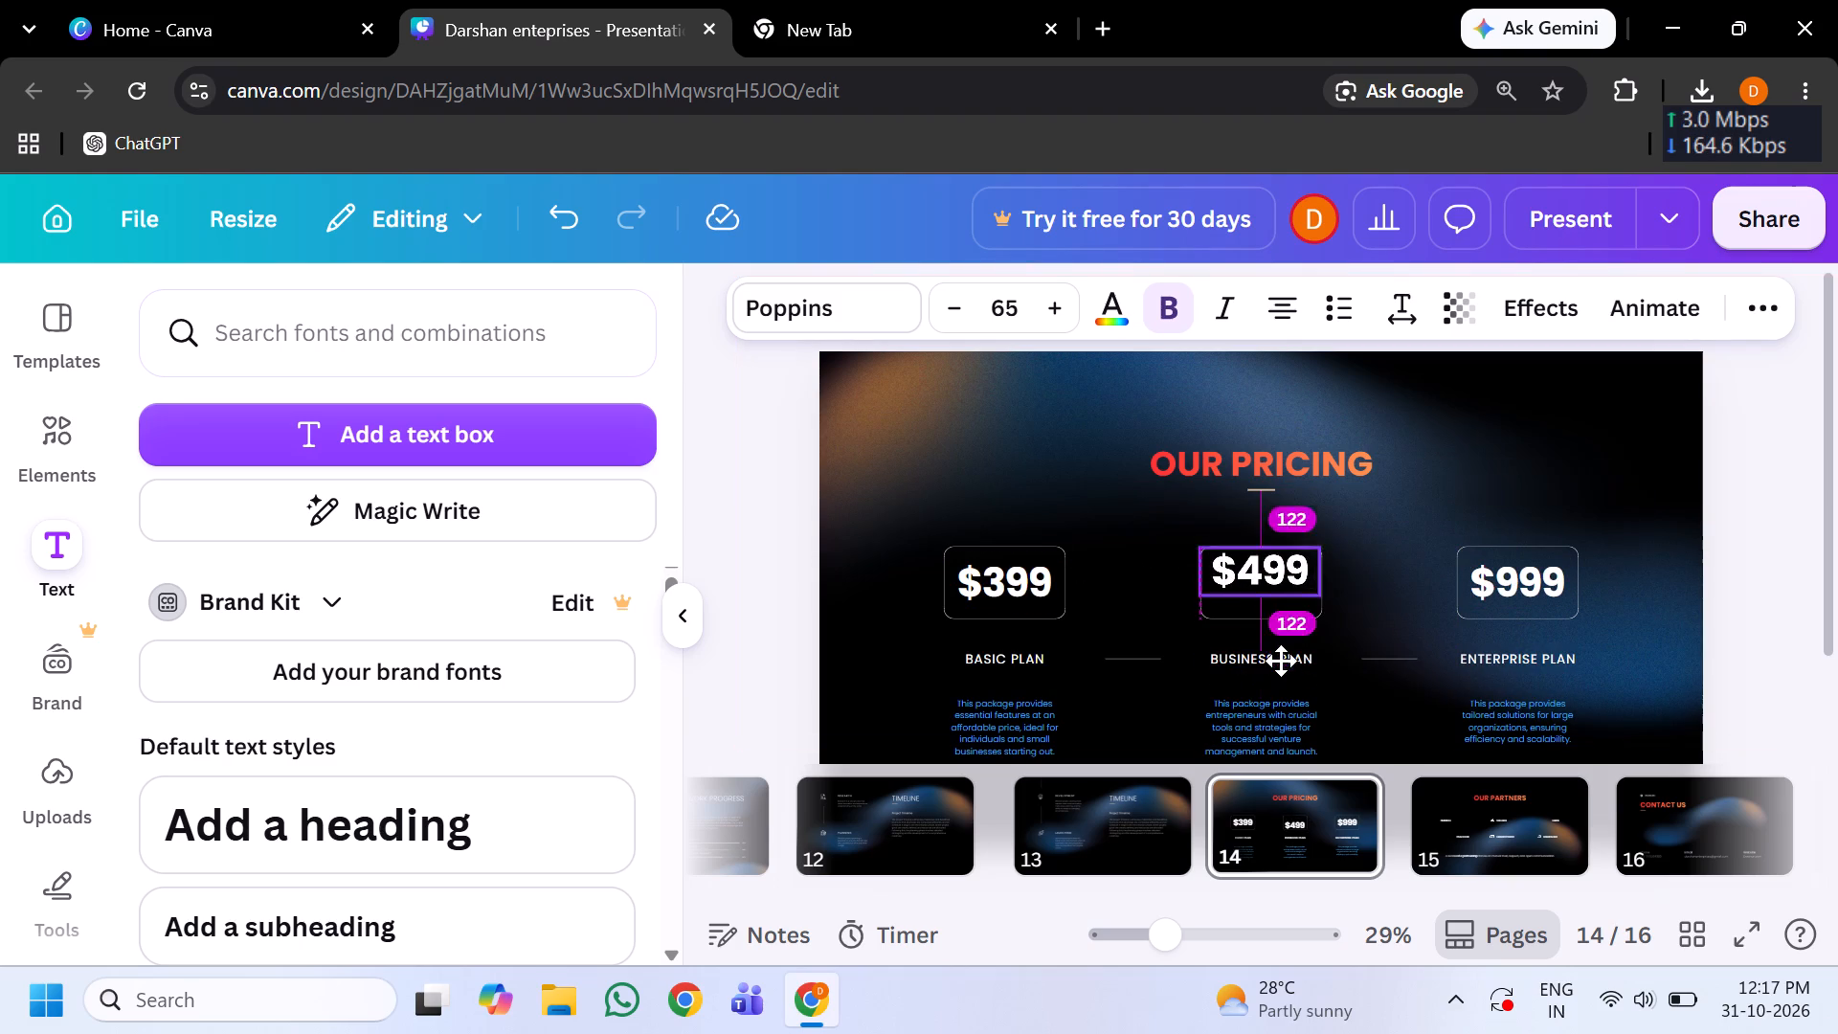
drag(1281, 661, 1288, 680)
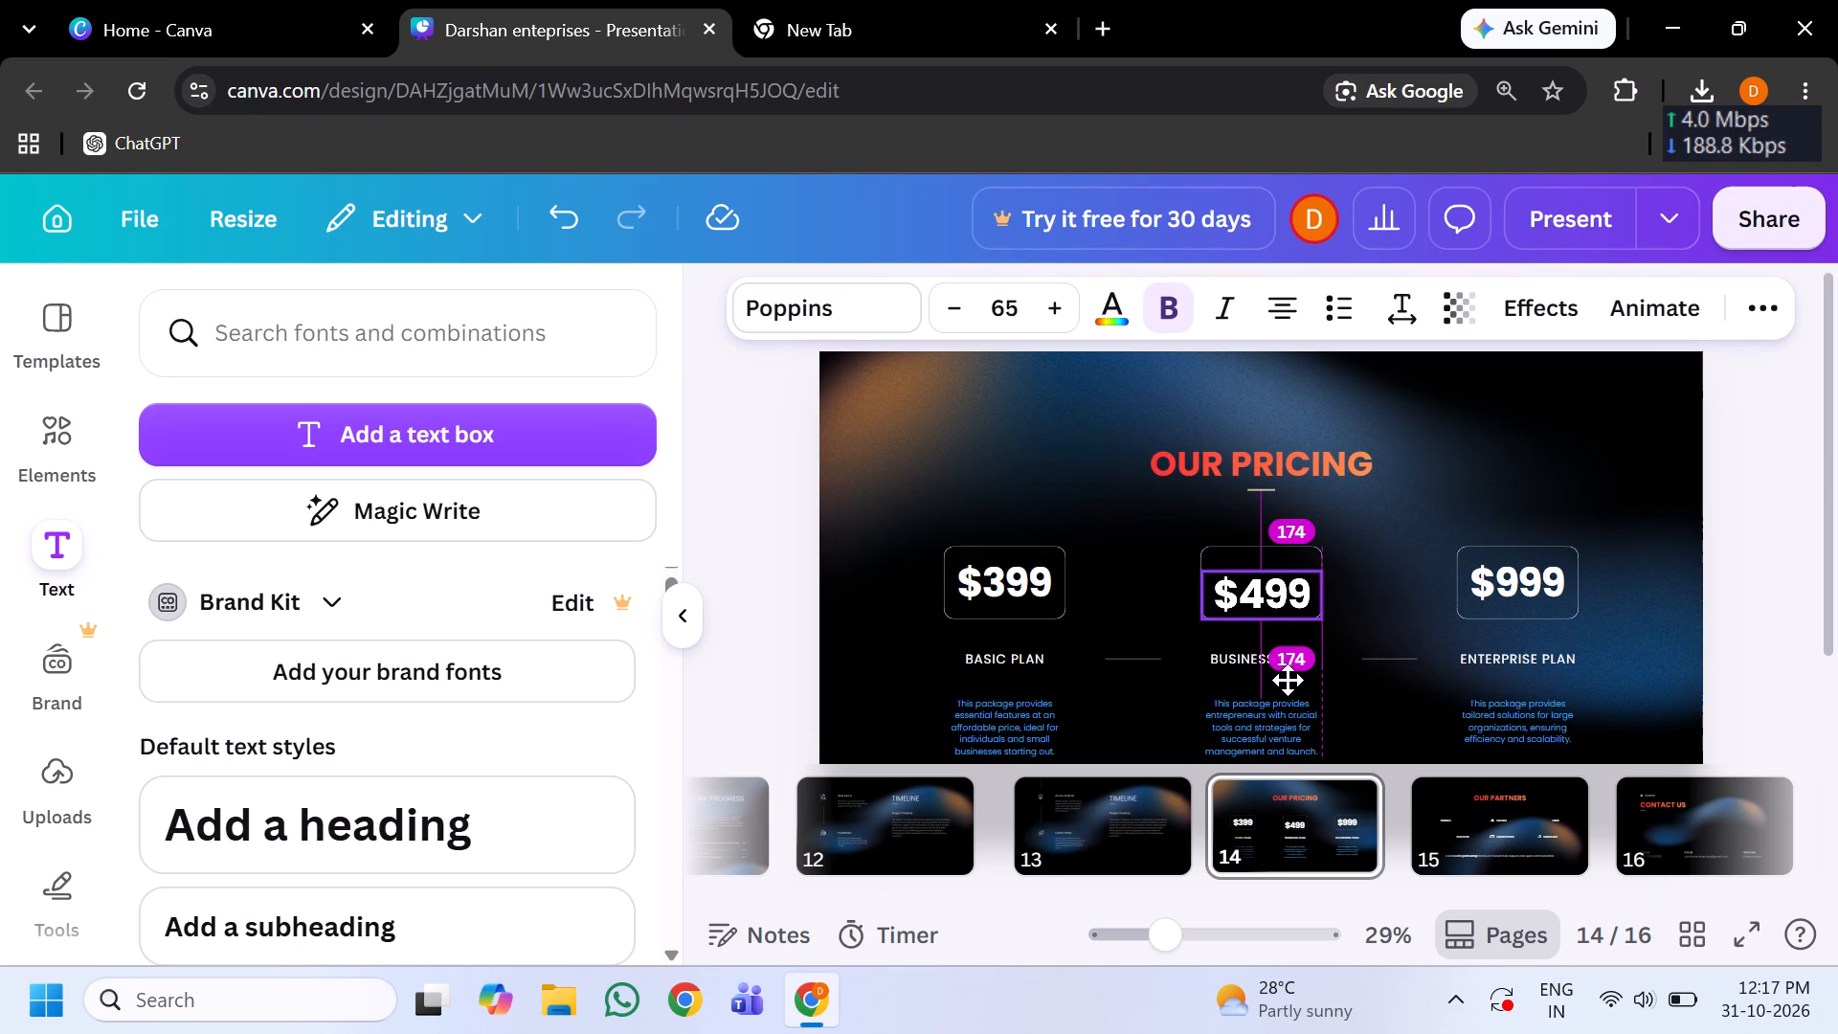
drag(1288, 680, 1287, 672)
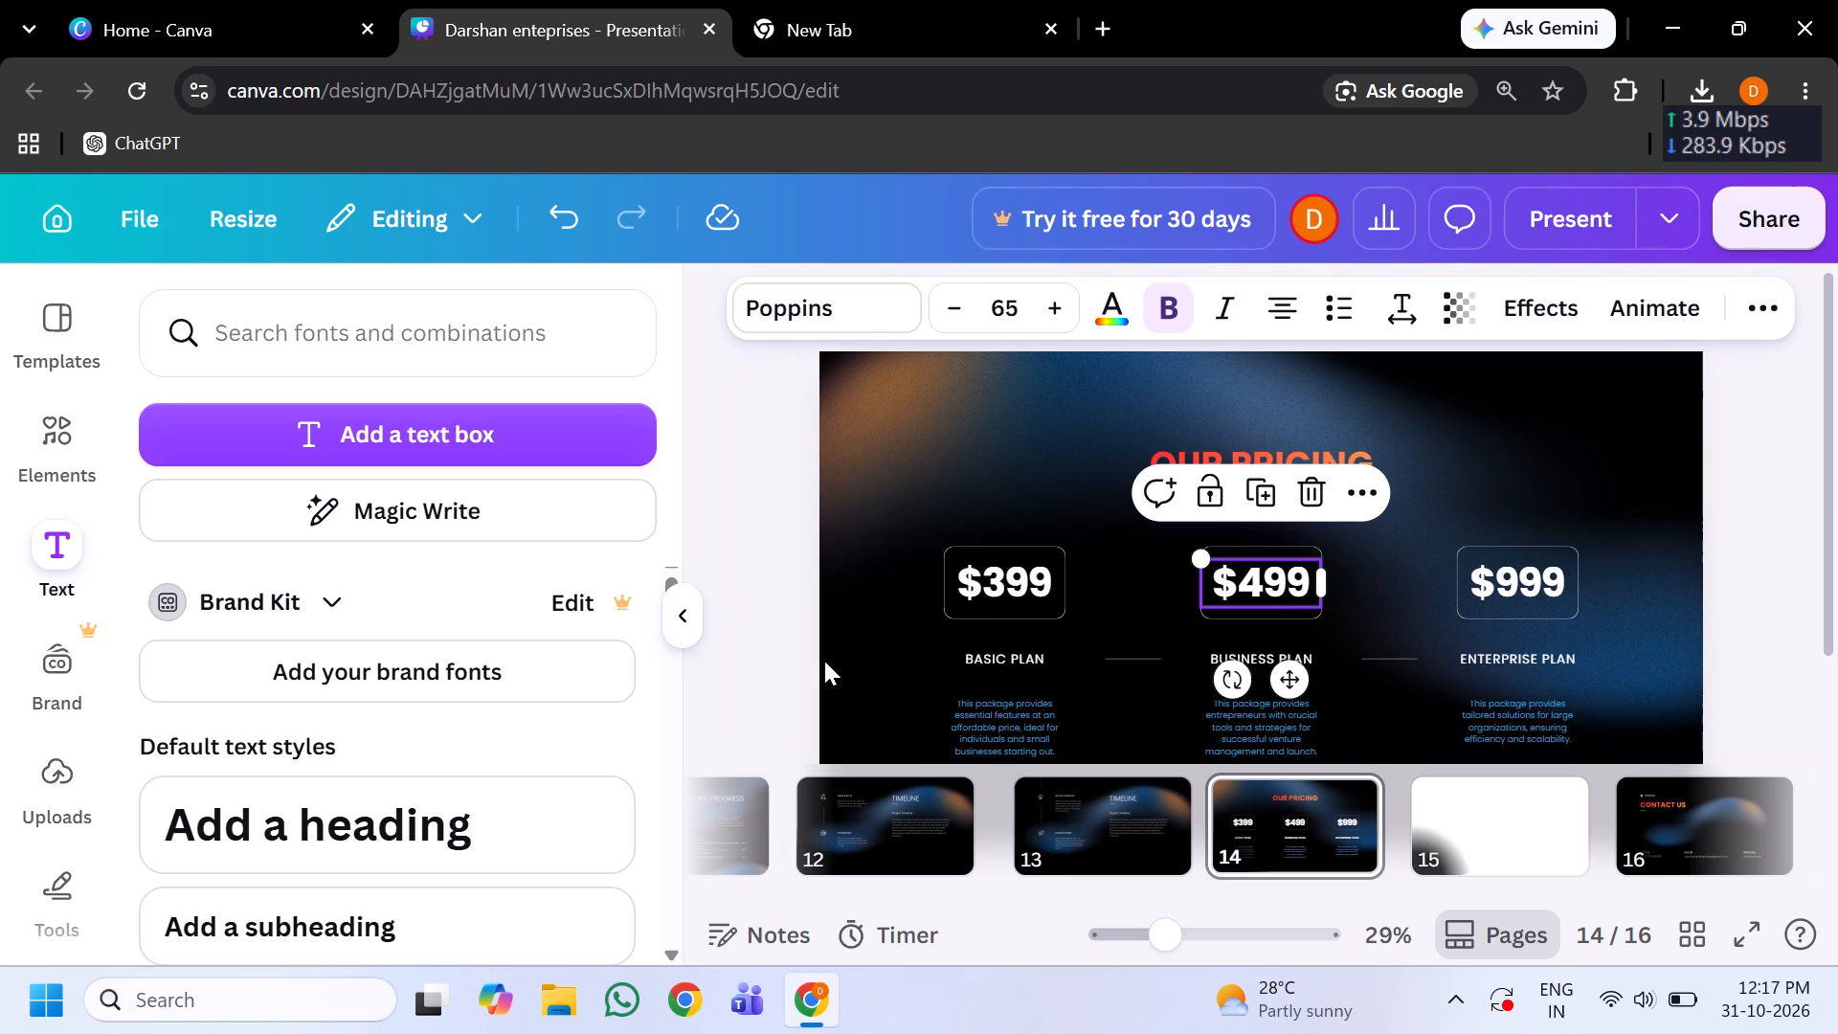
Make the BASIC PLAN and BUSINESS PLAN labels on the pricing page bold.
click(991, 656)
click(1169, 295)
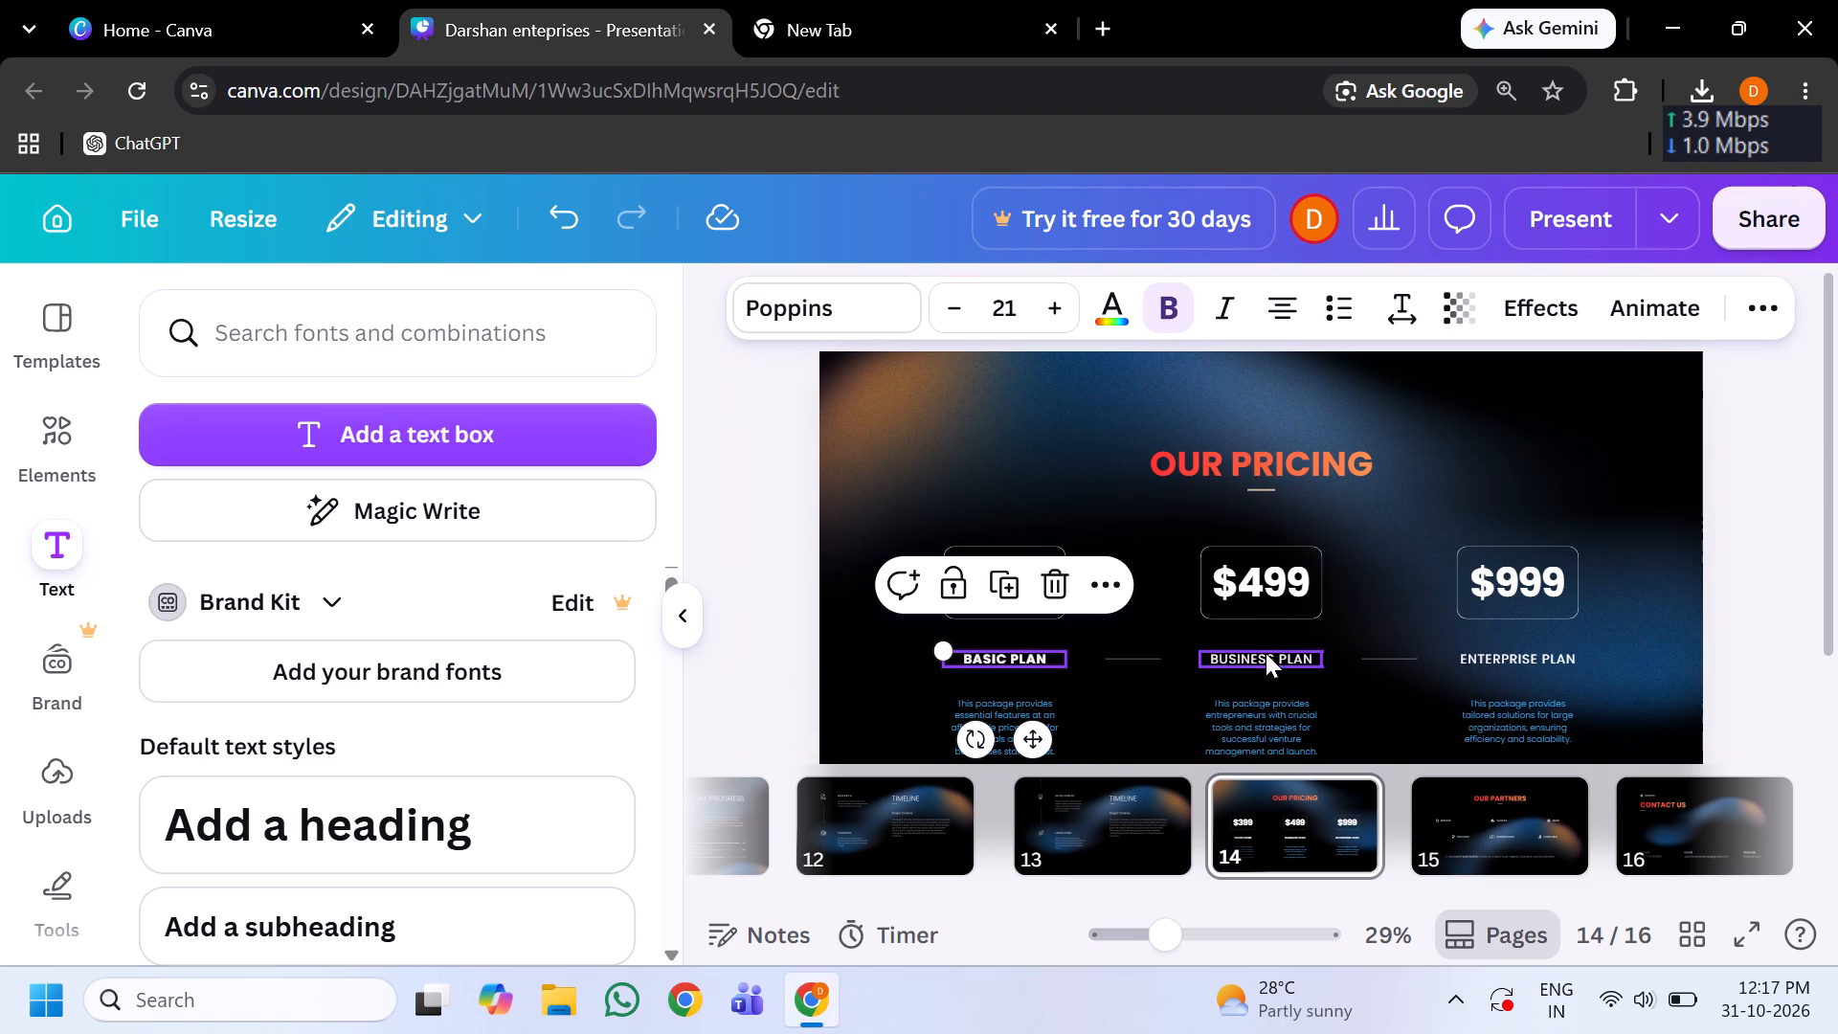
click(1266, 653)
click(1180, 316)
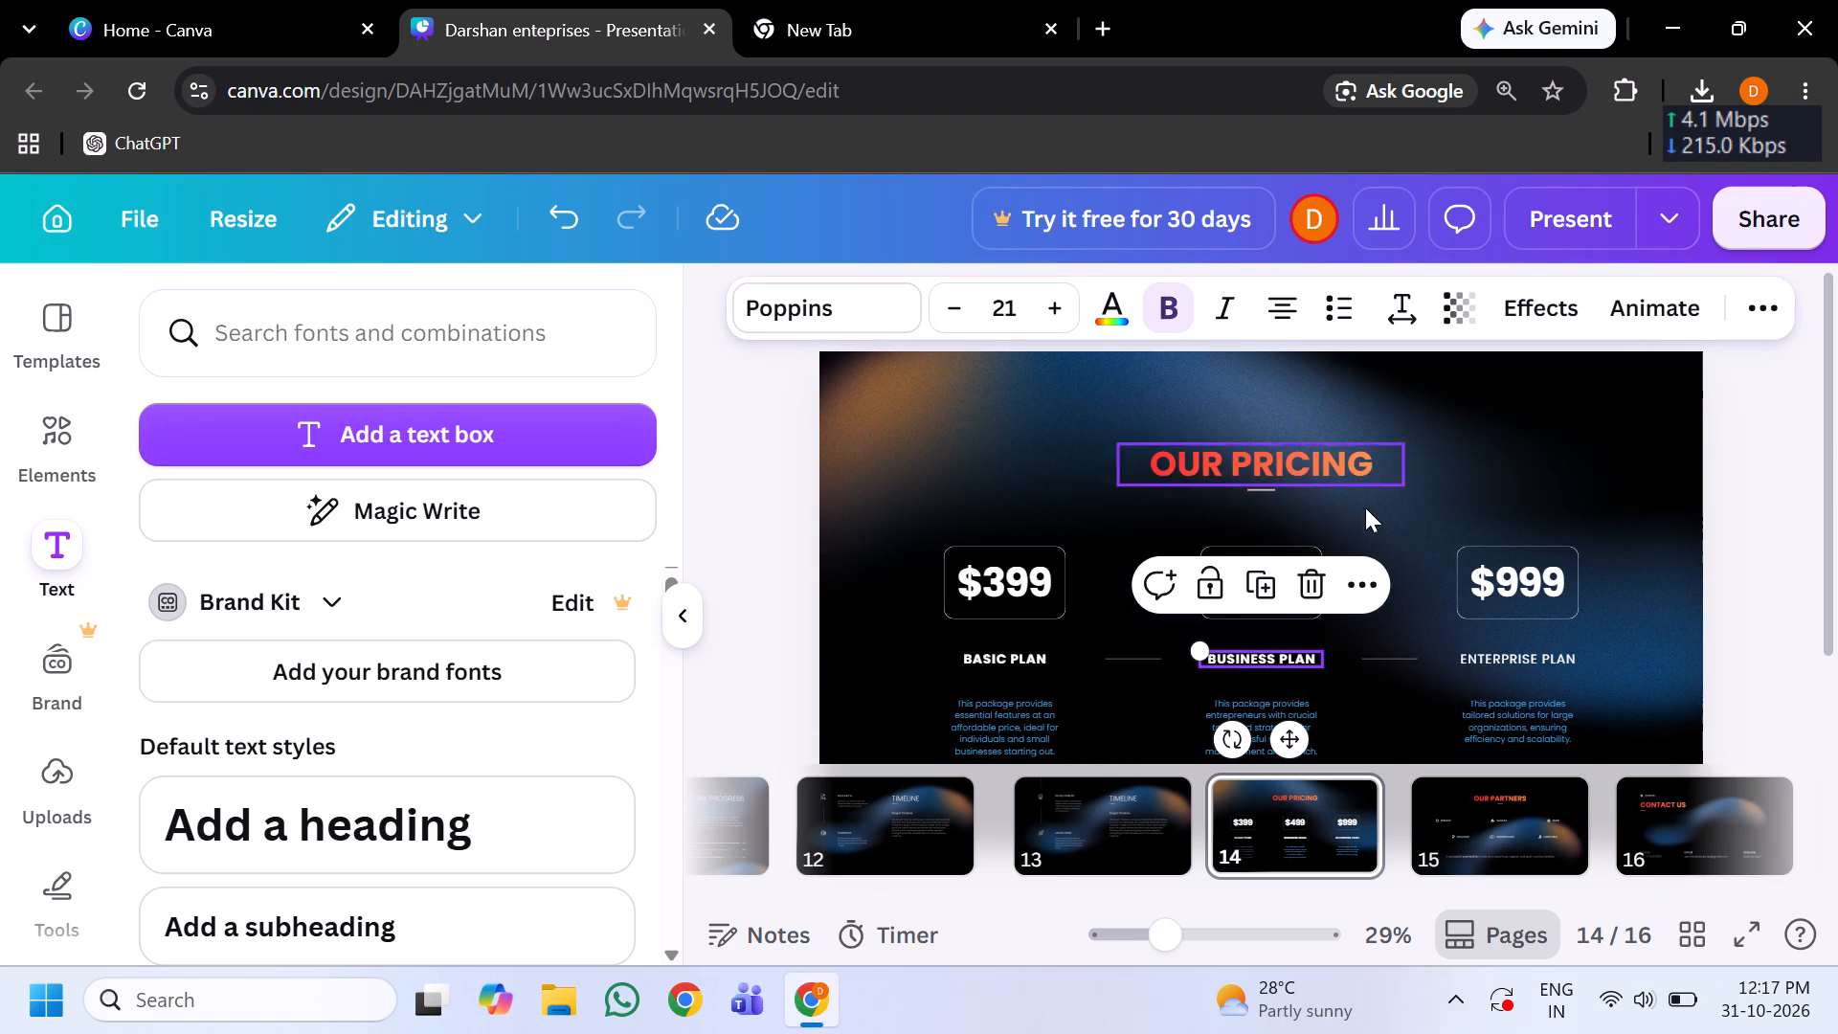
Make the ENTERPRISE PLAN label bold and widen its text box so it fits on one line.
click(1474, 653)
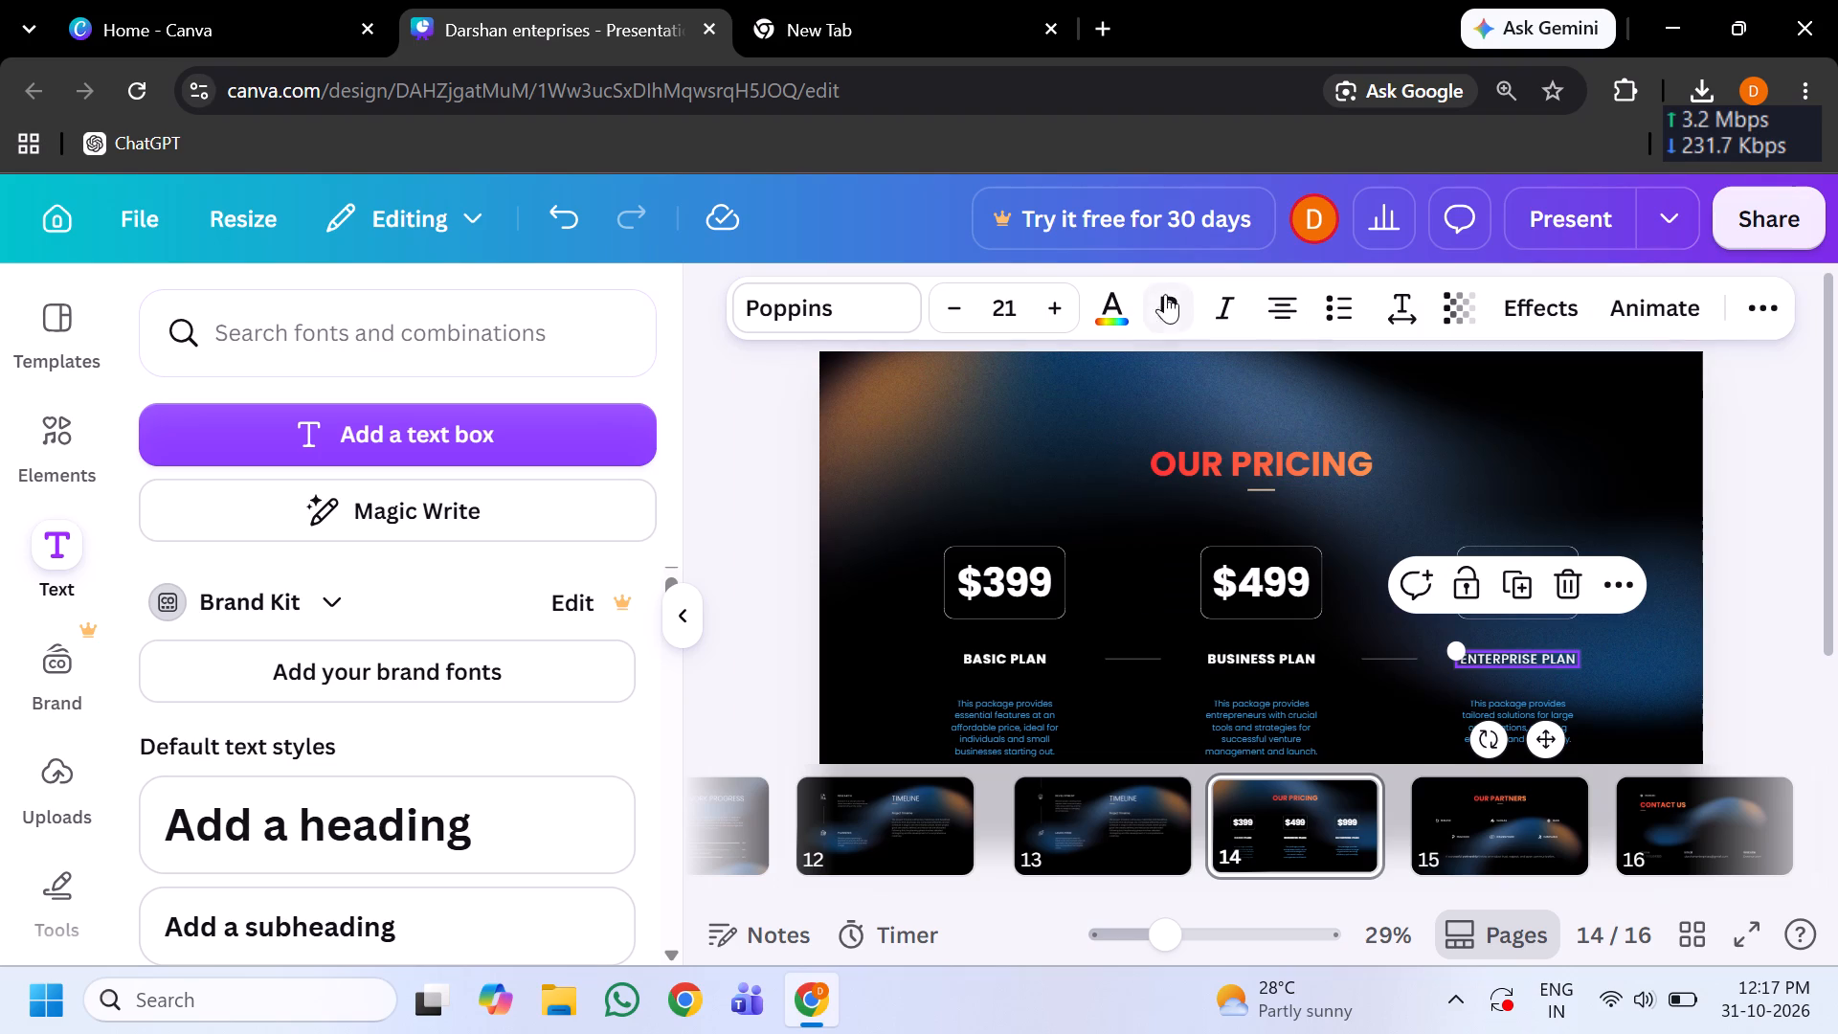
click(1166, 311)
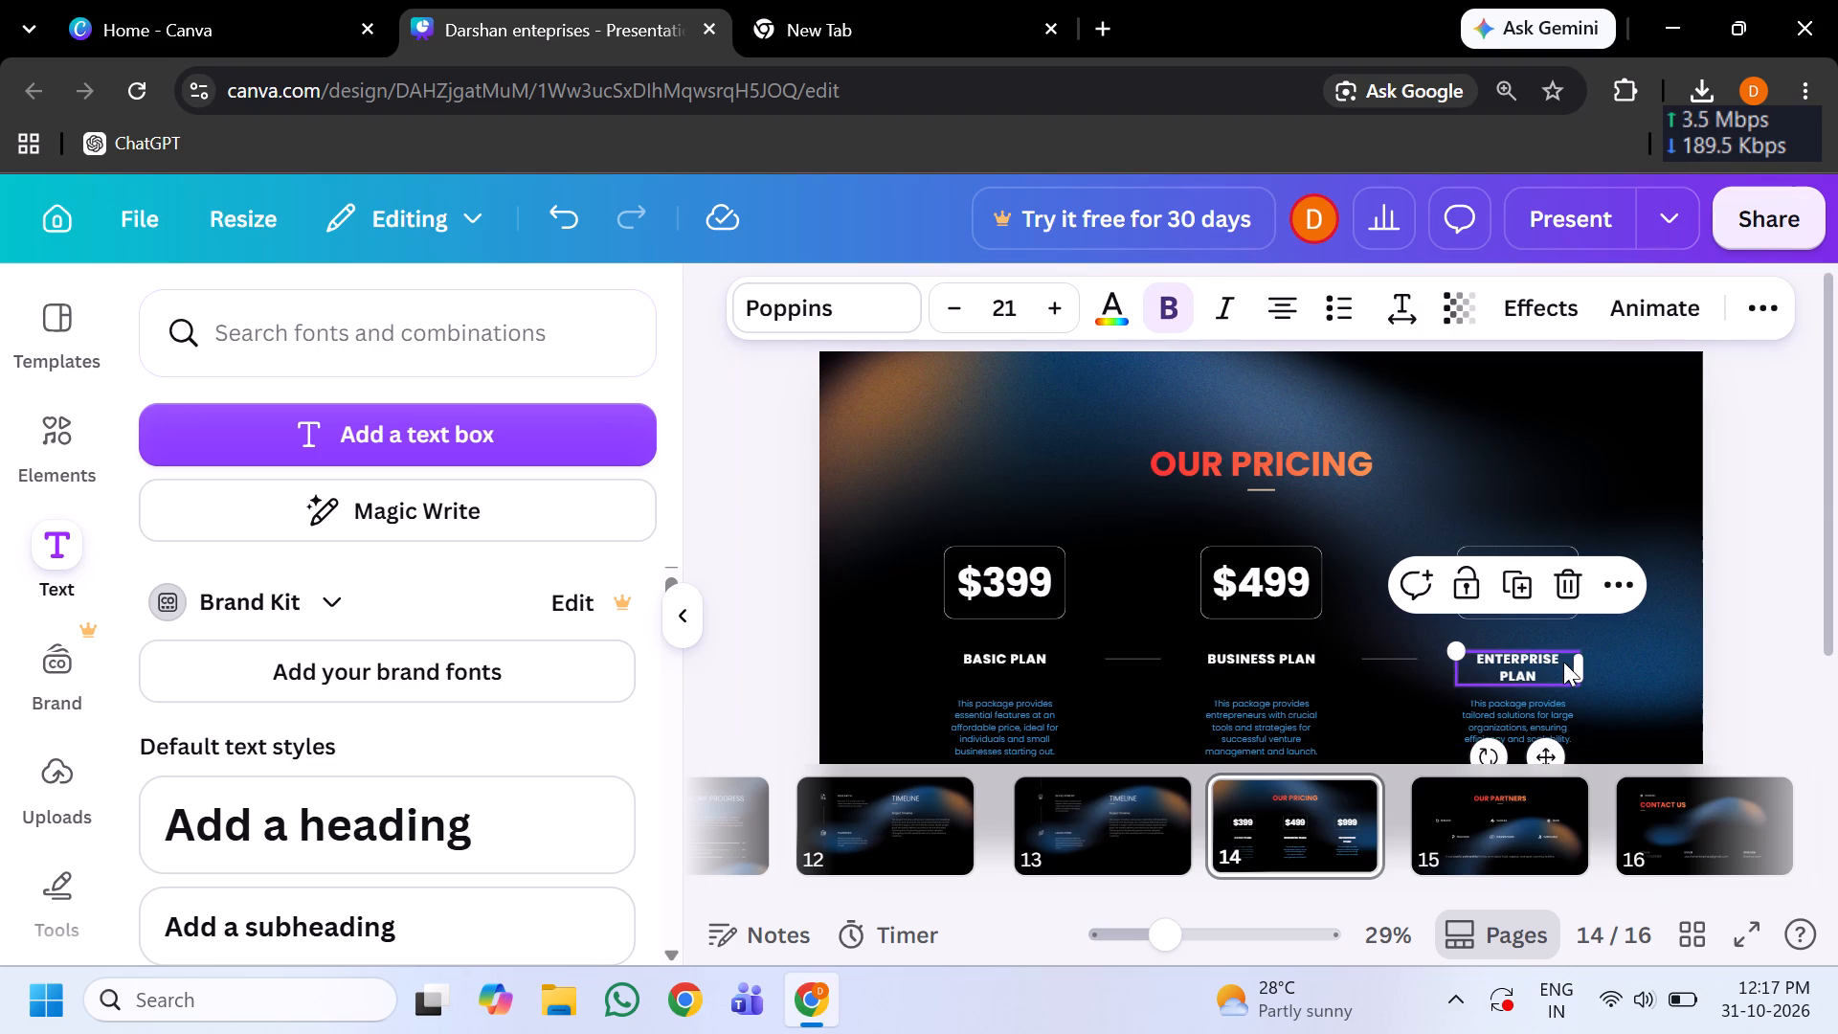
drag(1582, 664, 1611, 664)
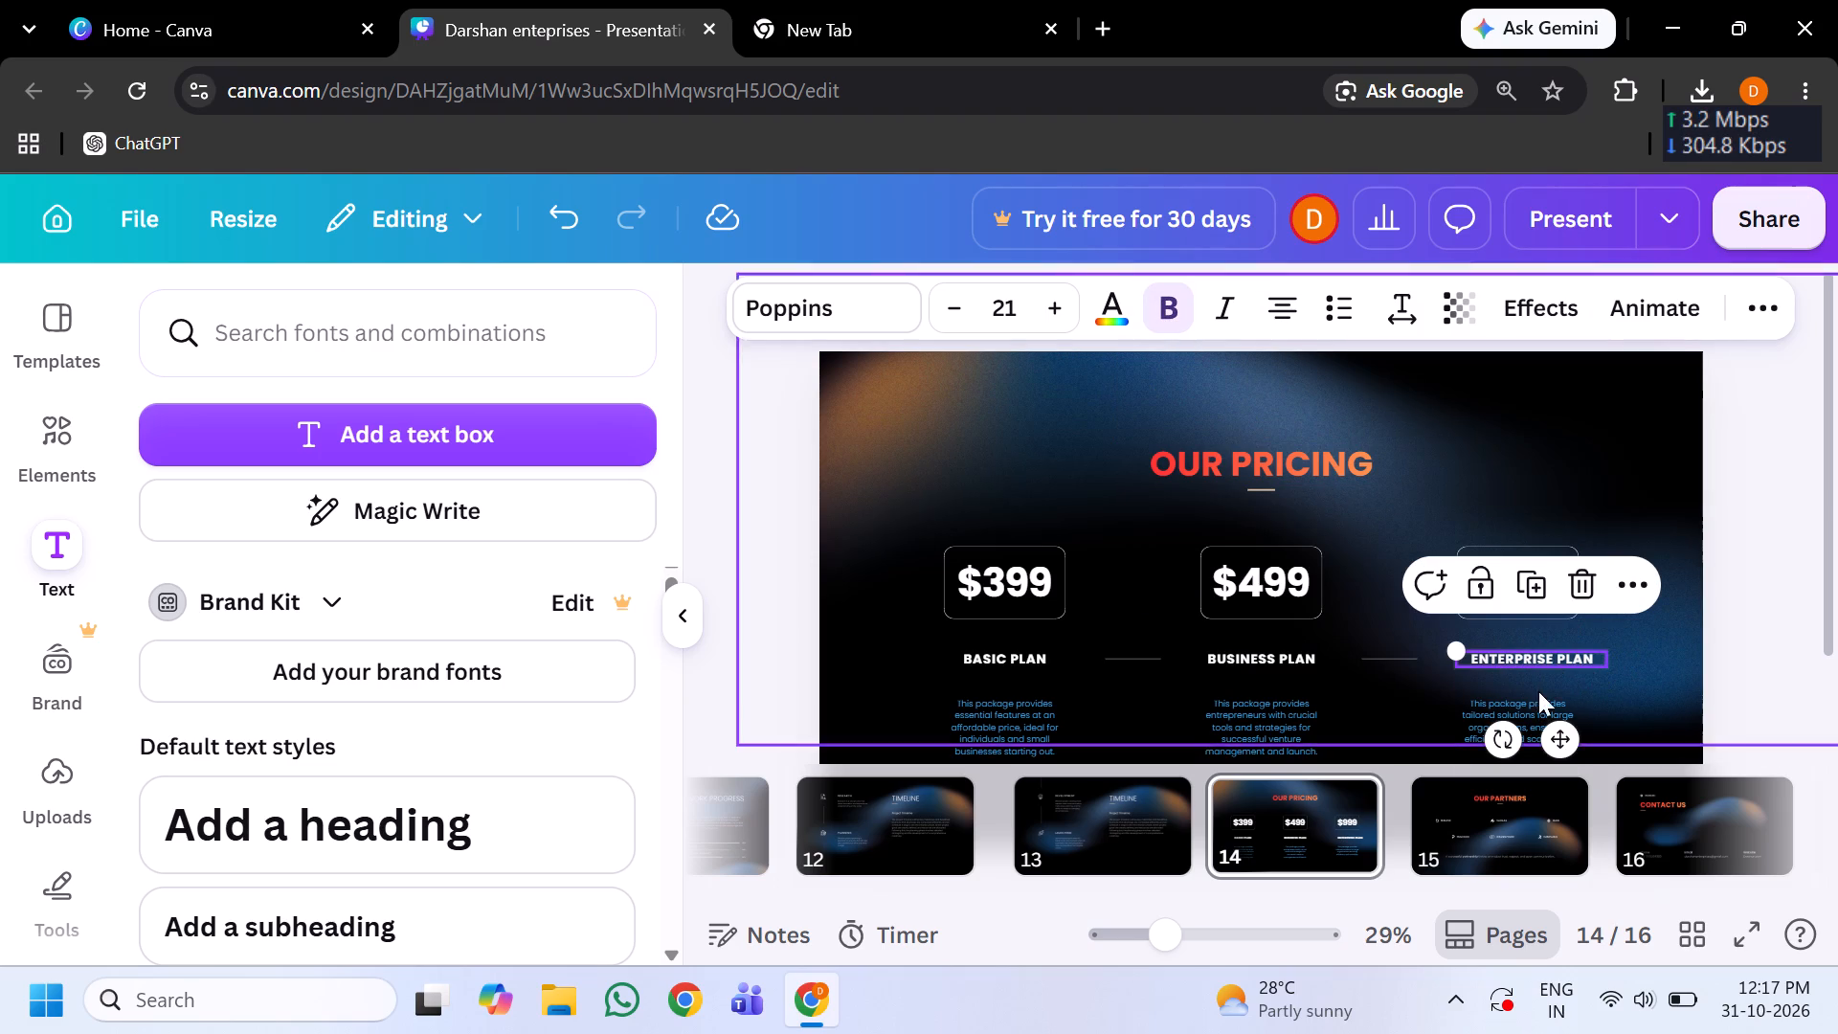
click(939, 434)
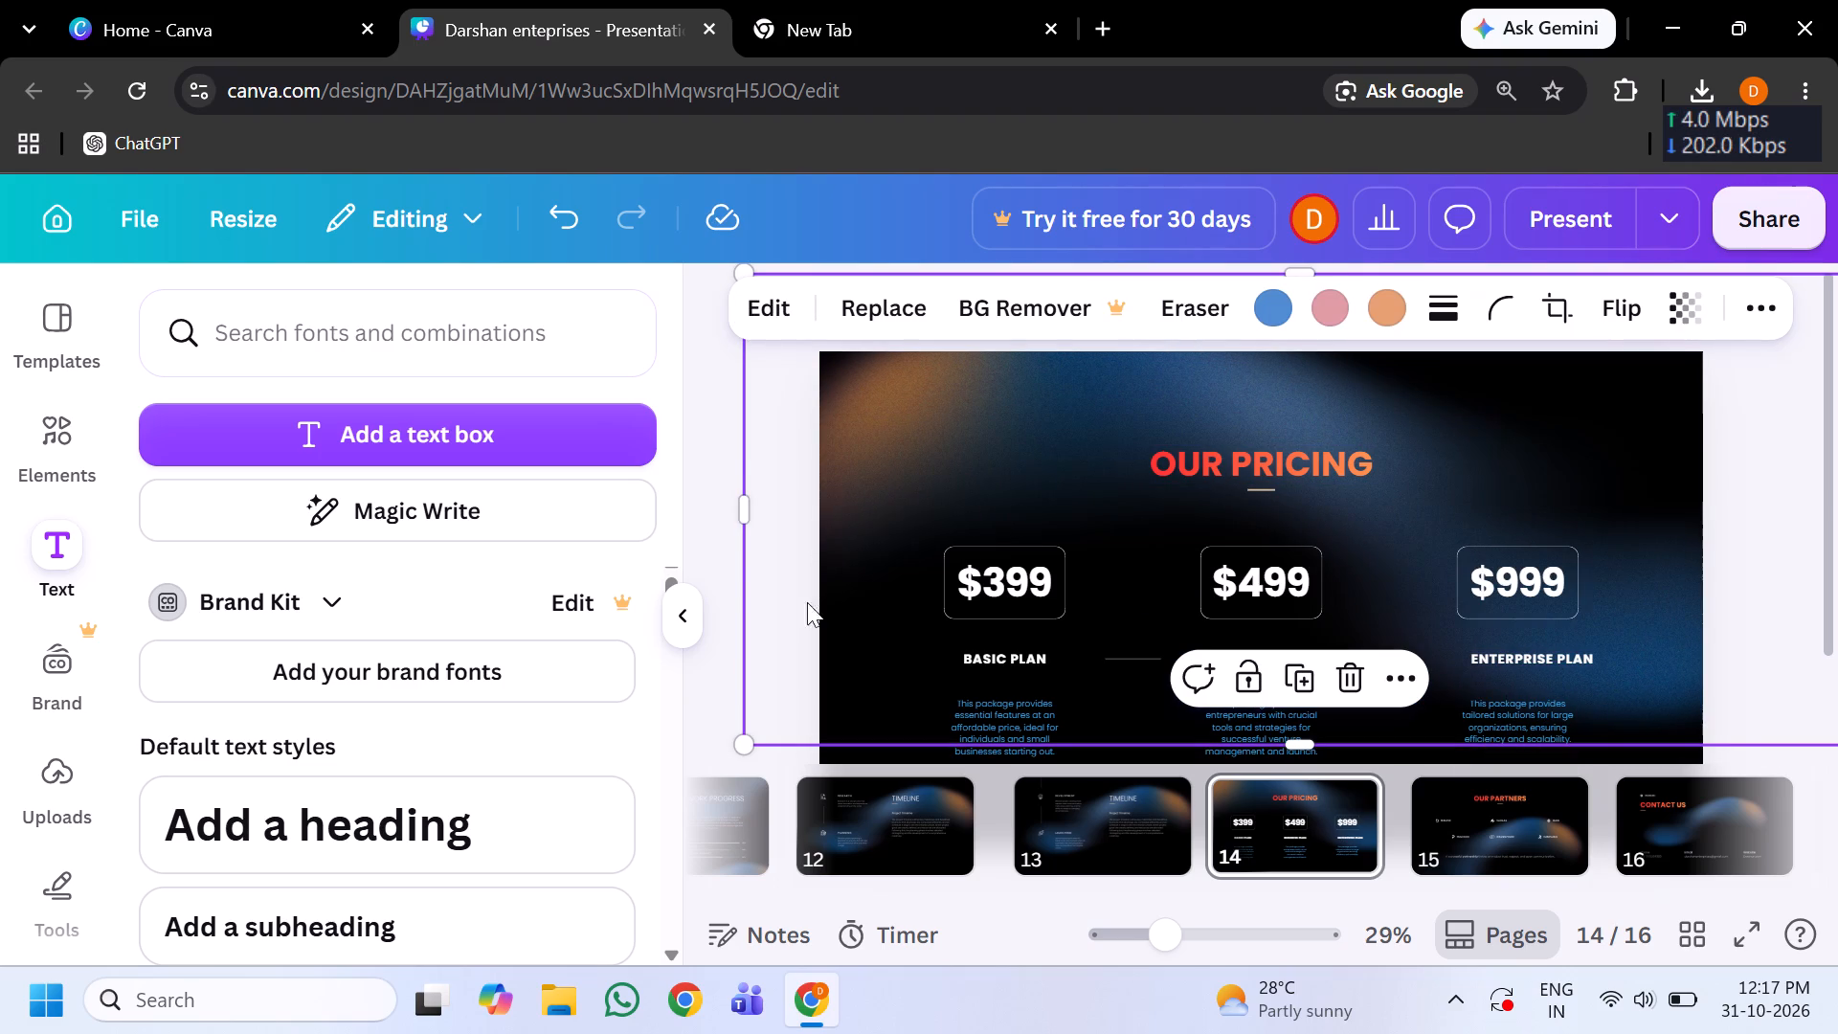
click(711, 452)
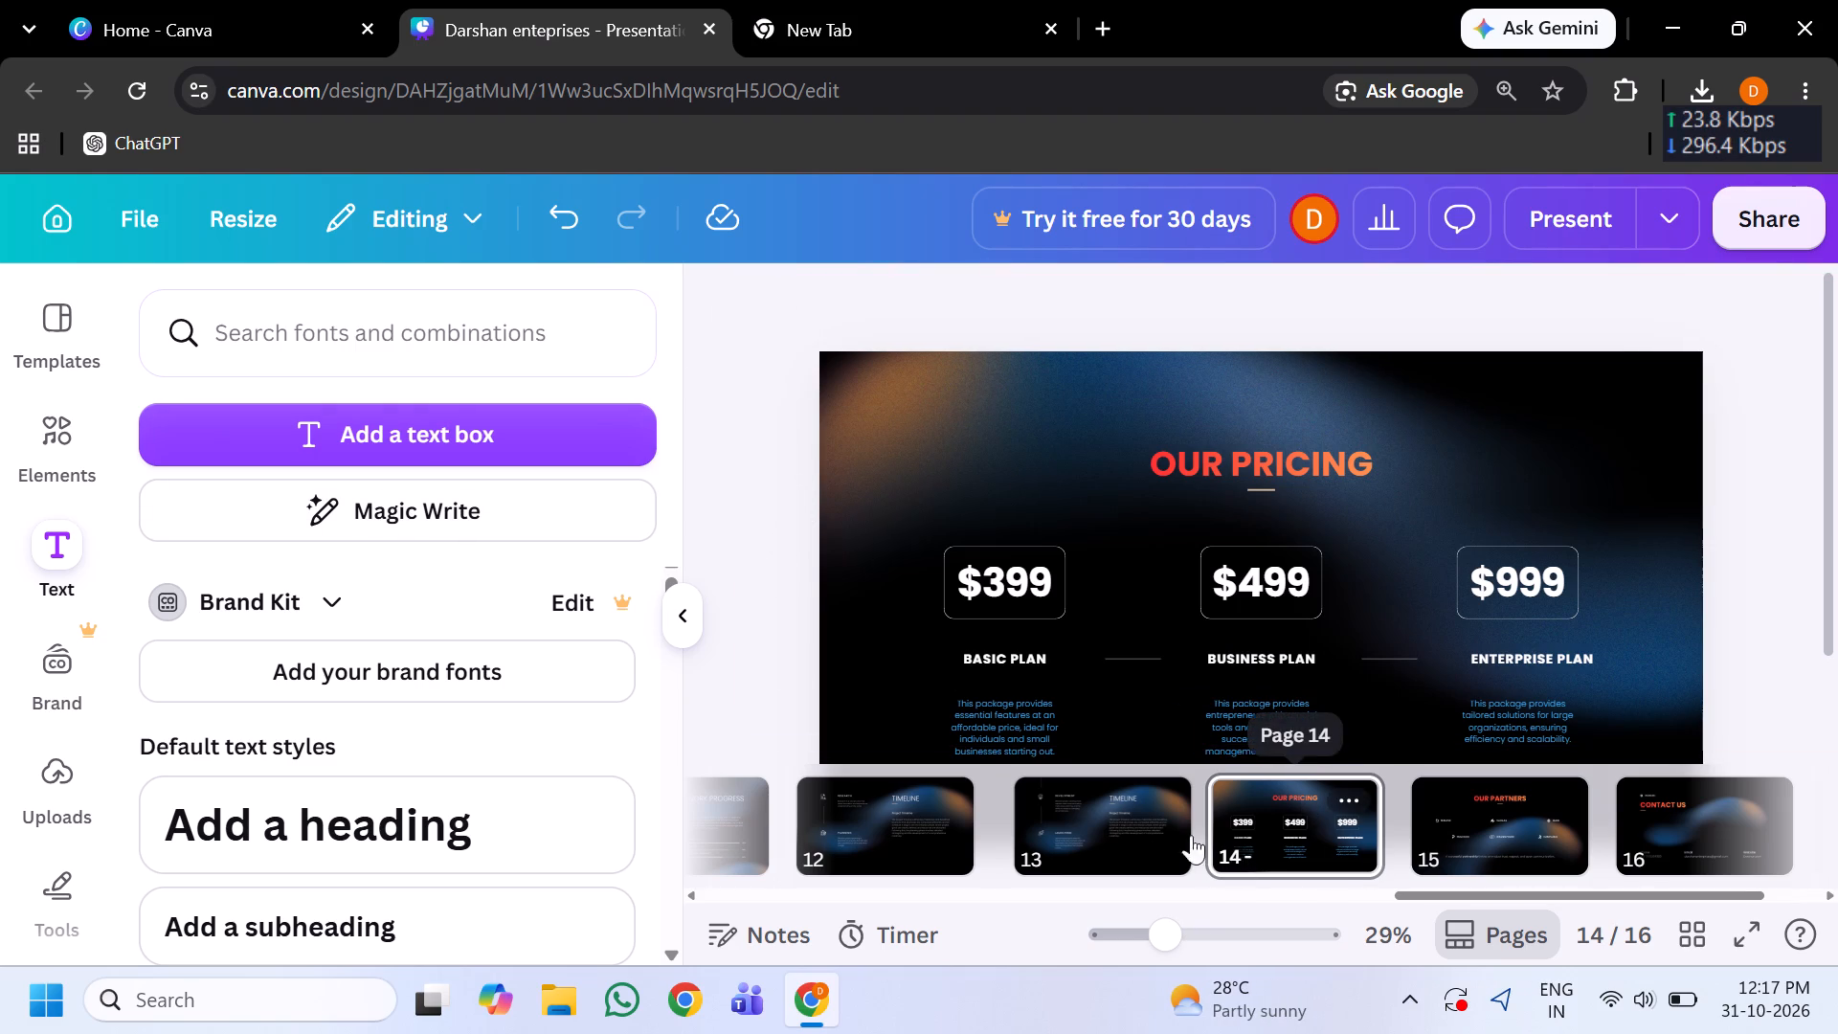
On page 13, make the TIMELINE heading and the DEVELOPMENT subheading bold.
click(1123, 835)
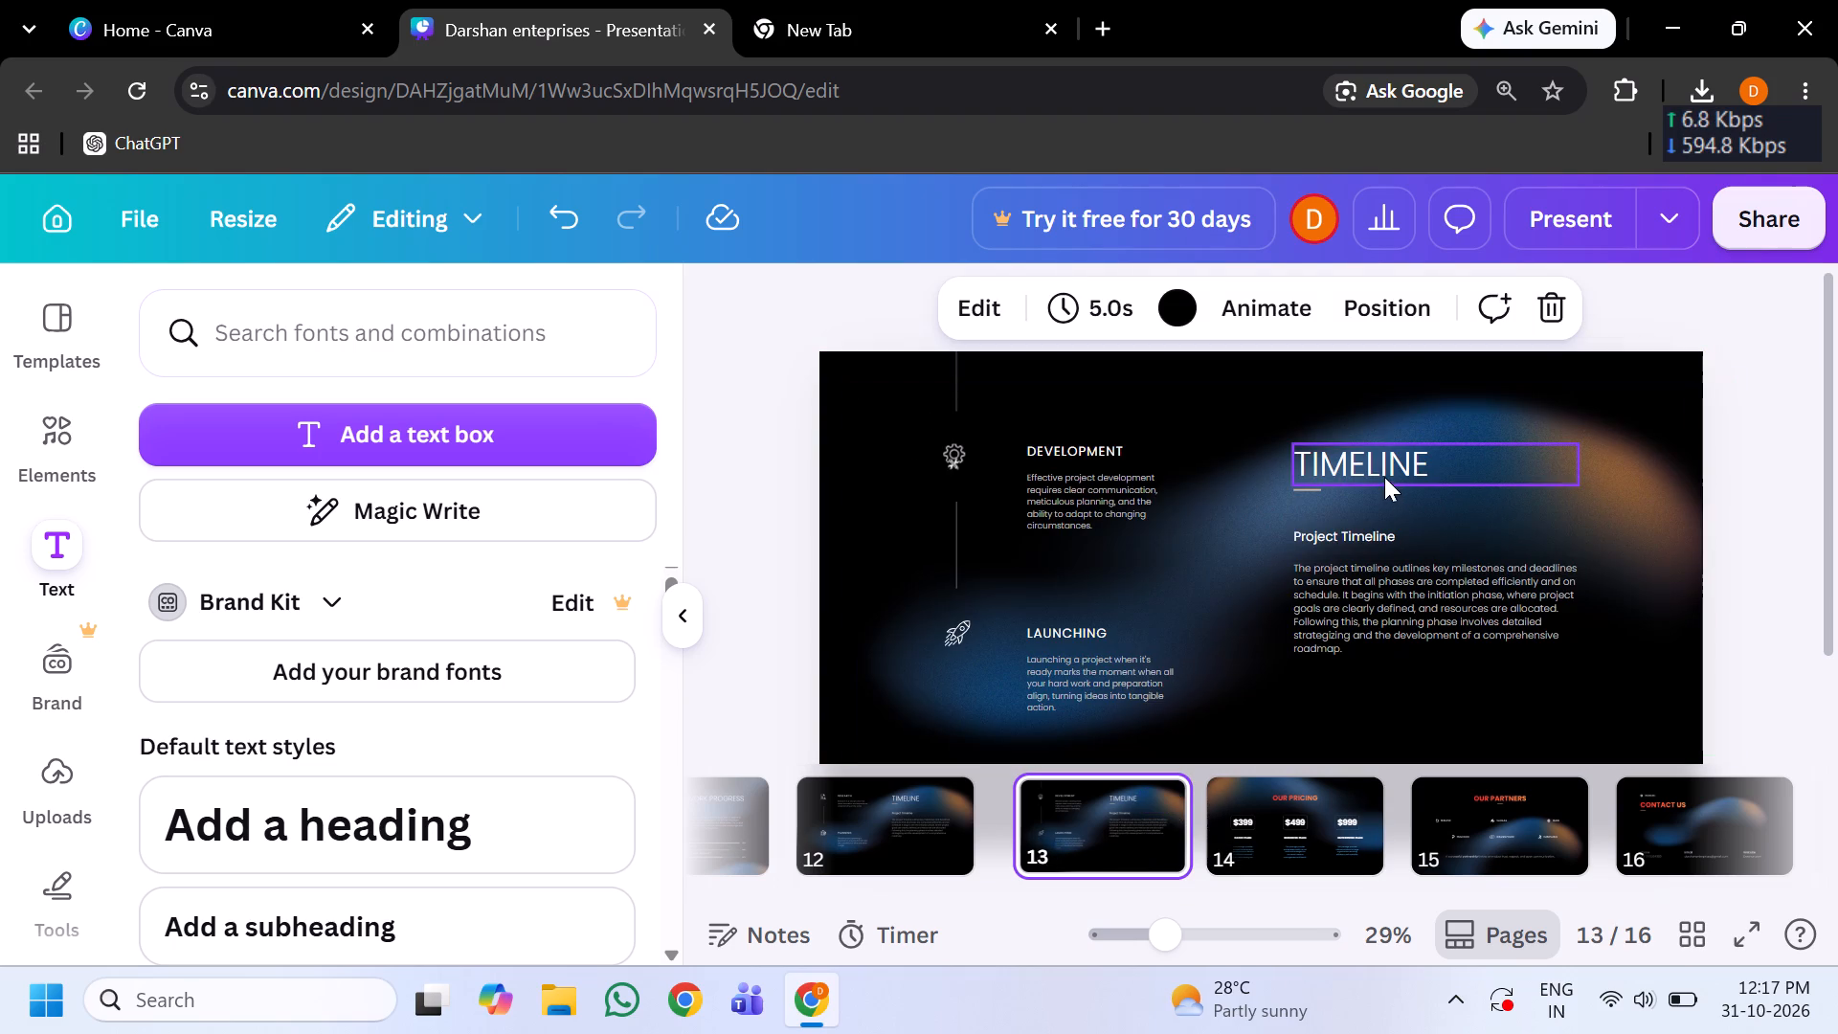
click(1384, 476)
click(1162, 311)
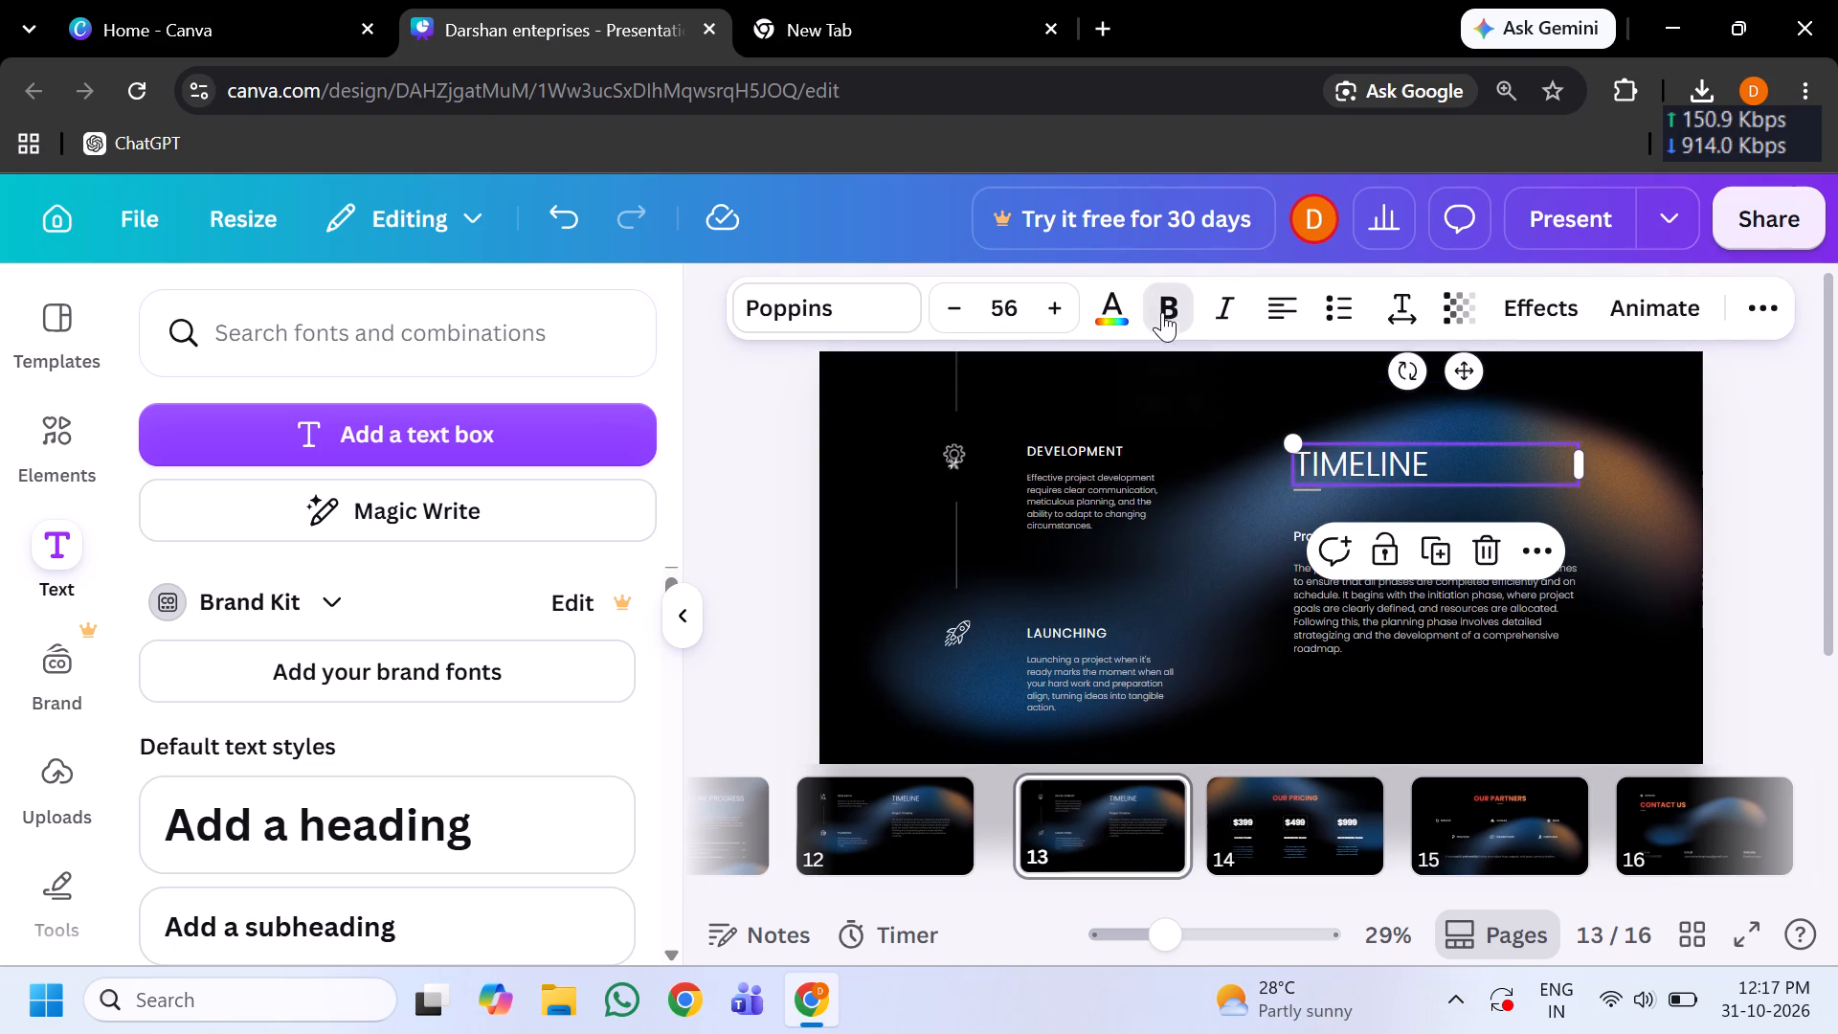
double_click(1084, 457)
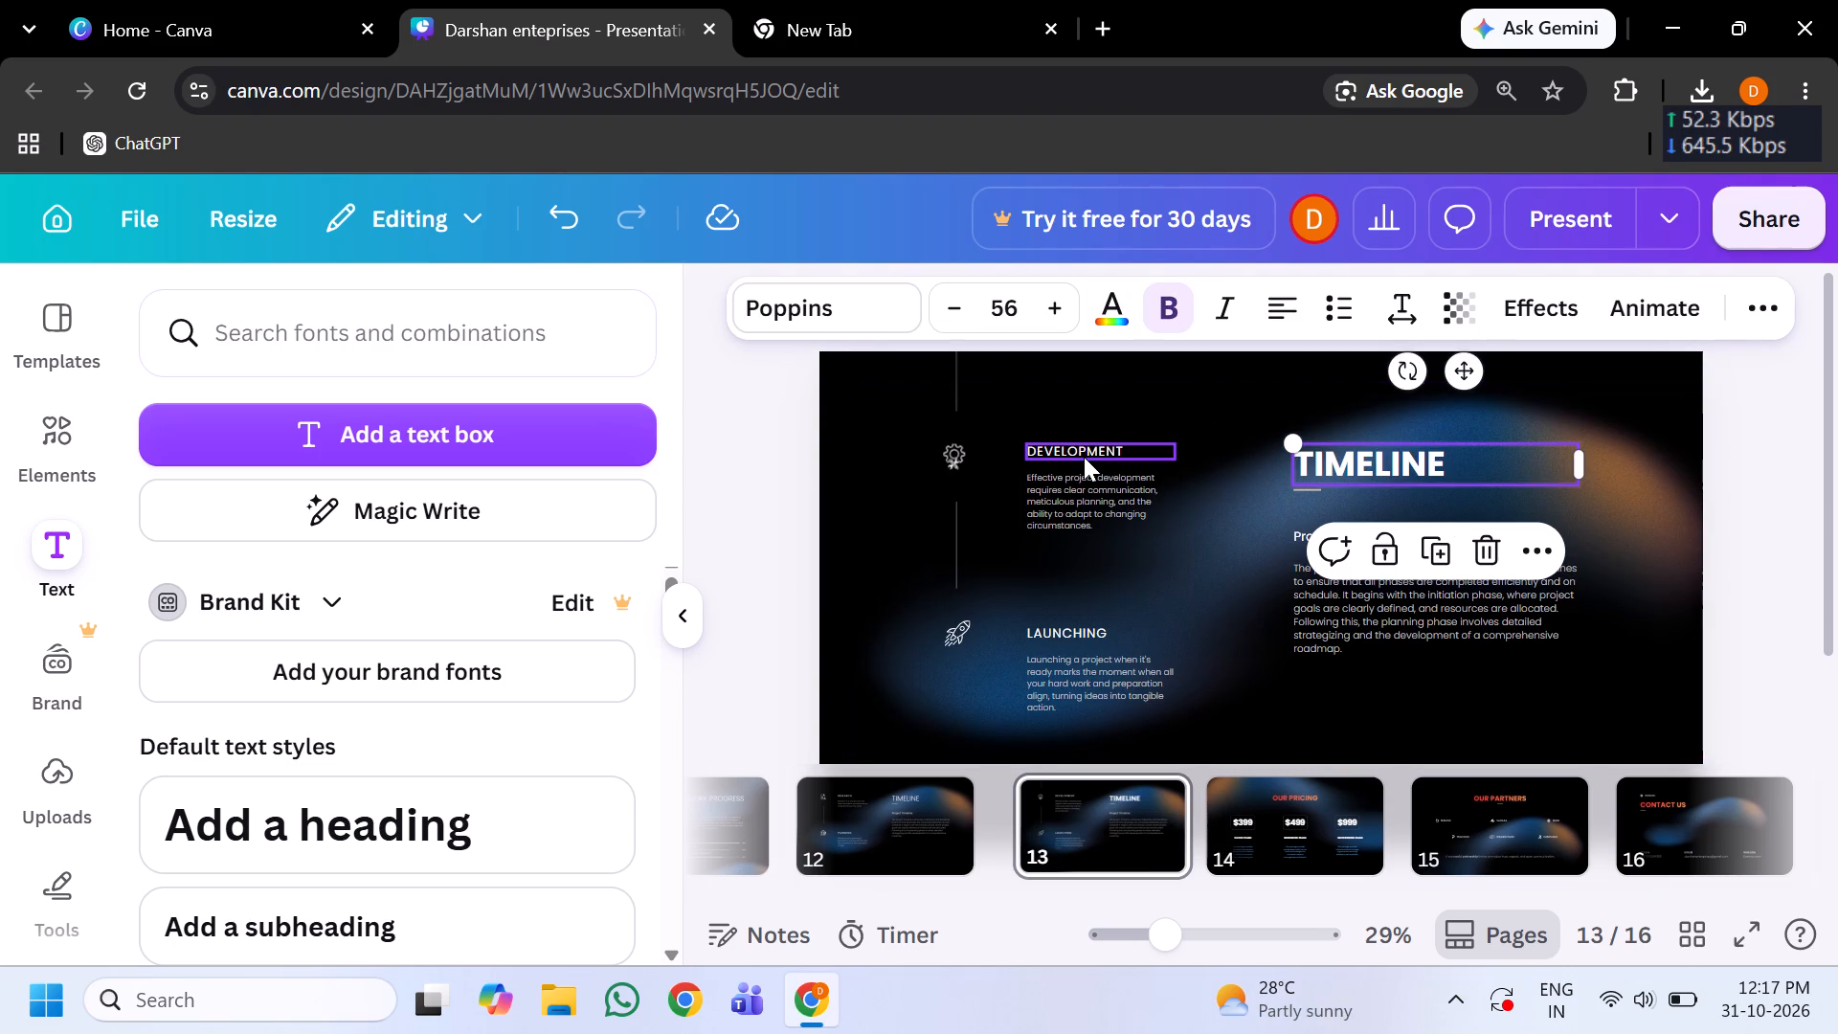
click(1170, 320)
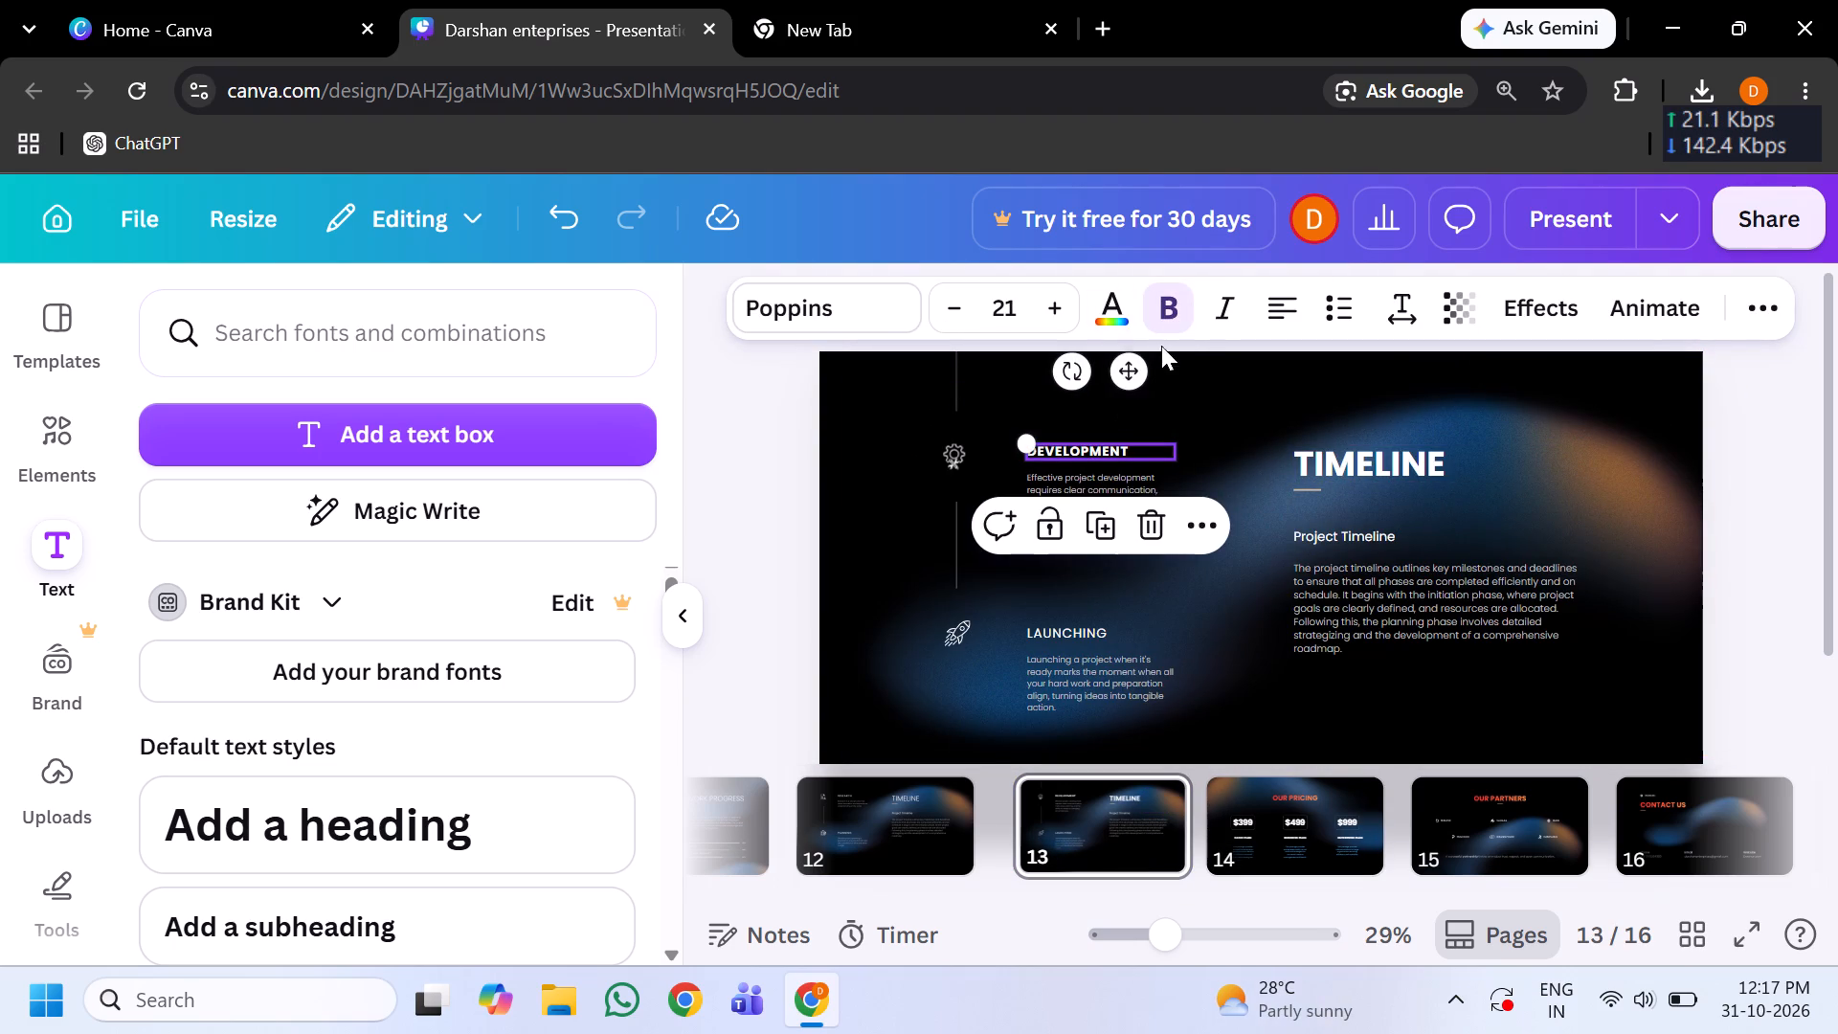
Replace the paragraph under DEVELOPMENT with "101.vacation of seats" and start a new line below it.
double_click(1098, 494)
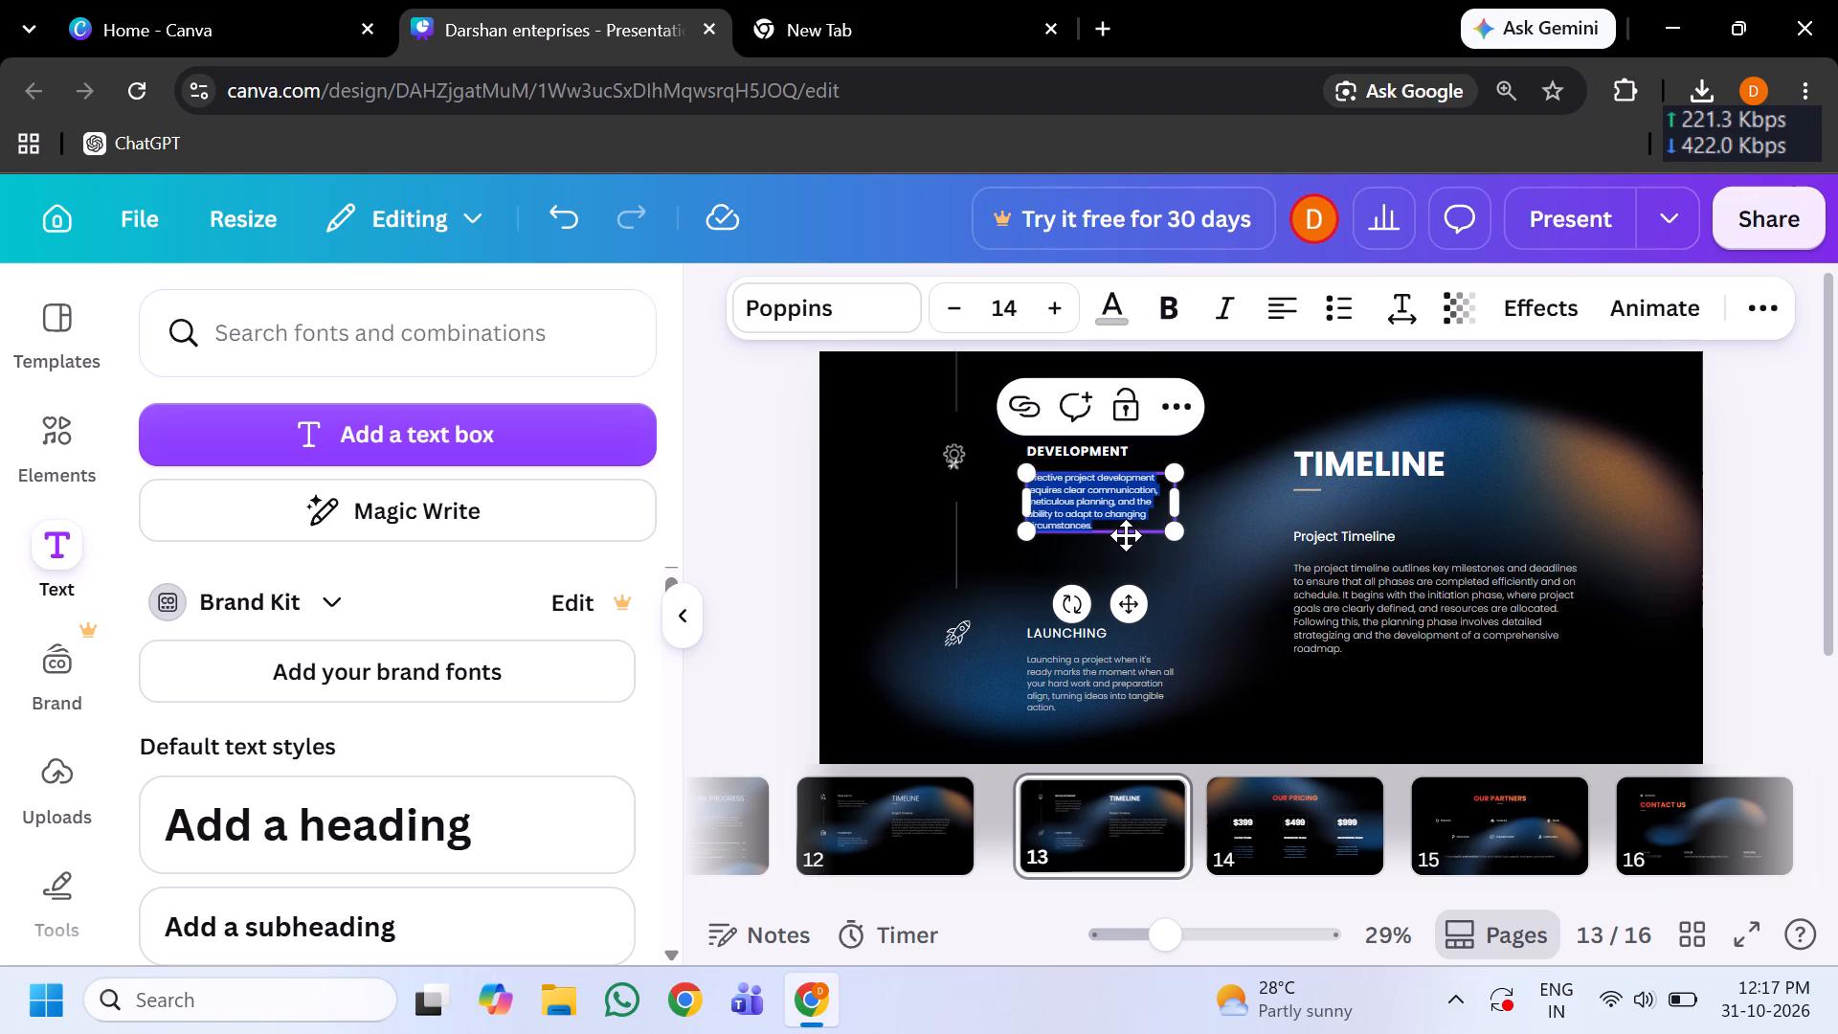
key(BackSpace)
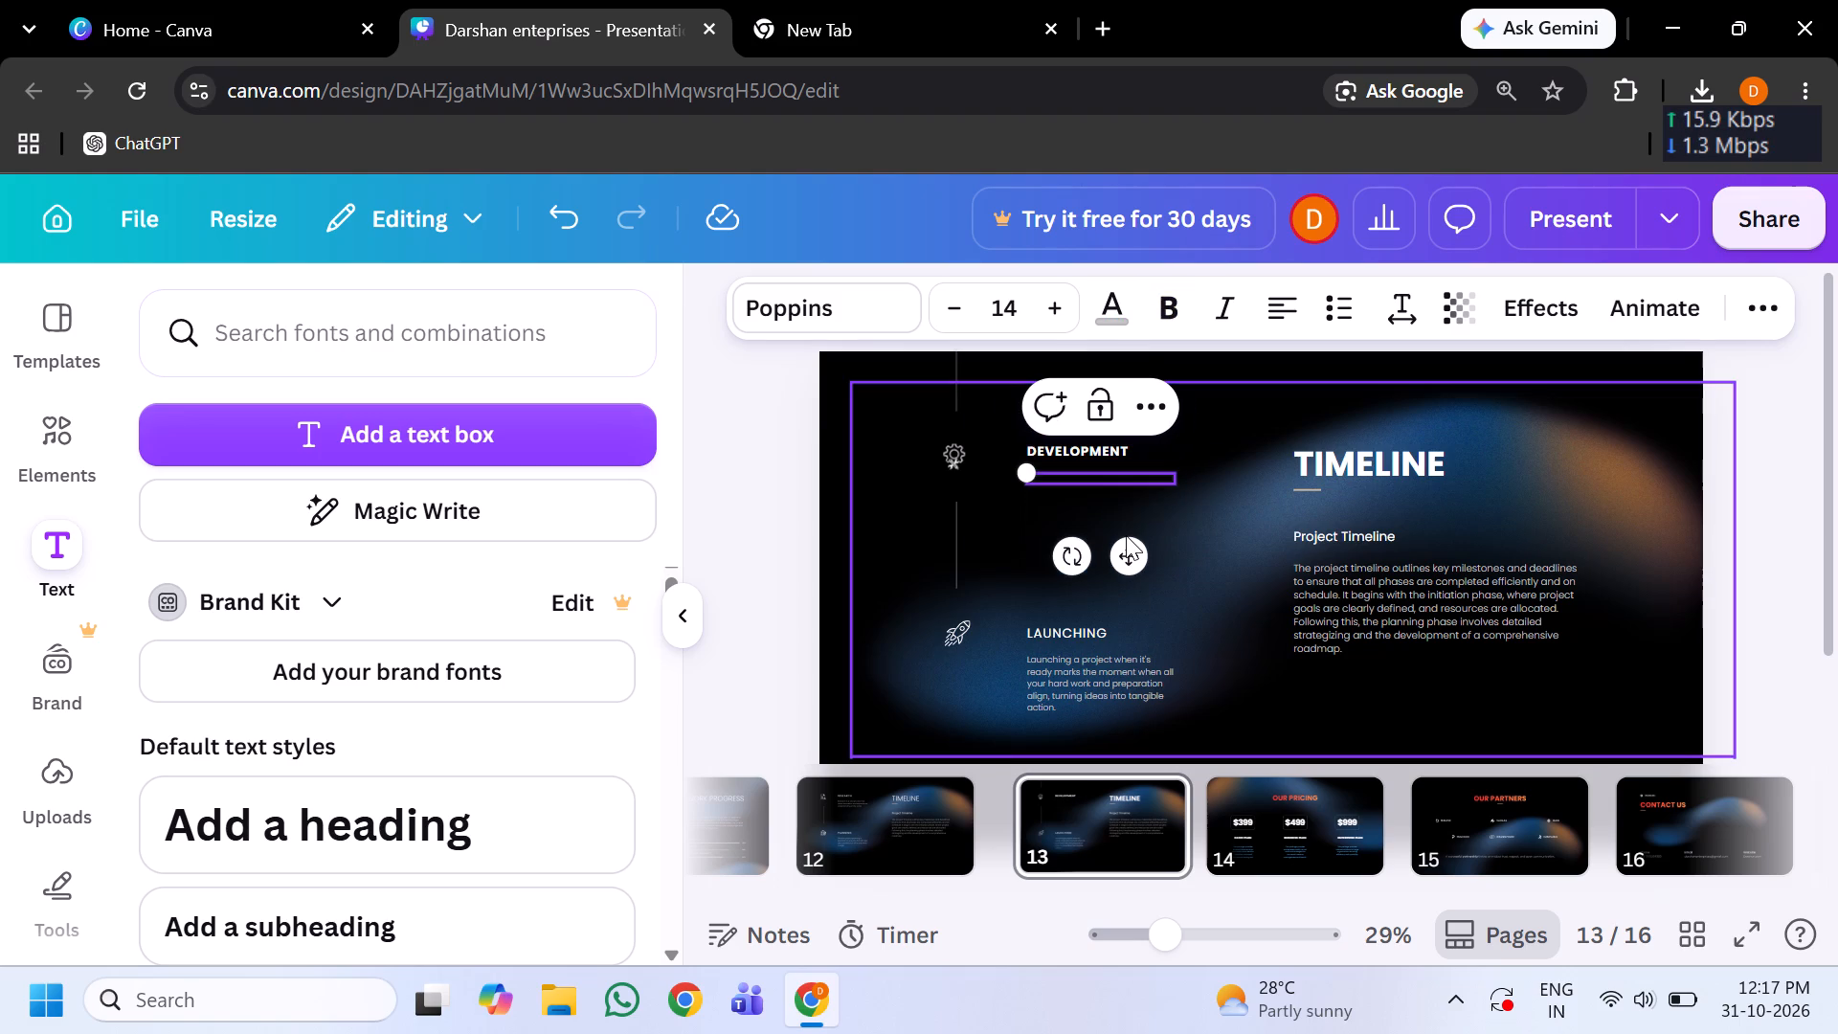
text(101)
key(period)
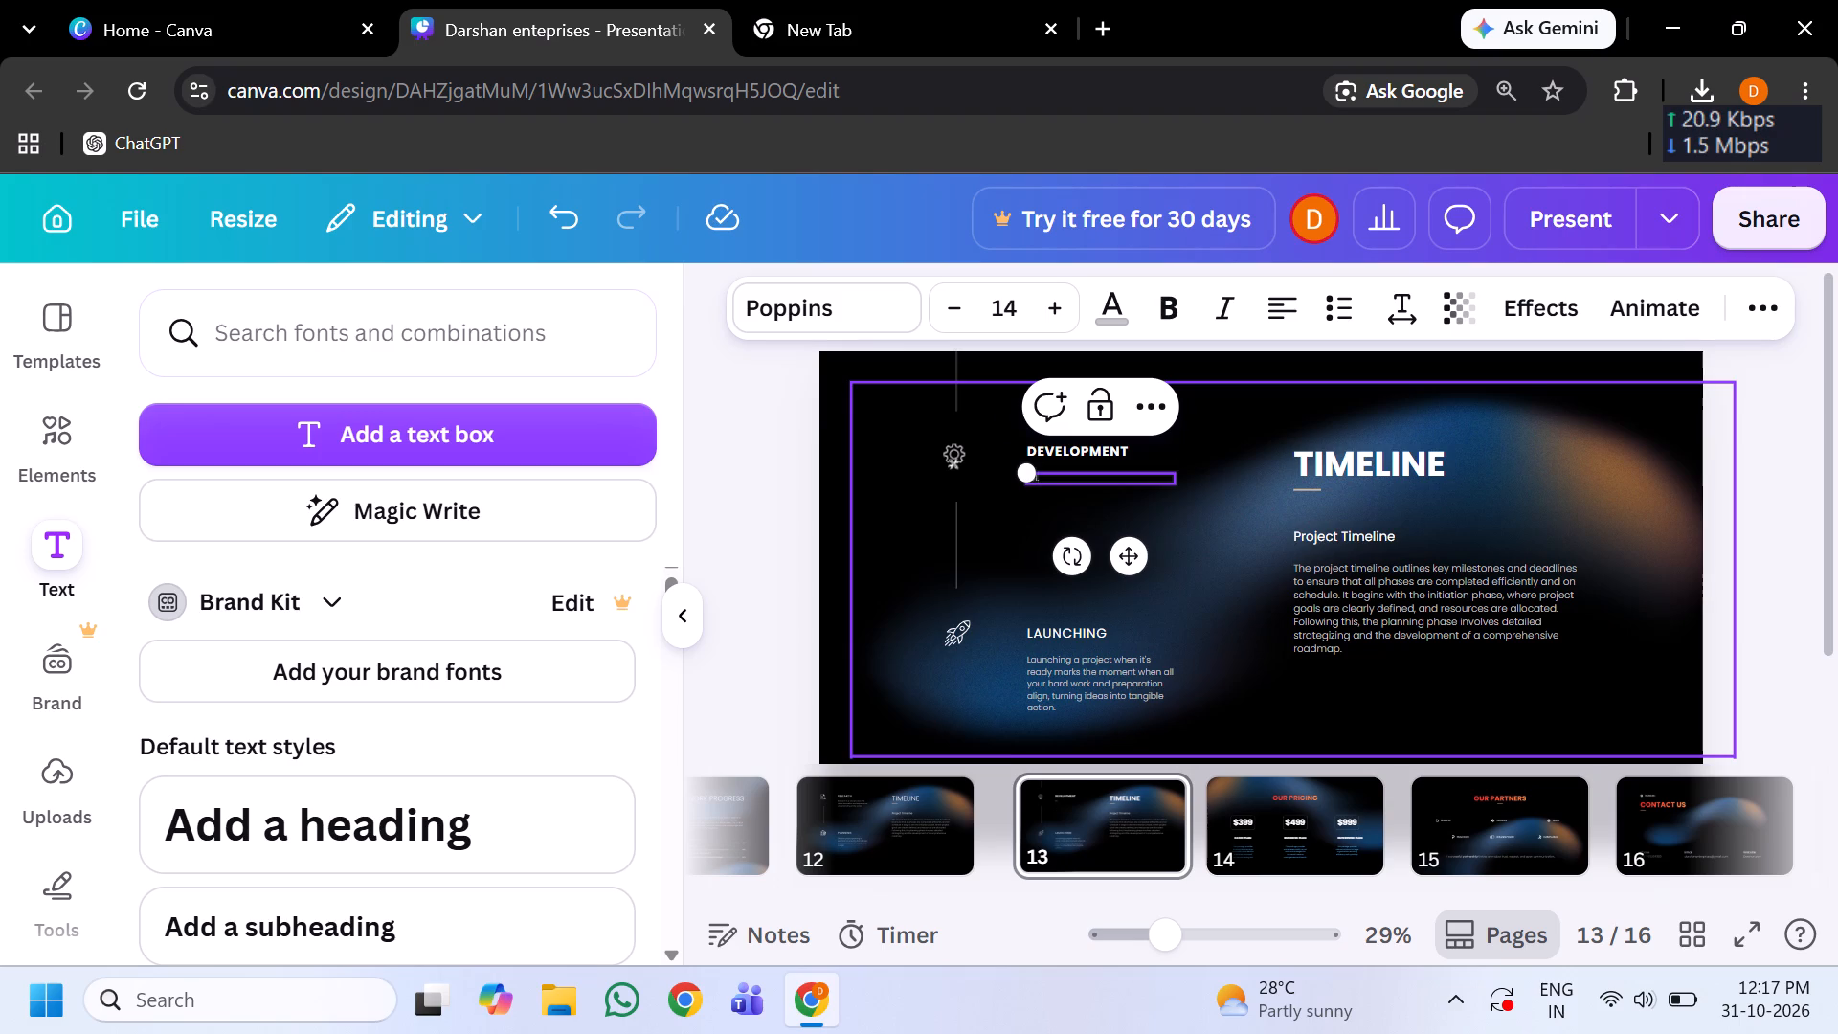
text(vacation of)
key(space)
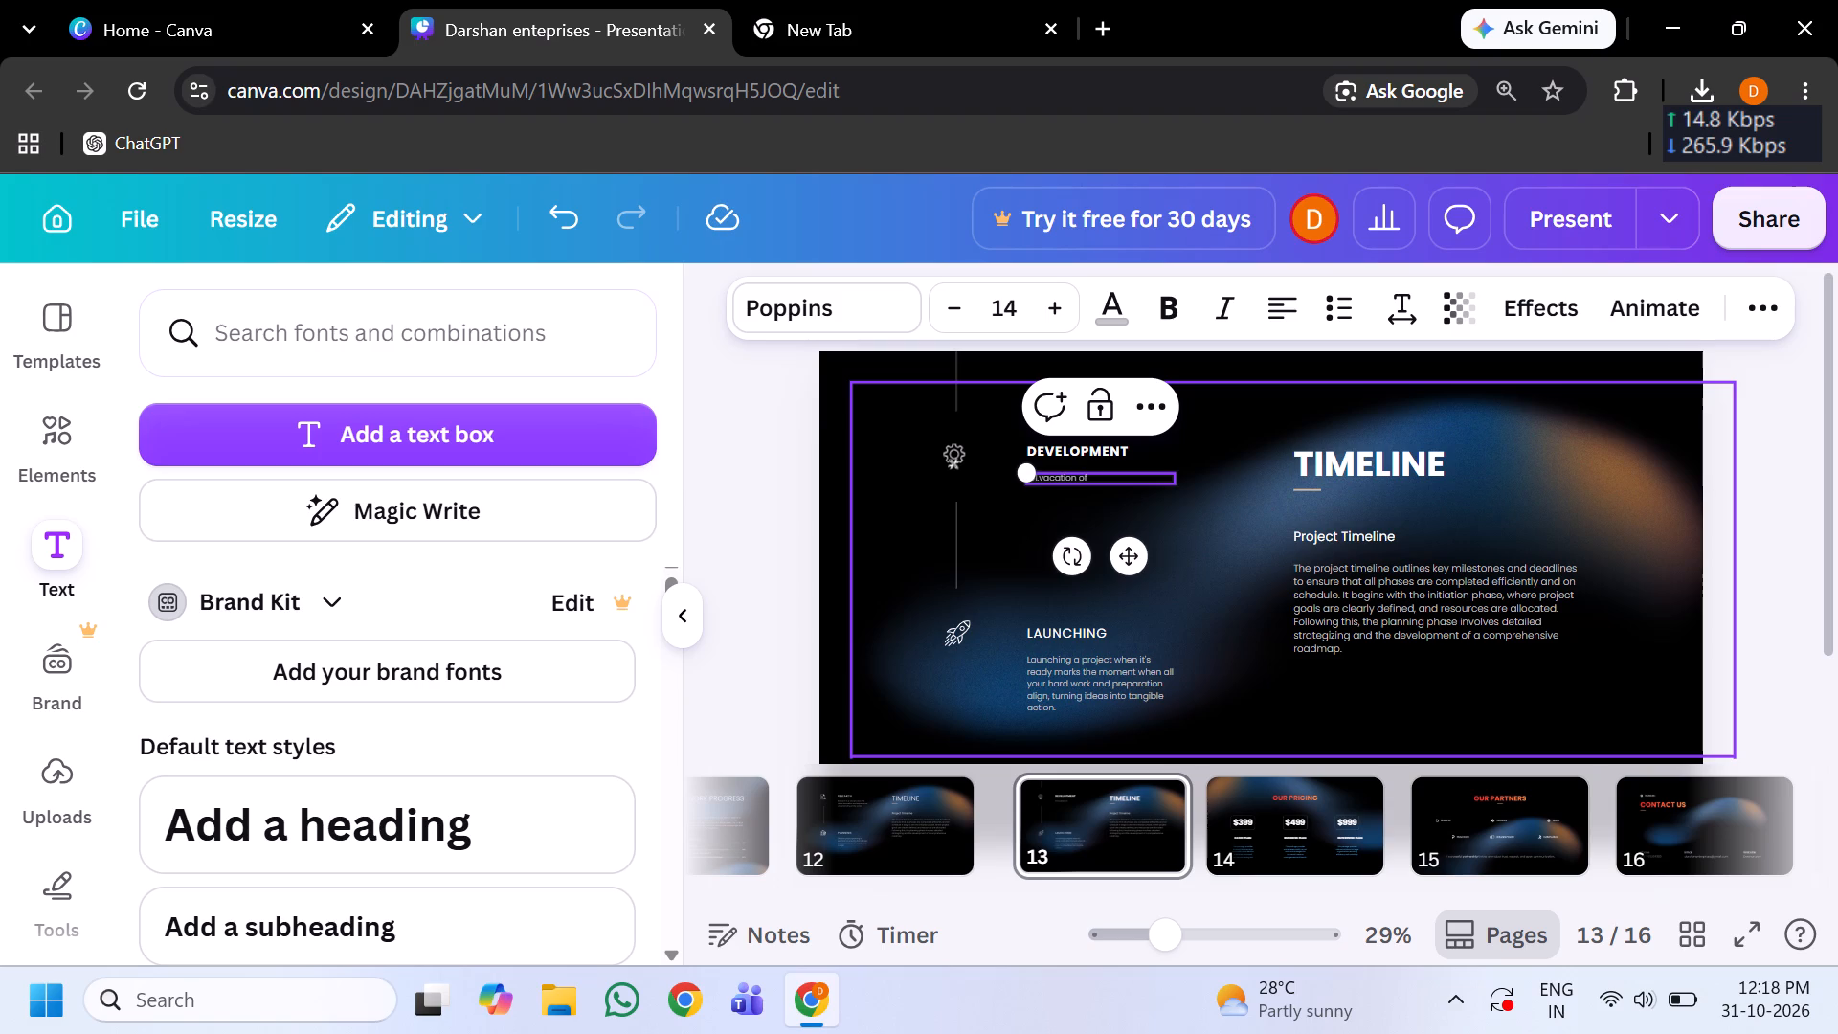
text(seats)
key(space)
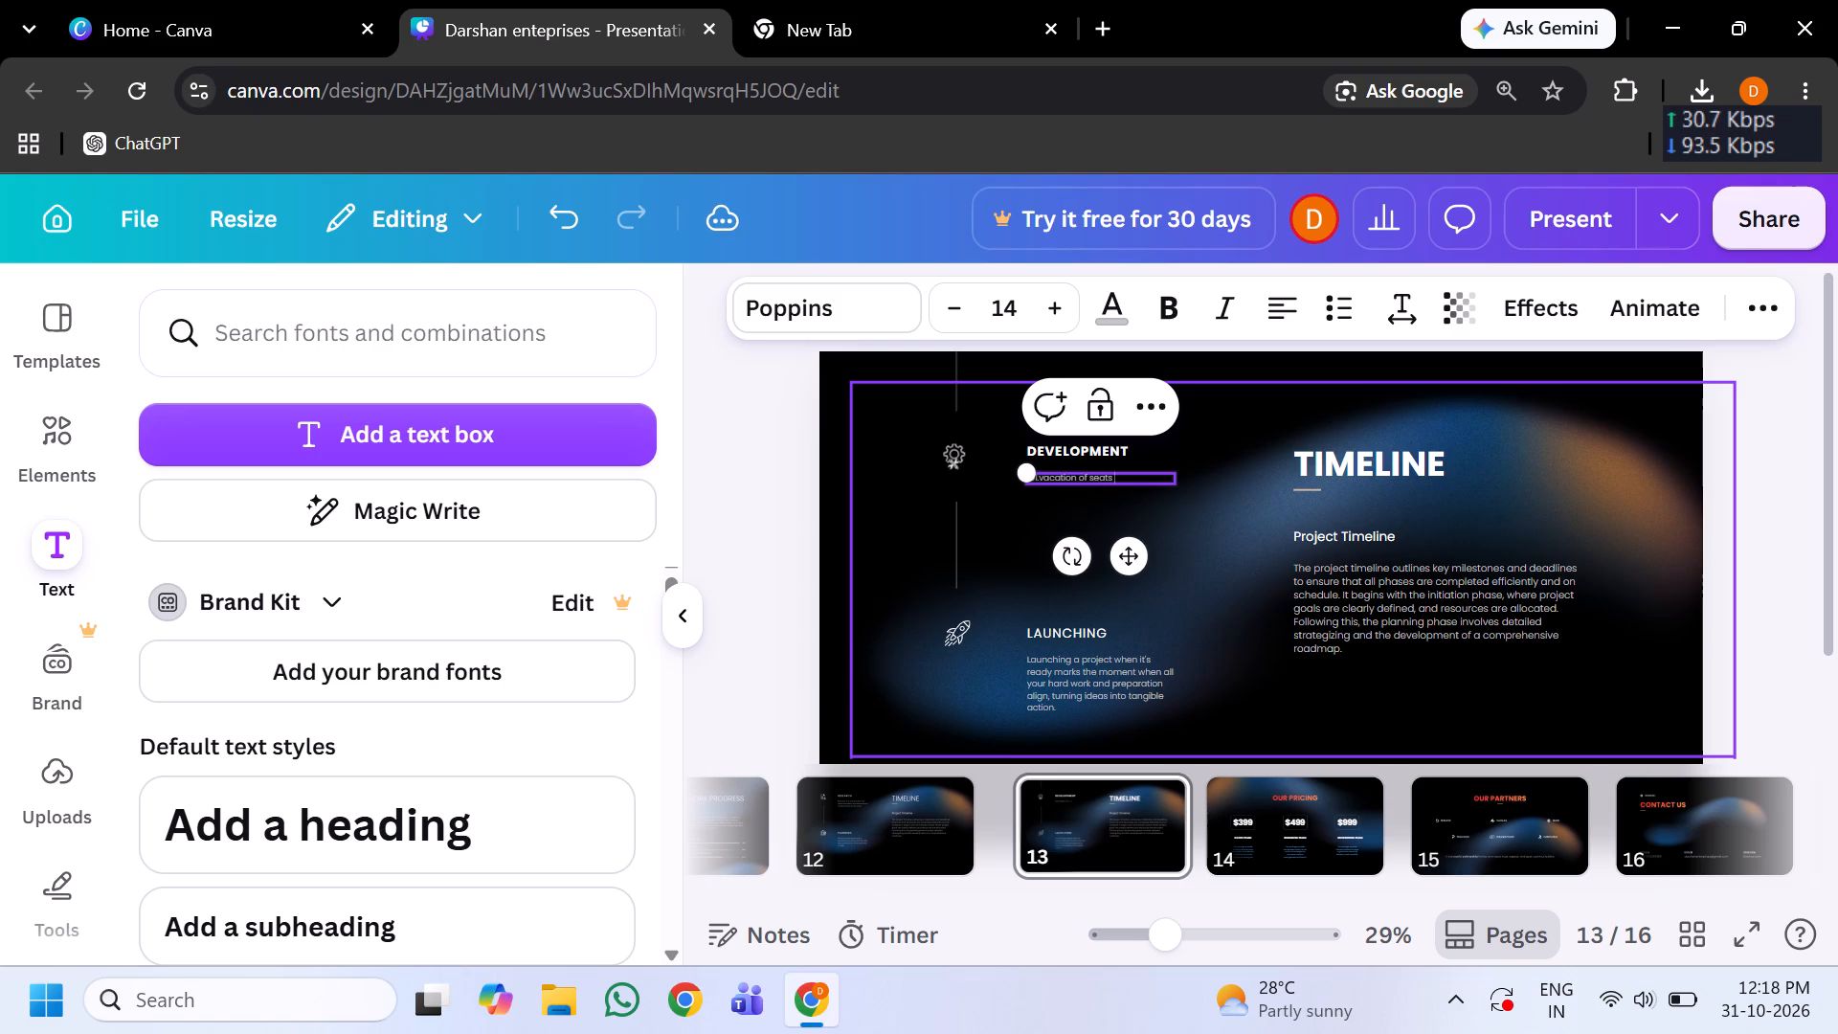
key(Return)
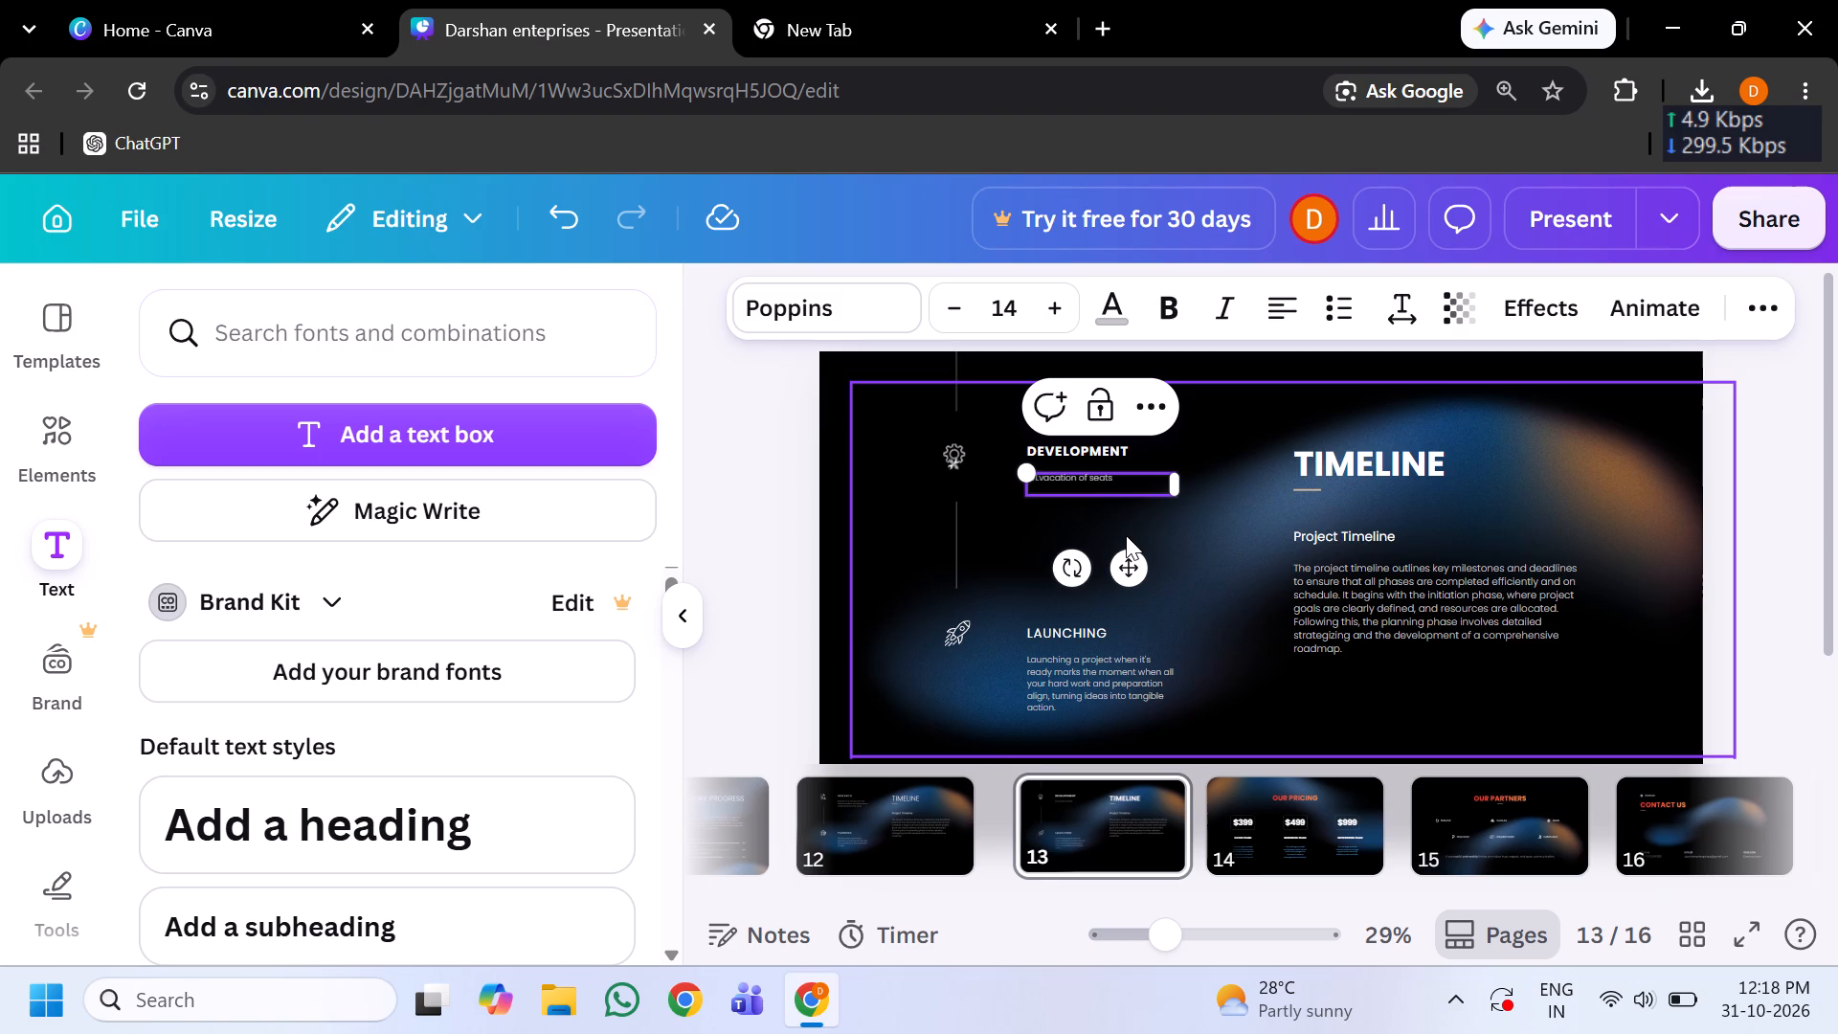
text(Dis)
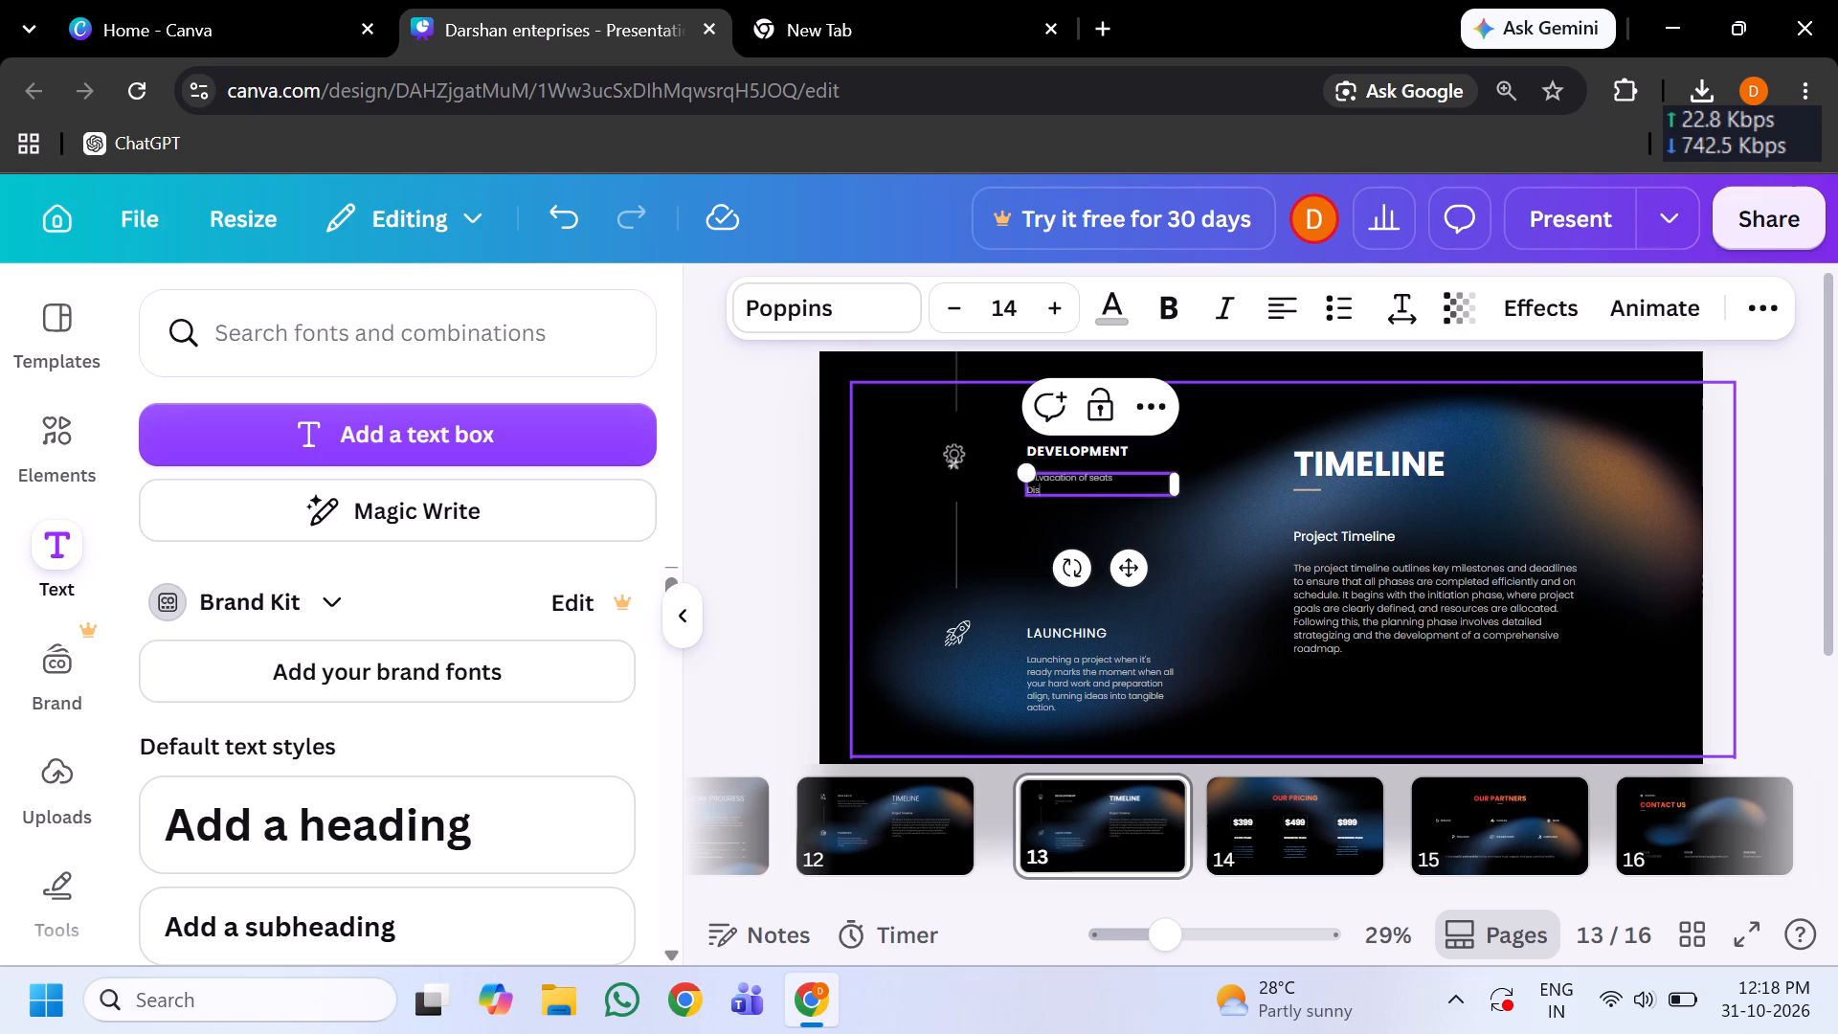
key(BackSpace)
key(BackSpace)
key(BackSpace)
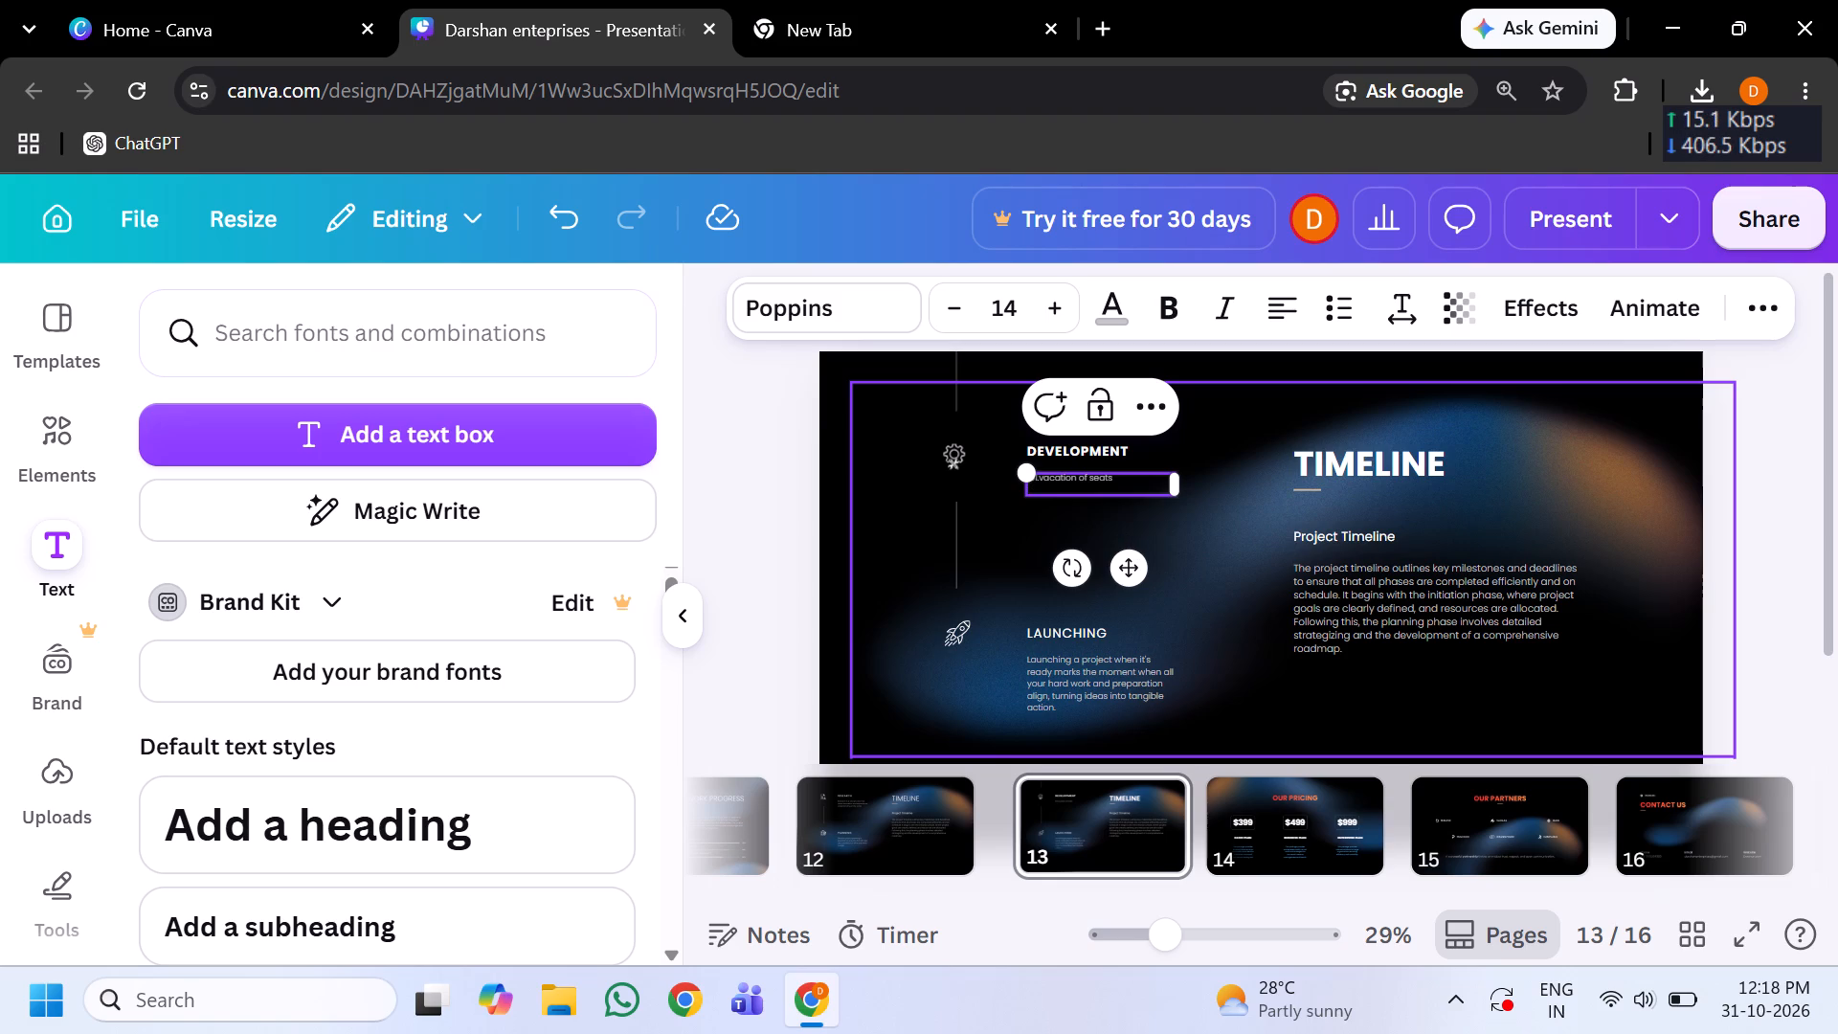
Add the second entry "102.Disqualification for mrmbership" under DEVELOPMENT and start a new line below it.
text(102)
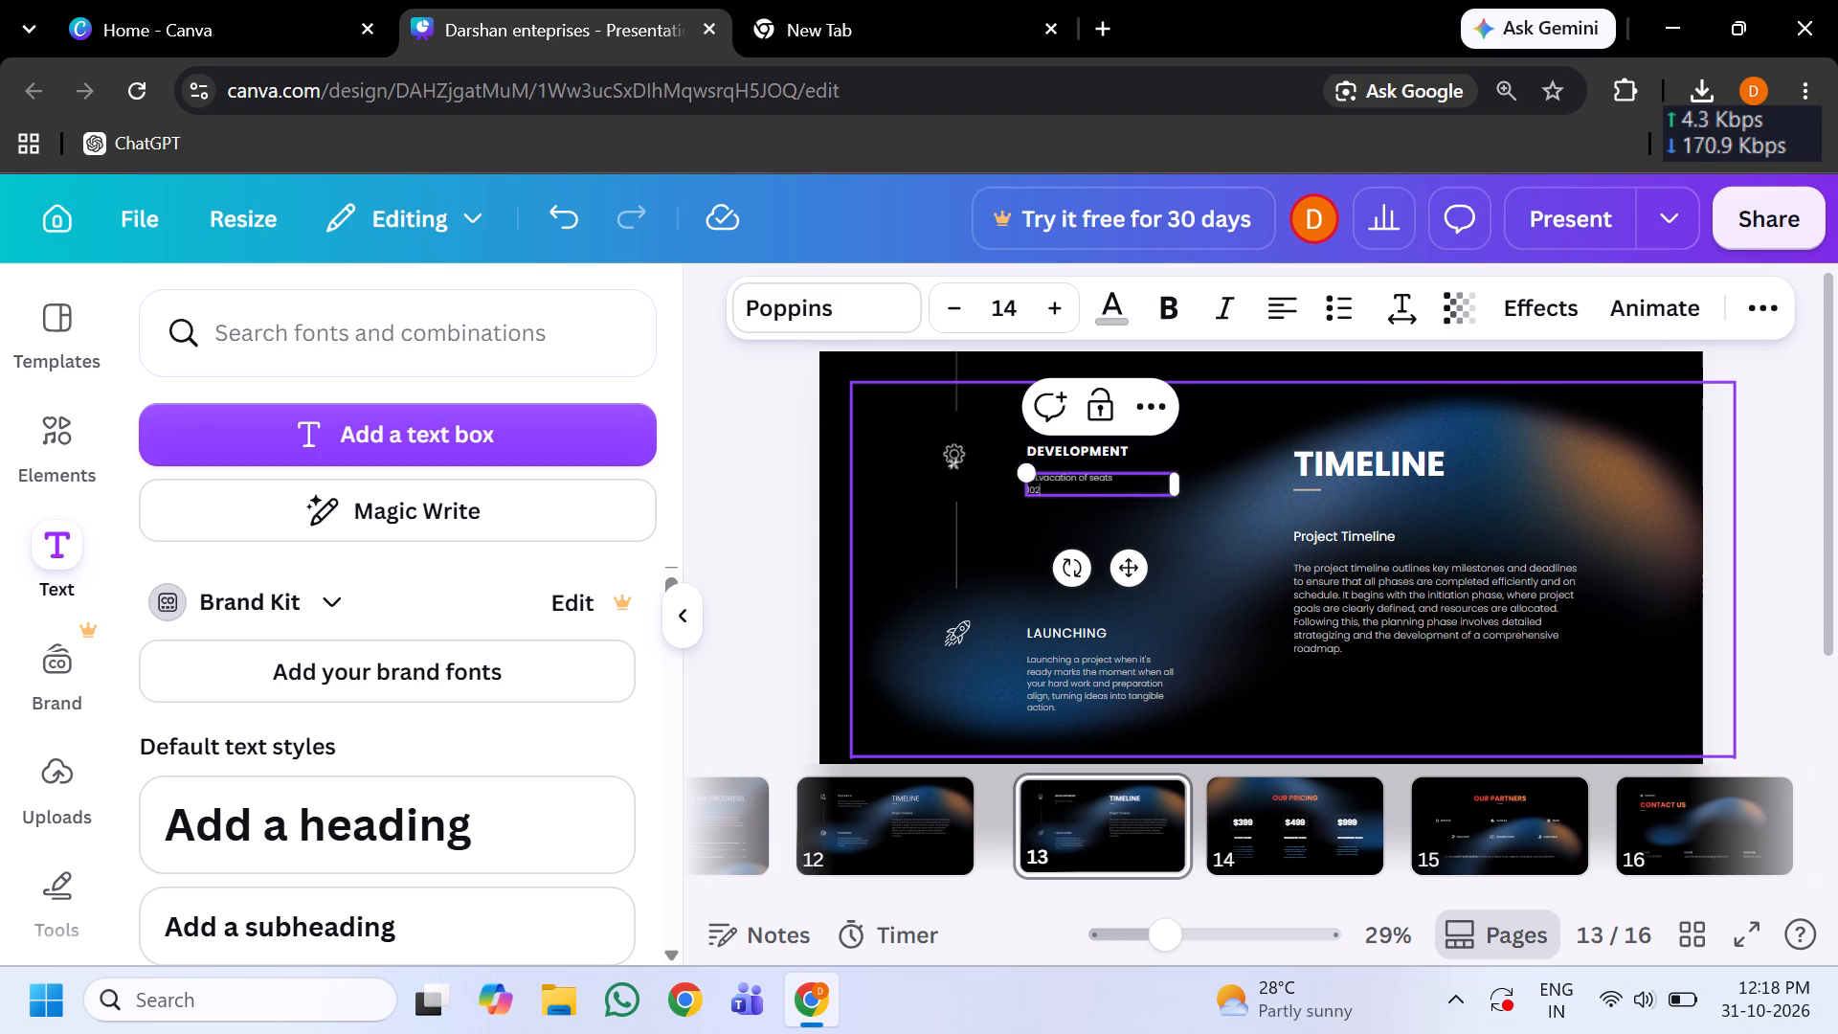
key(comma)
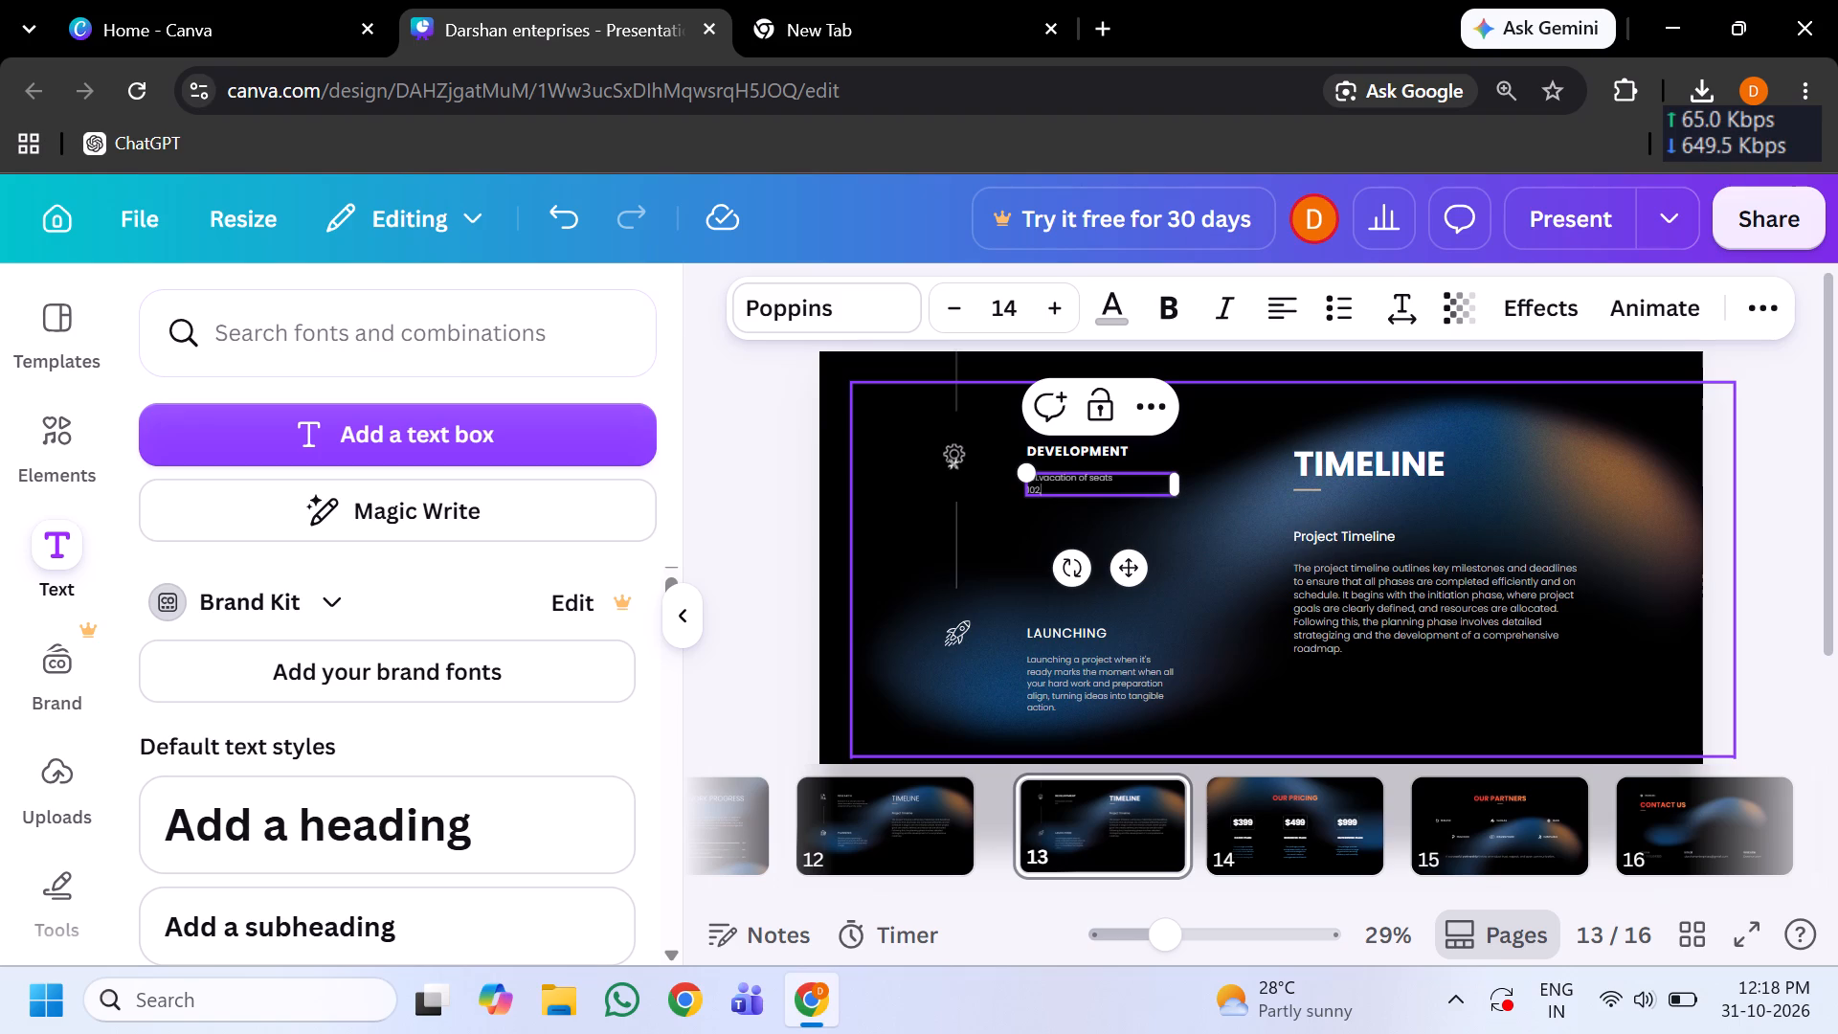
key(BackSpace)
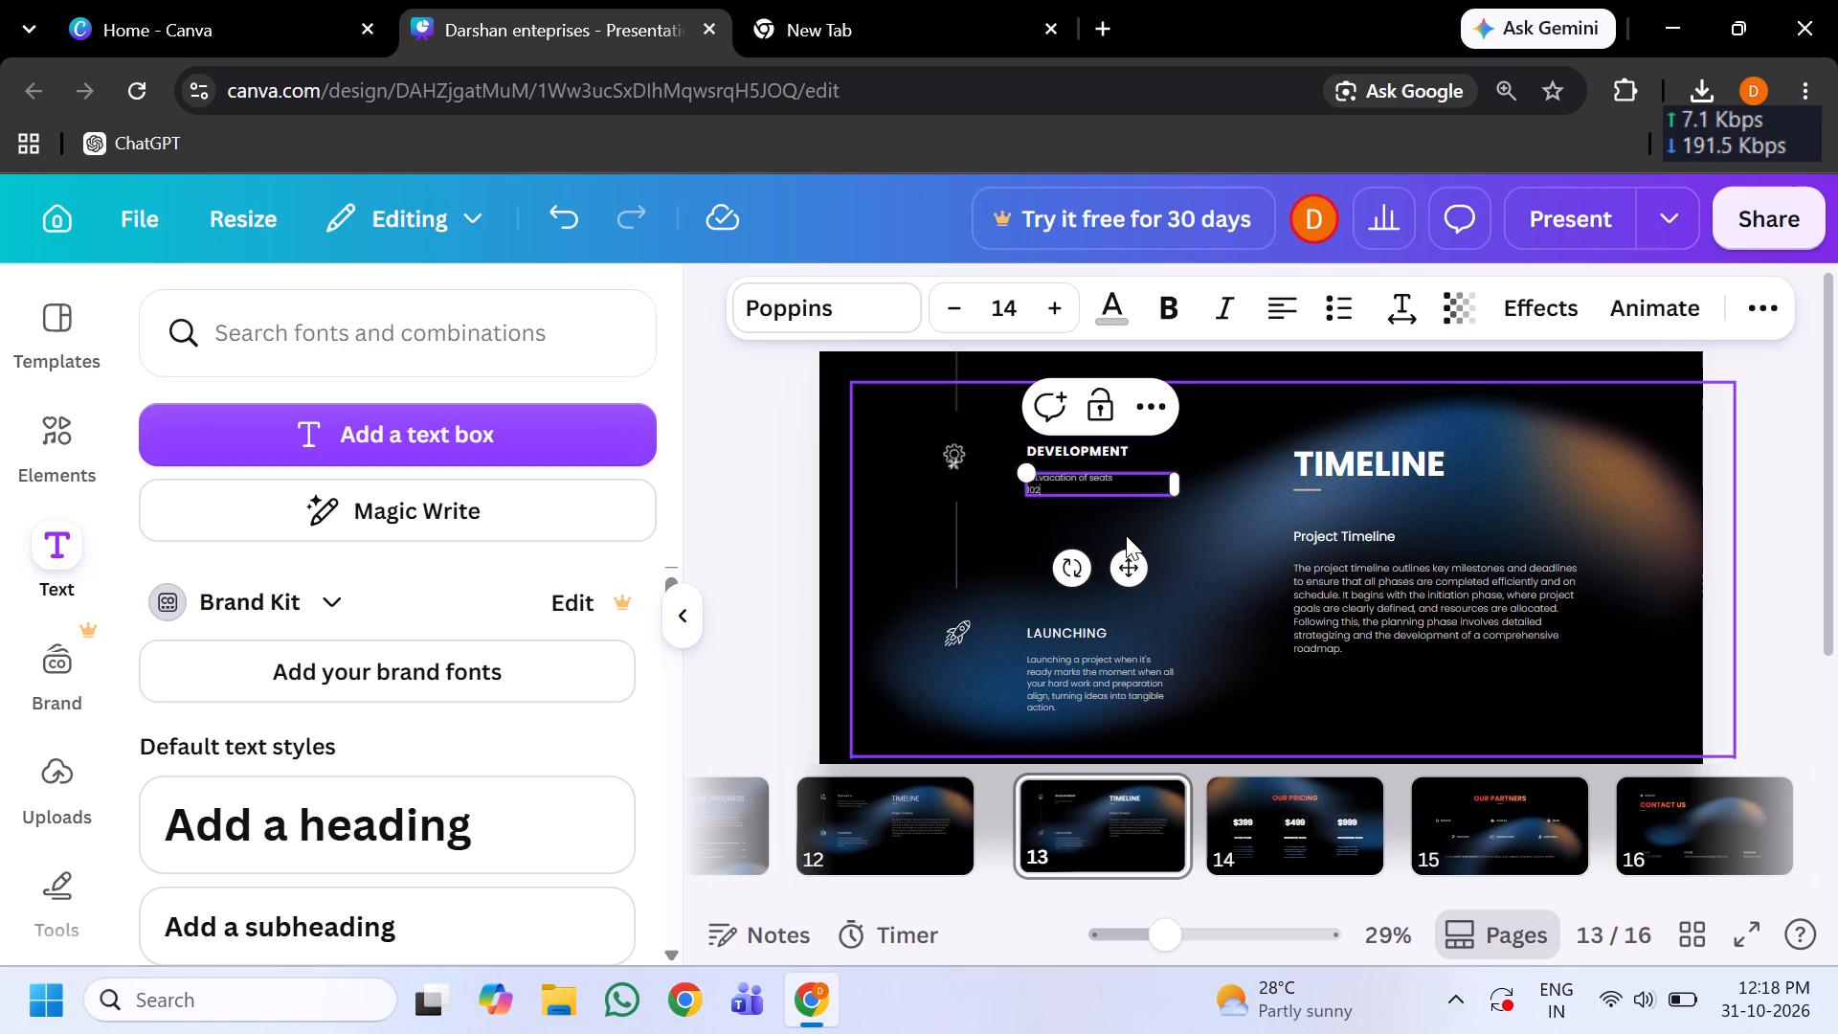
key(period)
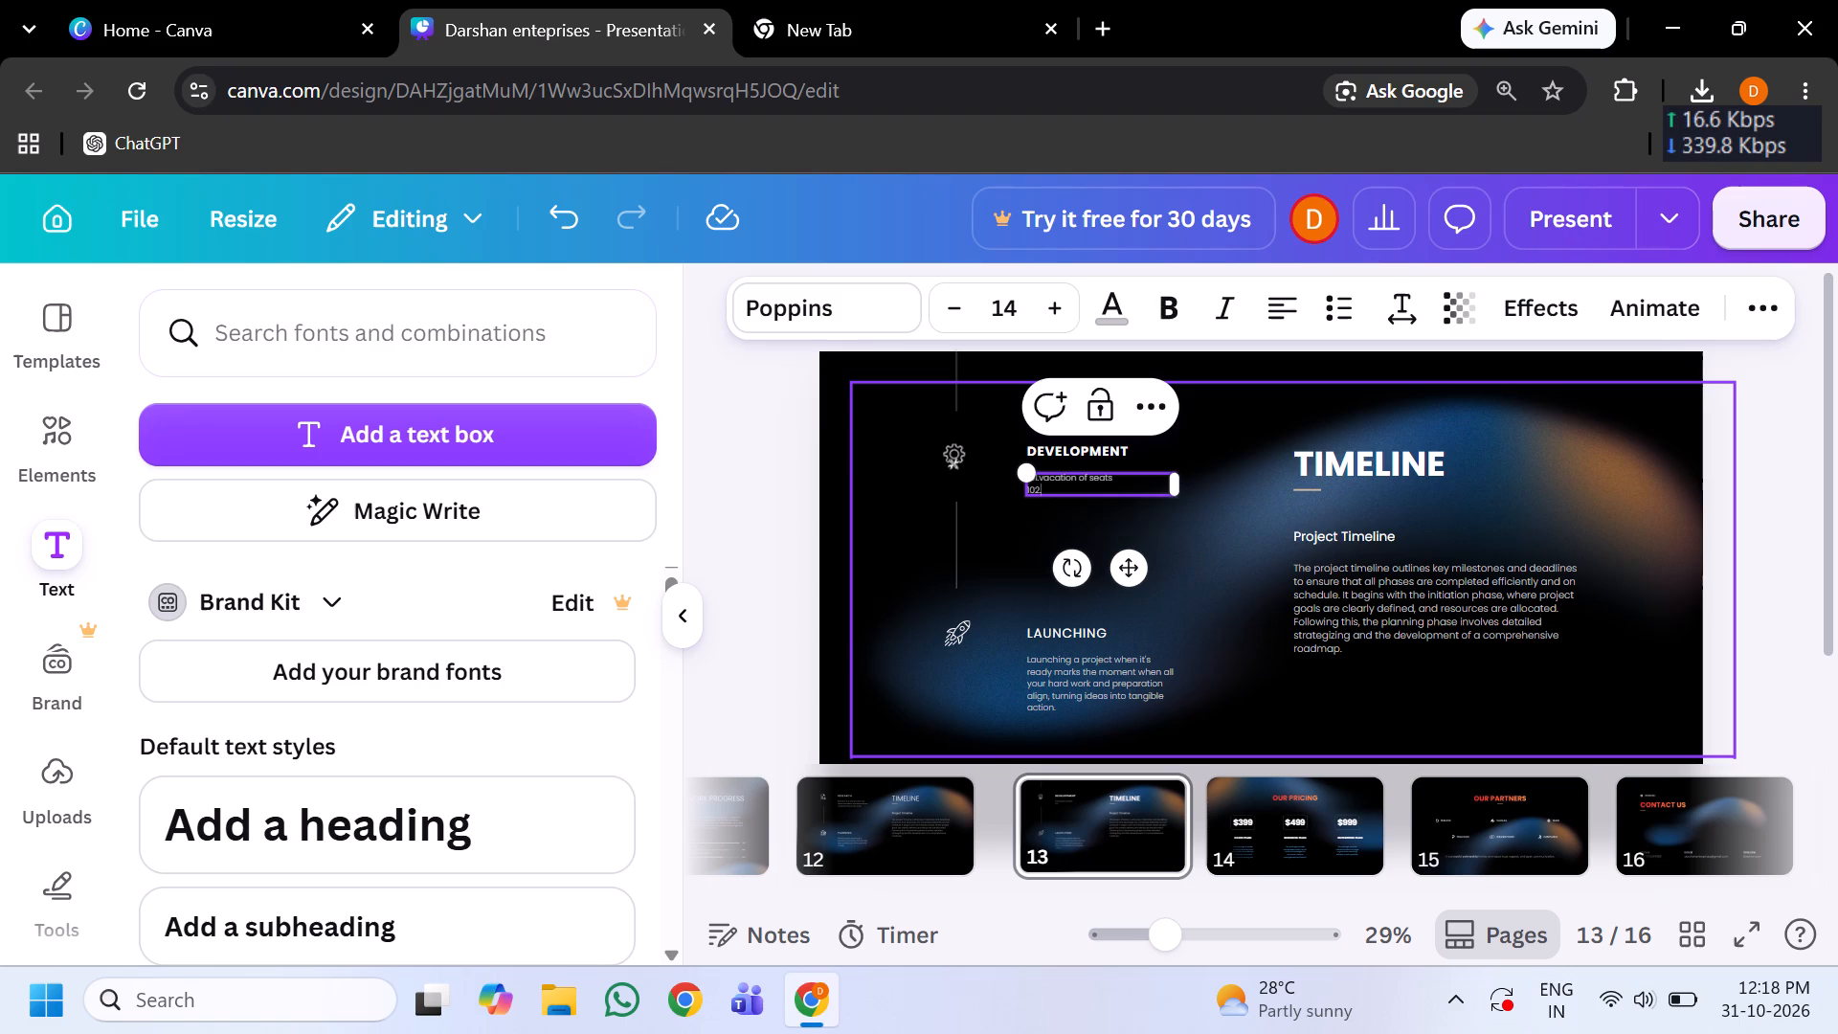
text(Dis)
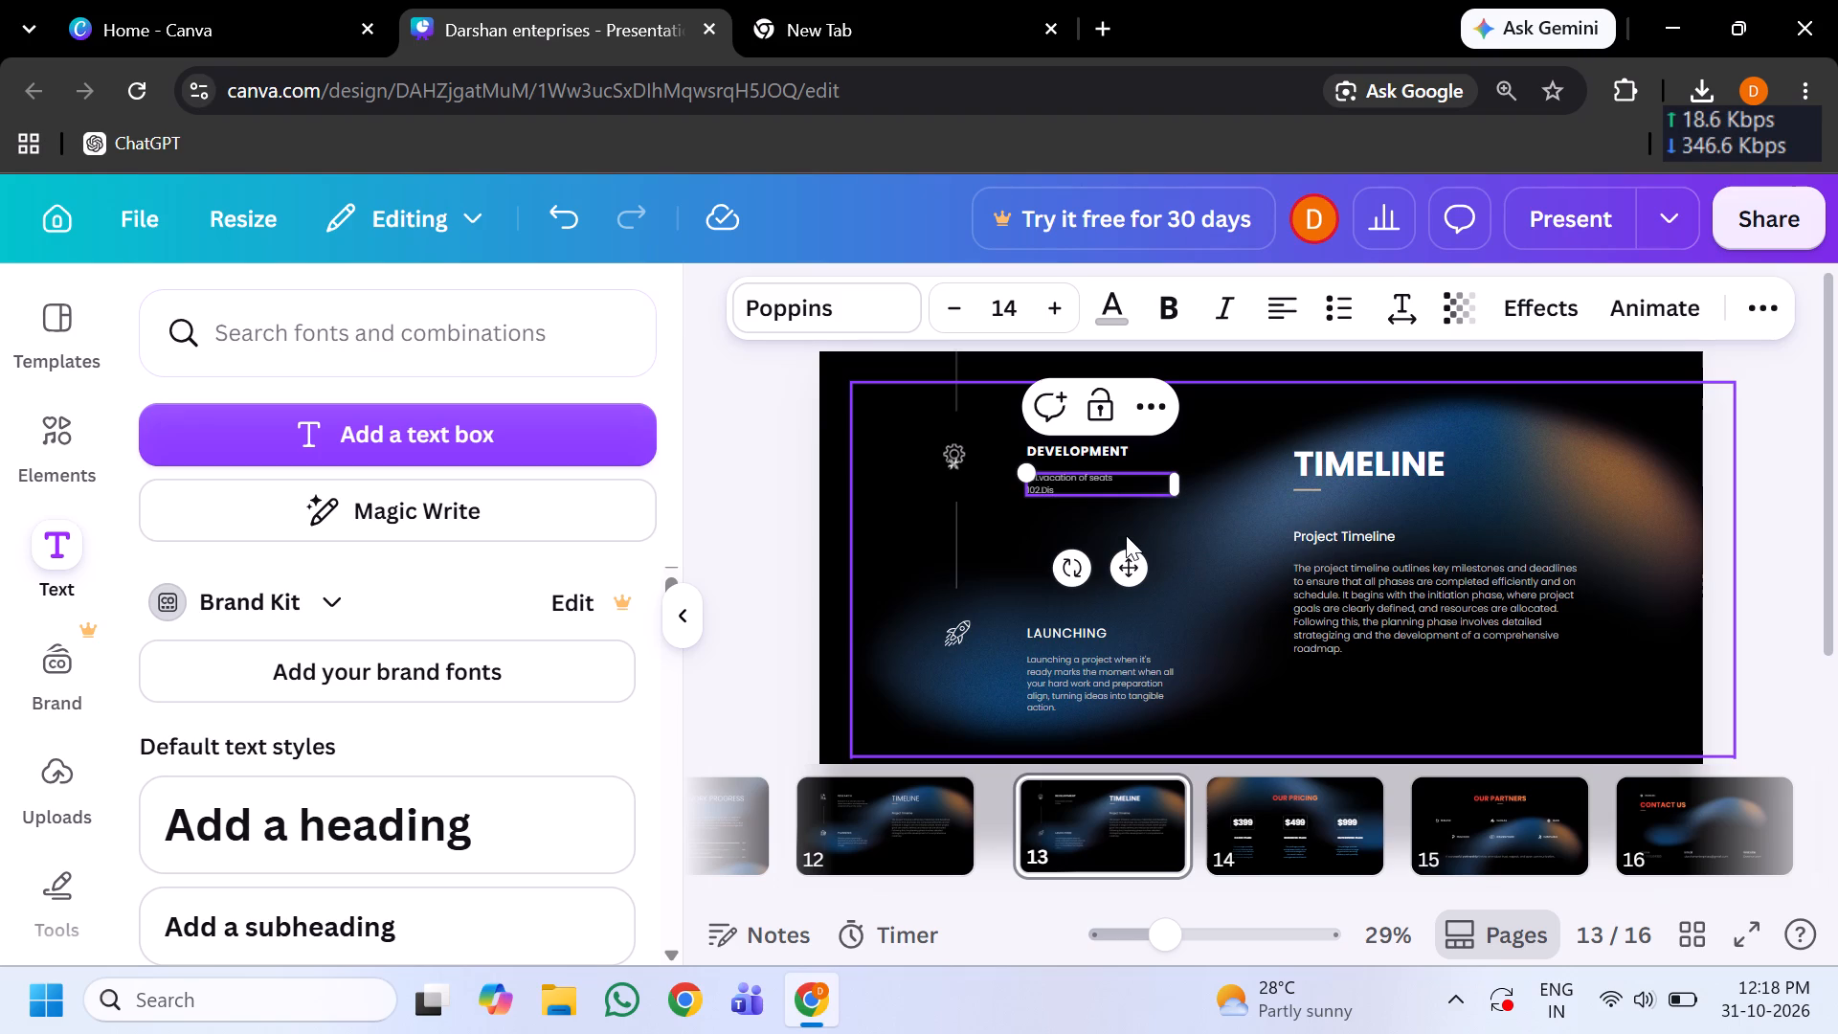
text(qualification)
key(space)
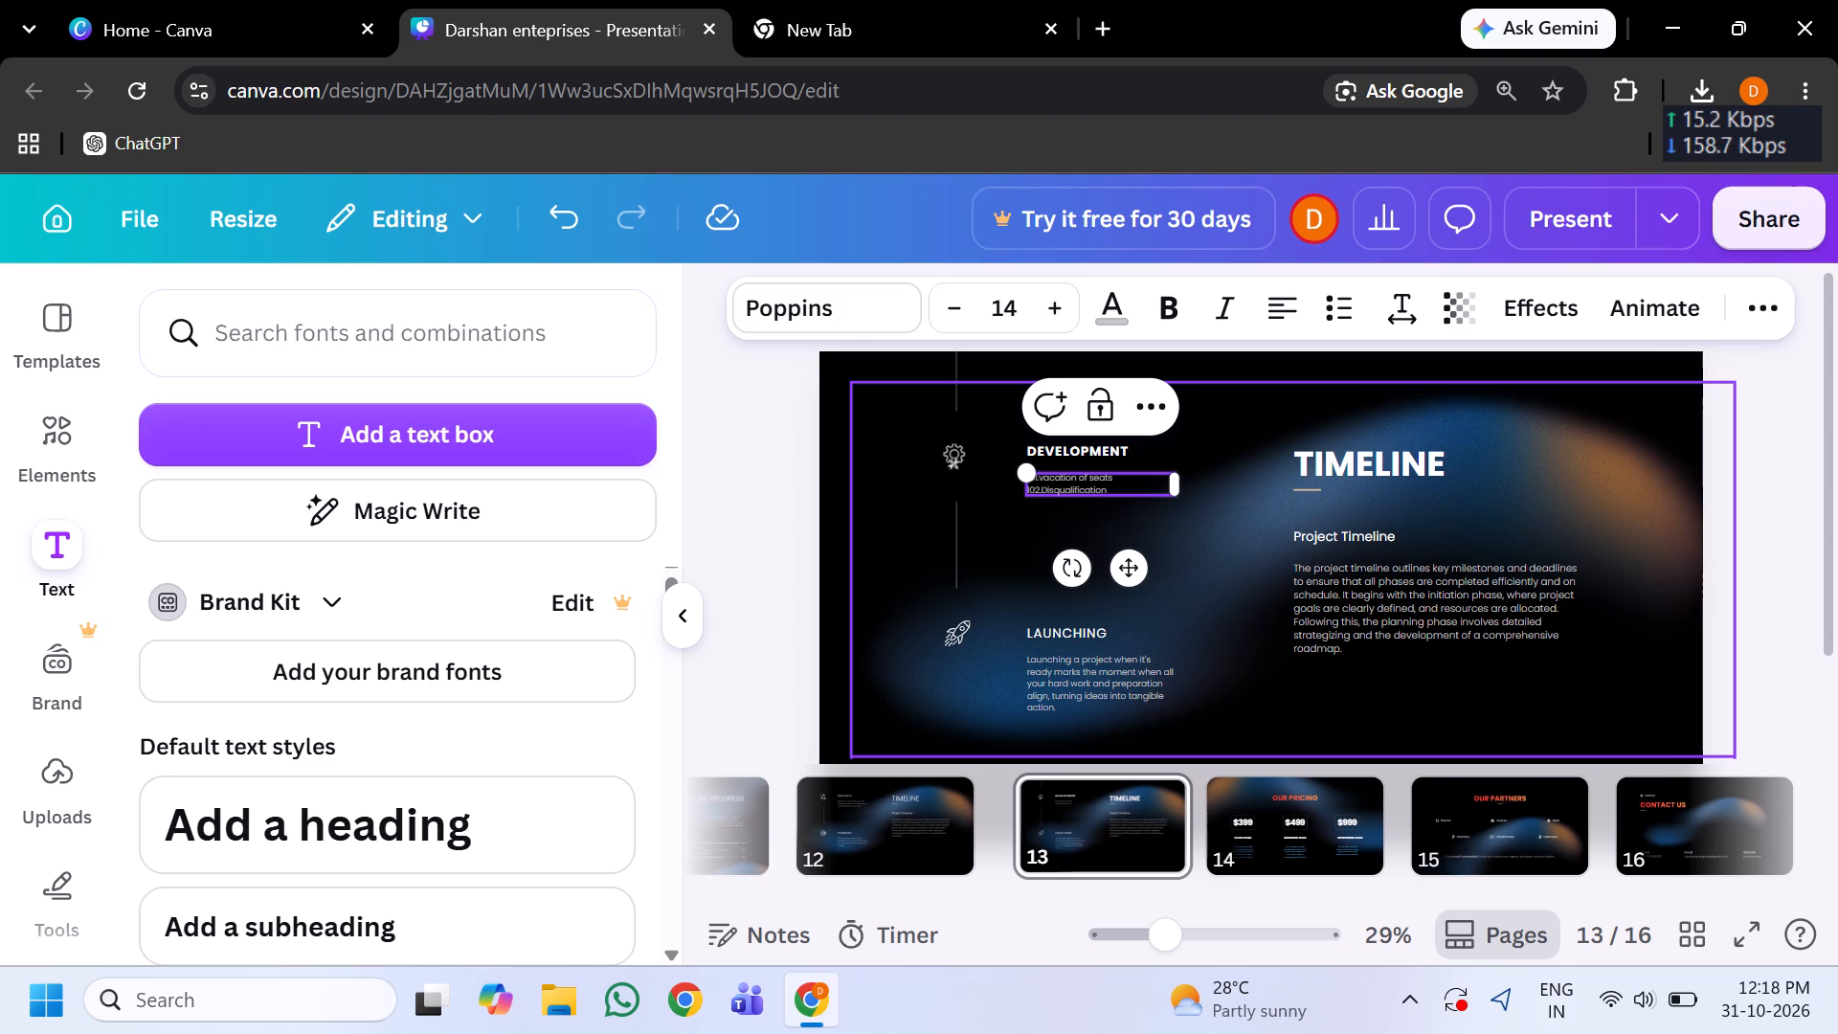
text(of)
key(space)
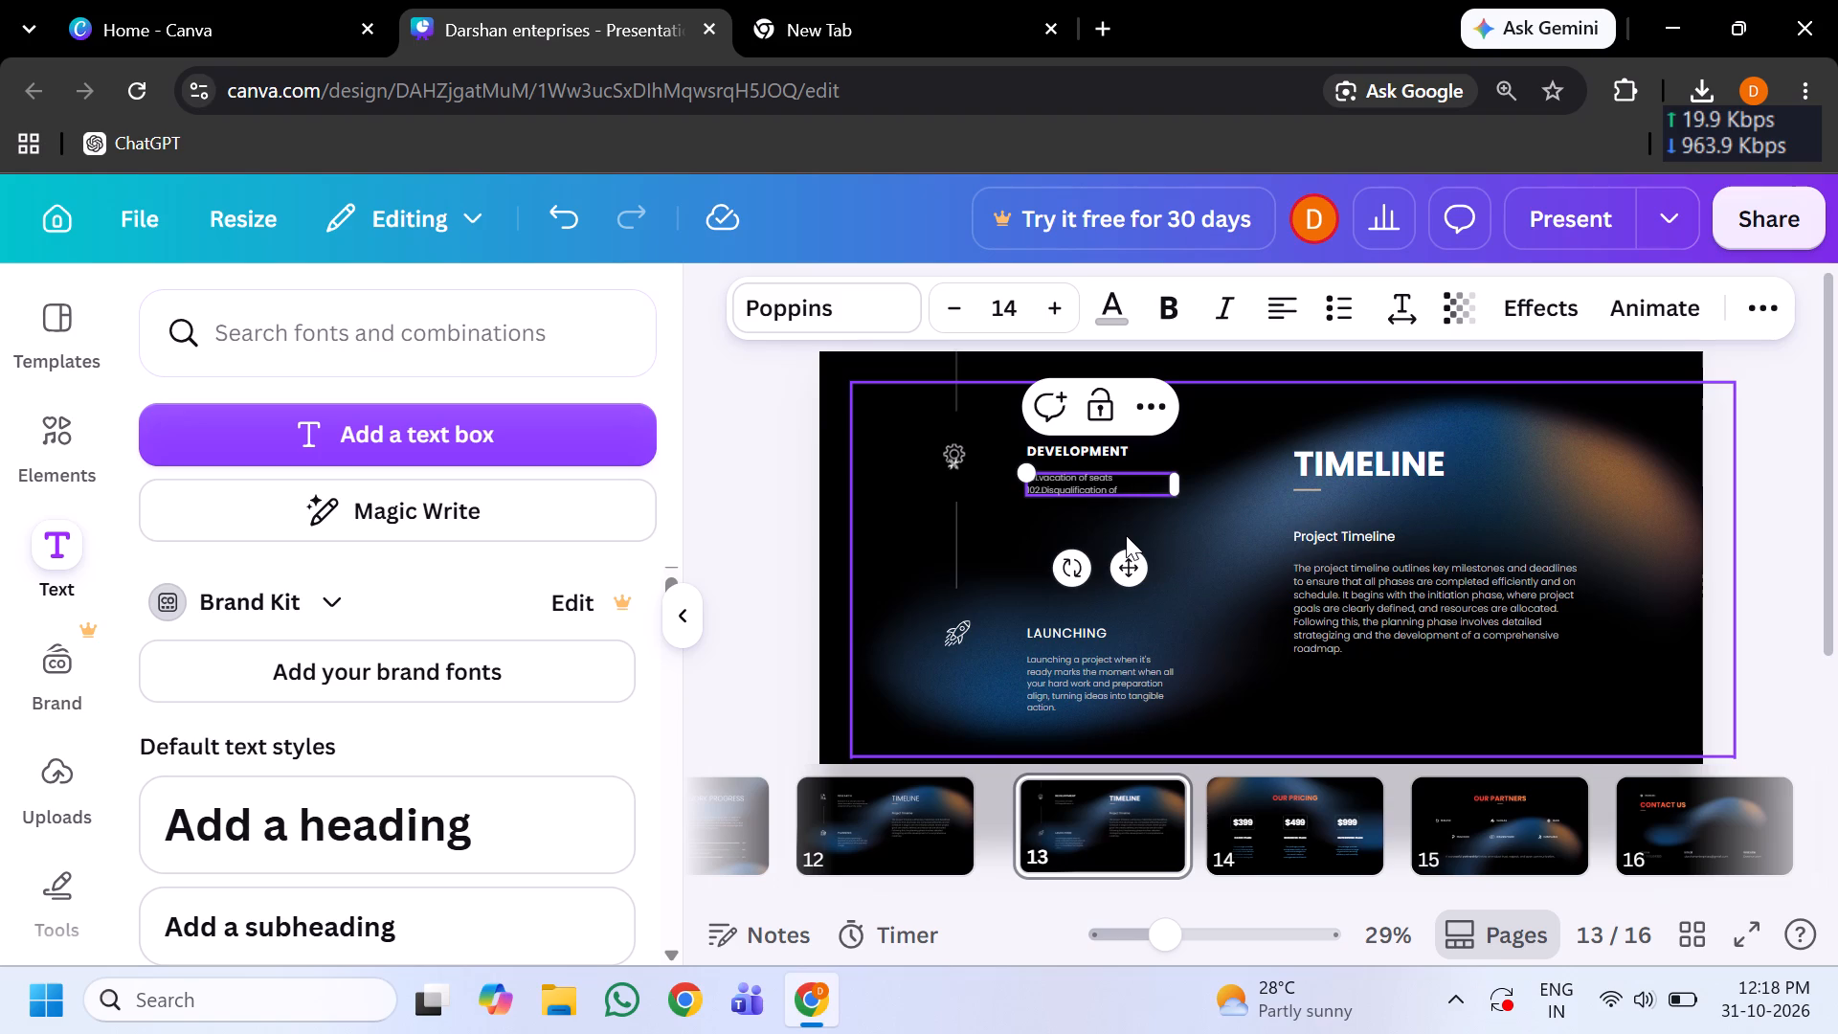
key(BackSpace)
key(BackSpace)
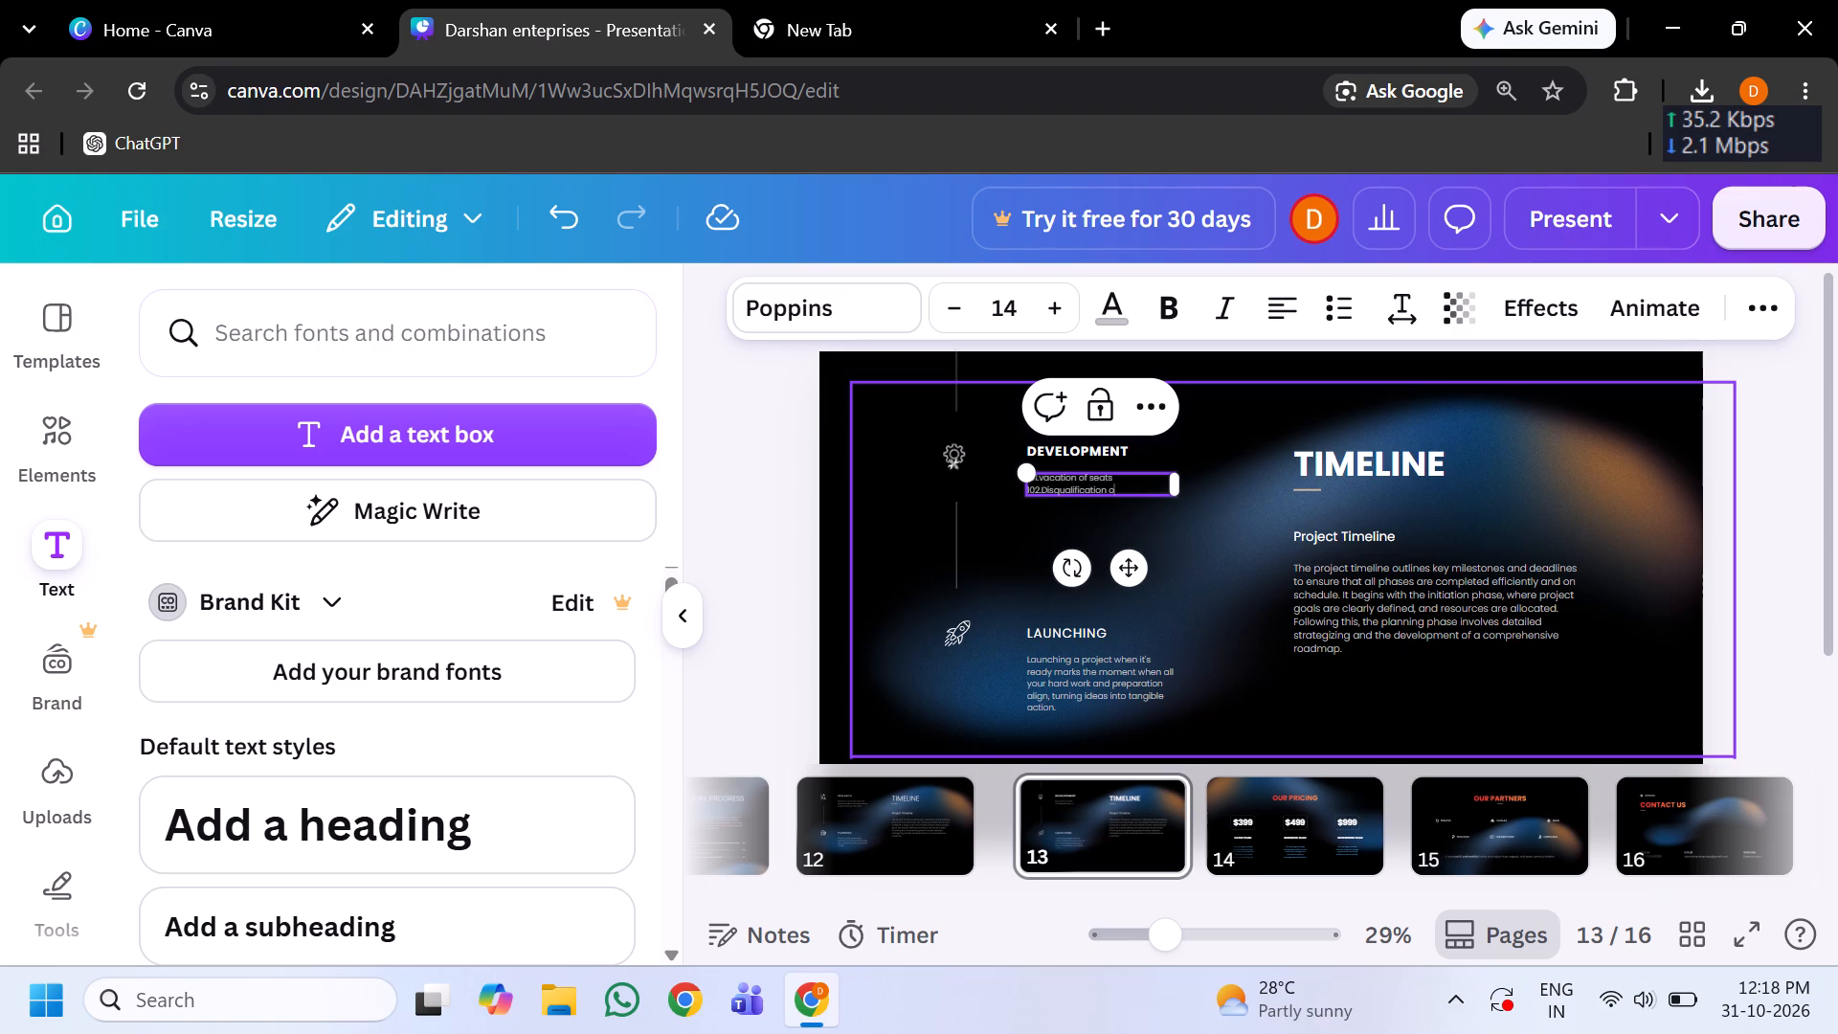
key(BackSpace)
text(for)
key(space)
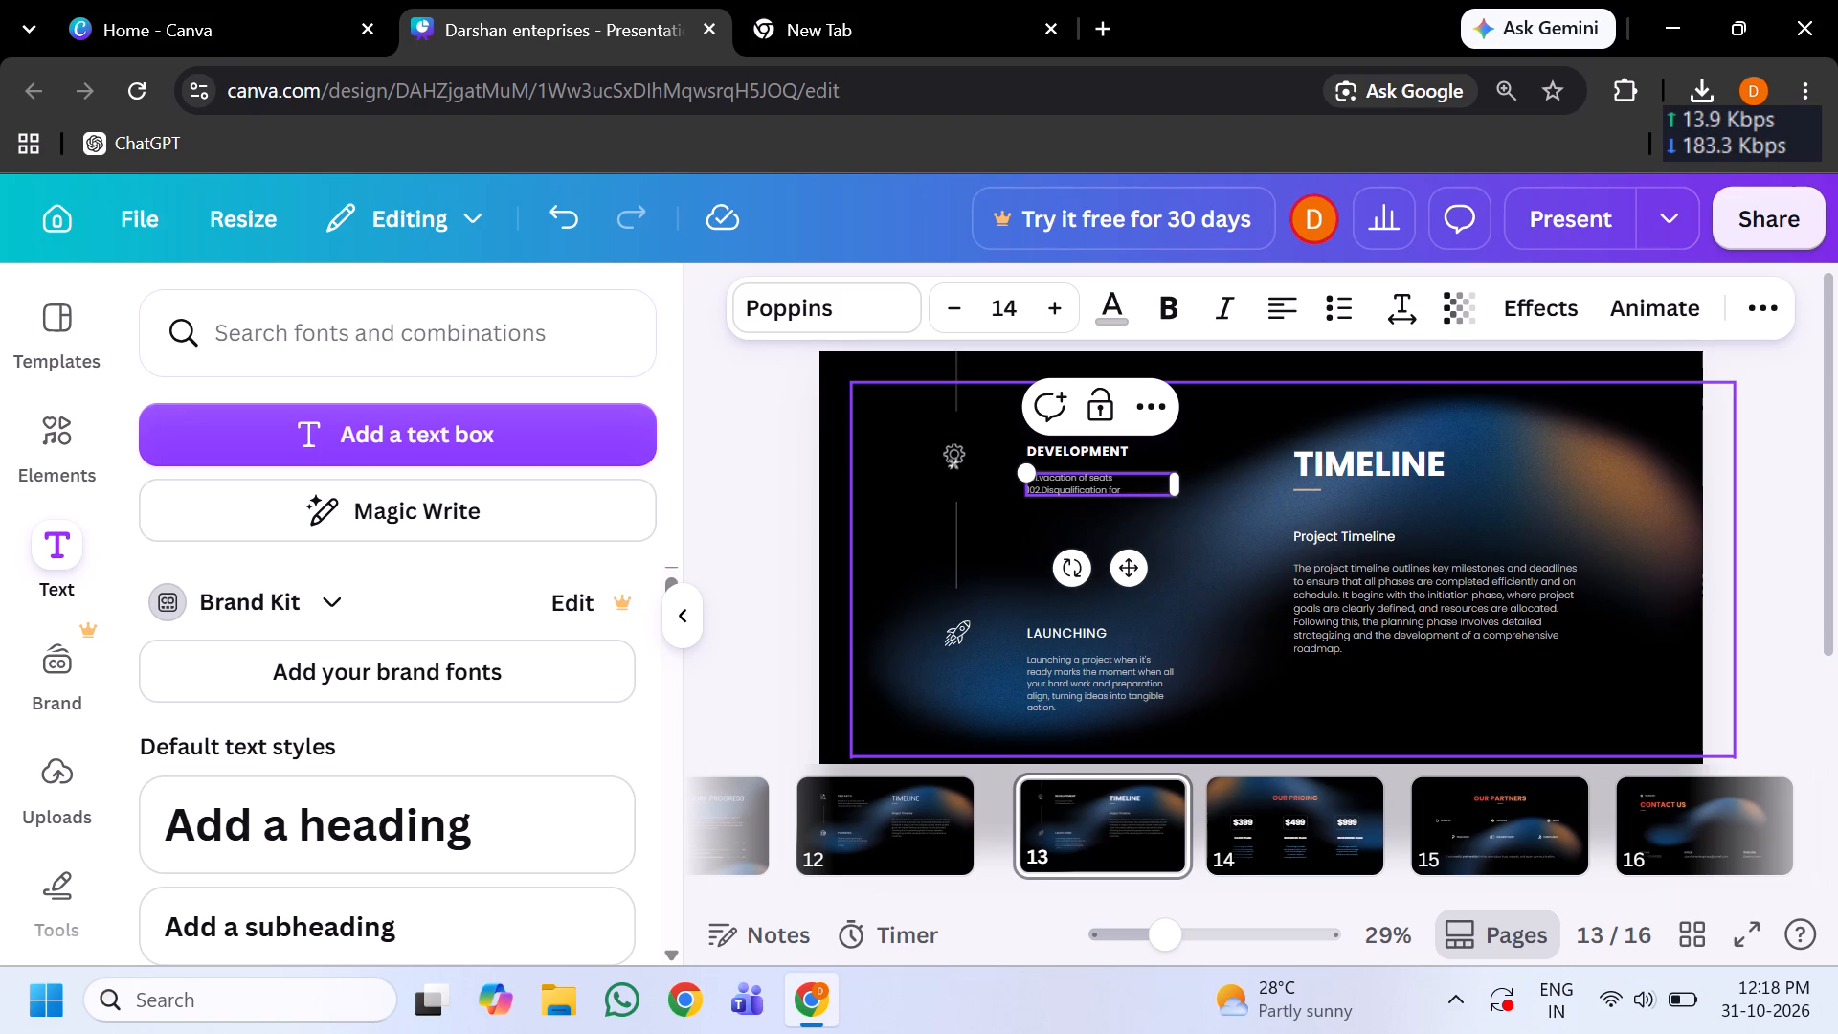
scroll(1126, 535, up, 1)
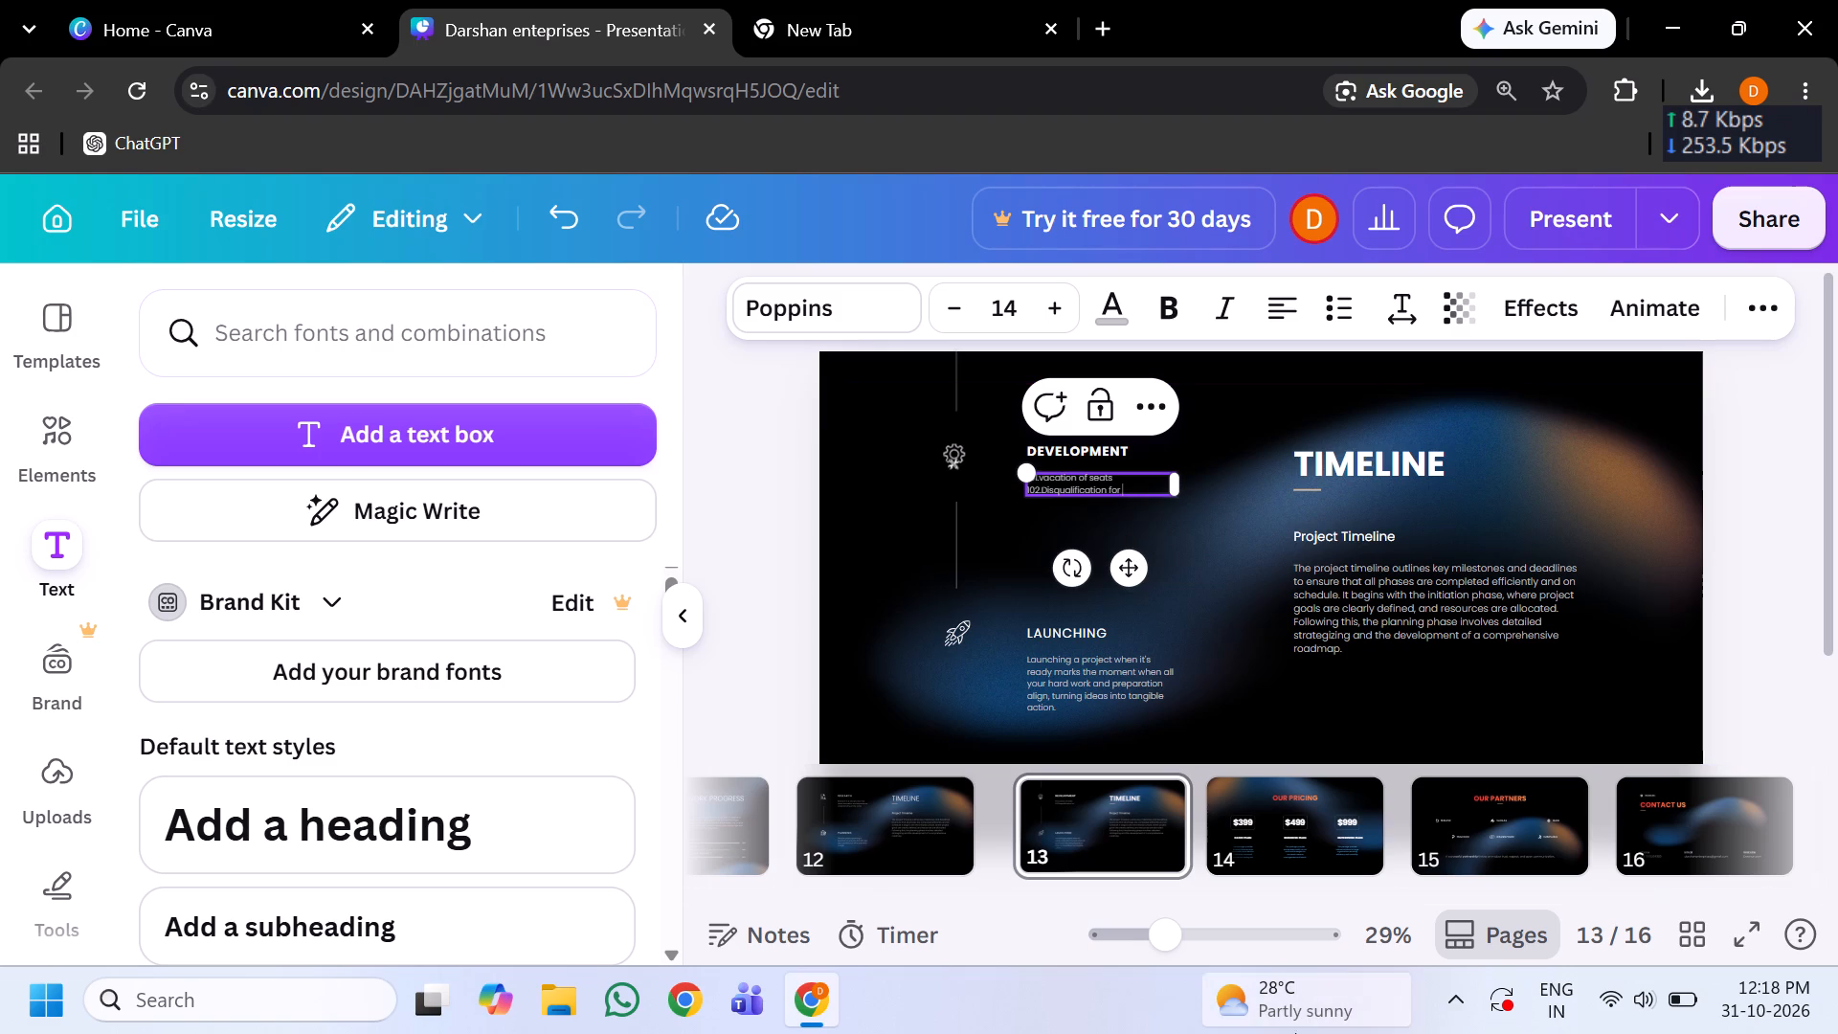
drag(1169, 931, 1210, 919)
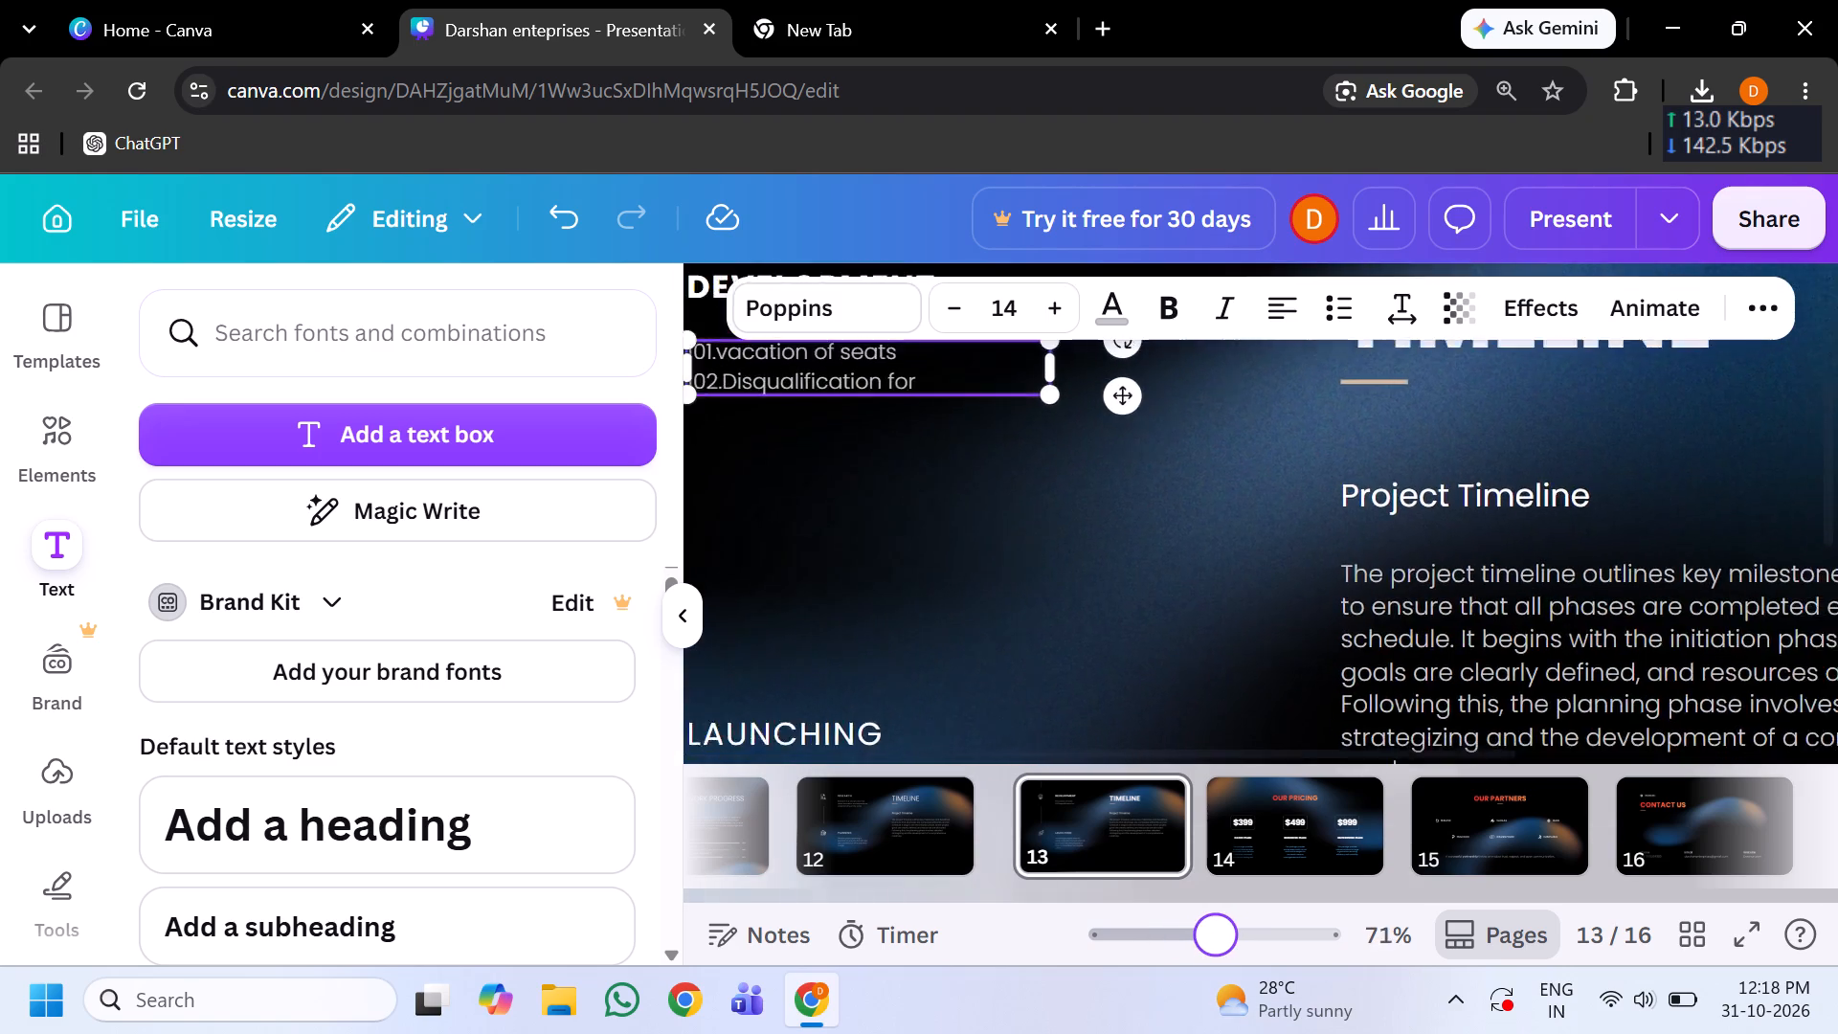
drag(1210, 919, 1197, 922)
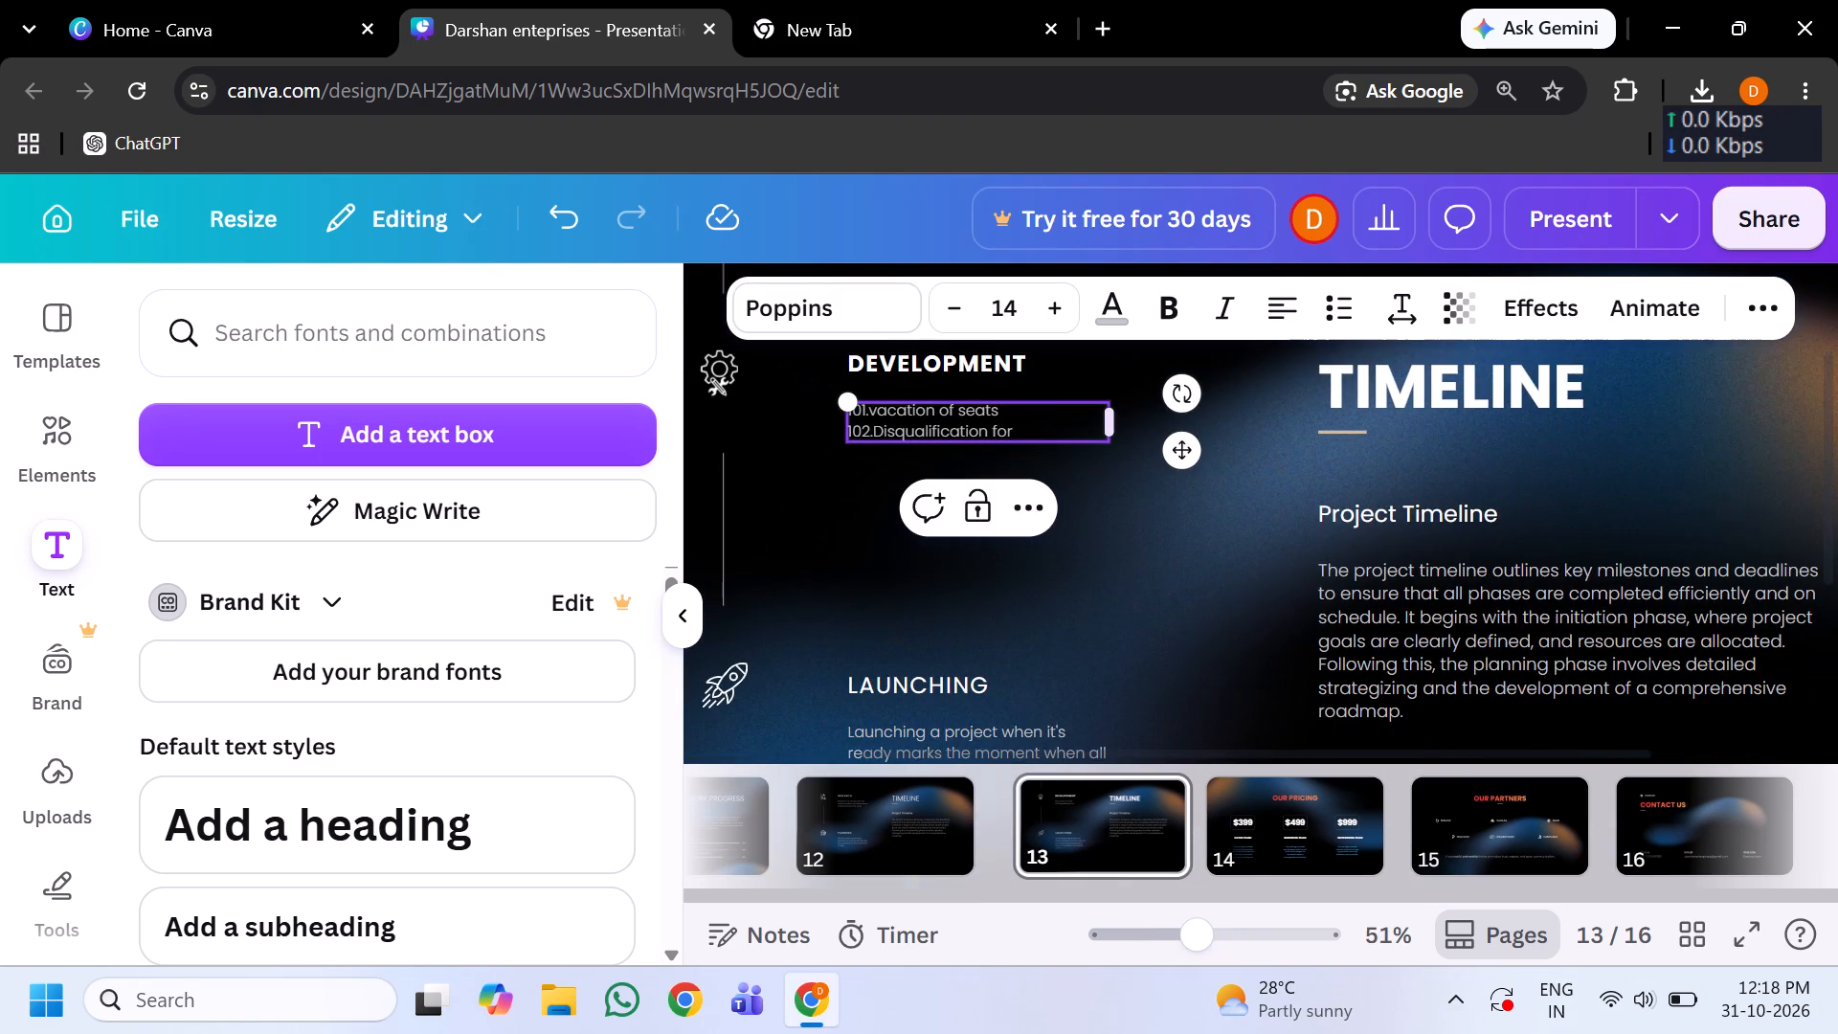
key(space)
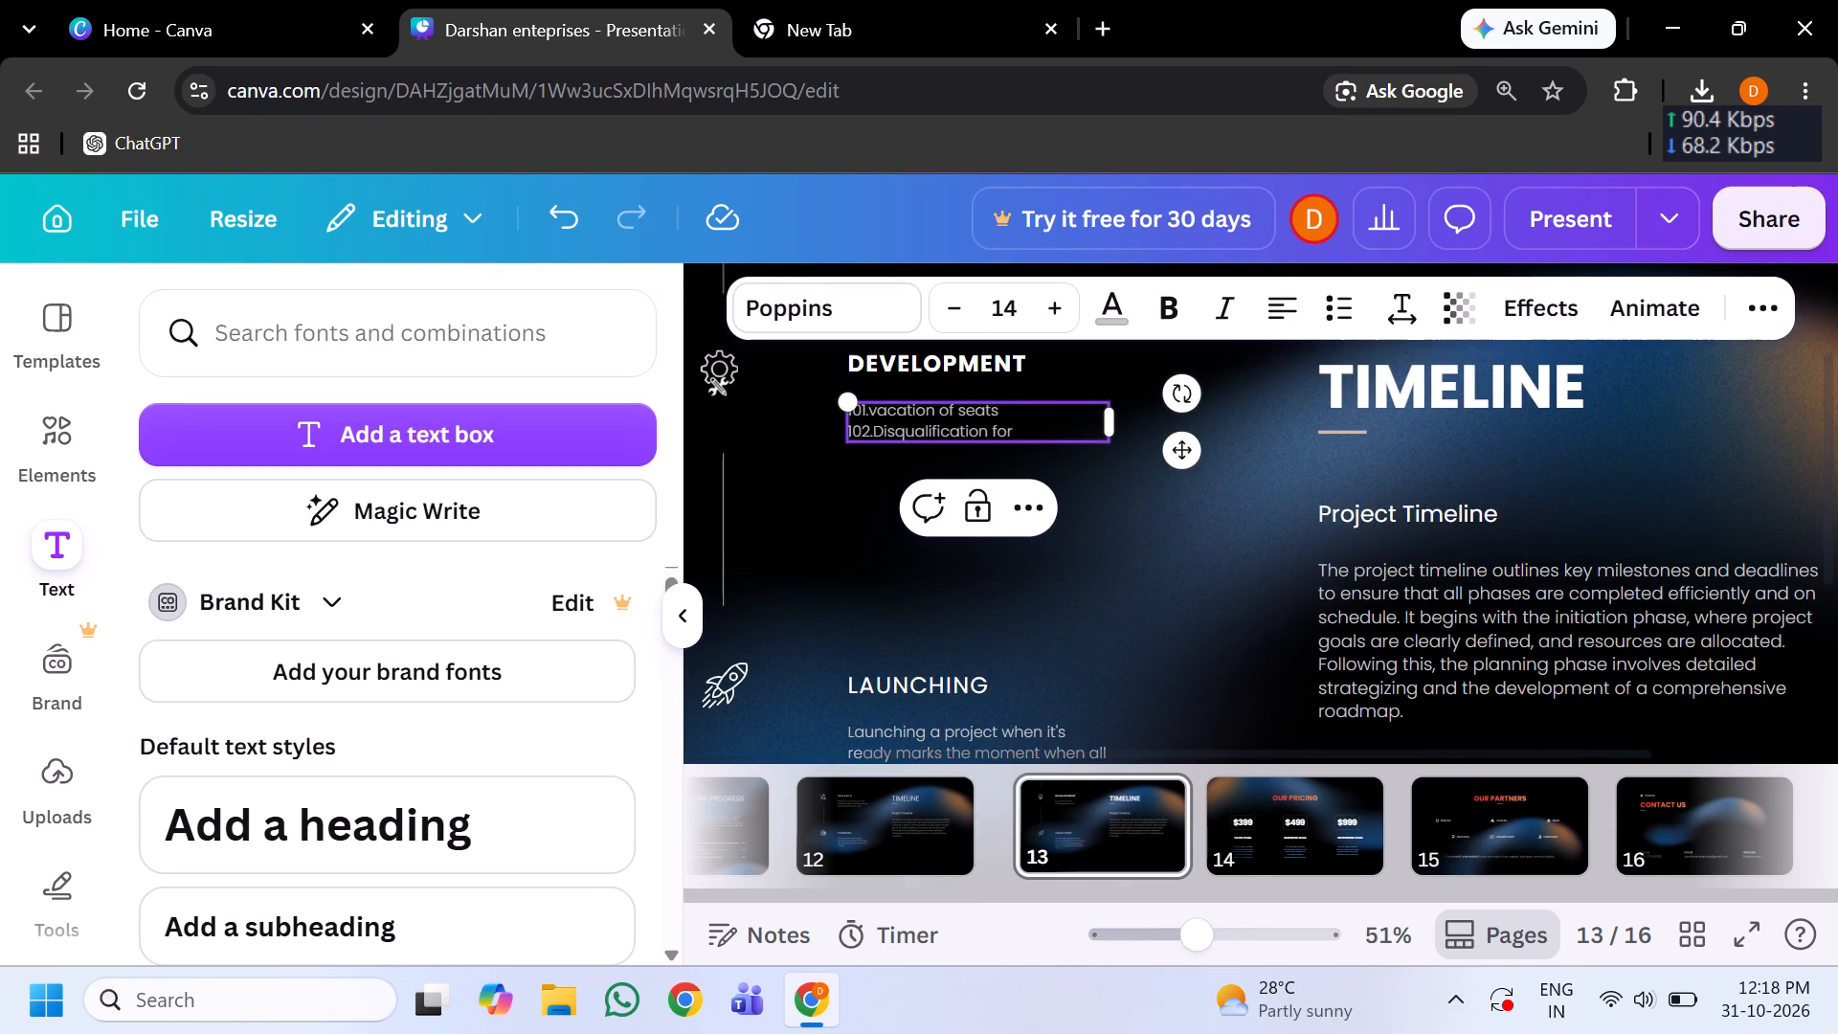
click(1029, 429)
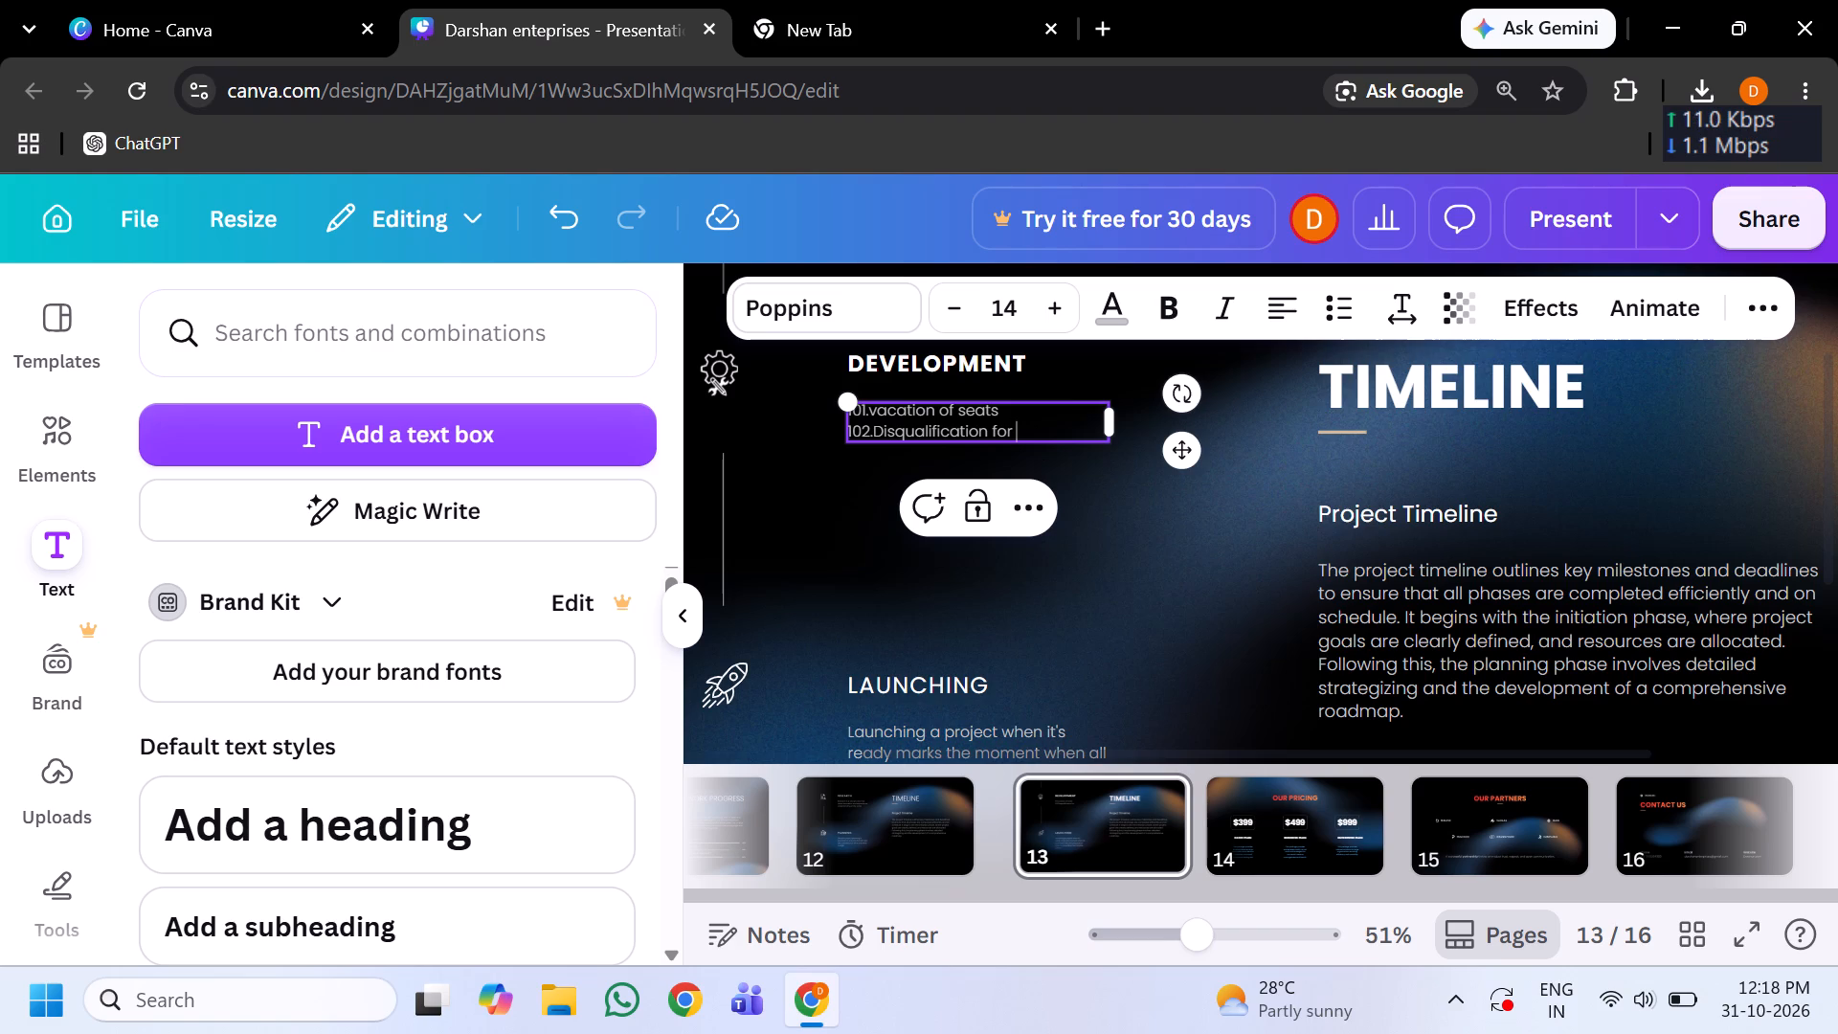
text(mrm)
text(ber)
text(ship)
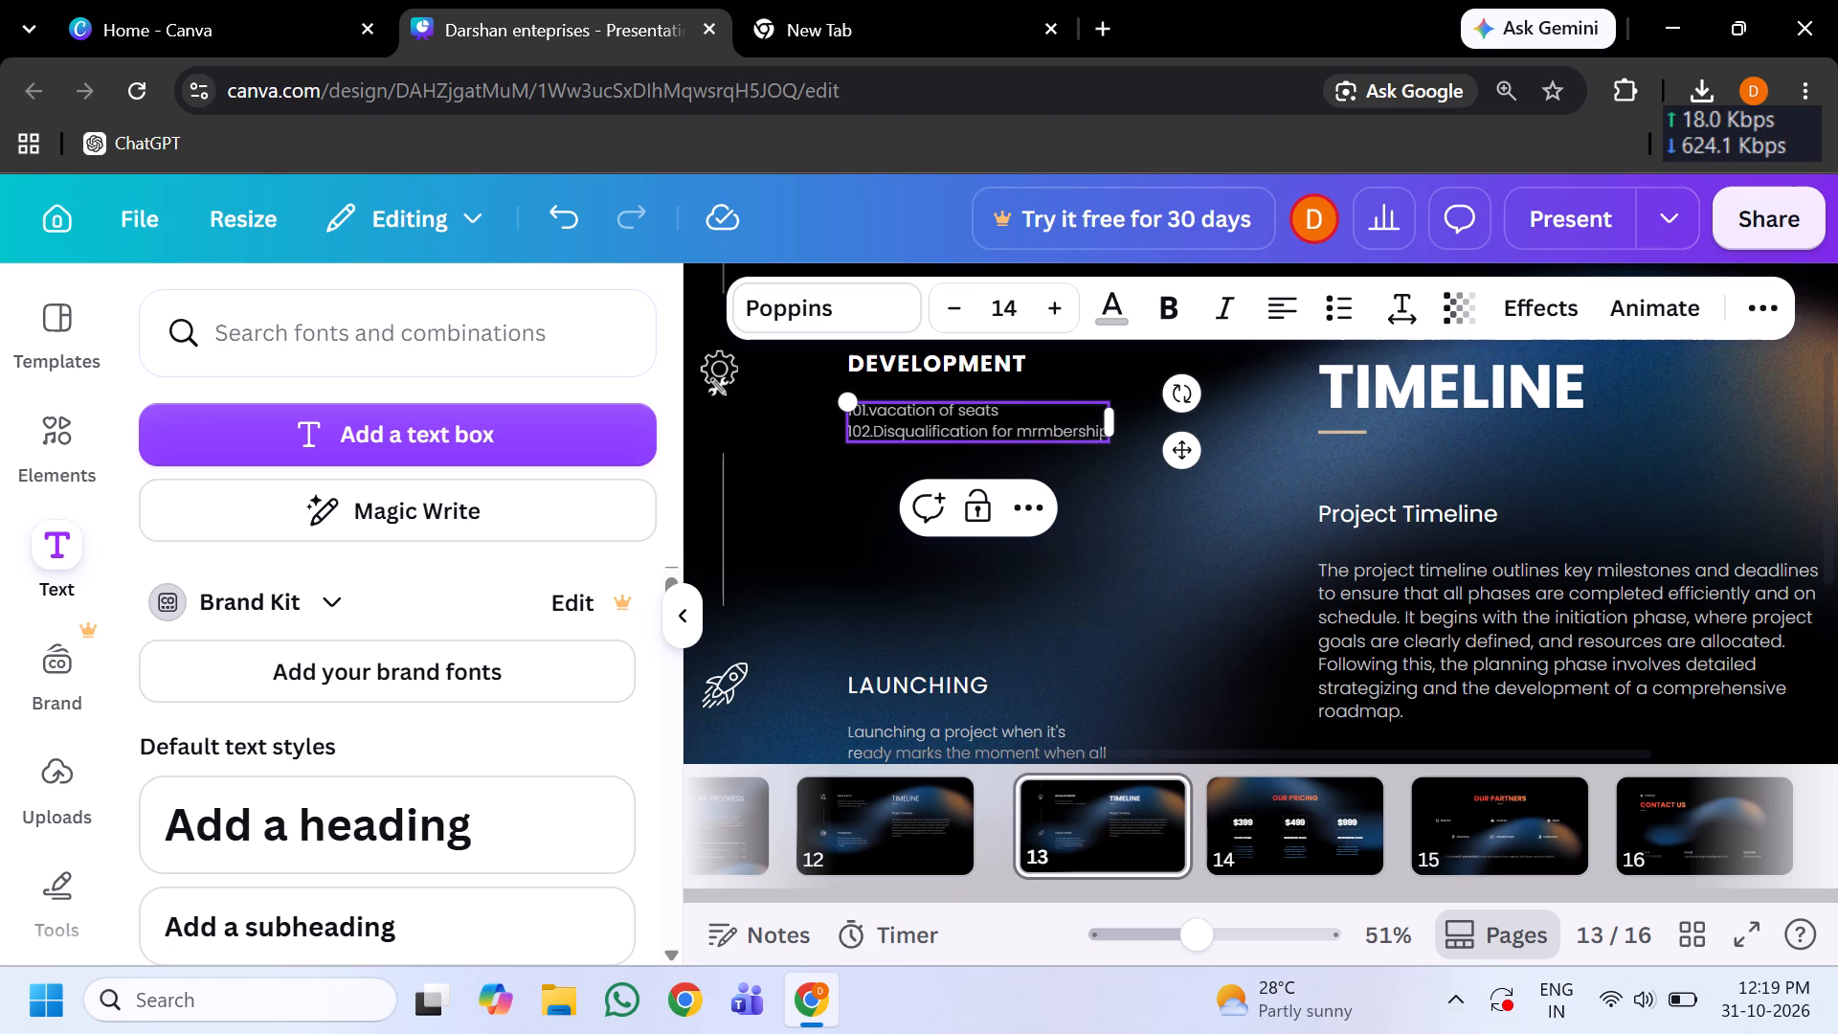
key(Return)
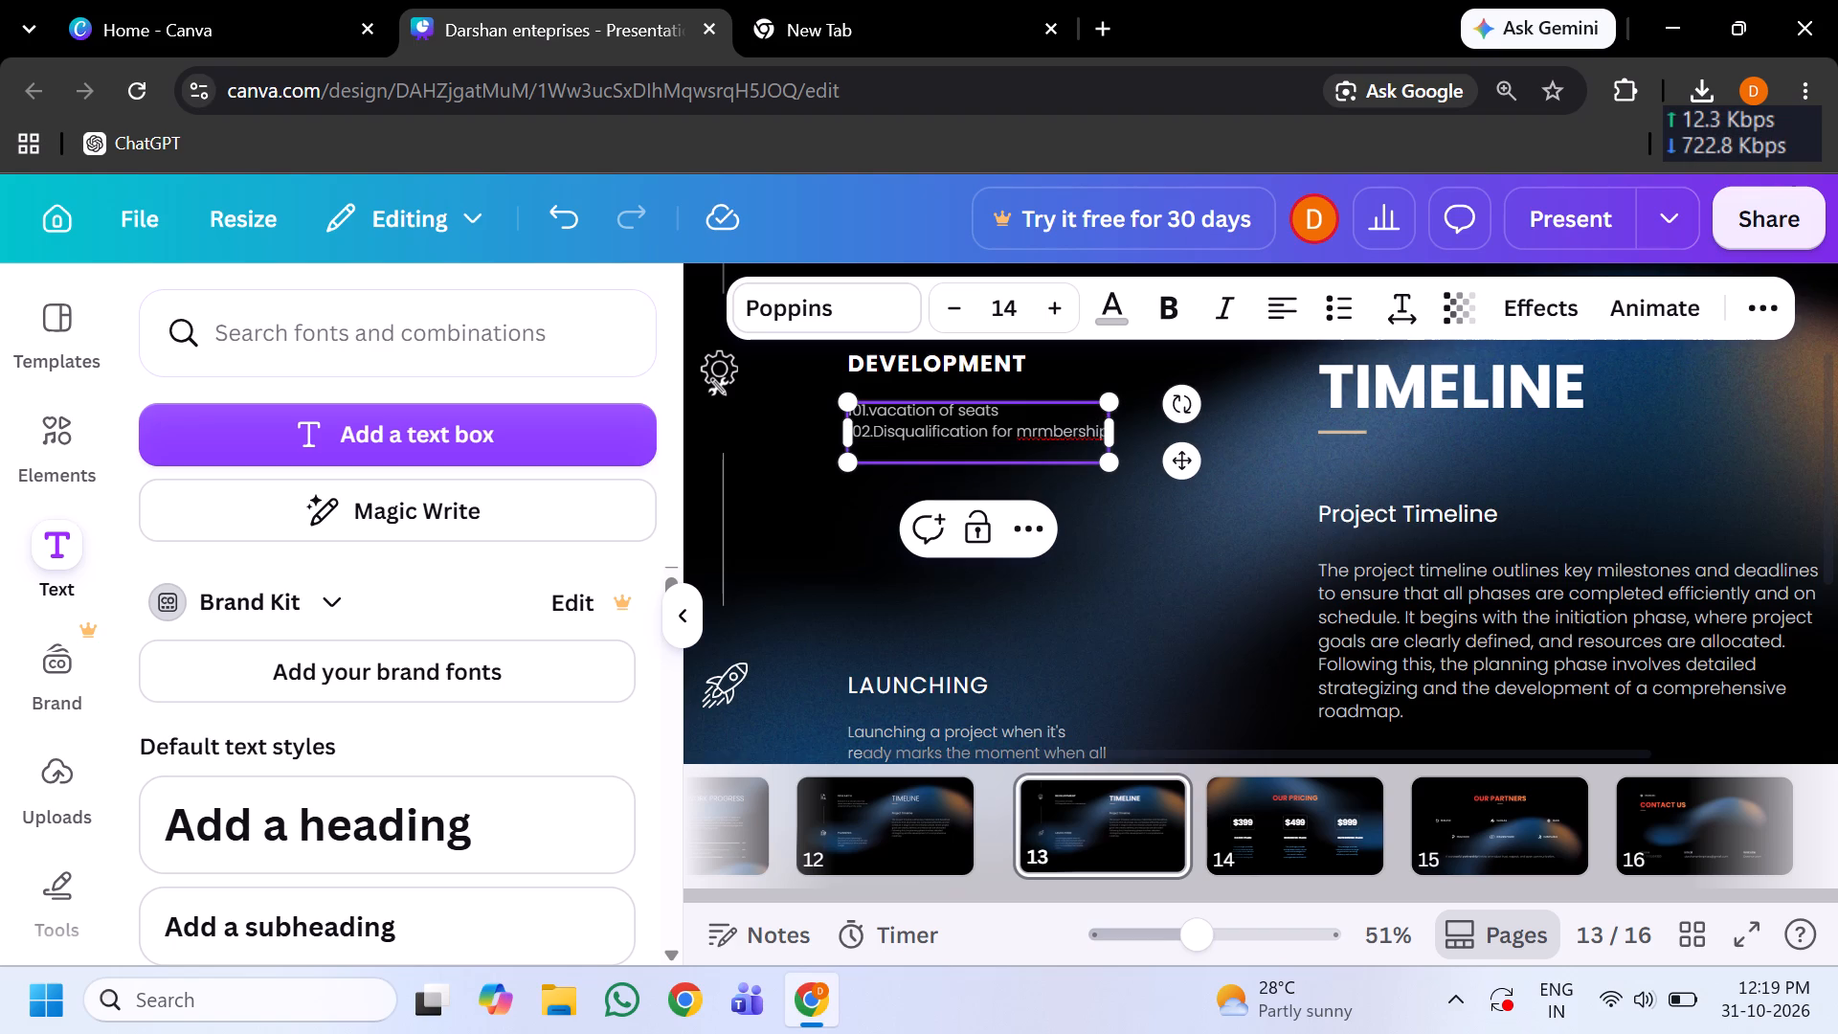
Enter "103.Decision on questions as to disqualification of members" as the third entry under DEVELOPMENT.
text(103)
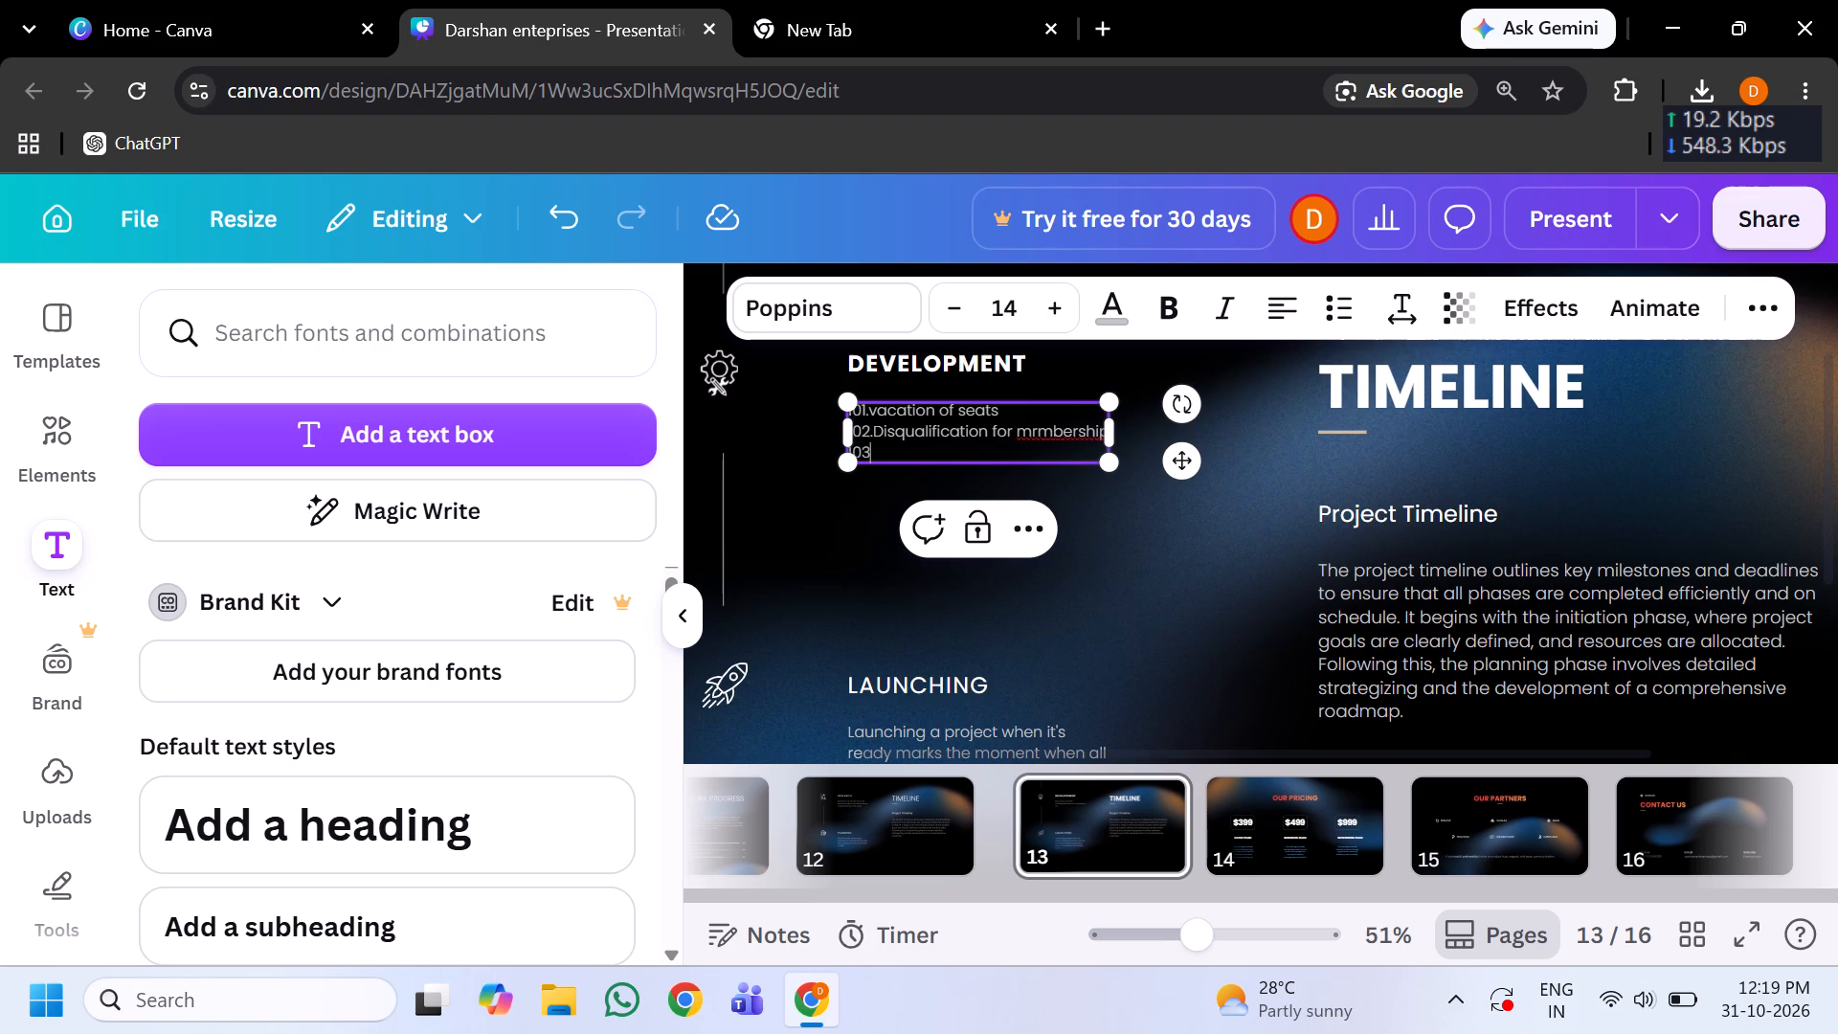
key(period)
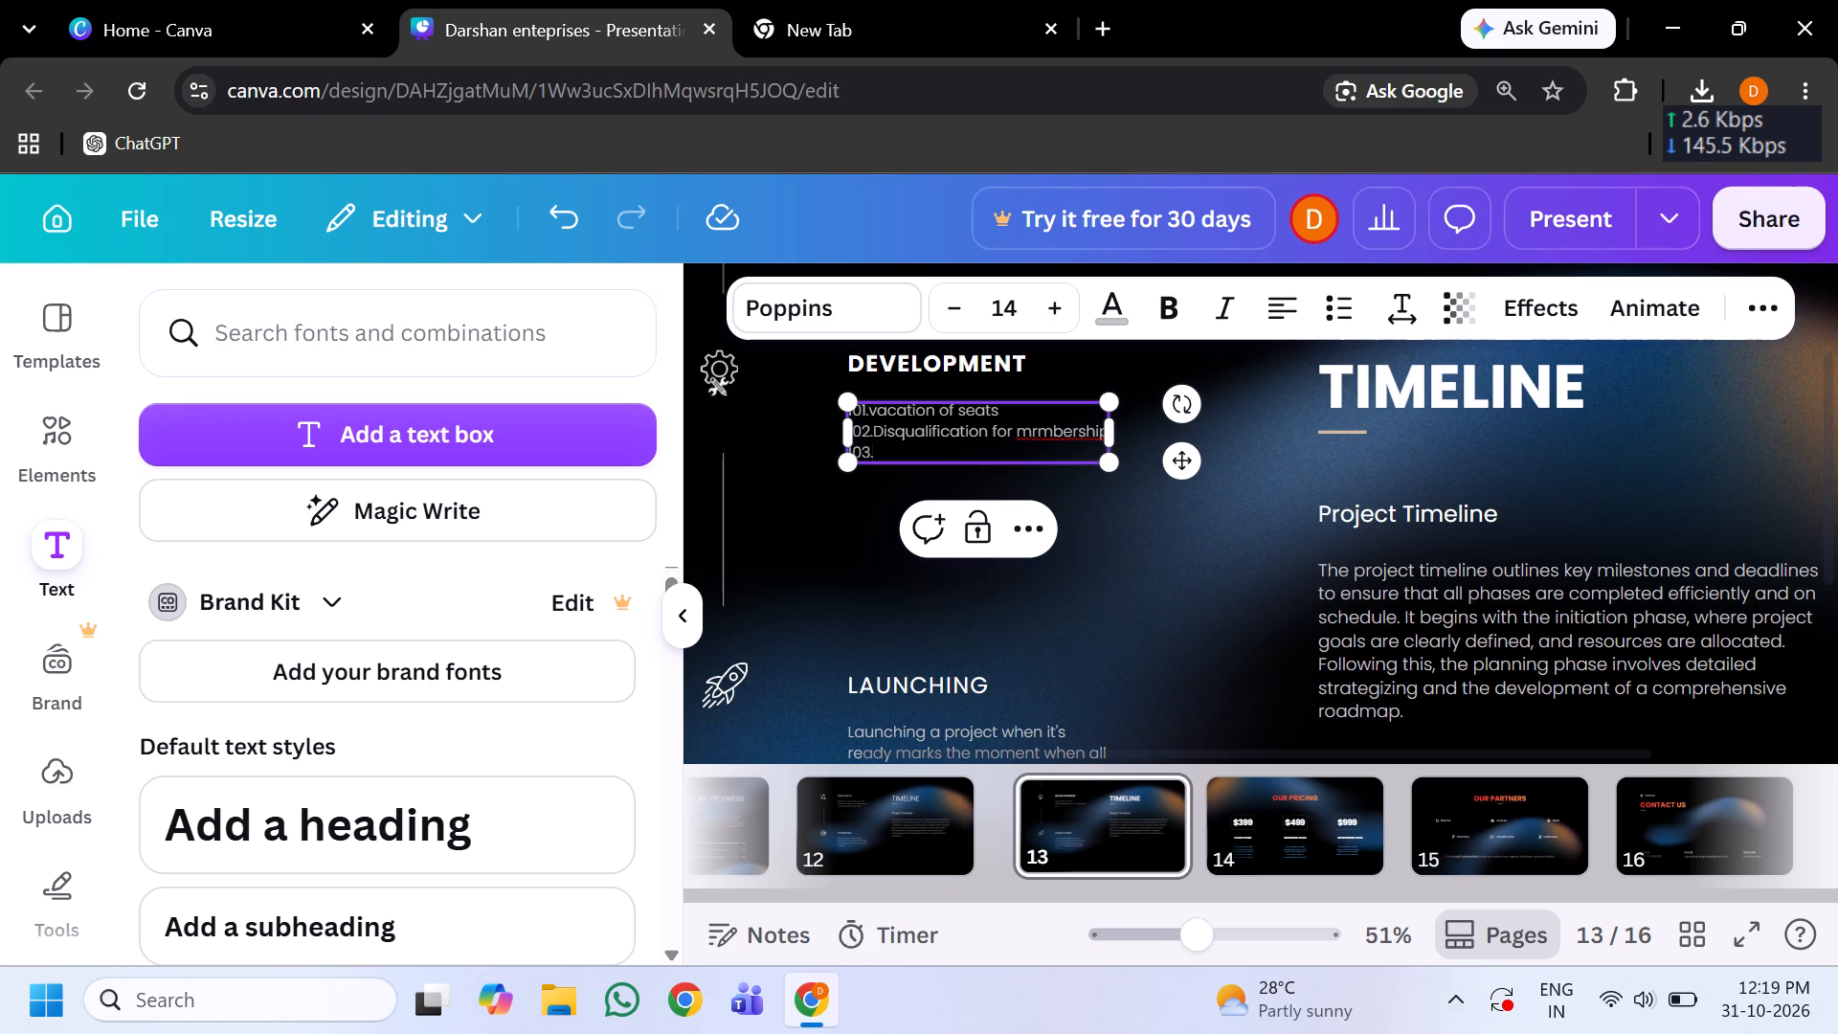
key(shift+d)
key(e)
text(cision o)
key(m)
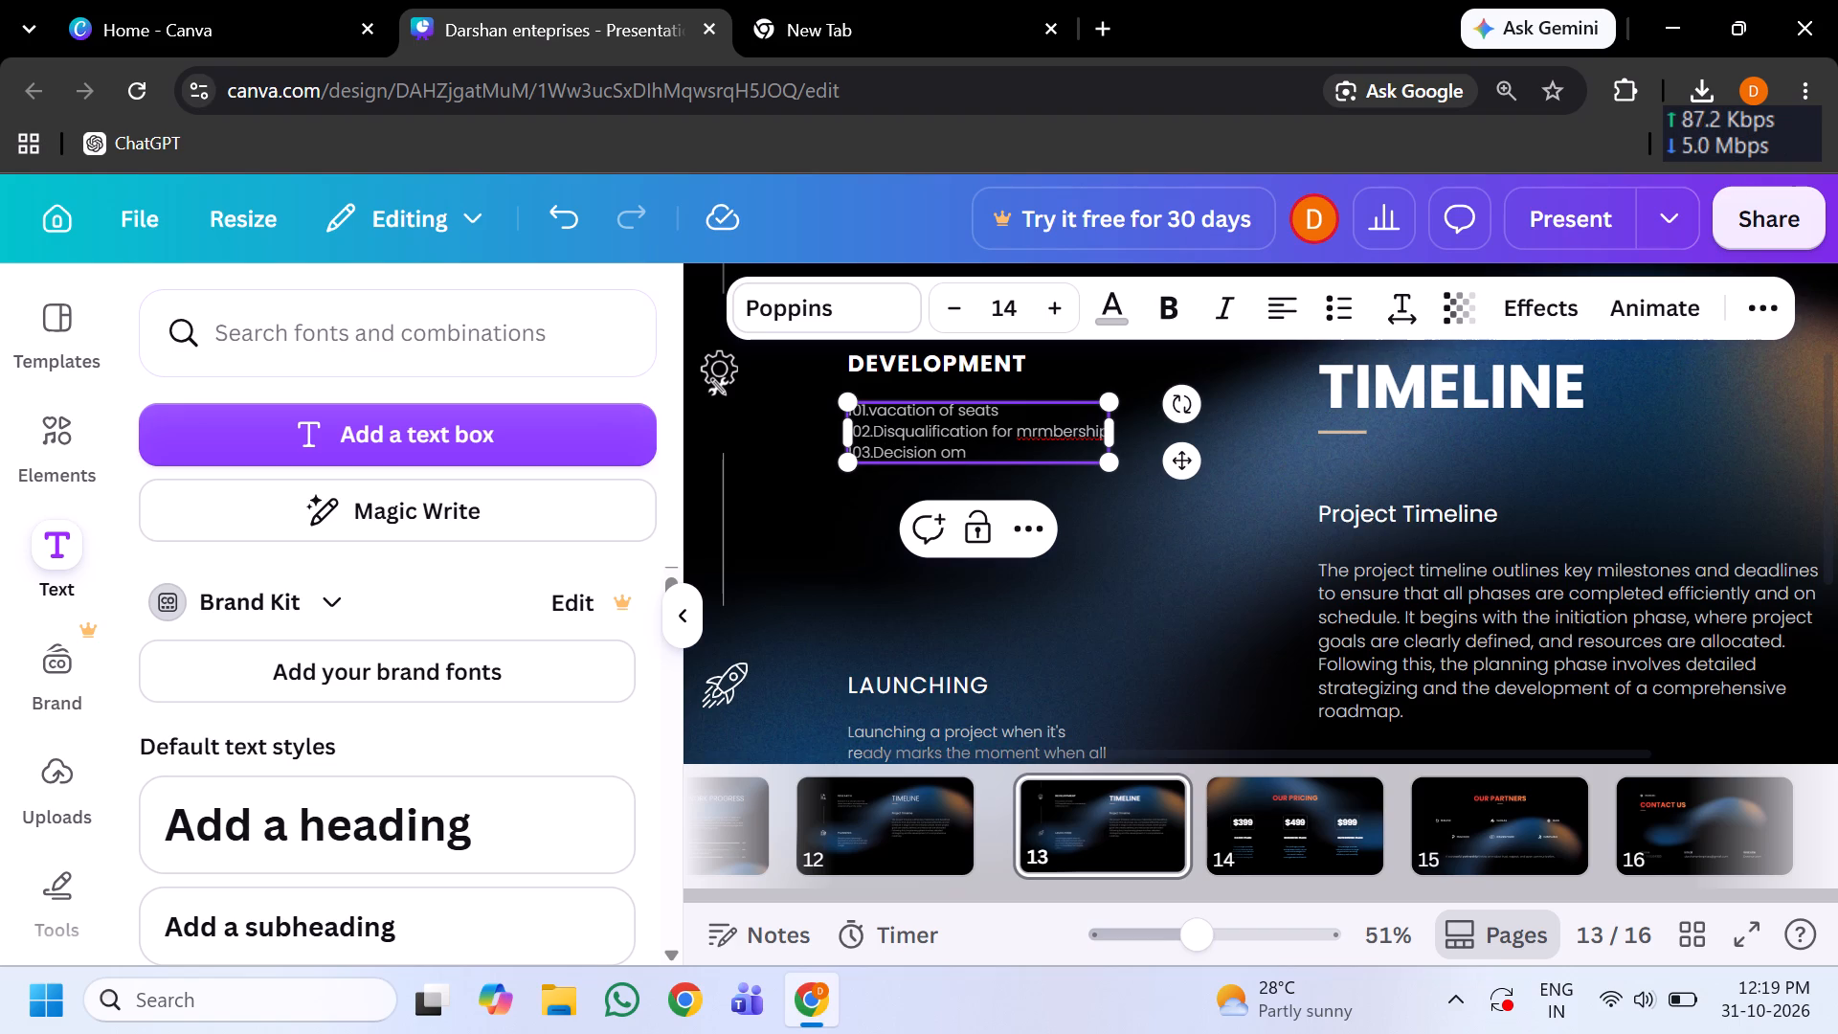
key(BackSpace)
key(n)
key(space)
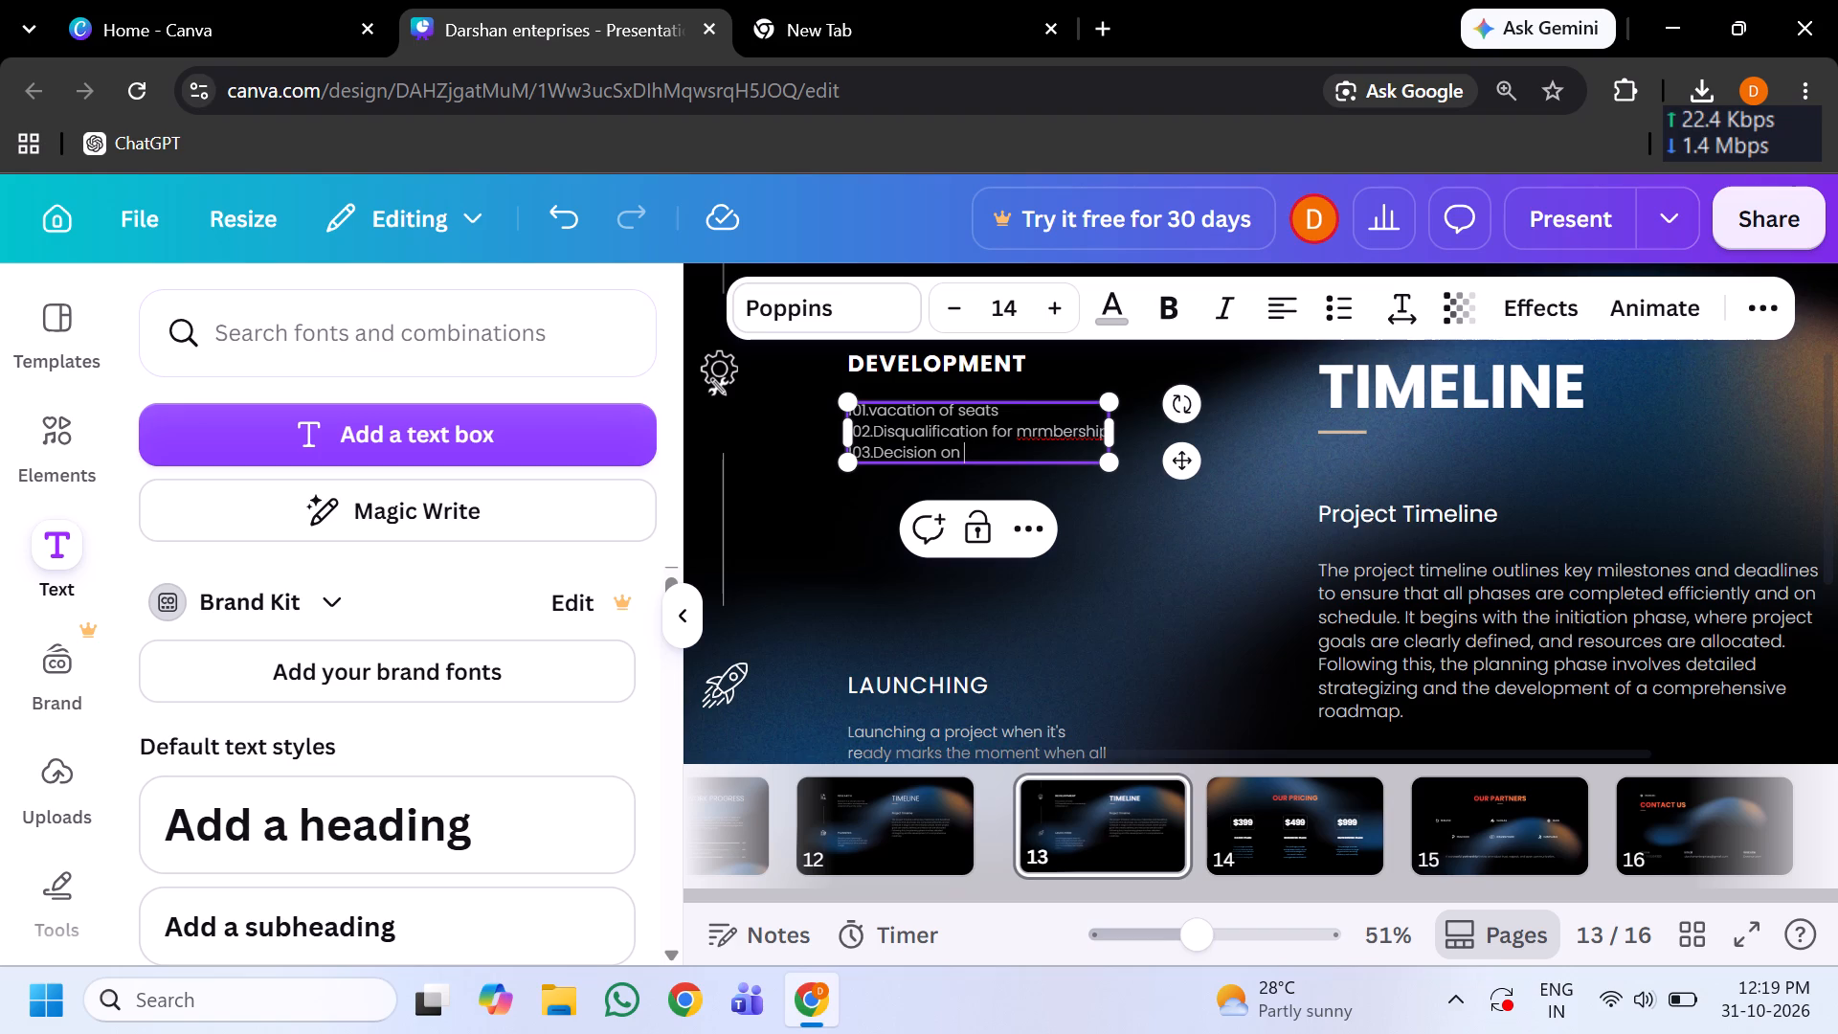
text(quest)
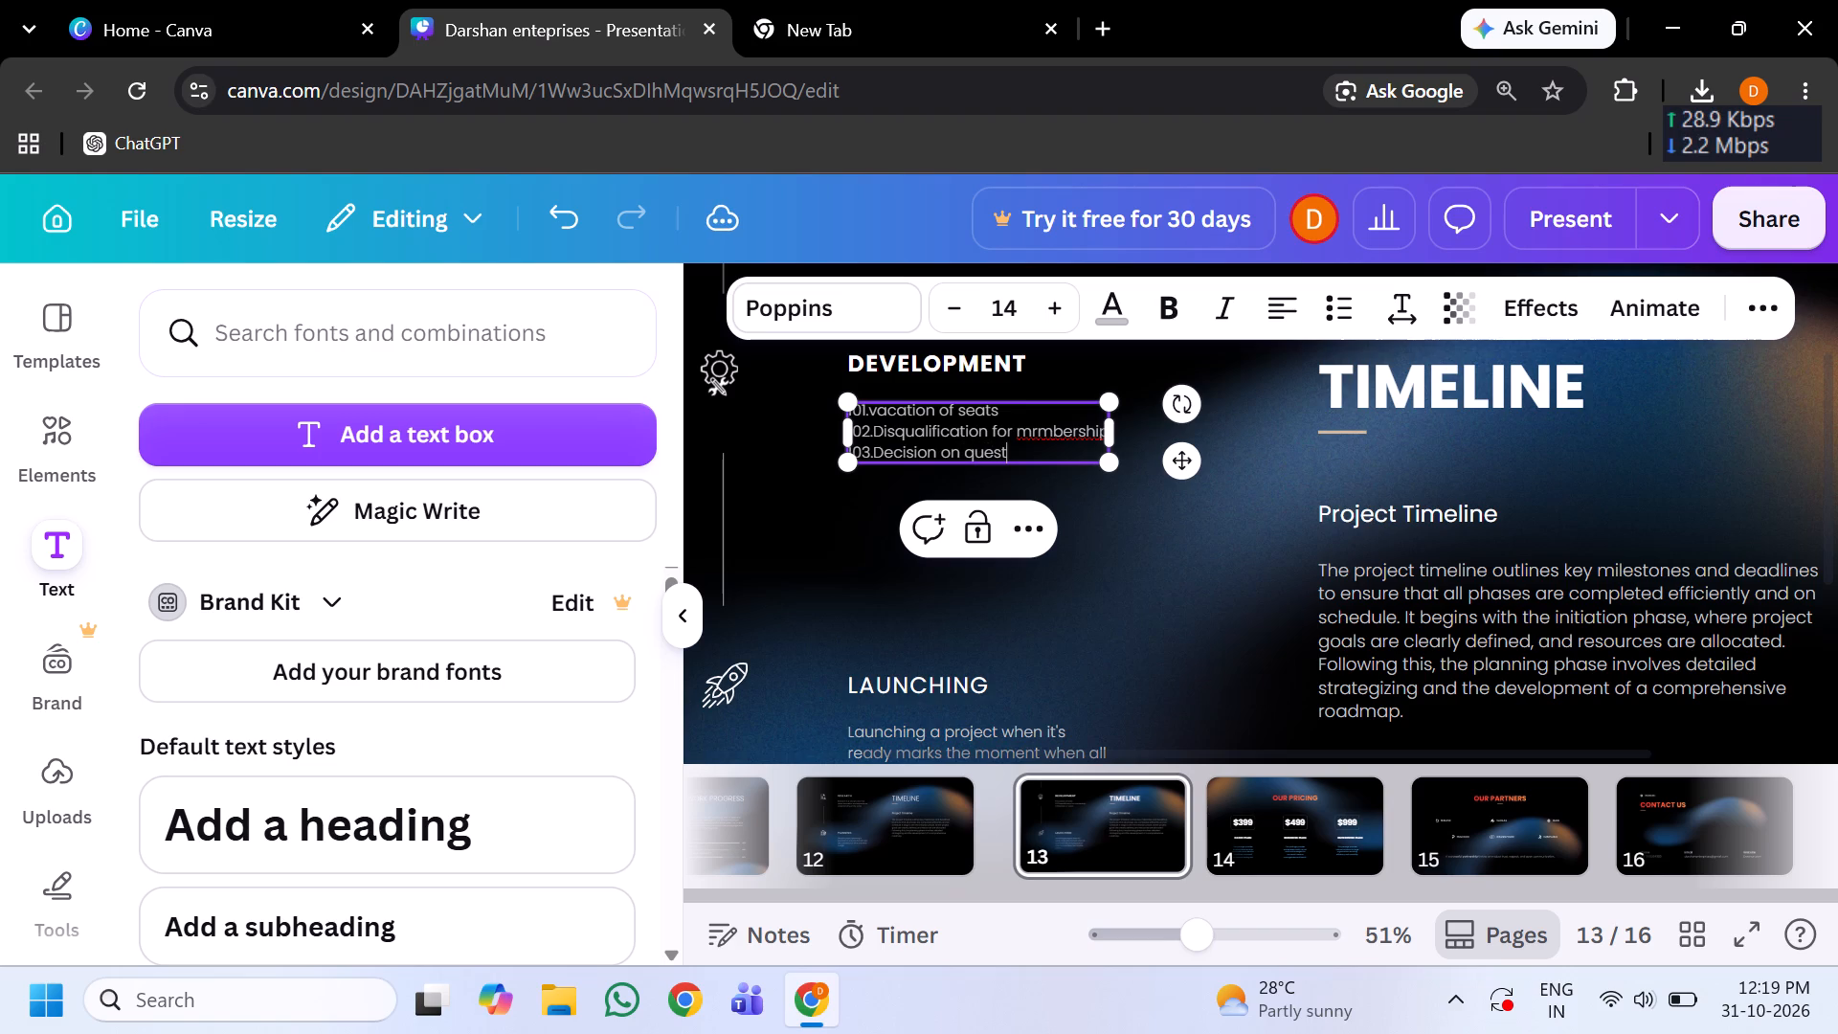
text(ion)
text(s)
key(space)
text(on)
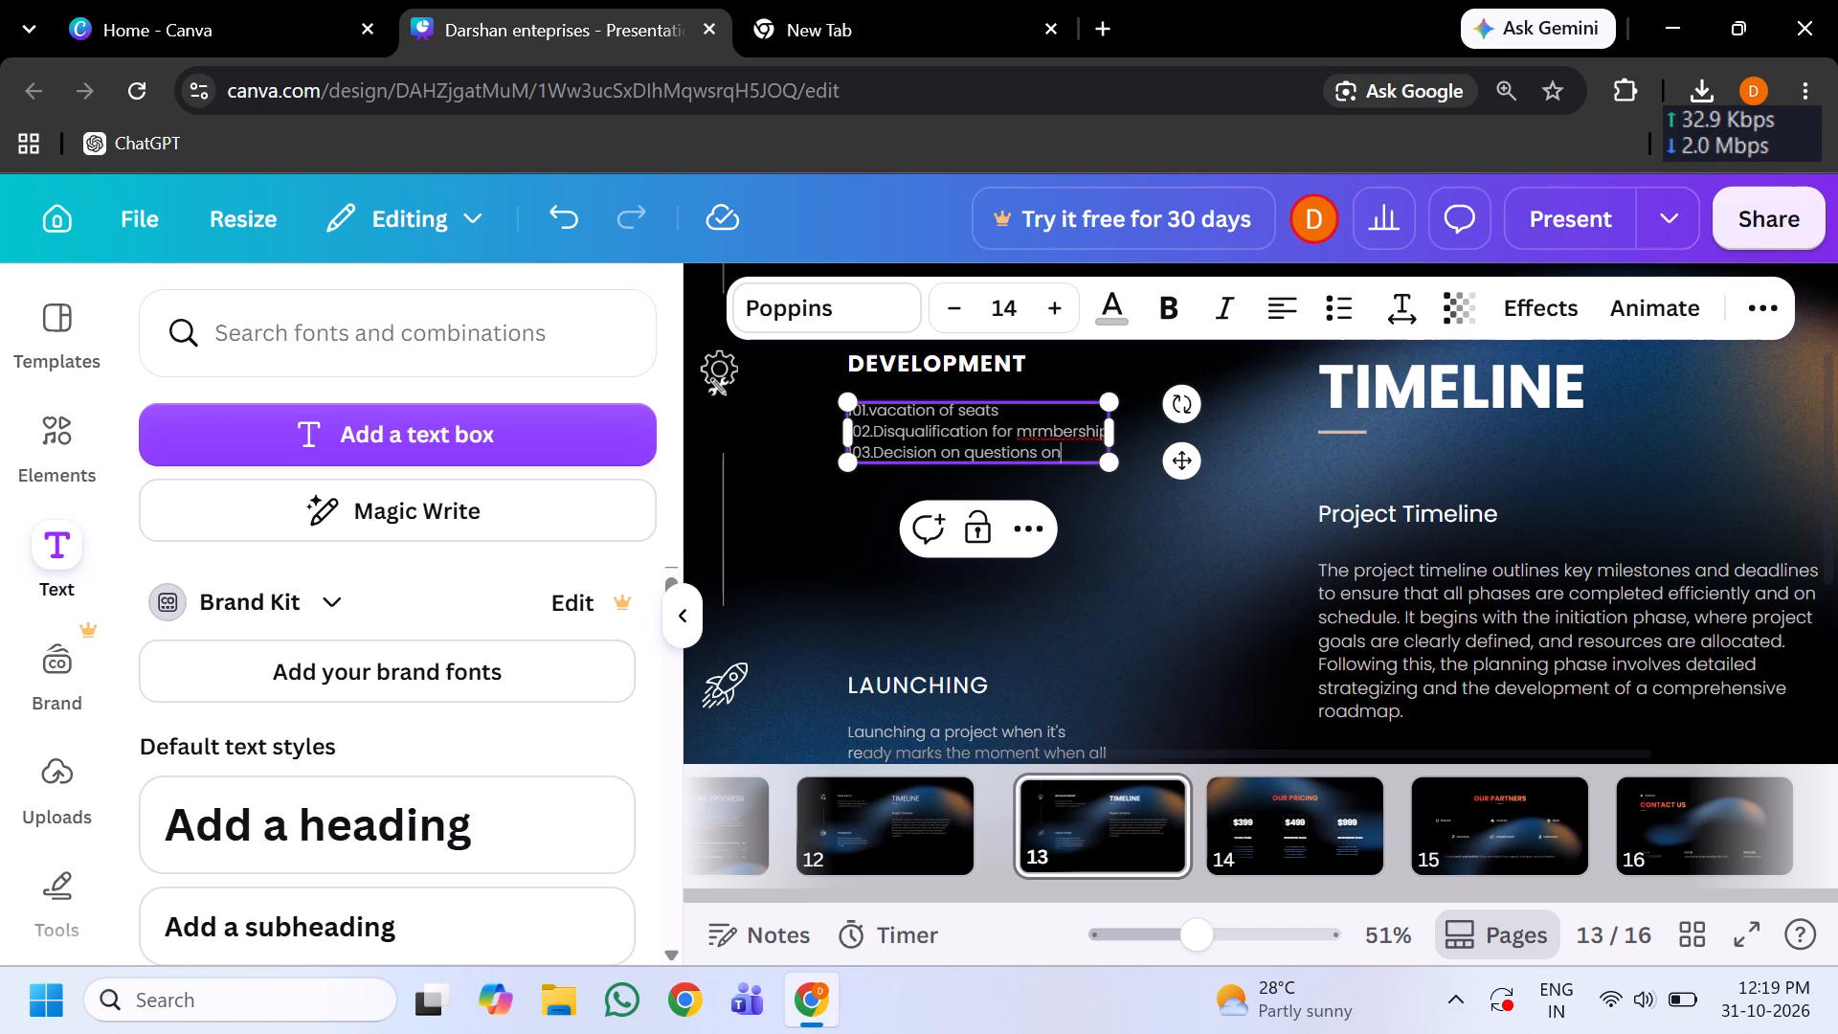
key(space)
key(BackSpace)
key(BackSpace)
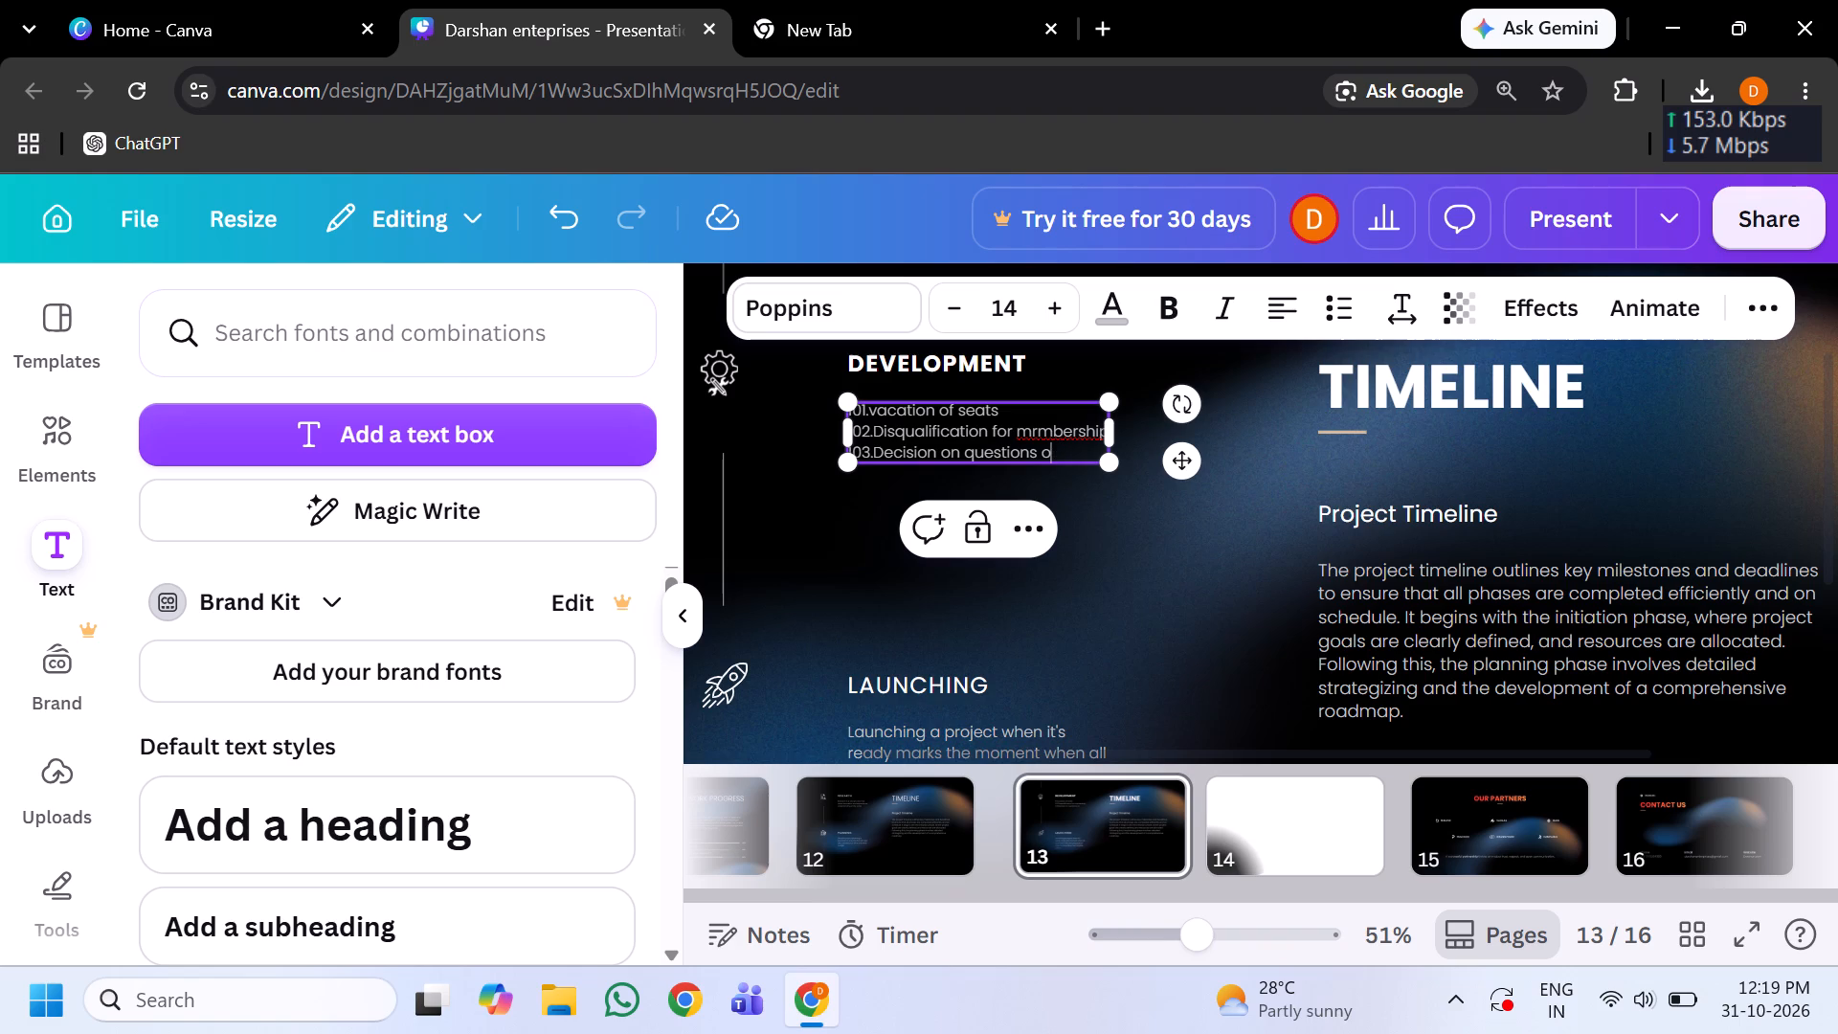
key(BackSpace)
text(as t)
key(t)
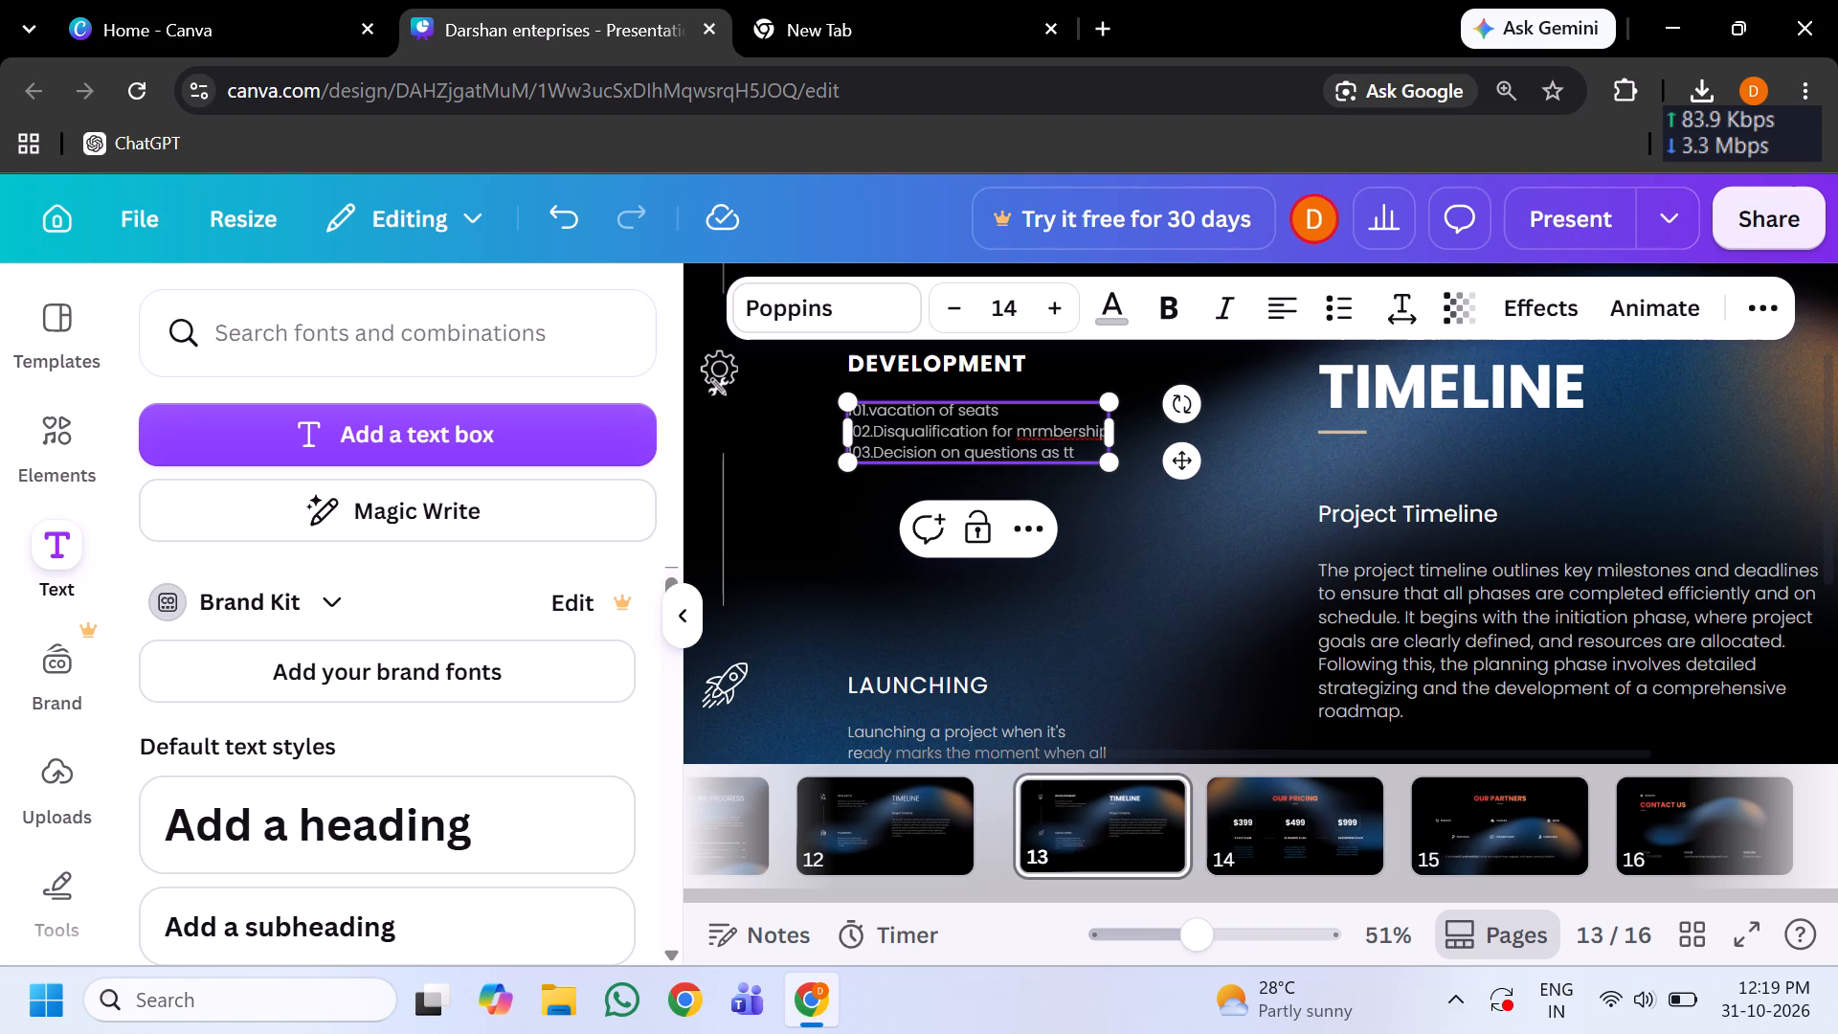
key(BackSpace)
text(o)
key(space)
text(disqua)
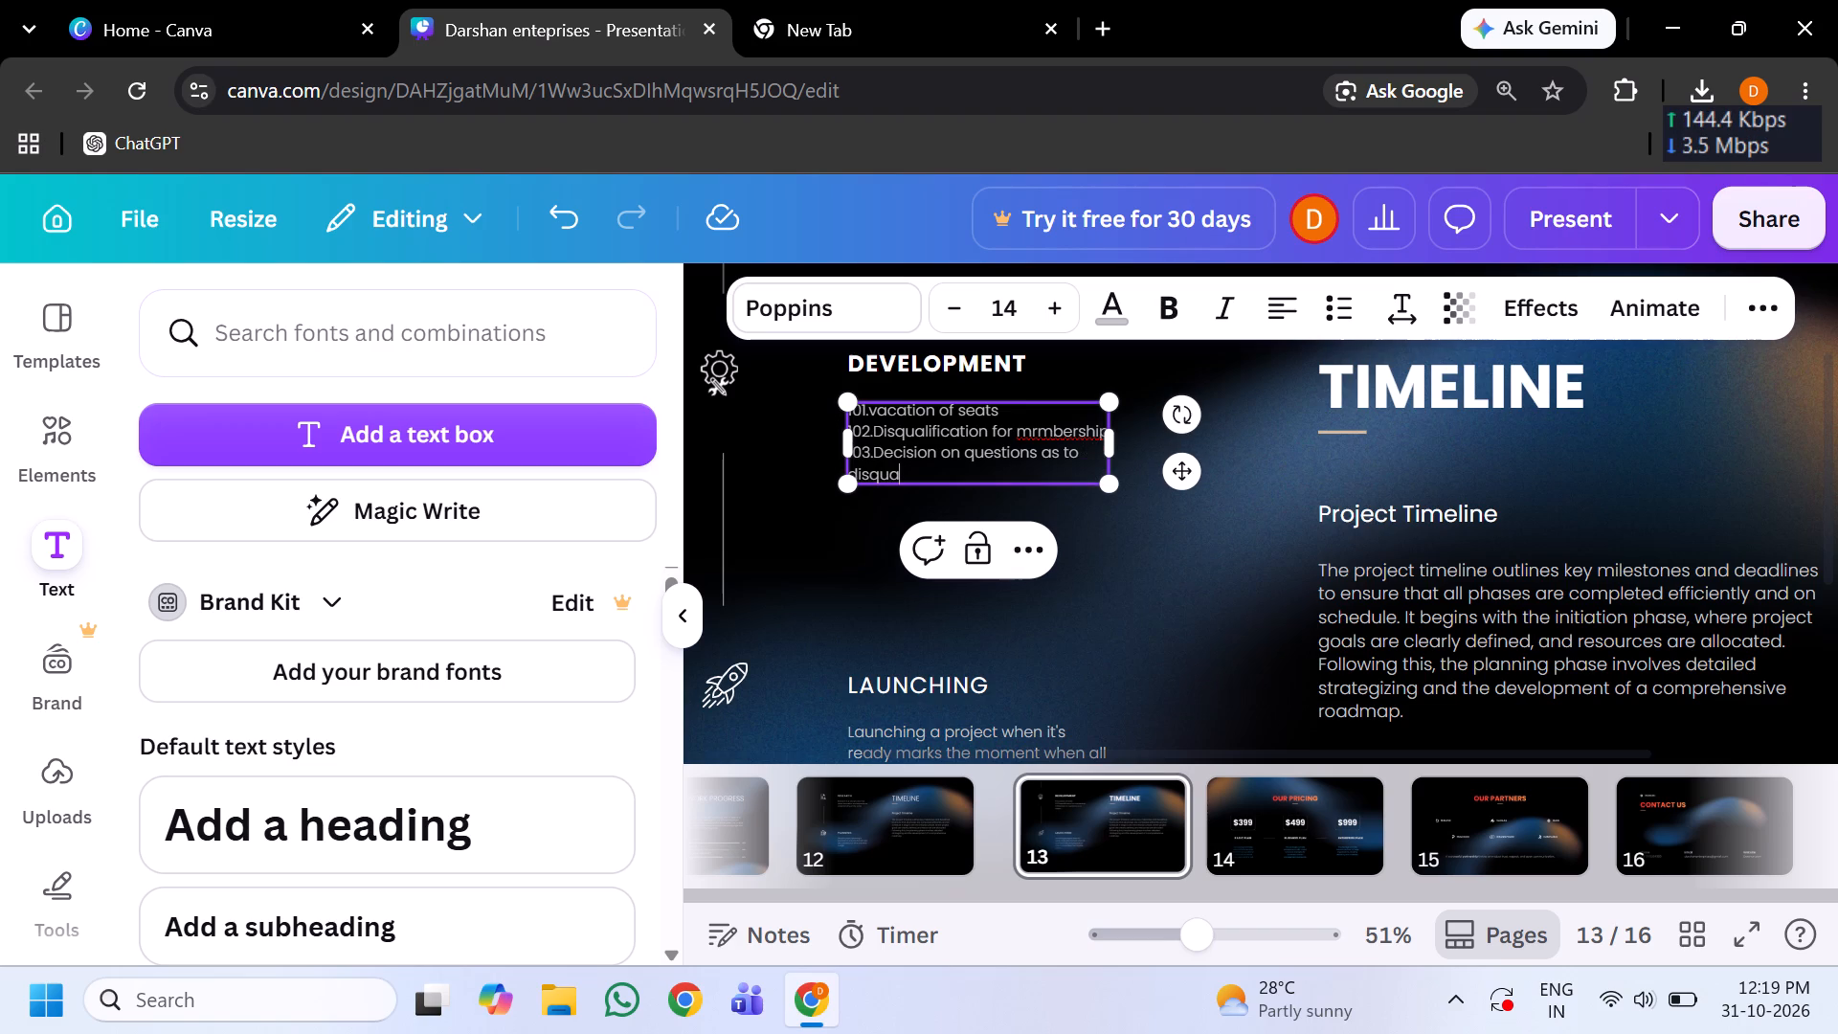
key(l)
key(i)
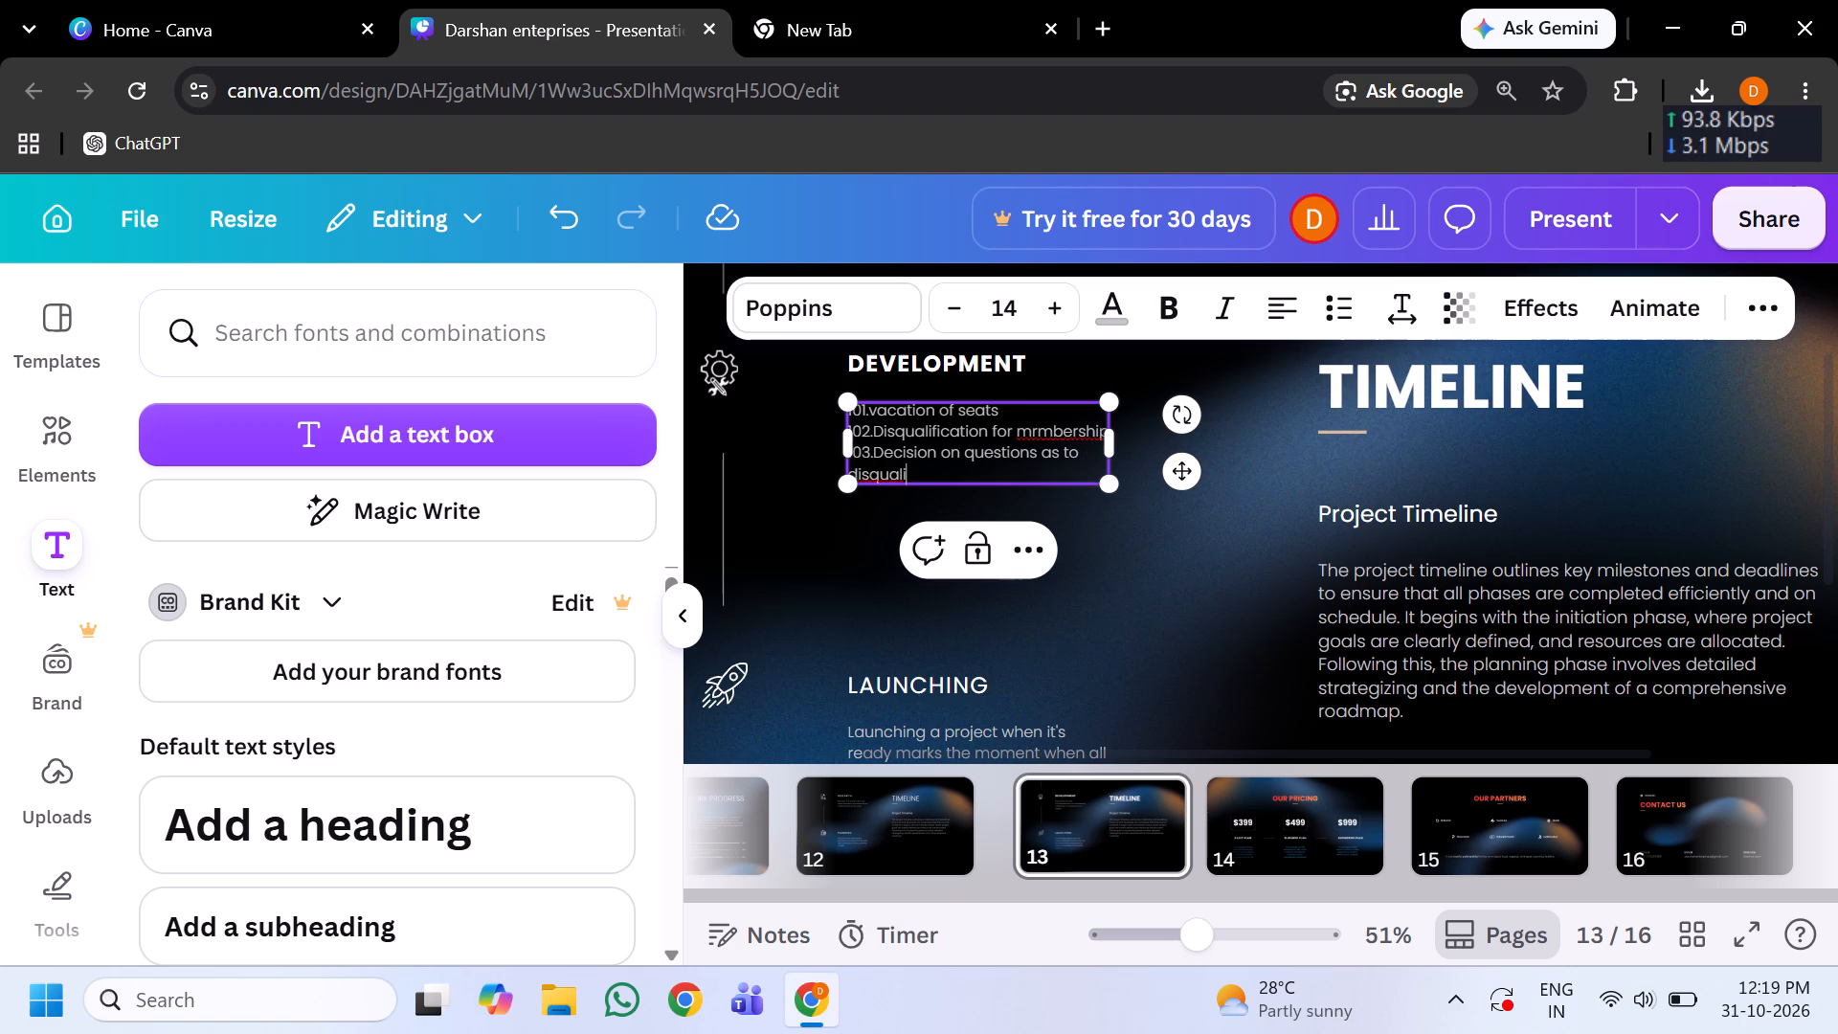
text(fication)
key(space)
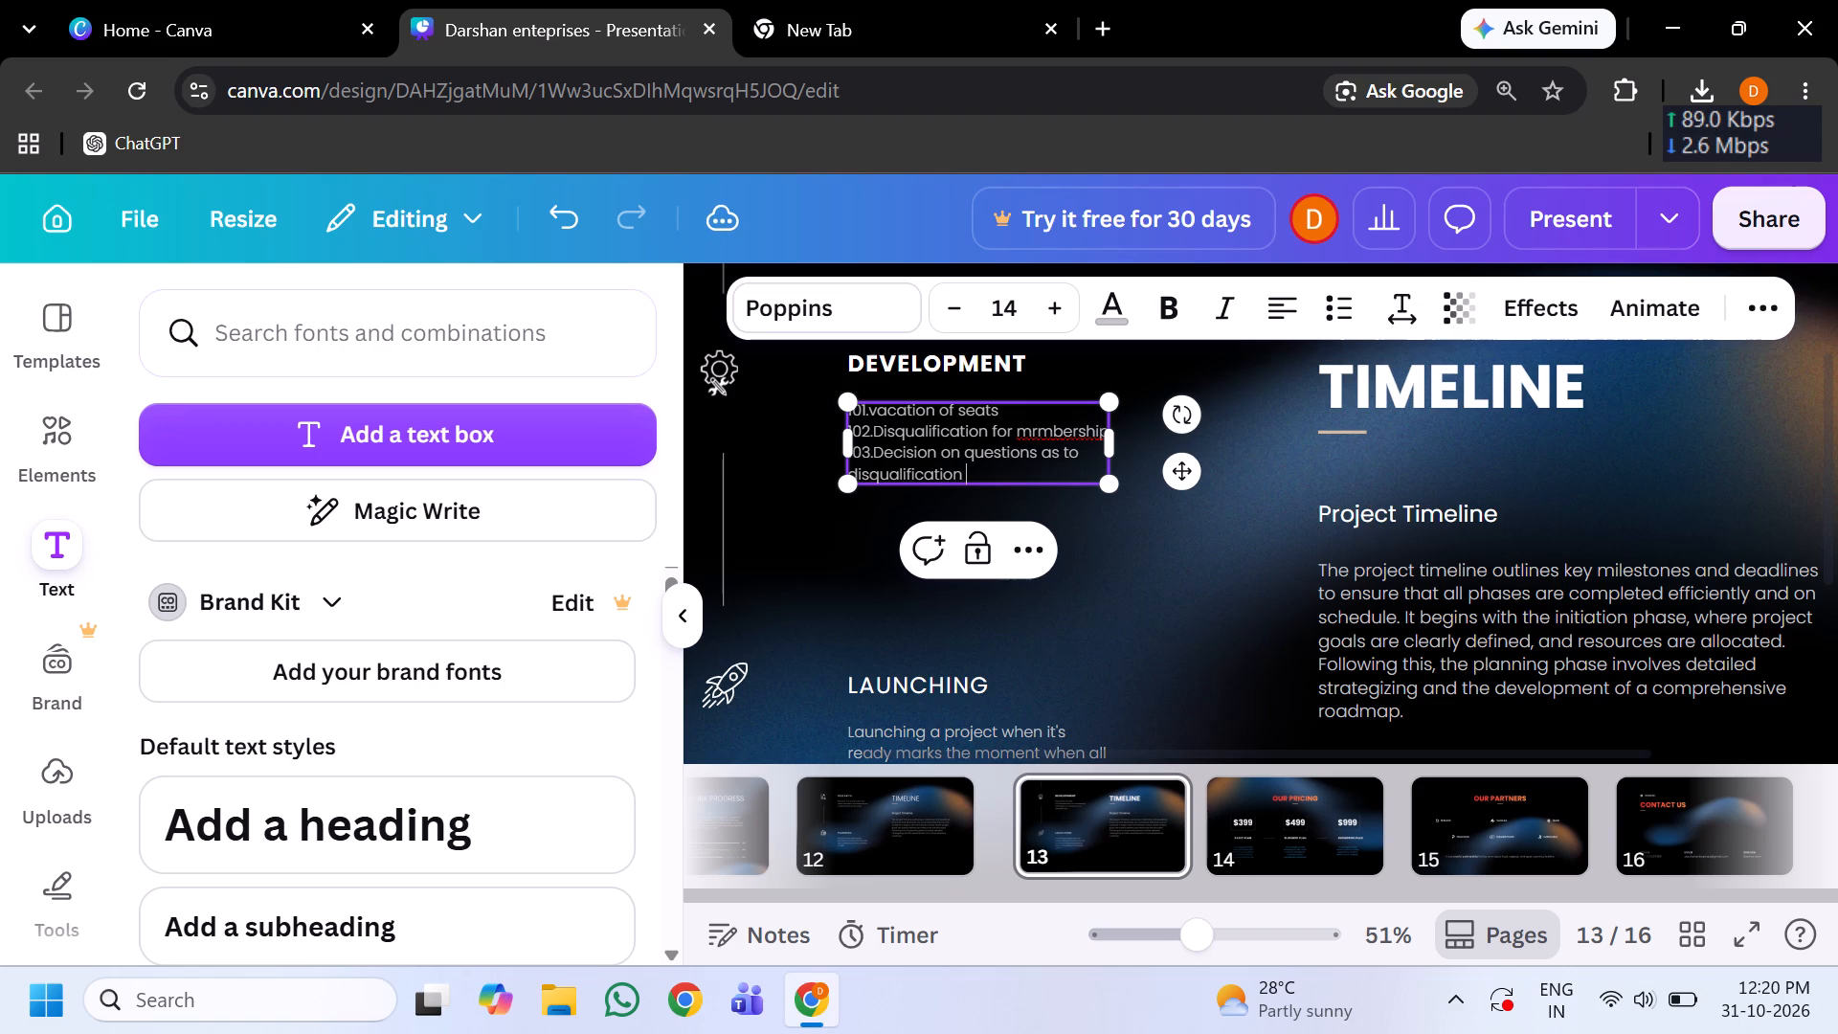
text(of)
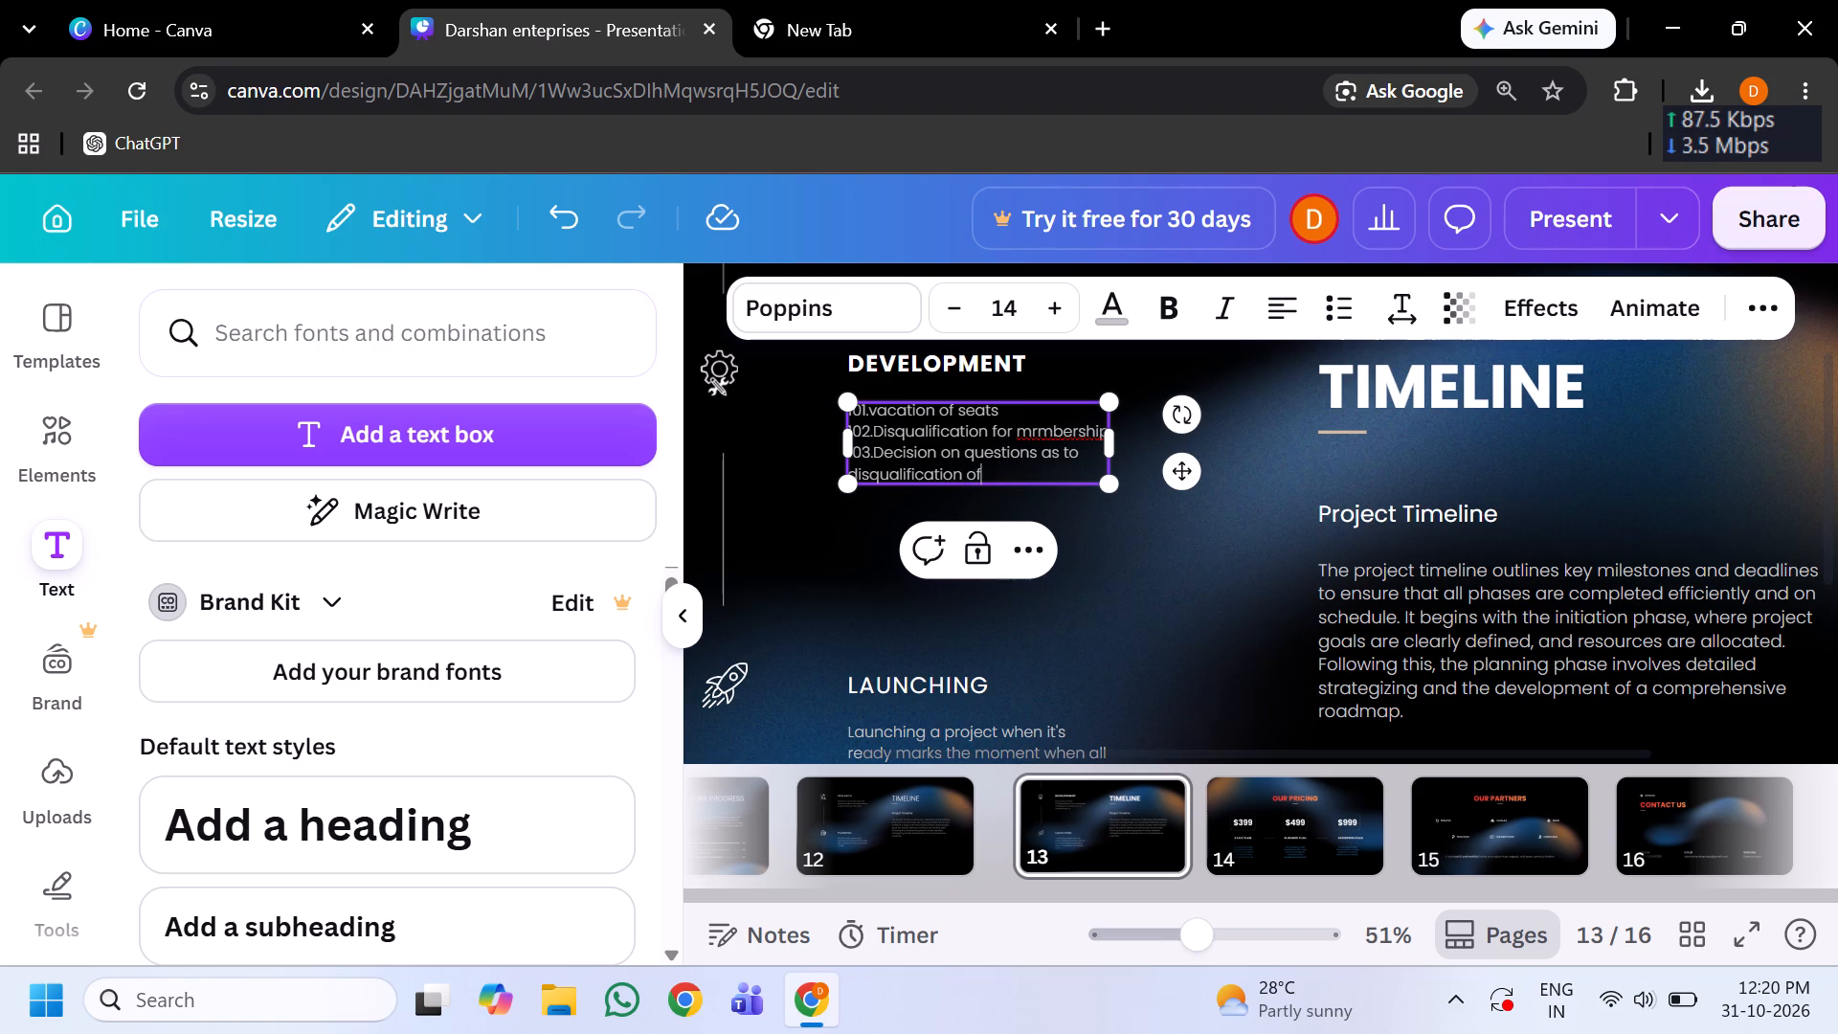
key(space)
text(members)
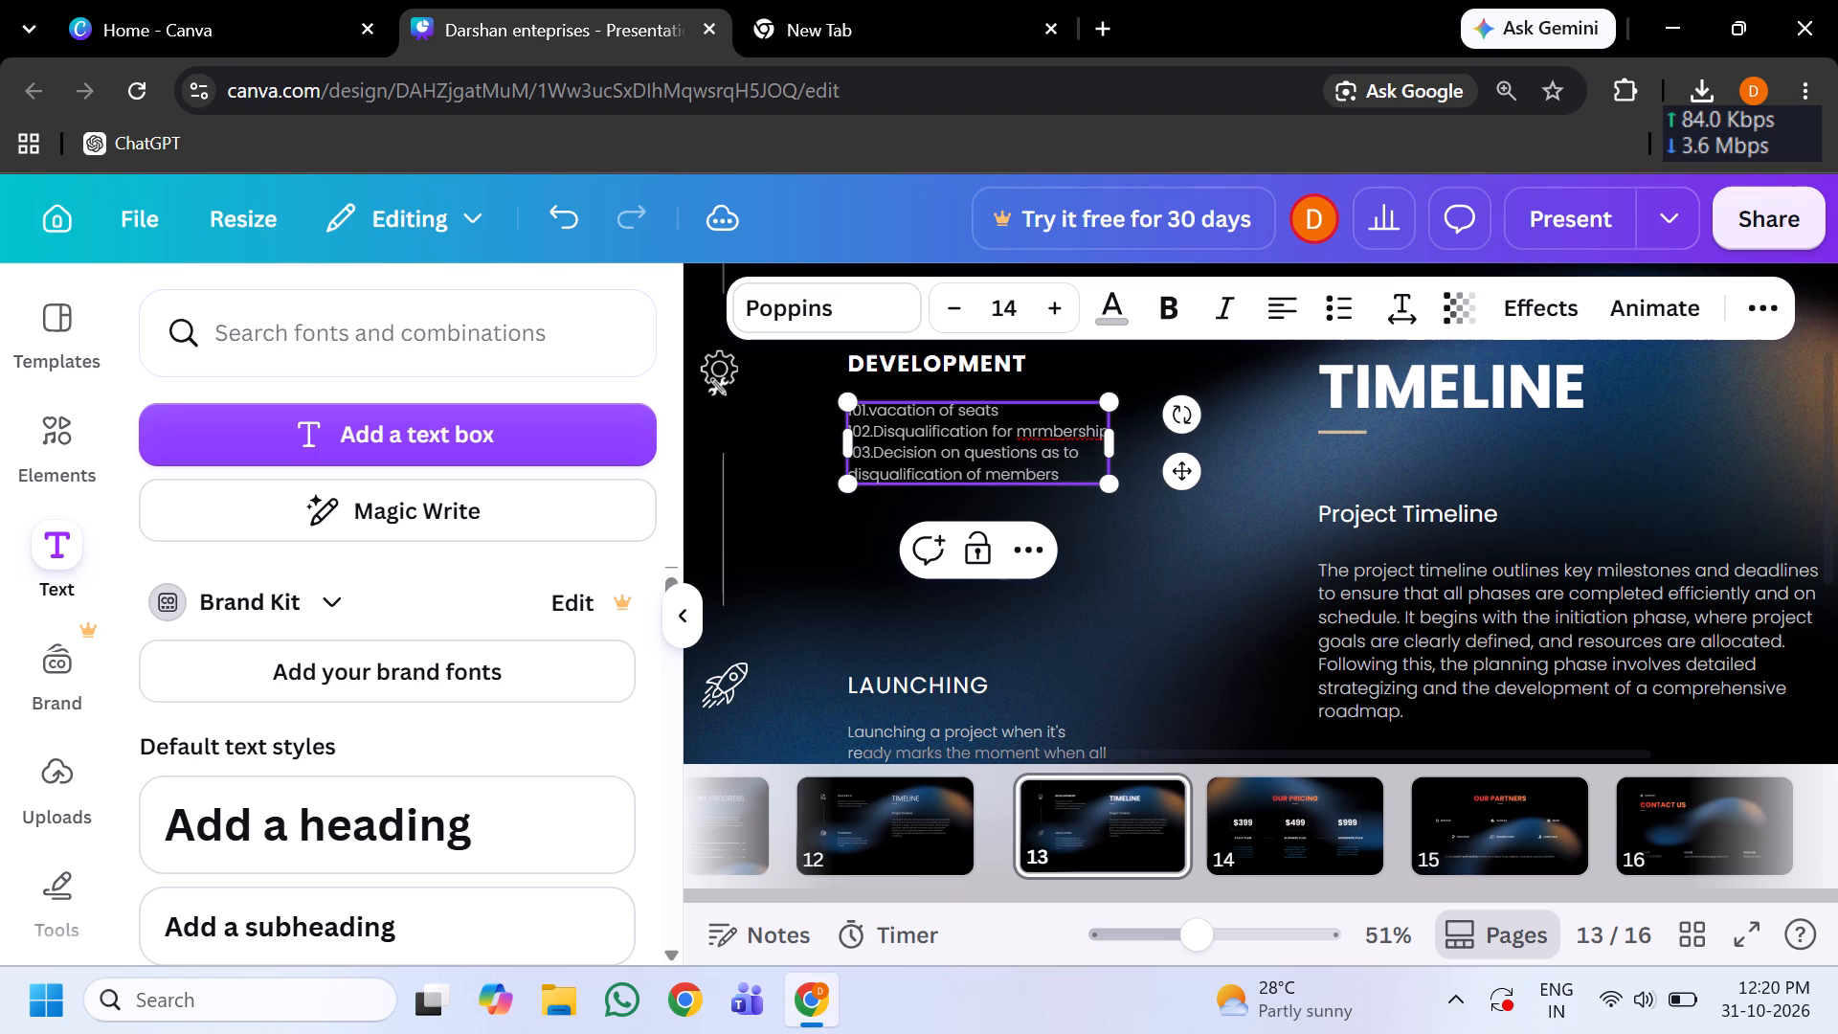
Start a fourth entry on a new line under DEVELOPMENT reading "104 Penalty for sitting and voting".
key(Return)
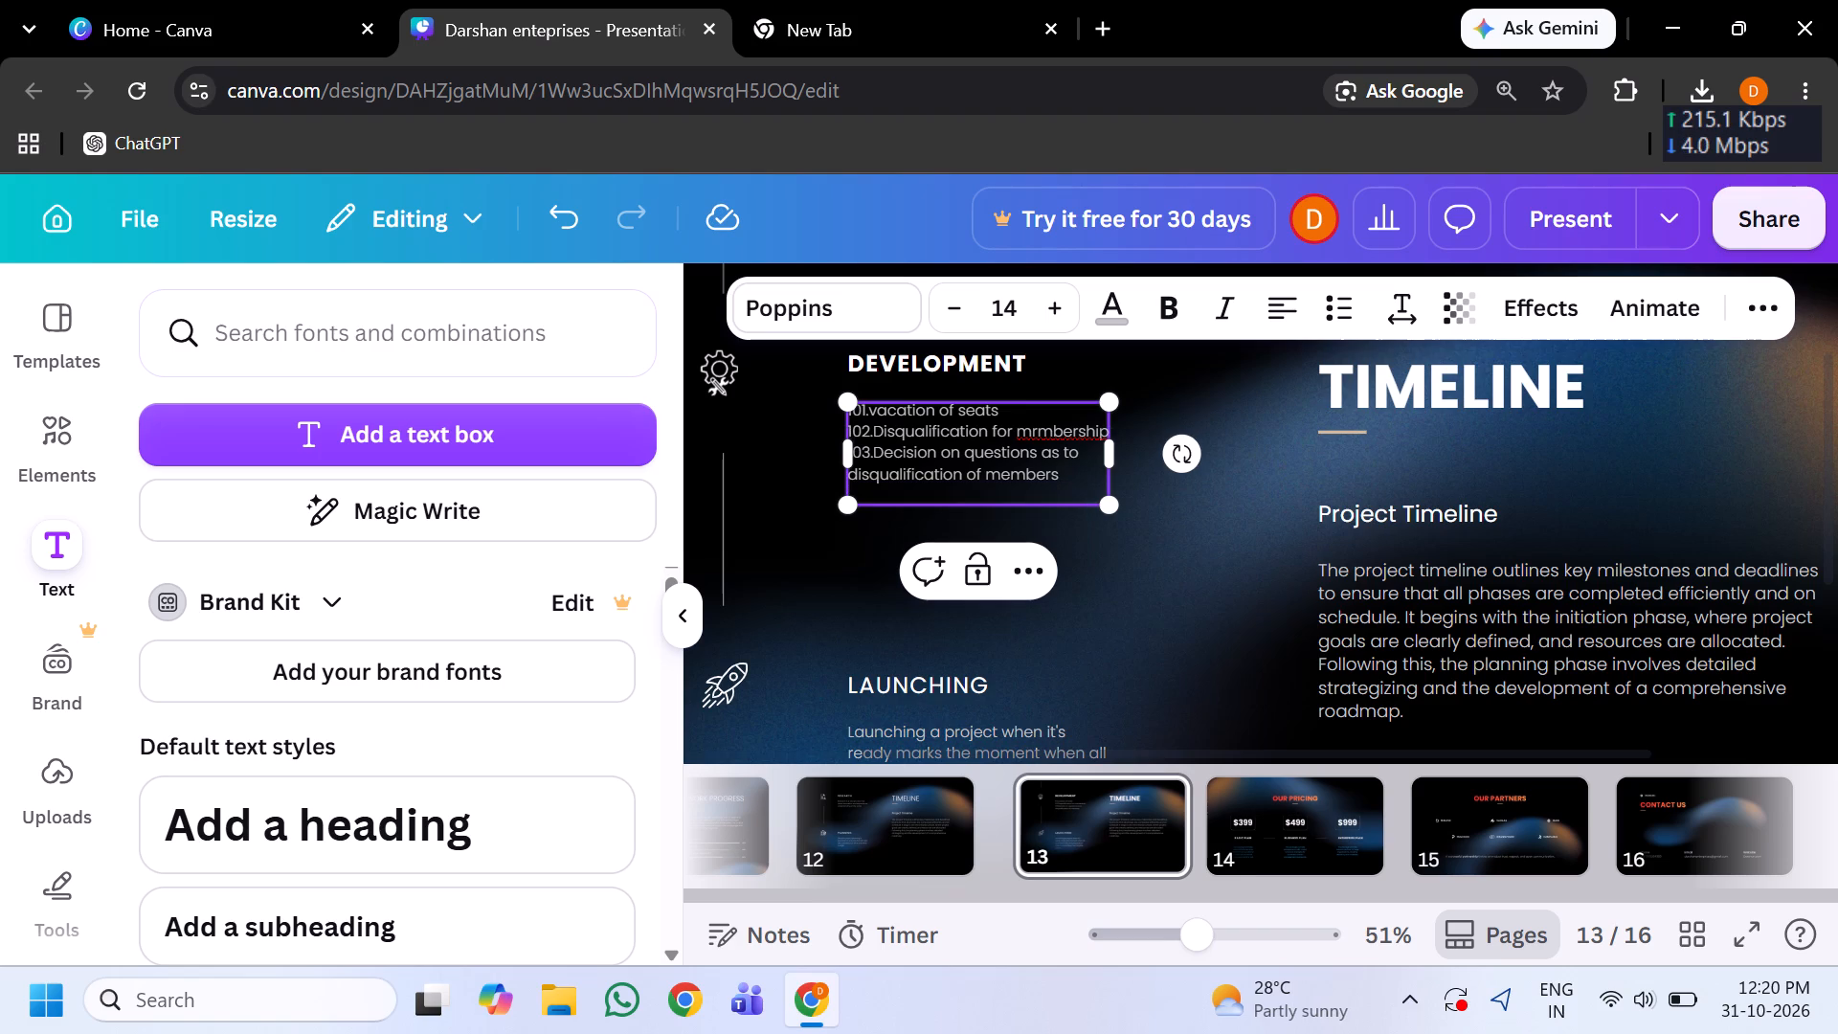
text(104)
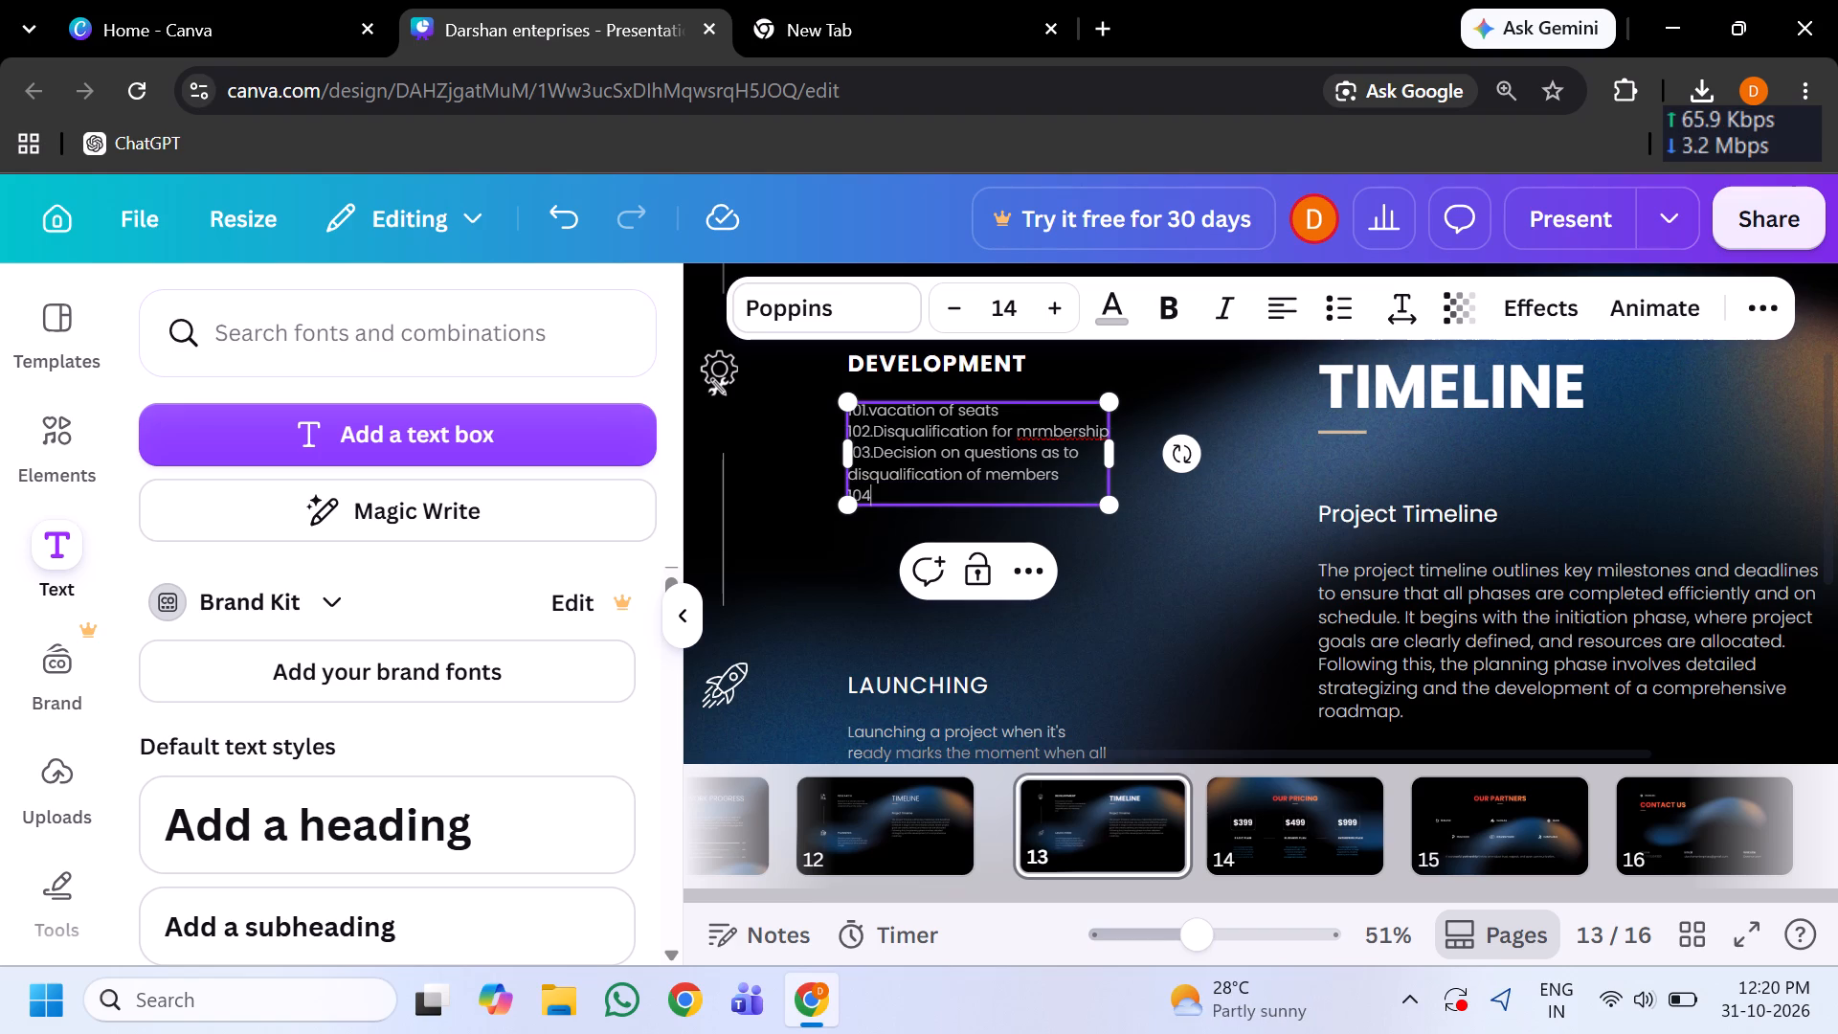
key(space)
text(Penal)
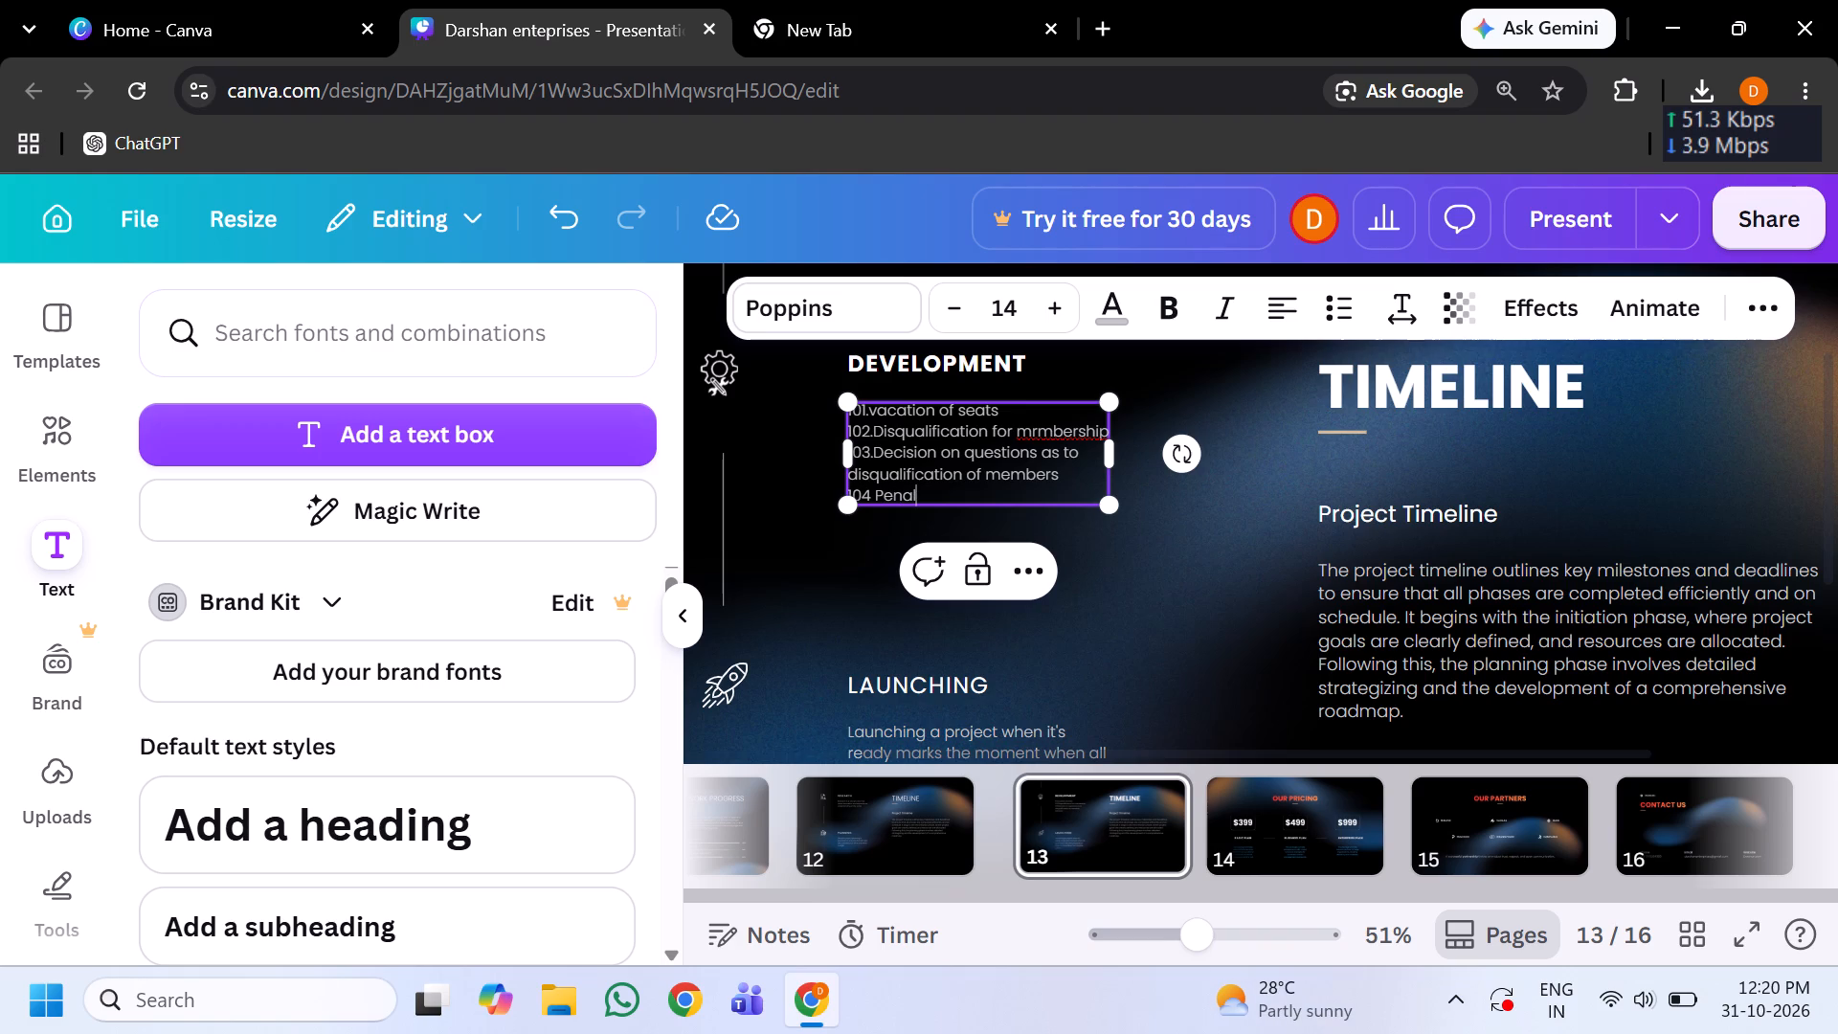
text(ty)
key(space)
text(for)
key(space)
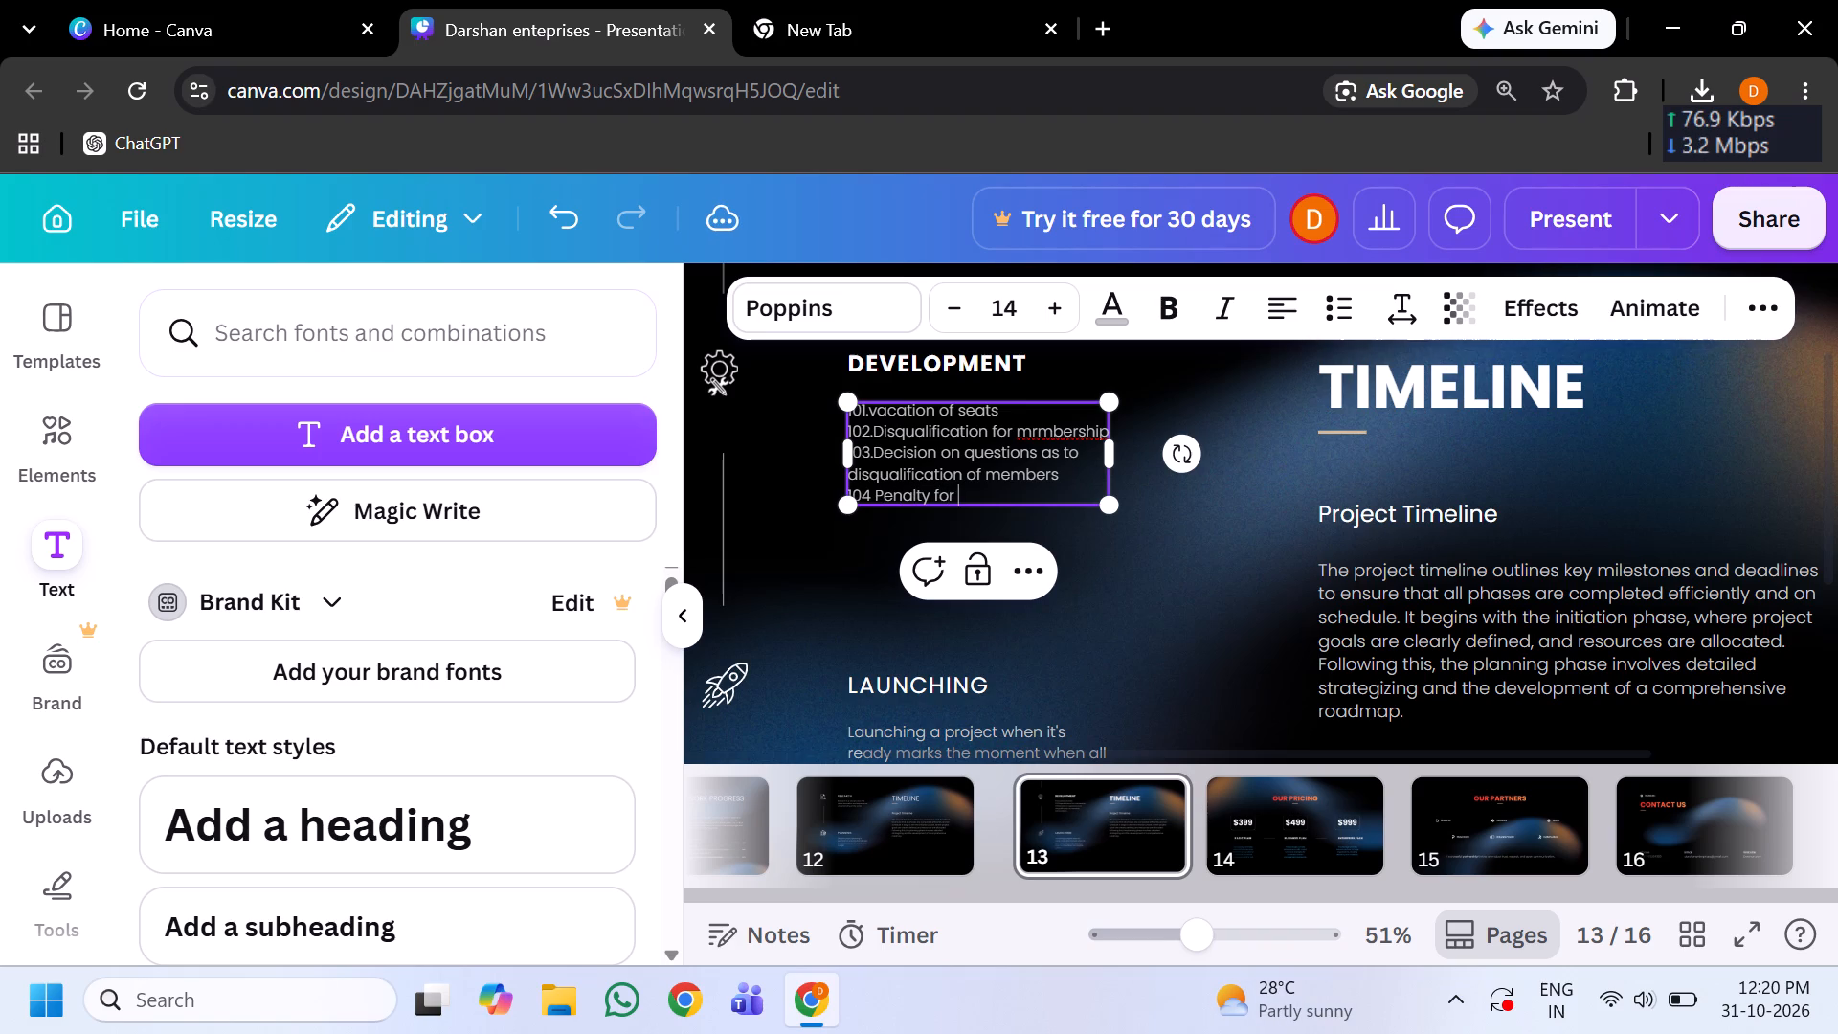
key(s)
text(itti)
text(ng)
key(space)
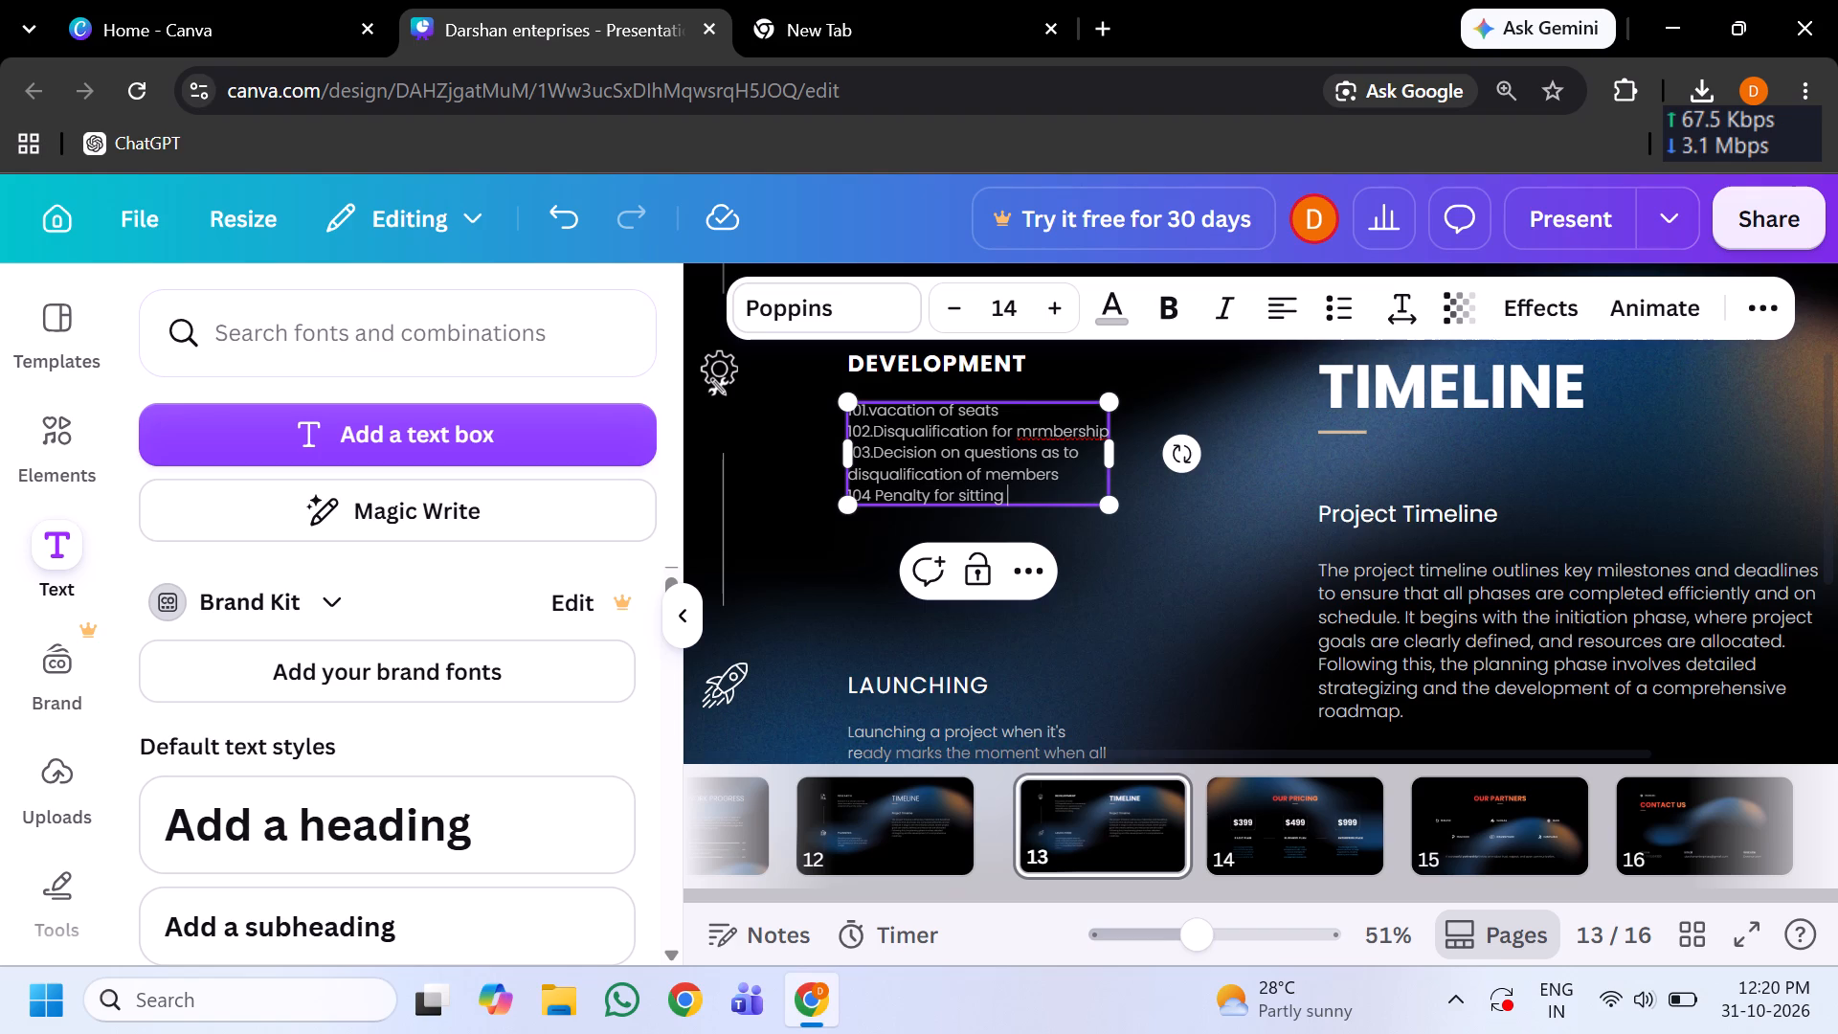
text(and voting)
key(space)
Continue the 104 entry under DEVELOPMENT with "before making oath or".
text(before making)
key(space)
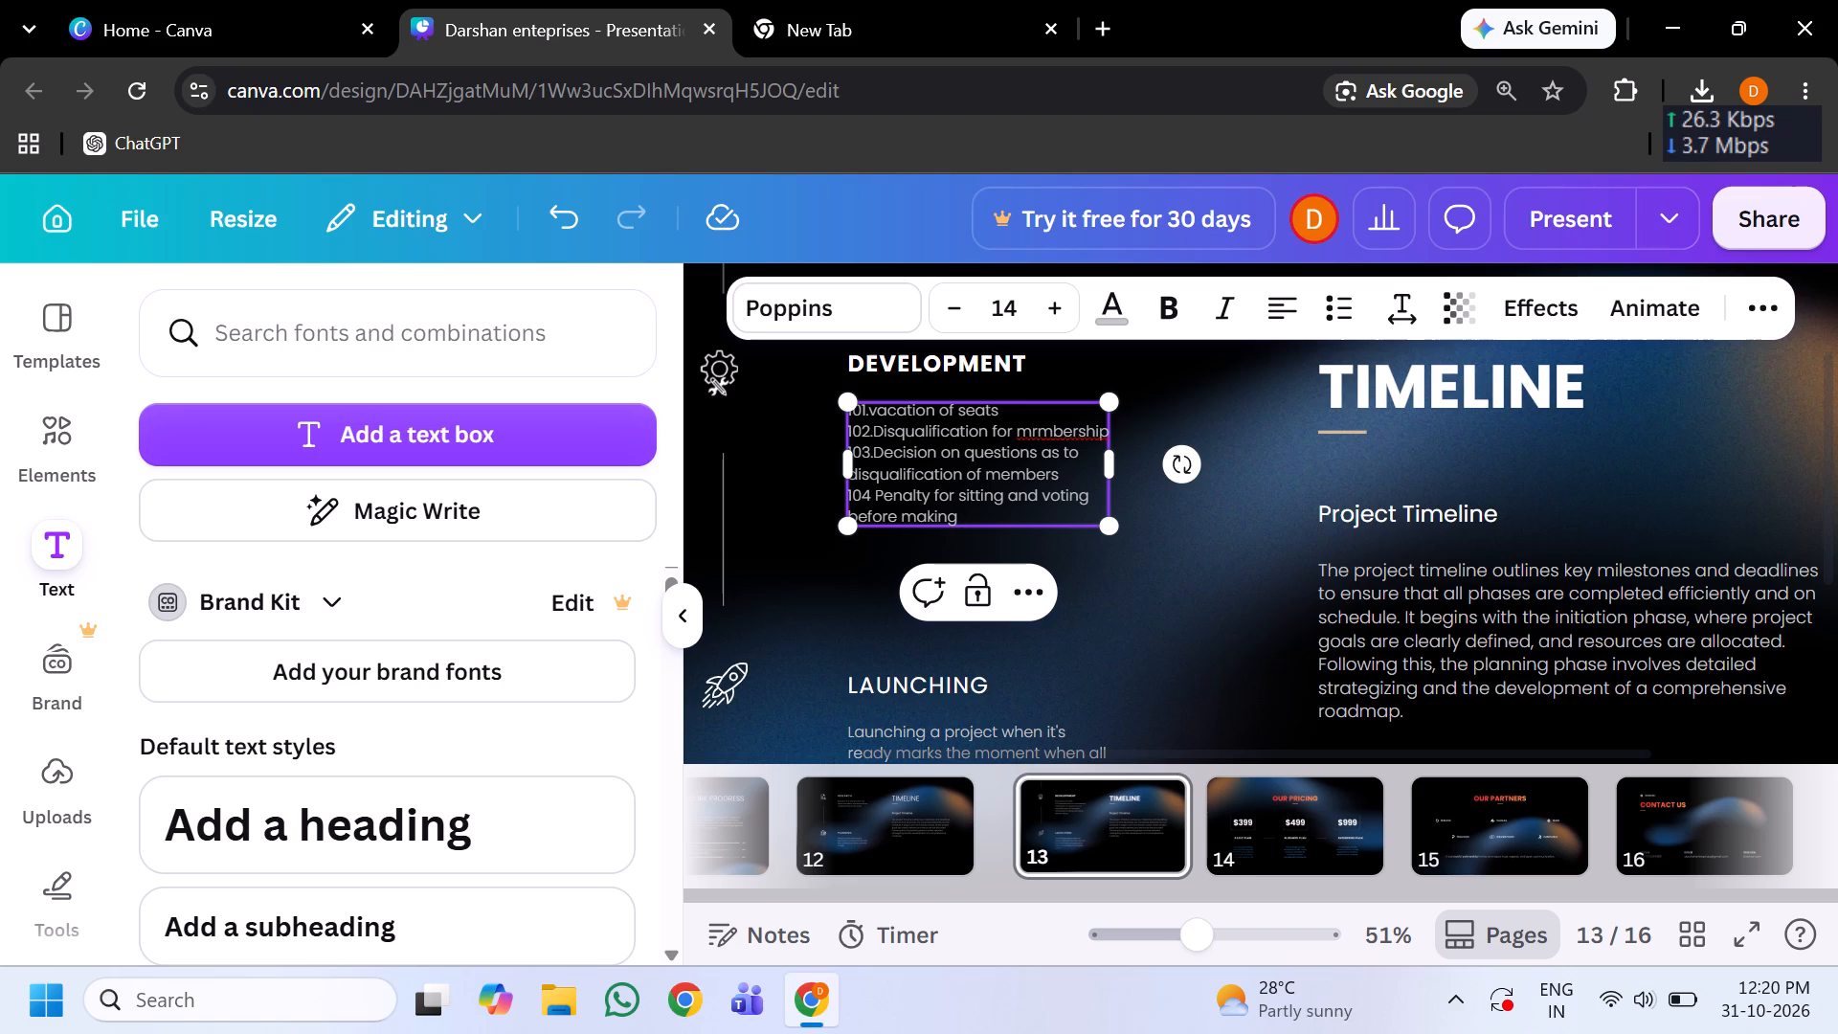
key(o)
text(athn)
key(space)
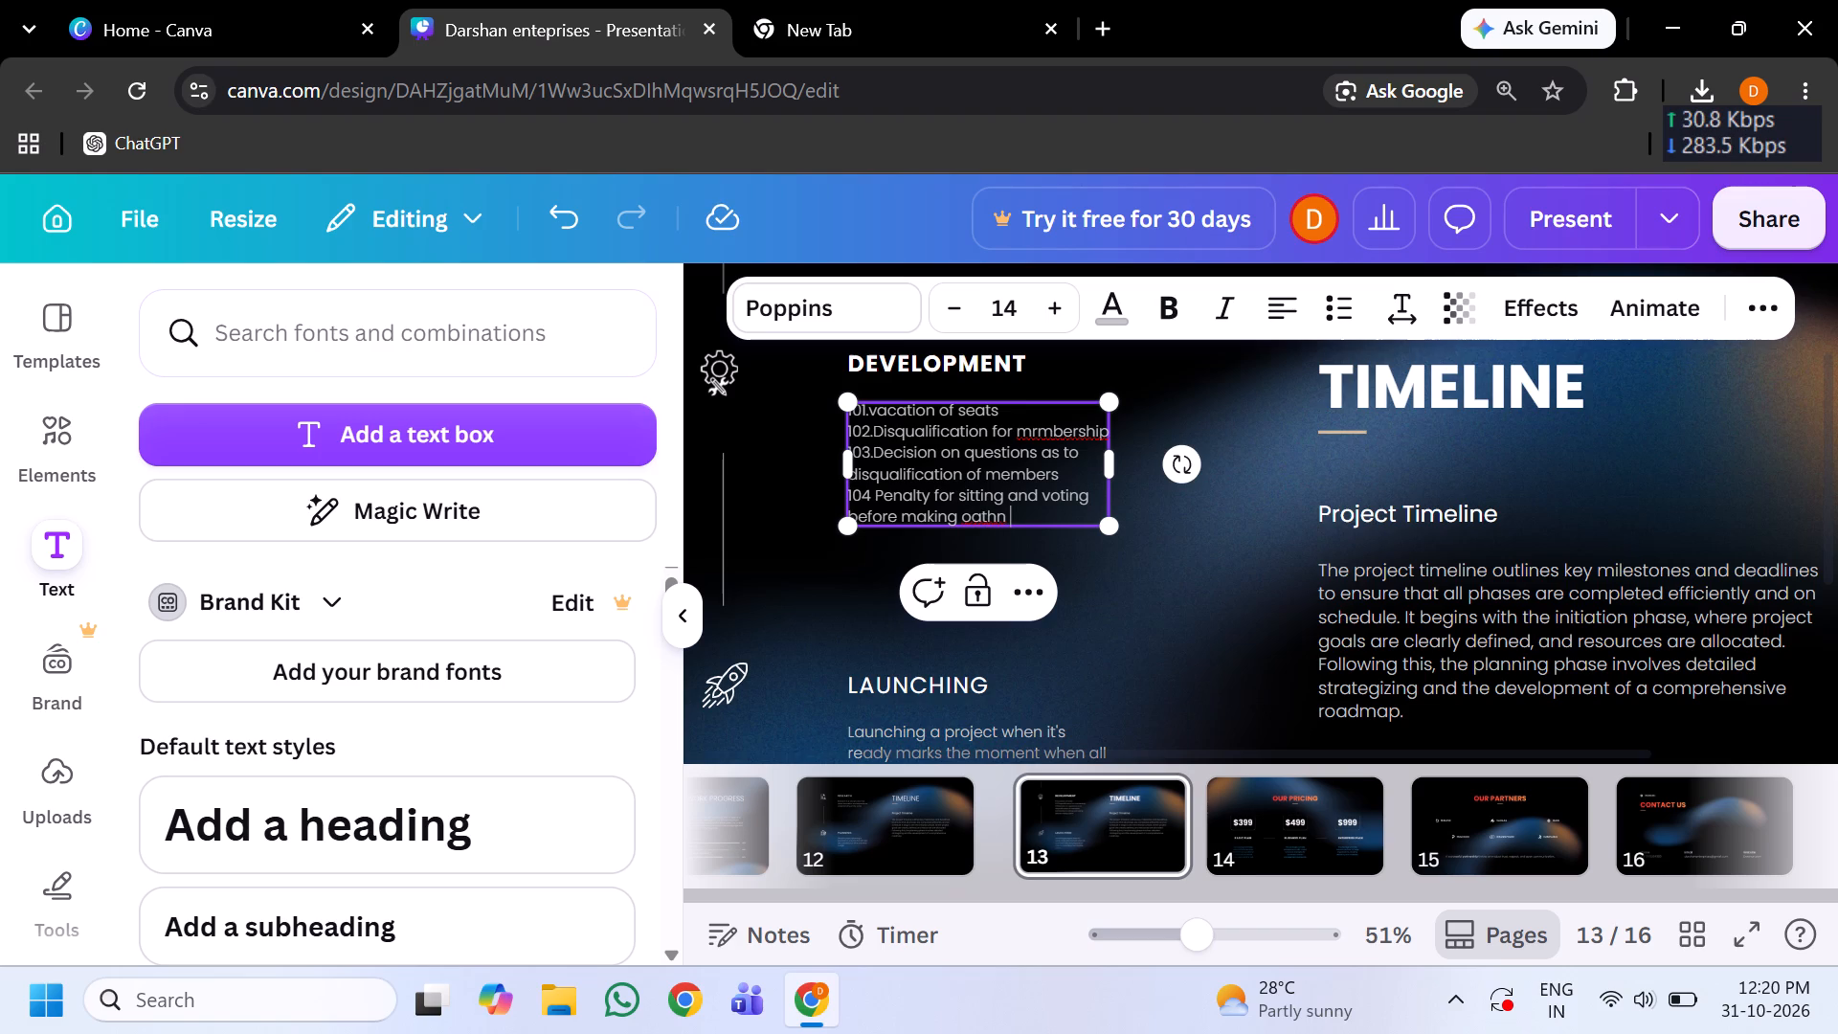
key(BackSpace)
key(BackSpace)
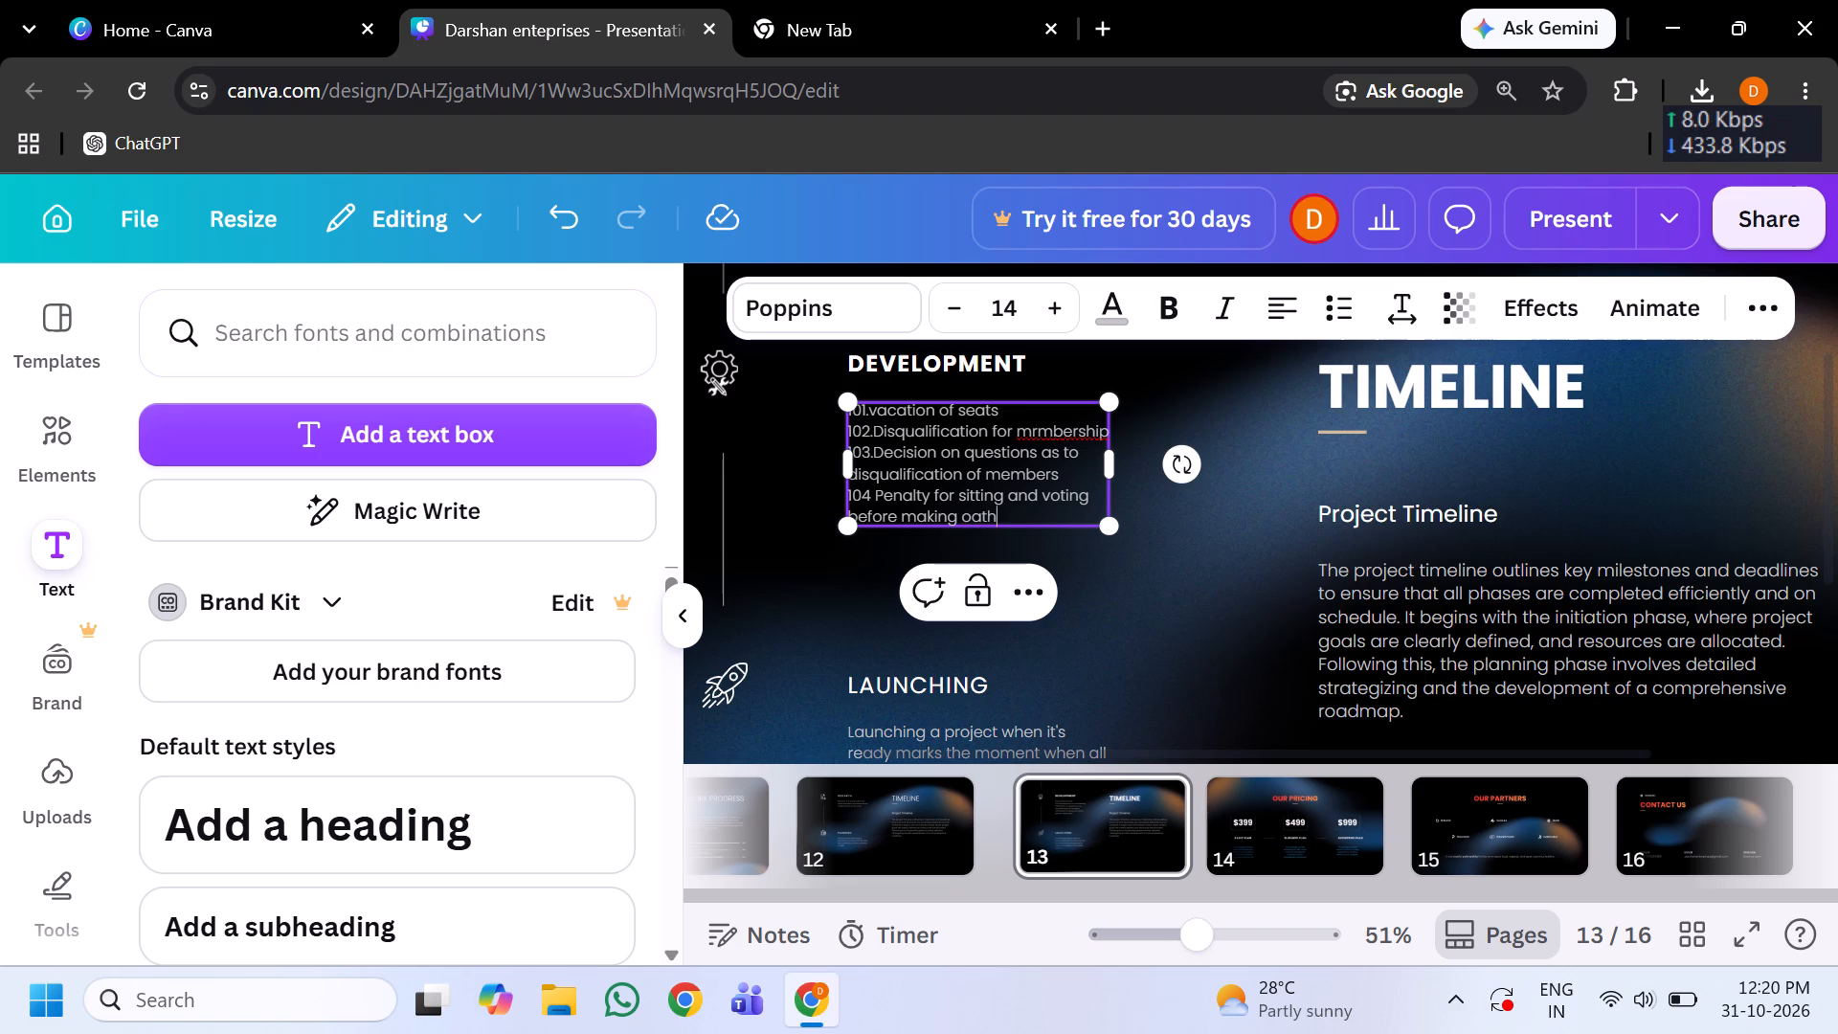
key(space)
text(or)
key(space)
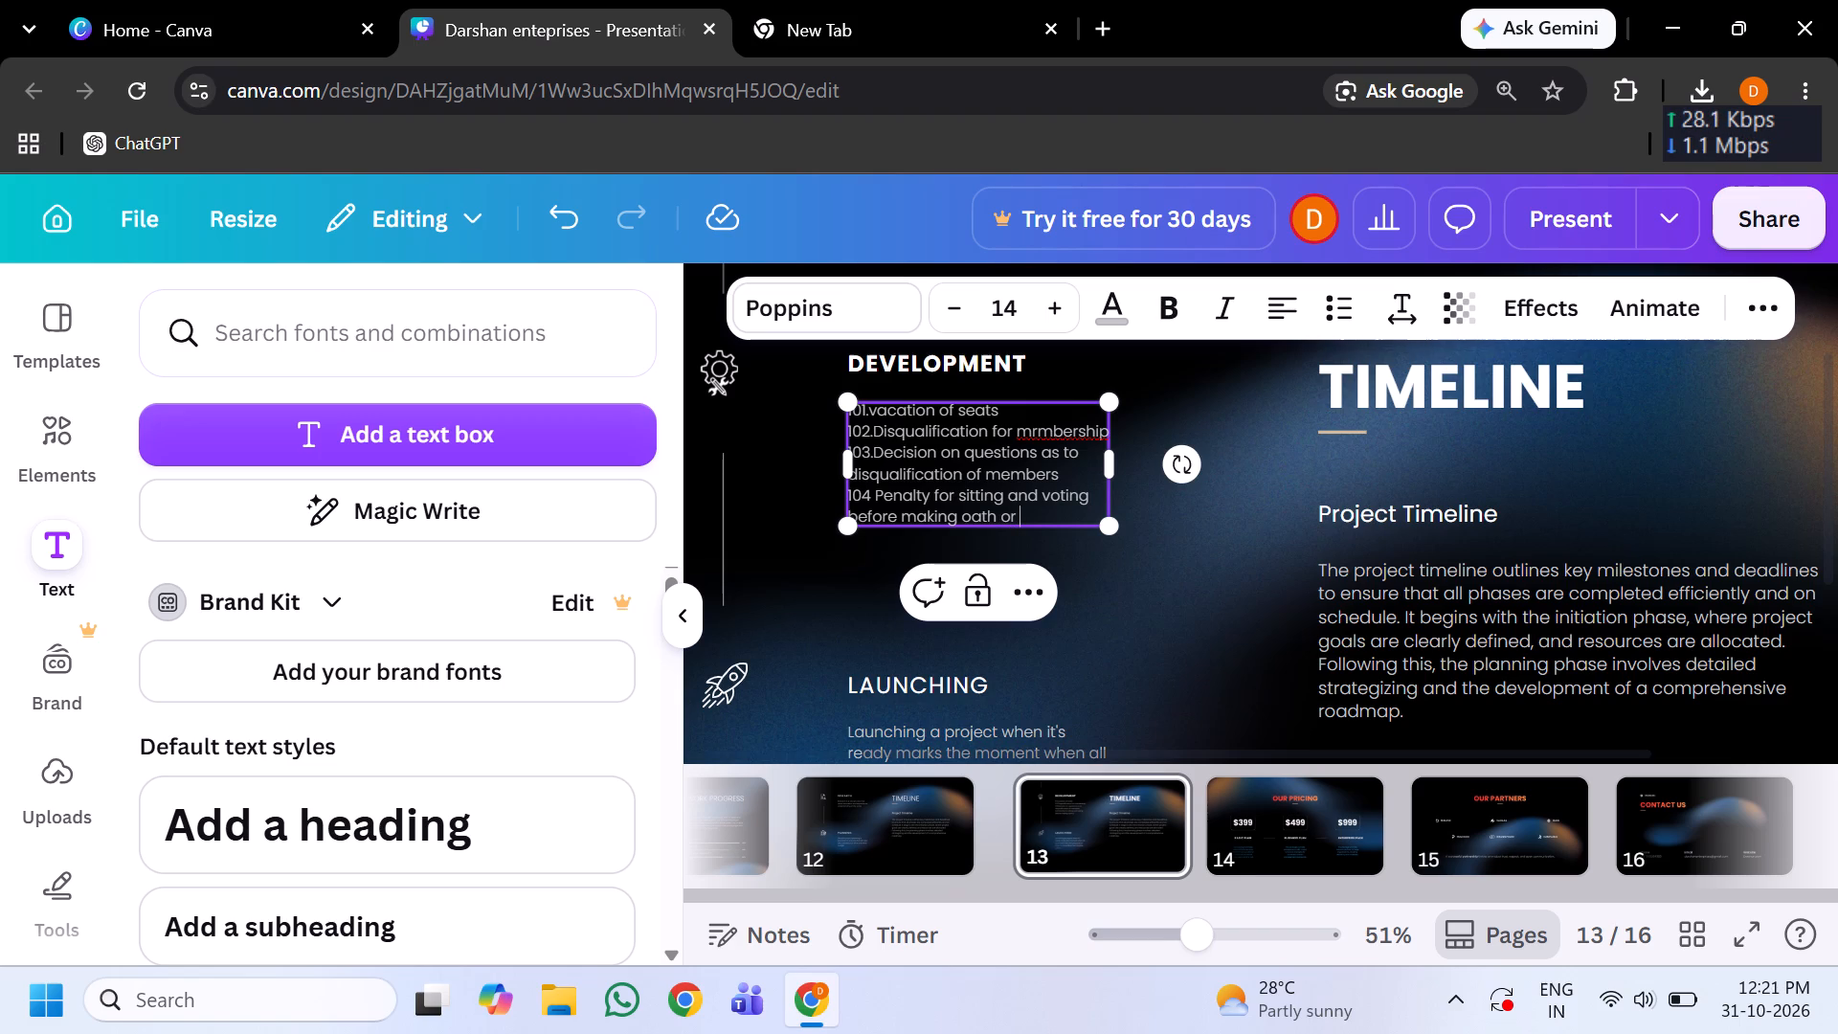
Complete the 104 entry under DEVELOPMENT with "affiremation under article 99" and finish editing the text.
key(a)
text(ffiremation)
key(space)
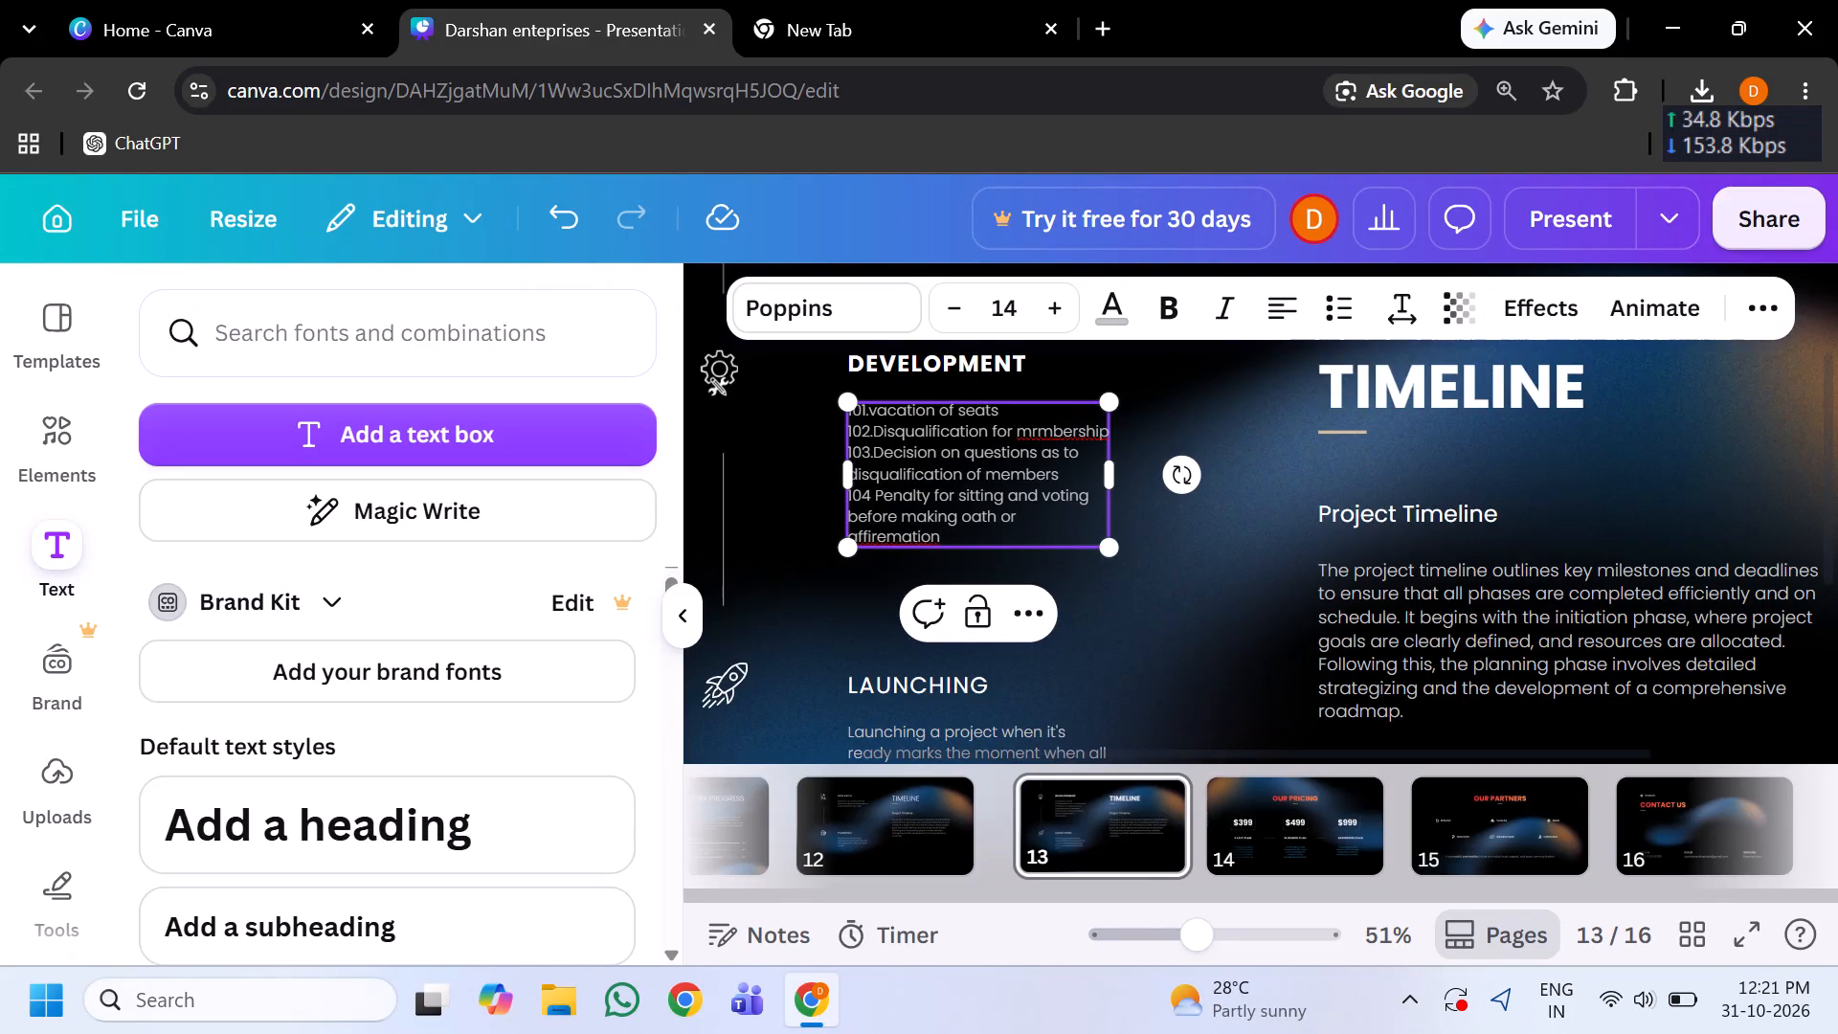
text(un)
text(der article)
key(space)
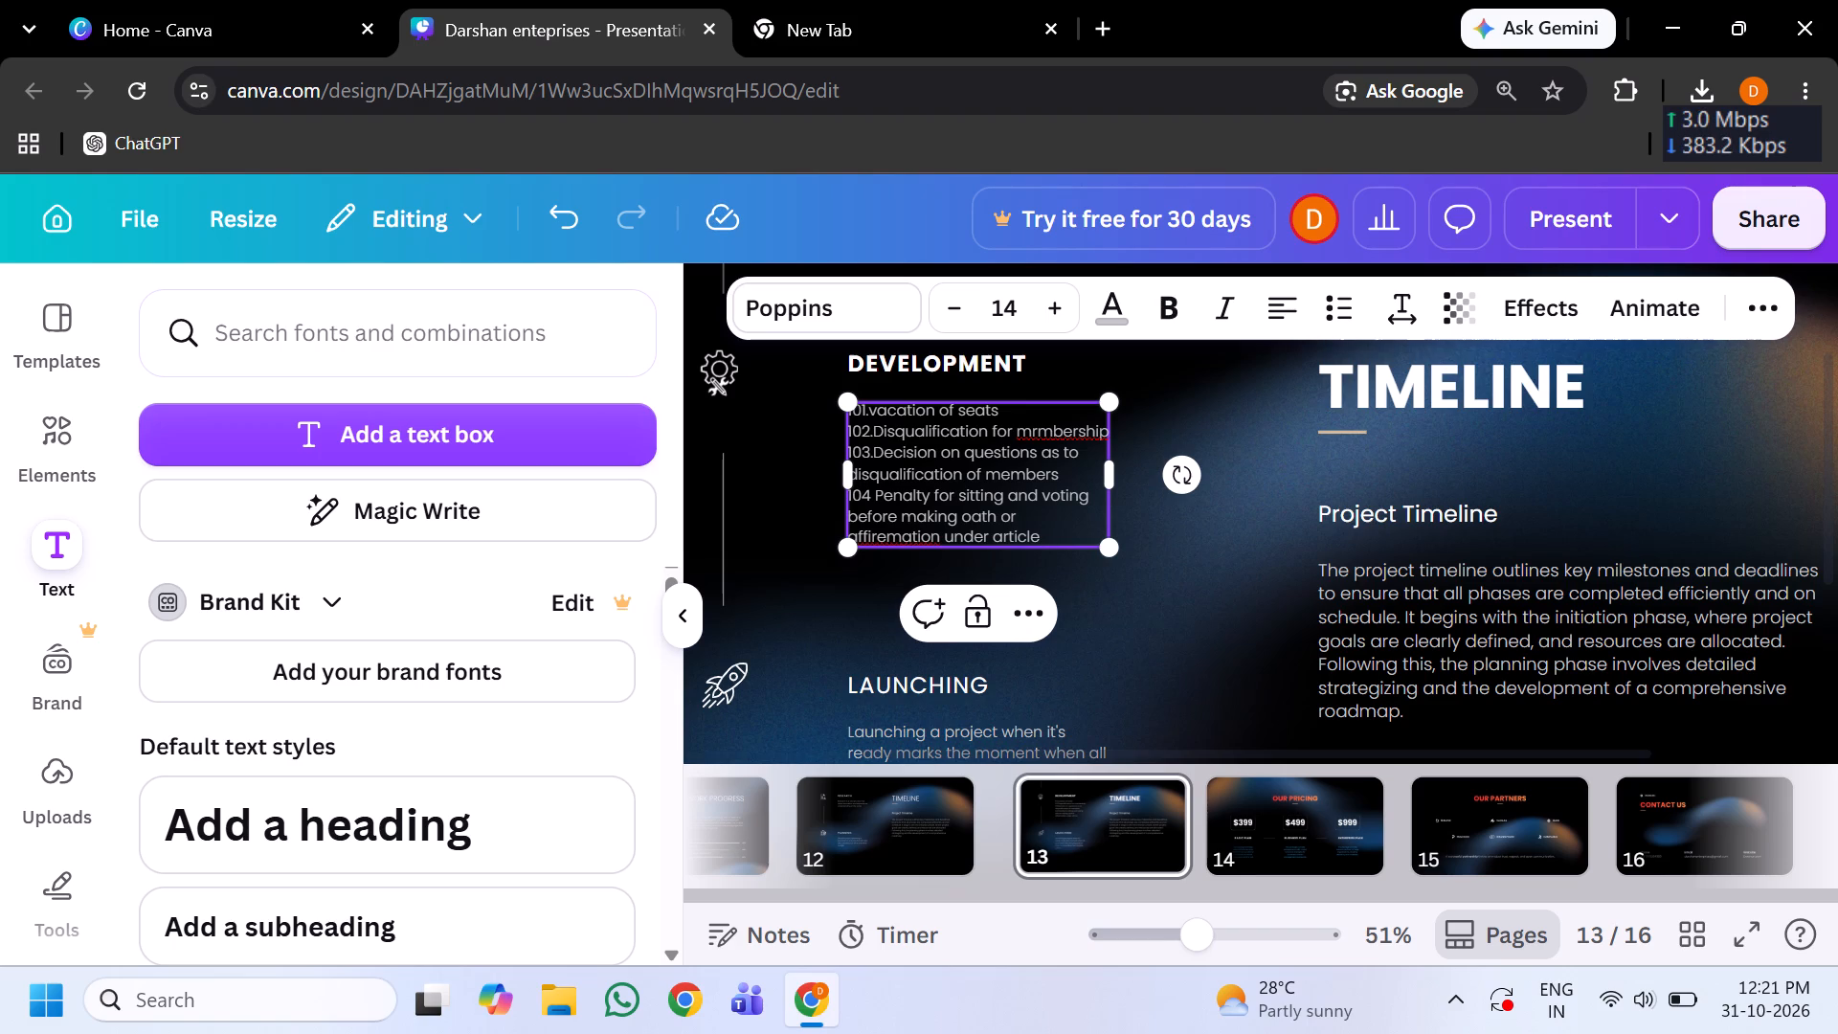
text(99)
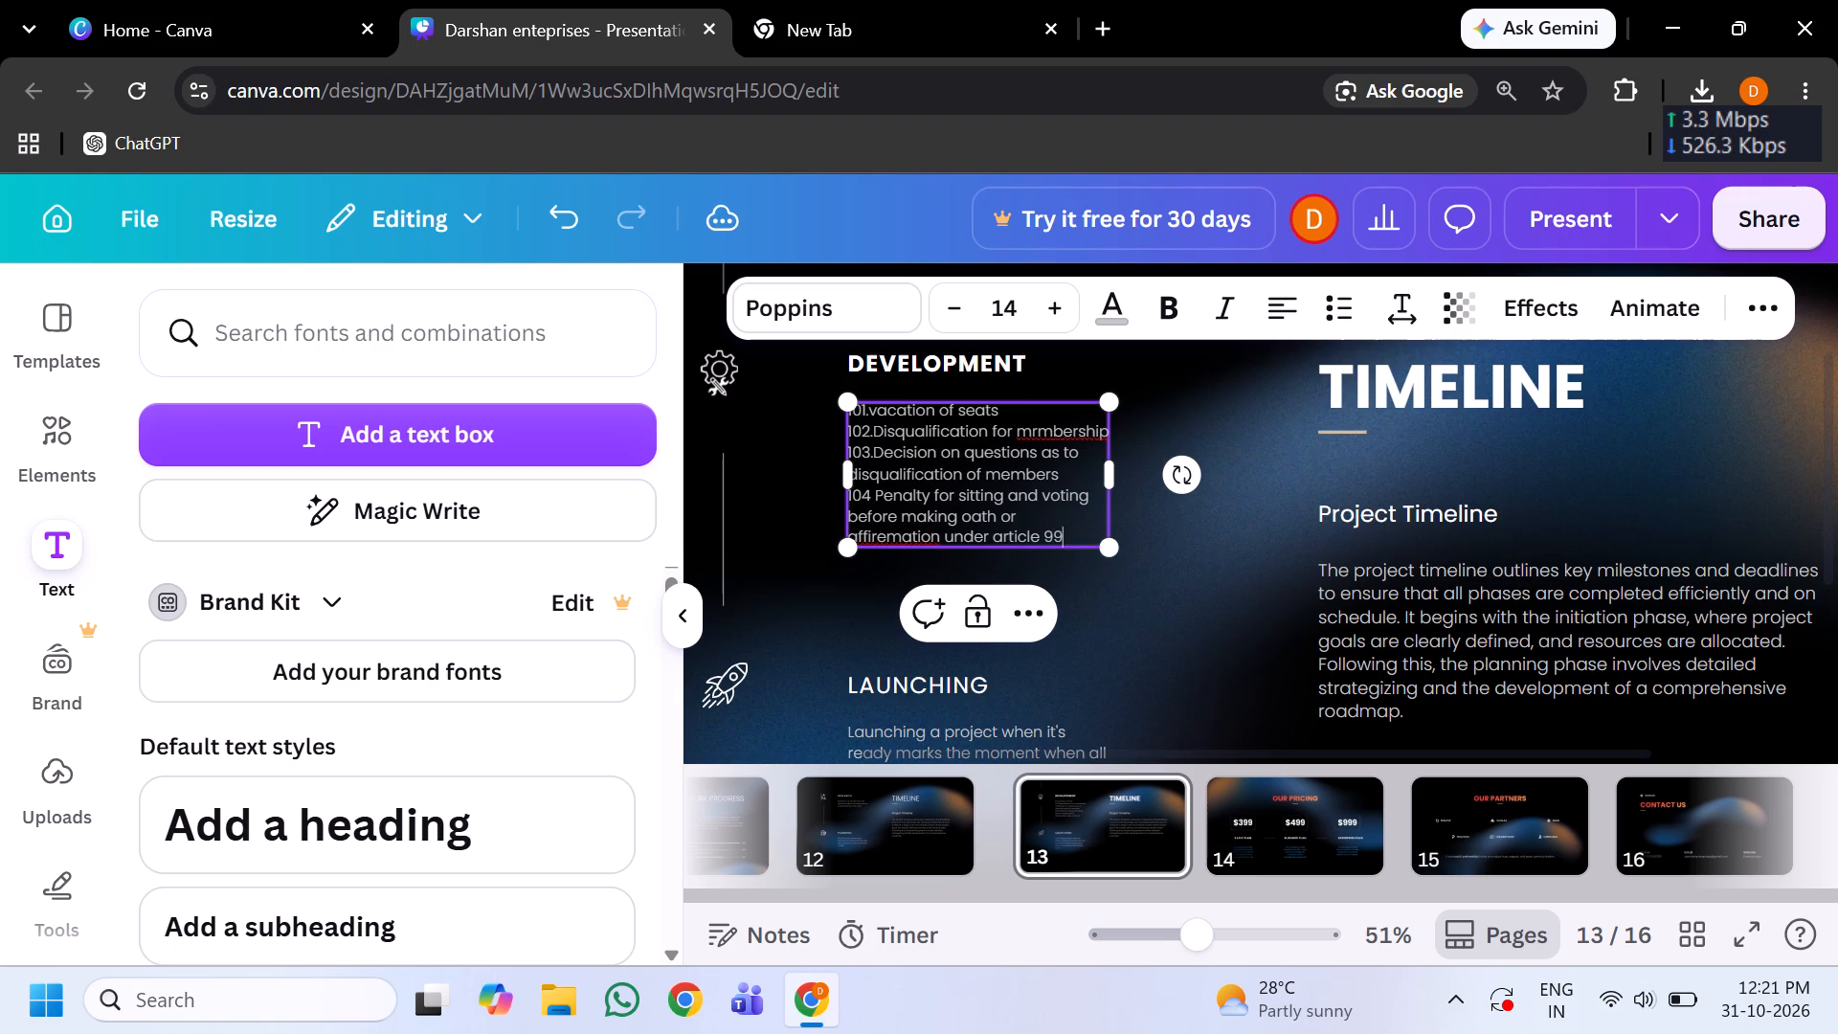
click(788, 541)
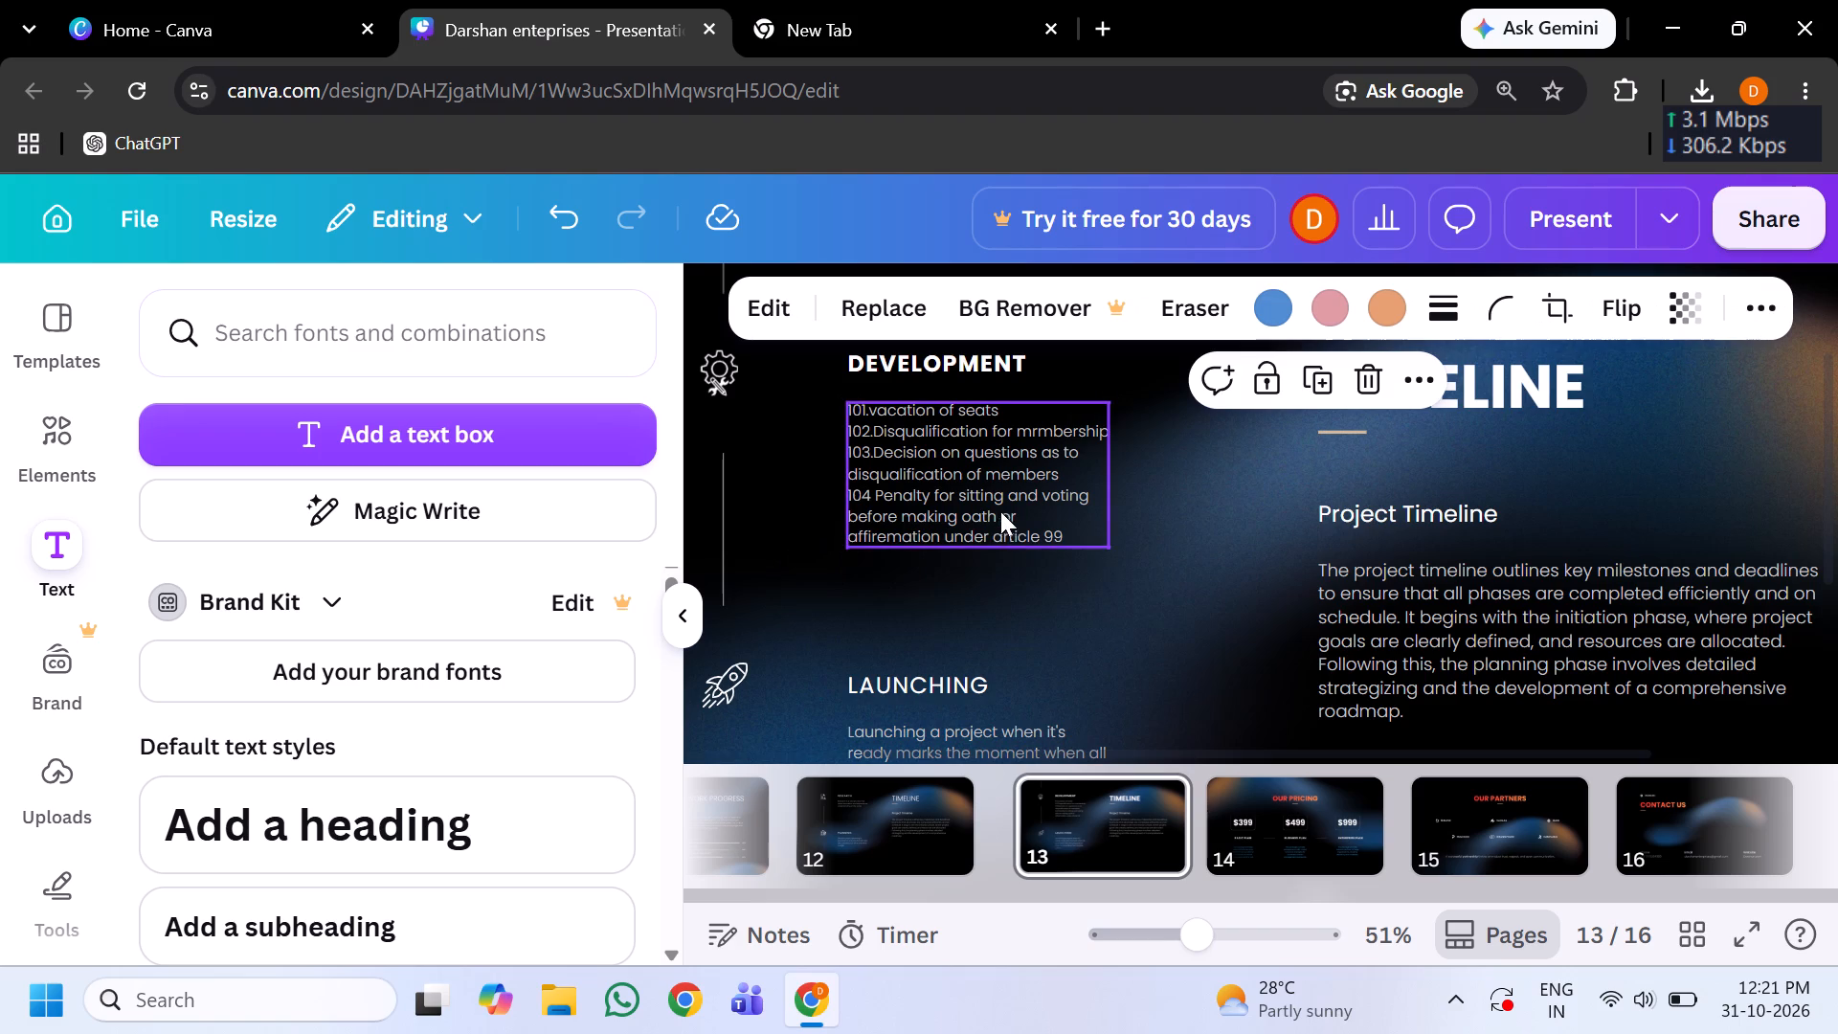
Make the LAUNCHING and Project Timeline subheadings on page 13 bold.
click(943, 687)
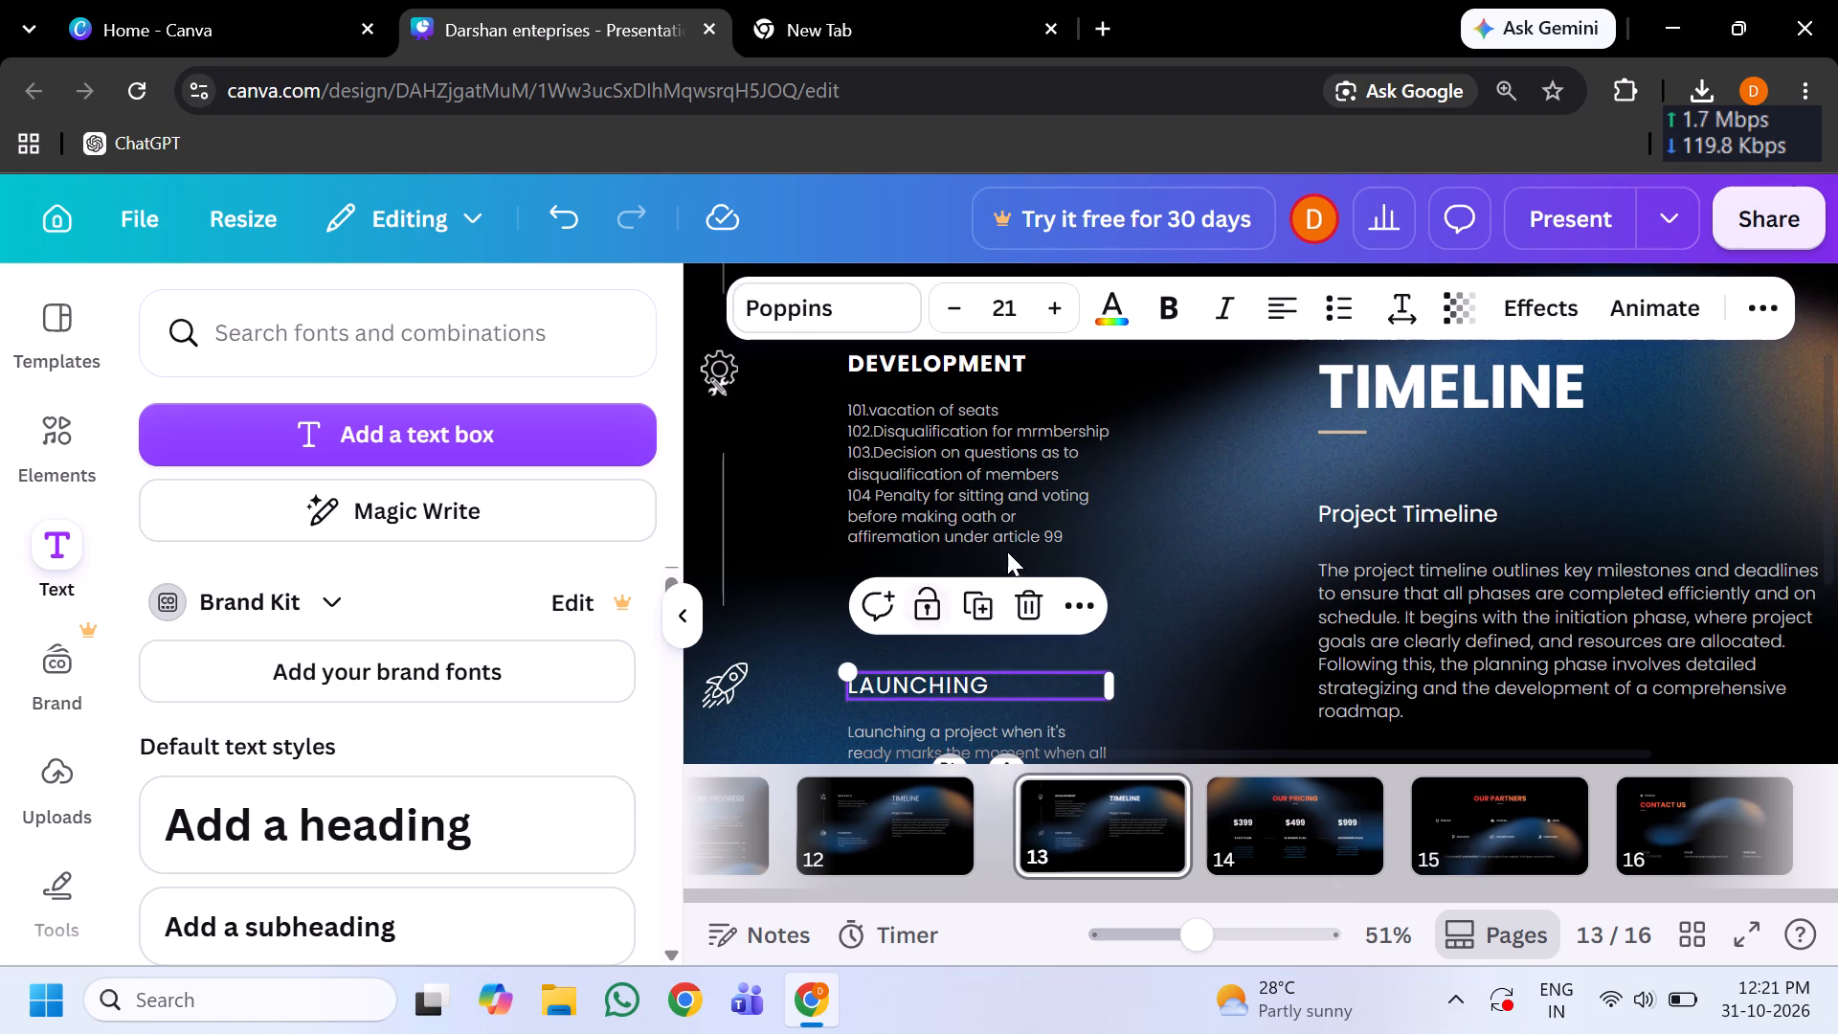
click(1181, 306)
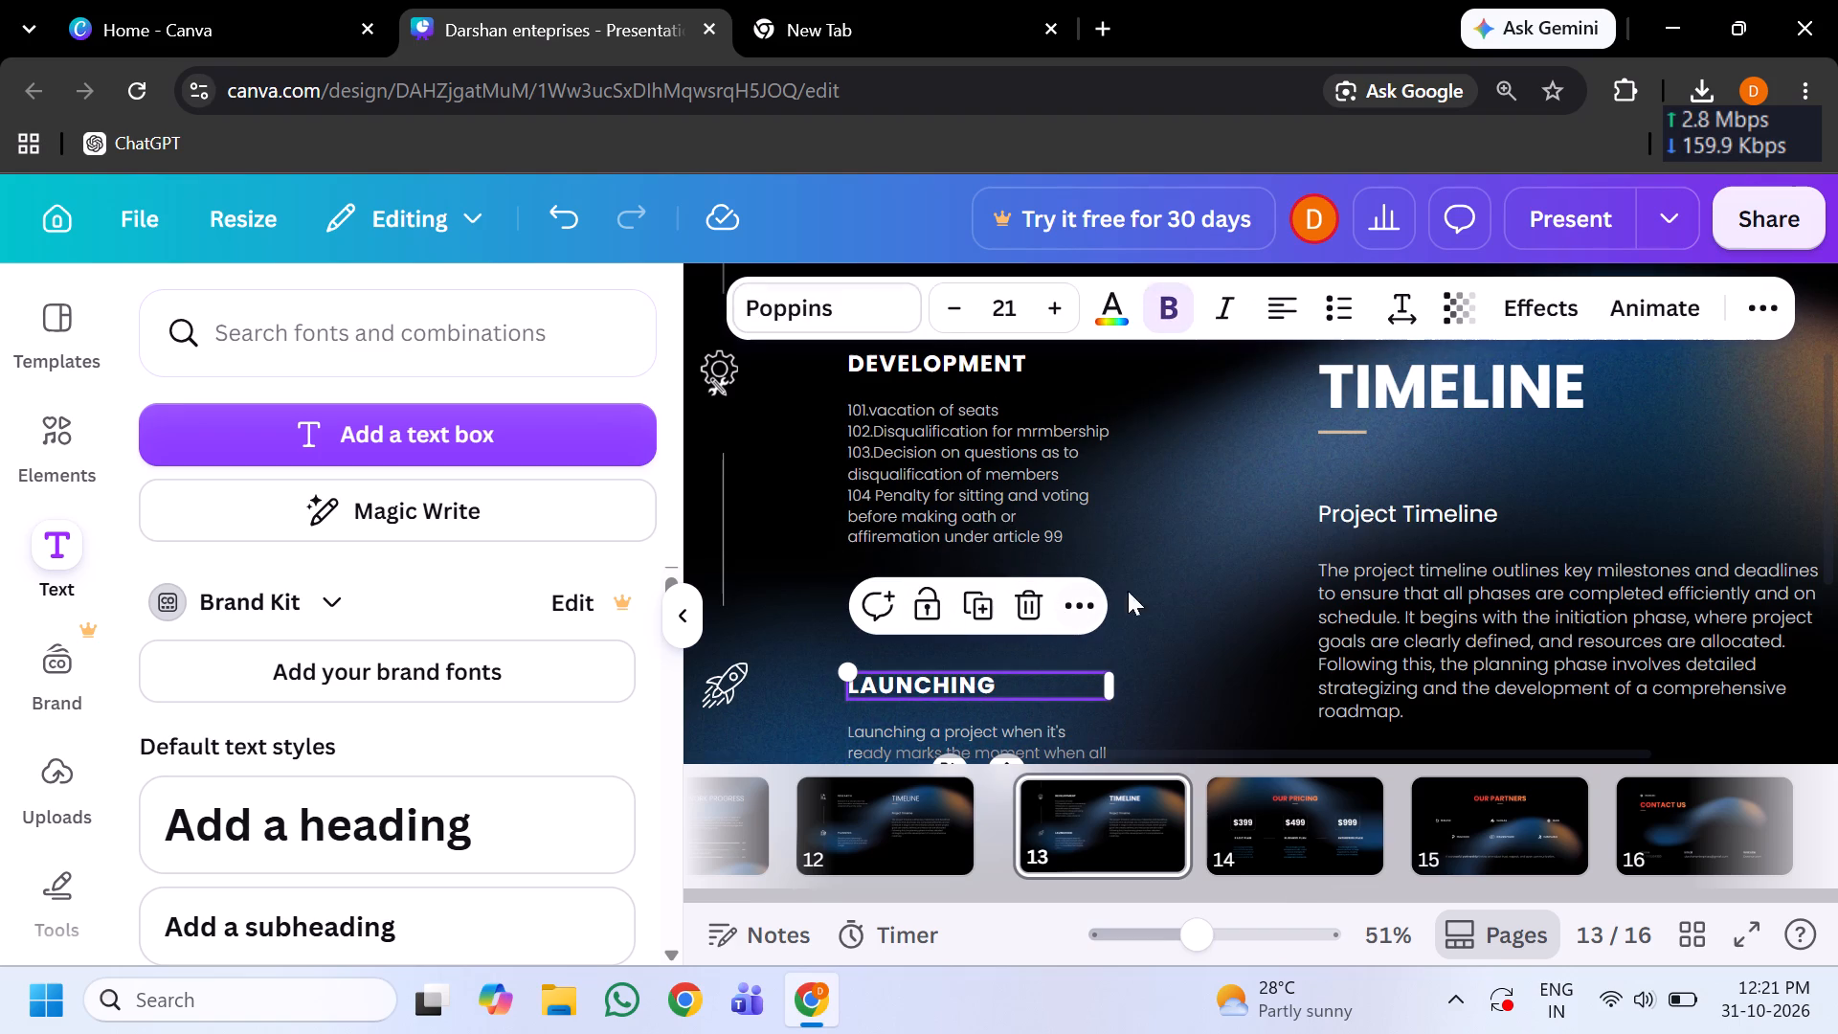
click(1398, 522)
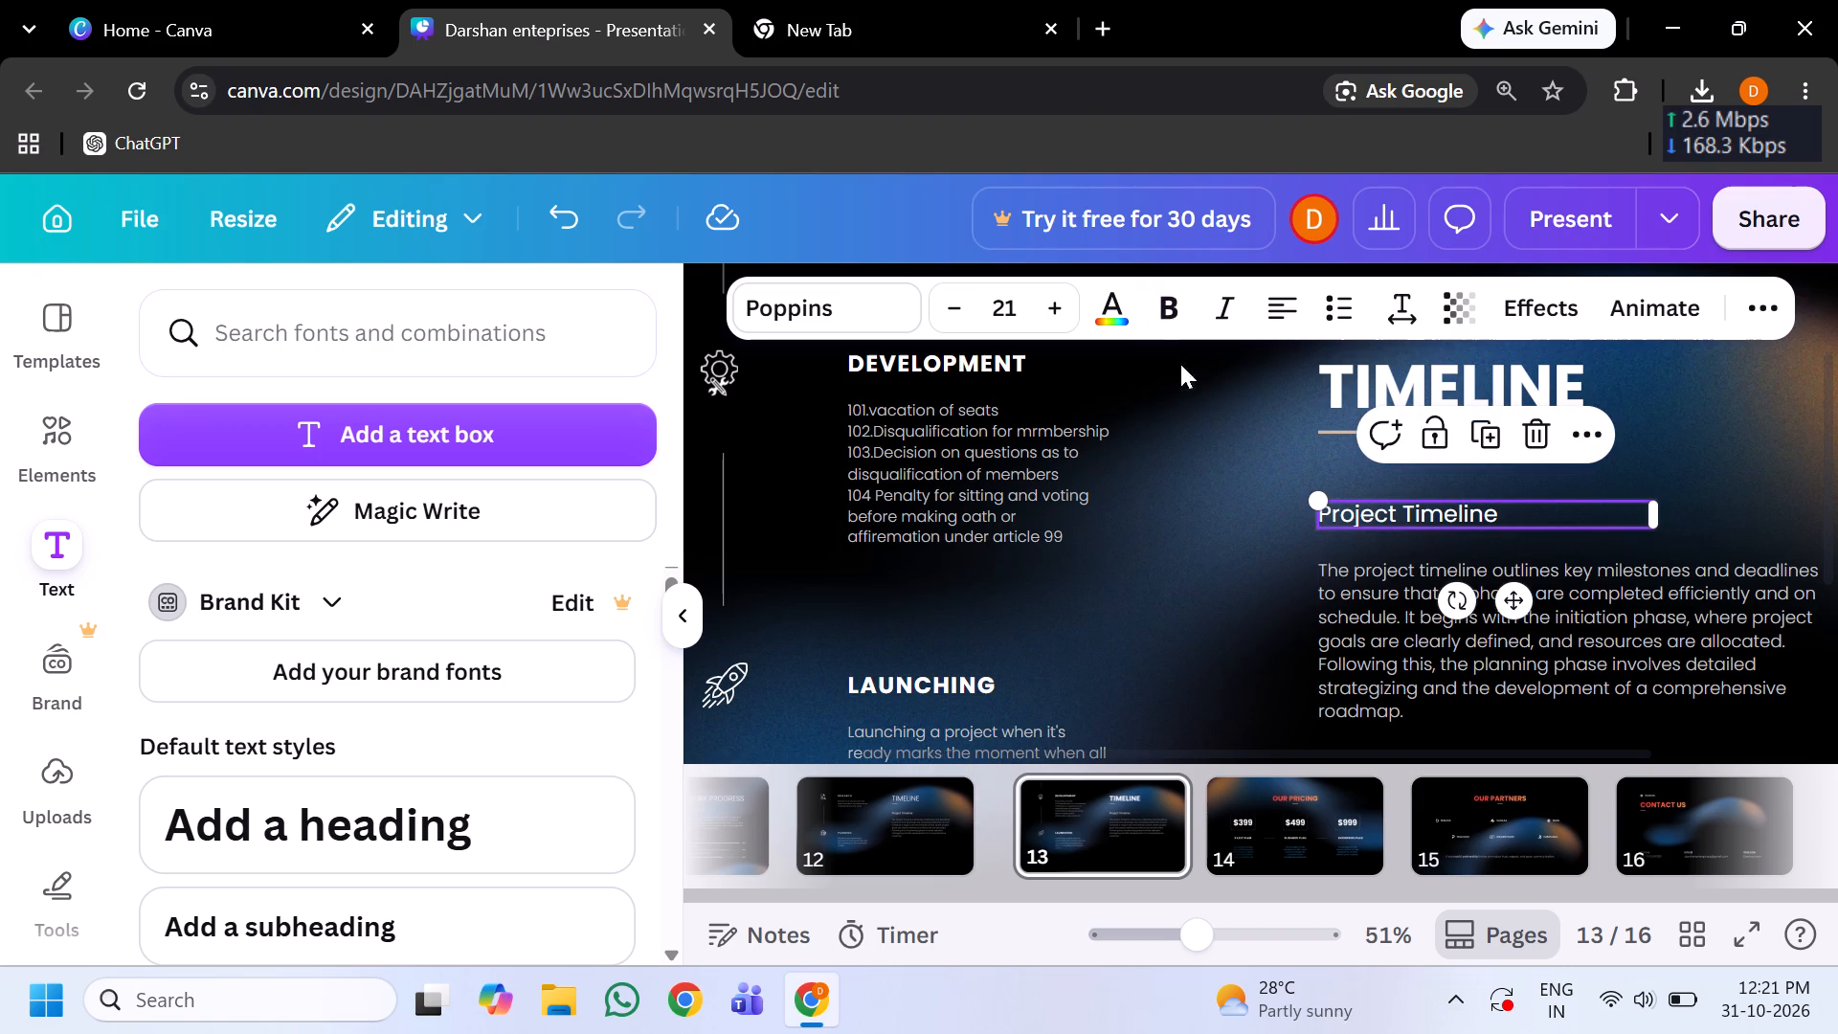
click(1163, 303)
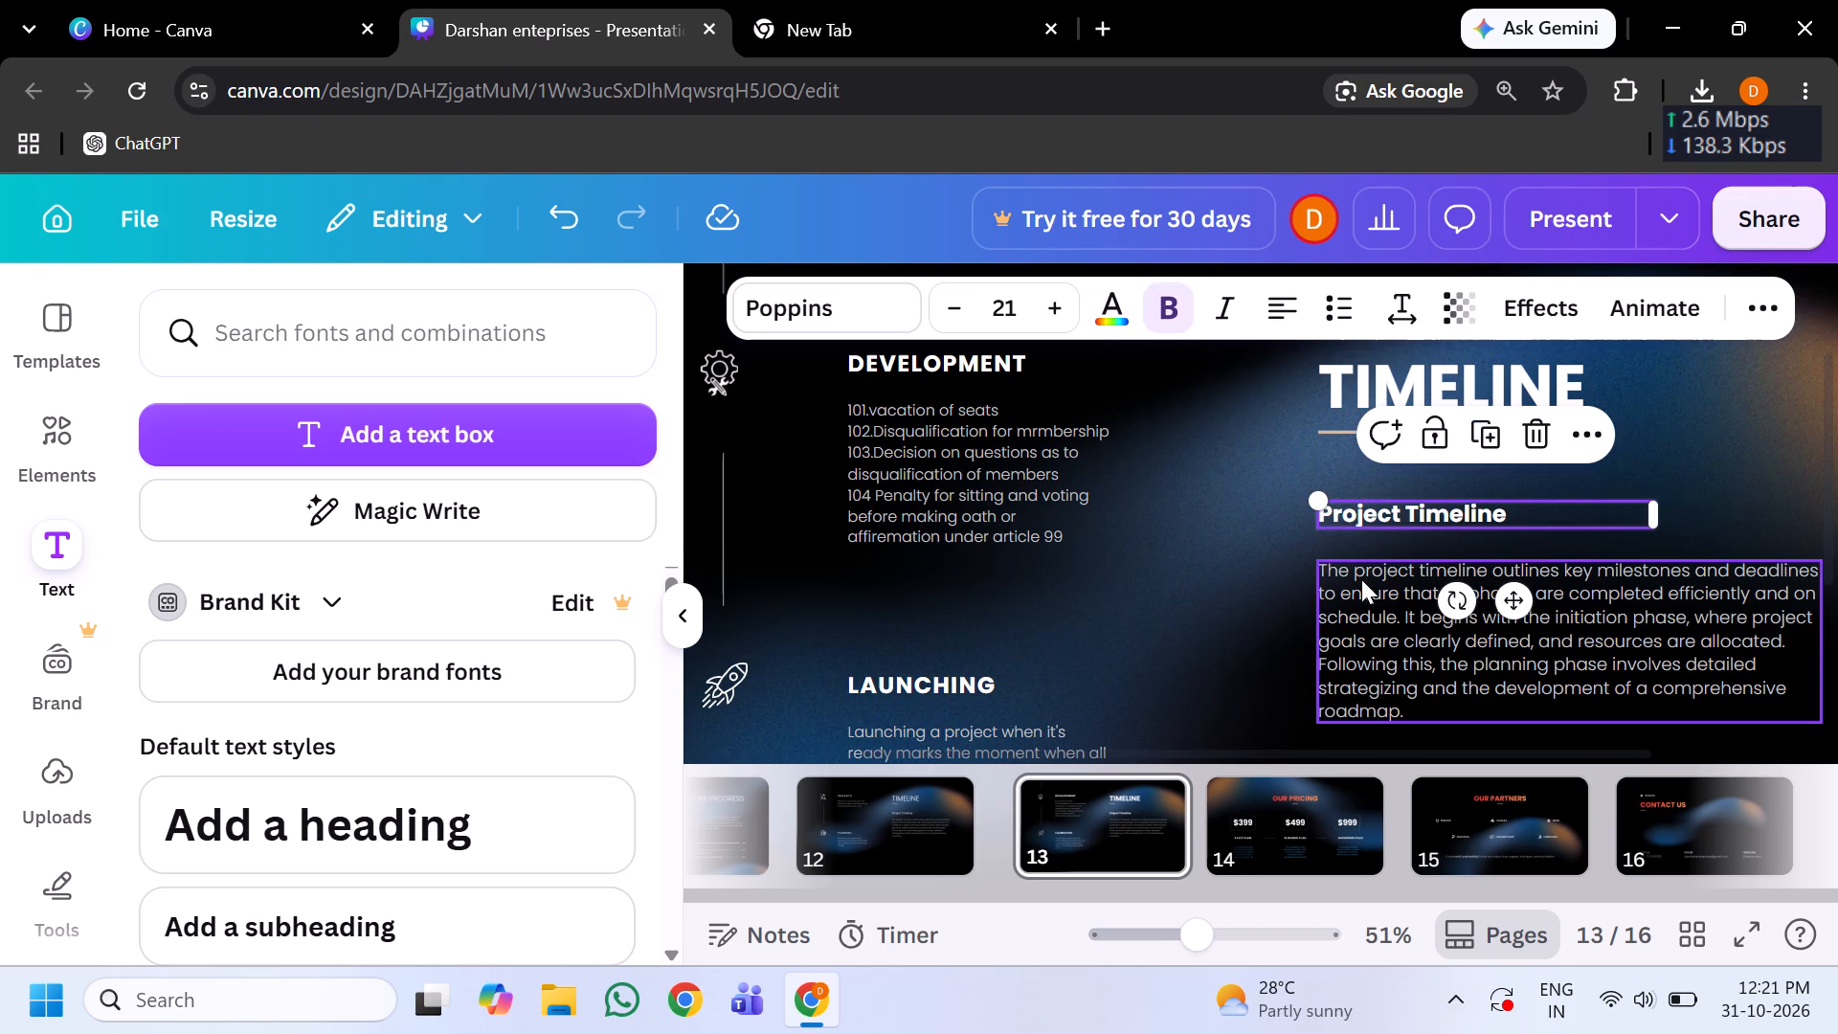
Colour the body text under DEVELOPMENT, LAUNCHING and Project Timeline with the design's light blue.
click(962, 483)
click(1116, 305)
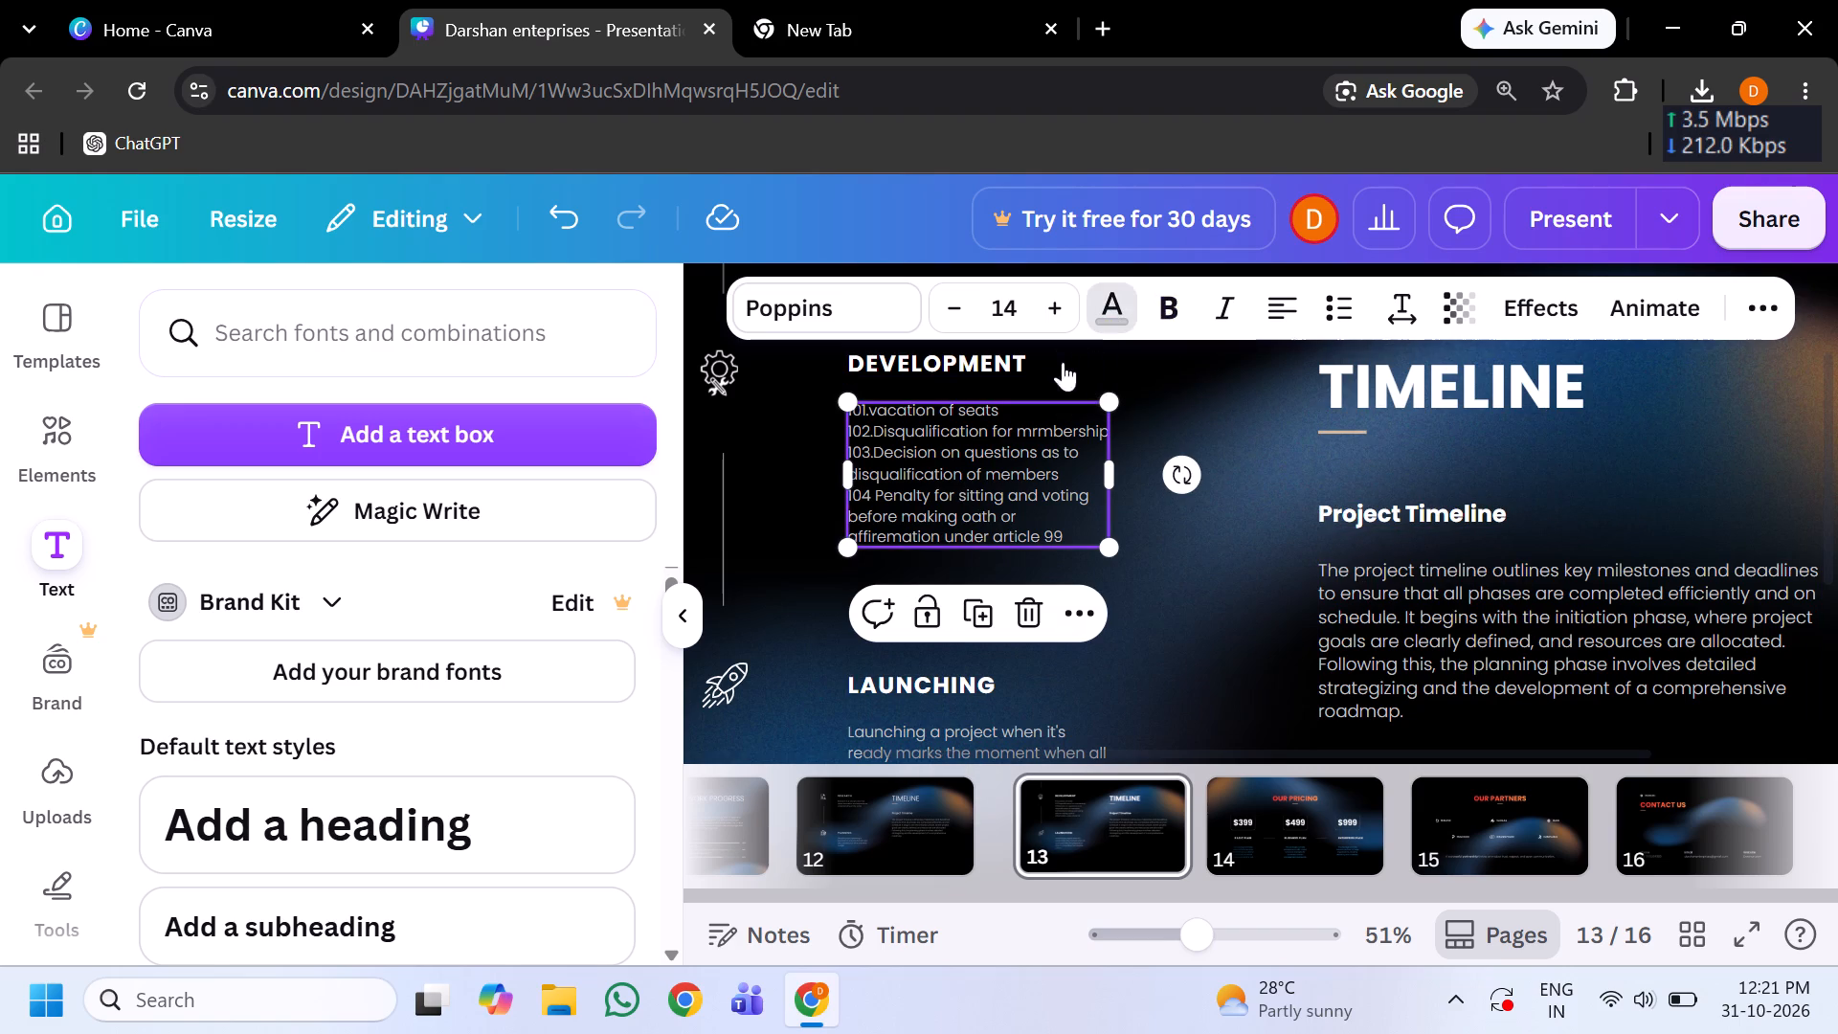
click(327, 542)
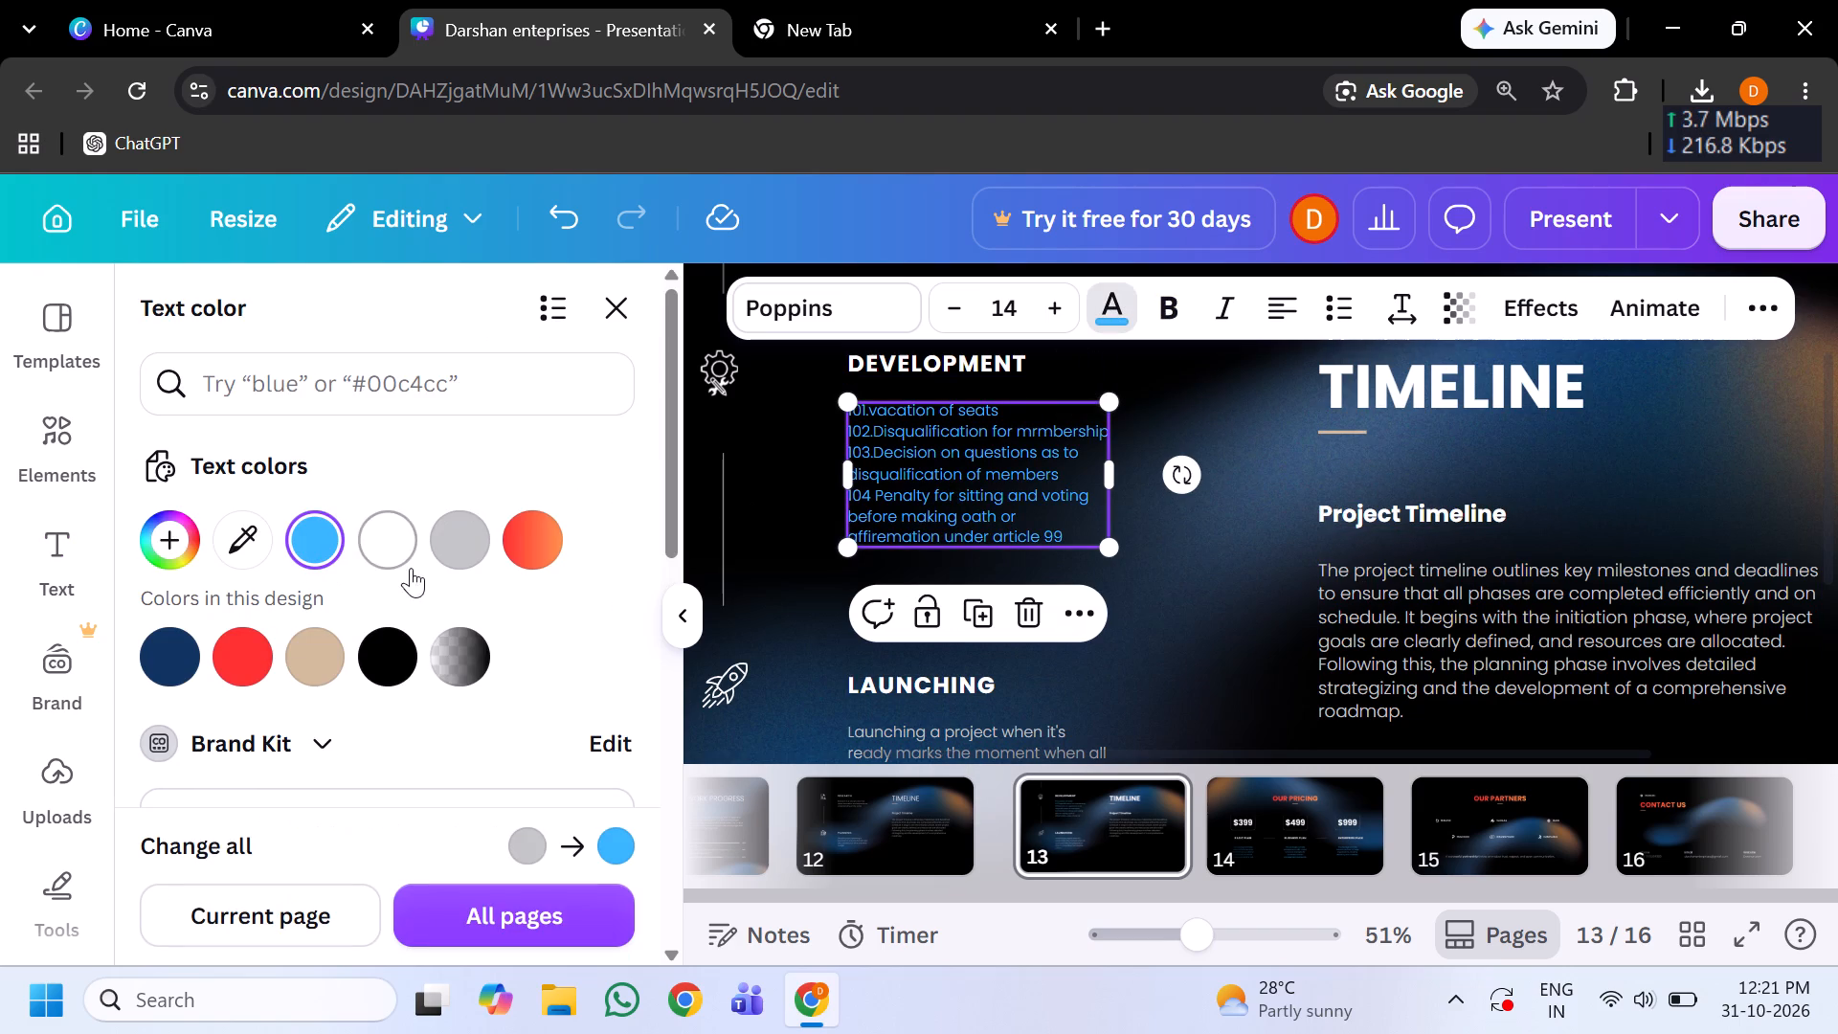
click(956, 727)
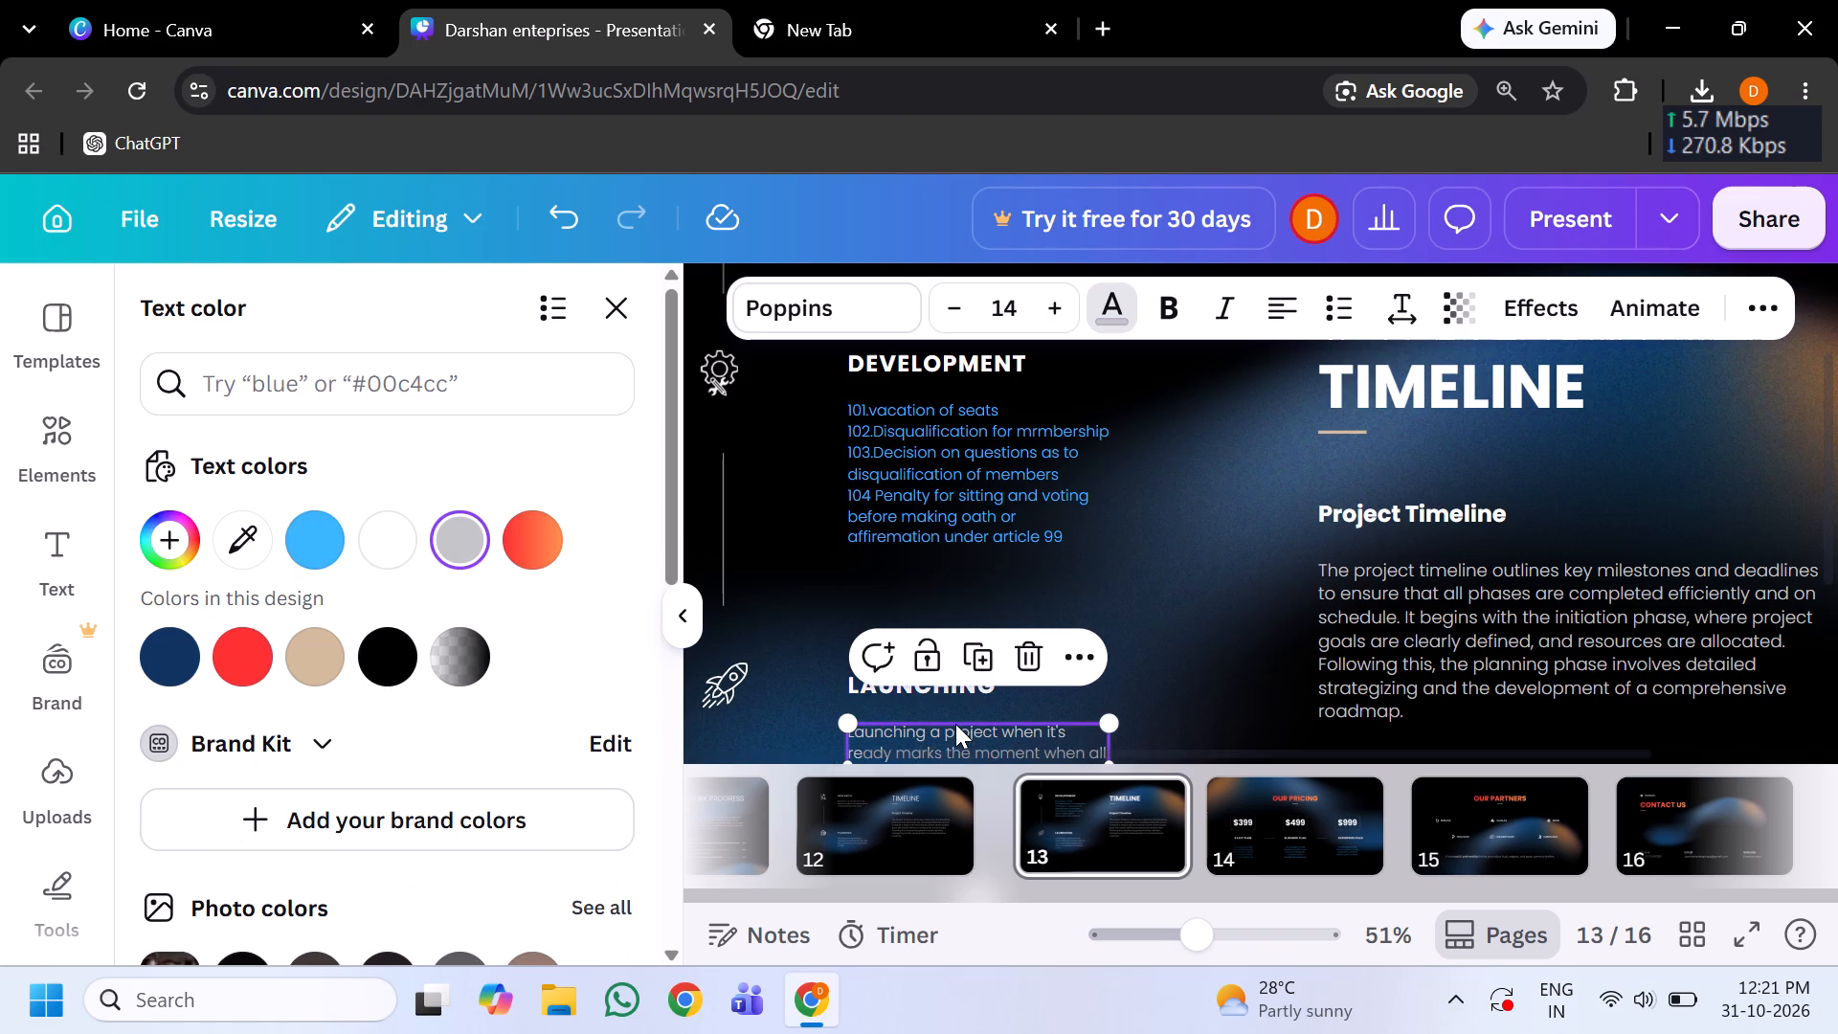
click(318, 527)
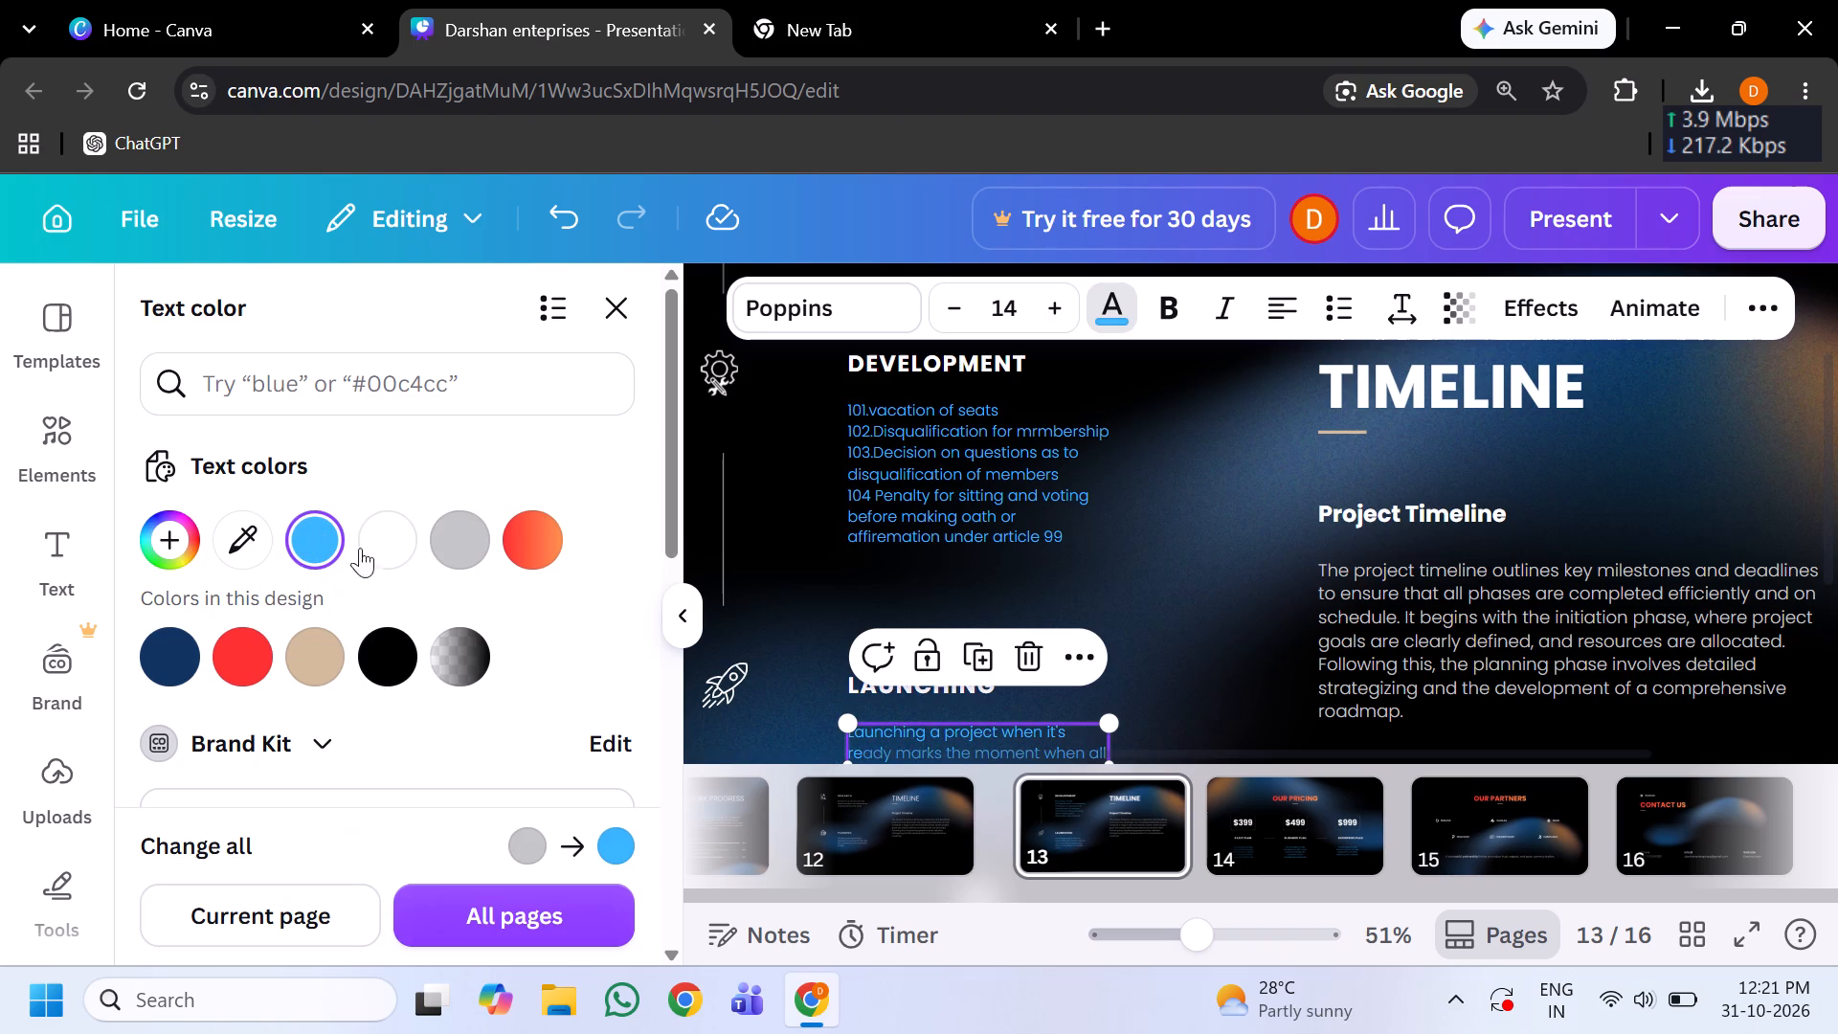
click(1468, 648)
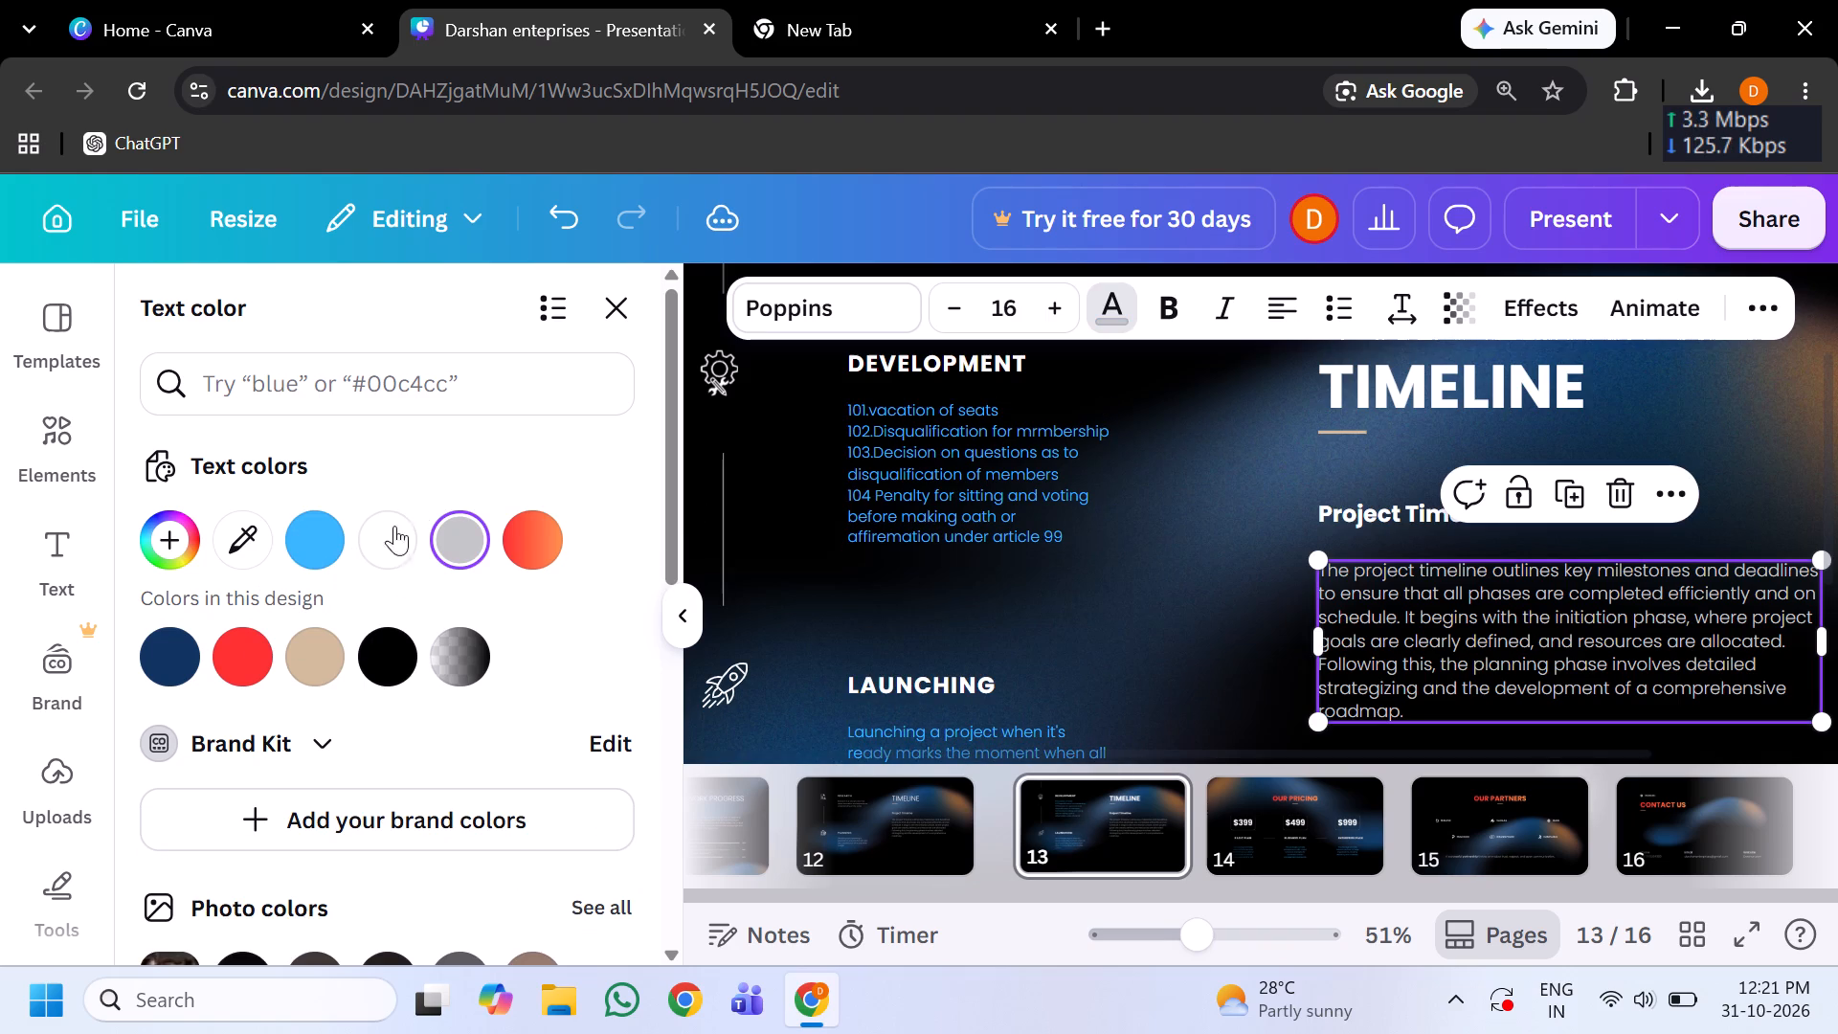
click(316, 545)
click(1145, 611)
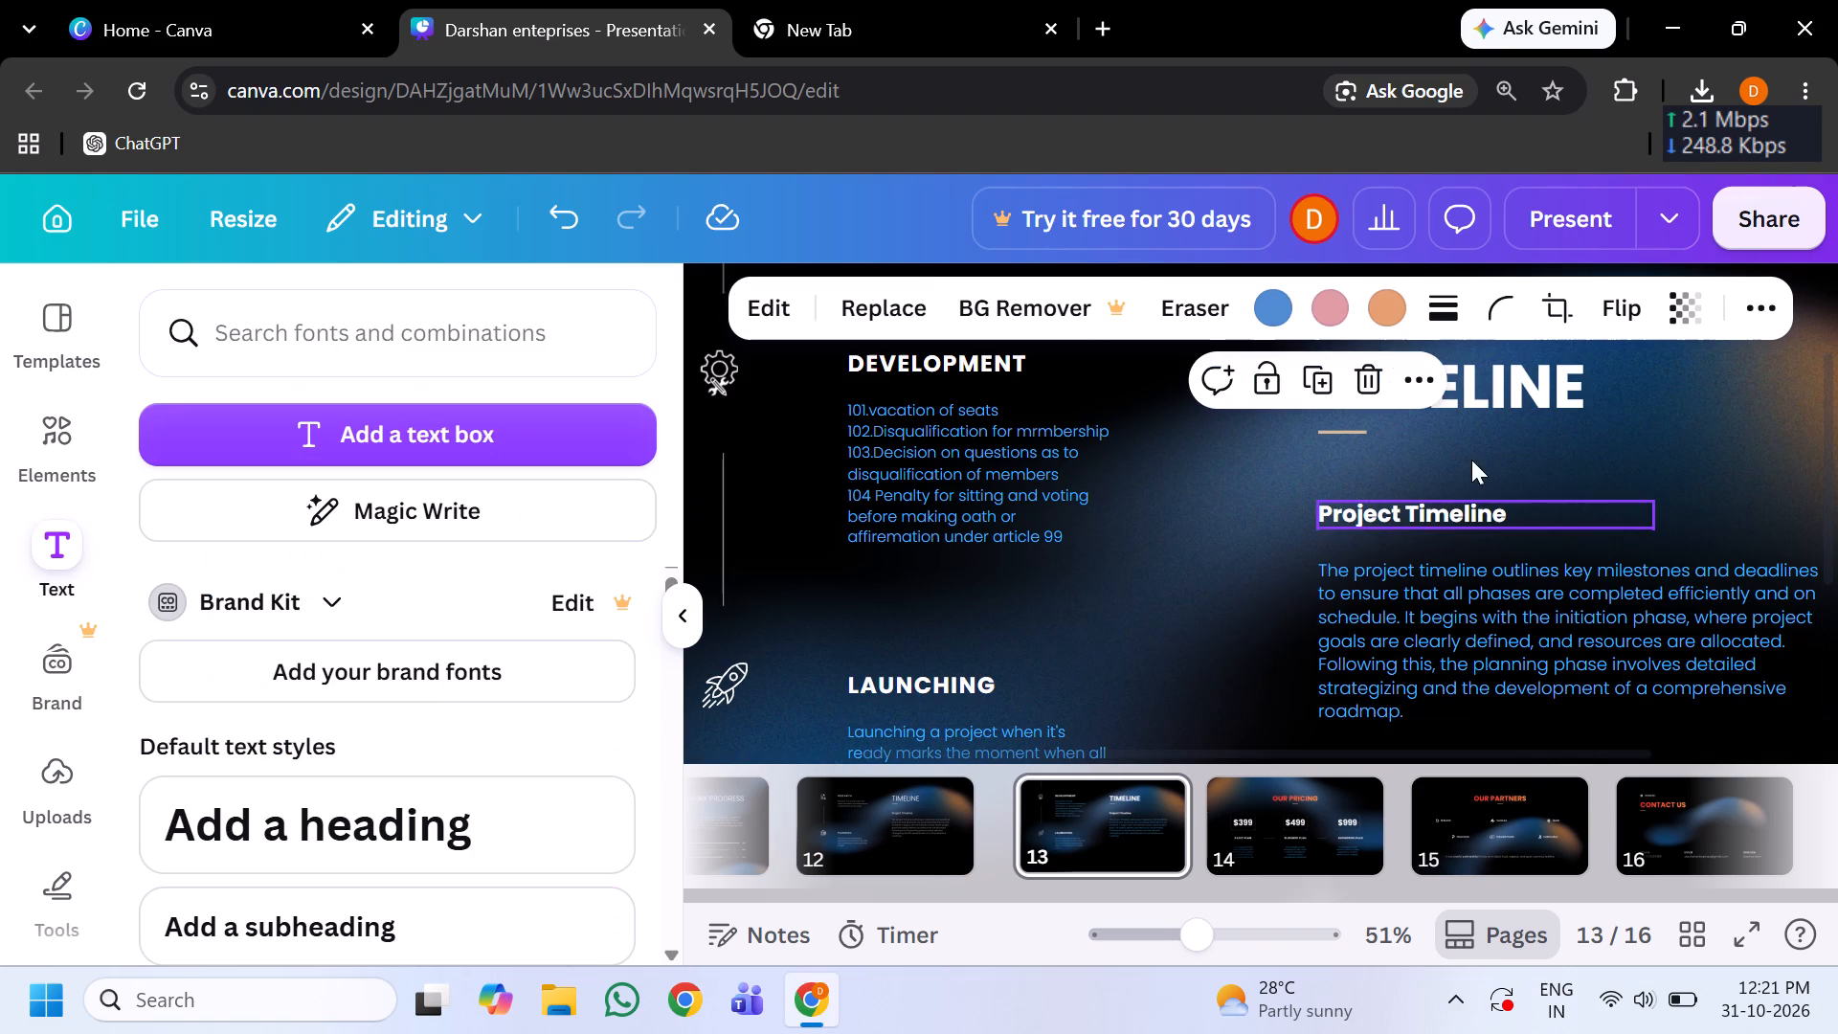
Apply the red-to-orange linear gradient text colour to the TIMELINE heading on page 13.
click(1435, 513)
click(1468, 384)
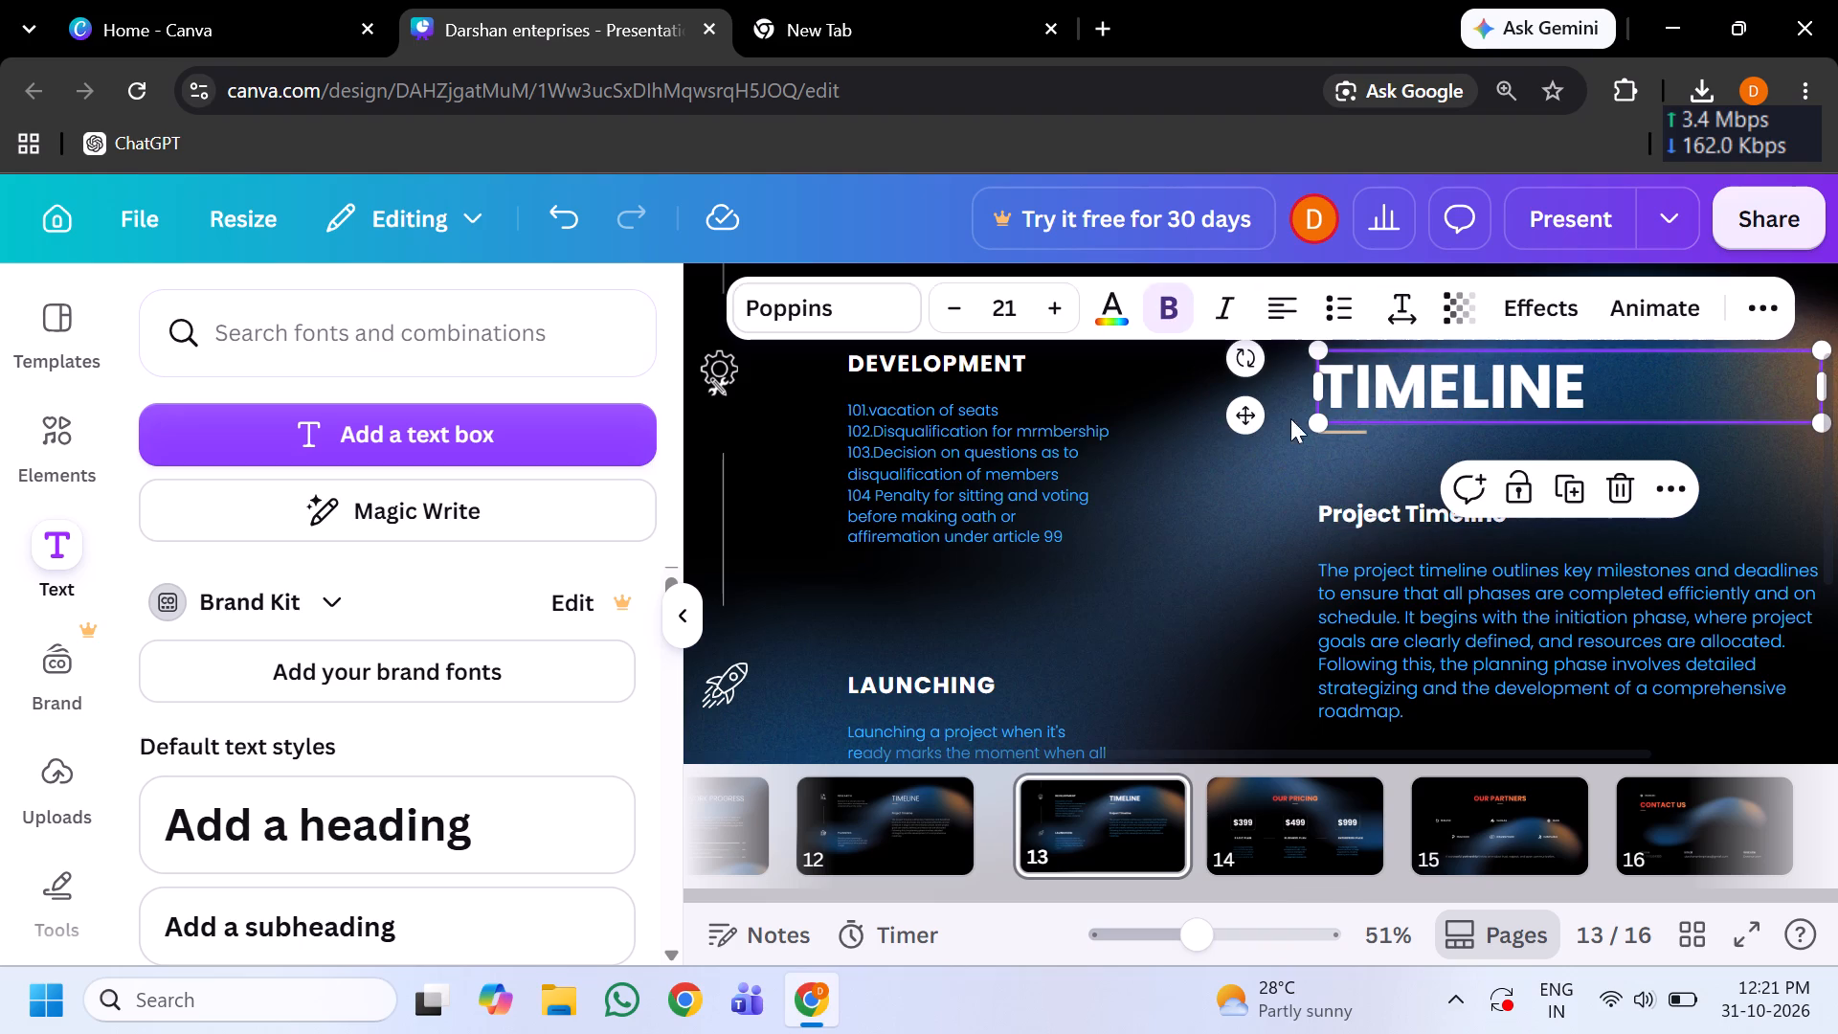
click(1597, 379)
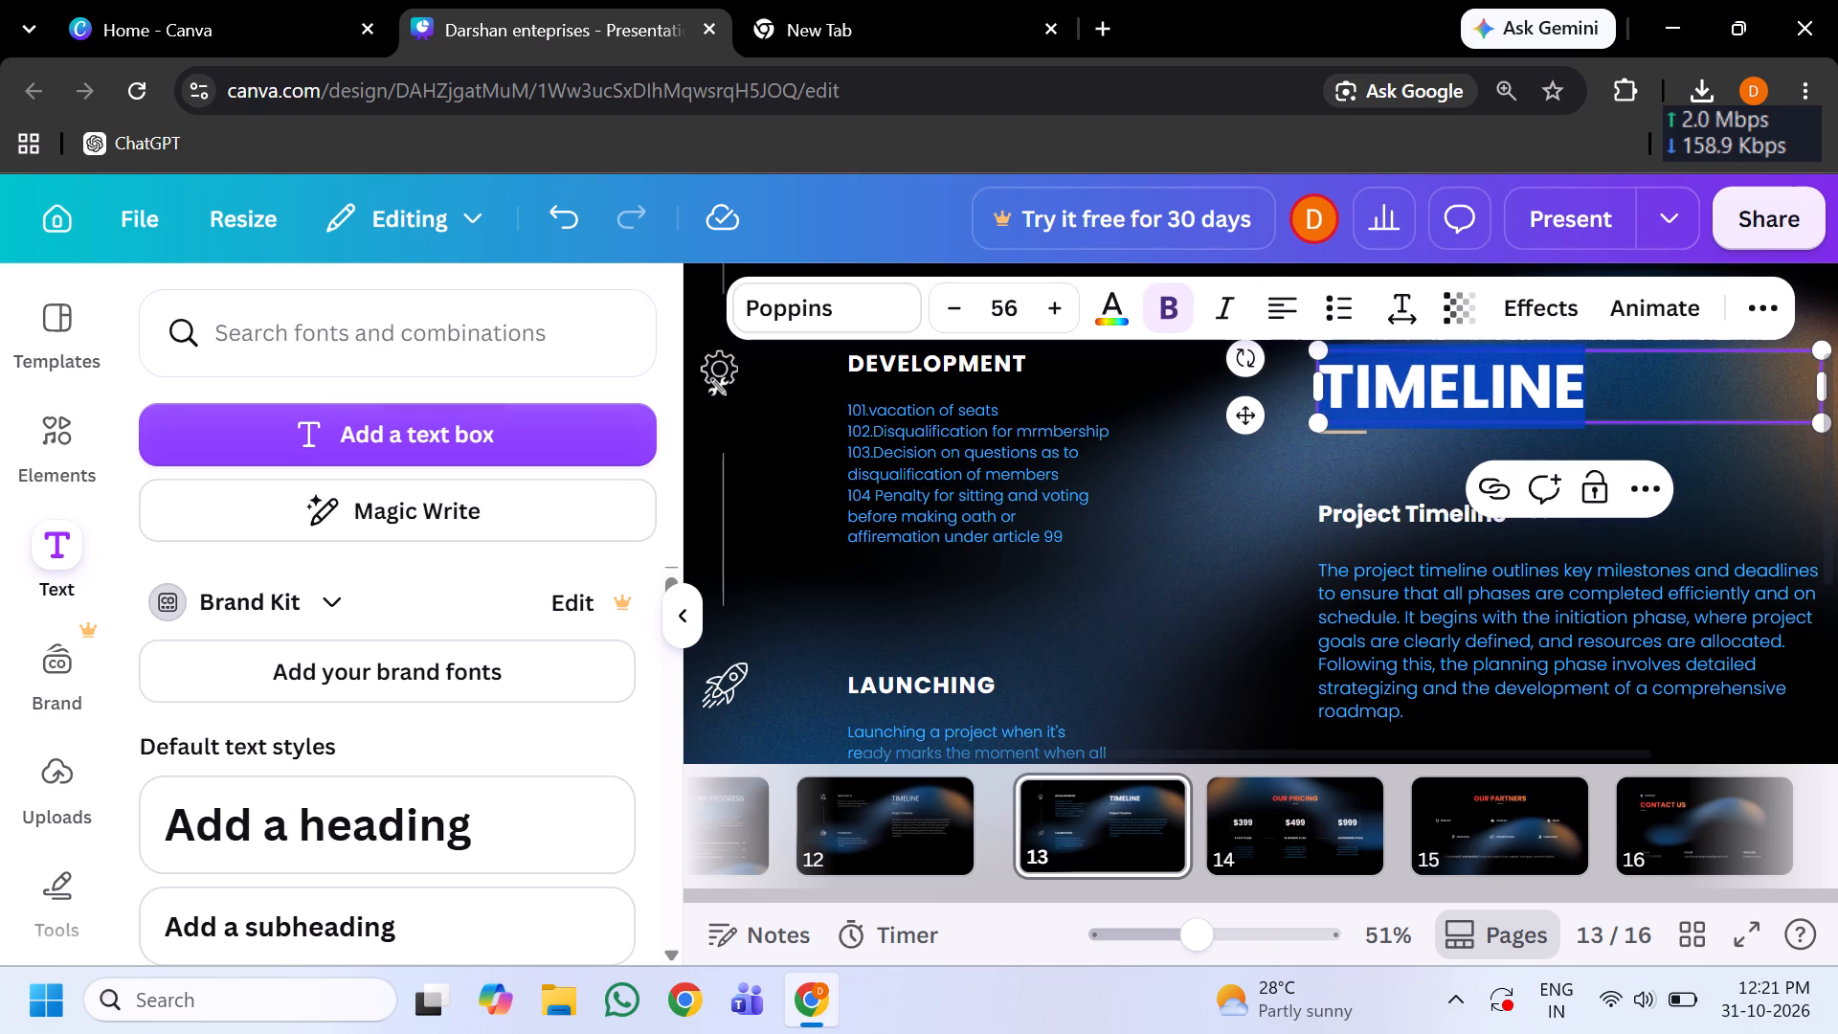
click(1110, 321)
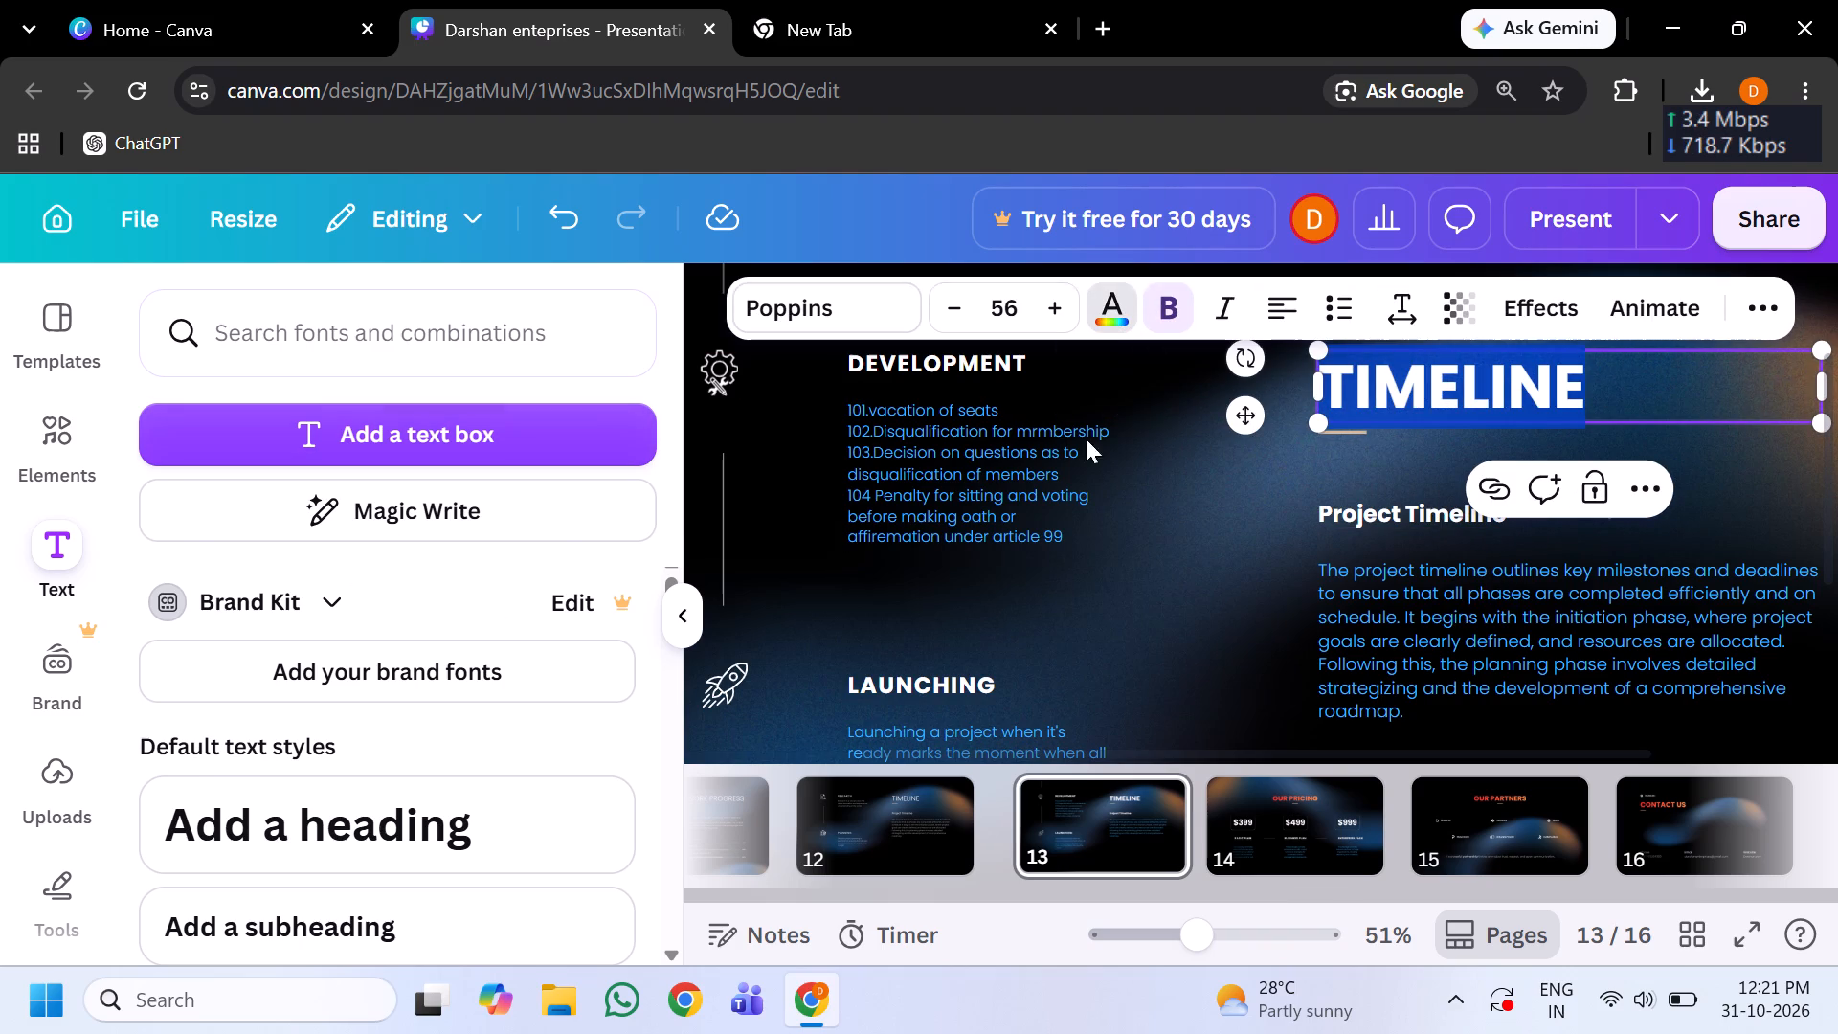
click(564, 531)
click(532, 545)
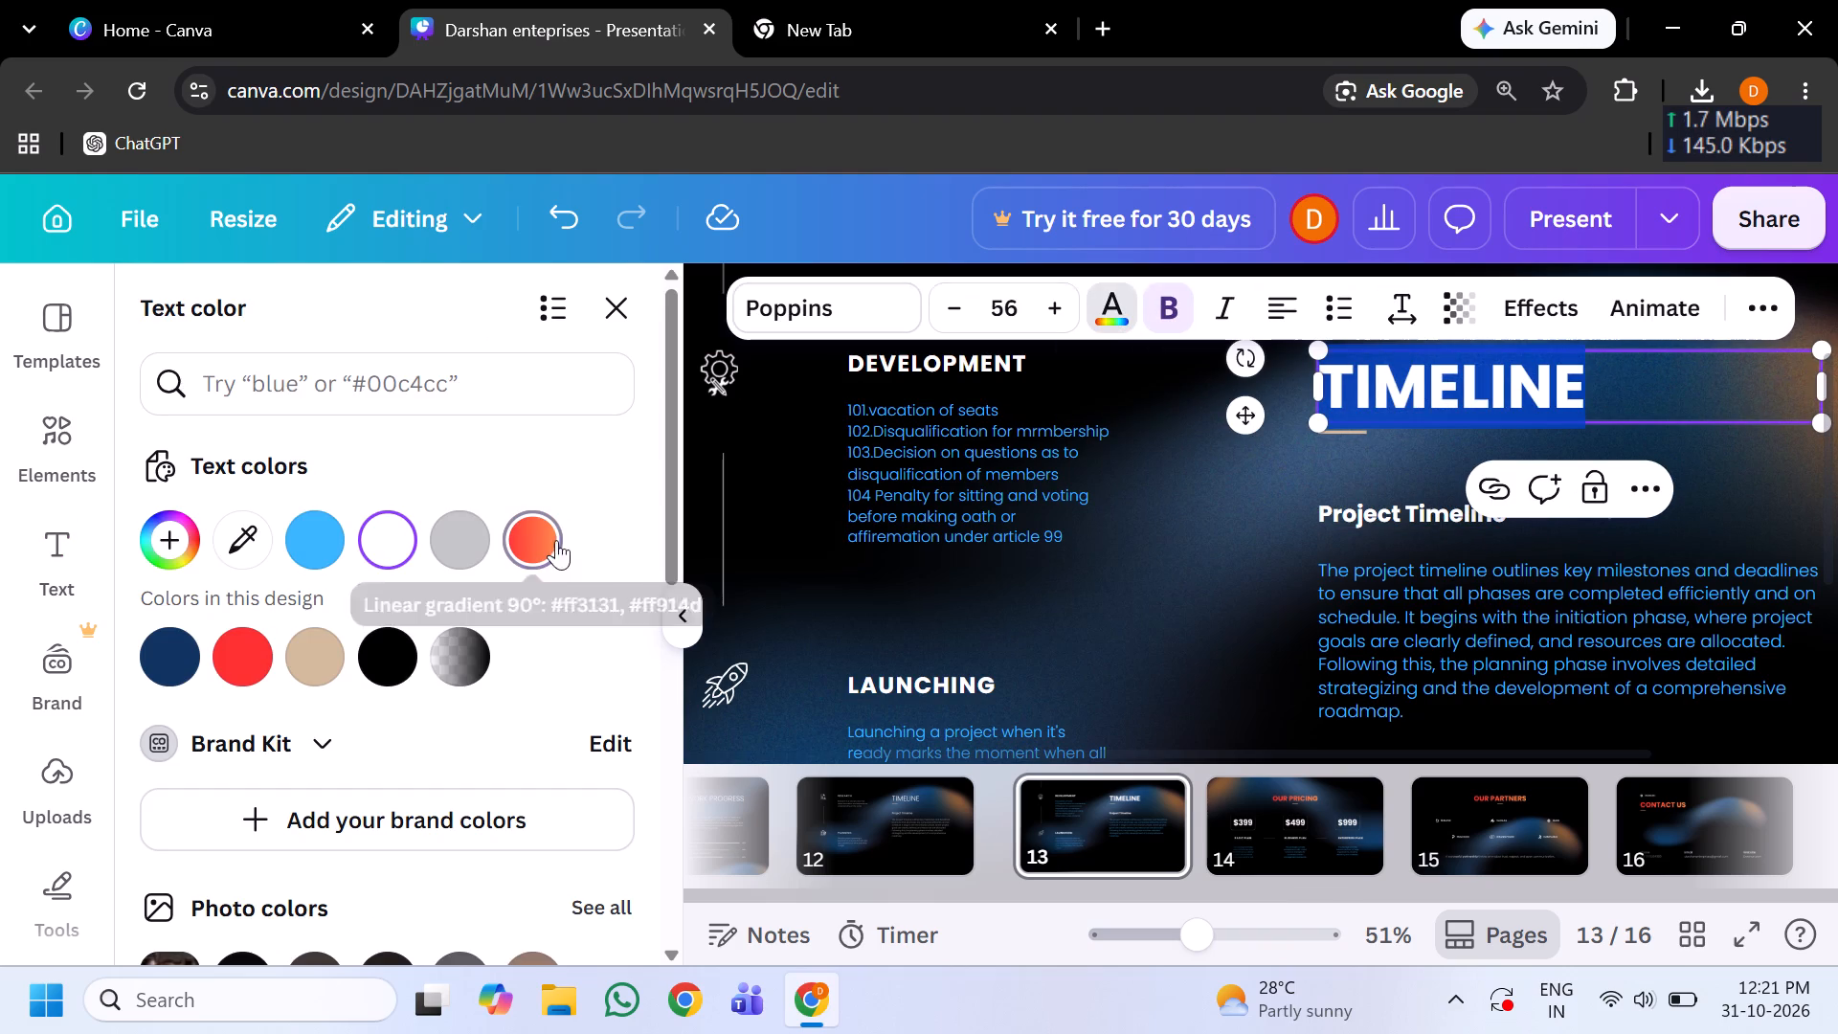
click(1246, 551)
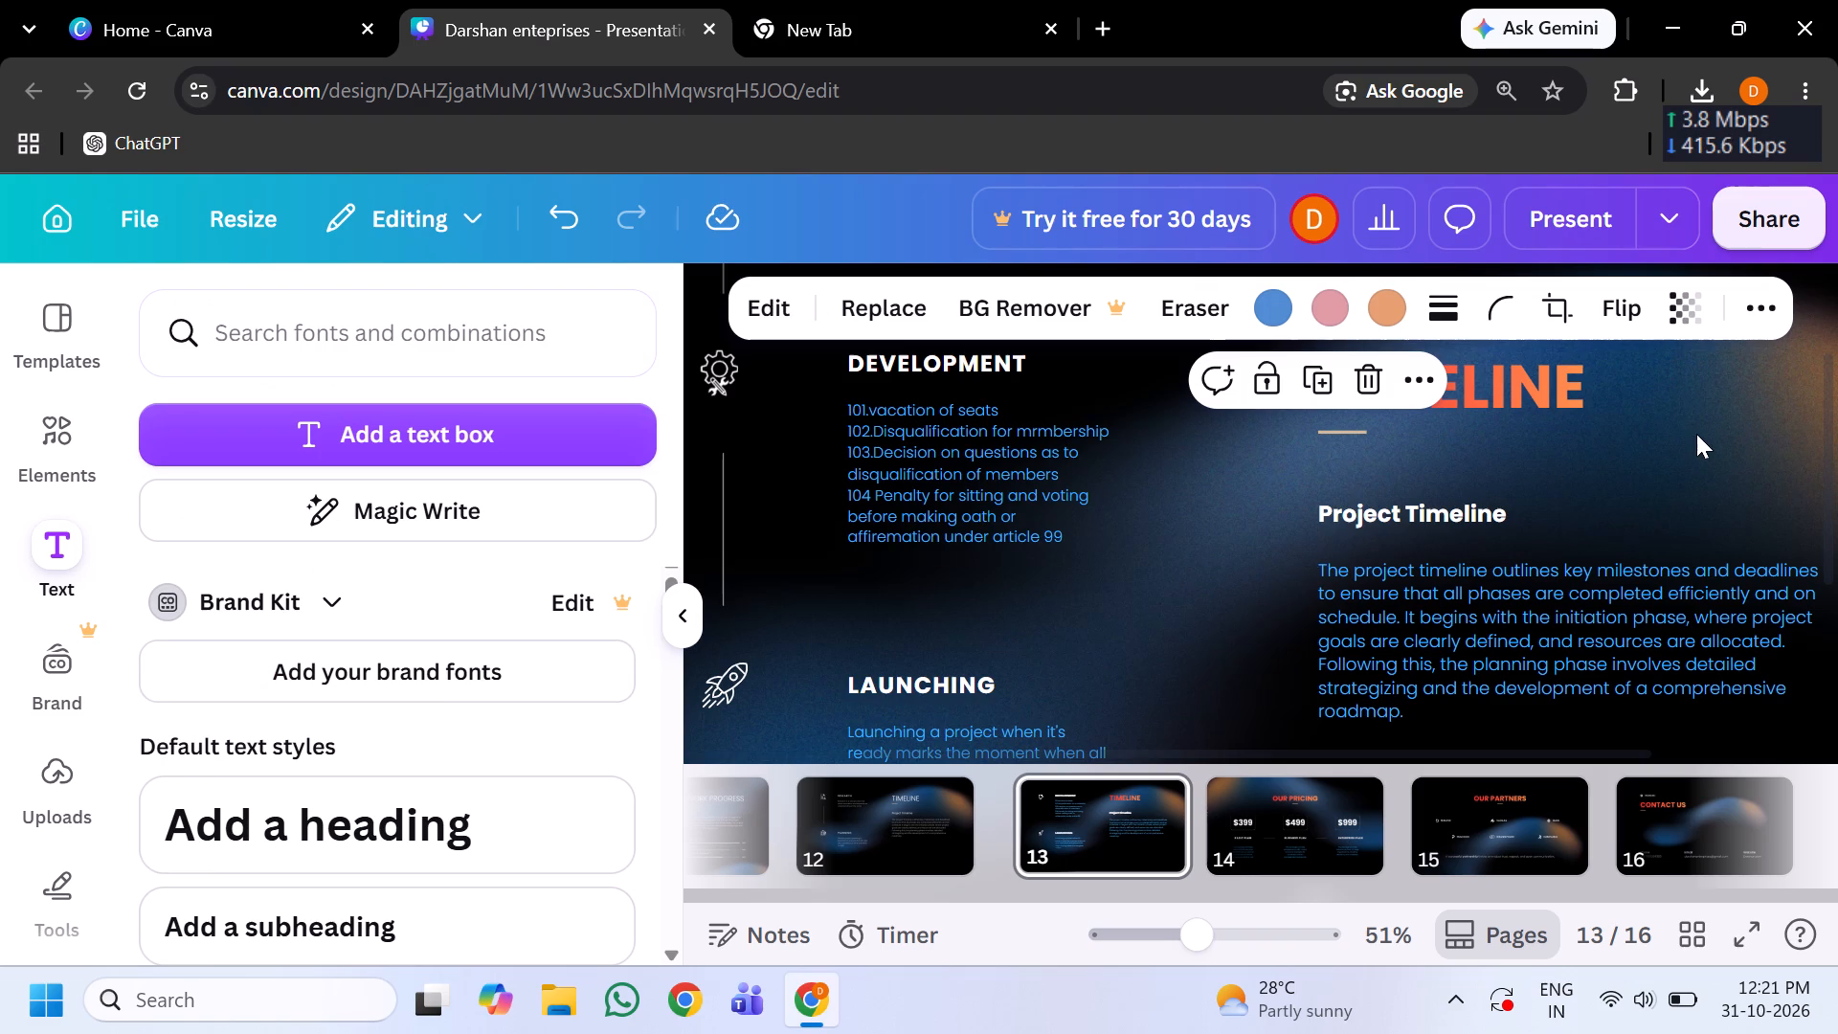
click(1696, 434)
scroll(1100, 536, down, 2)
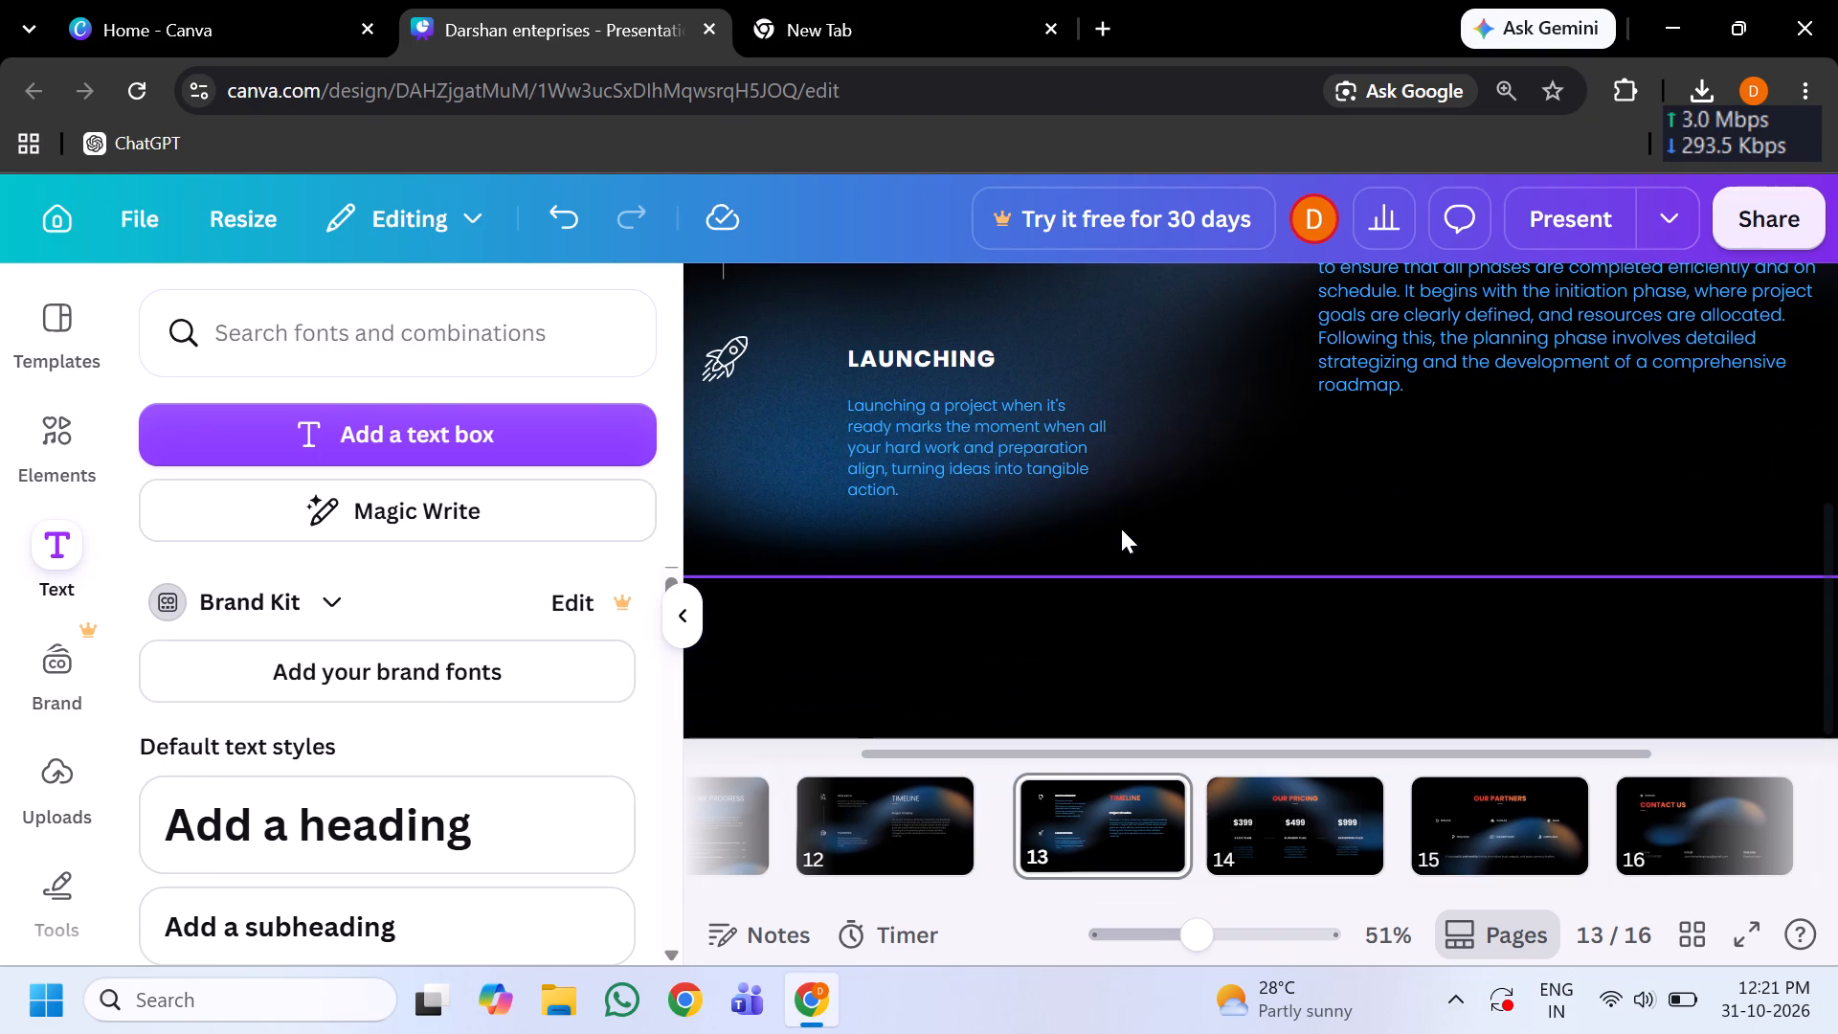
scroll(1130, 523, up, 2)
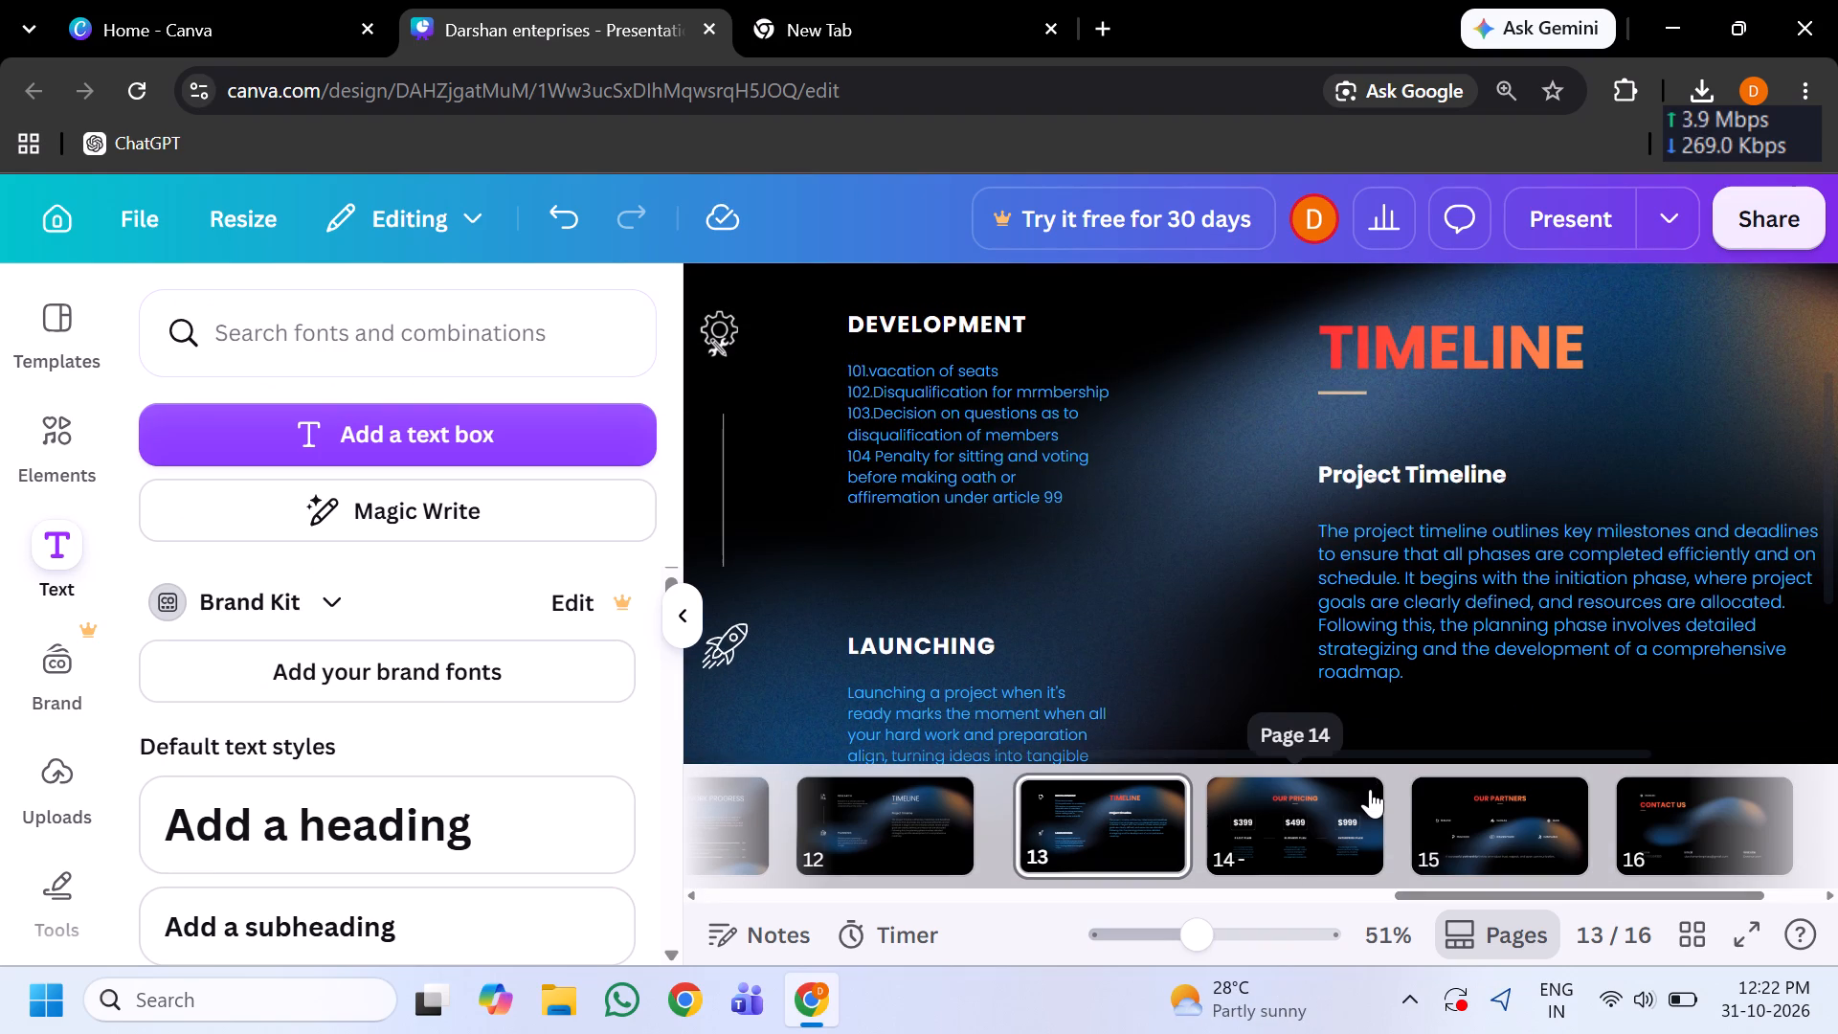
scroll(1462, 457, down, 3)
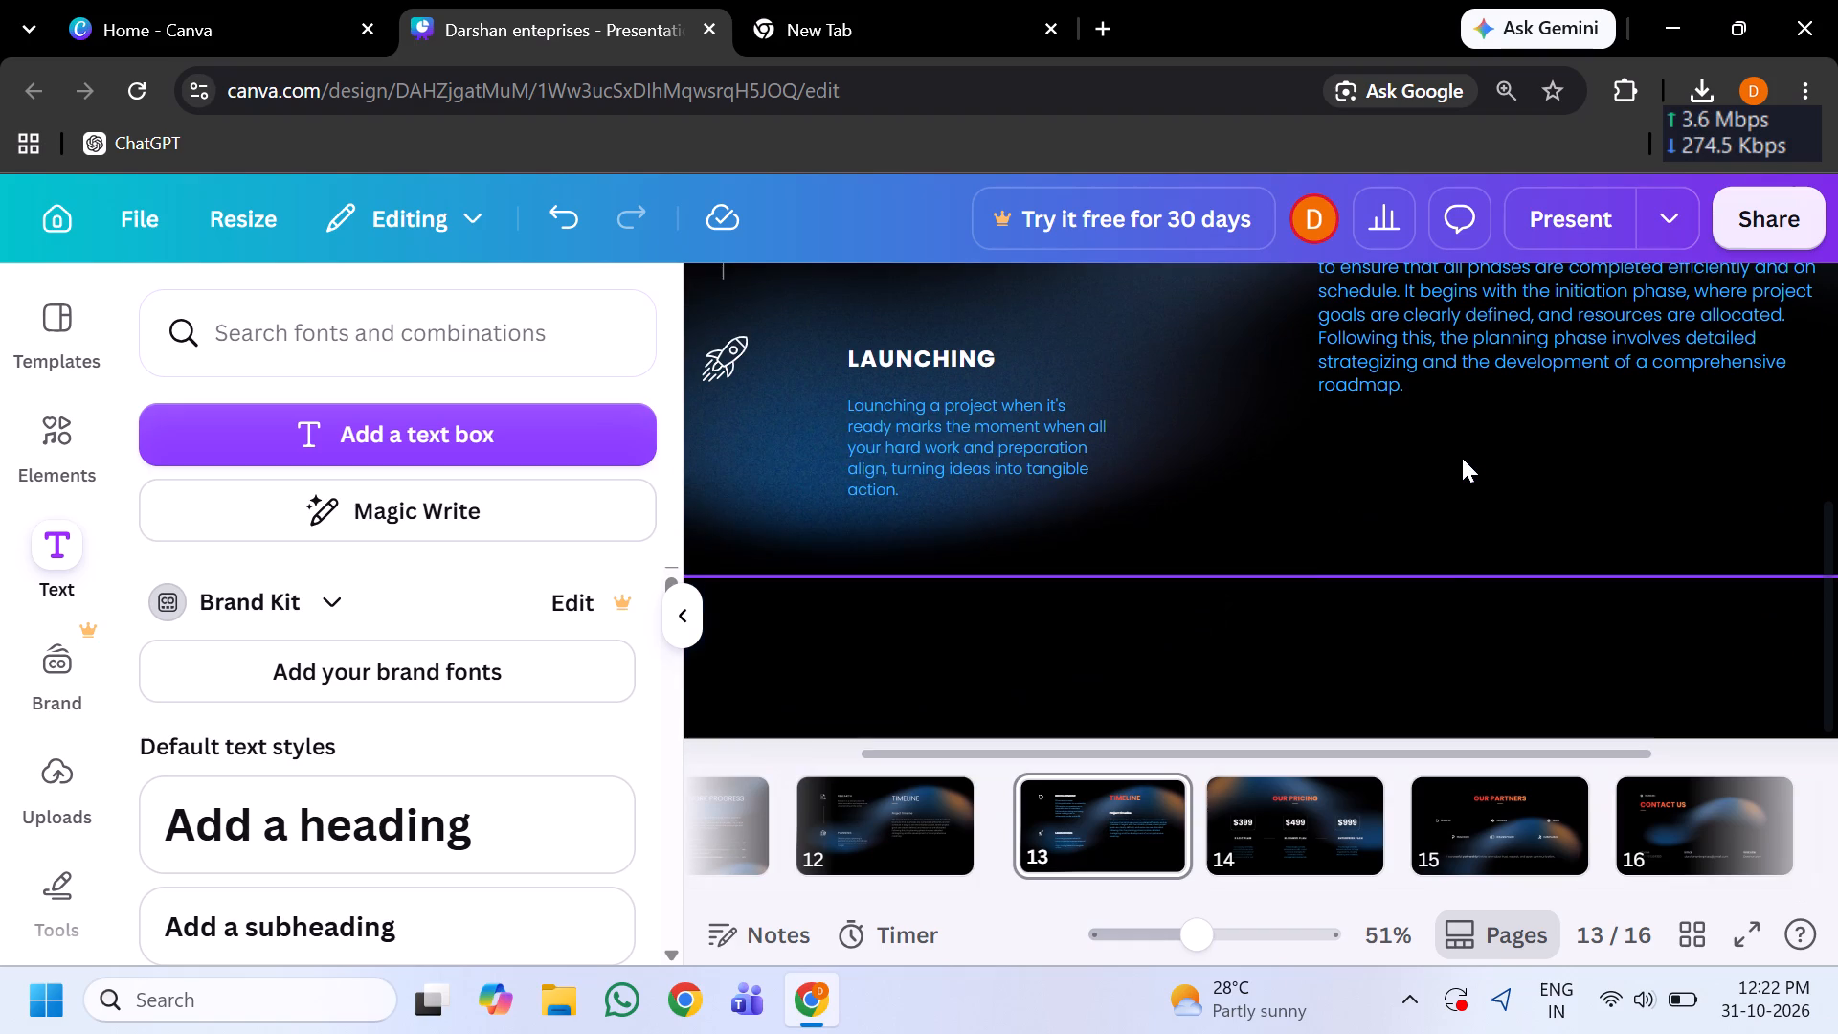
Recolour the award icon beside DEVELOPMENT and the rocket icon beside LAUNCHING on page 13 bright red #ff3131.
scroll(1433, 487, up, 2)
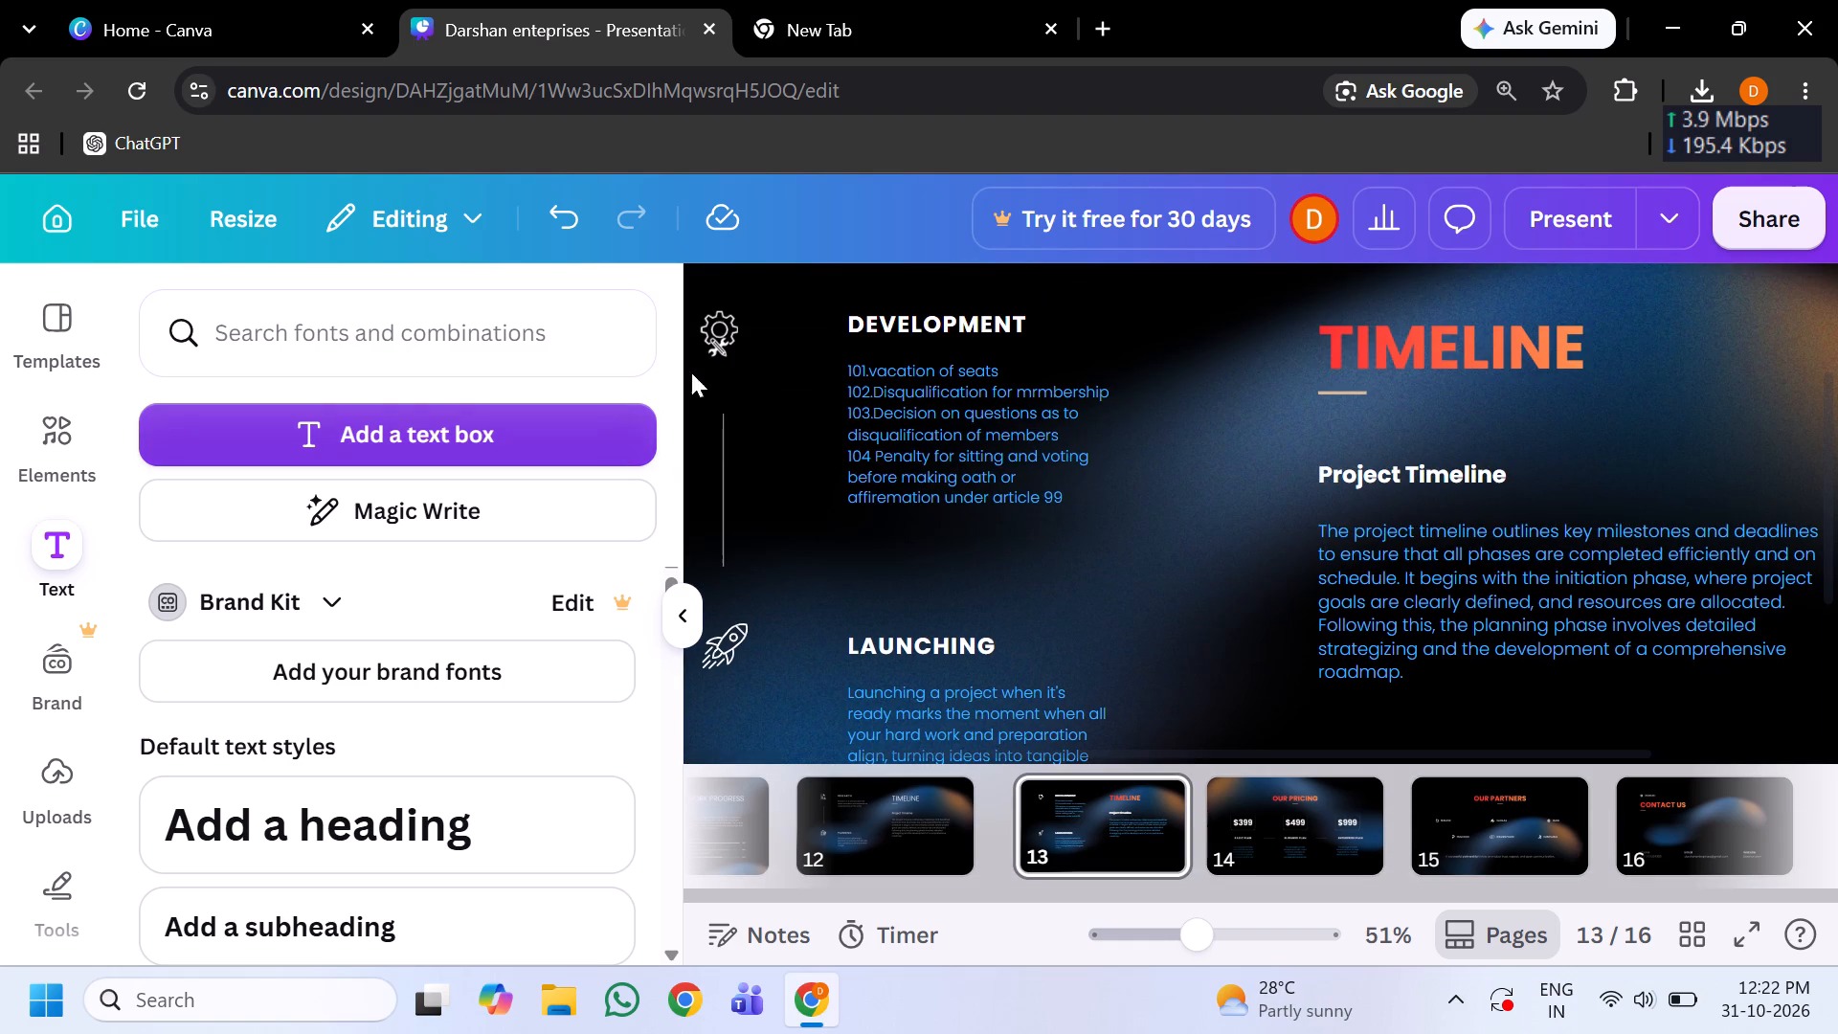
click(732, 323)
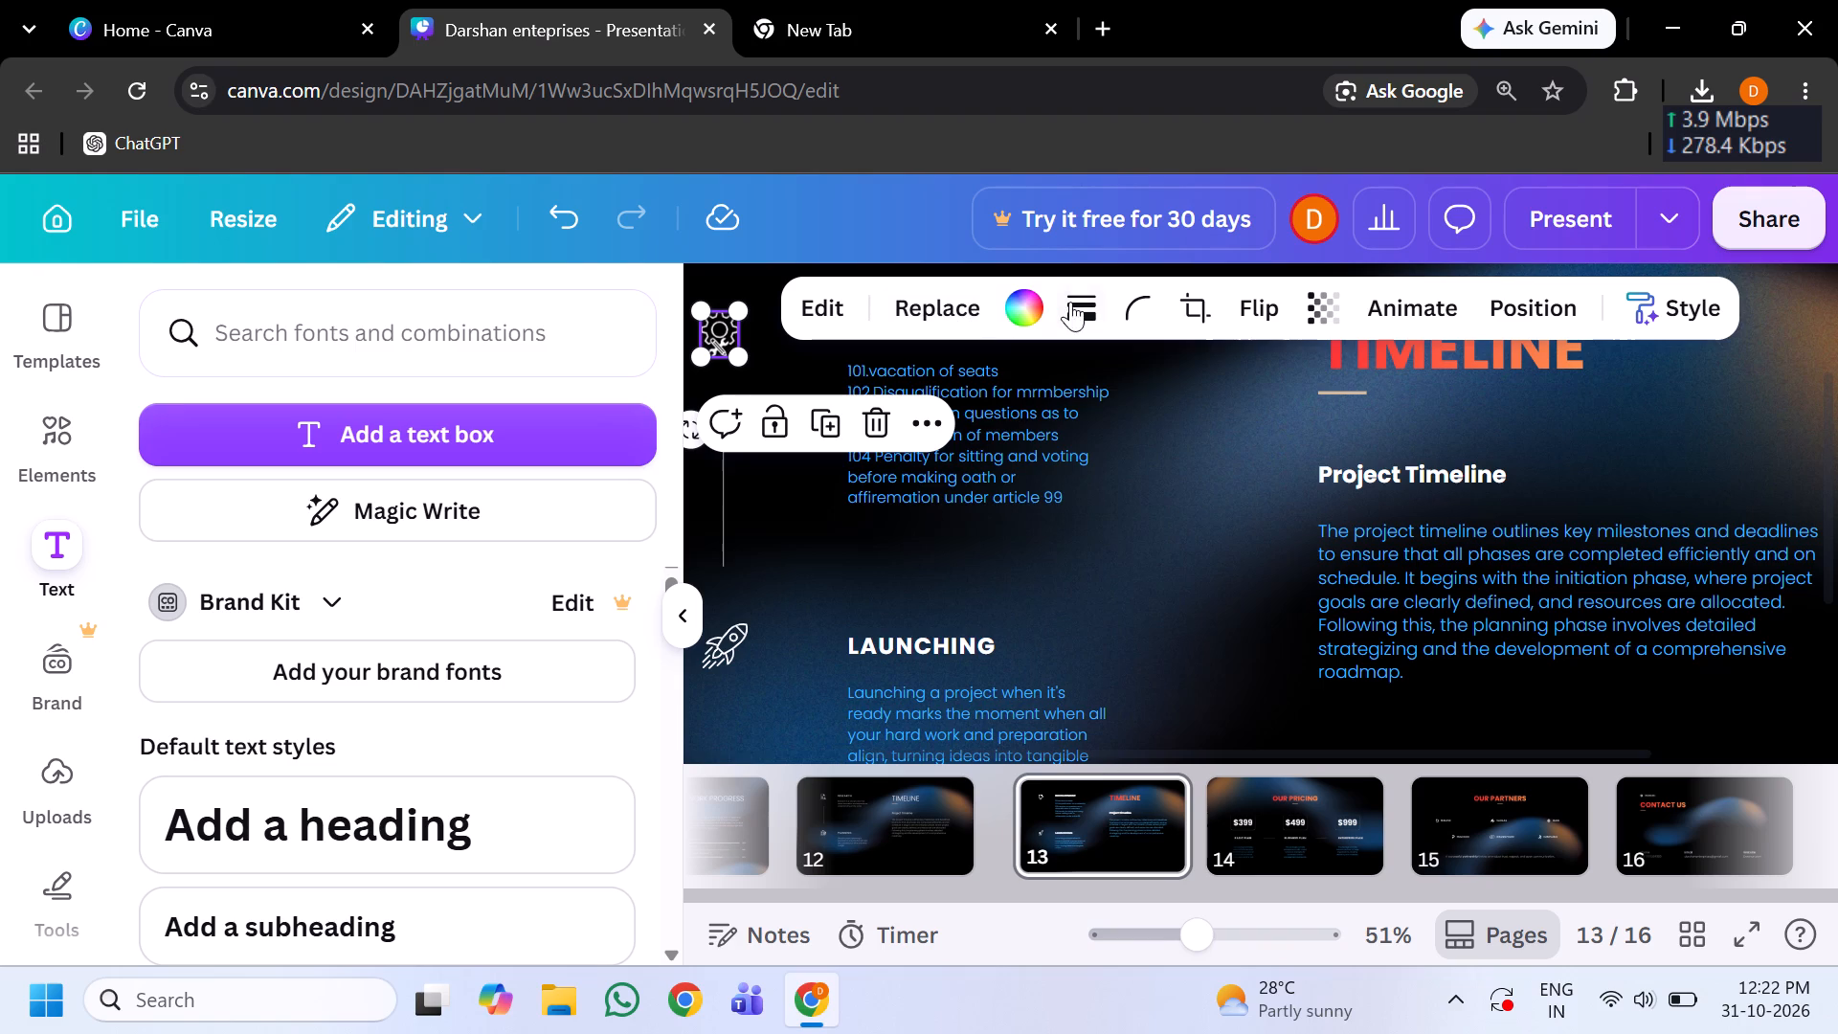
click(1020, 304)
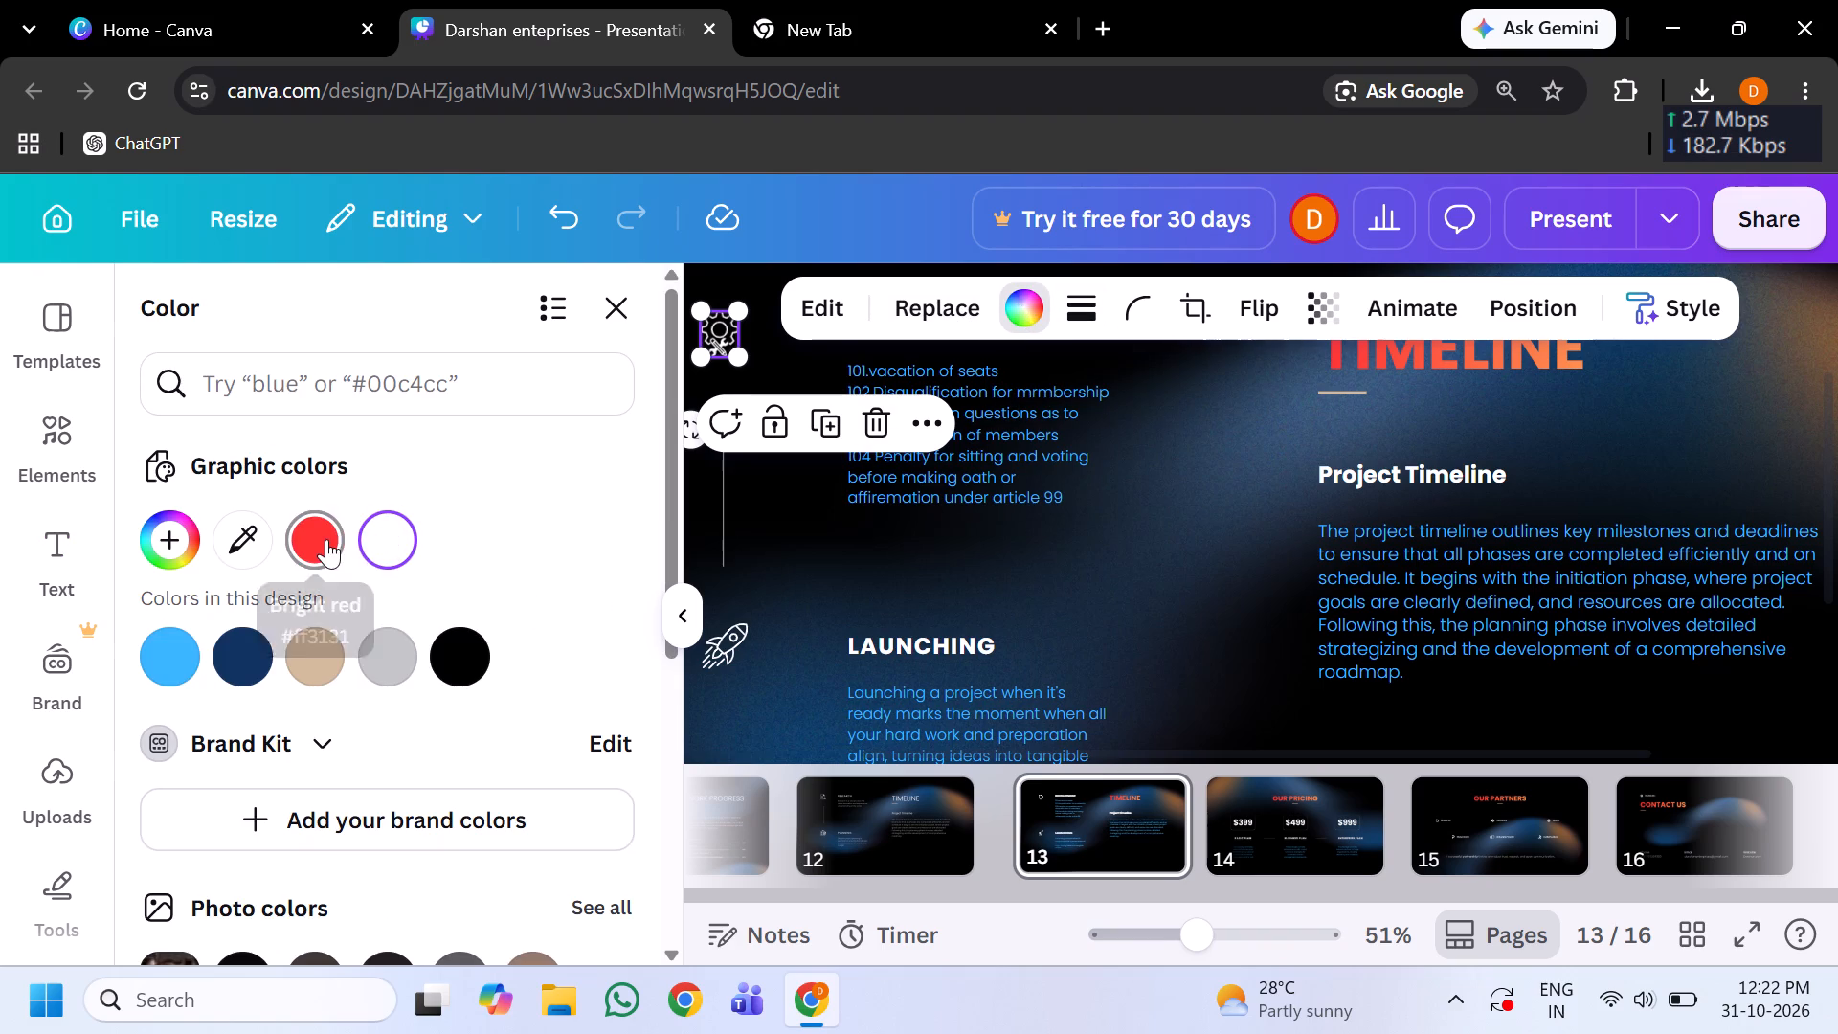
click(326, 539)
click(724, 633)
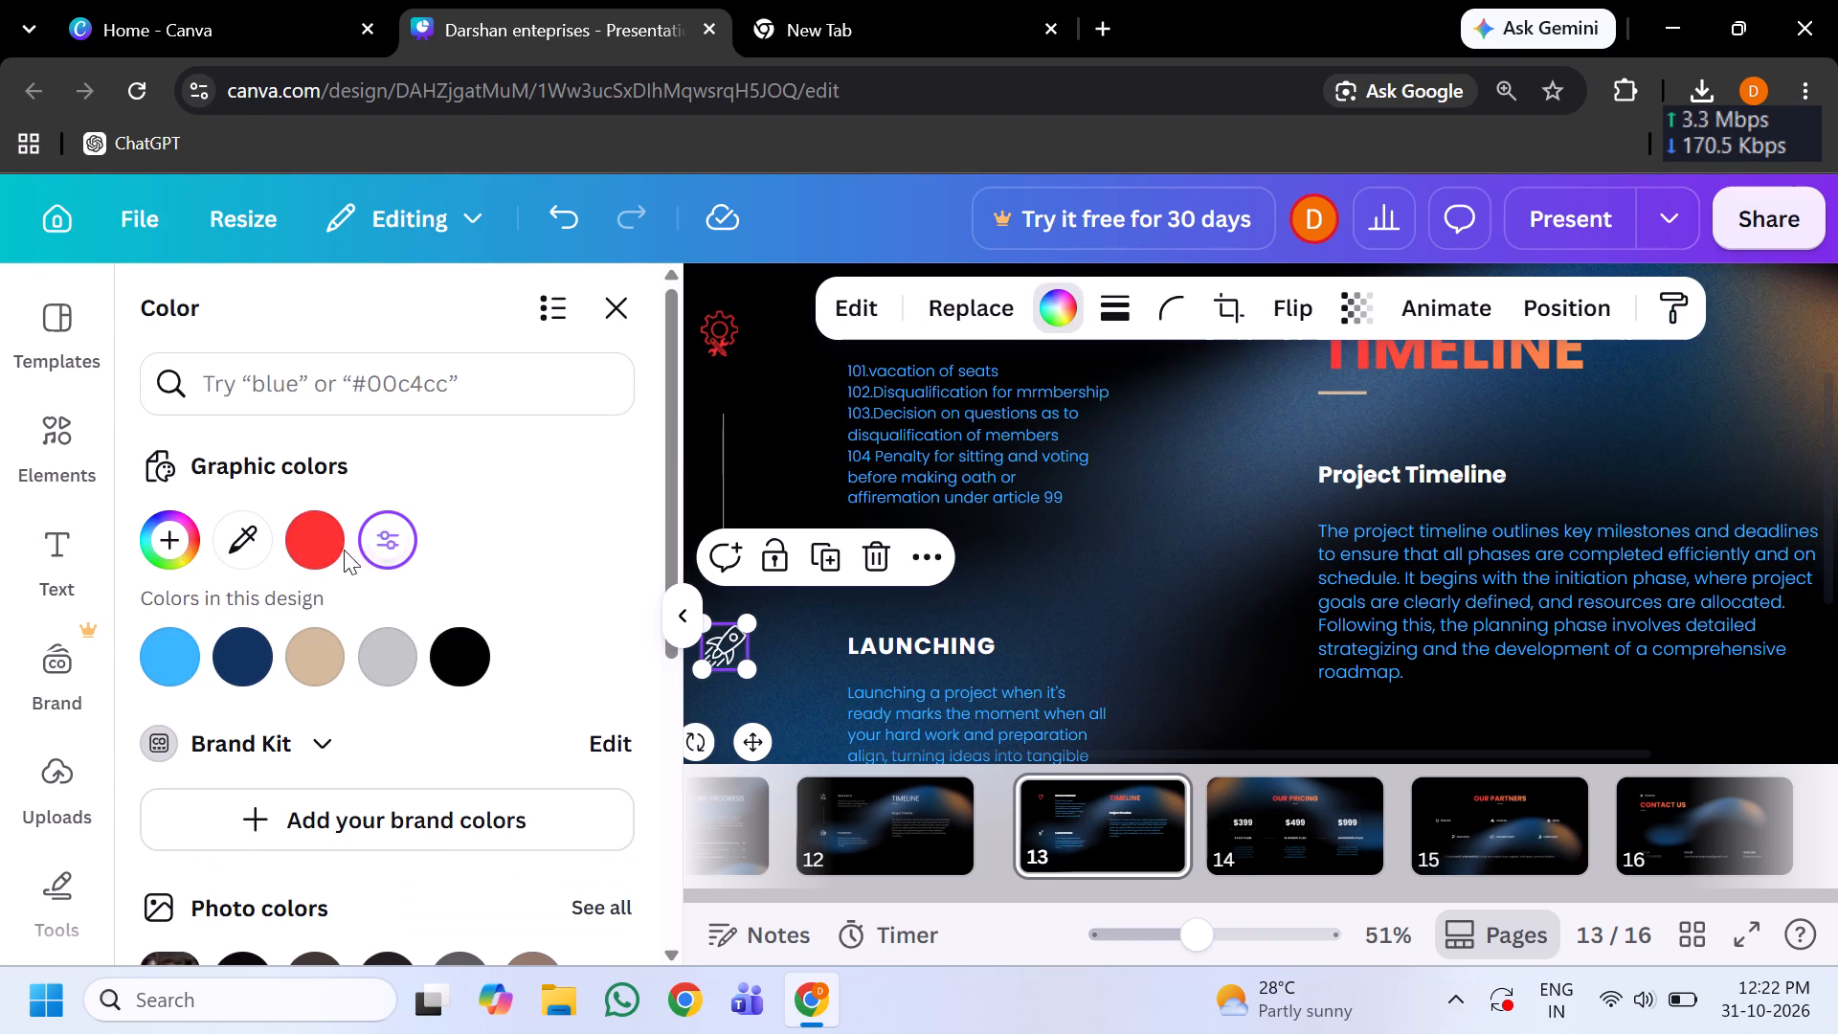
drag(315, 535, 336, 532)
drag(1146, 509, 1156, 513)
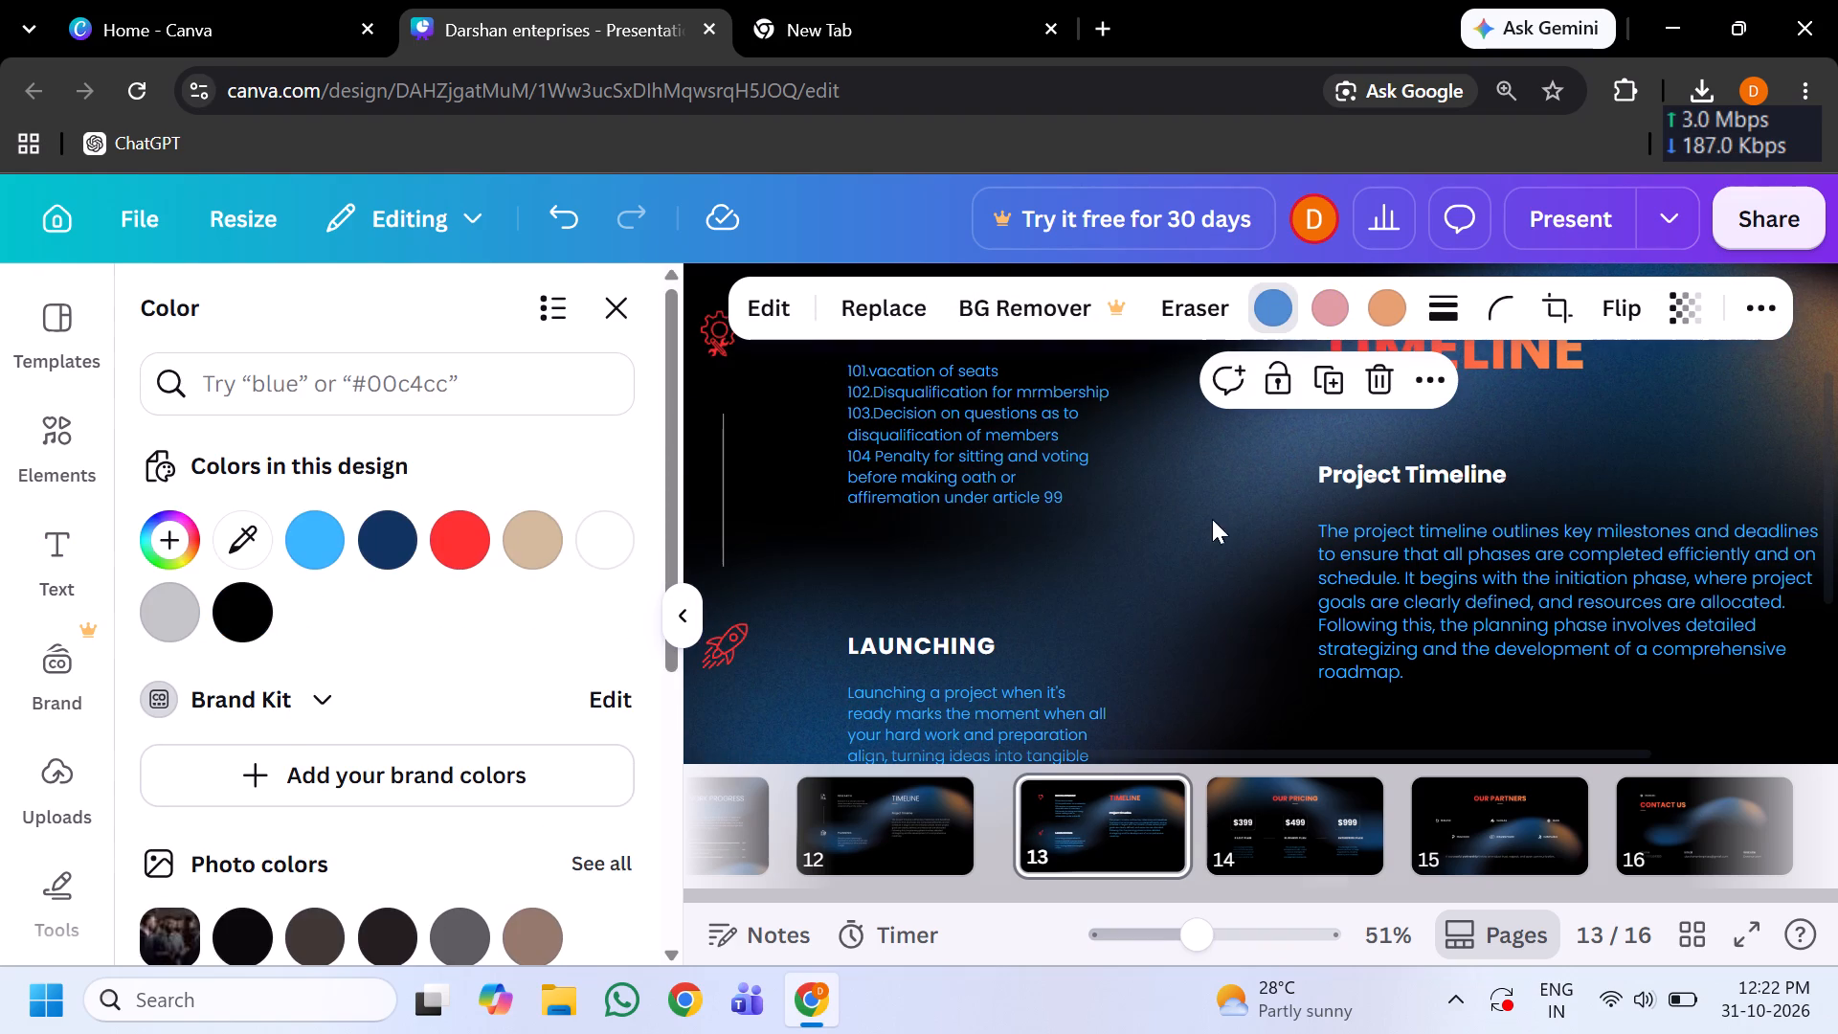
click(1229, 518)
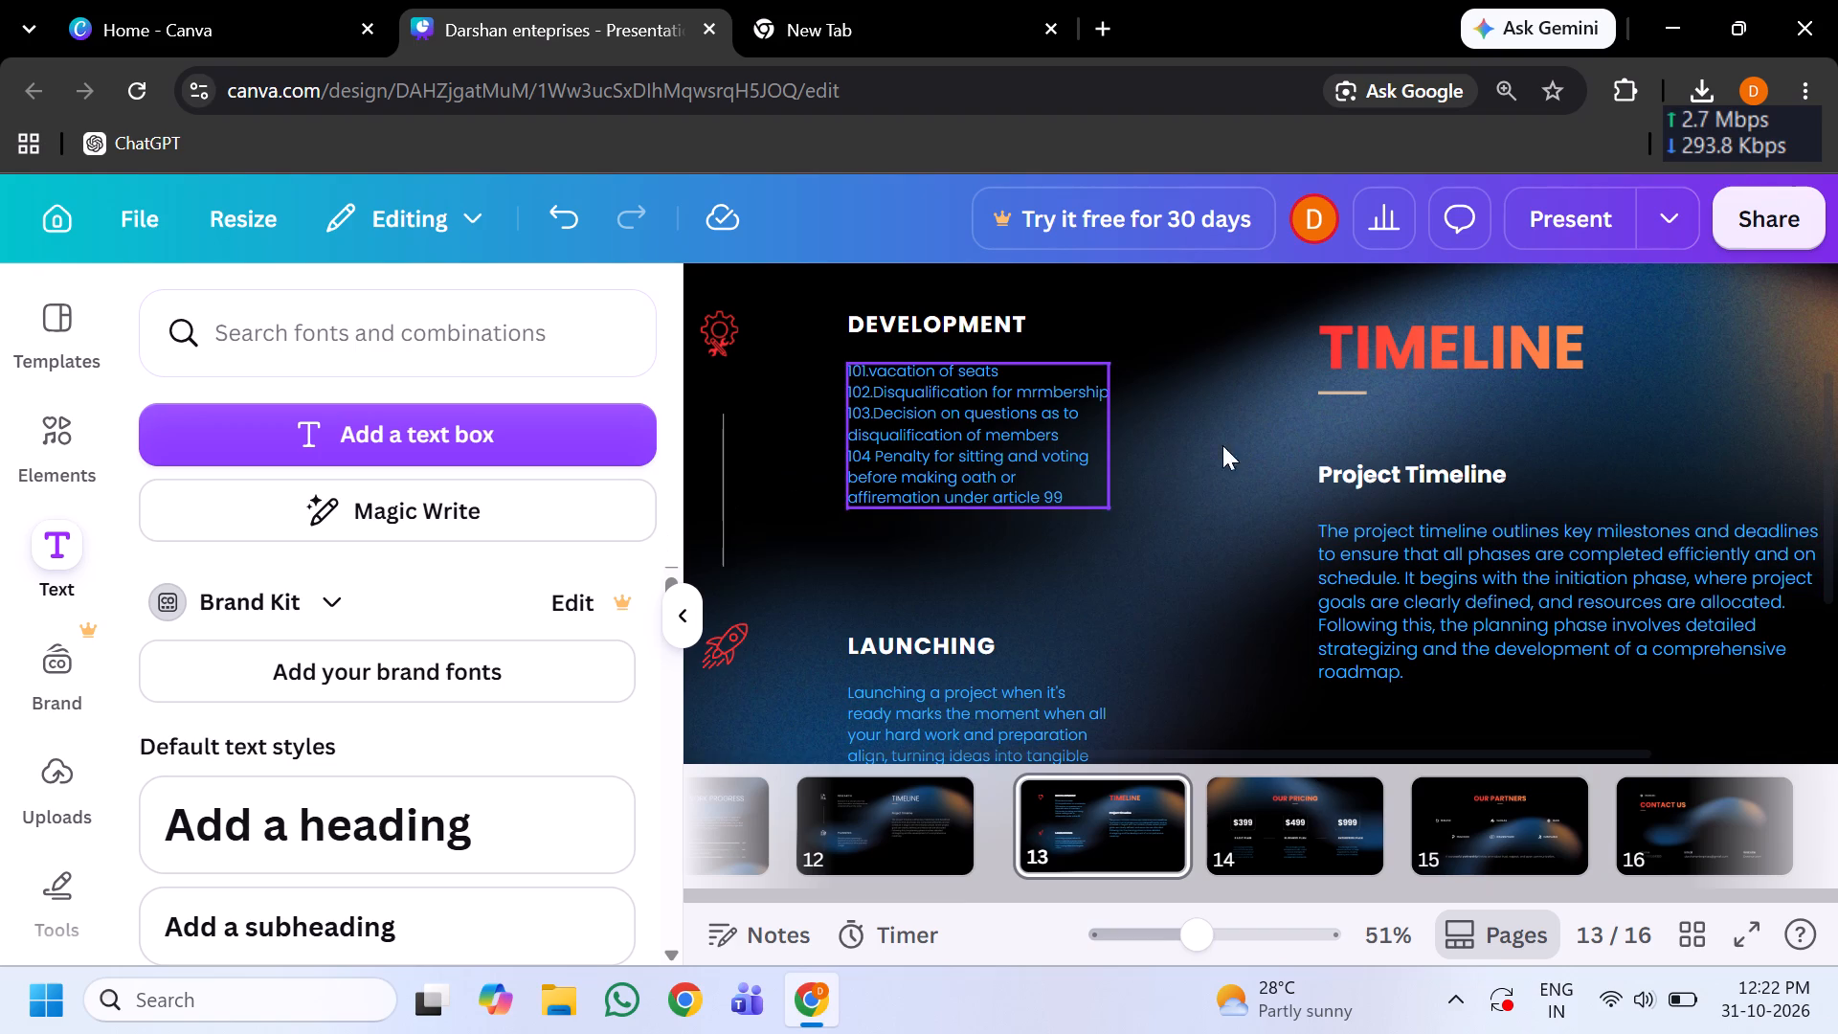
On page 12, replace the body text under RESEARCH with "239.administration of union territories".
click(898, 793)
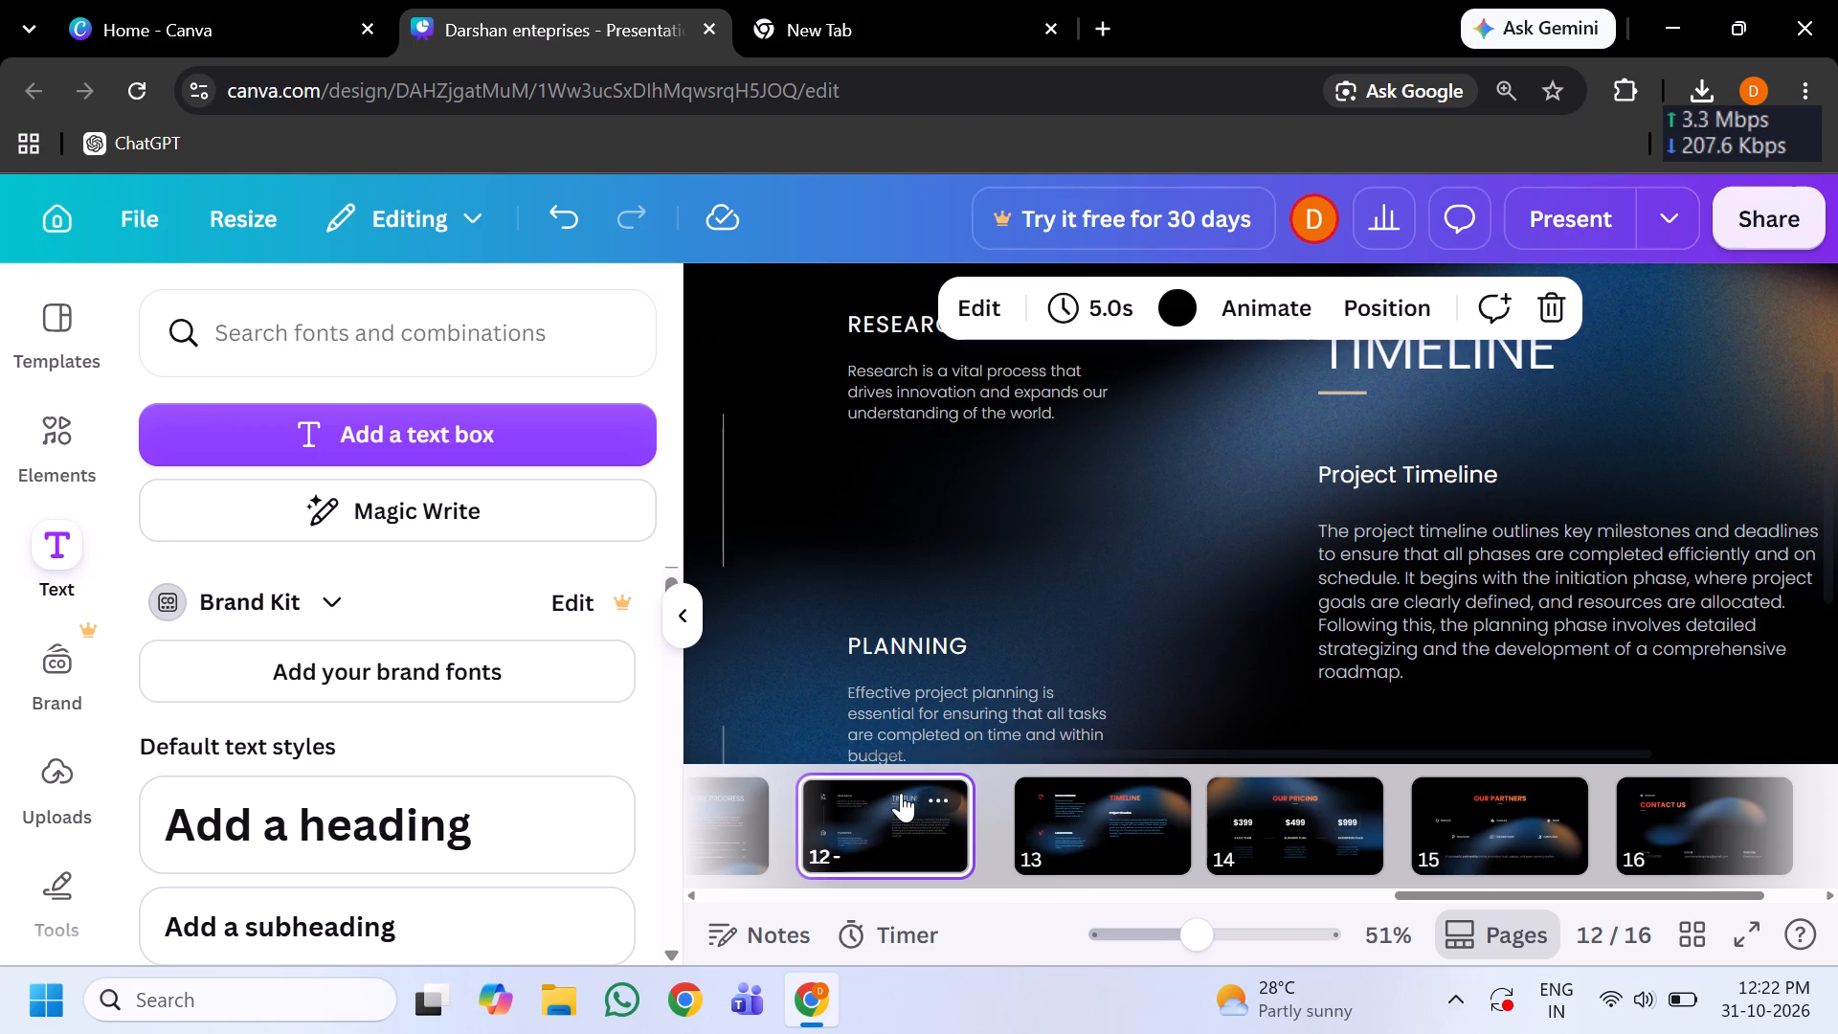
double_click(950, 404)
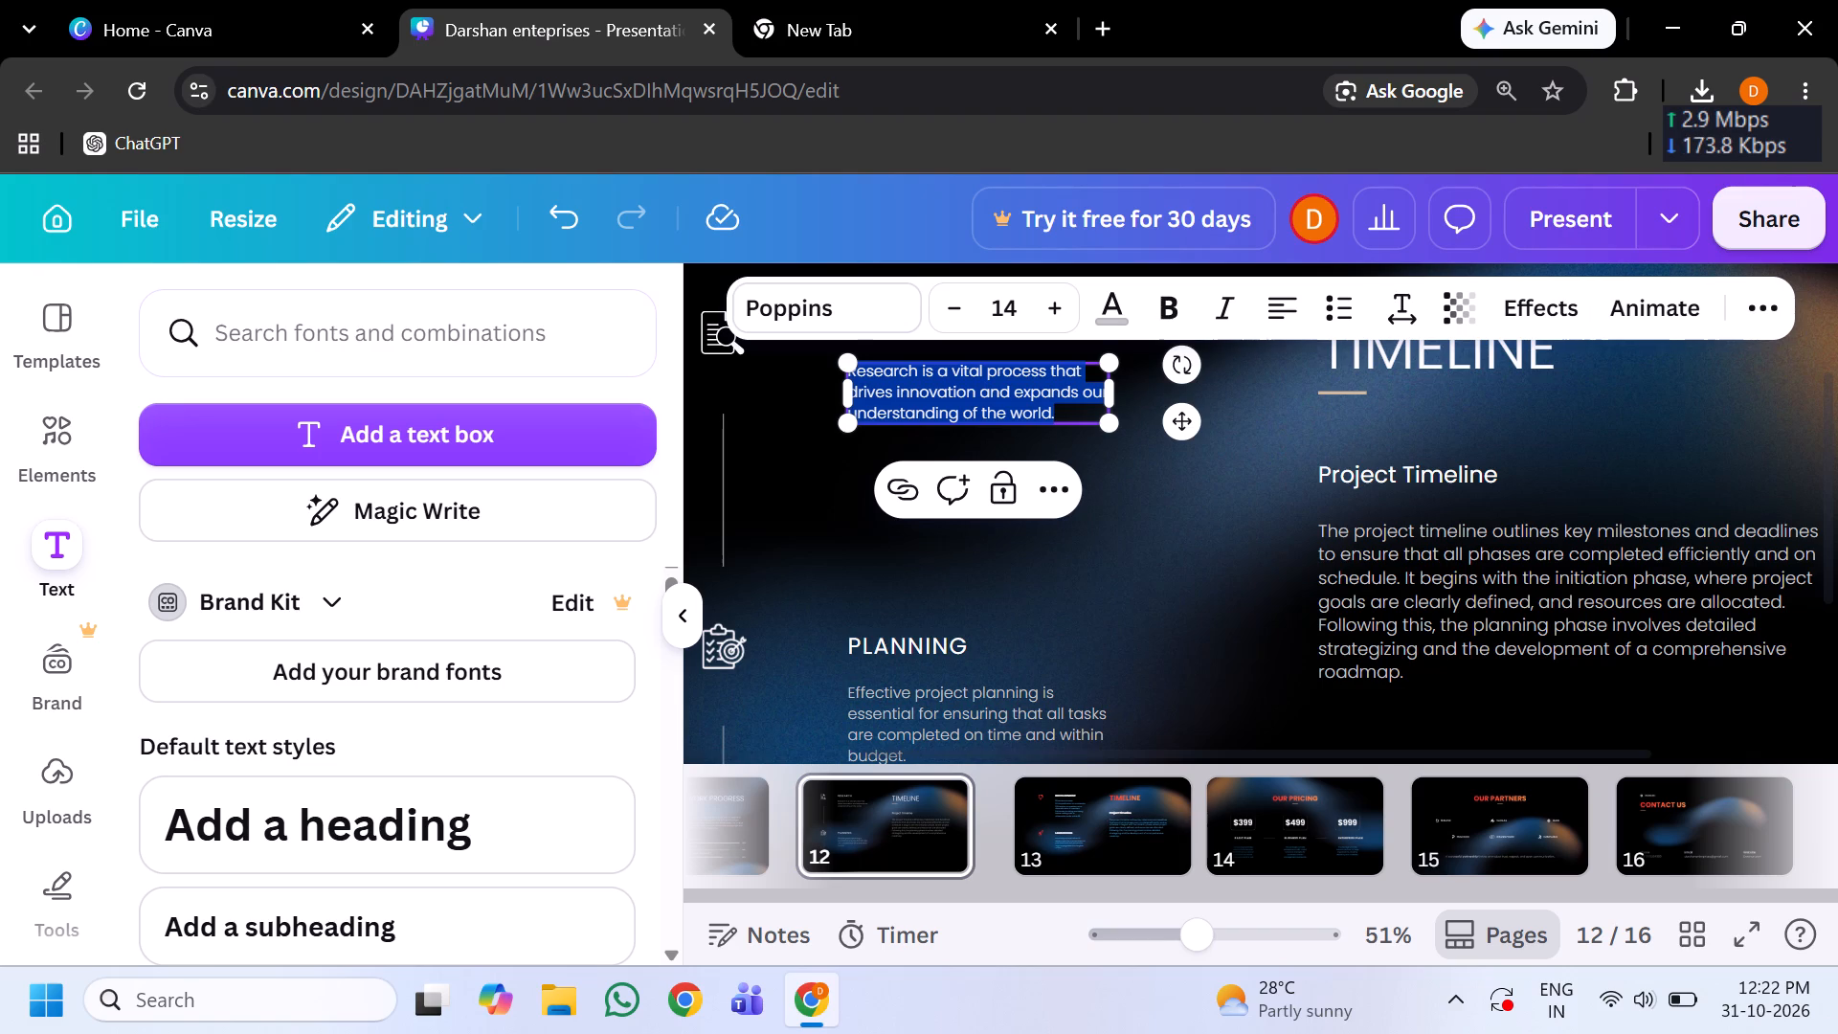
key(BackSpace)
text(239.)
text(admission)
key(space)
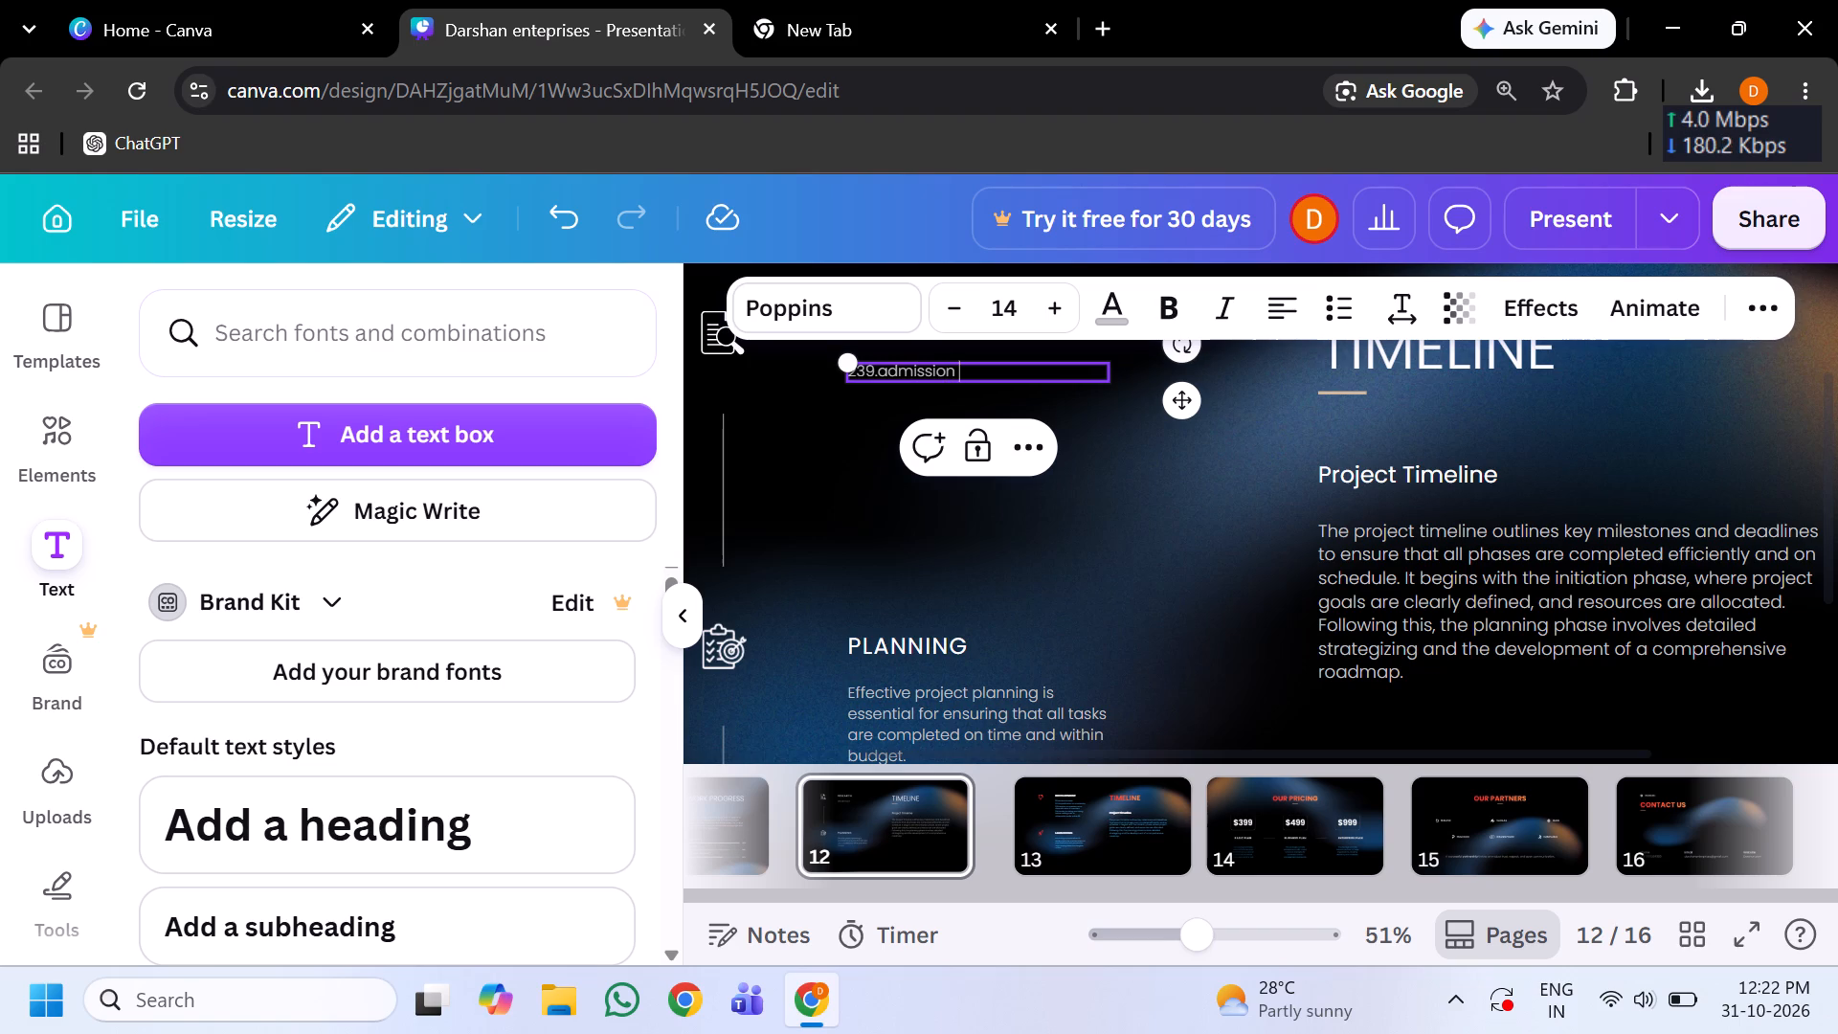
key(BackSpace)
key(BackSpace)
key(BackSpace)
key(BackSpace)
key(BackSpace)
key(BackSpace)
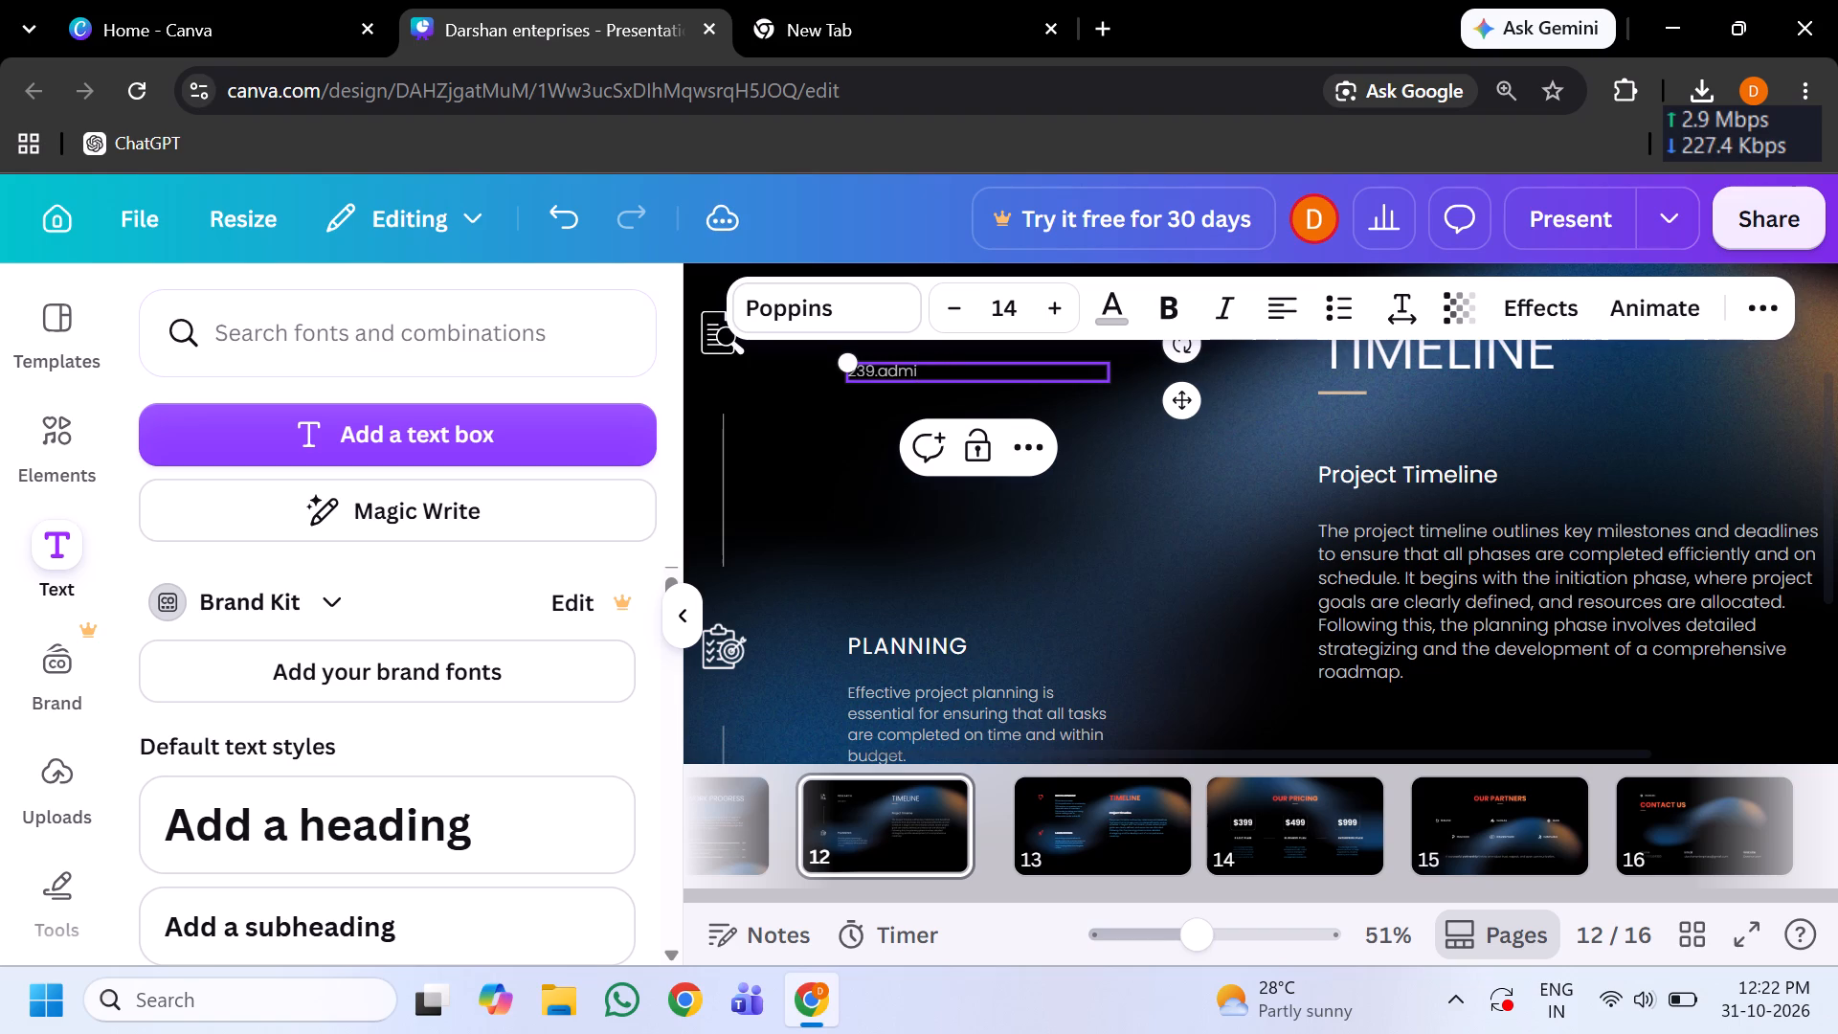
text(nistra)
text(tion)
key(space)
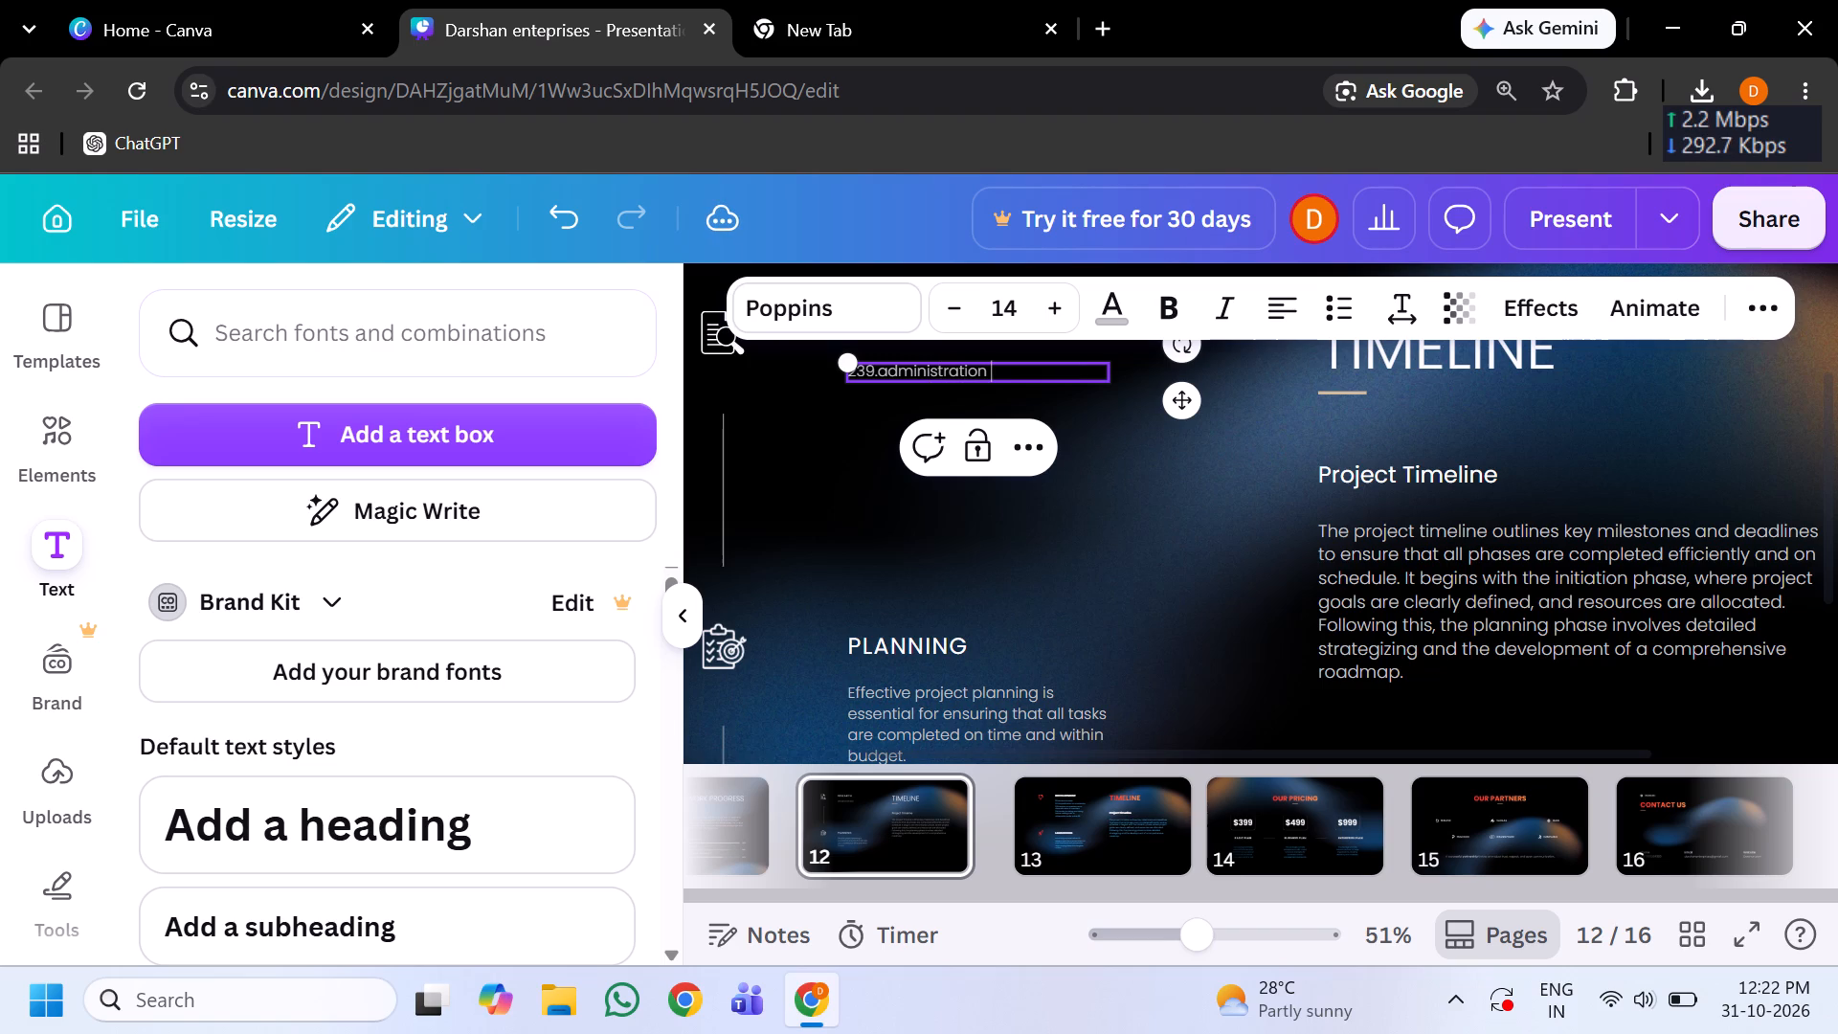
text(of union)
key(space)
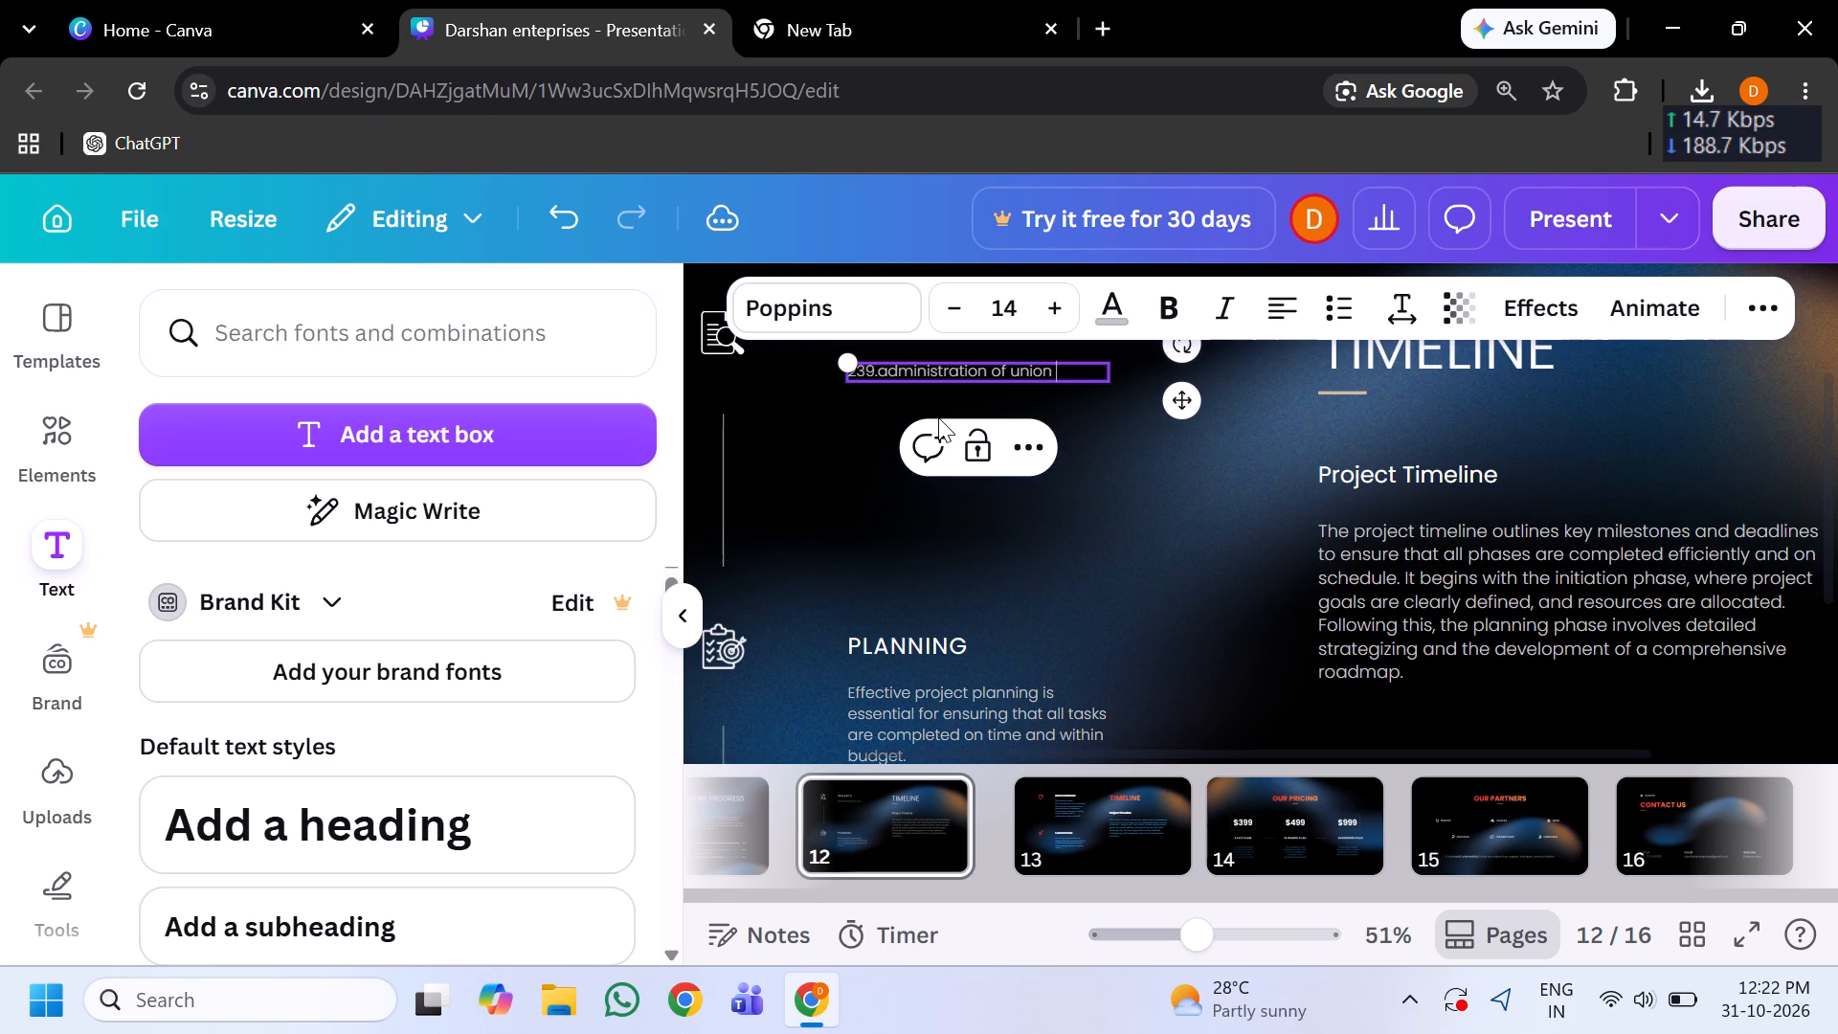
text(te)
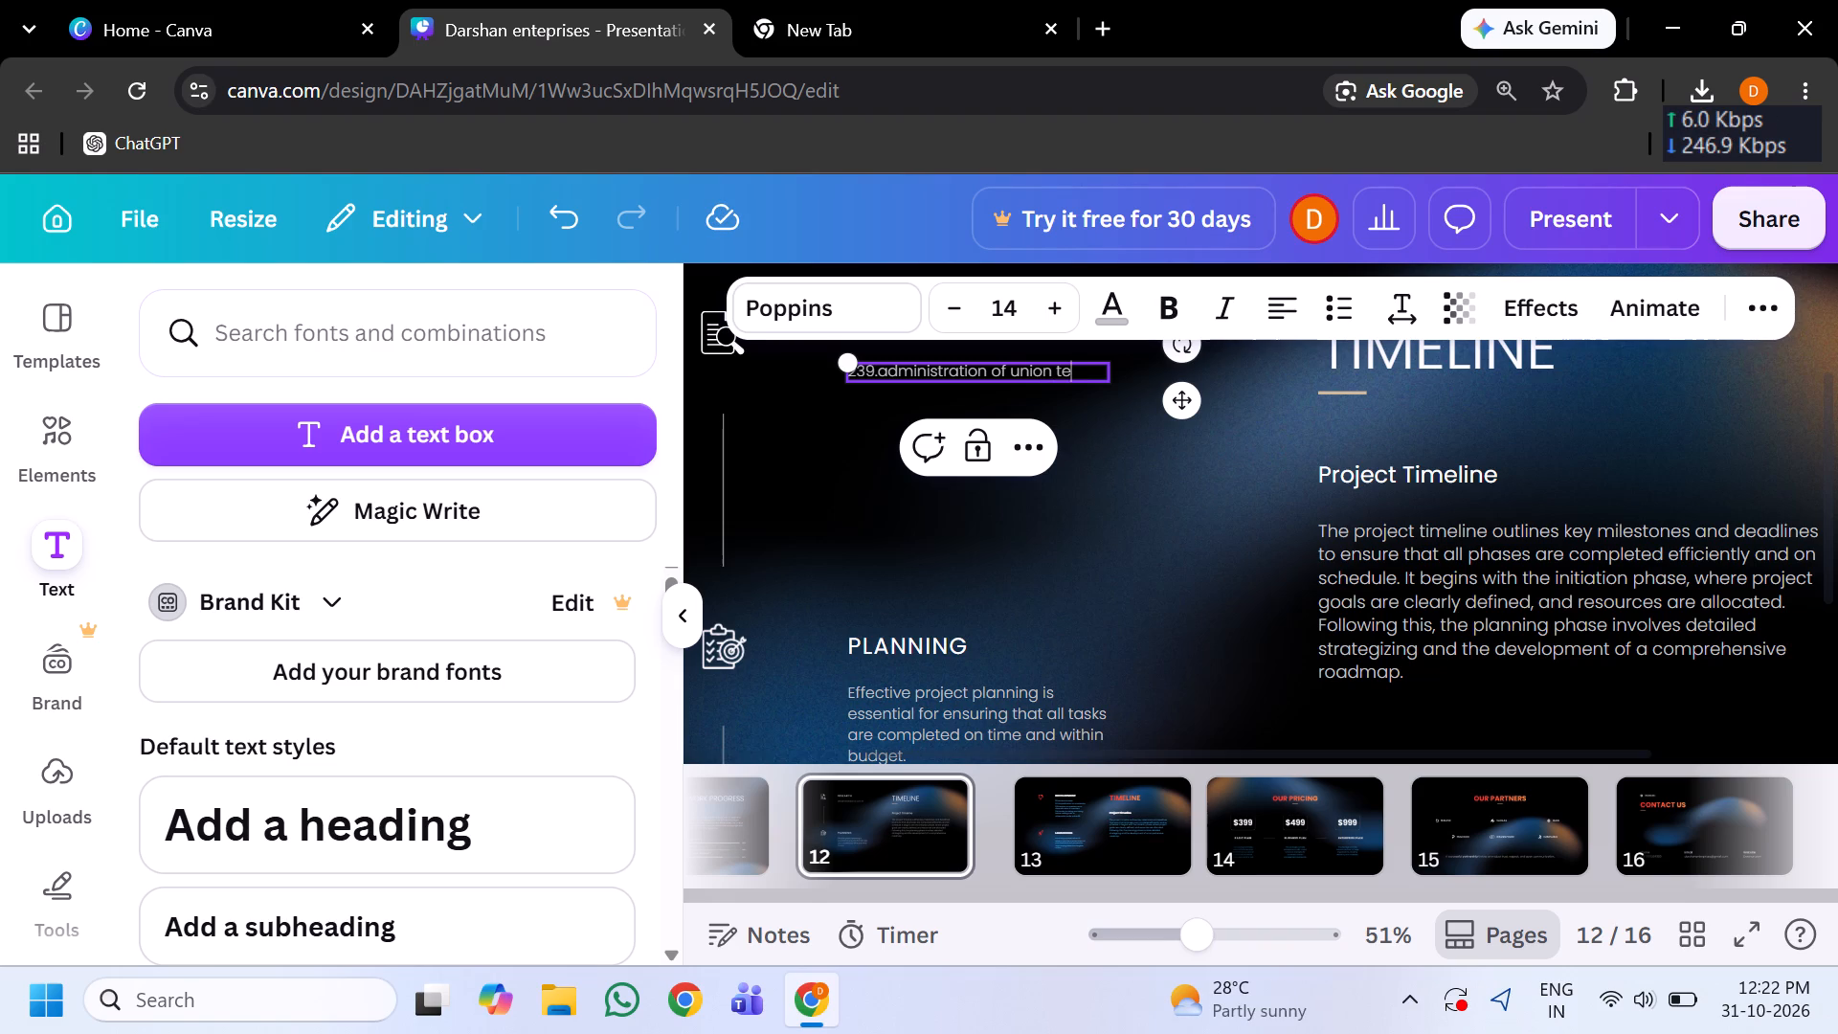
text(rritories)
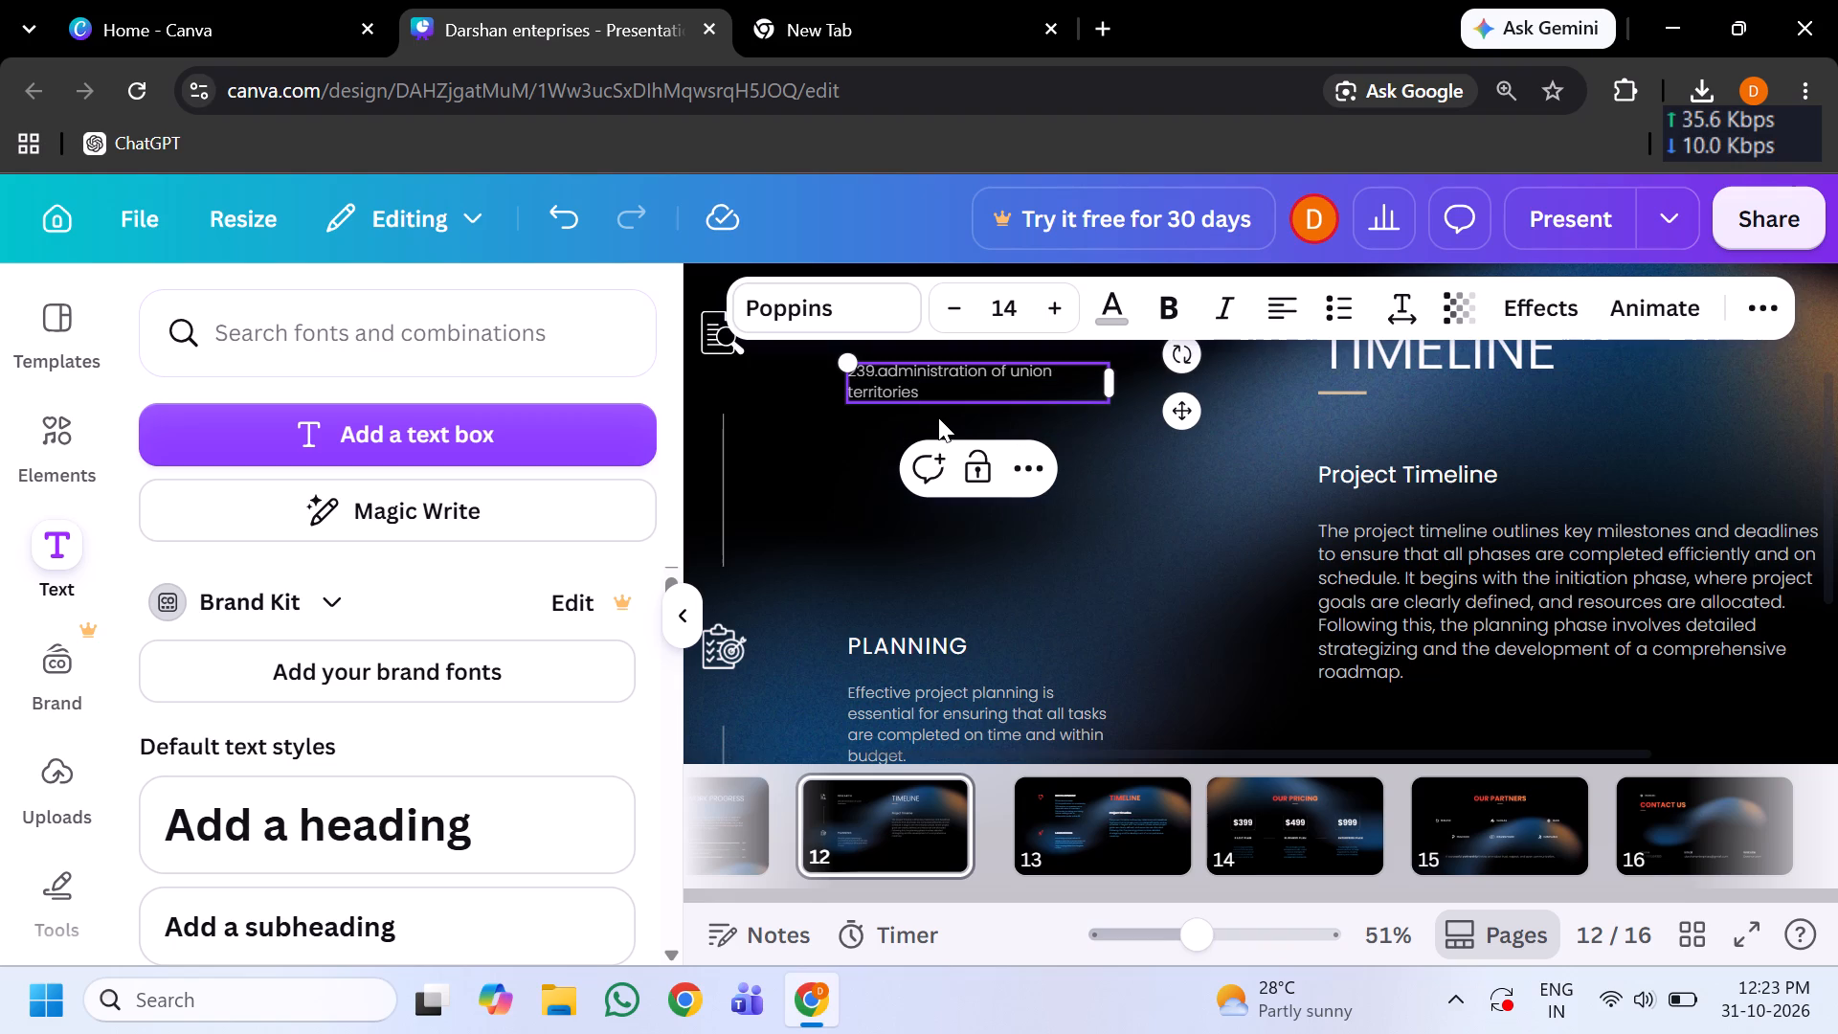
Add a second numbered entry, 239, reading "Creation of local legistreture" on a new line under RESEARCH.
key(Return)
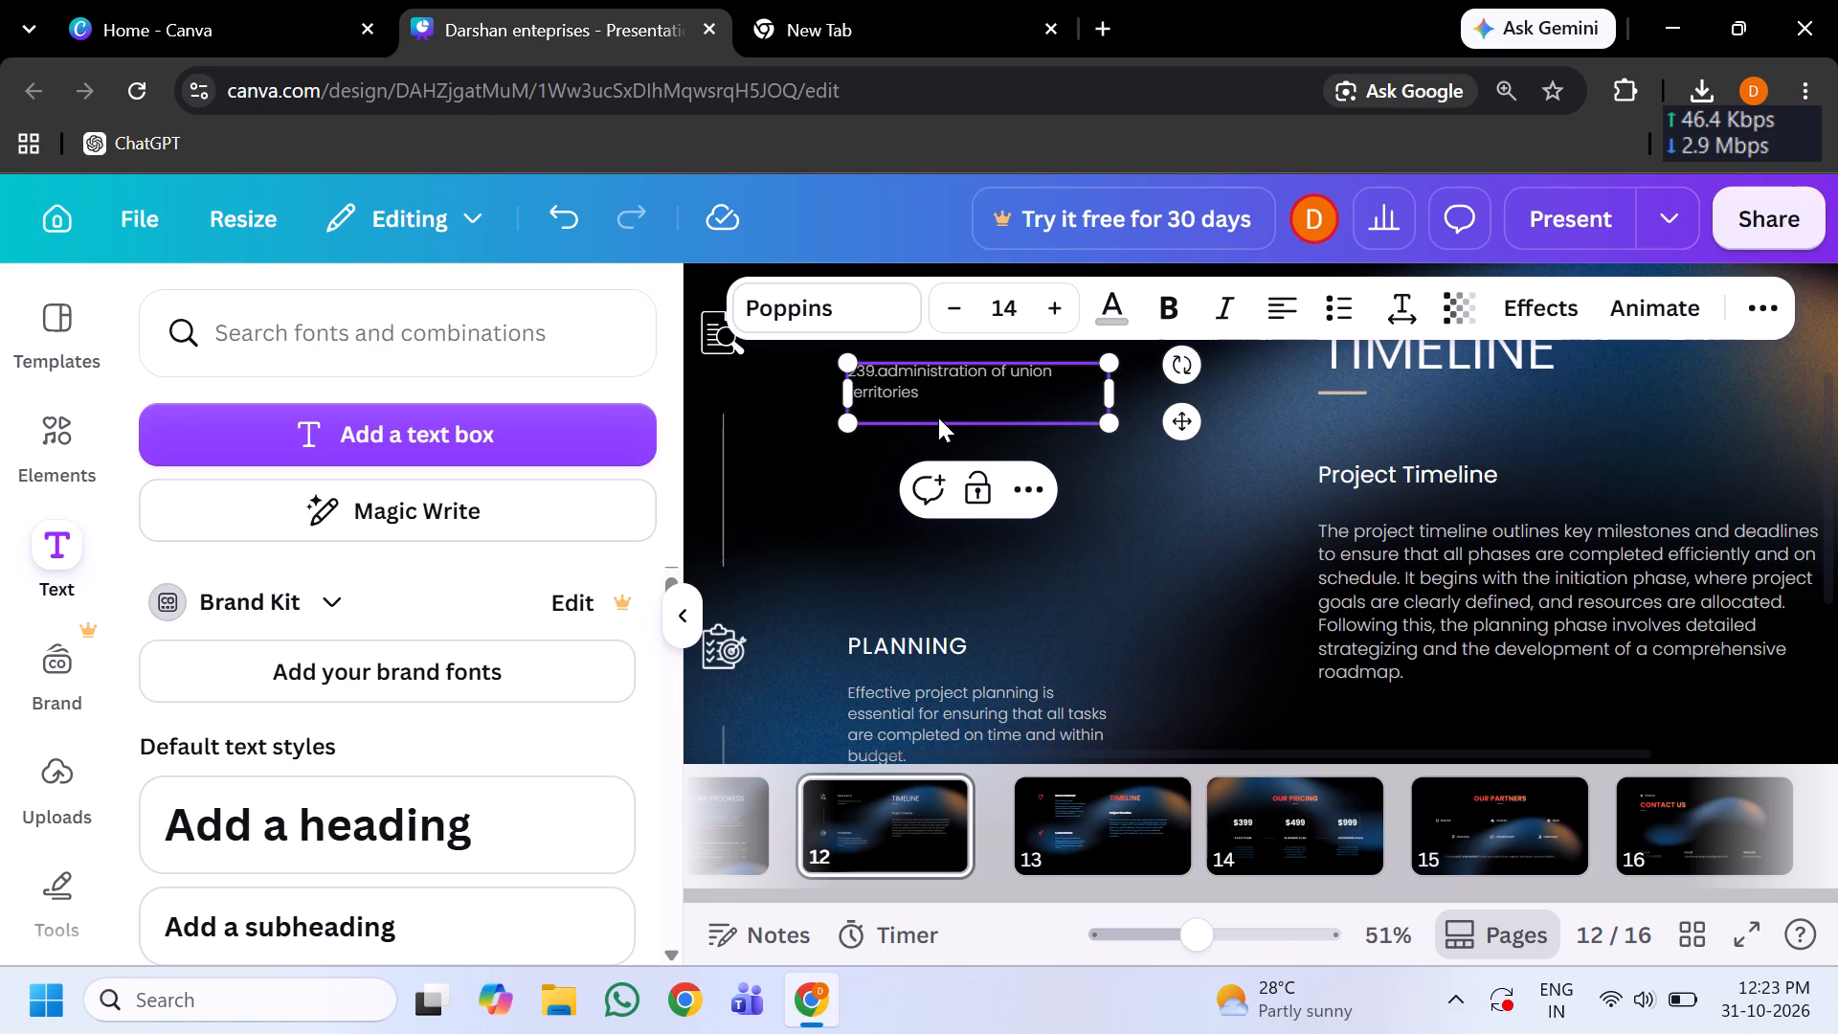
text(23)
text(9.)
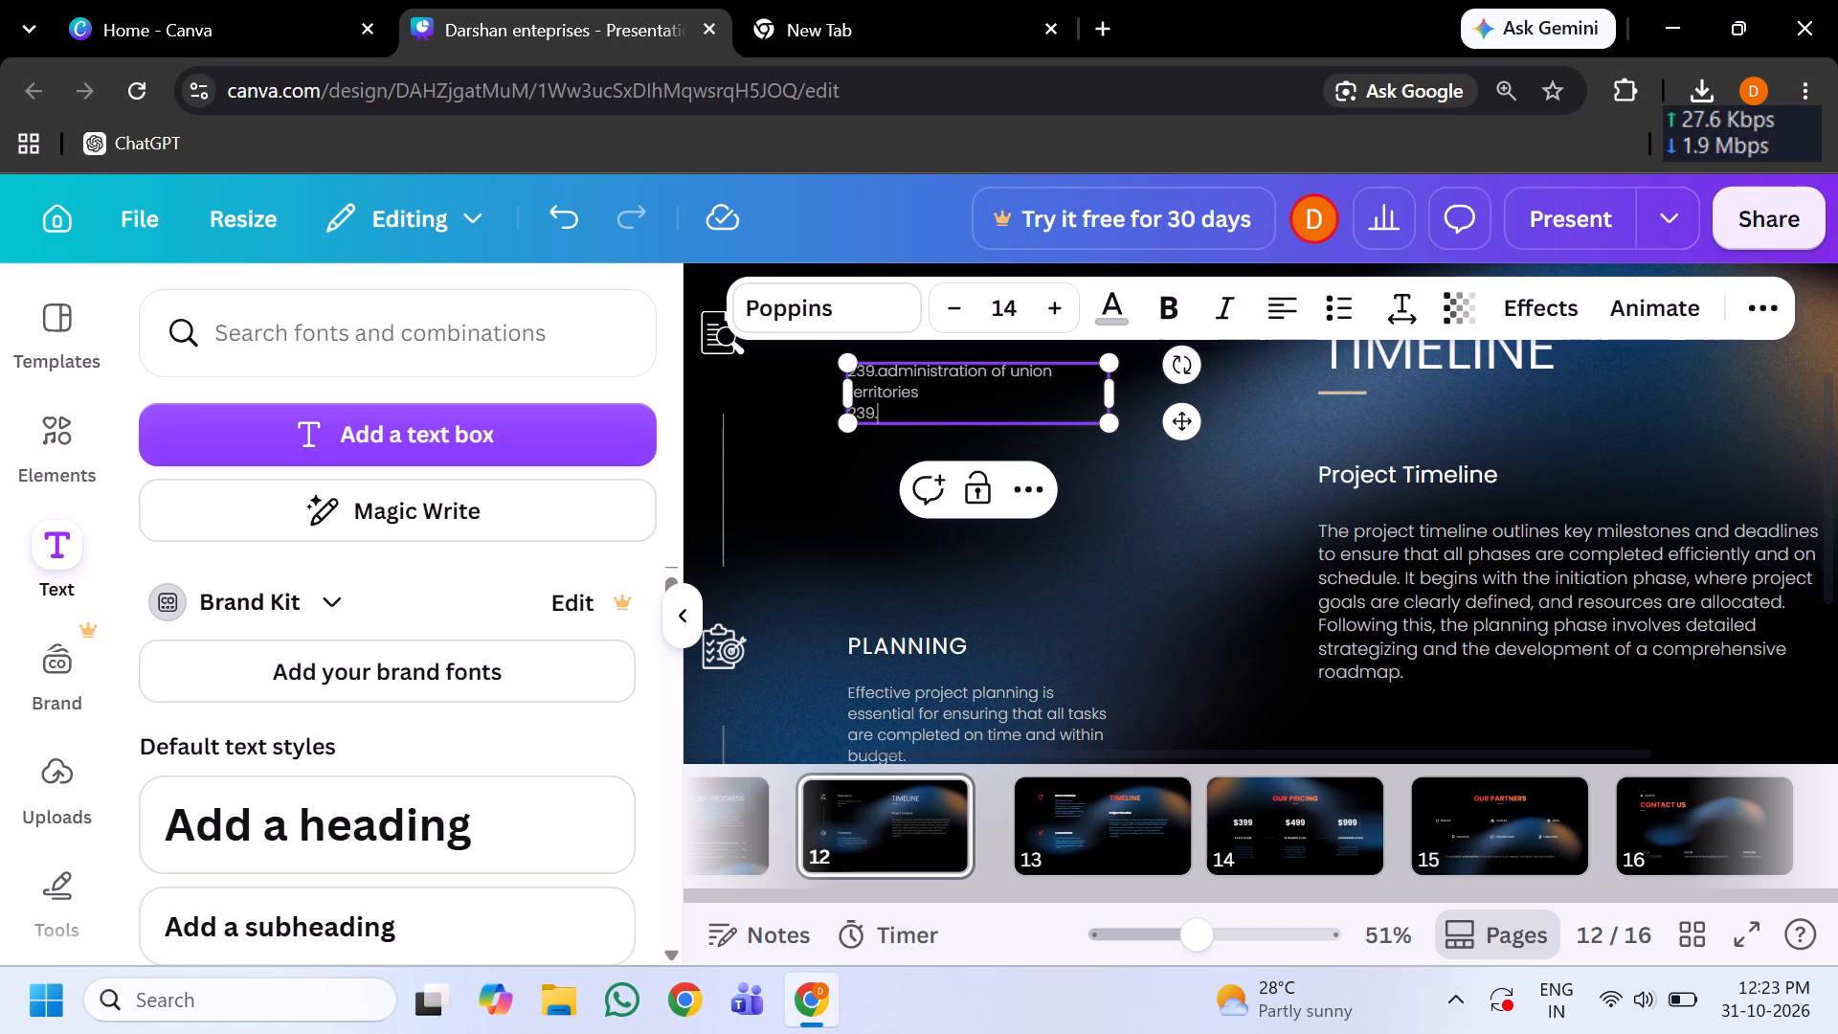
key(space)
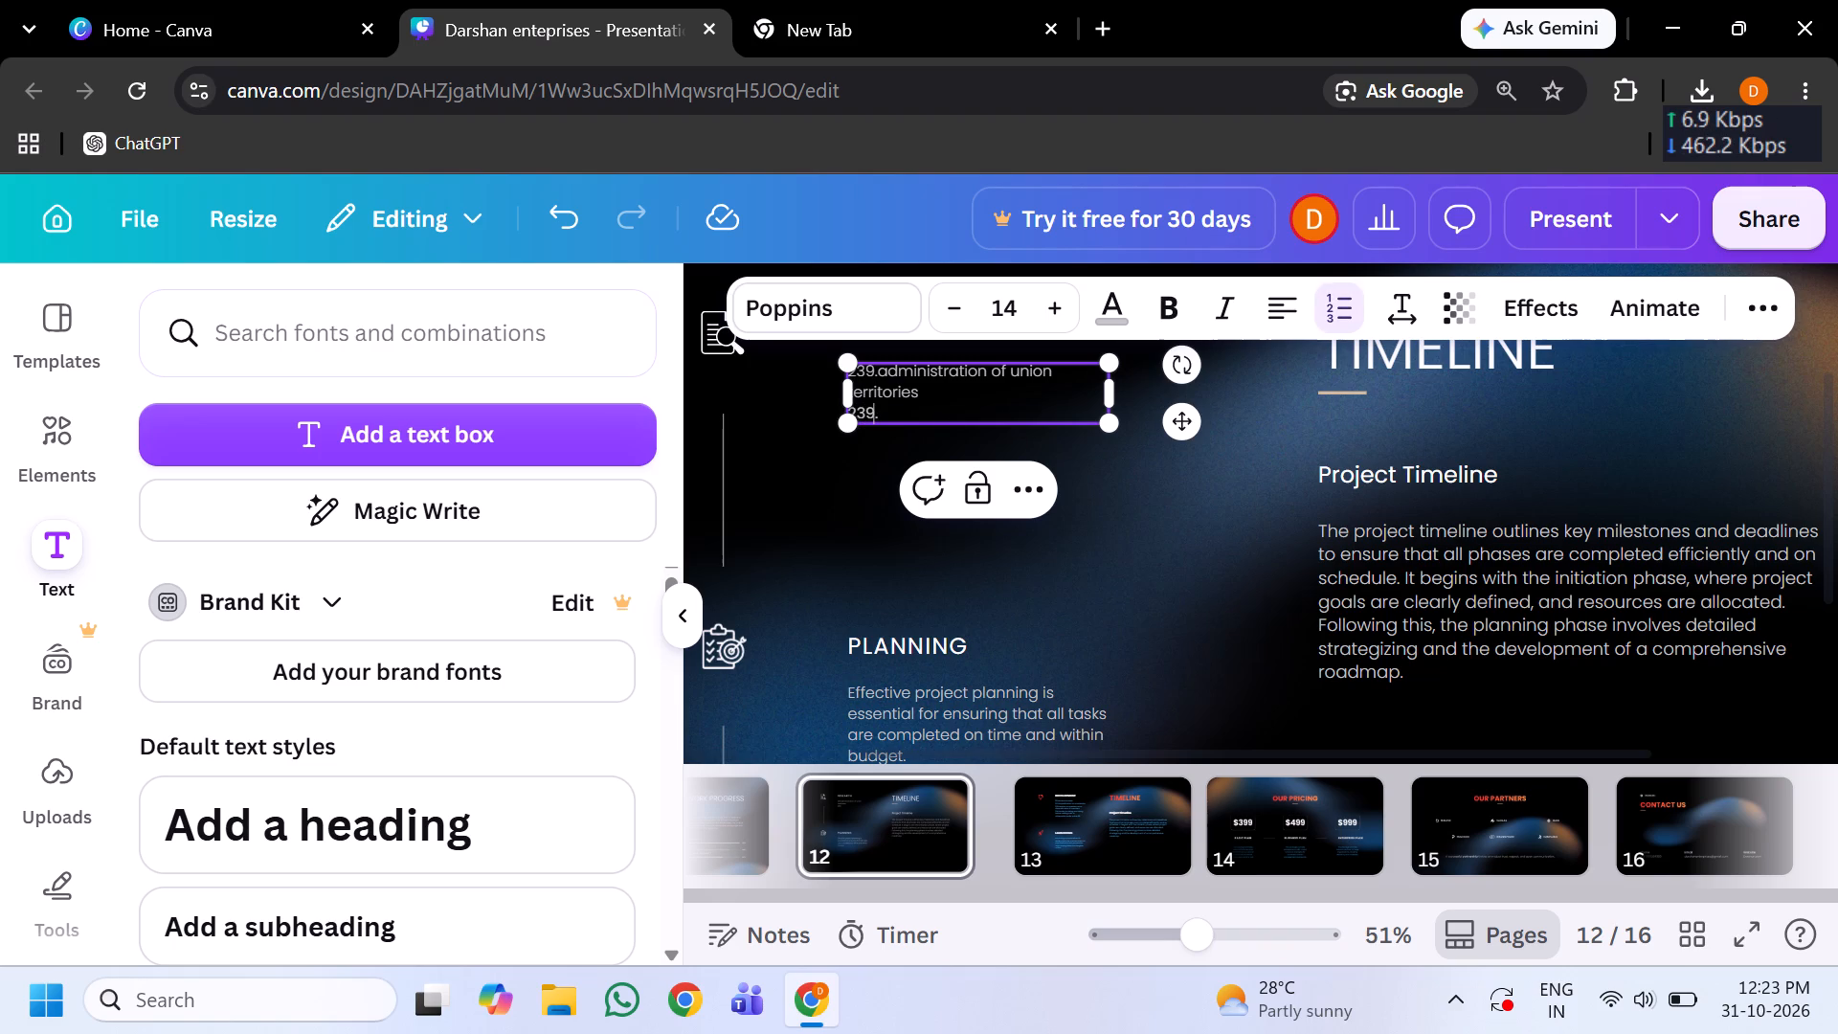
text(Create)
key(space)
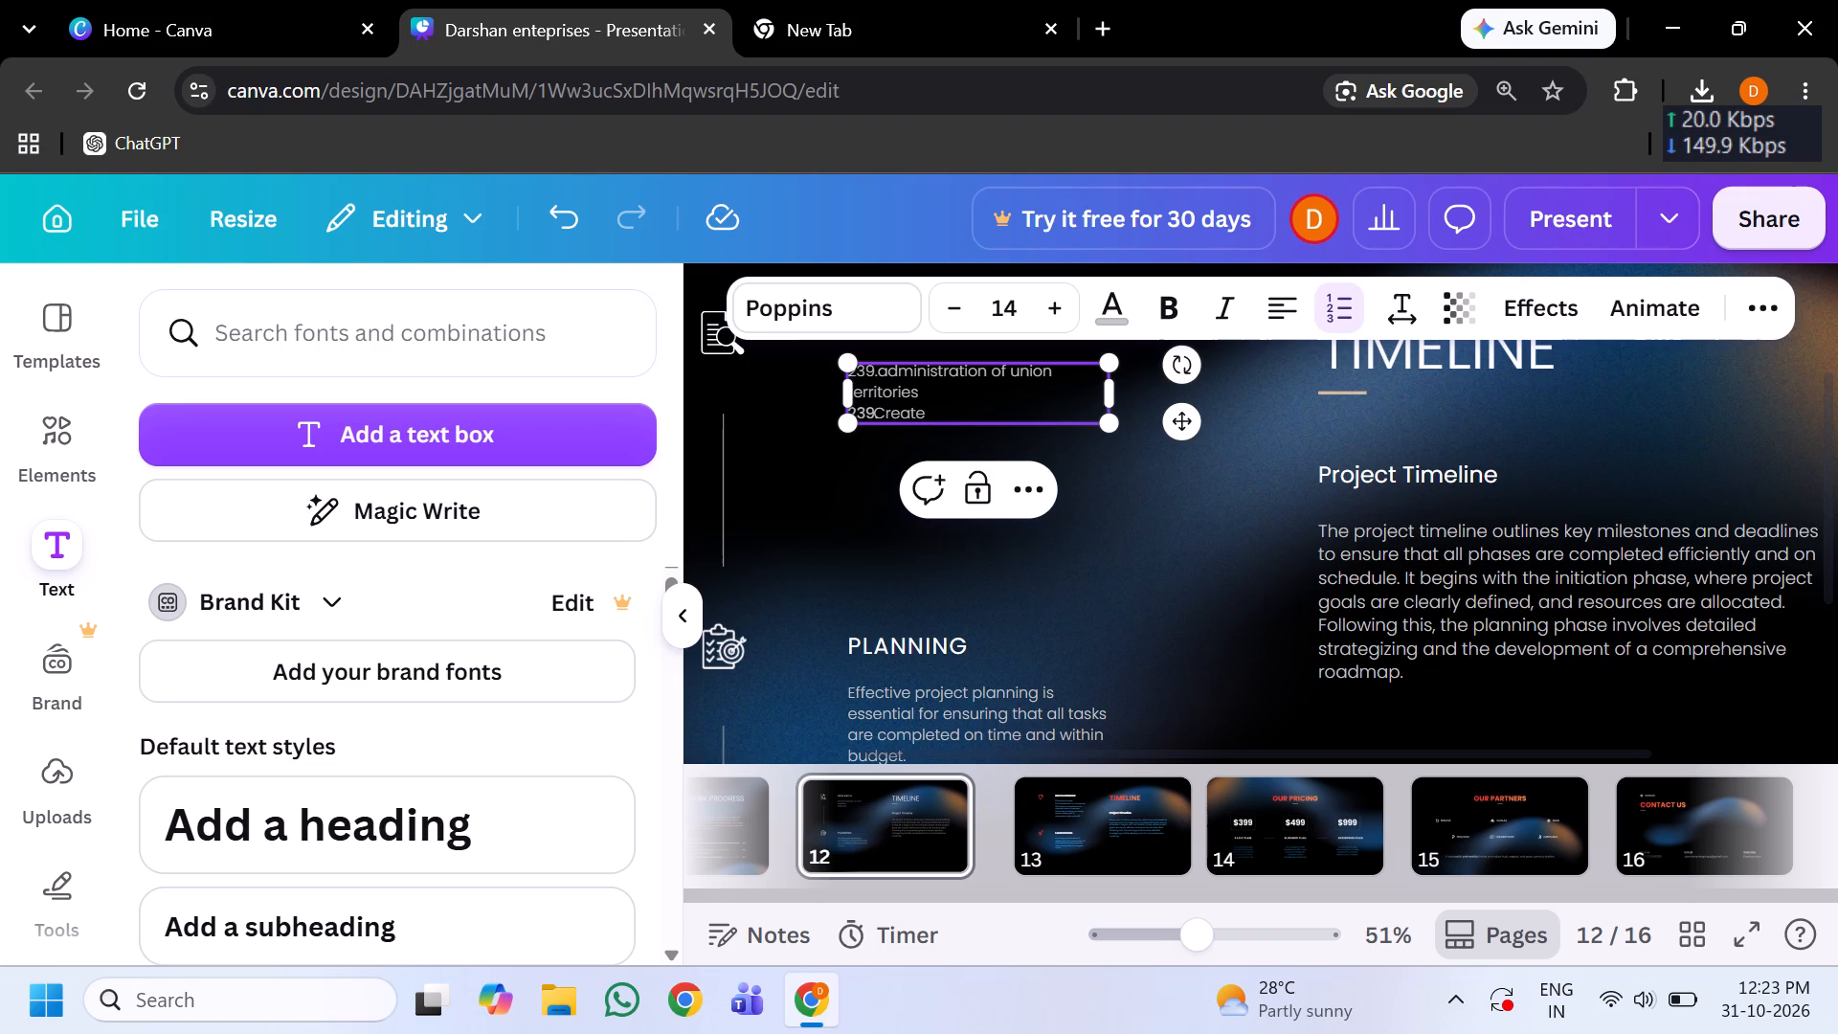
key(BackSpace)
key(BackSpace)
text(ion)
key(space)
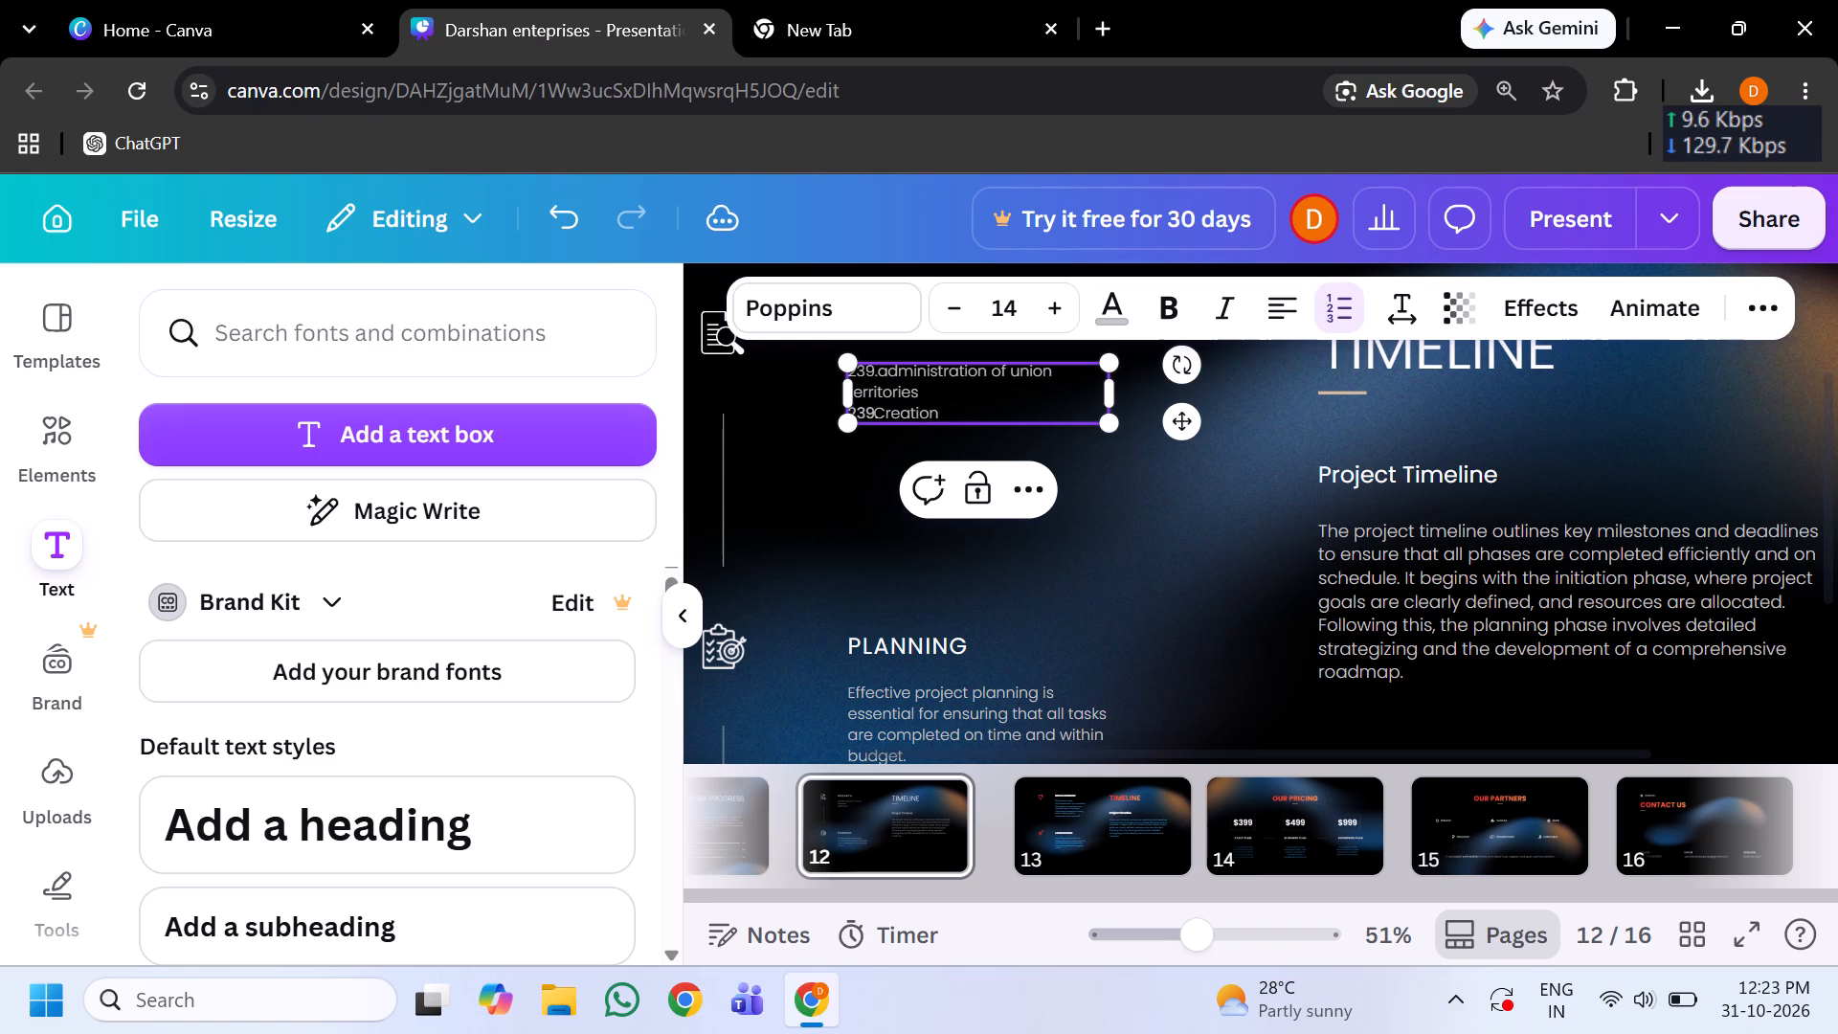
text(of)
key(space)
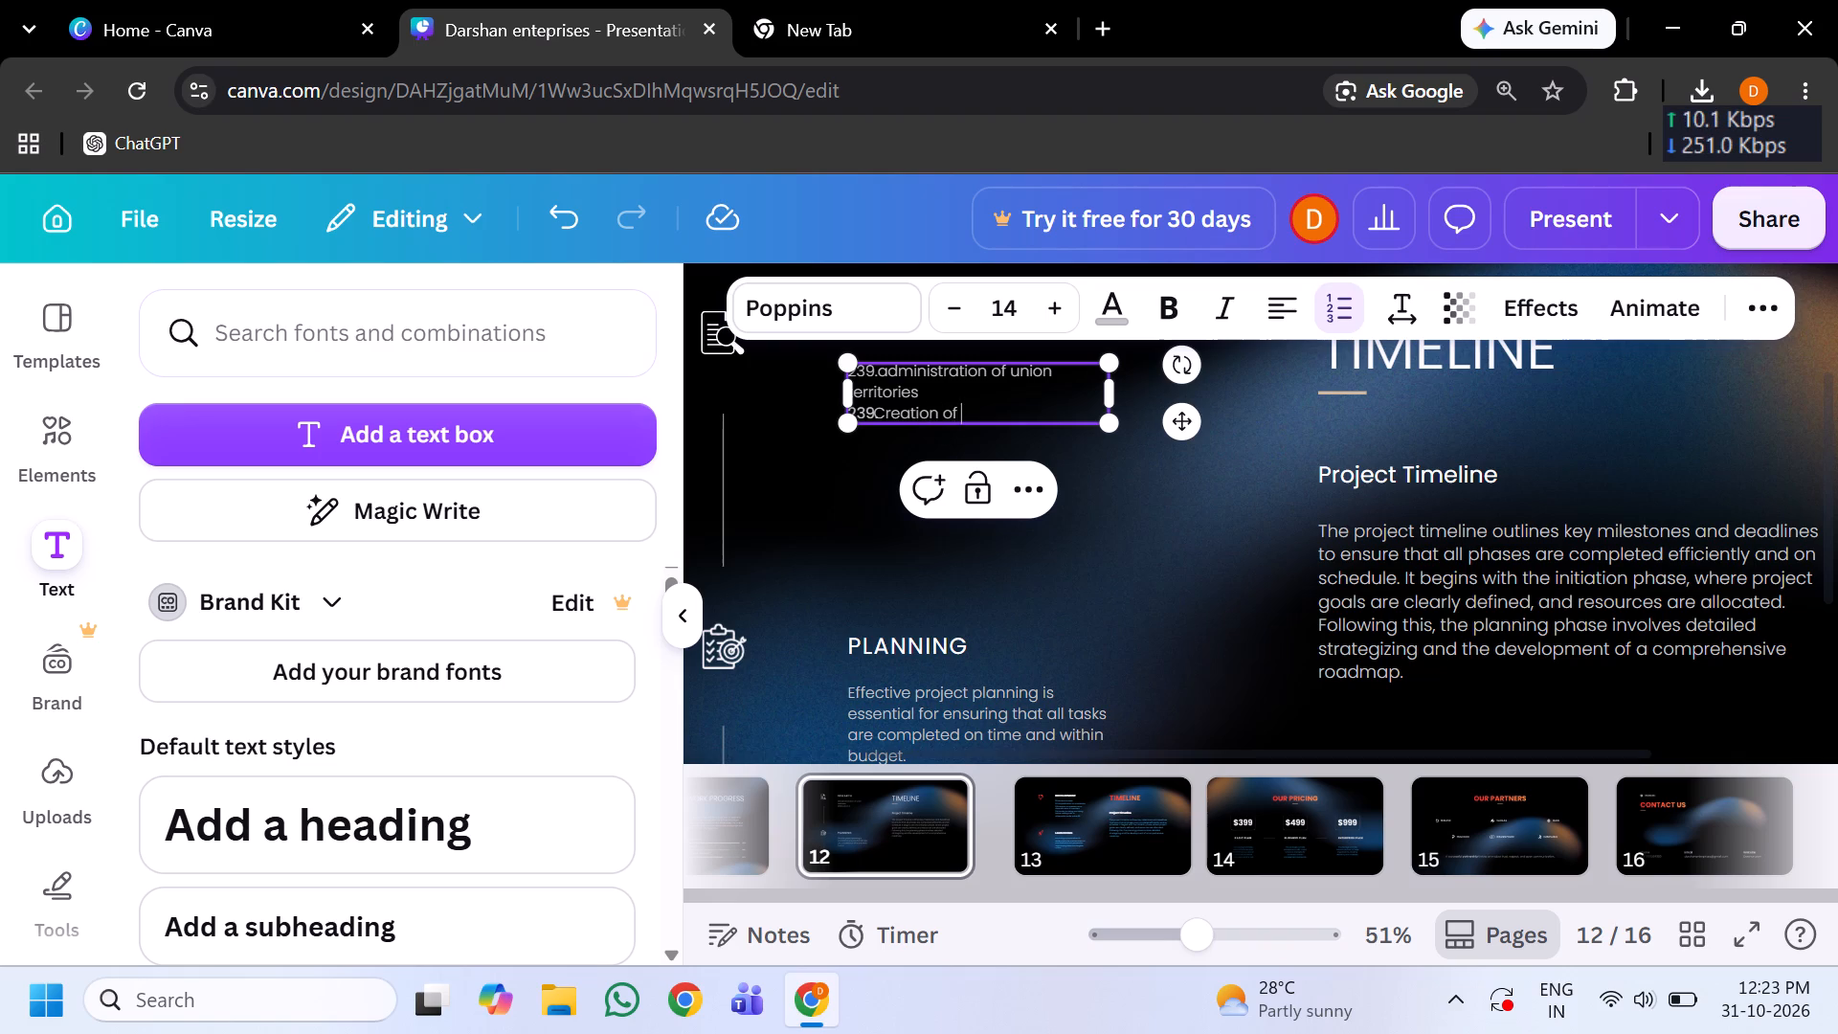
text(local)
key(space)
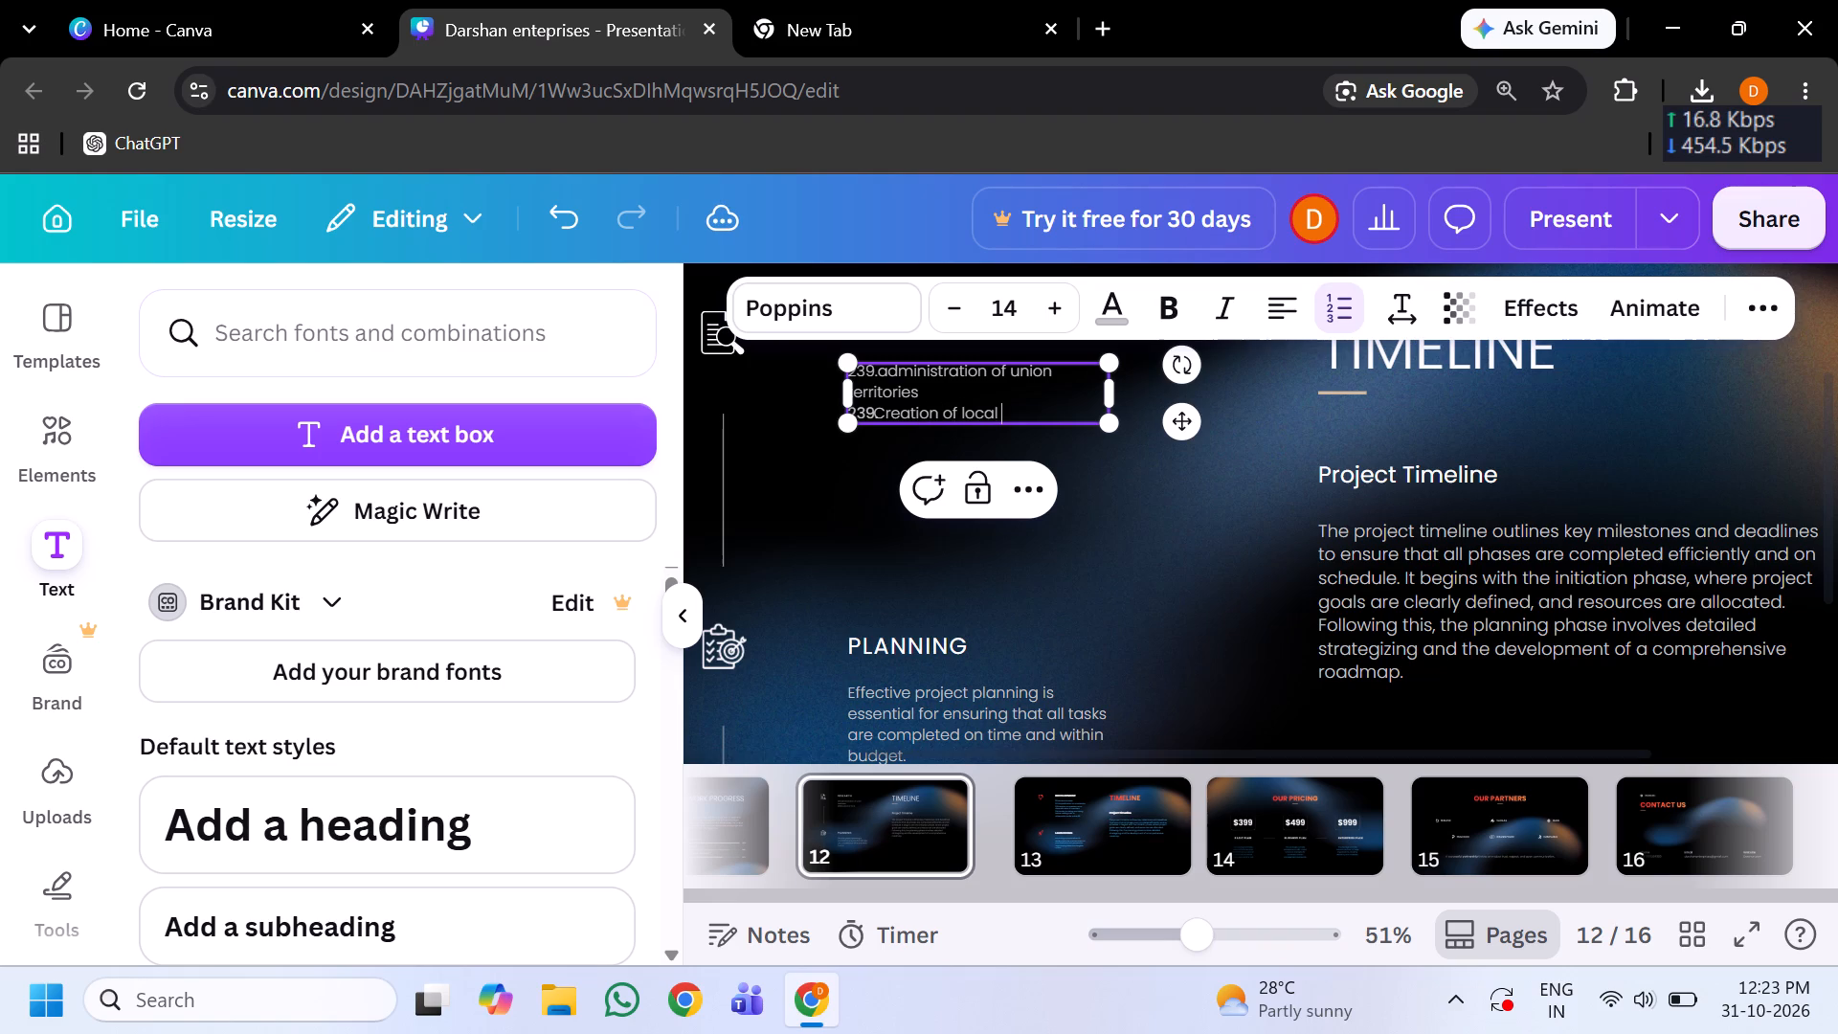
key(l)
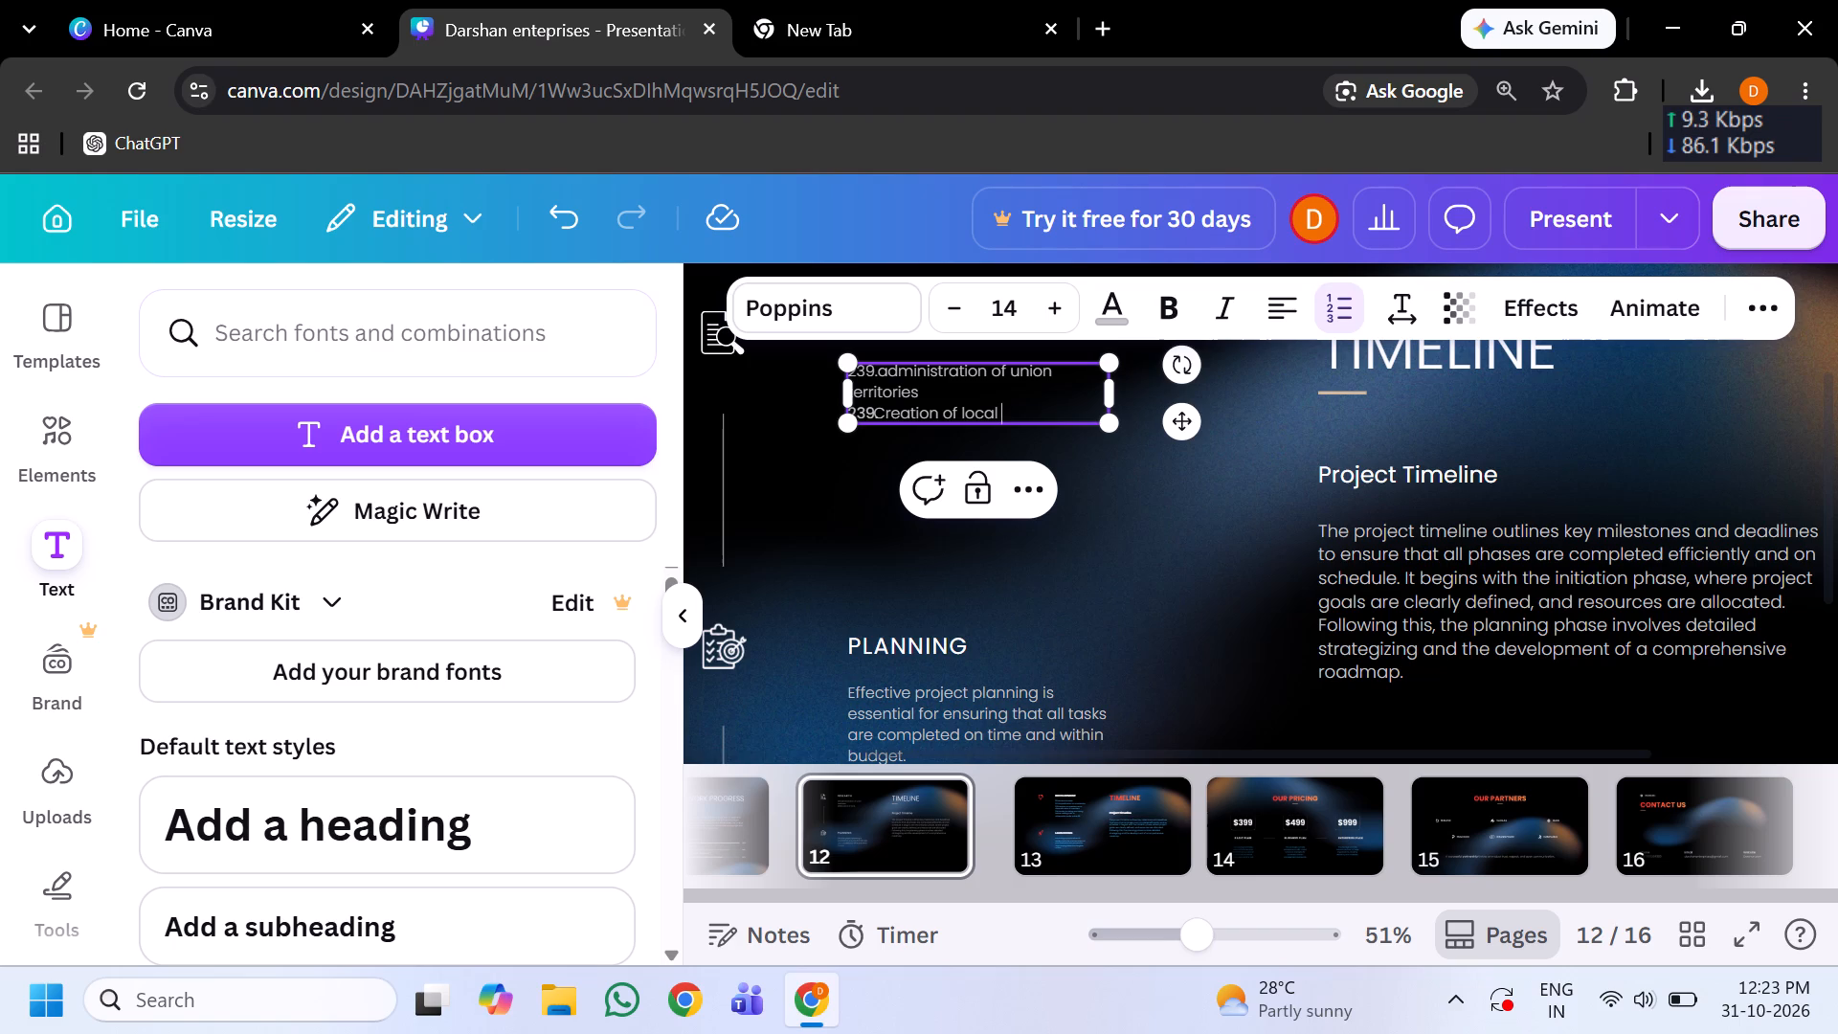
text(egi)
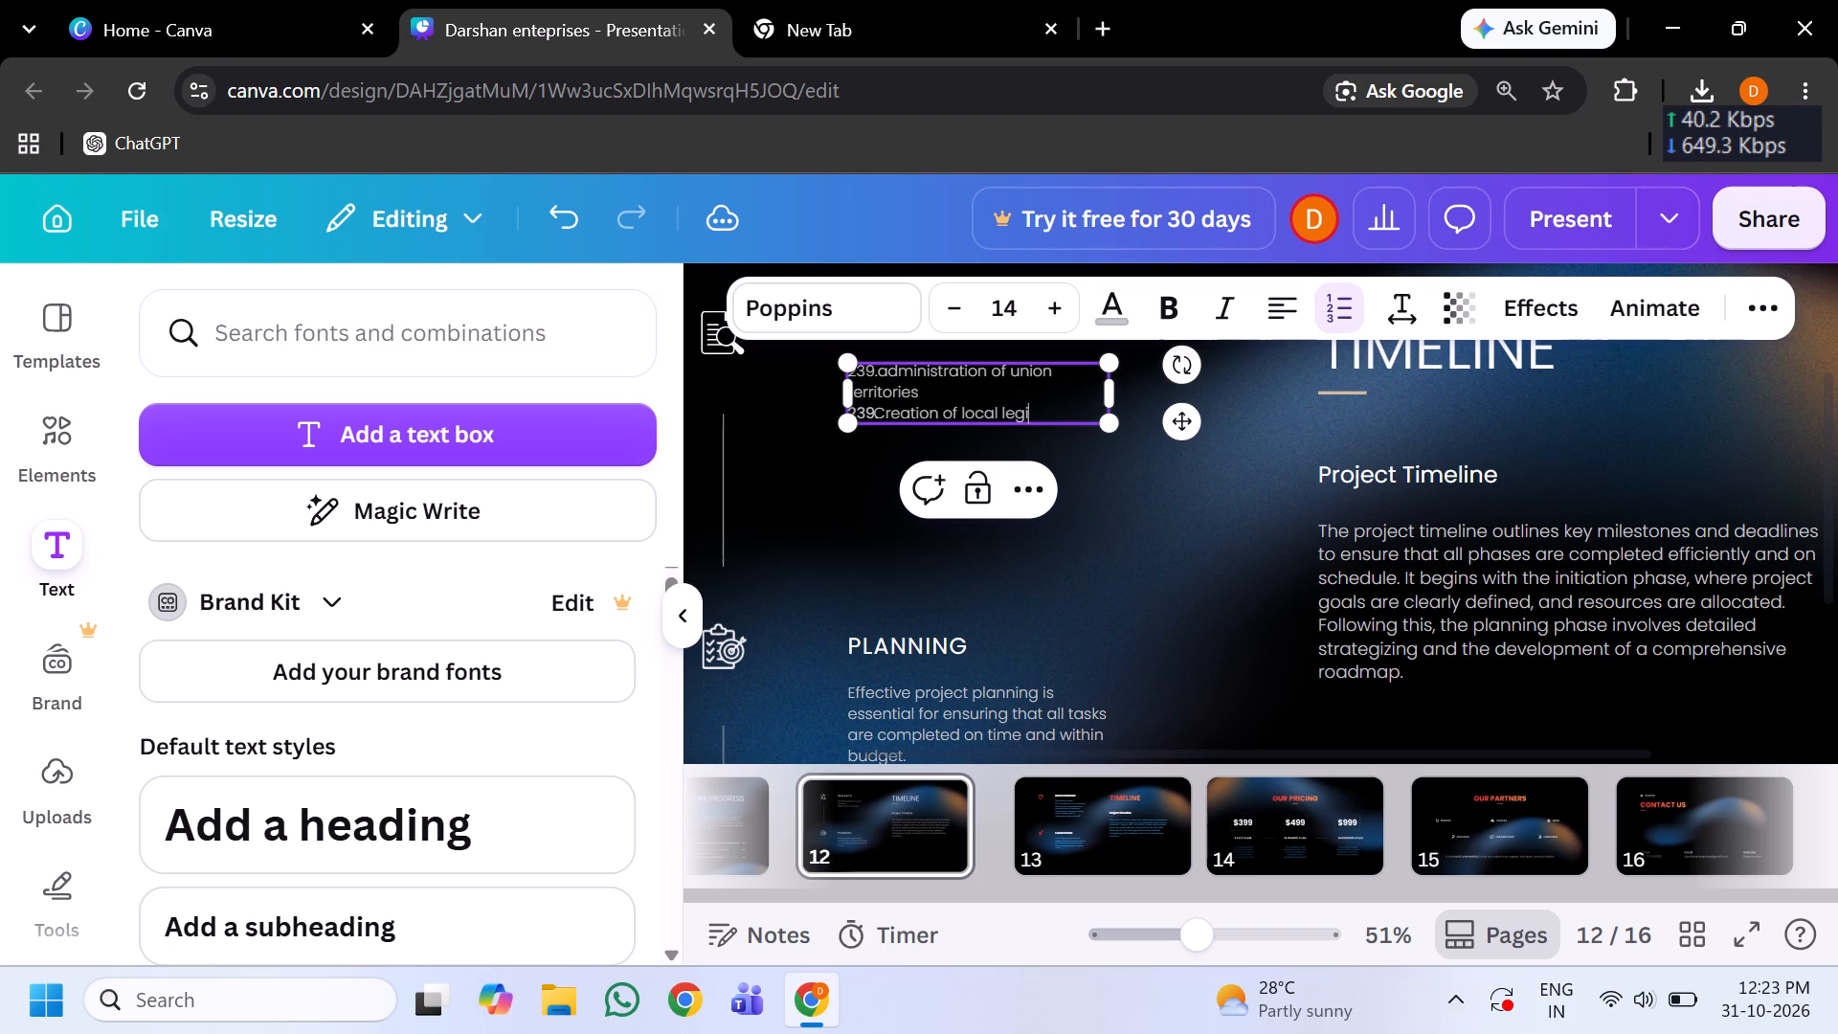
key(s)
text(tr)
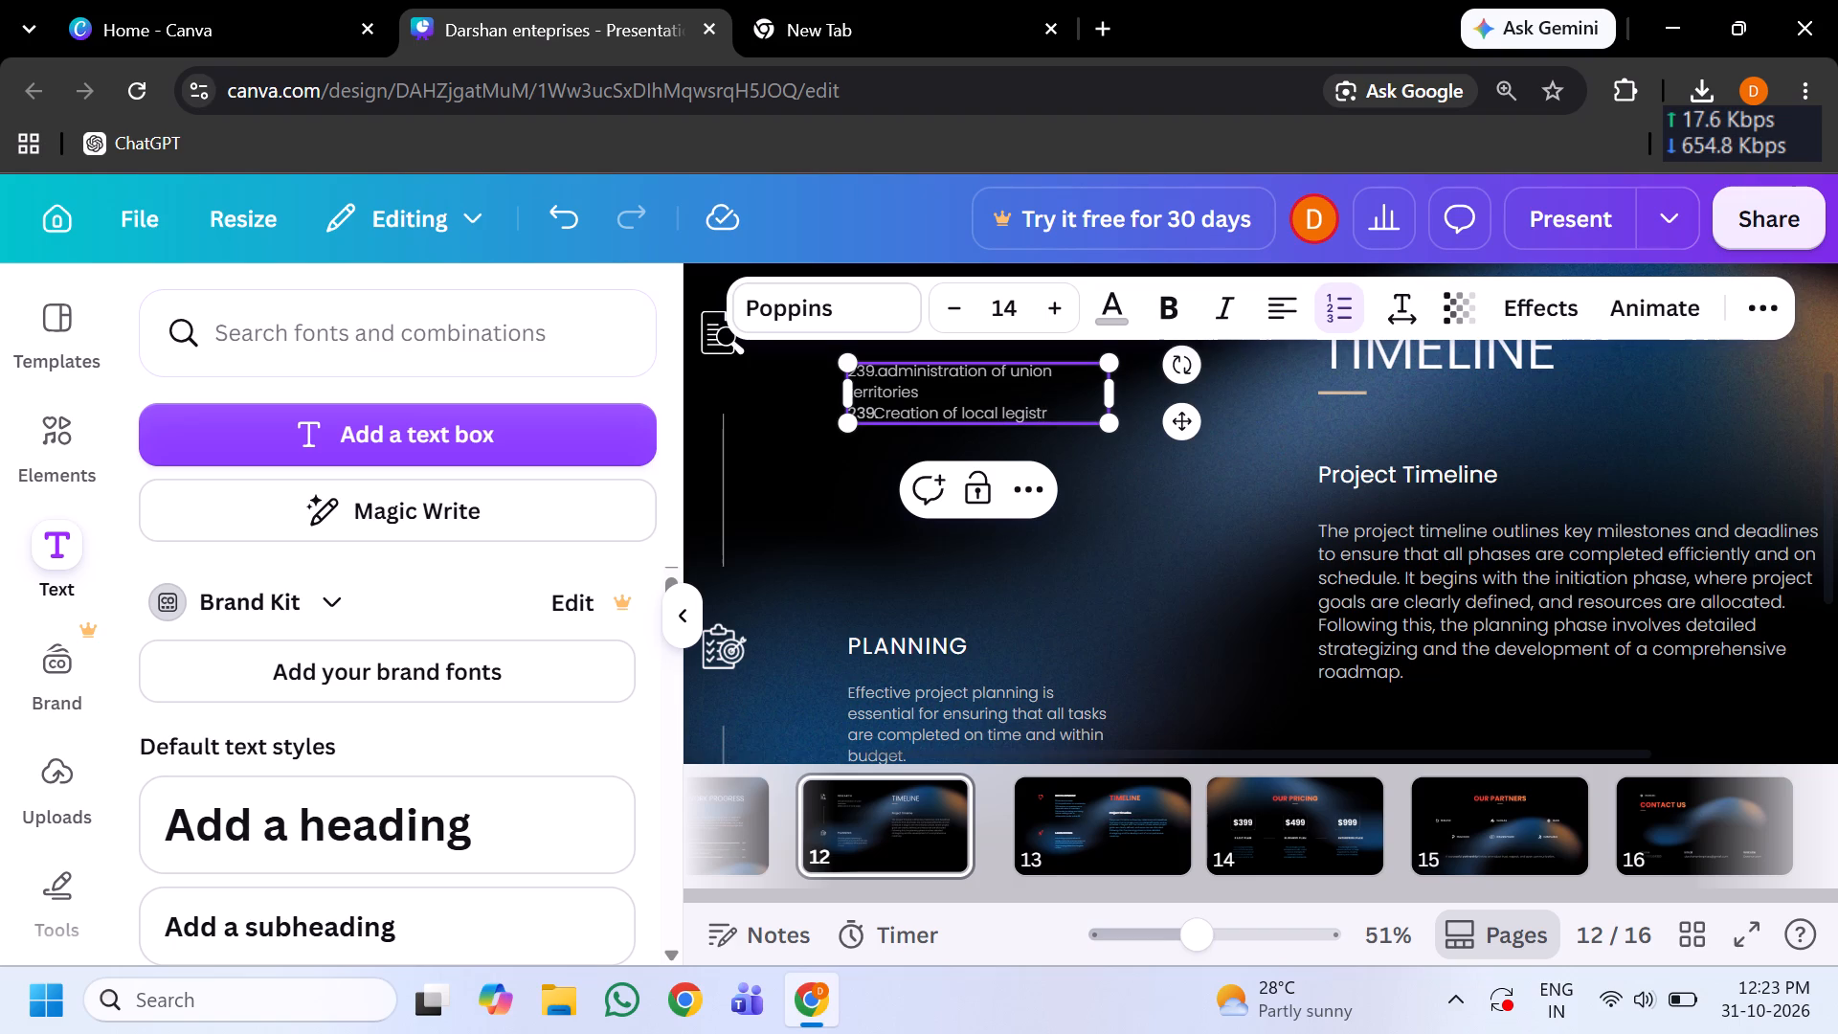
key(e)
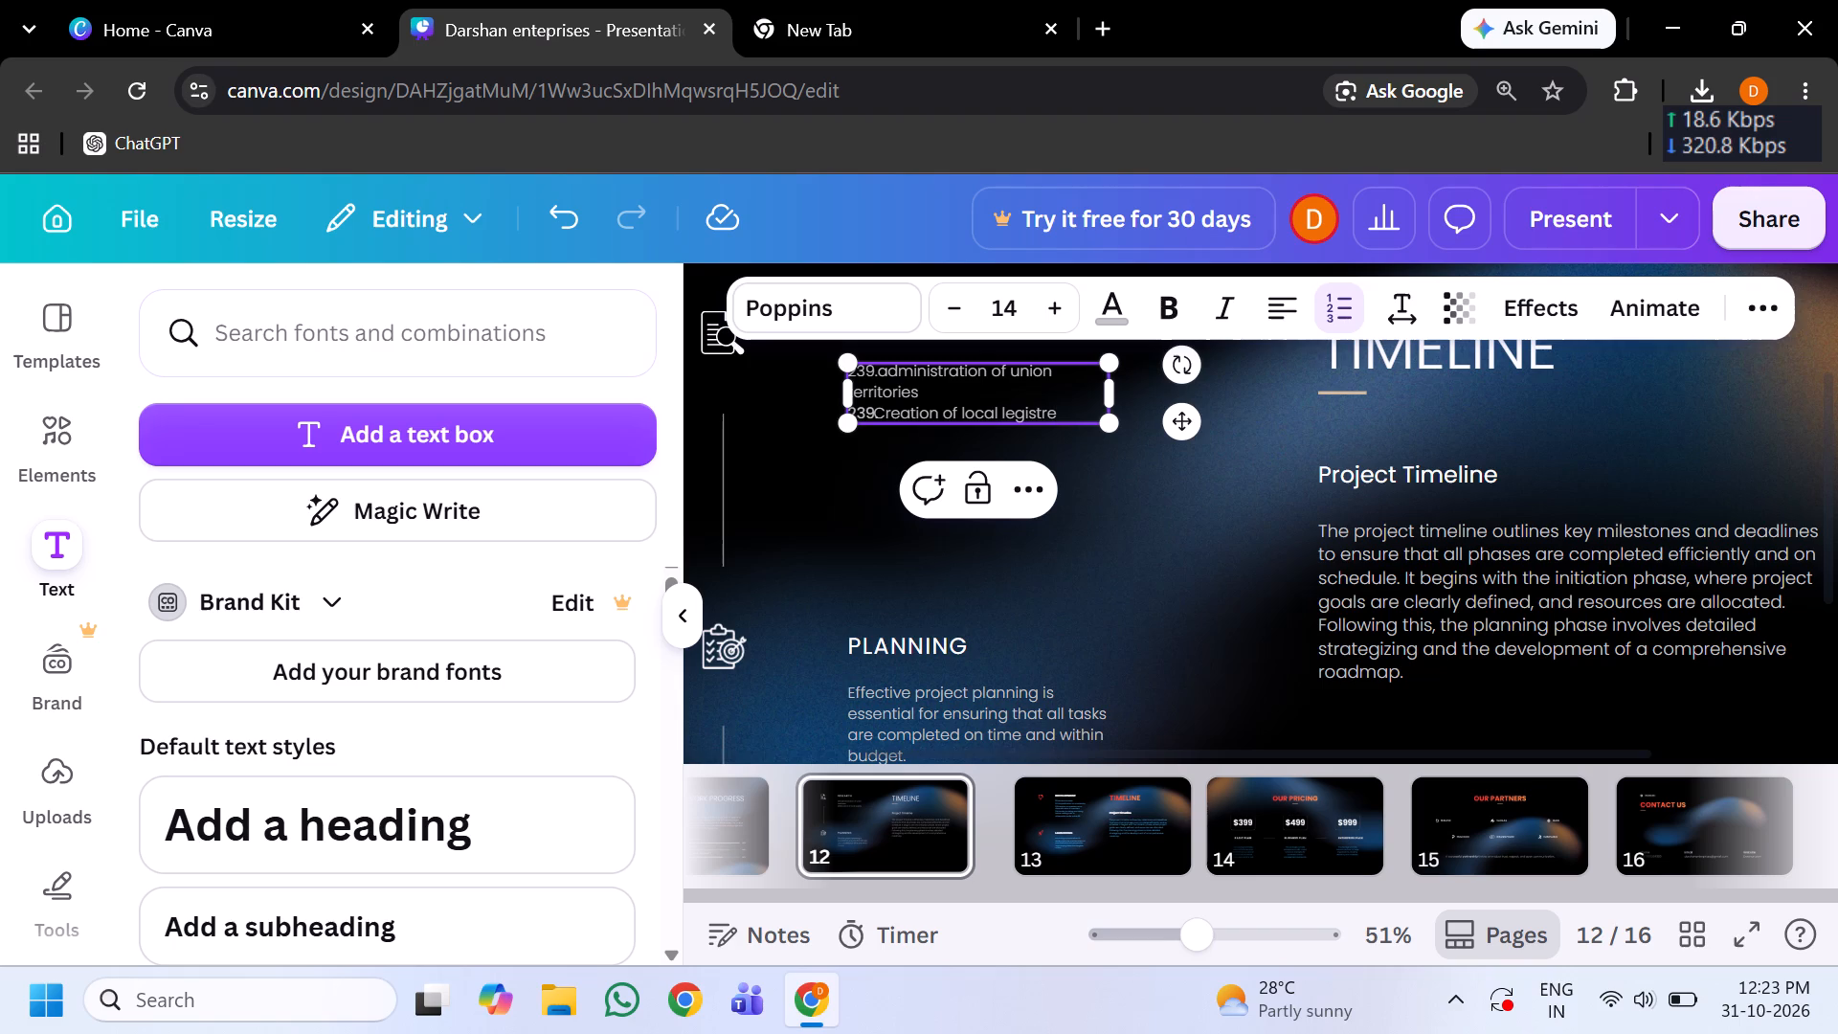
text(ture)
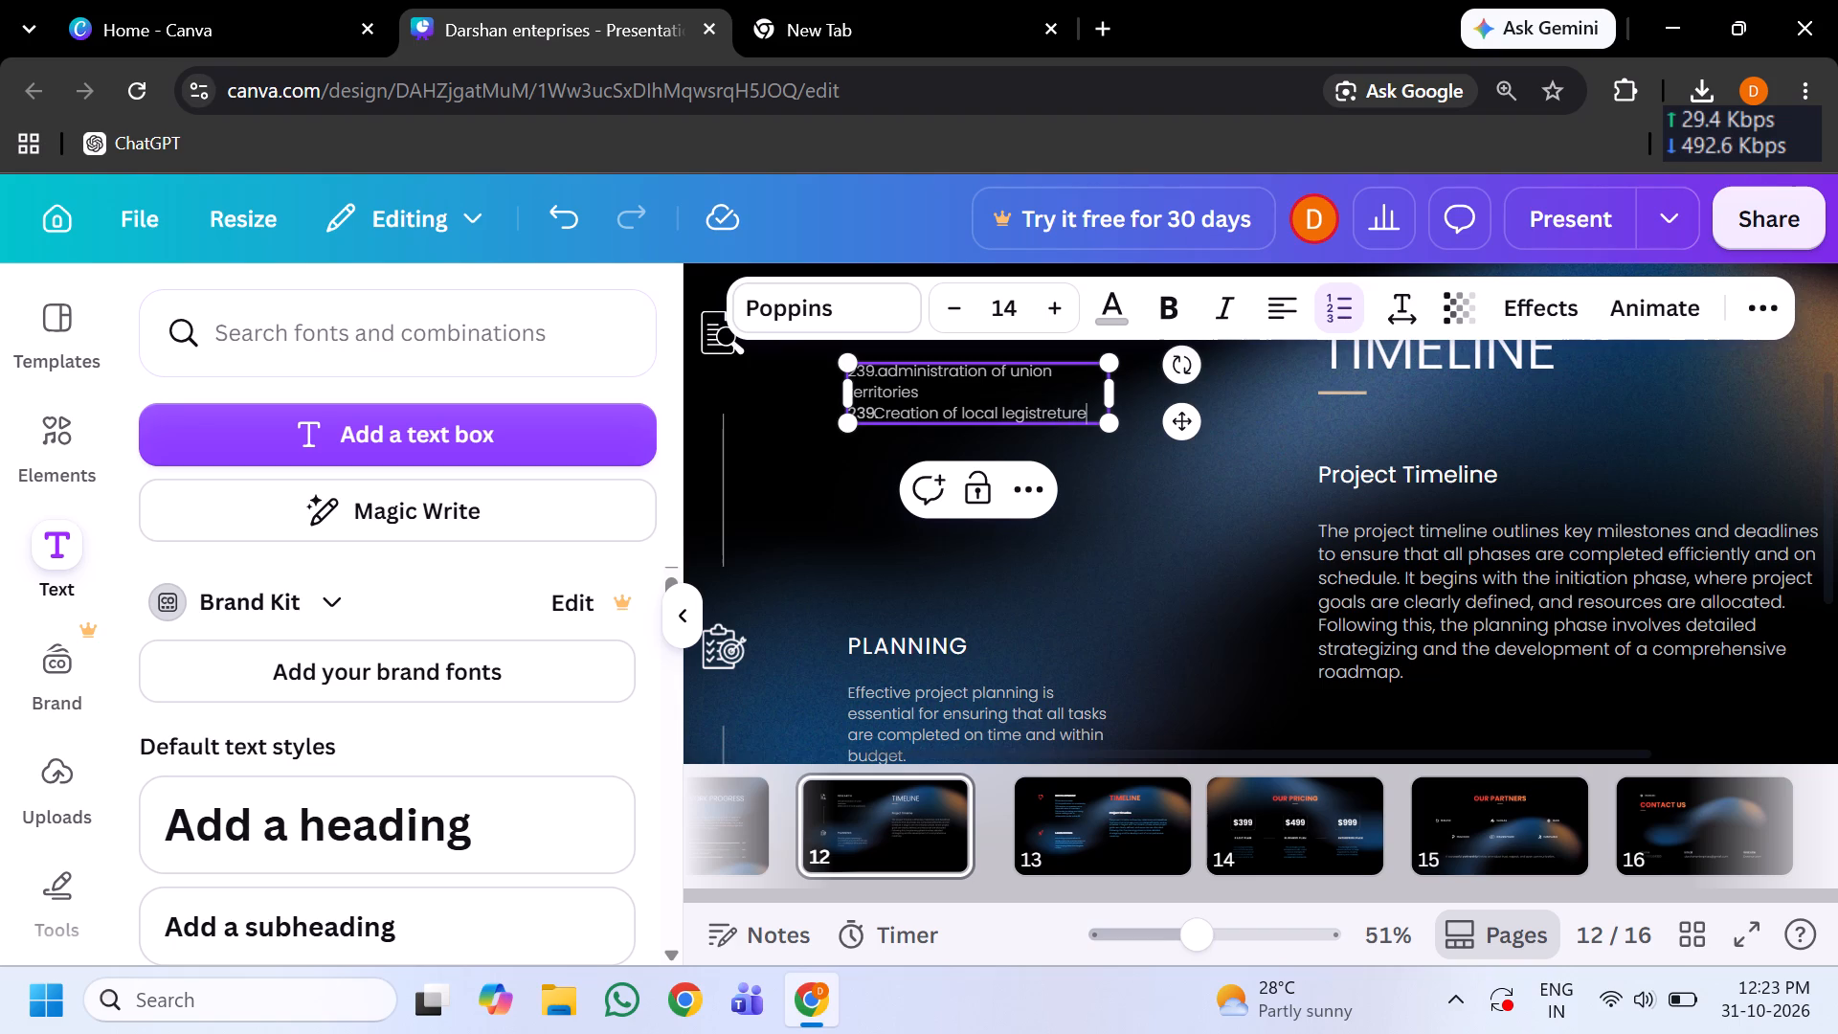
Add a third numbered entry, 240, reading "Power of president to make regulation" under RESEARCH on page 12.
key(Return)
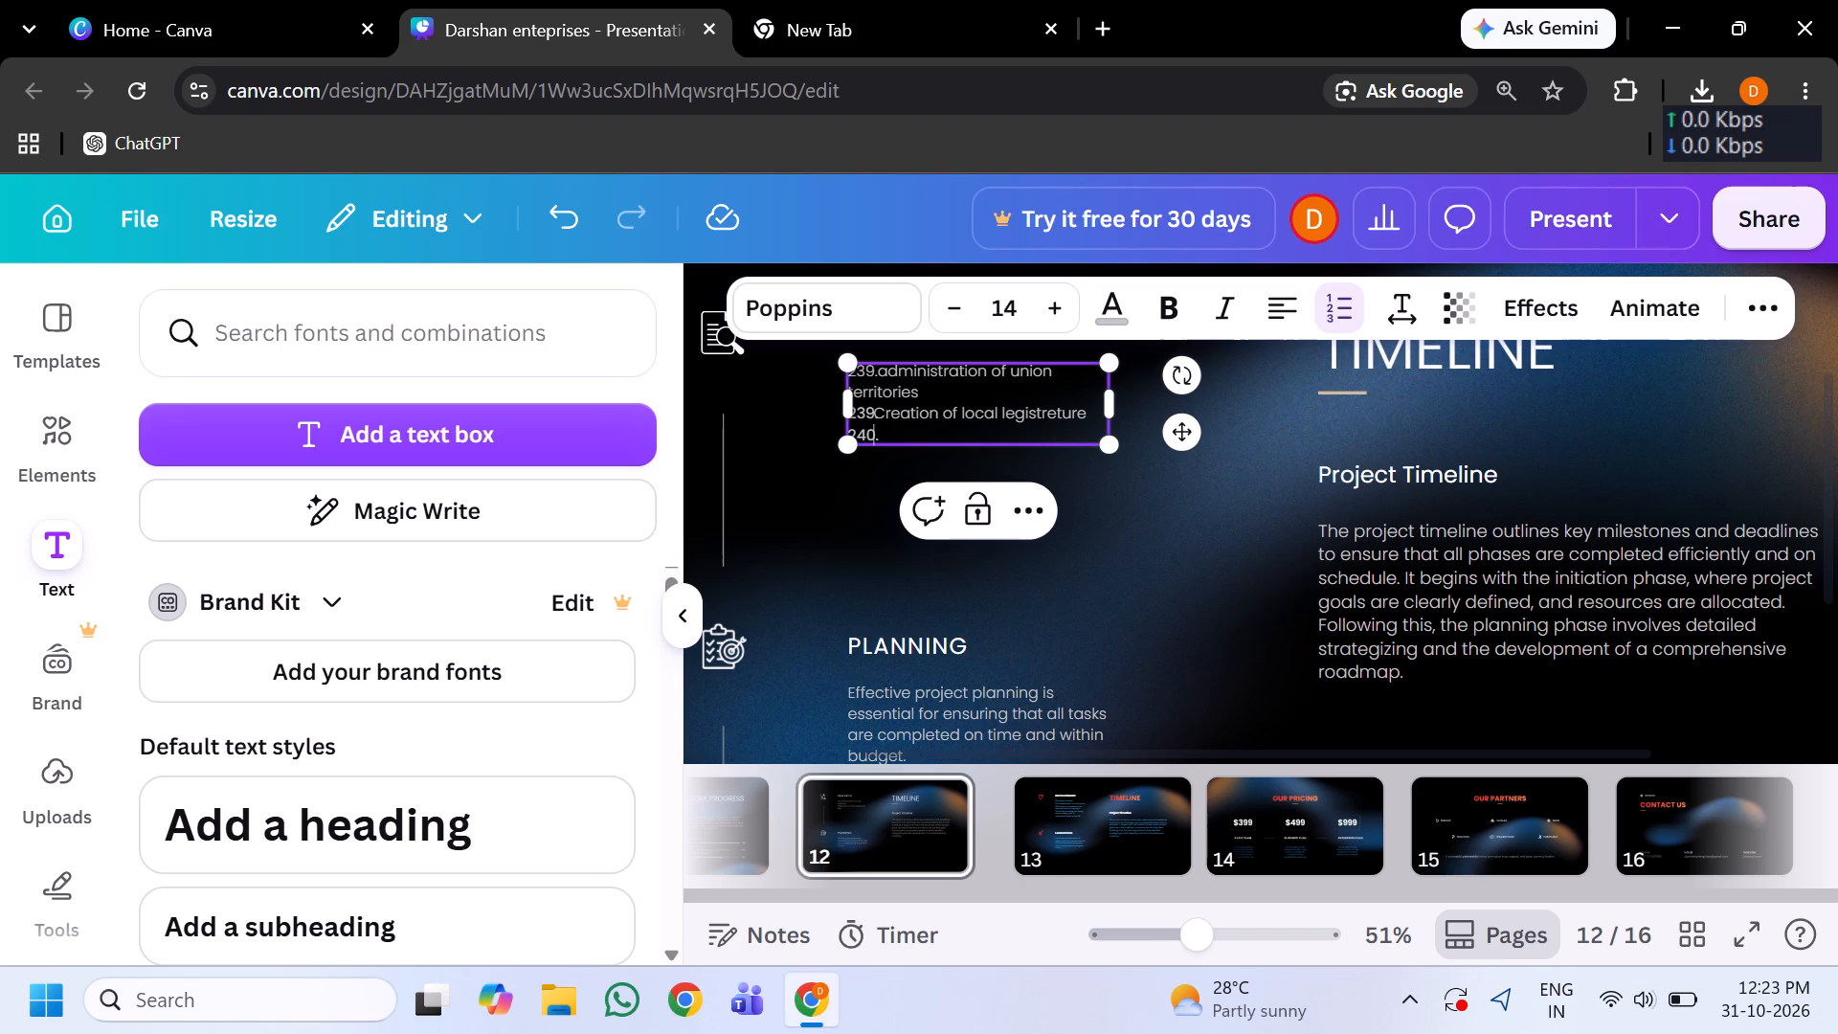
click(887, 434)
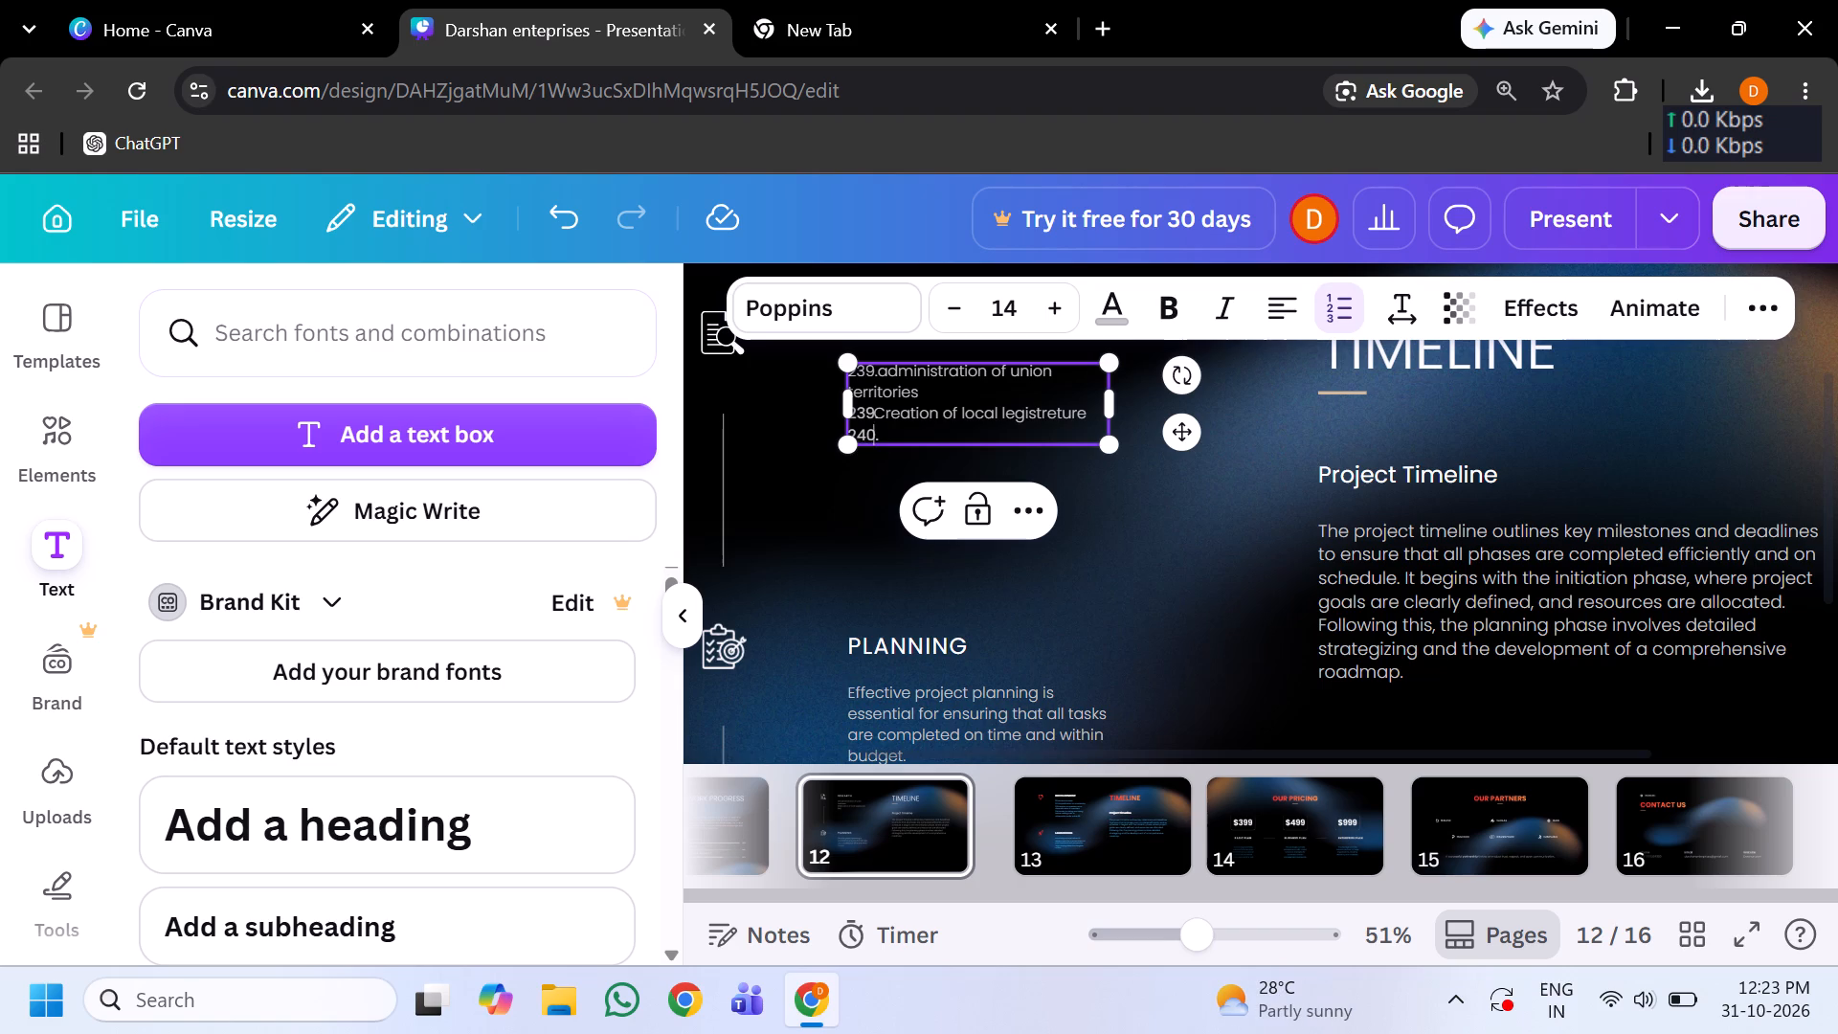
click(888, 434)
click(871, 435)
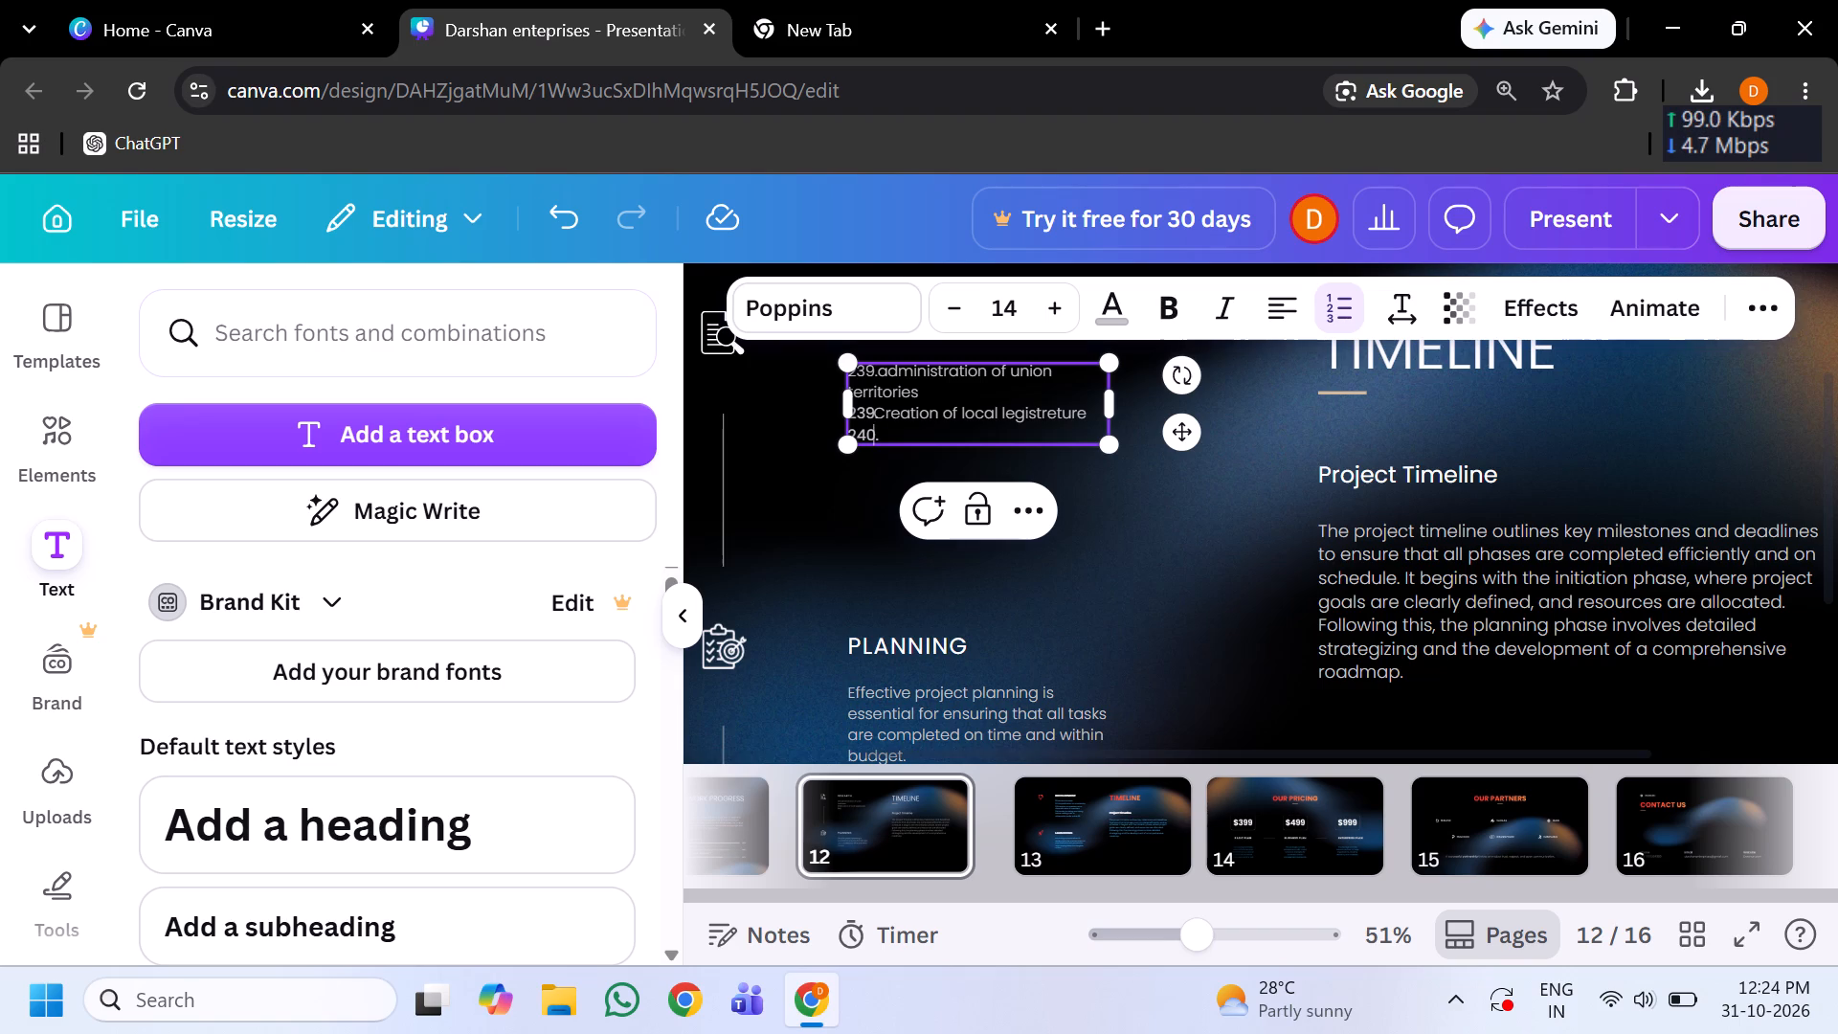
text(Power)
key(space)
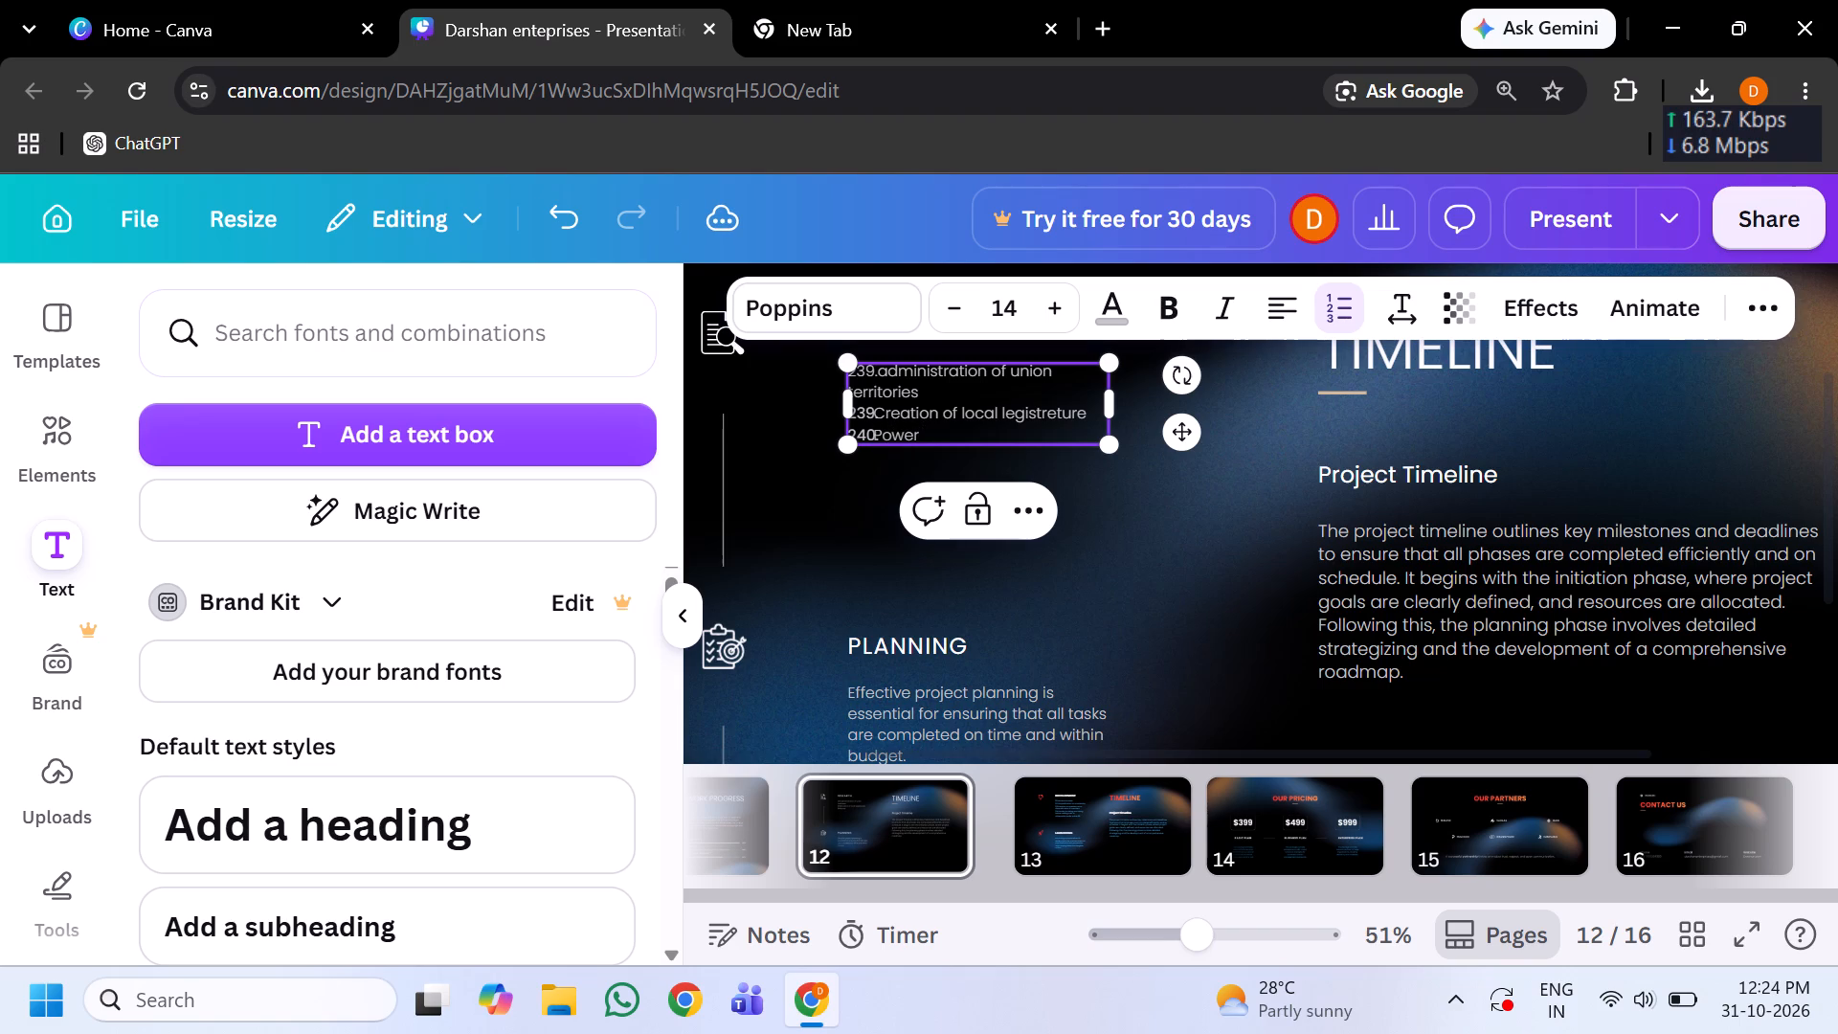
text(of)
key(space)
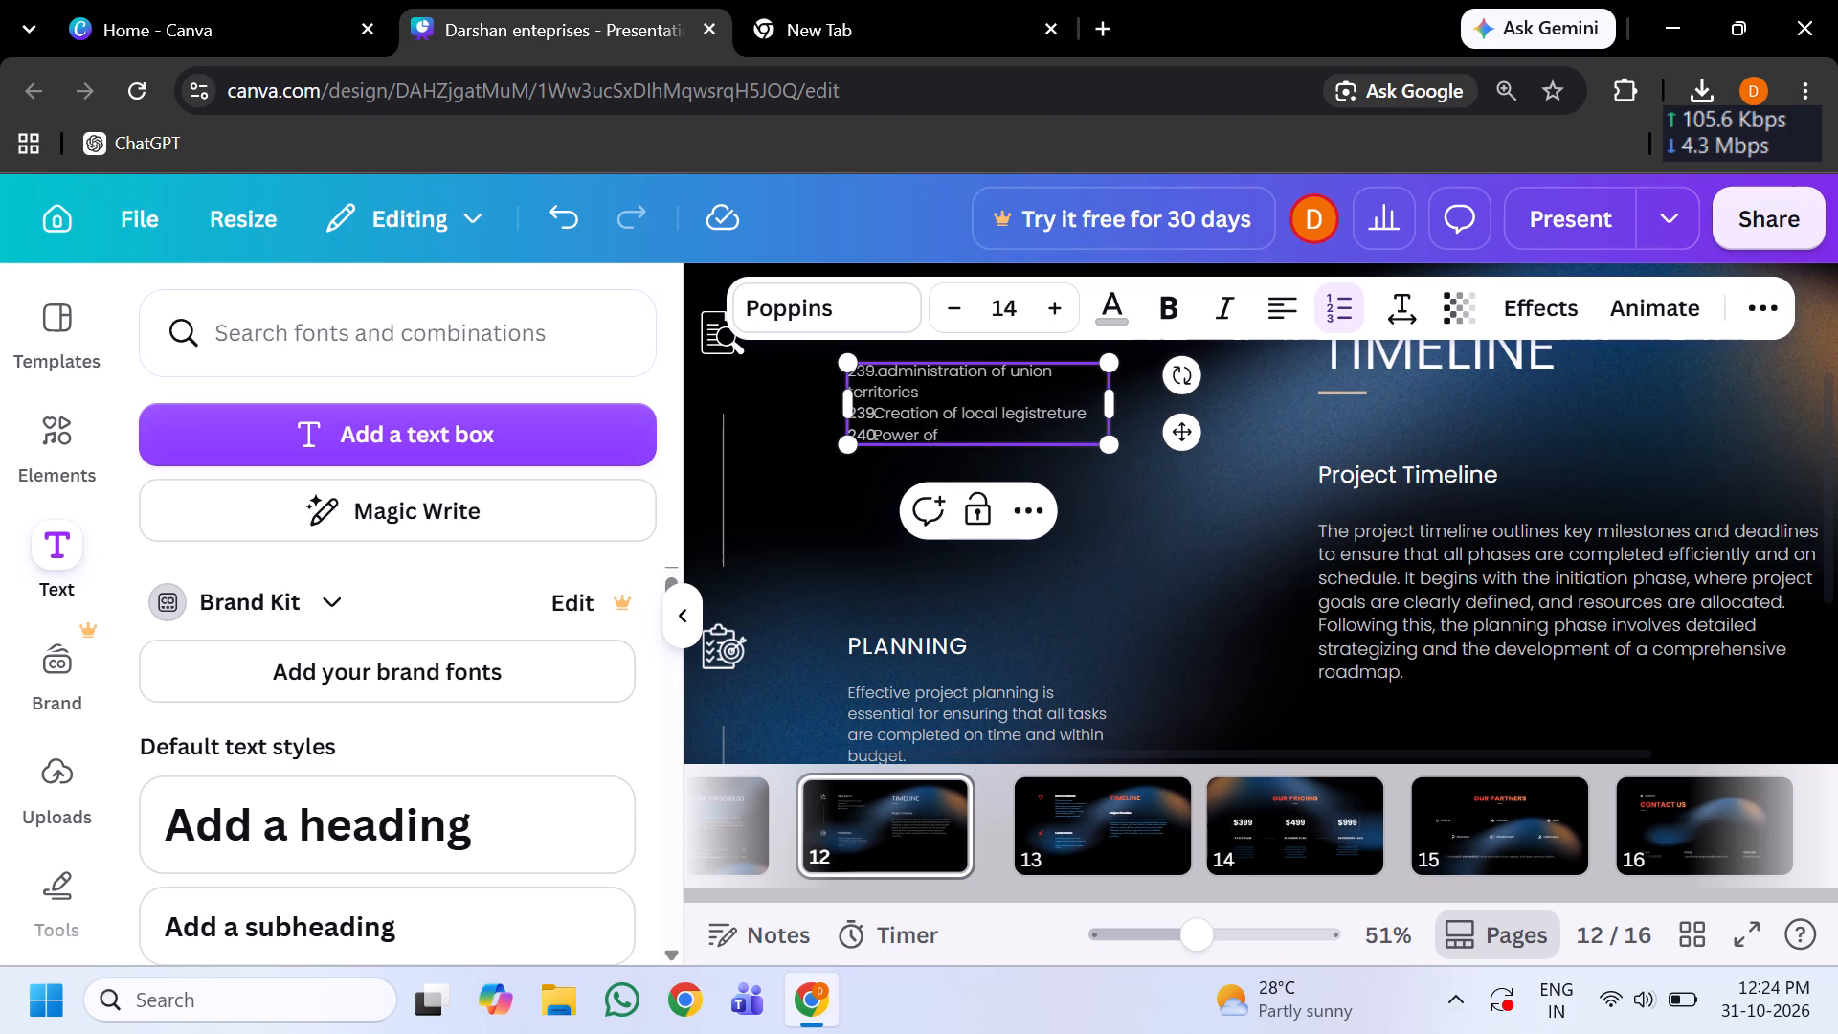
text(pr)
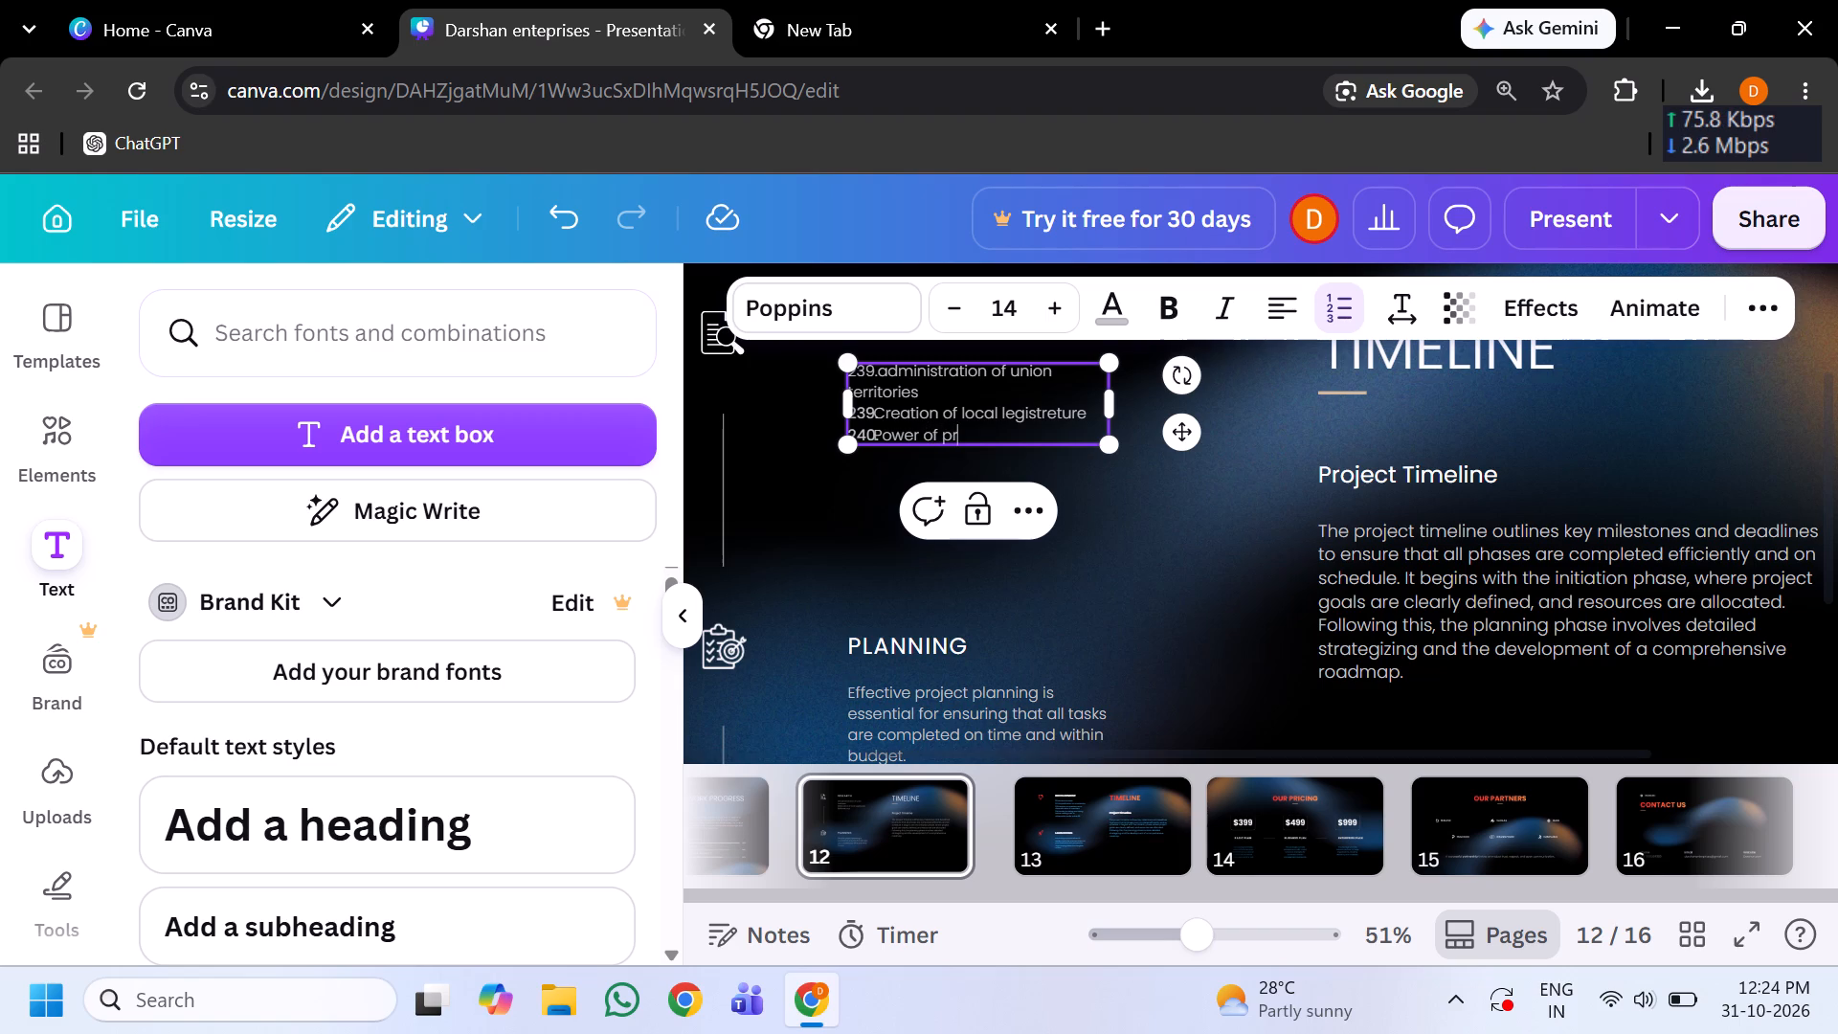
key(e)
text(sident)
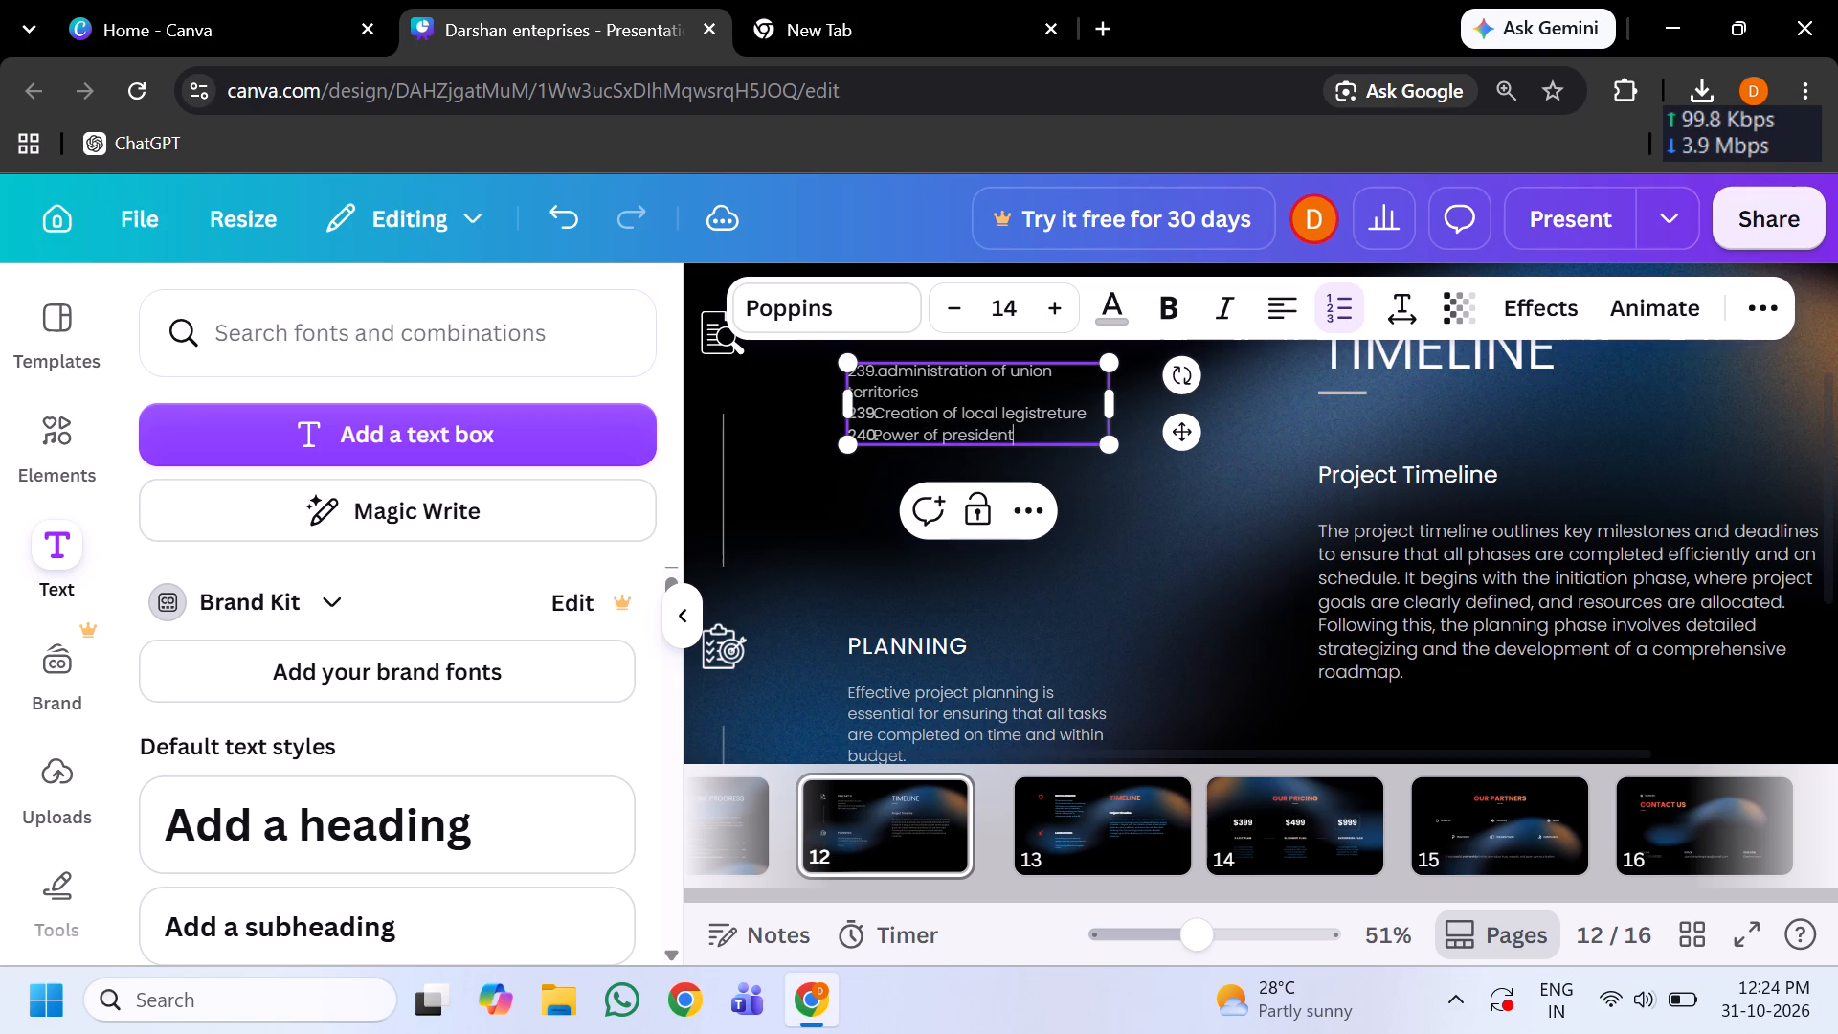
key(space)
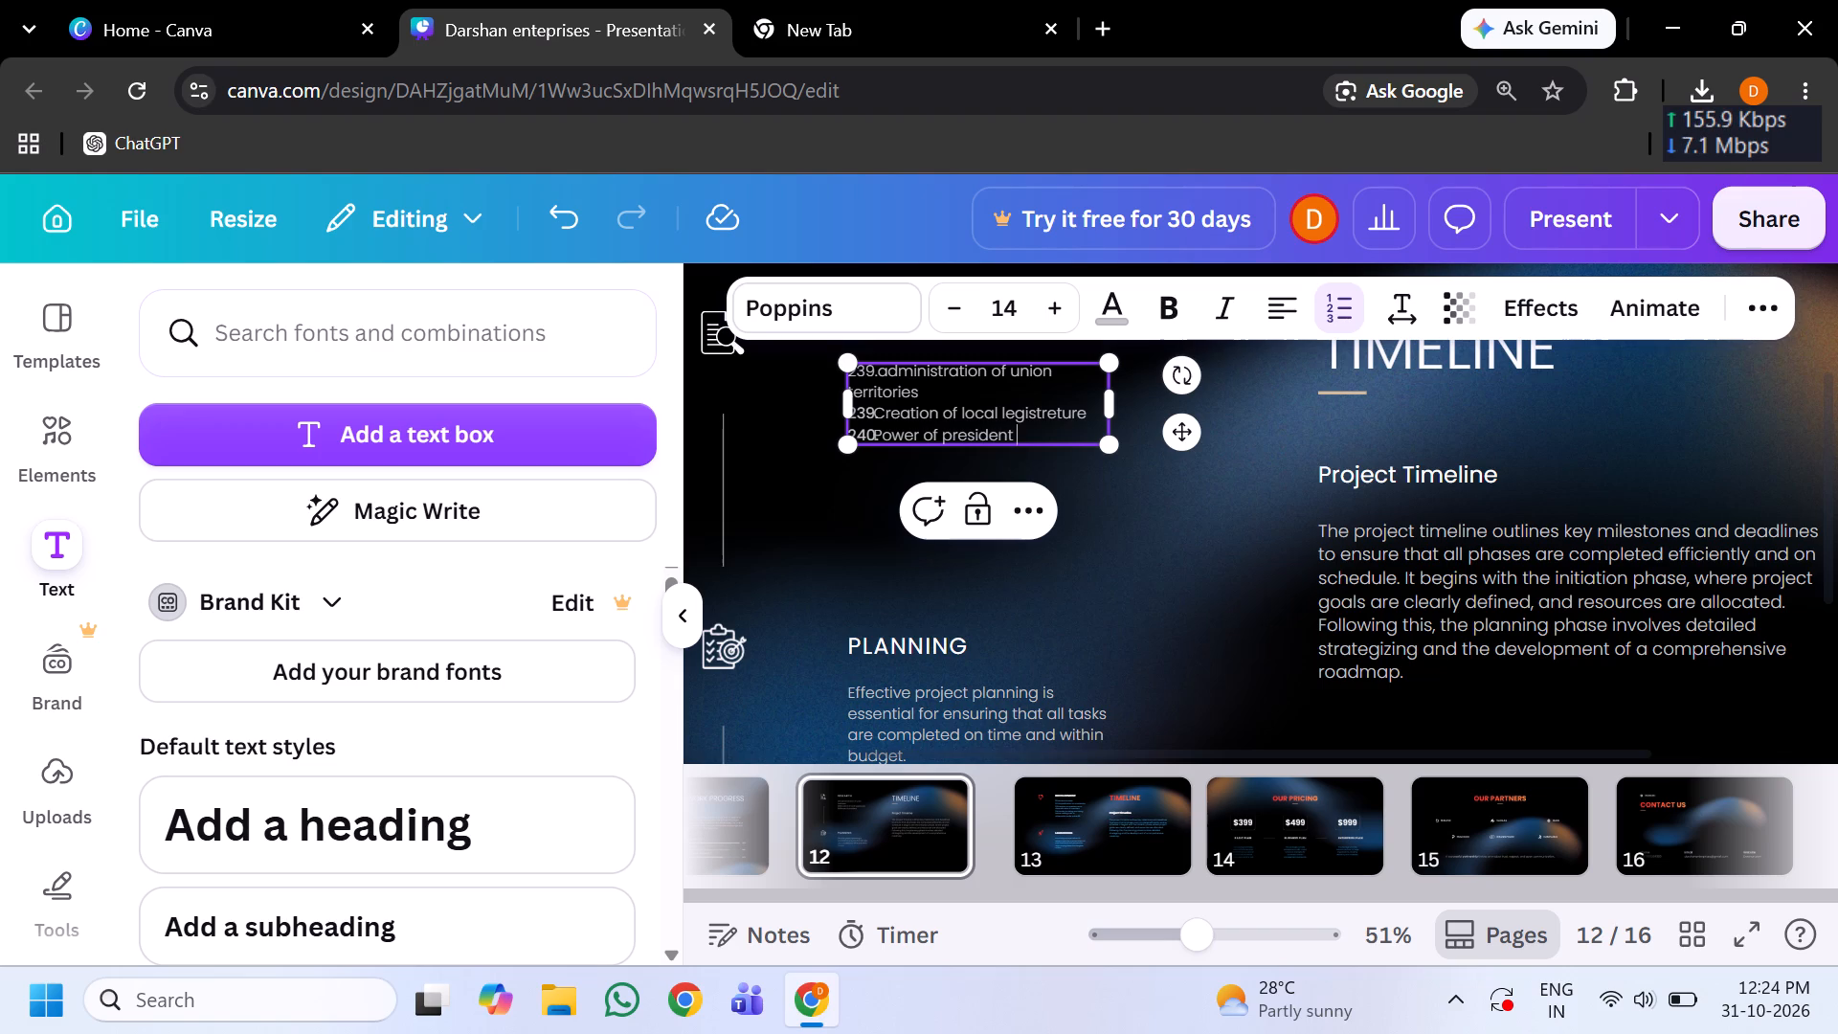
key(y)
key(BackSpace)
key(t)
text(o m)
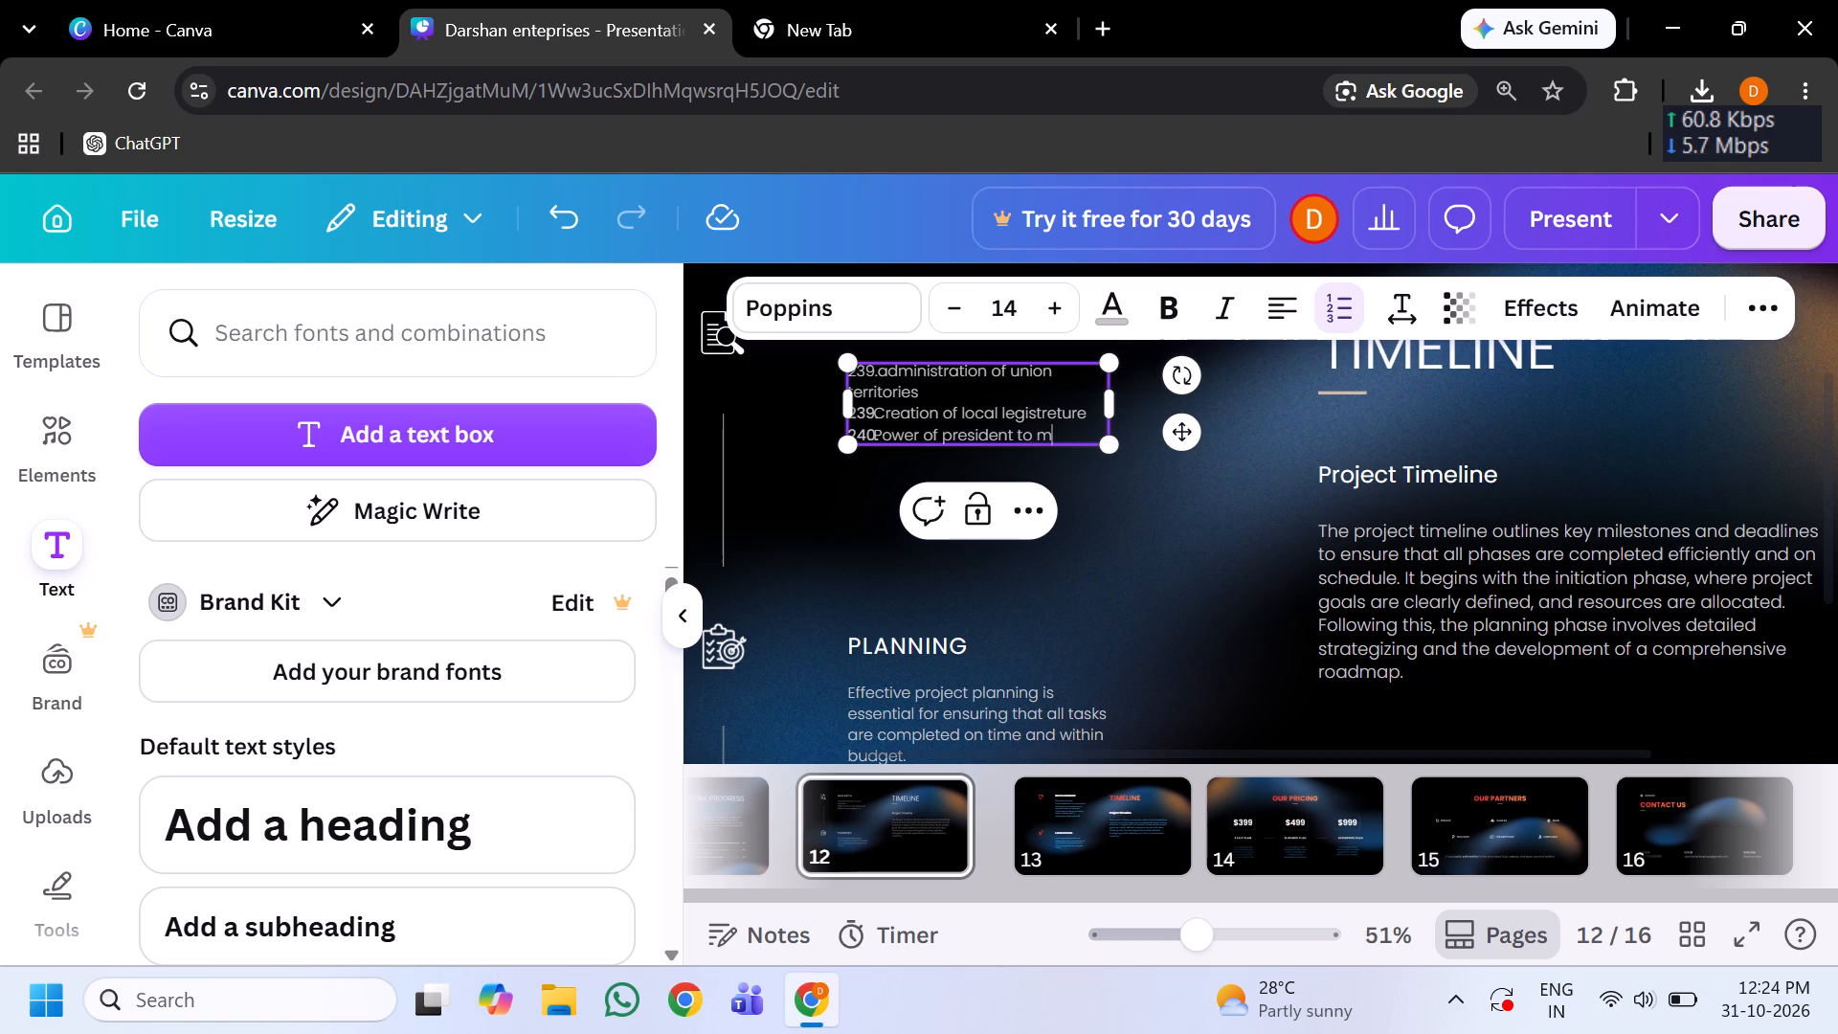
text(ake)
key(space)
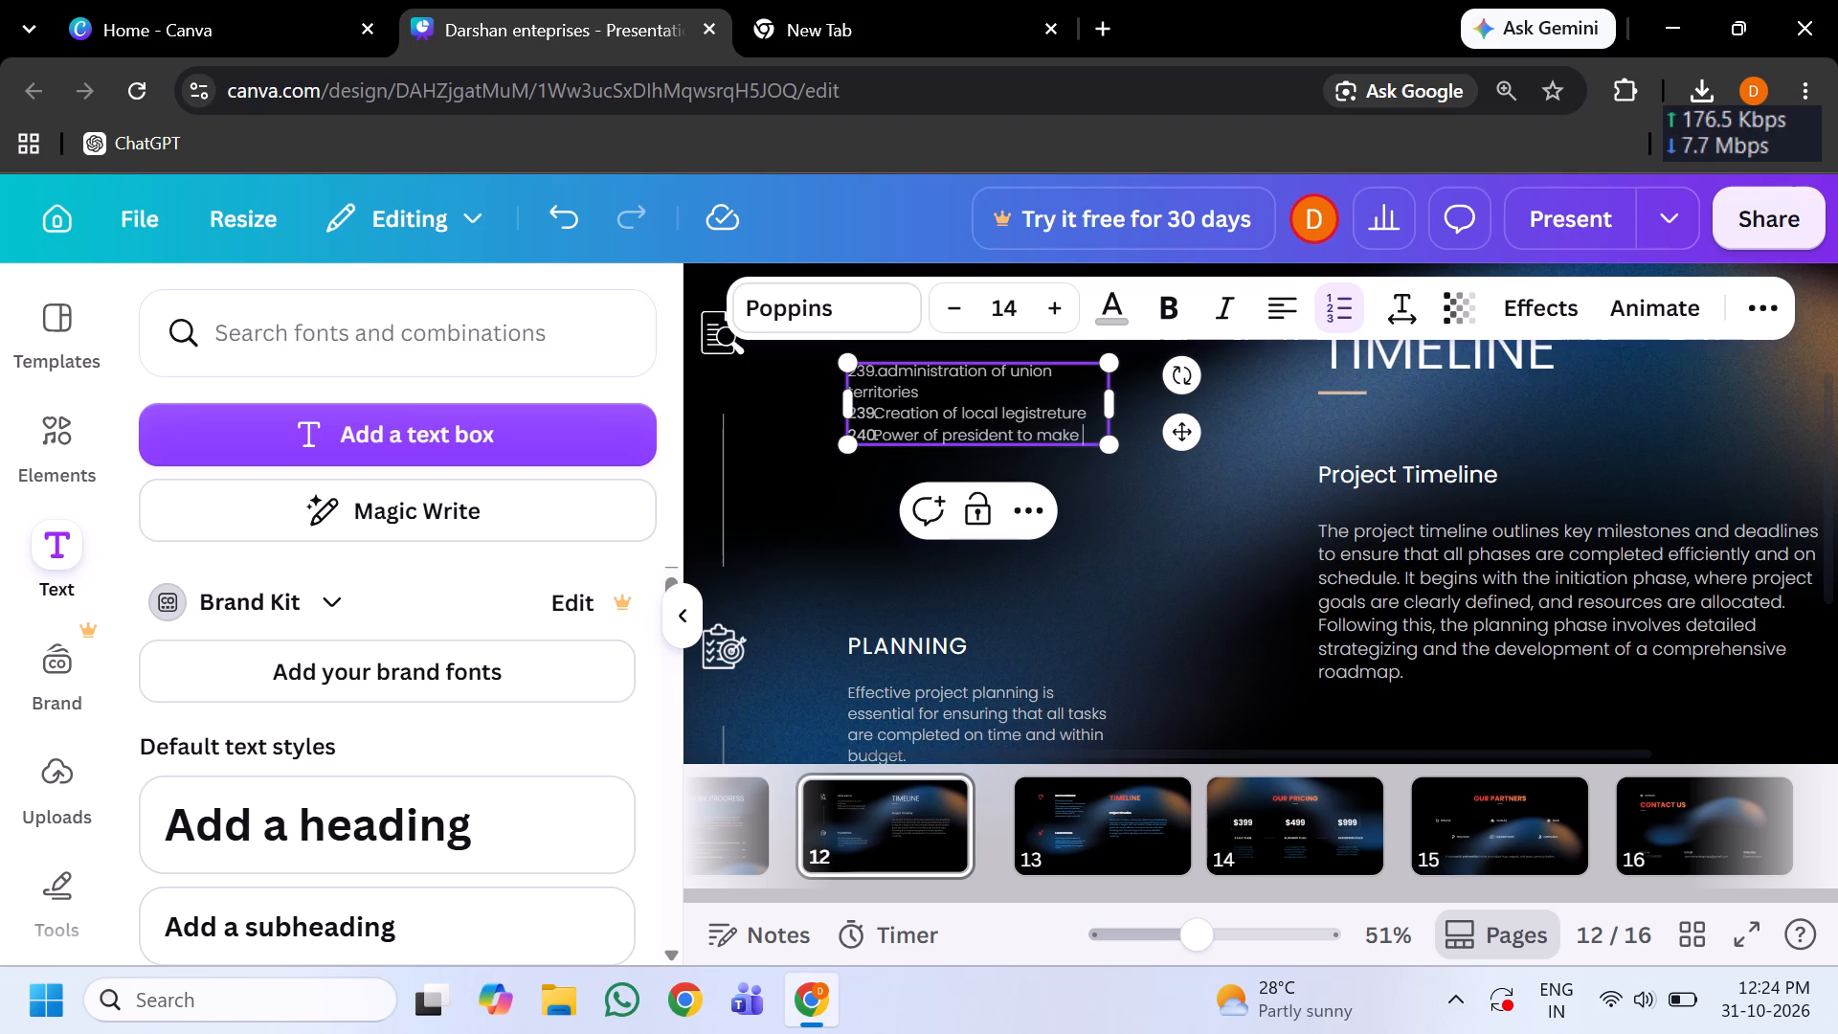
text(re)
text(gut)
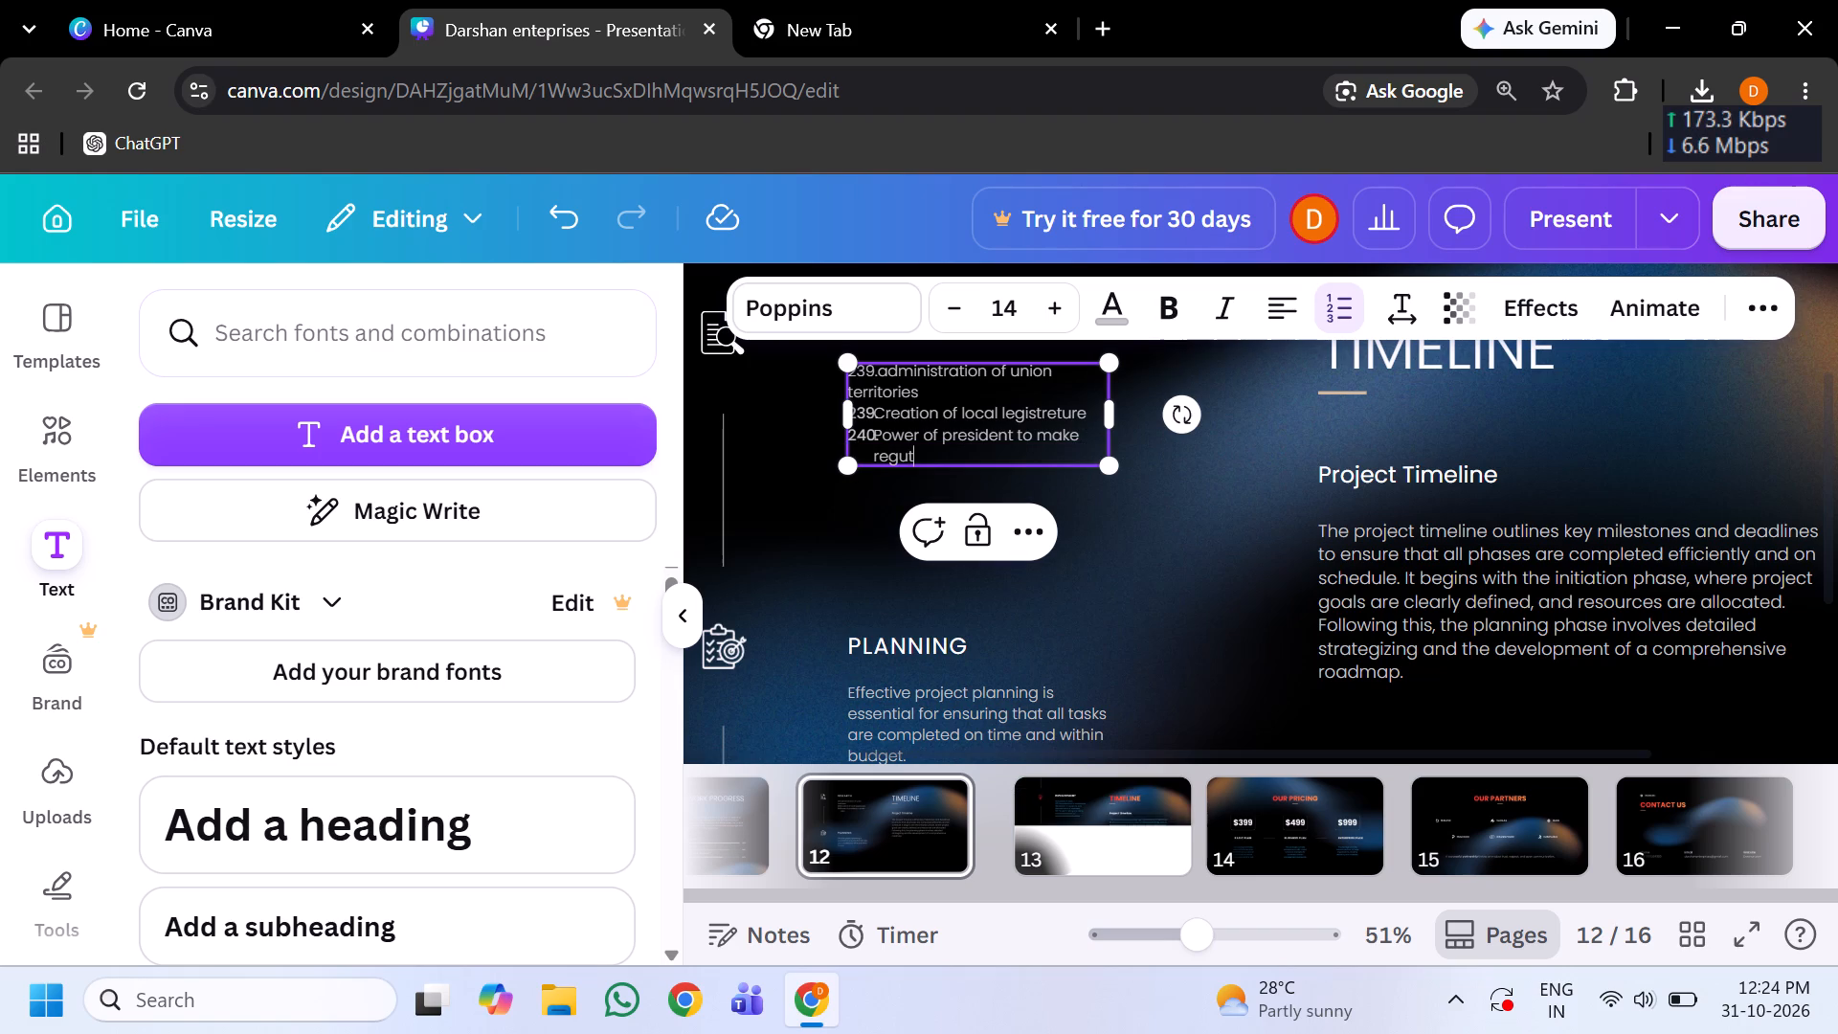
key(backslash)
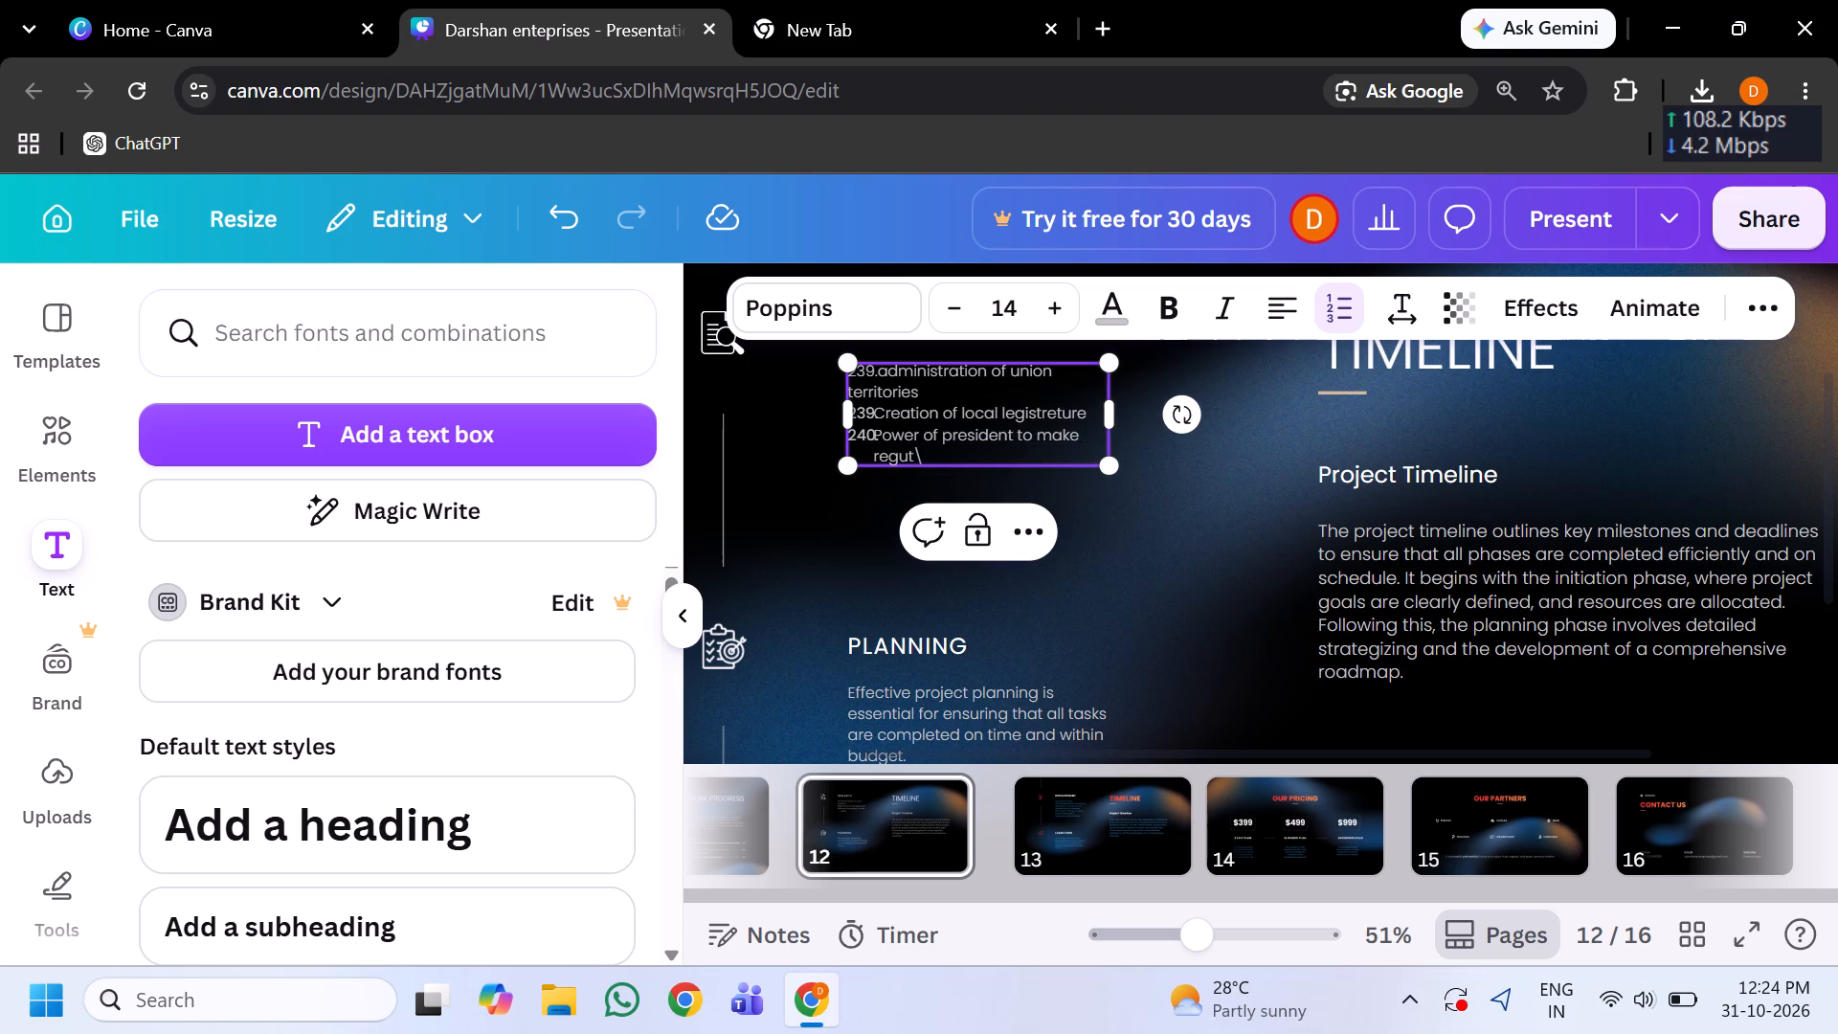
key(BackSpace)
key(BackSpace)
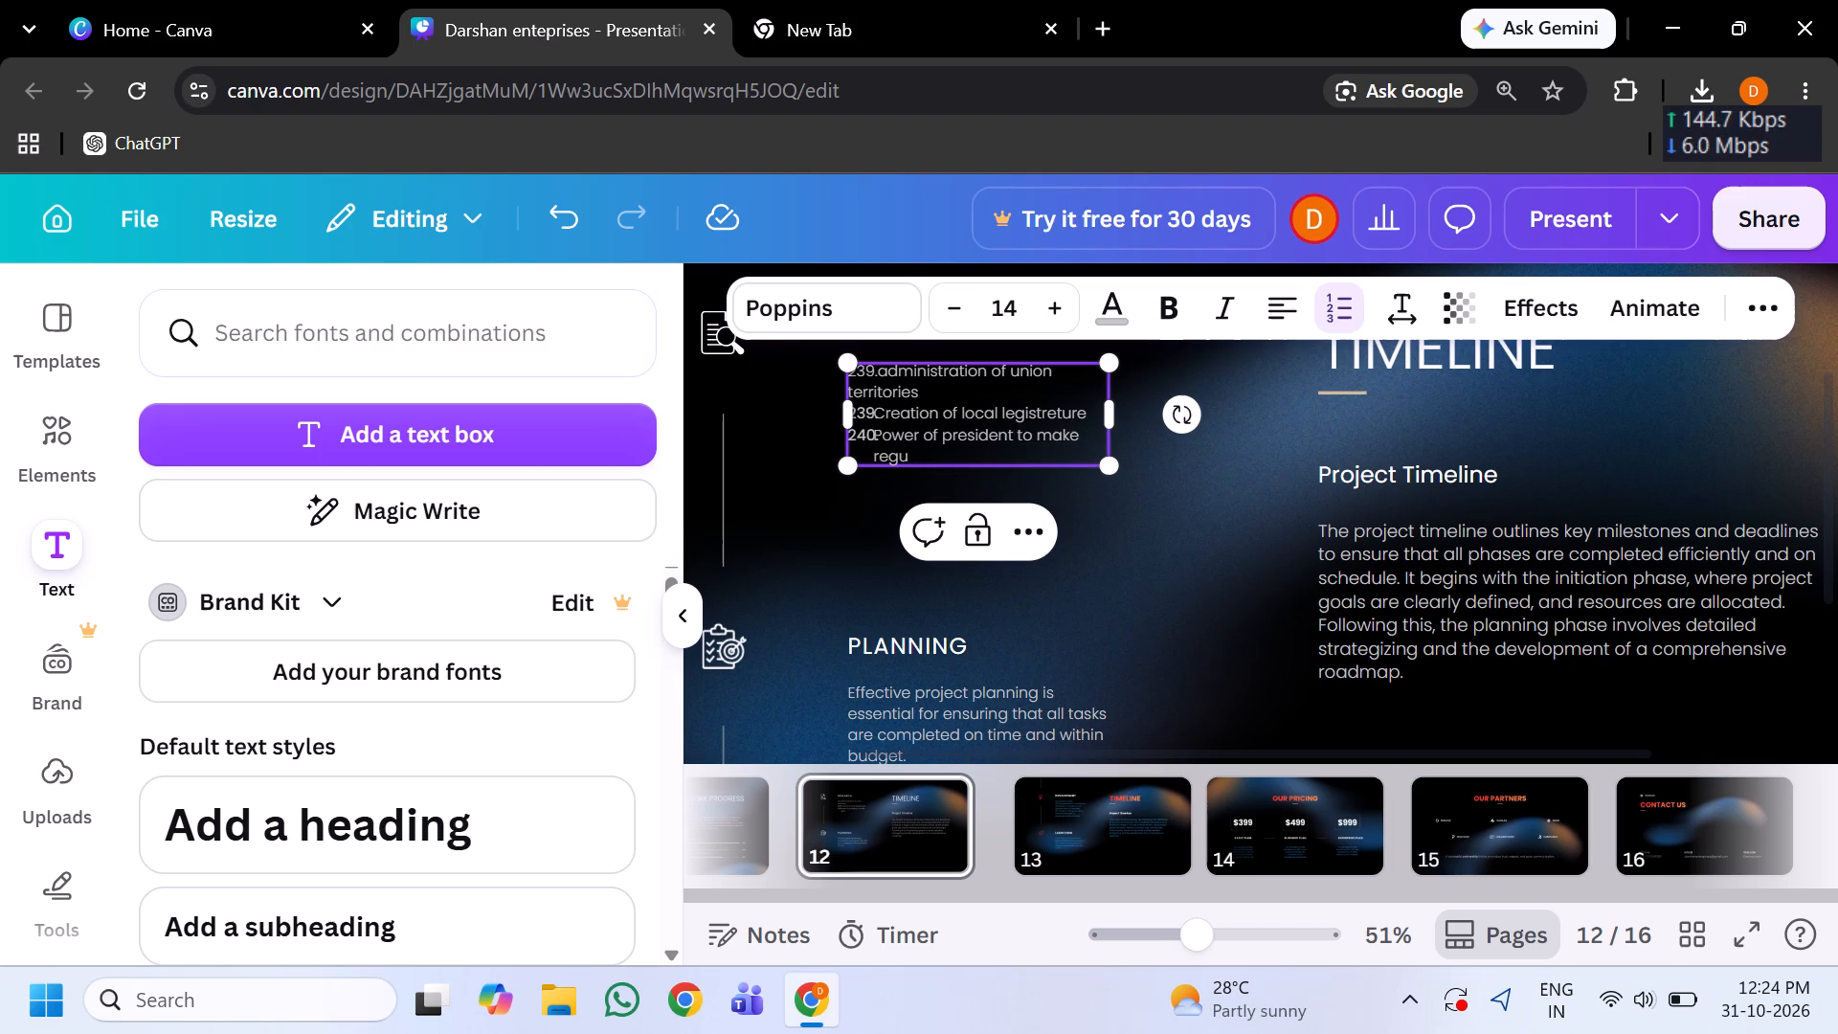
text(lato)
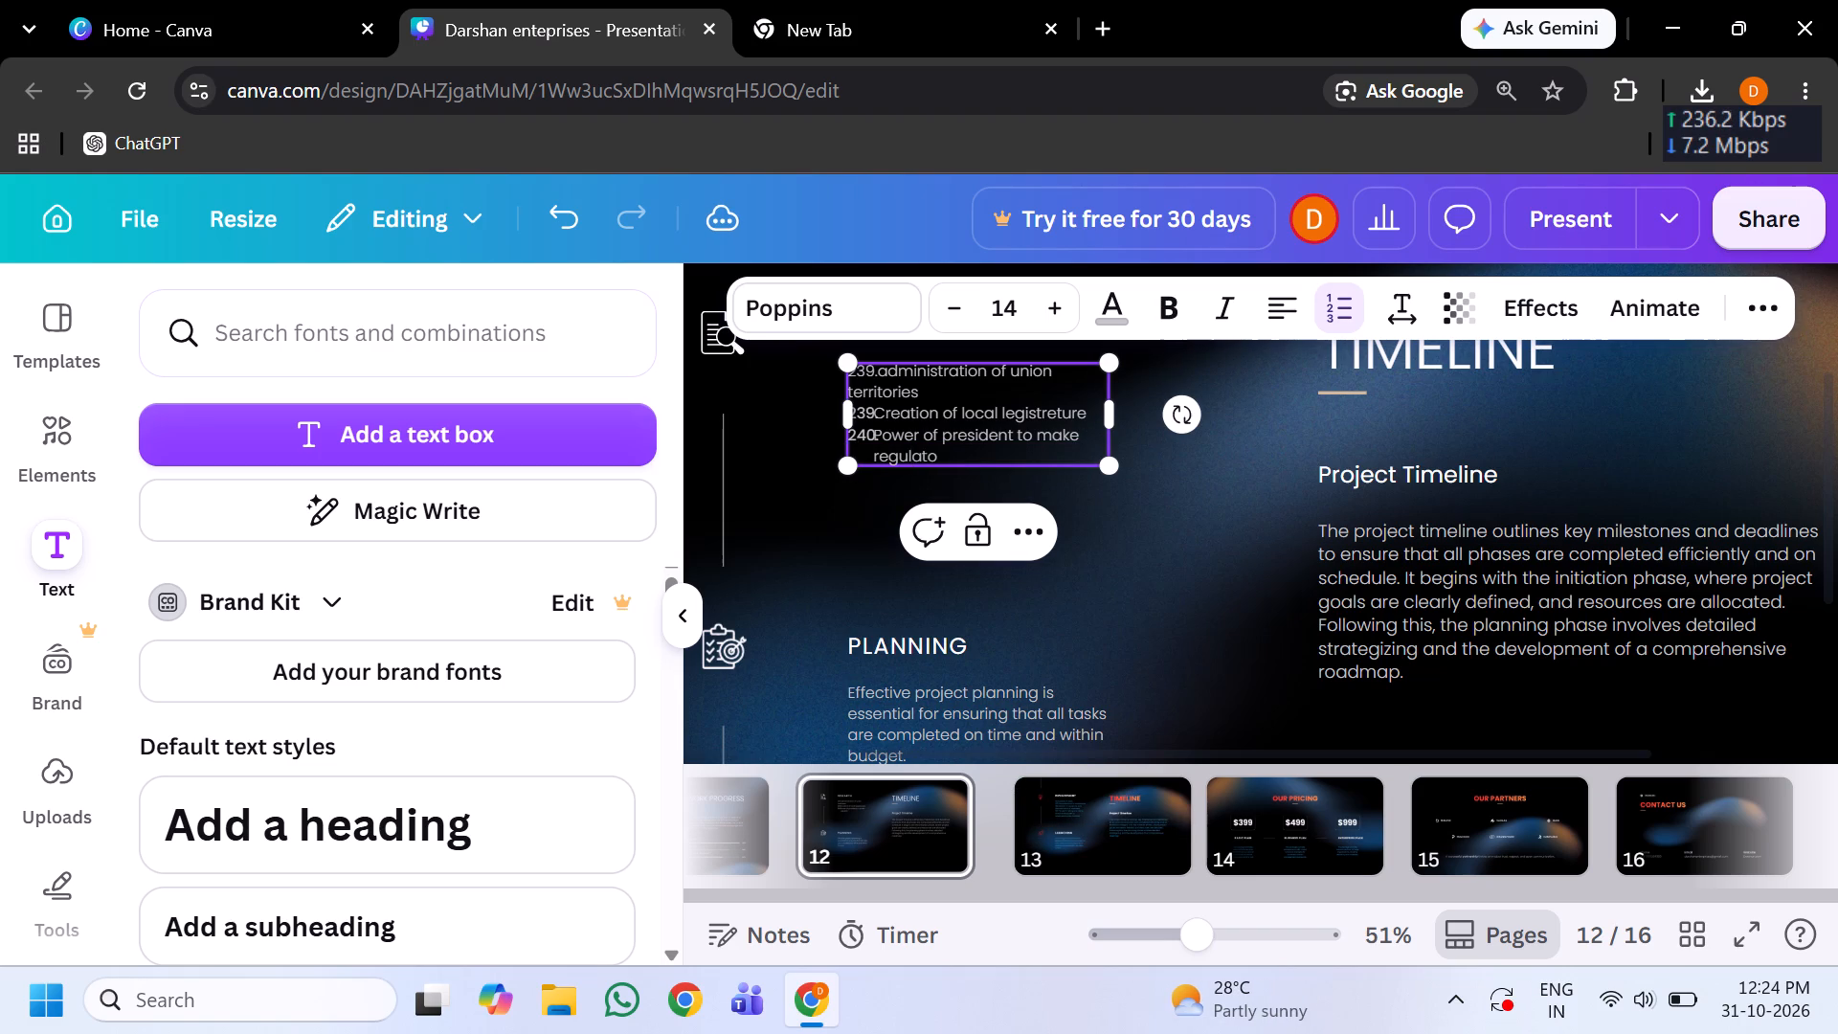
key(BackSpace)
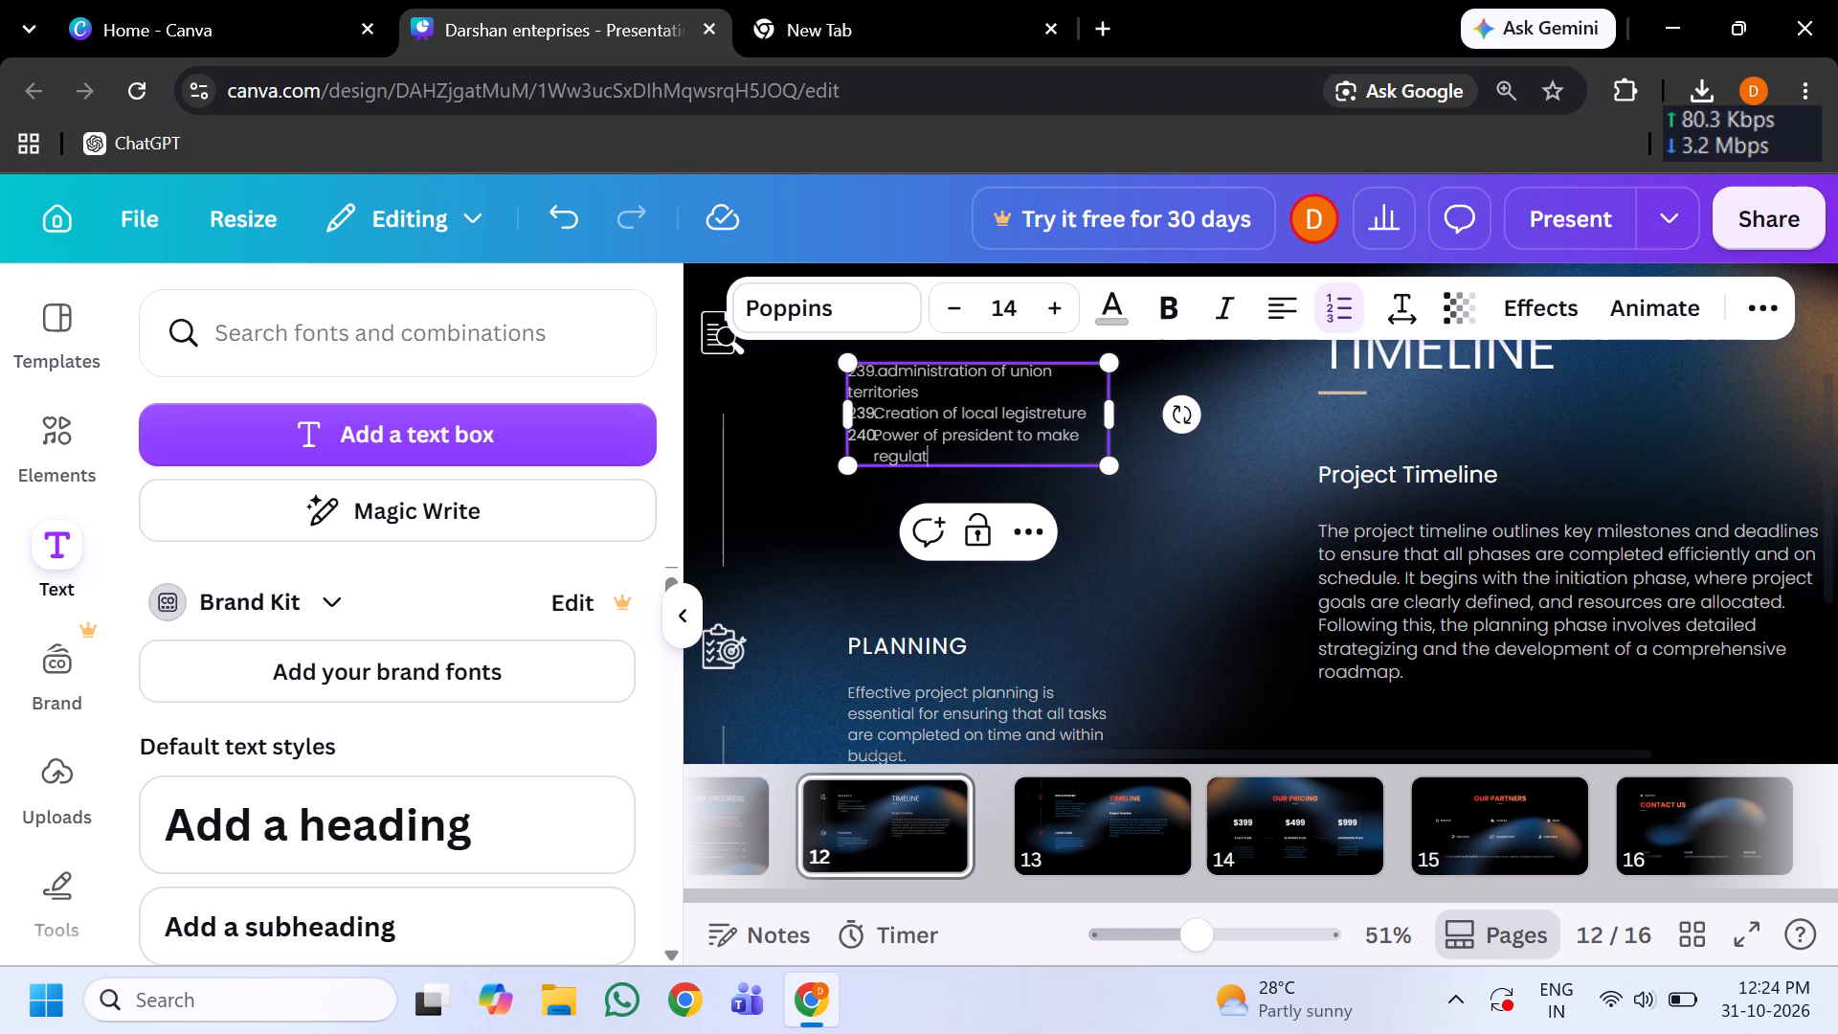
text(ion)
key(space)
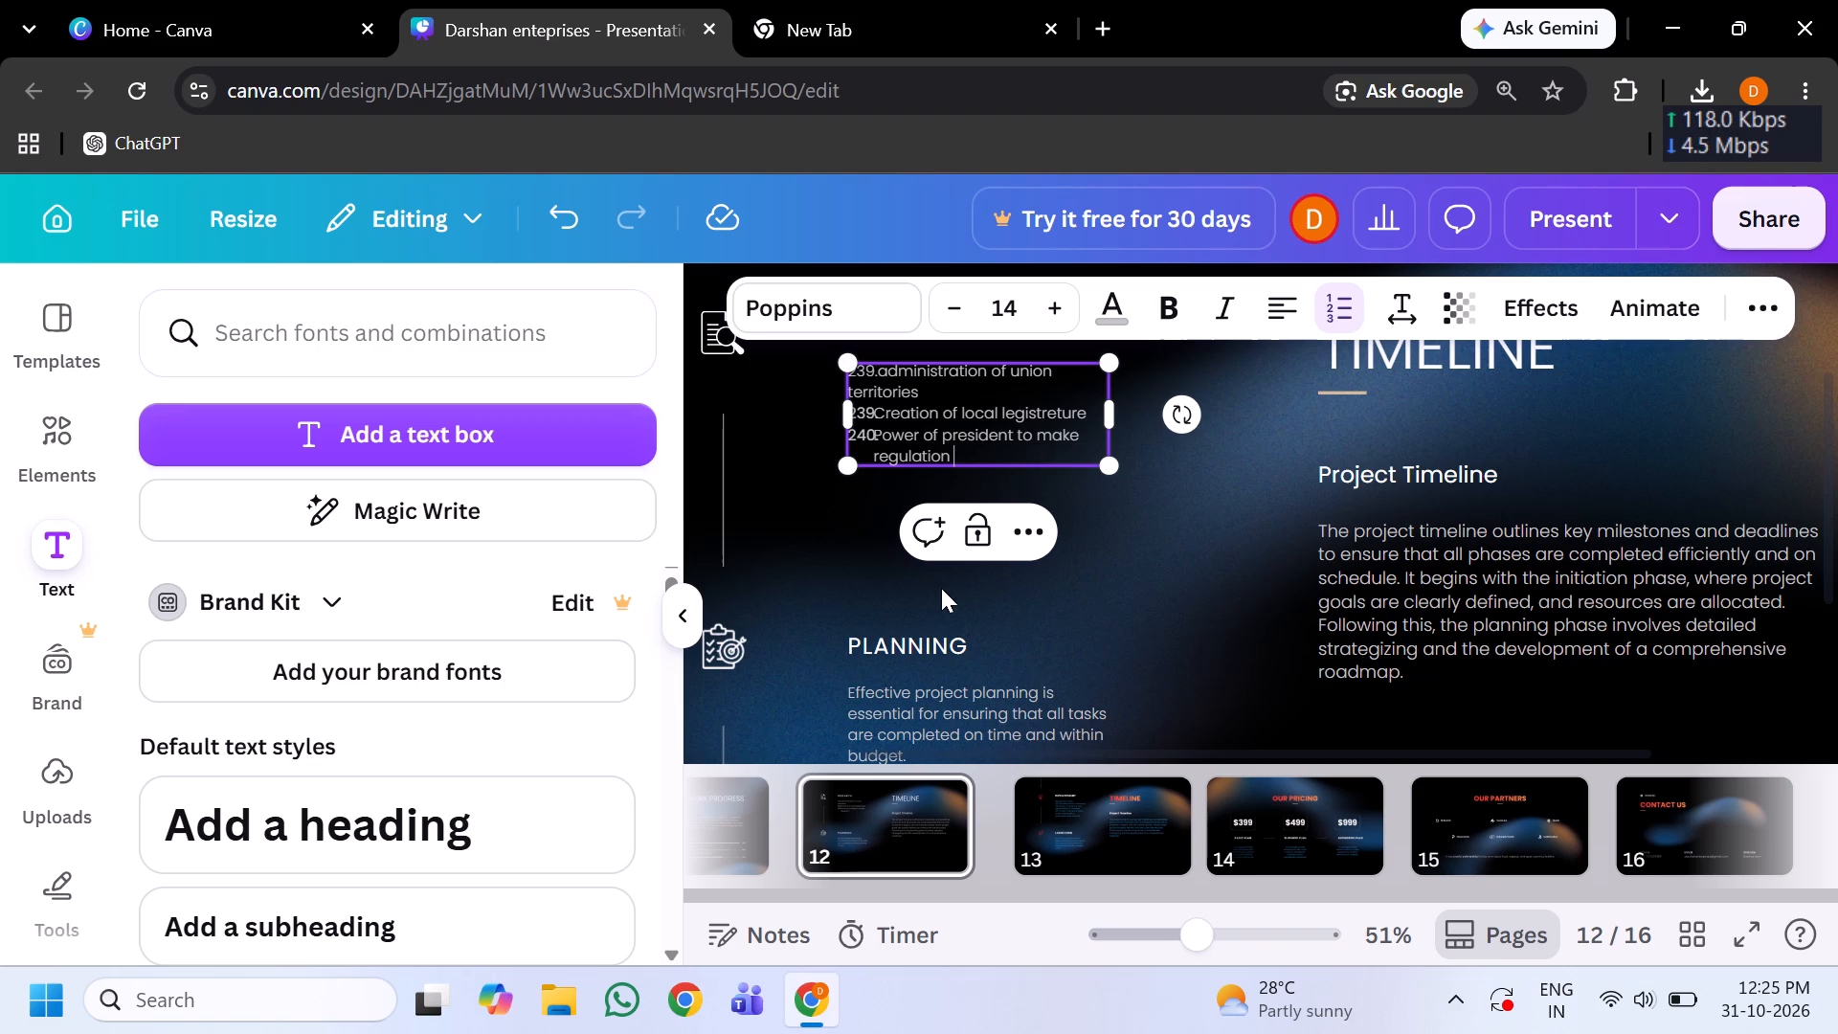
click(974, 706)
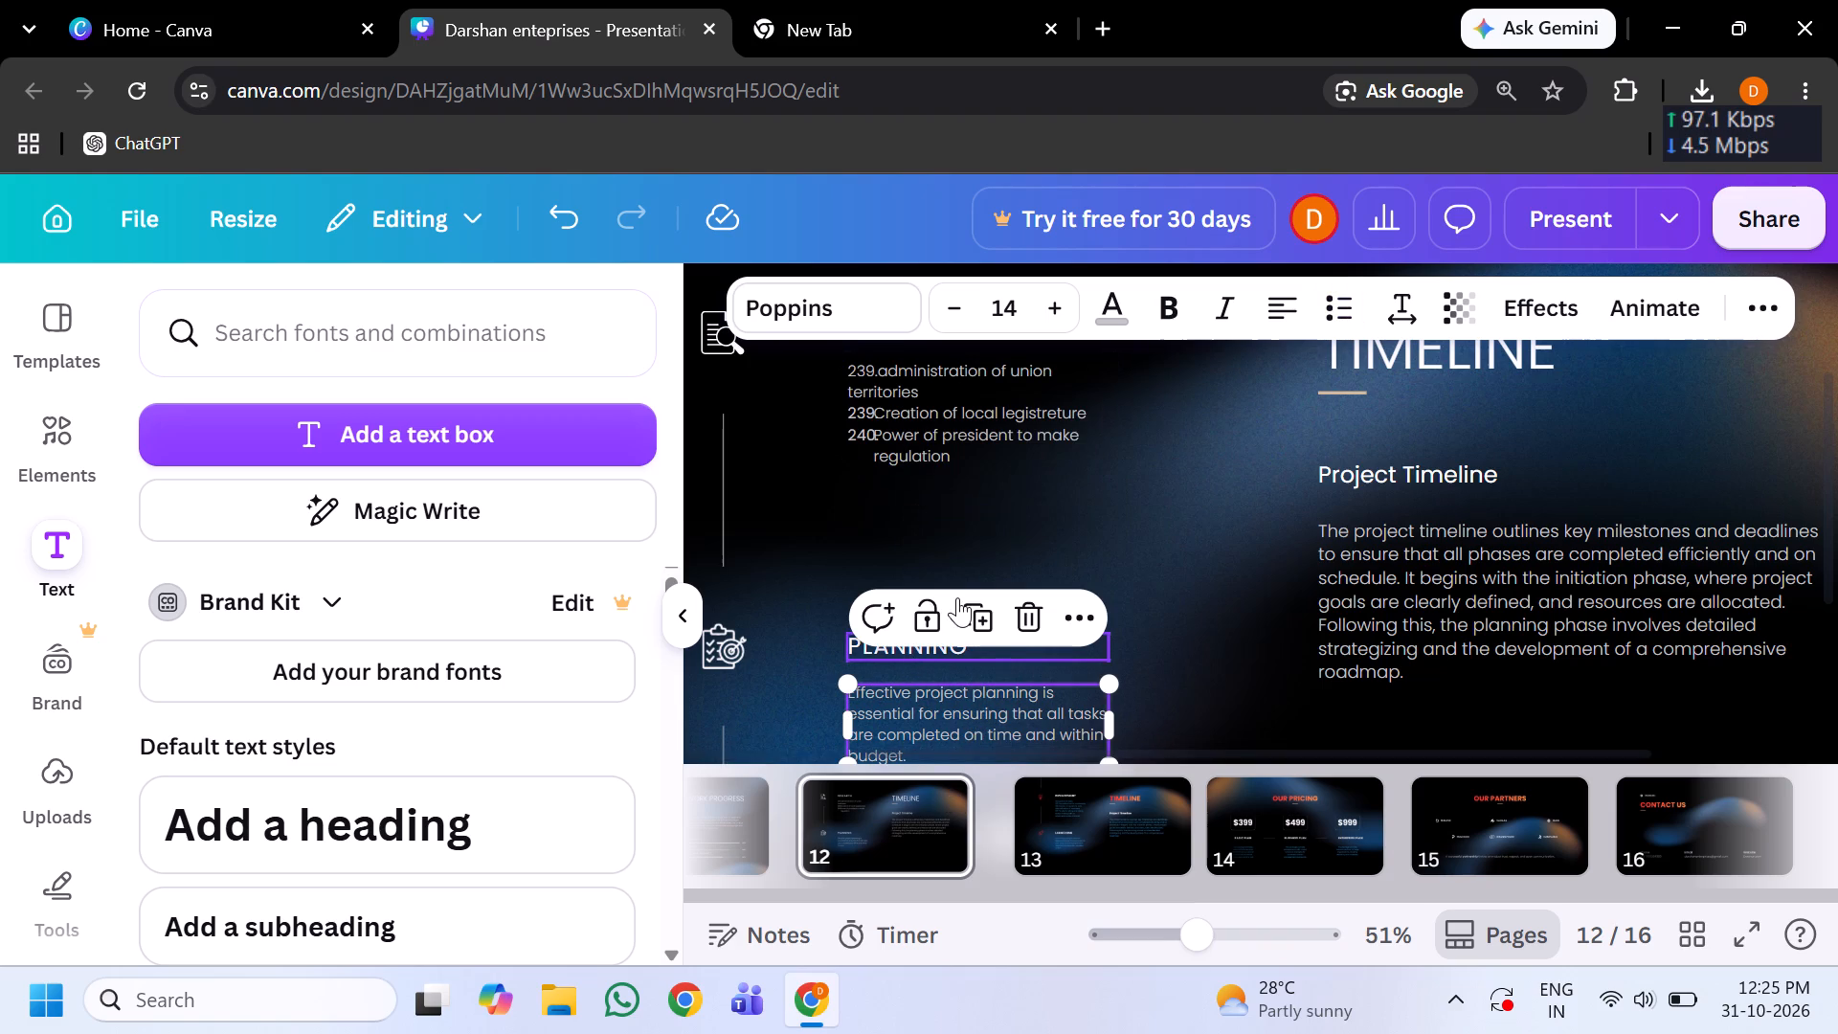
click(1187, 448)
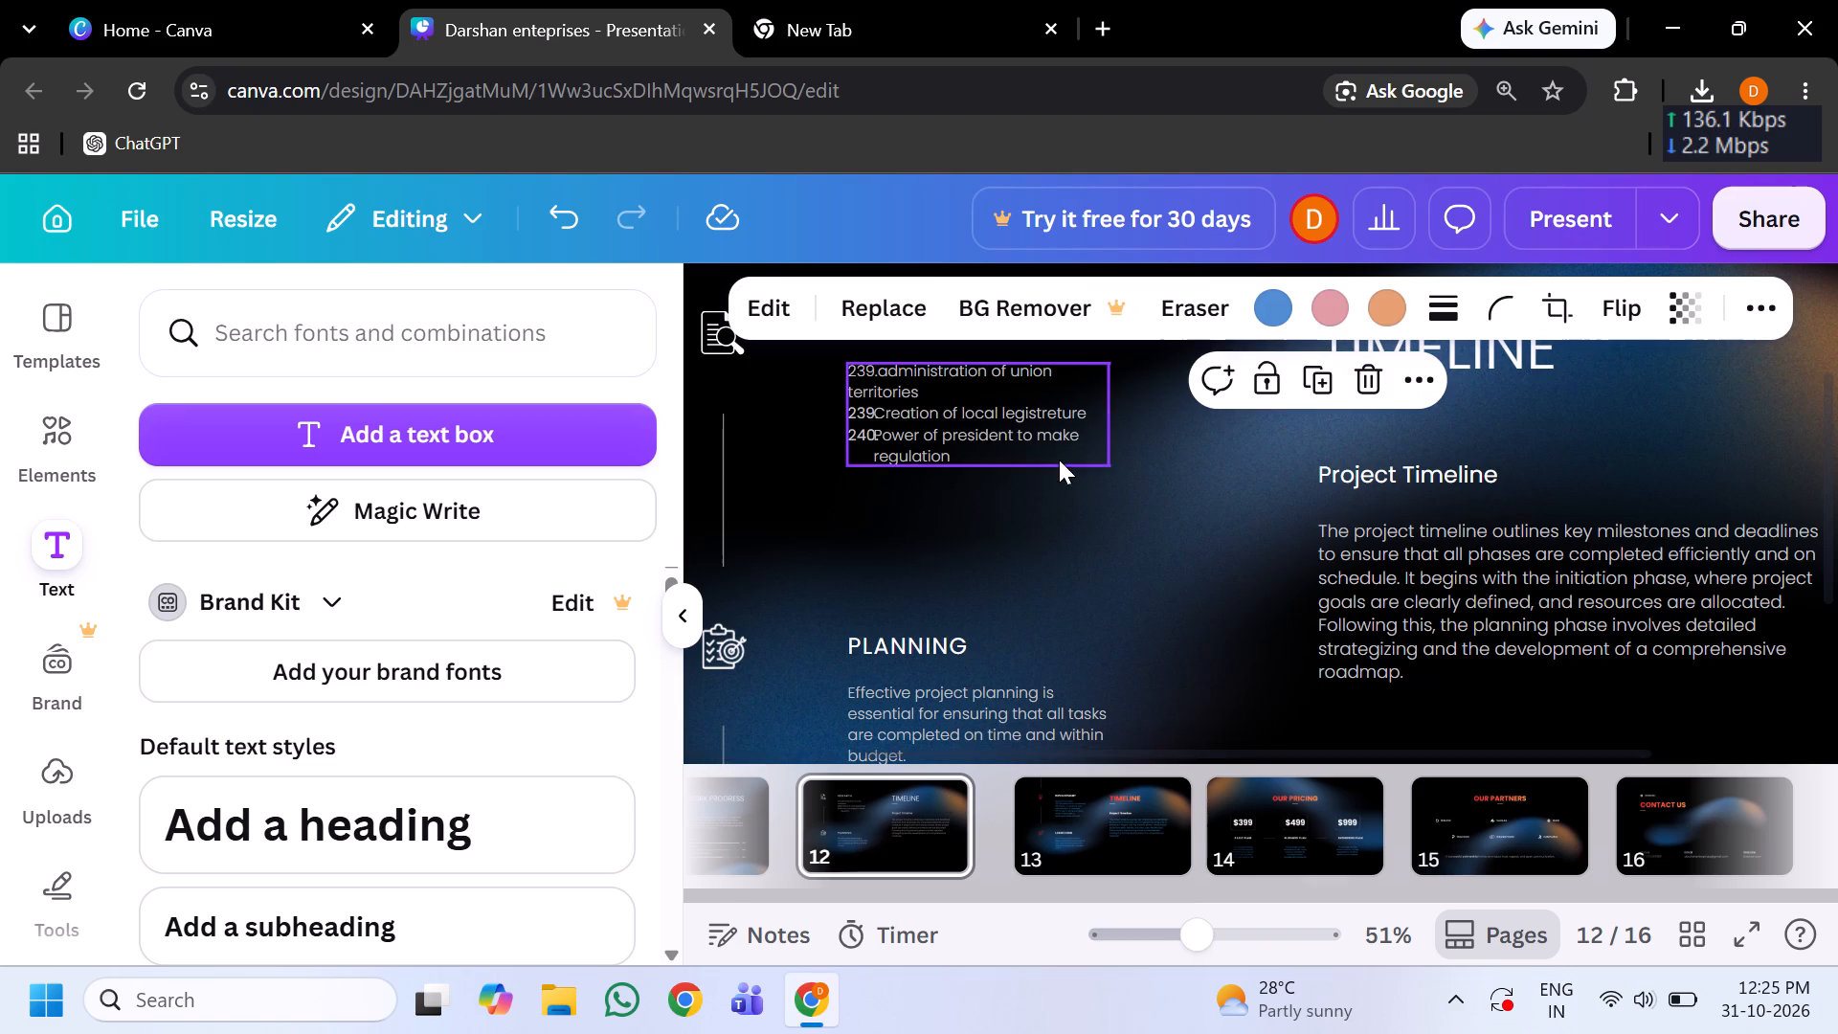
drag(799, 209, 810, 211)
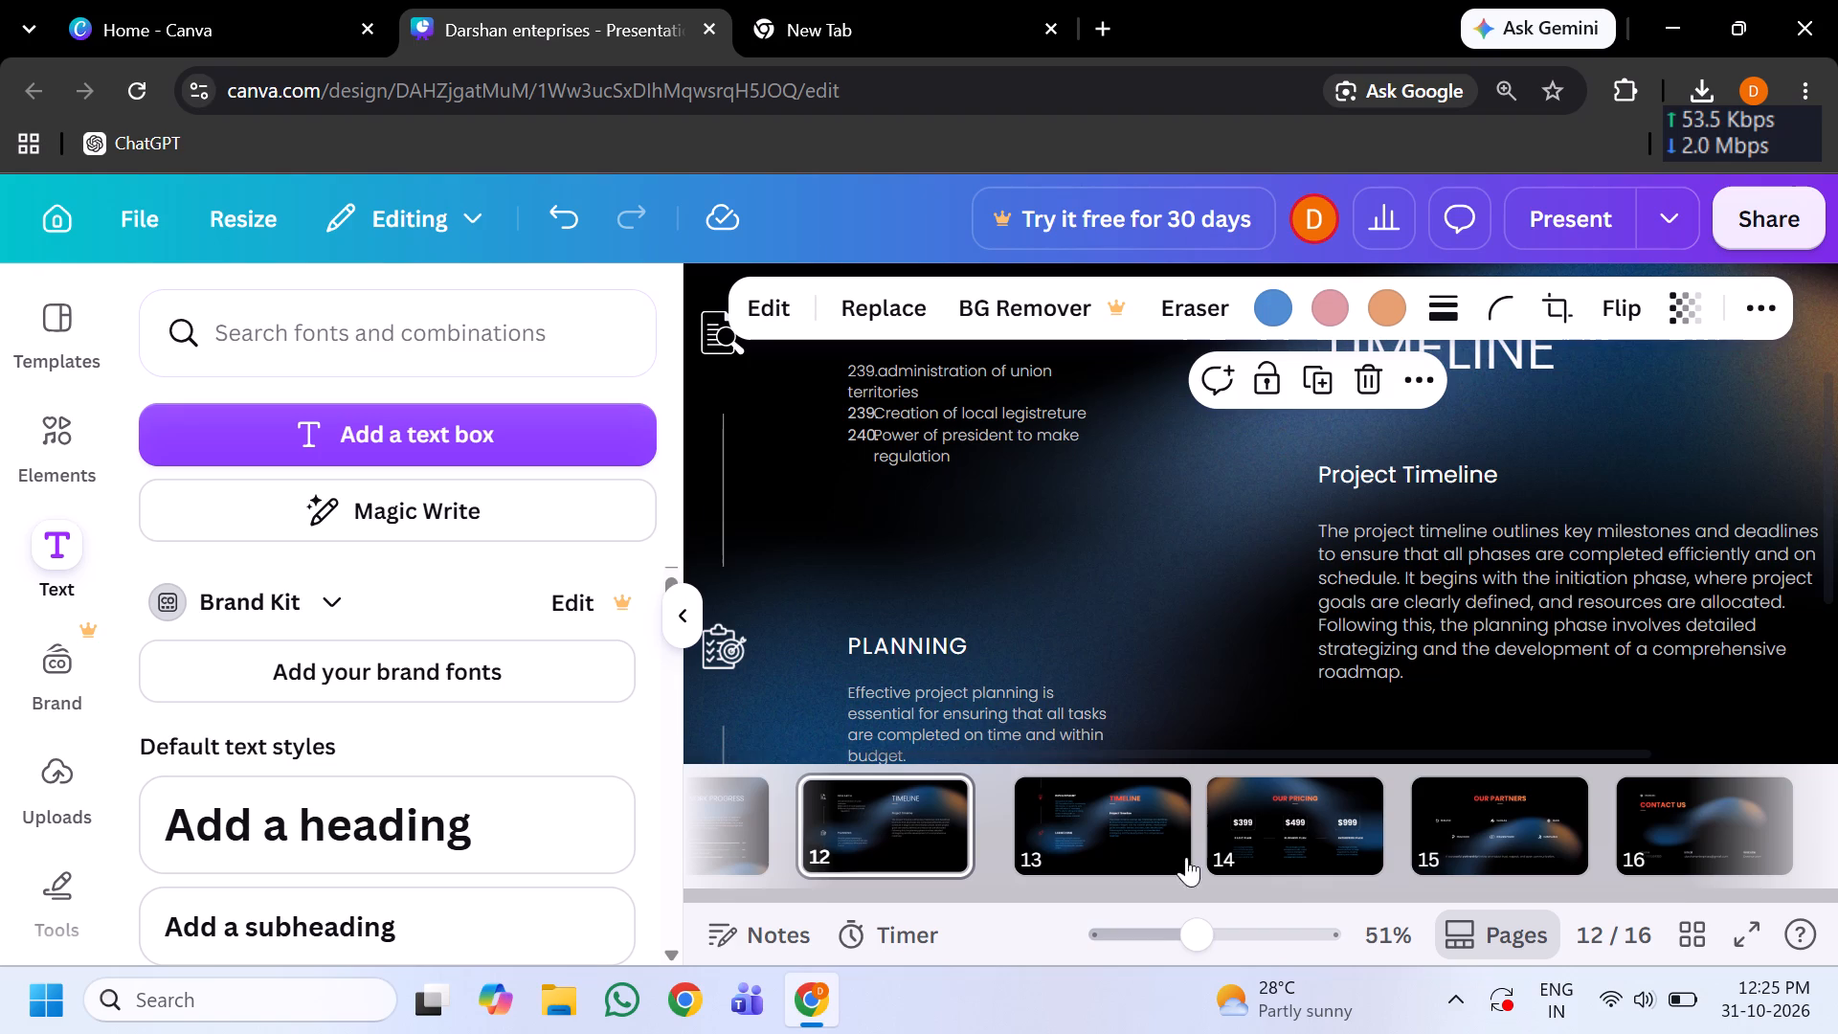
Examine the finished text, heading and icon styling of the TIMELINE layout on page 13.
drag(1197, 931, 1152, 924)
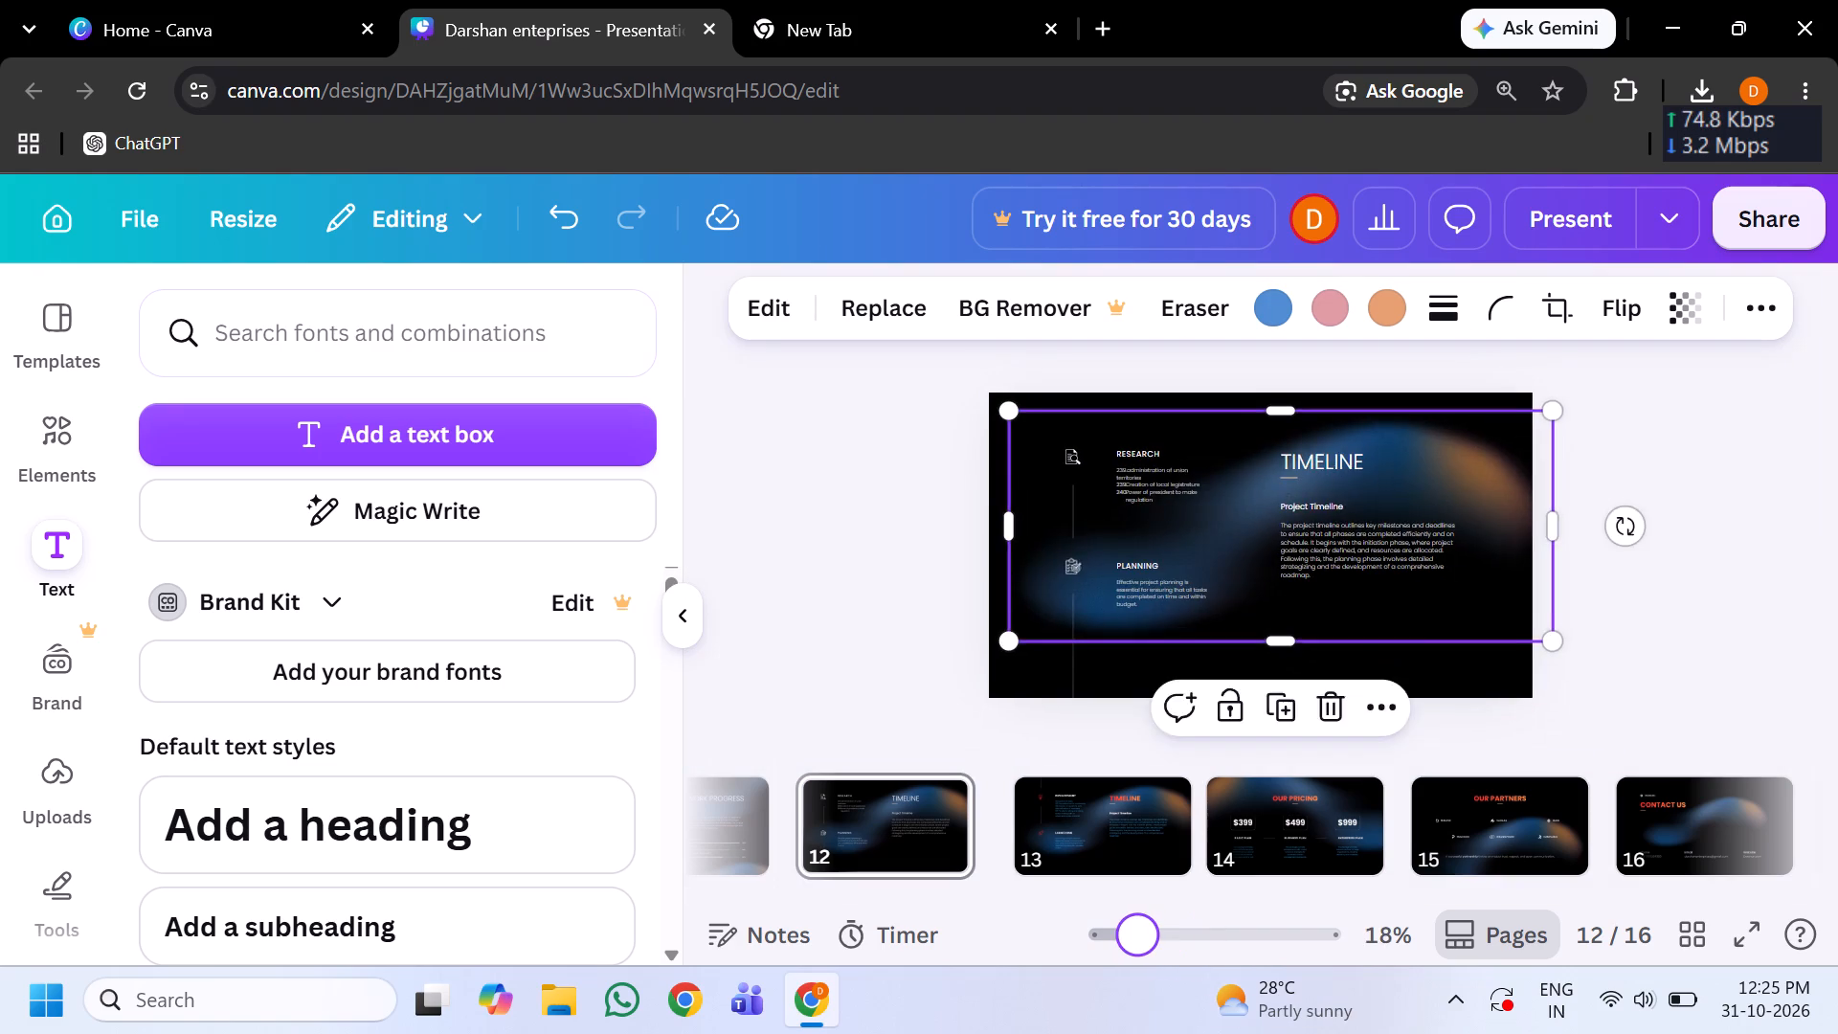
drag(1152, 924, 1154, 923)
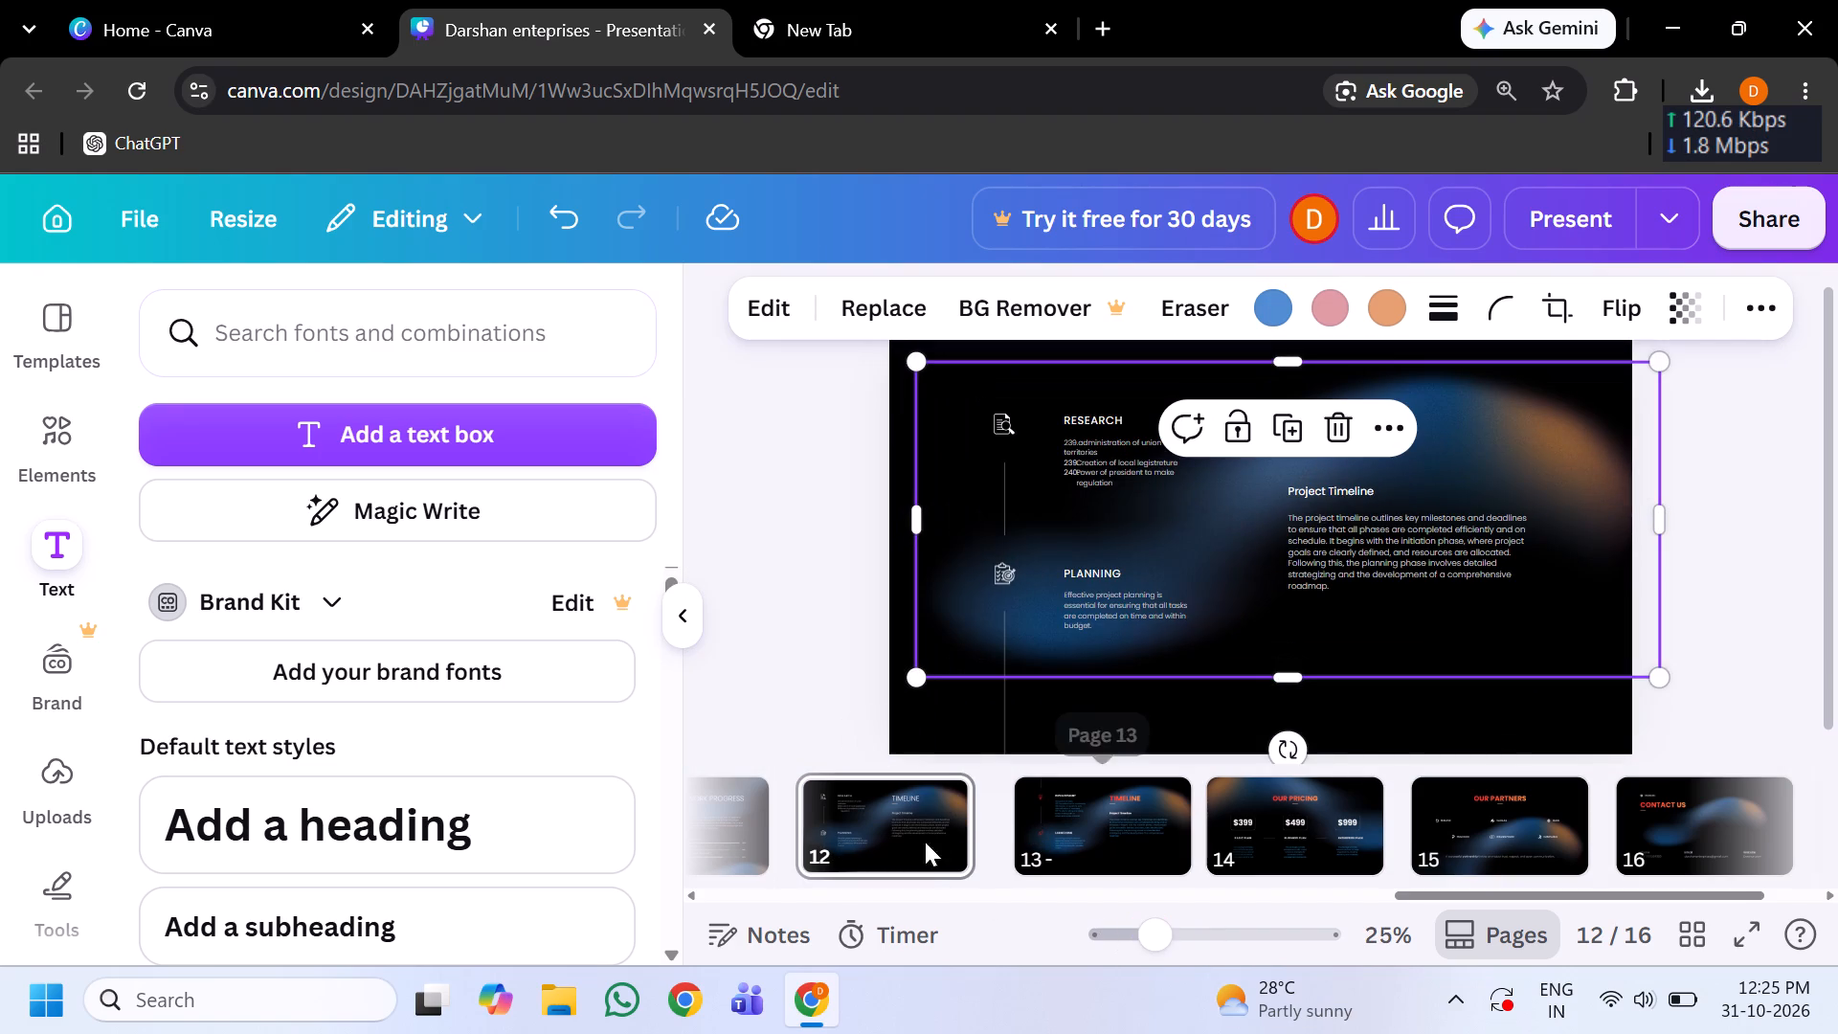
drag(906, 810, 914, 813)
click(1102, 836)
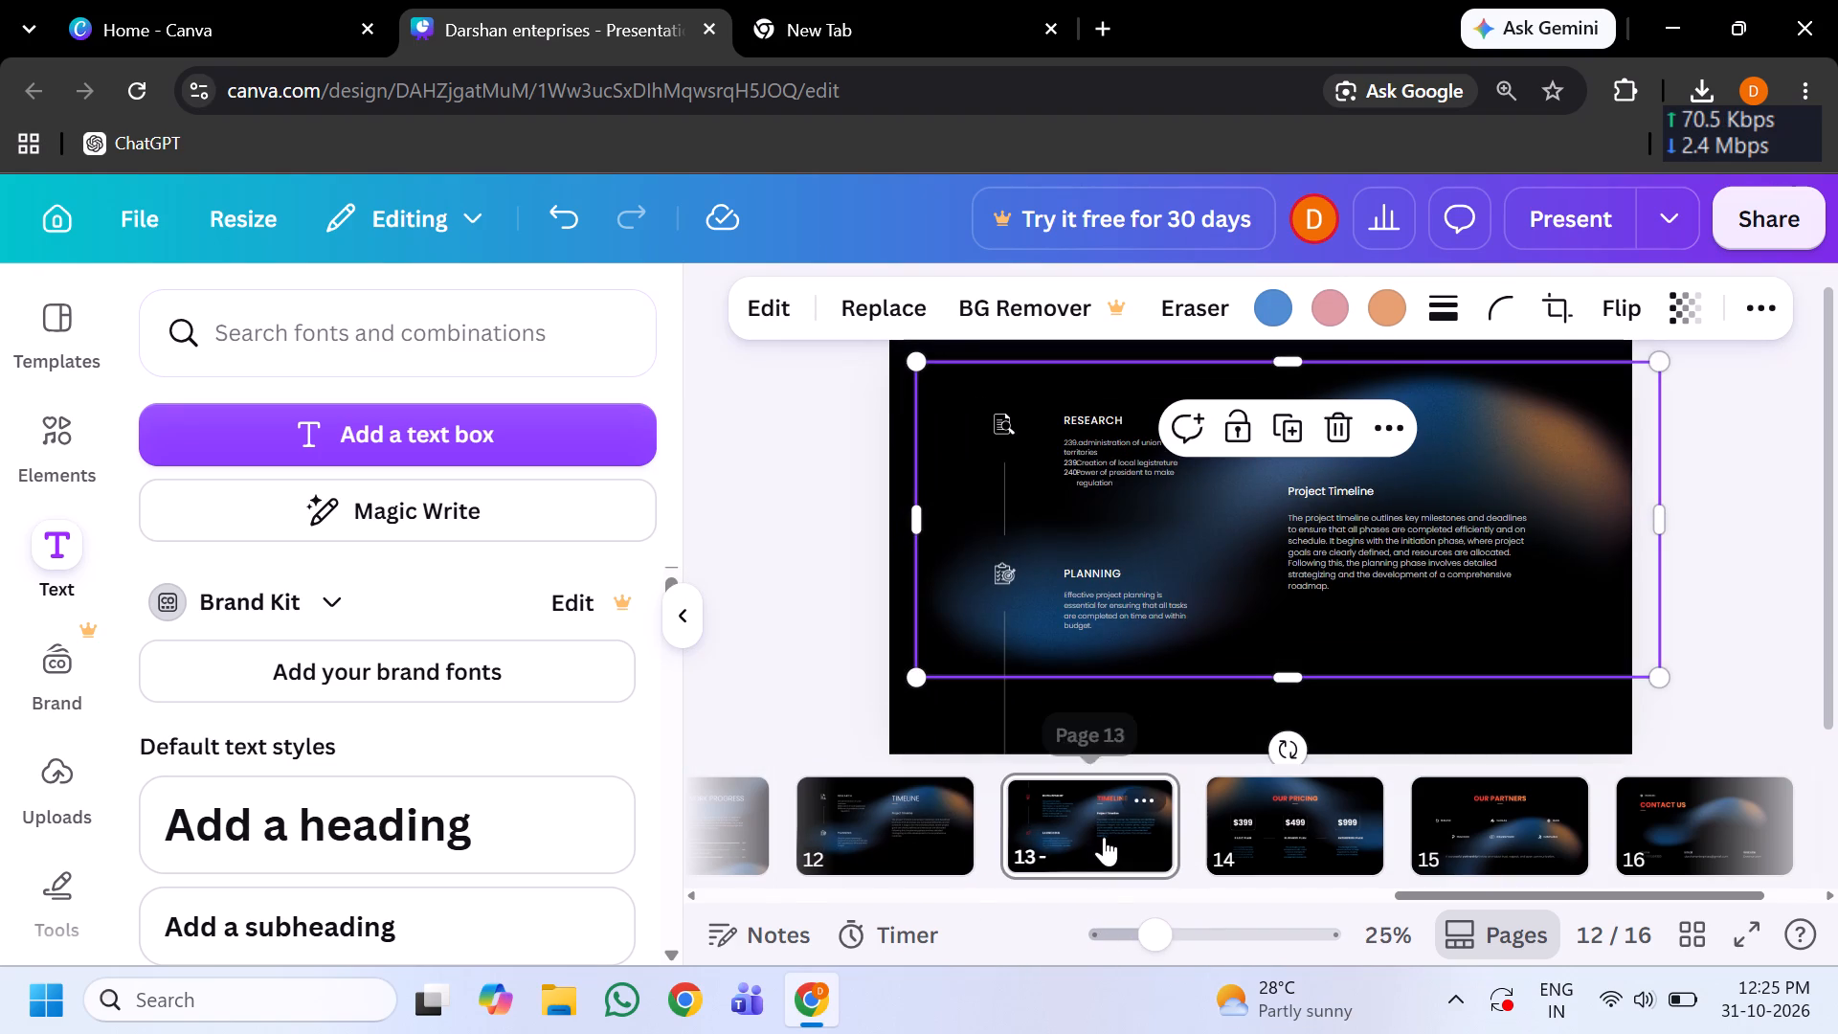
click(1748, 510)
click(1737, 517)
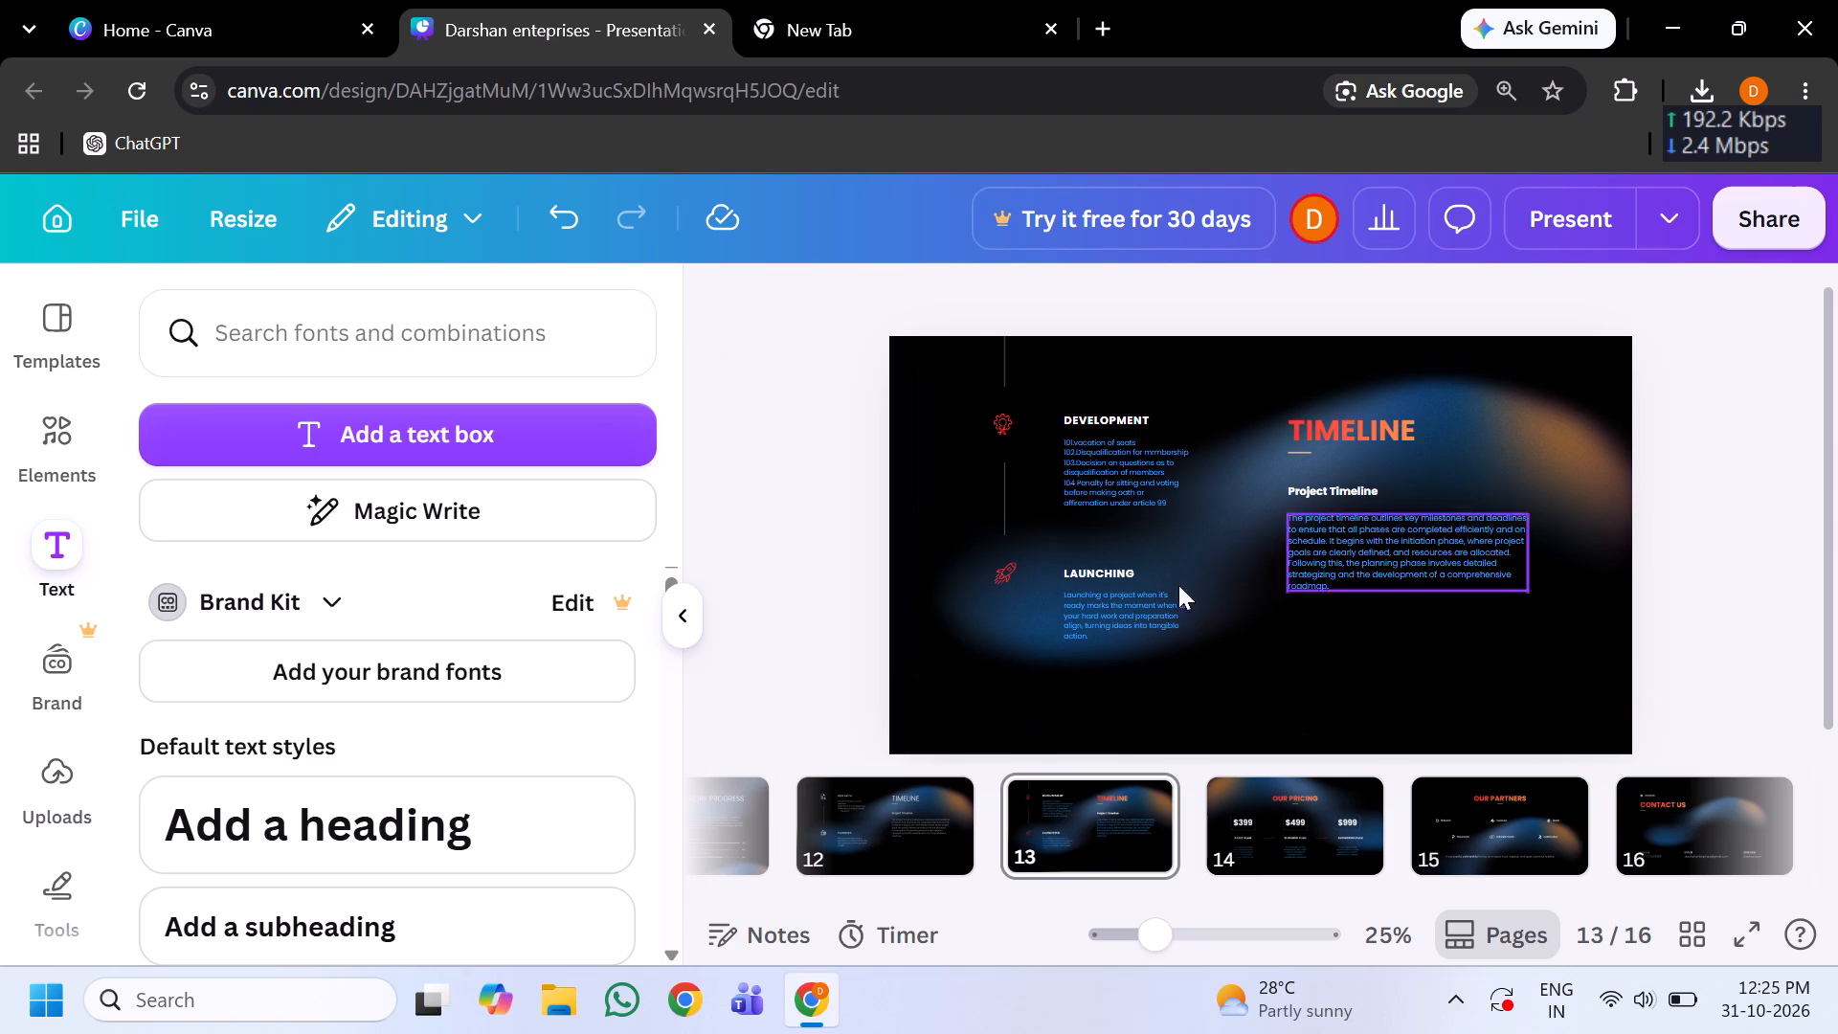
click(679, 618)
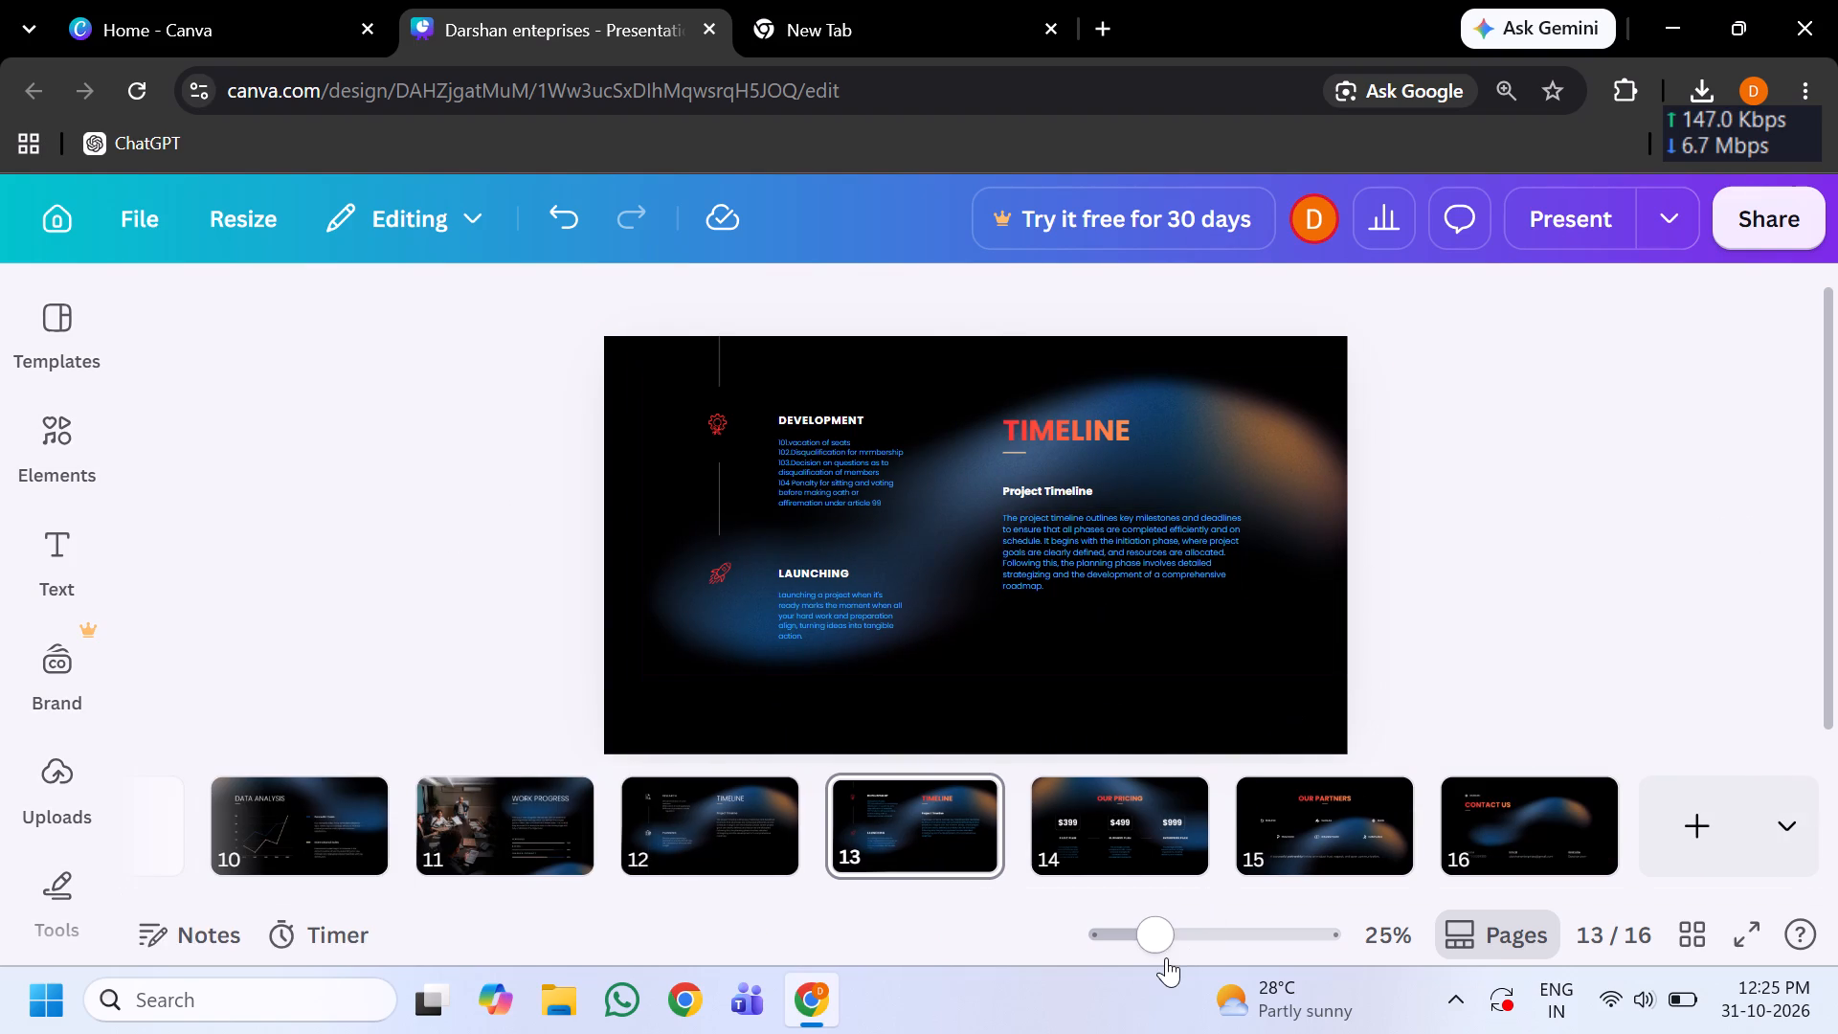
drag(1149, 918, 1172, 926)
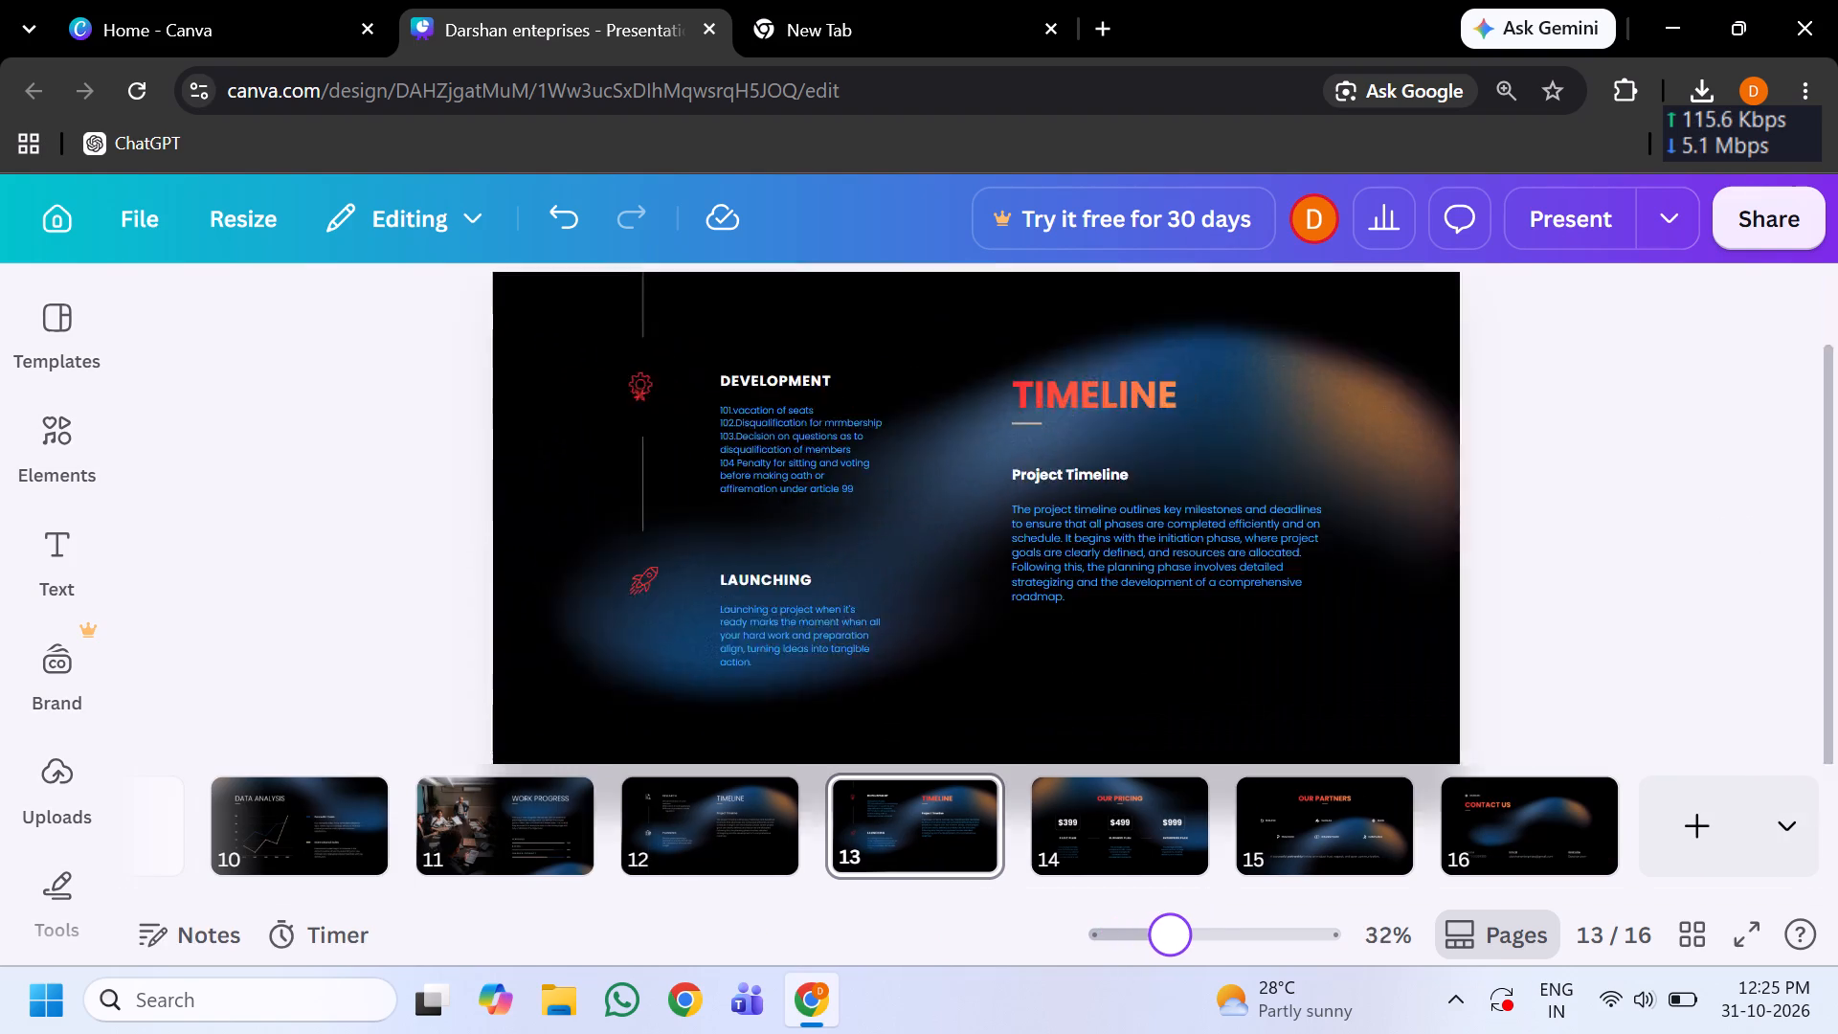
drag(1172, 926, 1178, 933)
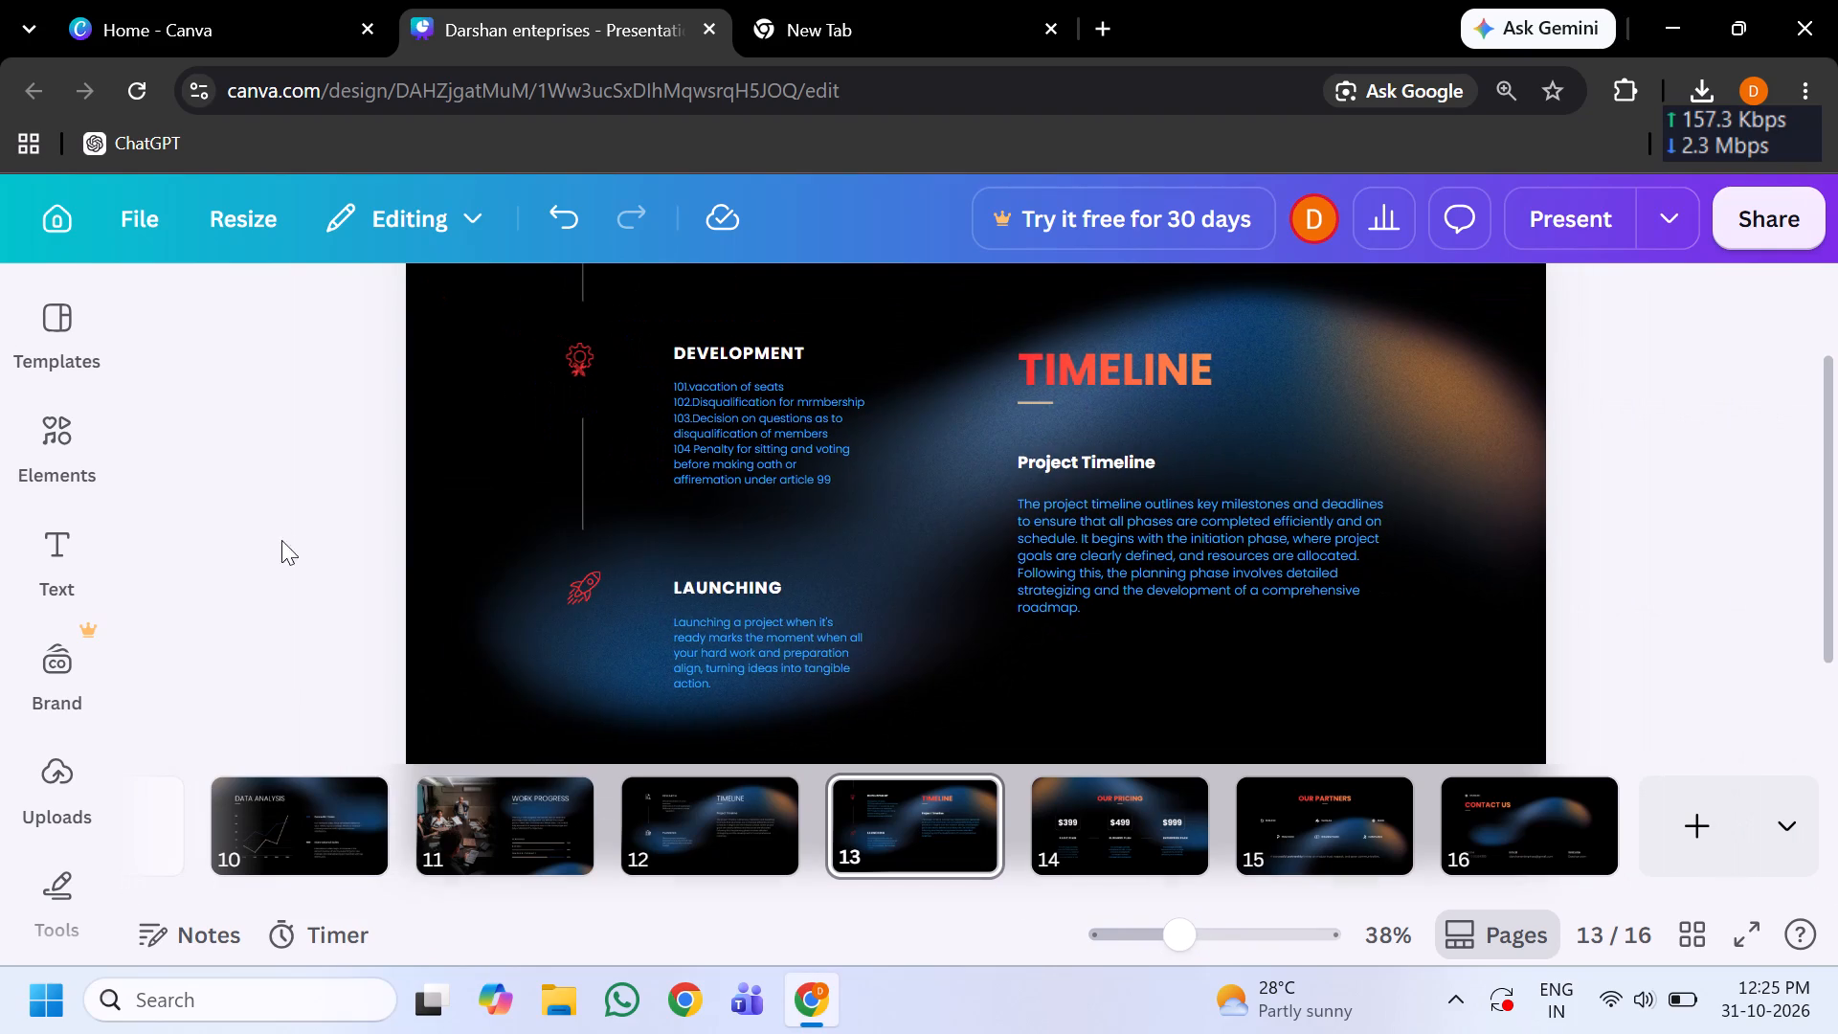
Make the RESEARCH heading on page 12 bold.
click(691, 806)
click(744, 842)
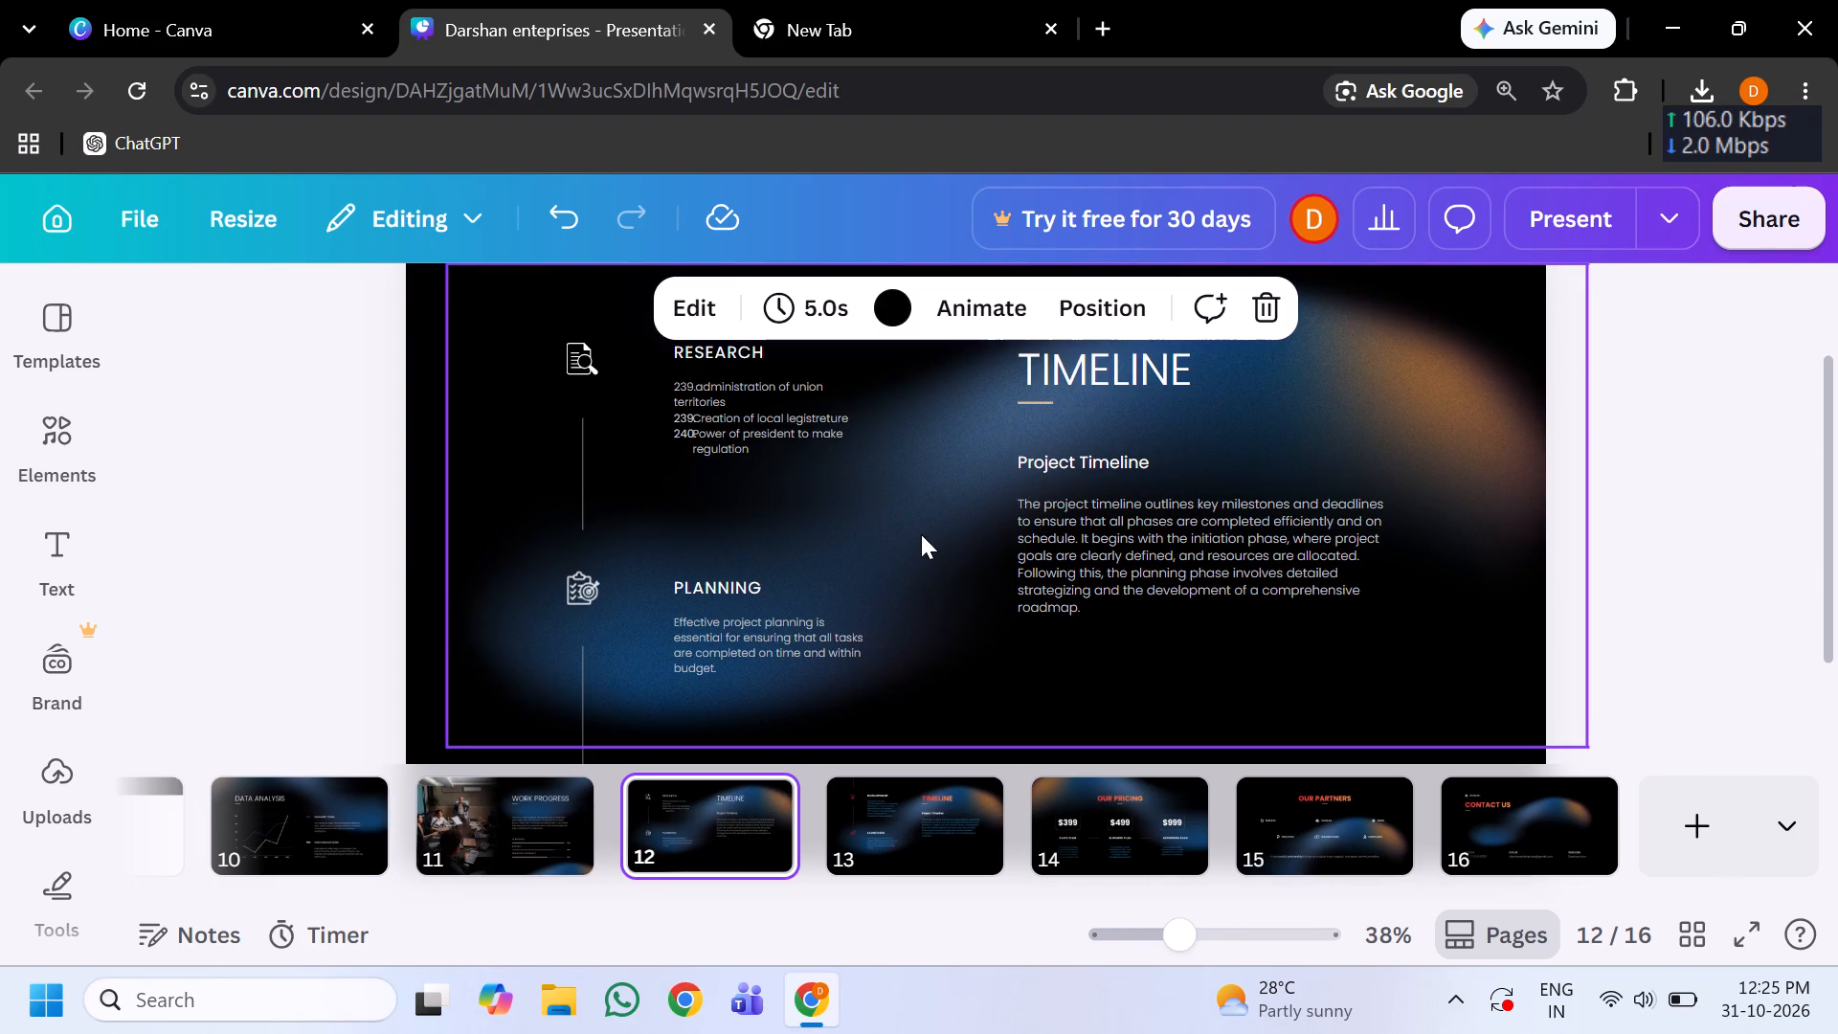
scroll(924, 525, up, 1)
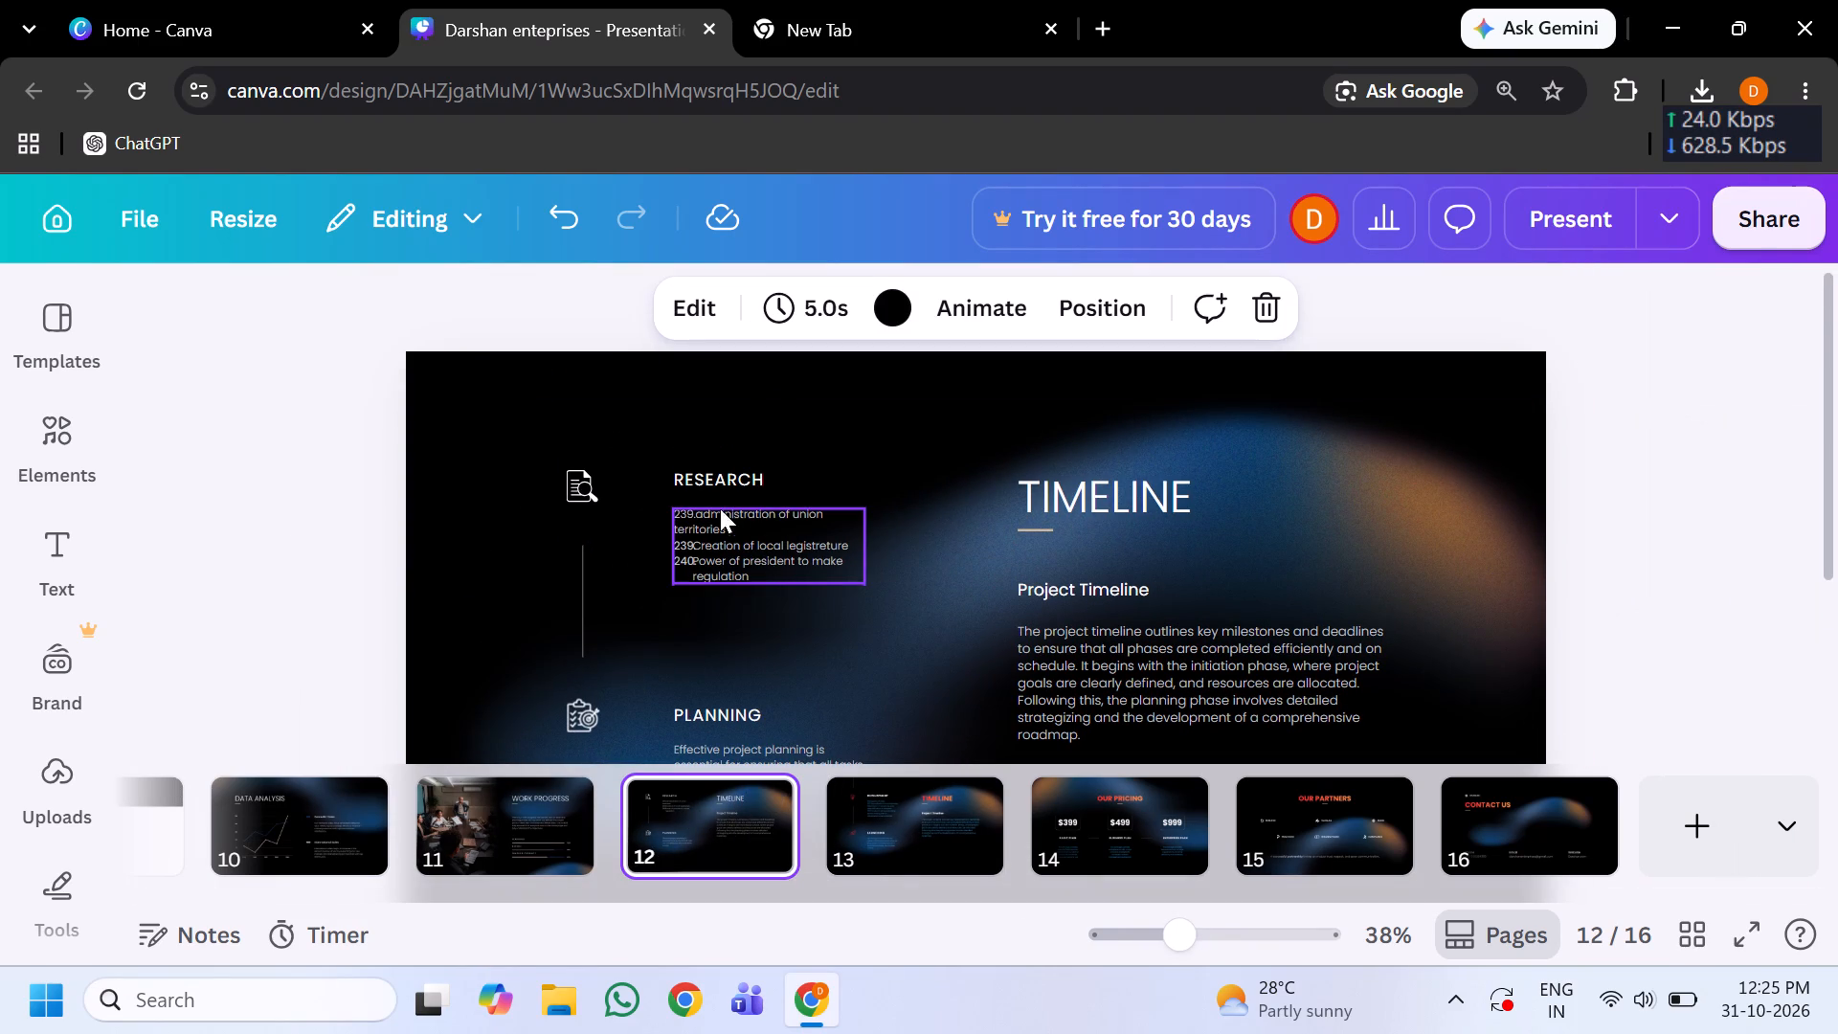
click(727, 483)
click(743, 315)
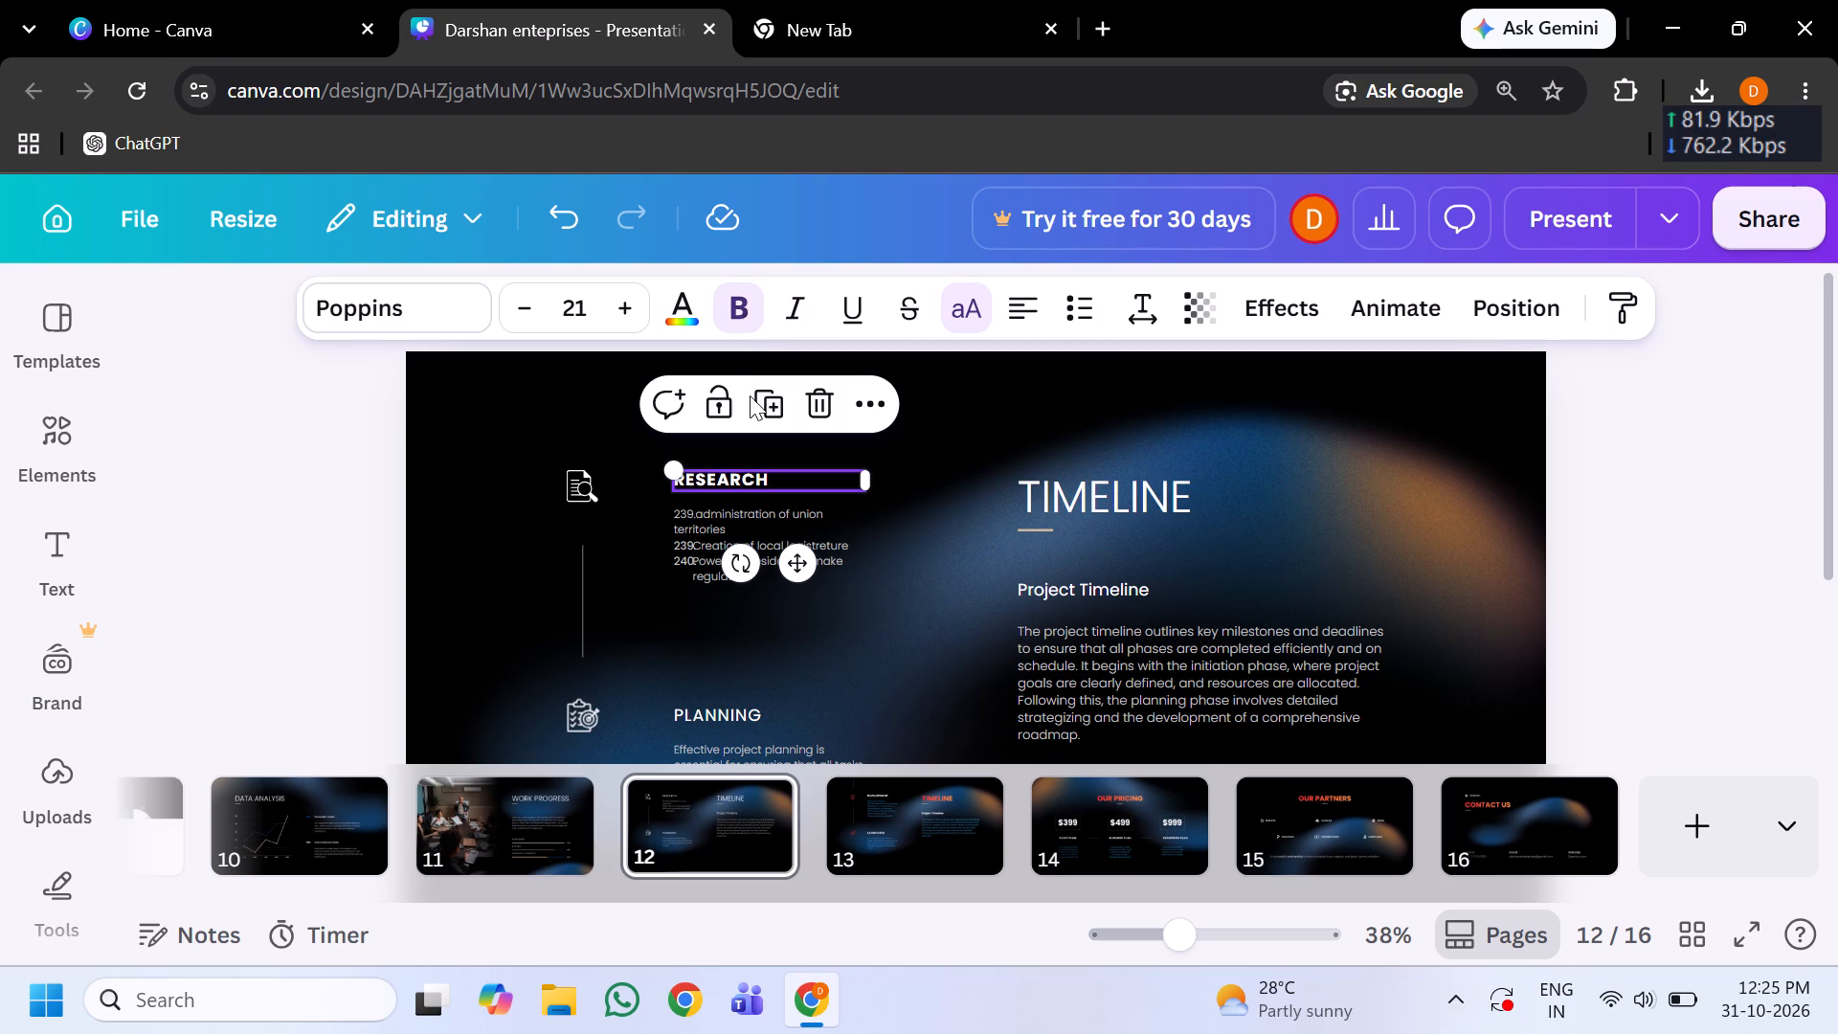
Apply the red-to-orange gradient text colour and bold to the TIMELINE heading on page 12.
click(1123, 481)
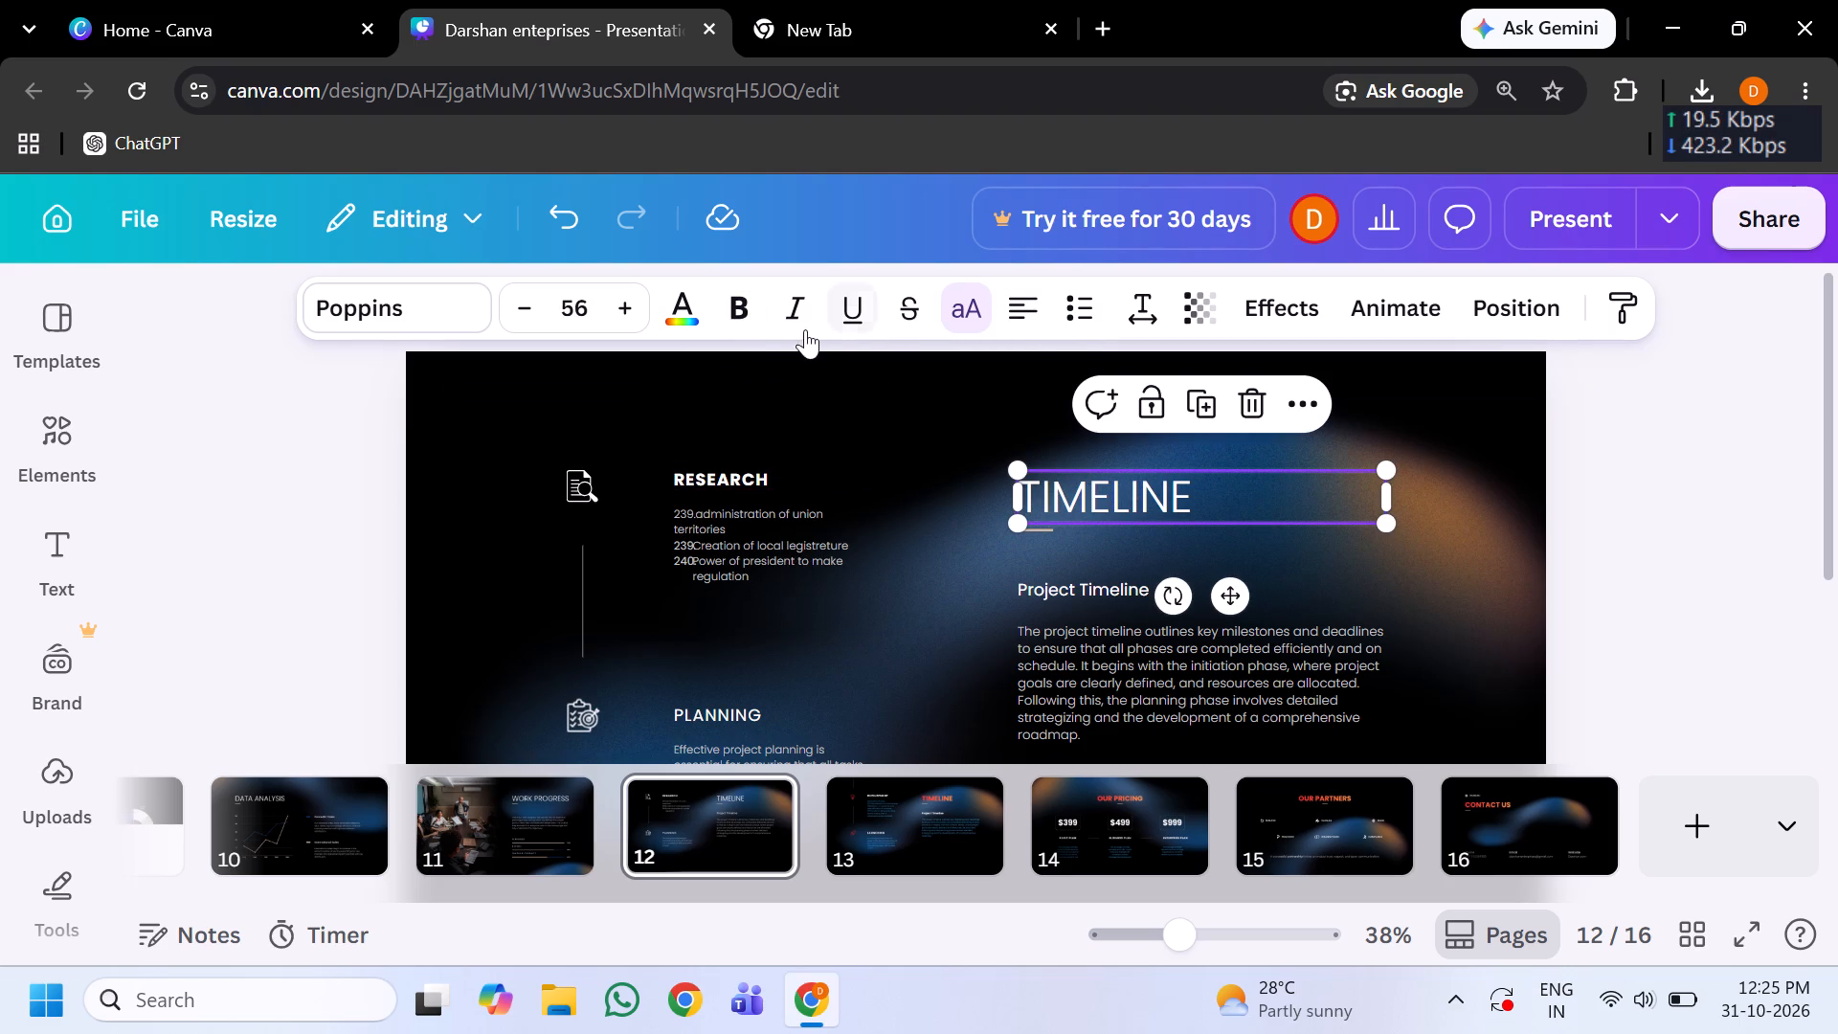
click(675, 308)
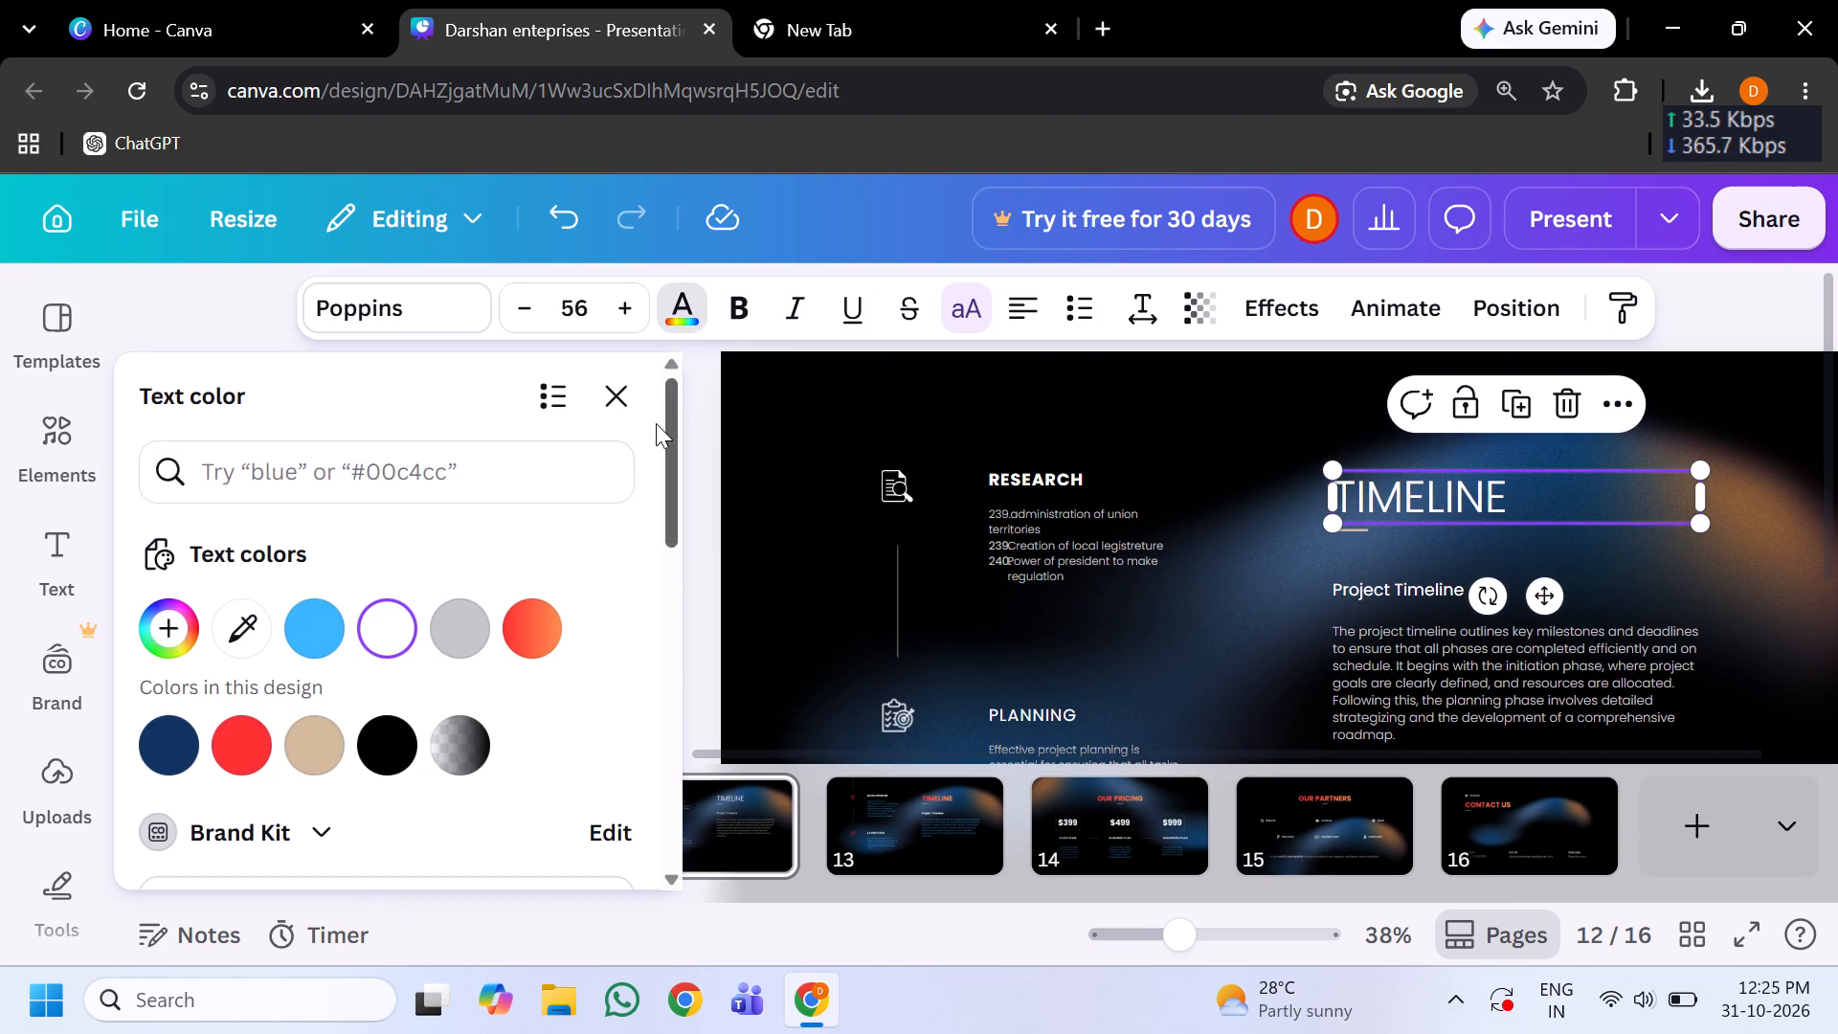
click(512, 641)
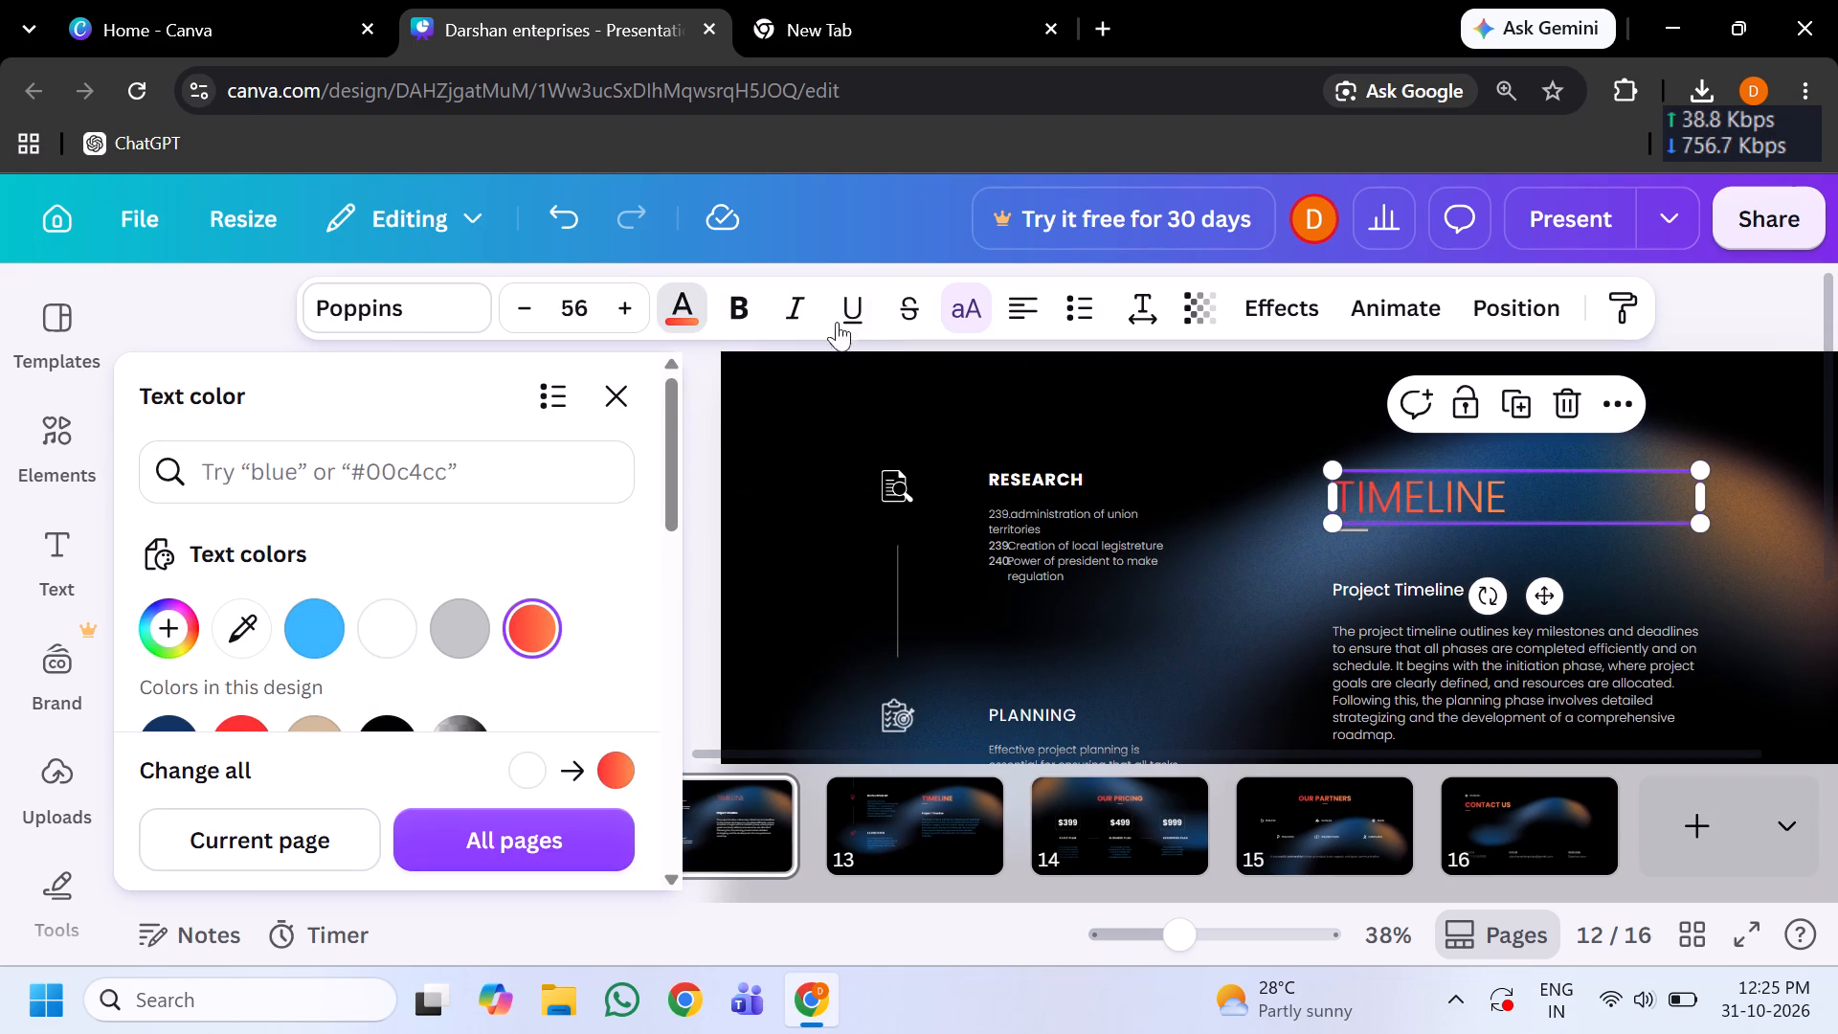
click(739, 302)
scroll(1180, 464, down, 1)
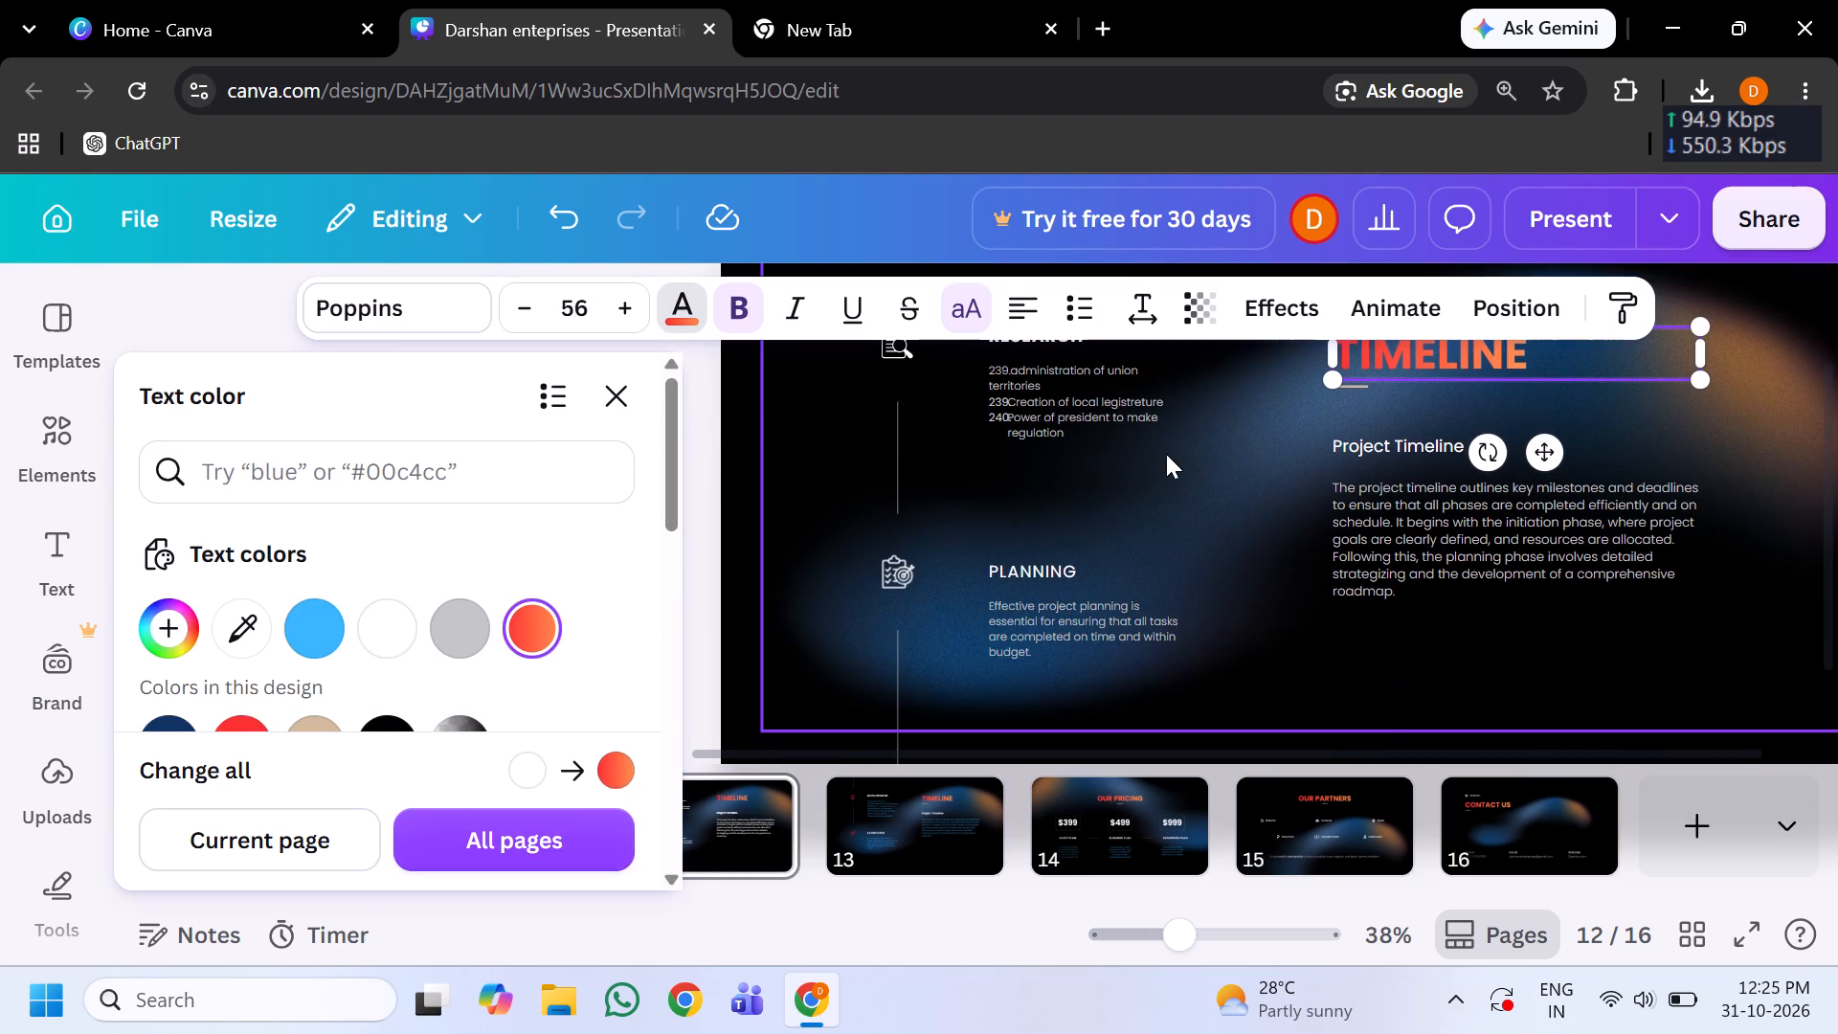
scroll(1067, 525, up, 1)
scroll(1067, 525, down, 1)
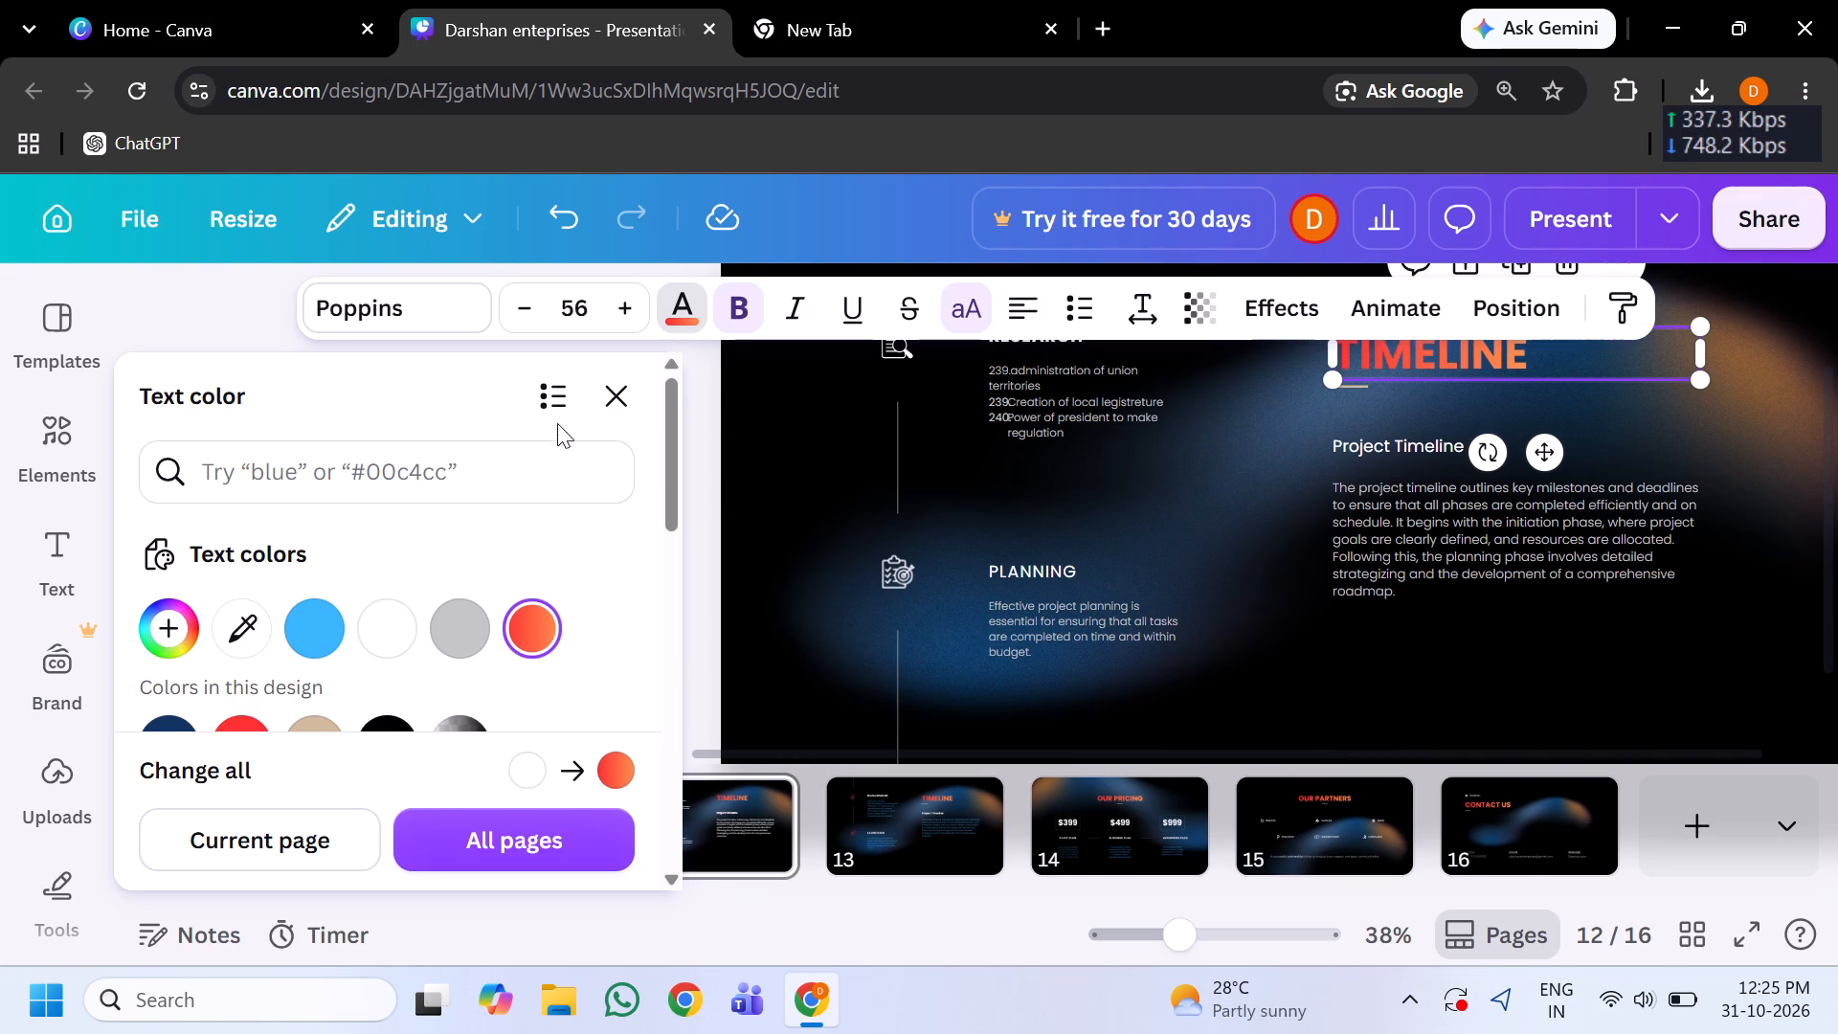
Make the Project Timeline subheading and the PLANNING heading on page 12 bold.
click(616, 401)
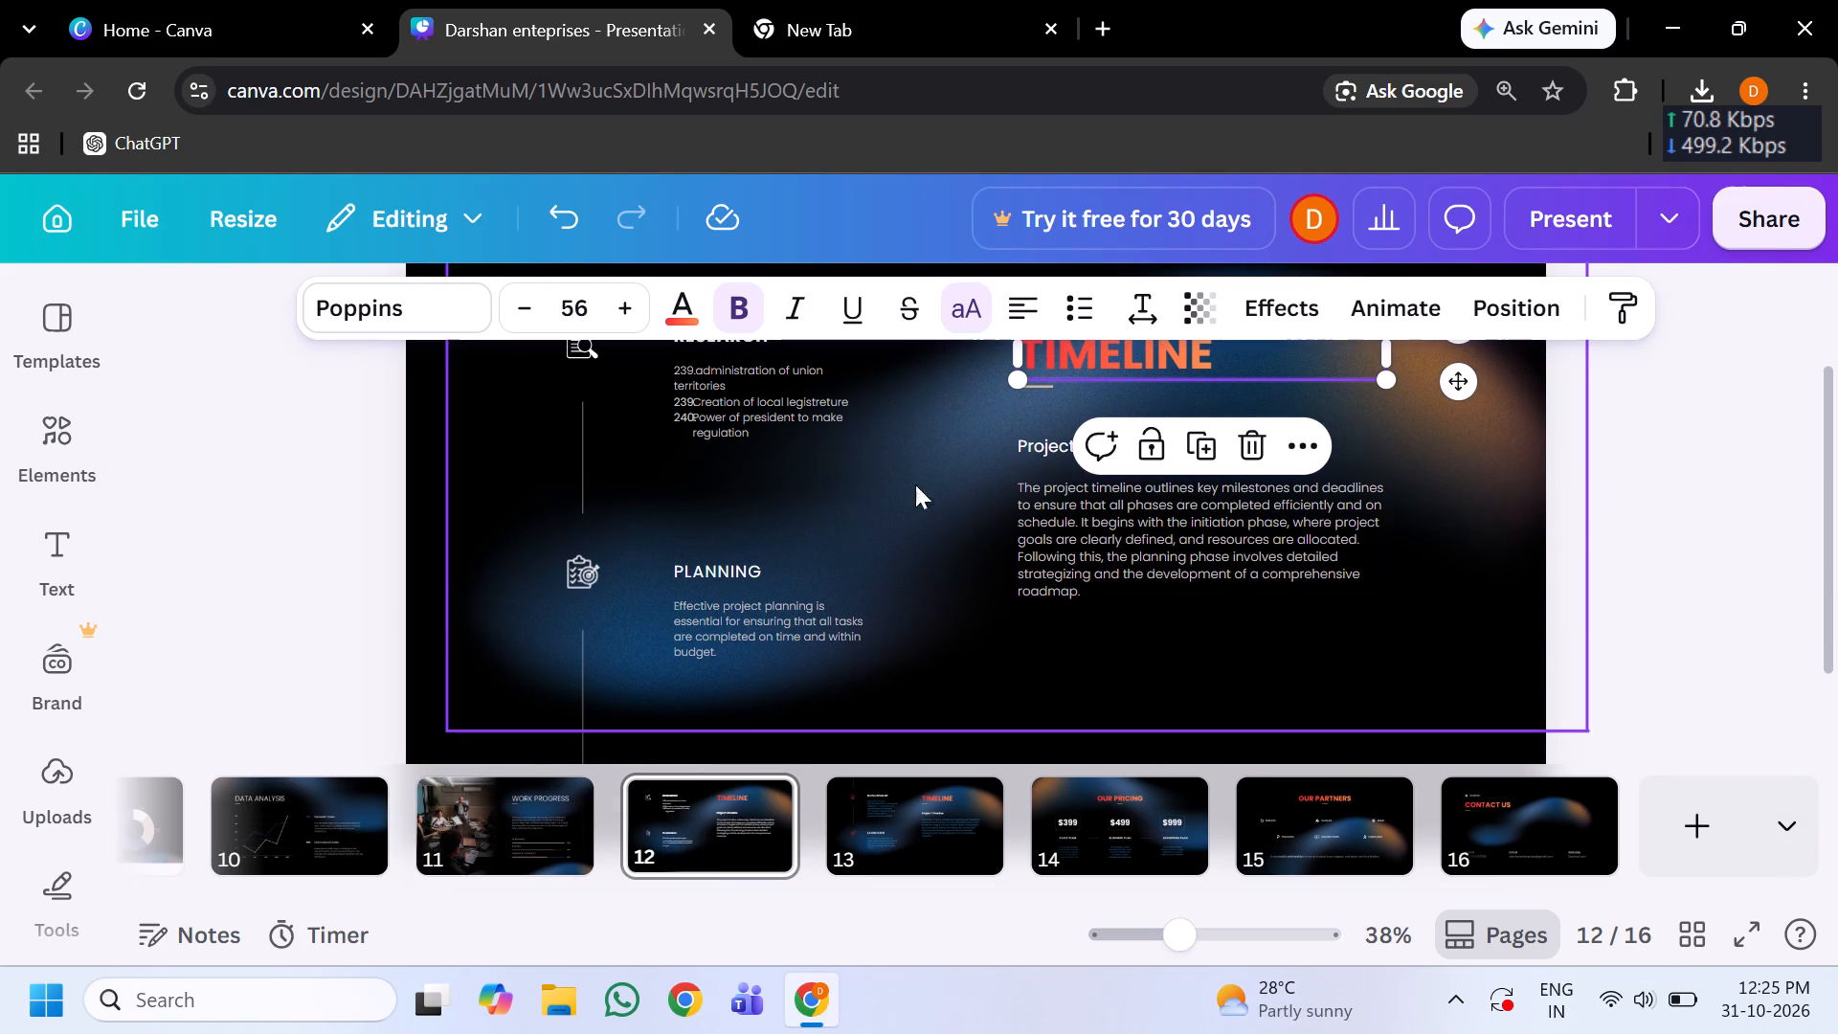
click(940, 488)
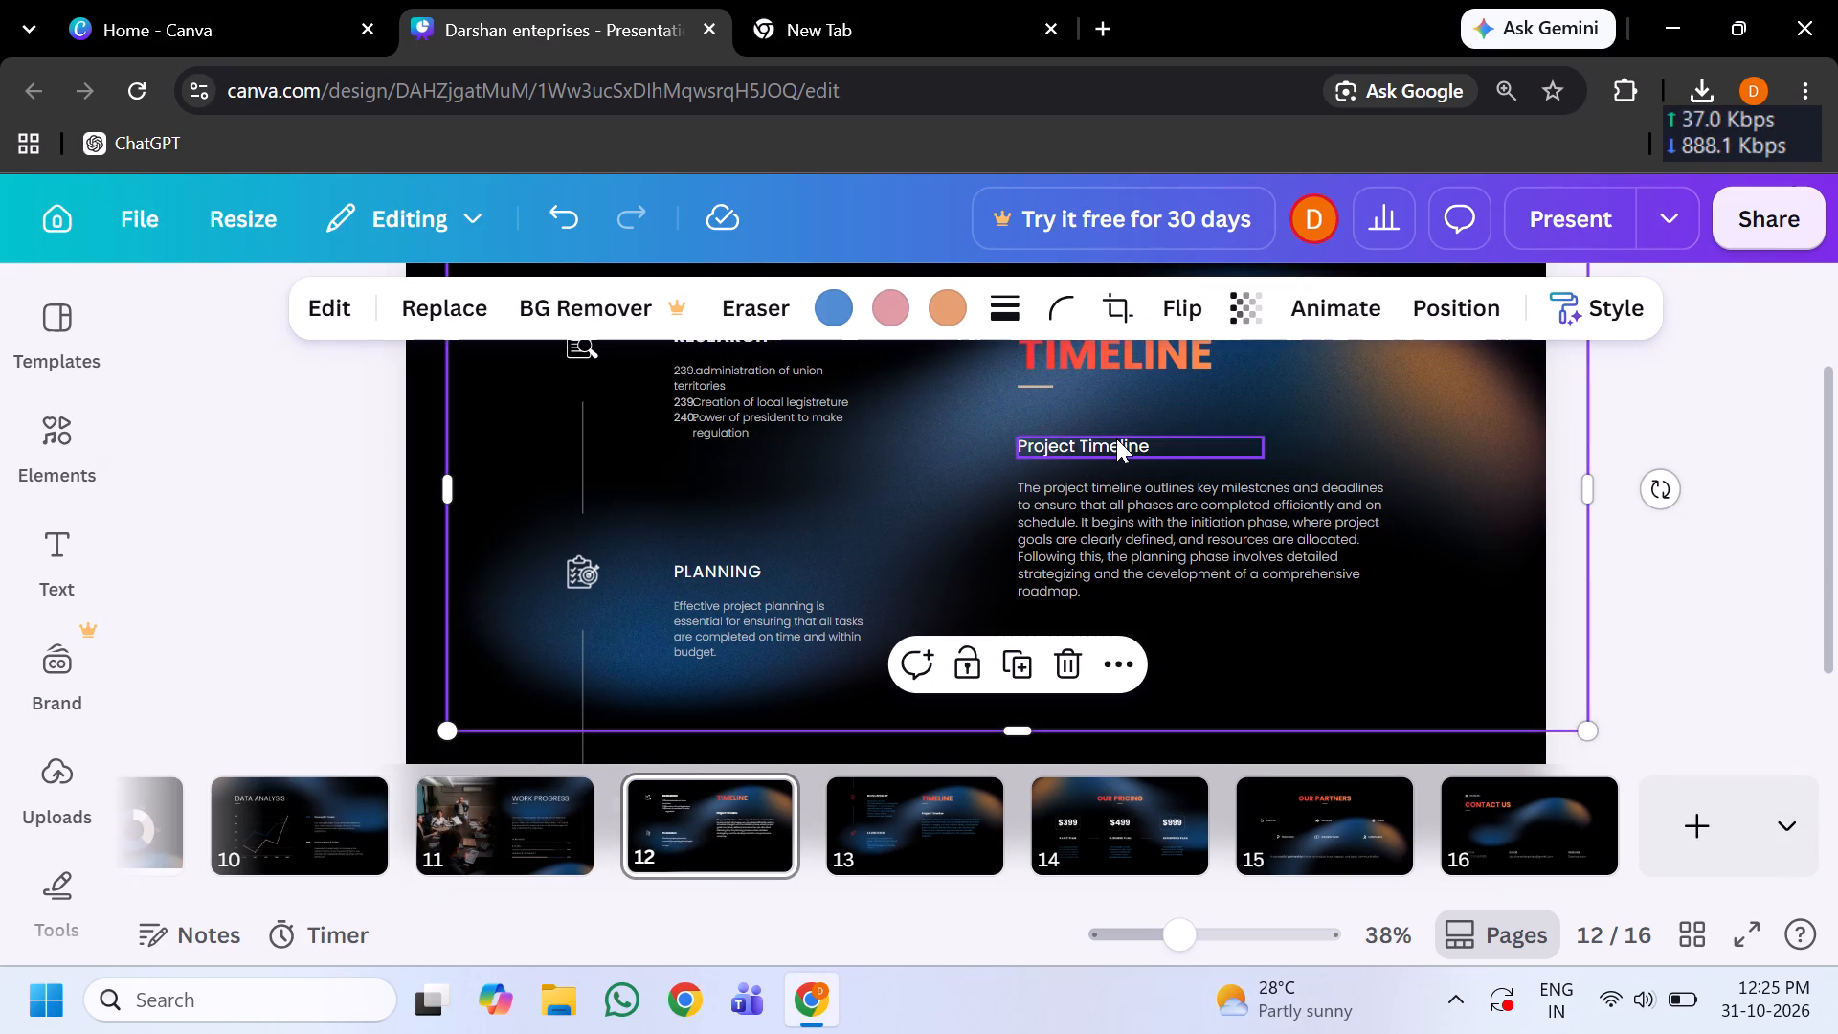
click(1118, 440)
click(732, 306)
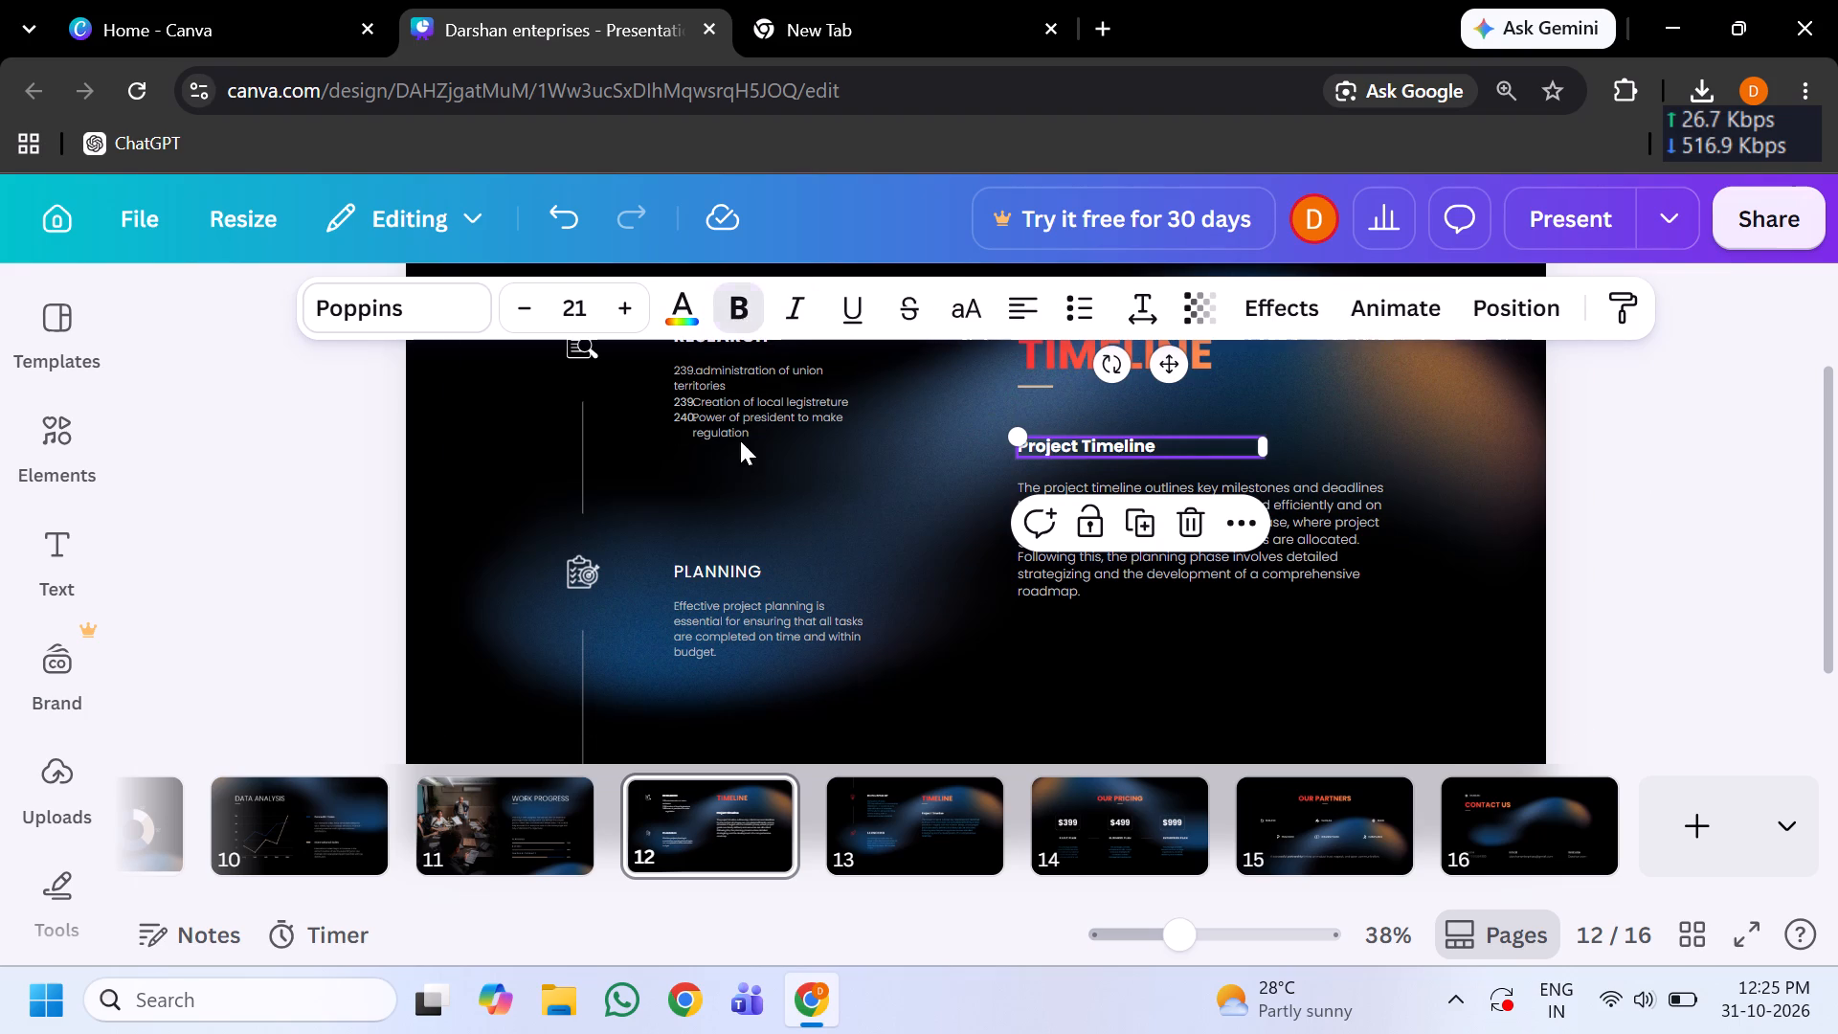
click(725, 573)
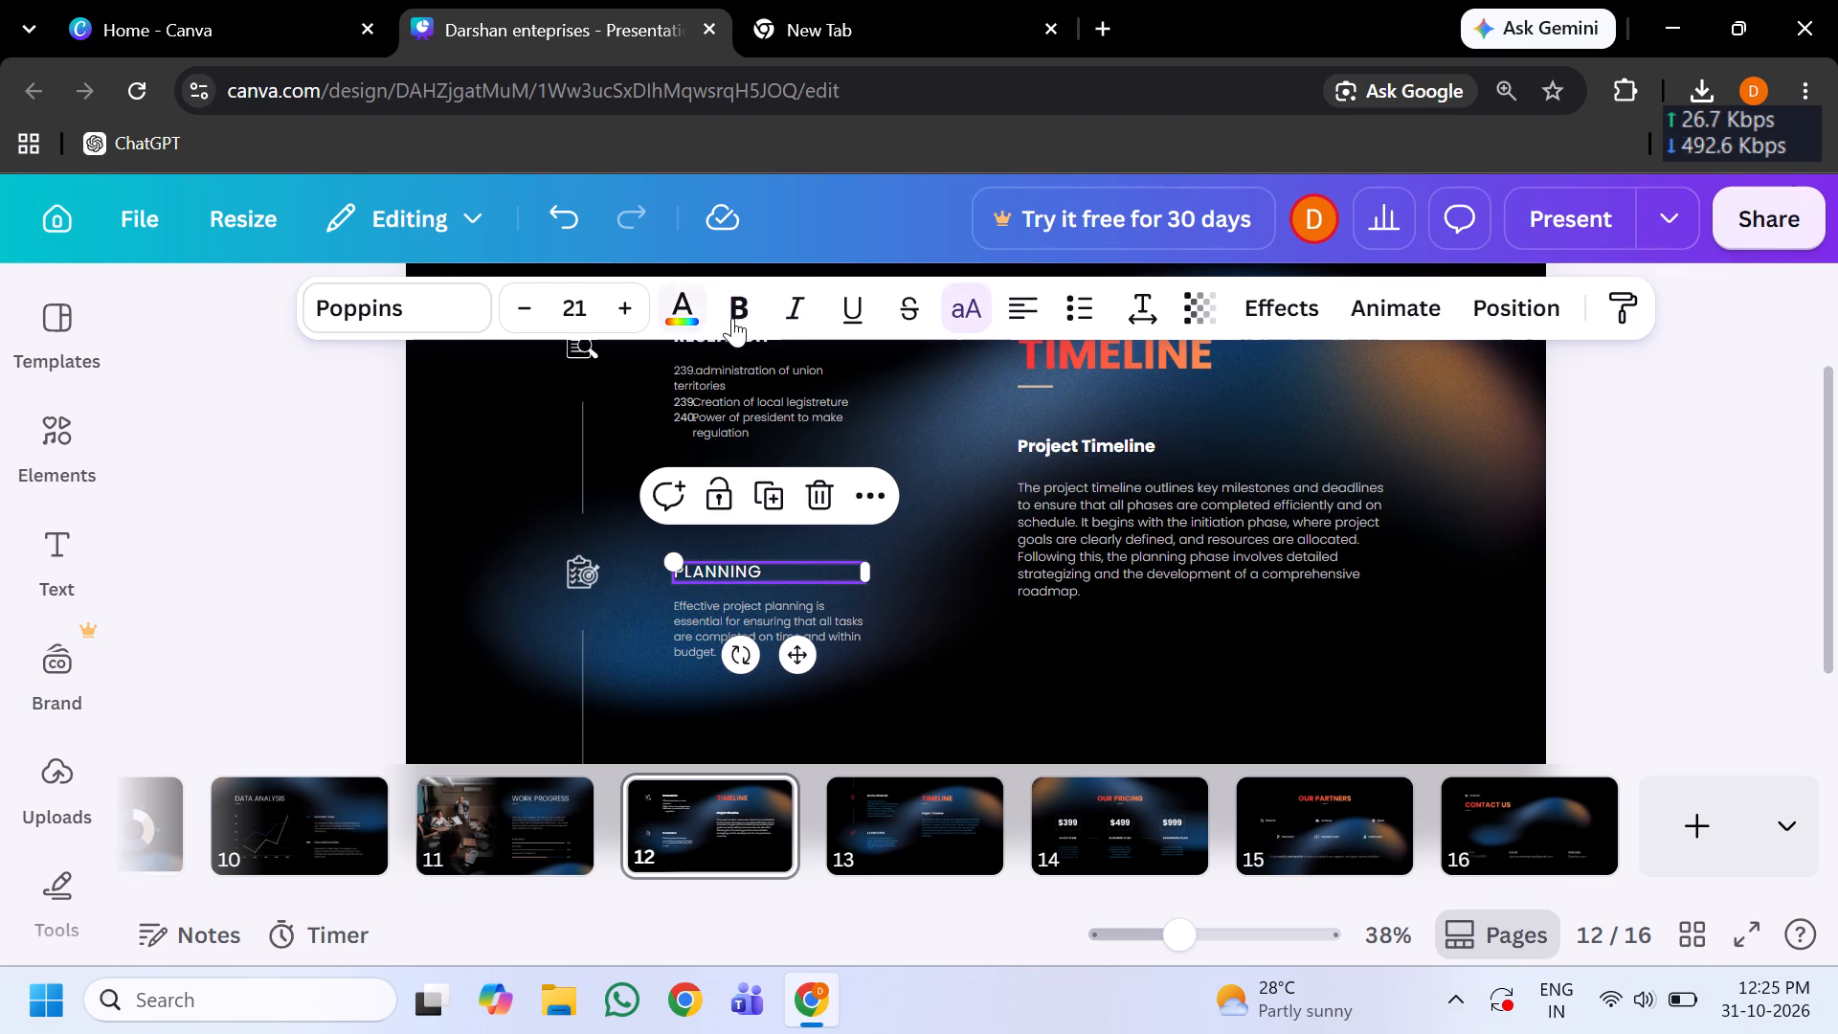
click(738, 312)
scroll(873, 444, up, 2)
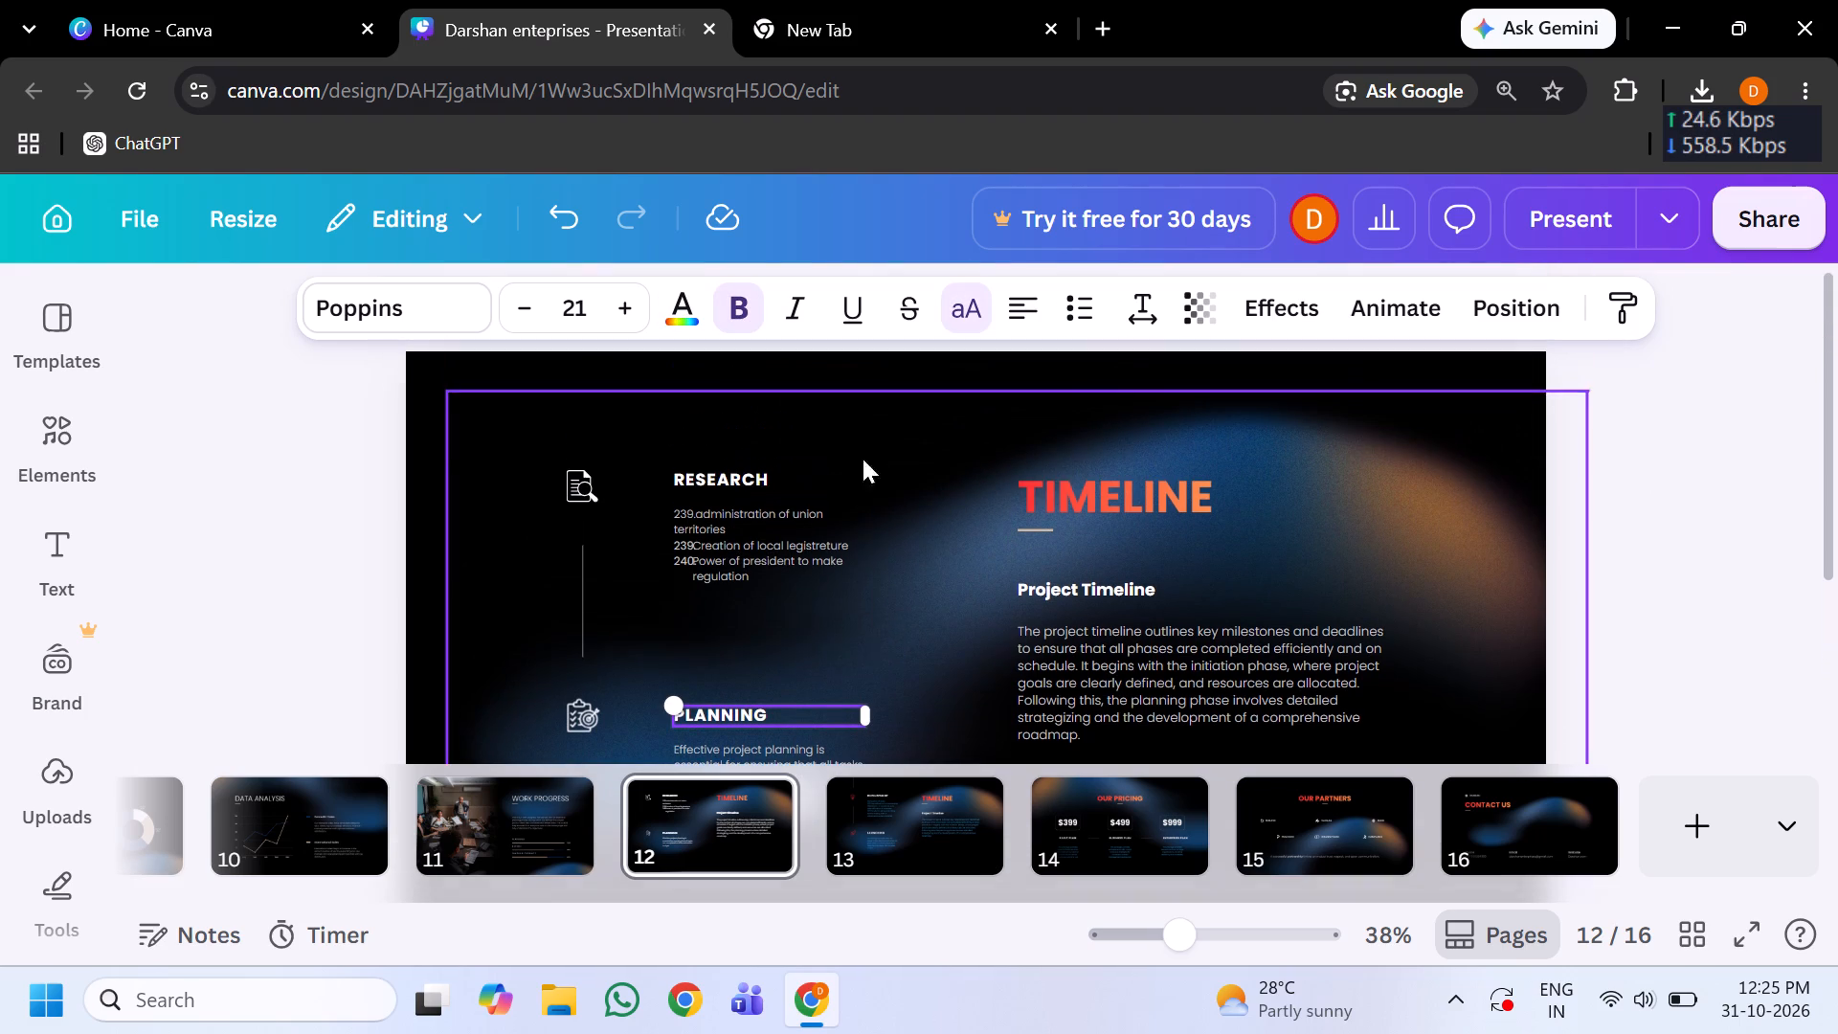
click(720, 473)
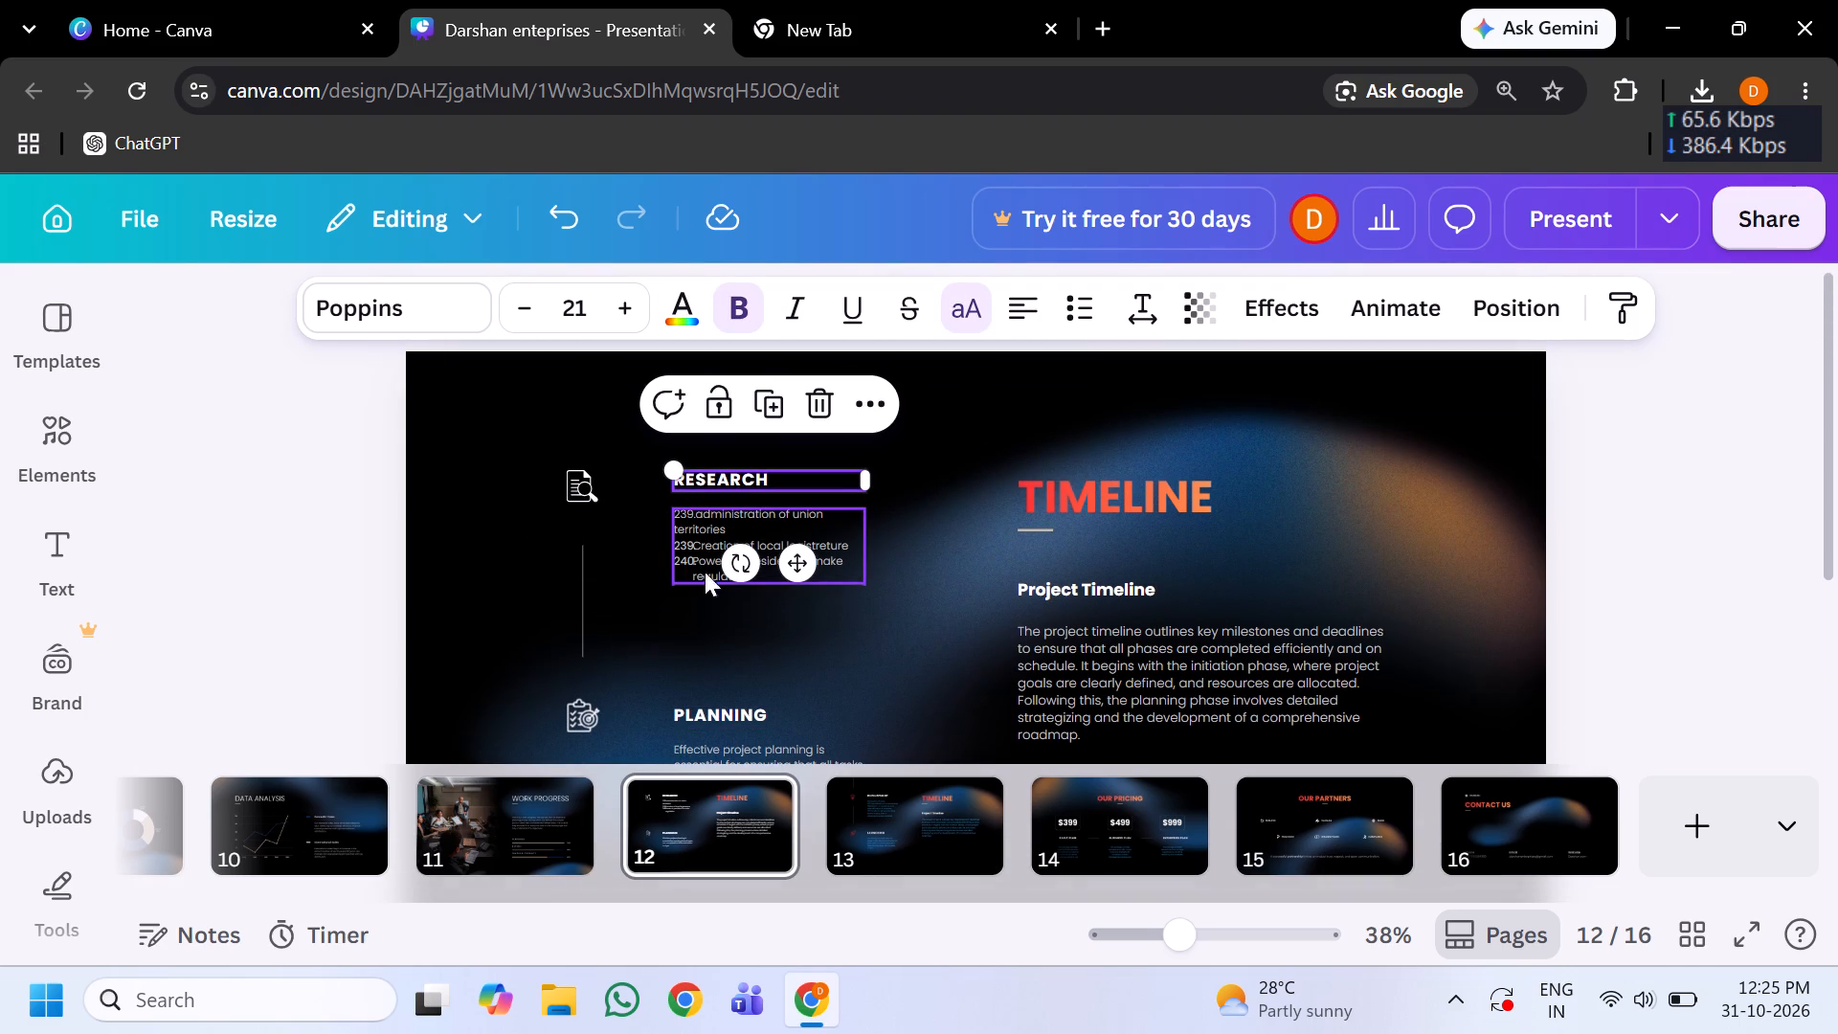
scroll(961, 551, down, 3)
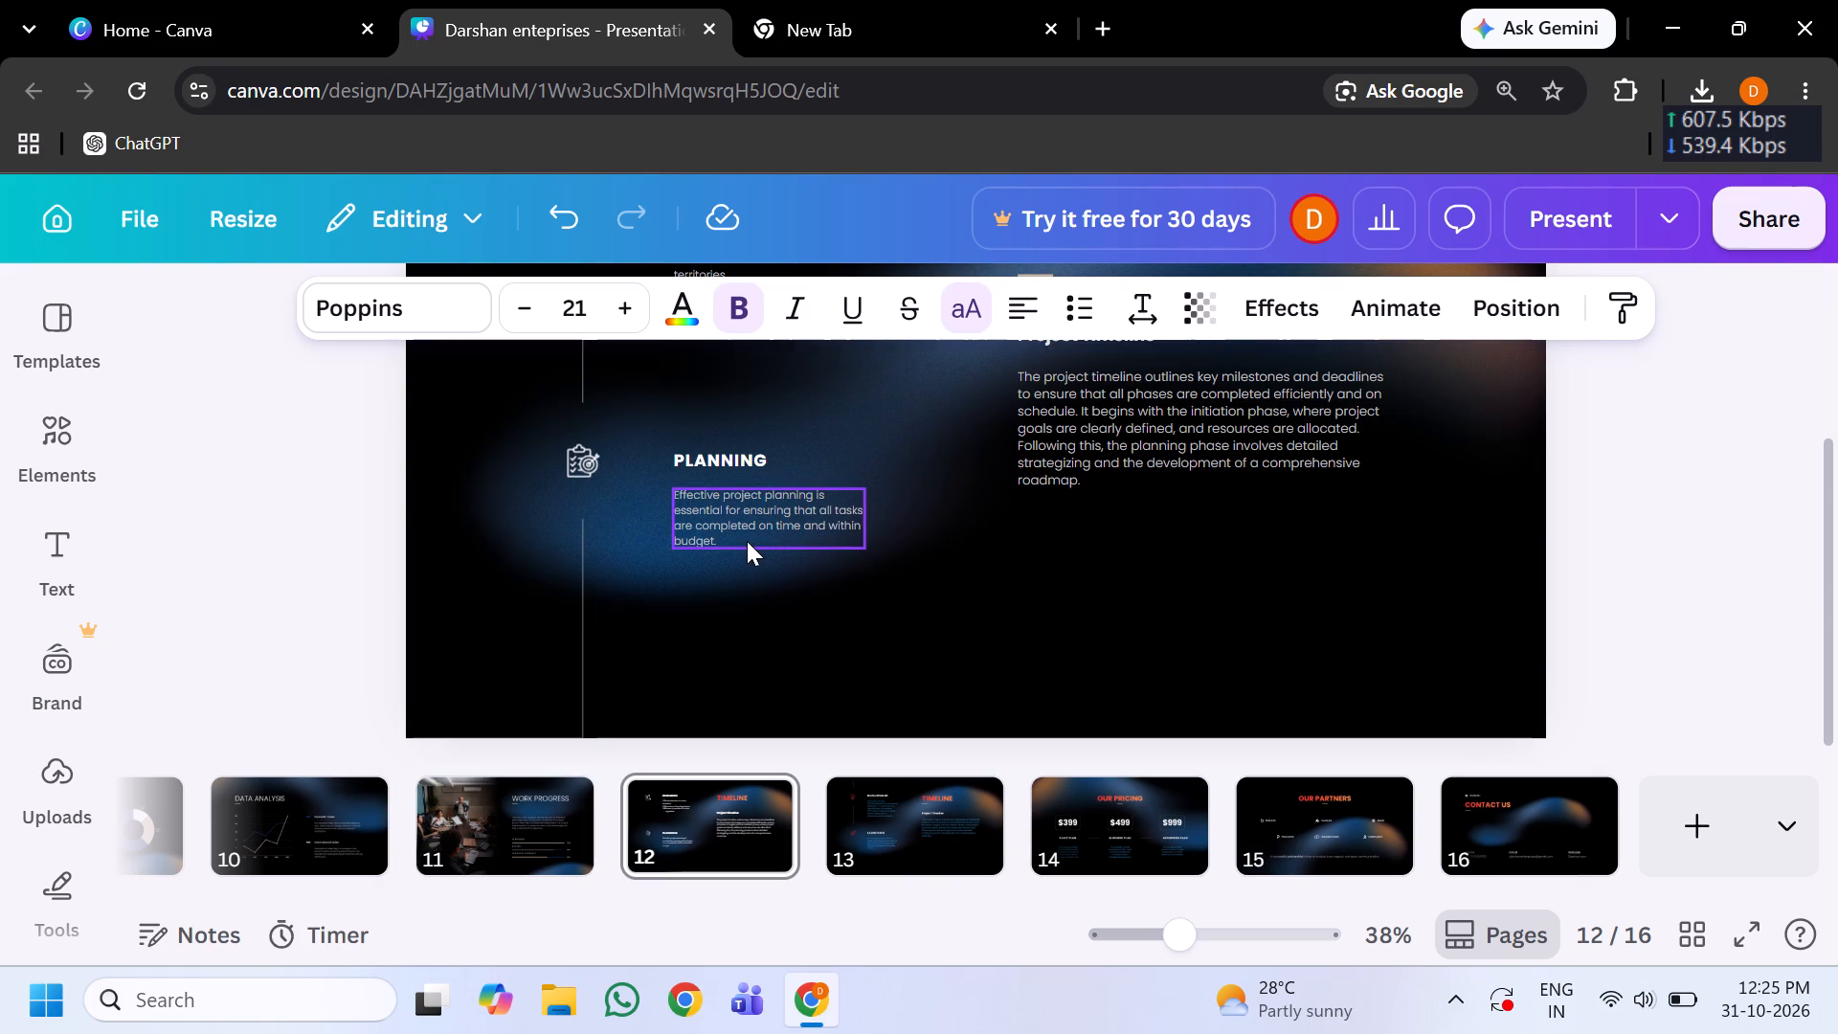
Make the WORK PROGRESS heading on page 11 bold and apply the red-to-orange gradient text colour.
click(542, 813)
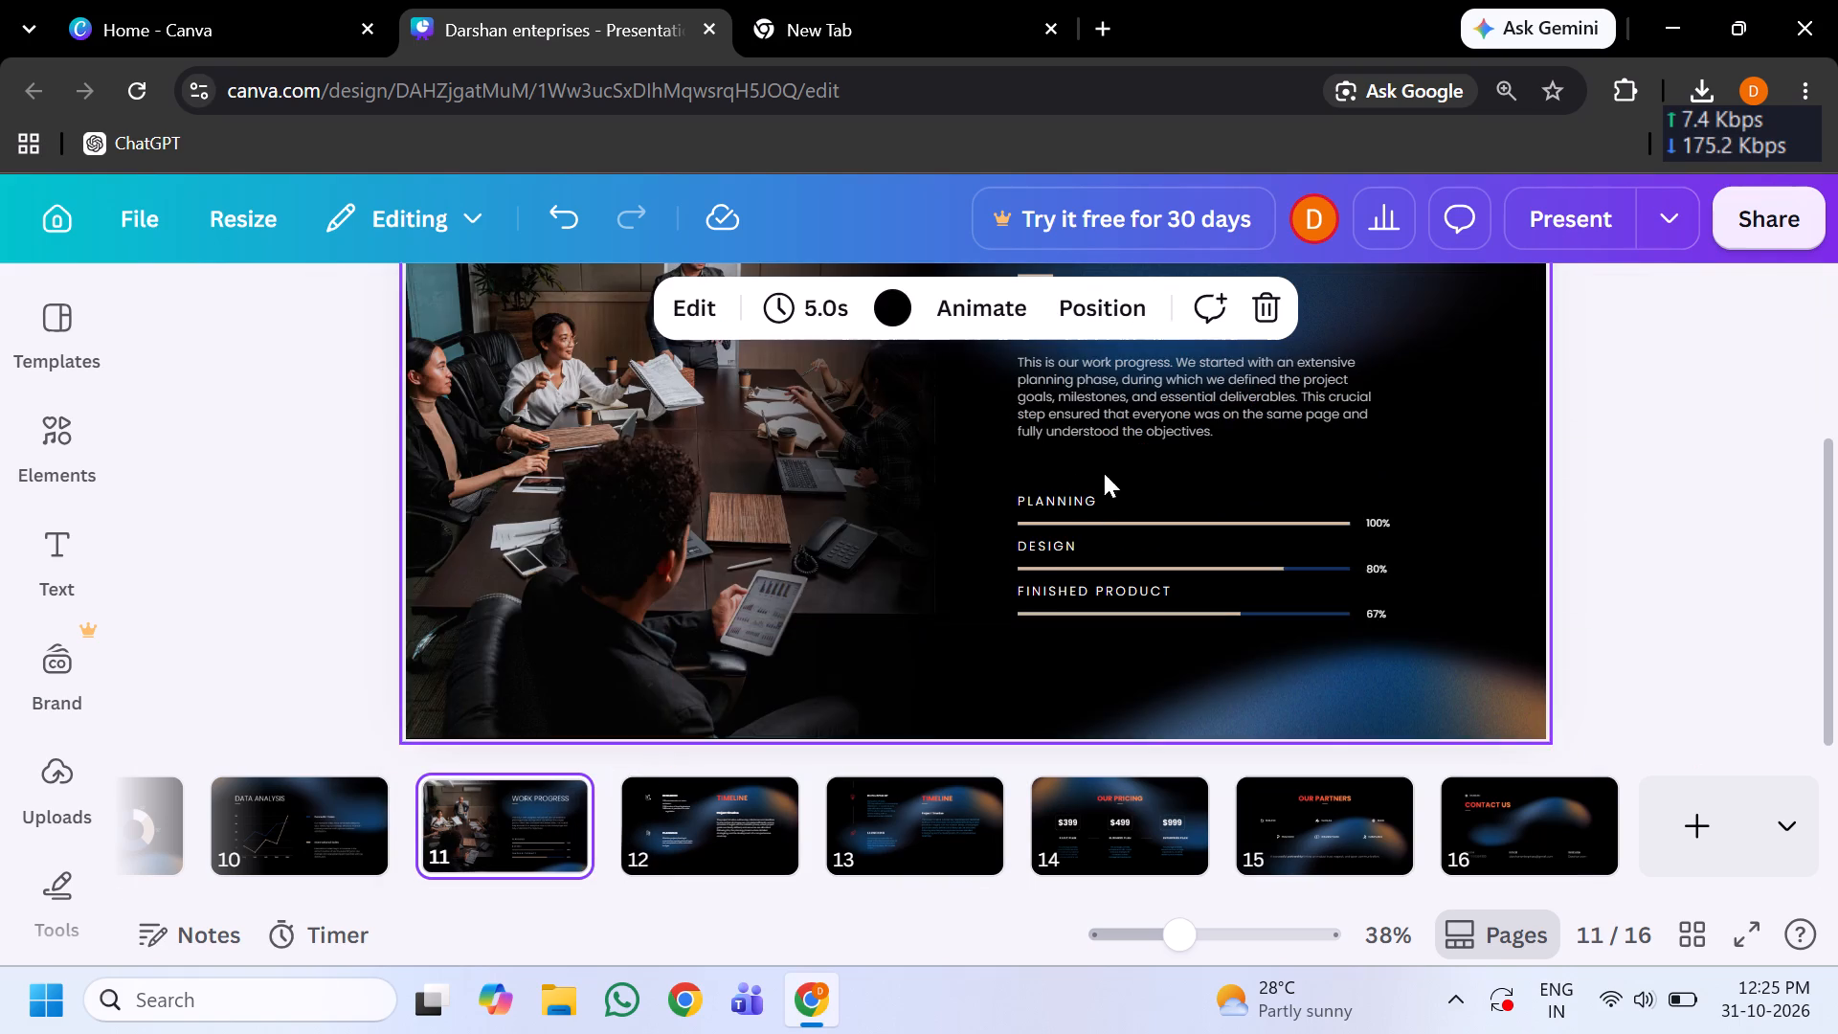
scroll(873, 463, up, 2)
click(1138, 487)
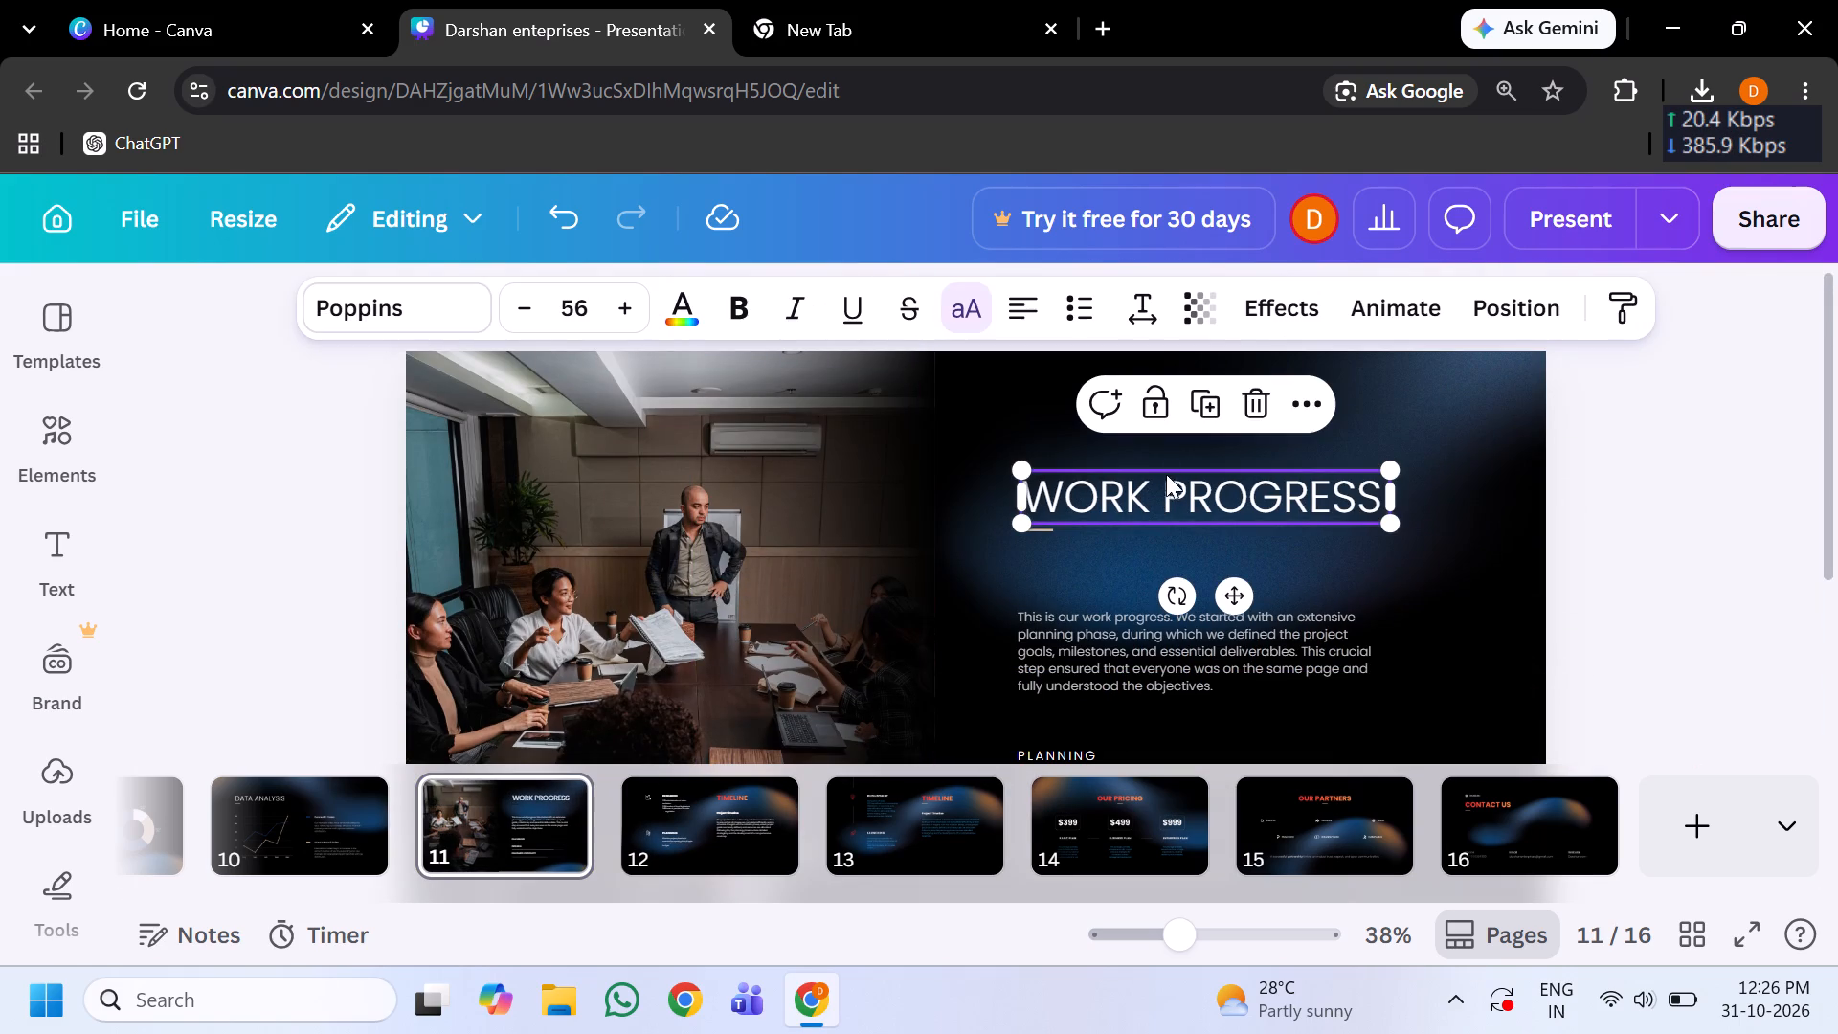
click(728, 297)
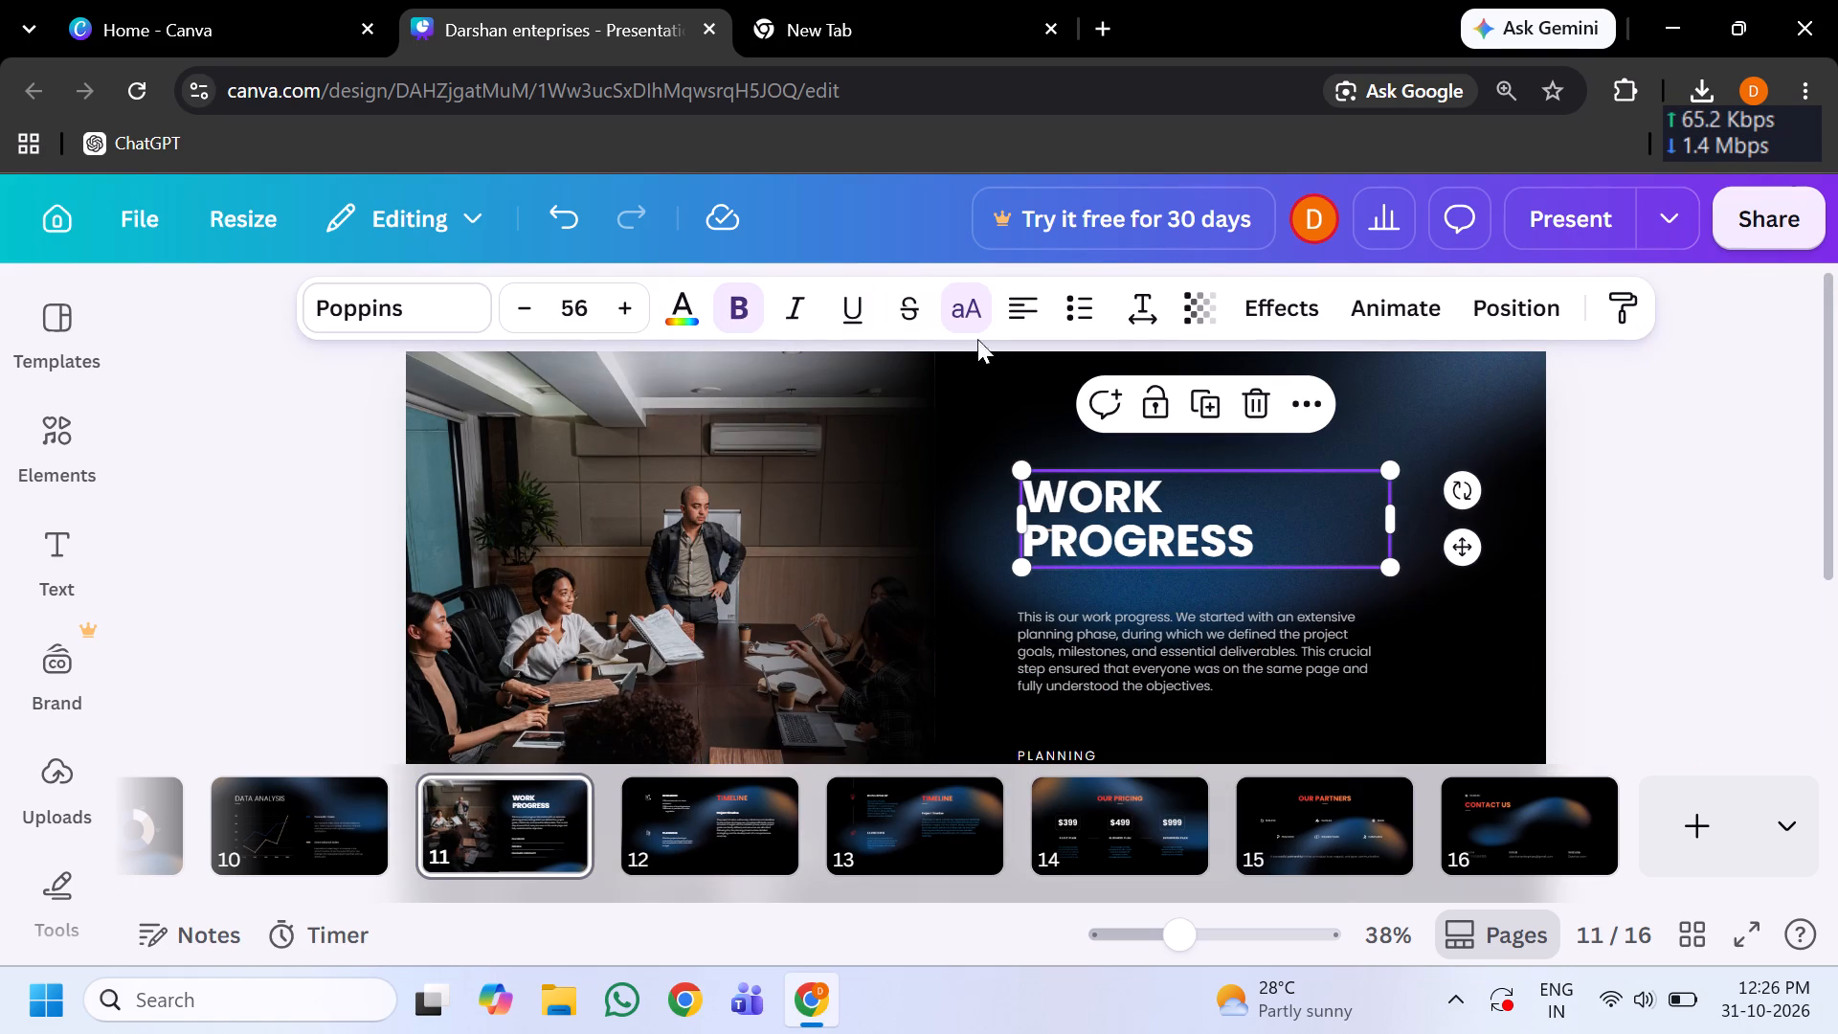
click(686, 318)
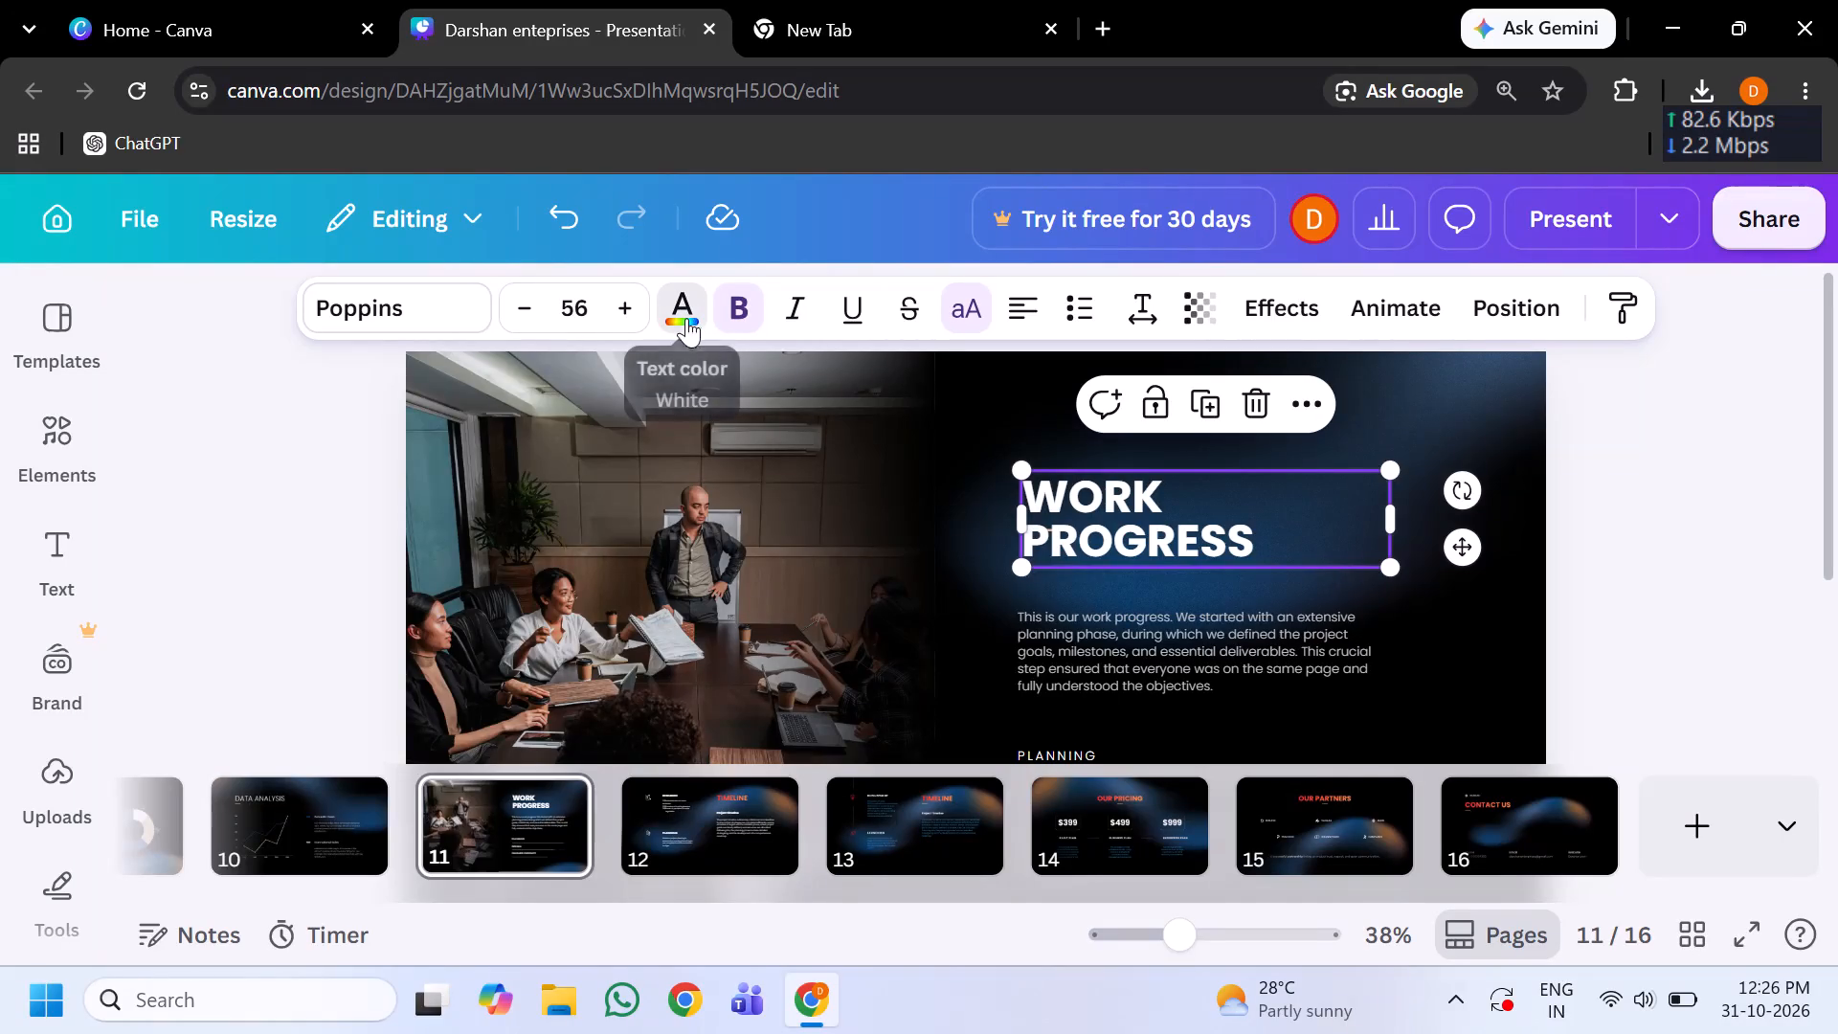
click(544, 618)
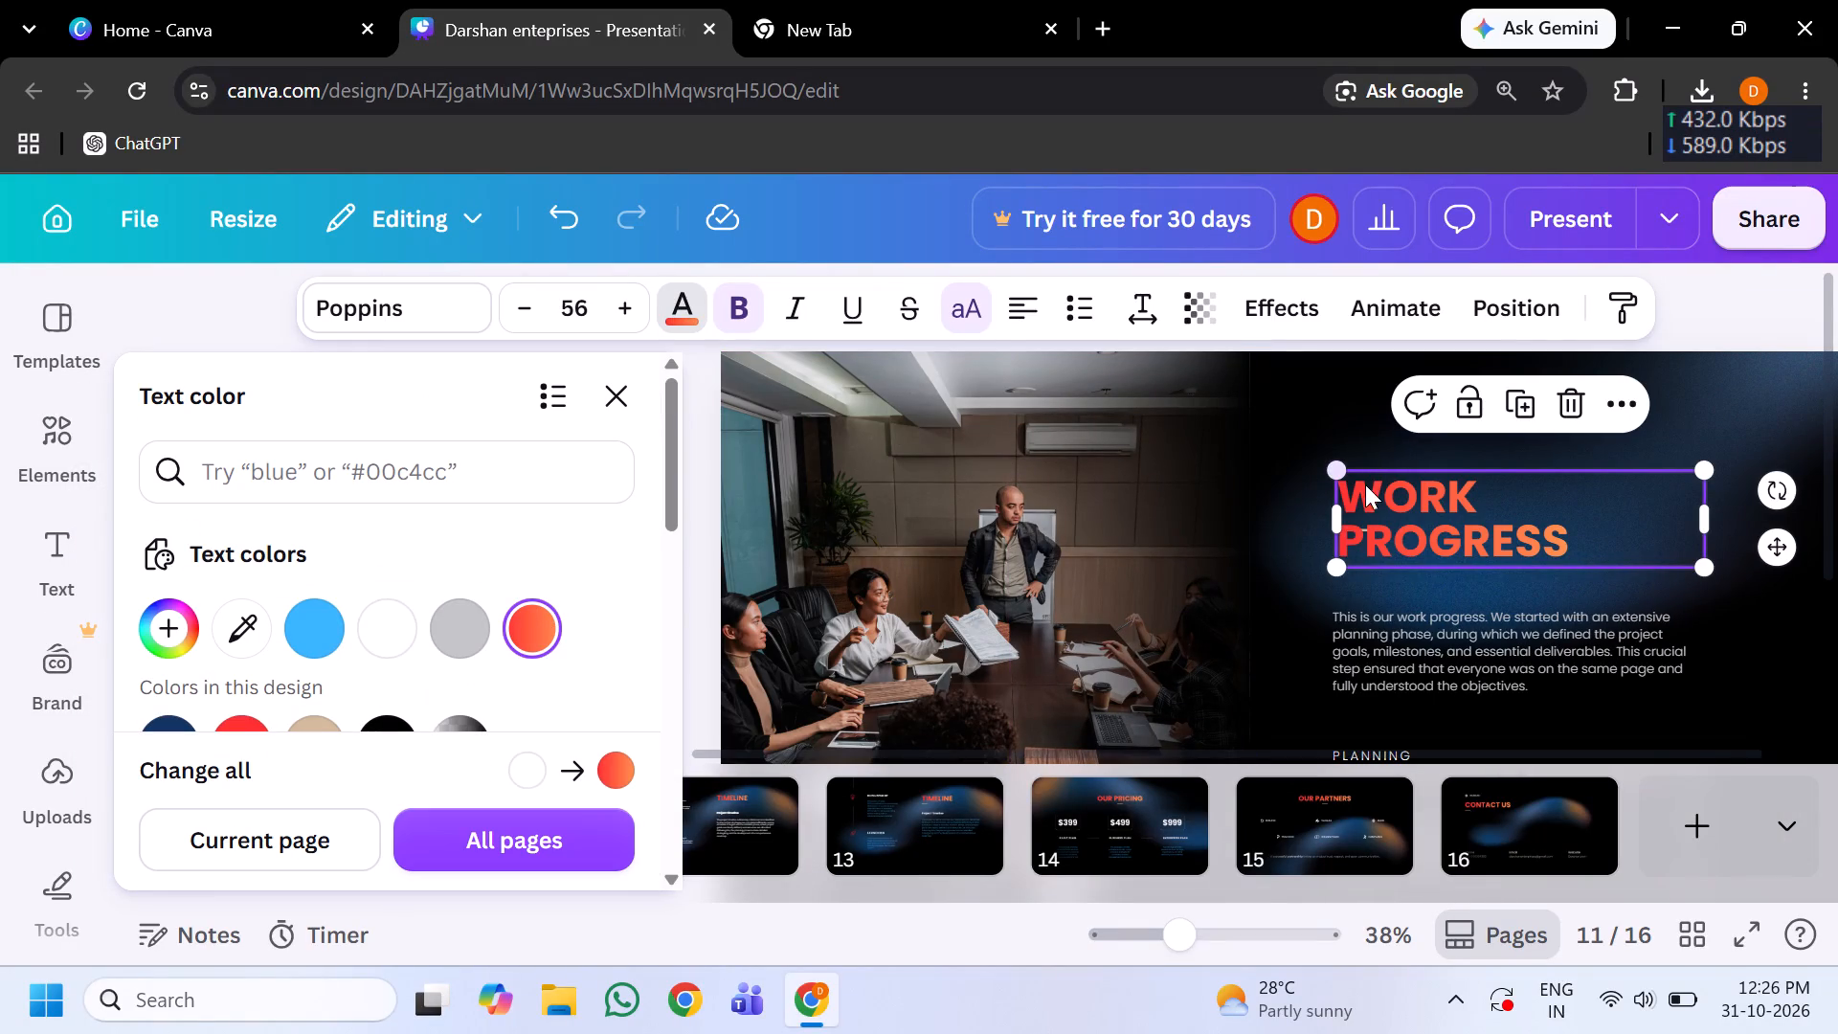
click(1287, 502)
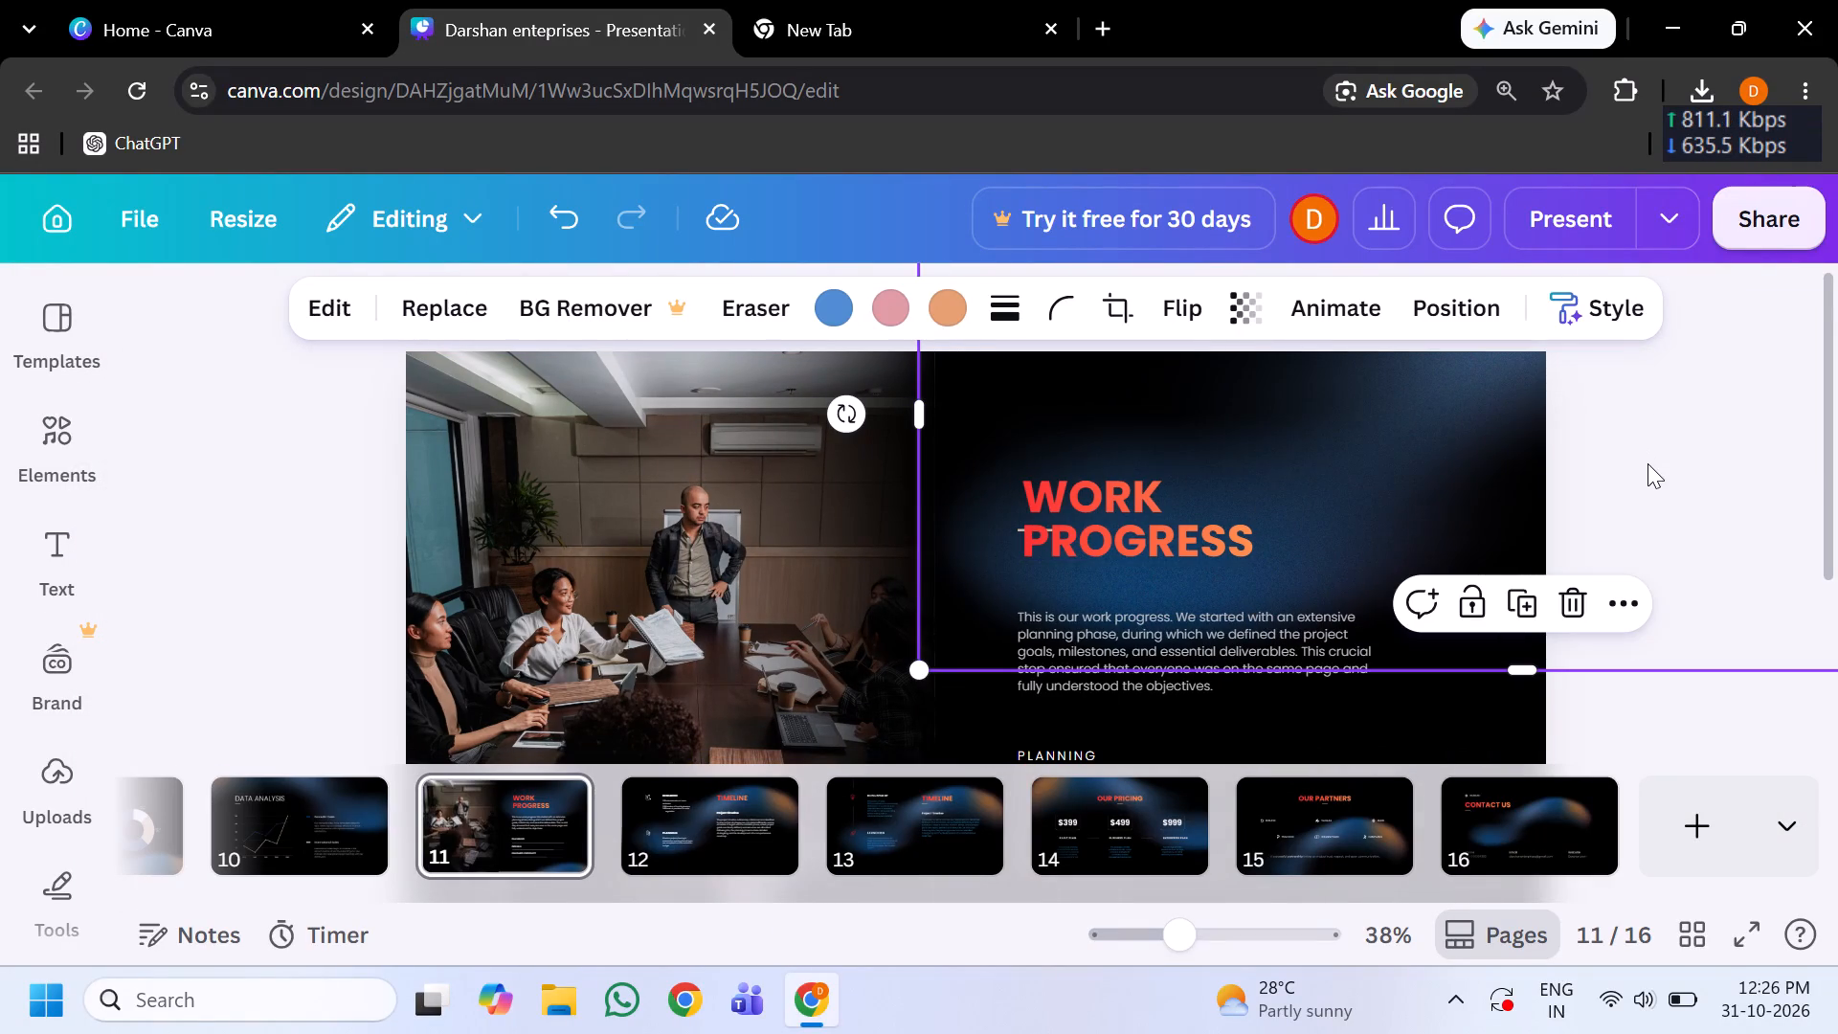
click(1649, 465)
Set the PLANNING progress bar on page 11 to 63 percent.
scroll(958, 543, down, 2)
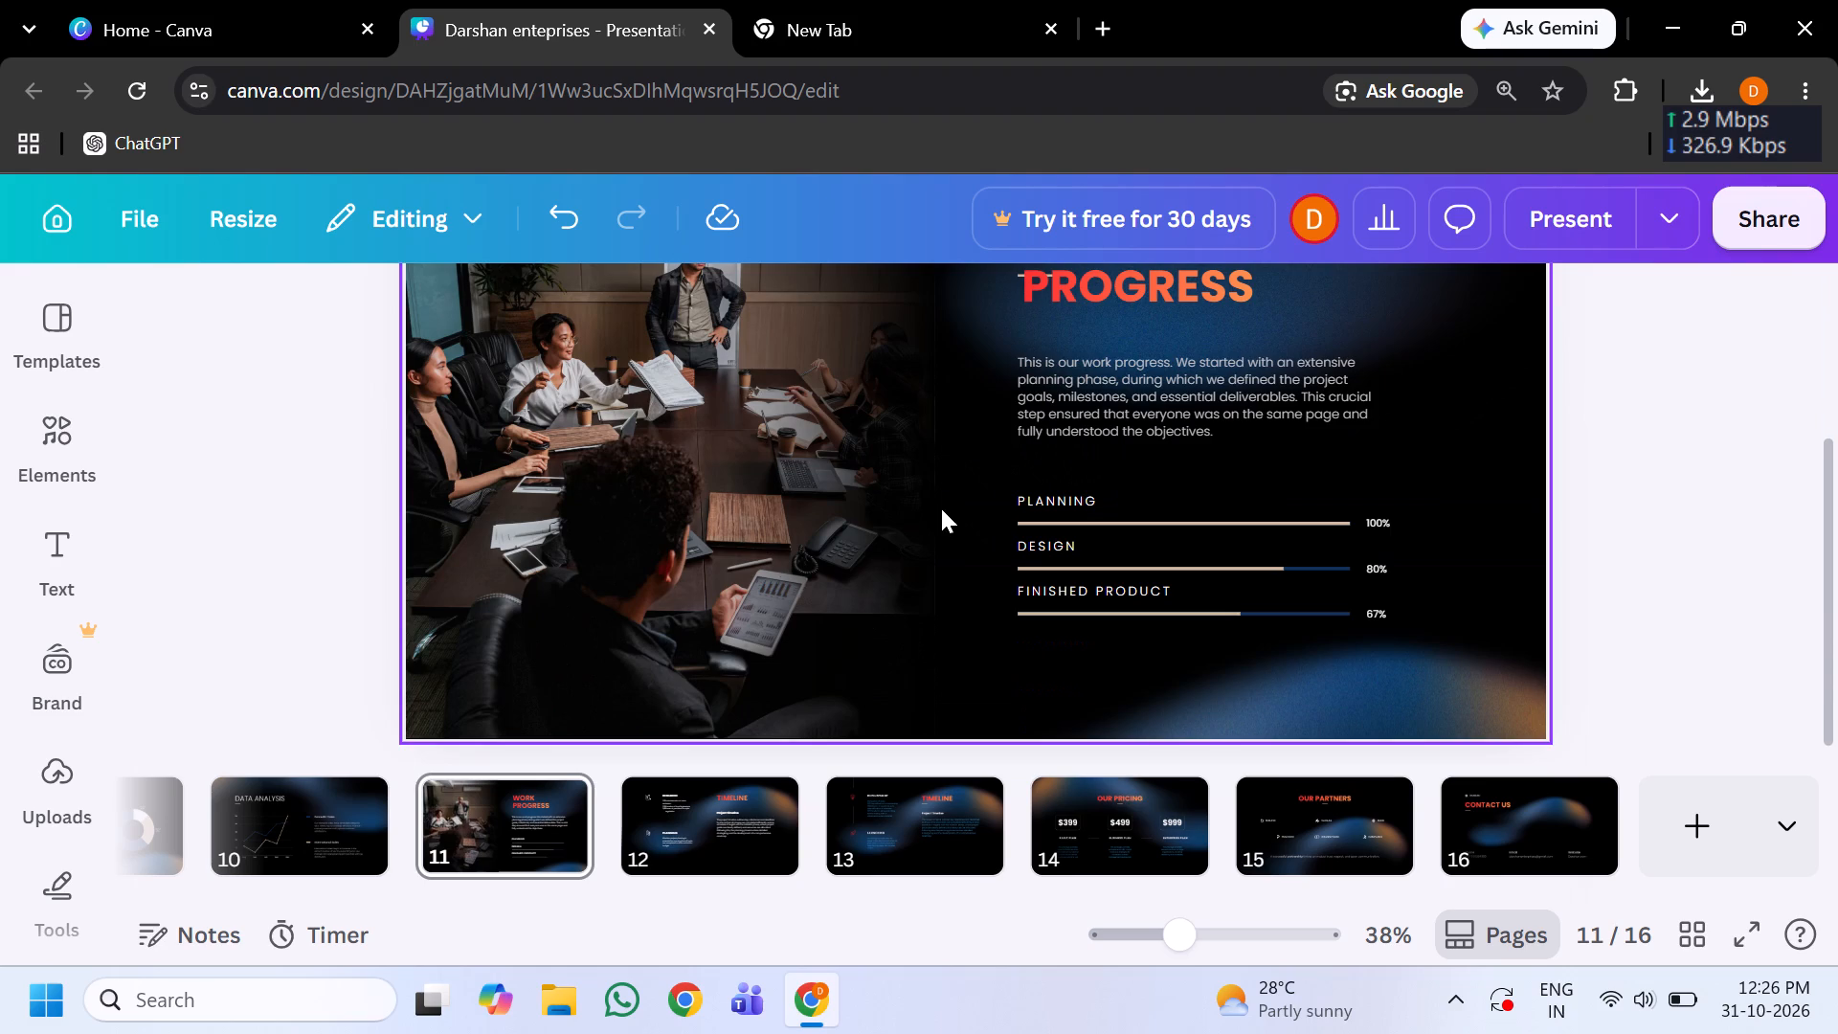
drag(1178, 930, 1138, 942)
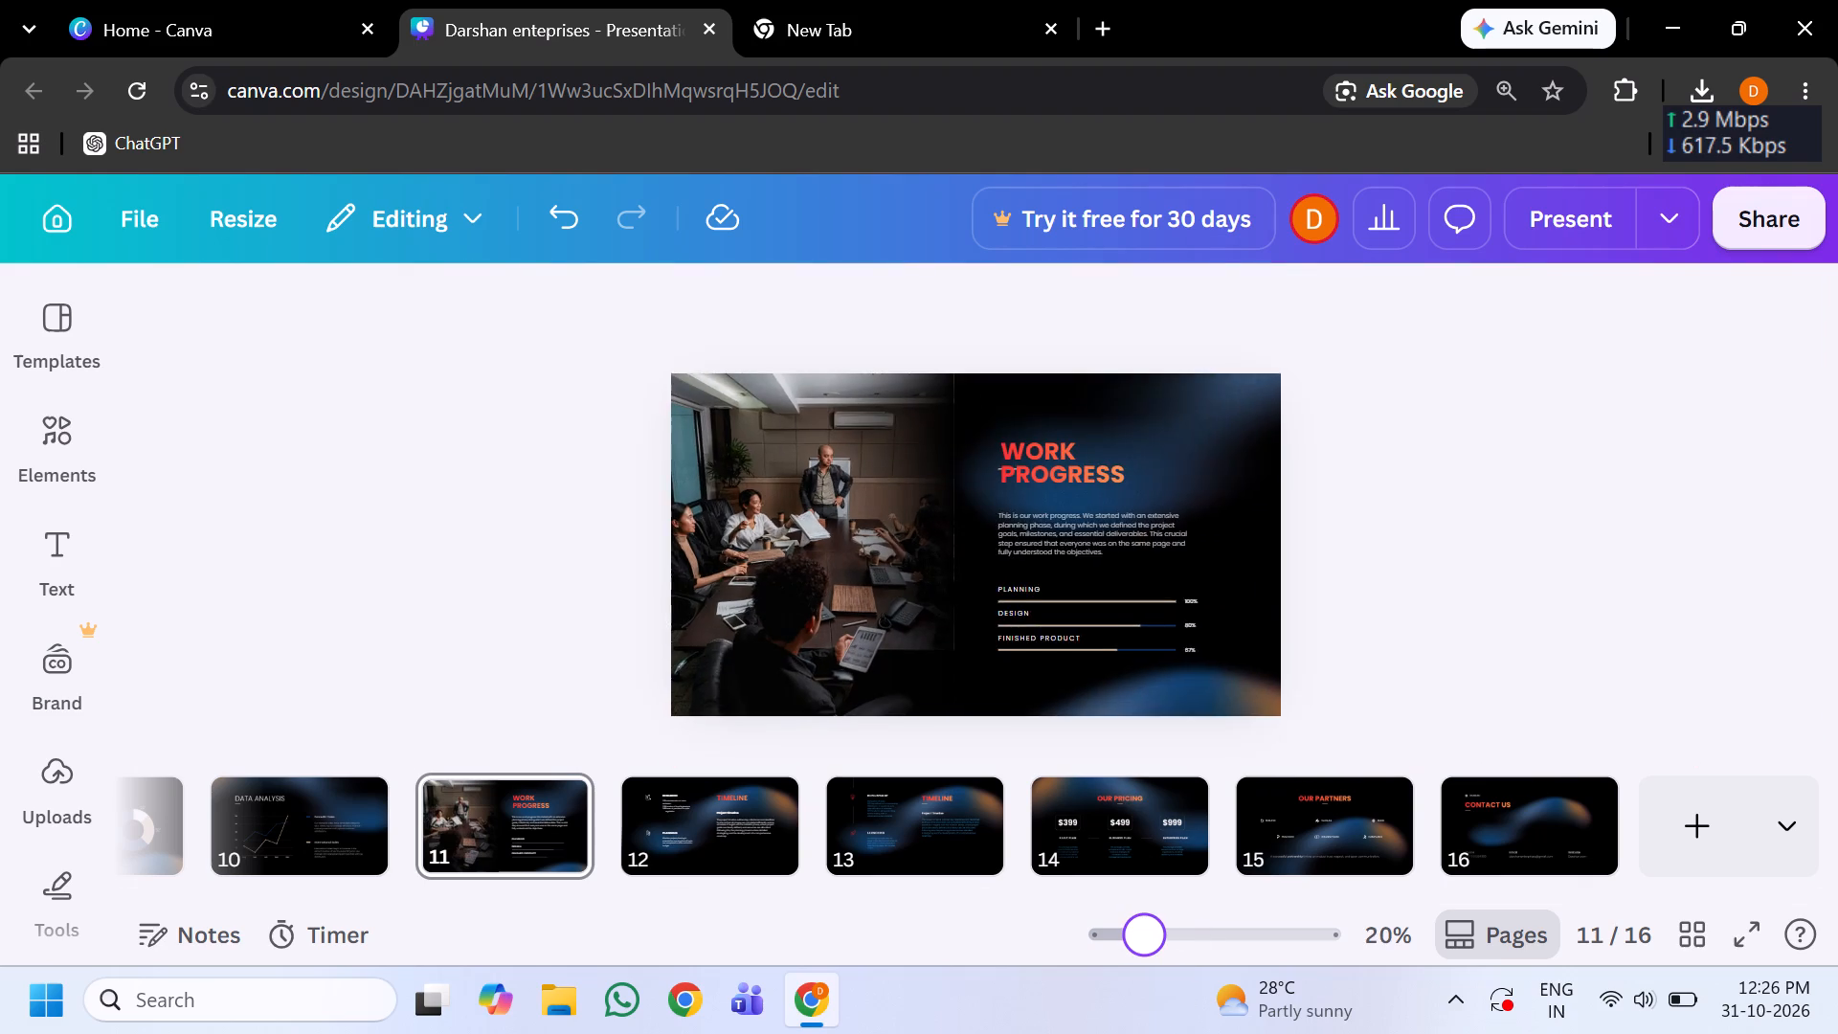
drag(1138, 942, 1159, 935)
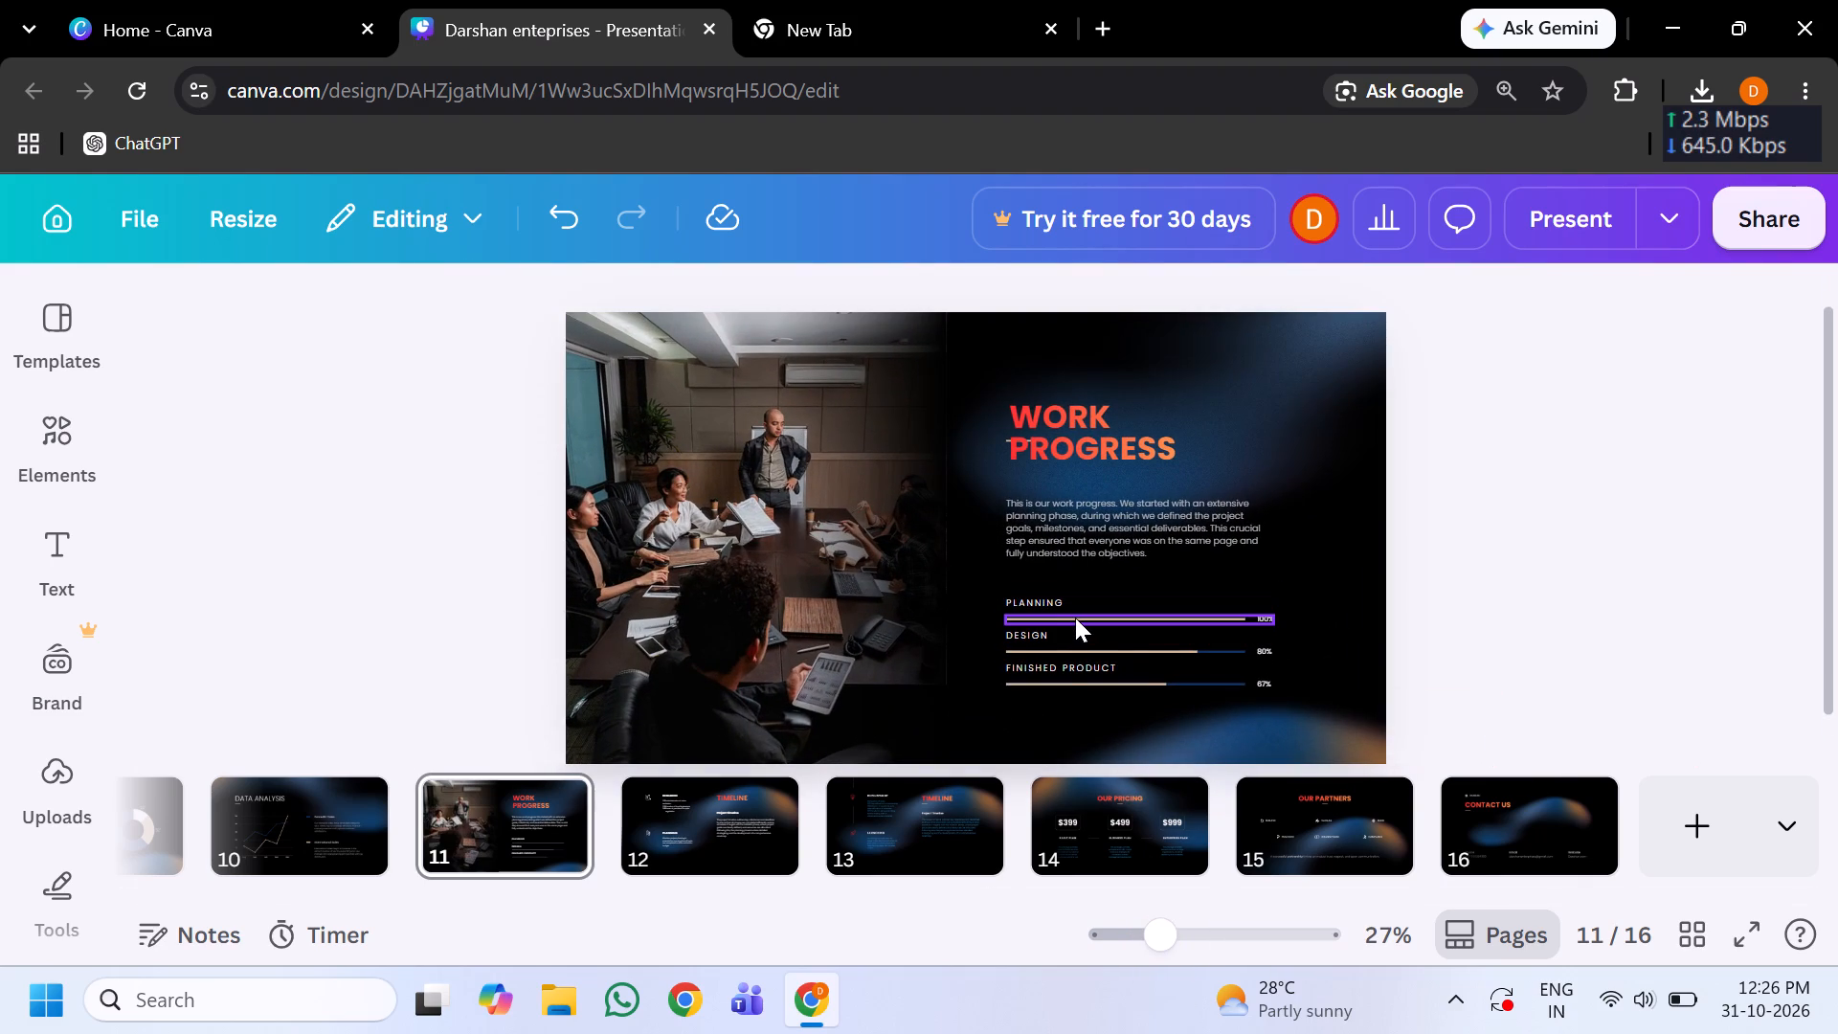
click(1076, 618)
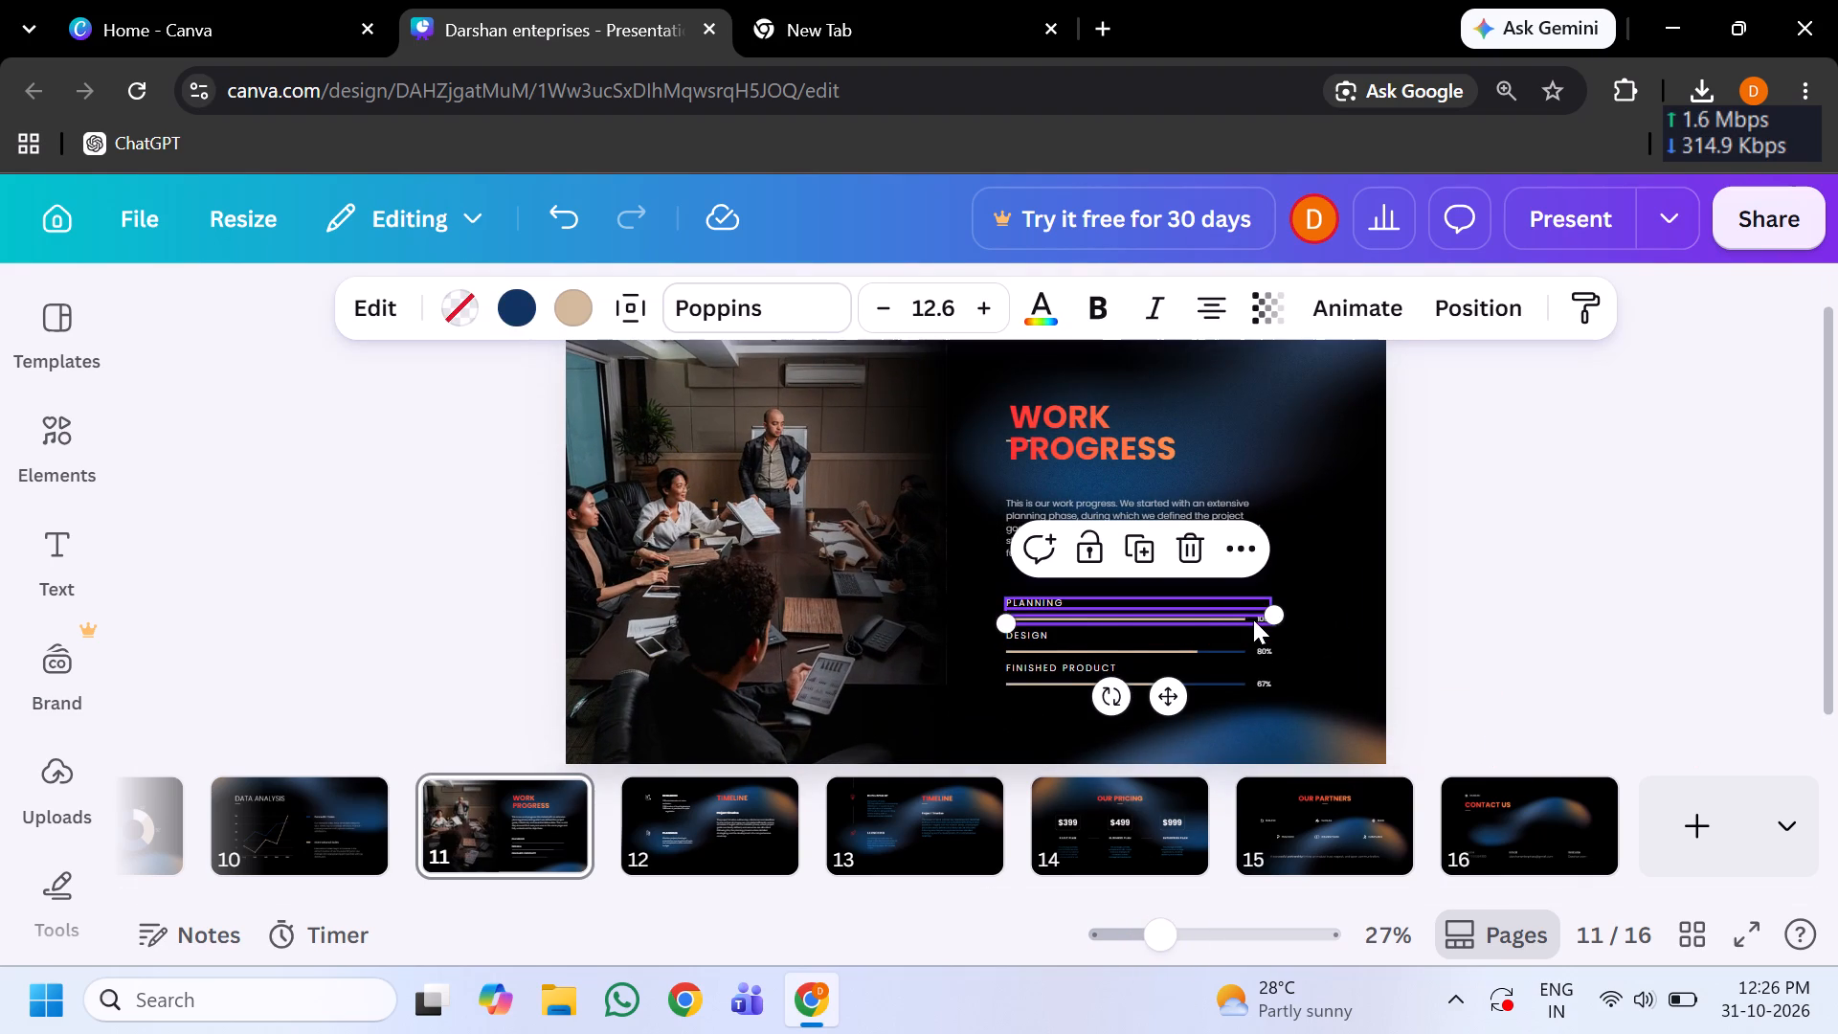
double_click(1237, 619)
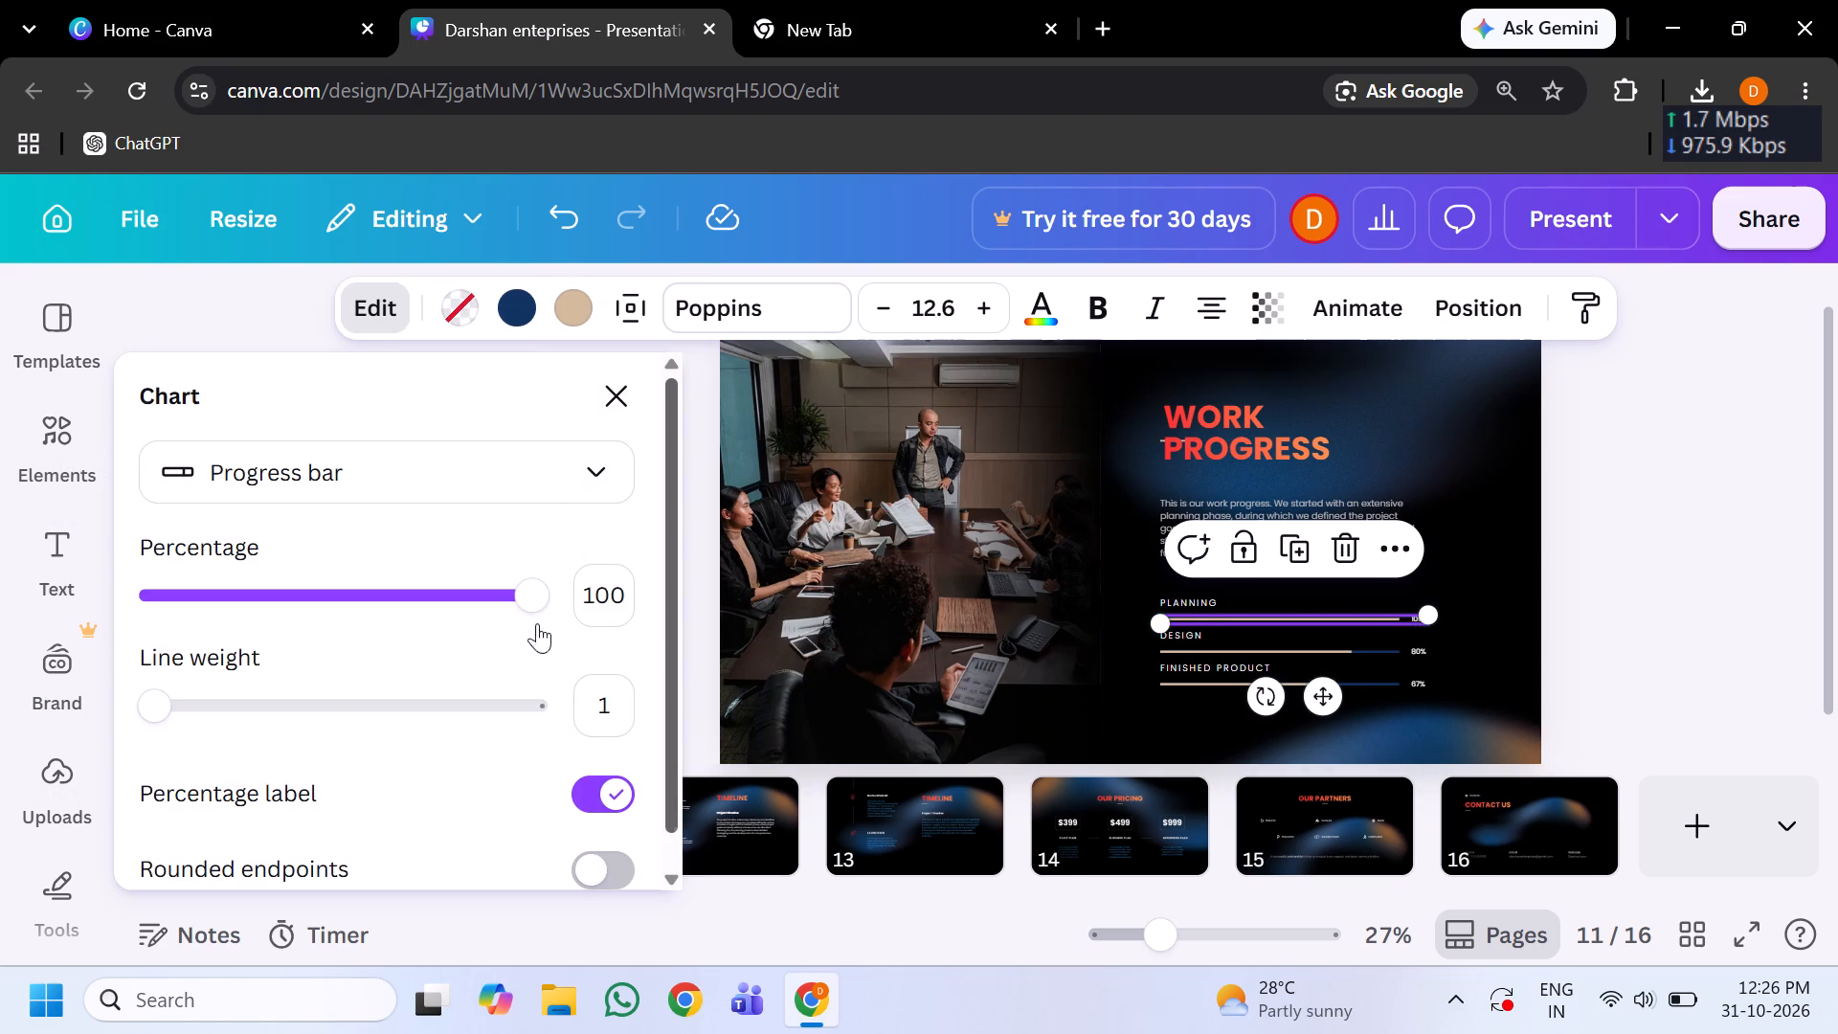
drag(527, 599, 392, 608)
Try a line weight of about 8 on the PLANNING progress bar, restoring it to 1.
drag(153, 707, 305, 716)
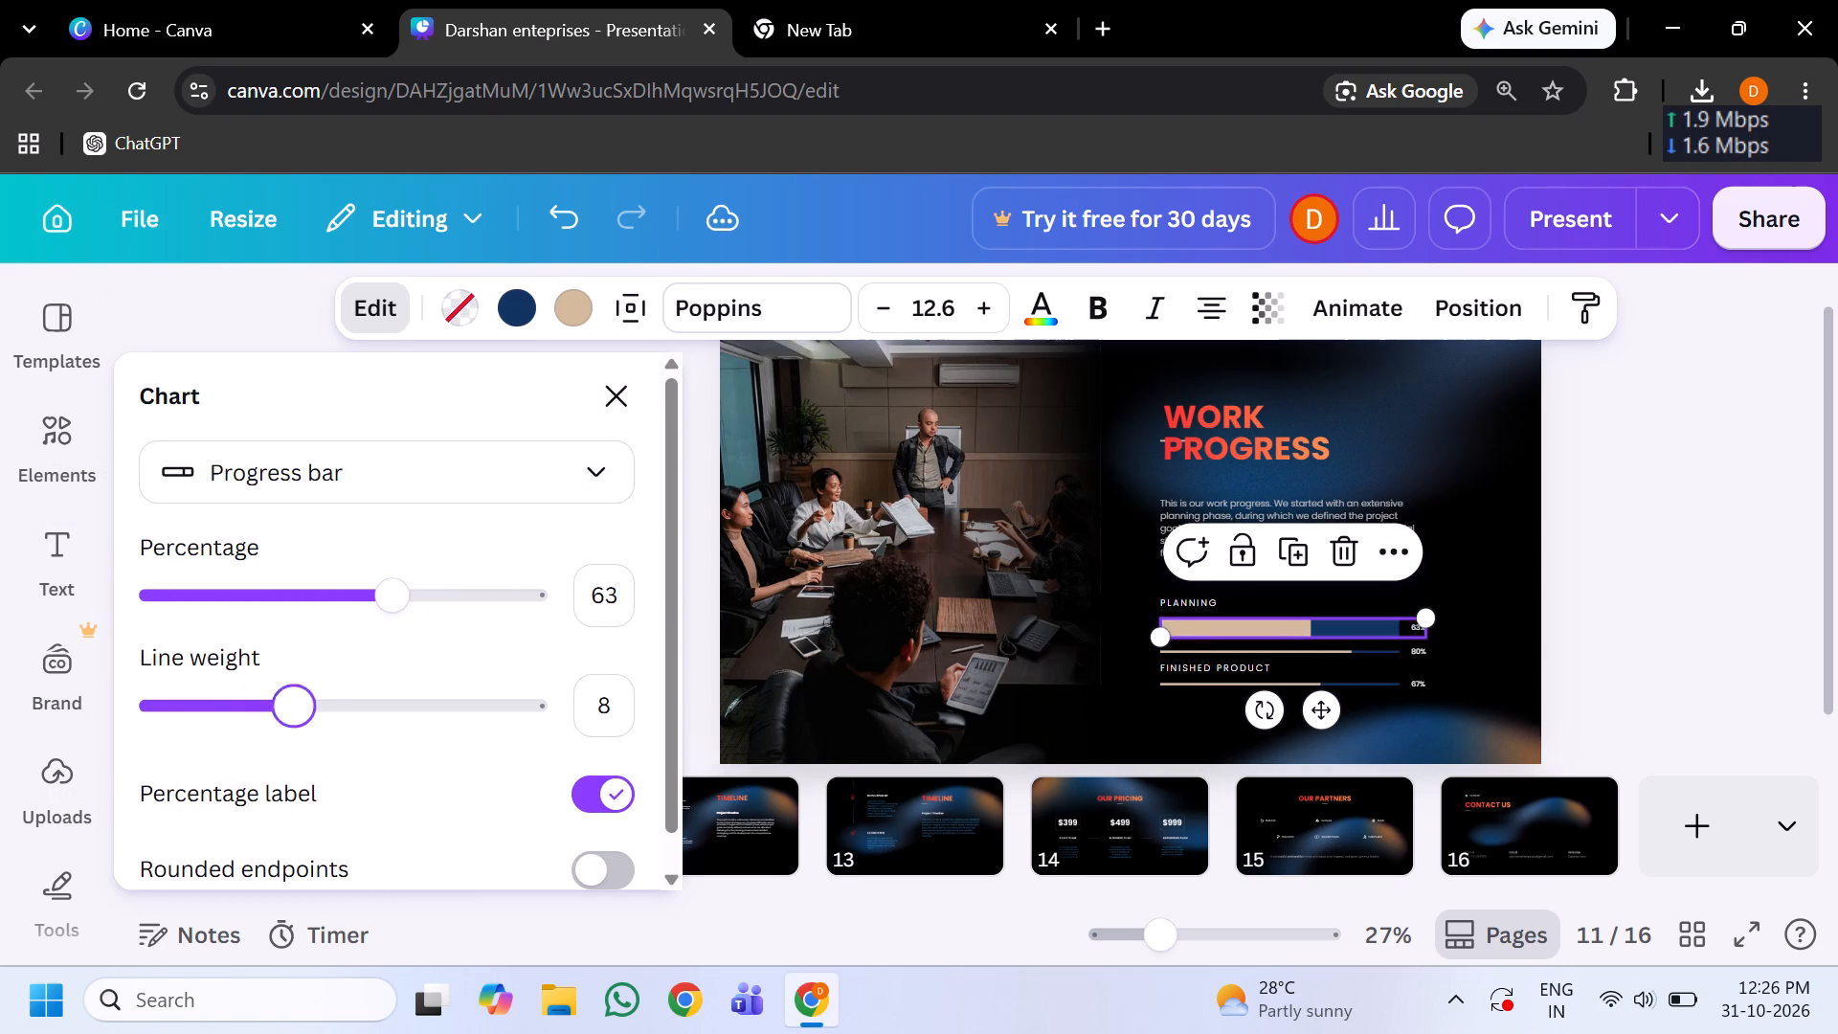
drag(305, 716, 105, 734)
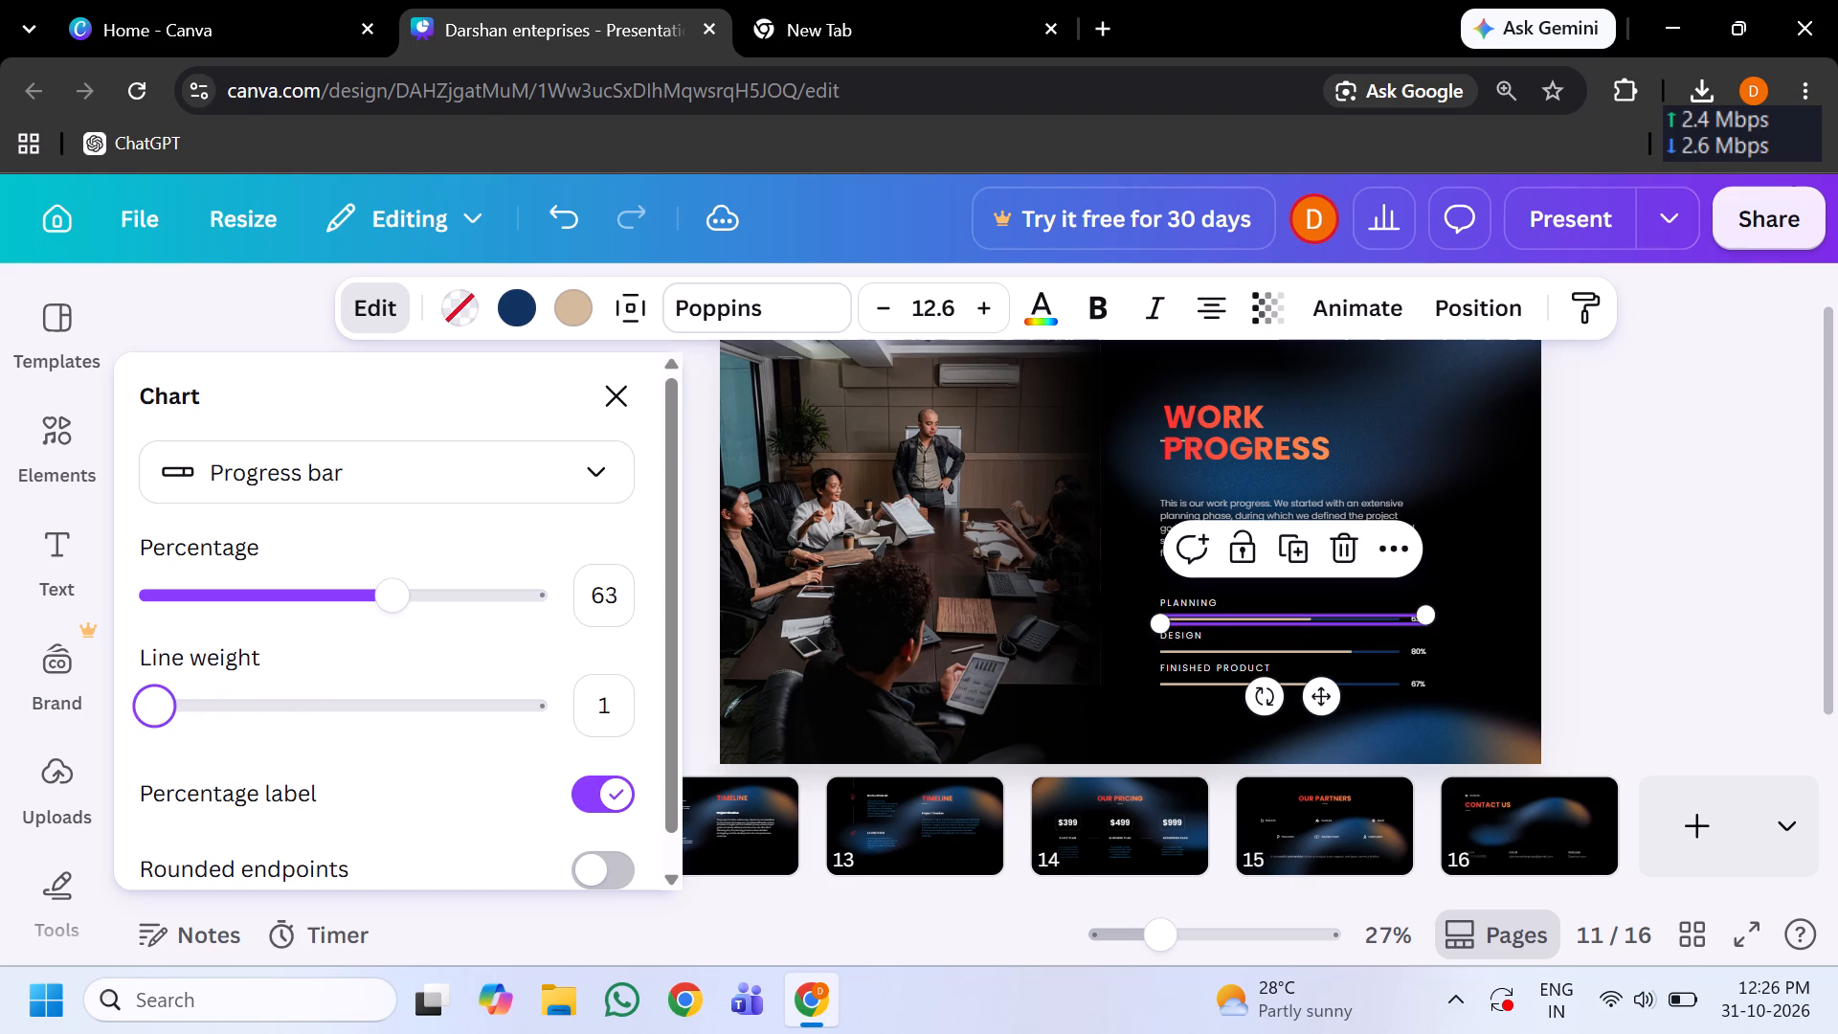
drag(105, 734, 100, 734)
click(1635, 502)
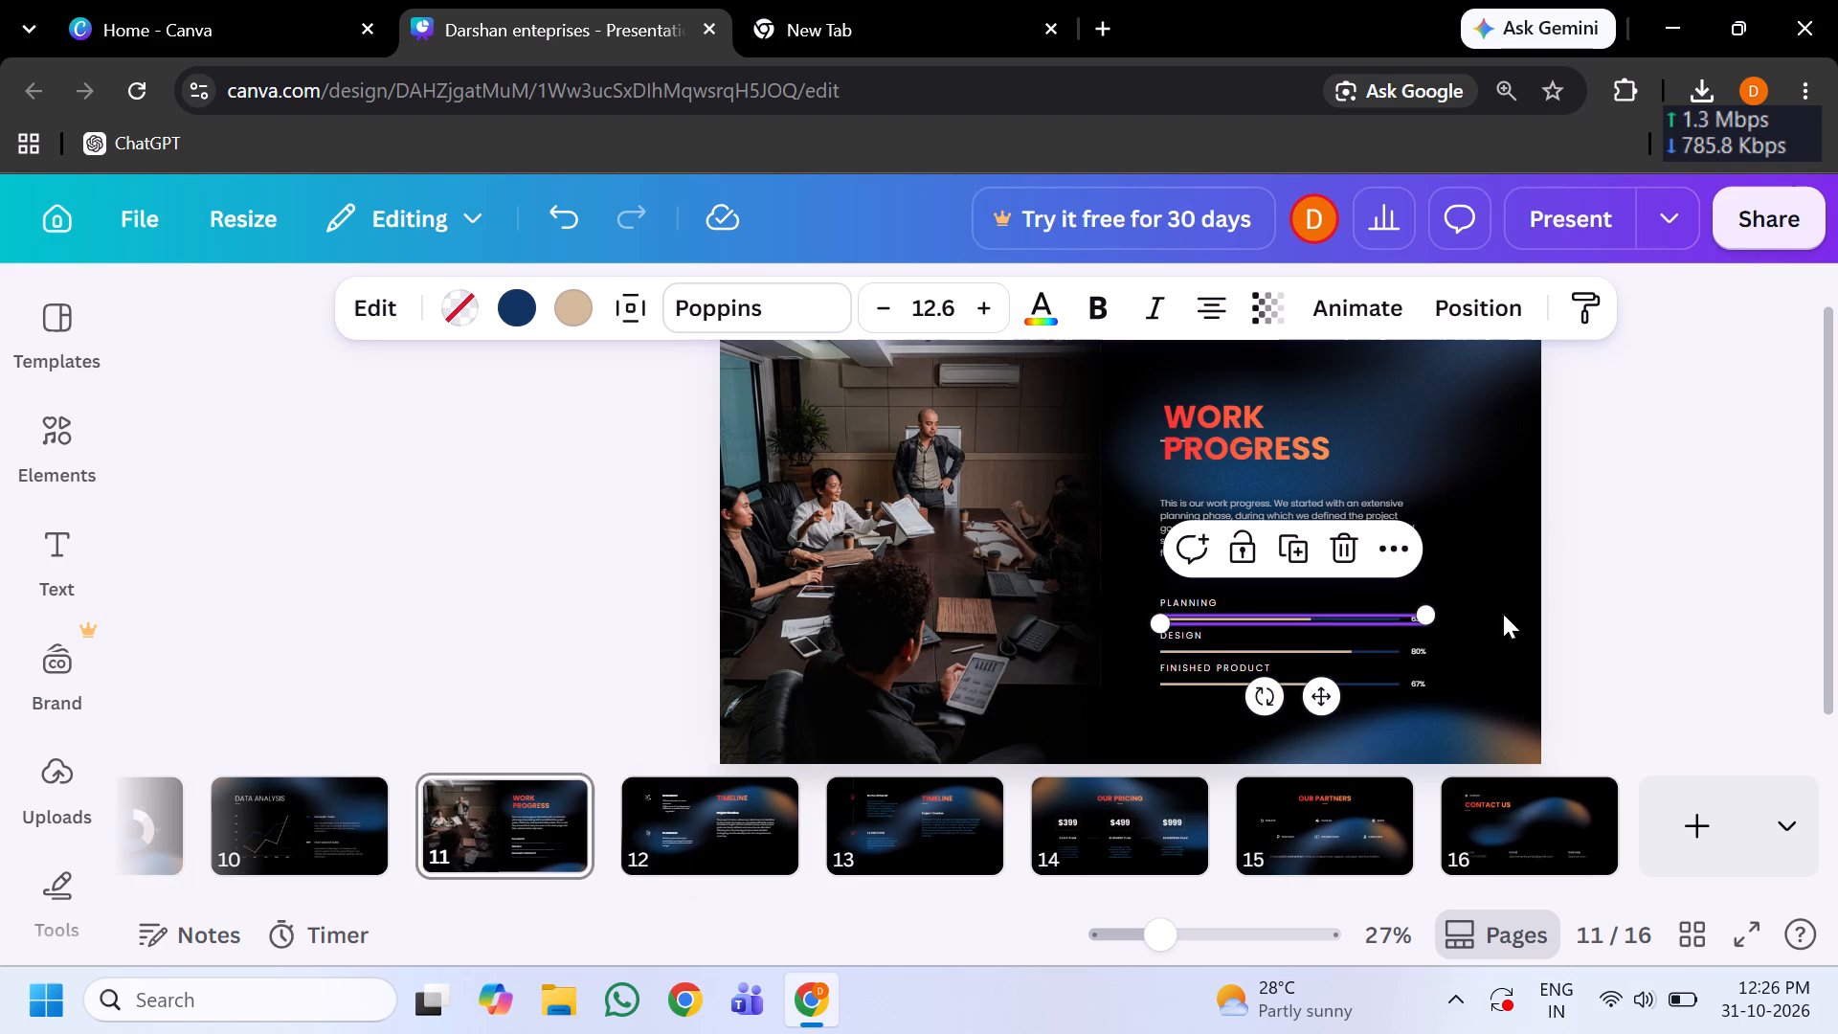
Set the DESIGN progress bar on page 11 to 71 percent.
click(1110, 653)
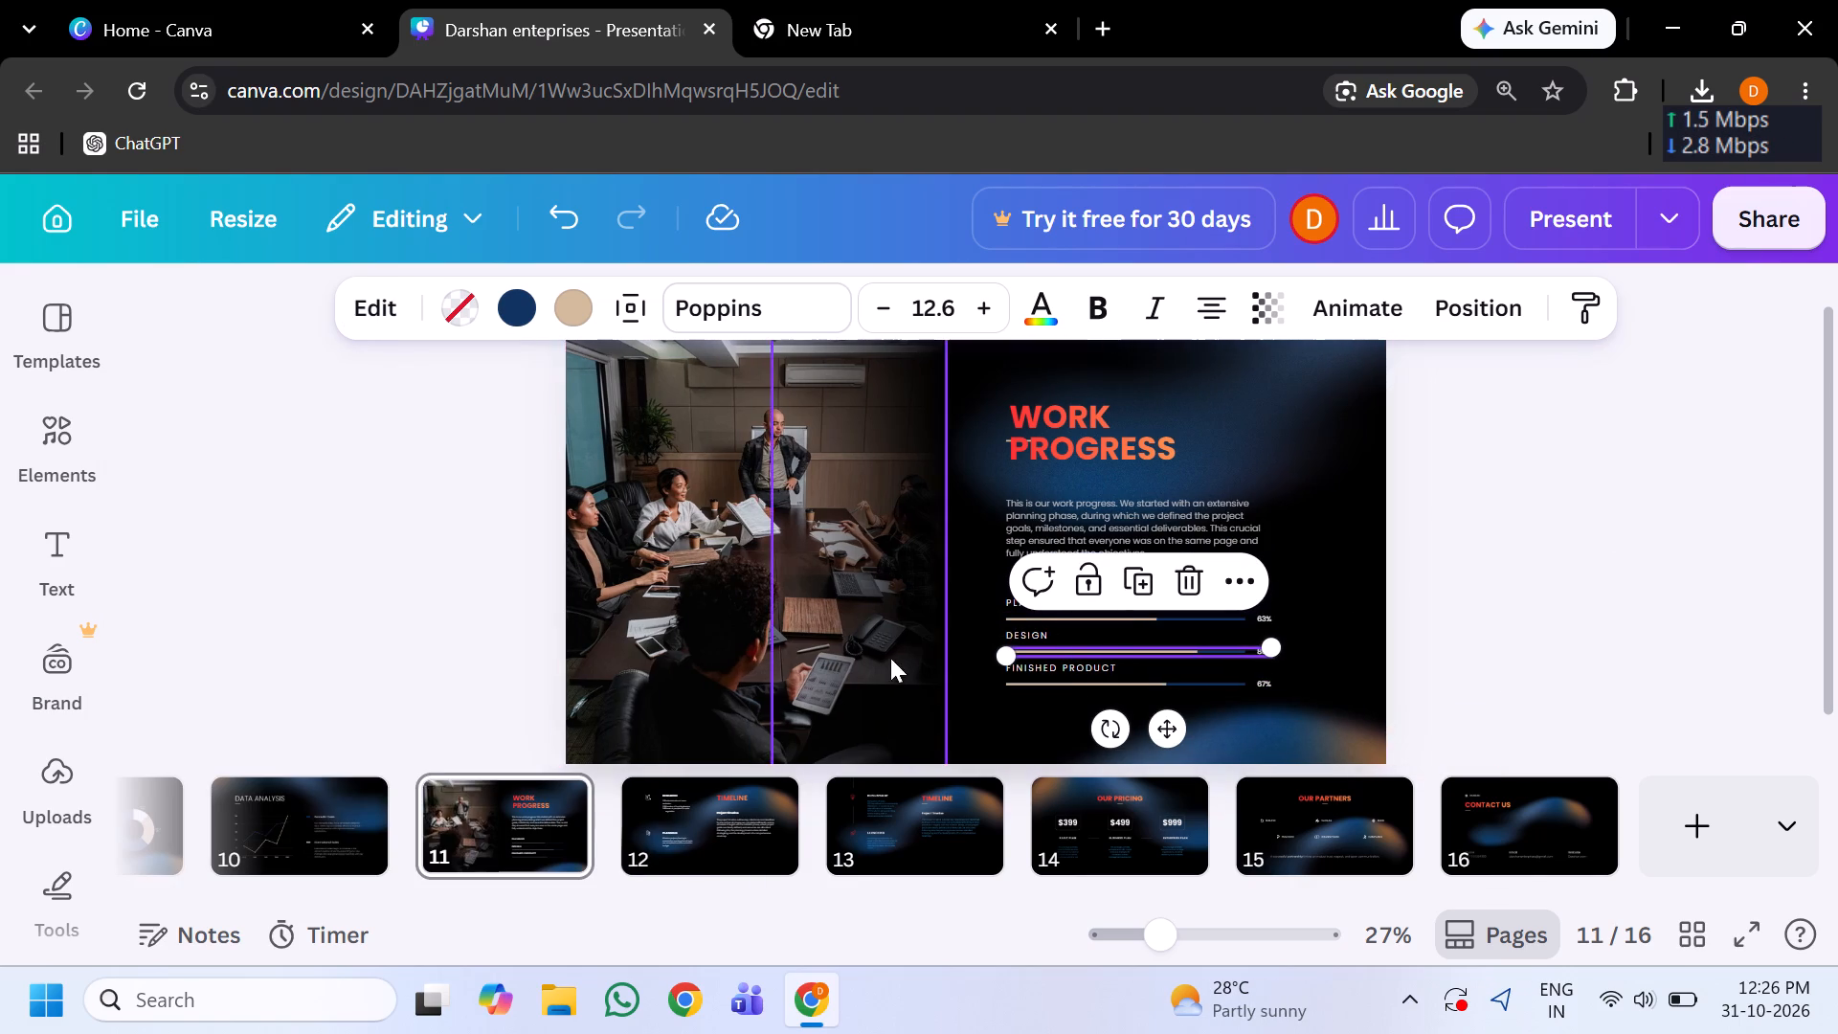
double_click(1135, 650)
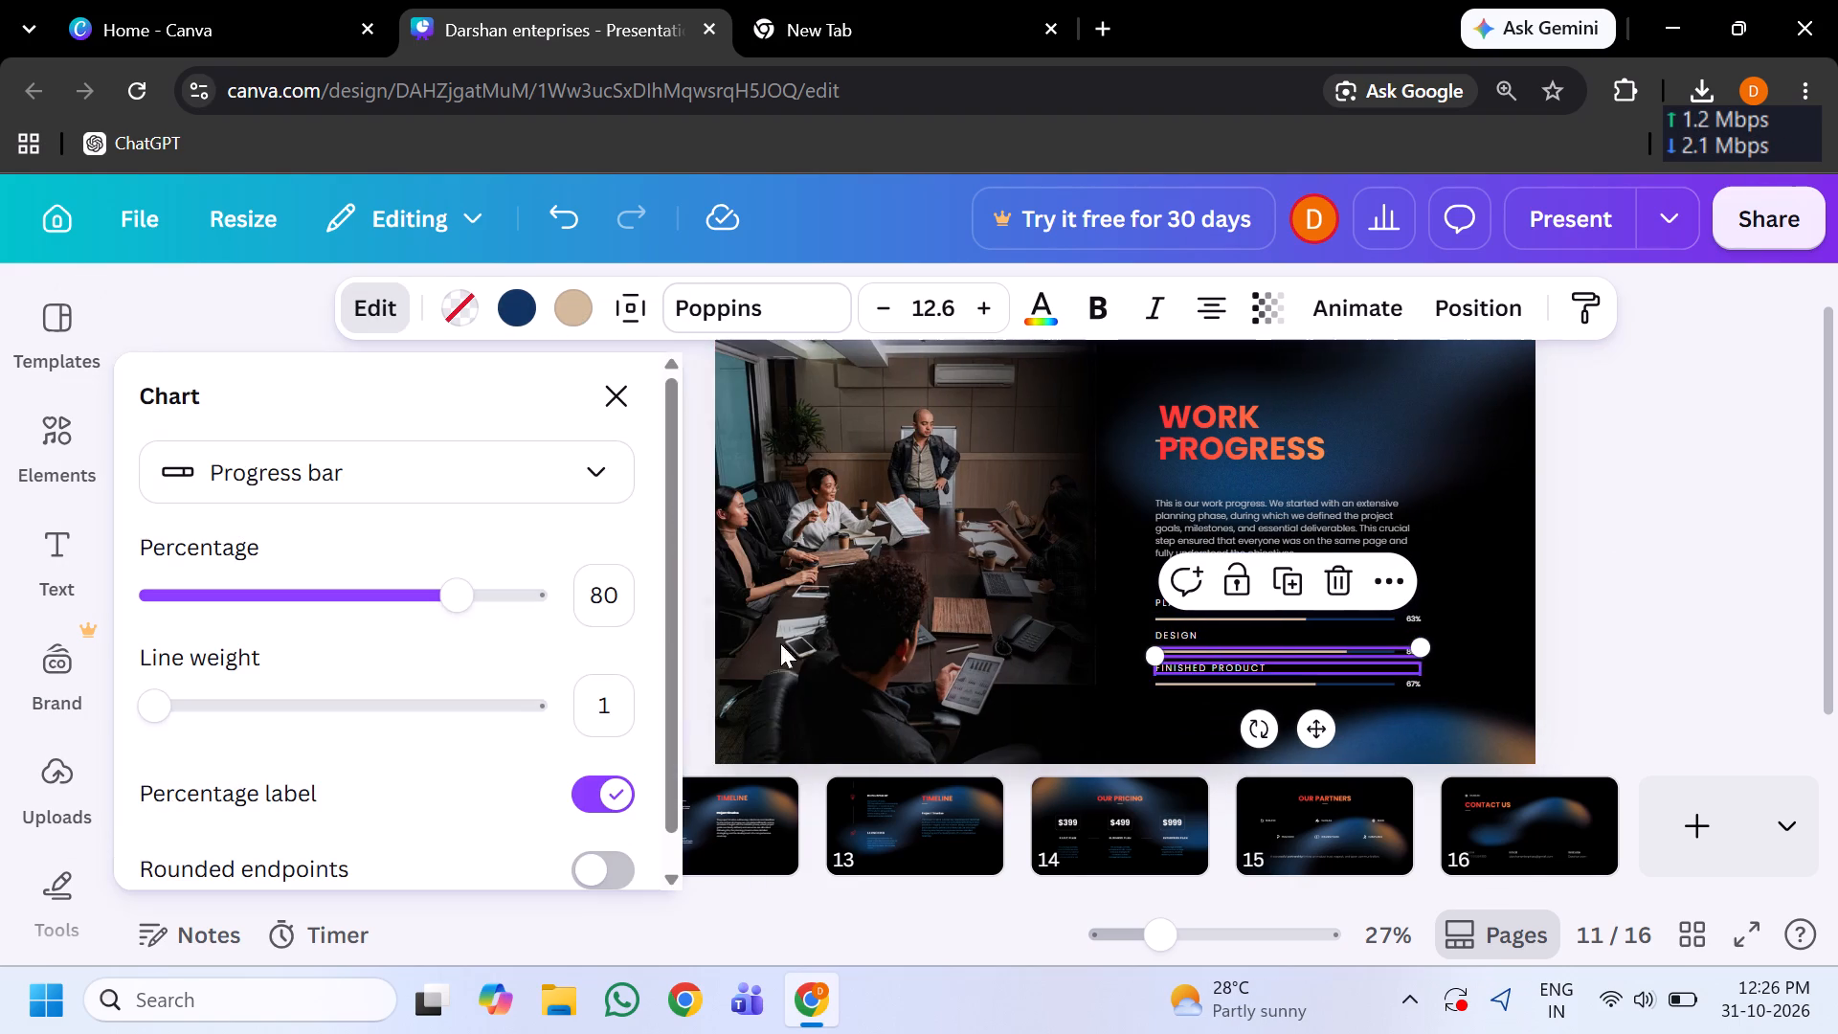
drag(454, 596, 423, 598)
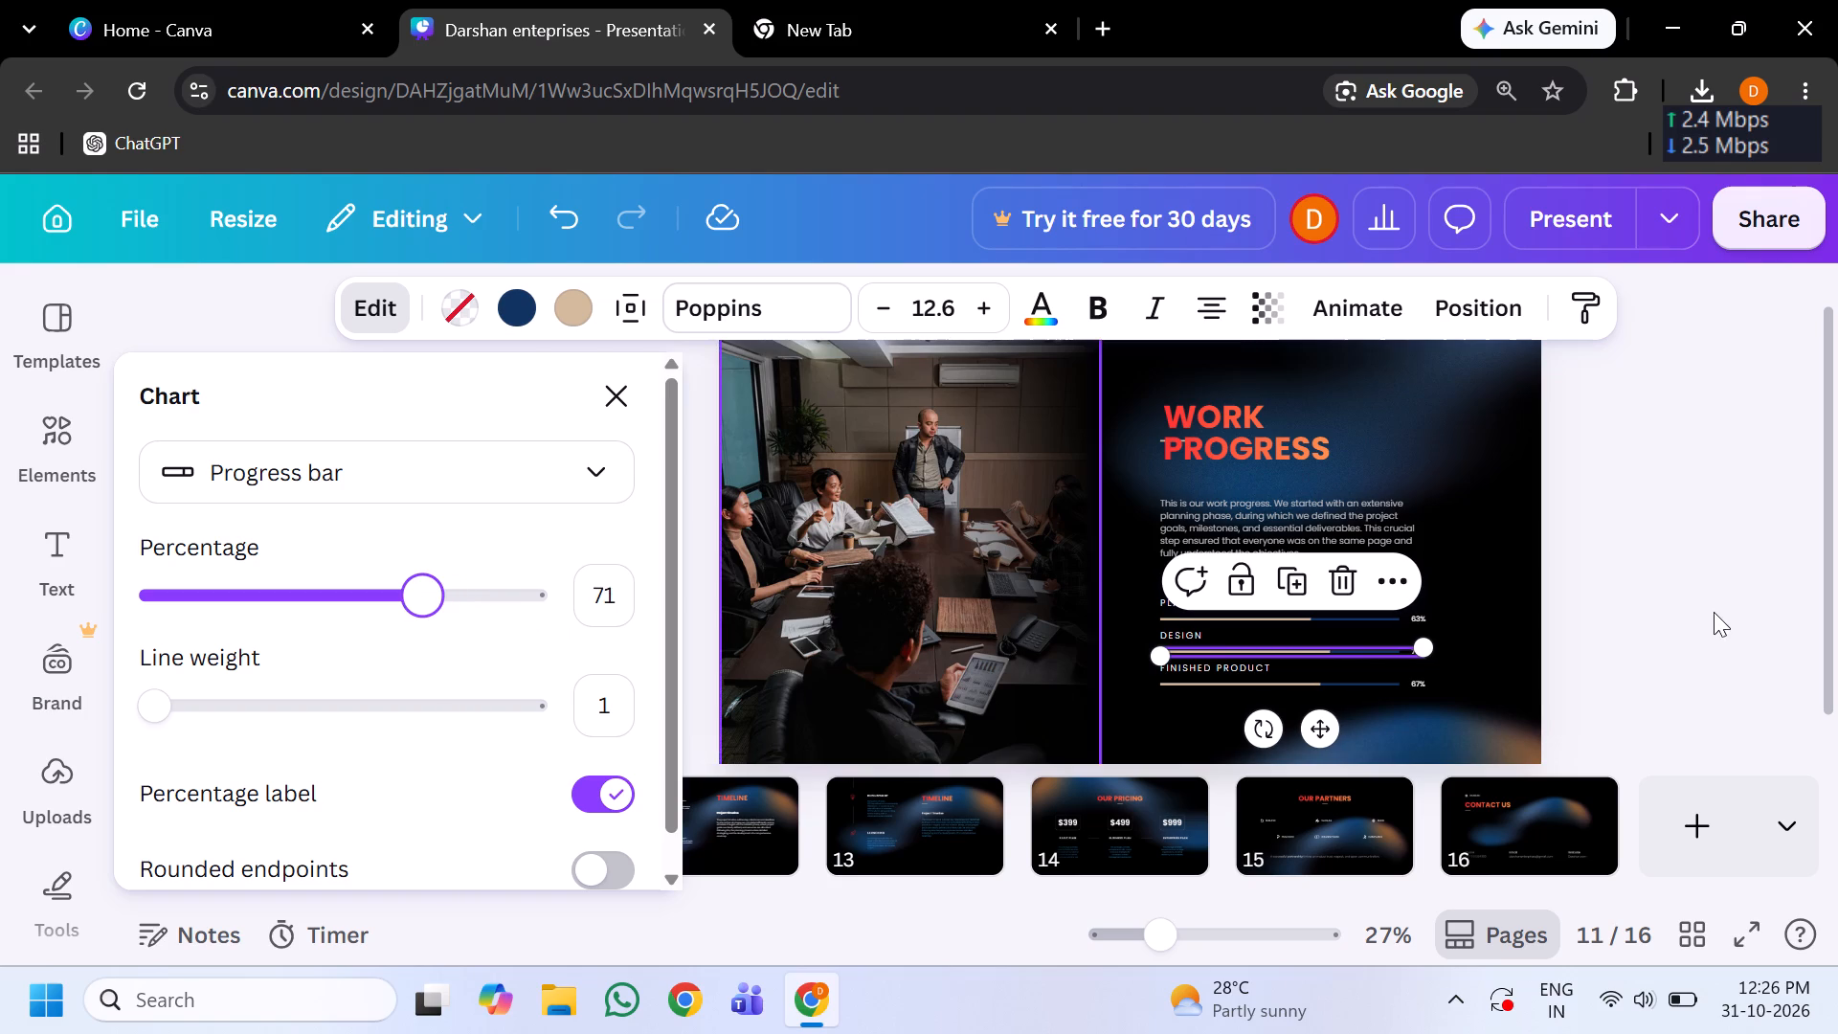
click(1757, 596)
Set the FINISHED PRODUCT progress bar on page 11 to 90 percent.
click(1149, 677)
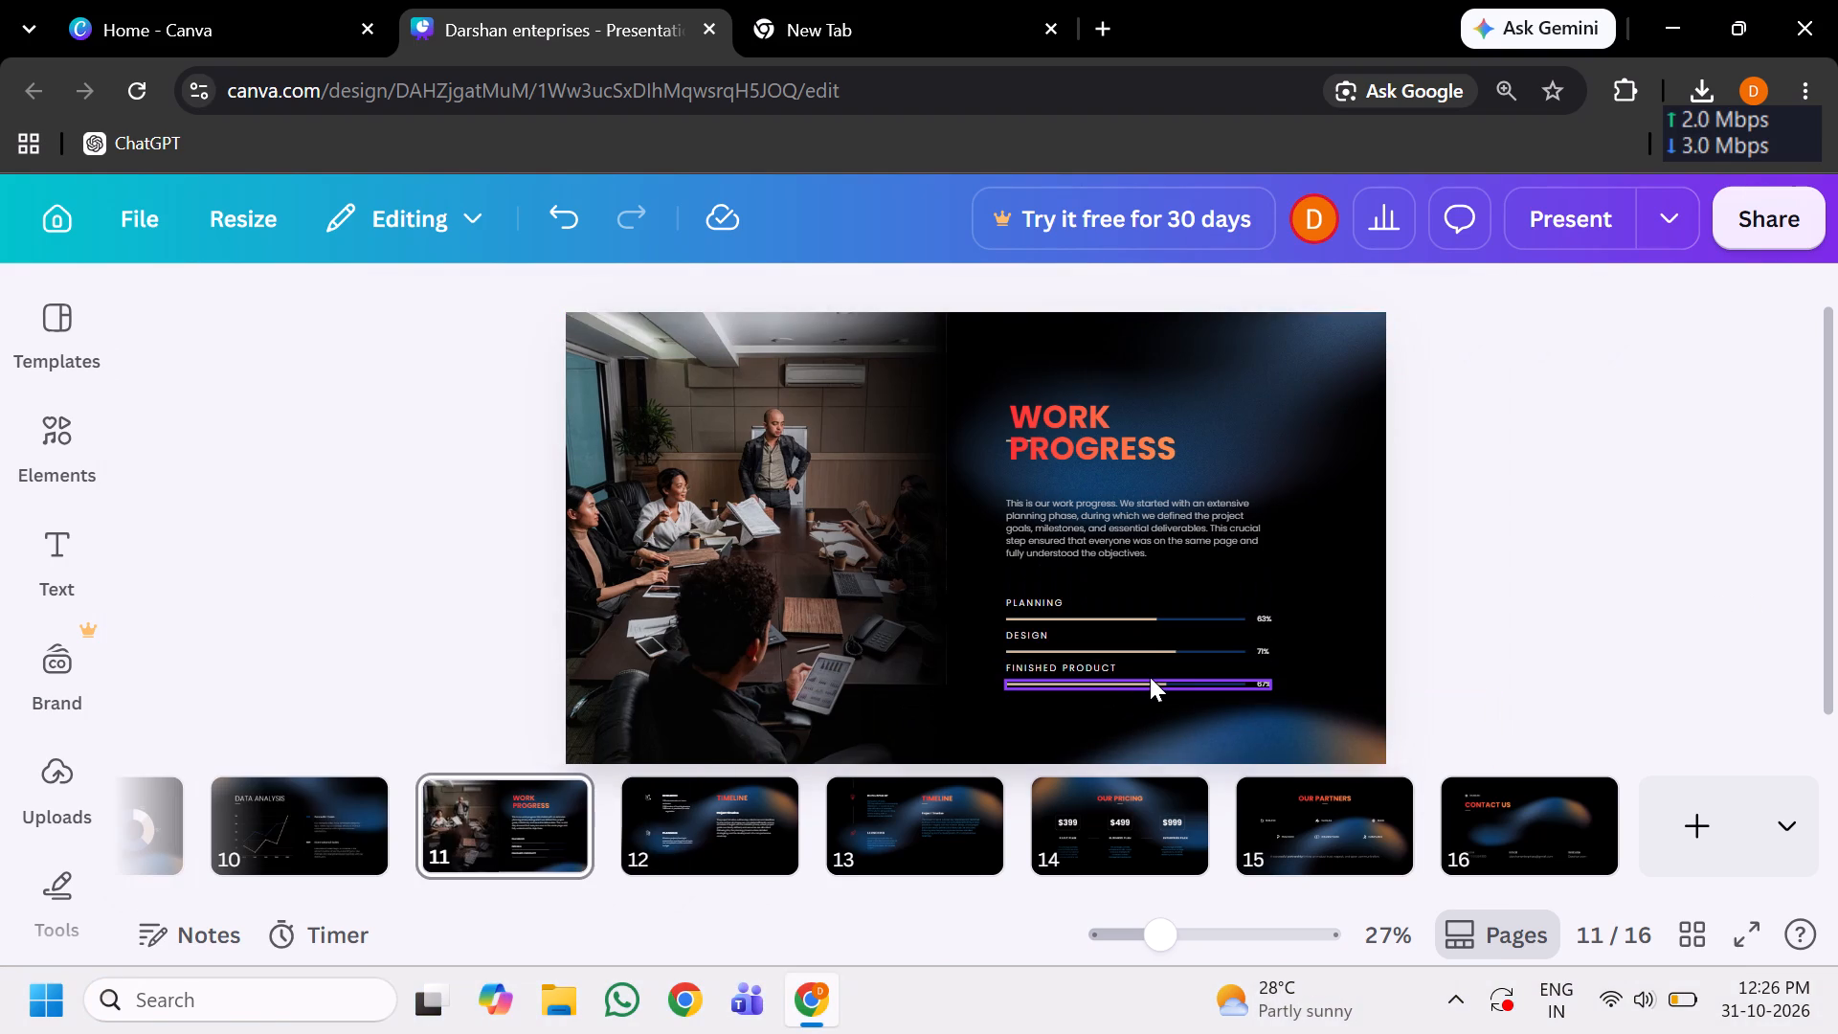
double_click(1155, 680)
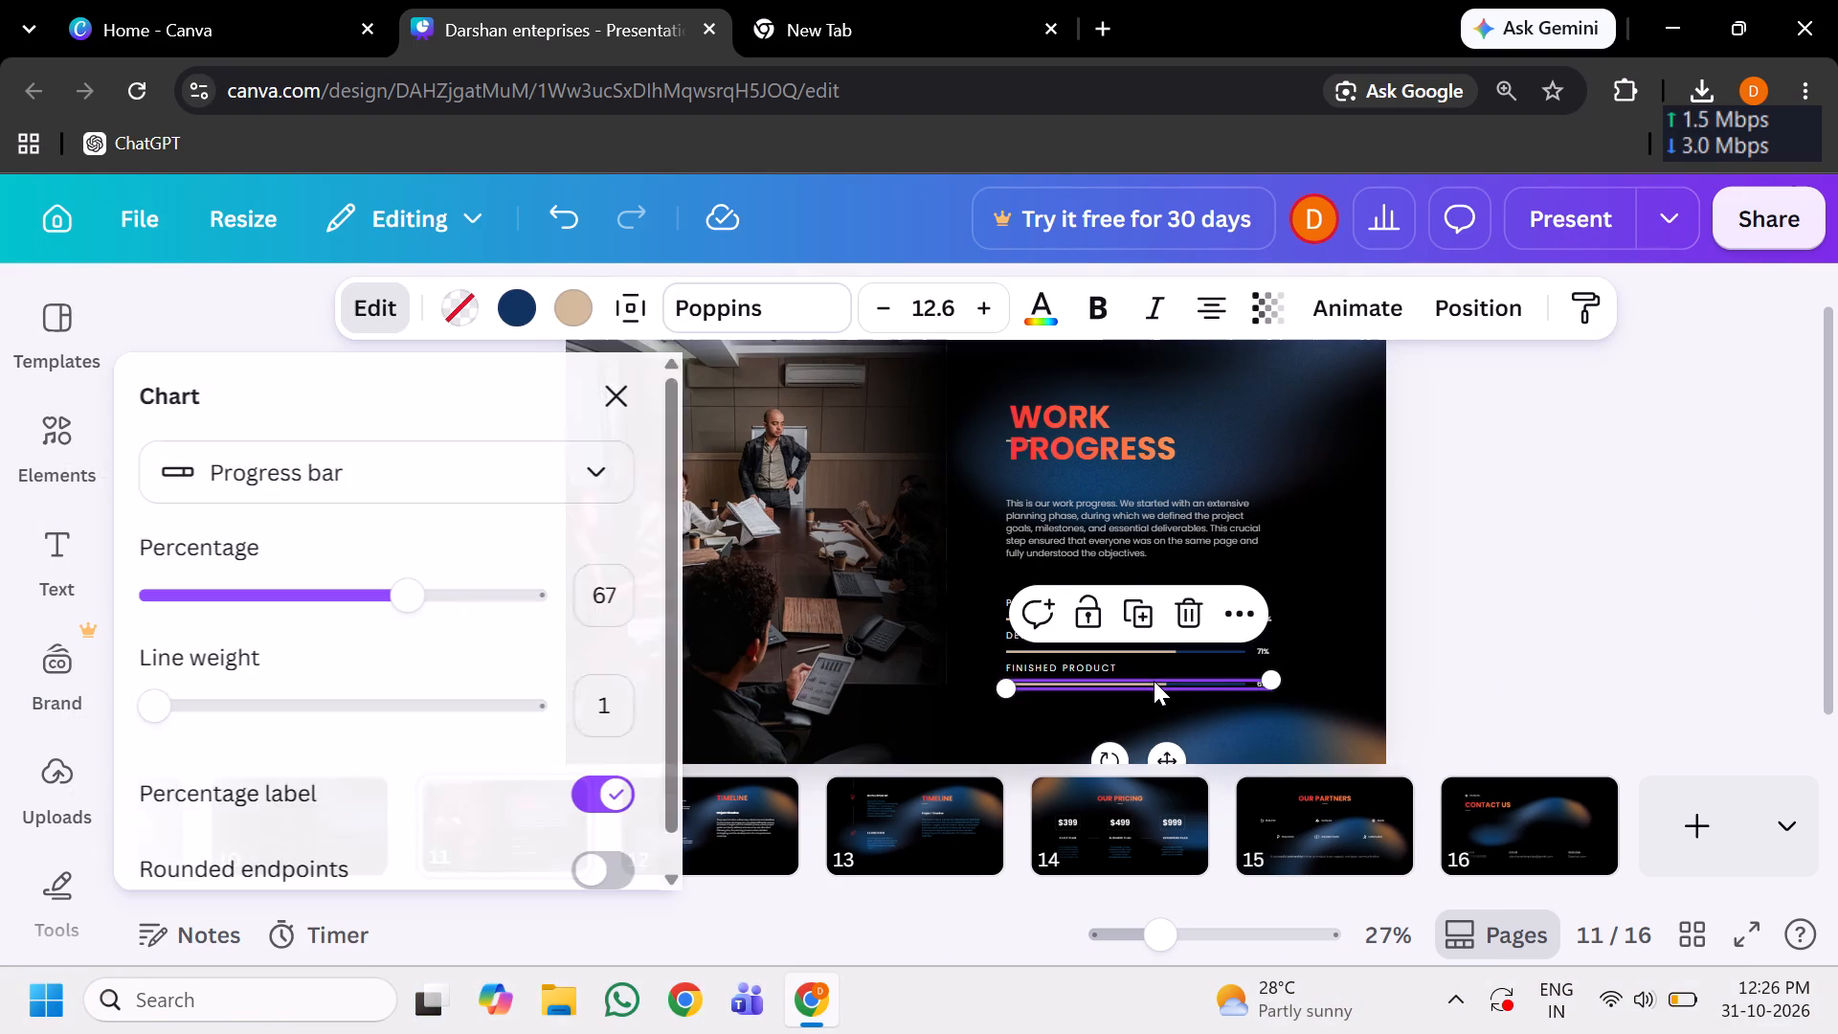
drag(421, 592, 496, 595)
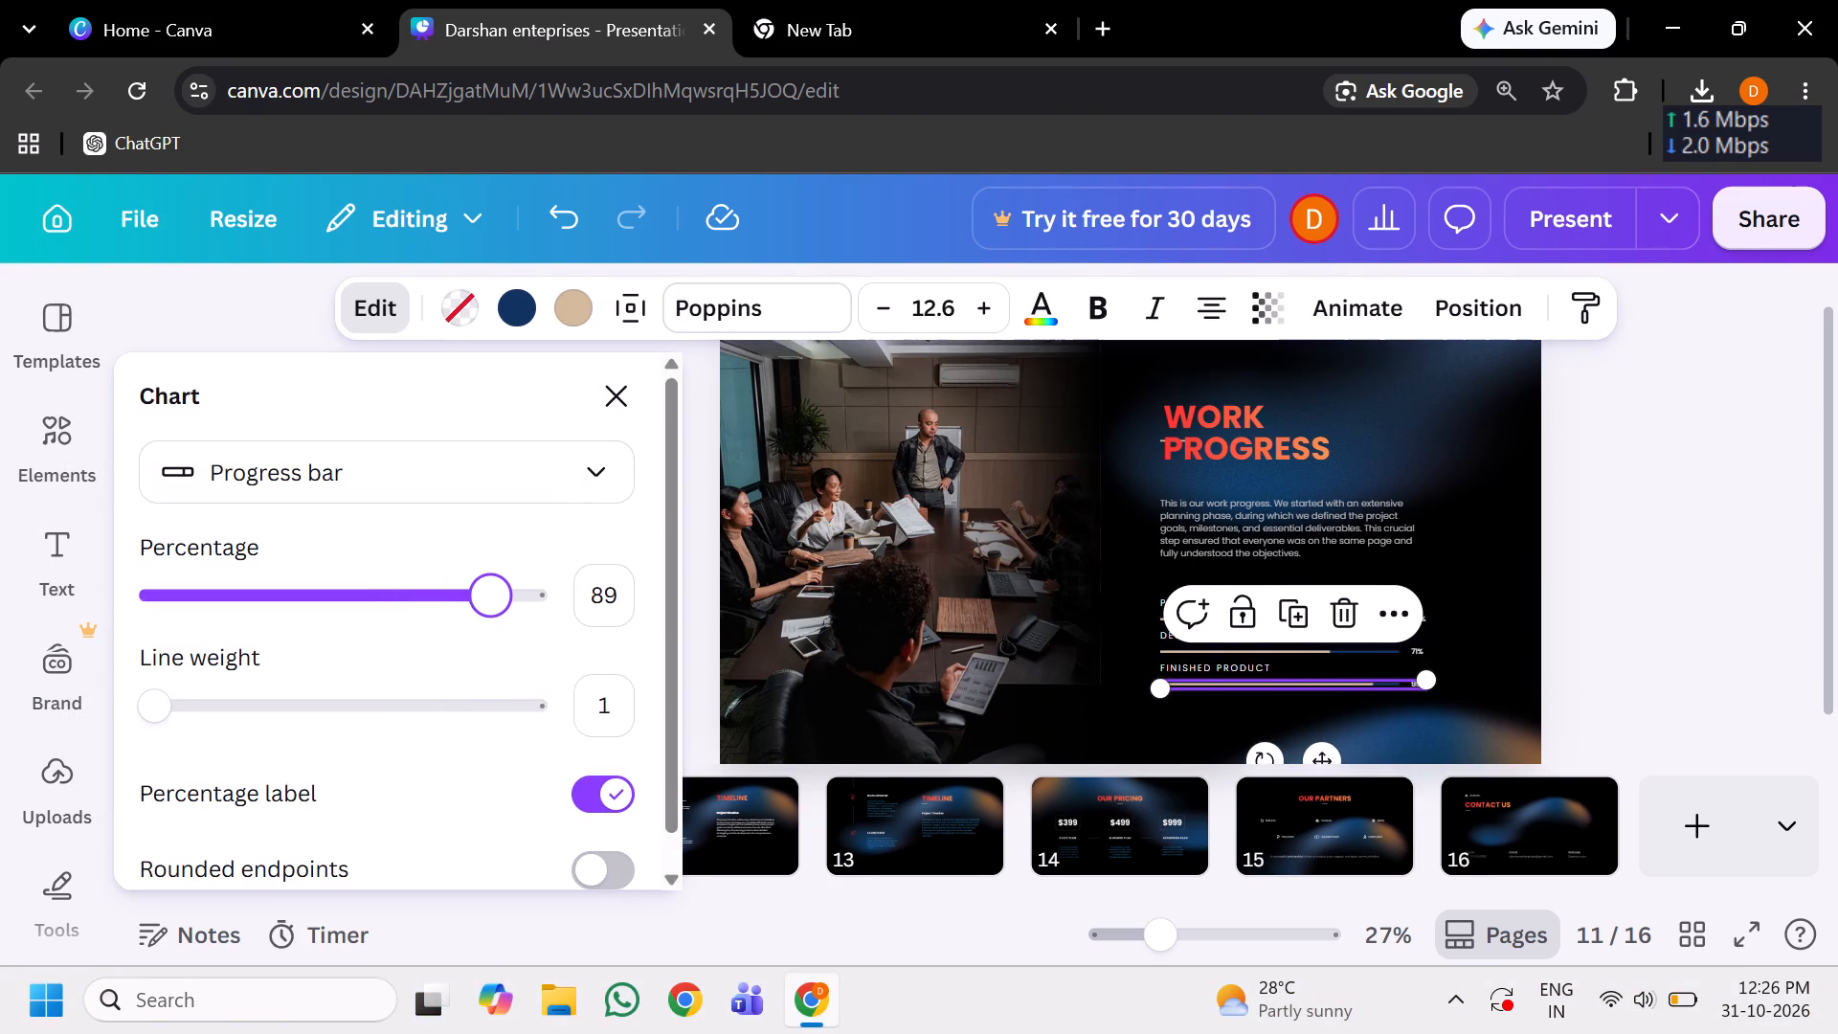
drag(496, 595, 496, 596)
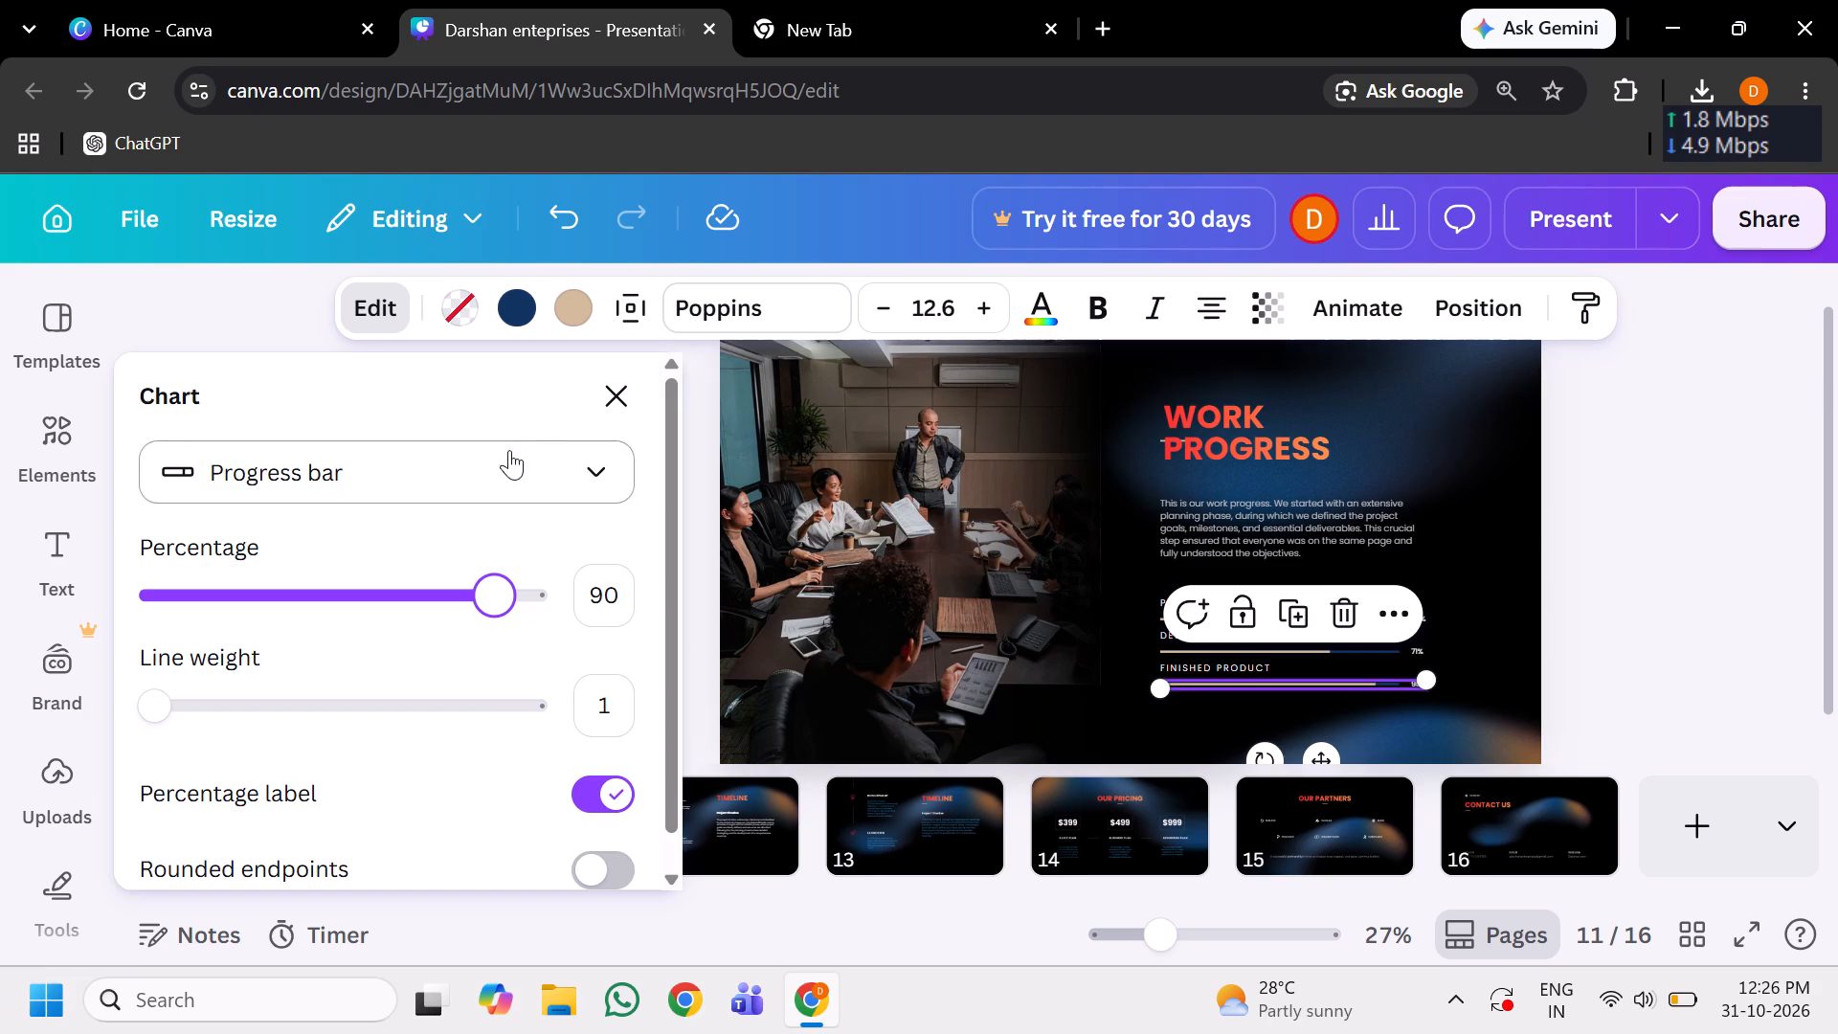
click(627, 406)
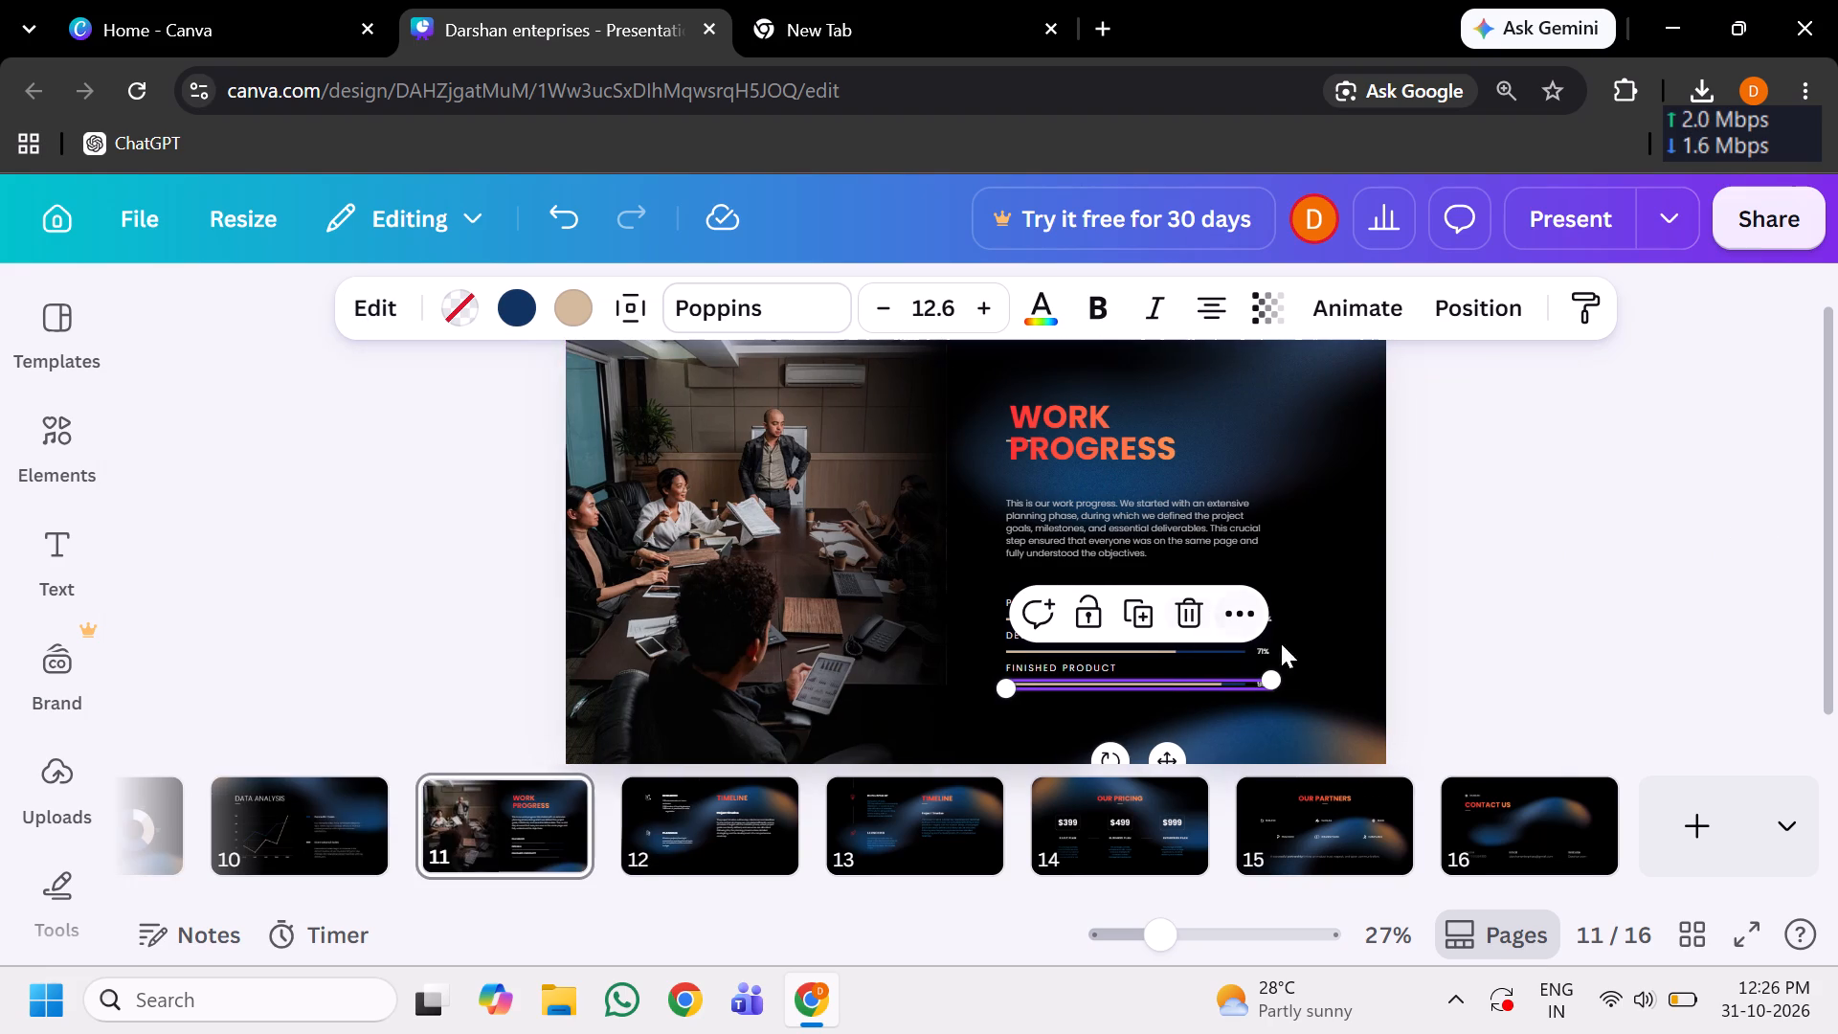
drag(1814, 553, 1782, 553)
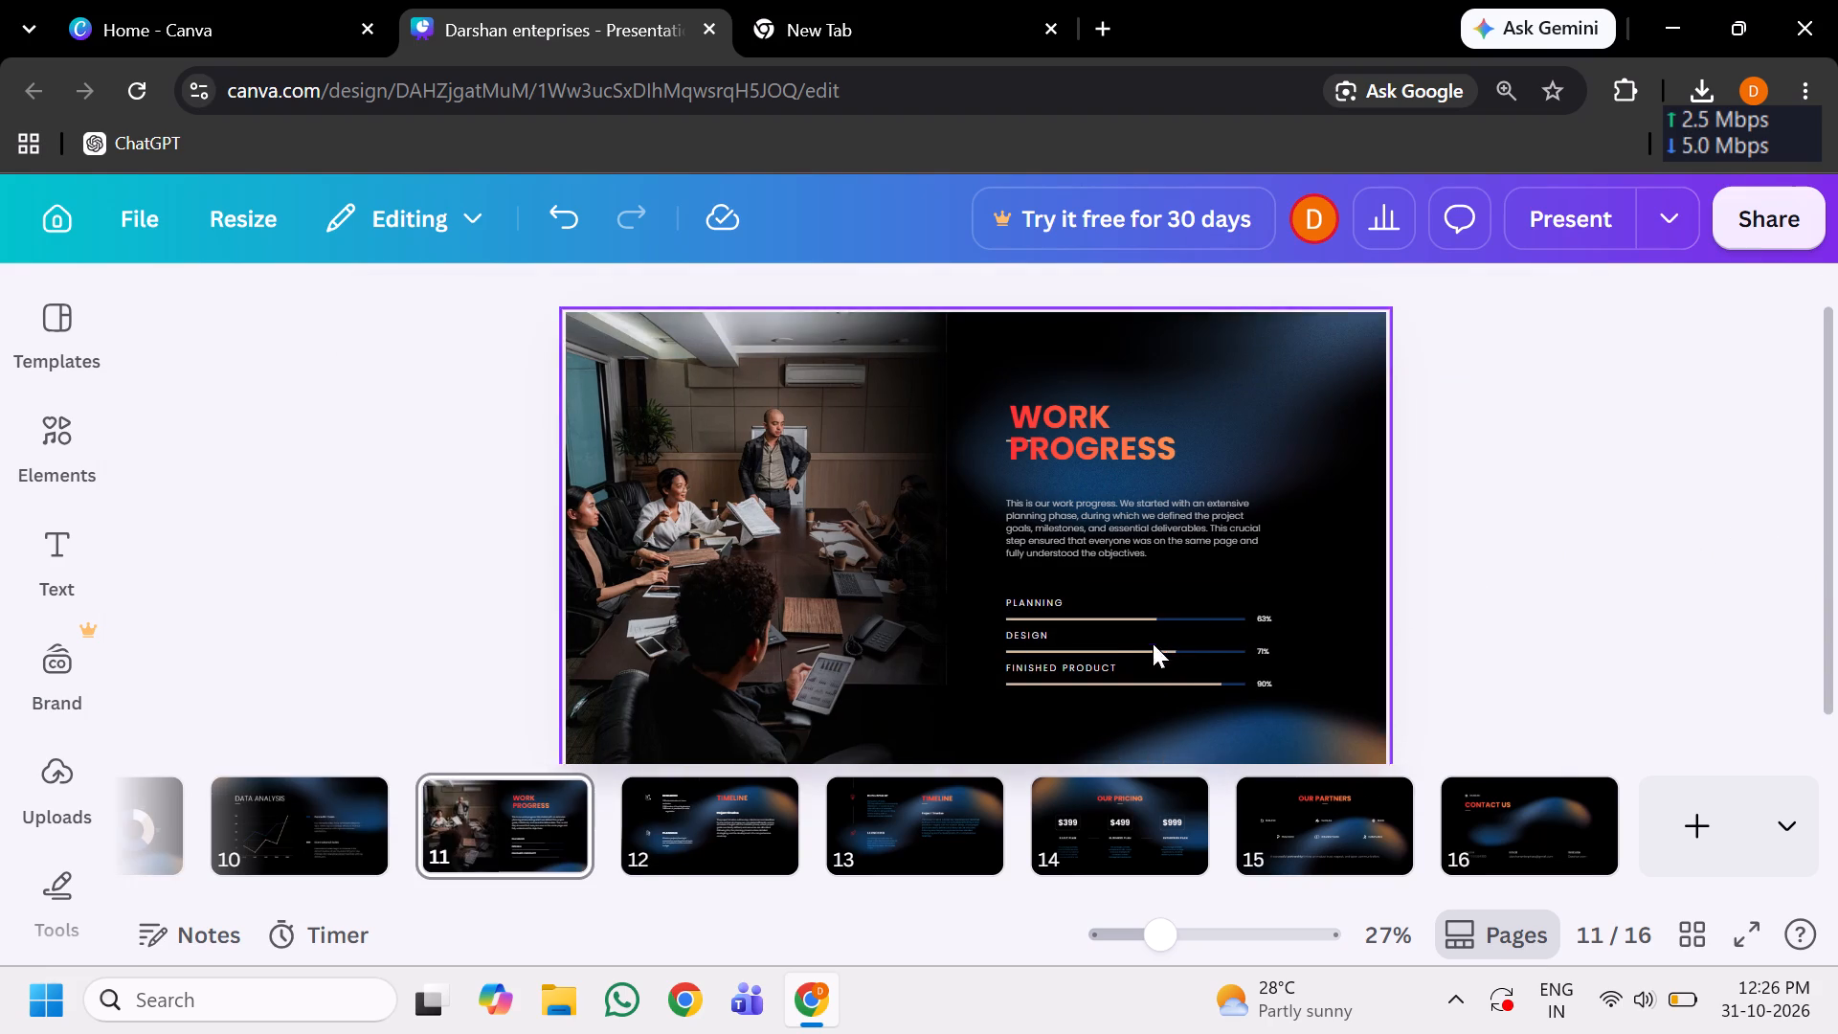
Change the description paragraph under WORK PROGRESS on page 11 to the light blue text colour.
click(1090, 523)
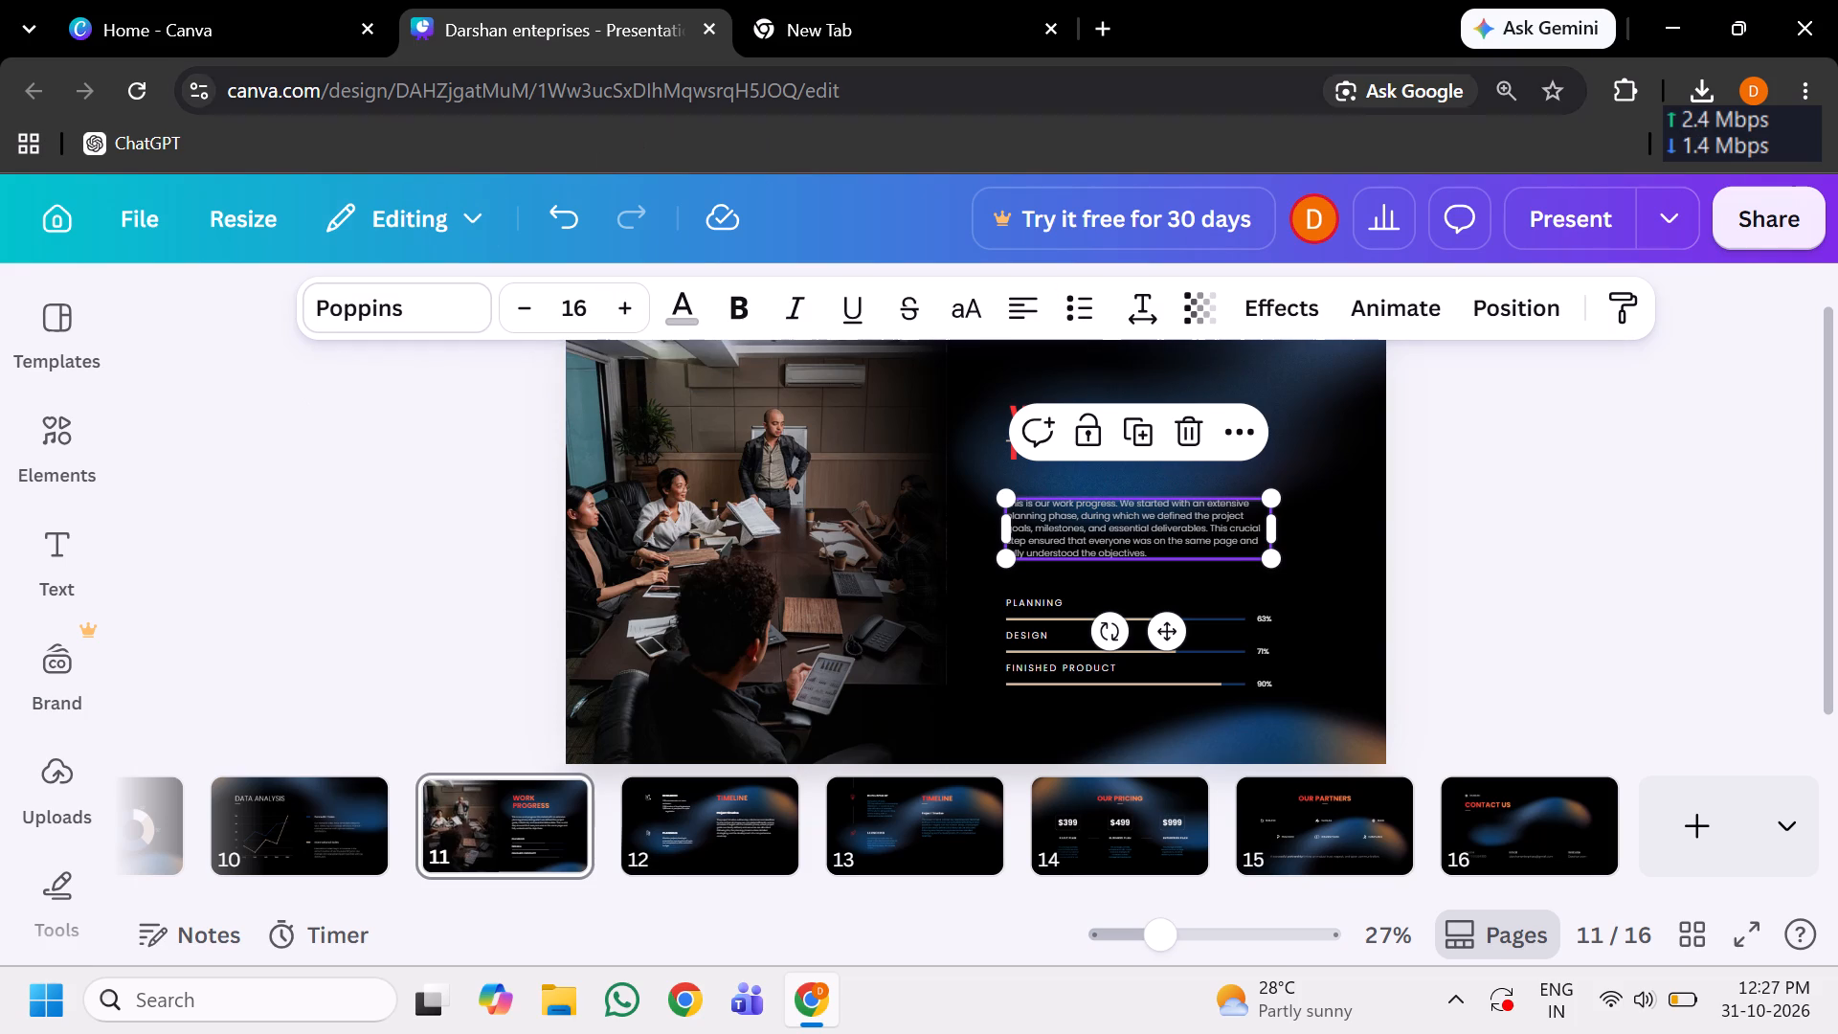
double_click(1080, 521)
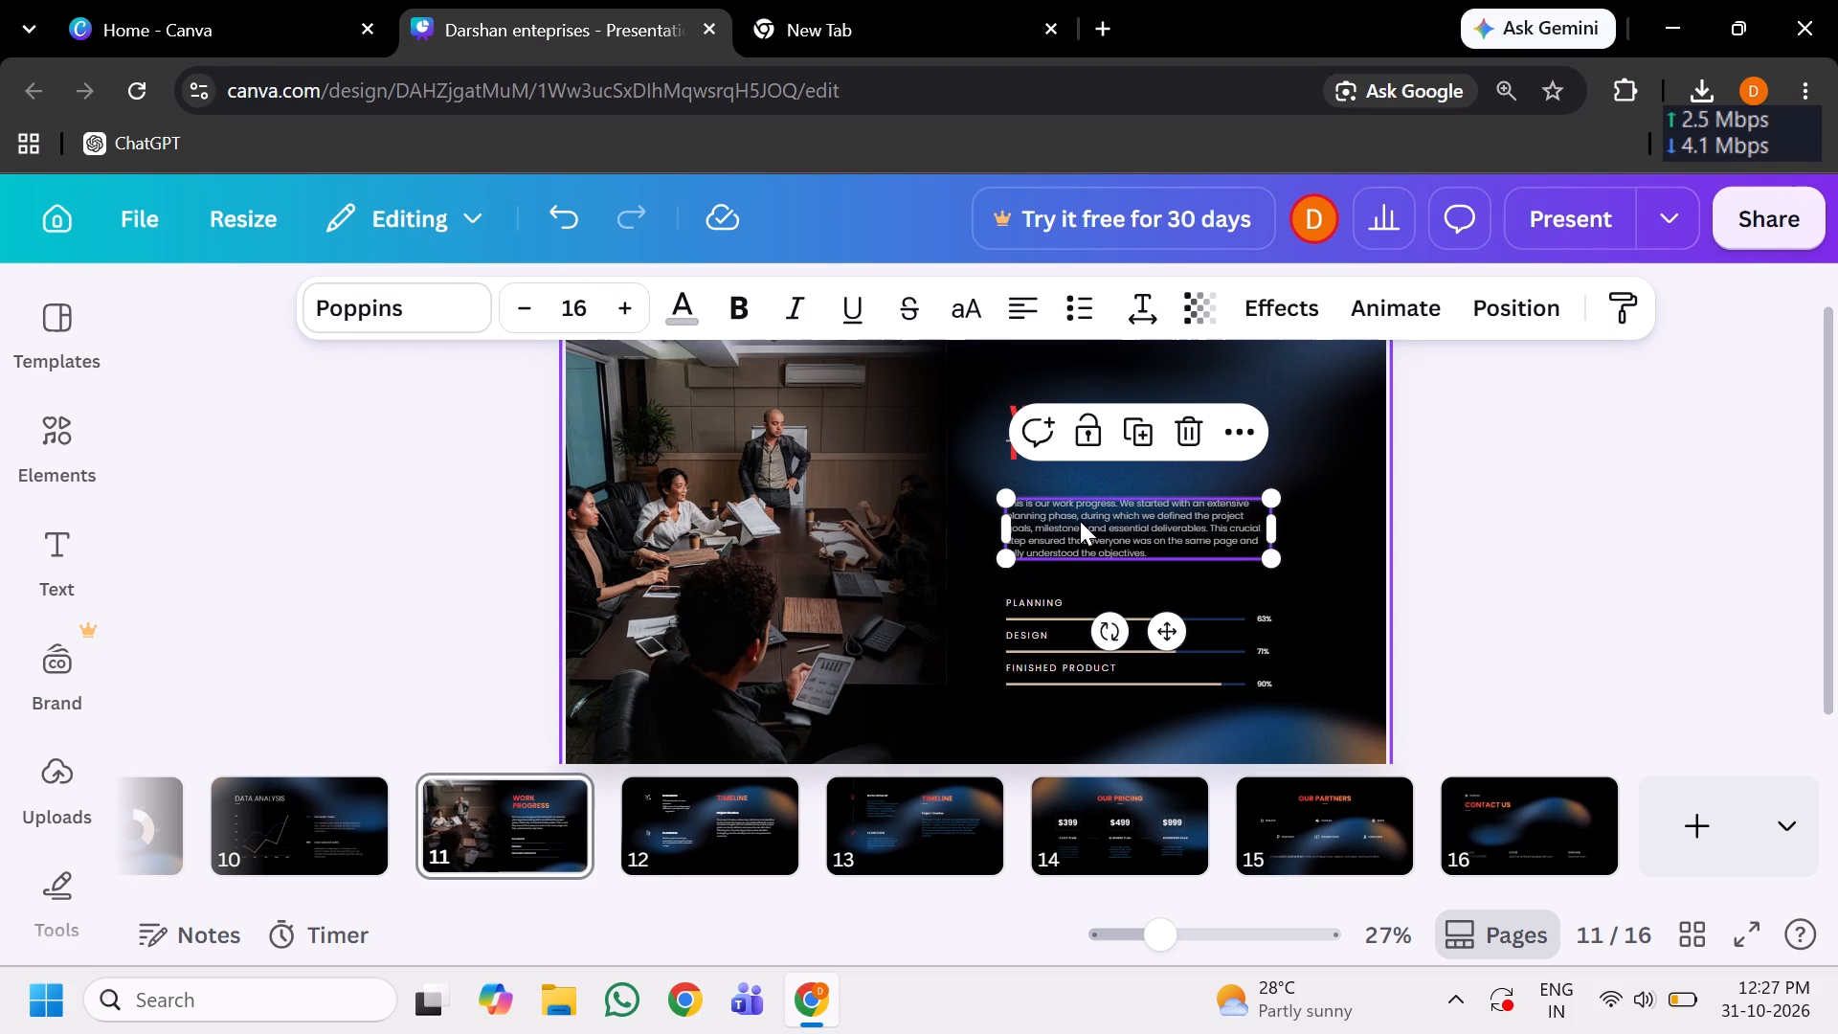
click(1522, 452)
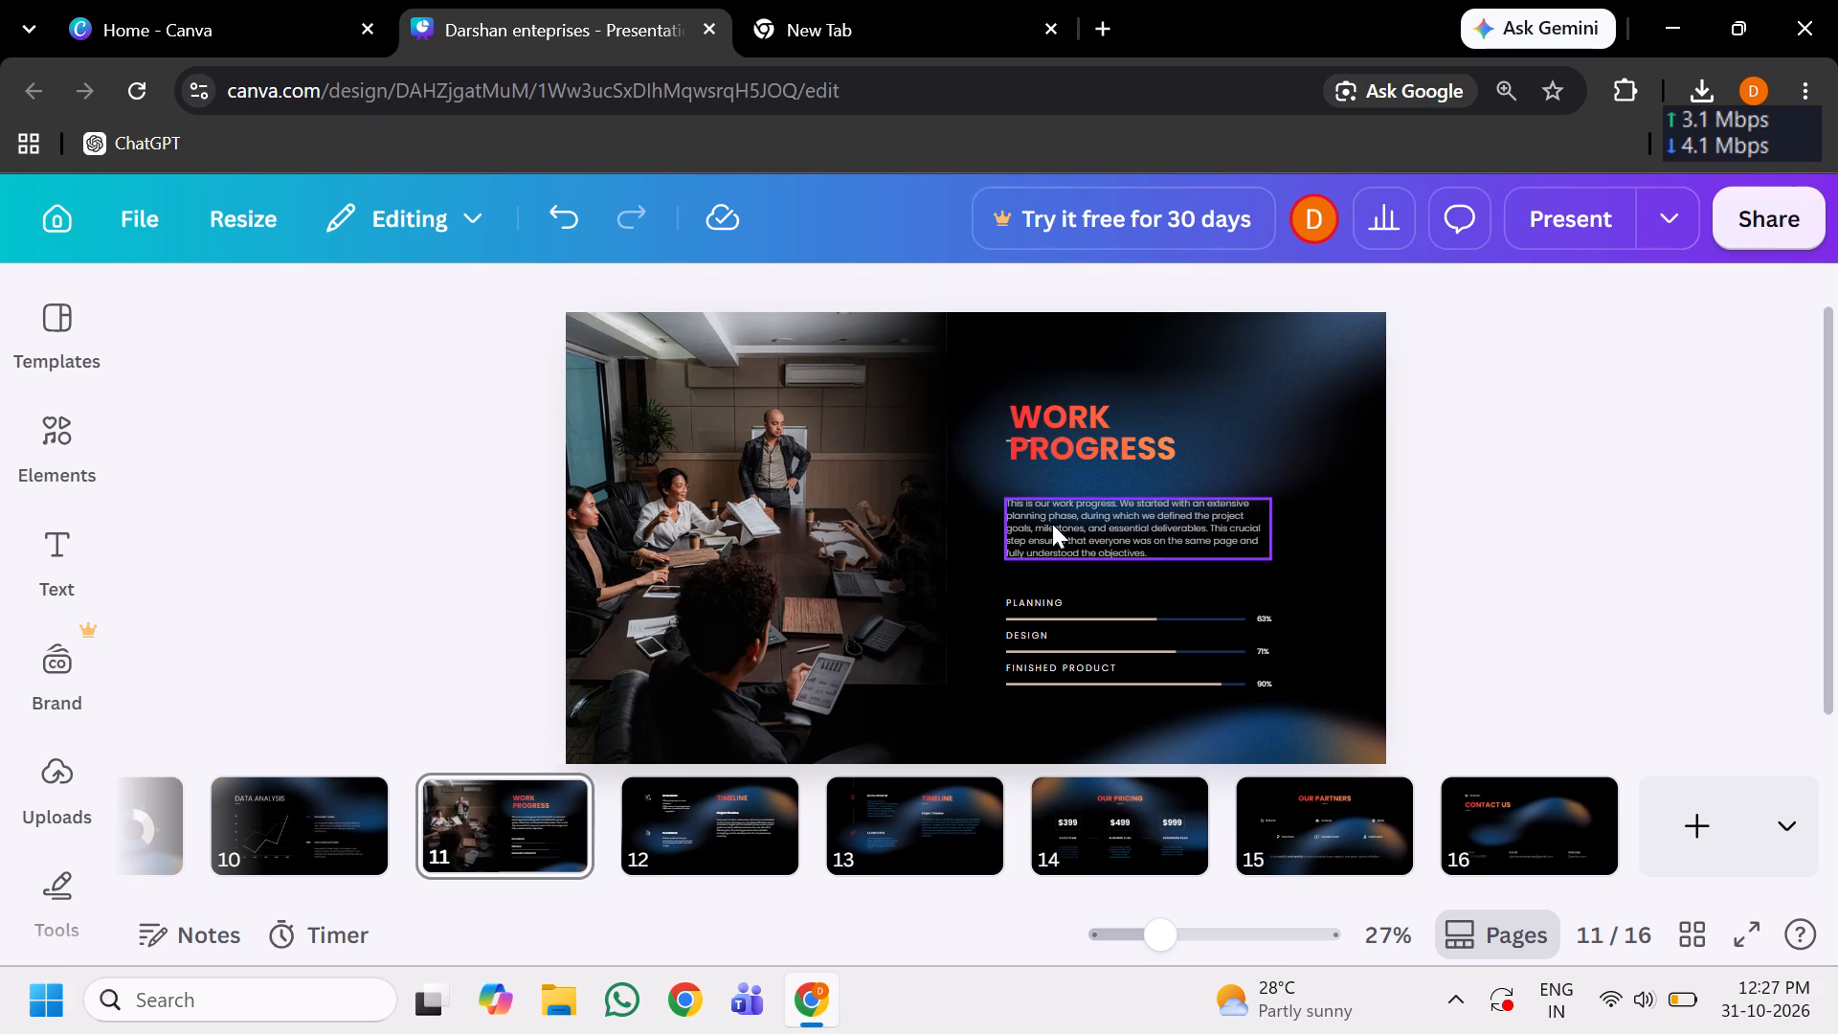
click(1115, 533)
click(692, 317)
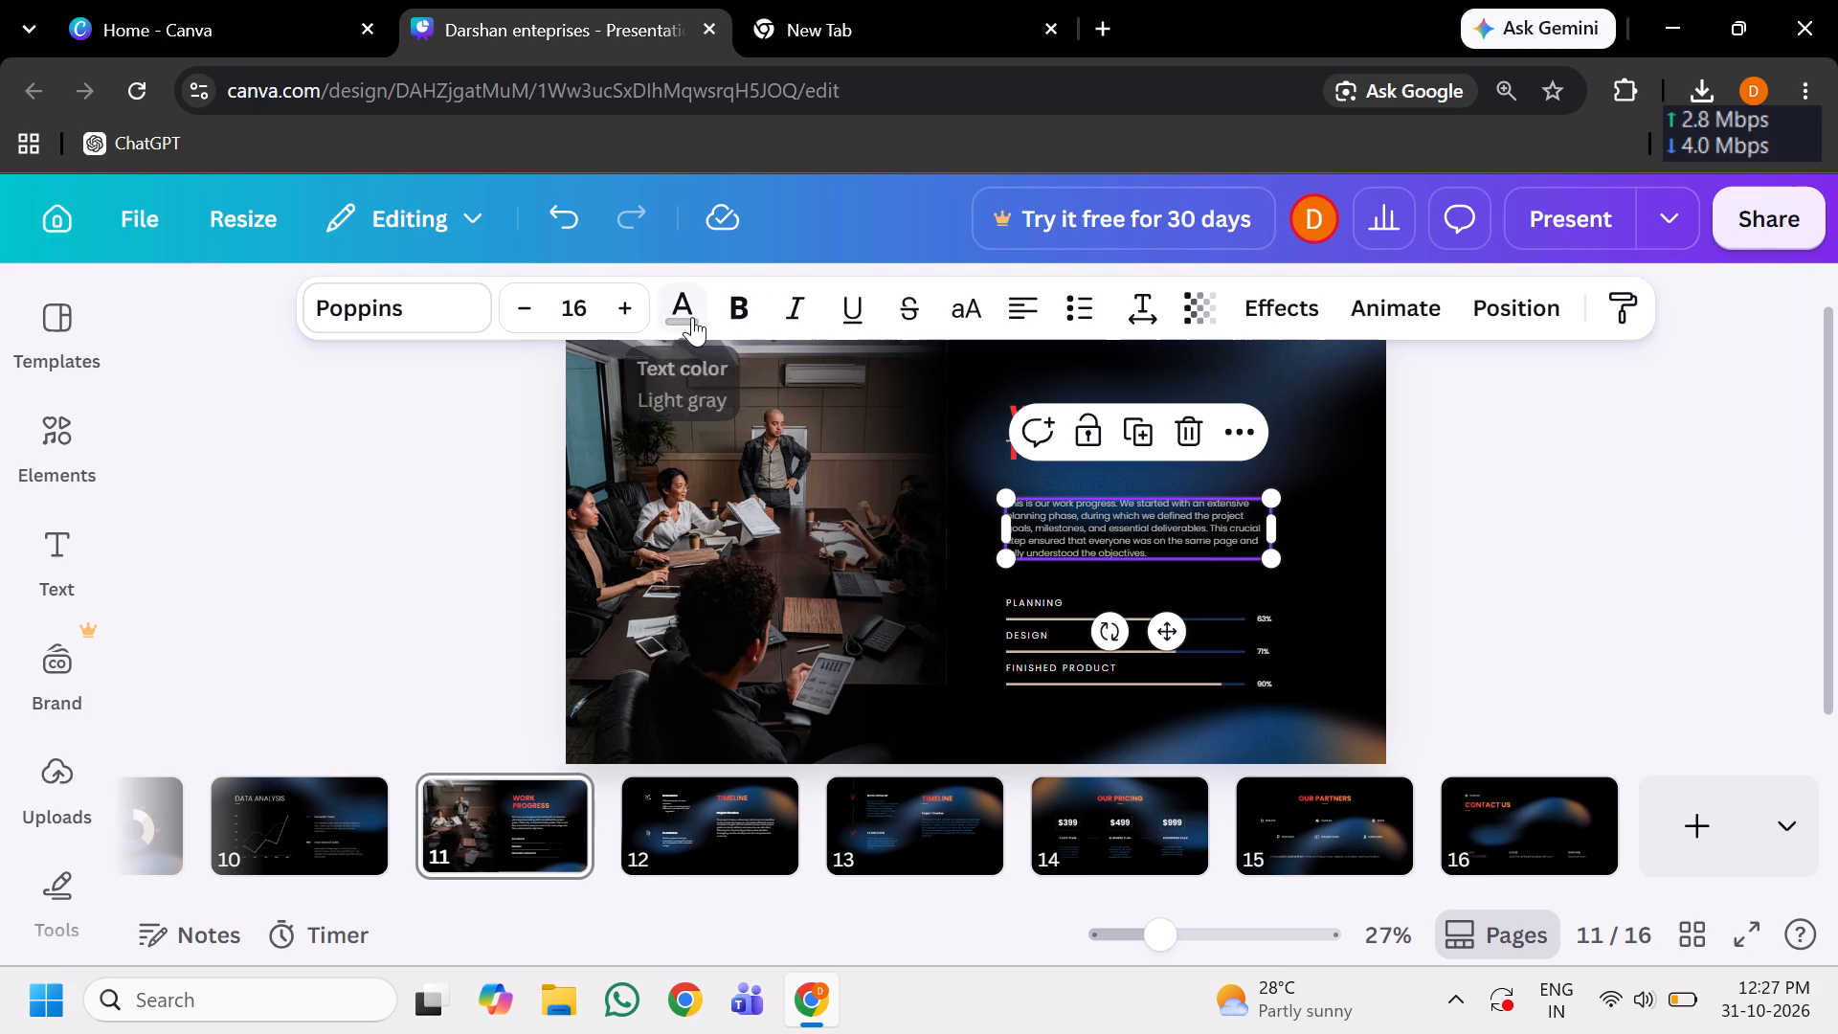
click(320, 646)
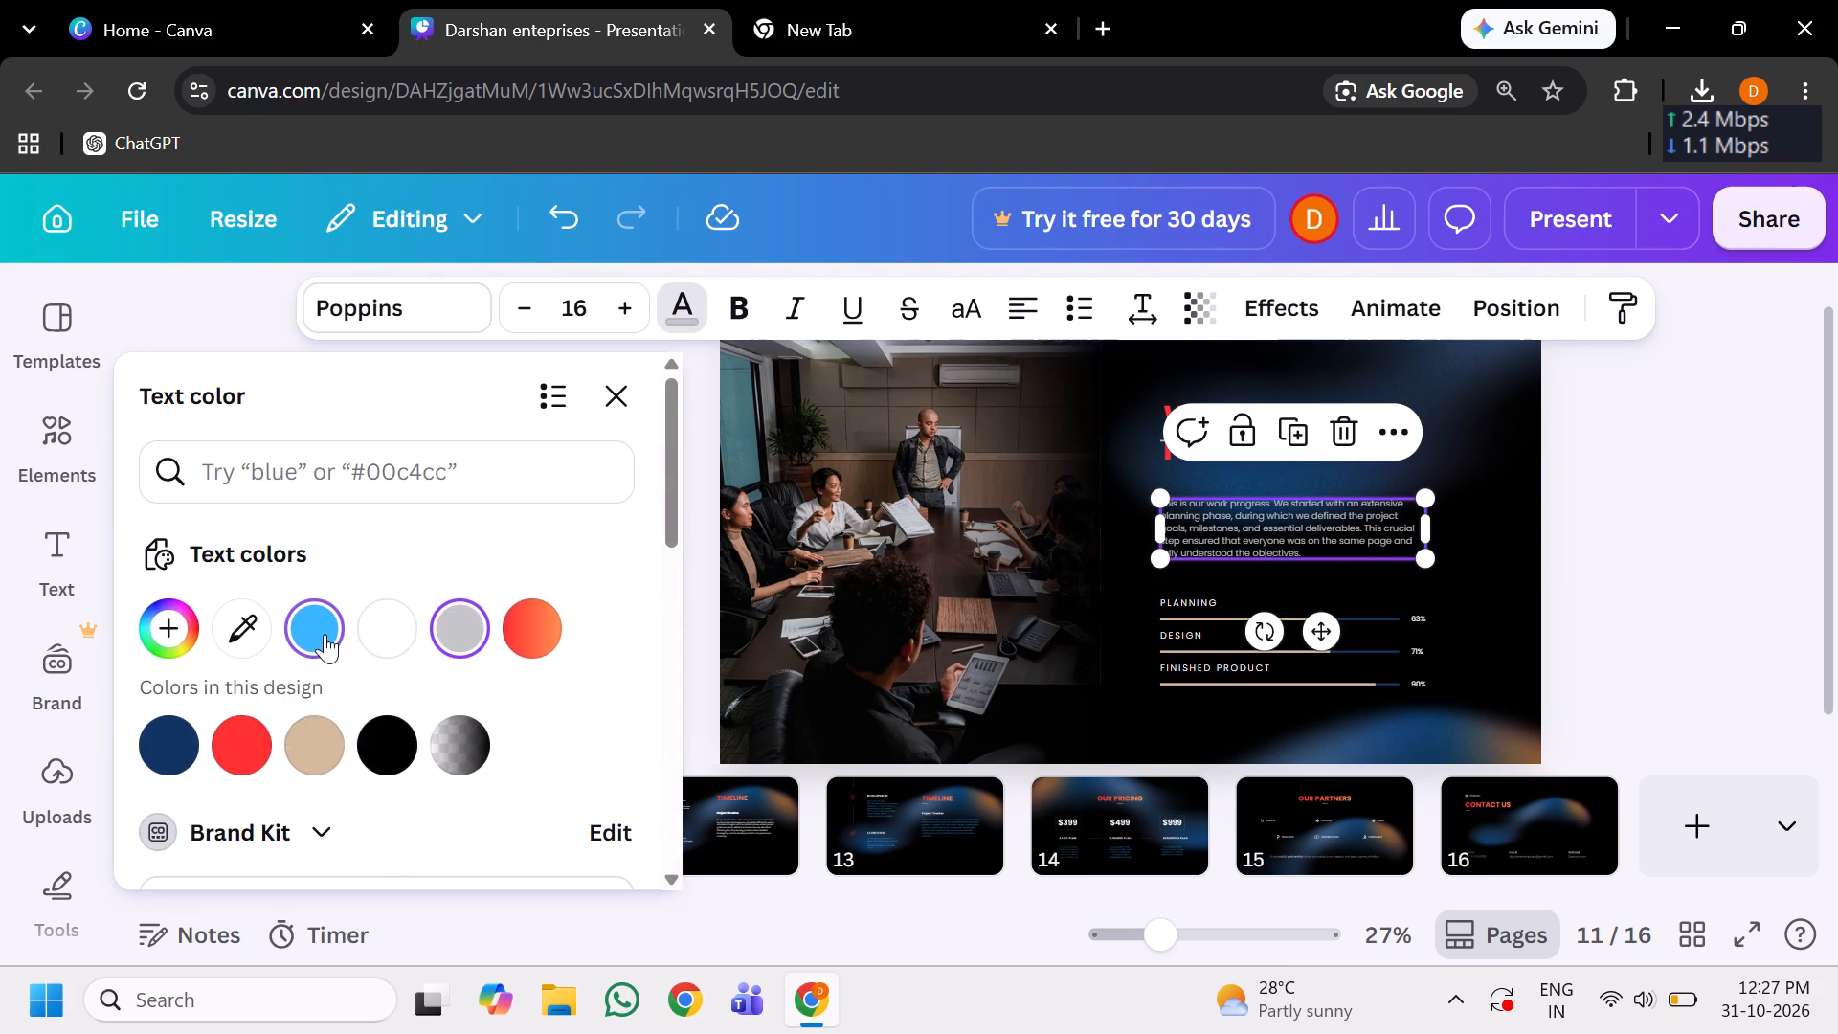
Move the line chart on page 10, DATA ANALYSIS, slightly towards the slide's left edge, level with its original height.
drag(1727, 520, 1713, 523)
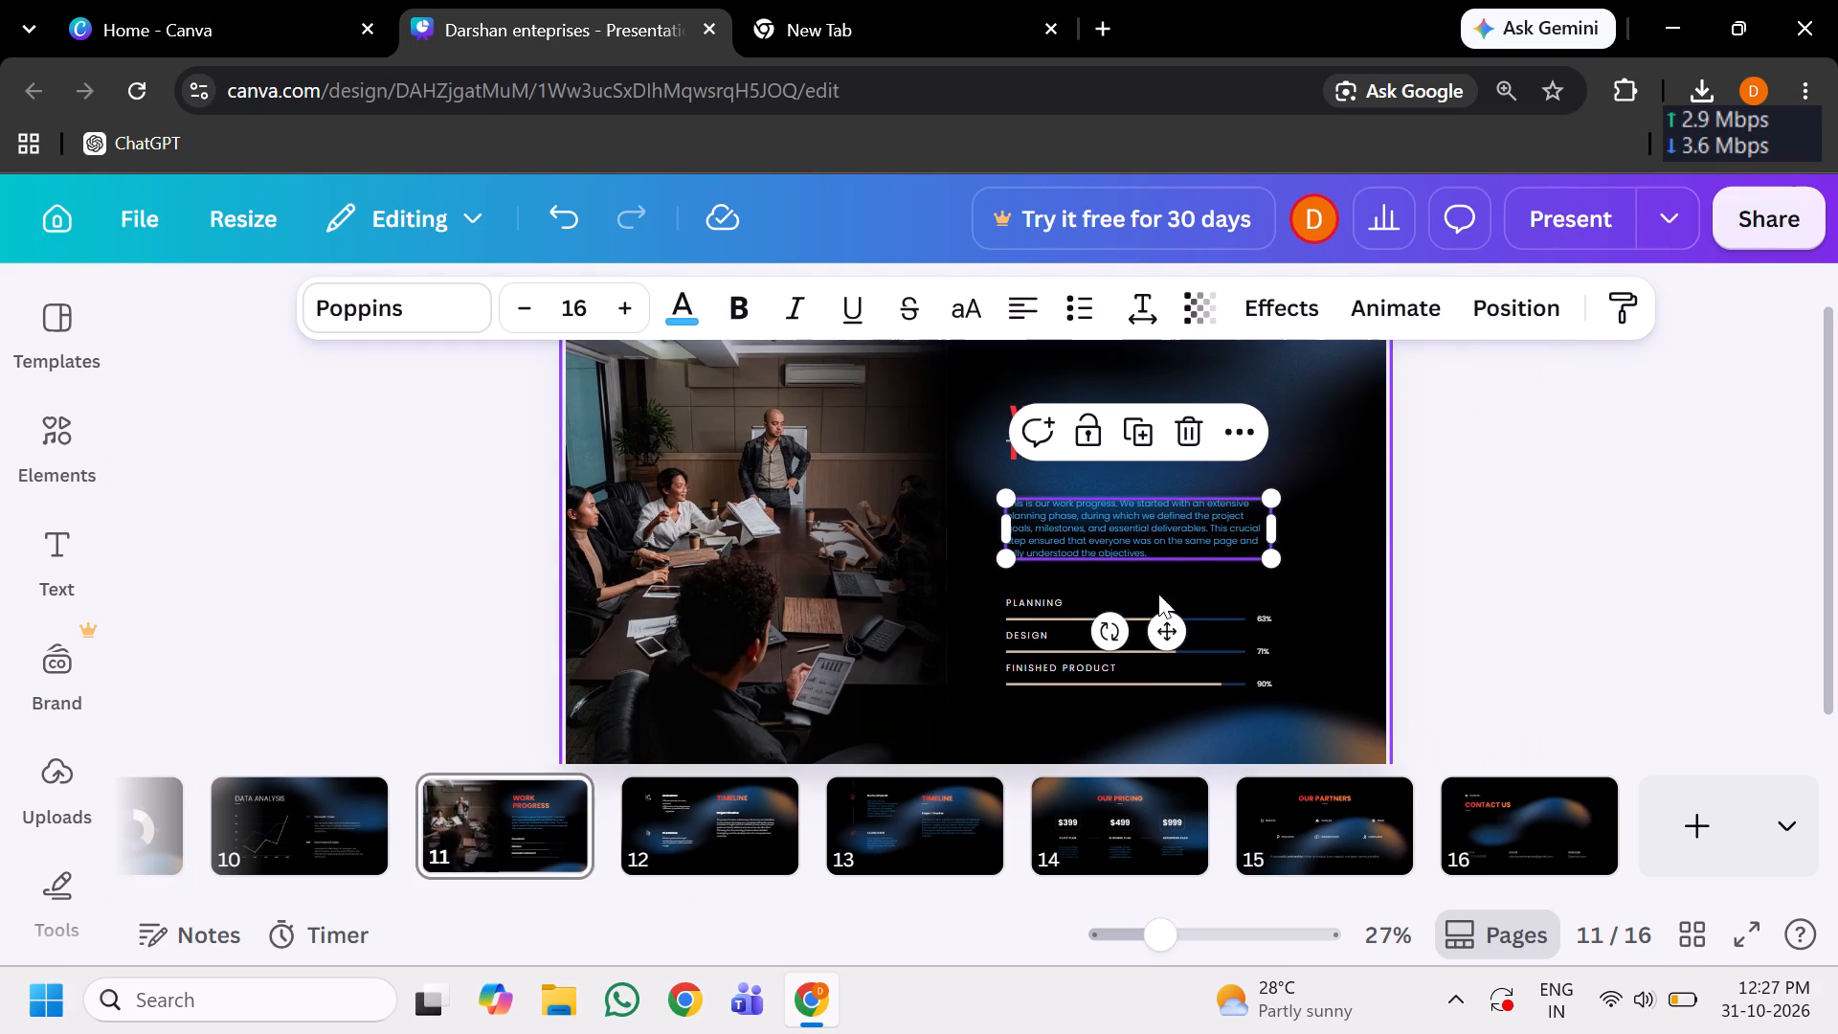
click(287, 810)
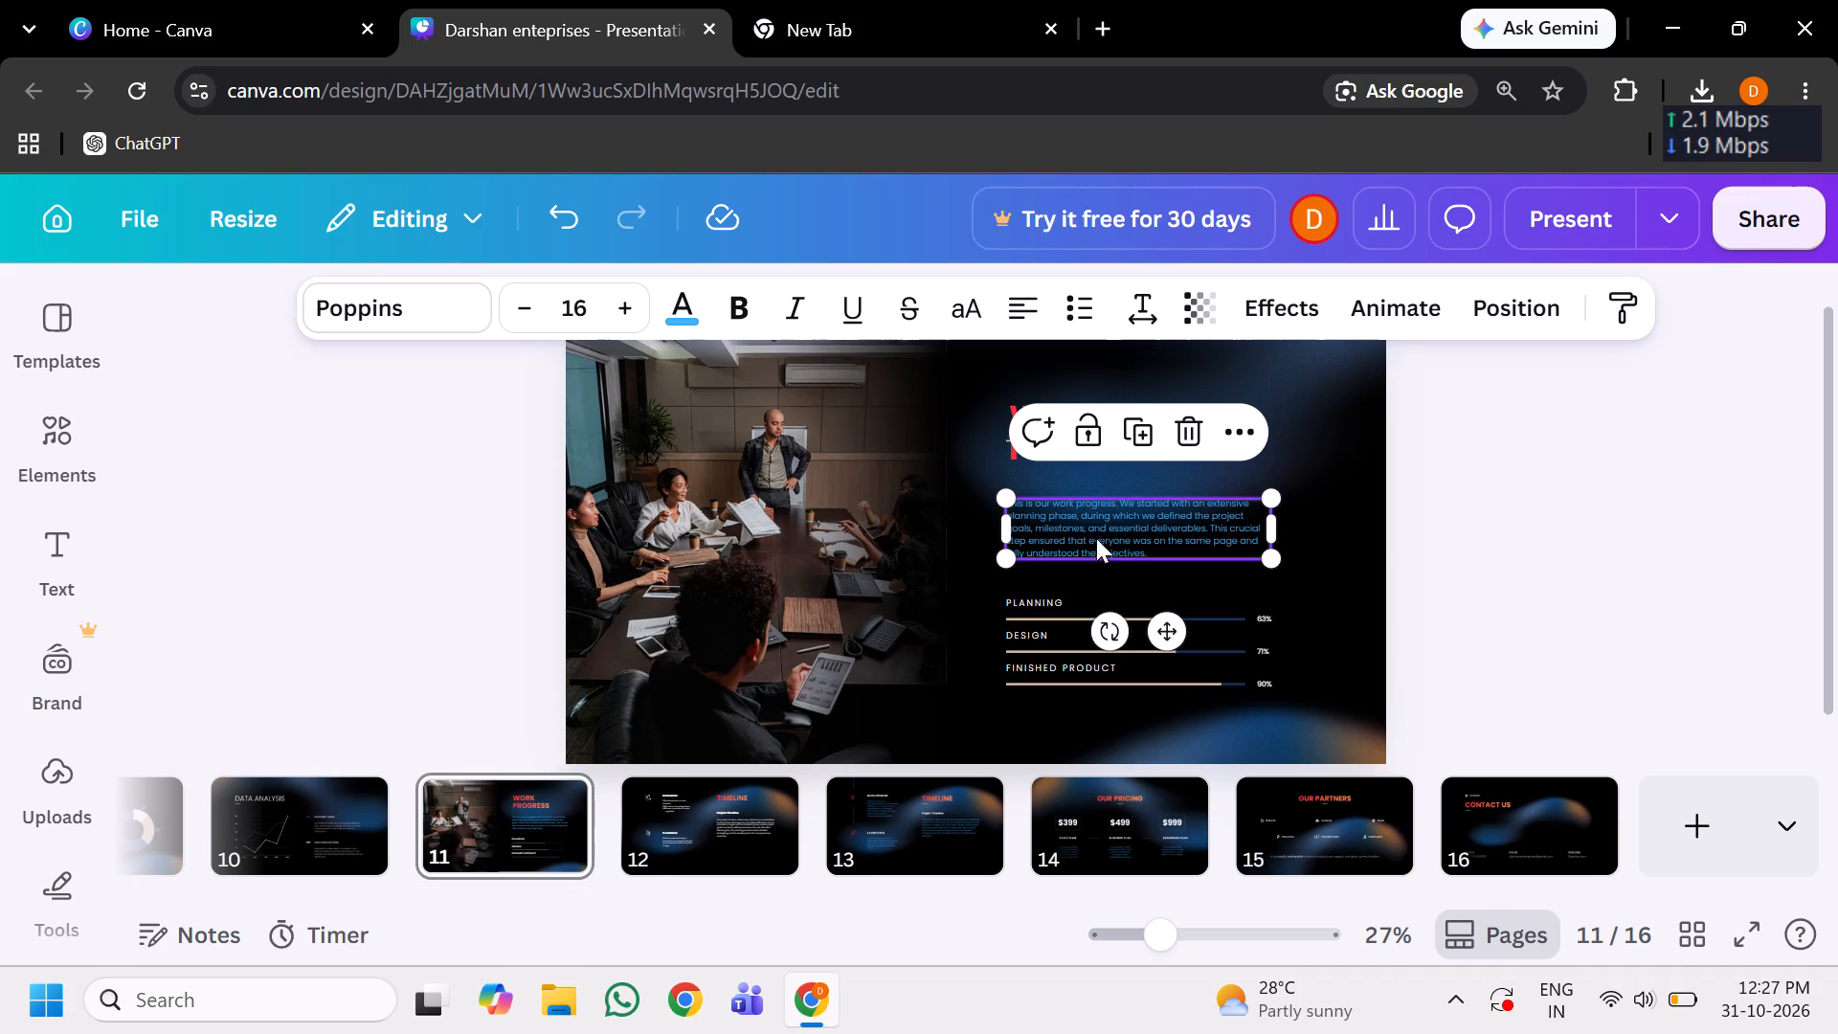
click(1575, 549)
click(292, 830)
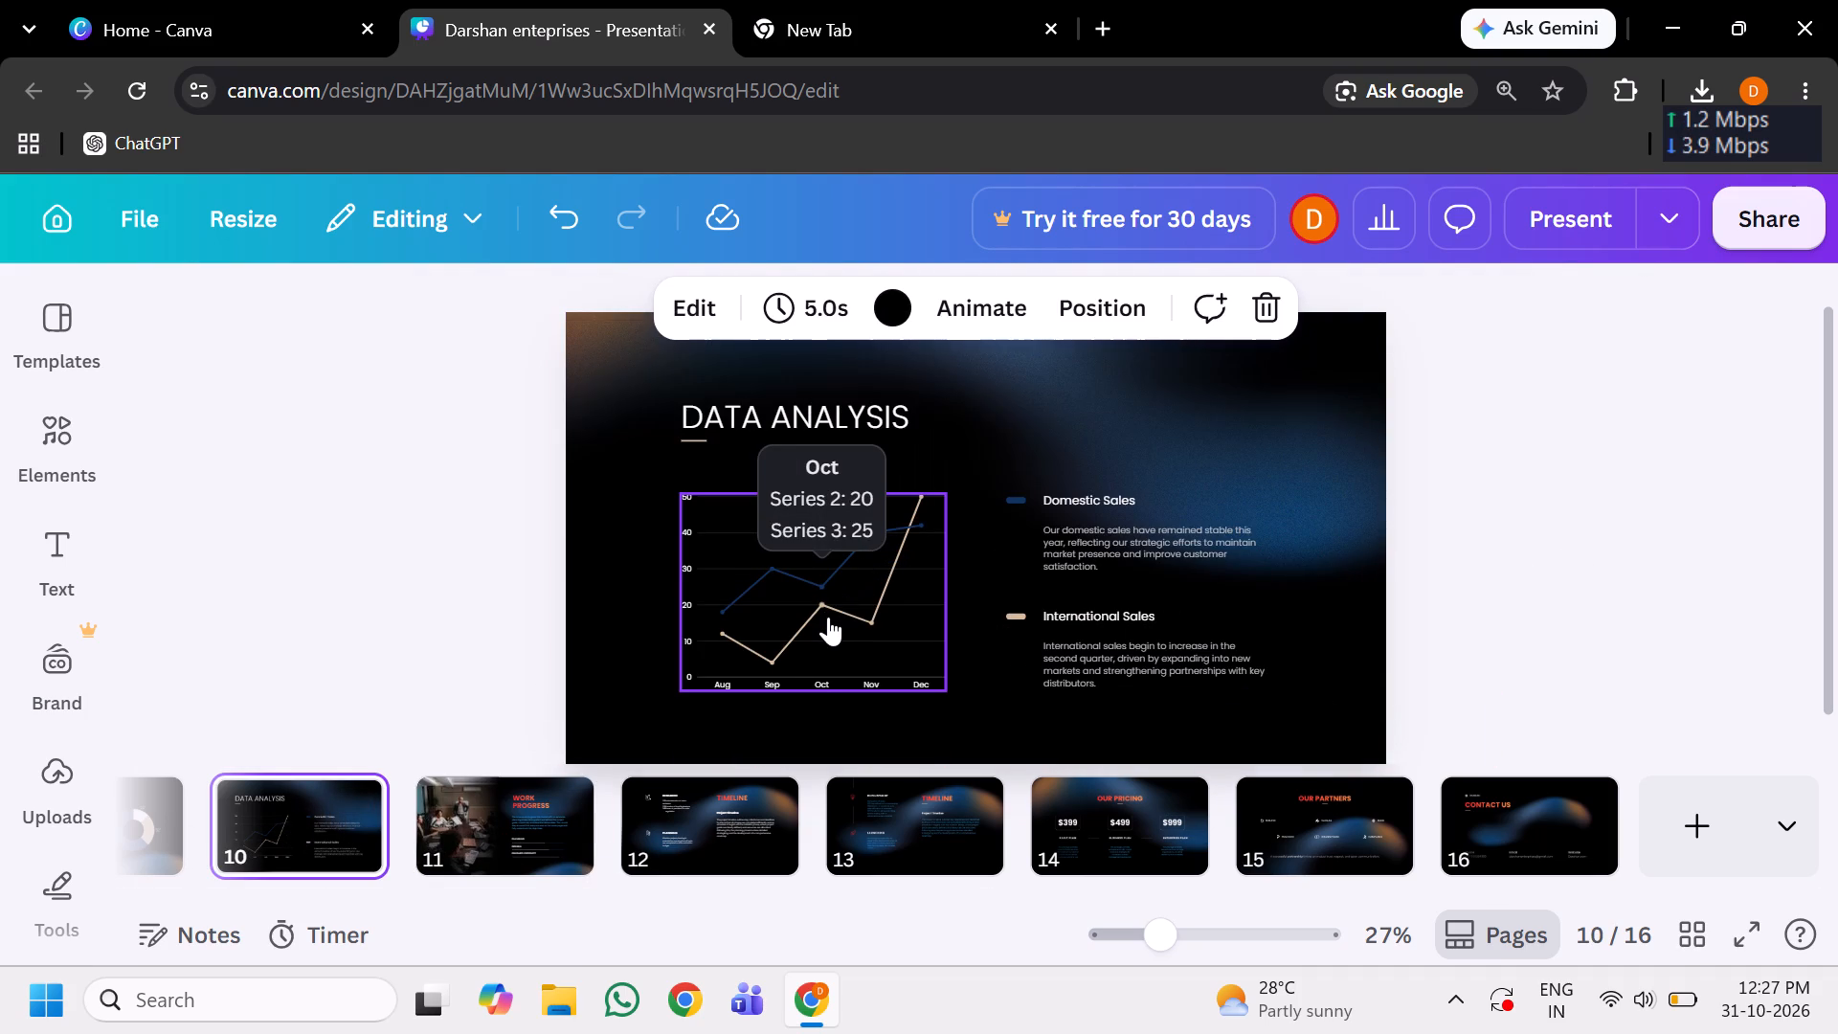
click(828, 617)
click(834, 613)
click(838, 598)
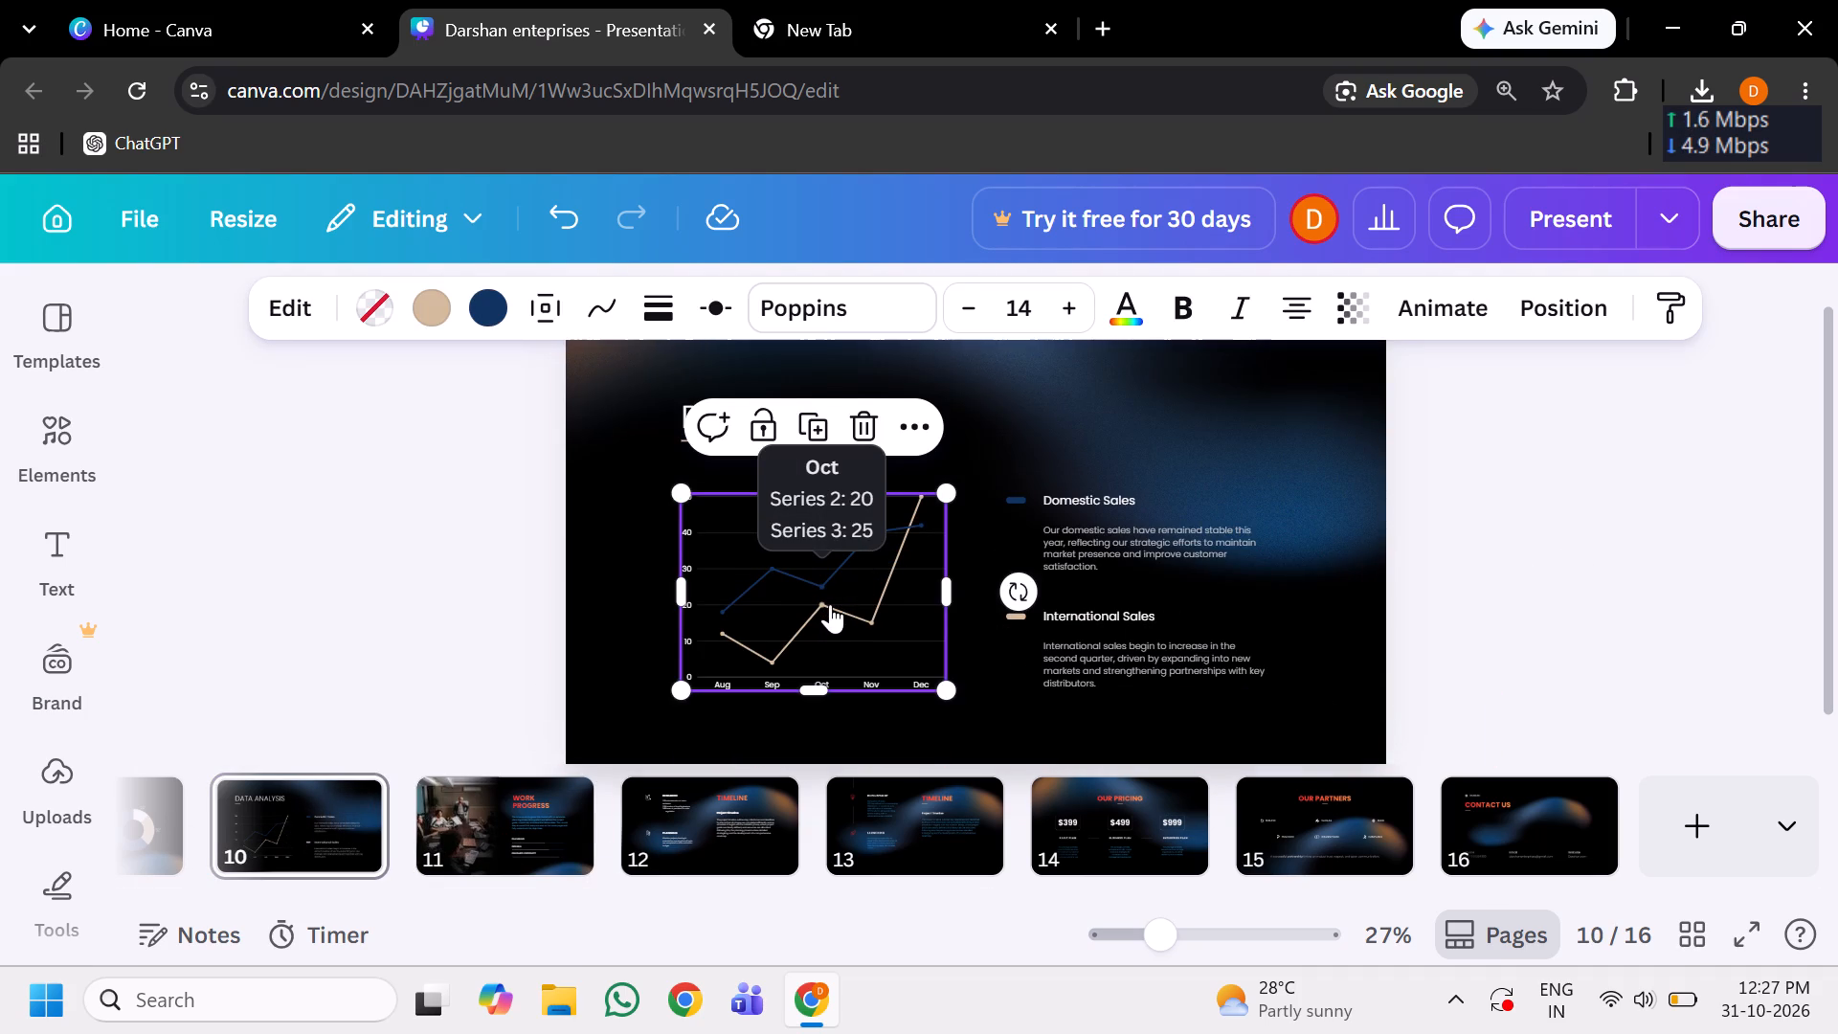
click(753, 574)
drag(774, 566, 775, 566)
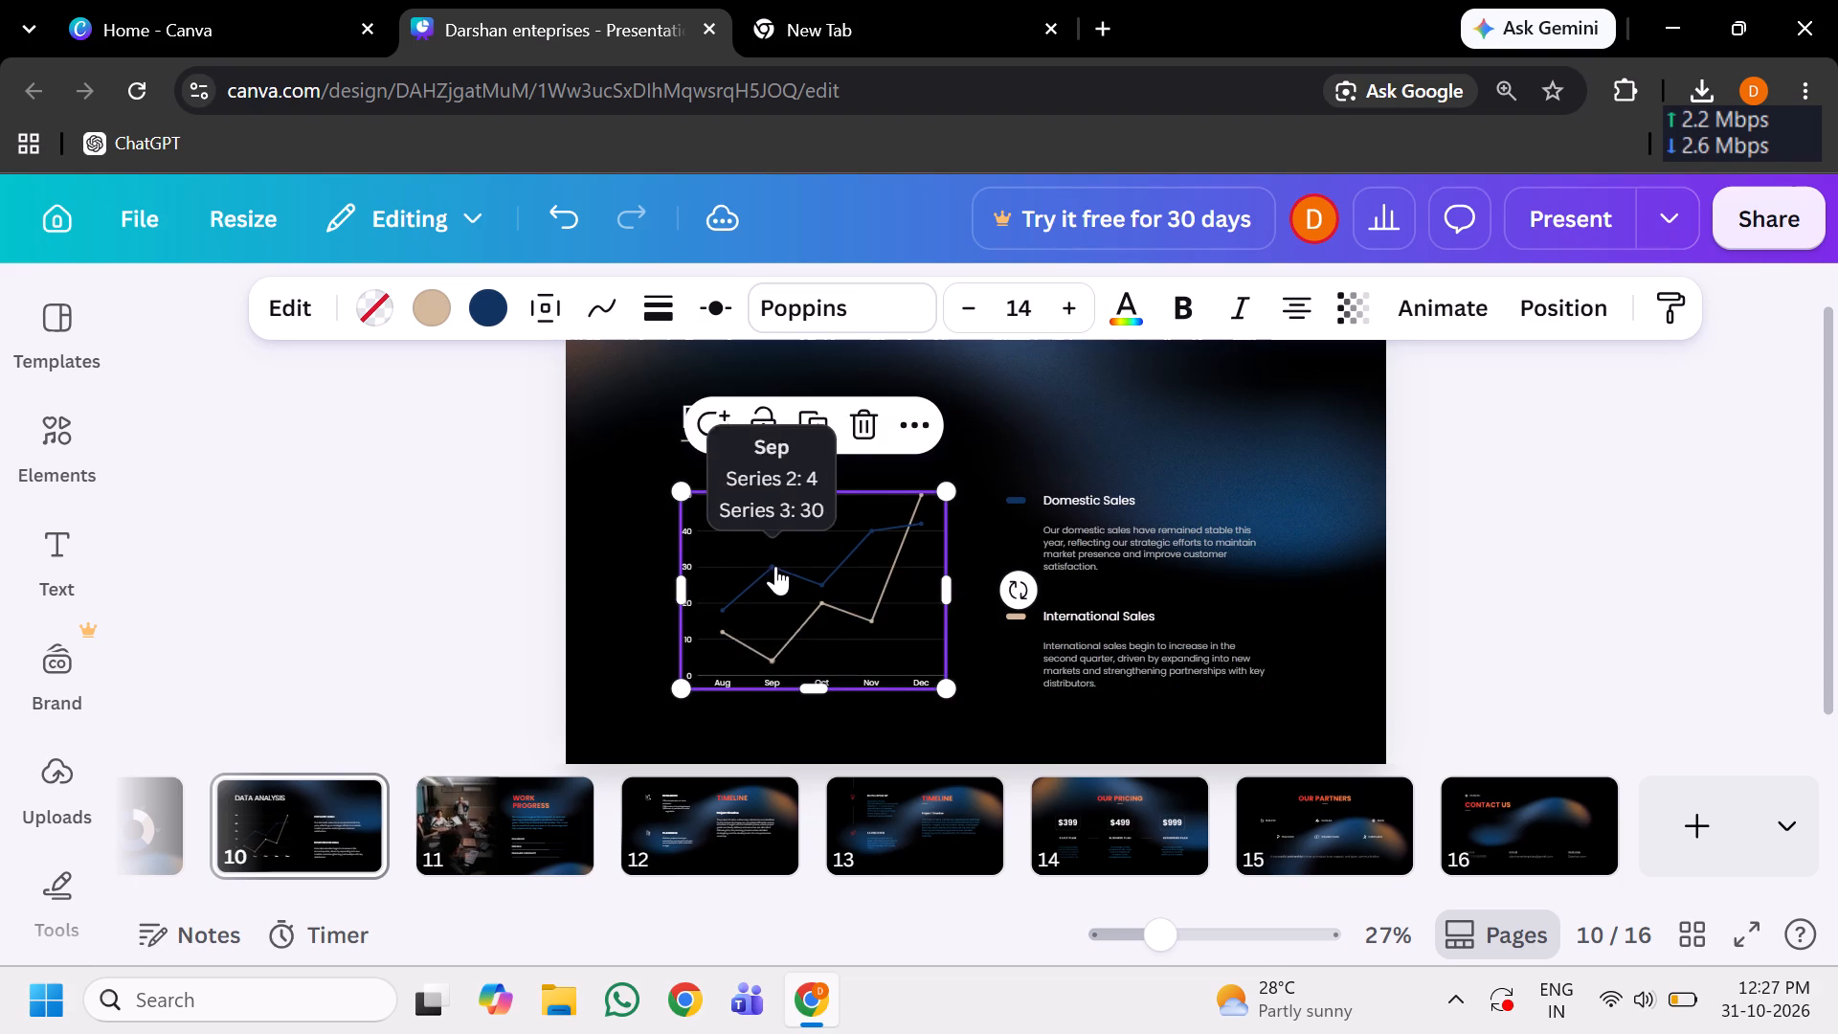
drag(775, 566, 697, 574)
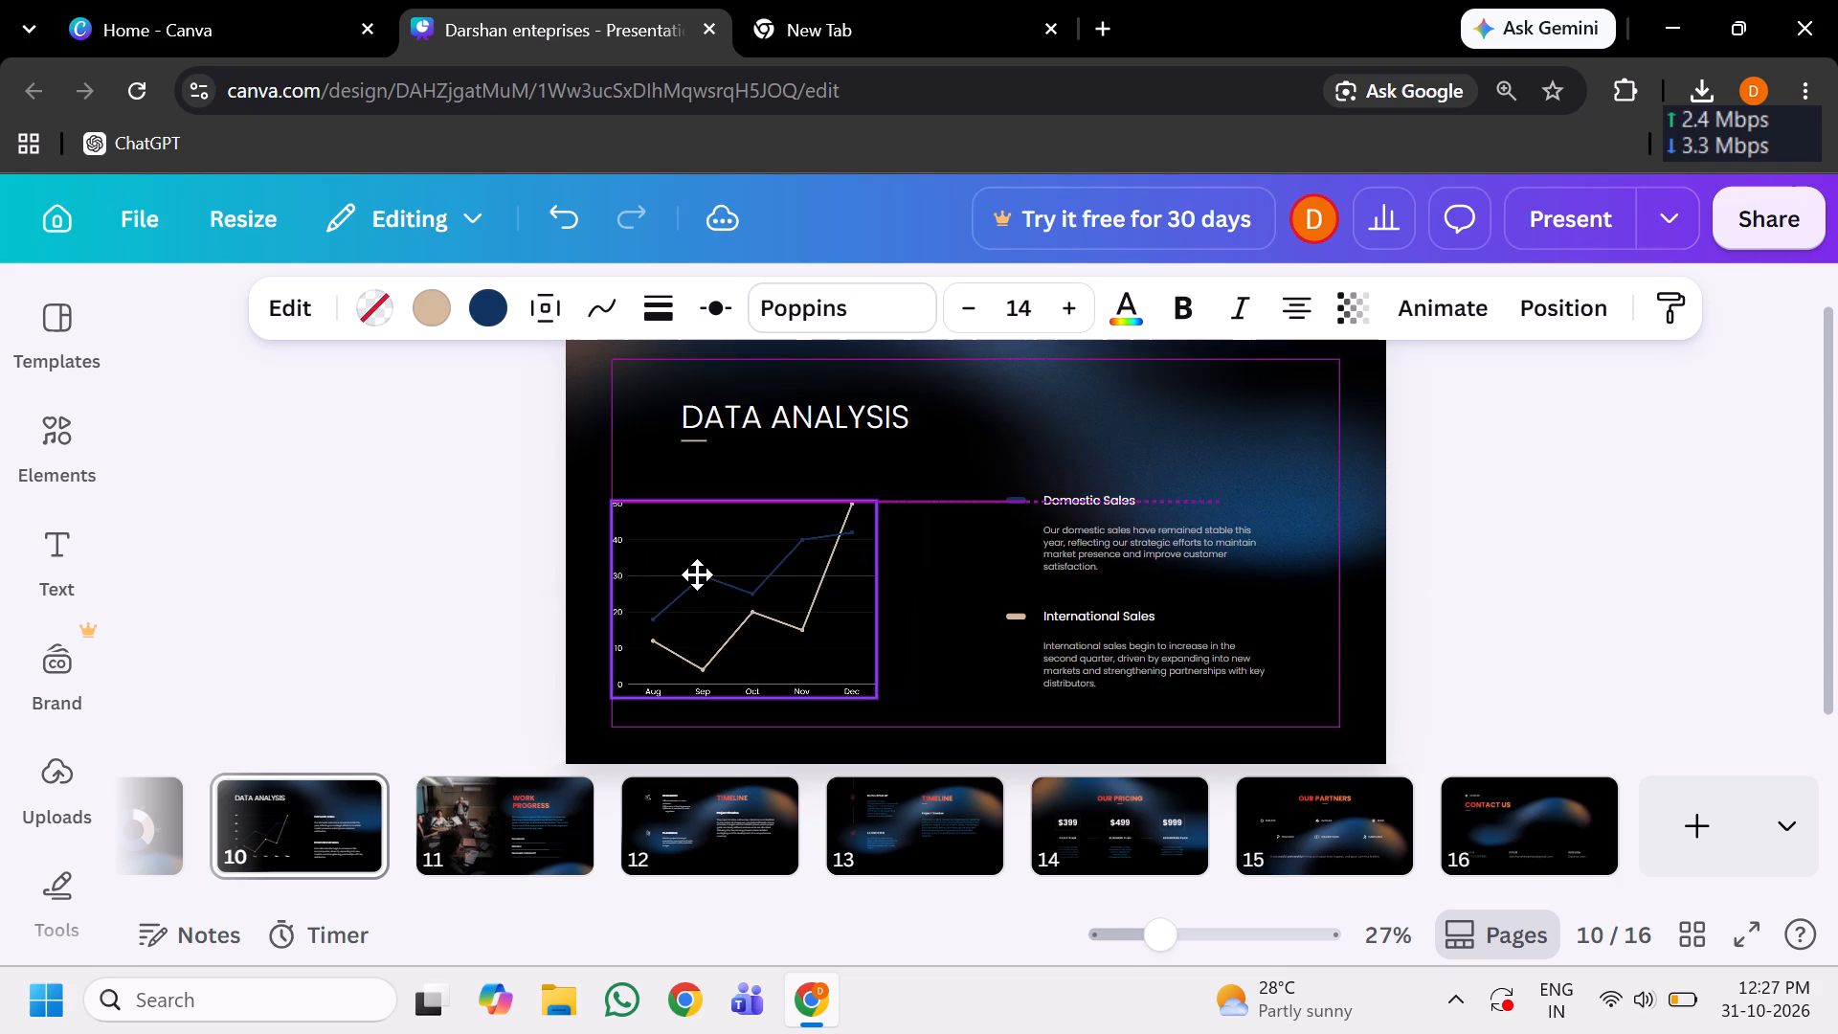
drag(697, 574, 721, 569)
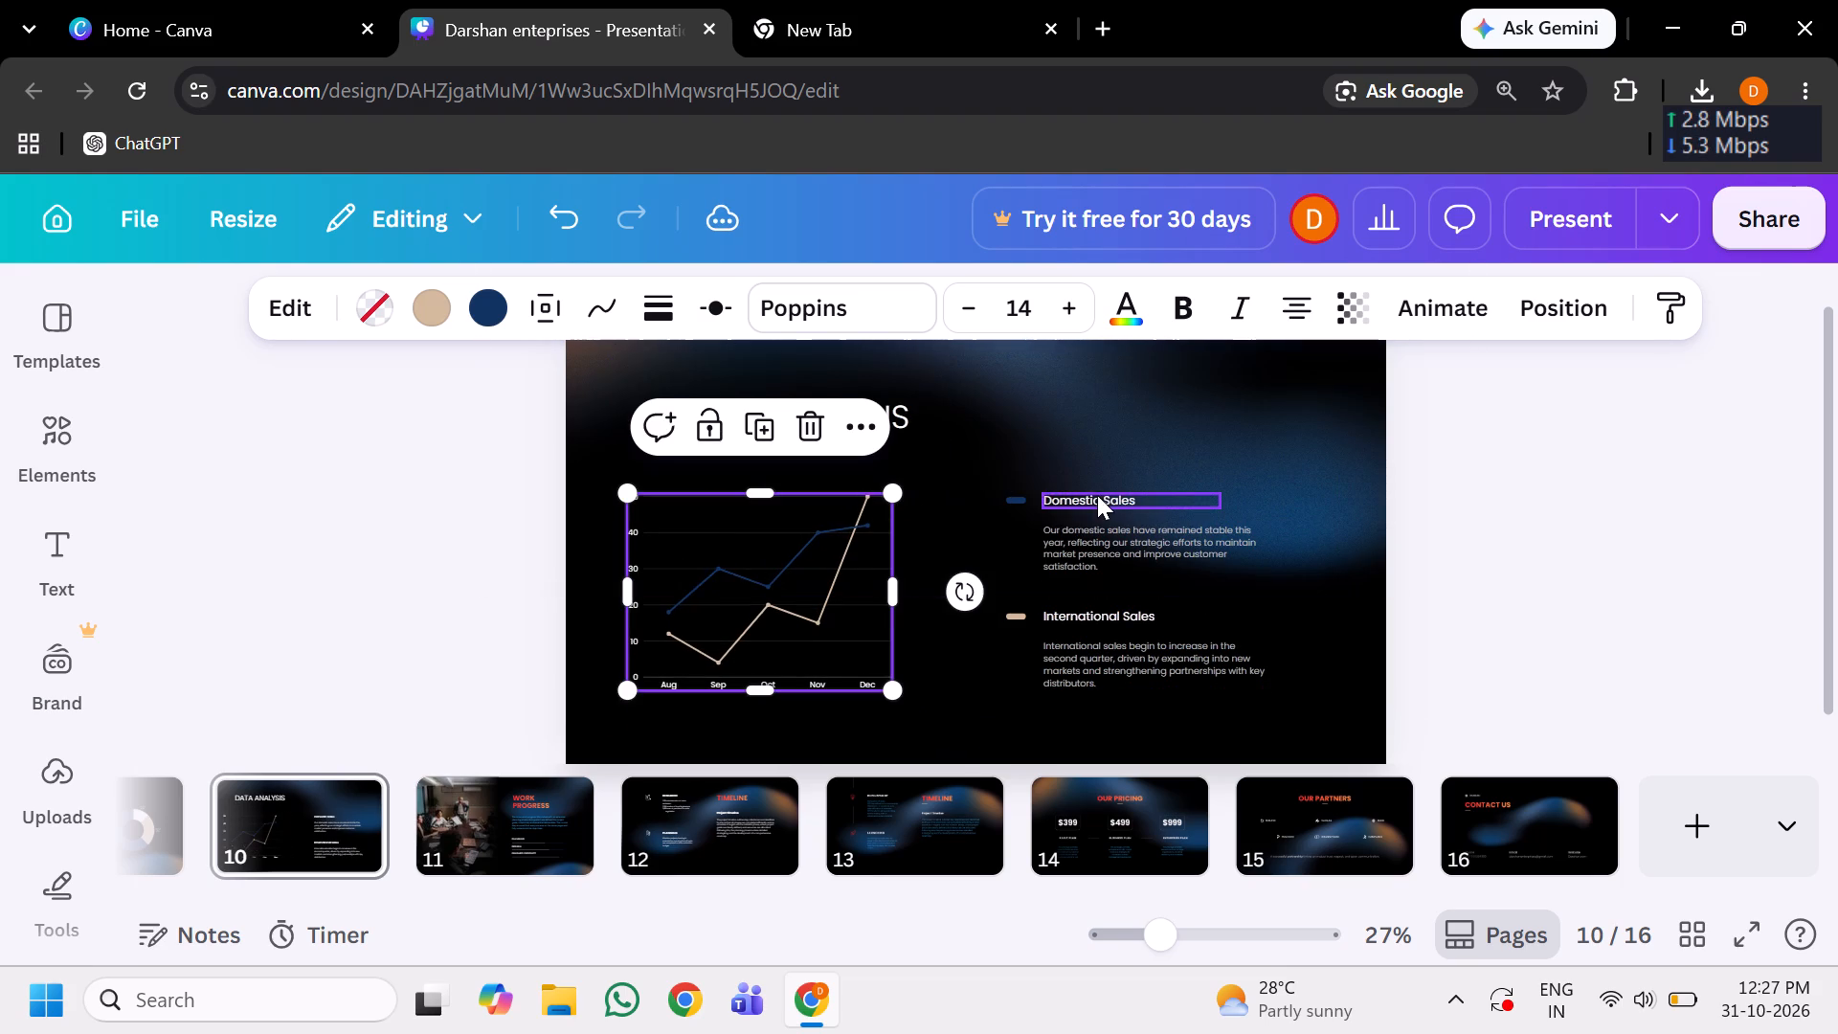
Make the Domestic Sales and International Sales subheadings on page 10 bold.
click(1097, 496)
click(1088, 496)
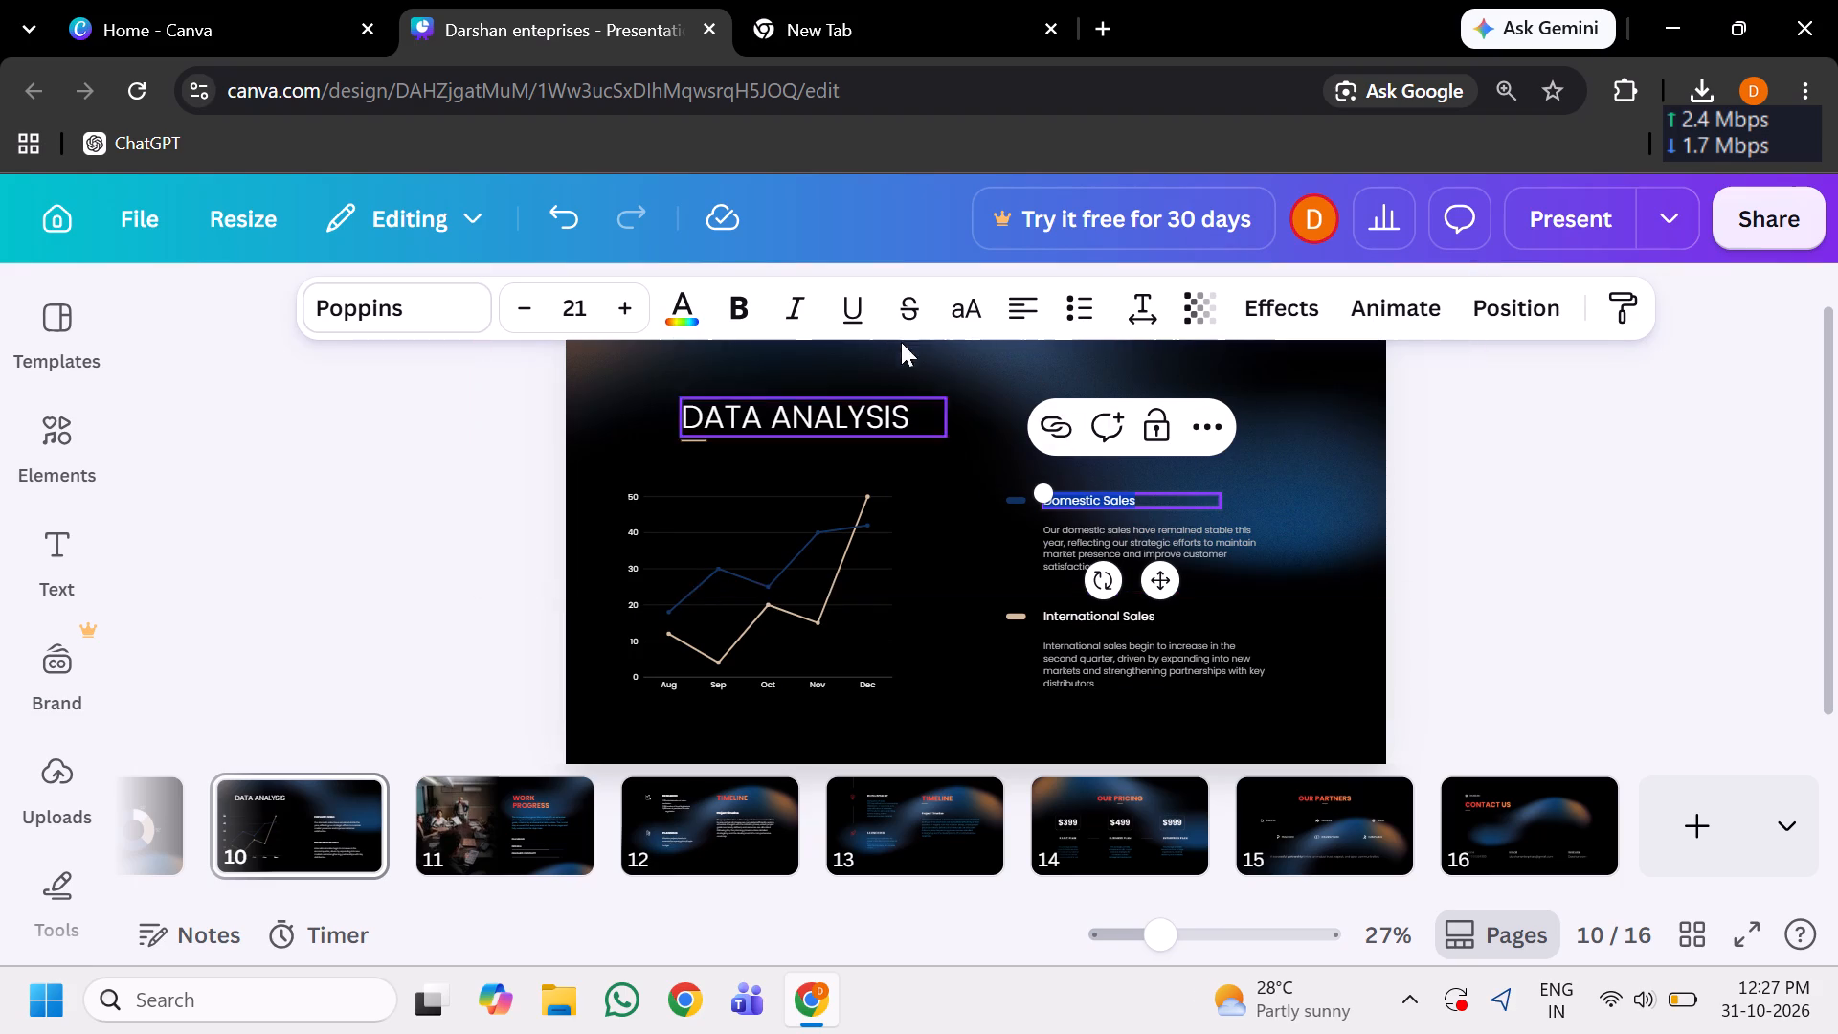
click(718, 304)
click(1653, 515)
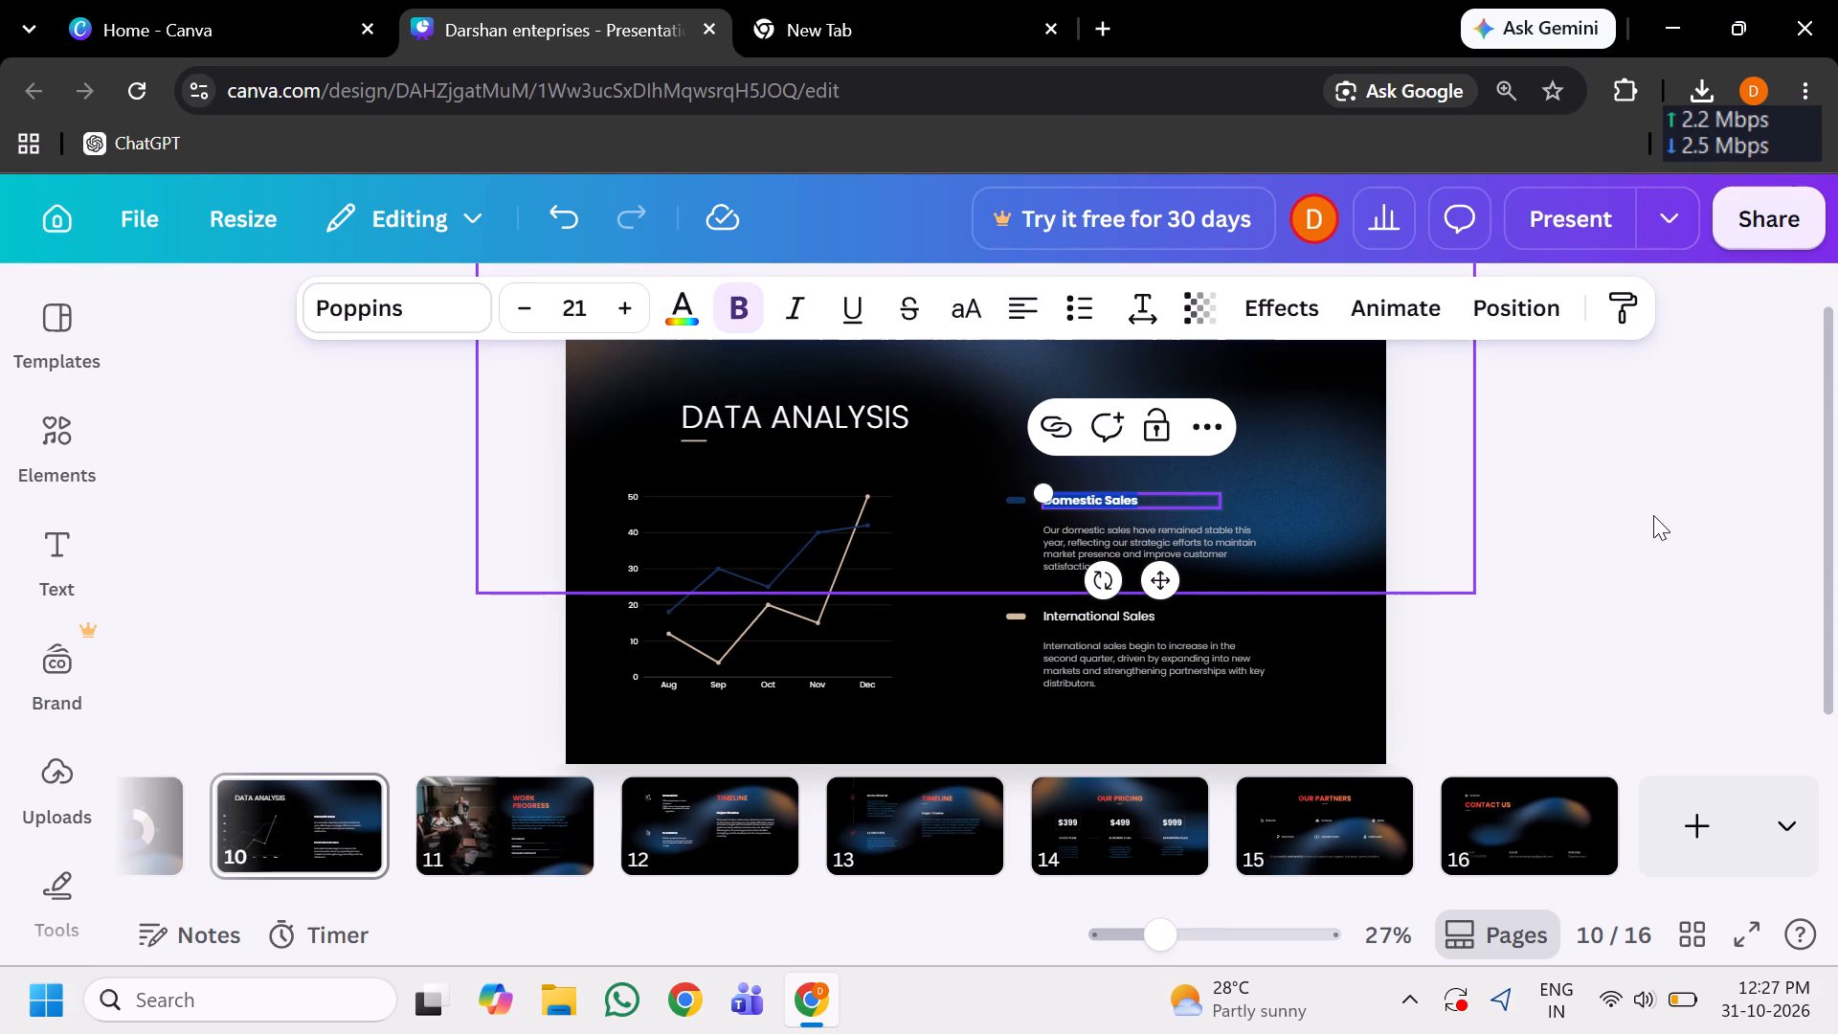
click(1113, 610)
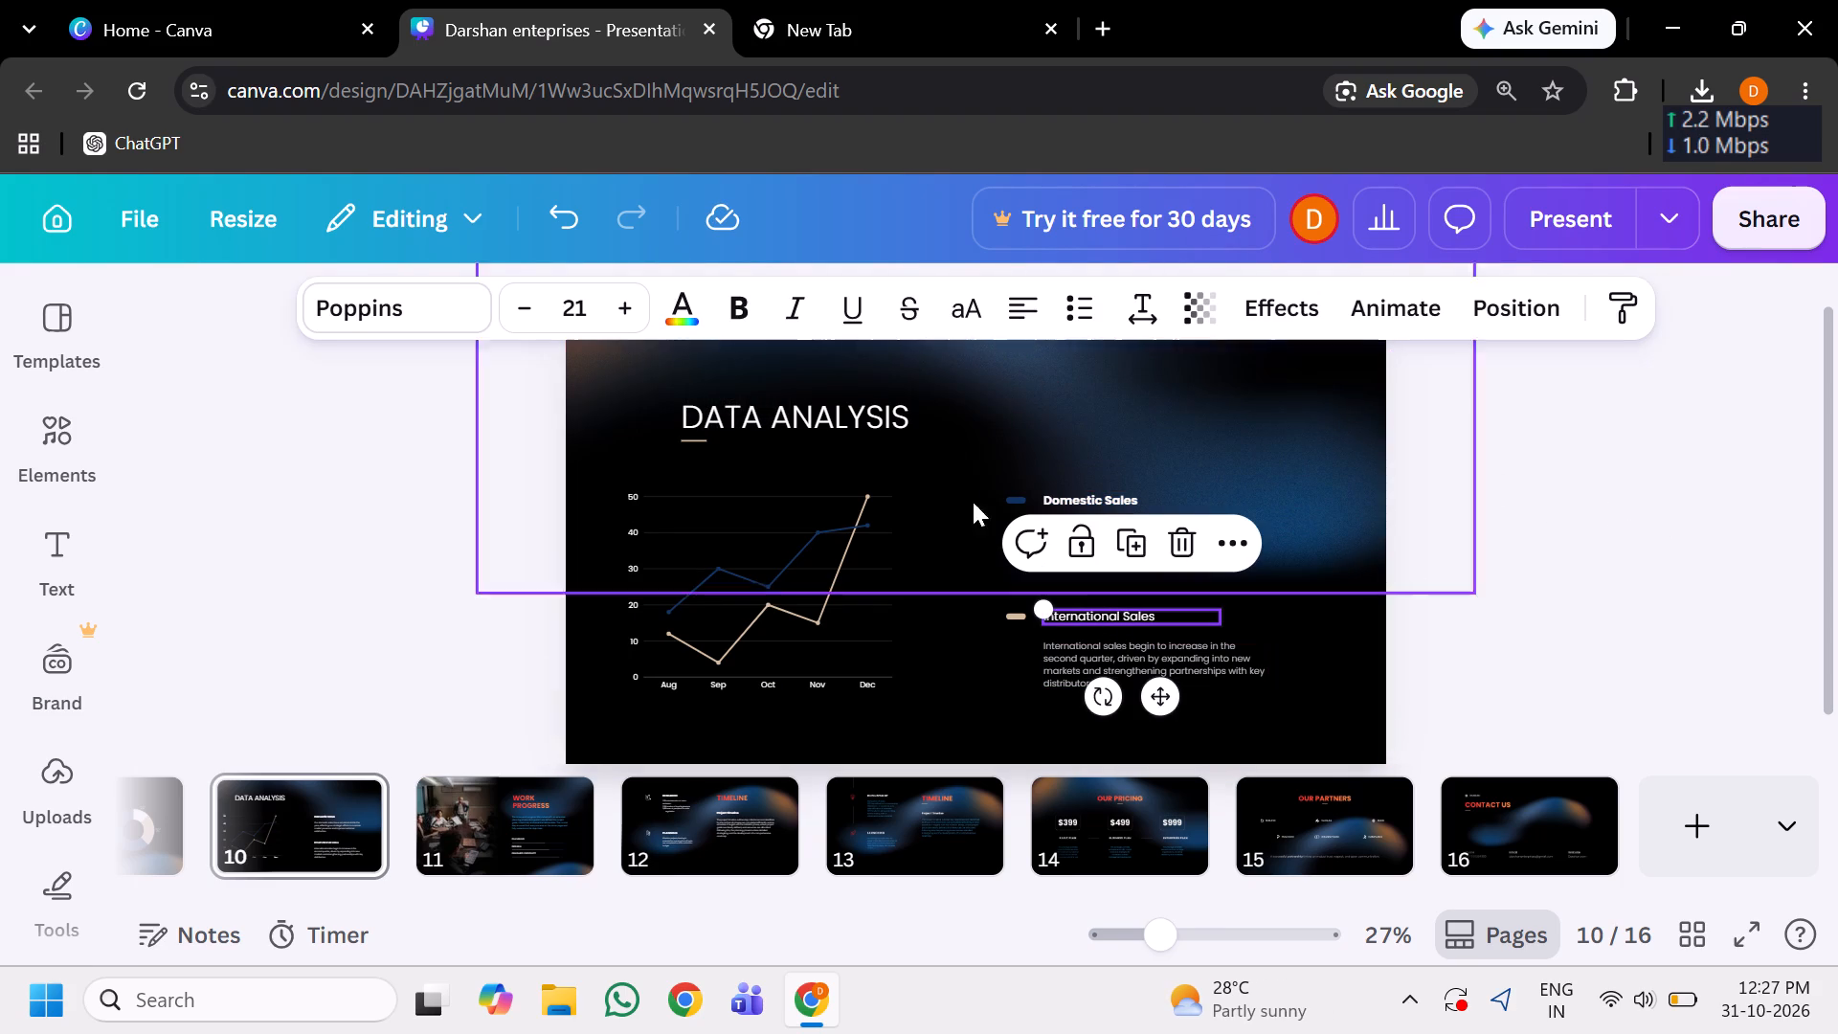
click(746, 308)
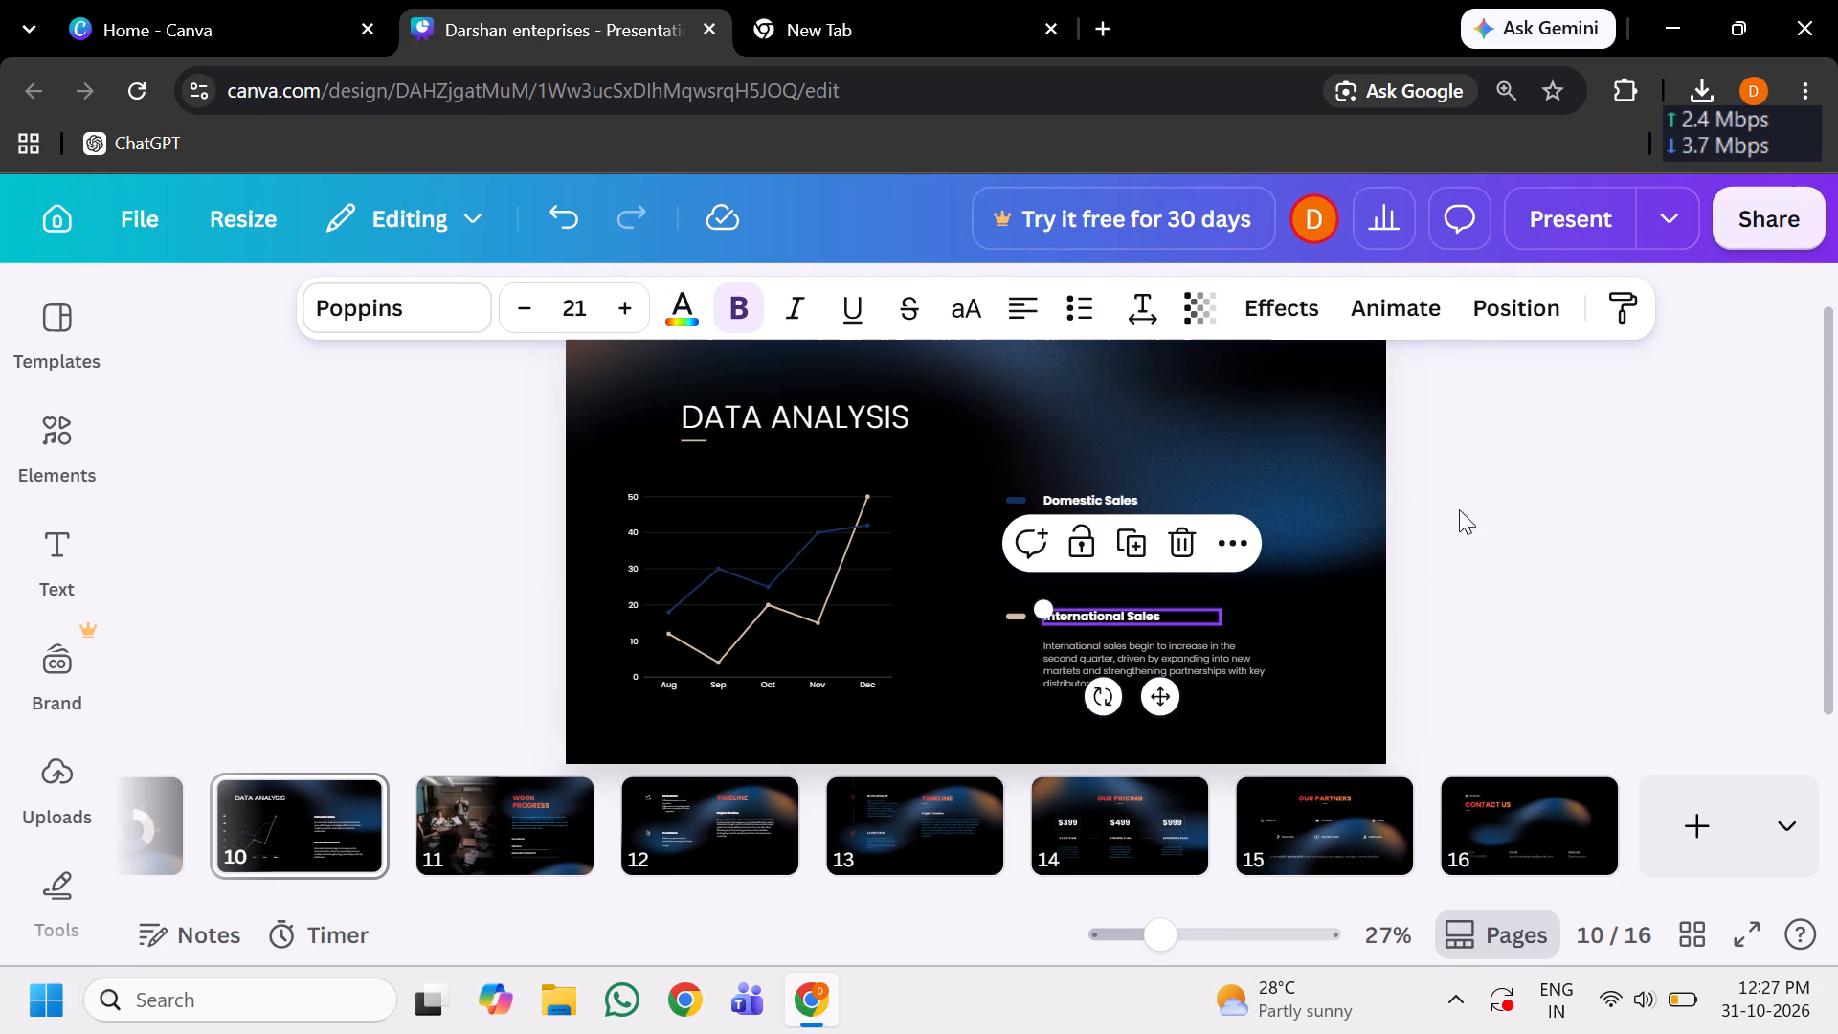
click(1618, 533)
Recolour the pink tone of page 10's background gradient image to bright red #ff3131.
click(1020, 494)
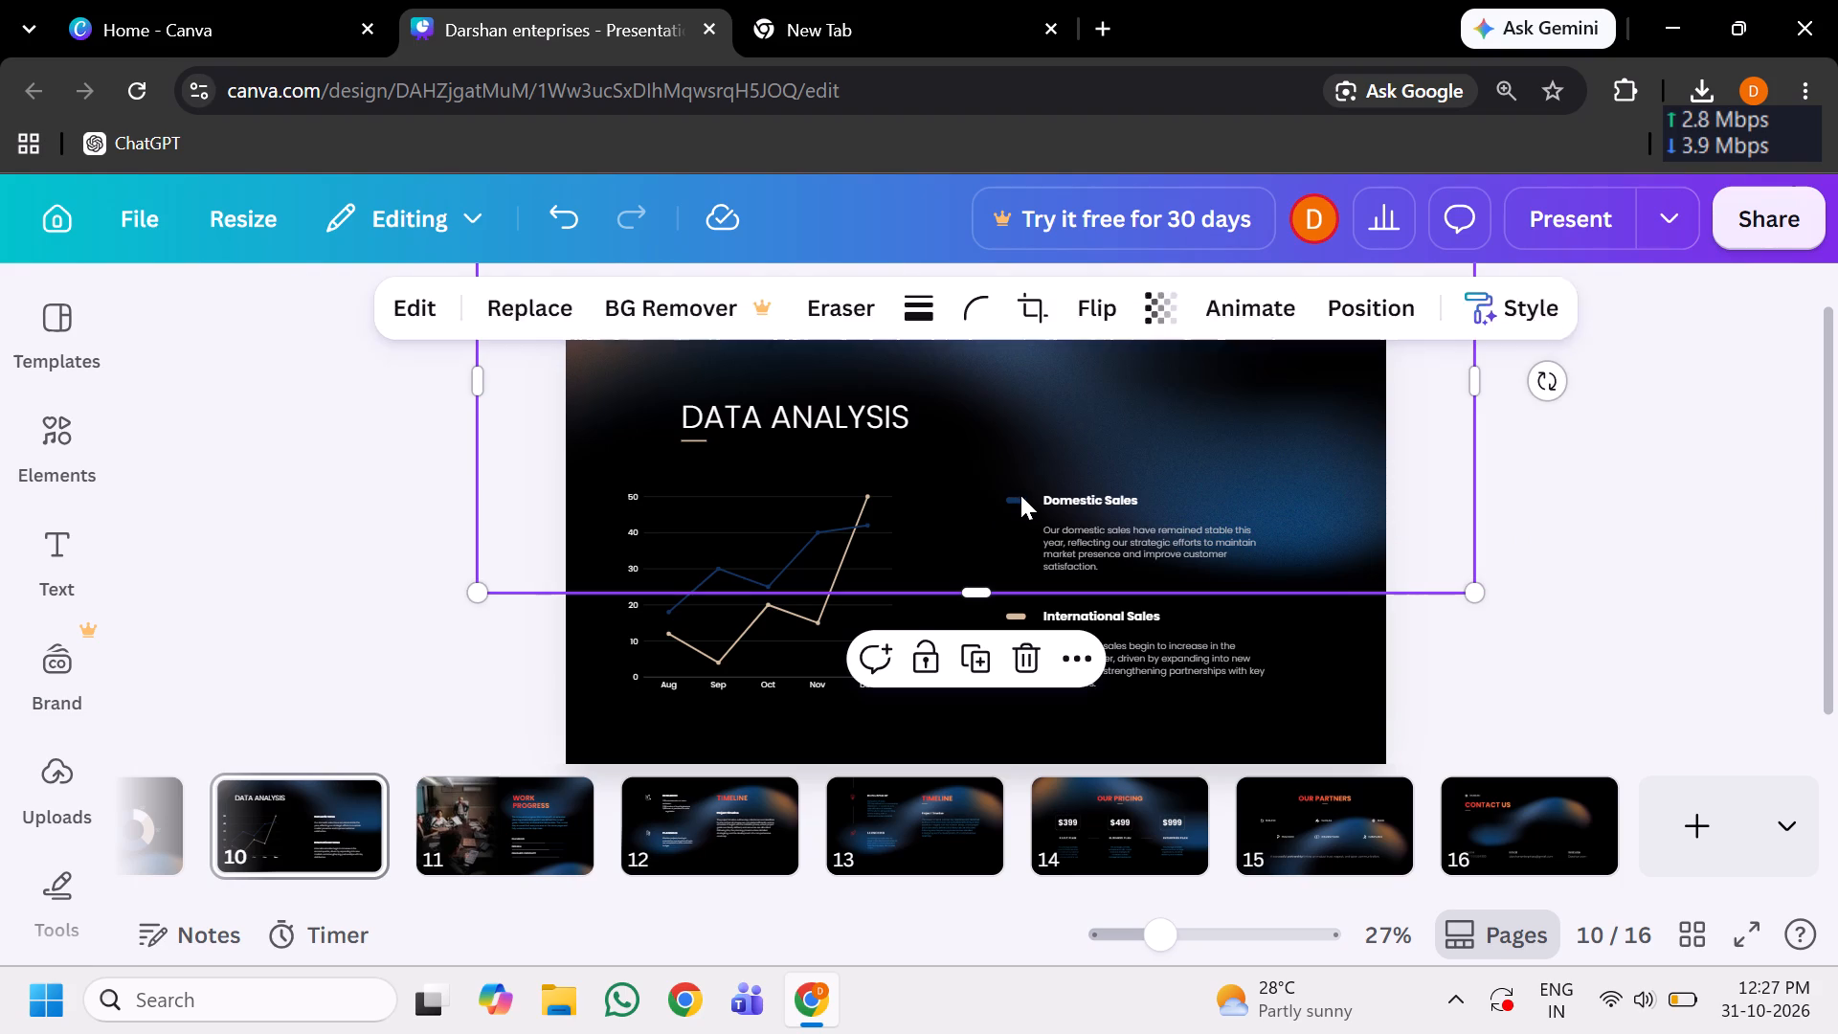
click(889, 314)
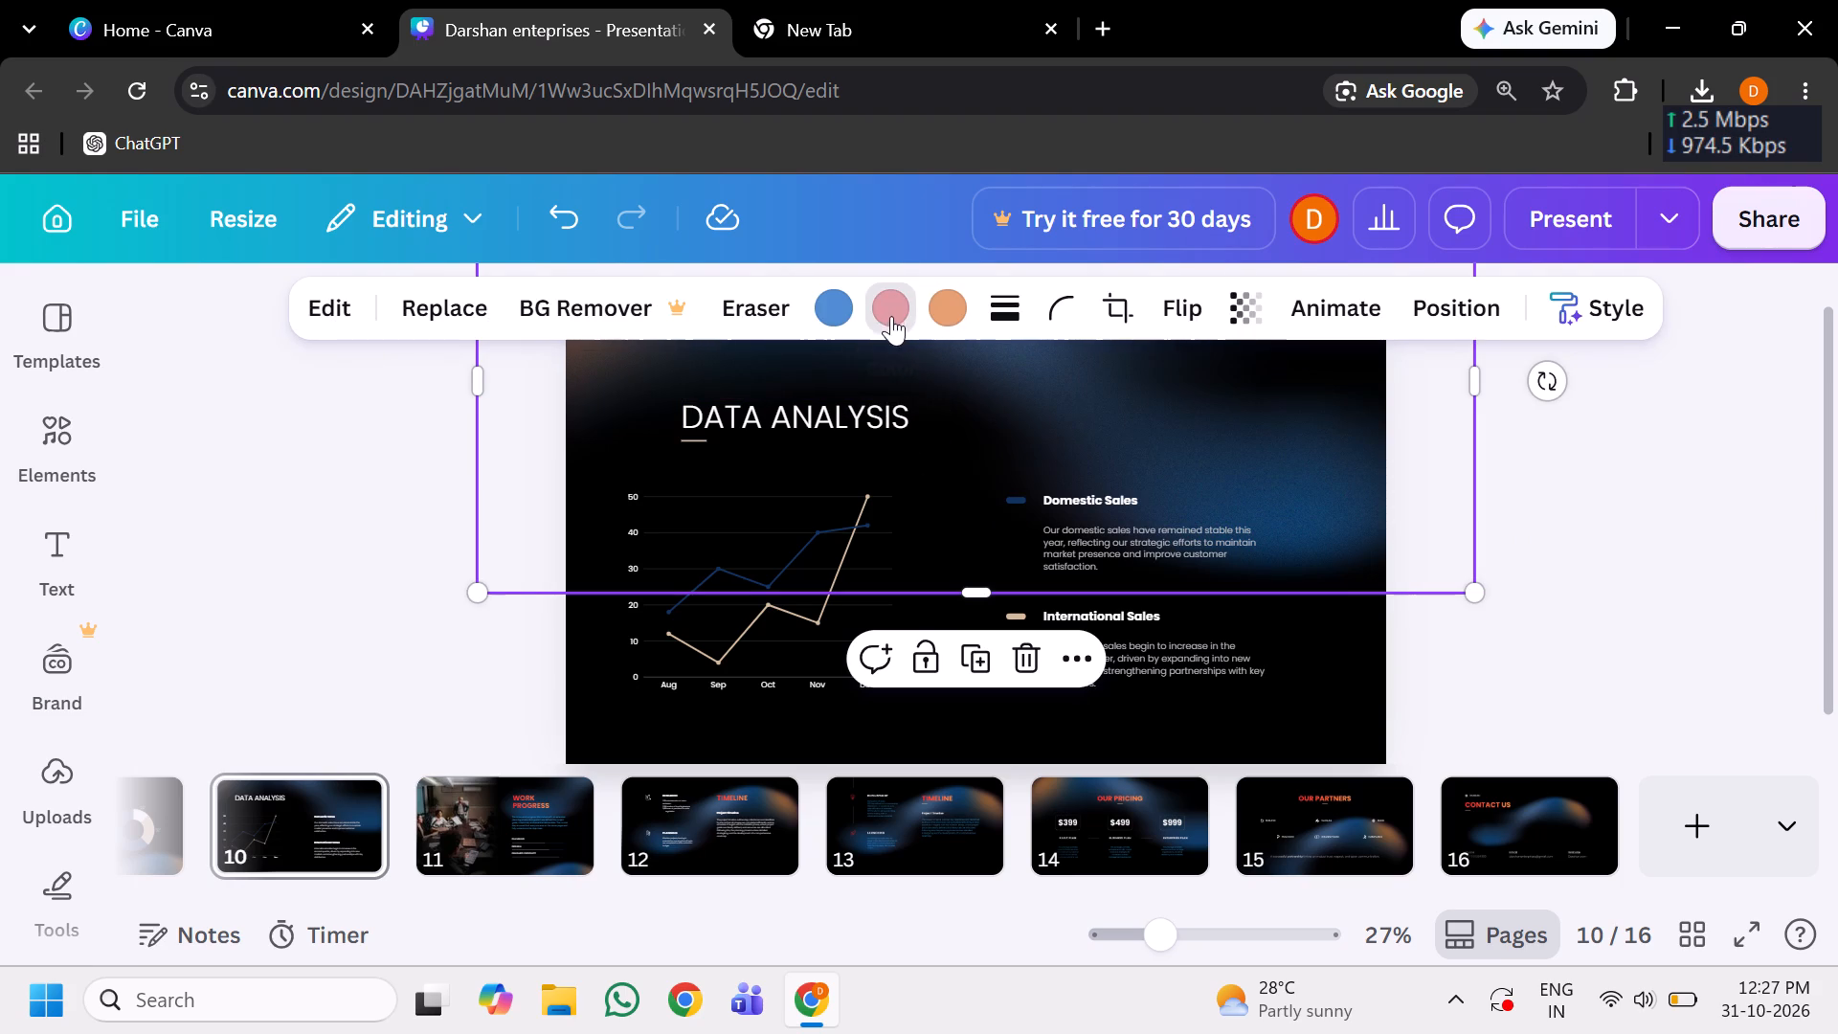
click(459, 631)
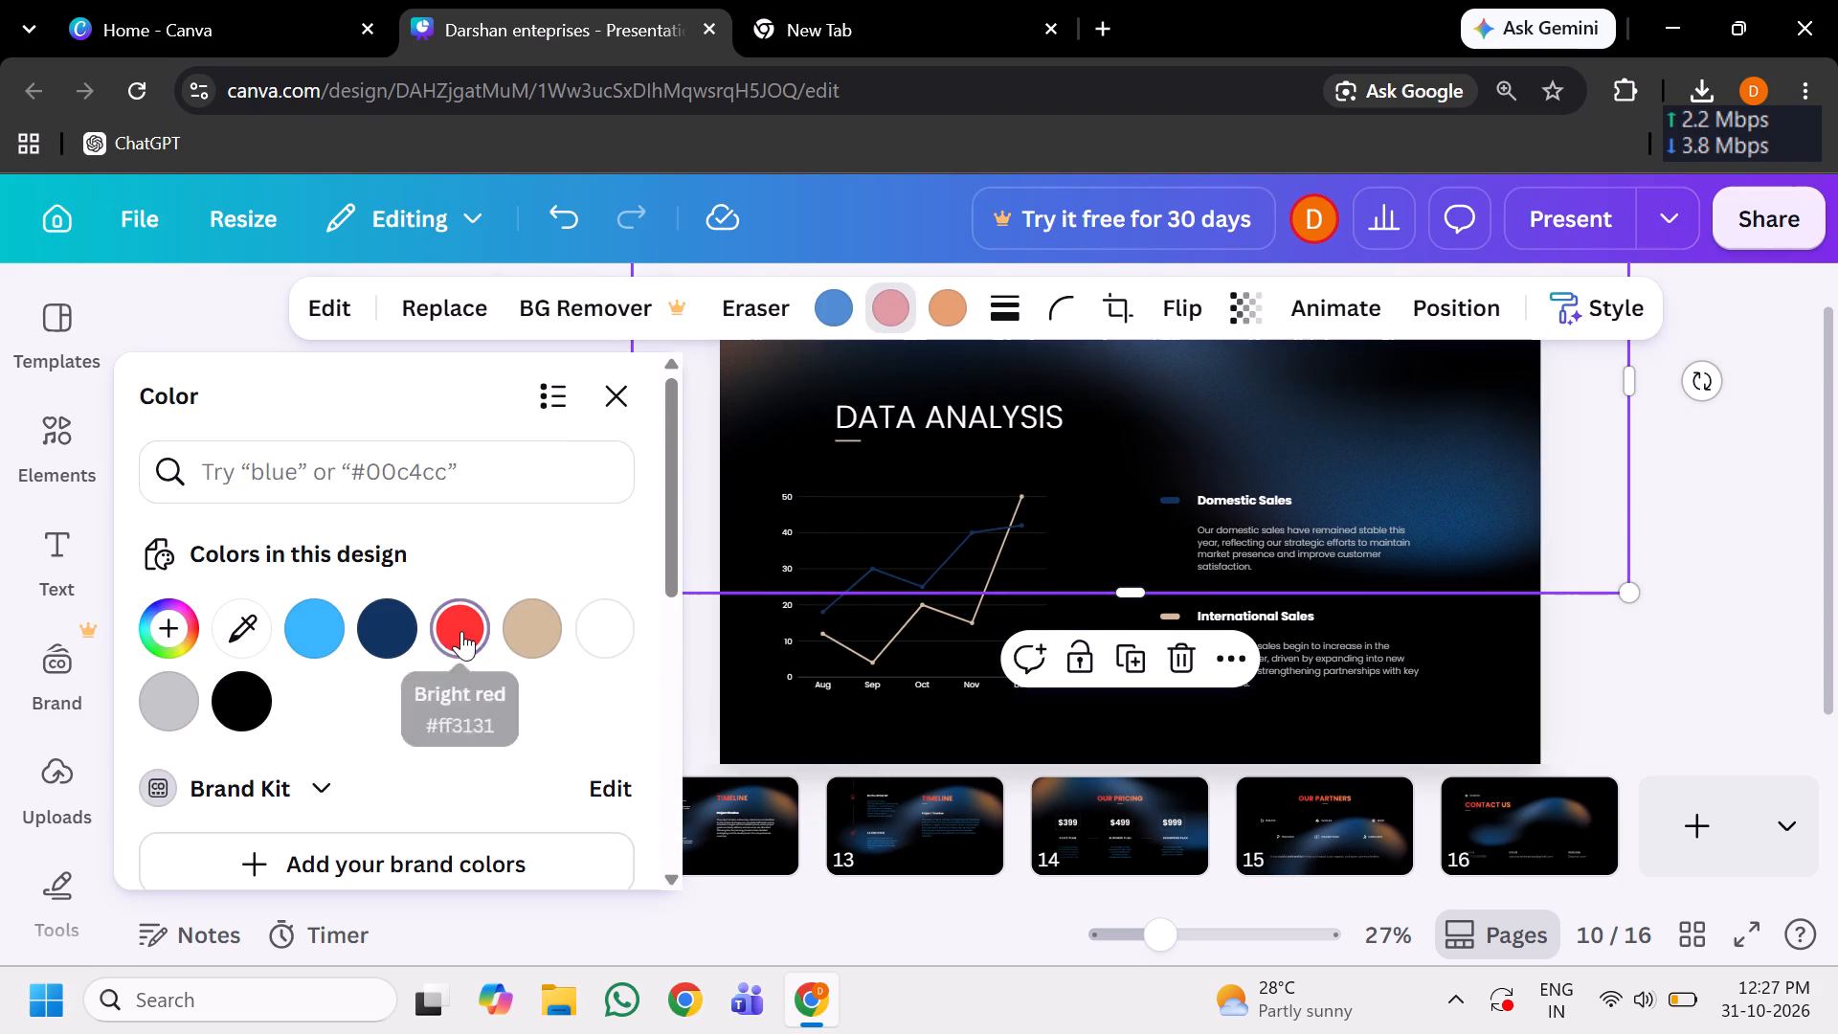
click(1805, 638)
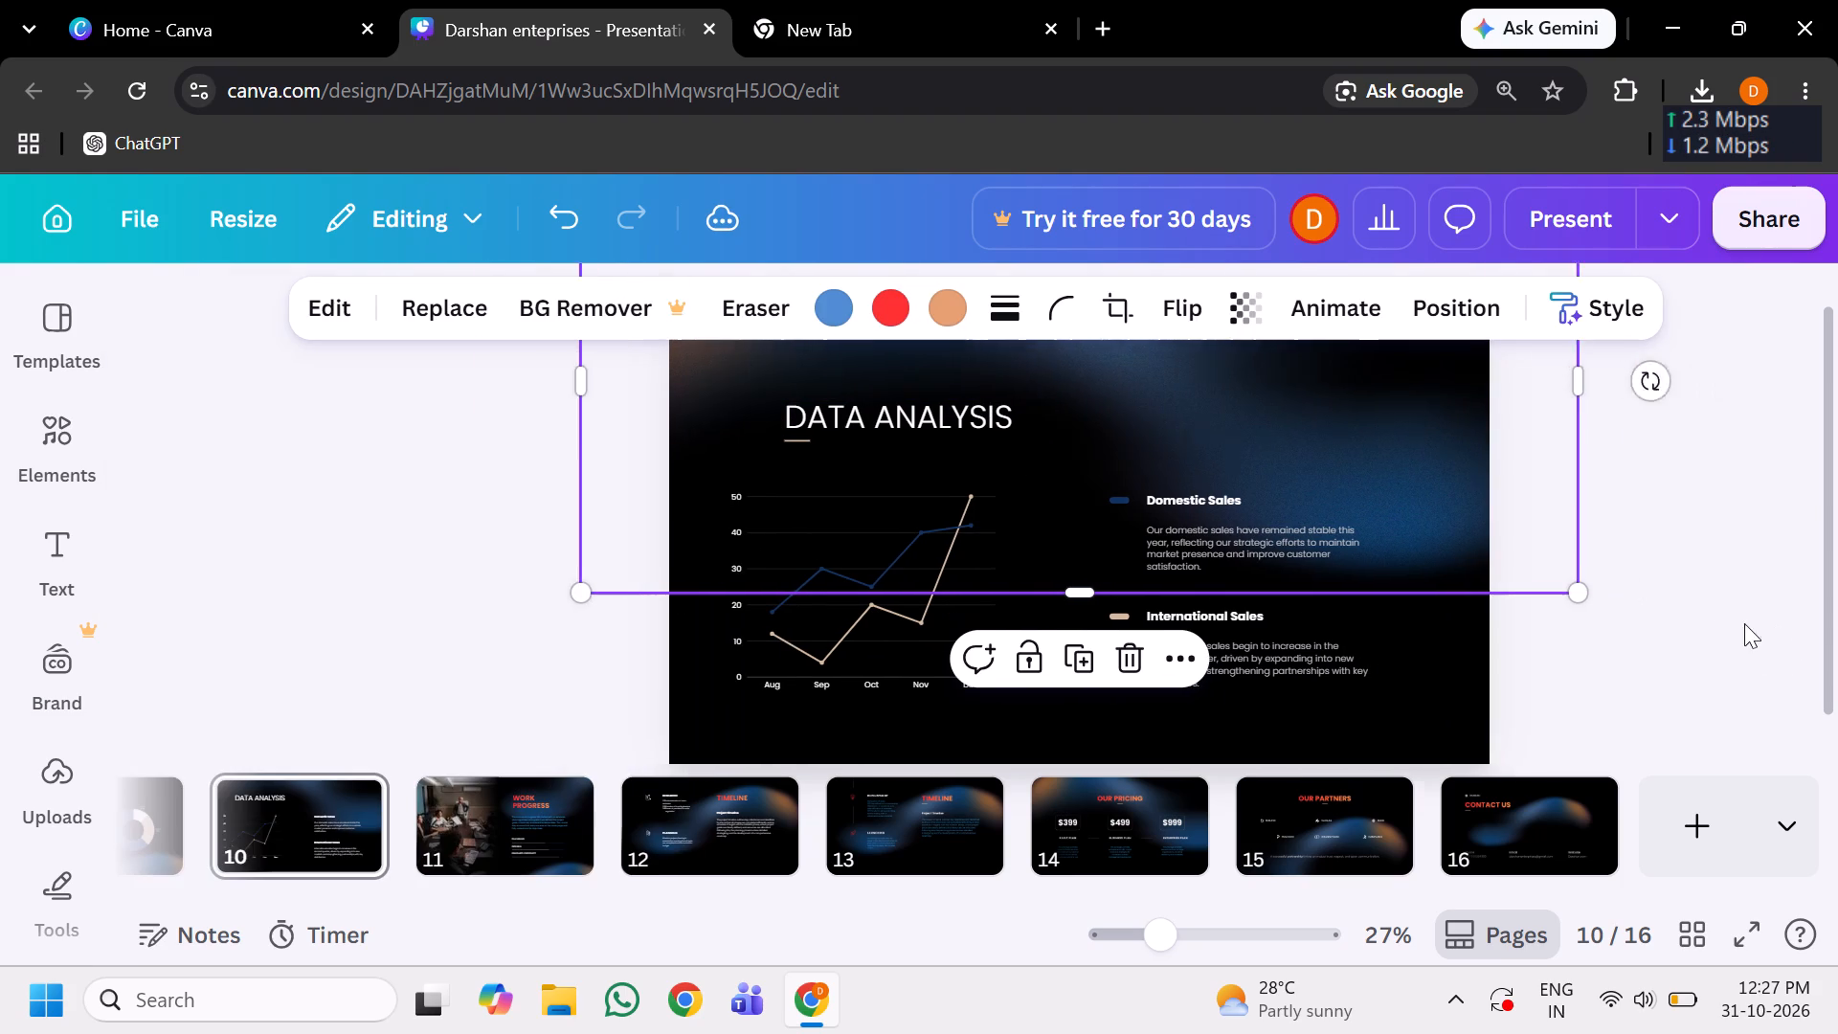
click(1682, 634)
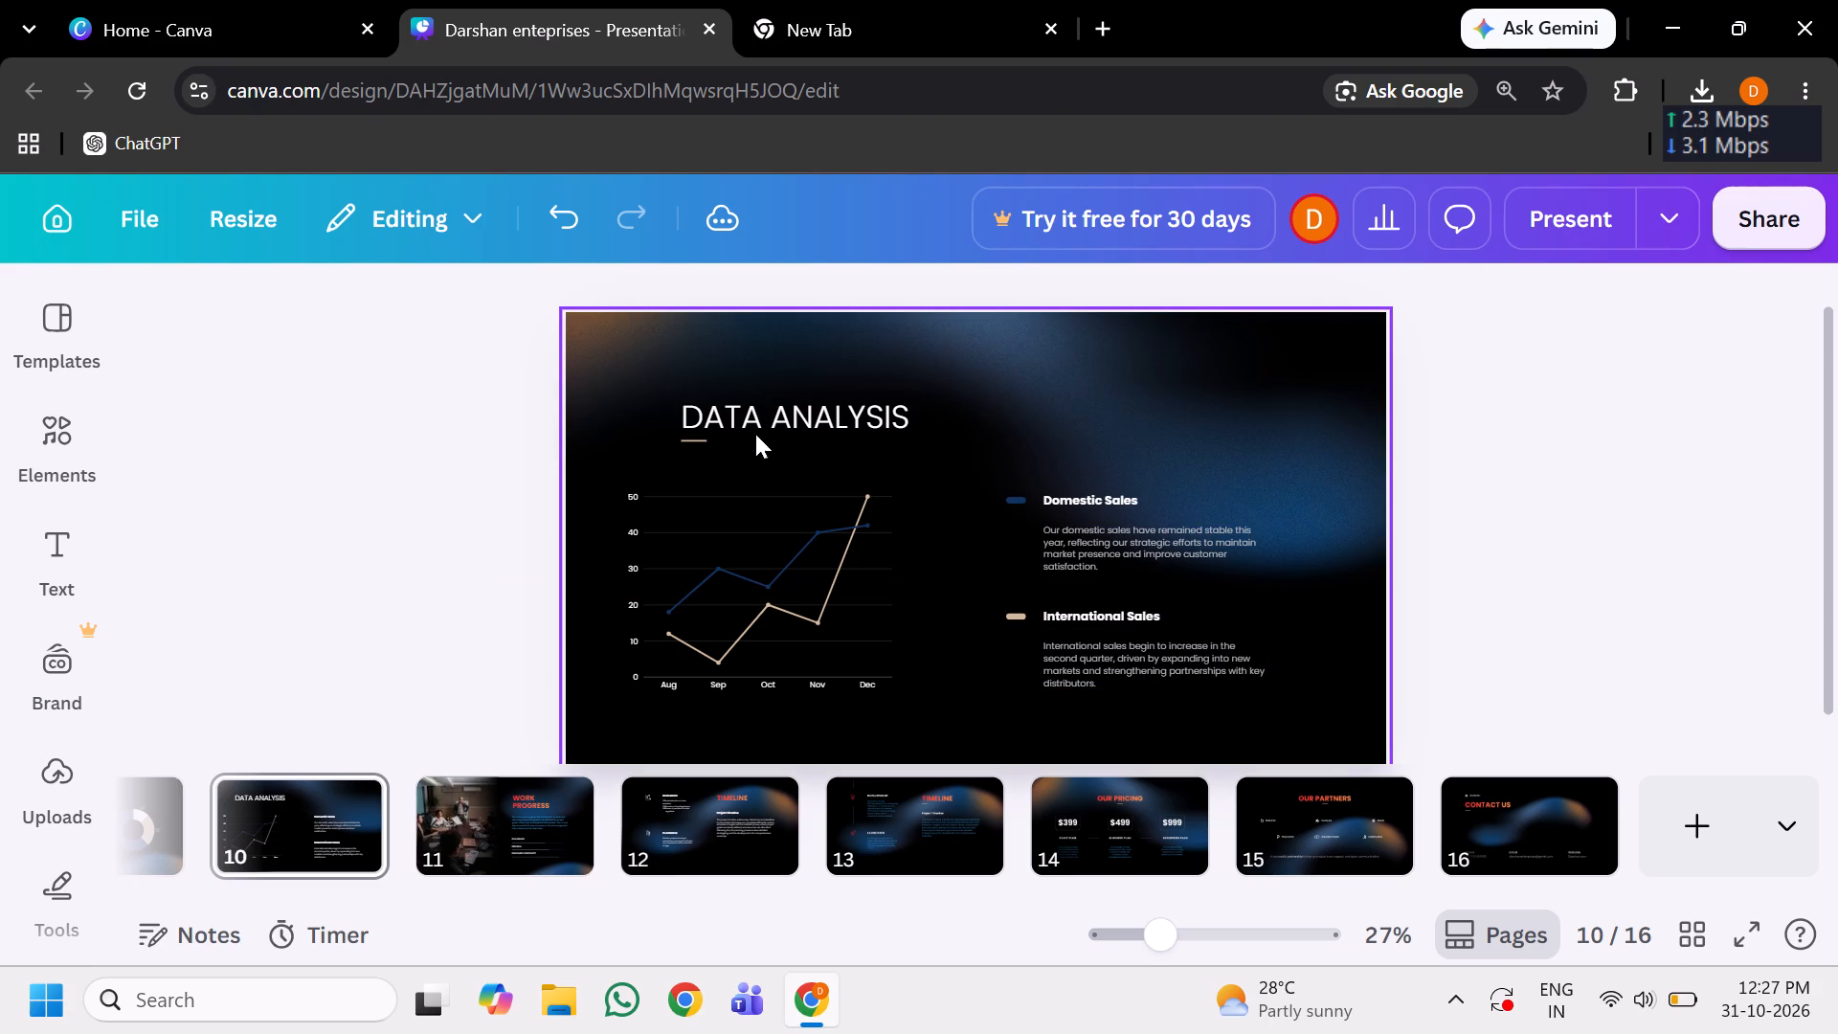
Nudge the DATA ANALYSIS heading on page 10 slightly down and to the right.
click(789, 410)
drag(810, 420, 819, 424)
click(1782, 547)
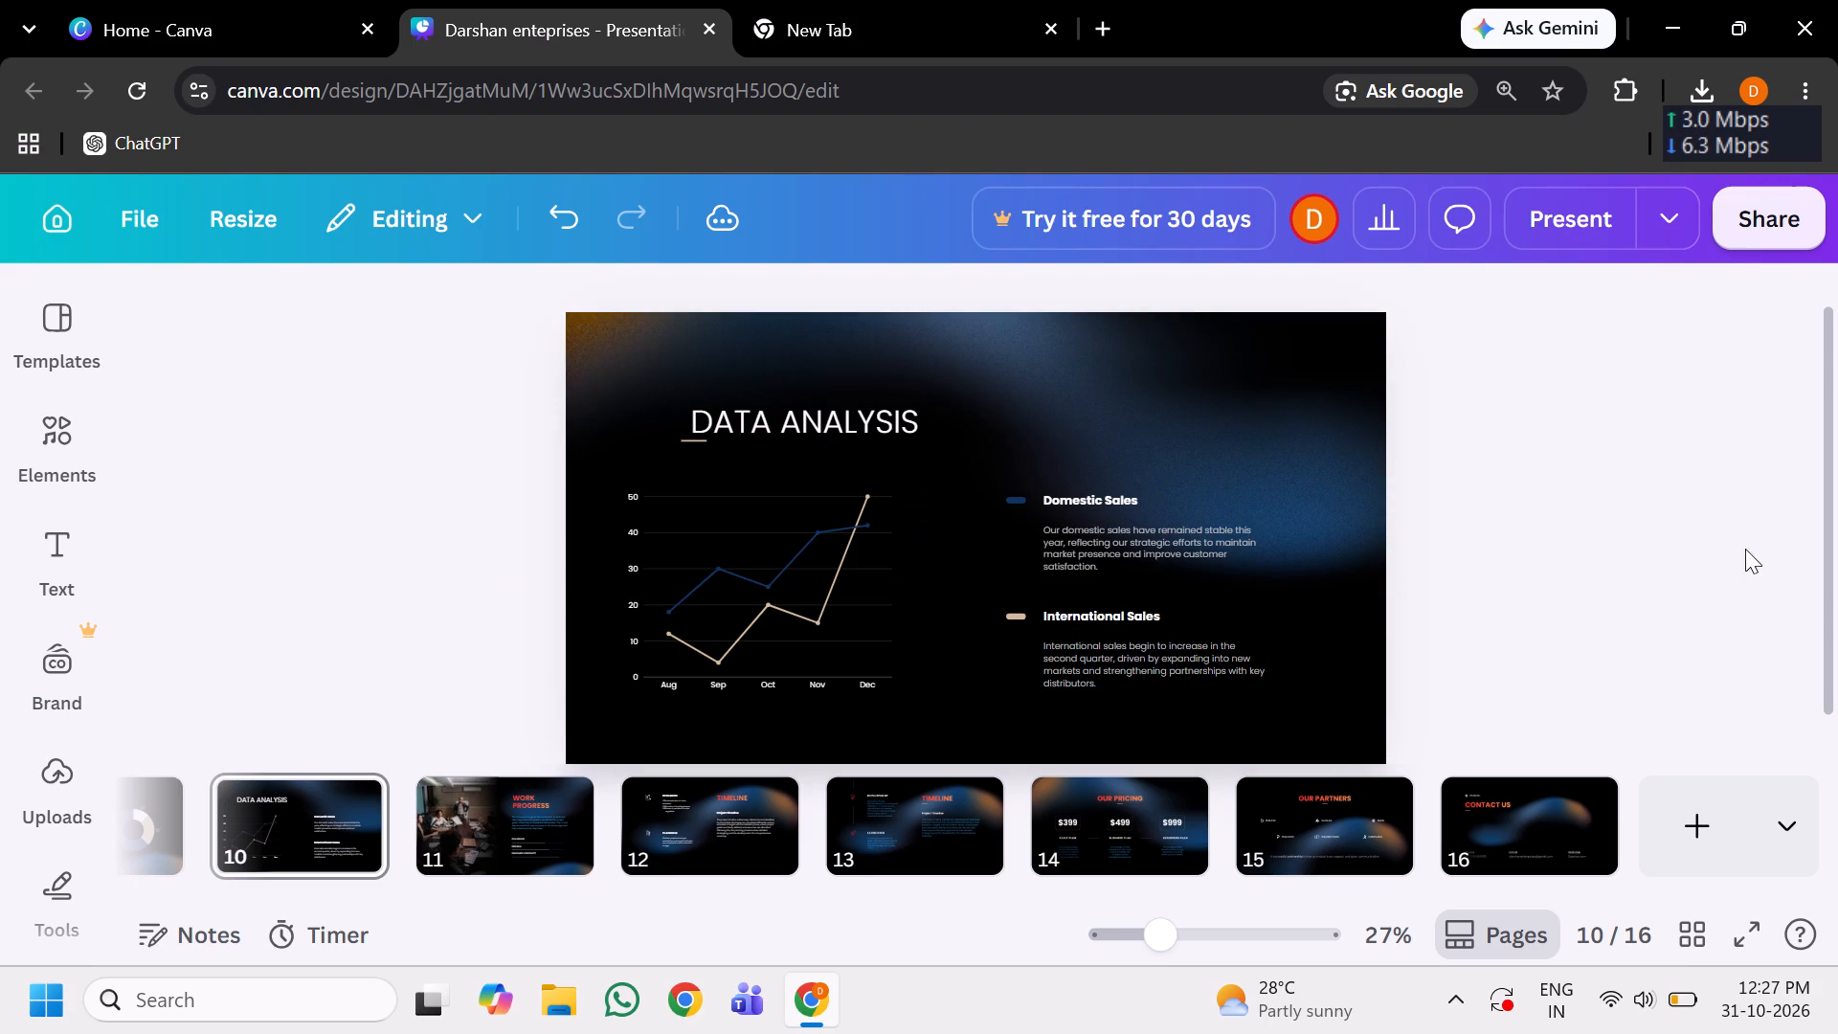
Make the DATA ANALYSIS heading bold and apply the red-to-orange gradient text colour.
click(835, 418)
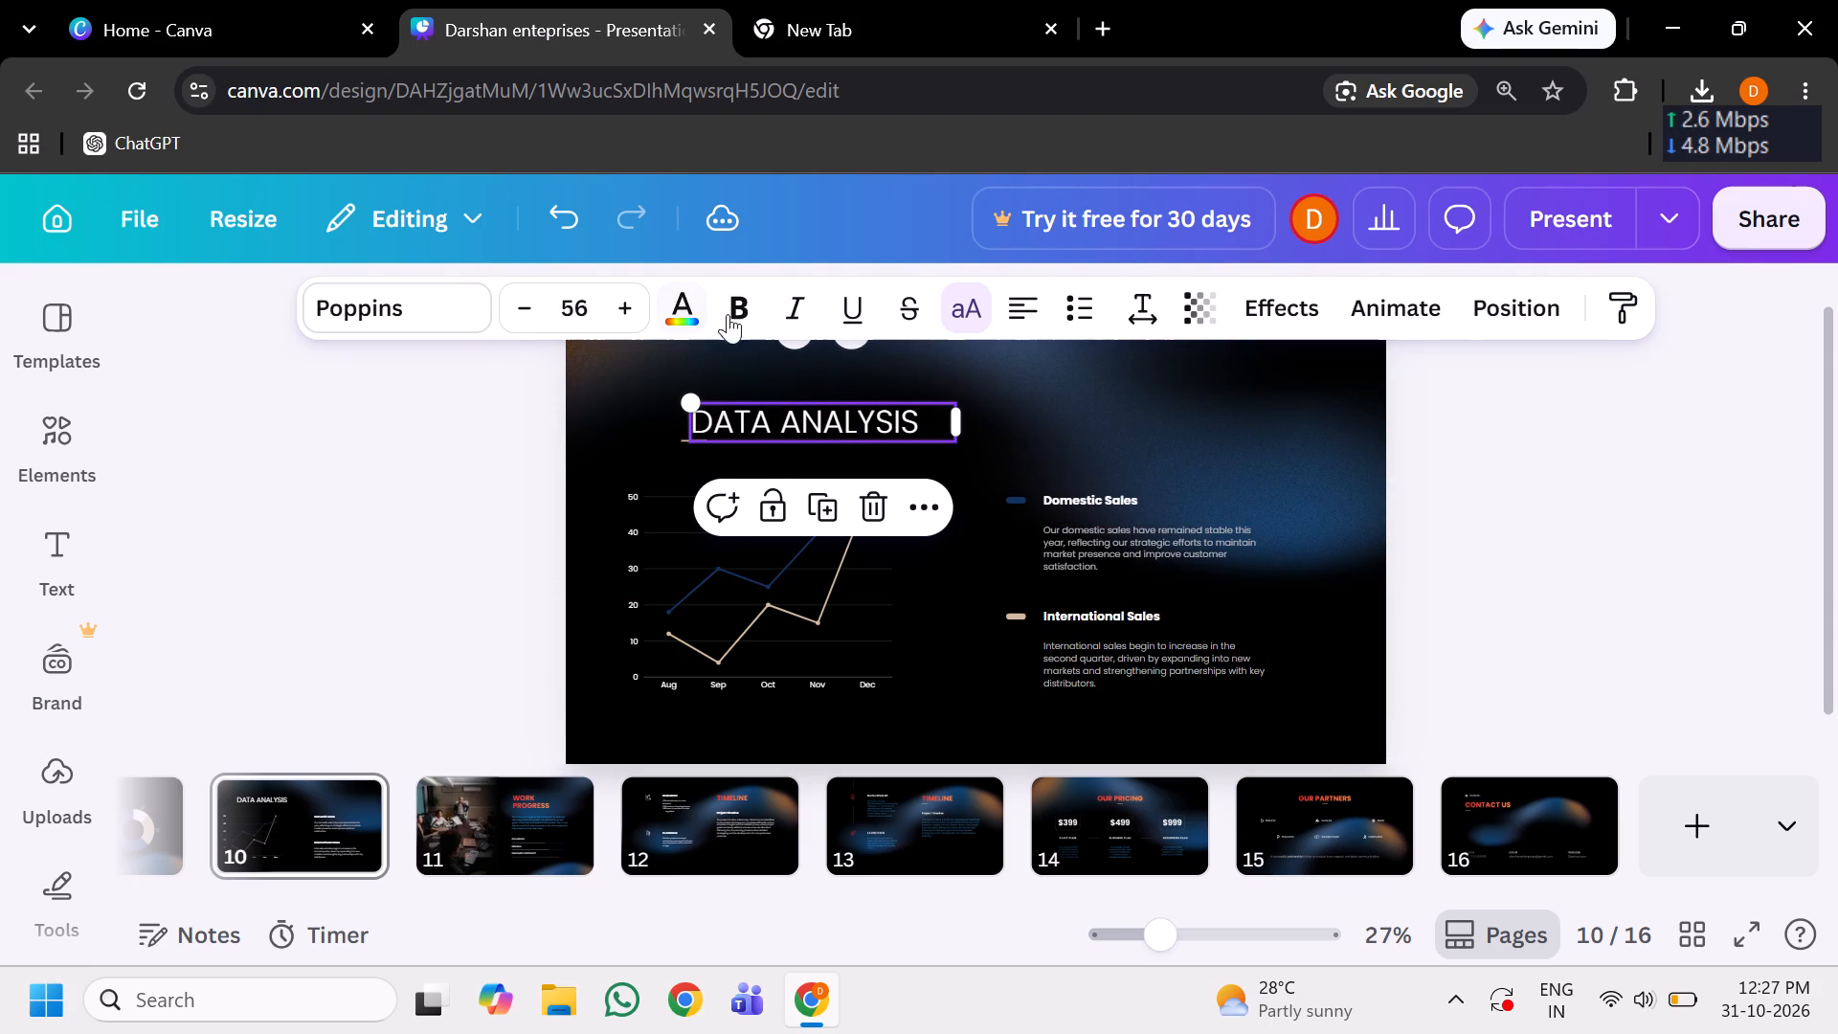
drag(740, 306, 743, 315)
click(687, 306)
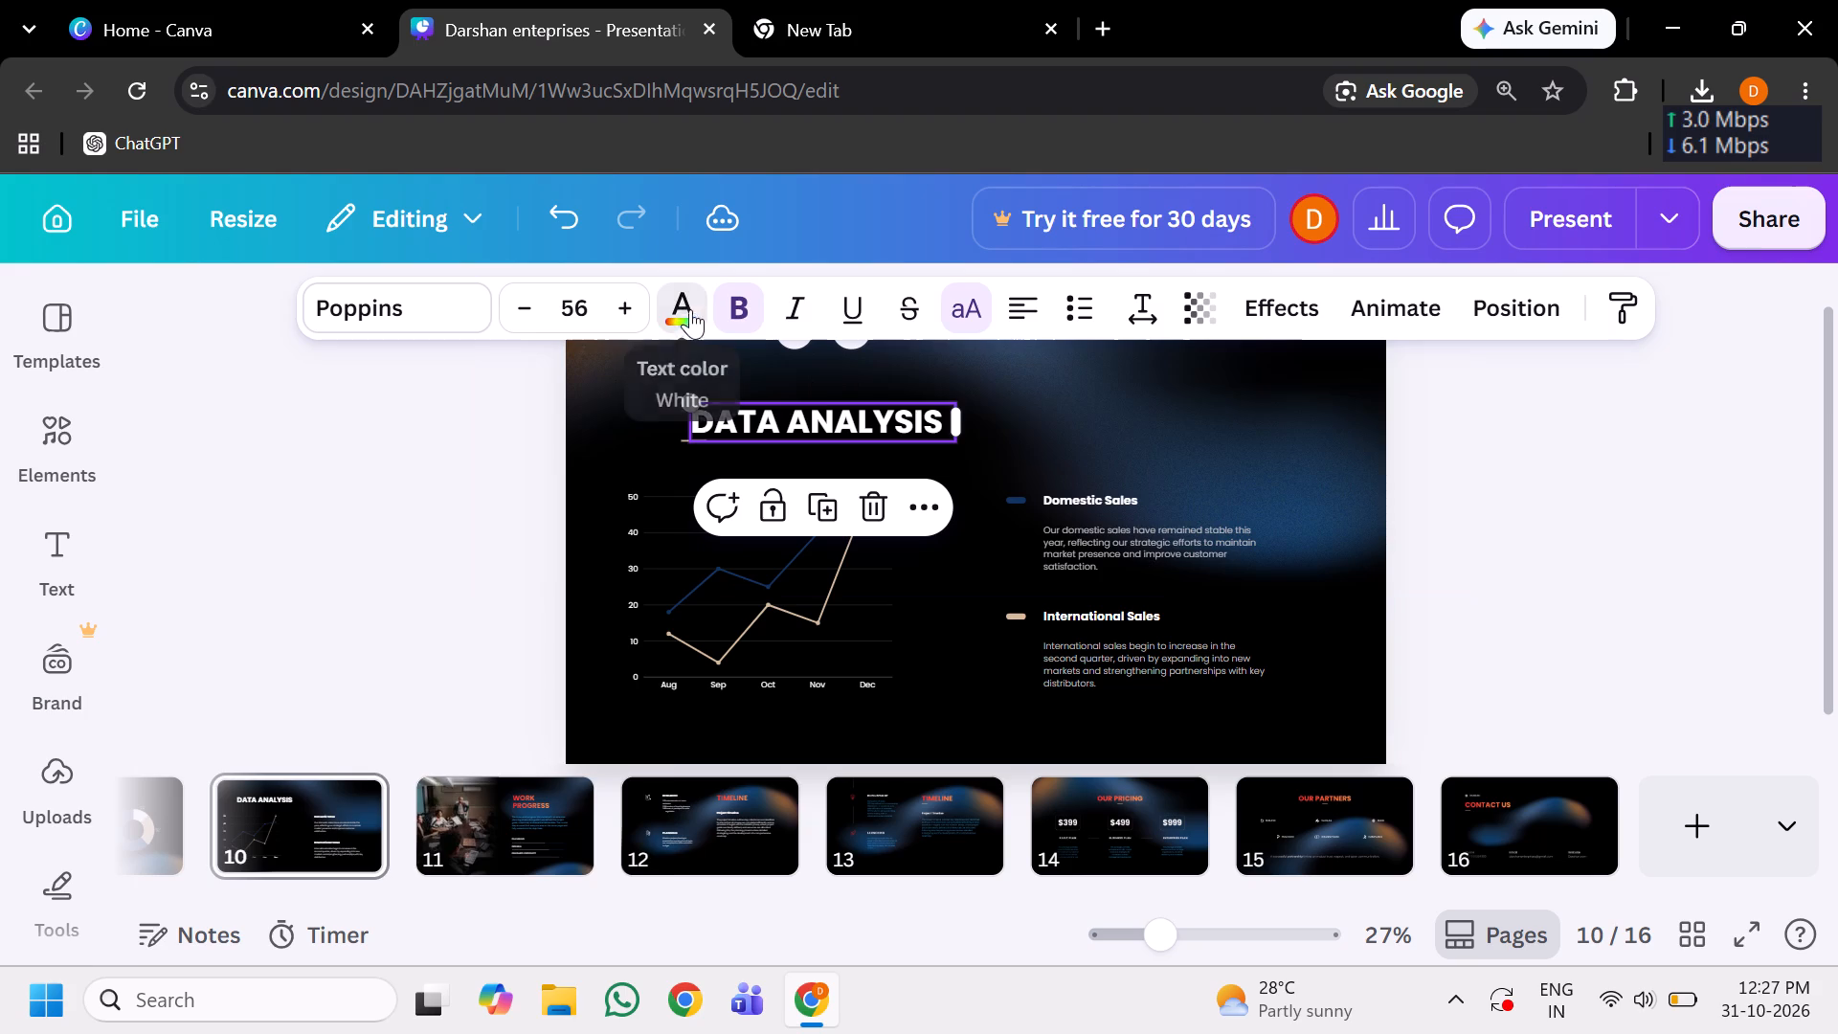
click(541, 632)
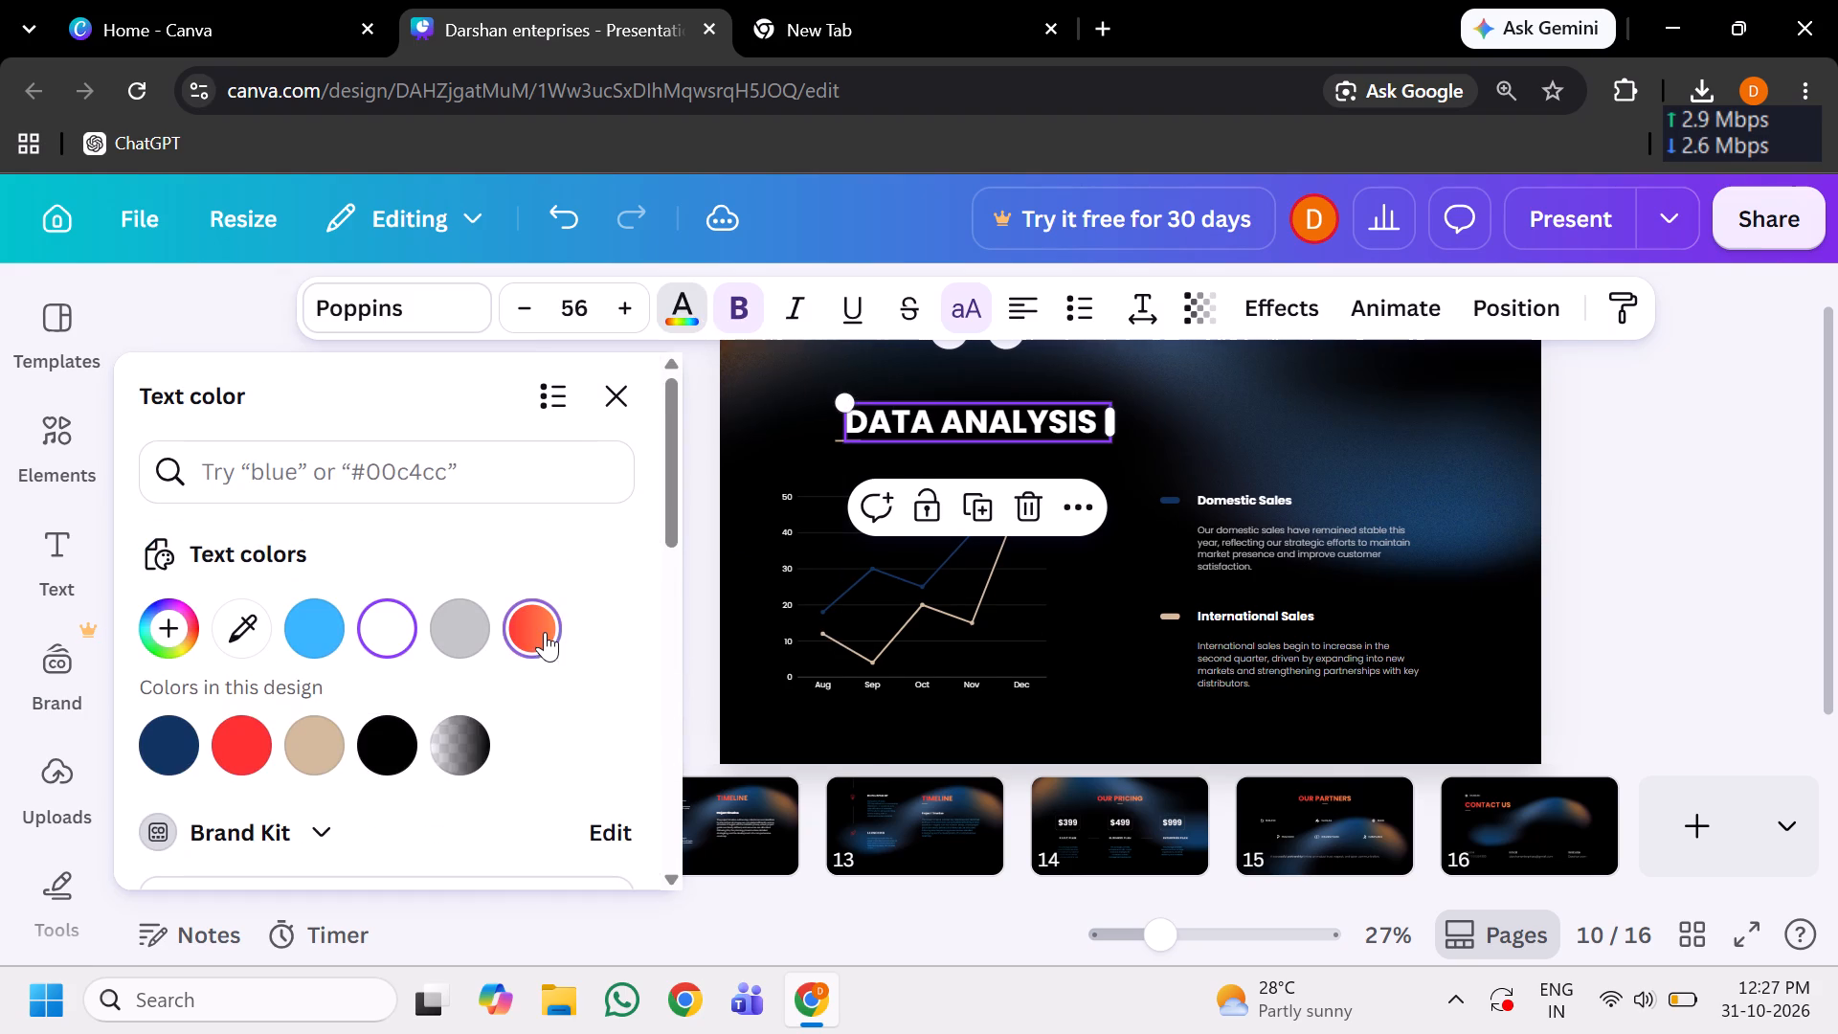
click(1668, 501)
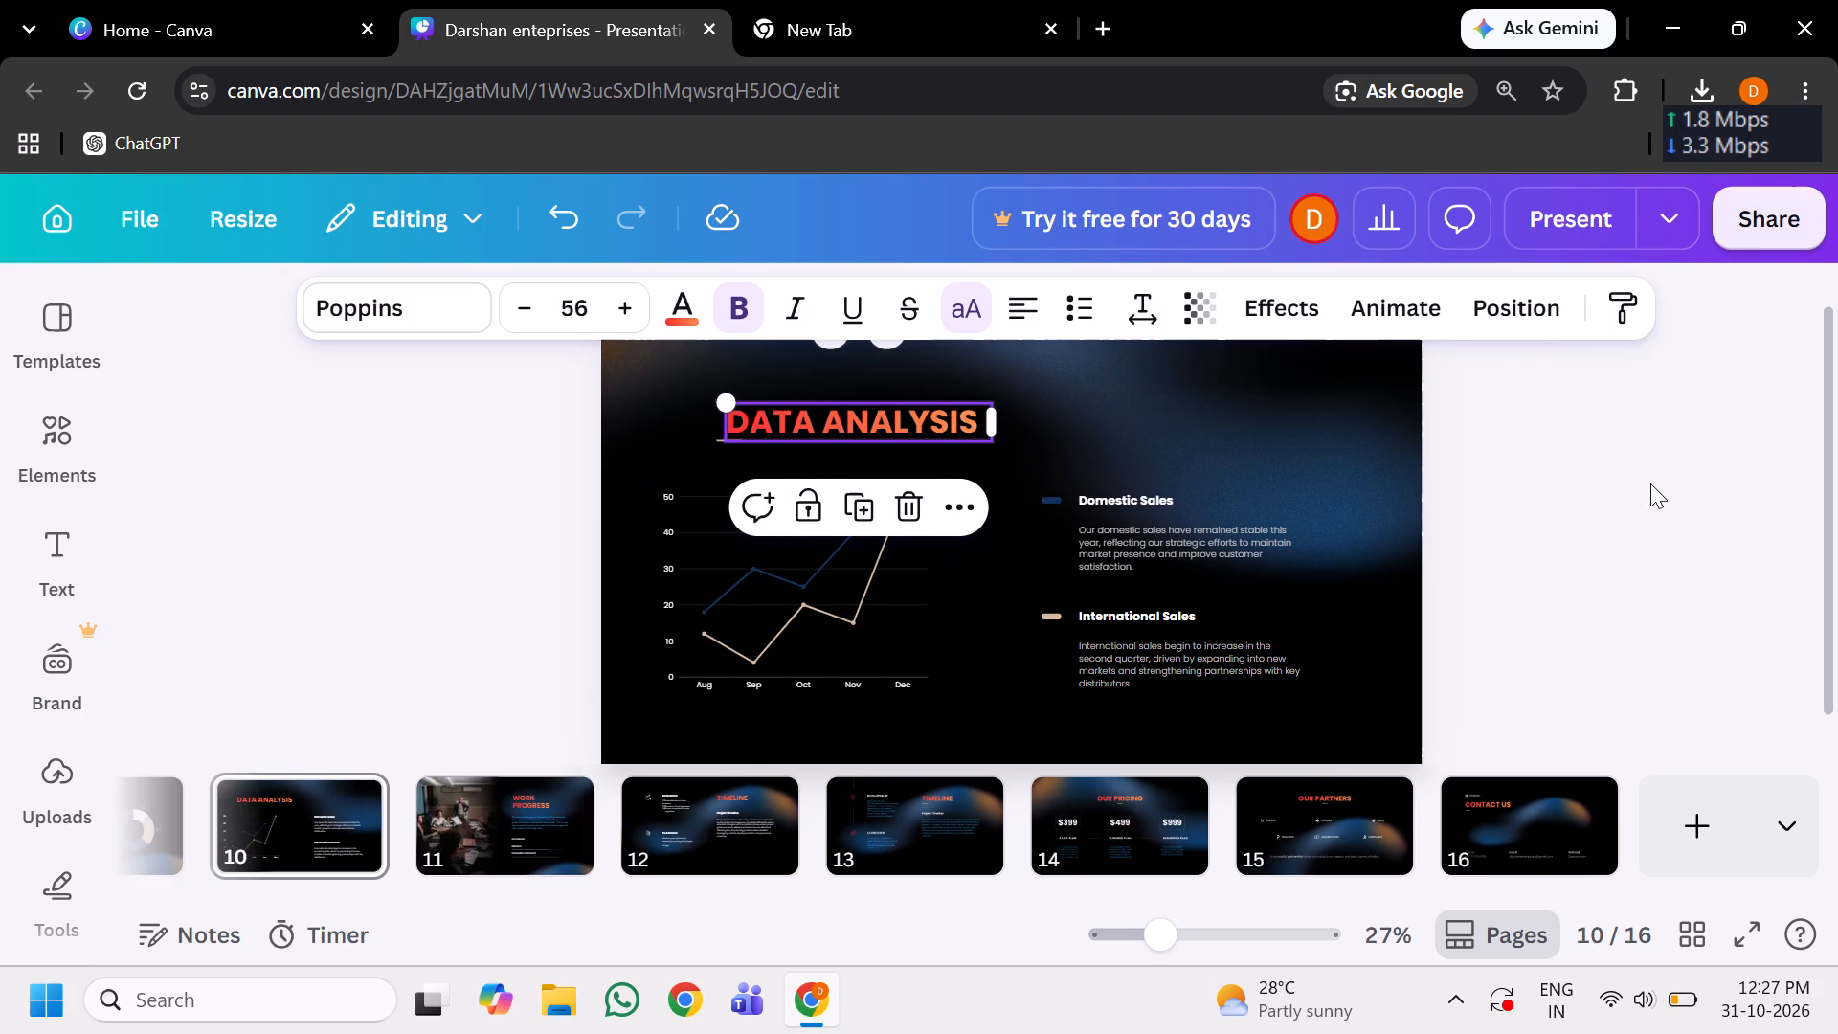
click(1543, 532)
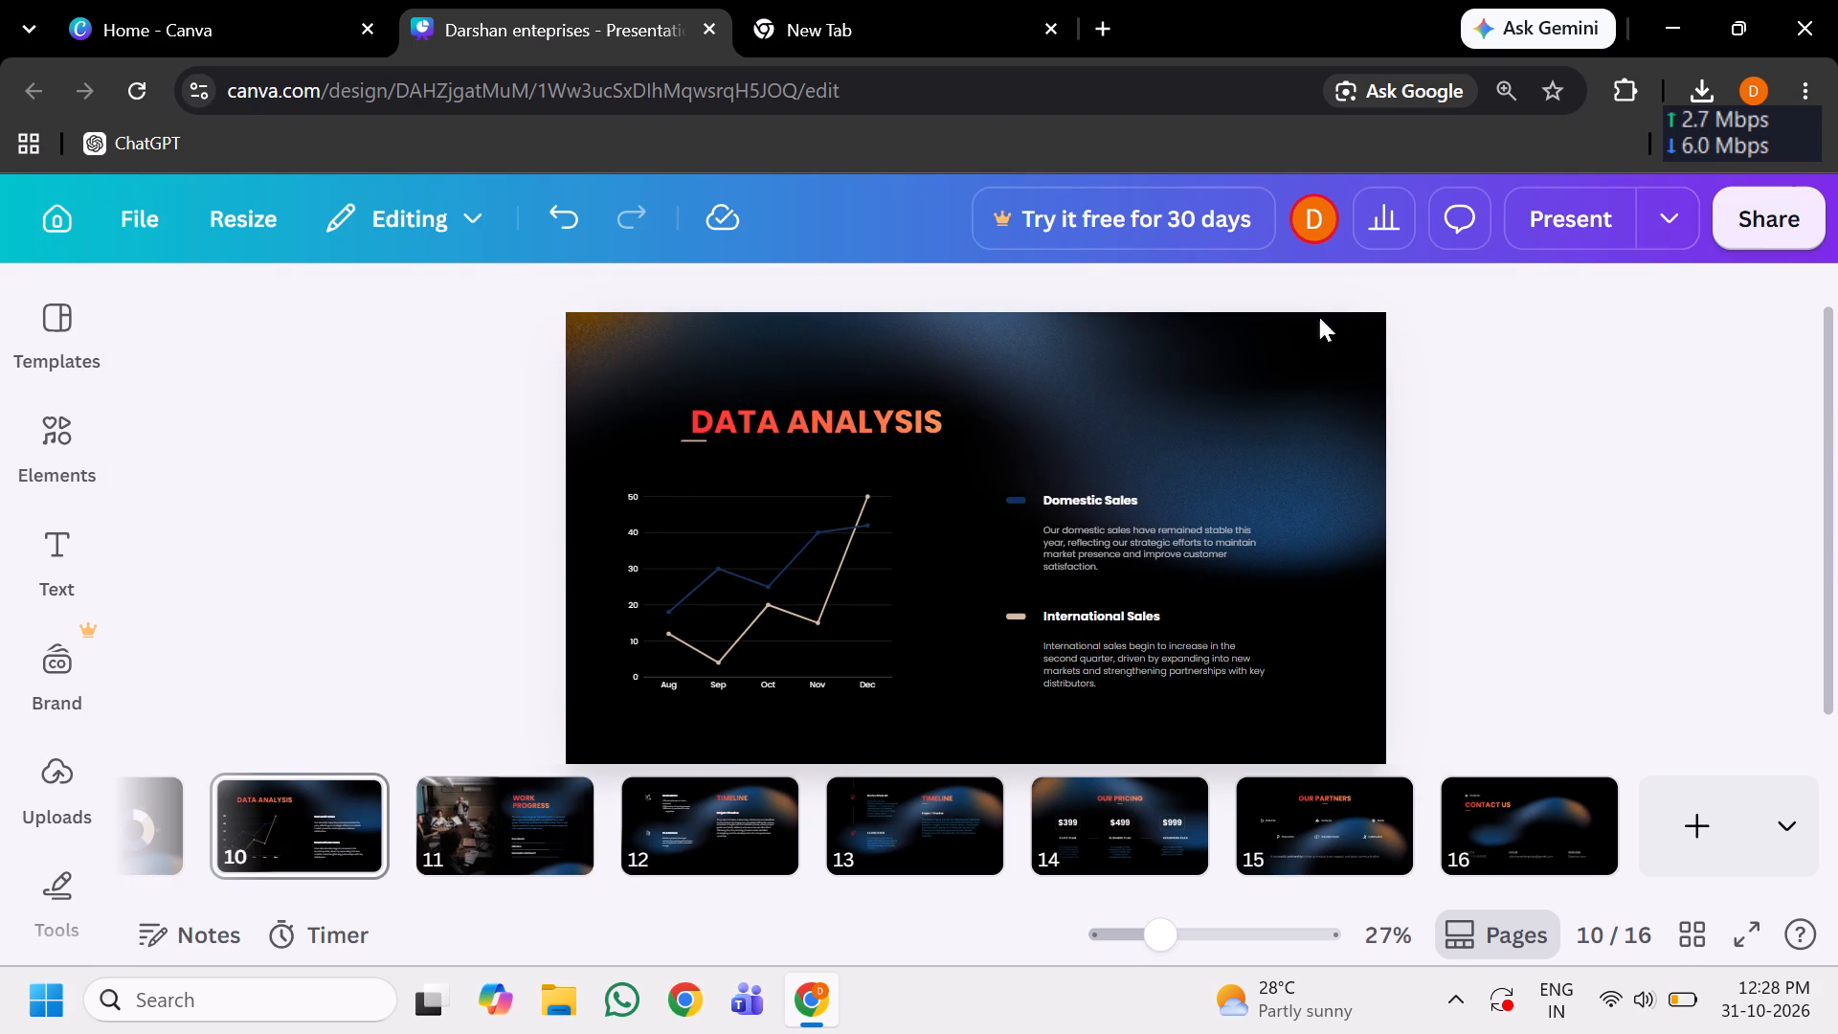
click(1574, 552)
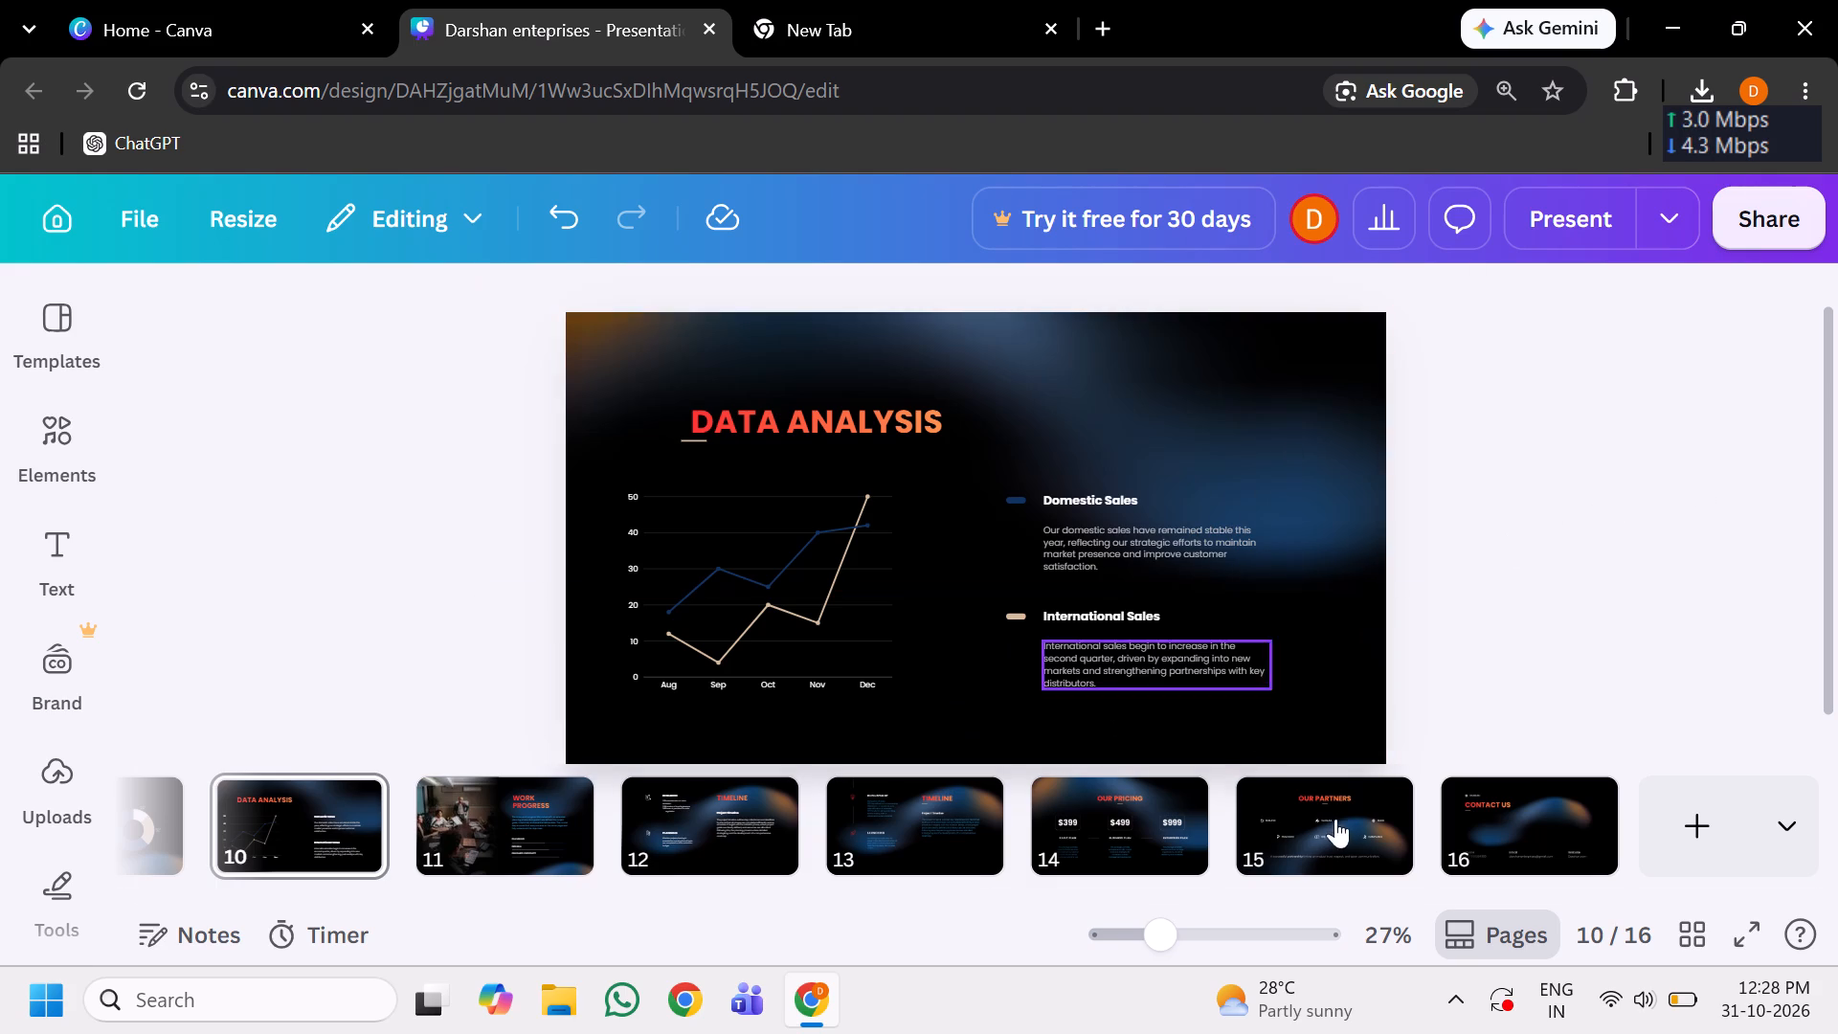
Enlarge the description paragraph under WORK PROGRESS on page 11 to size 17.3 and move it slightly up and left.
click(747, 839)
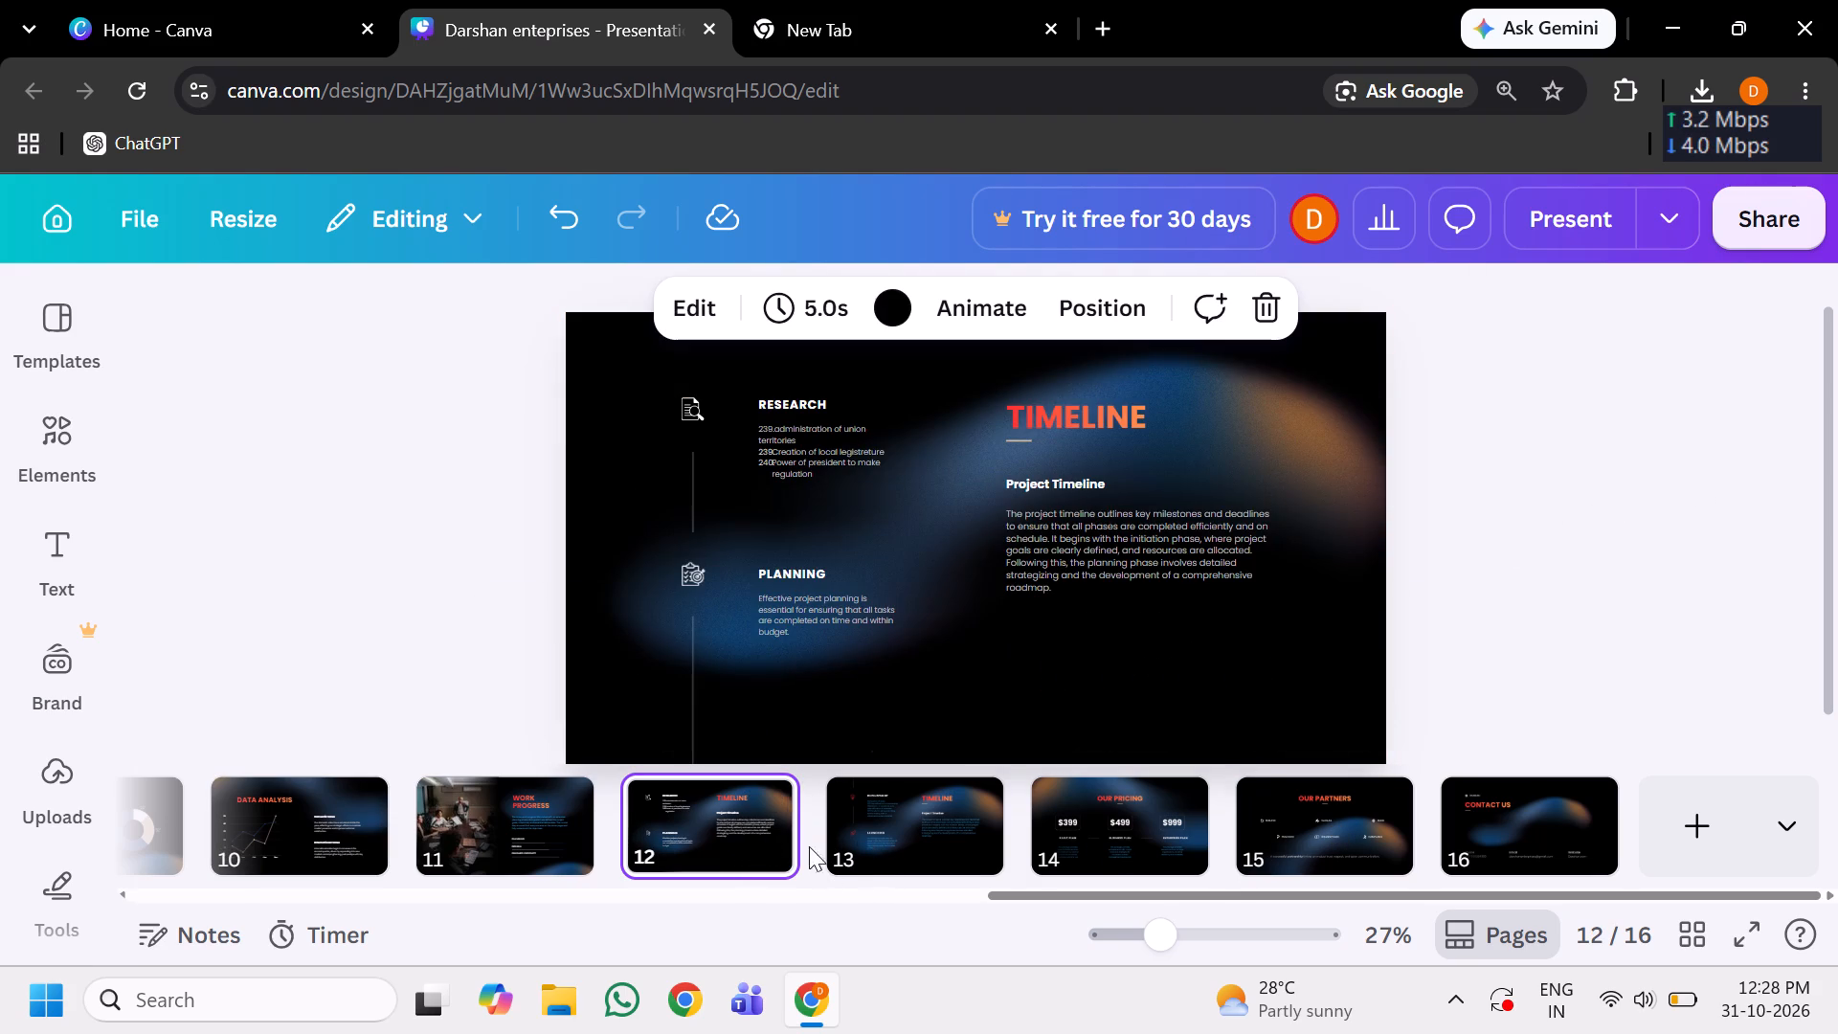
click(514, 800)
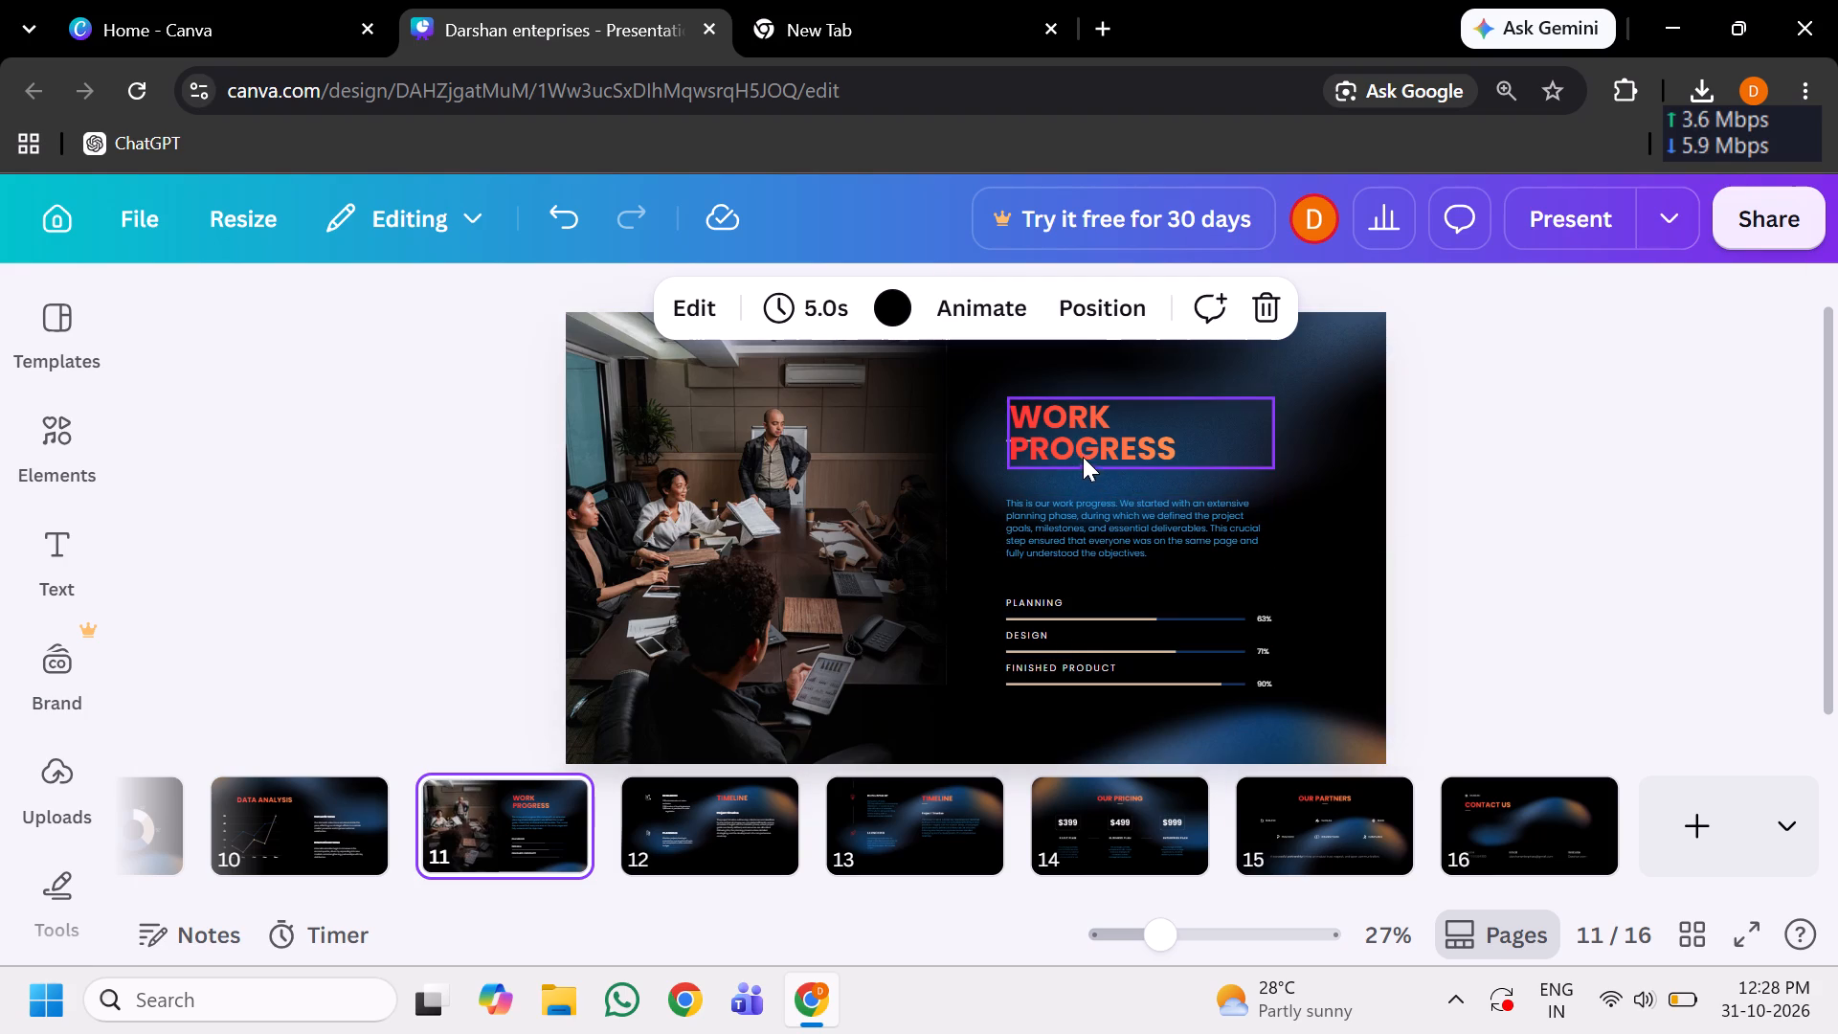
click(1200, 527)
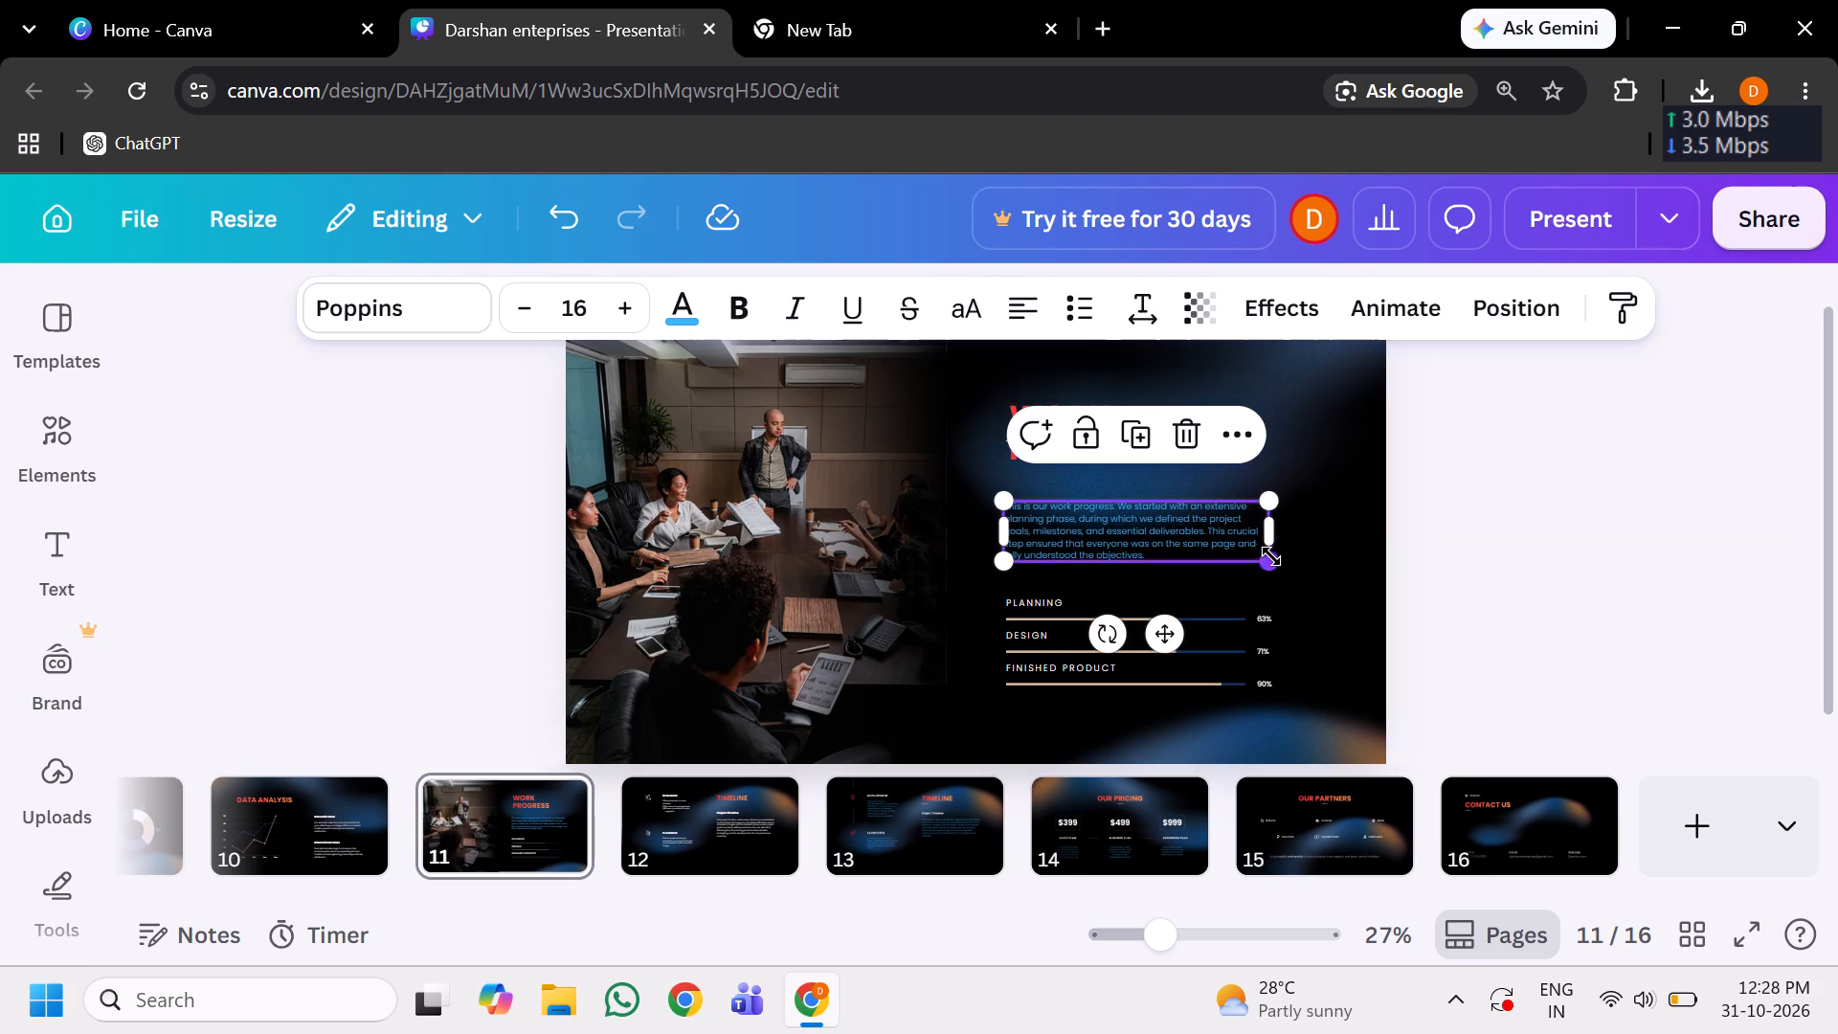
drag(1261, 561, 1281, 579)
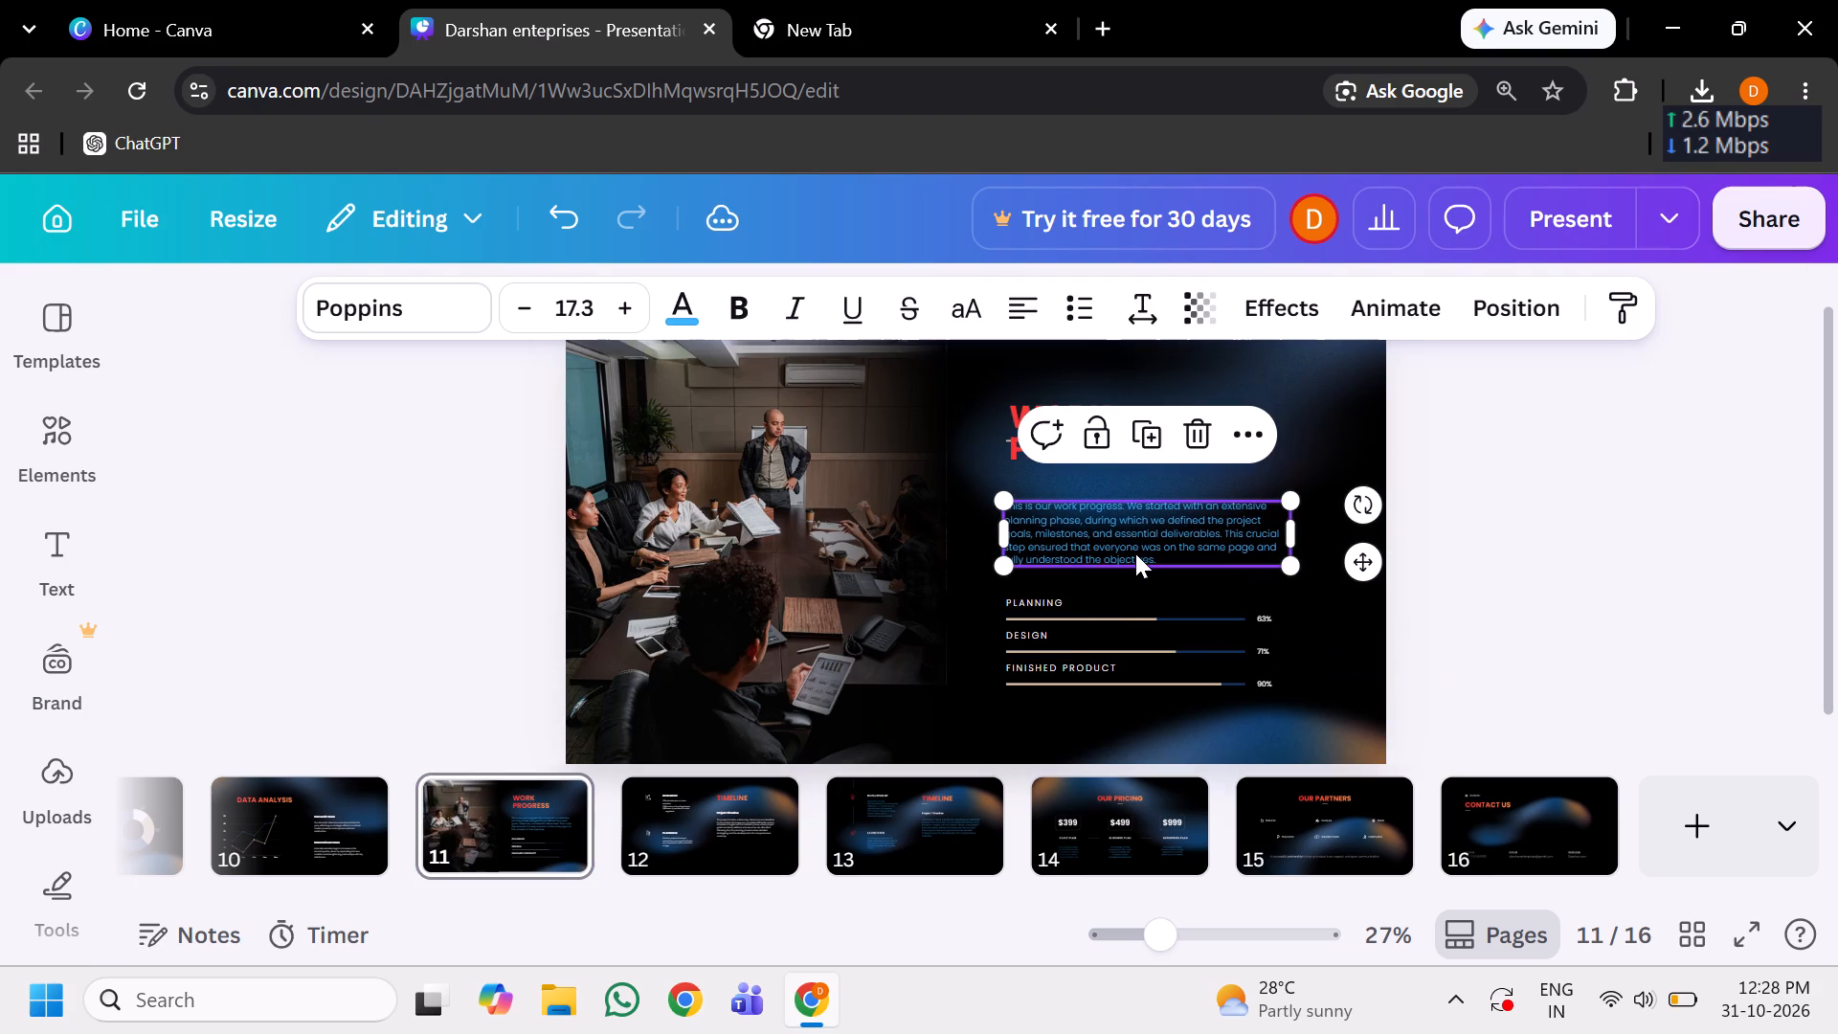
drag(1135, 551, 1114, 531)
click(1562, 550)
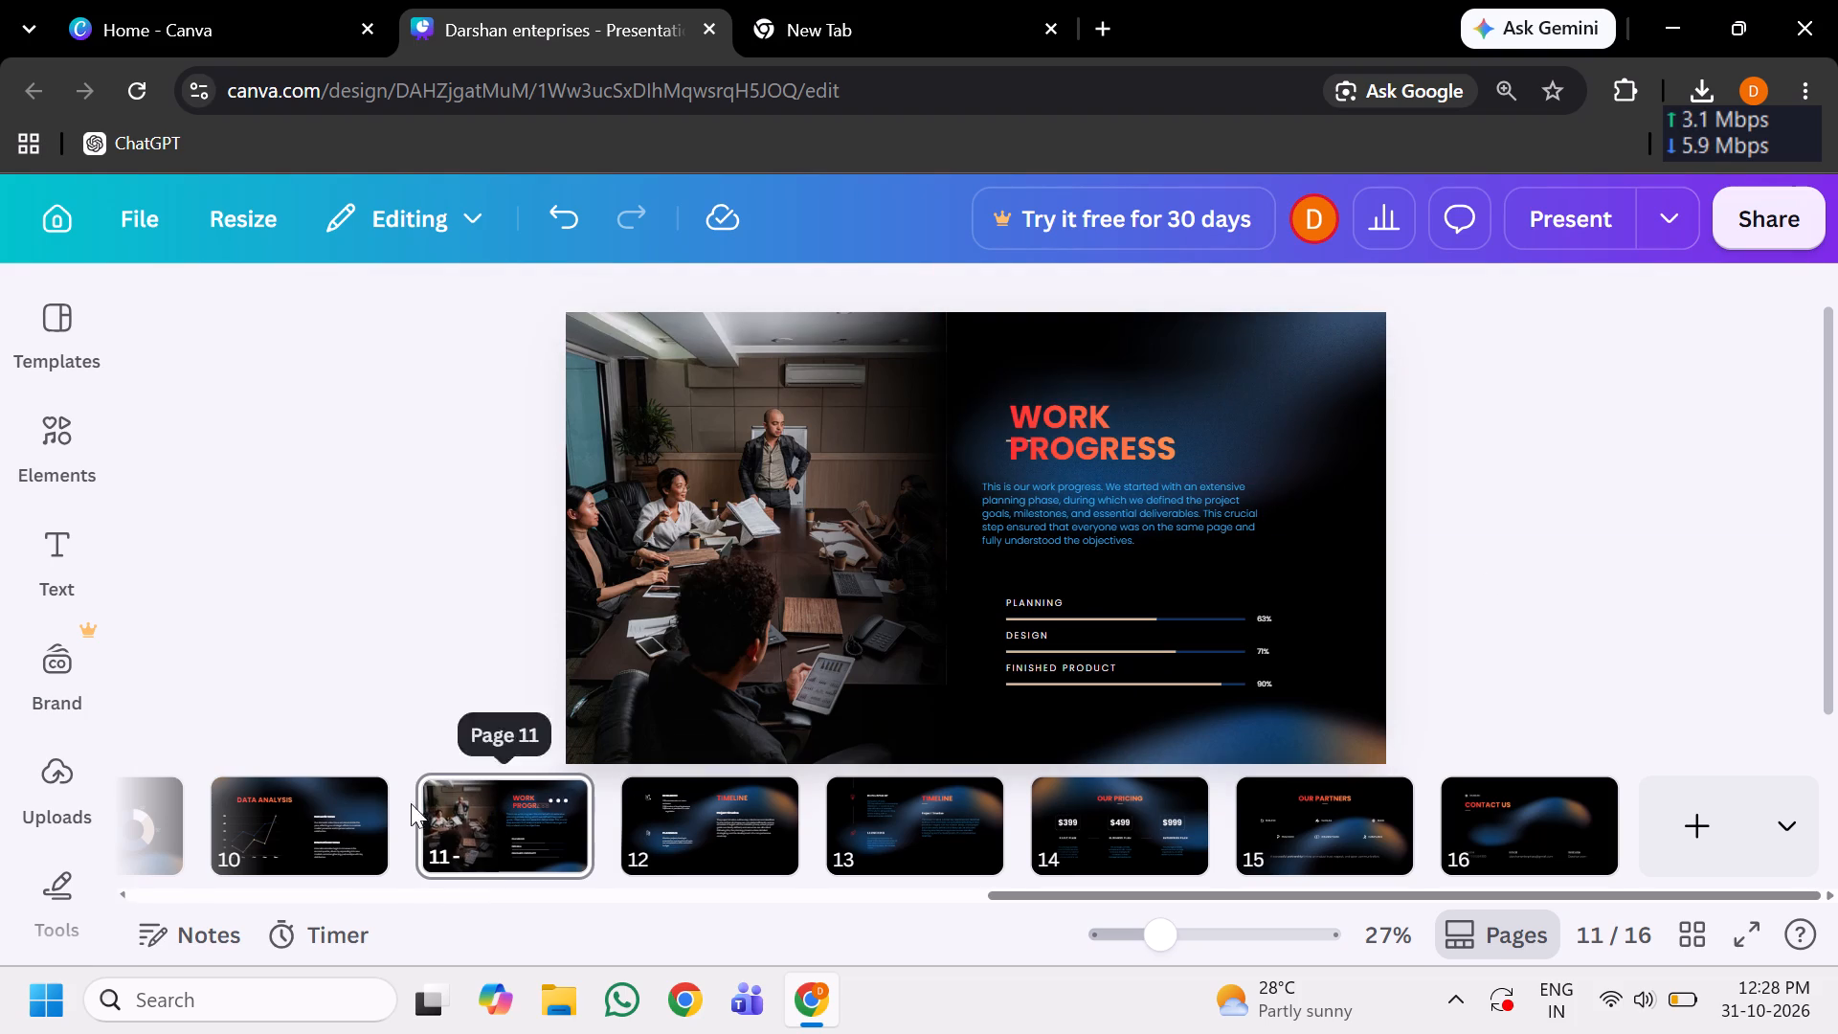
Change the description paragraph under Project Timeline on page 12 to the light blue text colour #38b6ff.
click(319, 854)
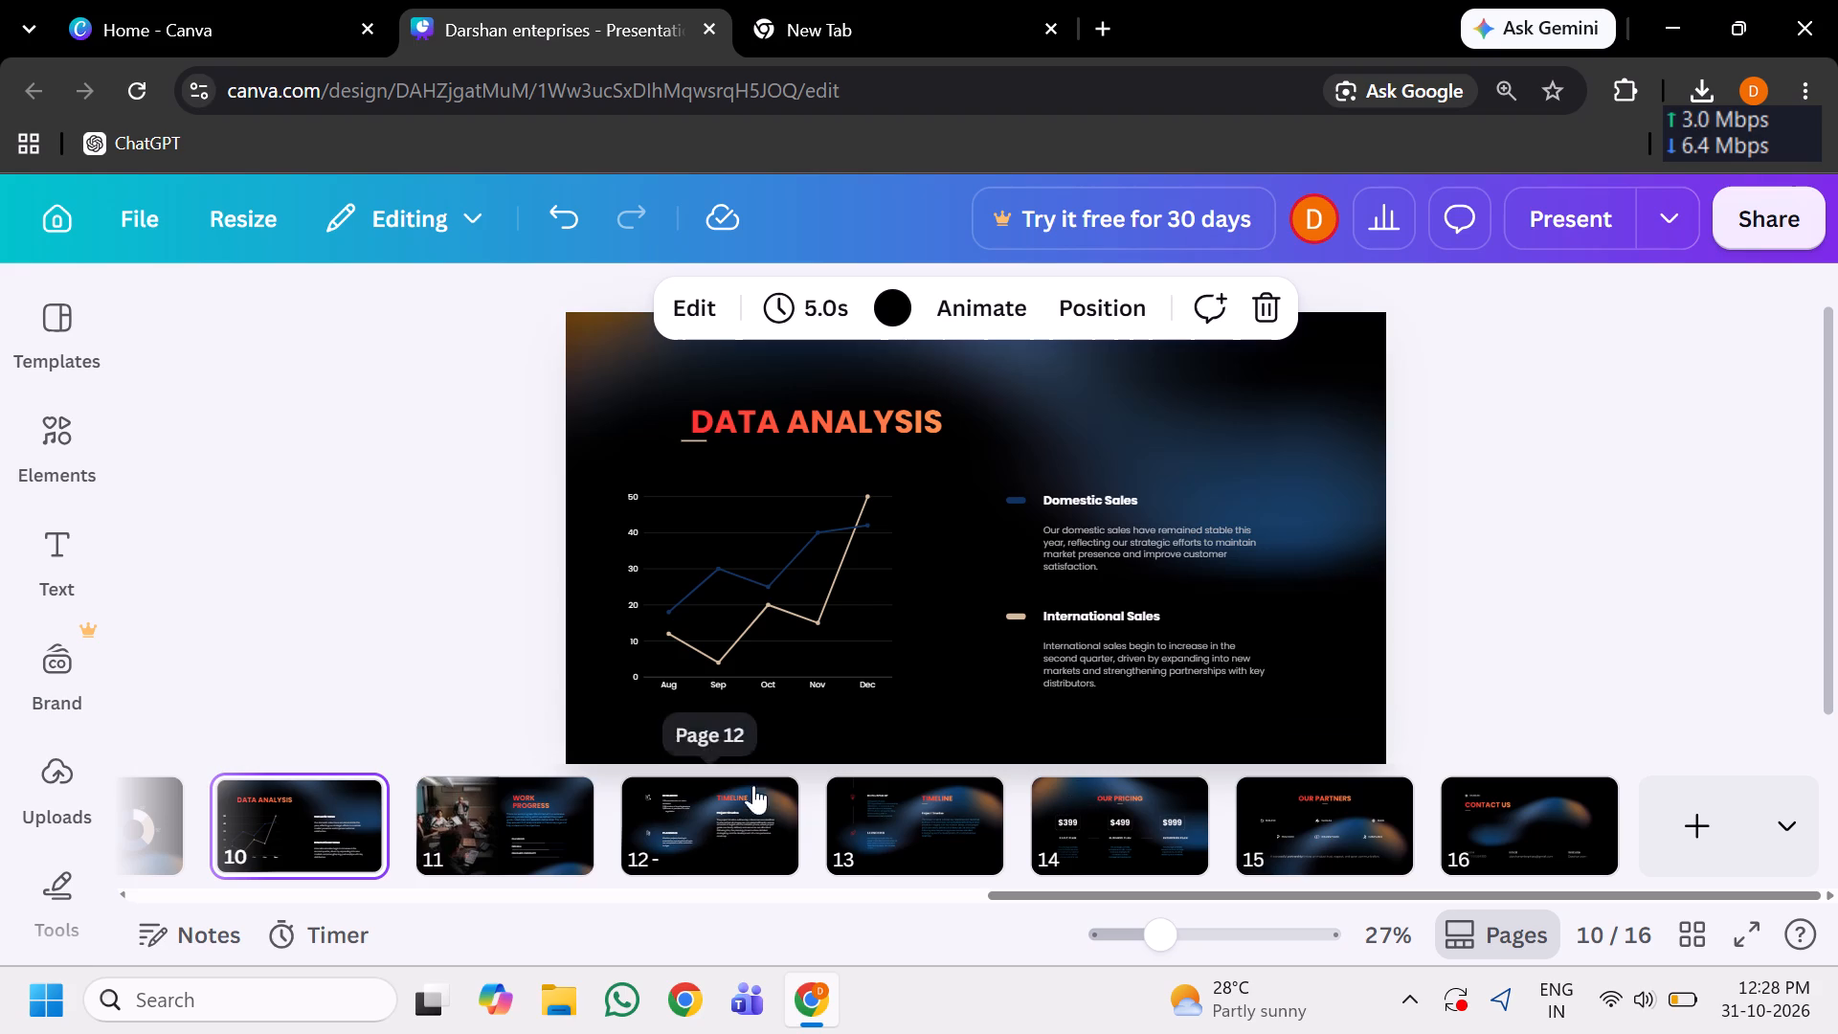
click(1076, 801)
click(914, 804)
click(693, 807)
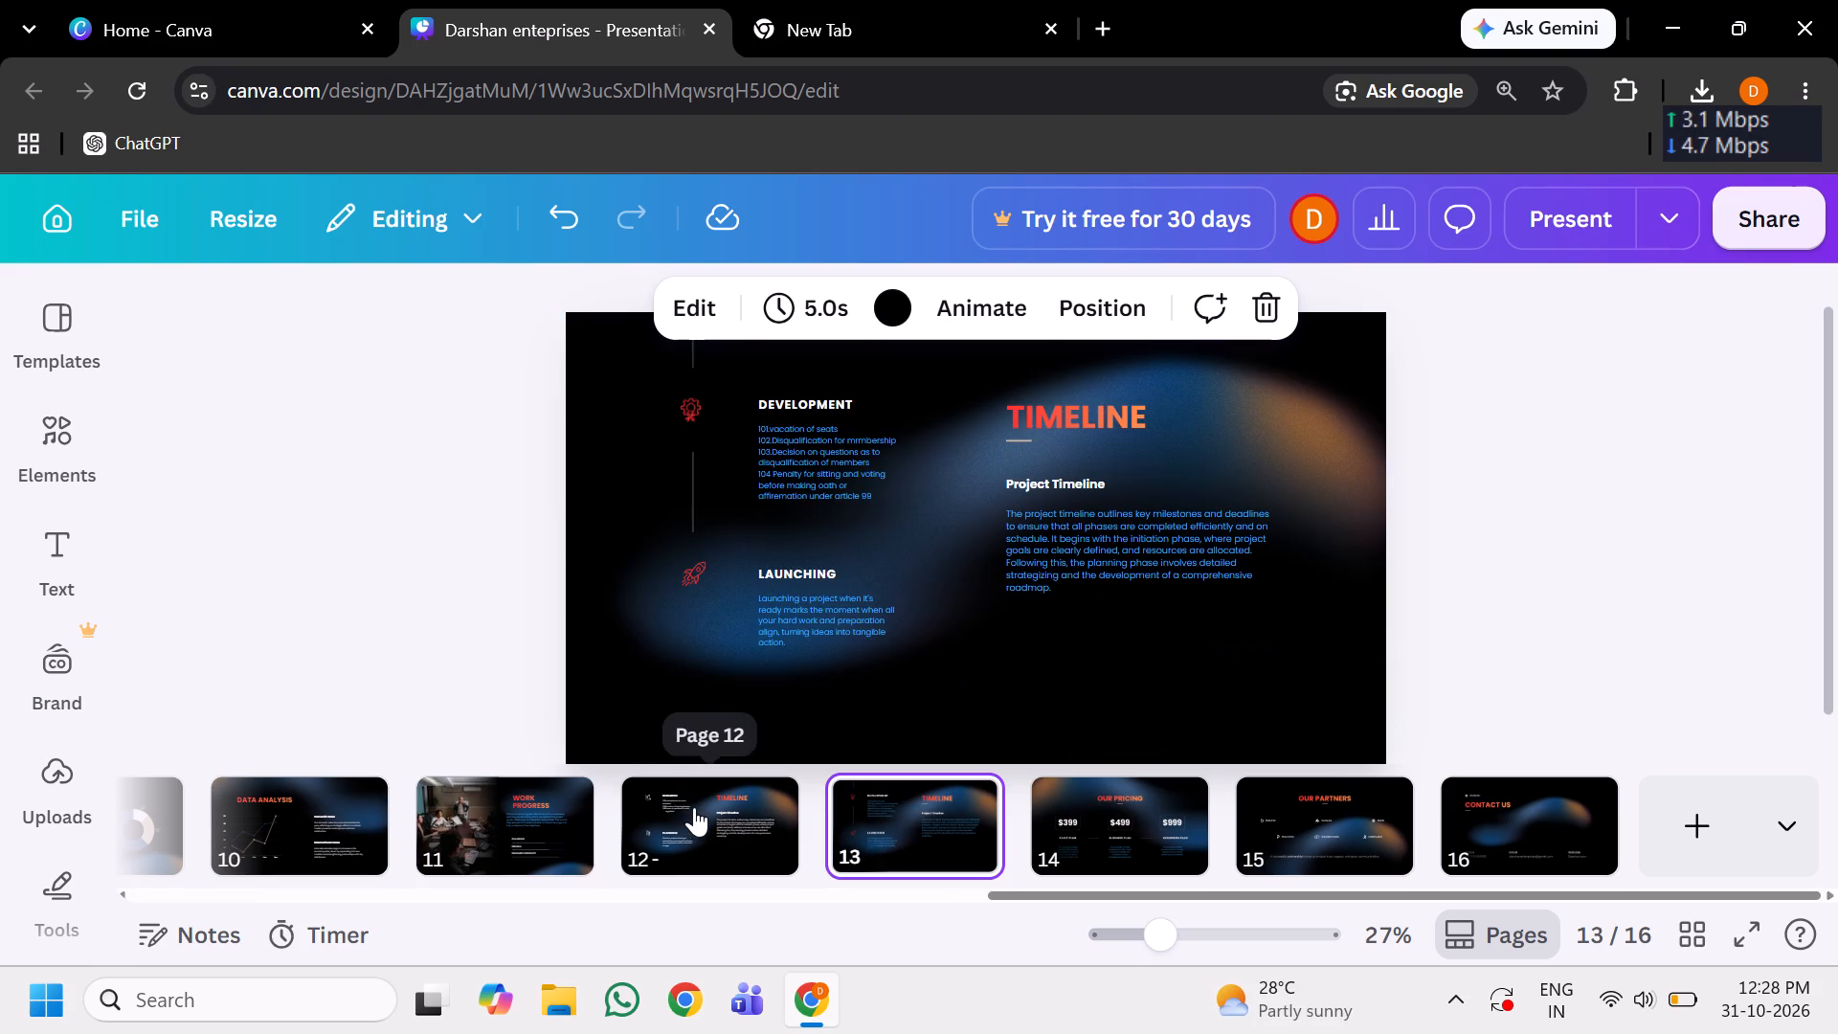
click(1159, 532)
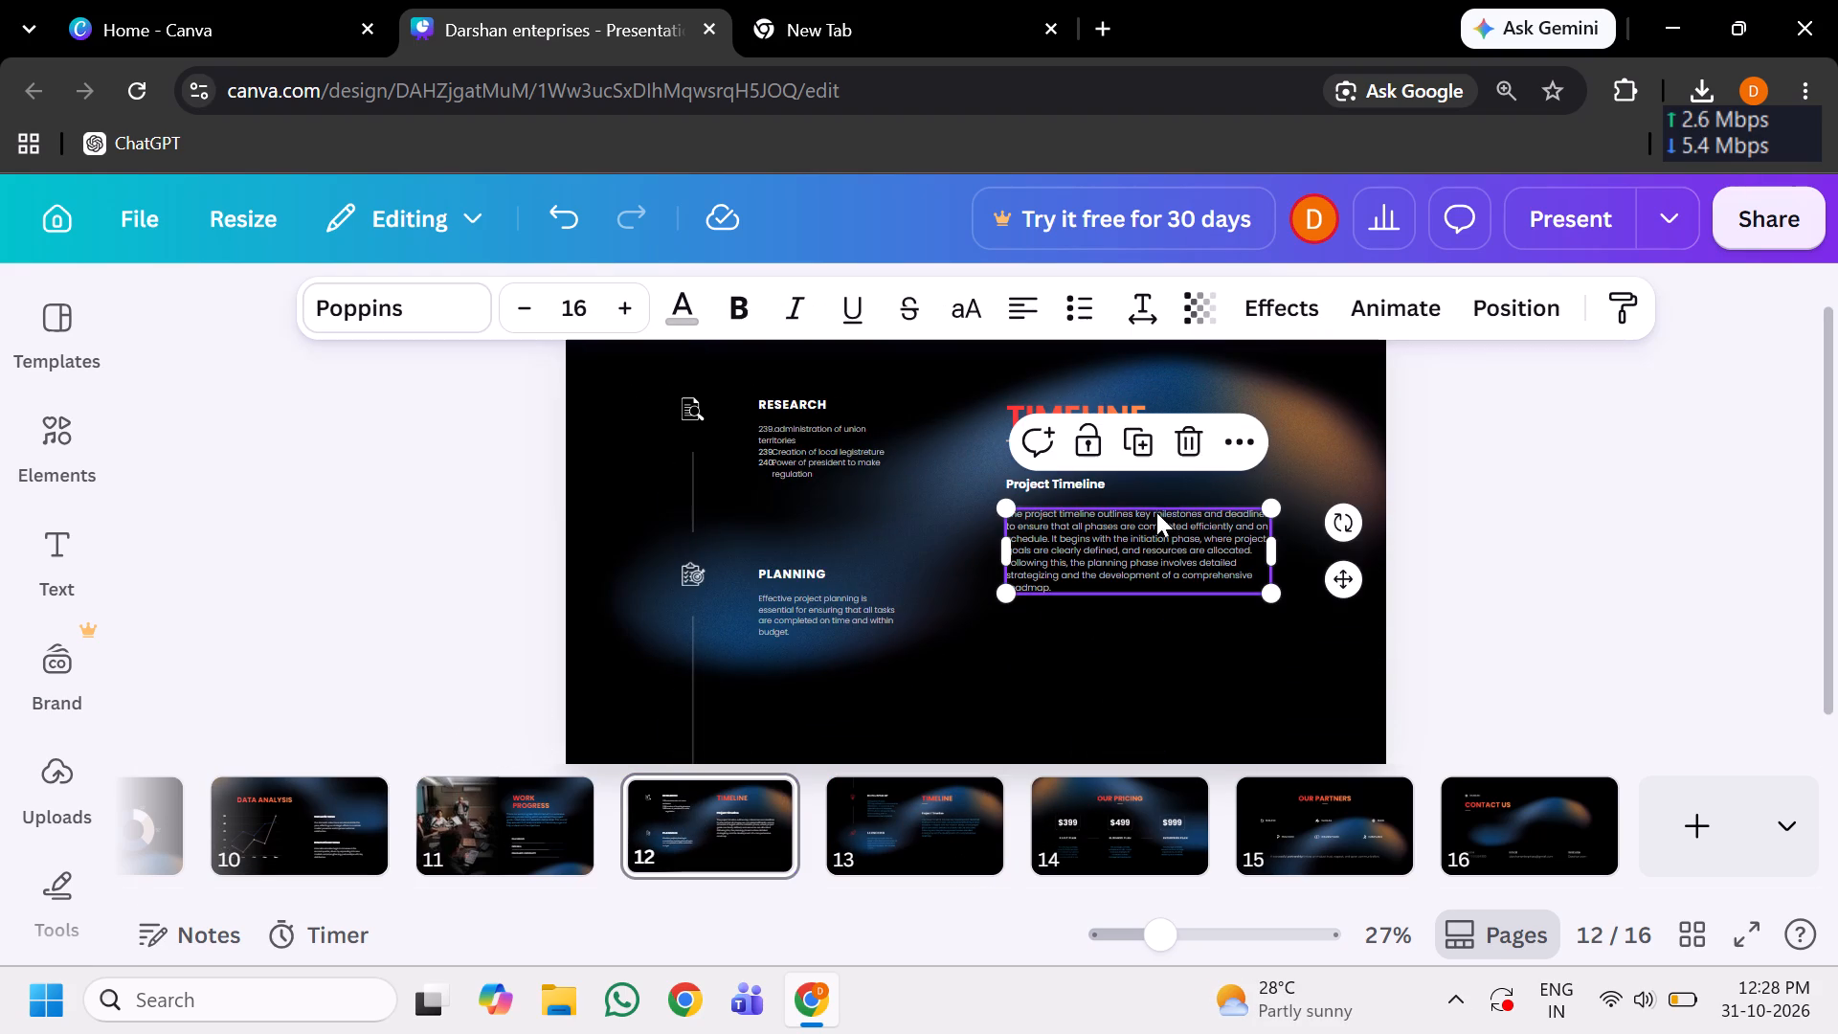
click(684, 309)
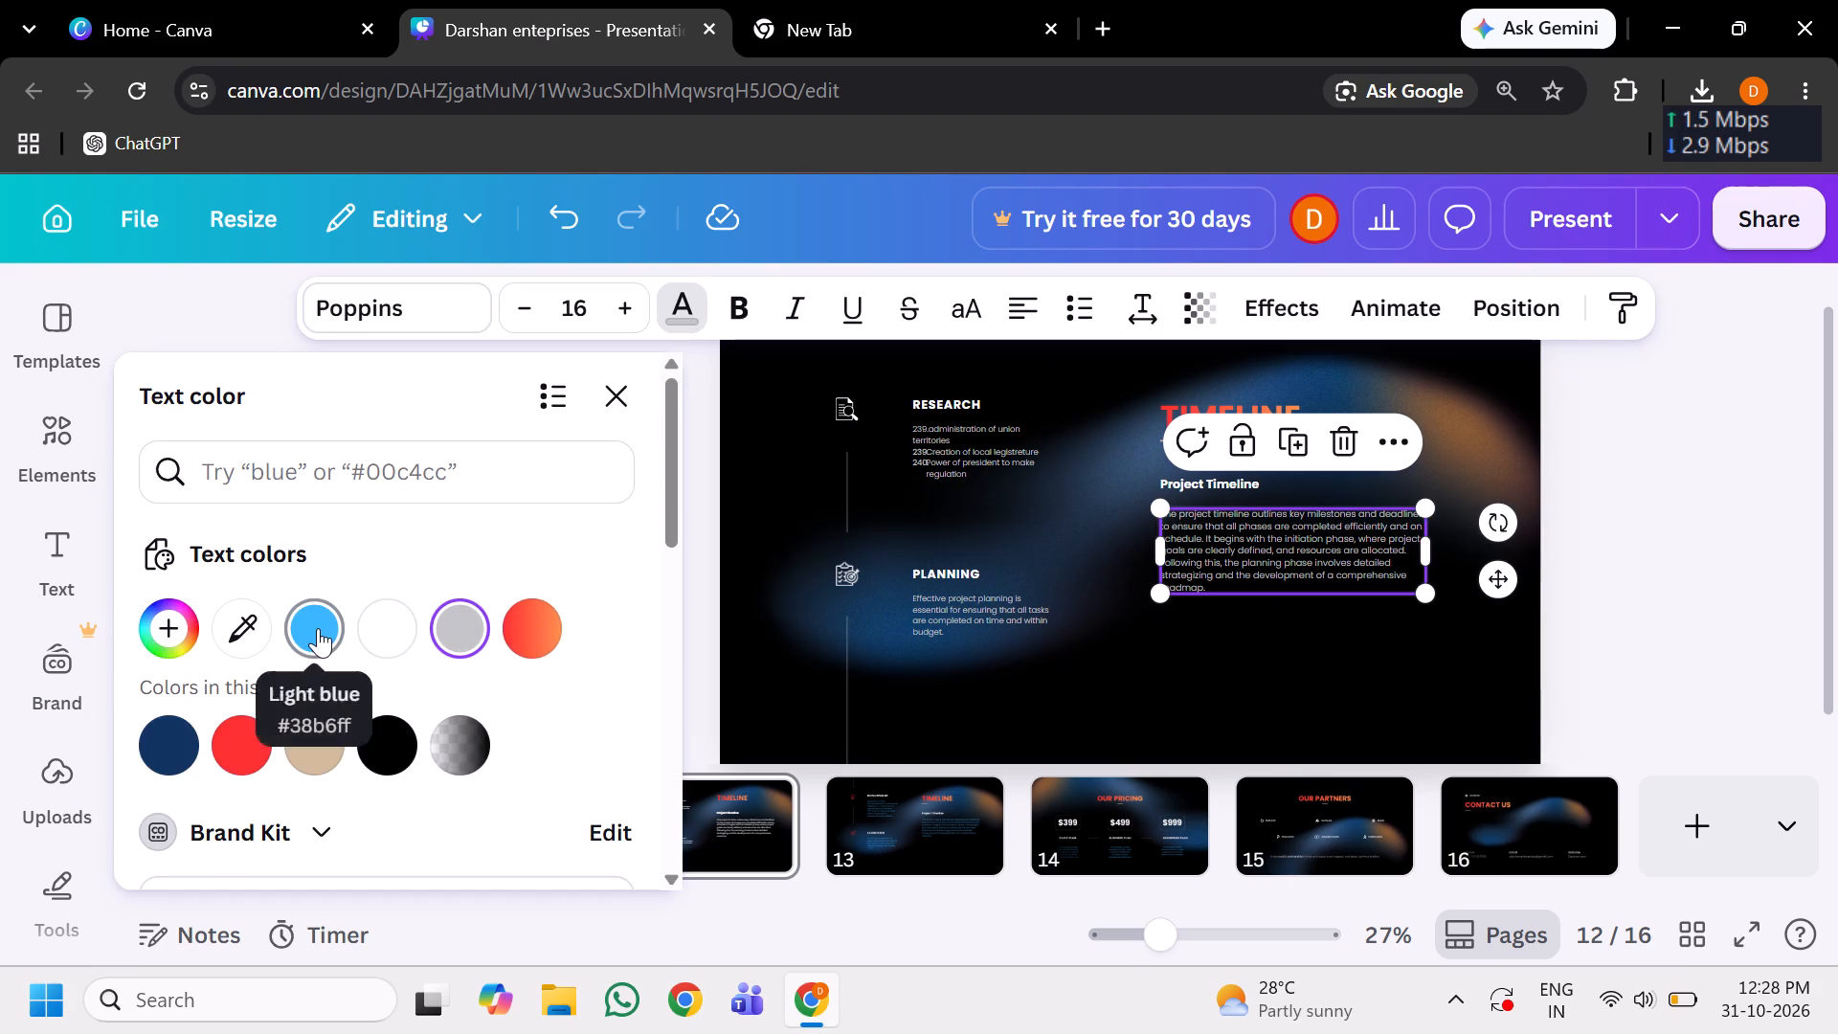
click(318, 627)
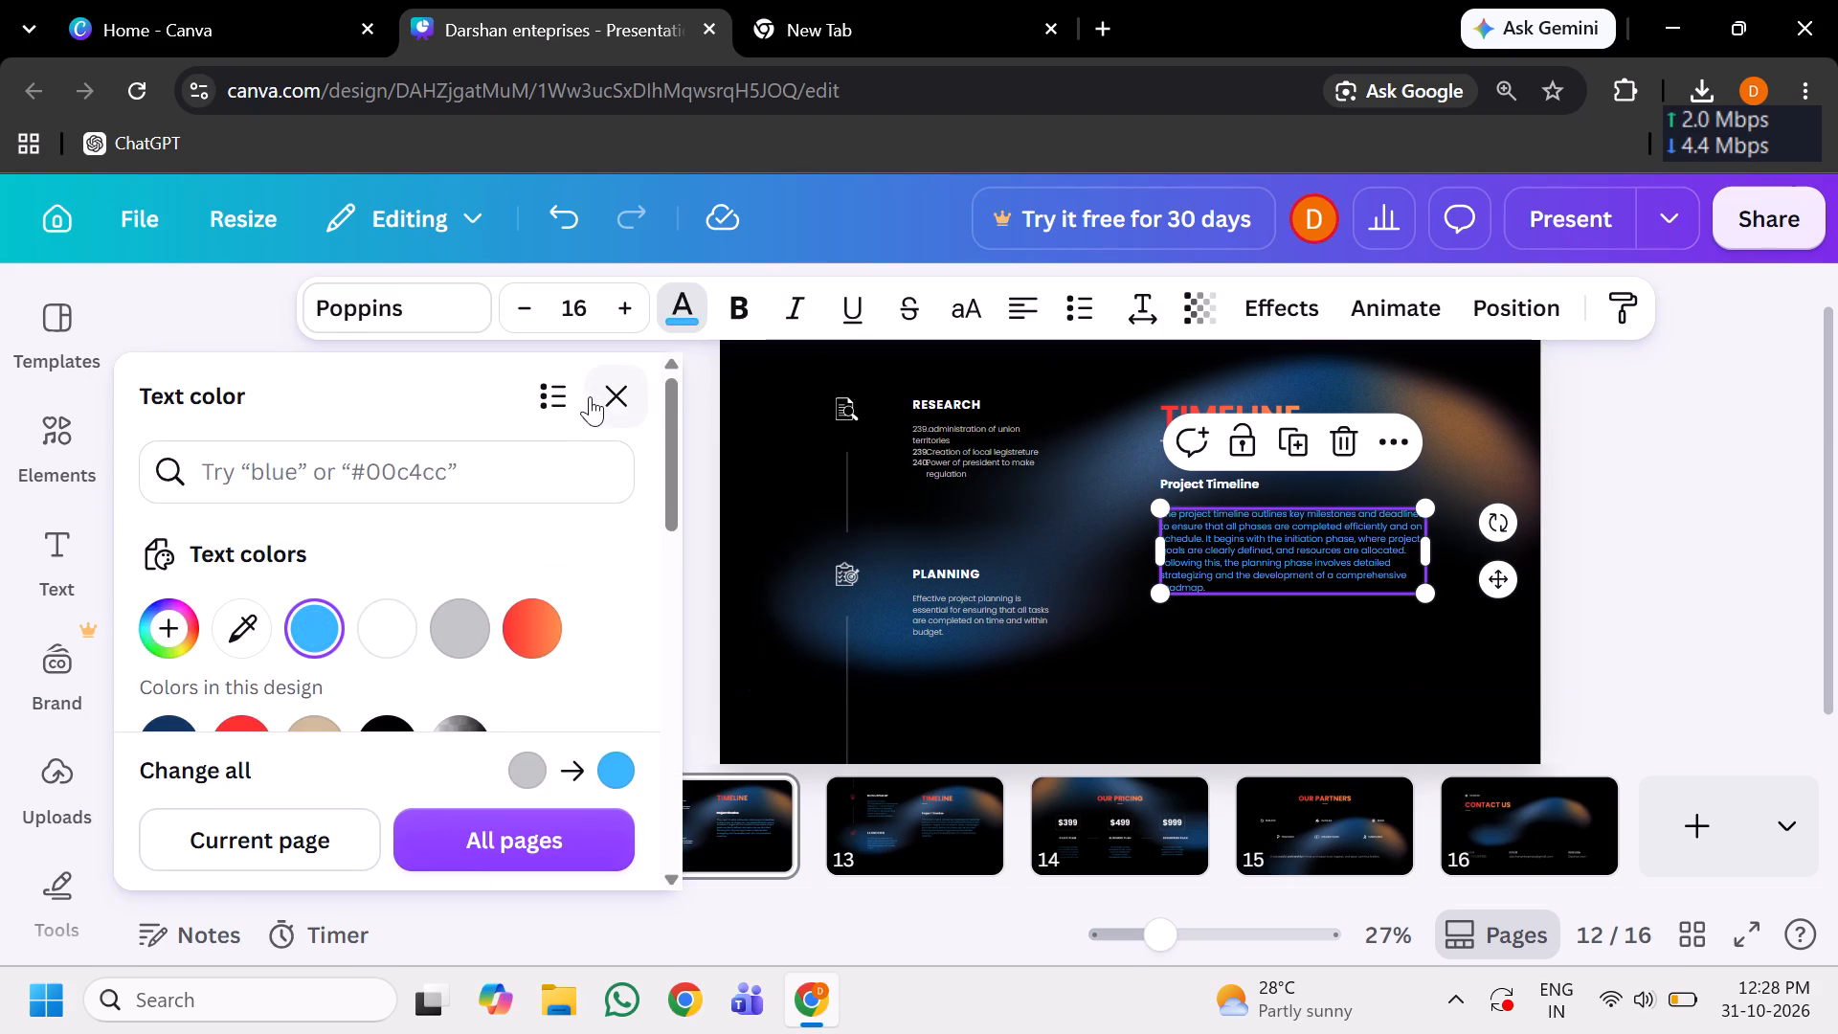
click(627, 393)
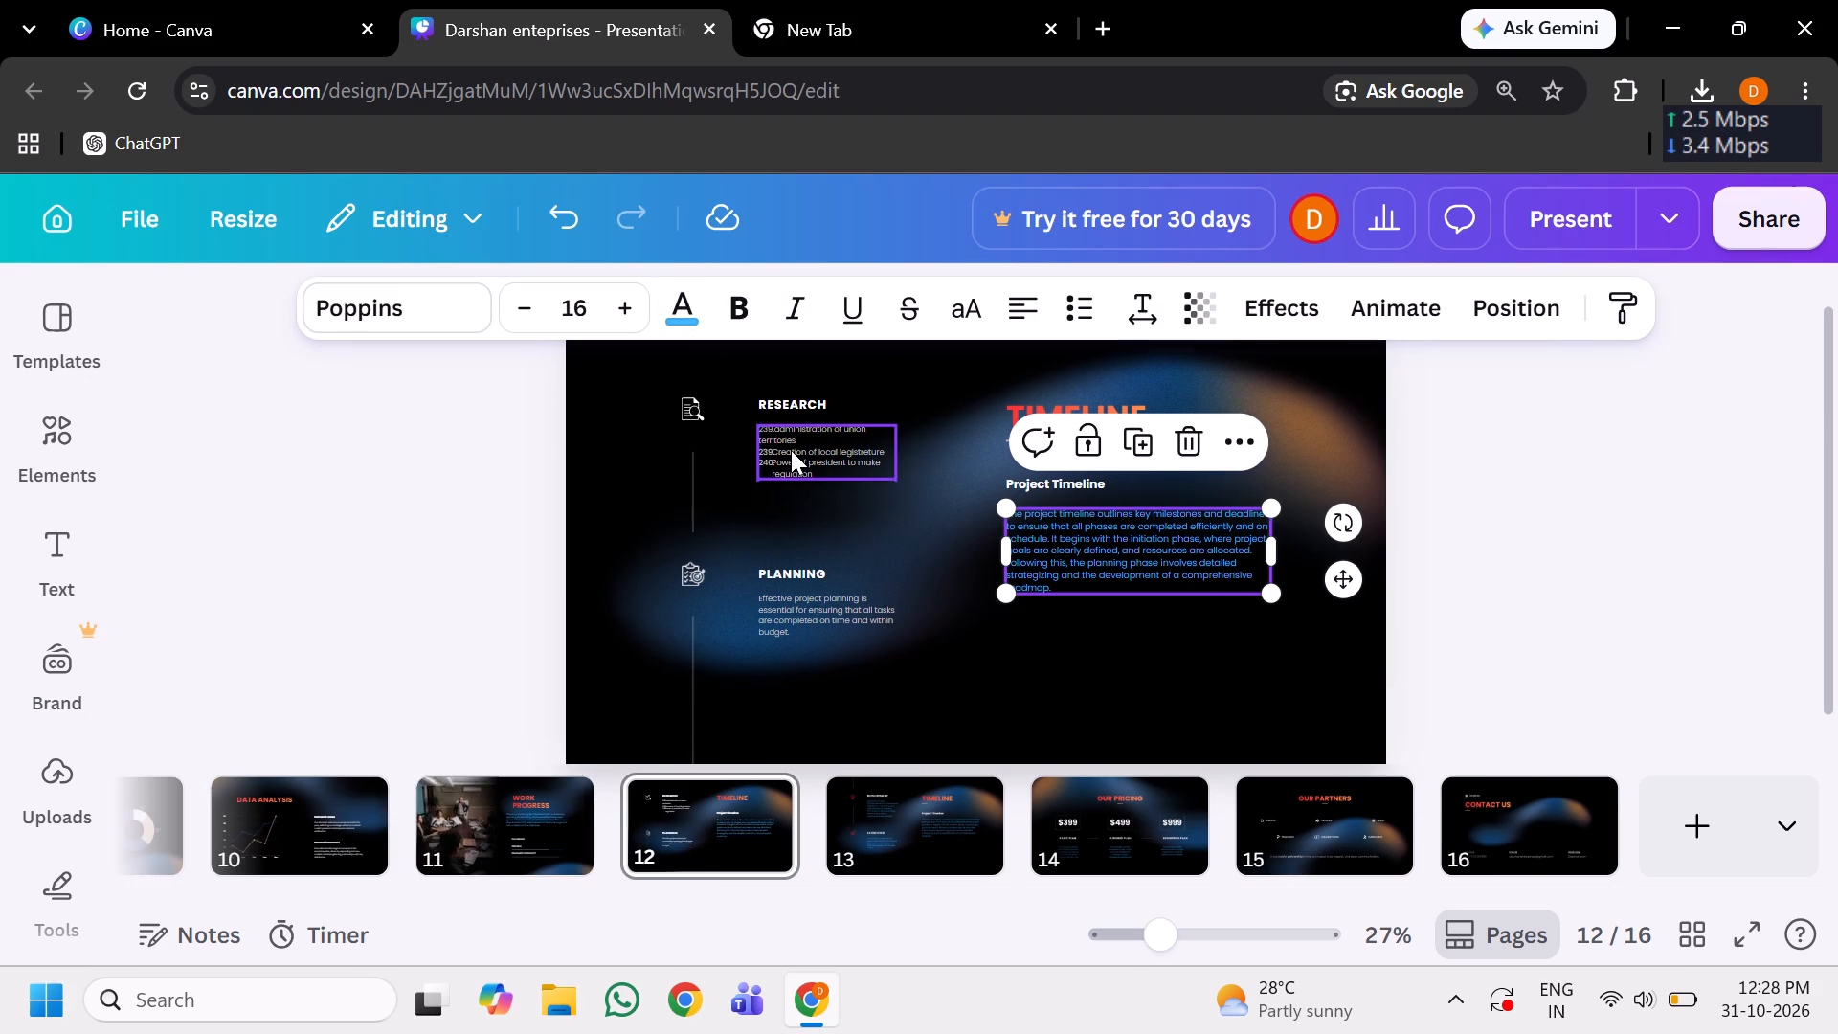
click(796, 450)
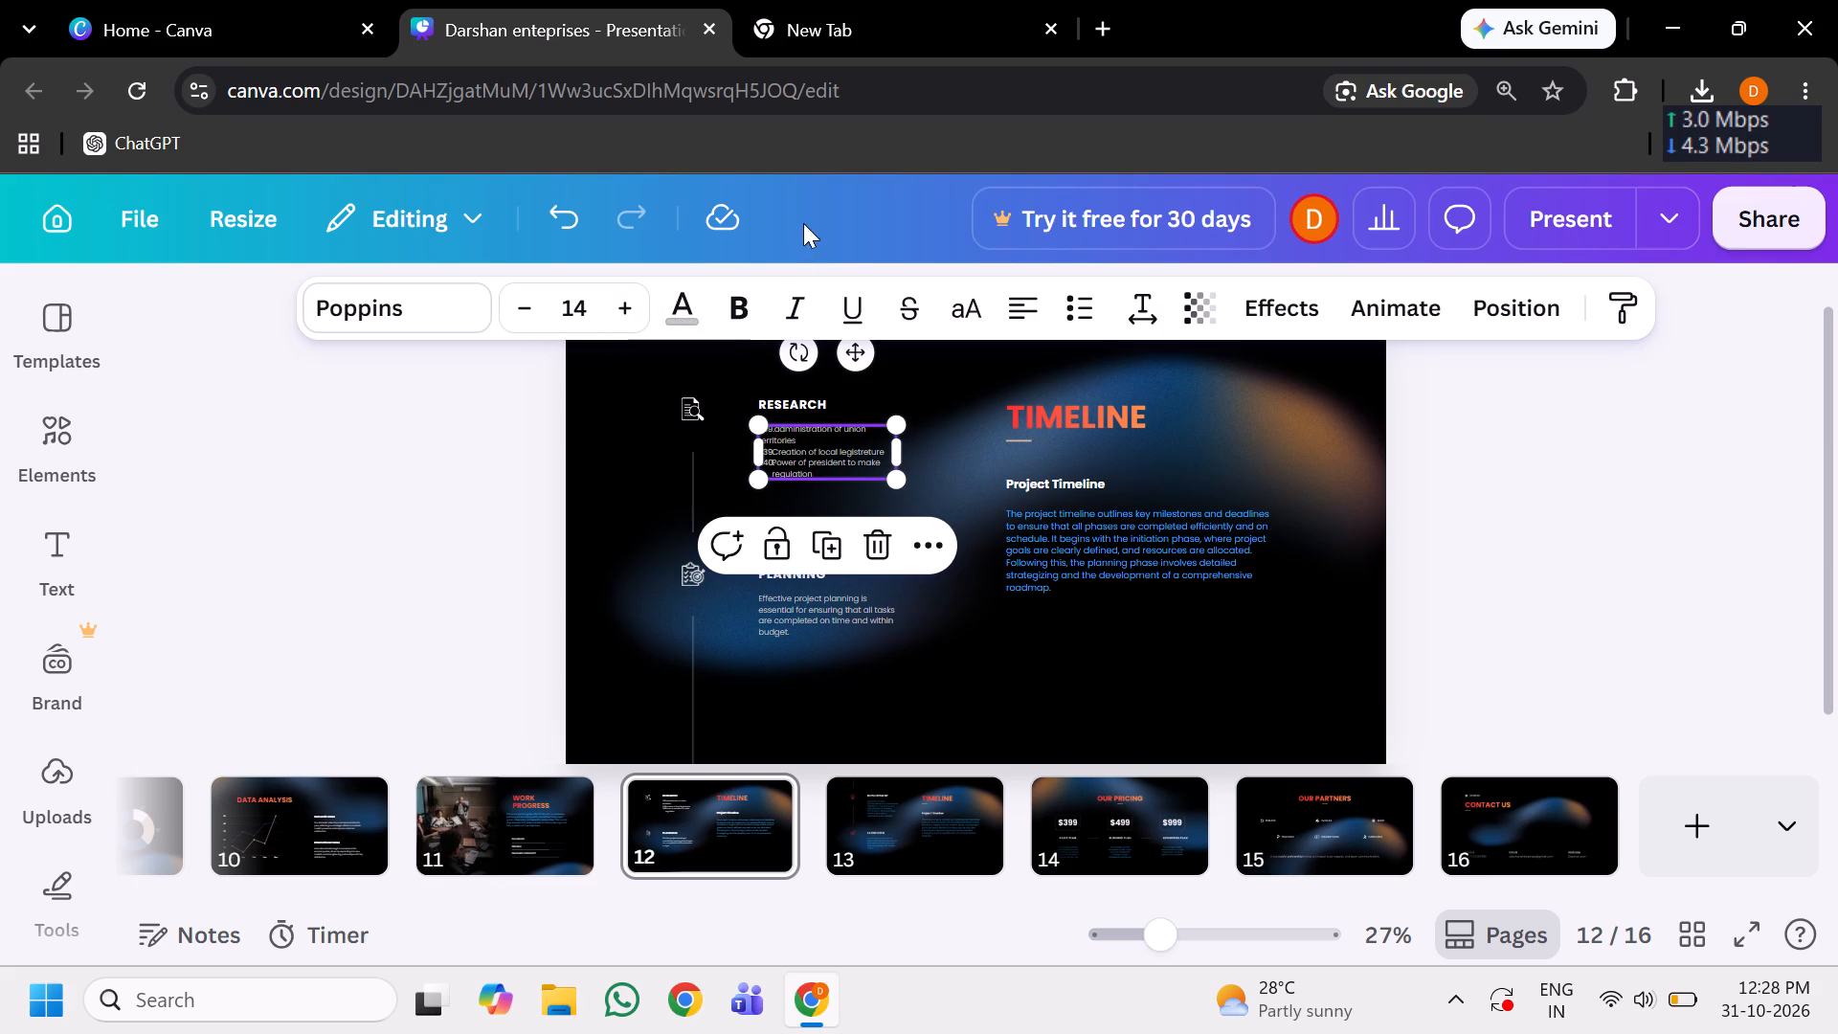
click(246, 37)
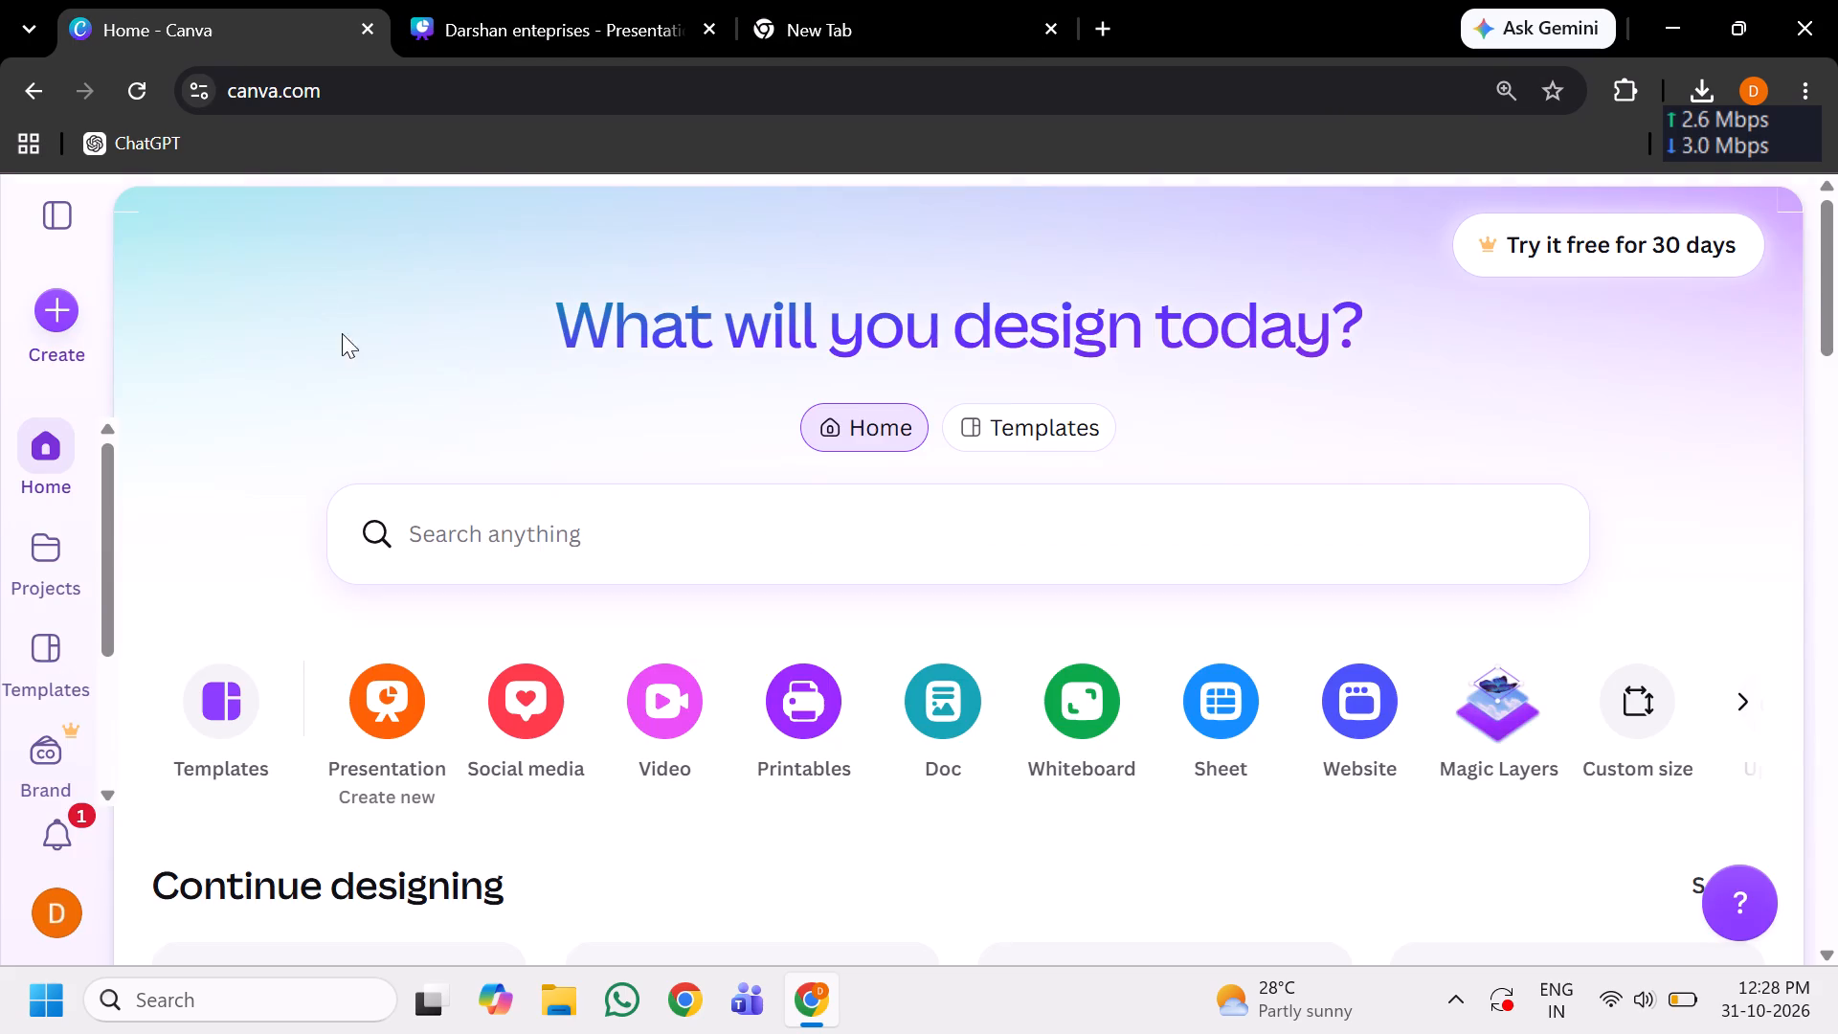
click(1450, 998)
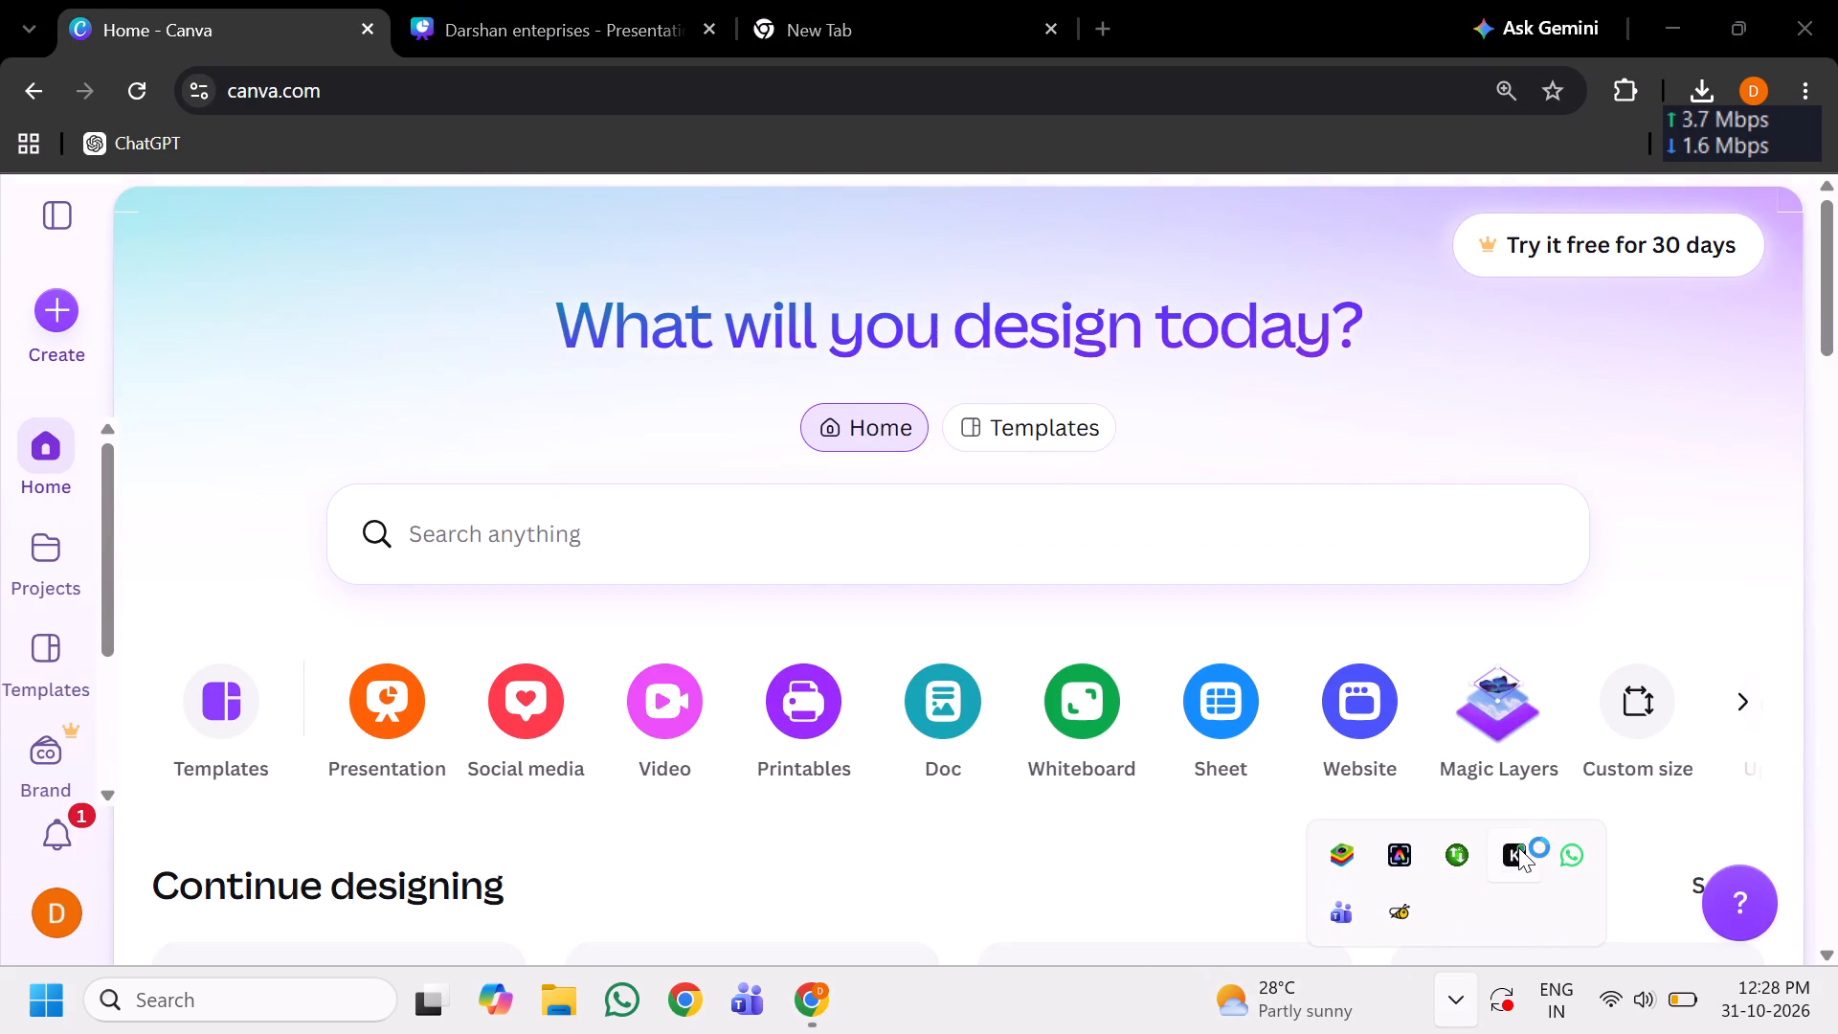
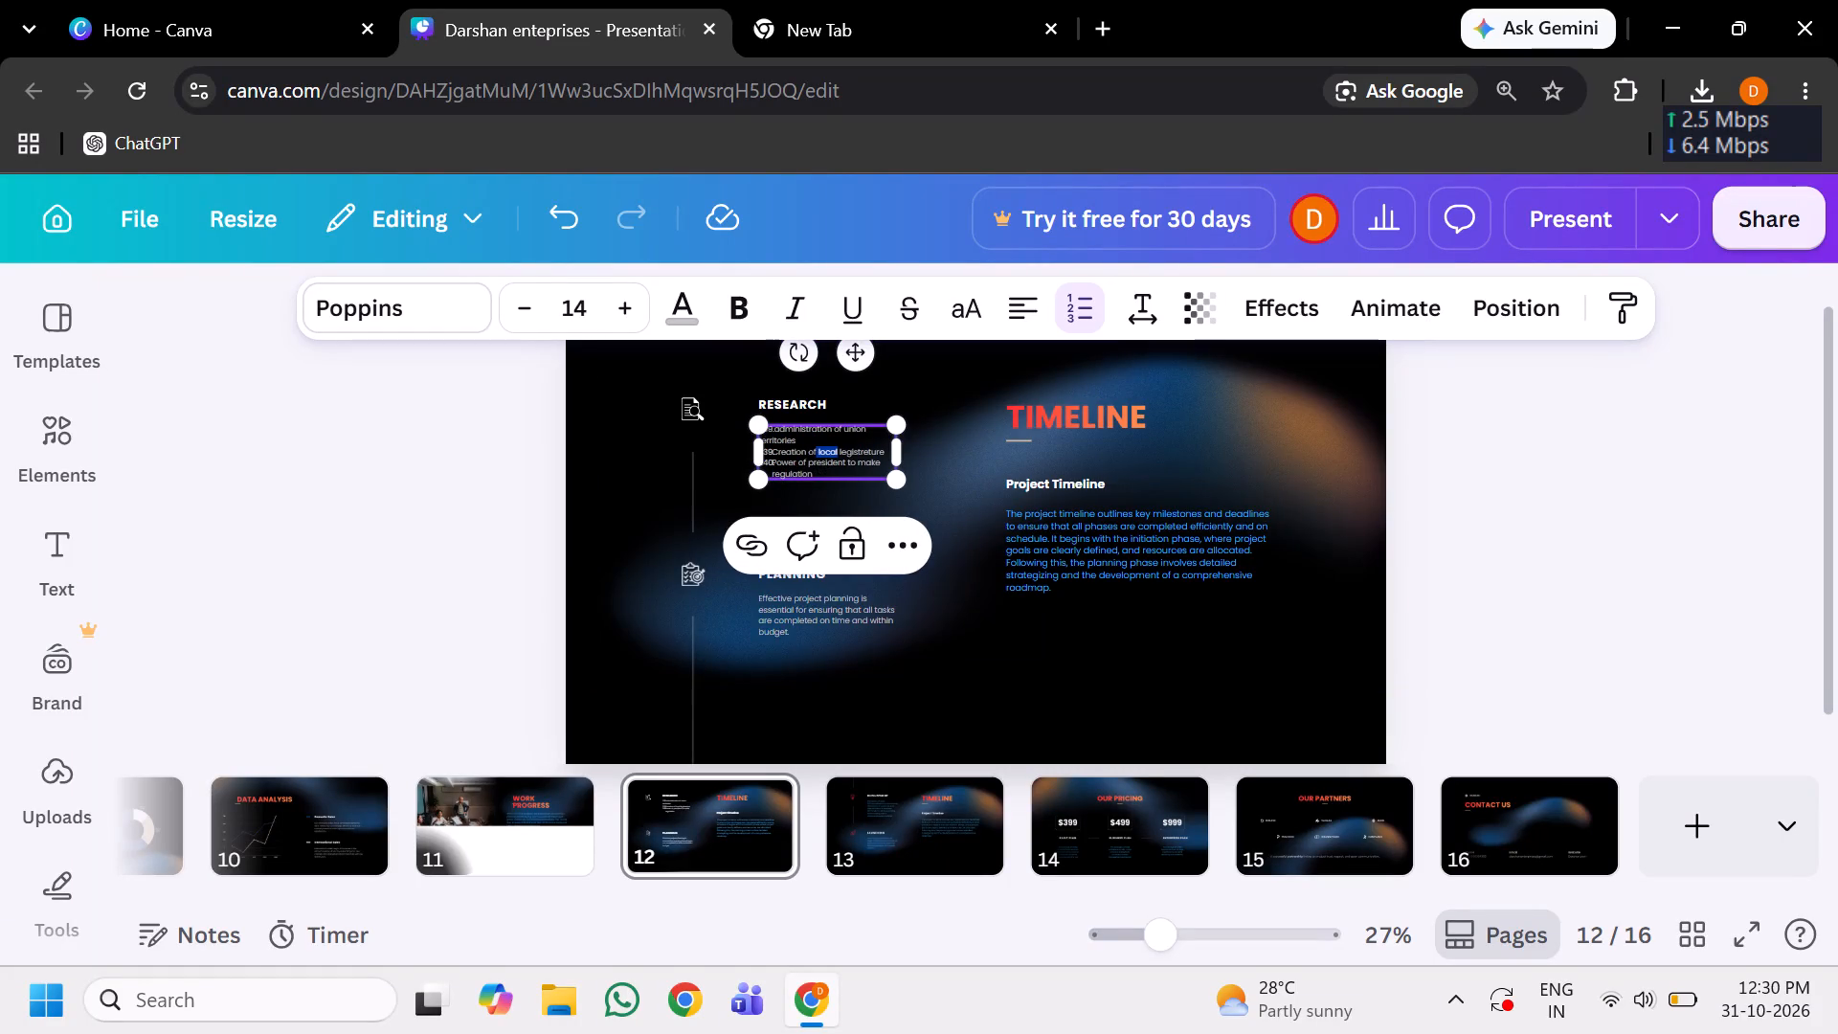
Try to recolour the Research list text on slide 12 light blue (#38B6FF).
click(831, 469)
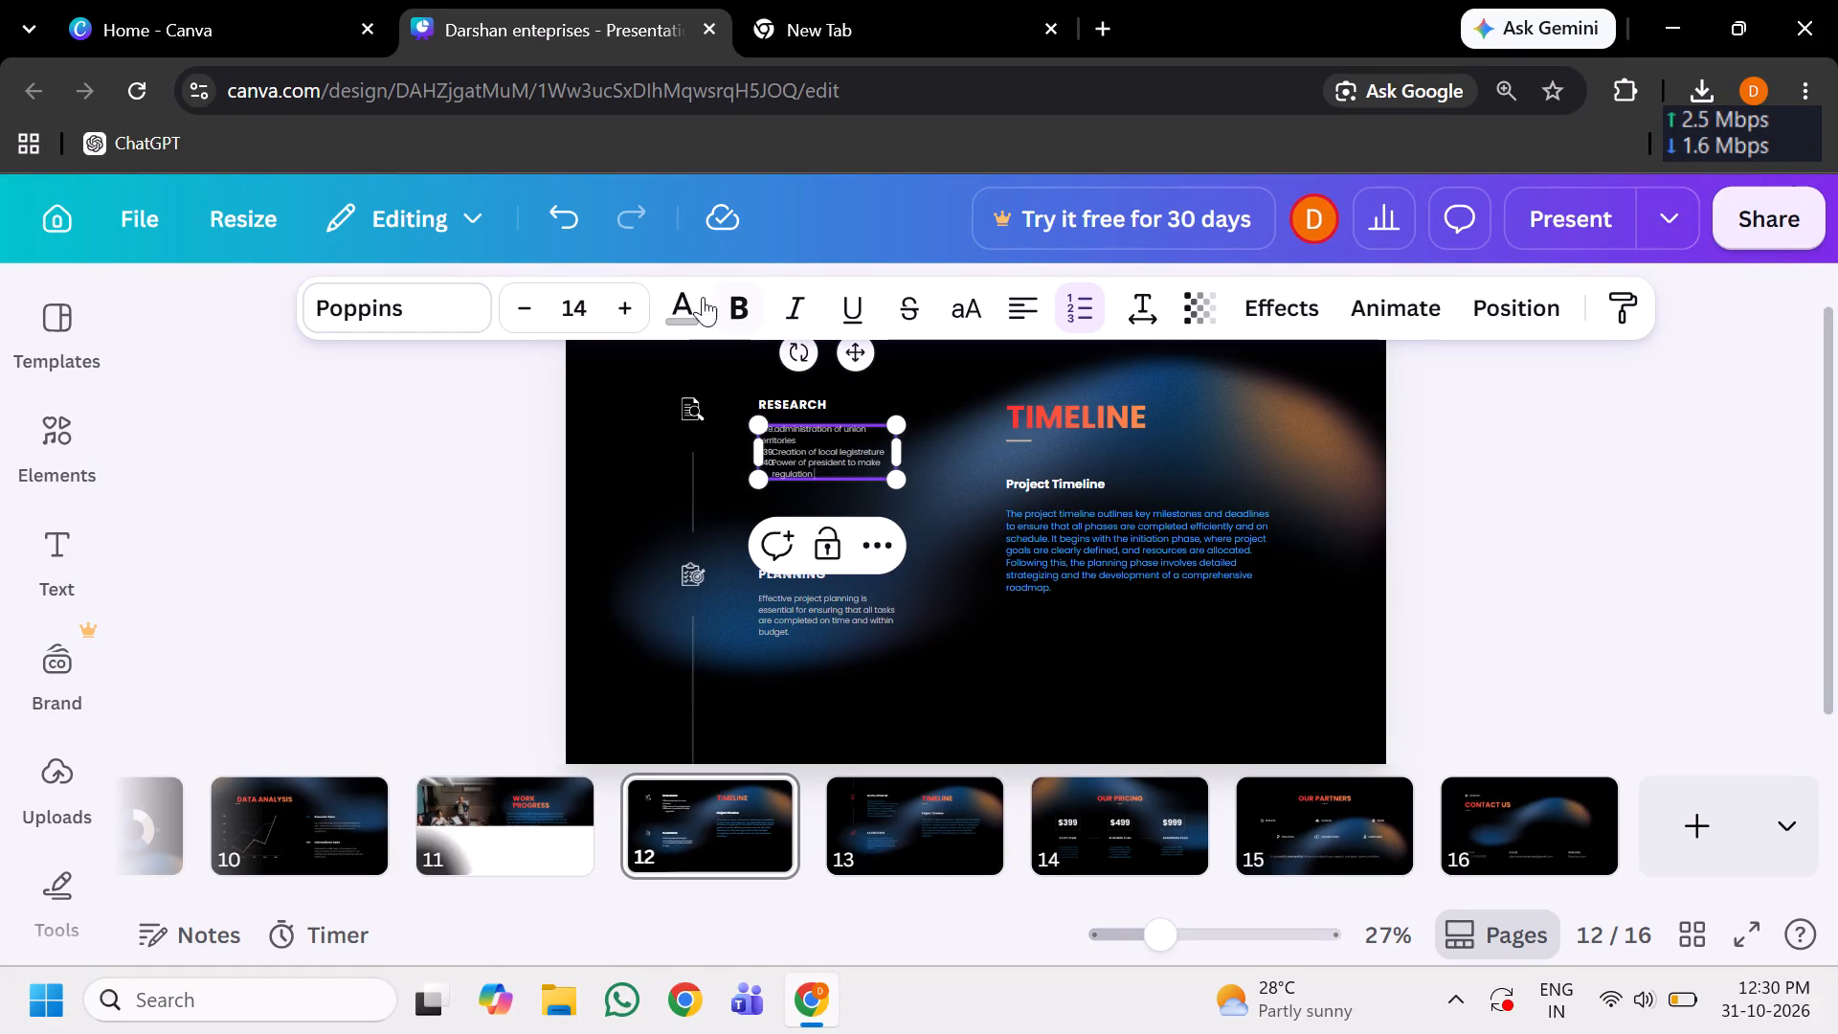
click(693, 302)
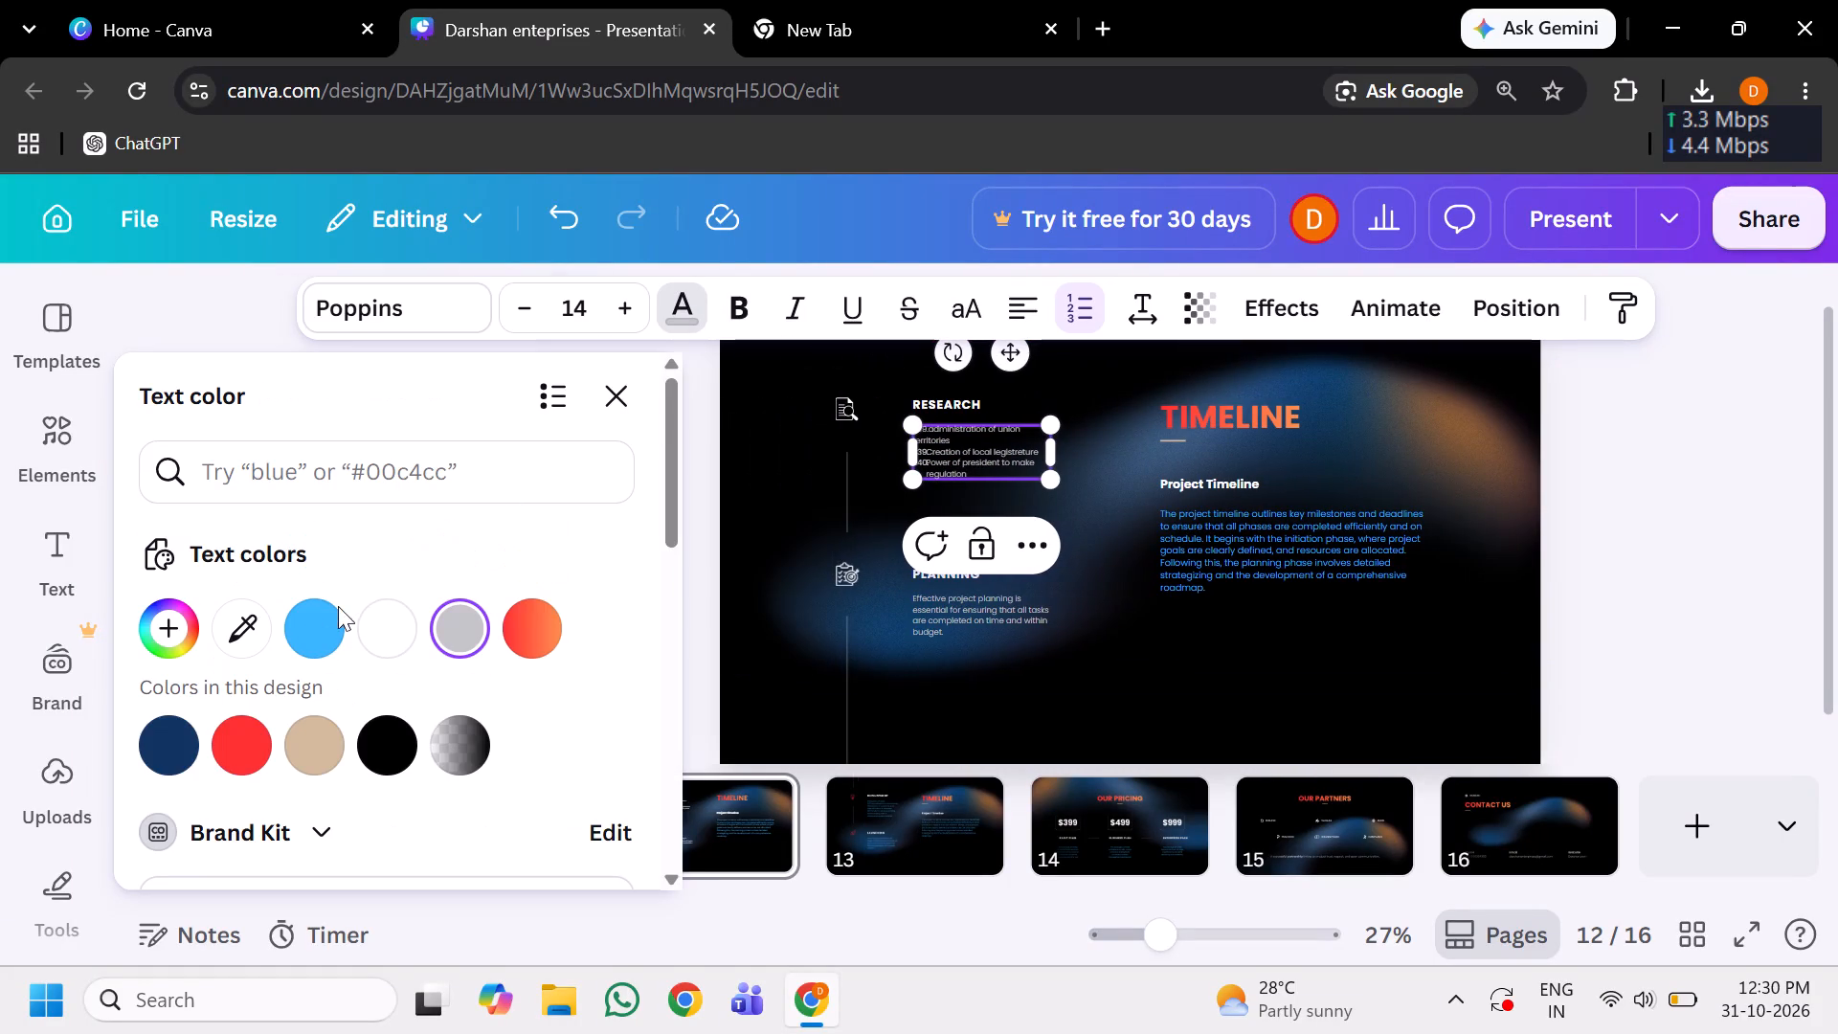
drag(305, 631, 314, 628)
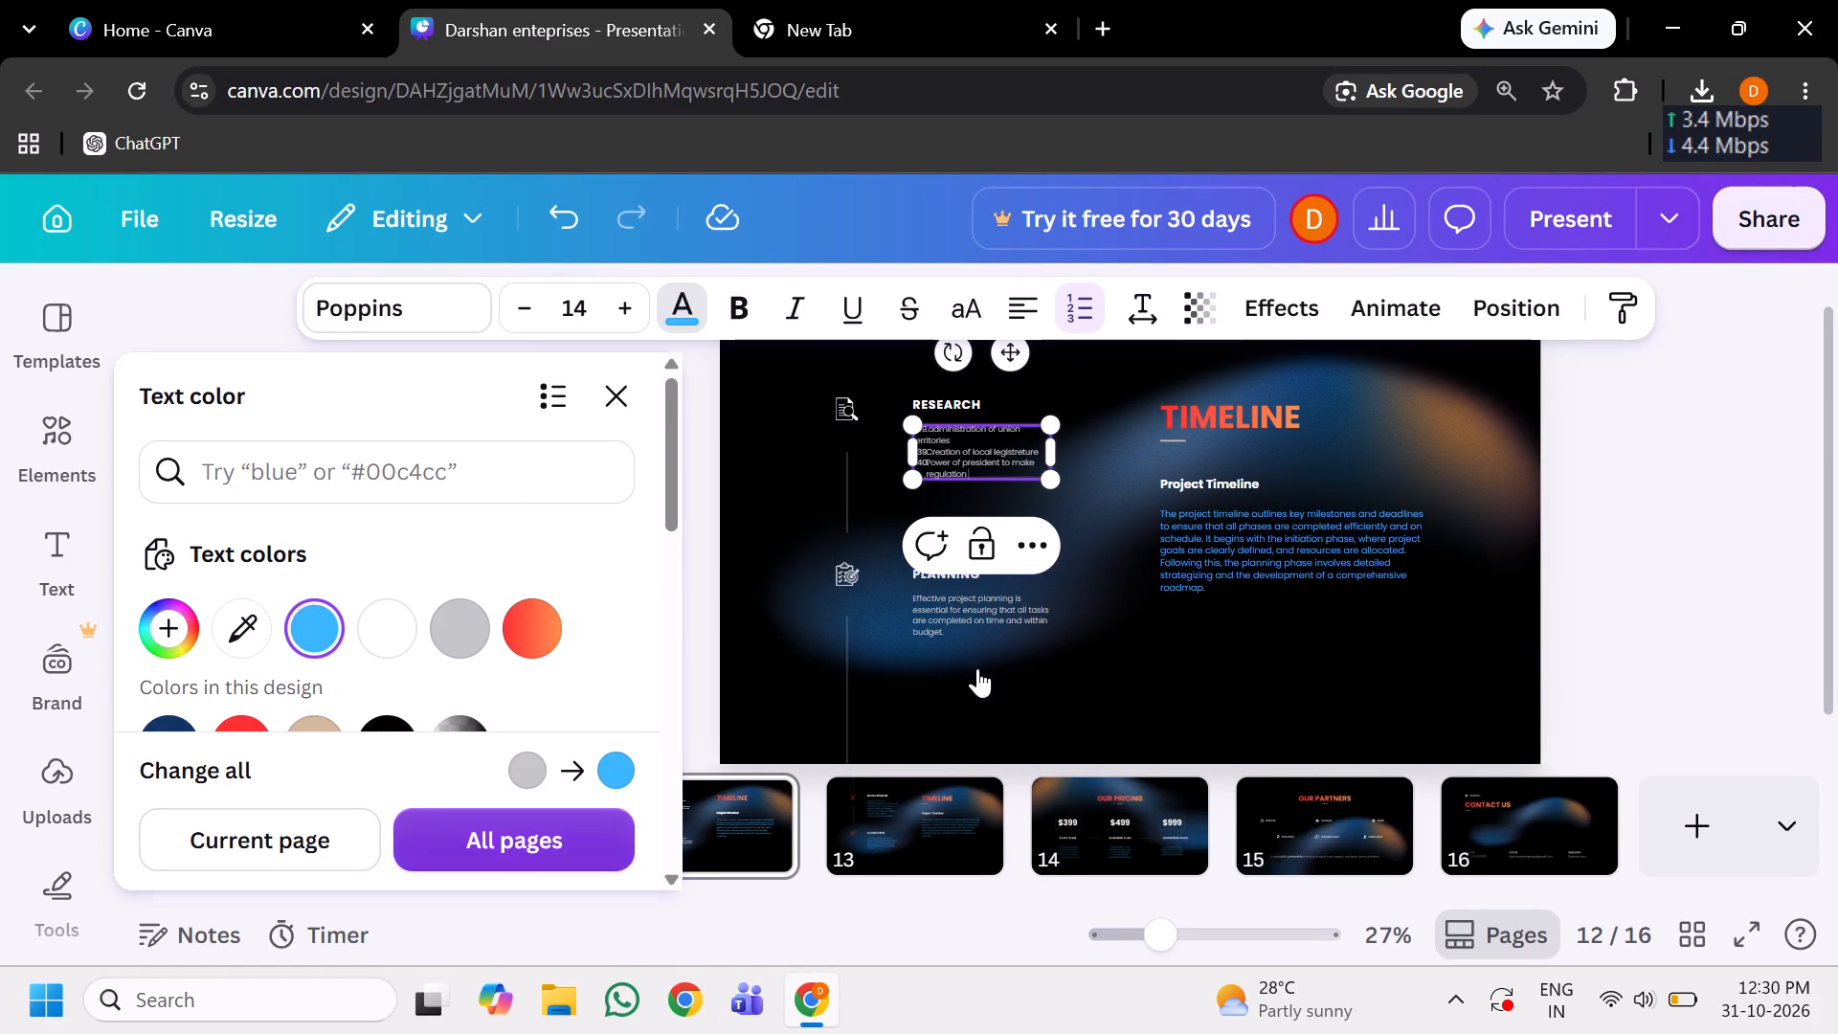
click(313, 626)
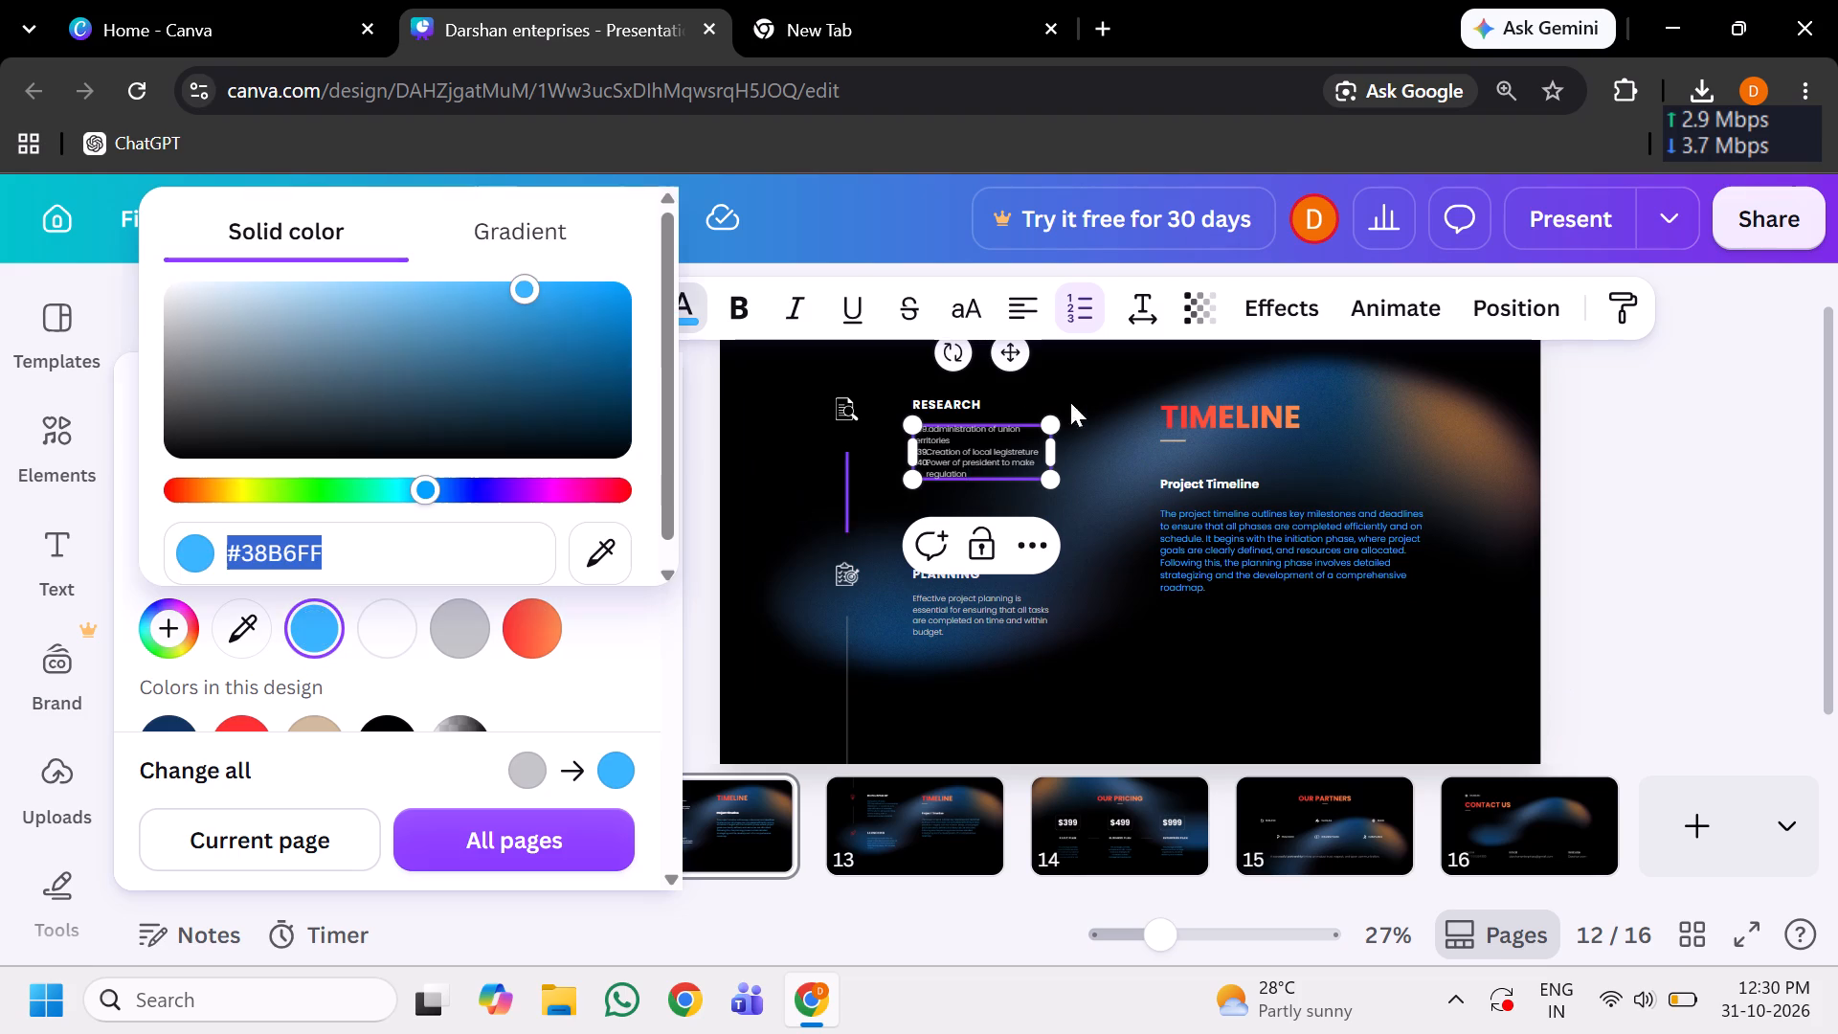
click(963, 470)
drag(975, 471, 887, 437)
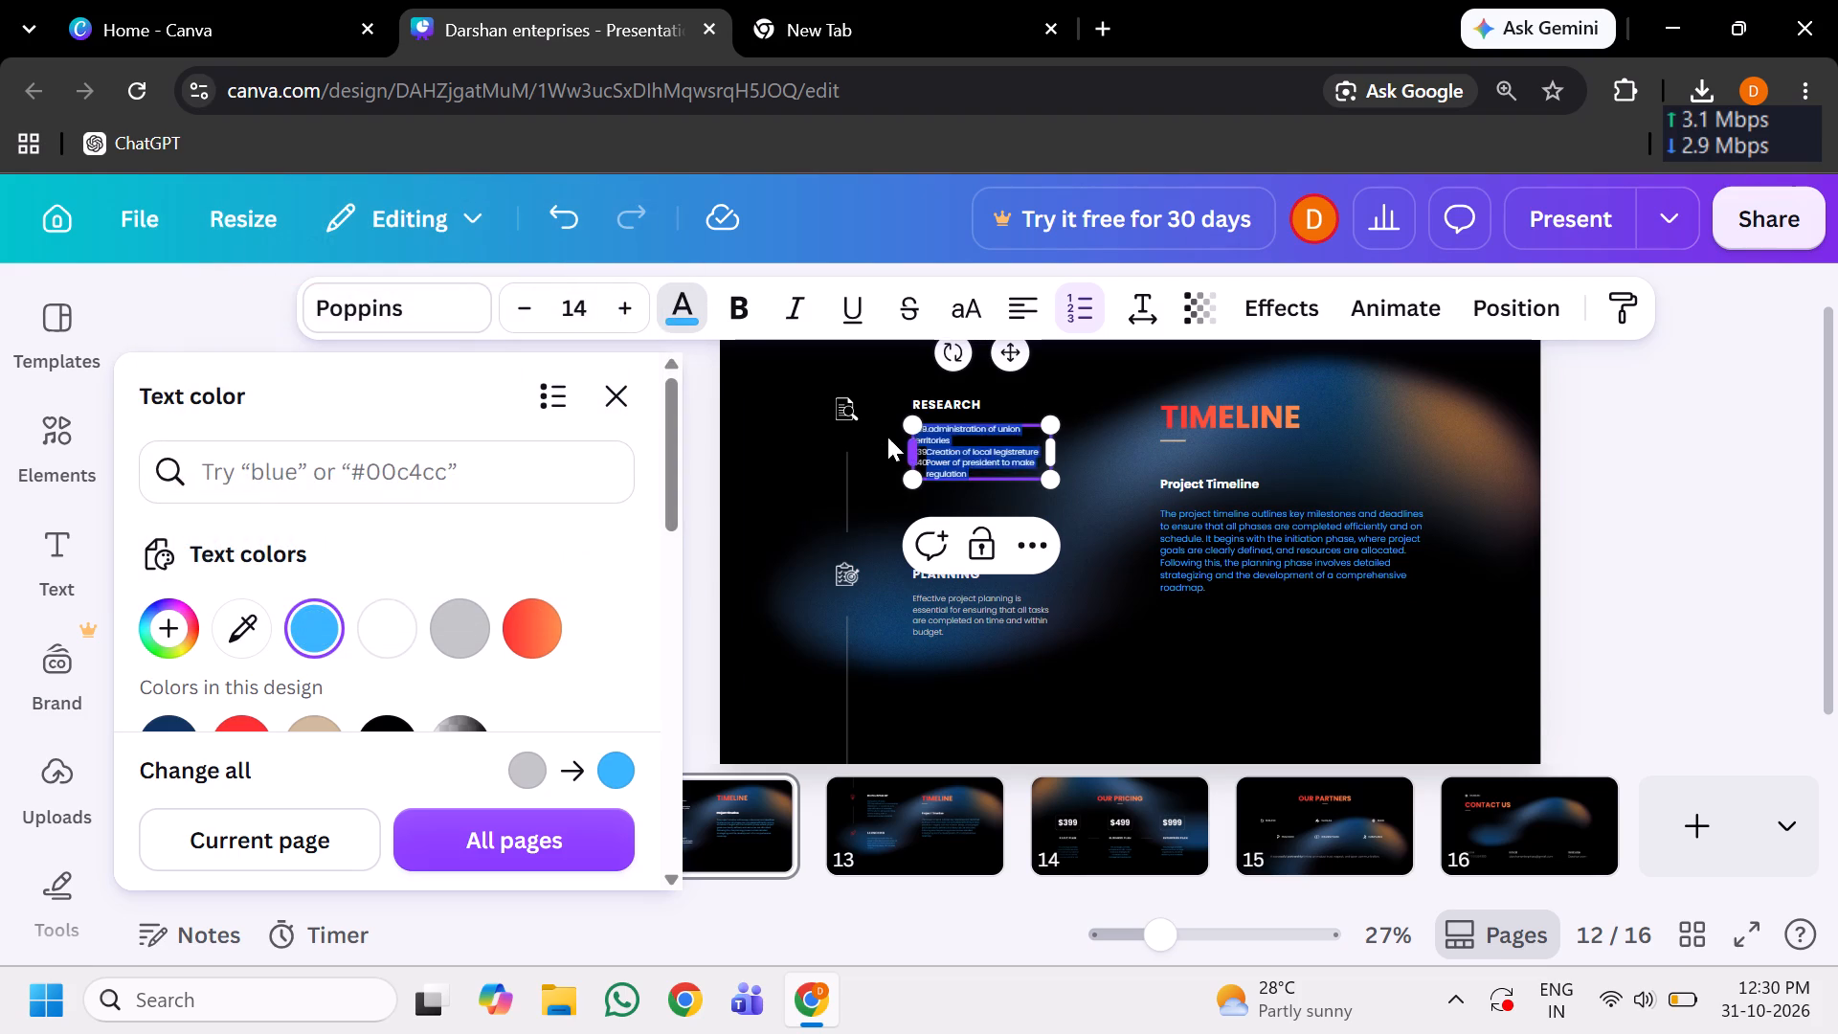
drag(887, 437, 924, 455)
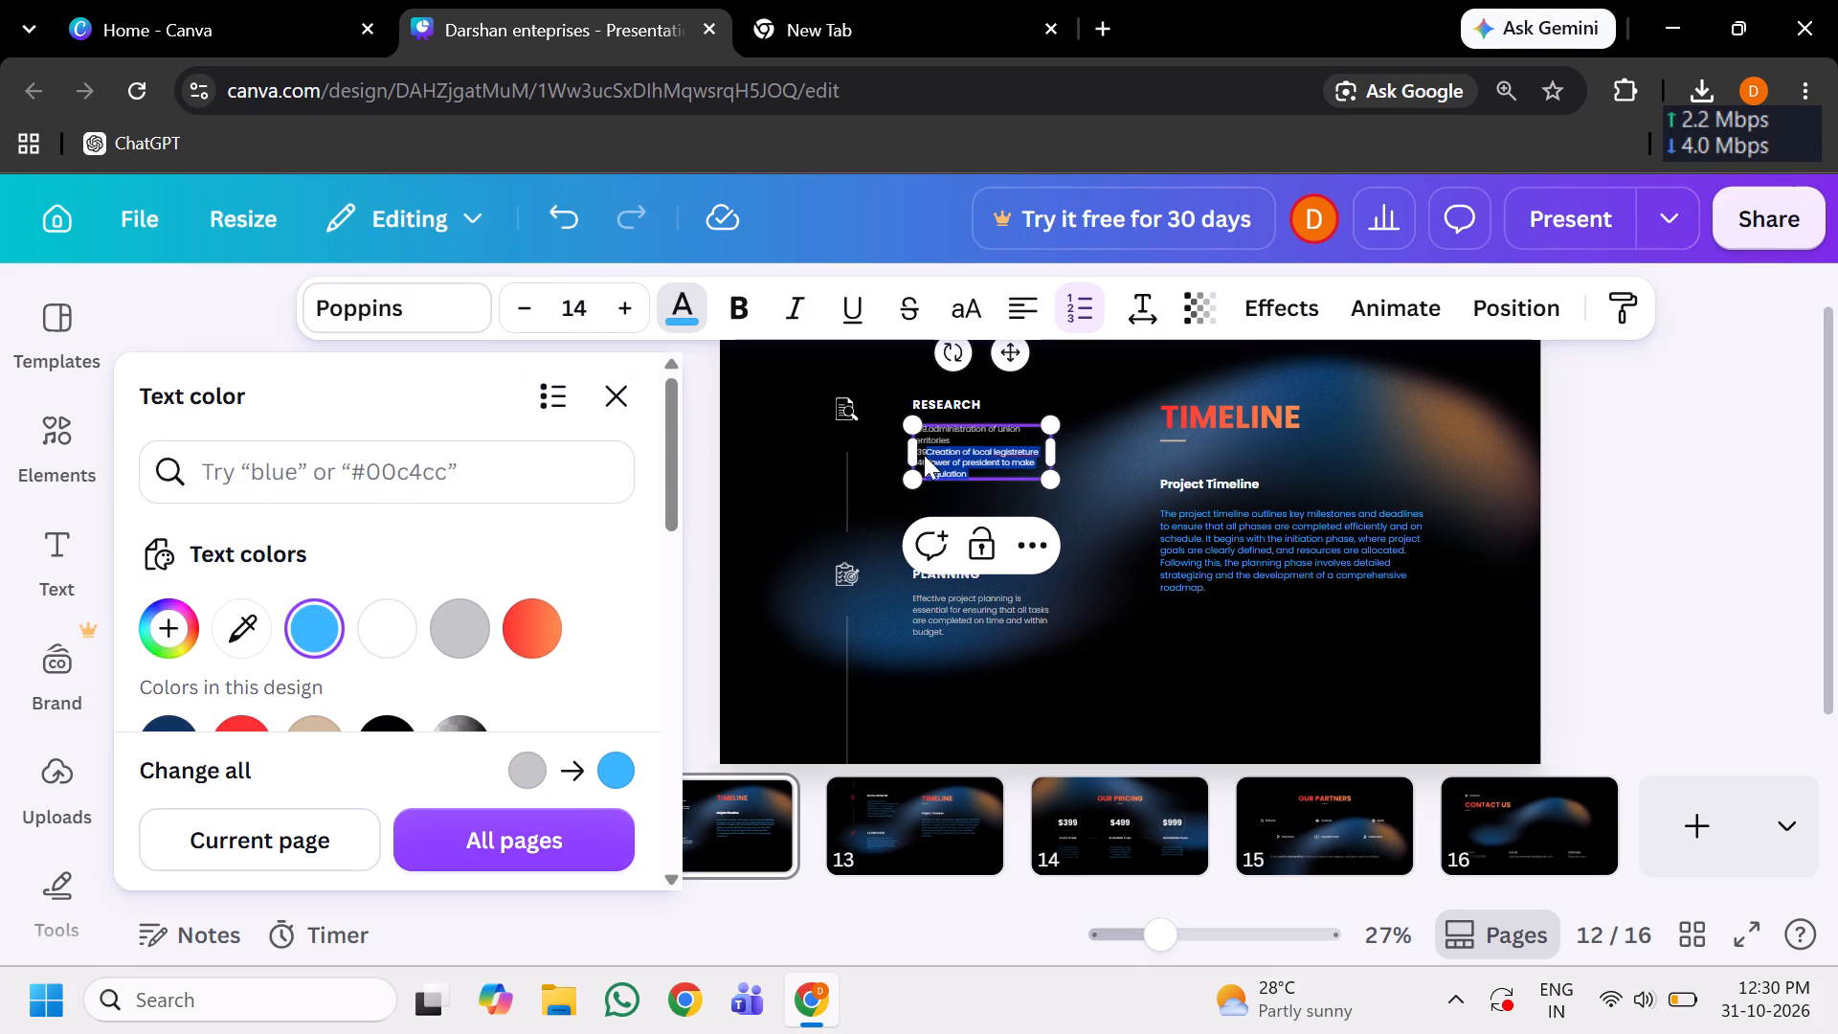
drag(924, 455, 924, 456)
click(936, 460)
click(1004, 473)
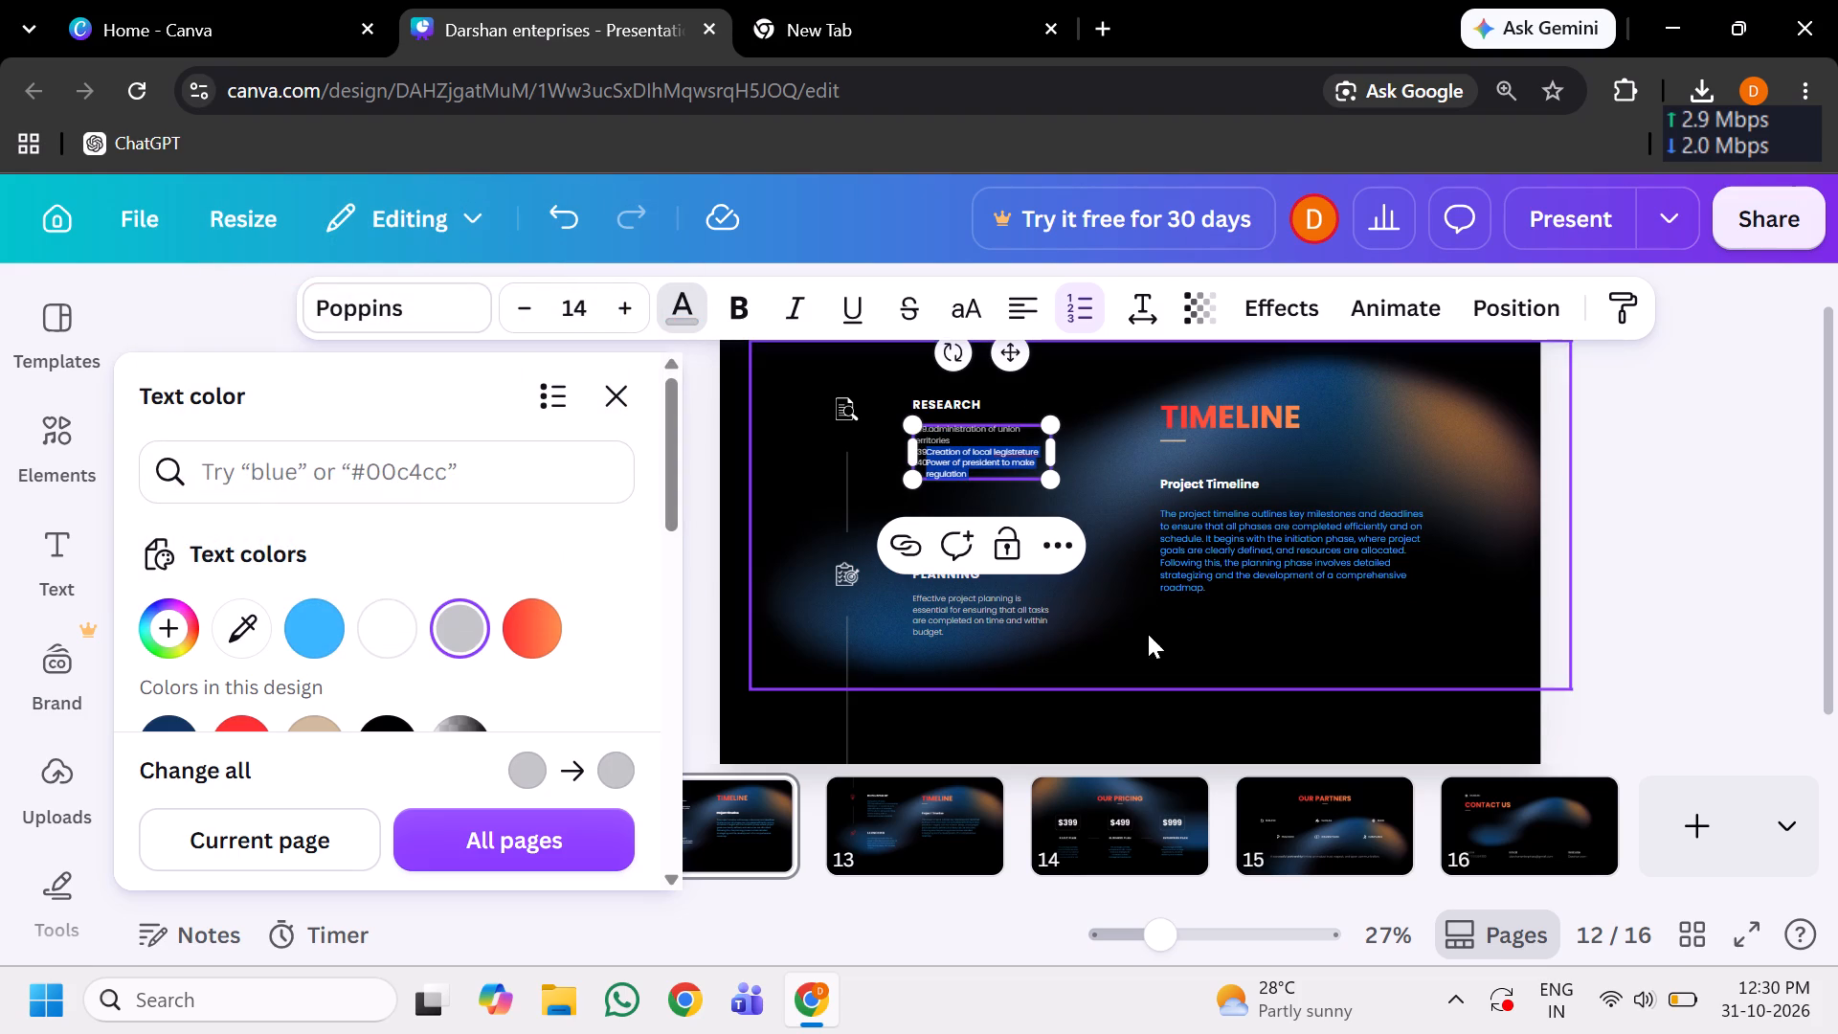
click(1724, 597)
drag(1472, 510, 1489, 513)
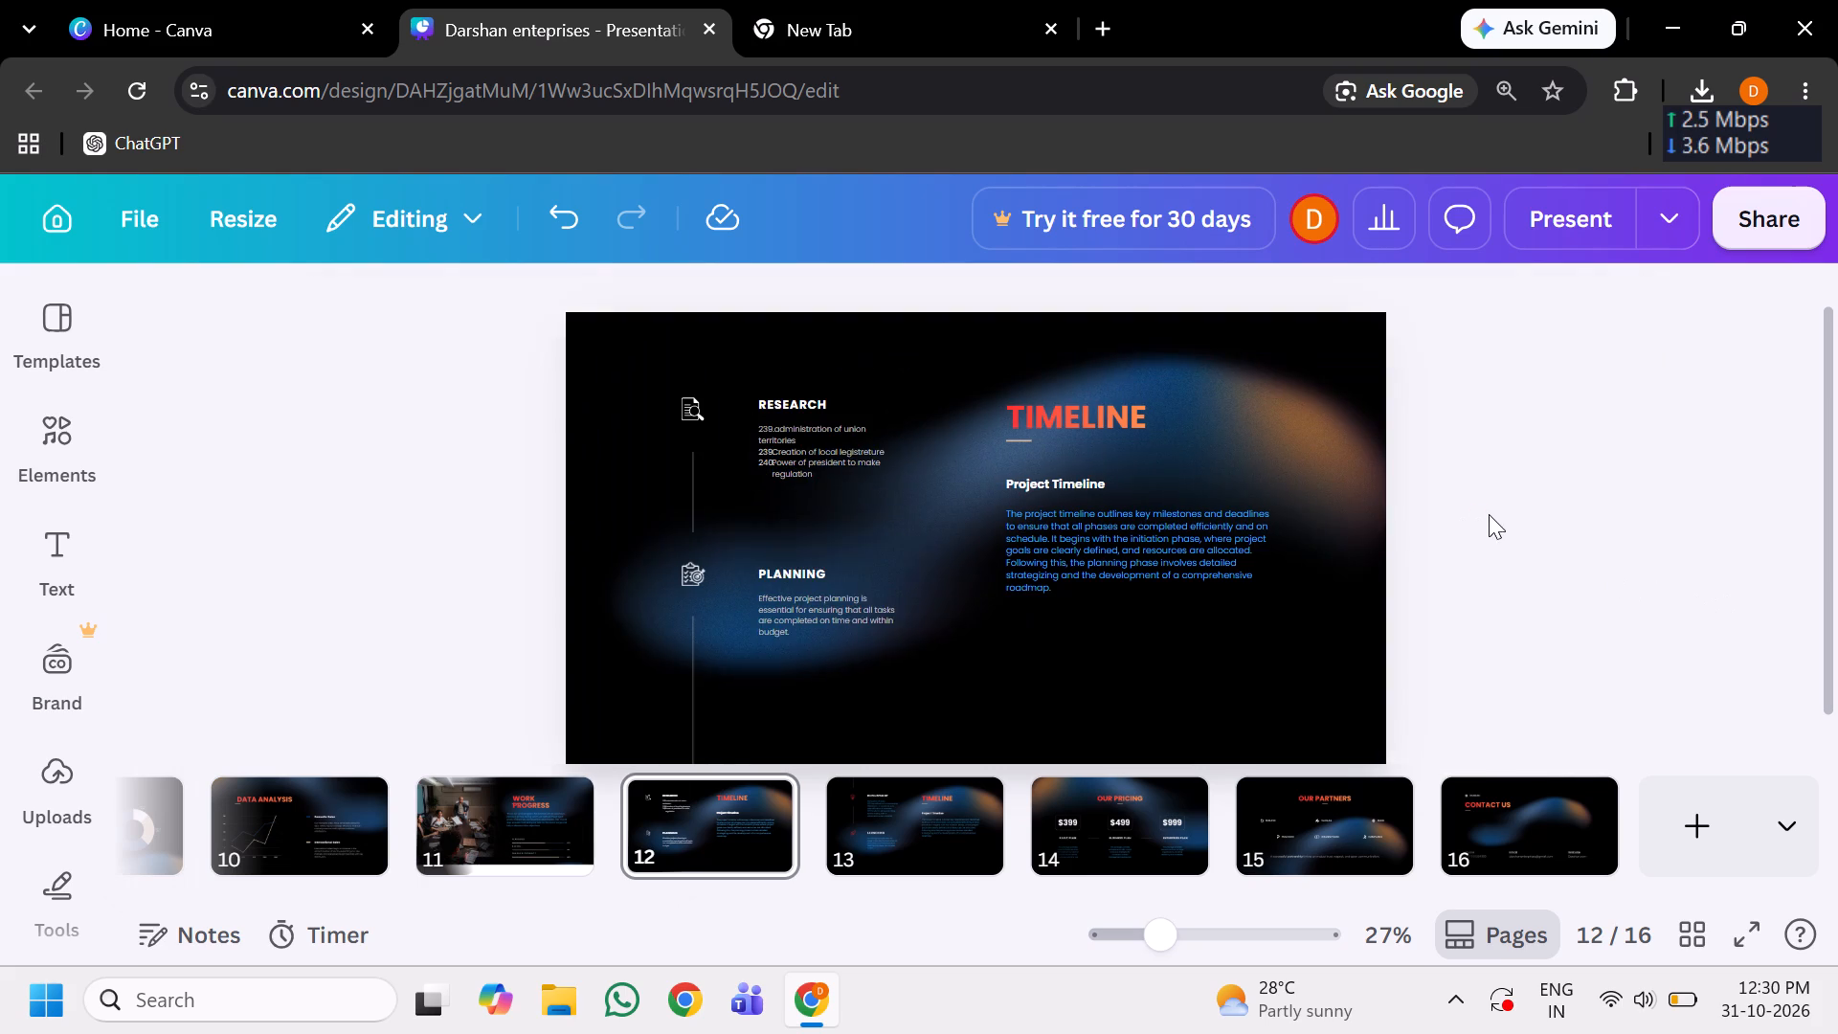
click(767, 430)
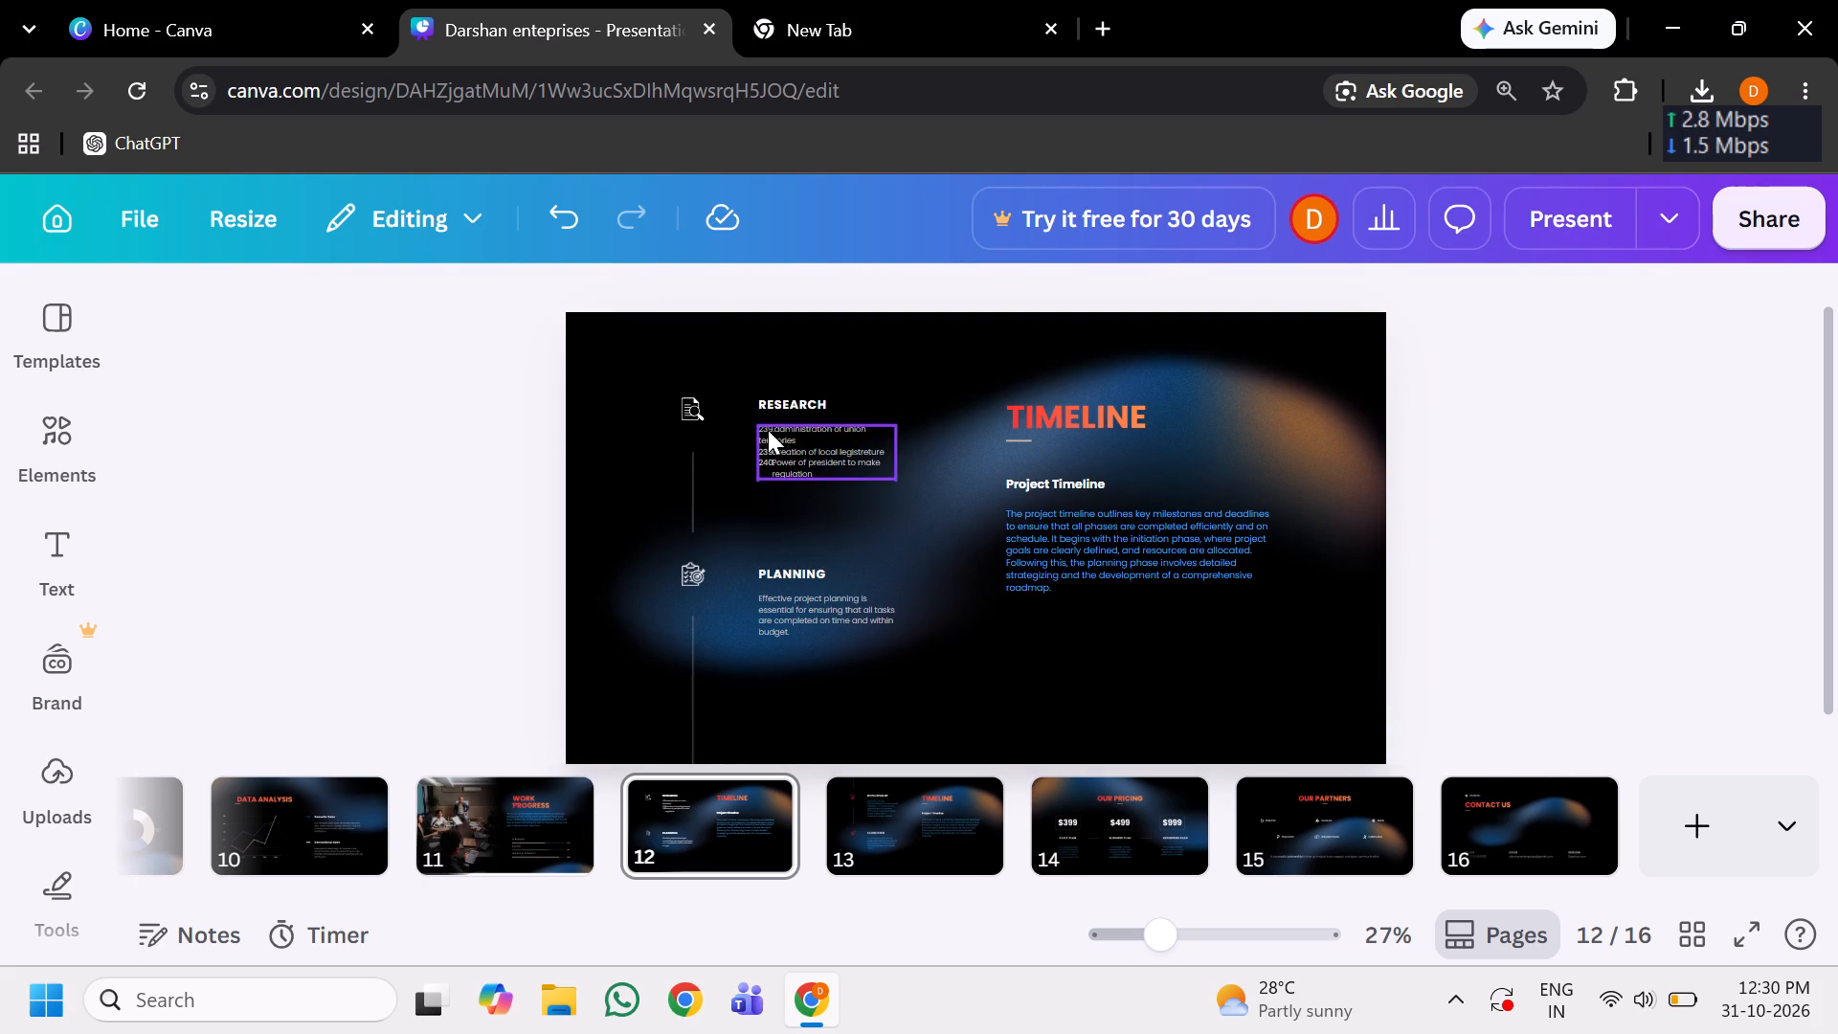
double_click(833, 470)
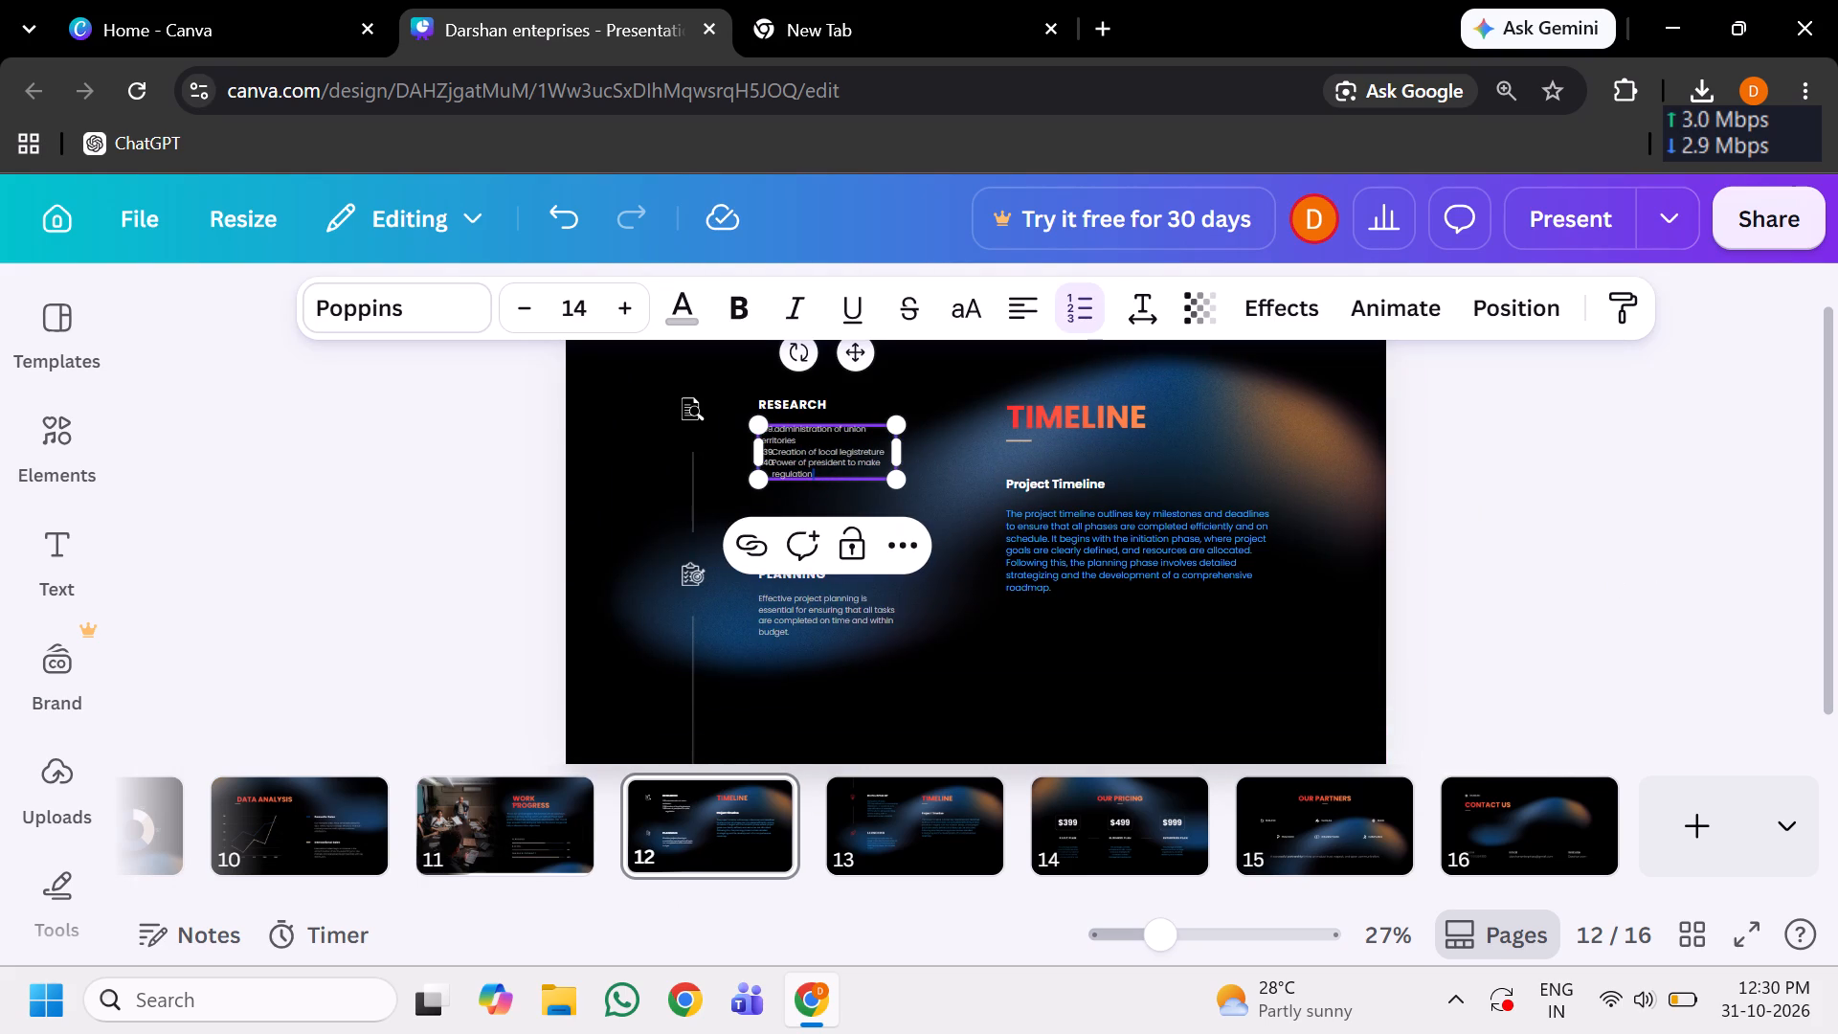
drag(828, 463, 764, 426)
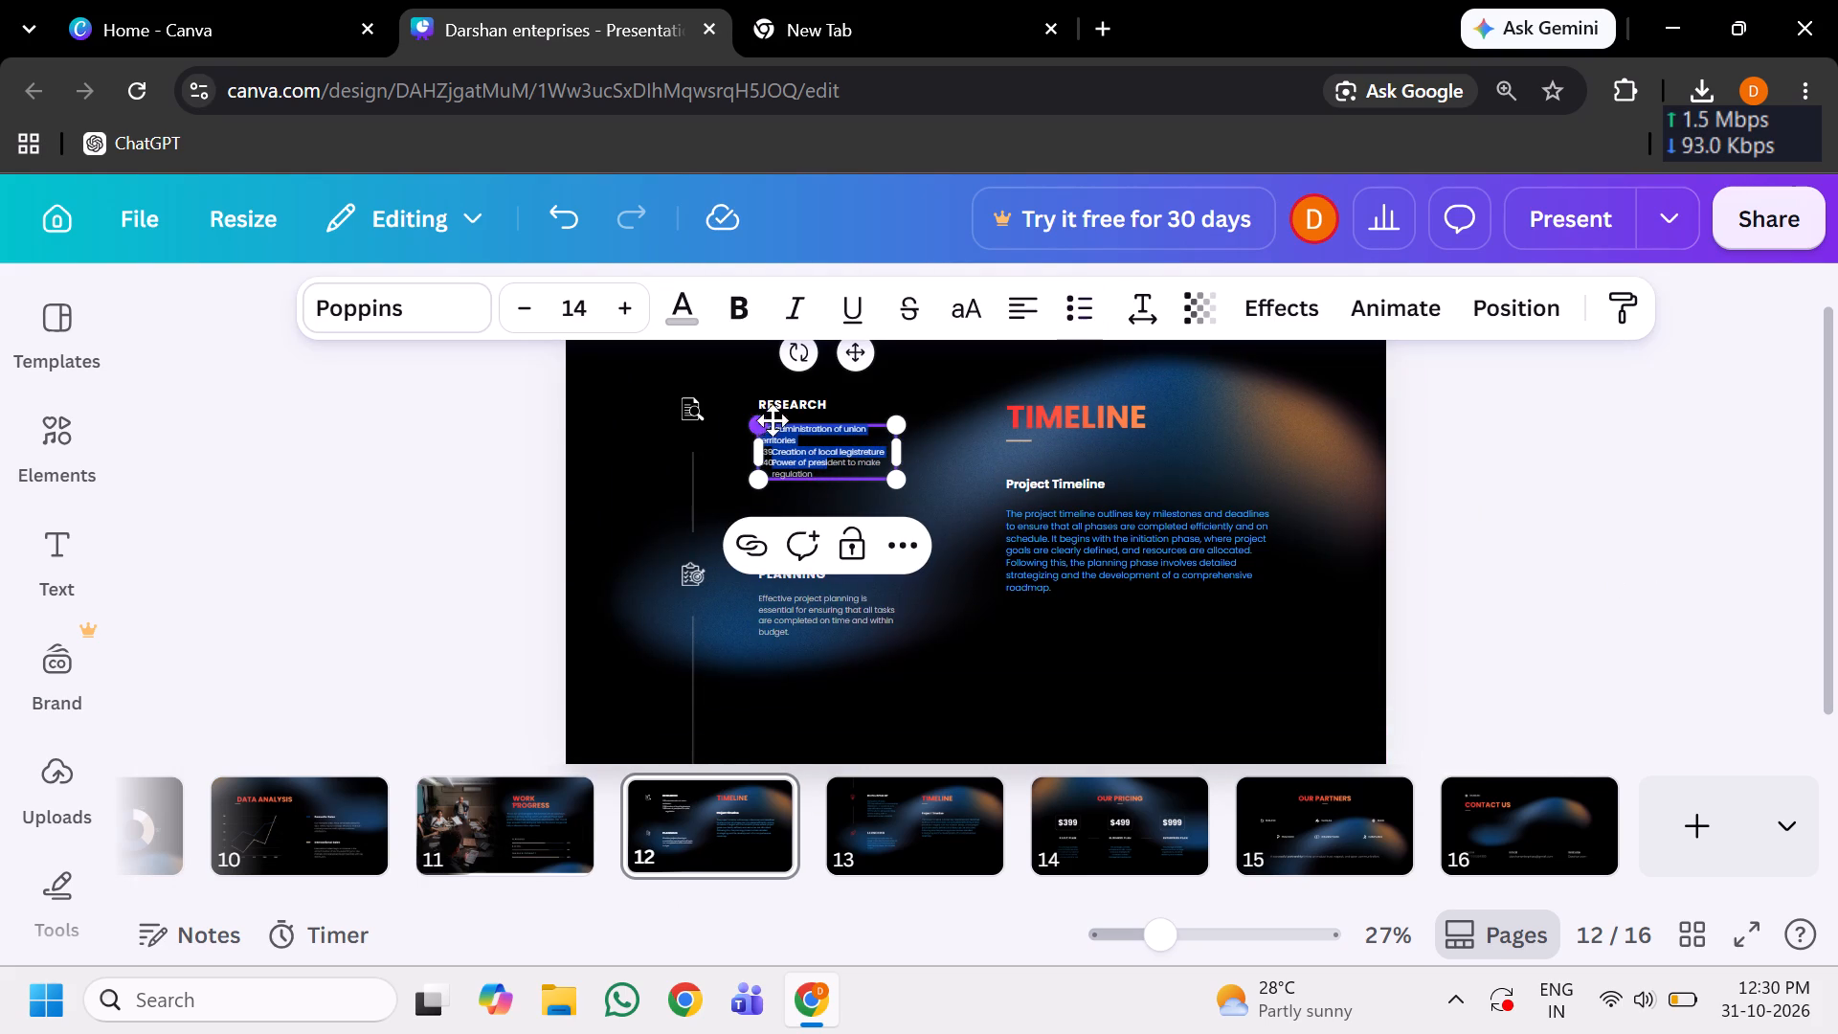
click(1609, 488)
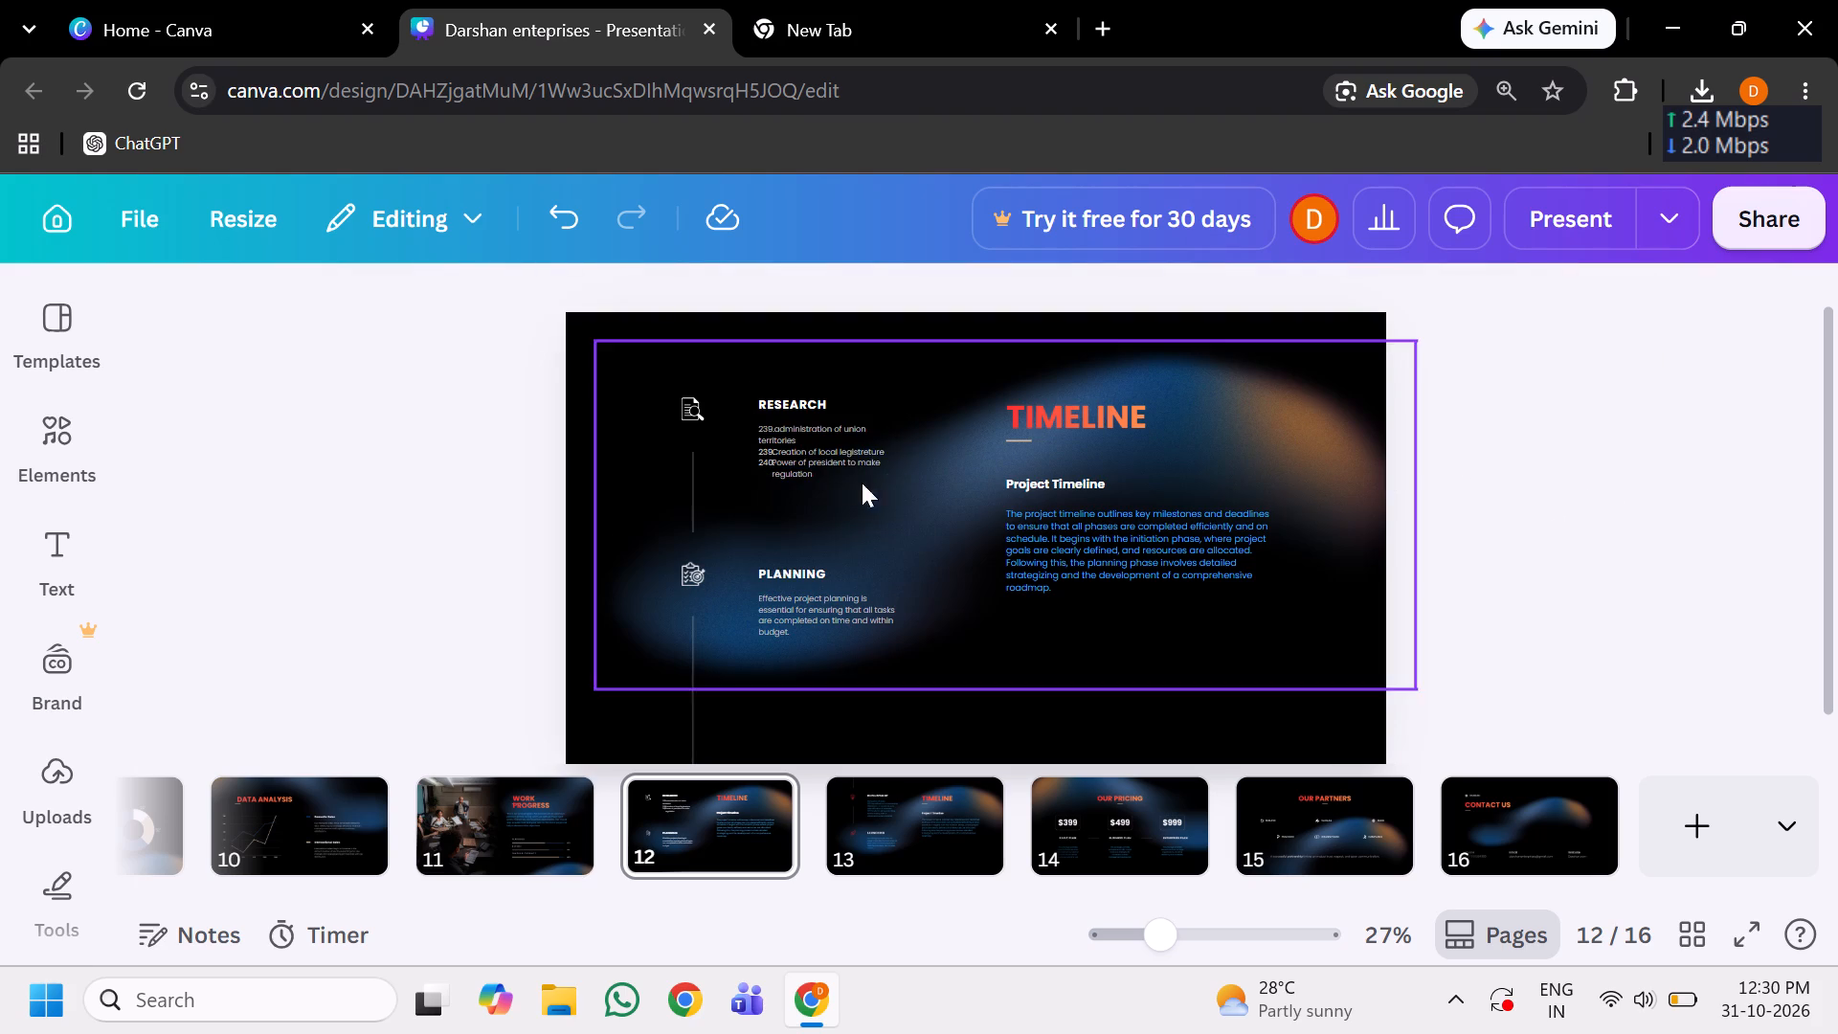
Reposition the Research list text box slightly lower, with its left edge aligned to the RESEARCH heading.
drag(812, 456, 820, 456)
drag(827, 455, 837, 455)
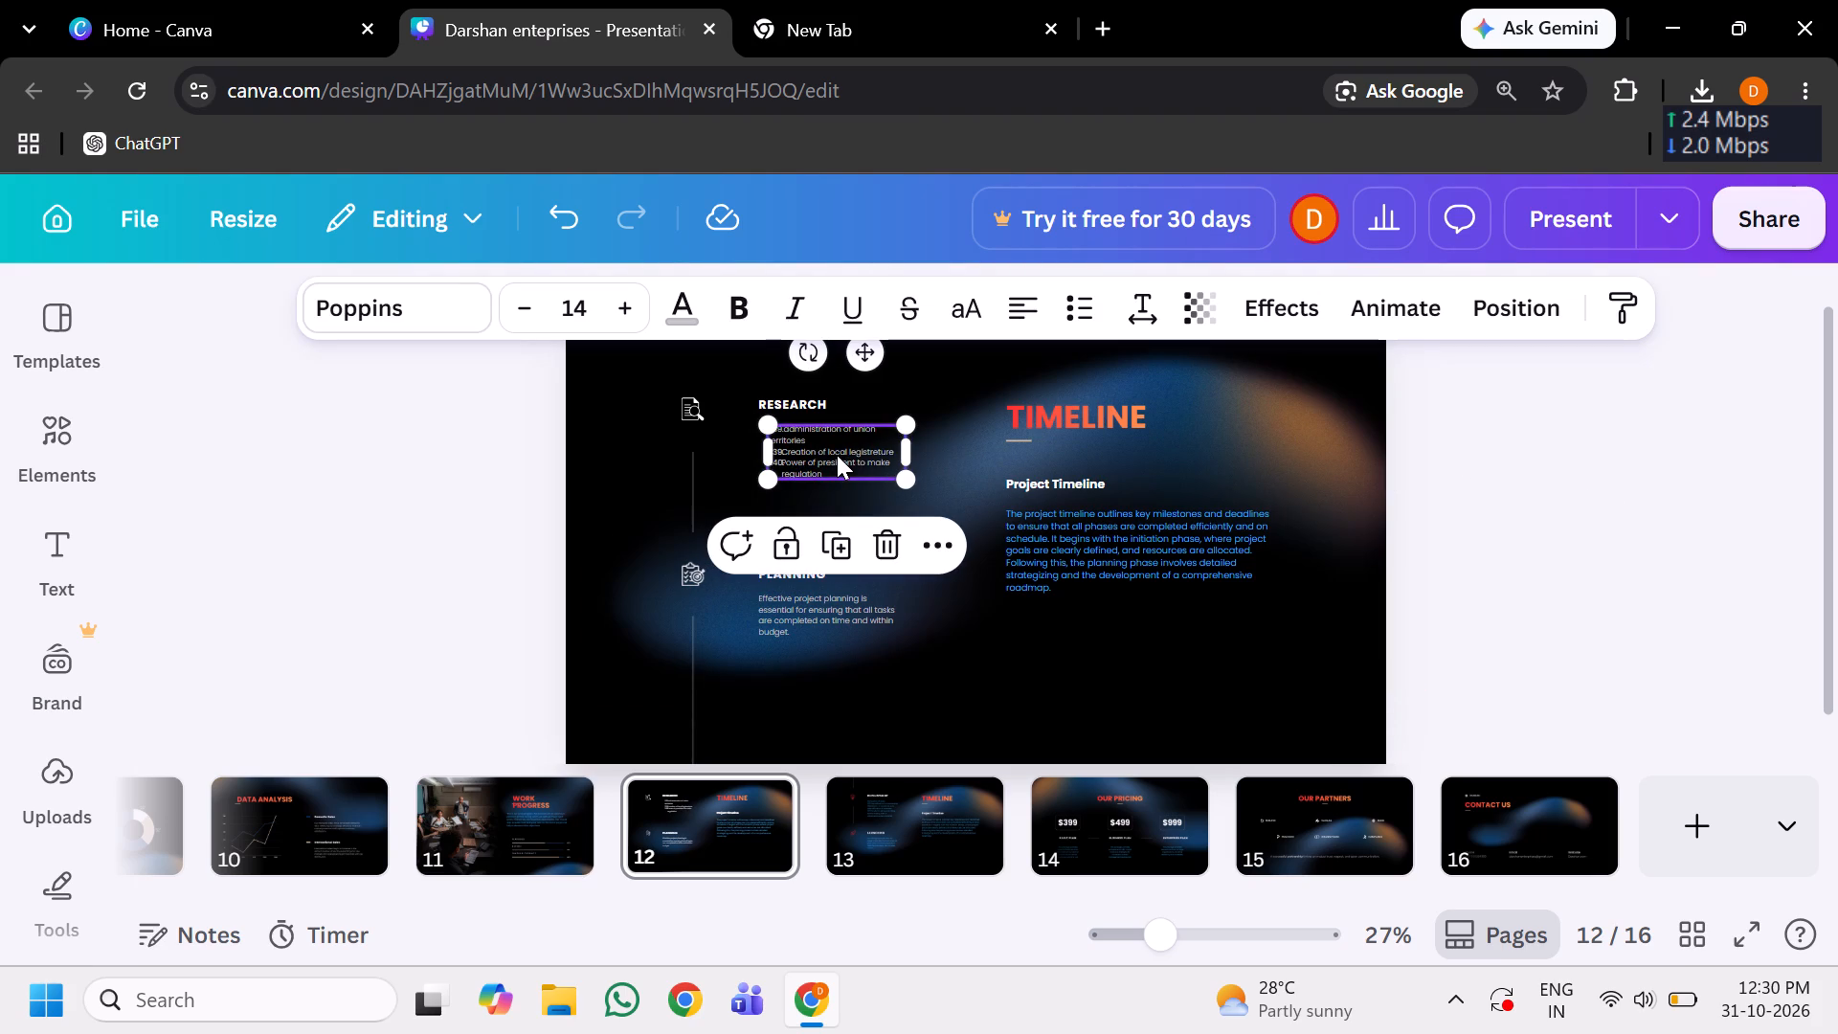
right_click(833, 445)
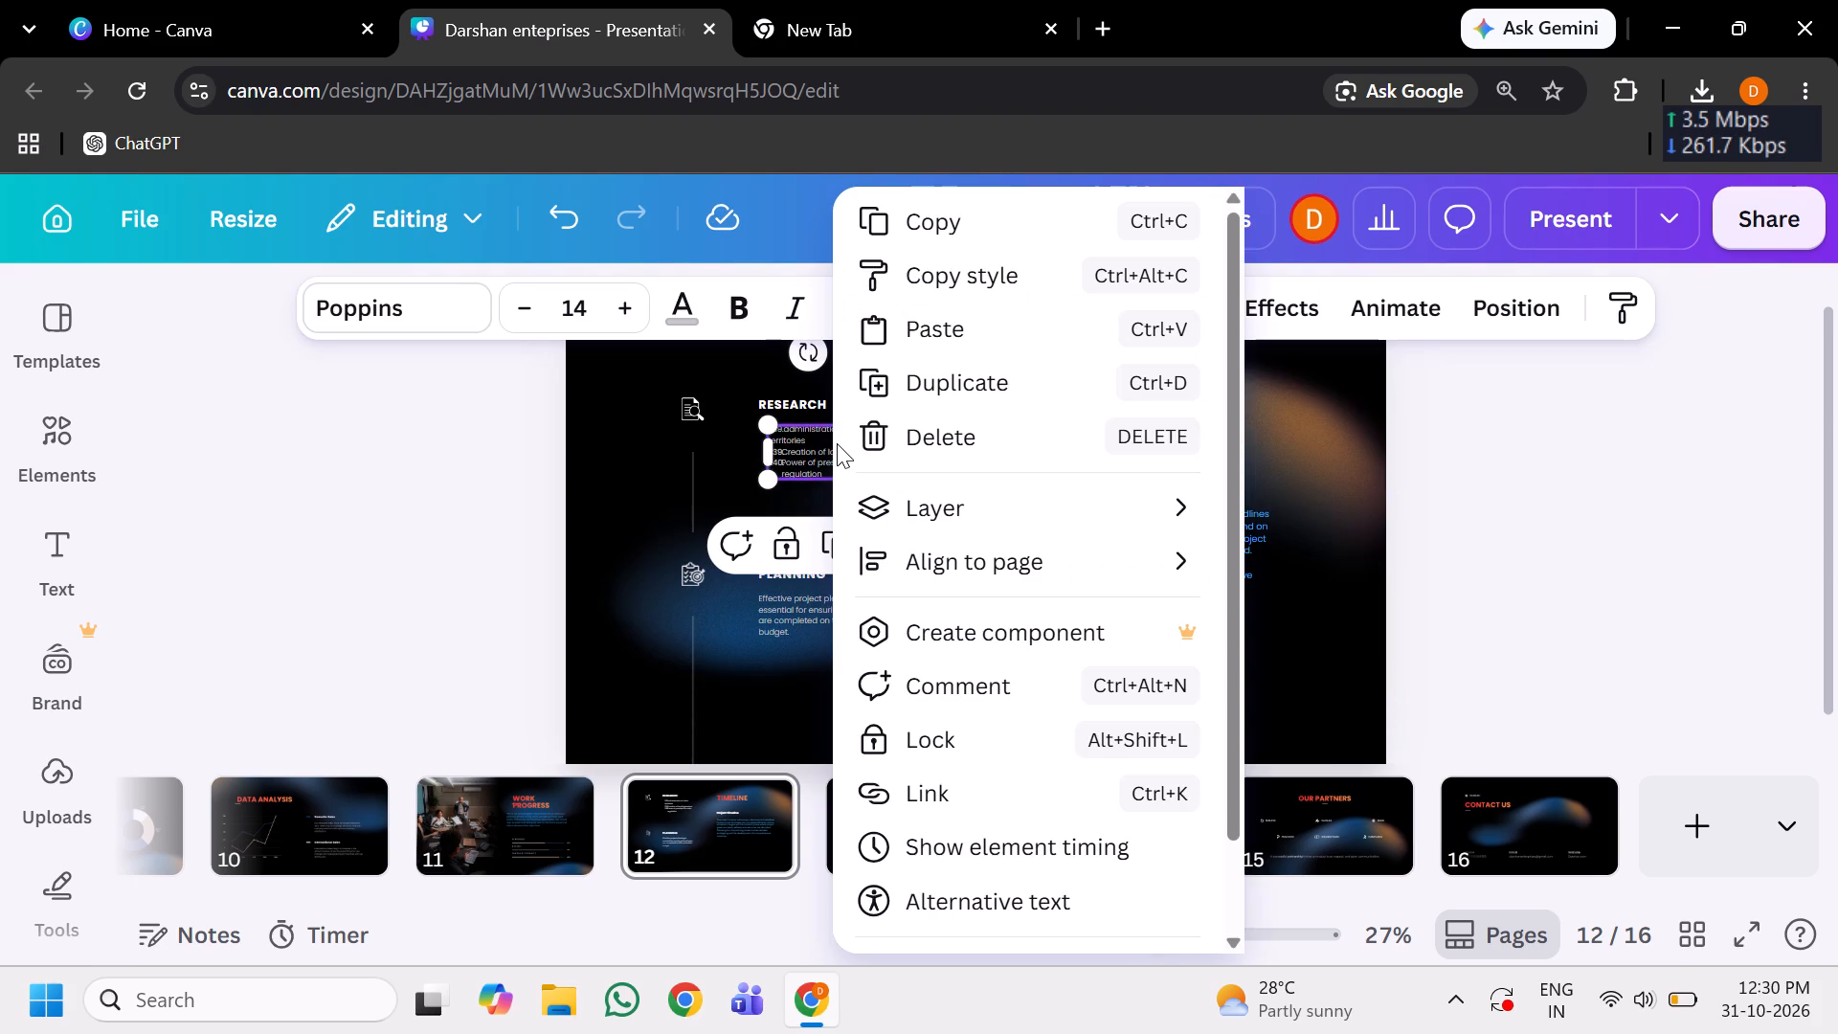
click(1755, 472)
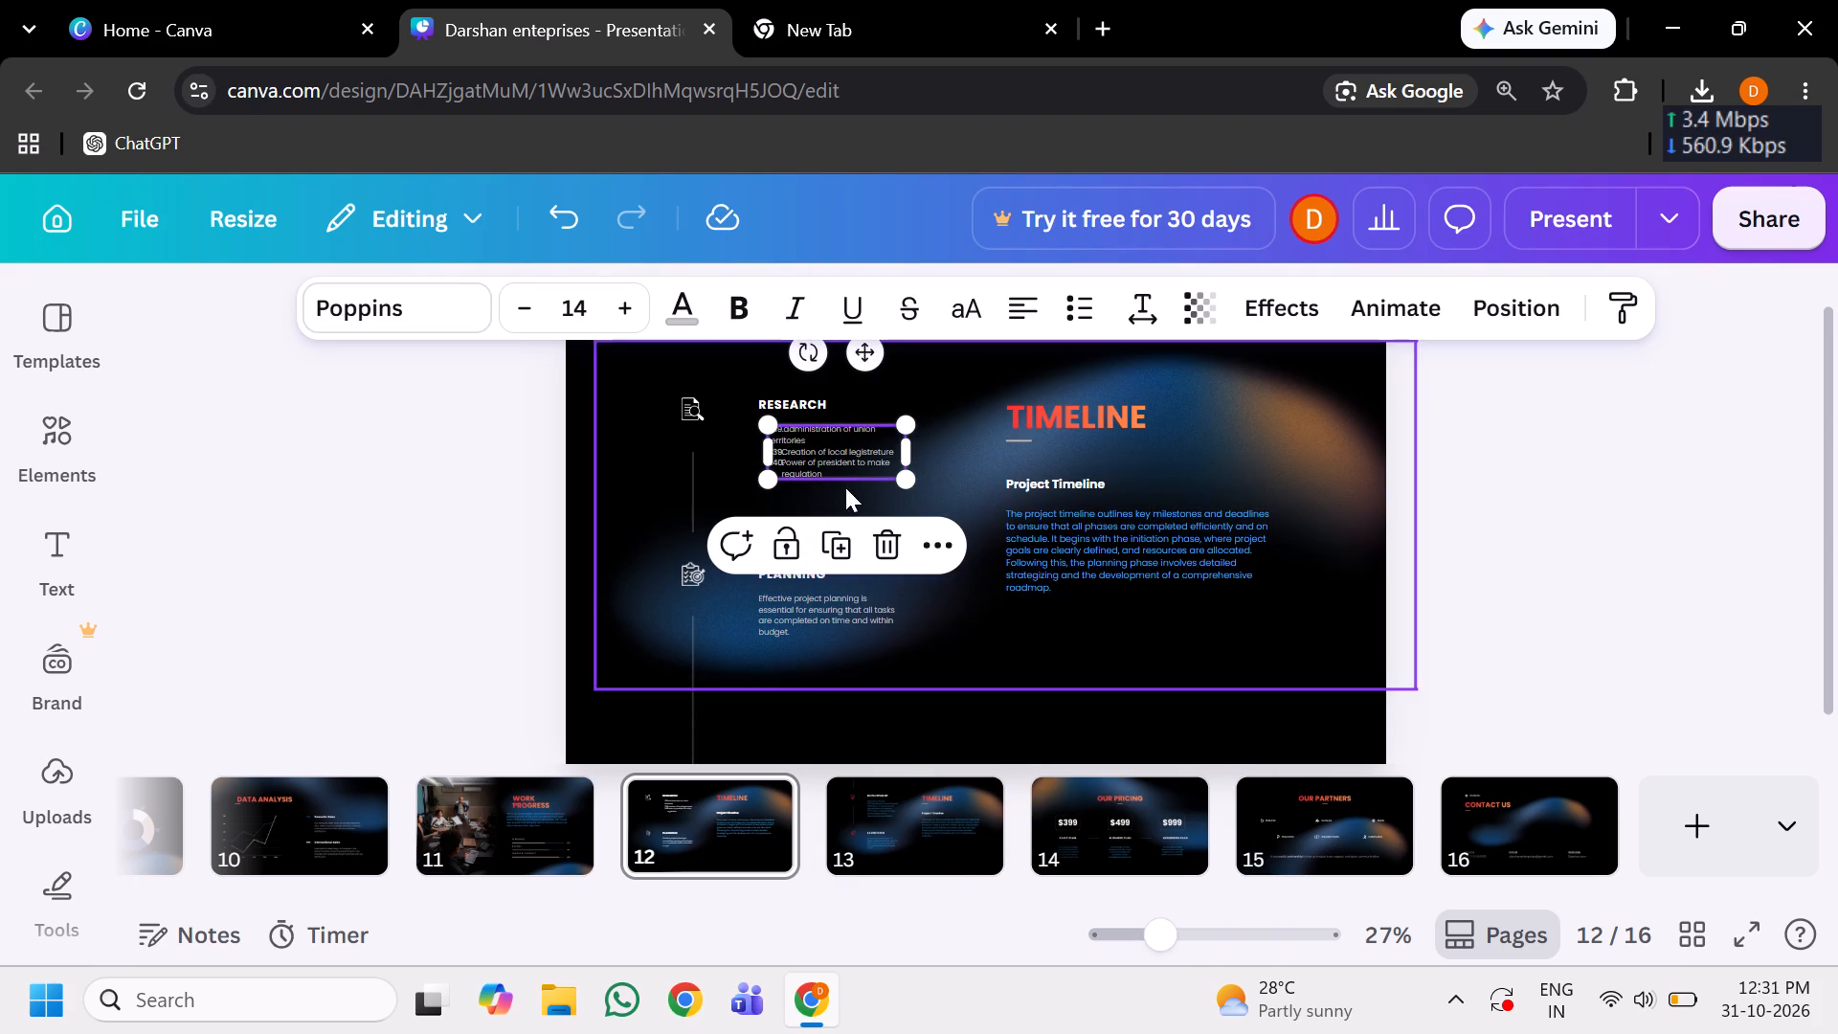
drag(821, 466, 832, 467)
drag(836, 467, 851, 470)
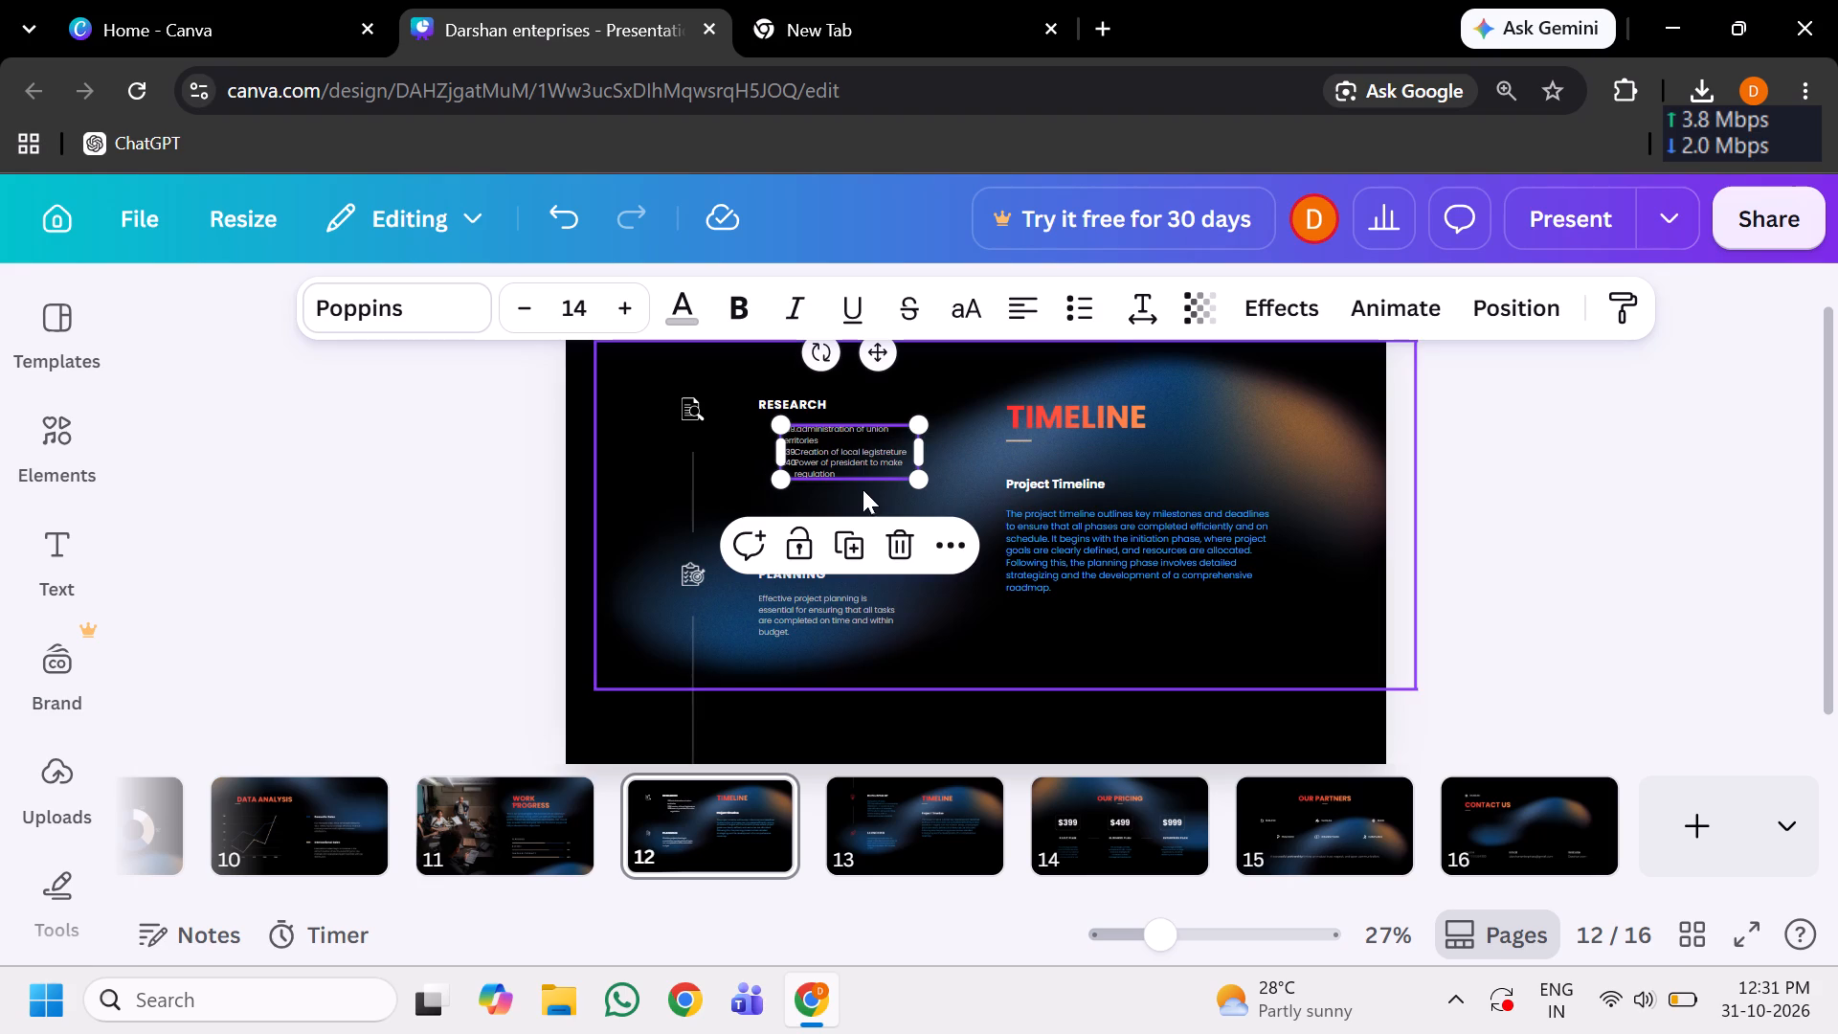
drag(1667, 527, 1676, 526)
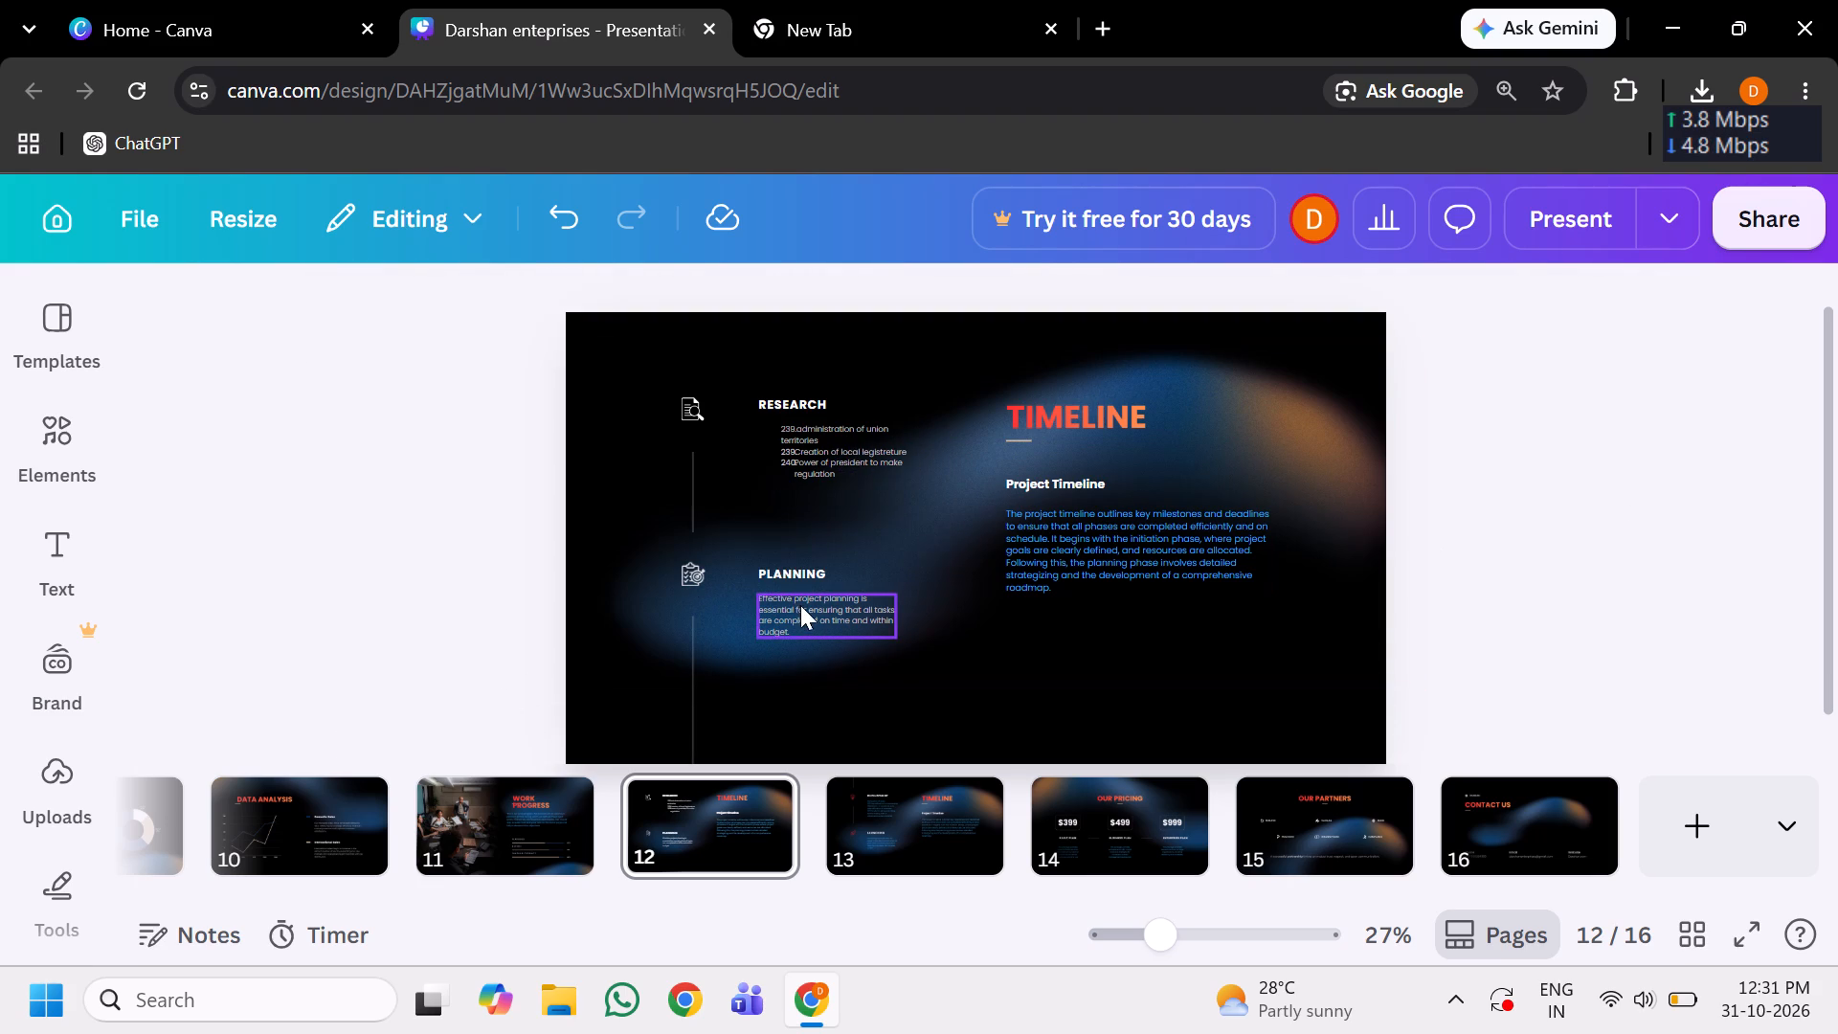
drag(827, 440, 793, 452)
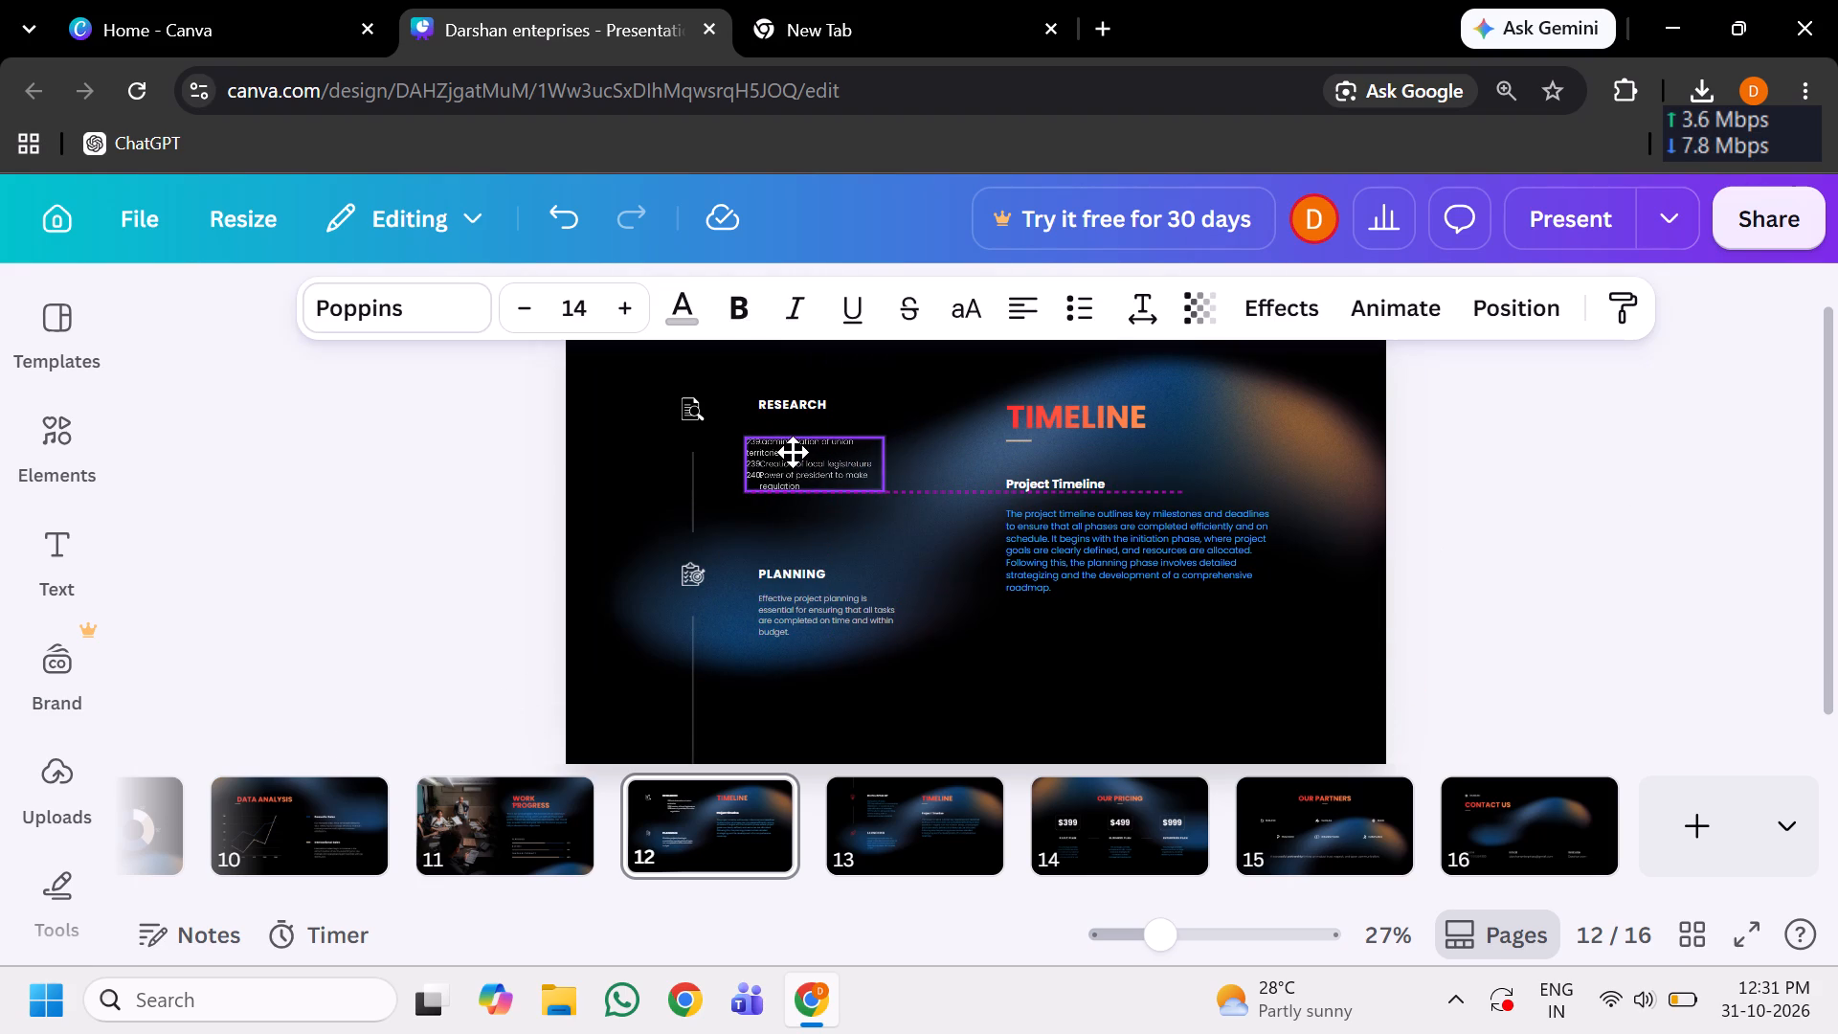
drag(793, 452, 797, 448)
Change the whole paragraph under the PLANNING heading to the light blue text colour #38B6FF.
click(781, 605)
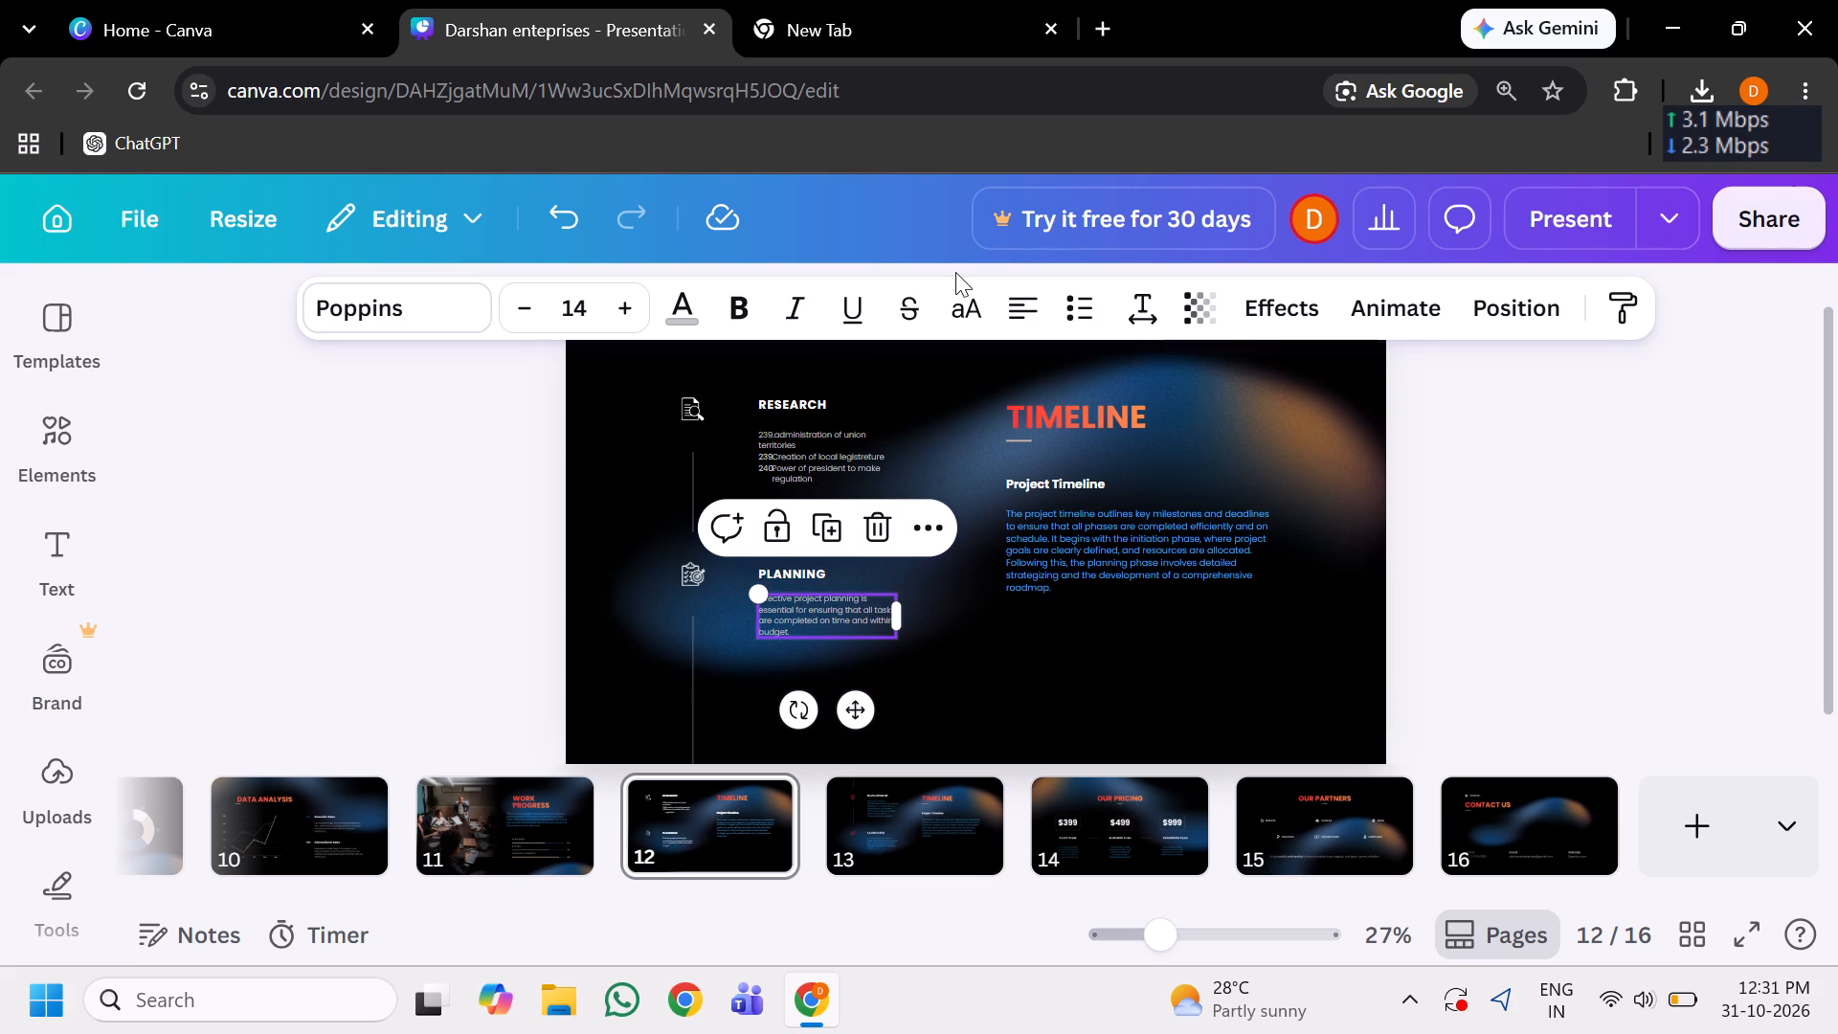
double_click(825, 604)
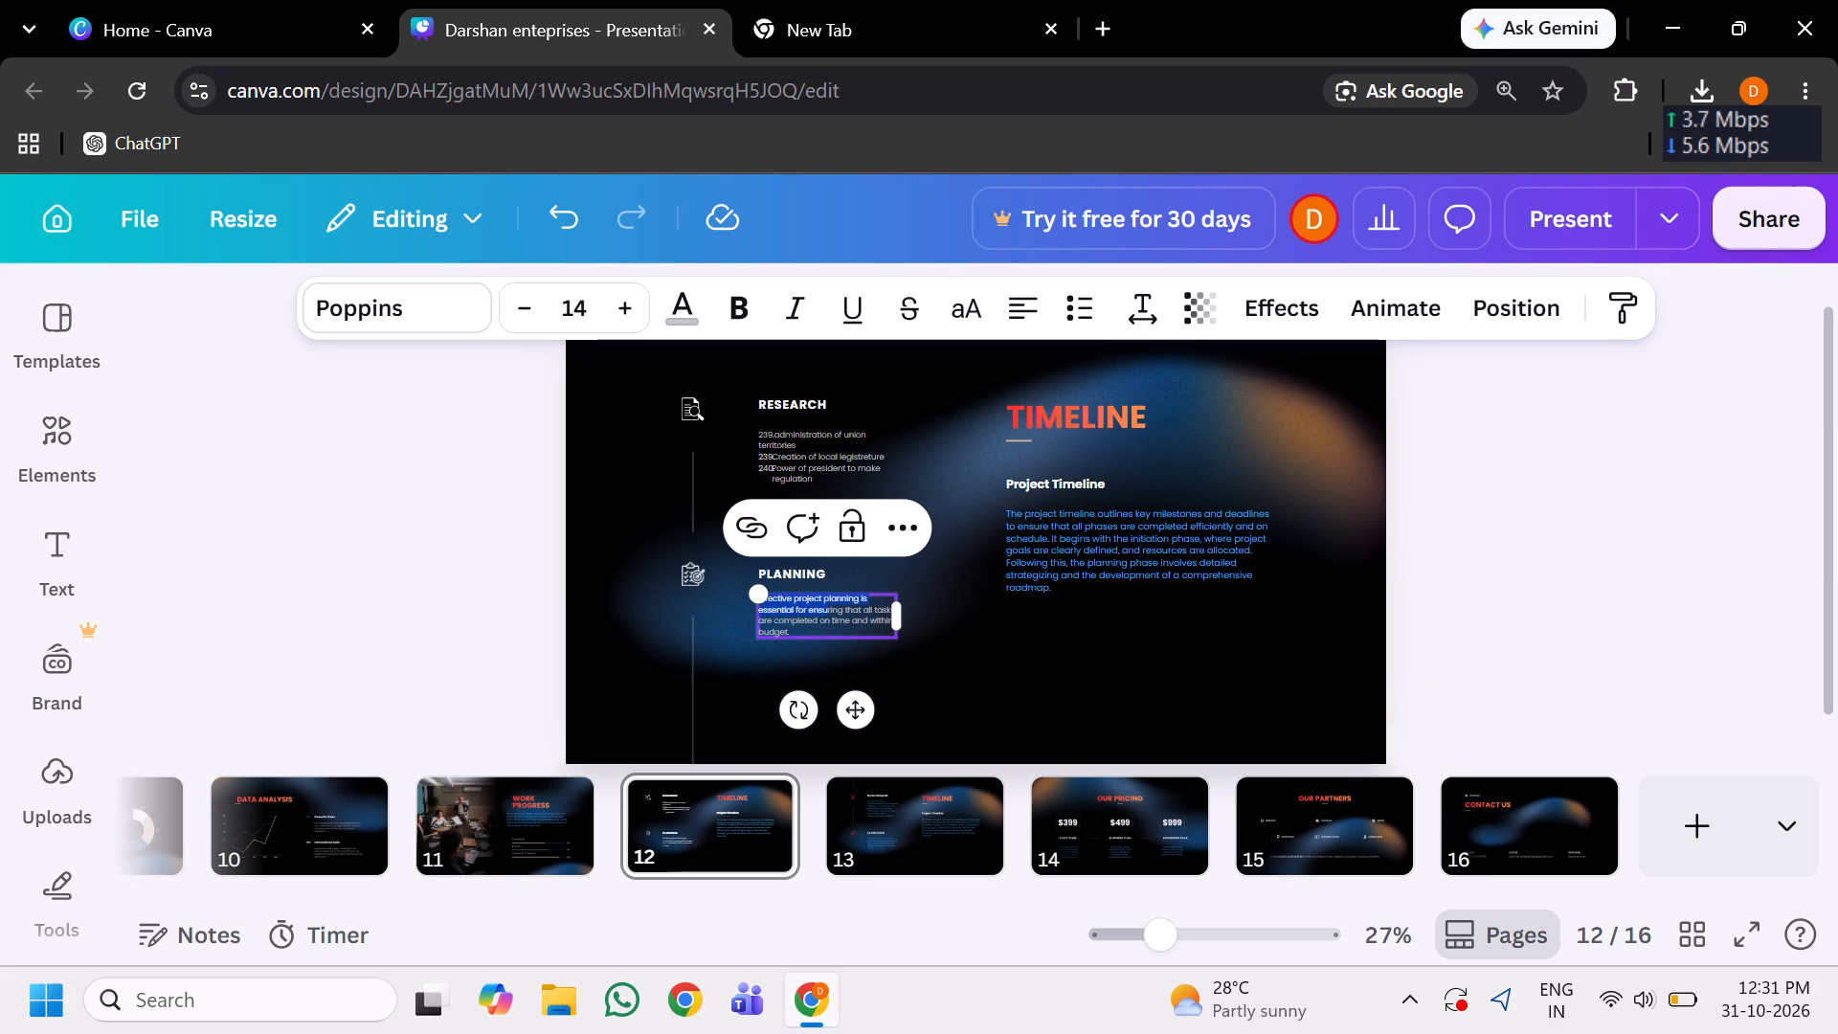
click(796, 633)
drag(795, 633, 765, 596)
click(671, 315)
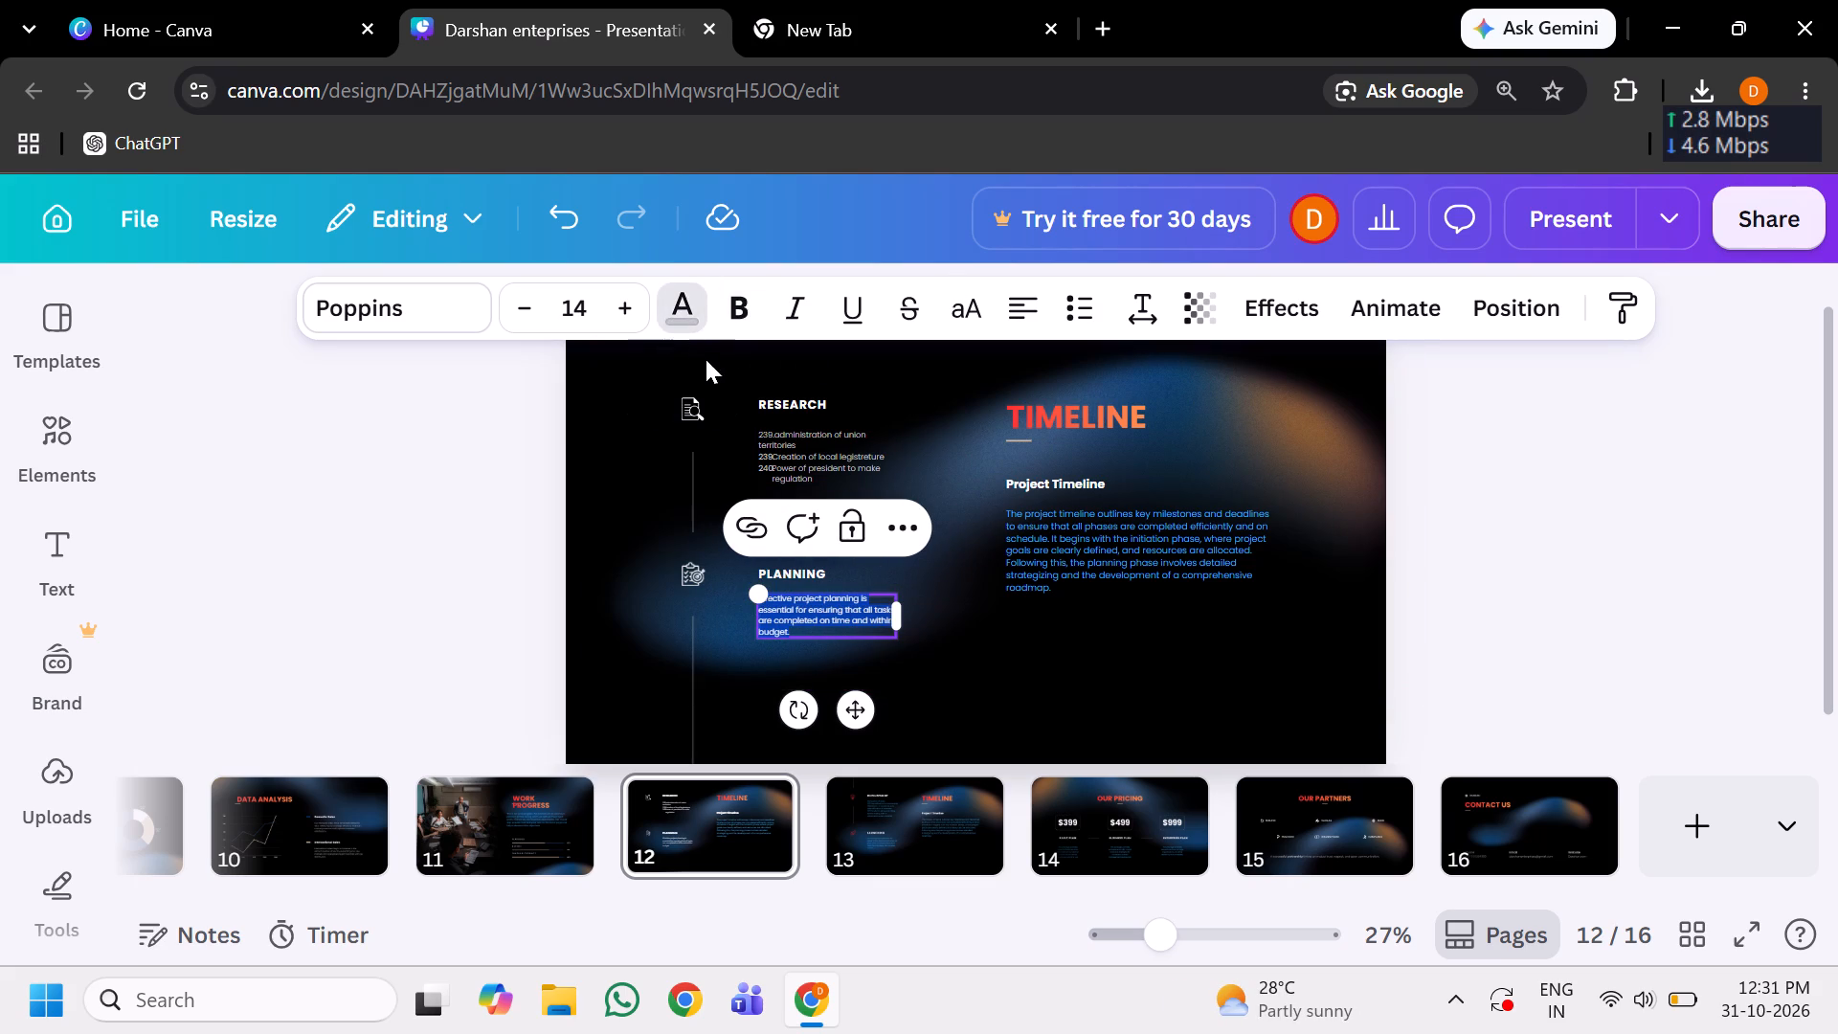
click(311, 629)
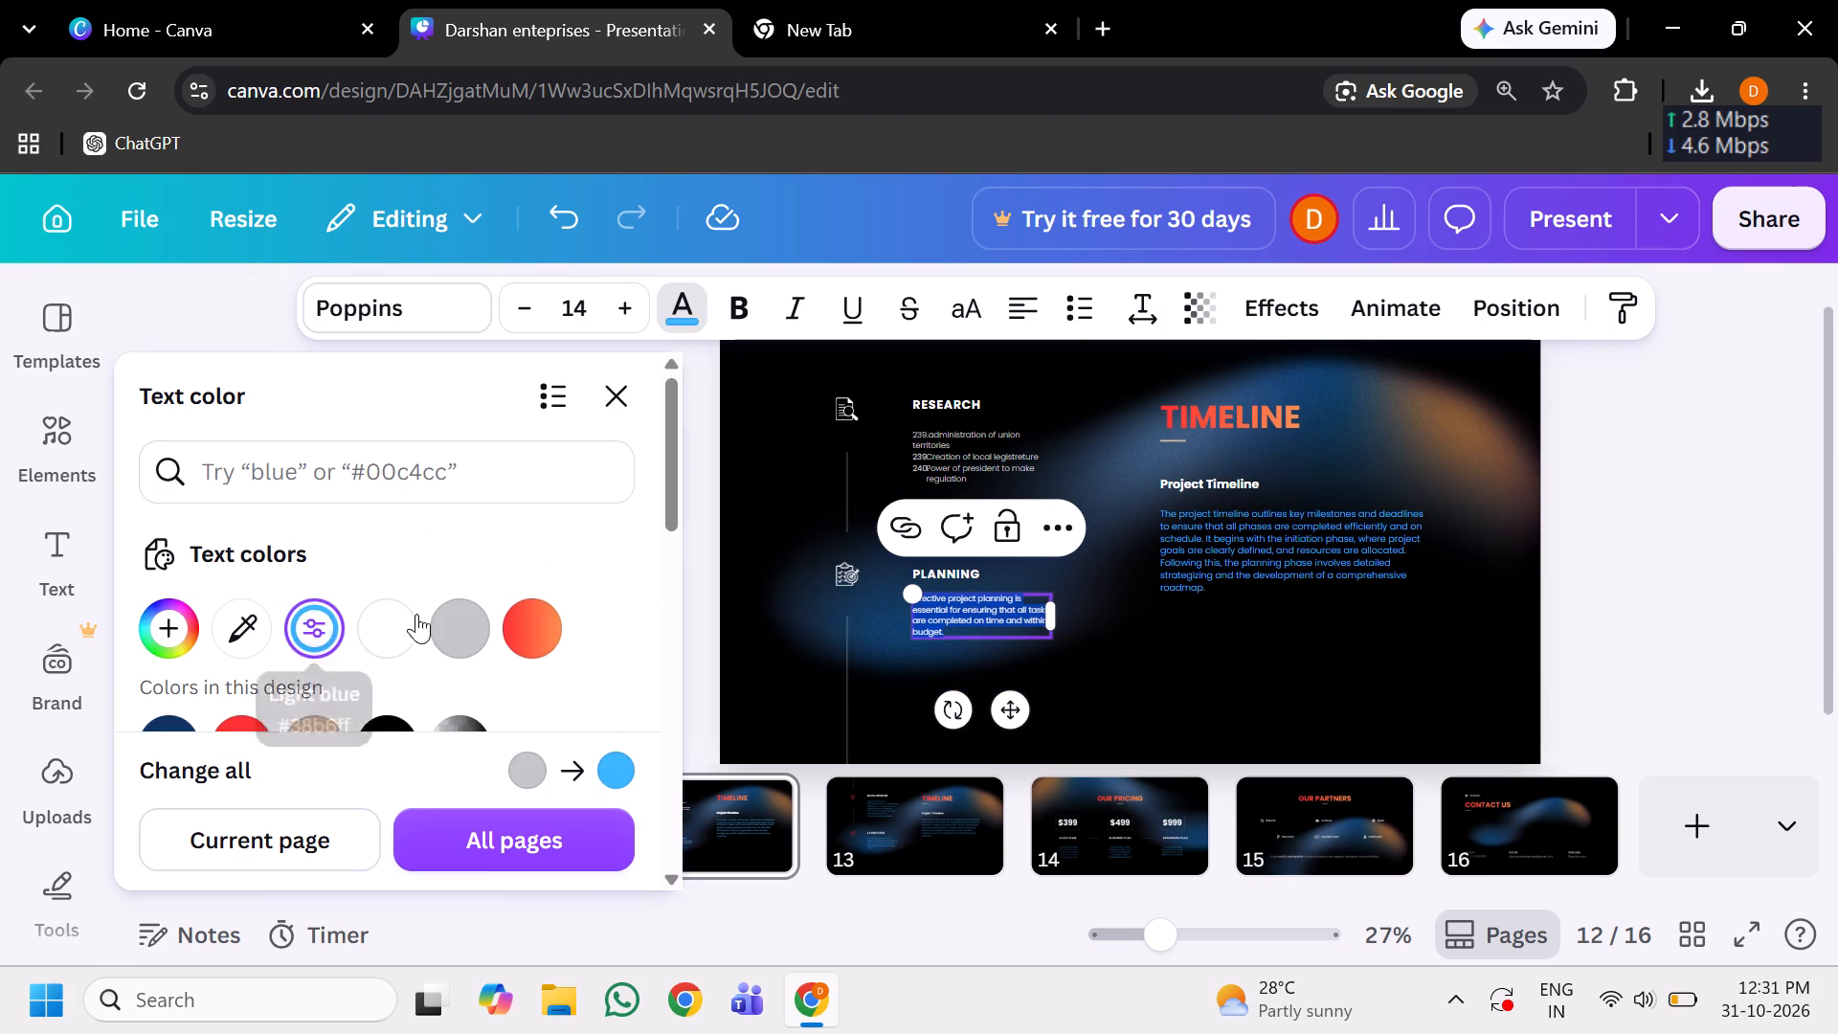
click(1670, 534)
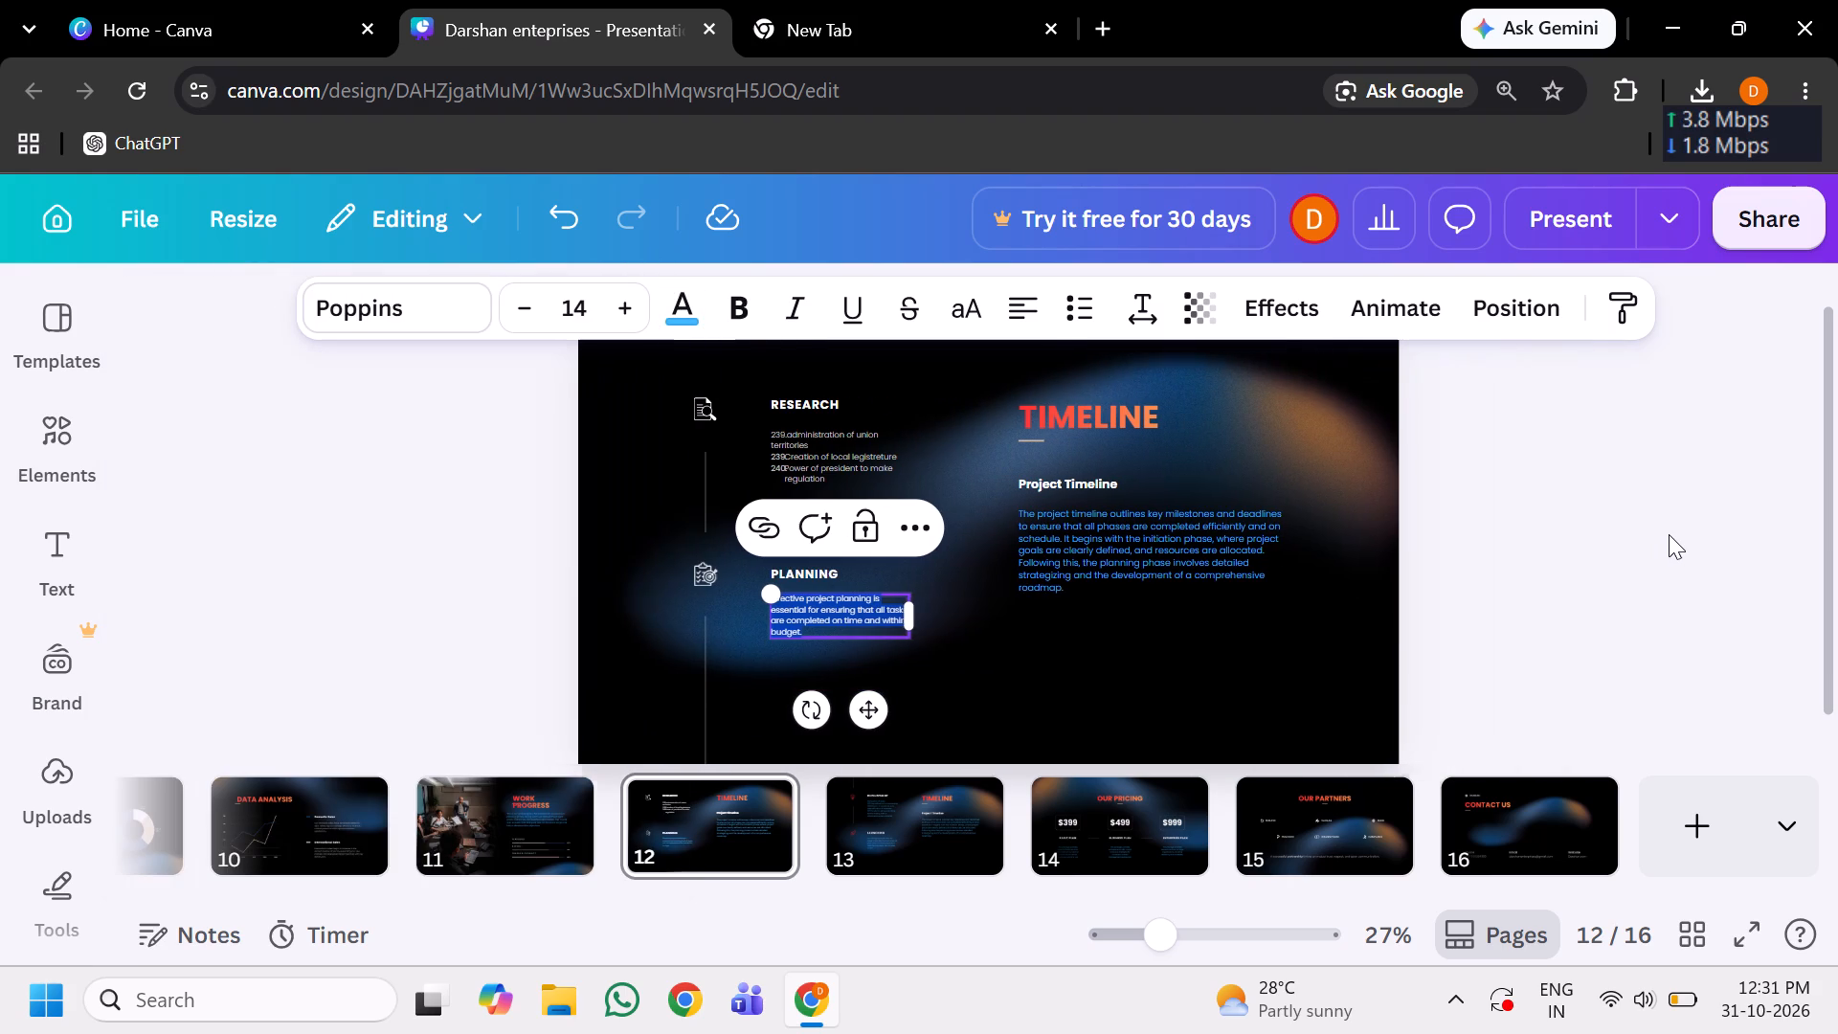
click(1629, 538)
Change all the list text under the RESEARCH heading to the light blue text colour #38B6FF.
click(796, 451)
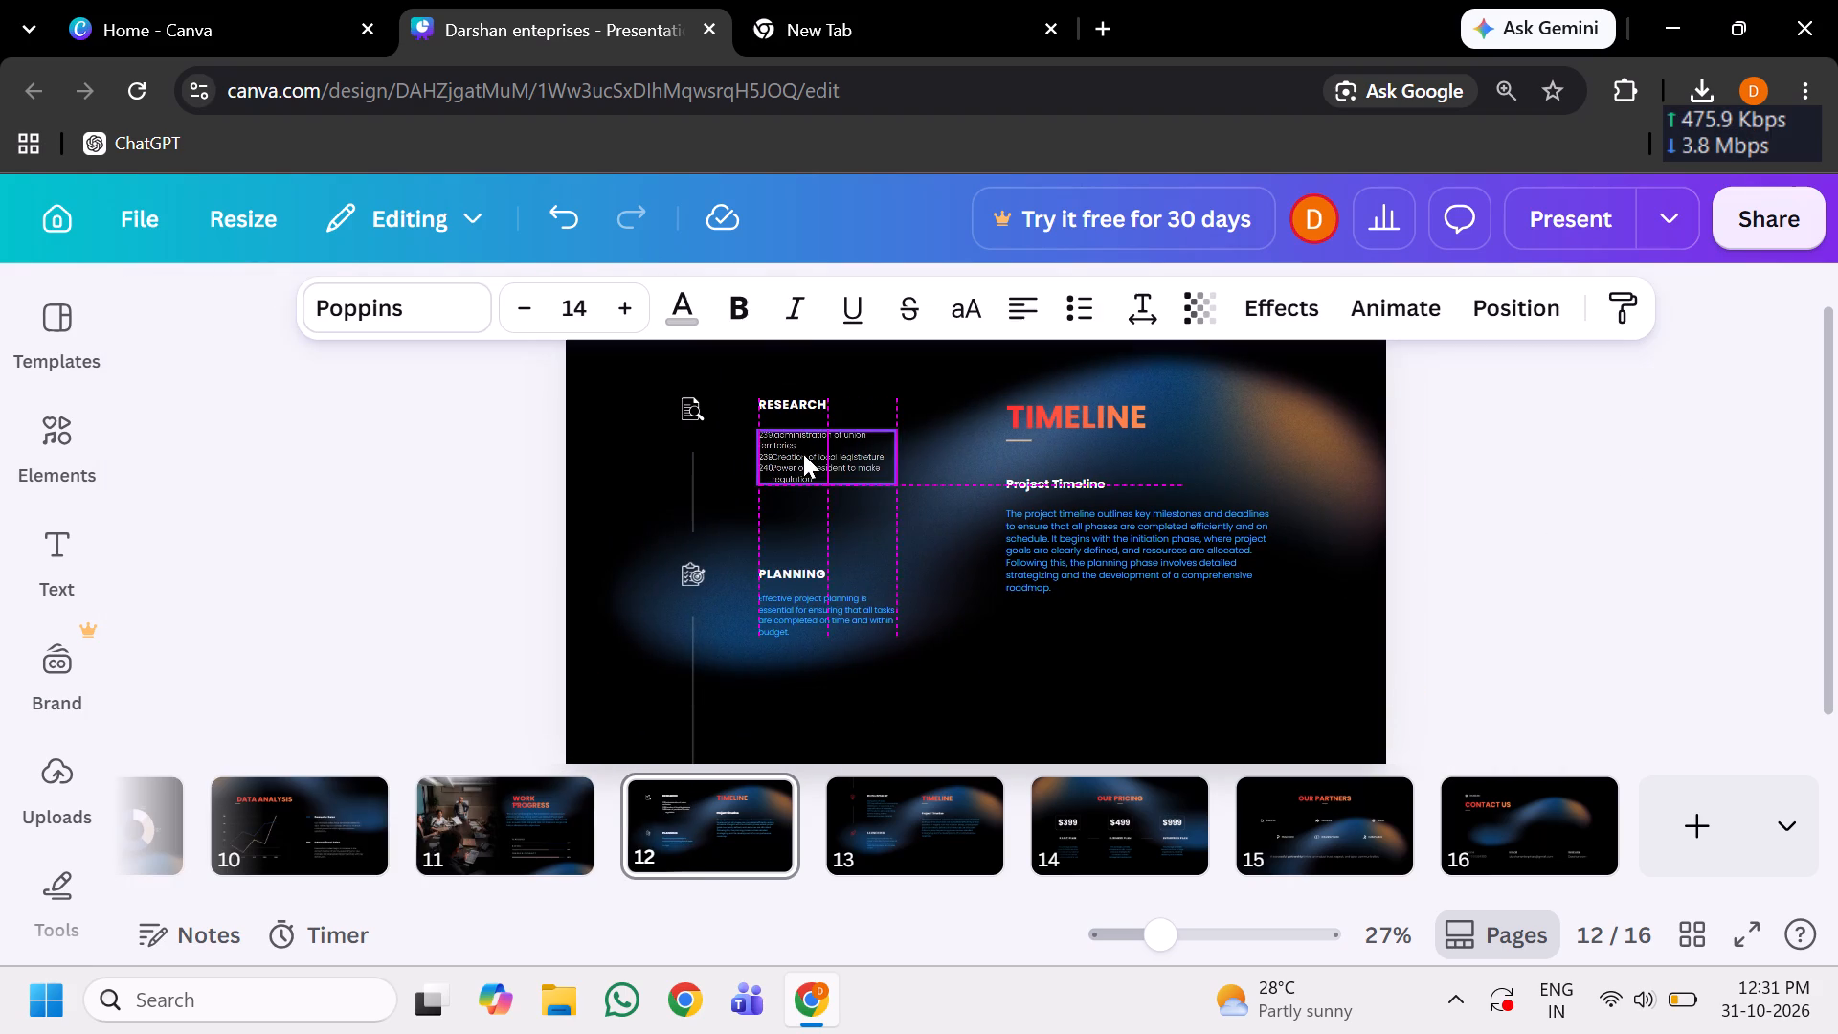
double_click(802, 453)
click(817, 477)
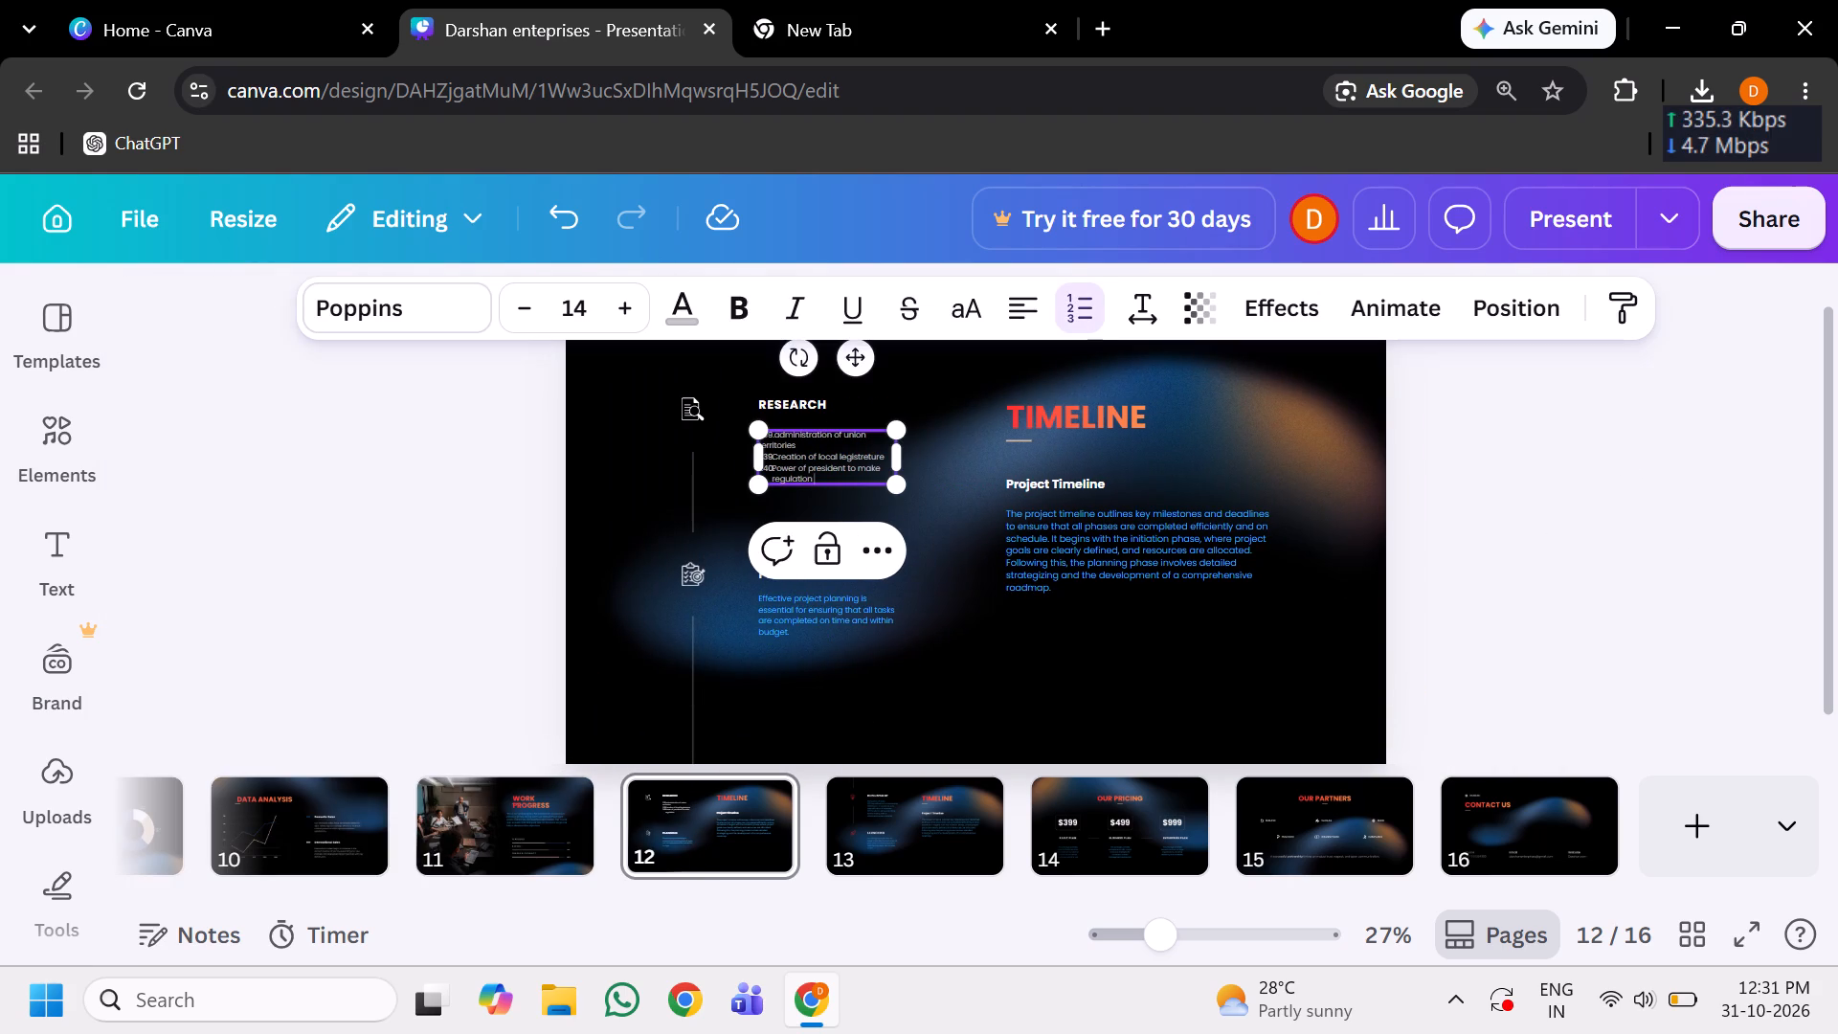
drag(818, 477, 751, 432)
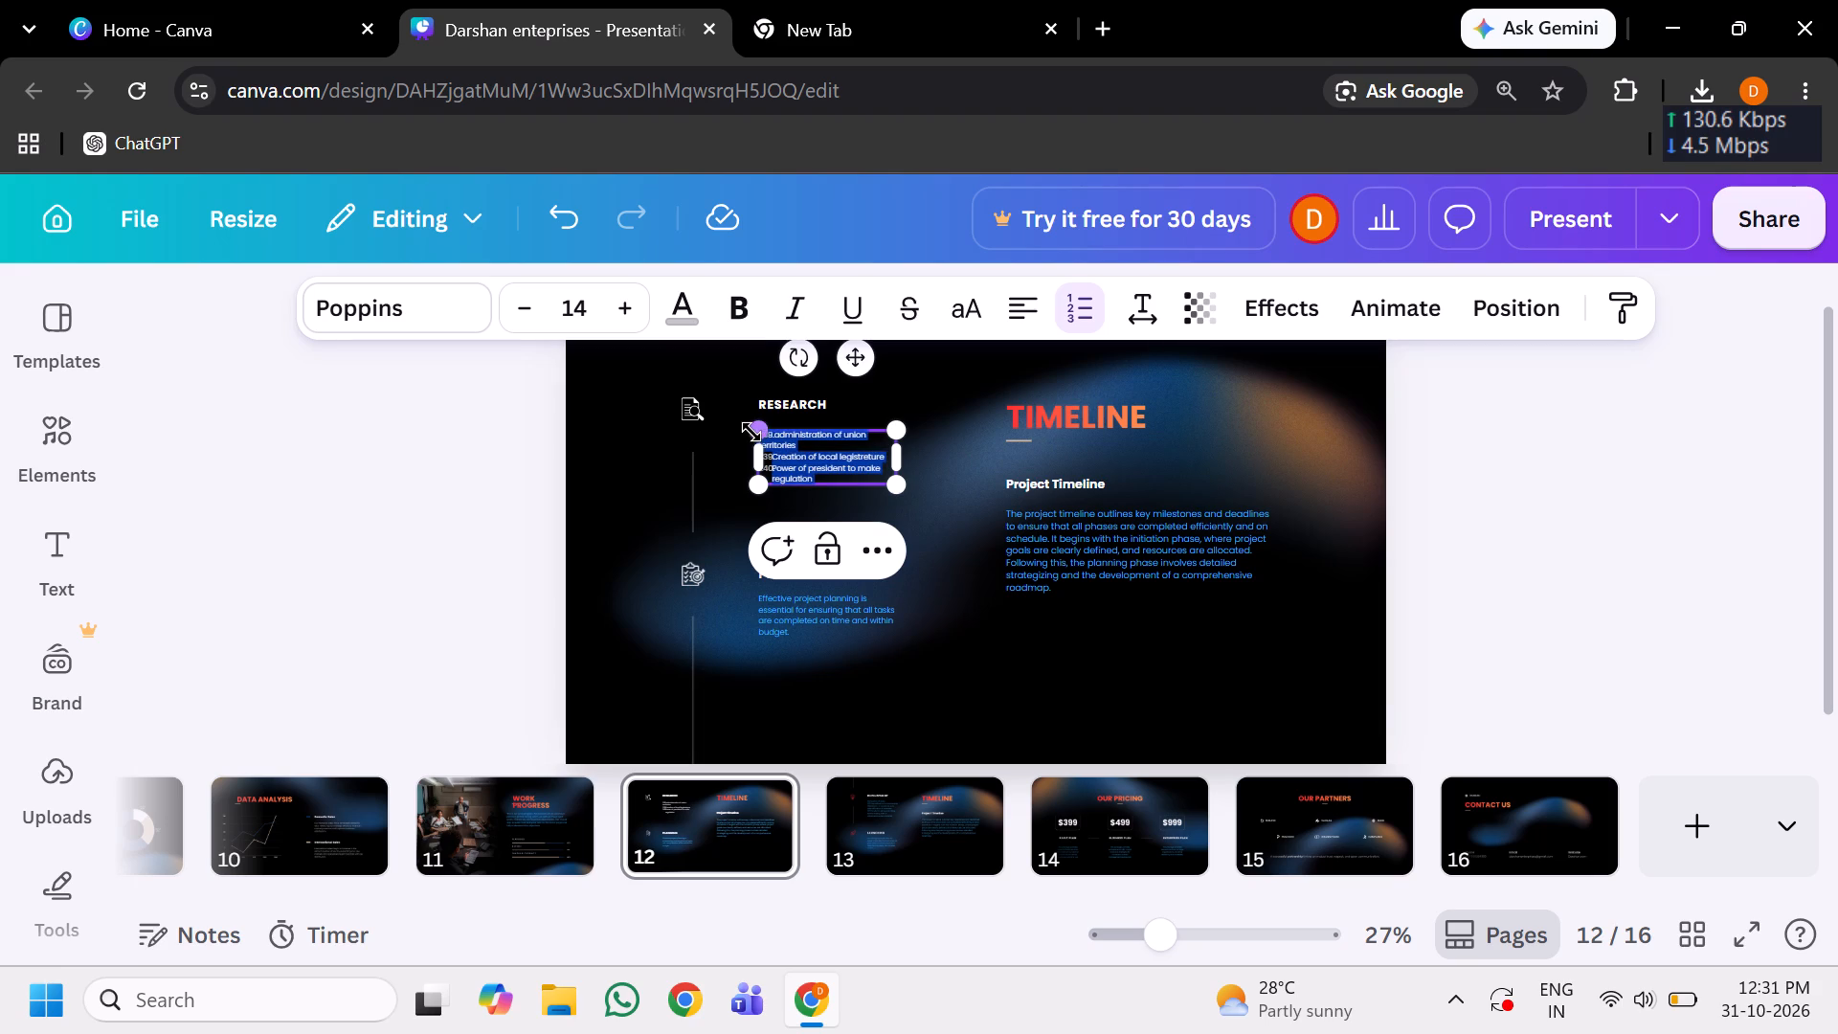
drag(751, 432, 746, 438)
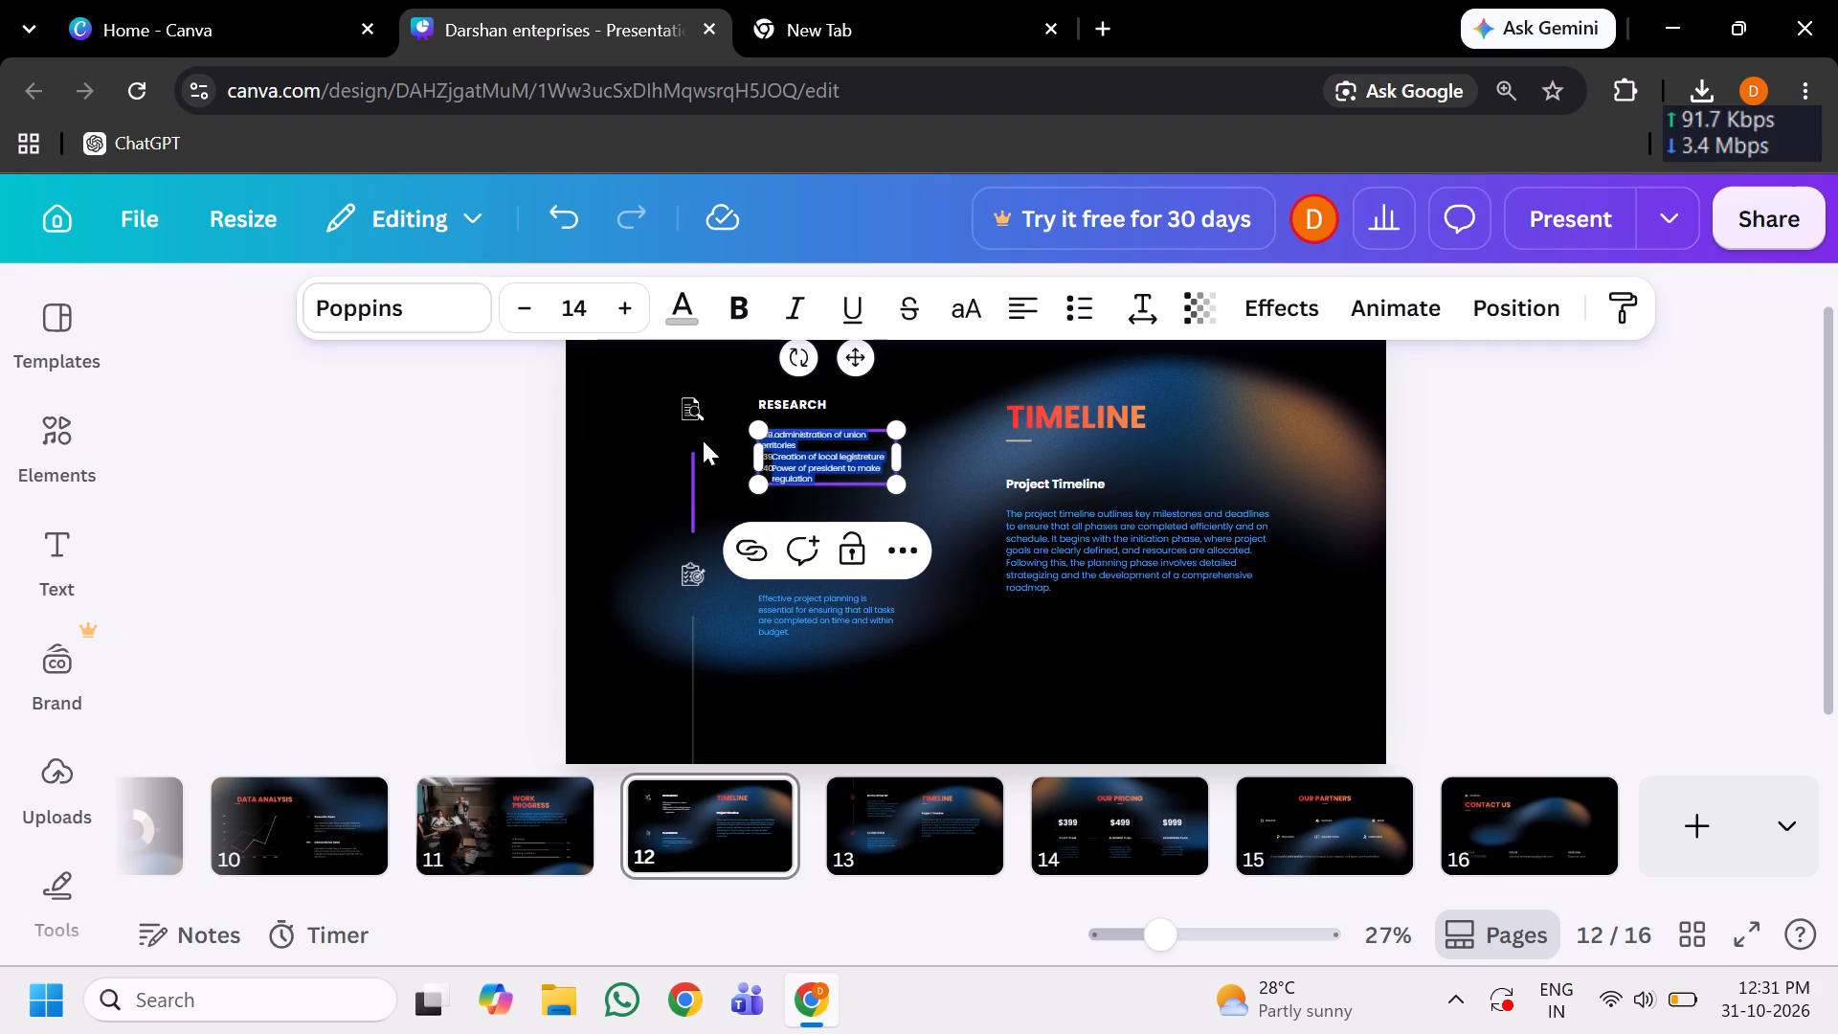
click(694, 309)
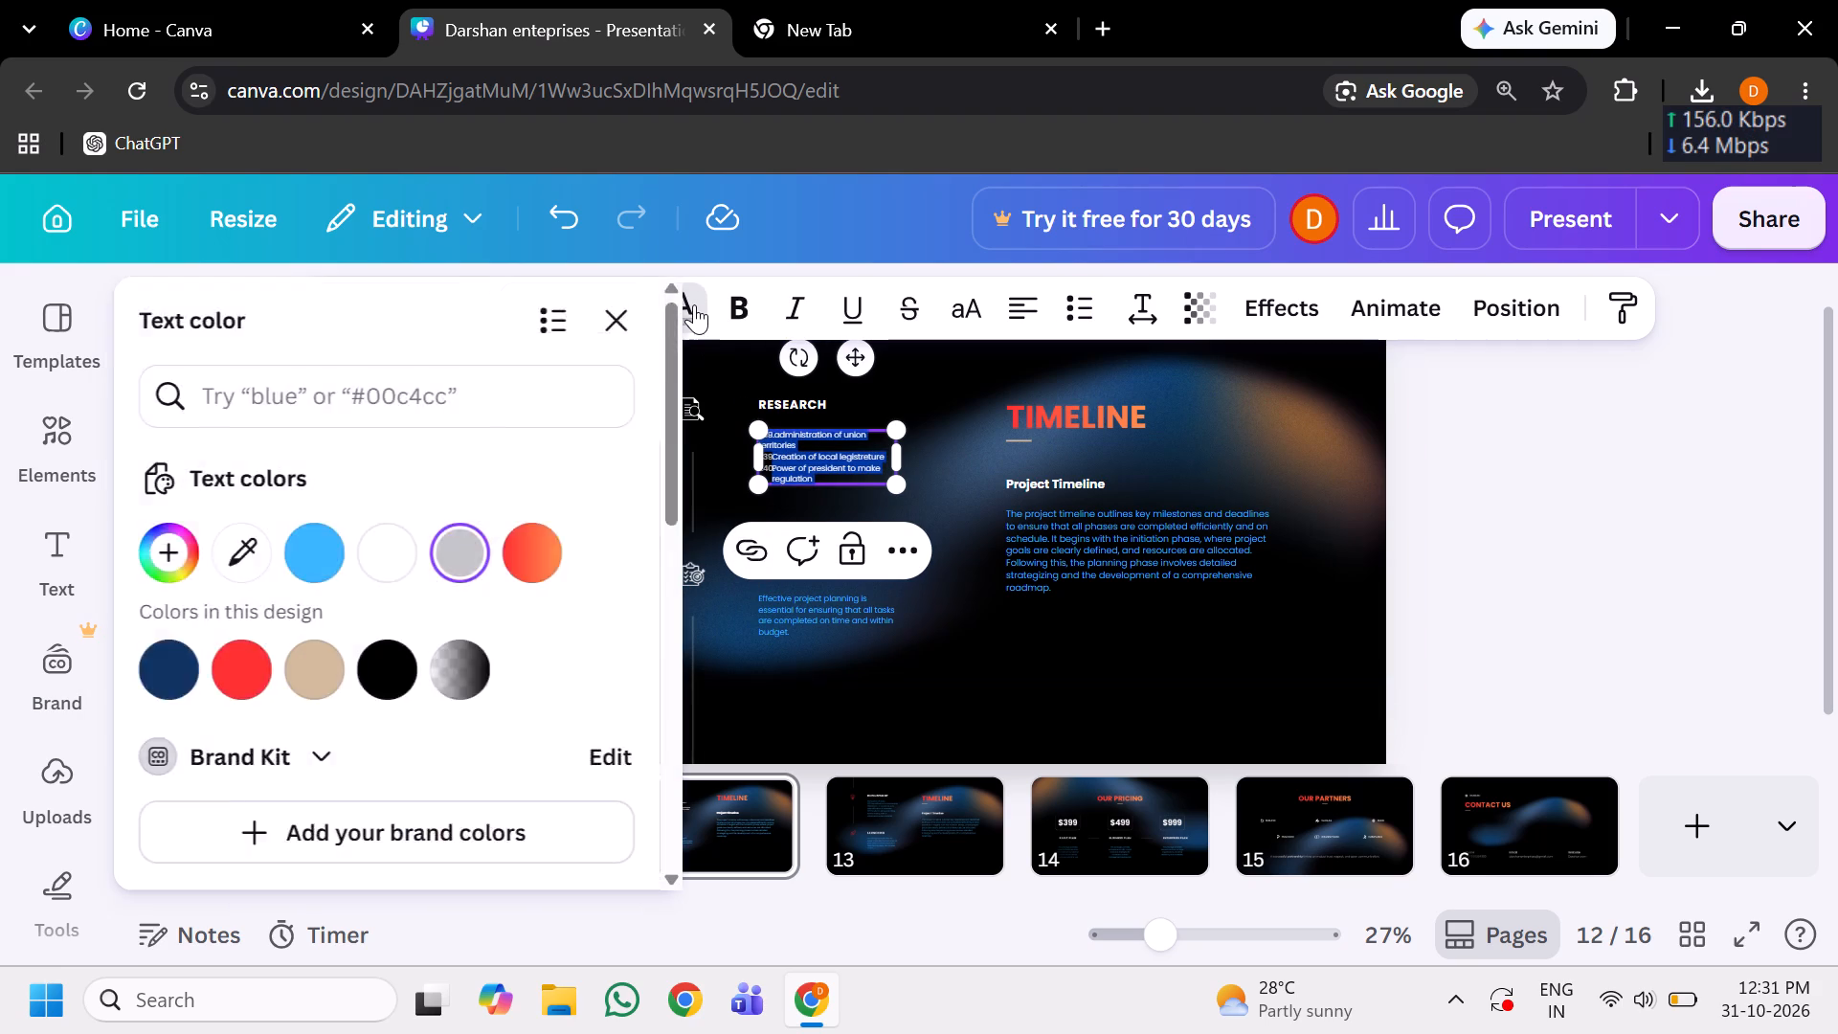
click(292, 621)
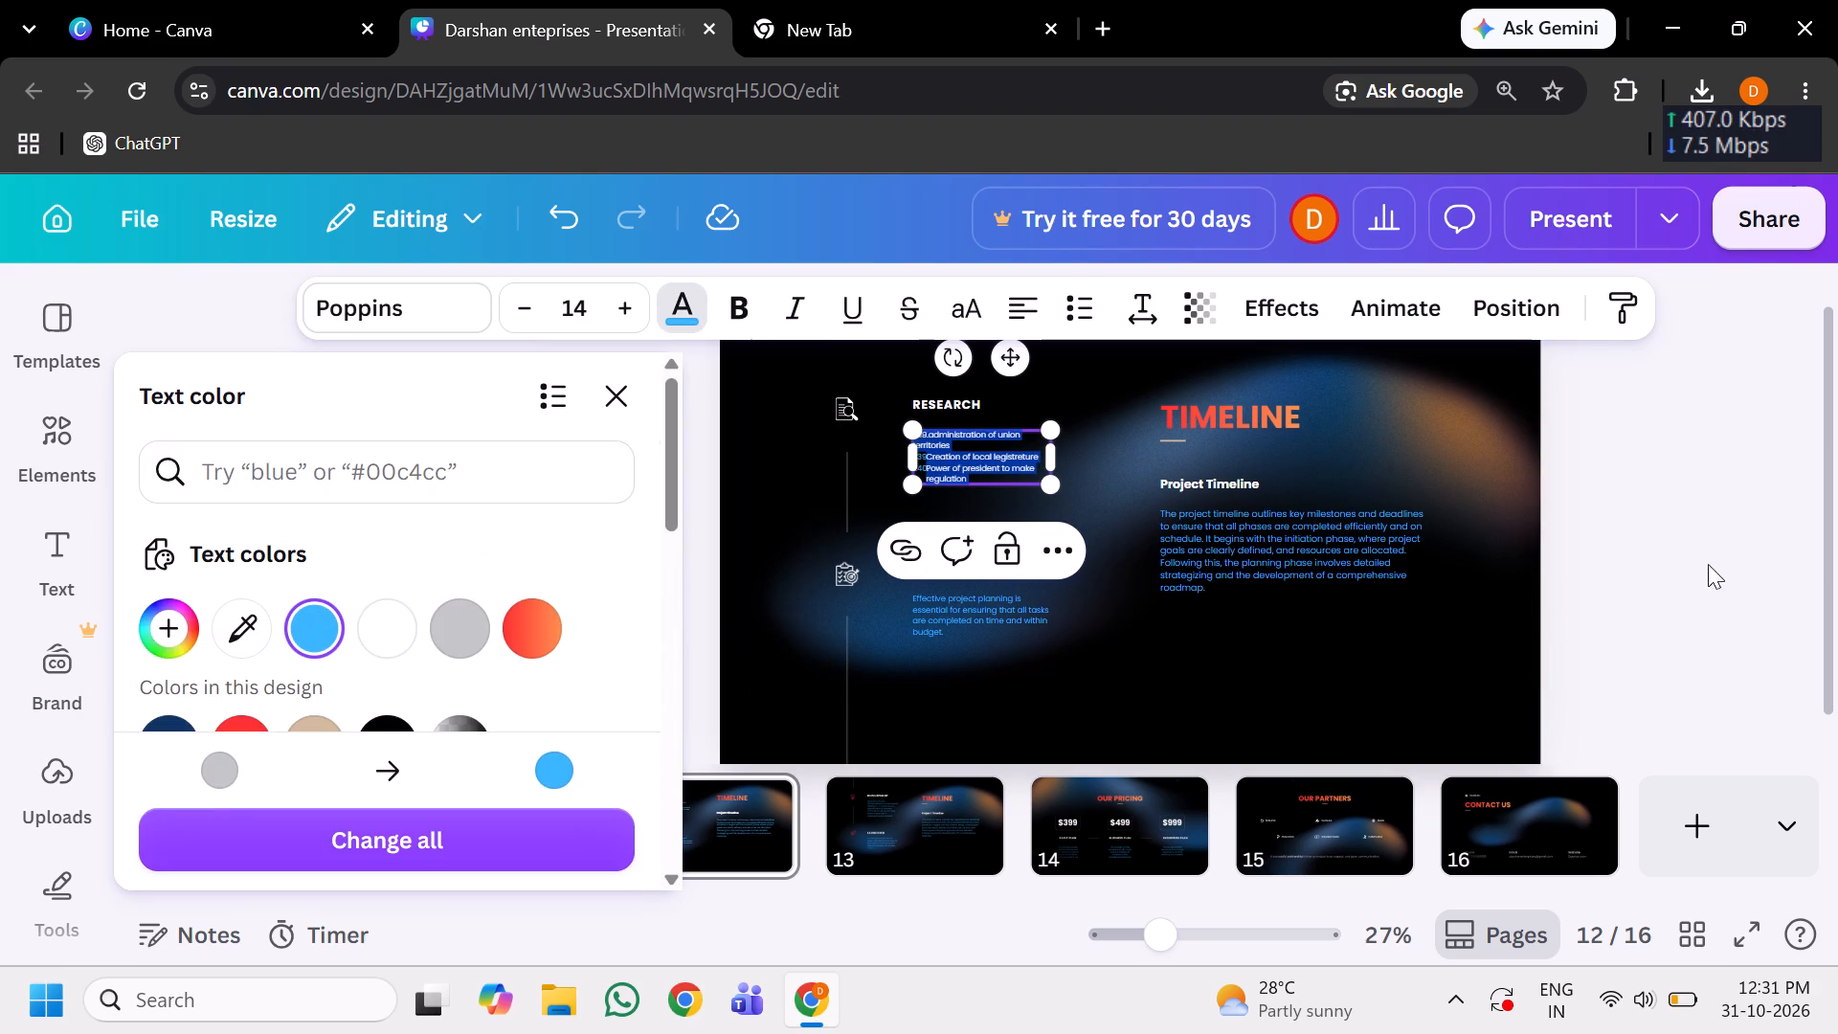
click(1769, 529)
click(1668, 496)
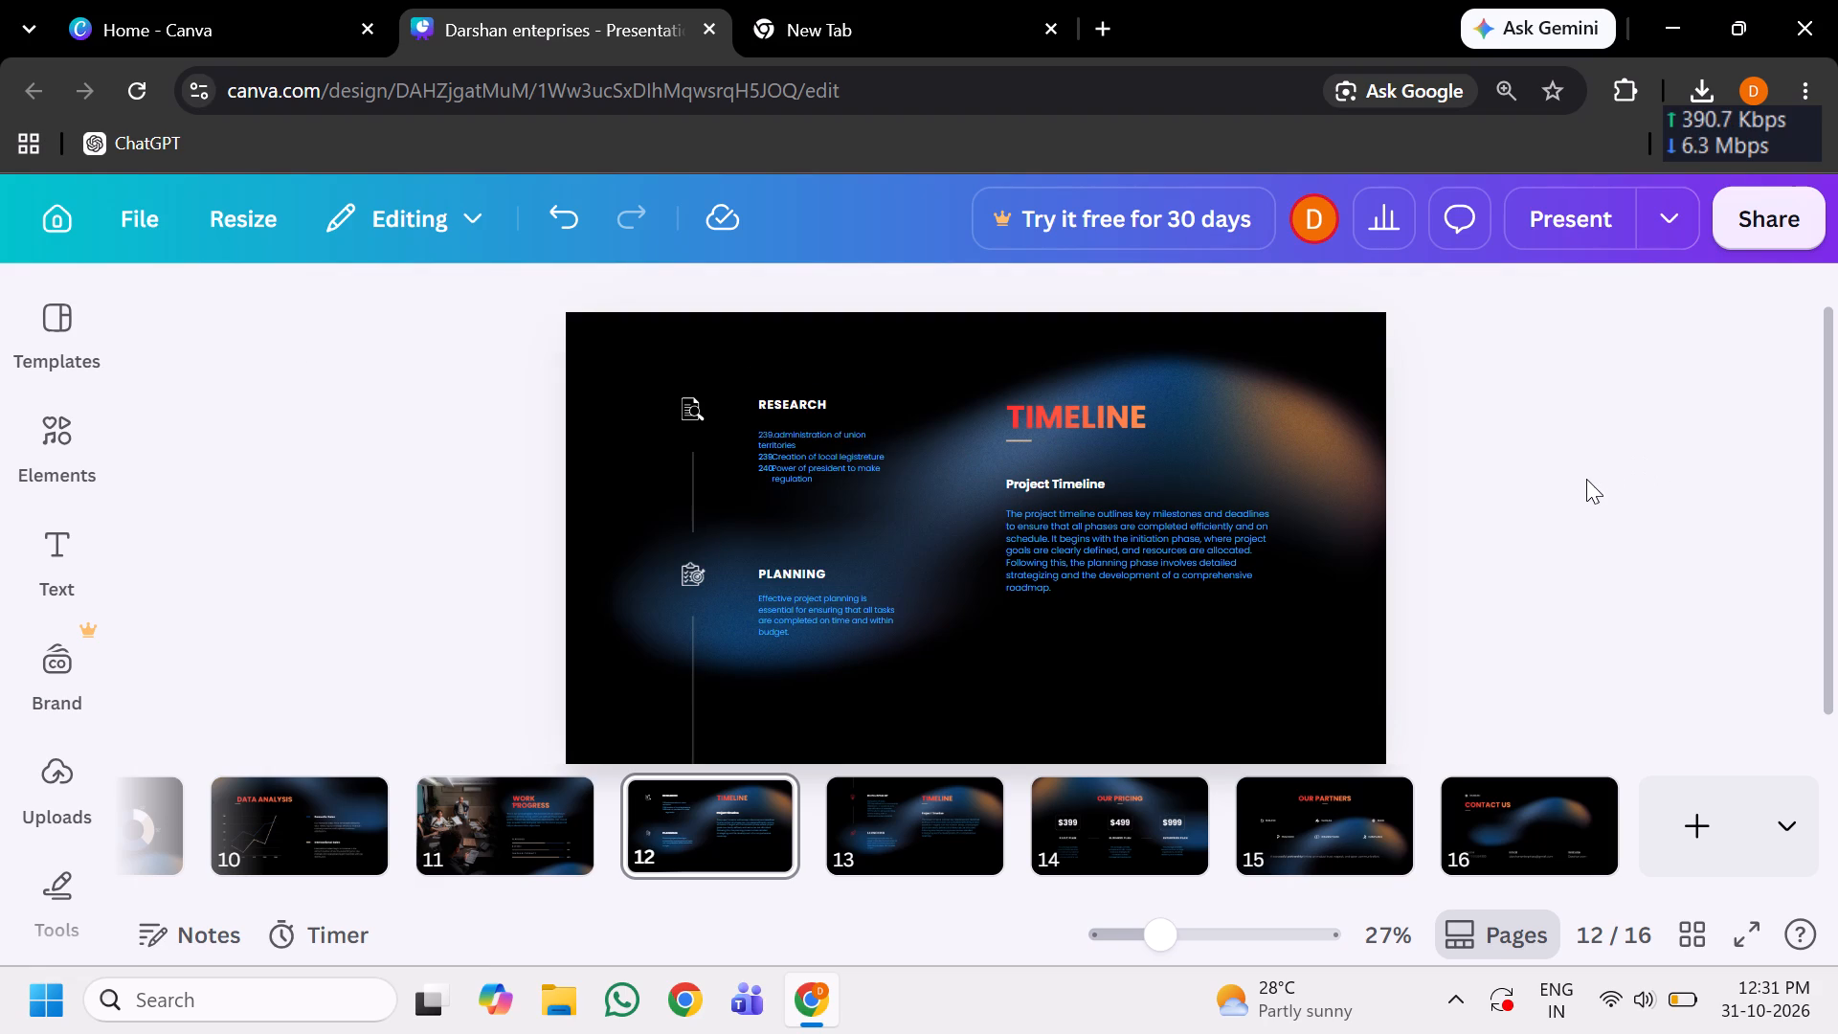
Recolour the document-and-magnifier icon beside the RESEARCH heading red.
click(686, 411)
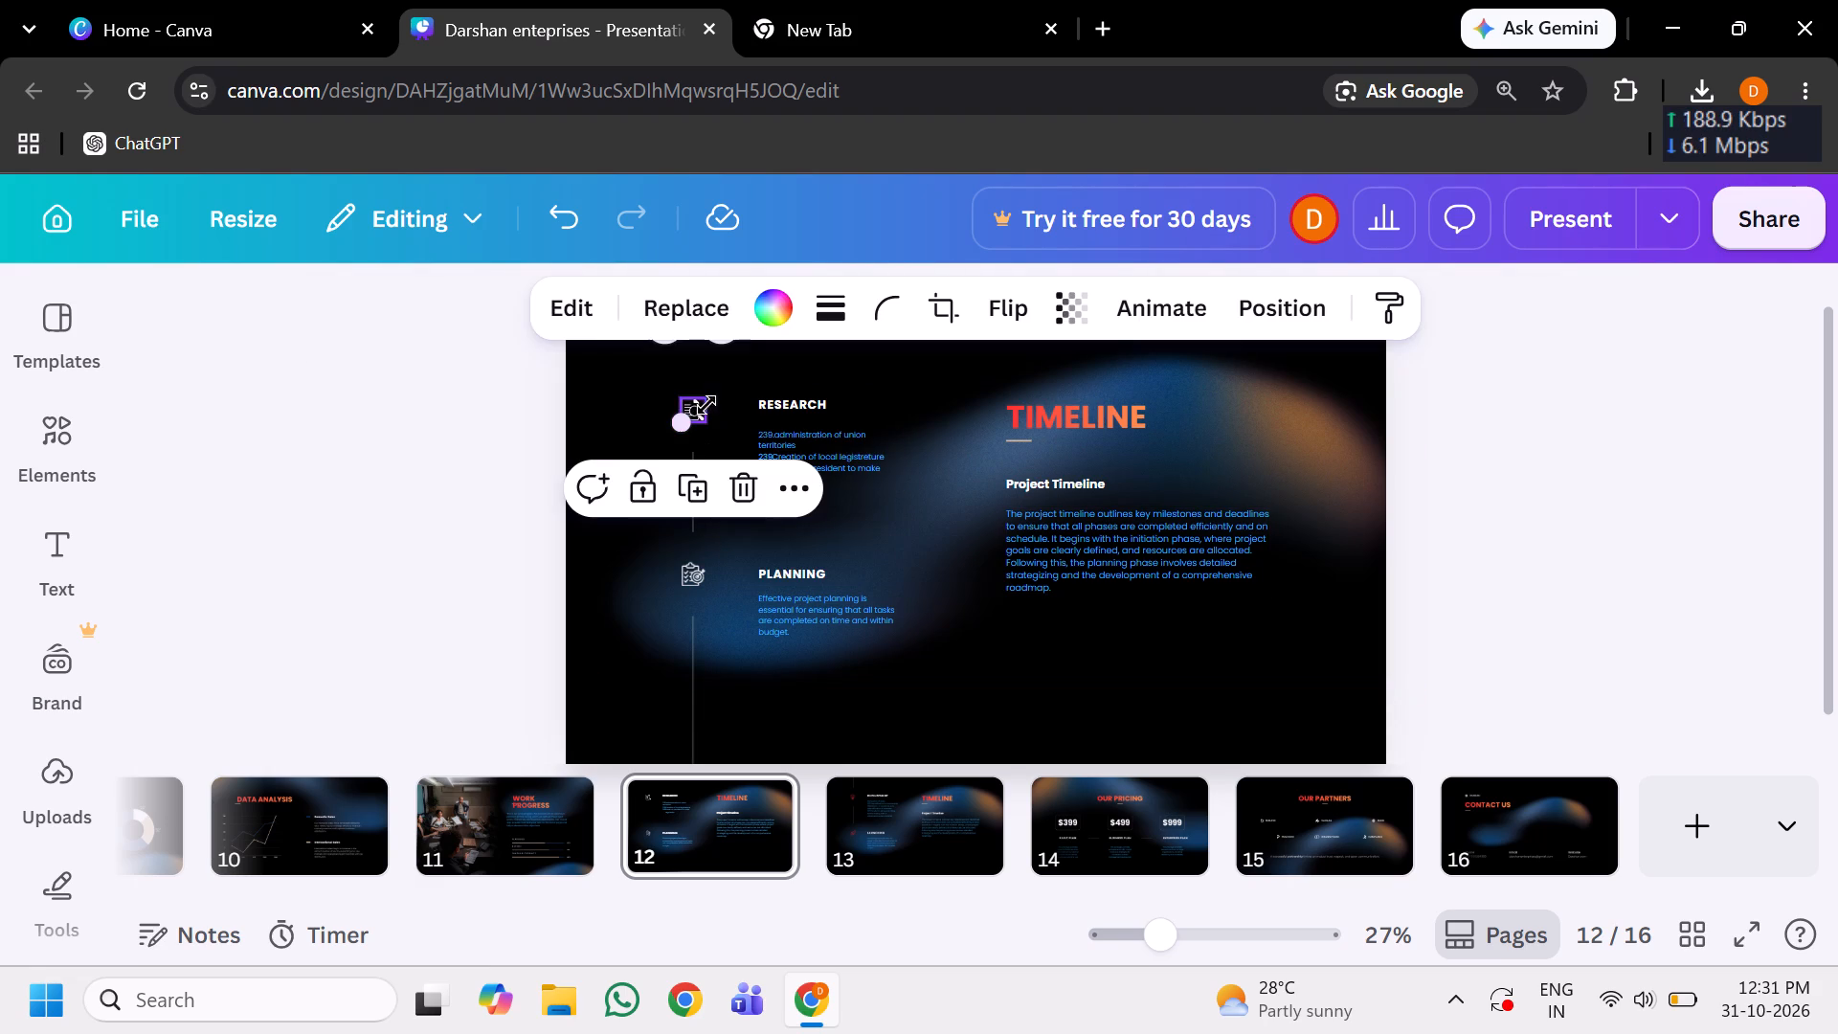
click(748, 308)
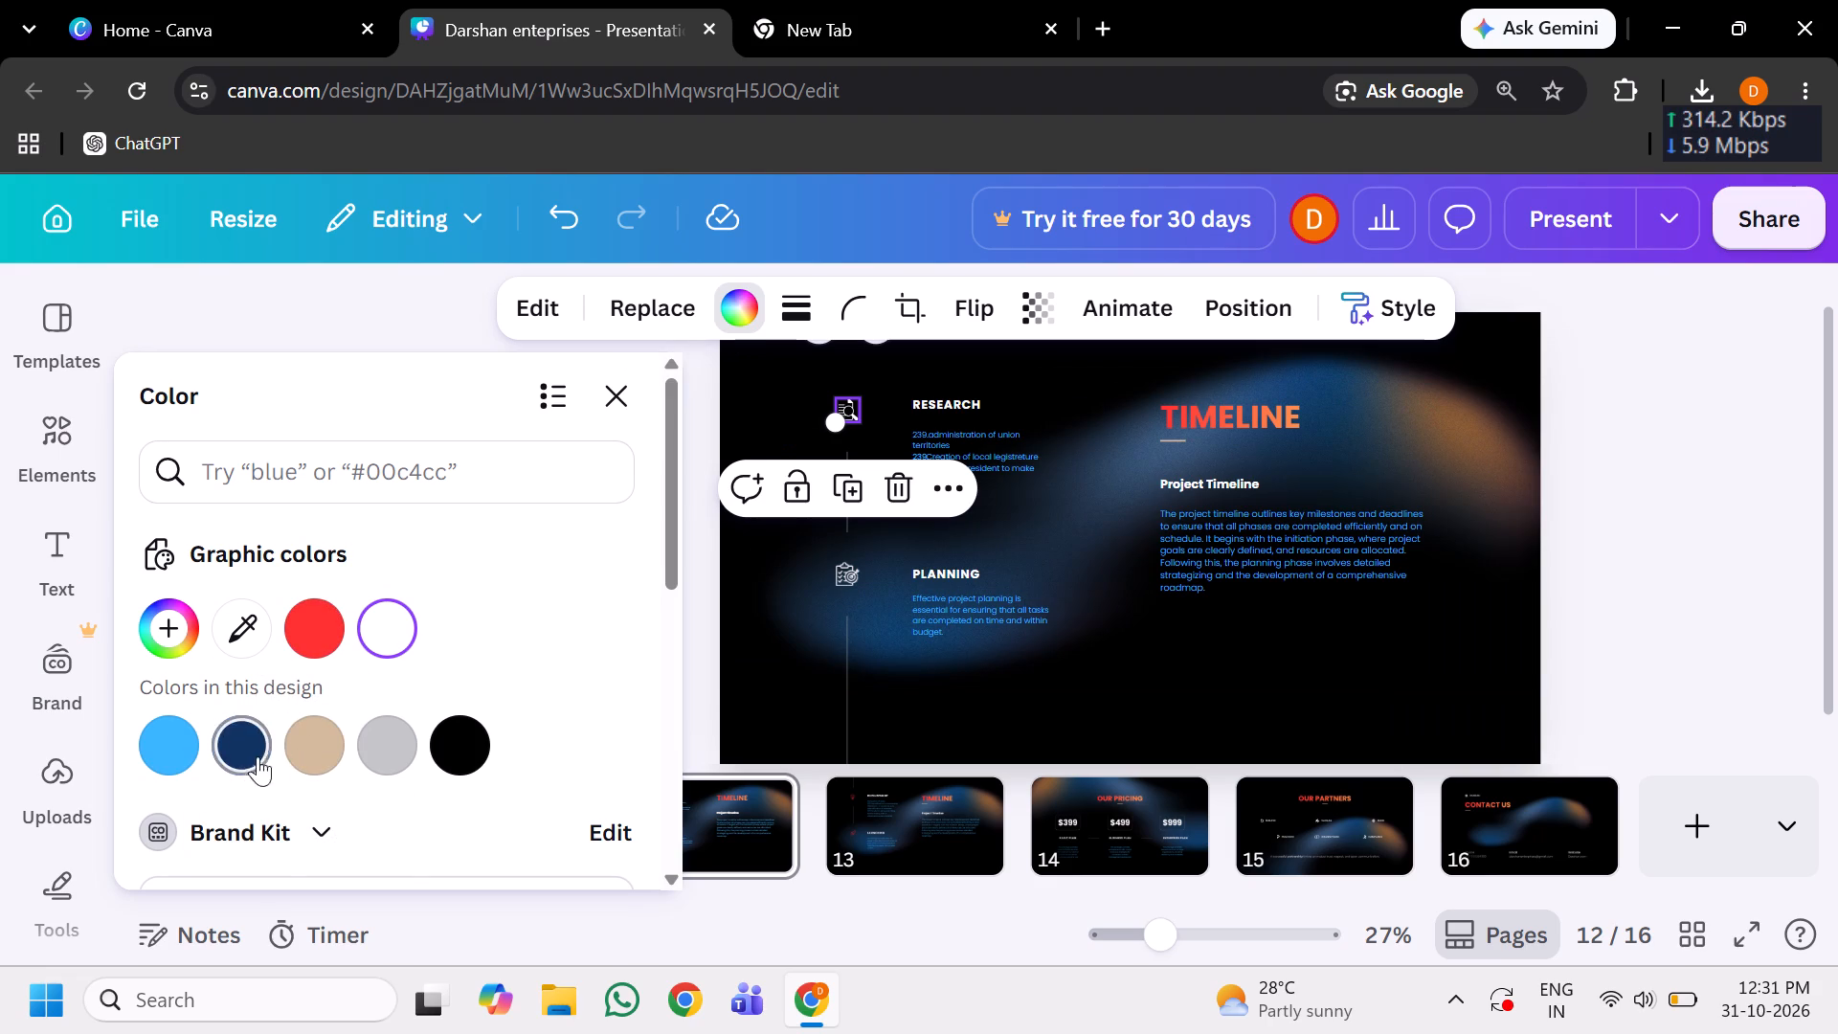
click(324, 640)
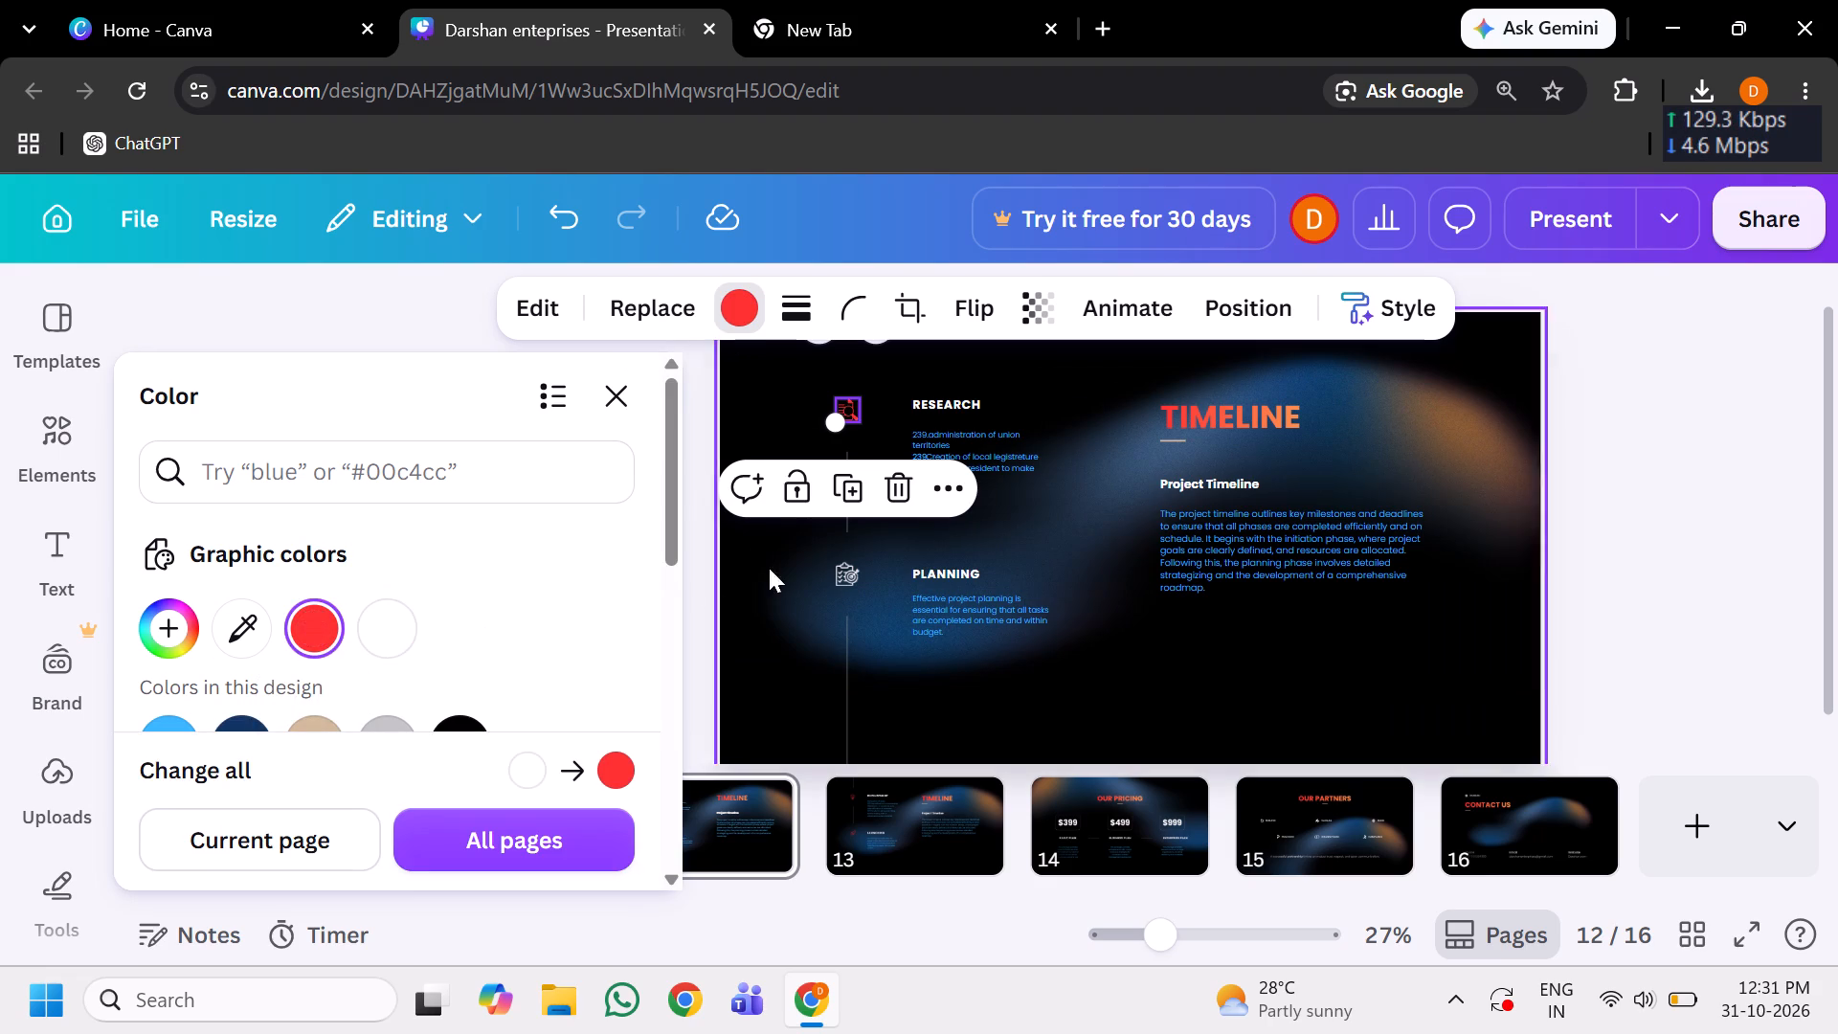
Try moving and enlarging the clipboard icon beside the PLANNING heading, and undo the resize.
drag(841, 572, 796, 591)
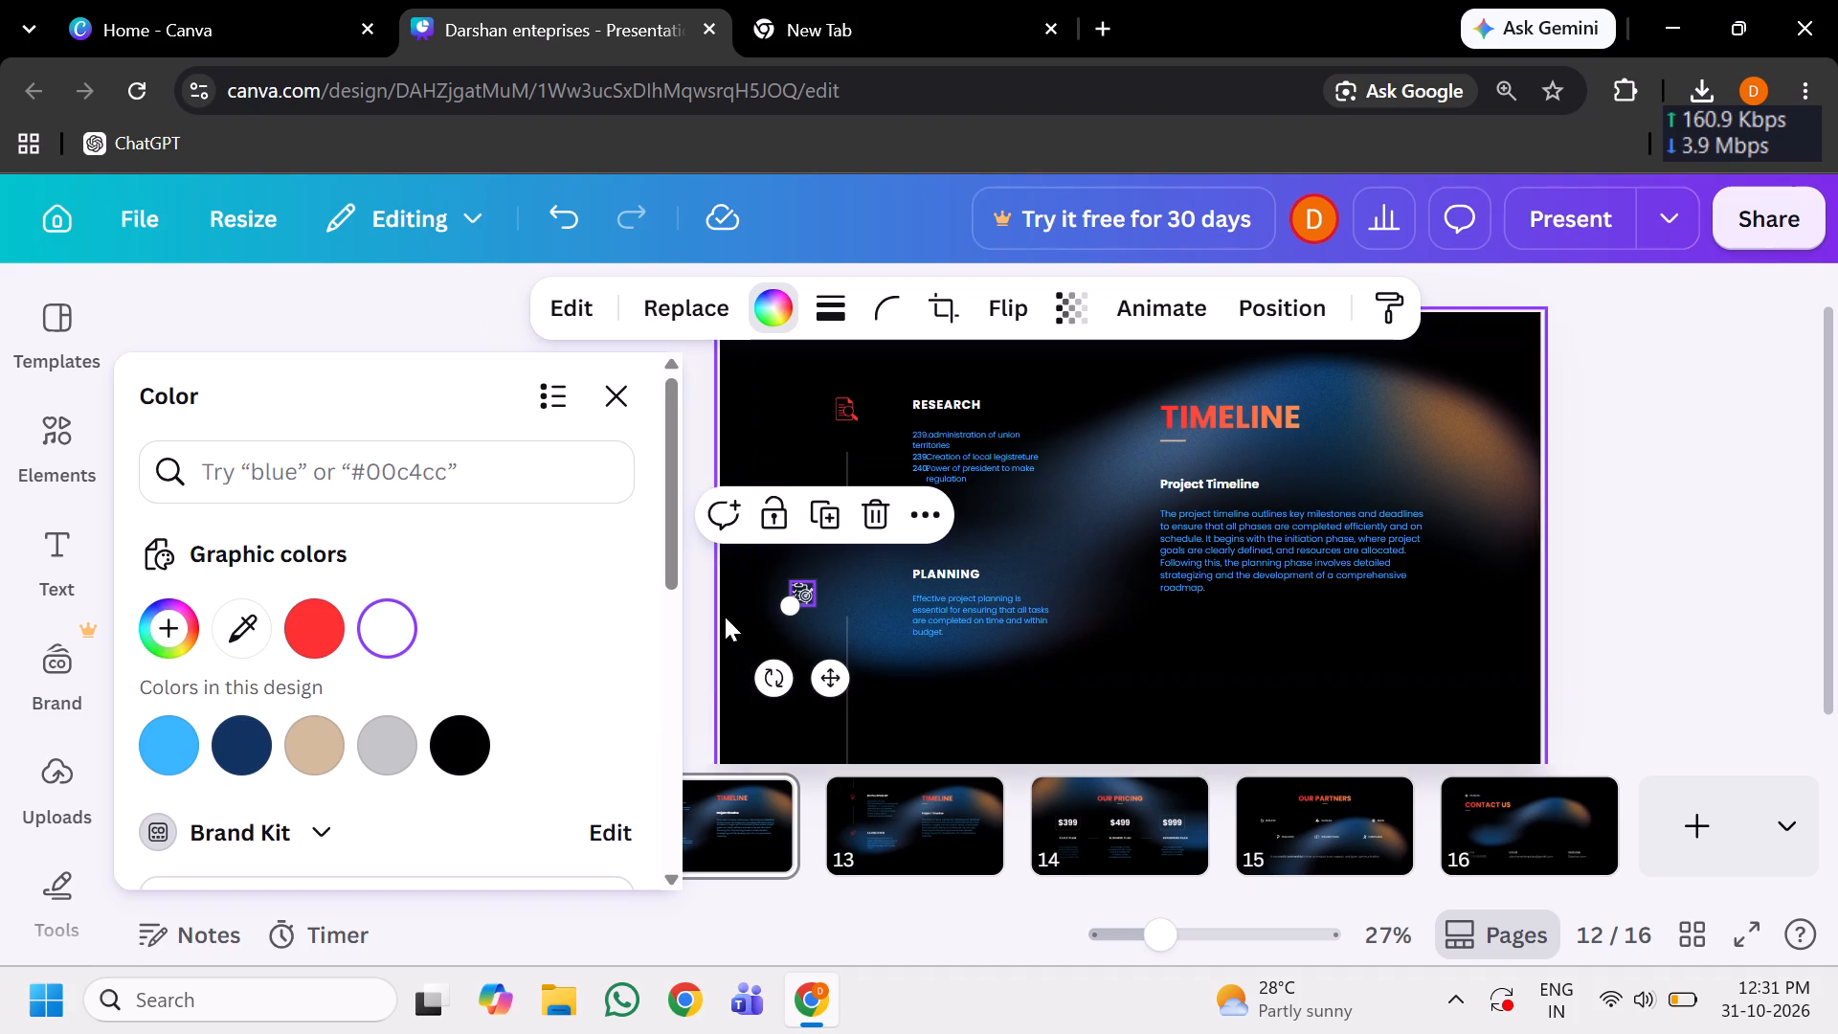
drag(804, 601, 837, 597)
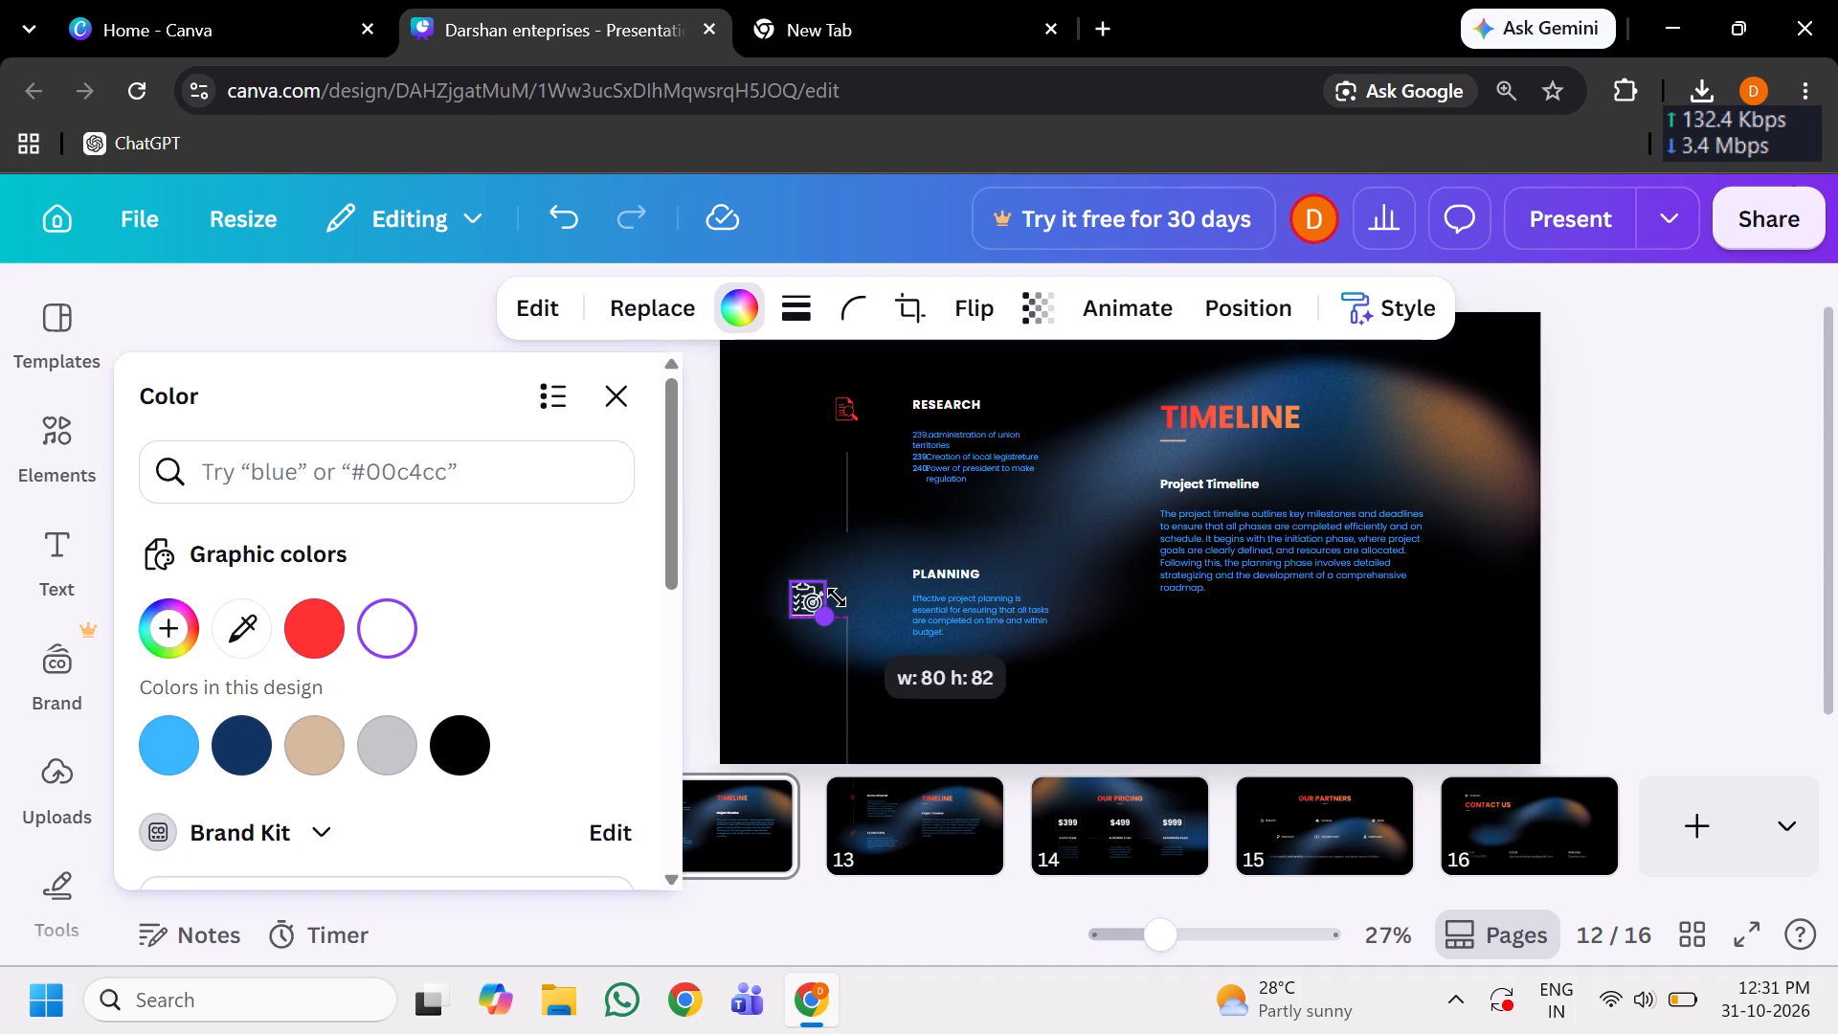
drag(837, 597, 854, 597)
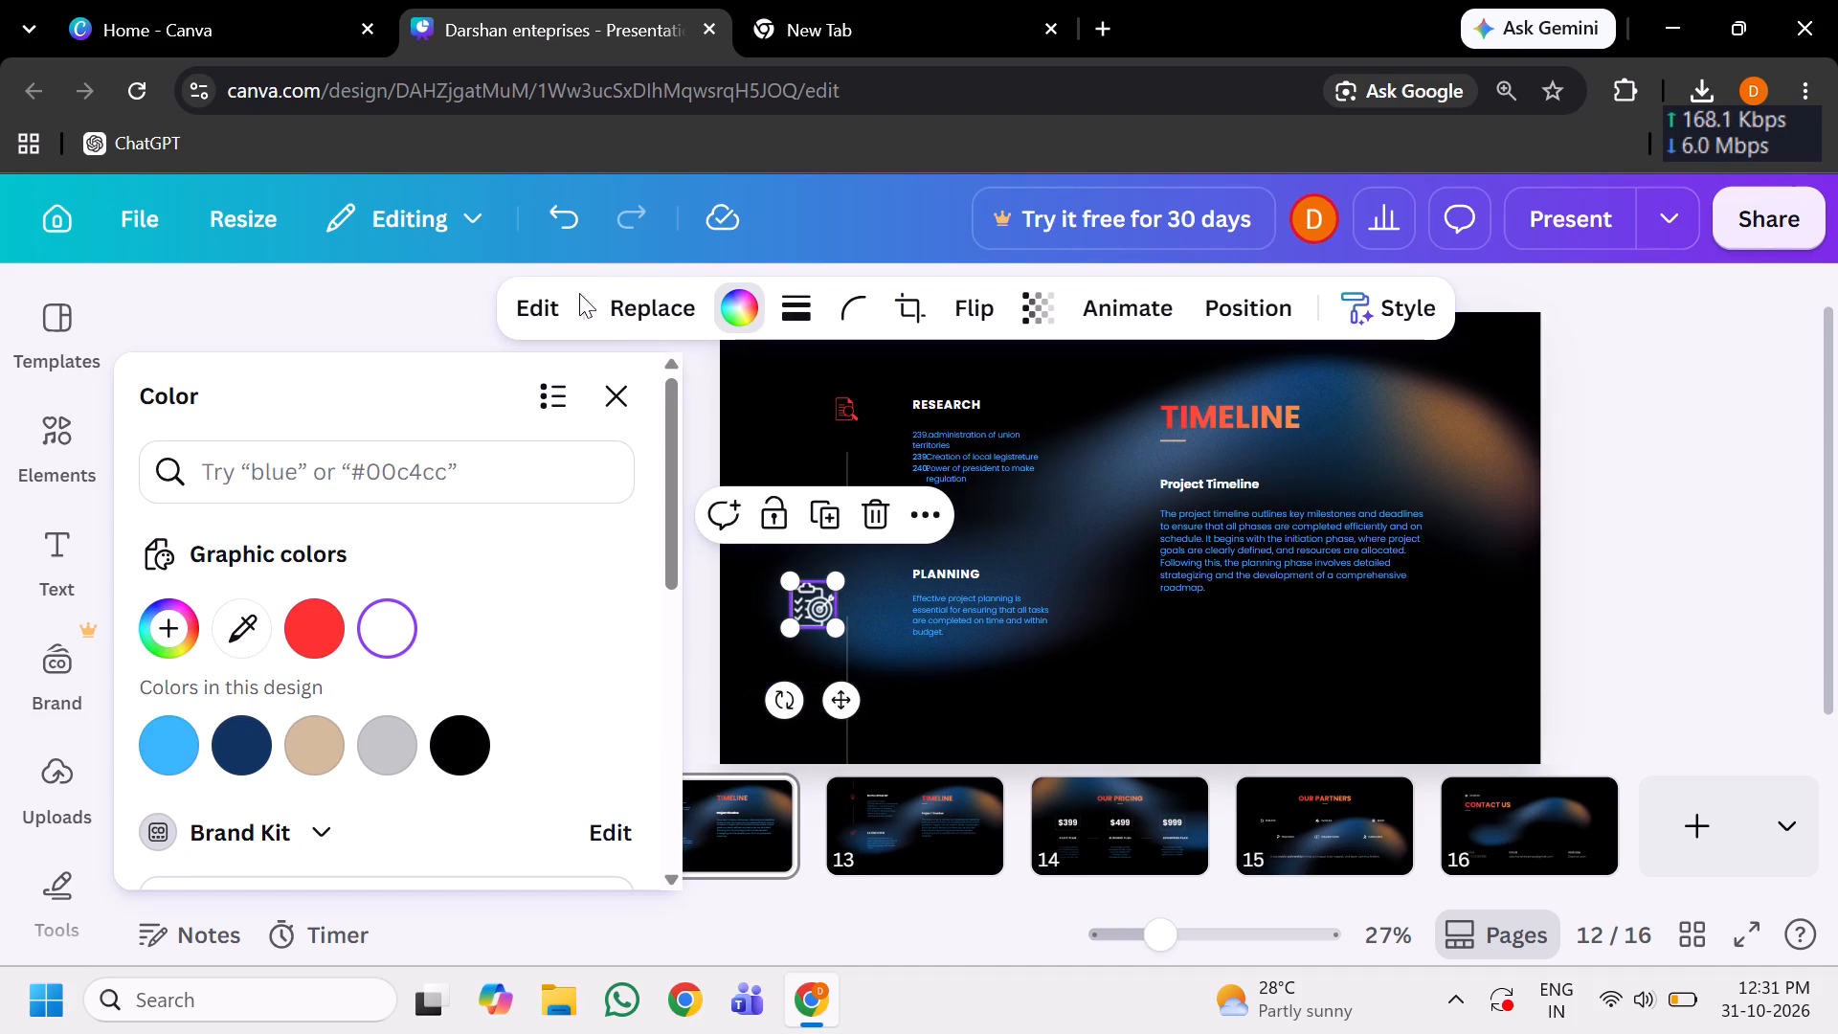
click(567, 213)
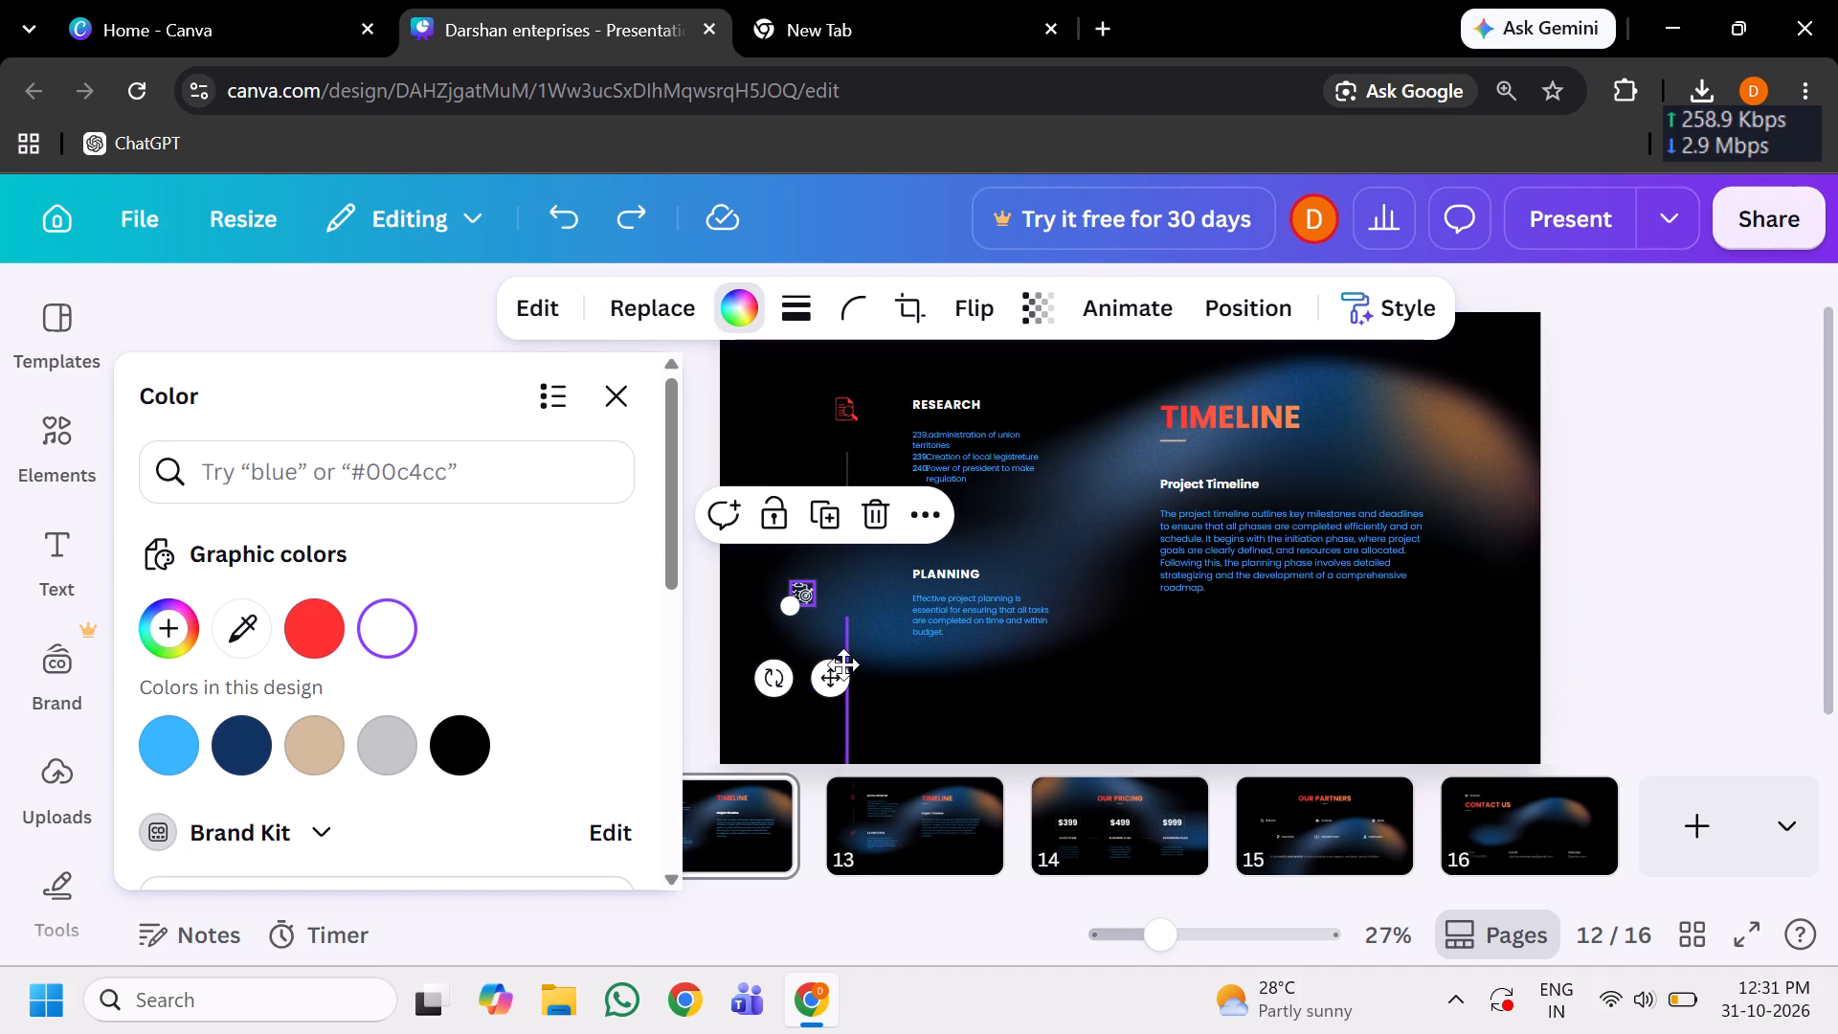
Place the clipboard icon beside the PLANNING heading just above the lower vertical line, in line with the RESEARCH icon.
drag(829, 670, 865, 669)
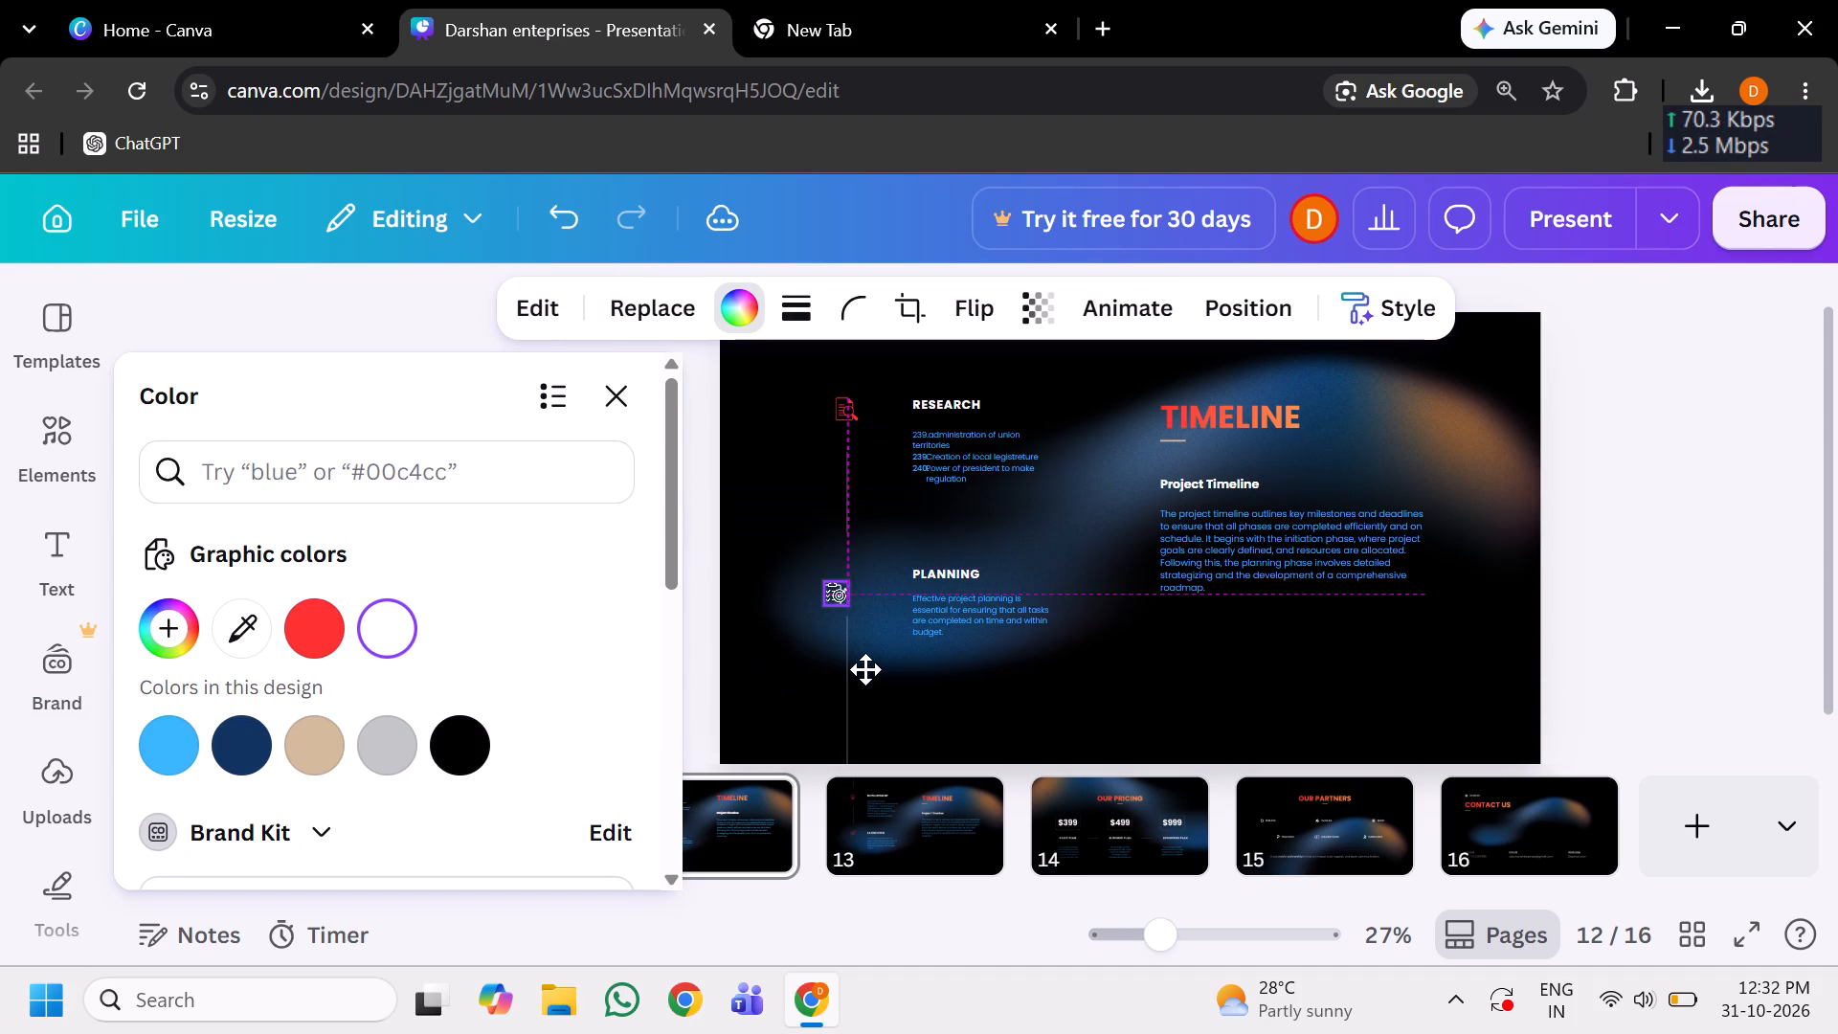
drag(865, 669, 880, 664)
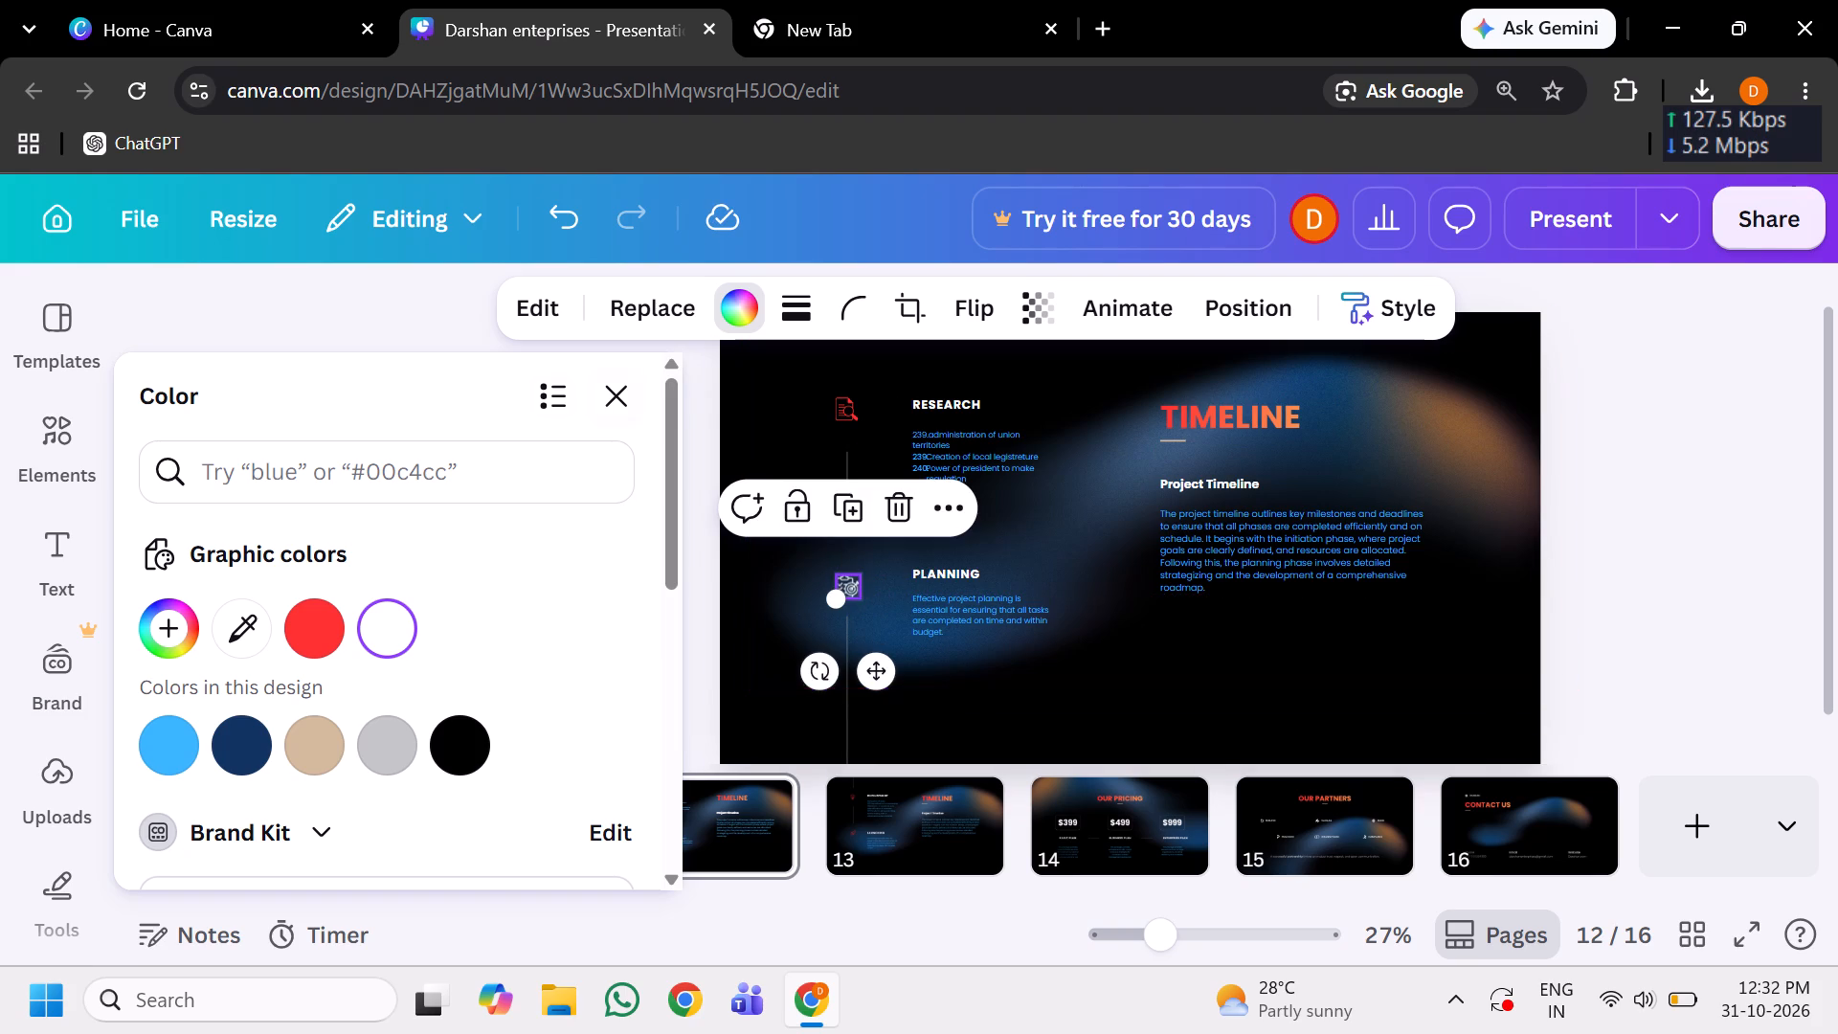
Recolour the clipboard icon beside the PLANNING heading red.
click(319, 632)
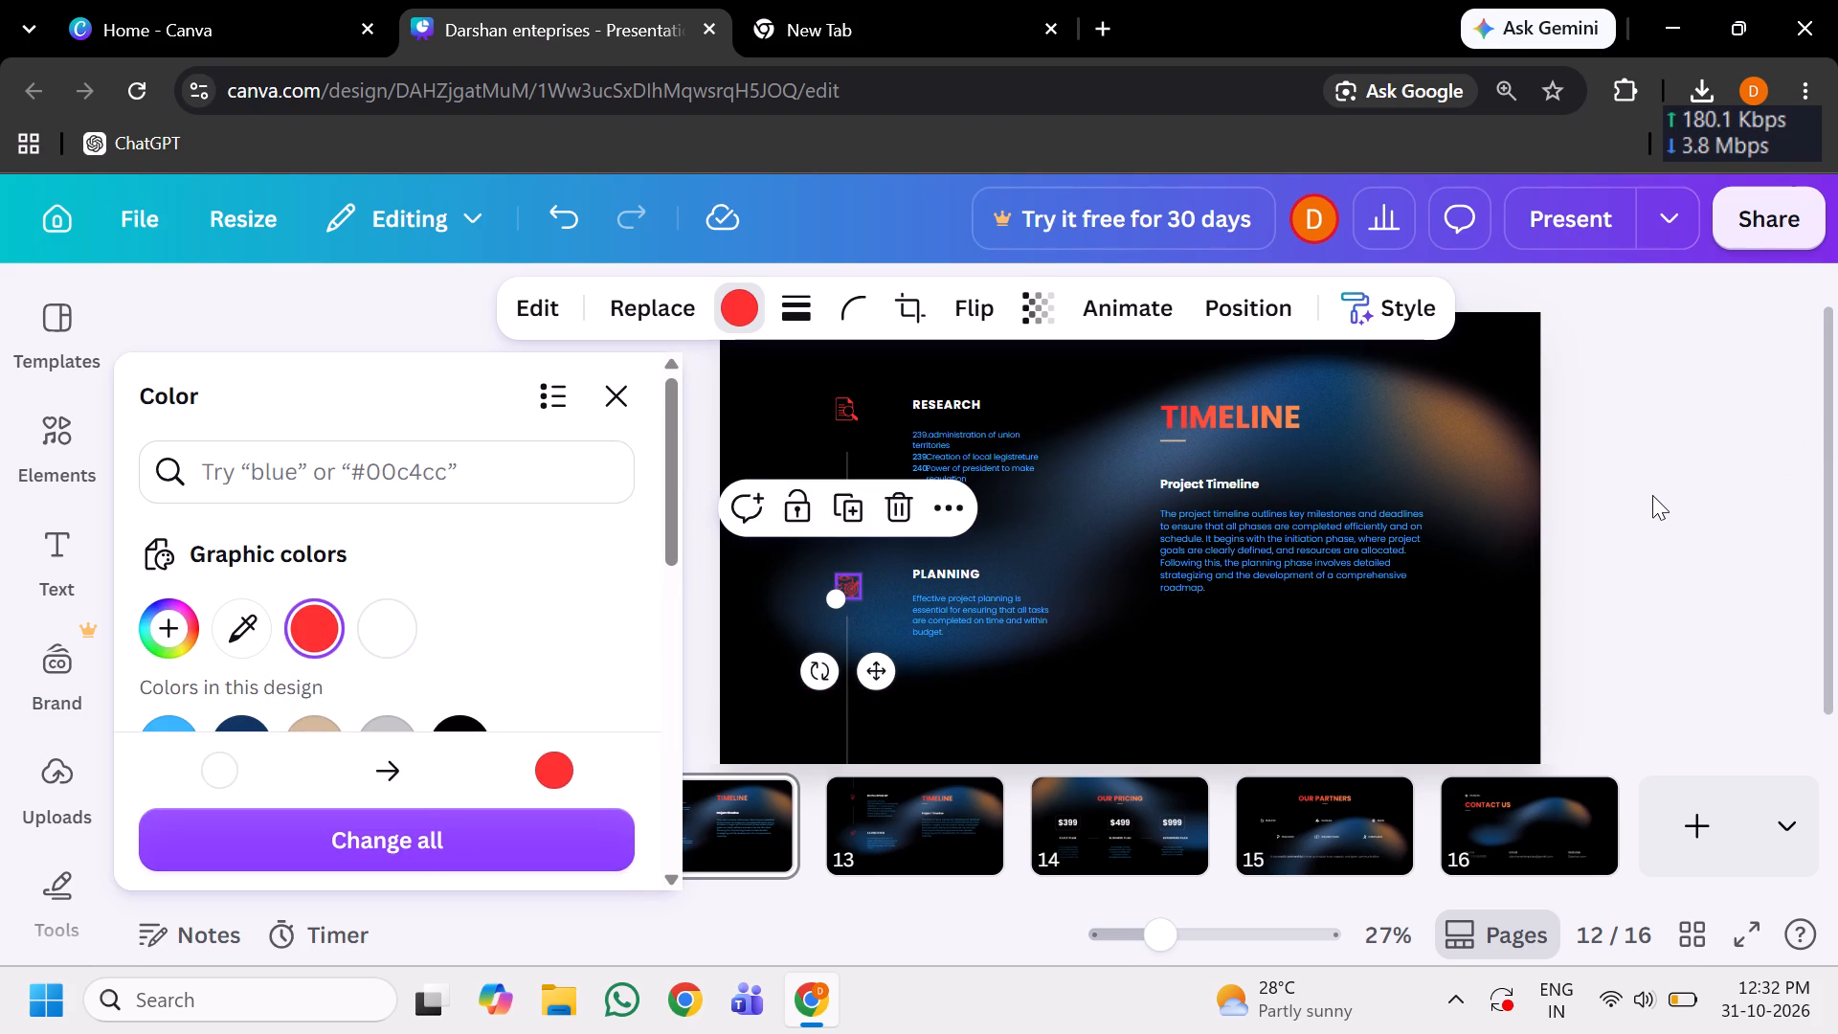
click(1647, 496)
click(478, 484)
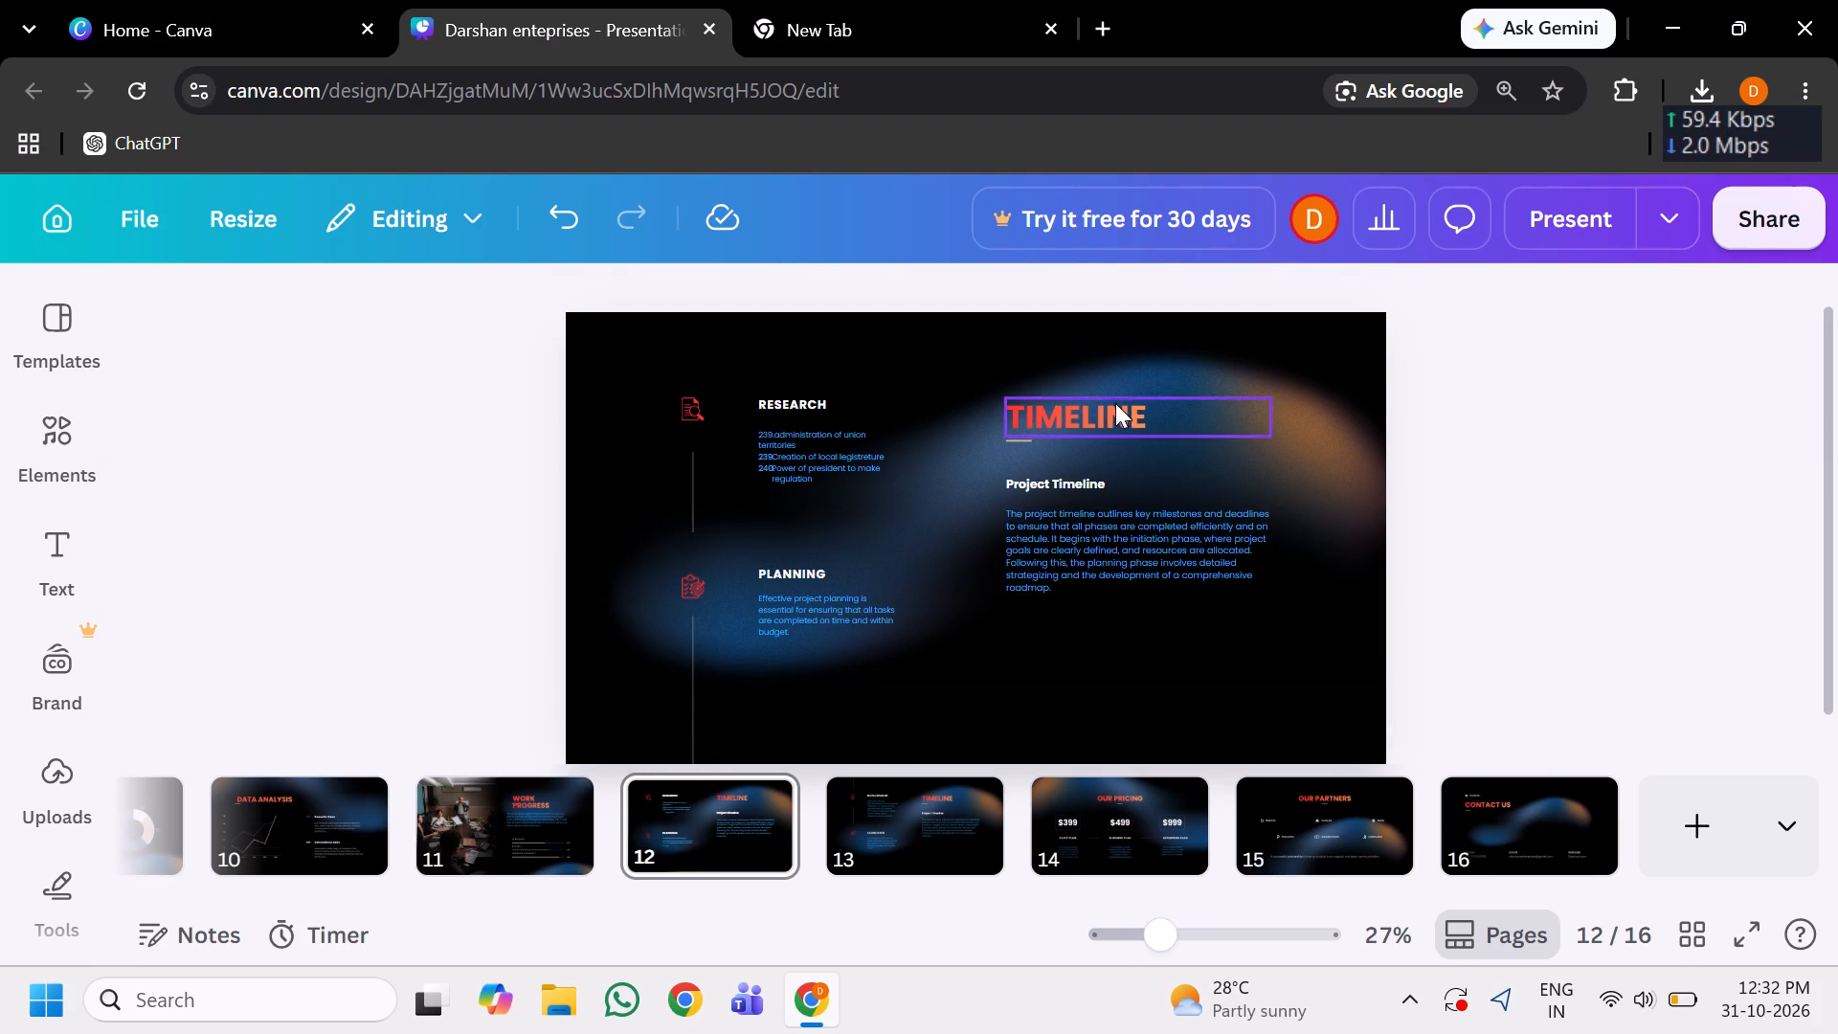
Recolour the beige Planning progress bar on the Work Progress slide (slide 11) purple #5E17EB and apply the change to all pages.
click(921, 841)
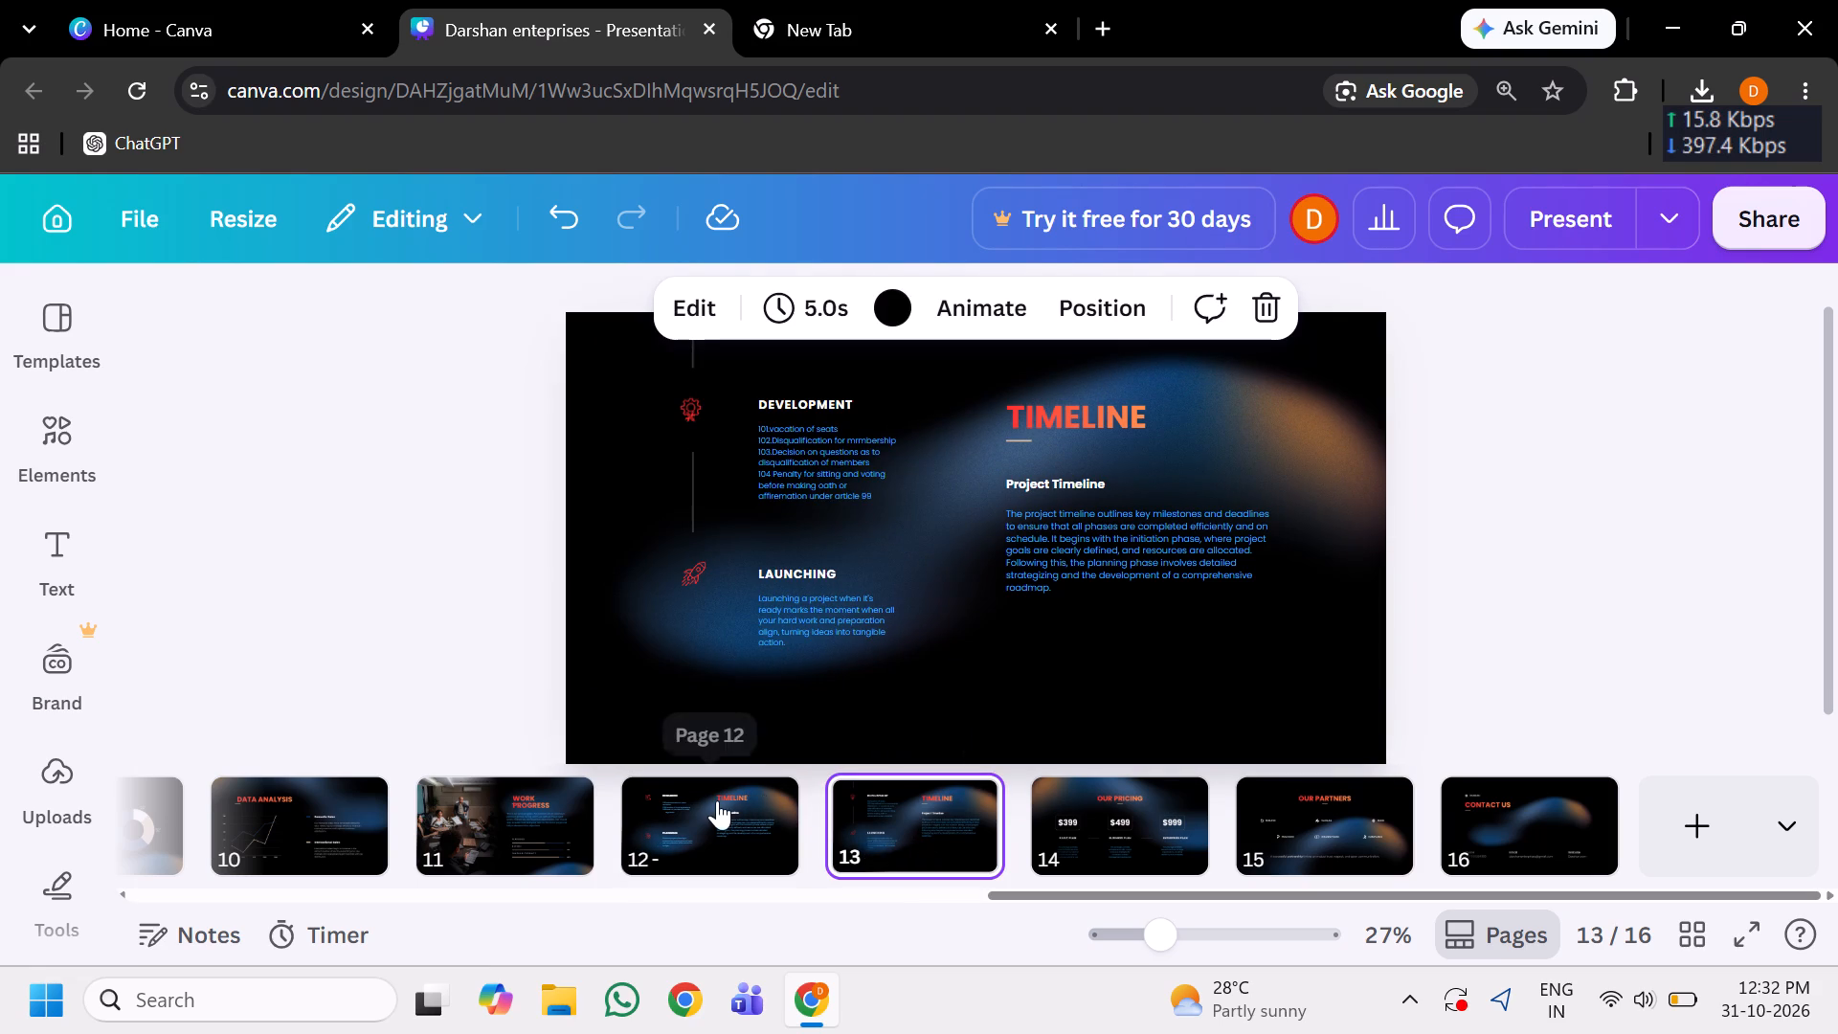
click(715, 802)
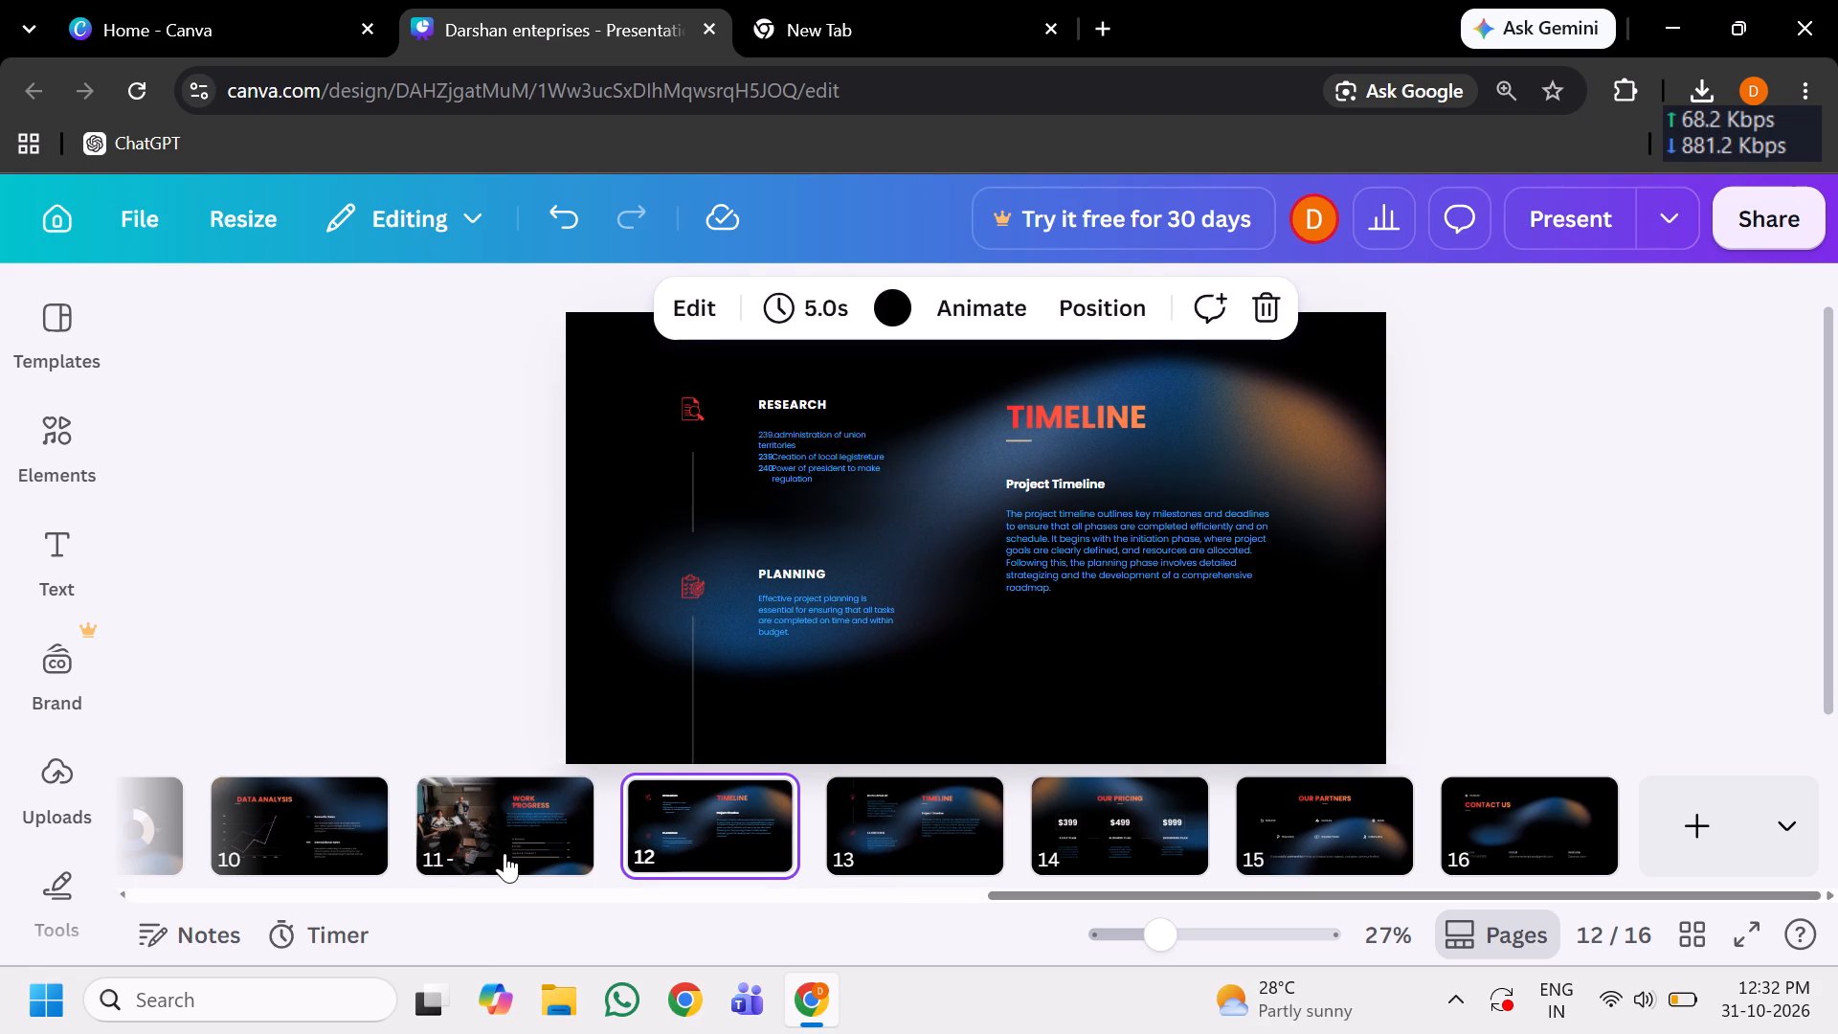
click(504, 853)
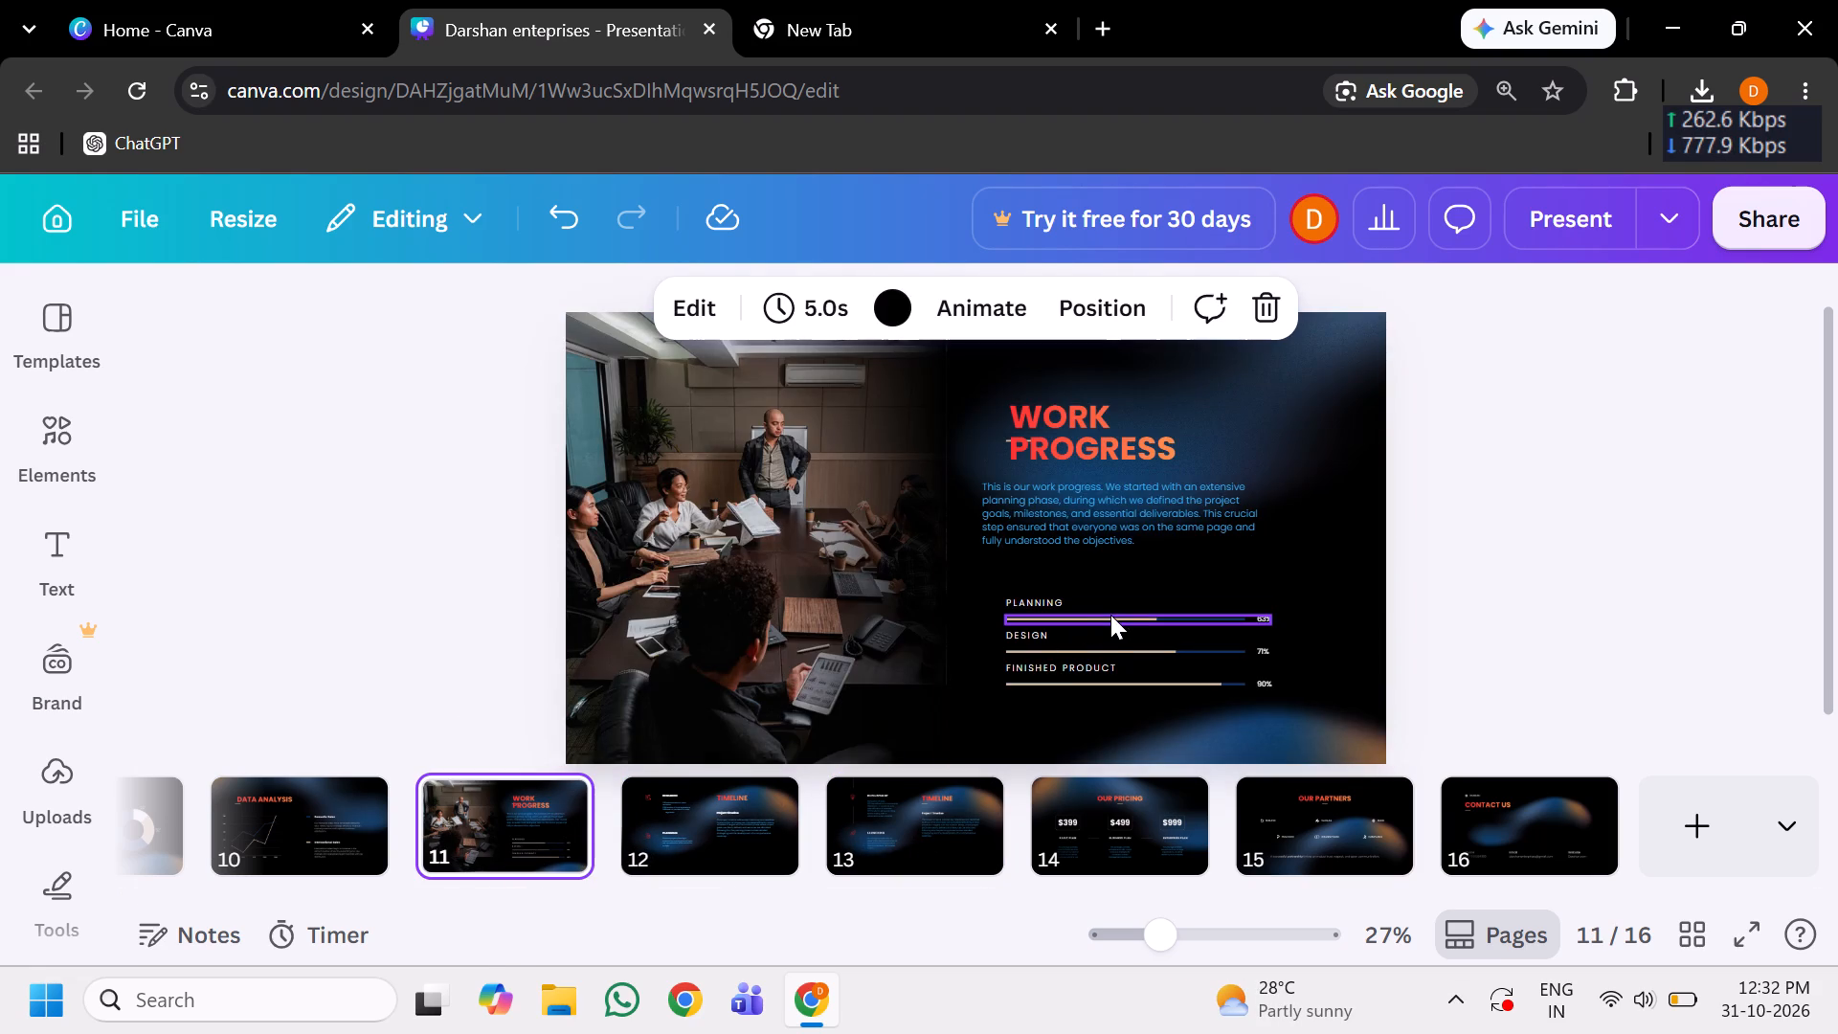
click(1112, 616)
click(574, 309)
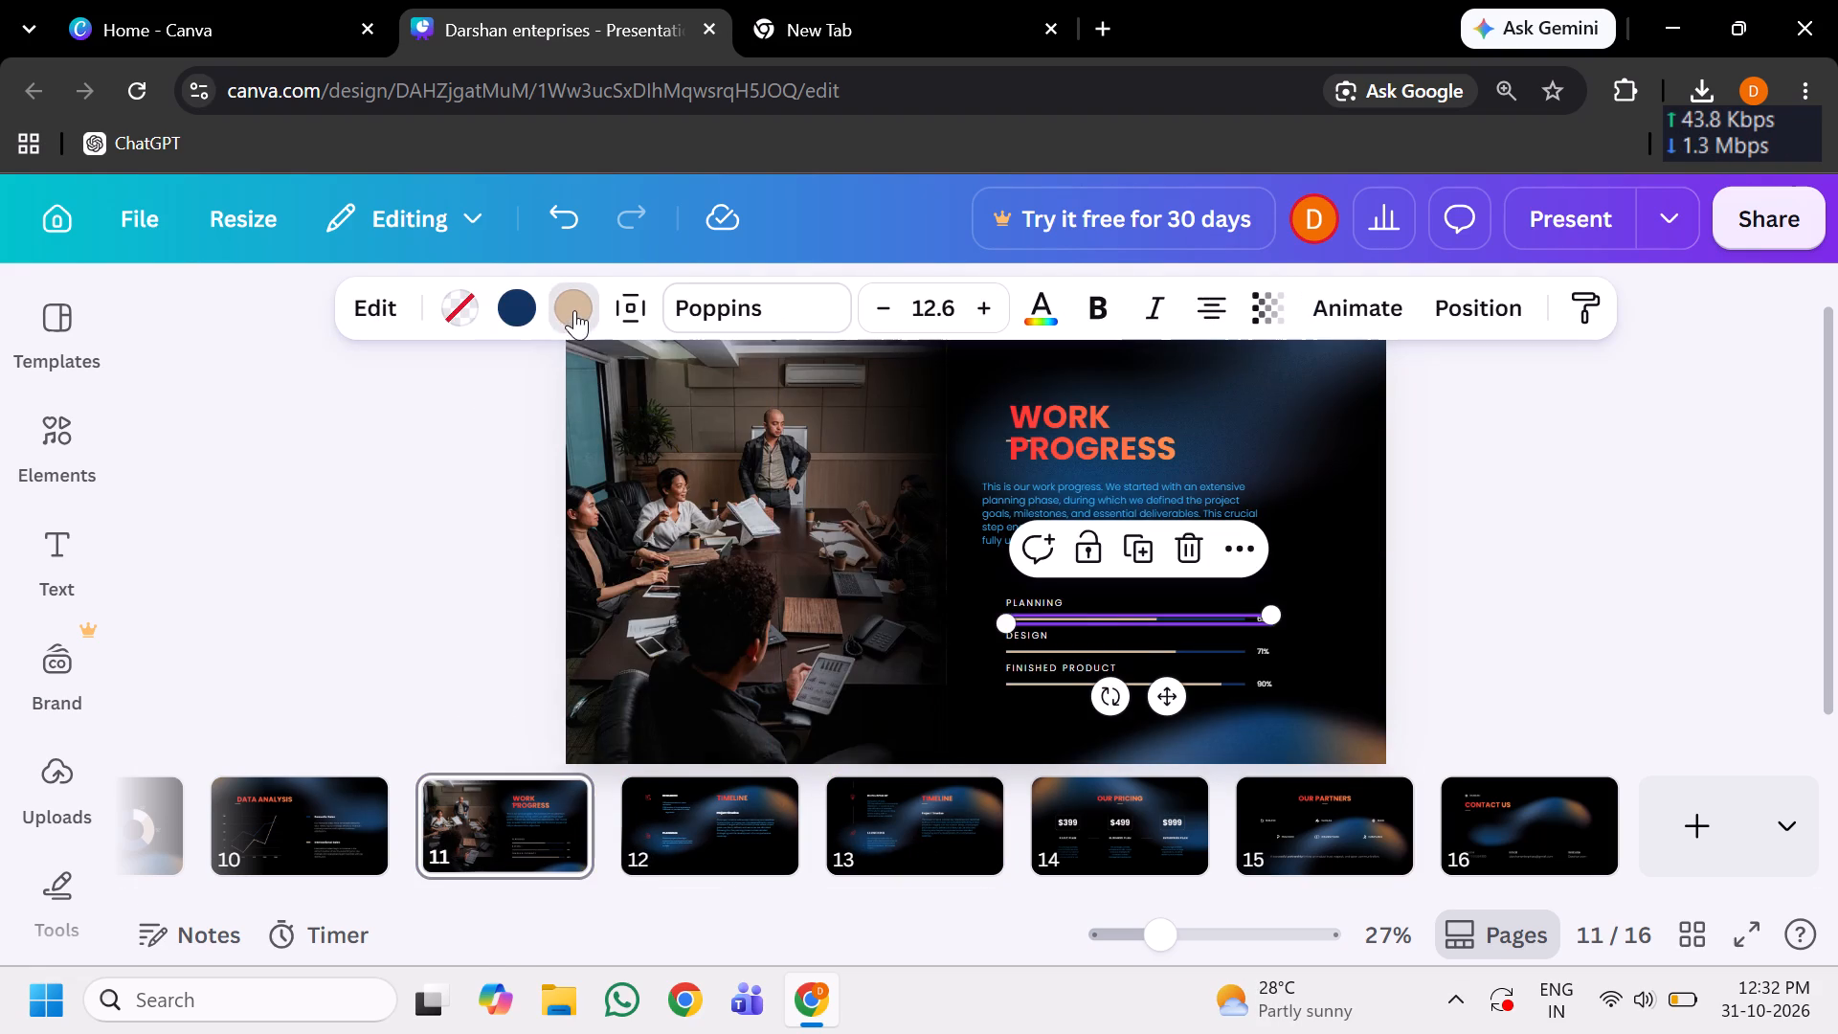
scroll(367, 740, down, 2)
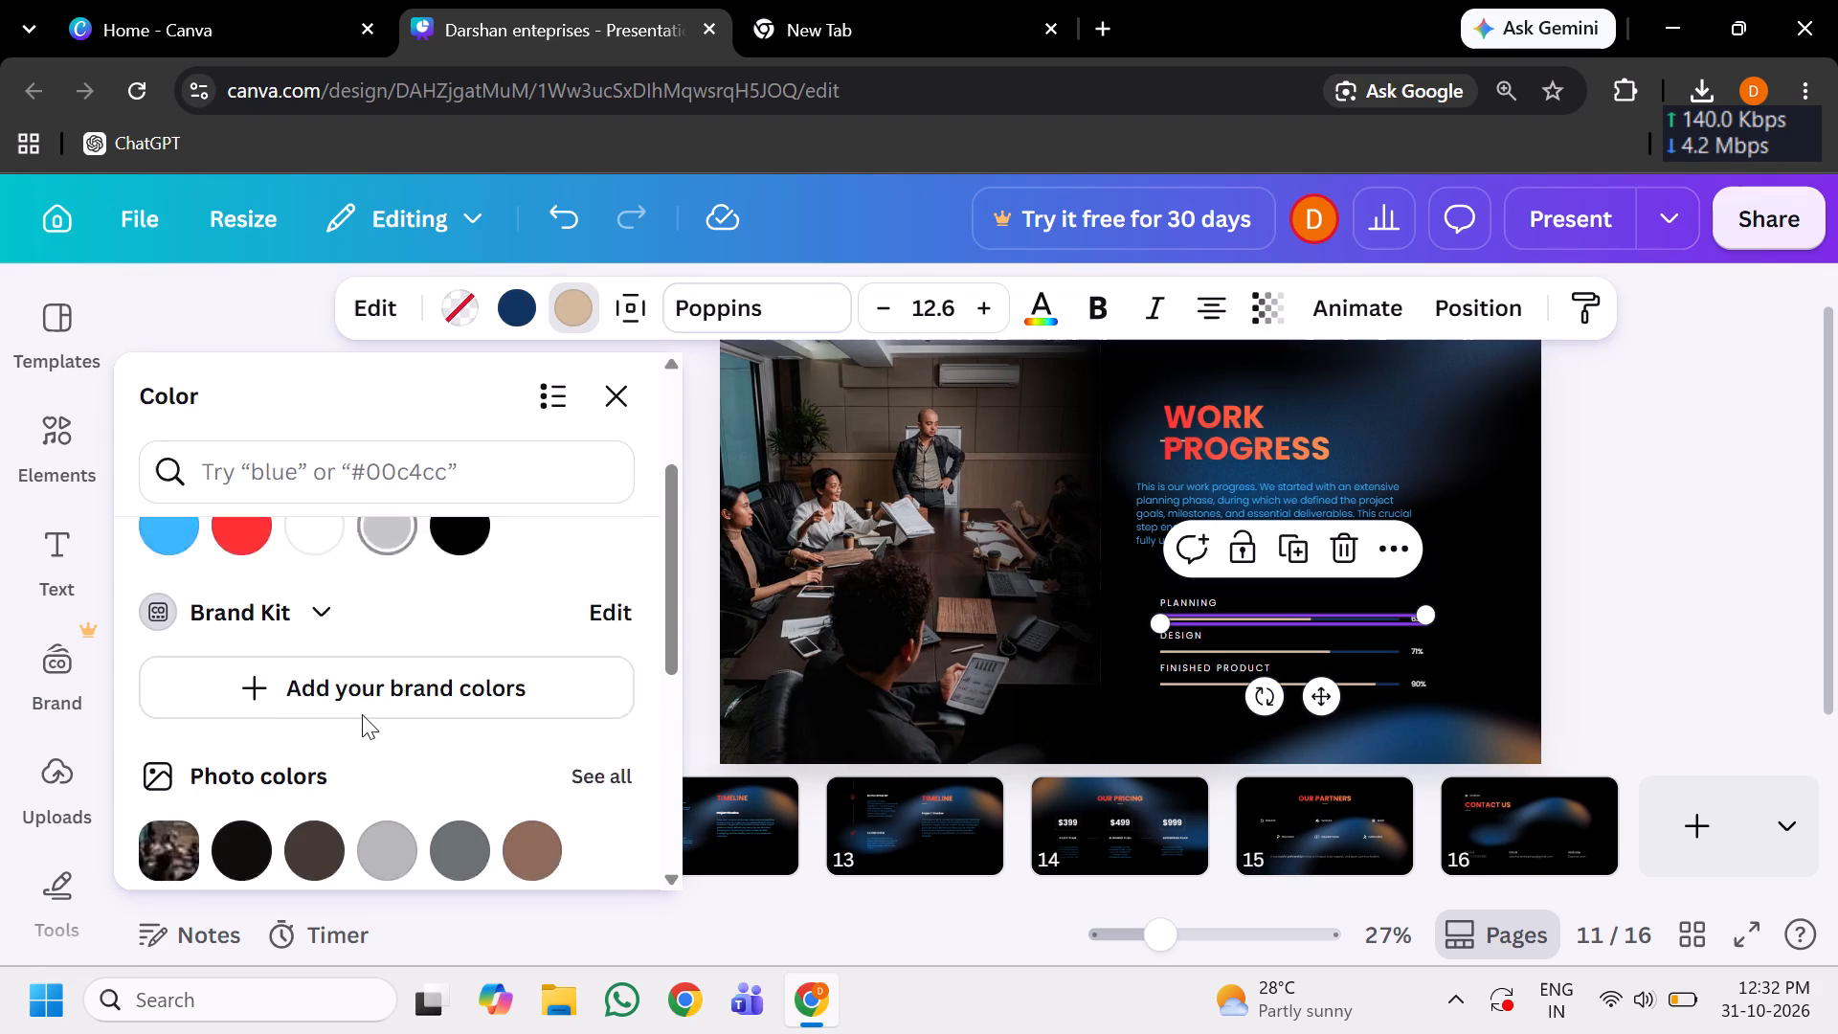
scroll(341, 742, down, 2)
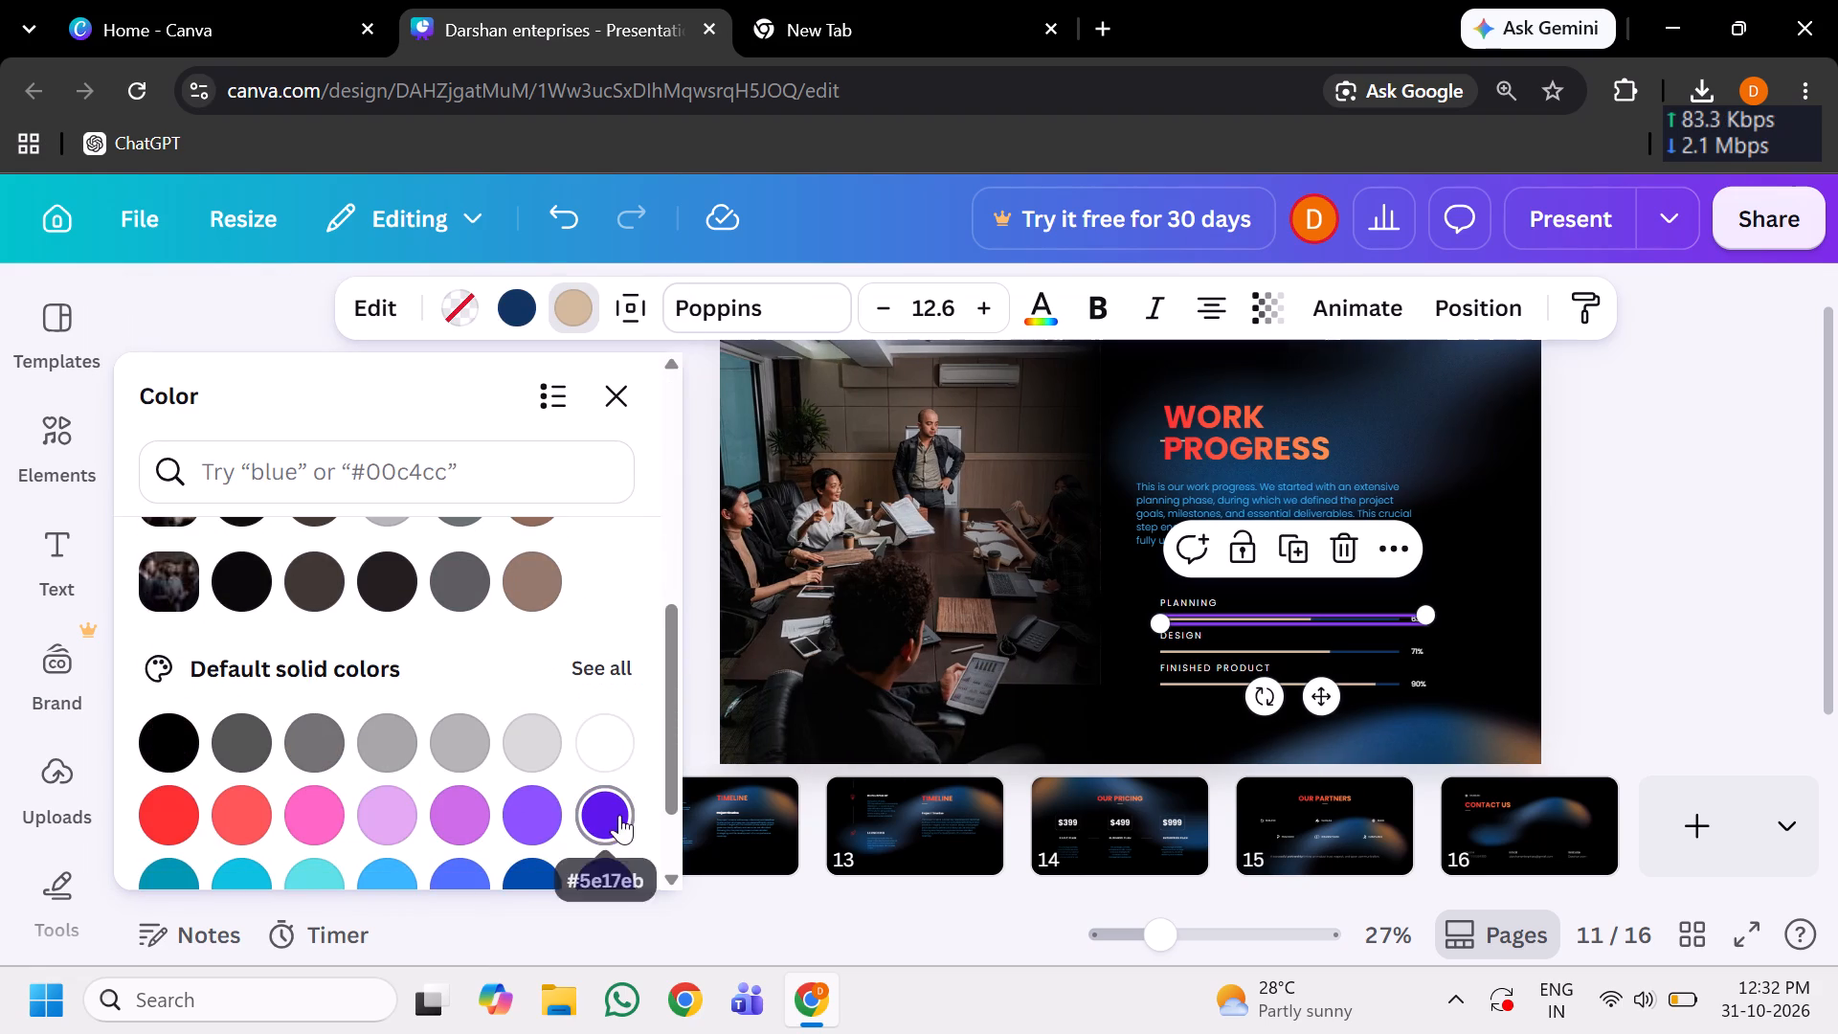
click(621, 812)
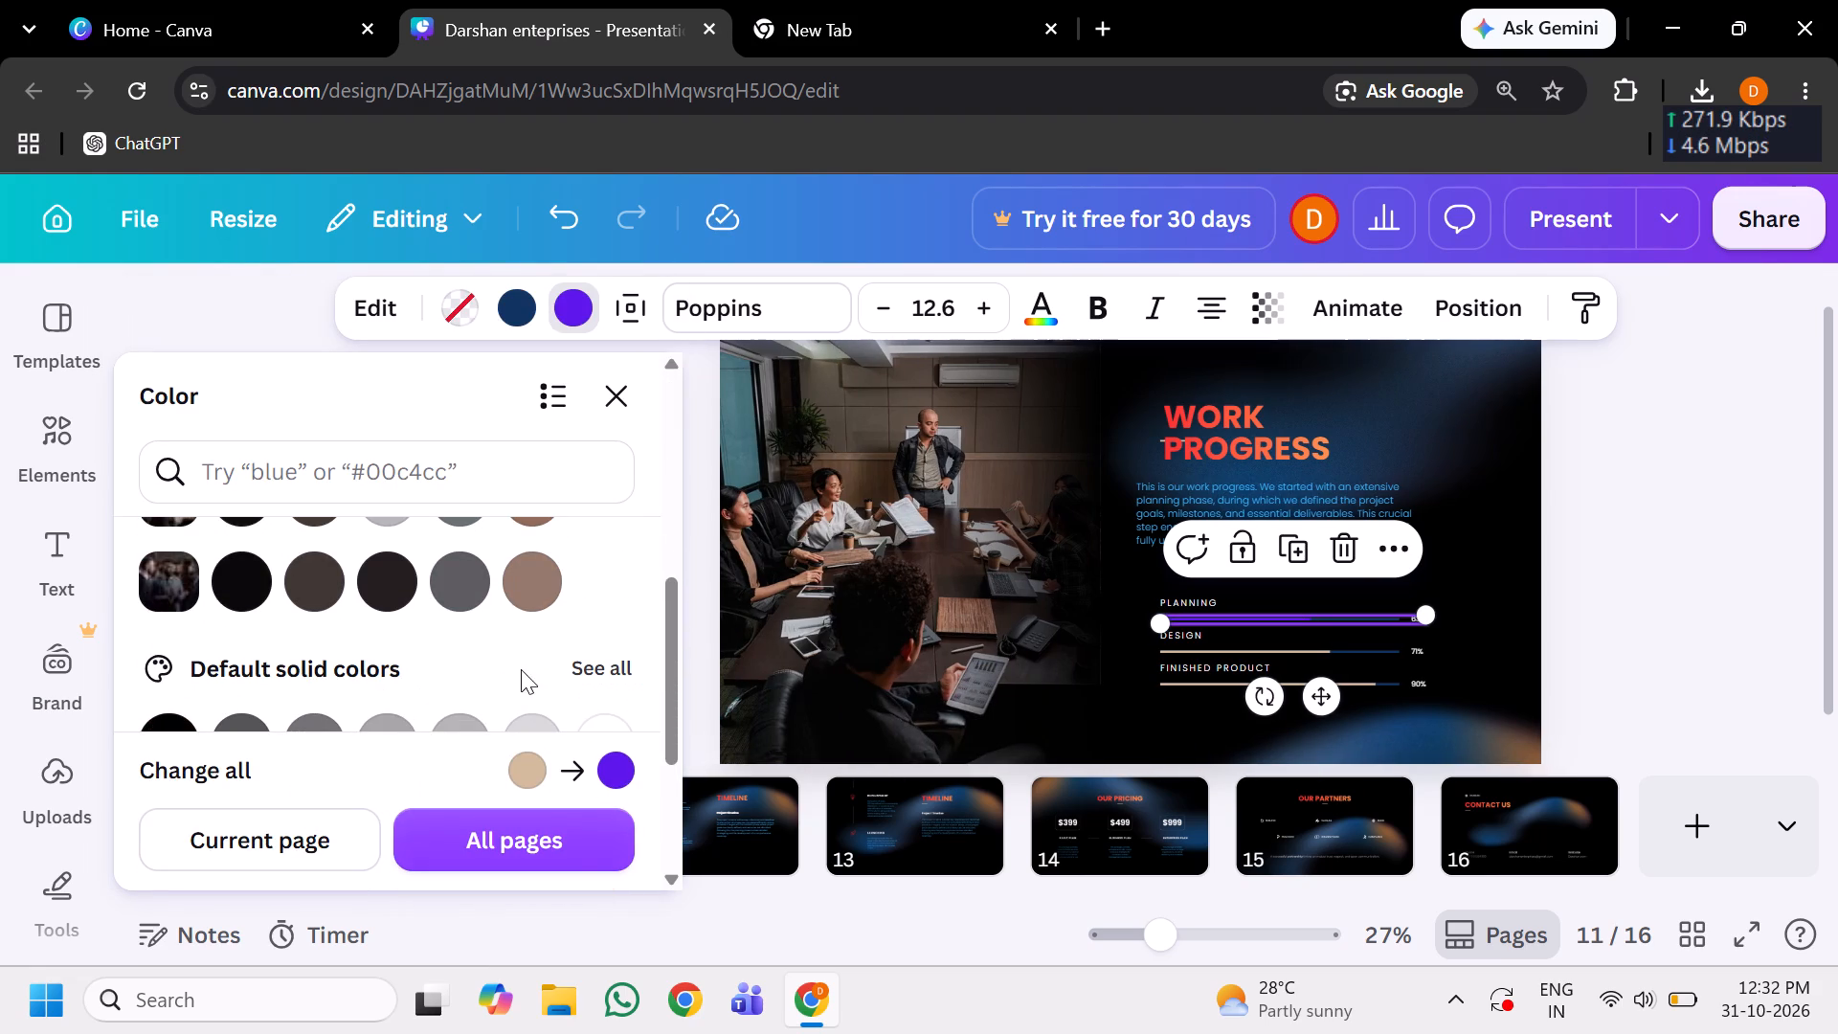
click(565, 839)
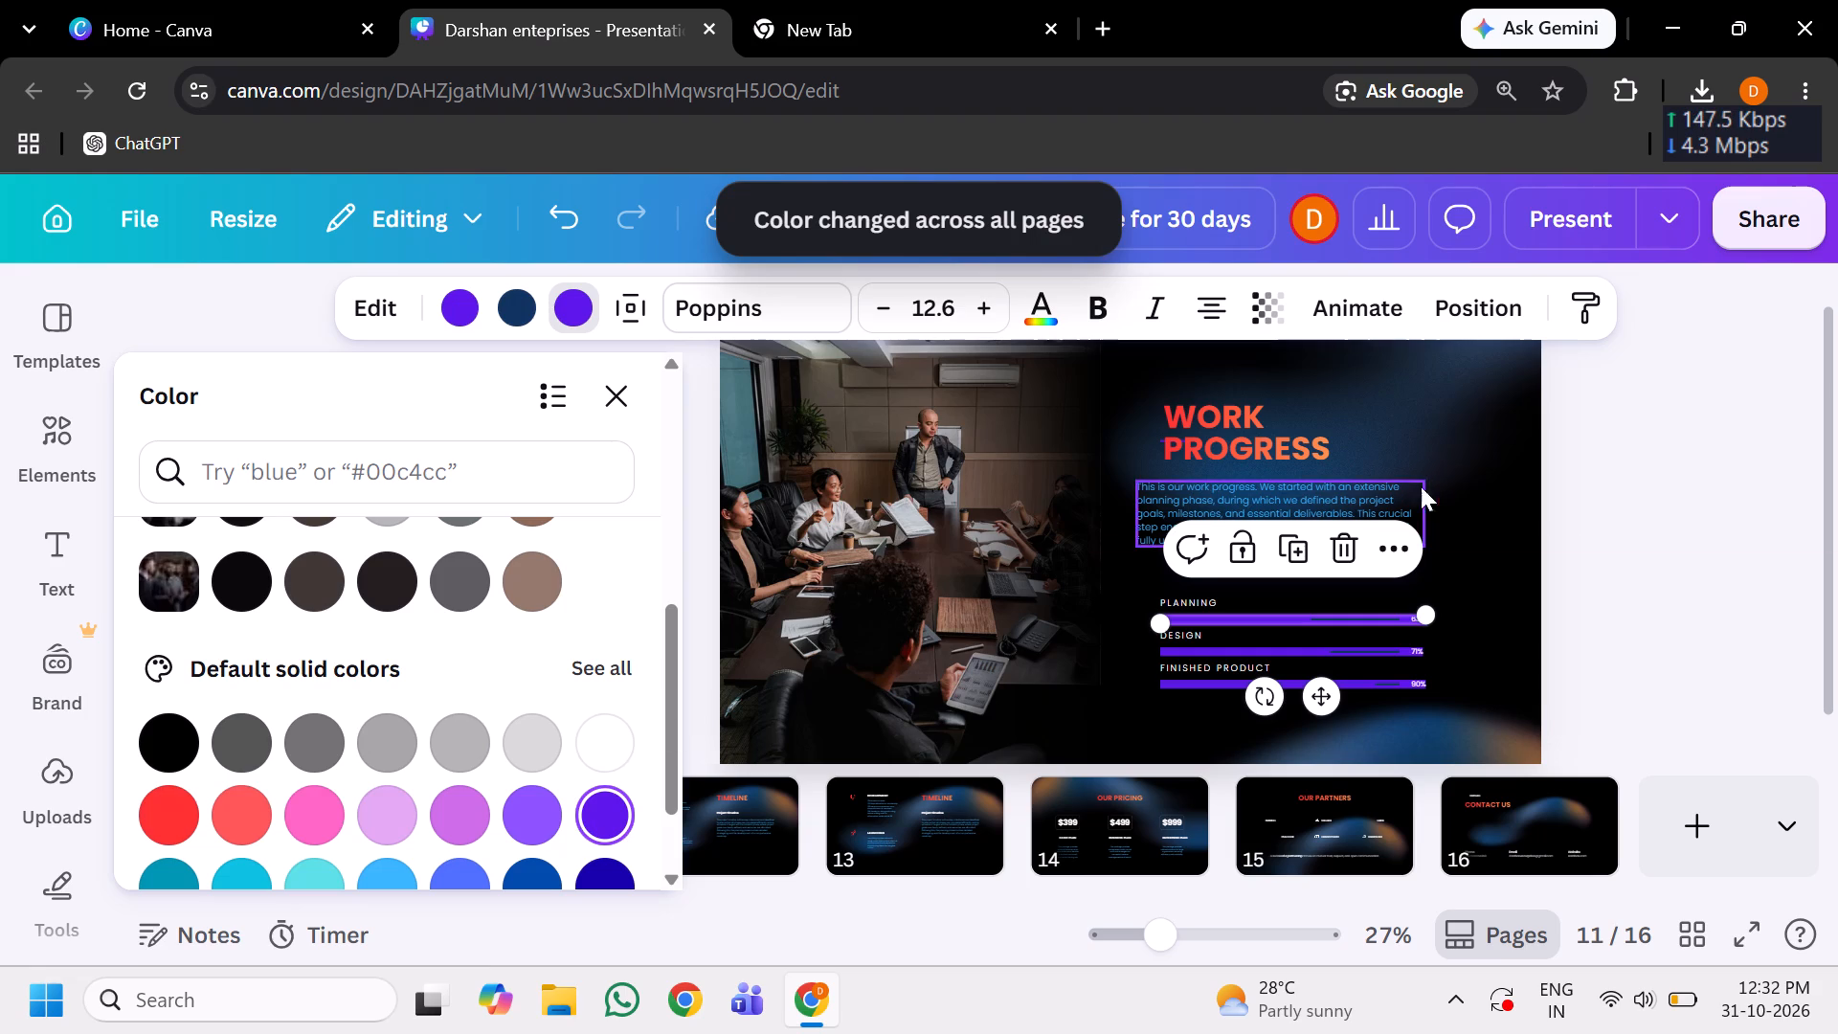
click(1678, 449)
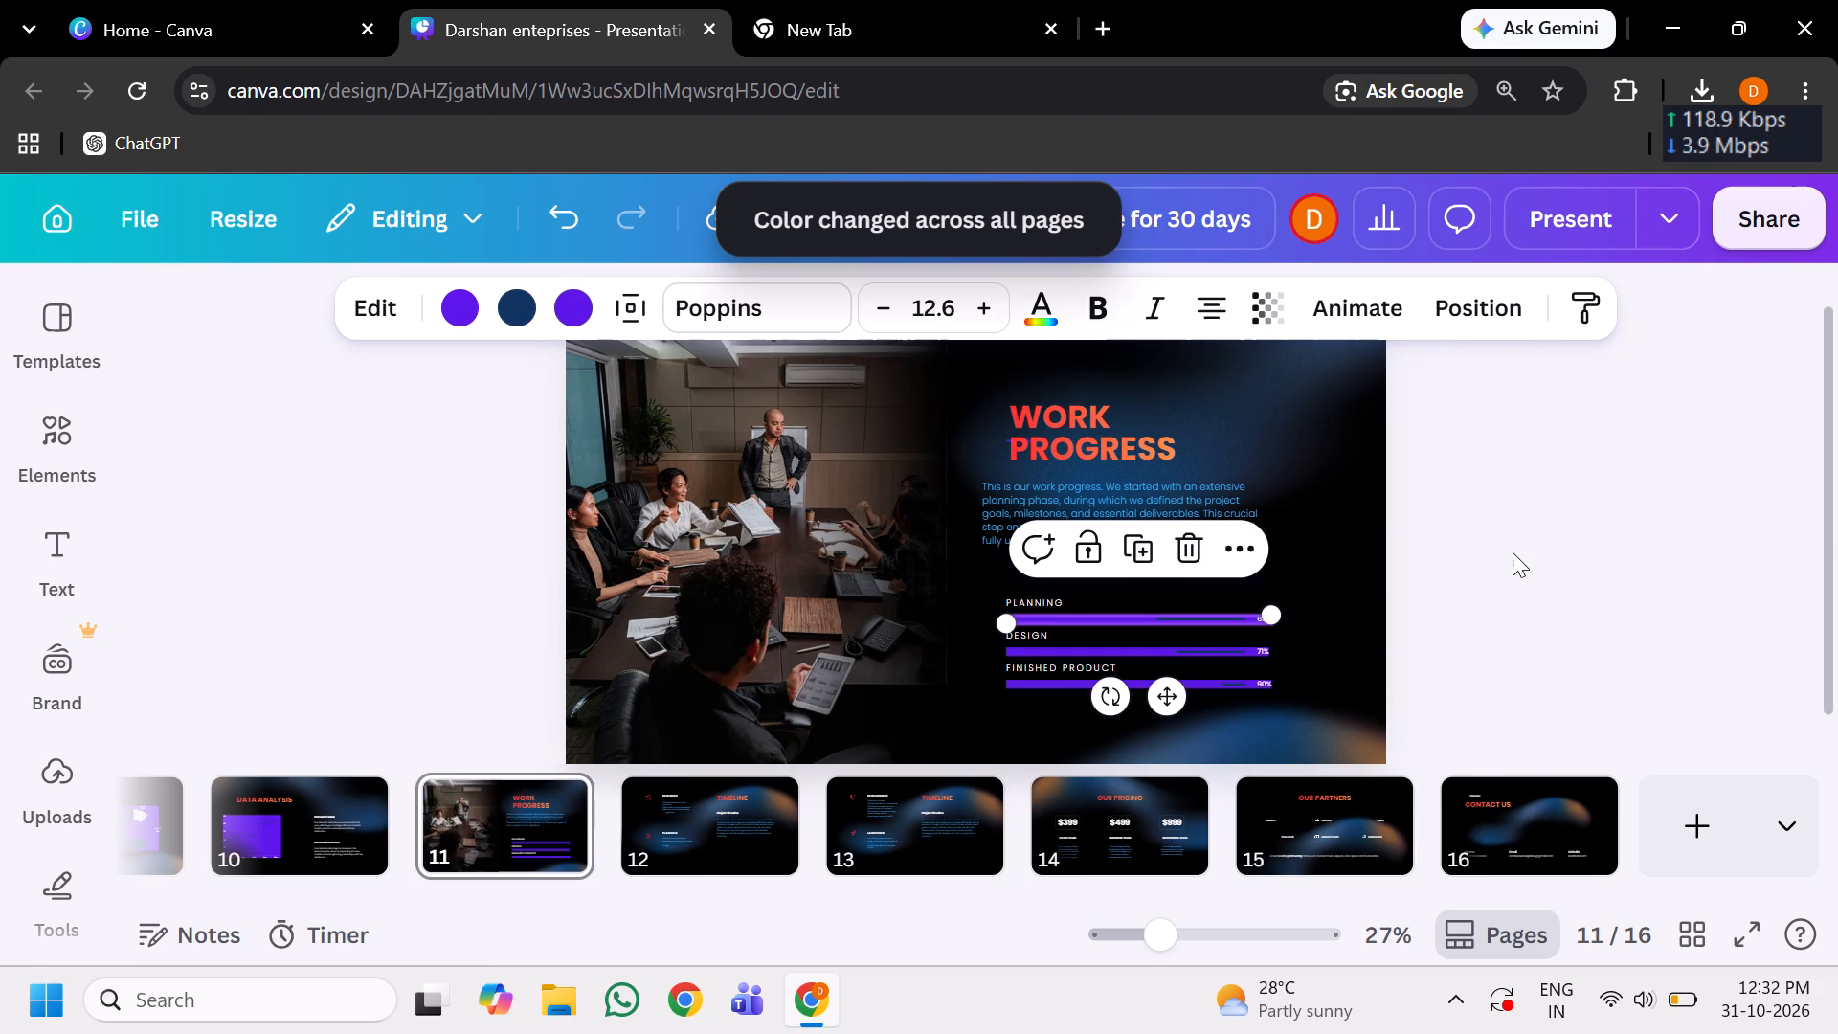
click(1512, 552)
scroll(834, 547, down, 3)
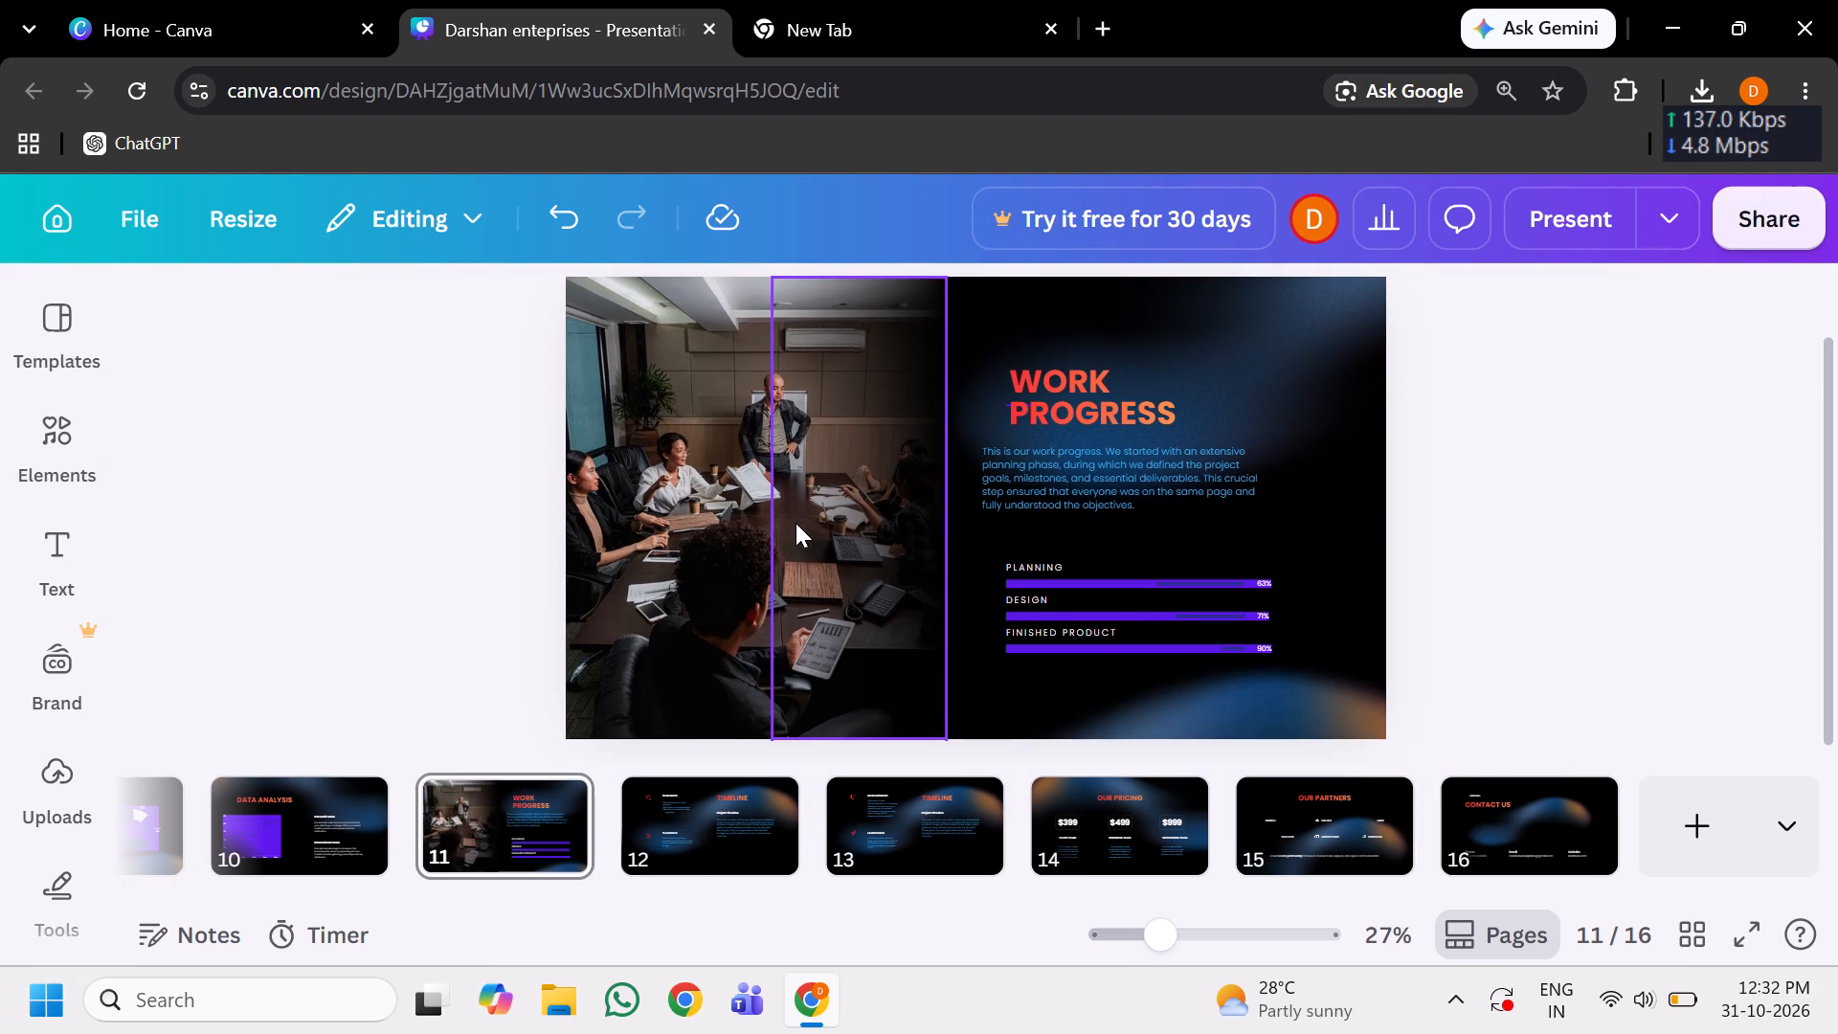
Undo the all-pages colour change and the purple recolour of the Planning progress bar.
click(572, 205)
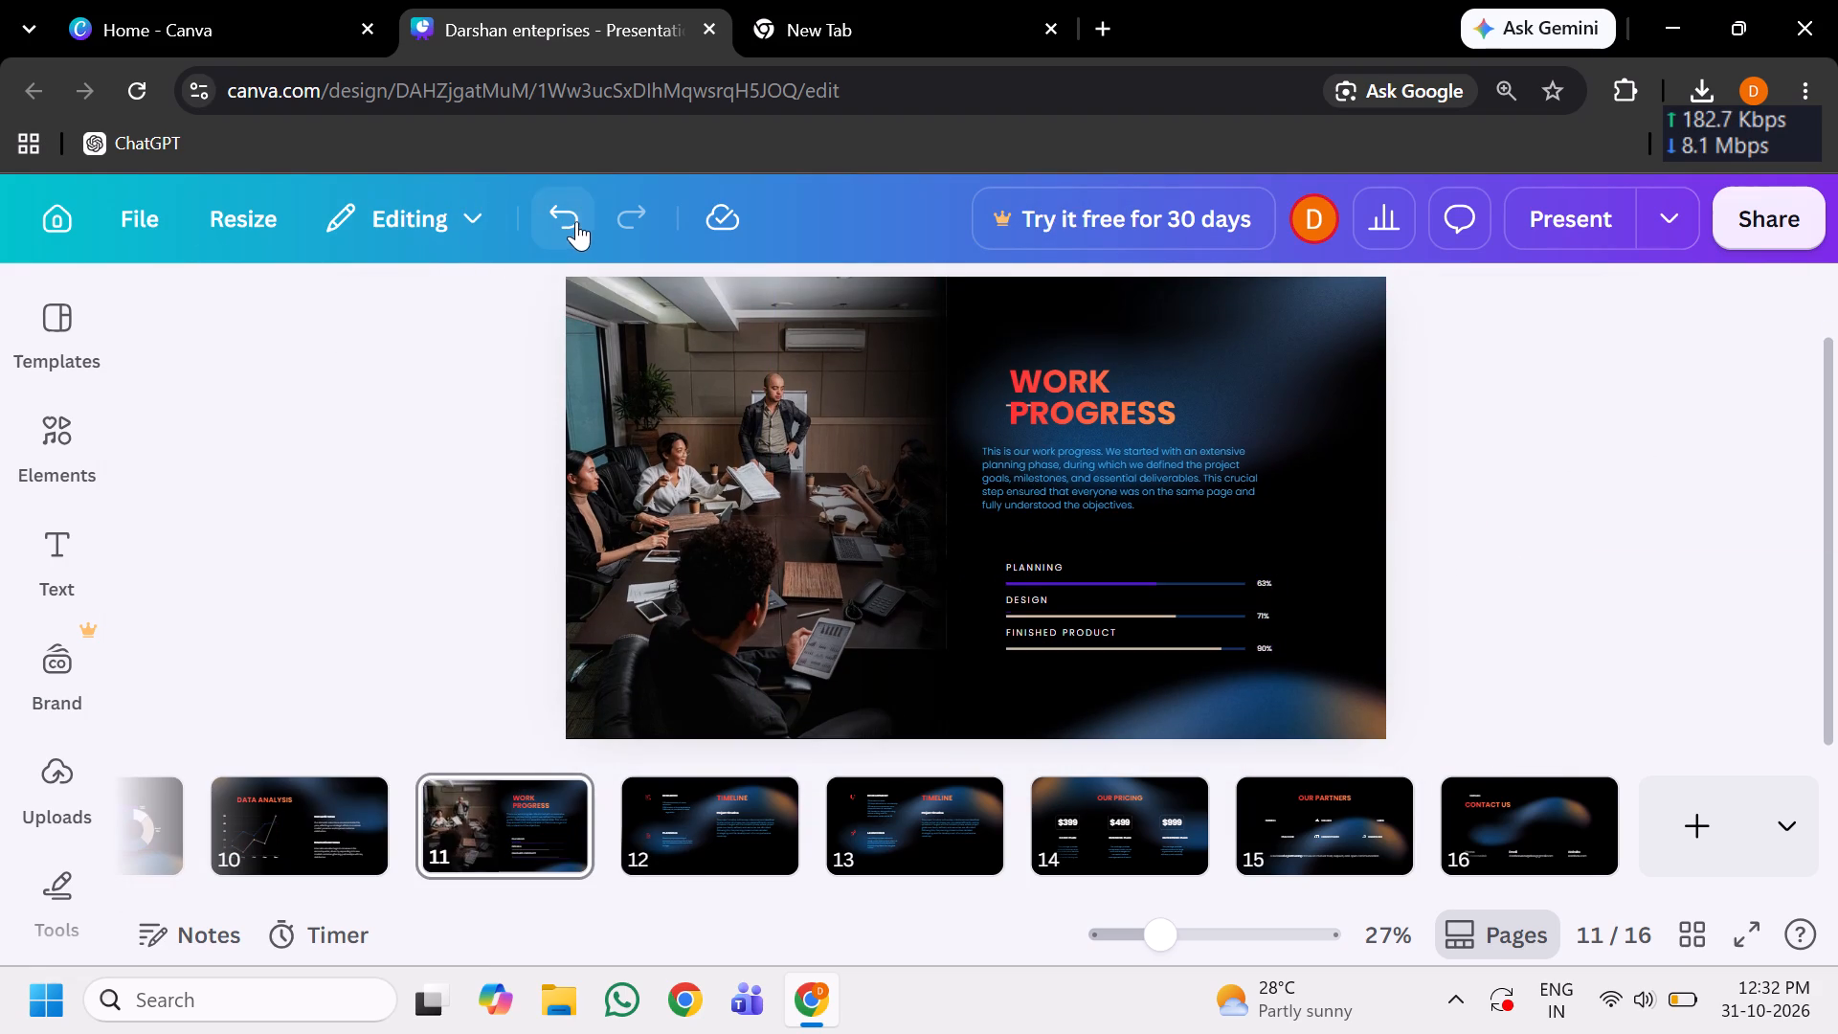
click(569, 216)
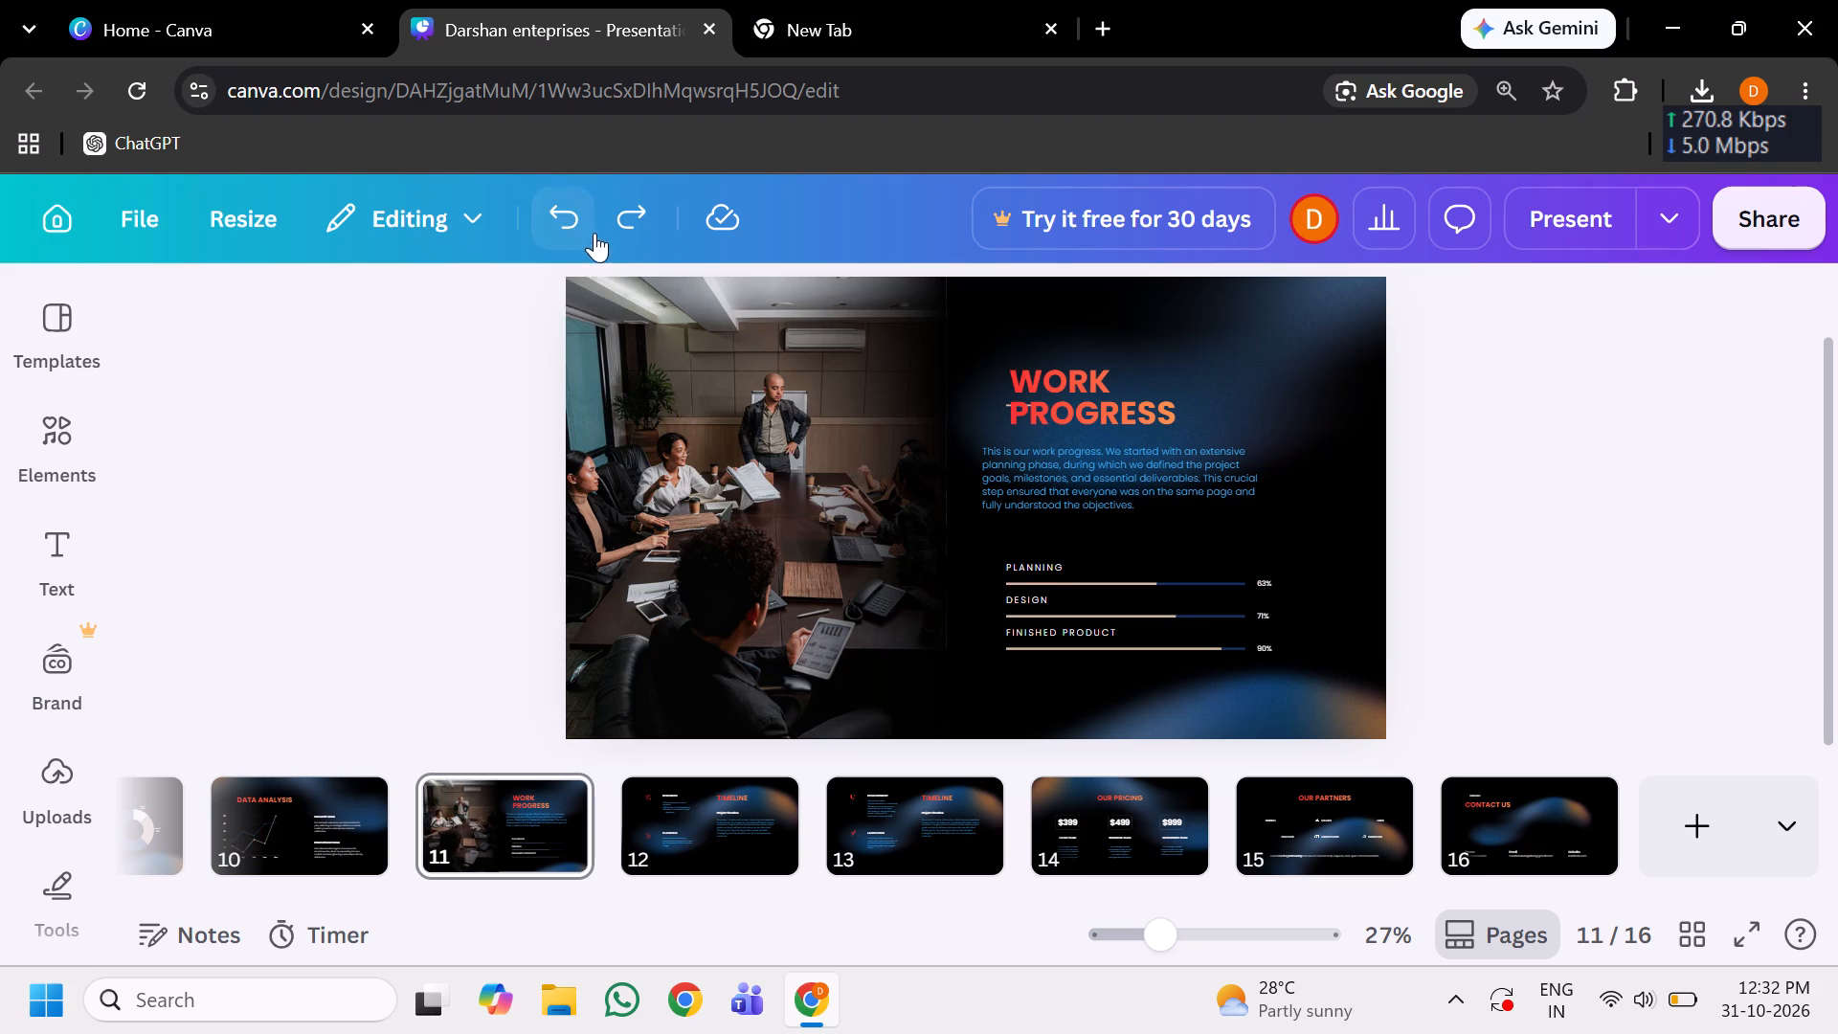
Review the Data Analysis slide (slide 10) and the Work Progress slide (slide 11) after the undo.
click(347, 816)
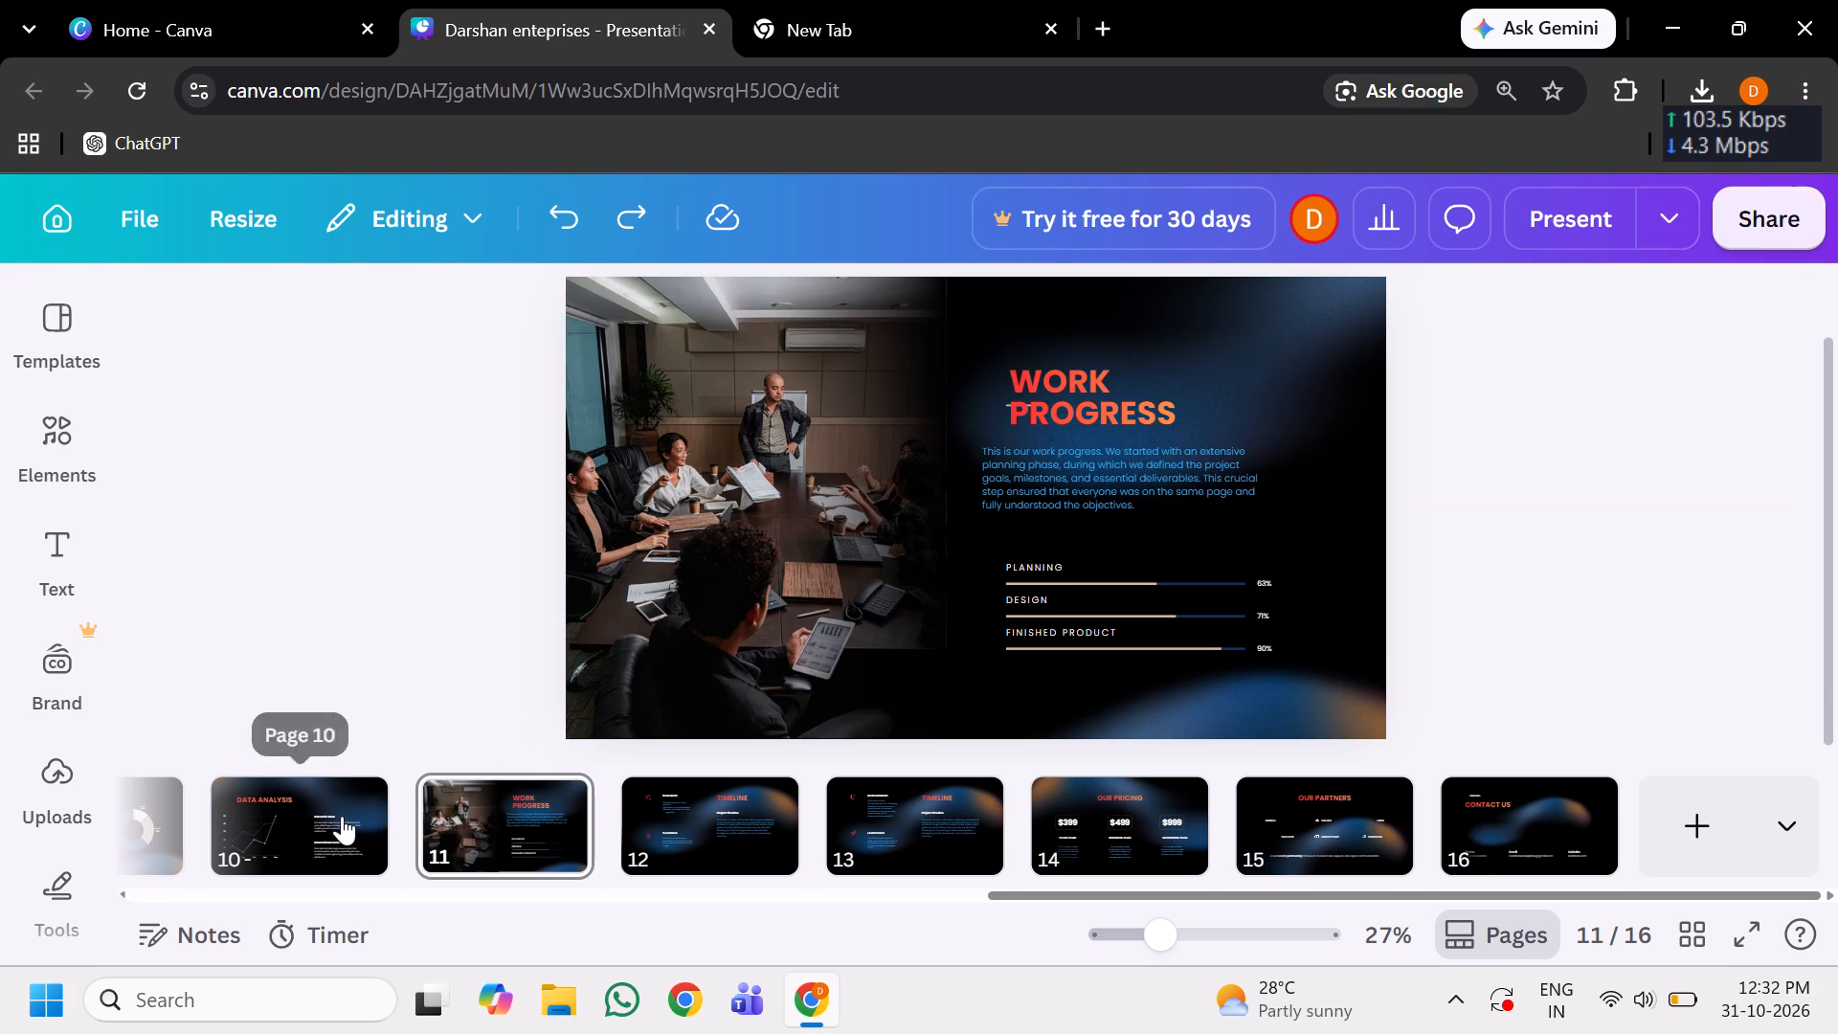
click(289, 817)
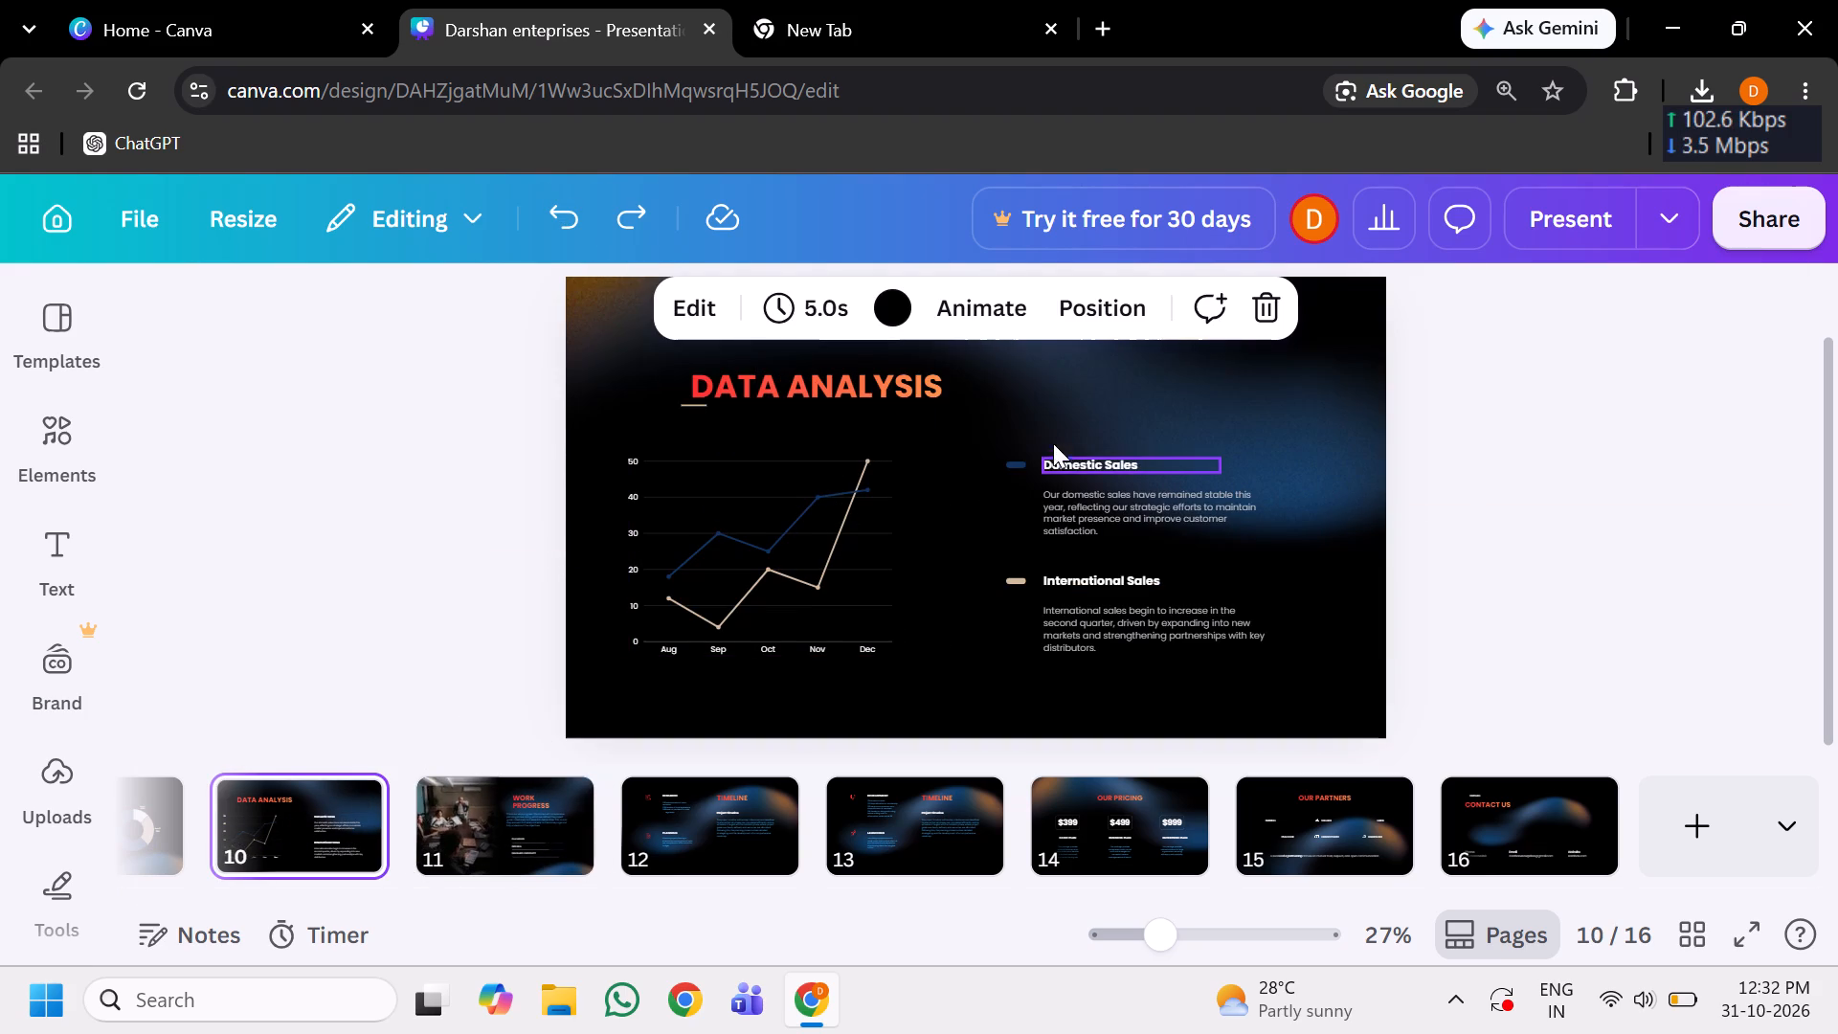
scroll(989, 404, up, 3)
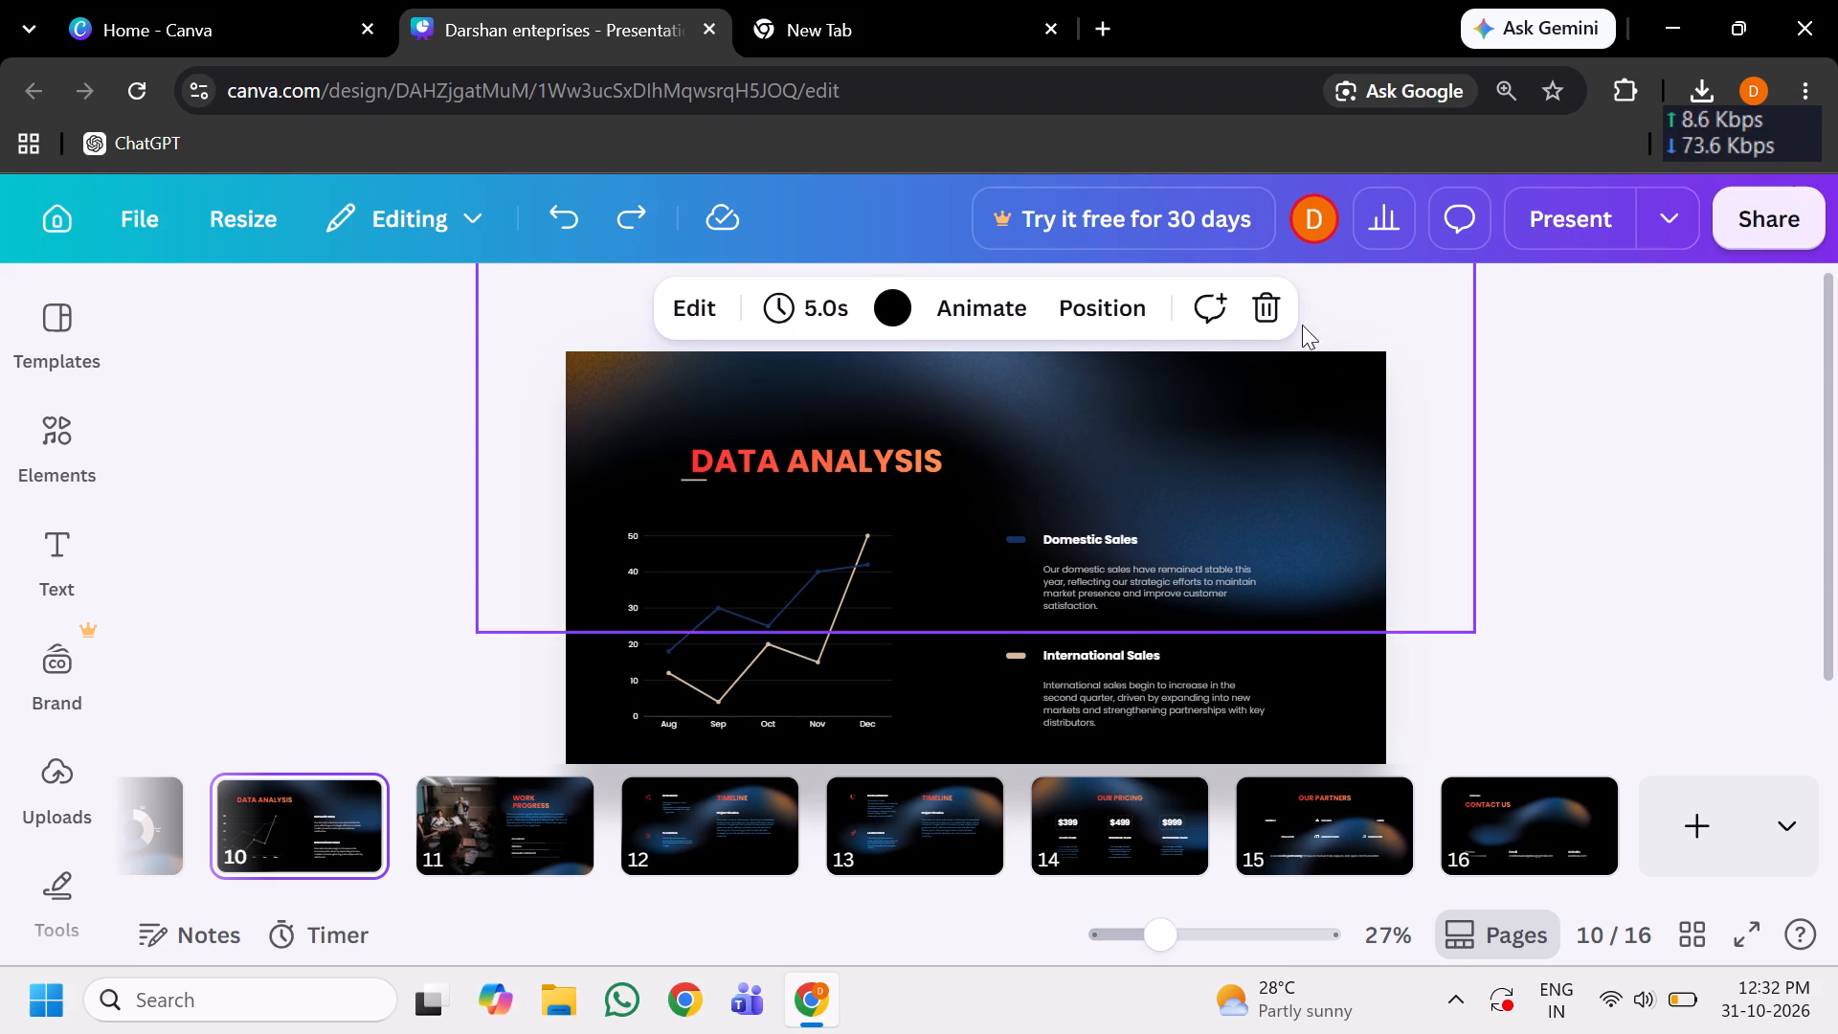
click(1656, 394)
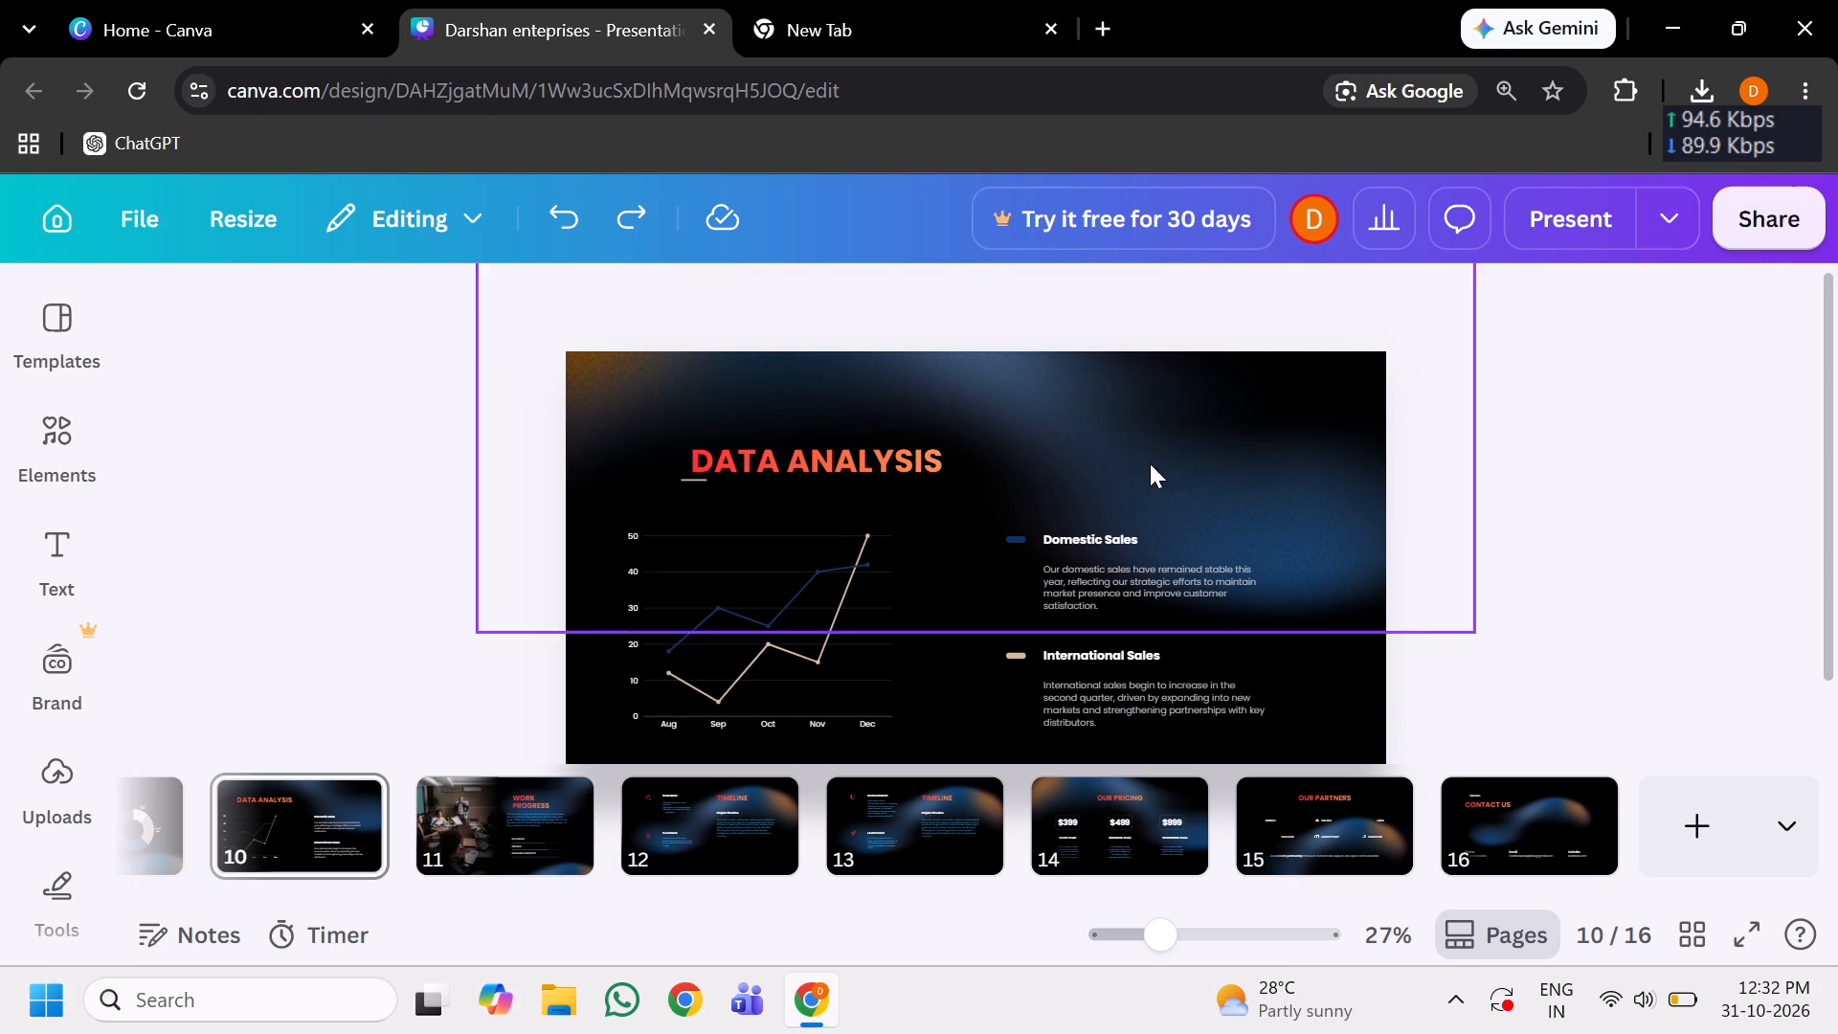
scroll(769, 533, down, 2)
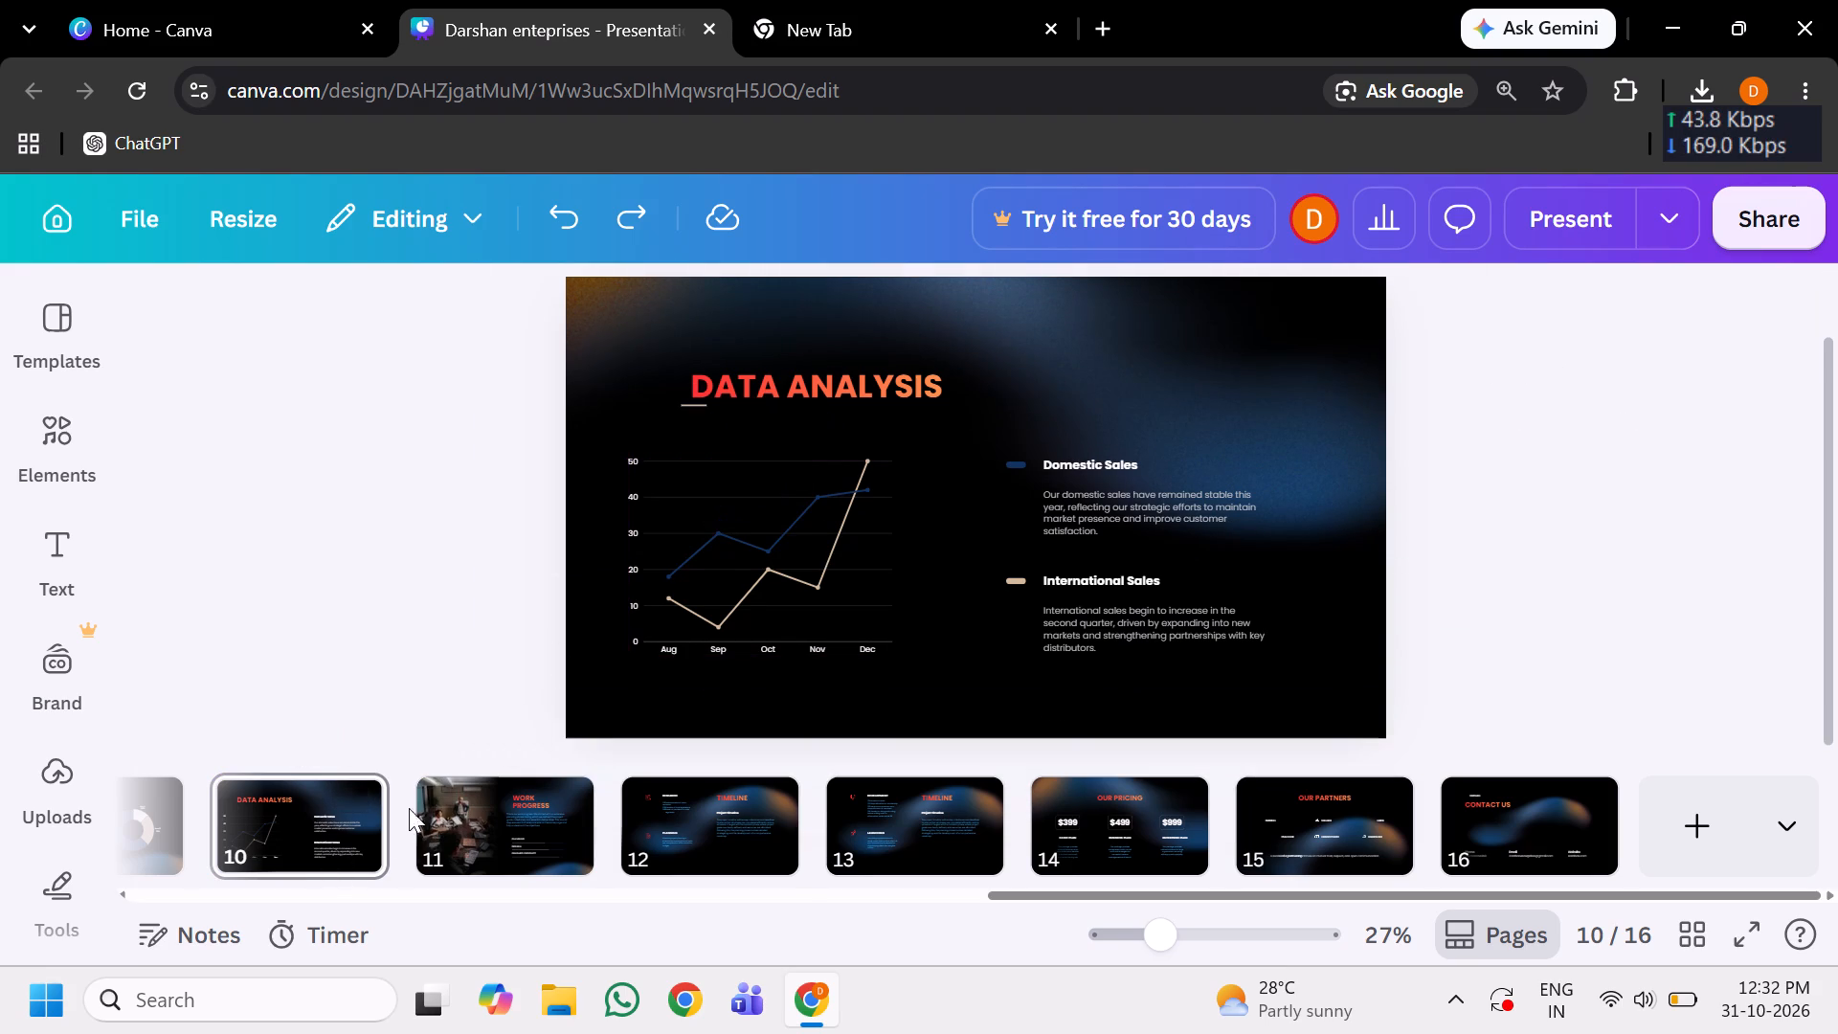
click(725, 834)
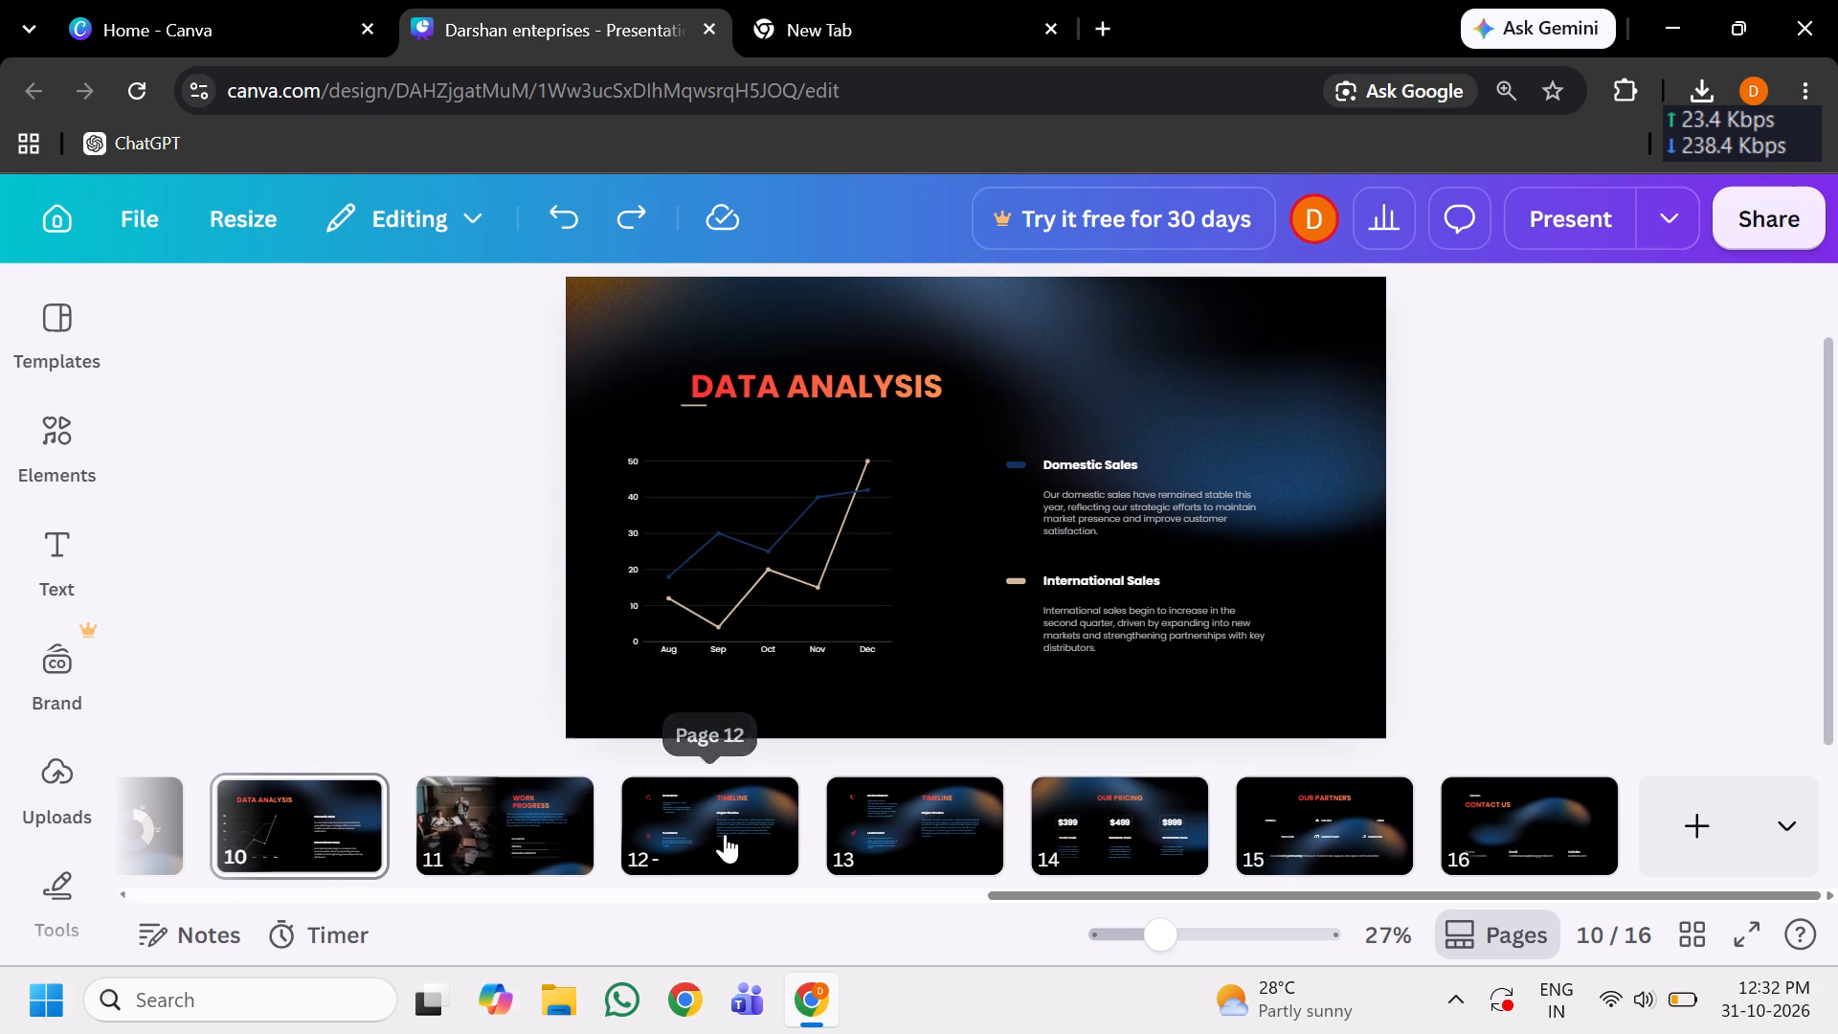
click(560, 822)
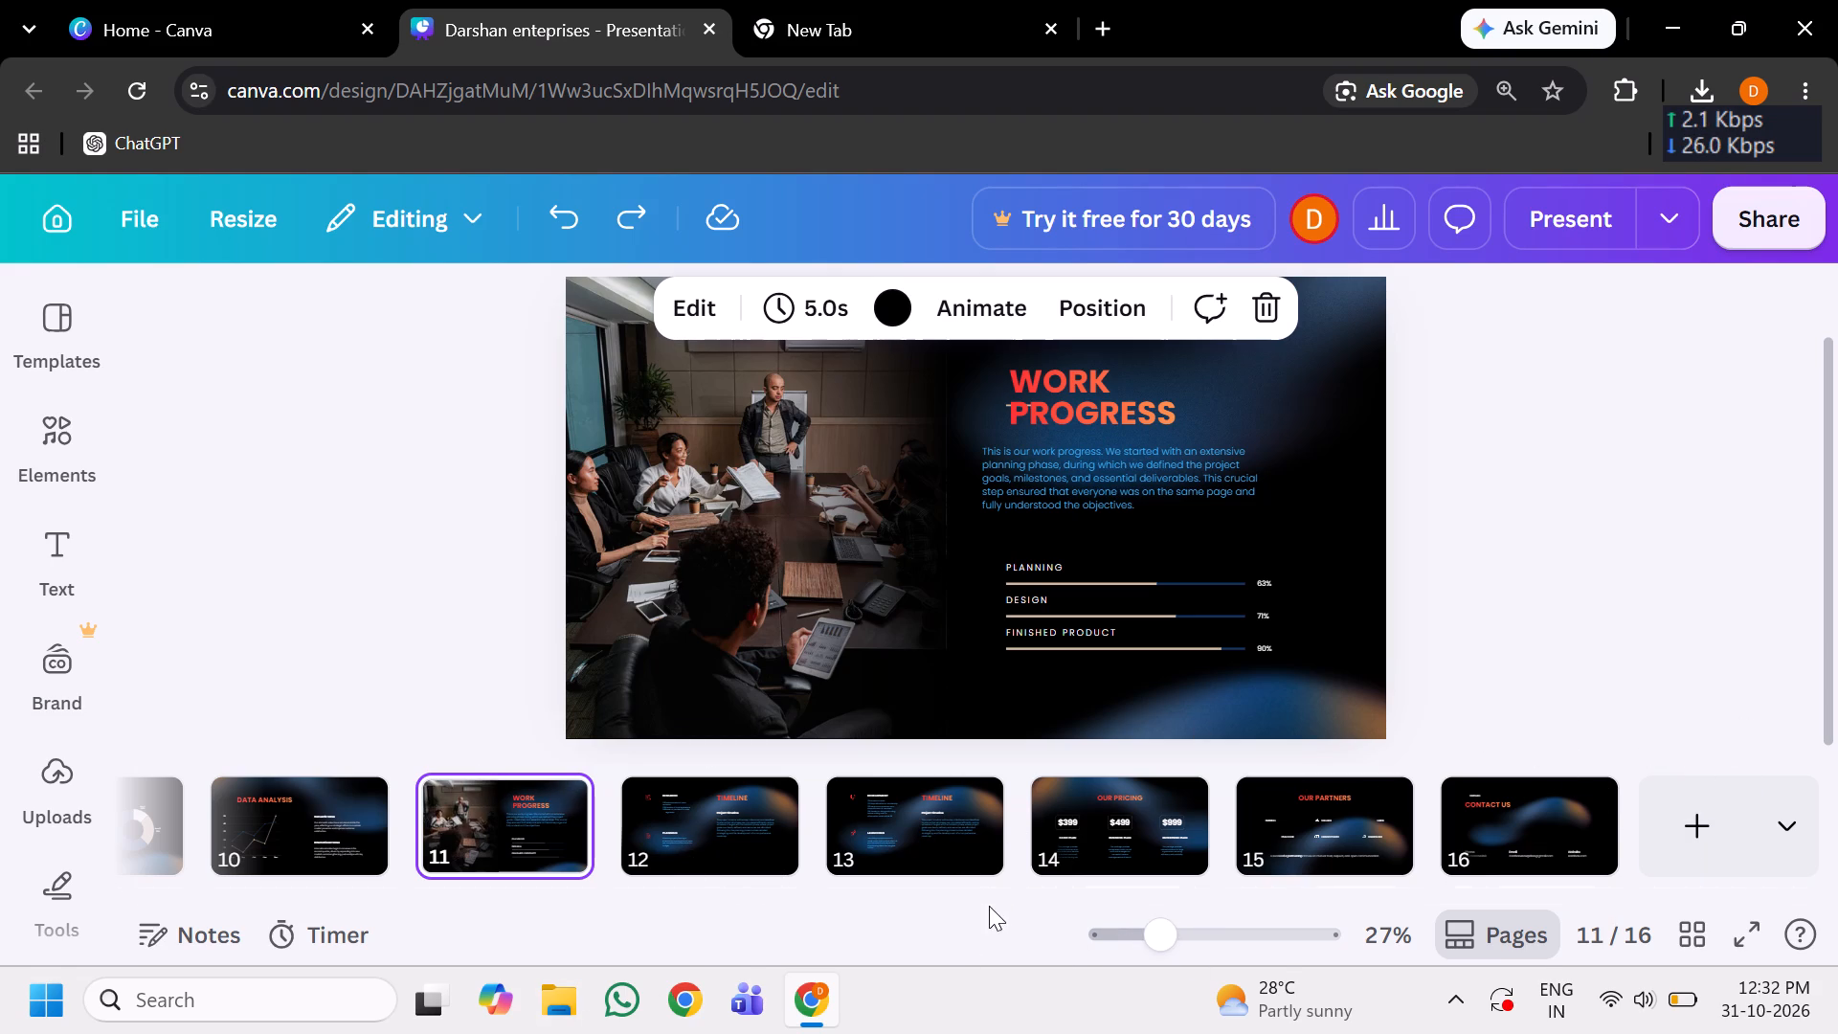
Return to the title slide (slide 1) and open the Shapes category of the elements library.
drag(1045, 892, 899, 907)
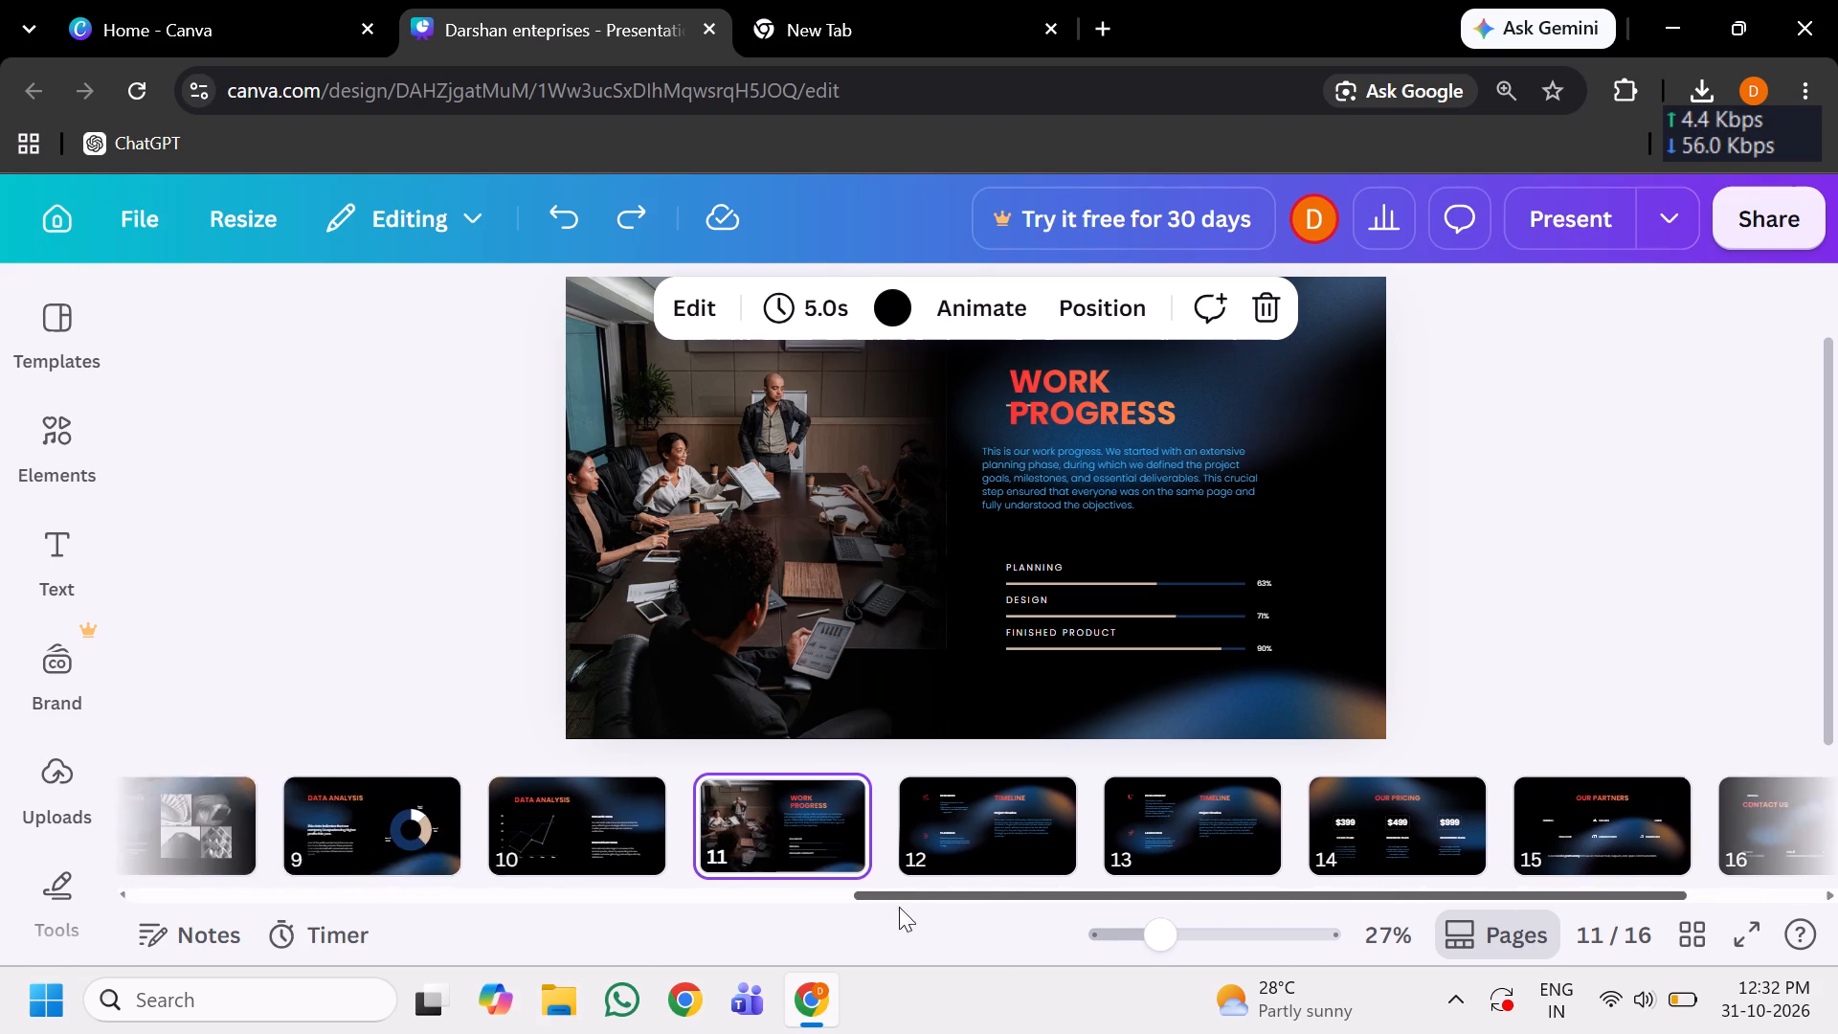
drag(899, 907, 429, 892)
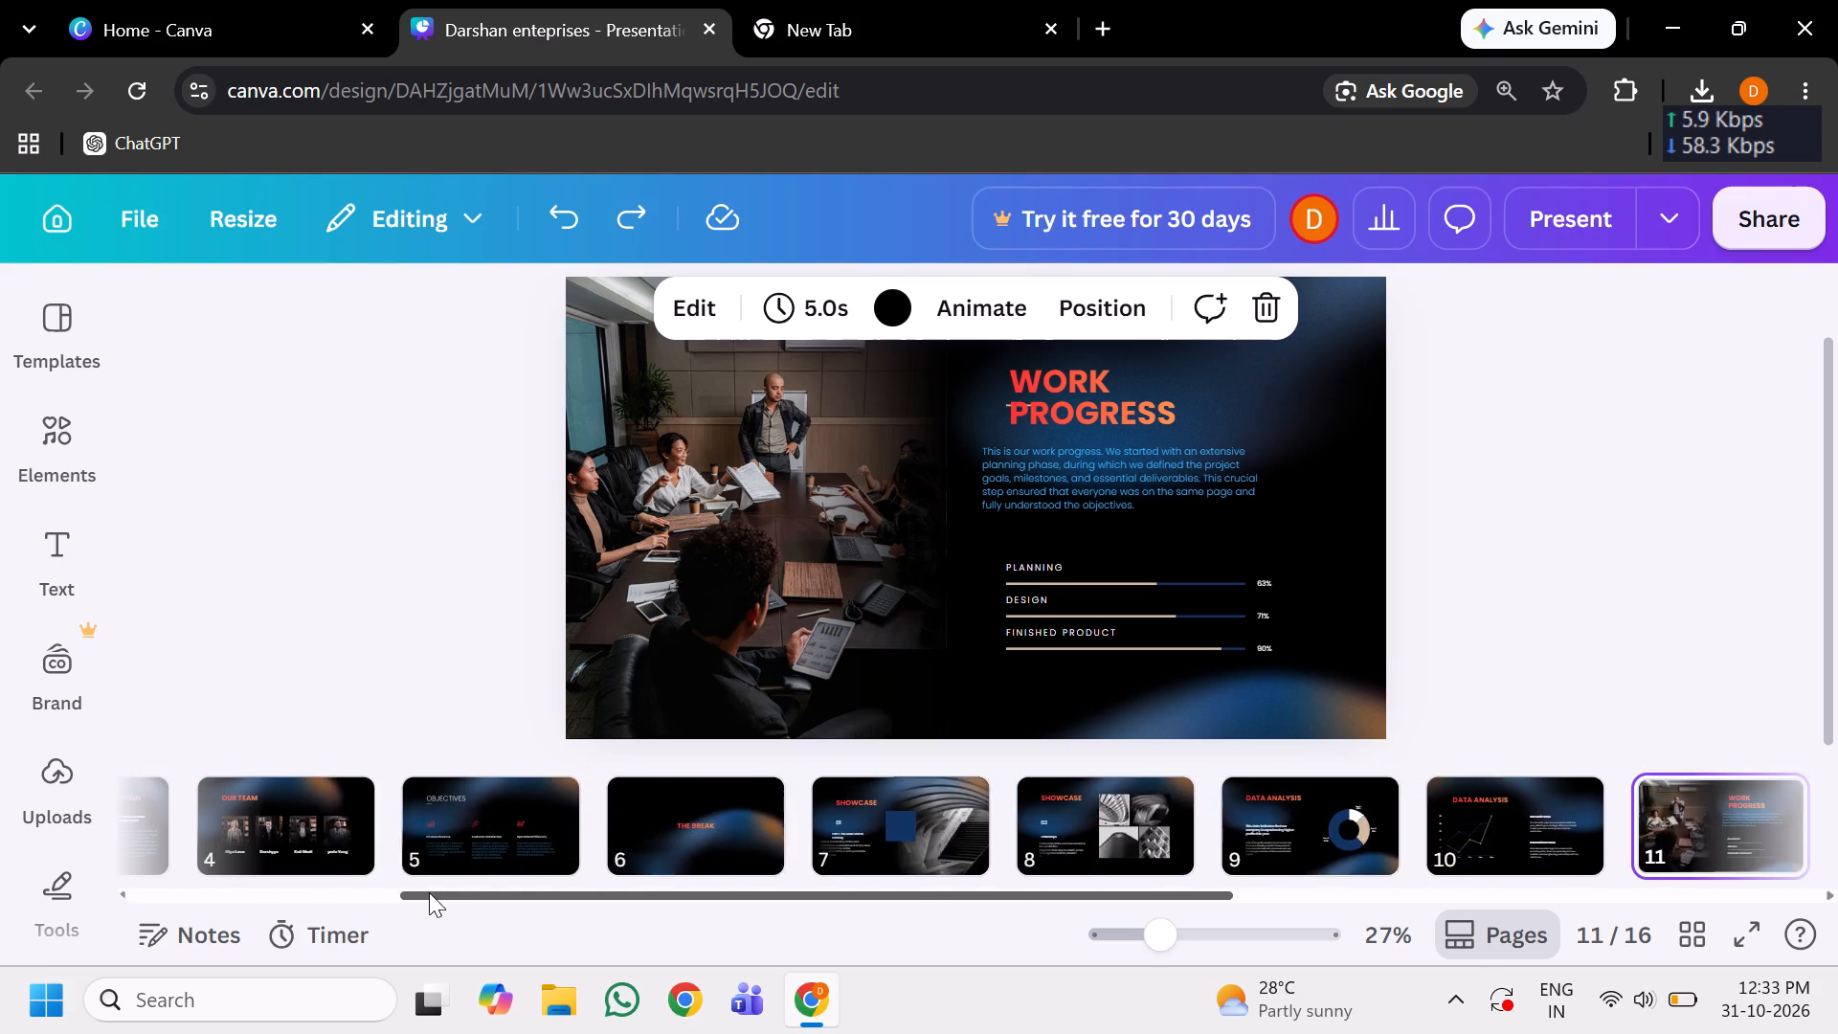
drag(429, 892, 132, 938)
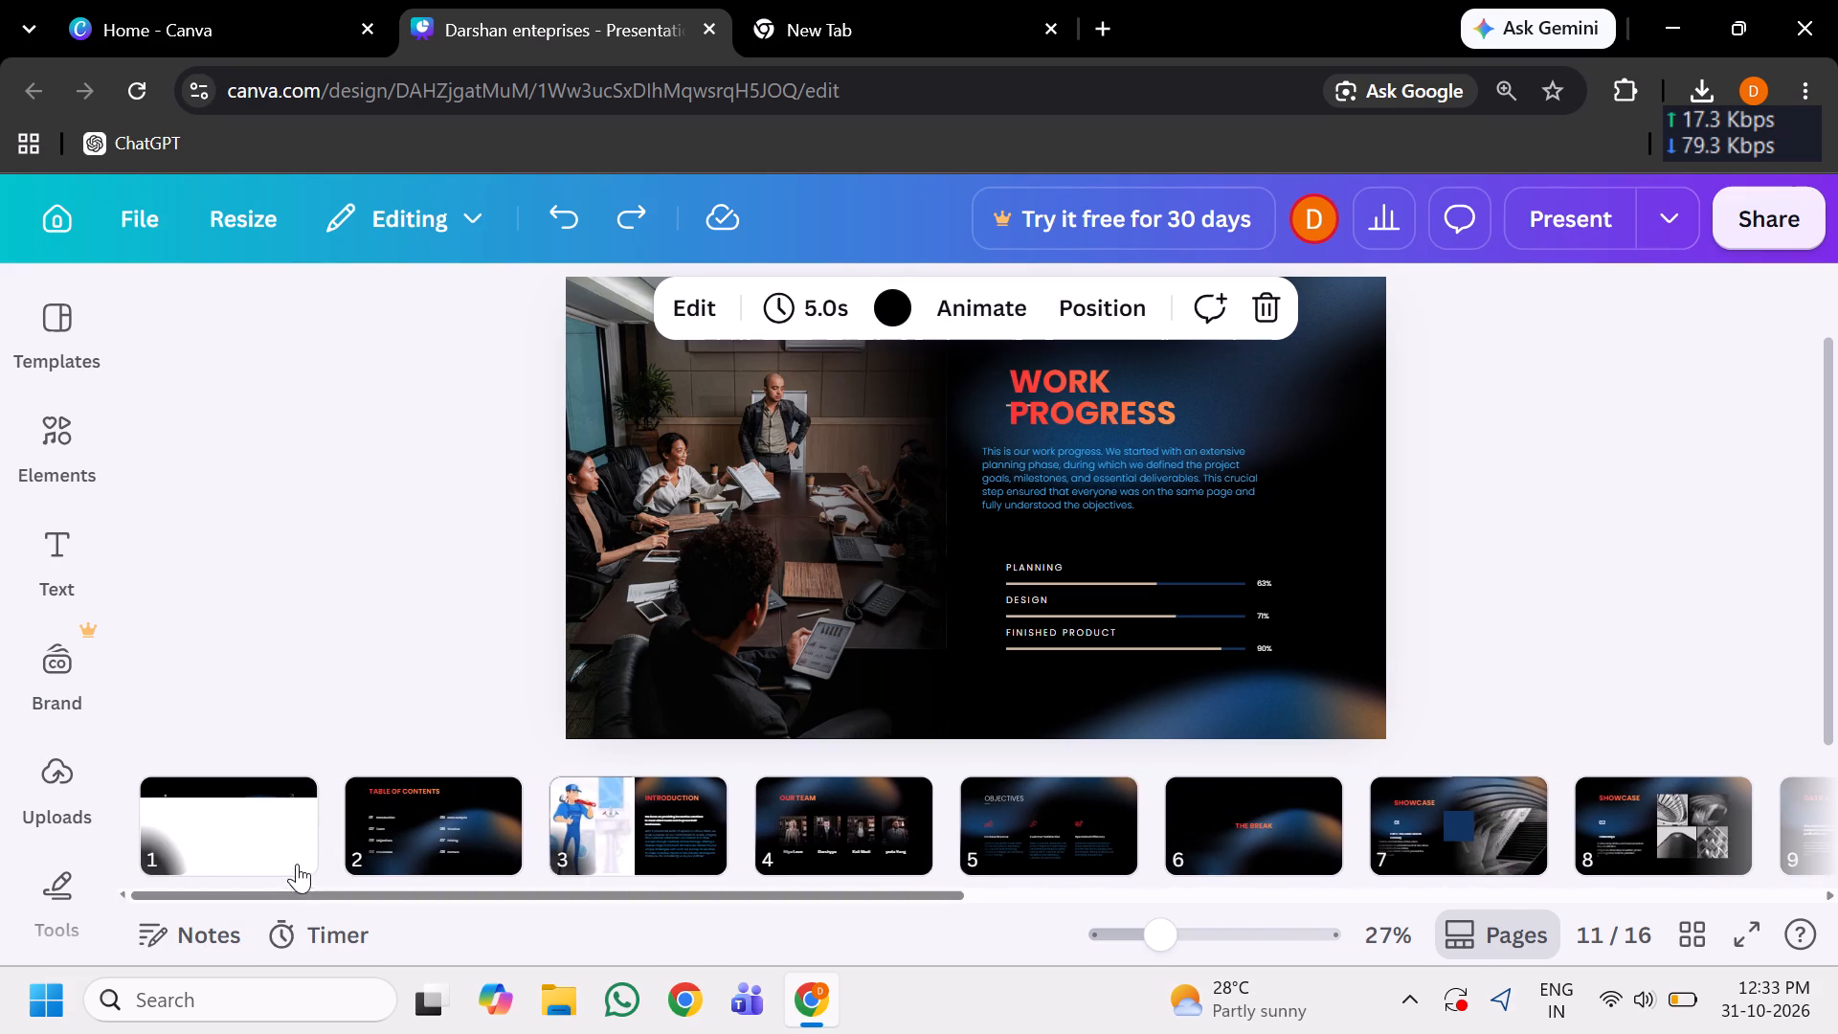
click(246, 830)
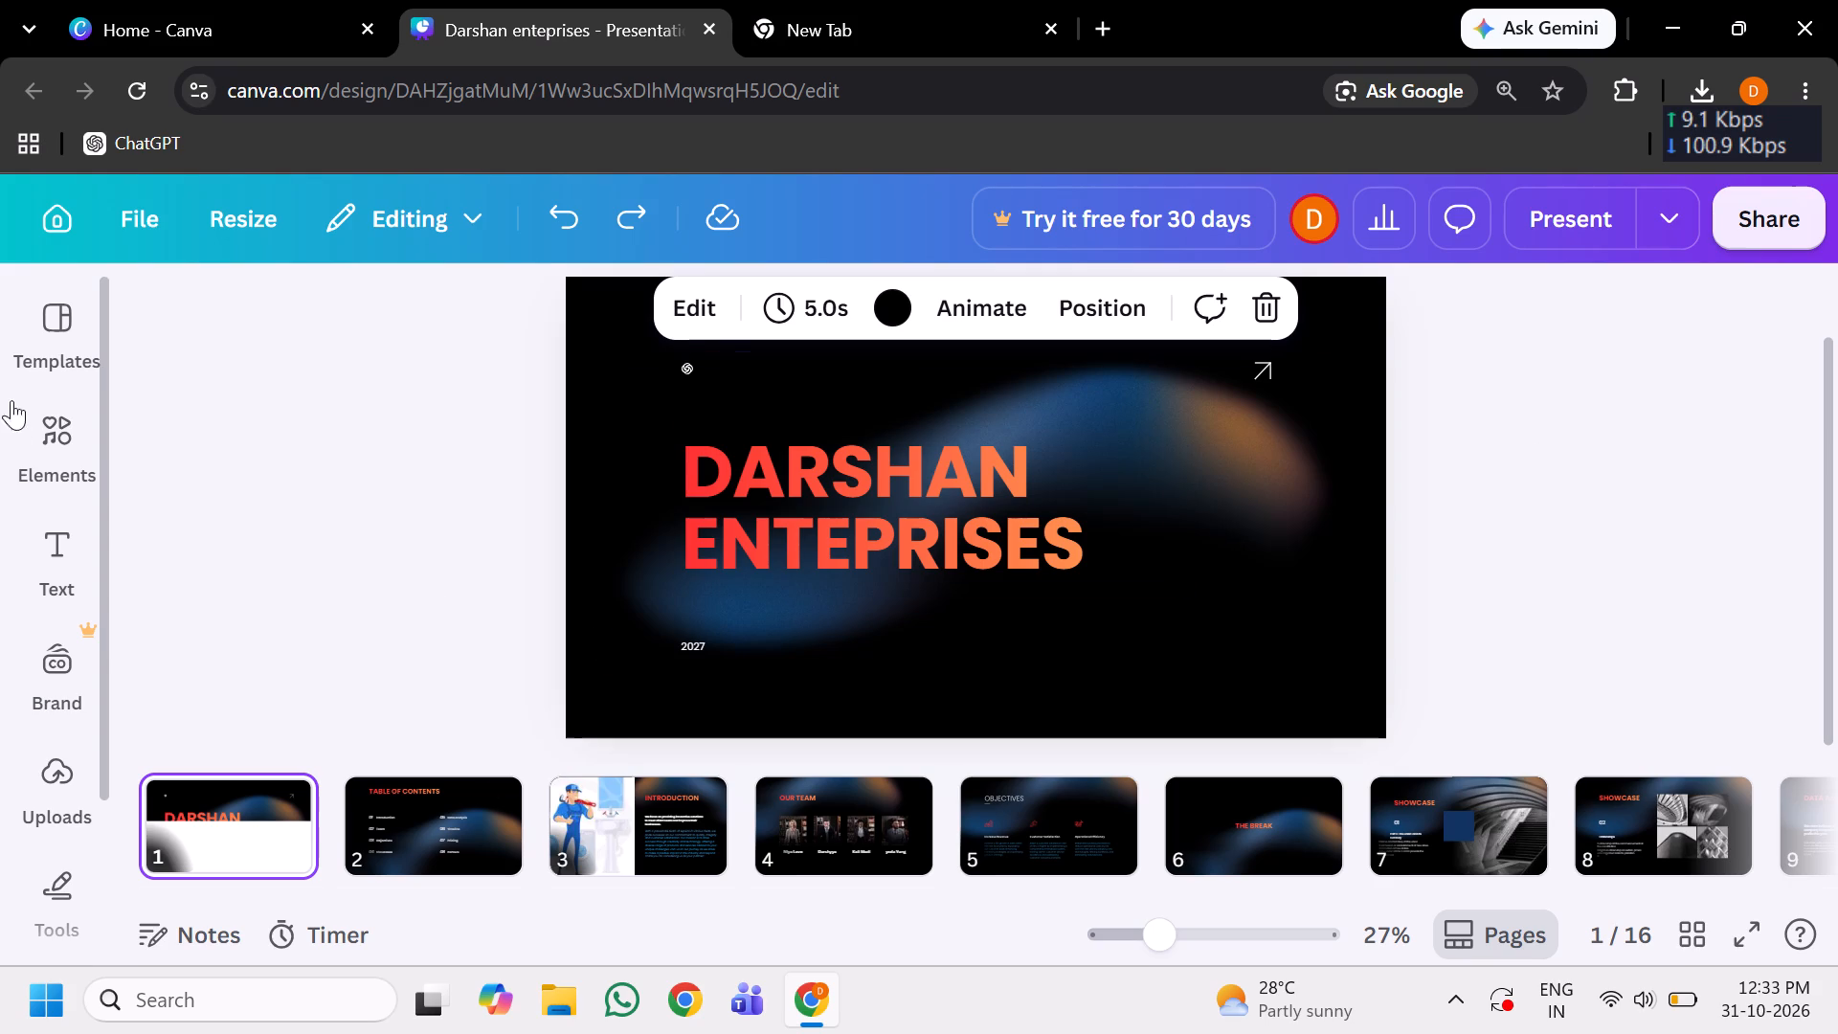
click(60, 444)
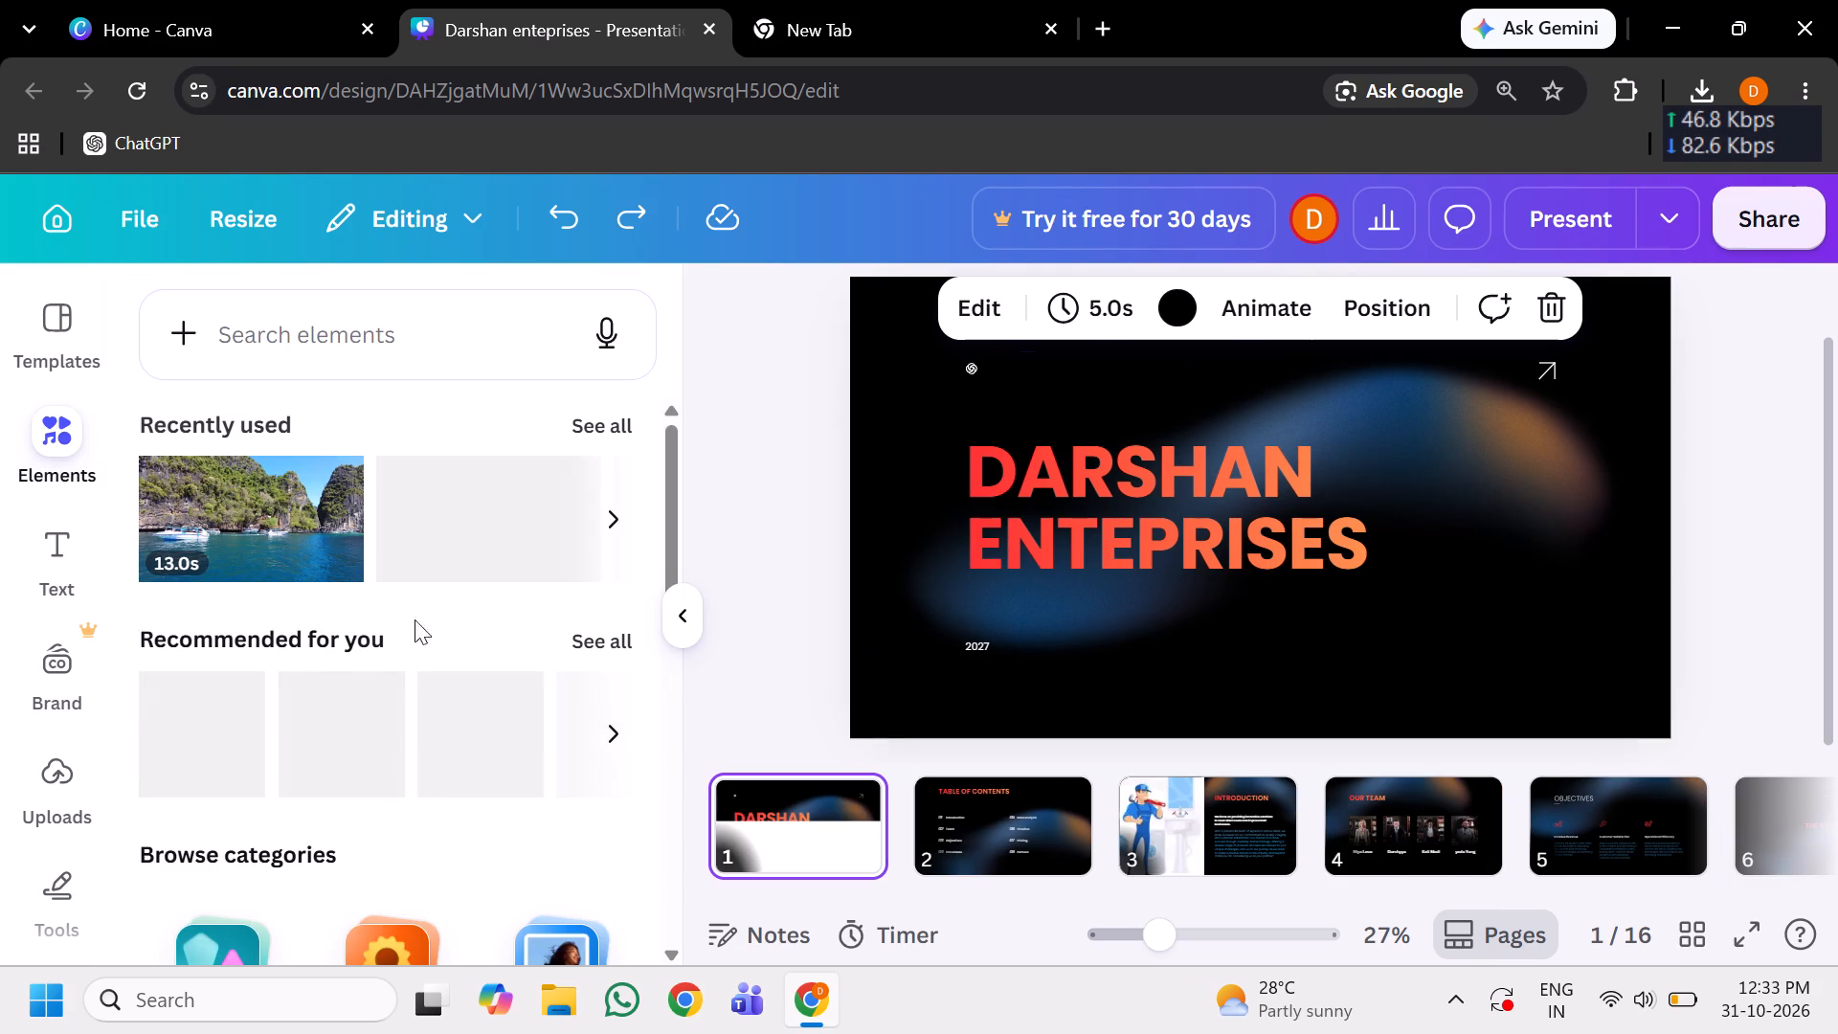
scroll(413, 558, down, 4)
scroll(379, 521, up, 2)
scroll(379, 521, down, 2)
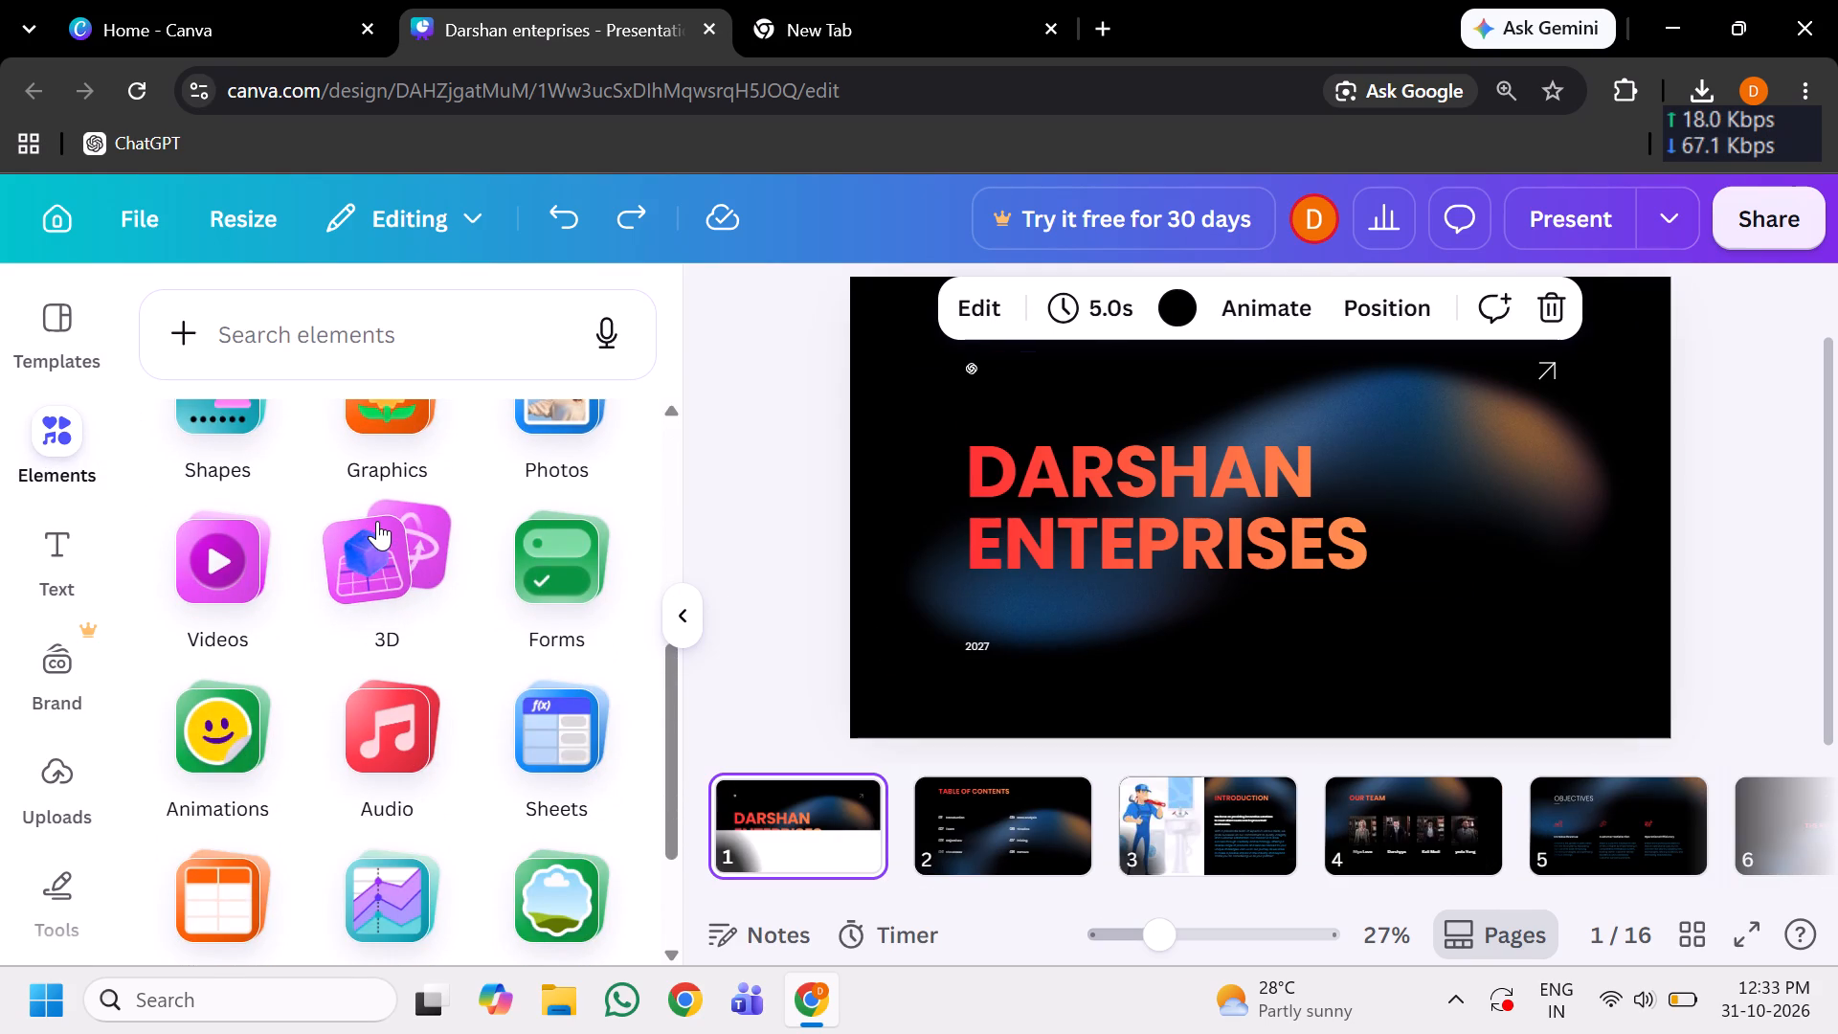
scroll(372, 528, down, 2)
scroll(371, 528, up, 1)
scroll(371, 528, down, 1)
scroll(371, 528, up, 3)
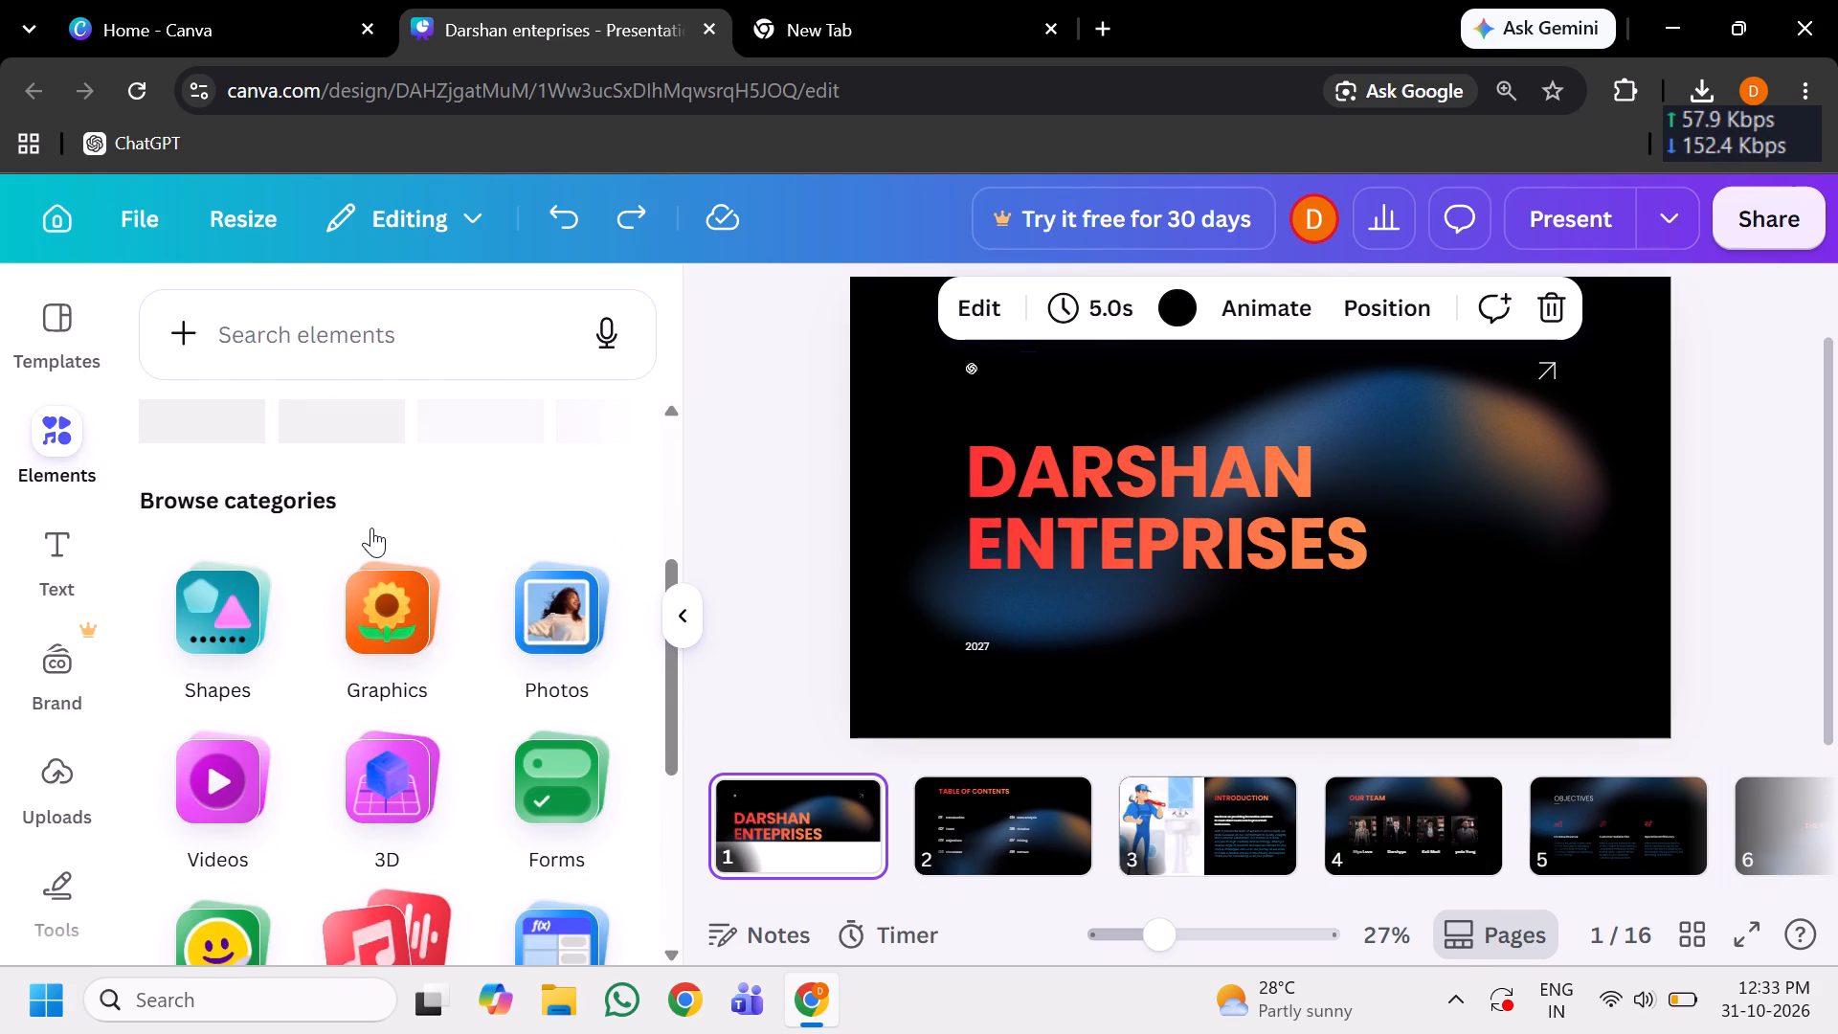
click(225, 625)
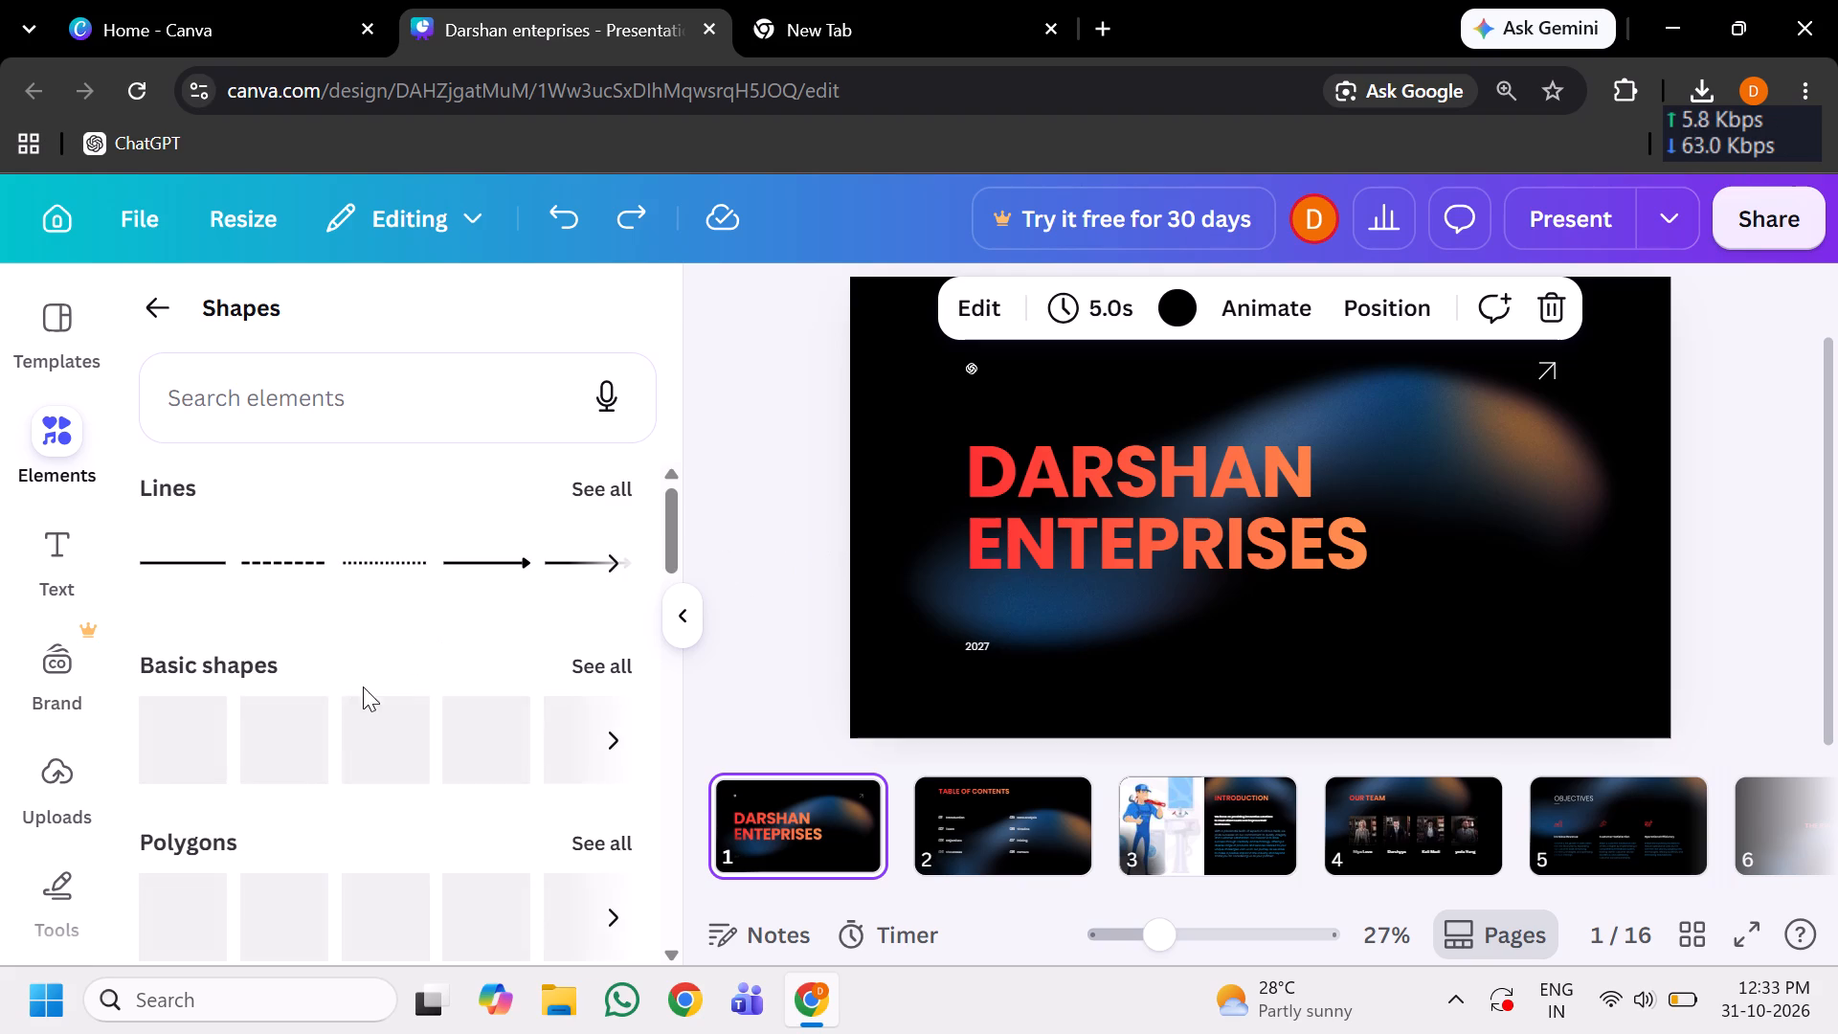
Add the solid line with an arrowhead from the Lines shapes to the title slide, placing it over the word ENTEPRISES.
scroll(365, 672, down, 4)
scroll(363, 643, up, 4)
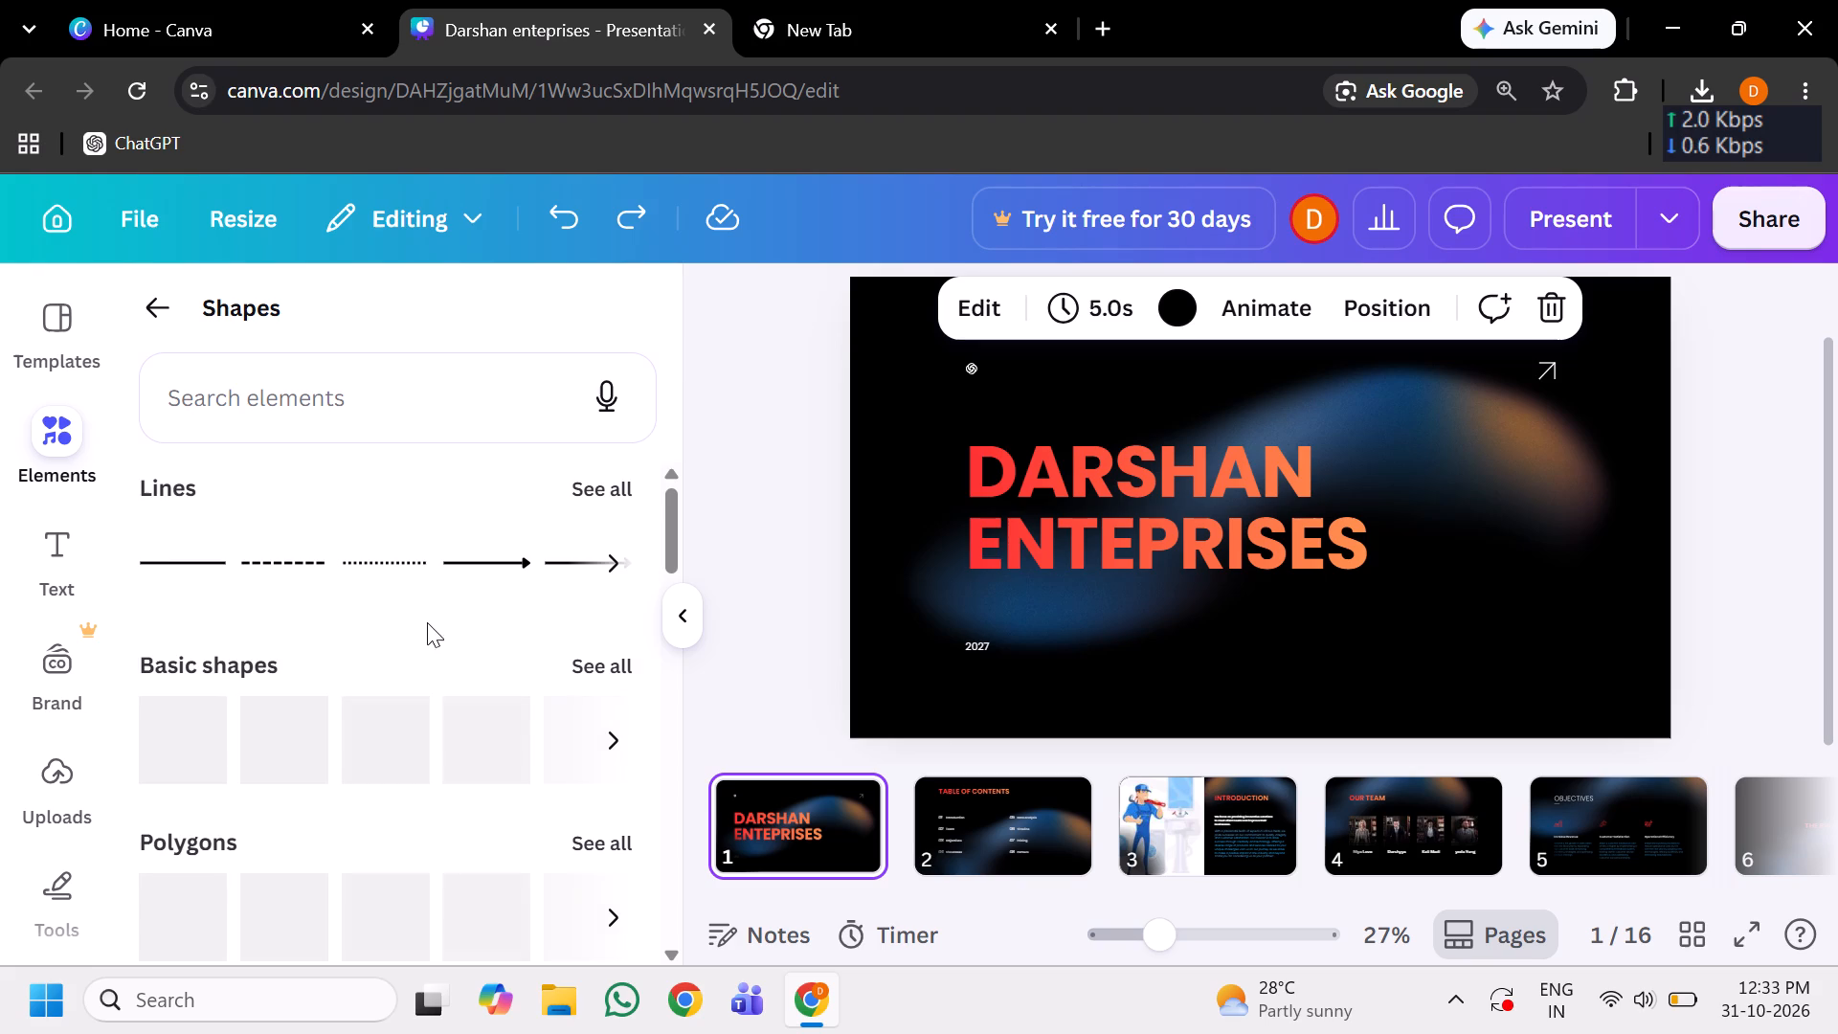
scroll(420, 629, down, 9)
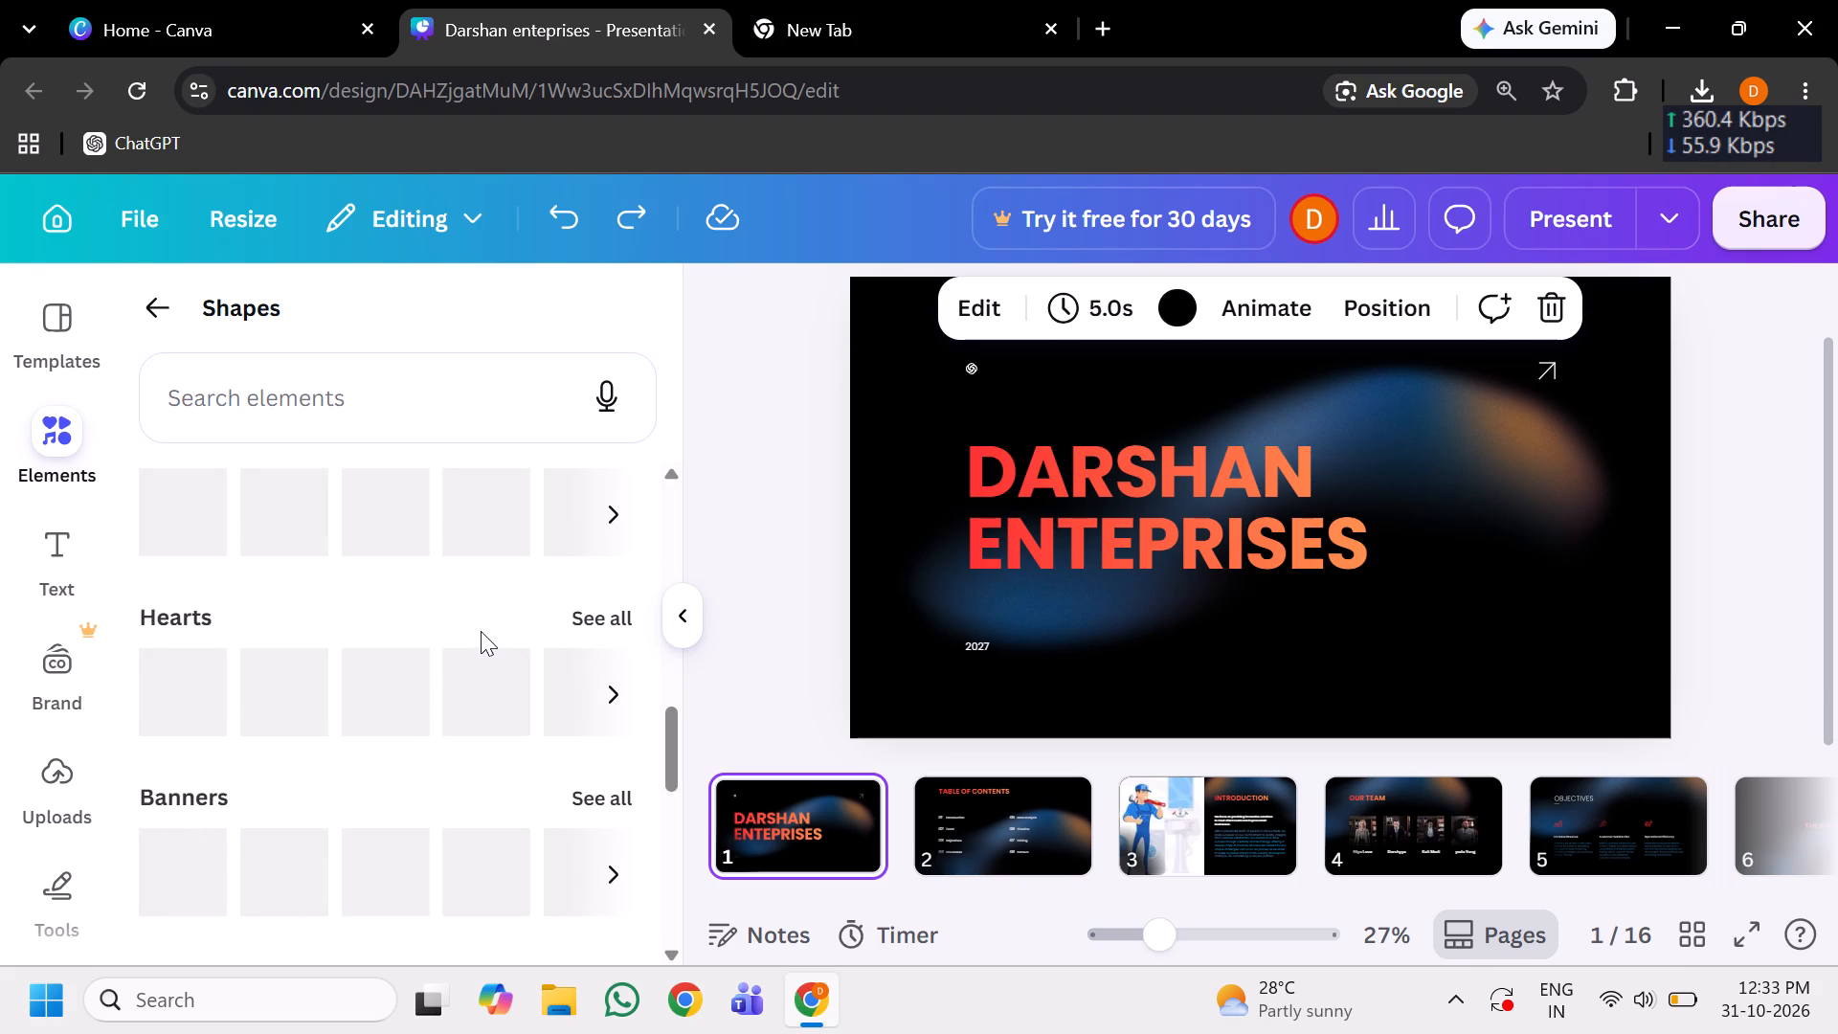
scroll(508, 595, down, 3)
scroll(509, 594, up, 5)
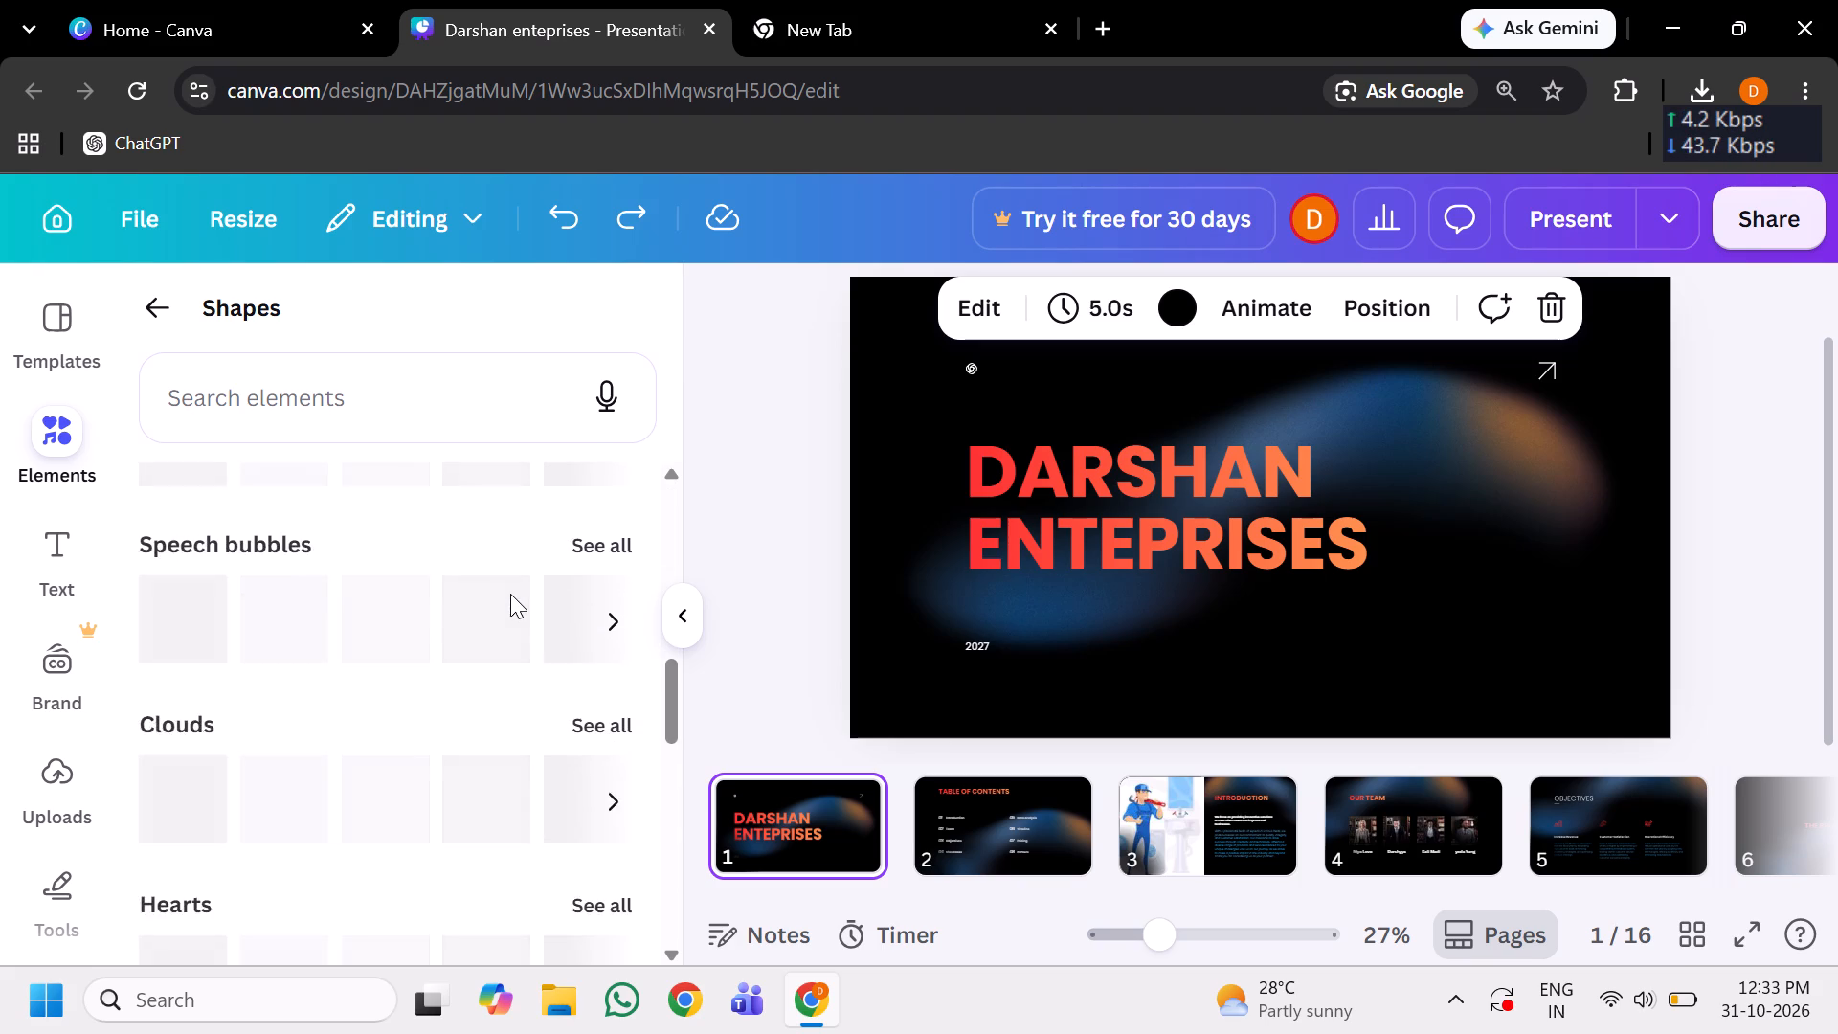
scroll(510, 594, up, 12)
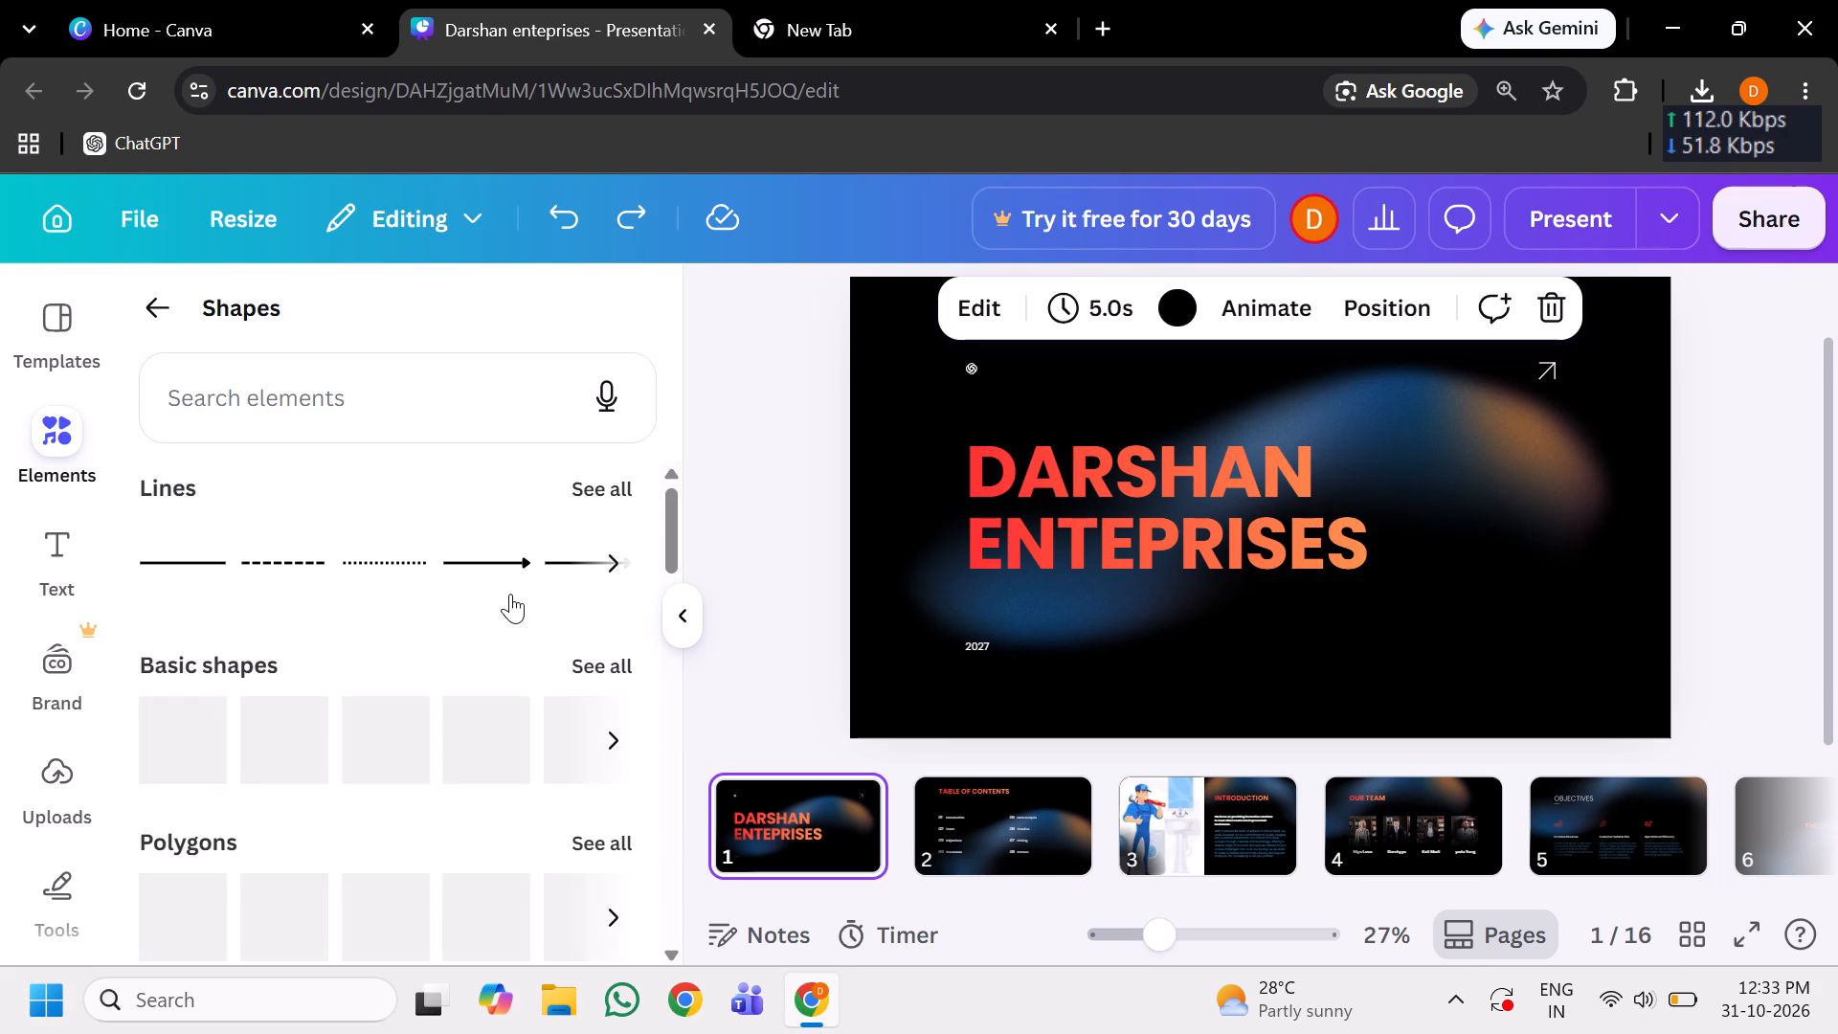
scroll(510, 594, down, 7)
scroll(507, 594, up, 9)
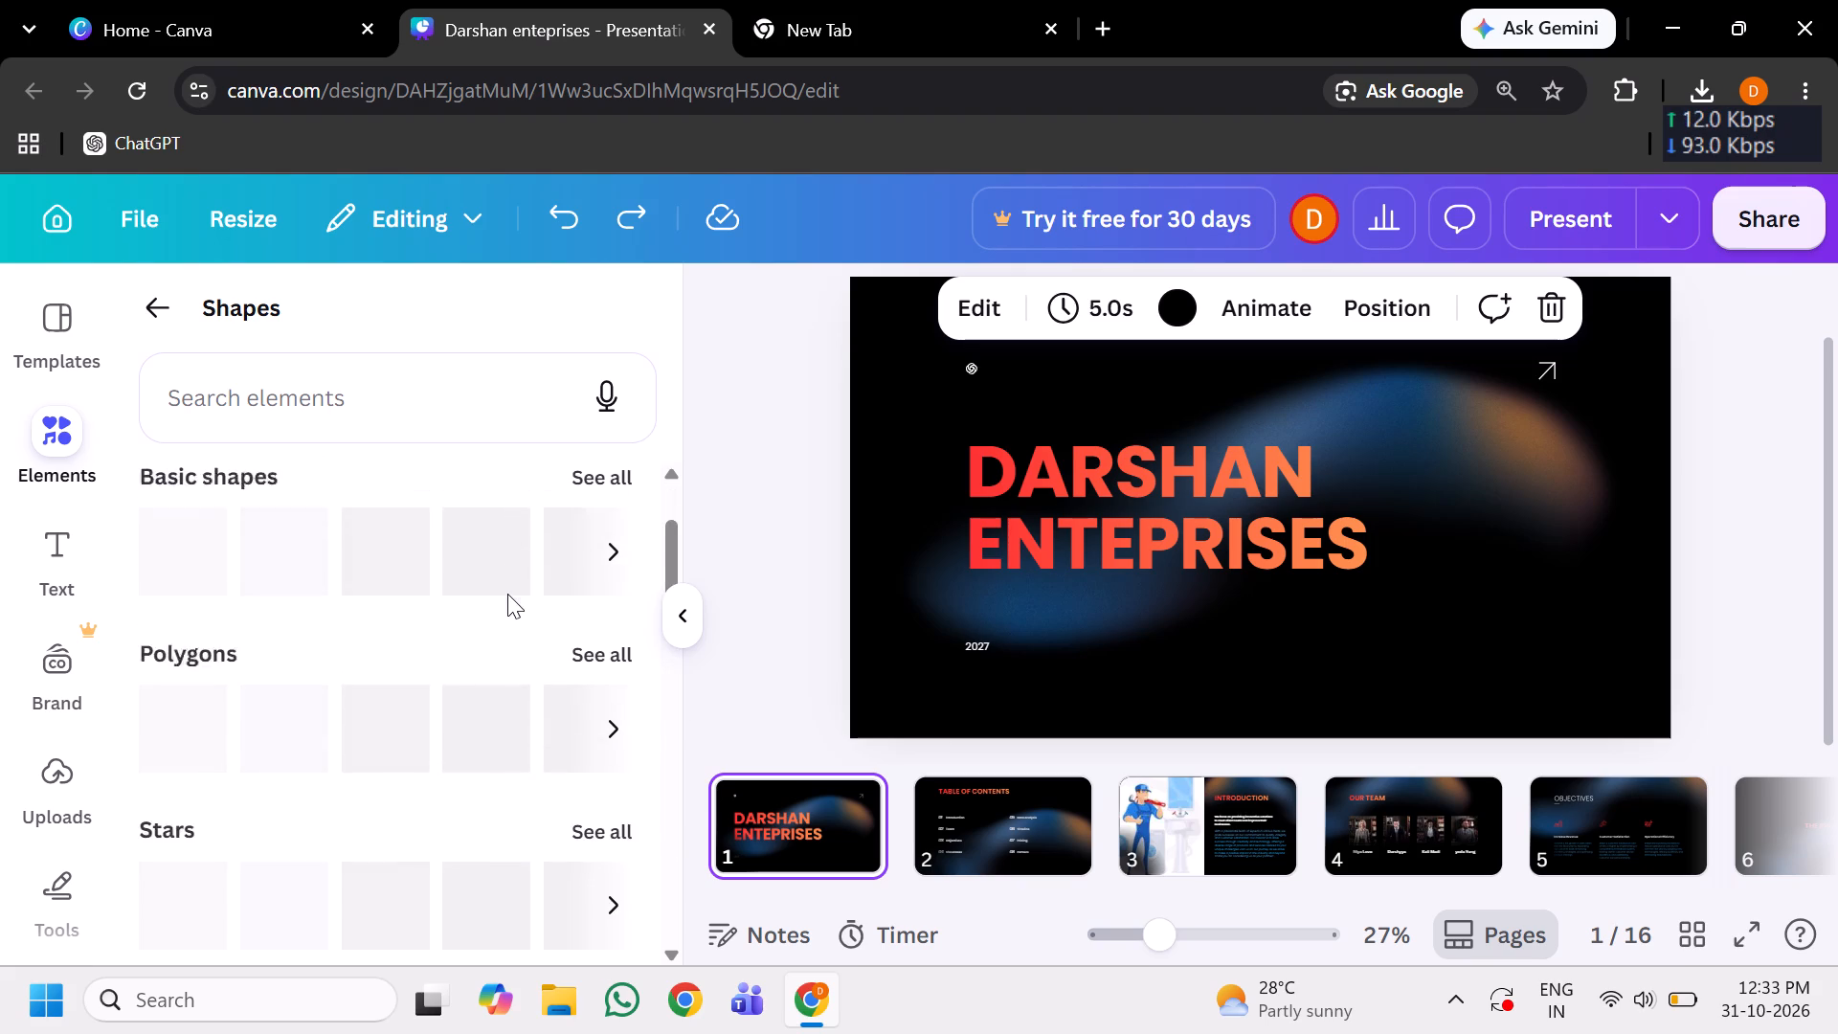
scroll(507, 594, up, 4)
drag(494, 553, 511, 552)
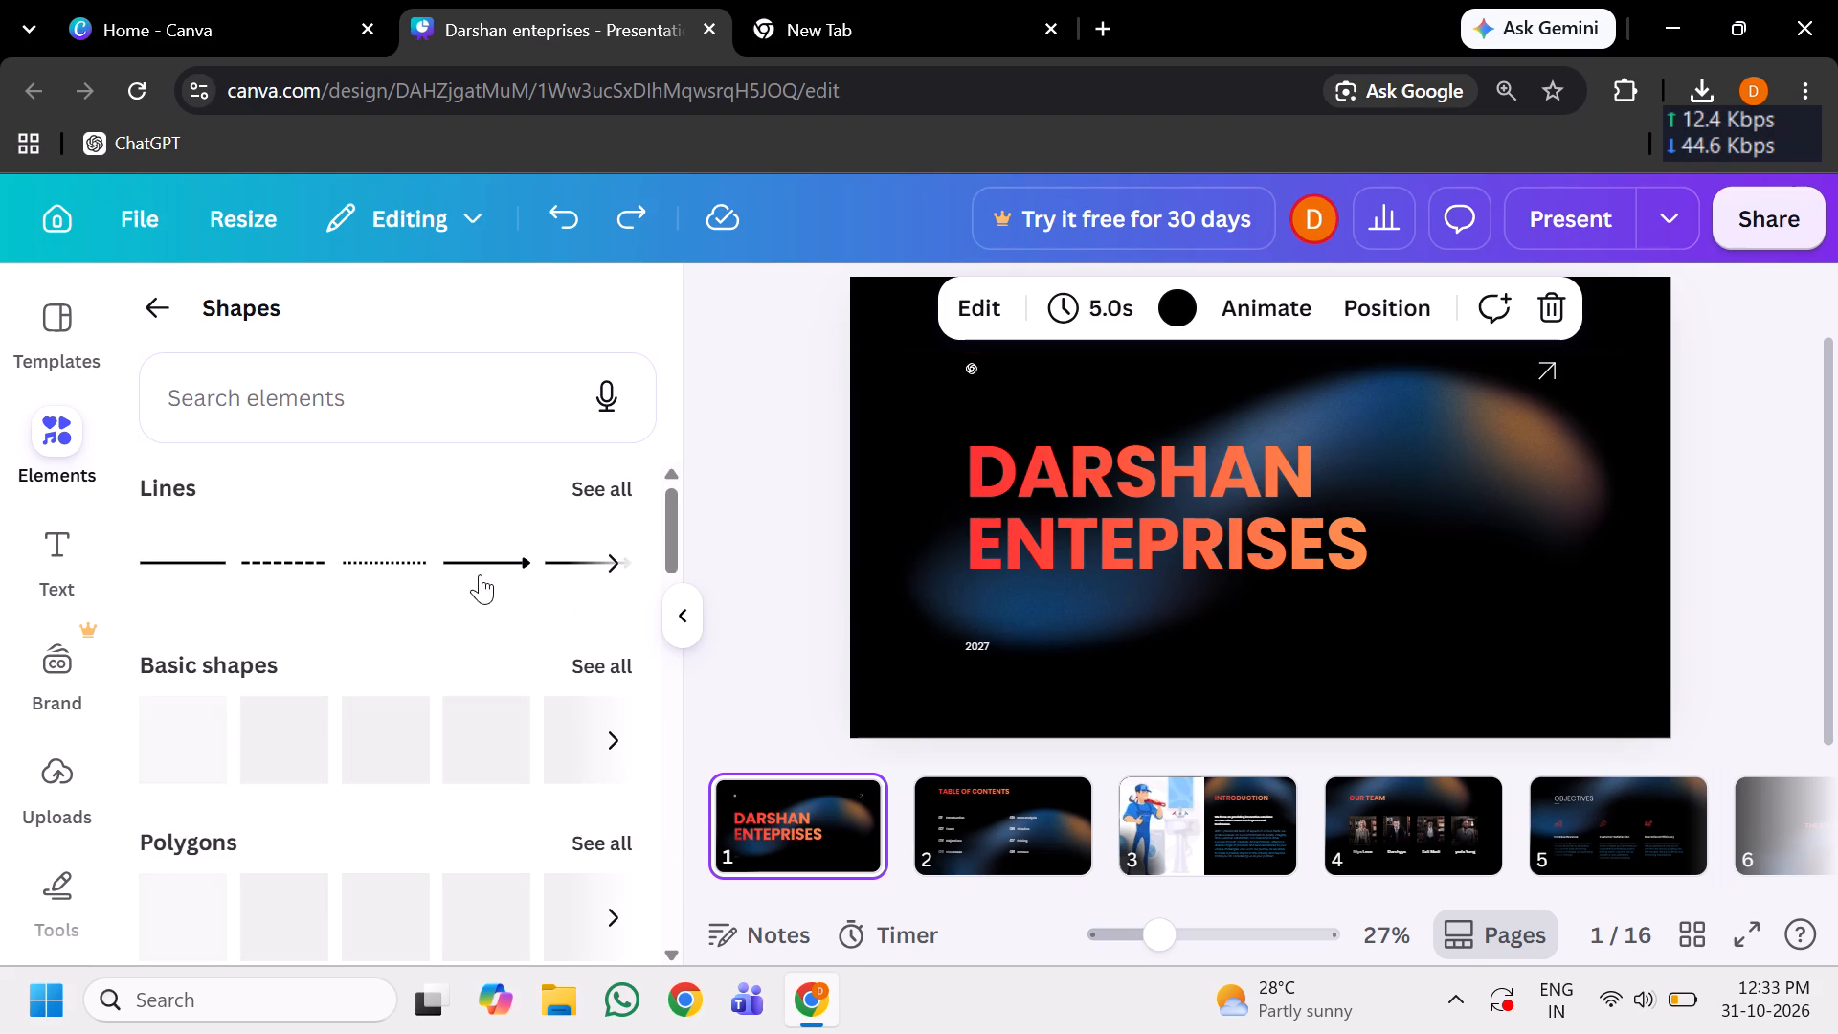
drag(485, 563, 1164, 693)
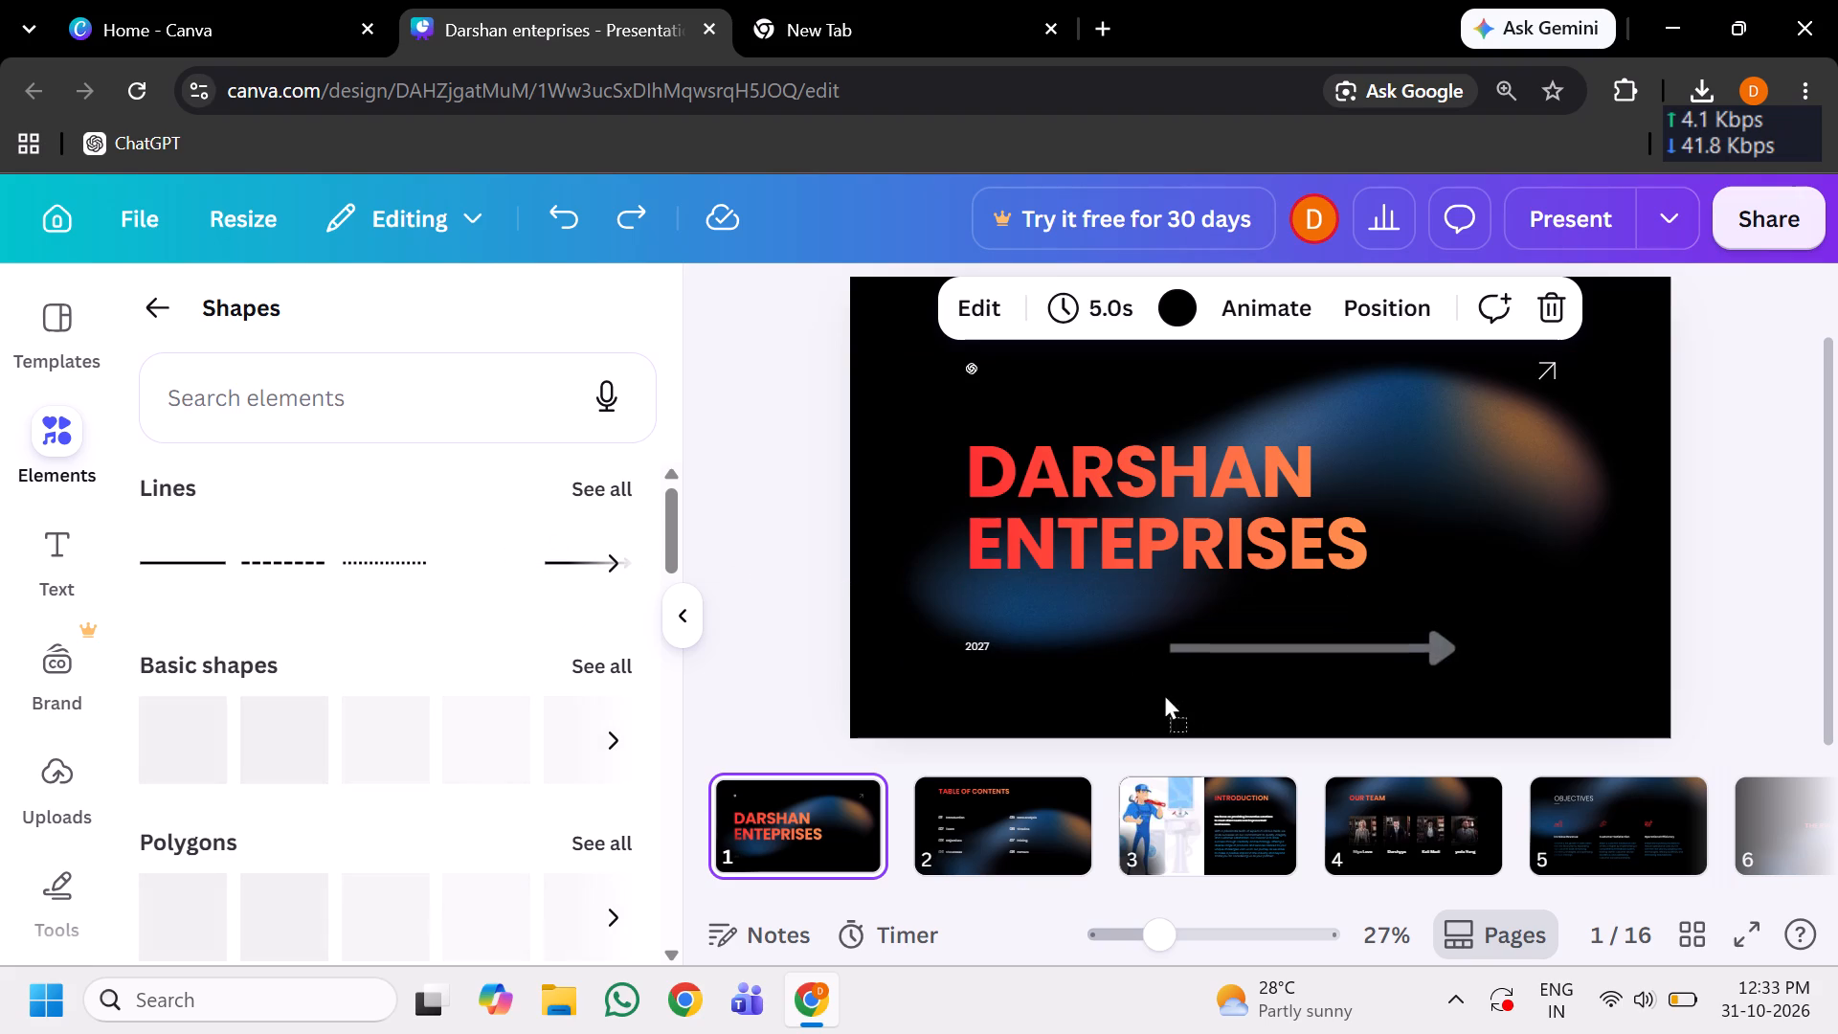
drag(1164, 693, 1043, 601)
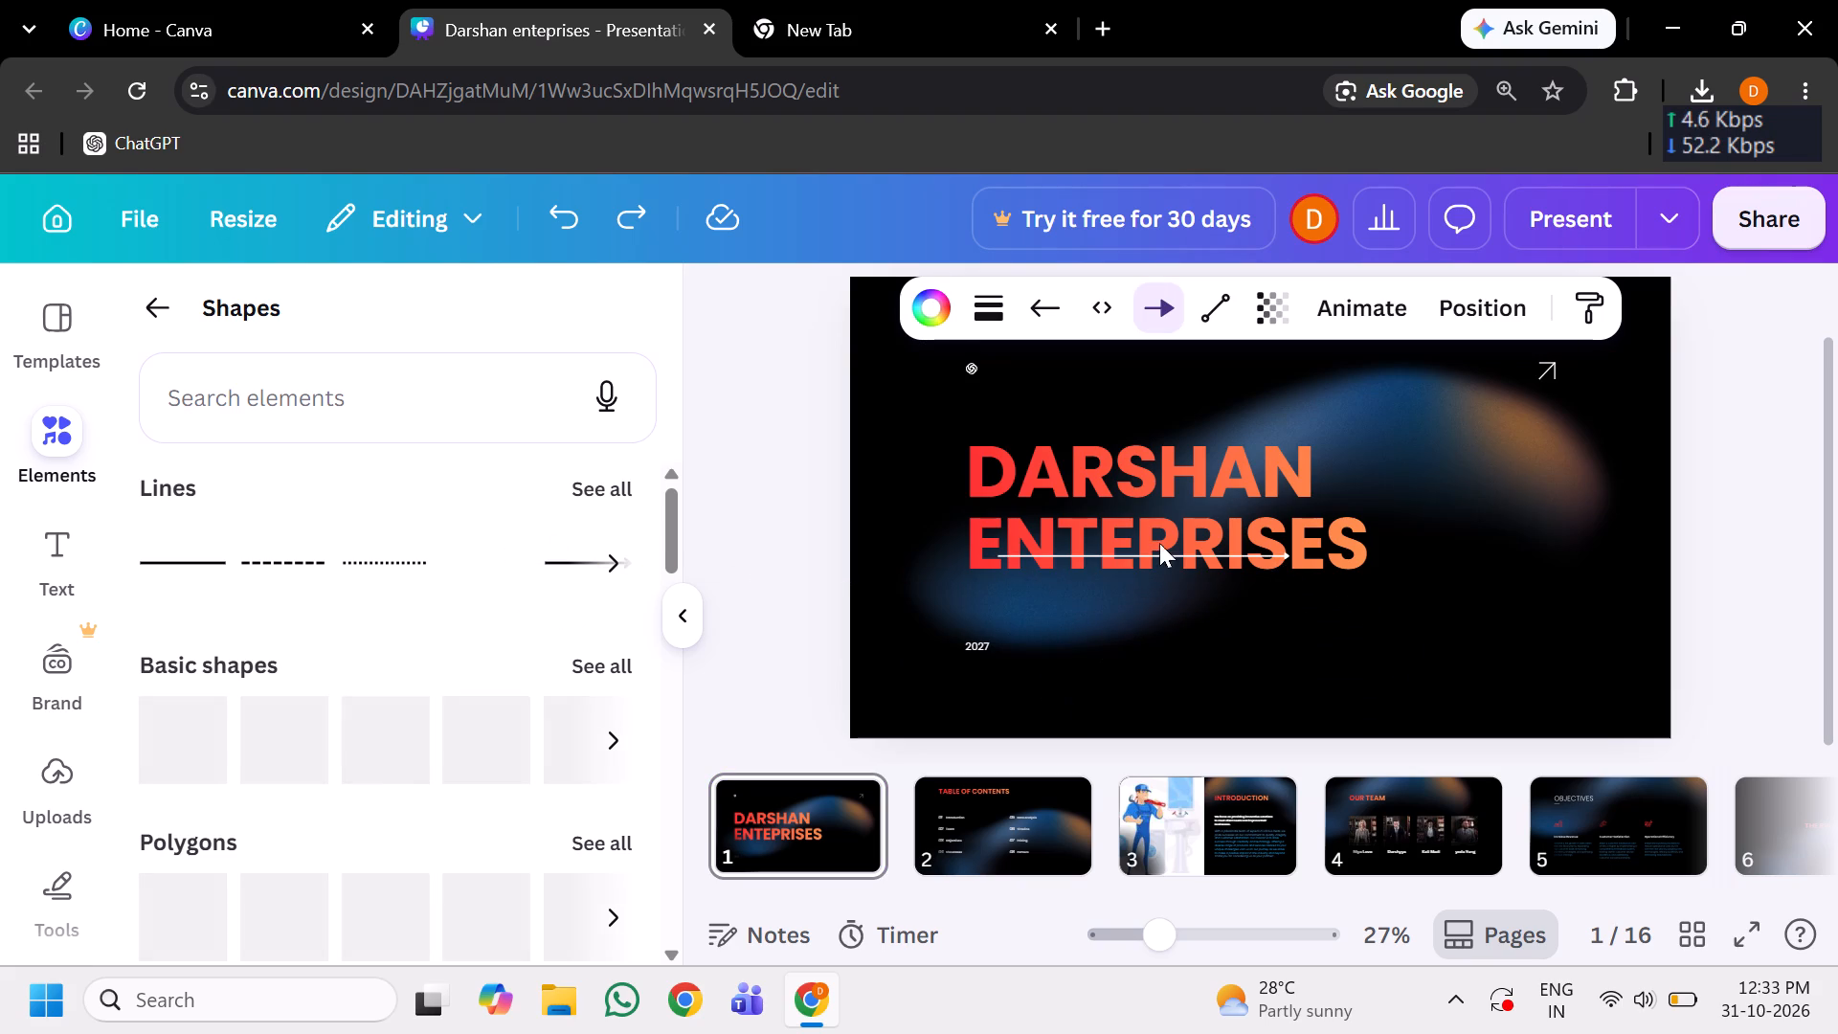
scroll(367, 799, down, 5)
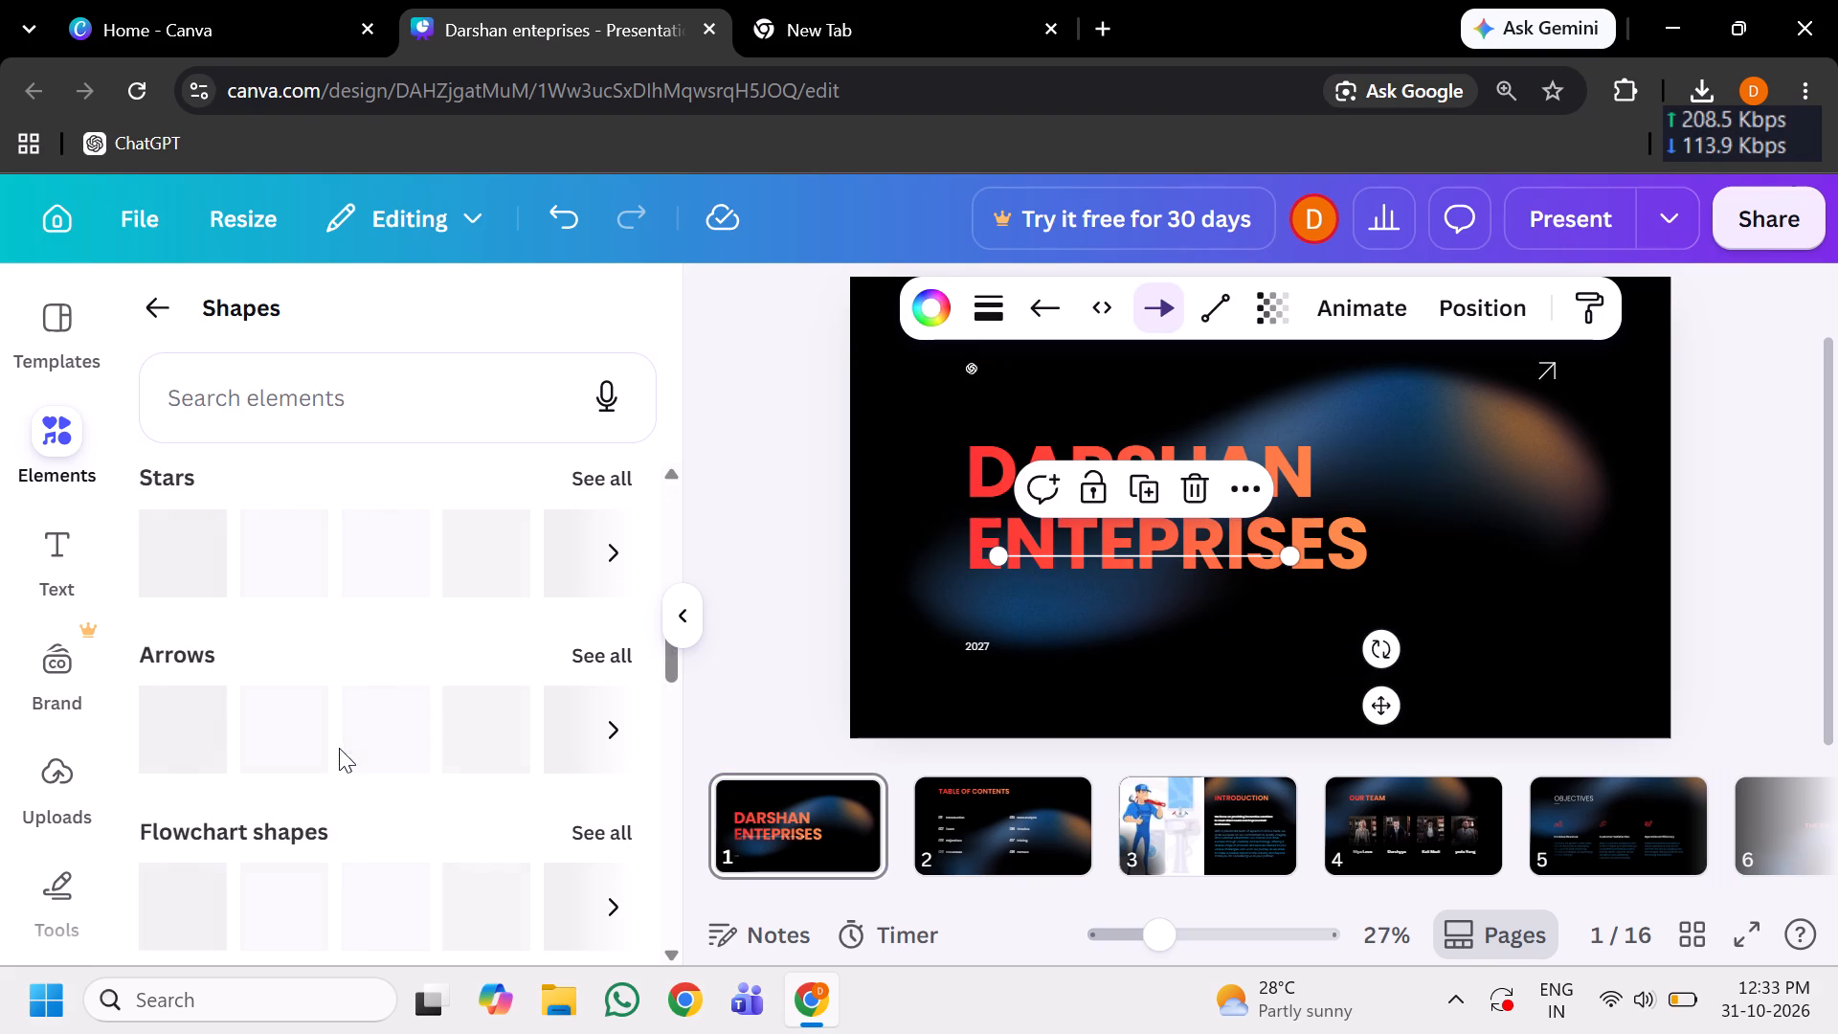
click(161, 302)
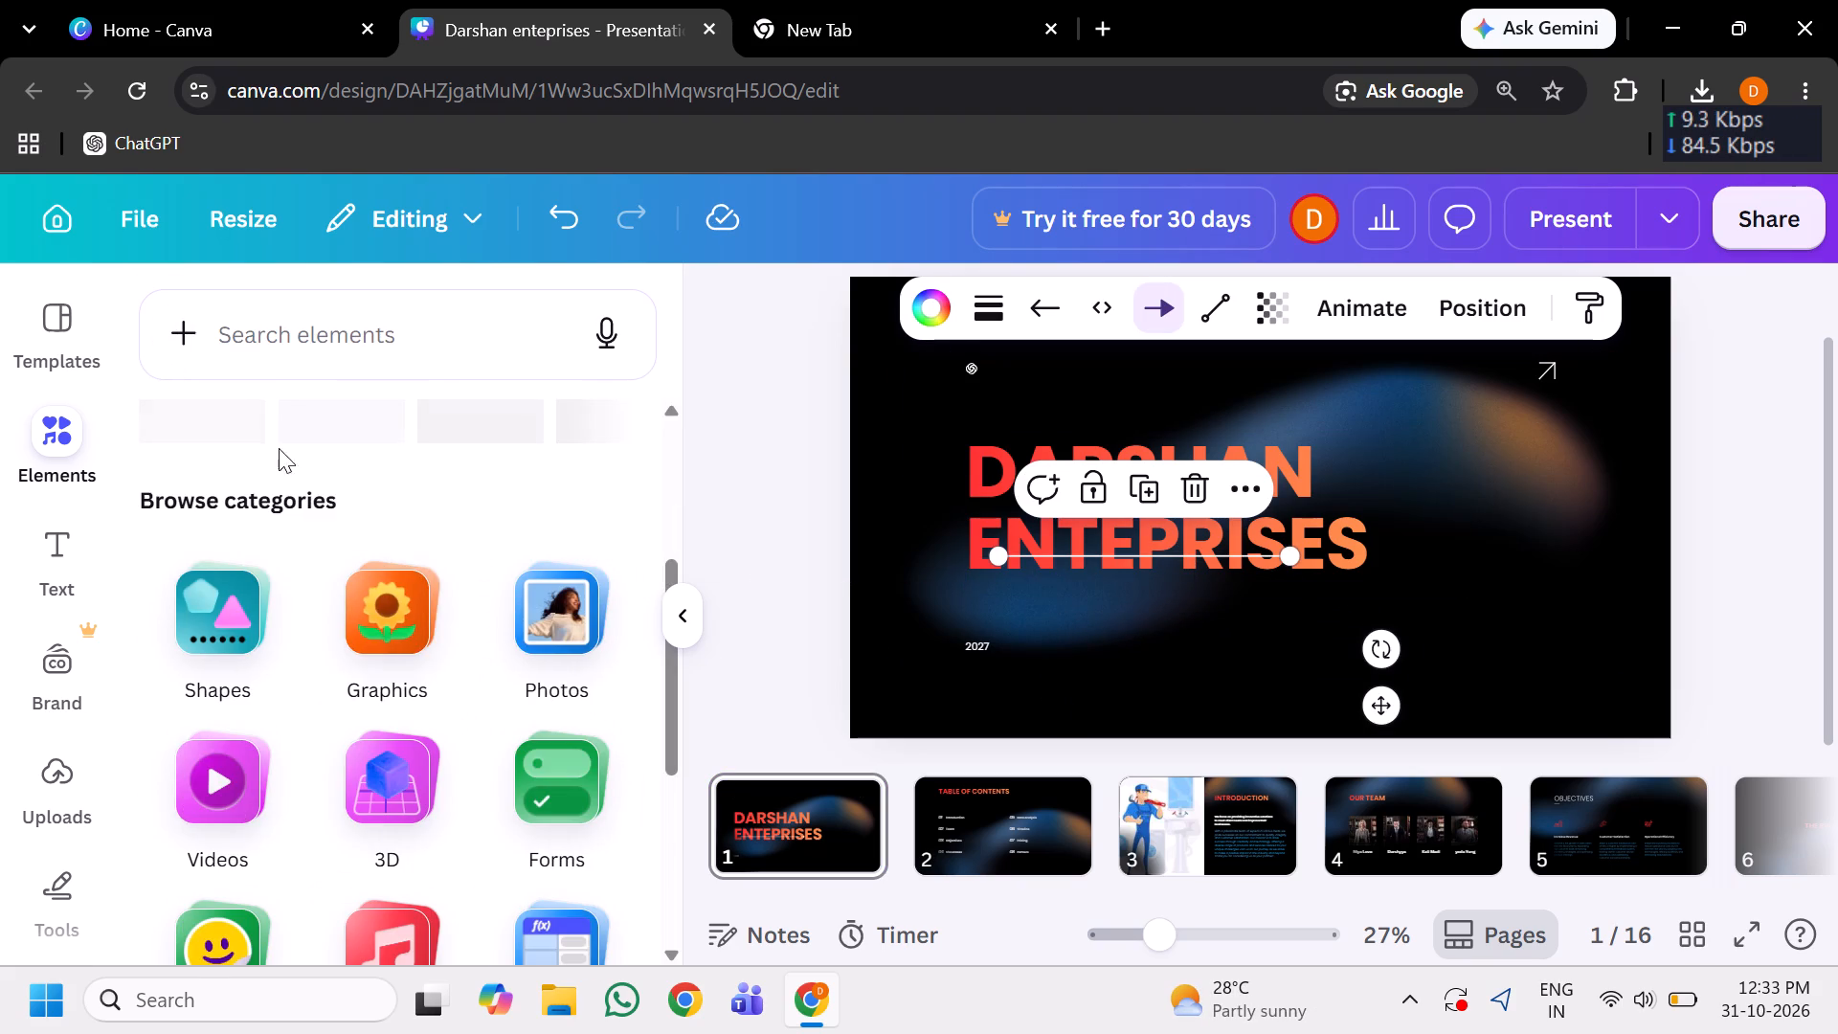
Move both ends of the arrow line so it runs horizontally below the 2027 text, from its start to the title text box's far edge.
click(1165, 555)
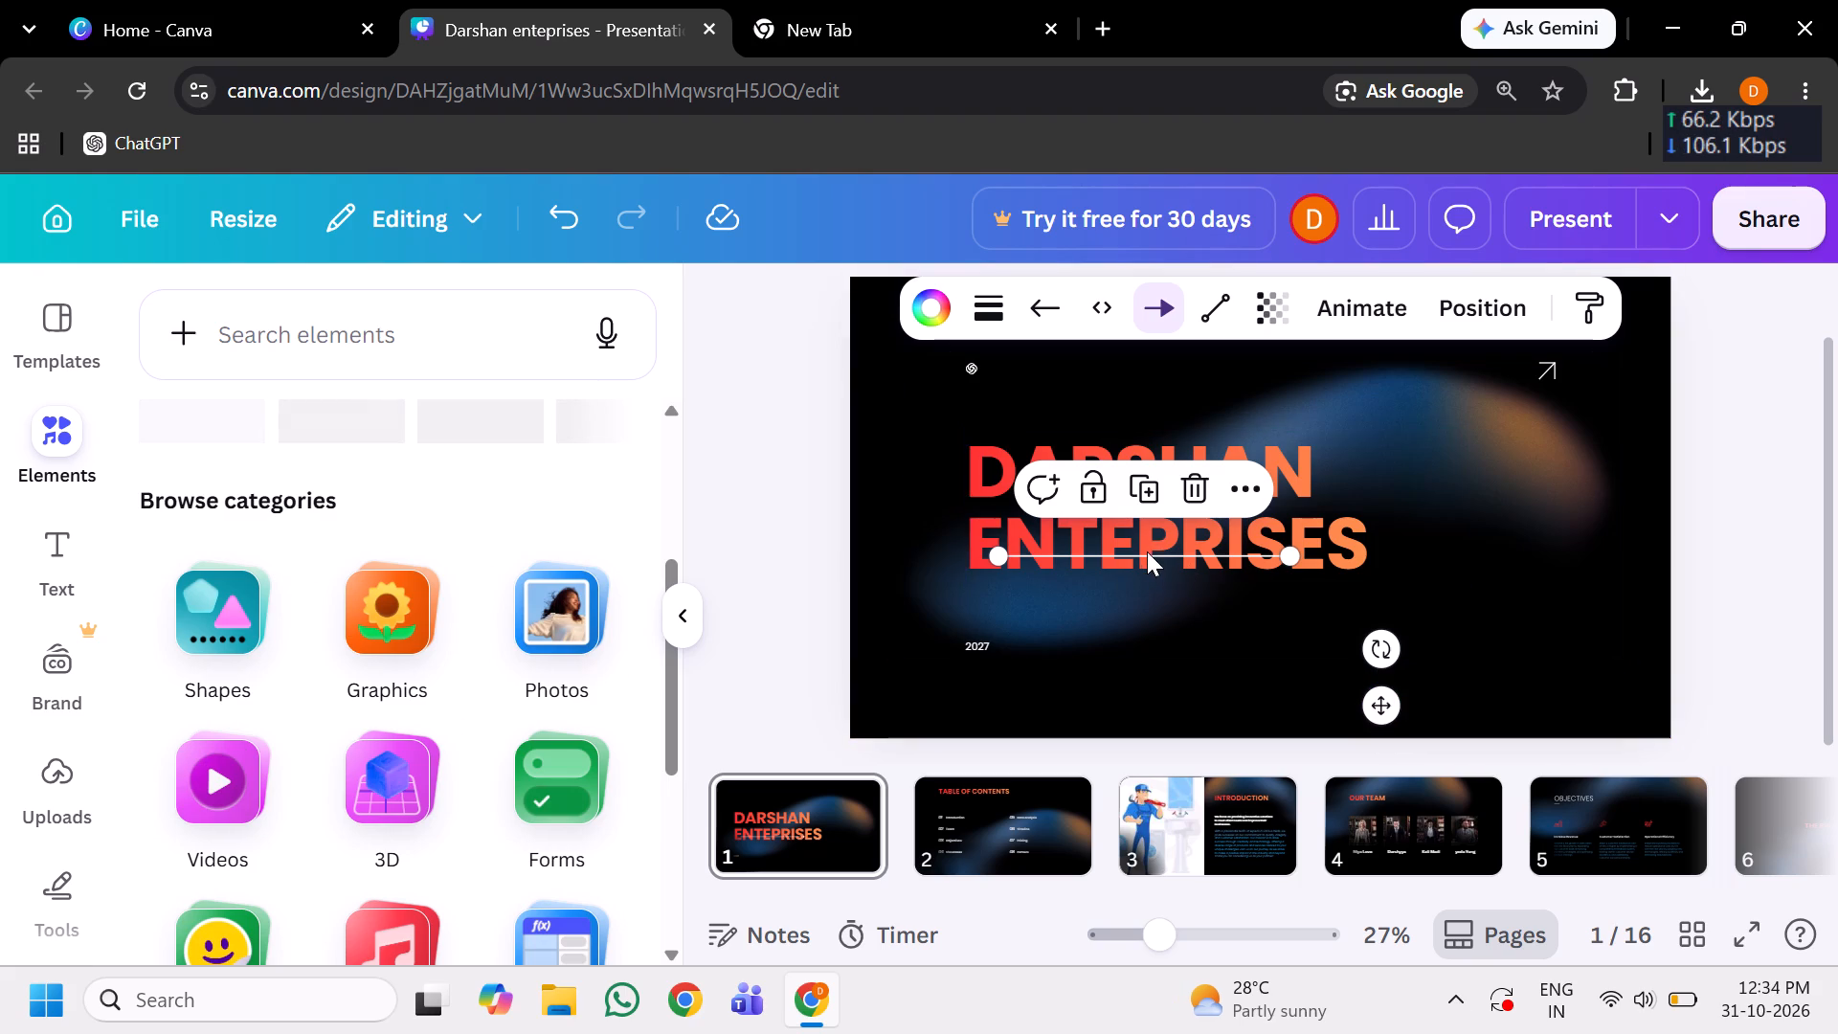
drag(1286, 552, 1289, 611)
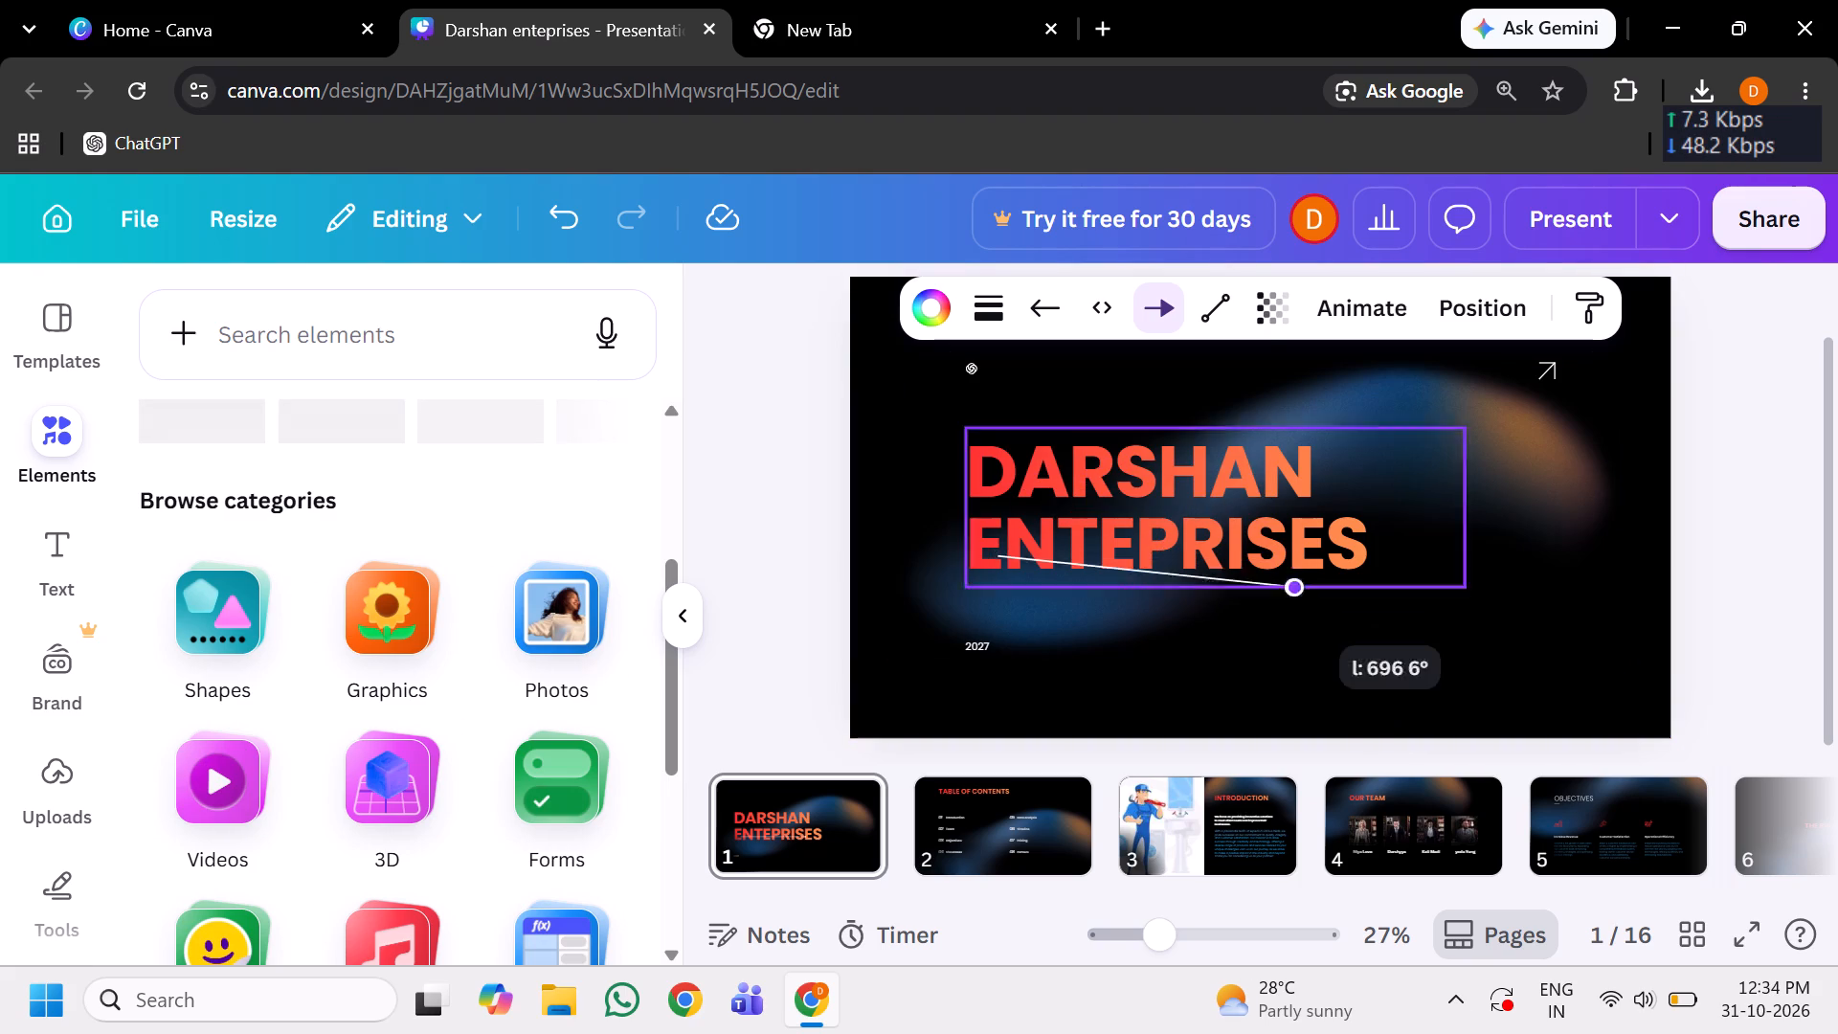
drag(1289, 611, 1320, 686)
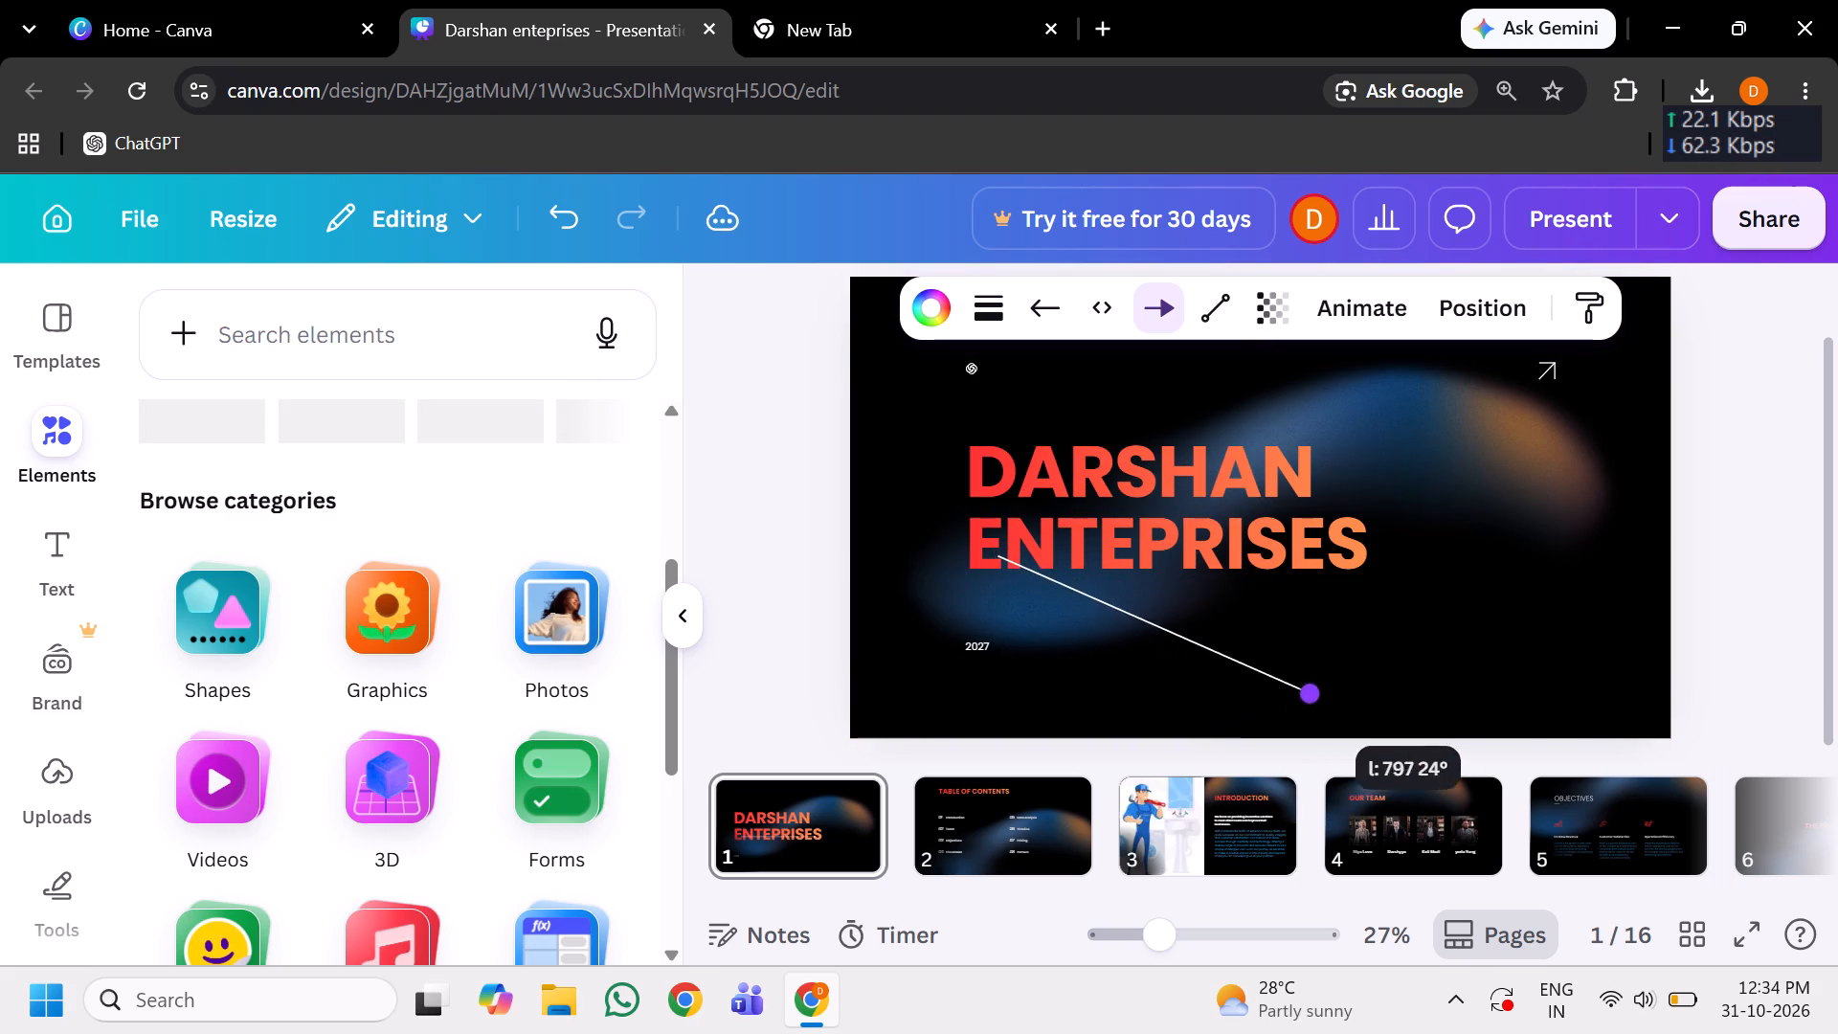
drag(1320, 686, 1459, 678)
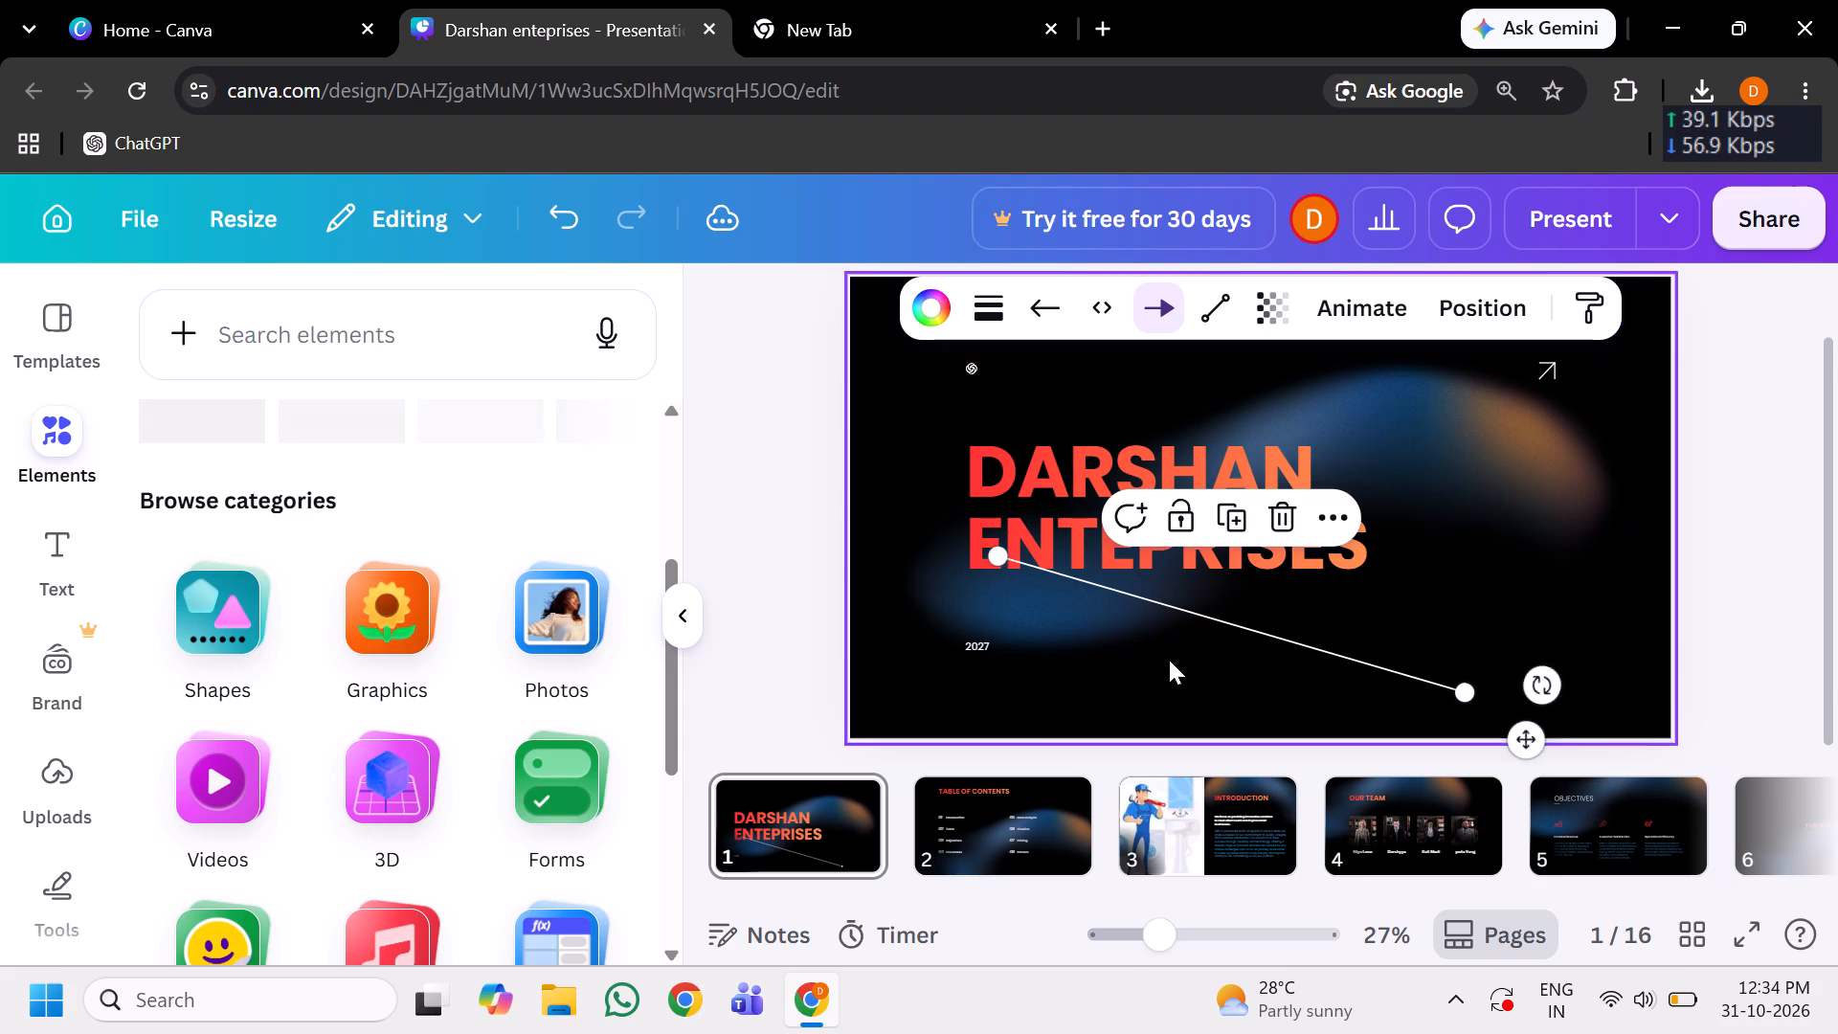
drag(1002, 554, 1000, 629)
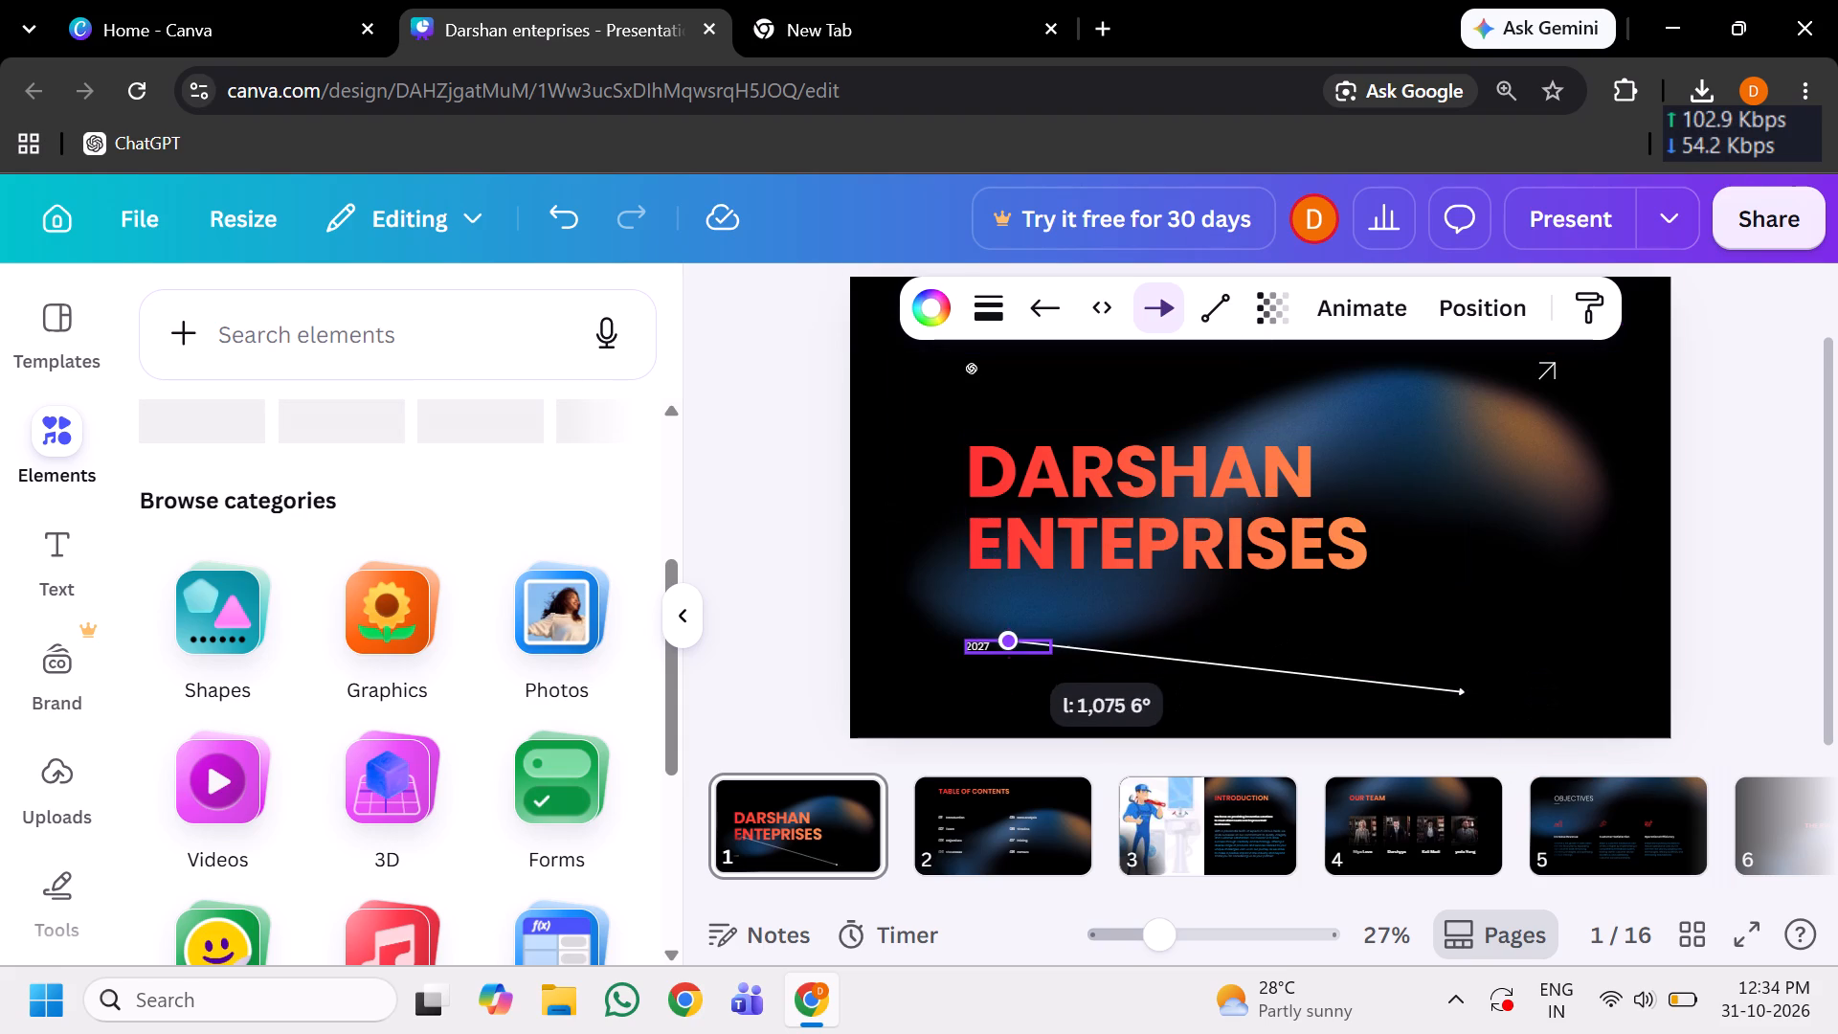
drag(1000, 629, 968, 691)
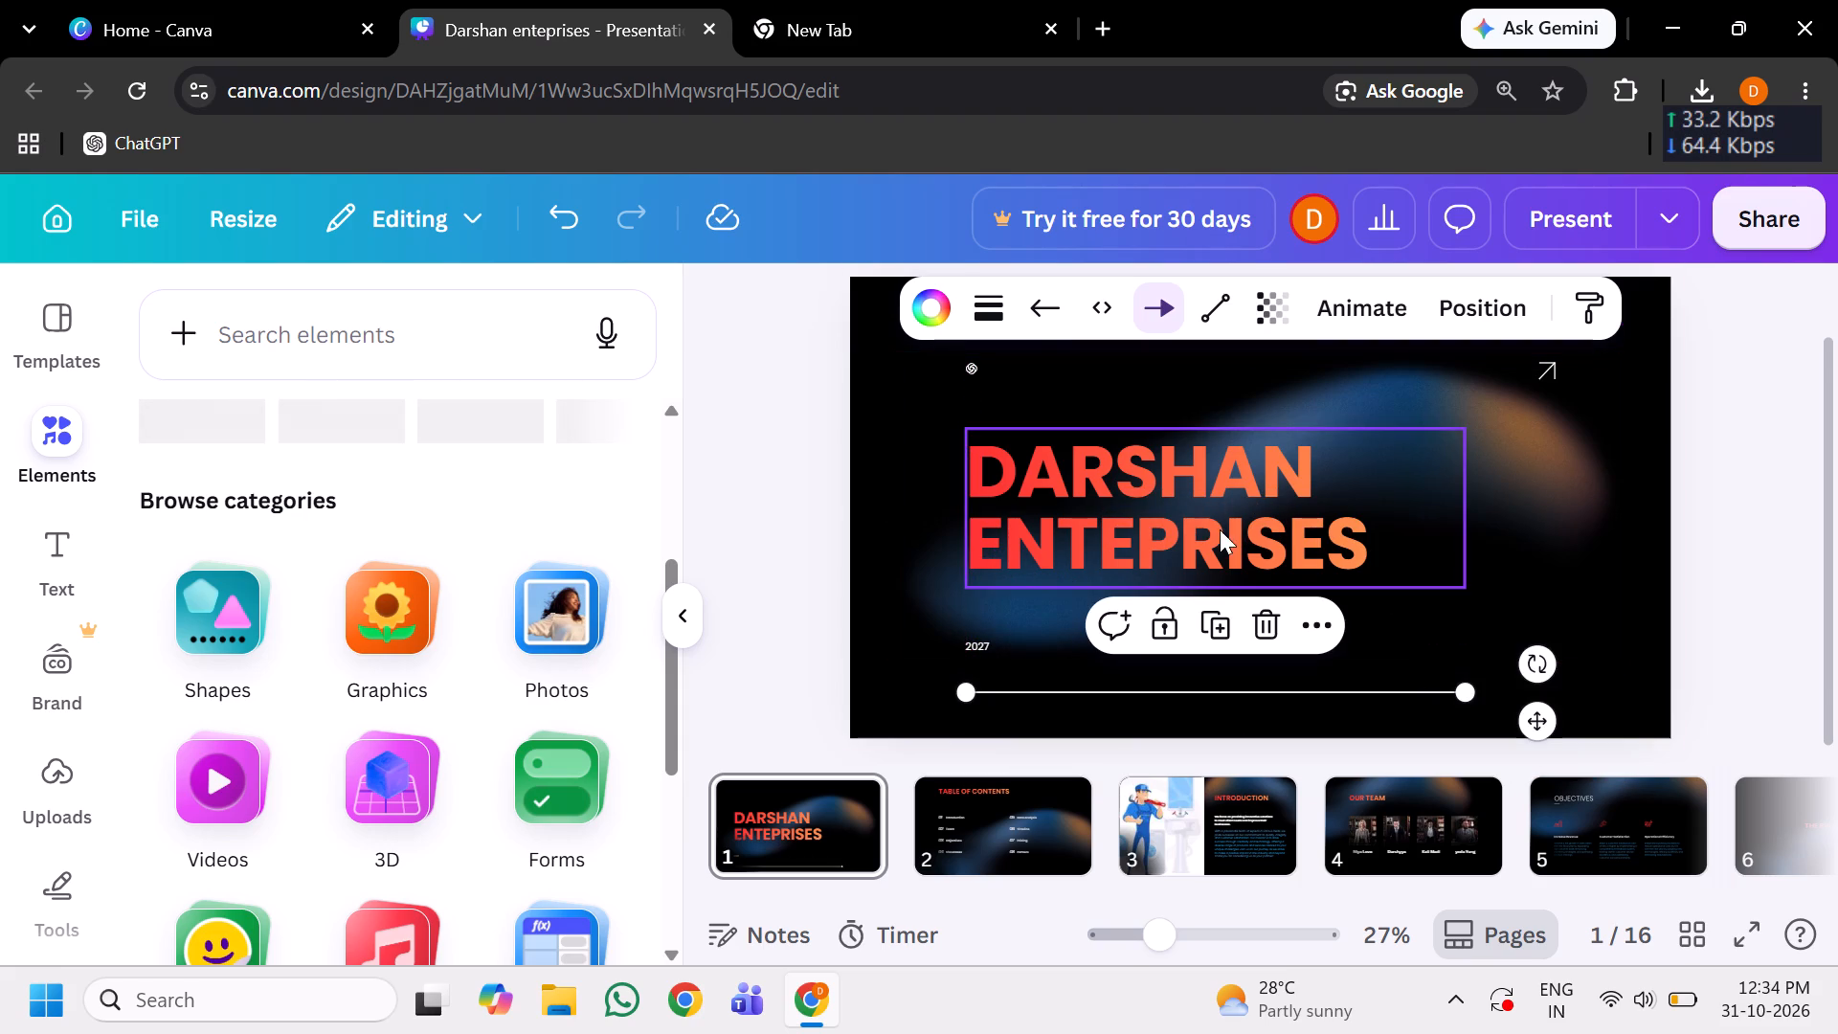
click(1709, 417)
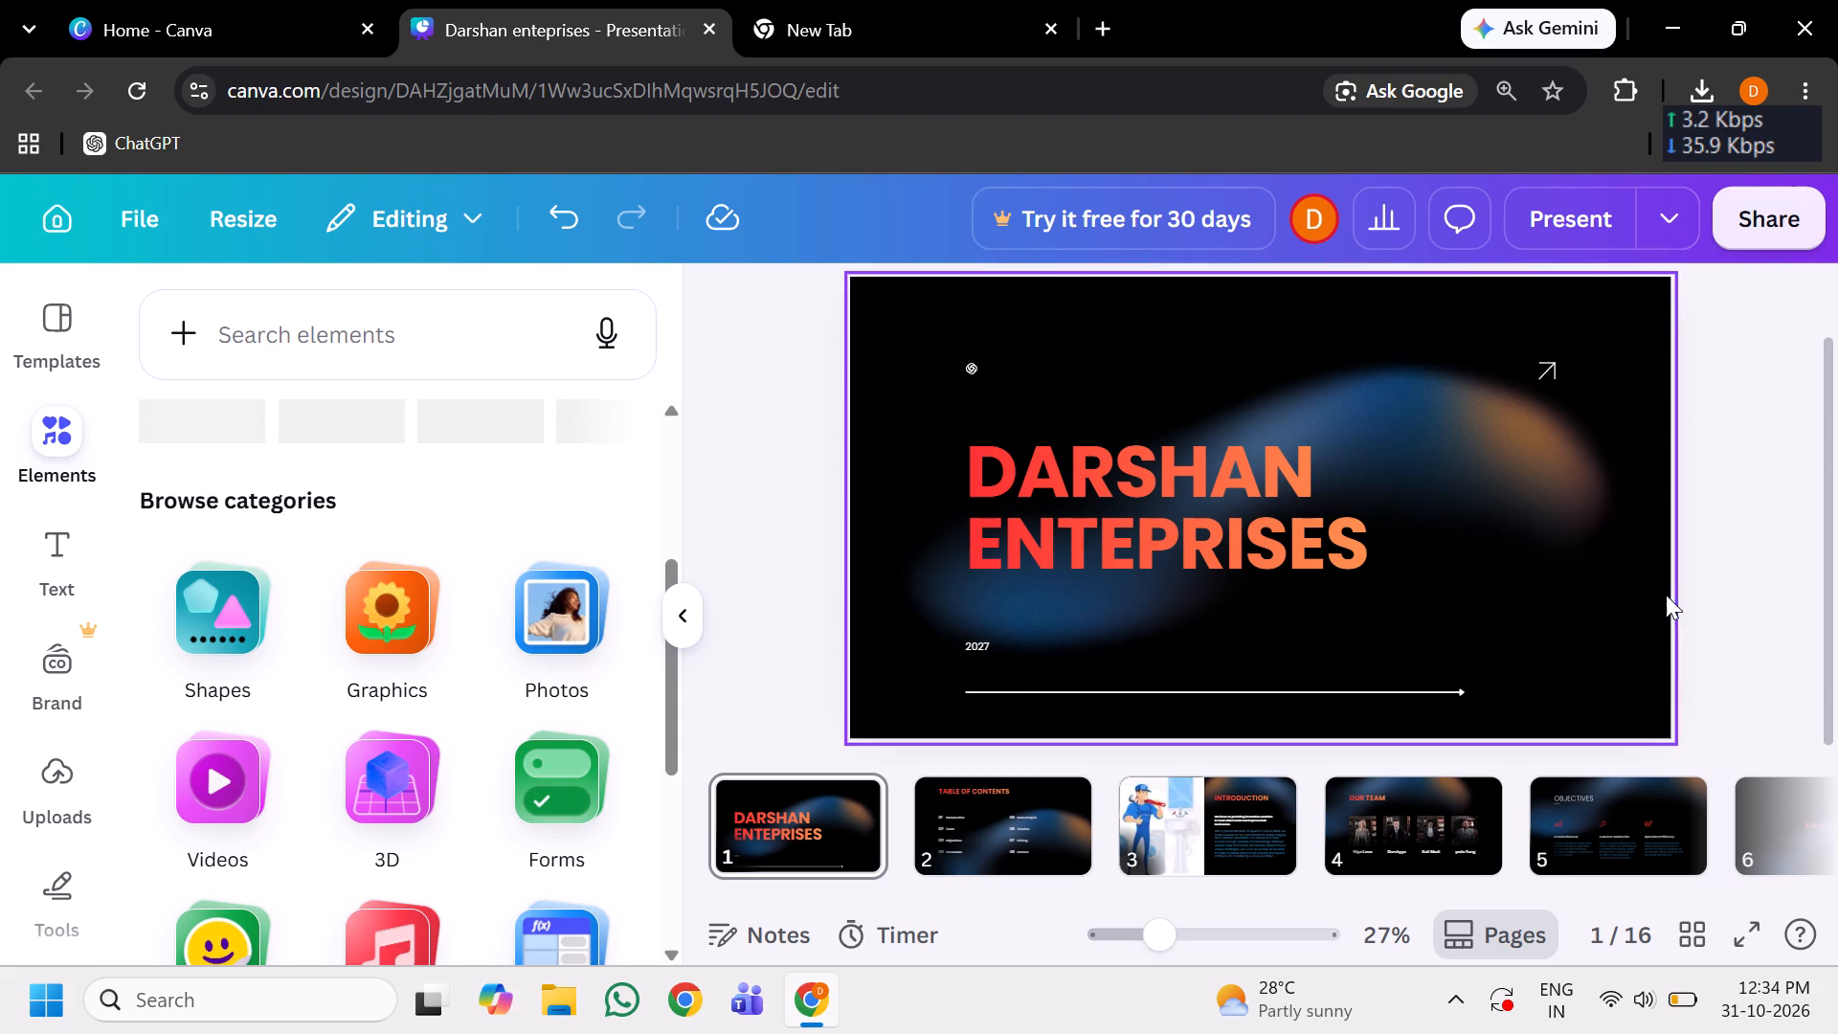
click(1732, 546)
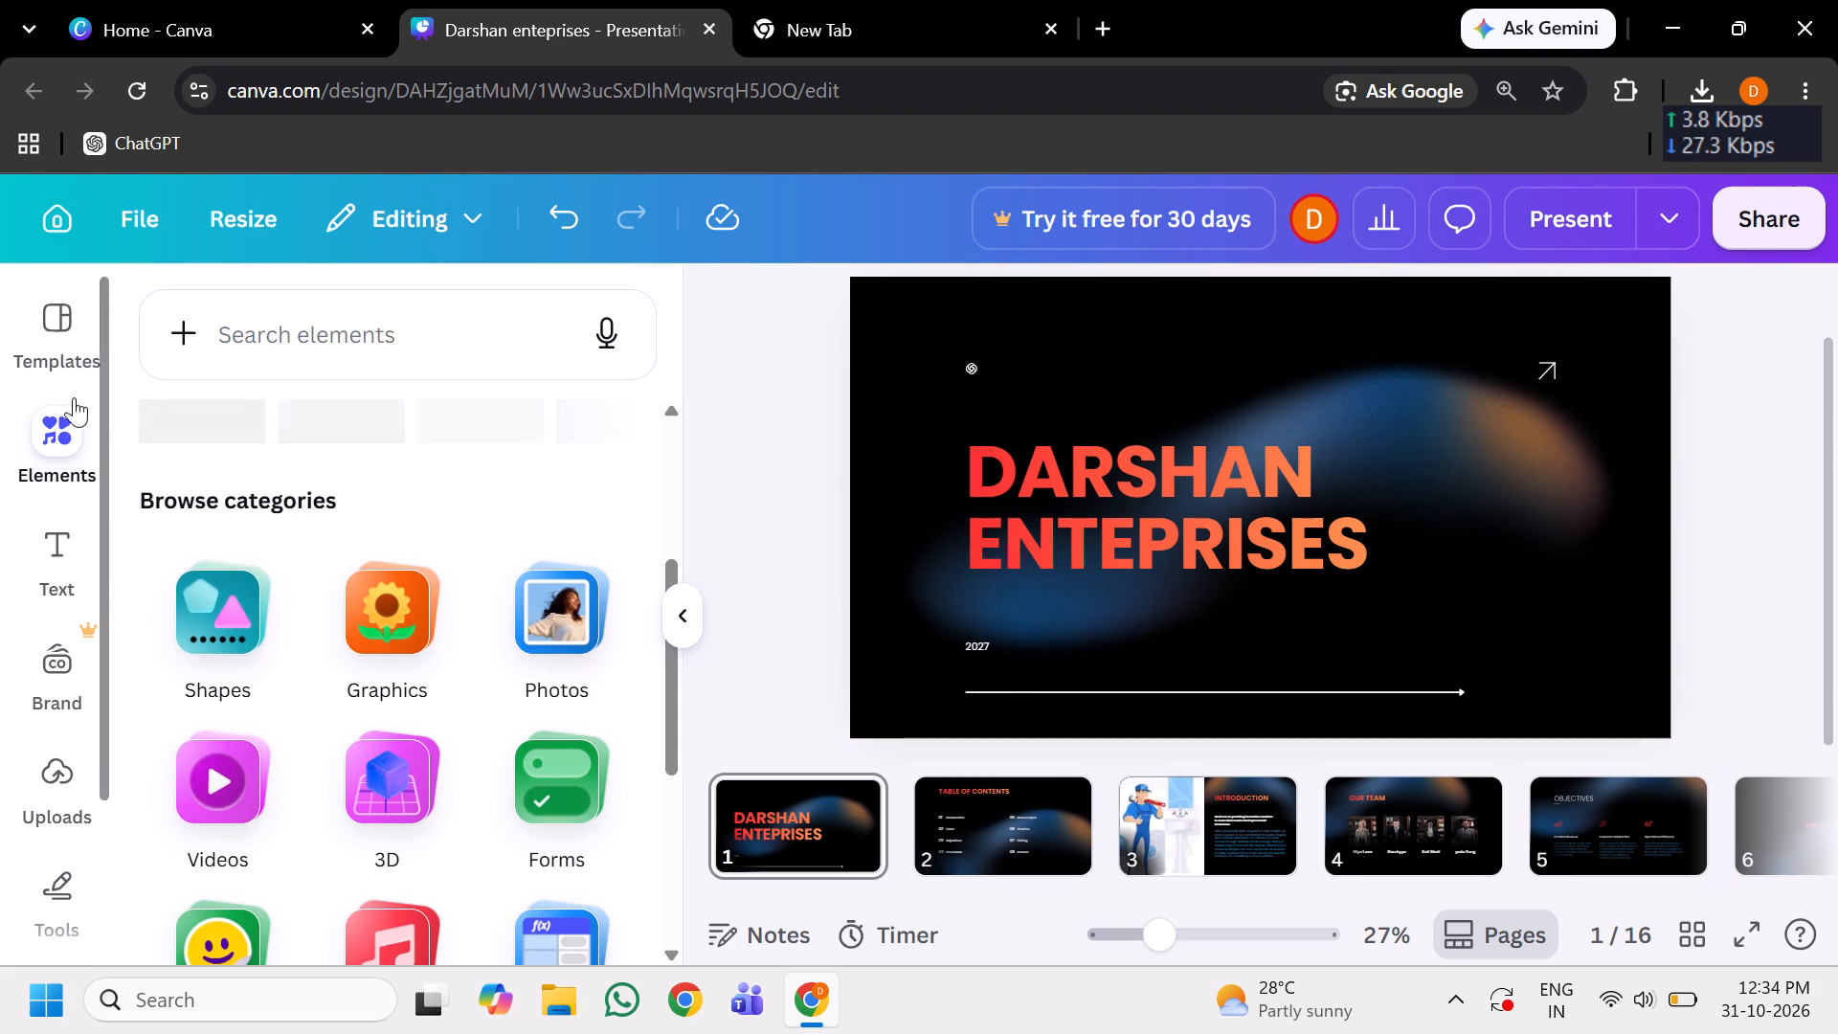
Review the Table of Contents slide (slide 2) and the Introduction slide (slide 3).
click(49, 353)
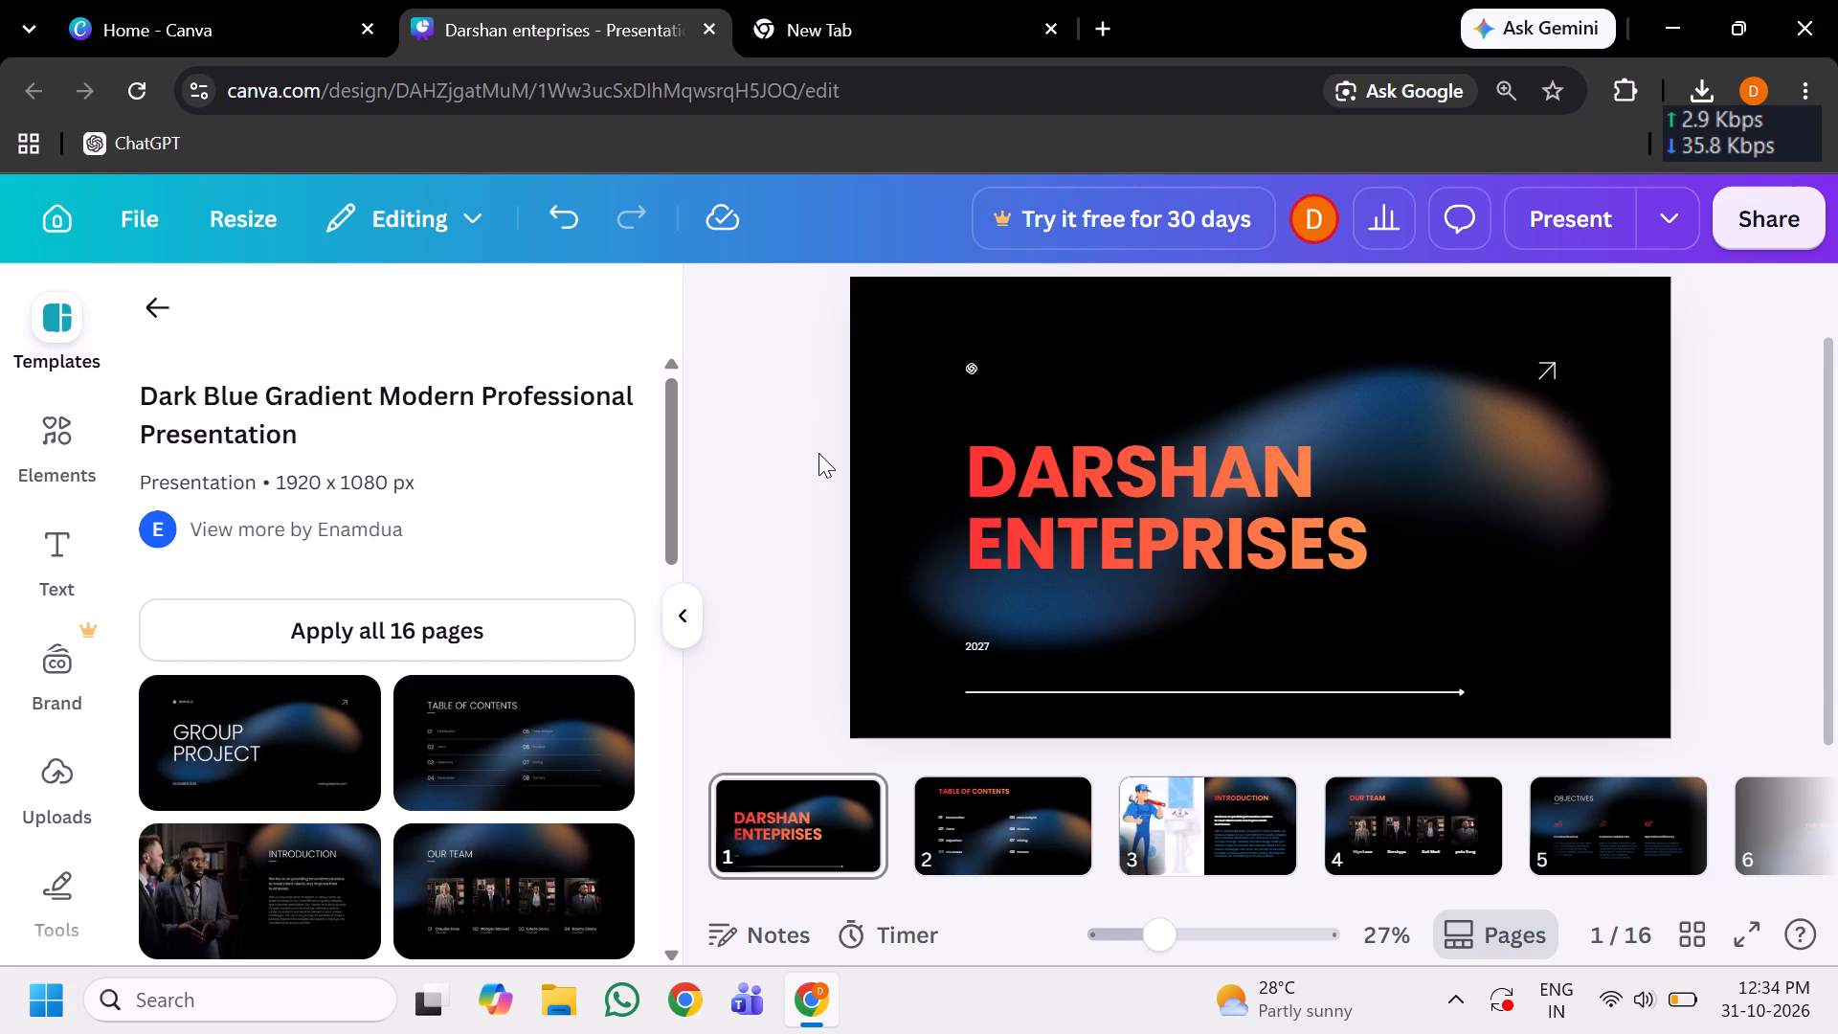
scroll(1175, 337, down, 4)
scroll(1169, 337, up, 1)
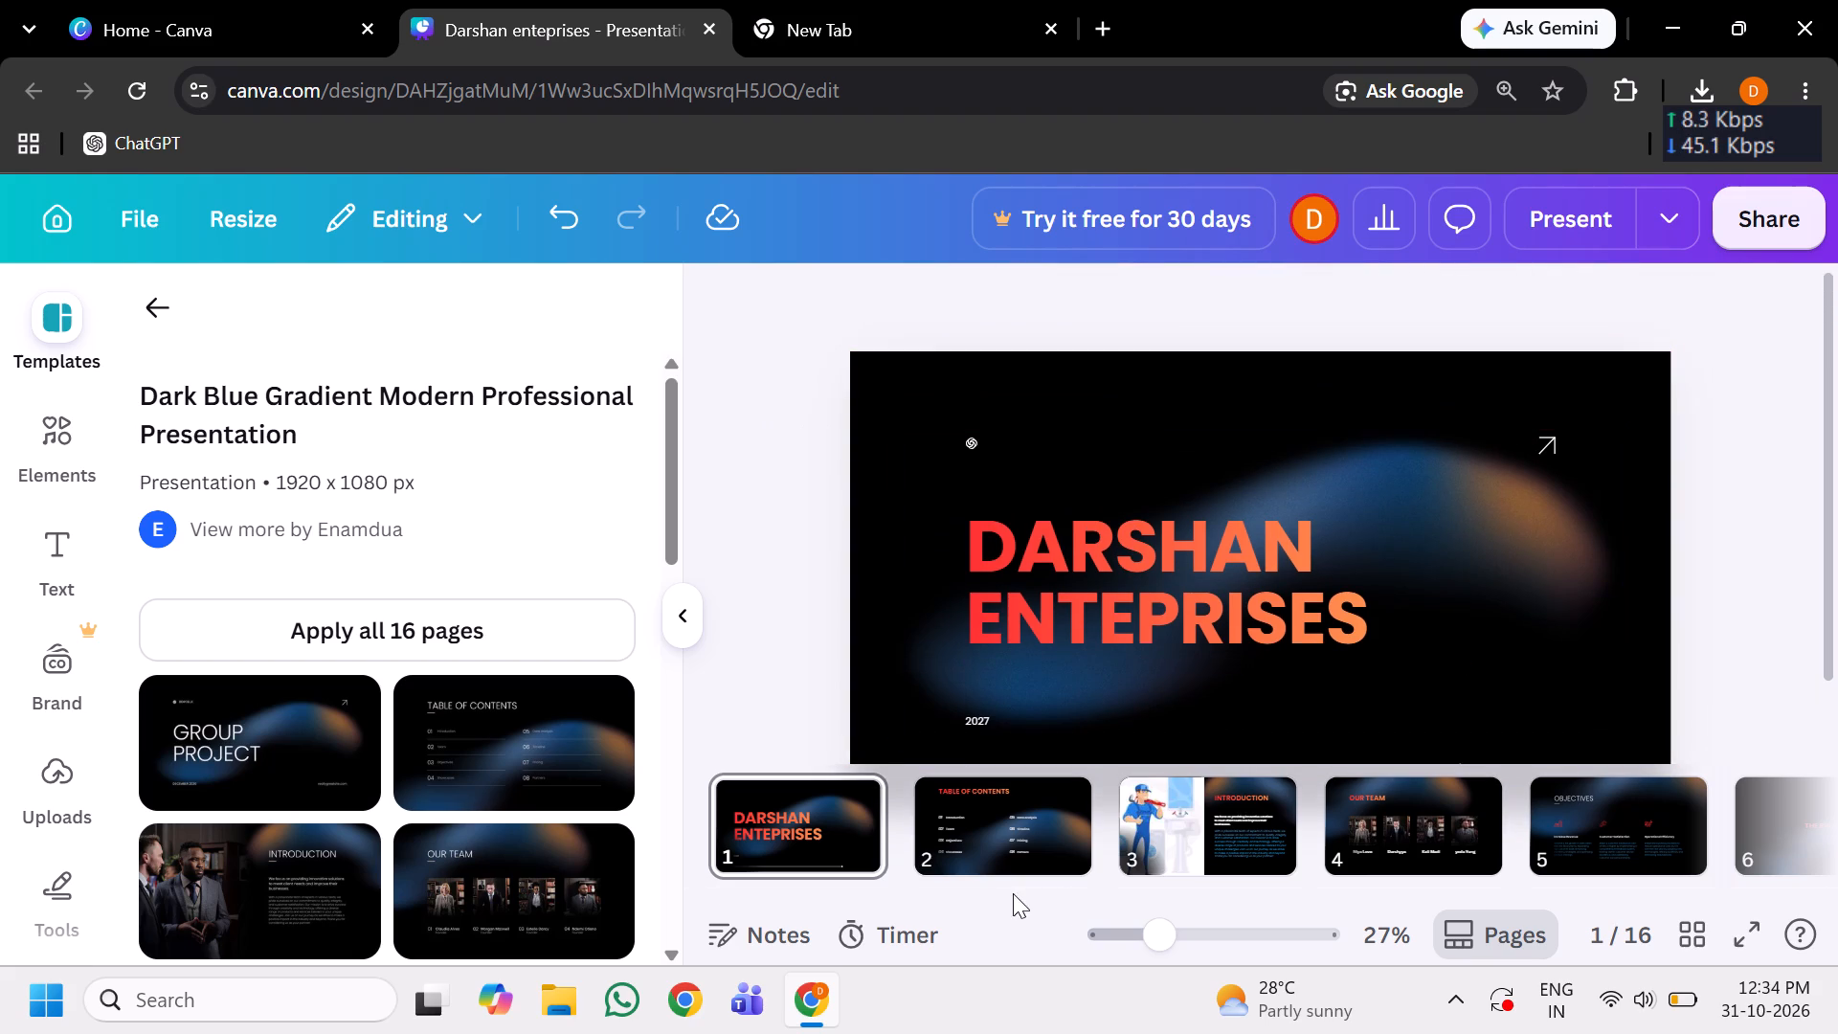
click(992, 824)
click(1230, 781)
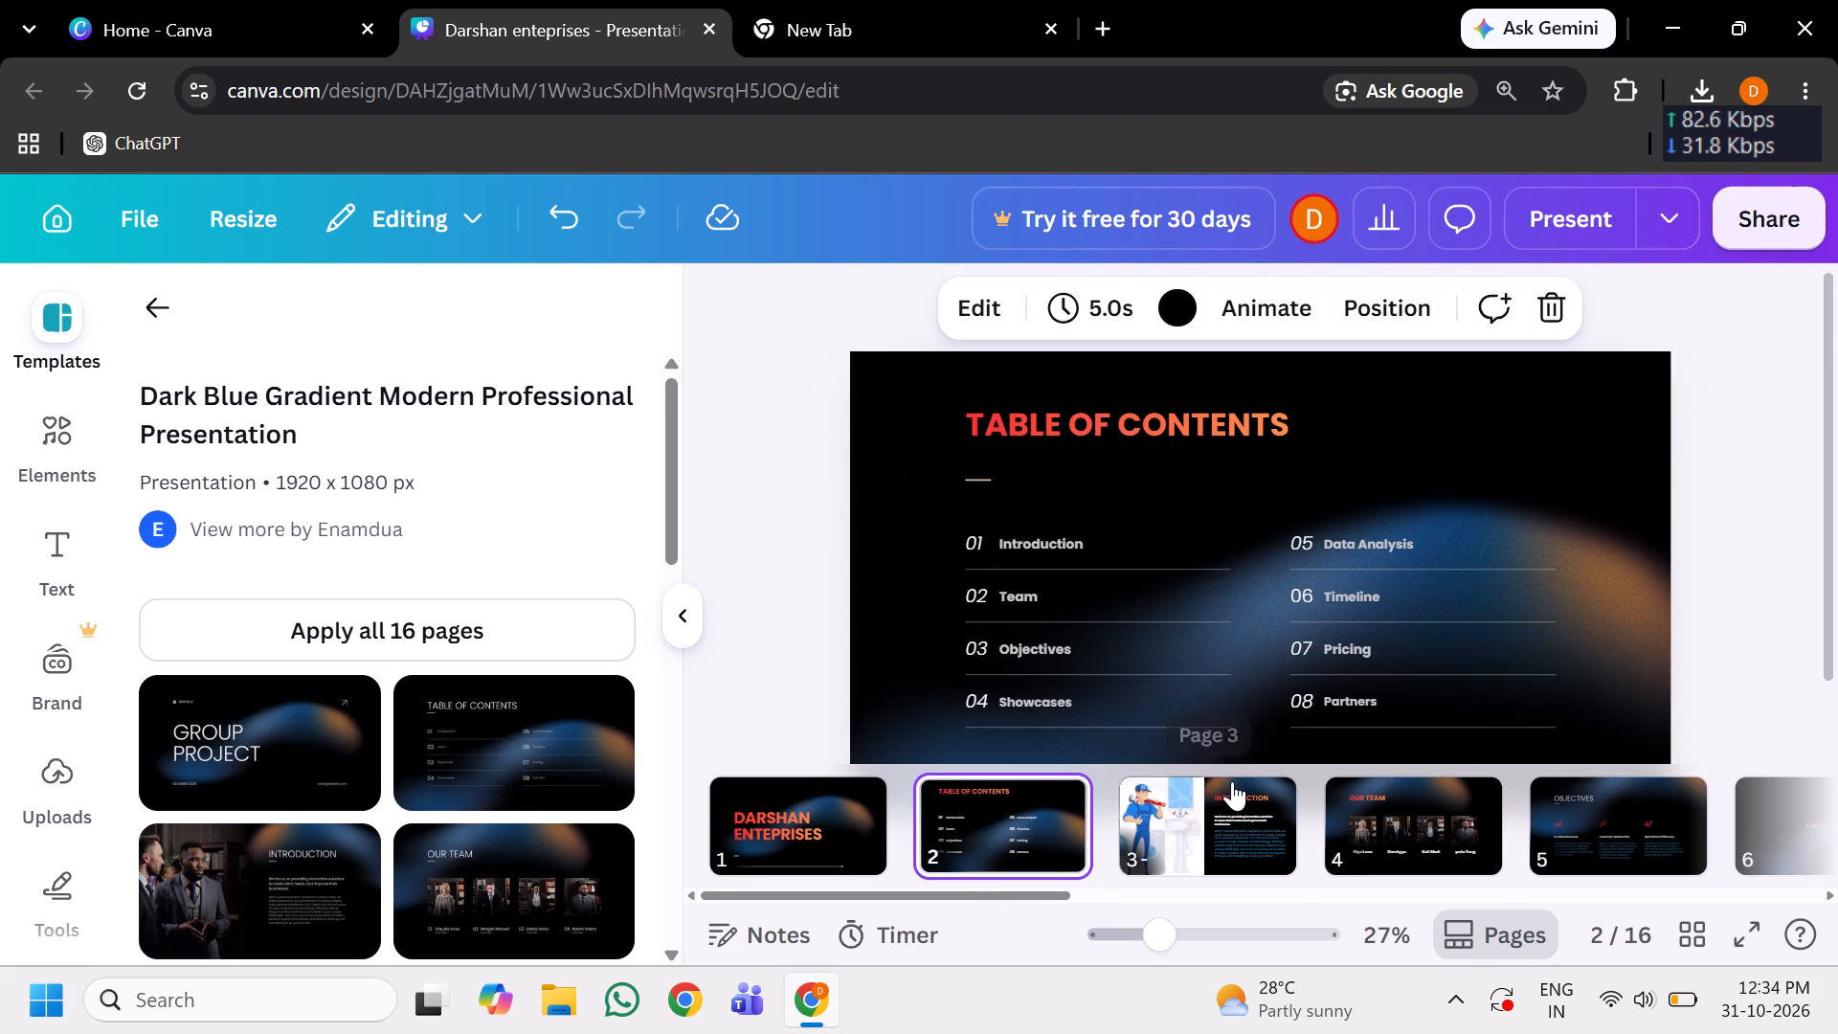
scroll(1452, 809, up, 1)
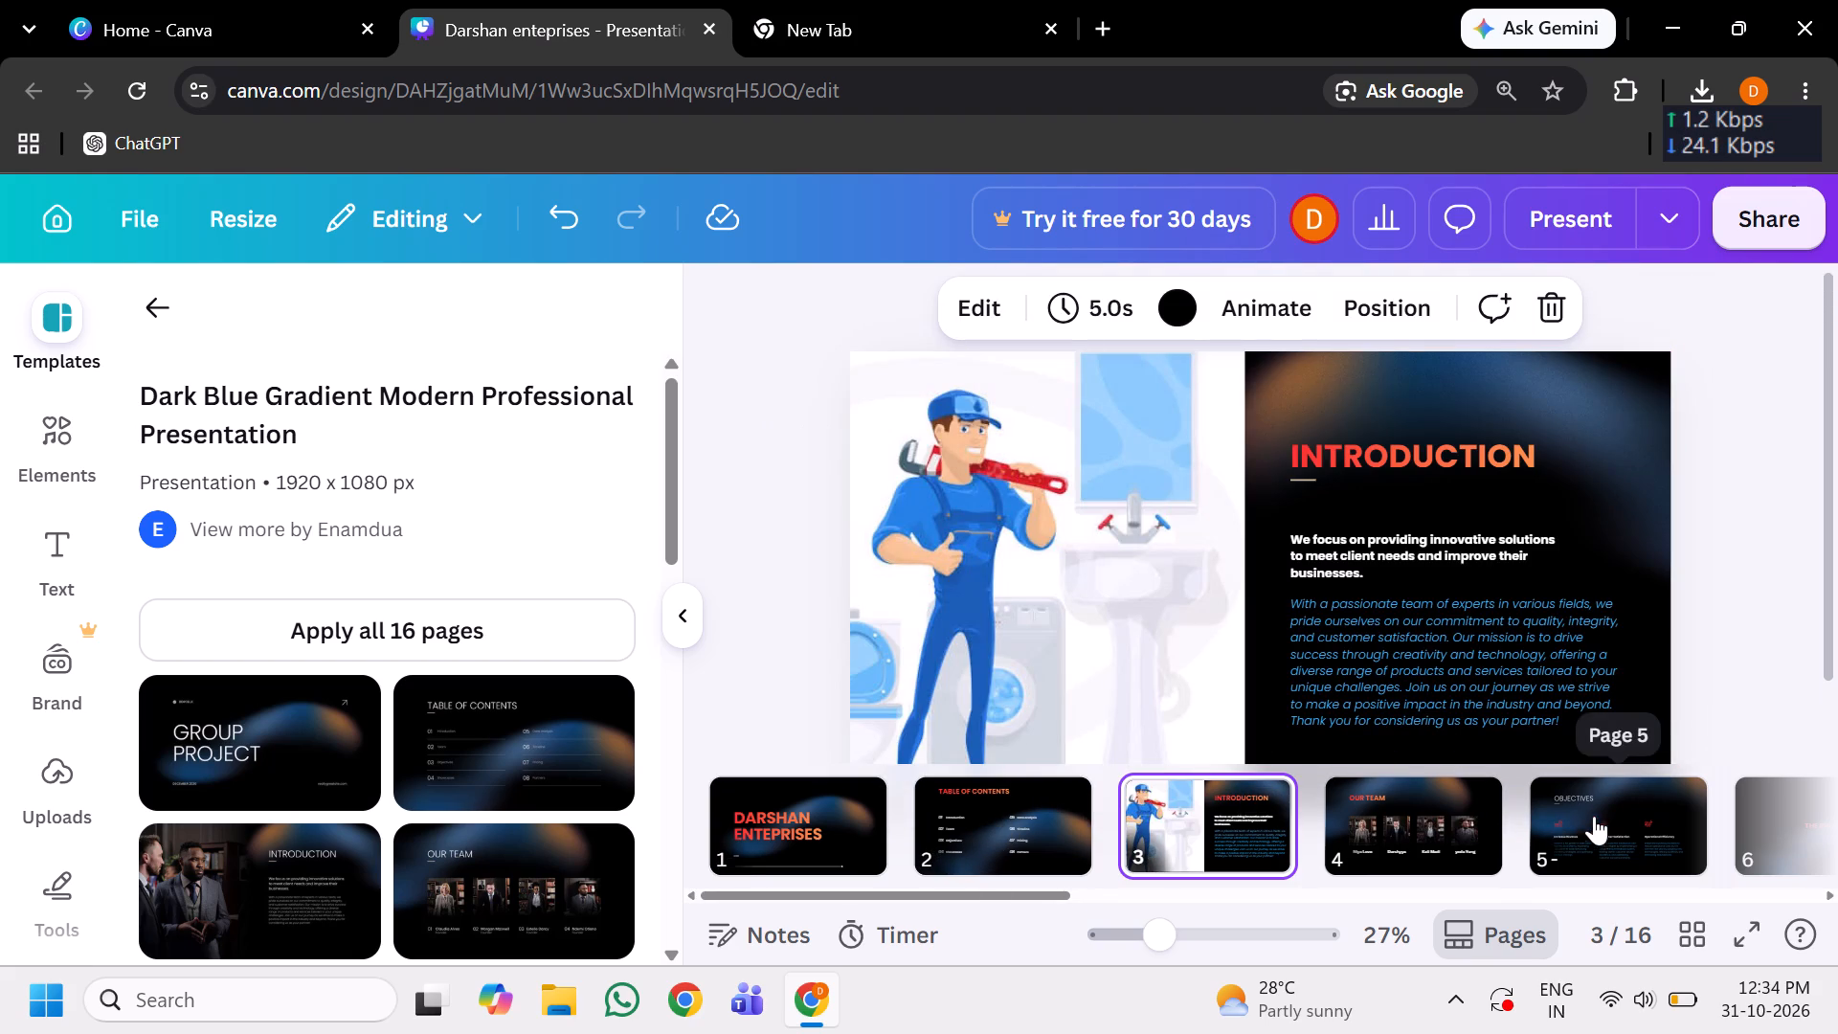
drag(1157, 929, 1220, 944)
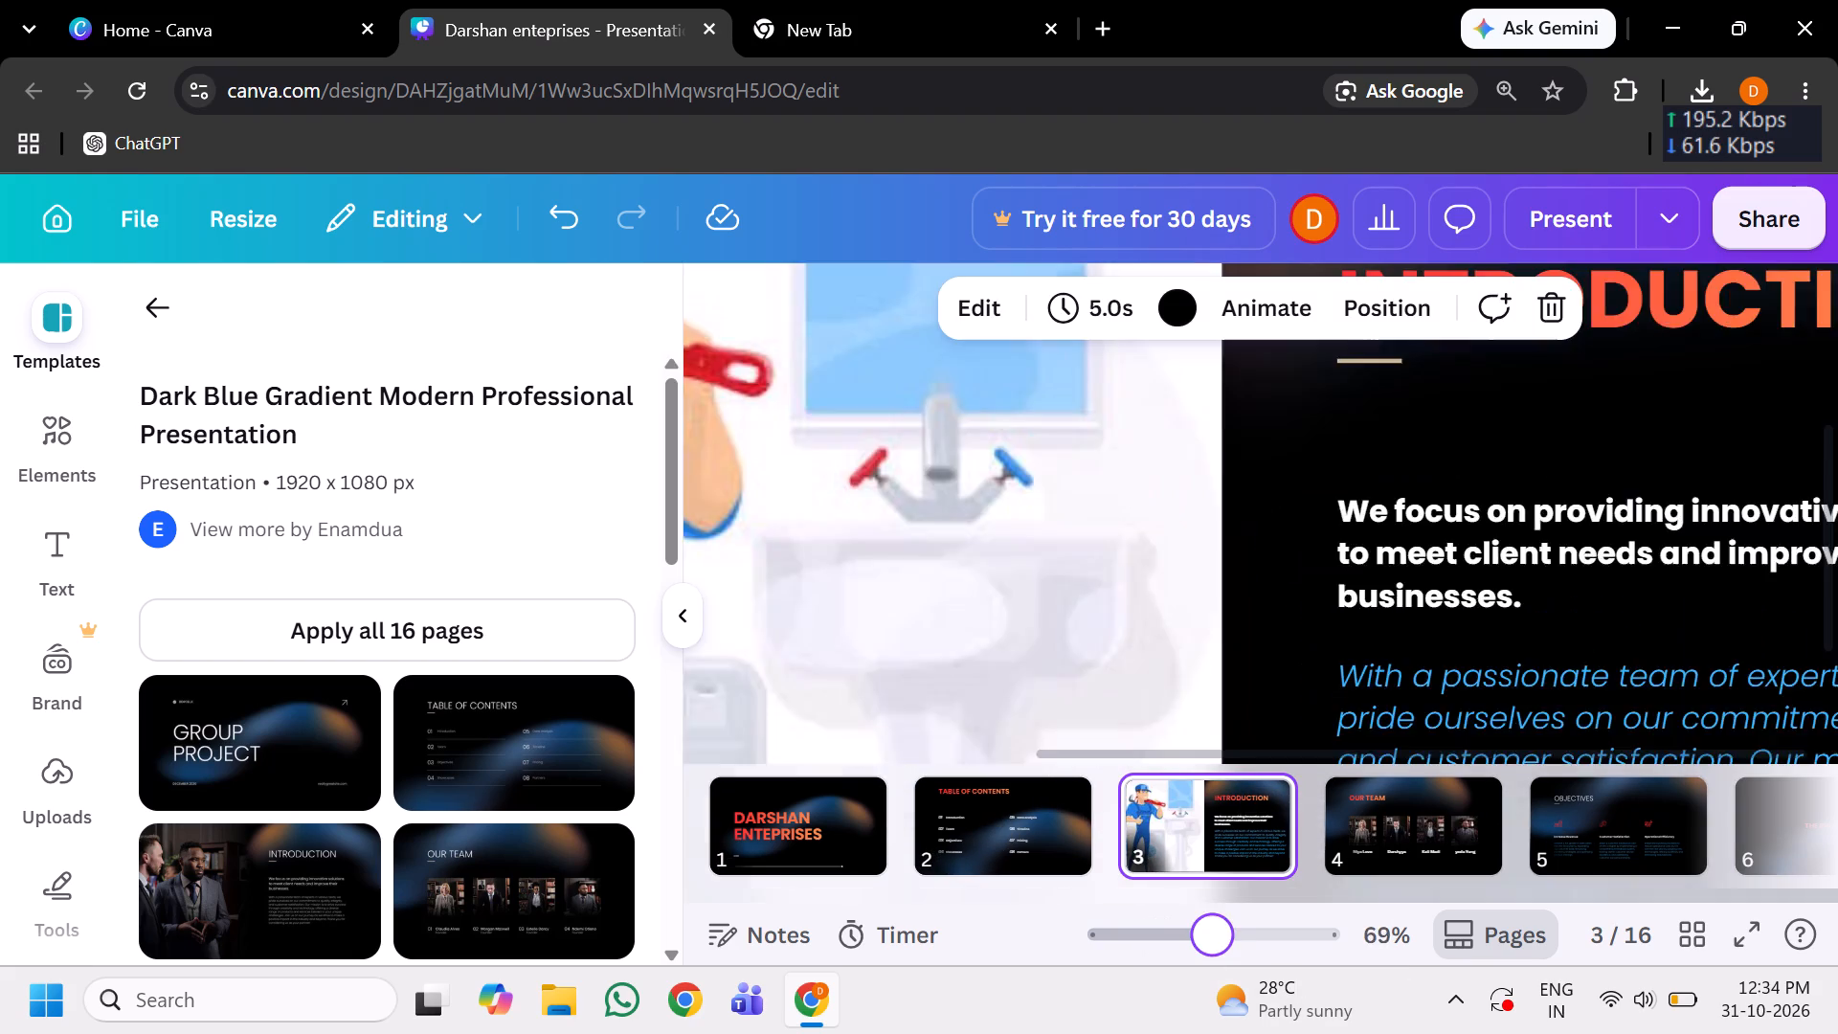
drag(1220, 944, 1047, 955)
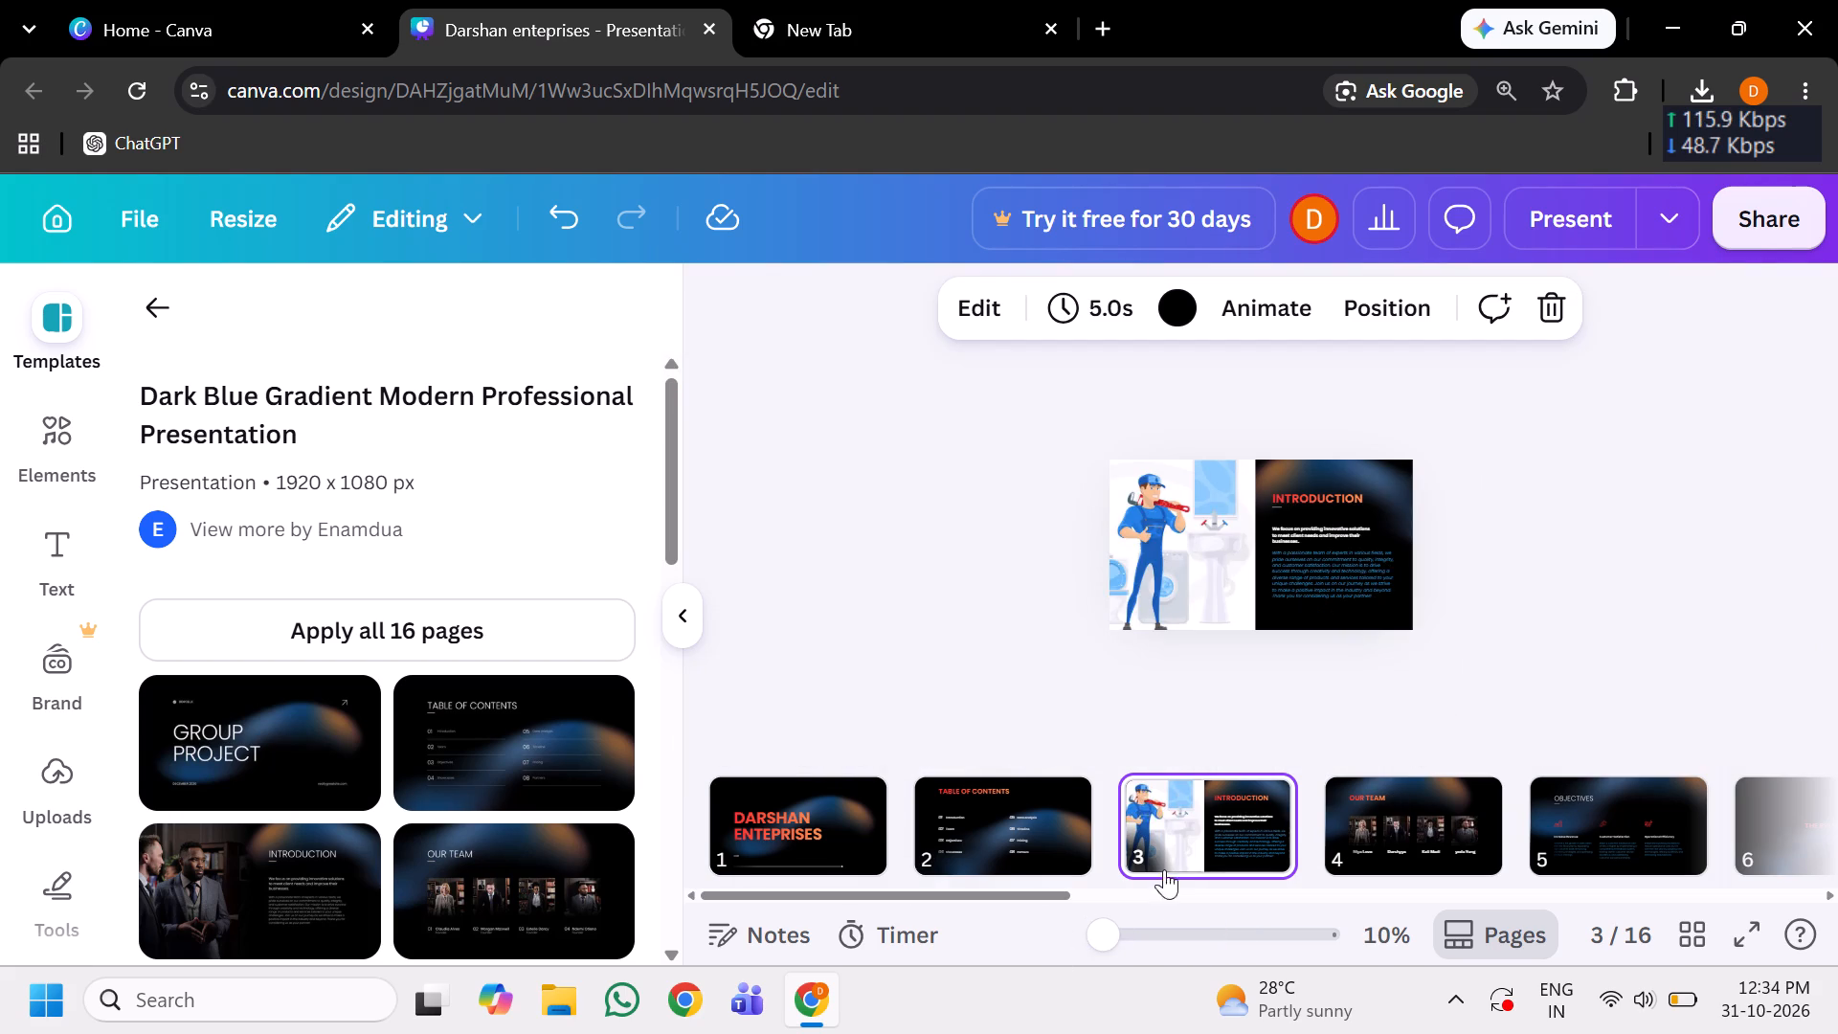
Review the Our Partners, Our Pricing and both Timeline slides (slides 15, 14, 13 and 12).
drag(1007, 898, 1810, 880)
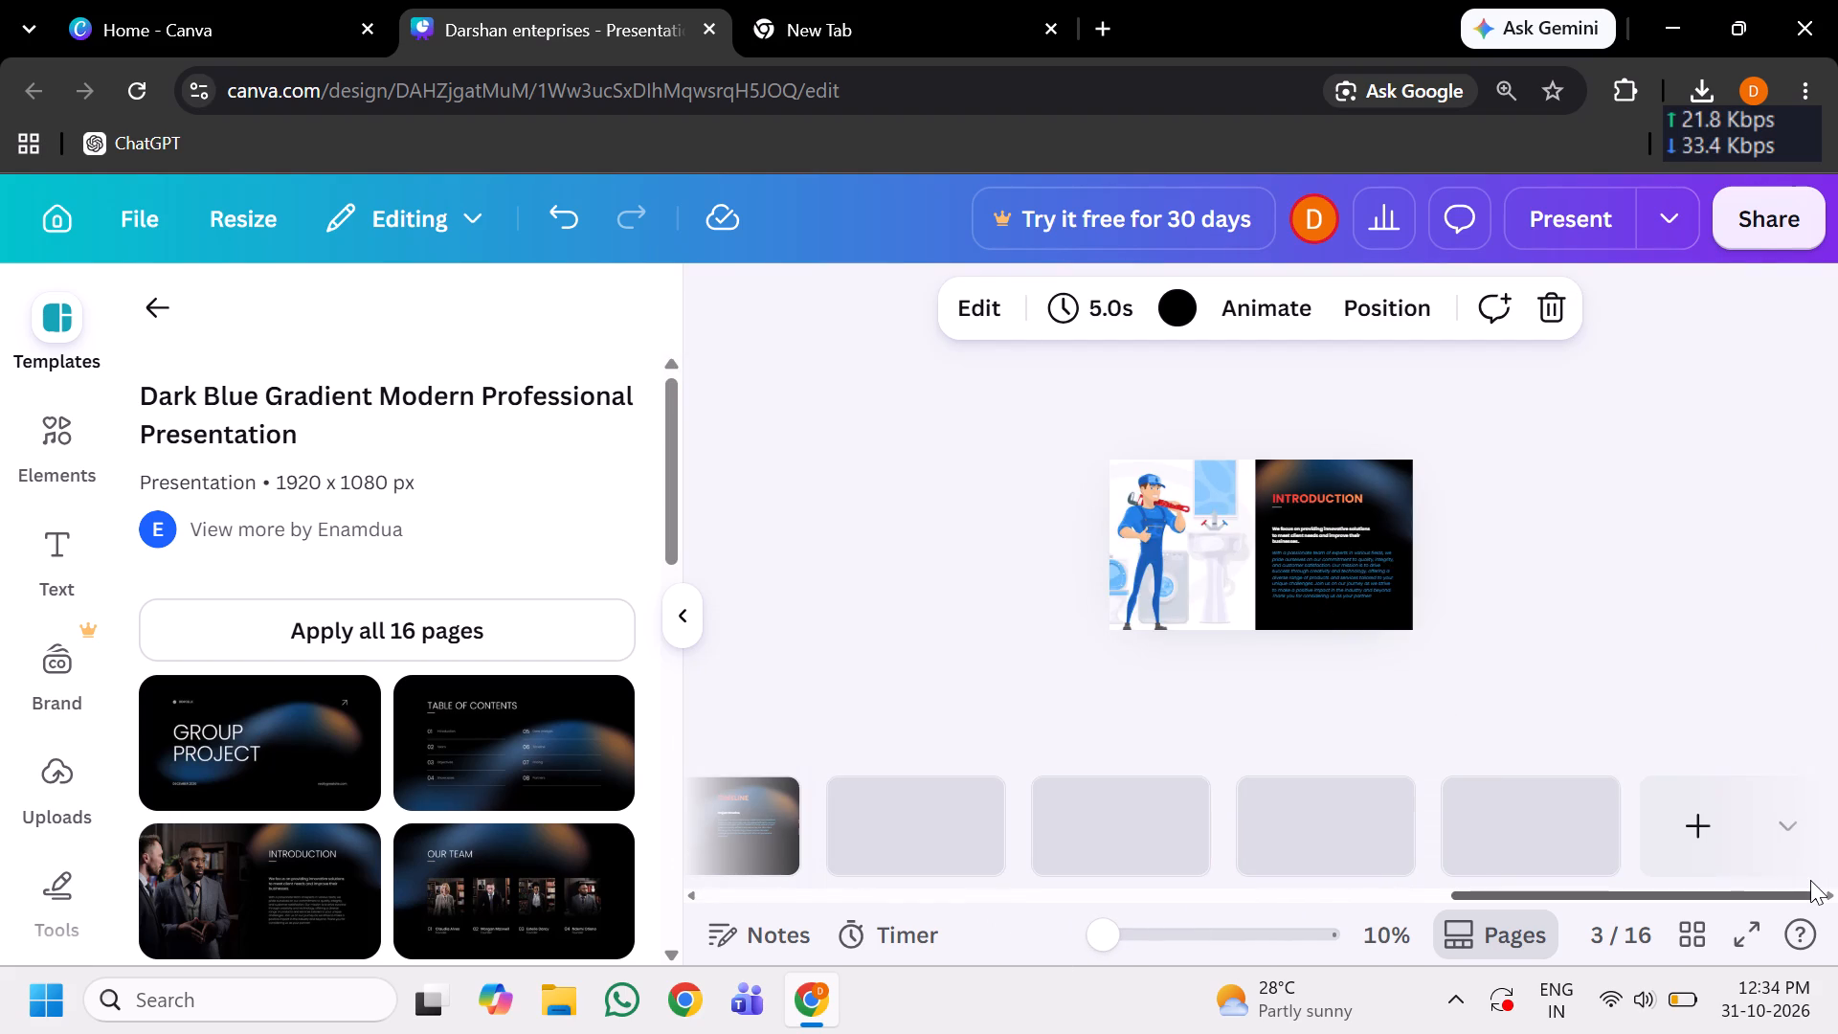
drag(1810, 880, 1806, 876)
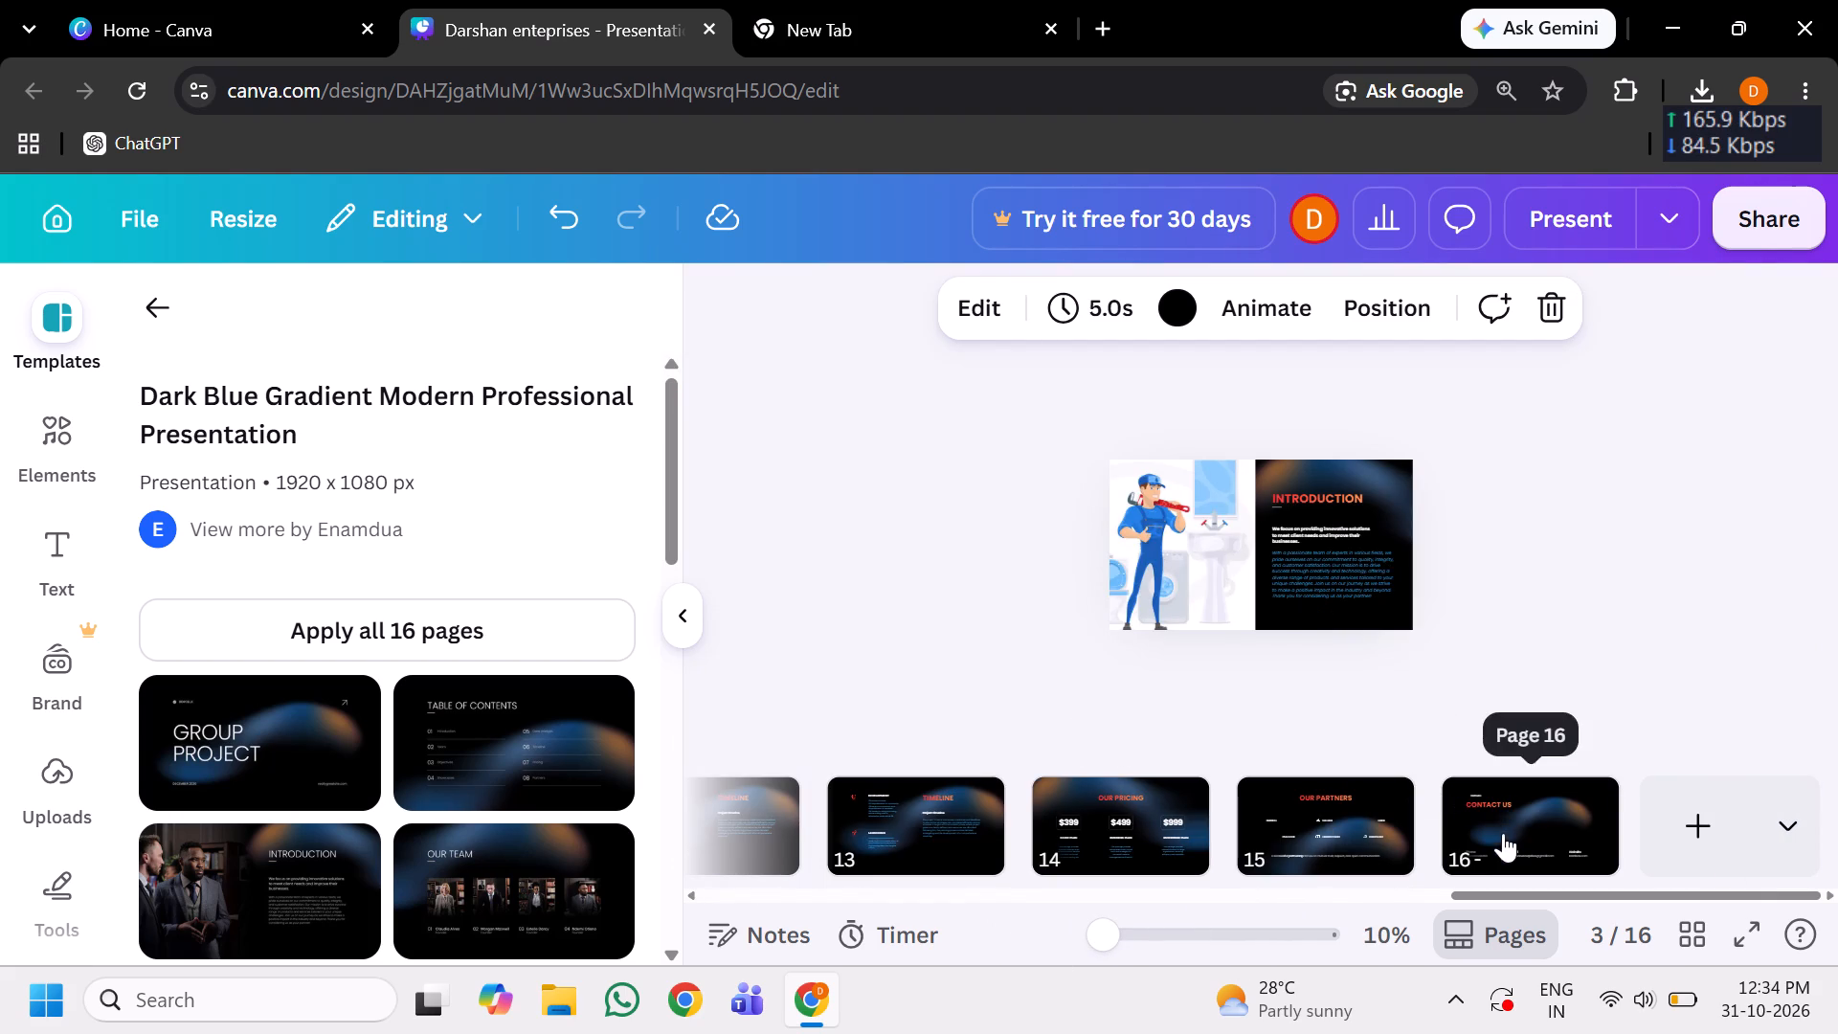
click(1316, 820)
click(1128, 821)
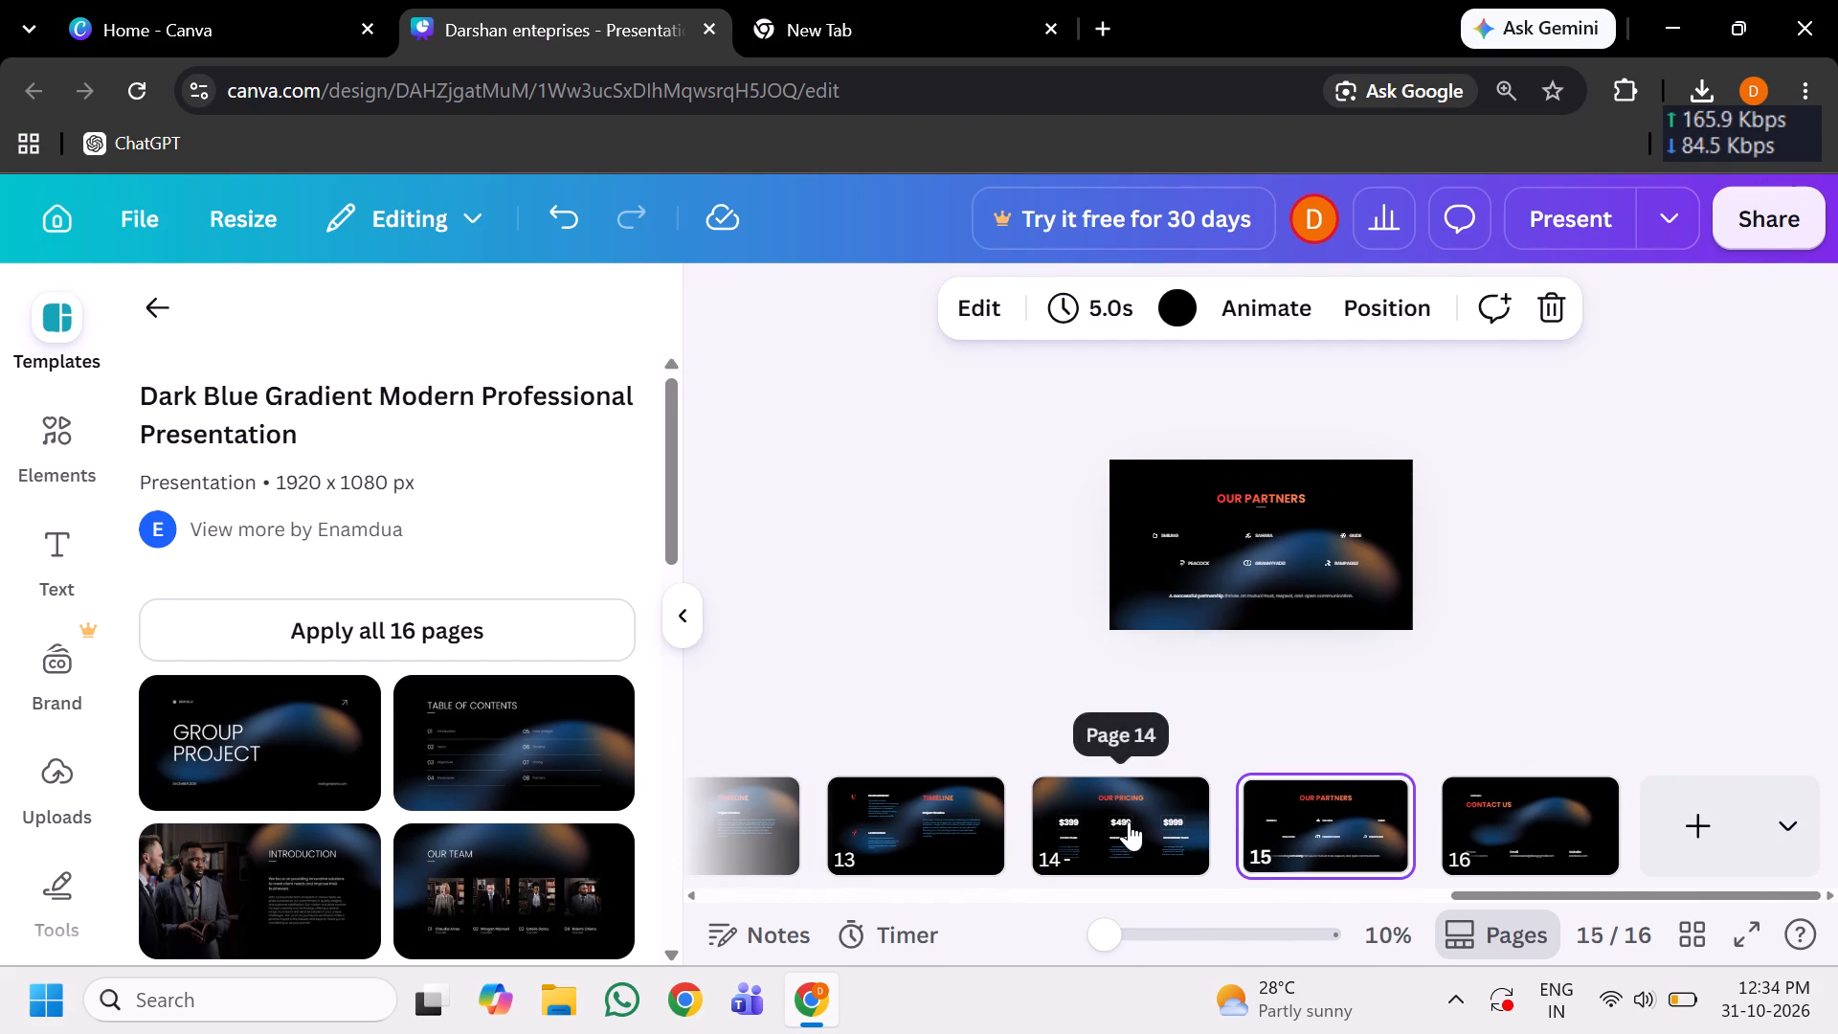
drag(1108, 931, 1131, 930)
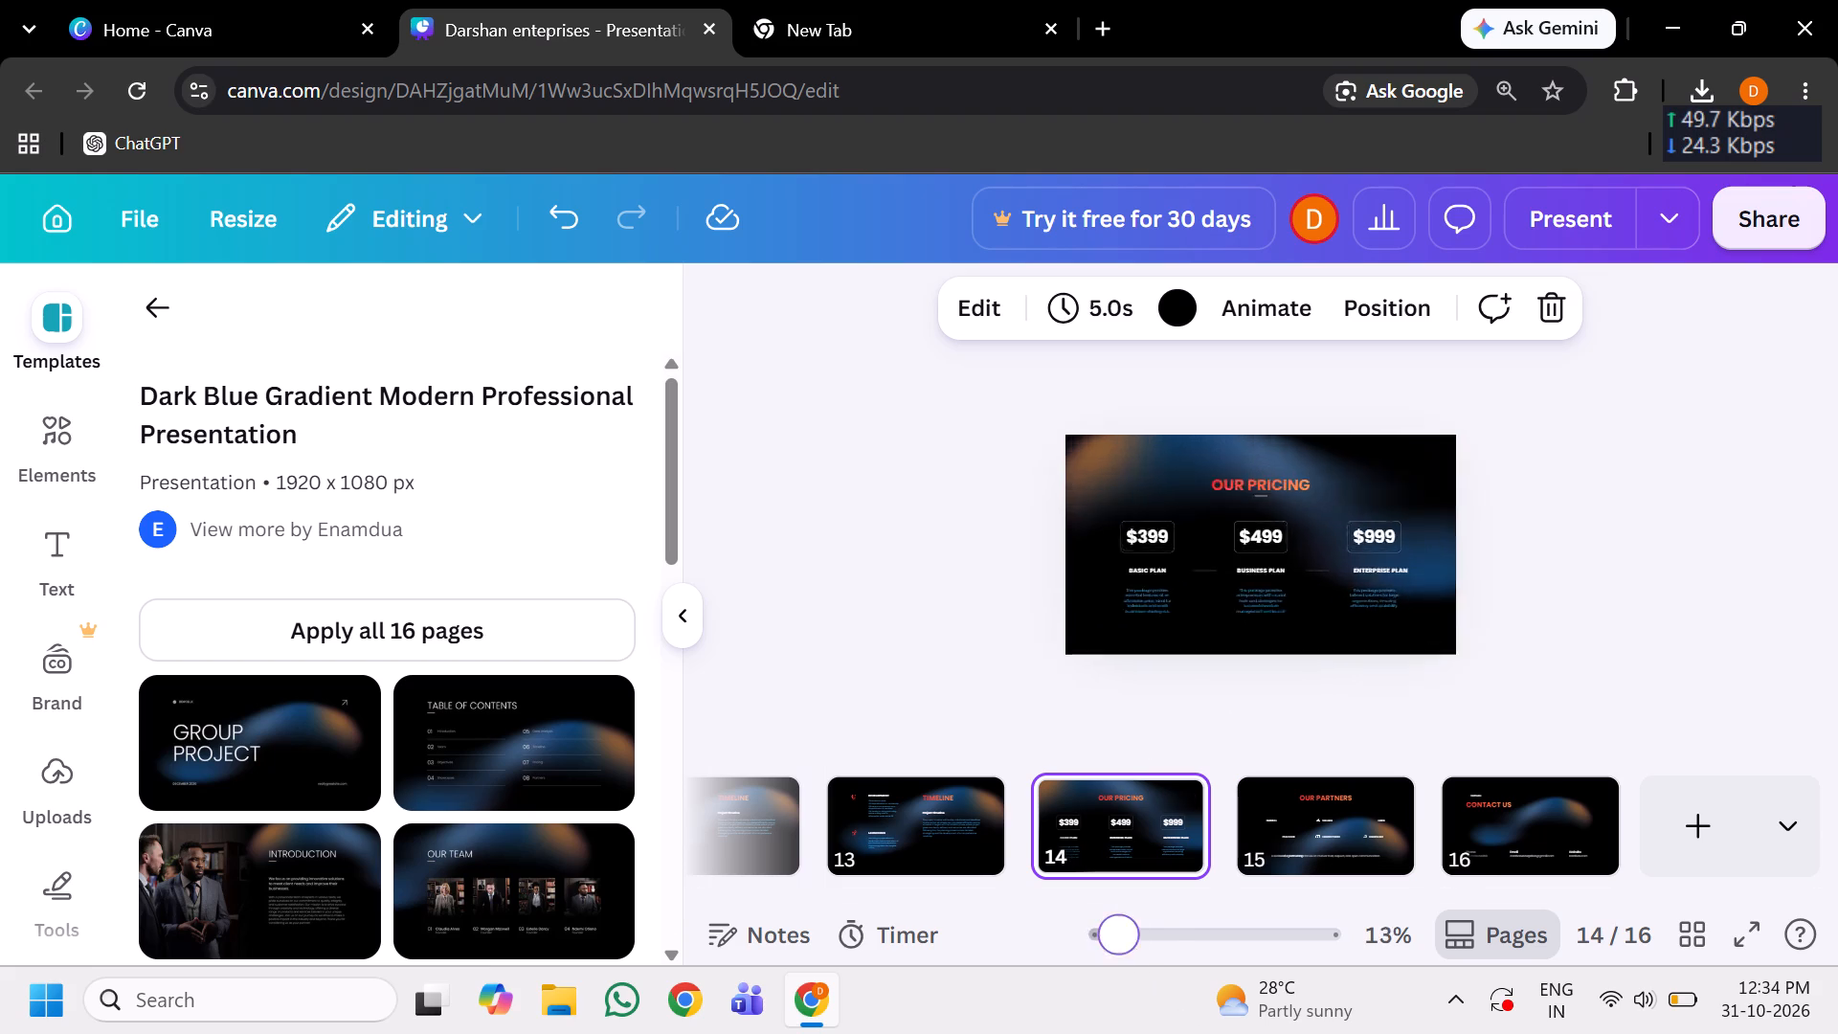
drag(1131, 930, 1157, 929)
click(985, 824)
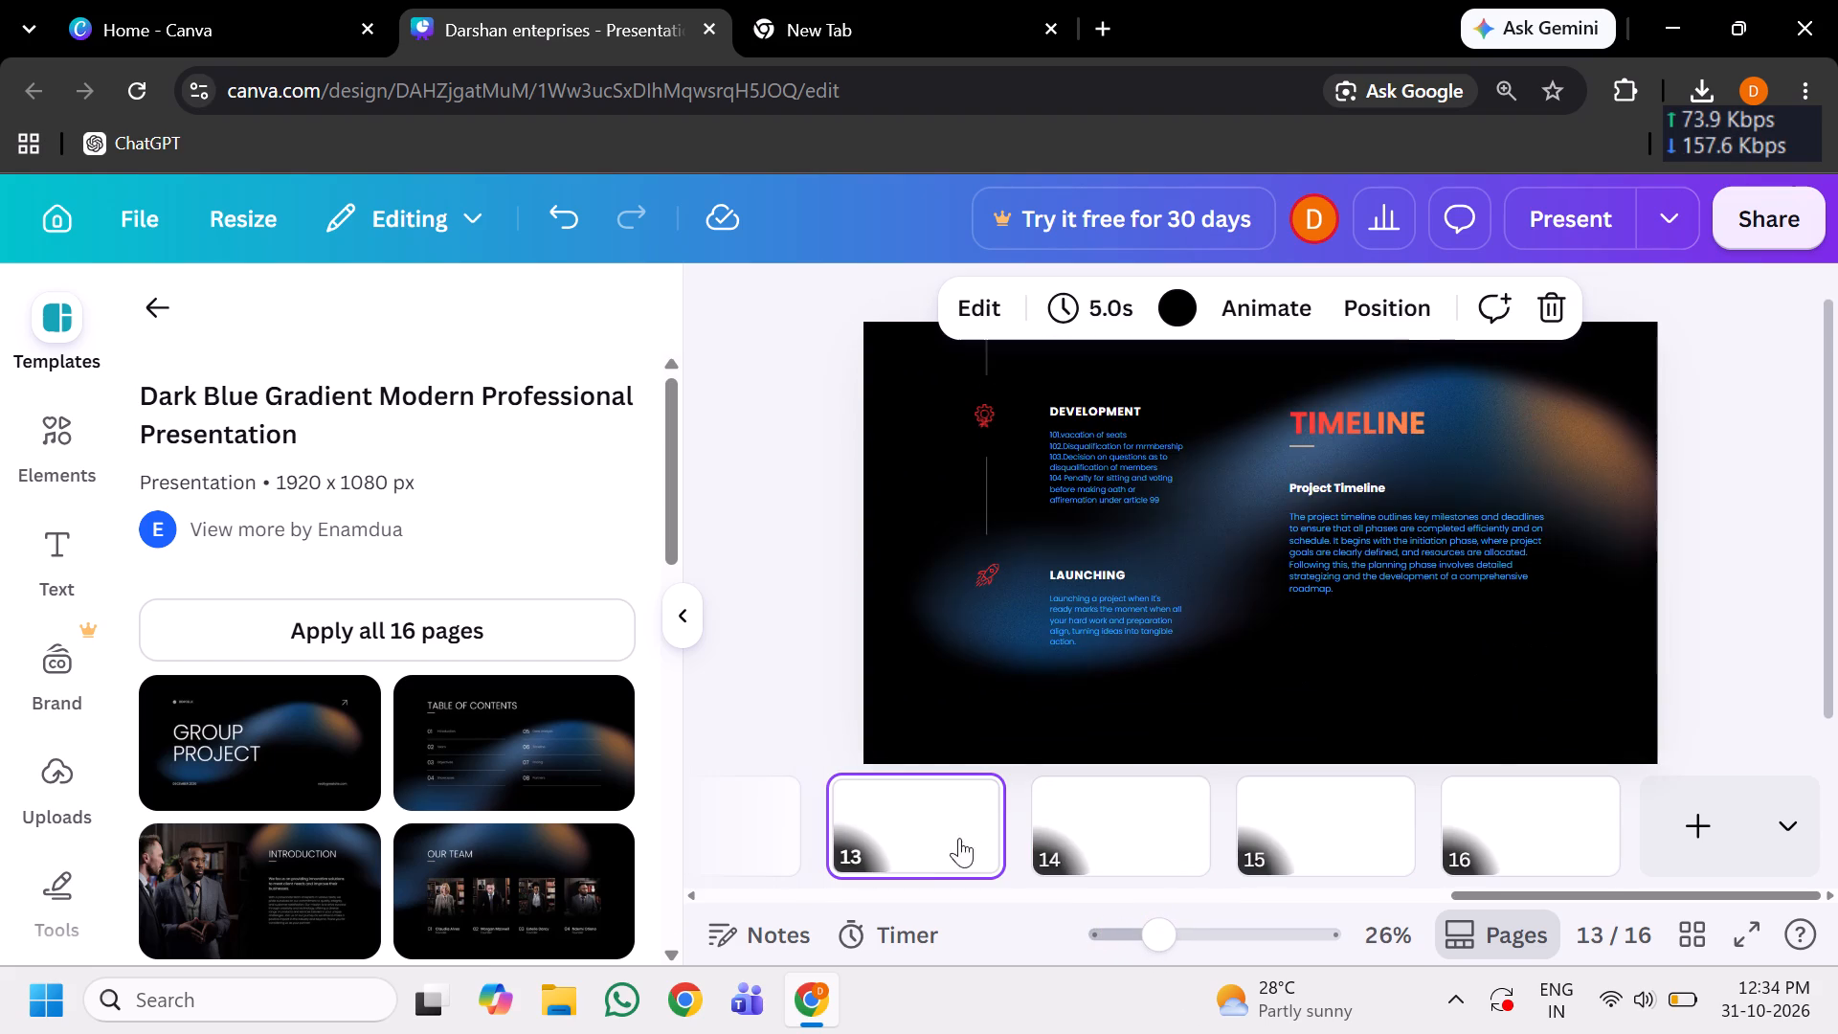
click(731, 834)
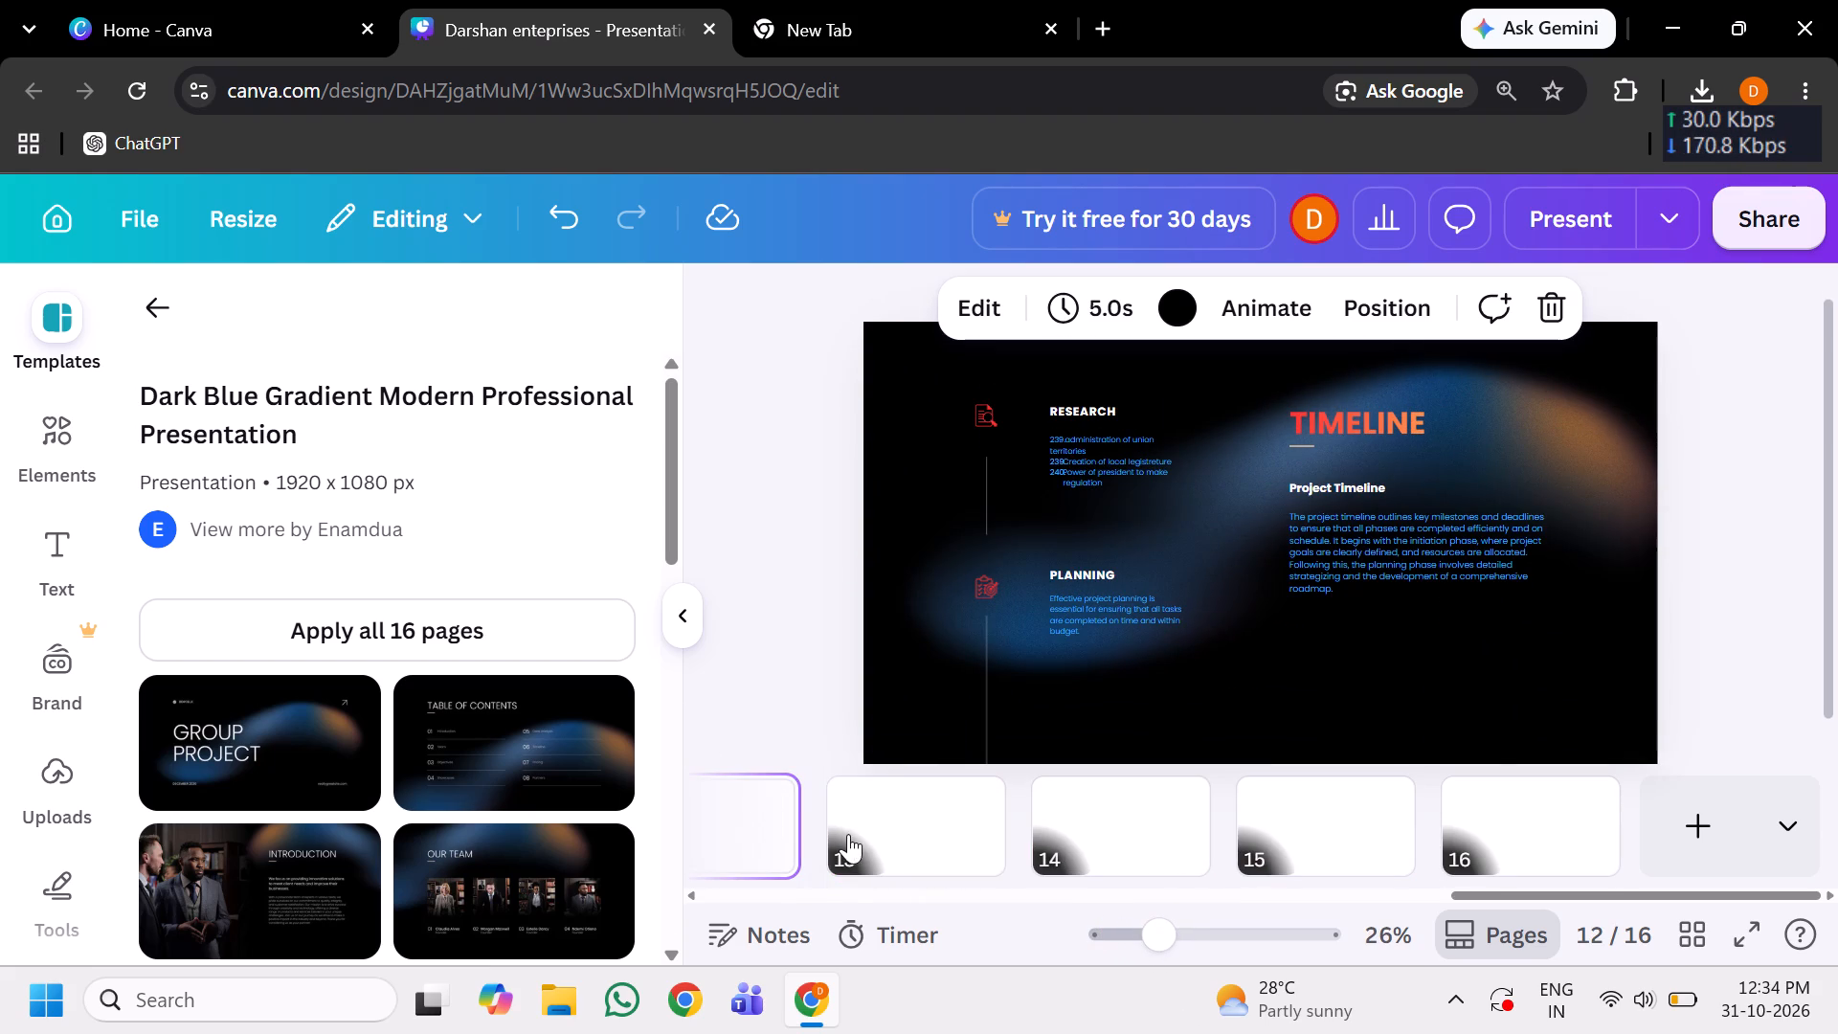
drag(861, 840, 923, 839)
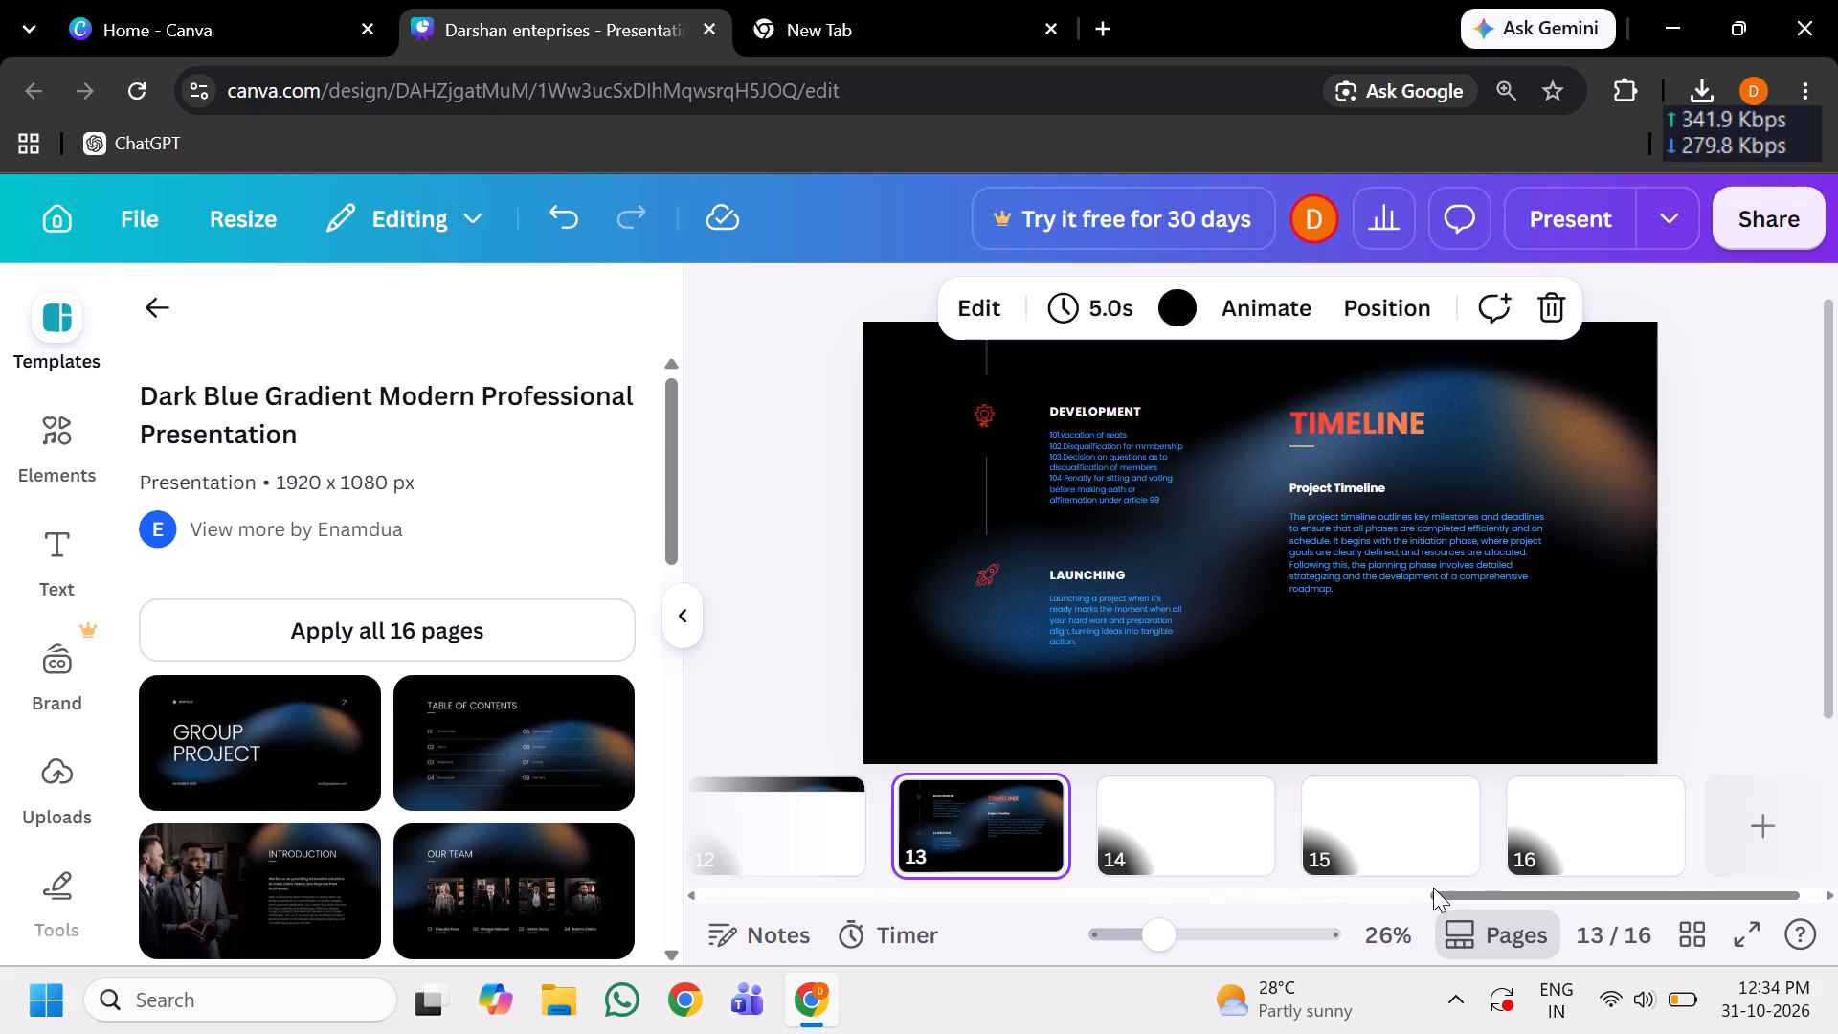
Color the small body paragraph about earned profits on the Data Analysis slide (slide 9) light blue.
drag(1438, 888, 1298, 903)
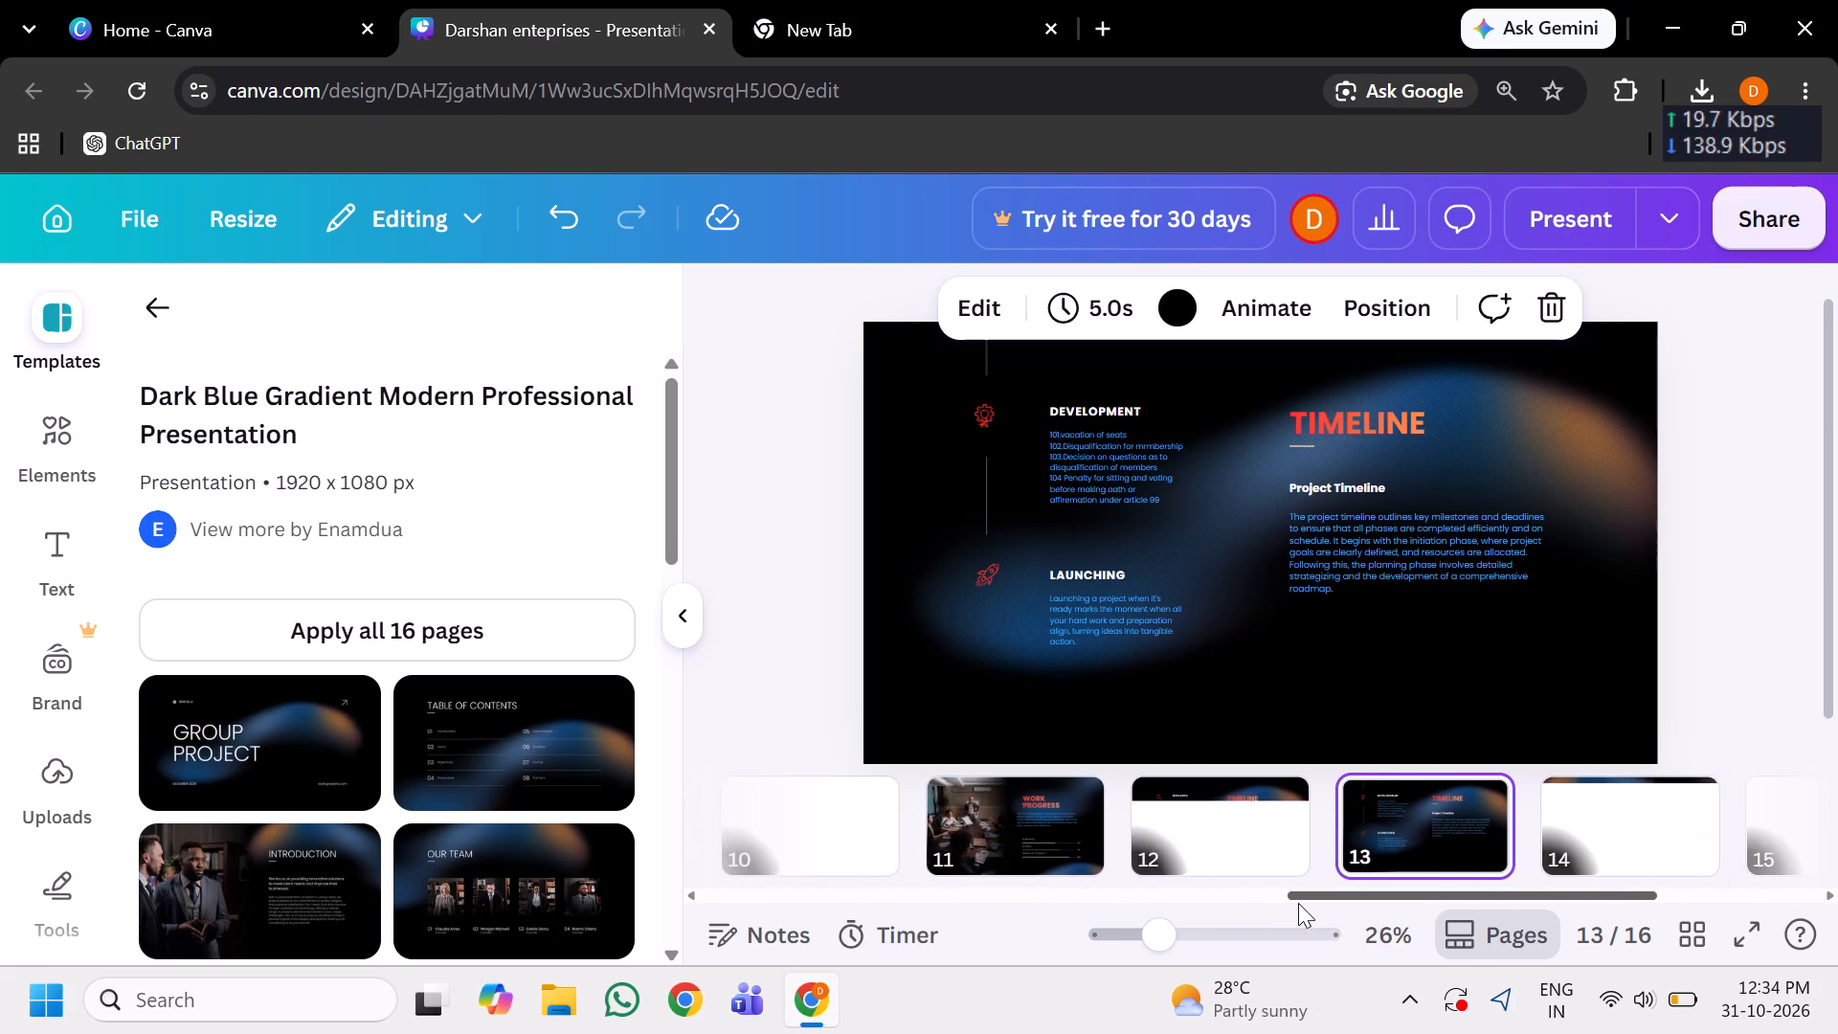
drag(1298, 903, 1254, 908)
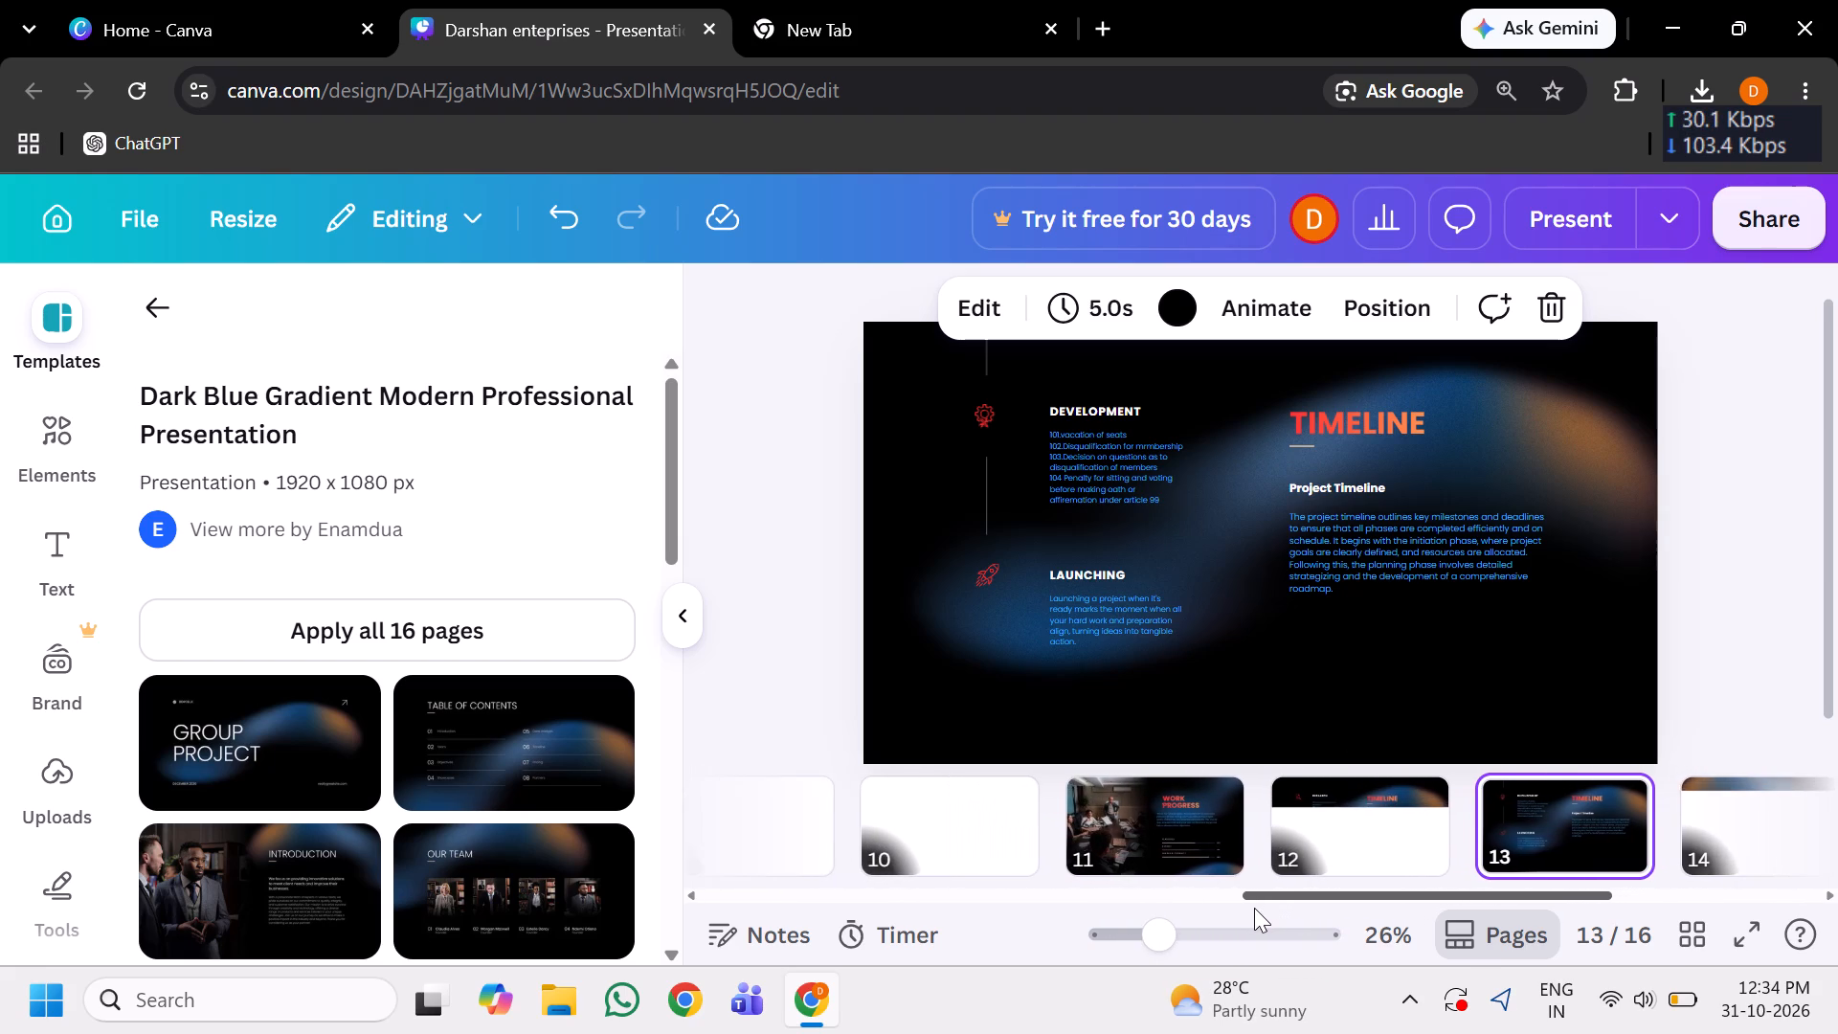
drag(1254, 908, 1230, 901)
click(158, 315)
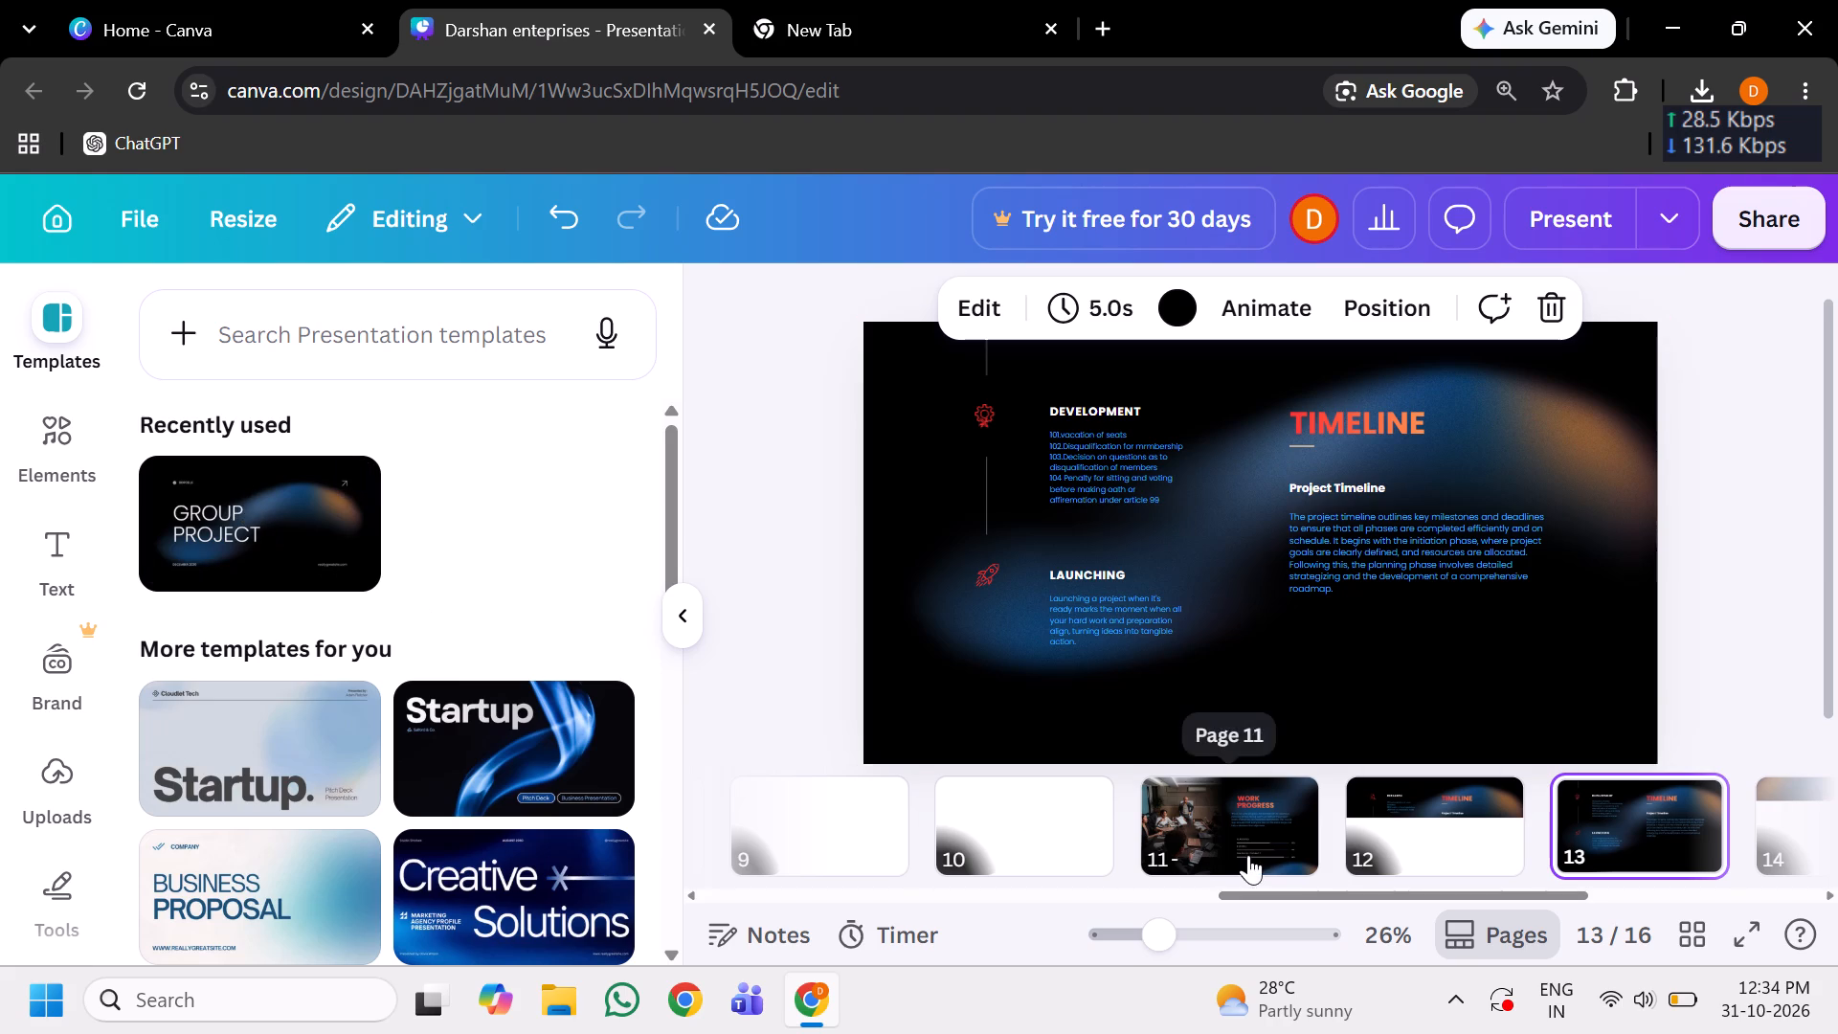
drag(1222, 892, 1137, 905)
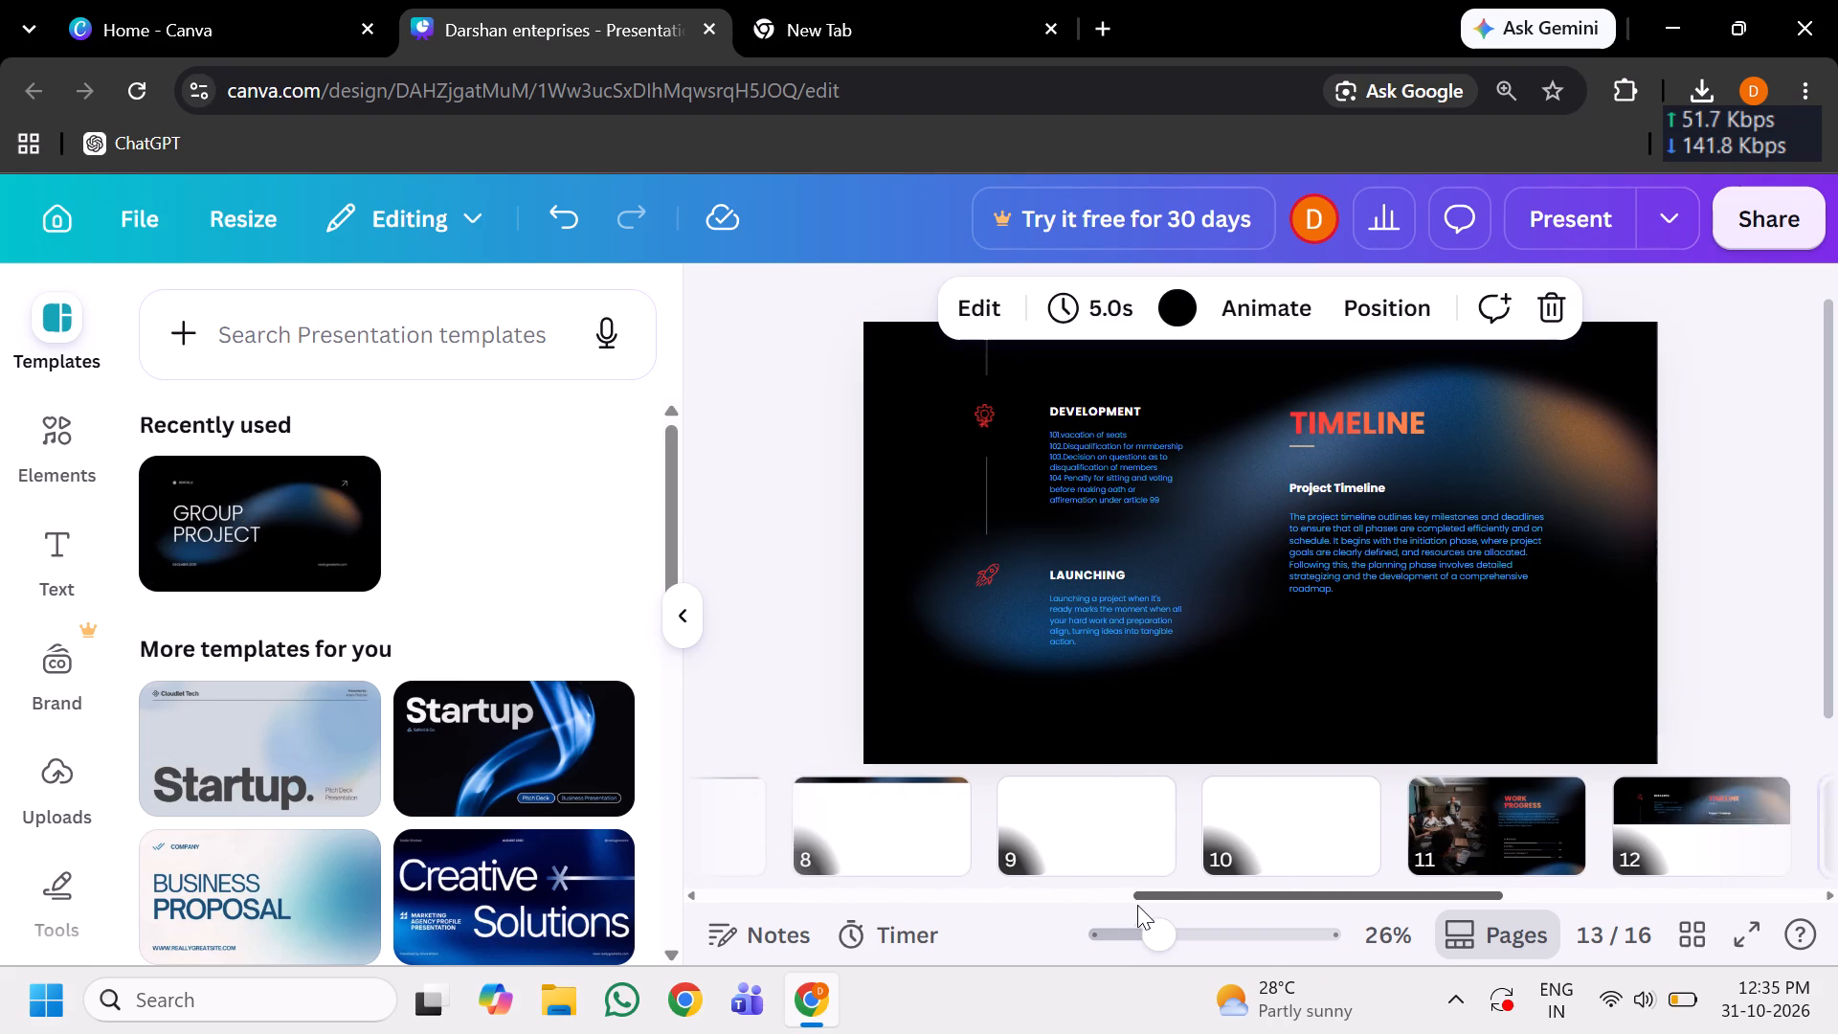
drag(1137, 905, 1127, 903)
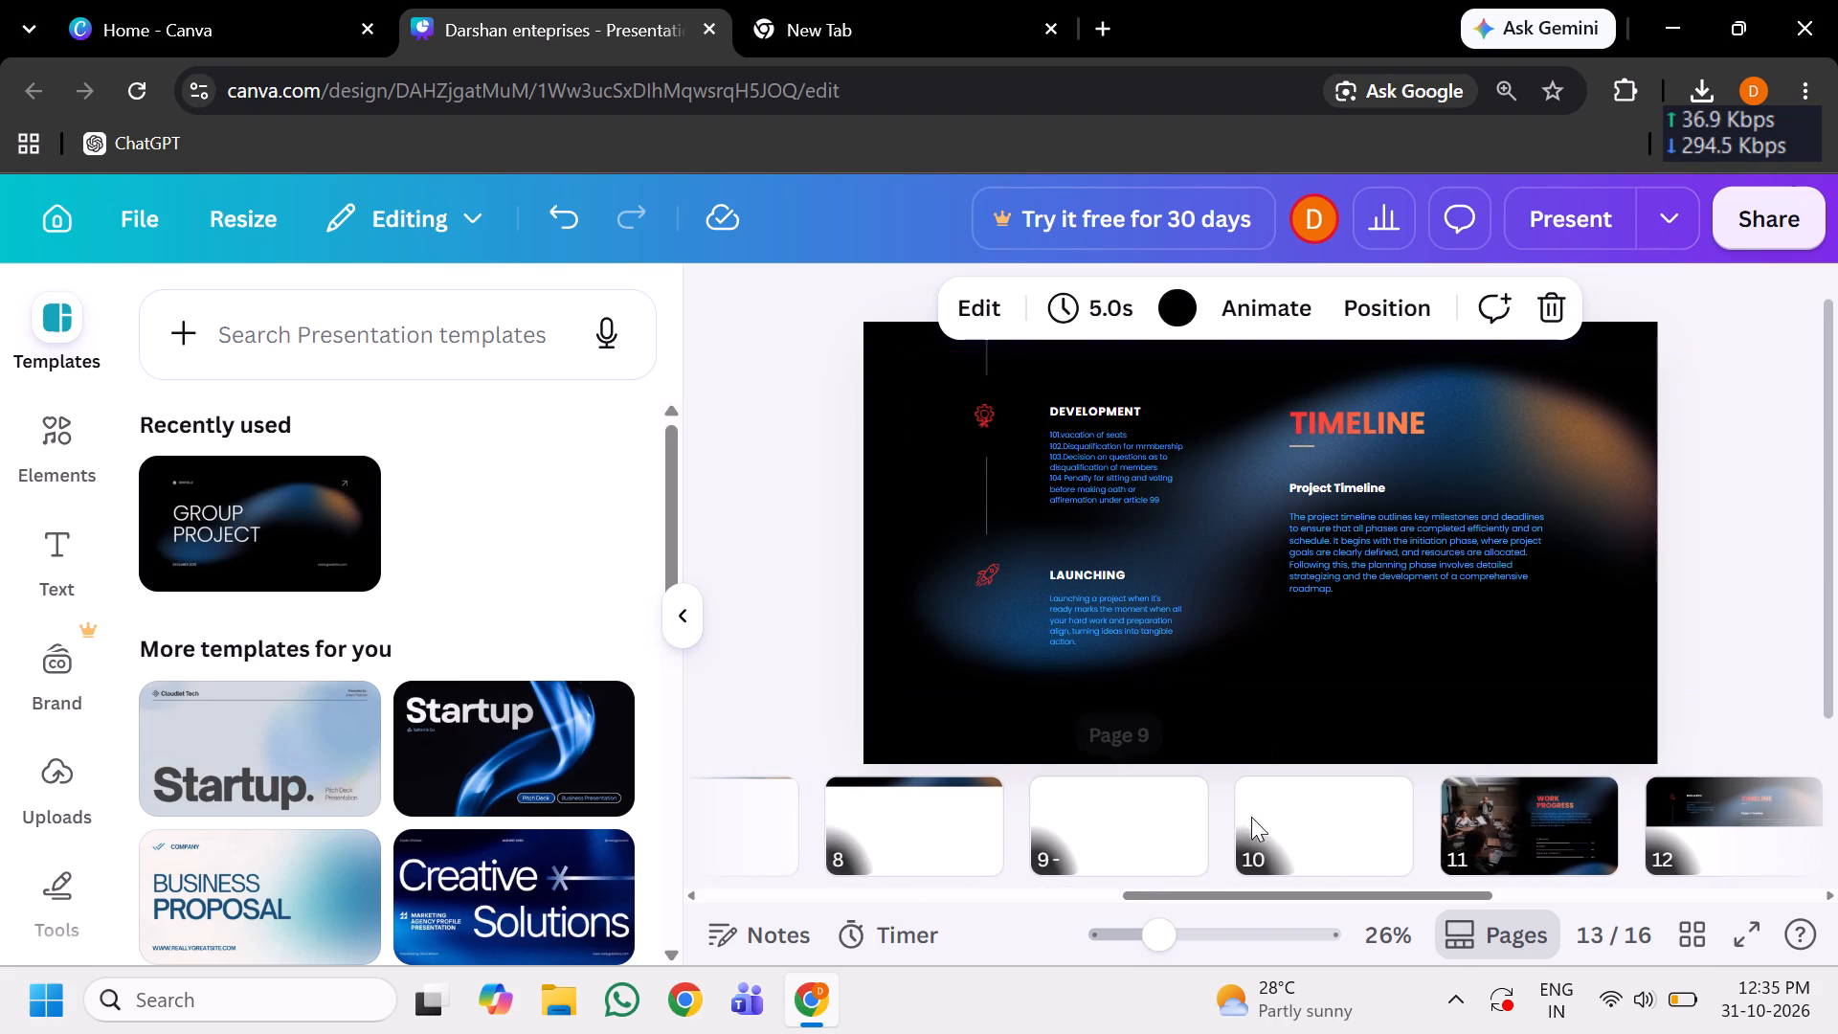
click(1318, 826)
click(1140, 830)
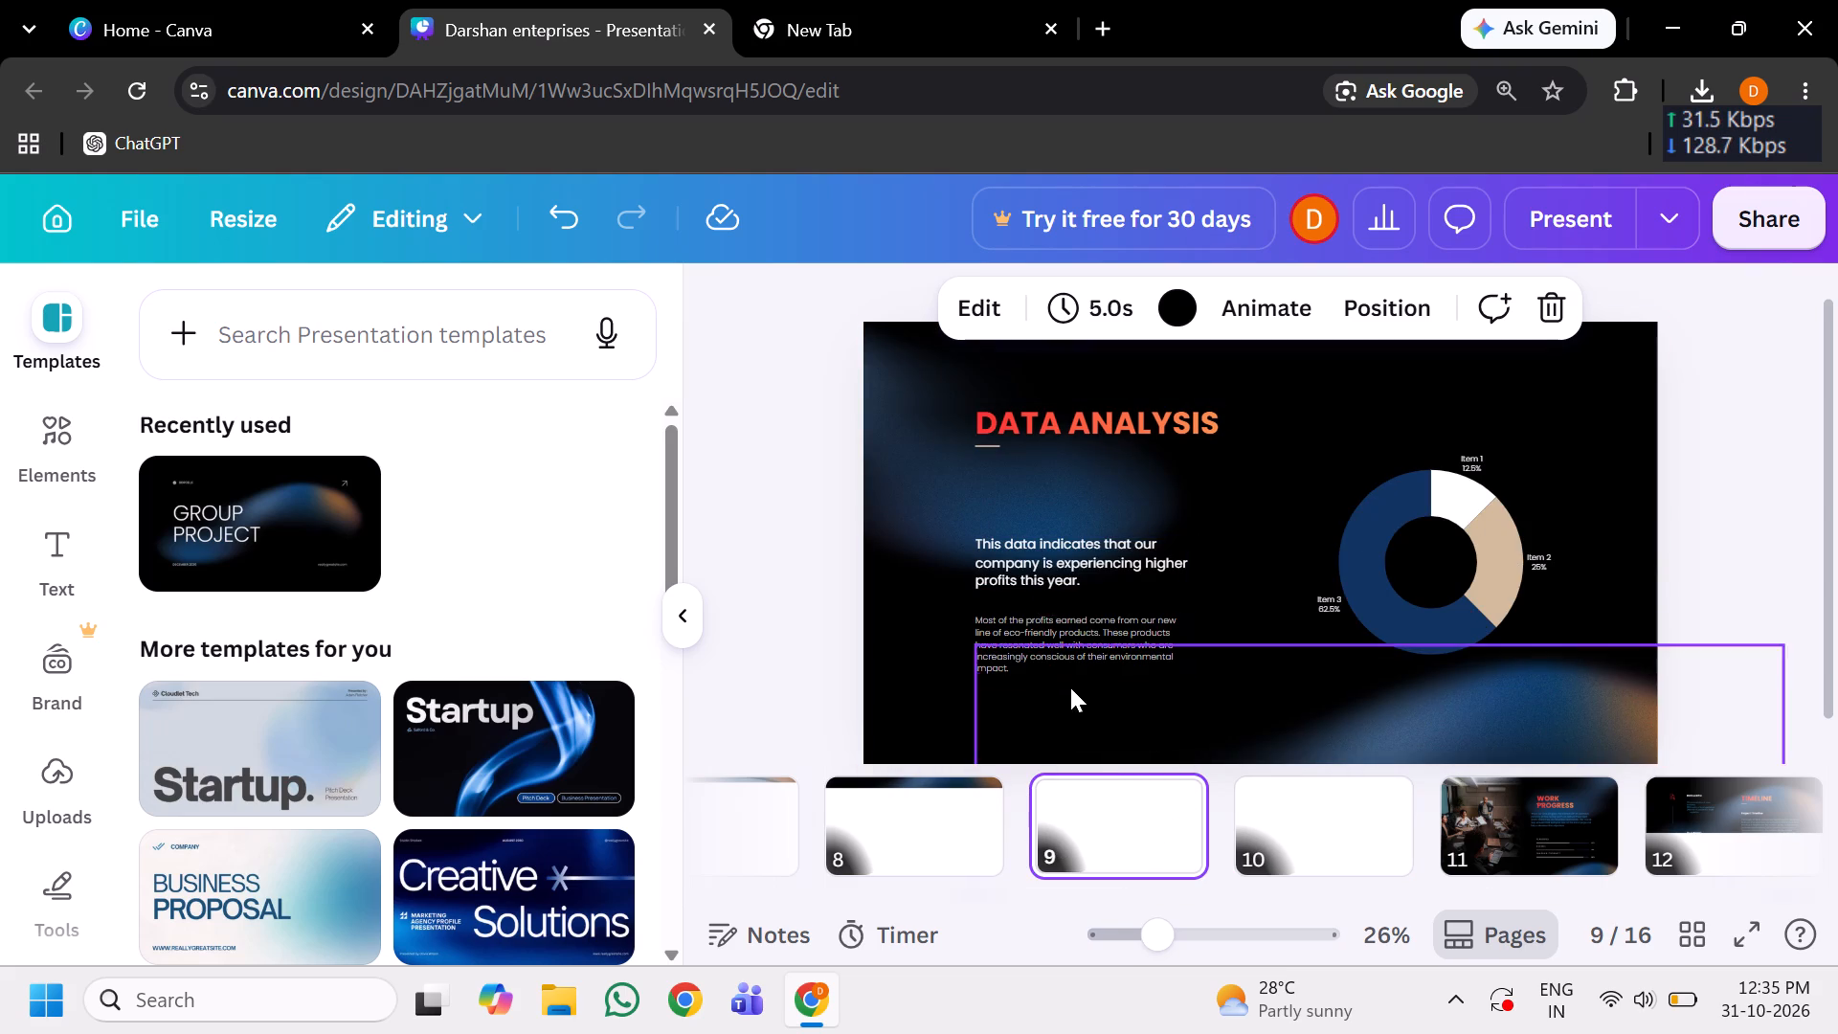
click(1046, 631)
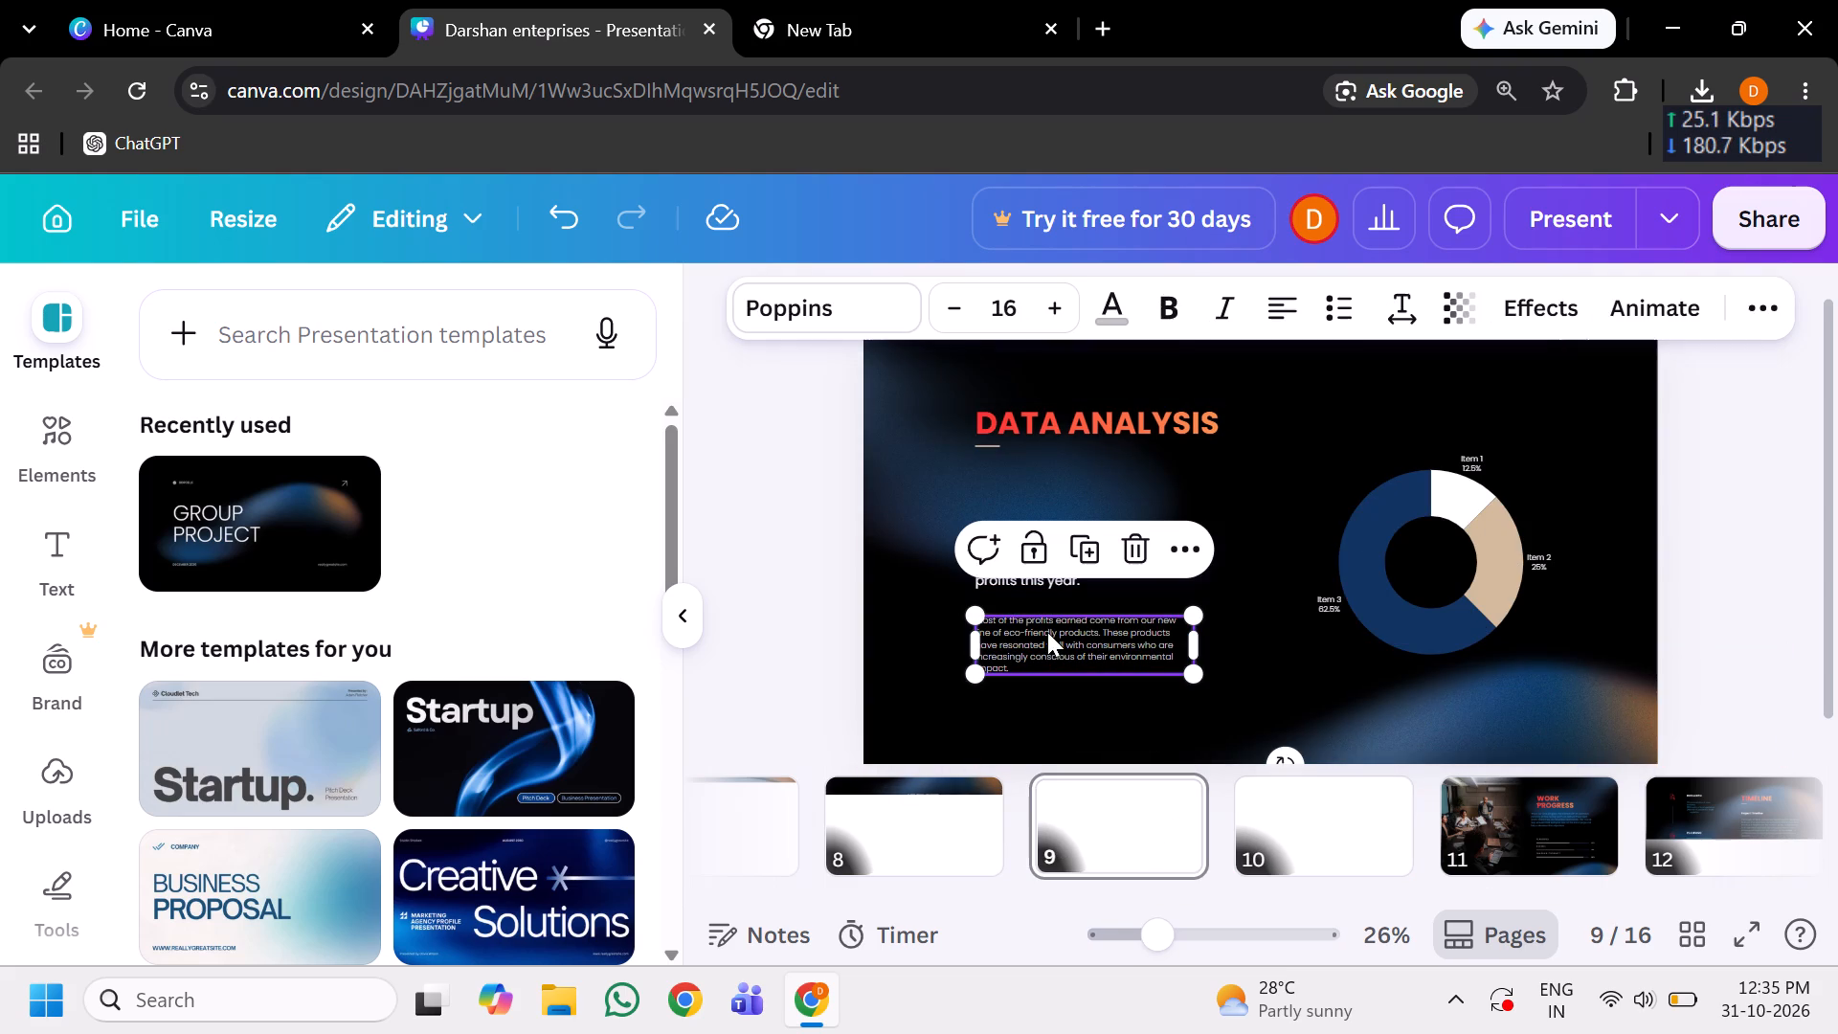
drag(1113, 313, 1111, 325)
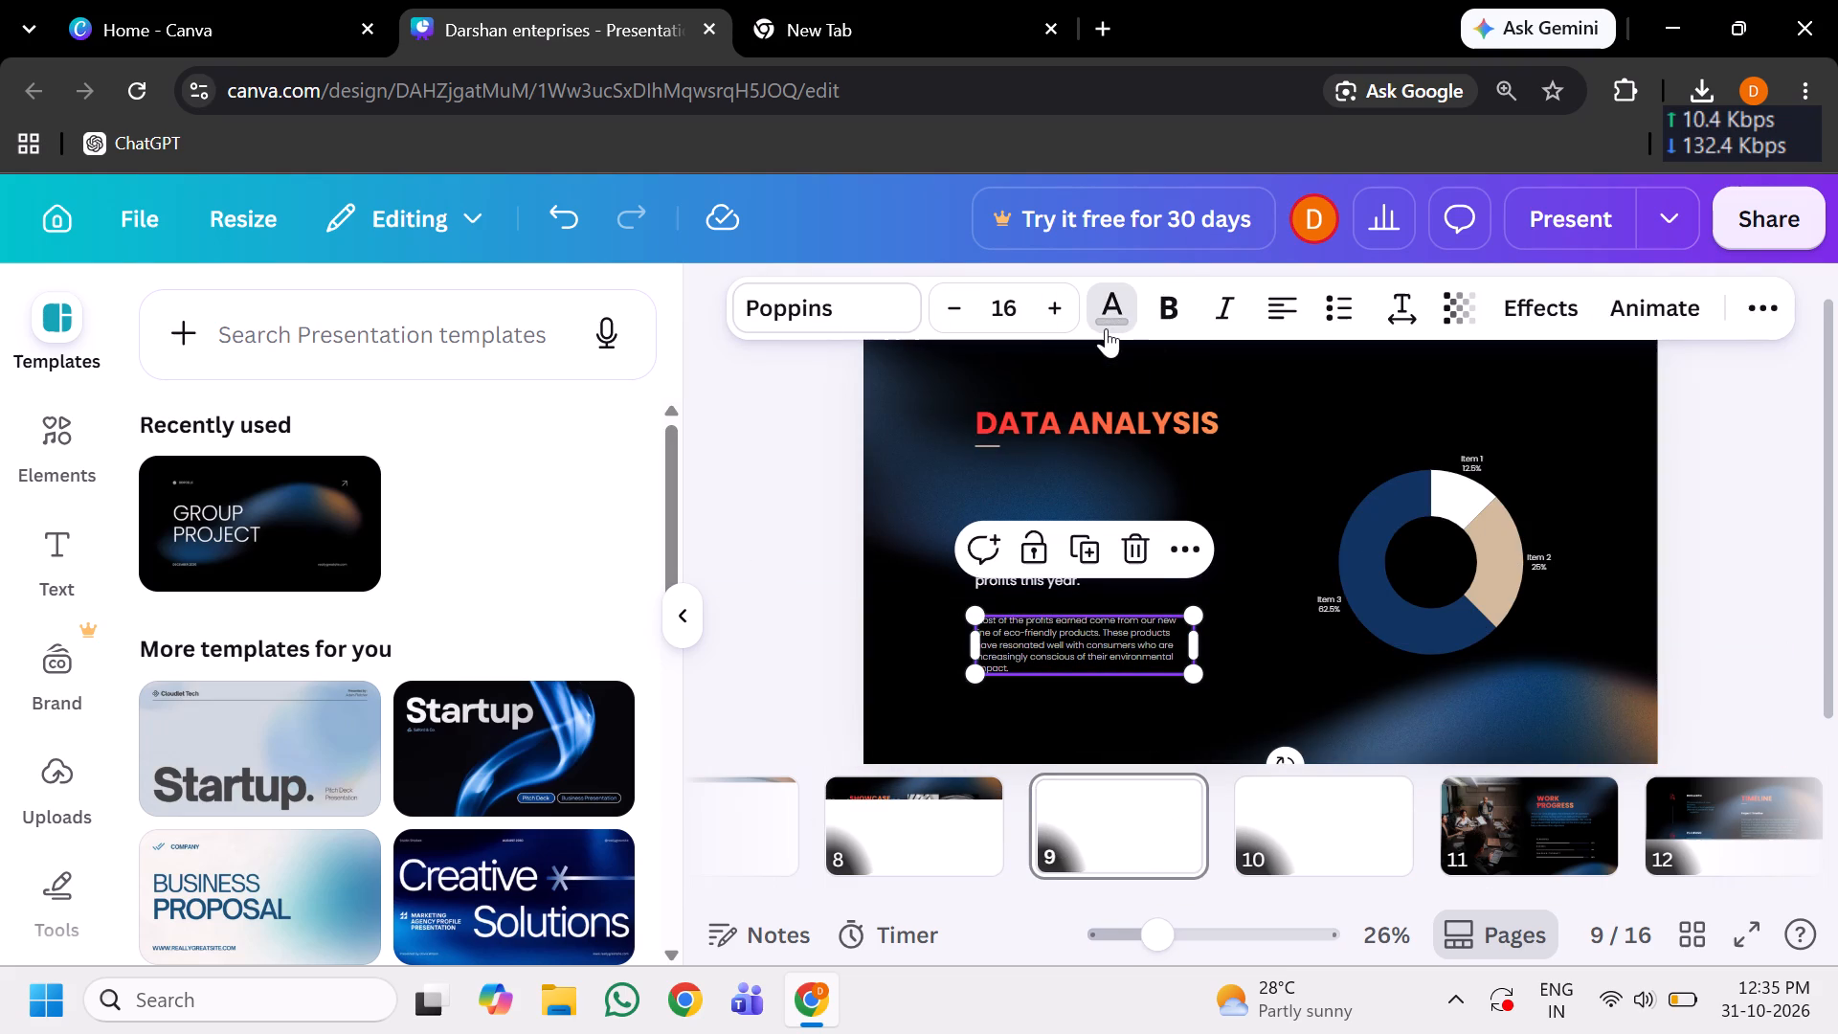
click(318, 545)
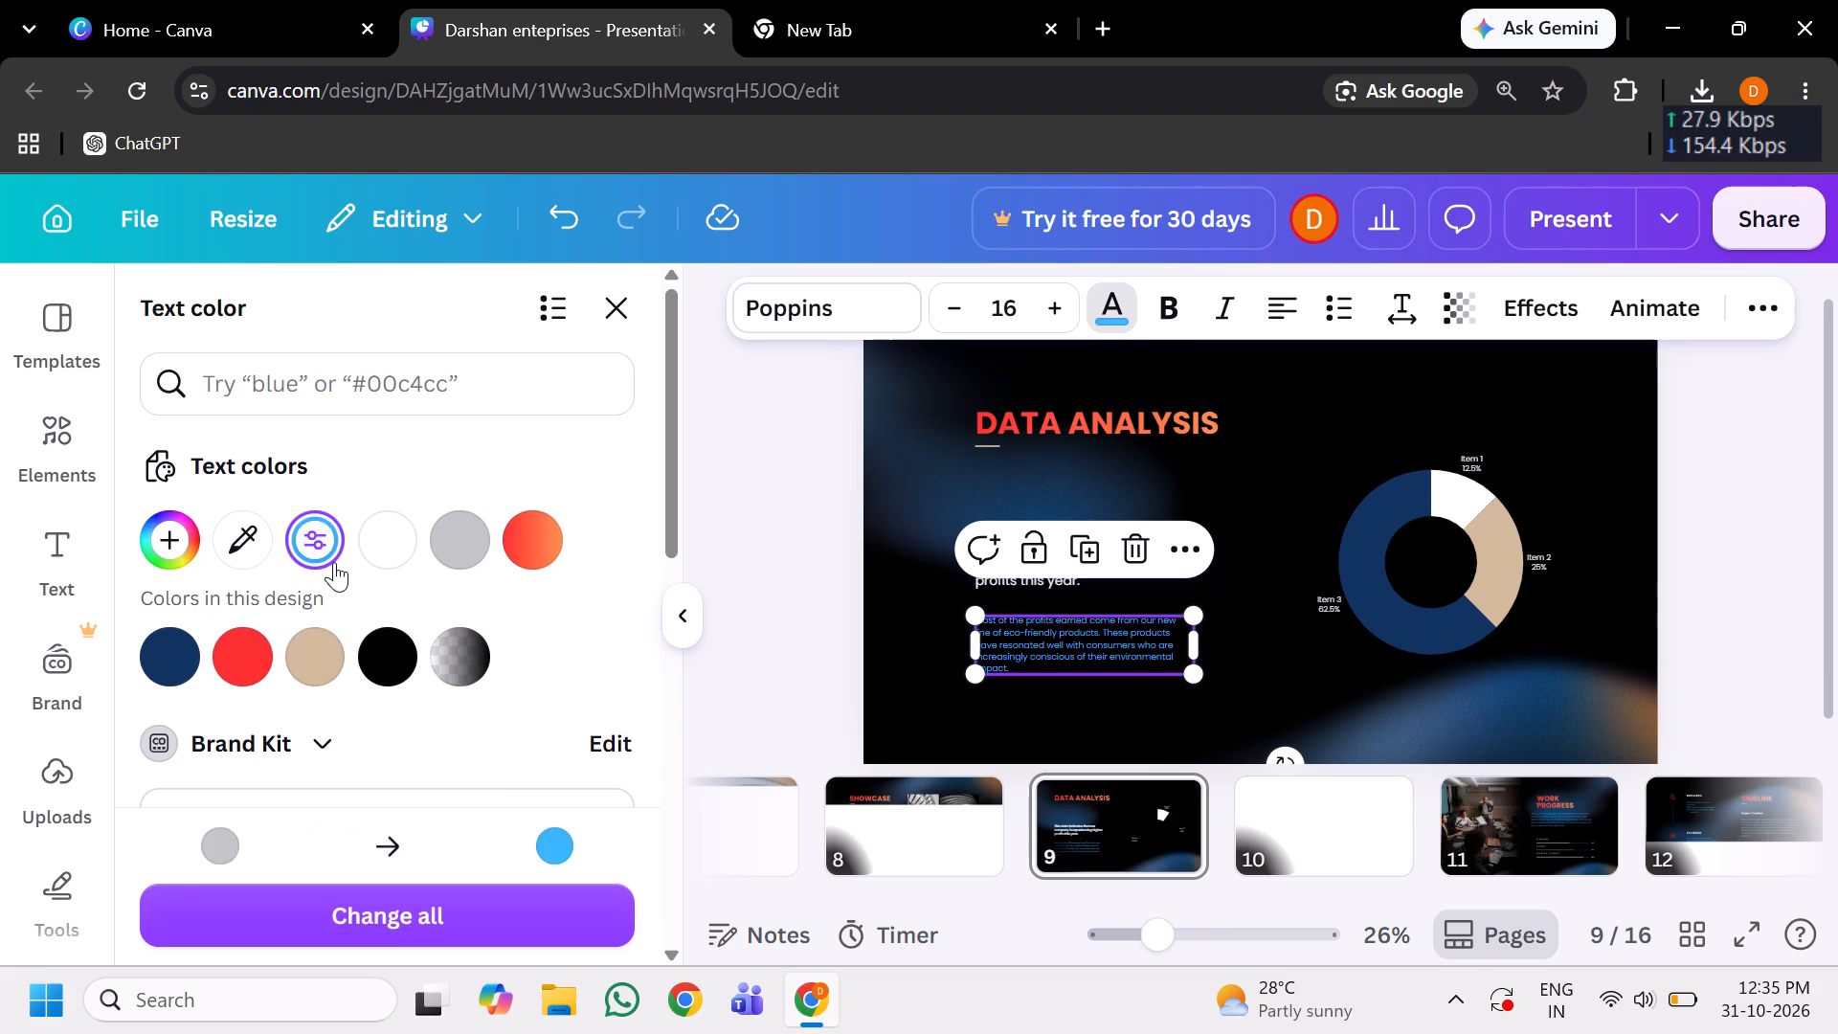
click(787, 506)
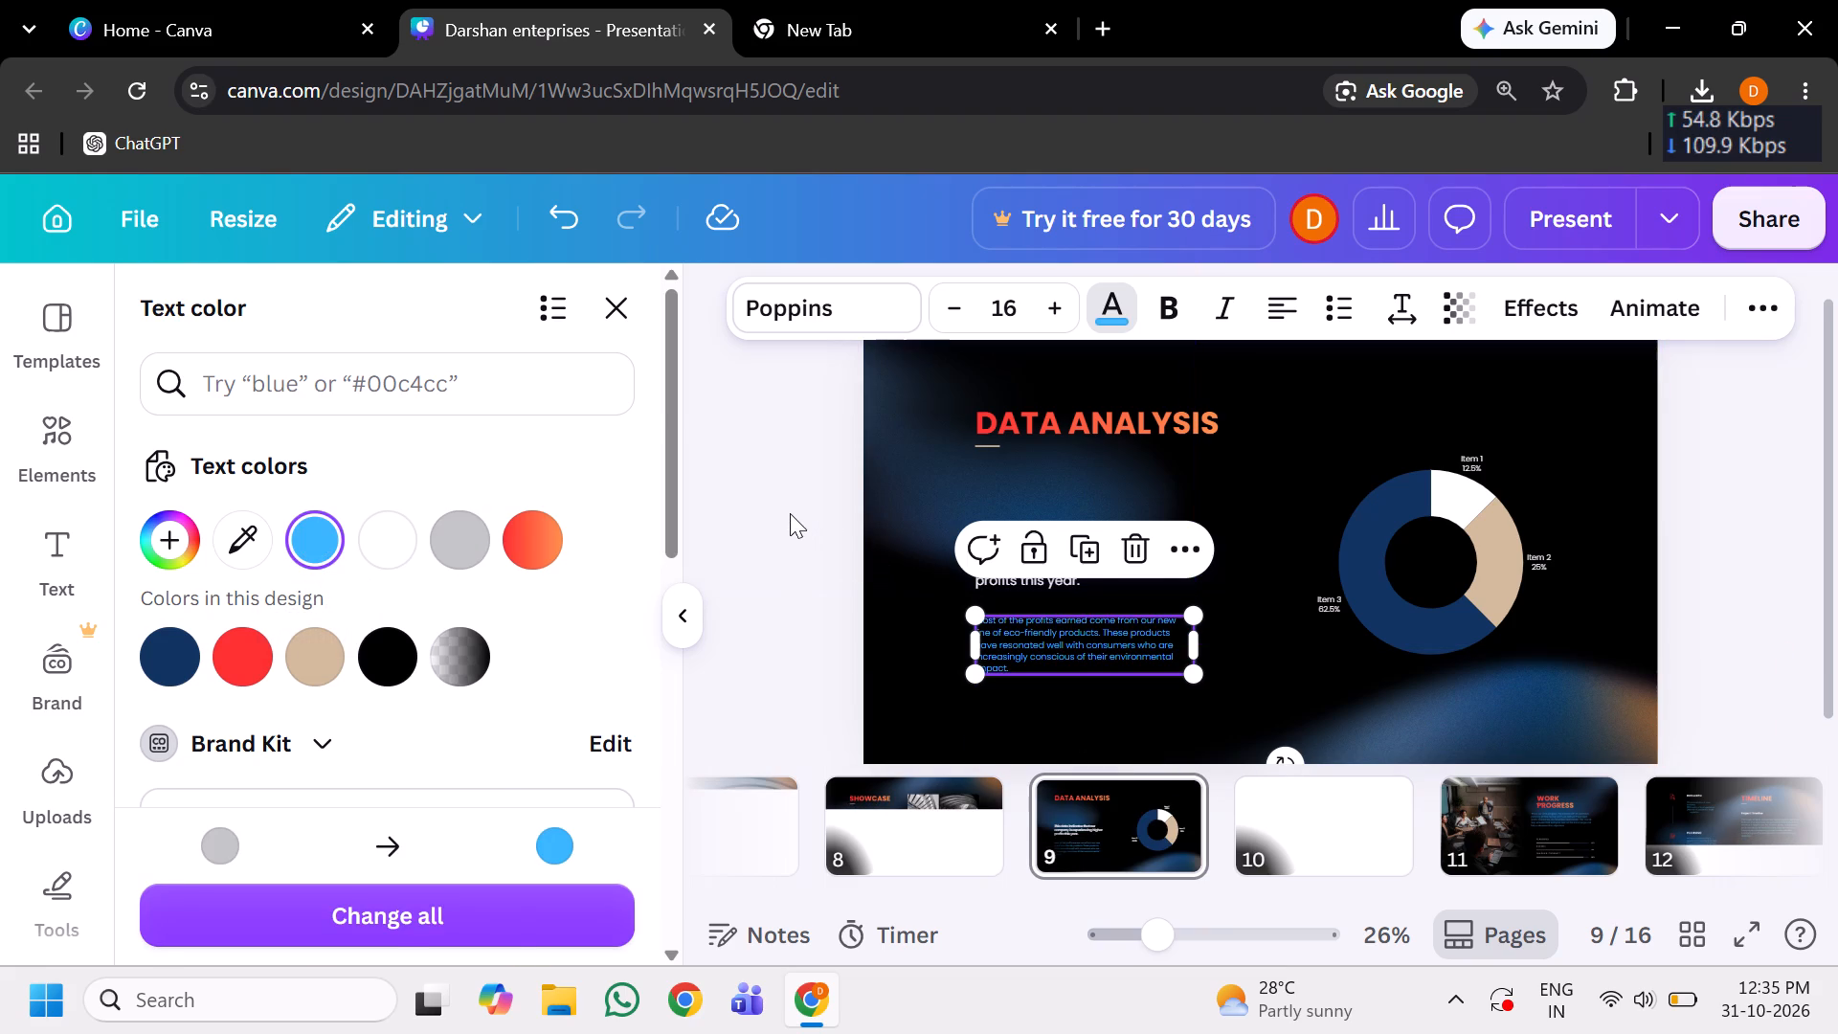
Make the statement "This data indicates that our company is experiencing higher profits this year." bold on slide 9.
click(1057, 540)
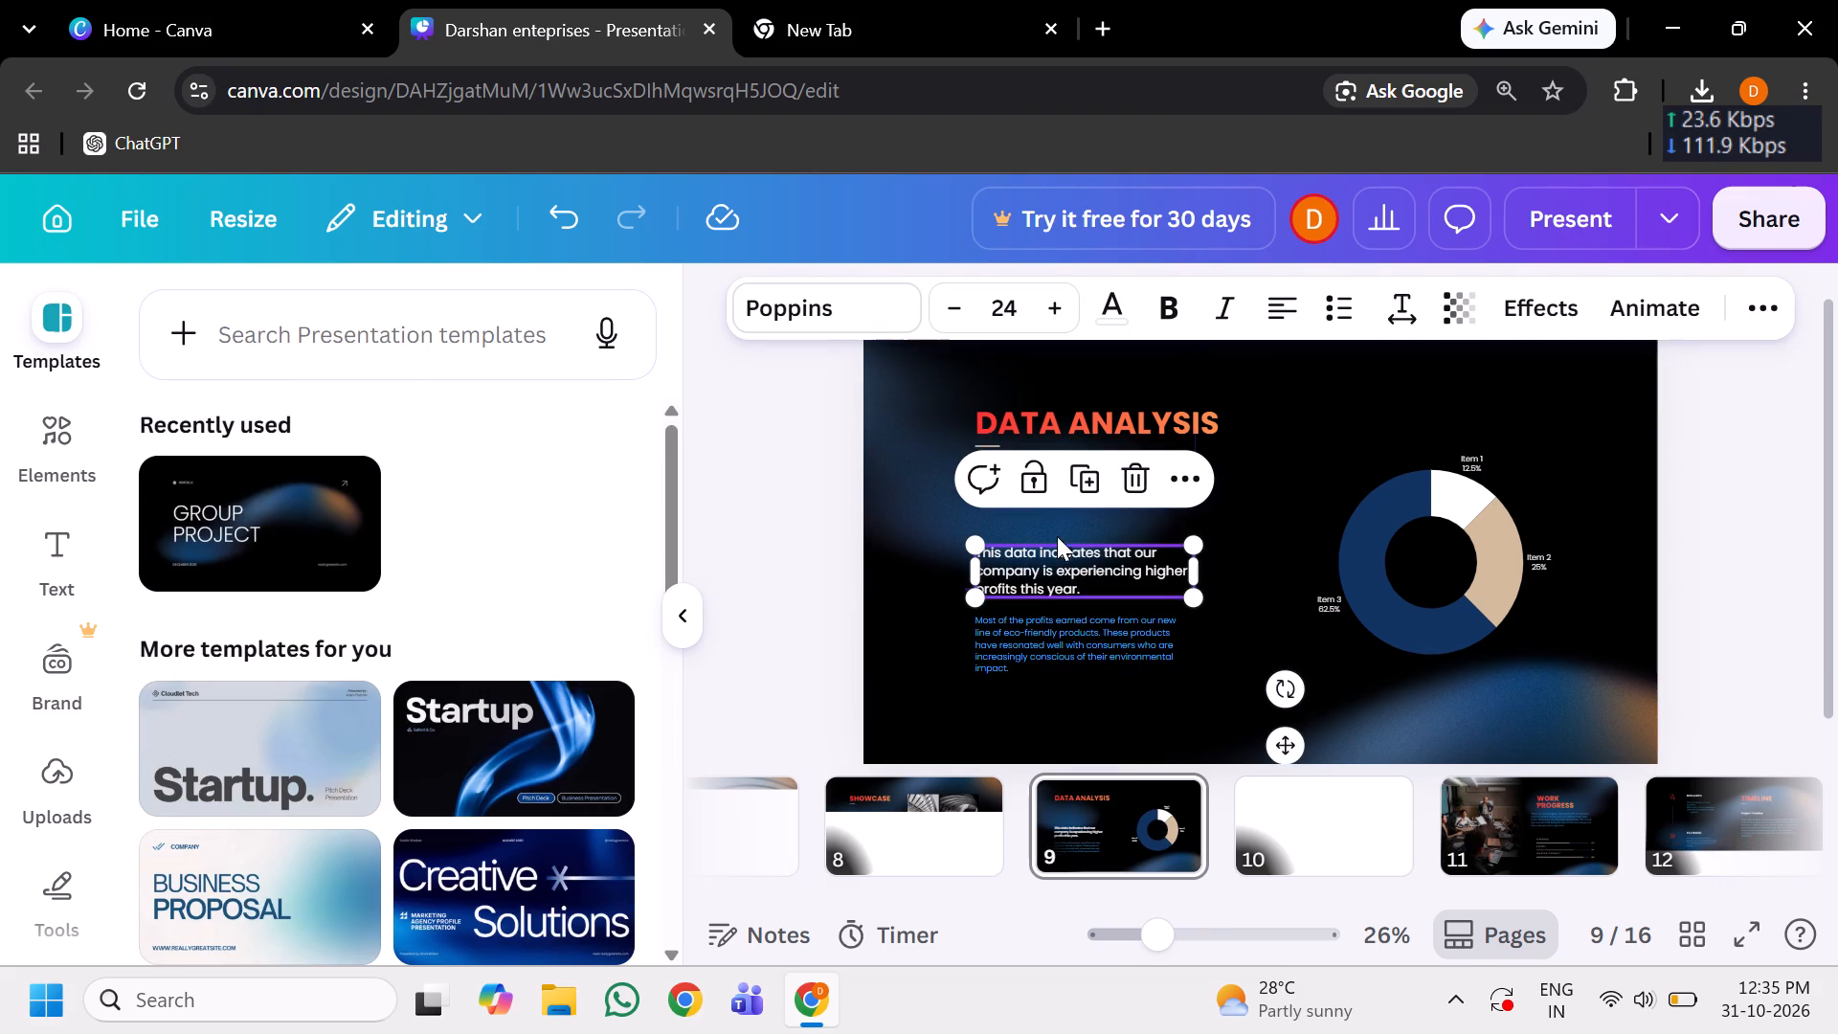
click(1163, 310)
click(781, 528)
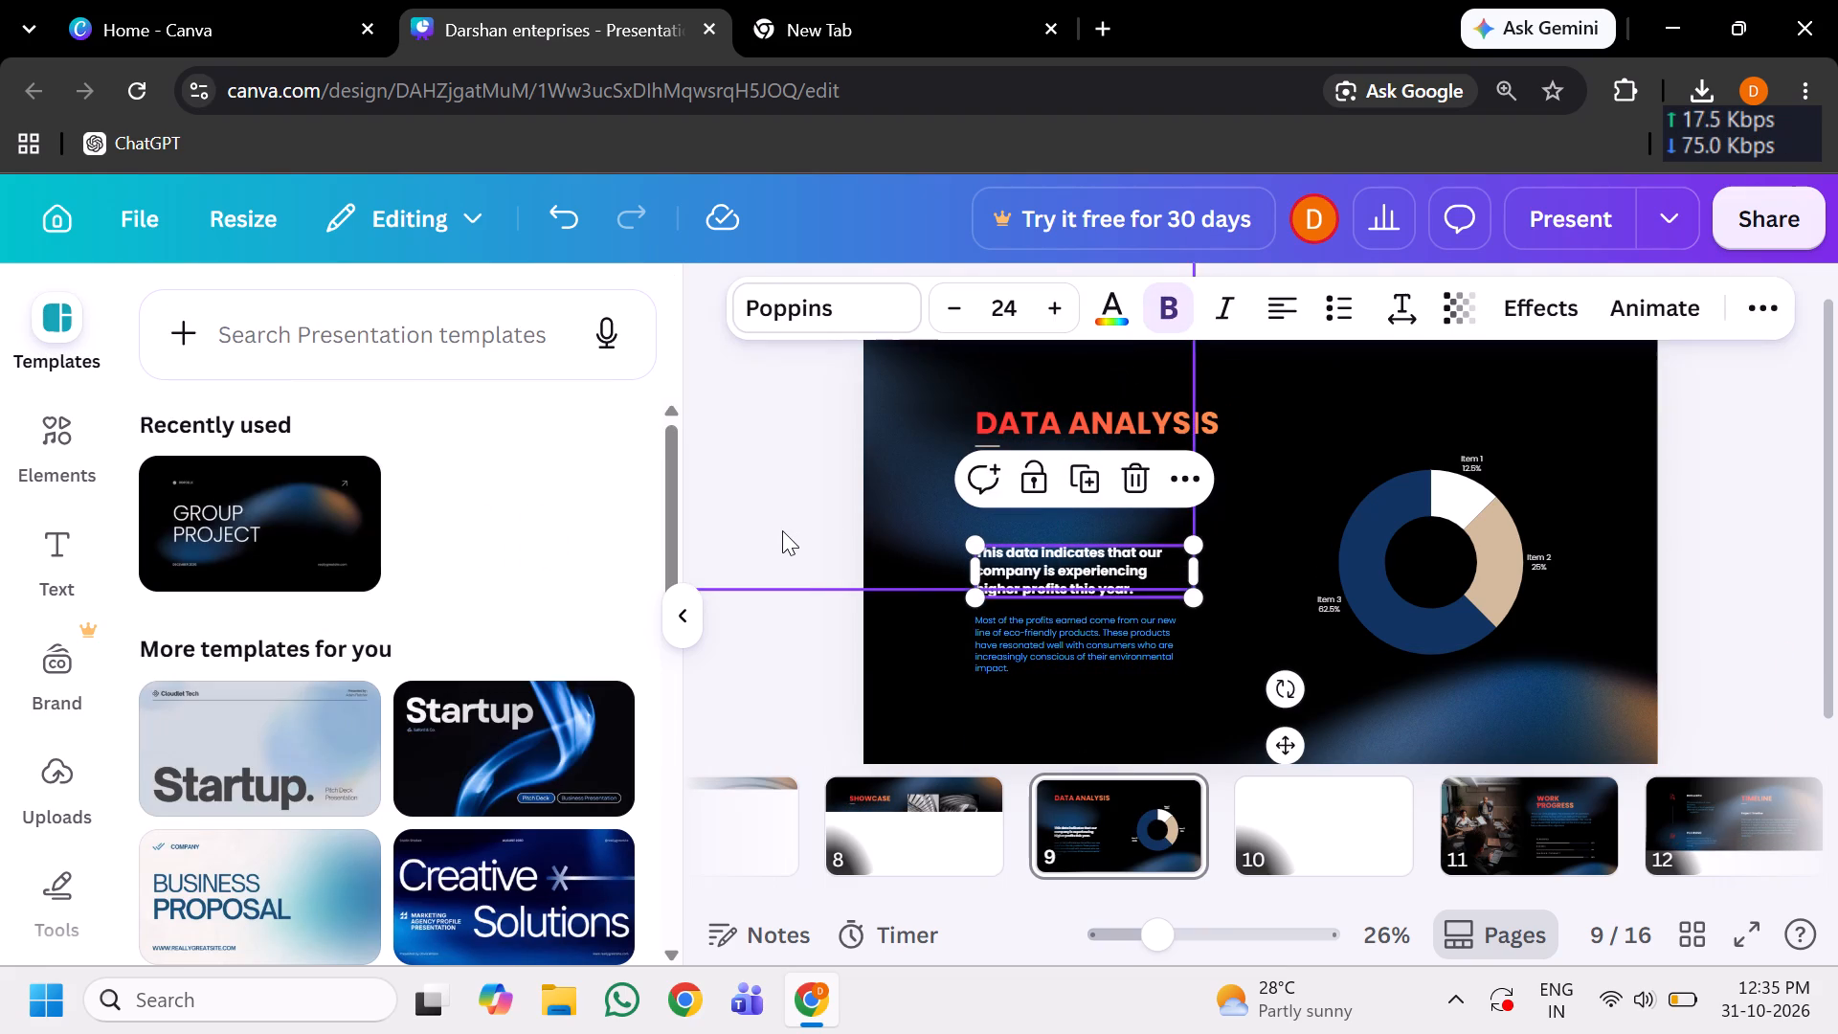
Make the Citizenships subheading bold on the Showcase slide numbered 02 (slide 8).
click(934, 849)
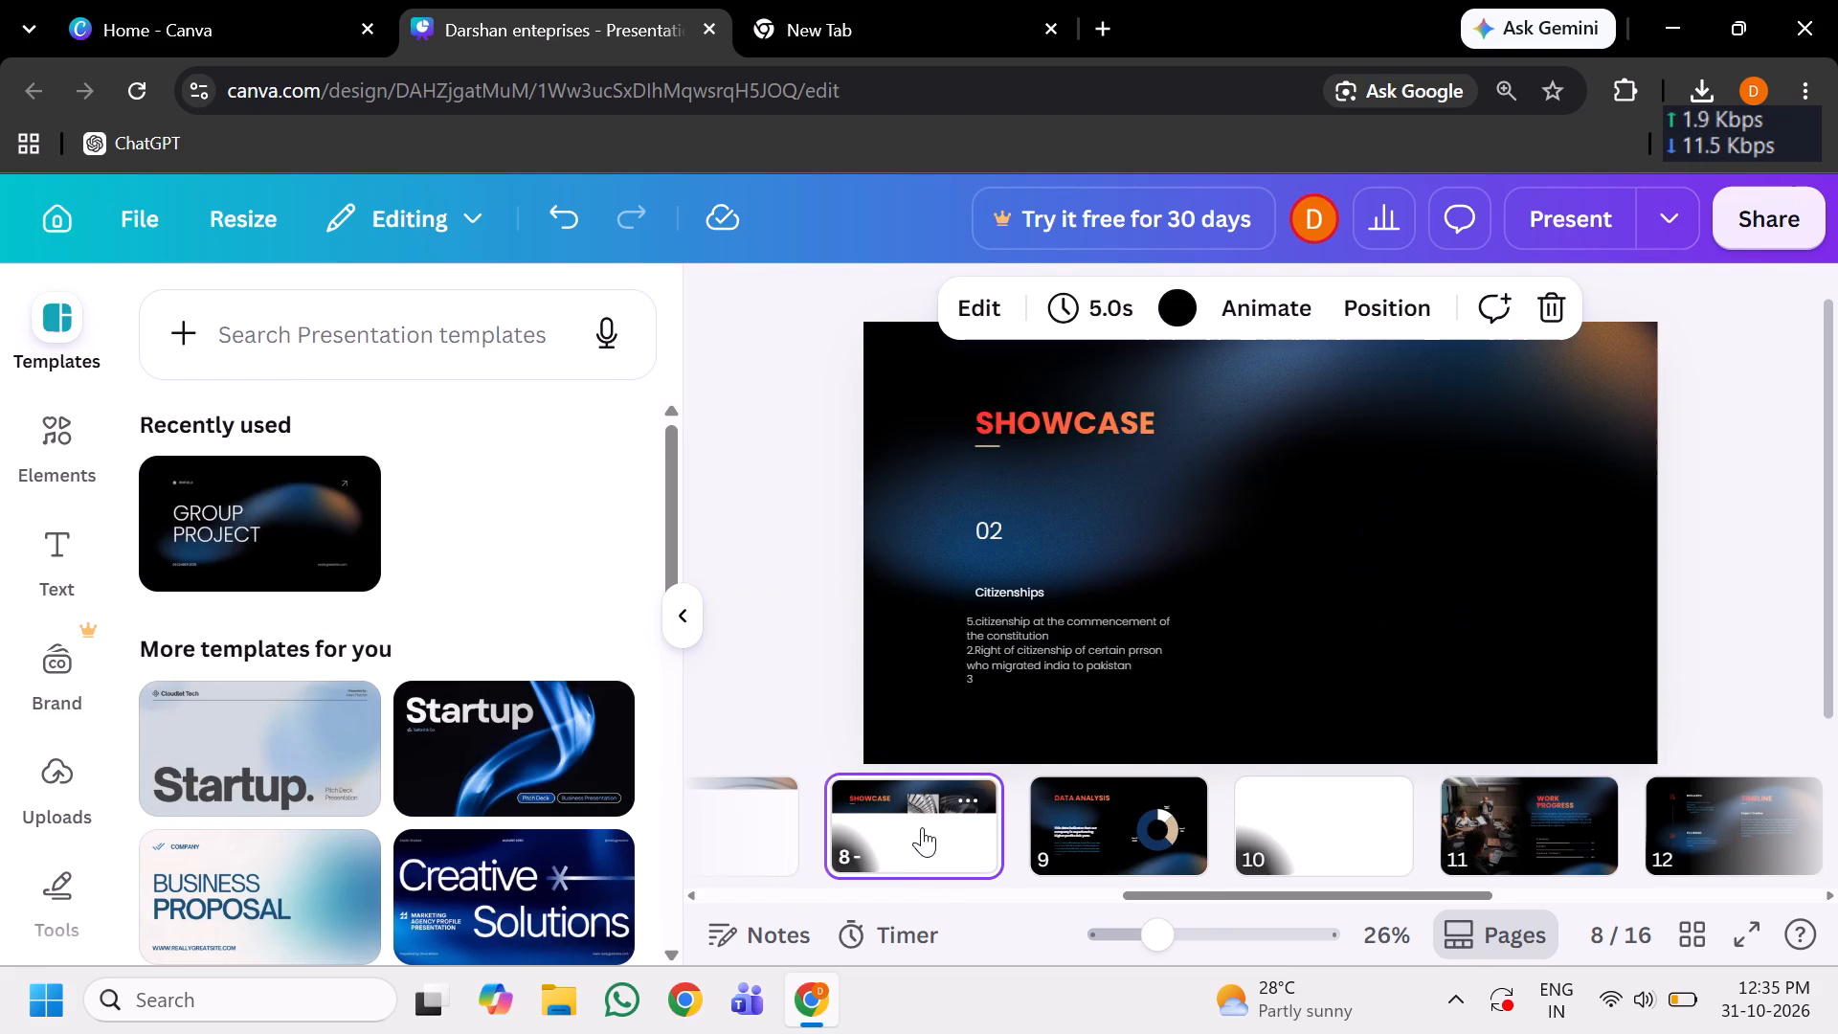
click(1031, 586)
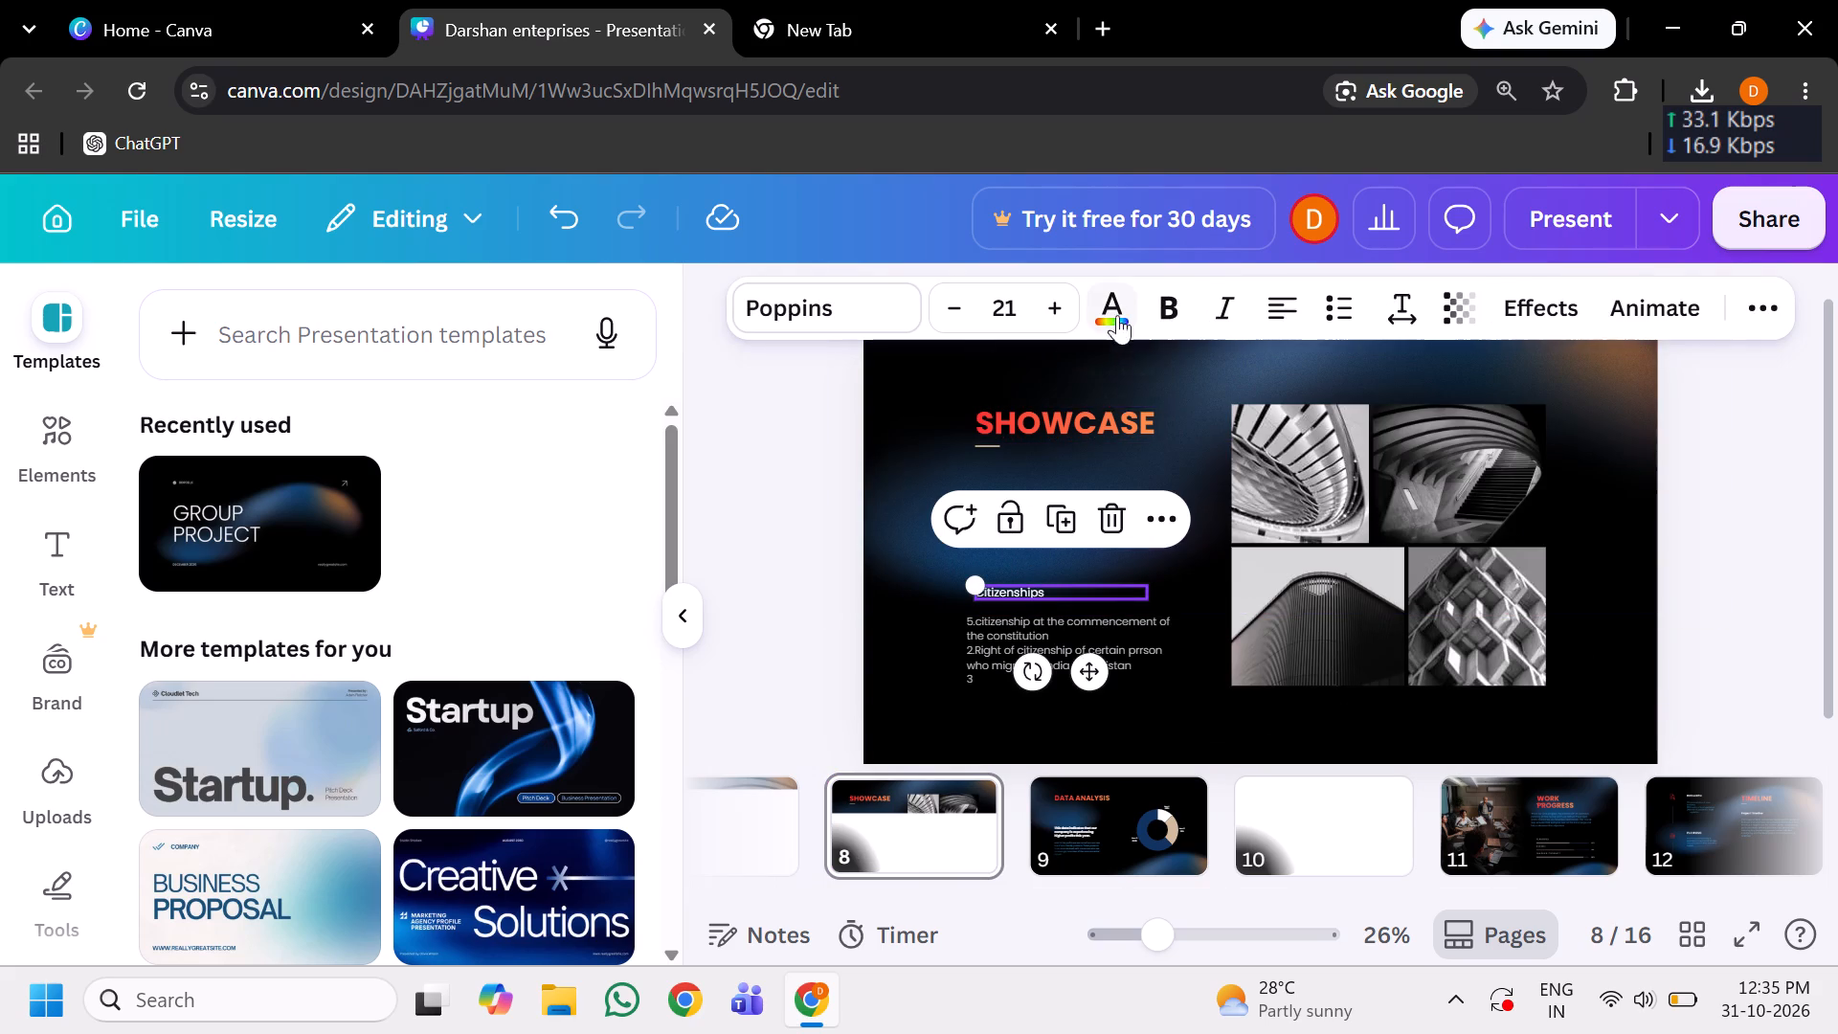
click(1174, 301)
Color the body text below the Citizenships subheading on slide 8 light blue.
click(1033, 653)
click(1009, 637)
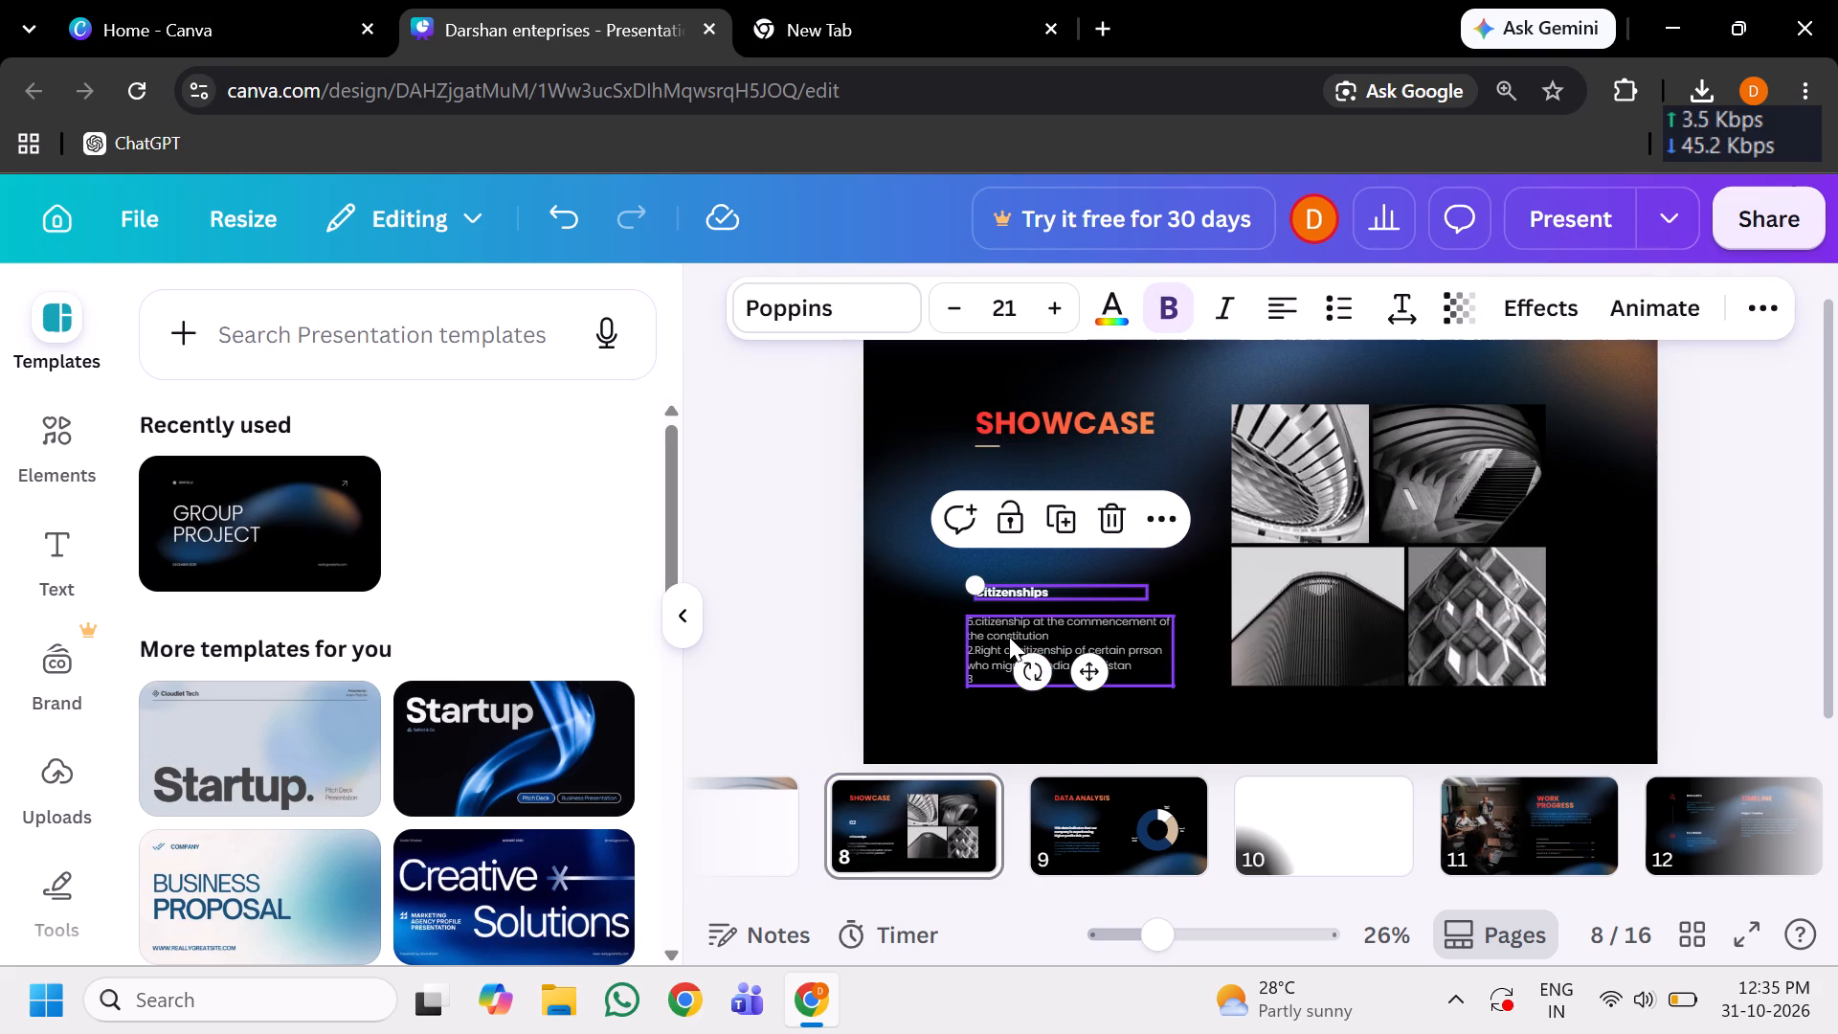
click(1122, 299)
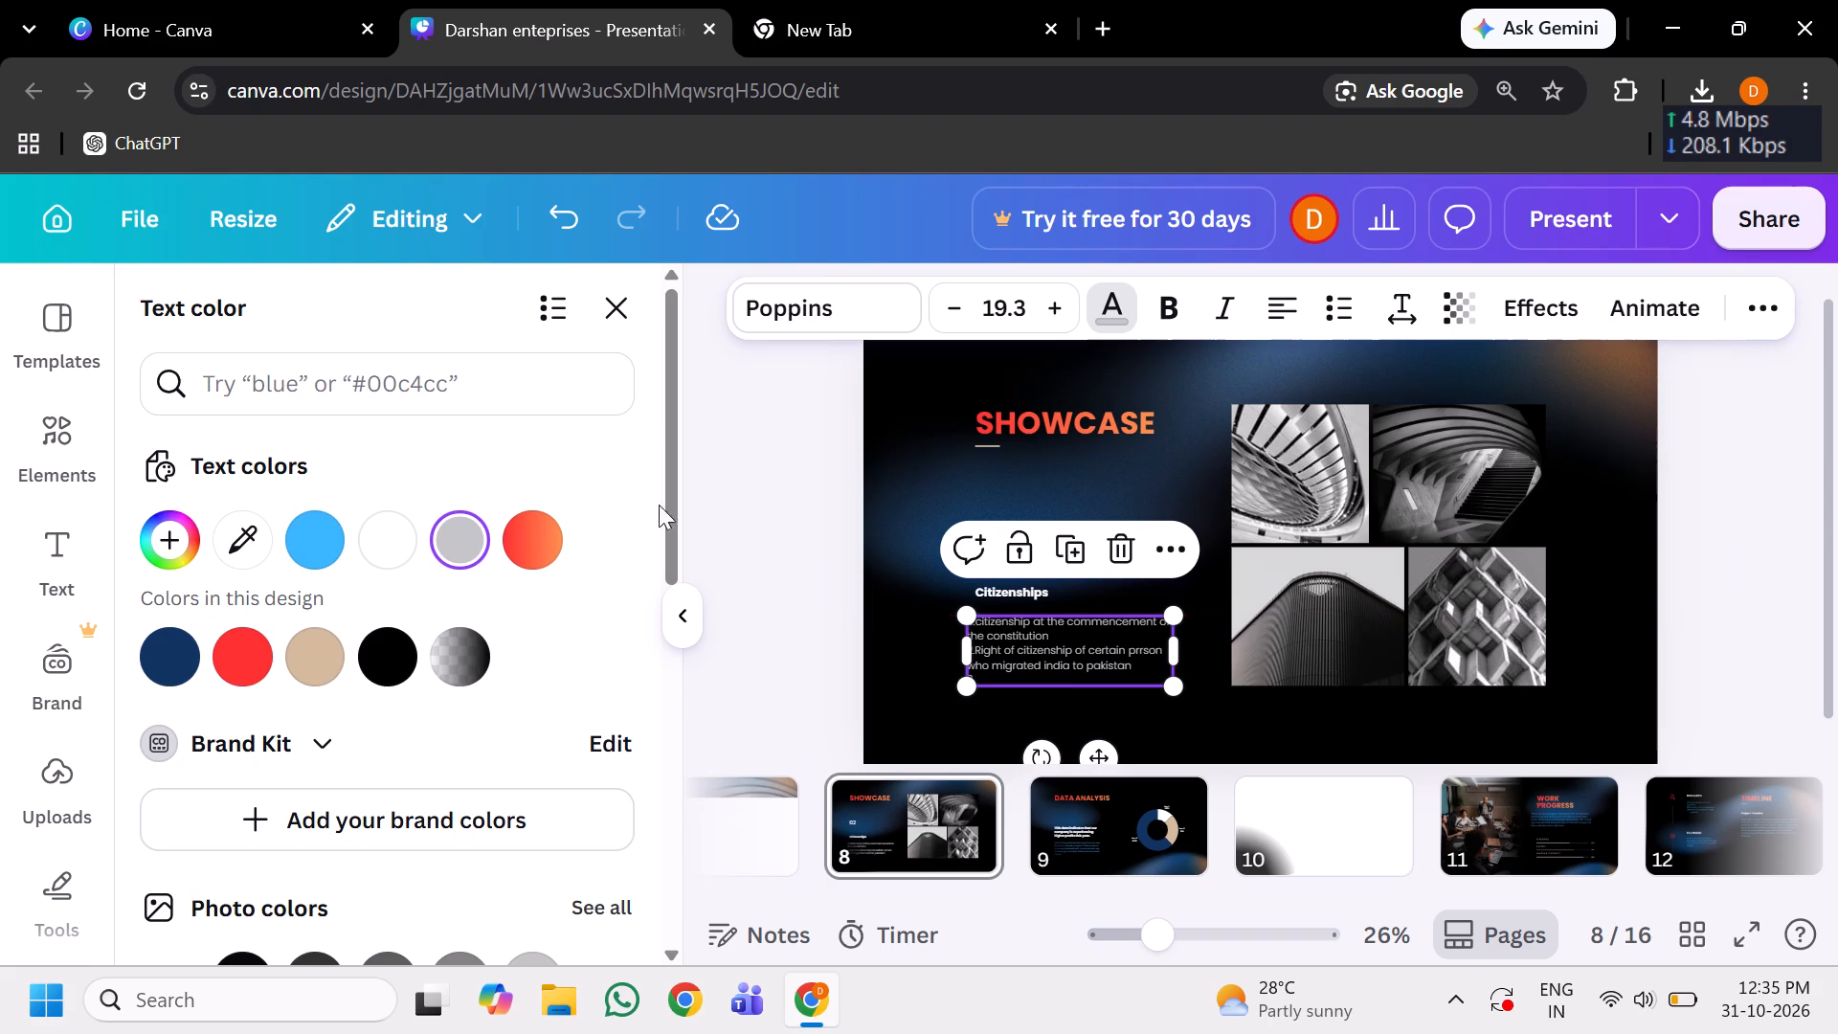
click(327, 524)
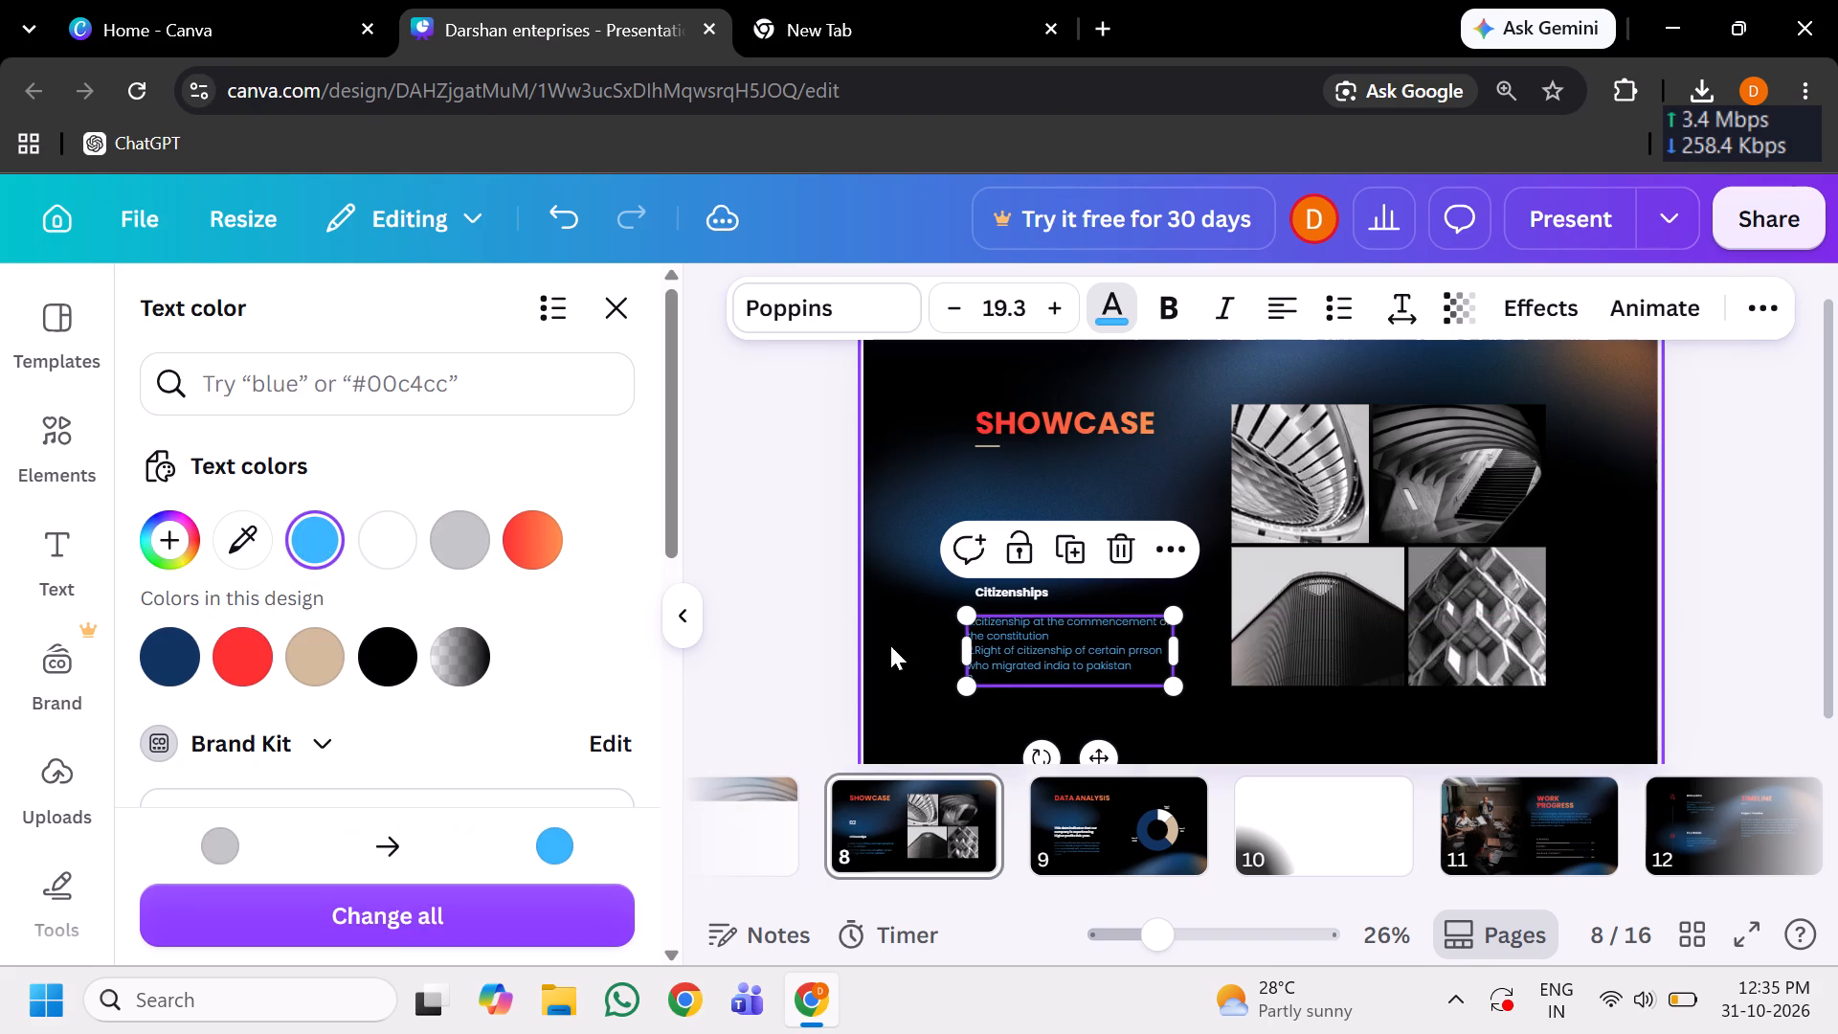
click(1016, 454)
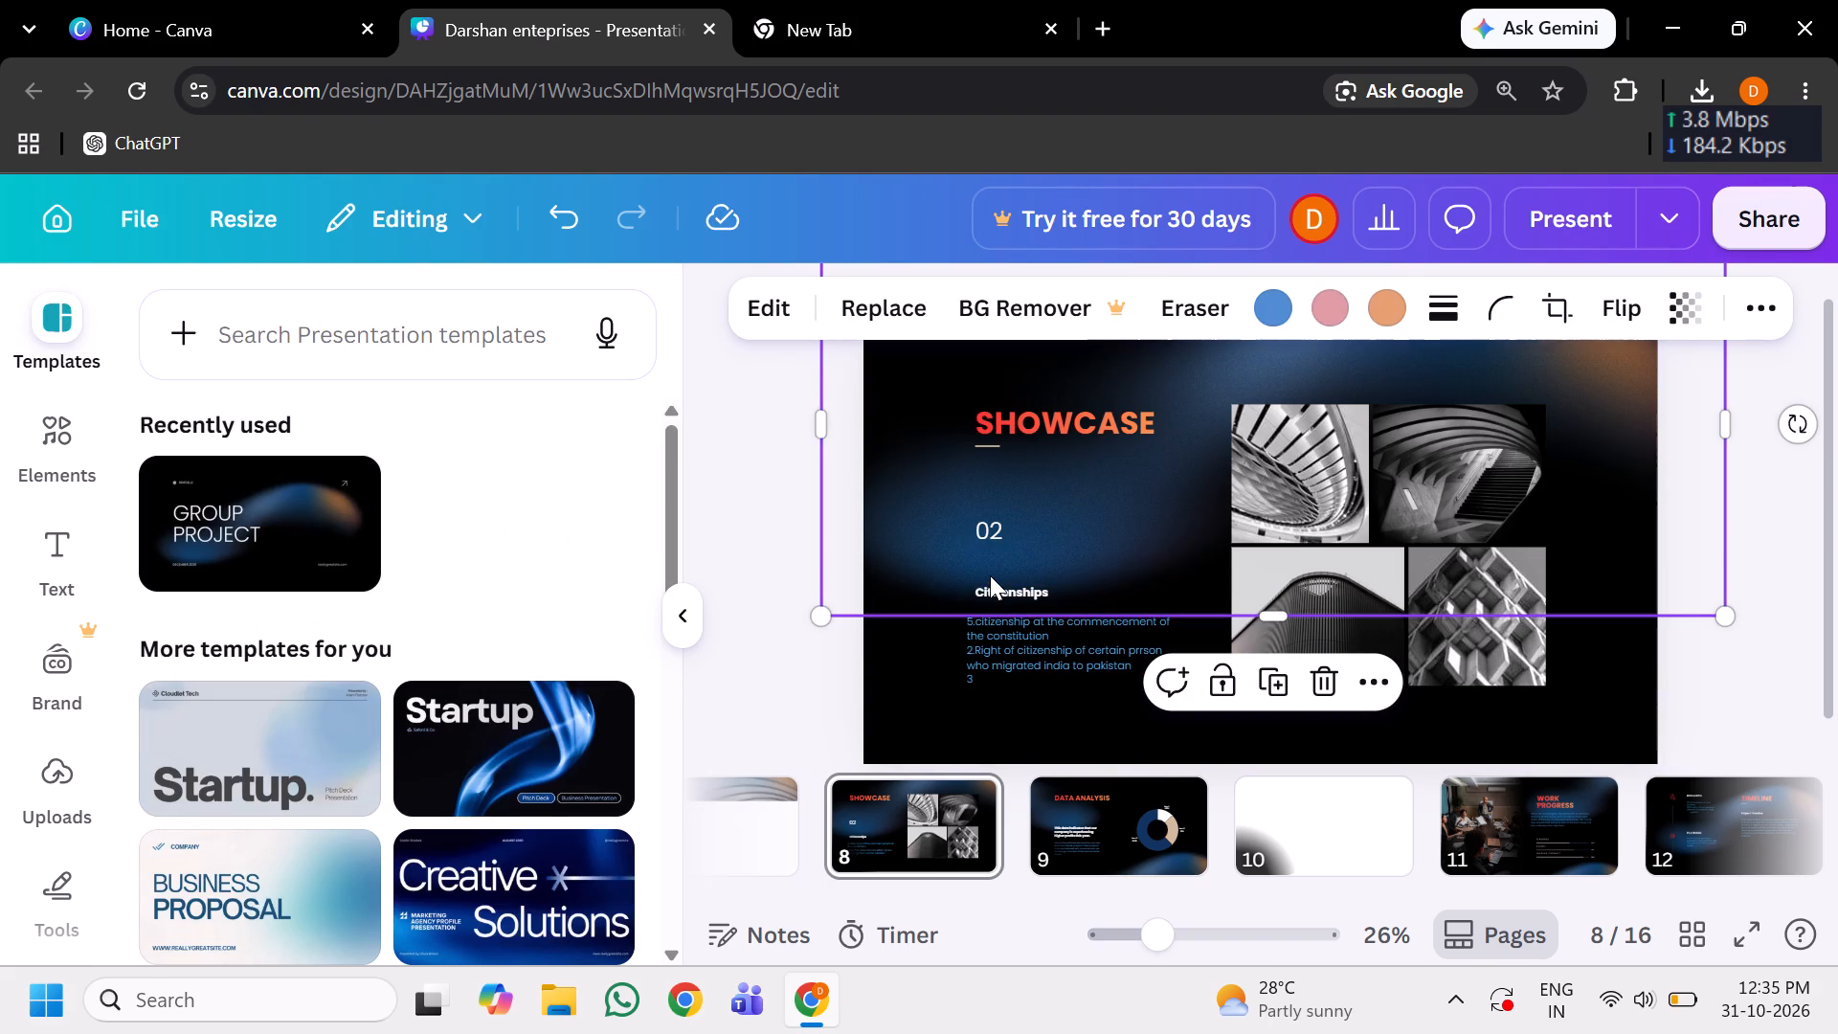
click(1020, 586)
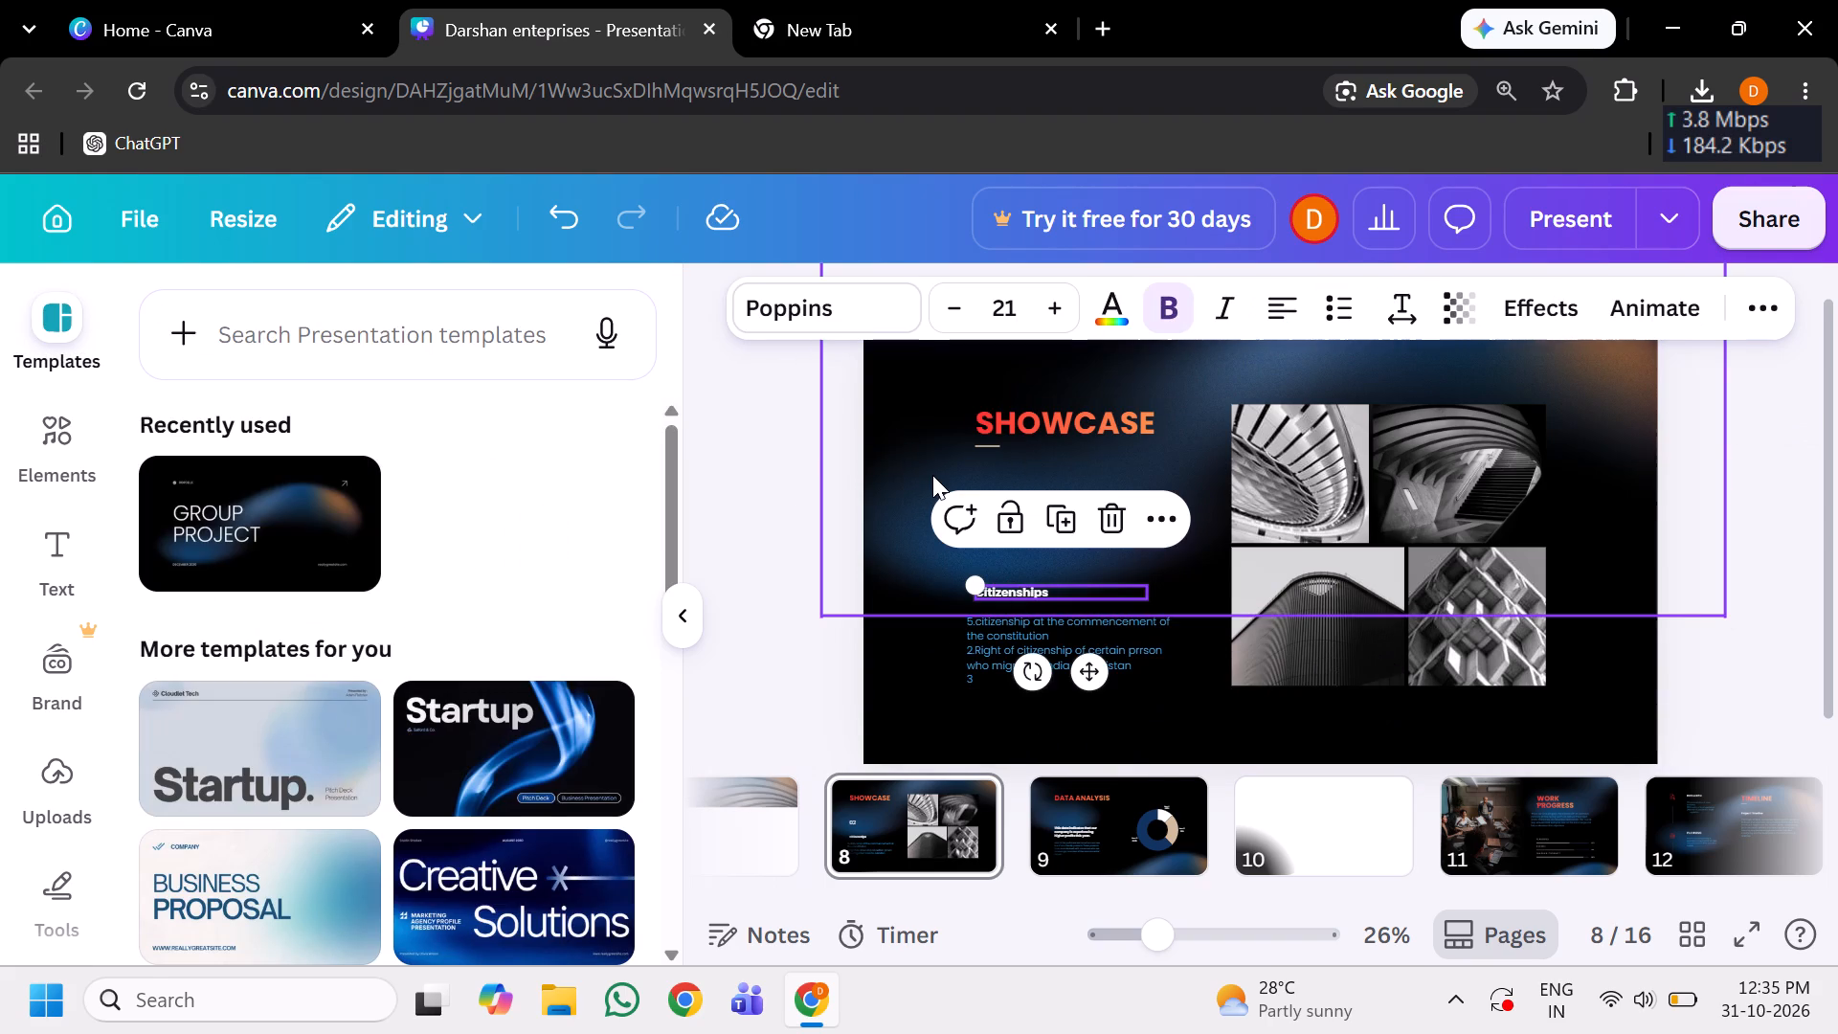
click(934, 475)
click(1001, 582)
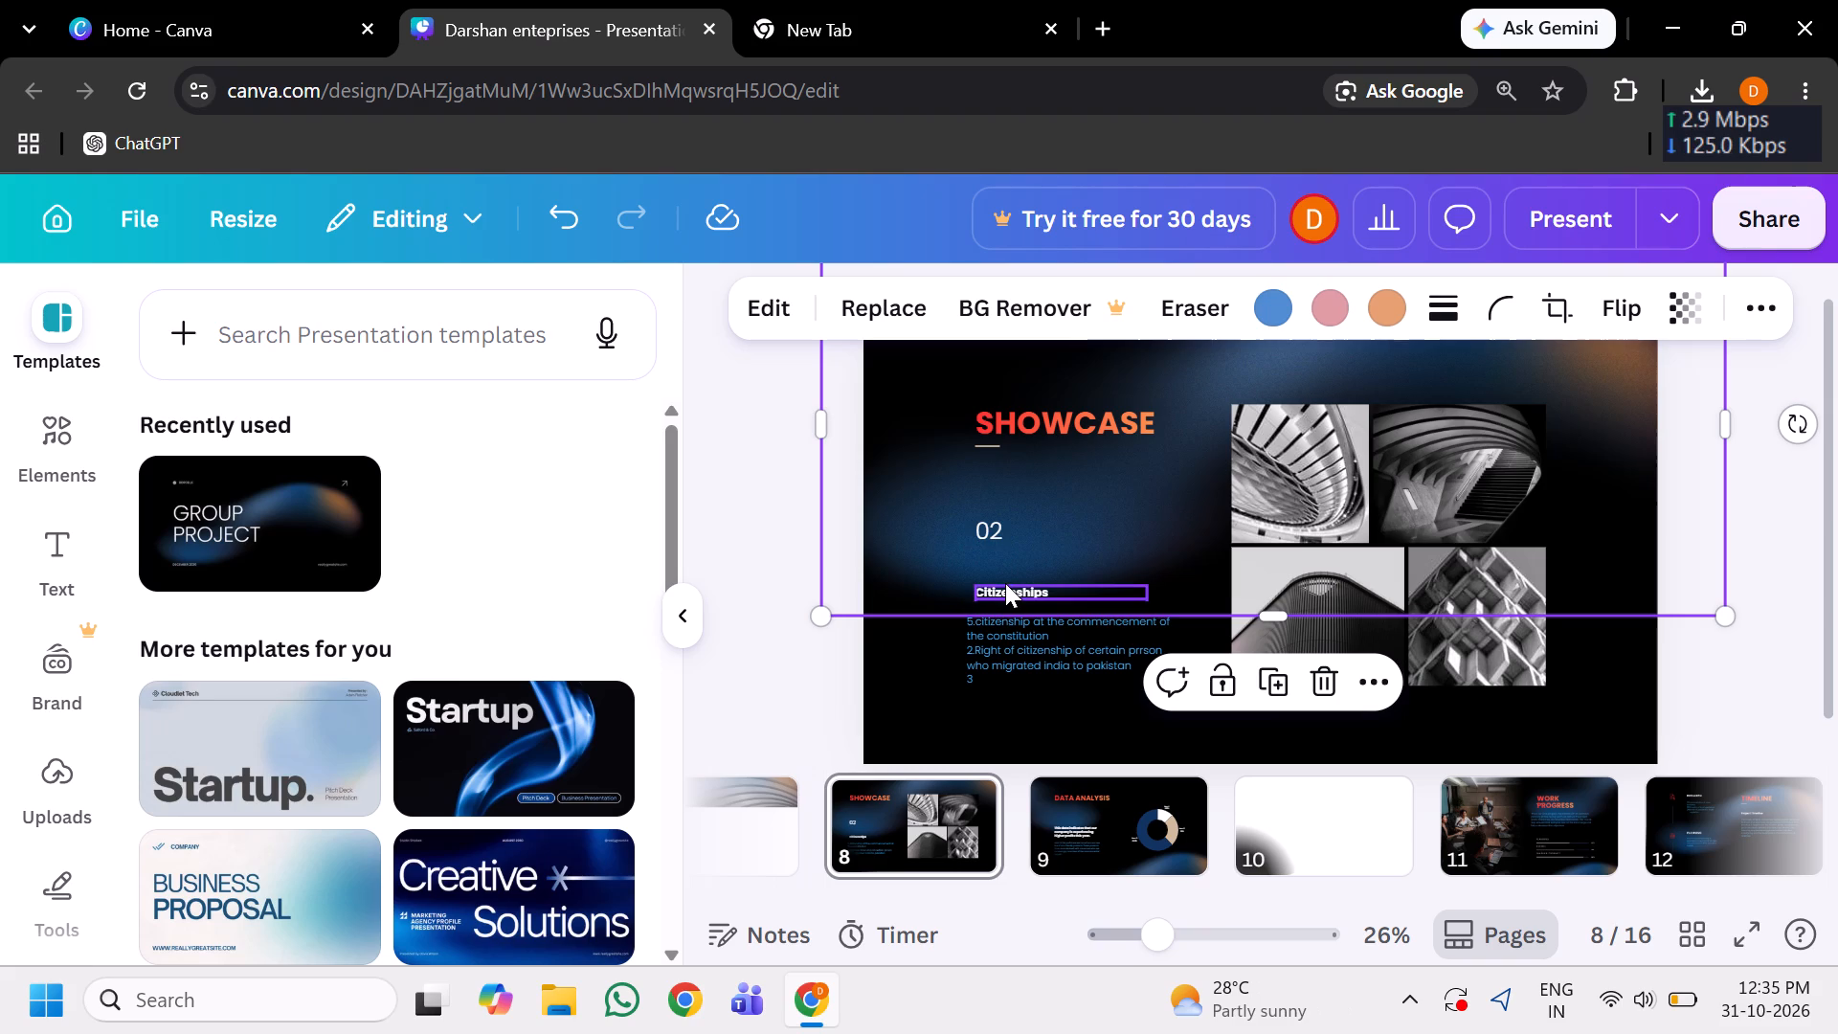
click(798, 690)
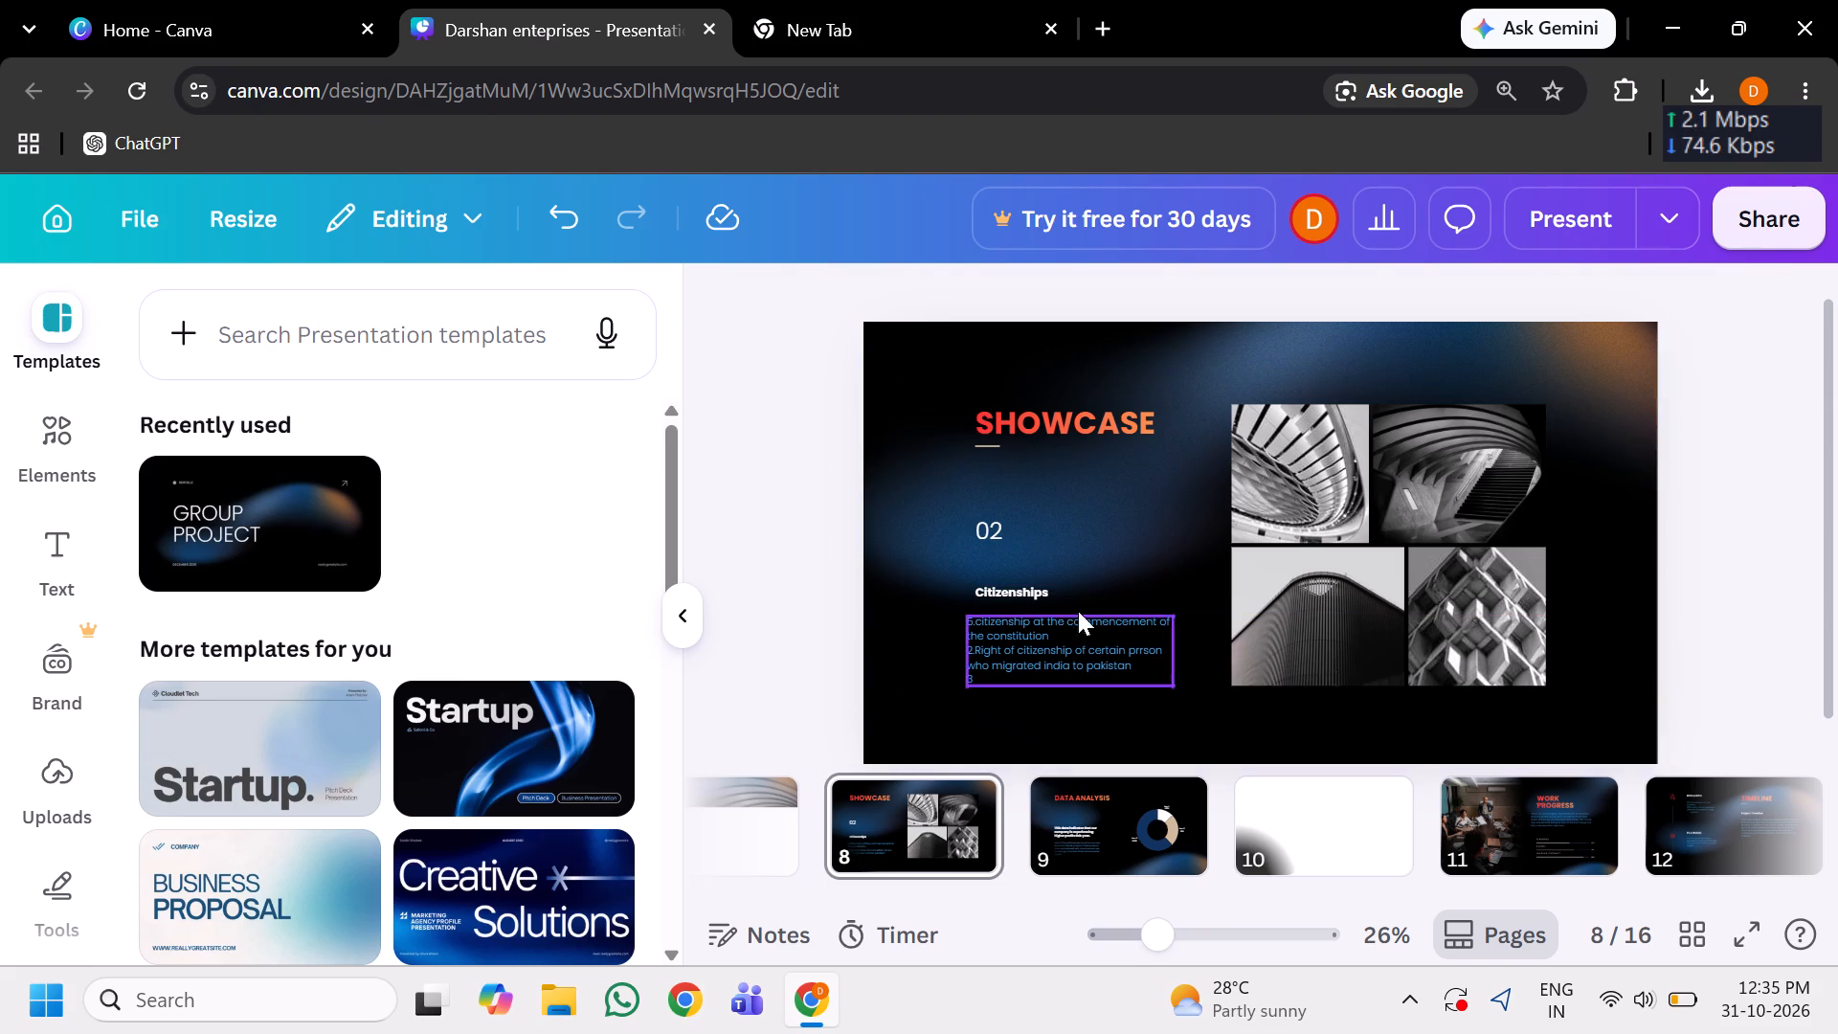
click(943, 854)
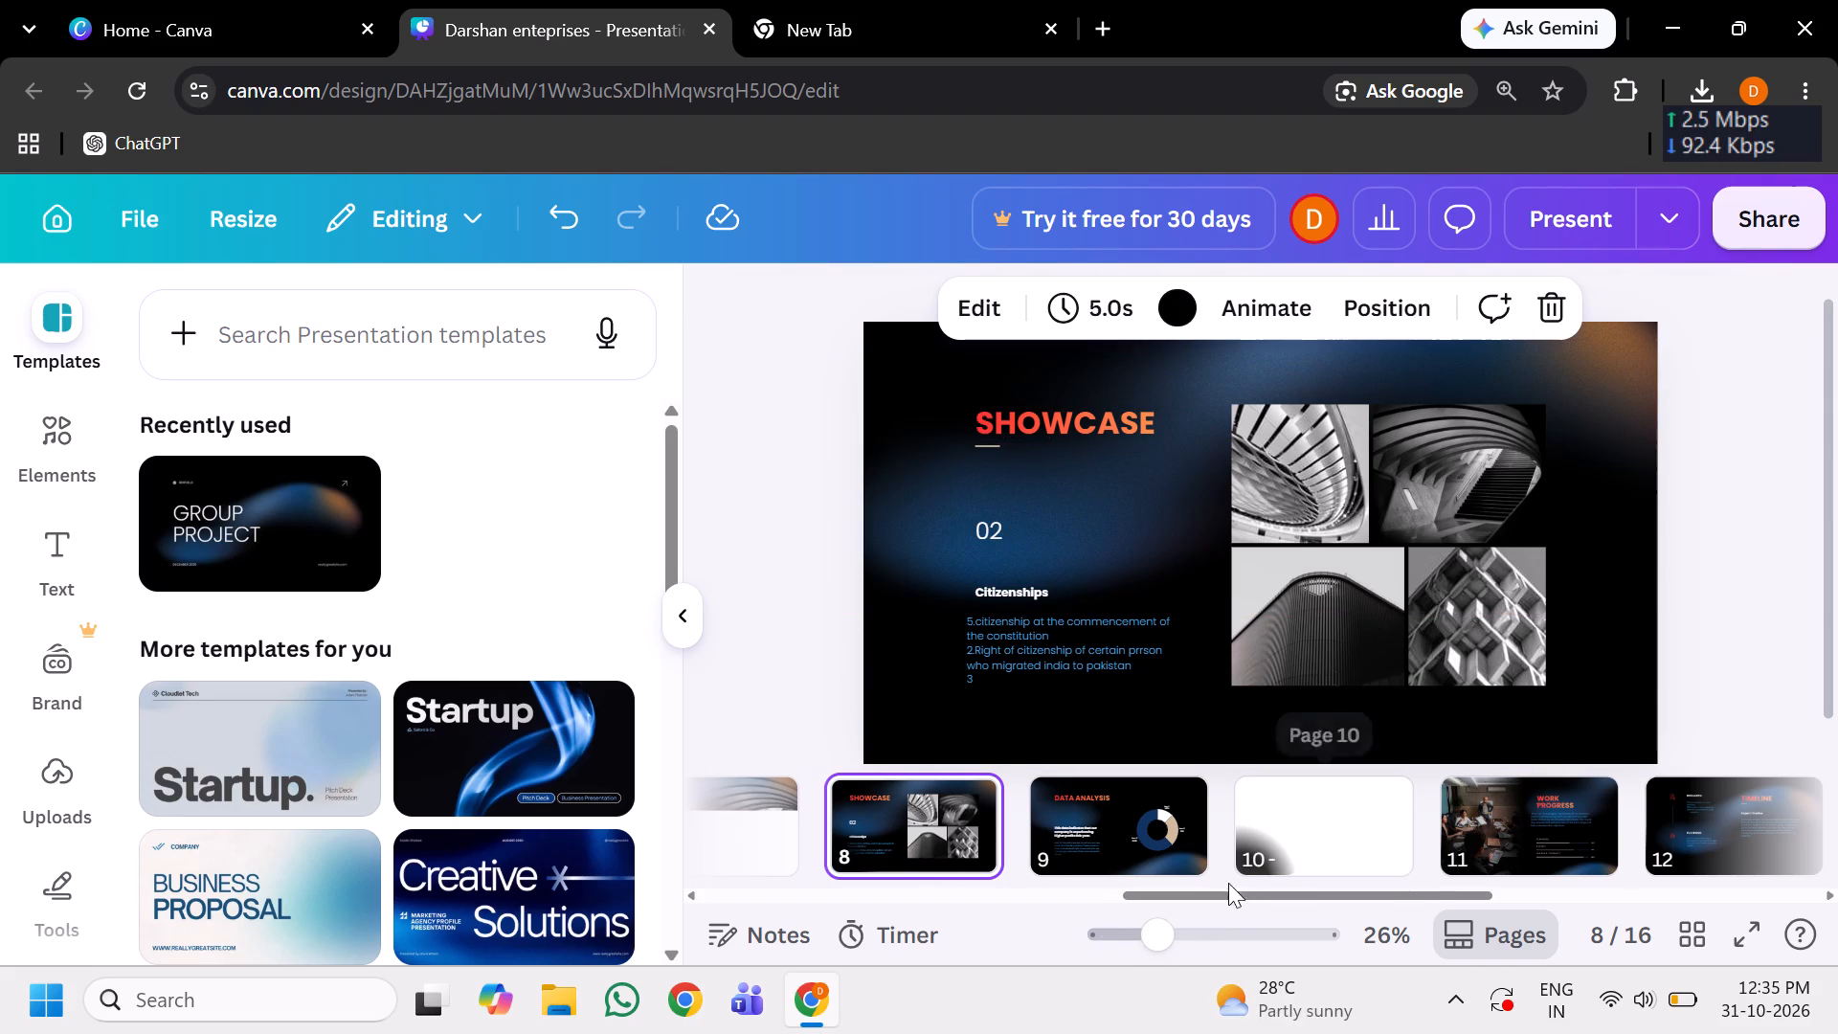
Shift the "Part 1" subheading slightly up and to the left on the Showcase slide numbered 01 (slide 7) and make it bold.
drag(1226, 895, 1137, 911)
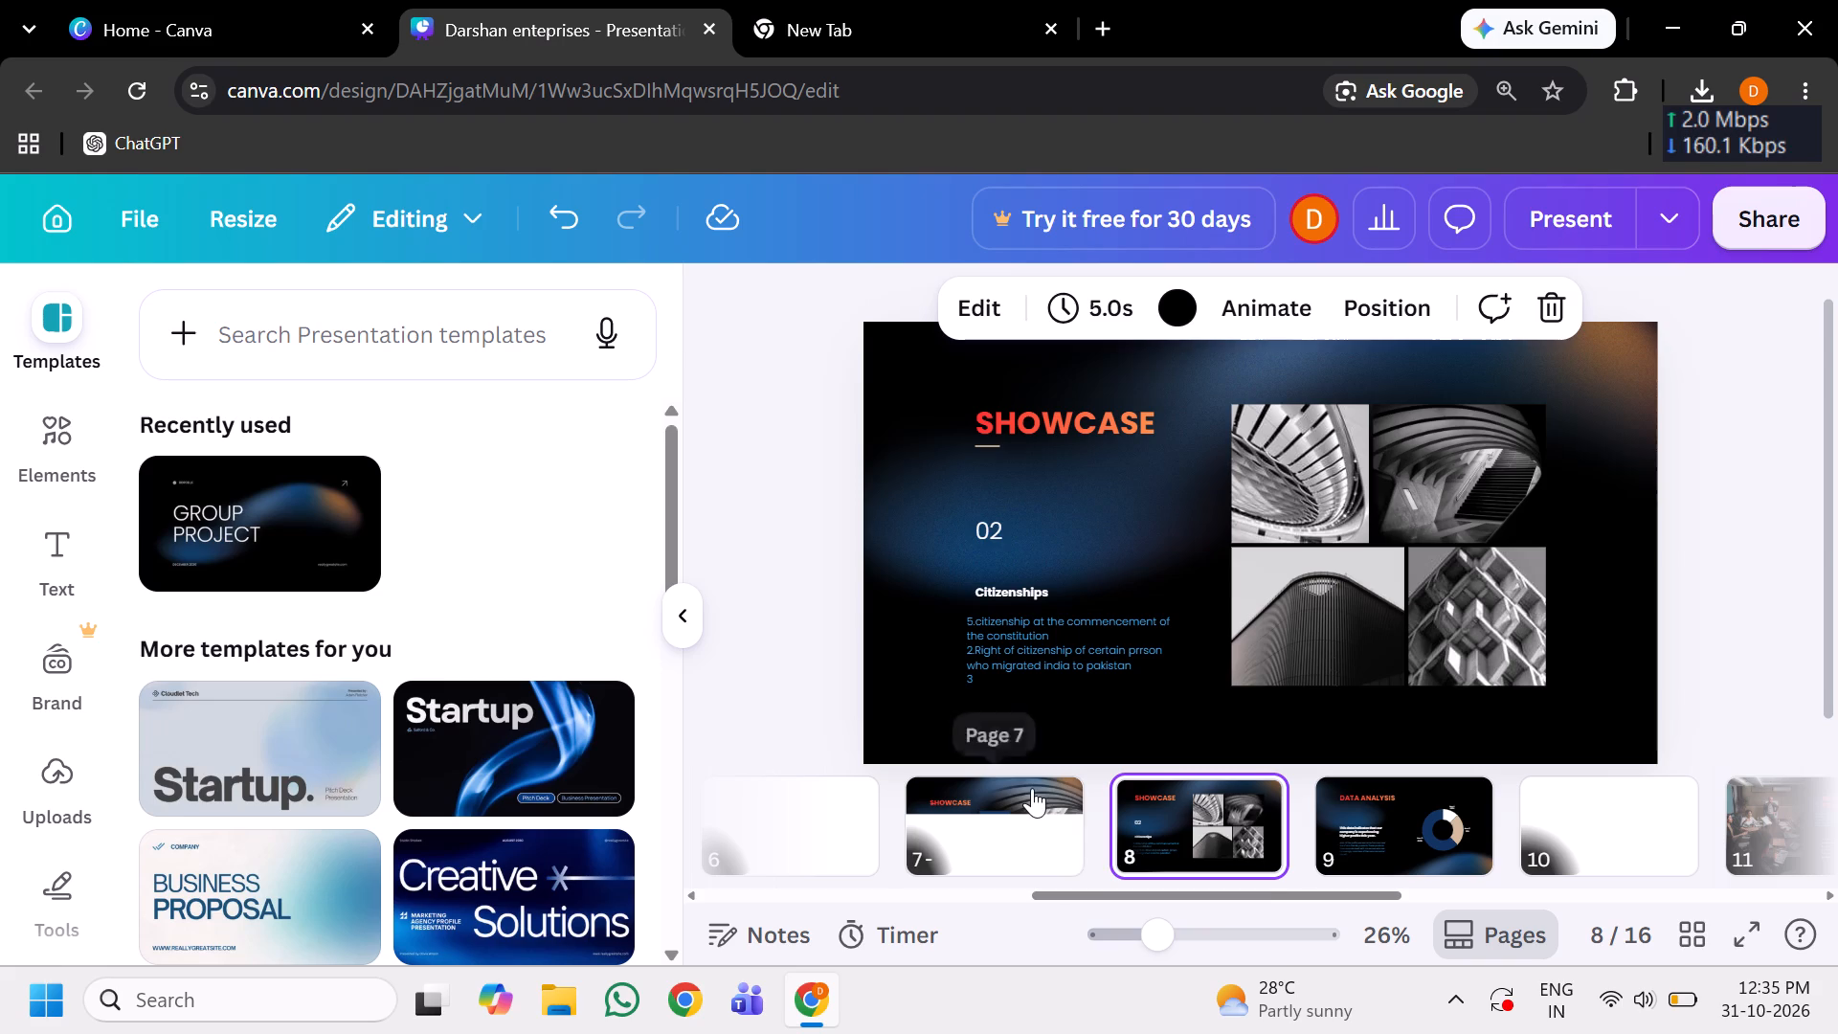
click(1032, 788)
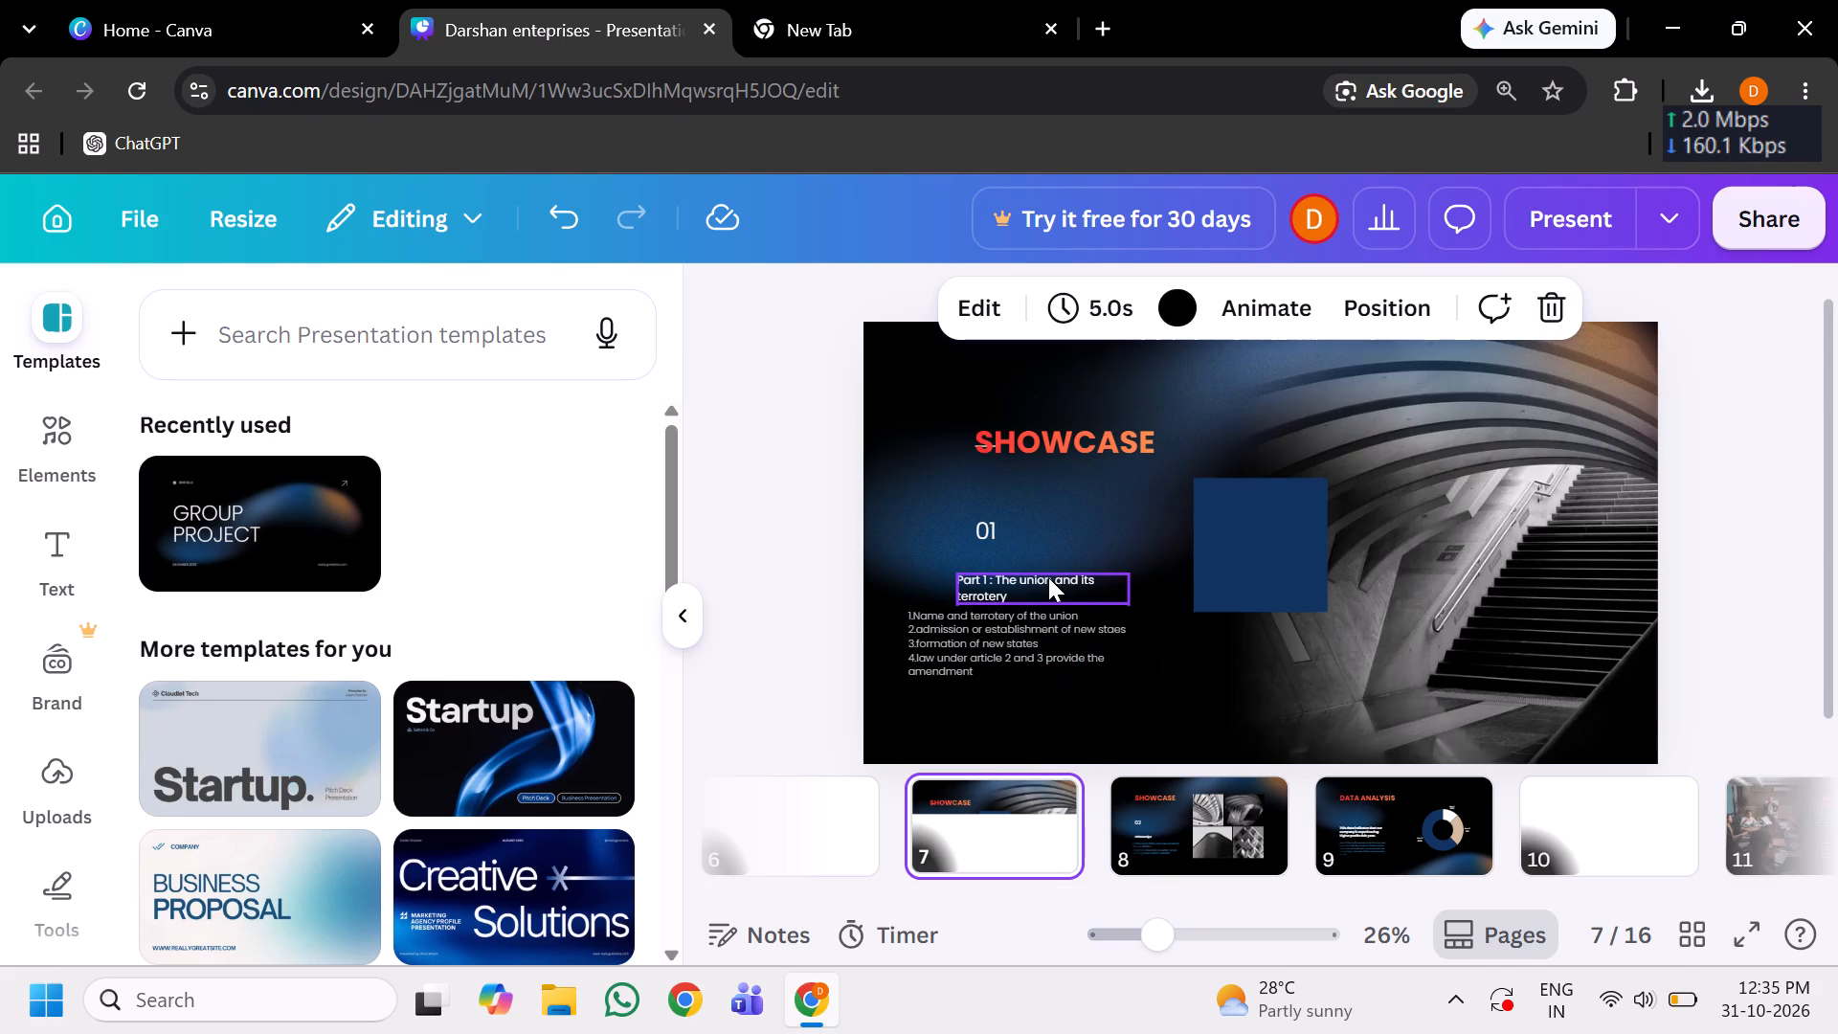
drag(1048, 577, 1023, 573)
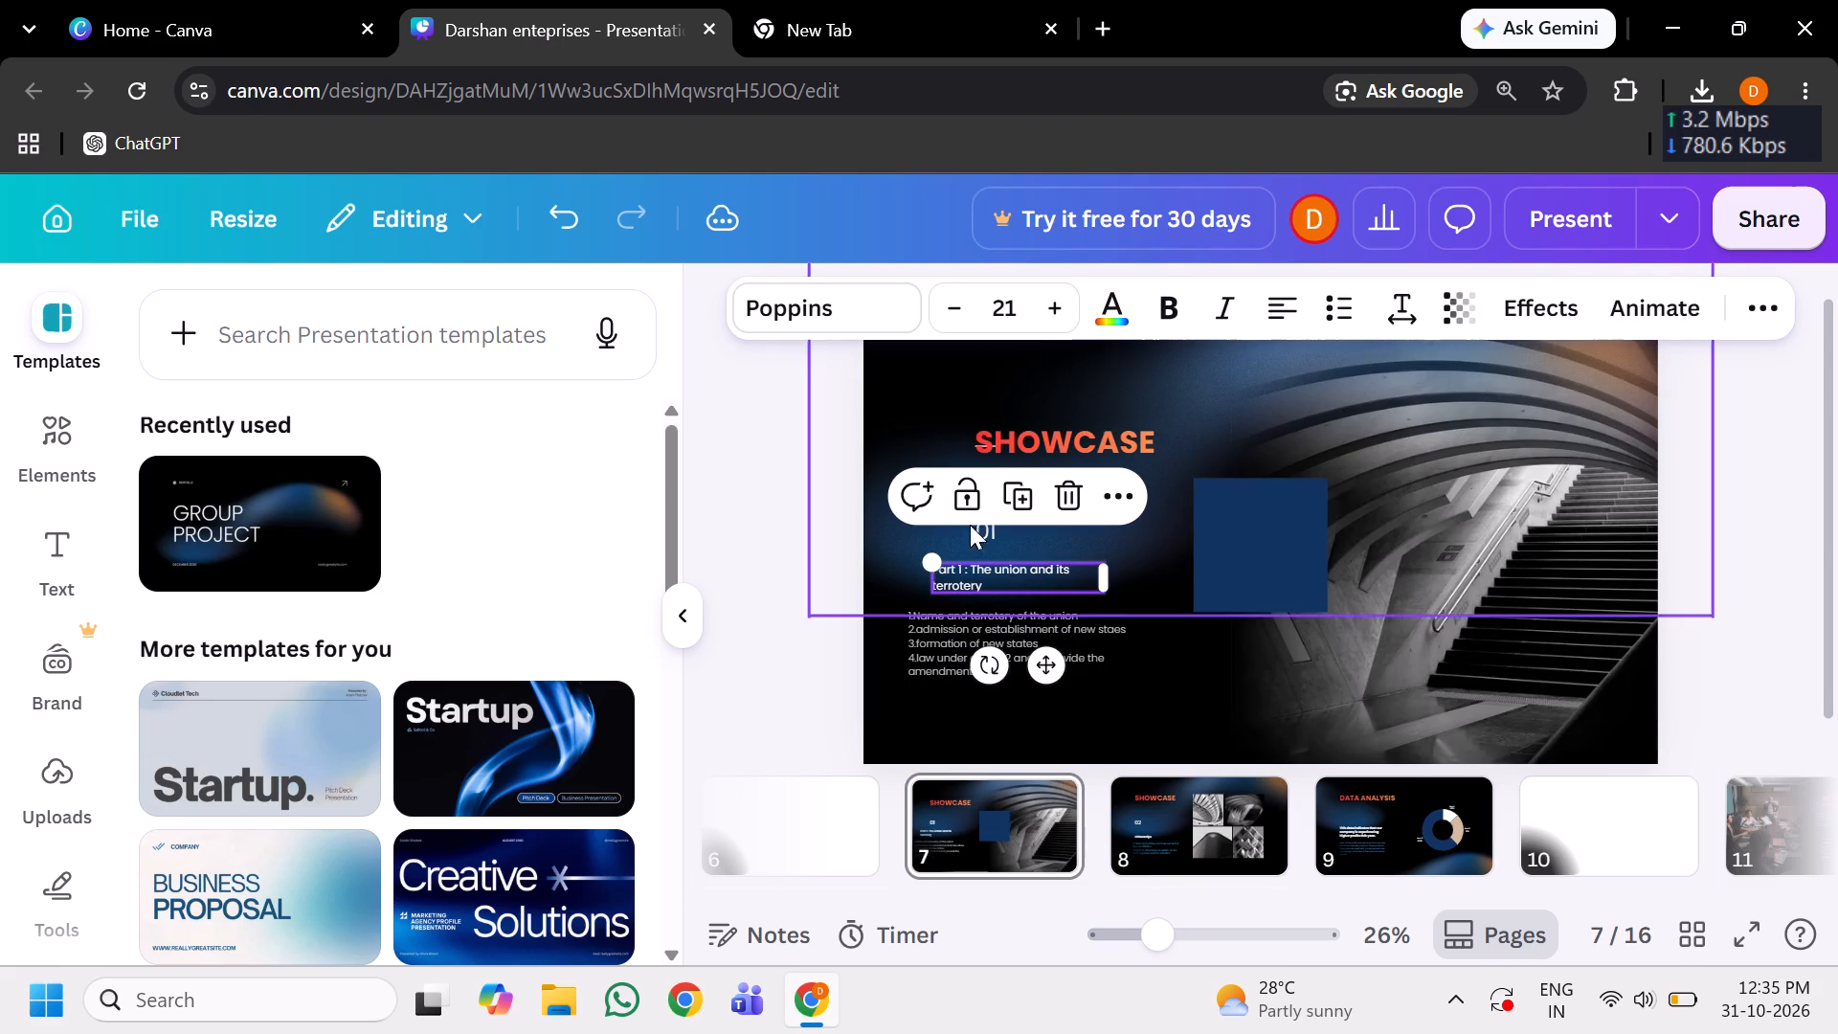
click(1161, 301)
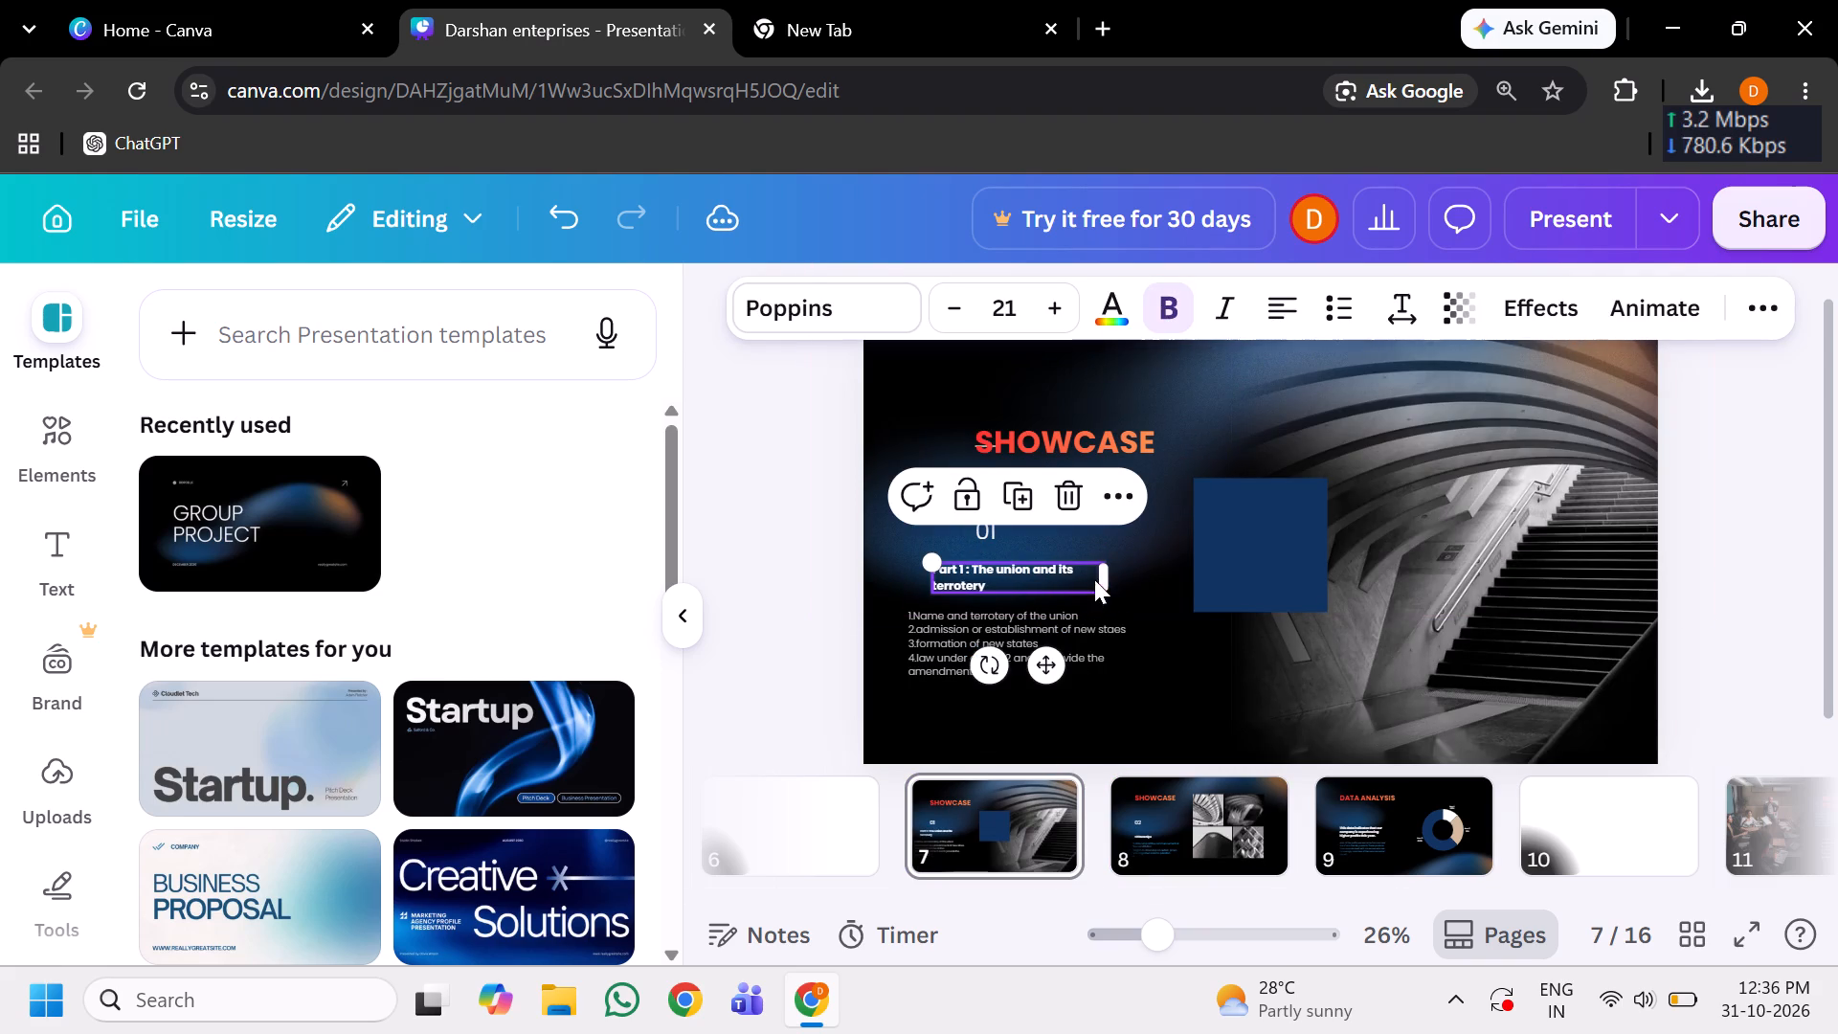
Color the numbered body text below the "Part 1" subheading on slide 7 light blue.
click(1010, 639)
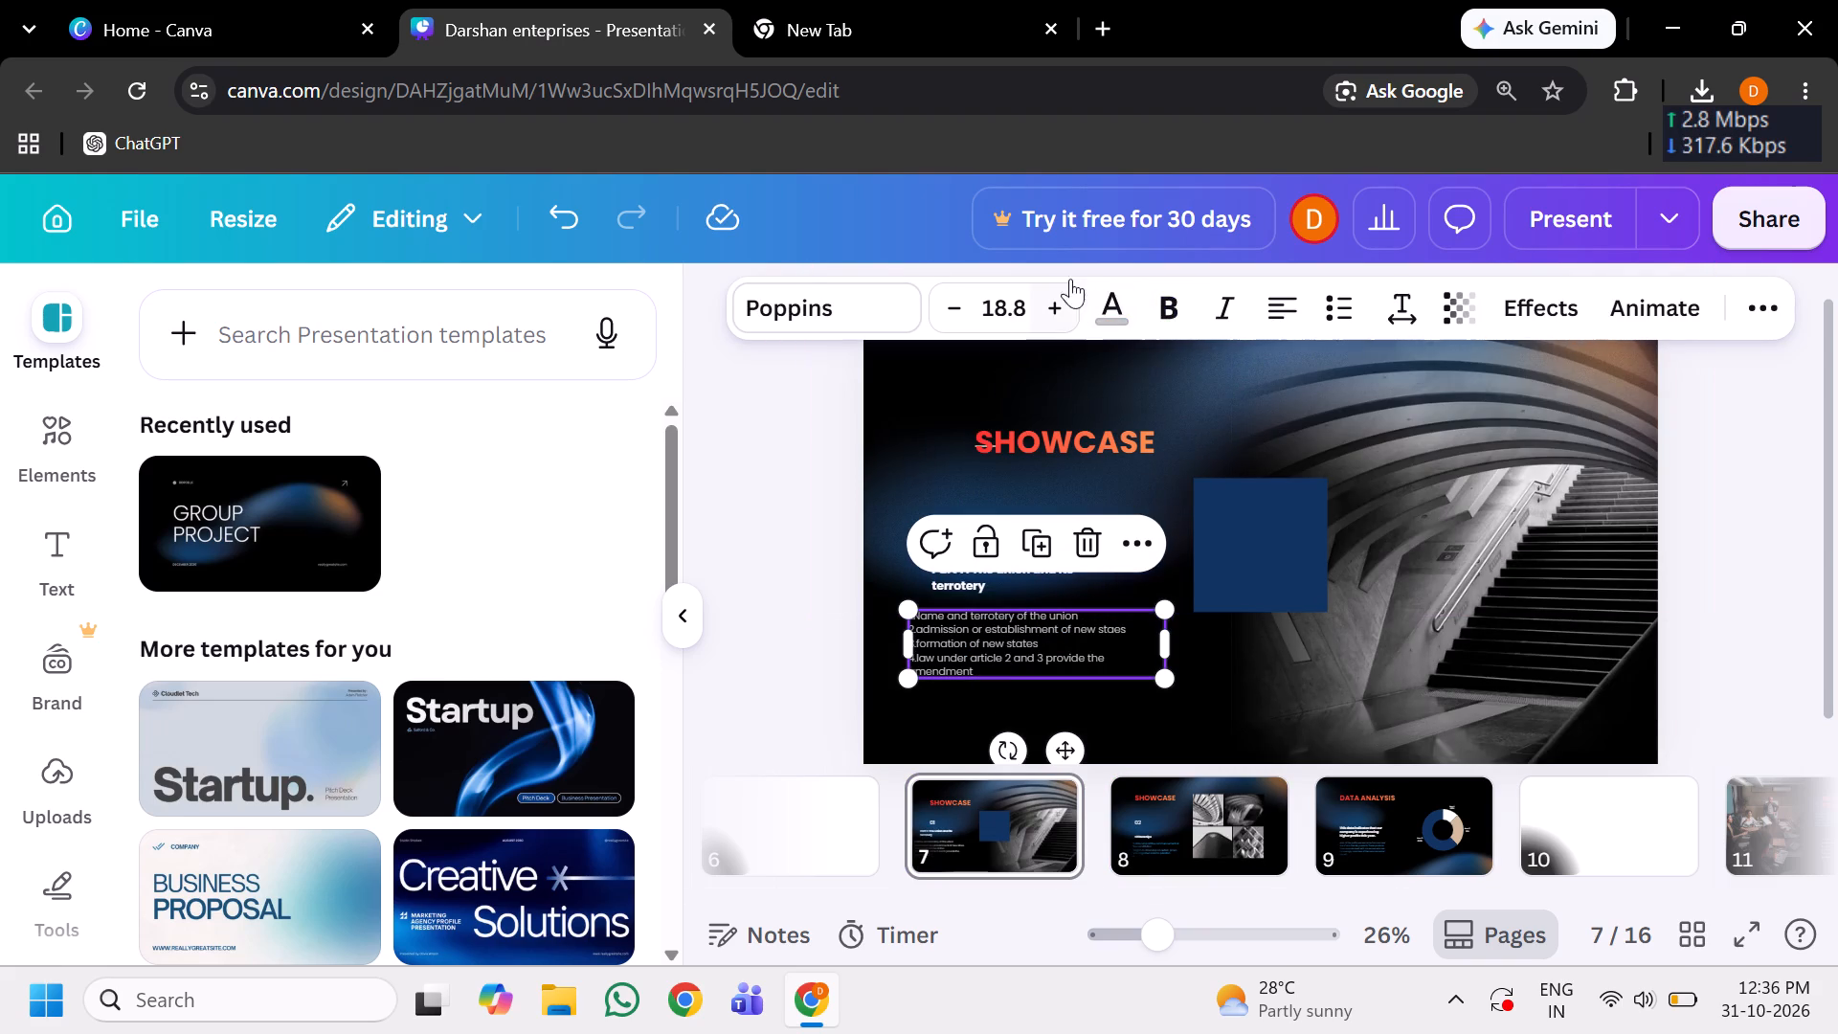
click(1105, 311)
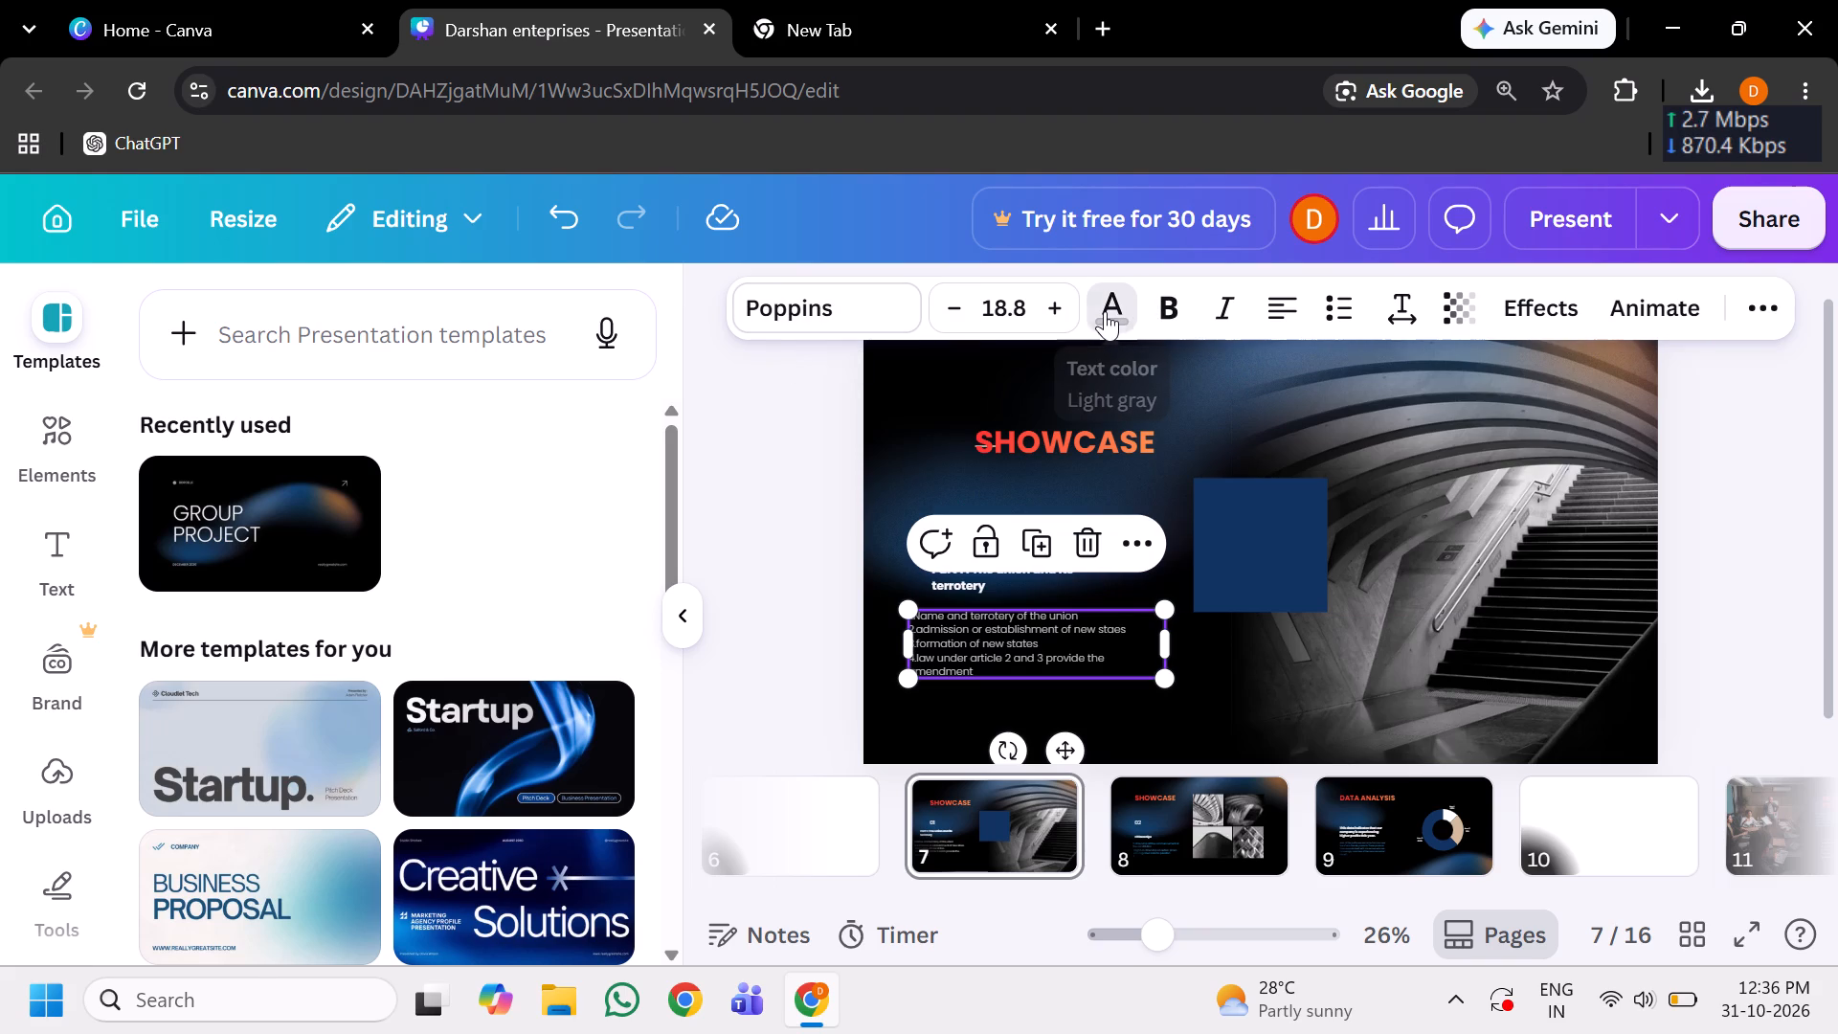
click(318, 539)
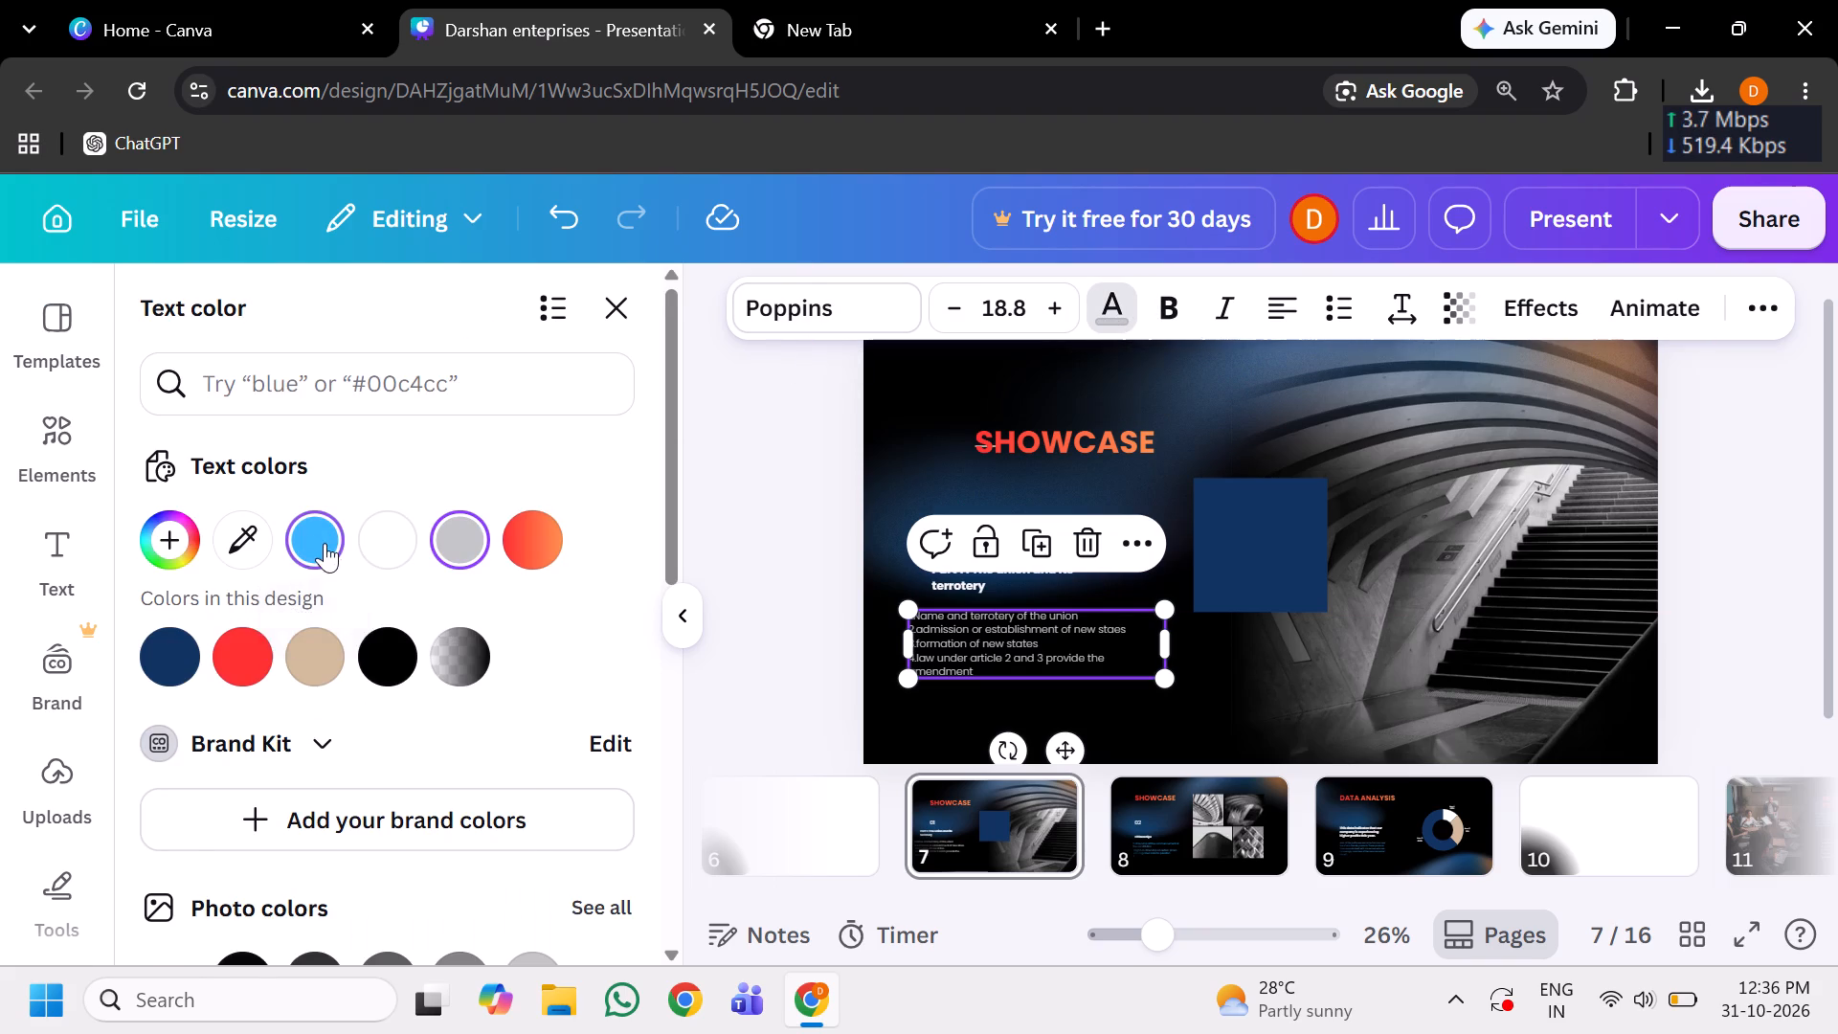
click(797, 497)
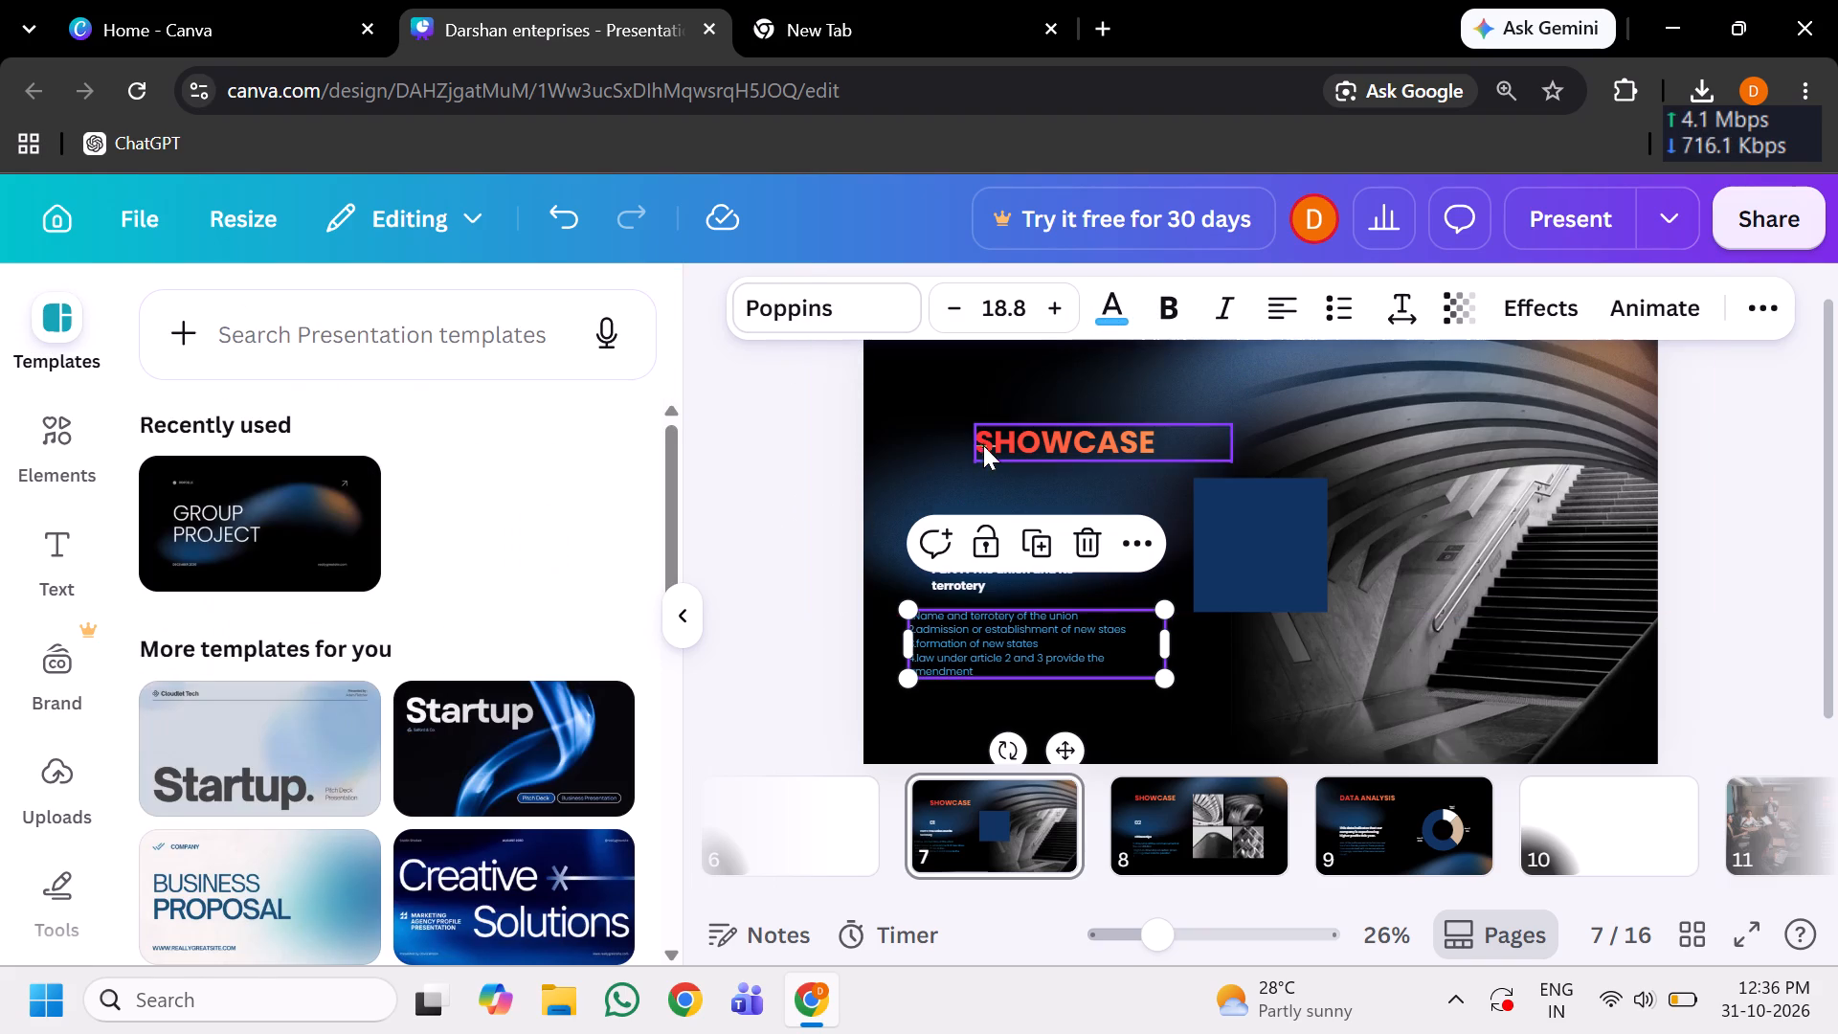
Delete the dark blue square from slide 7.
click(953, 436)
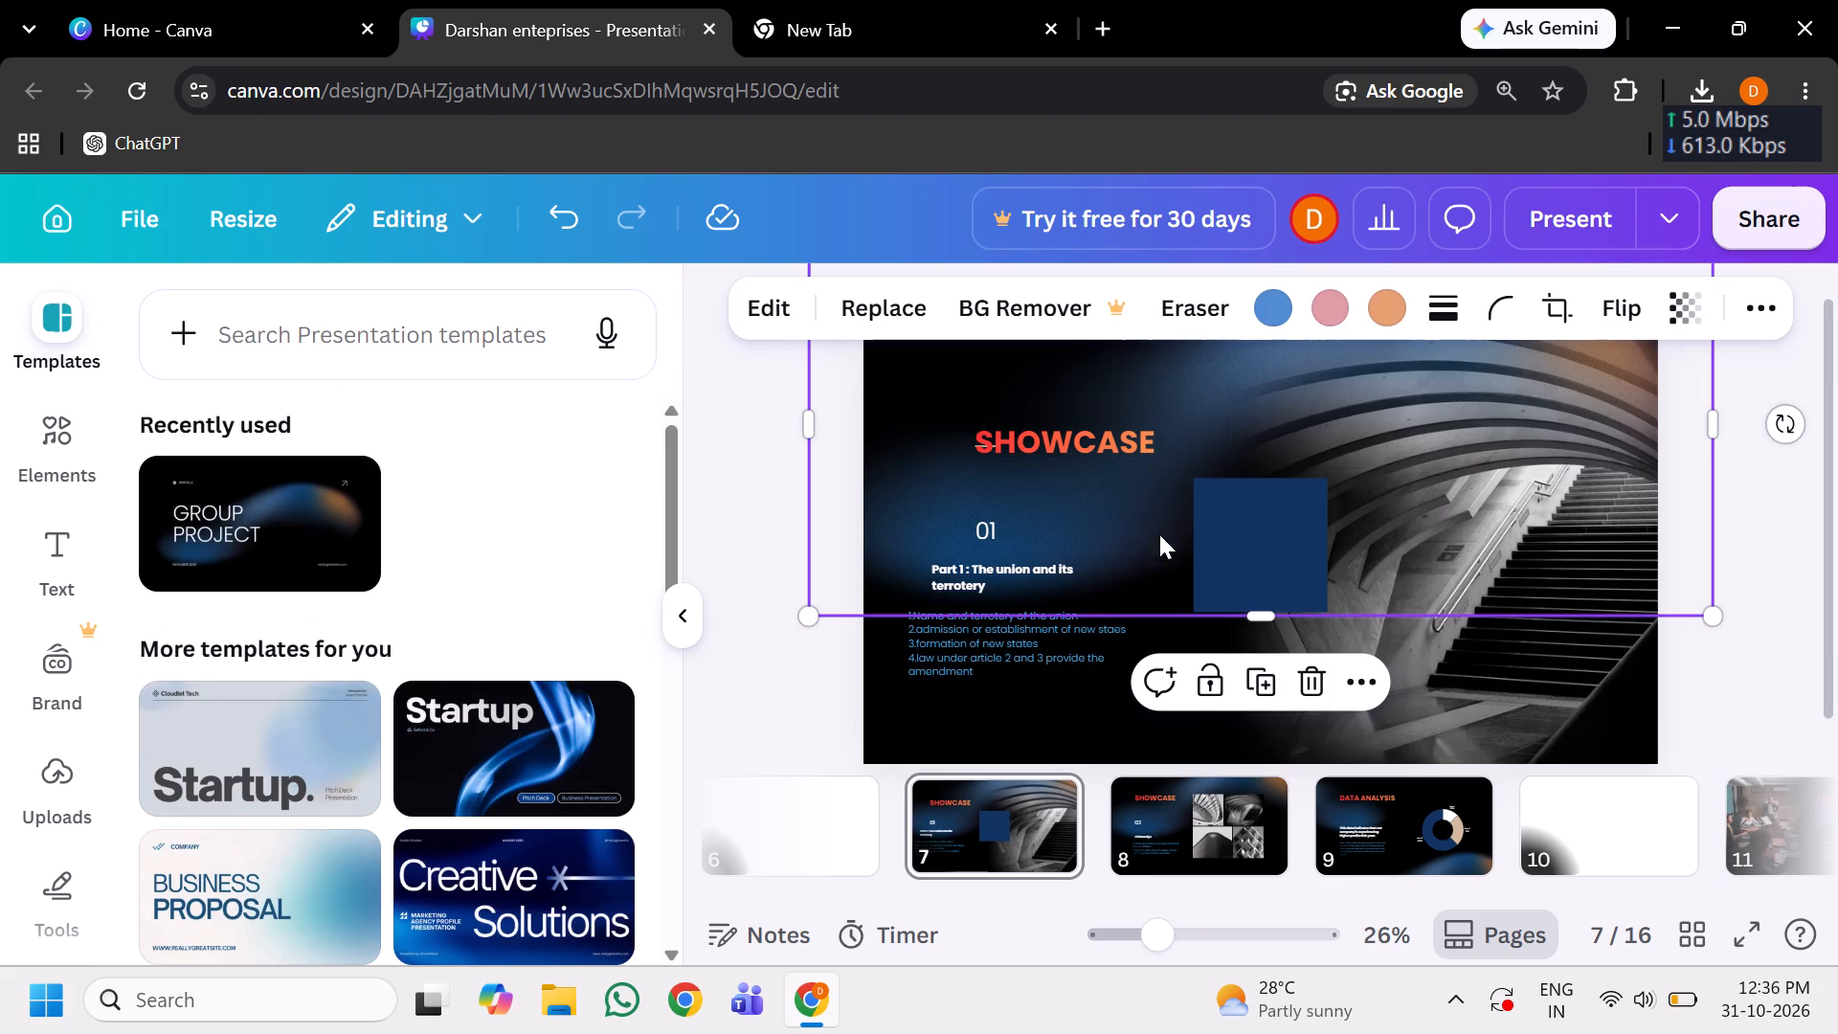
click(1256, 547)
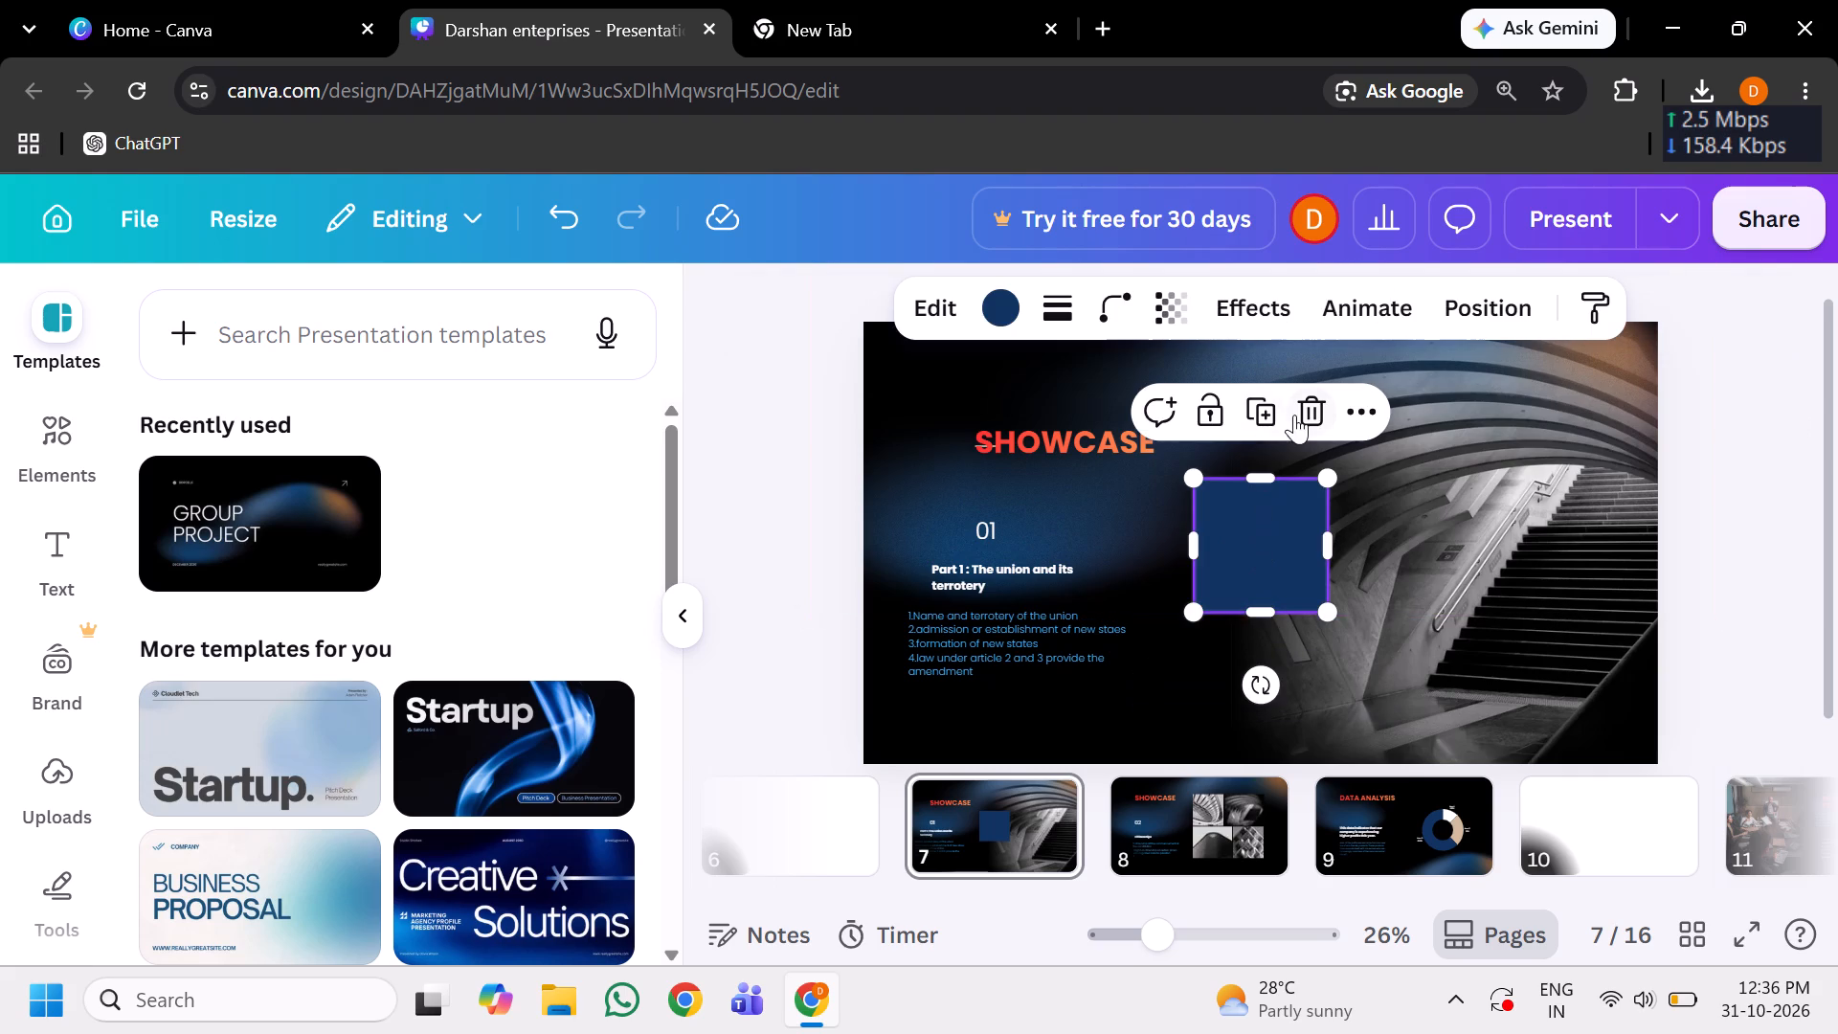
click(1313, 409)
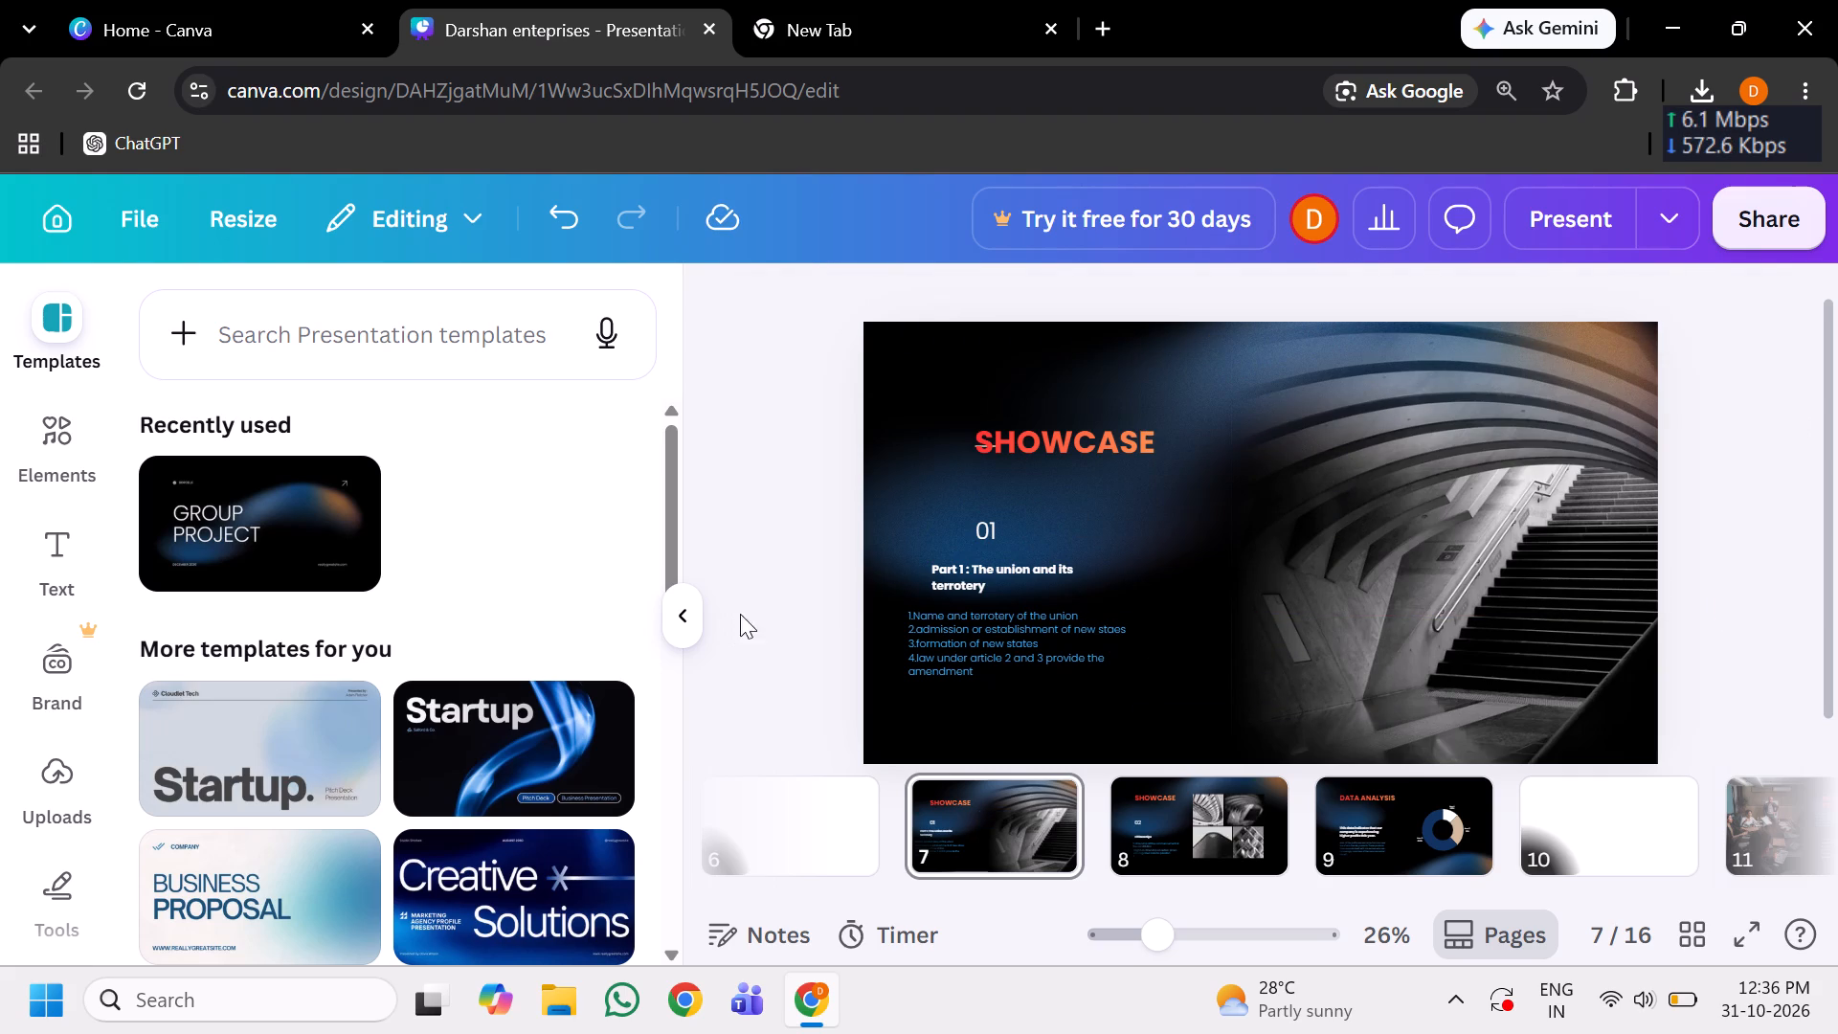
click(786, 599)
Review slides 1 to 6 for their styling, ending on the Objectives slide (slide 5).
click(806, 830)
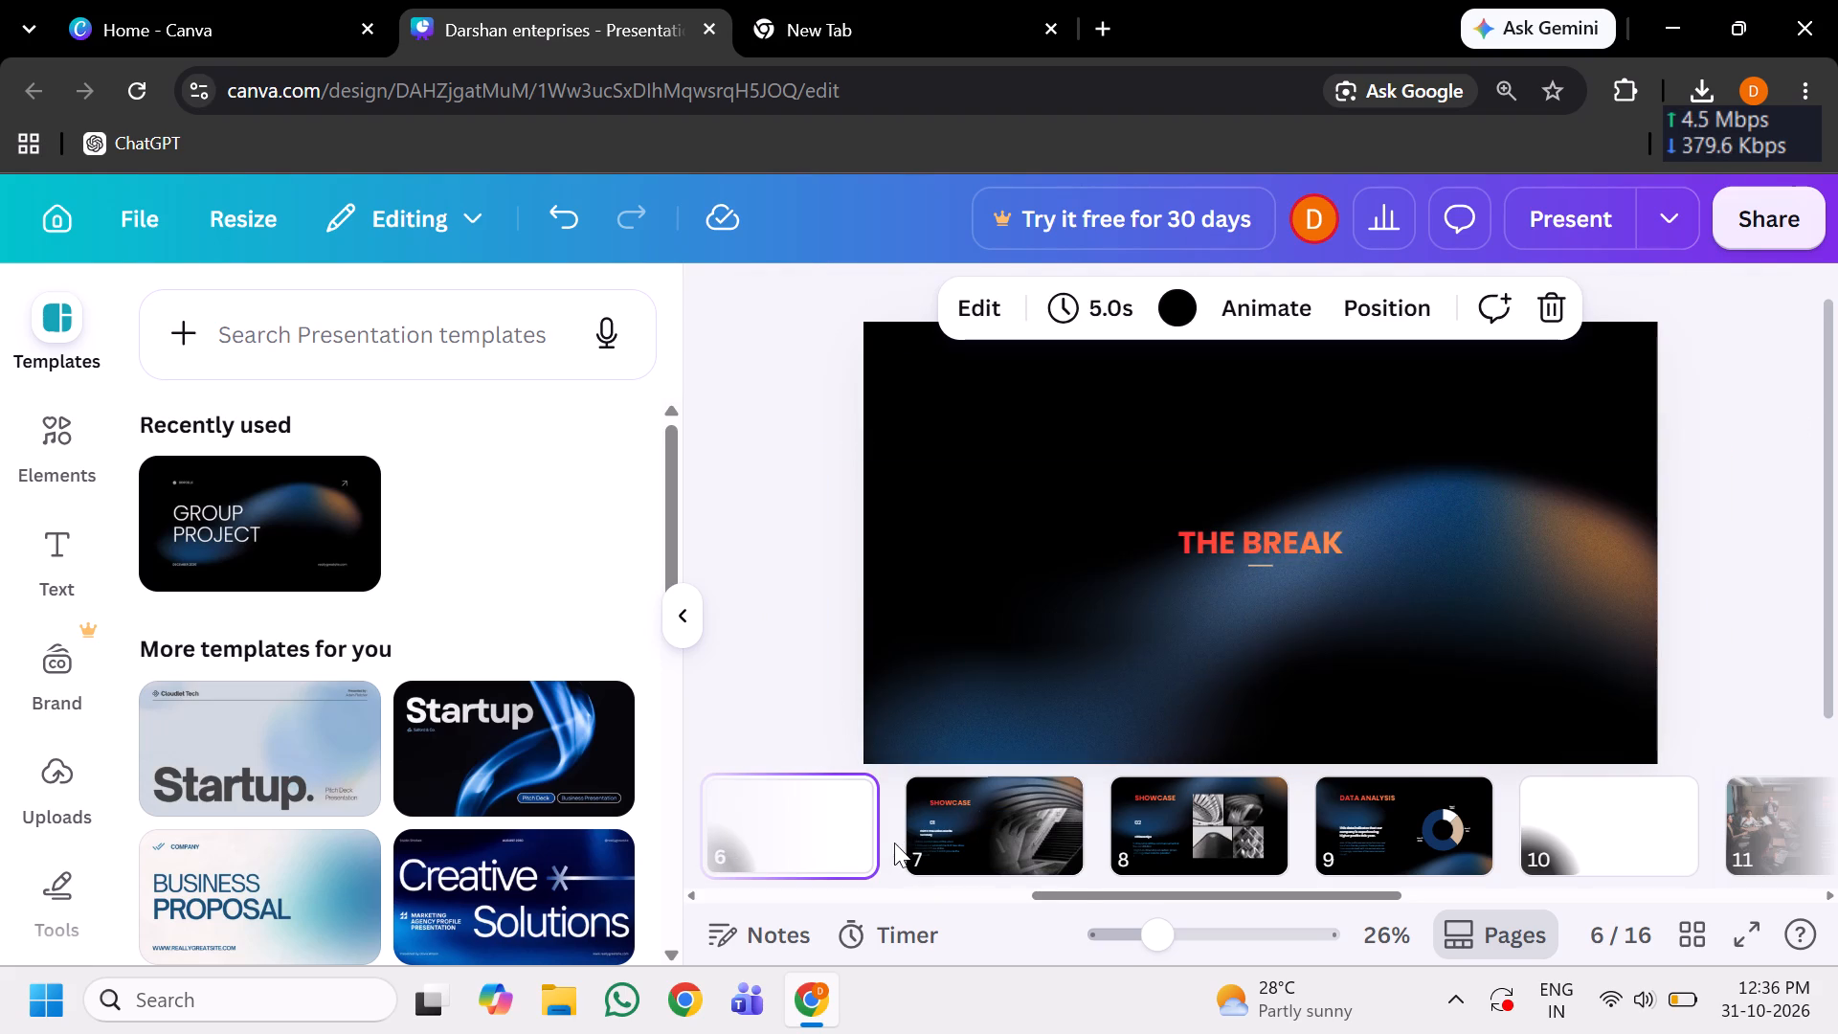
drag(1131, 904, 1112, 896)
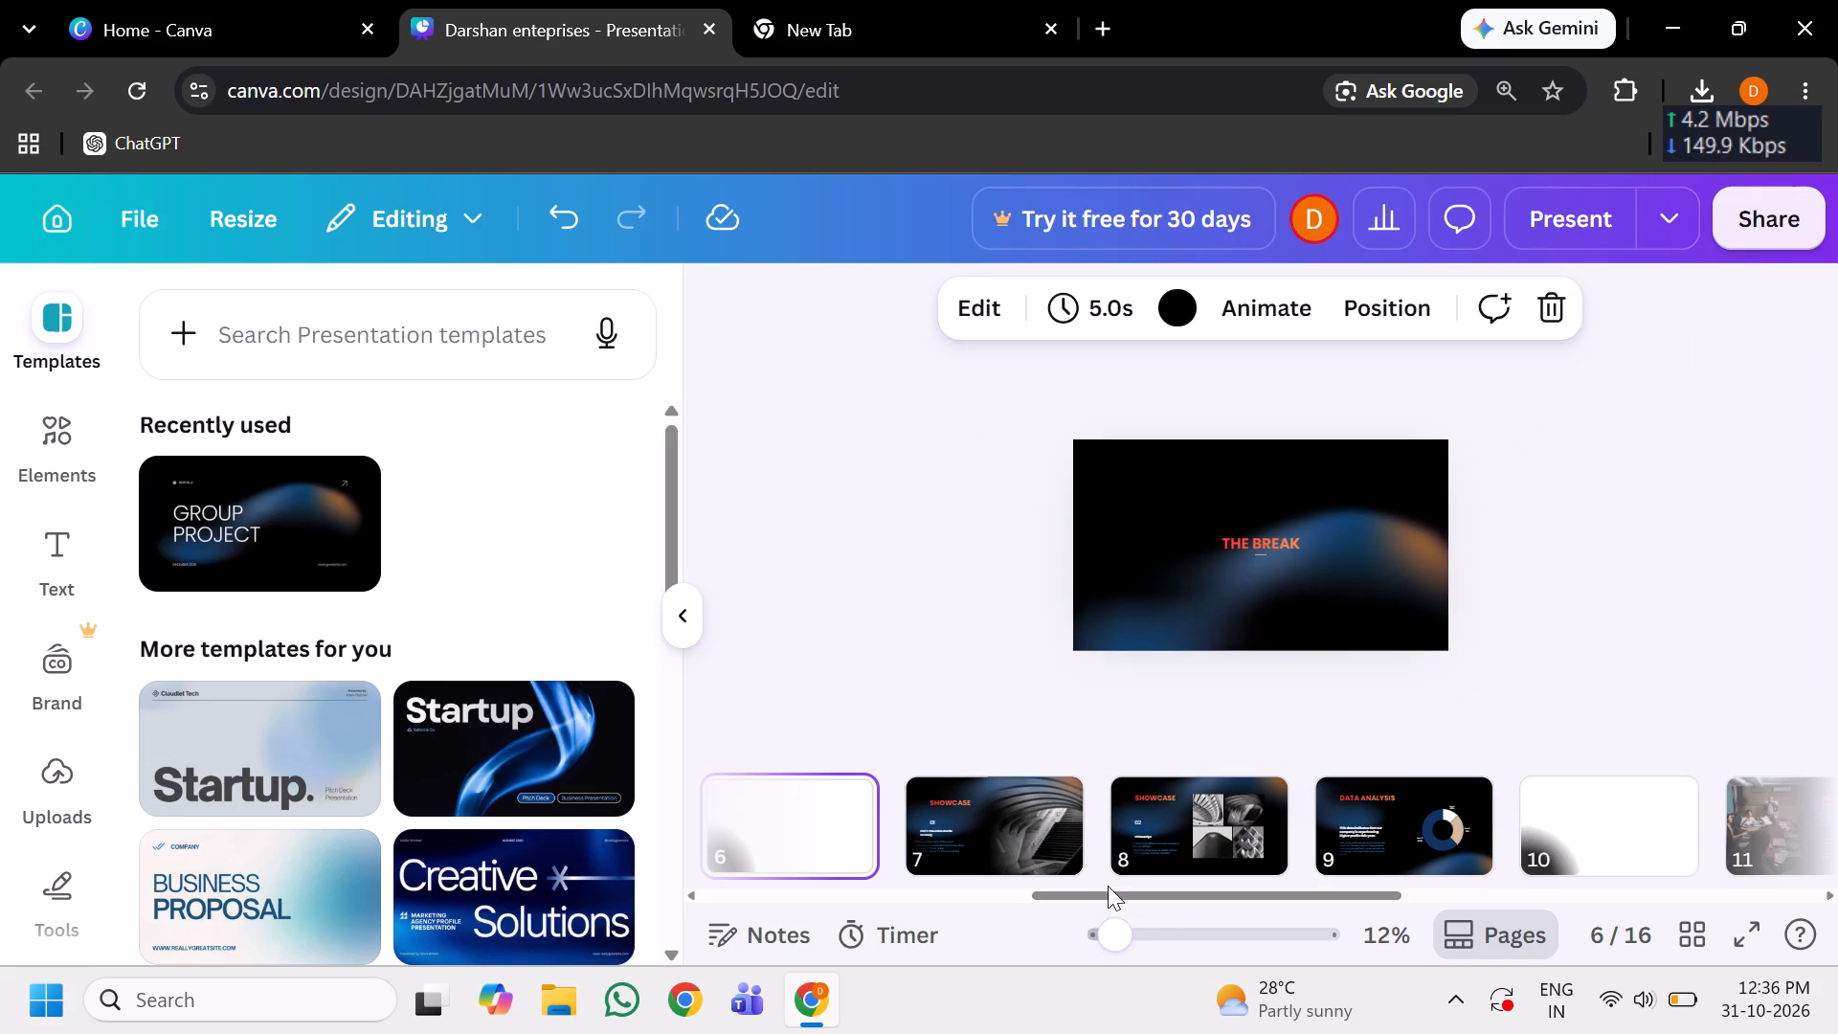
drag(1112, 922, 1149, 922)
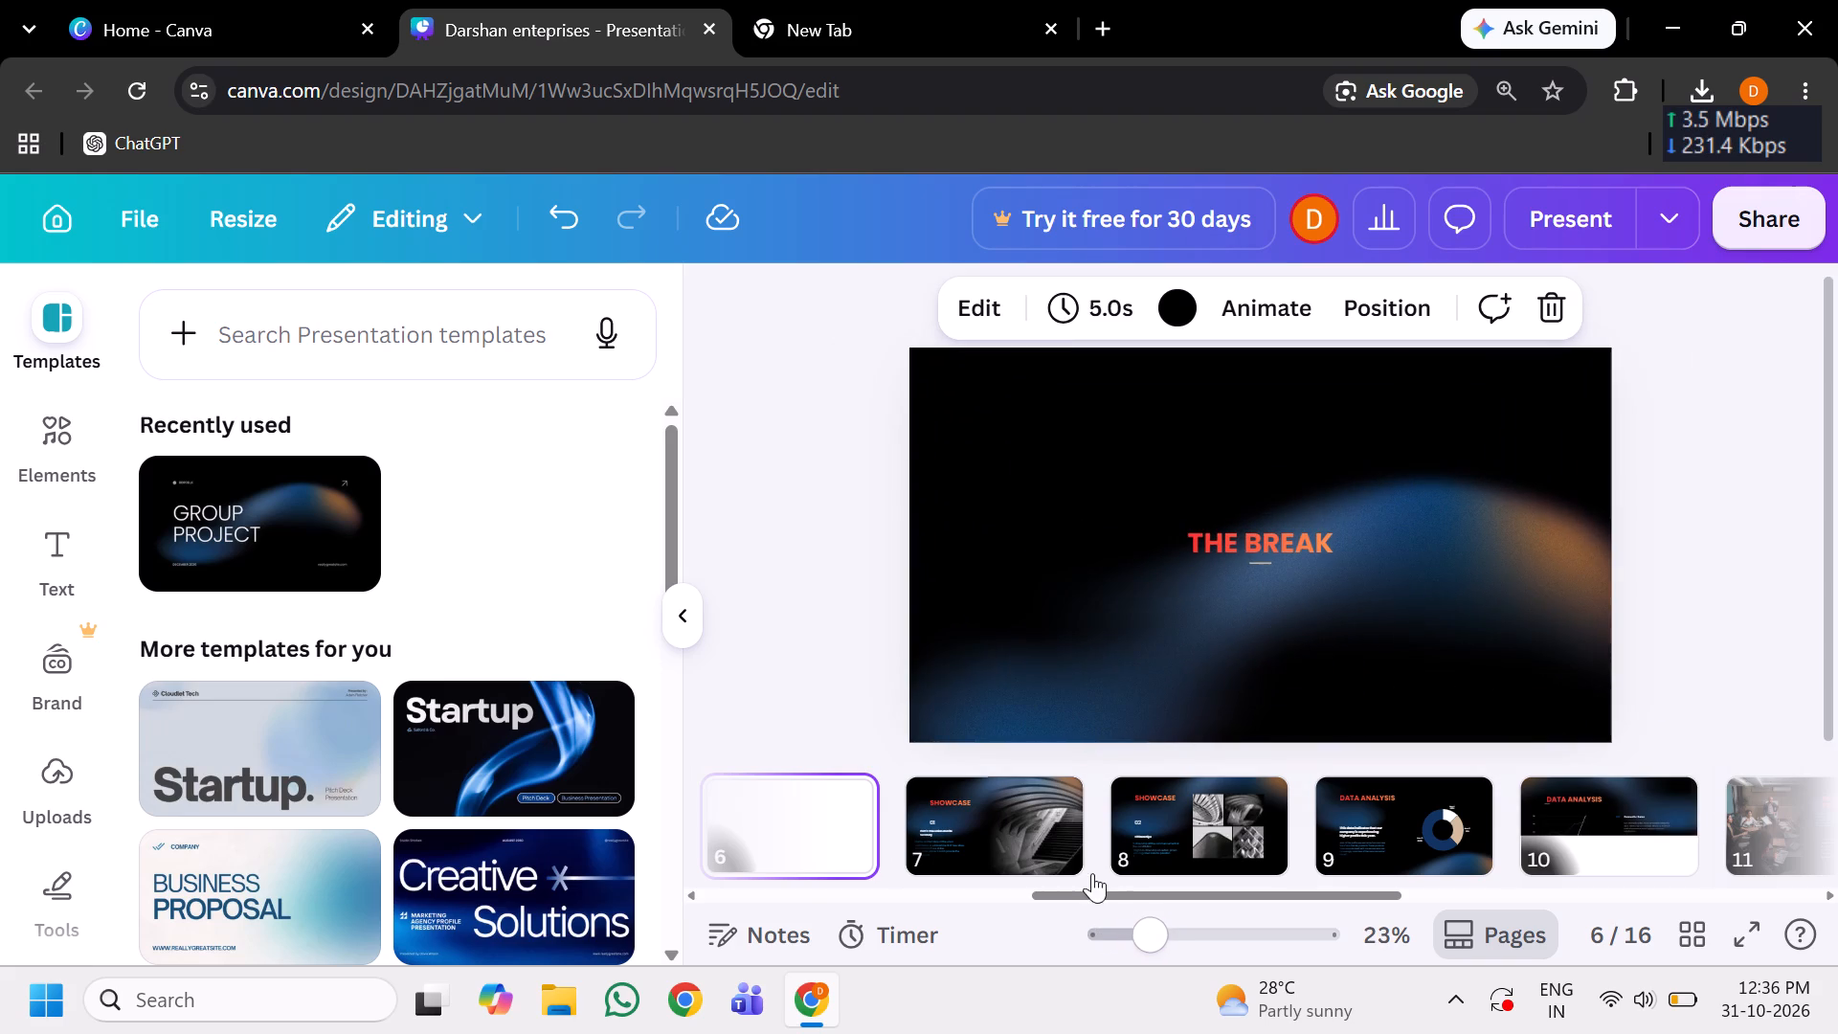
drag(1073, 899, 1020, 908)
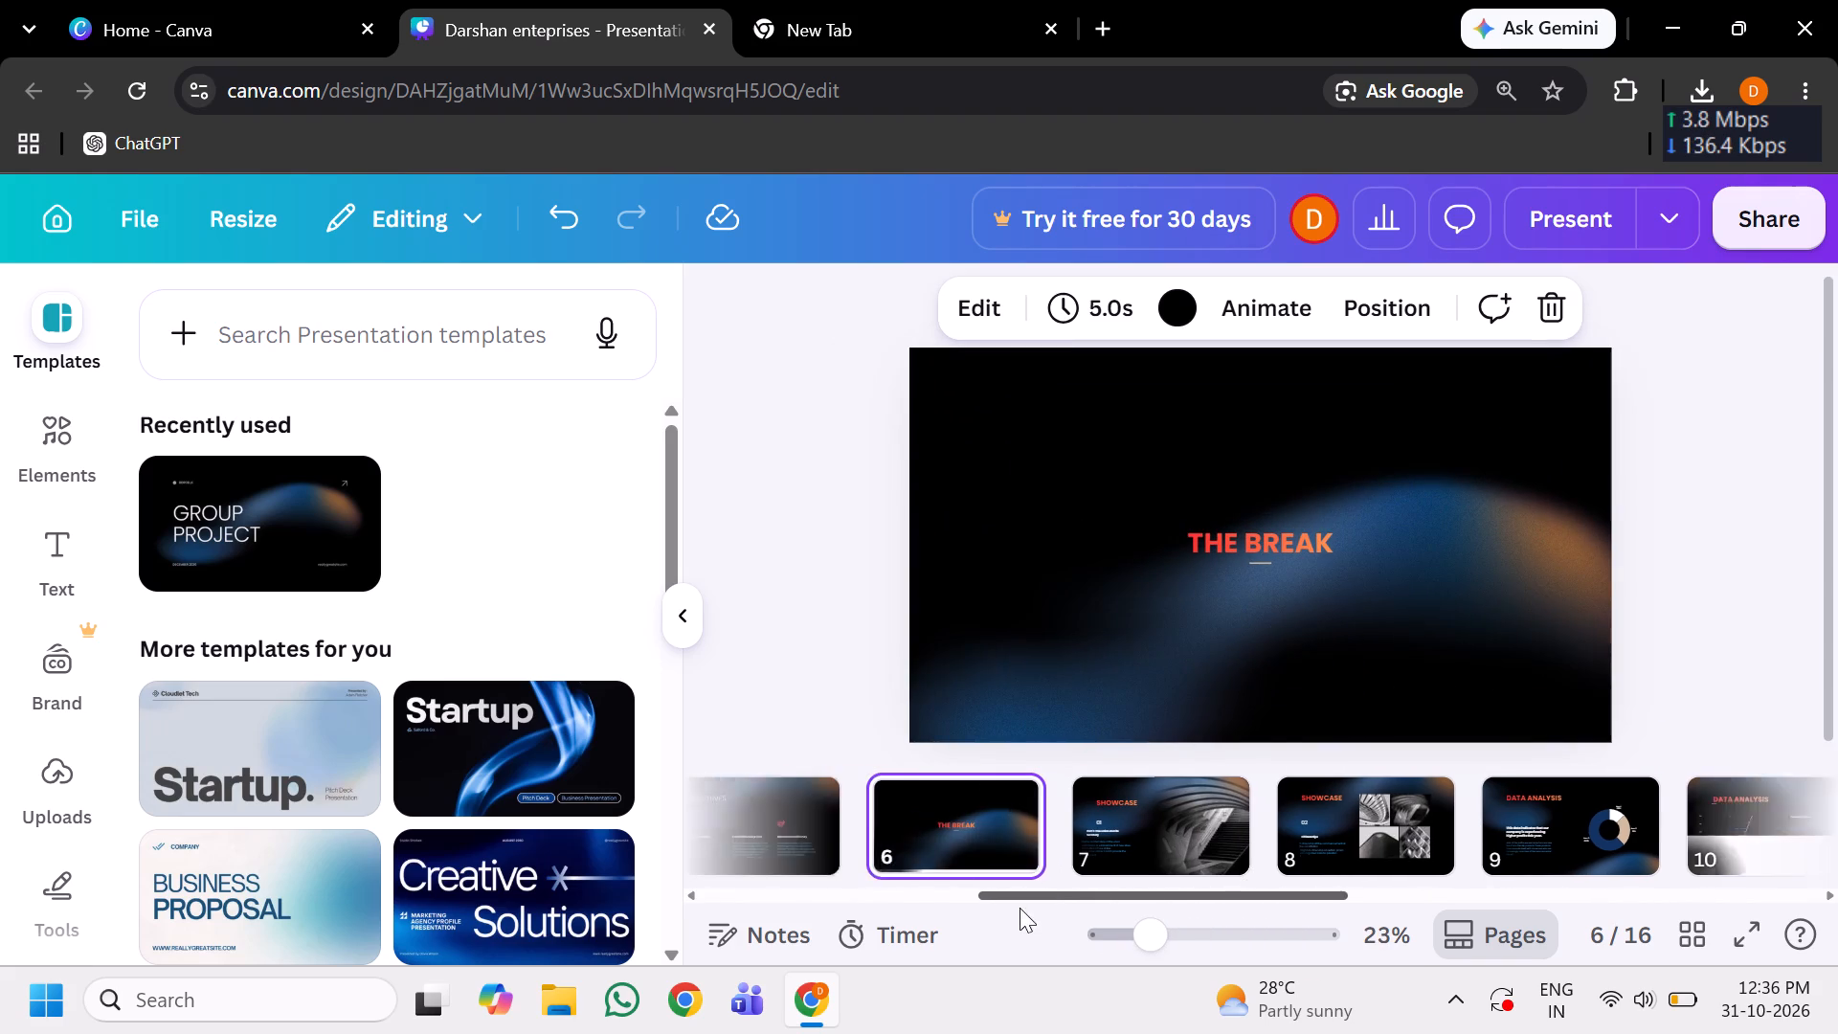
drag(1020, 908, 941, 917)
click(1013, 822)
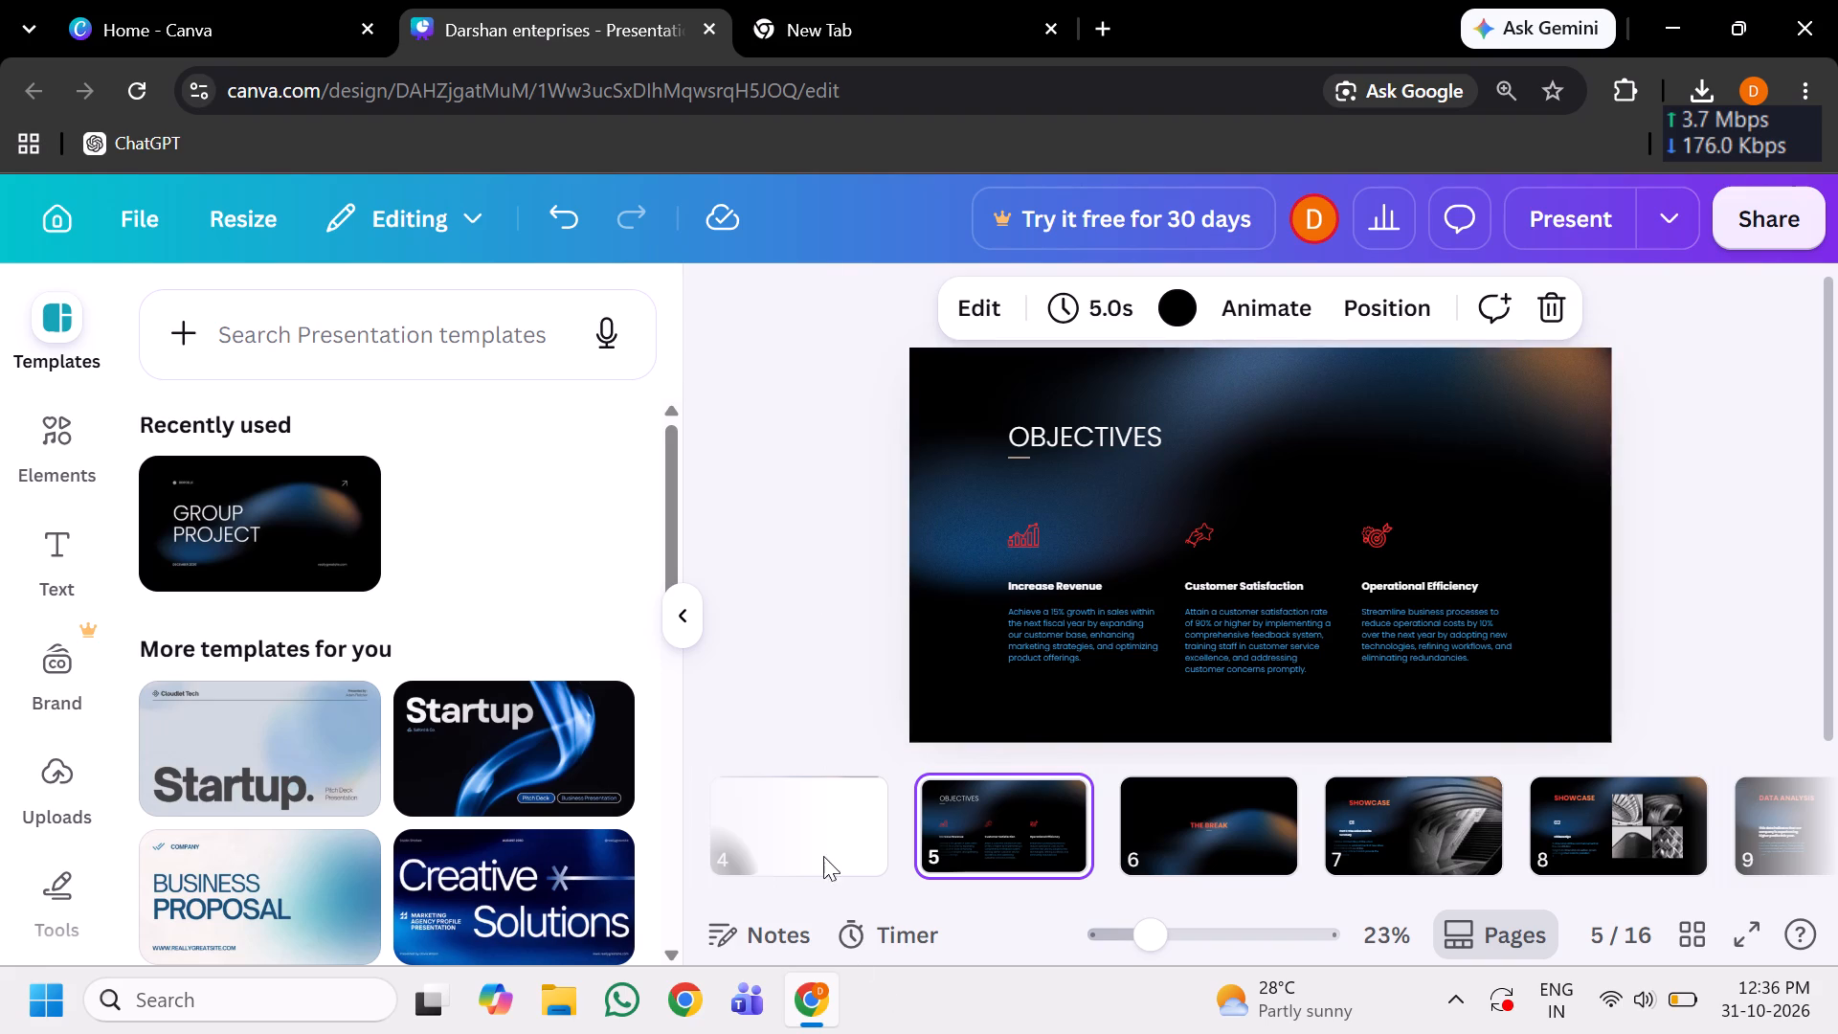
click(828, 825)
drag(899, 821, 1065, 820)
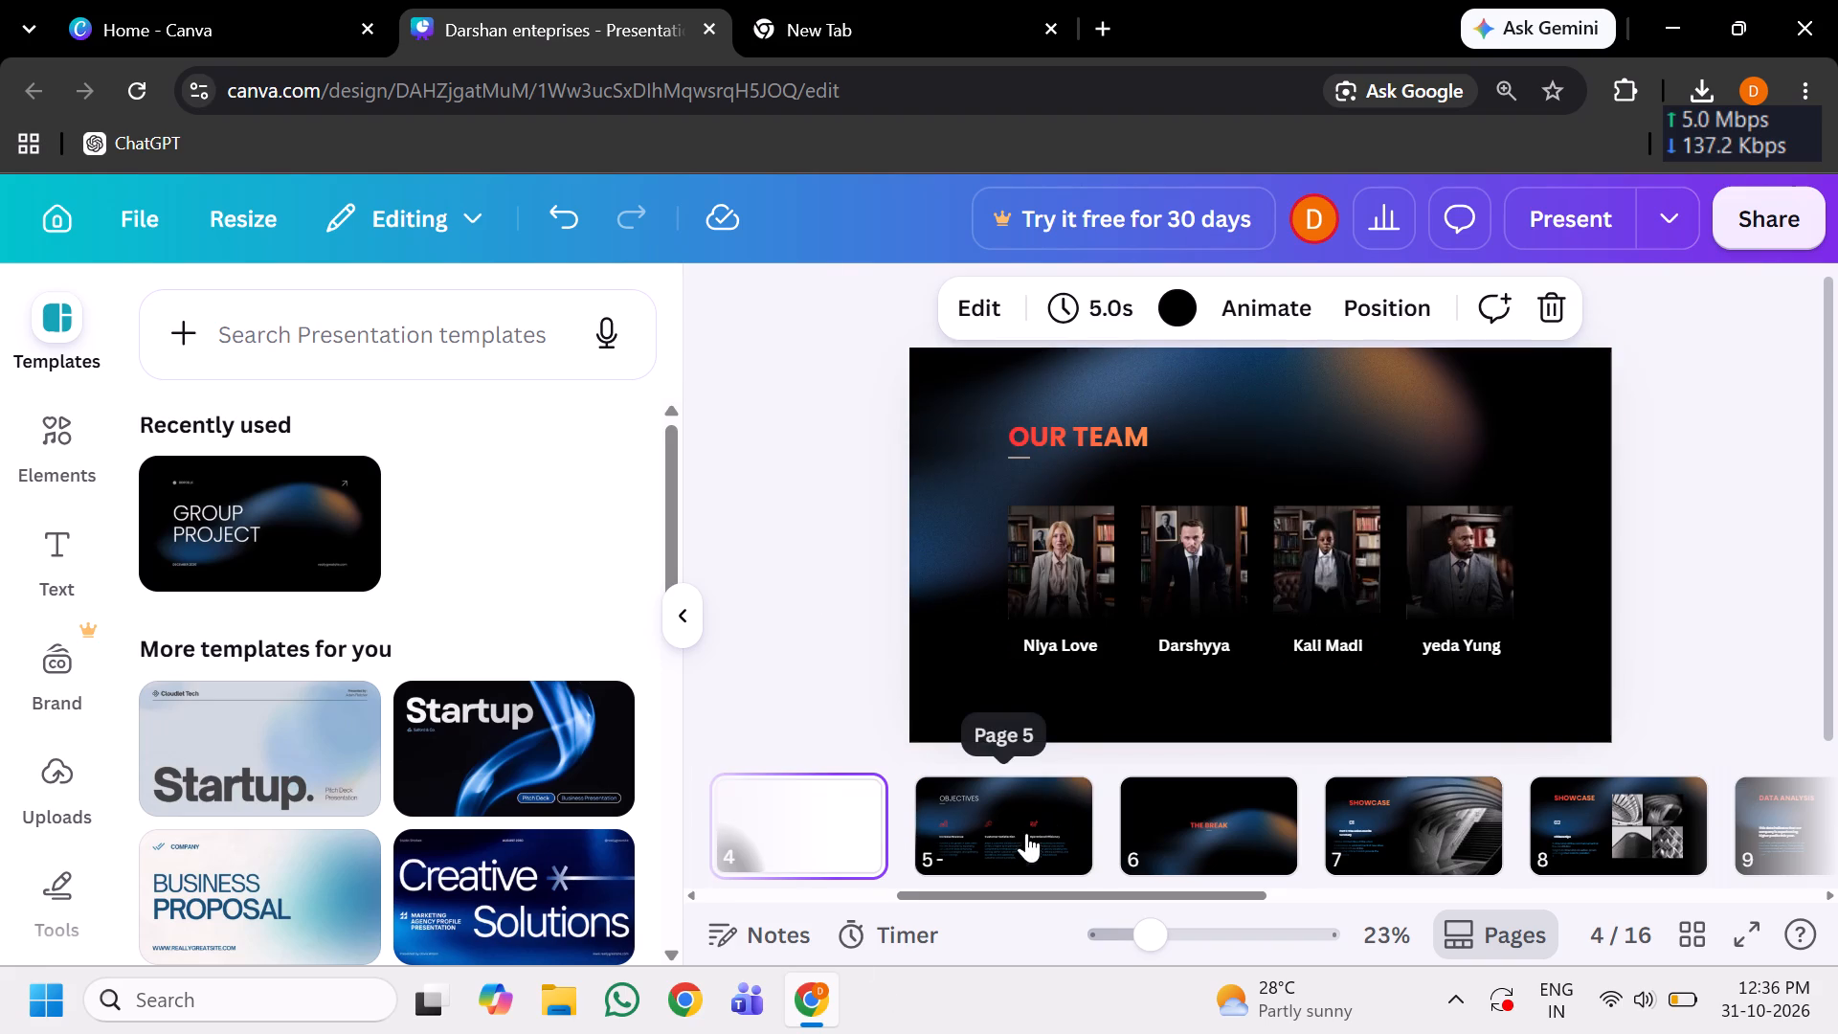
drag(1071, 895, 909, 927)
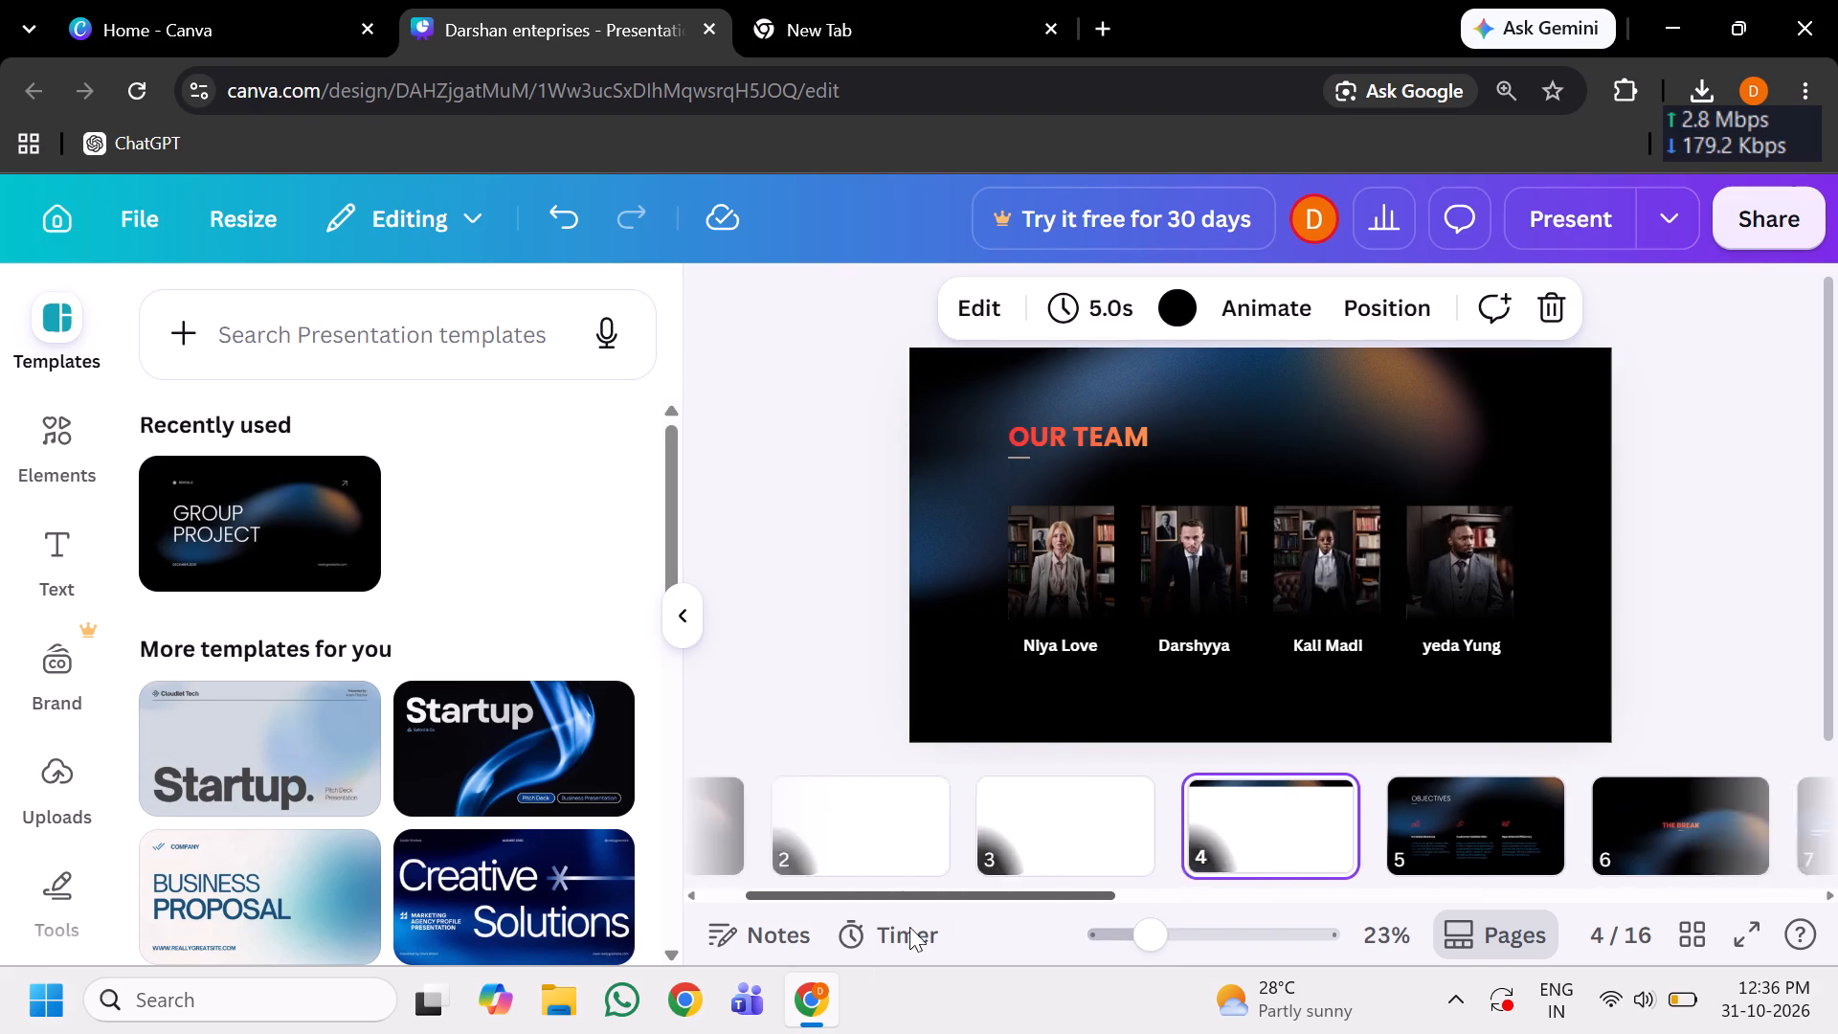
drag(909, 927, 829, 937)
click(778, 821)
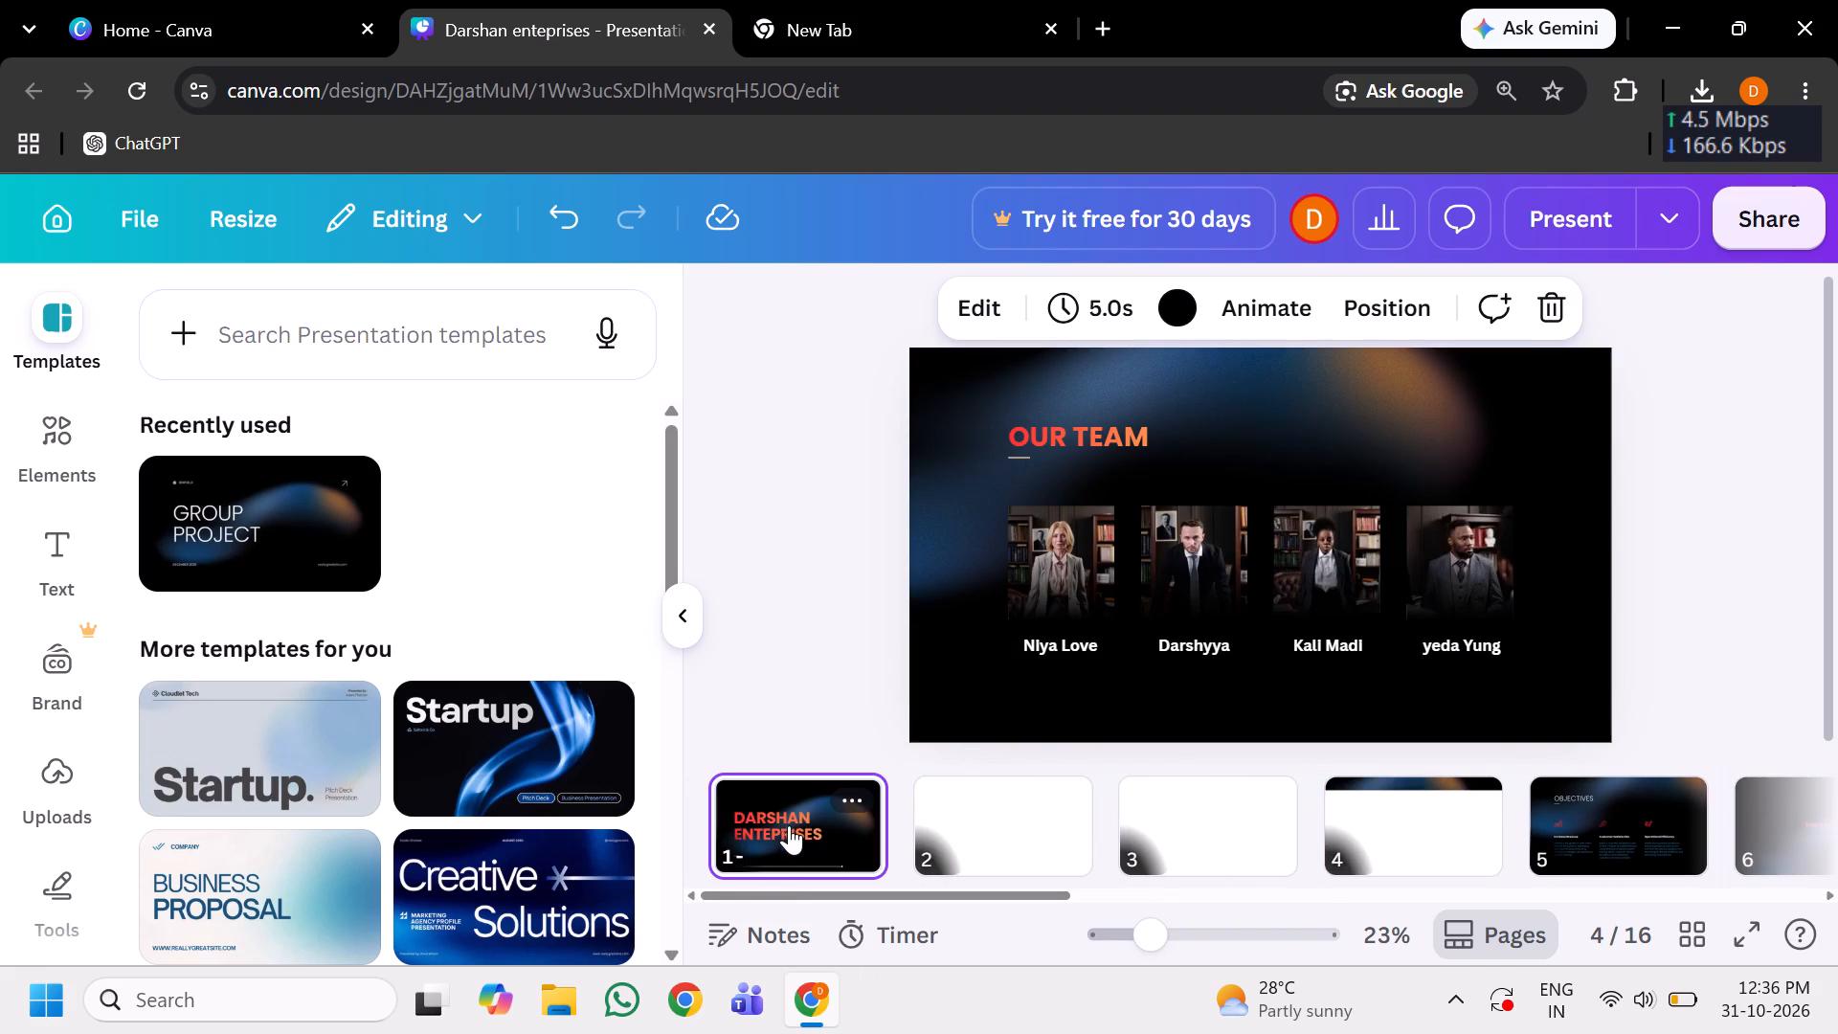
click(999, 828)
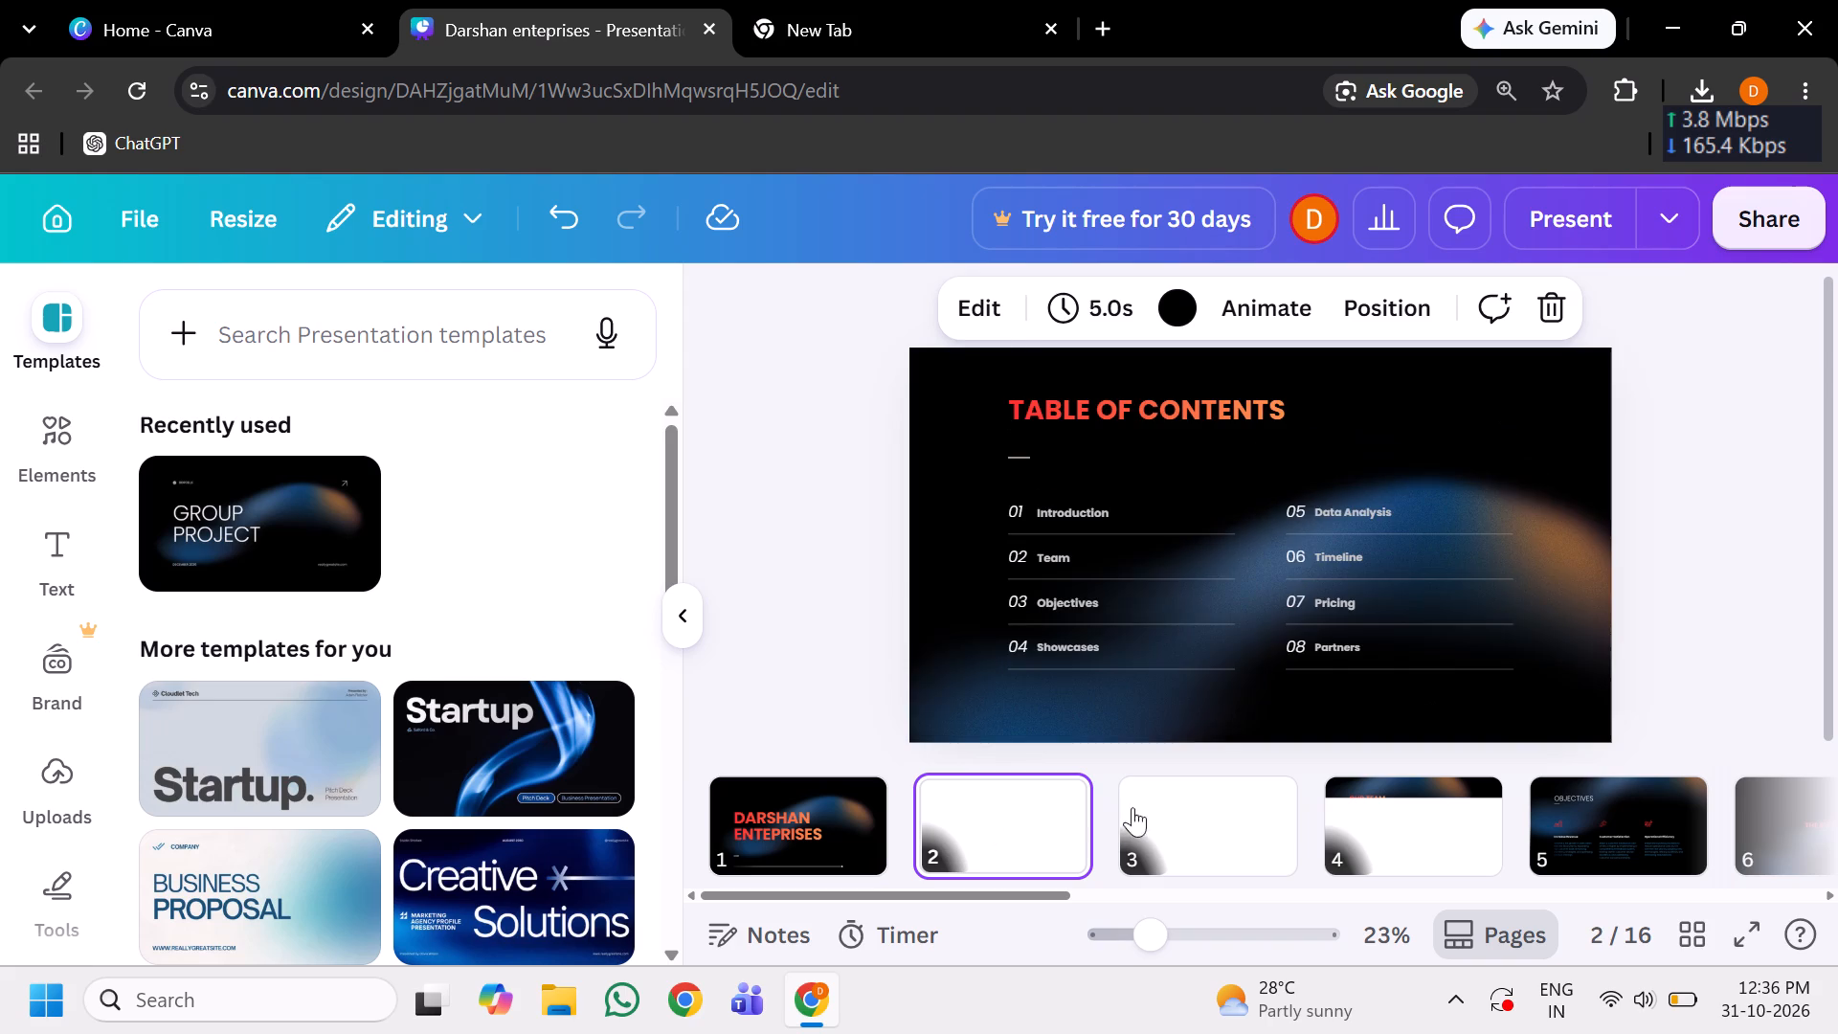
click(1205, 796)
click(1398, 805)
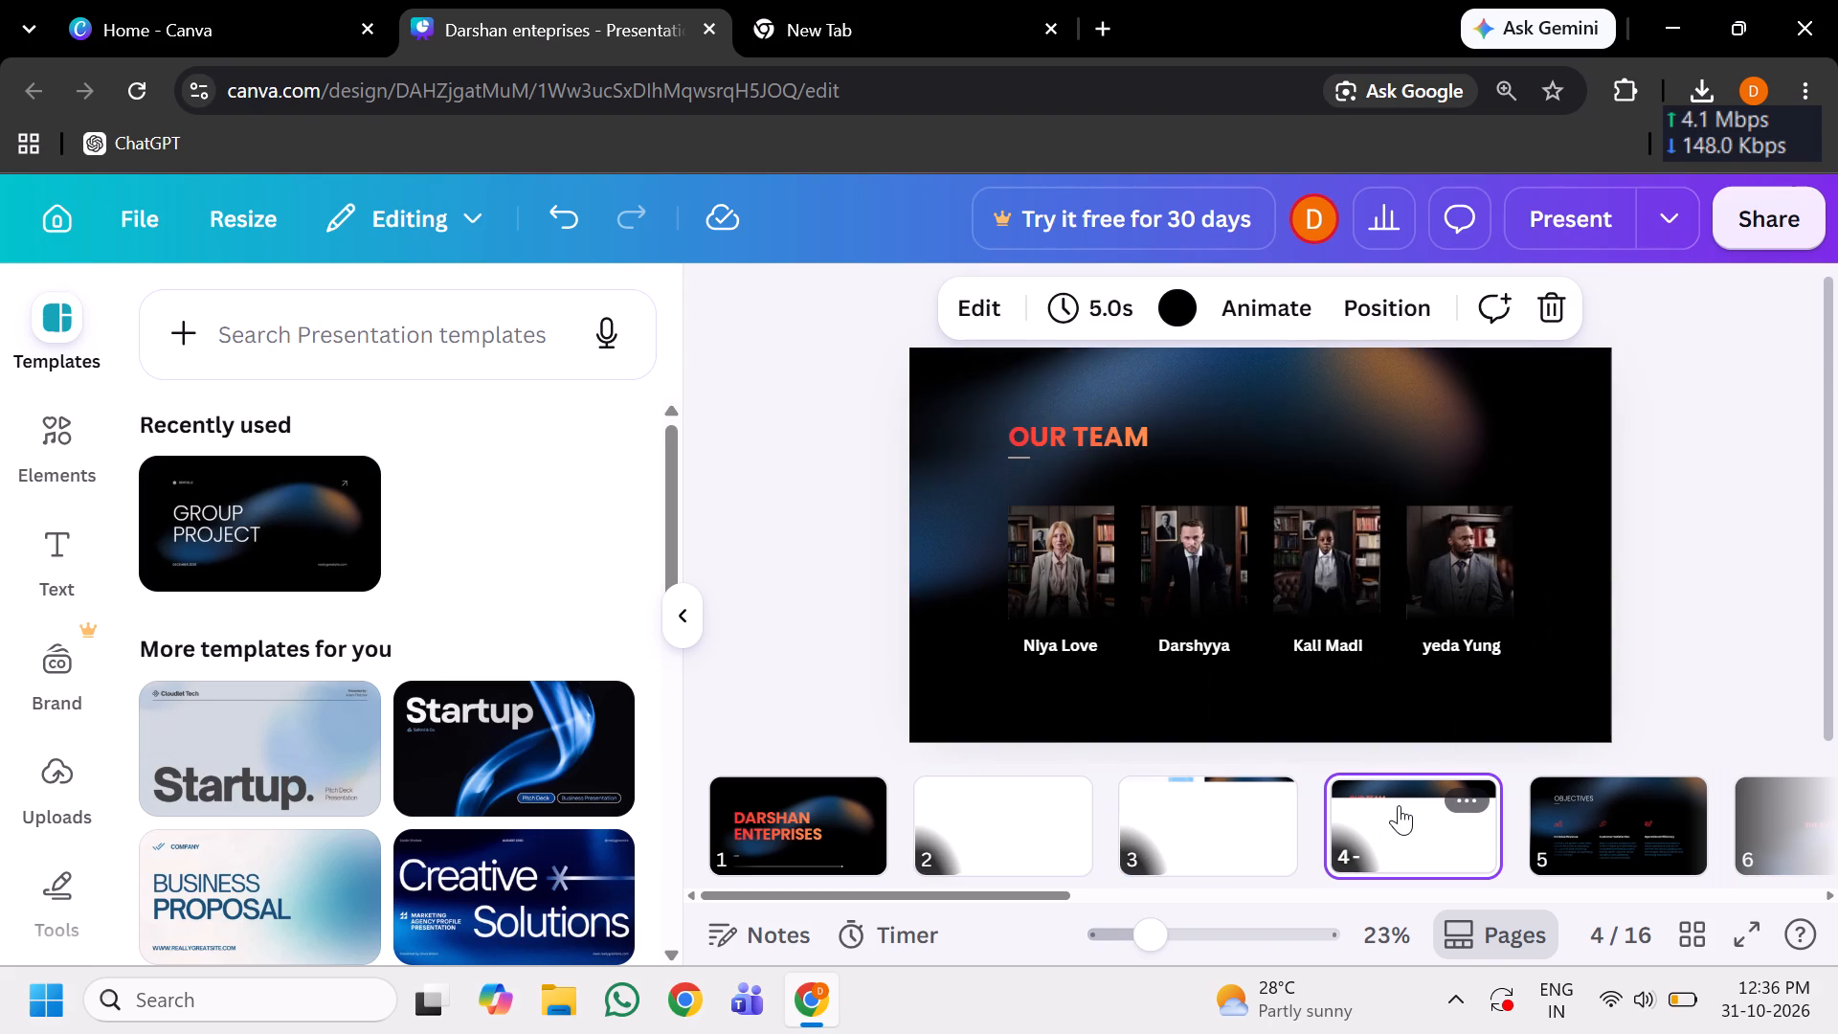
click(1623, 822)
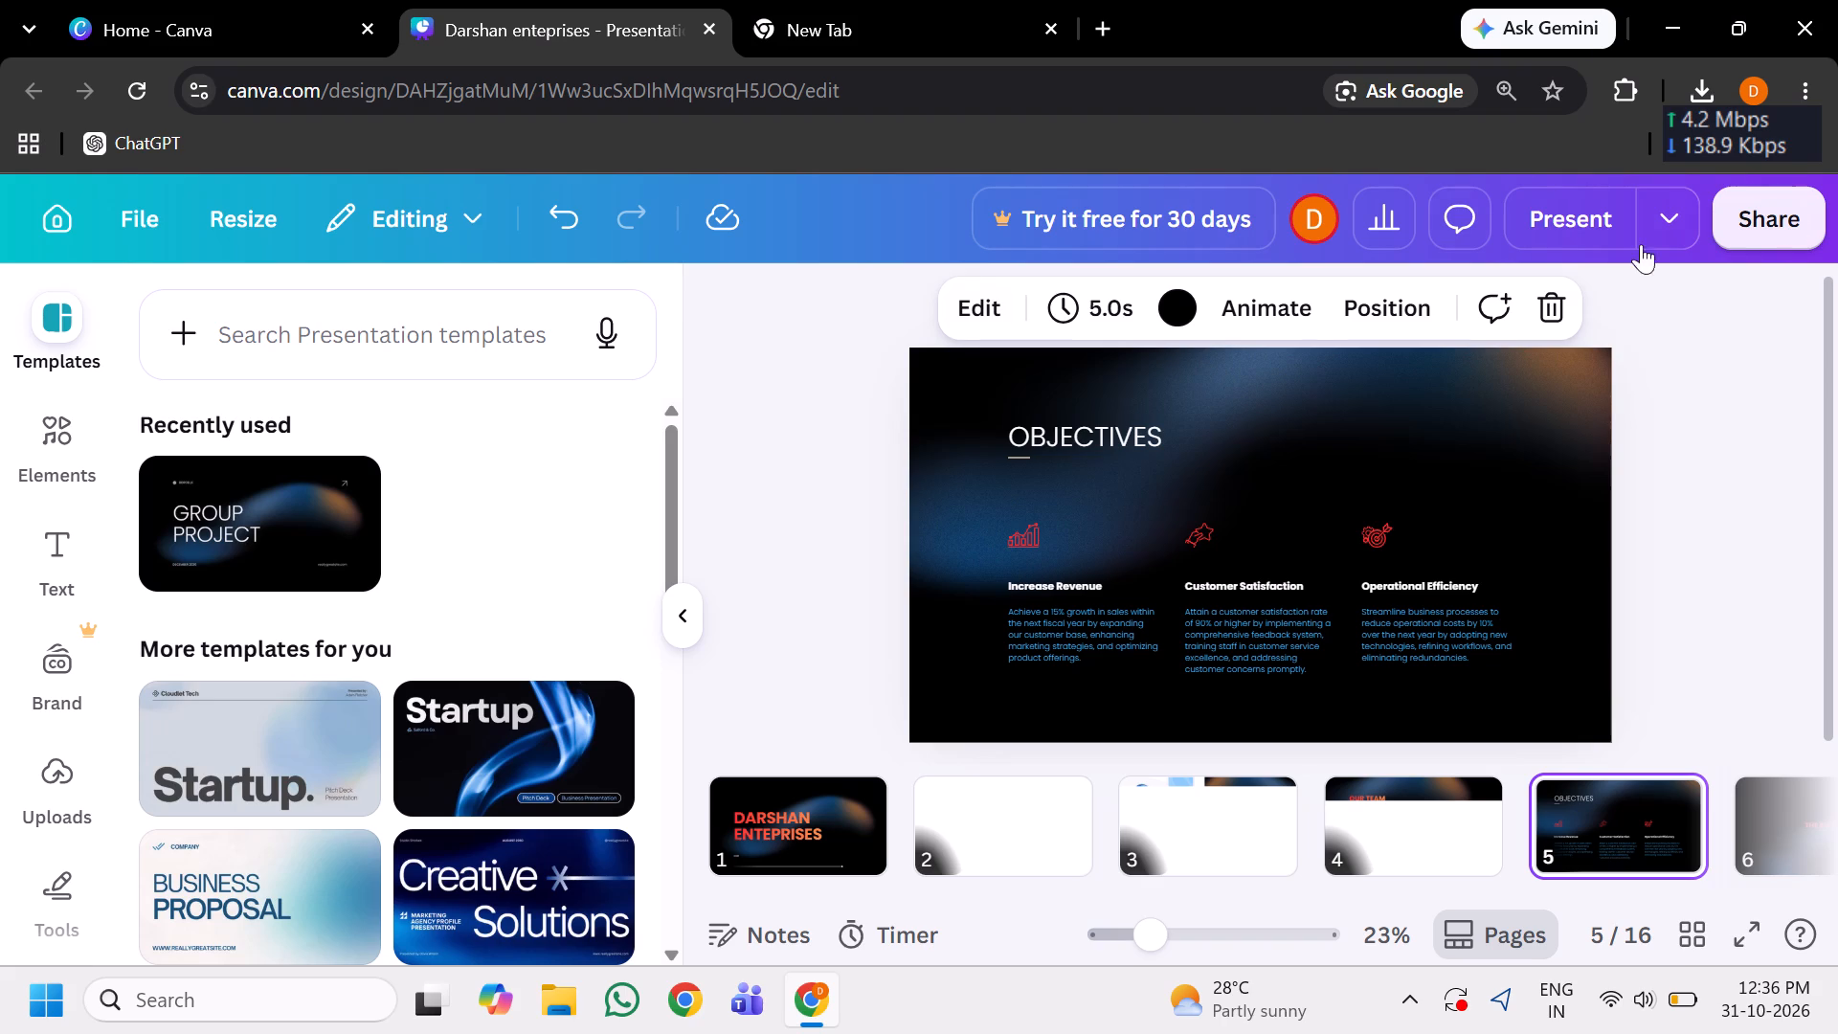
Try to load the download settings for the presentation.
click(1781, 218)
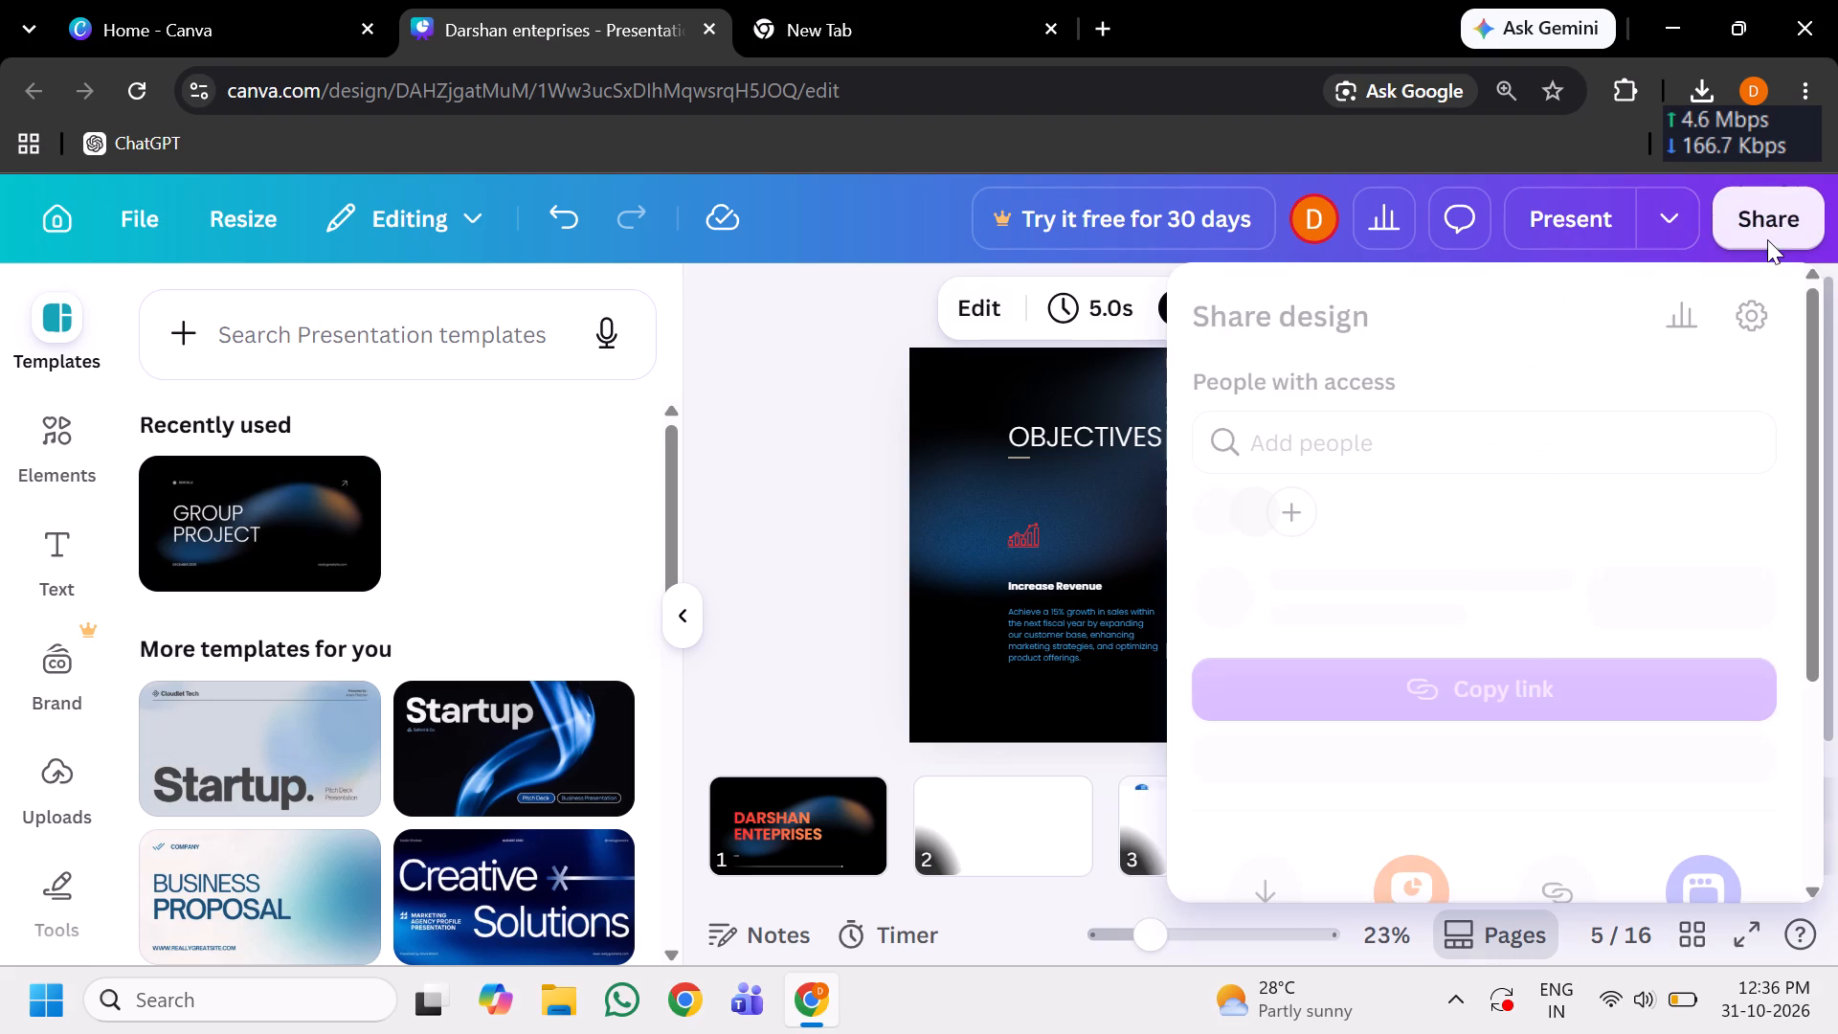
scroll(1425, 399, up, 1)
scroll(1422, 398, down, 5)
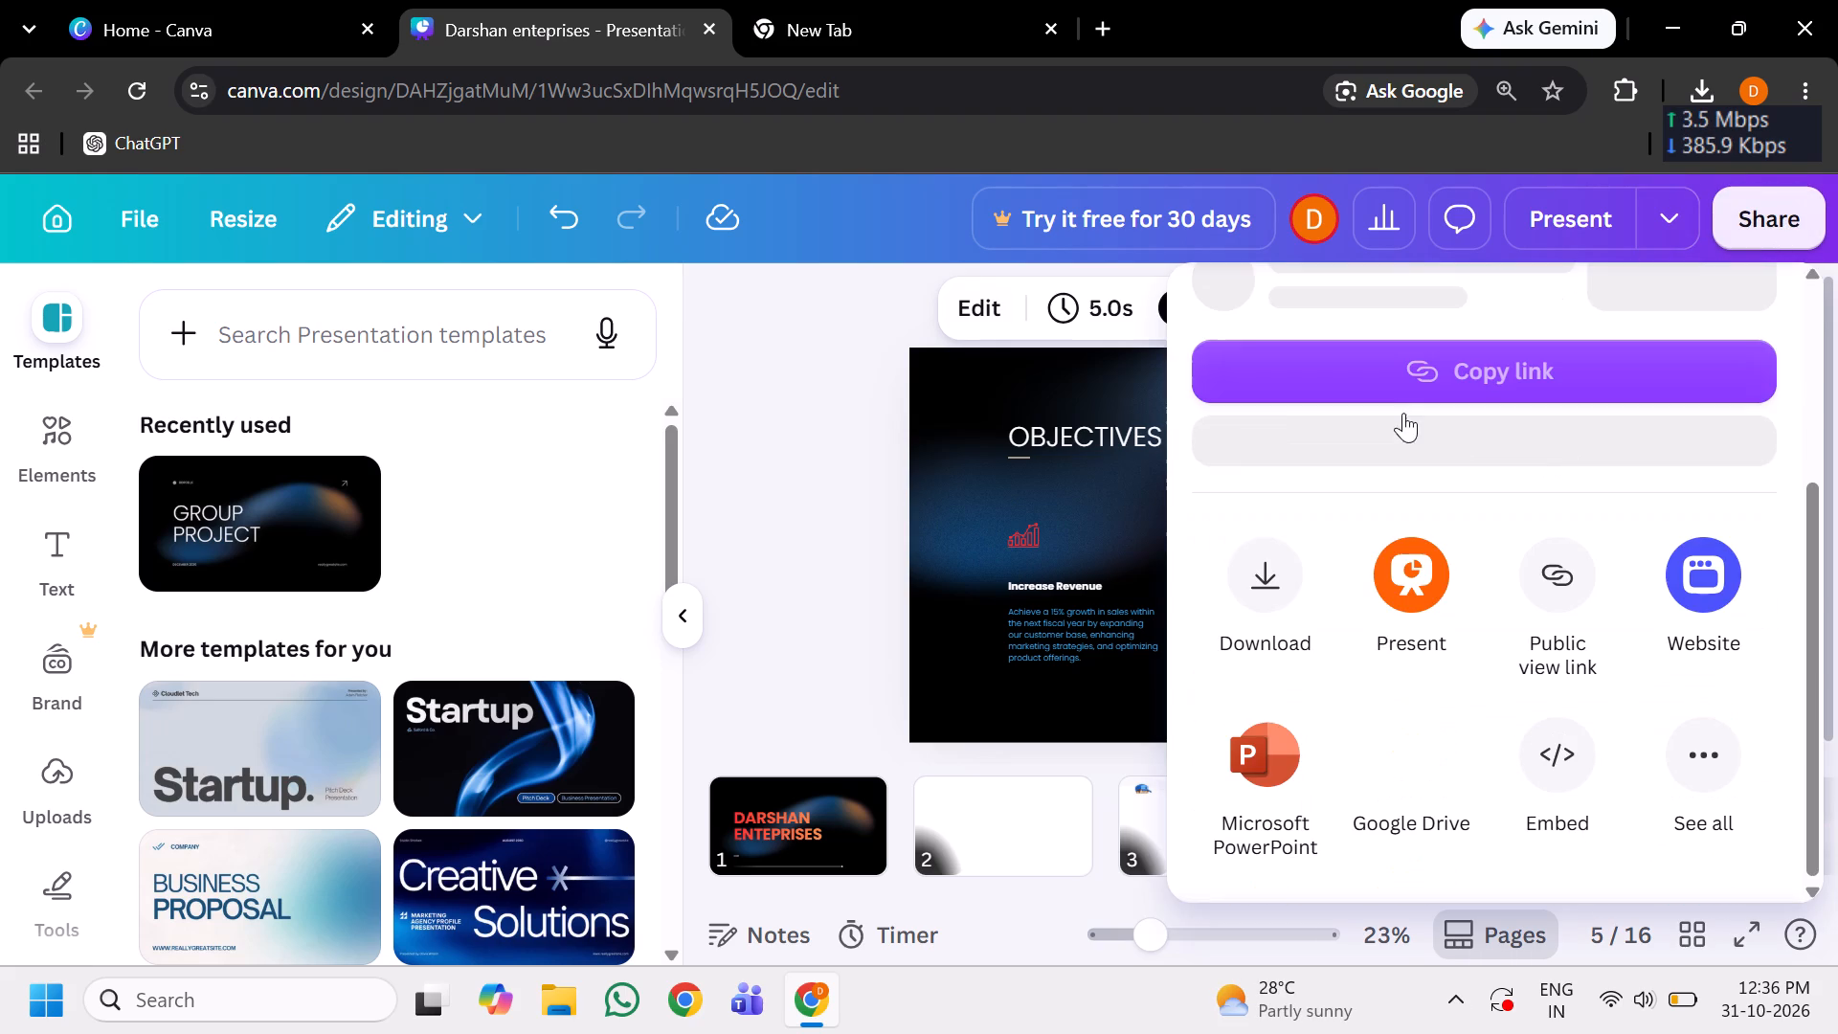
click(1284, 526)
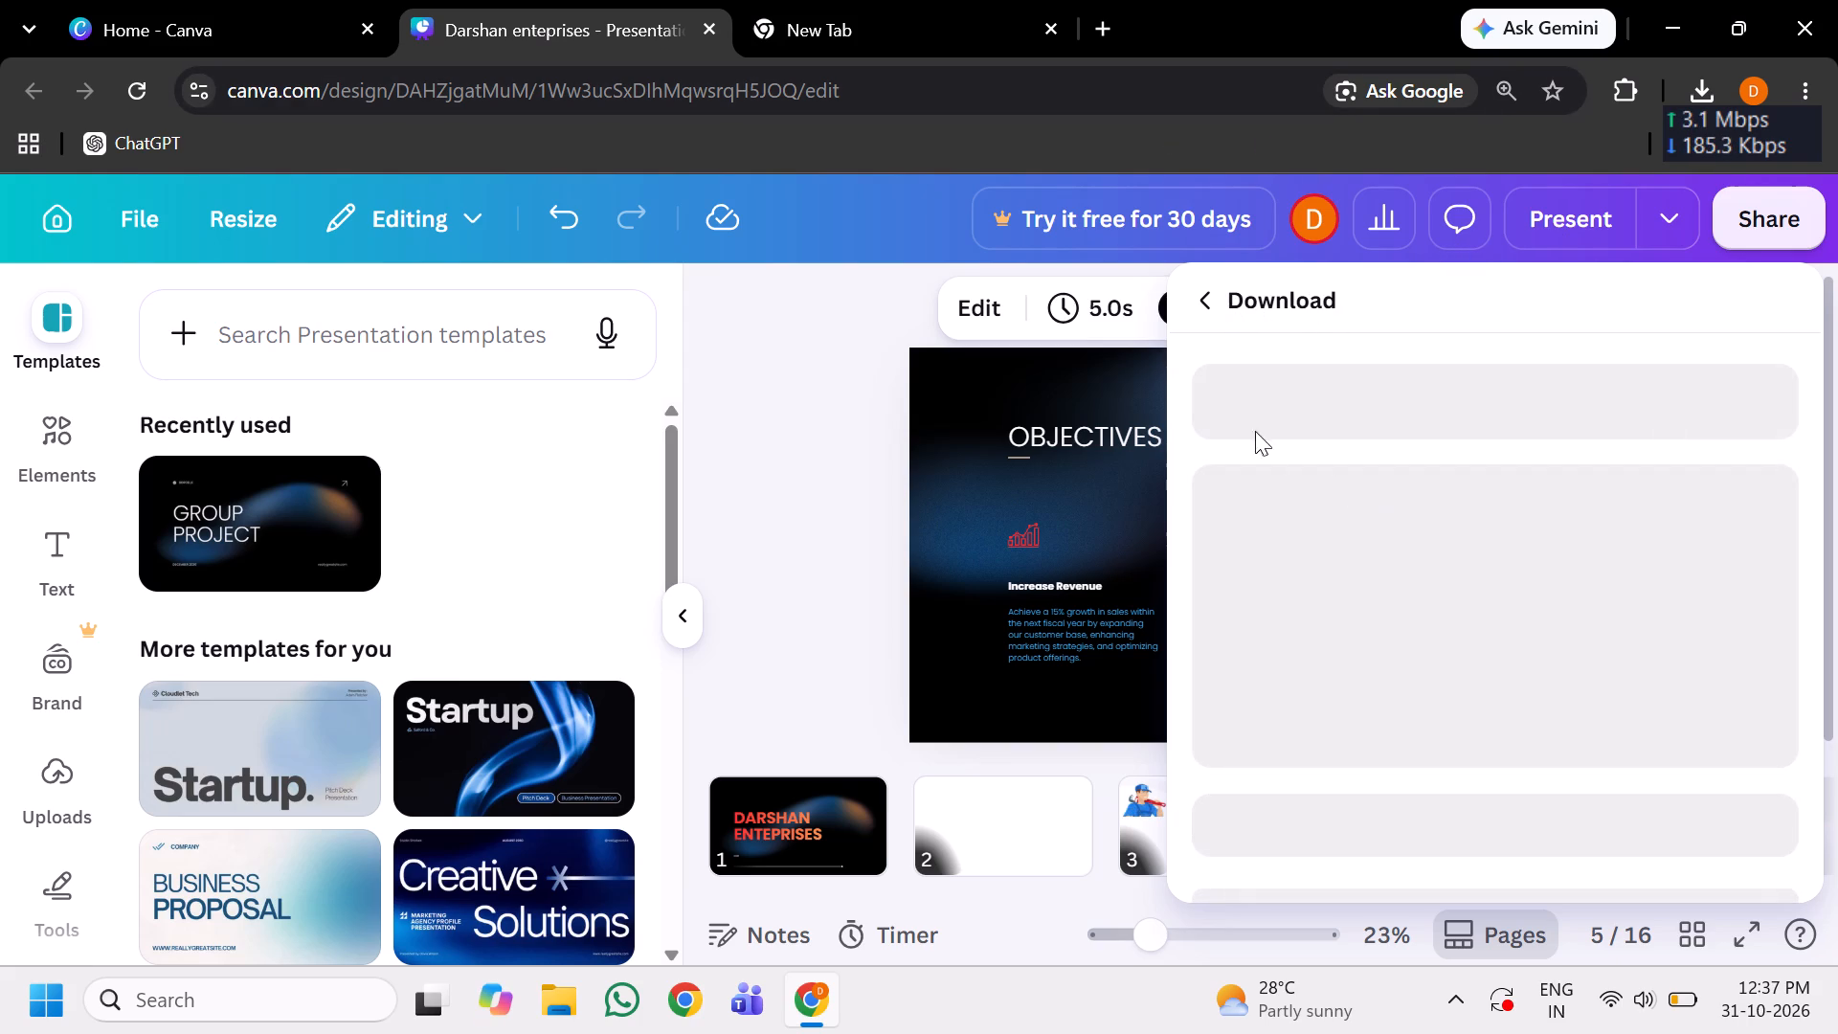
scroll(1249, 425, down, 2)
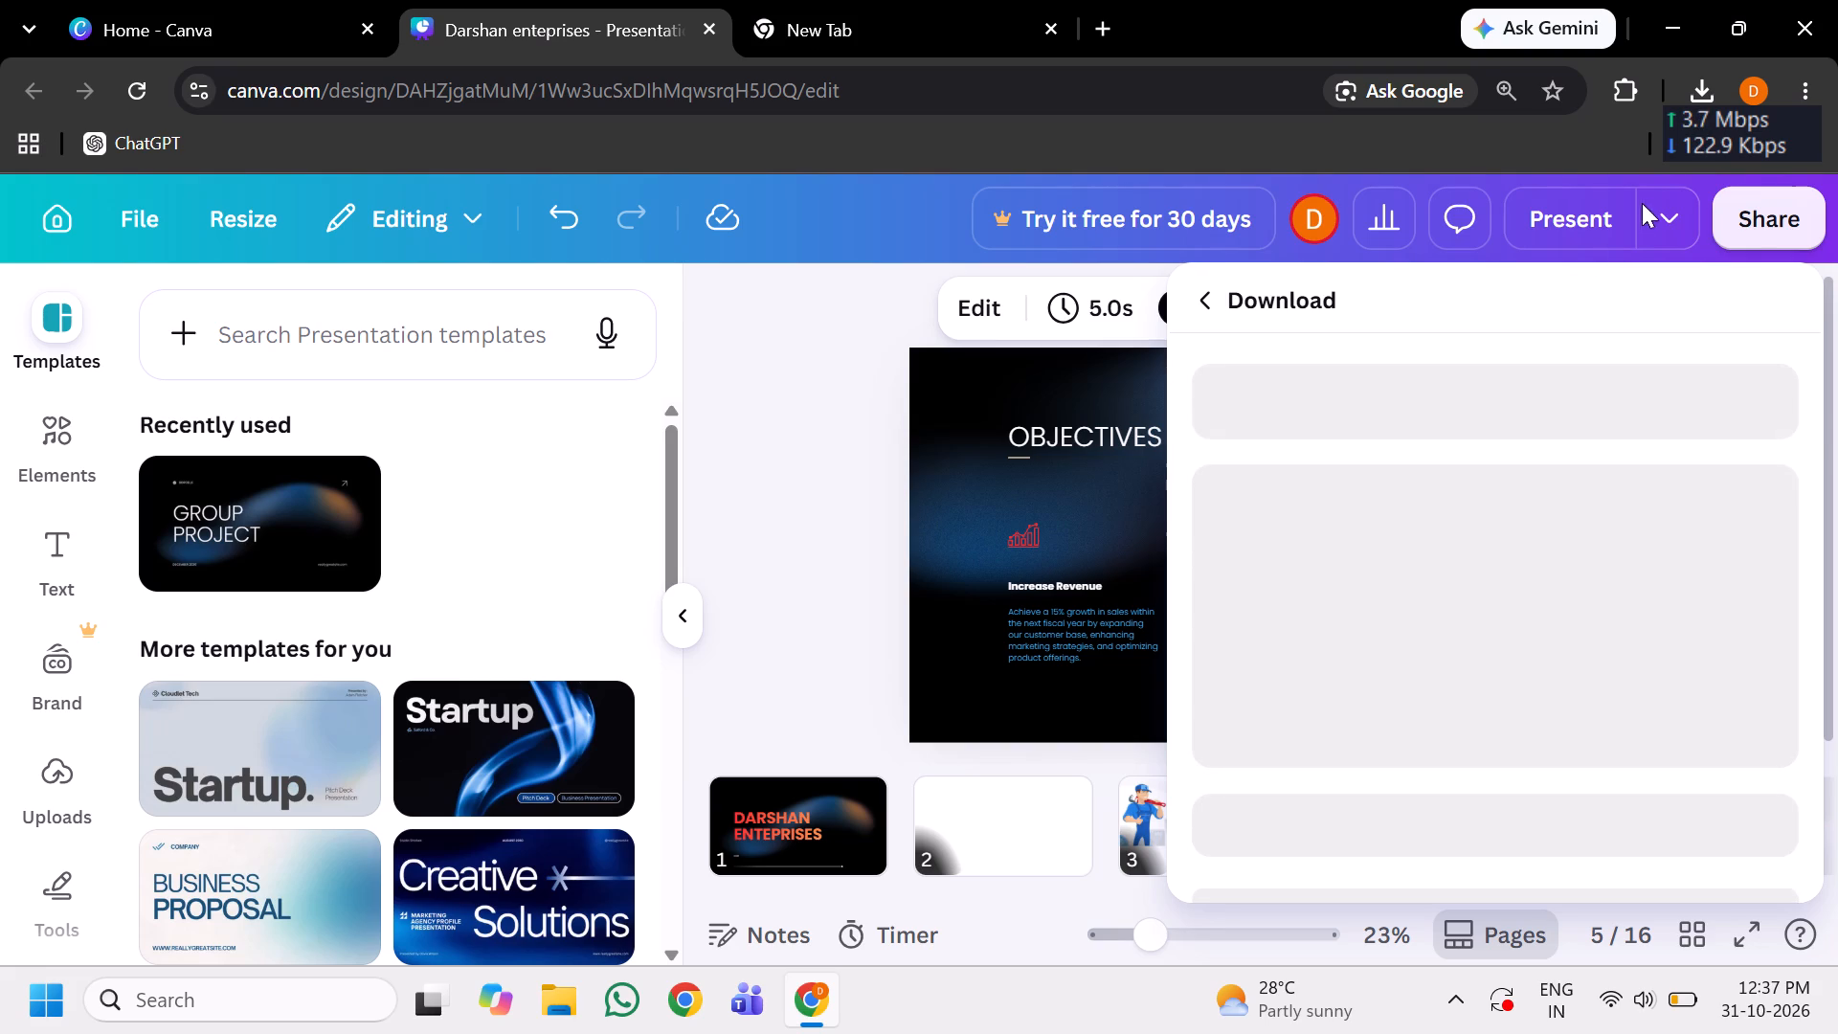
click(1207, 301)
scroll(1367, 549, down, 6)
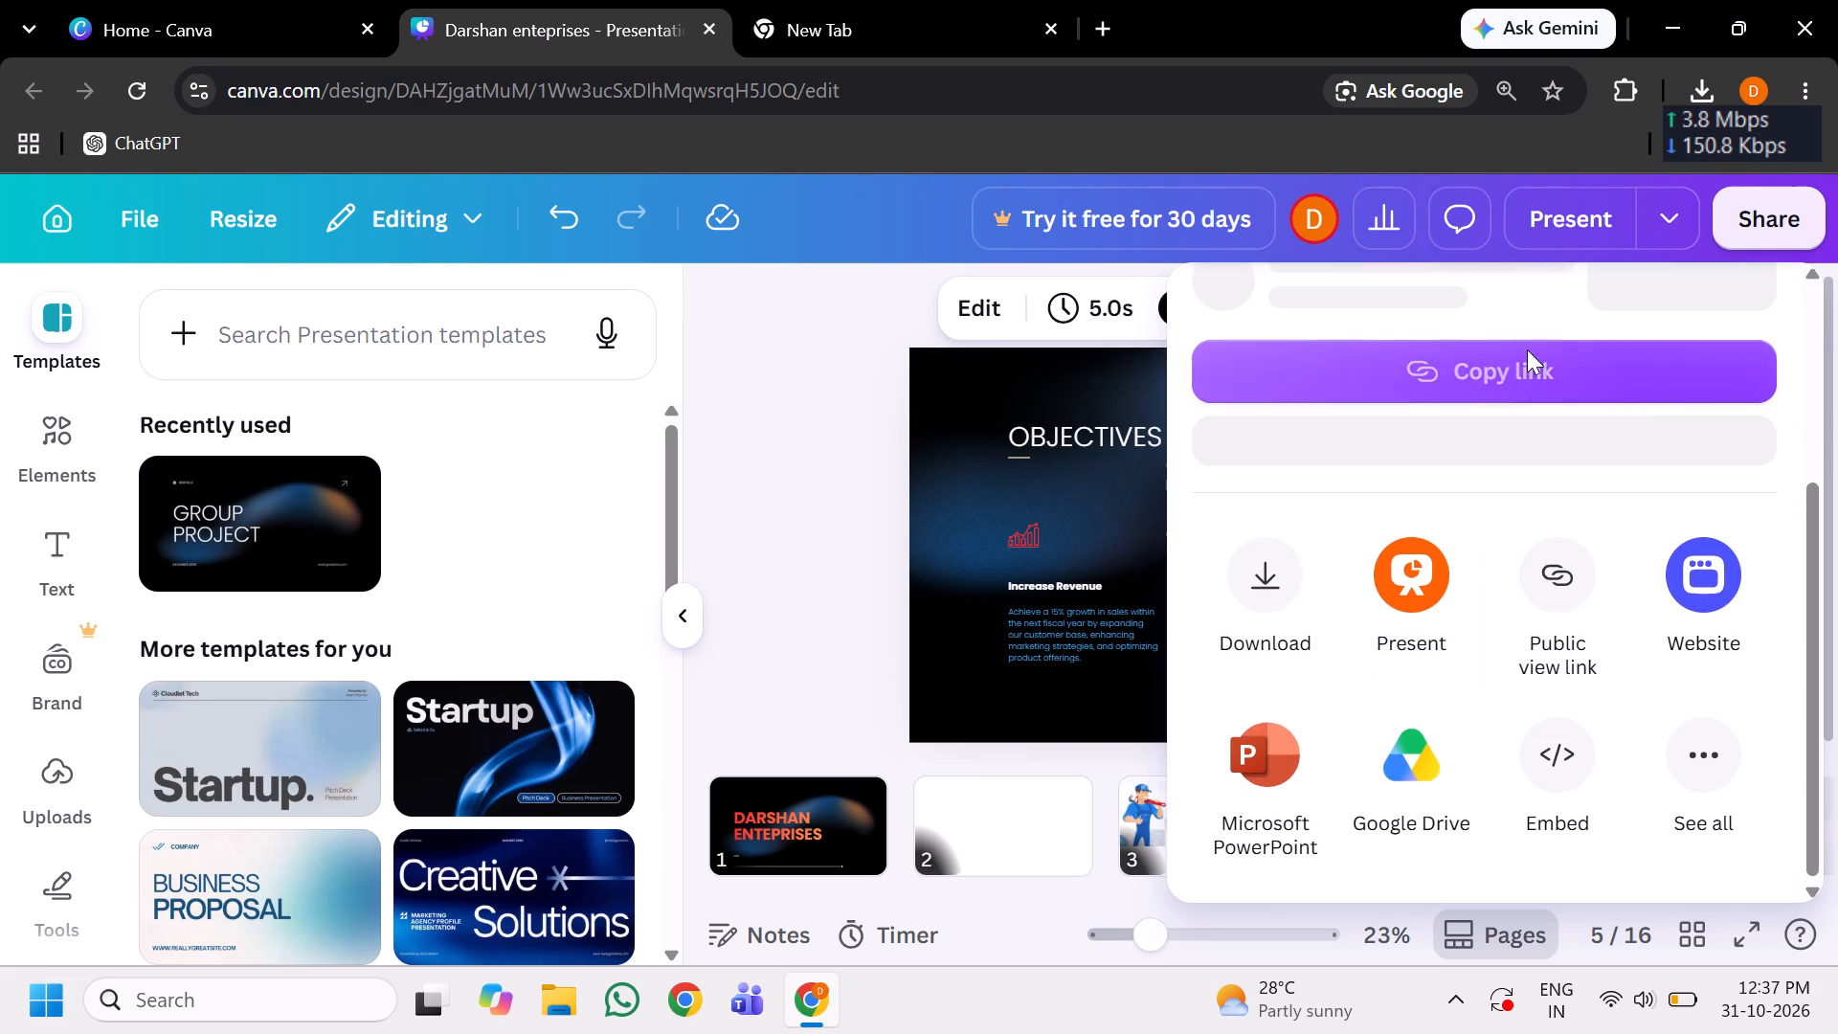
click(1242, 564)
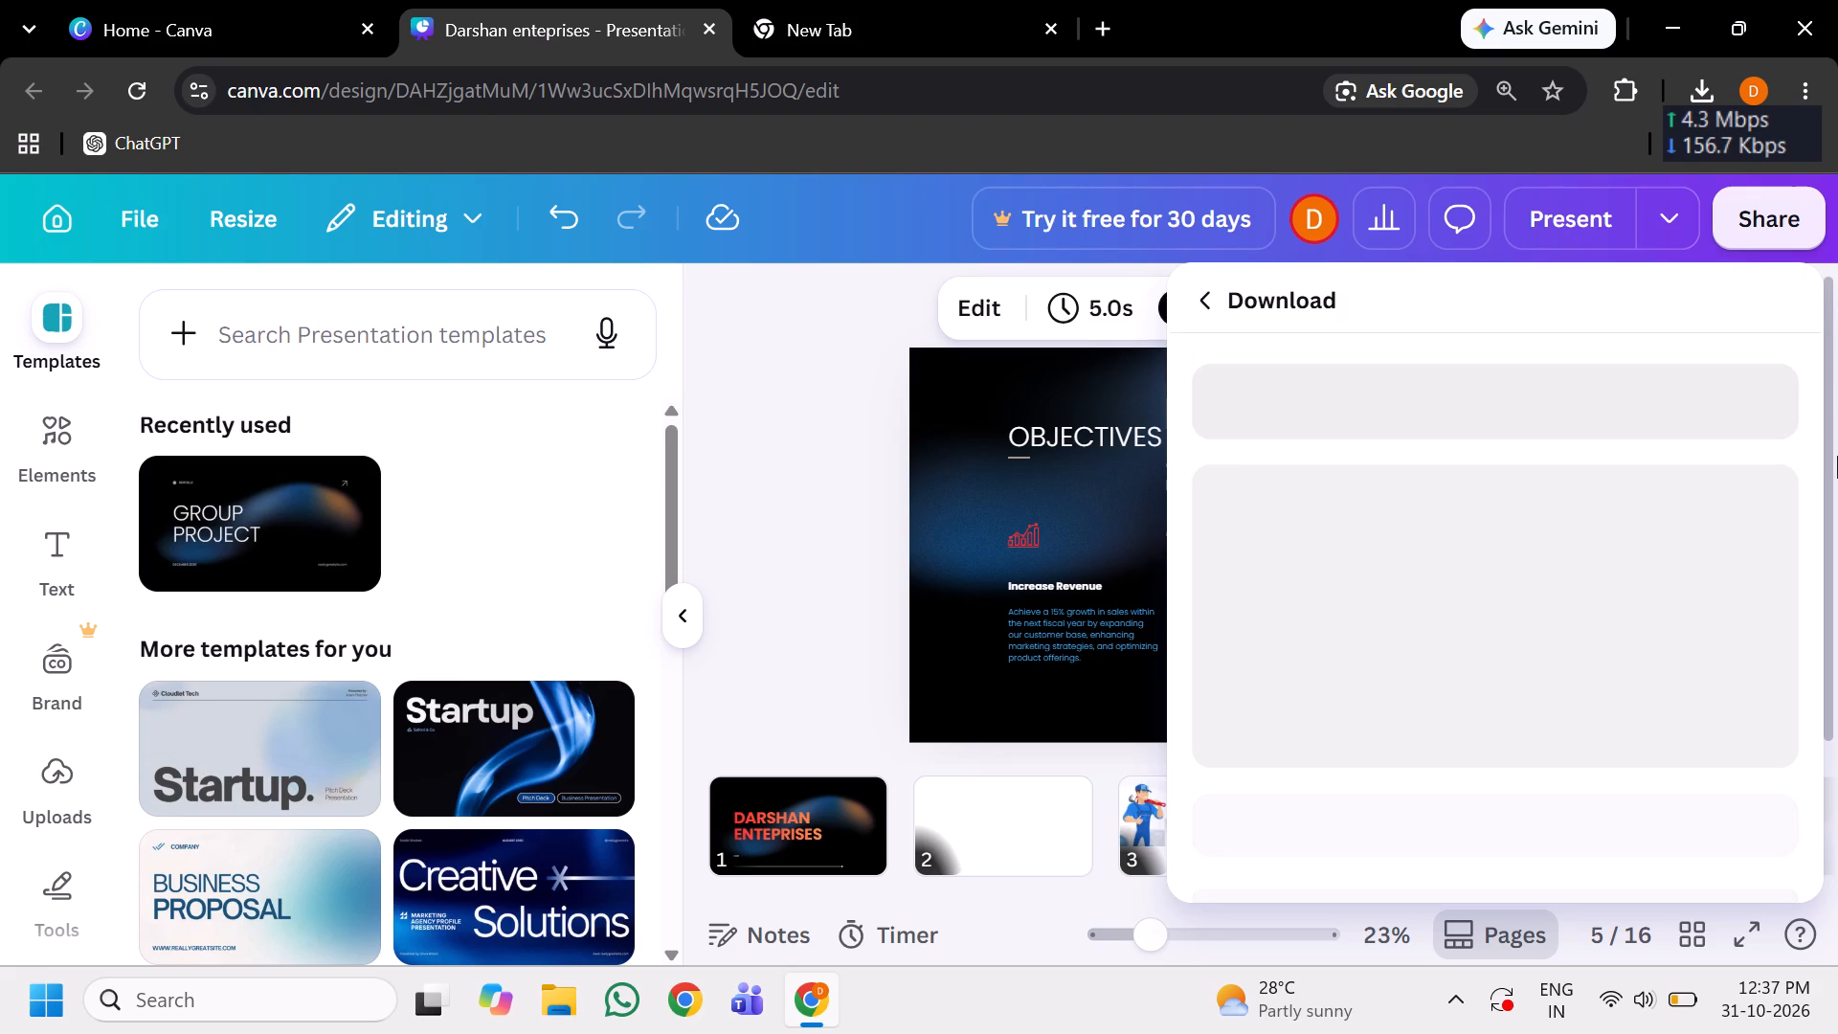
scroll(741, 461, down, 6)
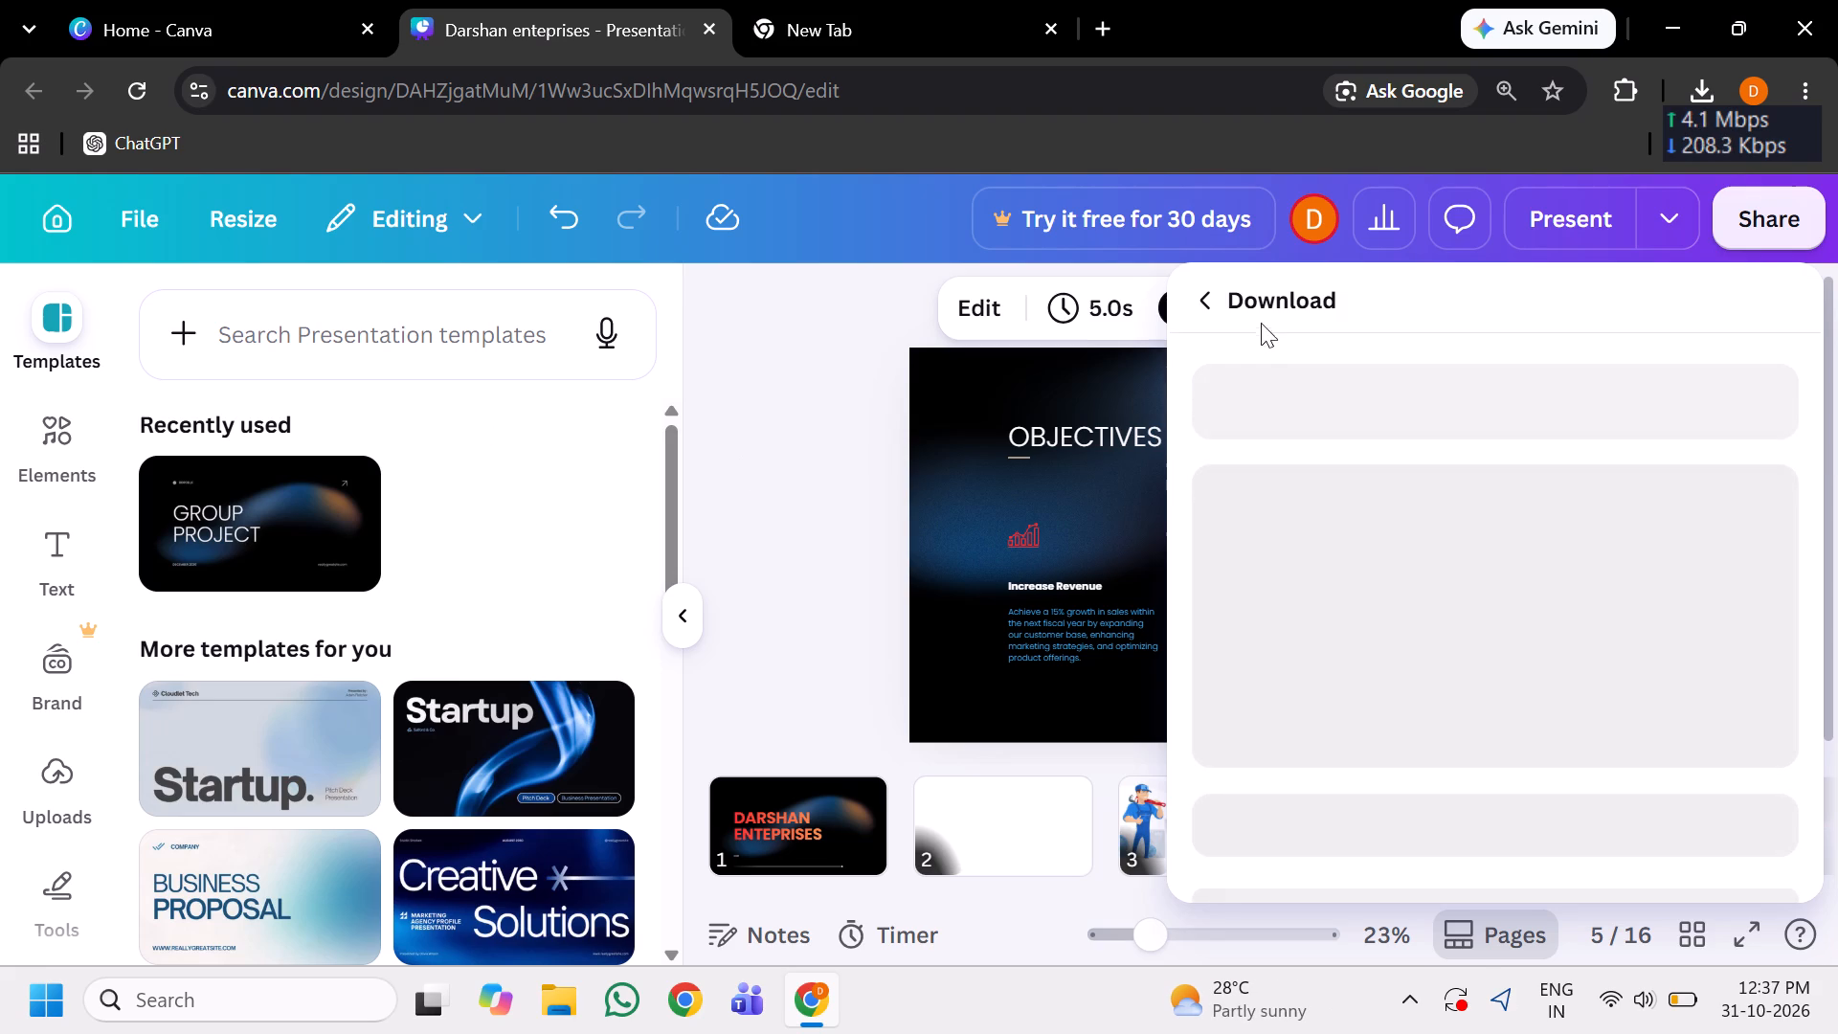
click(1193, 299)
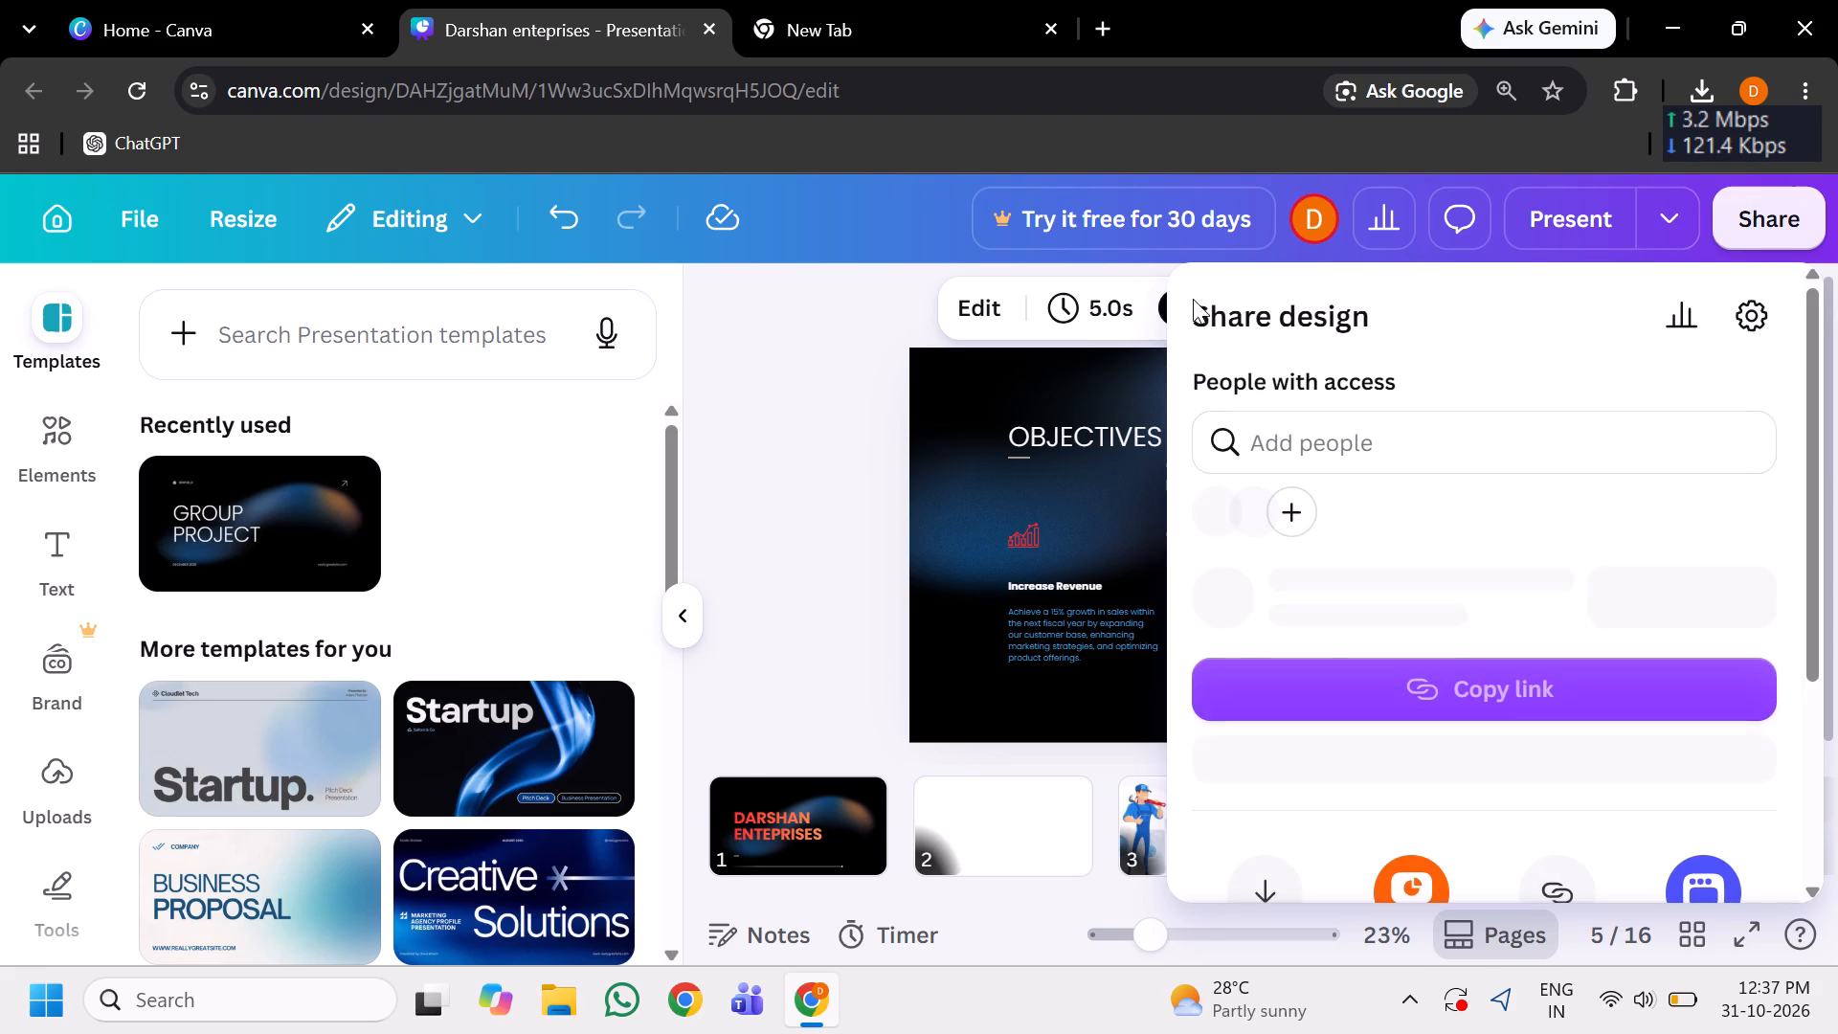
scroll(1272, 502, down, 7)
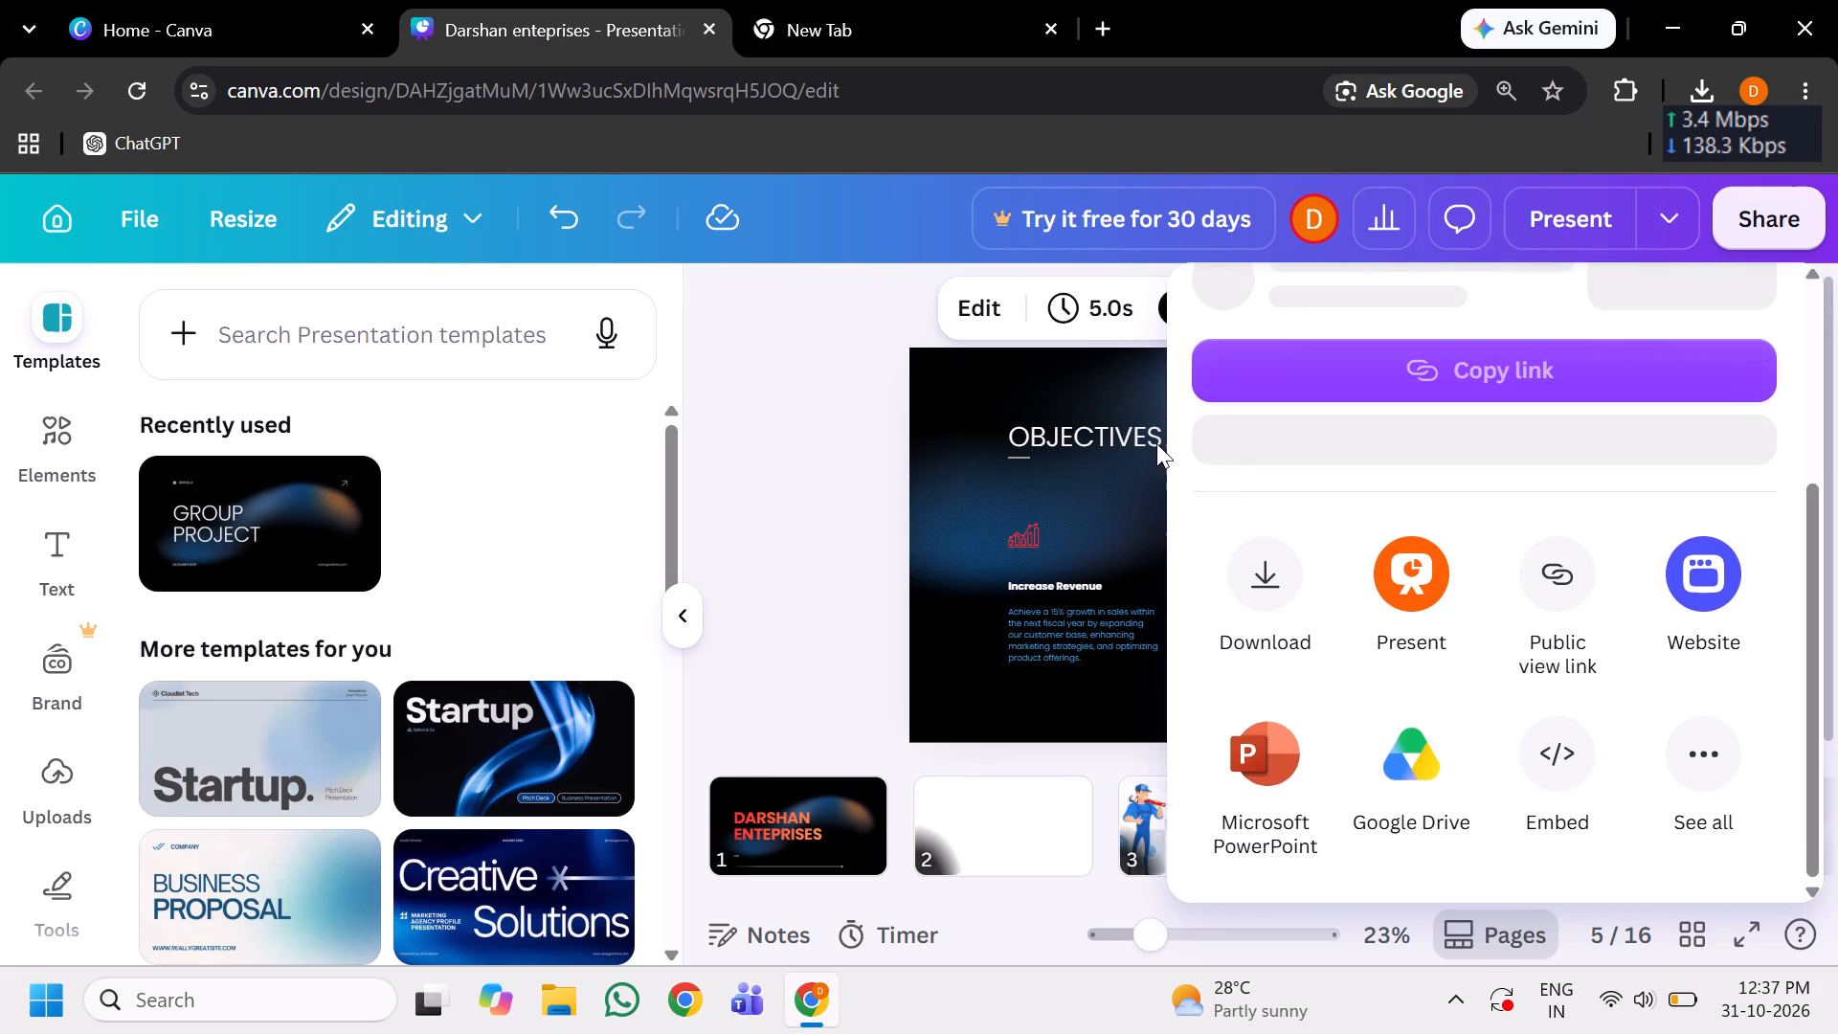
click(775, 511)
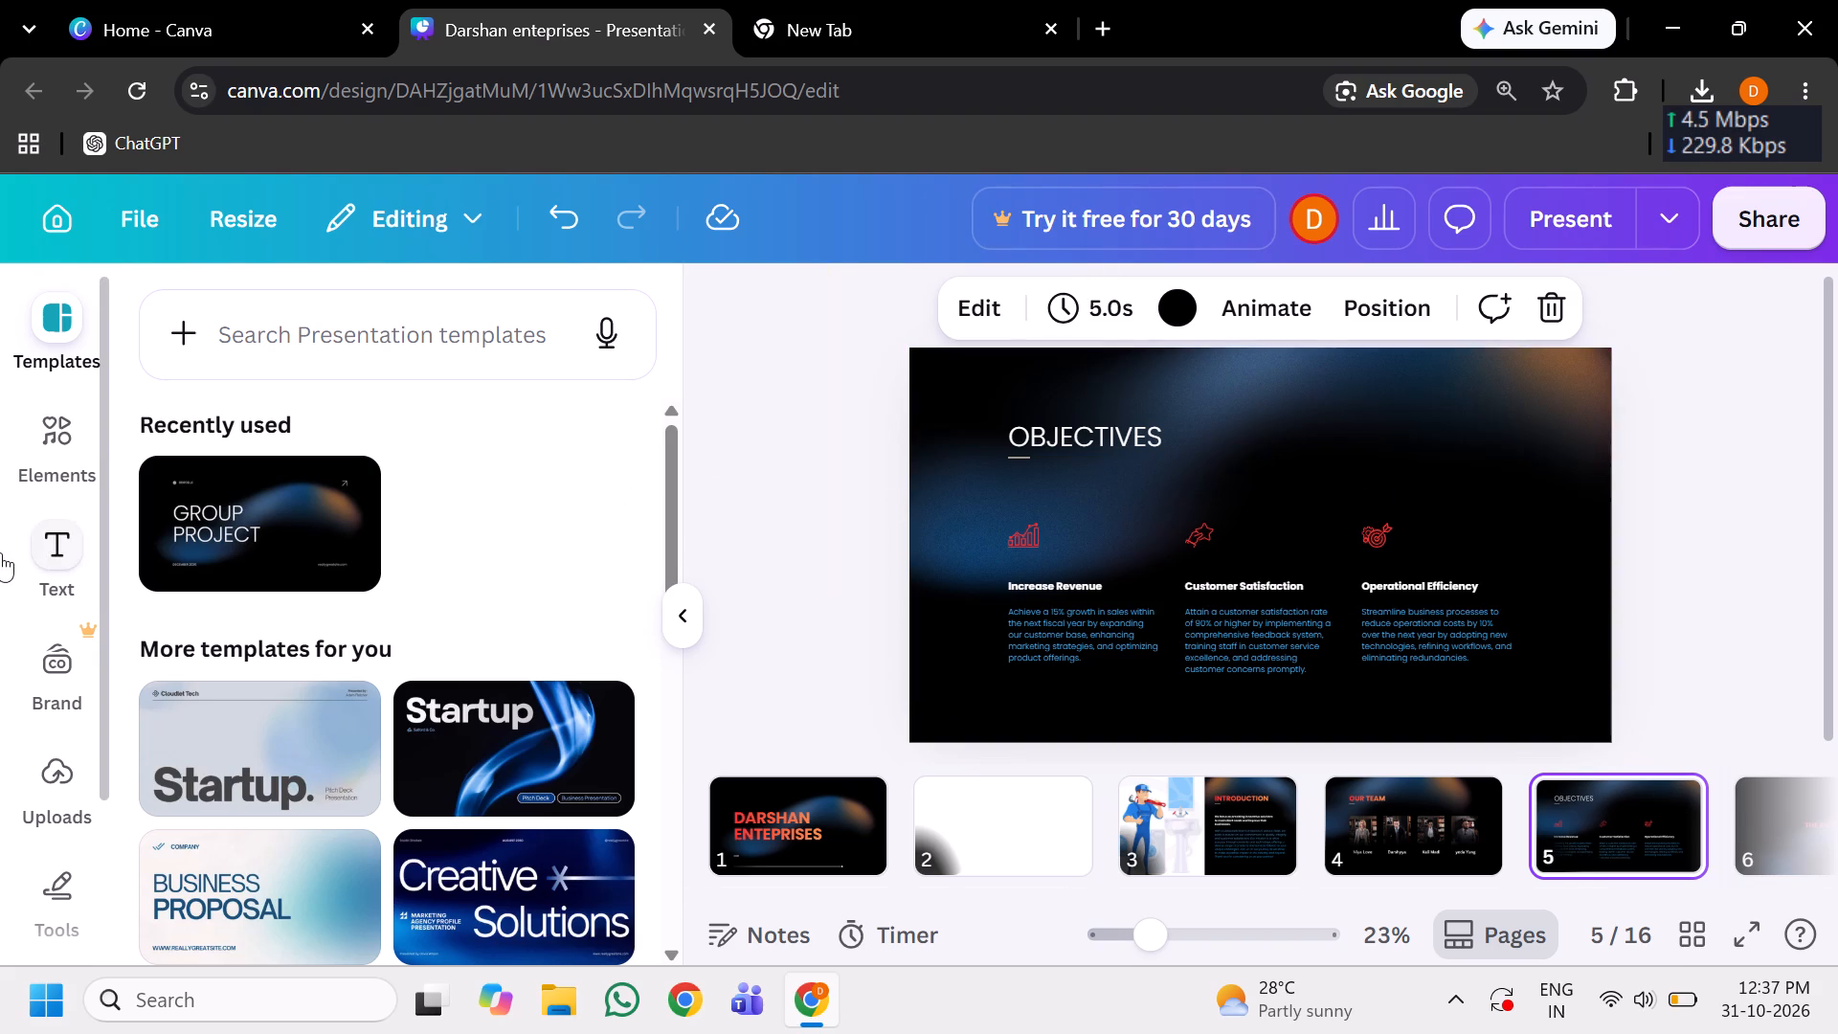
Open the download settings for the presentation again.
scroll(25, 485, down, 8)
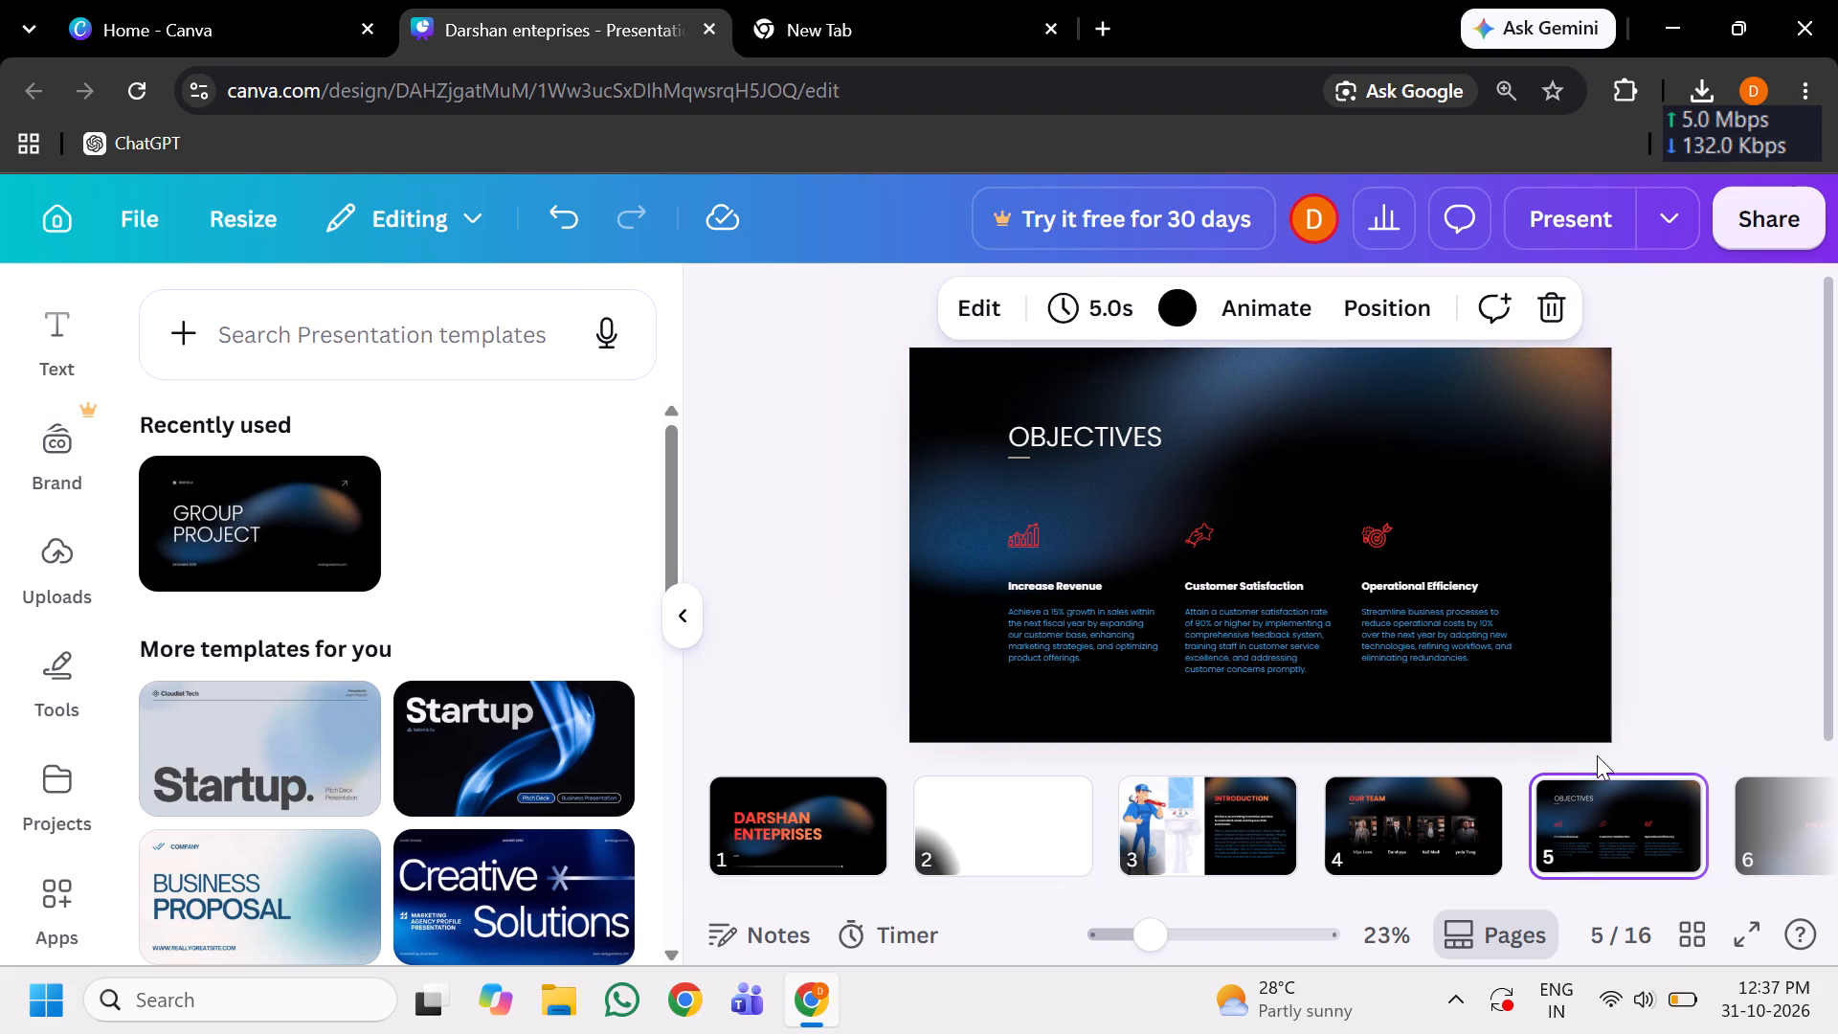
click(1786, 198)
scroll(1416, 628, down, 5)
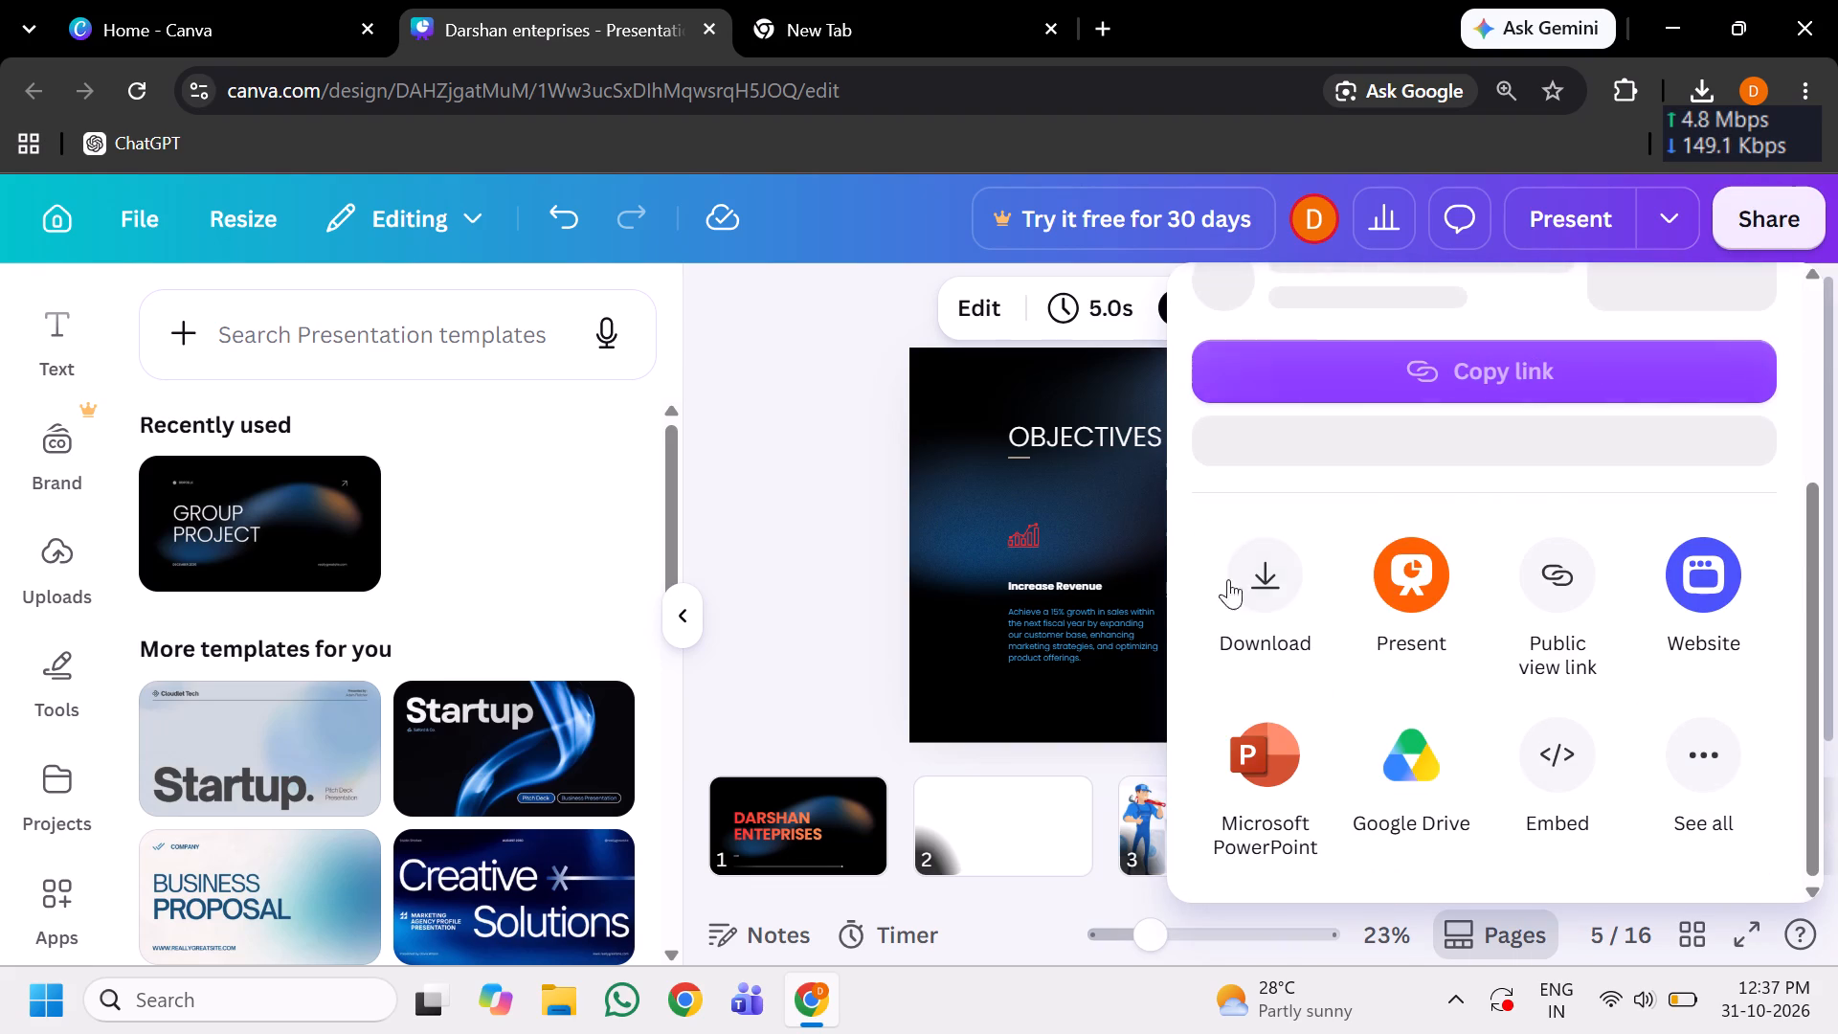
click(1277, 566)
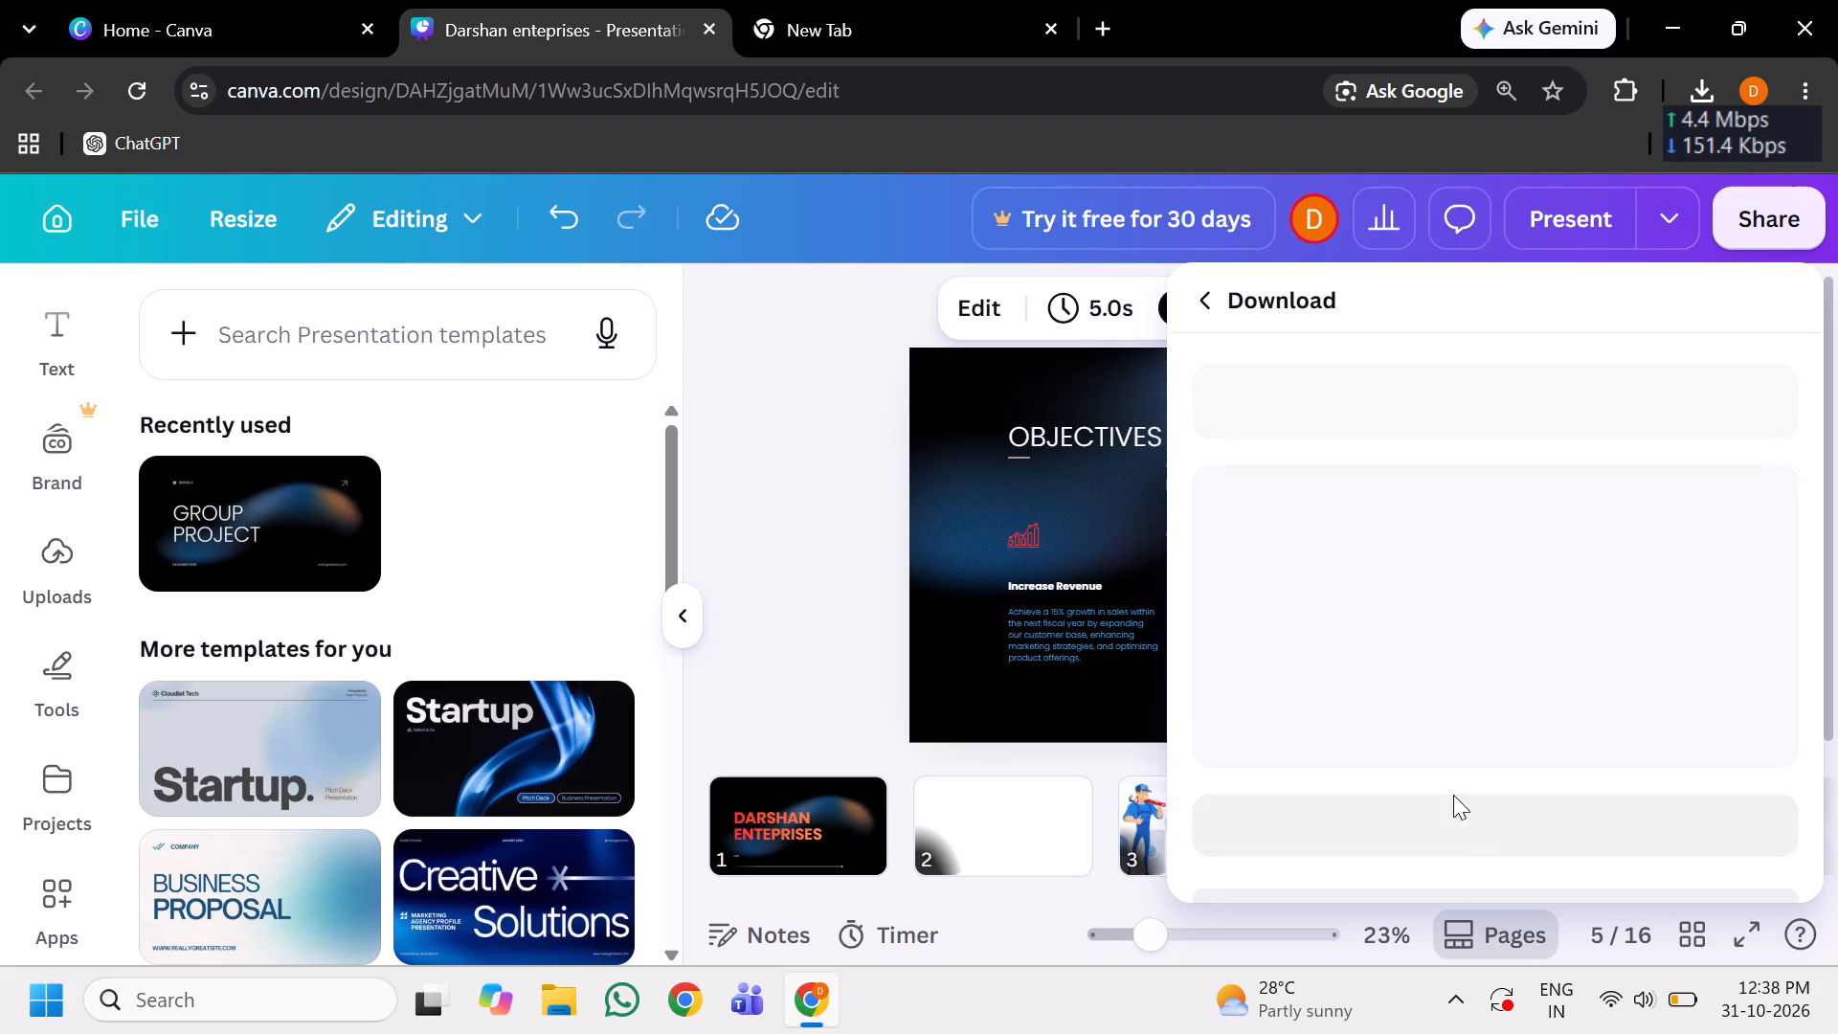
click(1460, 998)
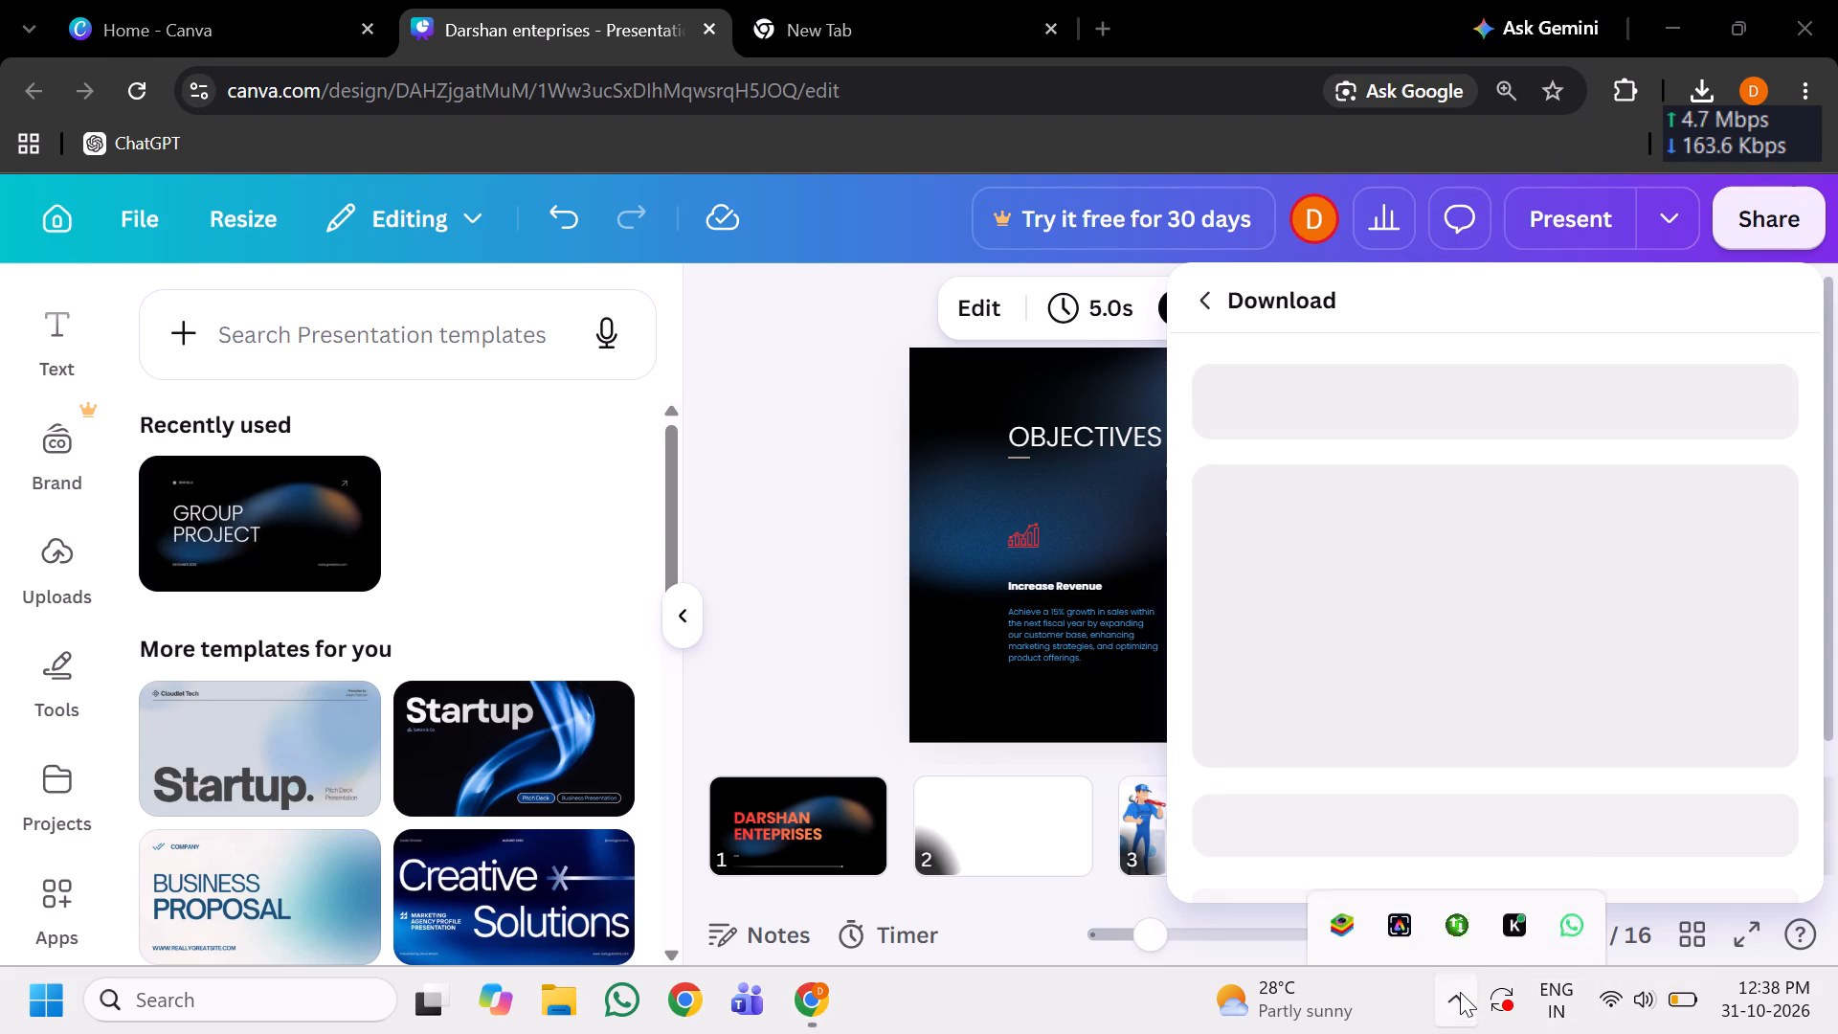
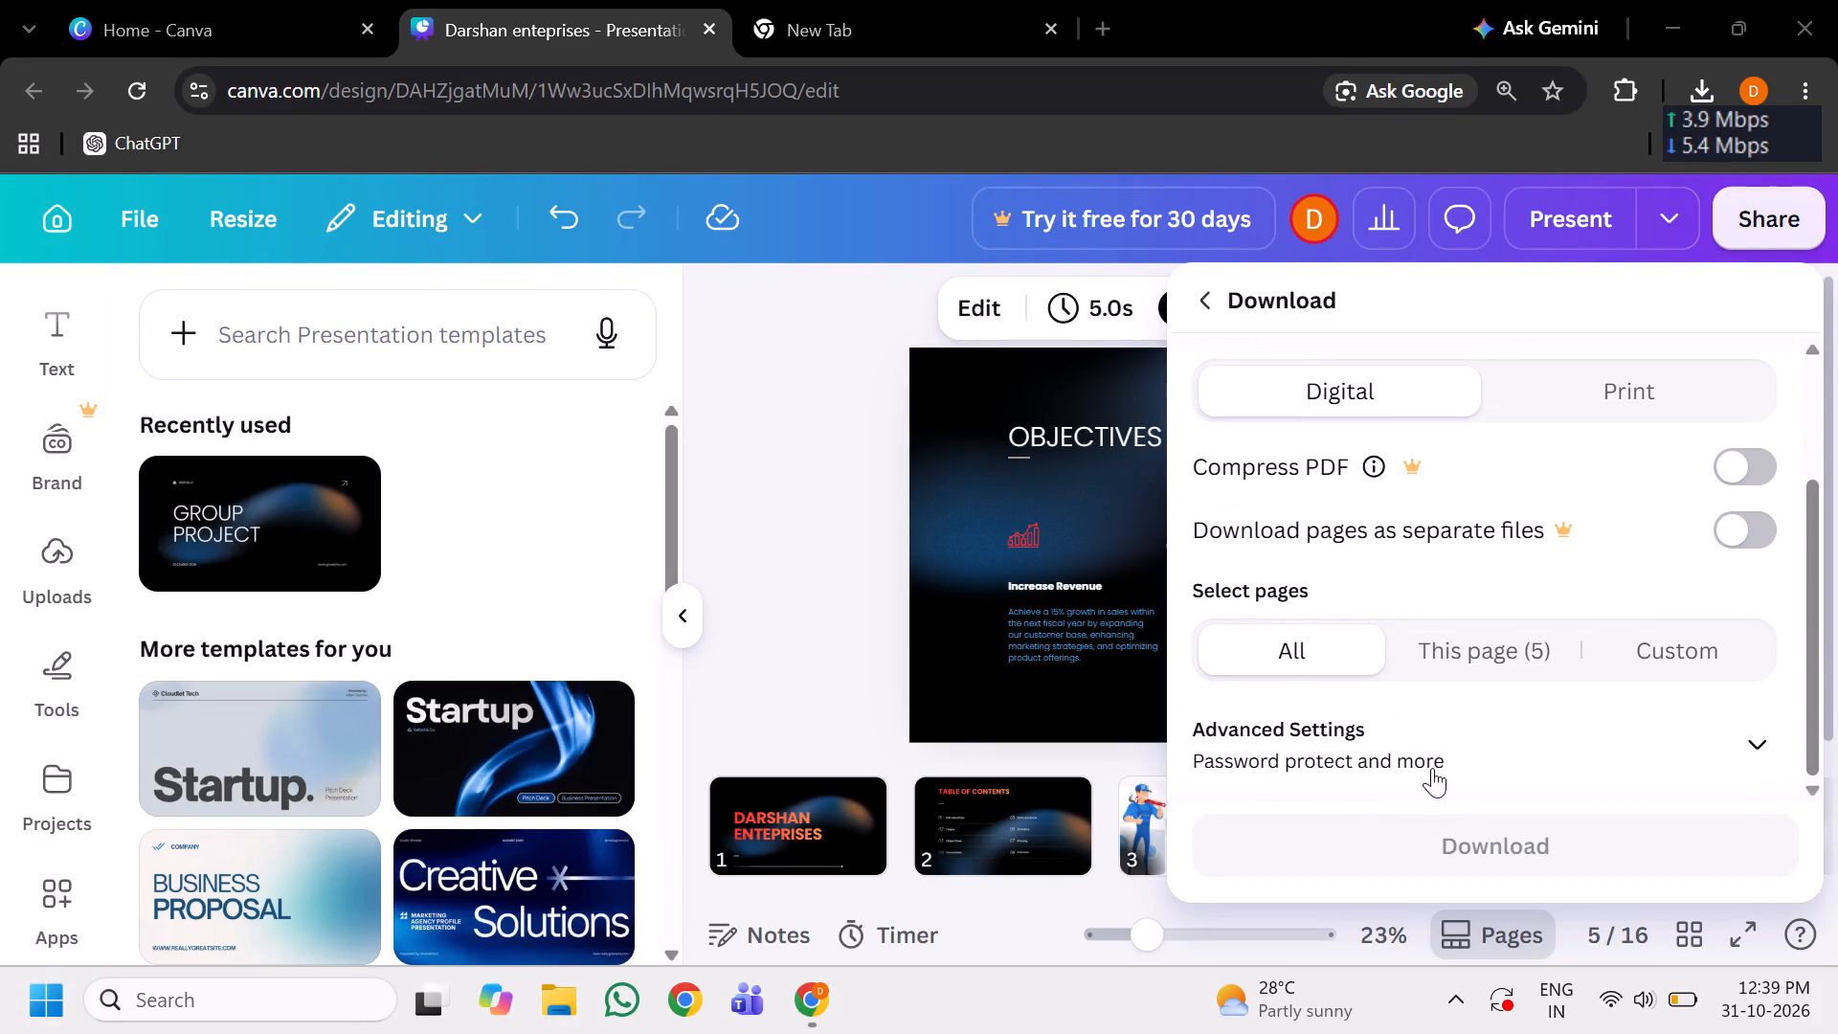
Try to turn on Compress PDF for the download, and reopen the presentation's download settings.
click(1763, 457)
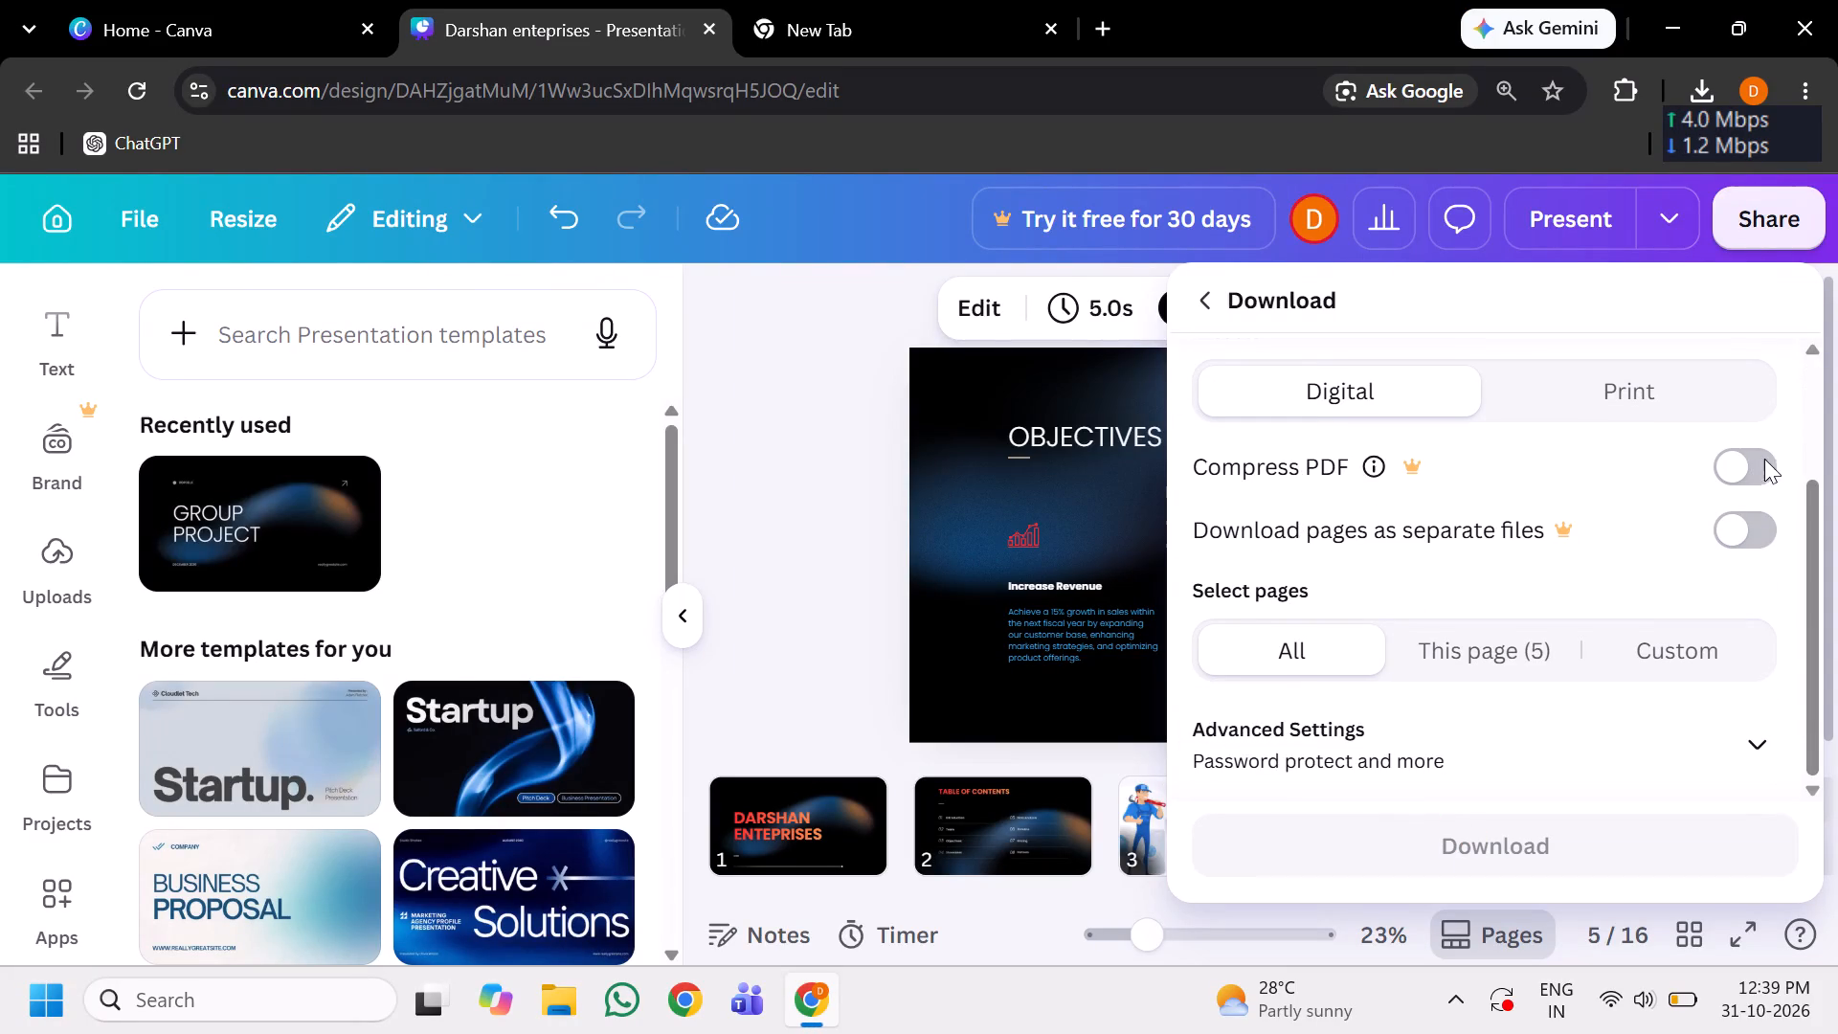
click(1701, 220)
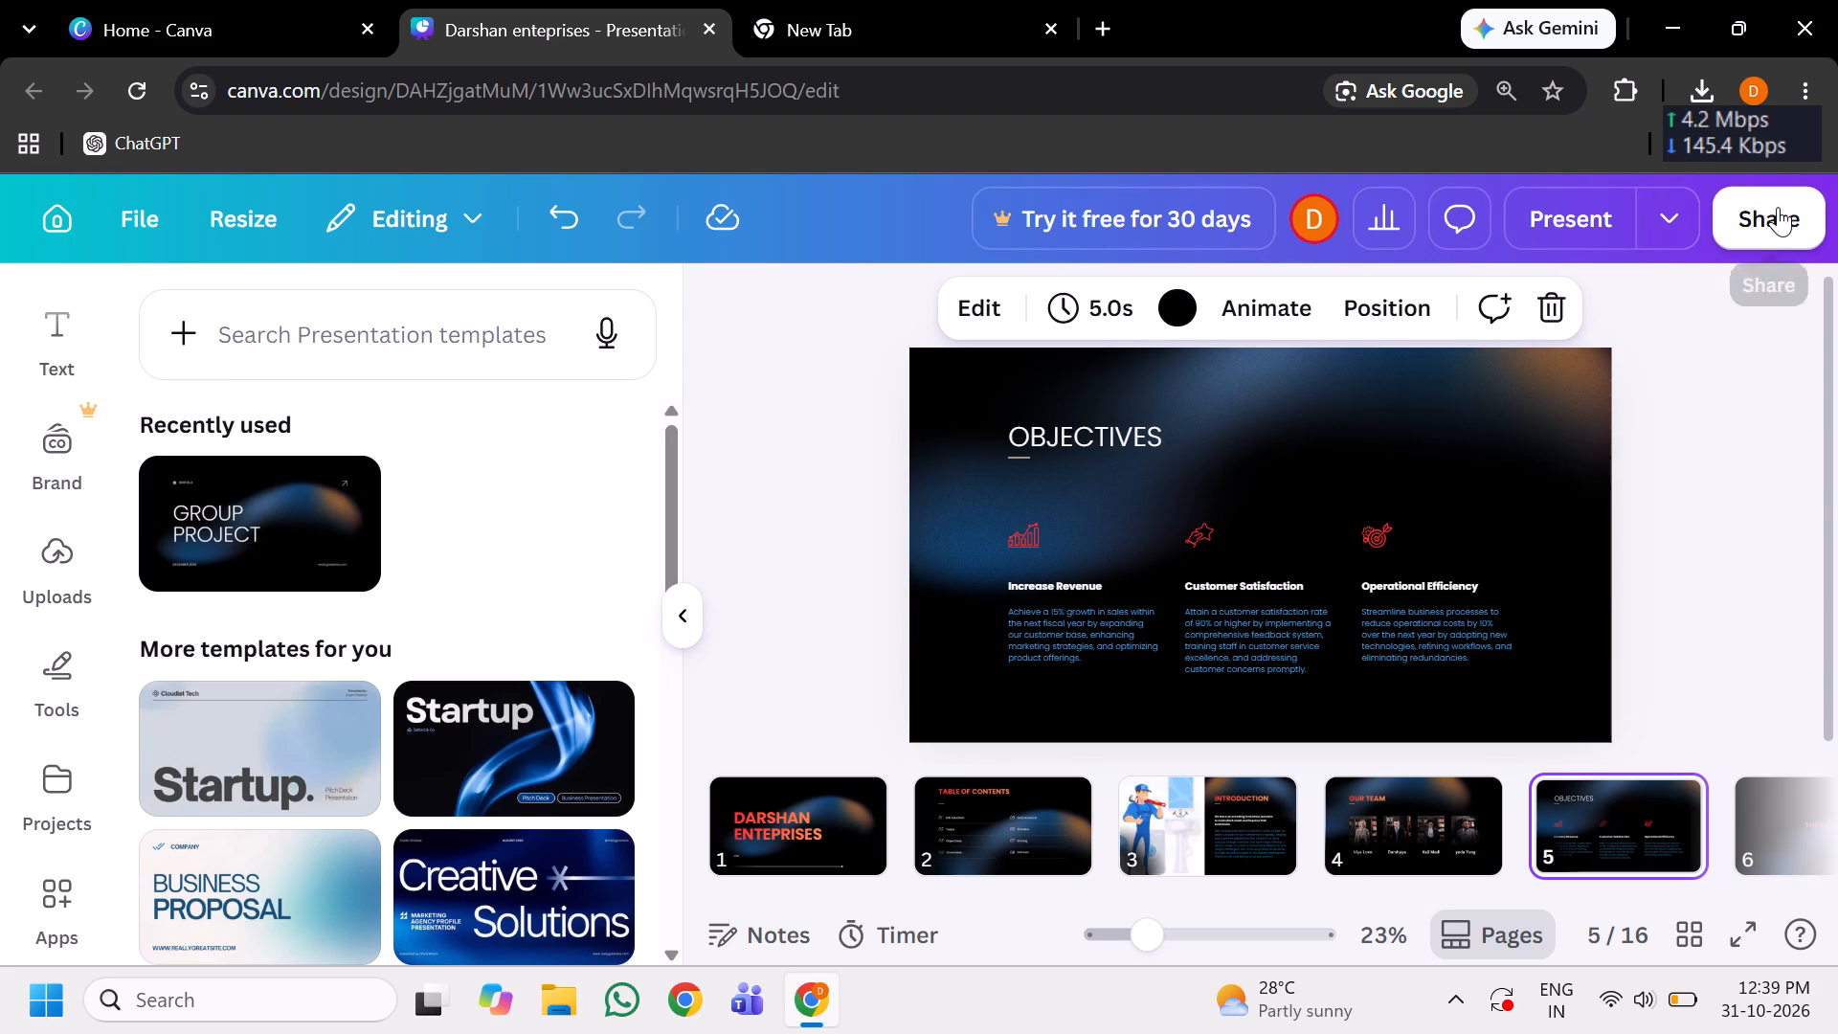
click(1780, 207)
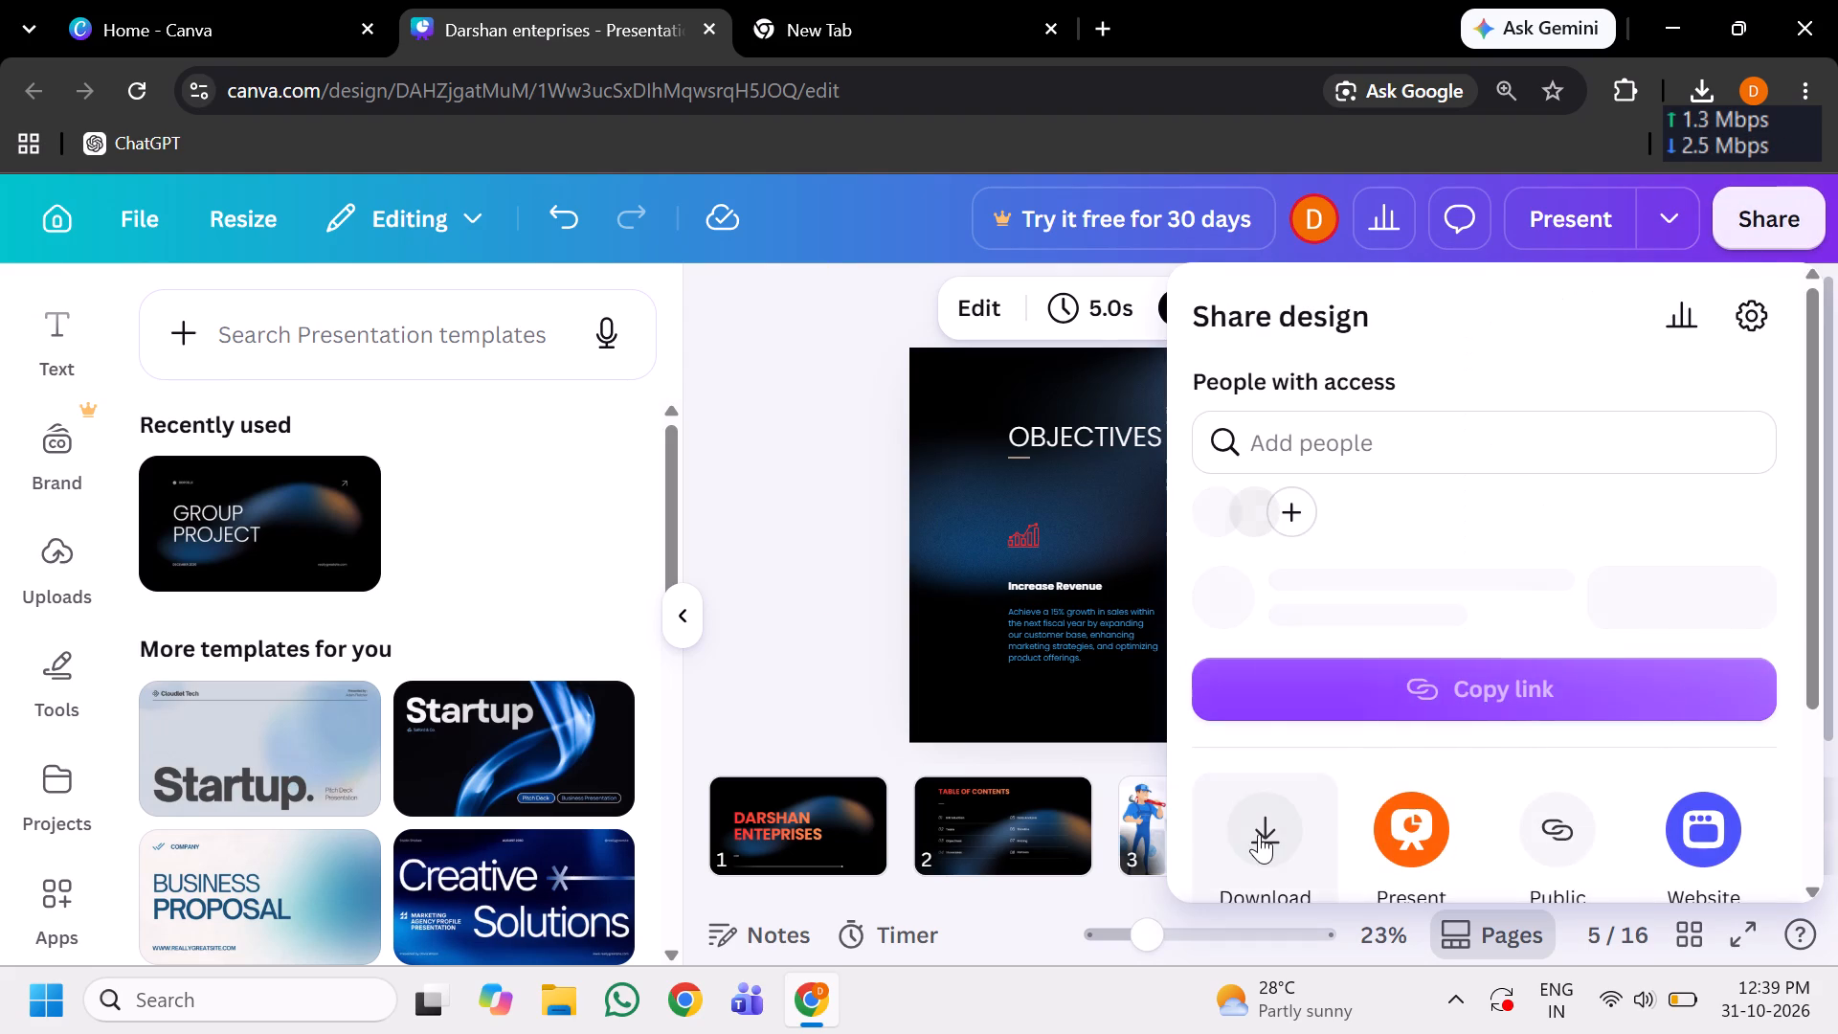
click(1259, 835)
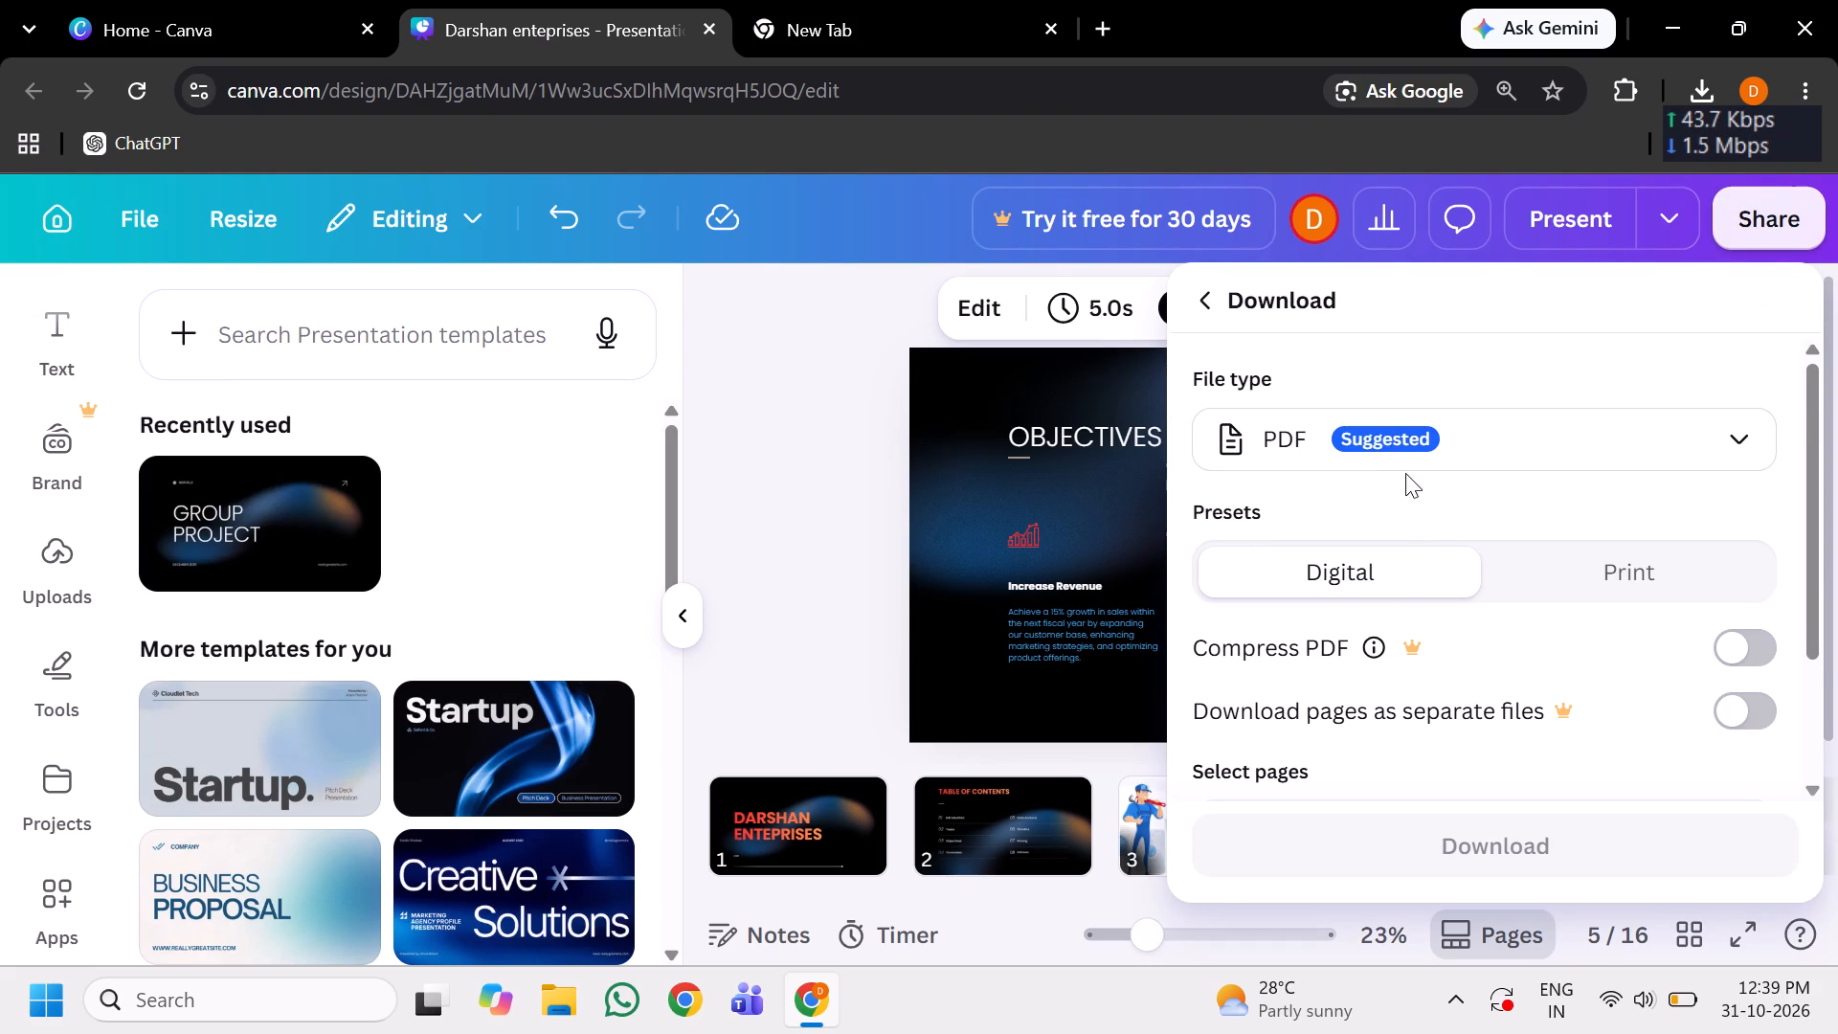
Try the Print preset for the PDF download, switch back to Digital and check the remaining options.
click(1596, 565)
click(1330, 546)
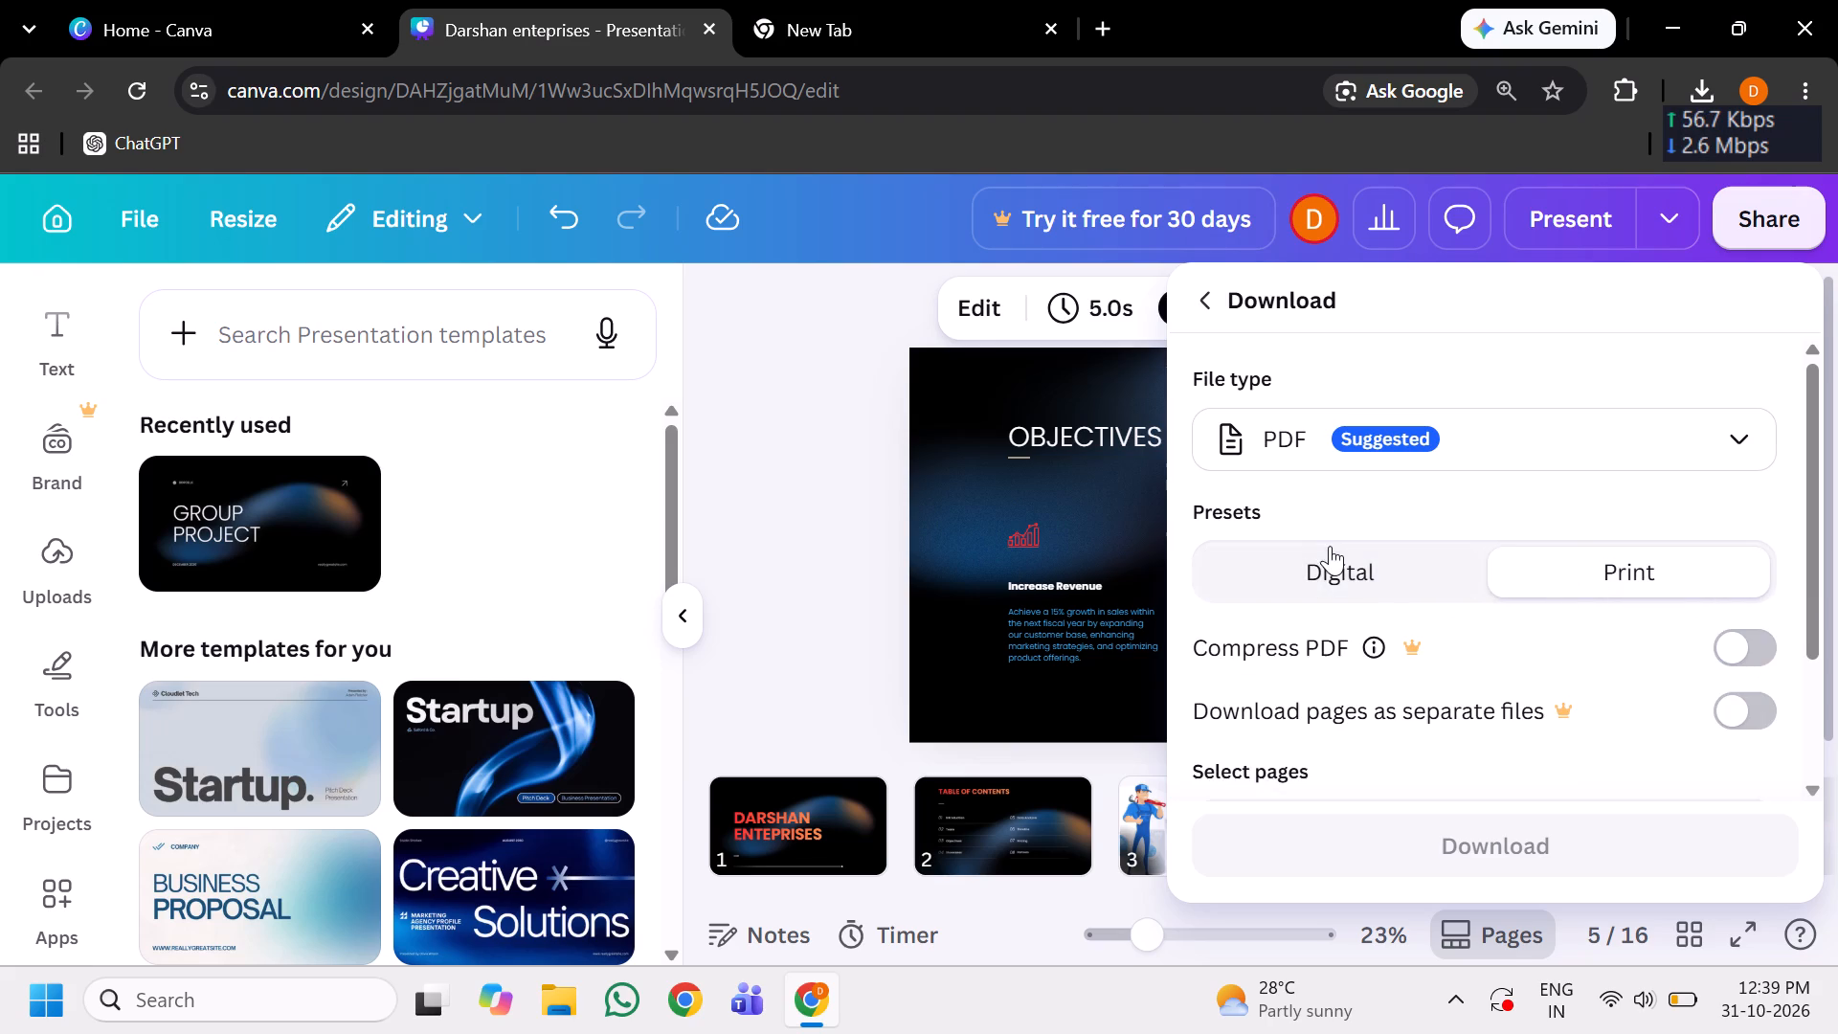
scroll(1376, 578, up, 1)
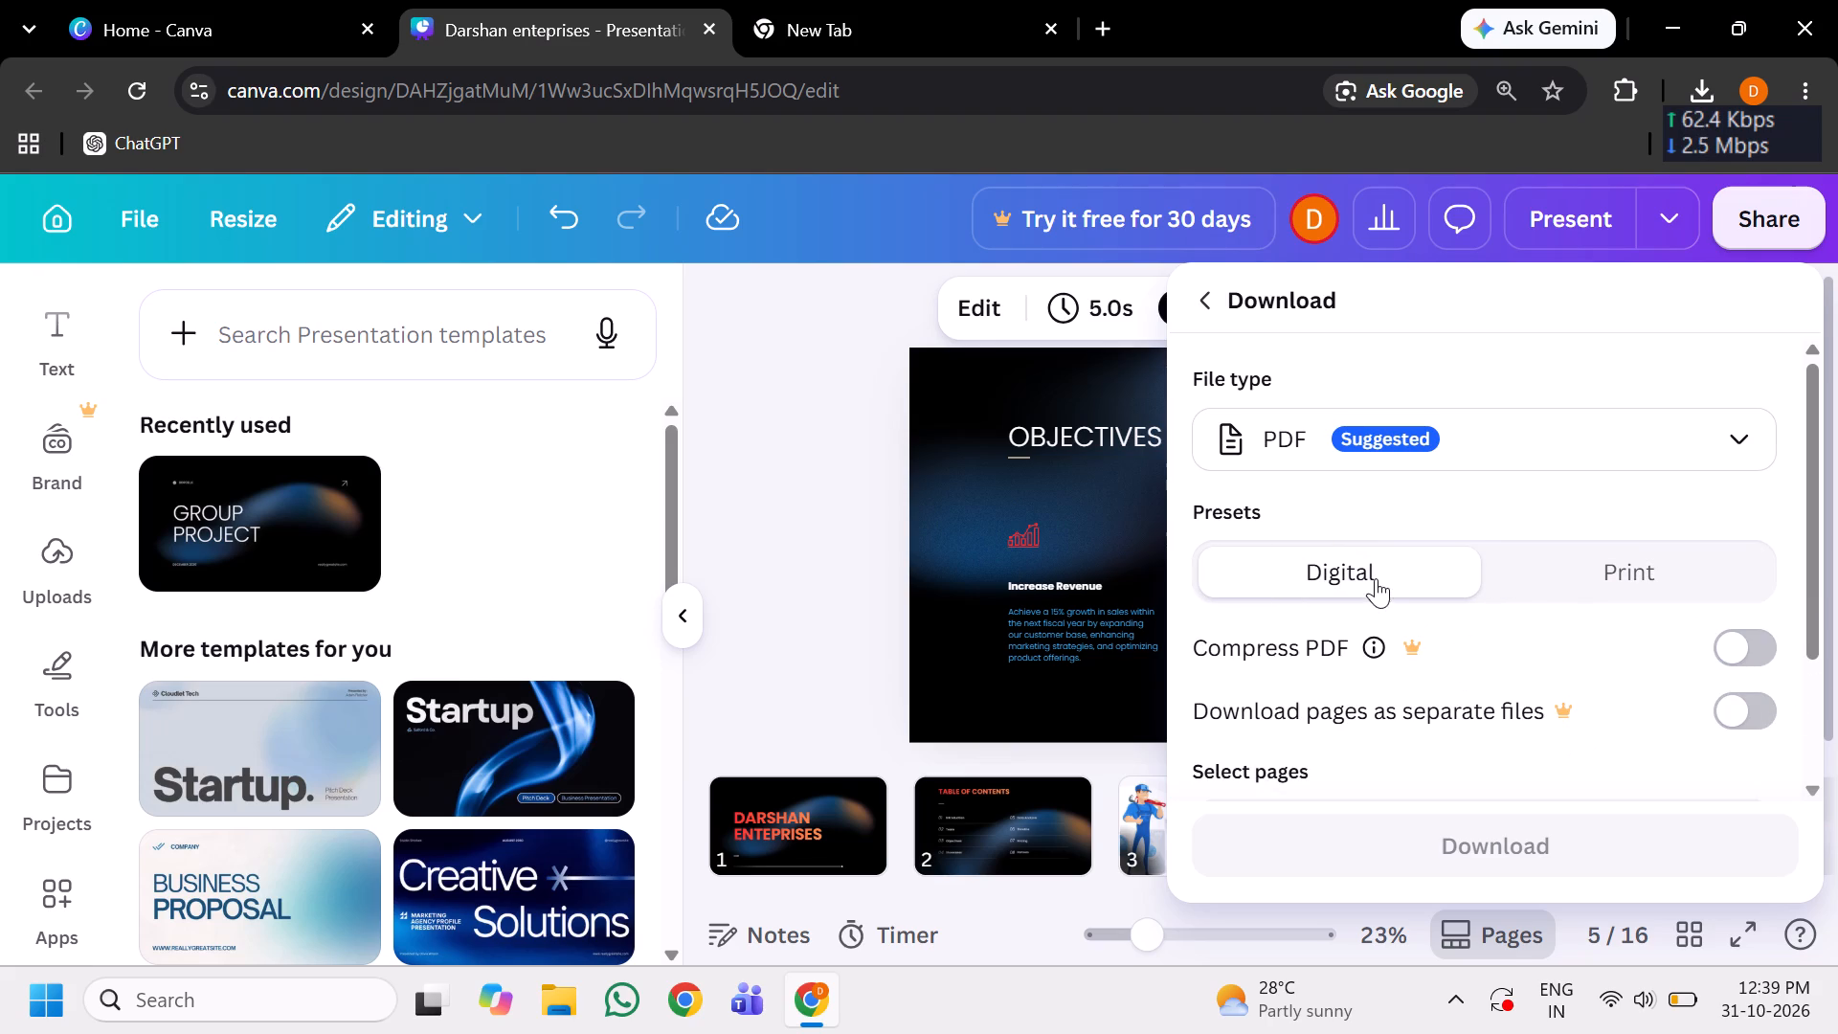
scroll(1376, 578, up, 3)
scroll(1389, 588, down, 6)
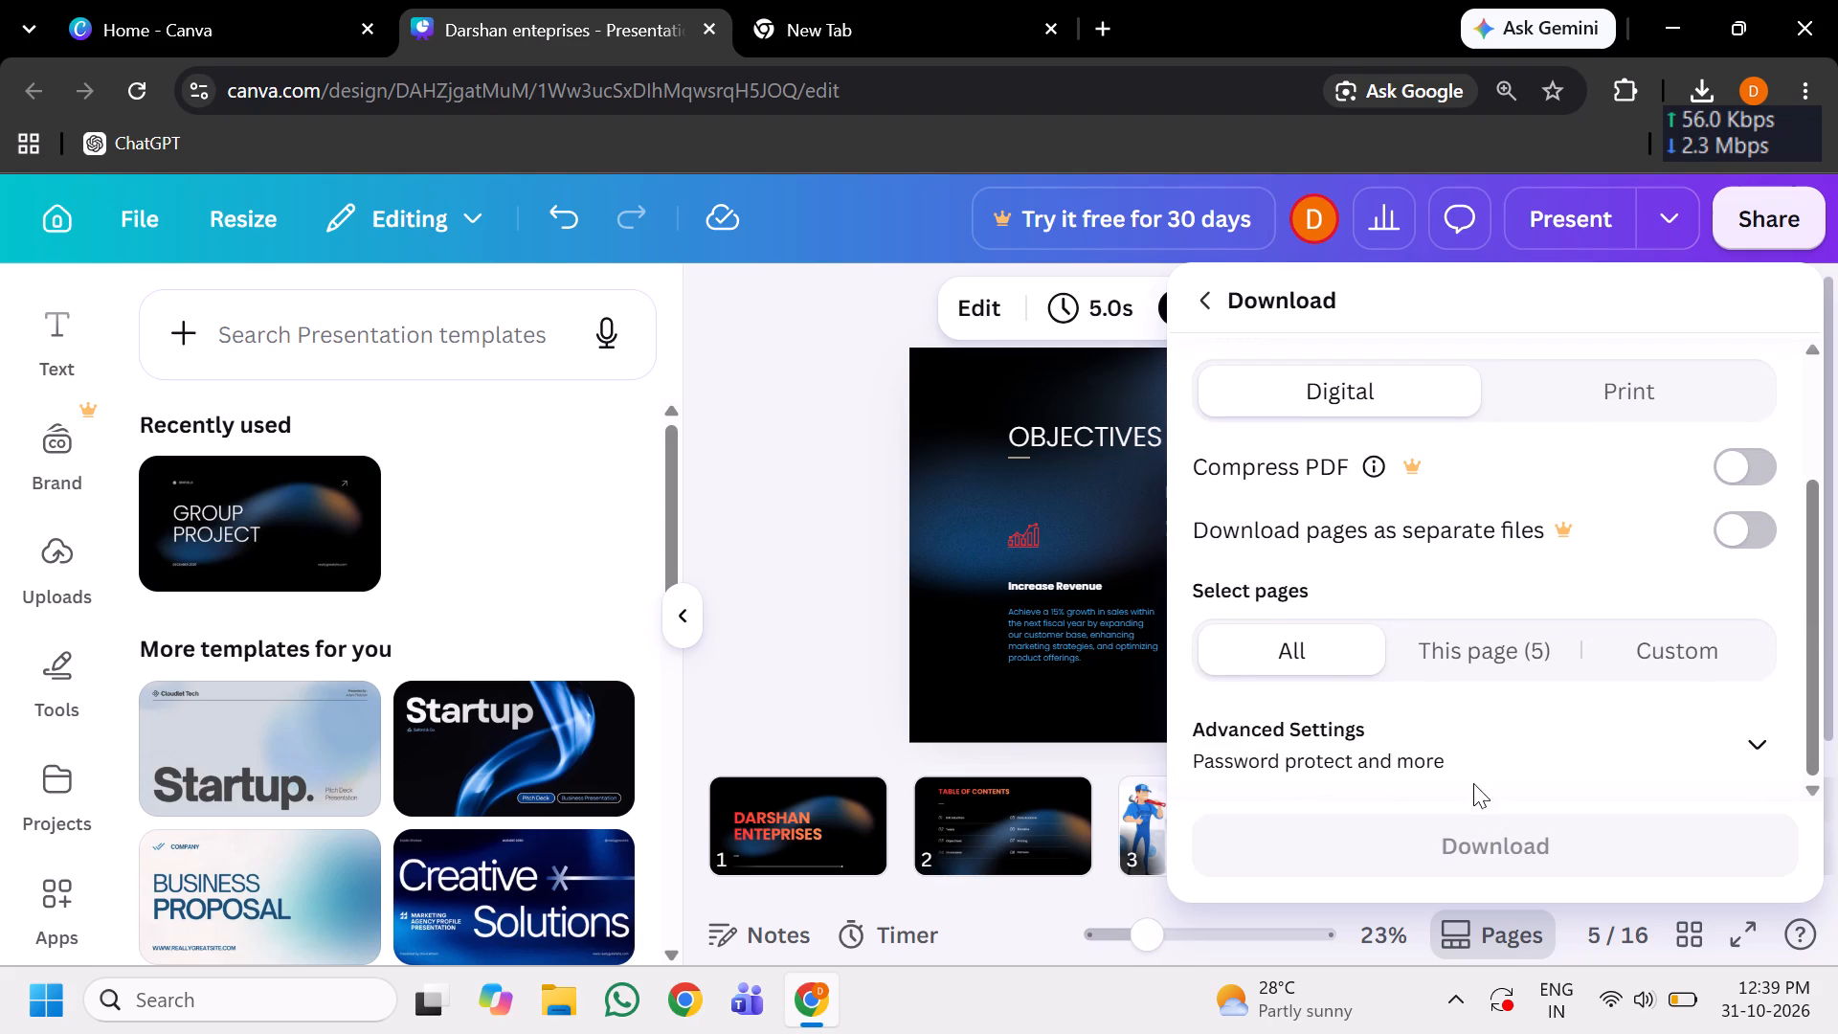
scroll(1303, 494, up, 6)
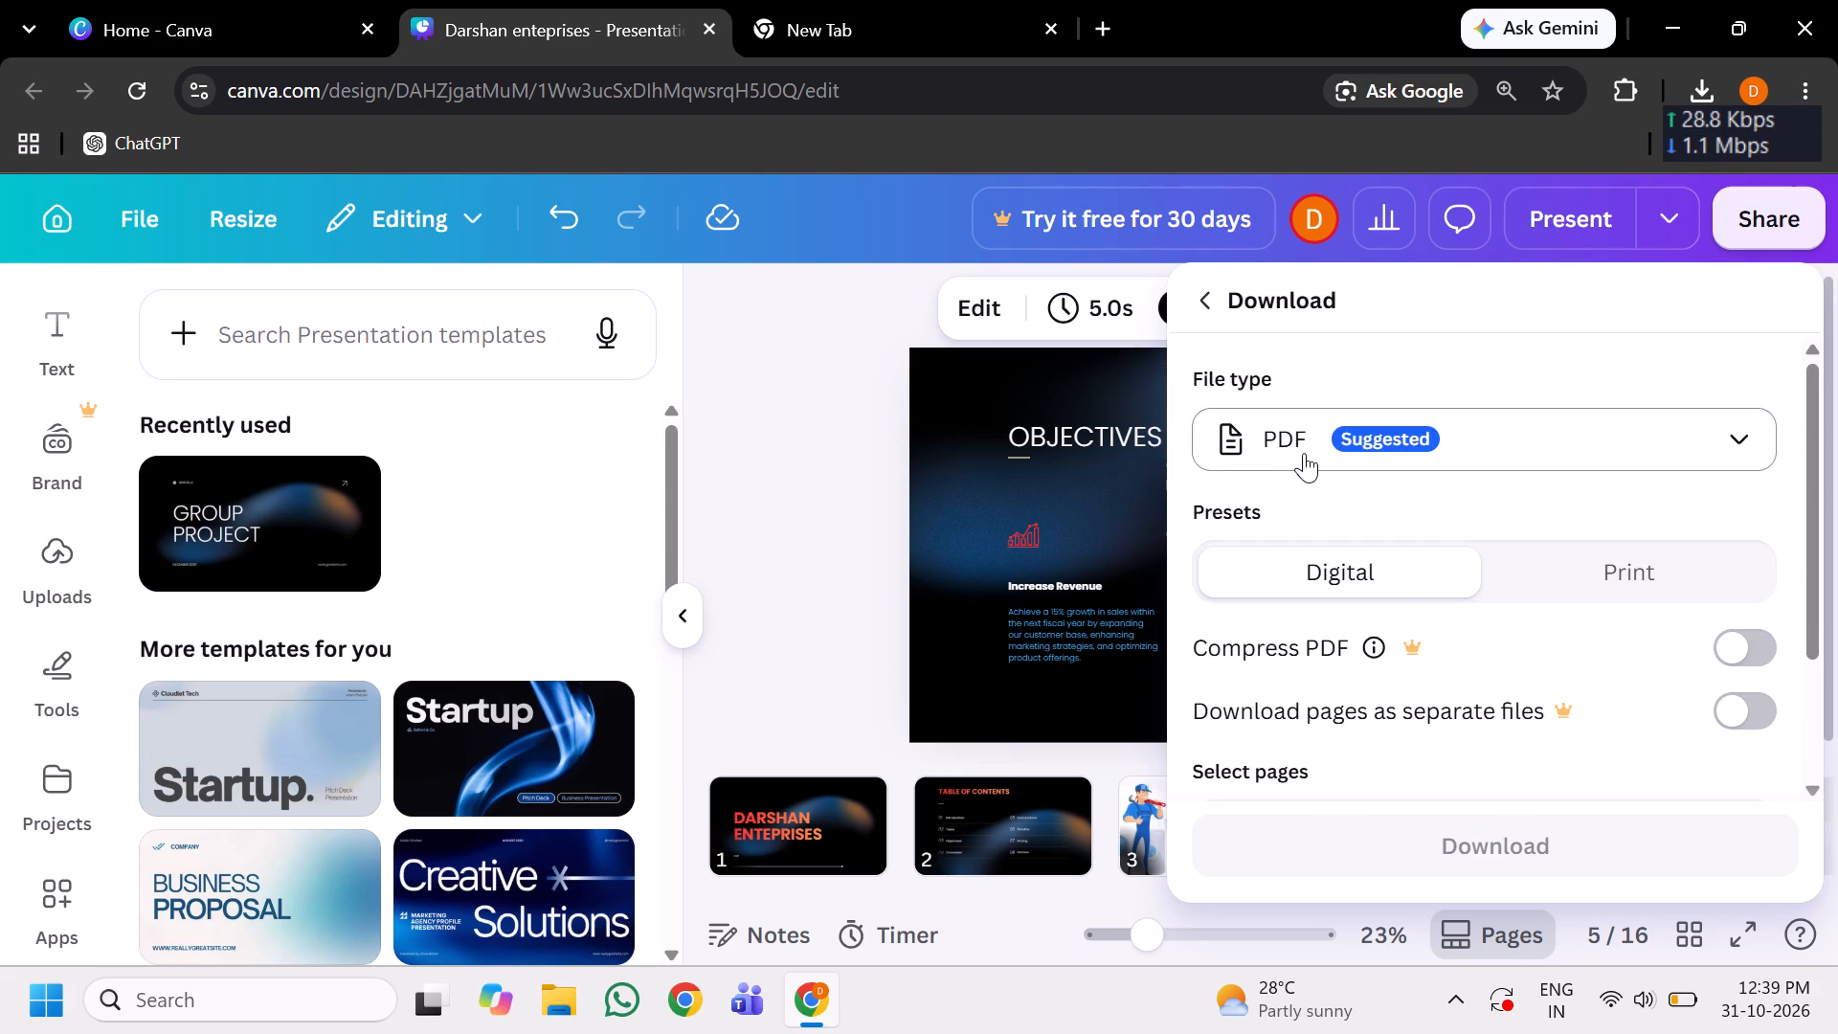
Set the presentation's download file type to PPTX.
click(1304, 453)
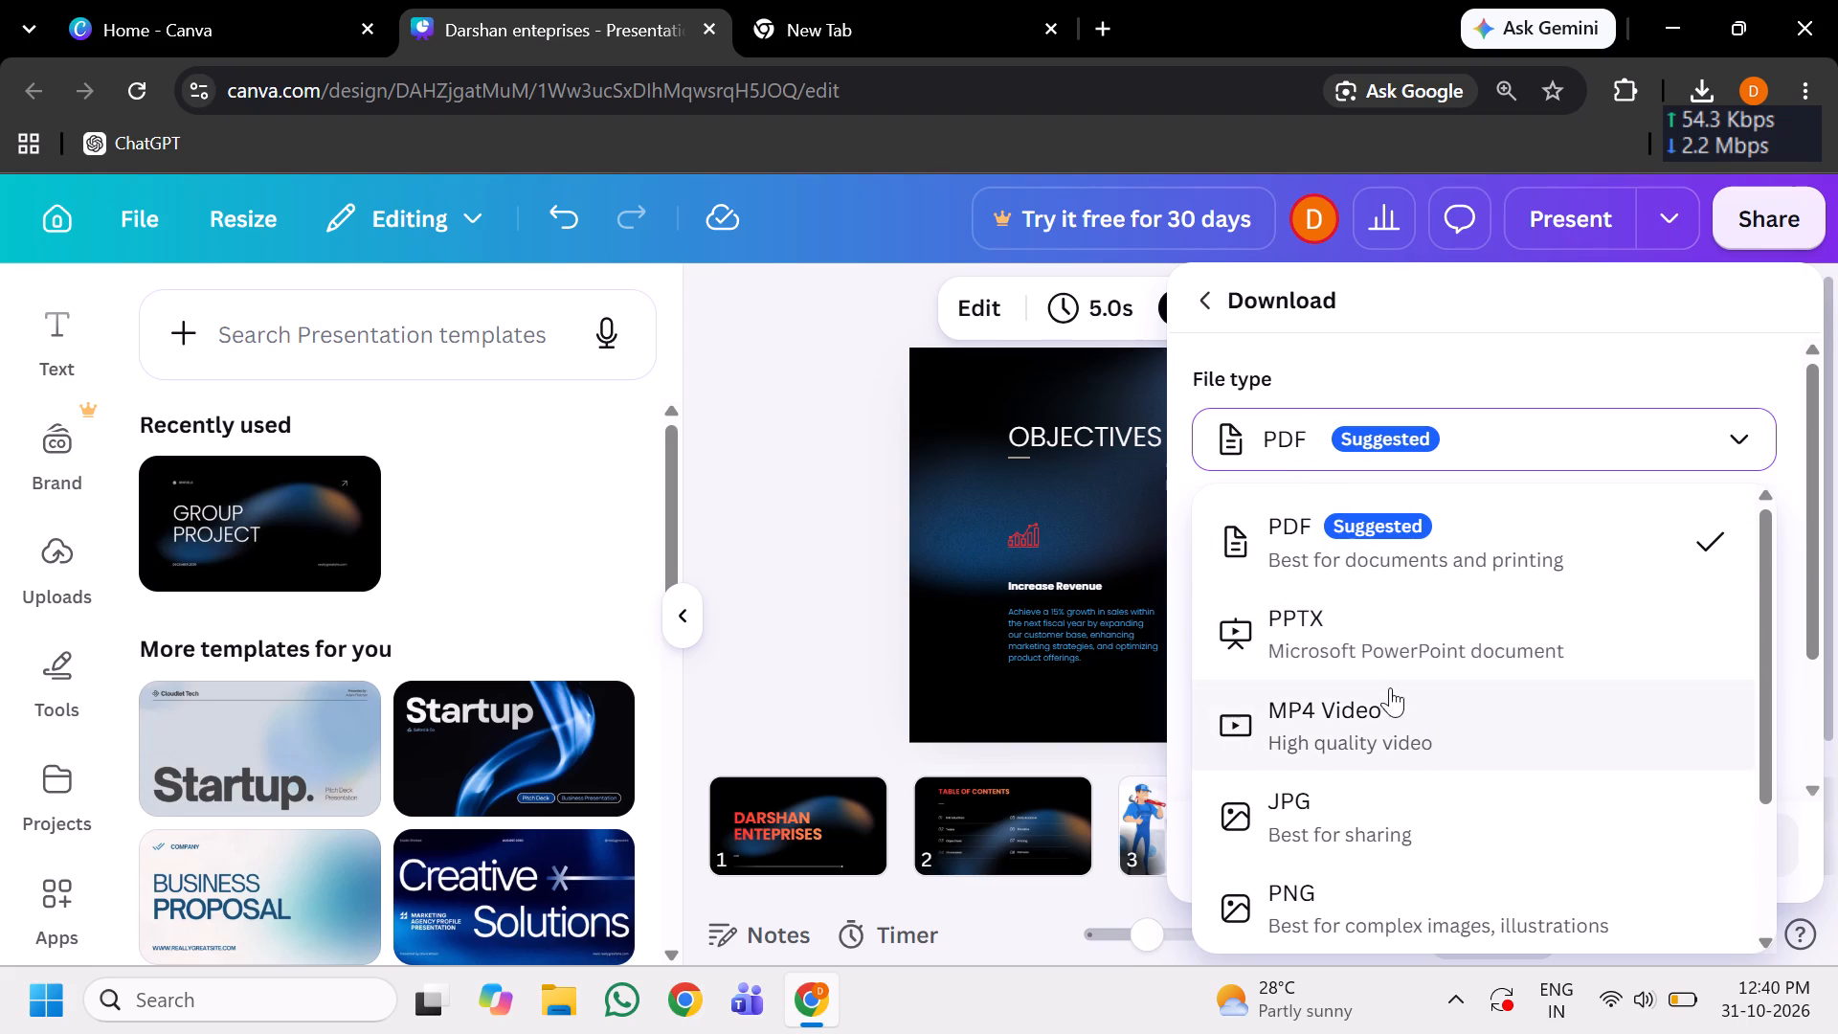
click(1402, 631)
scroll(1257, 451, down, 3)
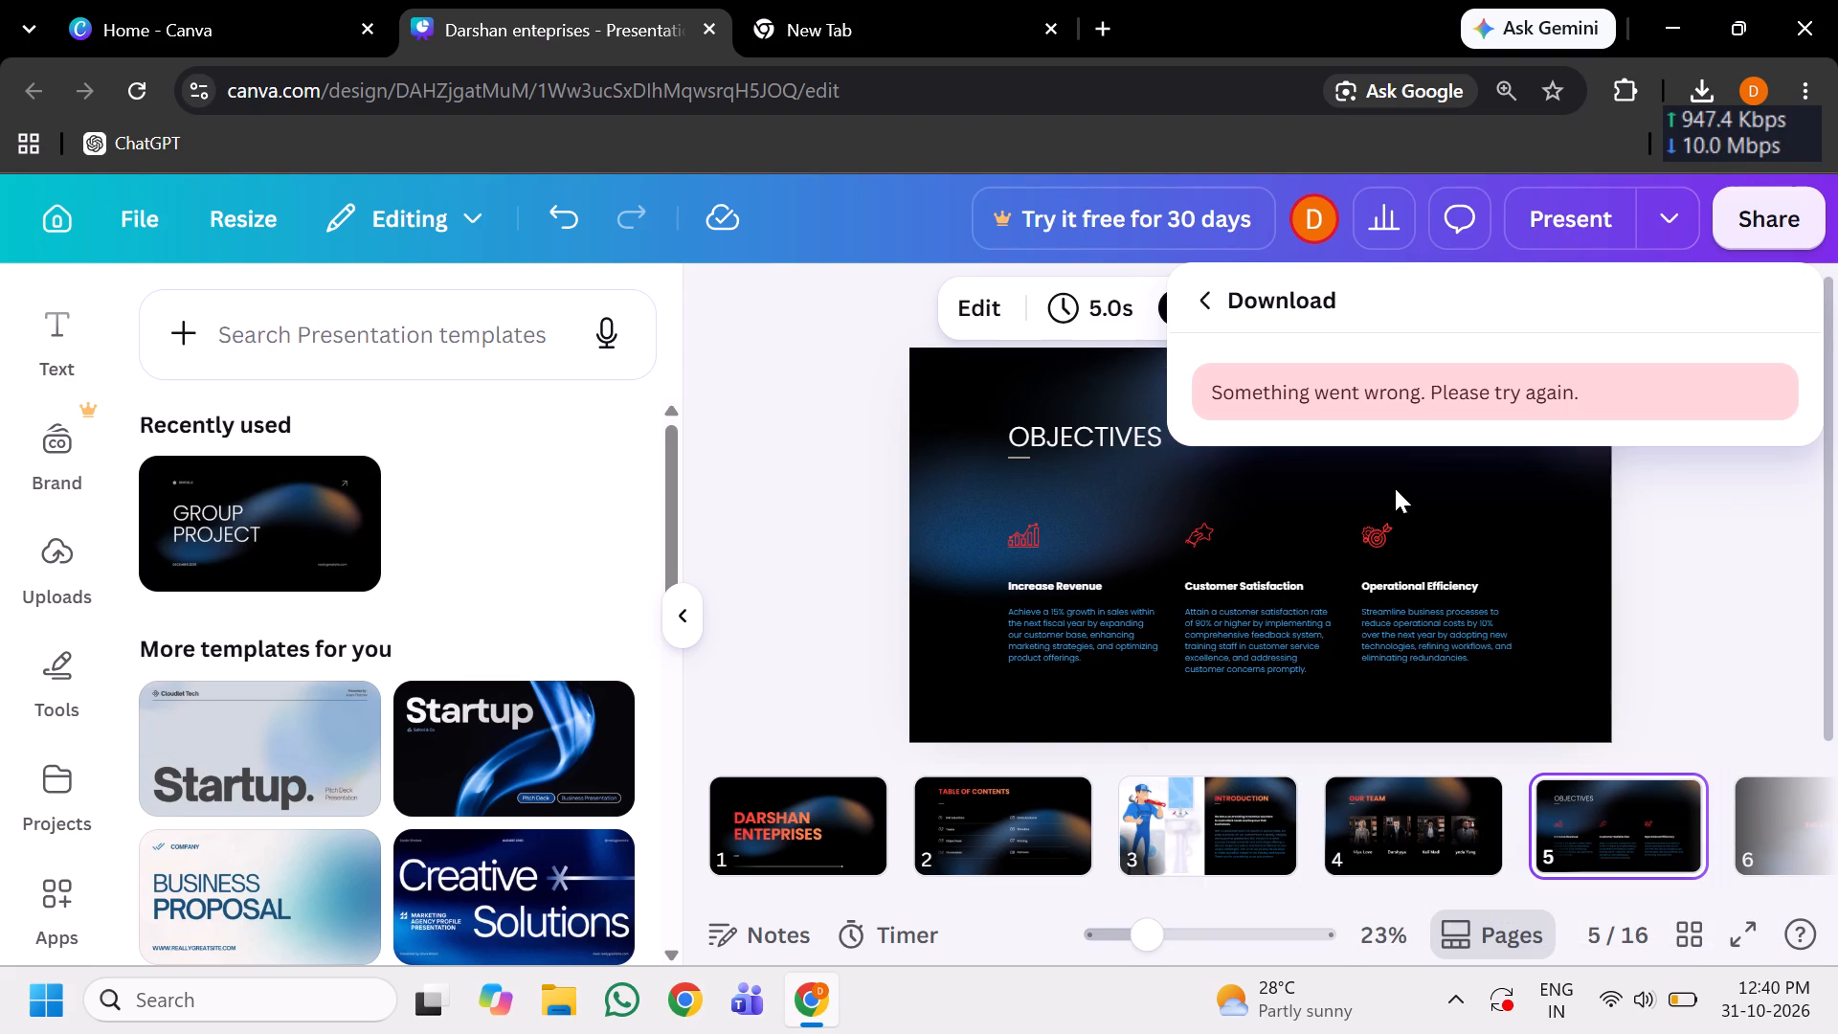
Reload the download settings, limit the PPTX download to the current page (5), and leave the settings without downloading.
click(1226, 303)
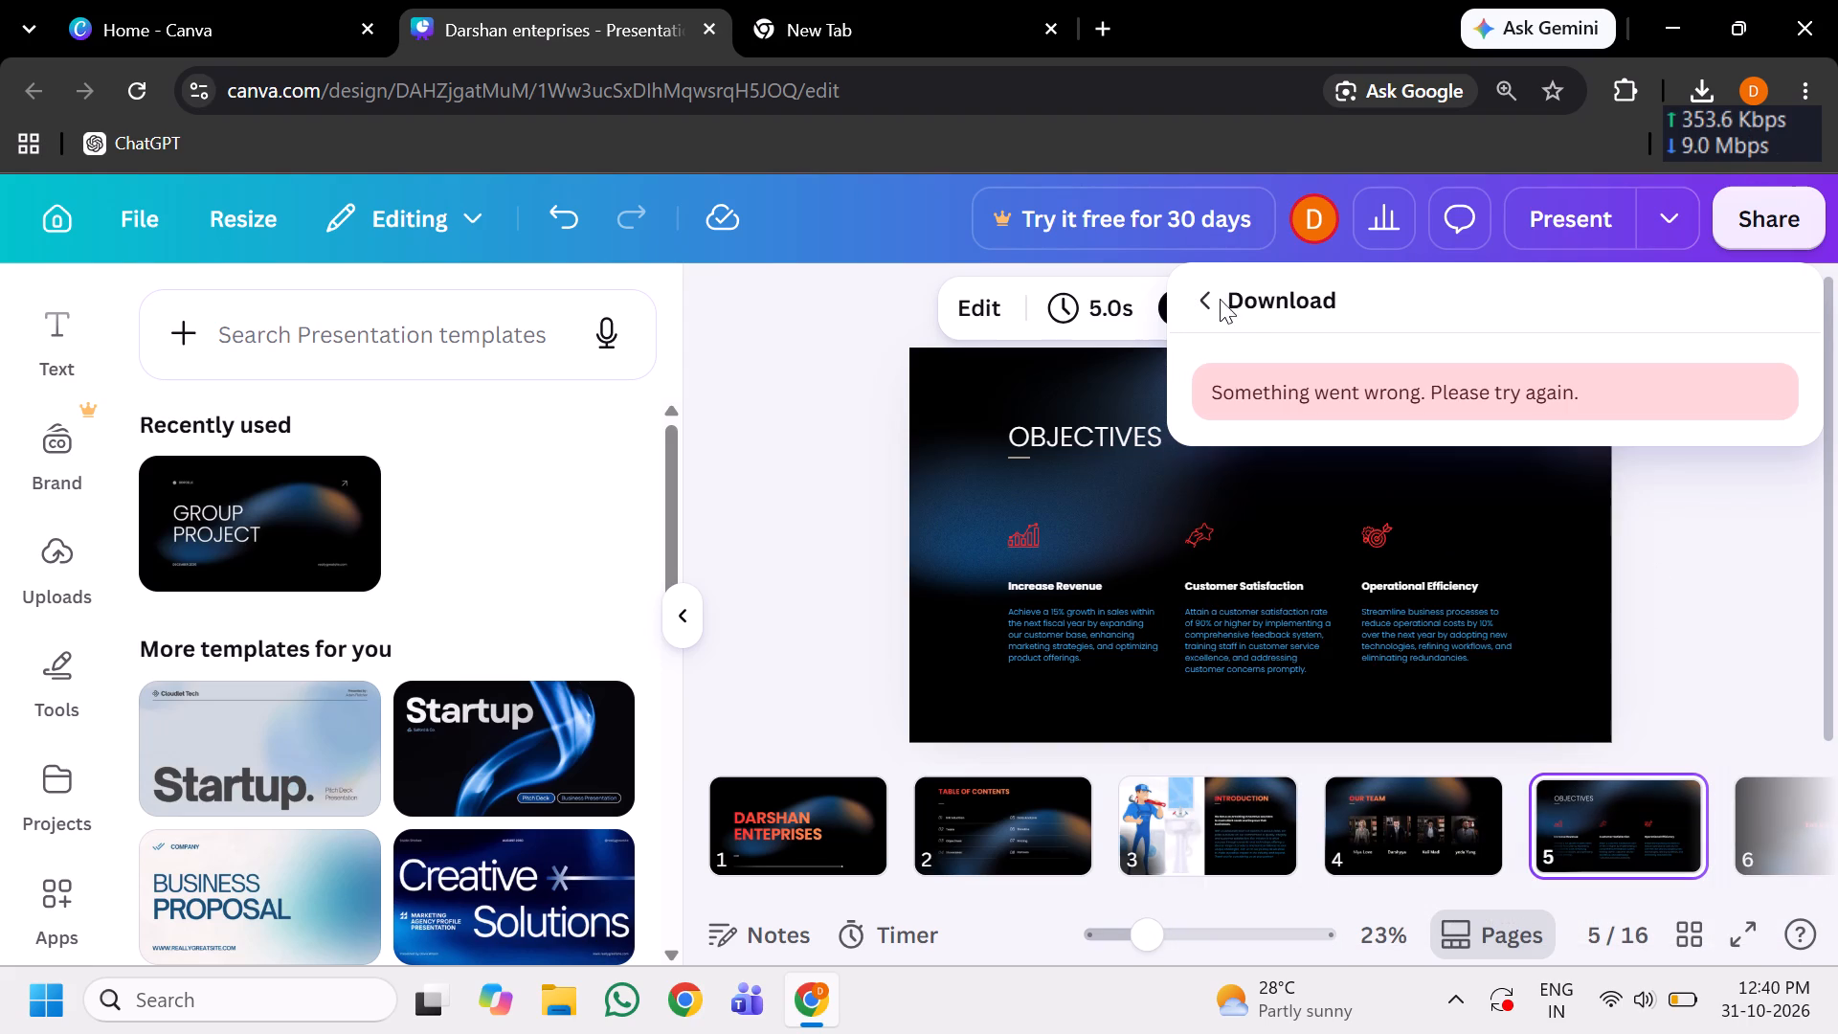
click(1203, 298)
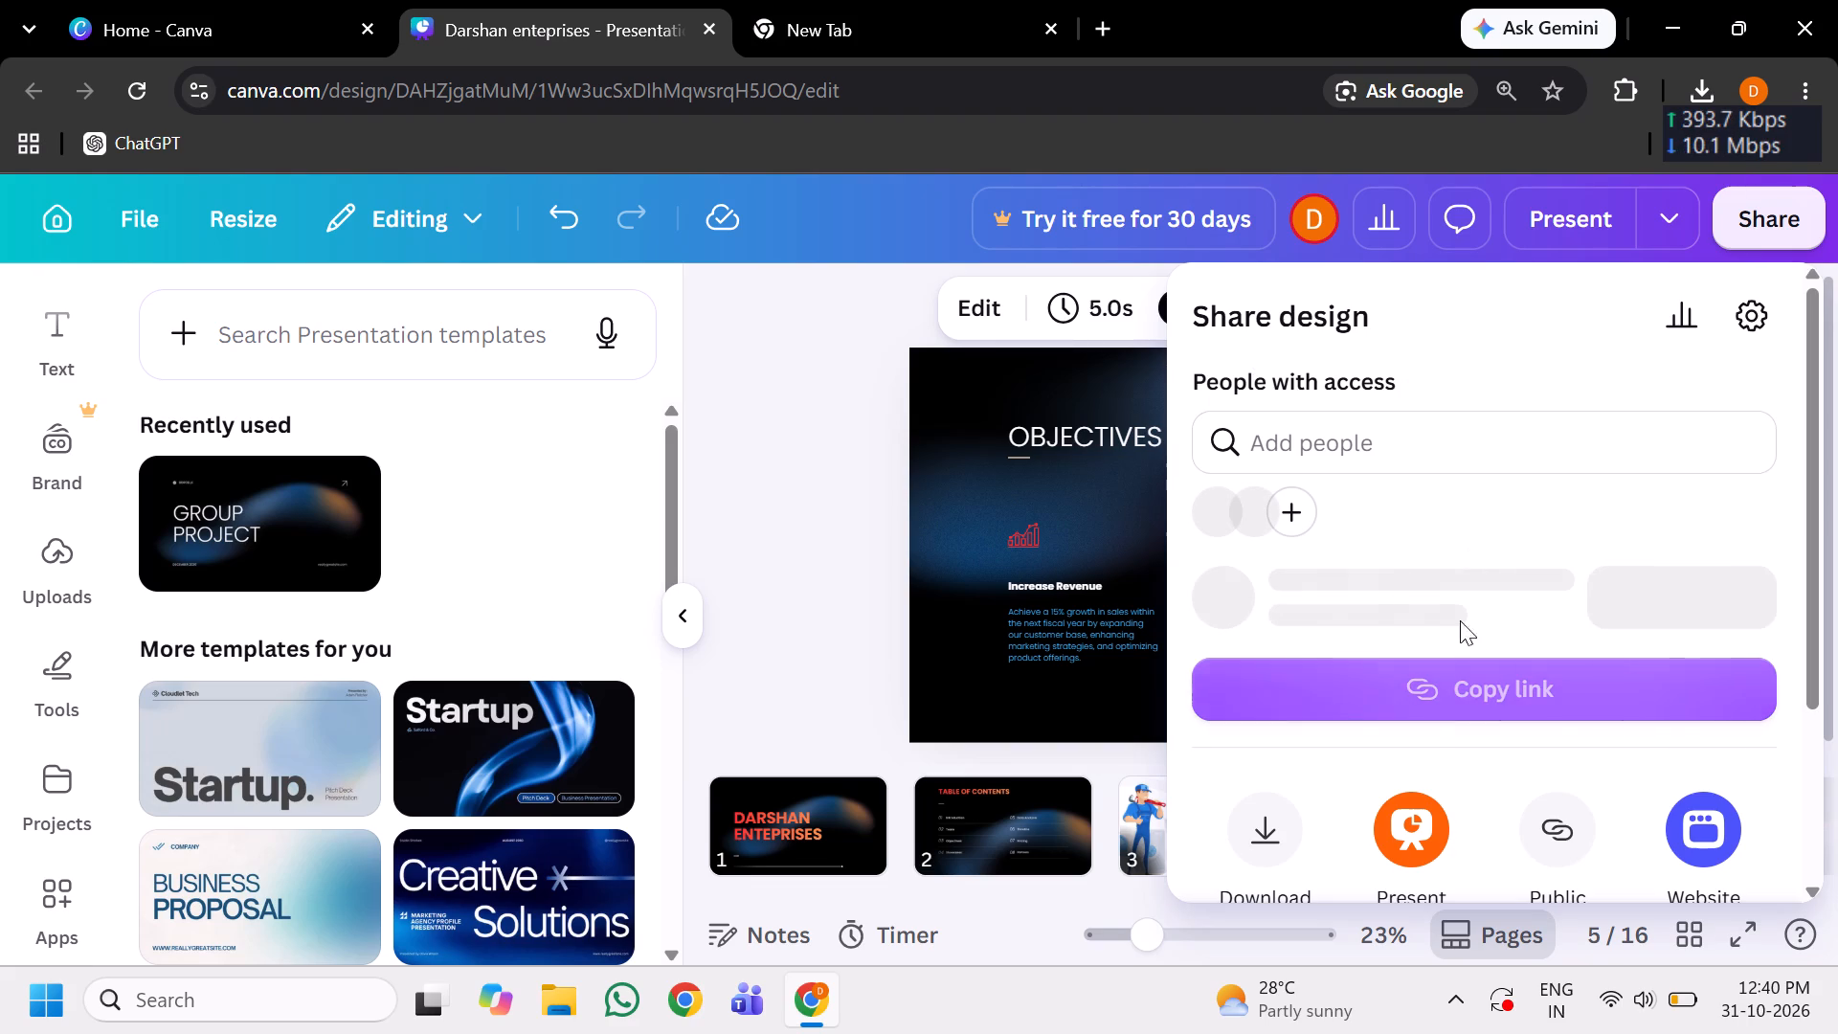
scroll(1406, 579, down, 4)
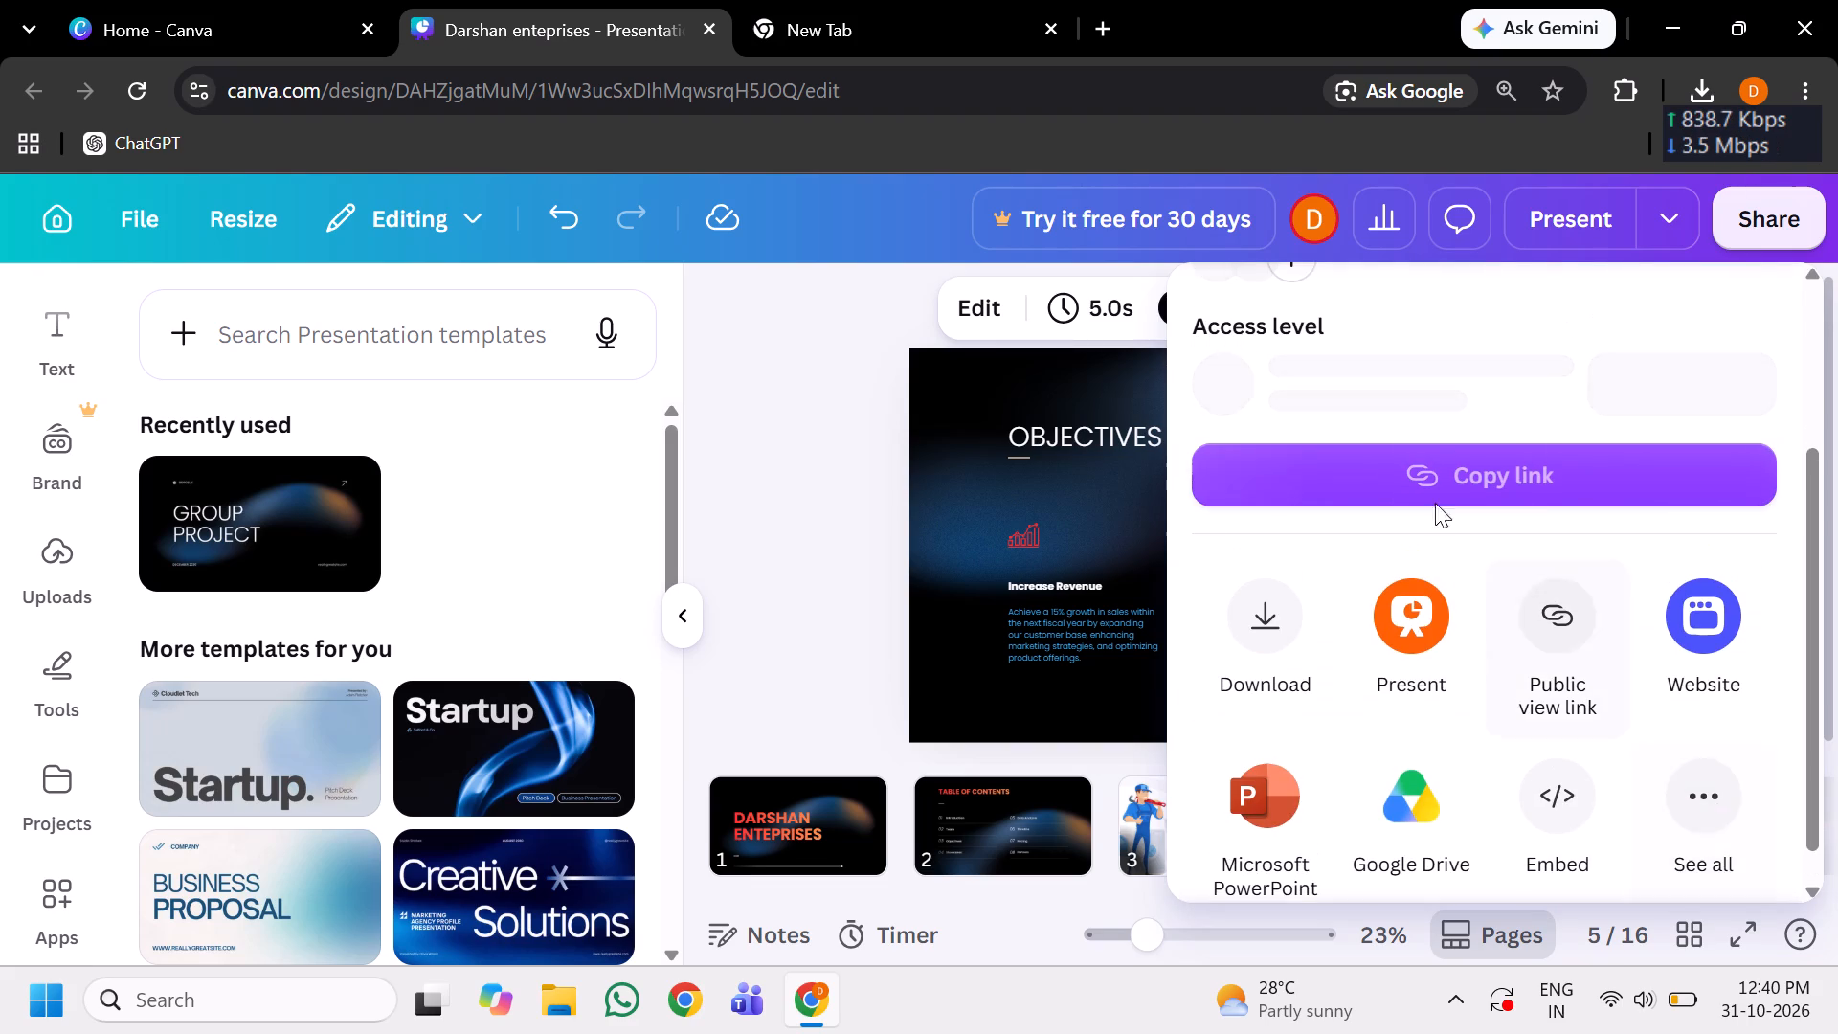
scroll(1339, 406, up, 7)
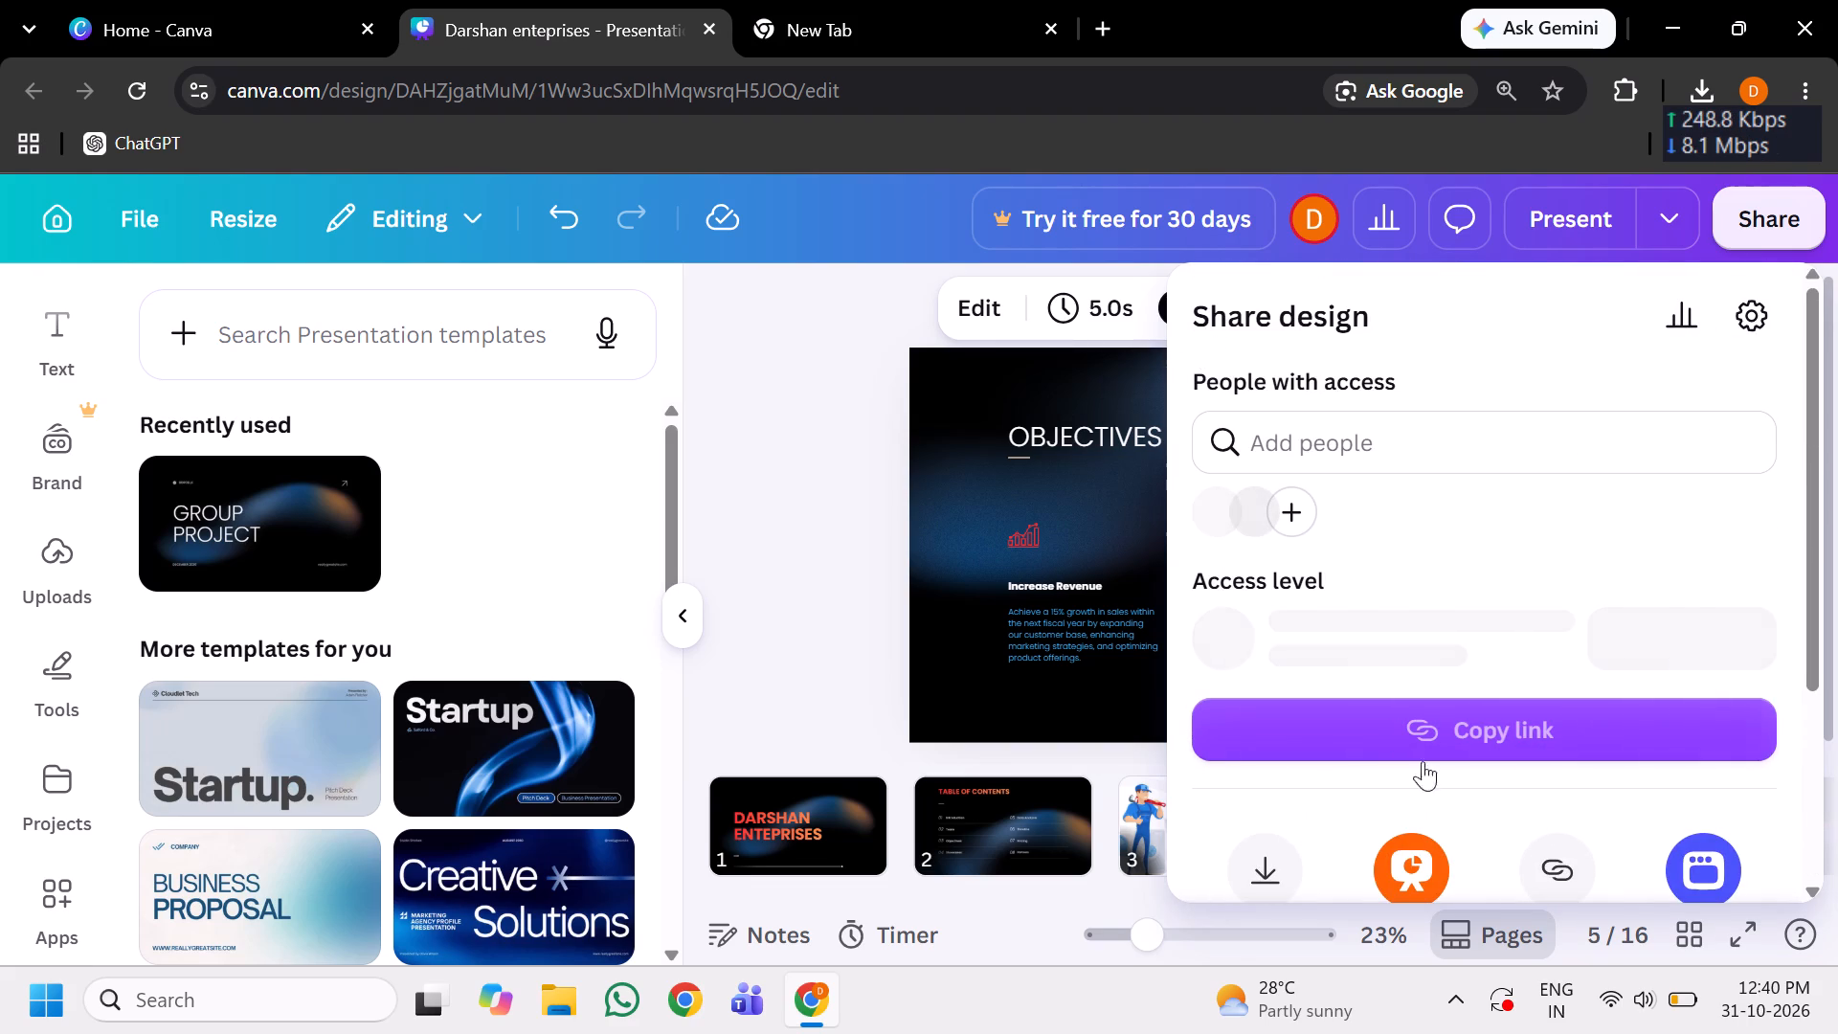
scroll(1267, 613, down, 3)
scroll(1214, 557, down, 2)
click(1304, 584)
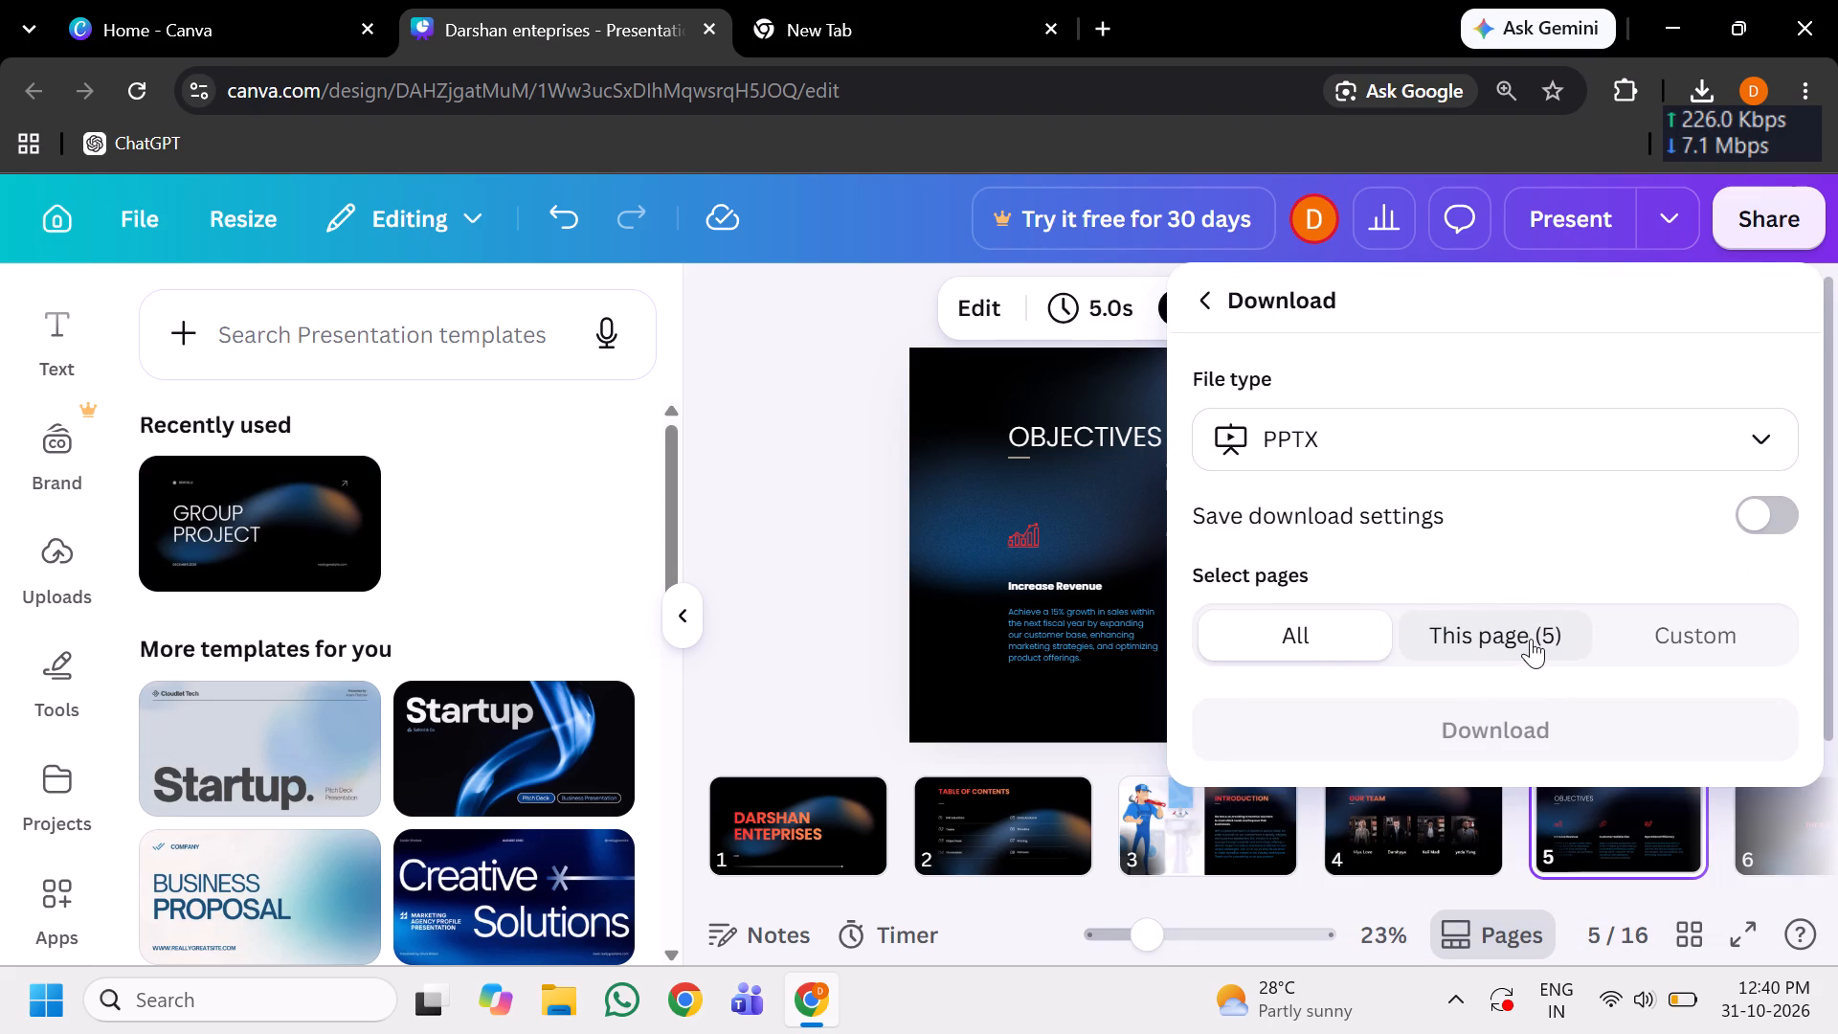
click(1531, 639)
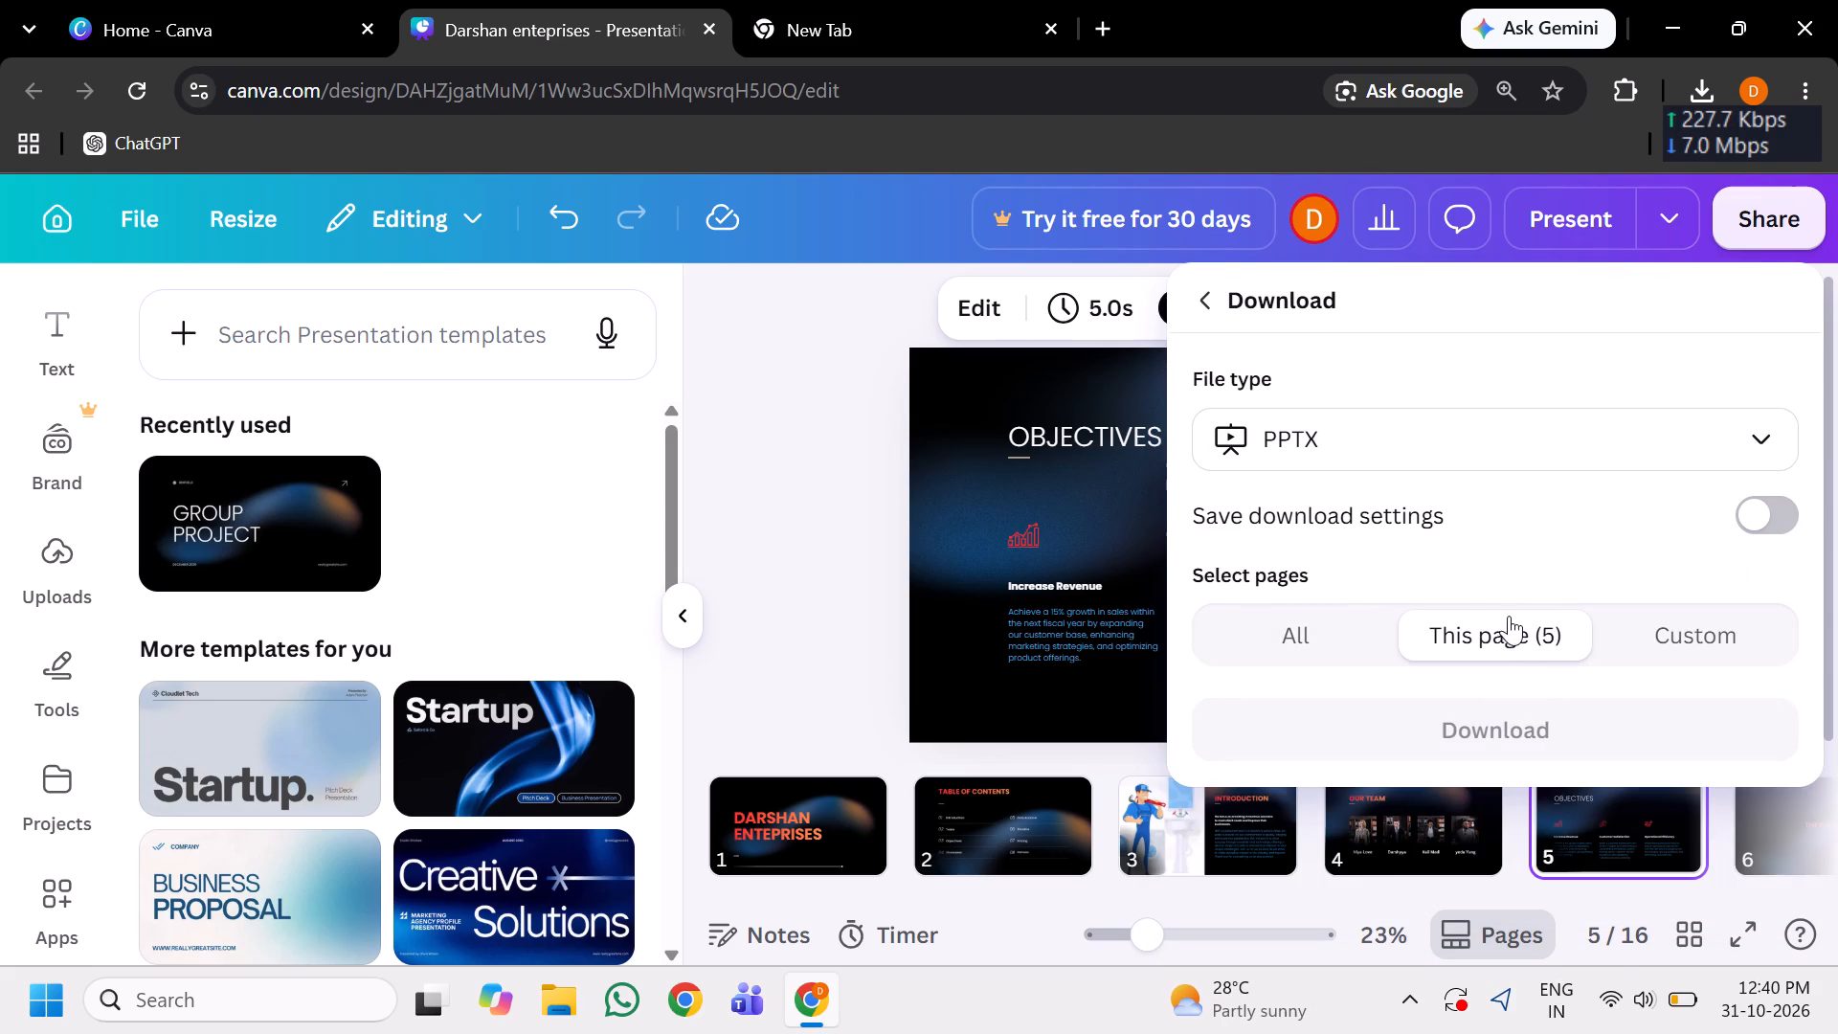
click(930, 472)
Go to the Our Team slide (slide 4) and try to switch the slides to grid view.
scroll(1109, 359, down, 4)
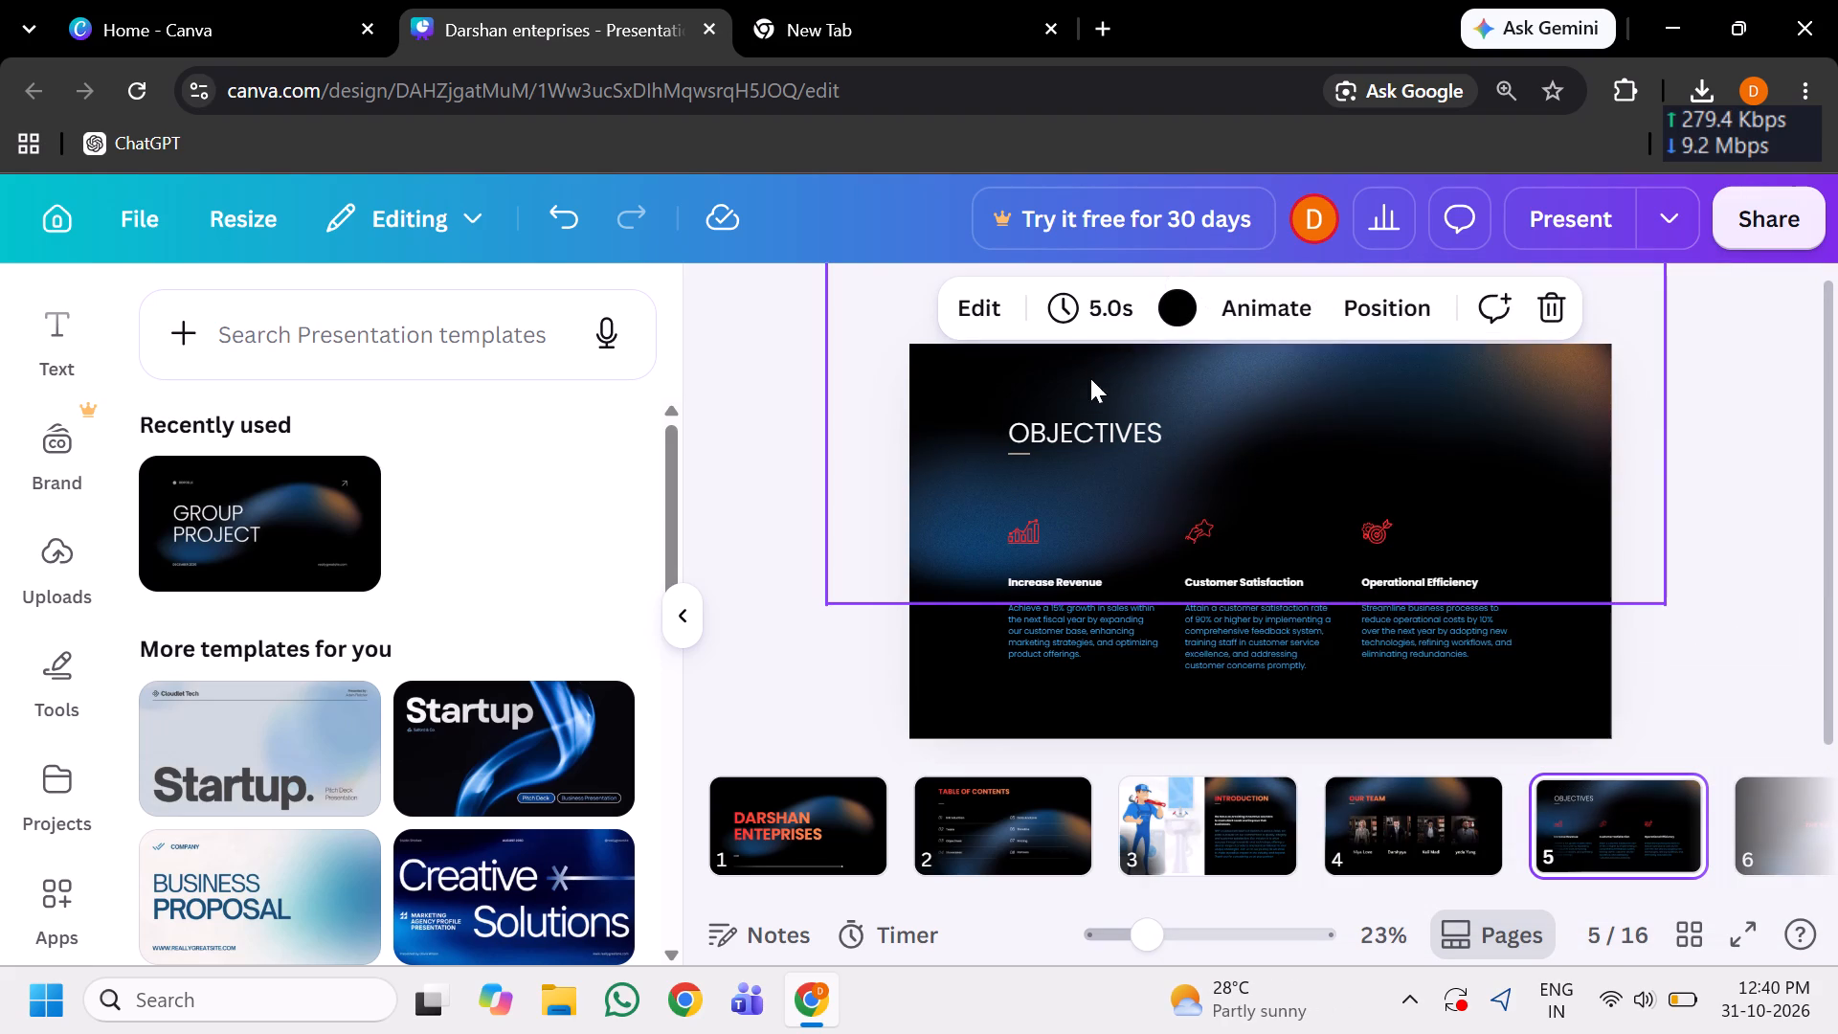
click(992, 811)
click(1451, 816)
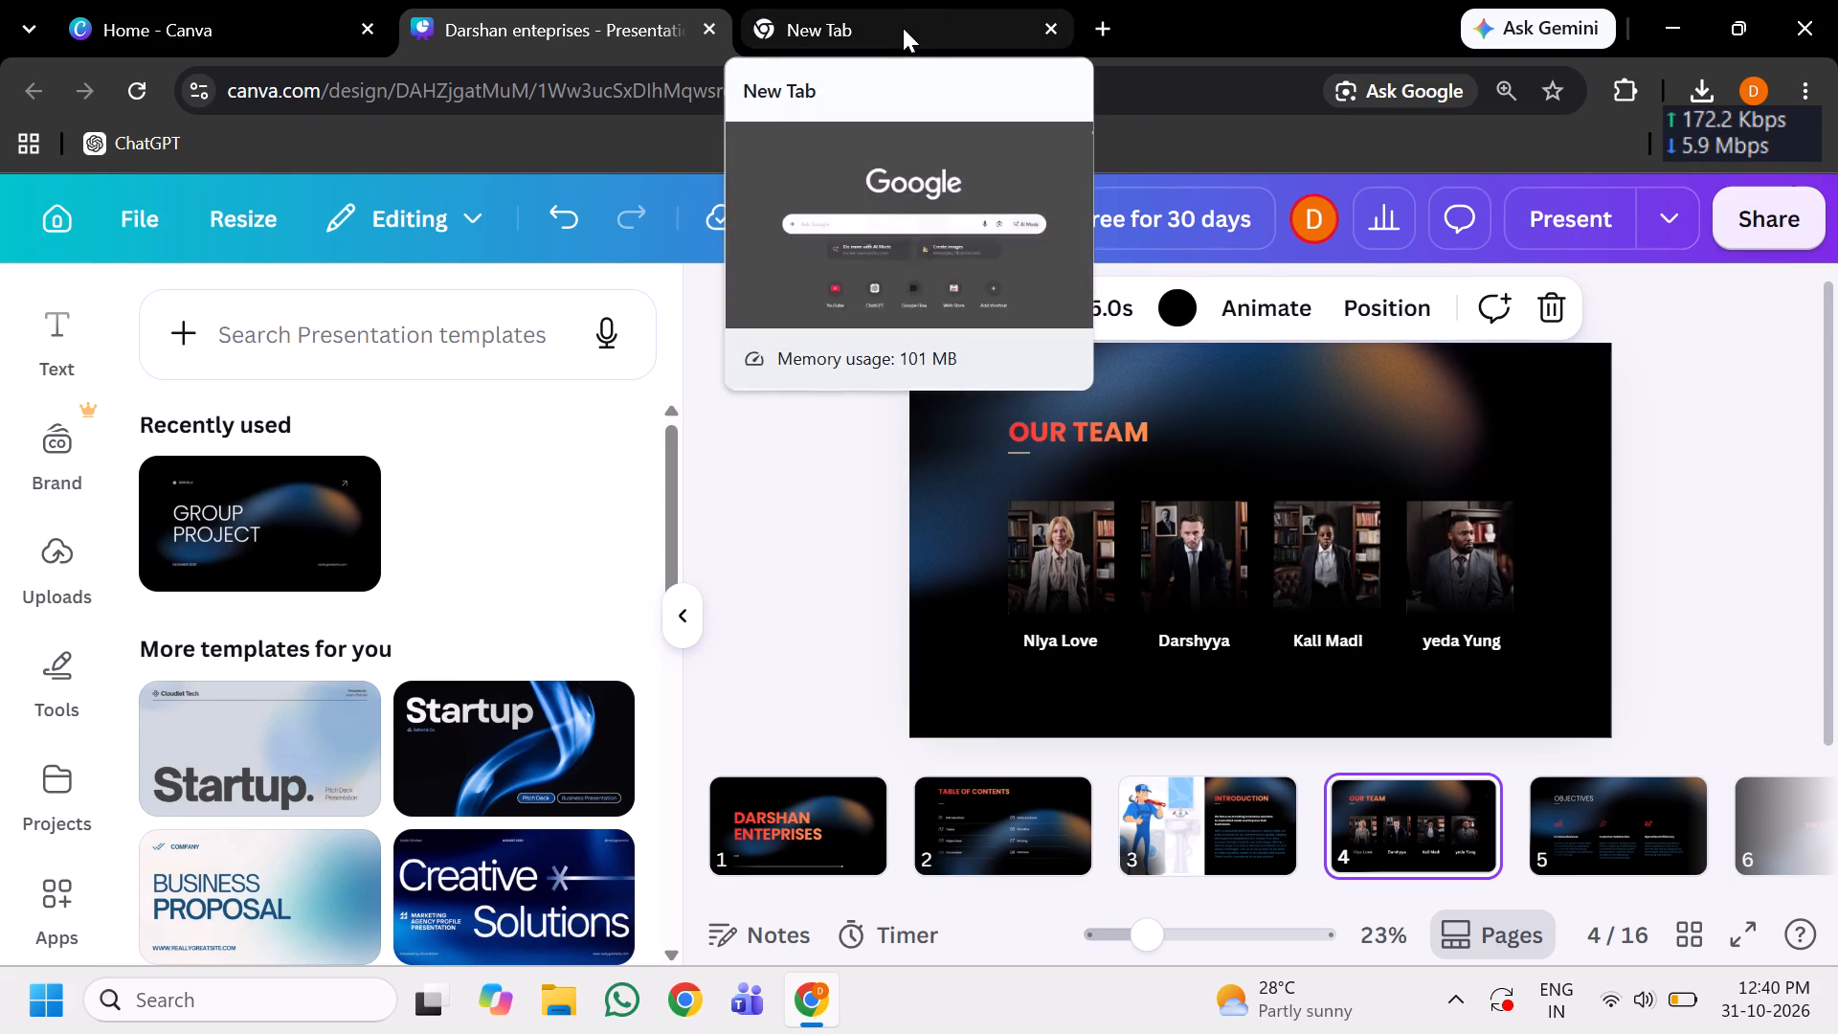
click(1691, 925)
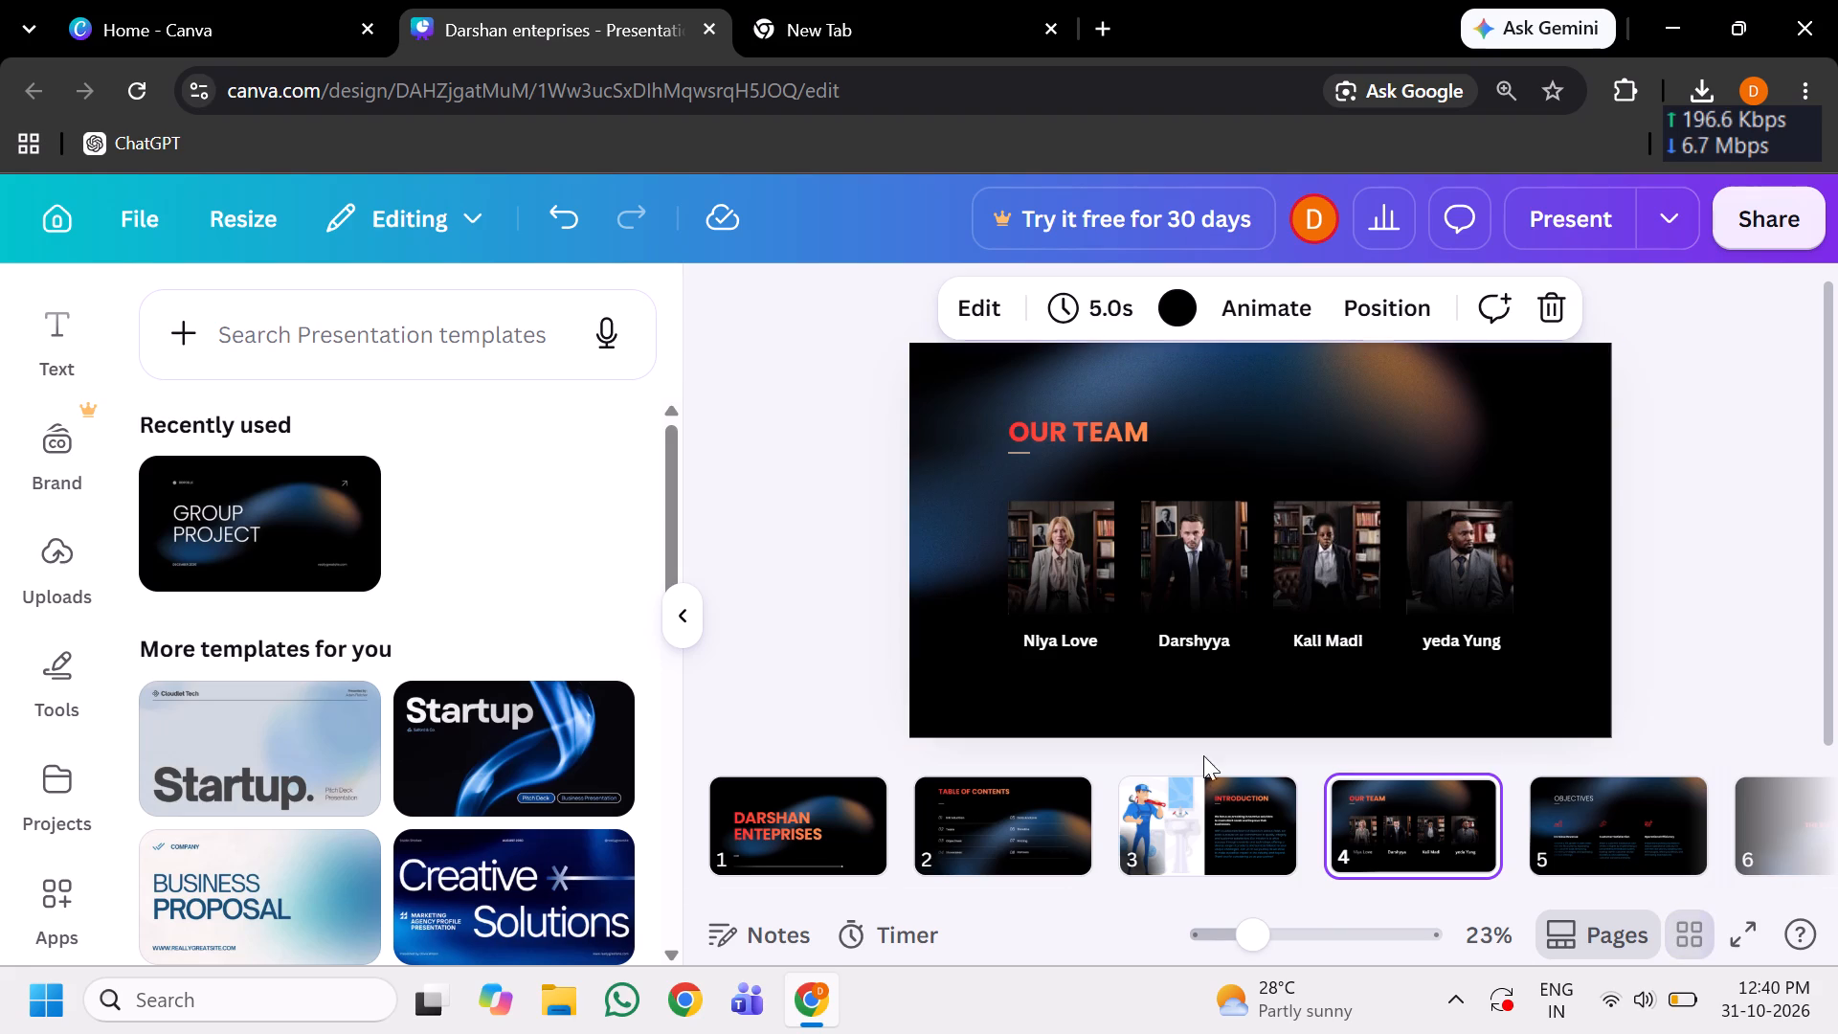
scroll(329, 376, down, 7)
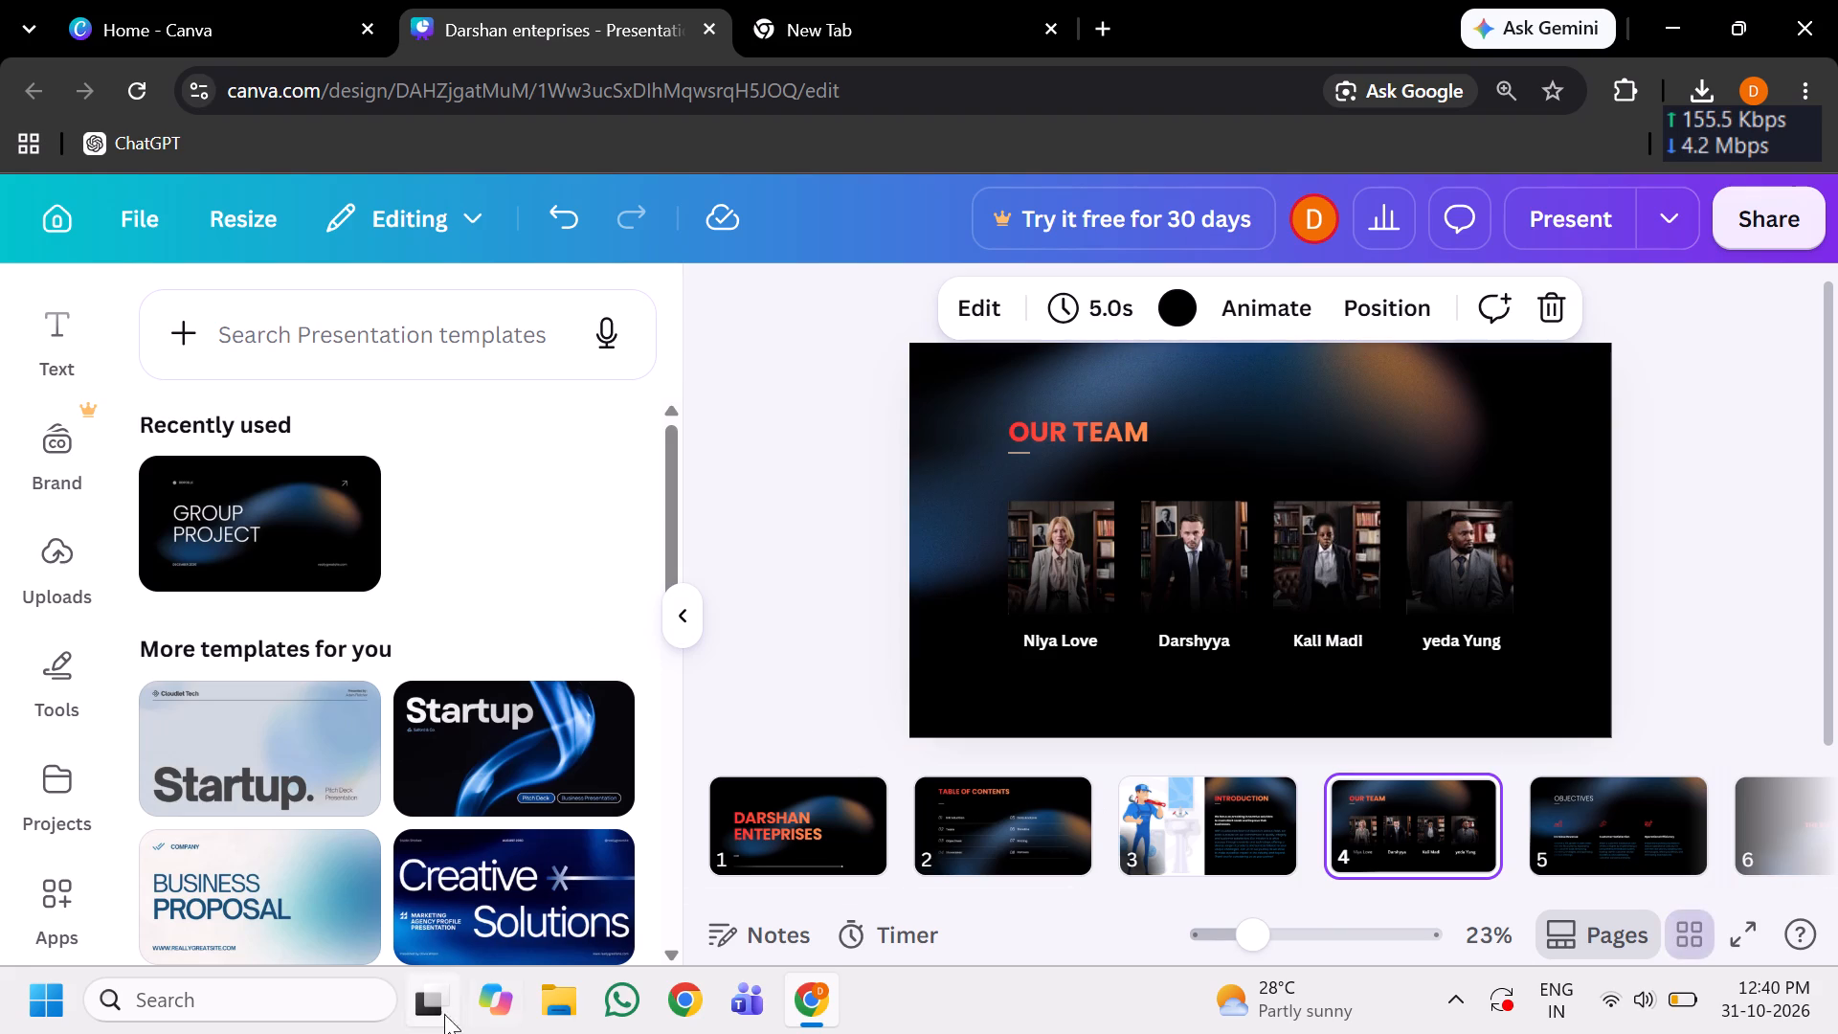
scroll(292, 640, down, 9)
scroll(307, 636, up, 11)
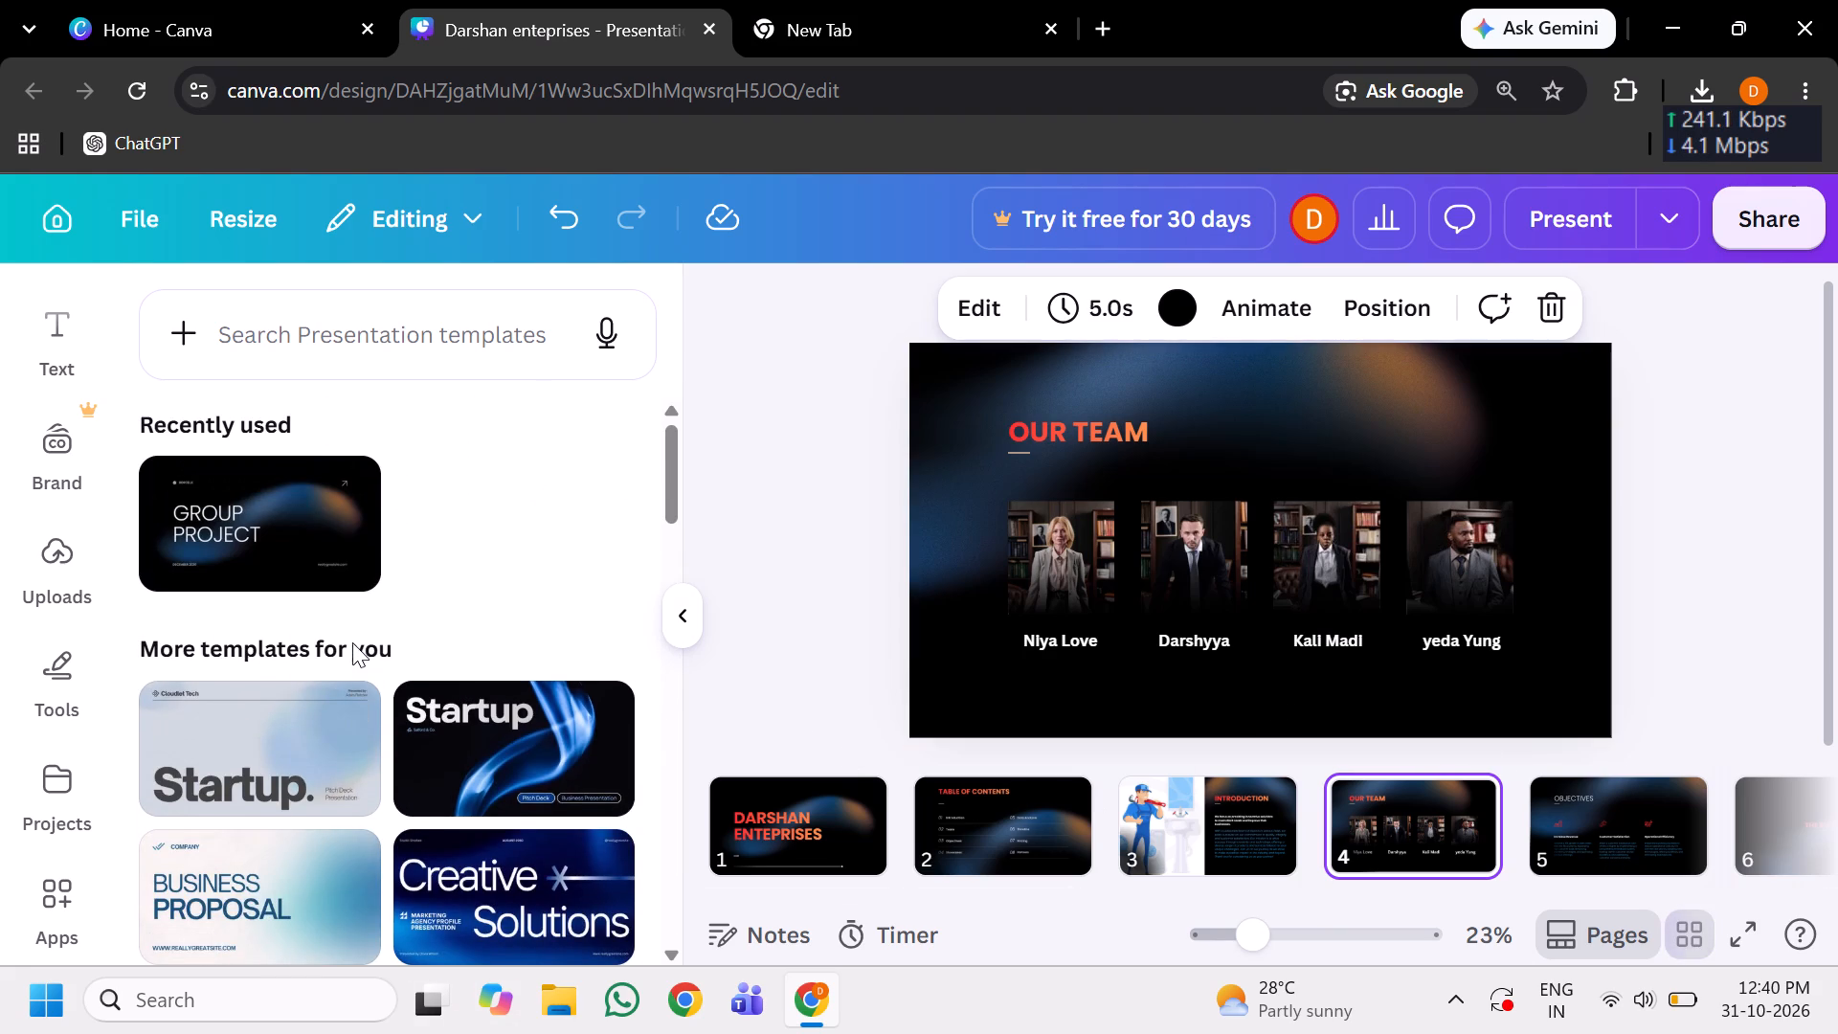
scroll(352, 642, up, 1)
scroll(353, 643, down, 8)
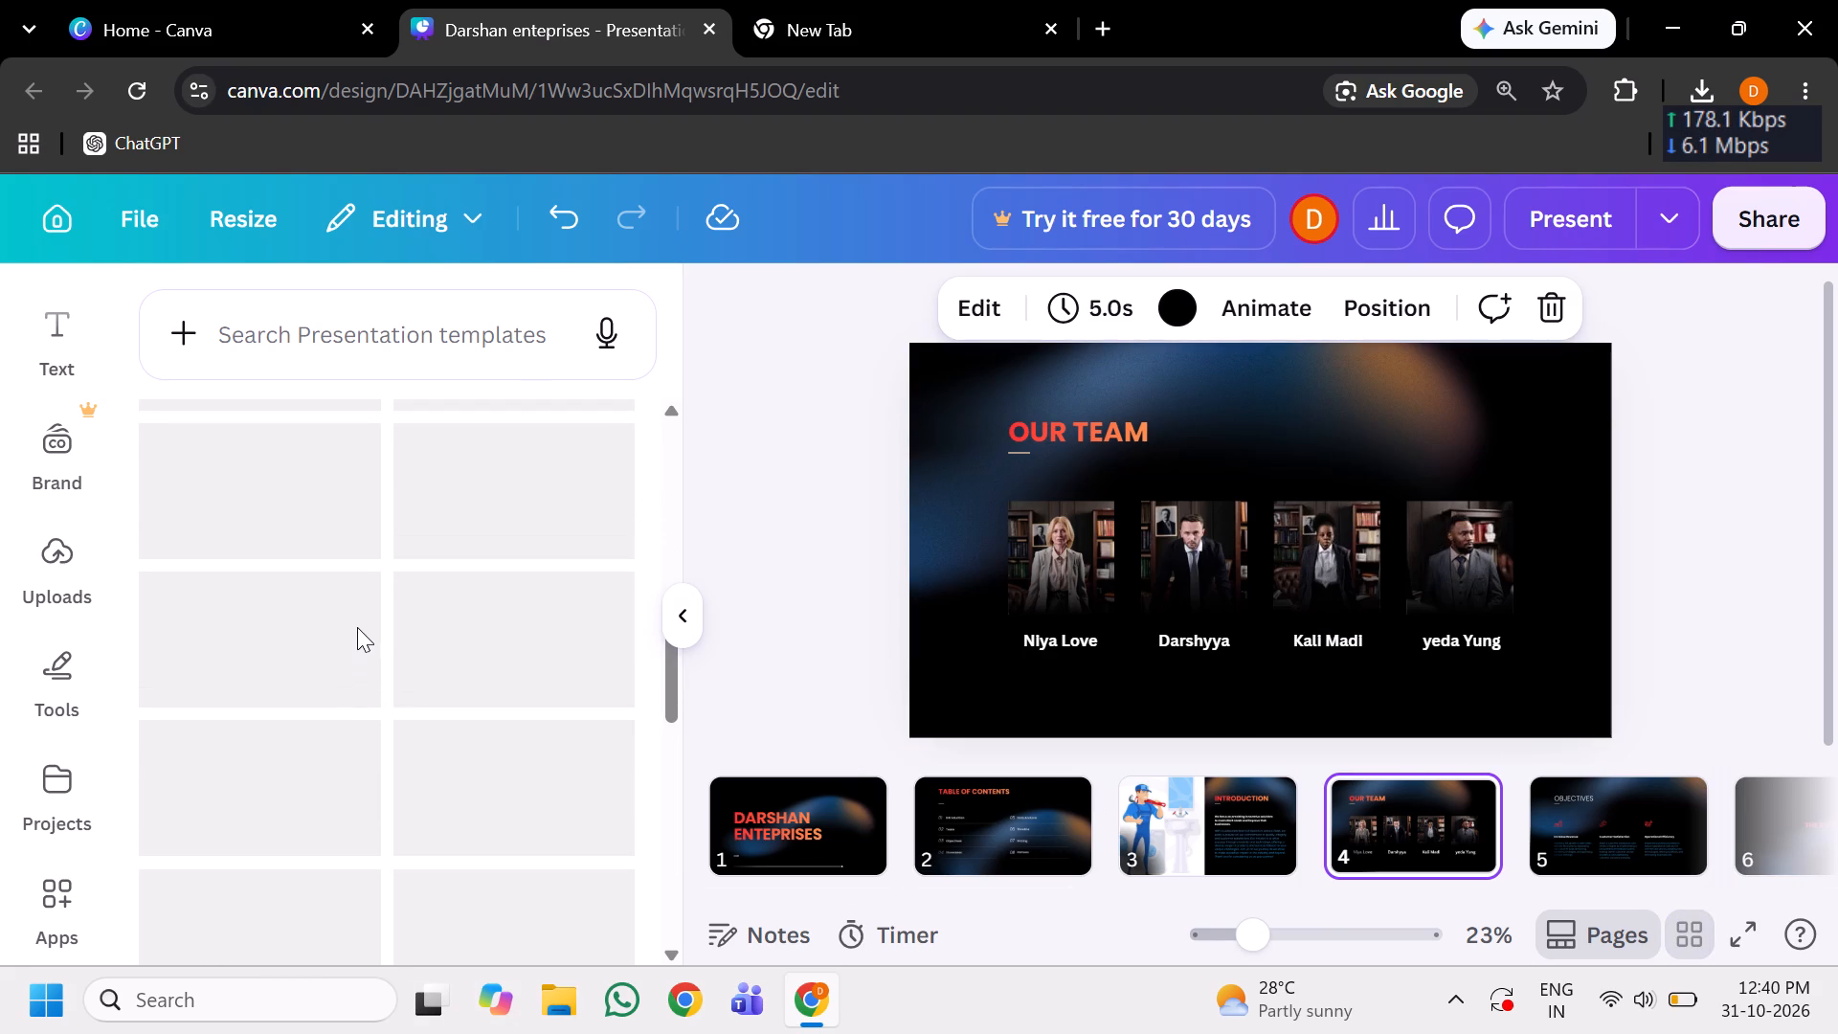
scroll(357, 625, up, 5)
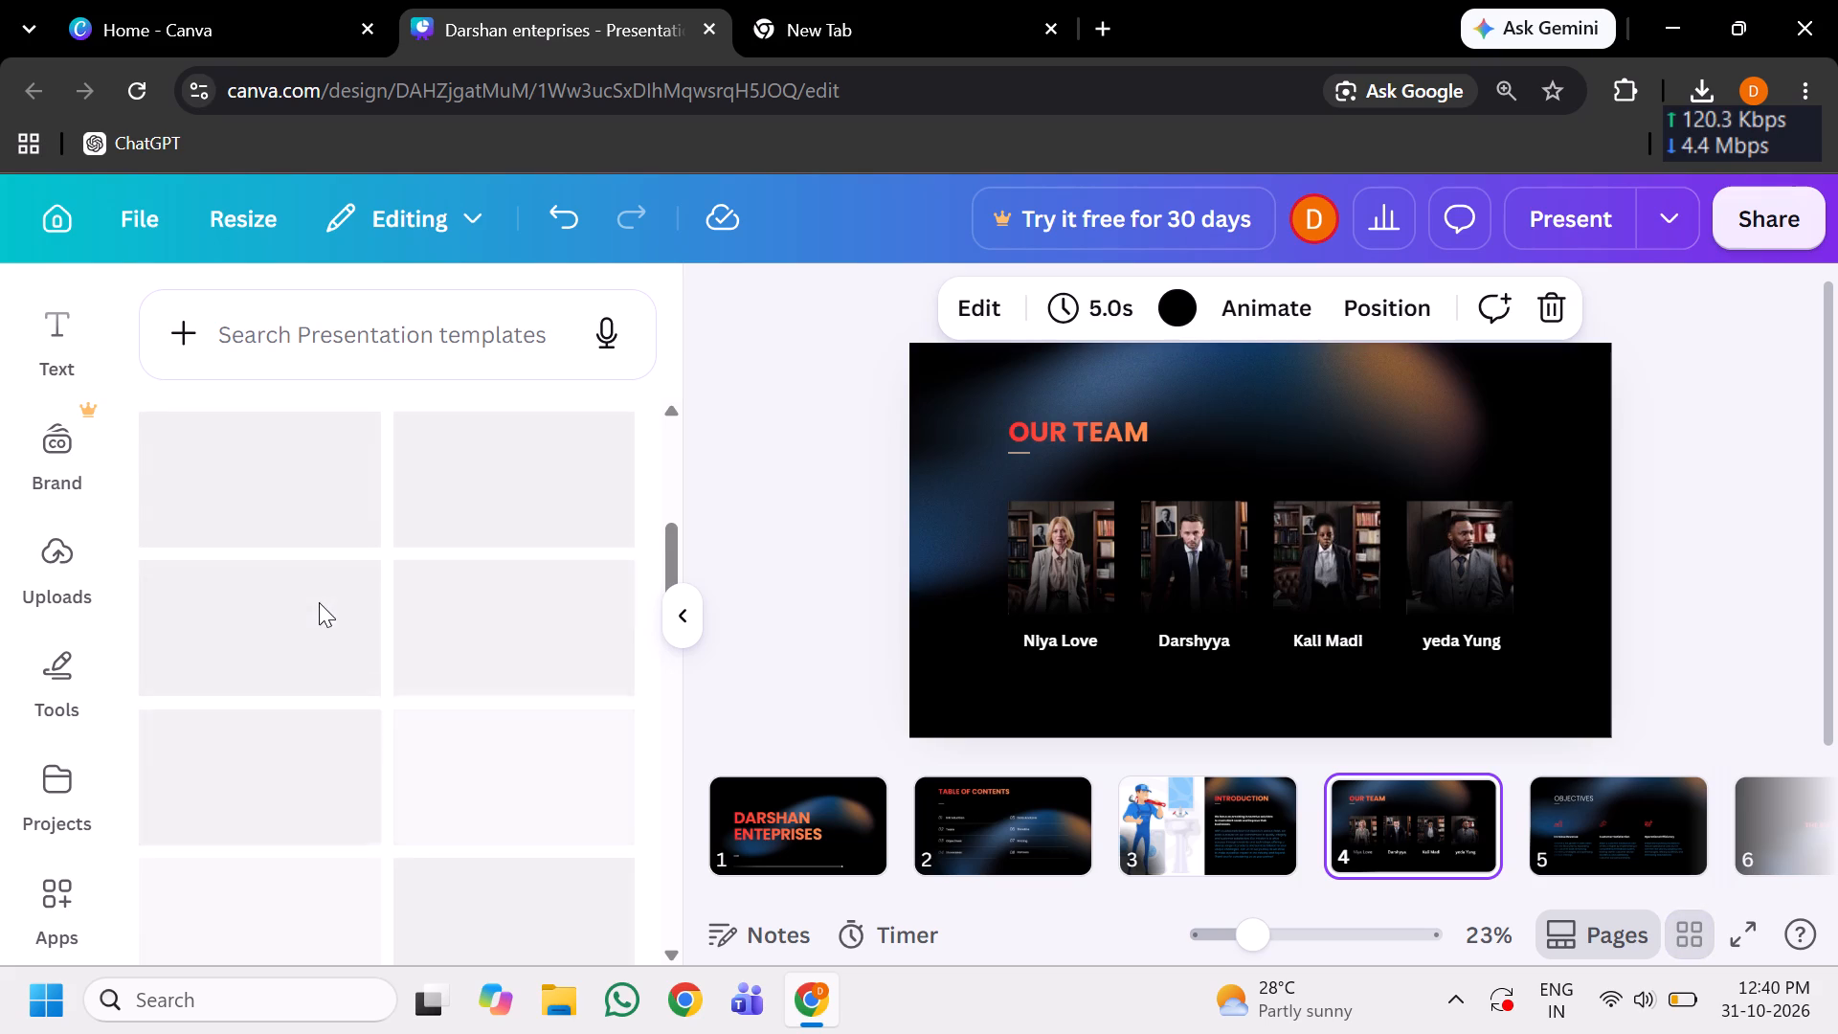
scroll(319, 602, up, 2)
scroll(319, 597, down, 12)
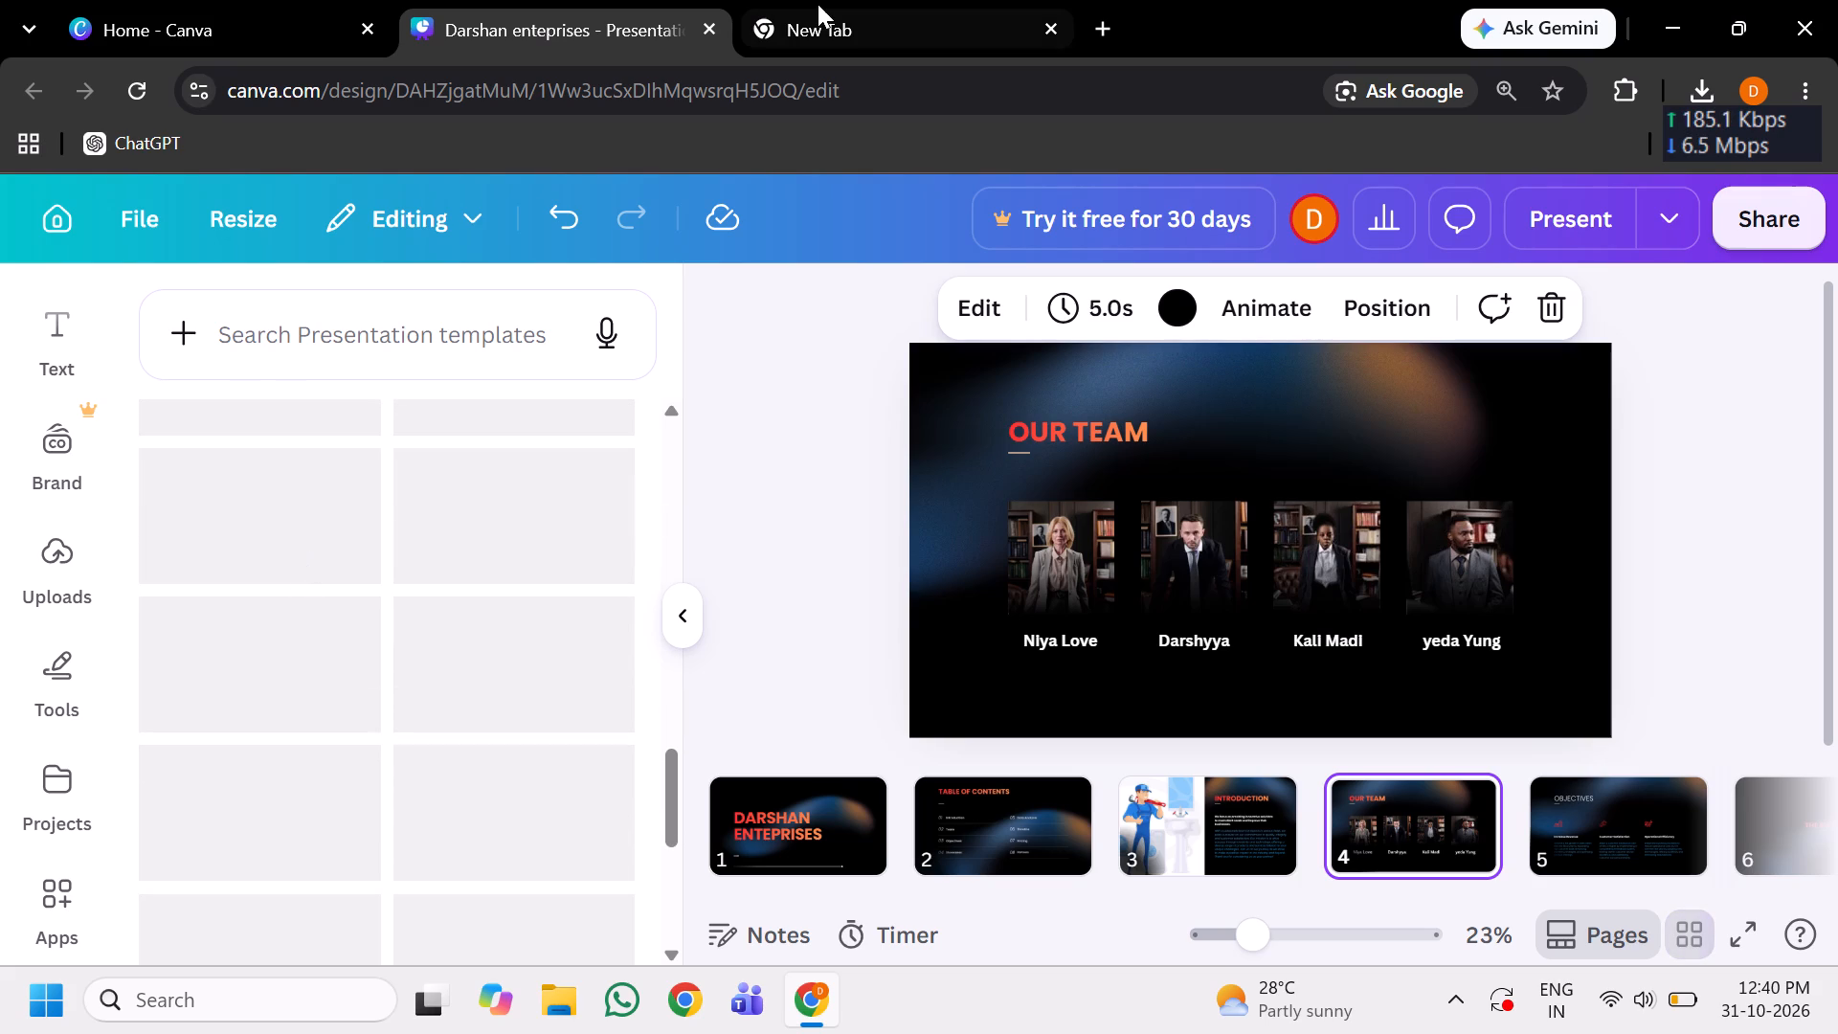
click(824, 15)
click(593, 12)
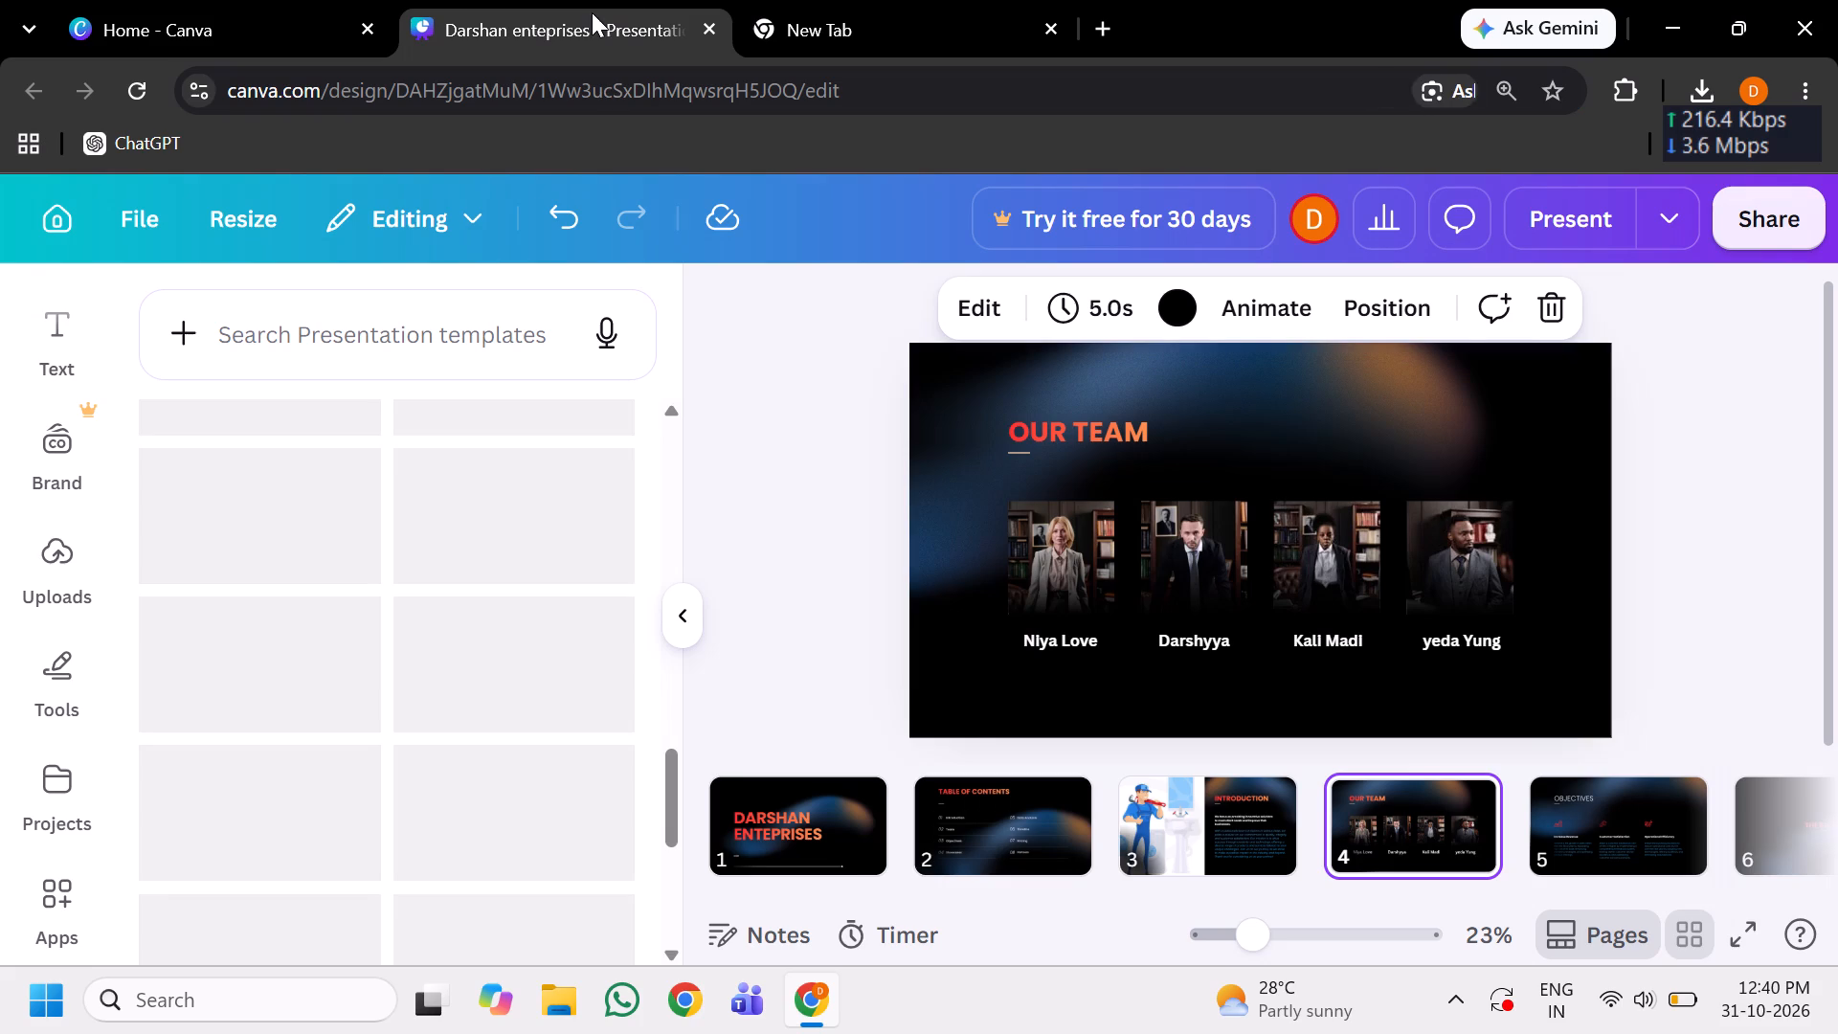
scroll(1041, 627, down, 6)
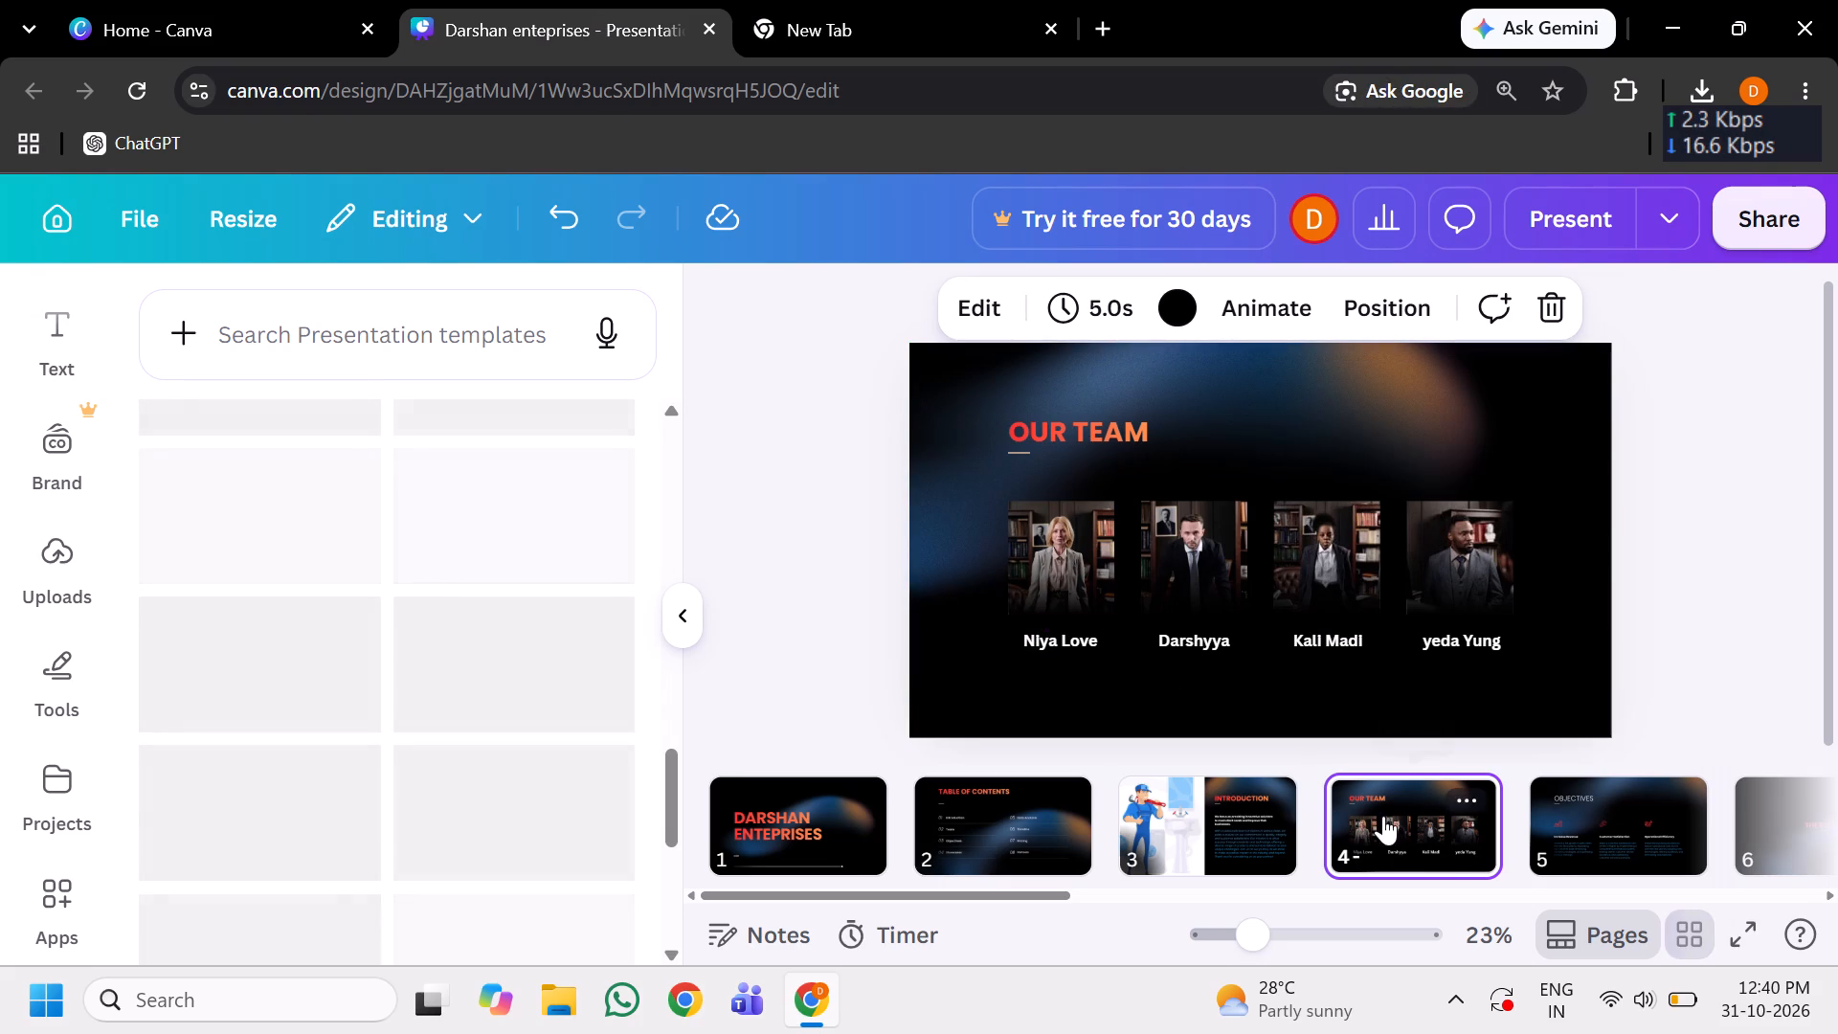
Look through slides 2 to 5 in the editor and go back to the title slide.
click(1383, 816)
click(1218, 823)
click(1022, 829)
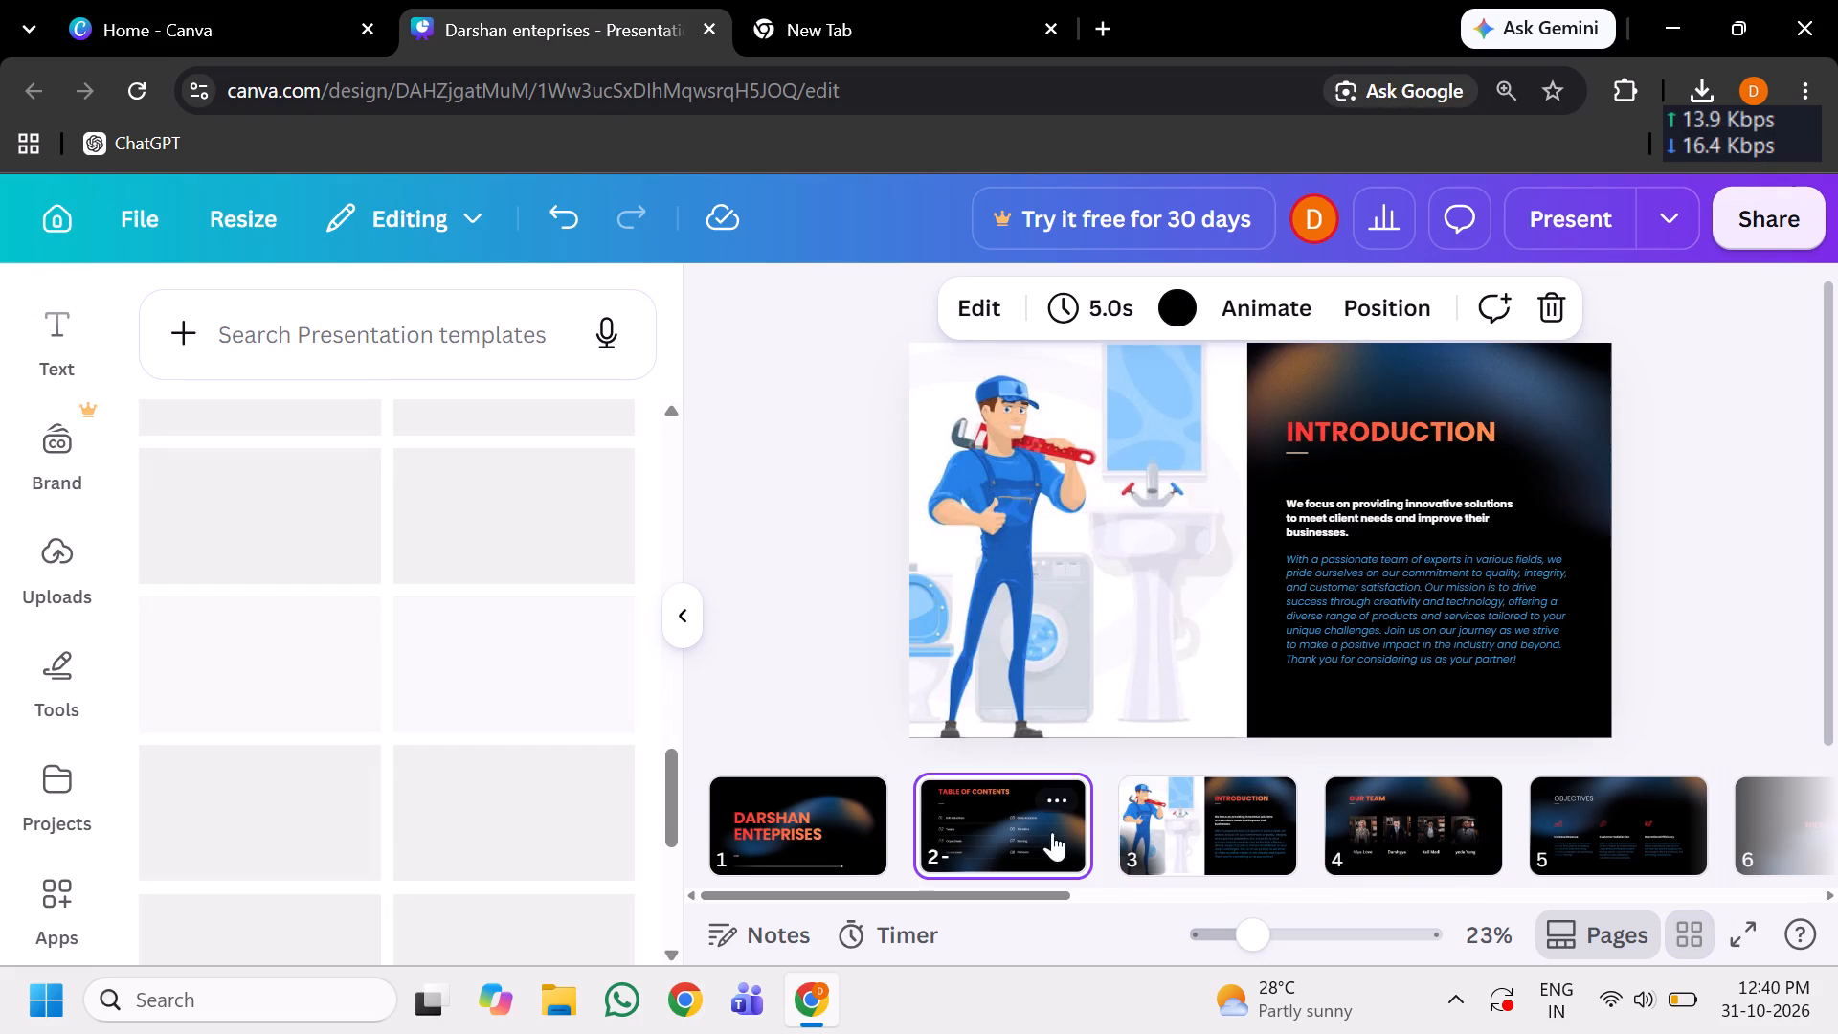
click(1603, 806)
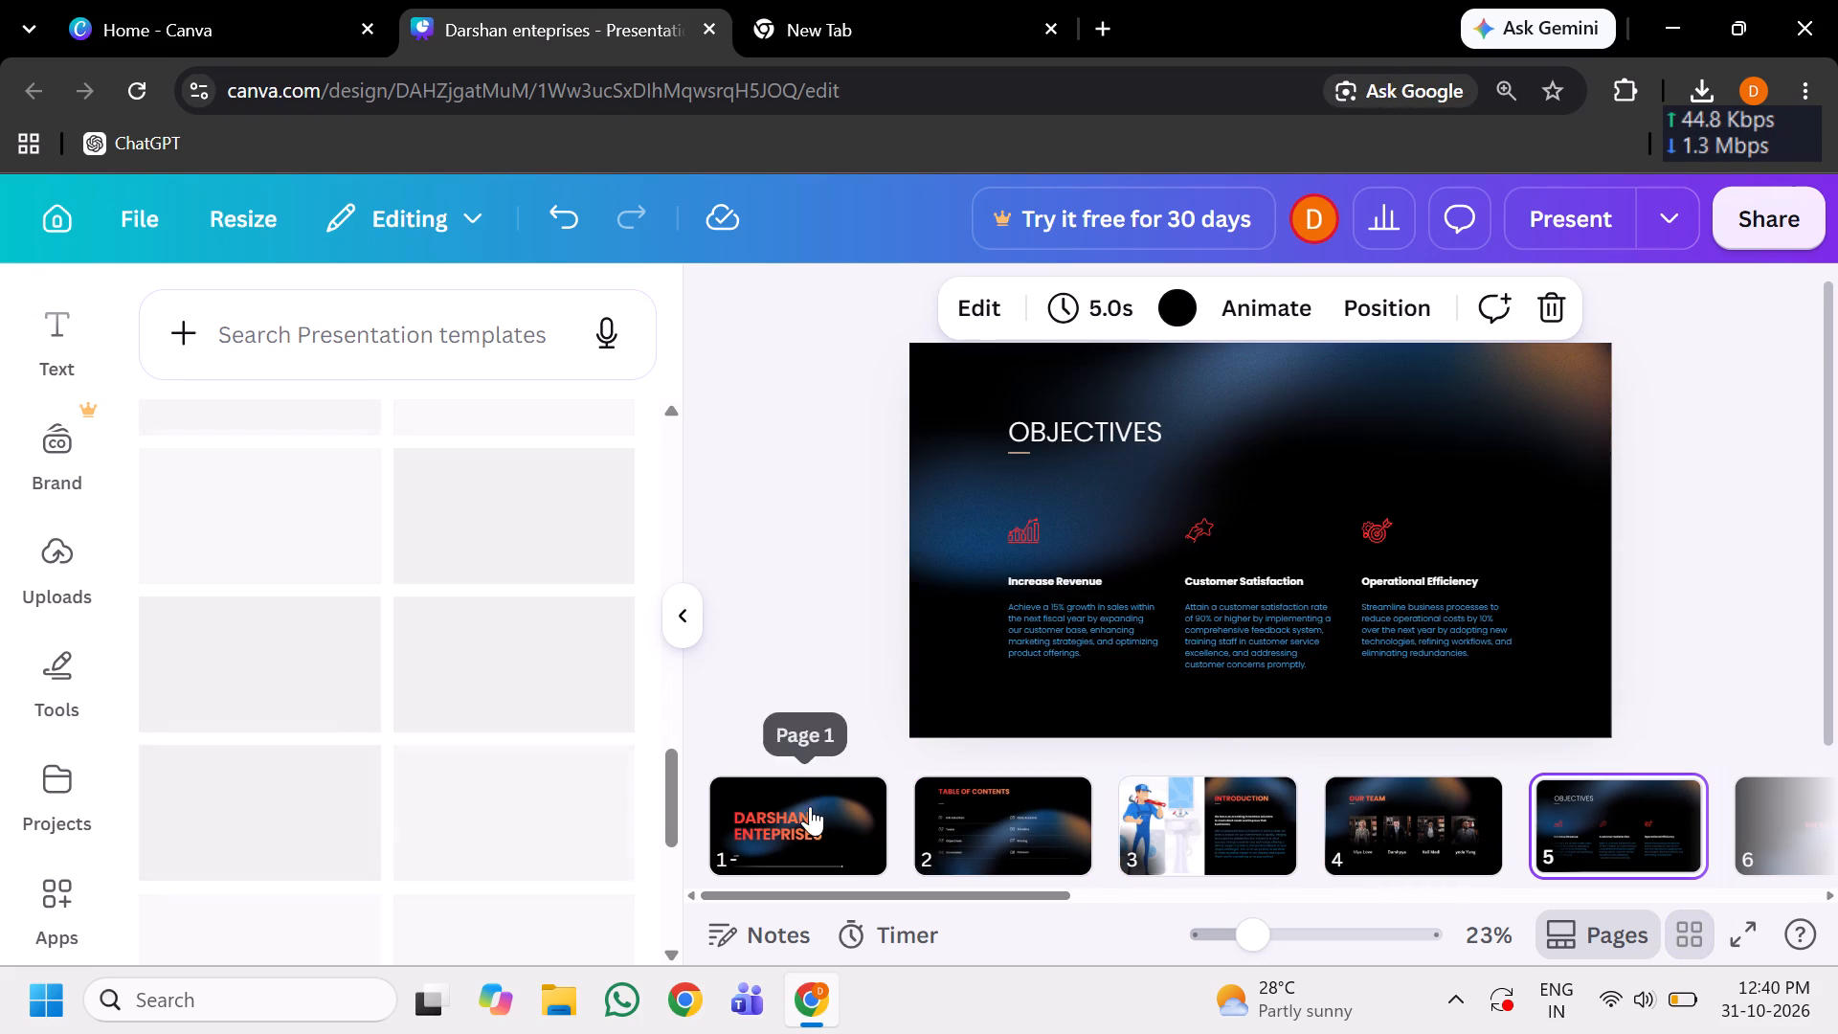
click(809, 815)
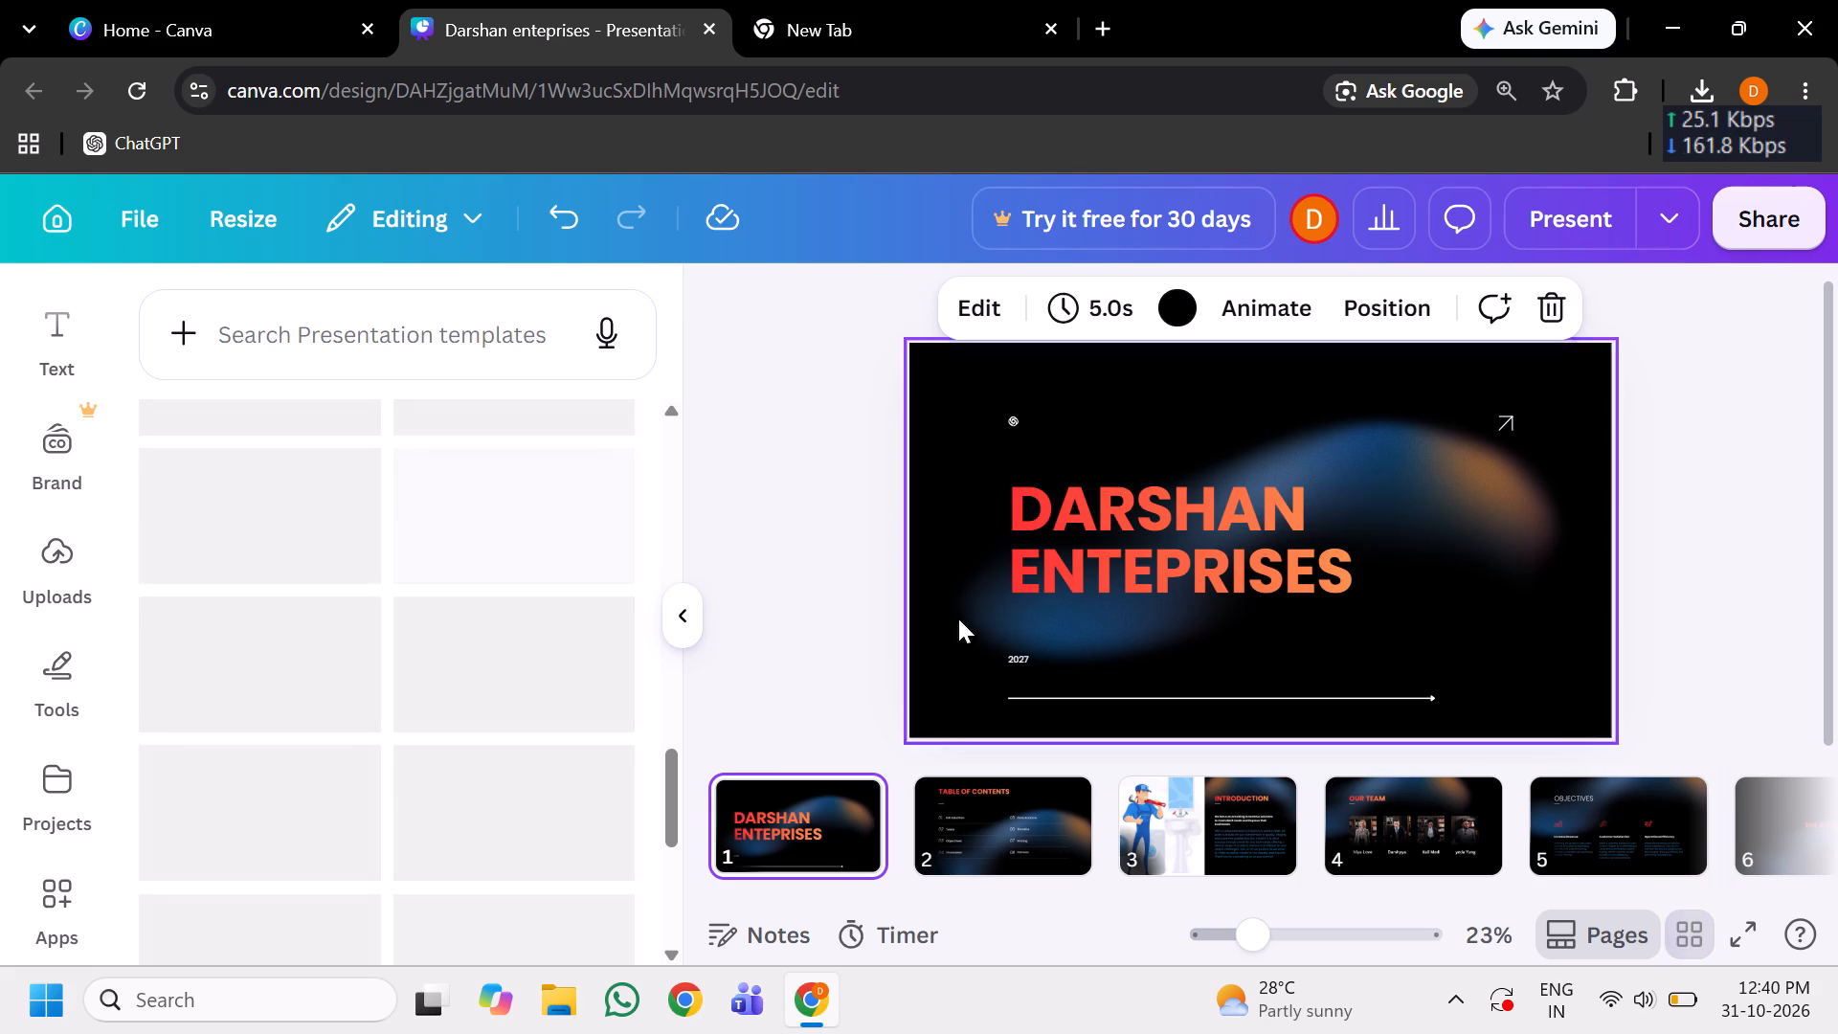
Present the slides full screen from the title slide, review them through Our Partners, and leave full screen.
click(1742, 953)
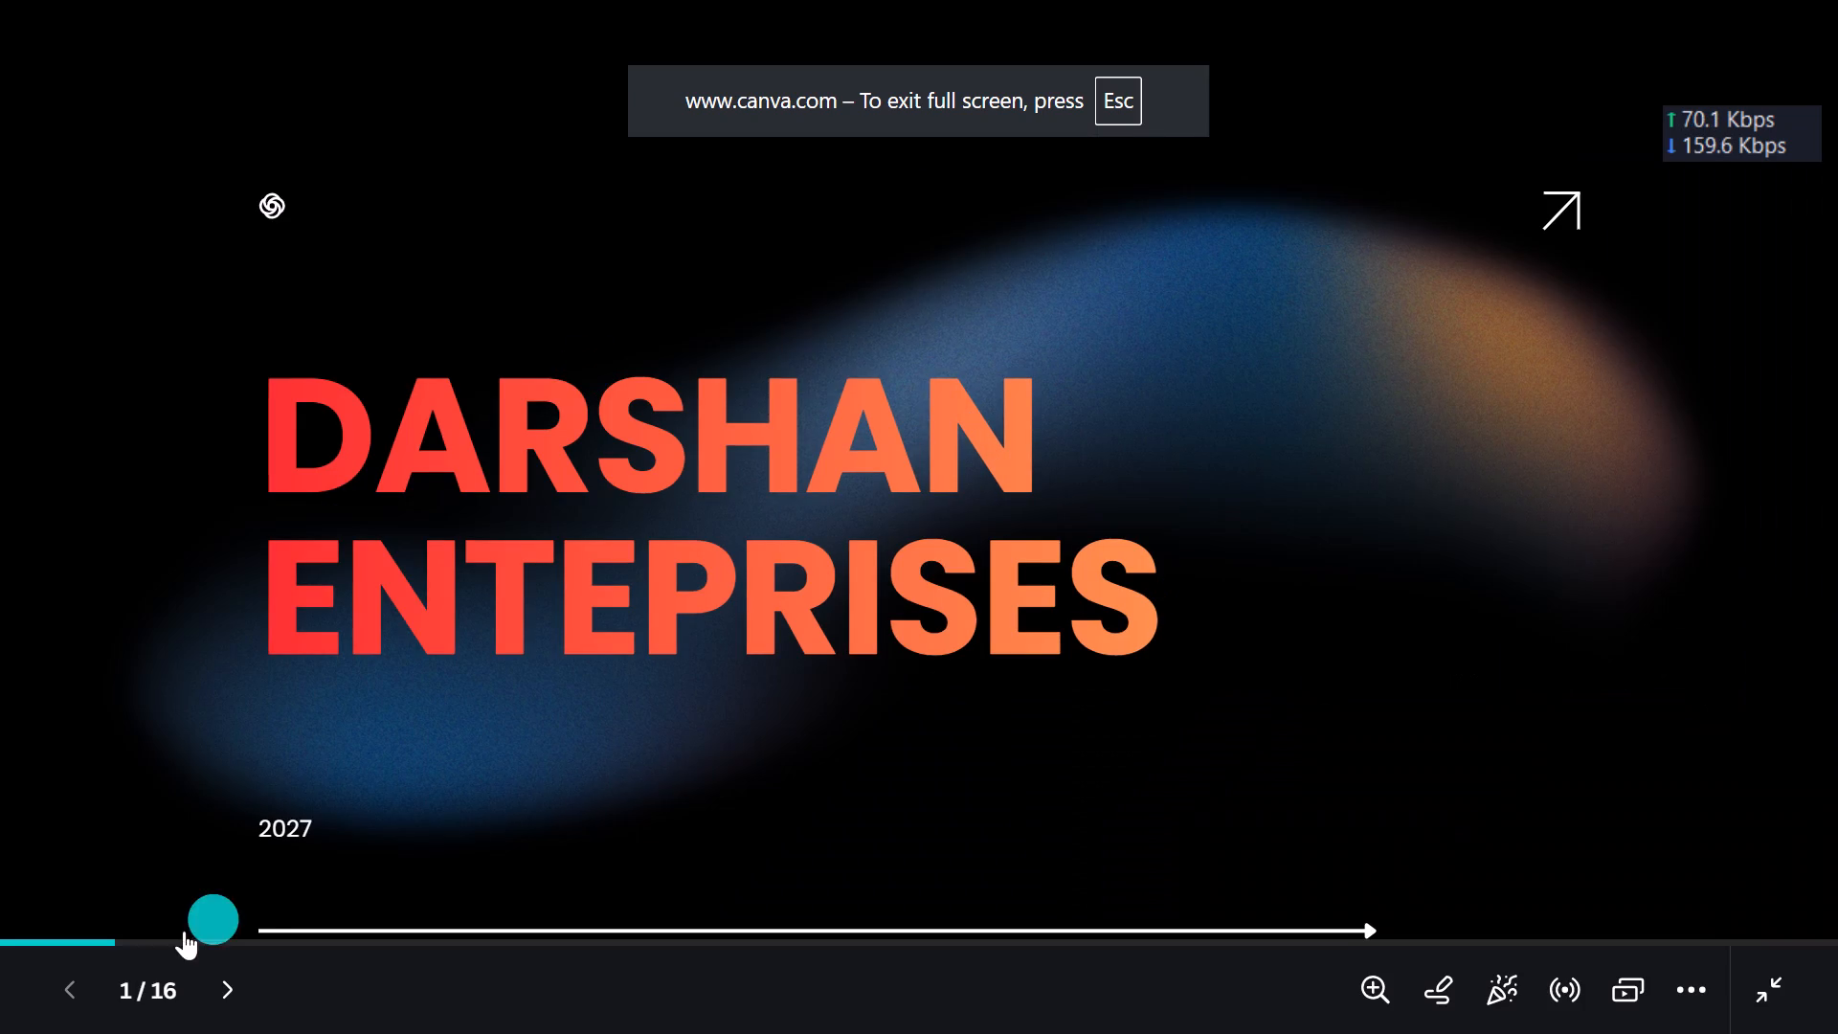
click(247, 986)
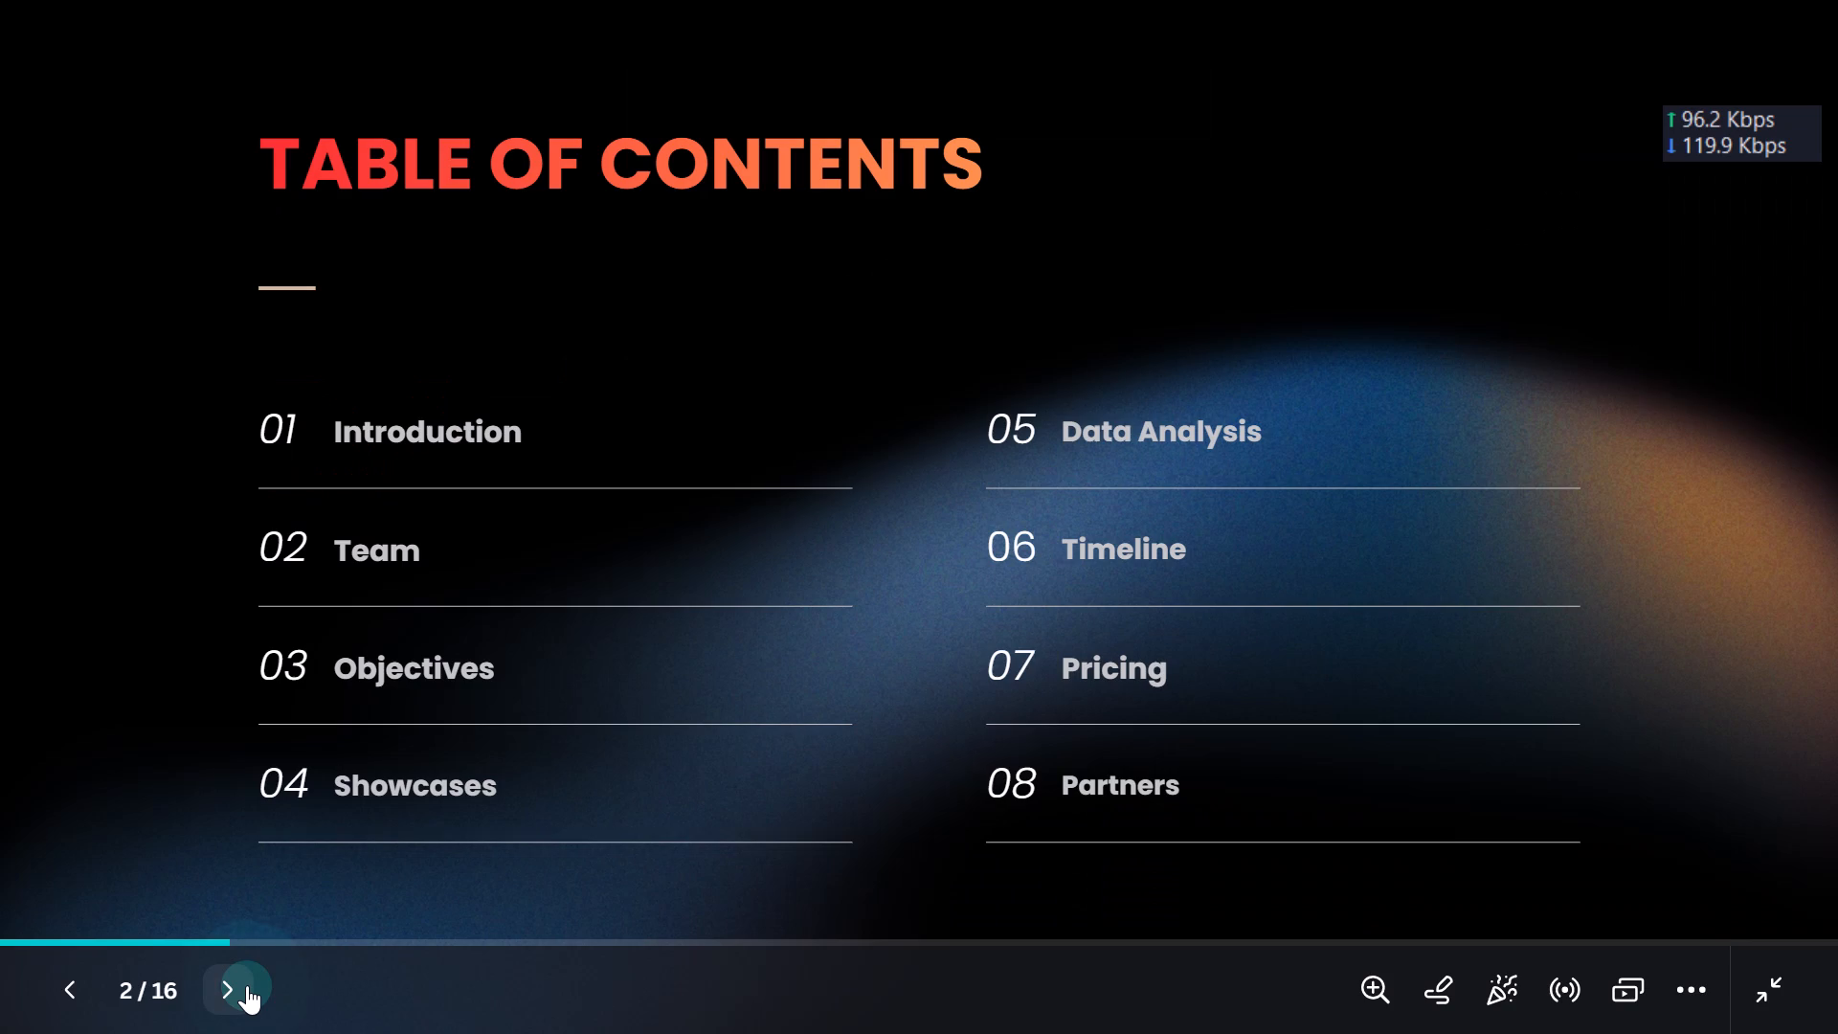
click(247, 985)
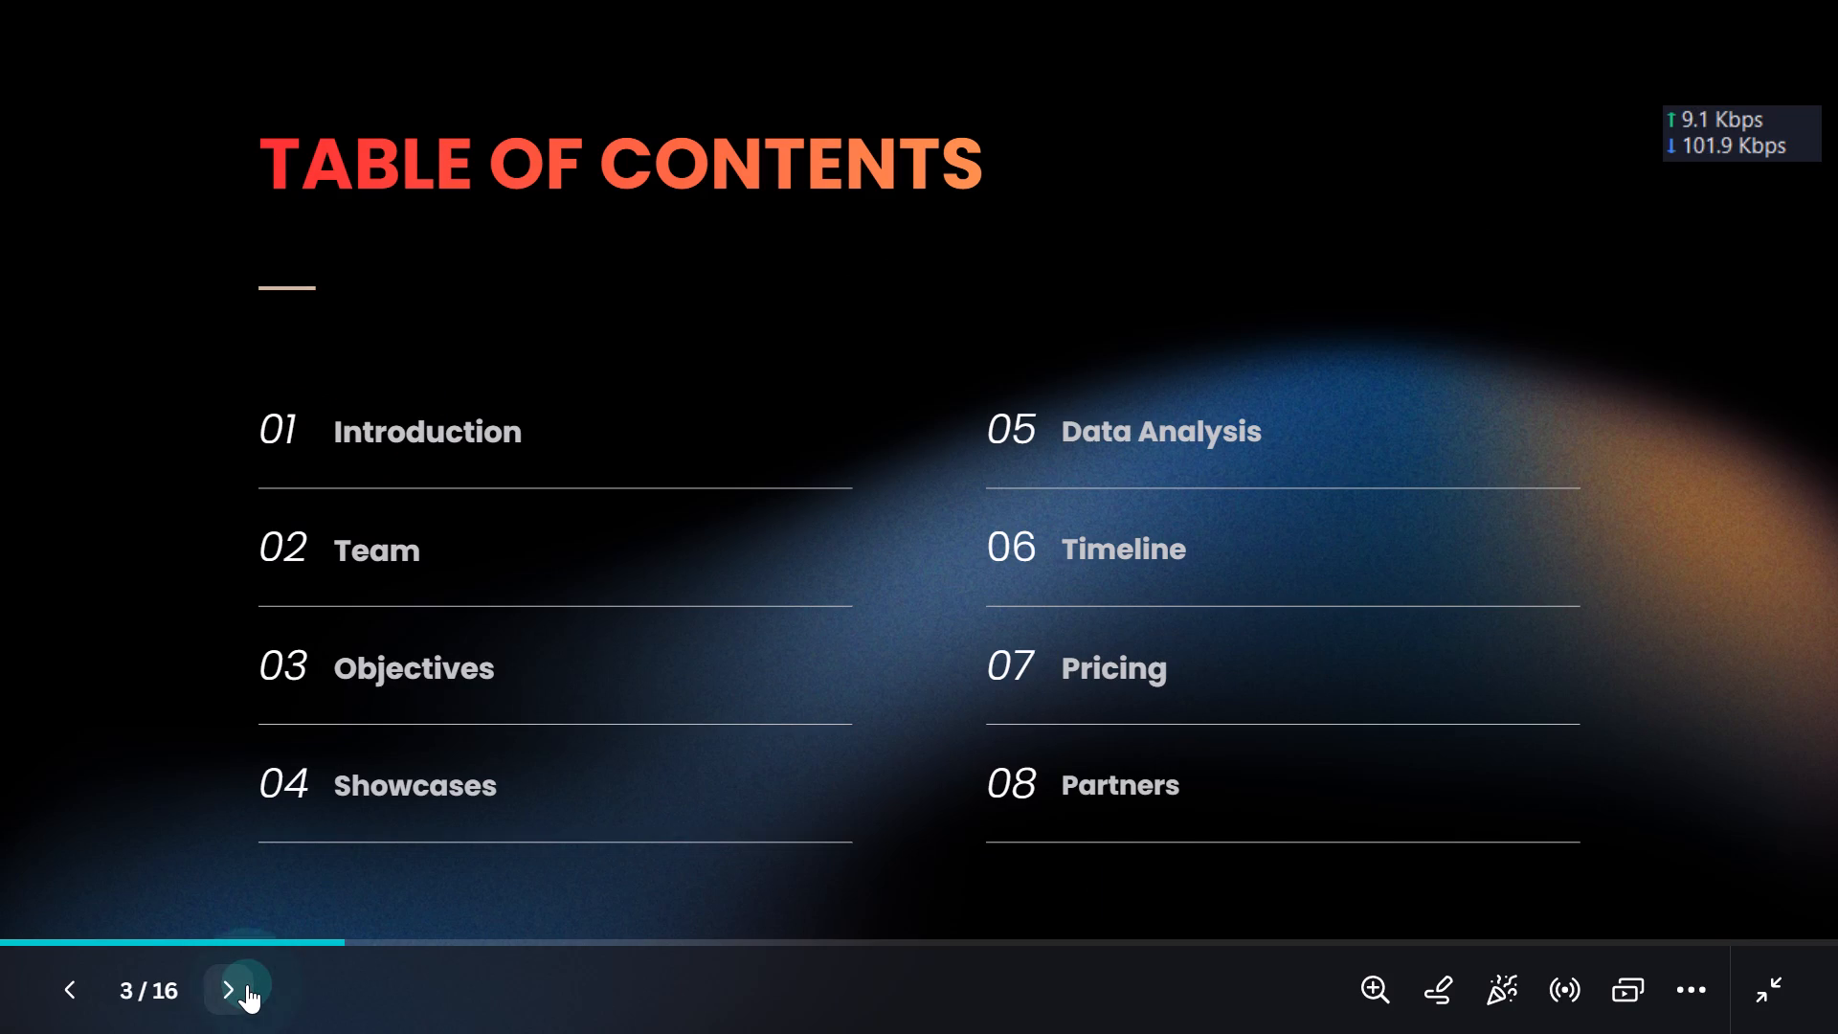
click(247, 984)
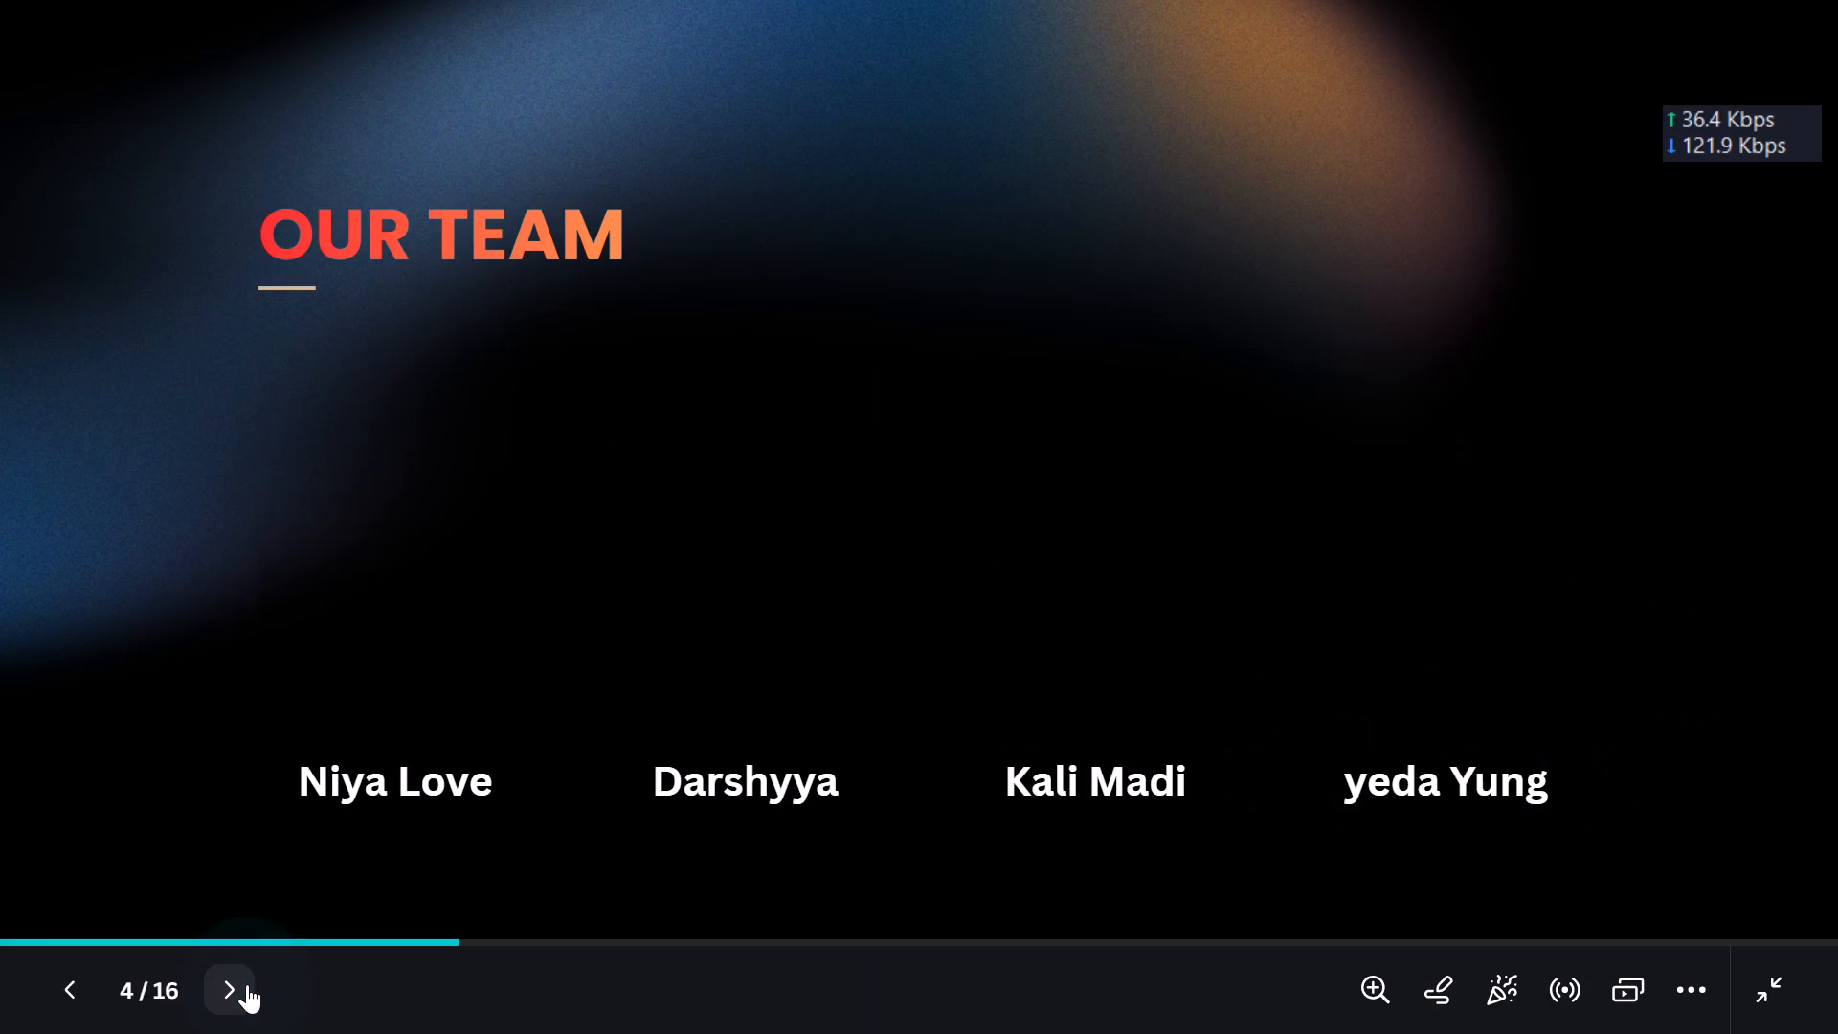
click(247, 984)
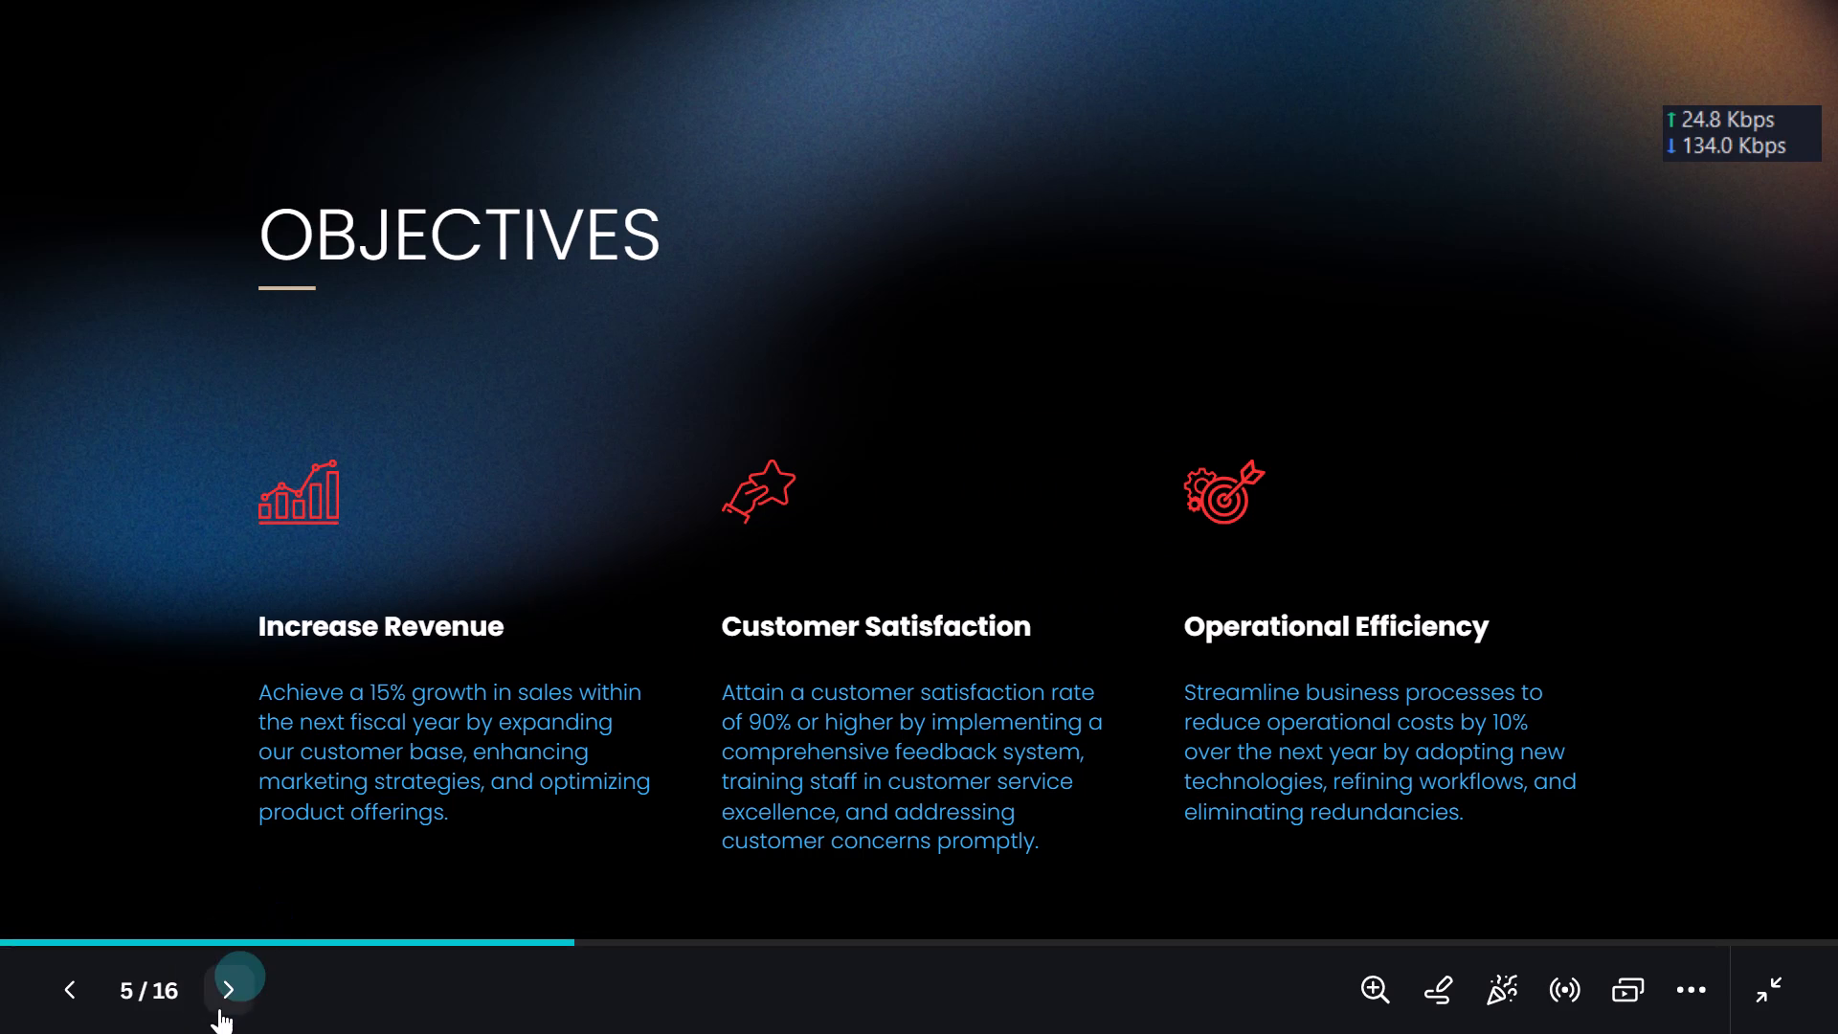
click(216, 1011)
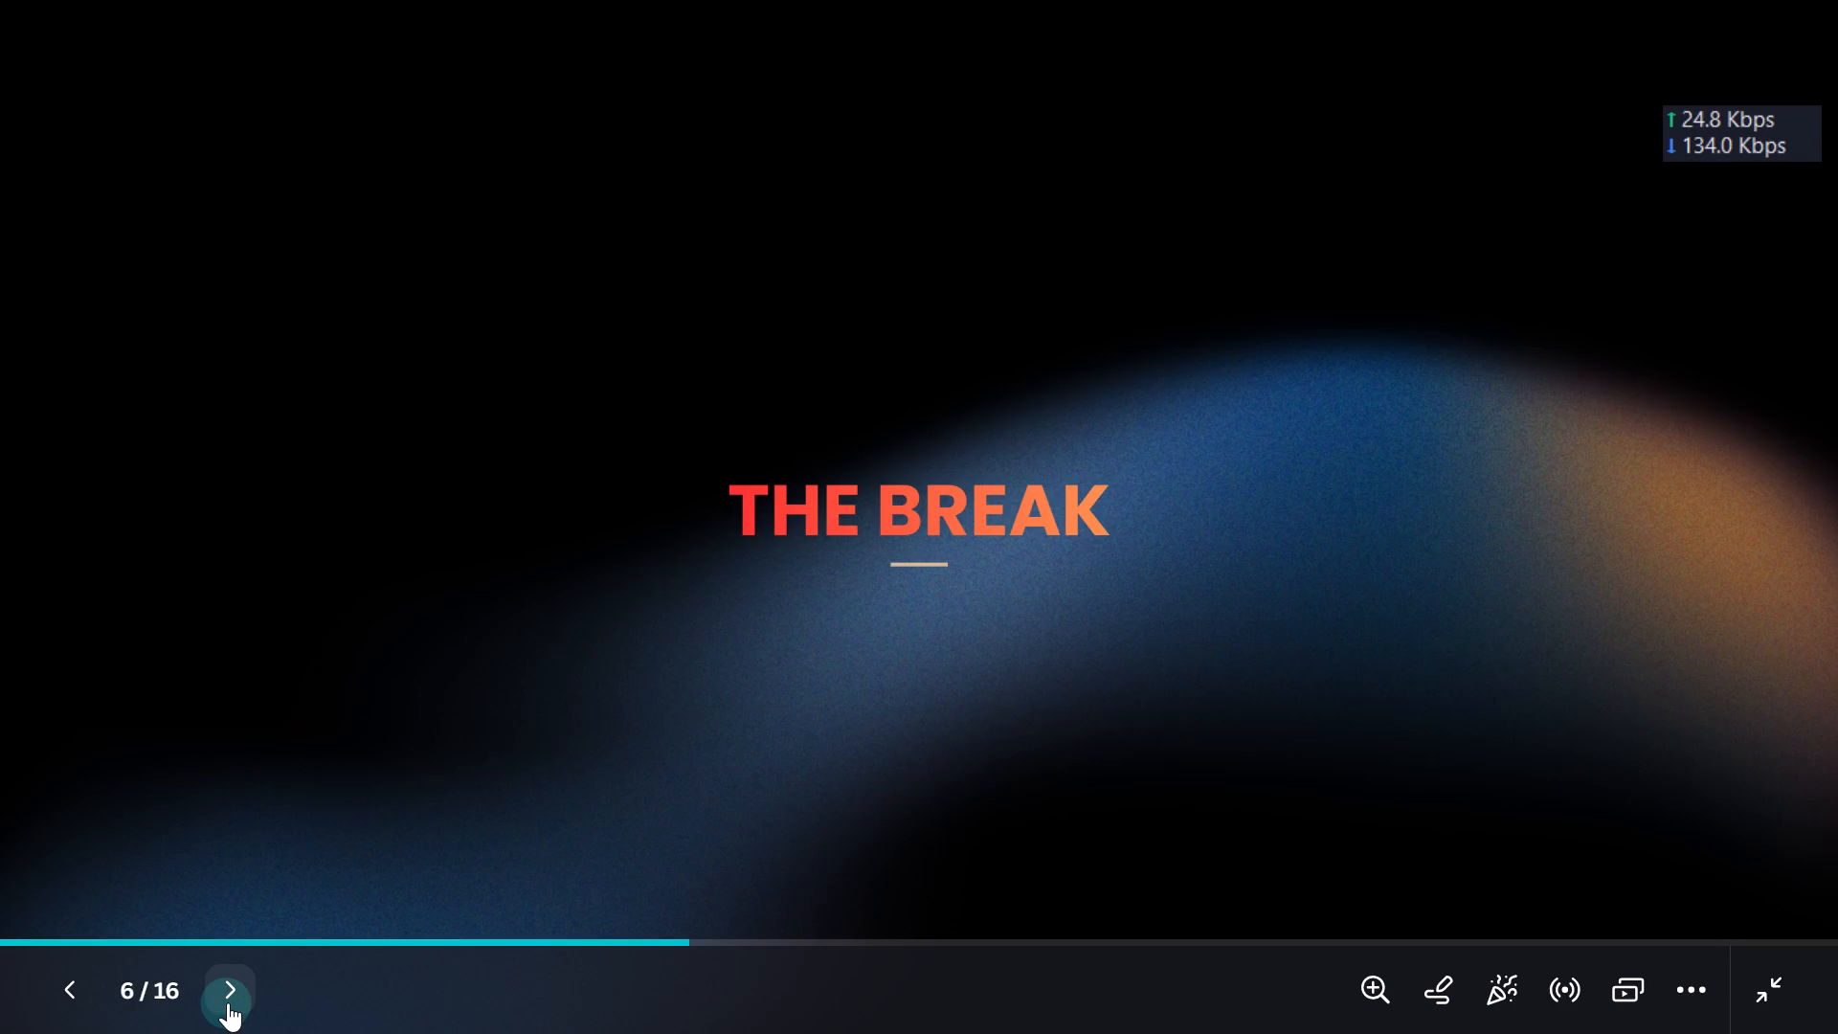
click(228, 1005)
click(232, 1007)
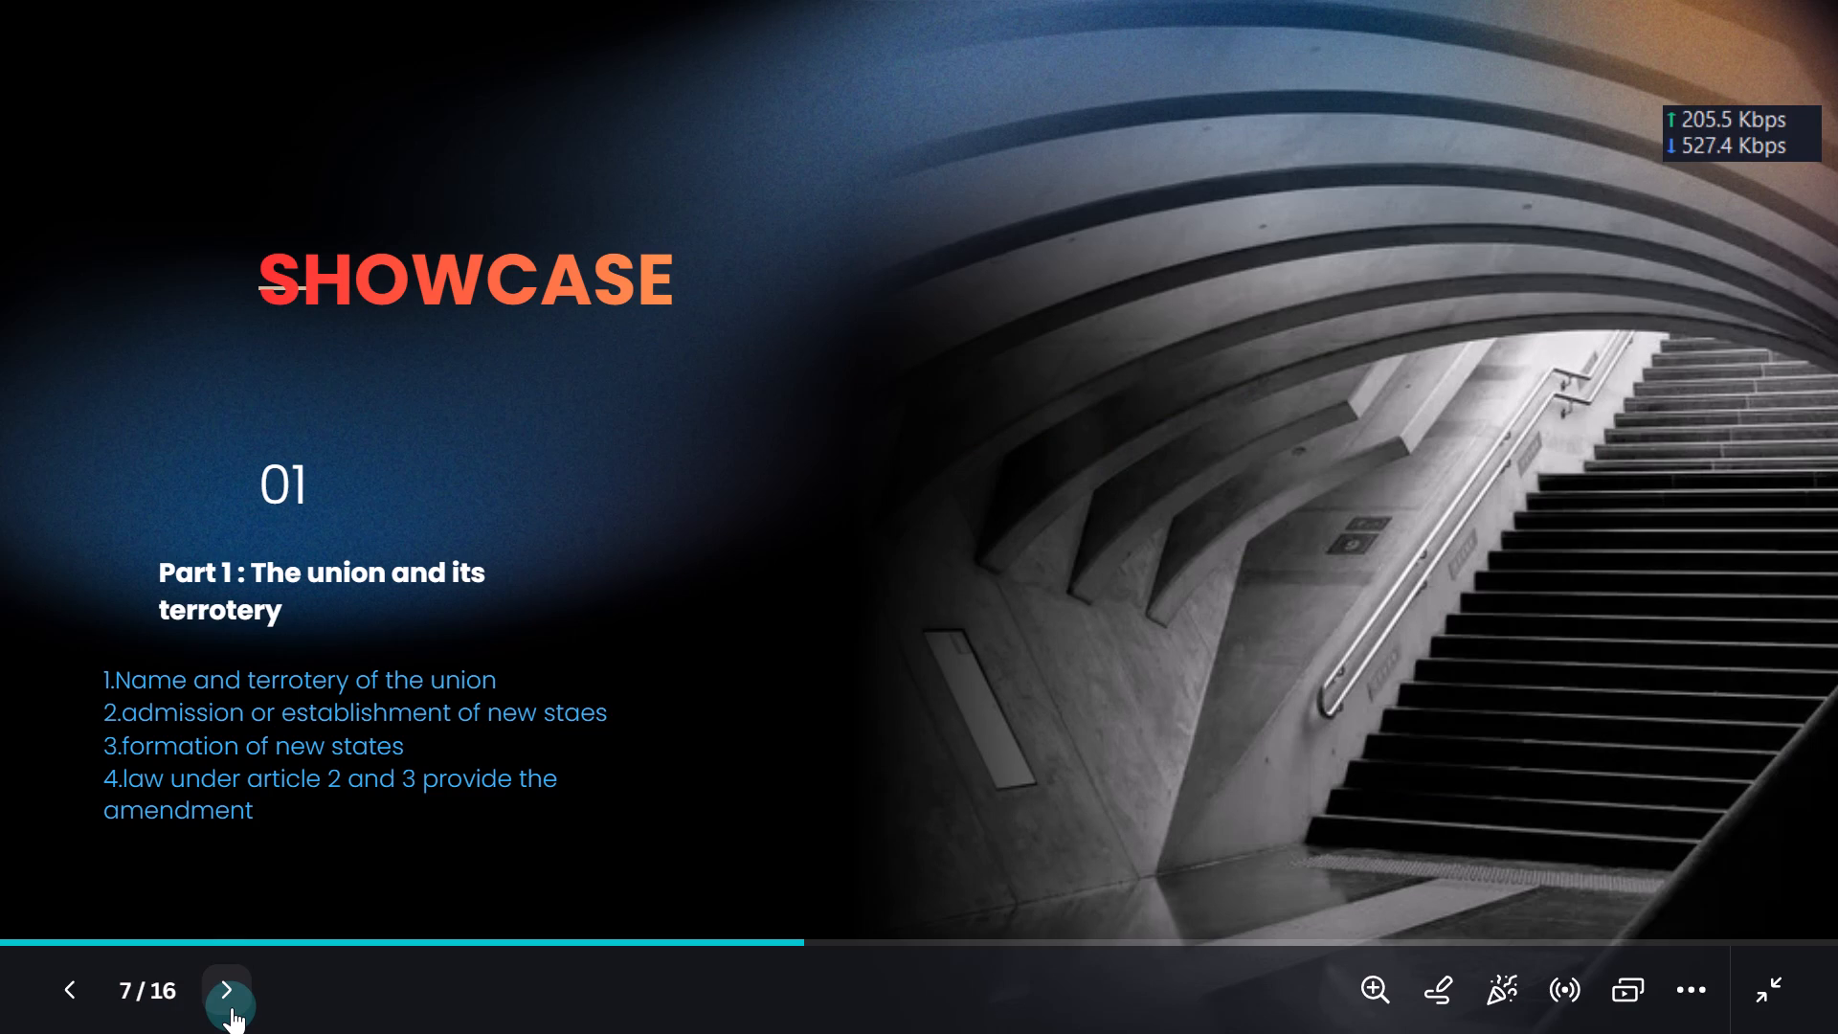
click(232, 1007)
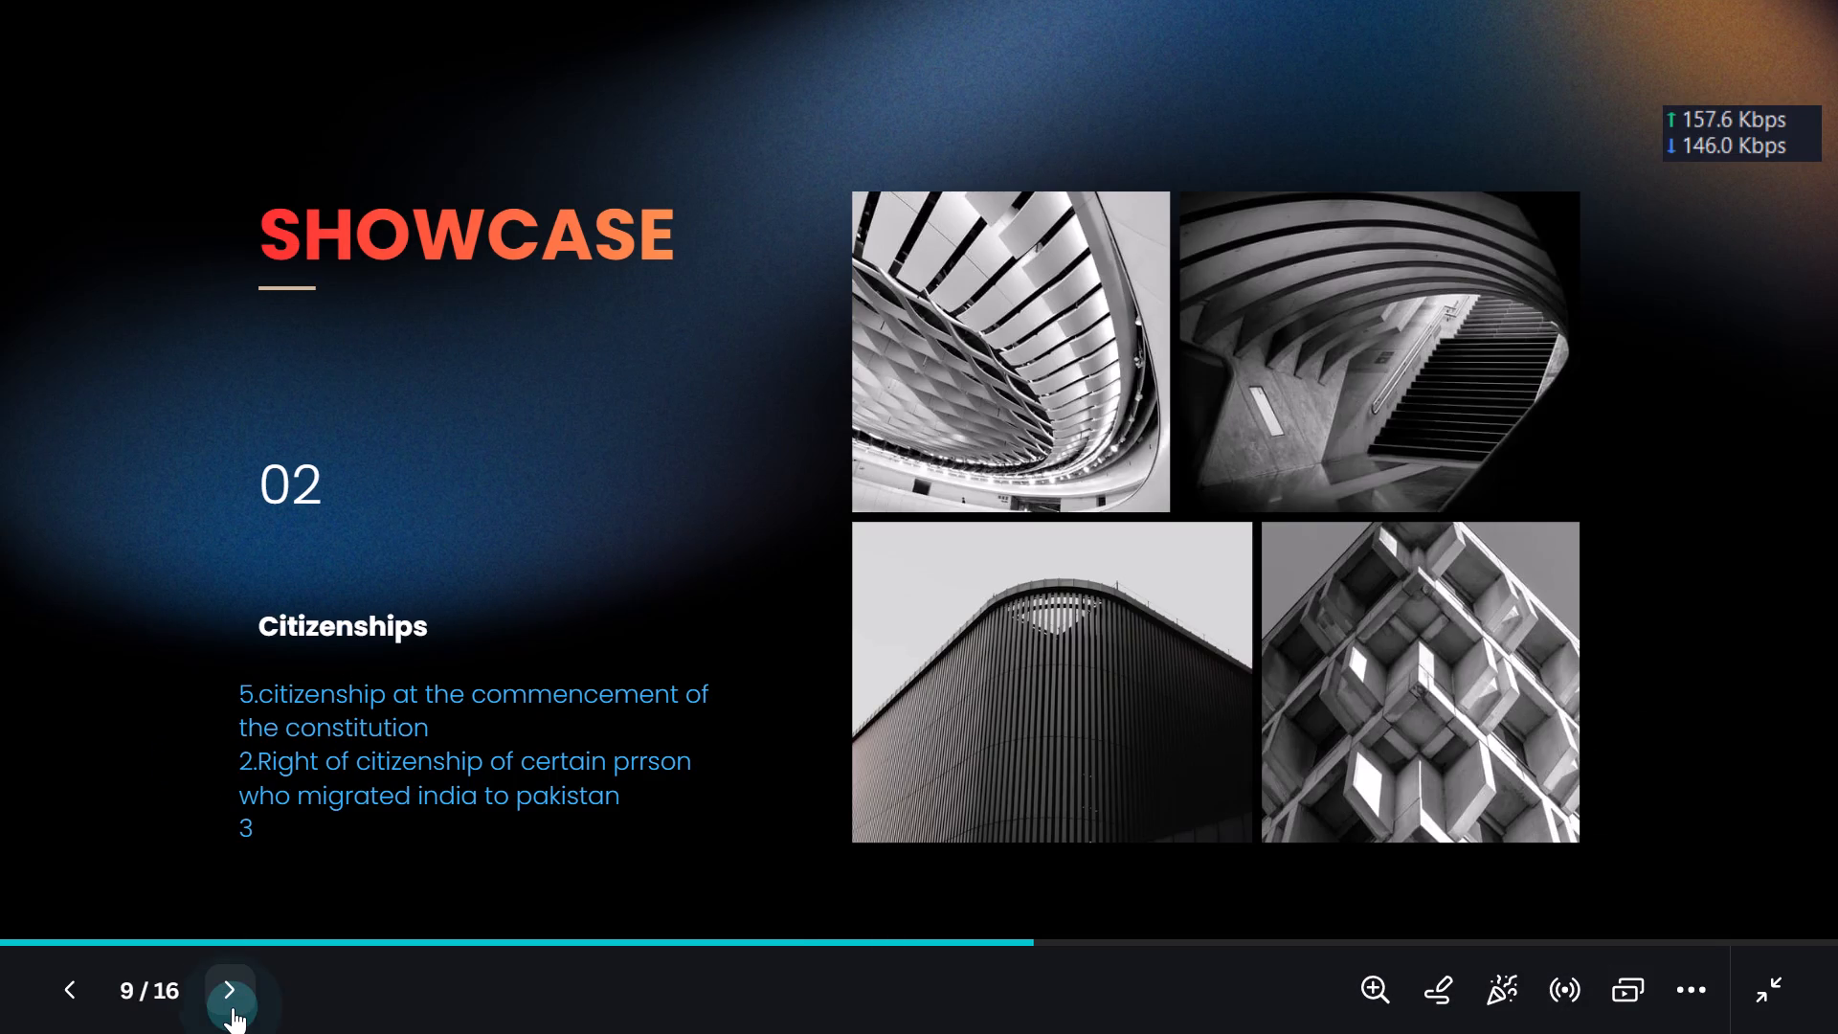
click(234, 1006)
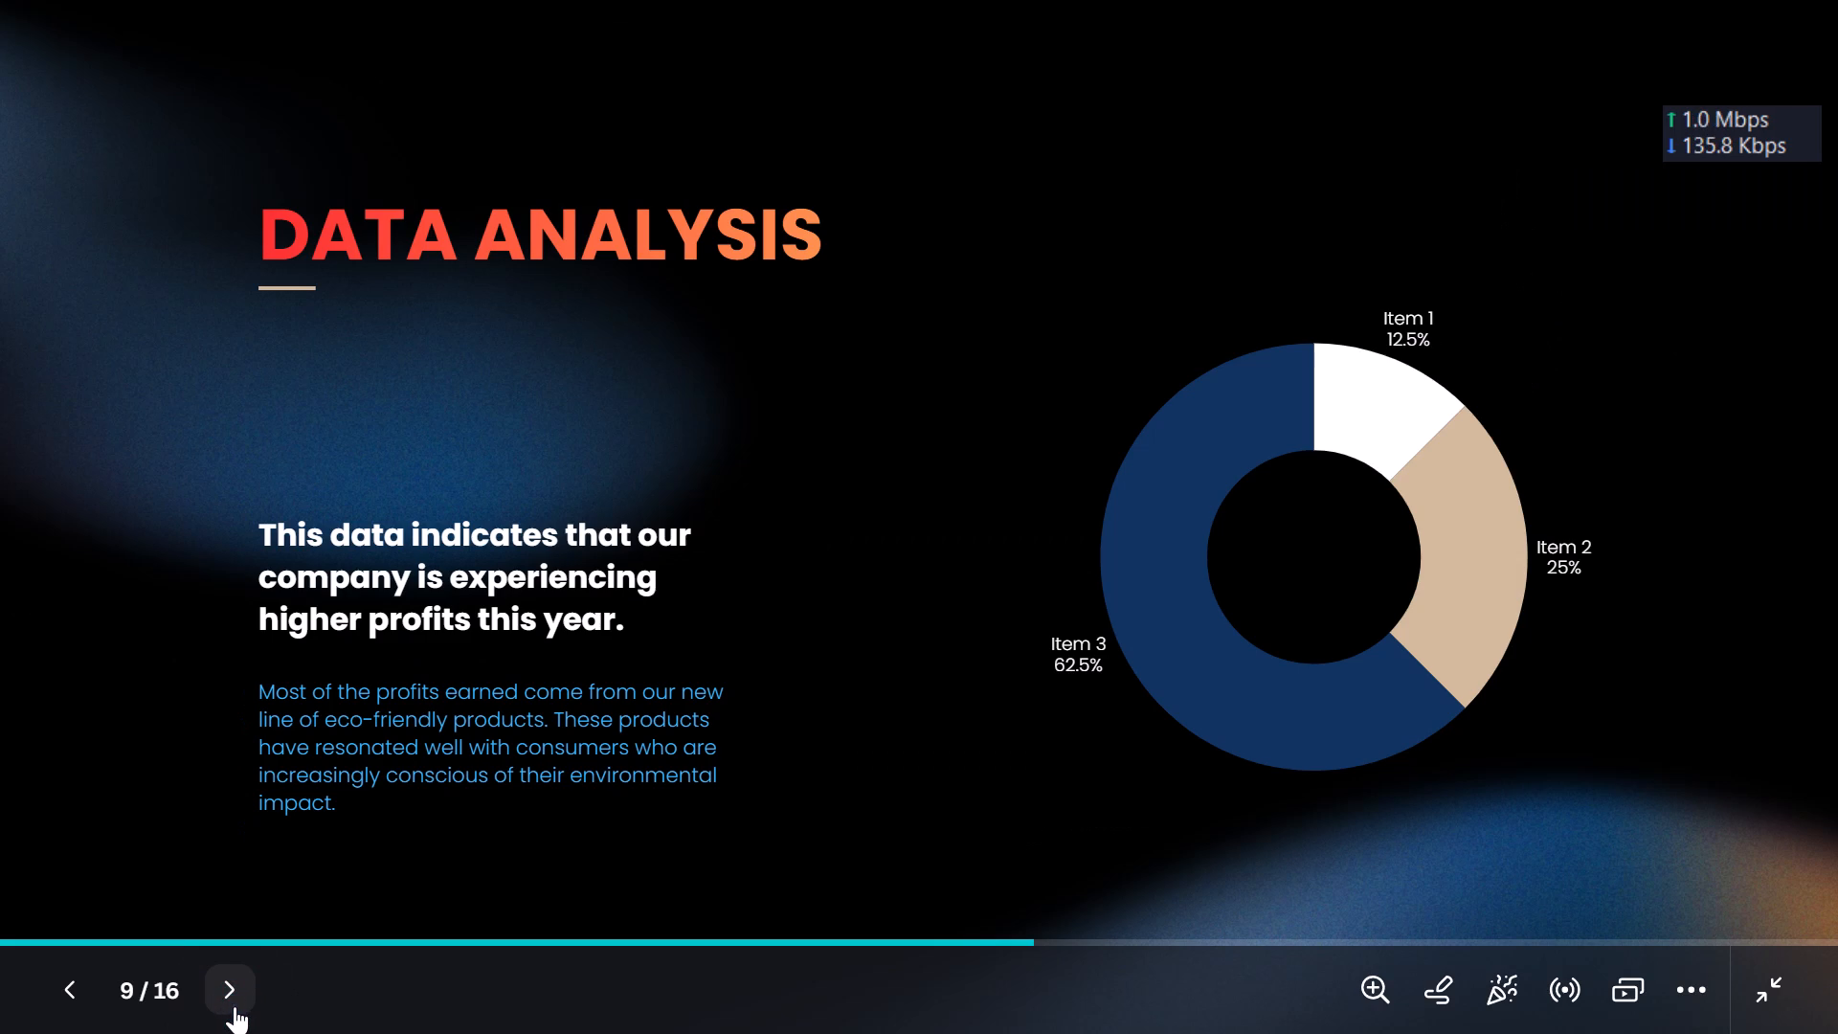
click(235, 1006)
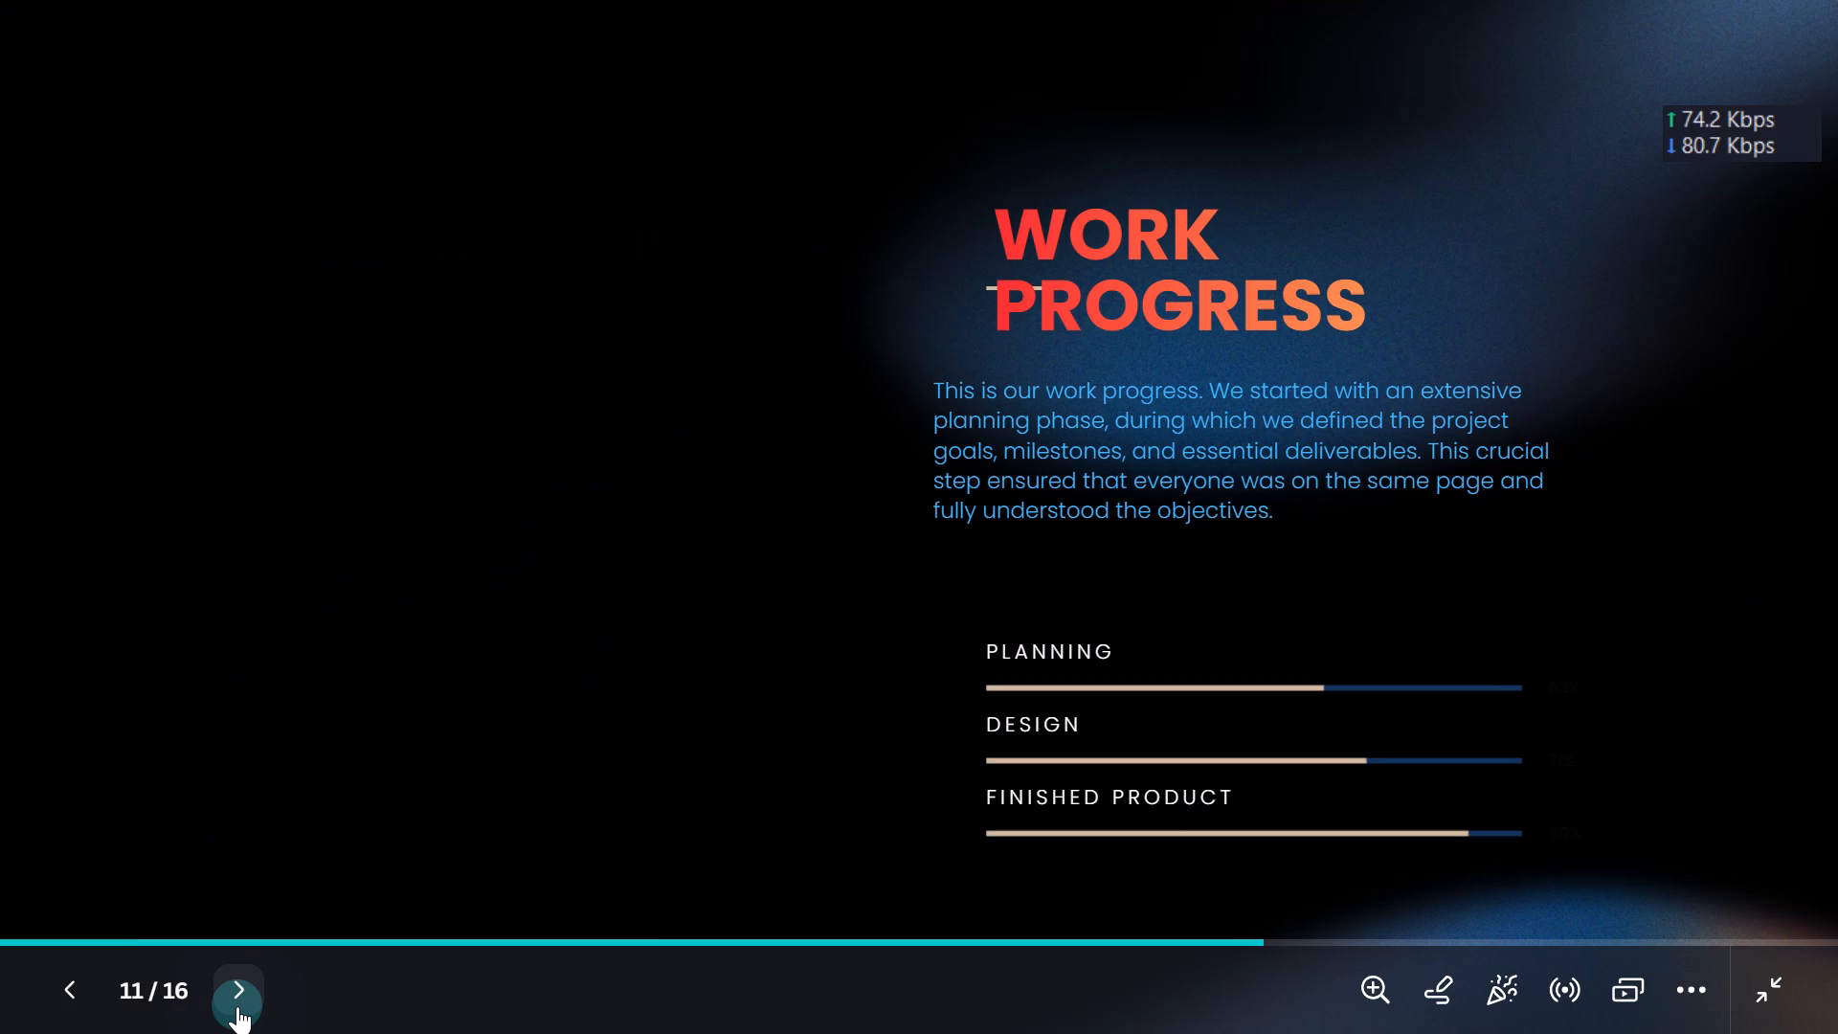
click(238, 1005)
click(245, 999)
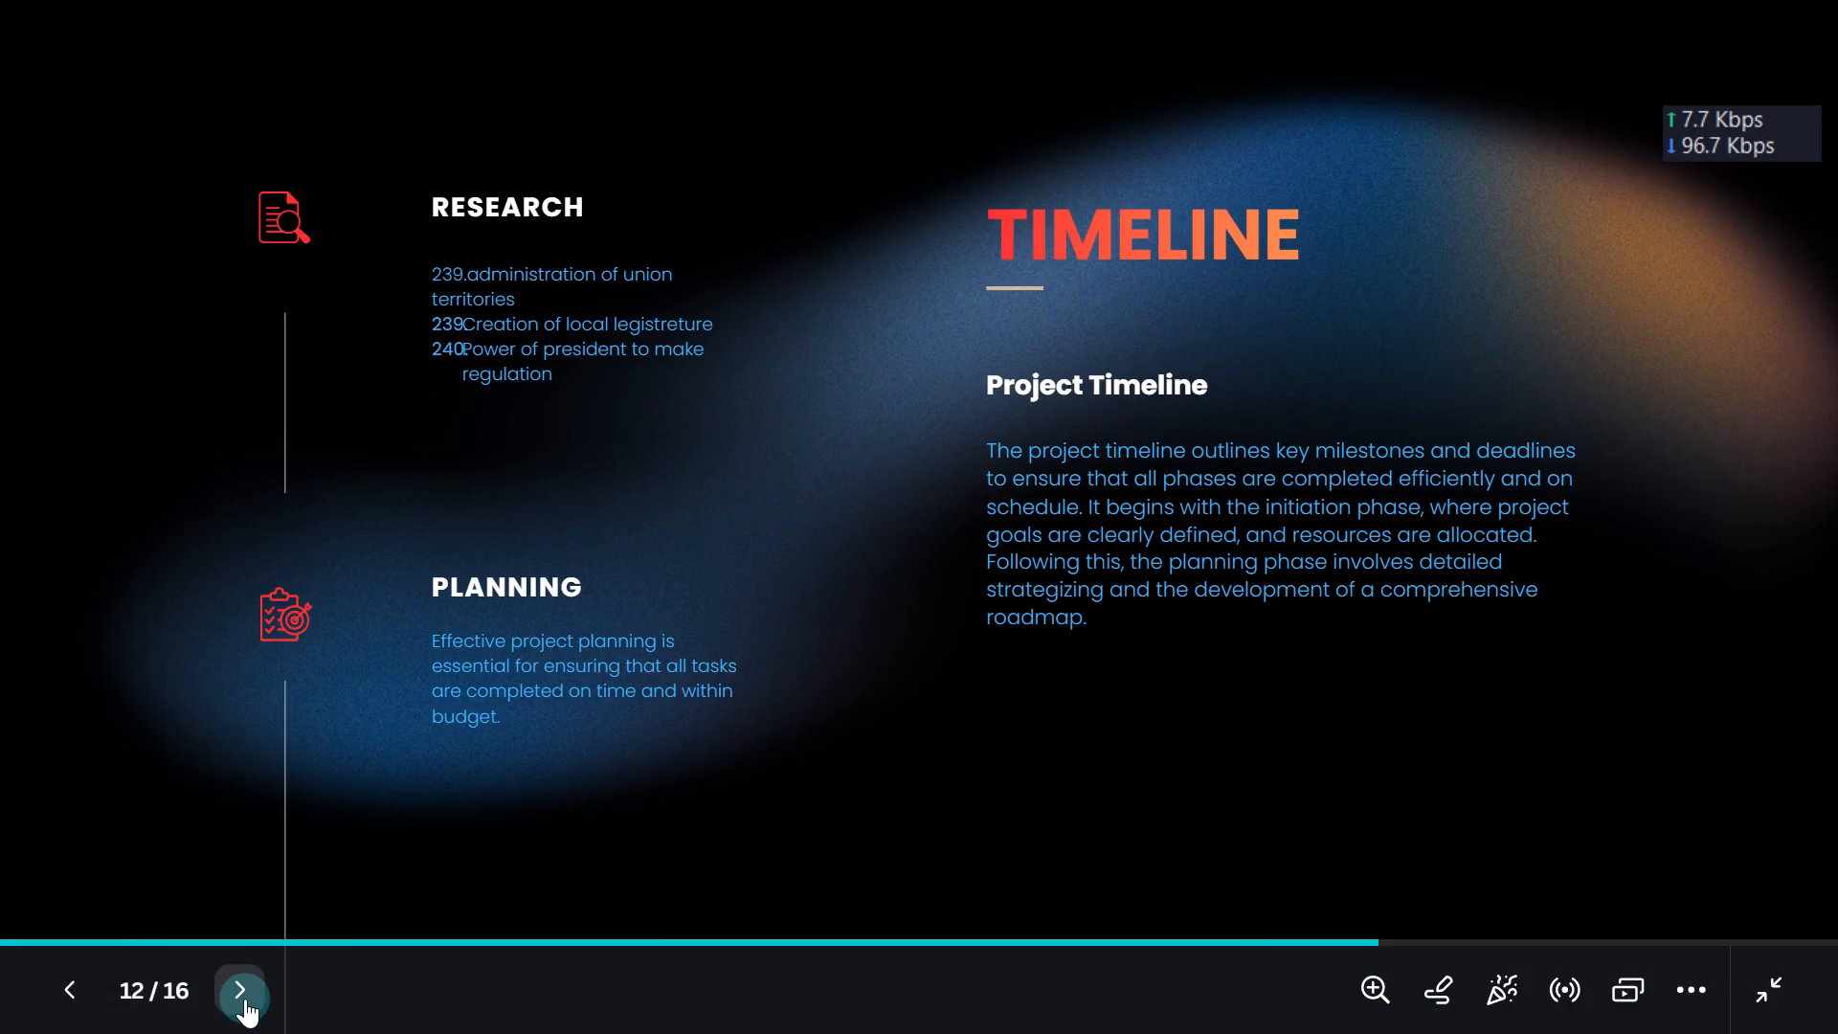
click(257, 978)
click(257, 978)
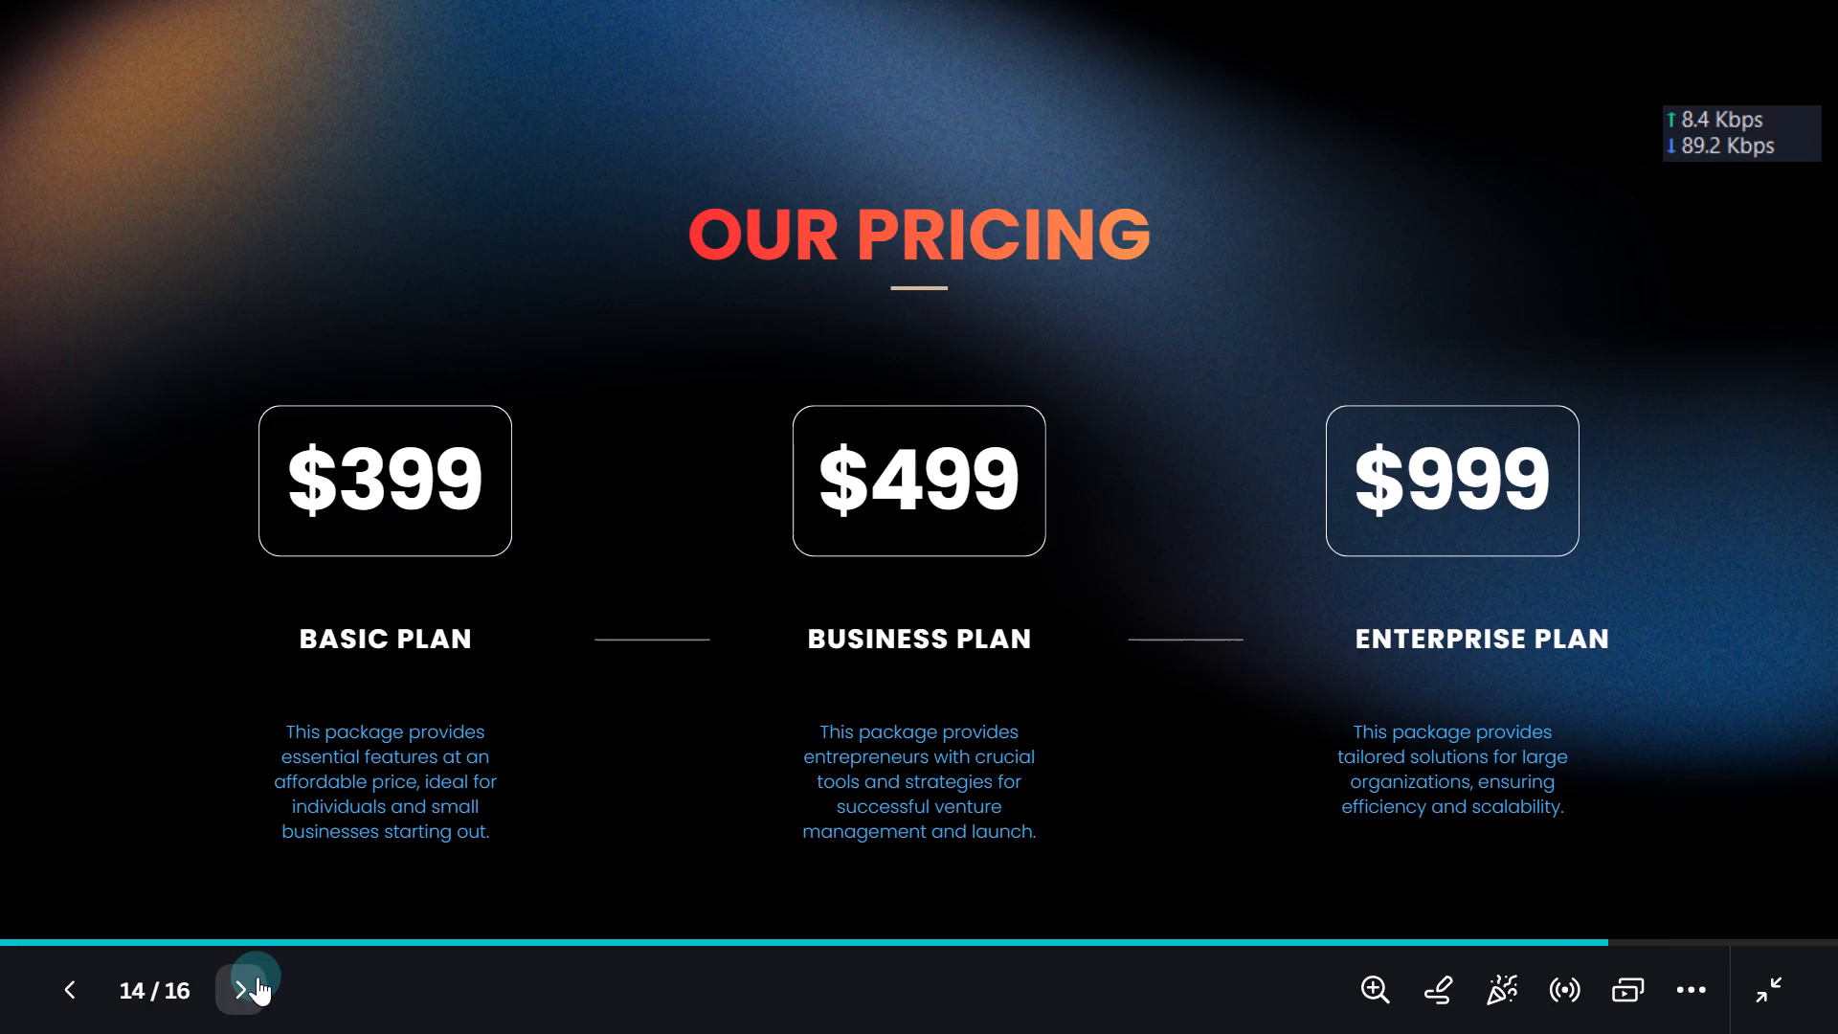
click(258, 975)
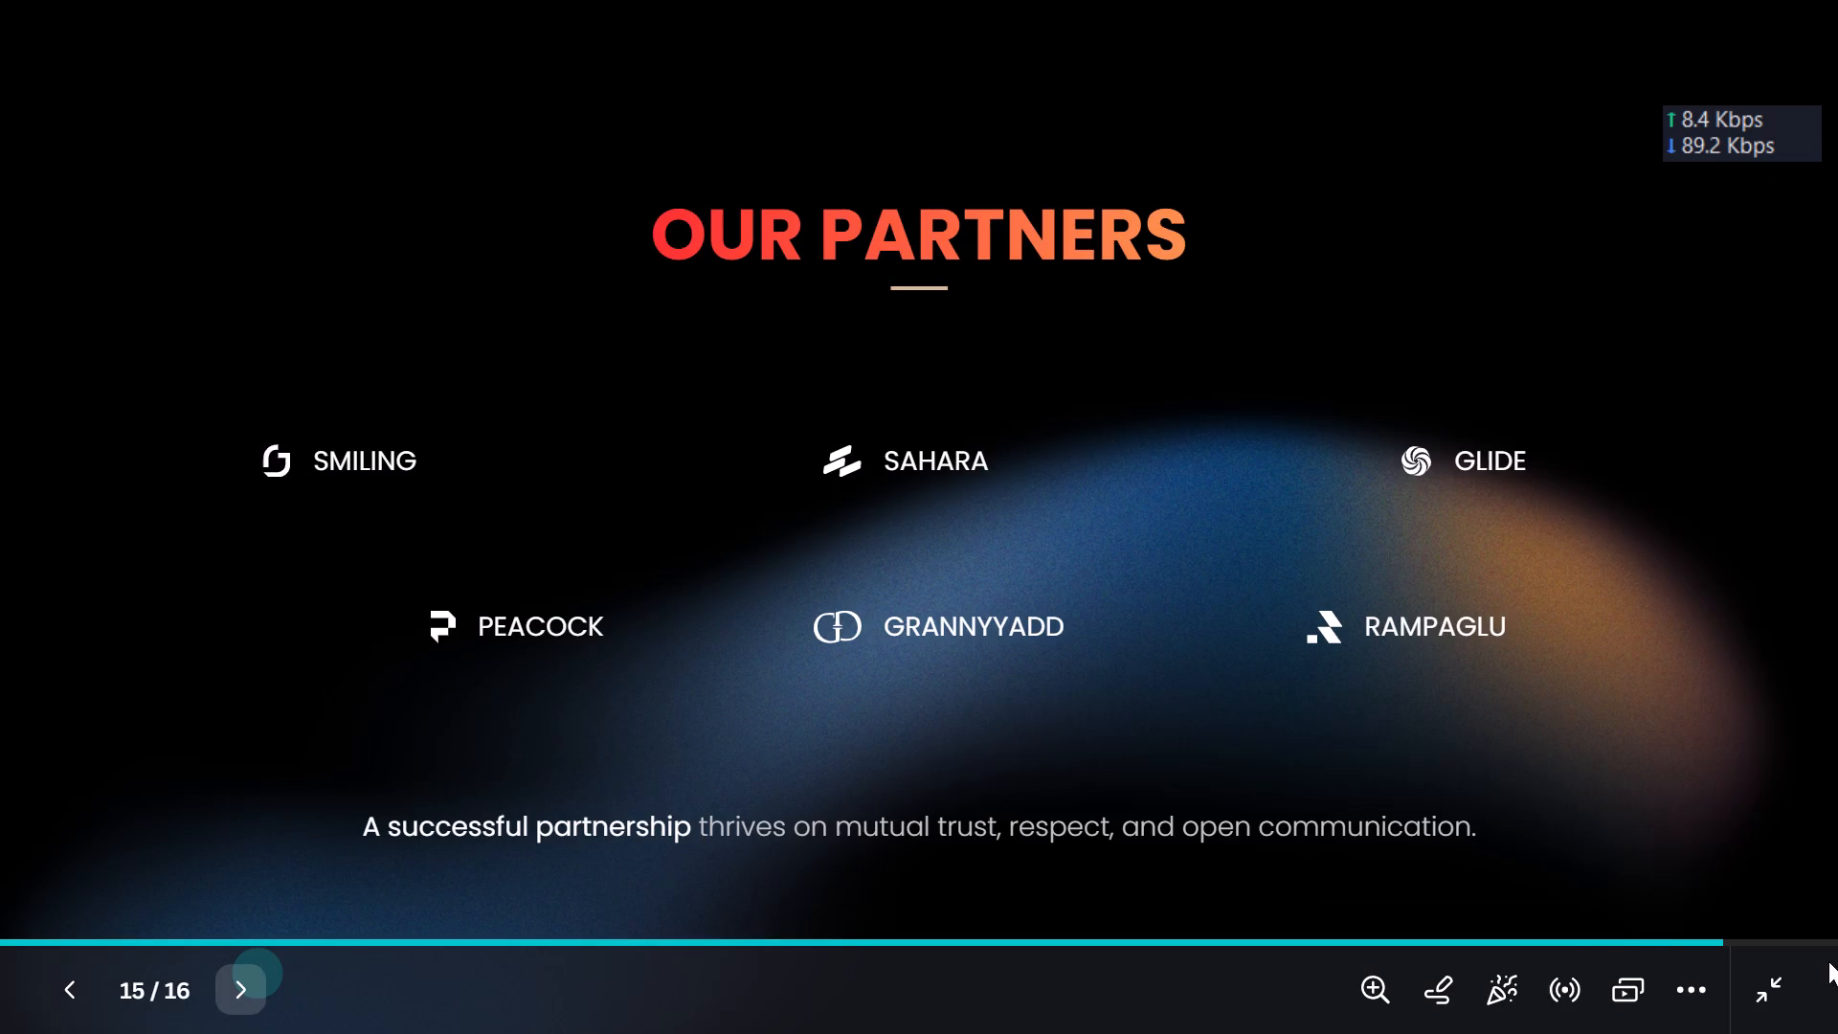
click(1751, 983)
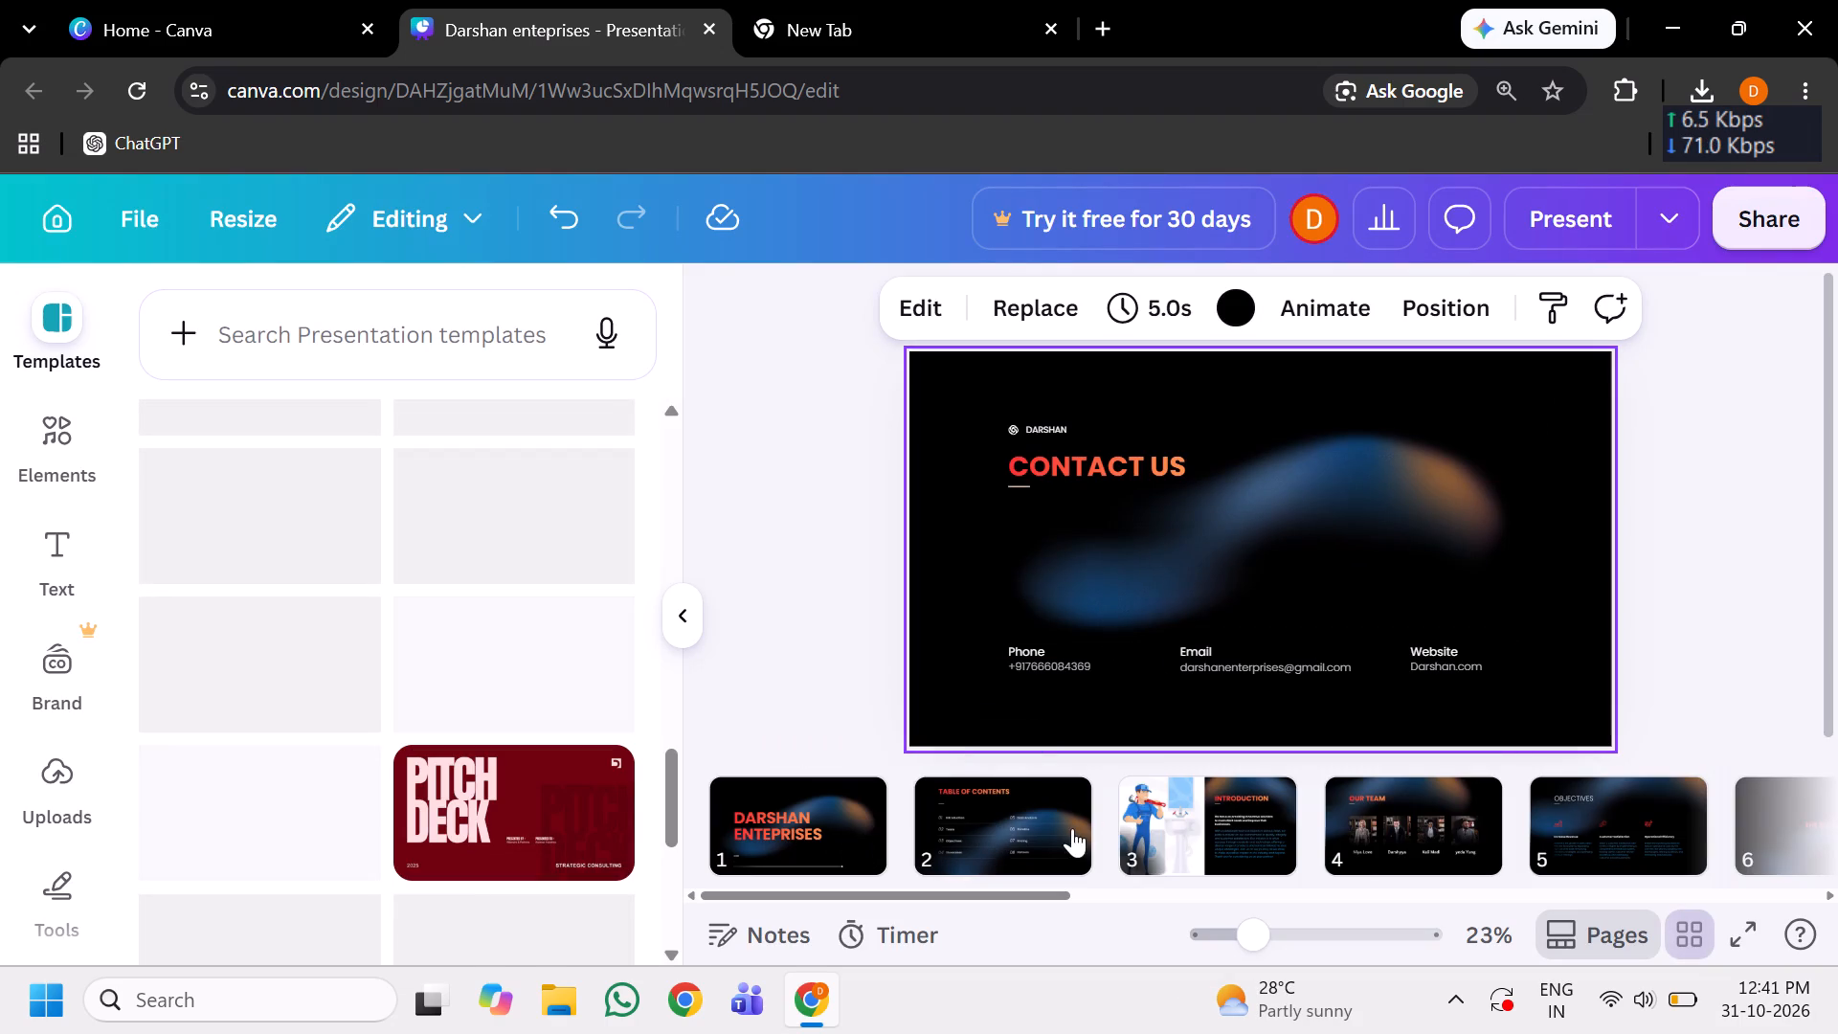
On the Introduction slide (slide 3), replace the light blue body paragraph with a numbered list starting at 233.
click(1176, 840)
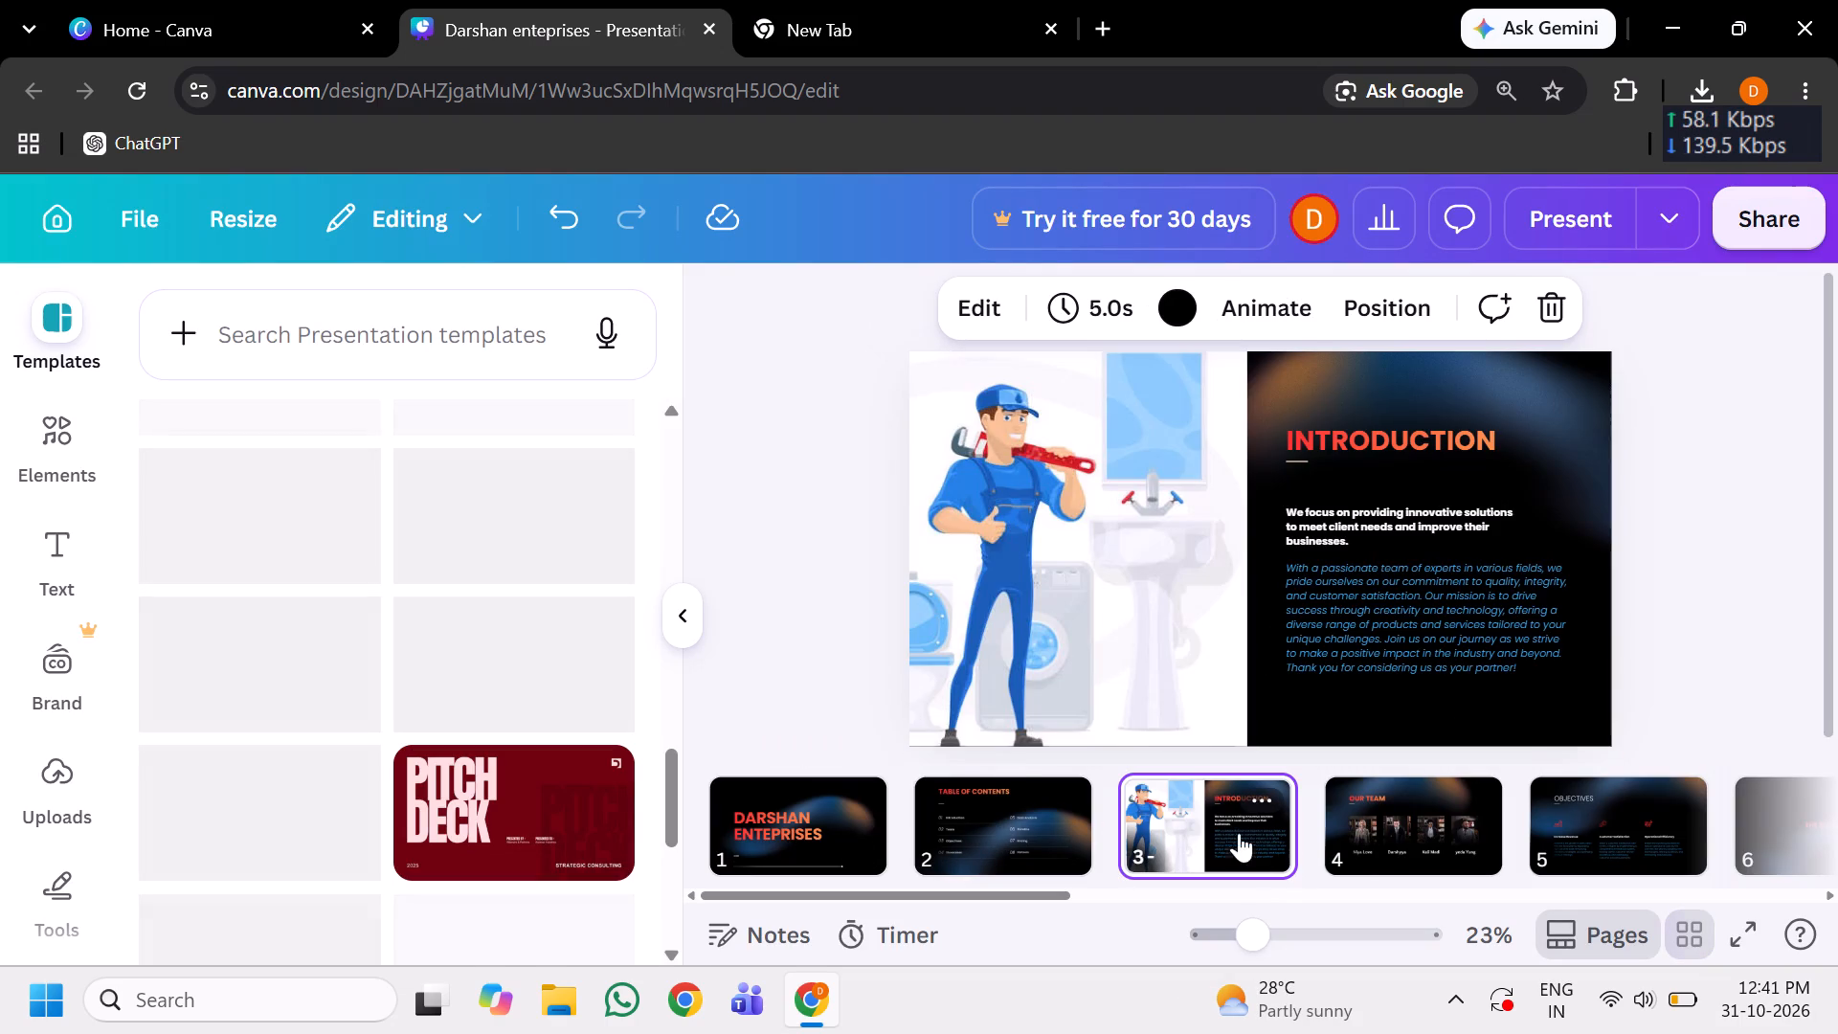
click(1369, 616)
click(1377, 617)
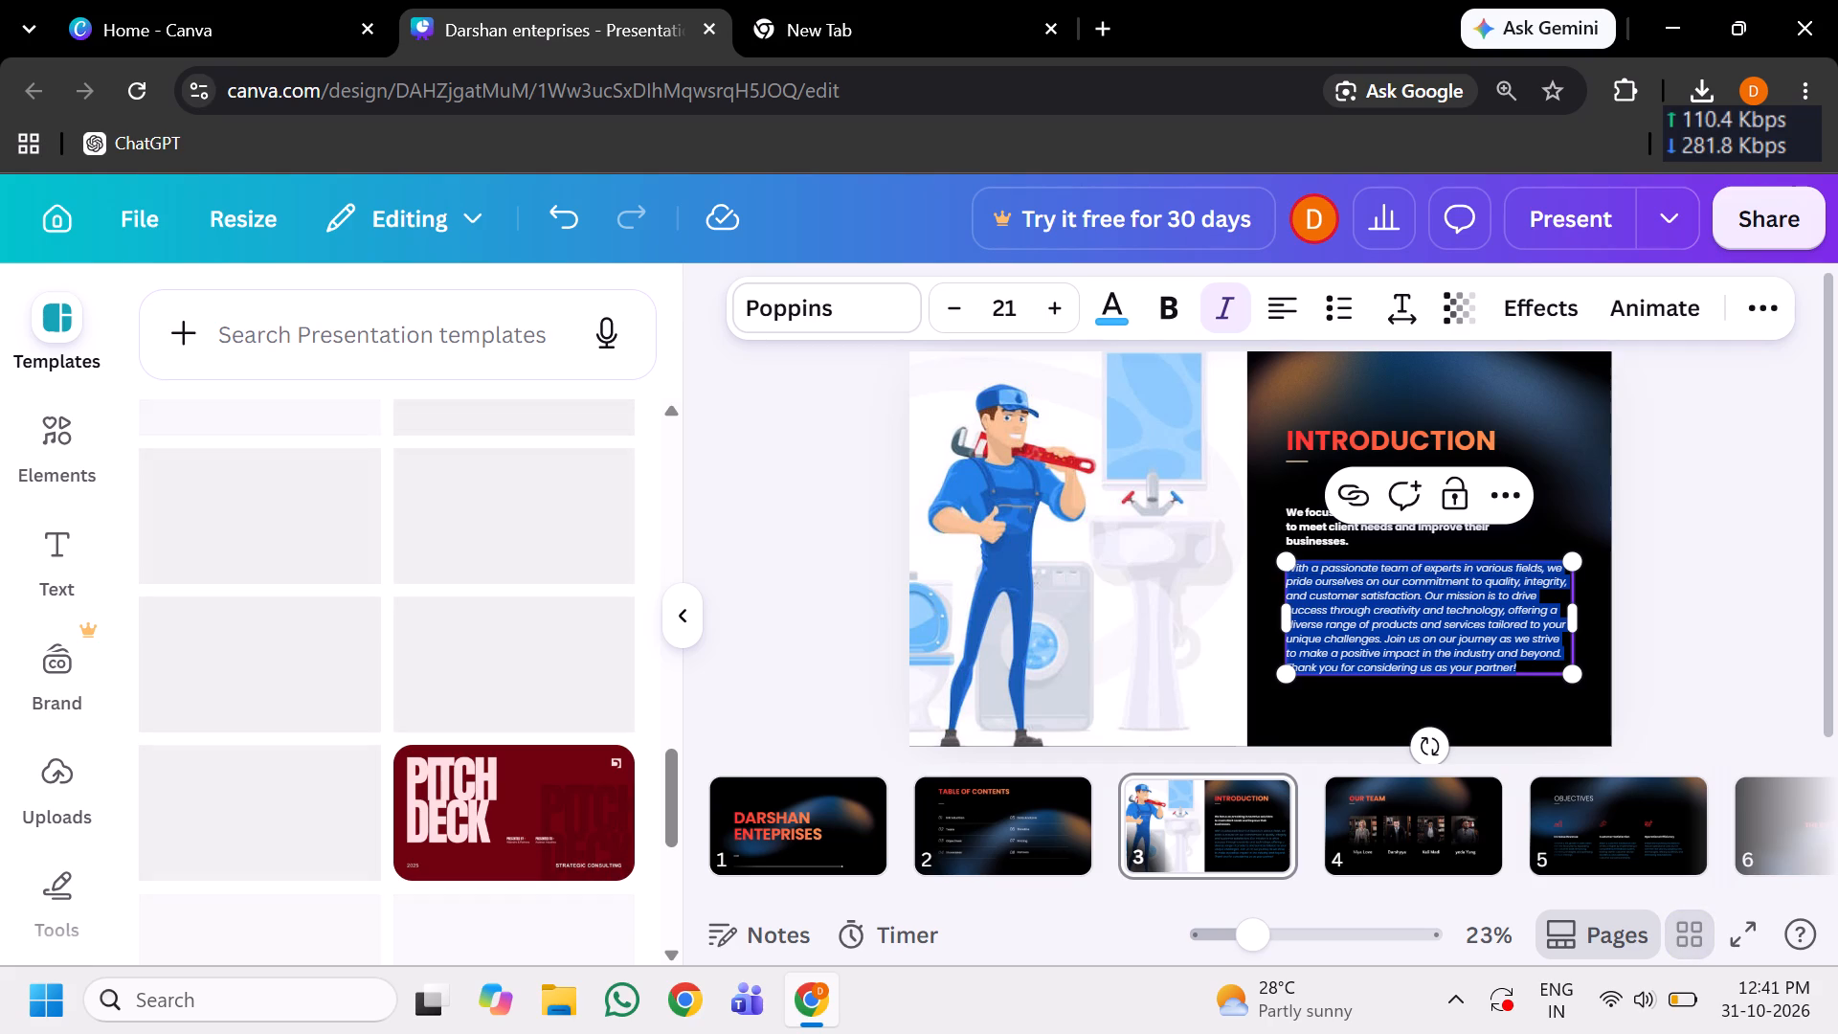
key(BackSpace)
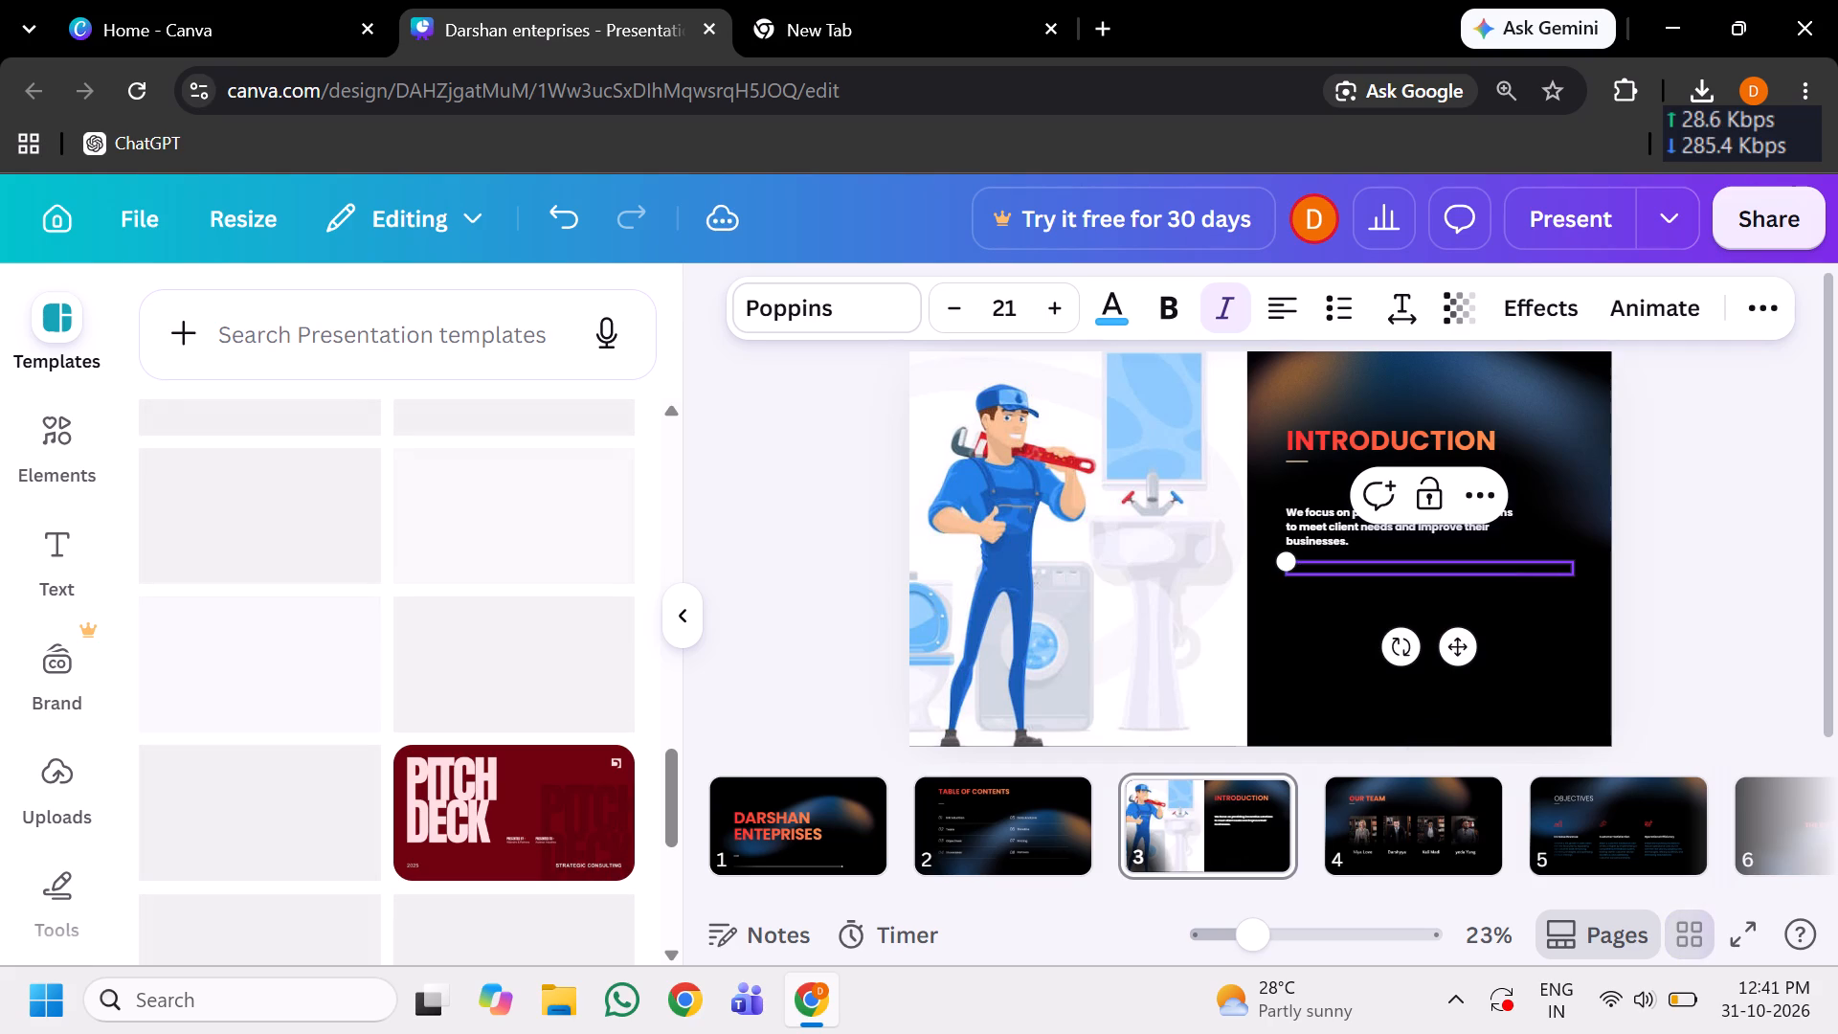
key(2)
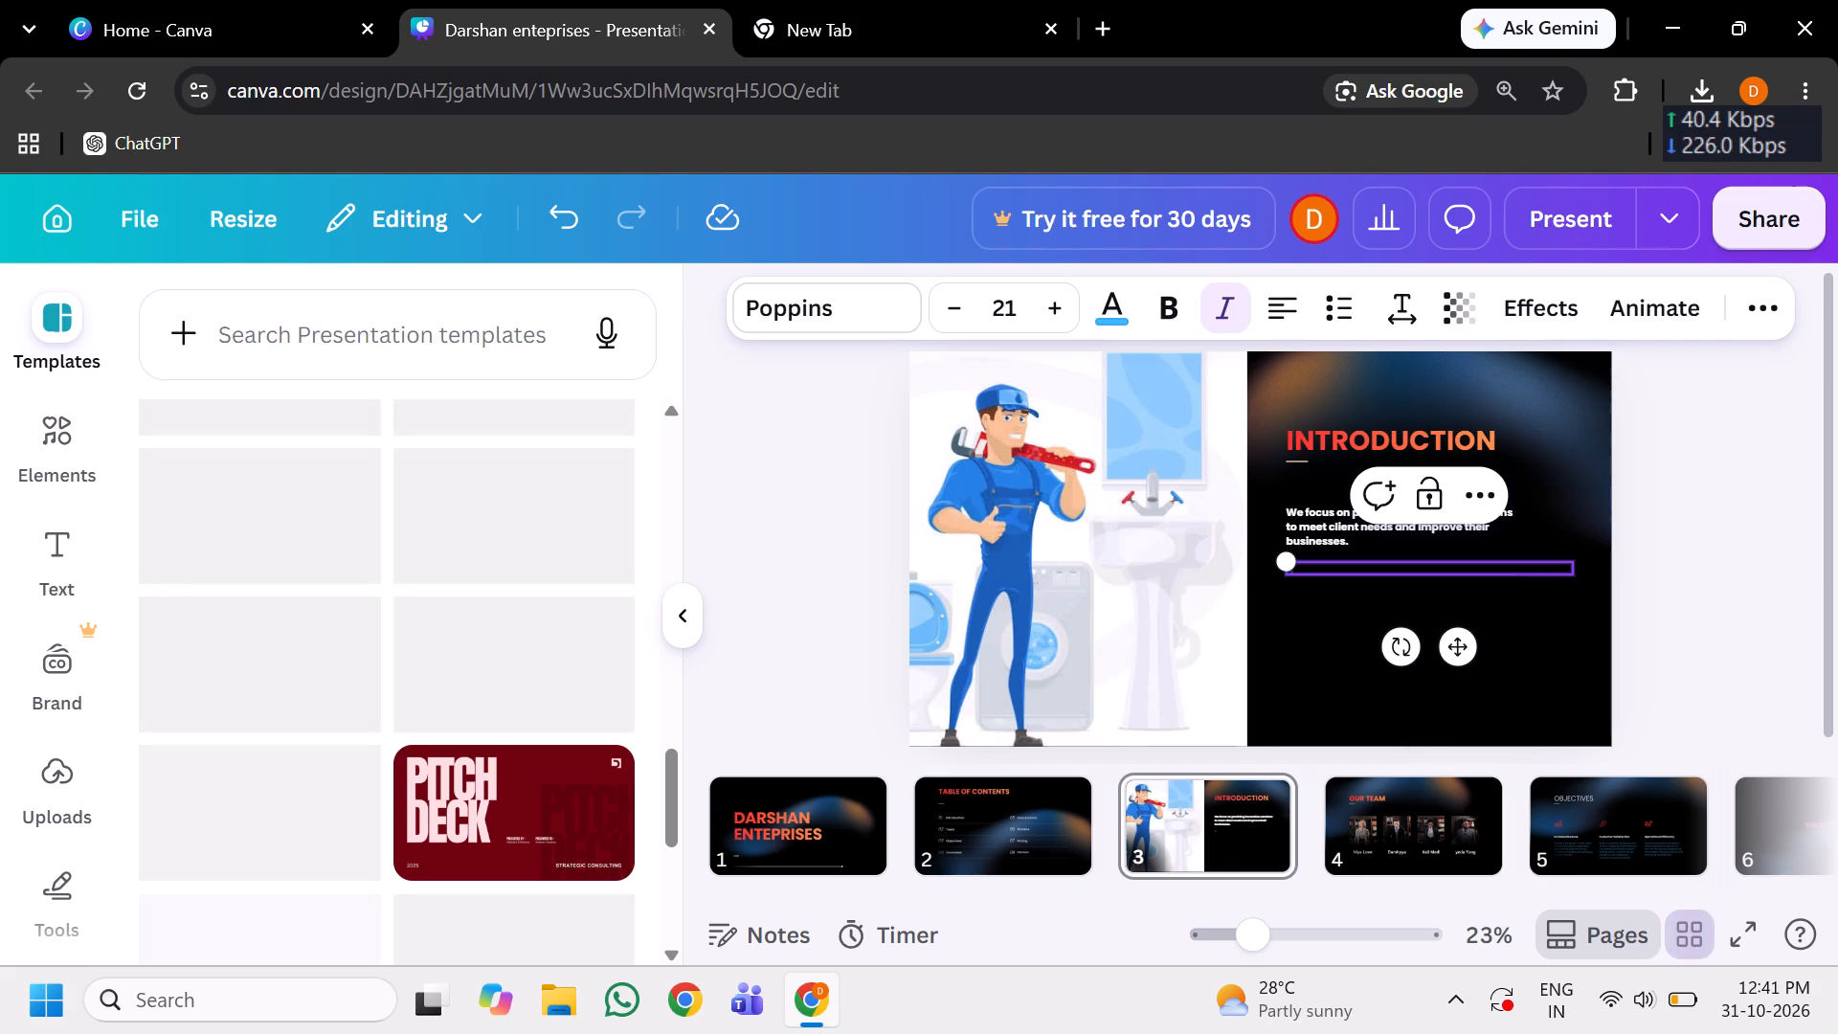
text(33)
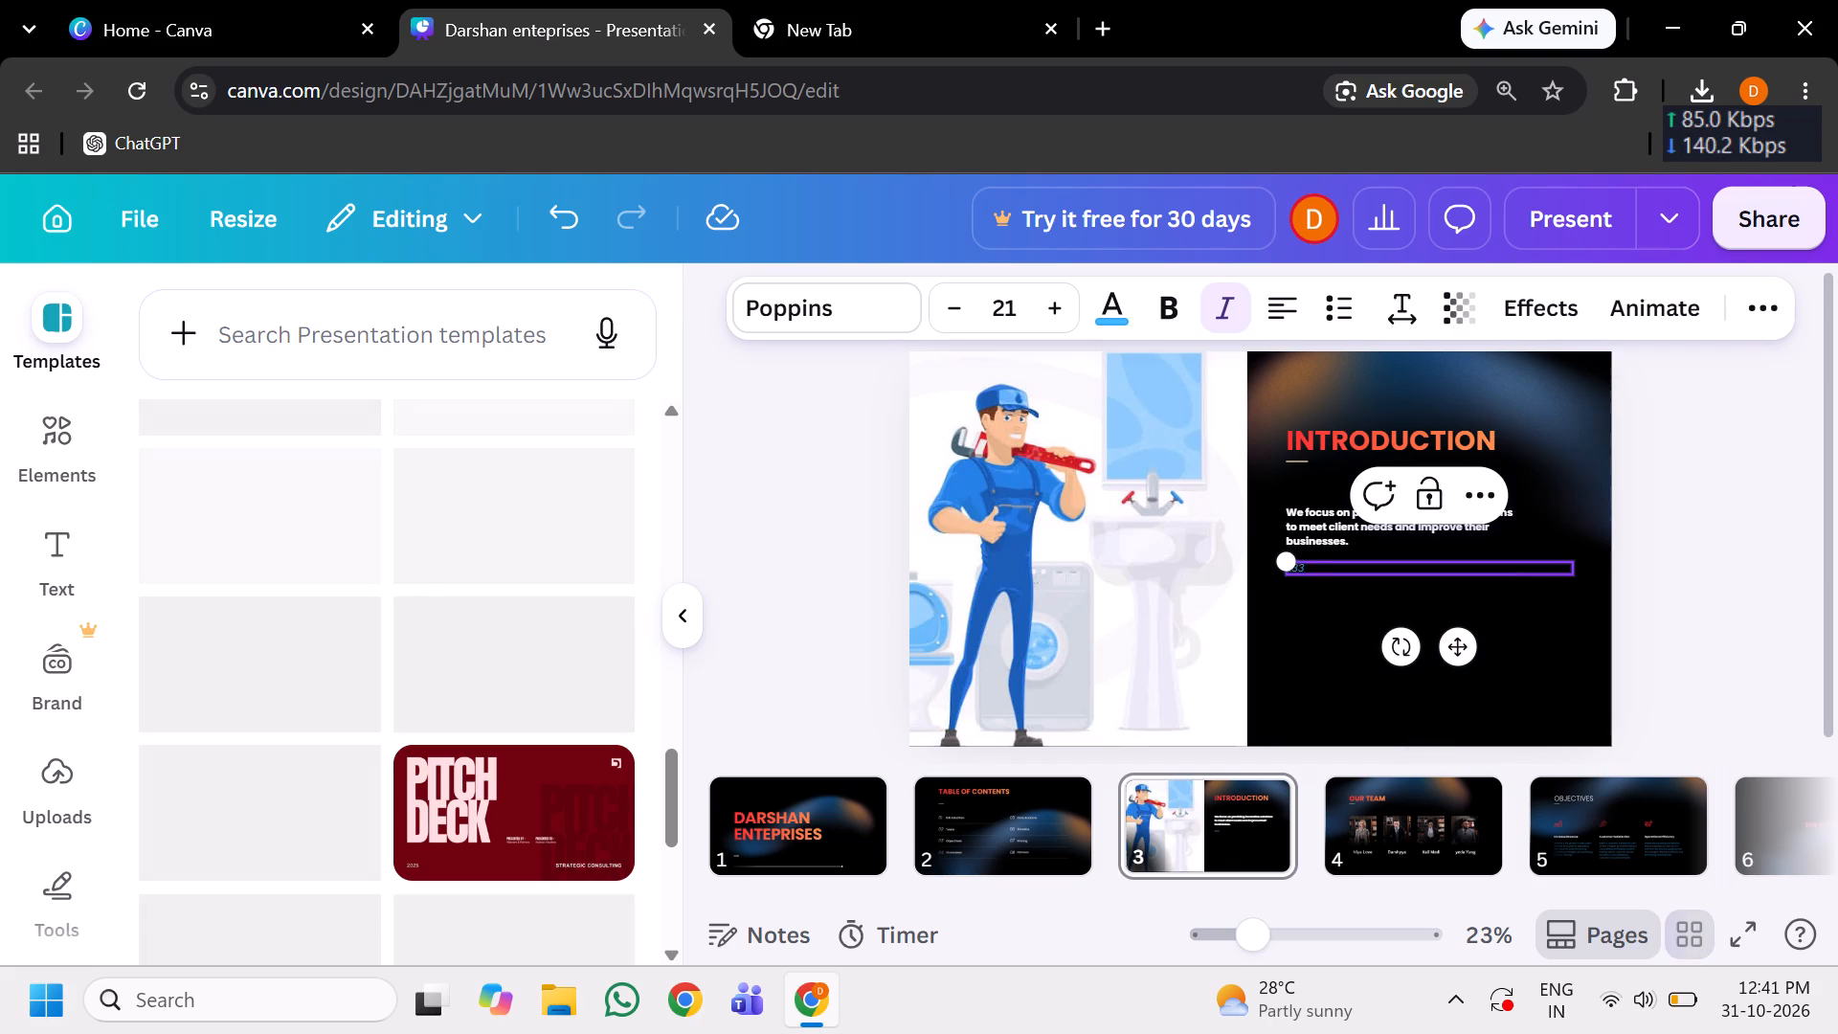
text(.)
key(space)
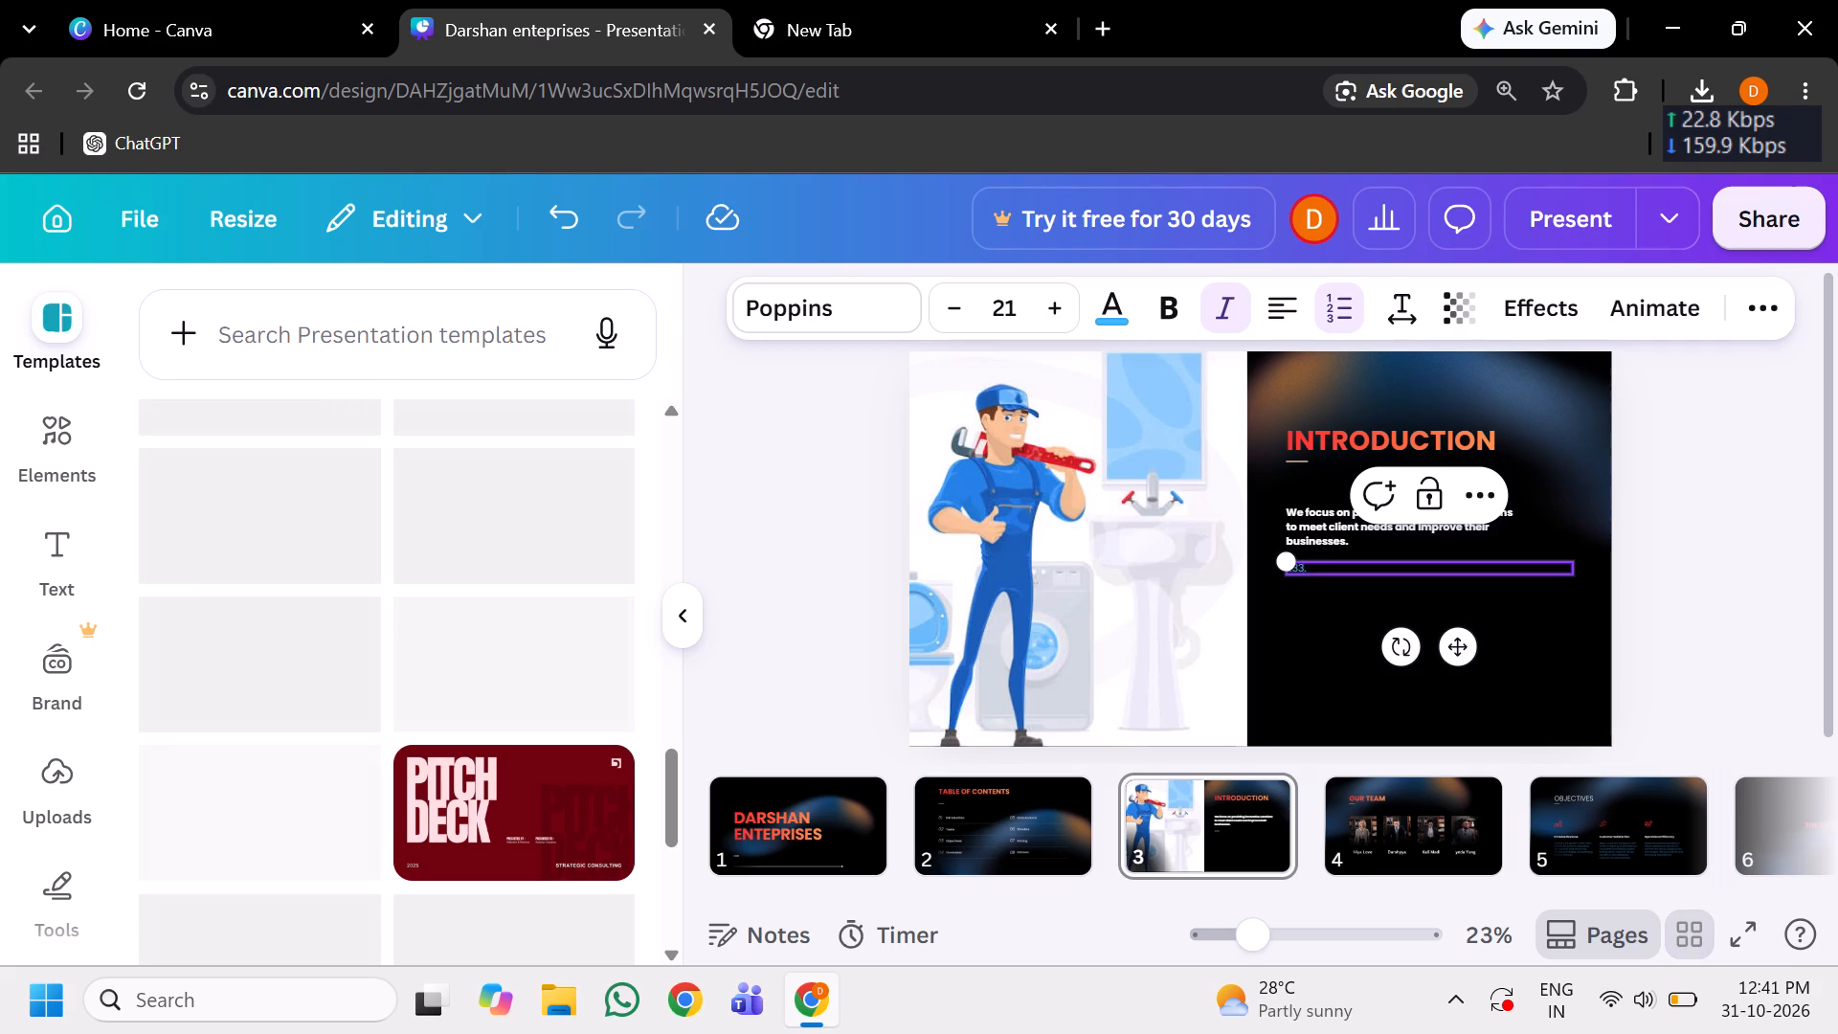
Enter "Appointment of disttrict judges" as list item 233 and start the following list item.
key(a)
key(BackSpace)
text(Appoi)
key(m)
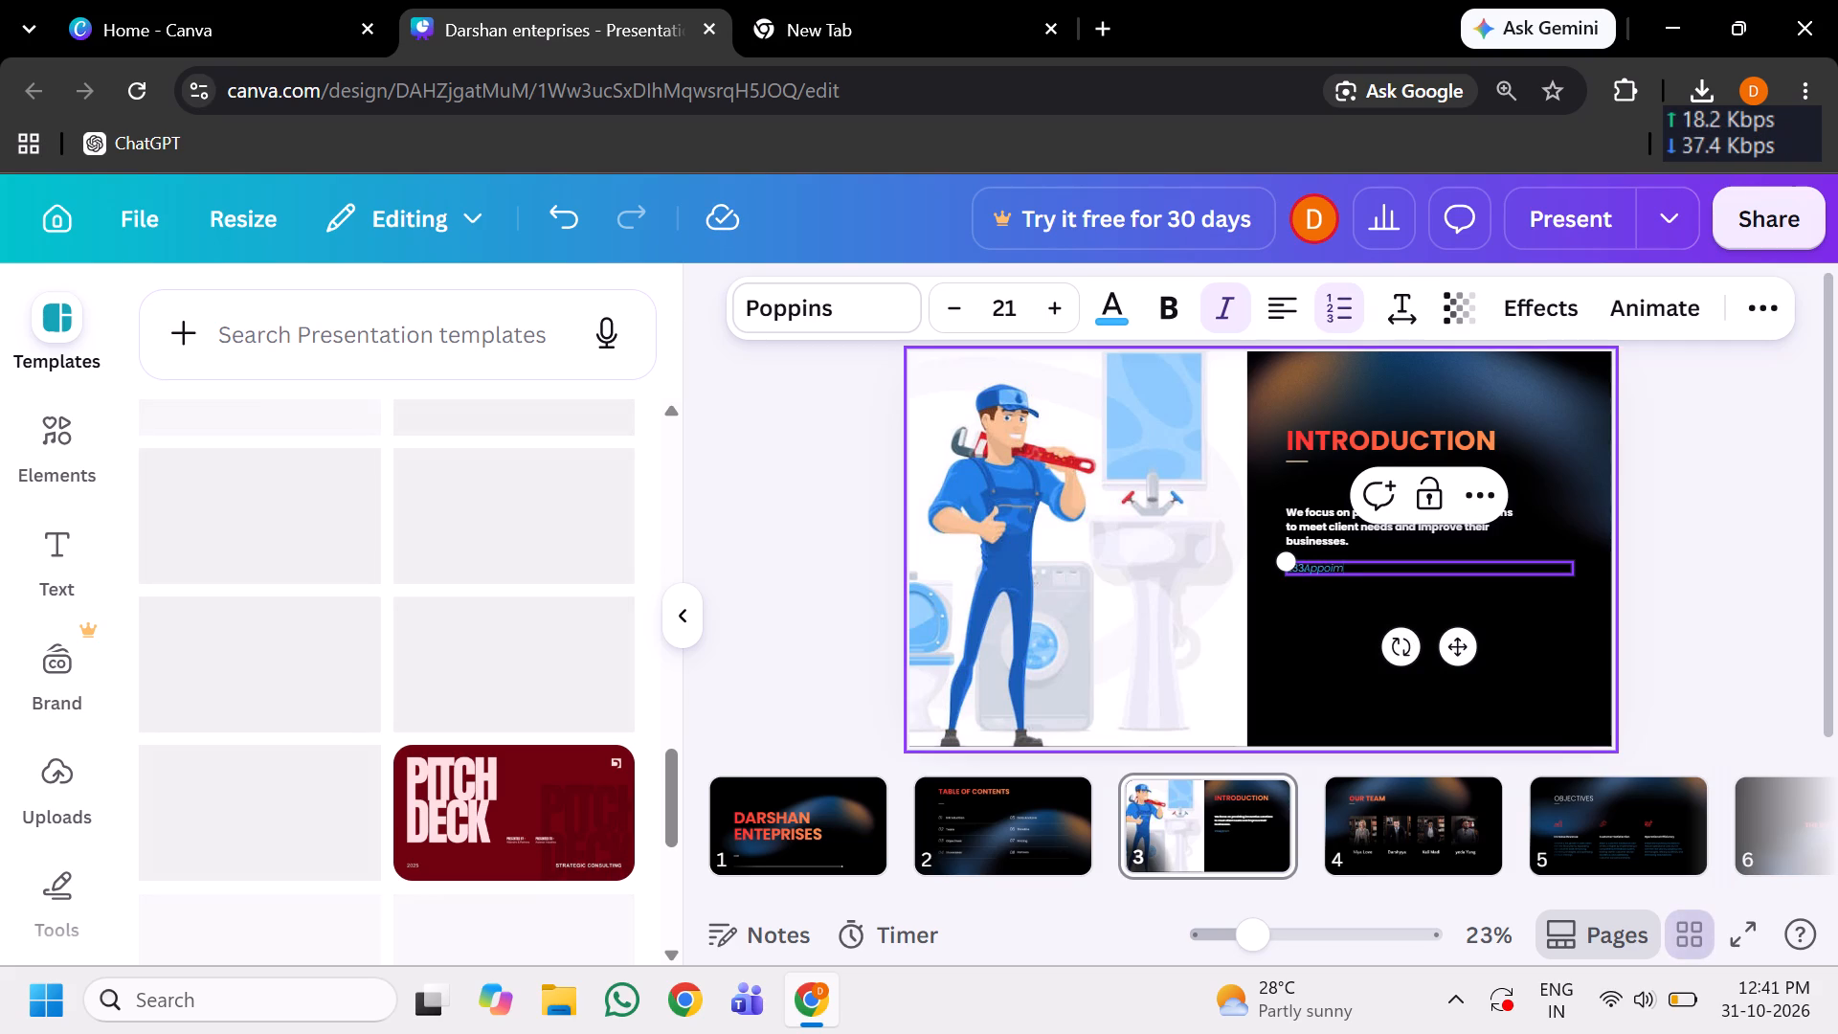
key(BackSpace)
text(ntment)
key(space)
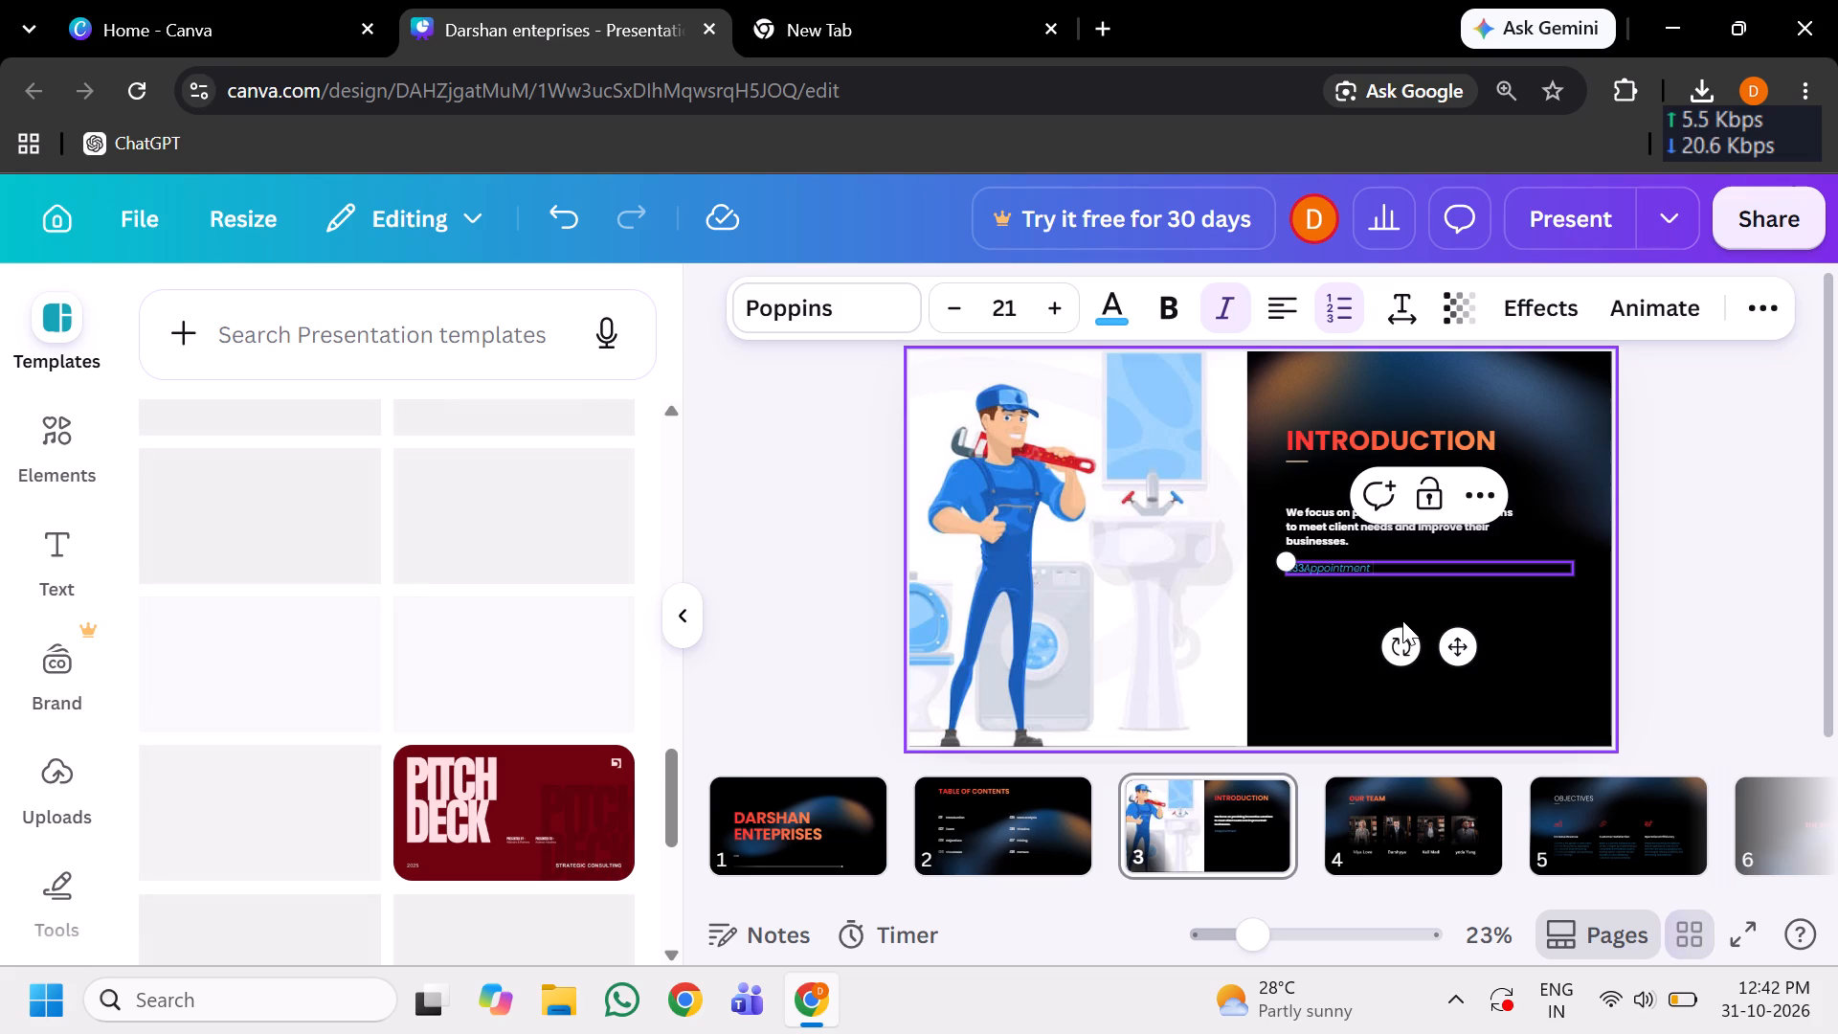
text(of)
key(space)
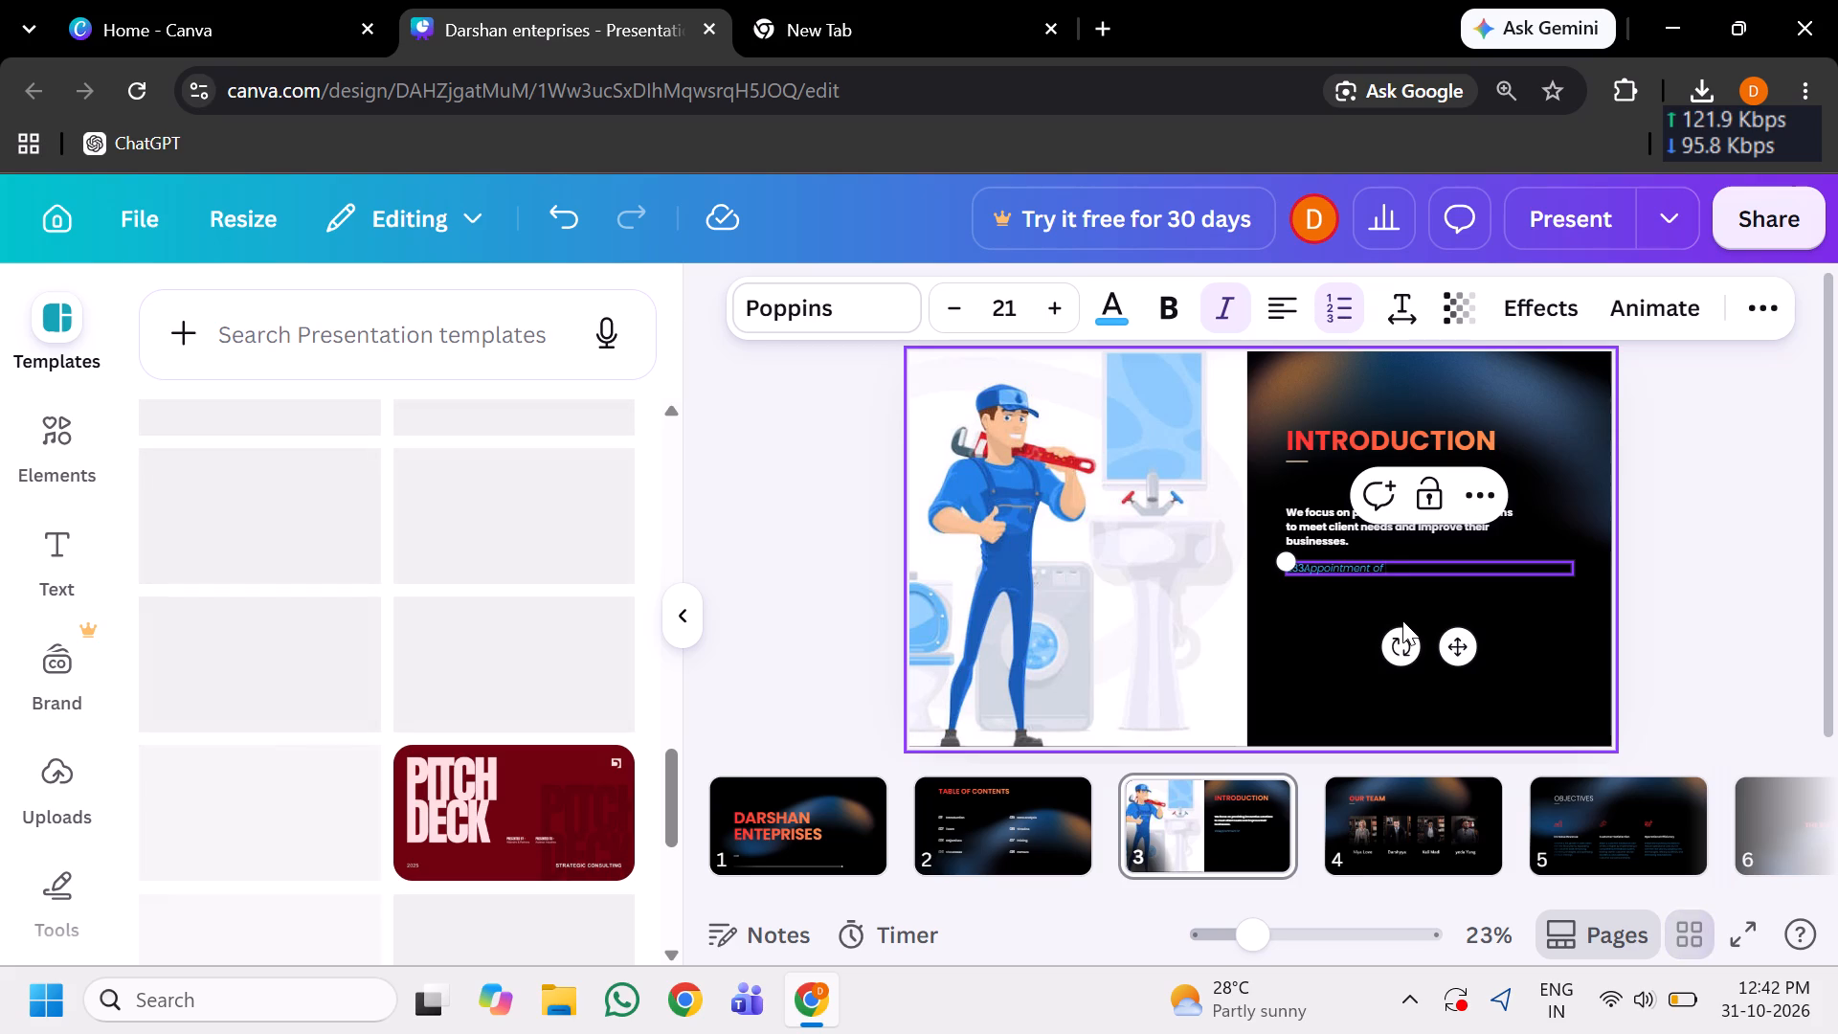
text(disttrict)
key(space)
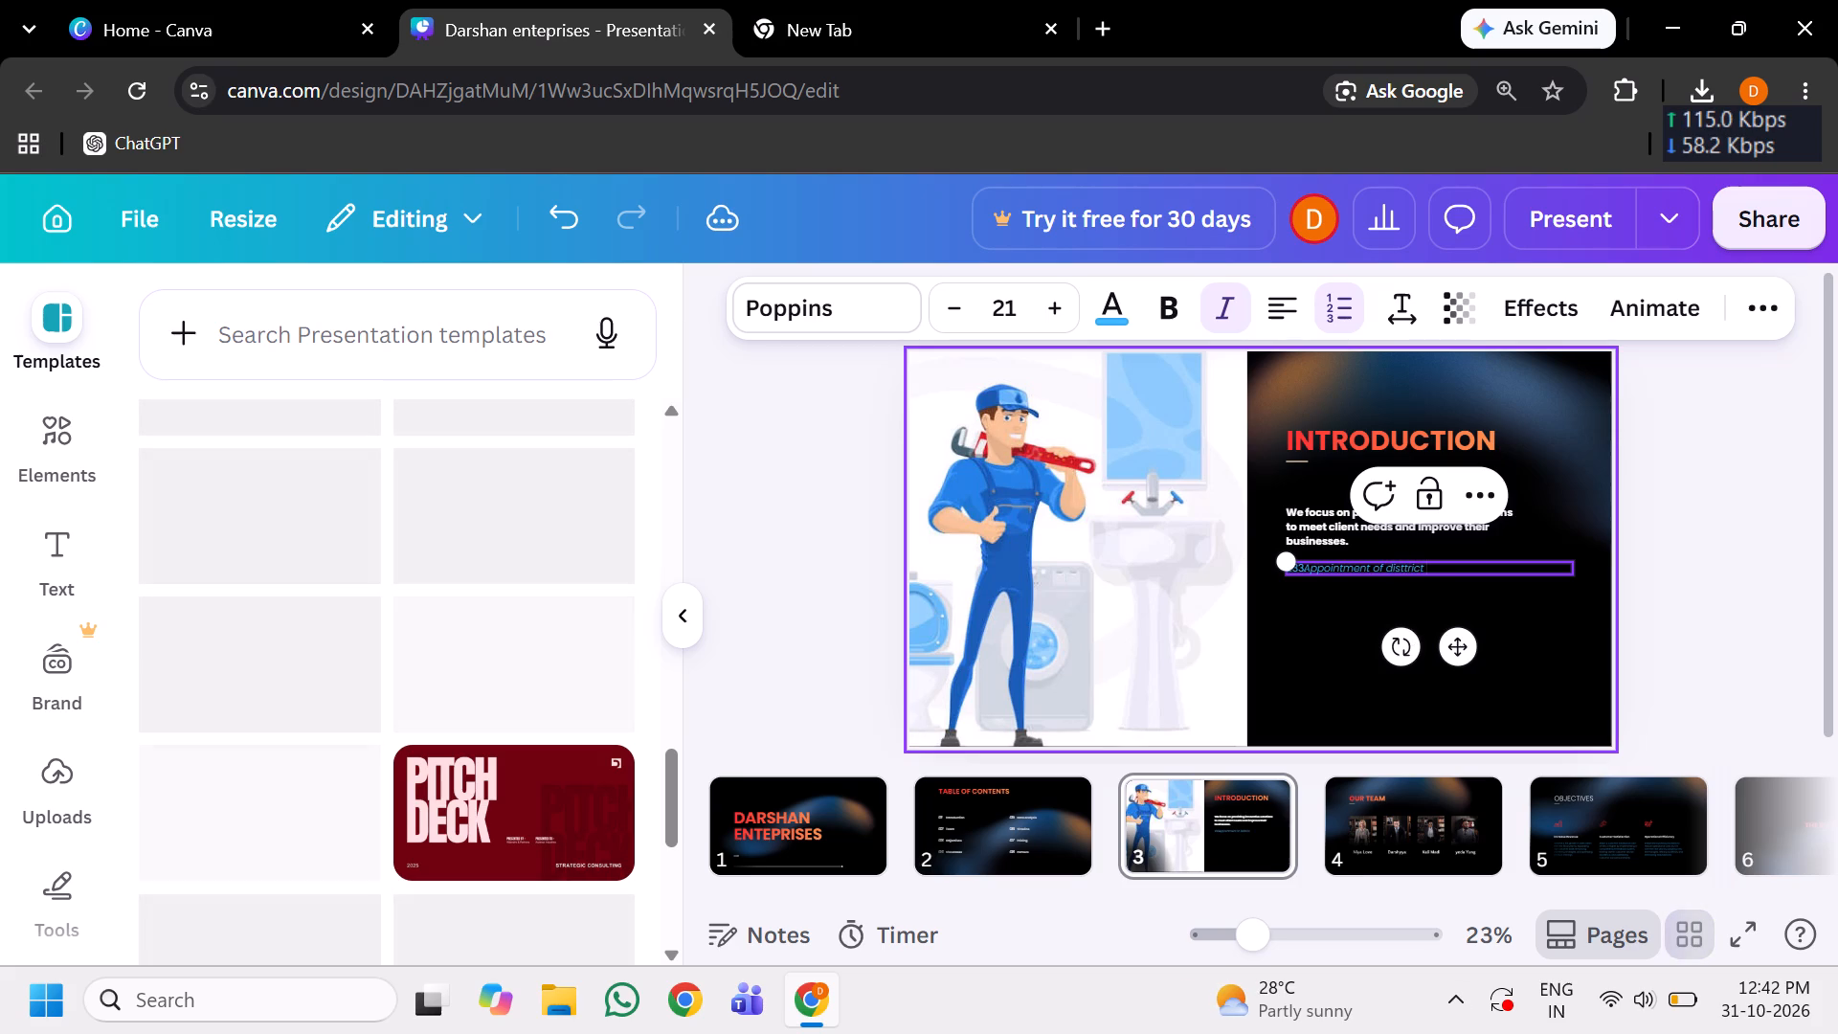
text(ju)
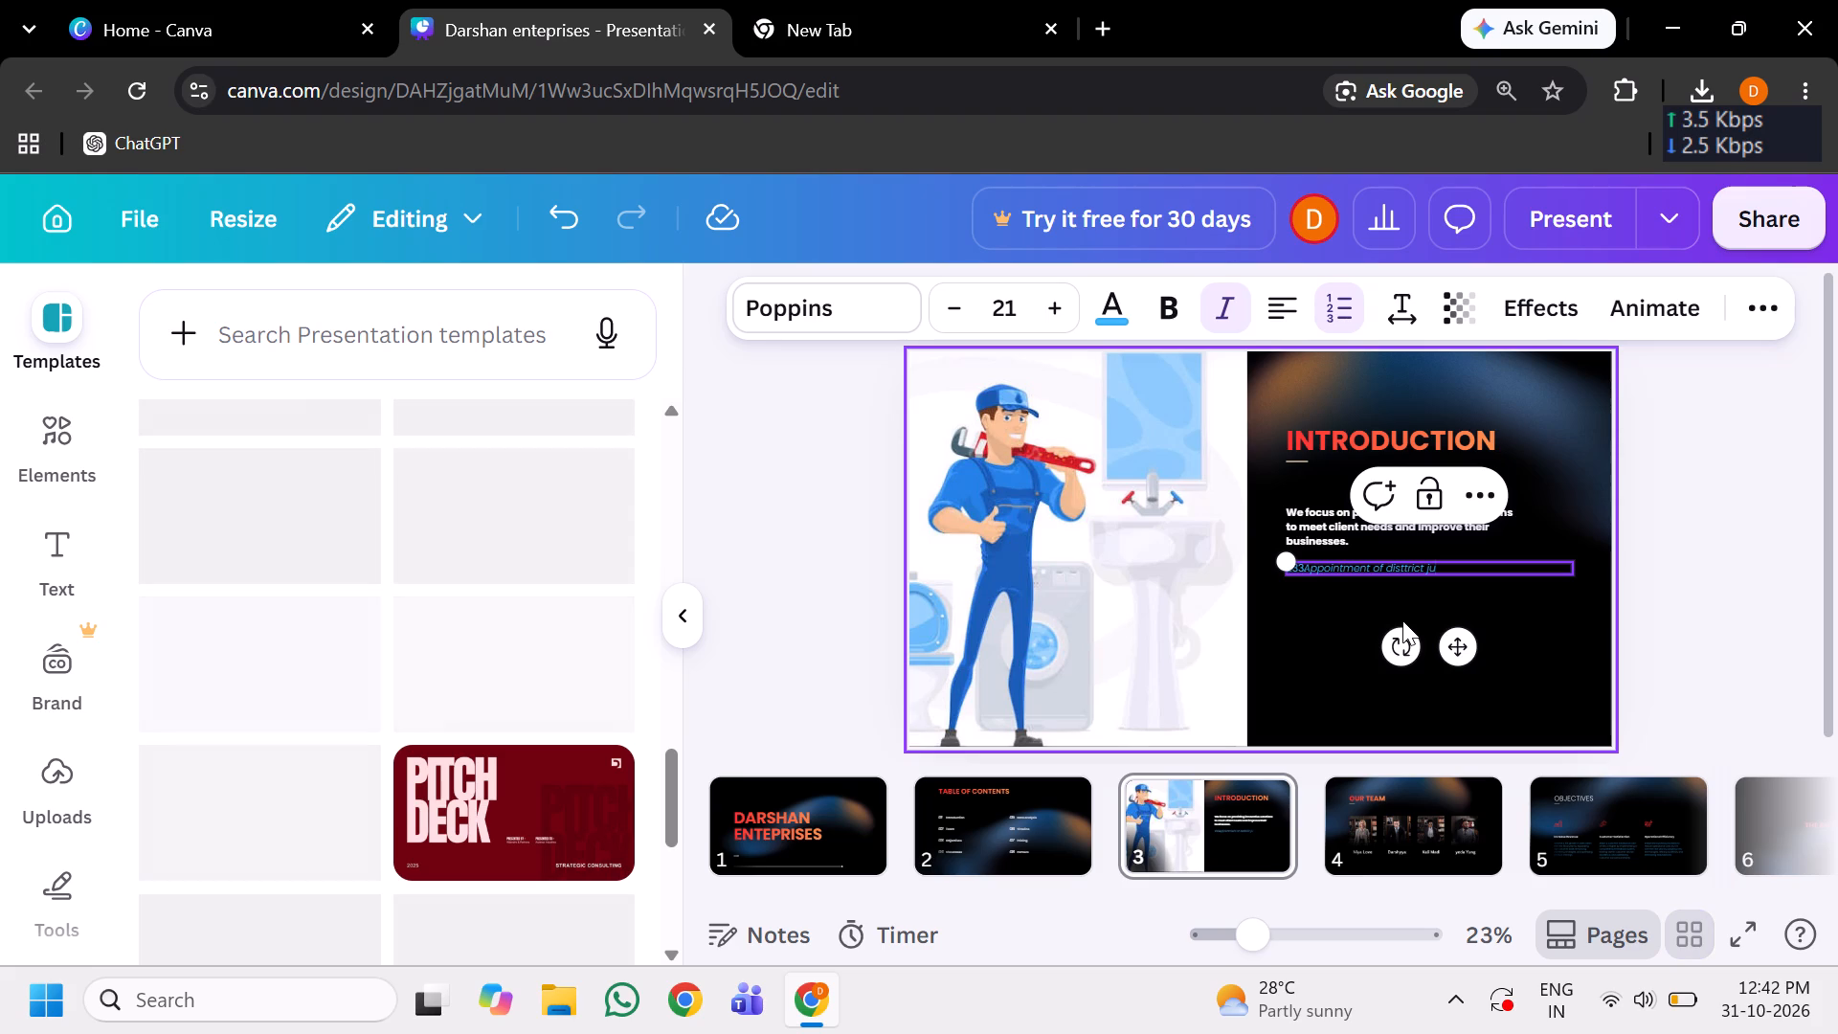
text(dges)
key(Return)
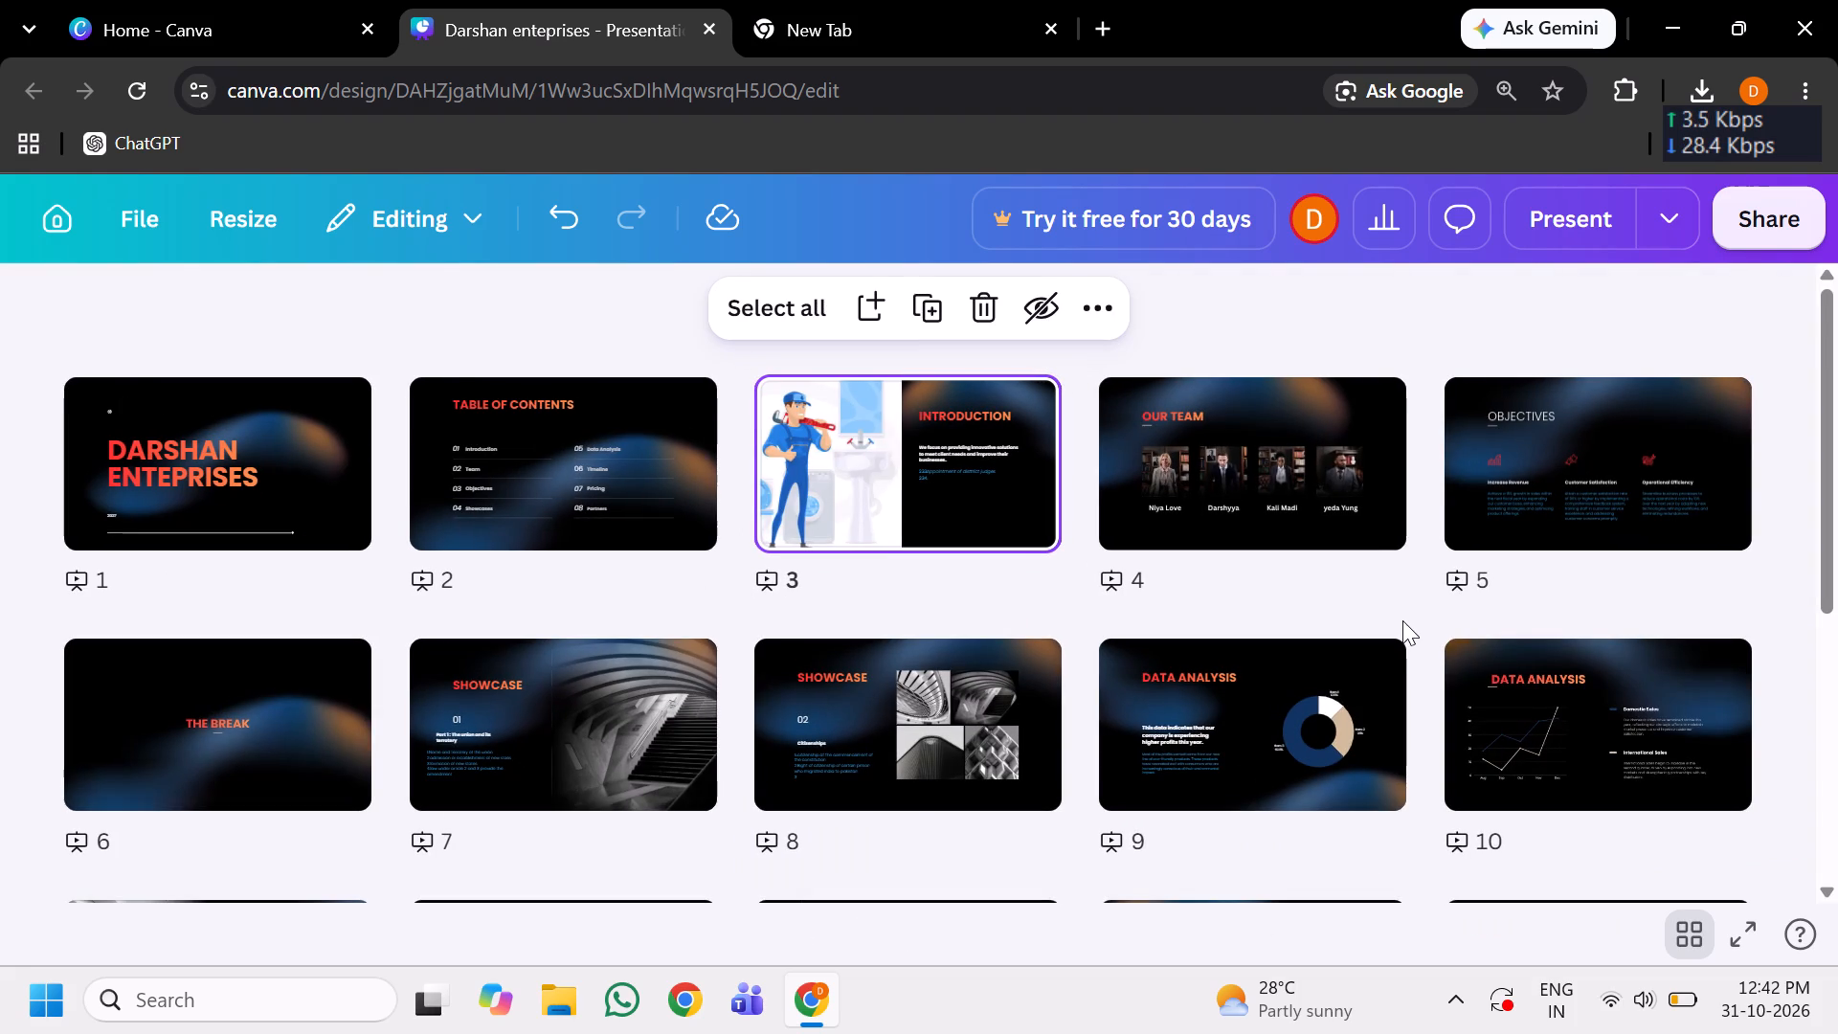
Leave the page grid and return to the Introduction slide (slide 3) in the editor.
click(903, 497)
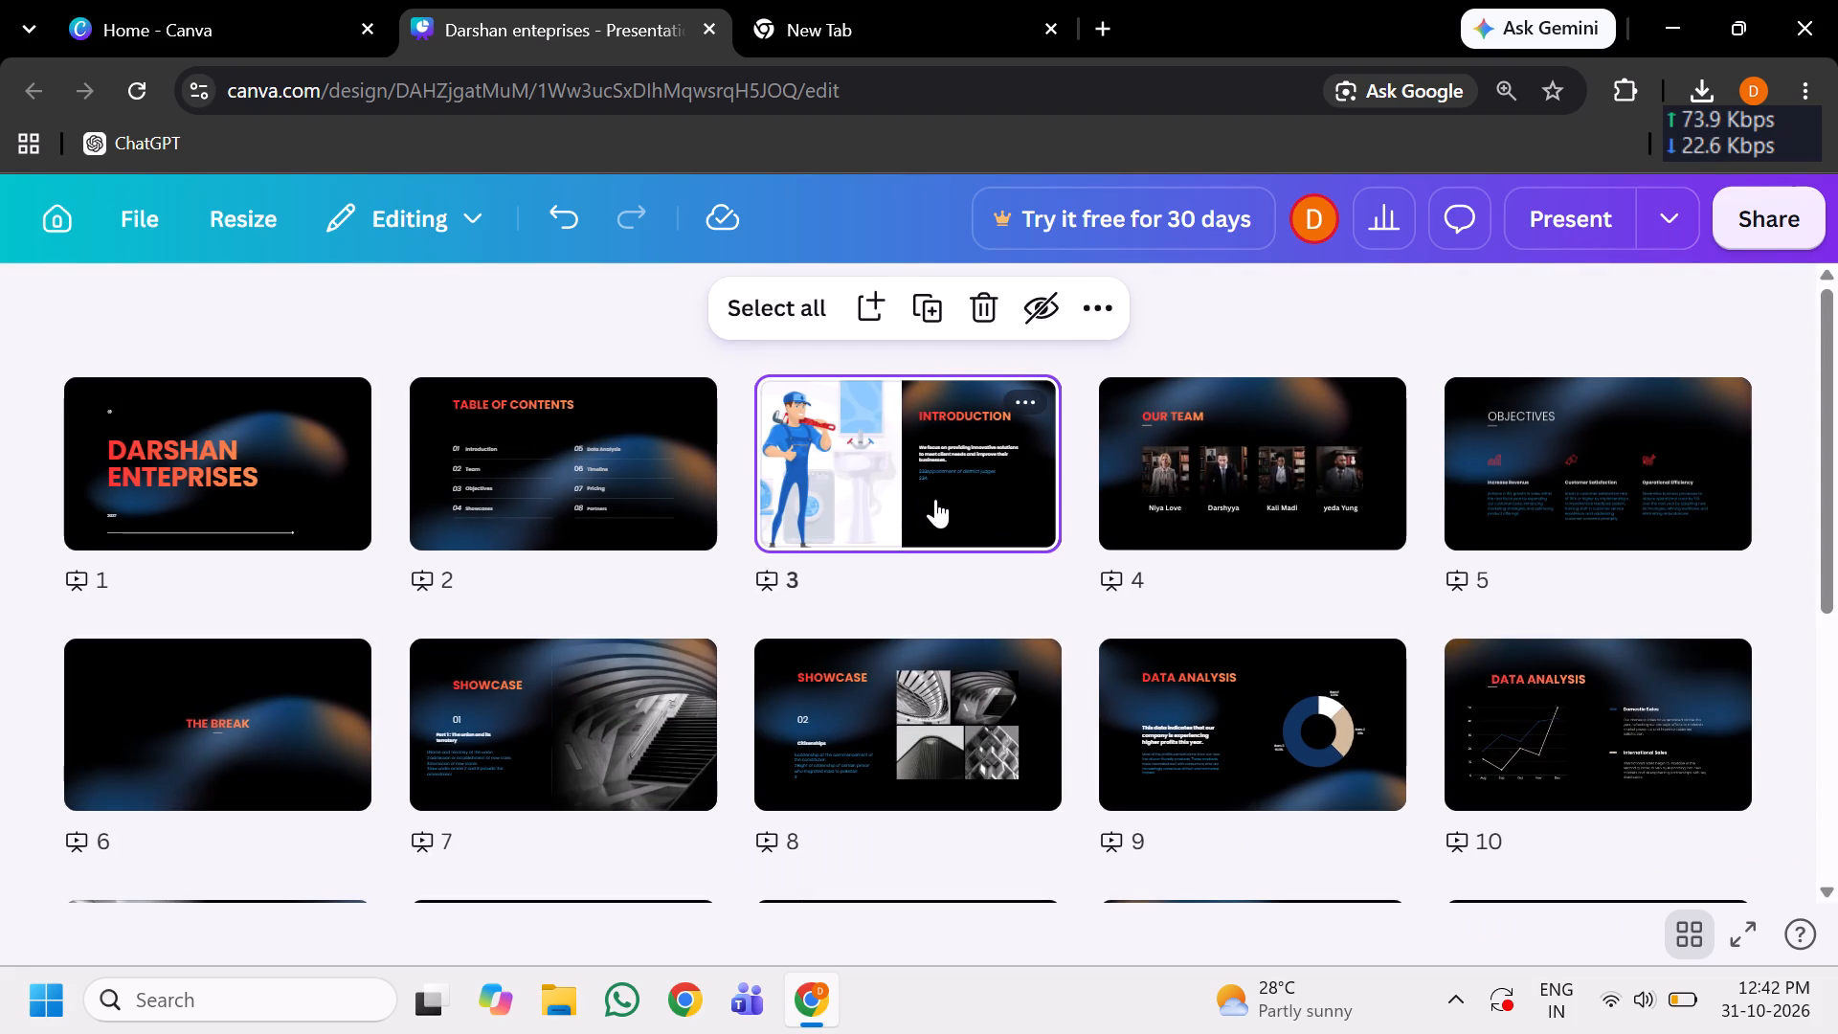
scroll(924, 483, up, 4)
scroll(718, 629, down, 5)
click(1682, 924)
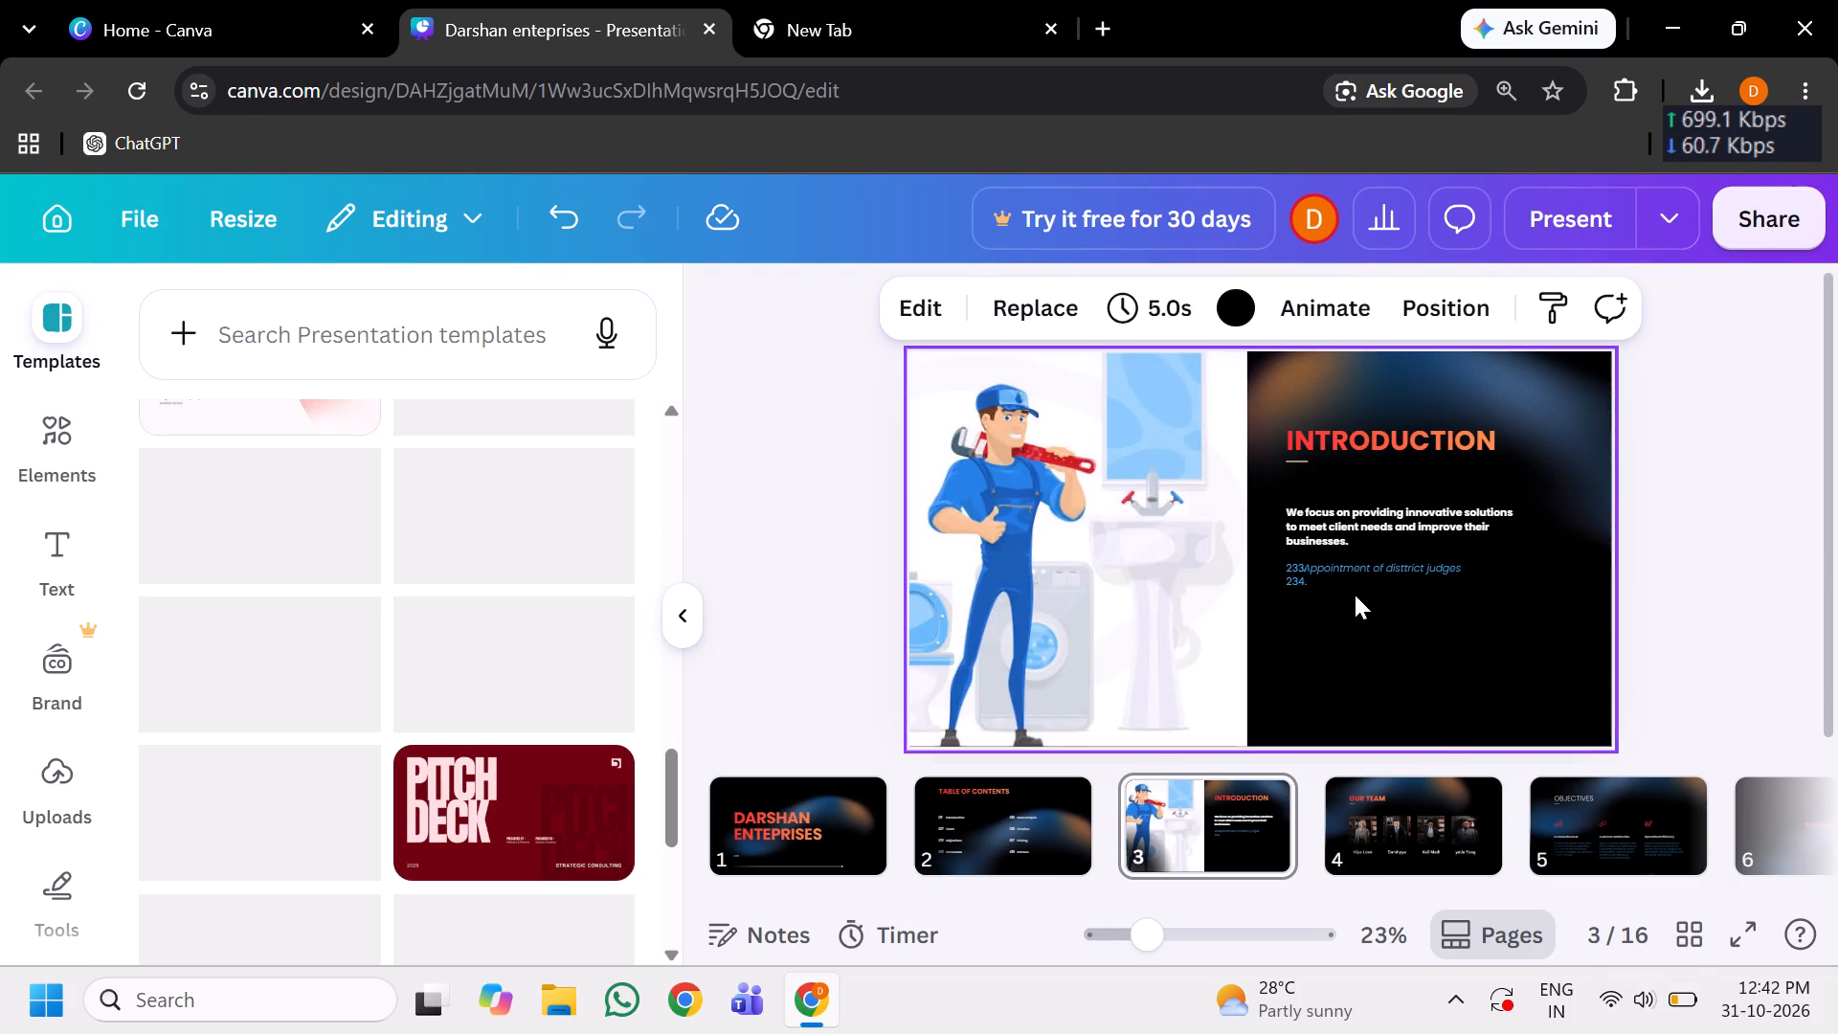
Enter "Recrutment of persons other than districtjudges" as list item 234 on the Introduction slide and start the following item.
click(1321, 582)
double_click(1312, 586)
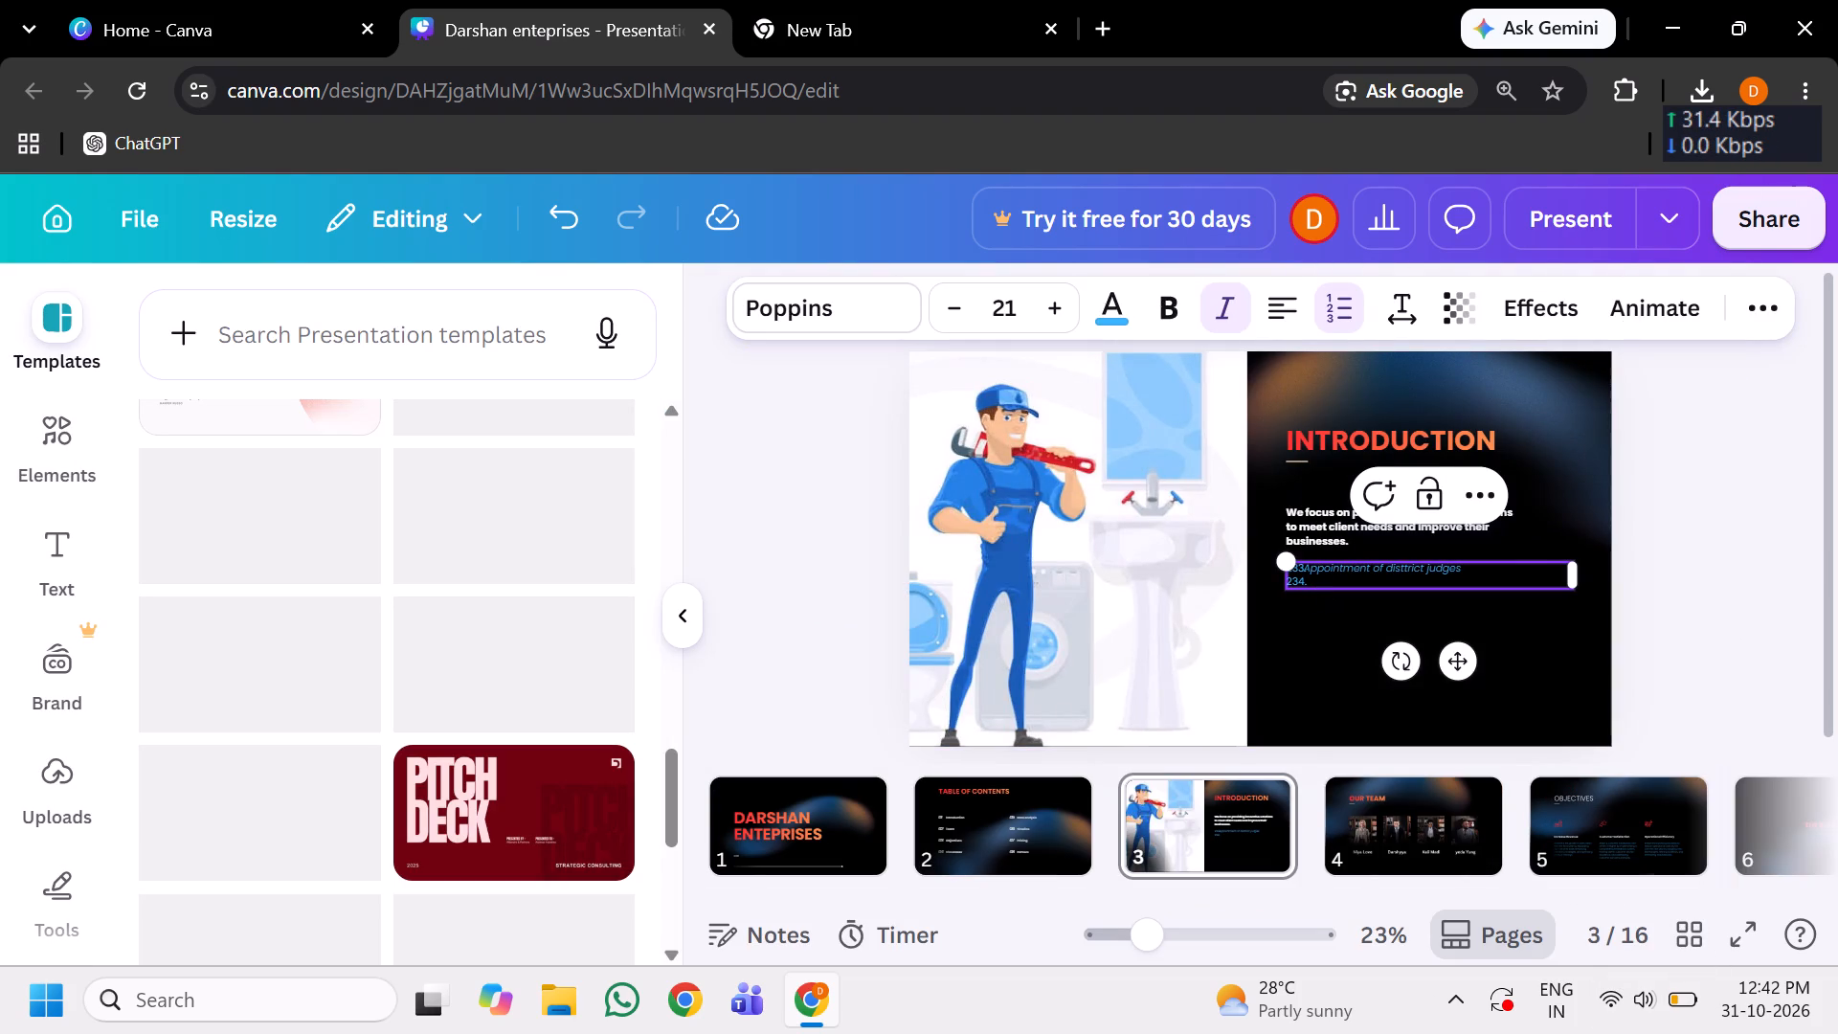
click(1316, 575)
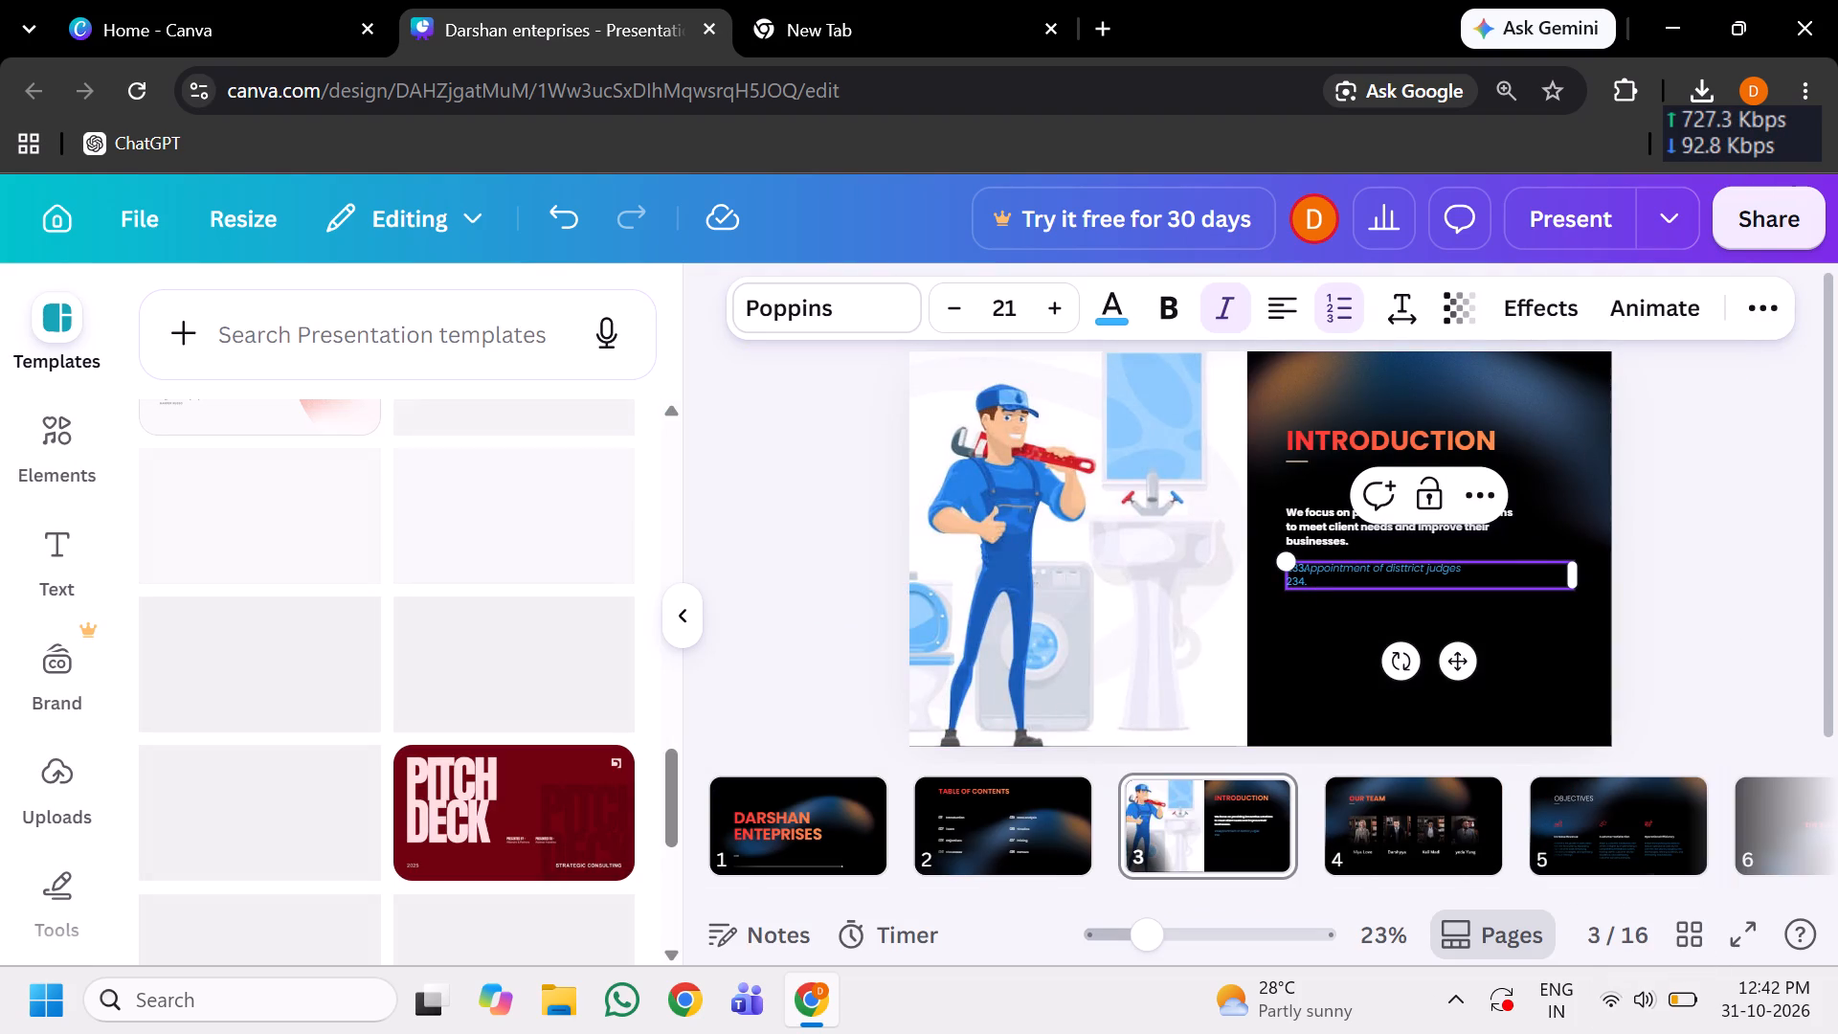
text(Re)
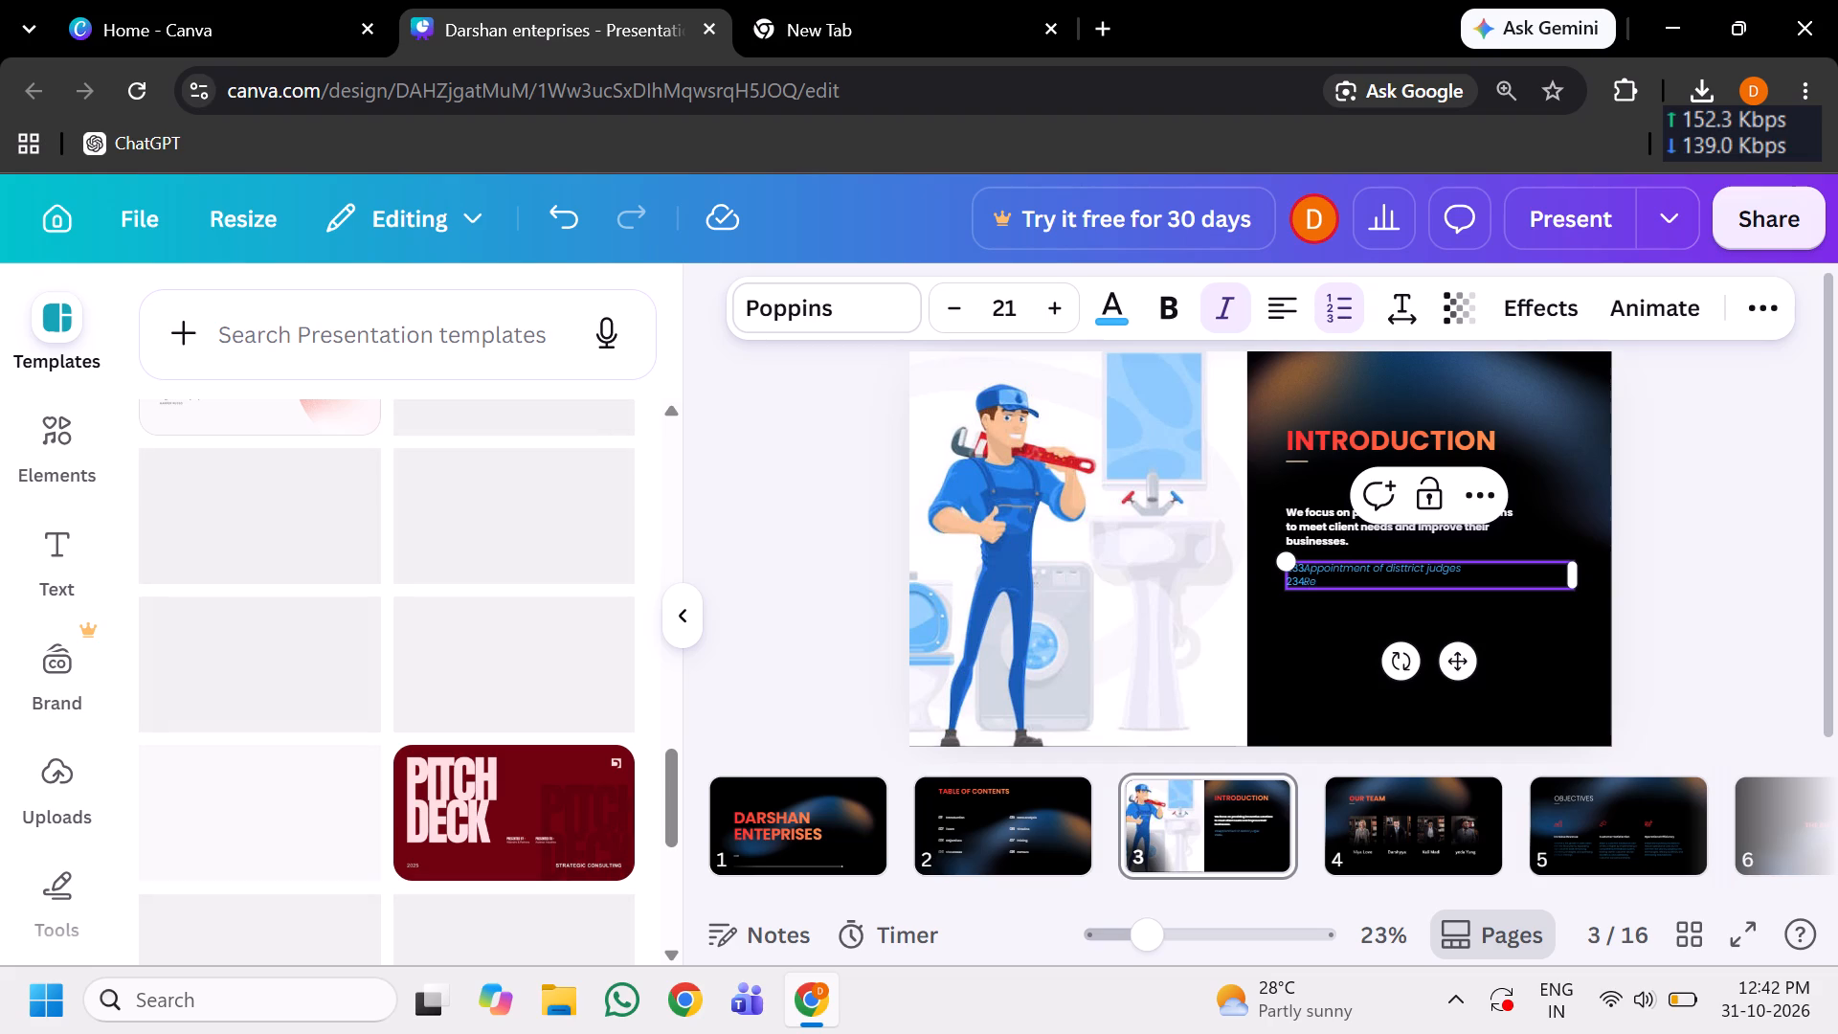
key(BackSpace)
key(BackSpace)
key(space)
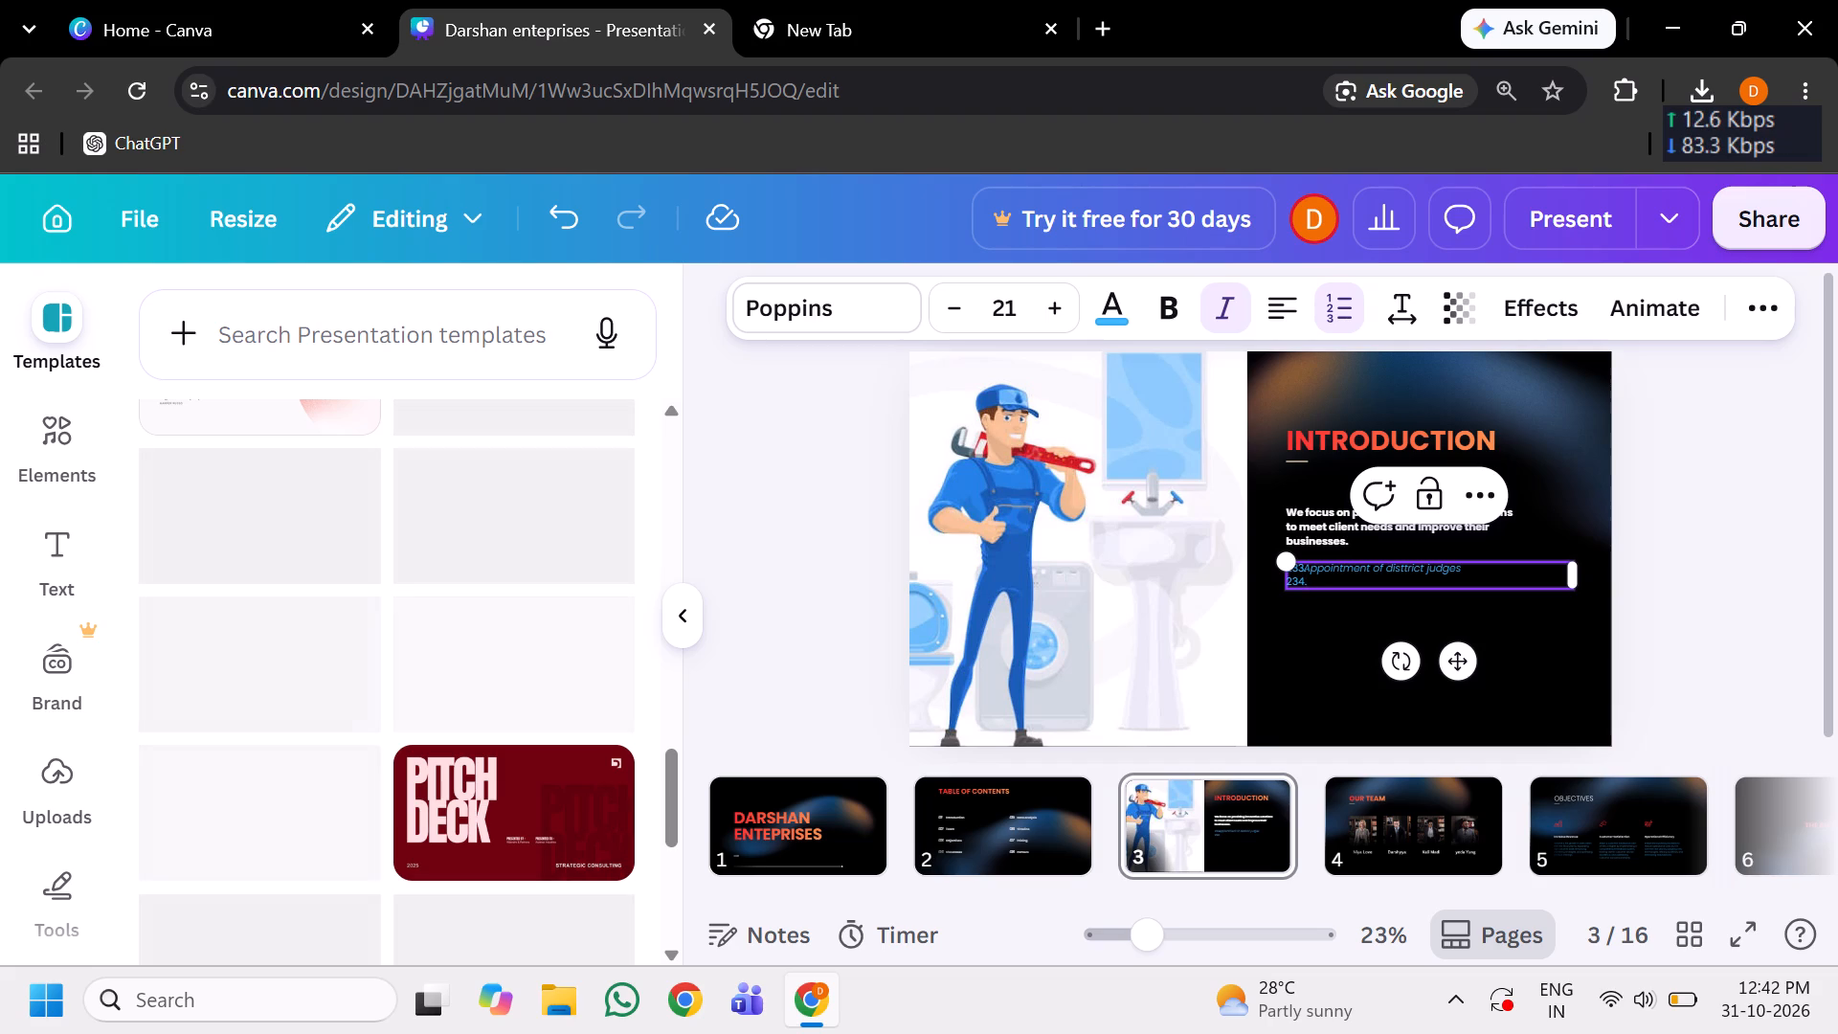
text(Re)
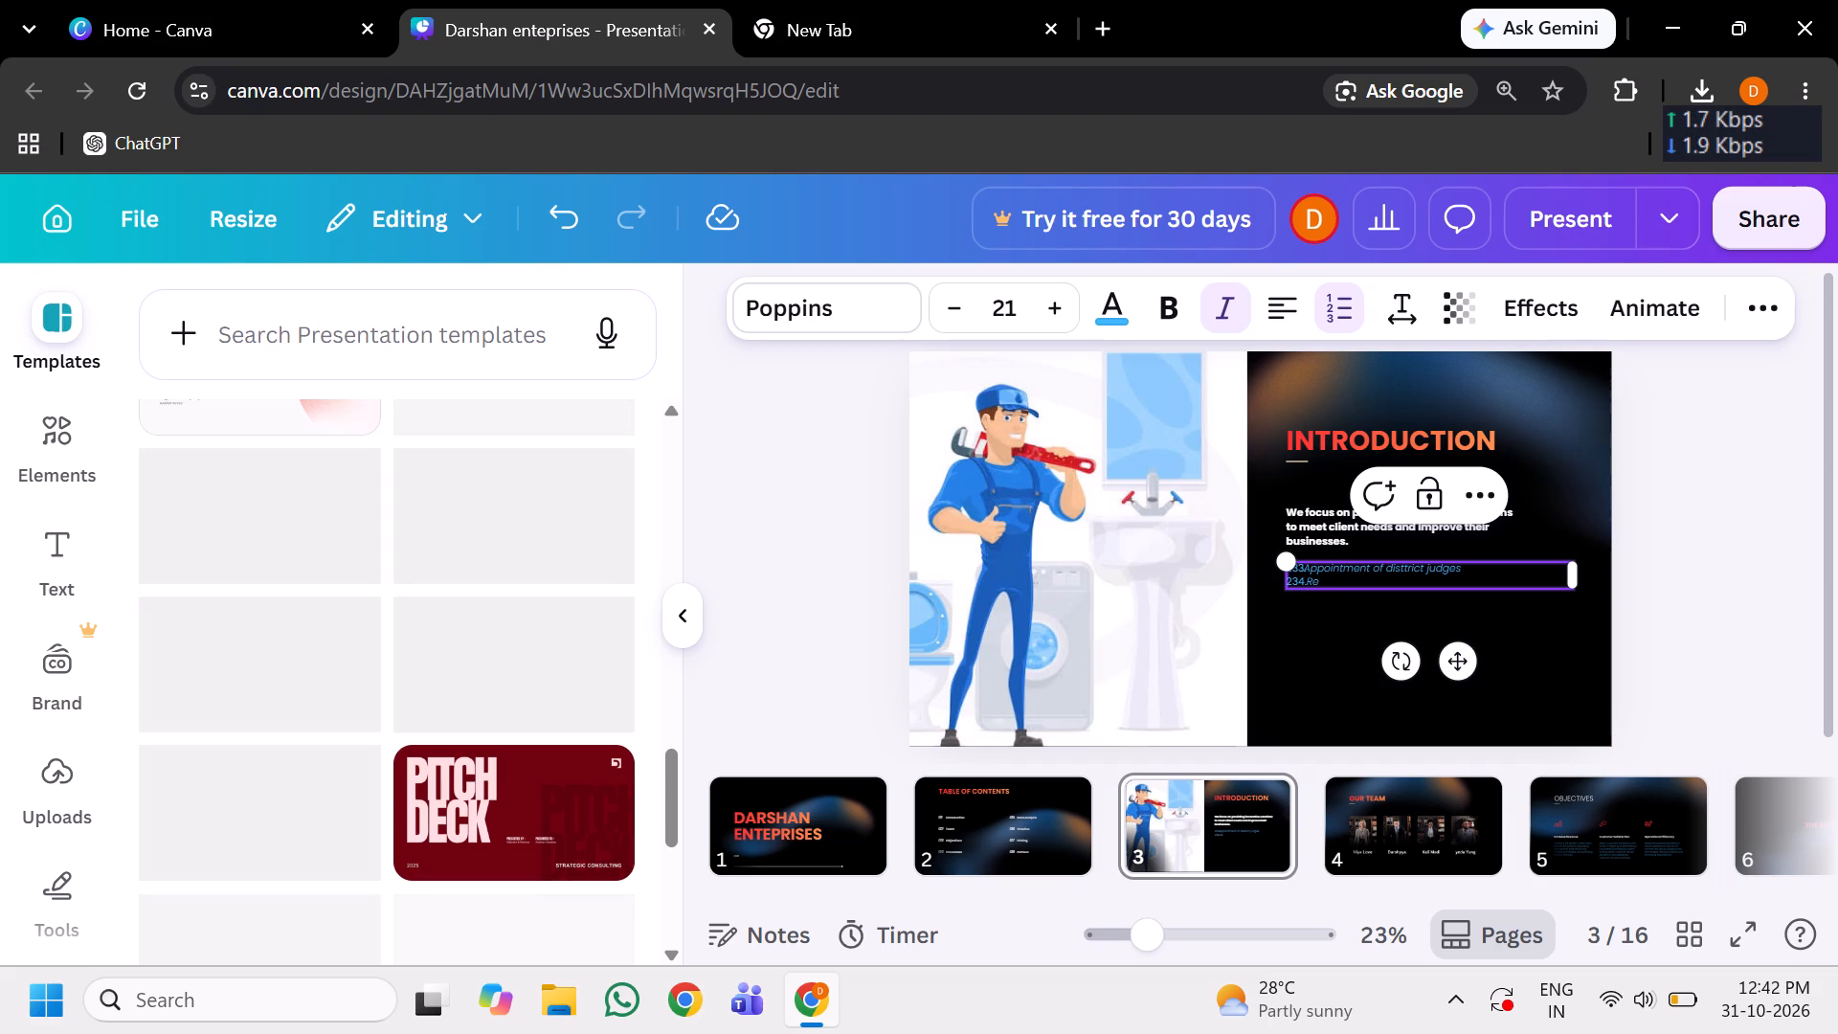
text(crut)
text(ment)
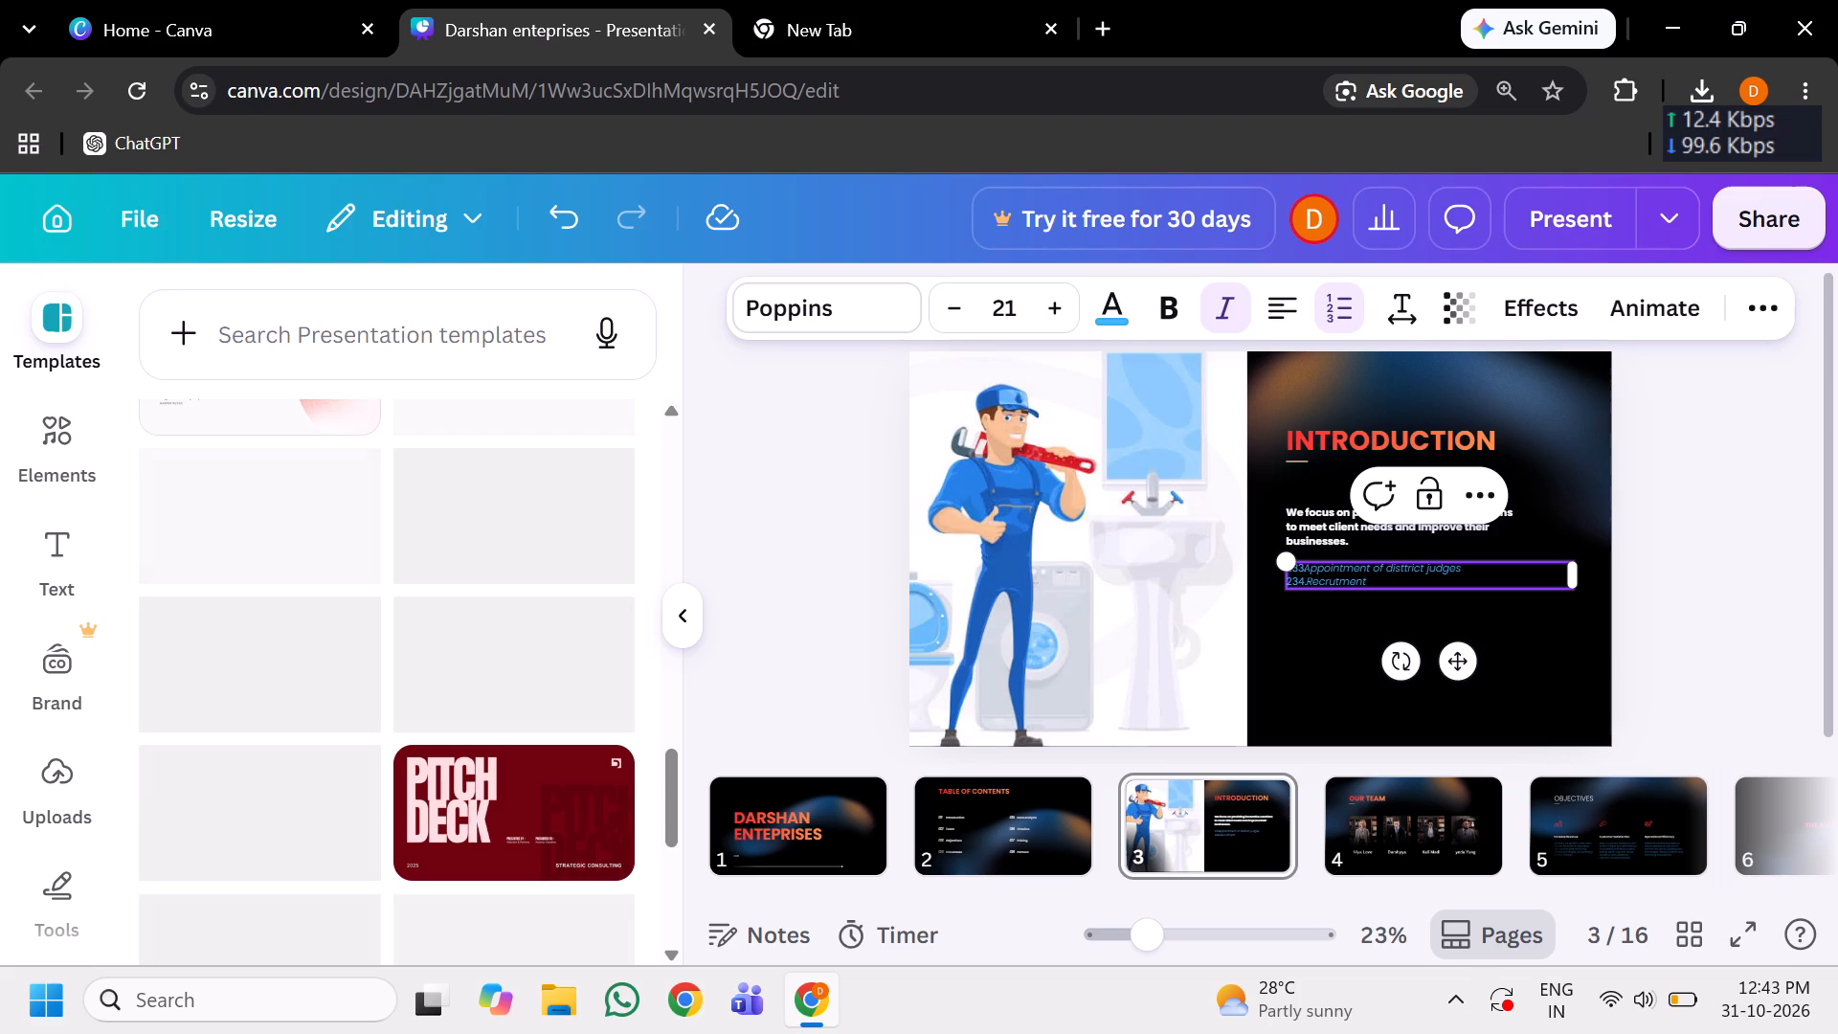
key(space)
text(of)
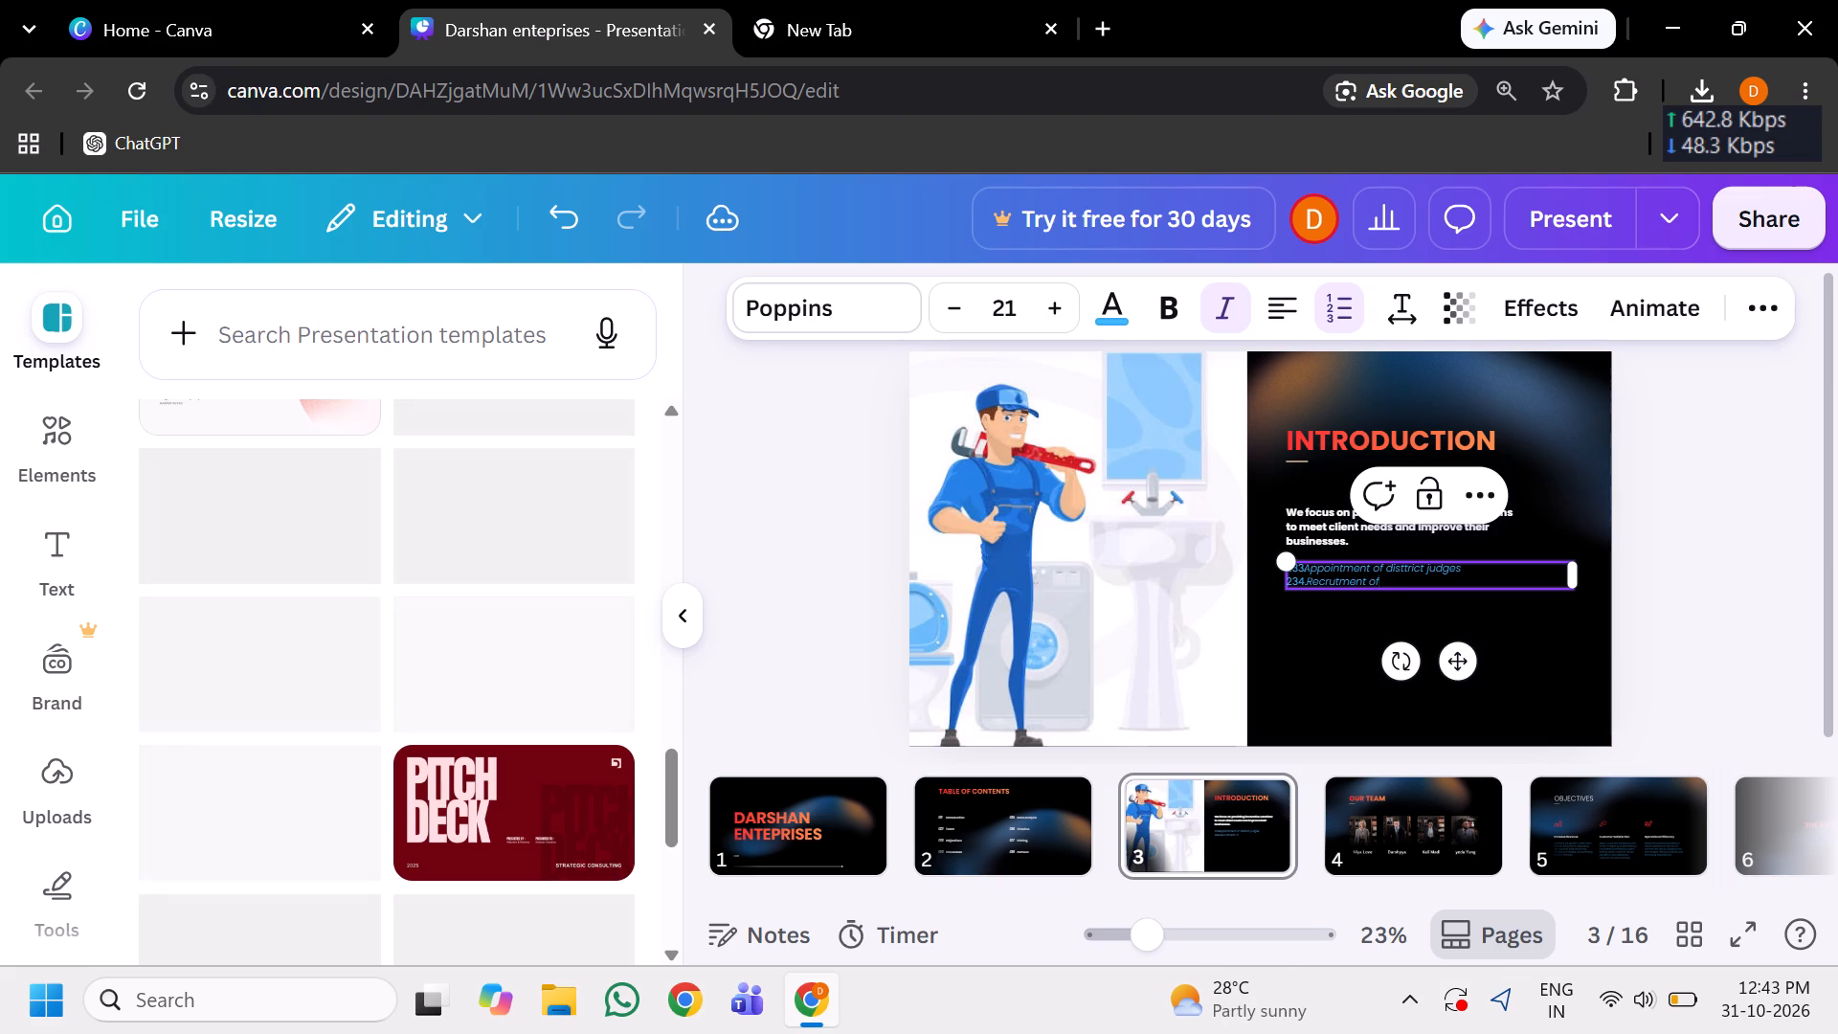
key(space)
text(pr)
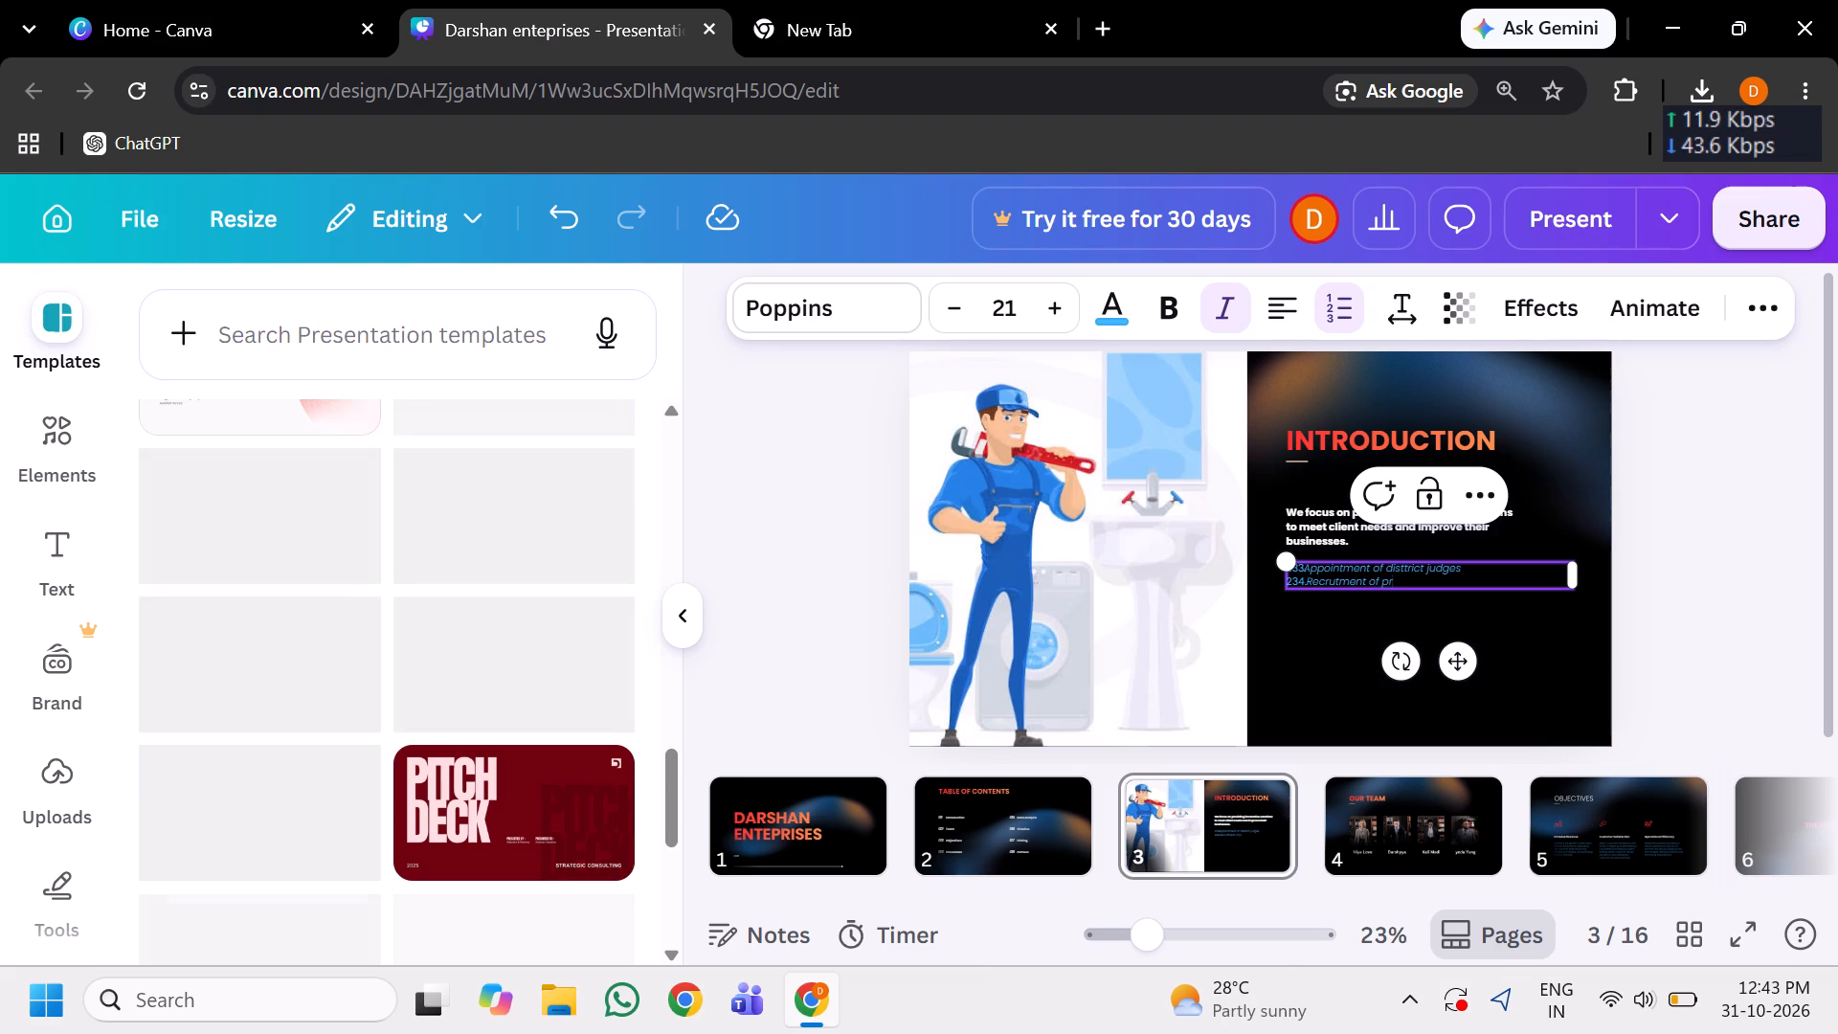
key(BackSpace)
text(er)
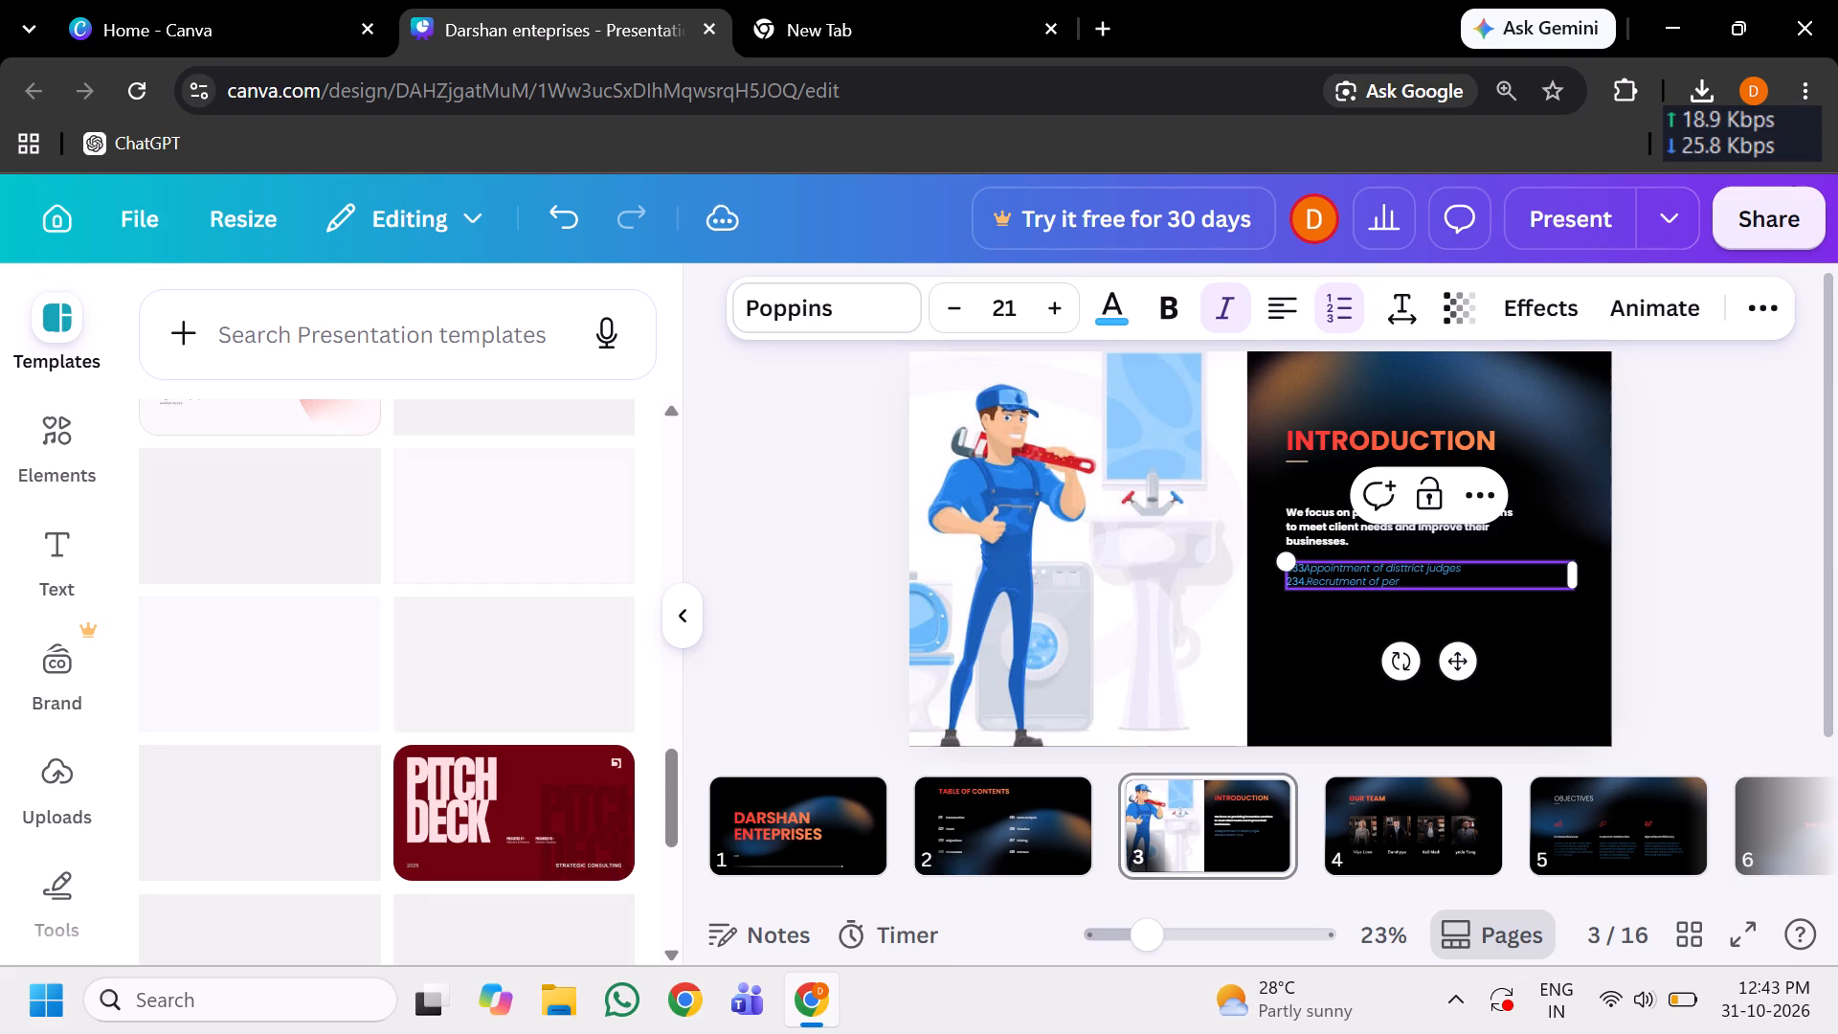
text(sons)
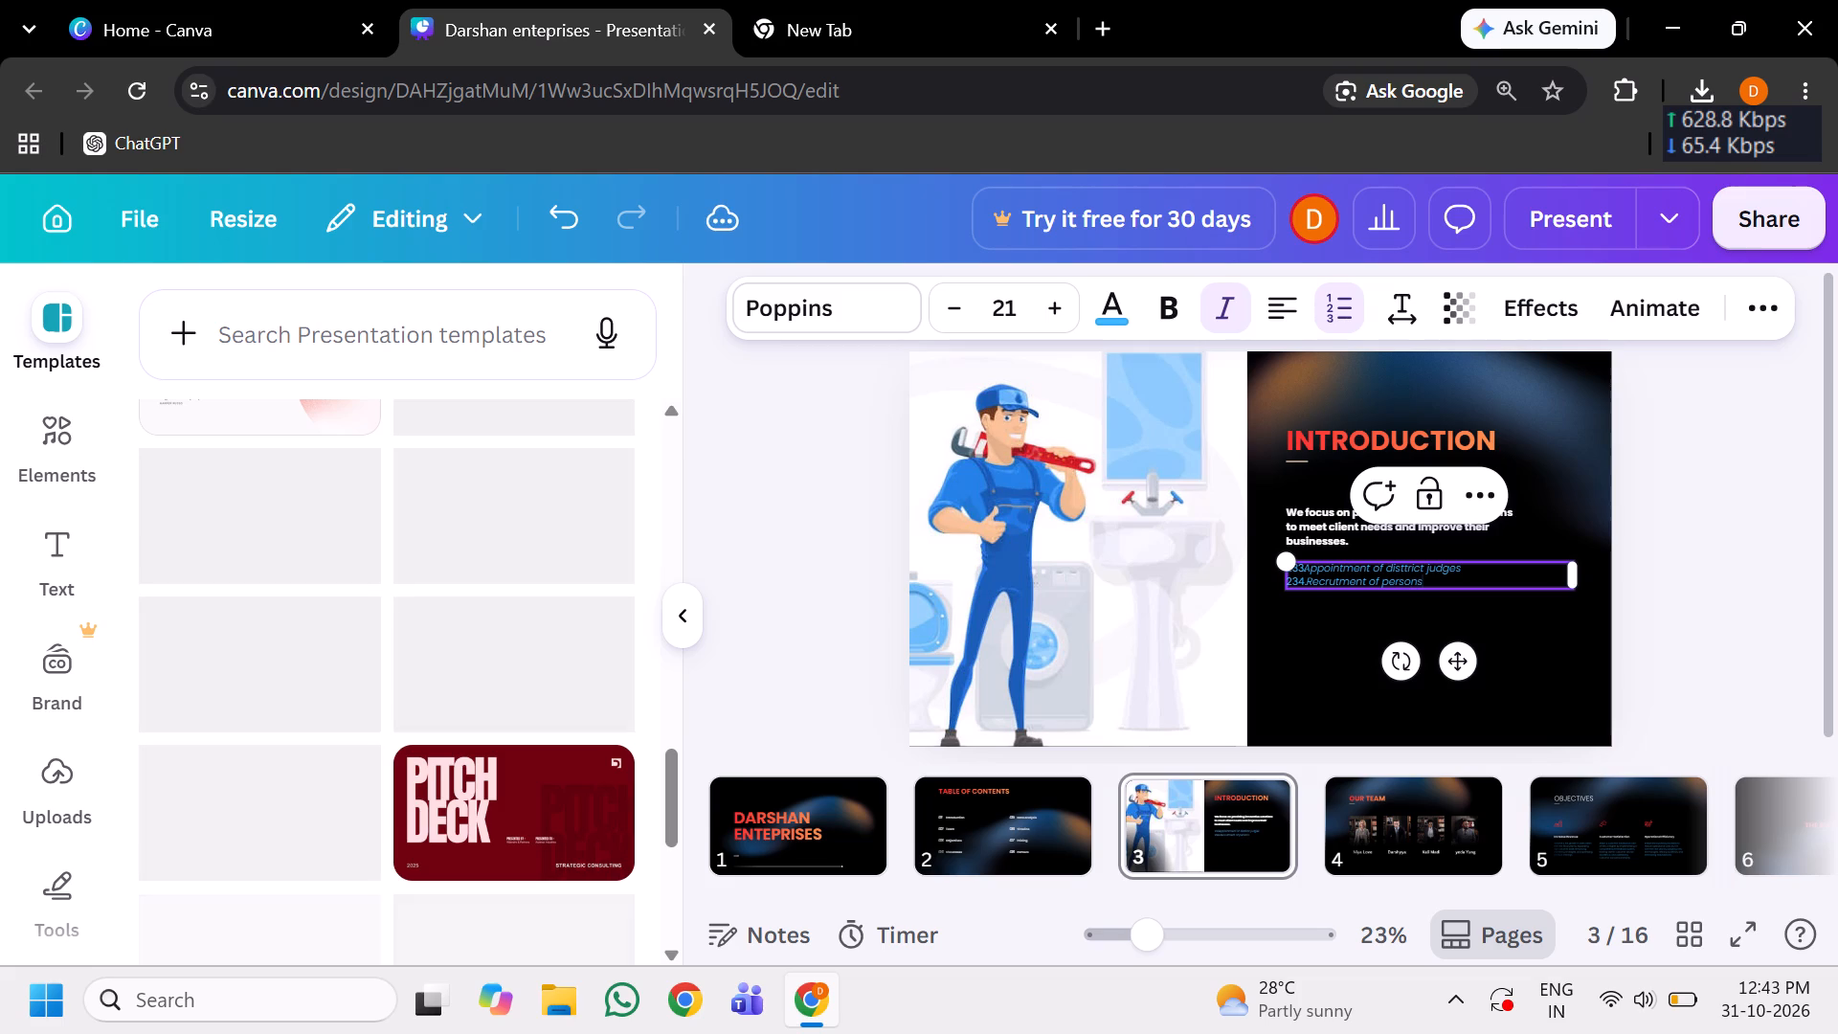
key(space)
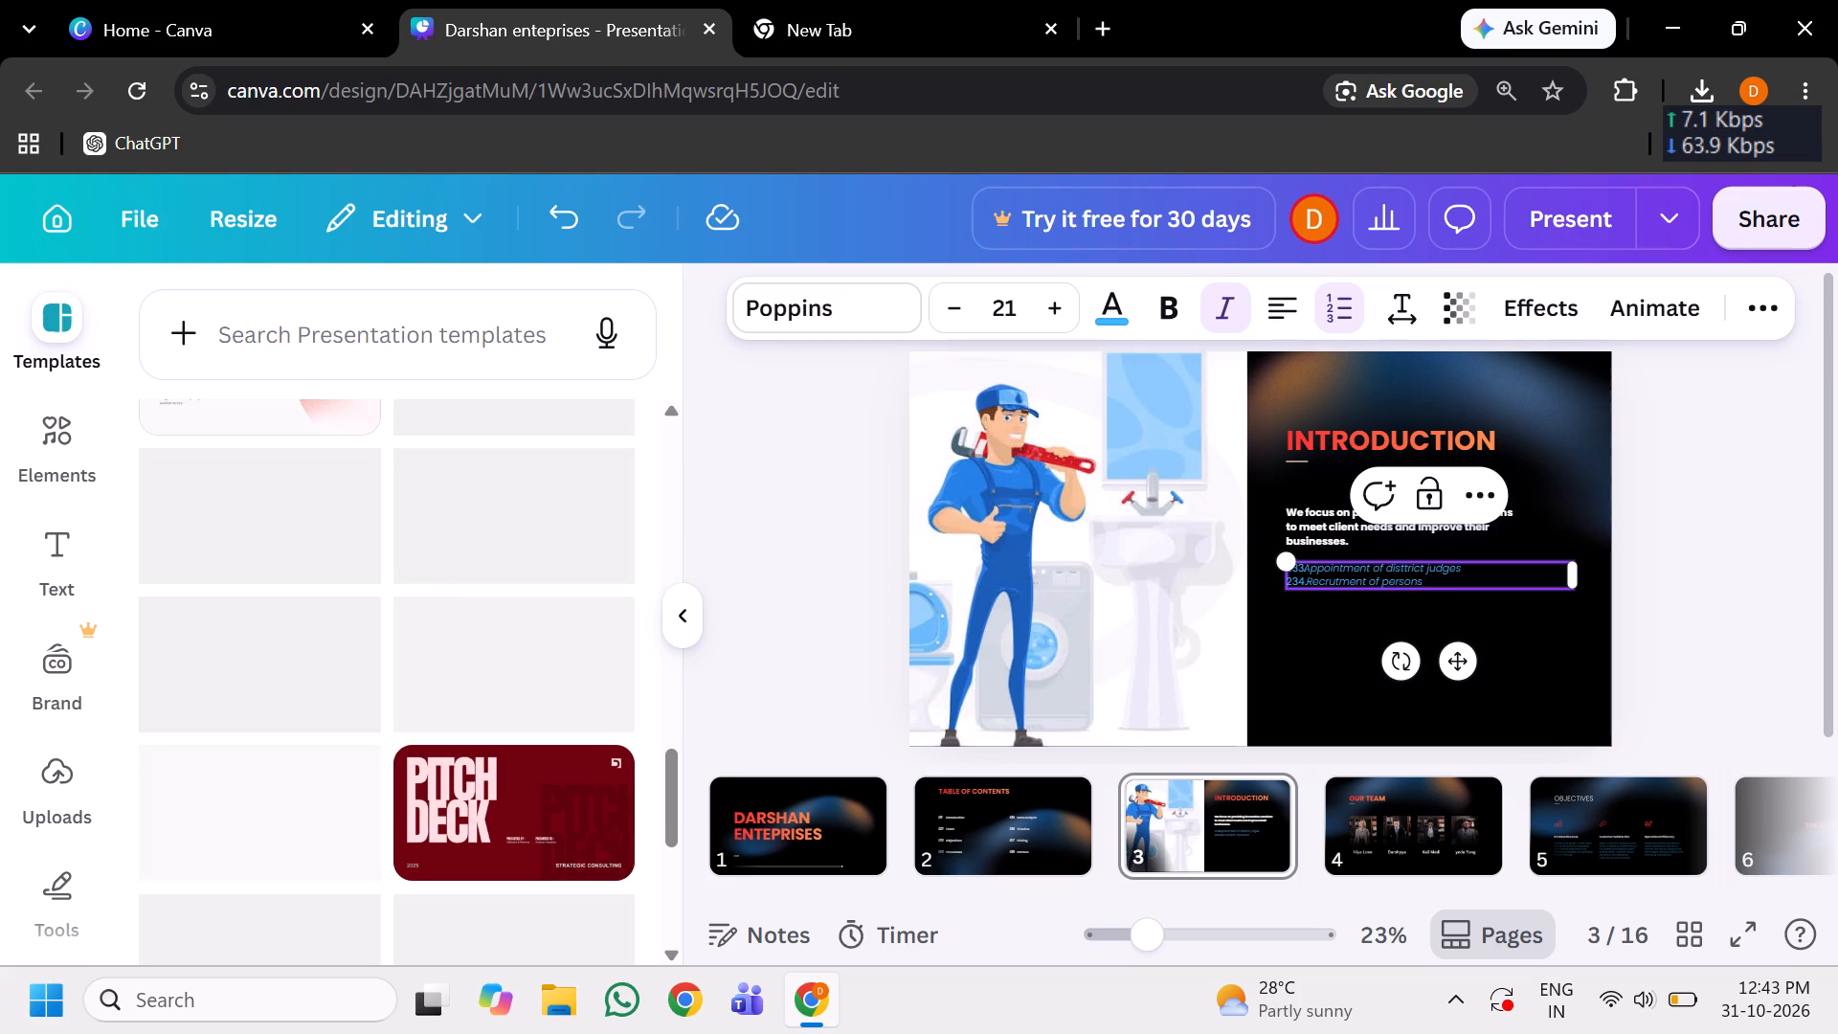
key(t)
key(BackSpace)
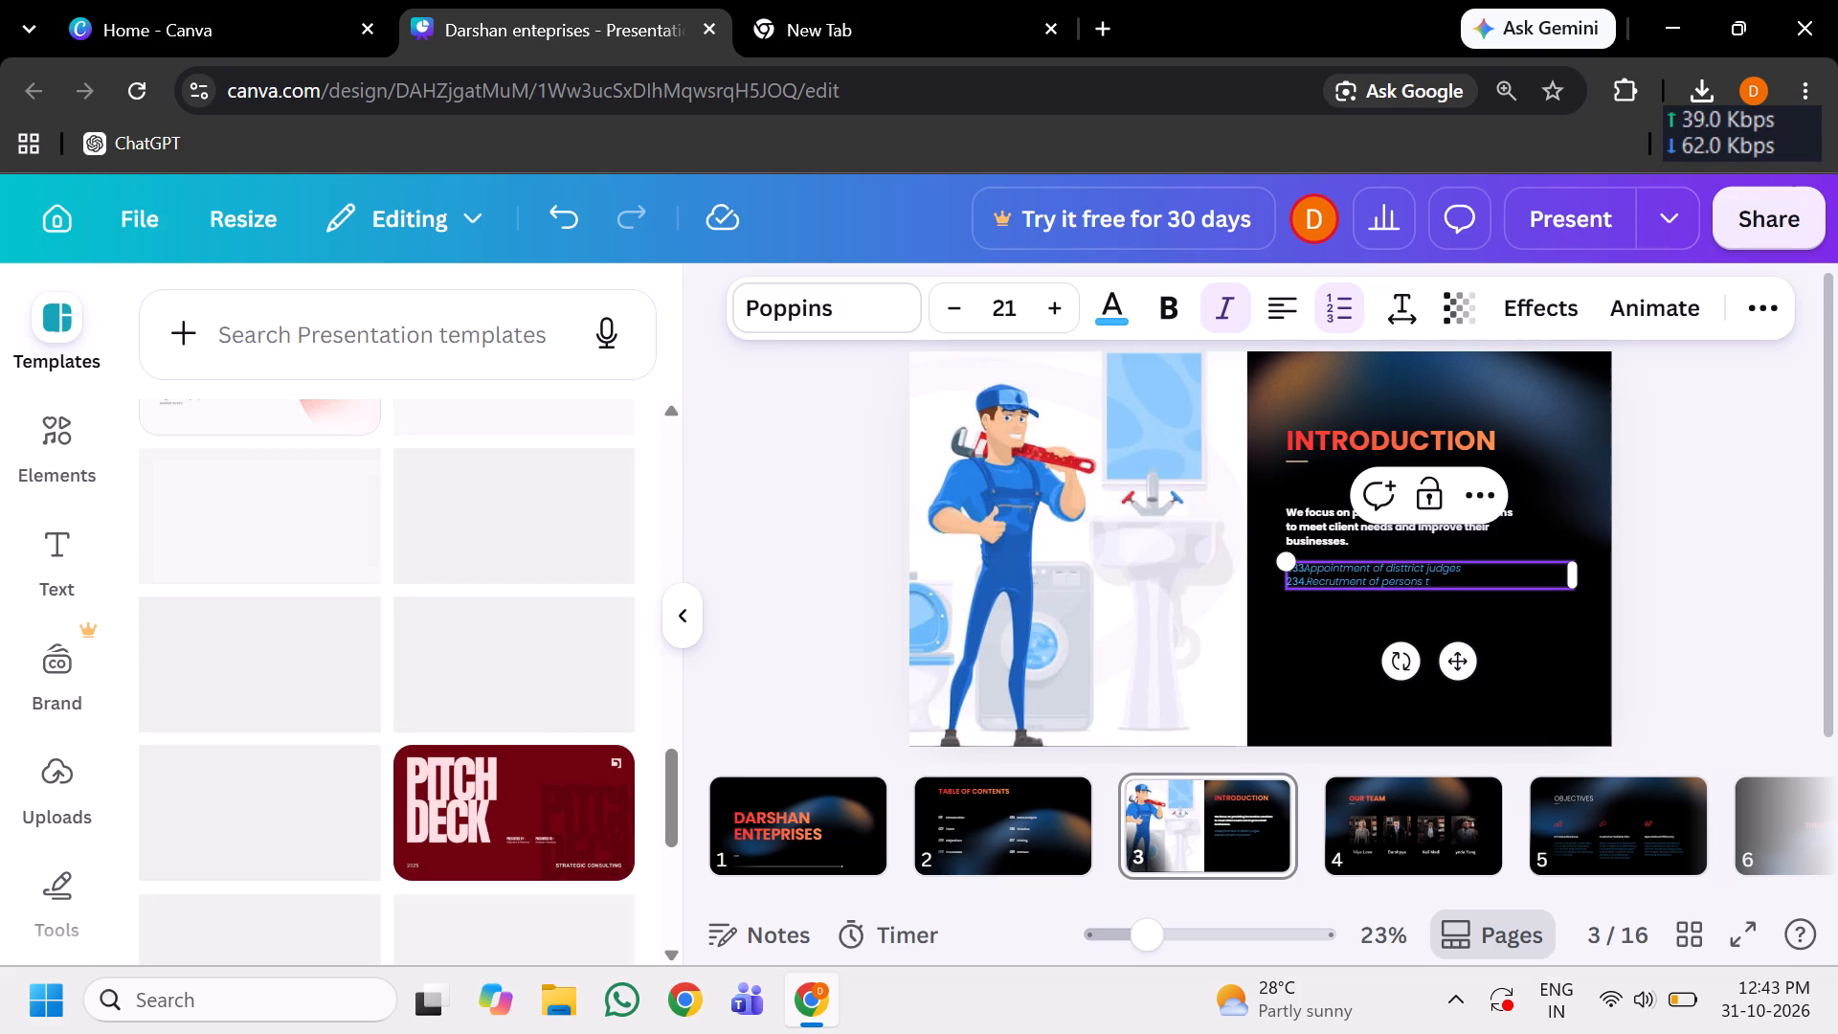
text(othe)
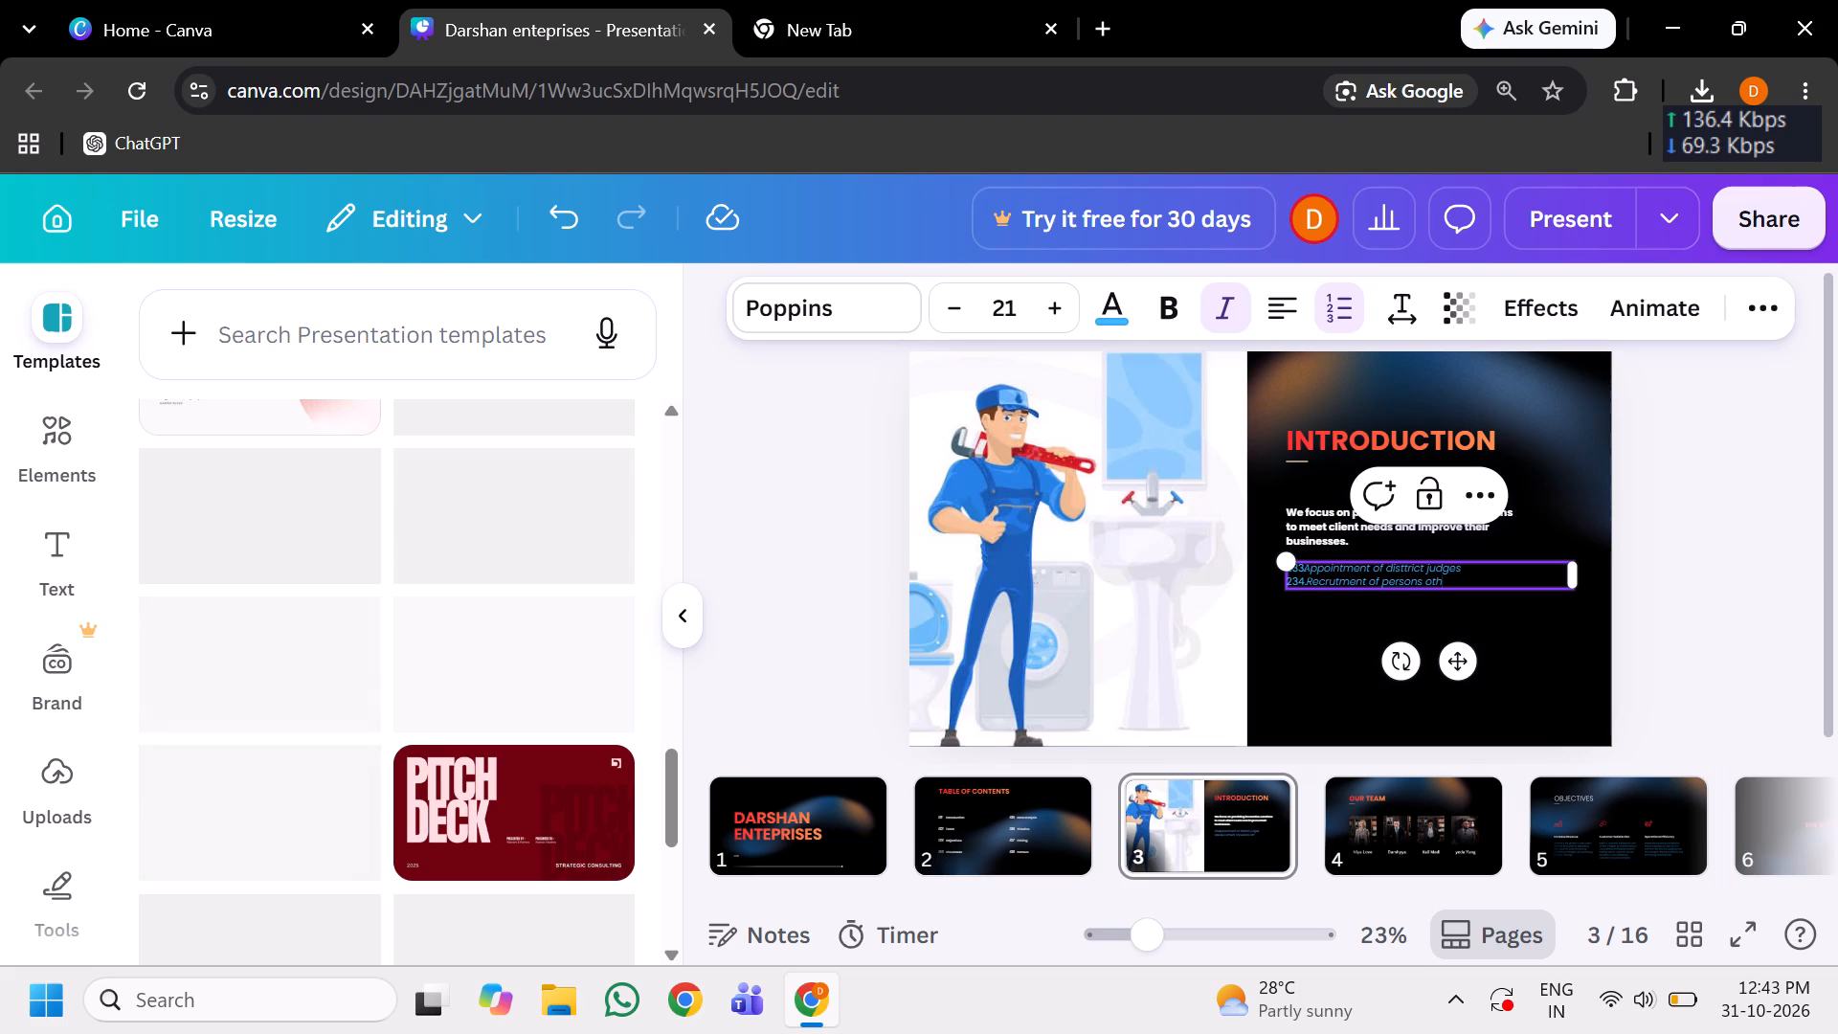
key(space)
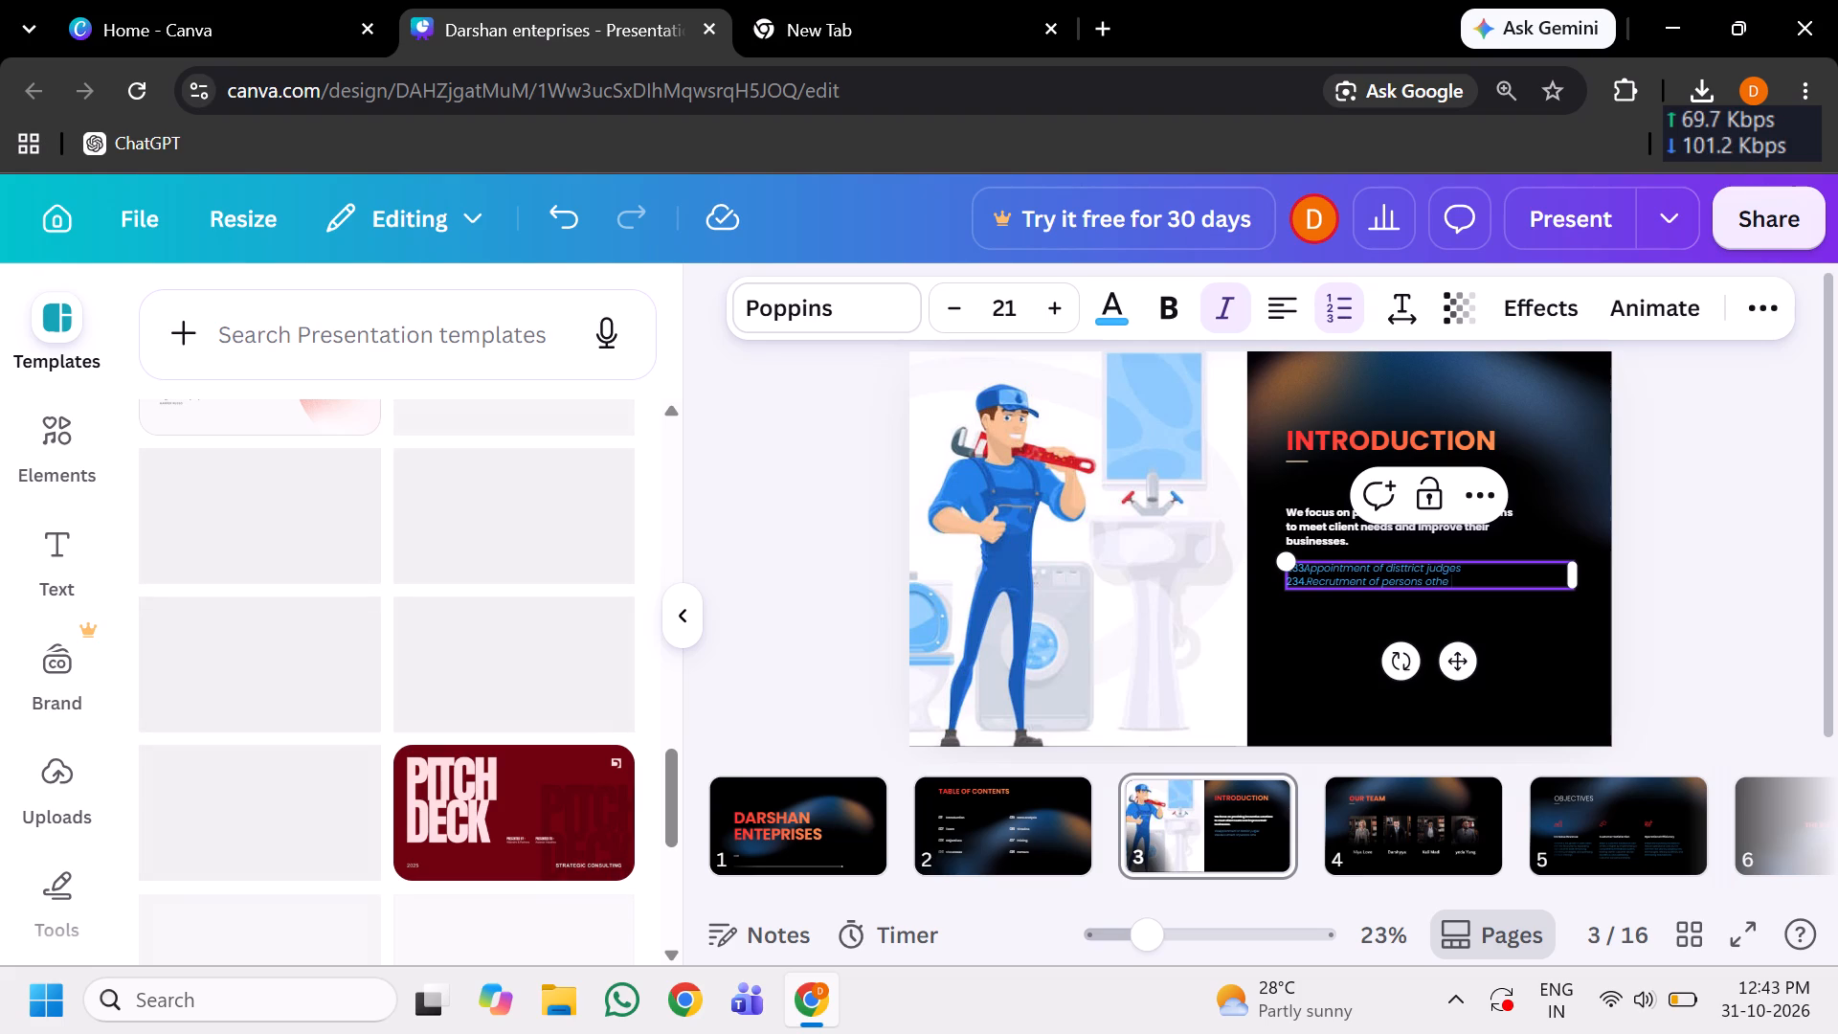
key(BackSpace)
key(BackSpace)
key(BackSpace)
key(BackSpace)
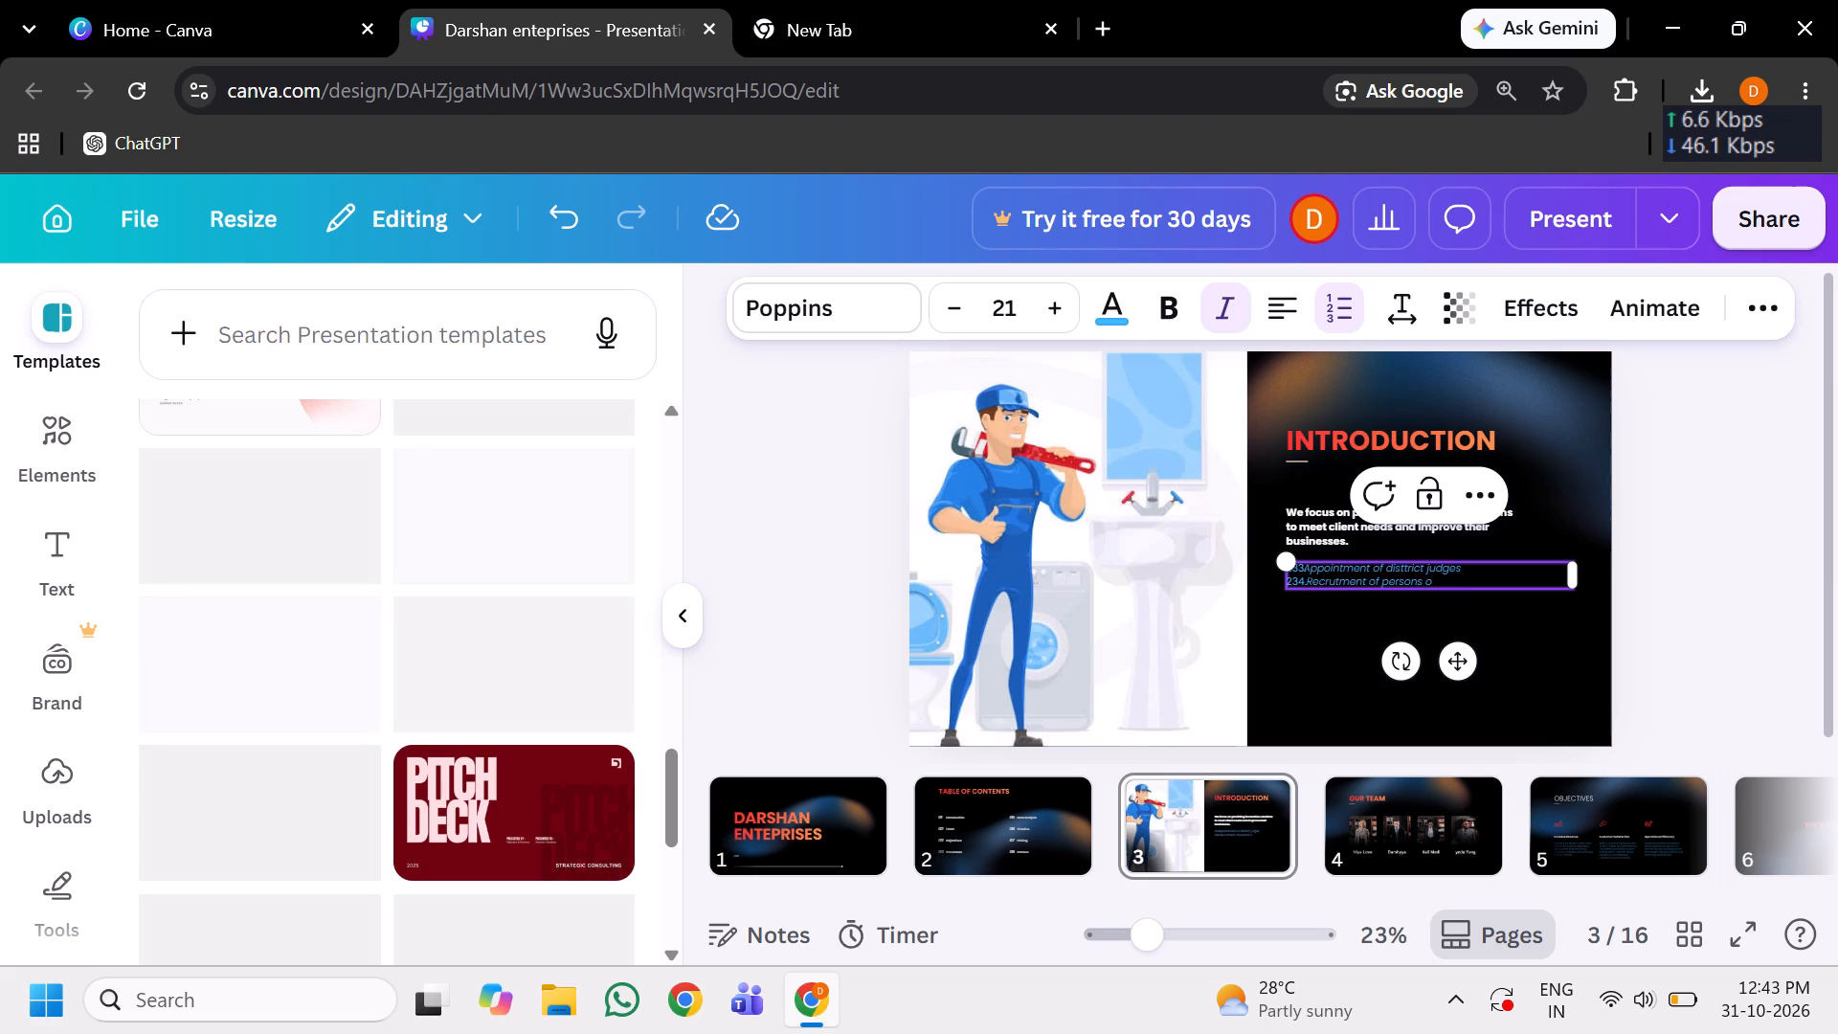
text(ther than)
key(space)
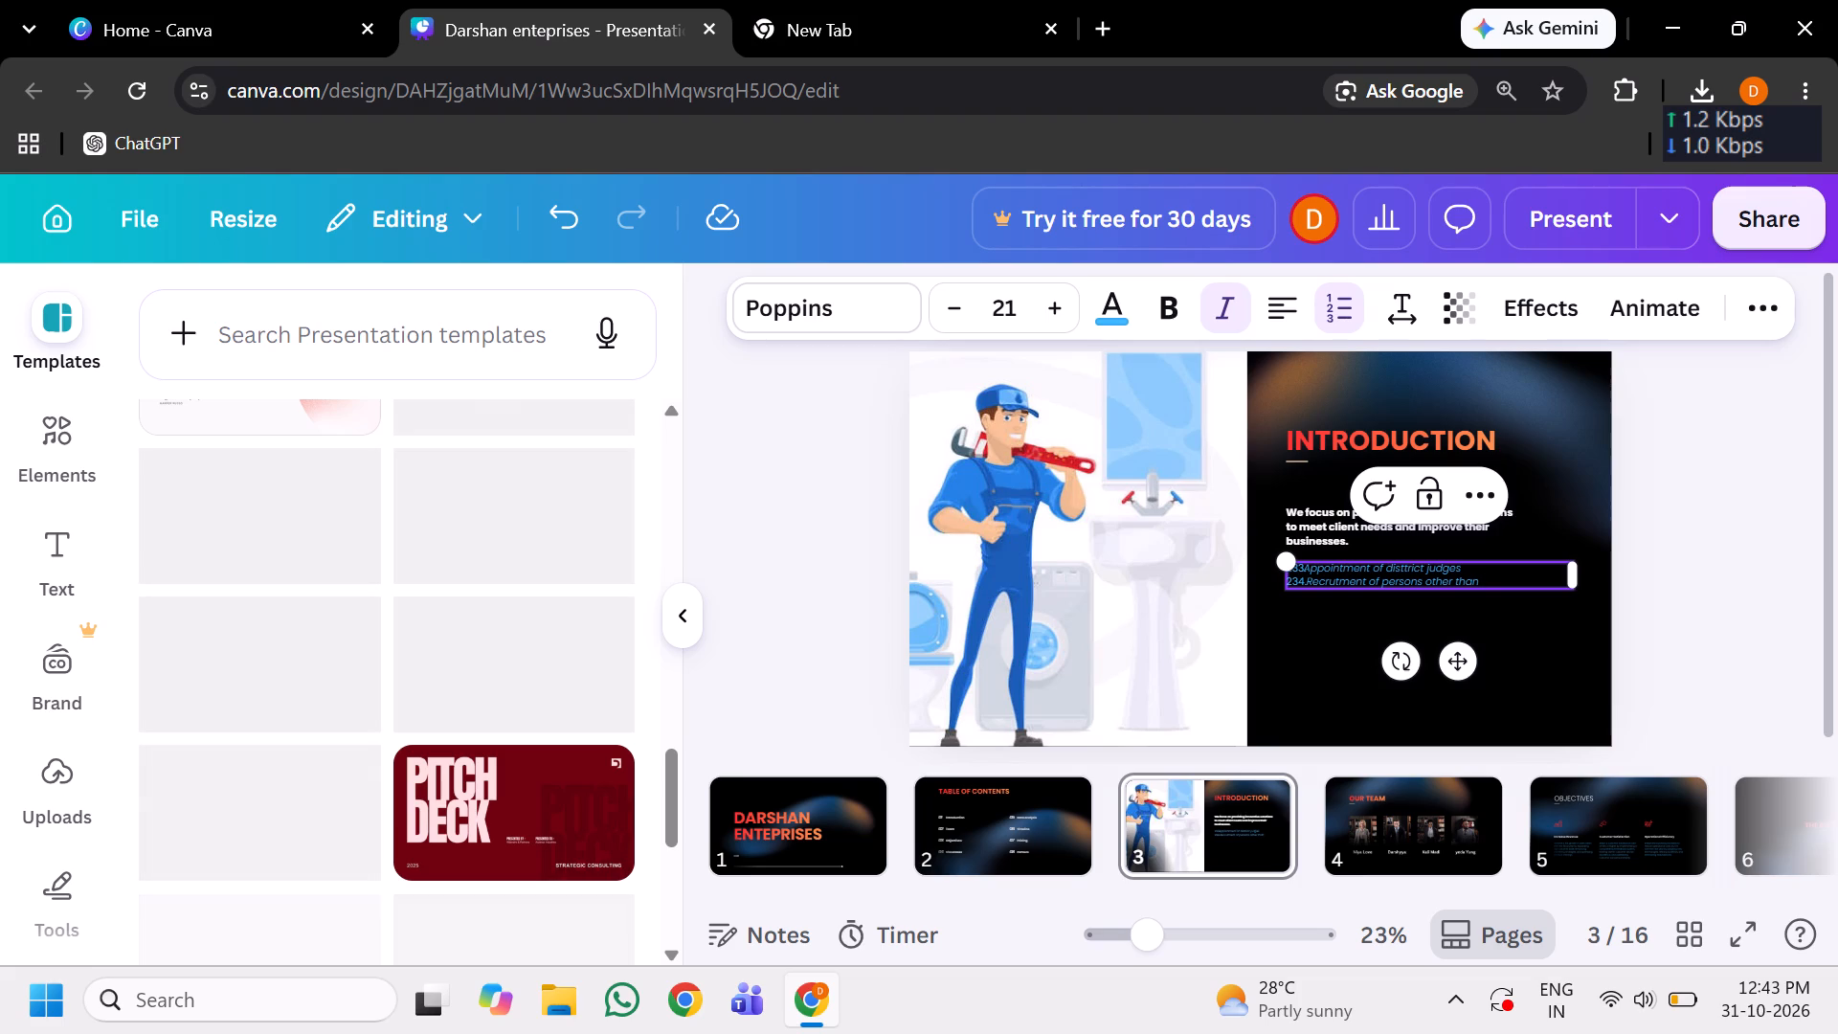
text(district)
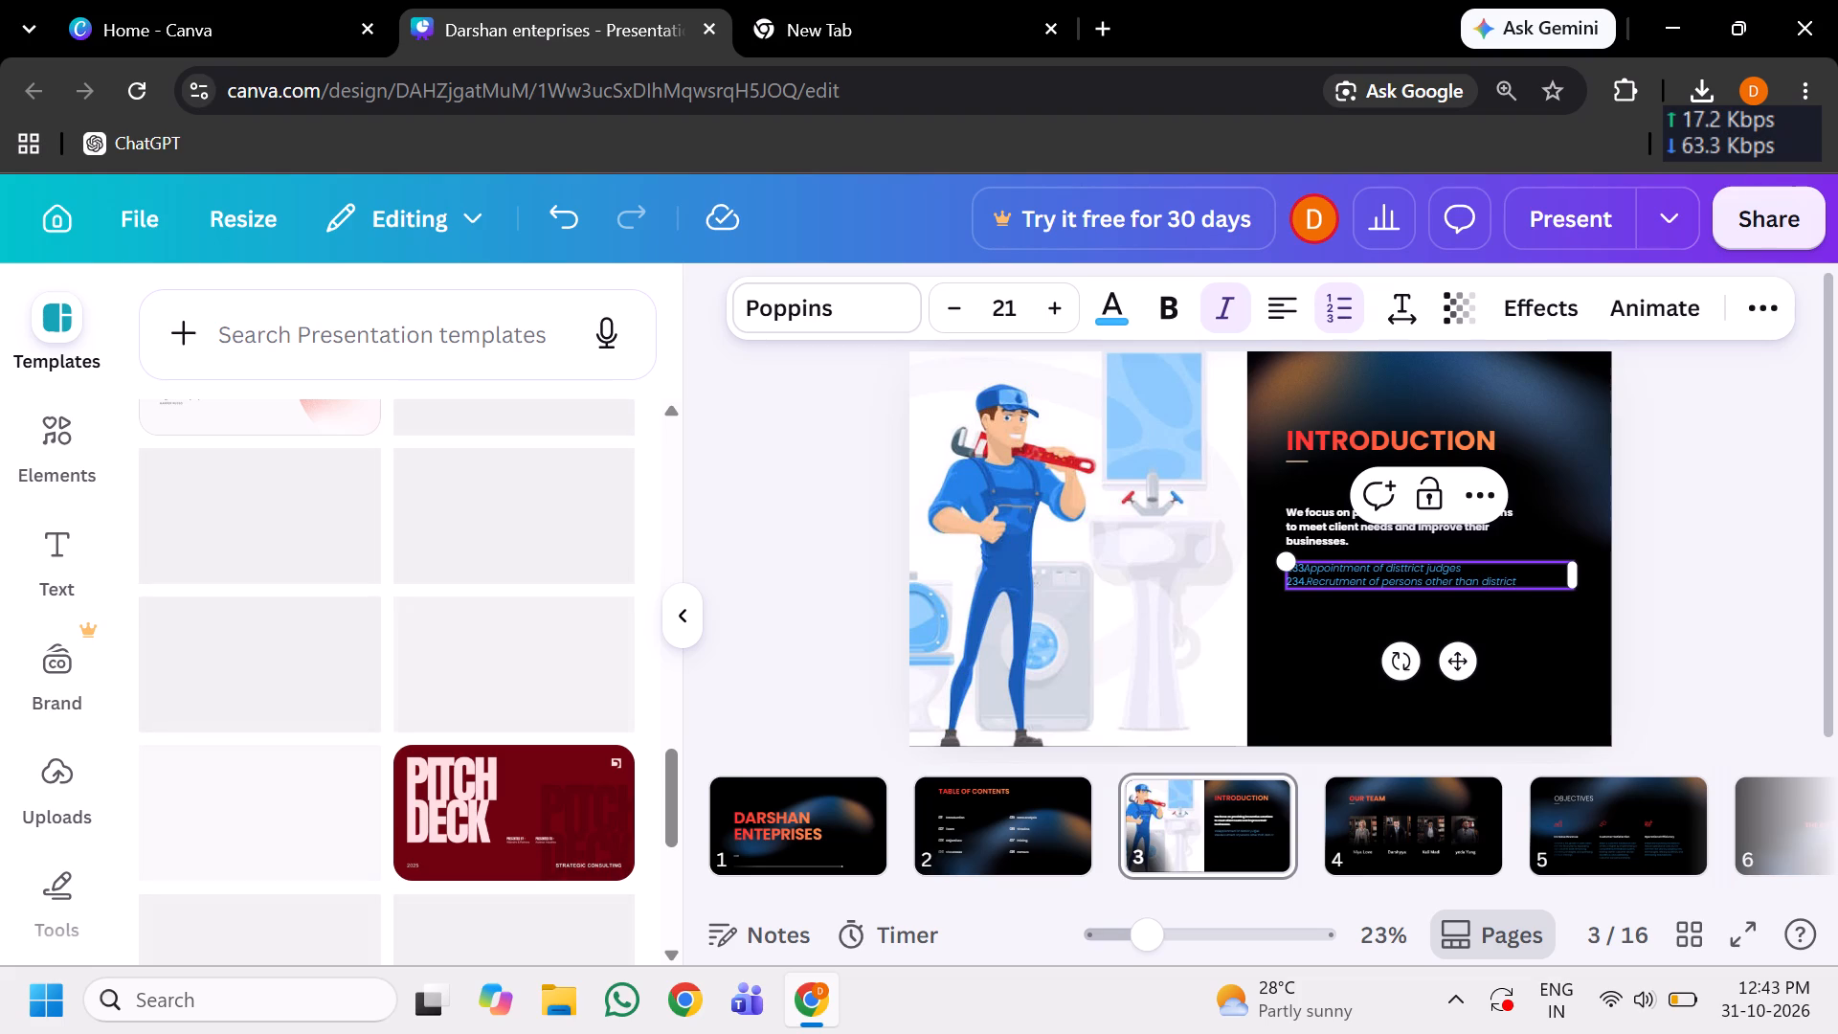
text(ju)
text(dges)
key(space)
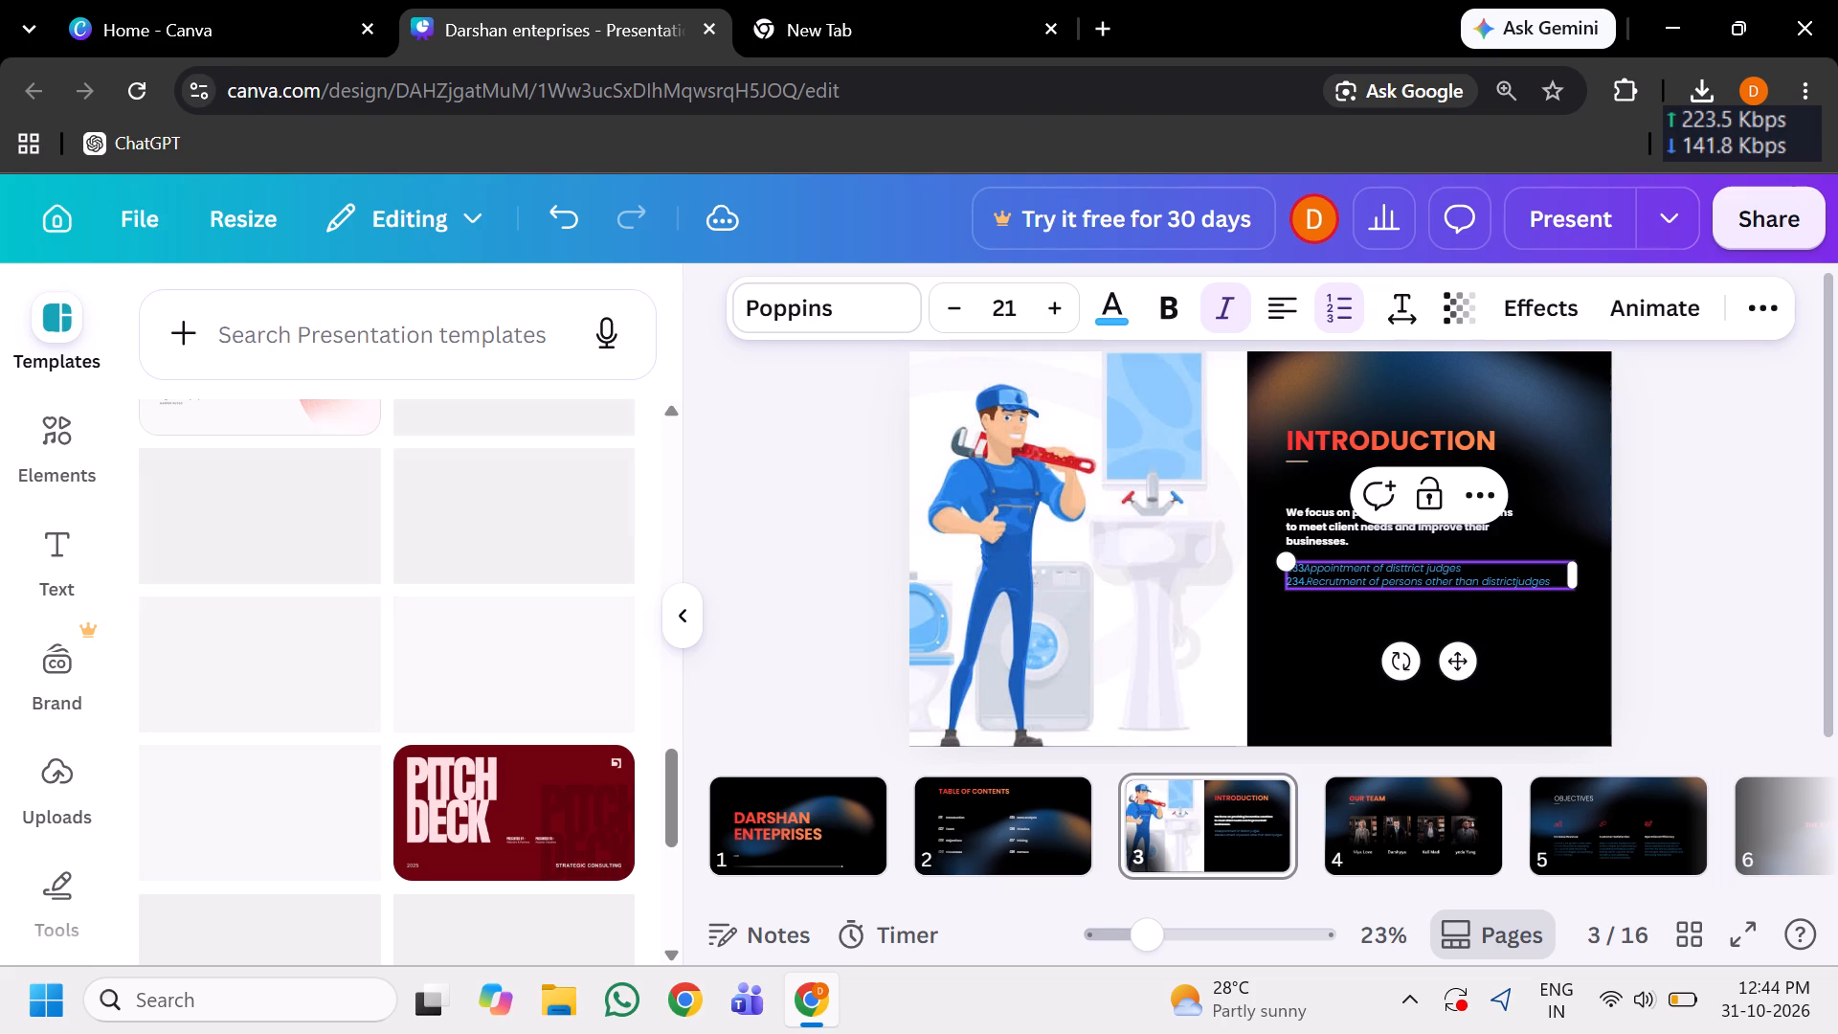
key(Return)
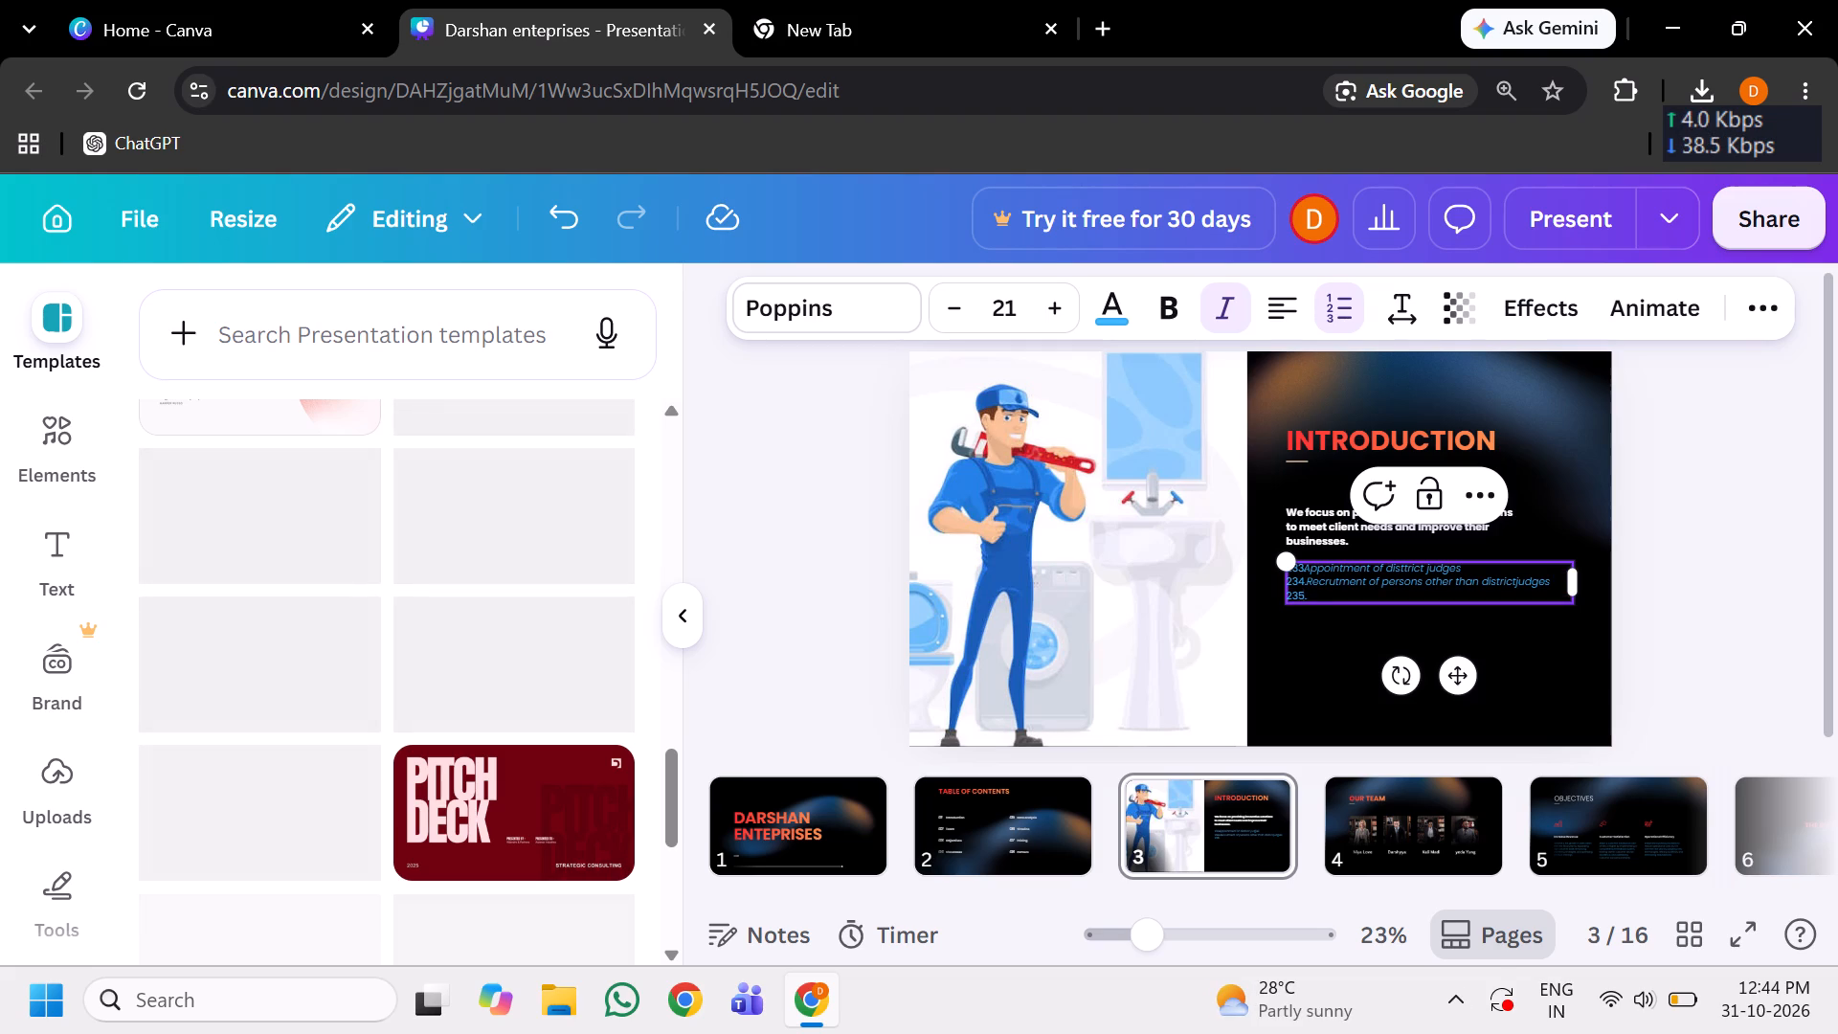
Enter "control over subordinate courts" as list item 235 and start the following item.
text(contr)
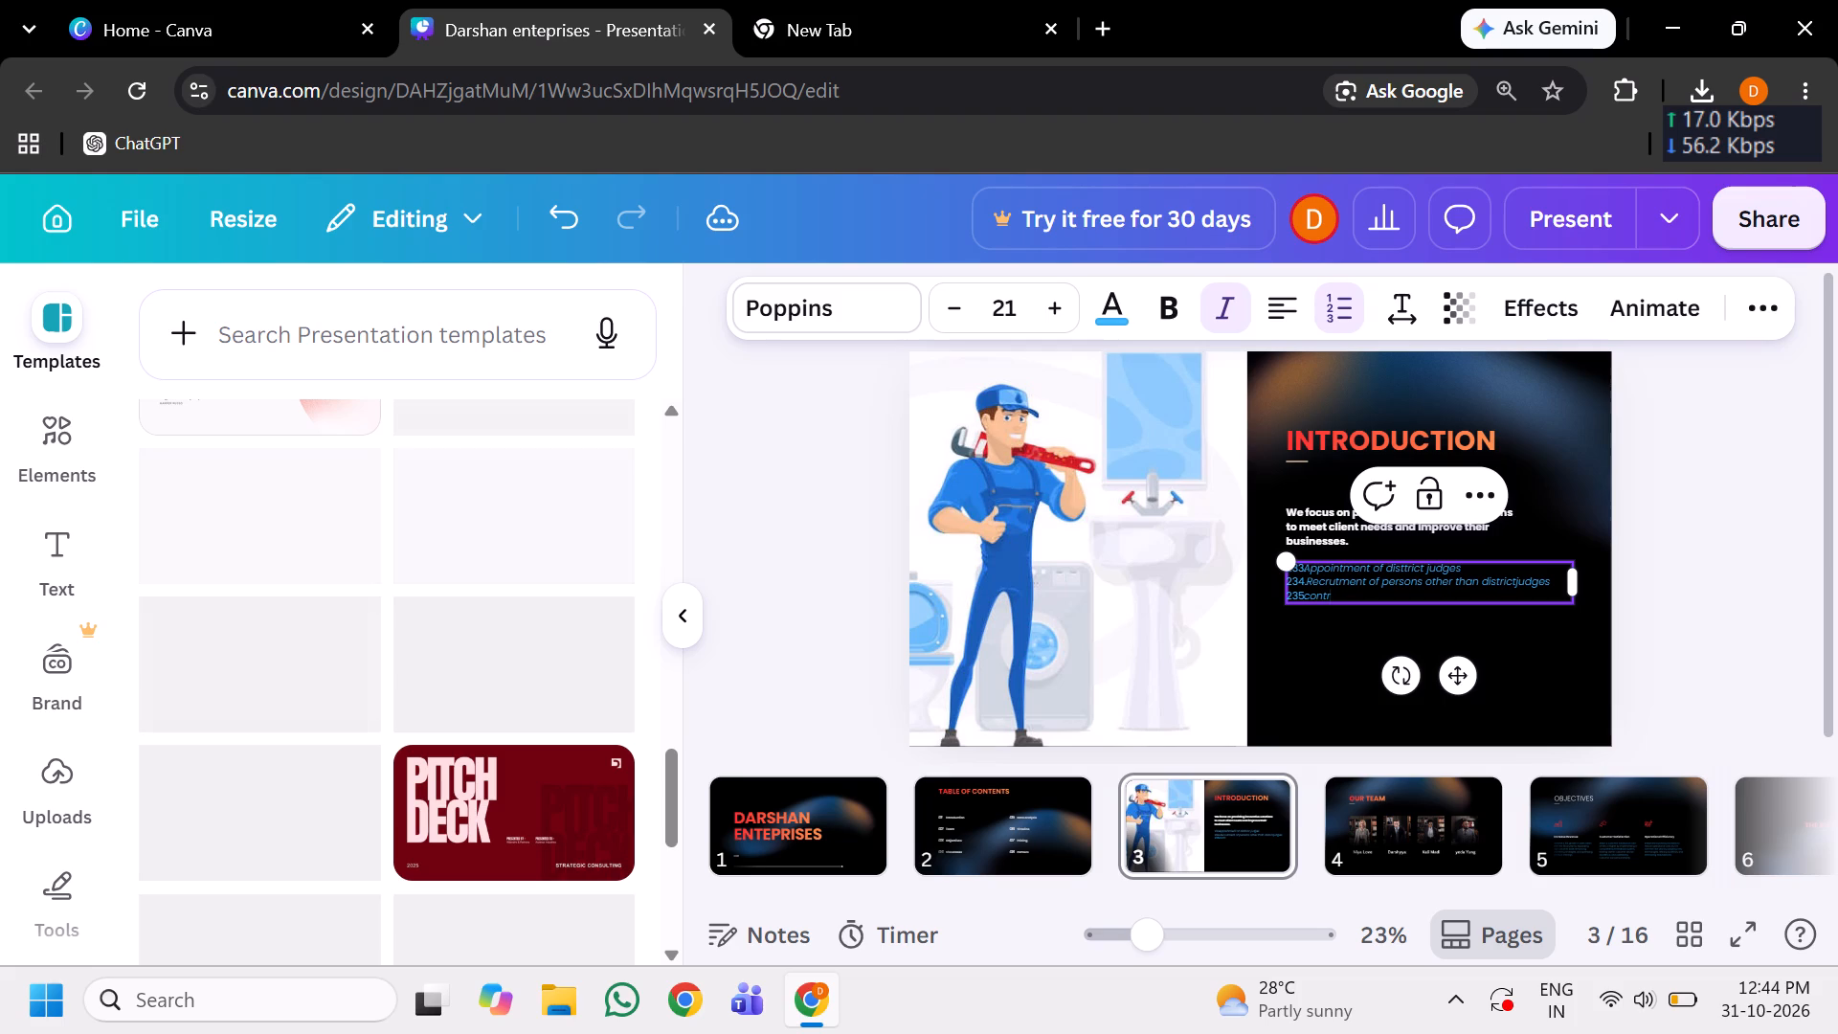
key(o)
text(l)
key(space)
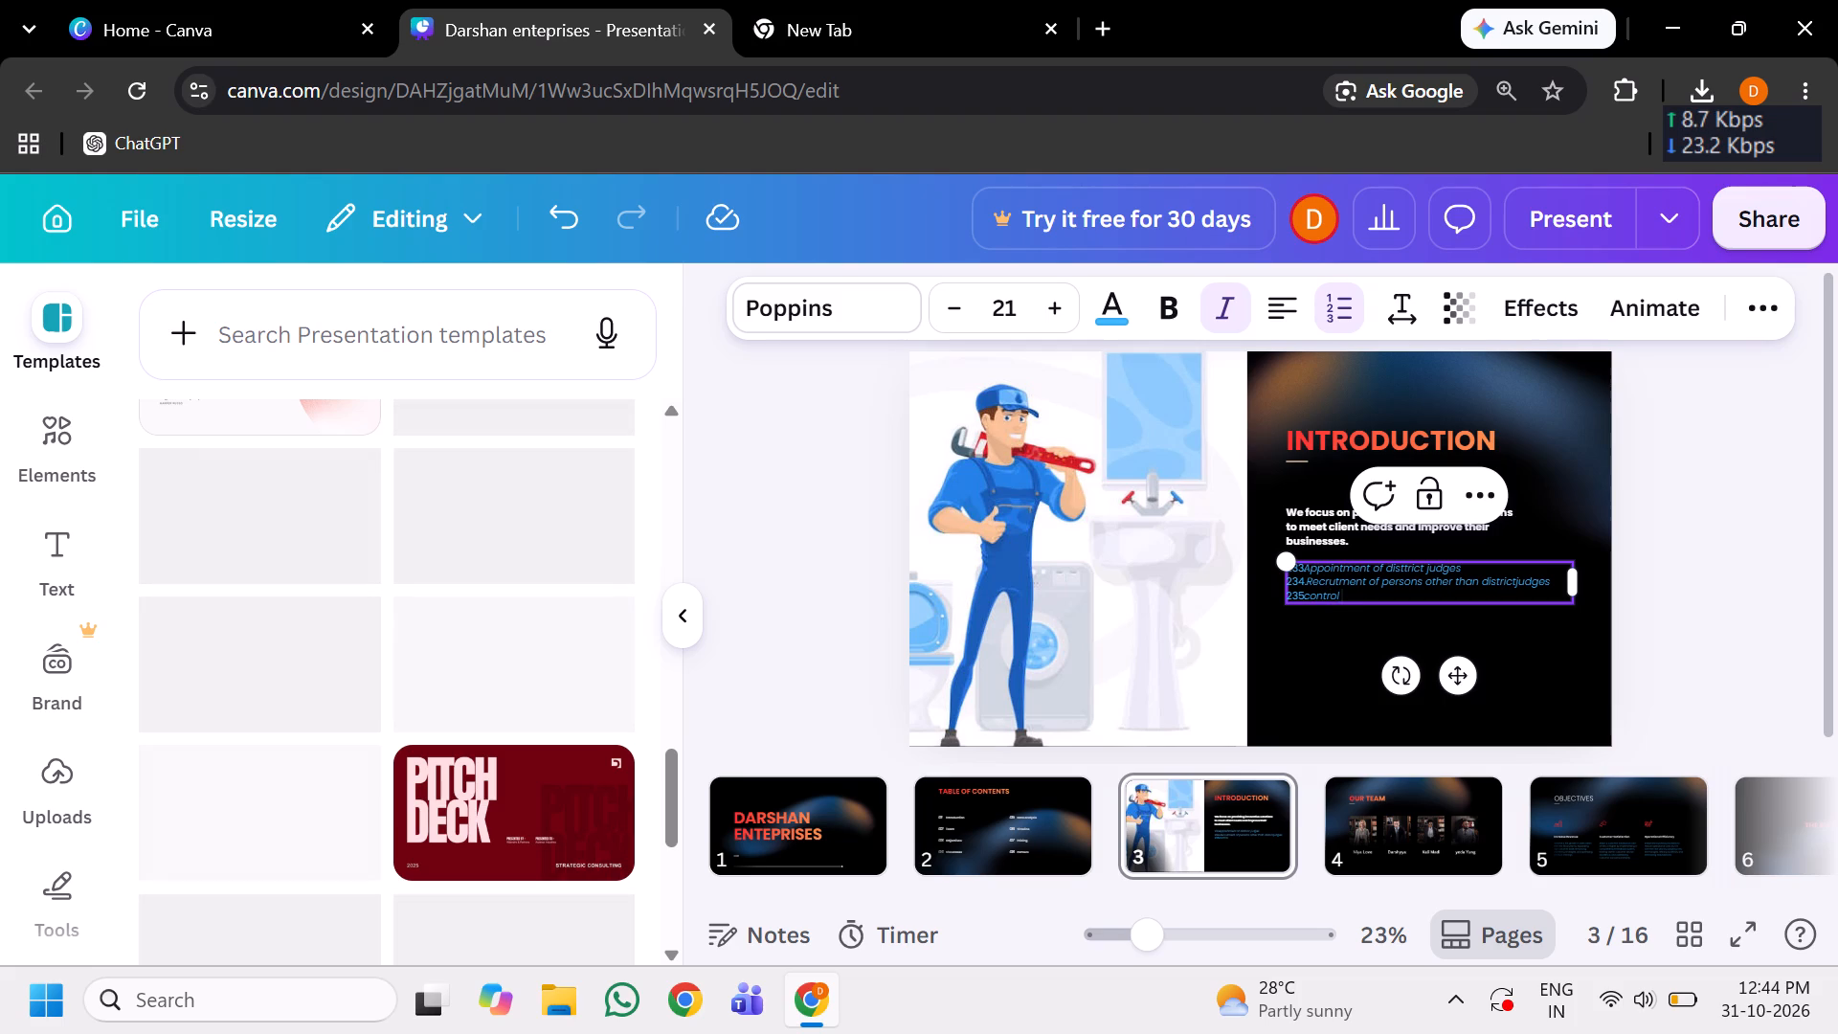
text(over su)
key(b)
text(ordinate)
key(space)
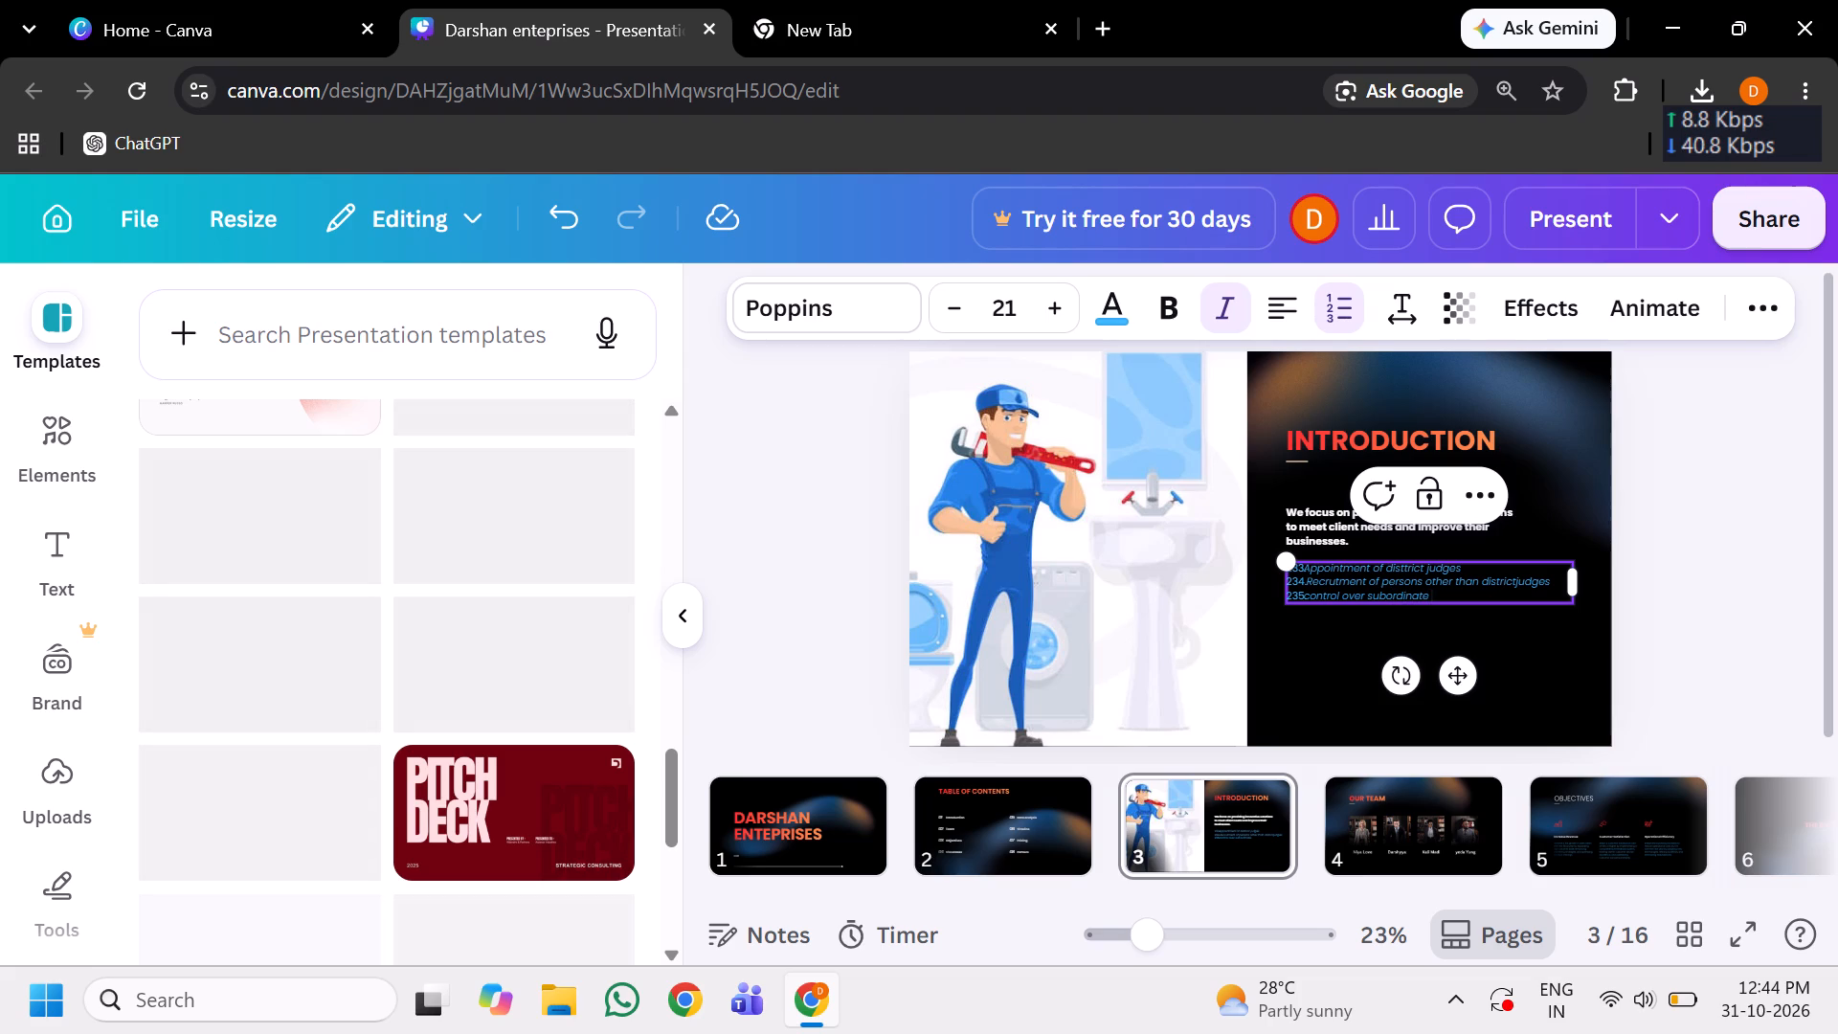
text(courts)
key(Return)
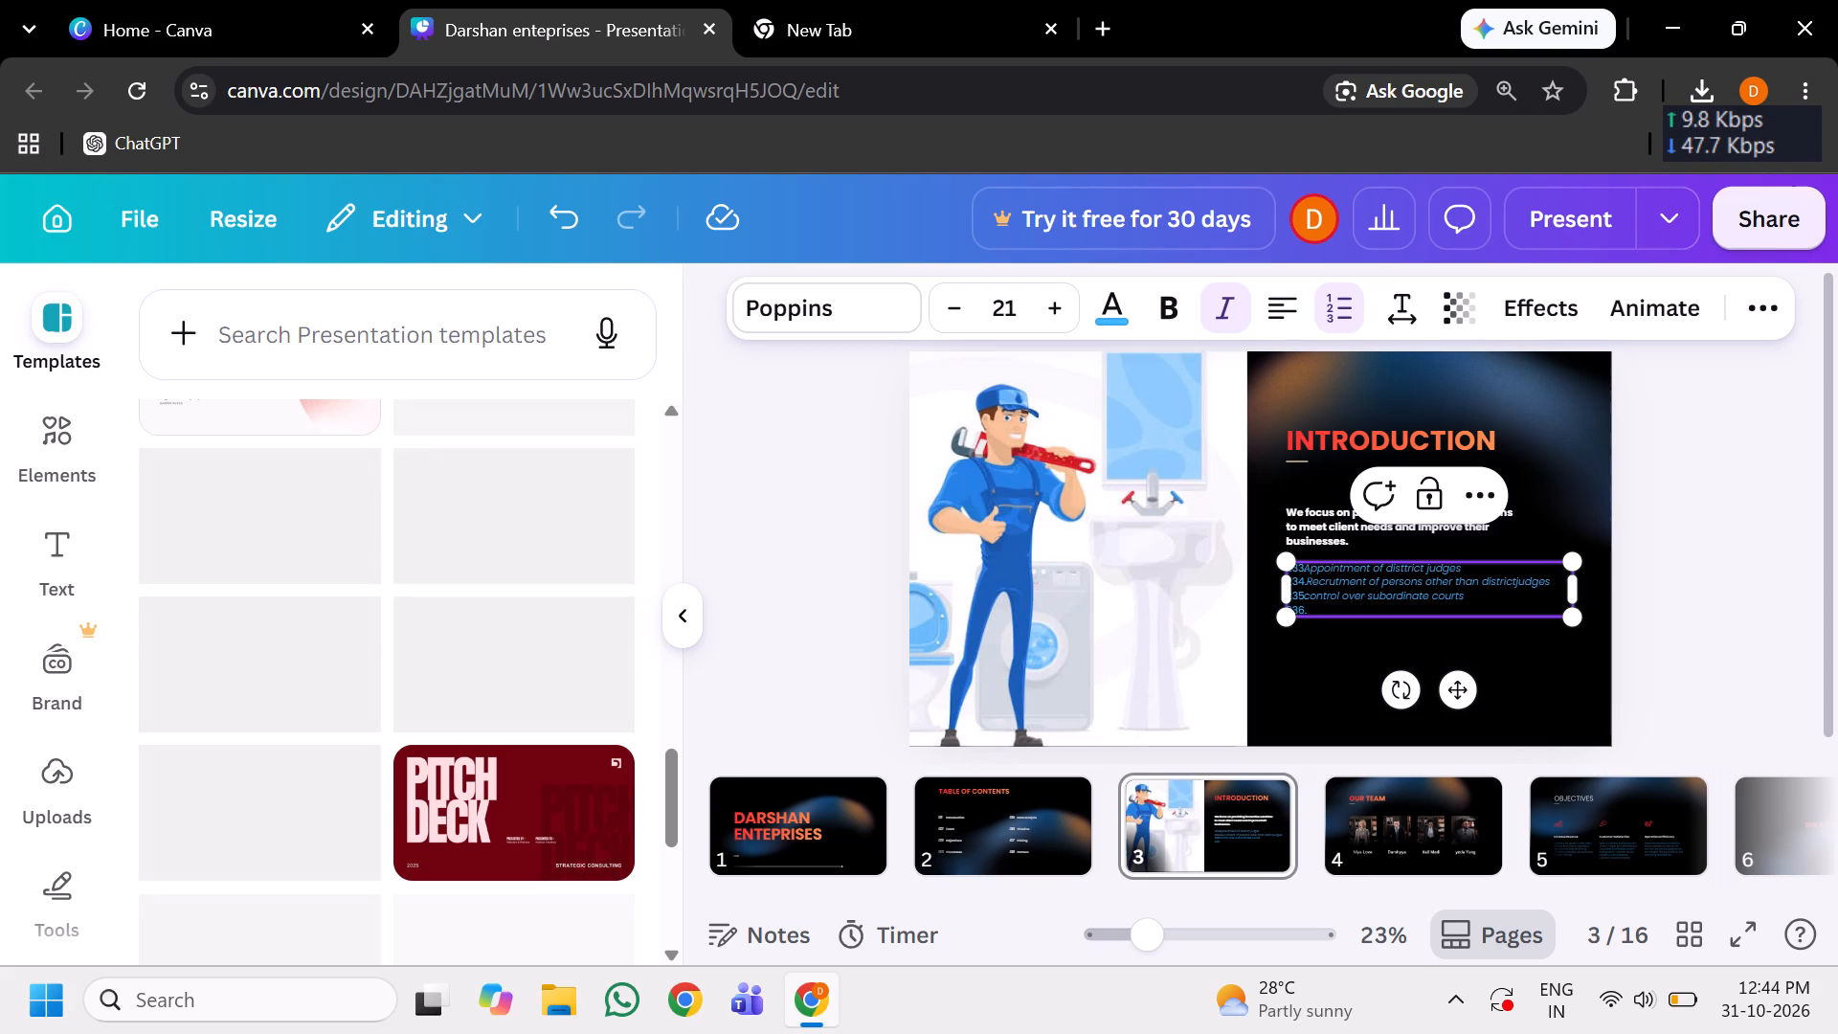
Enter "interpretention" as list item 236 and start the following item.
text(inter)
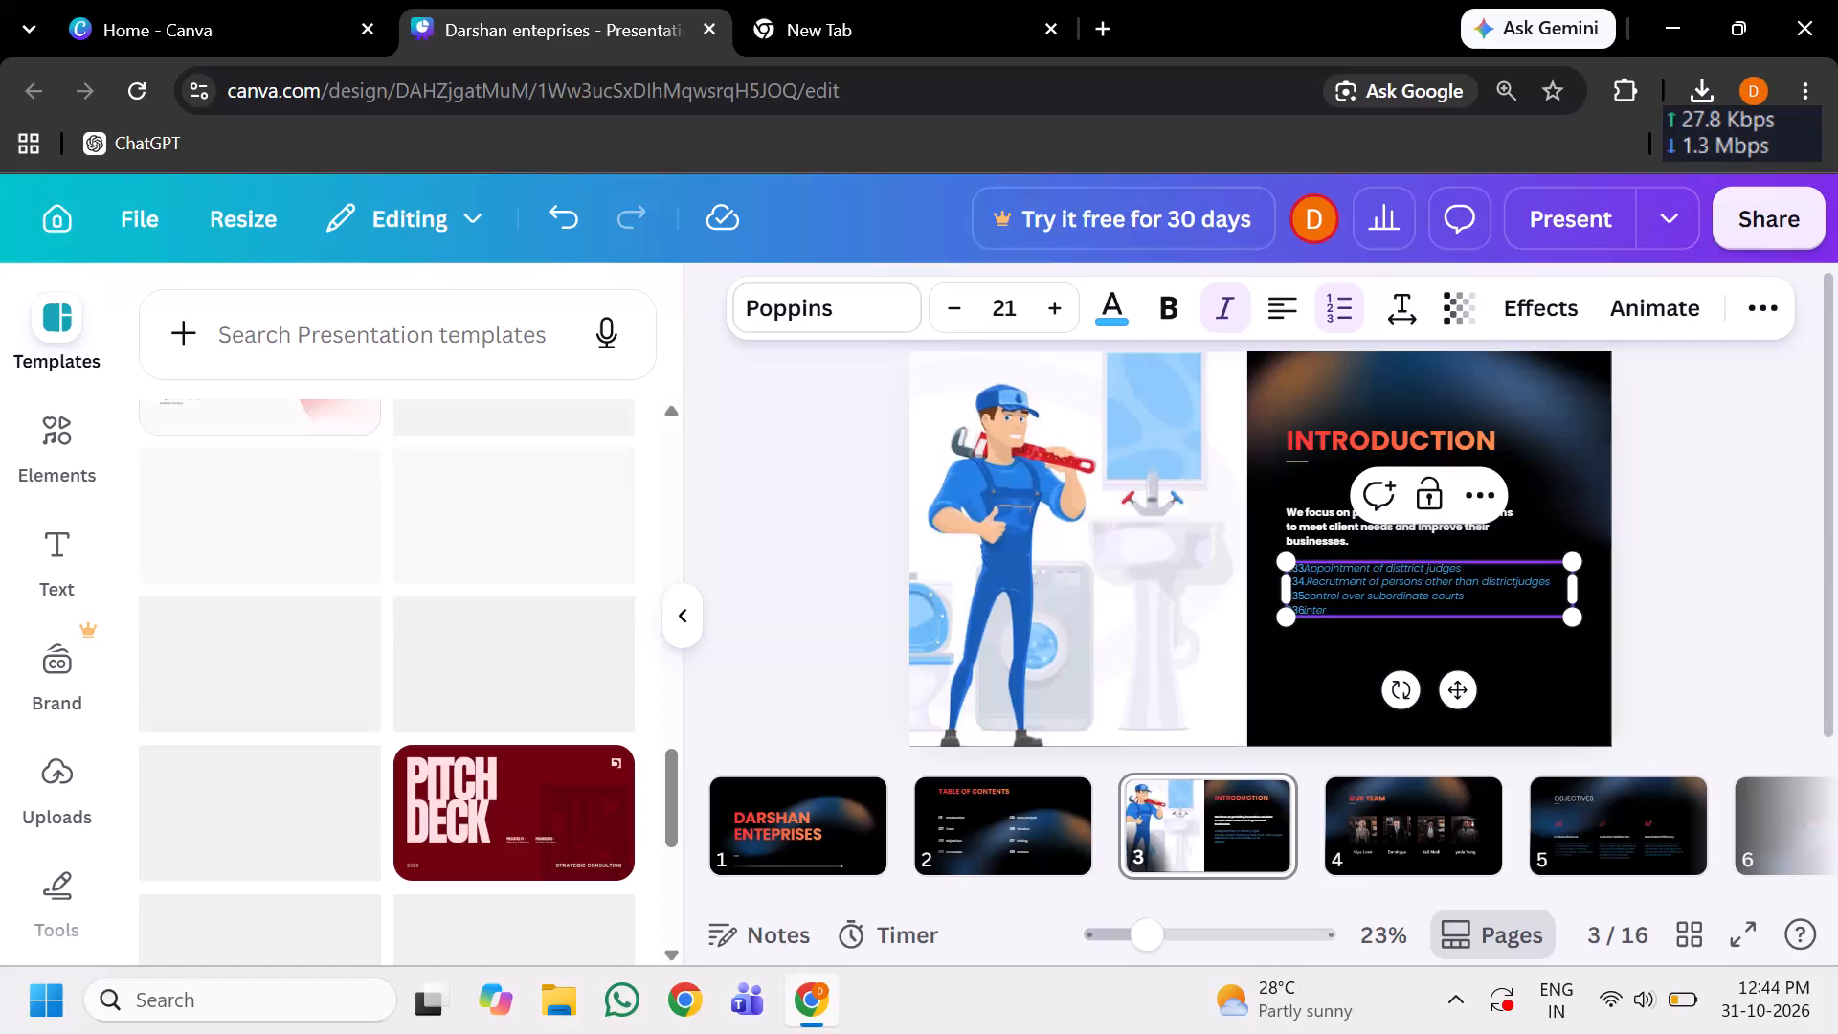
key(p)
text(retention)
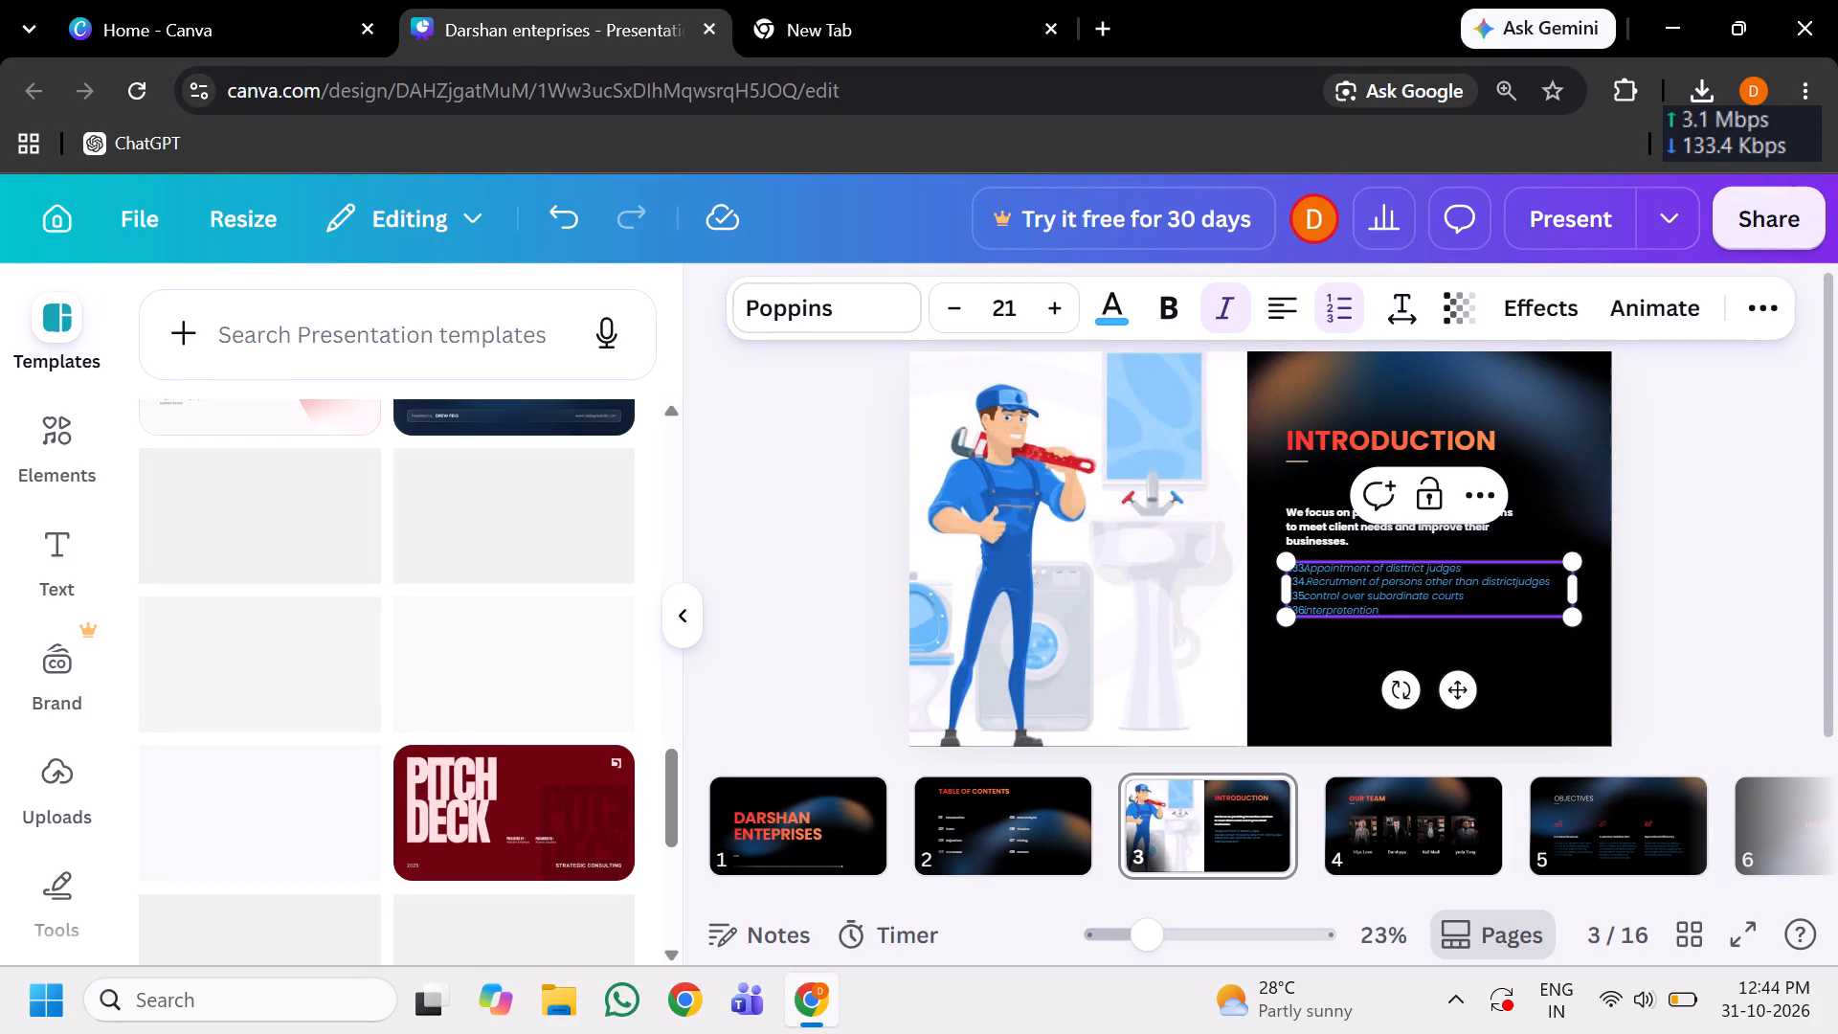
key(Return)
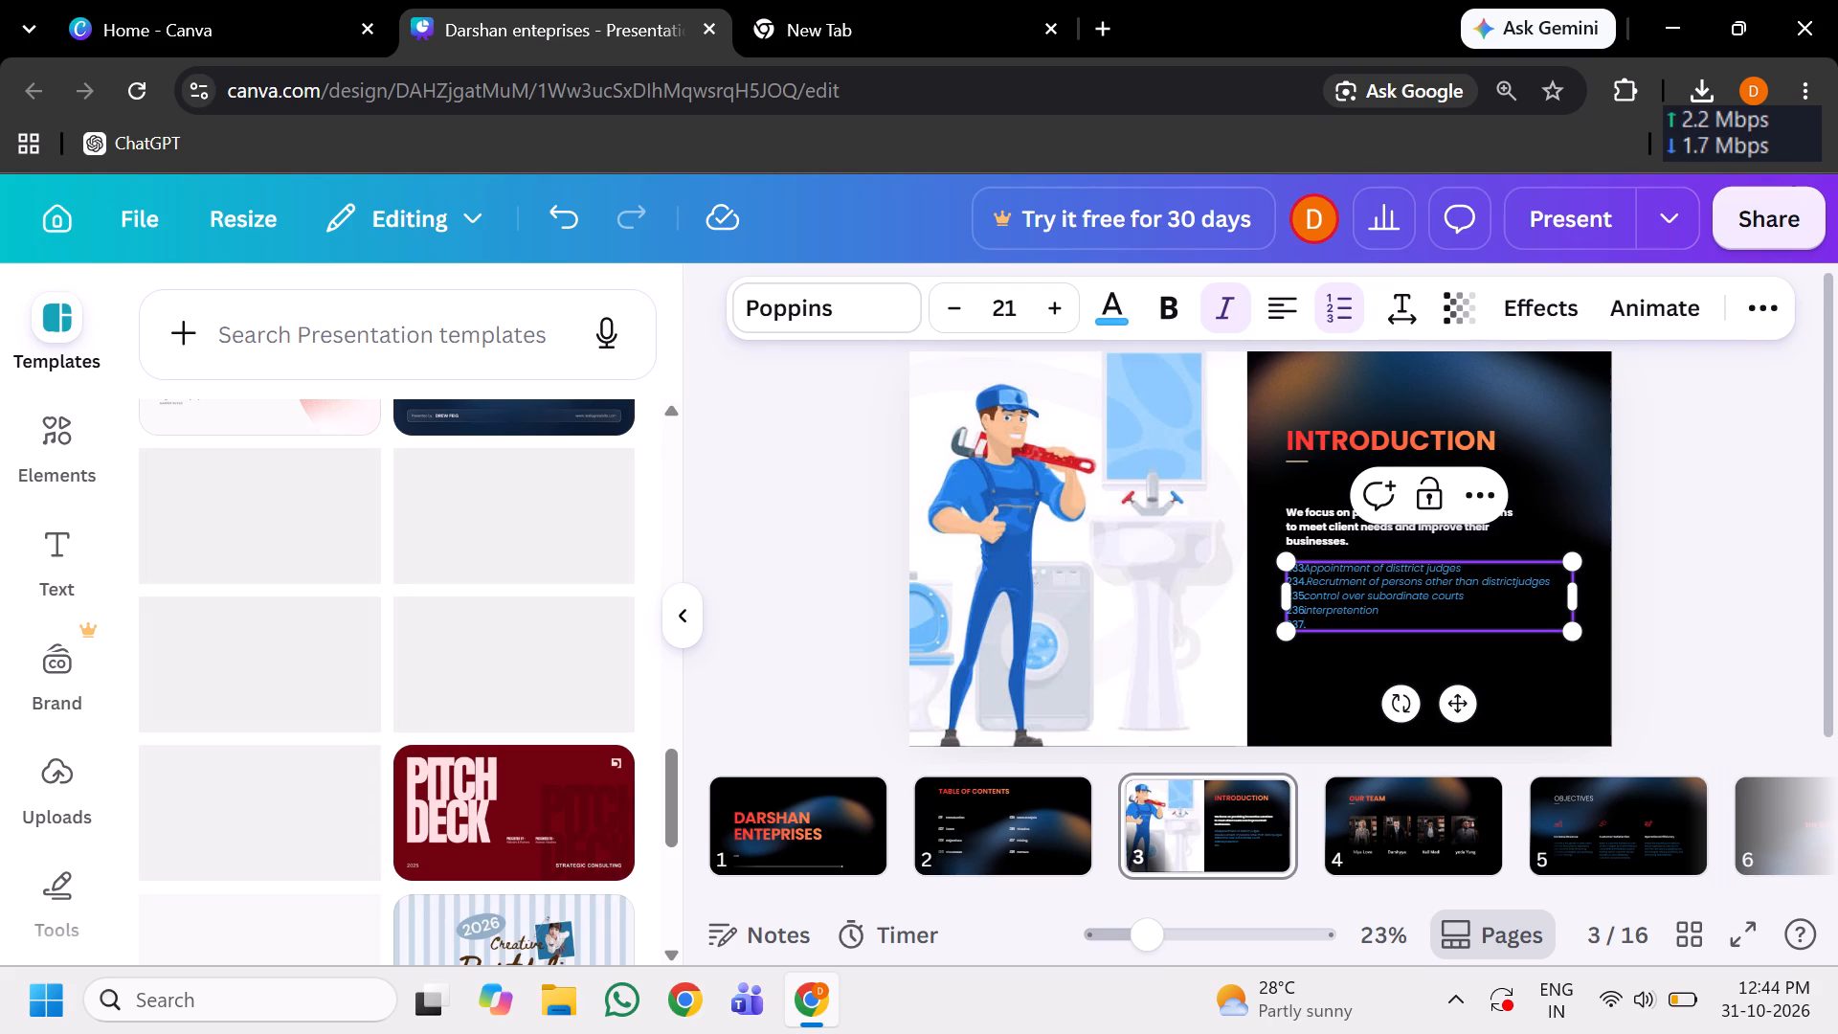
Enter "Applicstion of the provision of this Chapter" as list item 237 on the Introduction slide and start the following item.
text(Ap)
key(p)
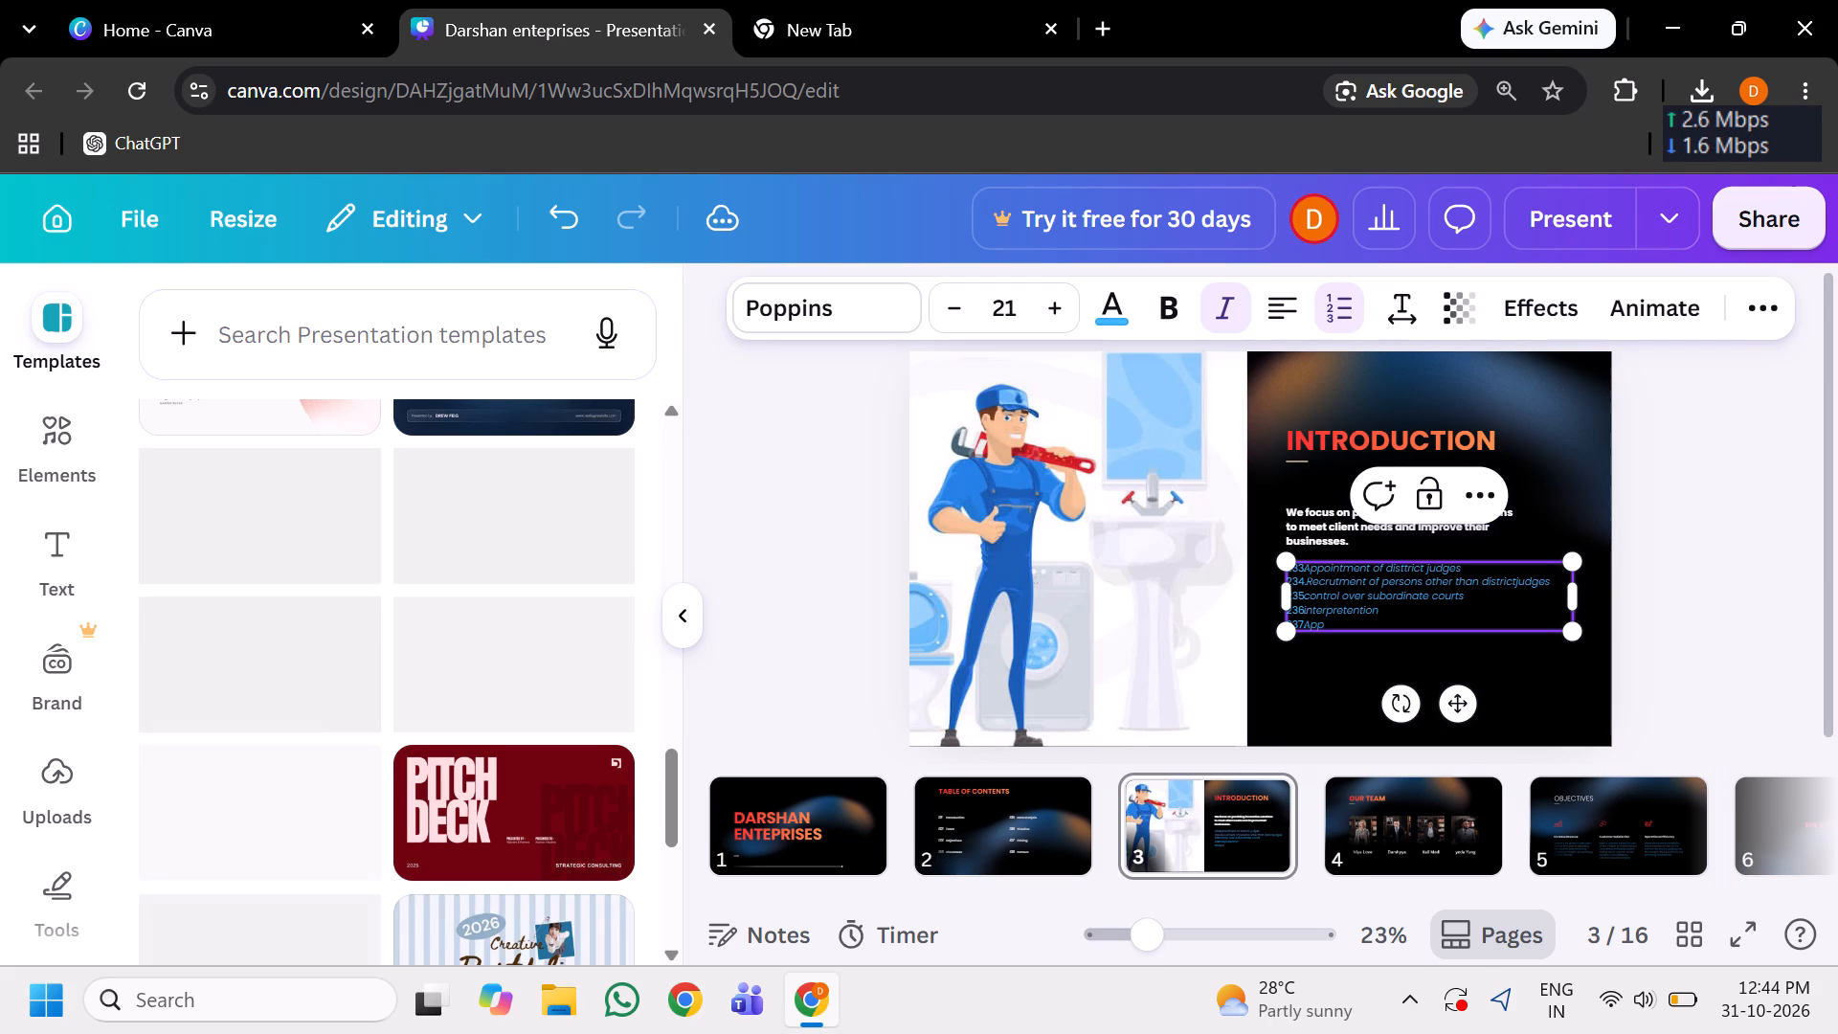
key(l)
text(icstion)
key(space)
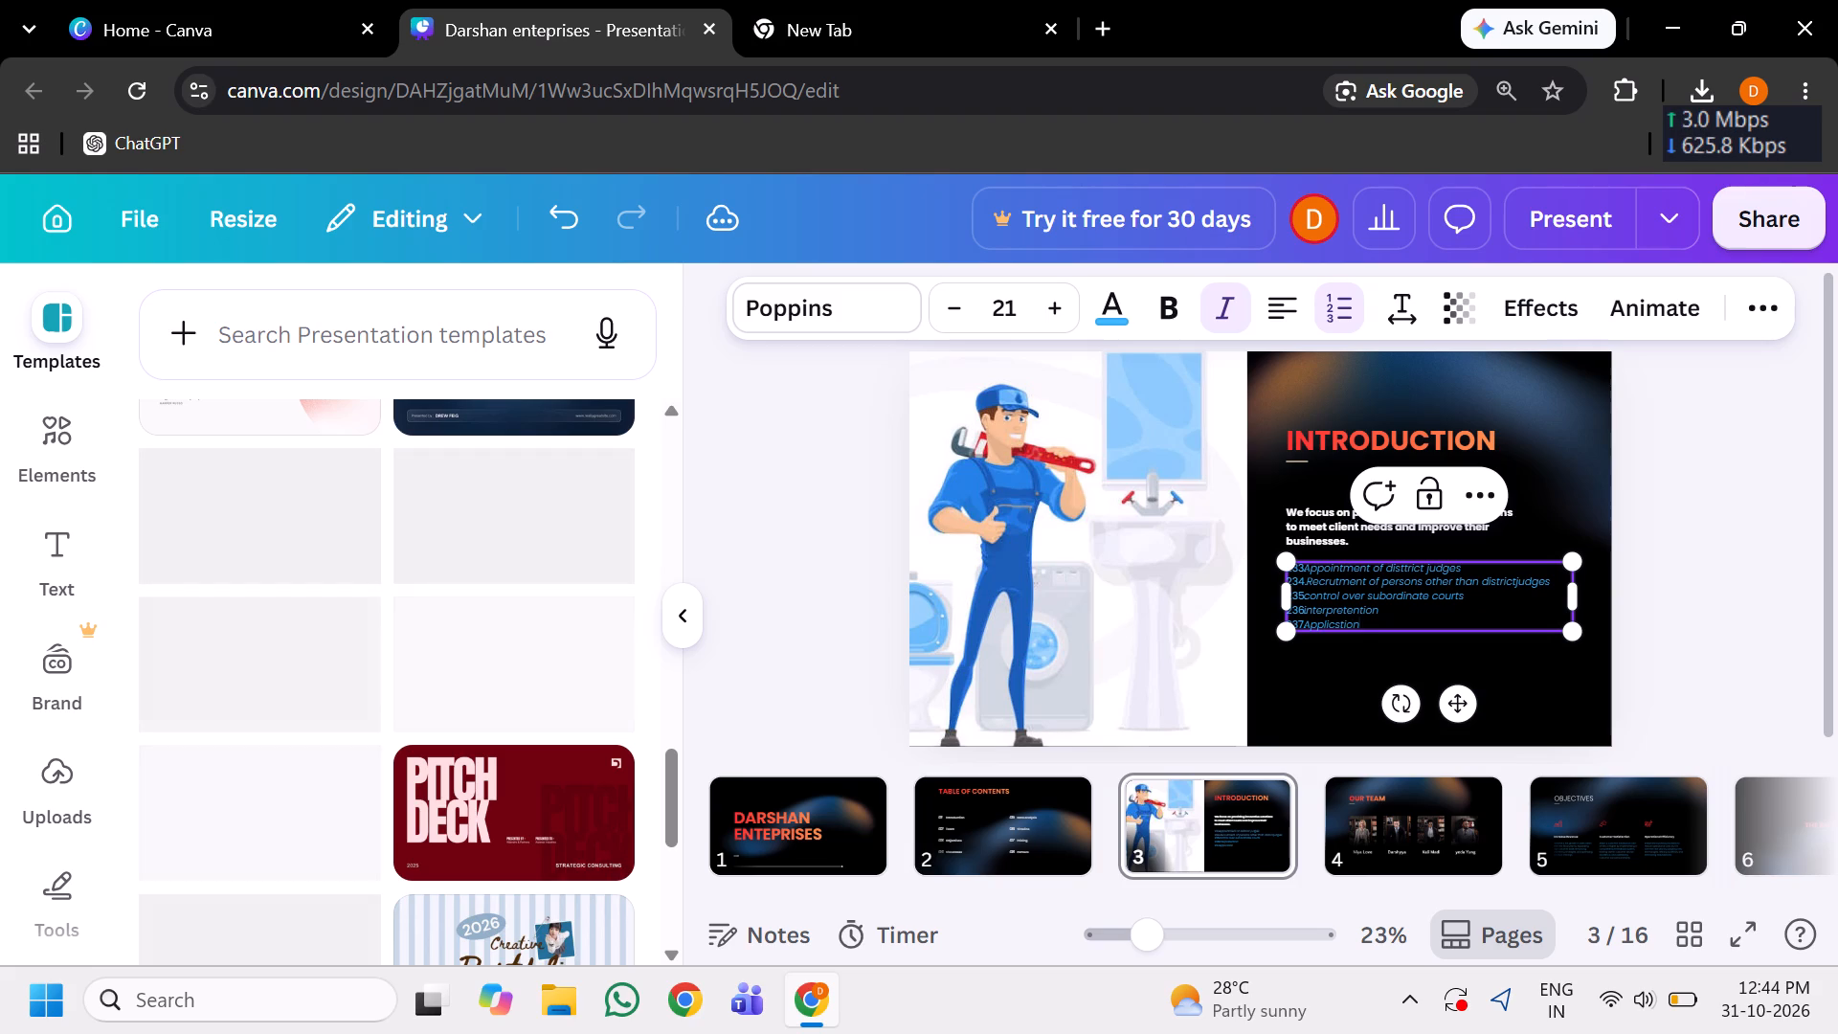
text(of)
key(space)
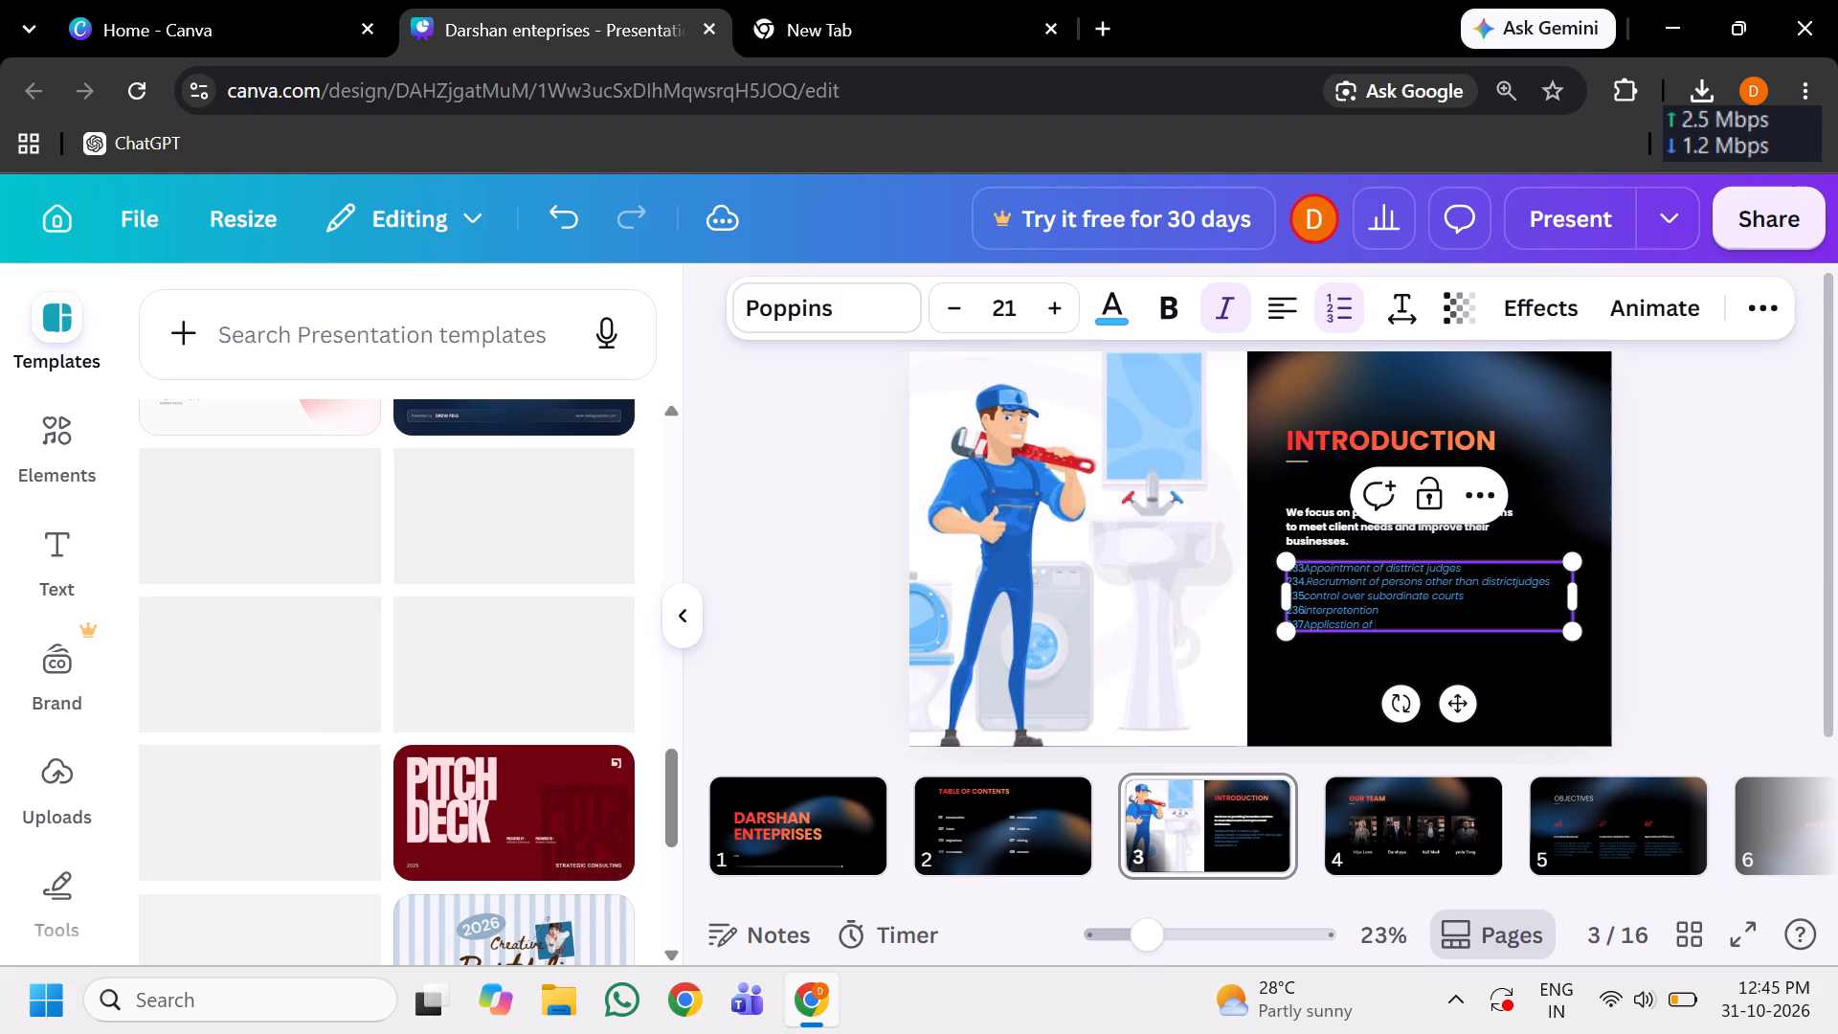
text(the)
key(space)
text(provi)
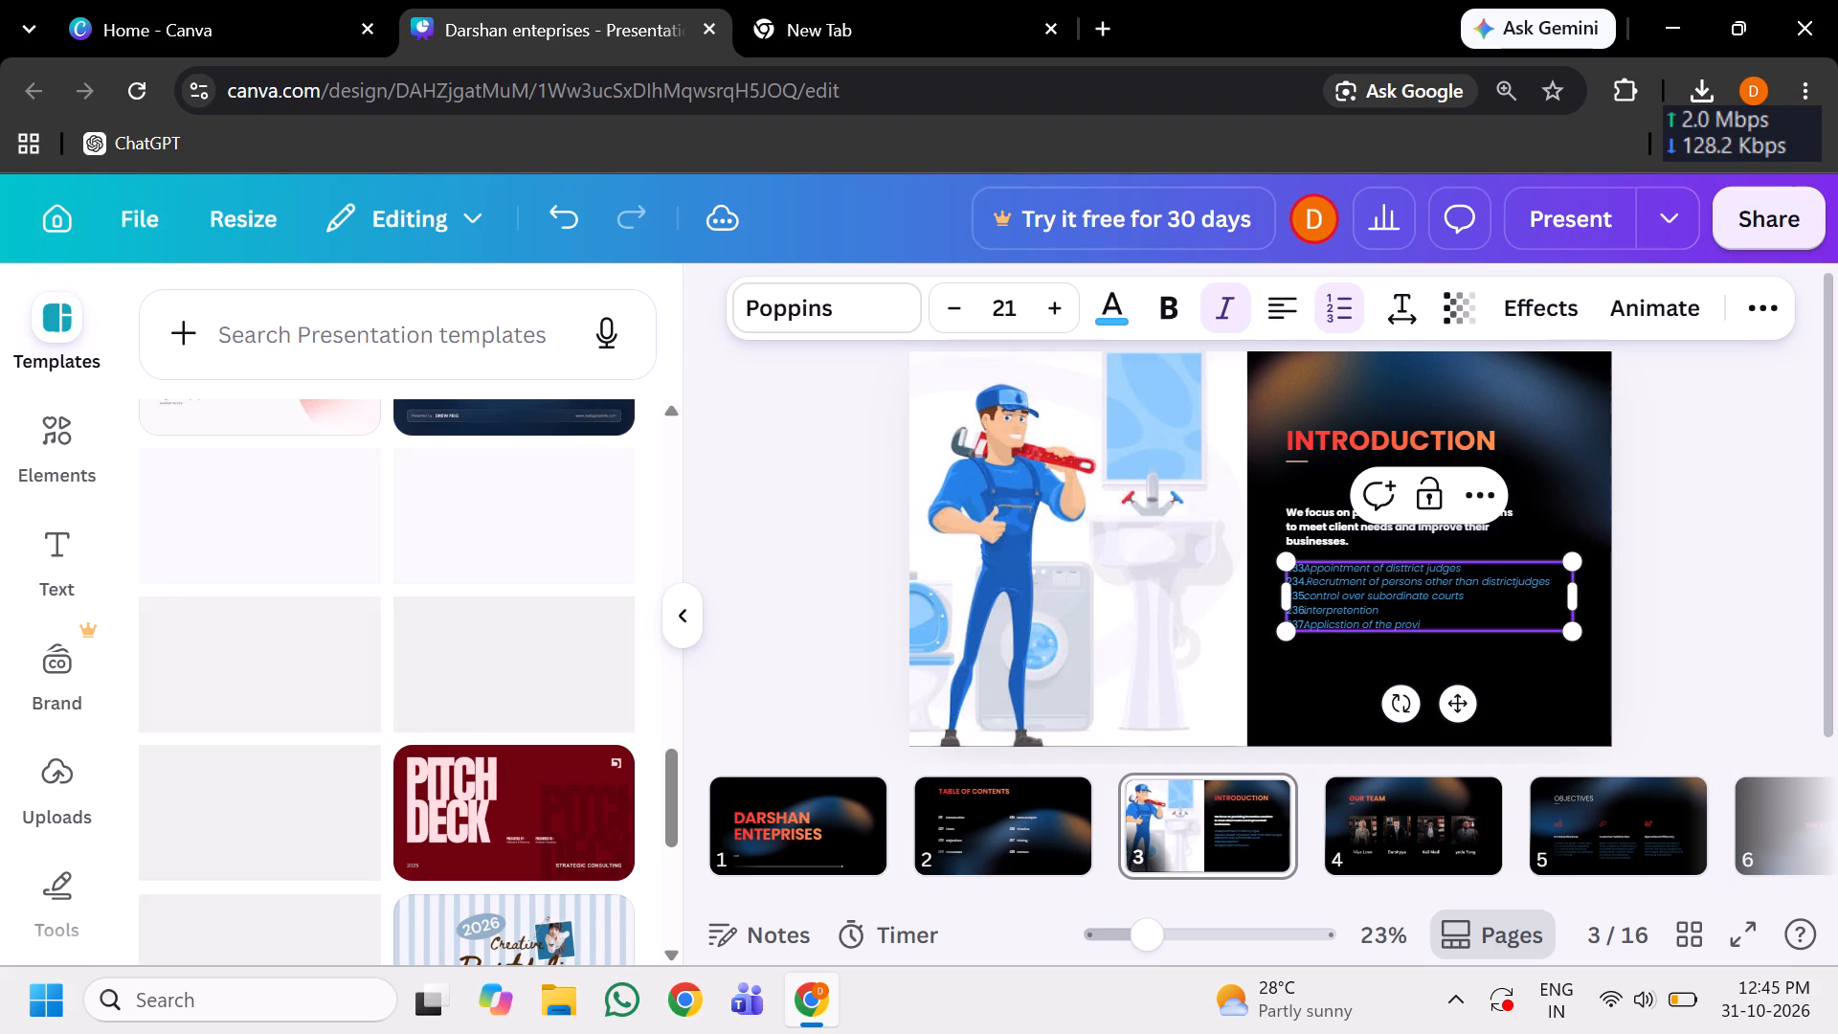
text(siom)
key(space)
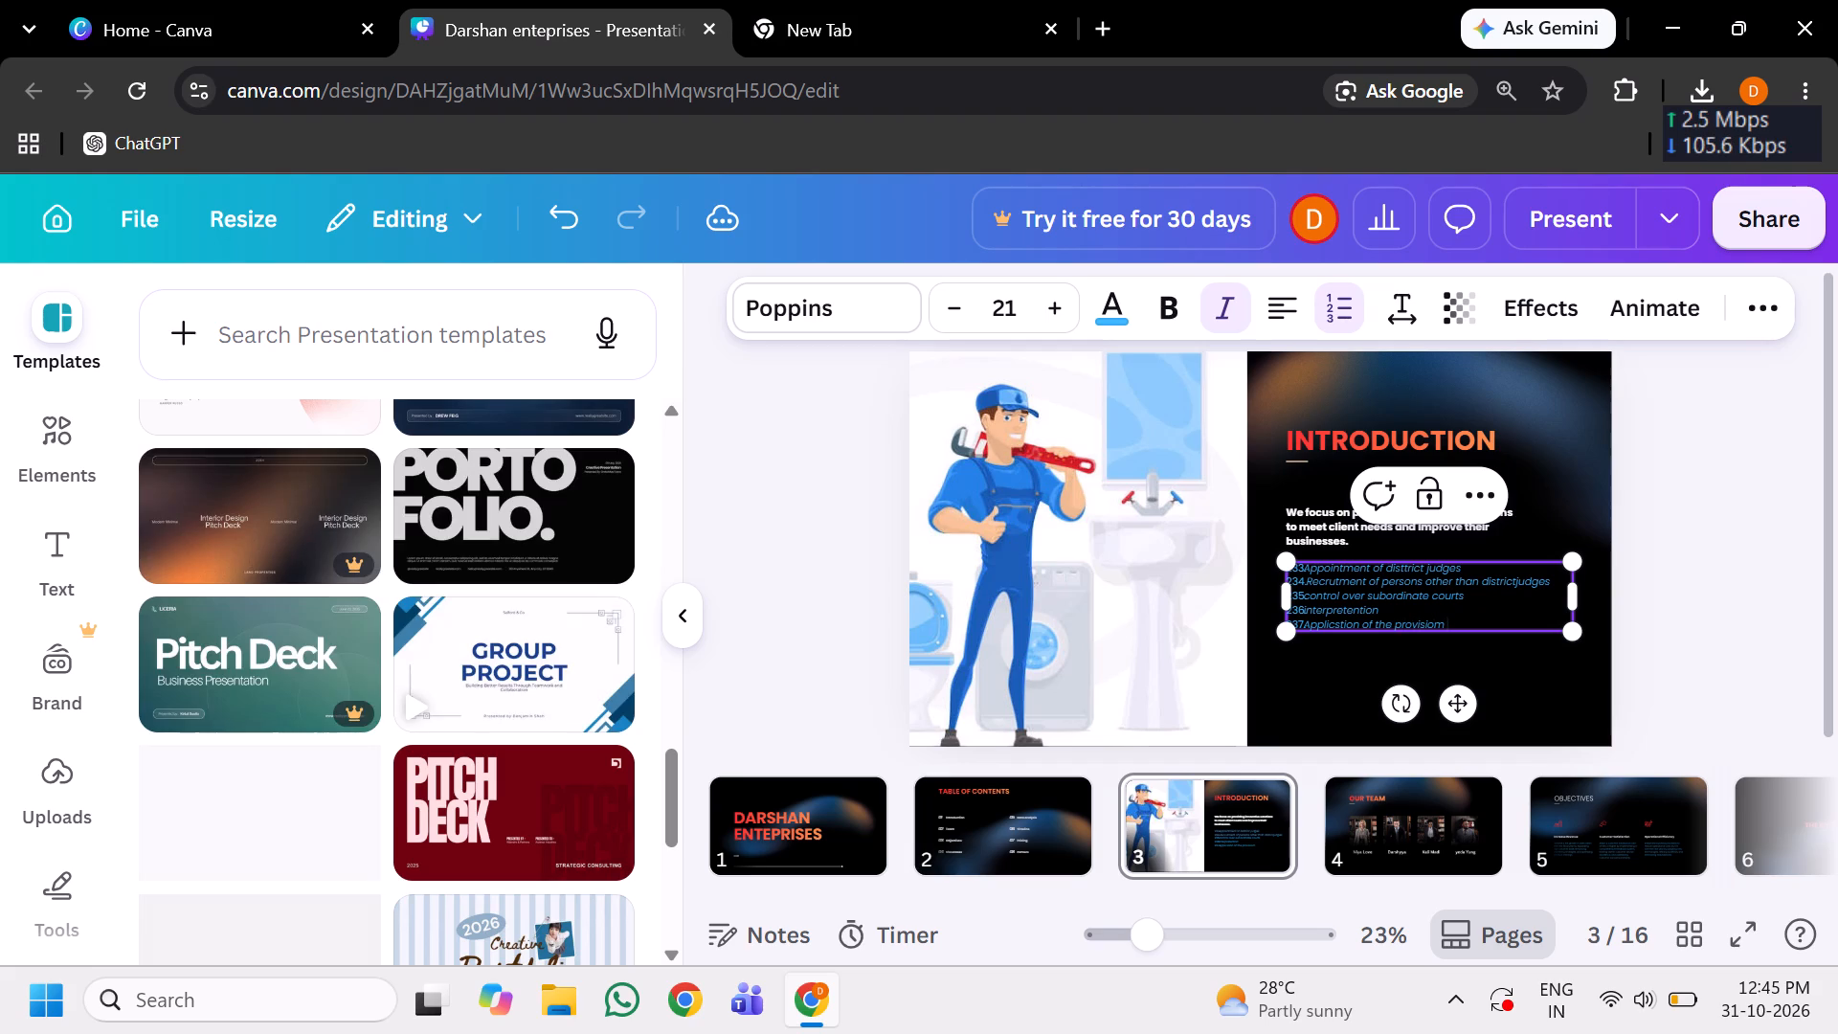
key(BackSpace)
key(BackSpace)
text(n)
key(space)
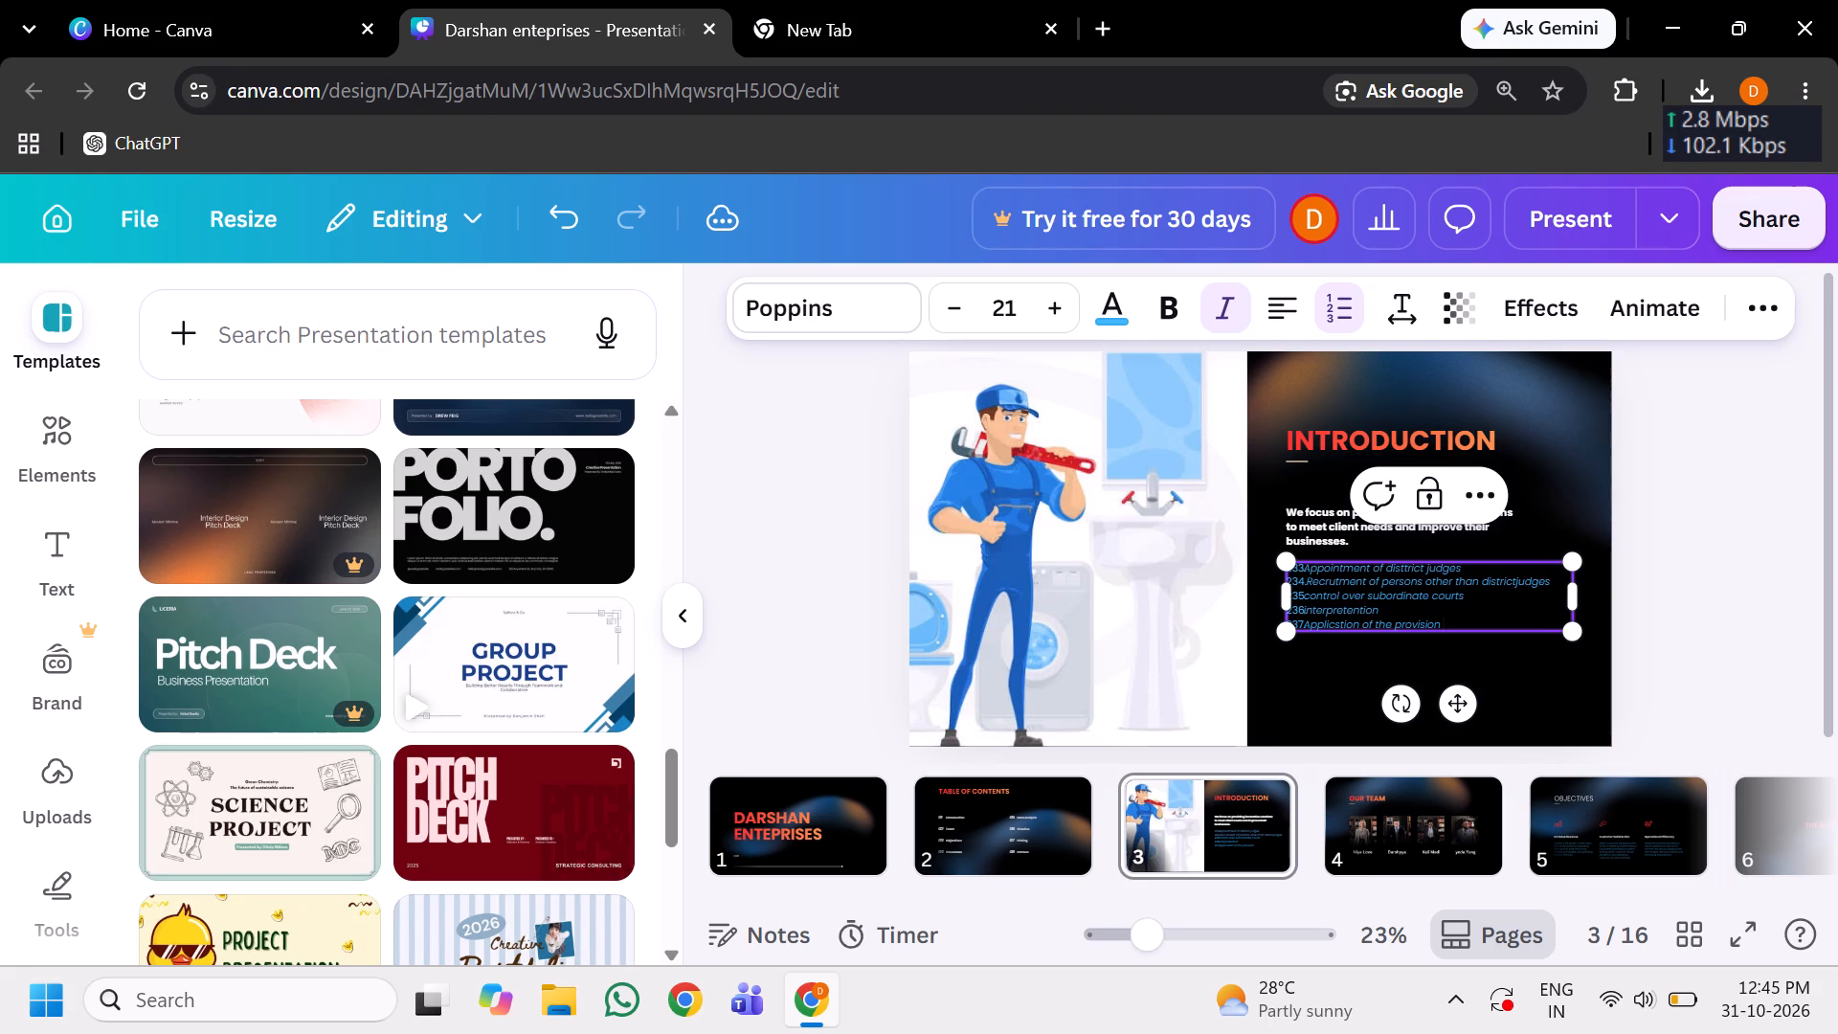
text(of its)
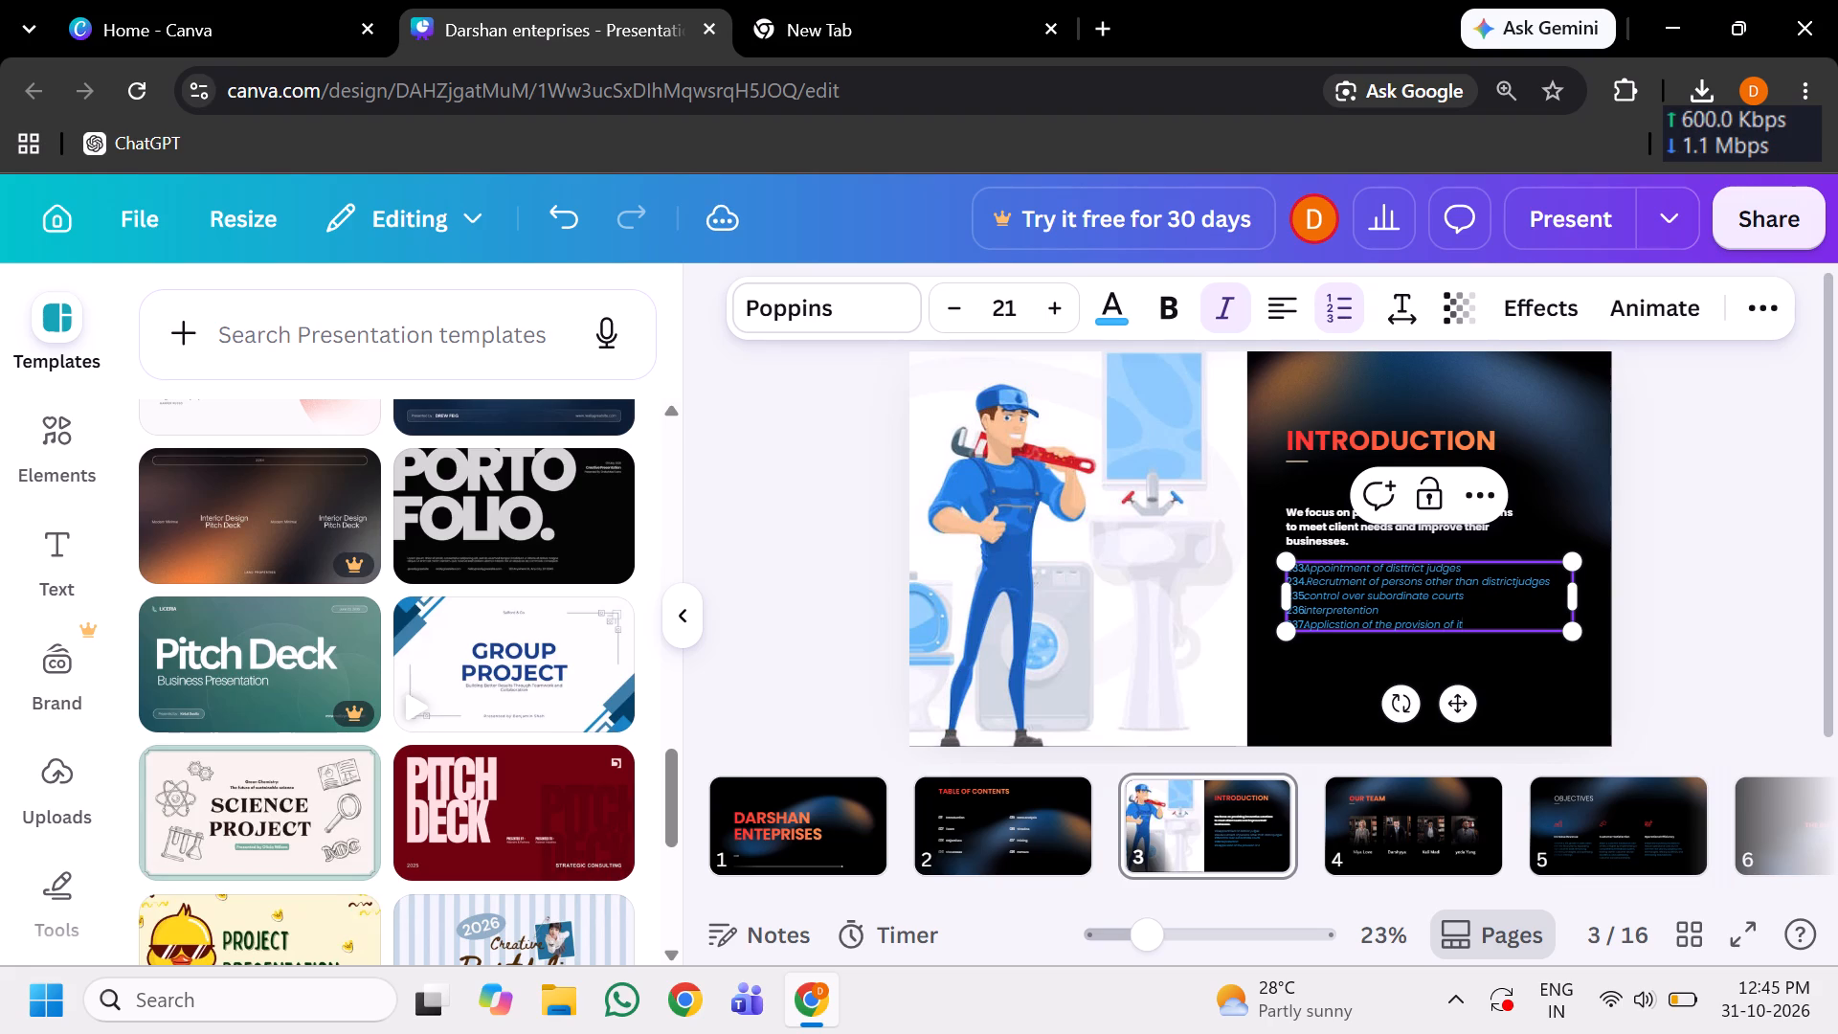
key(space)
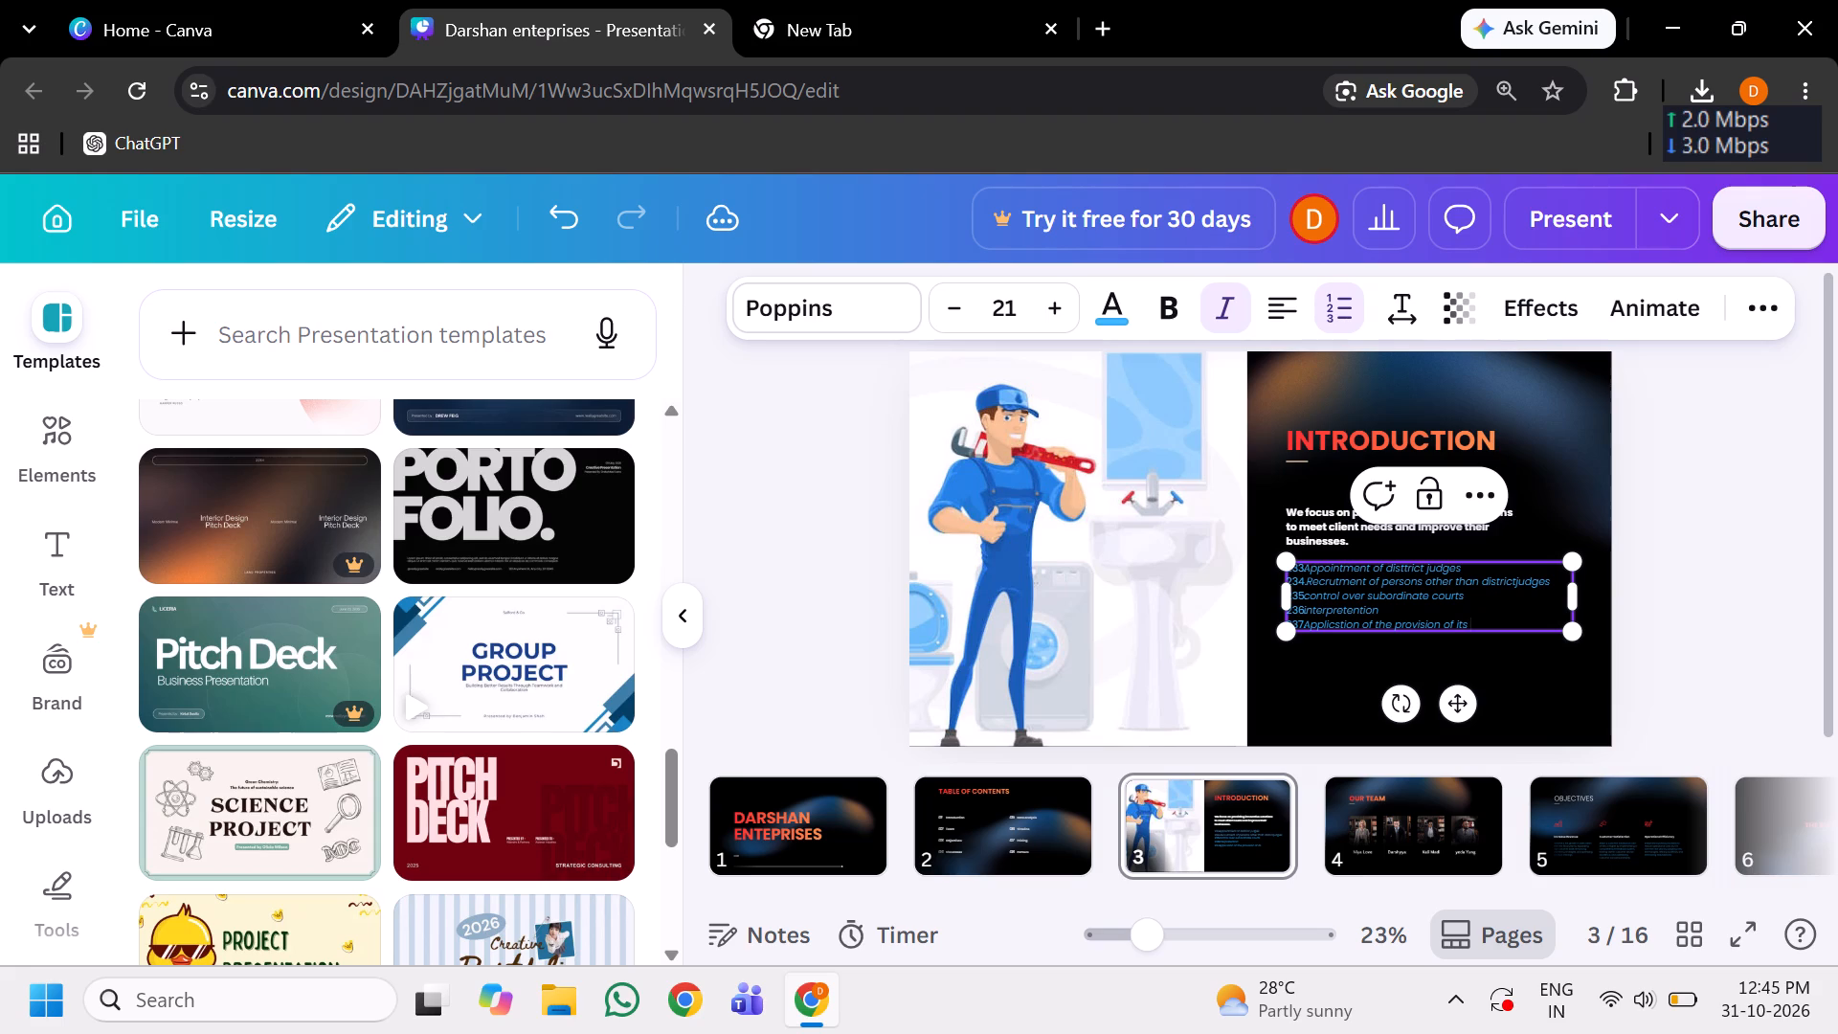
key(BackSpace)
key(BackSpace)
key(BackSpace)
key(BackSpace)
text(this)
key(space)
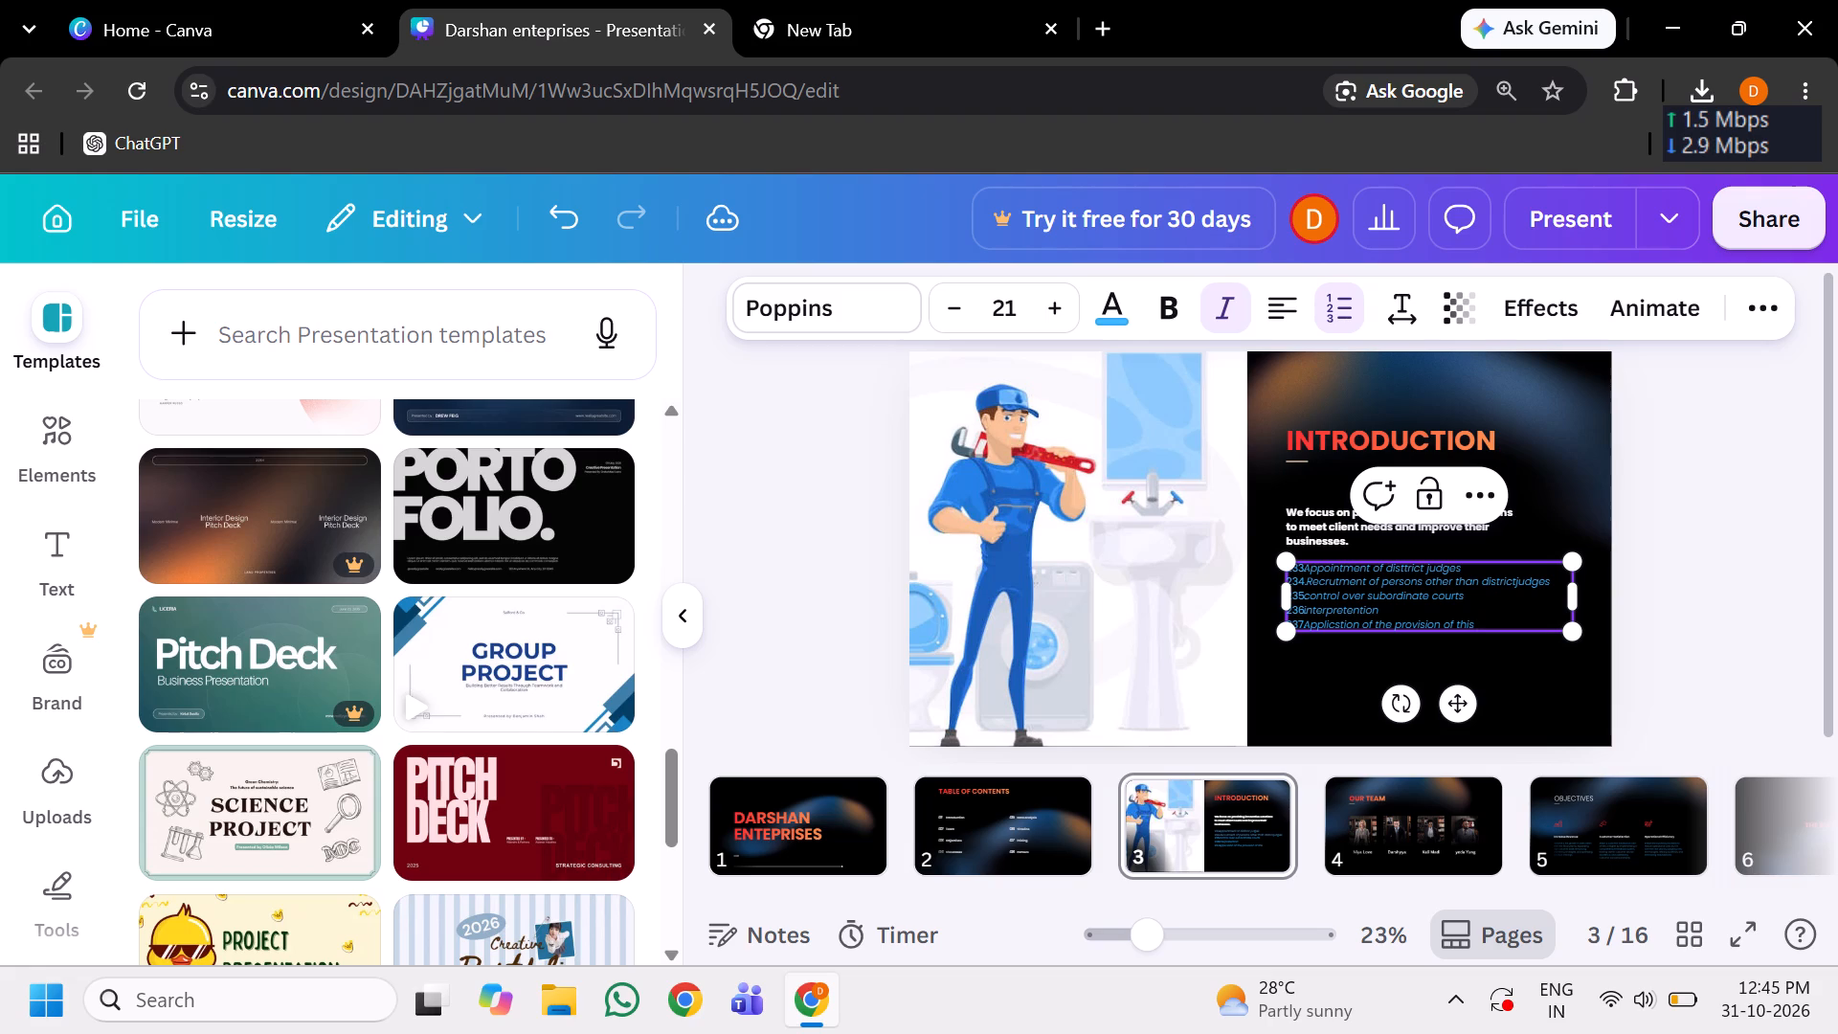
text(Chao)
key(BackSpace)
text(pter)
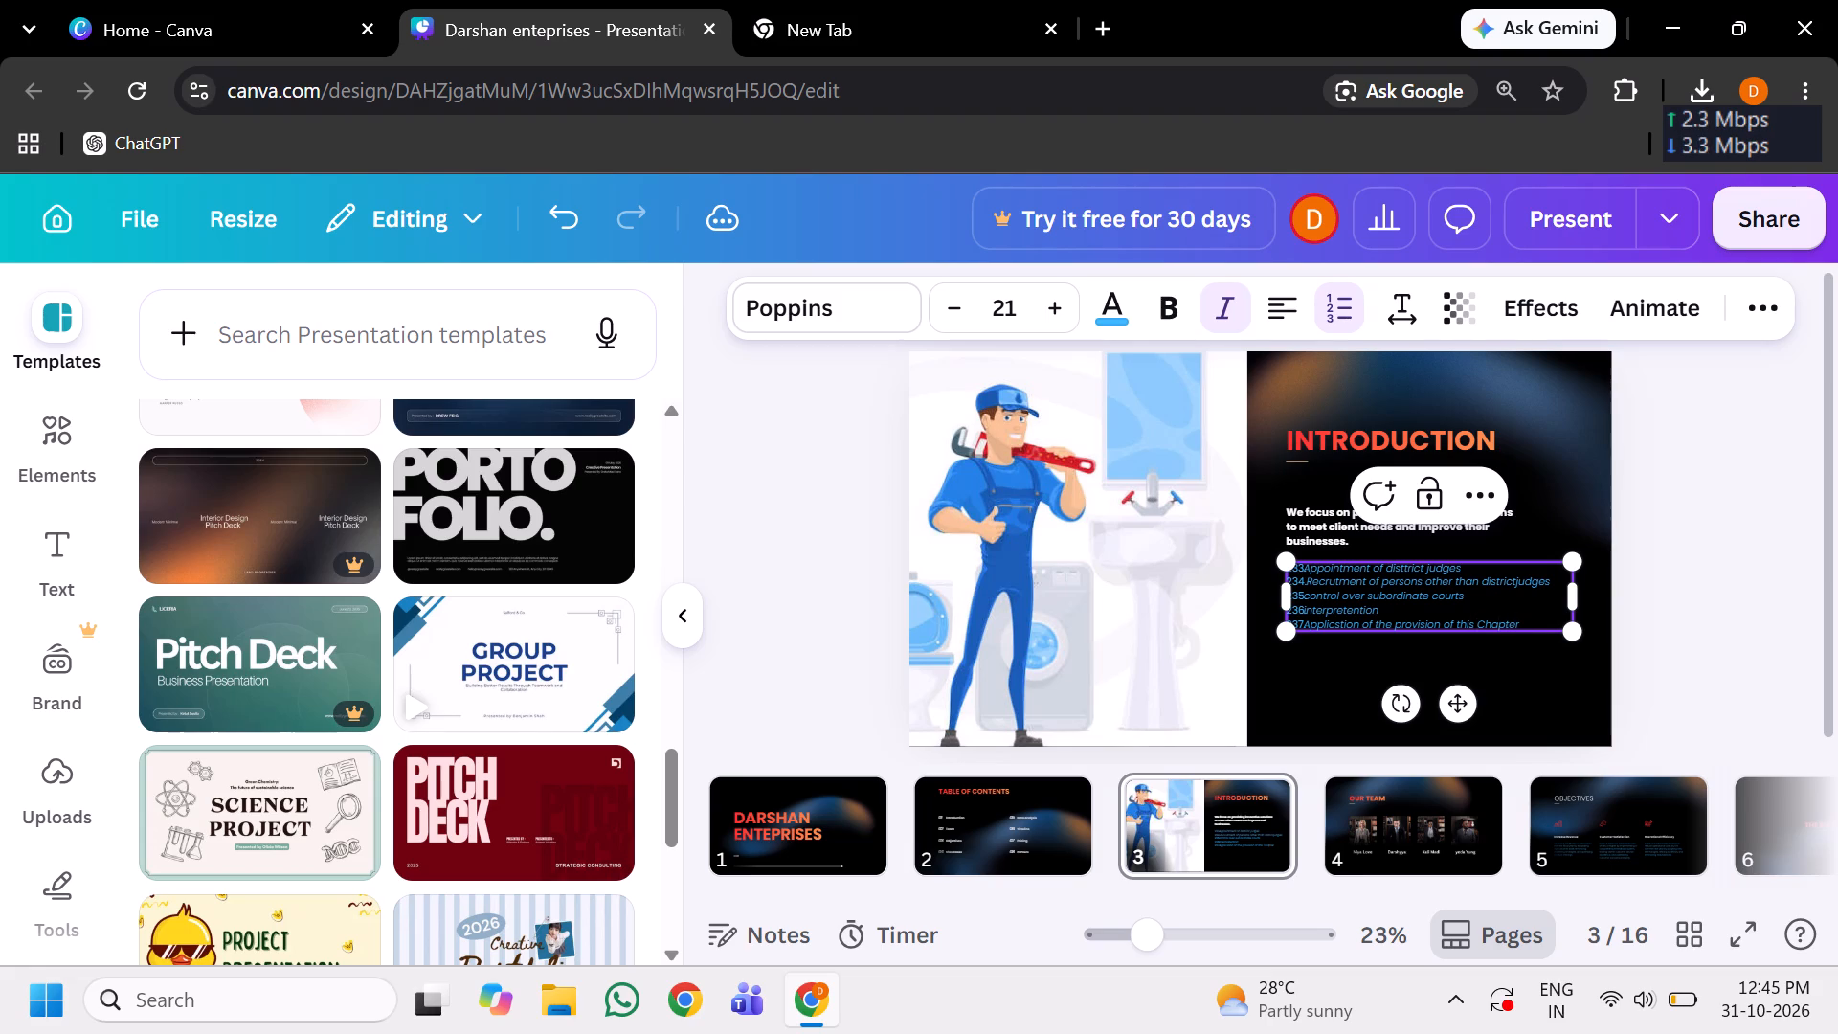
key(Return)
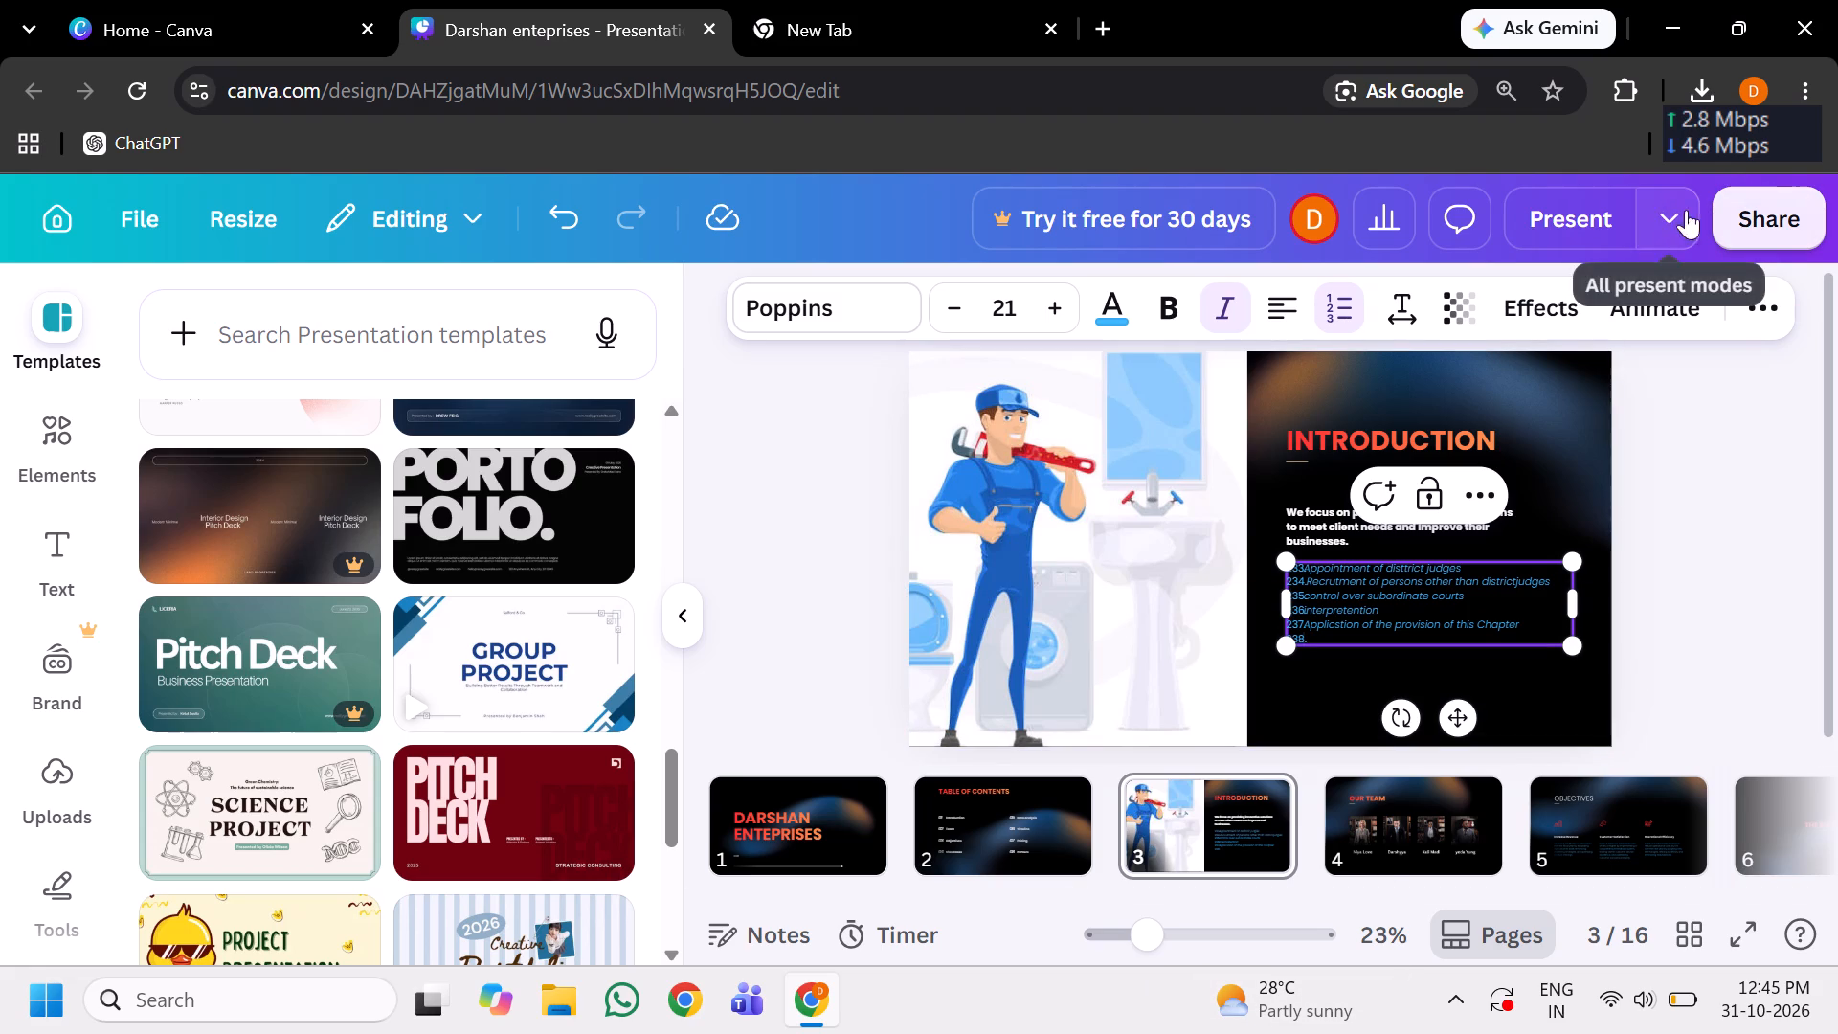
click(1760, 210)
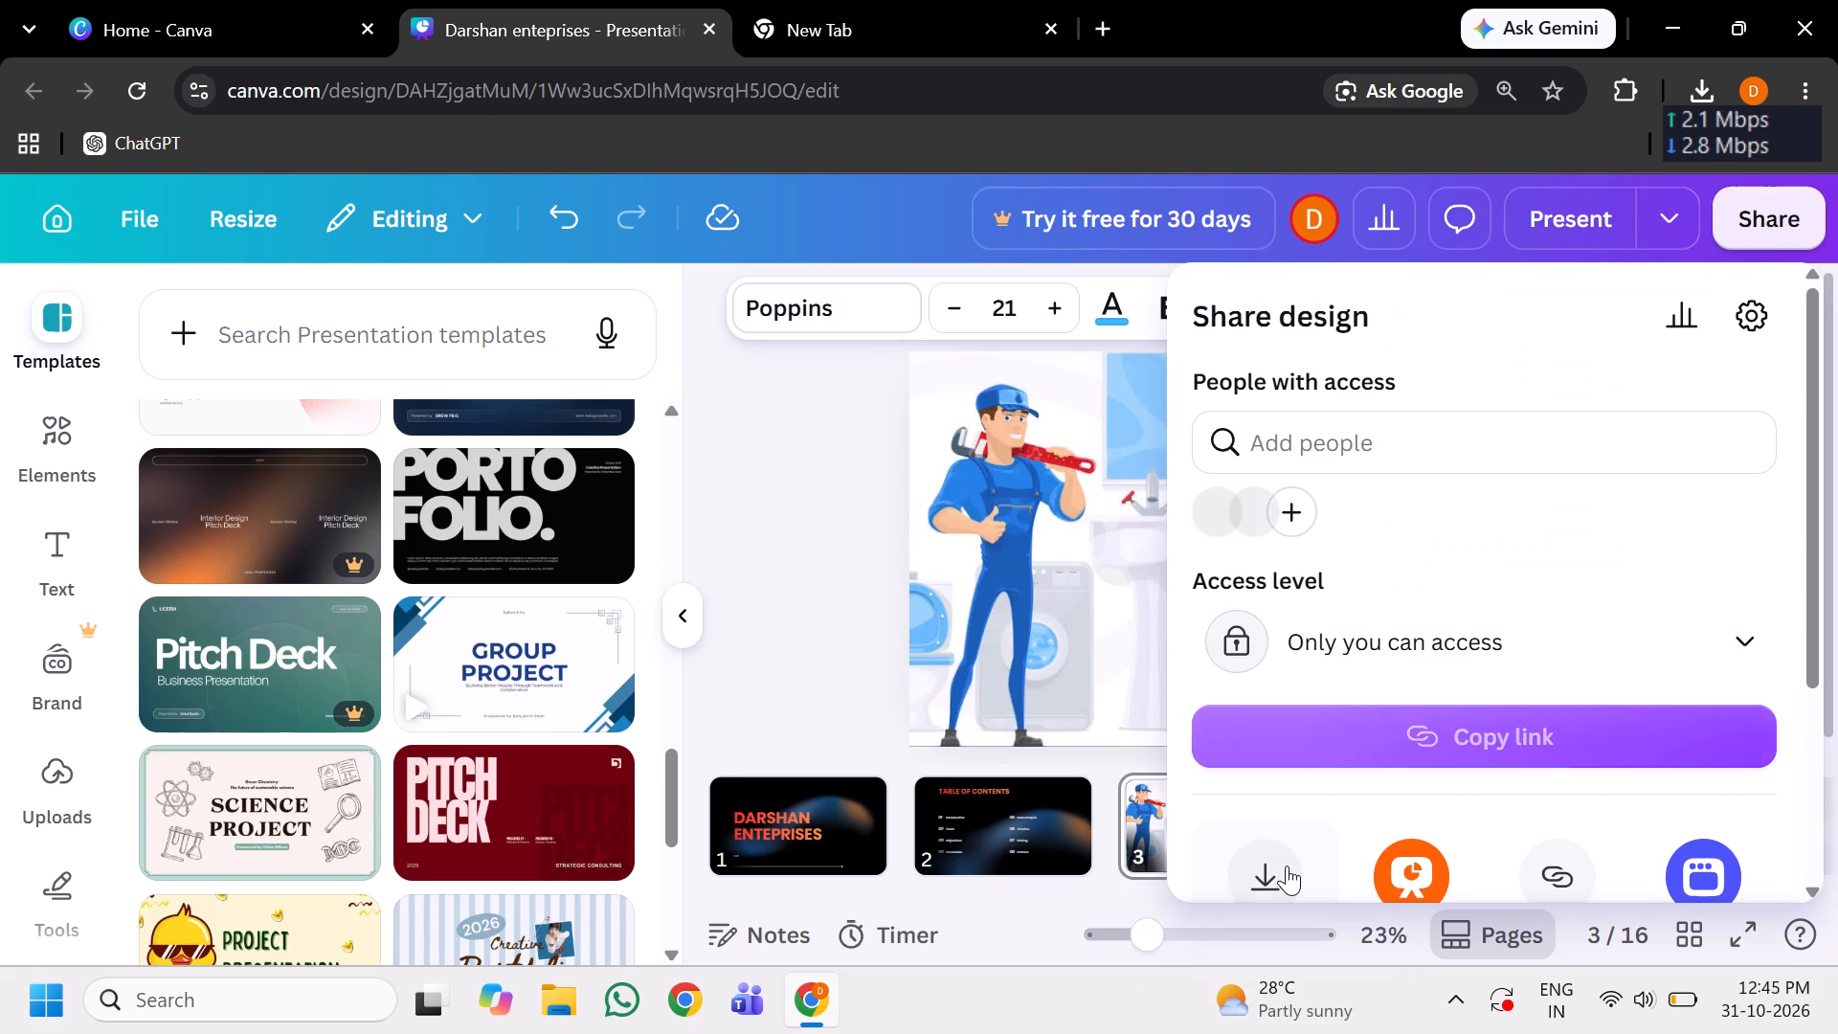
click(1285, 866)
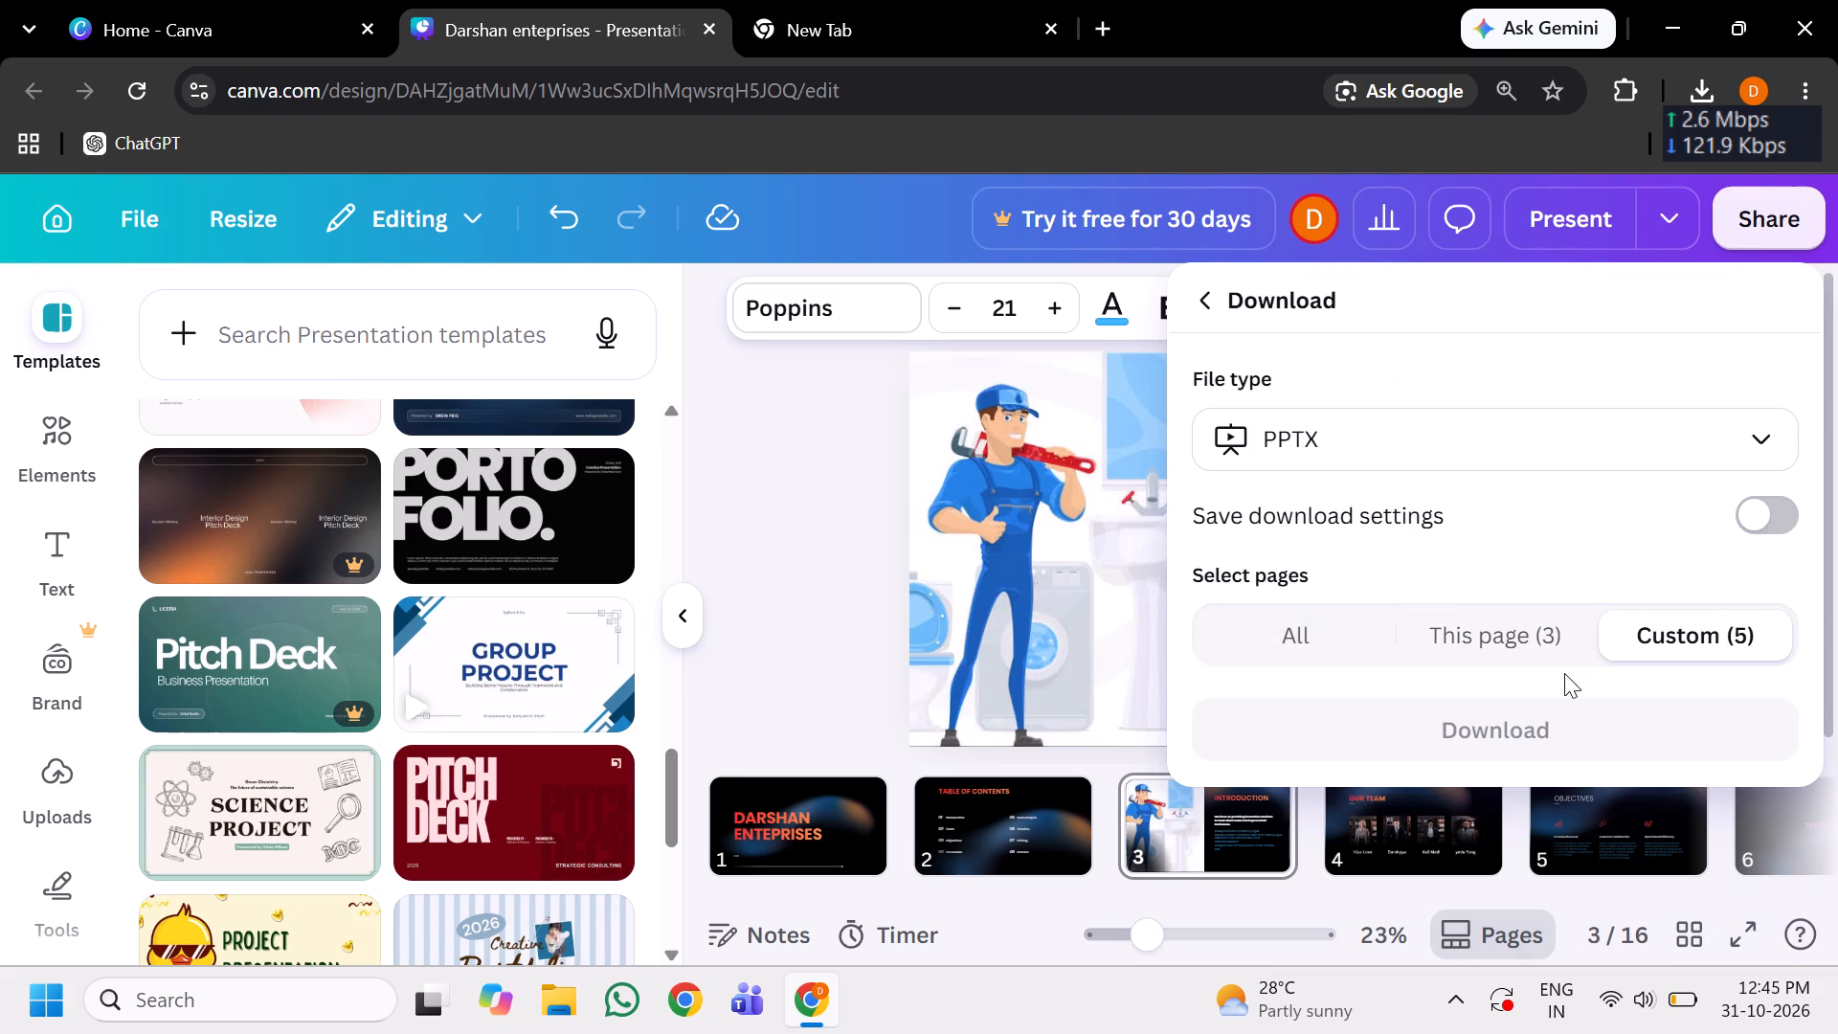
click(1499, 655)
drag(1301, 645, 1311, 640)
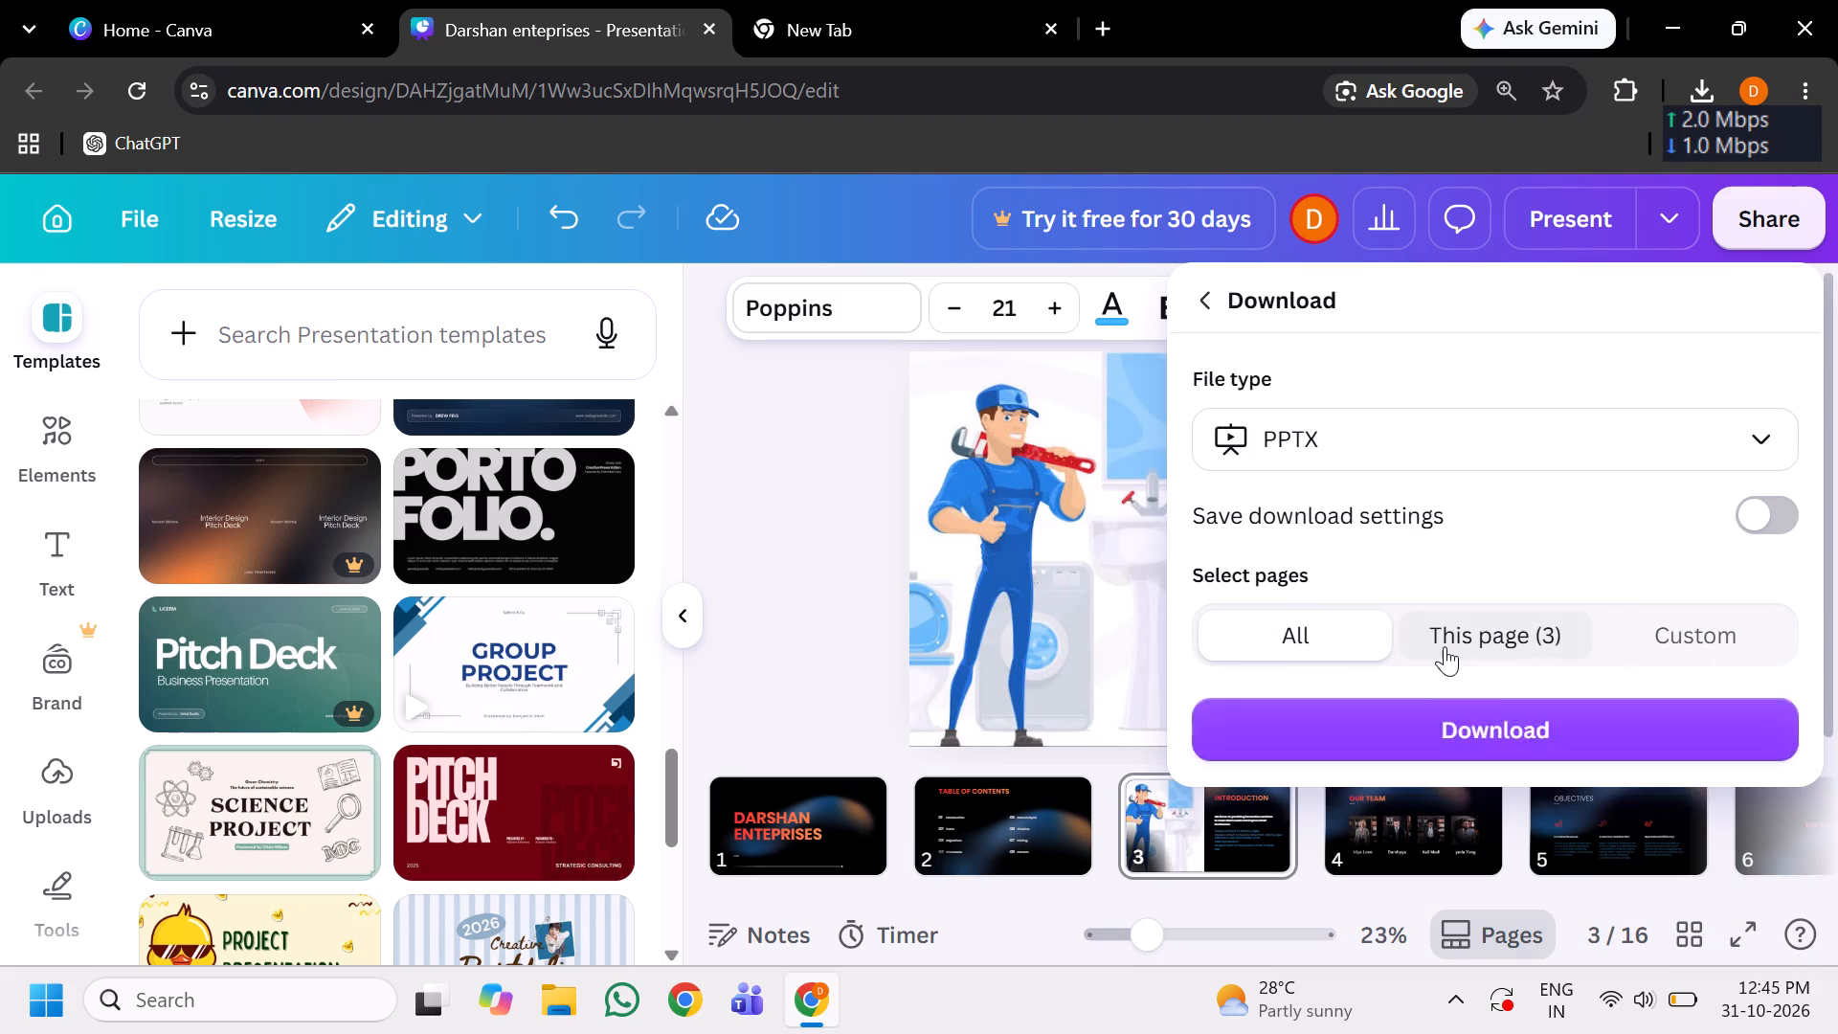
click(1017, 830)
drag(766, 842, 782, 834)
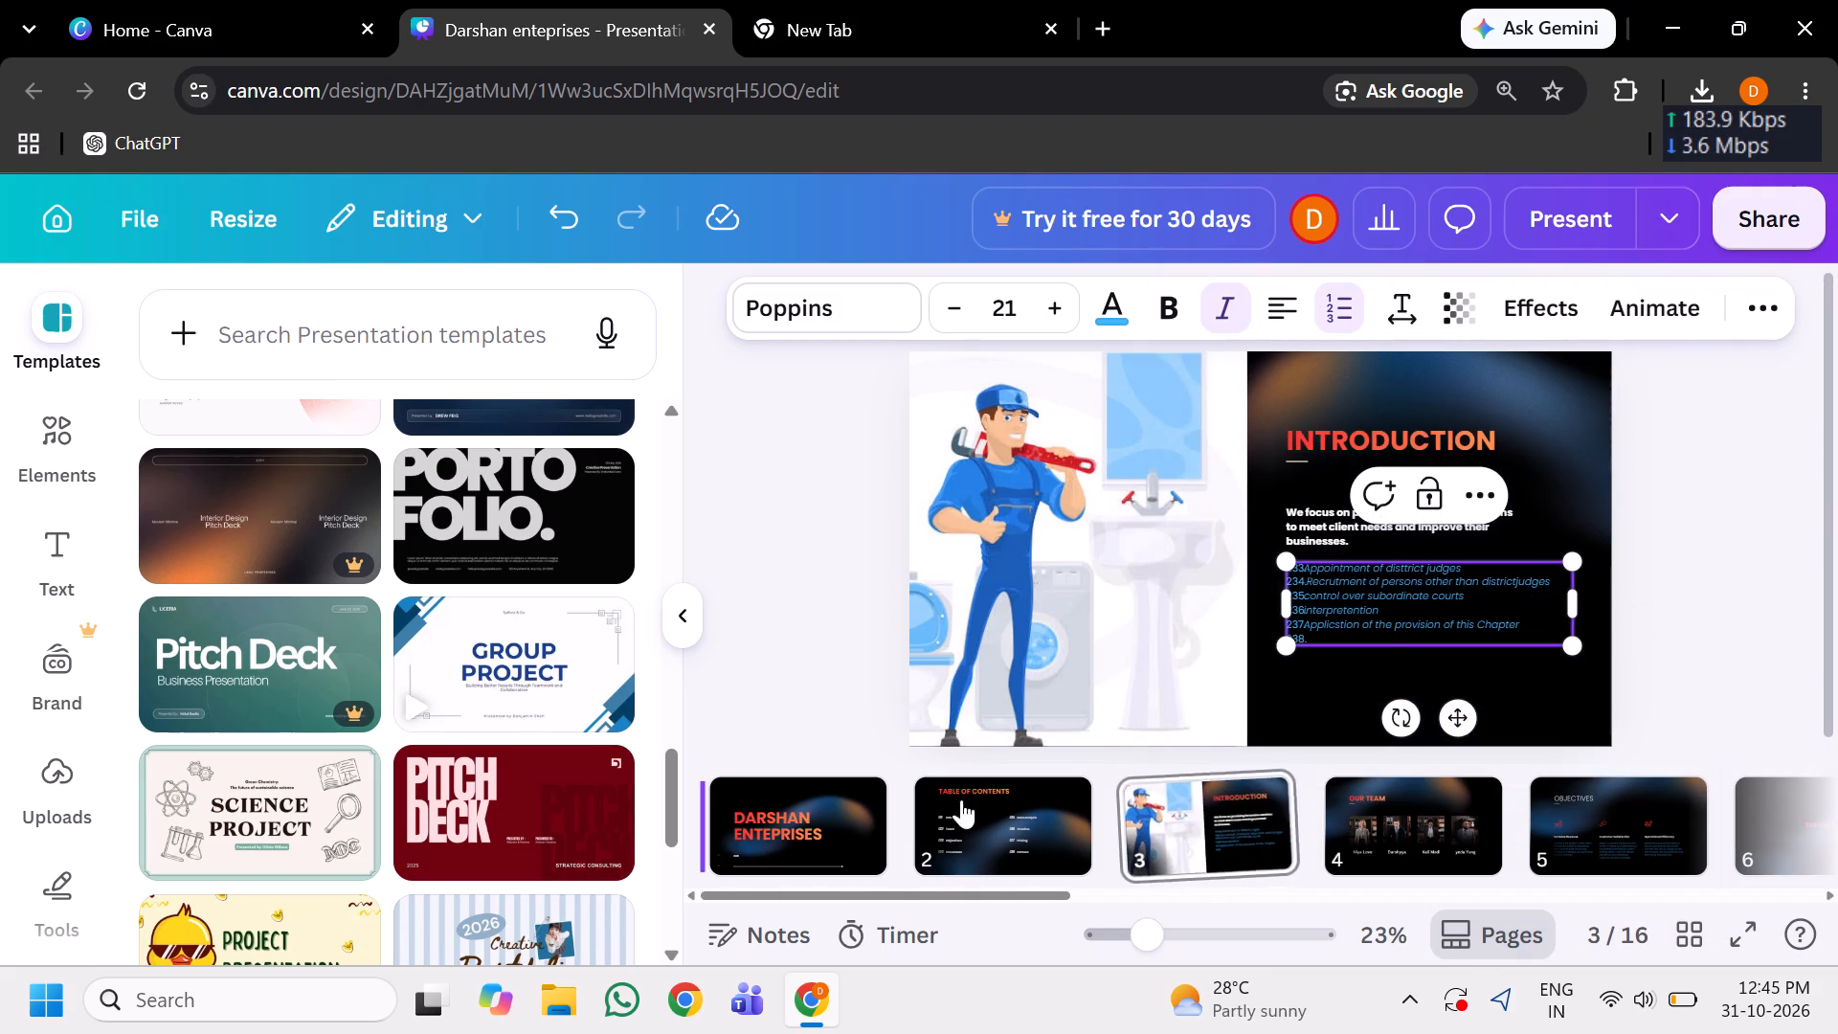
click(1762, 199)
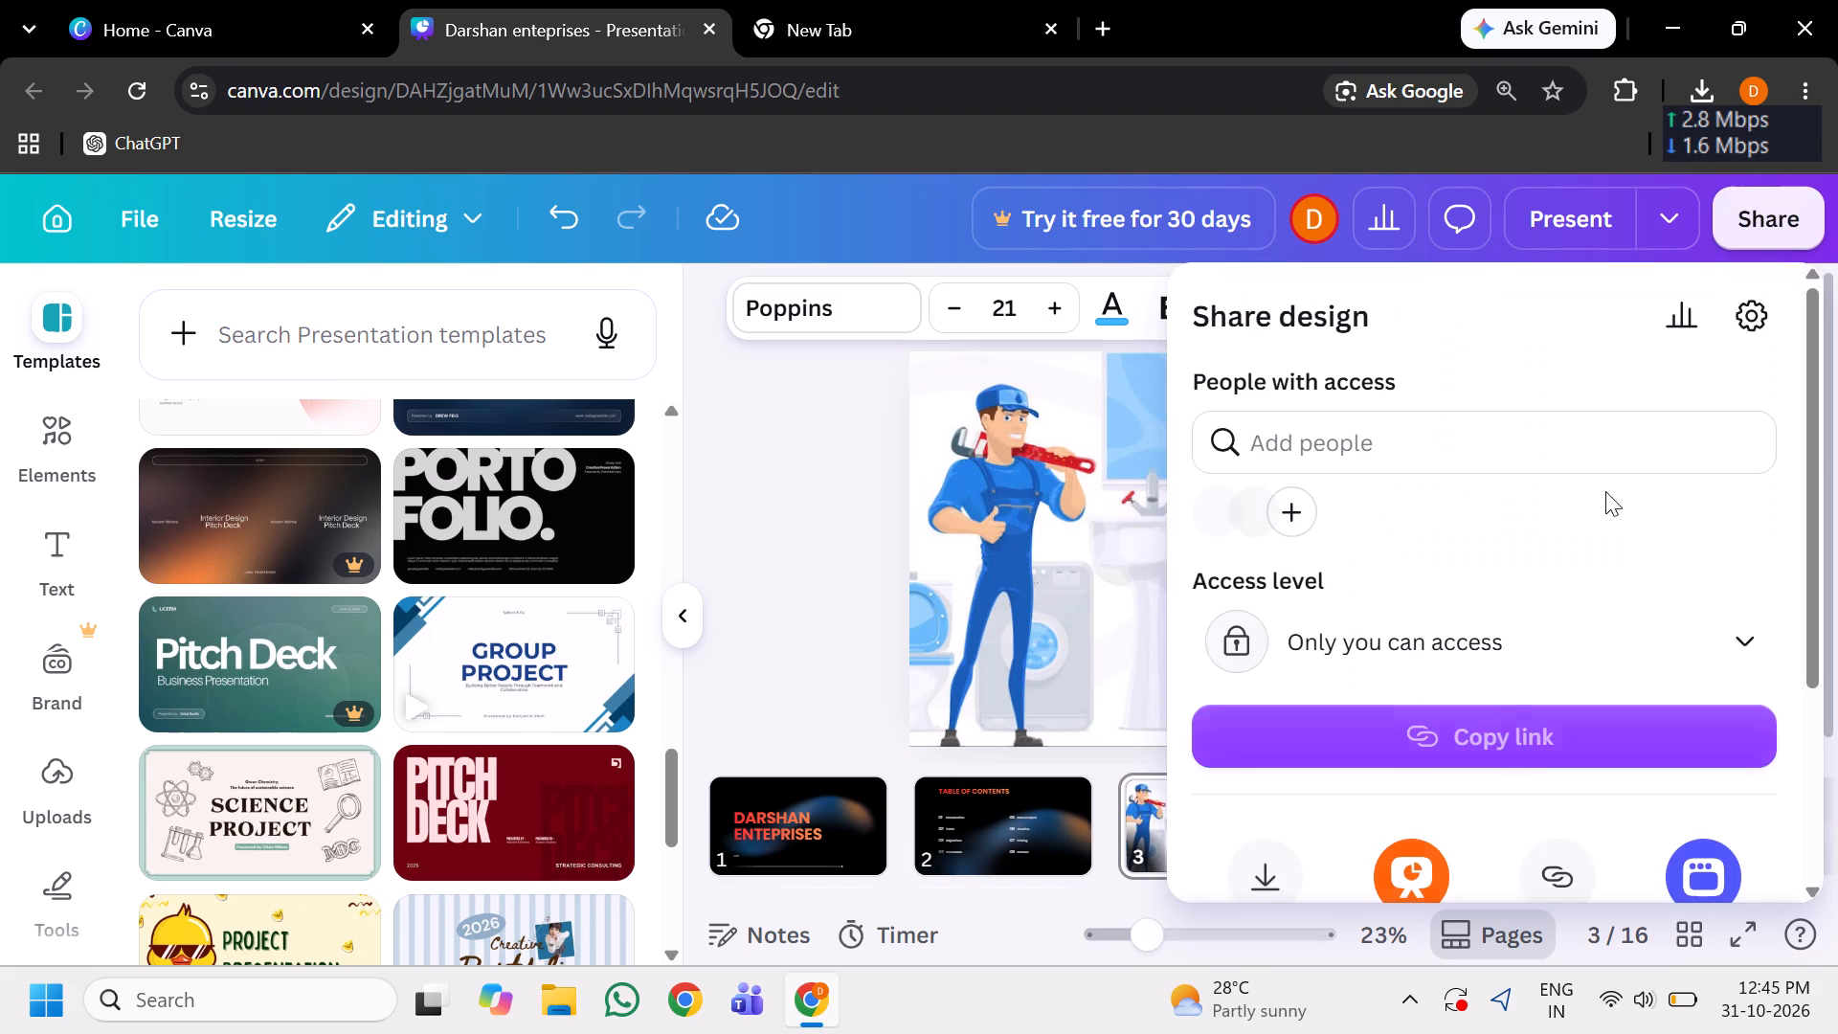
scroll(1477, 682, down, 4)
click(1270, 607)
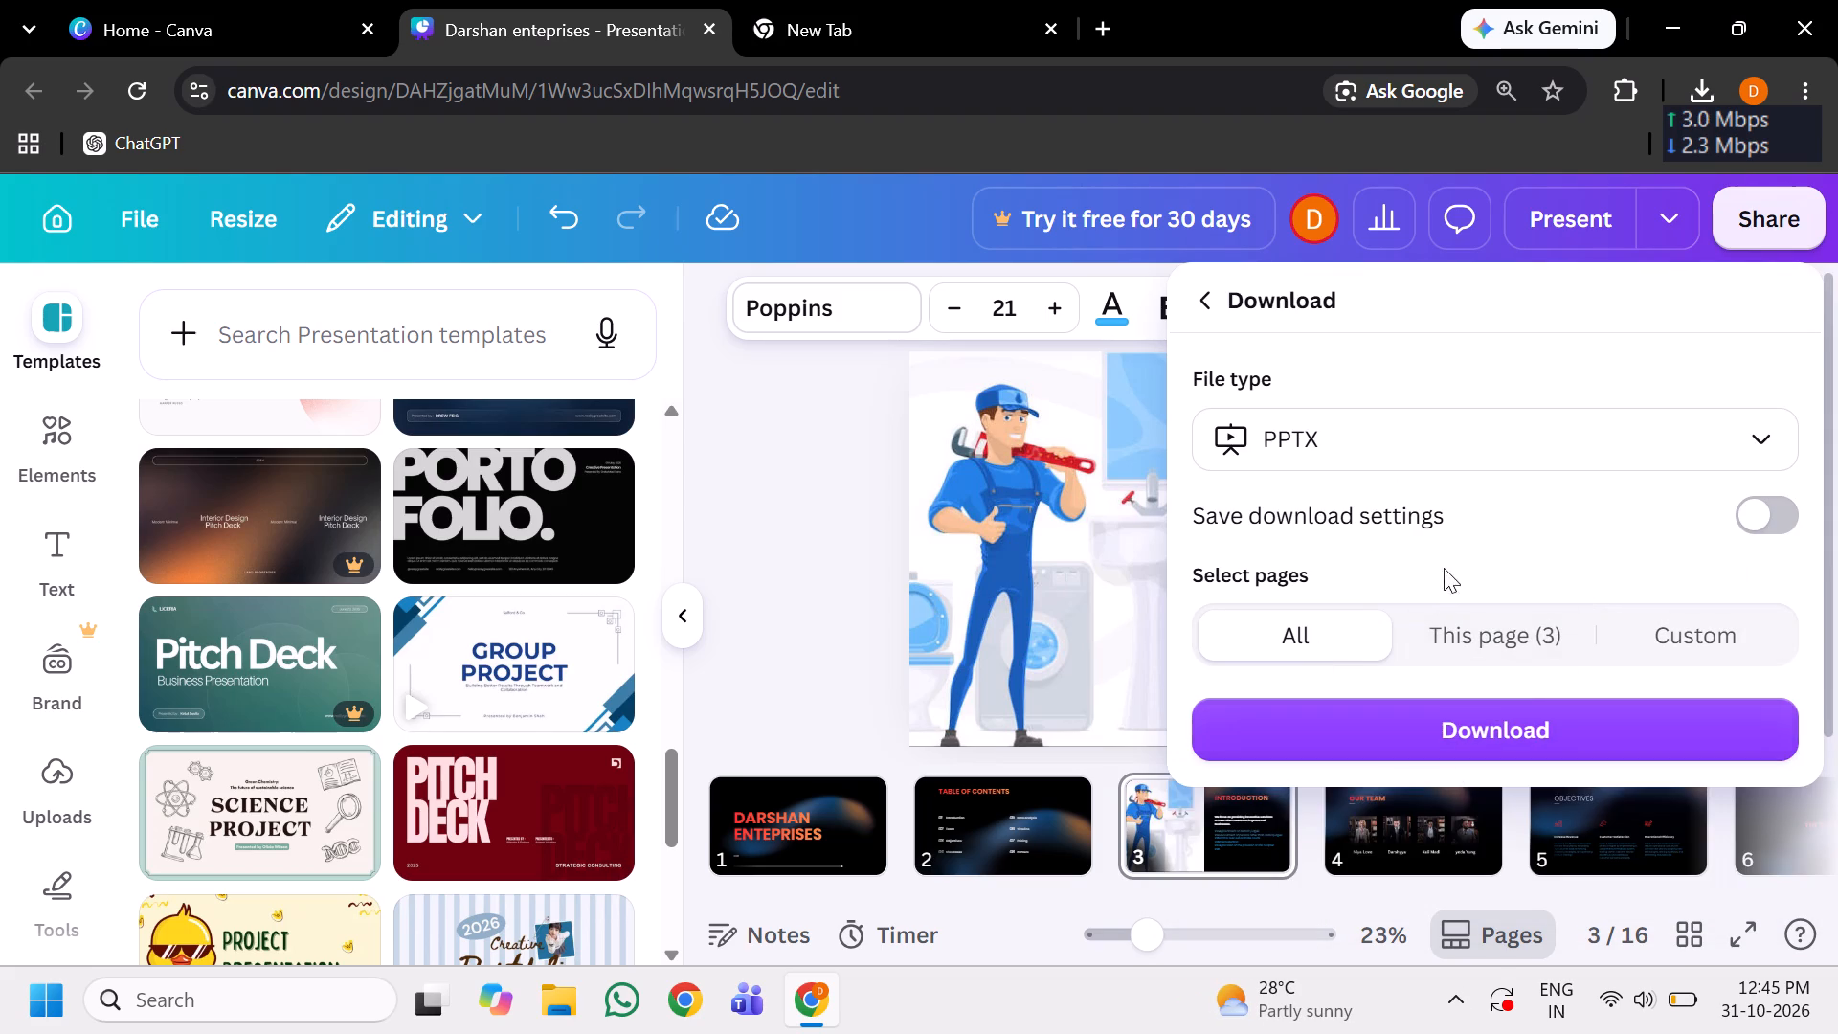
scroll(1486, 641, up, 3)
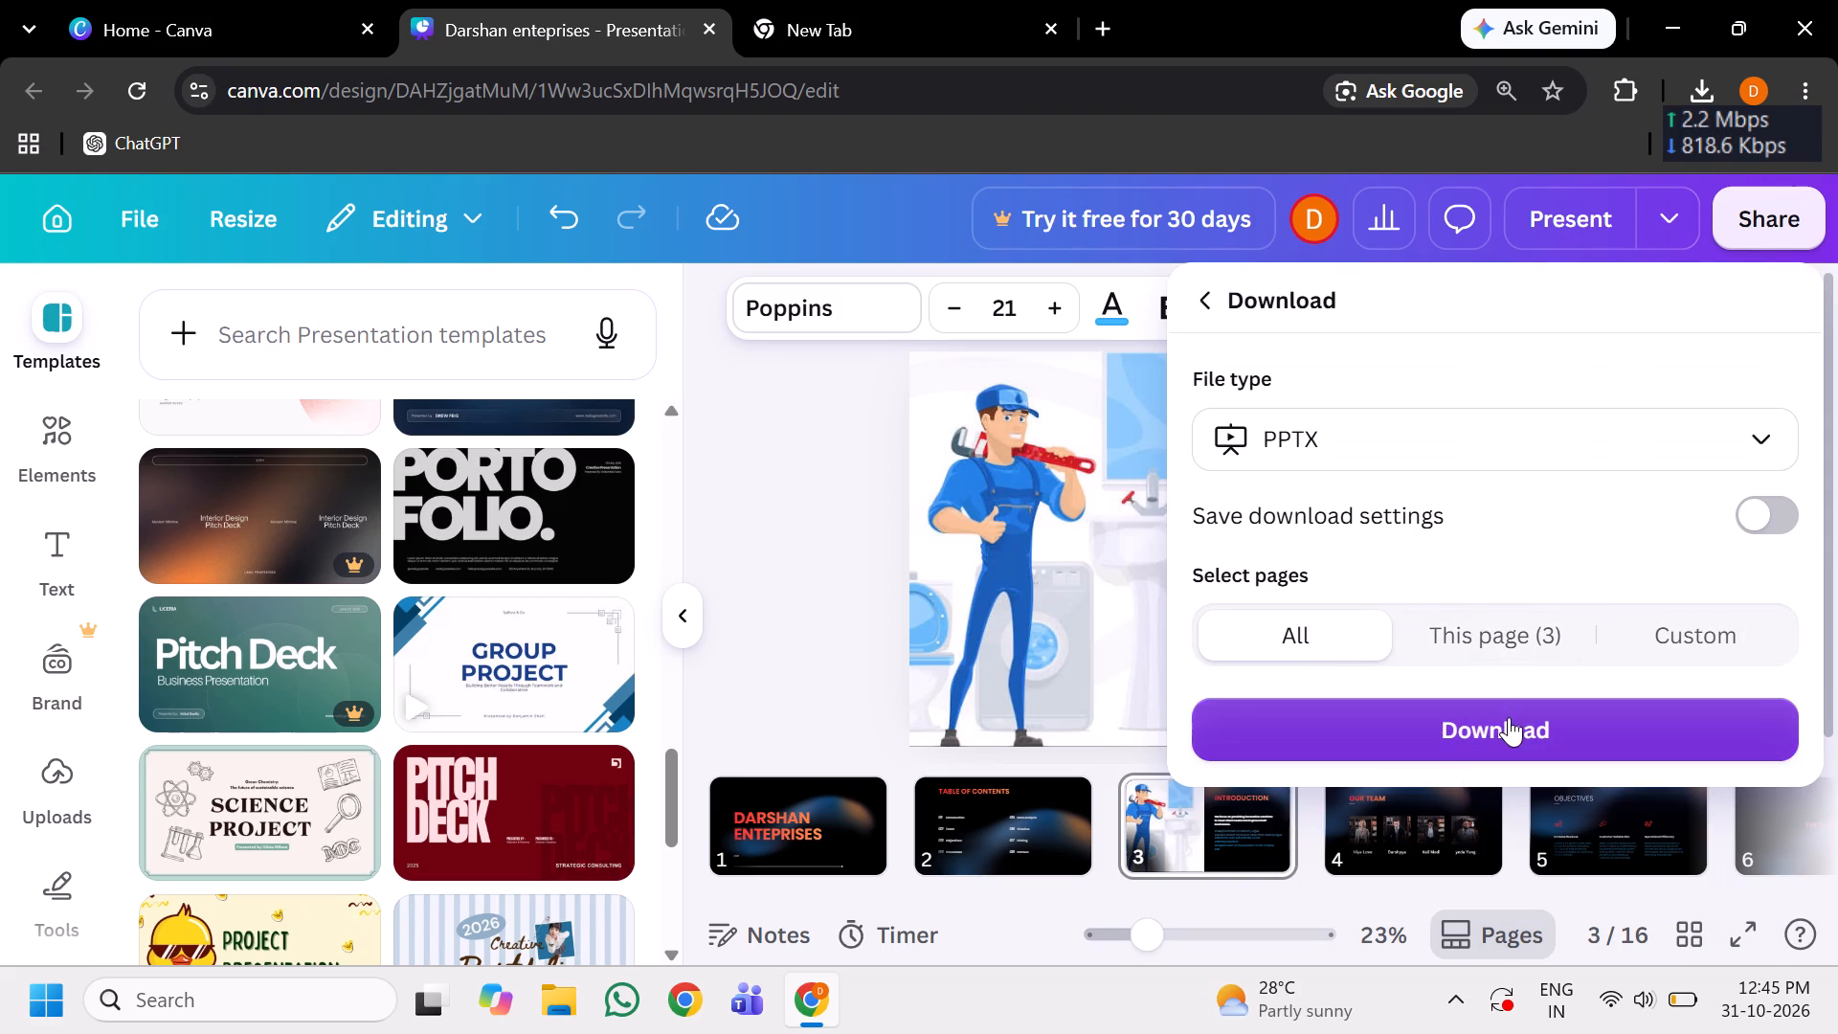
click(1509, 717)
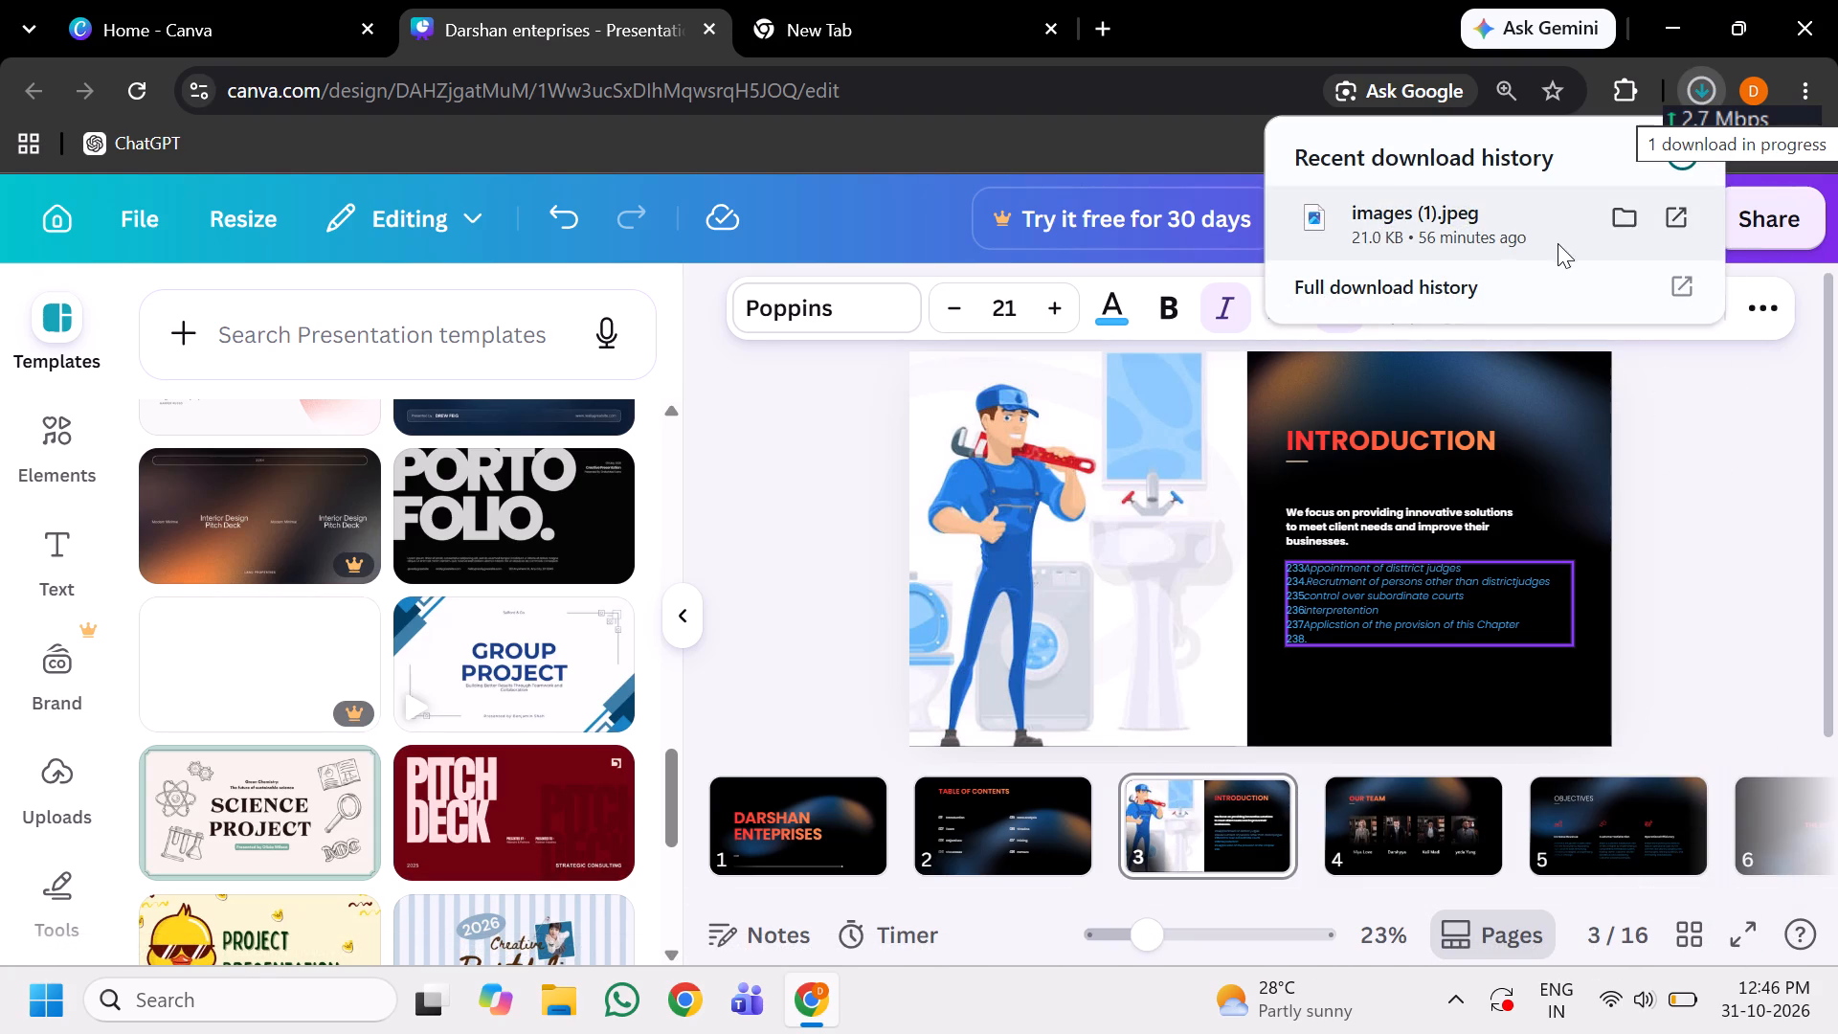
click(1696, 99)
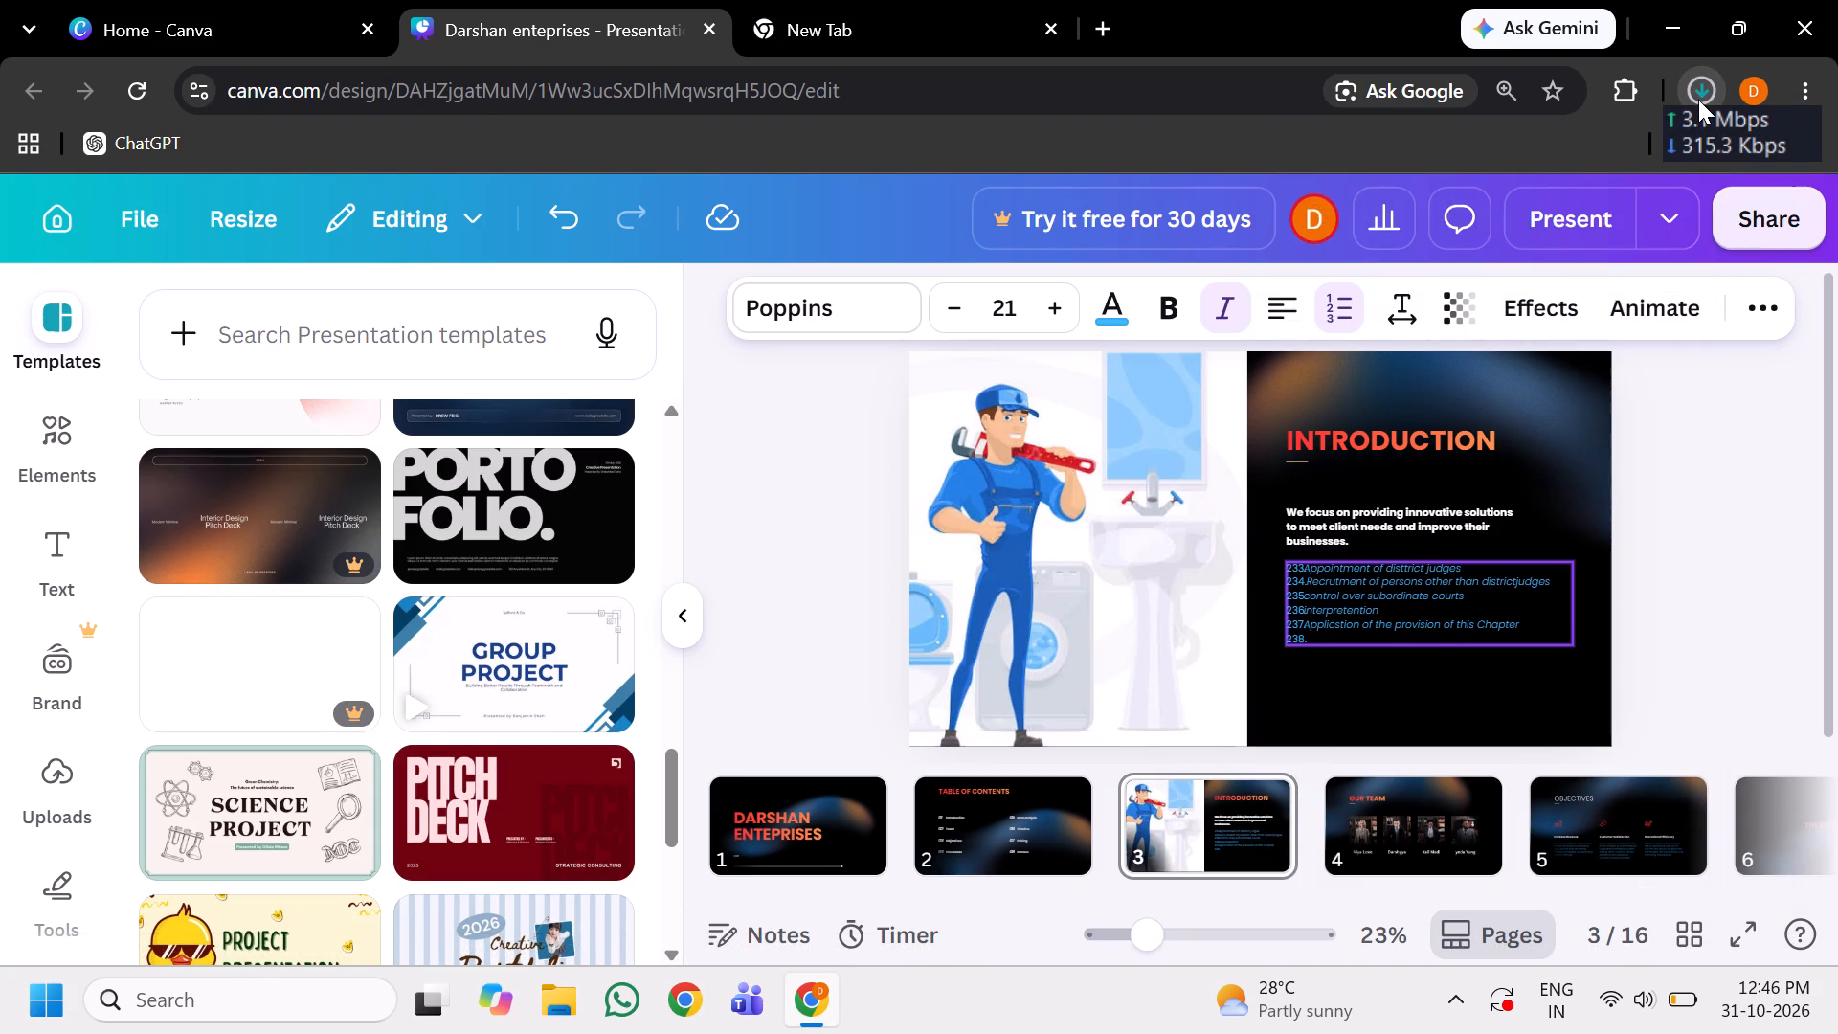
click(1699, 100)
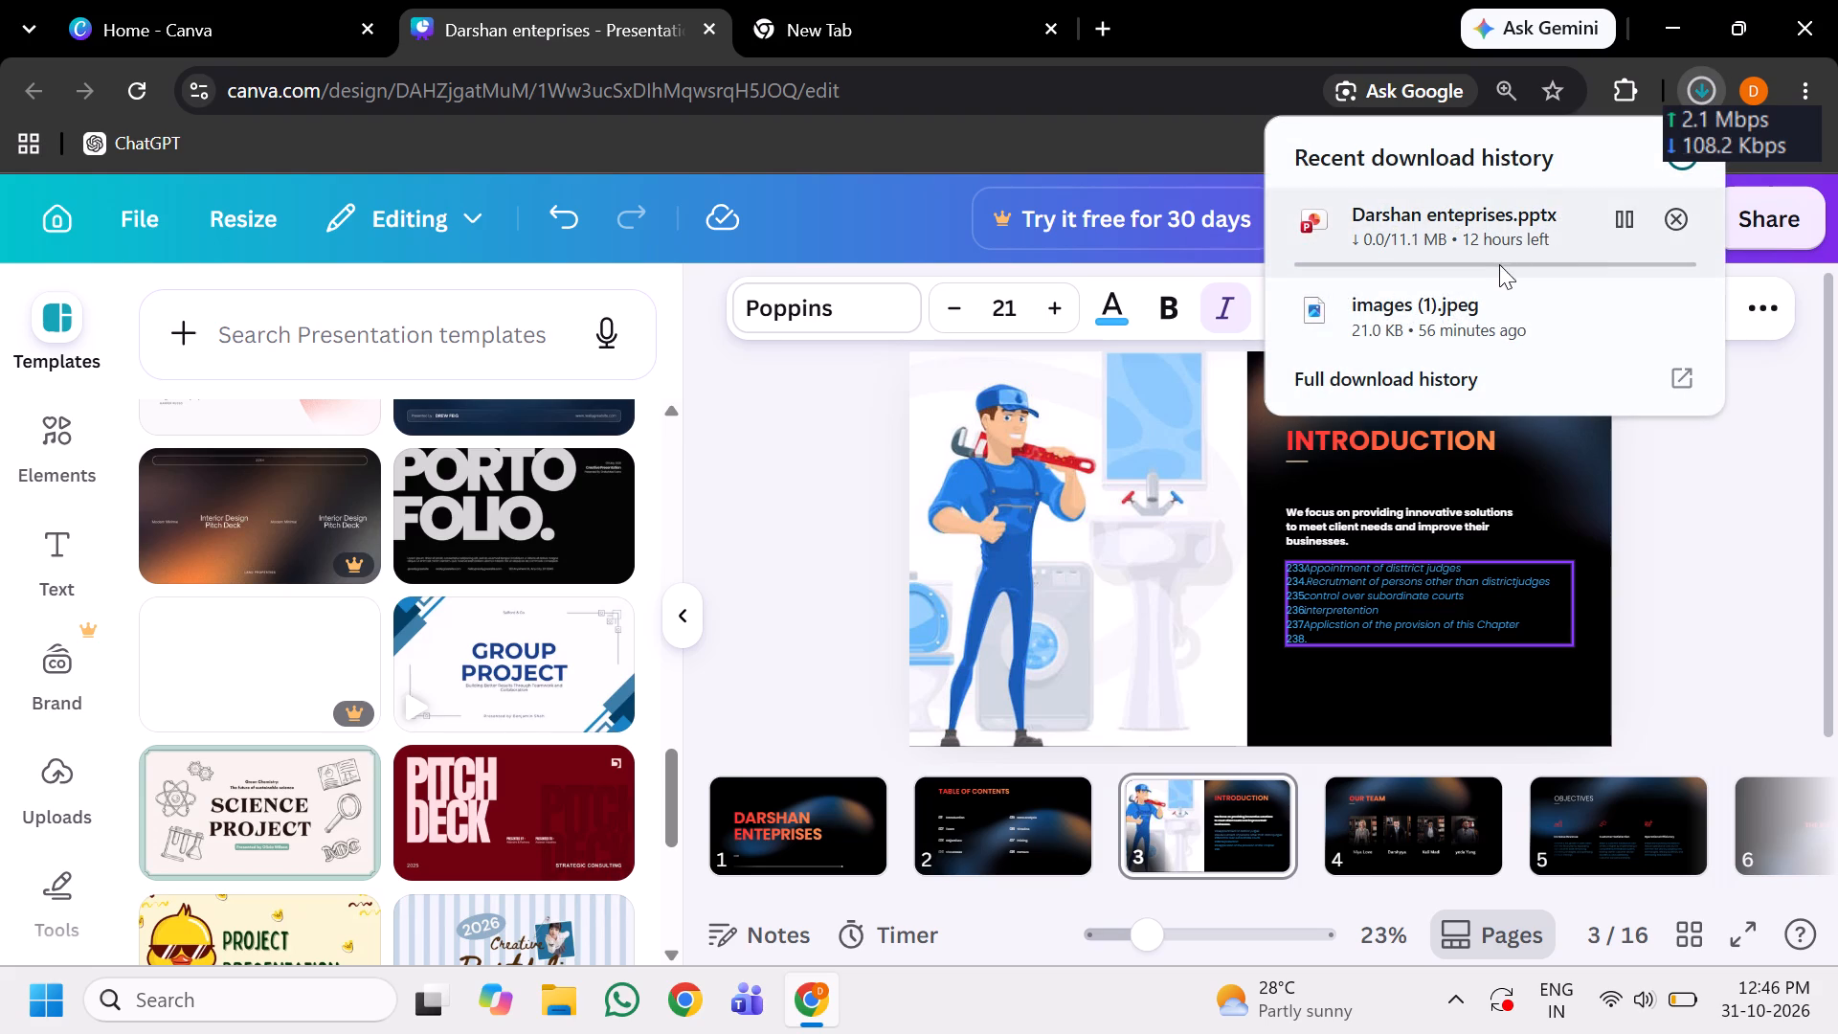
click(1692, 90)
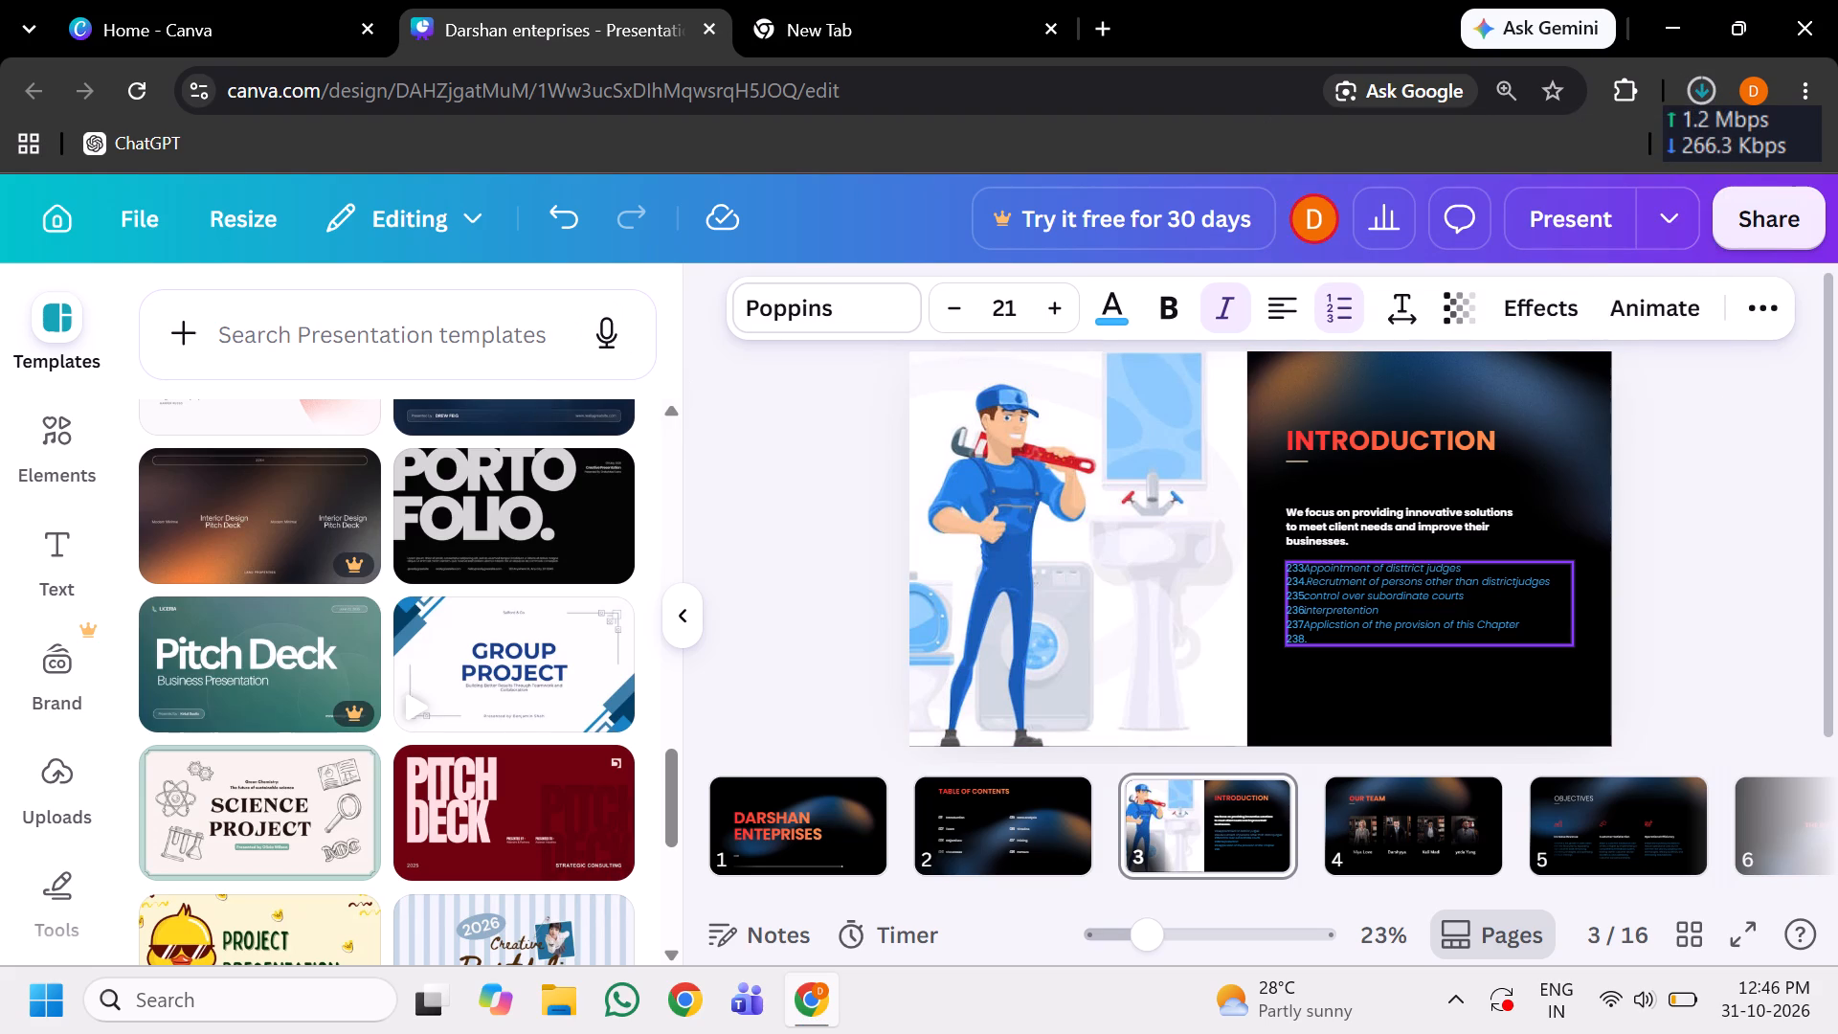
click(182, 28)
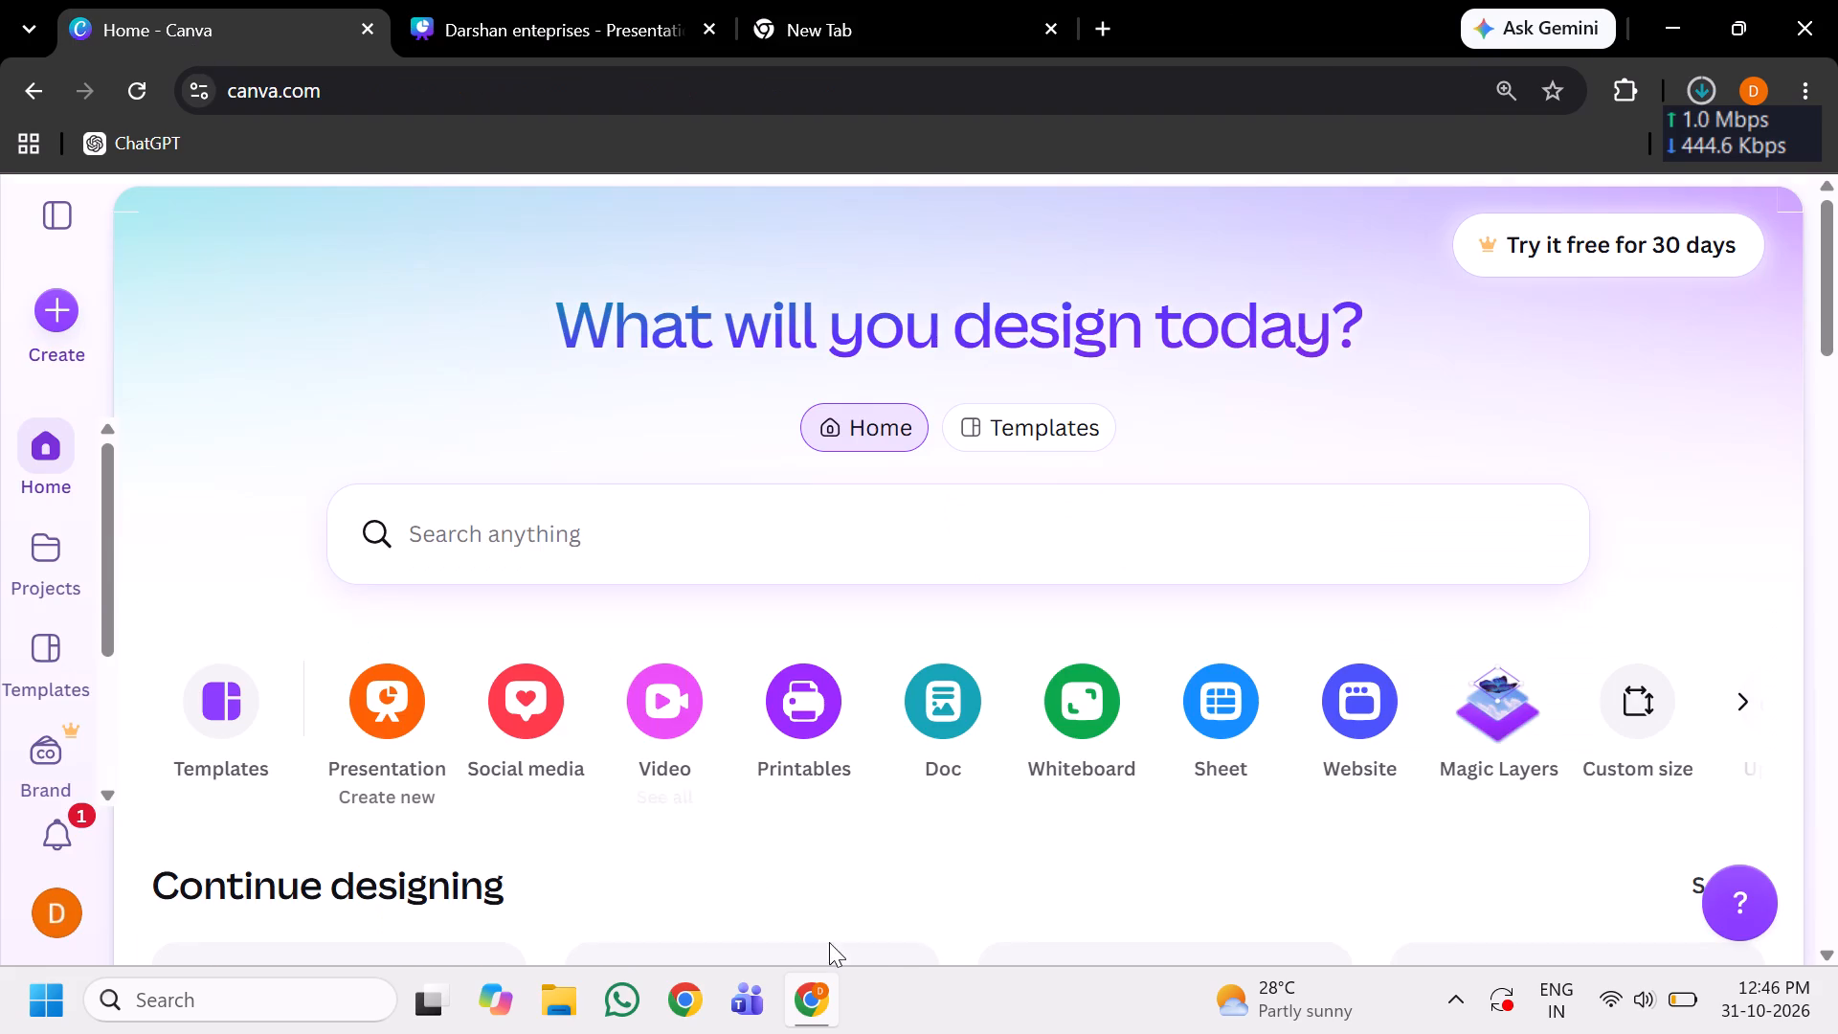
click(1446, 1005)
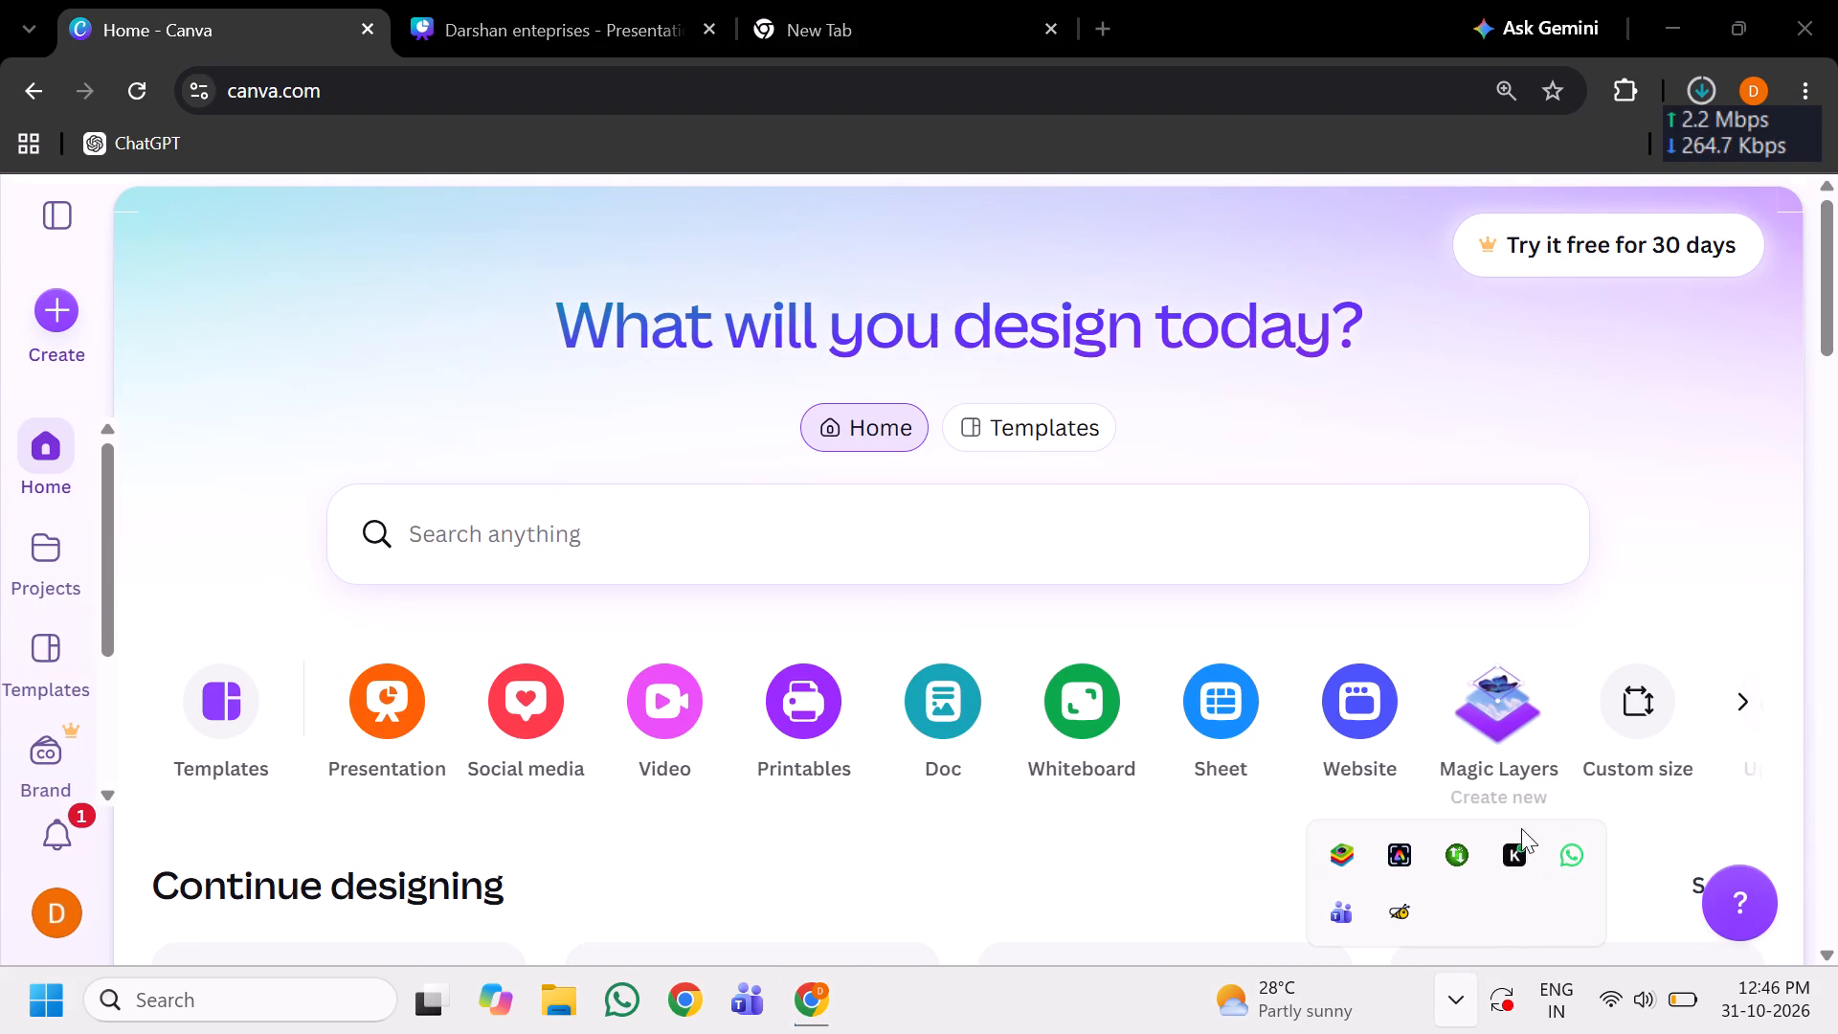